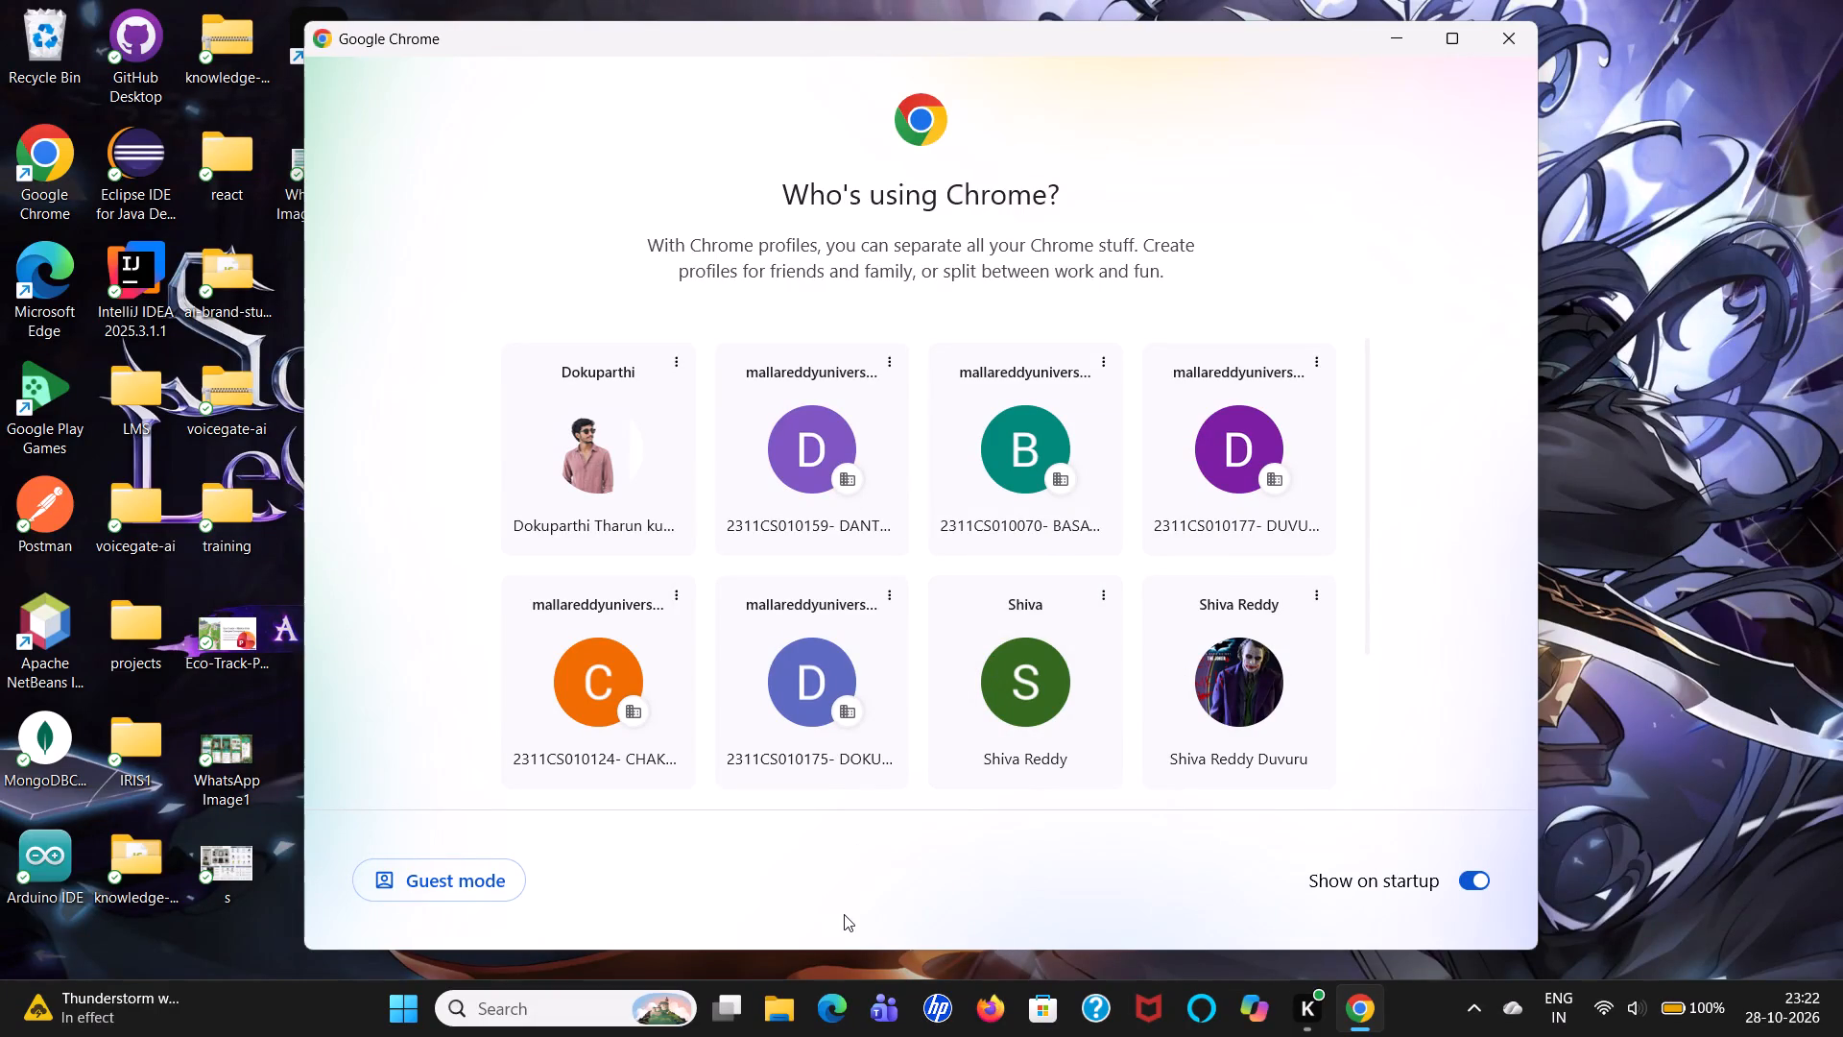
Open the EcoTrack_AI_Project_Report AD-143 document from the Downloads folder and enable editing.
double_click(775, 1022)
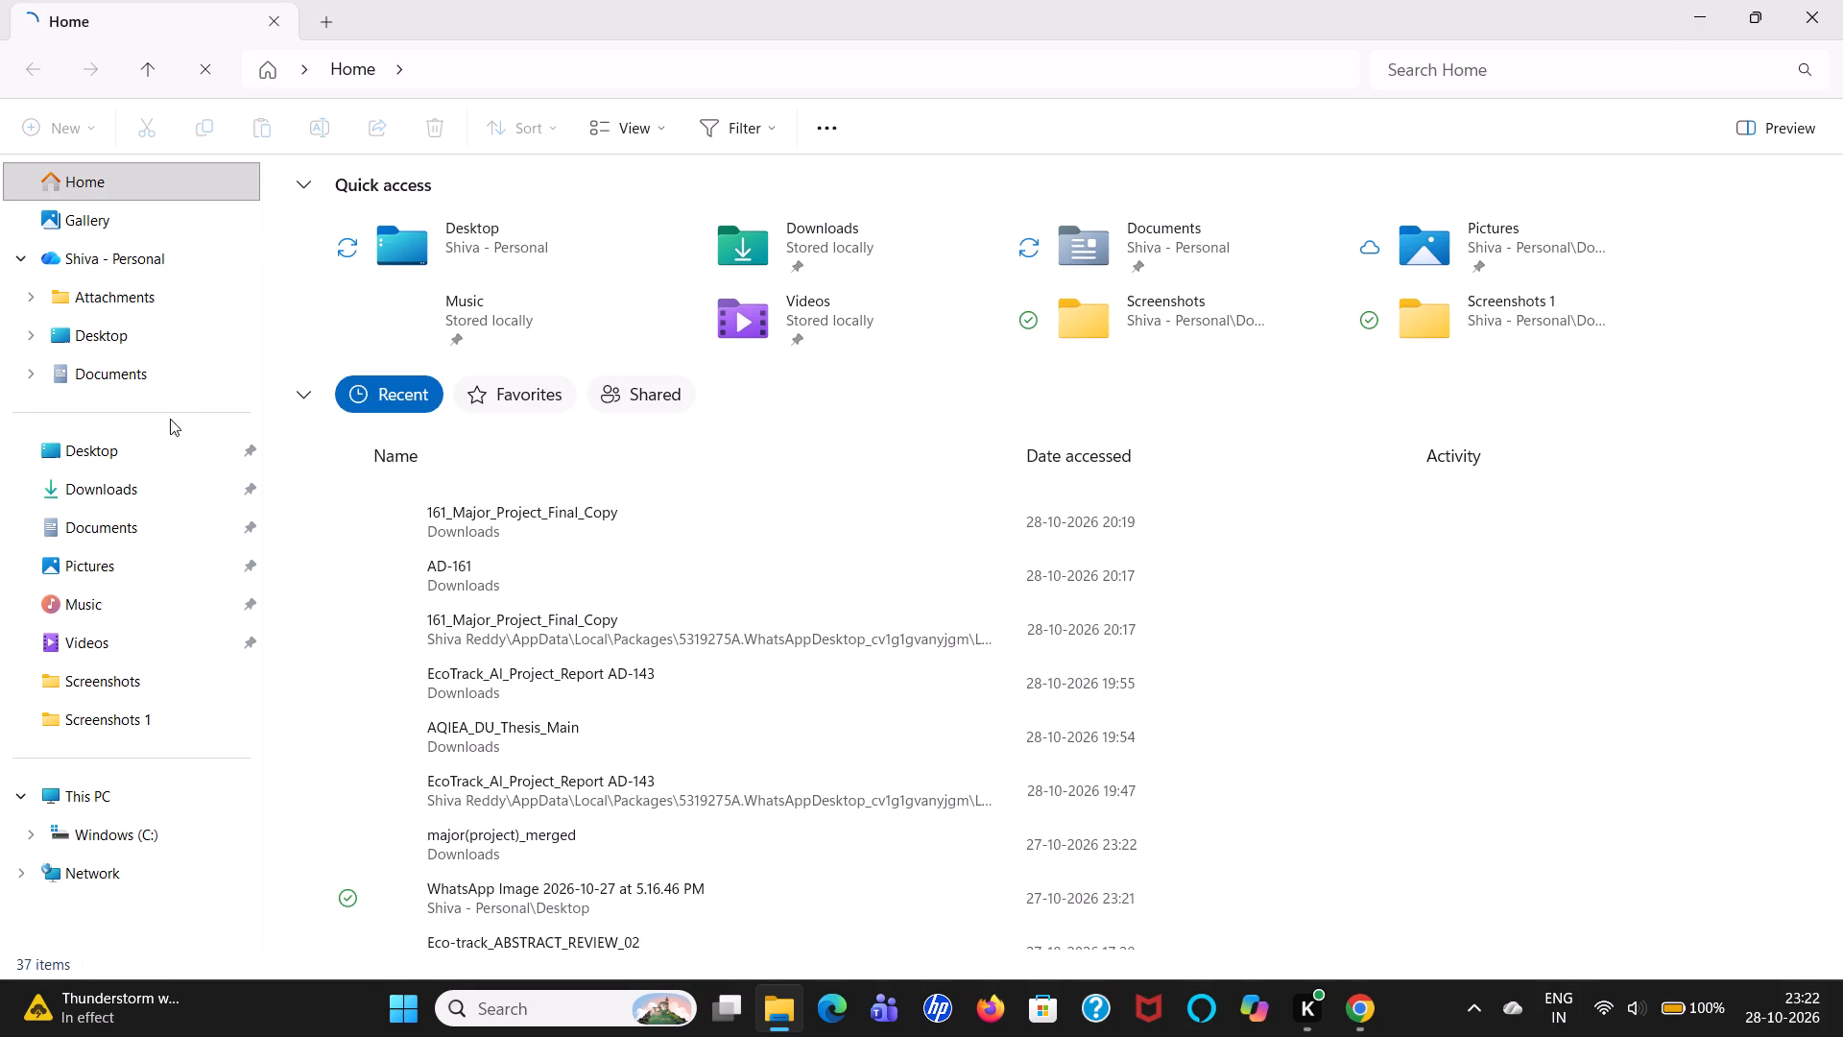
click(104, 488)
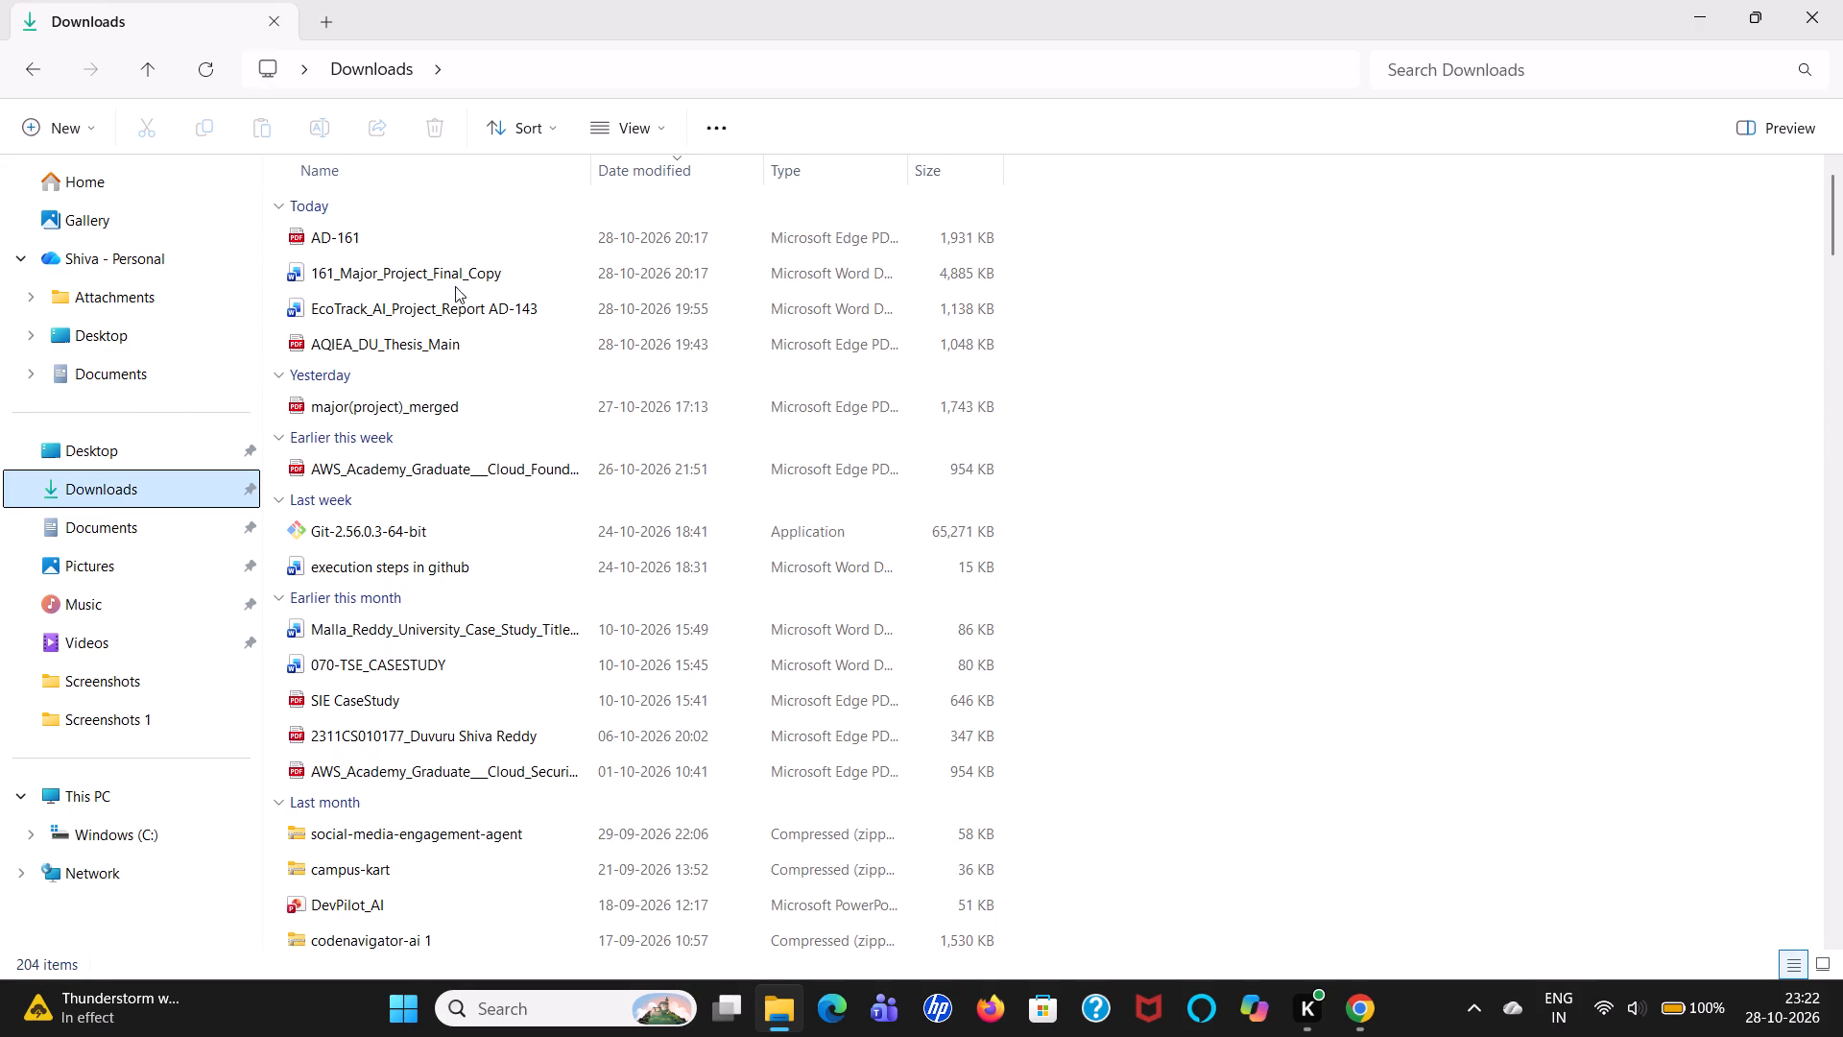
double_click(446, 304)
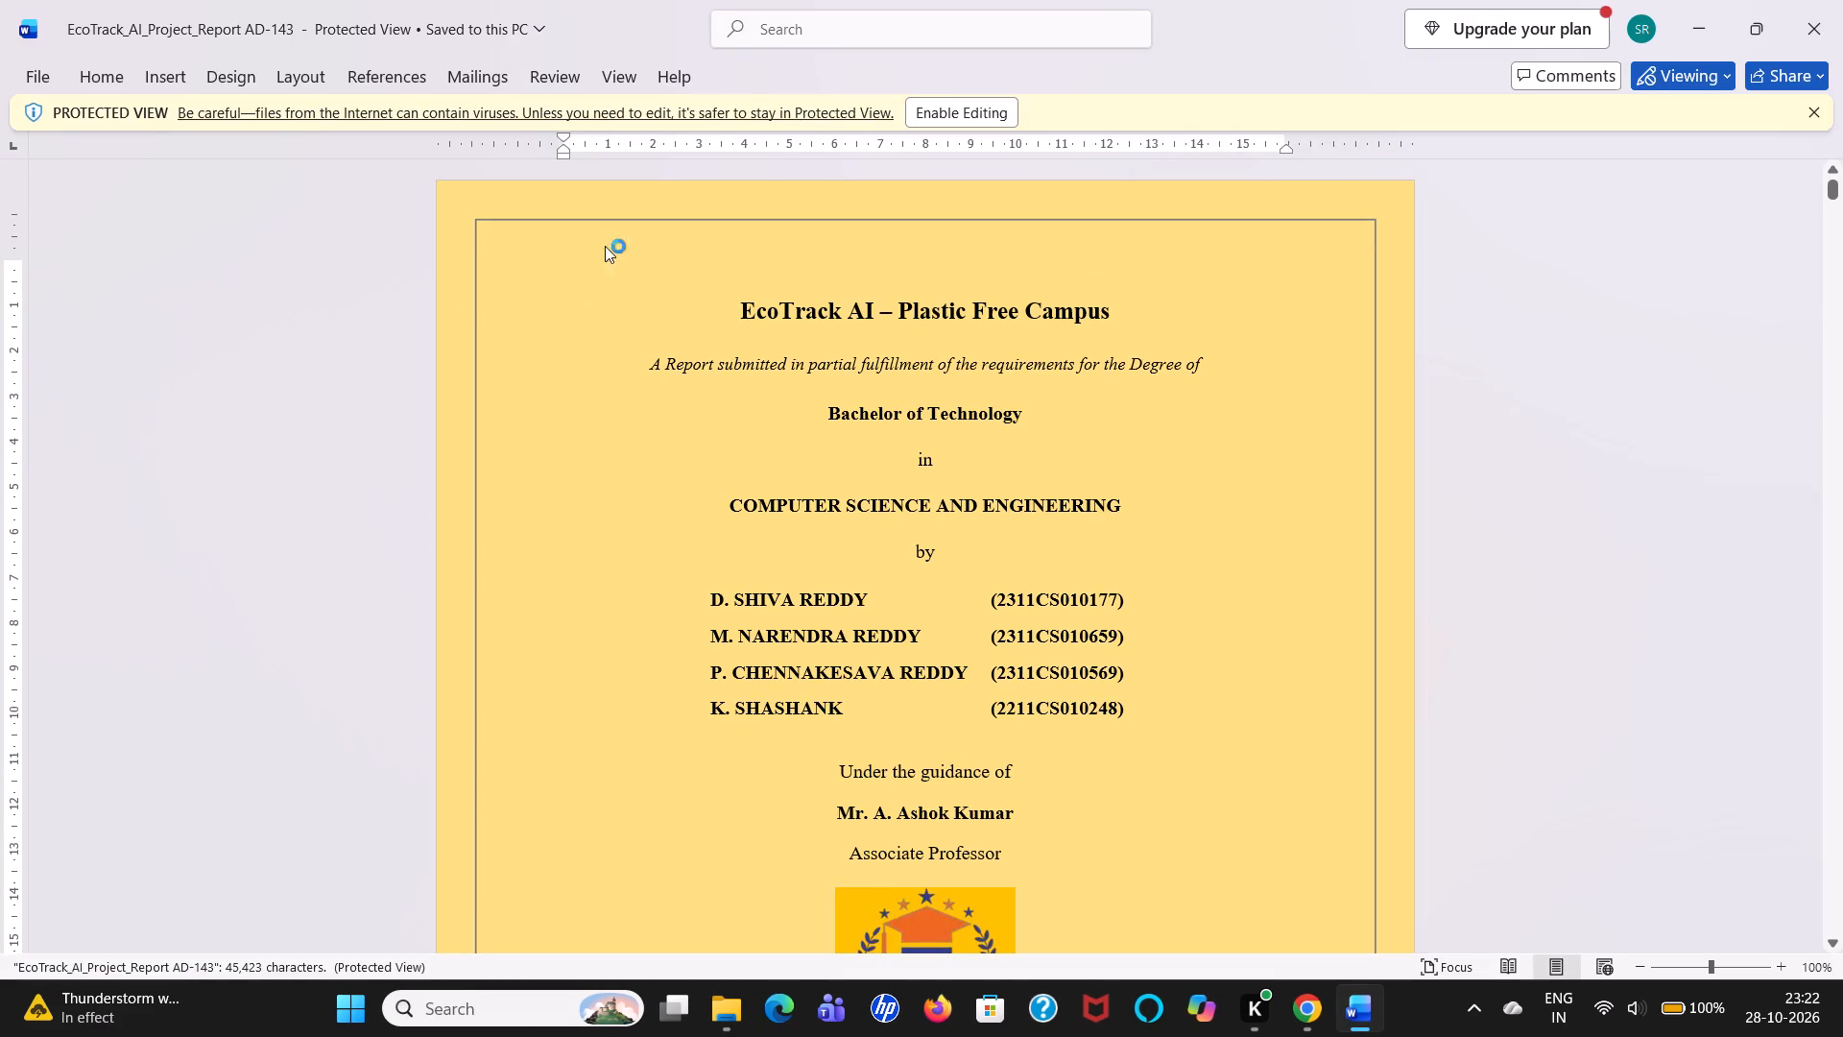
click(929, 118)
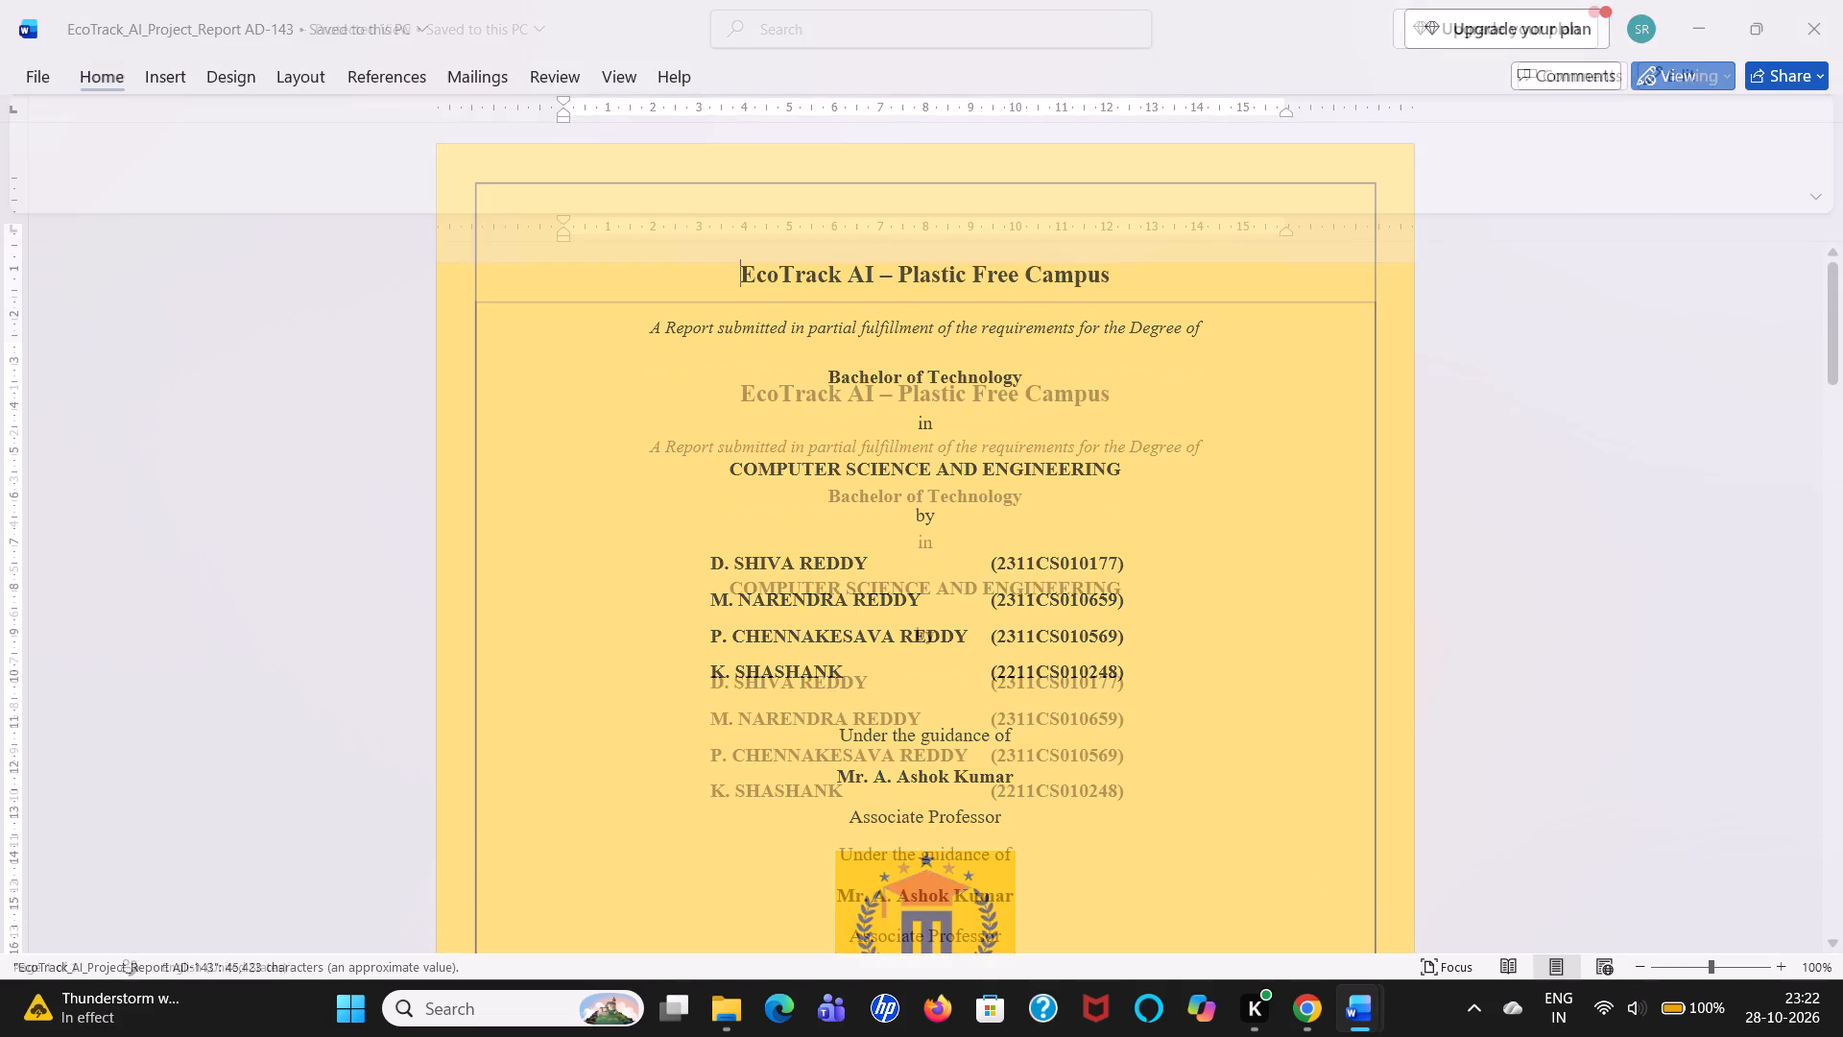
Open the 161_Major_Project_Final_Copy document from the Downloads folder.
click(738, 1010)
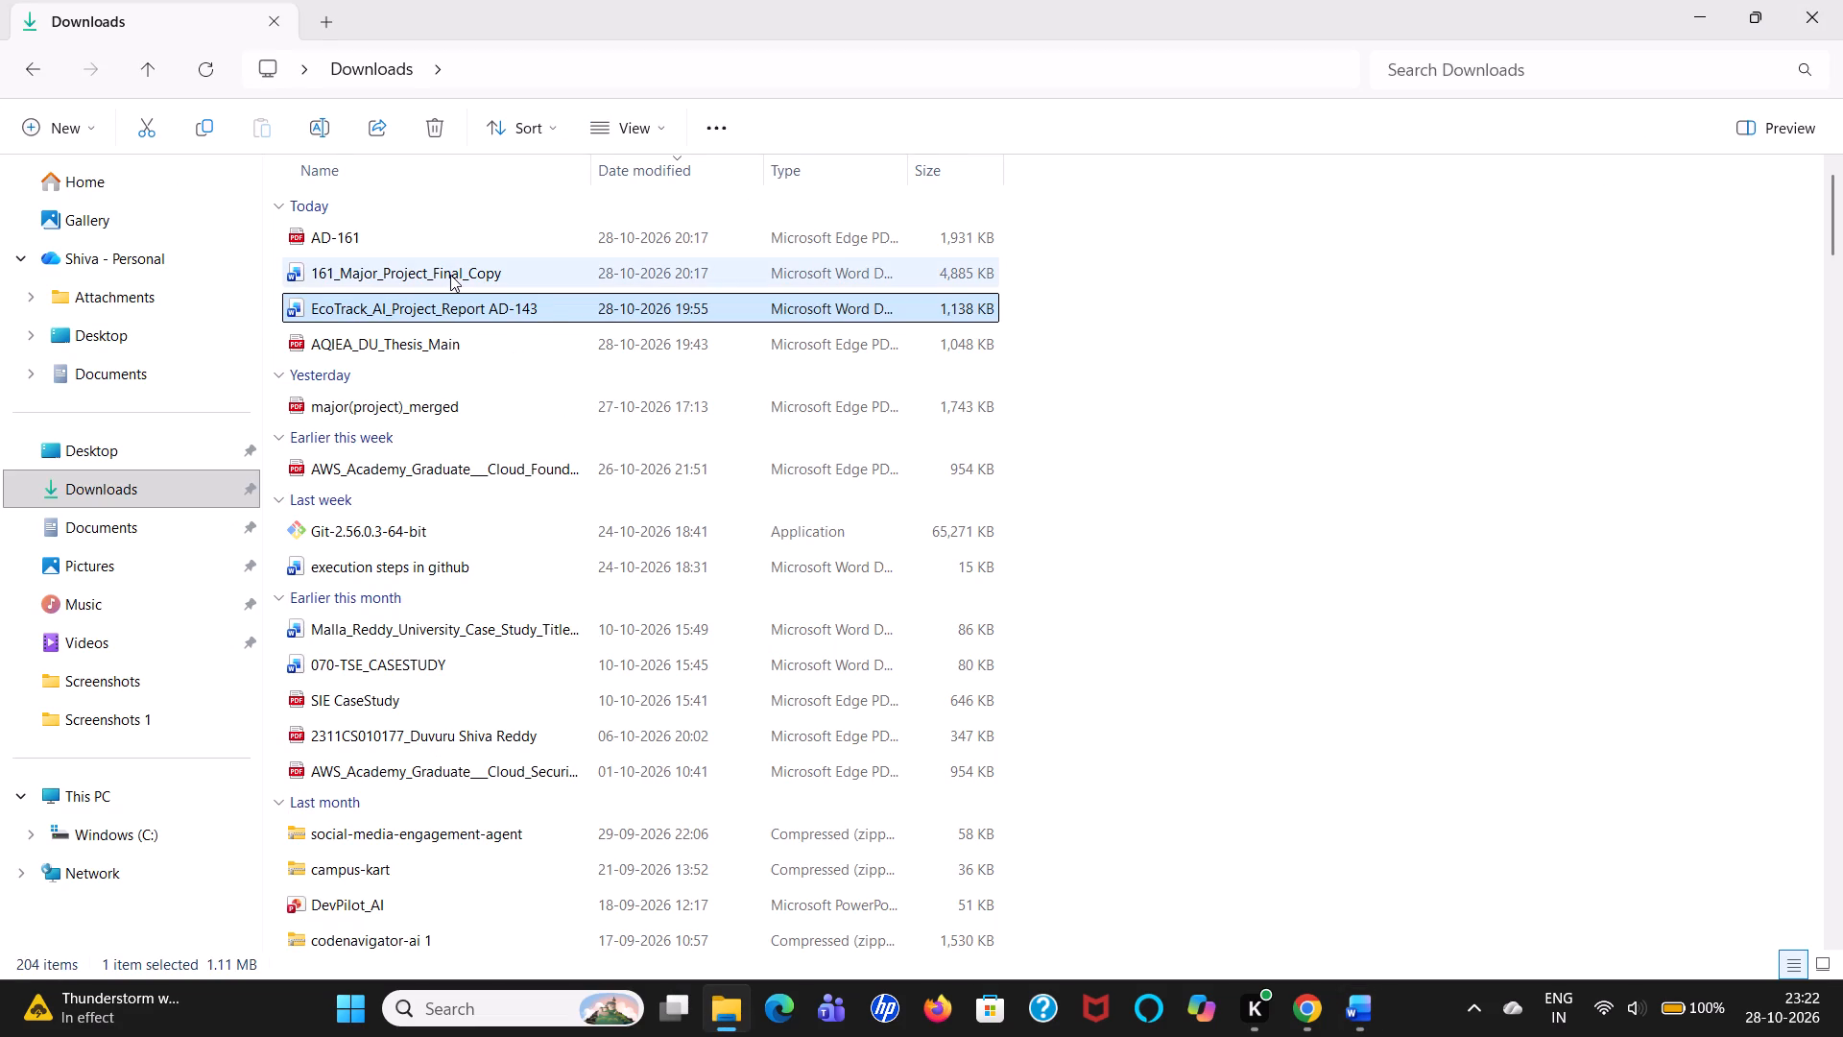
double_click(449, 274)
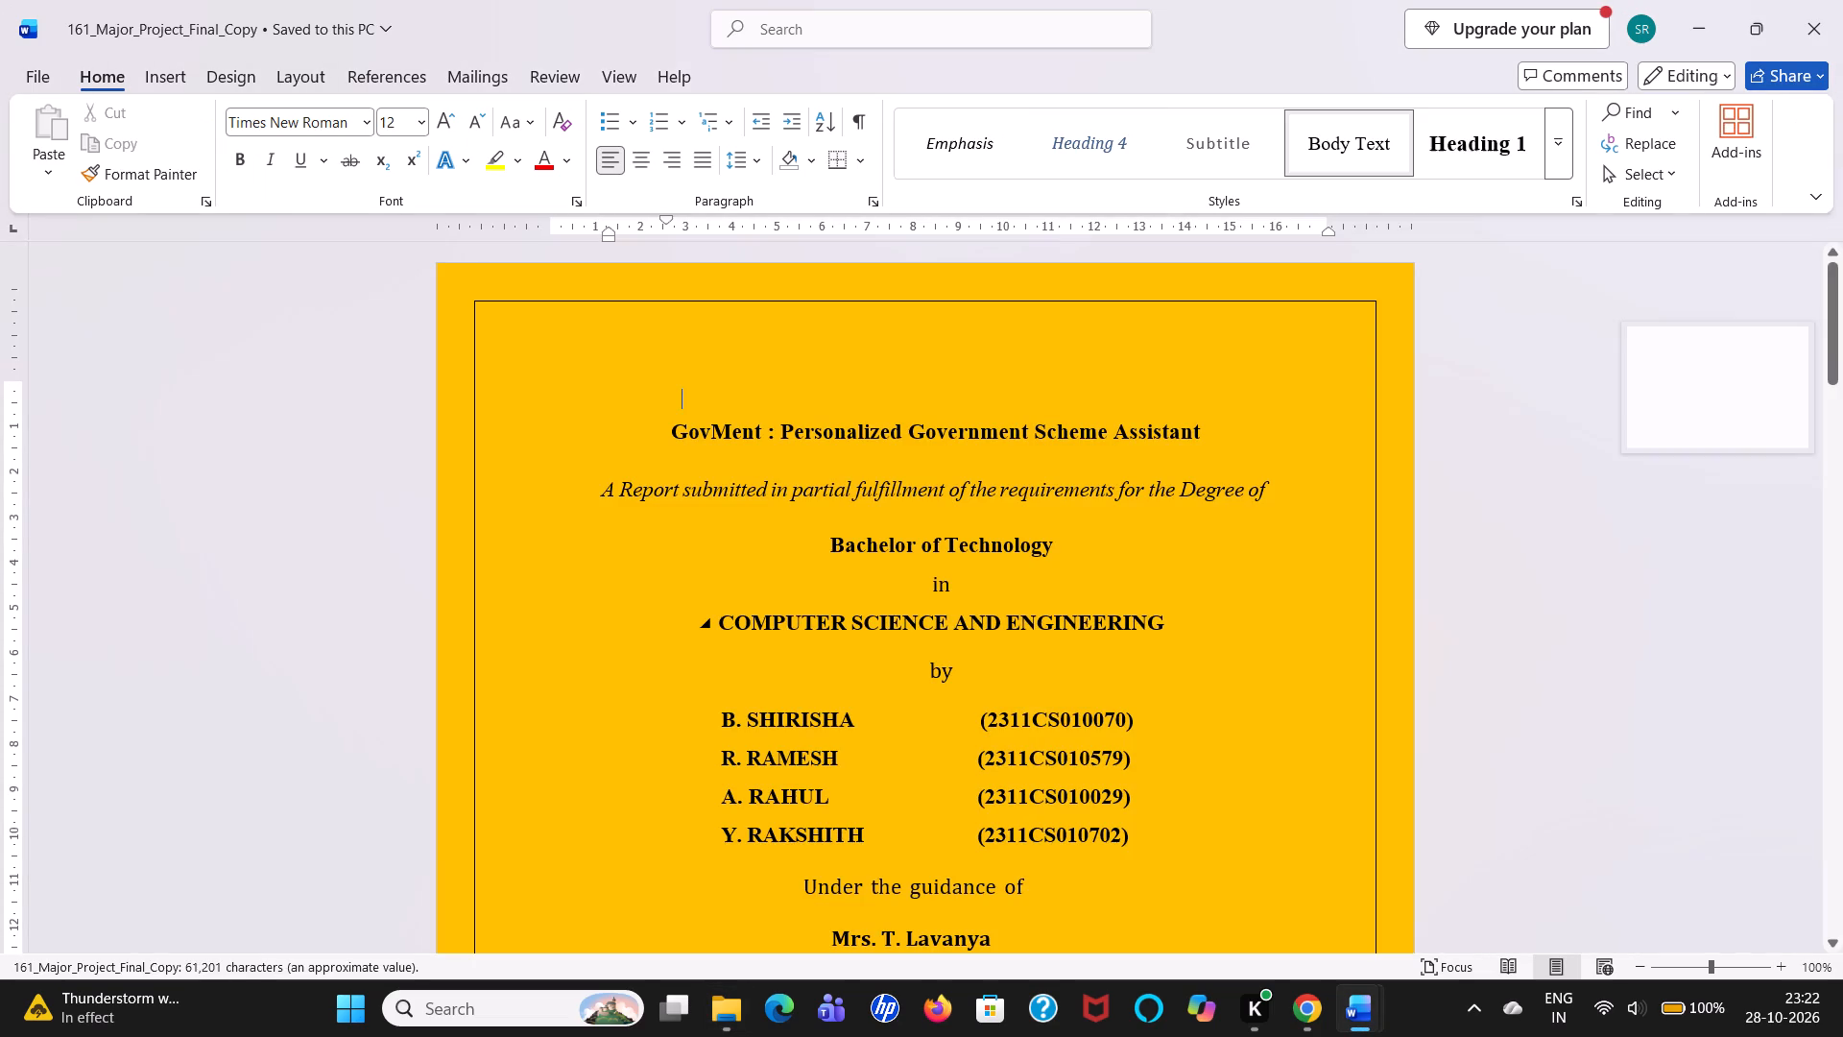
Examine the front pages of 161_Major_Project_Final_Copy, from the cover through the certificate to the declaration.
scroll(1164, 605, down, 9)
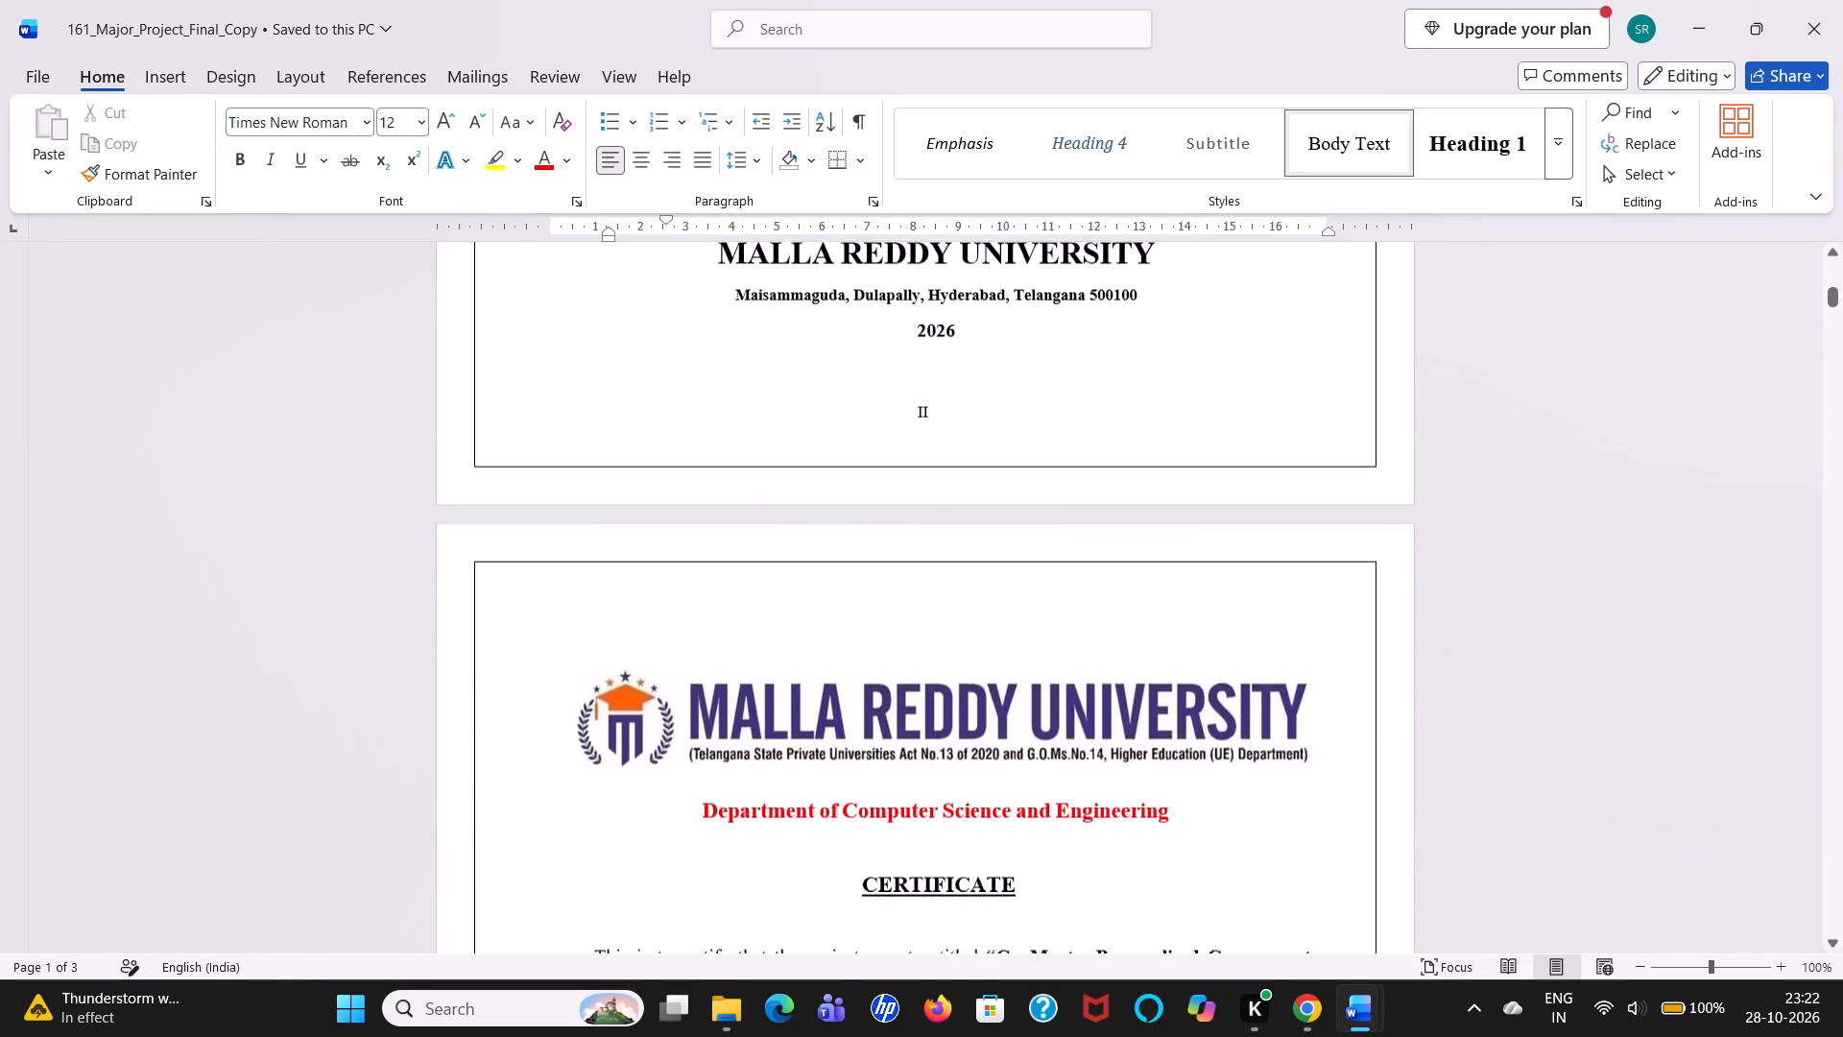
scroll(1164, 605, down, 2)
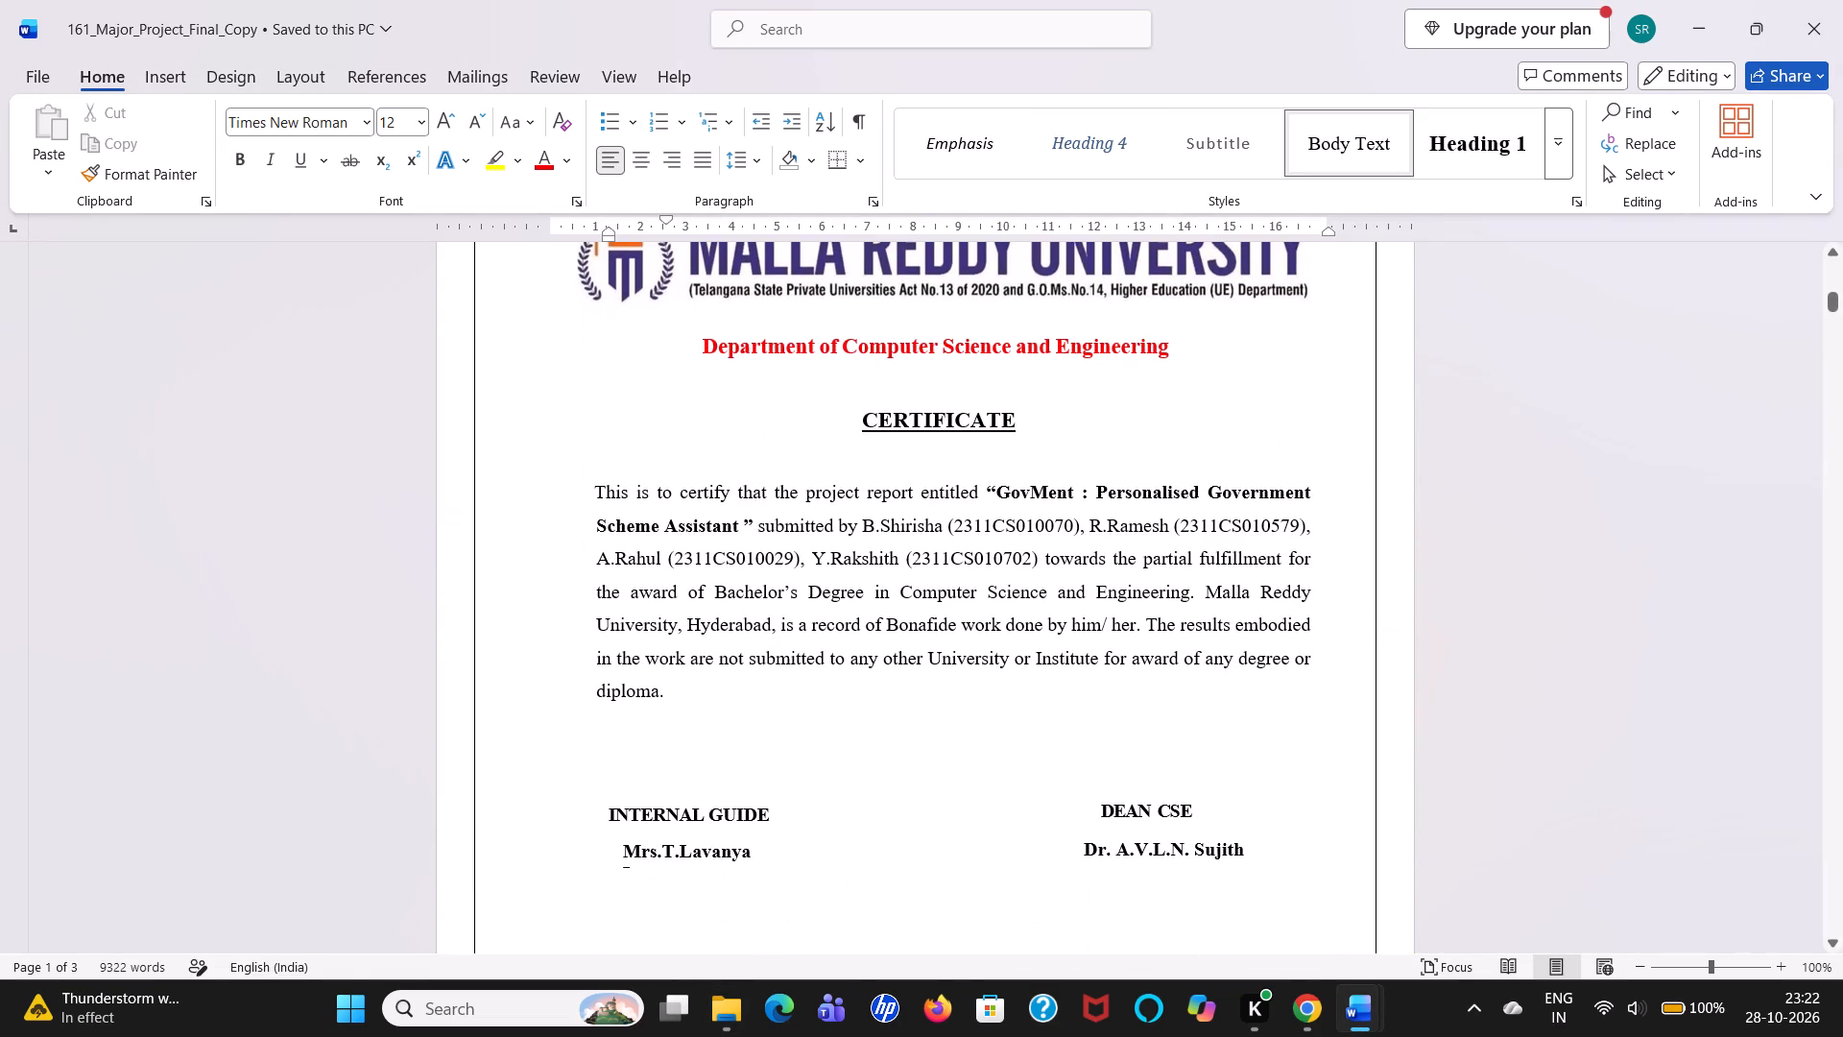
scroll(1164, 605, down, 1)
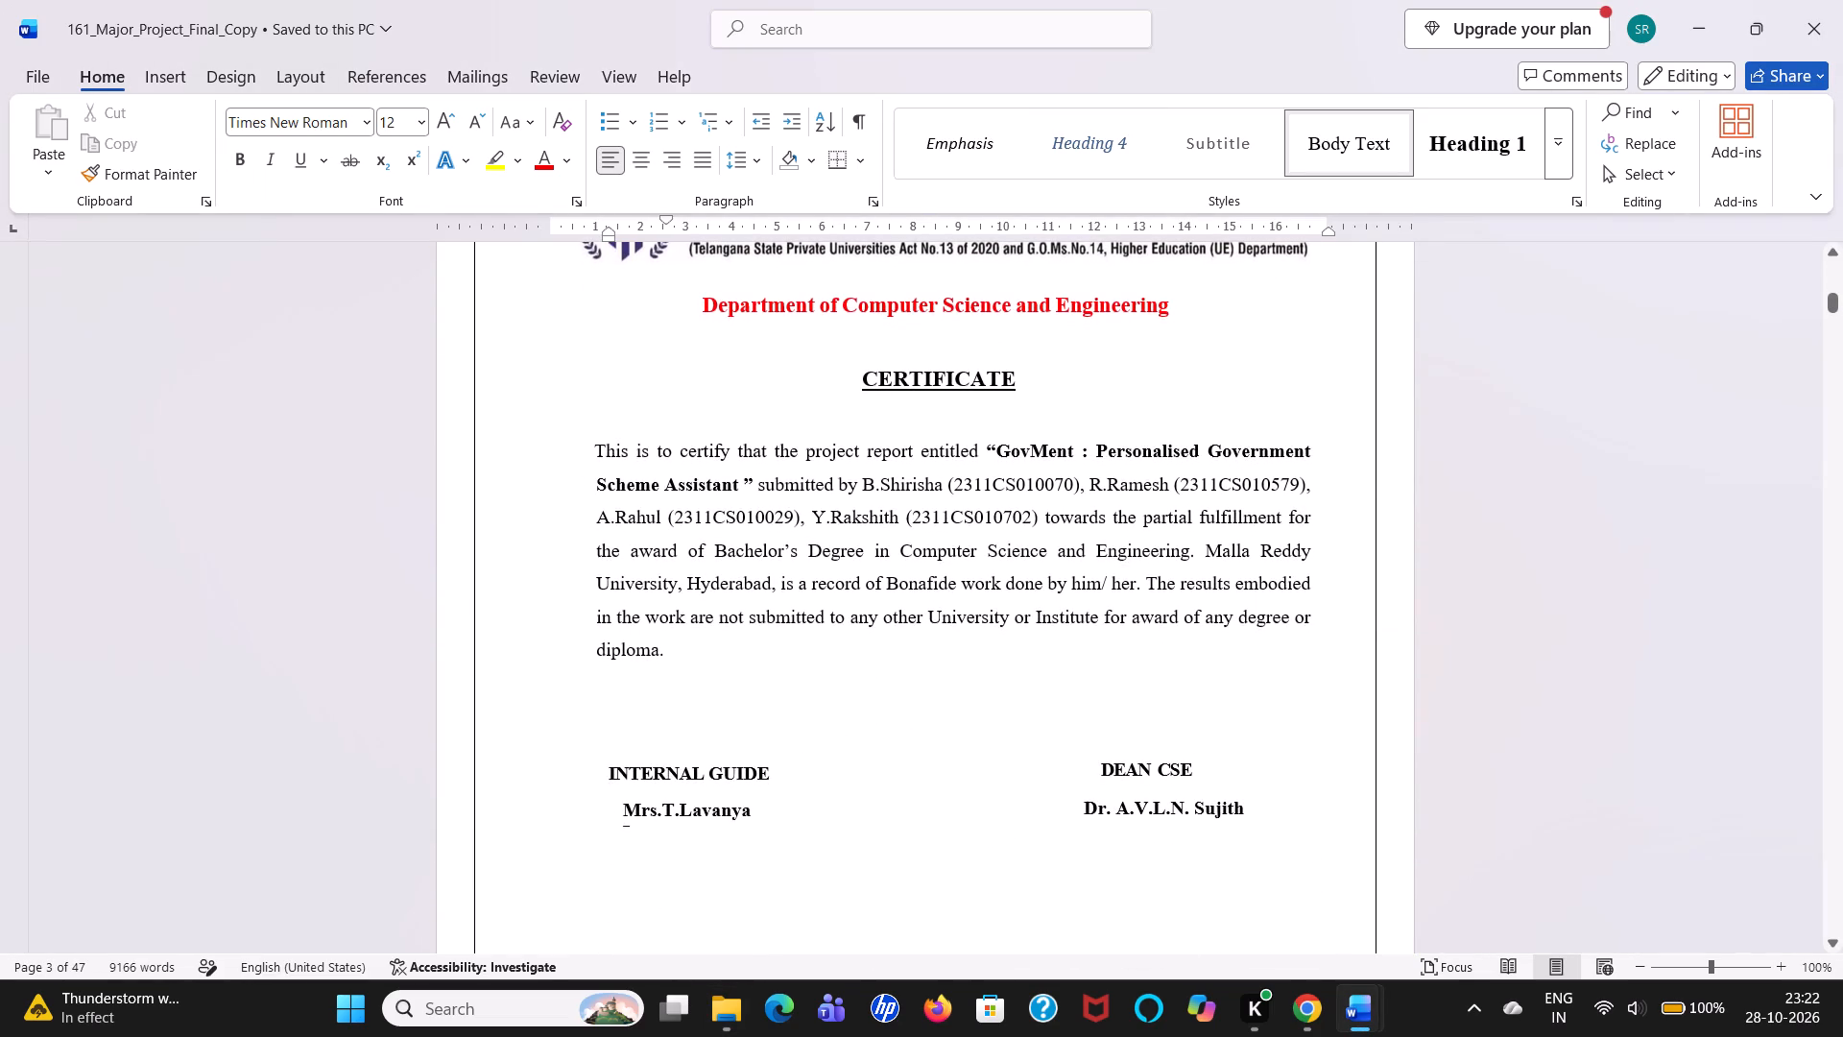
scroll(1164, 605, down, 1)
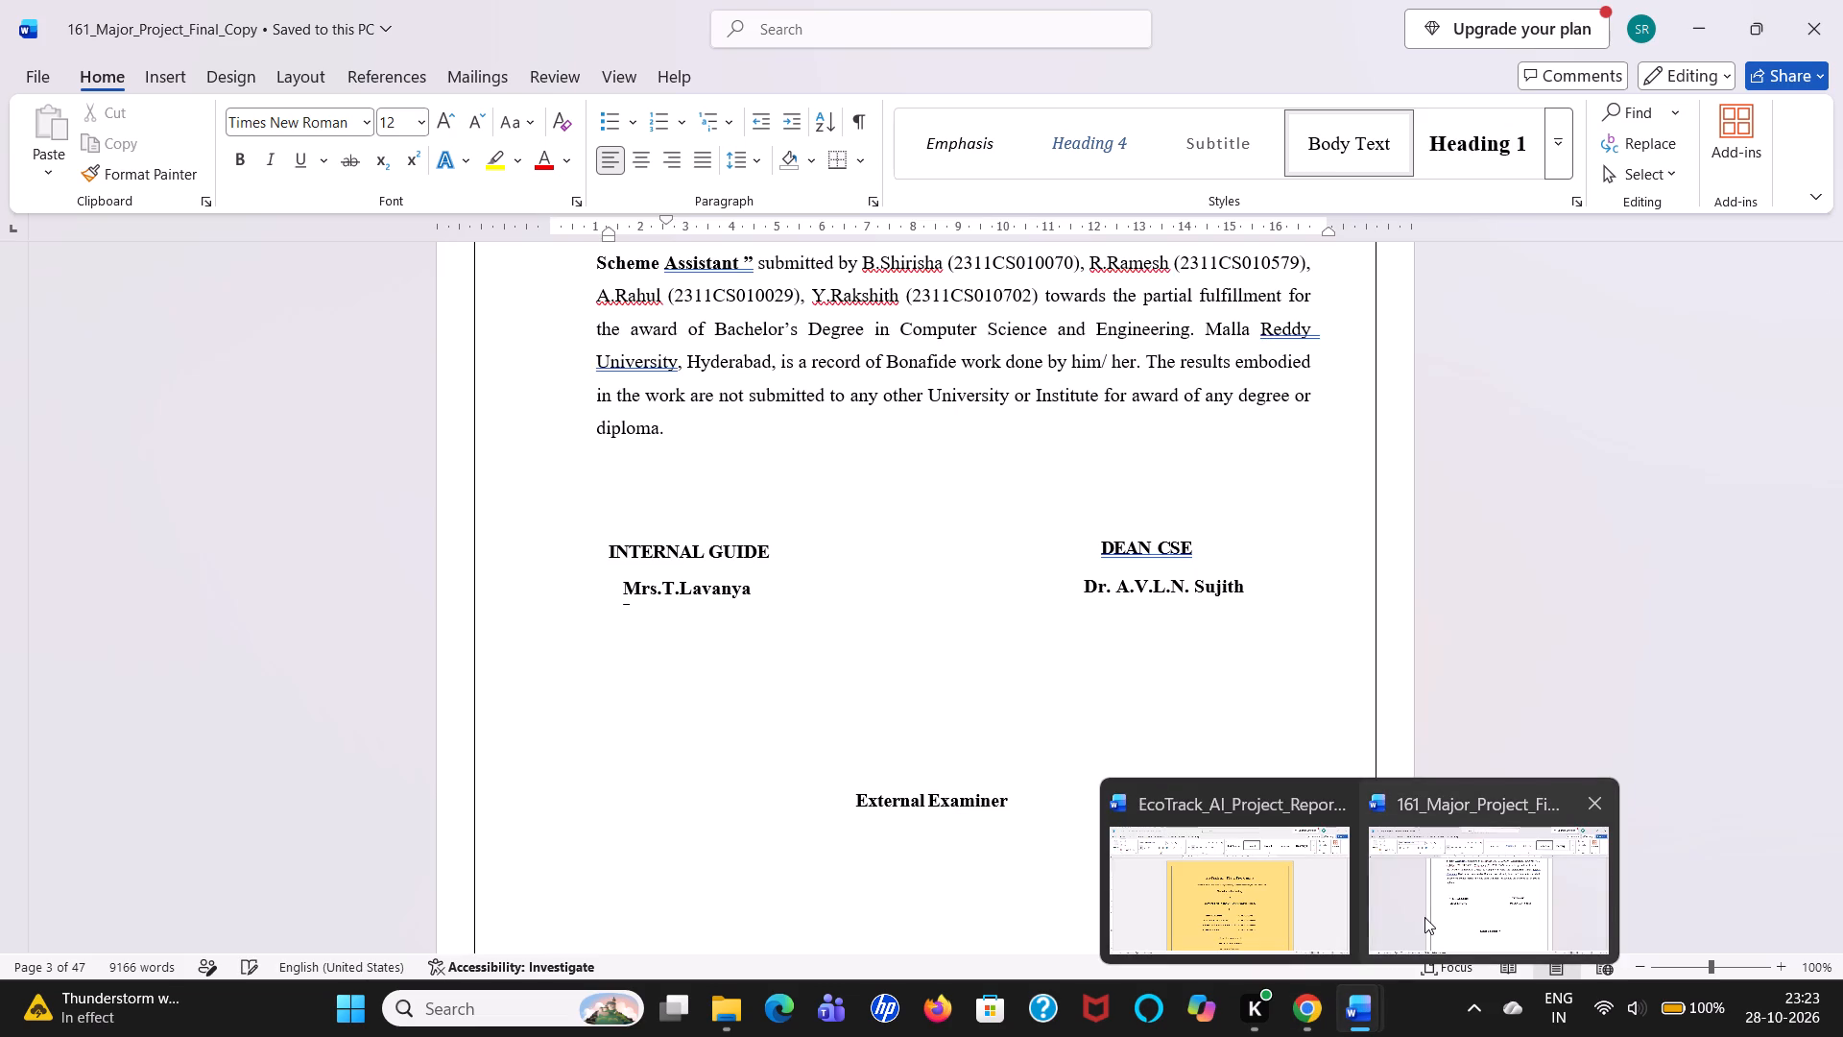
click(1424, 917)
scroll(1161, 613, down, 7)
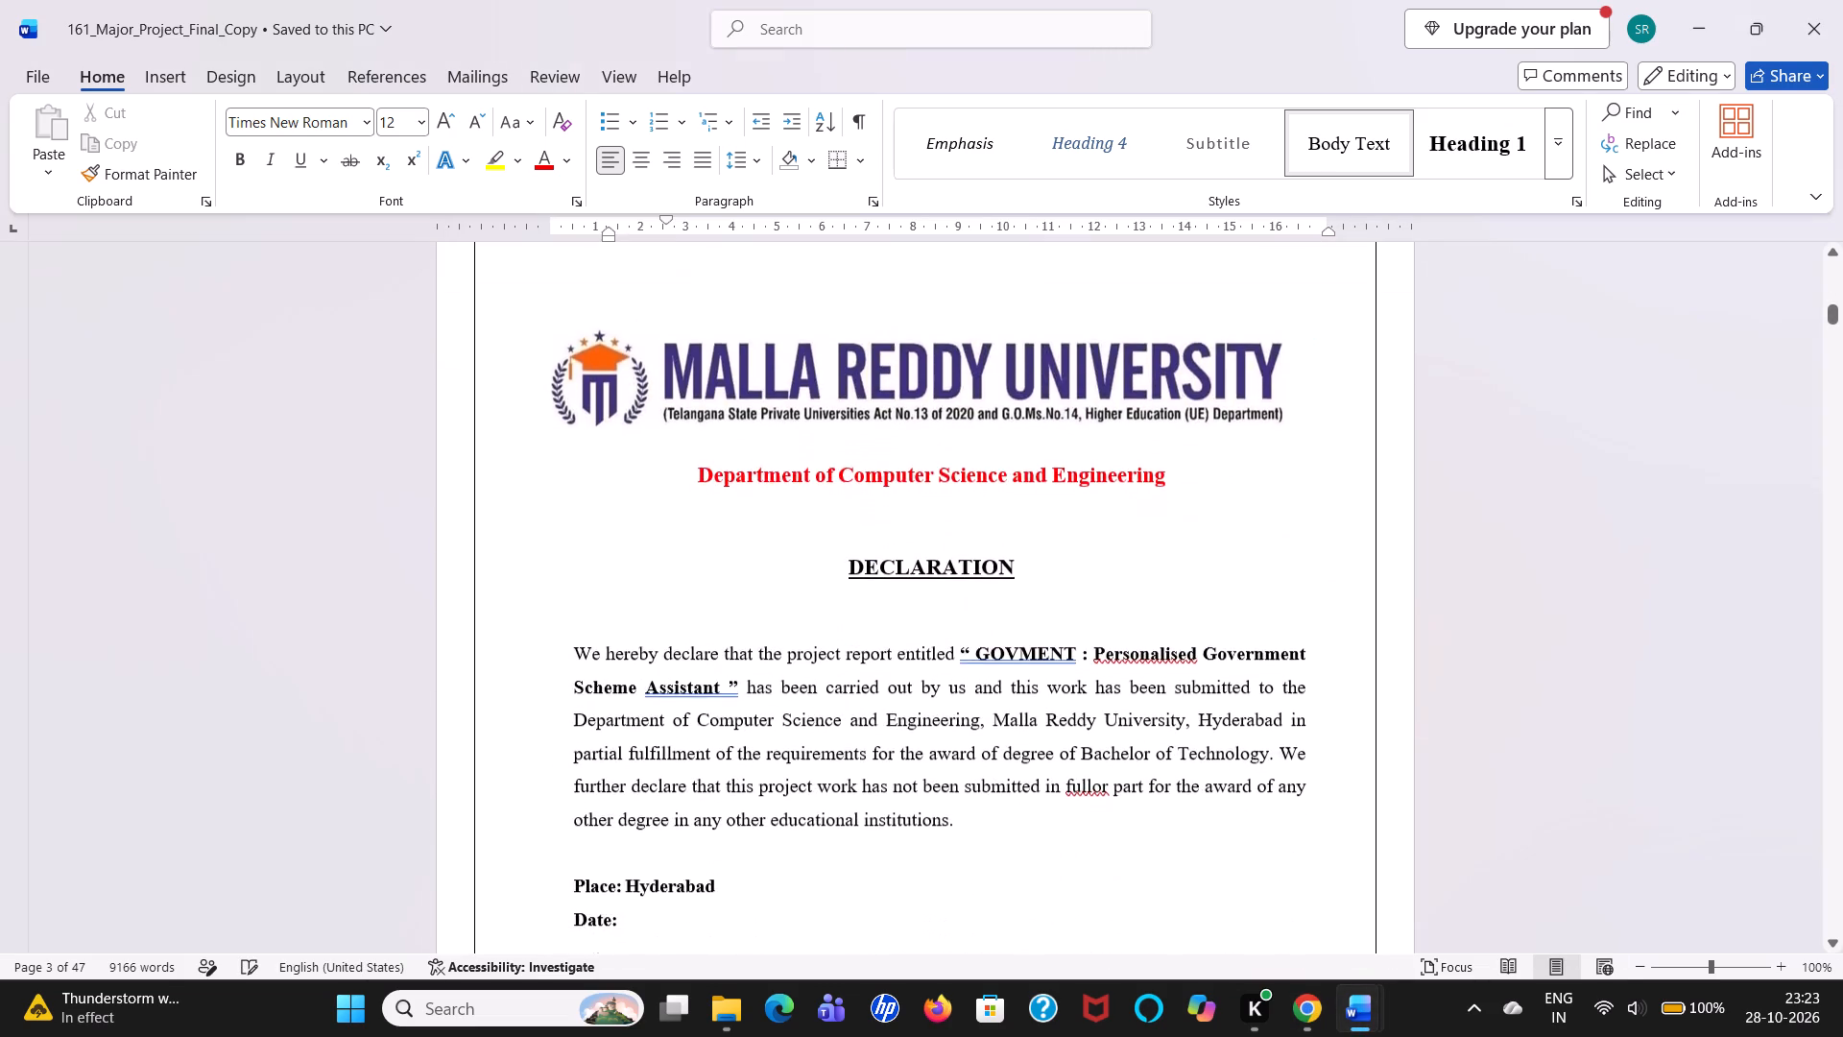
scroll(1161, 613, down, 2)
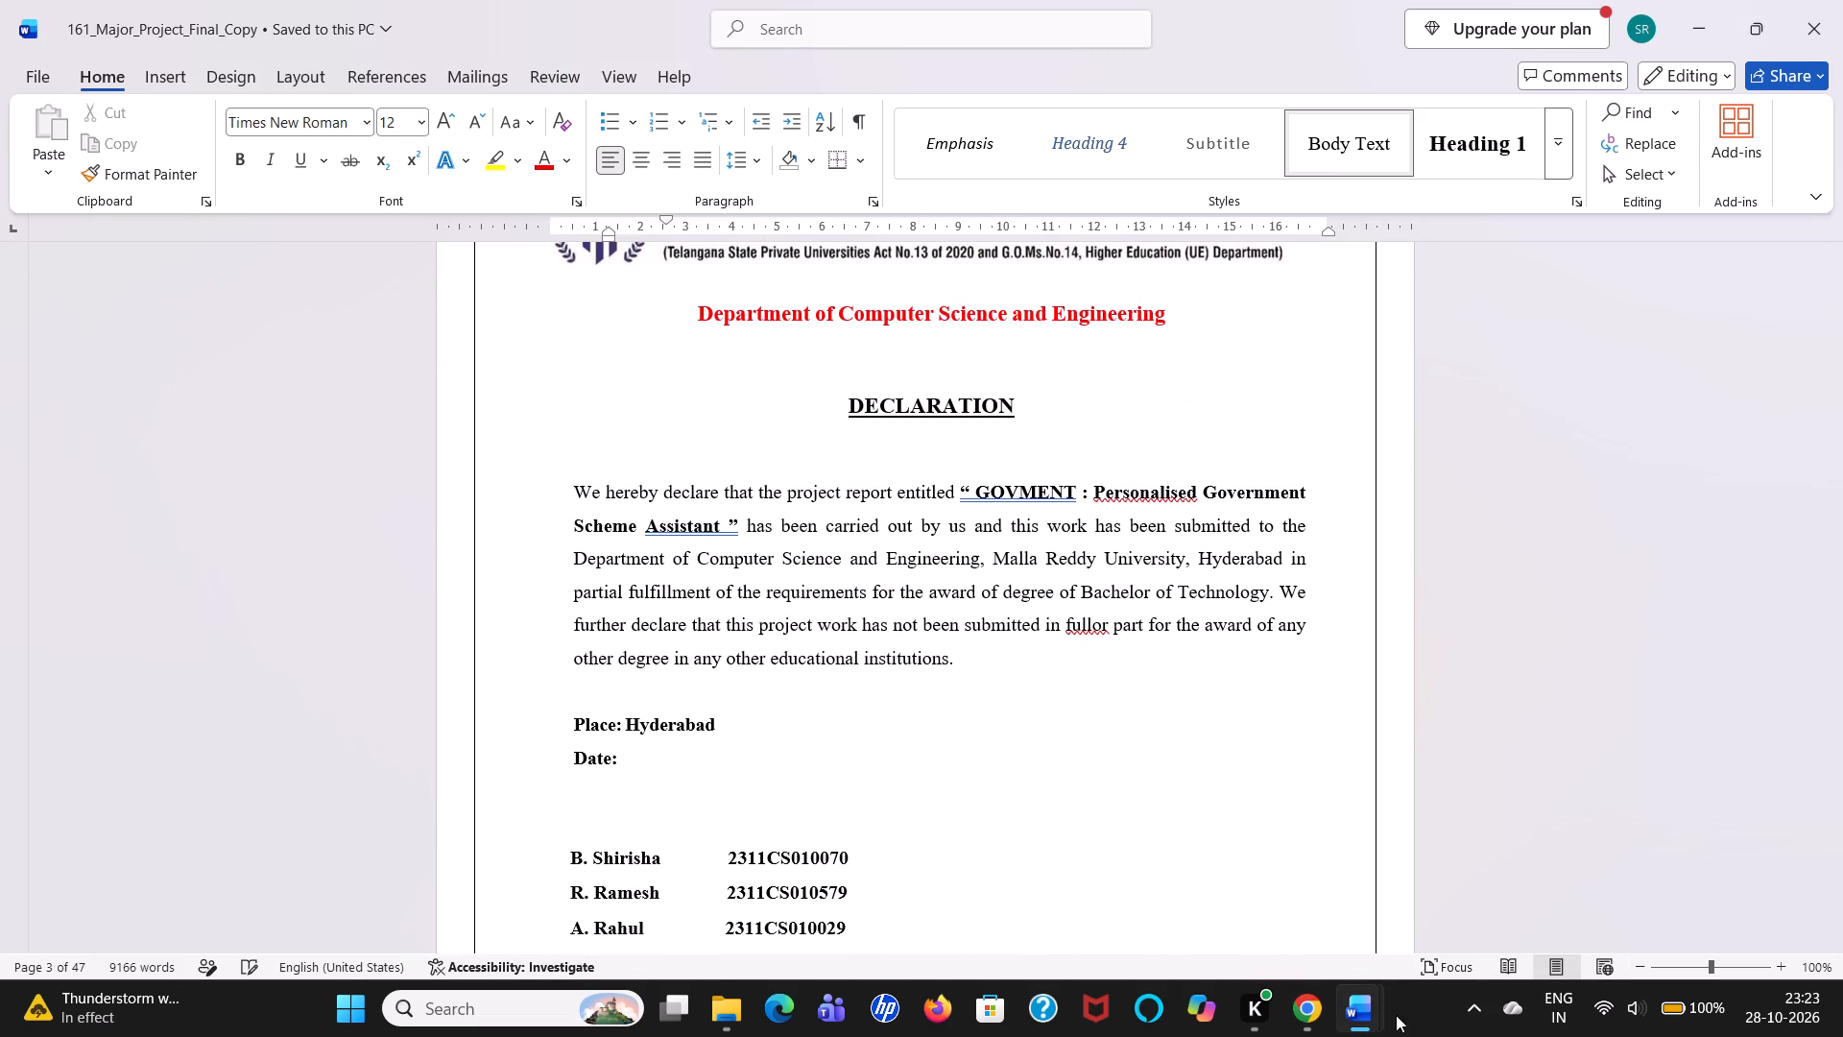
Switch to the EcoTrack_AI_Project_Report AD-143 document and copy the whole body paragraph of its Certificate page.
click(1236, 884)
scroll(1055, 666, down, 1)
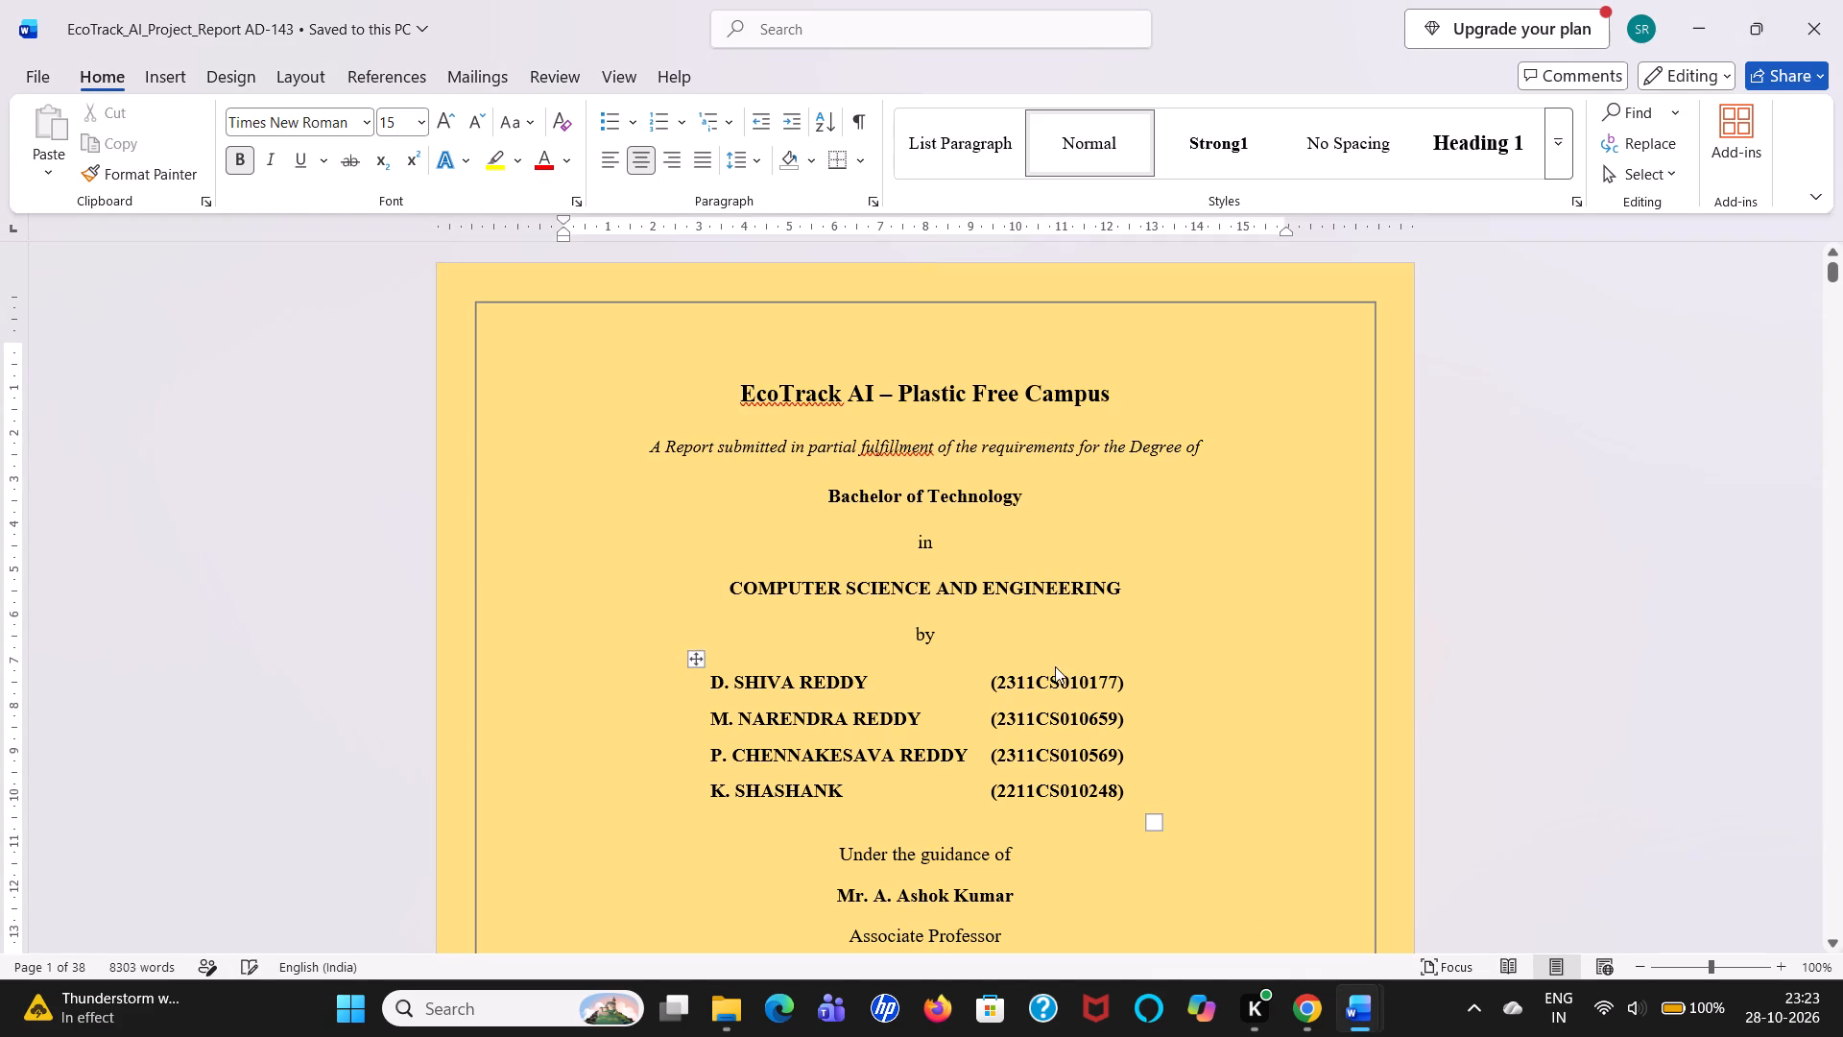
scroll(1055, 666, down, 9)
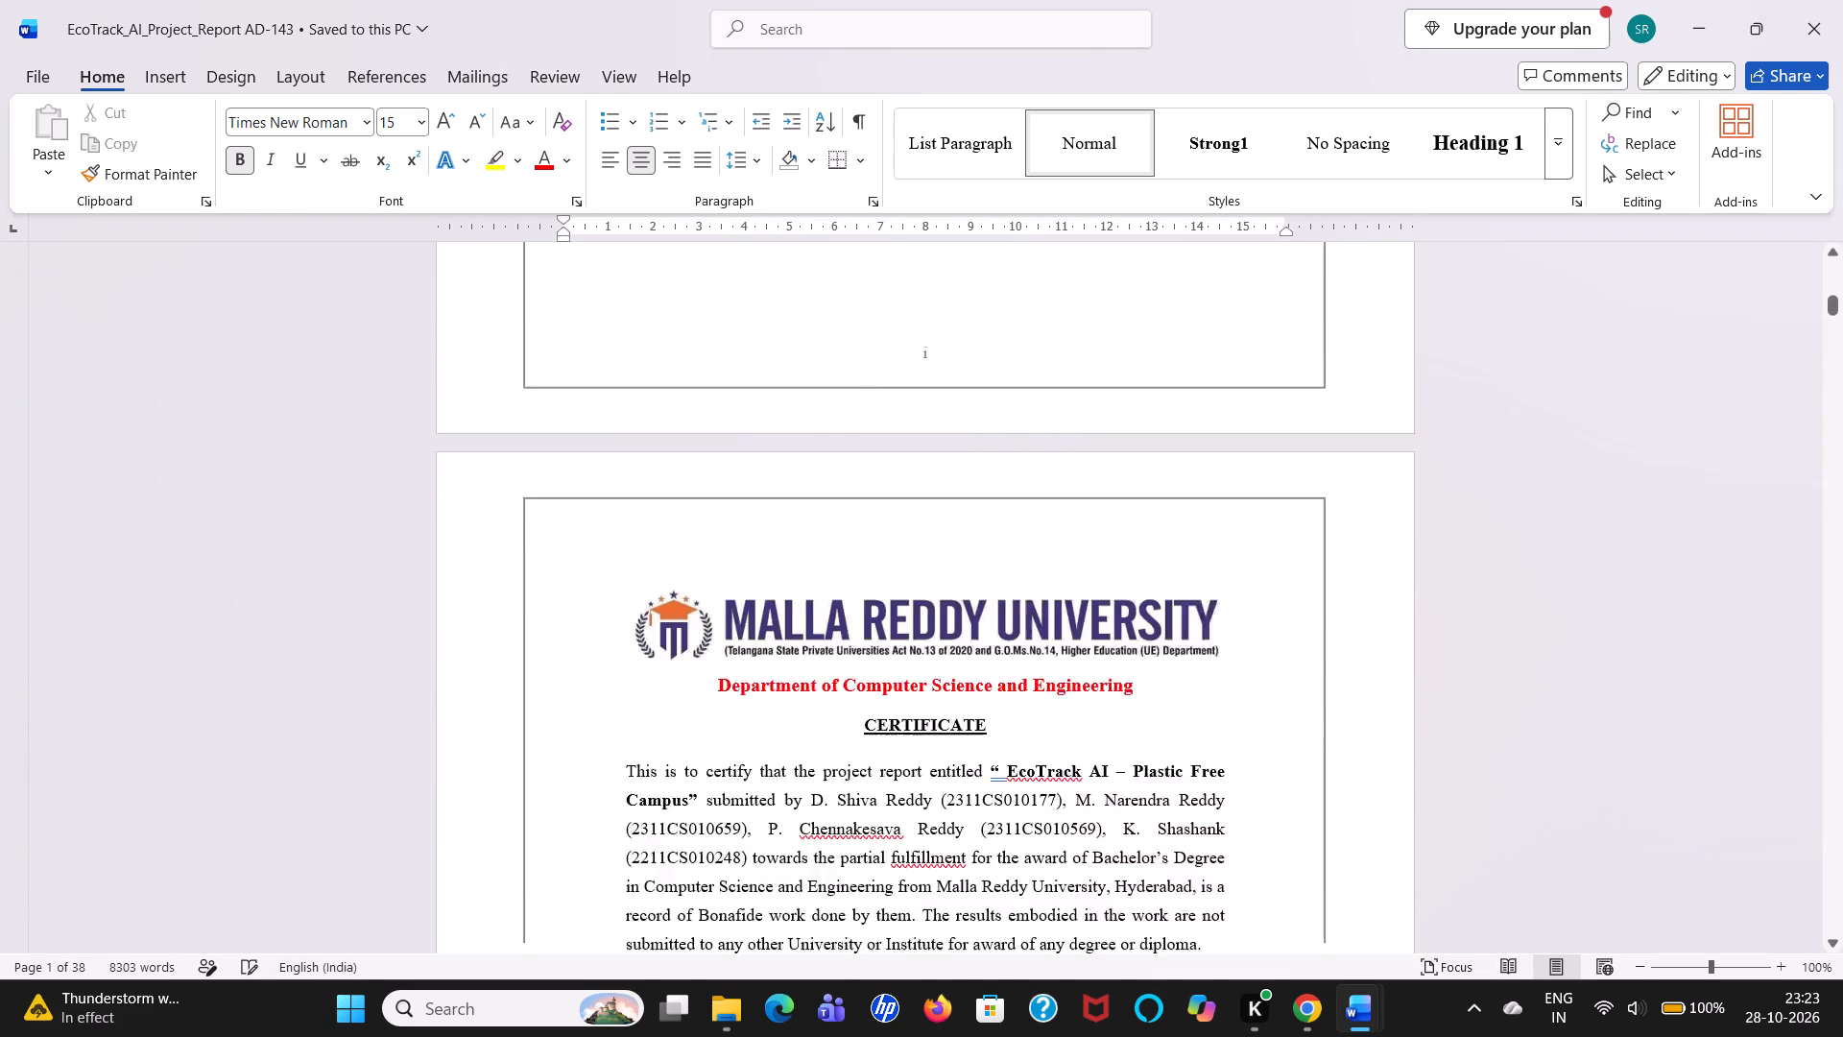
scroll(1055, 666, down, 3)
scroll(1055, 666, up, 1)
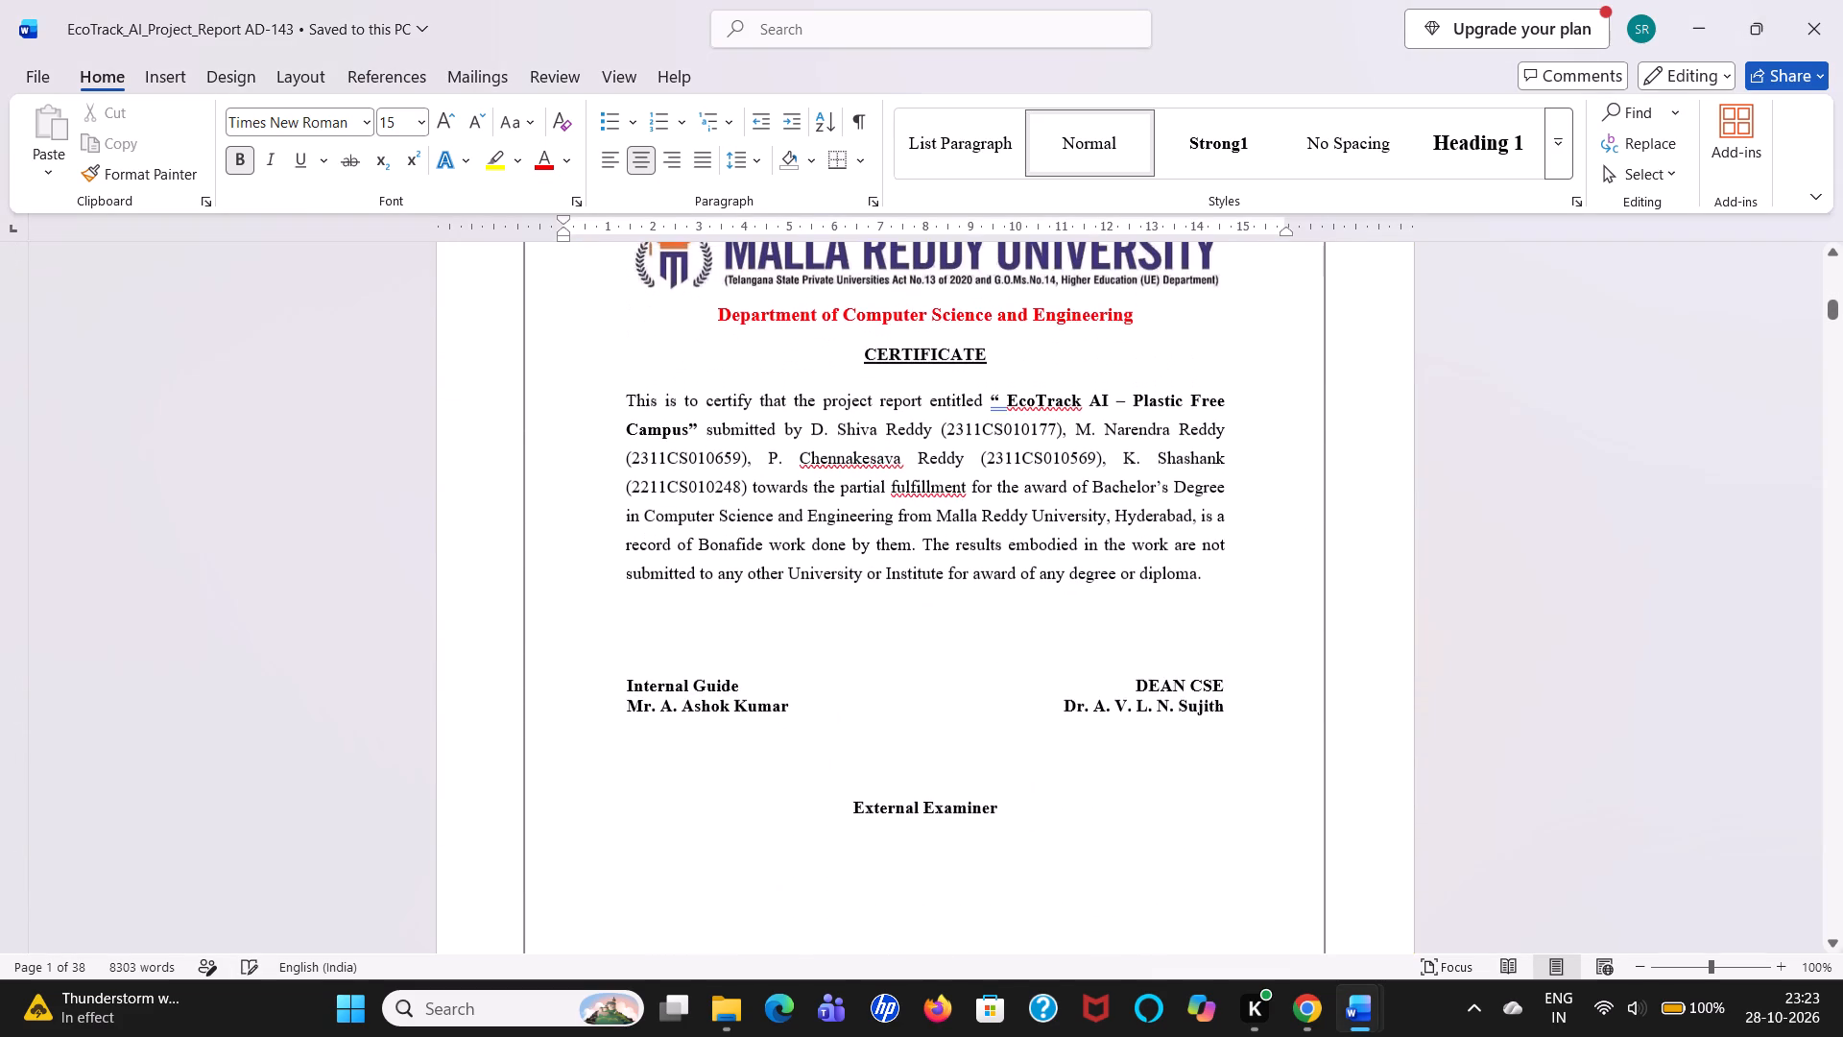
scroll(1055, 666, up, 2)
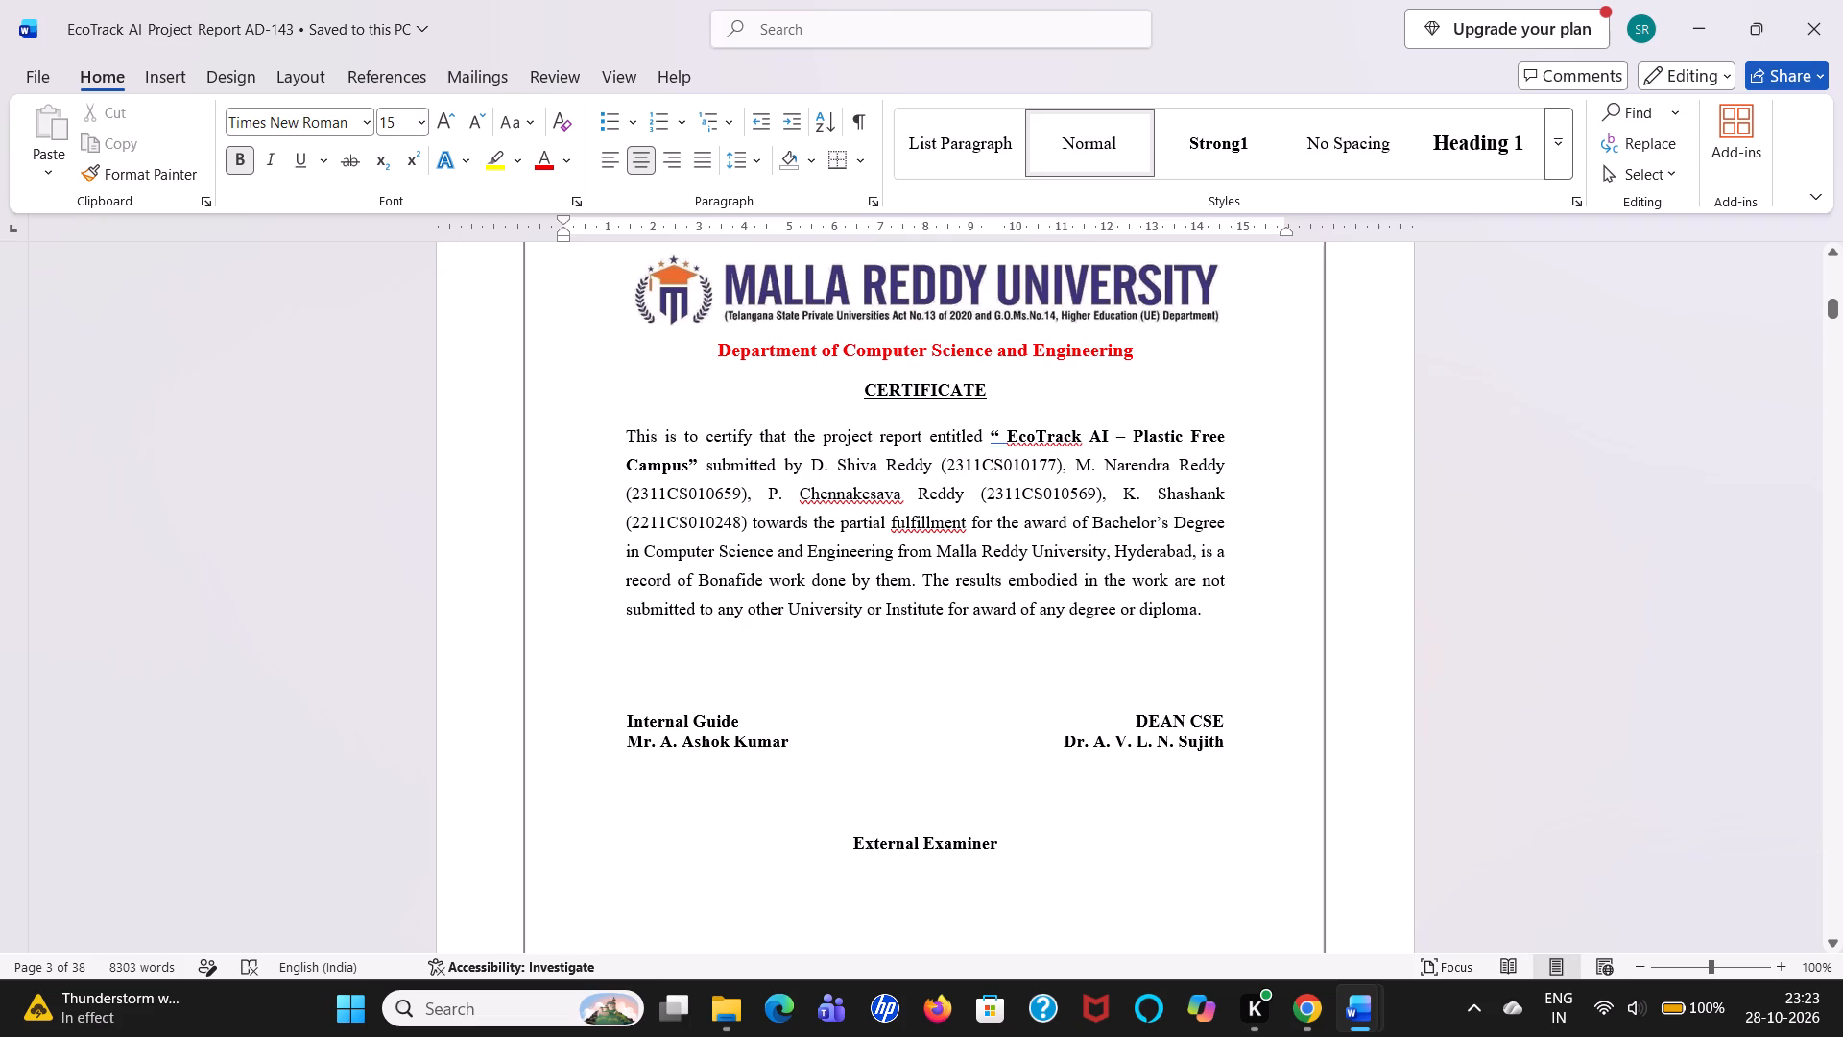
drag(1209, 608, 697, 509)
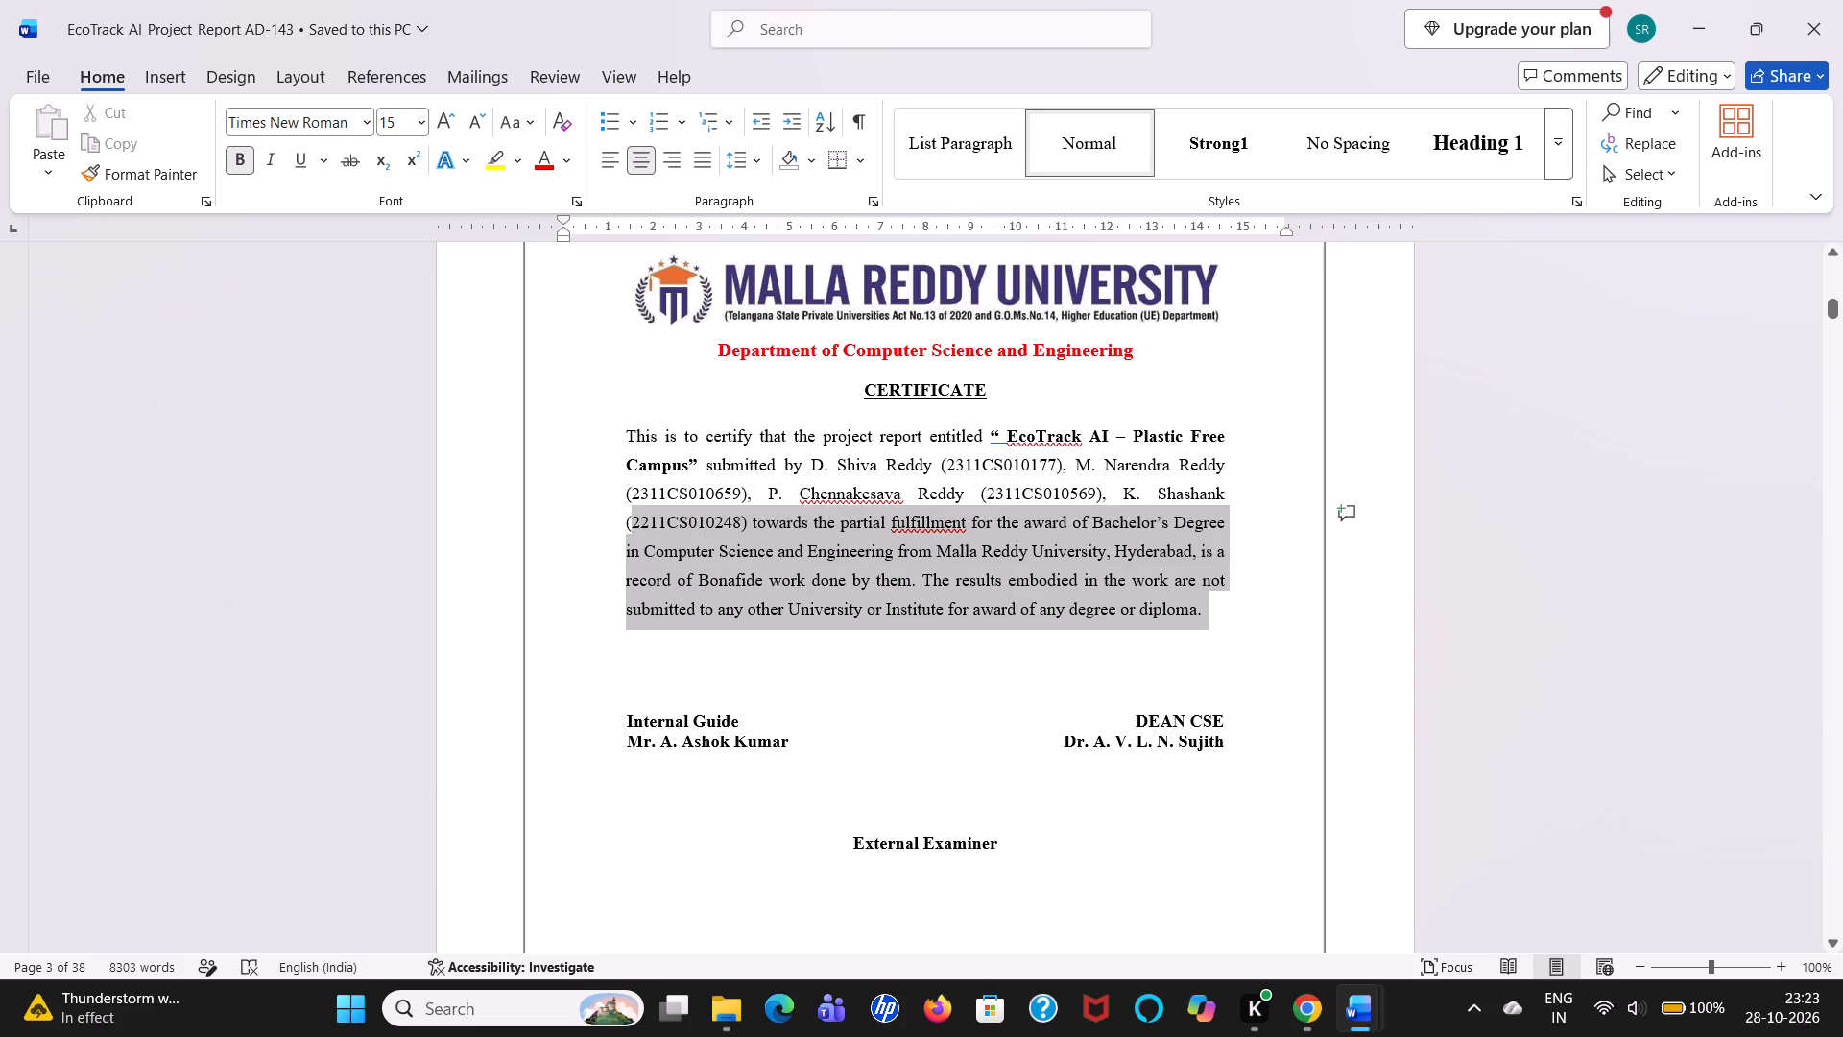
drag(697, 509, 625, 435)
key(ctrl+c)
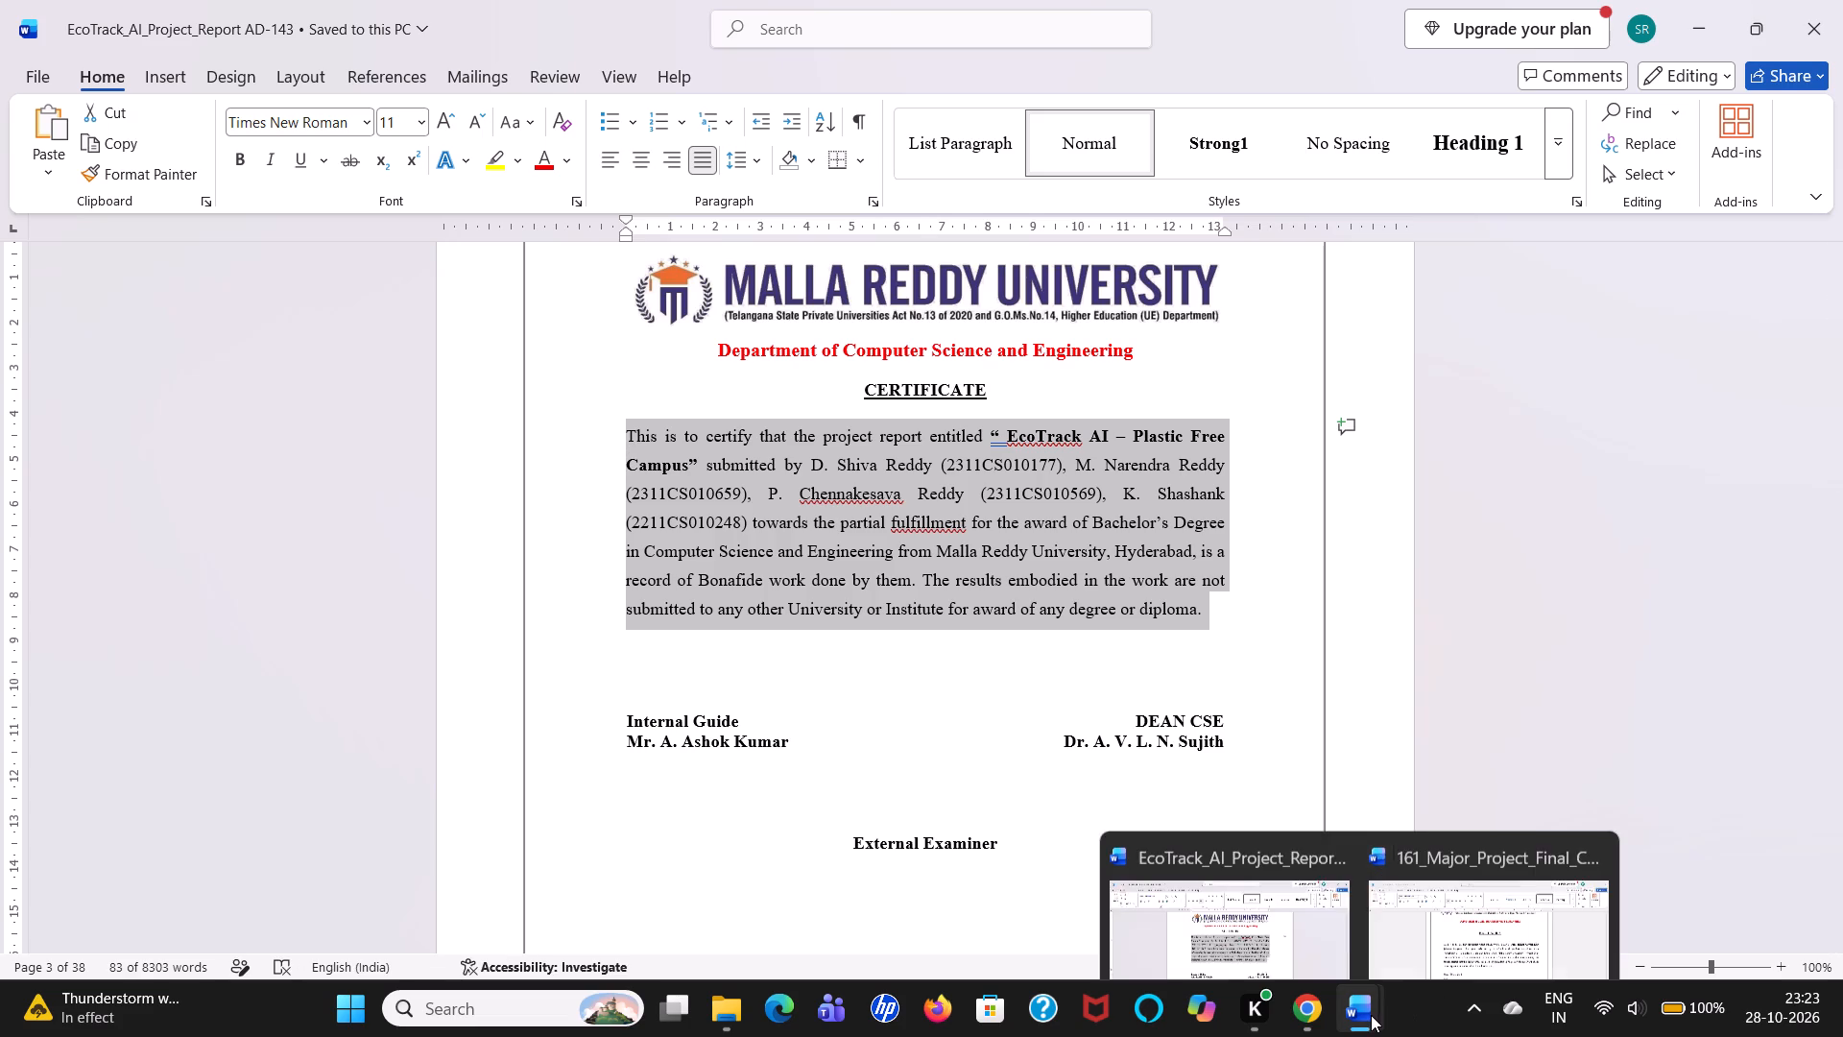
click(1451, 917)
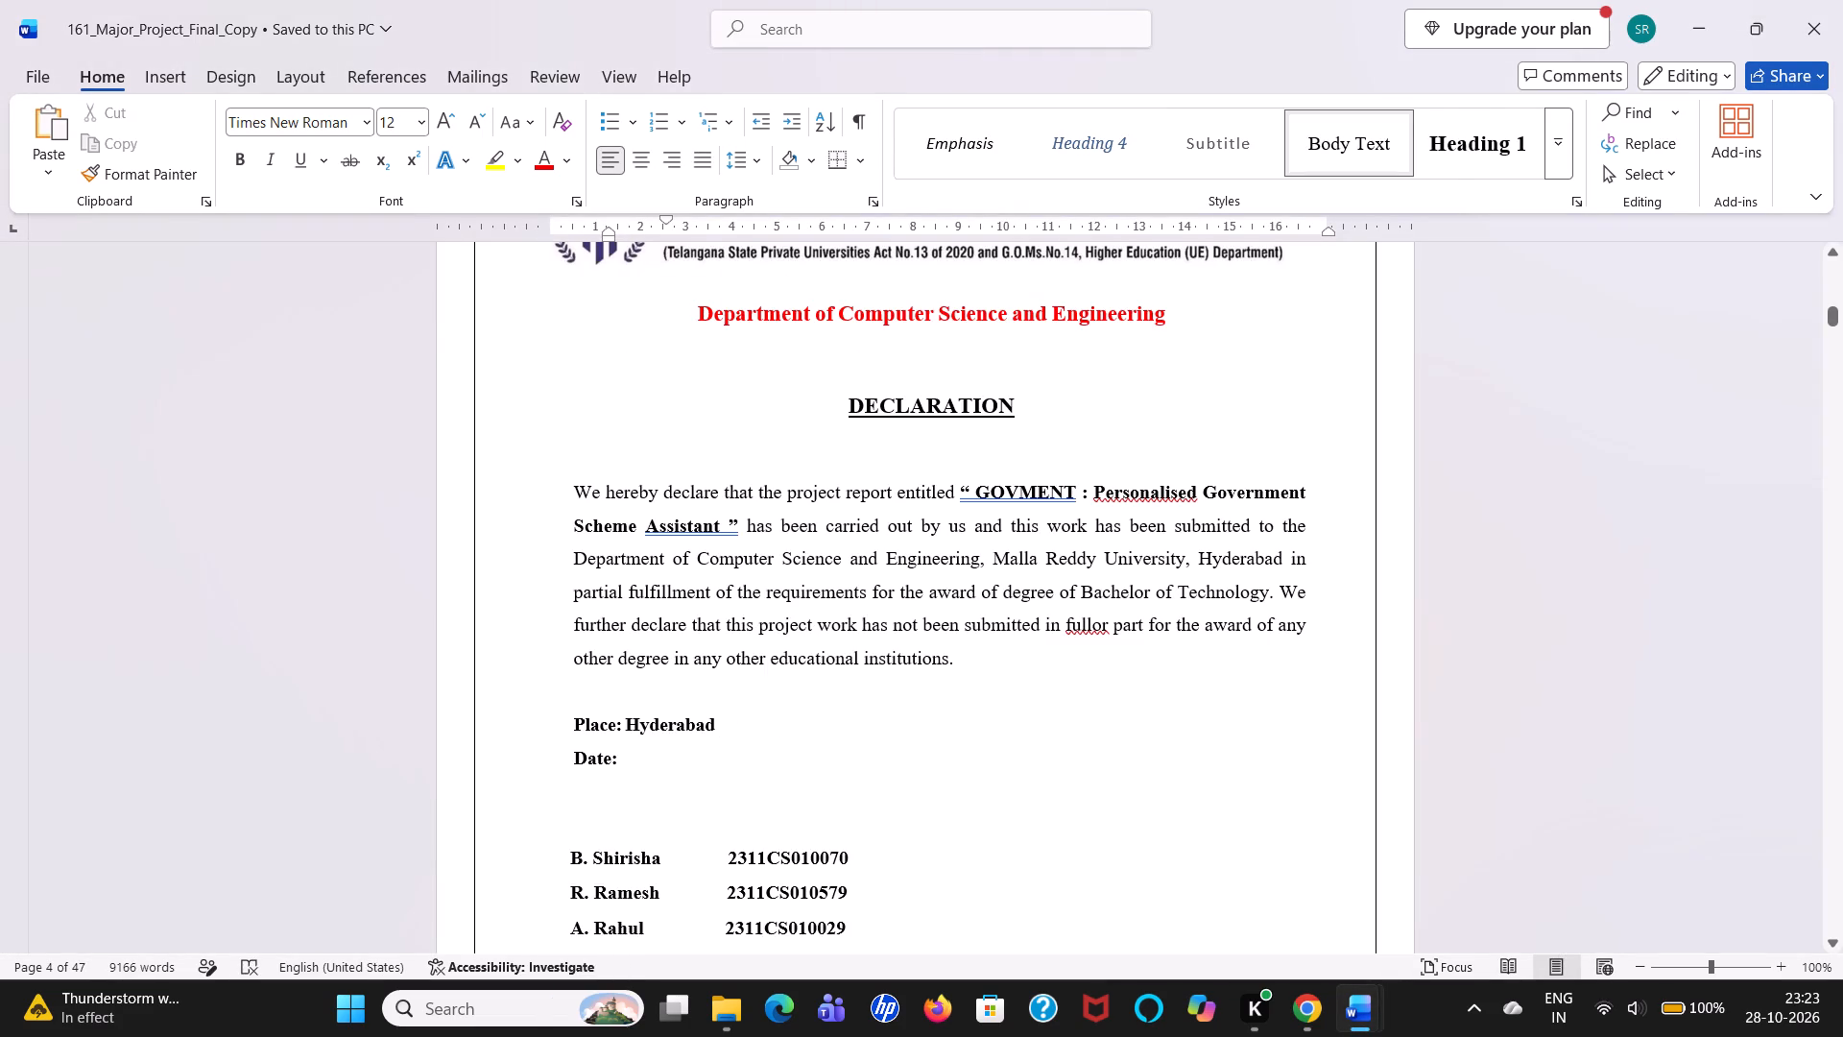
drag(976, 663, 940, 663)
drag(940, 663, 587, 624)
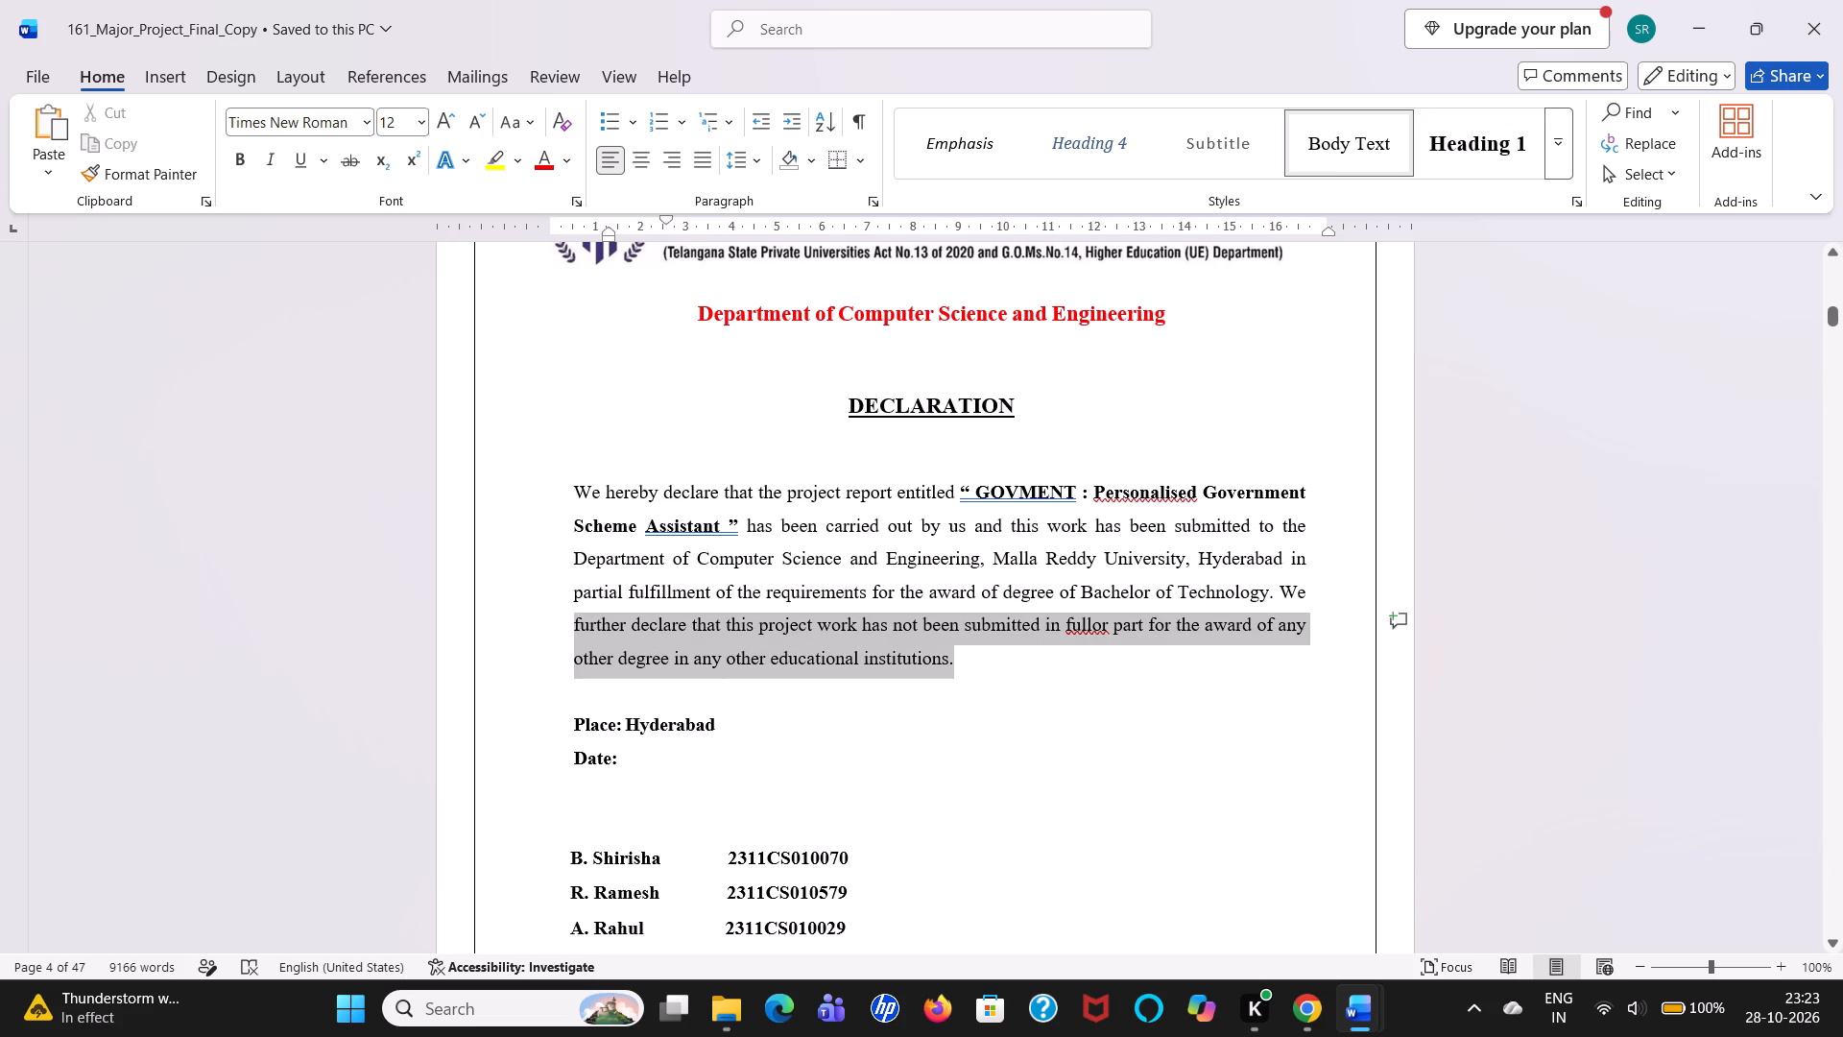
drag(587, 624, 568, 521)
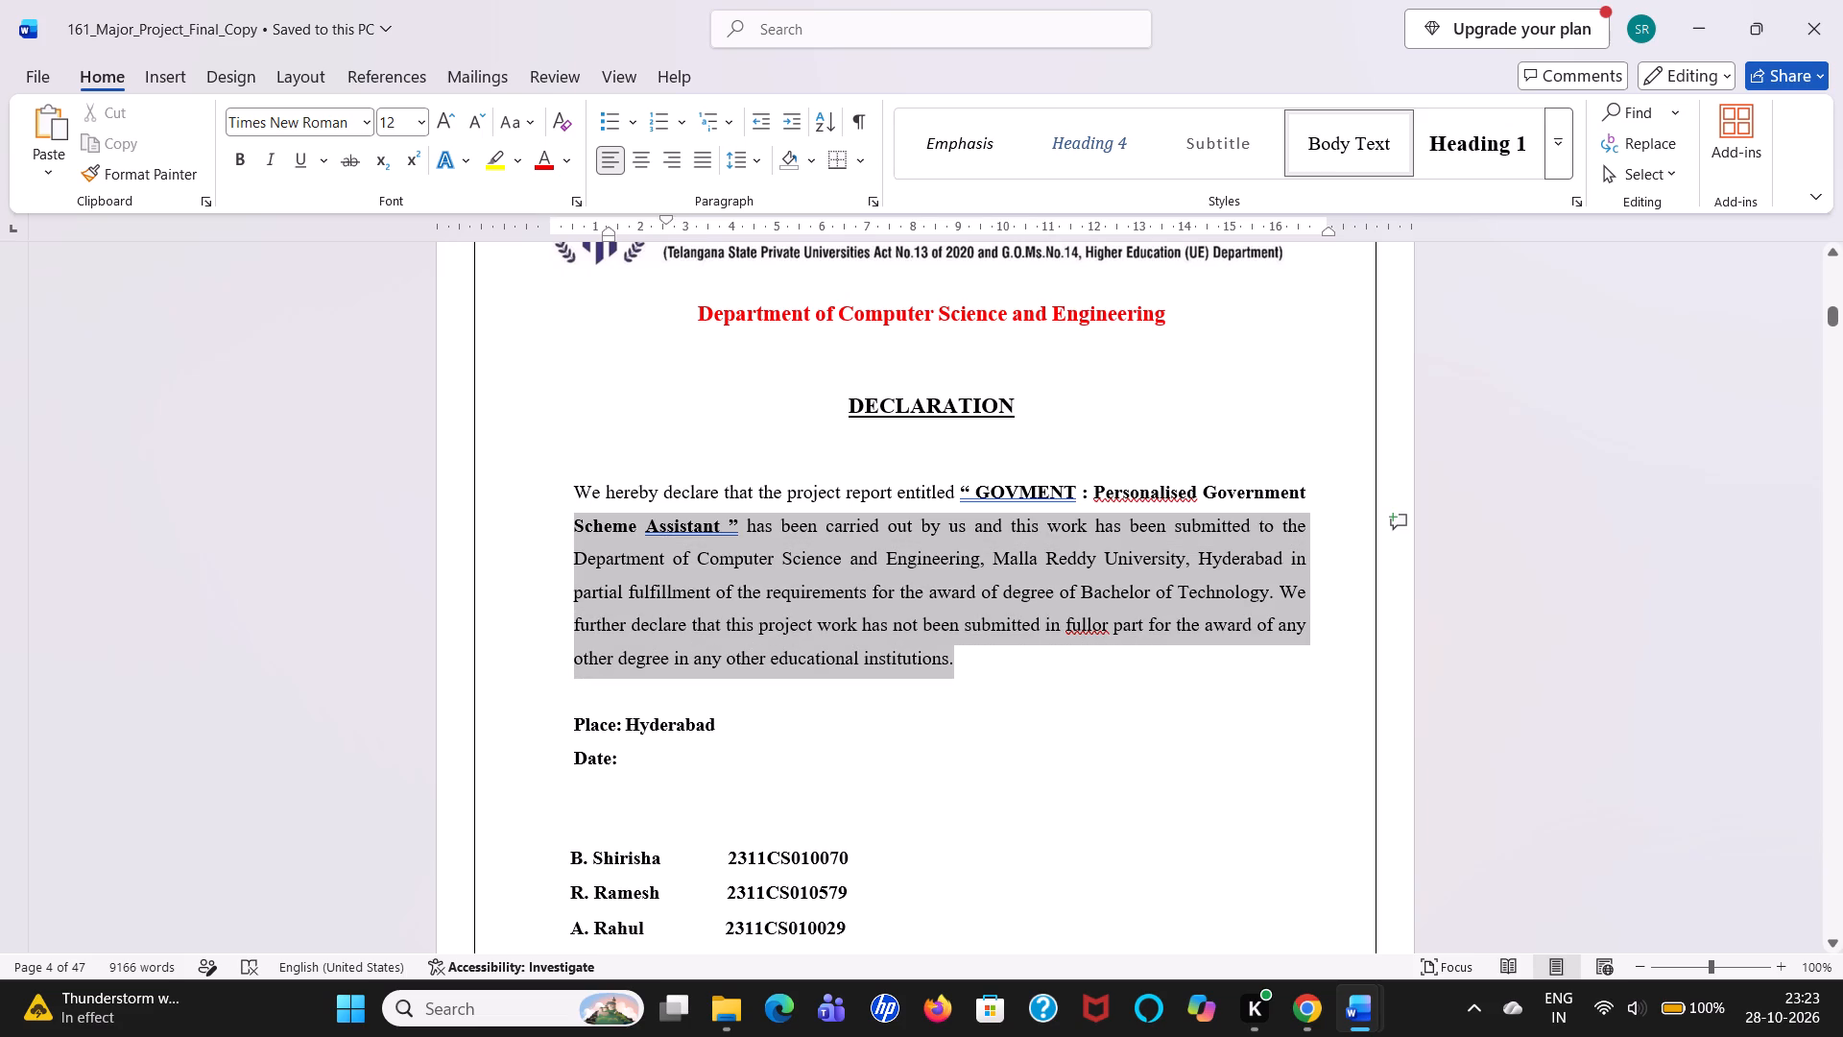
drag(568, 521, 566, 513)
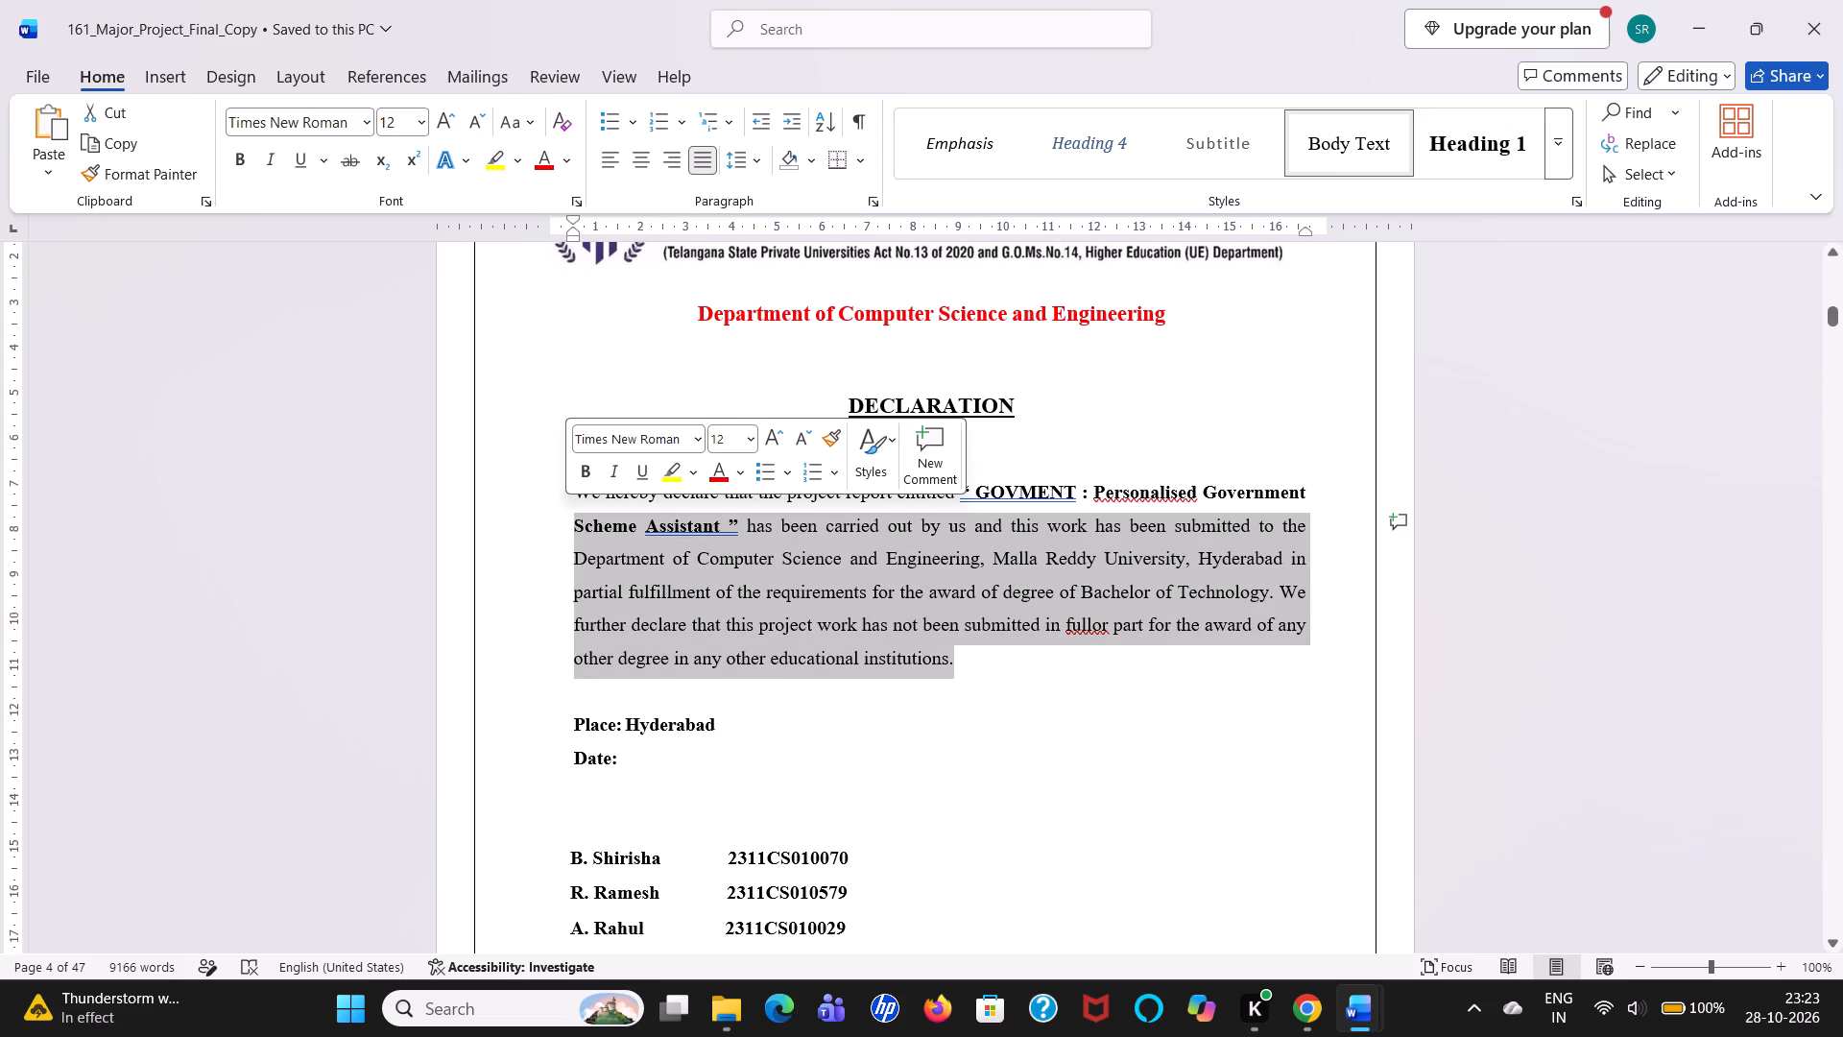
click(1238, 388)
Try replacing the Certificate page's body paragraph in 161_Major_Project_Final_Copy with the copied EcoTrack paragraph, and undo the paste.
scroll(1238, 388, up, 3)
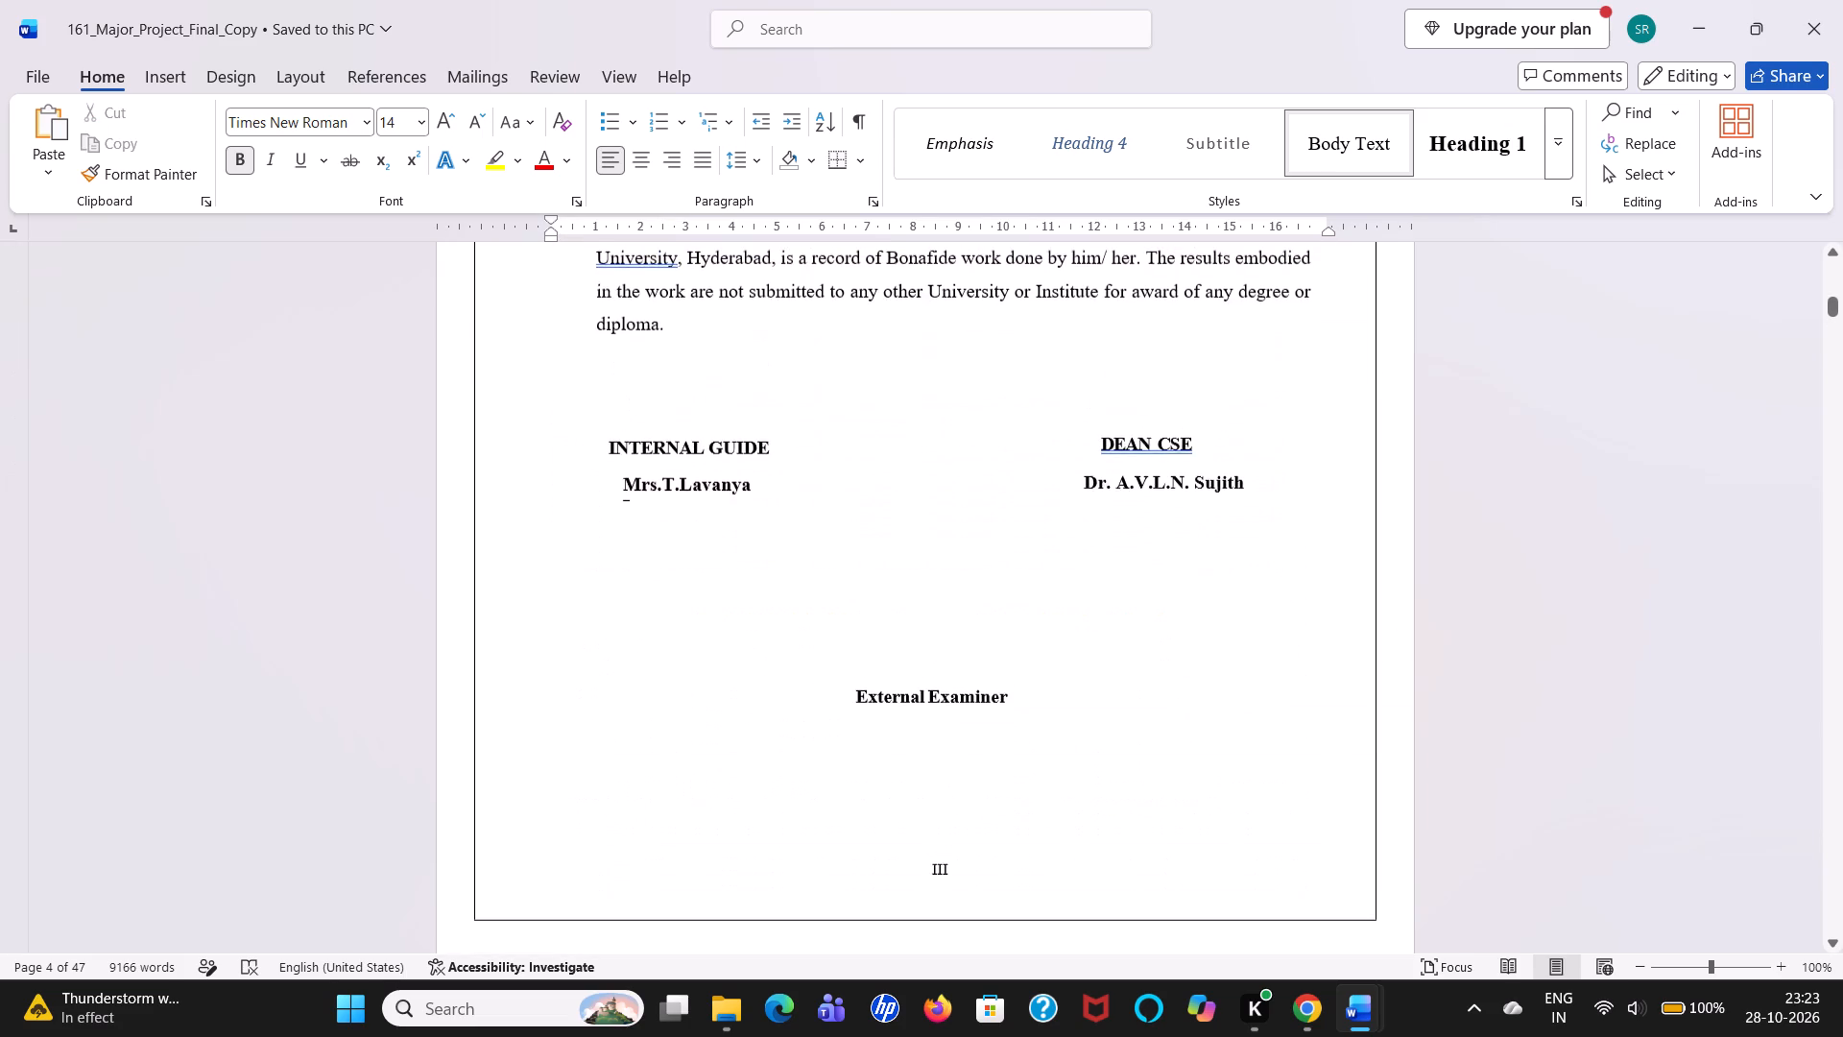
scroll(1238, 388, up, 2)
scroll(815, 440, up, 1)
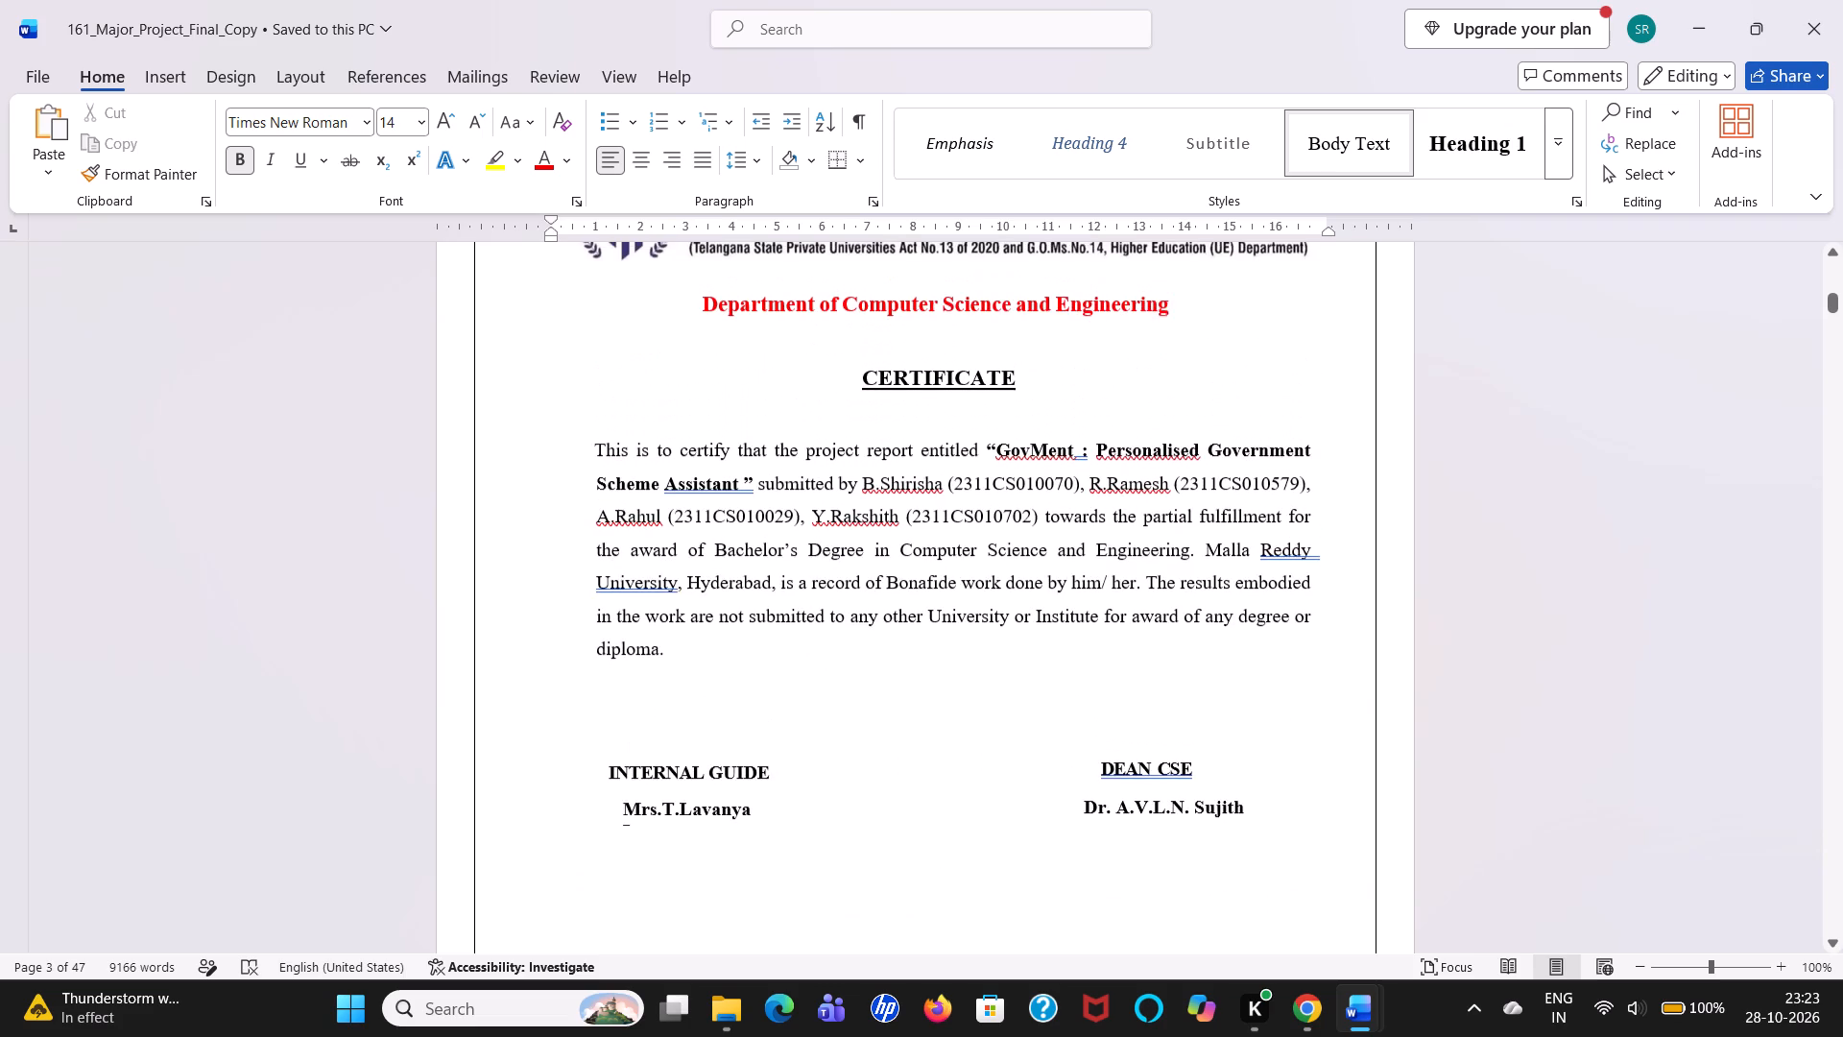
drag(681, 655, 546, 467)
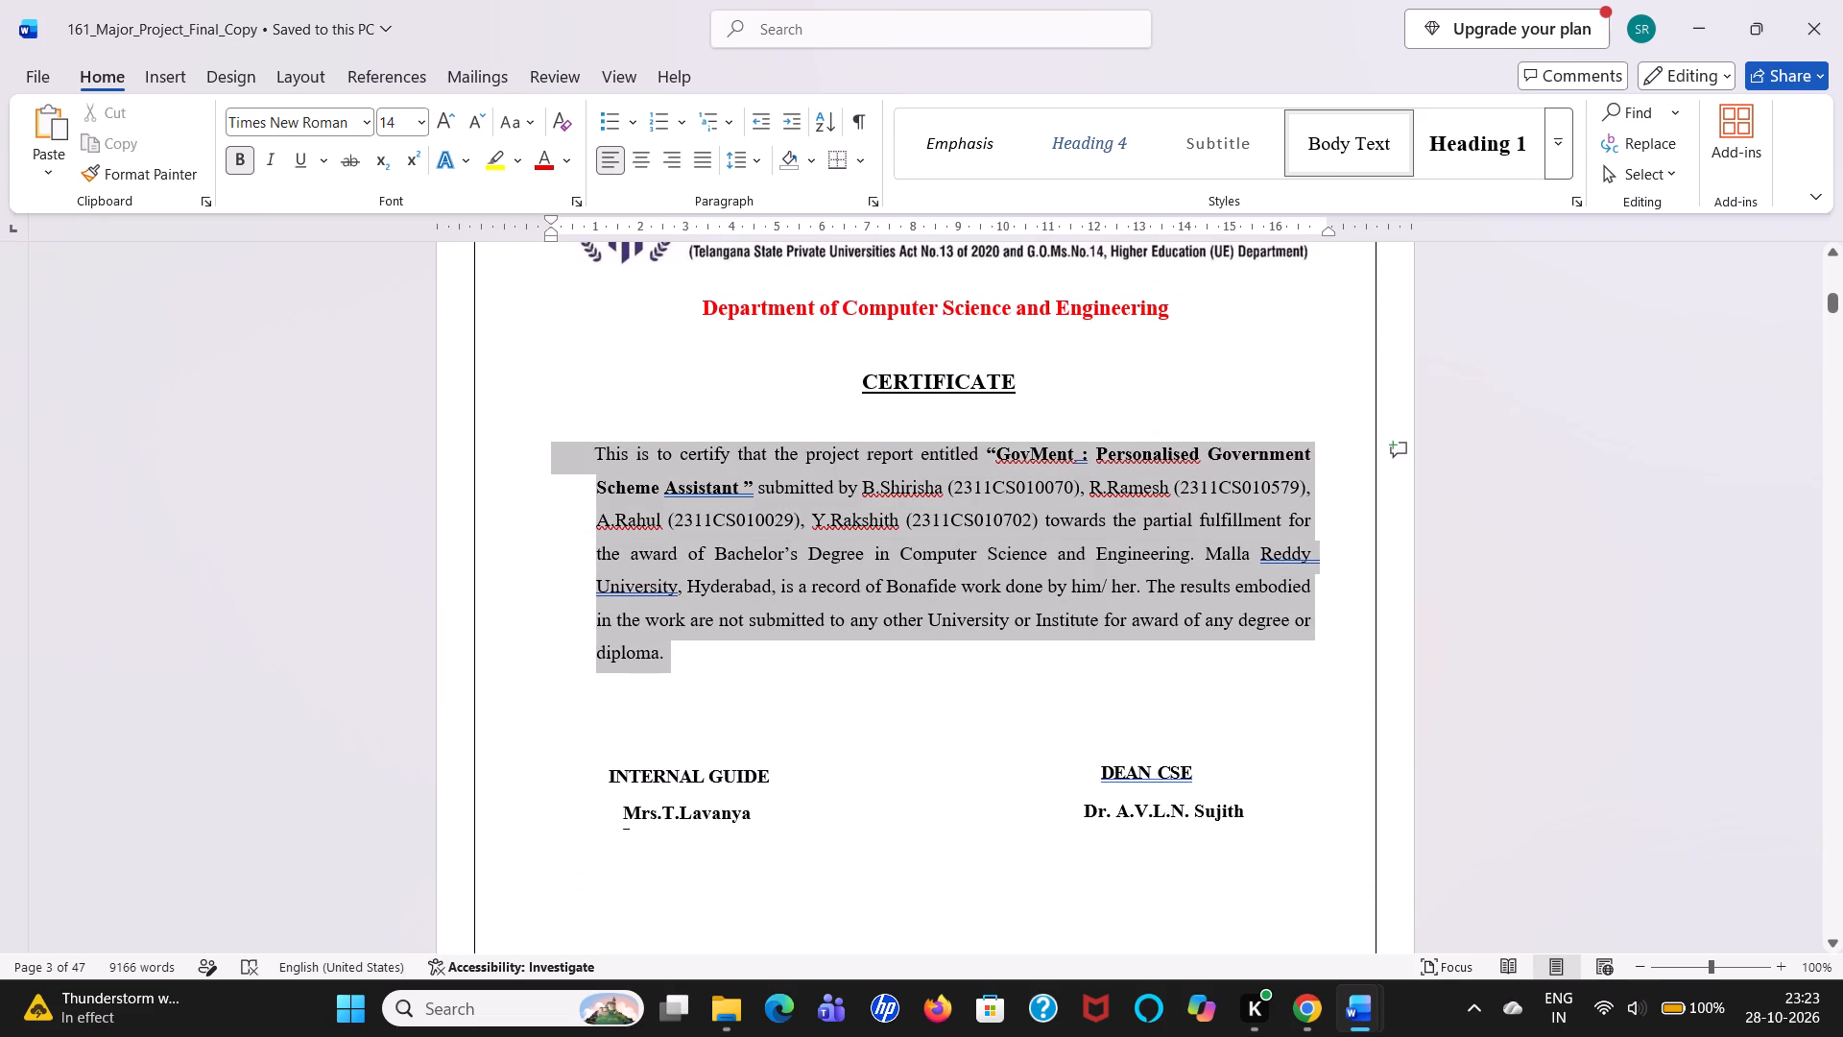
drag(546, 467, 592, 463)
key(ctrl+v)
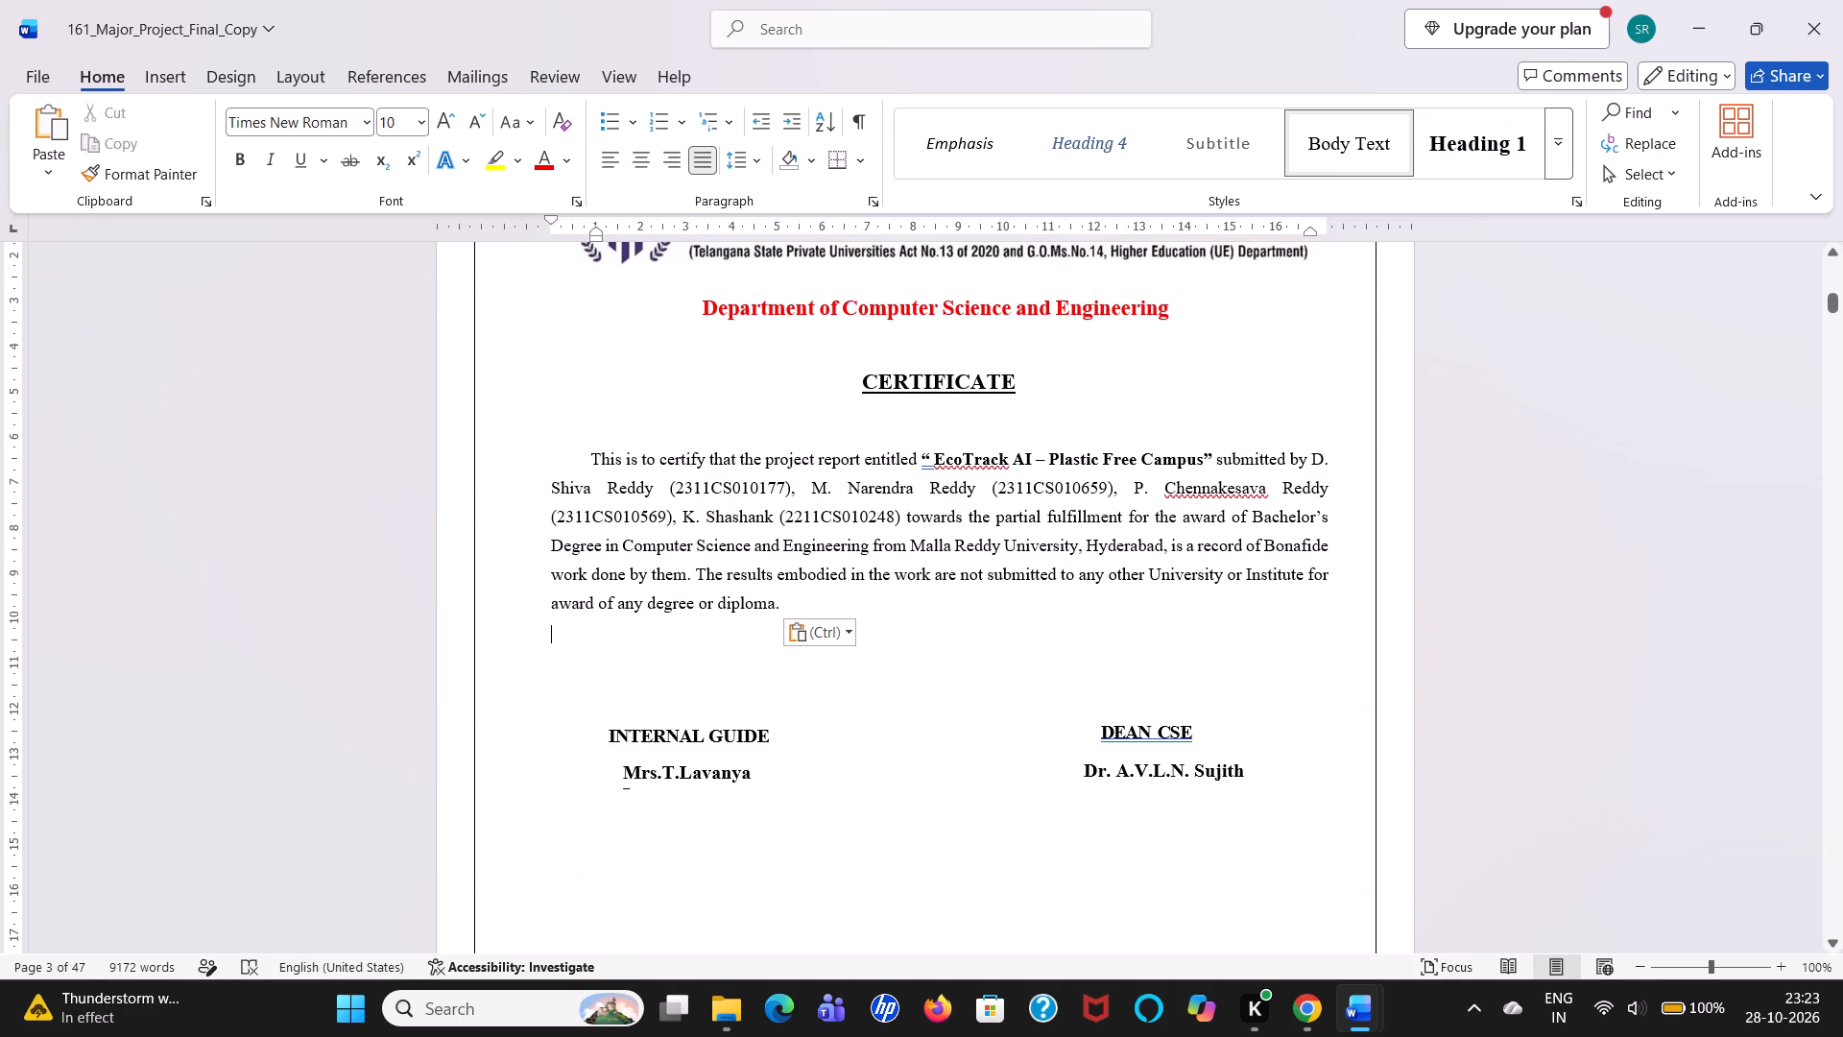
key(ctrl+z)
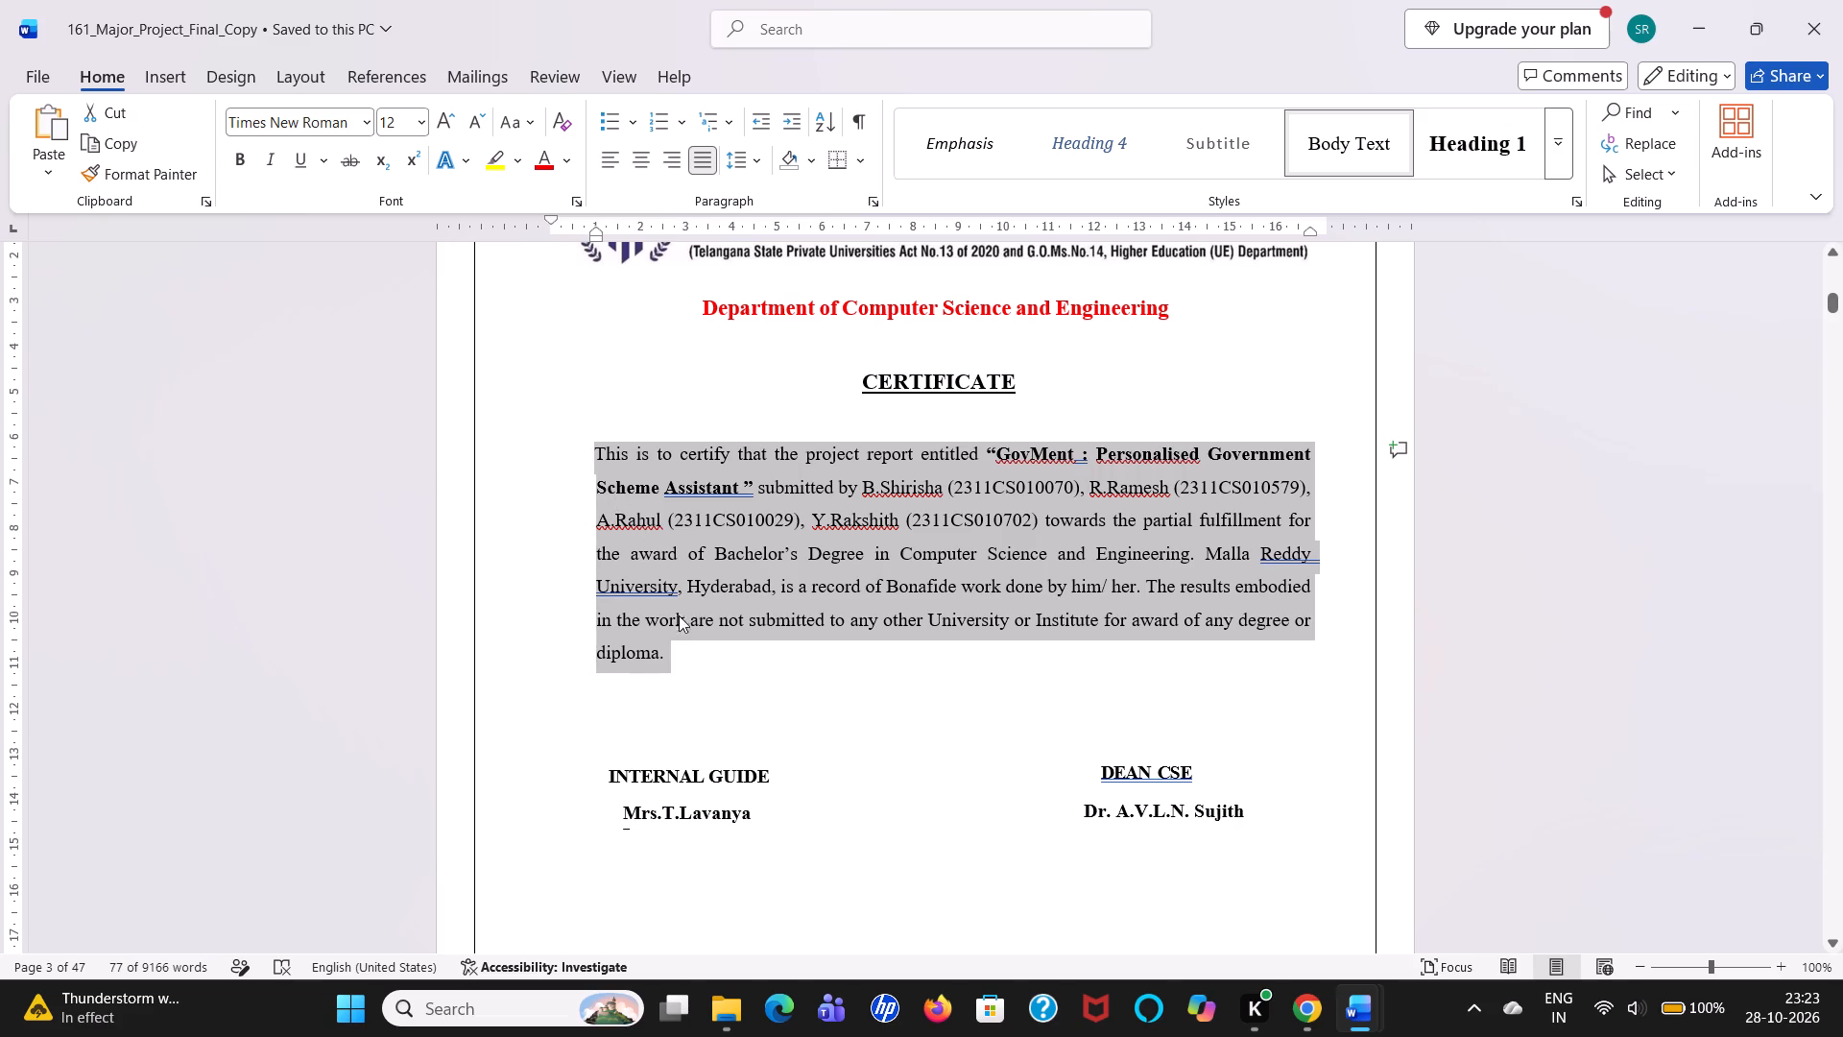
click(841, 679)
Examine the declaration, acknowledgement and abstract pages of 161_Major_Project_Final_Copy.
scroll(841, 679, down, 4)
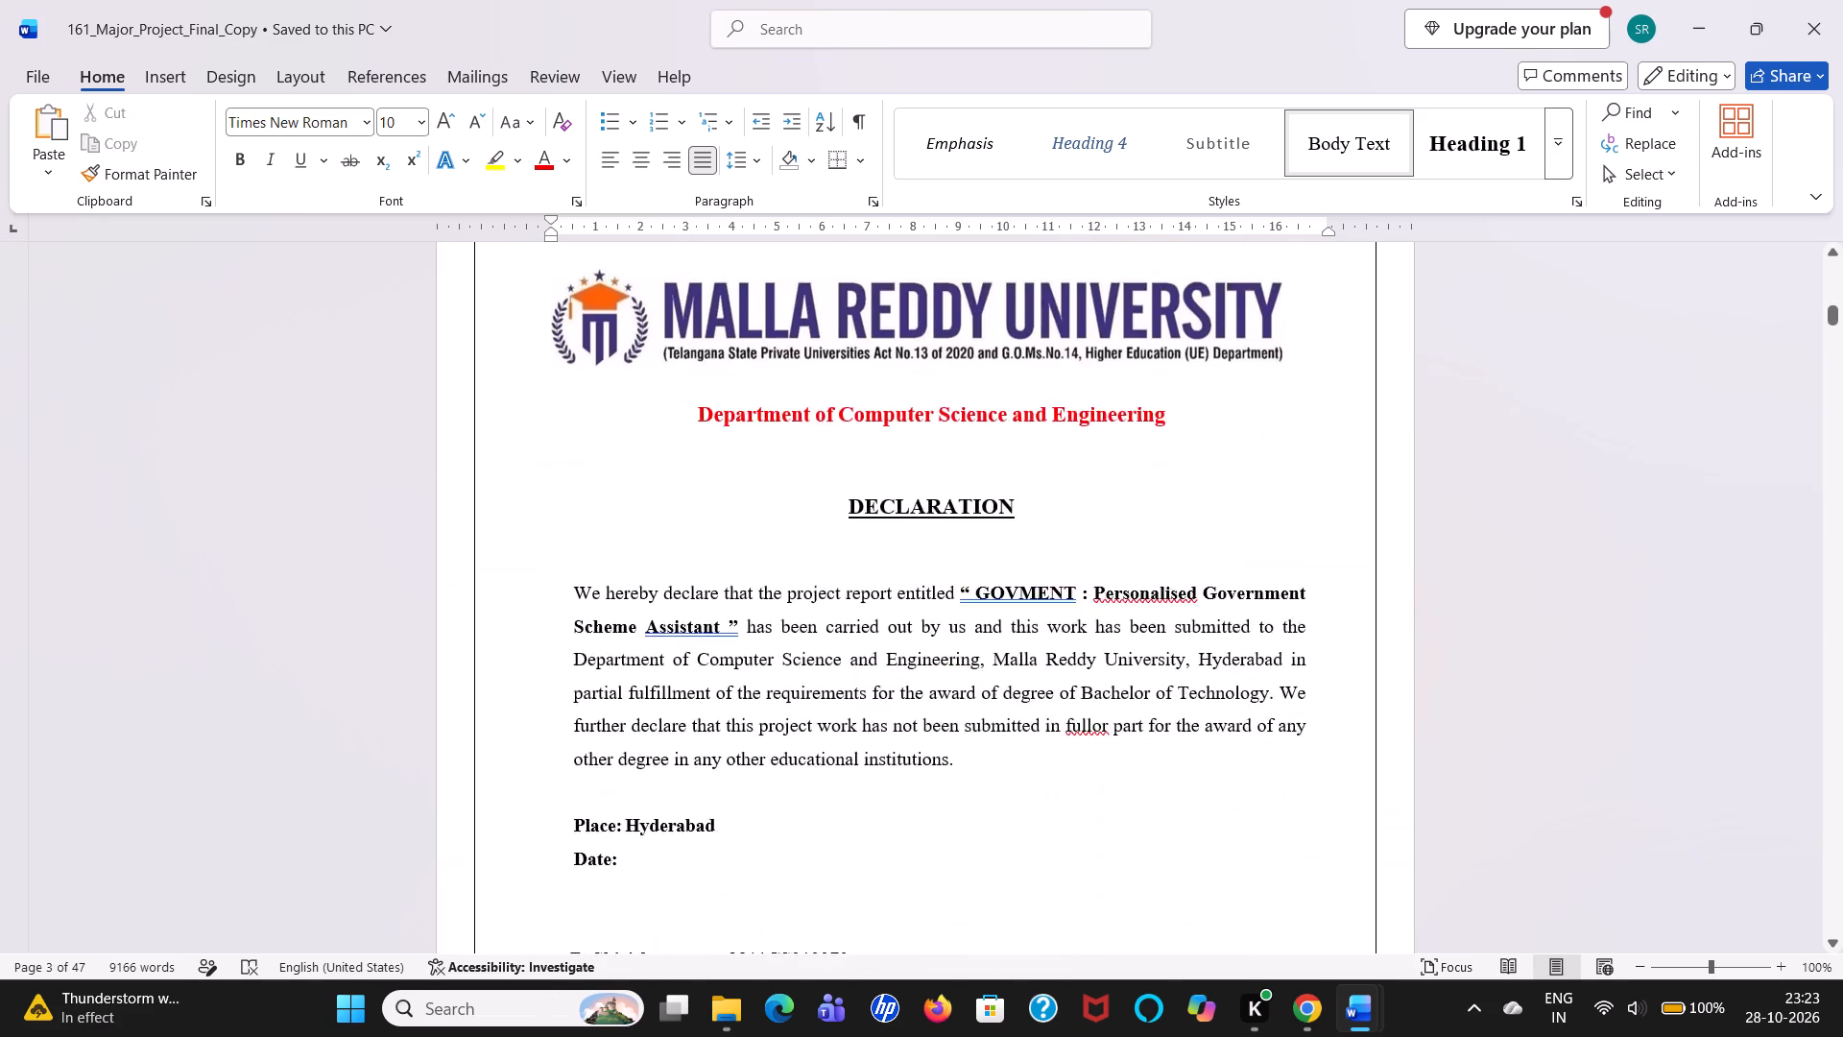
scroll(841, 679, down, 1)
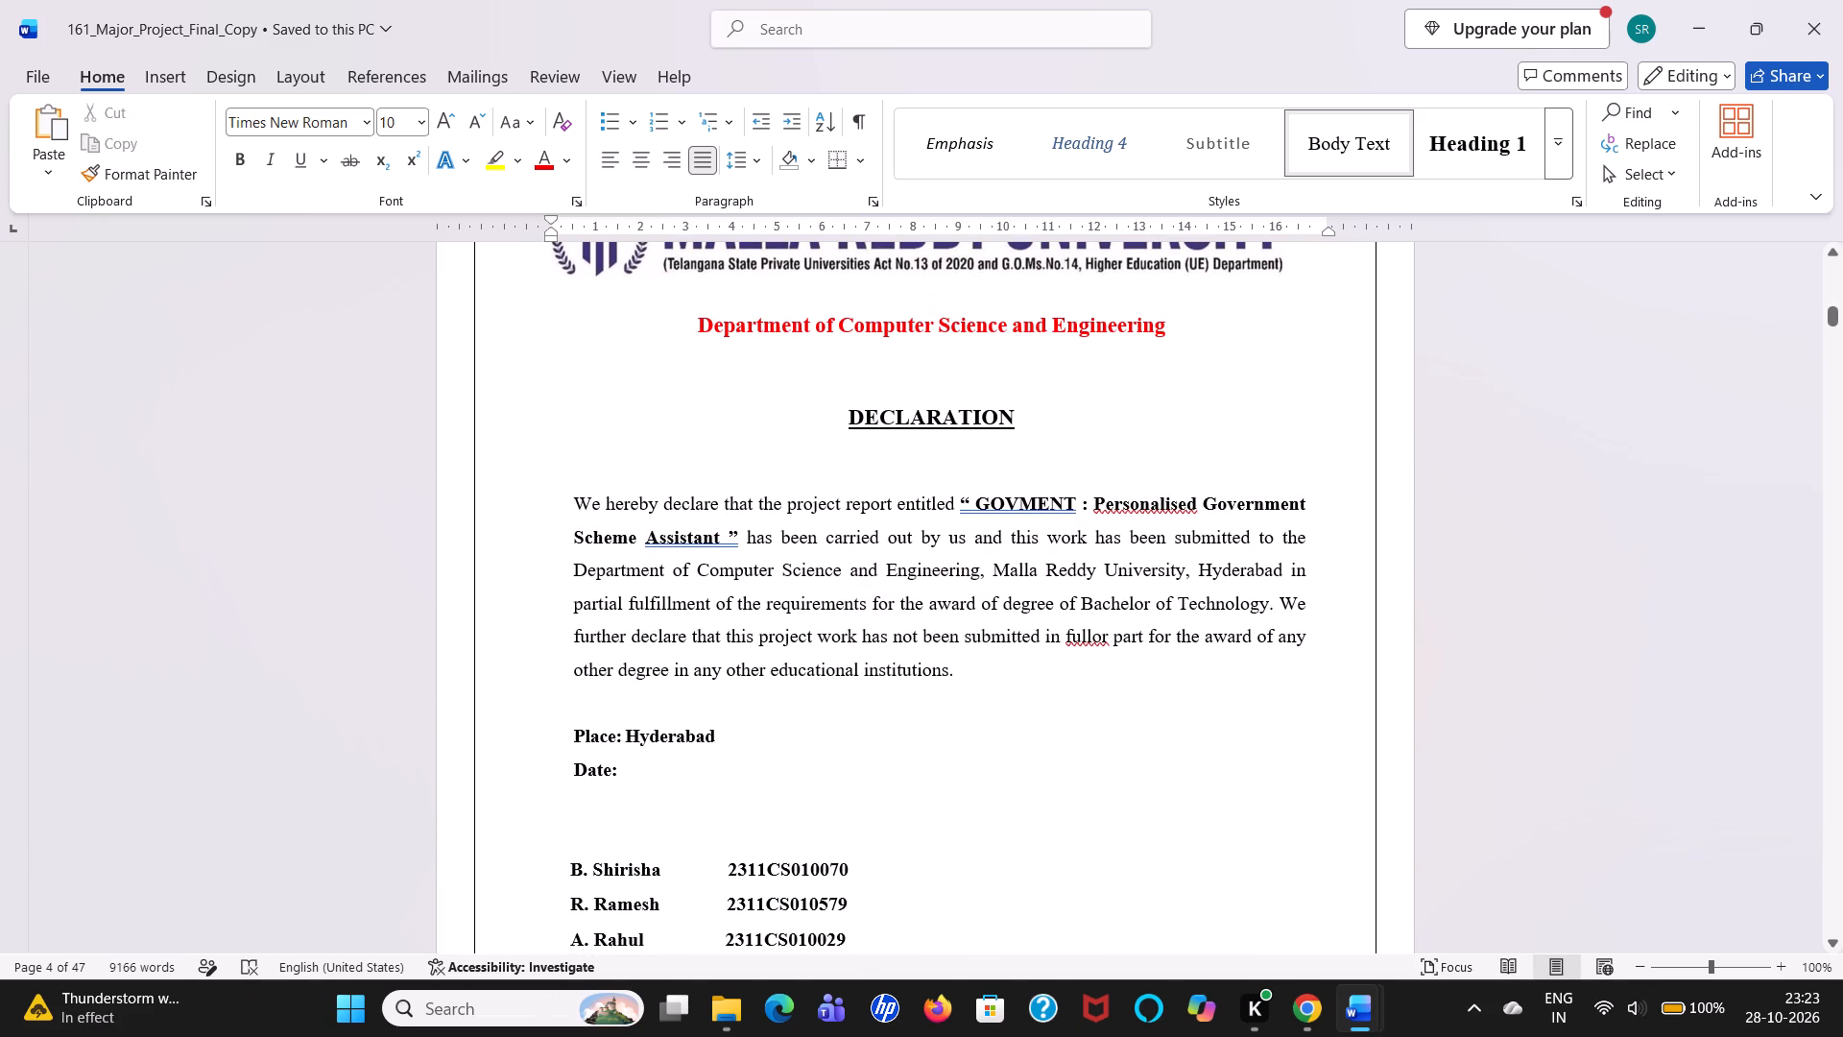
scroll(933, 672, down, 2)
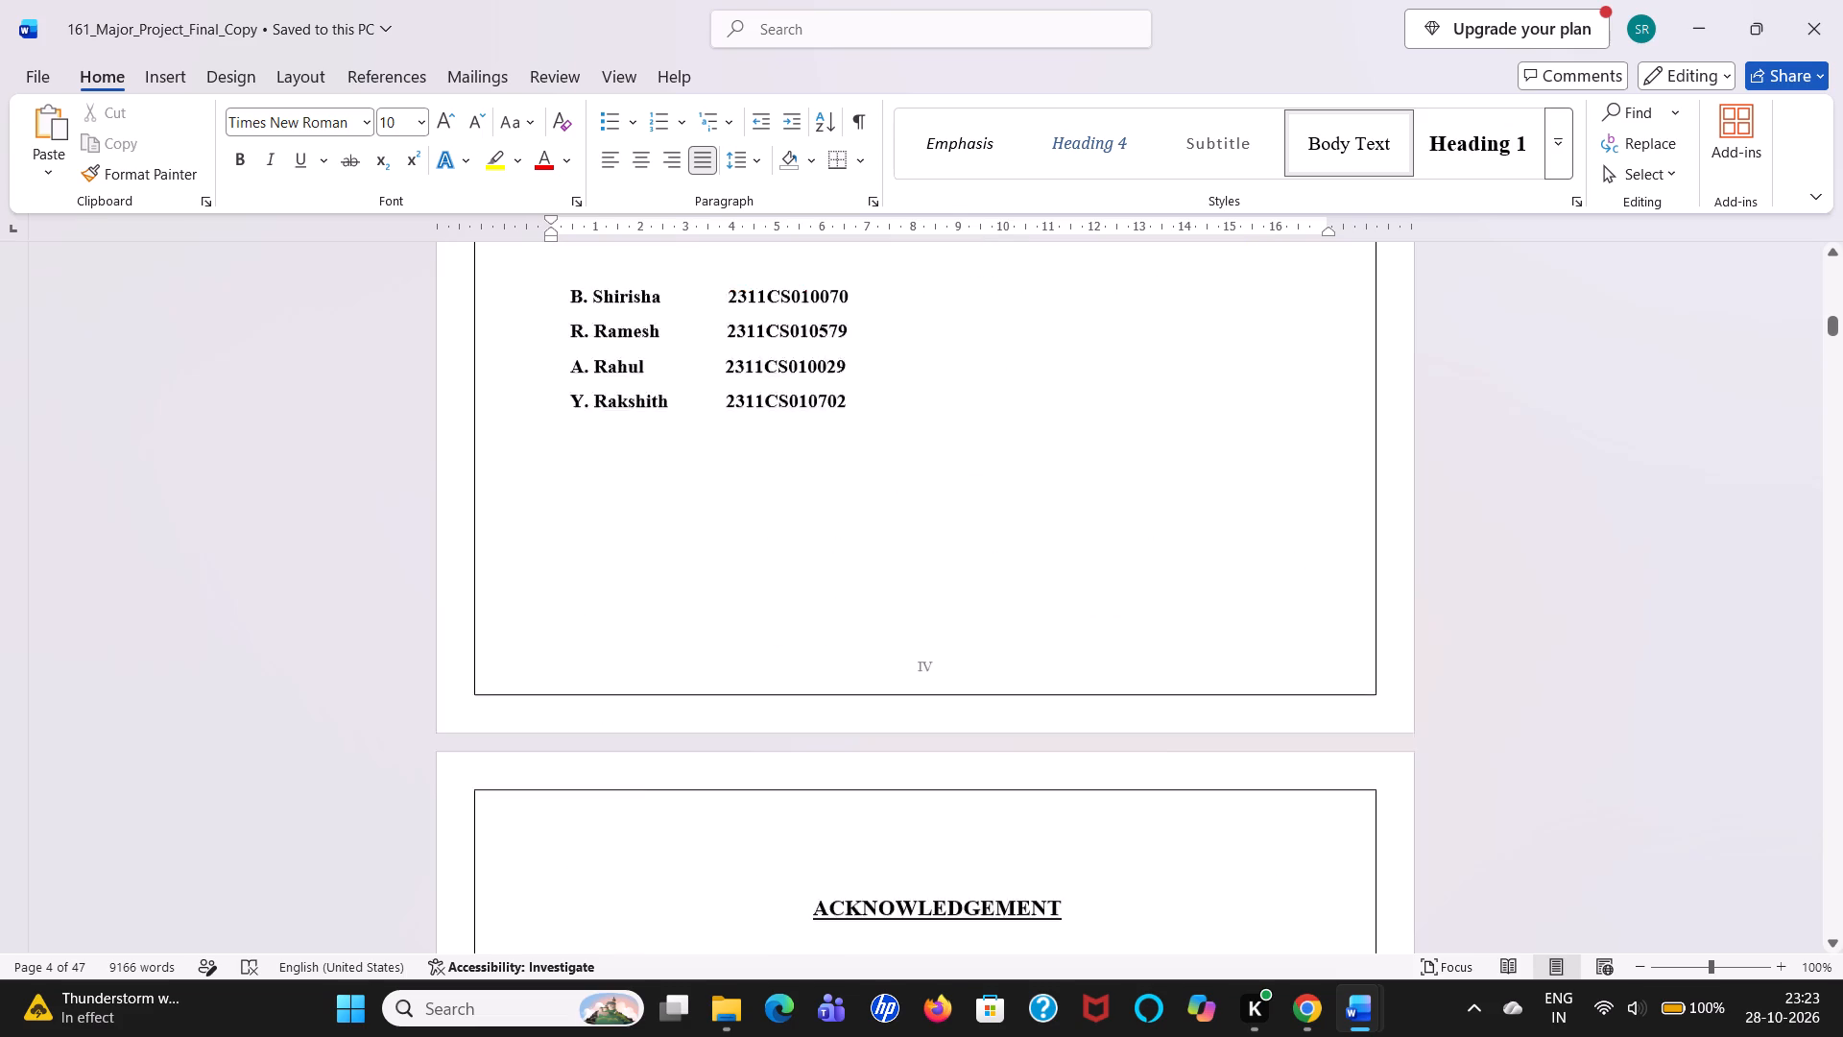
scroll(933, 672, down, 2)
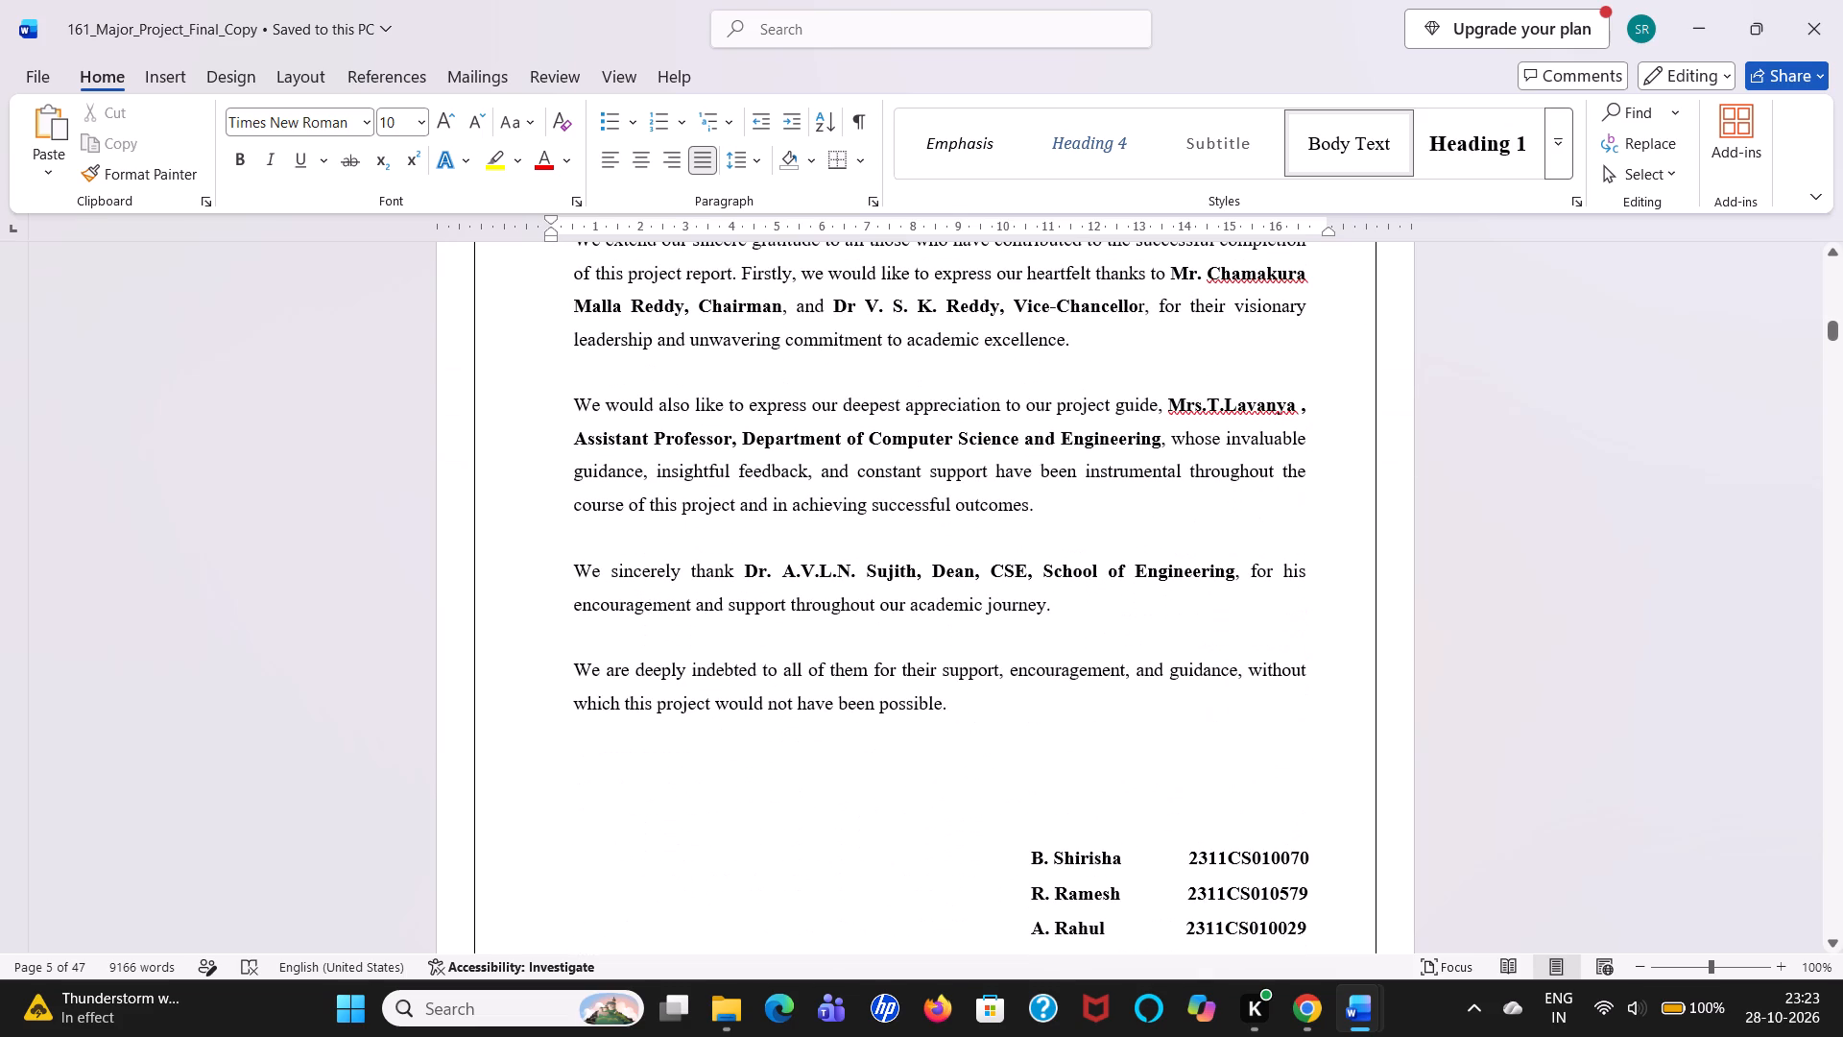
scroll(933, 672, down, 4)
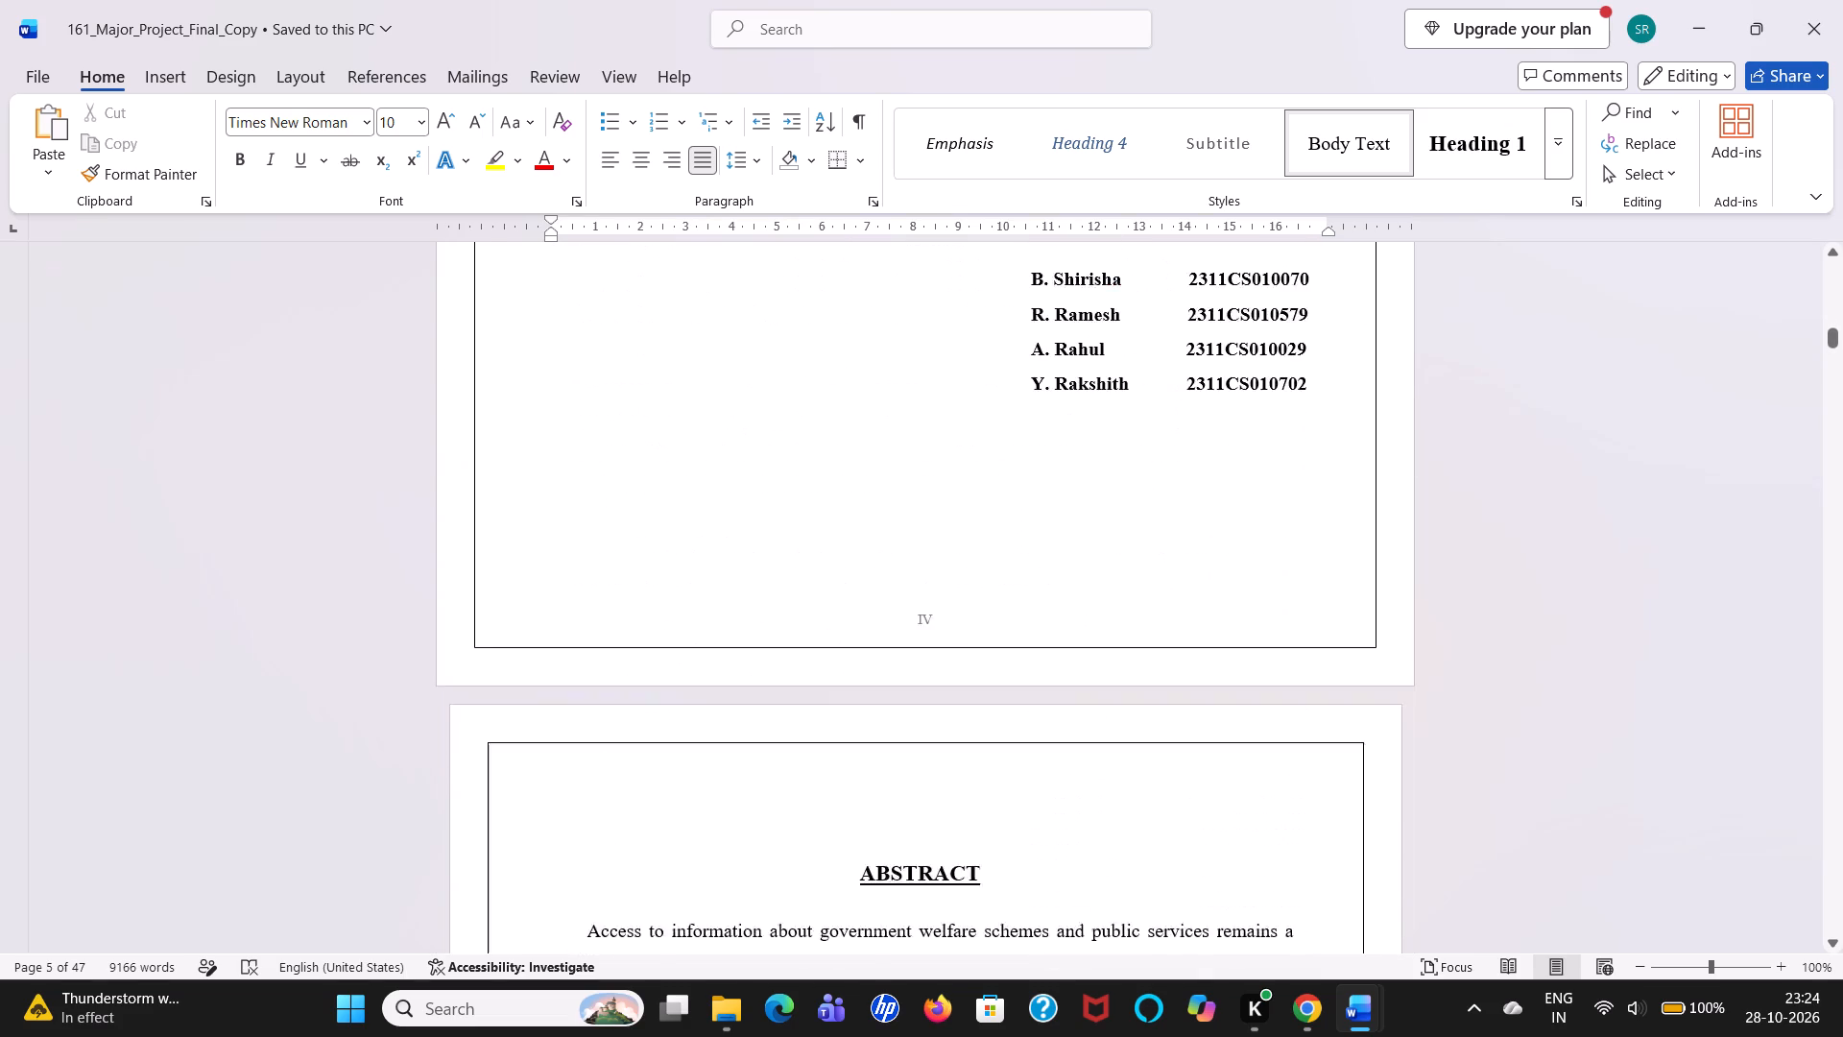
scroll(933, 672, down, 3)
scroll(933, 672, up, 1)
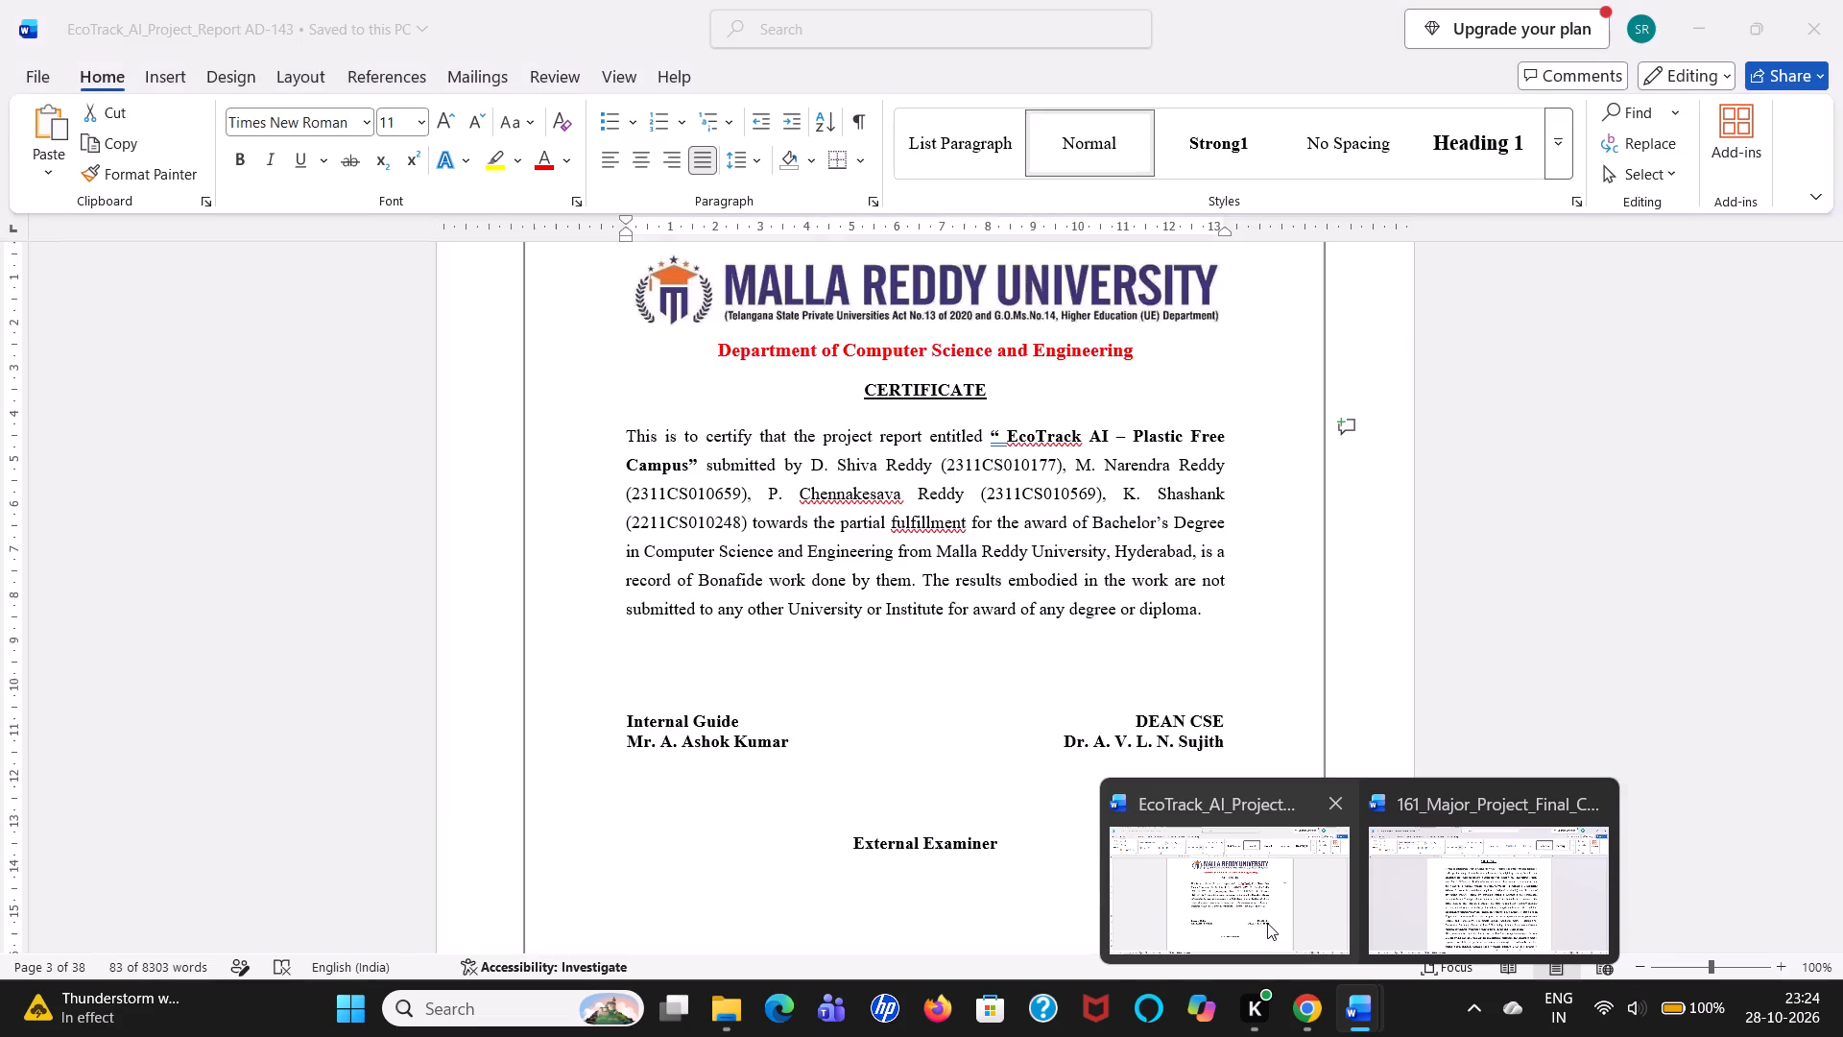
Switch to the EcoTrack_AI_Project_Report AD-143 document and copy the whole Abstract text, from the first paragraph through the Keywords line.
click(1258, 896)
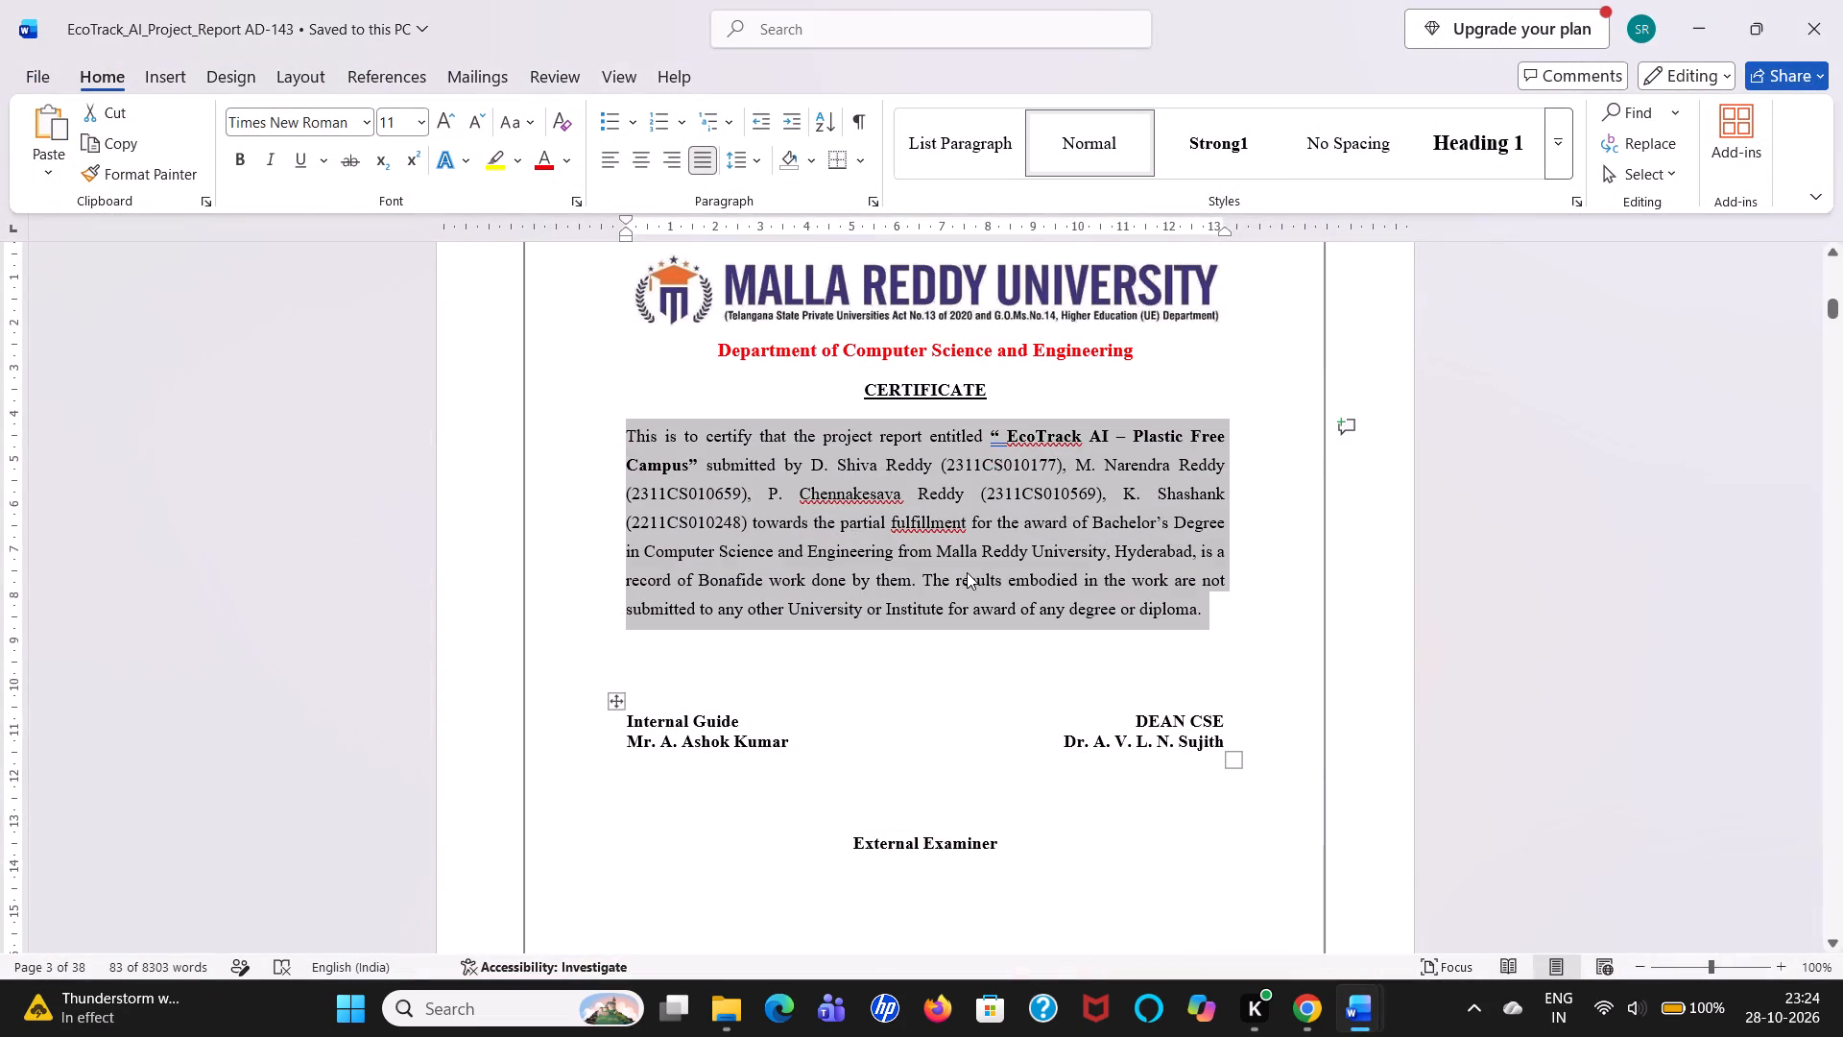
scroll(967, 572, down, 9)
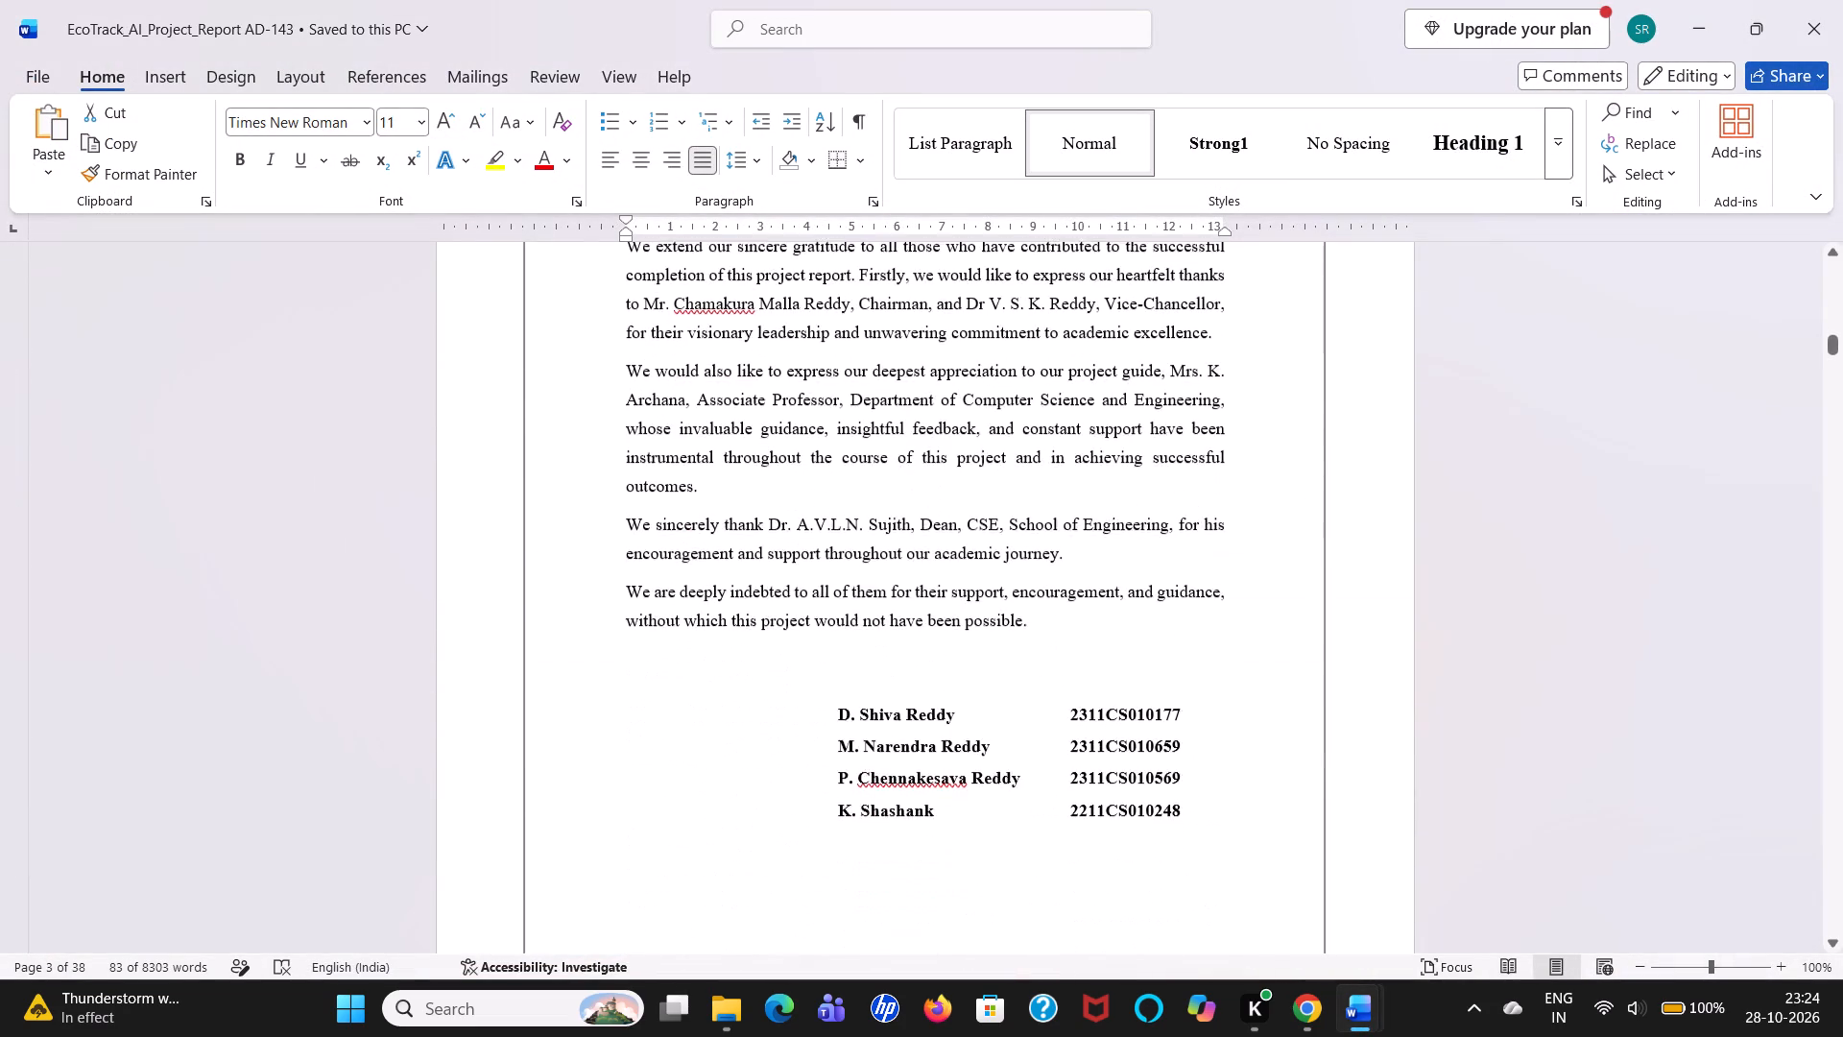
scroll(967, 572, down, 5)
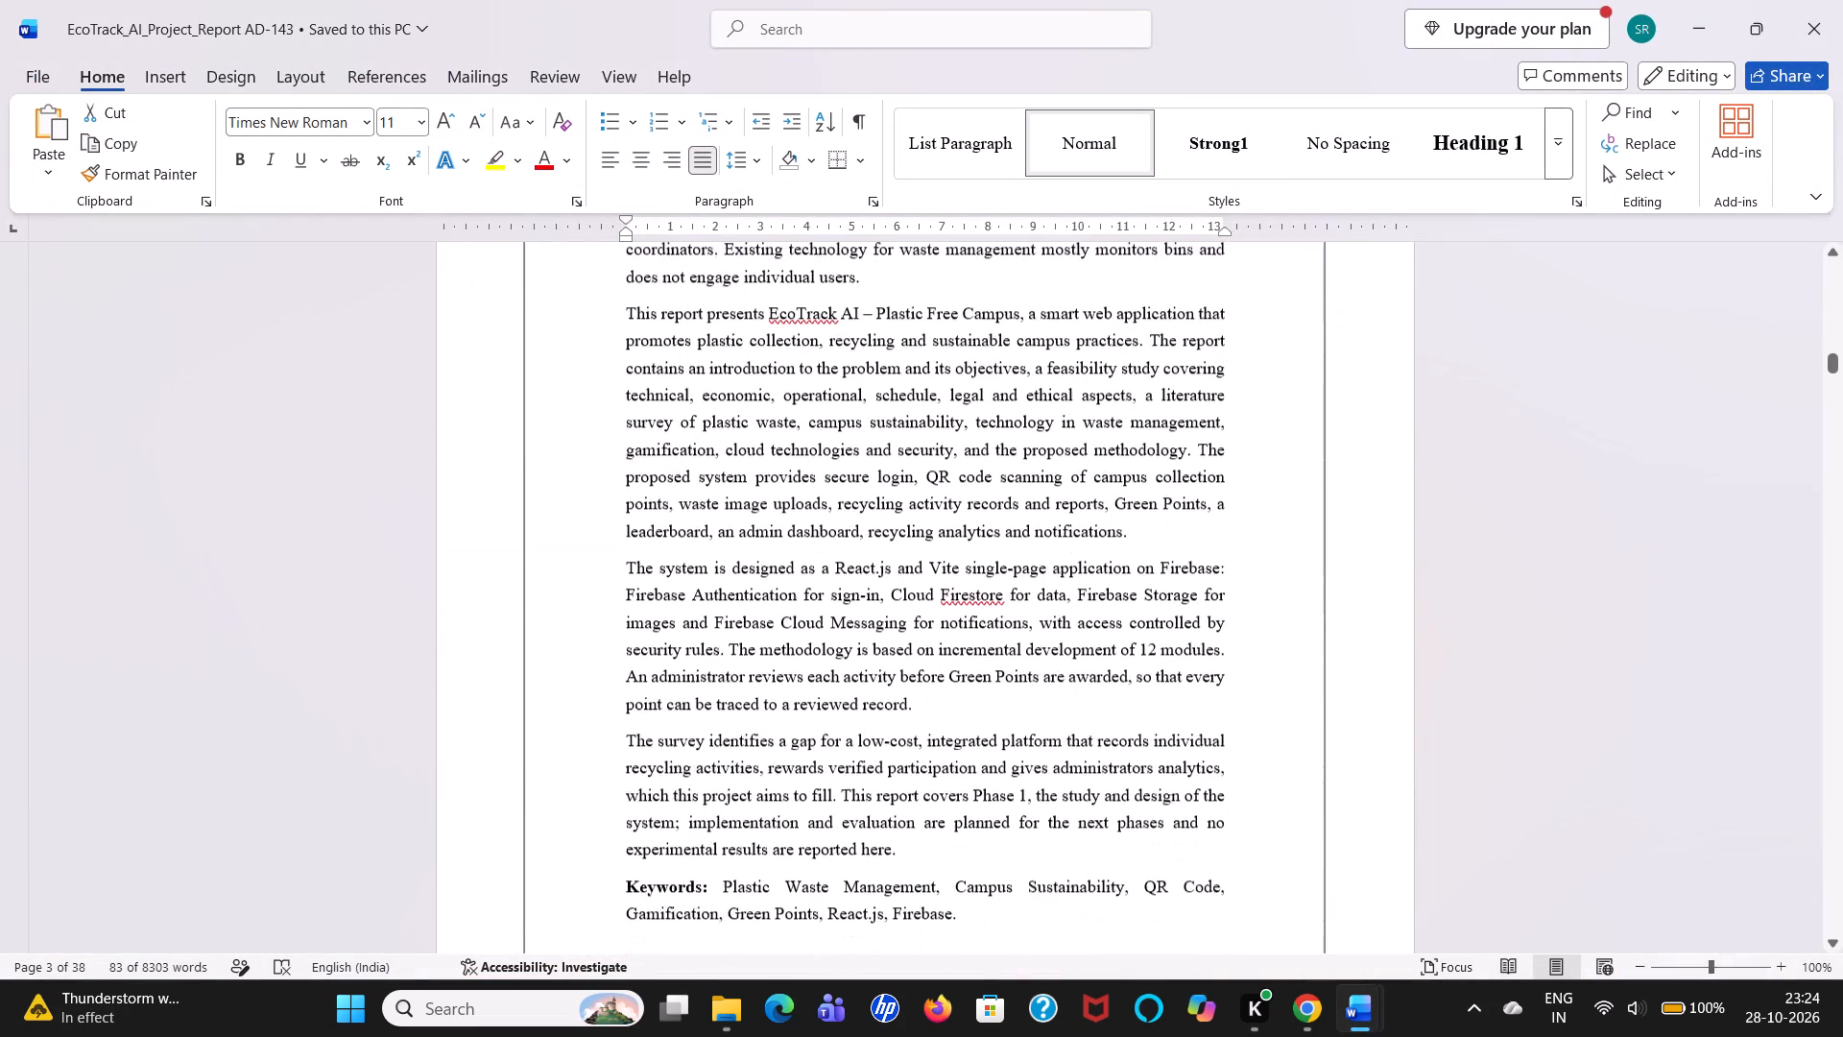
scroll(967, 572, down, 1)
scroll(967, 572, up, 1)
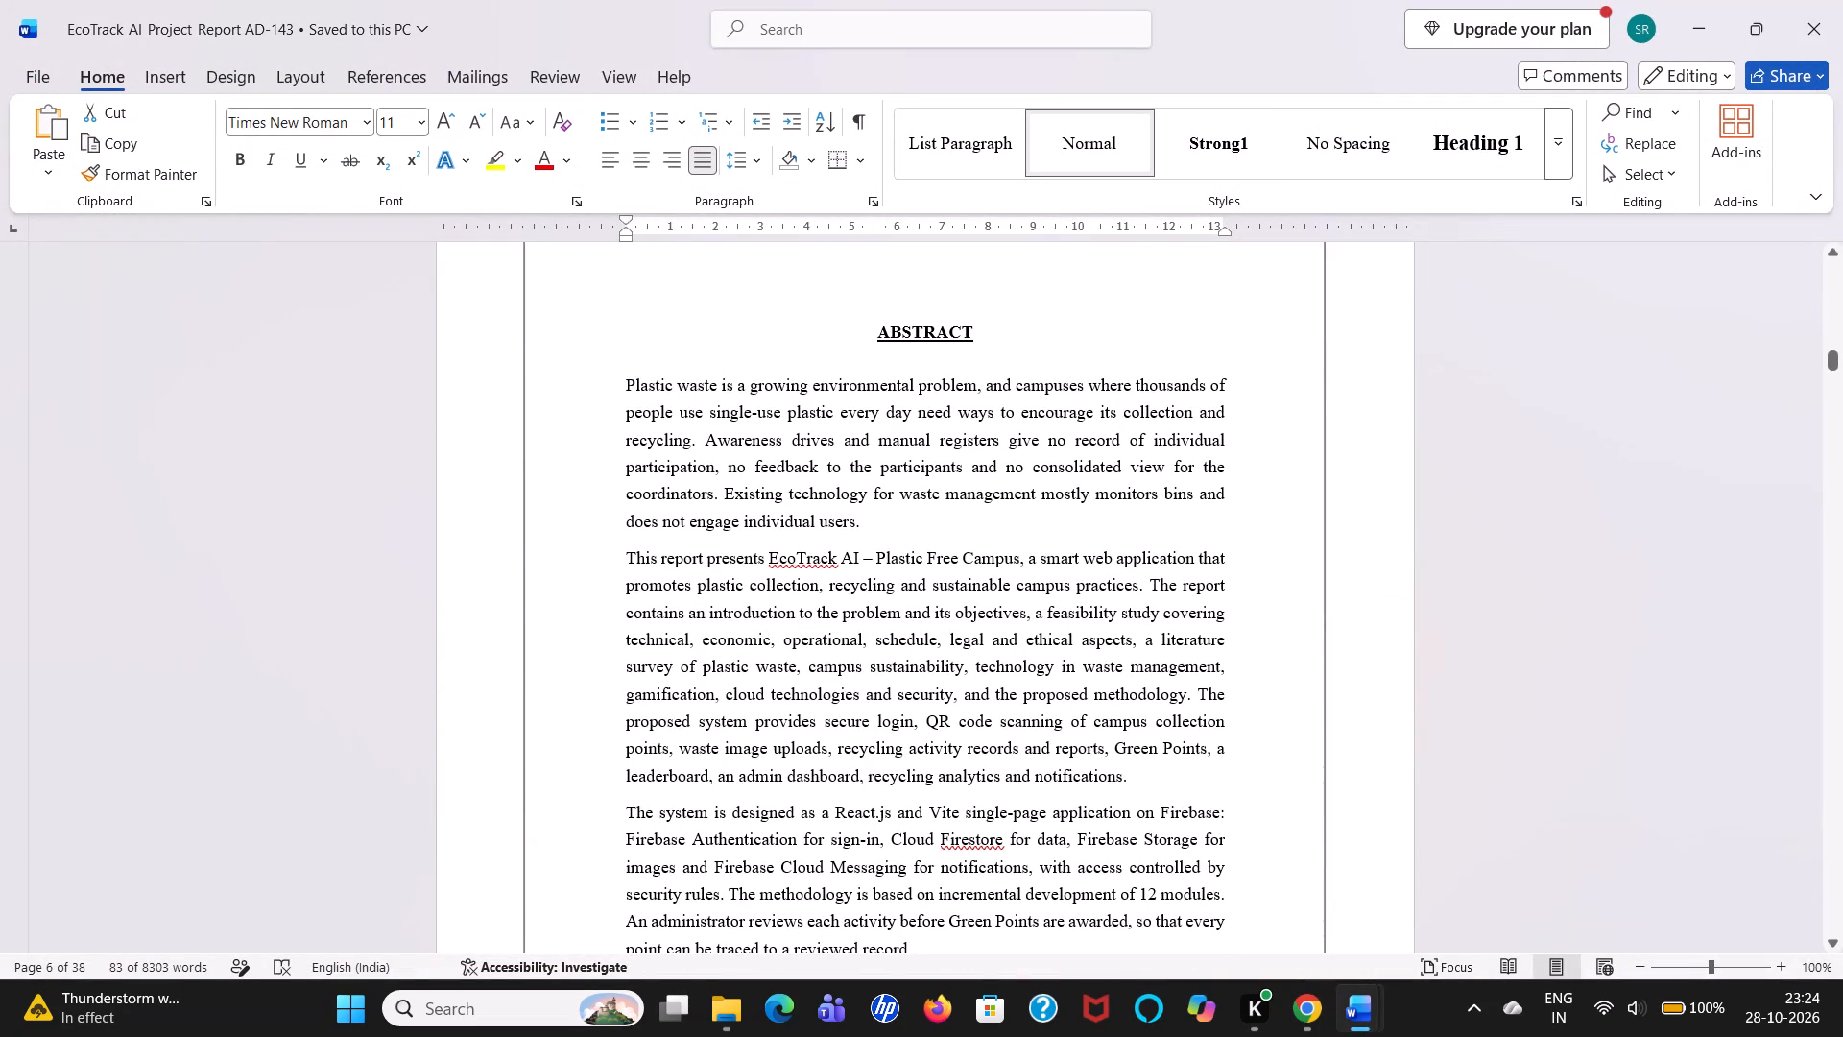
drag(620, 375, 827, 870)
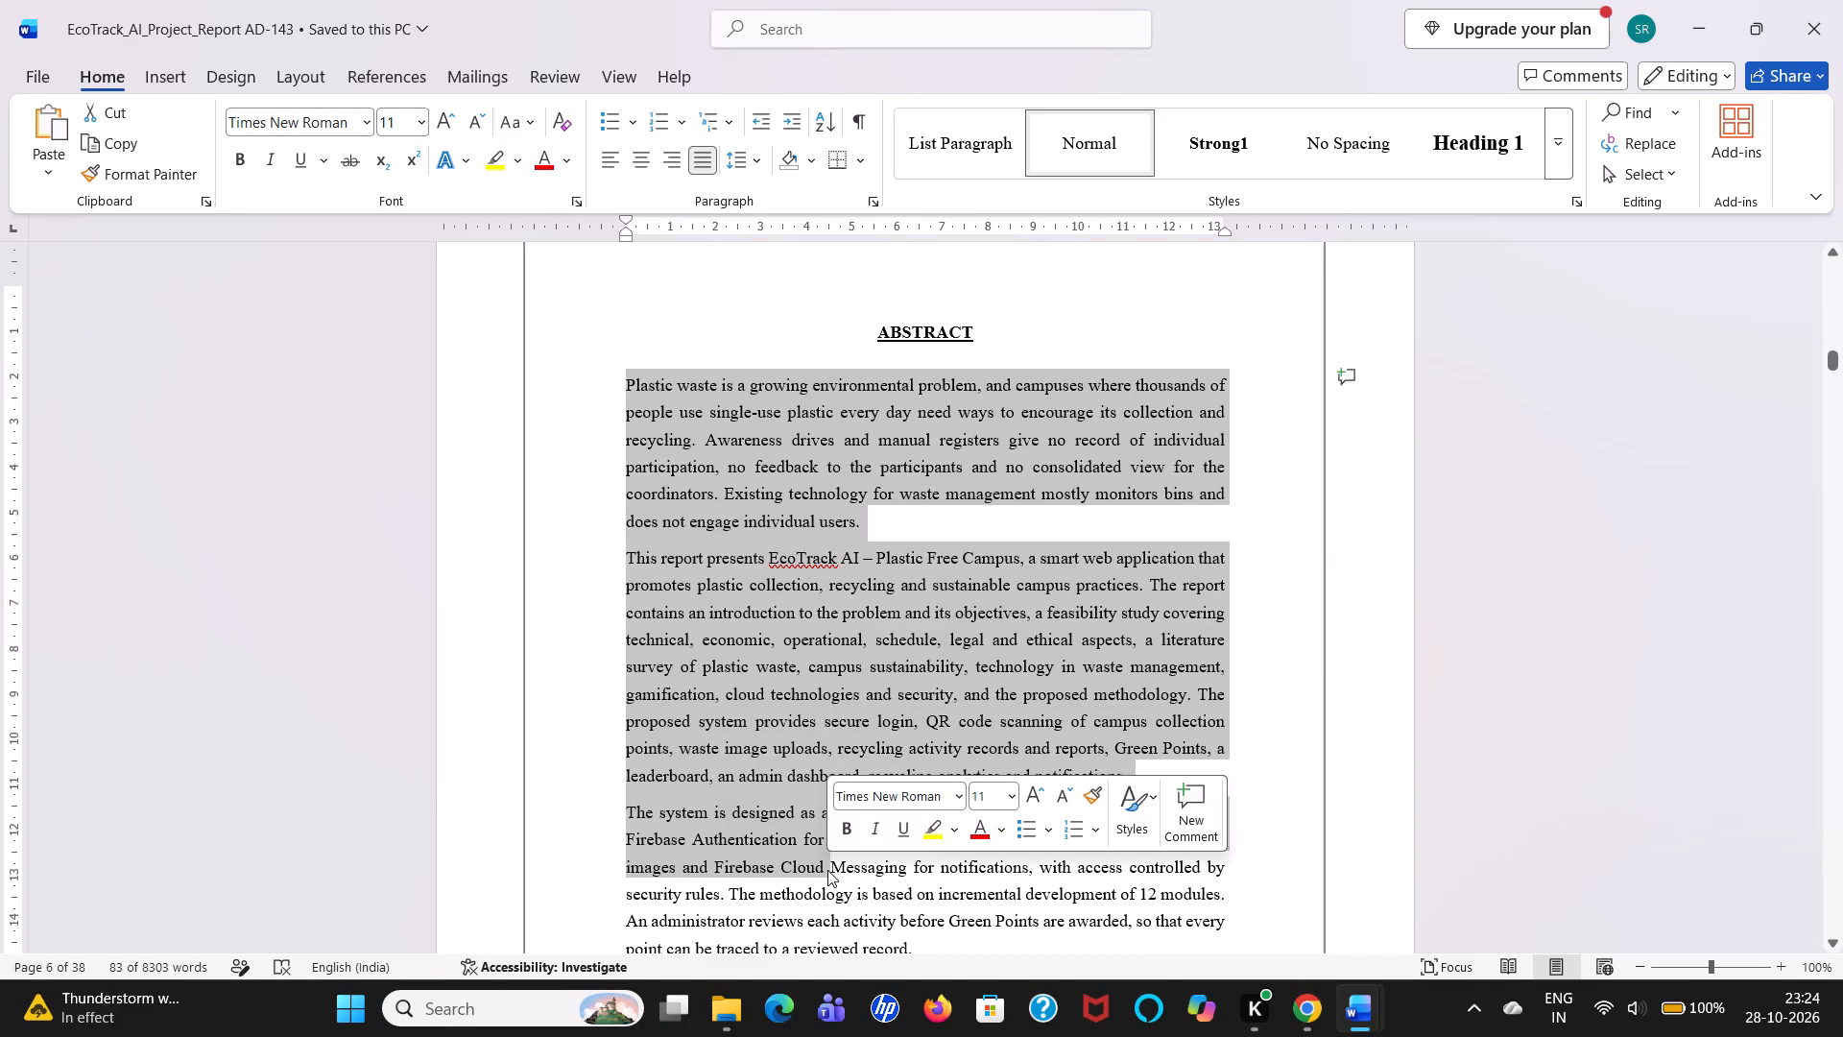
scroll(827, 870, down, 2)
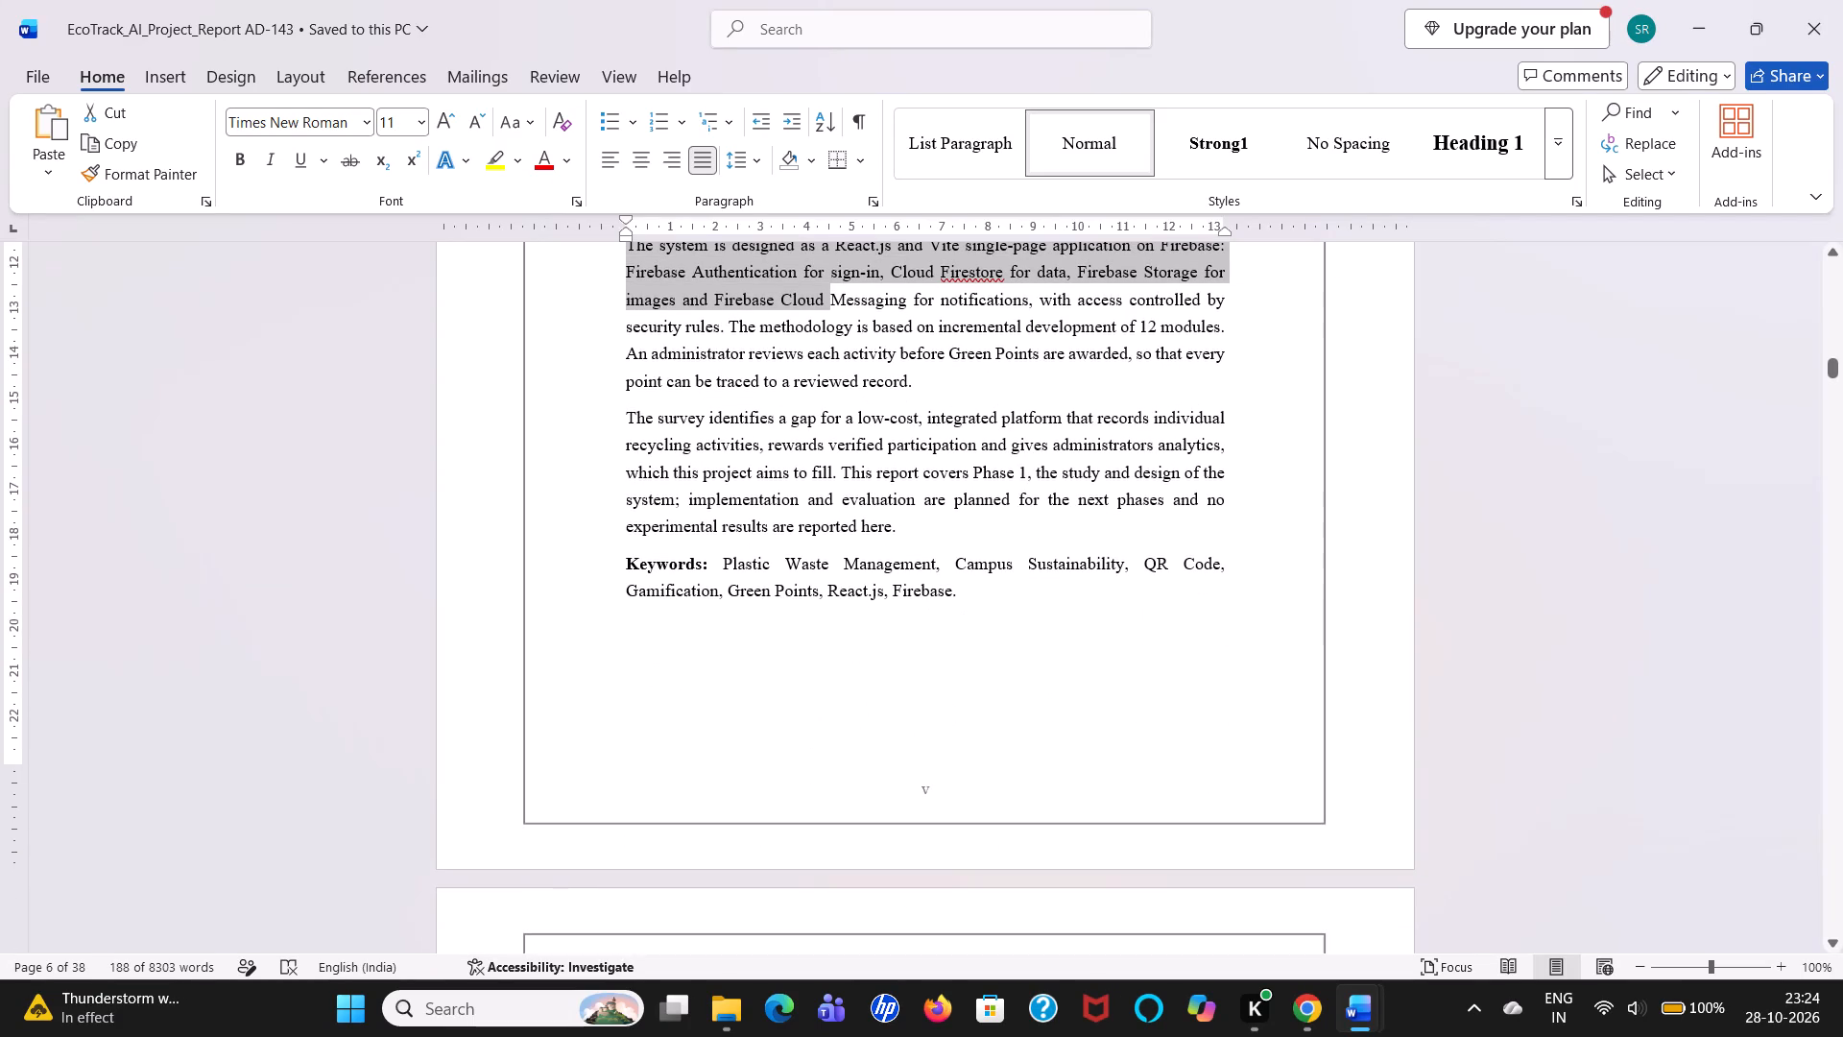
drag(963, 597, 568, 342)
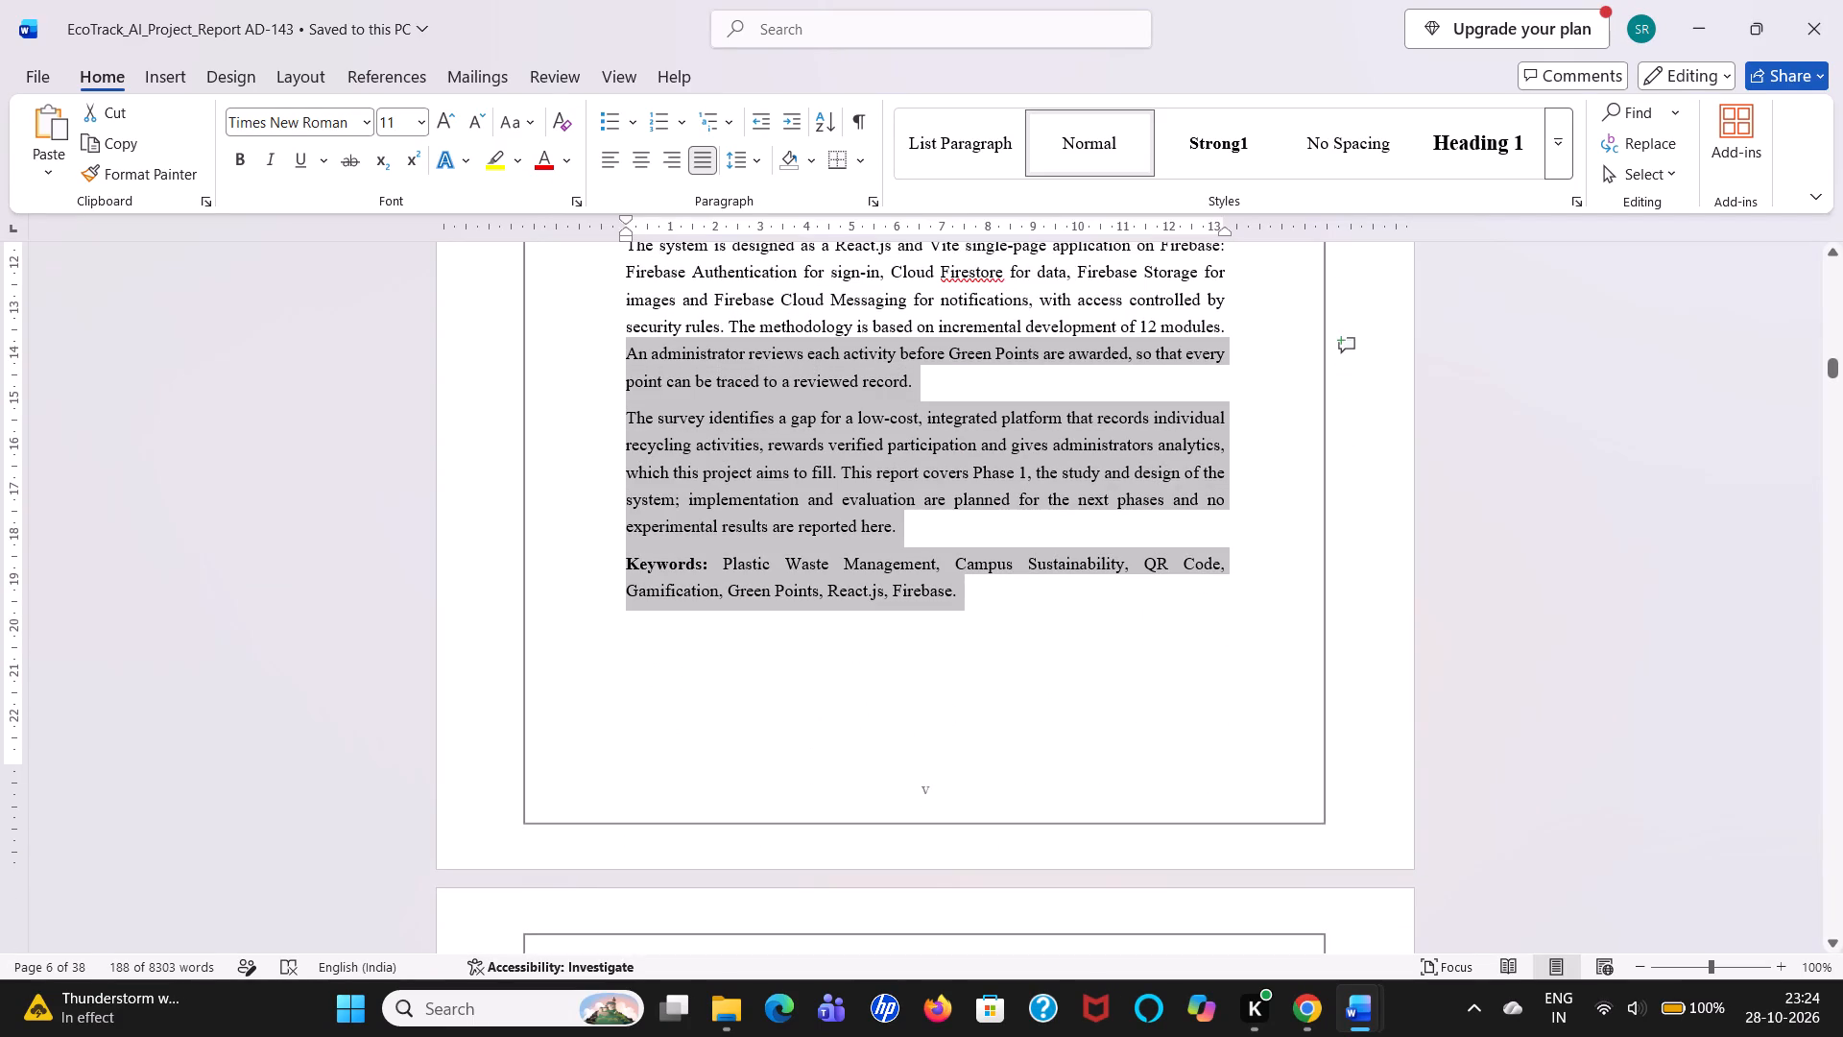
drag(568, 342, 595, 317)
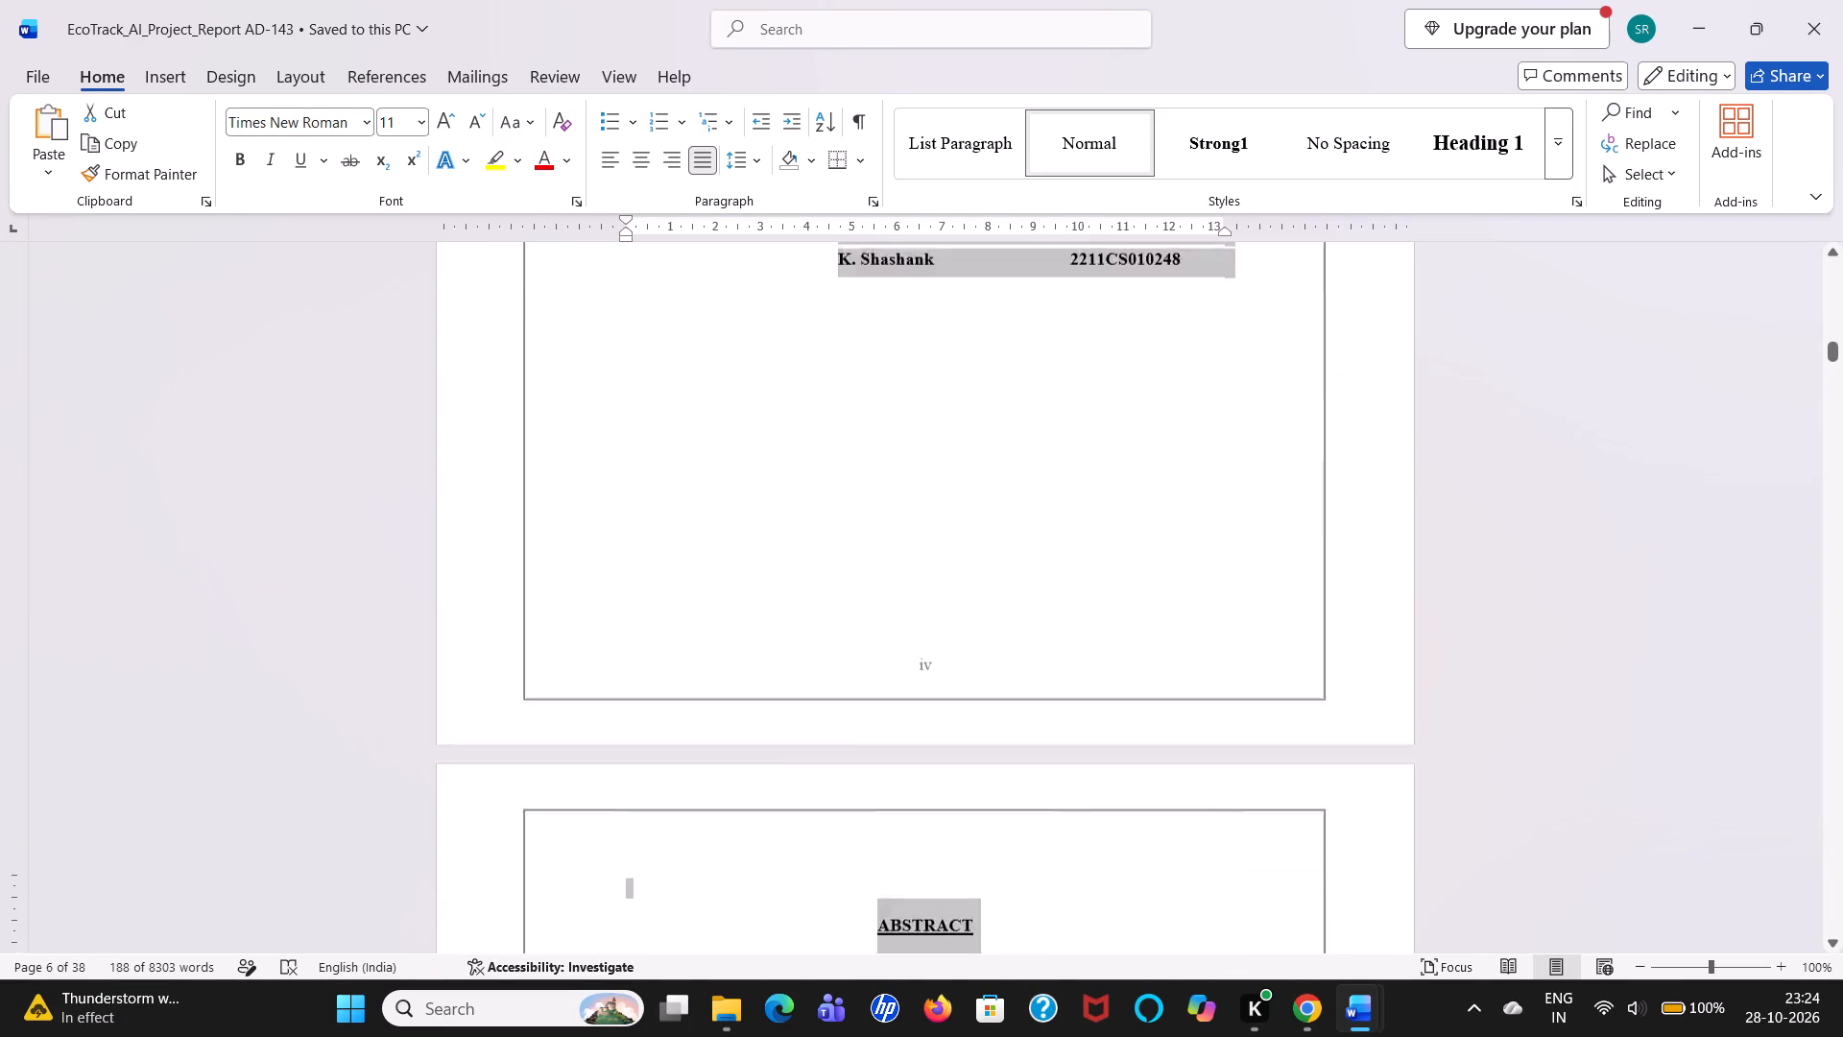
drag(595, 317, 624, 855)
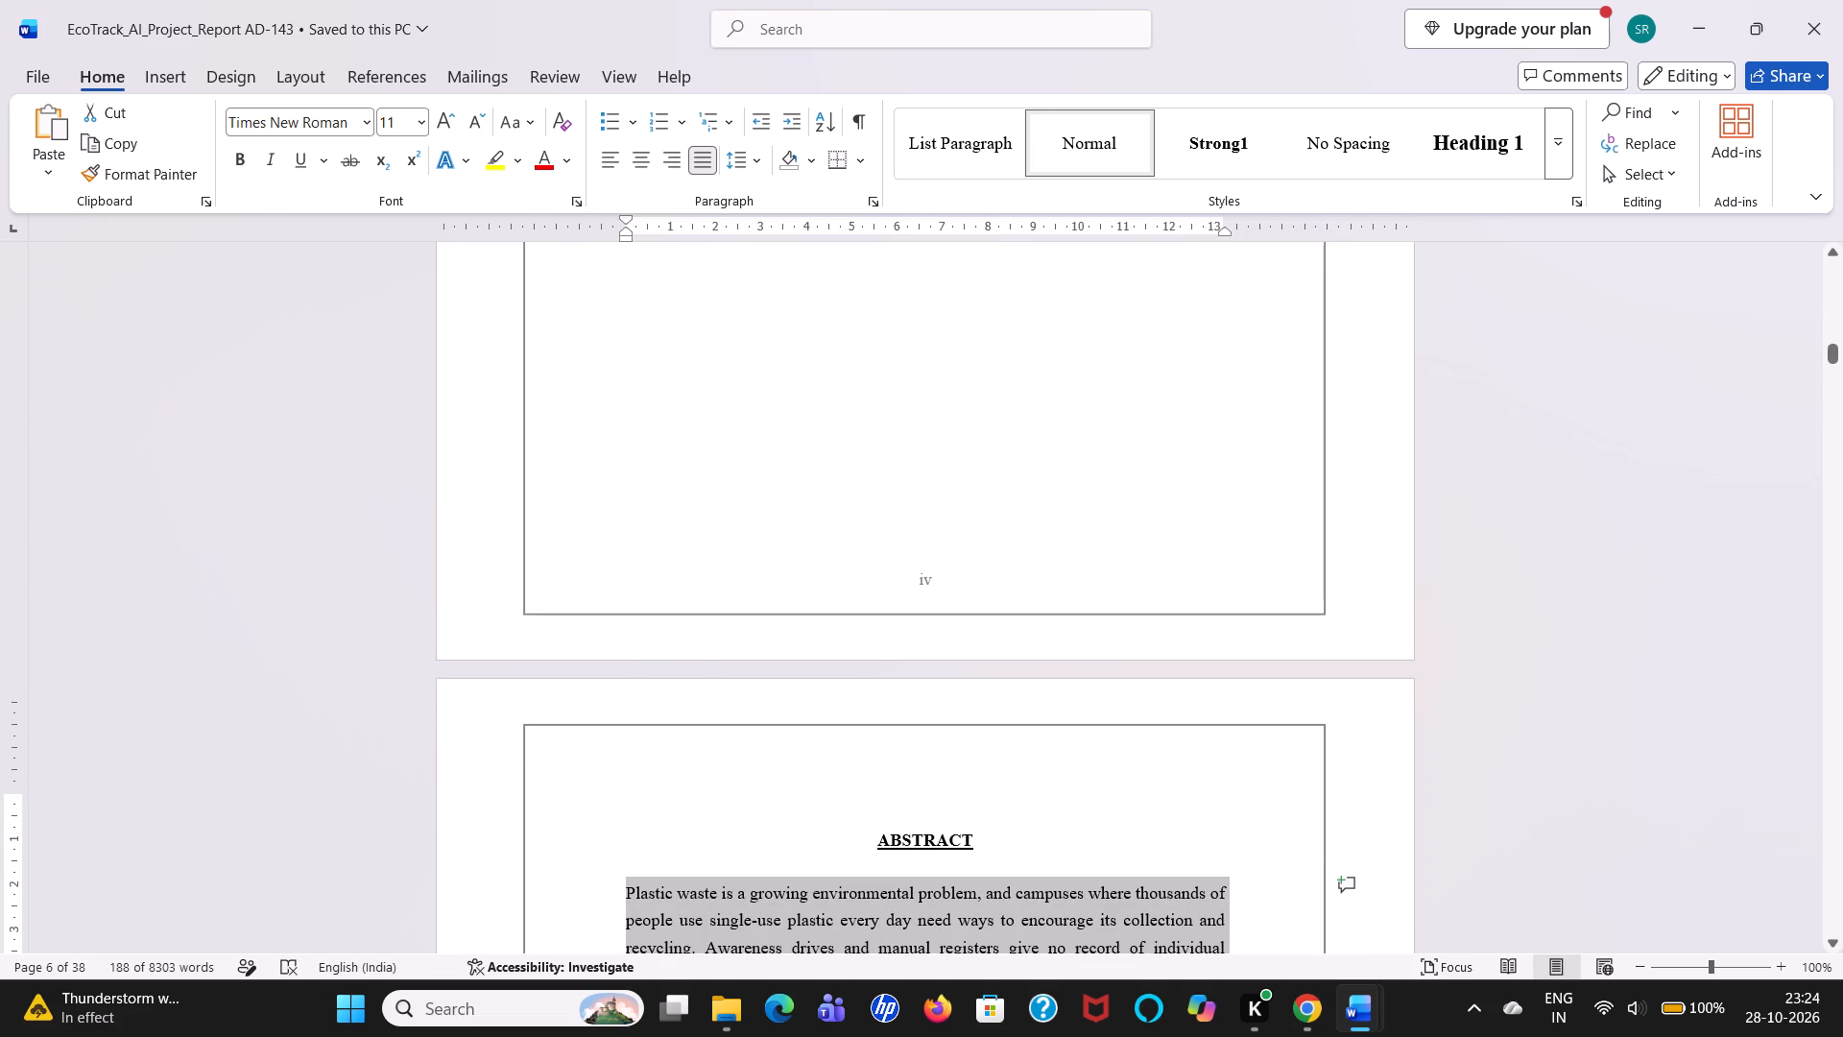
drag(624, 855, 604, 895)
key(ctrl+c)
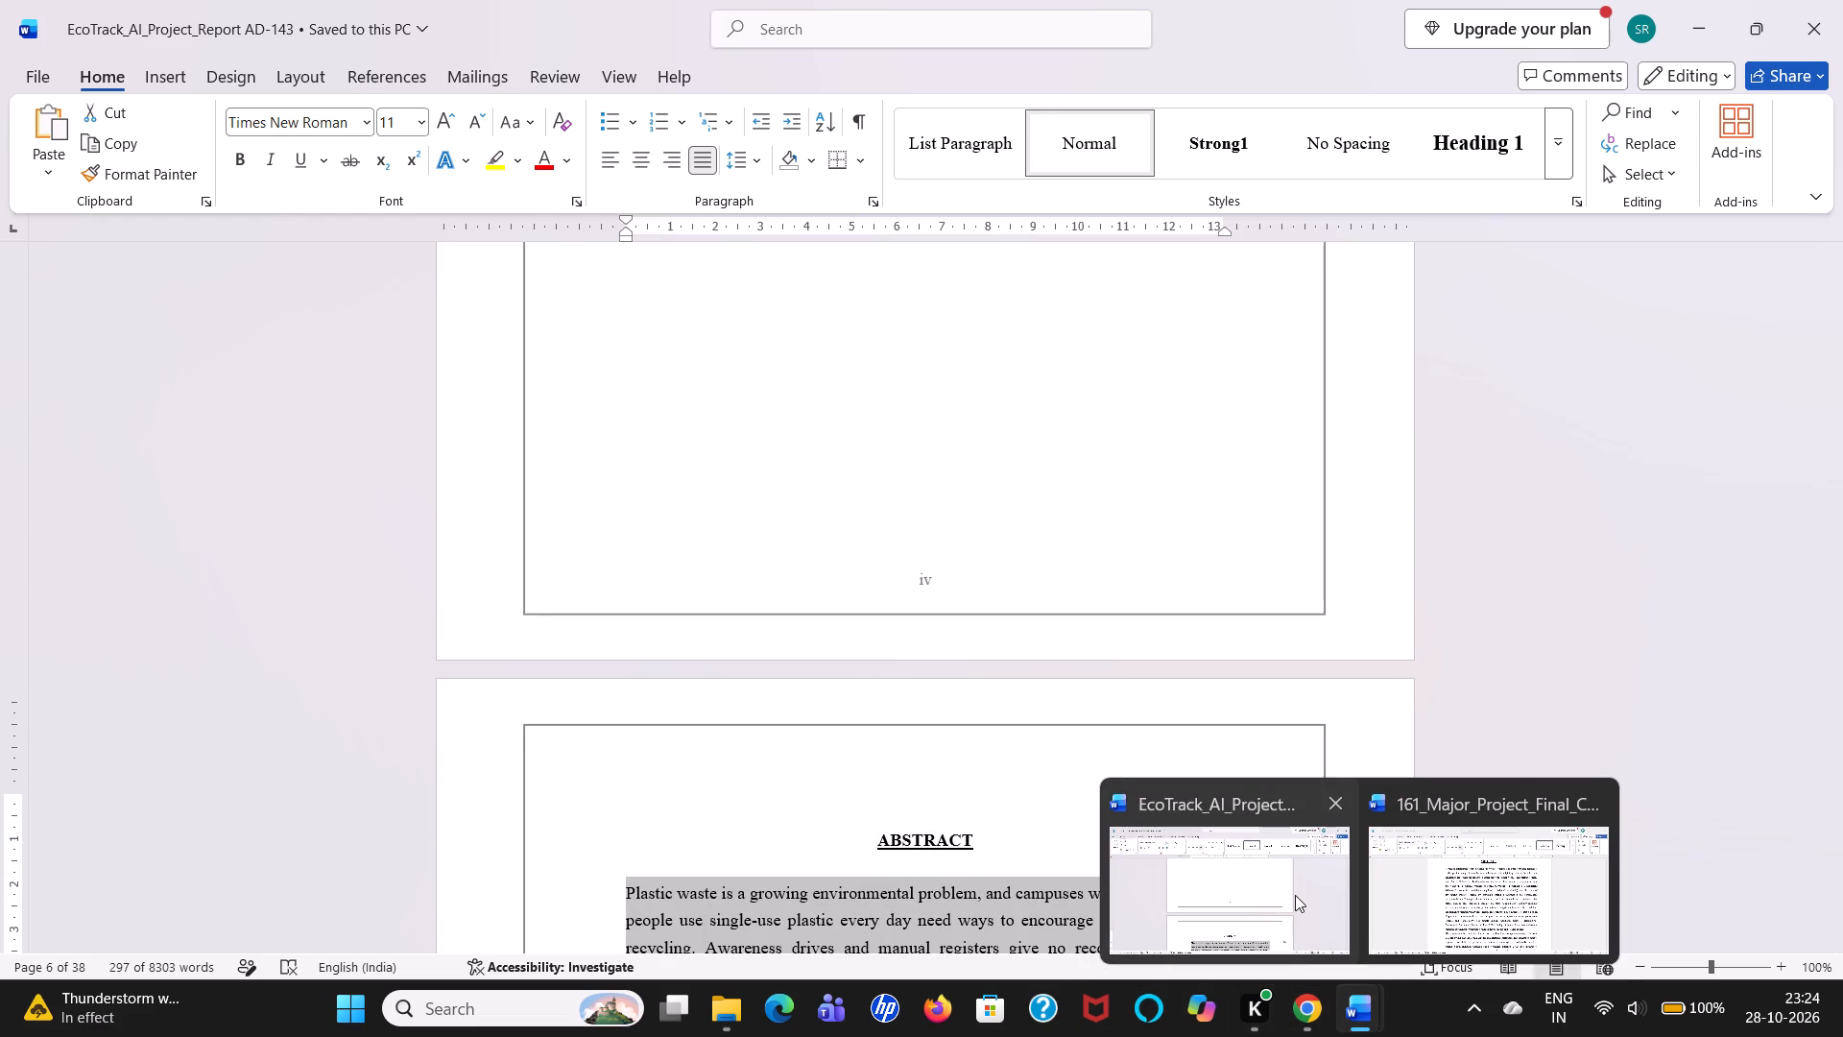
Replace the whole Abstract body text in 161_Major_Project_Final_Copy with the copied EcoTrack abstract and keywords.
click(1295, 895)
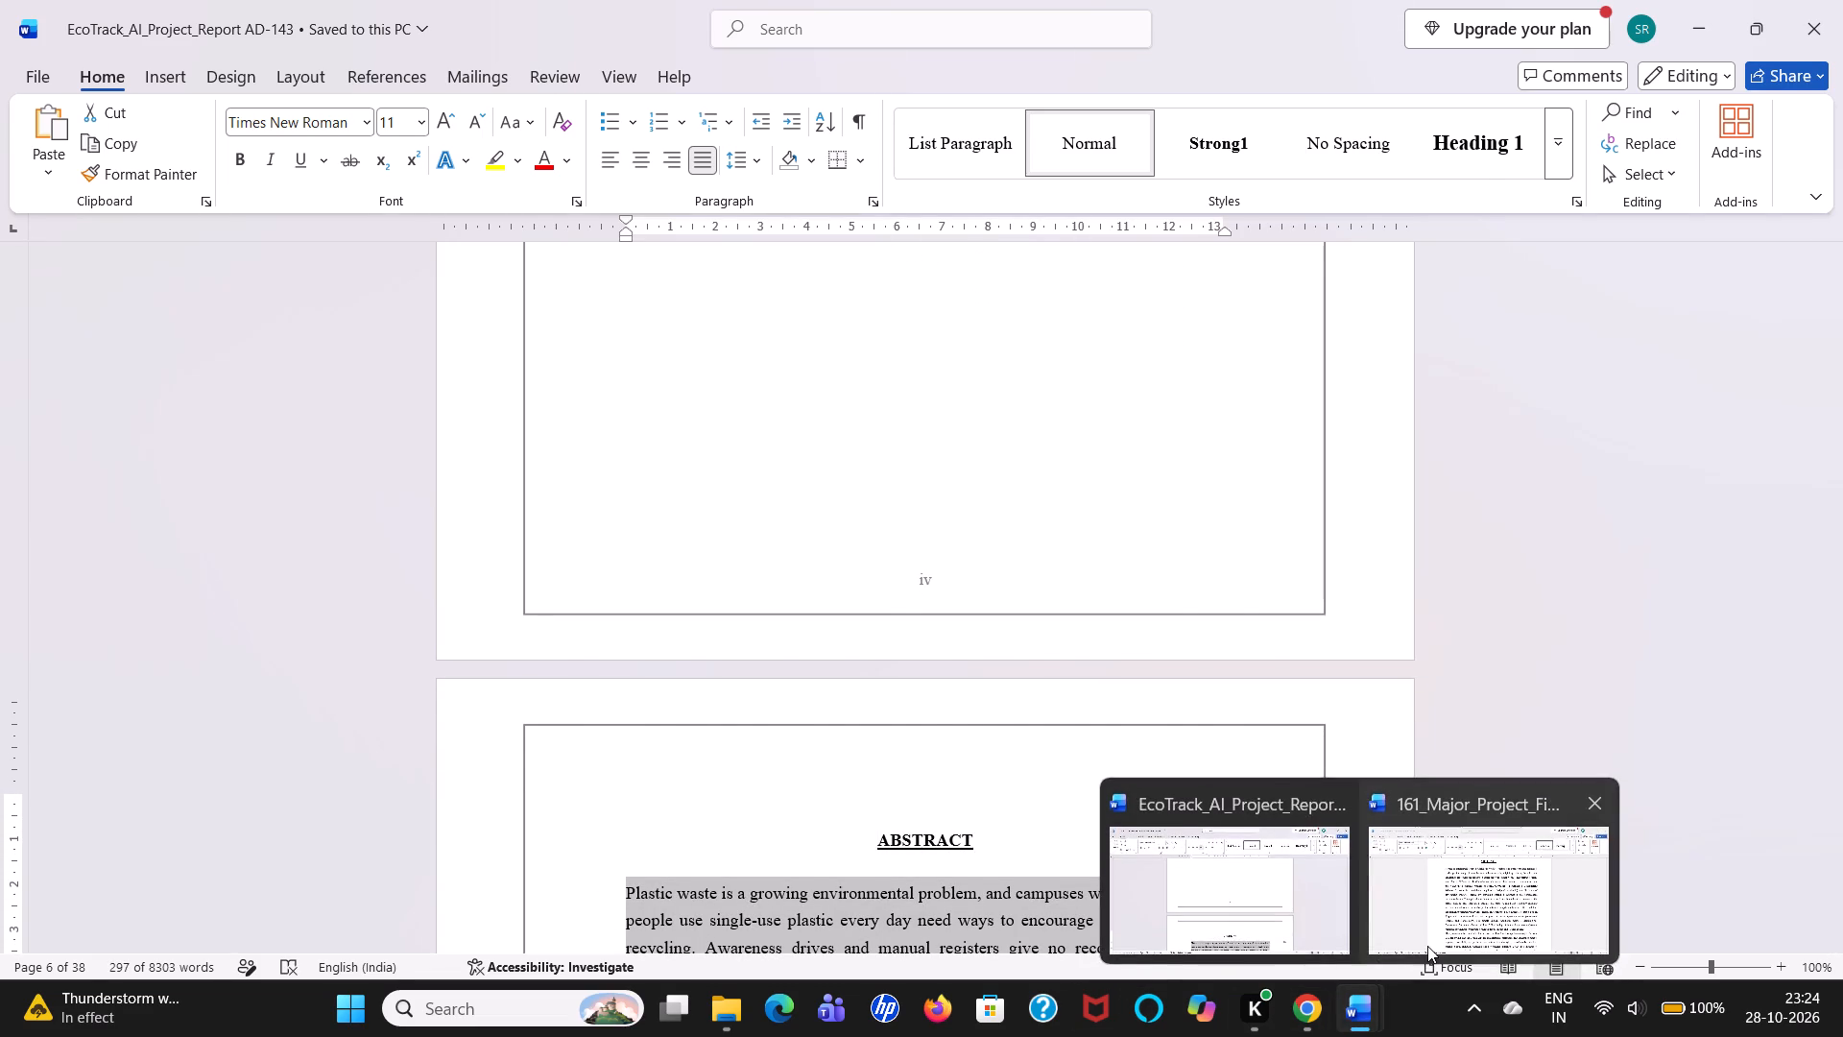
click(1427, 946)
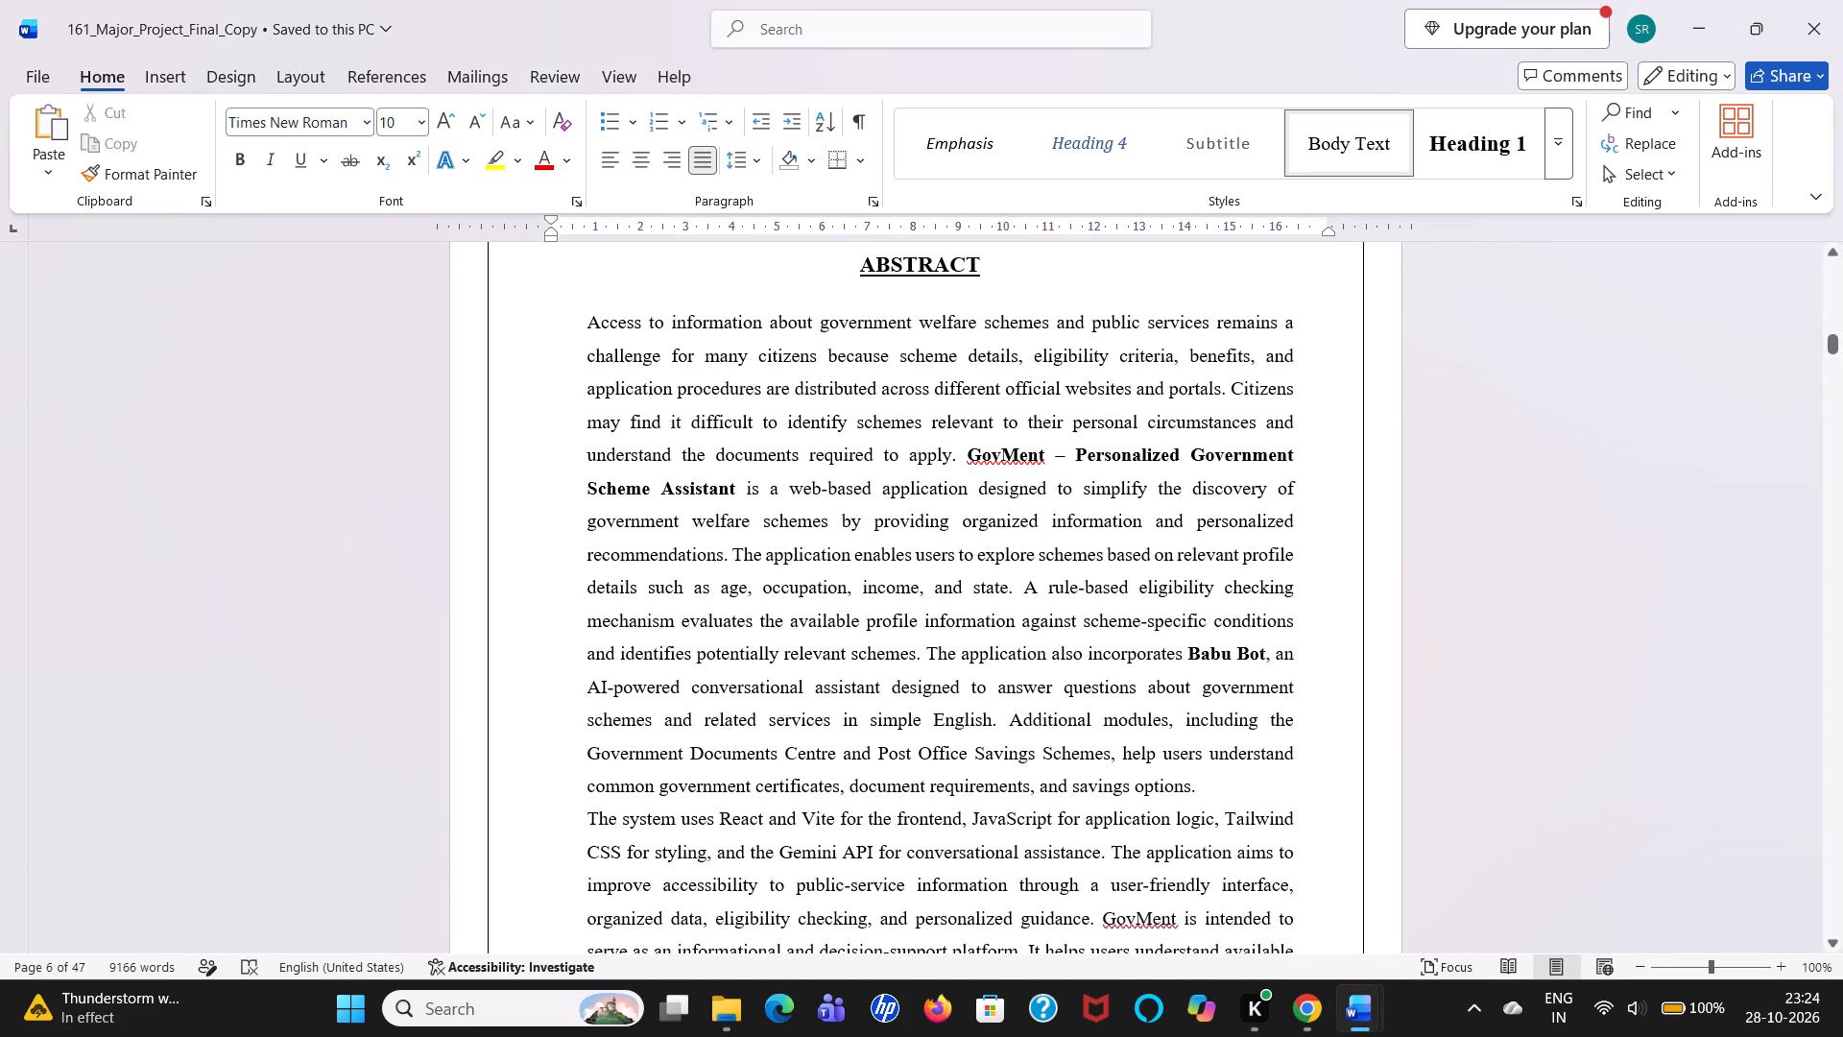
drag(573, 319, 945, 849)
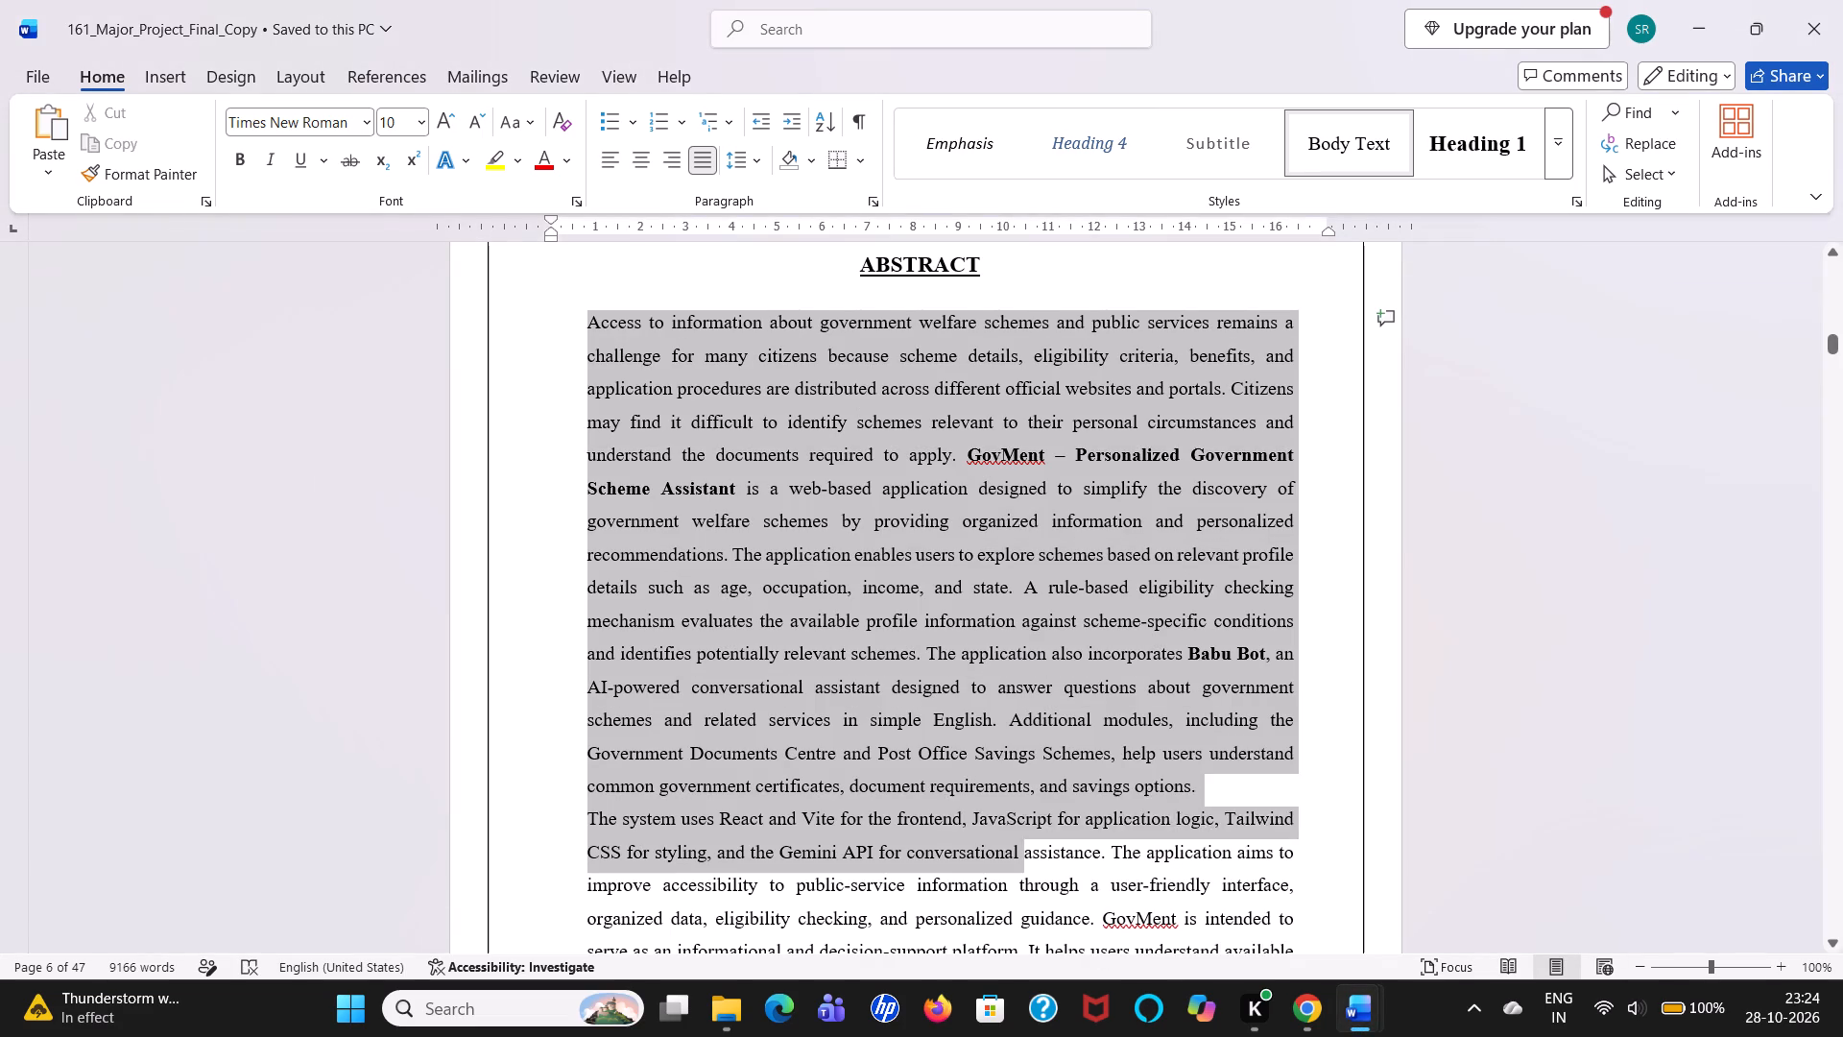
scroll(945, 849, down, 1)
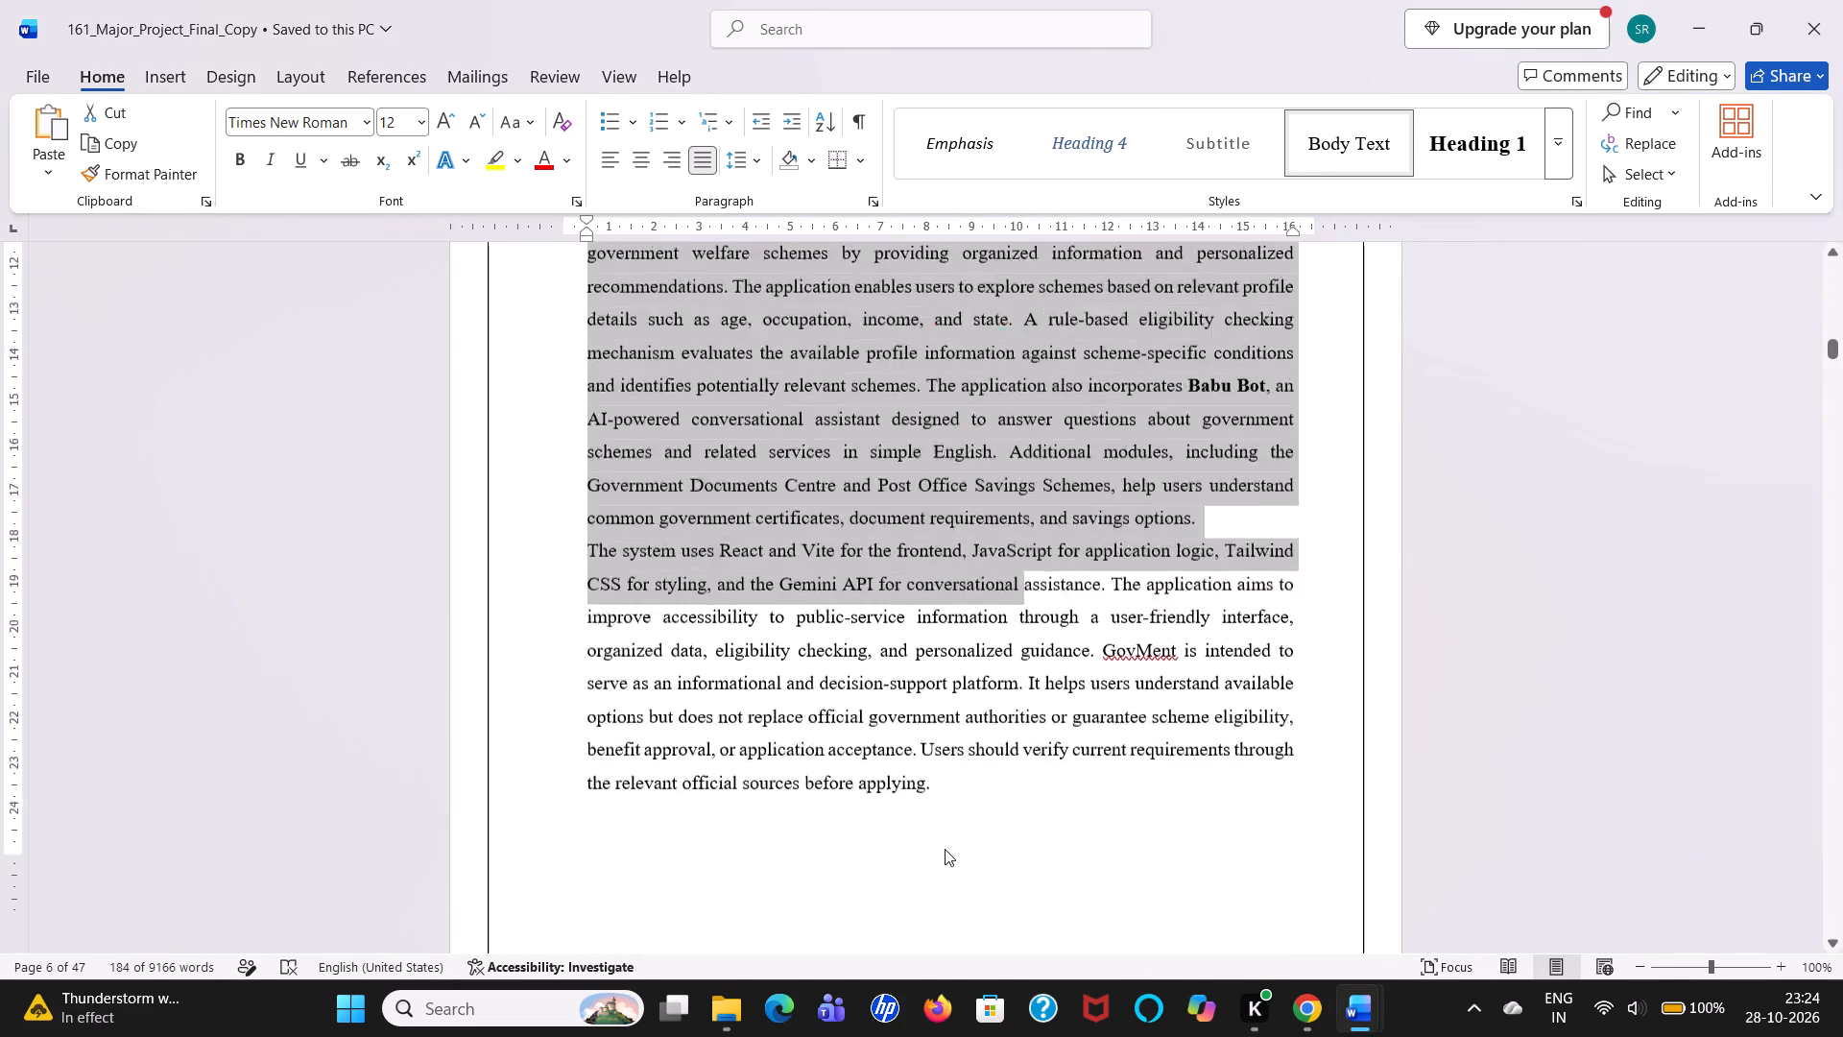
scroll(945, 849, down, 1)
drag(937, 444, 571, 486)
key(ctrl+v)
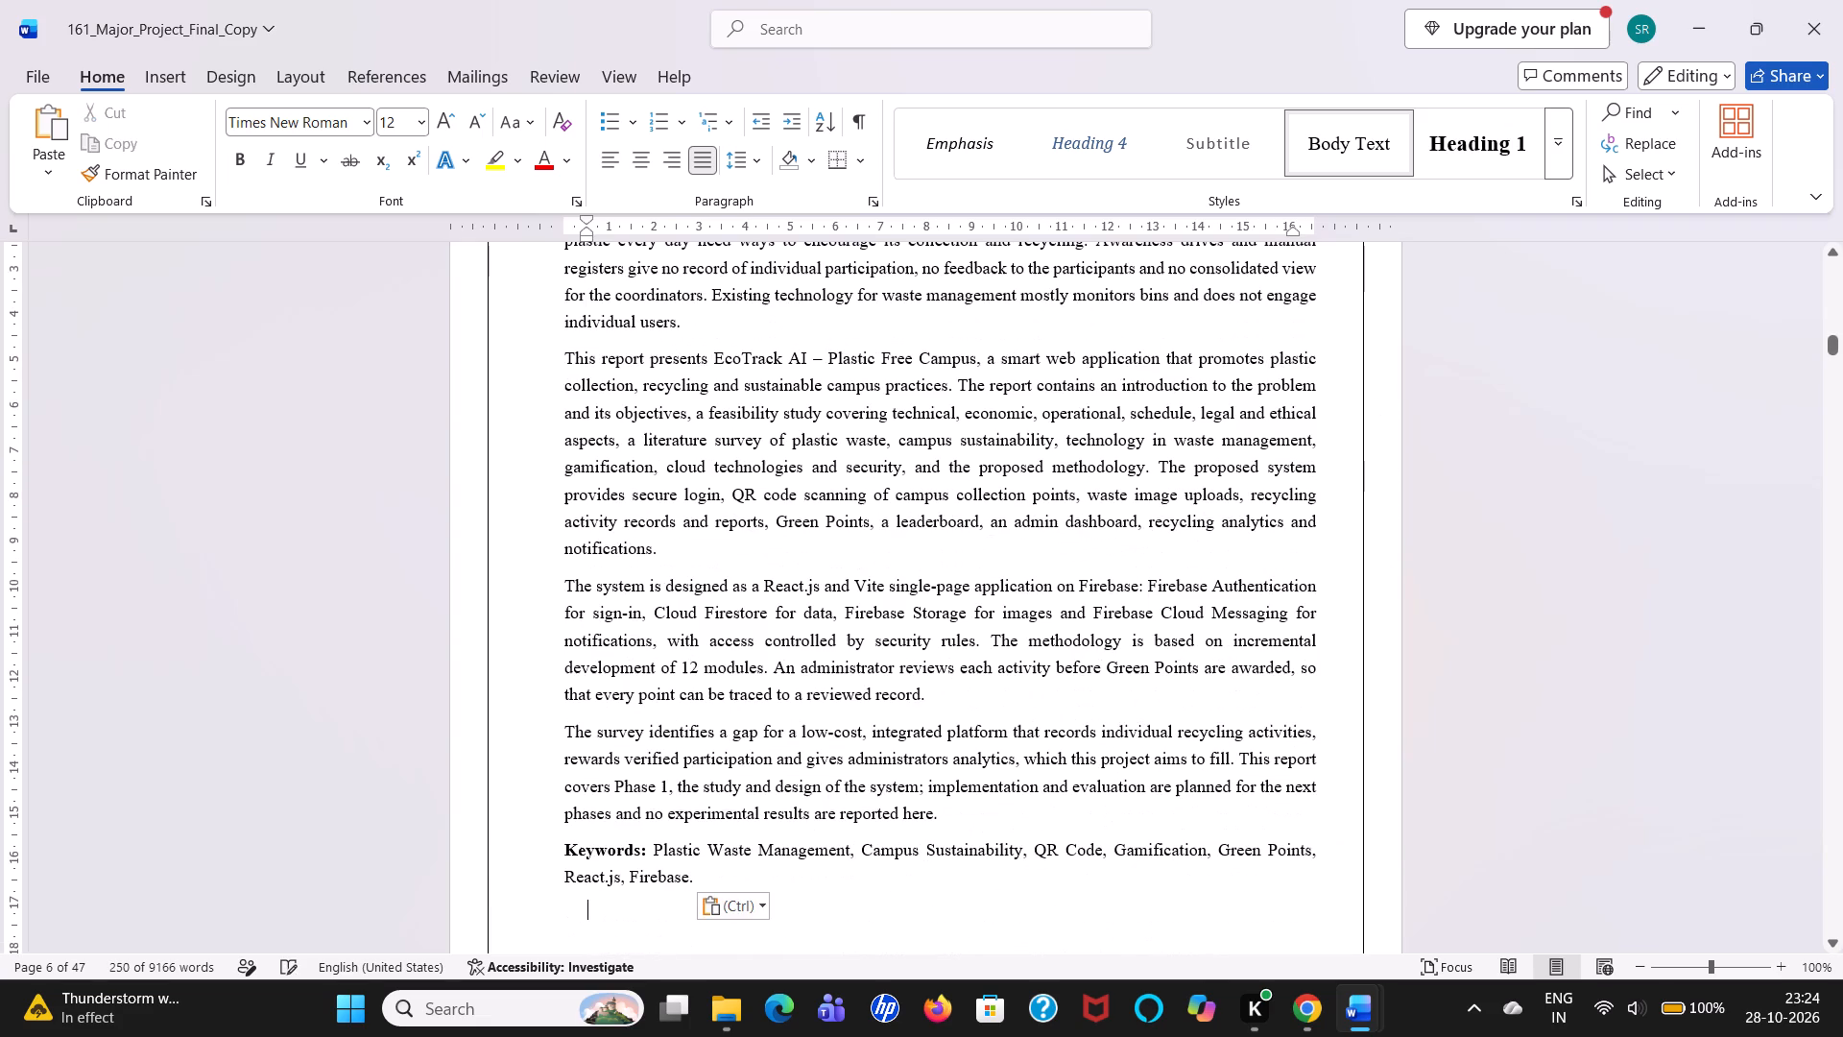
scroll(892, 605, up, 2)
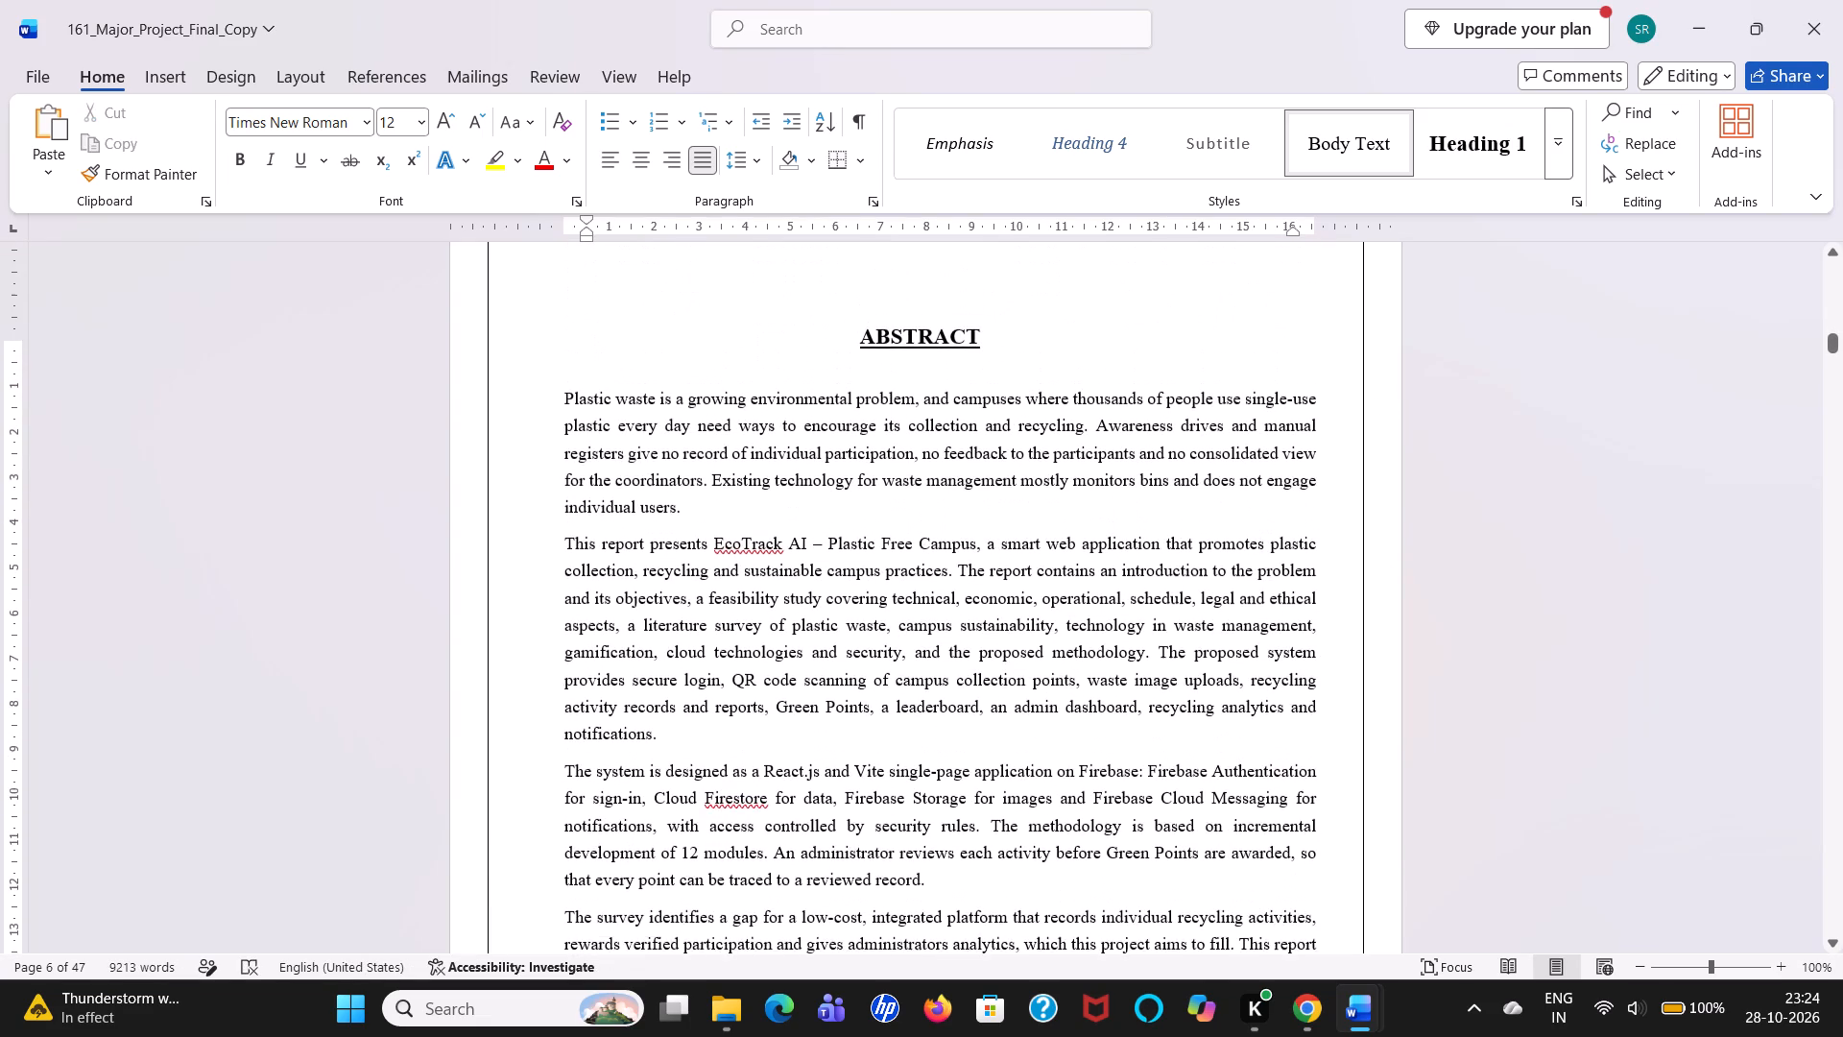
drag(562, 420, 593, 419)
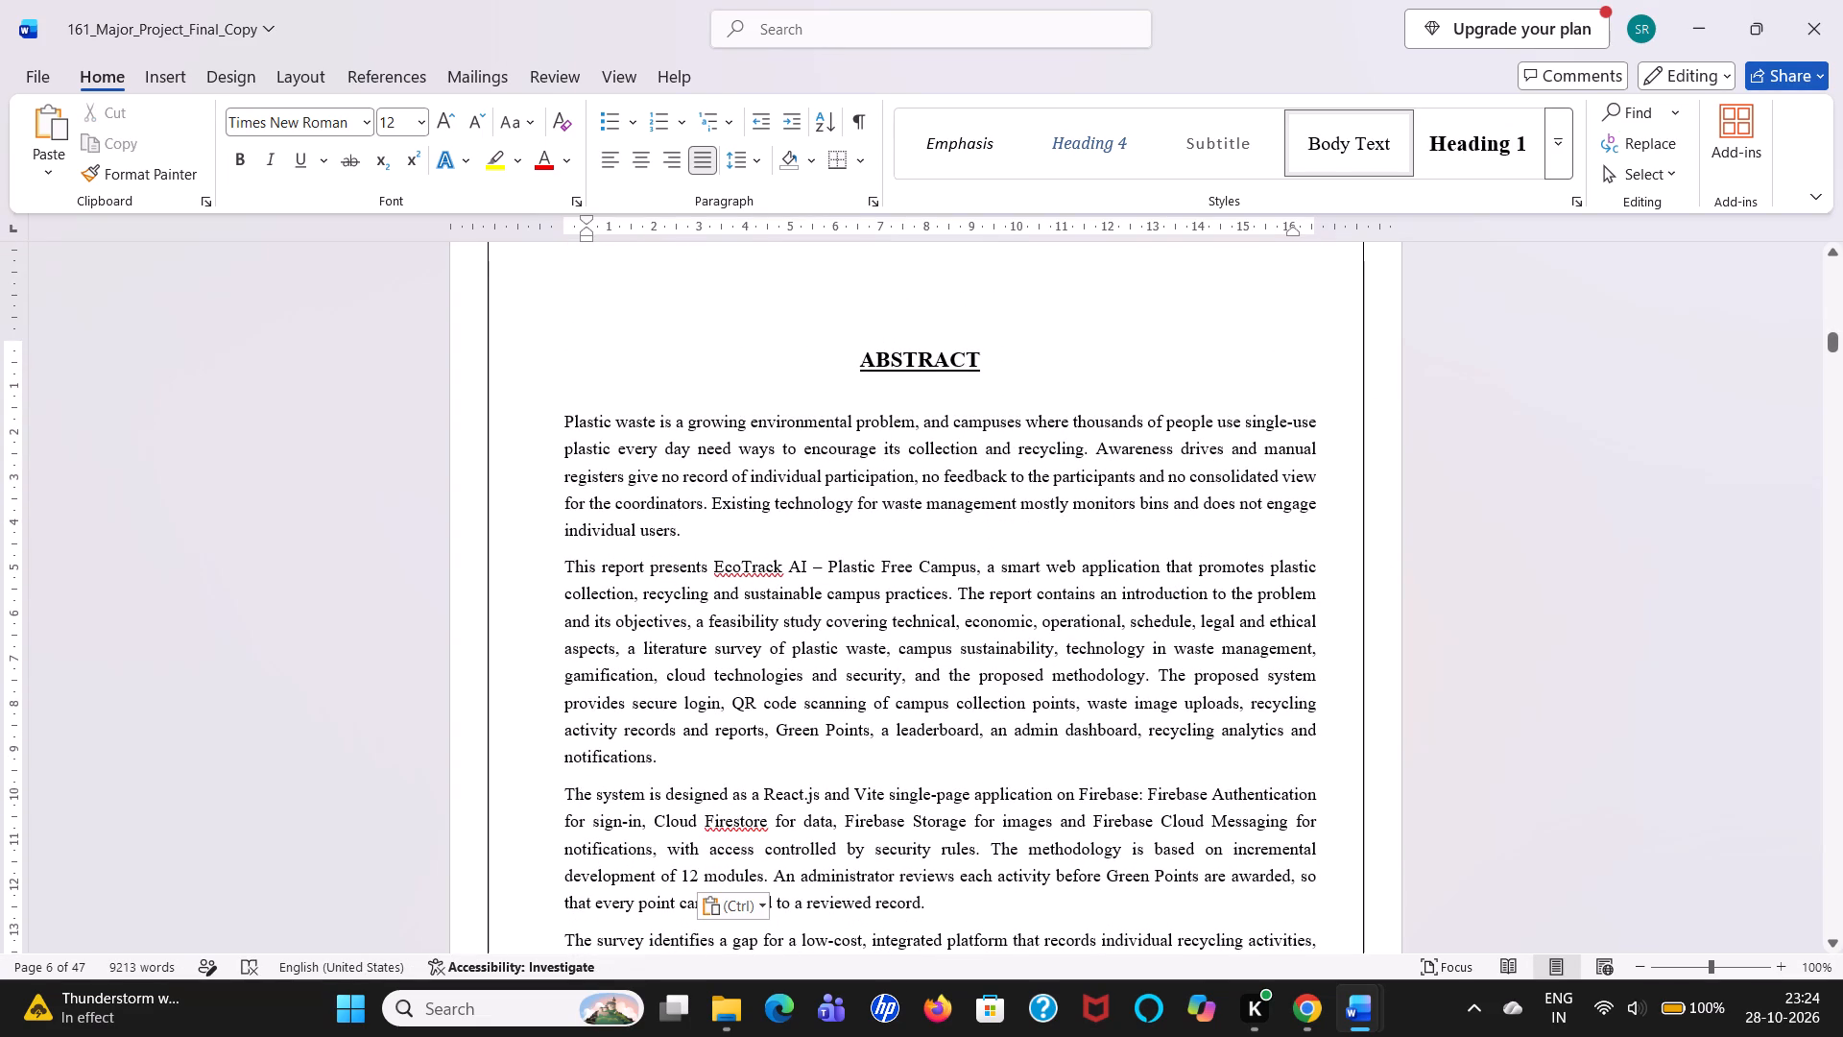
drag(593, 419, 893, 1036)
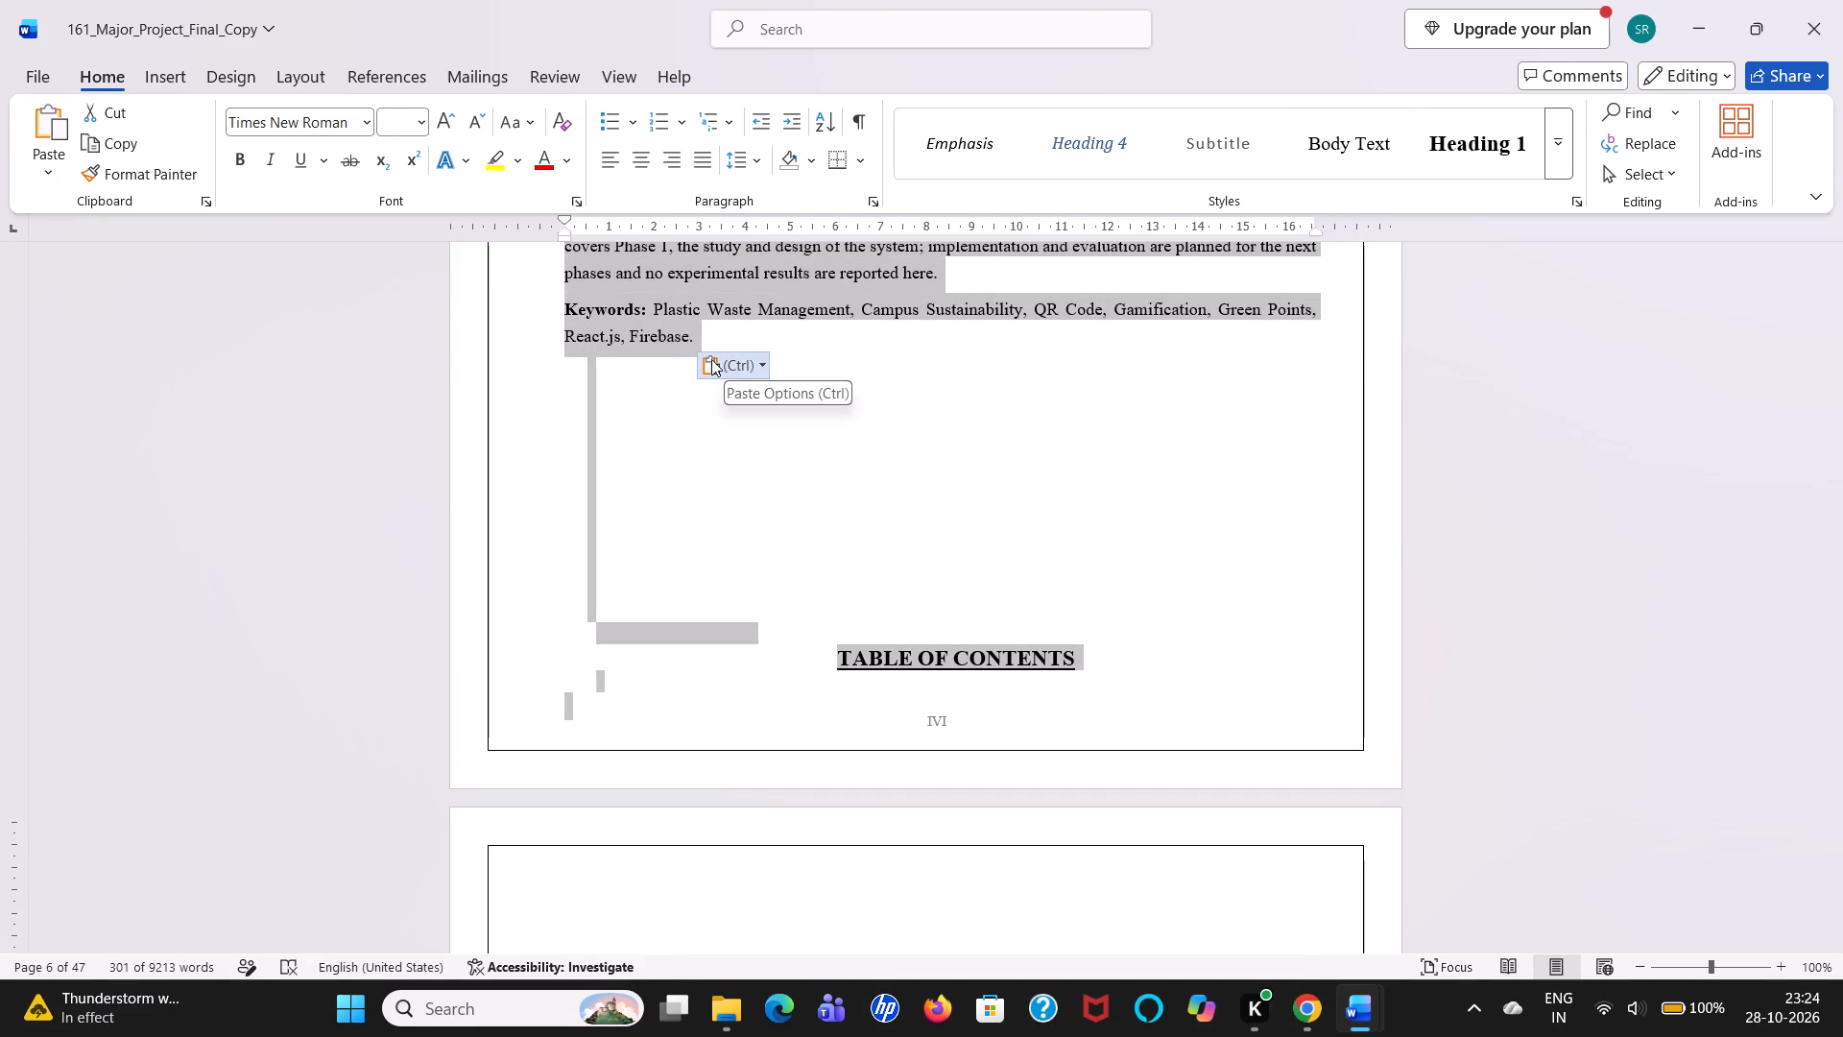
Insert two blank lines in the space below the abstract's keywords so the TABLE OF CONTENTS heading moves onto the following page.
click(948, 534)
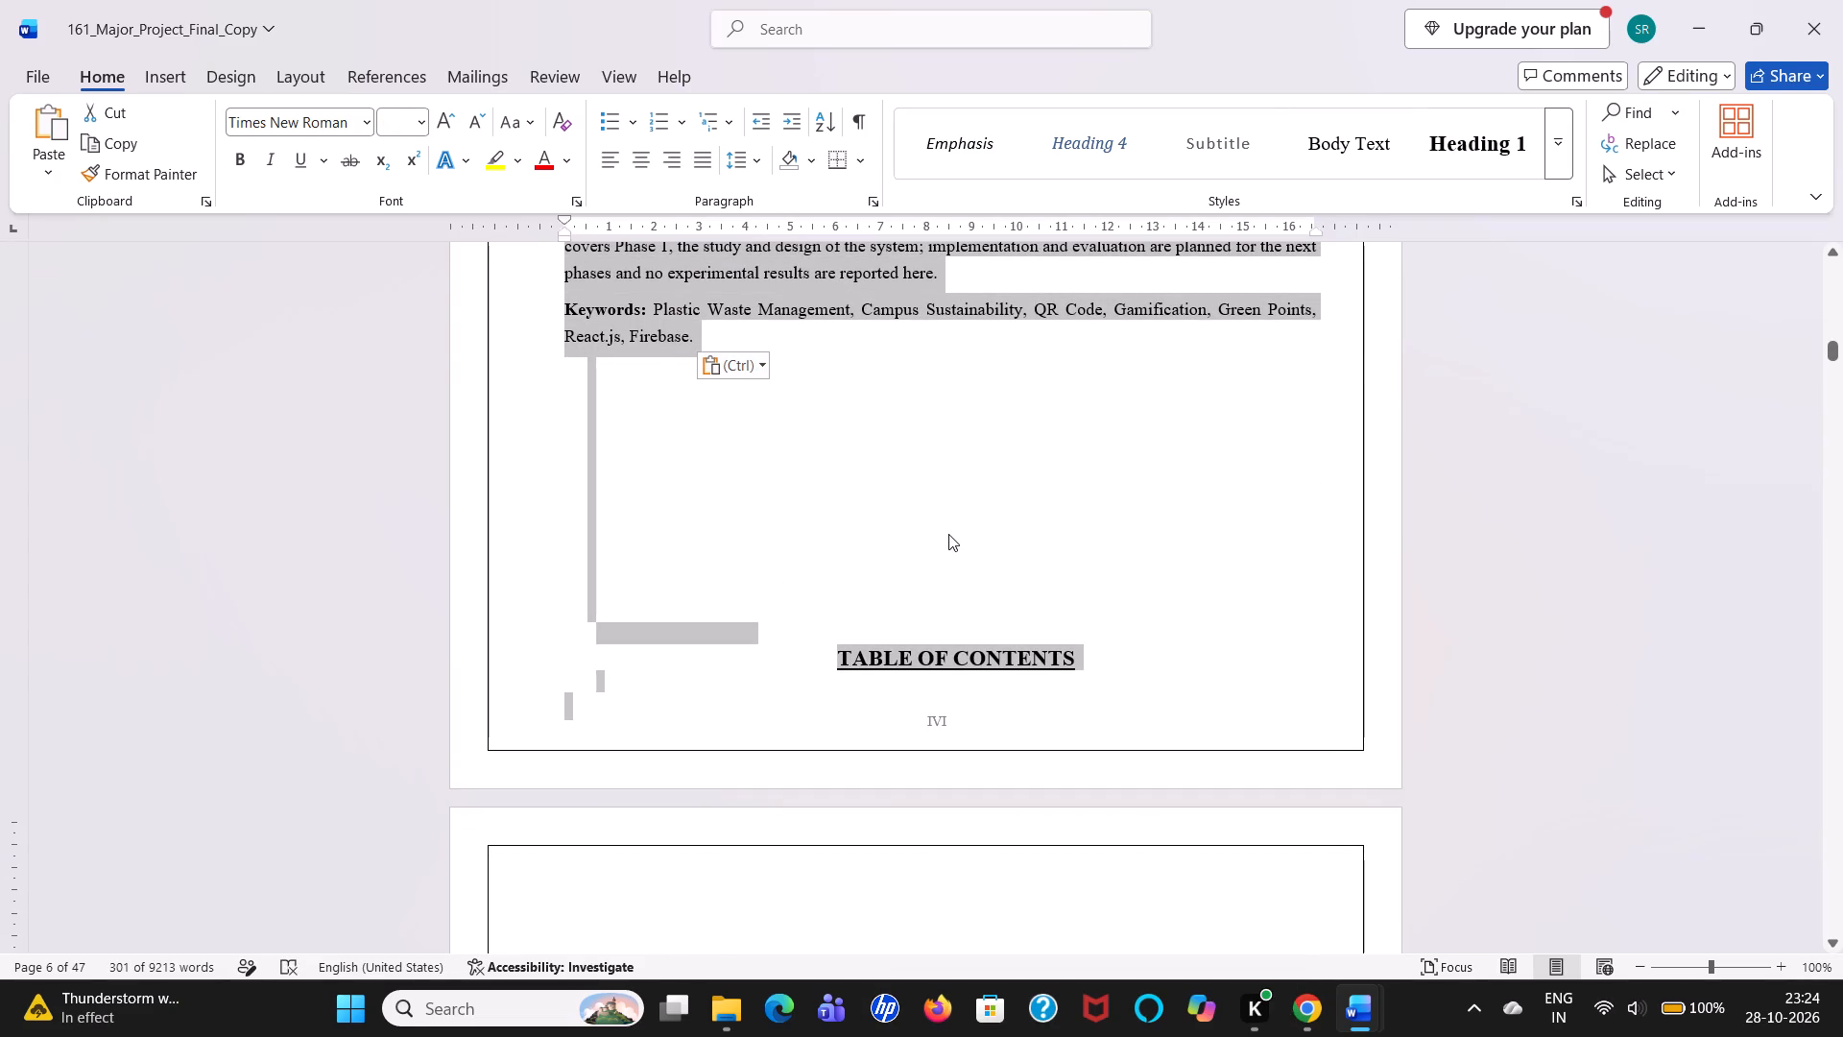
click(938, 566)
key(Return)
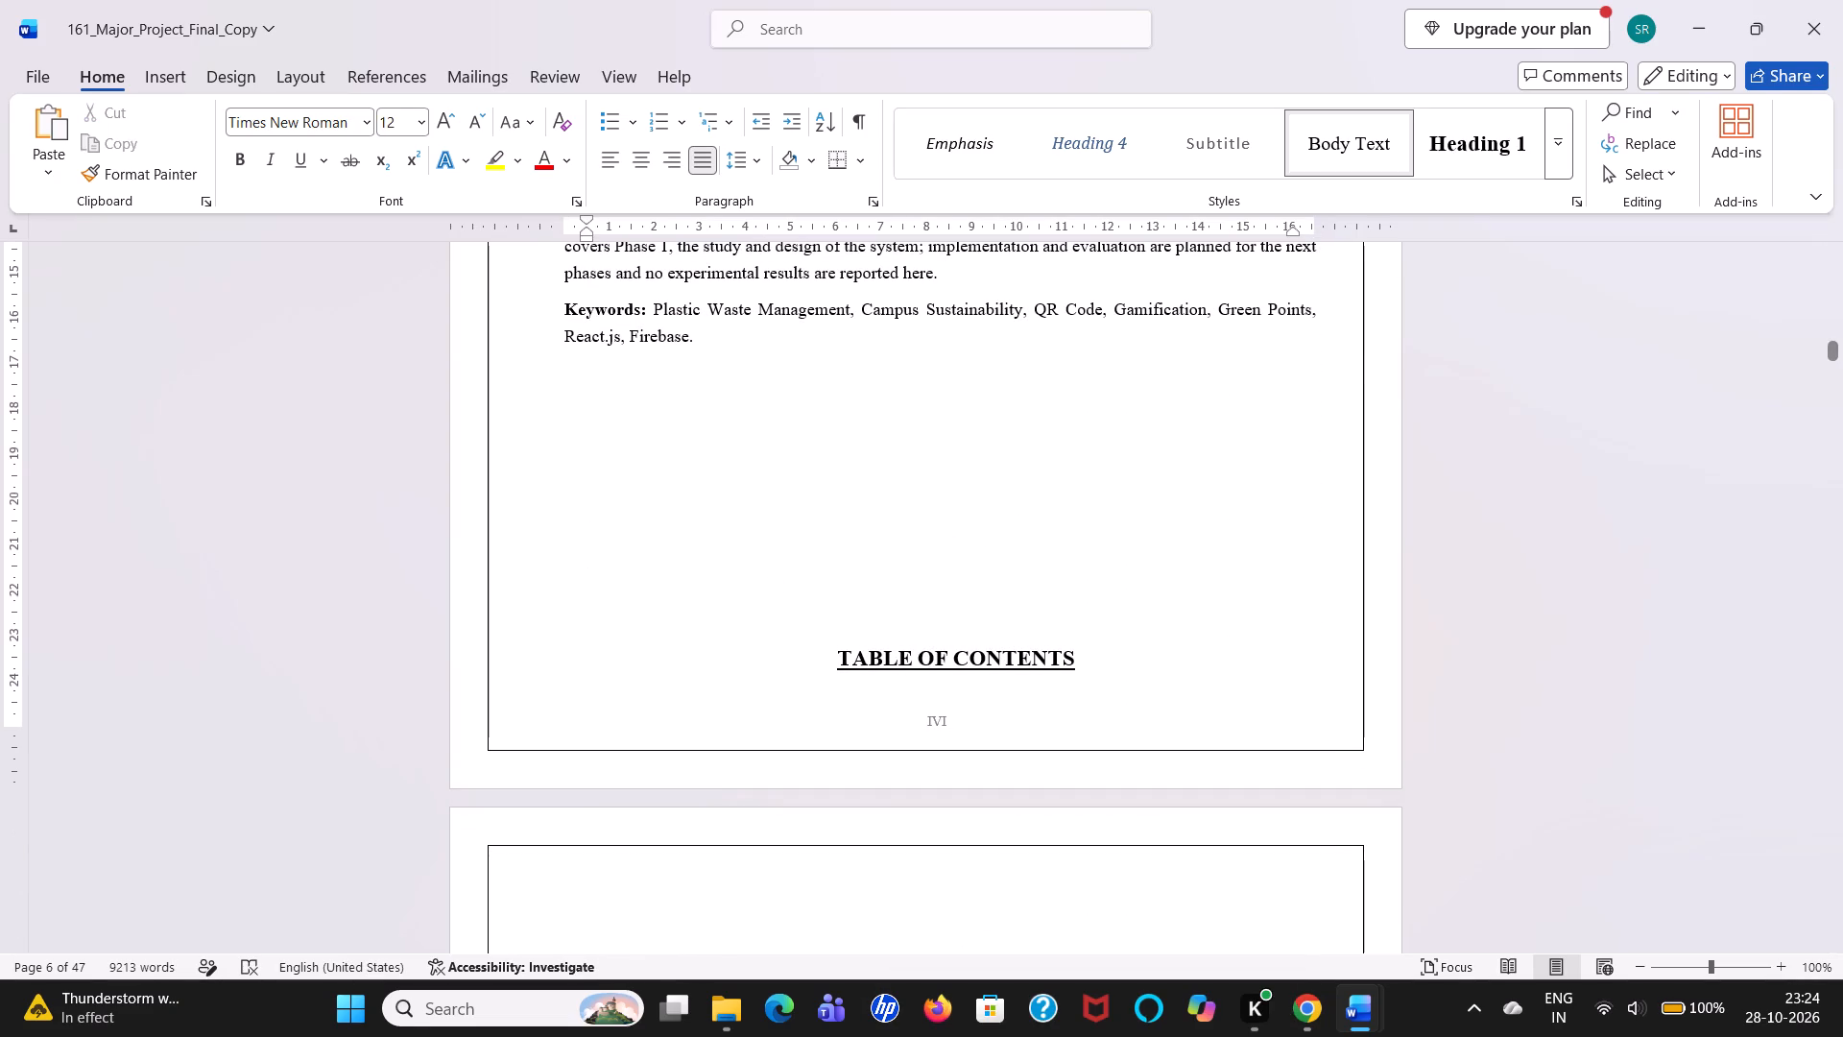
key(Return)
scroll(938, 566, down, 3)
scroll(938, 566, up, 1)
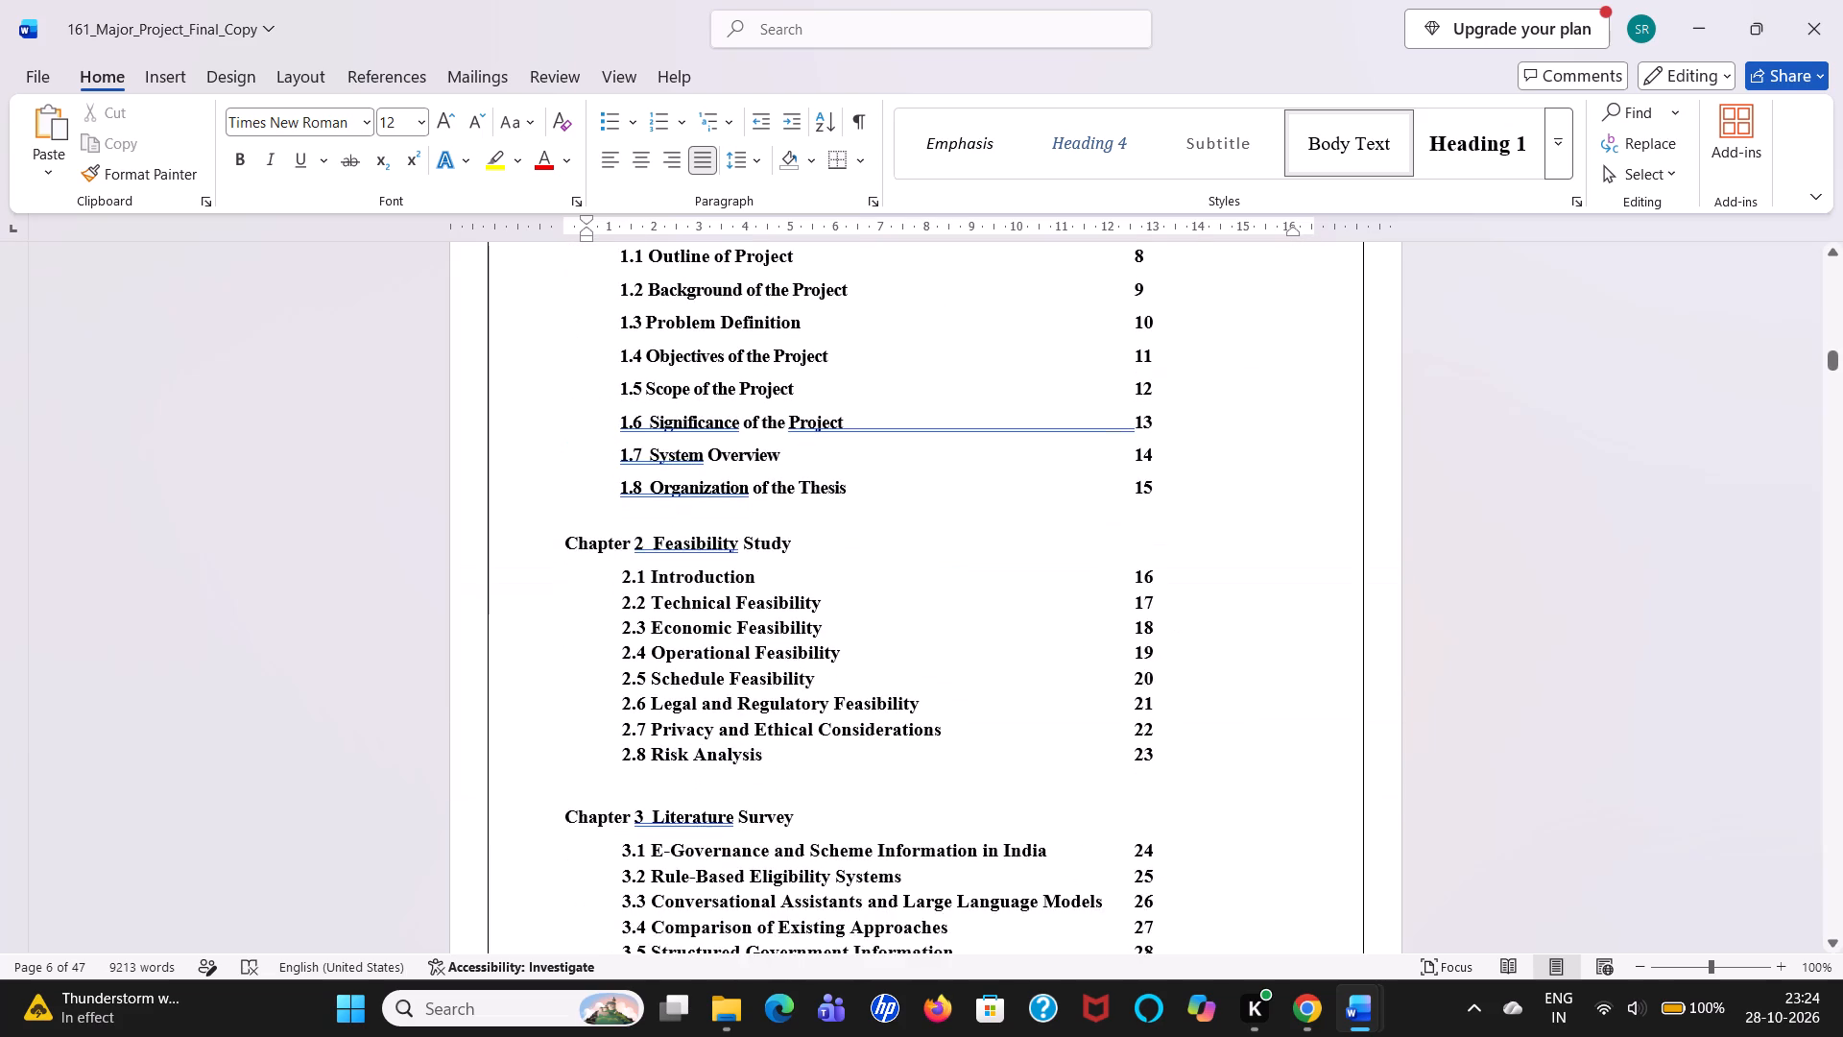
scroll(938, 566, up, 2)
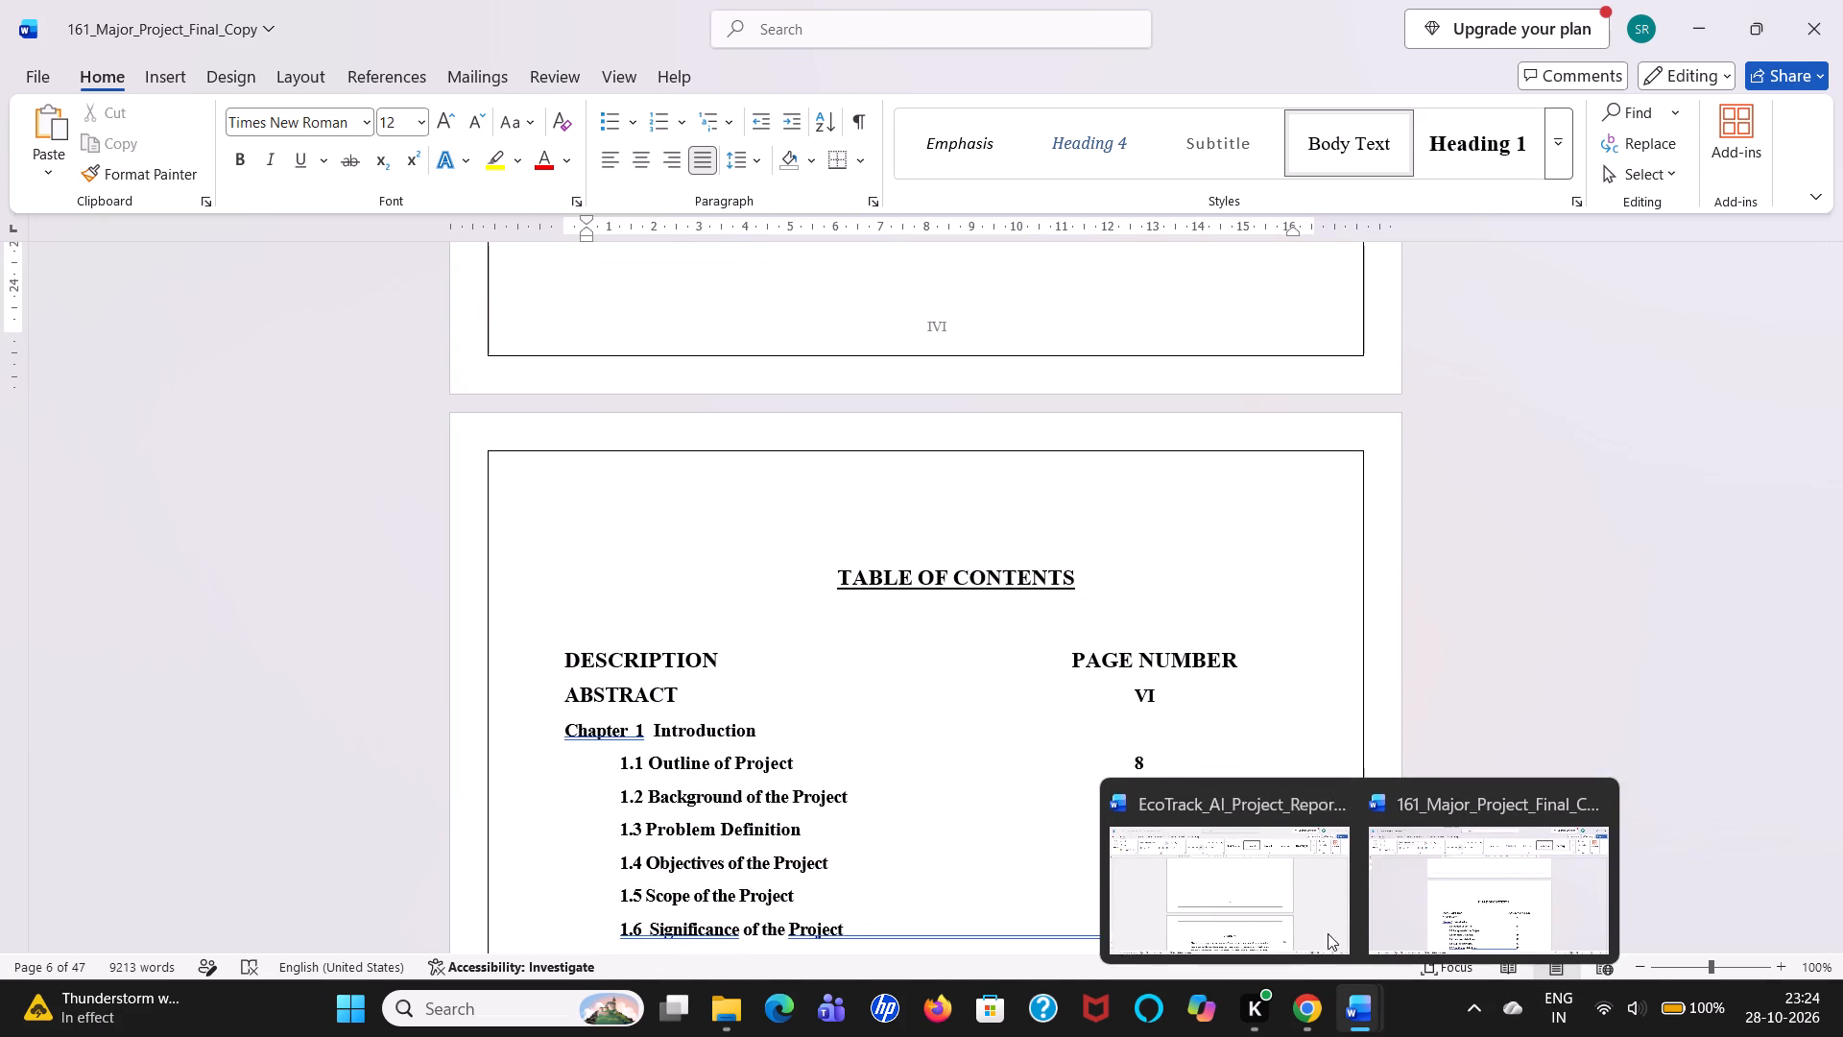
In the EcoTrack_AI_Project_Report AD-143 document, copy everything from the TABLE OF CONTENT heading through the end of the List of Figures table.
click(1259, 866)
scroll(1014, 773, down, 2)
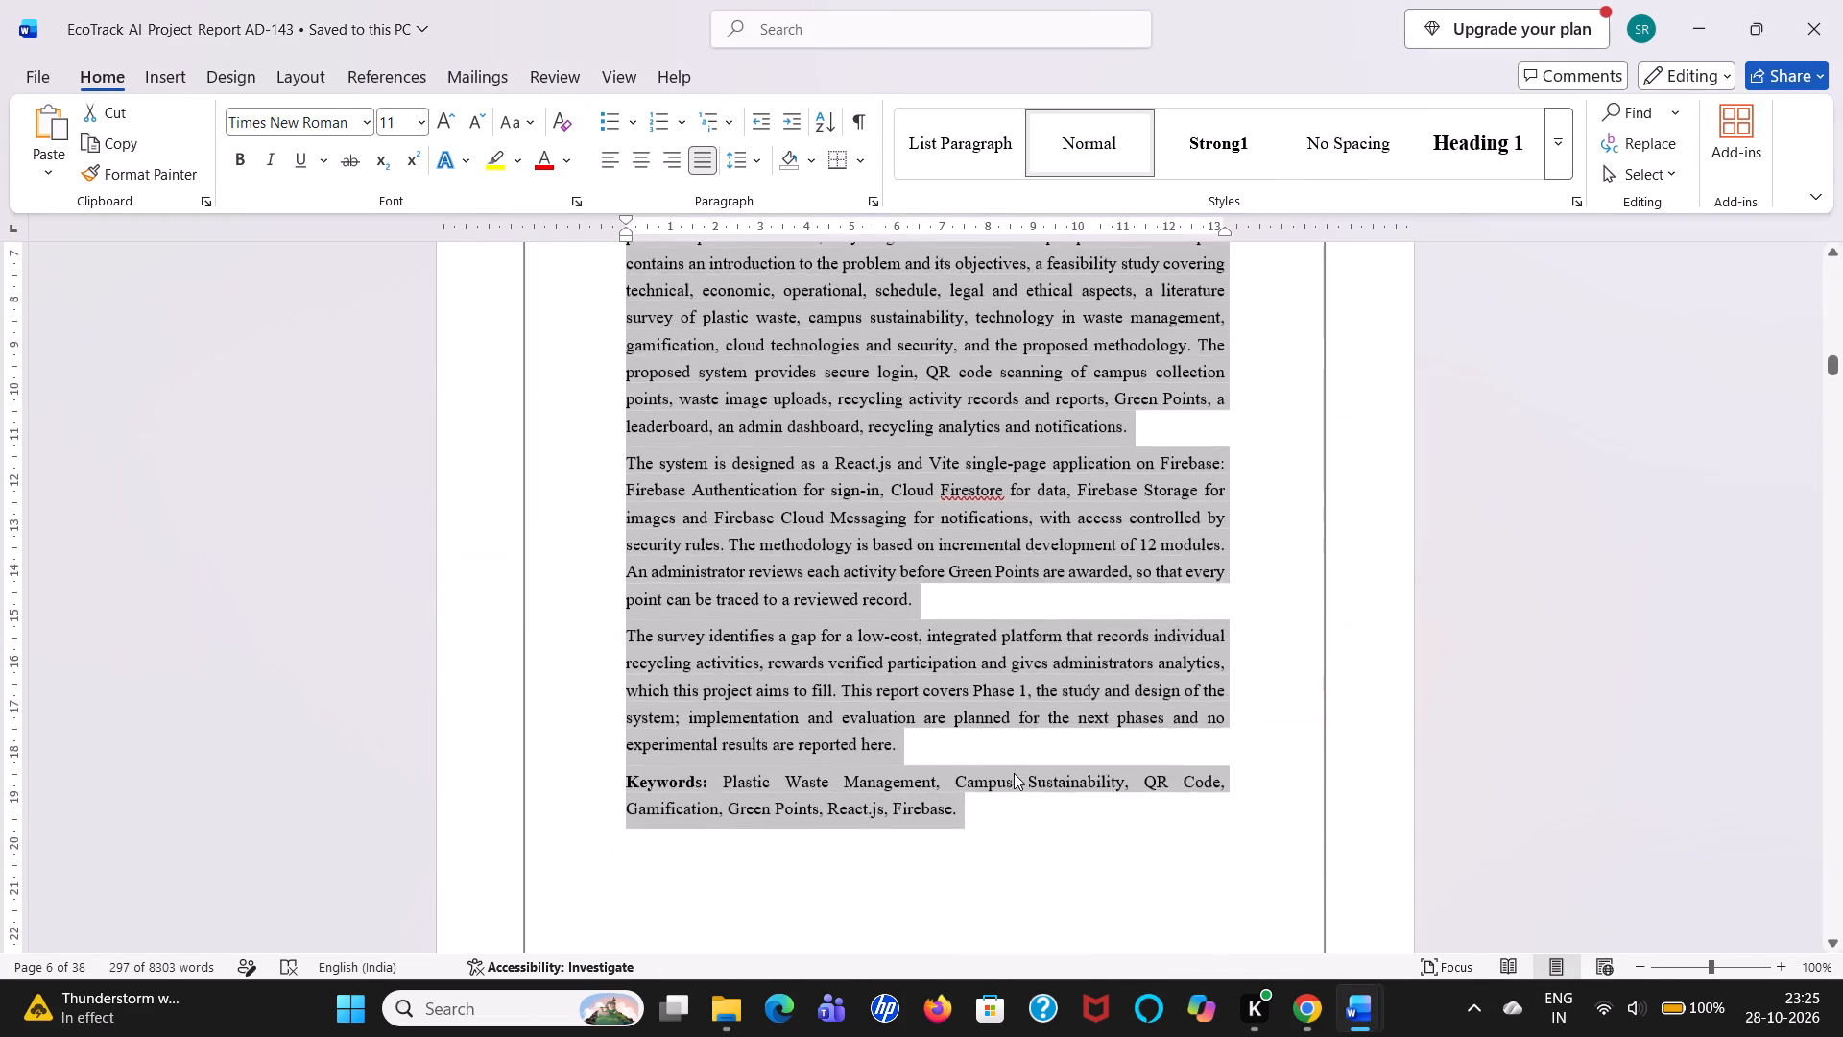
scroll(1014, 773, down, 3)
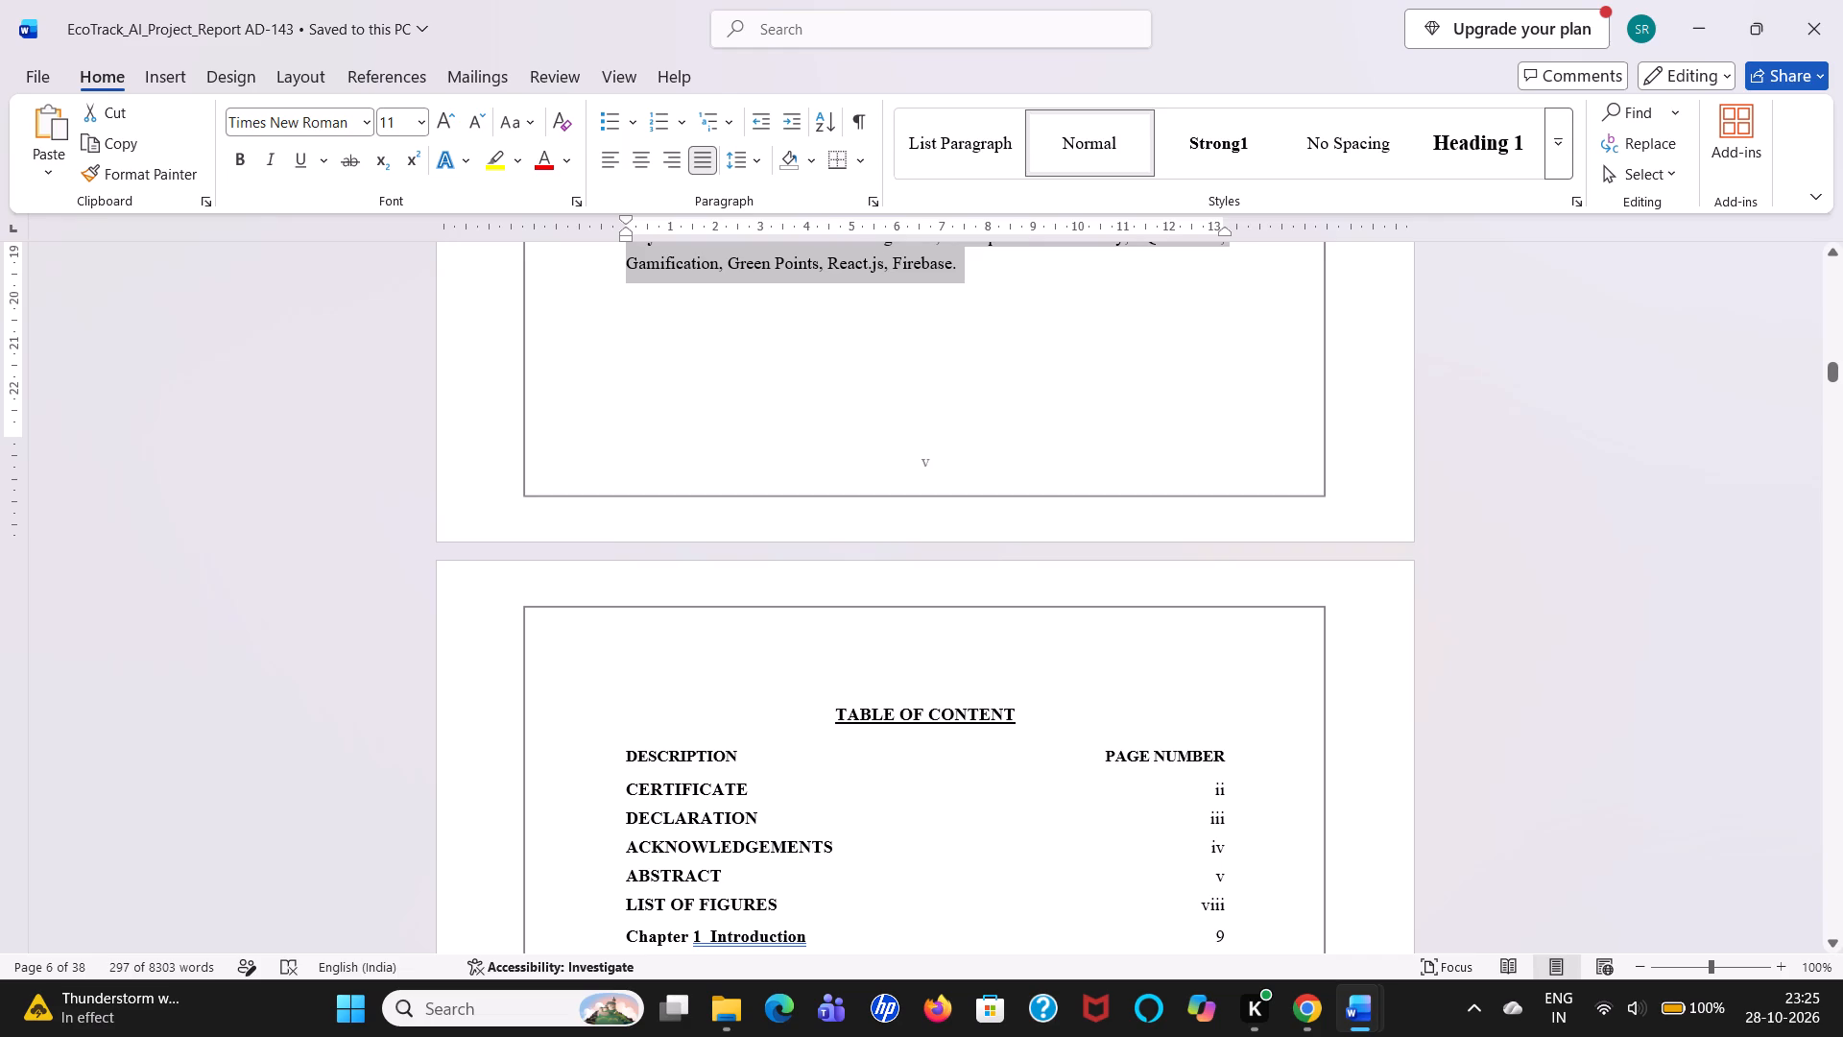
drag(829, 704, 1168, 1026)
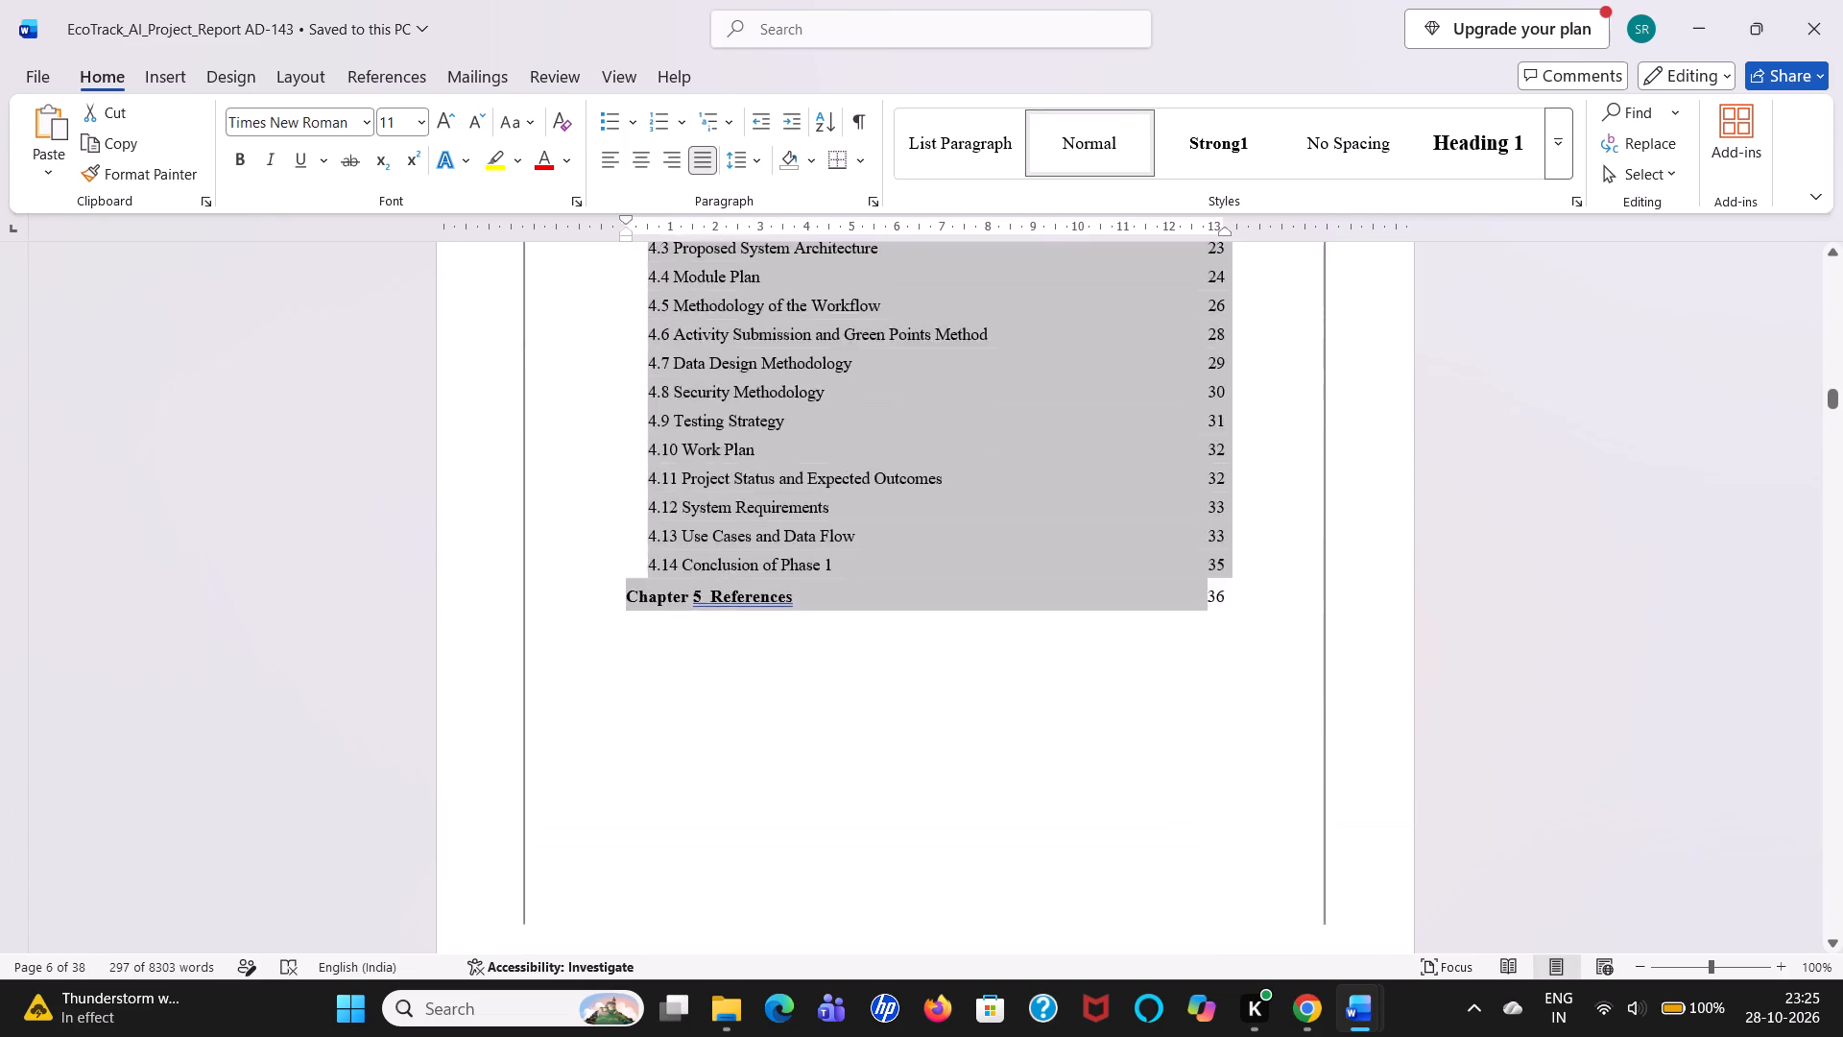
drag(1168, 1026, 1145, 966)
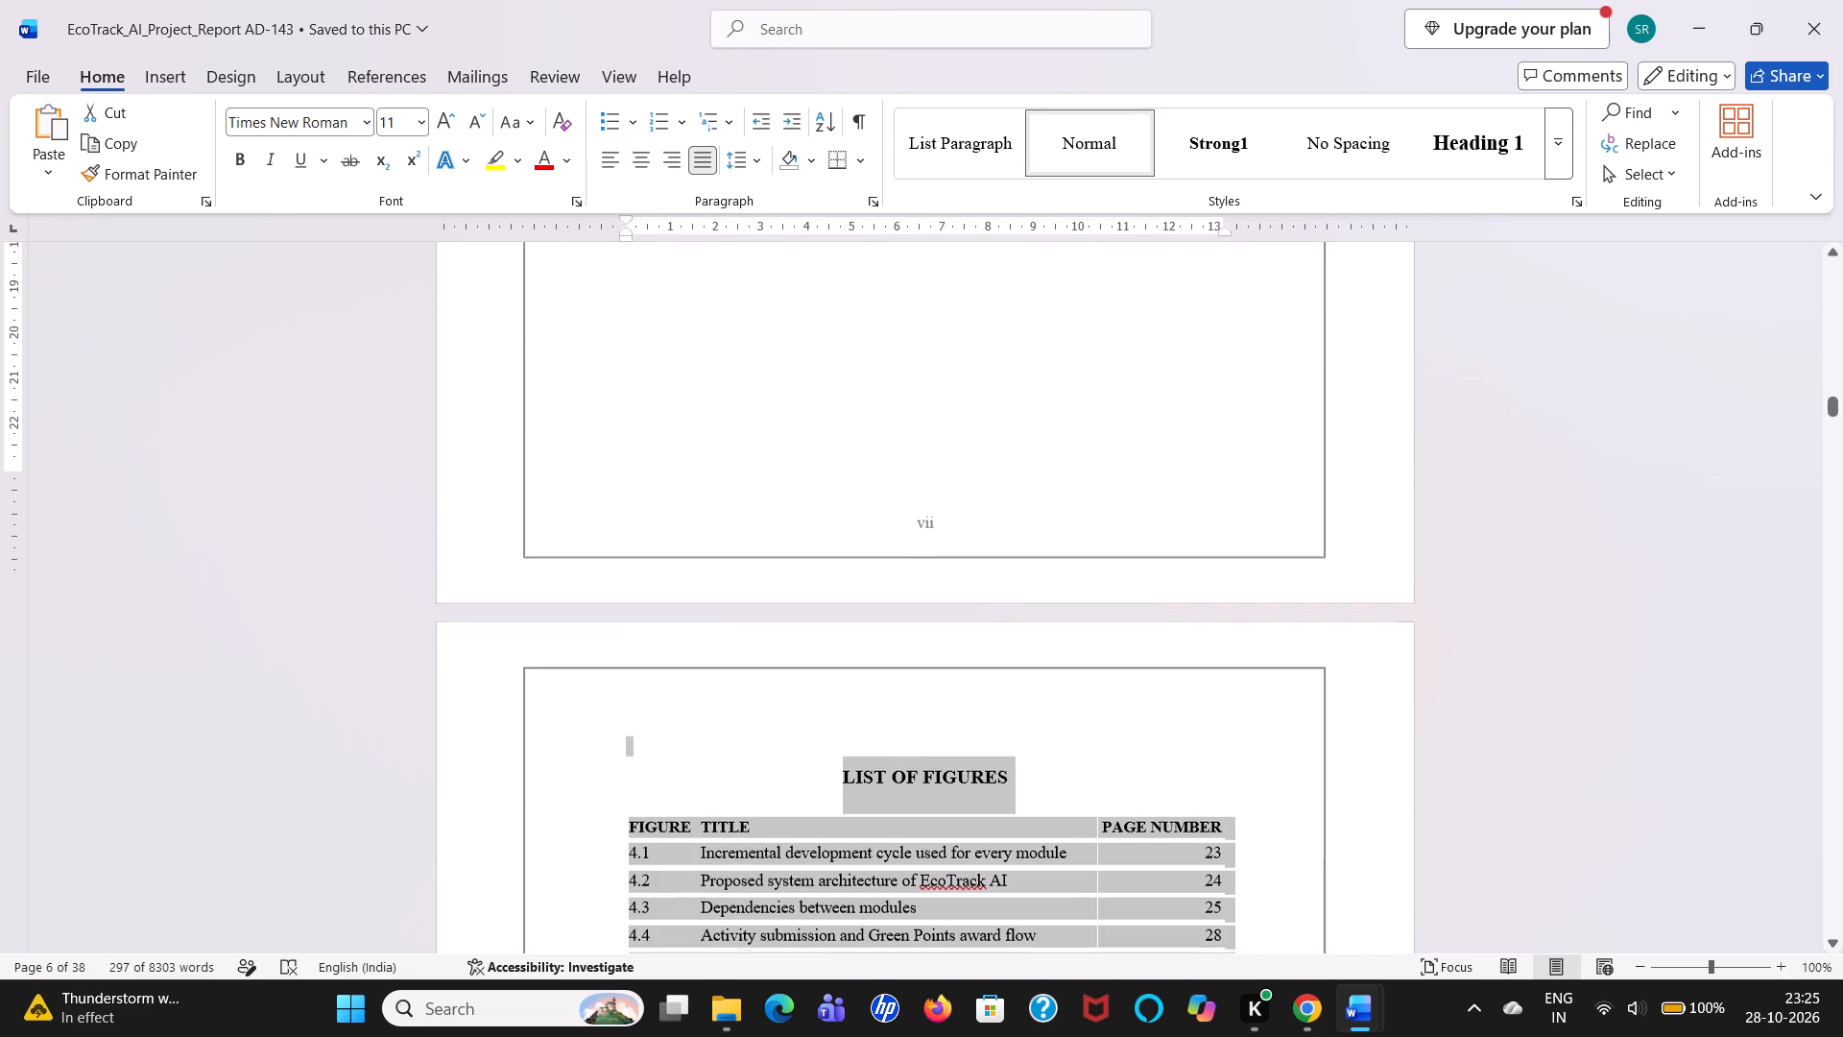
drag(1145, 966, 1141, 911)
key(ctrl+c)
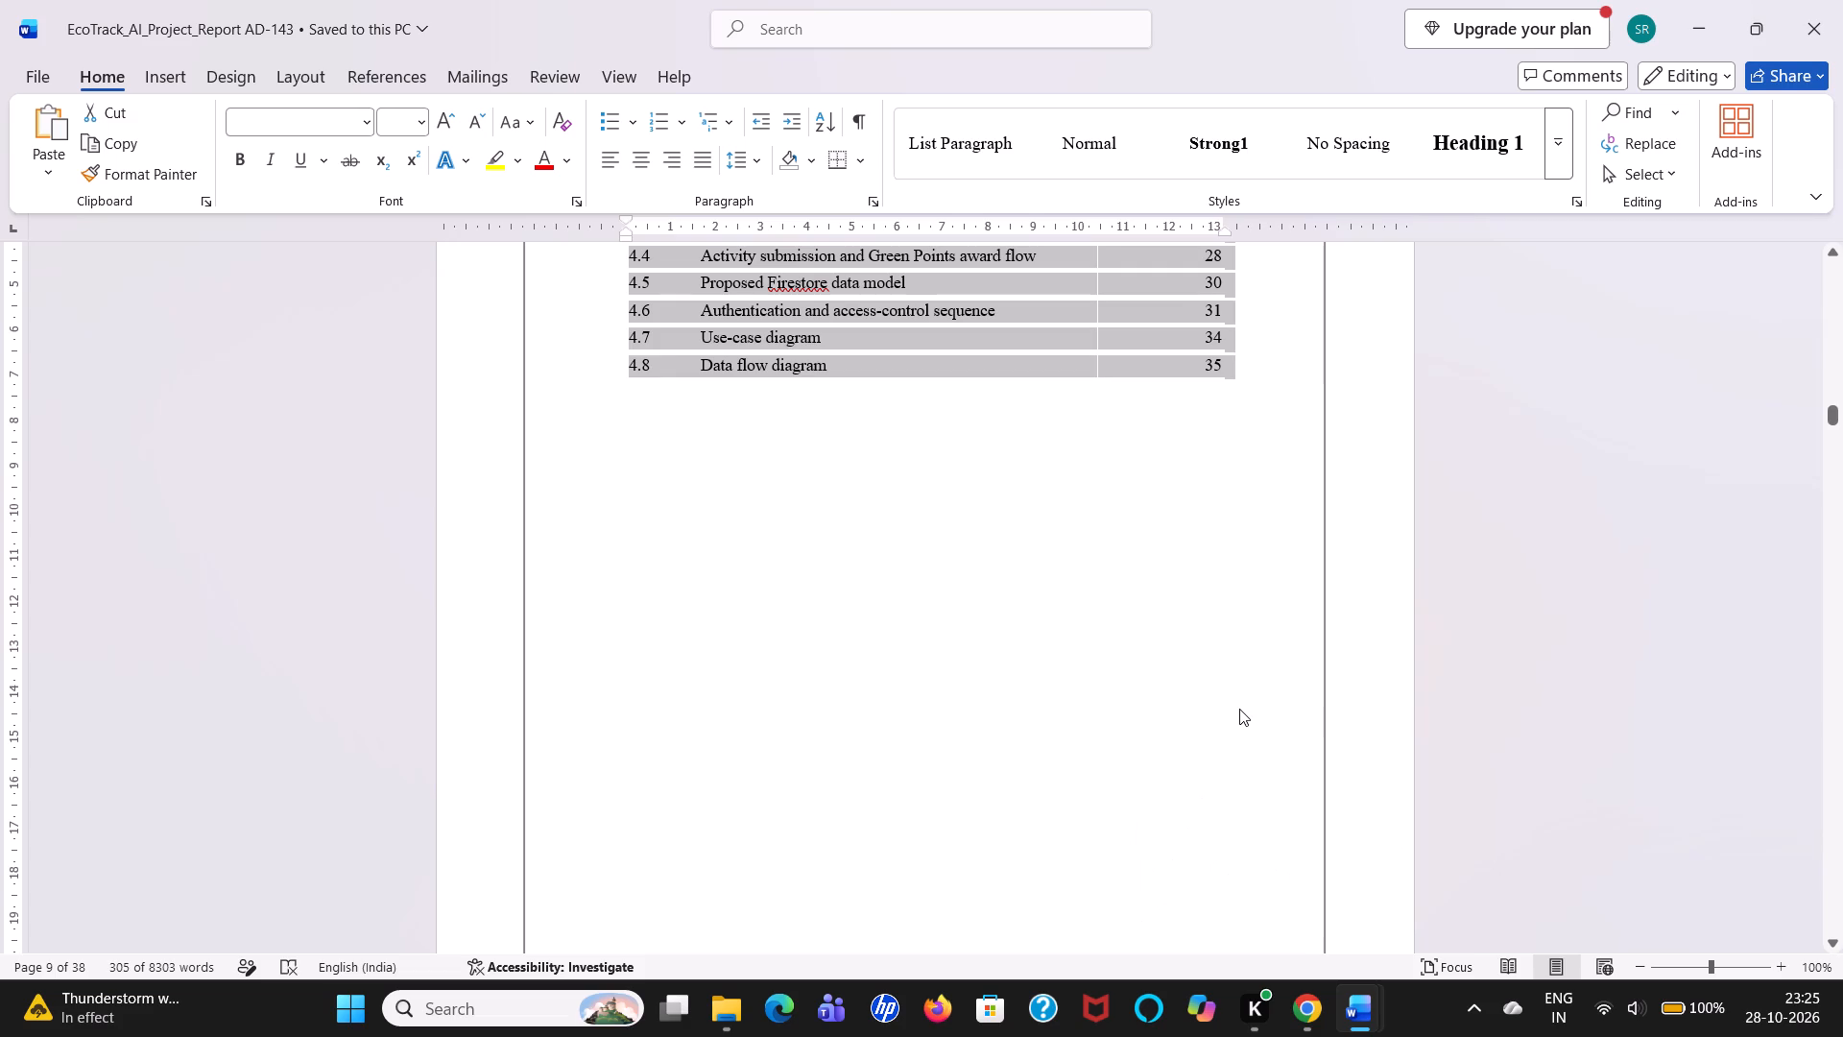
click(1239, 709)
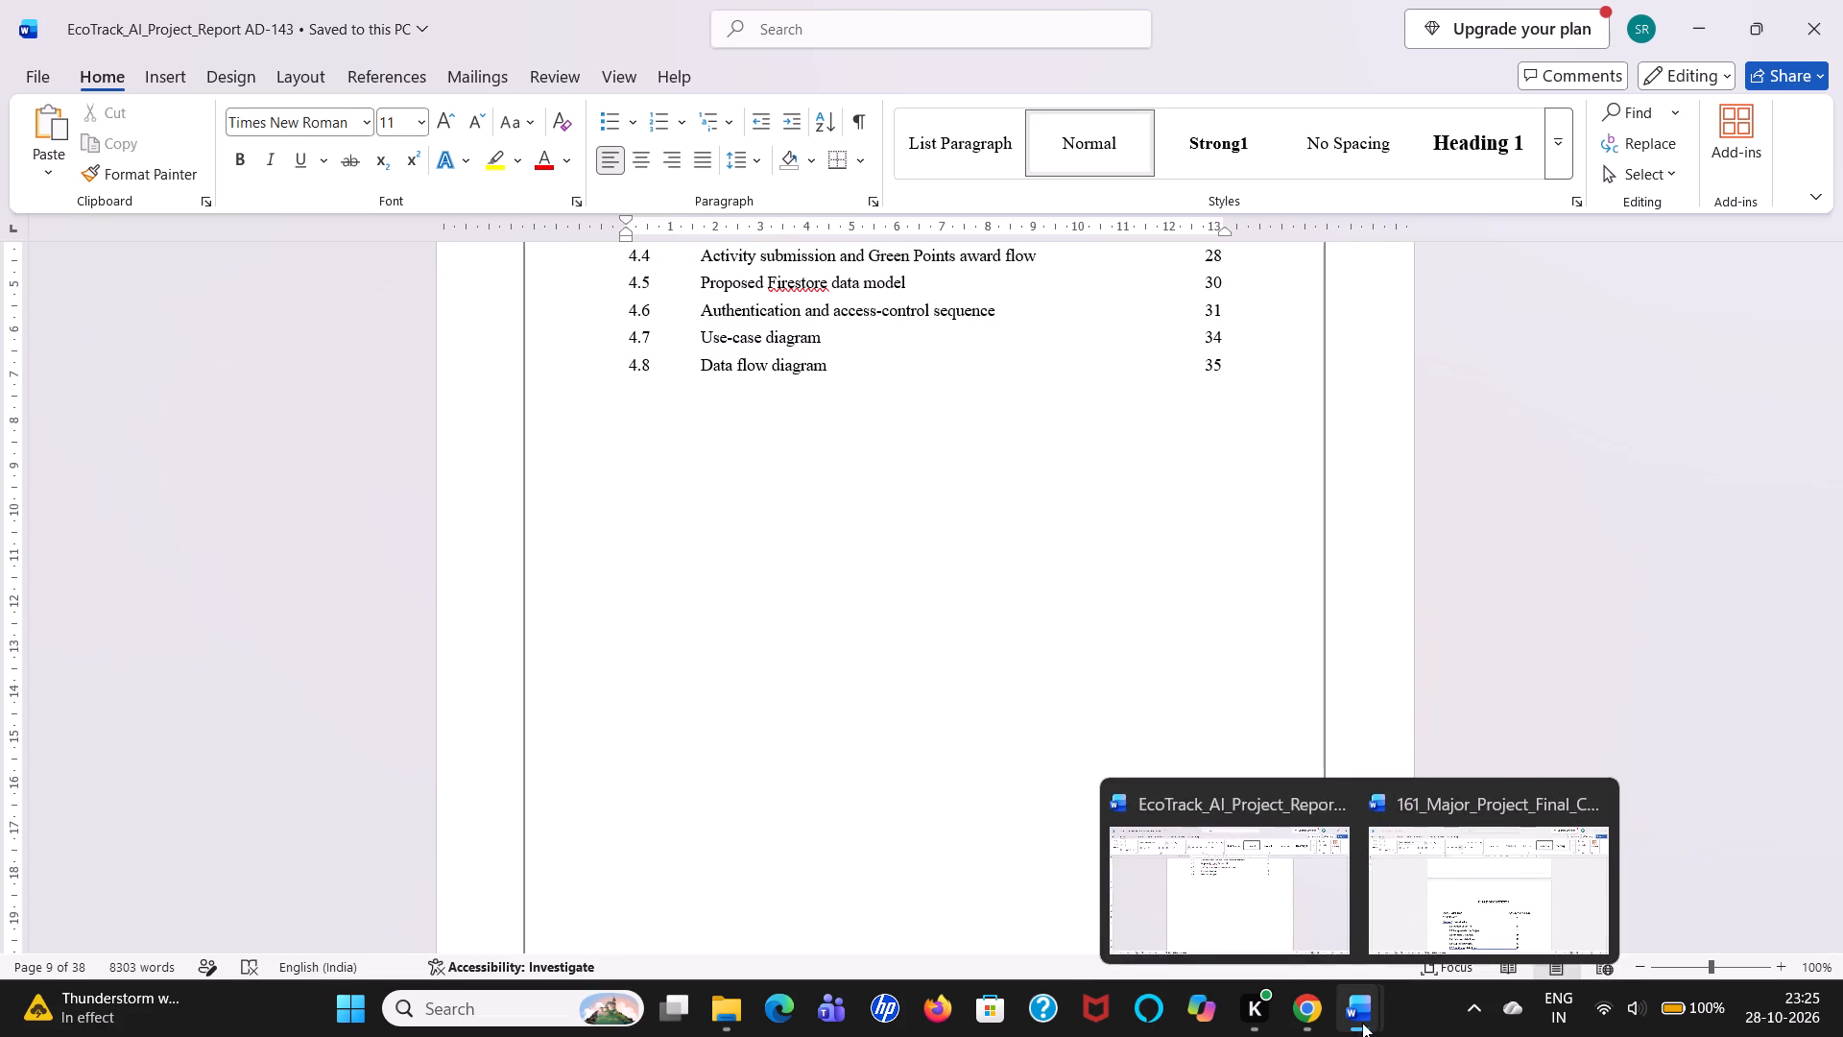
click(1254, 900)
scroll(1006, 632, down, 3)
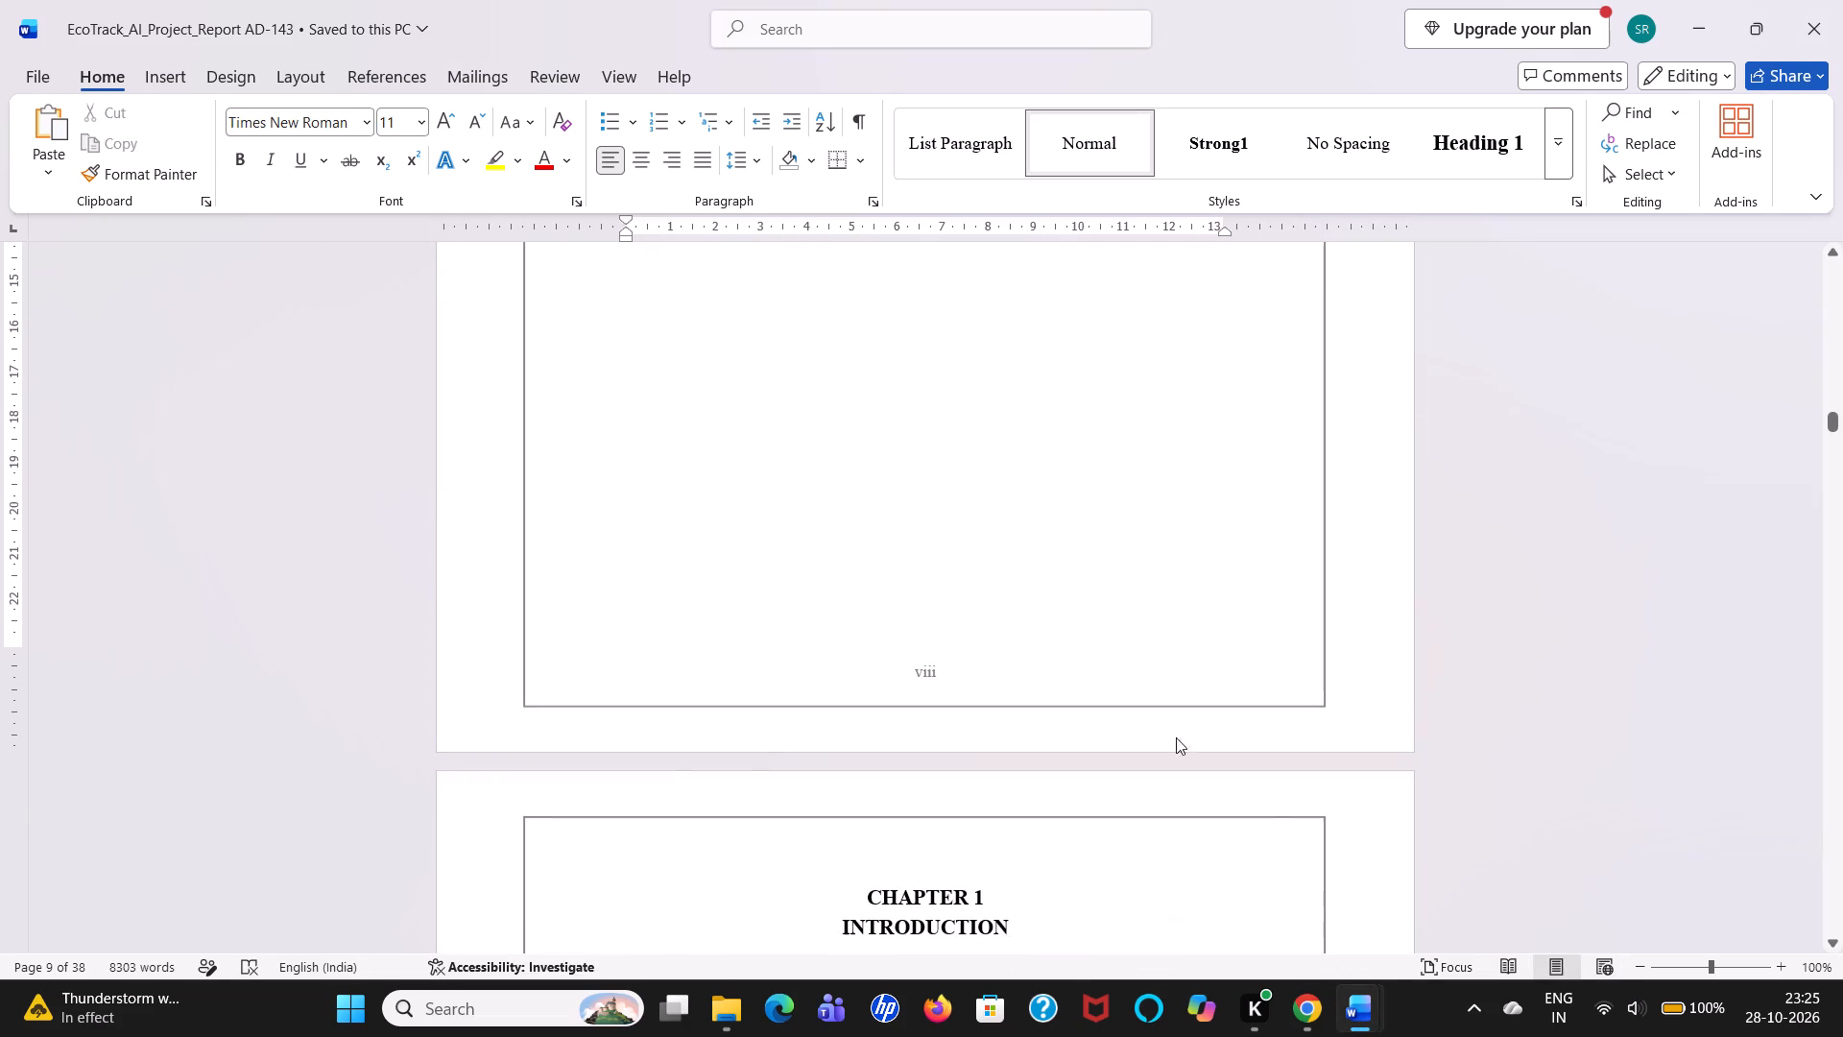
Replace the entire table of contents in 161_Major_Project_Final_Copy, heading included, with the copied EcoTrack contents and list of figures.
click(1437, 903)
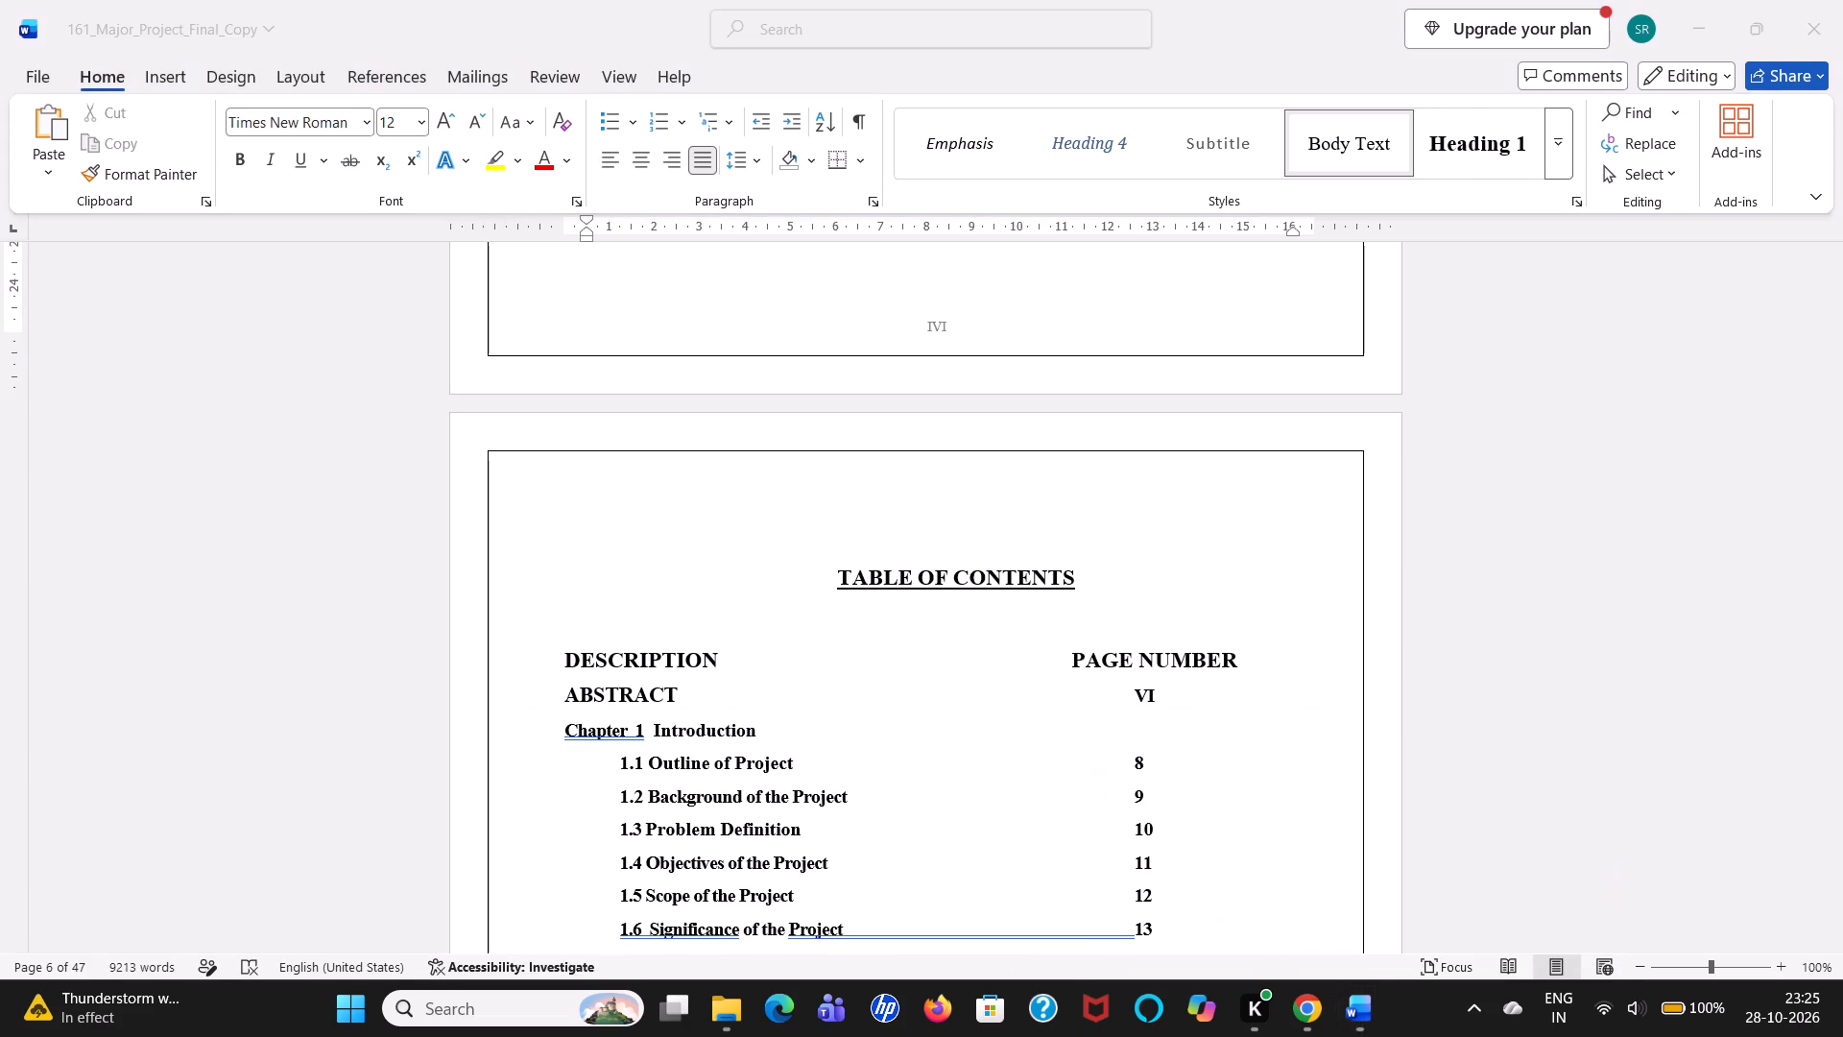
drag(829, 581, 1235, 1036)
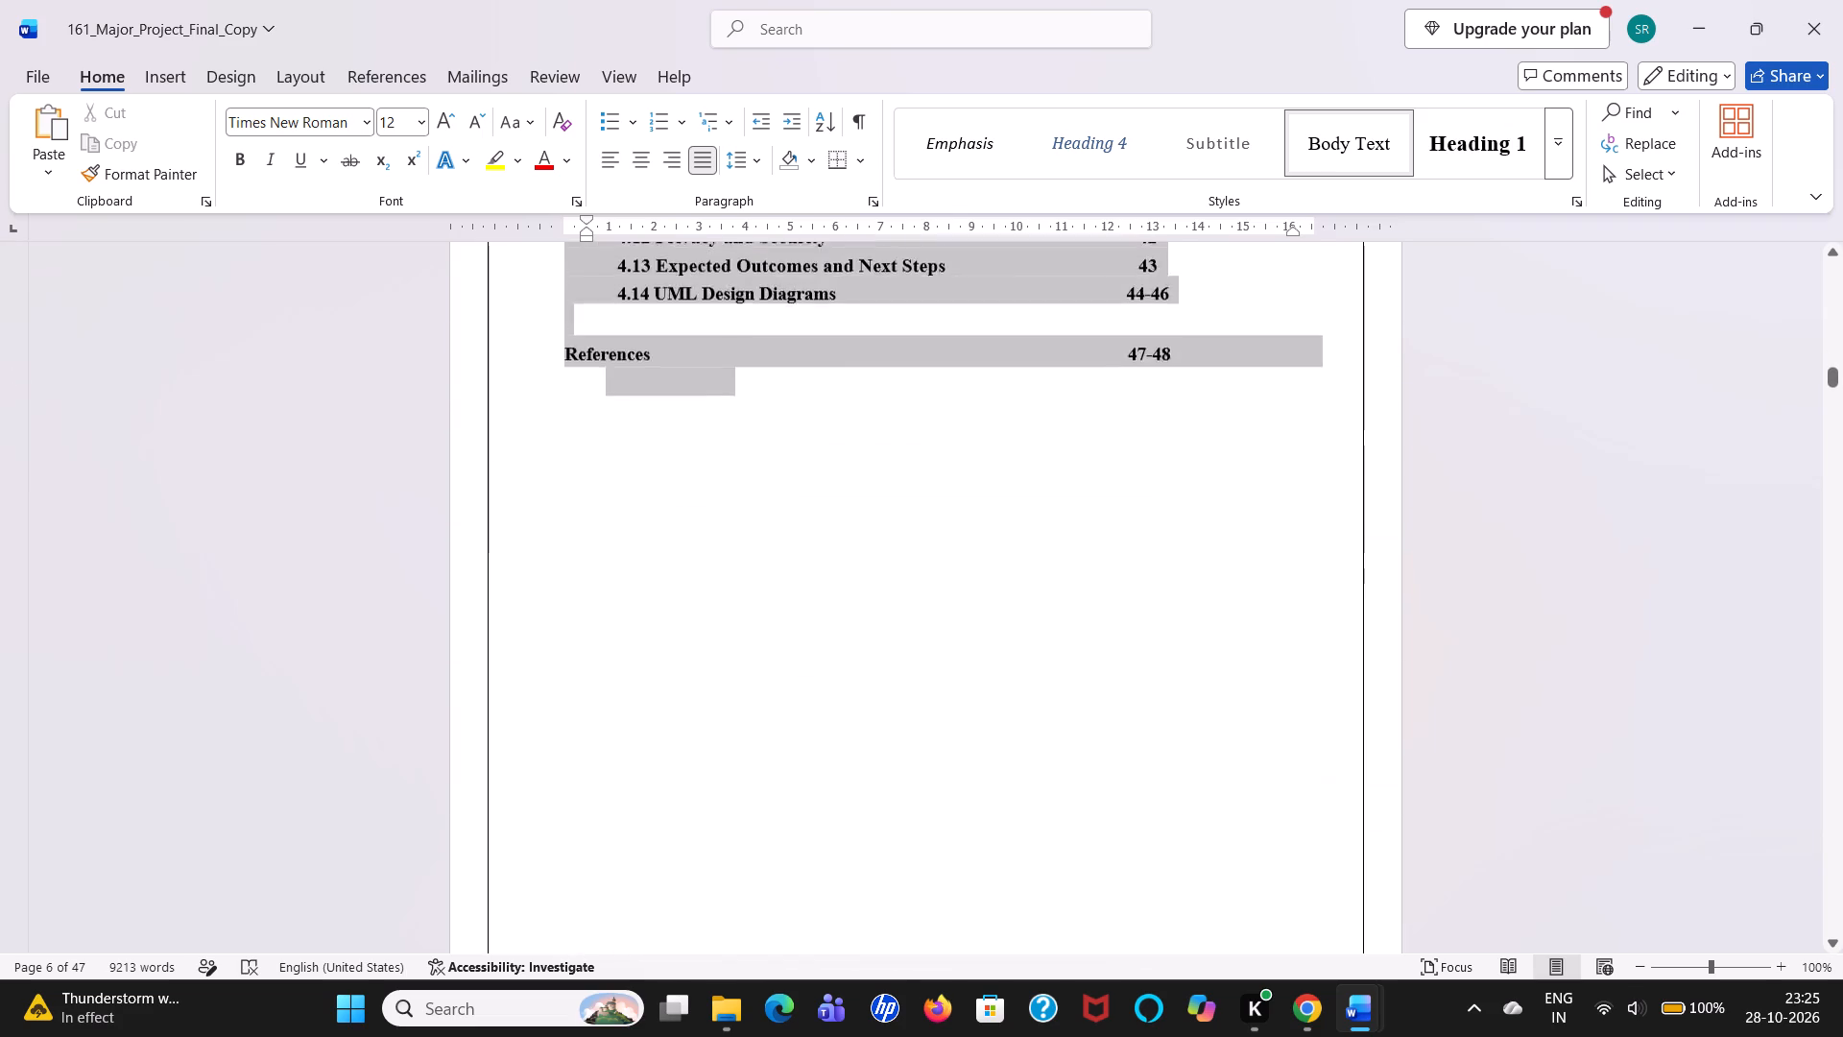
drag(1235, 1036, 1159, 697)
key(ctrl+v)
Examine the pasted List of Figures page and its transition into Chapter 1 in 161_Major_Project_Final_Copy.
scroll(1159, 697, up, 2)
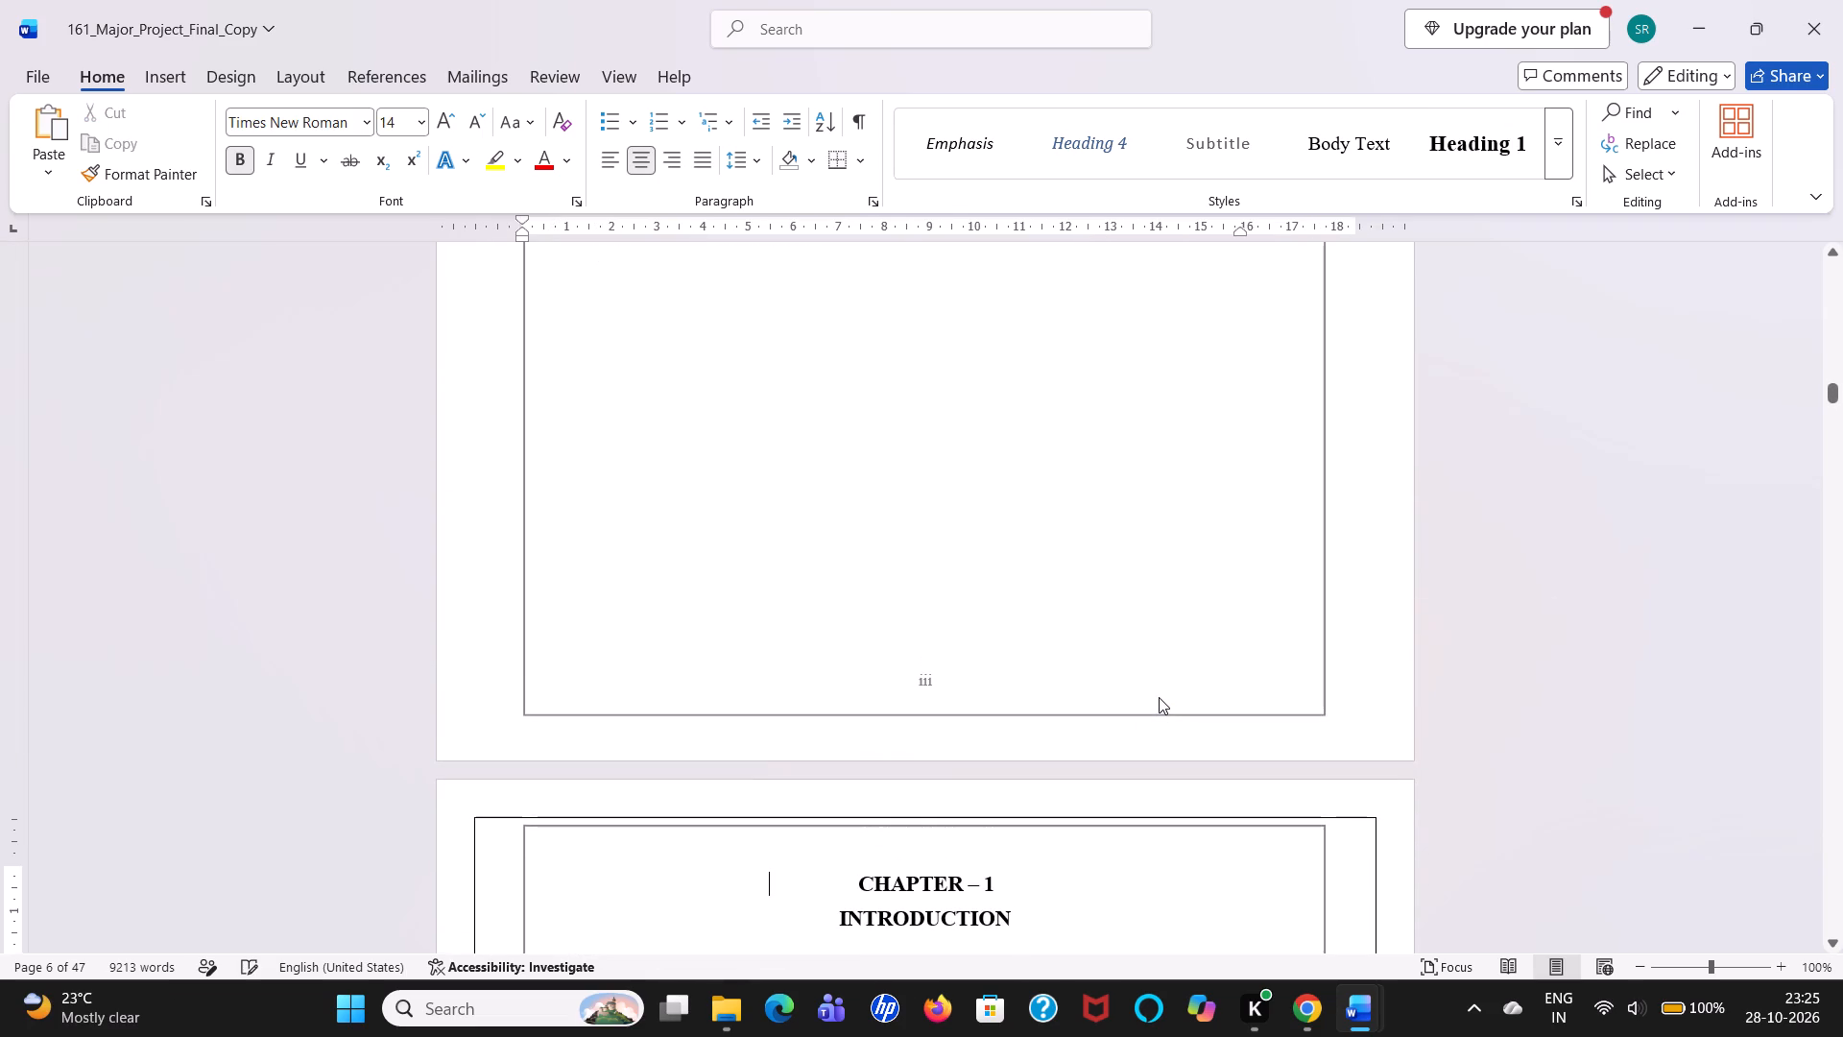
scroll(1159, 697, up, 1)
scroll(1159, 697, down, 4)
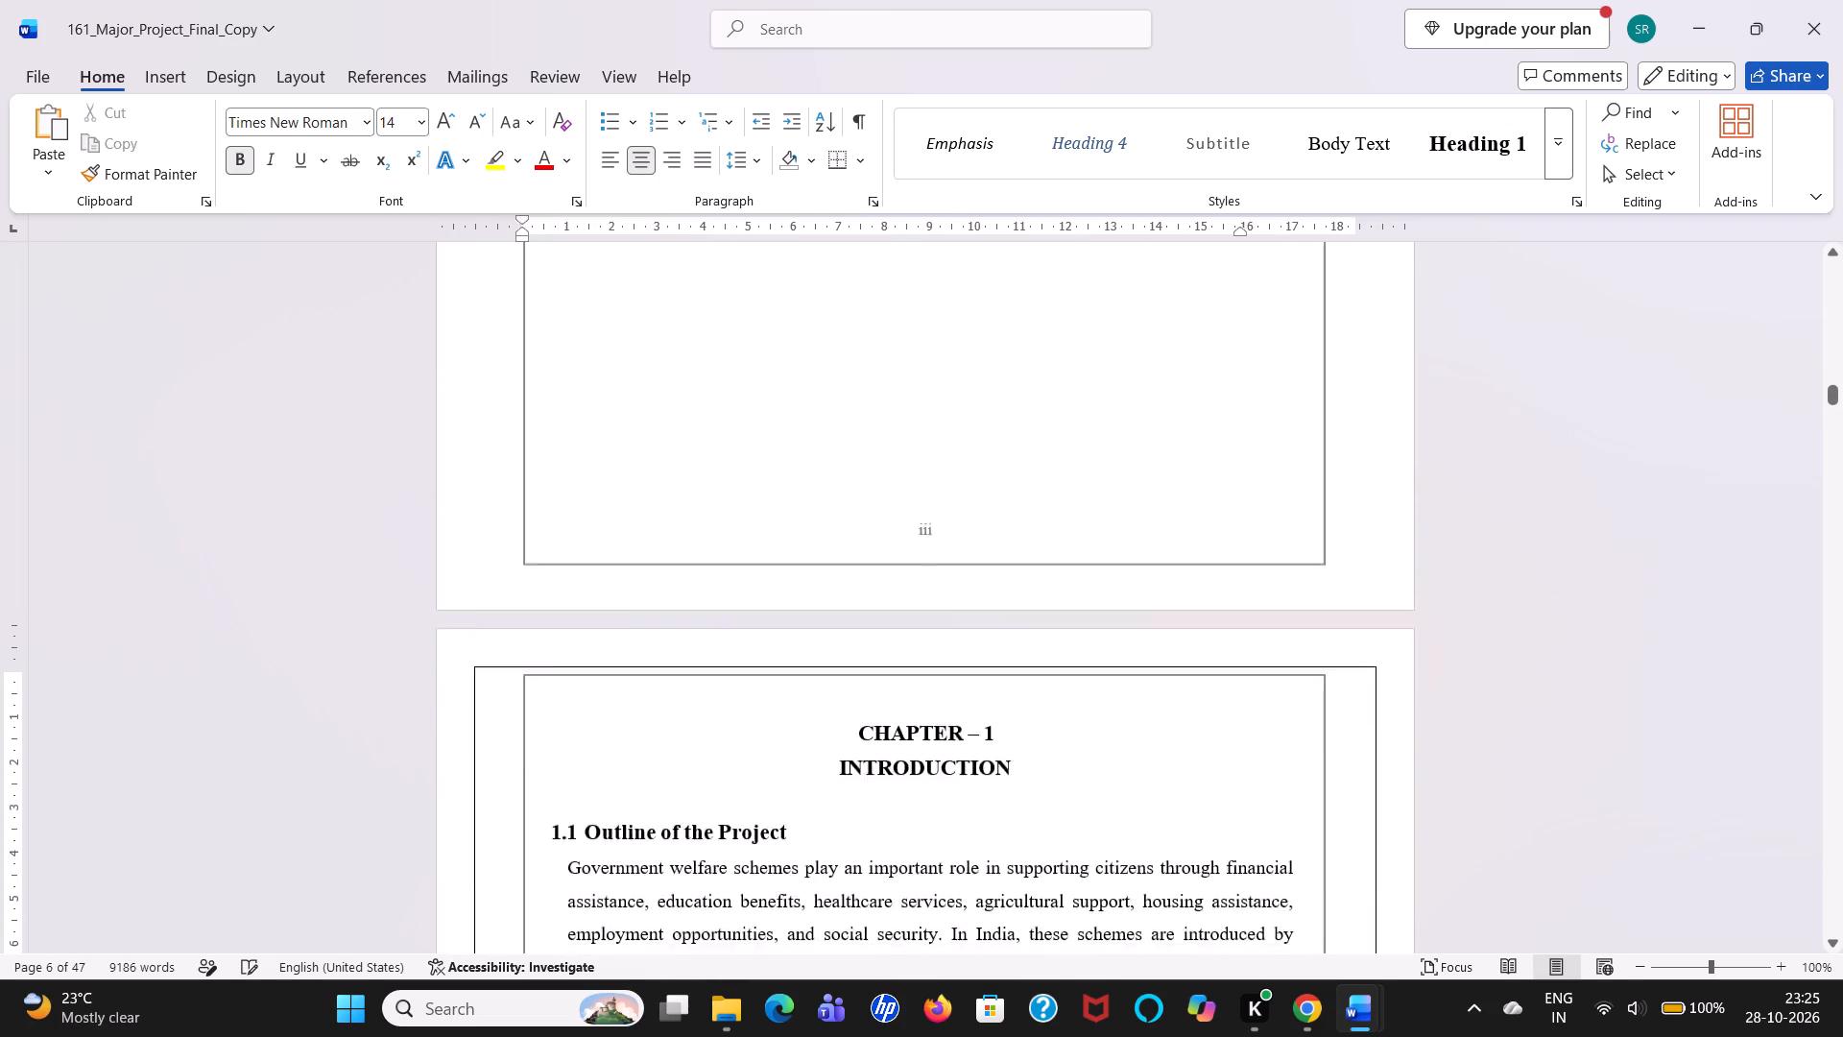
scroll(1159, 697, down, 2)
scroll(1159, 697, up, 1)
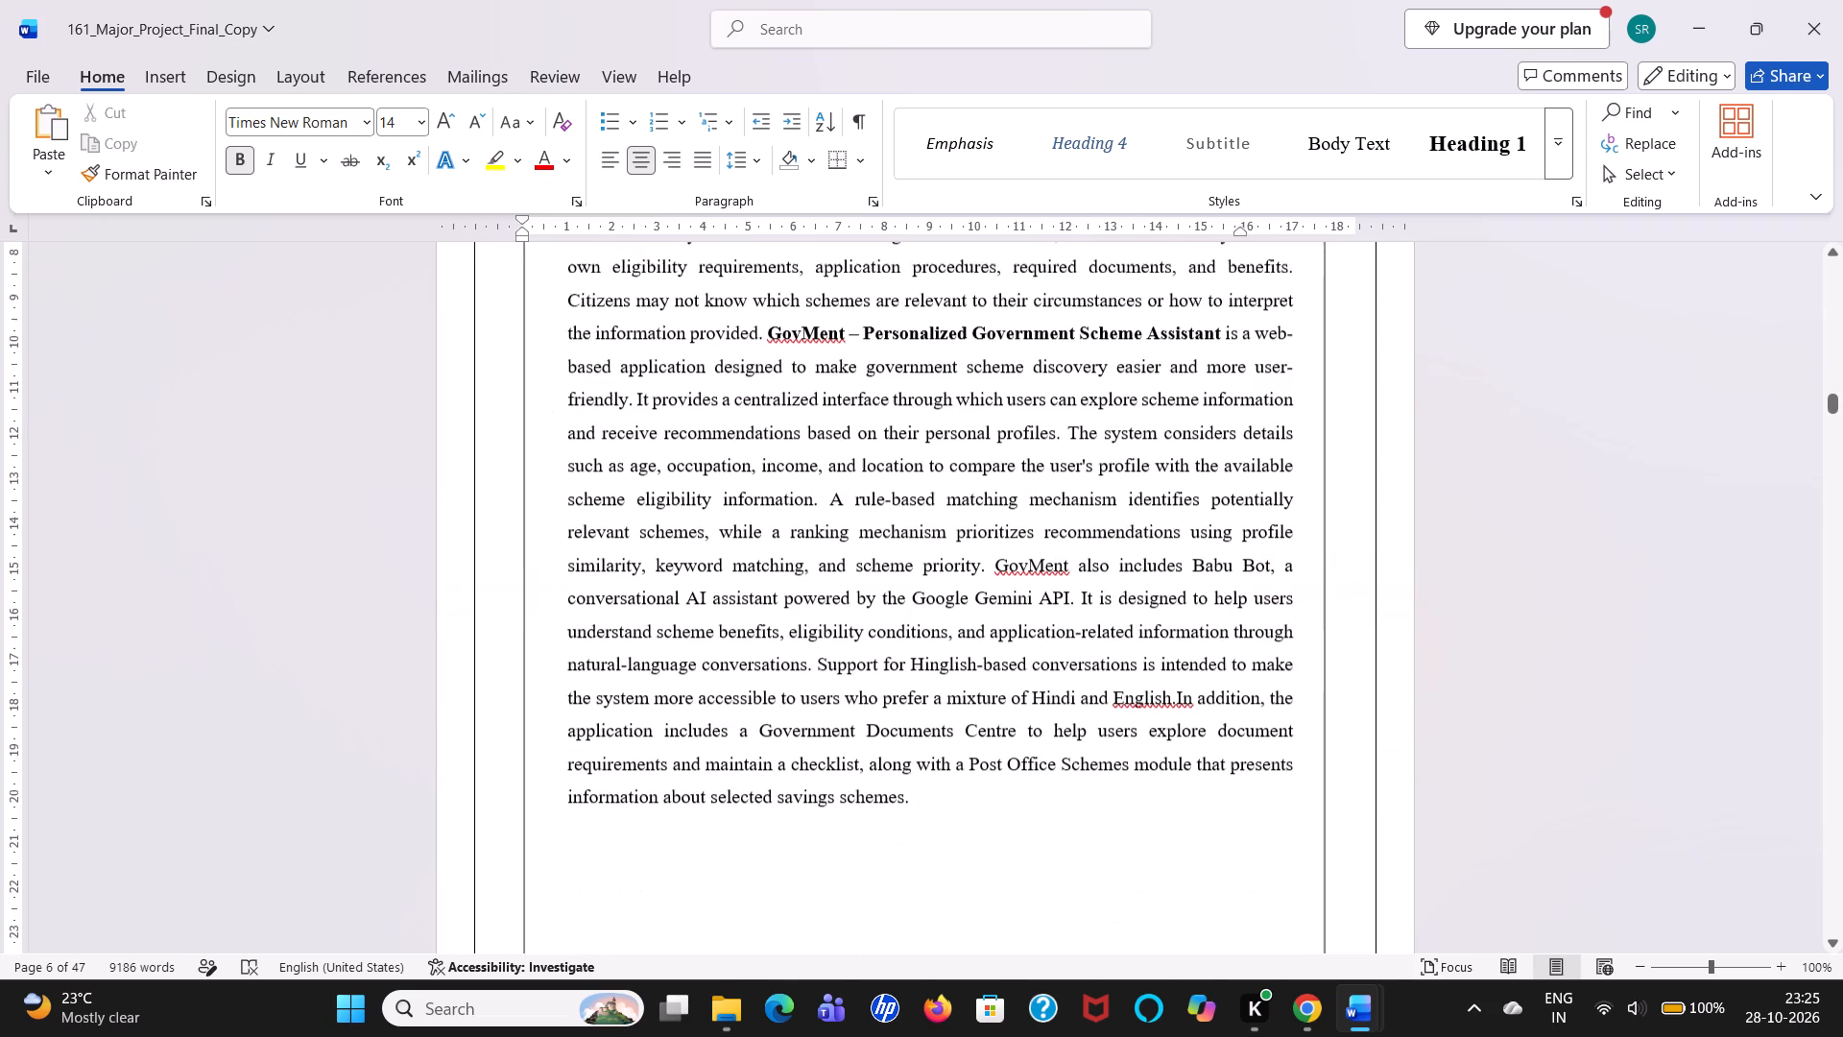
scroll(1159, 697, up, 6)
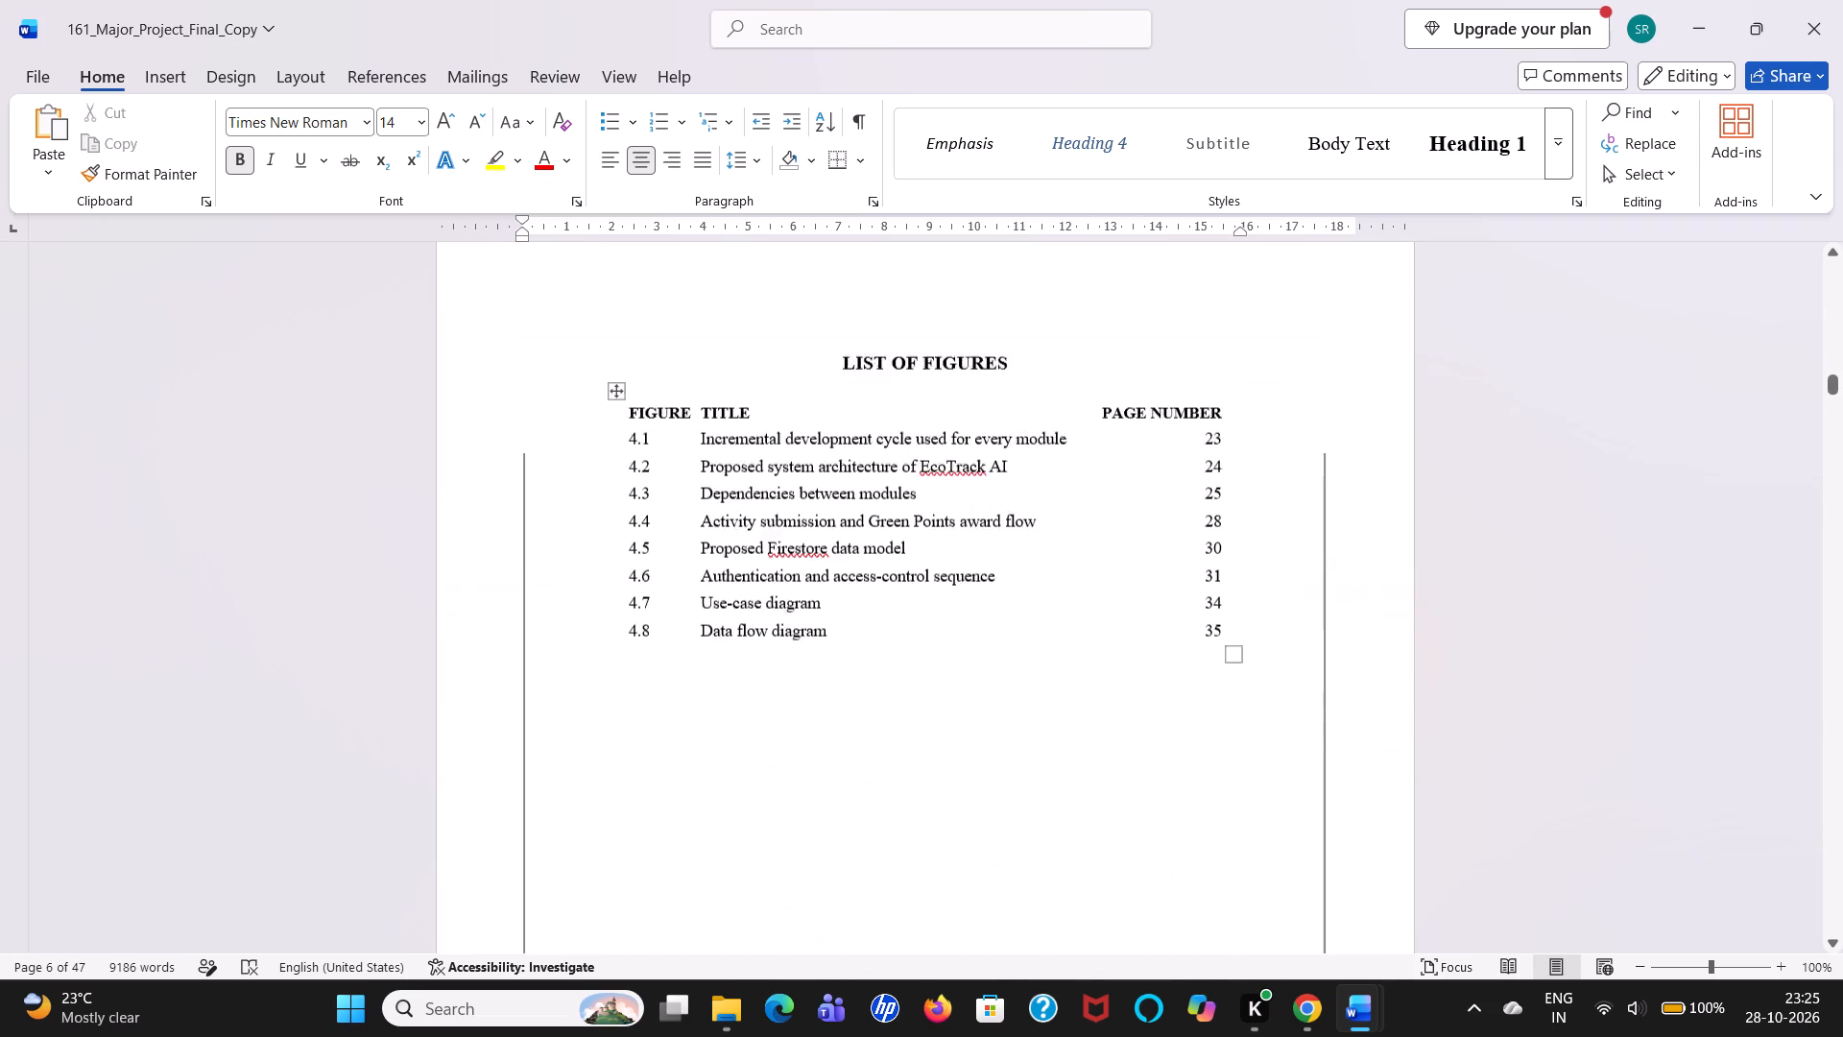
Review the abstract, the pasted table of contents and the List of Figures up to the start of Chapter 1.
scroll(1159, 697, up, 9)
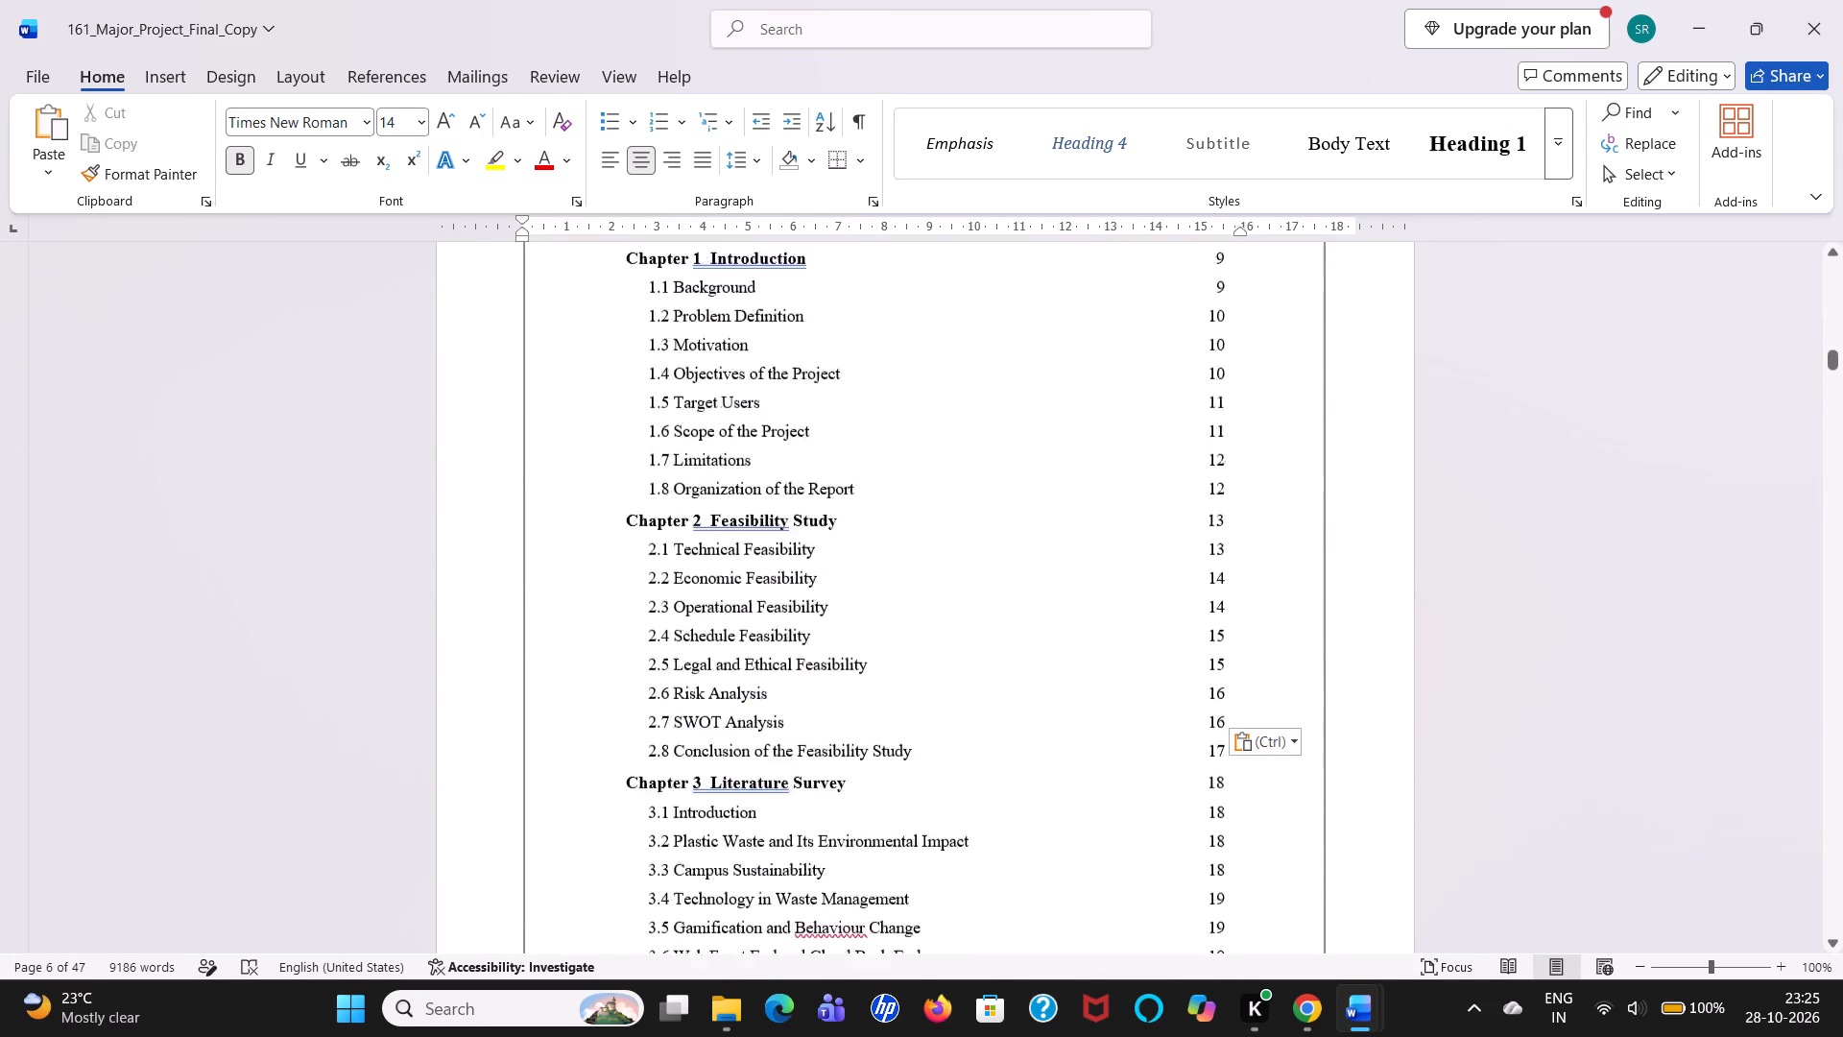
scroll(1159, 697, up, 6)
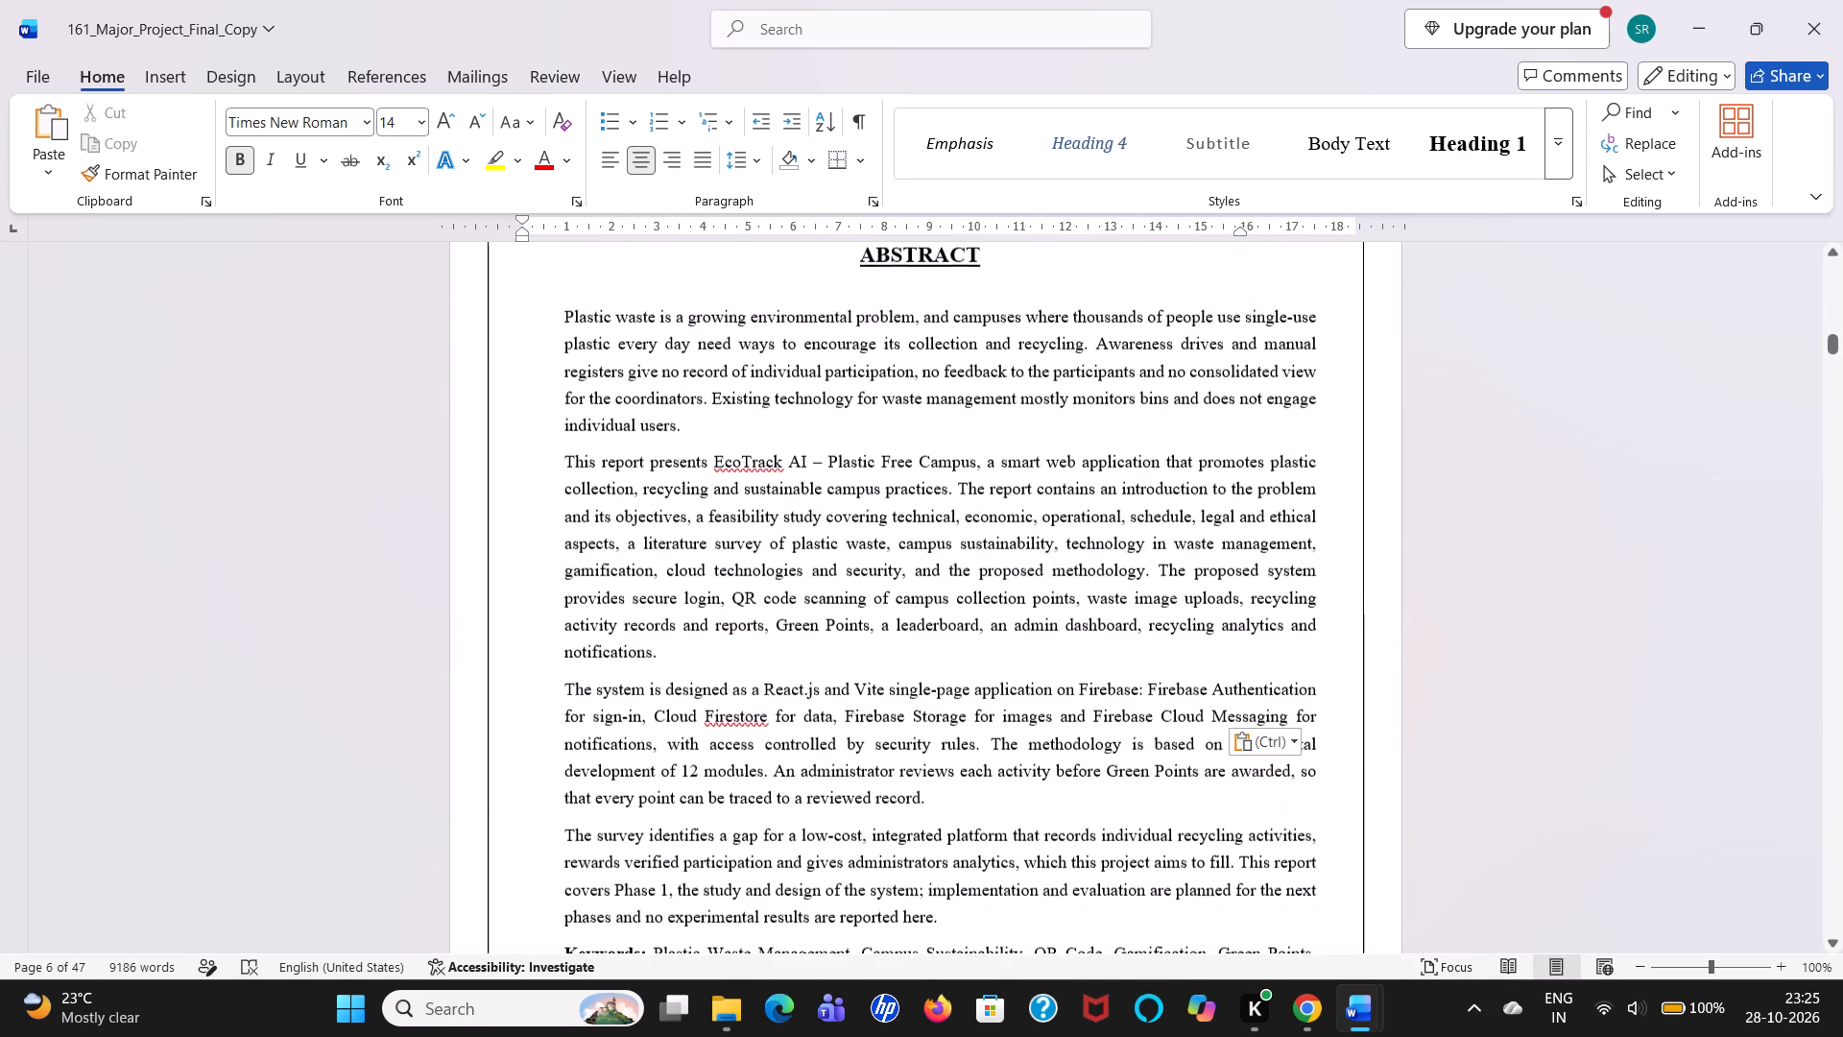
scroll(1159, 697, up, 1)
scroll(1159, 697, down, 7)
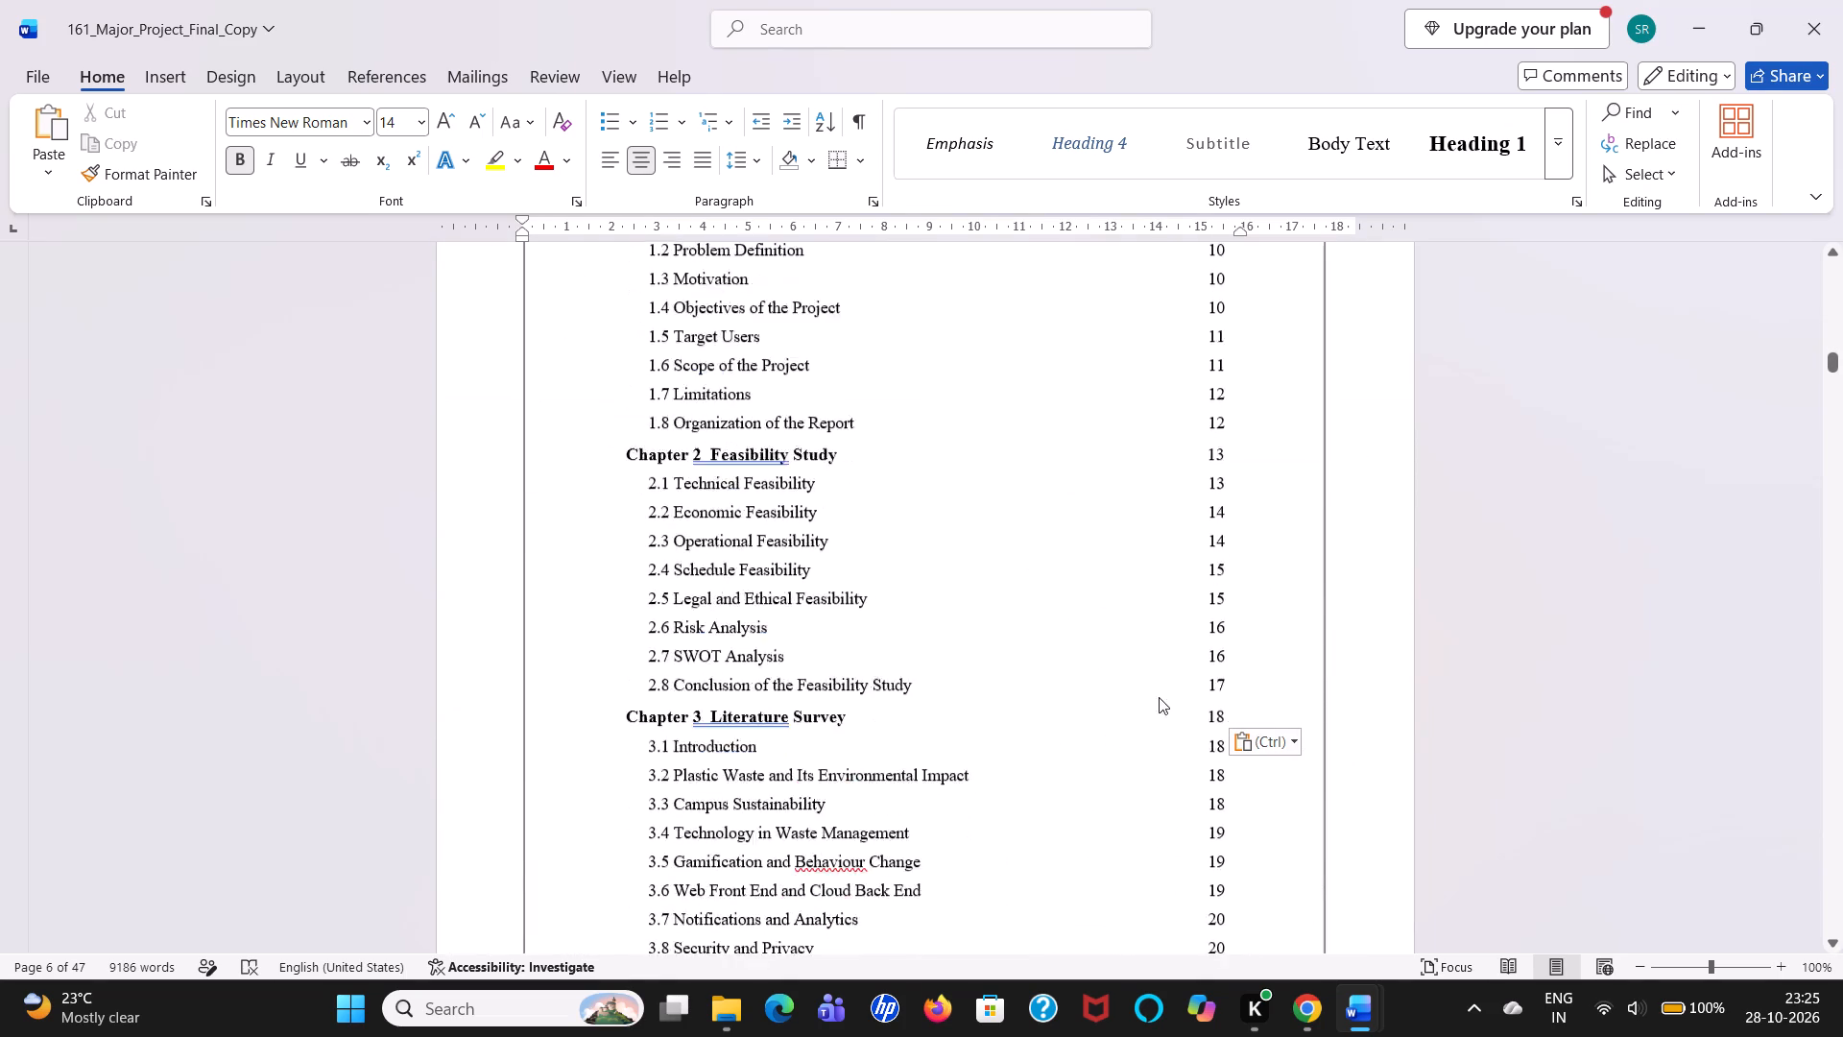
scroll(1159, 697, down, 4)
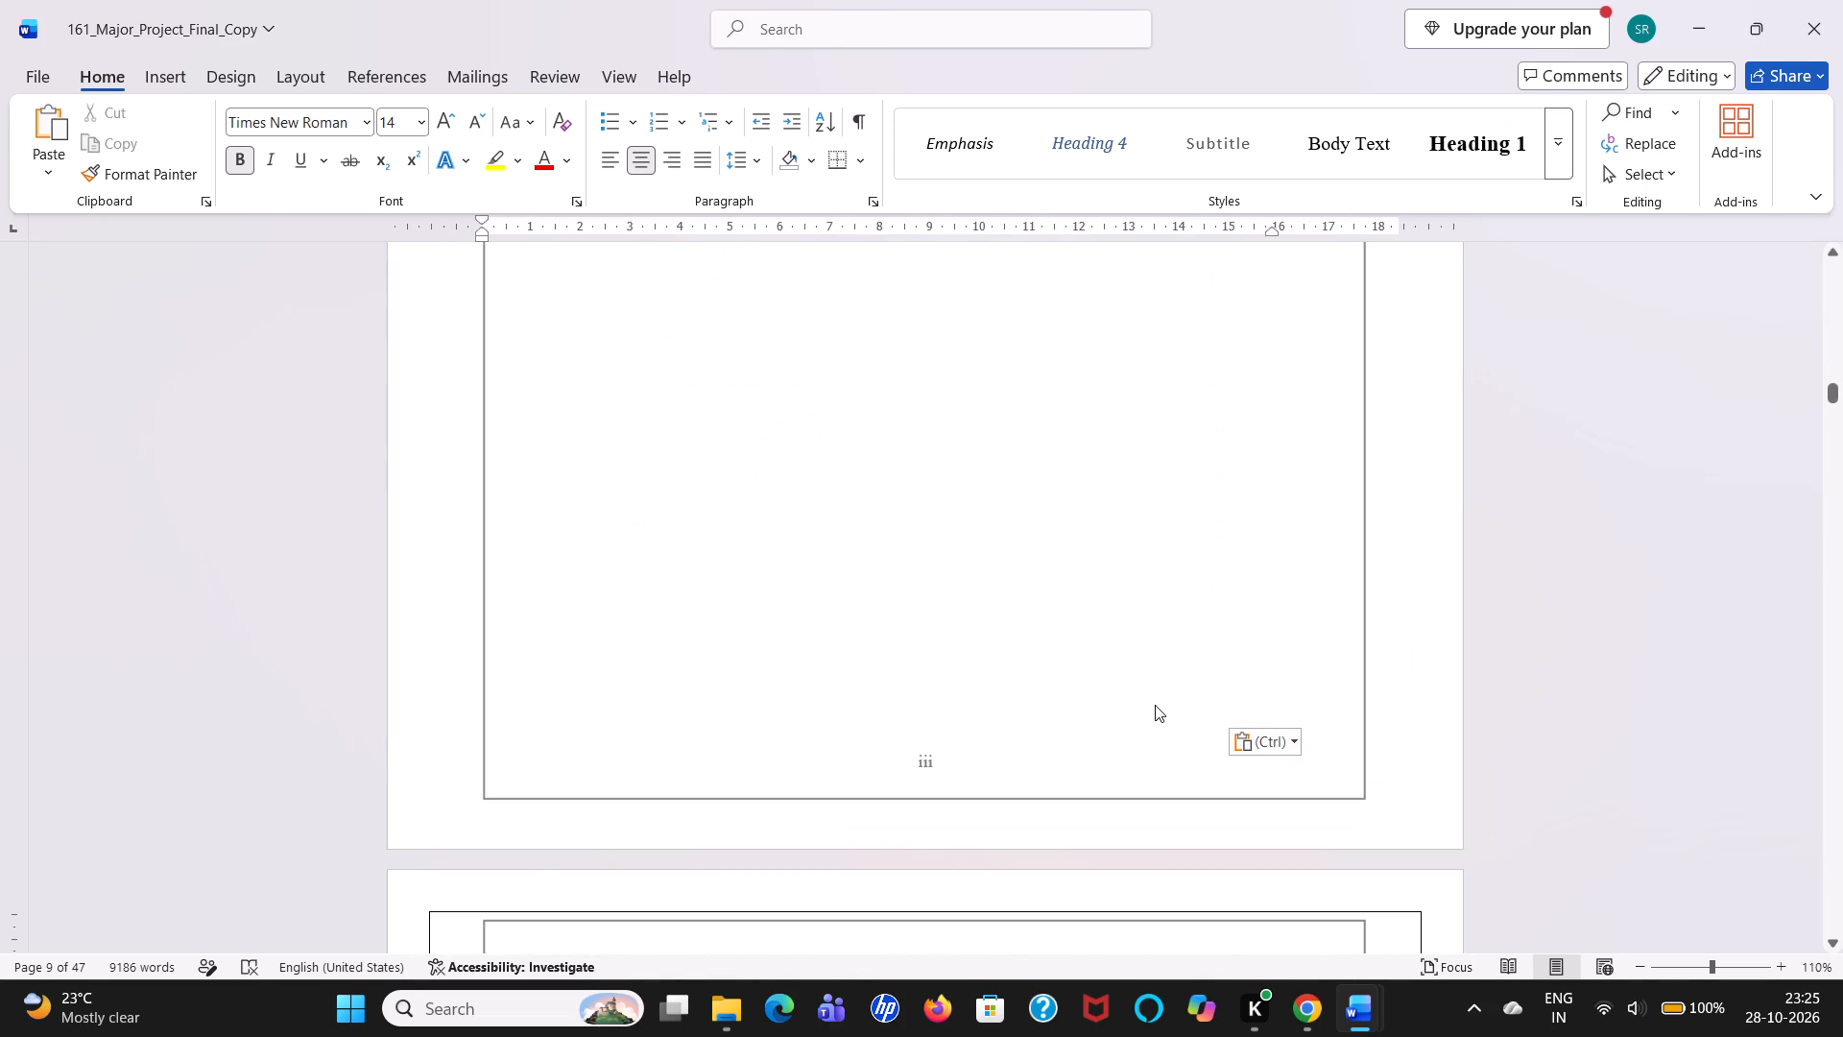
scroll(1006, 635, up, 3)
right_click(1006, 635)
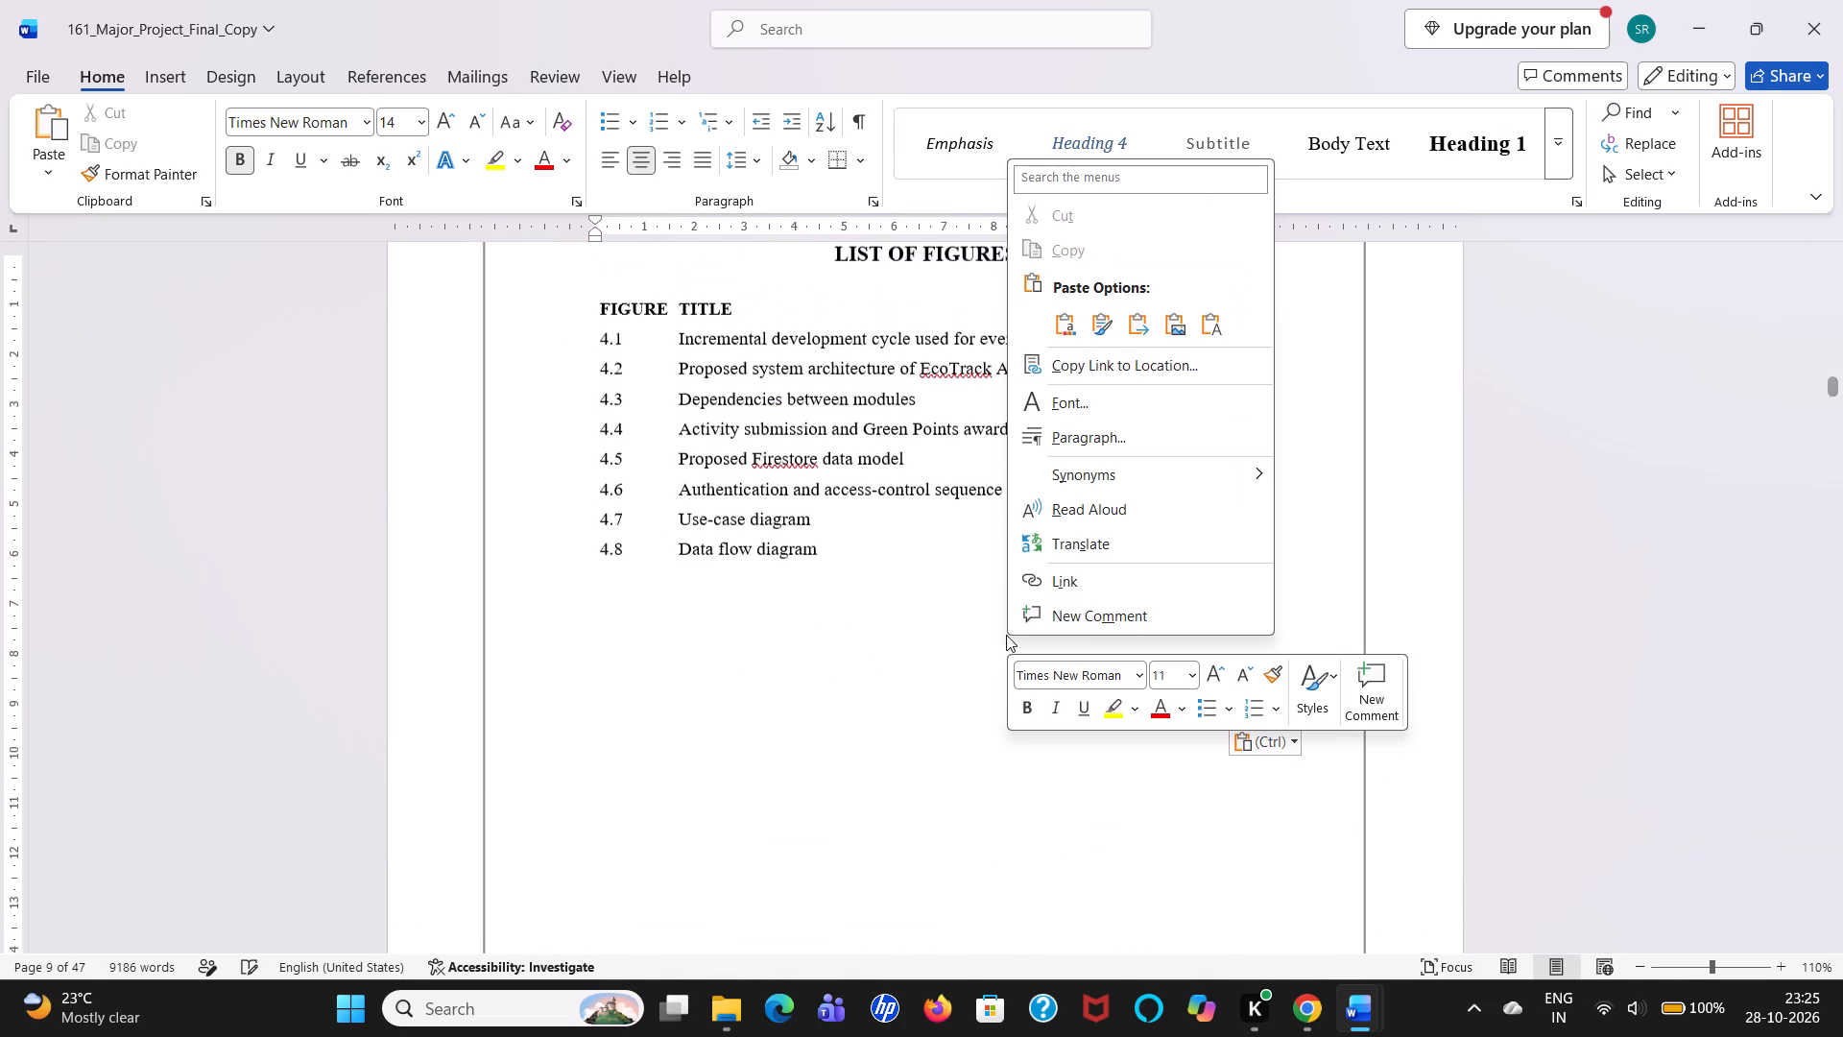
click(879, 773)
scroll(879, 773, down, 3)
scroll(879, 773, up, 1)
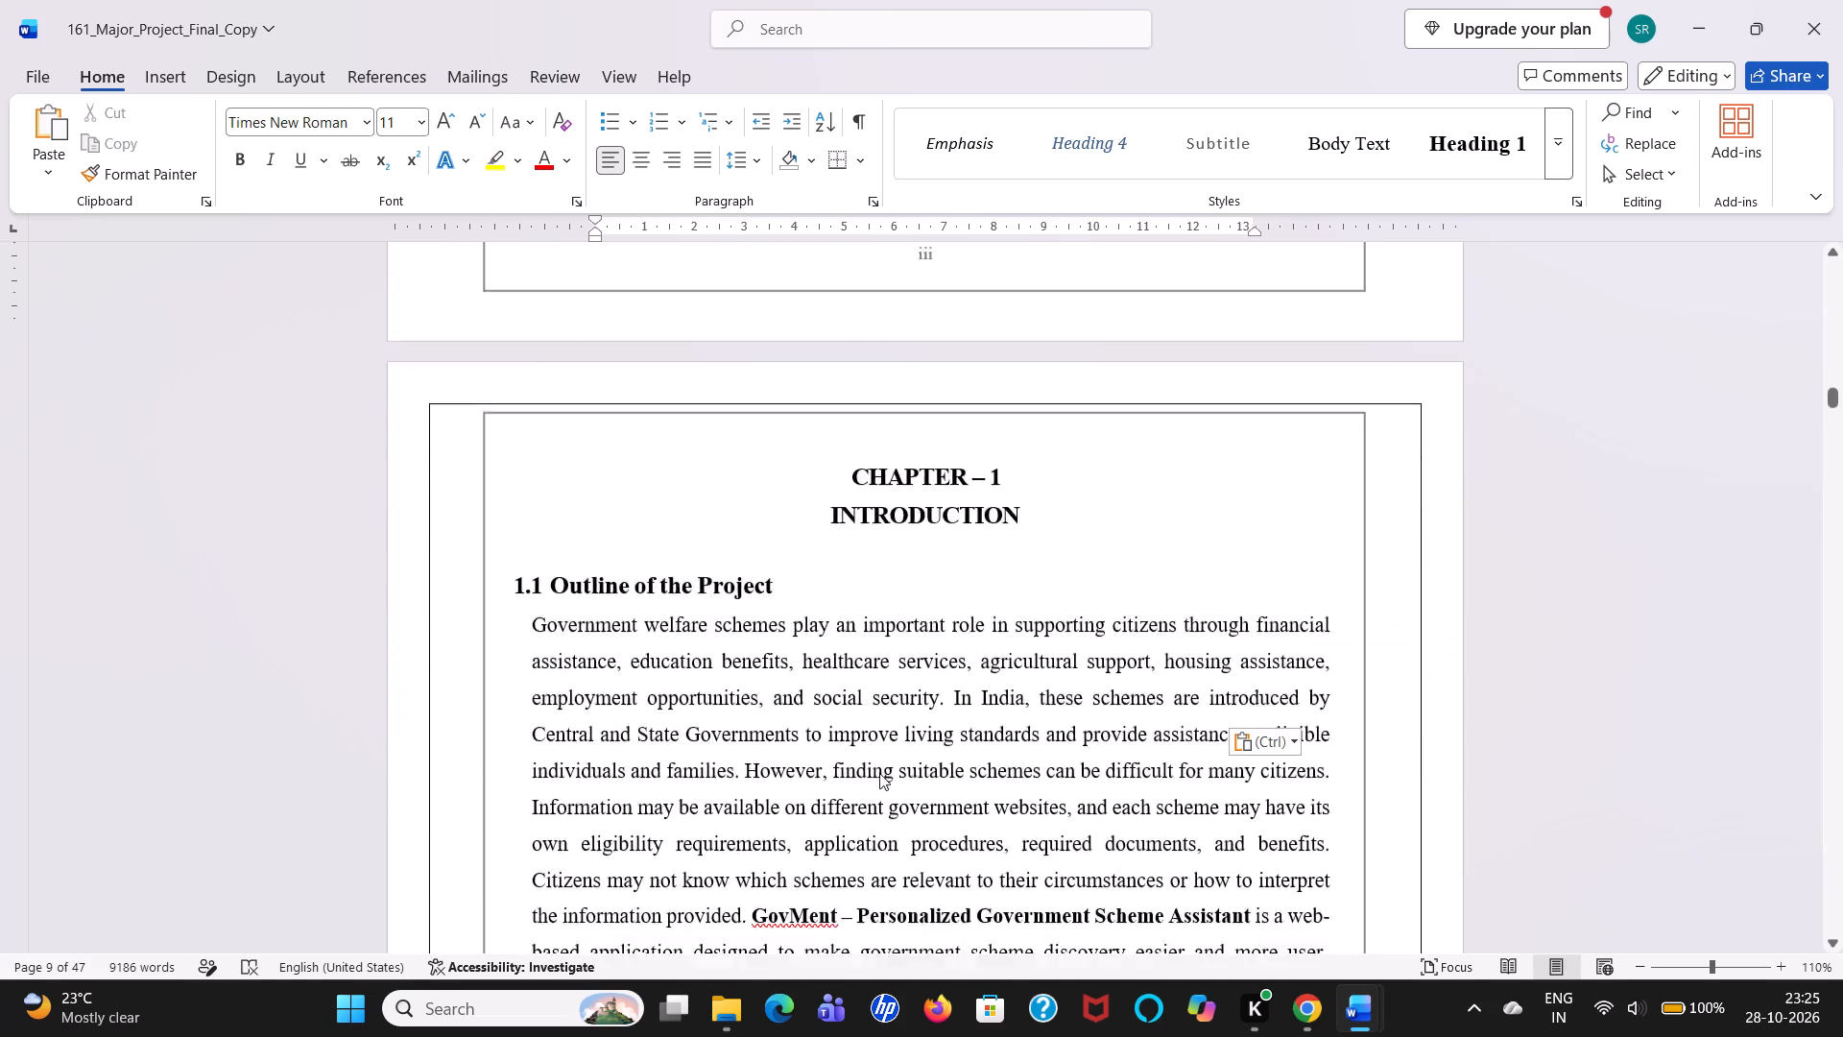
scroll(879, 773, up, 6)
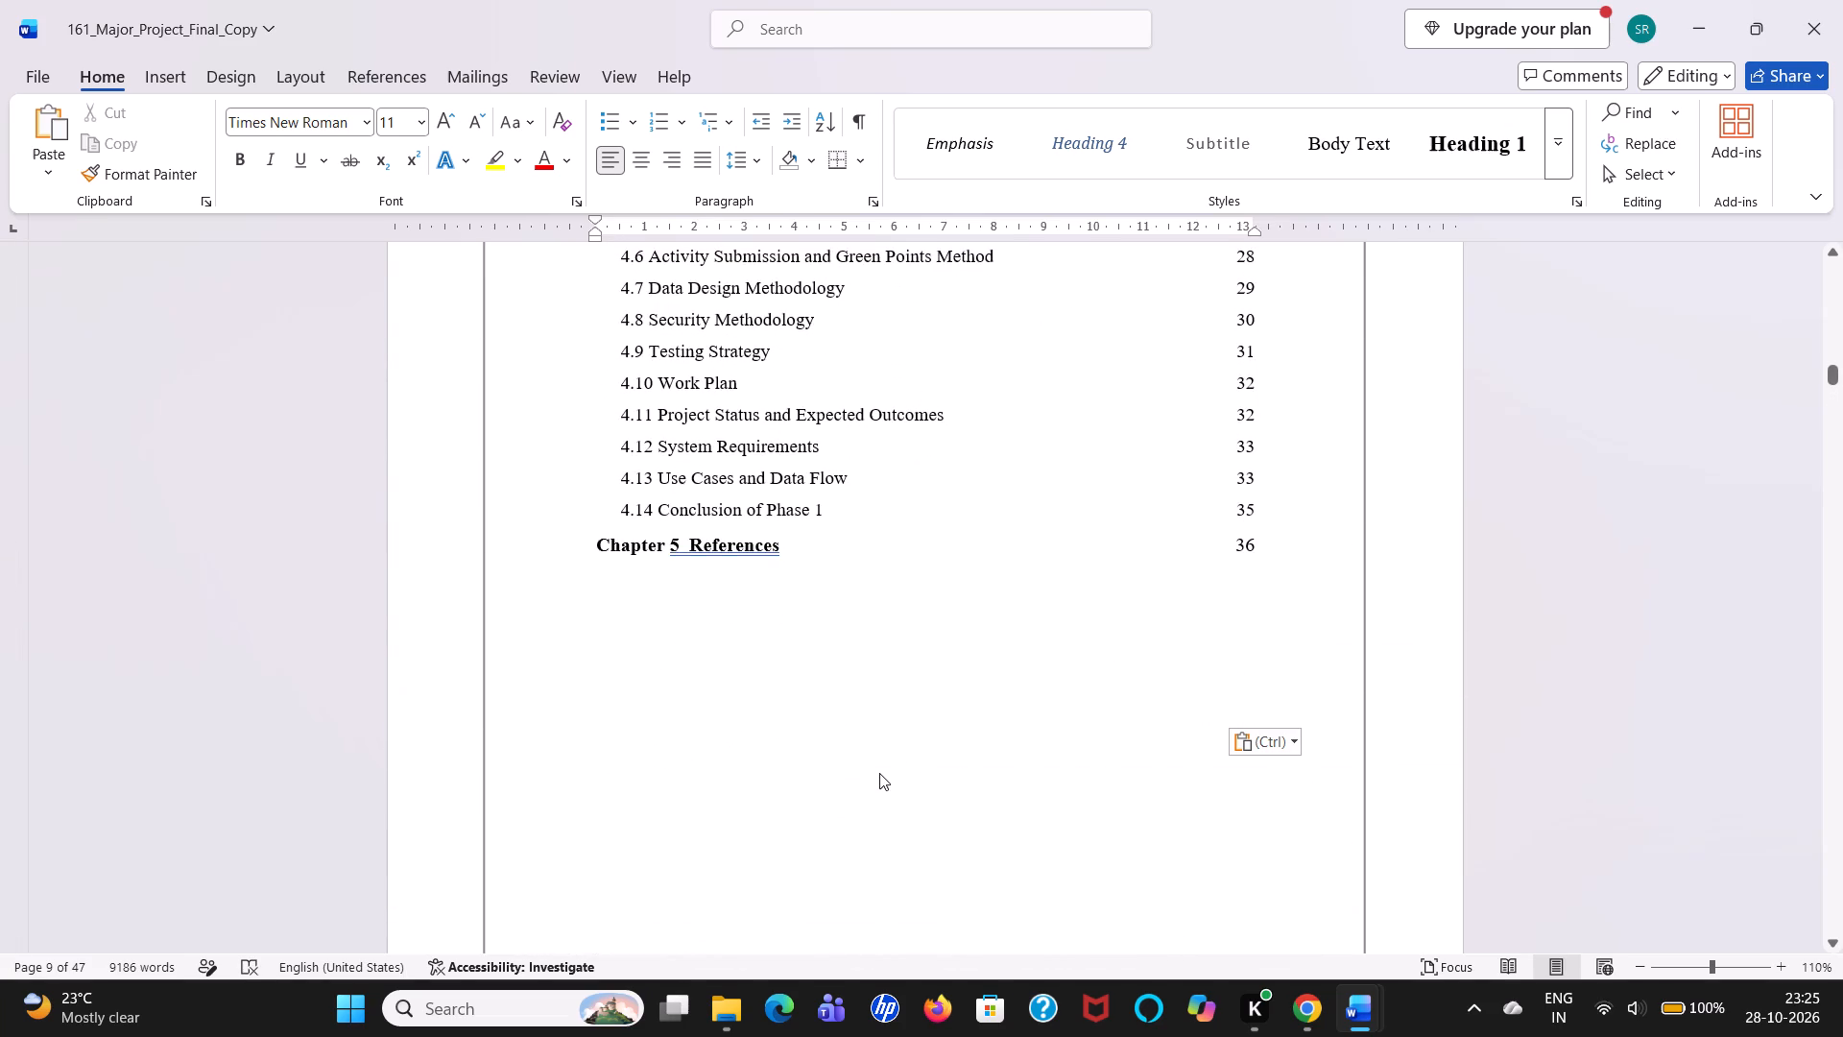
scroll(879, 773, up, 2)
scroll(879, 773, down, 1)
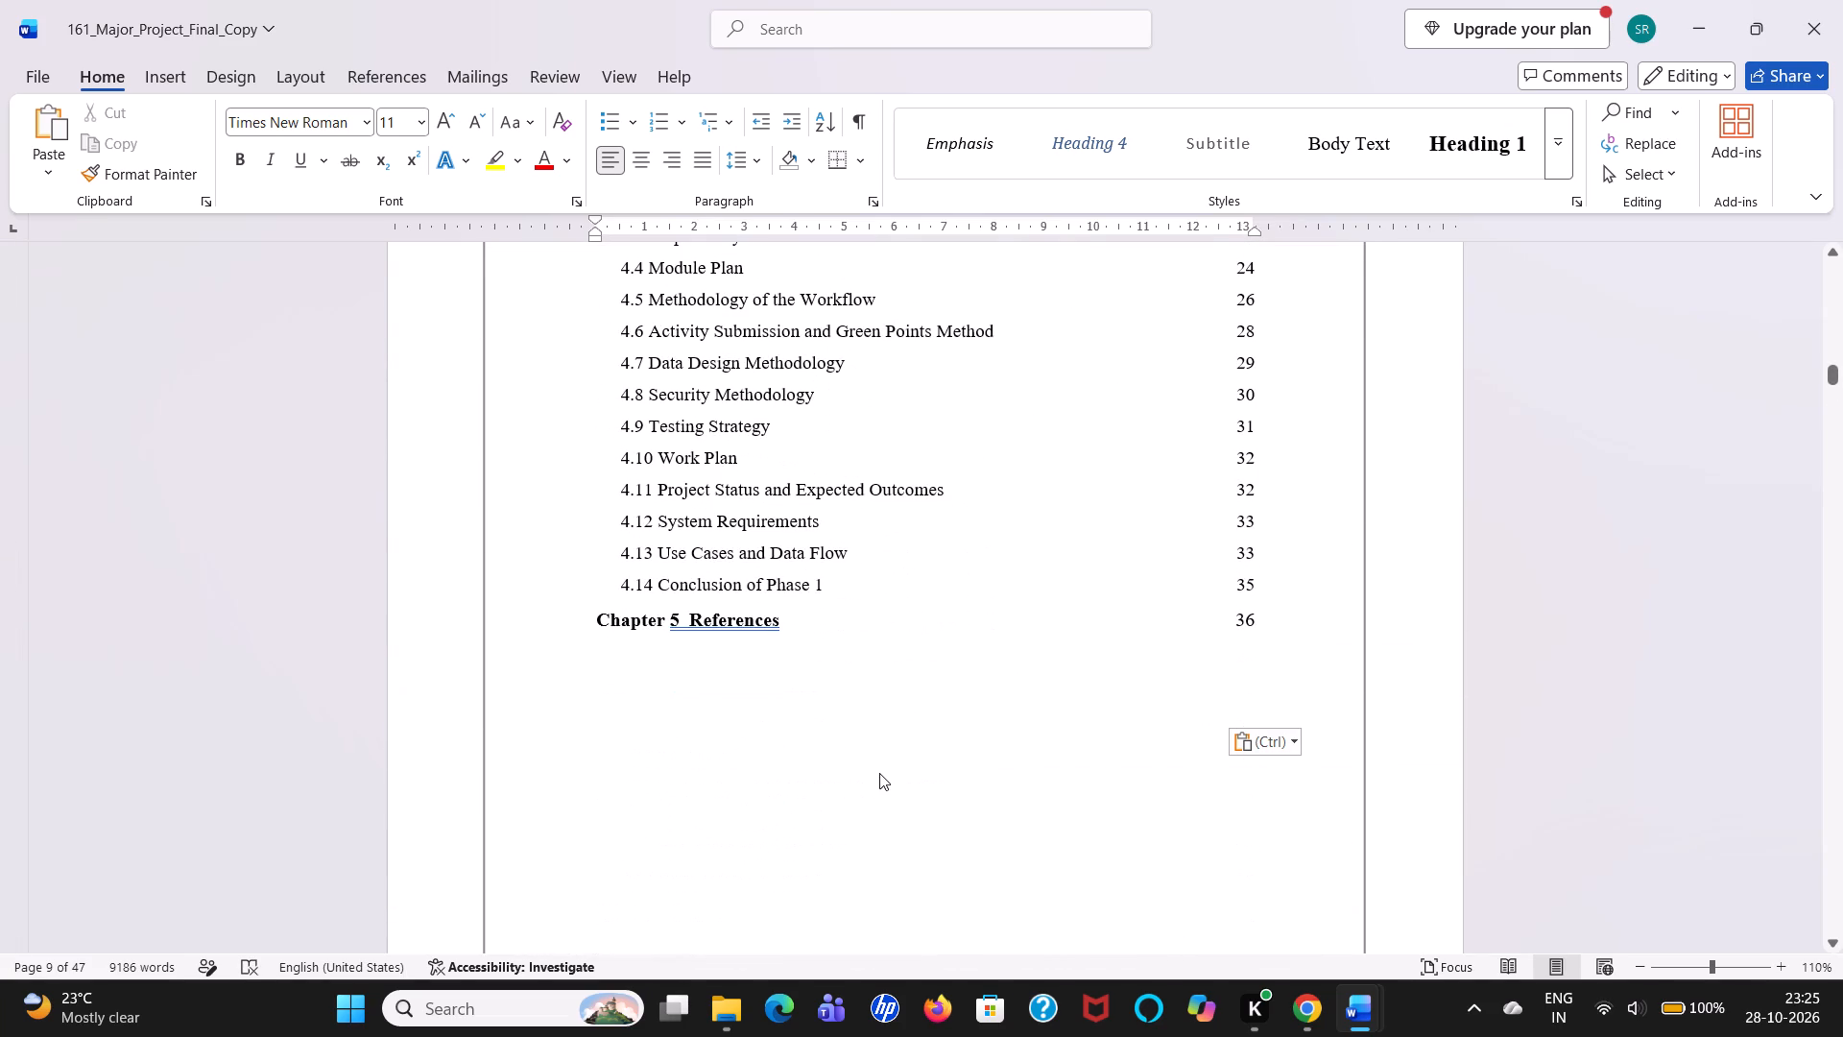
scroll(862, 774, down, 6)
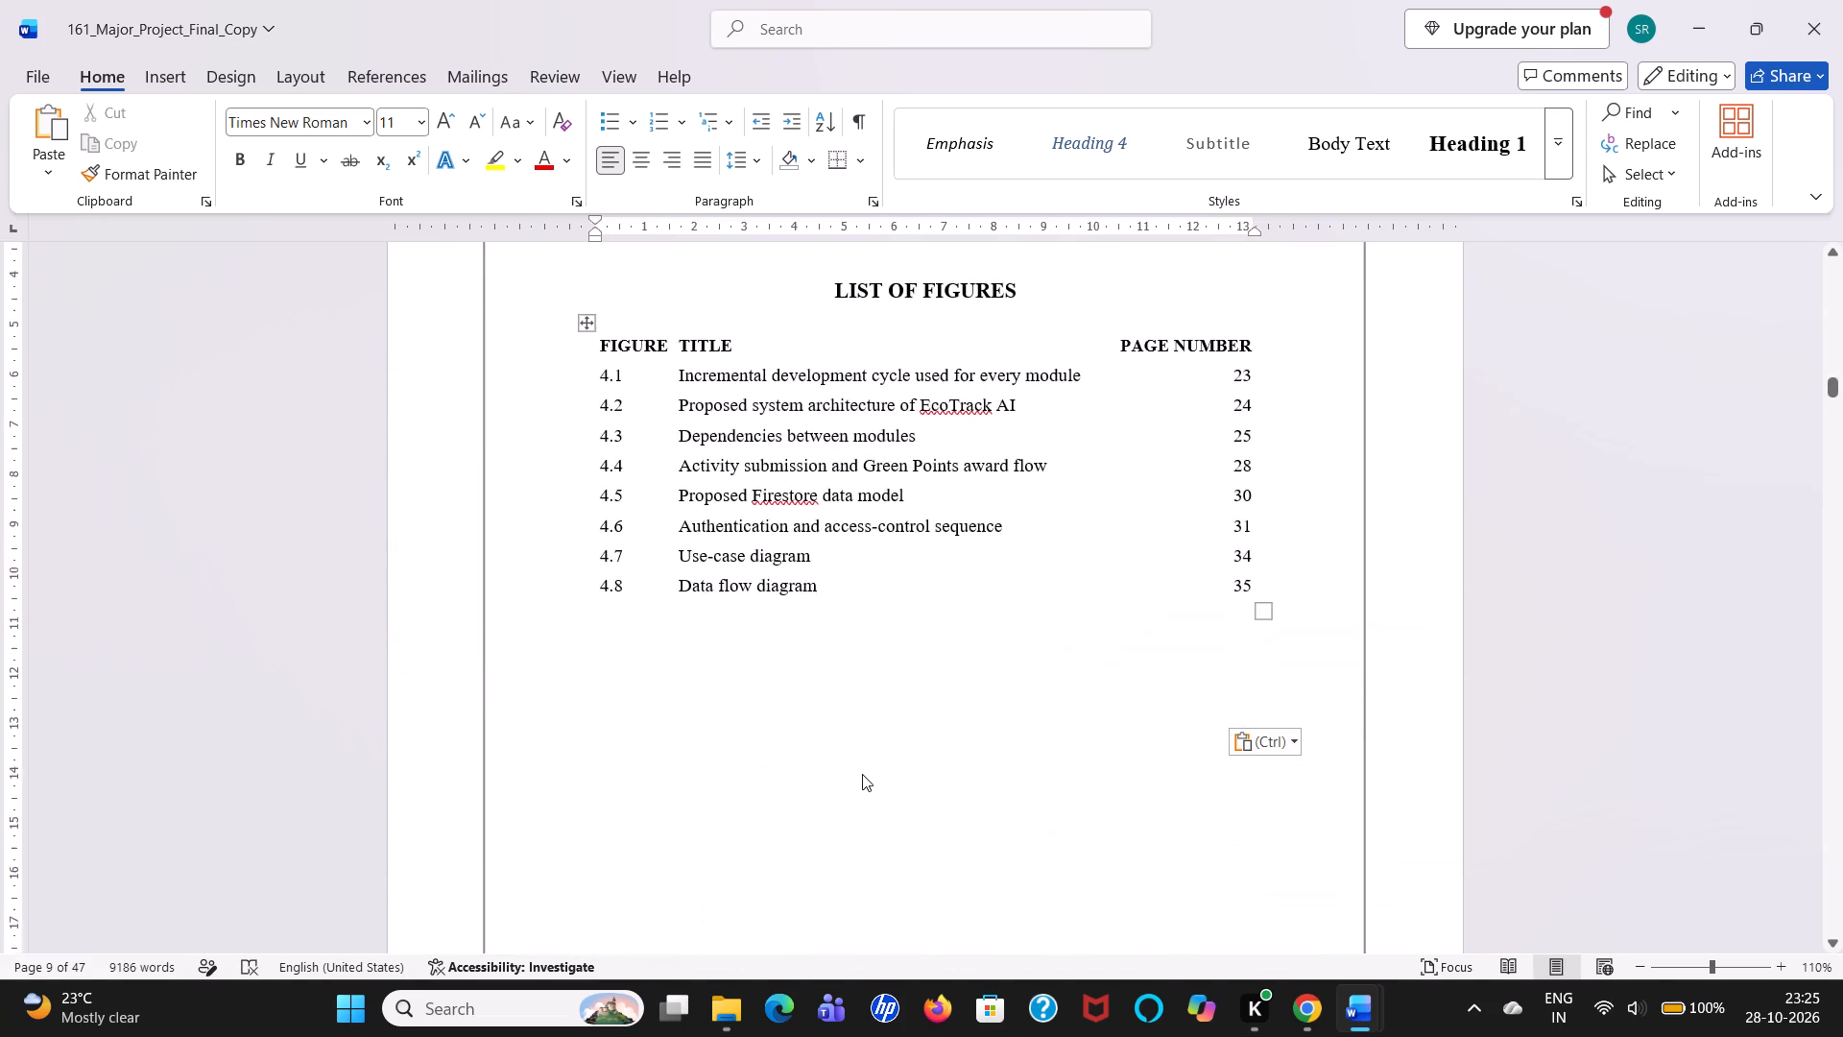
scroll(862, 774, down, 3)
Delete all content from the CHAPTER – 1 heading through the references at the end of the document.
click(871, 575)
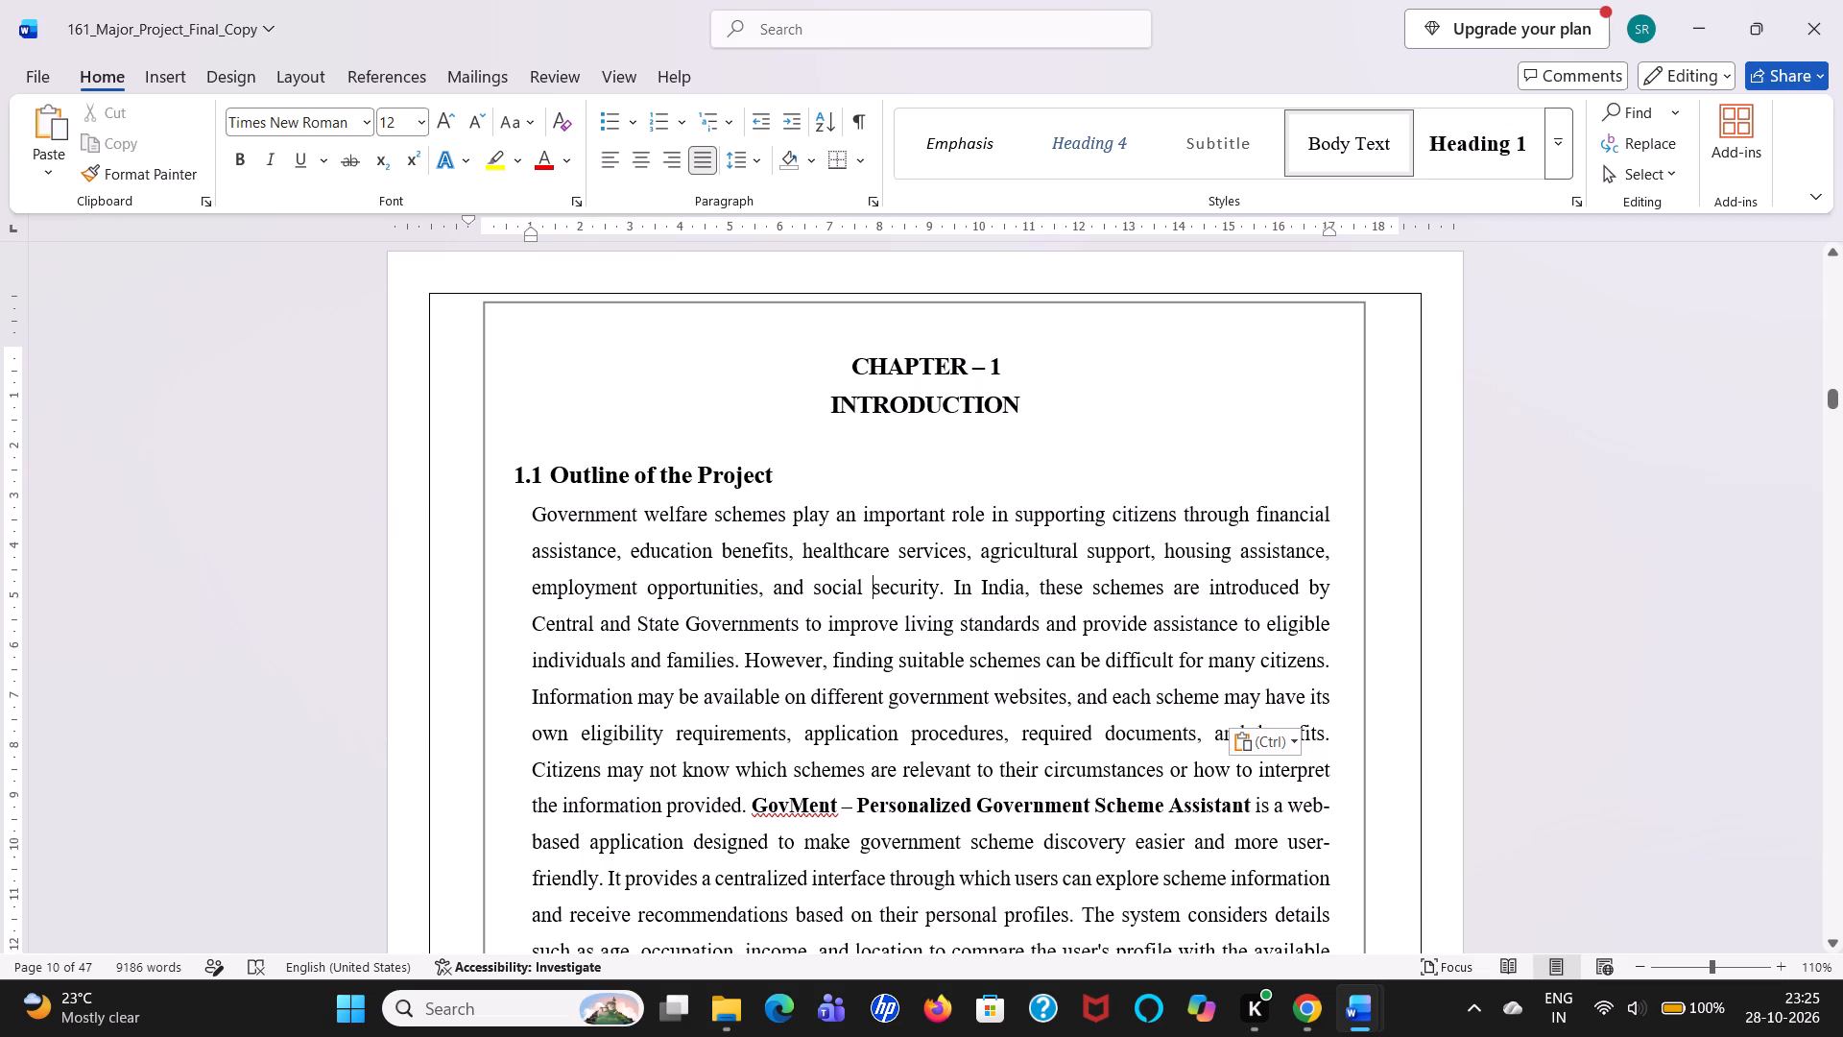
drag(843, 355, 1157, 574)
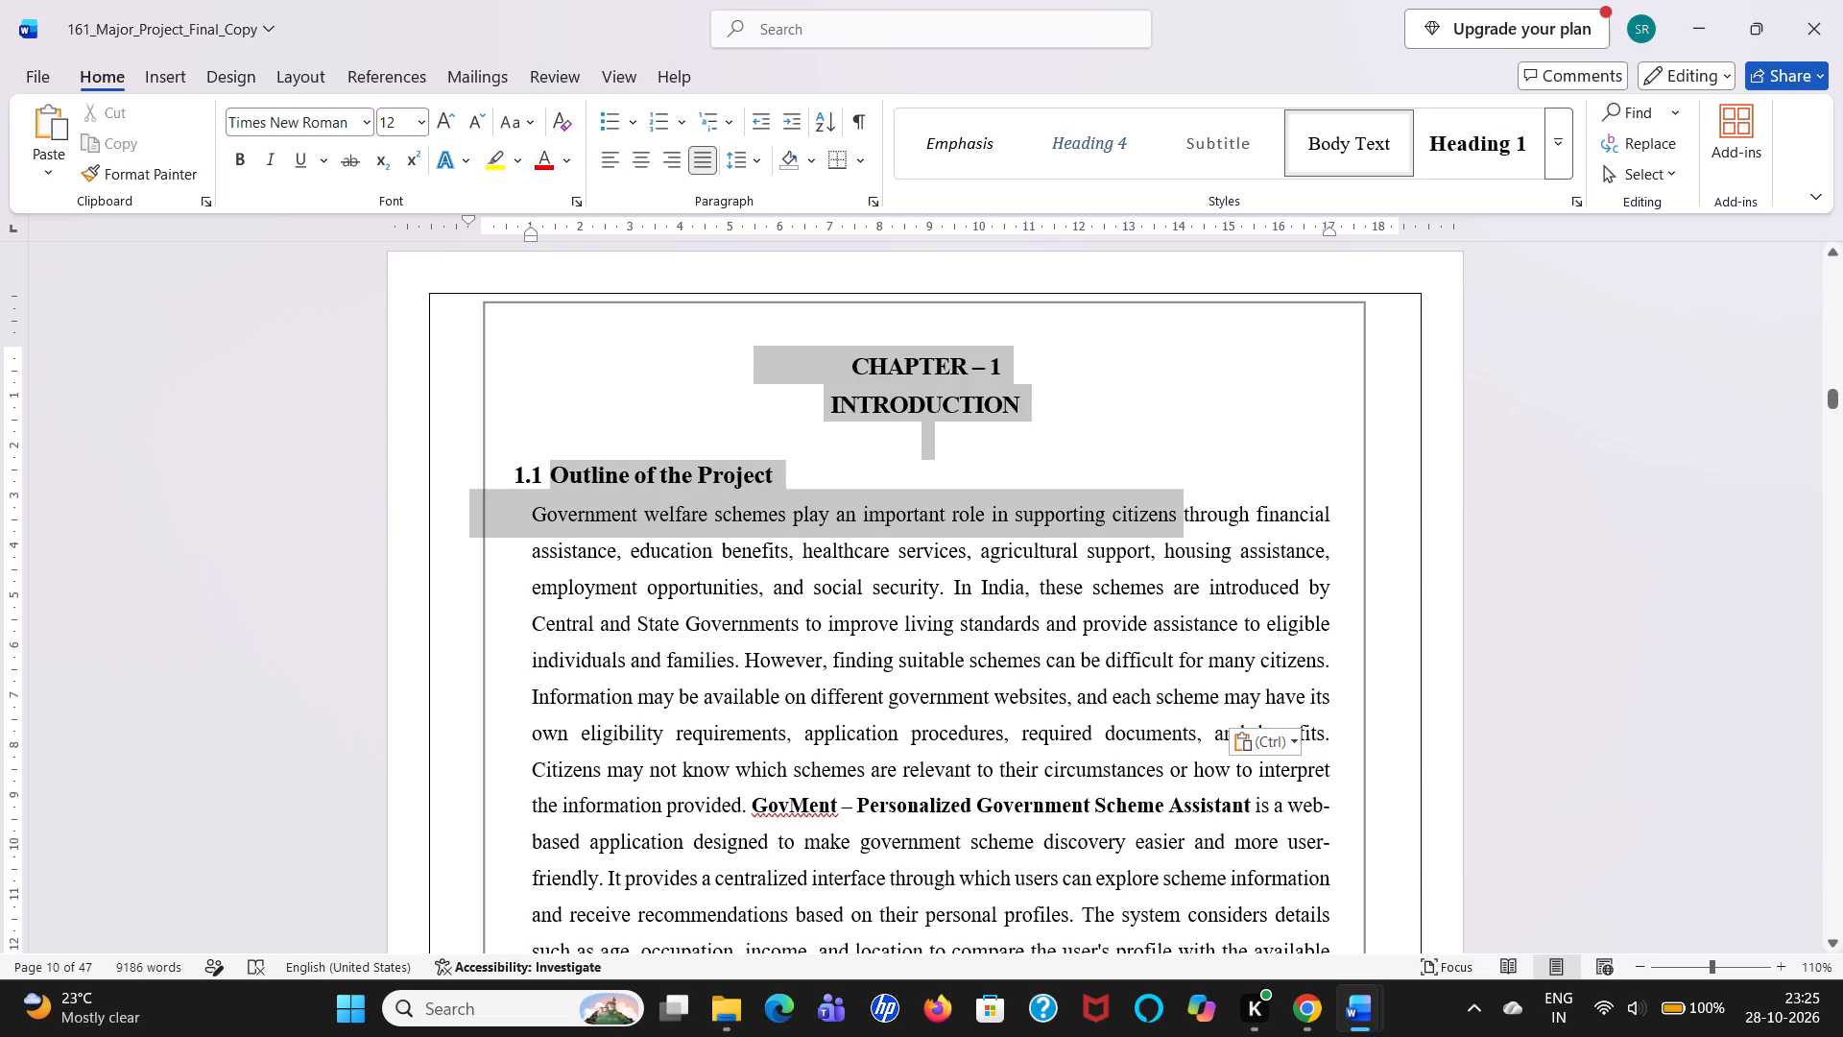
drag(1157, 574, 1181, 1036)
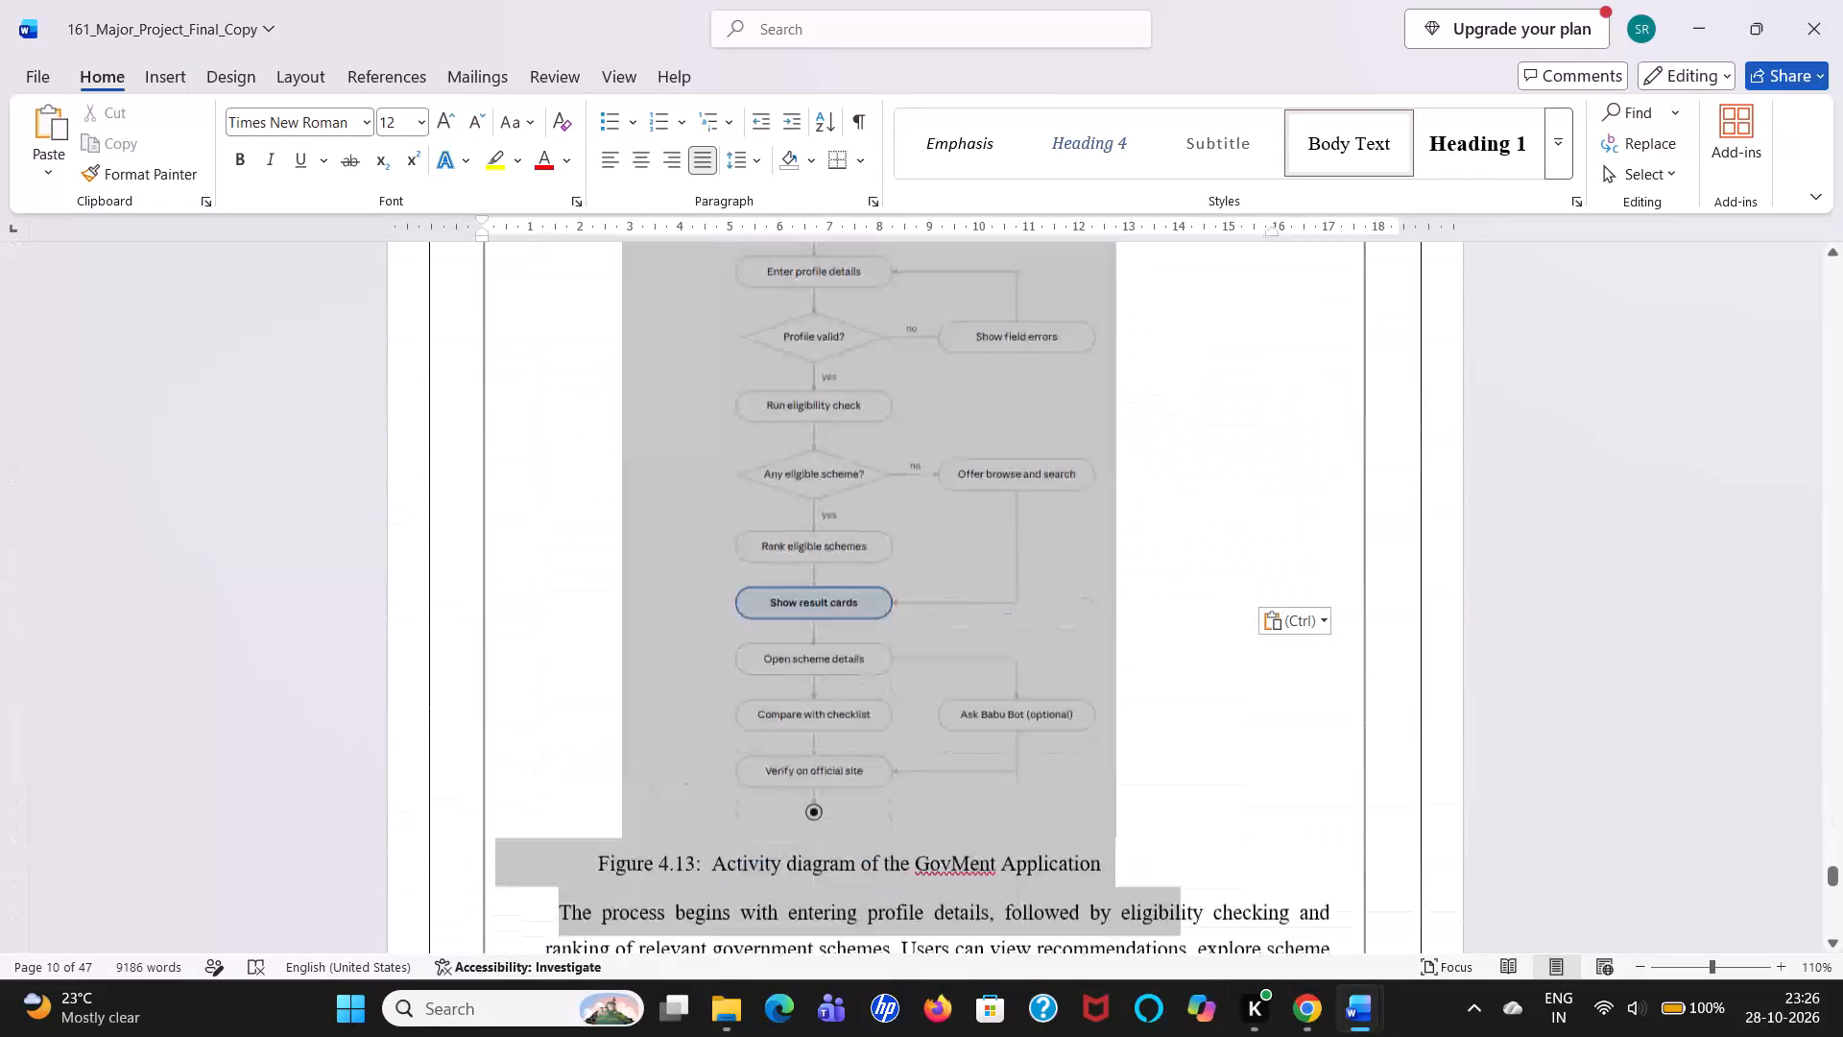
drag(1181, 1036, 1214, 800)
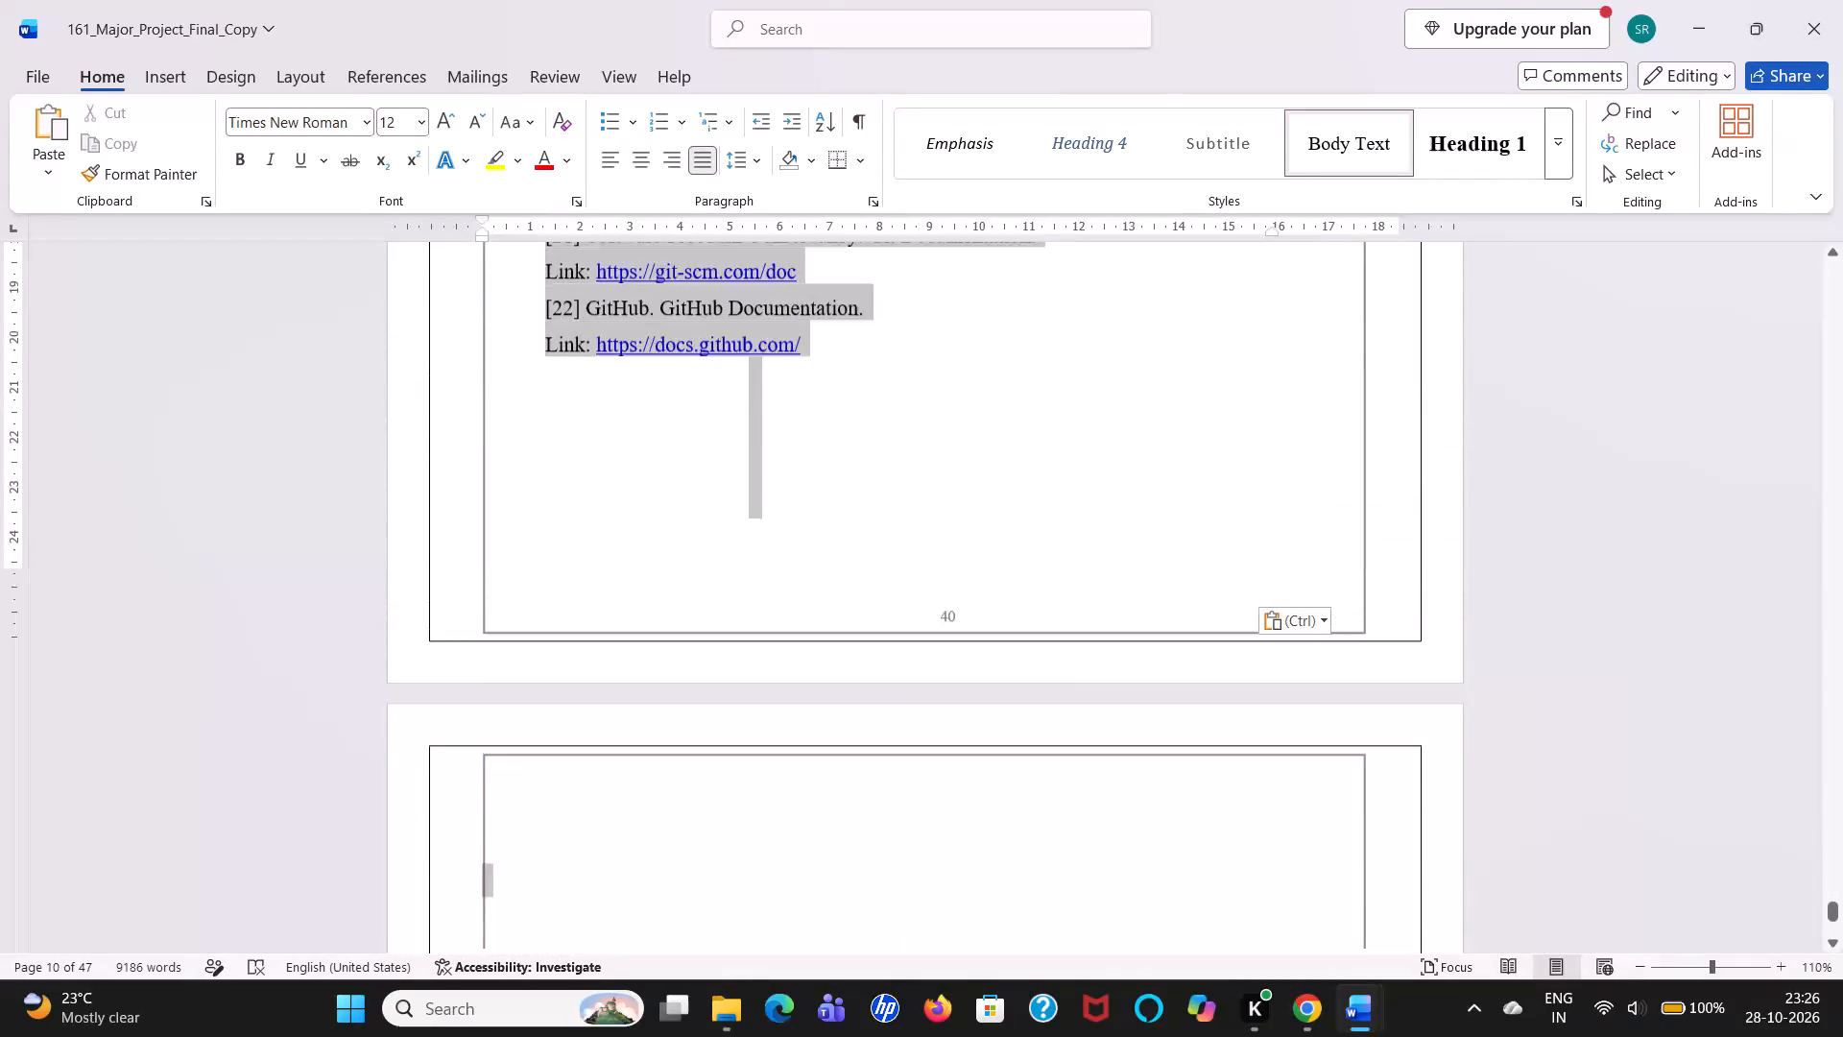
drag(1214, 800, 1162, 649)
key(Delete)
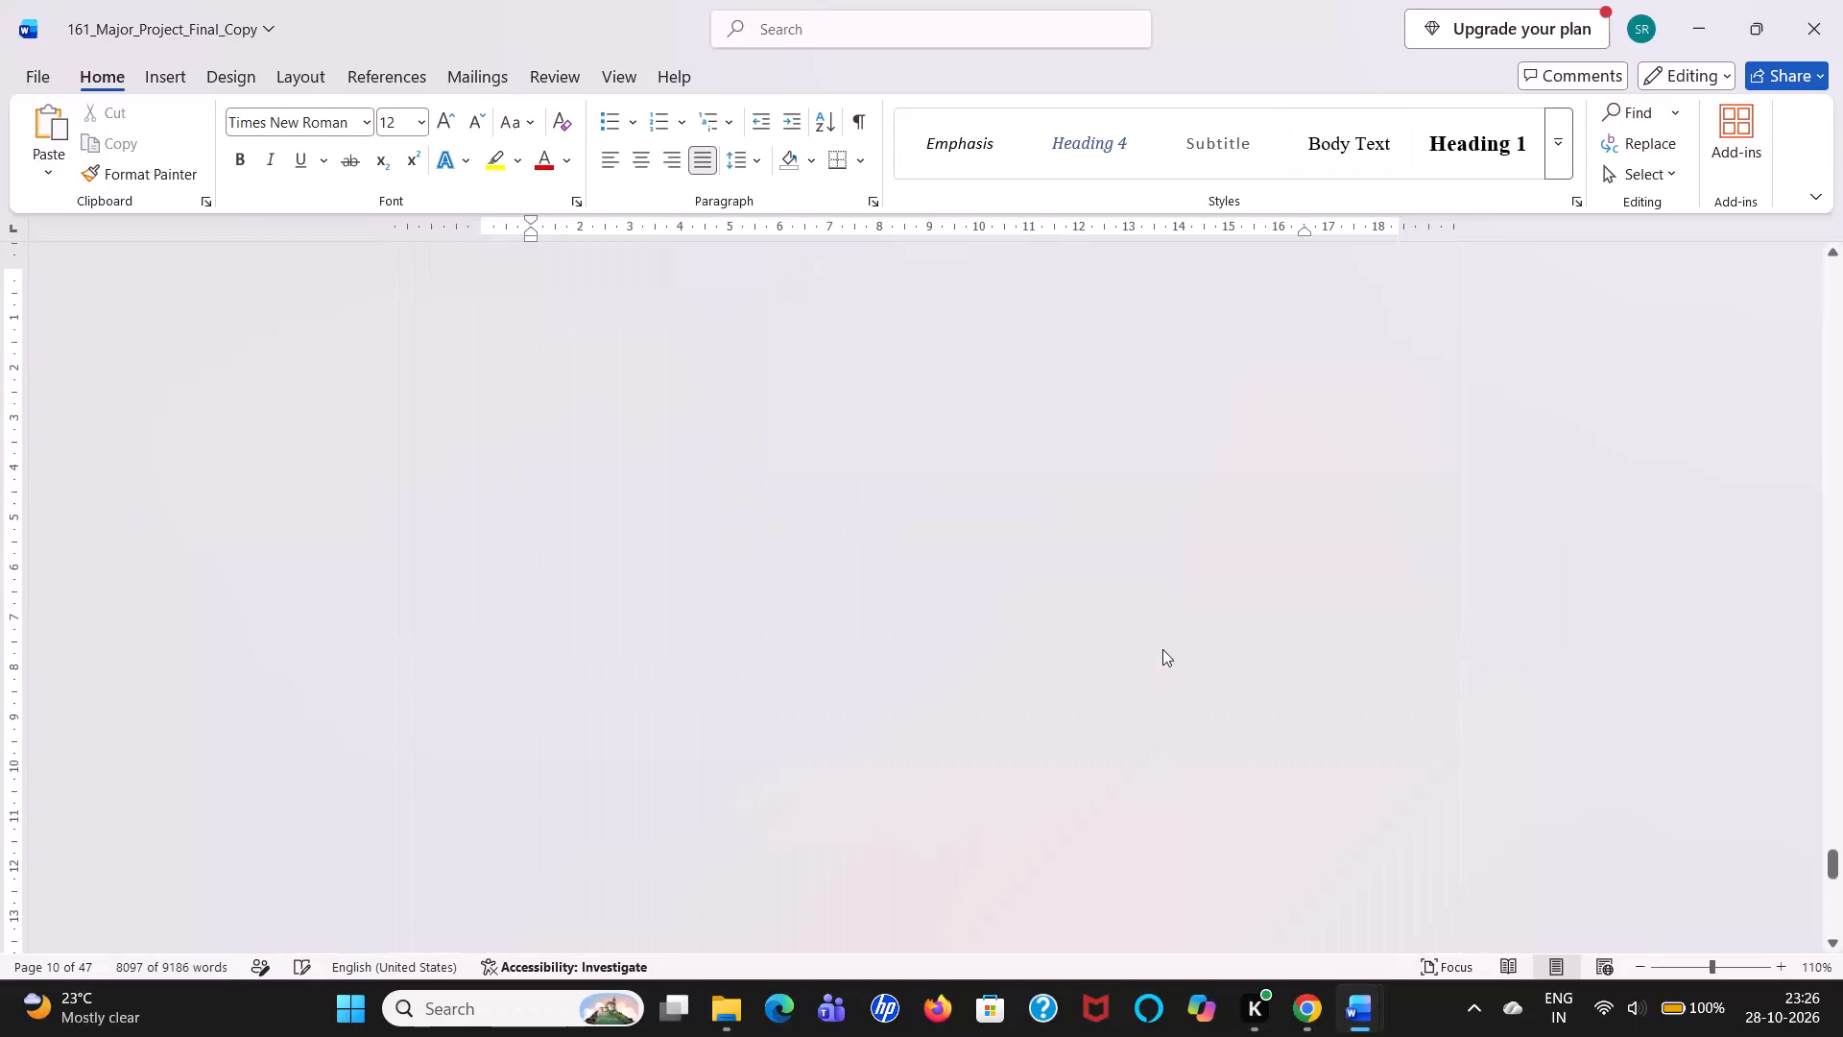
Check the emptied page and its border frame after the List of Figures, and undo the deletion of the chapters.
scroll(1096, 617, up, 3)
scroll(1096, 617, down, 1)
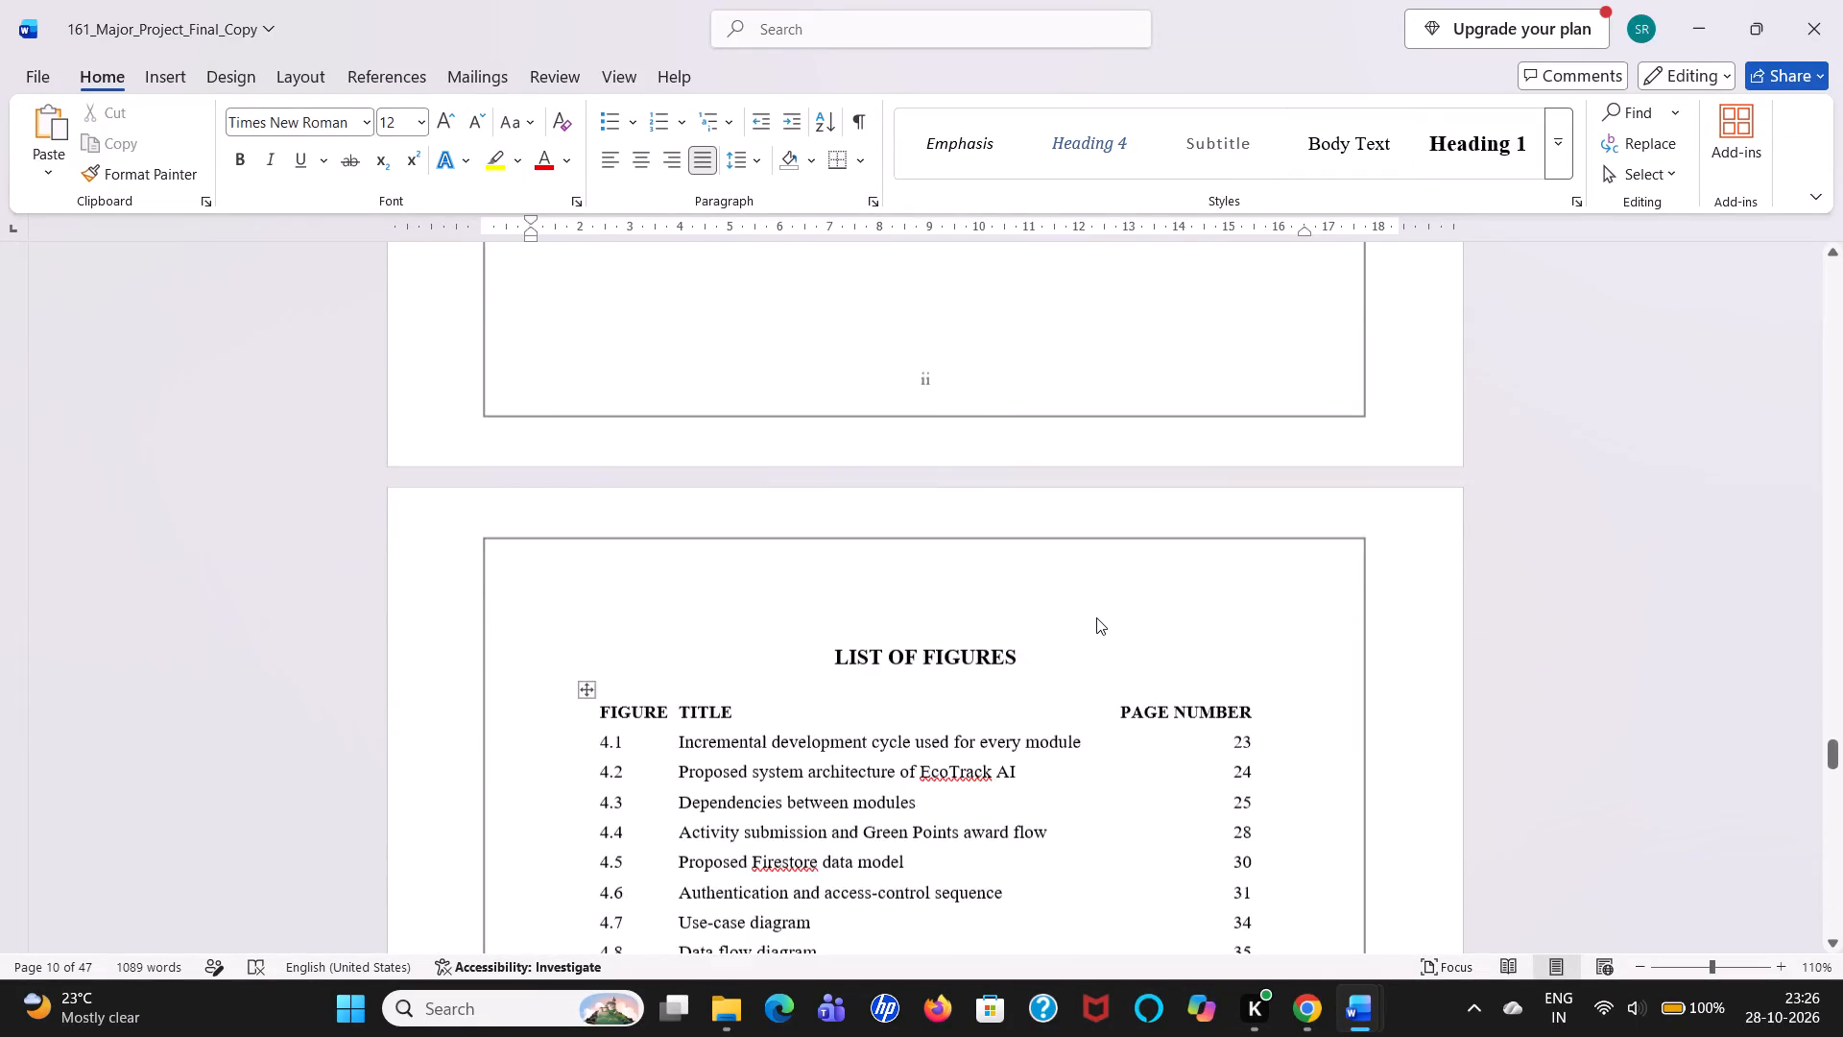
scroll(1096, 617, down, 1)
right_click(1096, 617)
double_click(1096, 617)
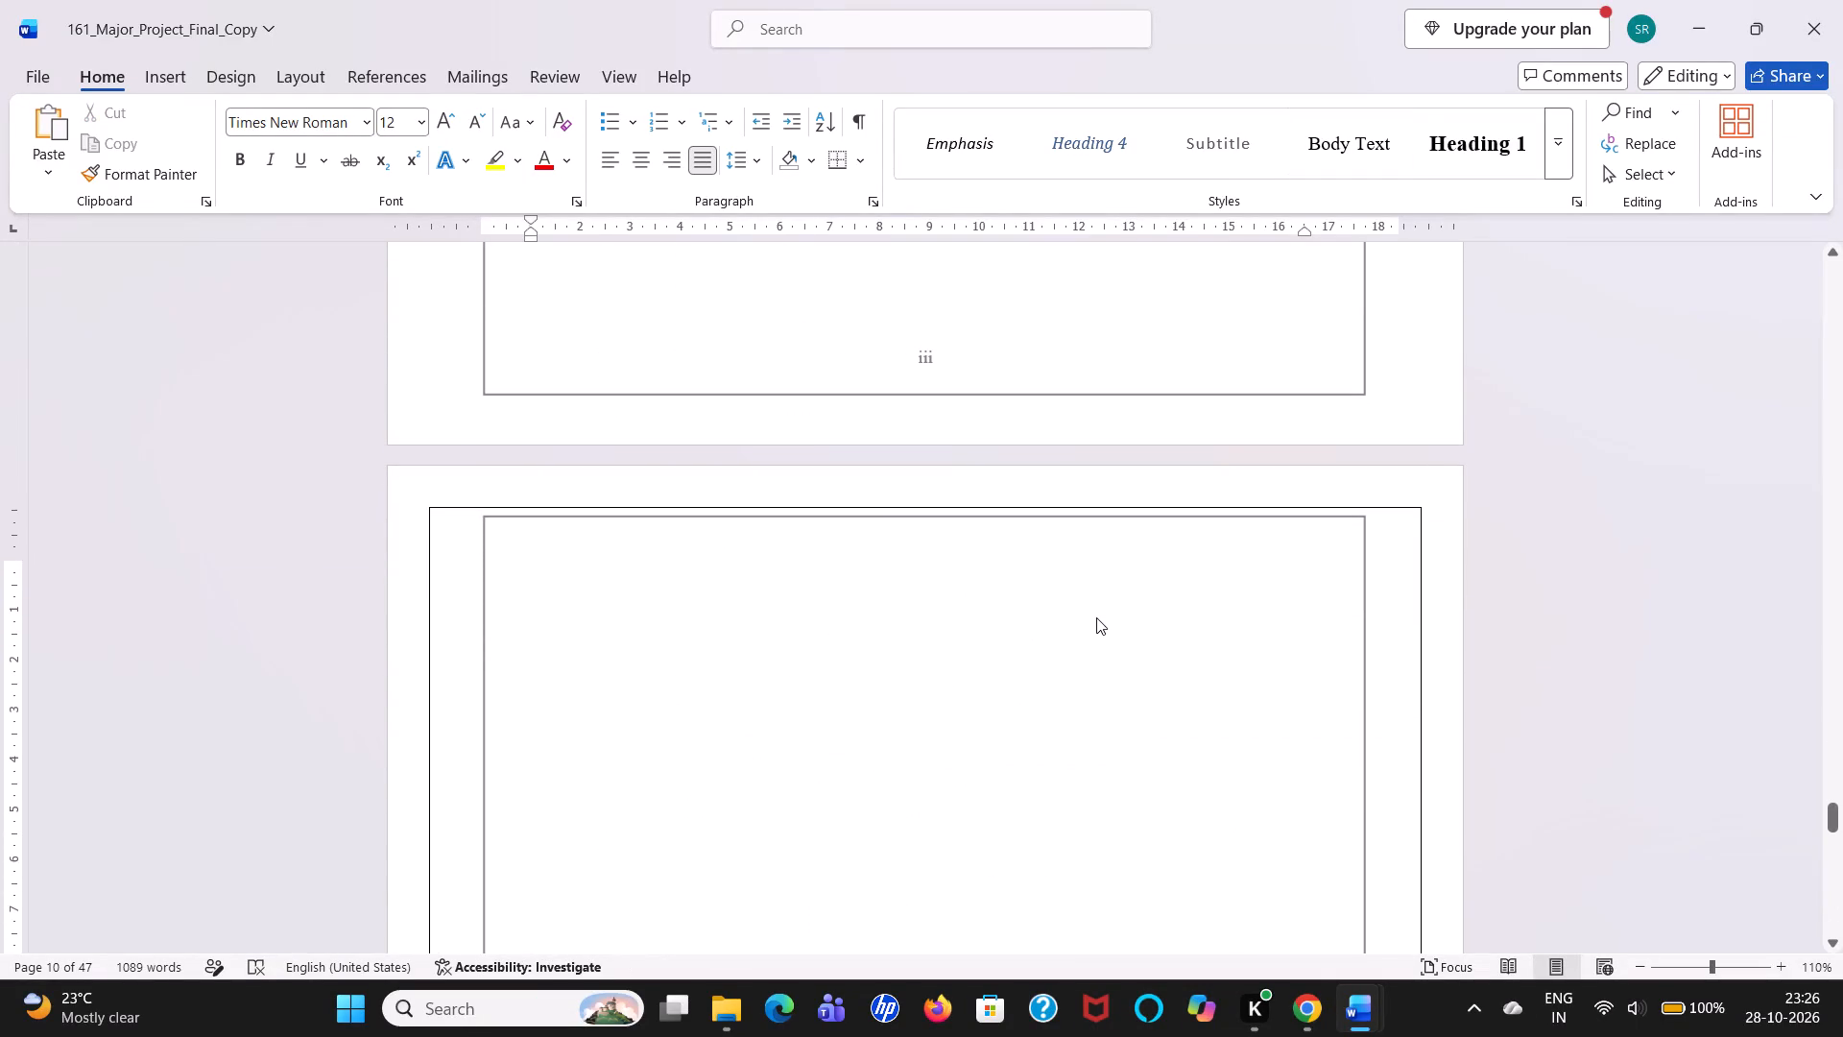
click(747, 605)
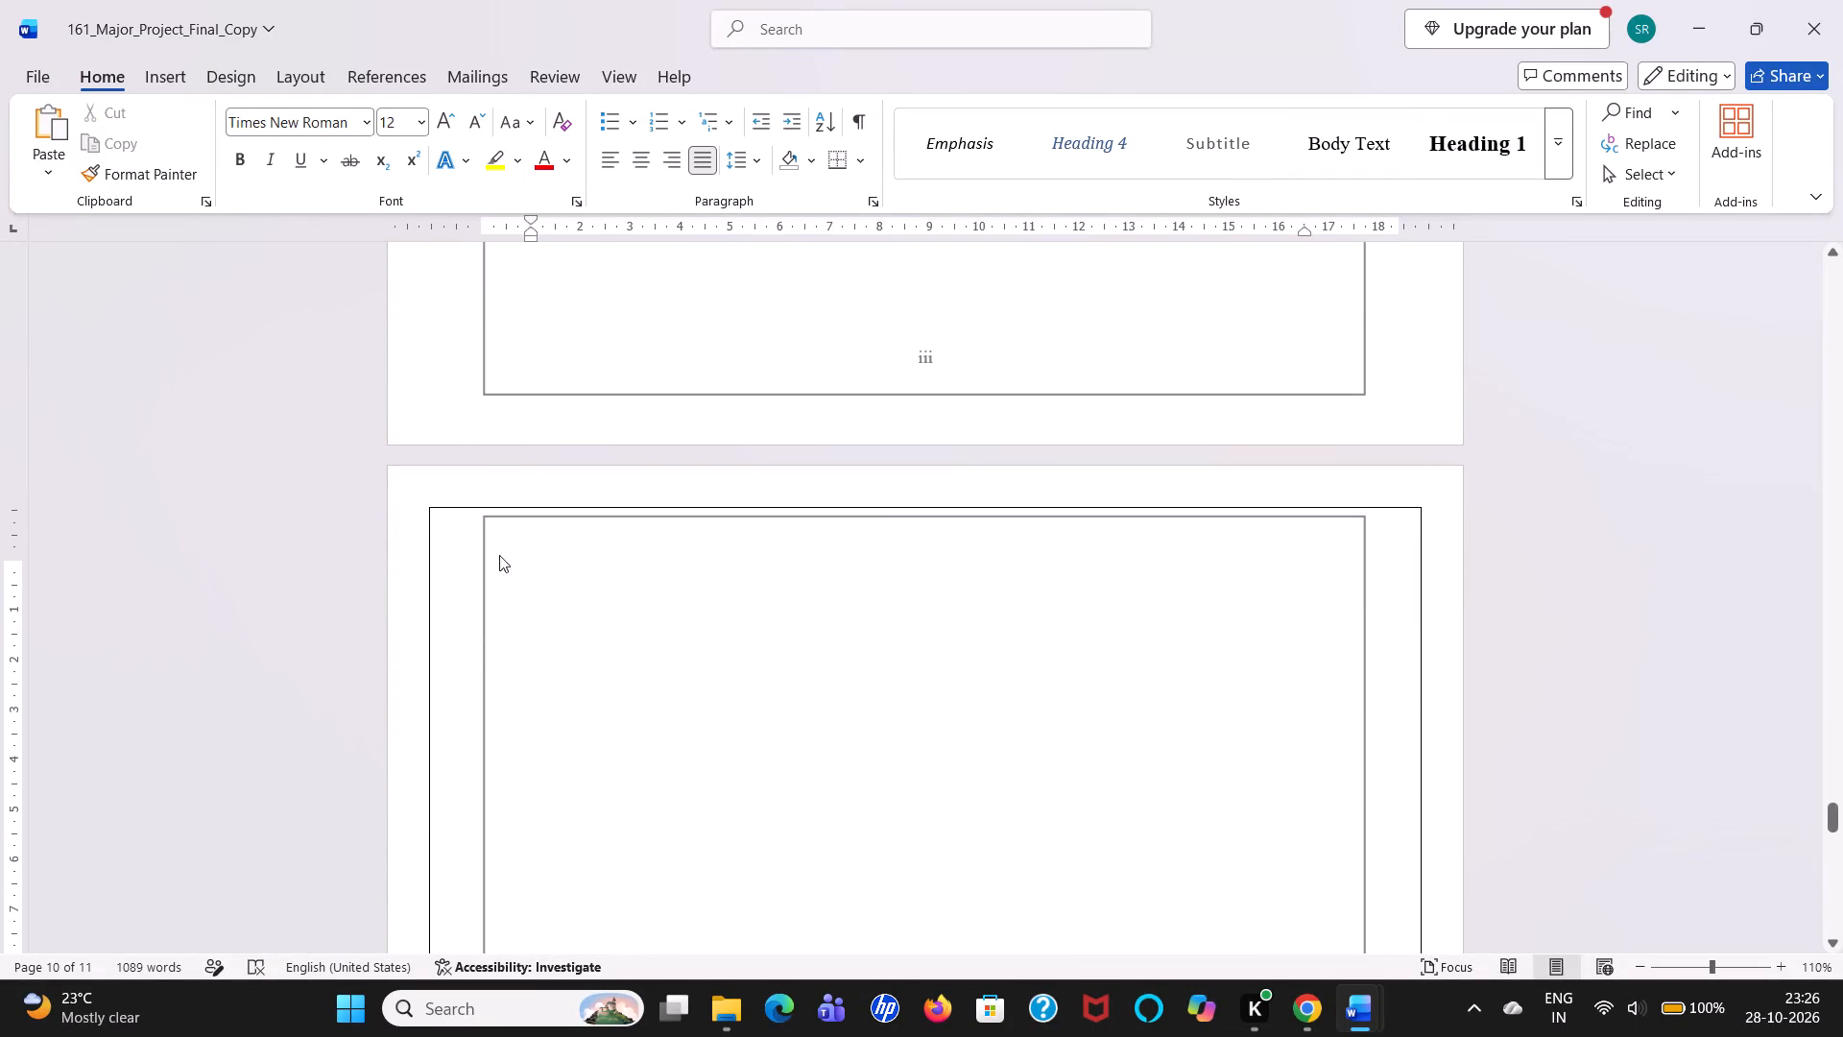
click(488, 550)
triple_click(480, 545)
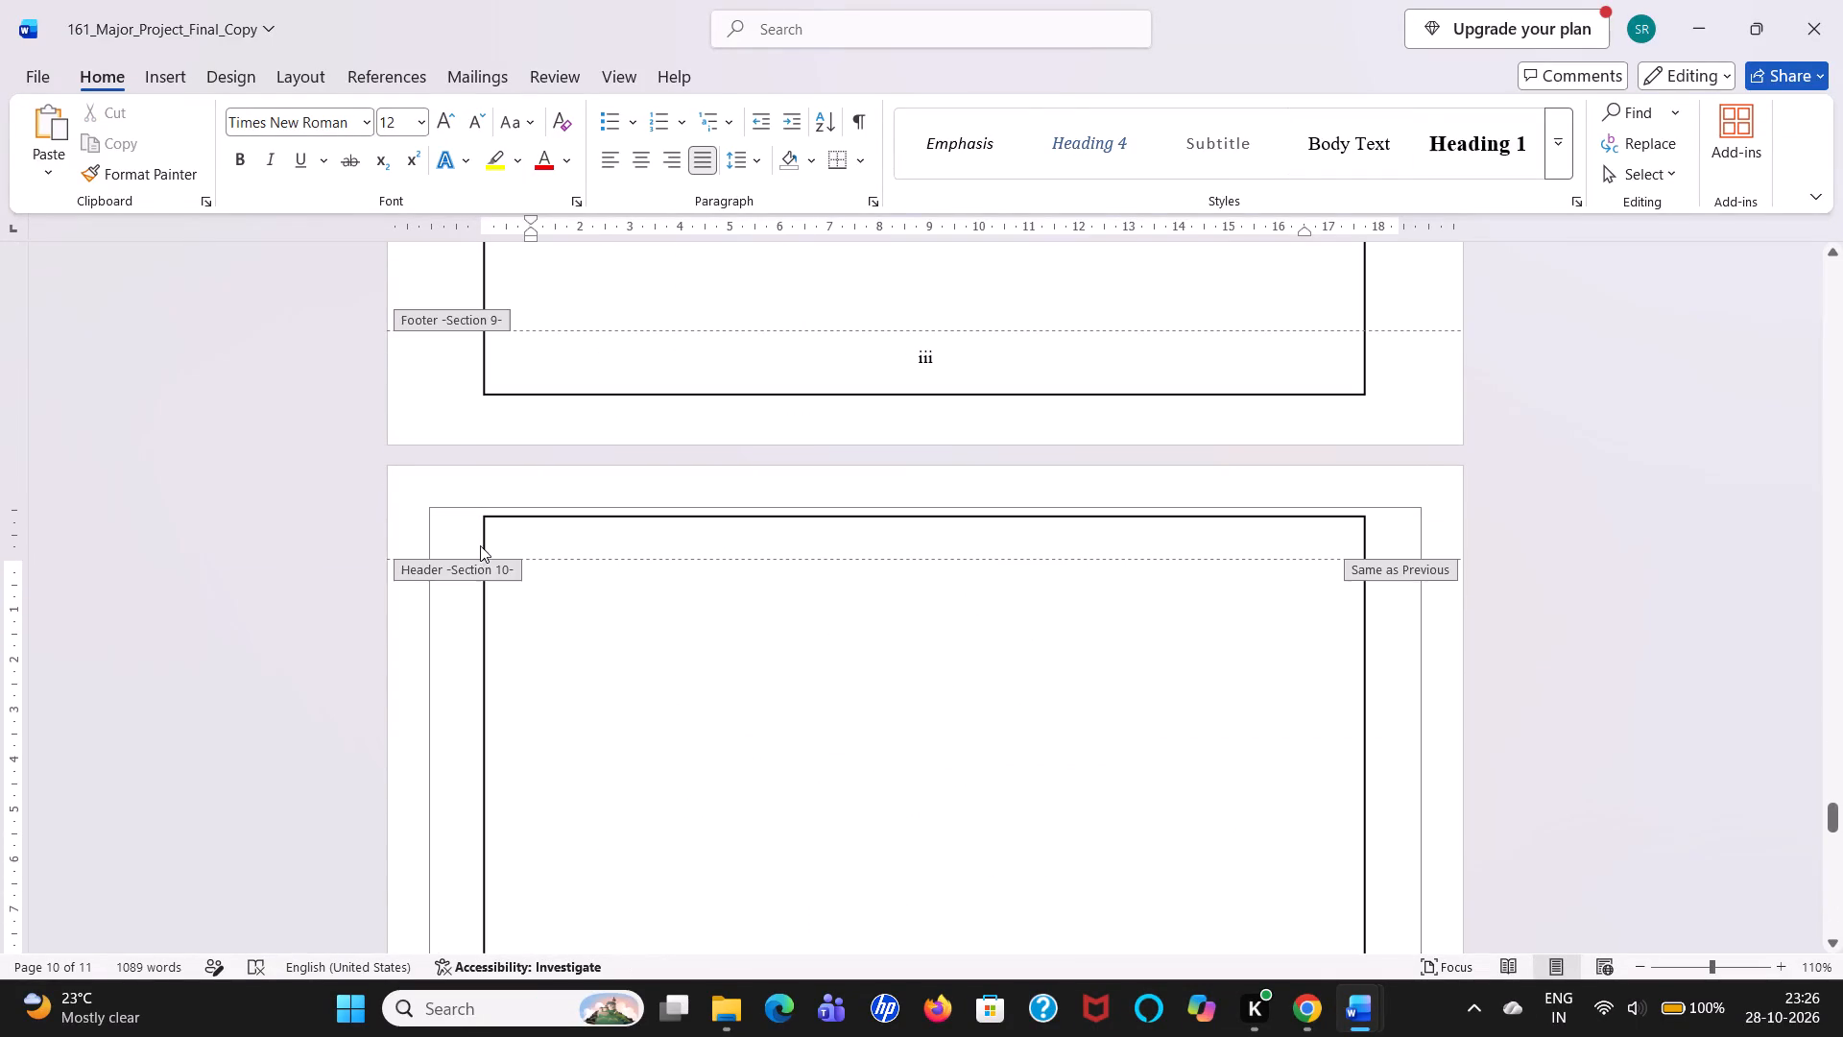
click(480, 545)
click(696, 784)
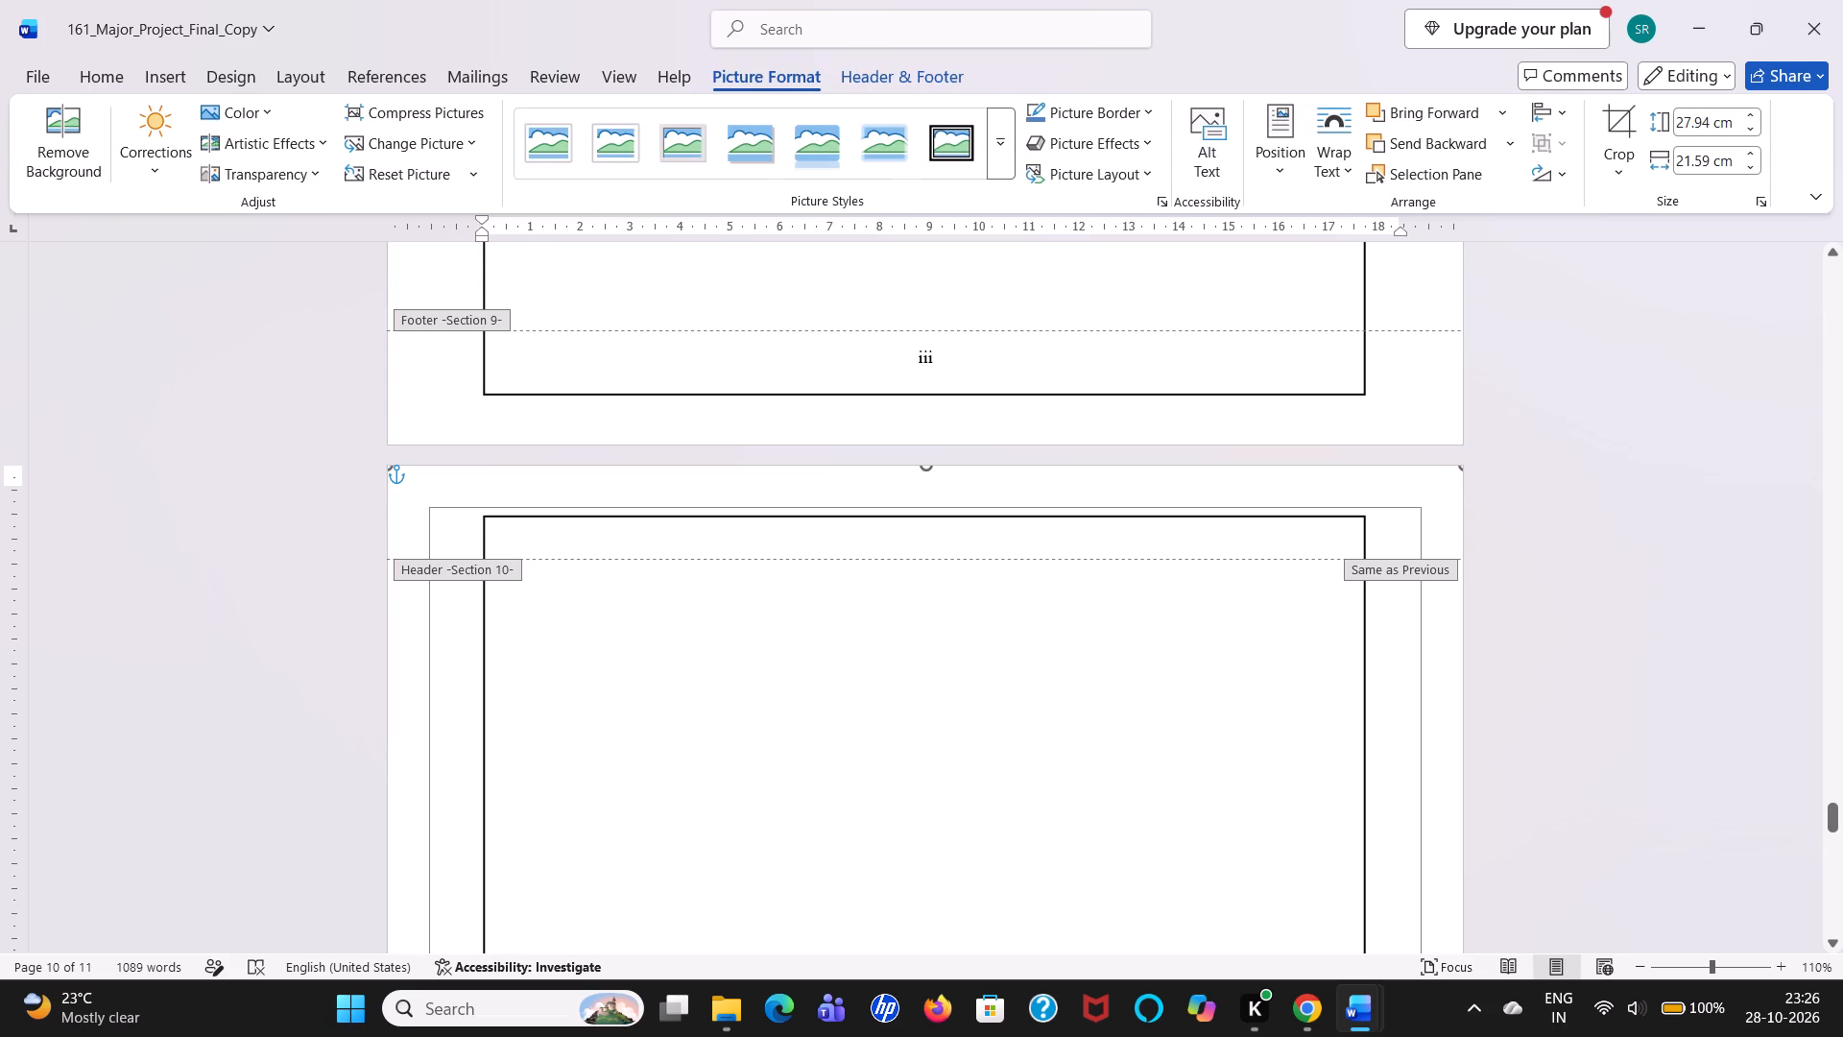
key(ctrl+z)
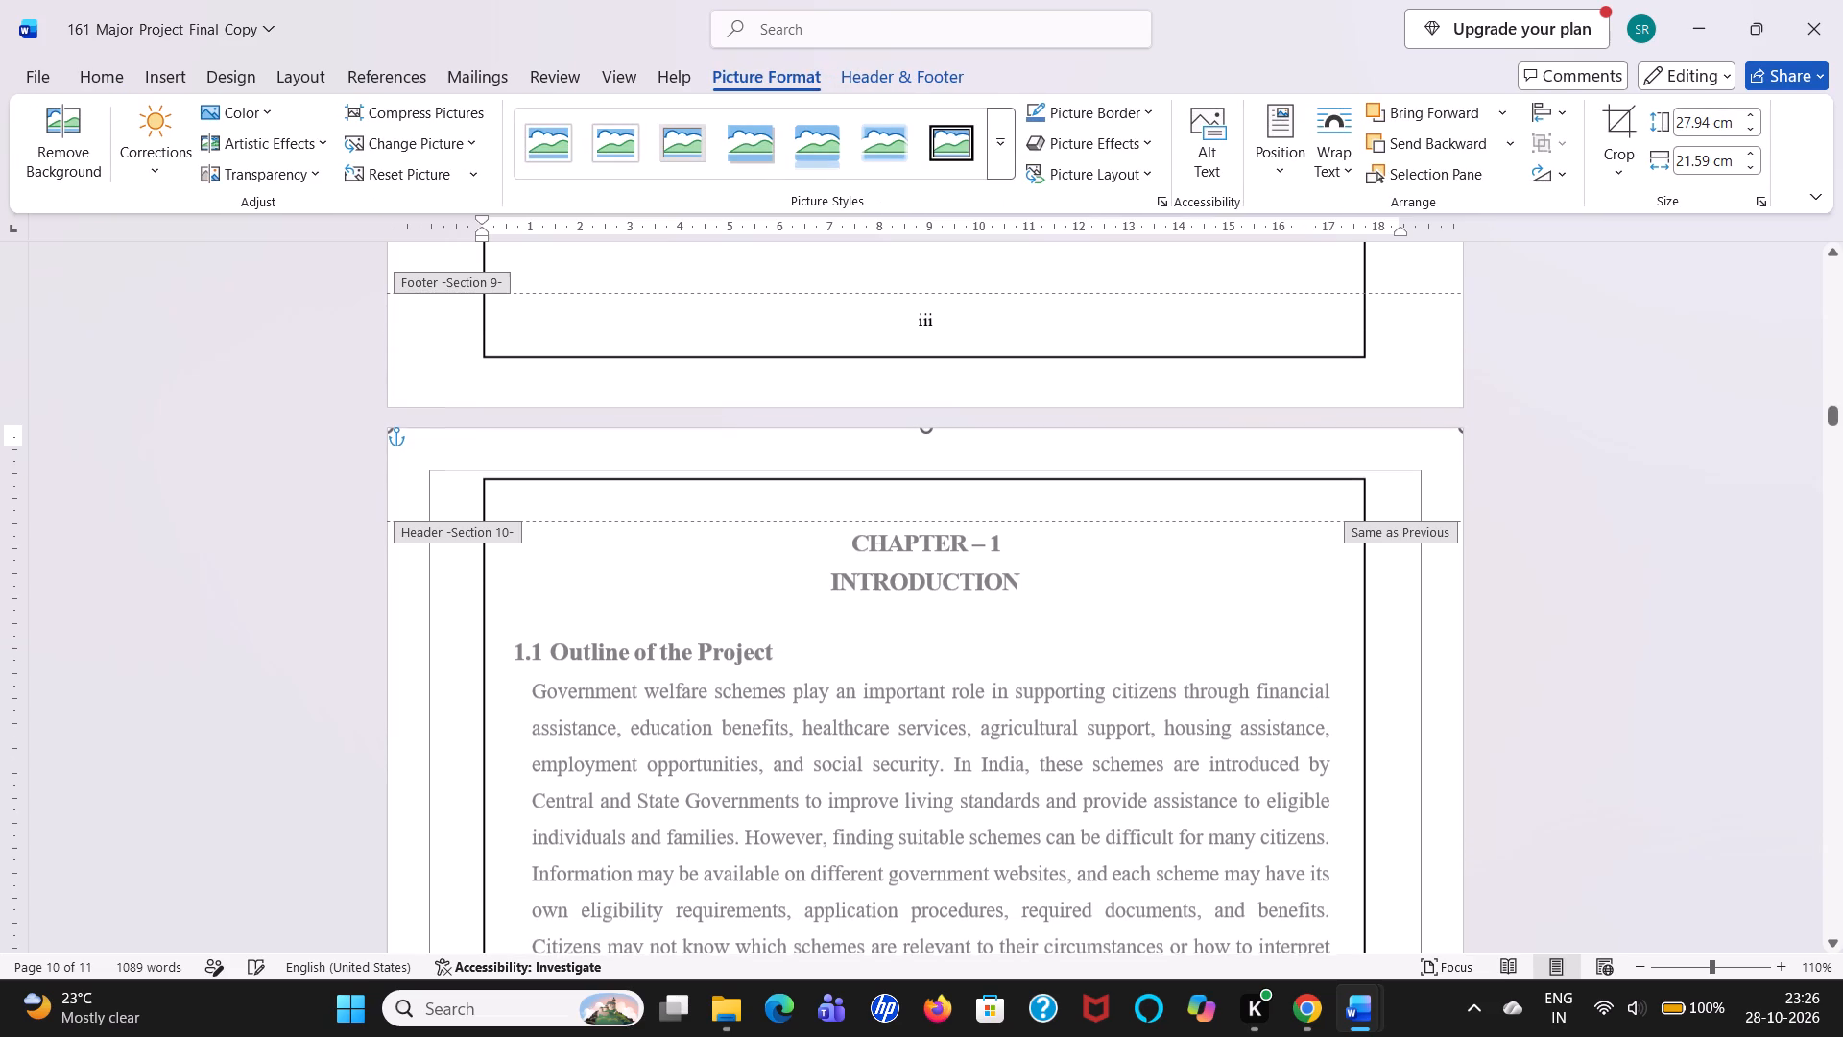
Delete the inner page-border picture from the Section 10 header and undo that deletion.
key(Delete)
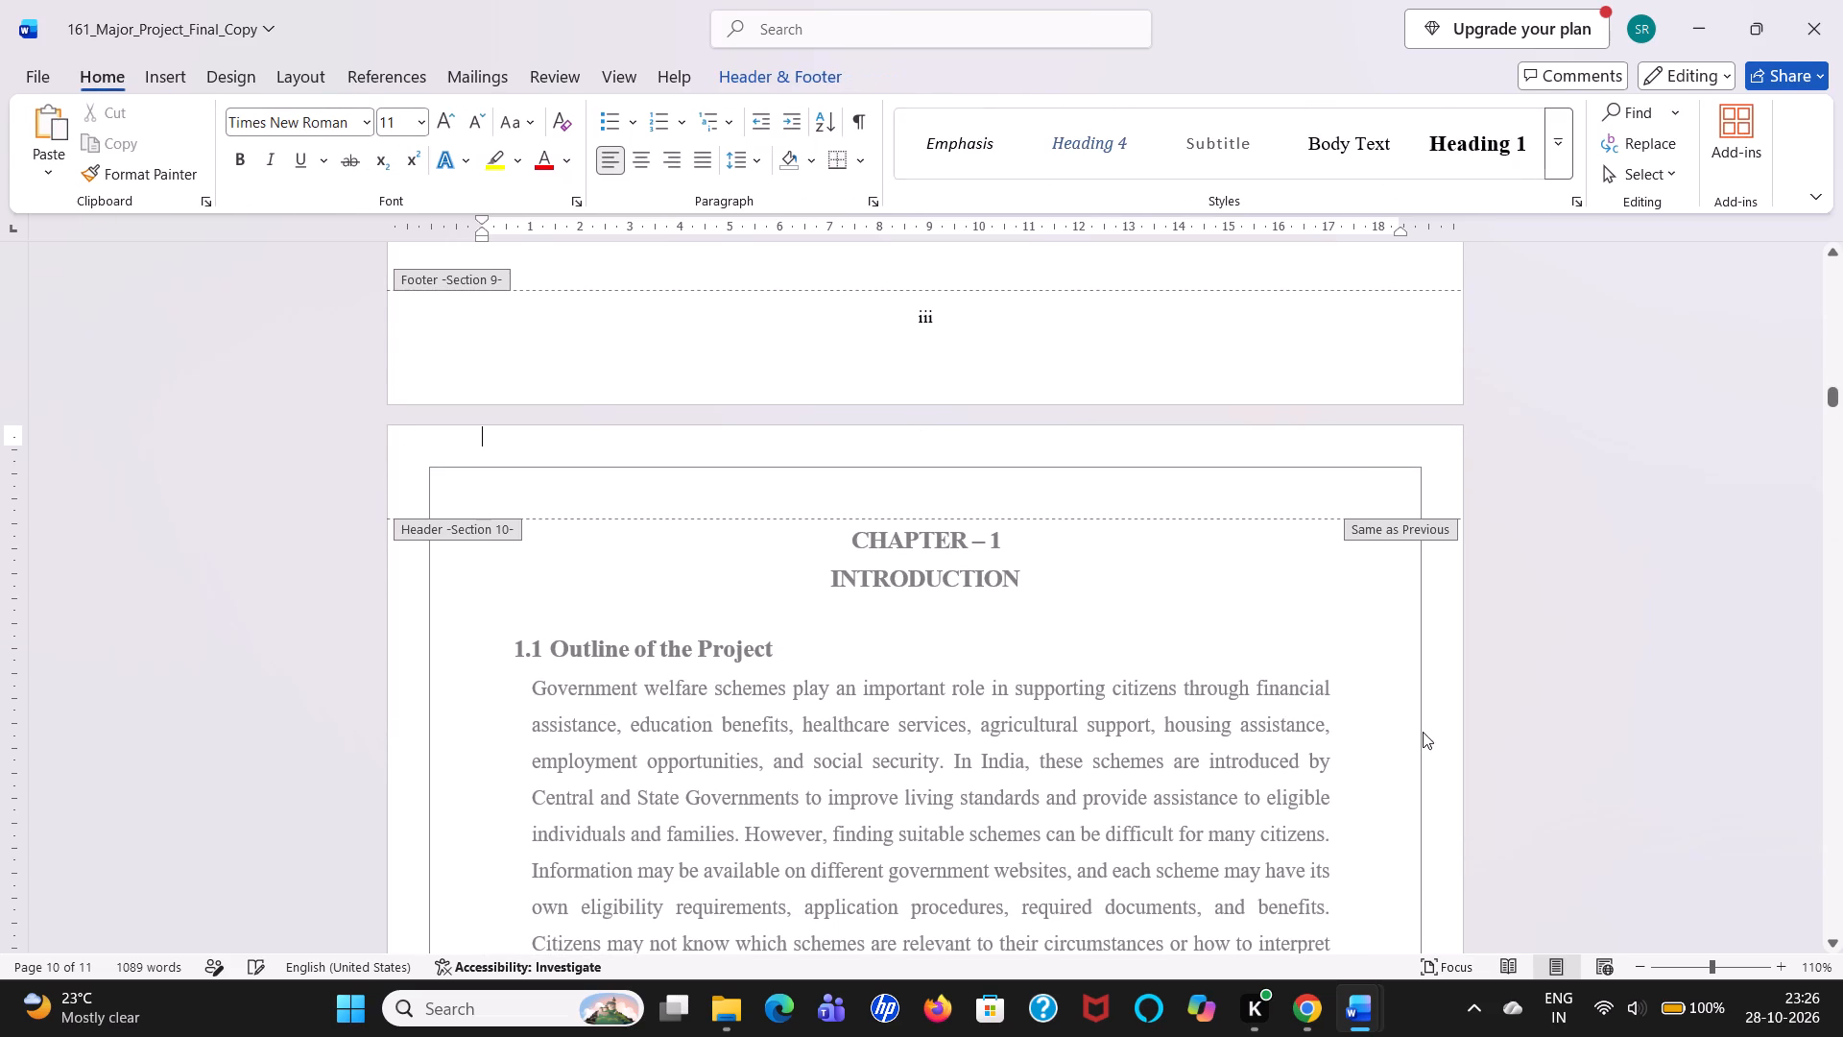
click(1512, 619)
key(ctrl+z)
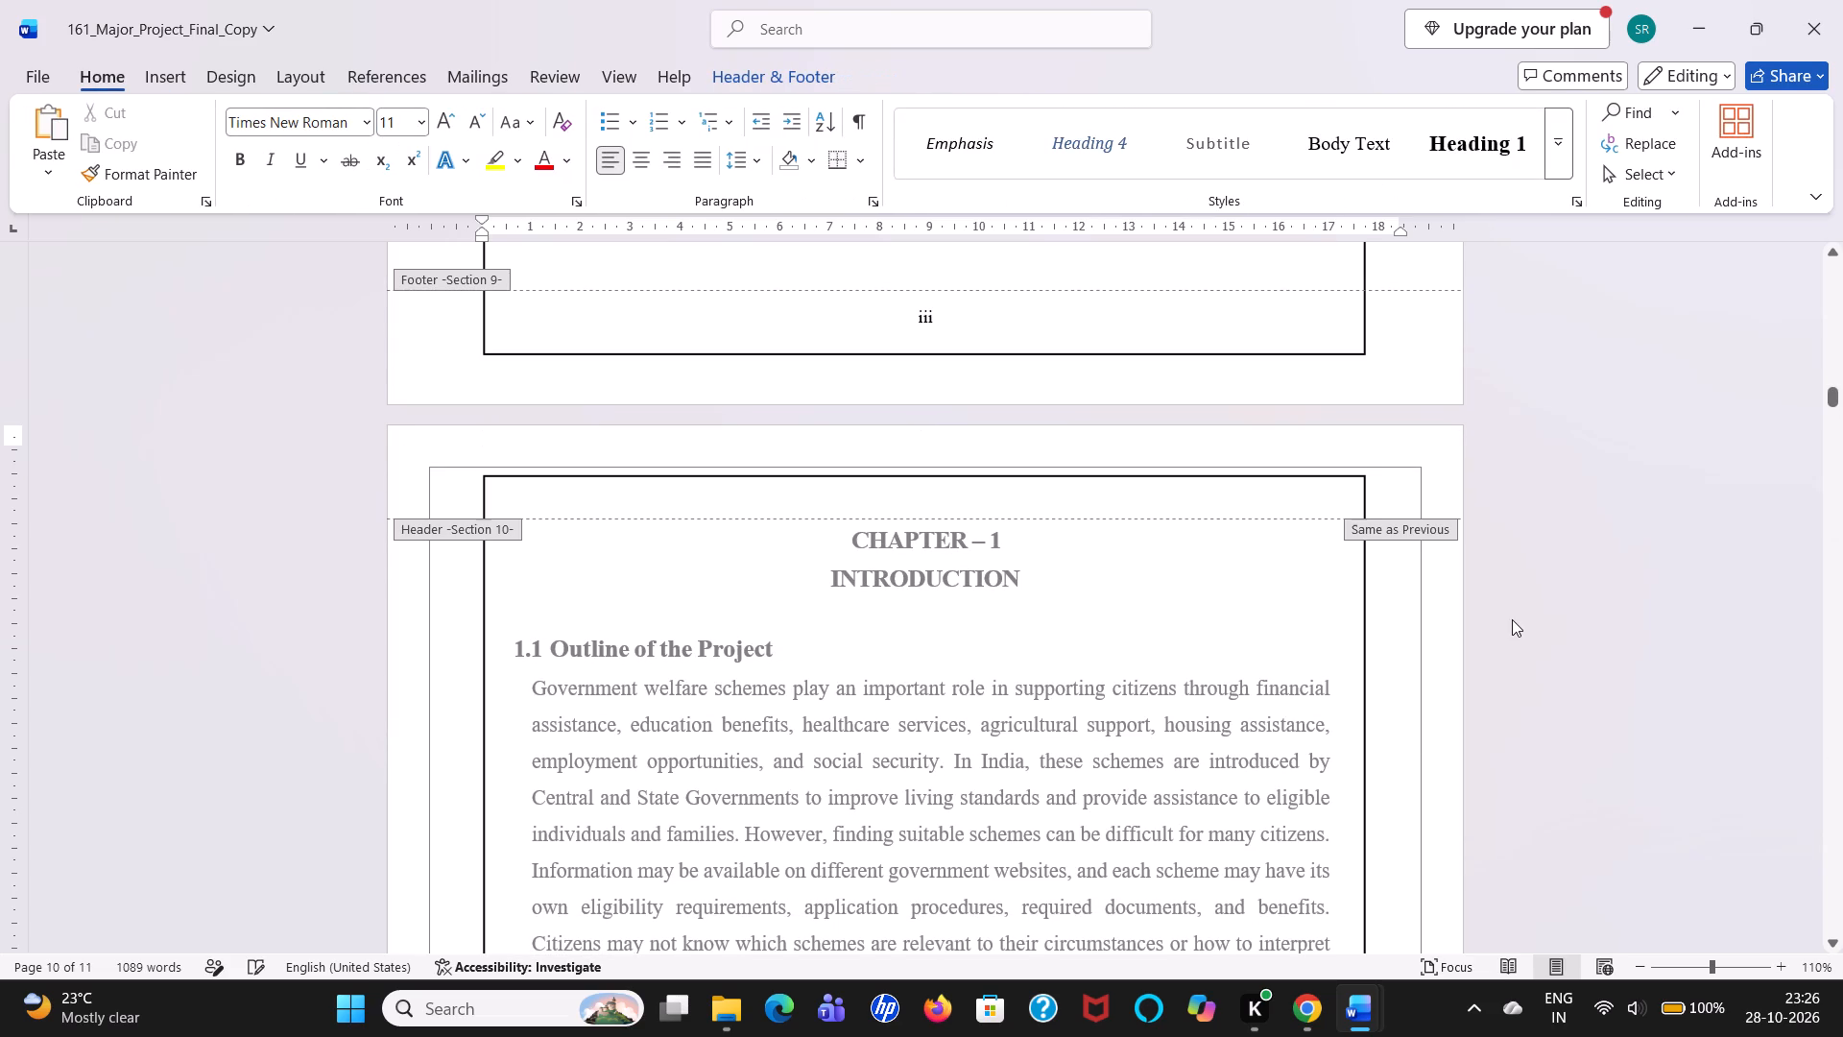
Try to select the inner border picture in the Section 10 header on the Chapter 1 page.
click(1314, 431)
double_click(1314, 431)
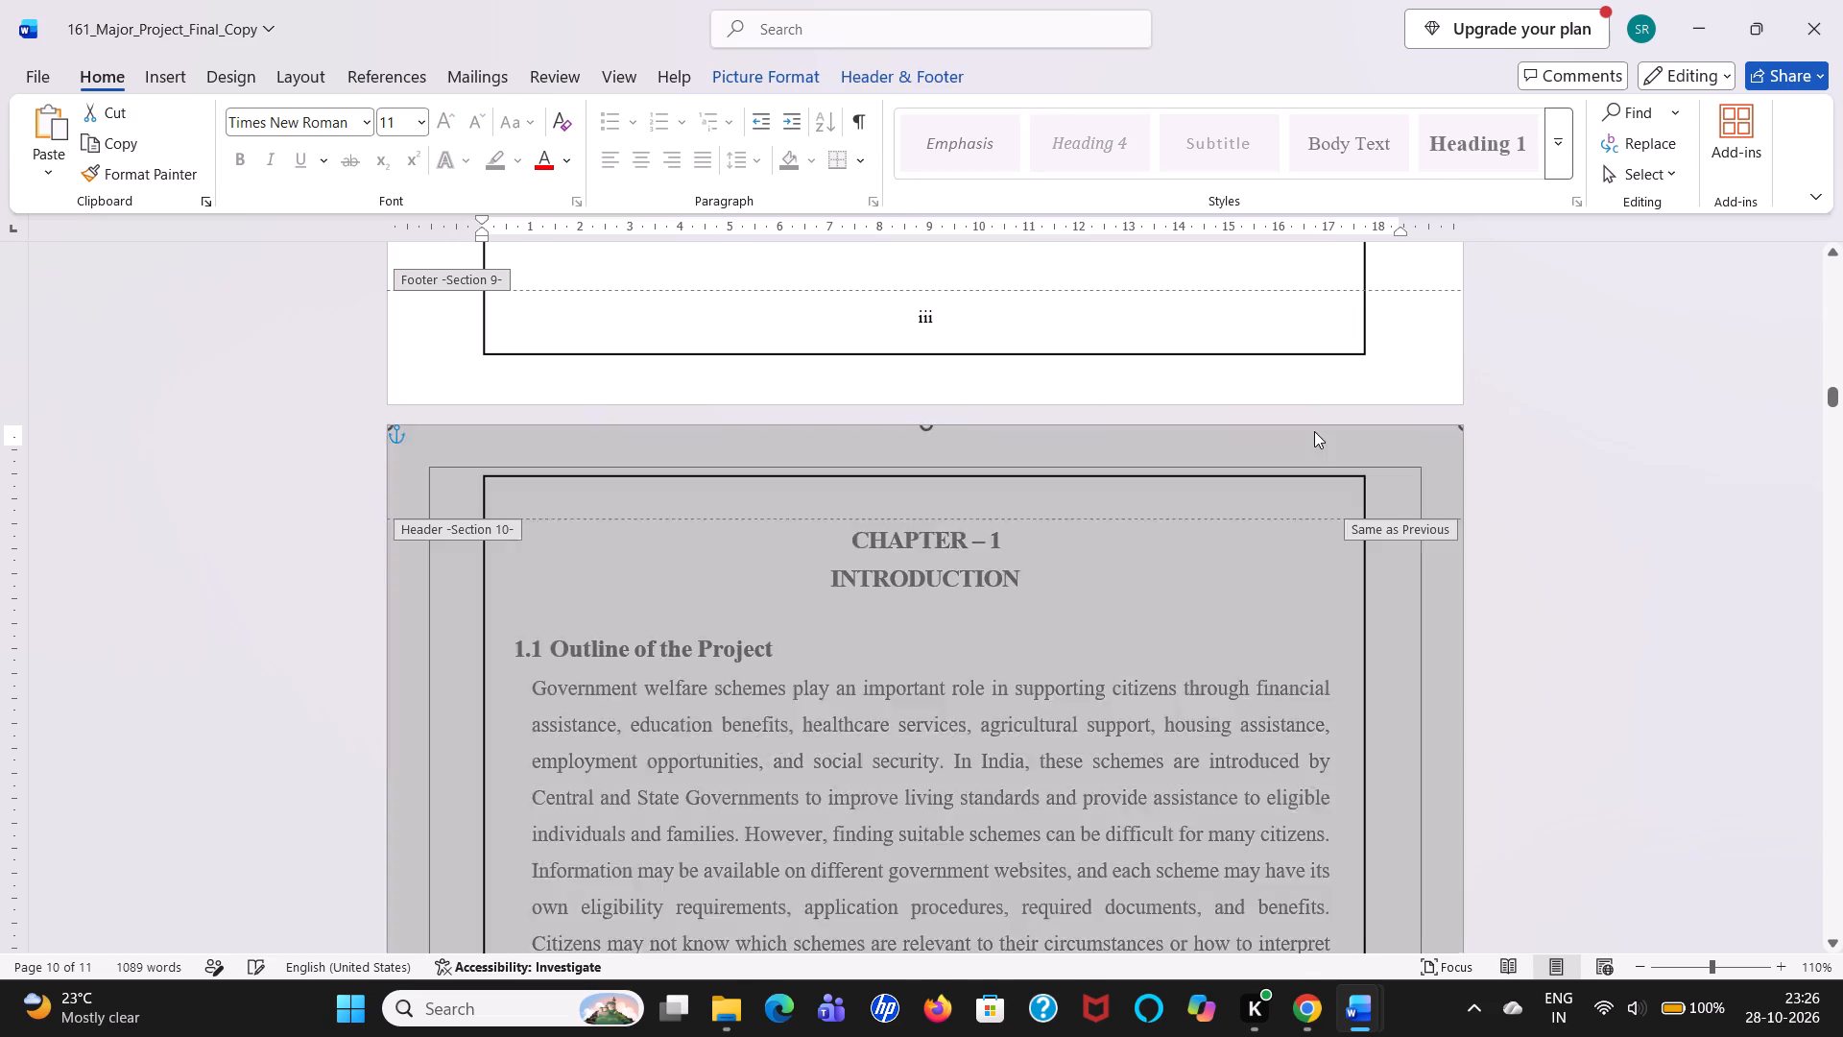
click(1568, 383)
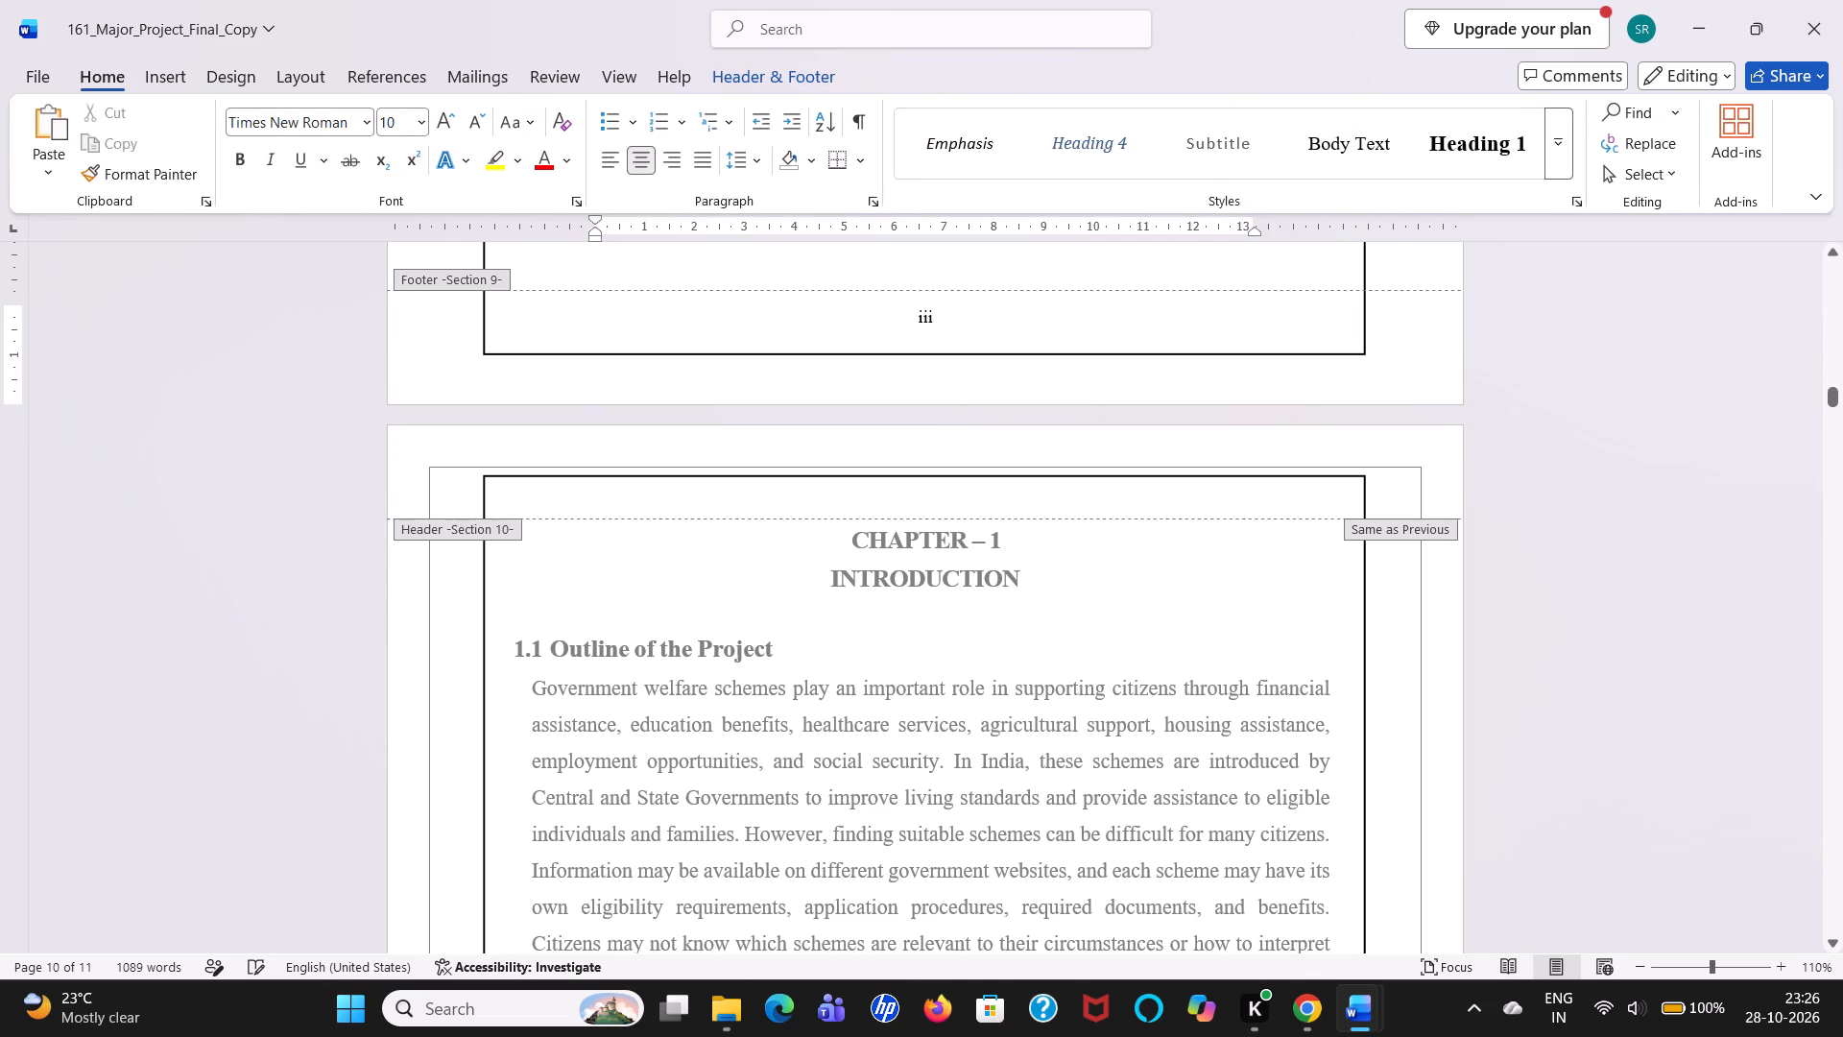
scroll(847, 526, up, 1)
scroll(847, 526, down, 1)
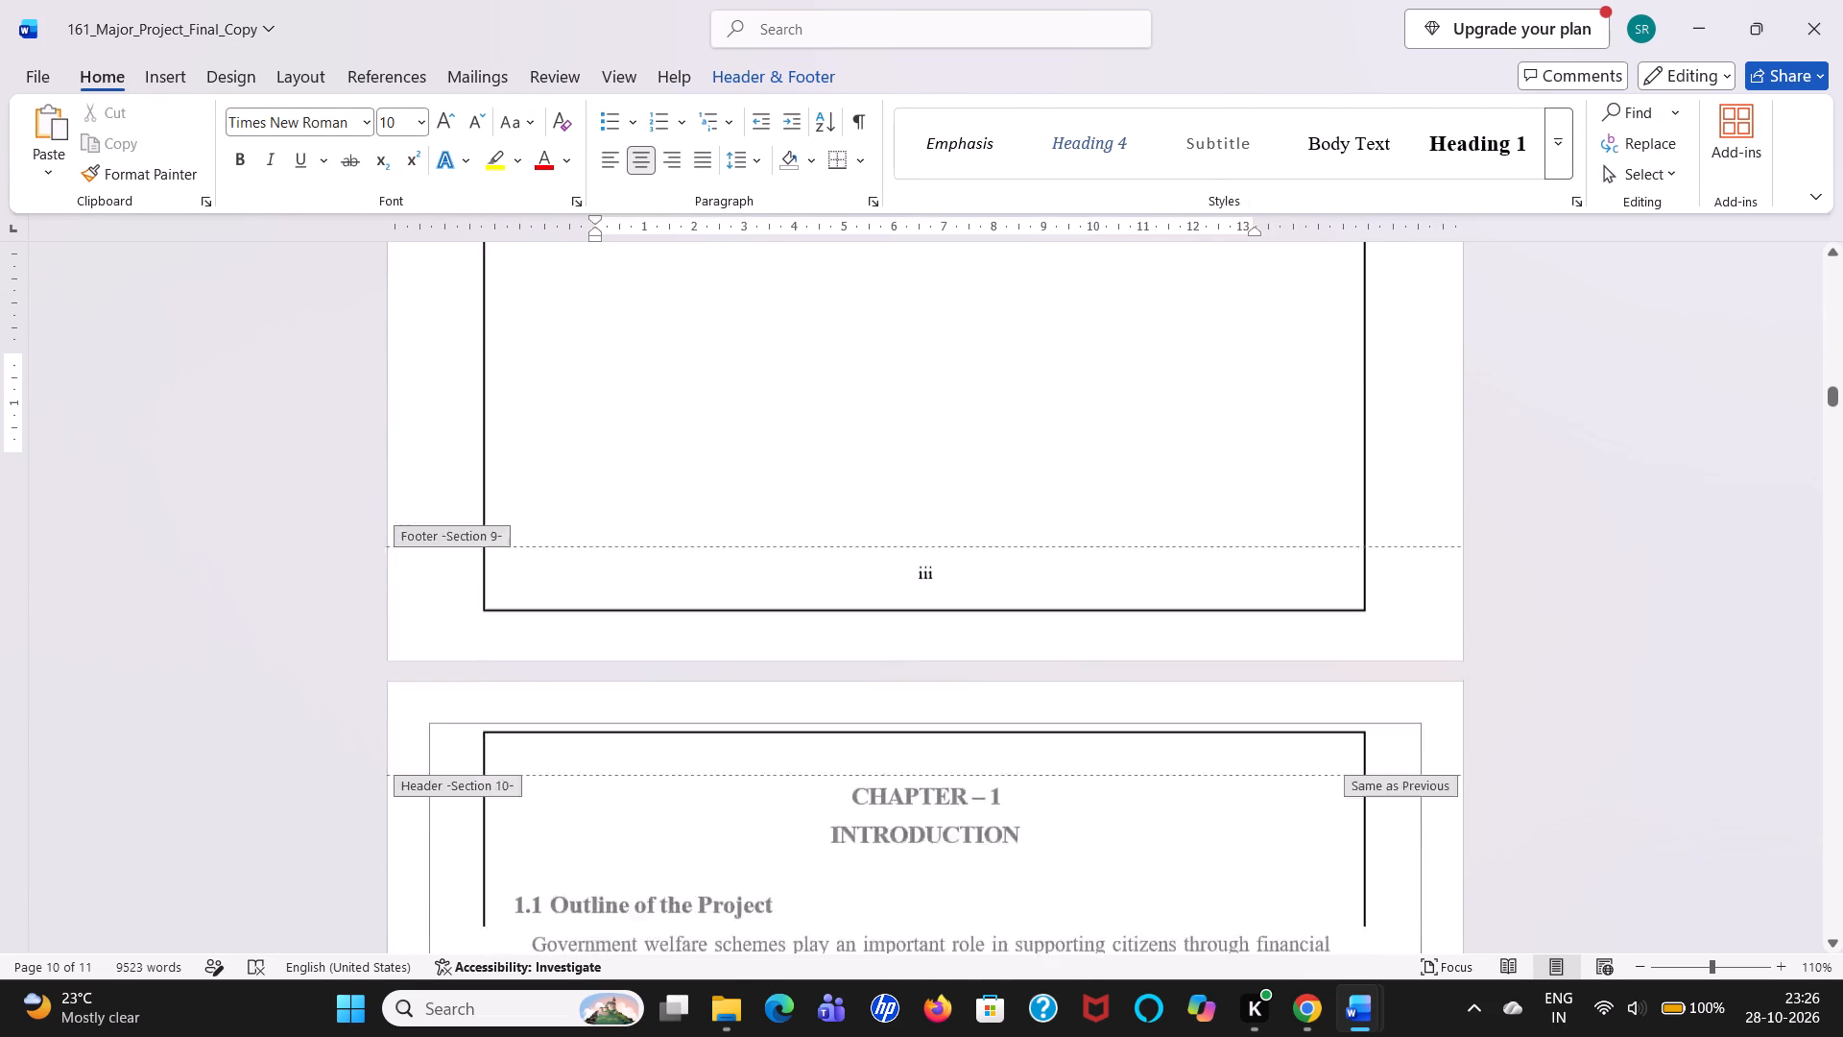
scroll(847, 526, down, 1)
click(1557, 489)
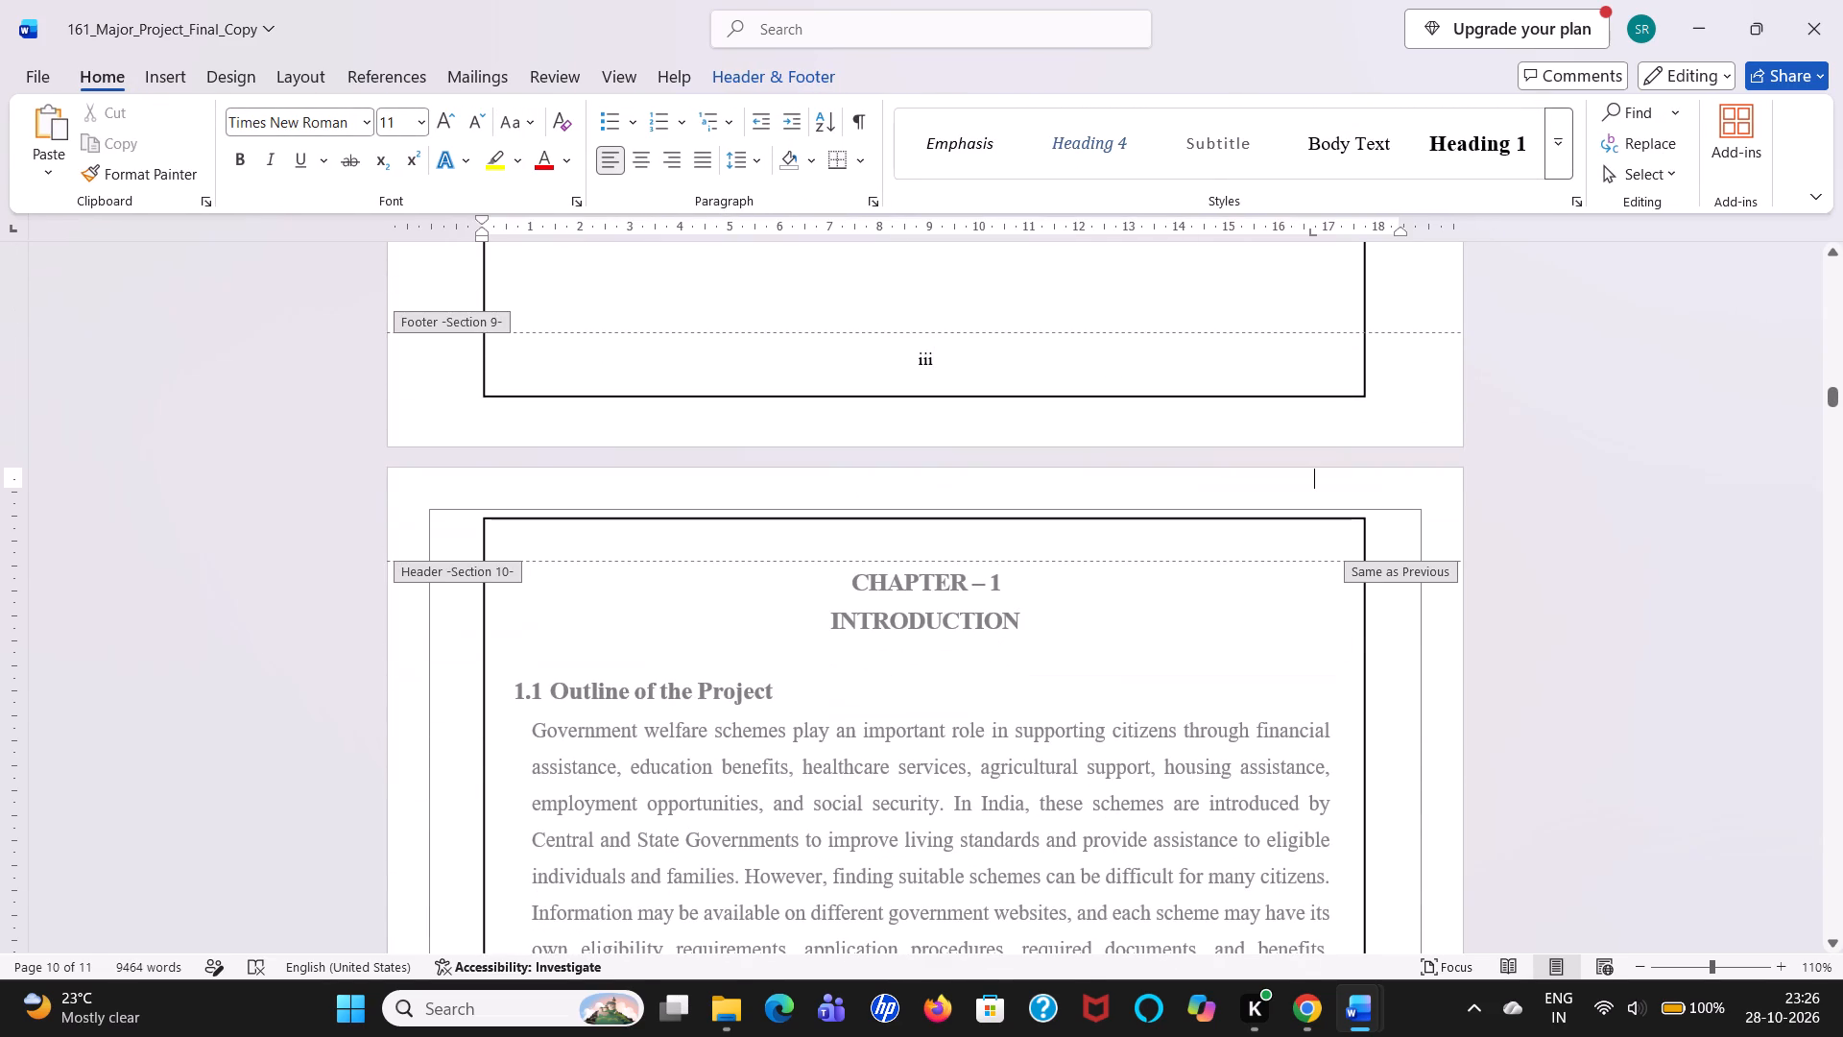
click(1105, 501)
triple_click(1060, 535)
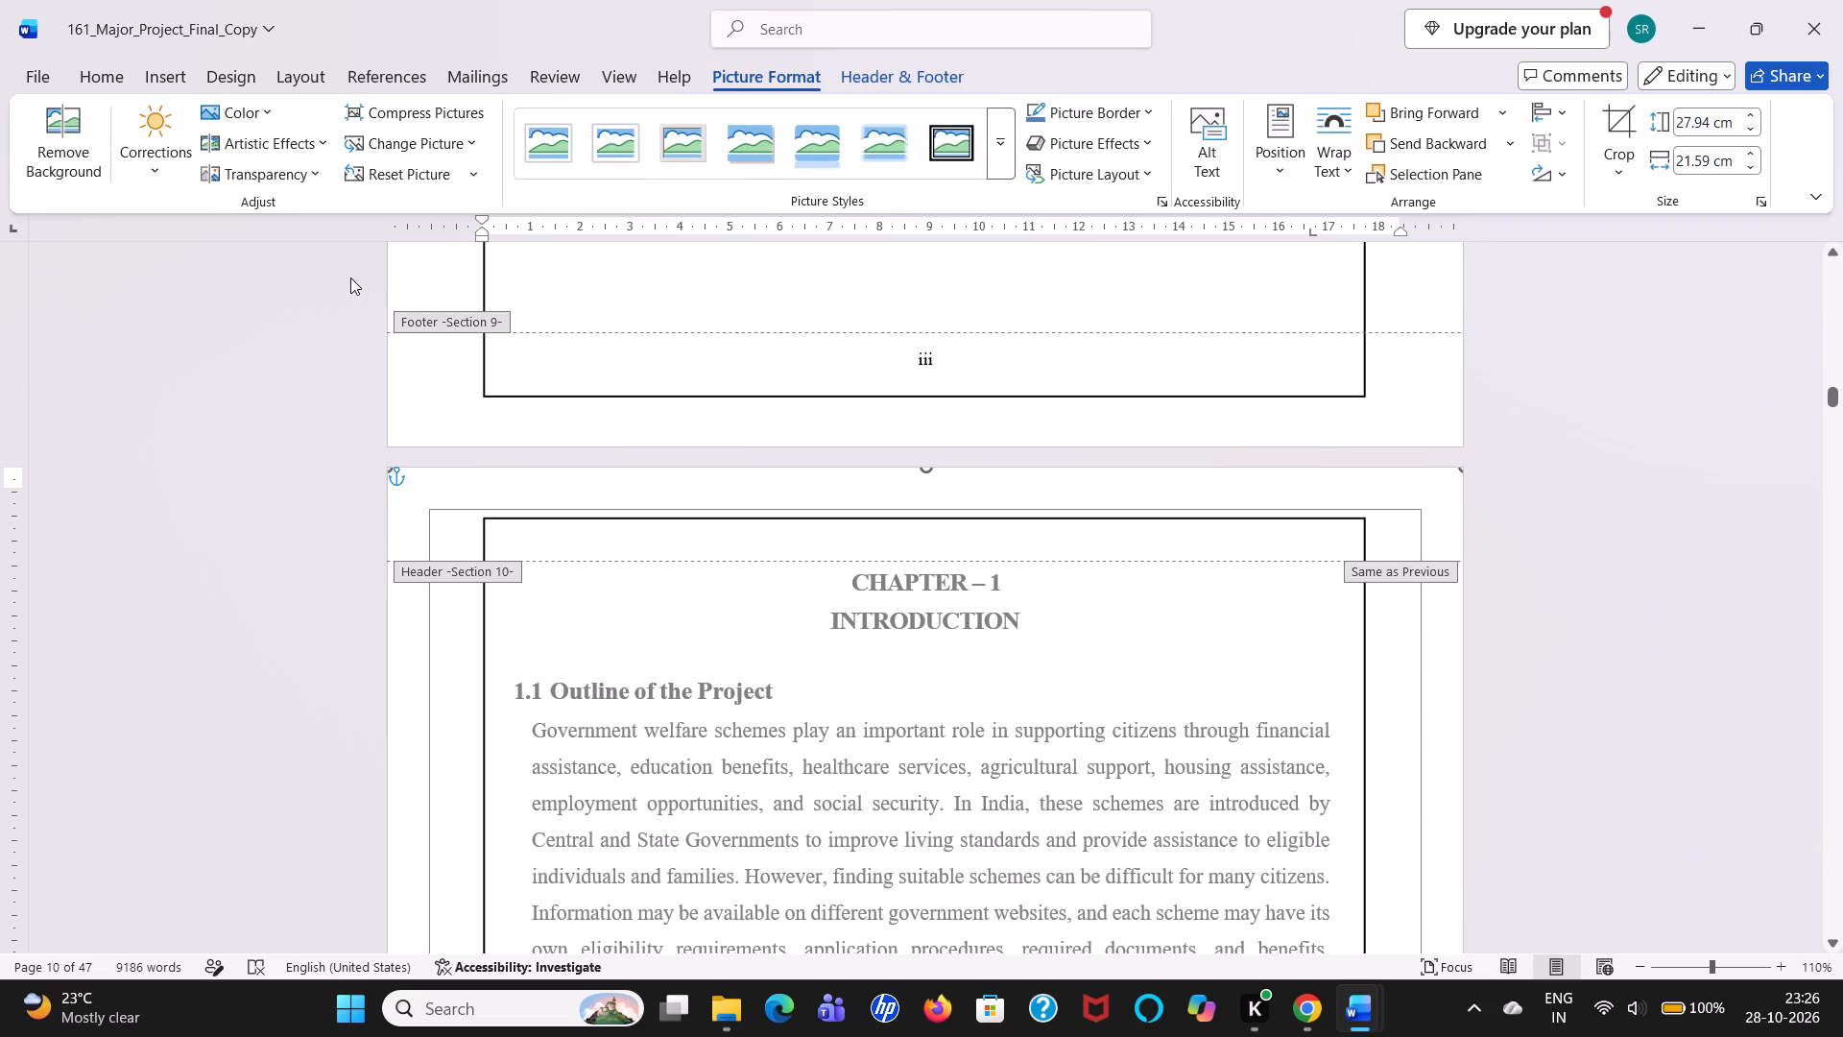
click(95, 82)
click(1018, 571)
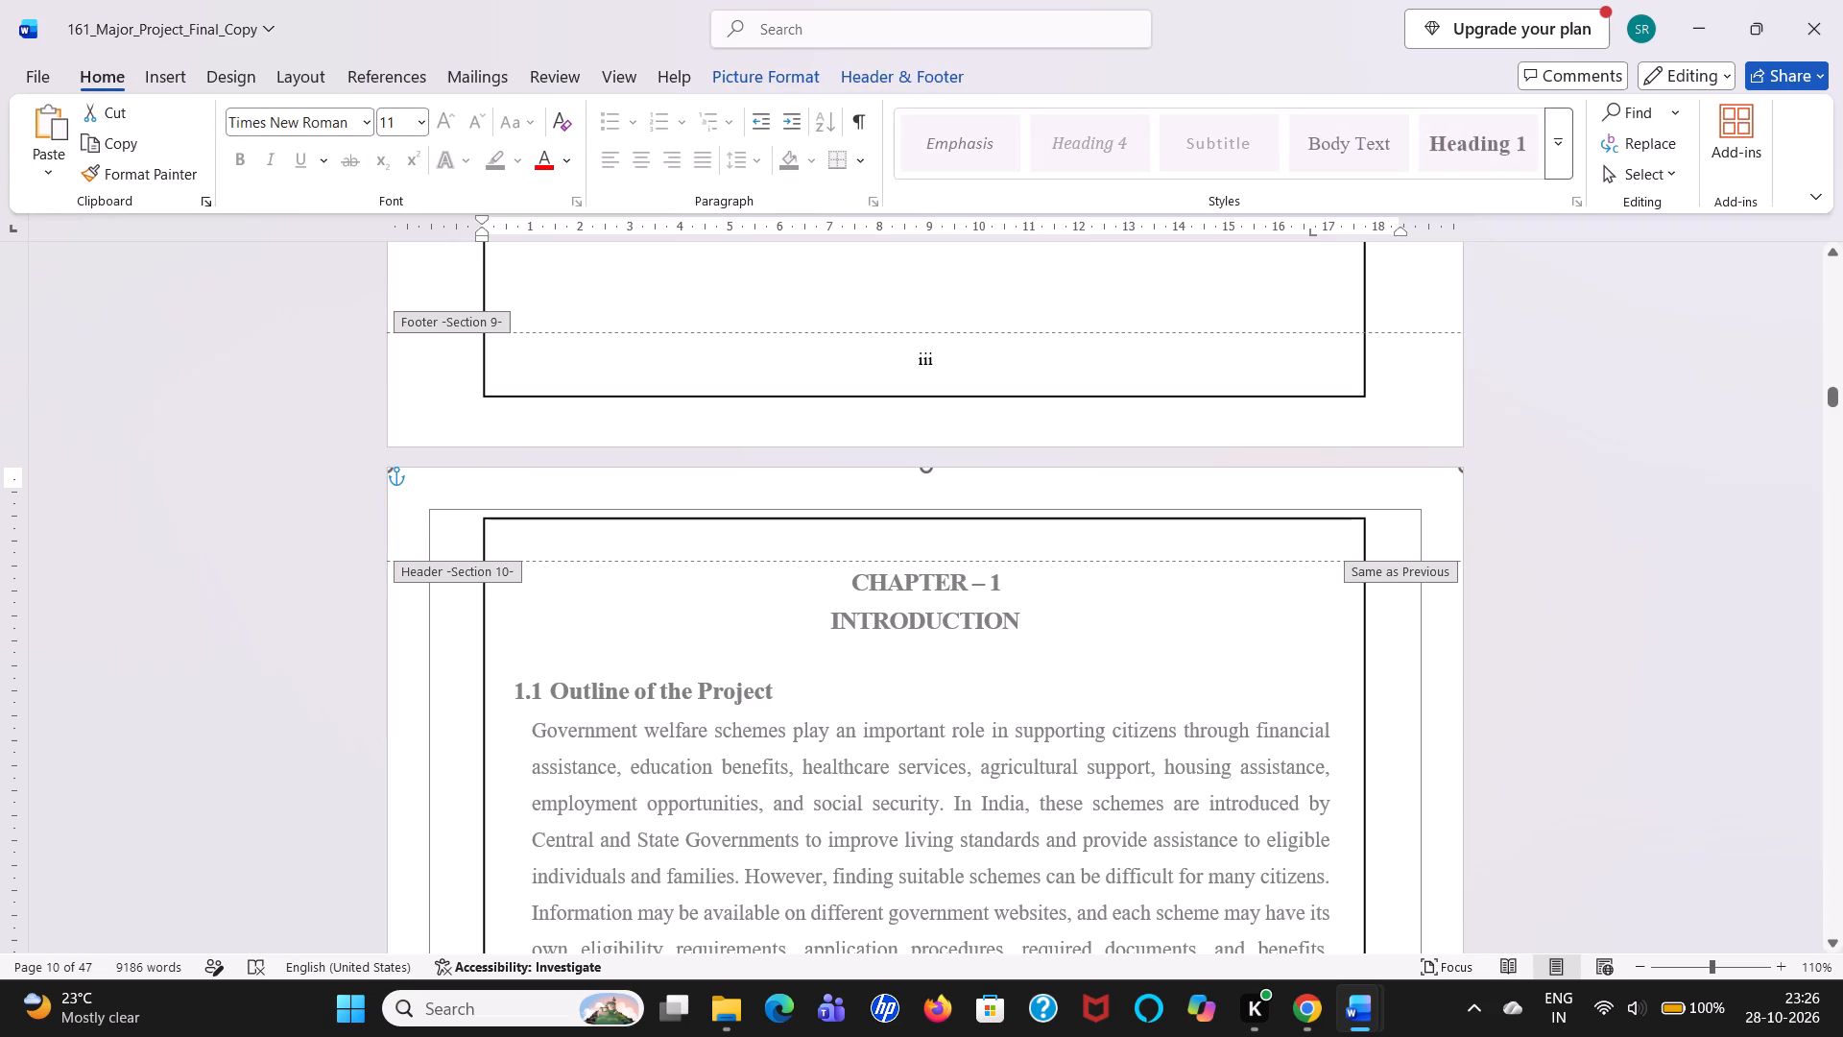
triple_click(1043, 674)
Undo the pasting of the EcoTrack contents and list of figures, bringing back the original GovMent contents.
scroll(1043, 674, down, 4)
scroll(1043, 674, up, 3)
key(ctrl+z)
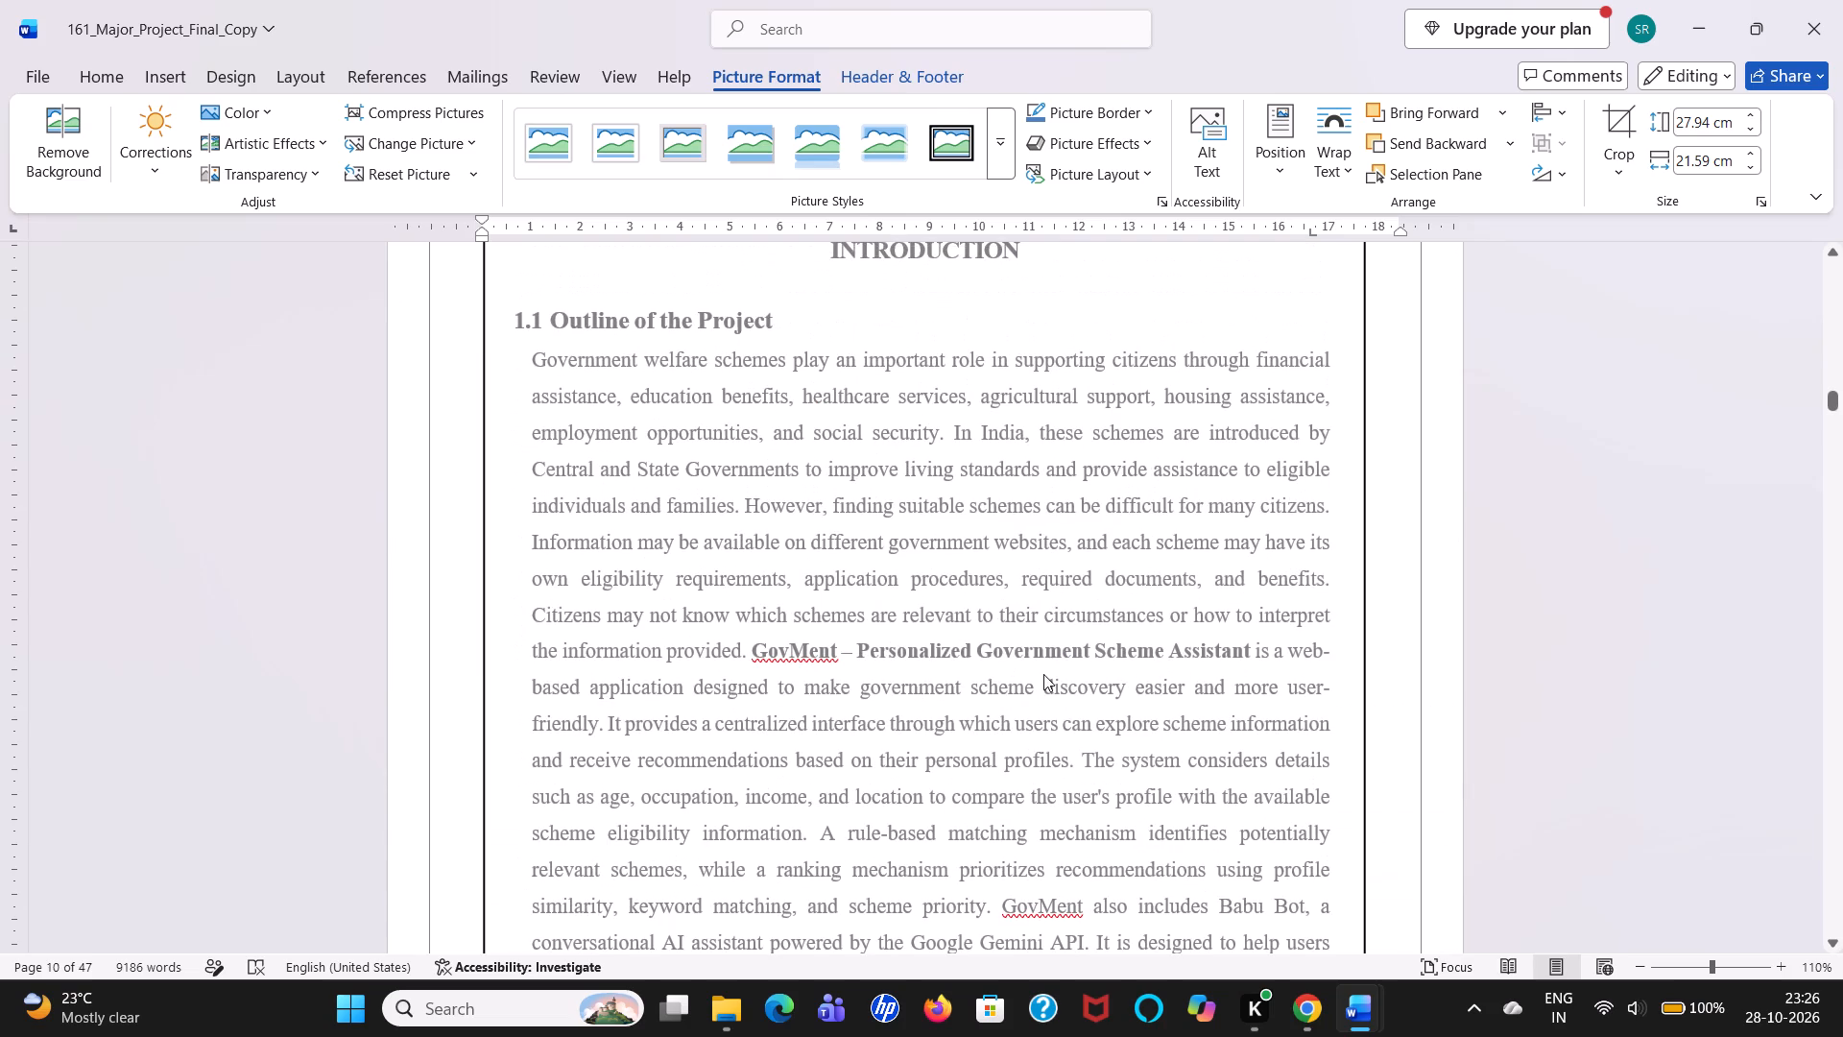
key(ctrl+z)
Delete the selected original table of contents and List of Figures between the abstract and Chapter 1.
ctrl+scroll(1043, 674, up, 8)
scroll(1043, 674, up, 1)
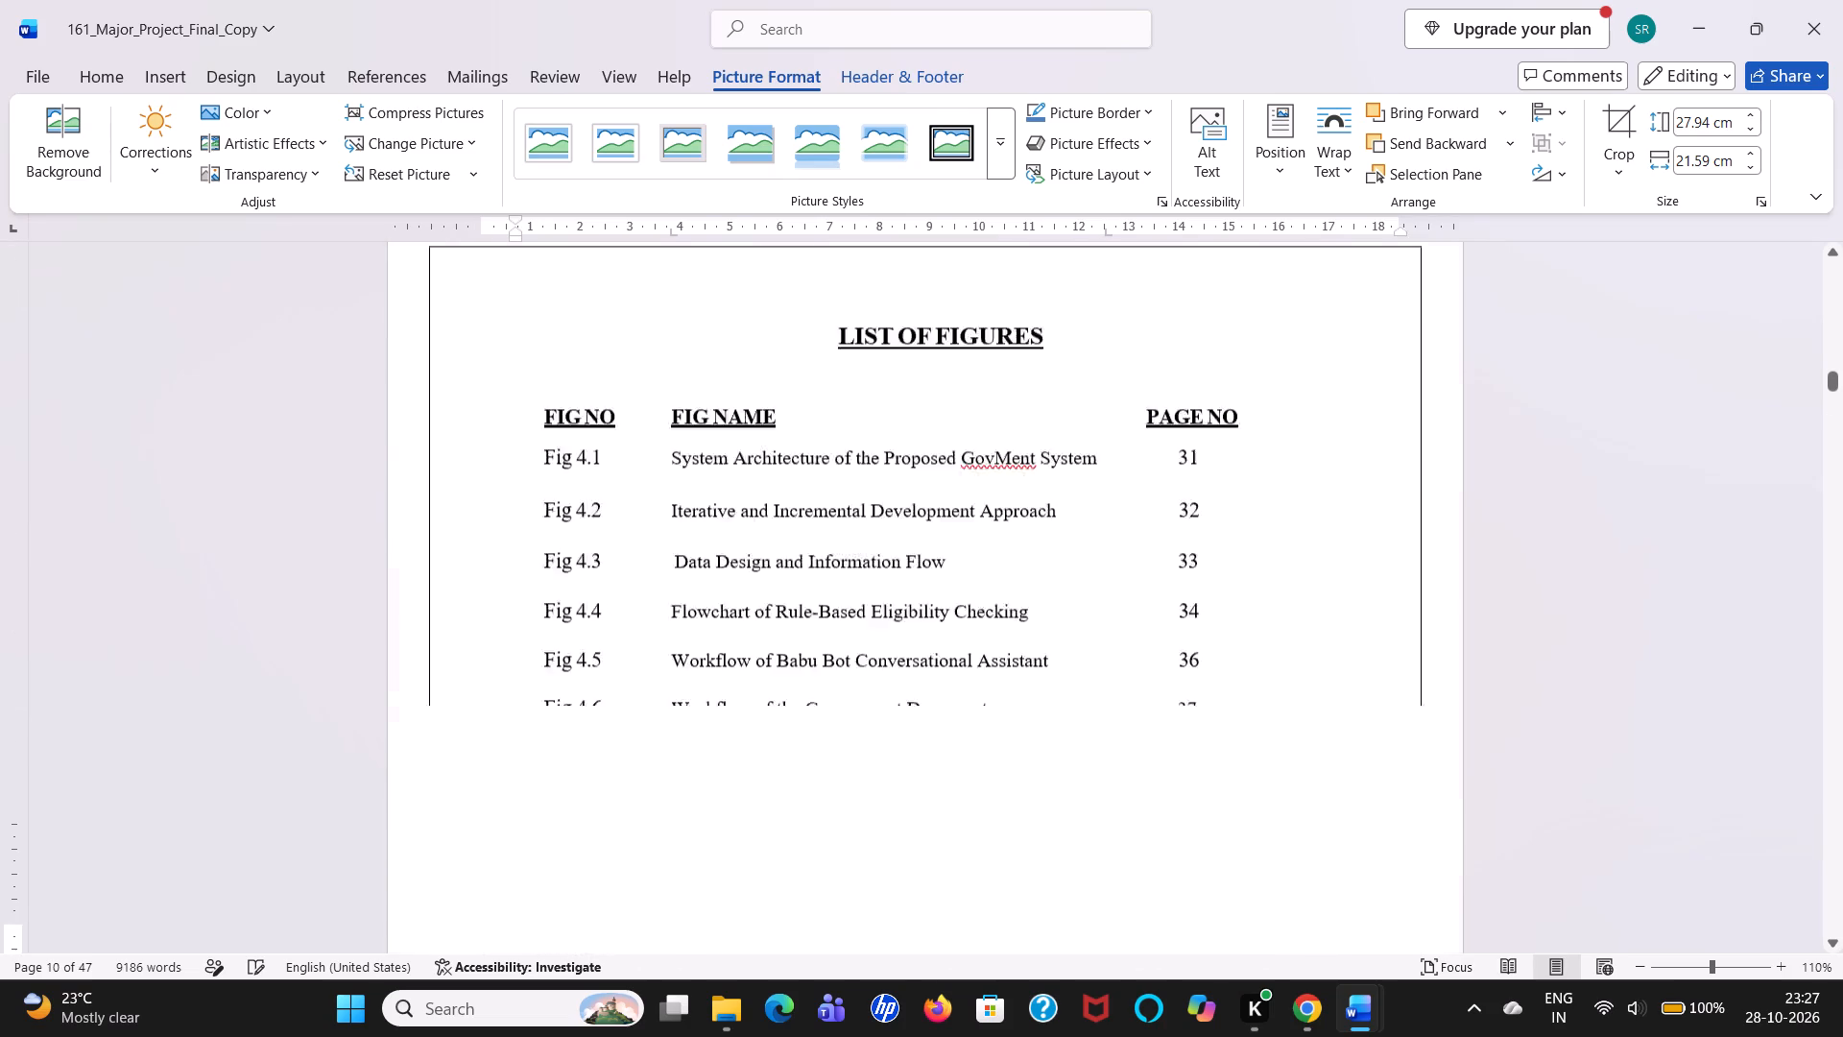
scroll(1043, 674, up, 1)
scroll(1043, 674, down, 5)
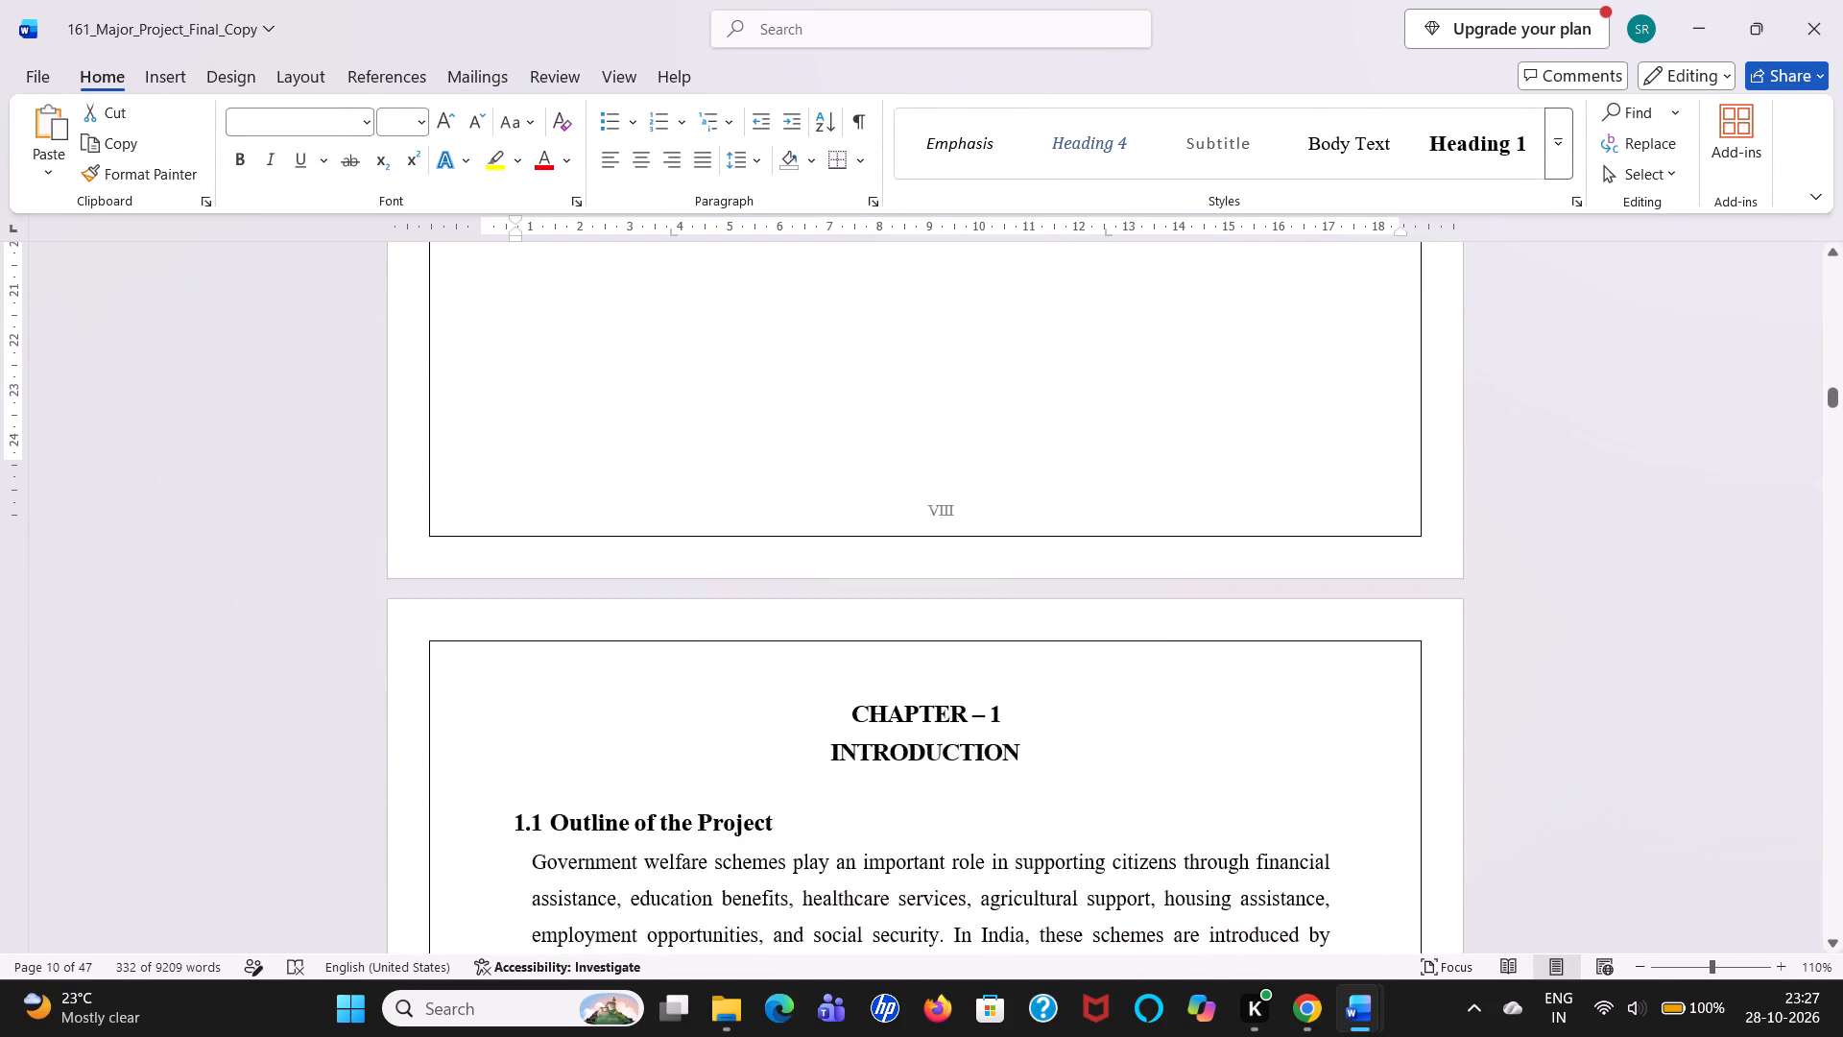
scroll(1043, 674, up, 10)
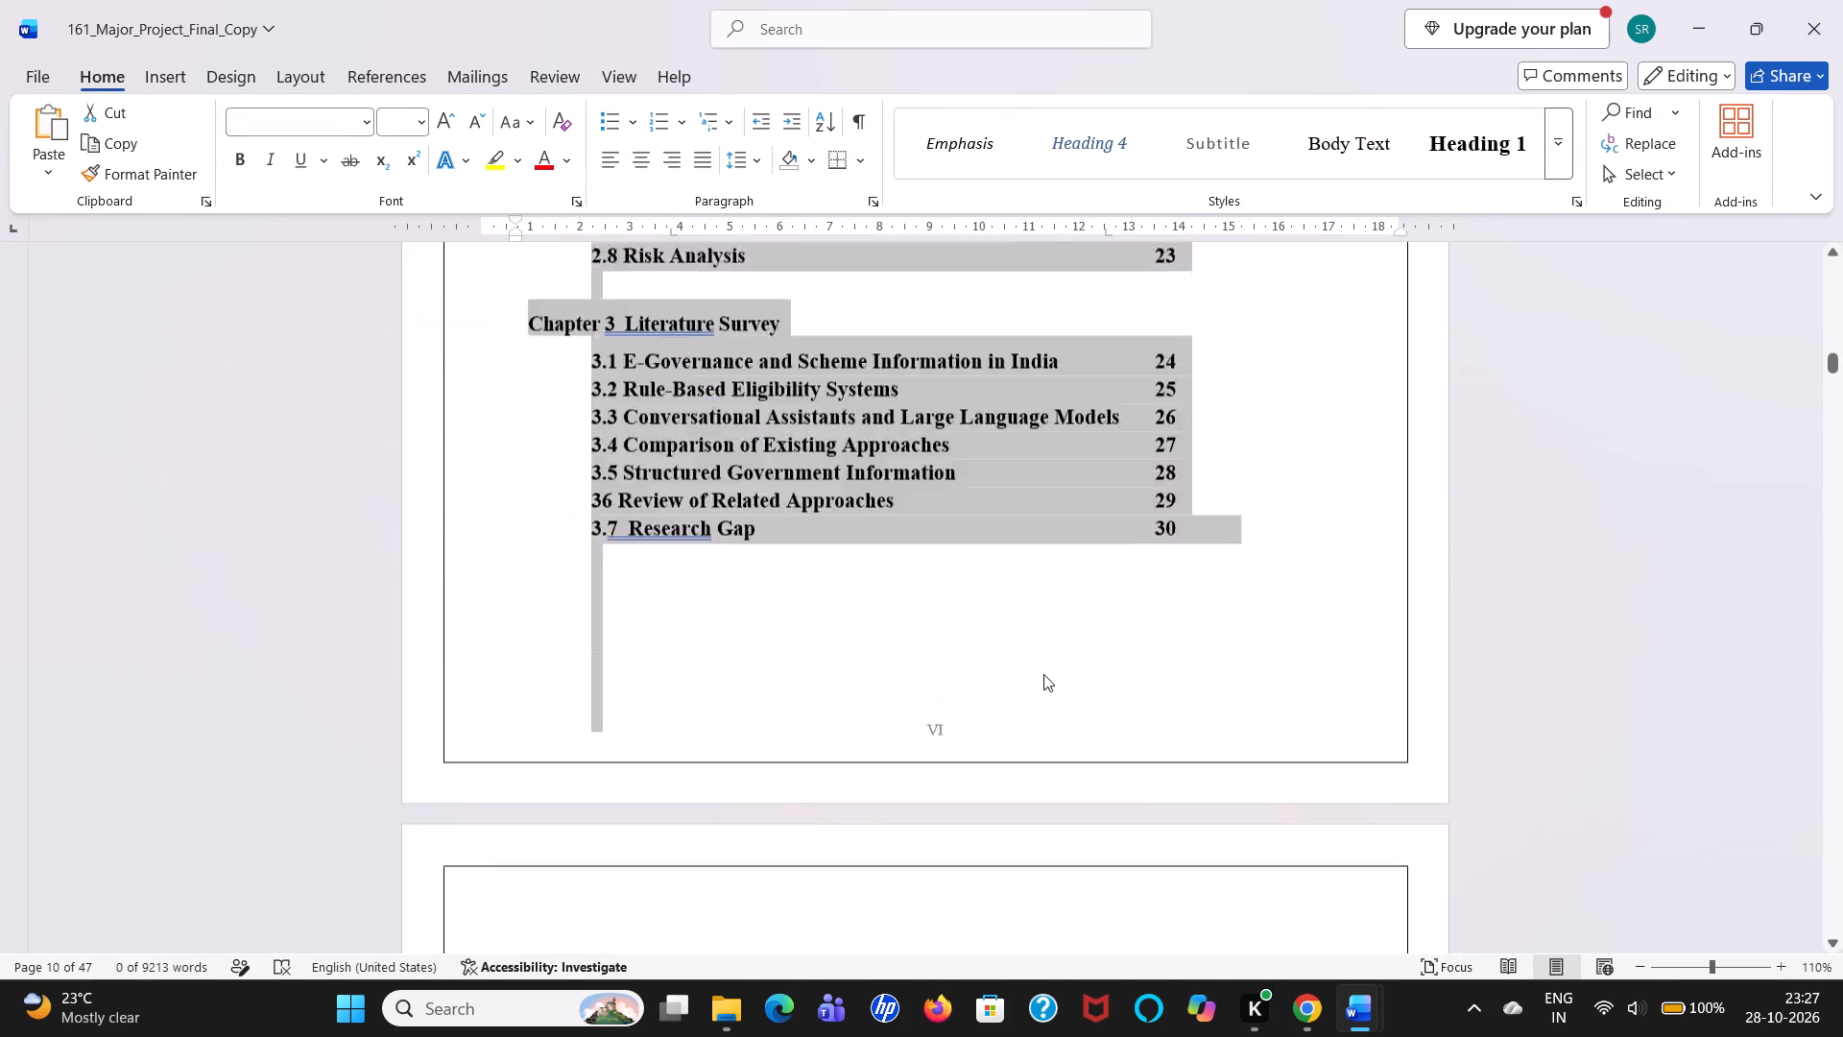
scroll(1043, 674, up, 5)
scroll(1043, 674, down, 1)
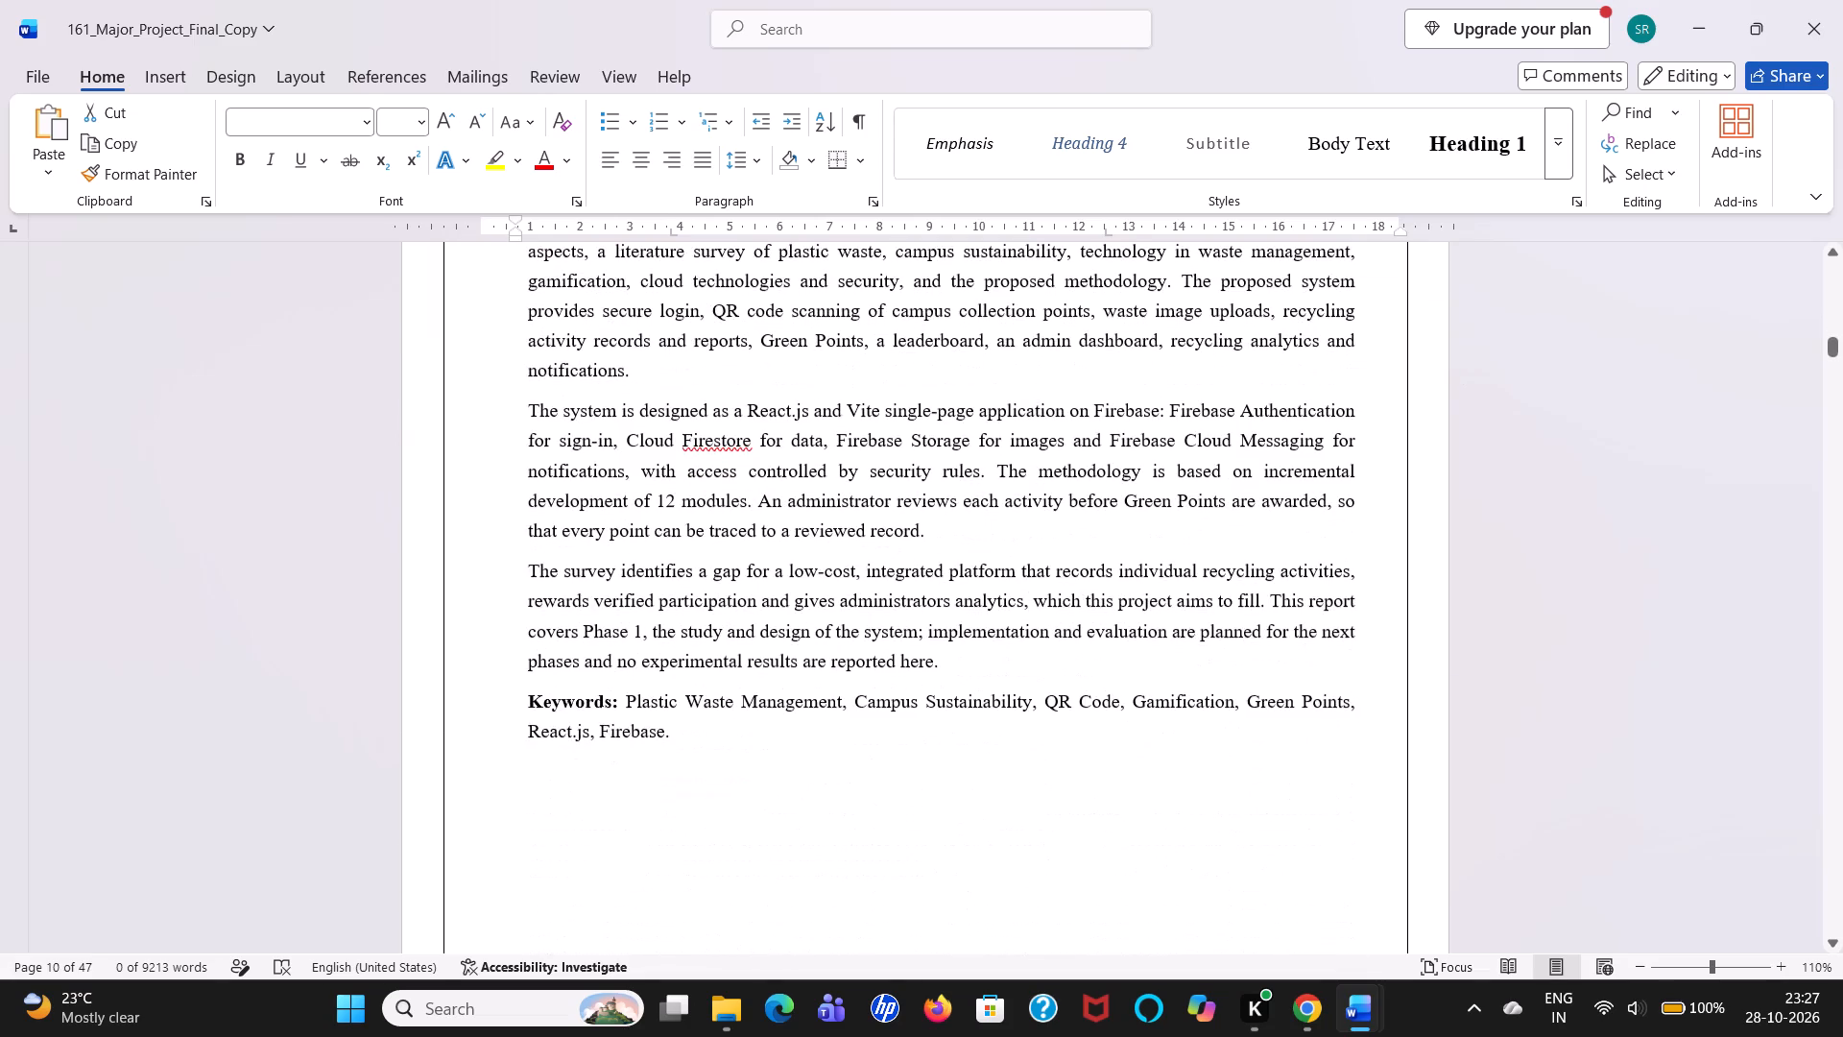
scroll(1043, 674, down, 2)
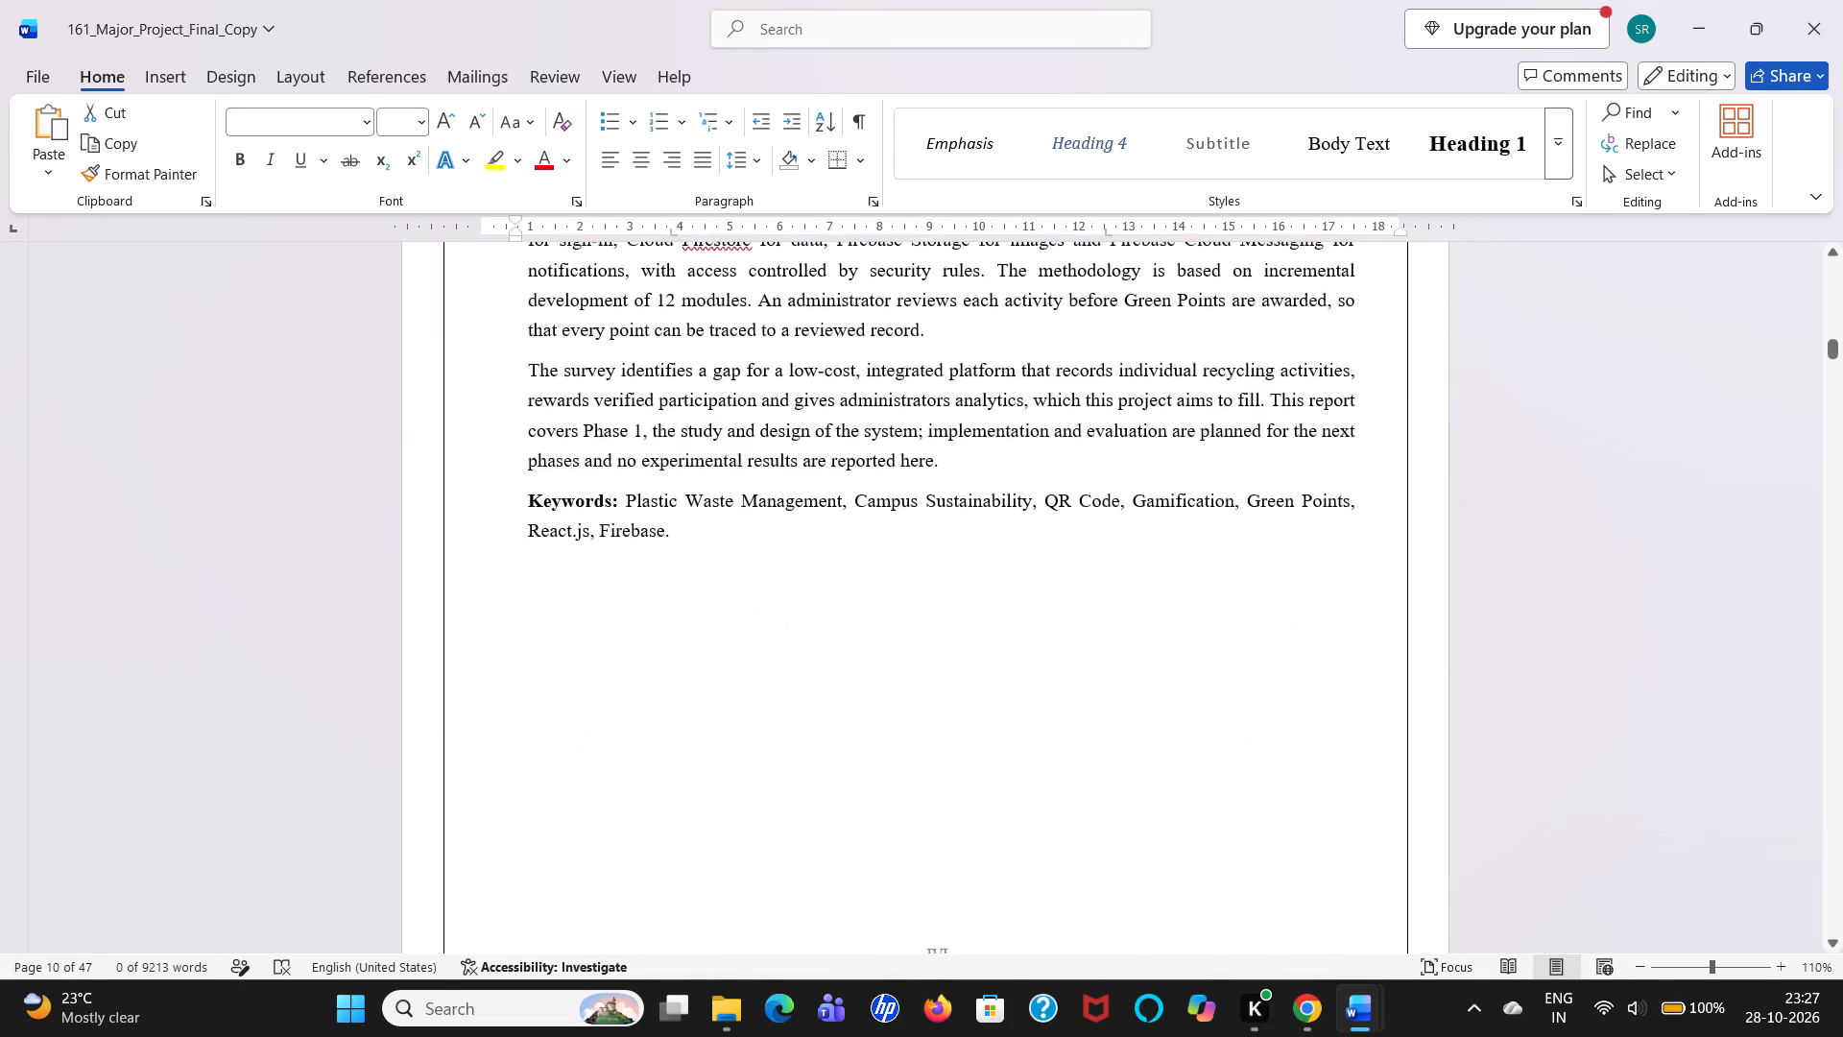
scroll(1043, 674, down, 2)
key(Delete)
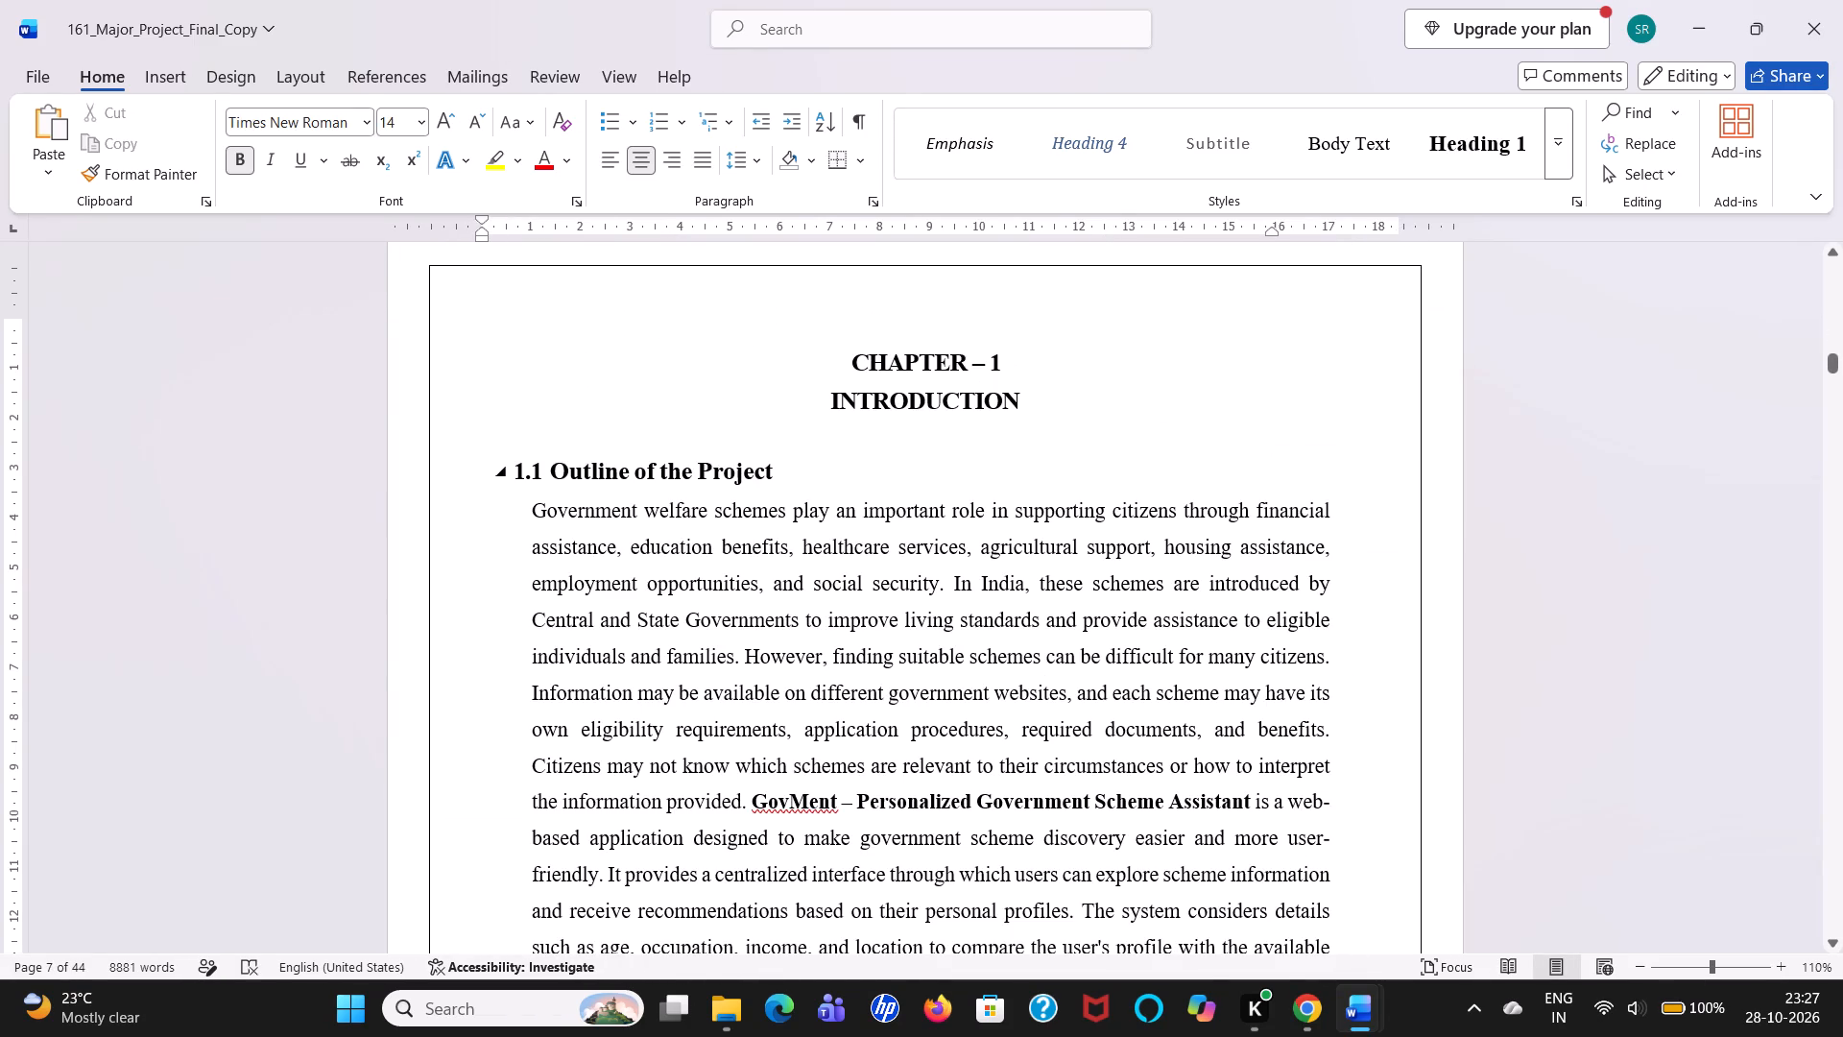
Delete the Chapter 1 Introduction heading and most of the 1.1 Outline of the Project text from the 161 report.
drag(816, 359, 1092, 1036)
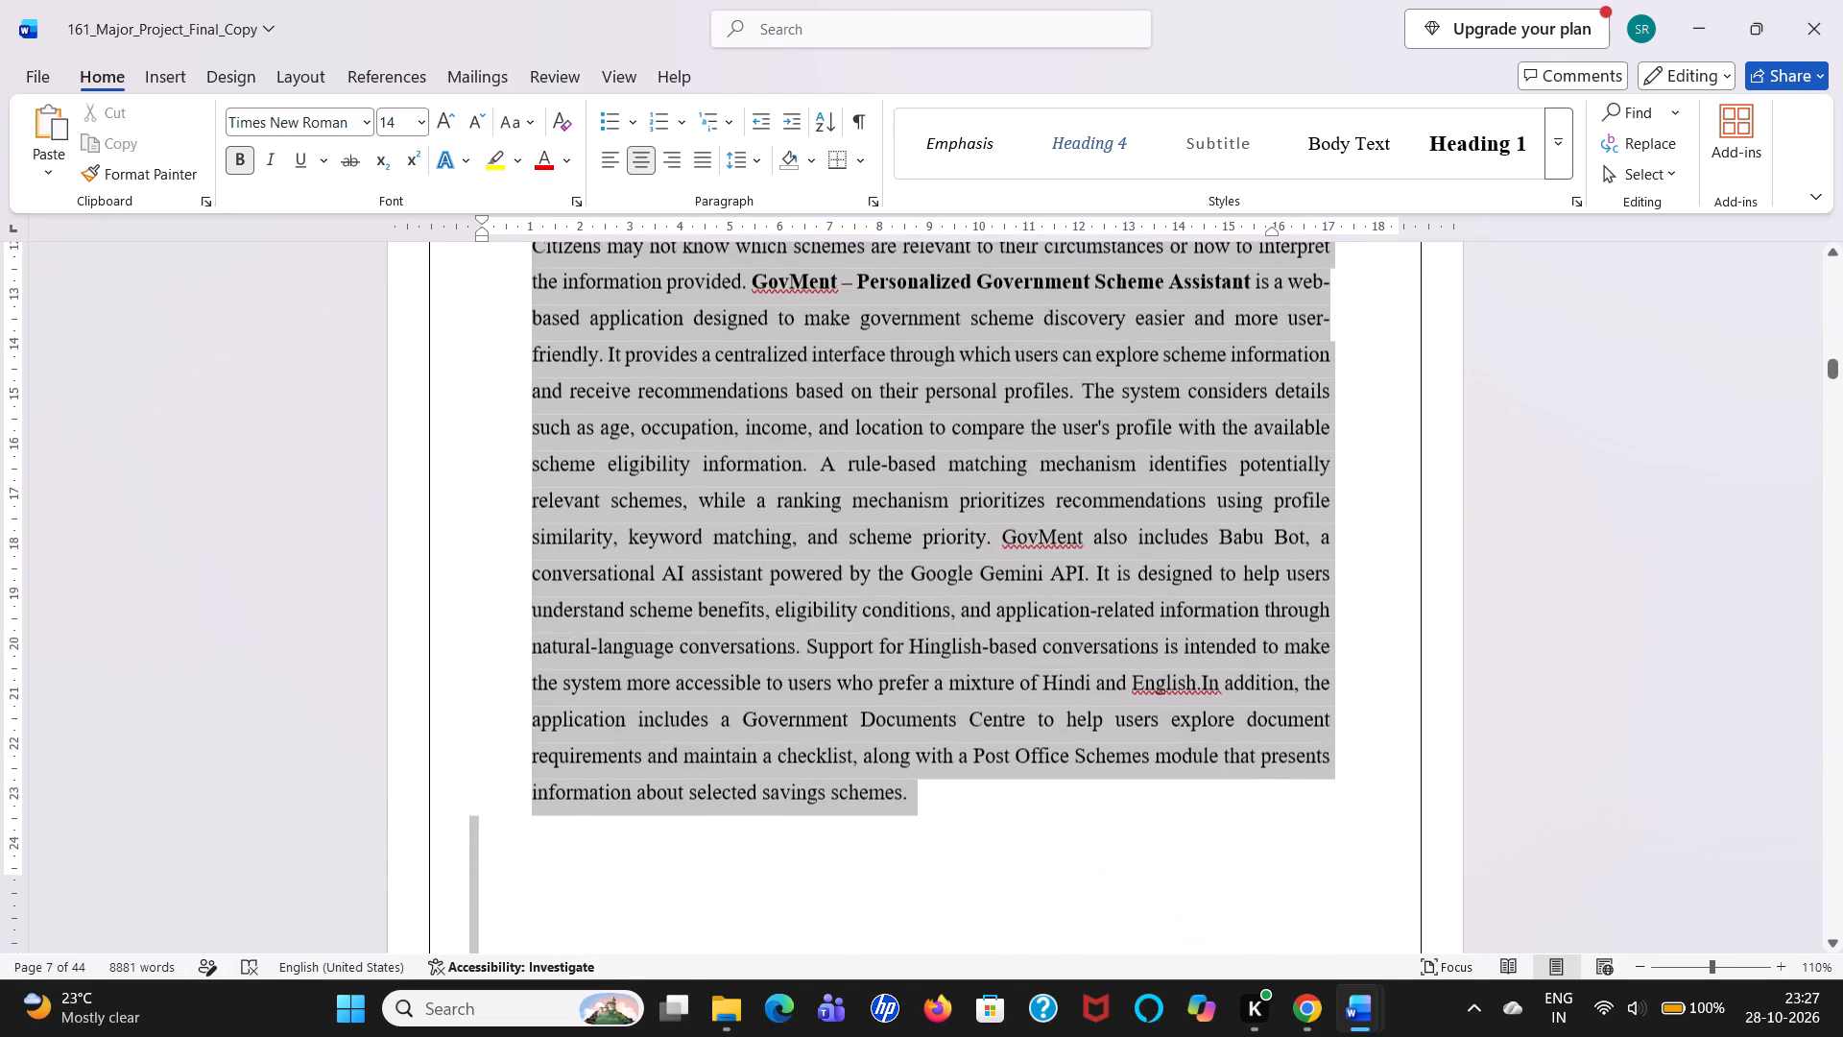
scroll(1014, 543, down, 1)
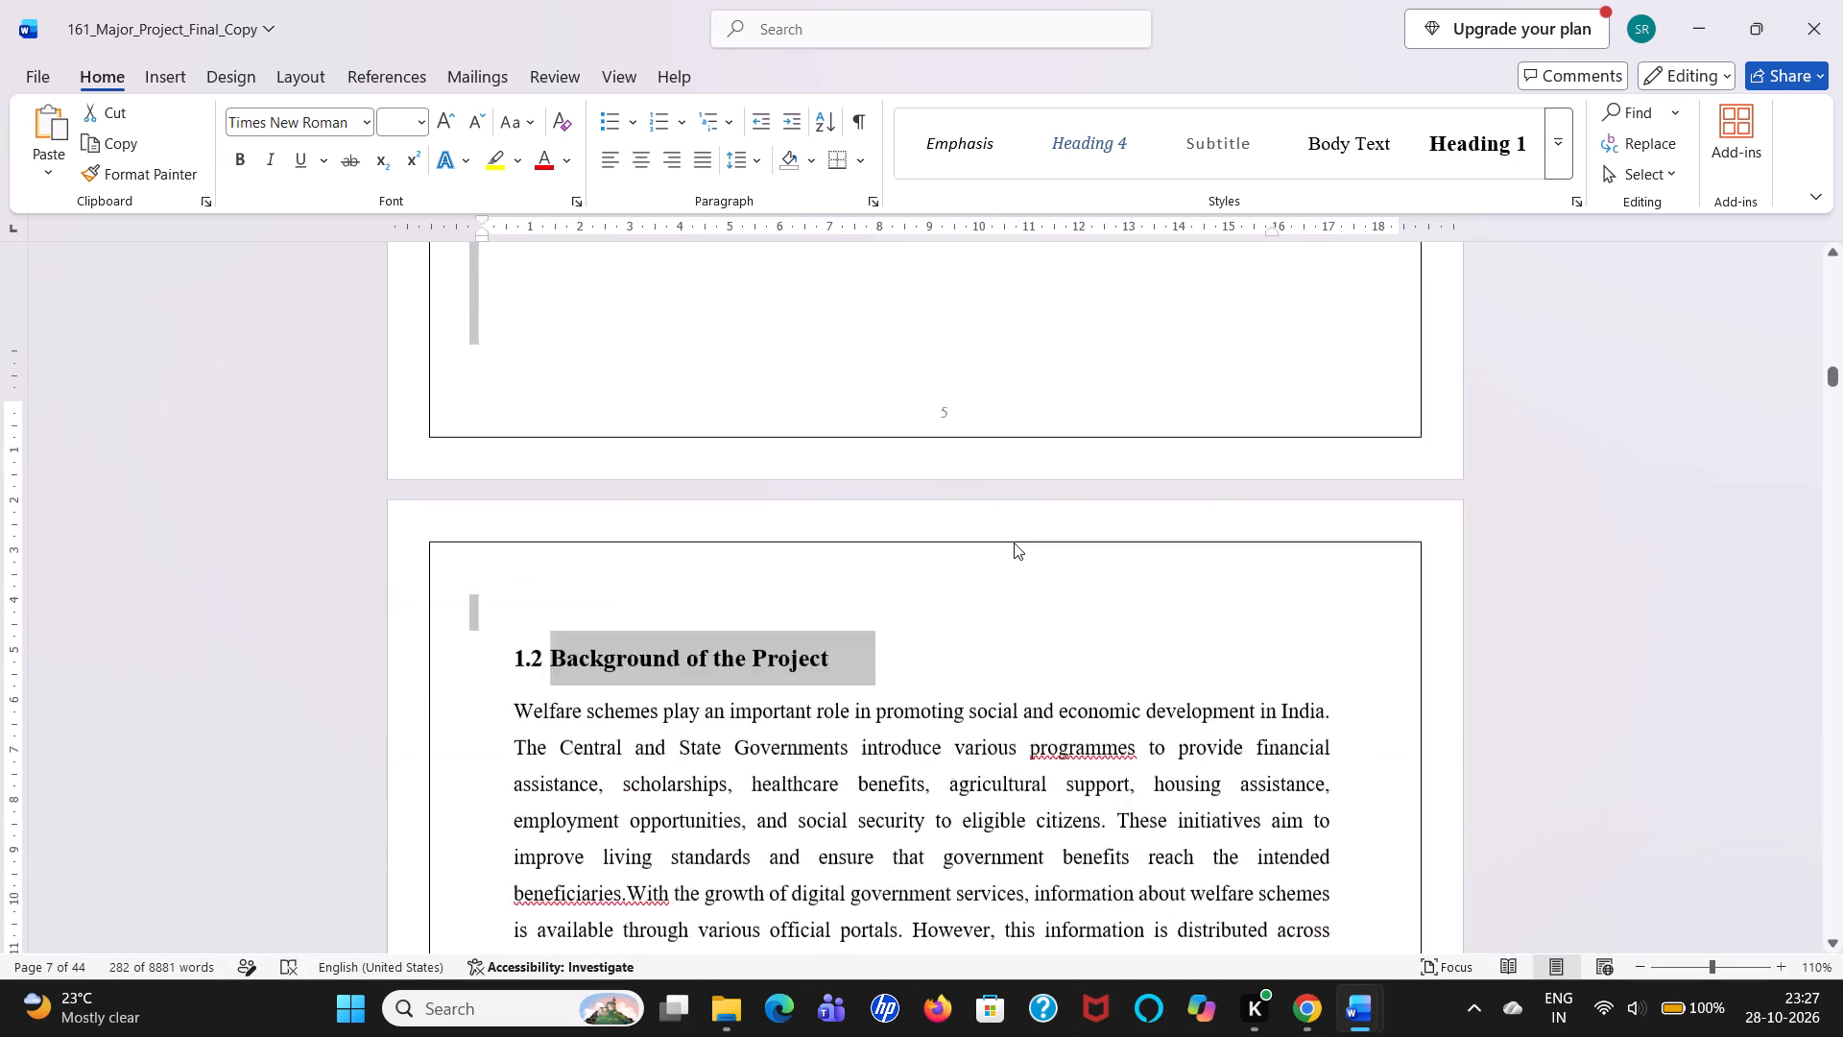
scroll(1014, 543, down, 1)
scroll(945, 414, up, 3)
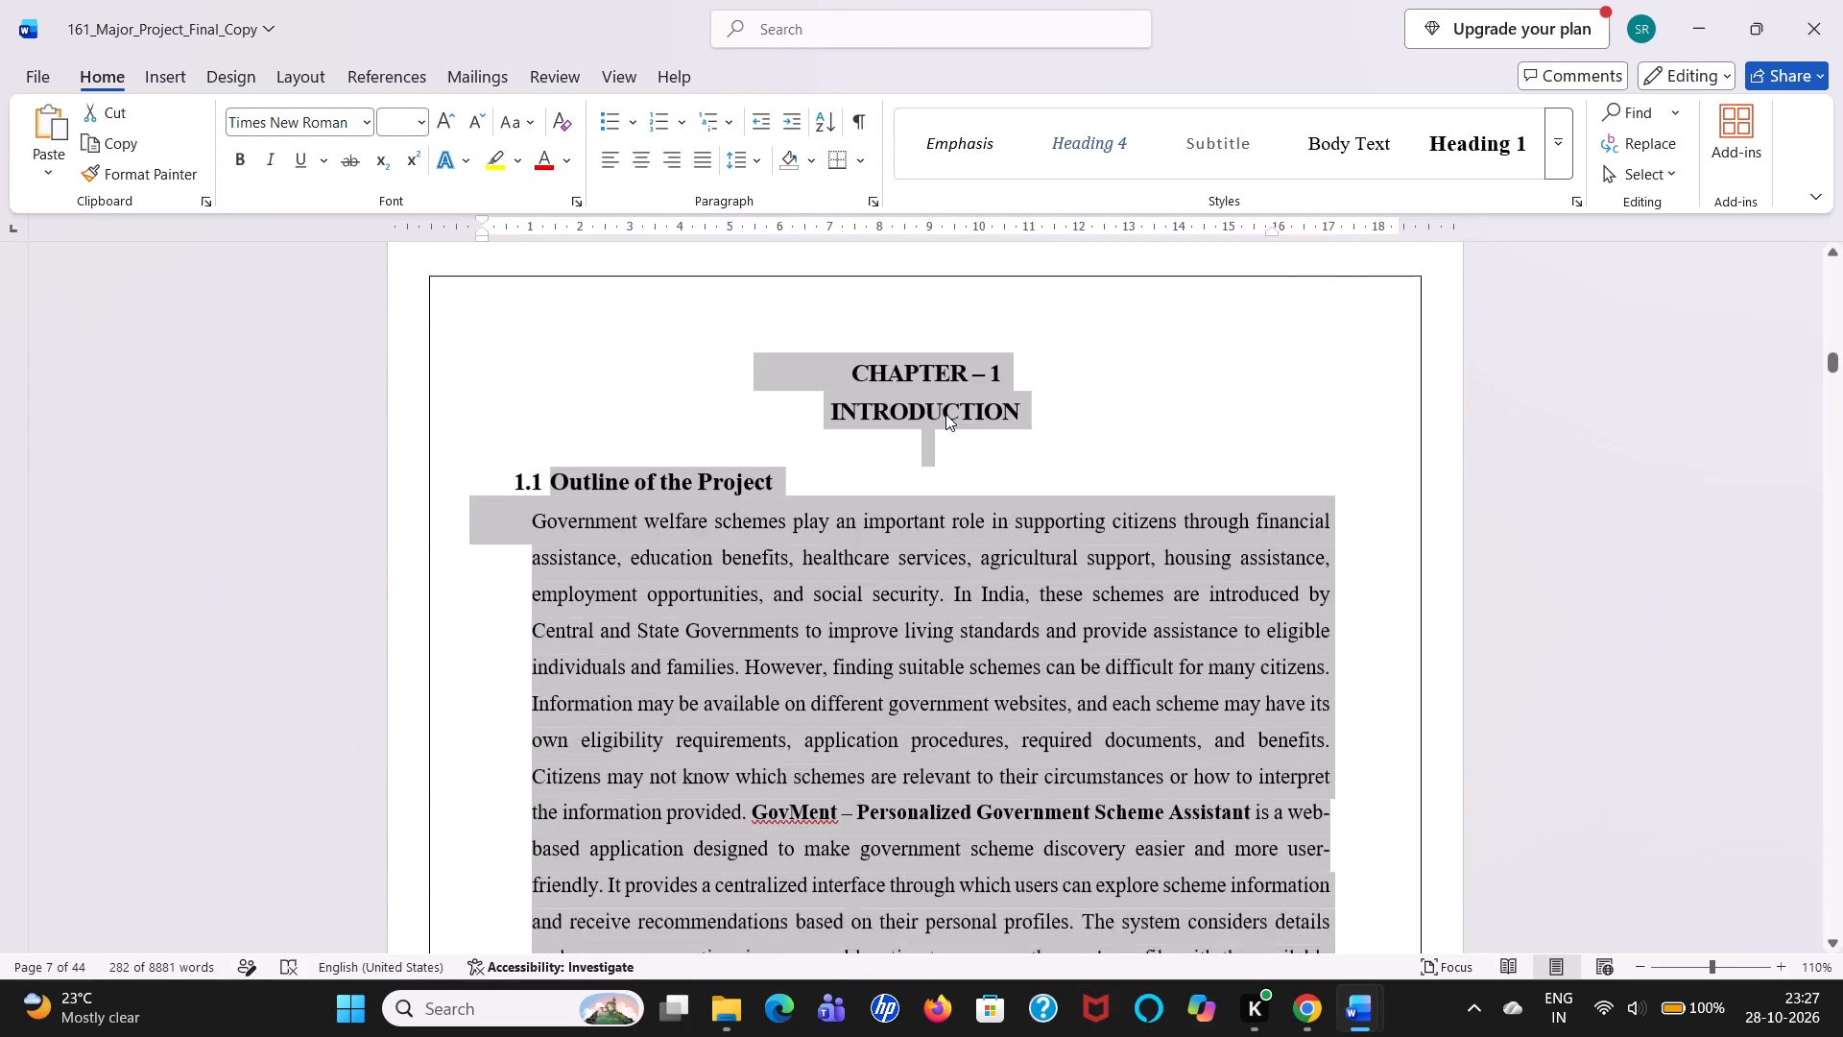
scroll(945, 414, up, 1)
click(751, 407)
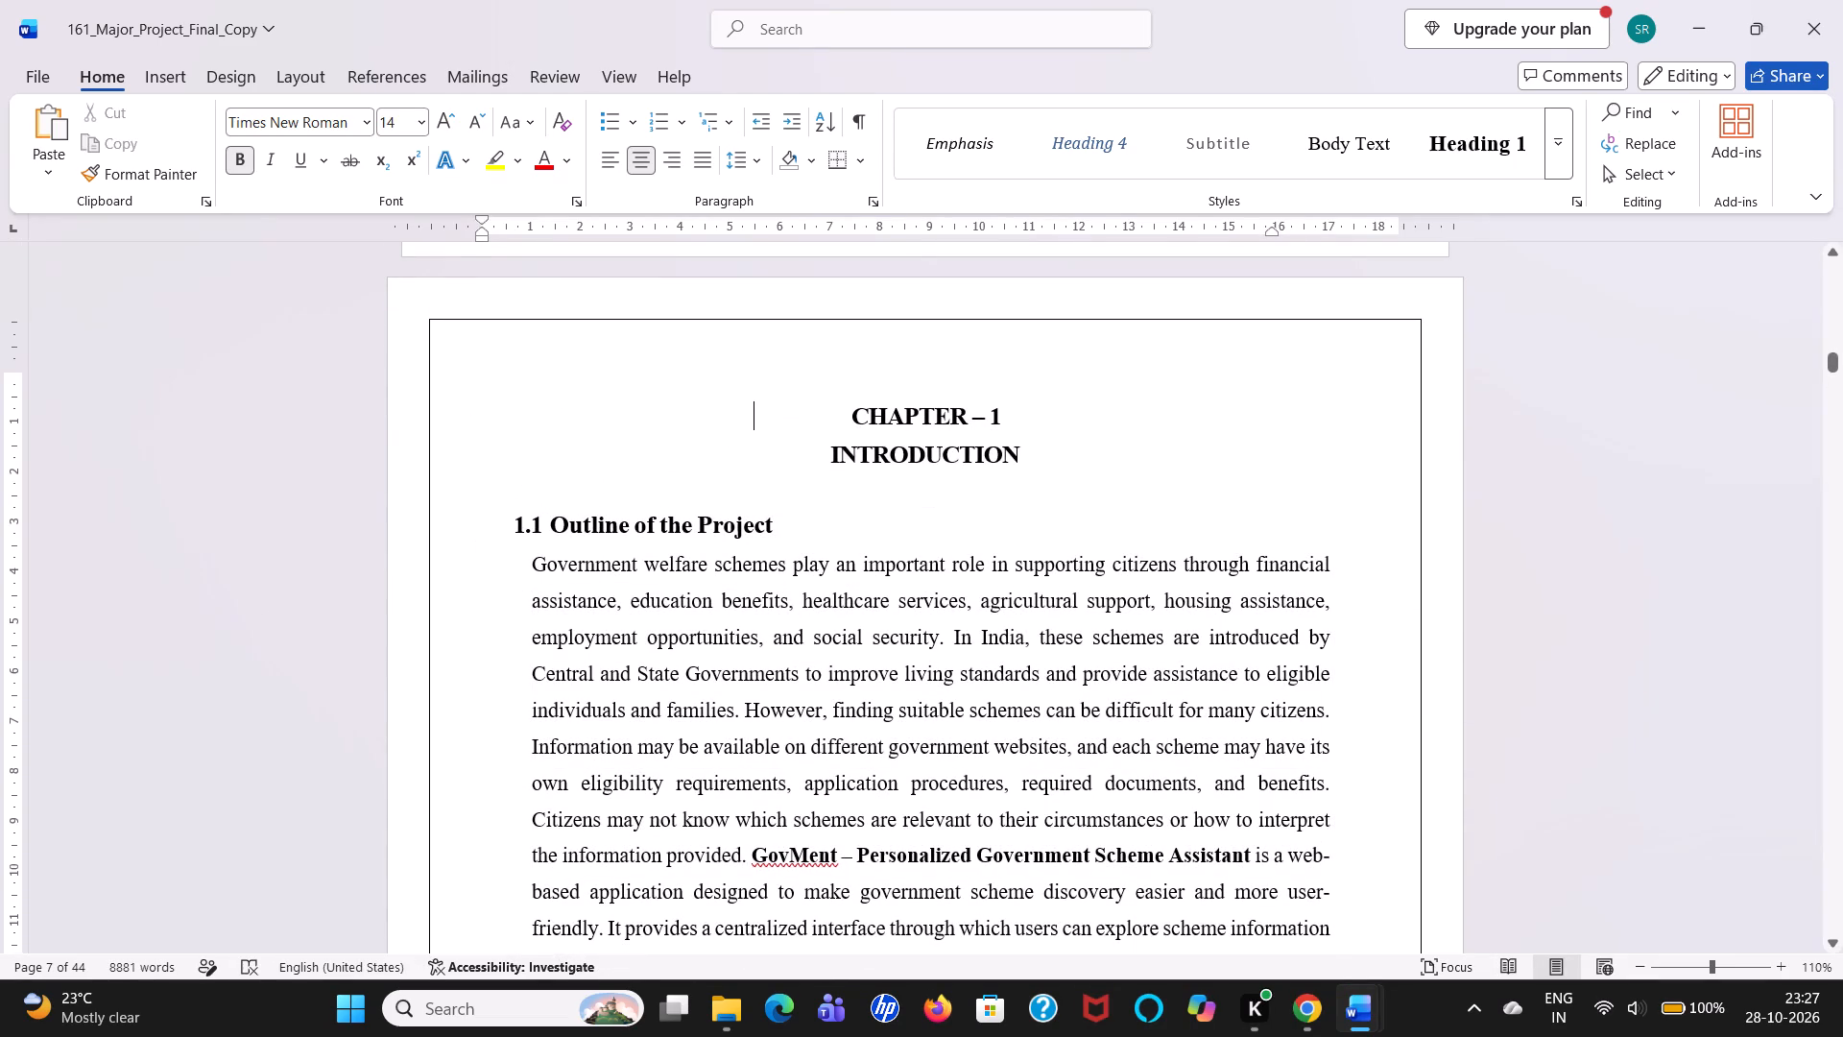
drag(837, 400, 1158, 975)
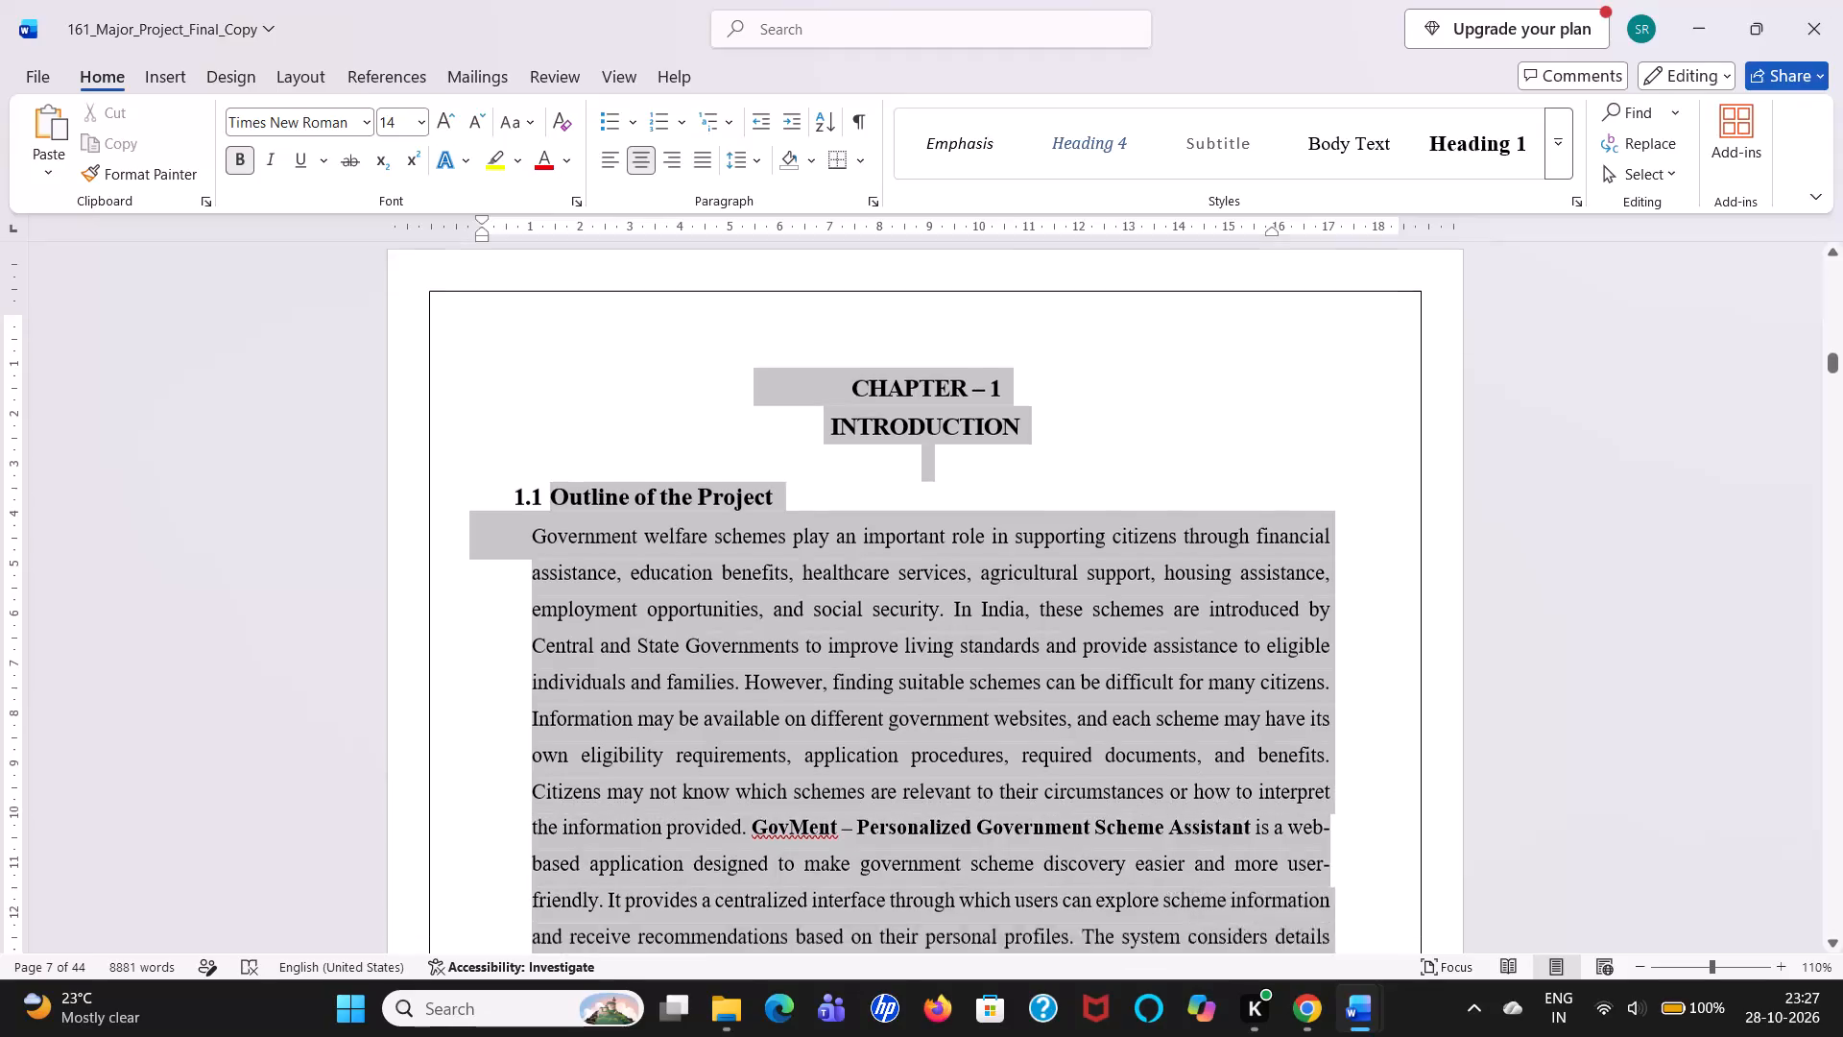
drag(1158, 975, 1158, 1011)
key(Delete)
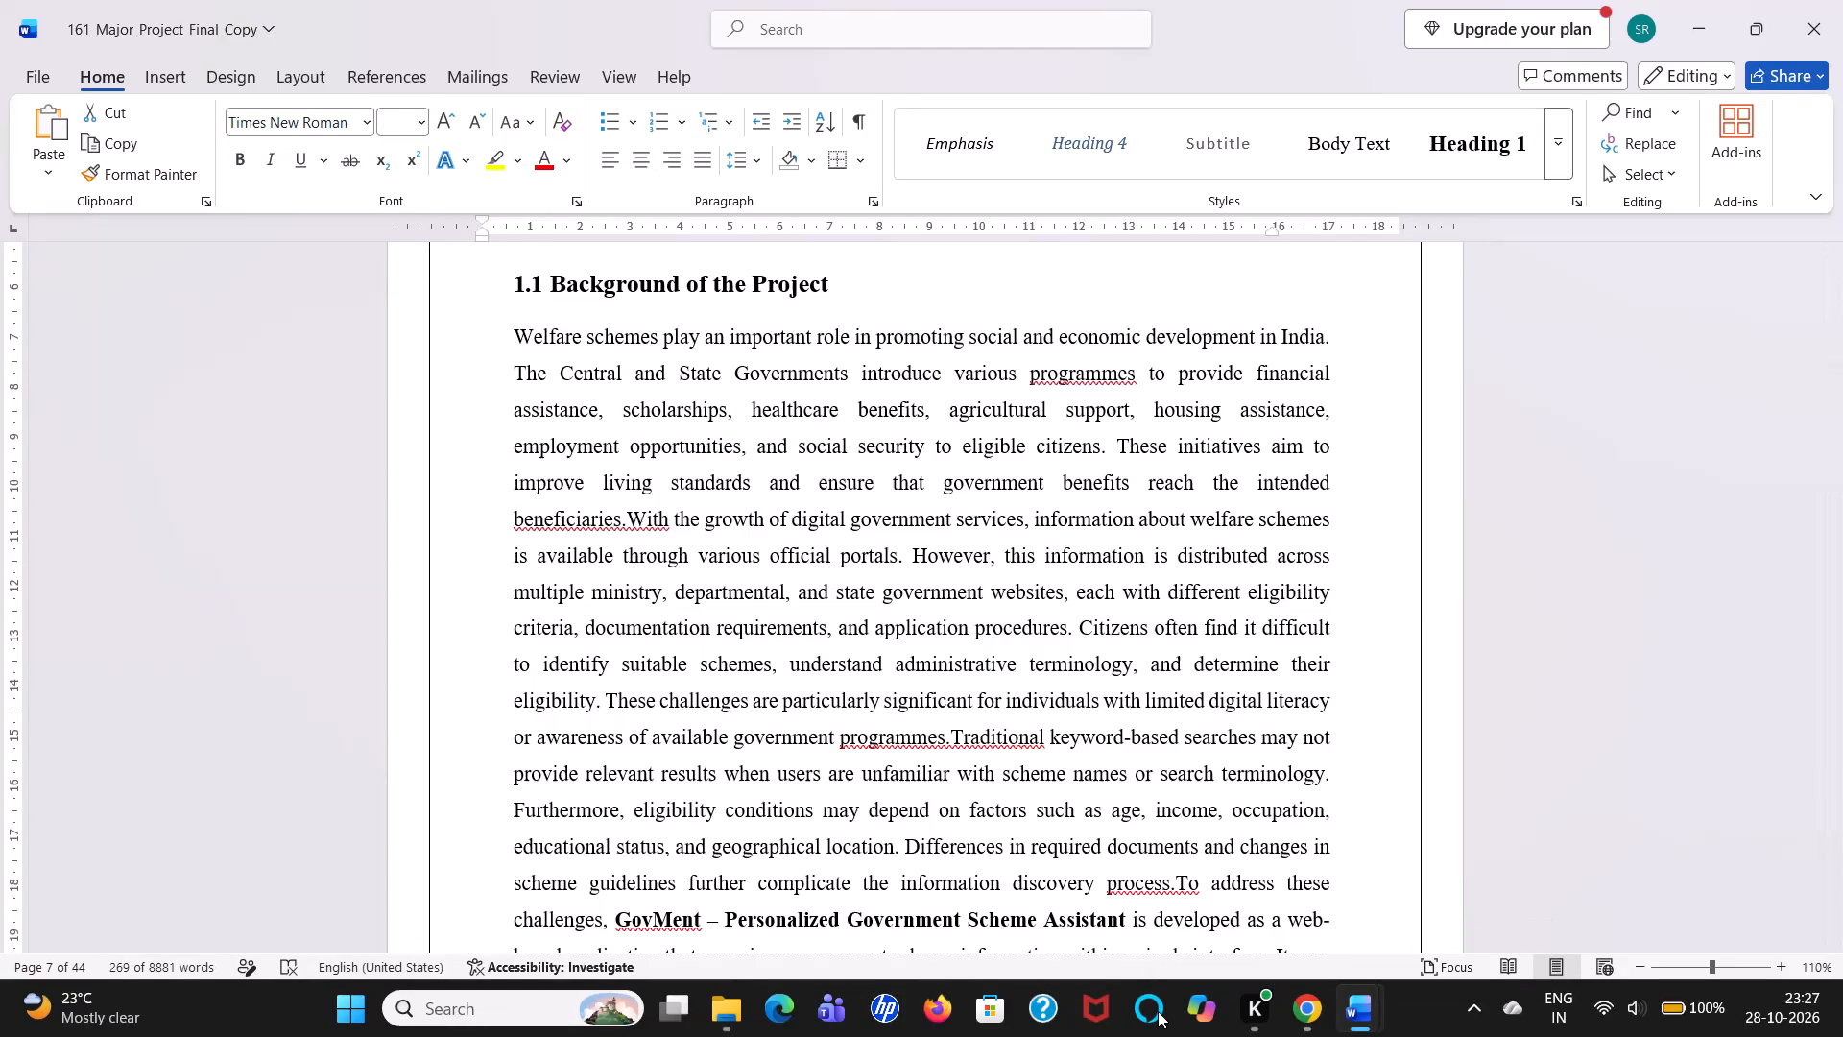
Delete all the remaining GovMent text, from the leftover line of section 1.1 to the end of the report.
scroll(628, 597, up, 2)
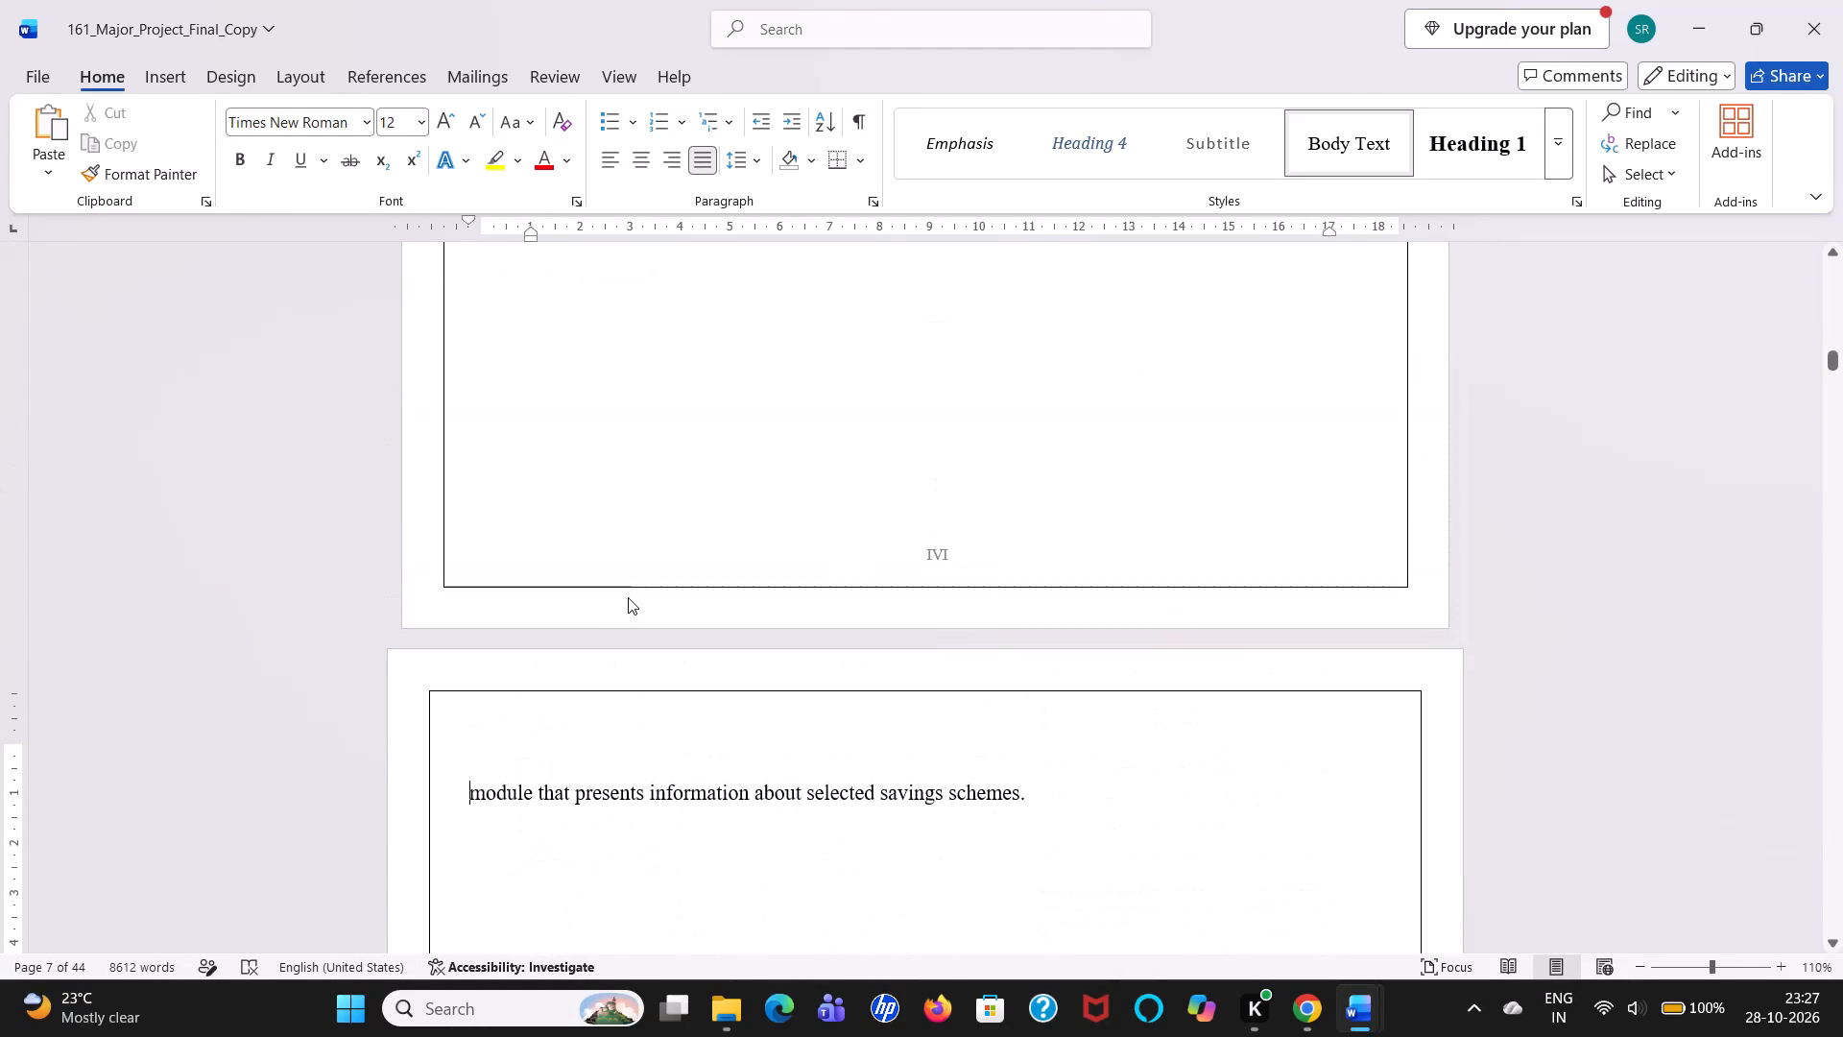
drag(460, 795, 899, 1036)
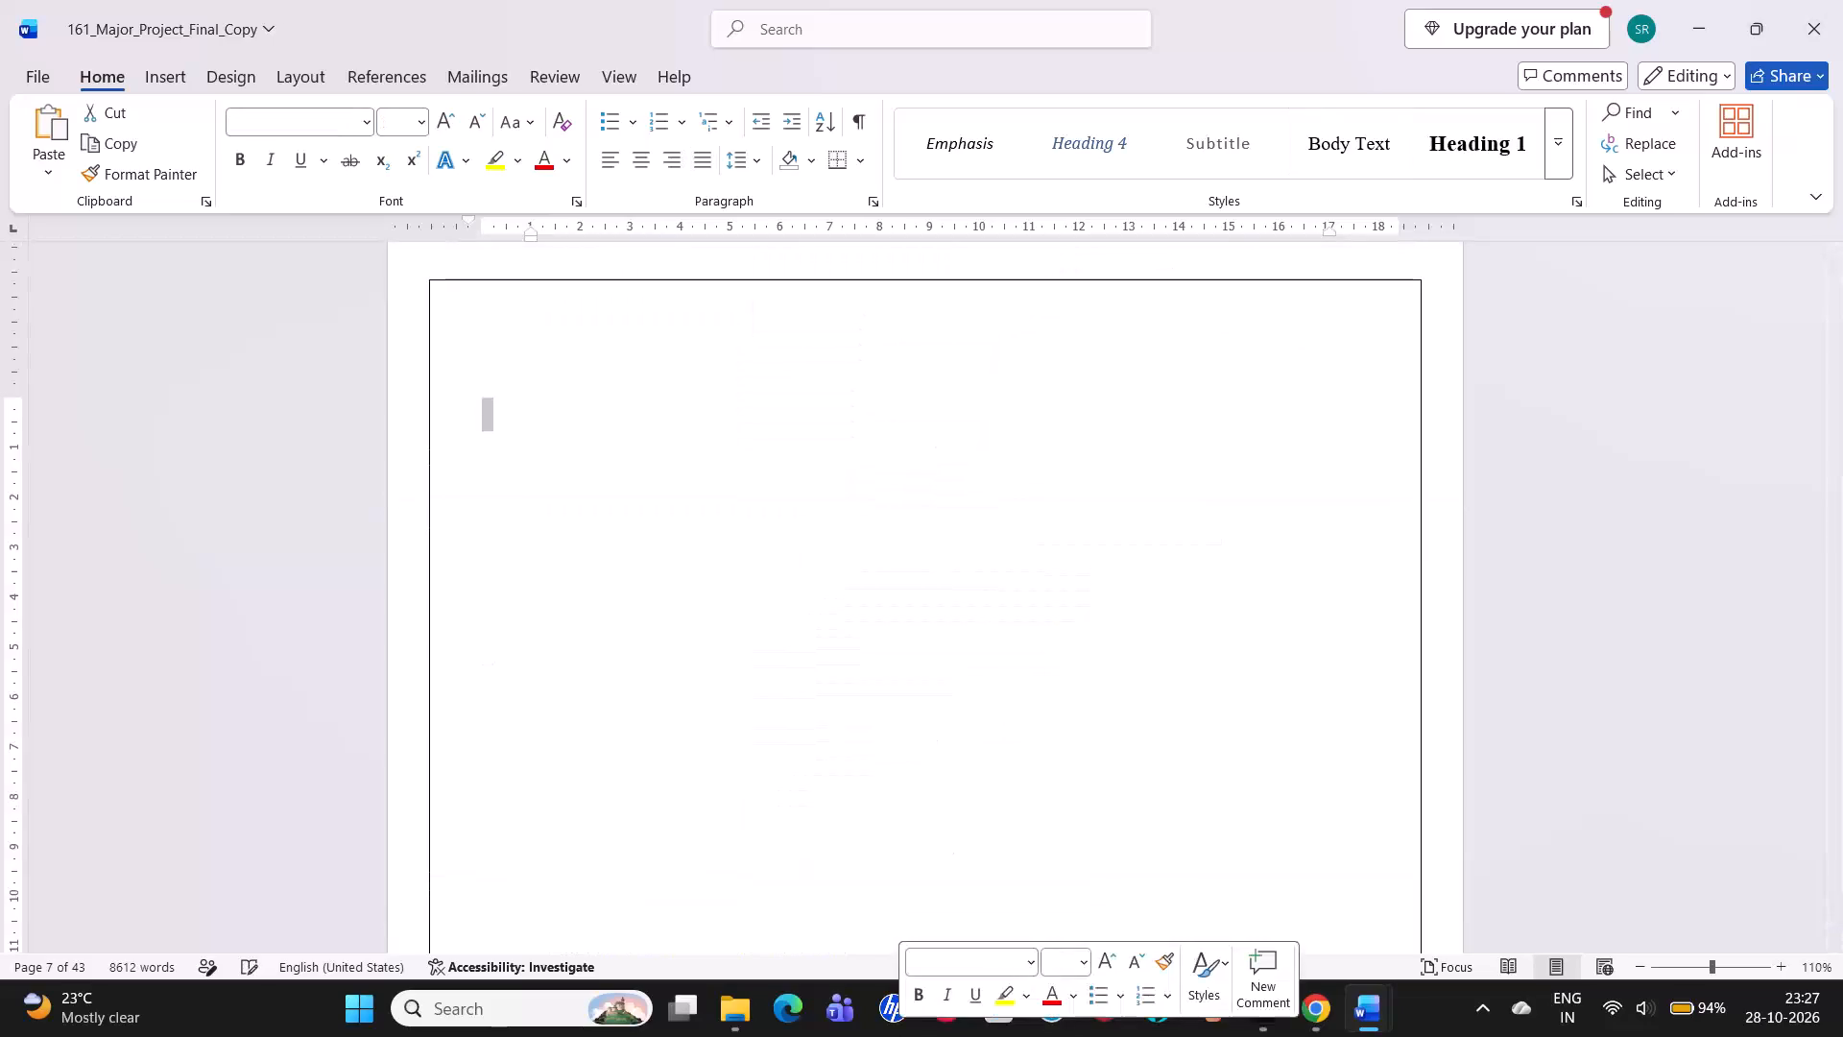
key(Delete)
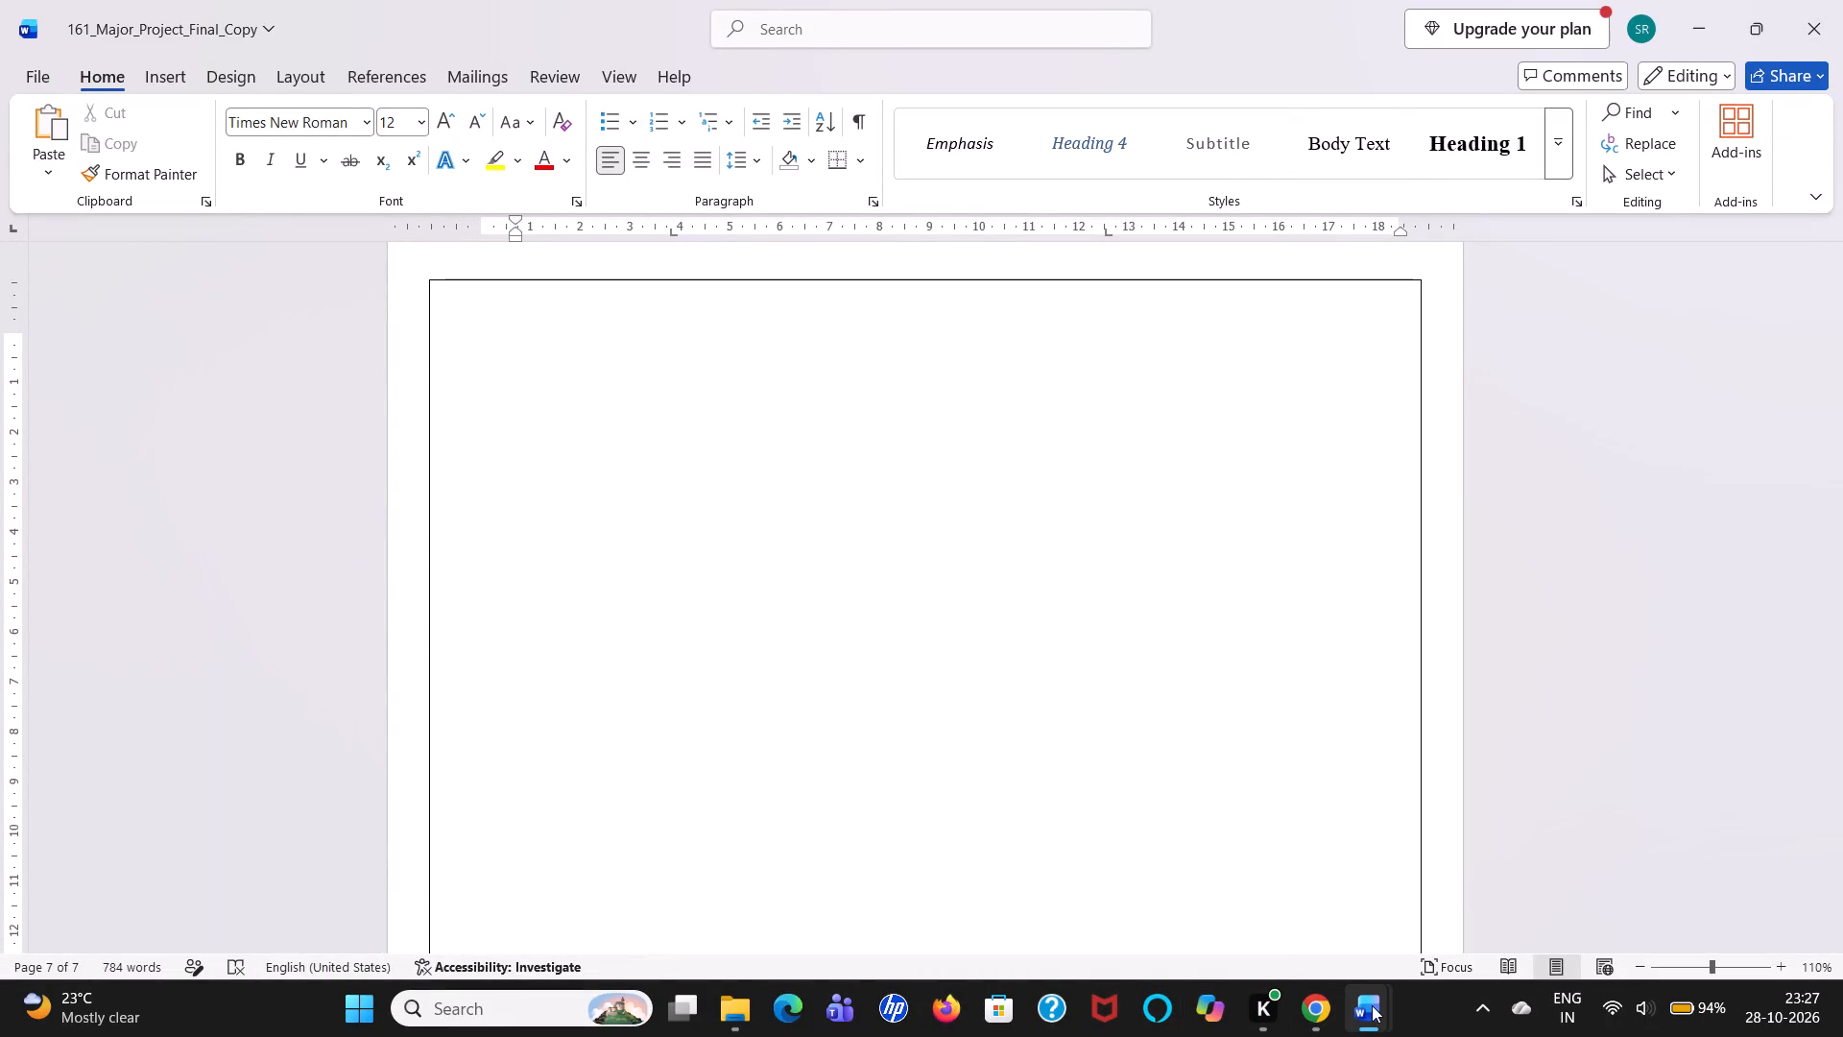
Copy the EcoTrack AI report from Table of Content through the last reference and paste it on the 161 report's empty final page.
click(1321, 927)
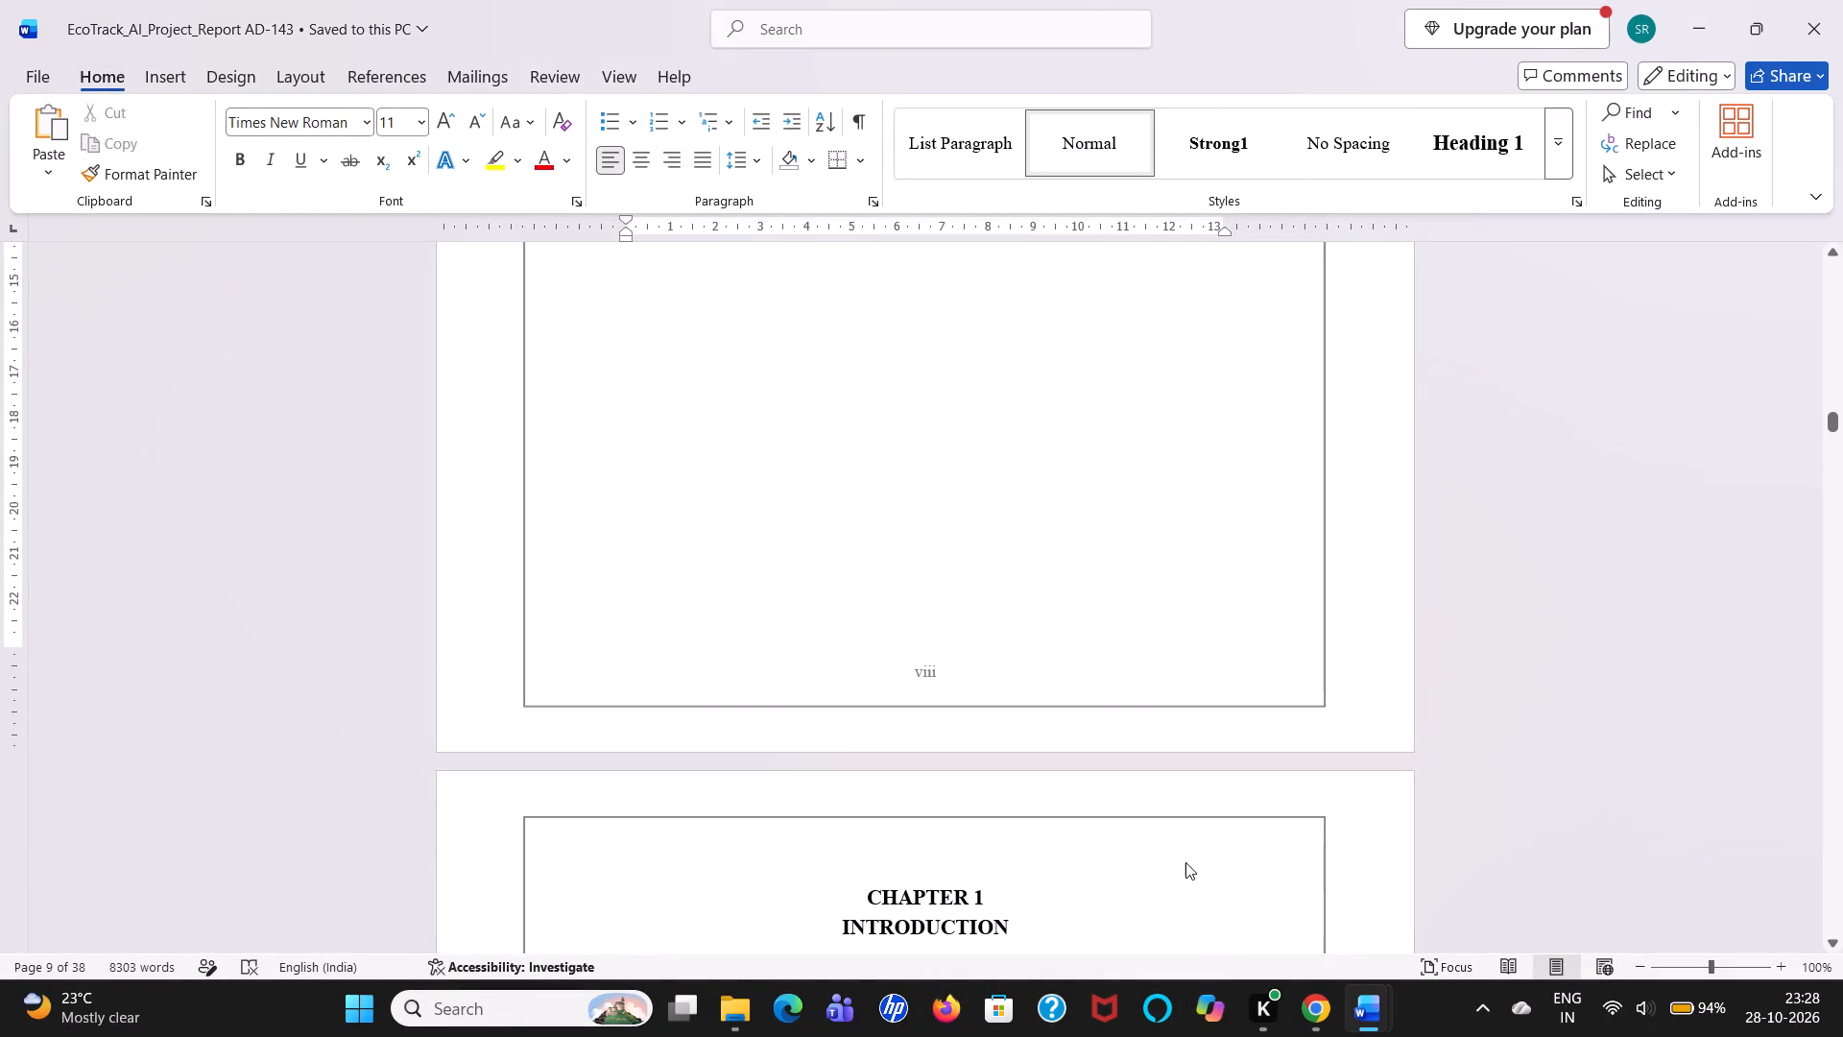
scroll(1184, 861, up, 11)
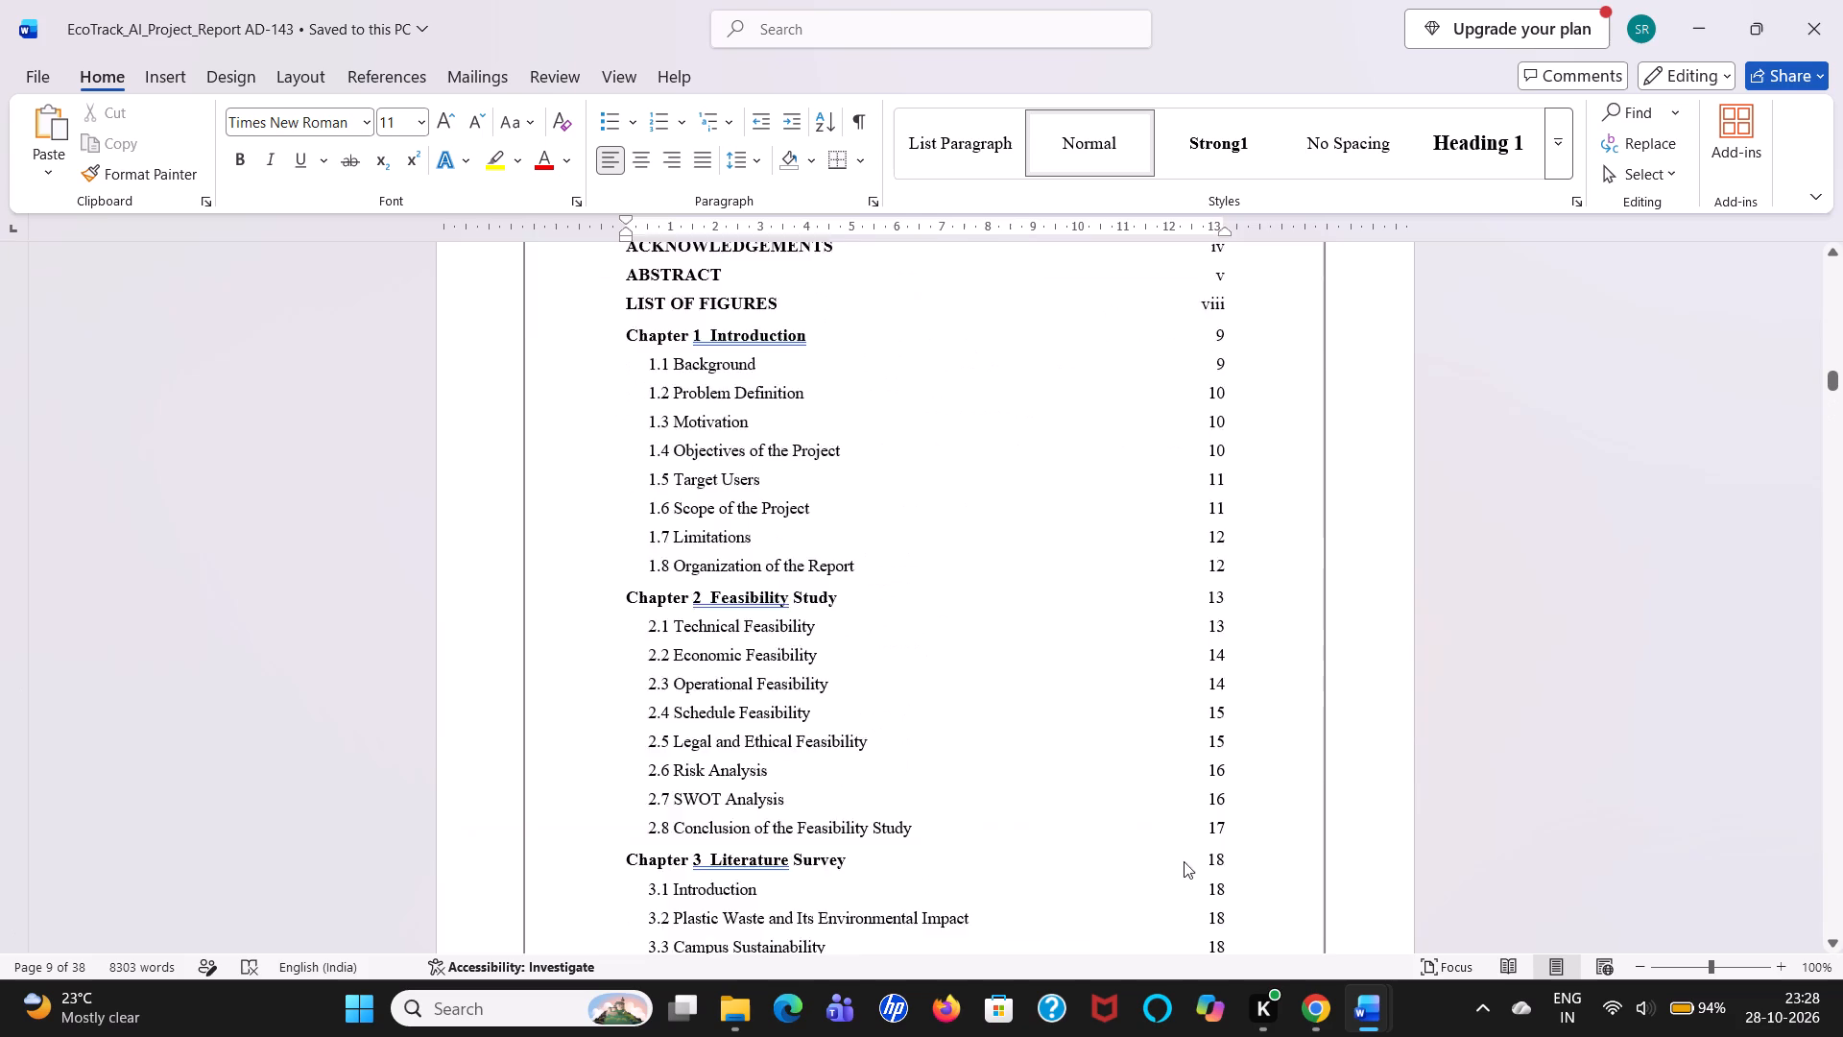
scroll(1184, 861, up, 2)
scroll(1184, 861, down, 3)
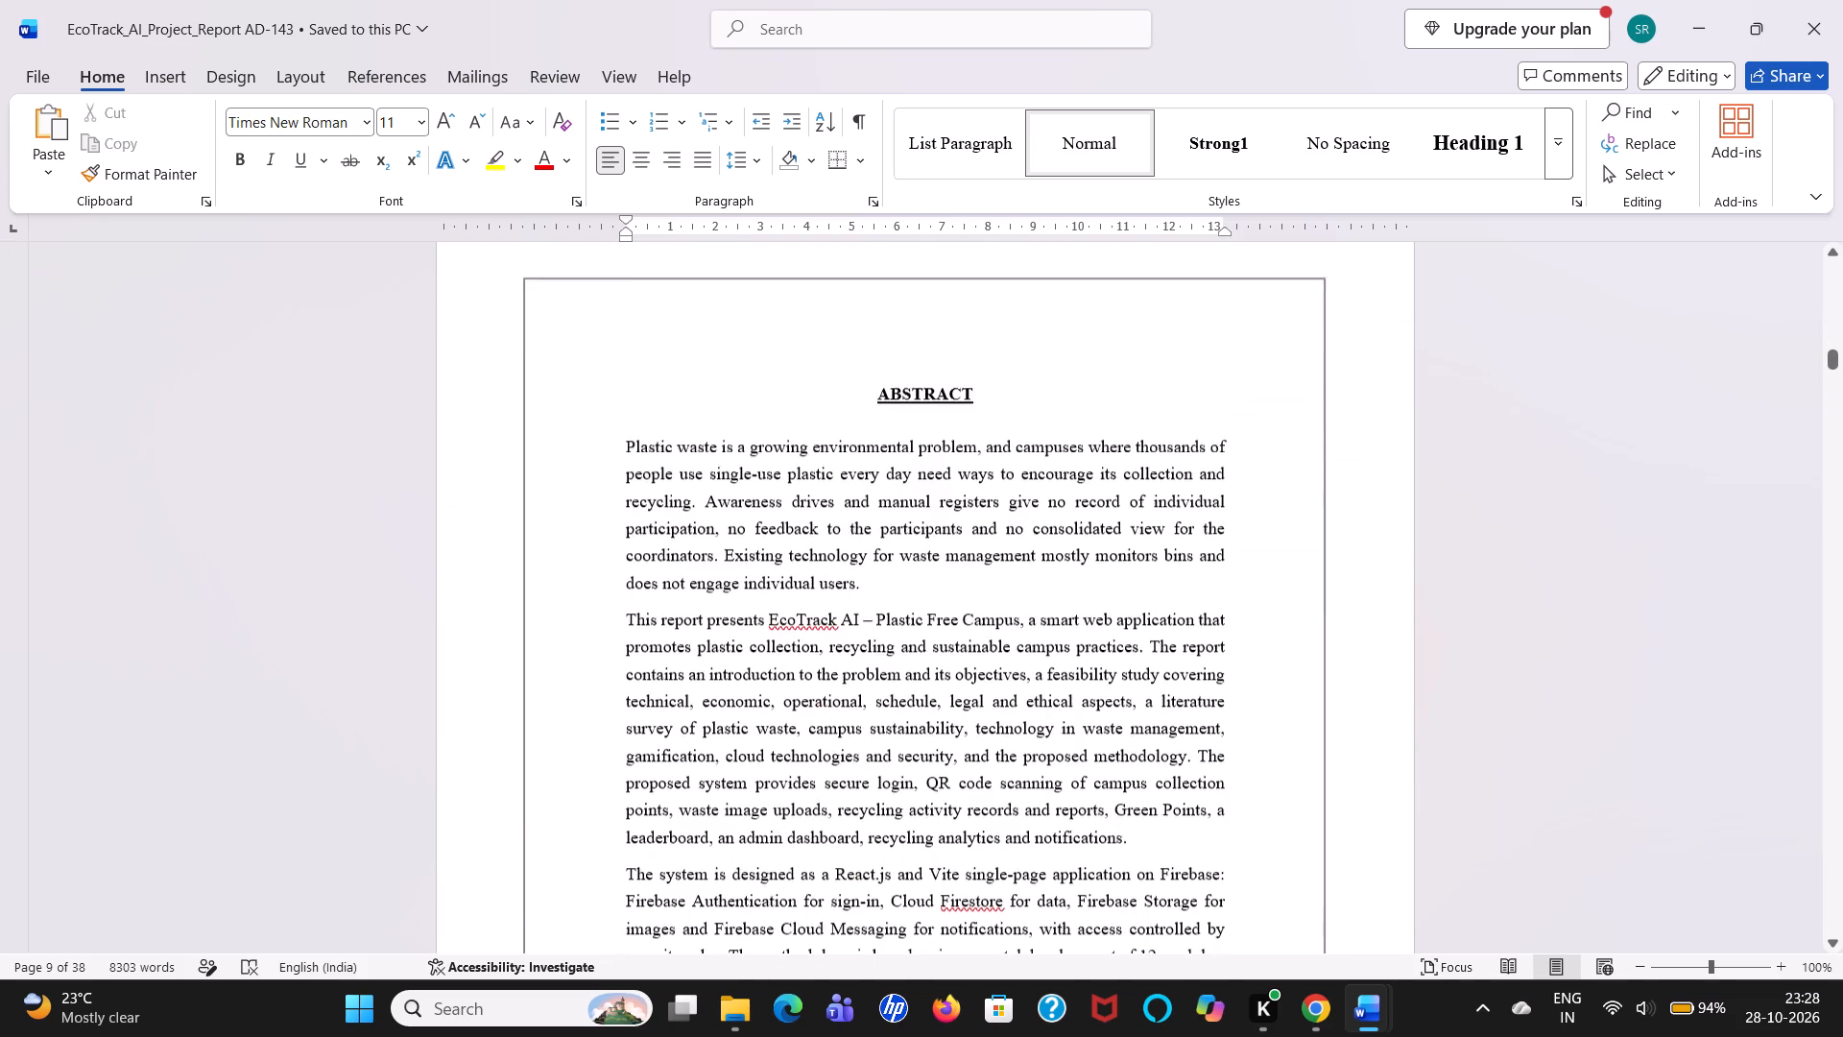
scroll(1184, 861, down, 3)
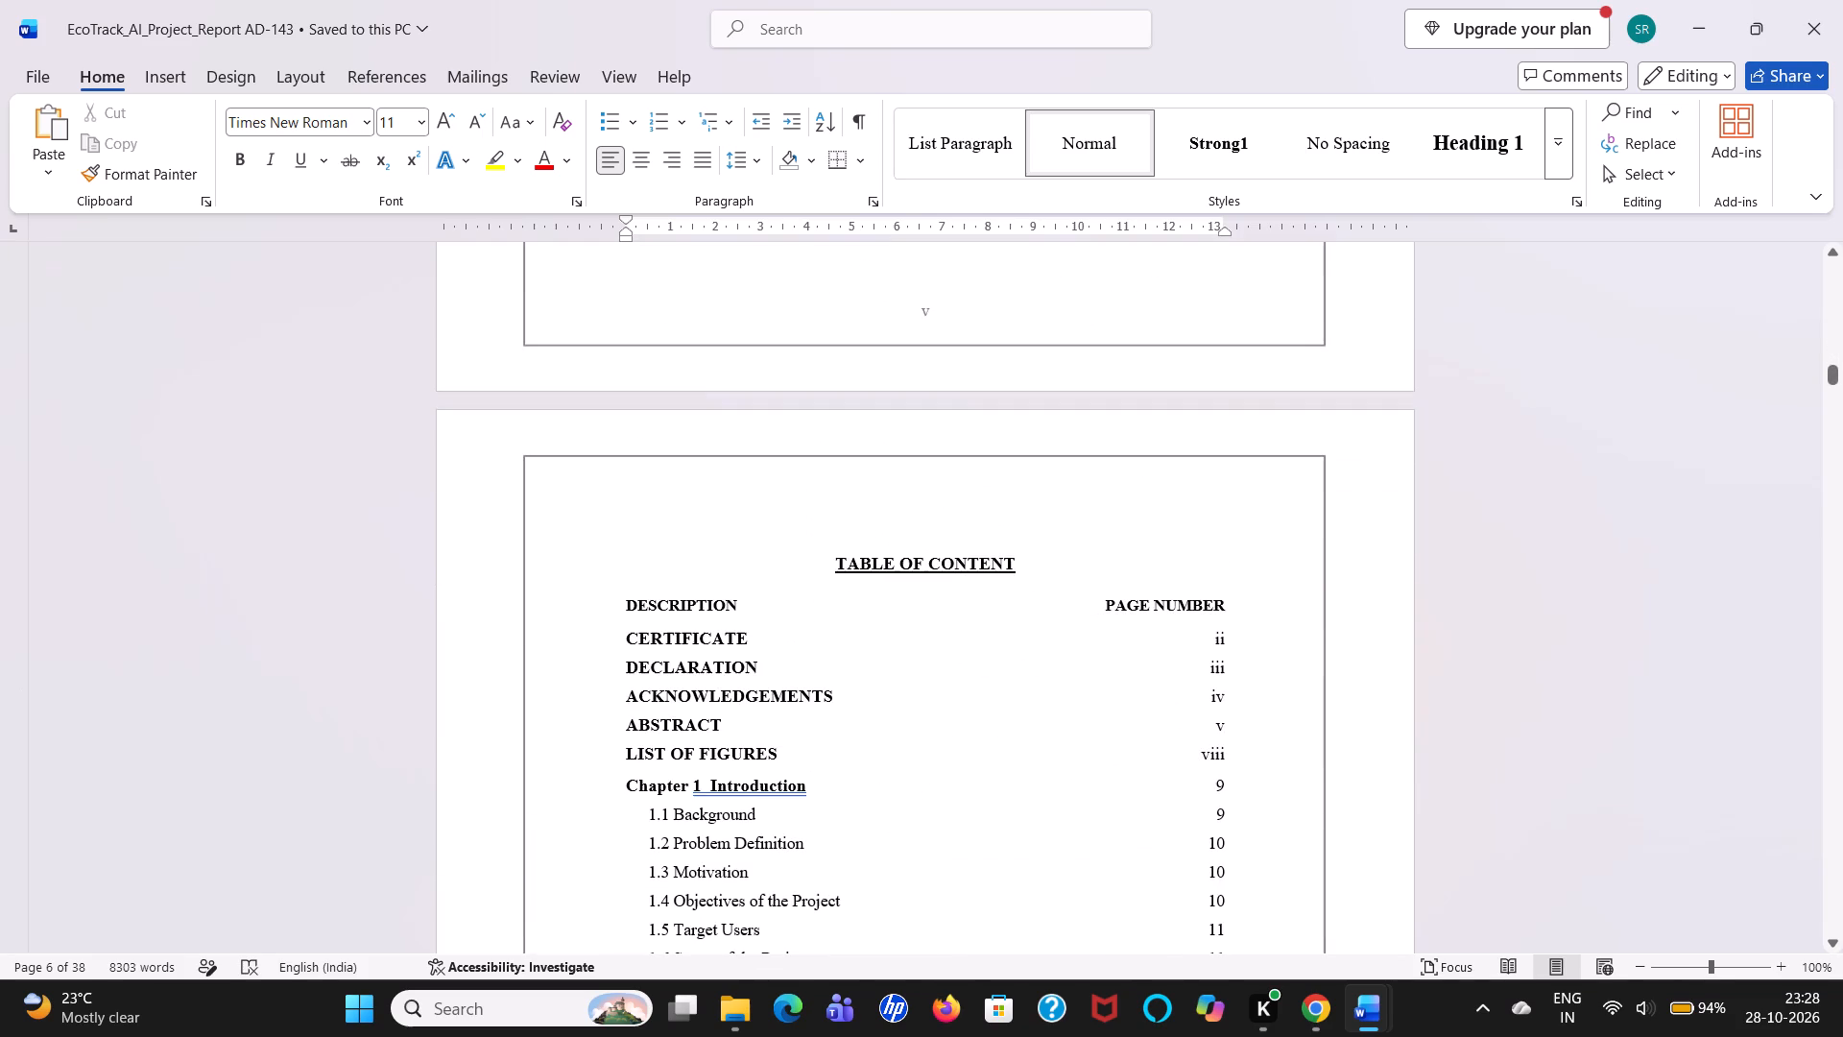
drag(826, 547, 1329, 1036)
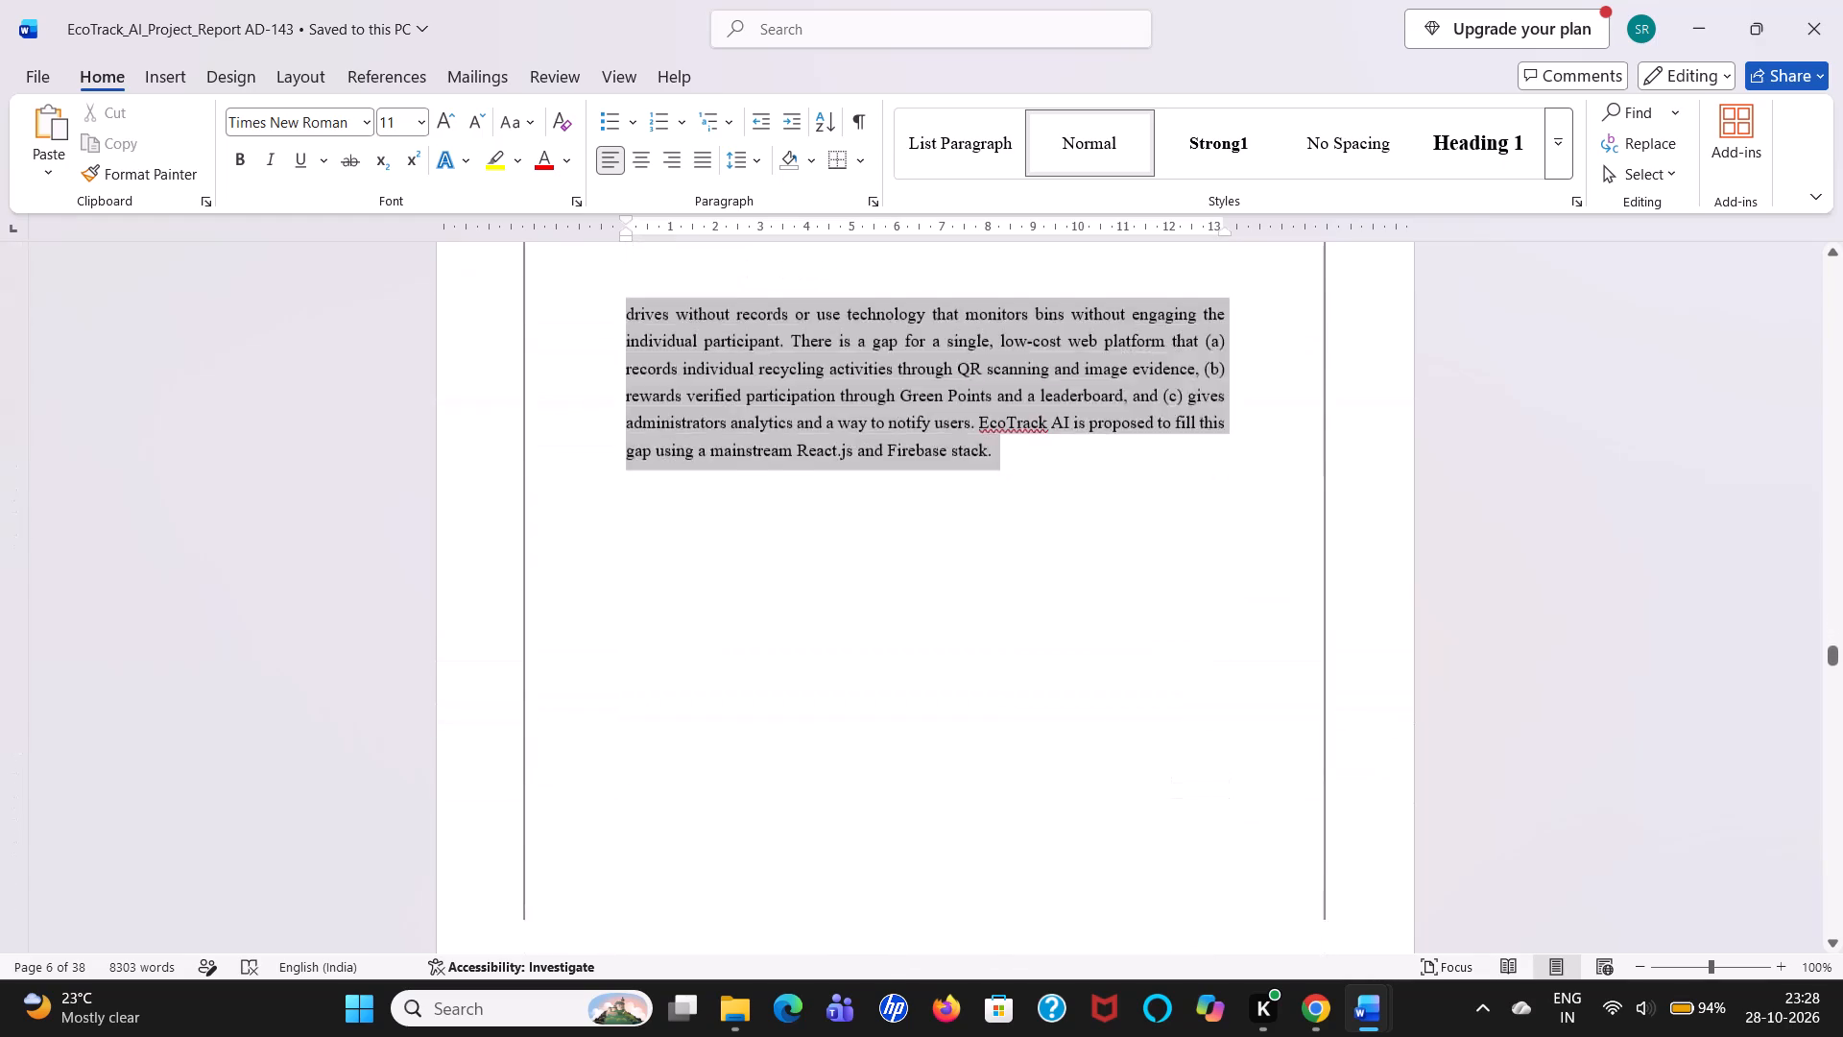
drag(1329, 1036, 1328, 1036)
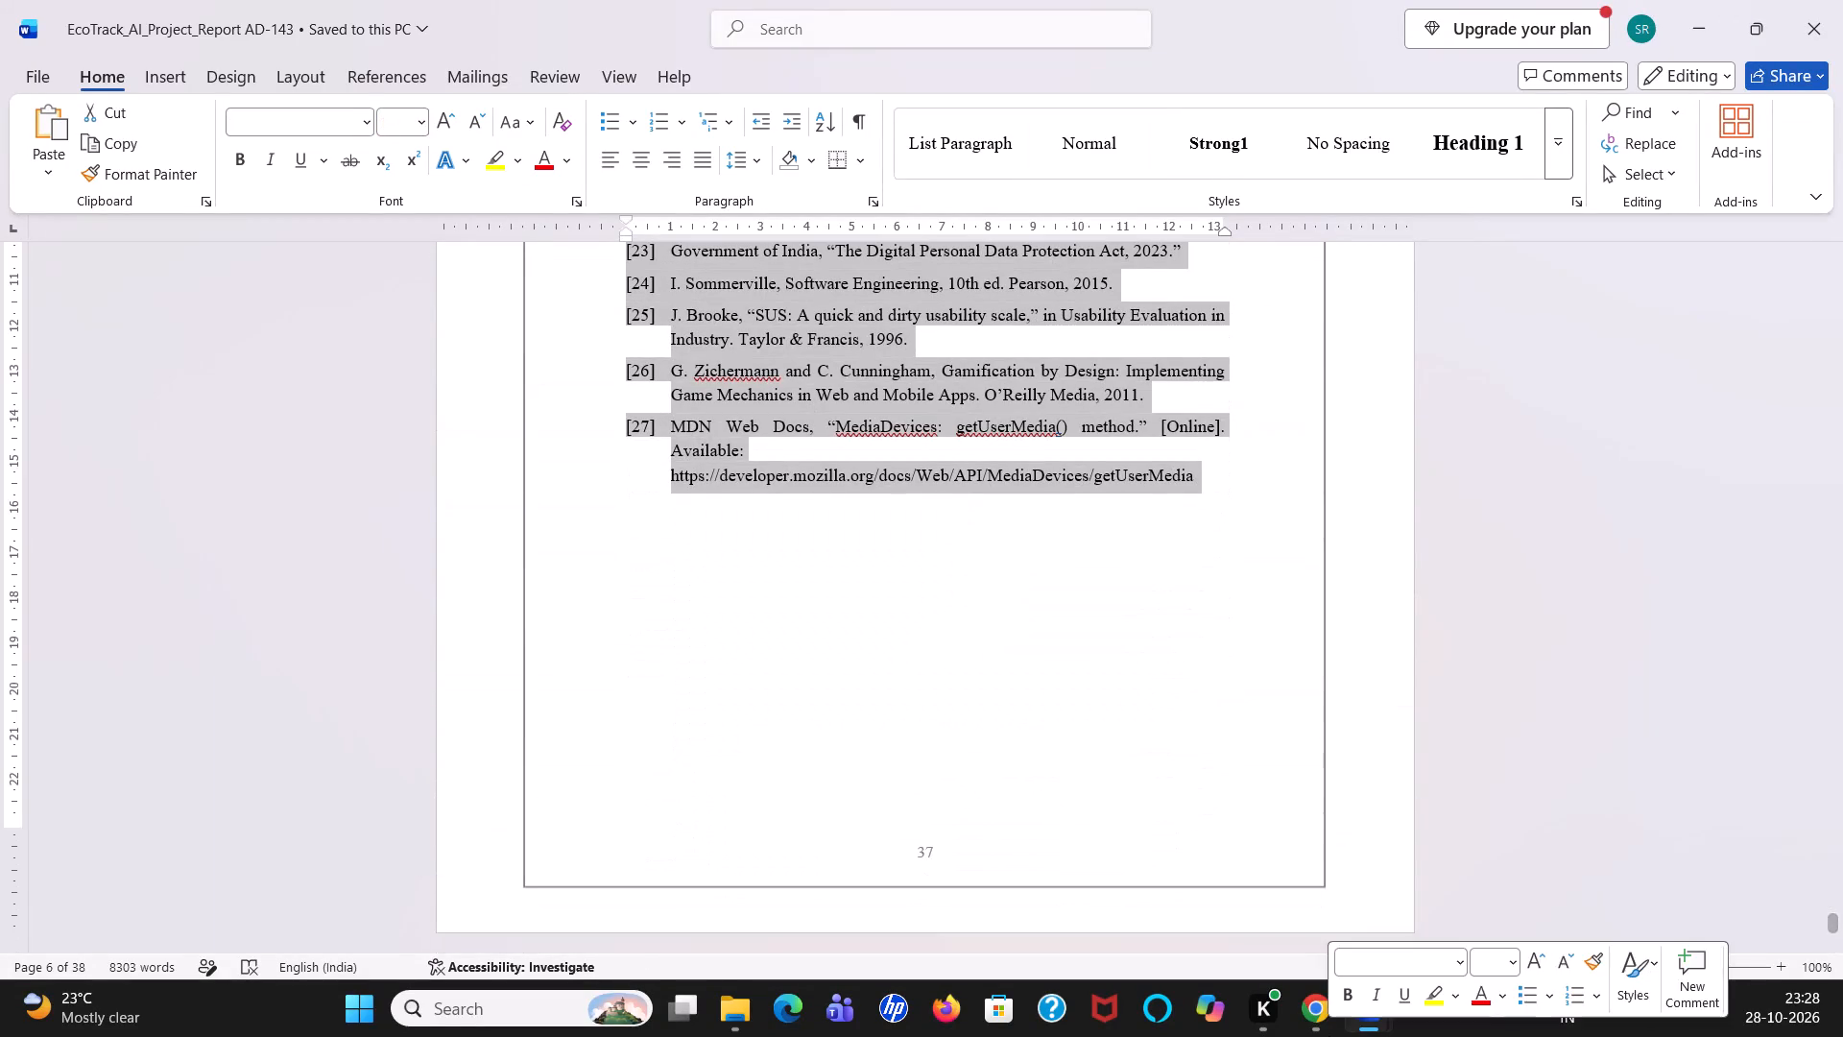
key(ctrl+c)
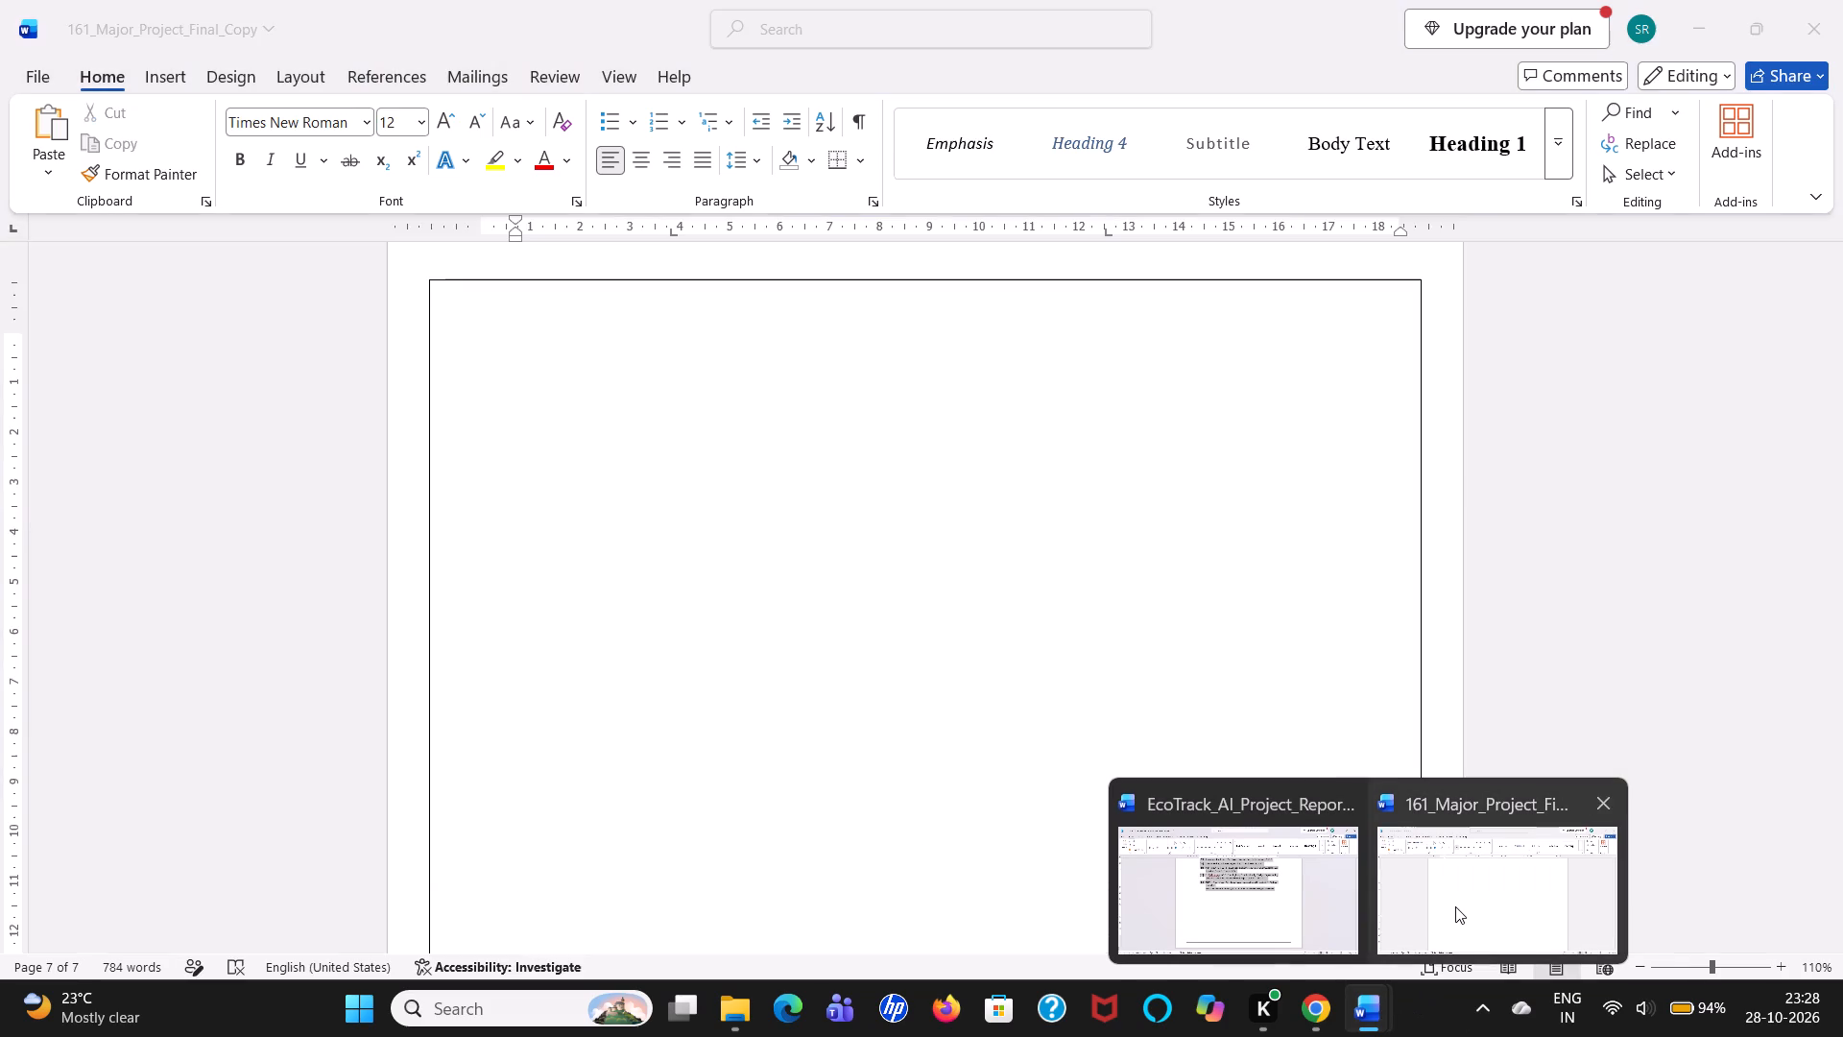
click(1455, 906)
key(ctrl+v)
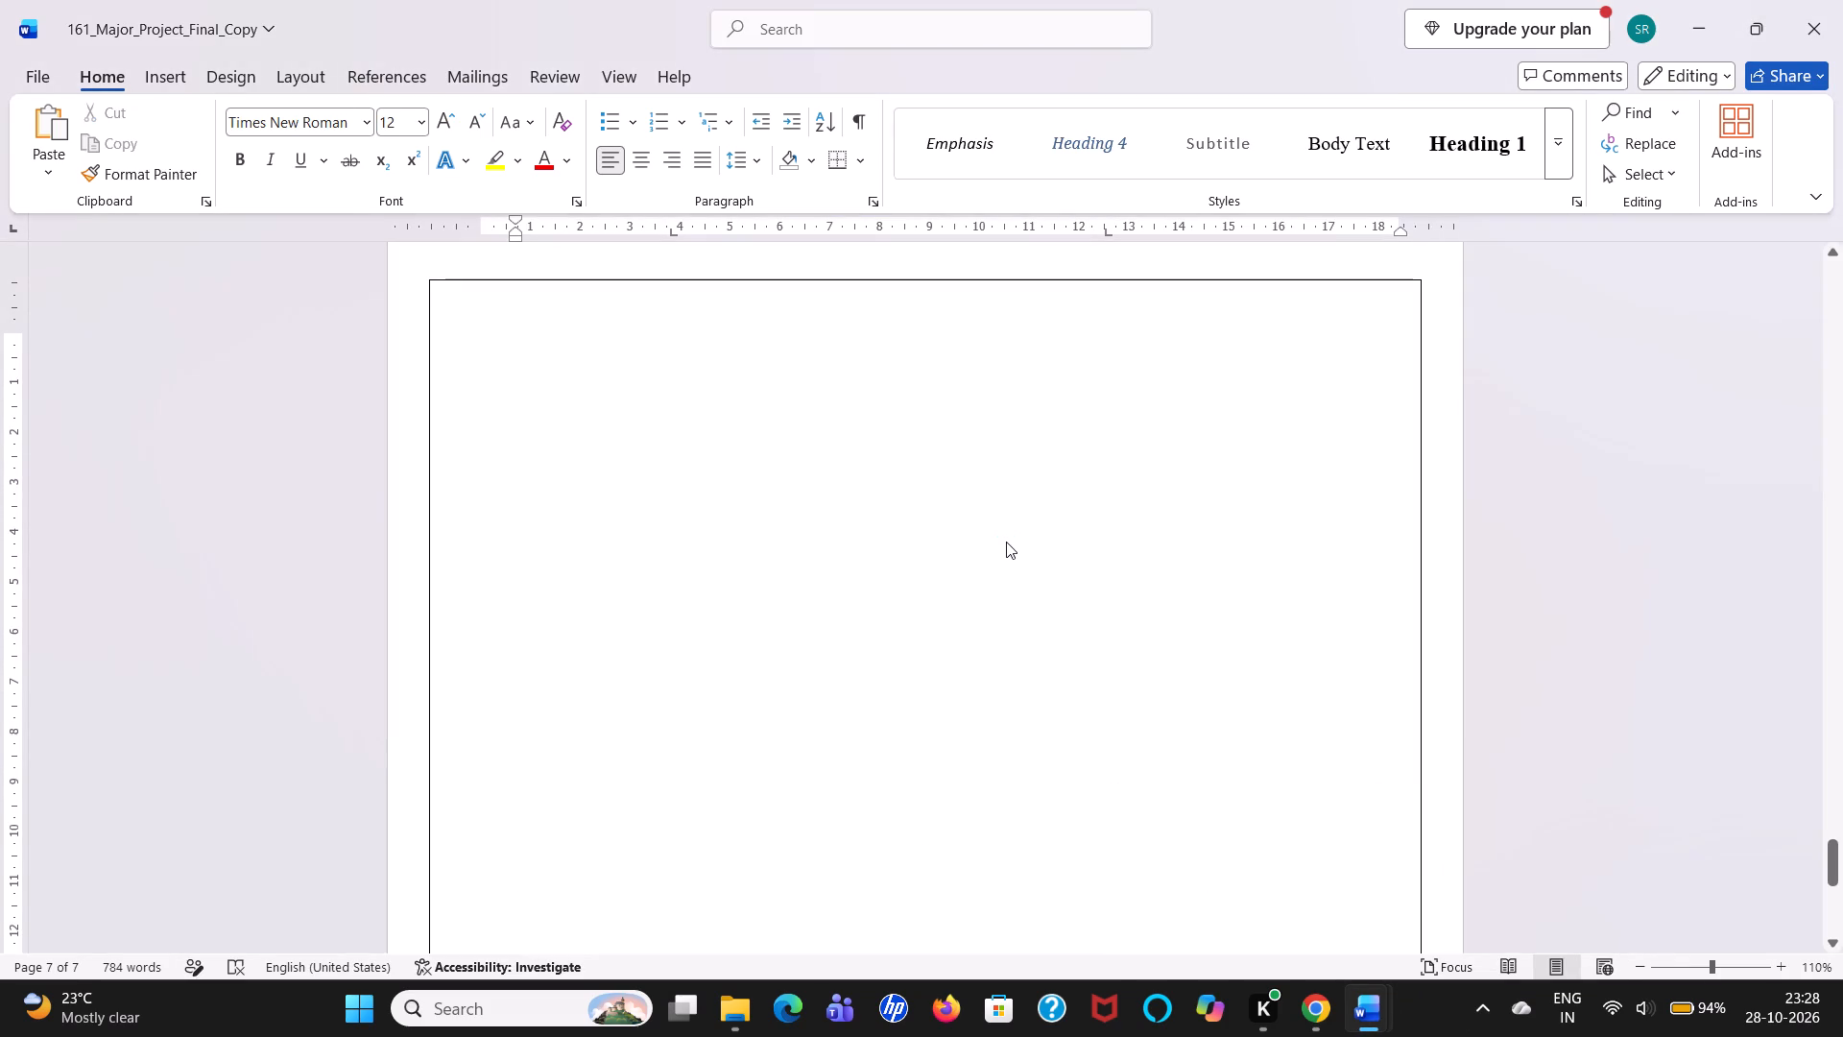
Review the pasted EcoTrack pages in the 161 report, checking the page borders on the references, chapters, contents and list of figures.
scroll(1006, 542, up, 2)
scroll(1006, 542, down, 1)
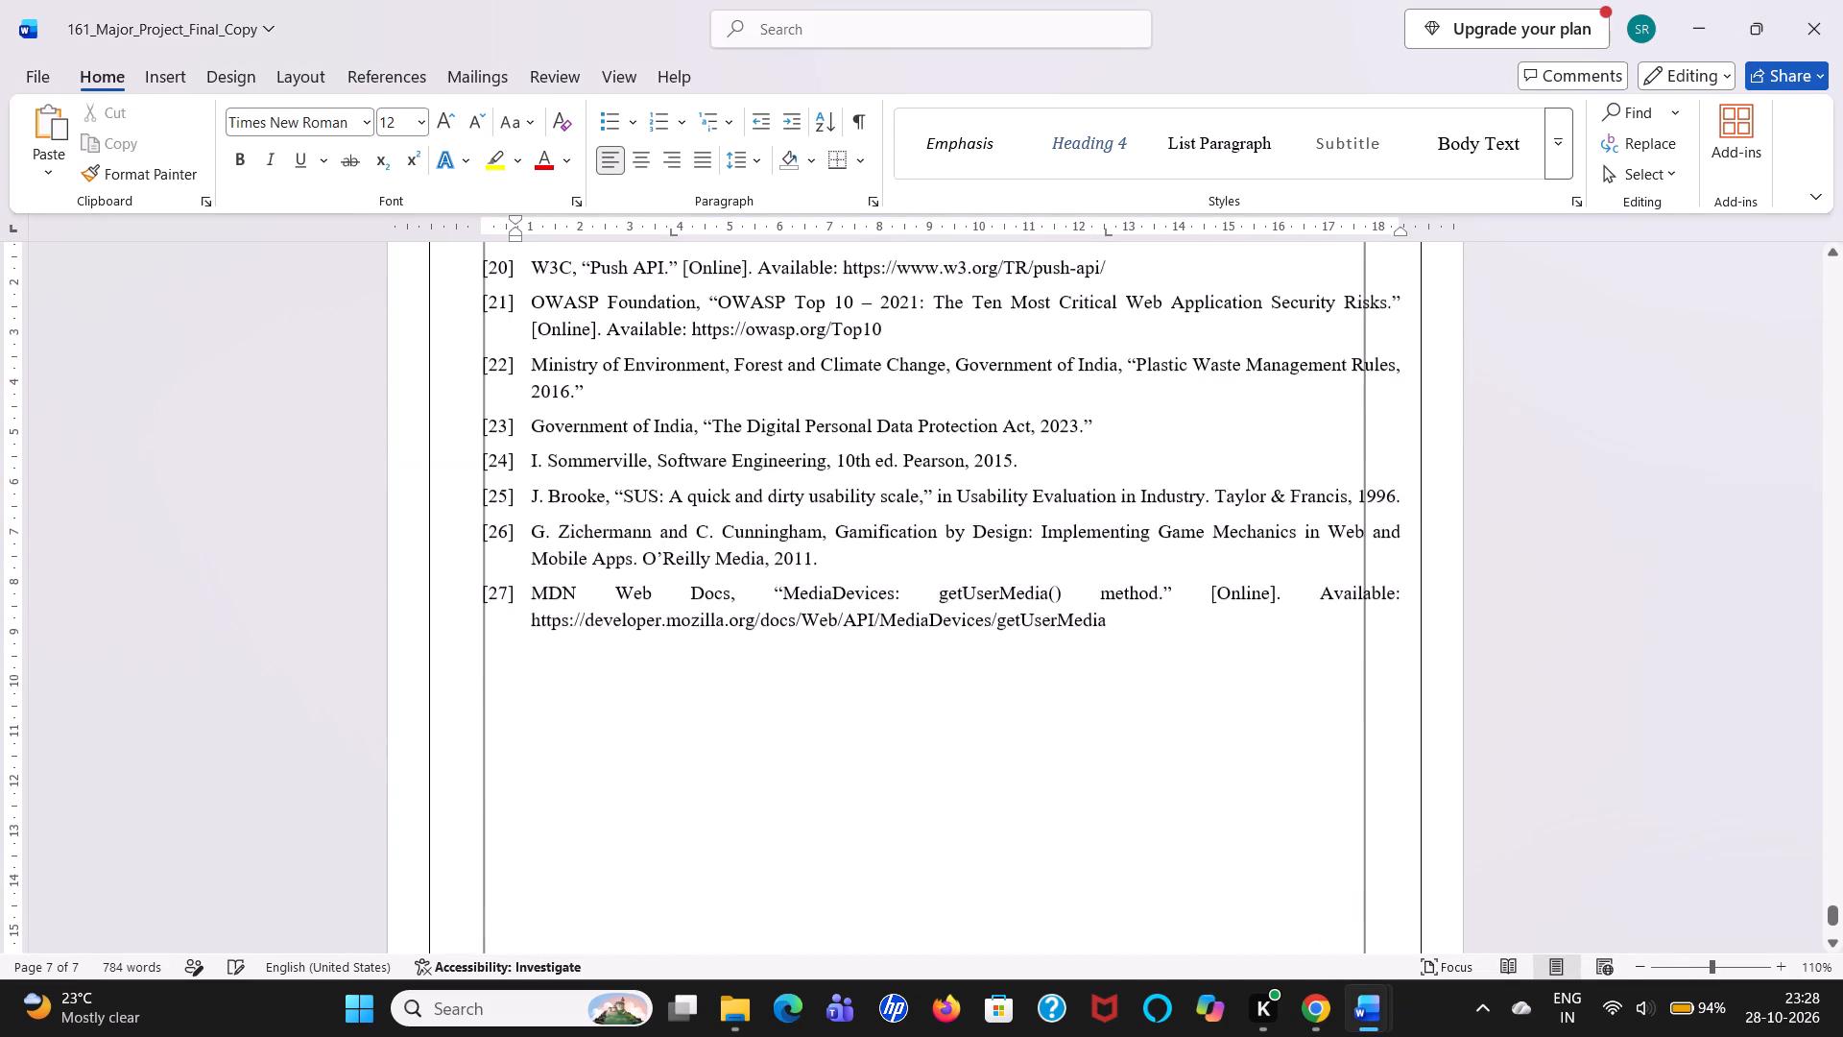
scroll(1006, 542, up, 9)
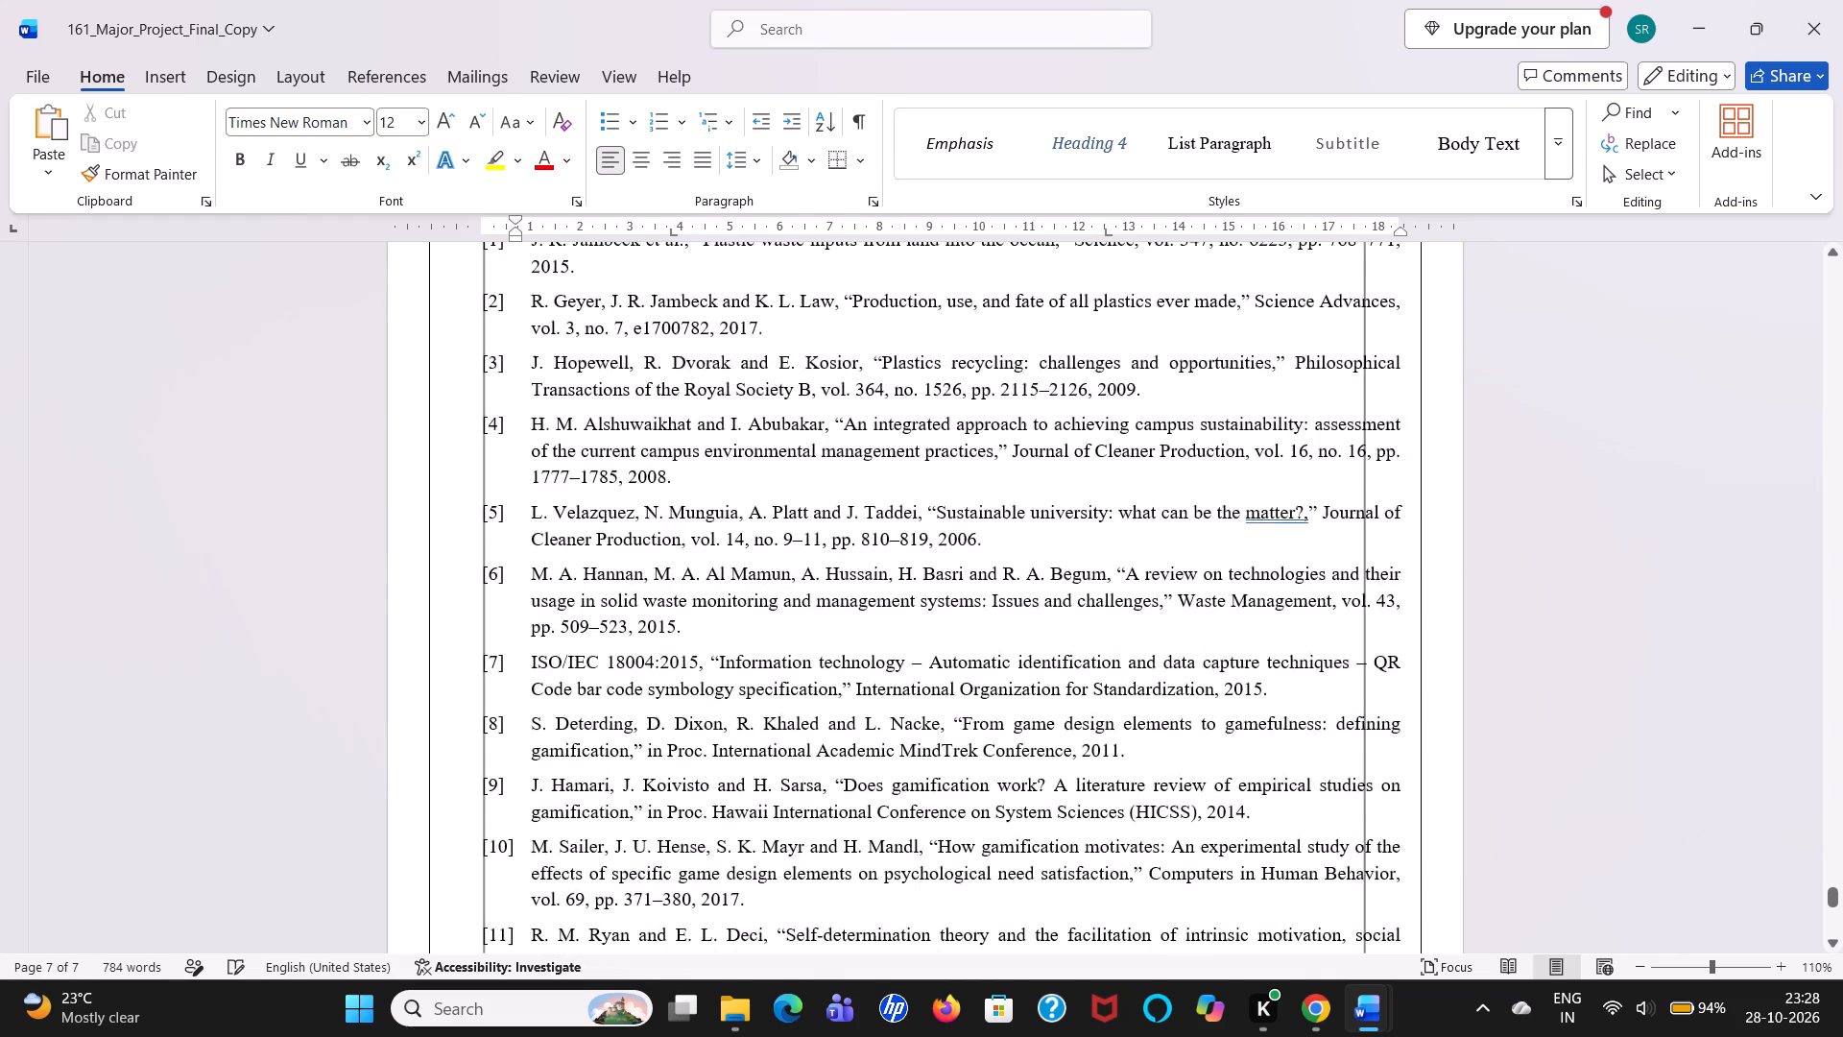
scroll(1006, 542, up, 9)
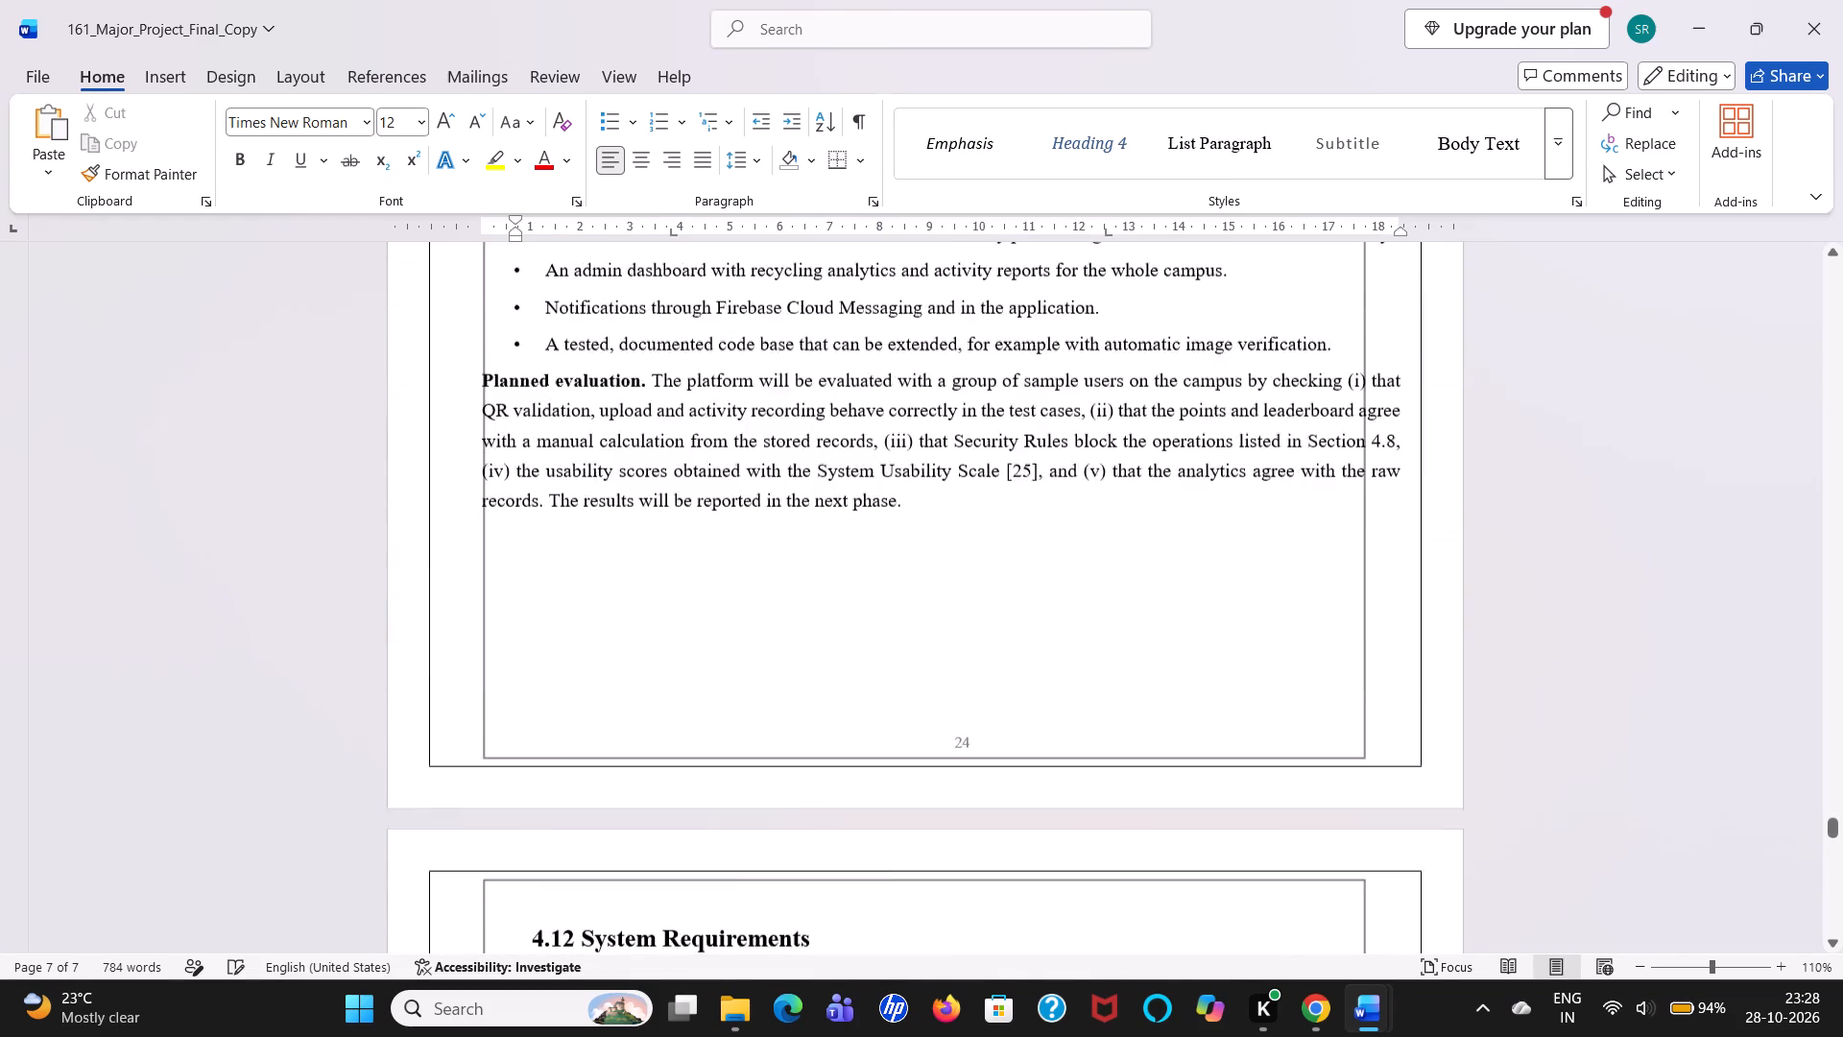
scroll(1006, 542, up, 12)
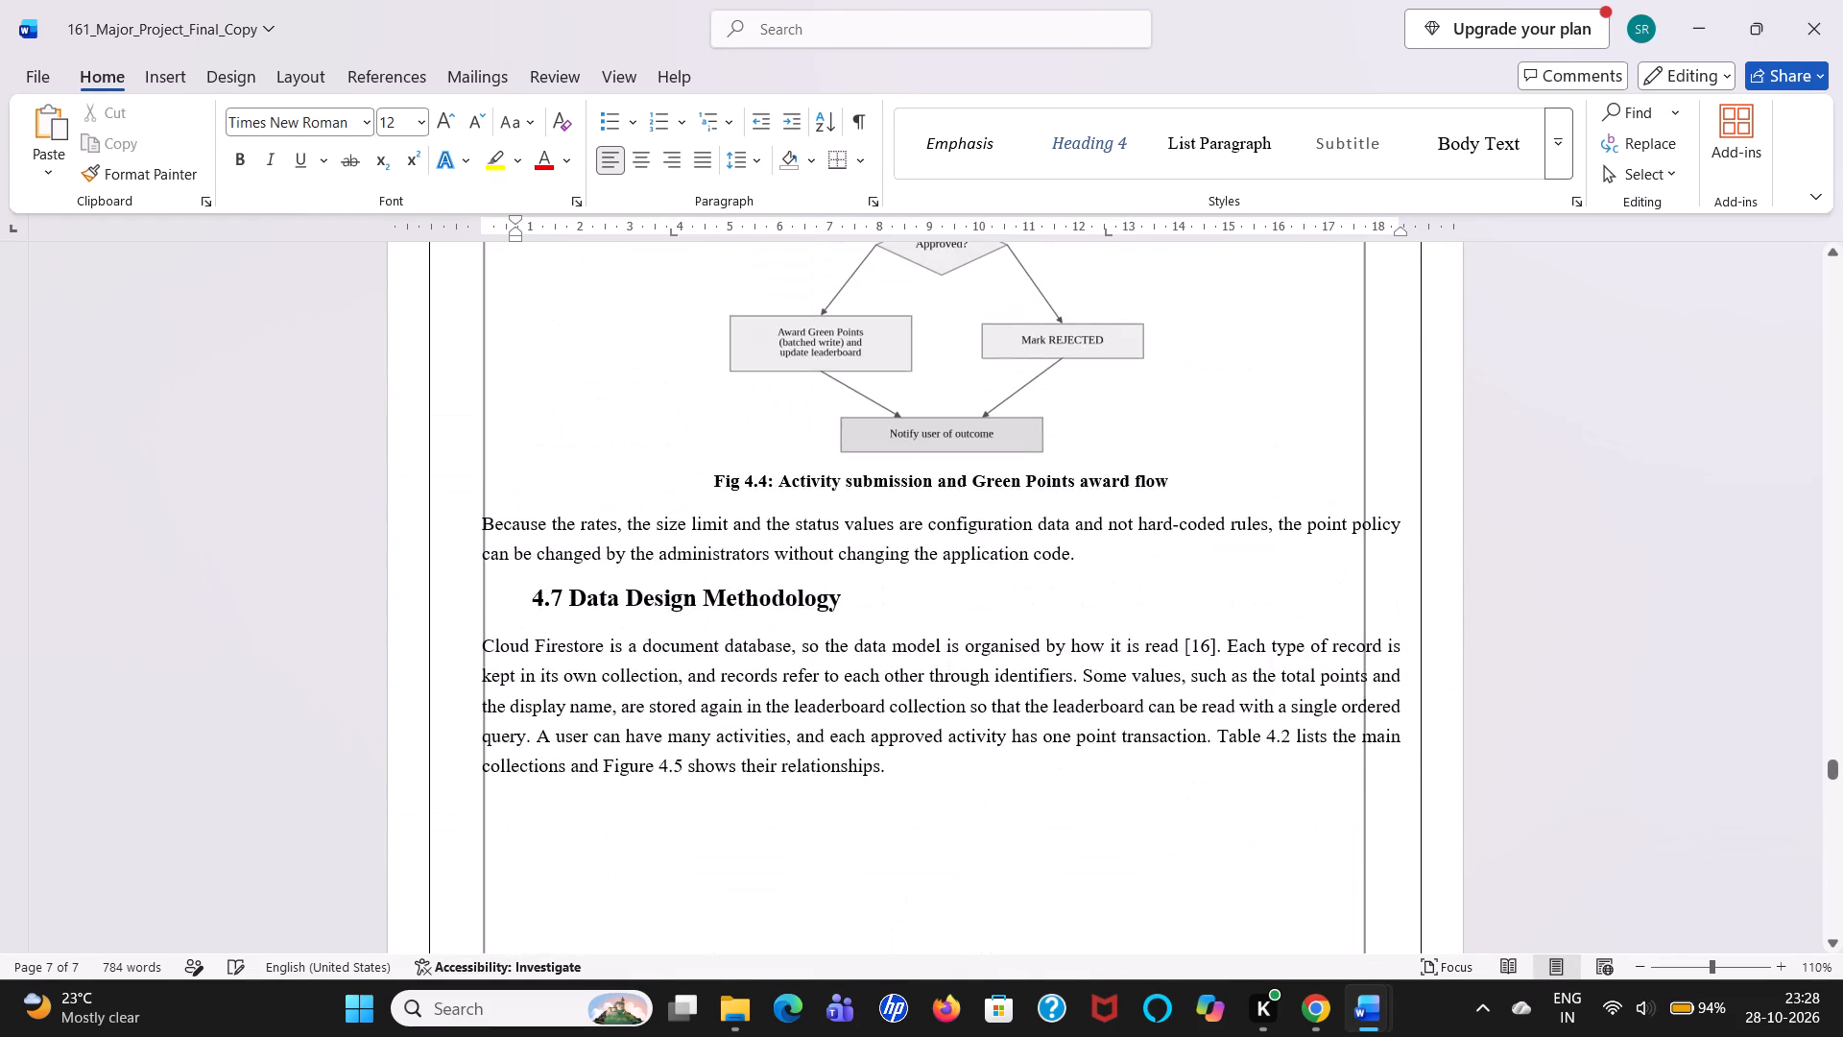
scroll(1006, 542, up, 20)
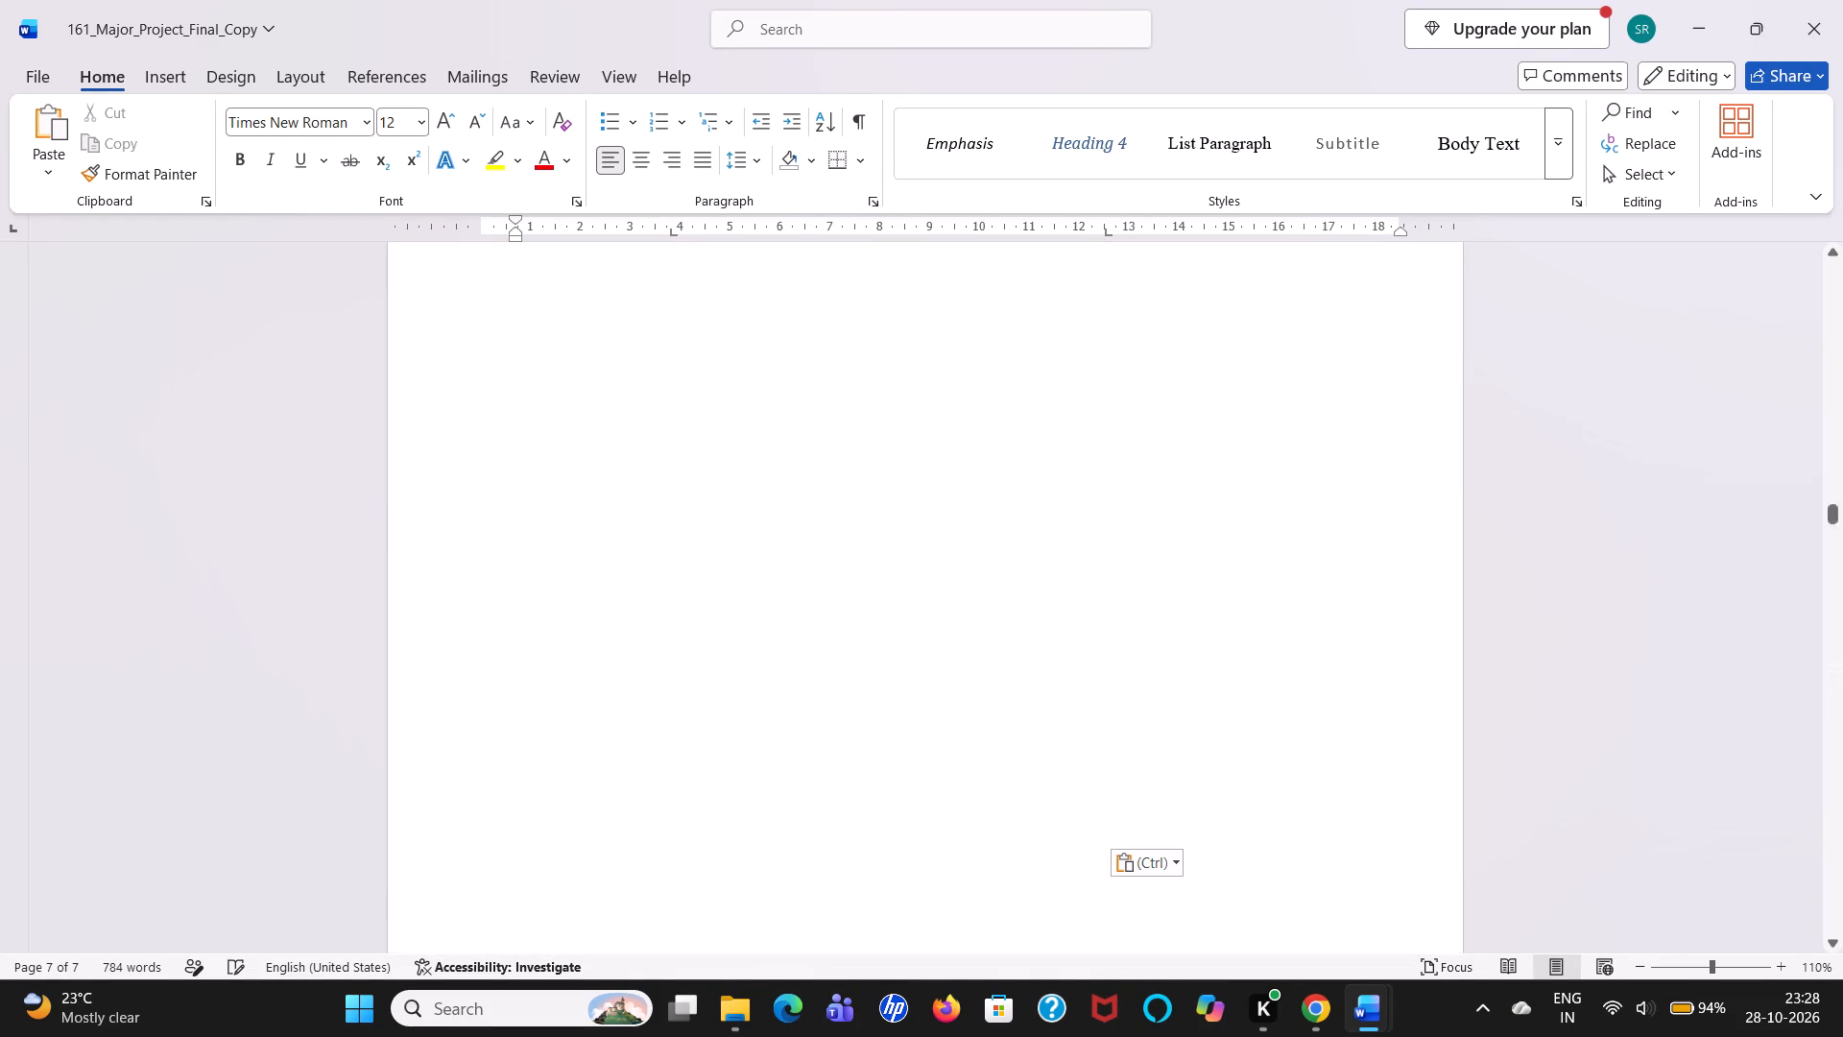
scroll(1006, 542, up, 1)
scroll(1006, 542, down, 1)
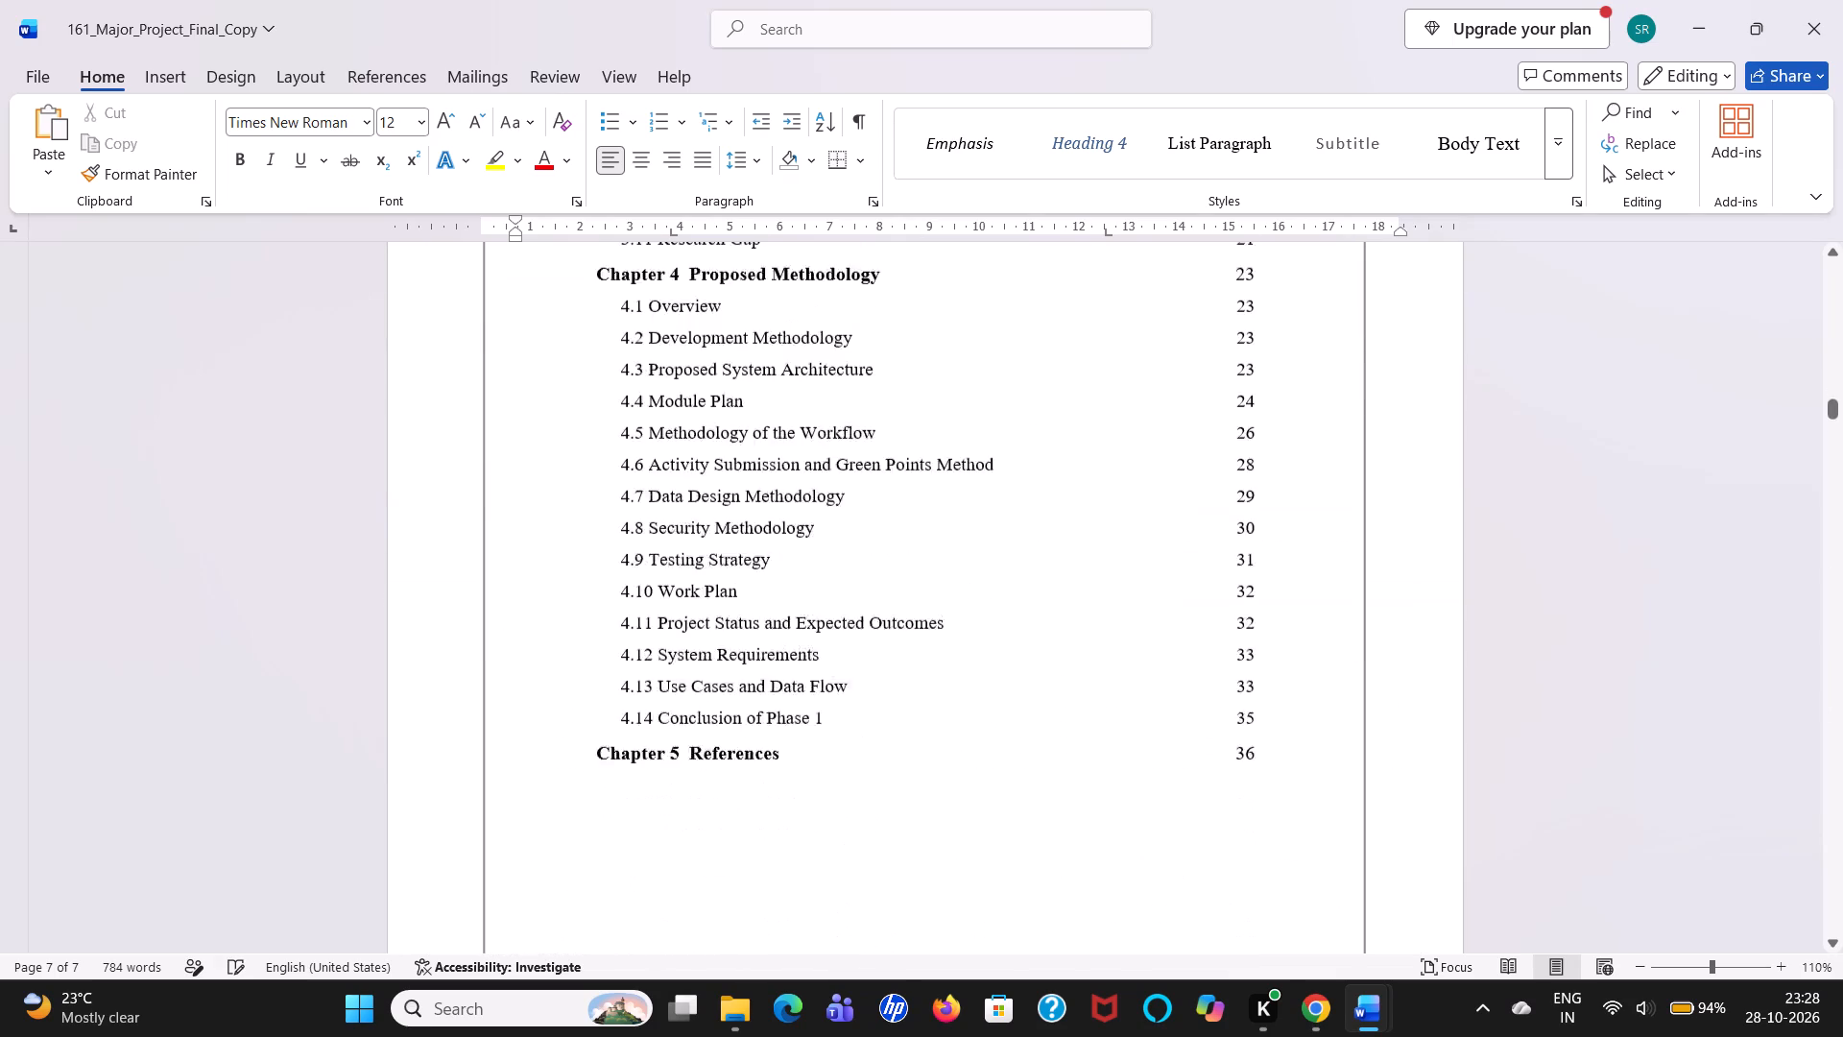
scroll(1006, 542, down, 6)
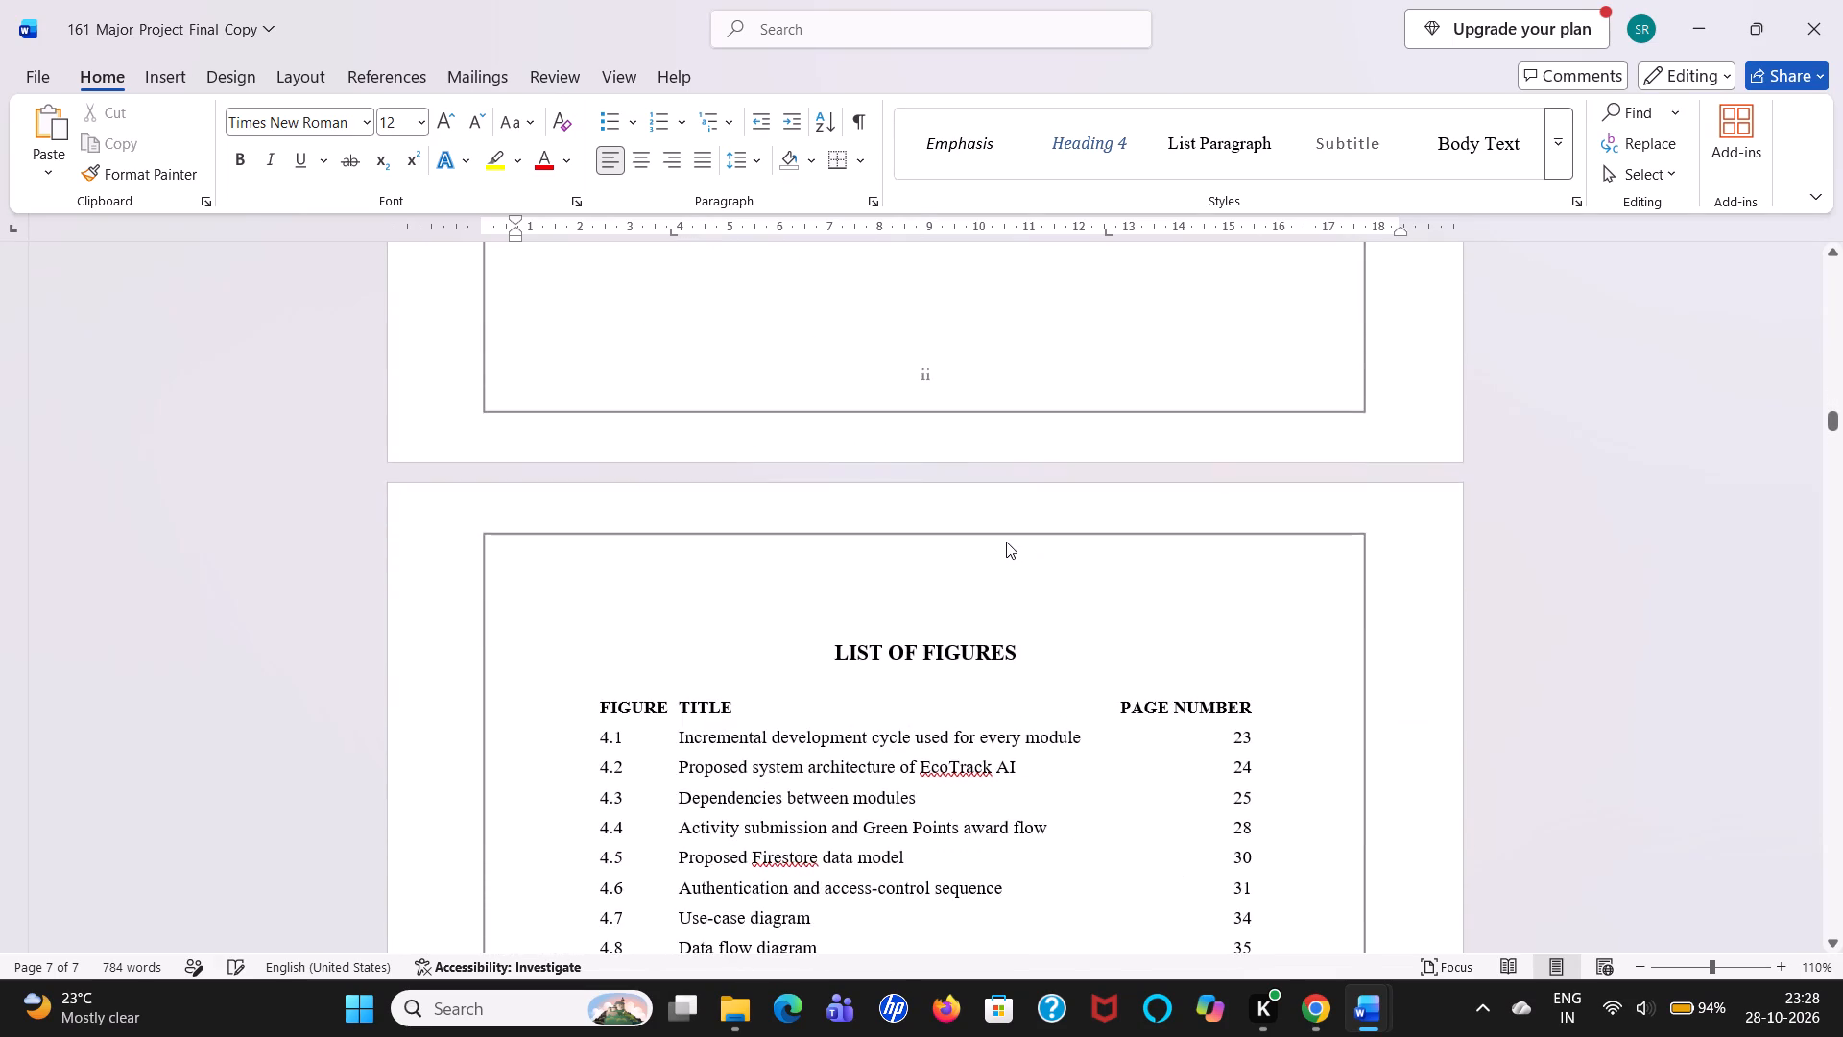
scroll(1006, 542, down, 3)
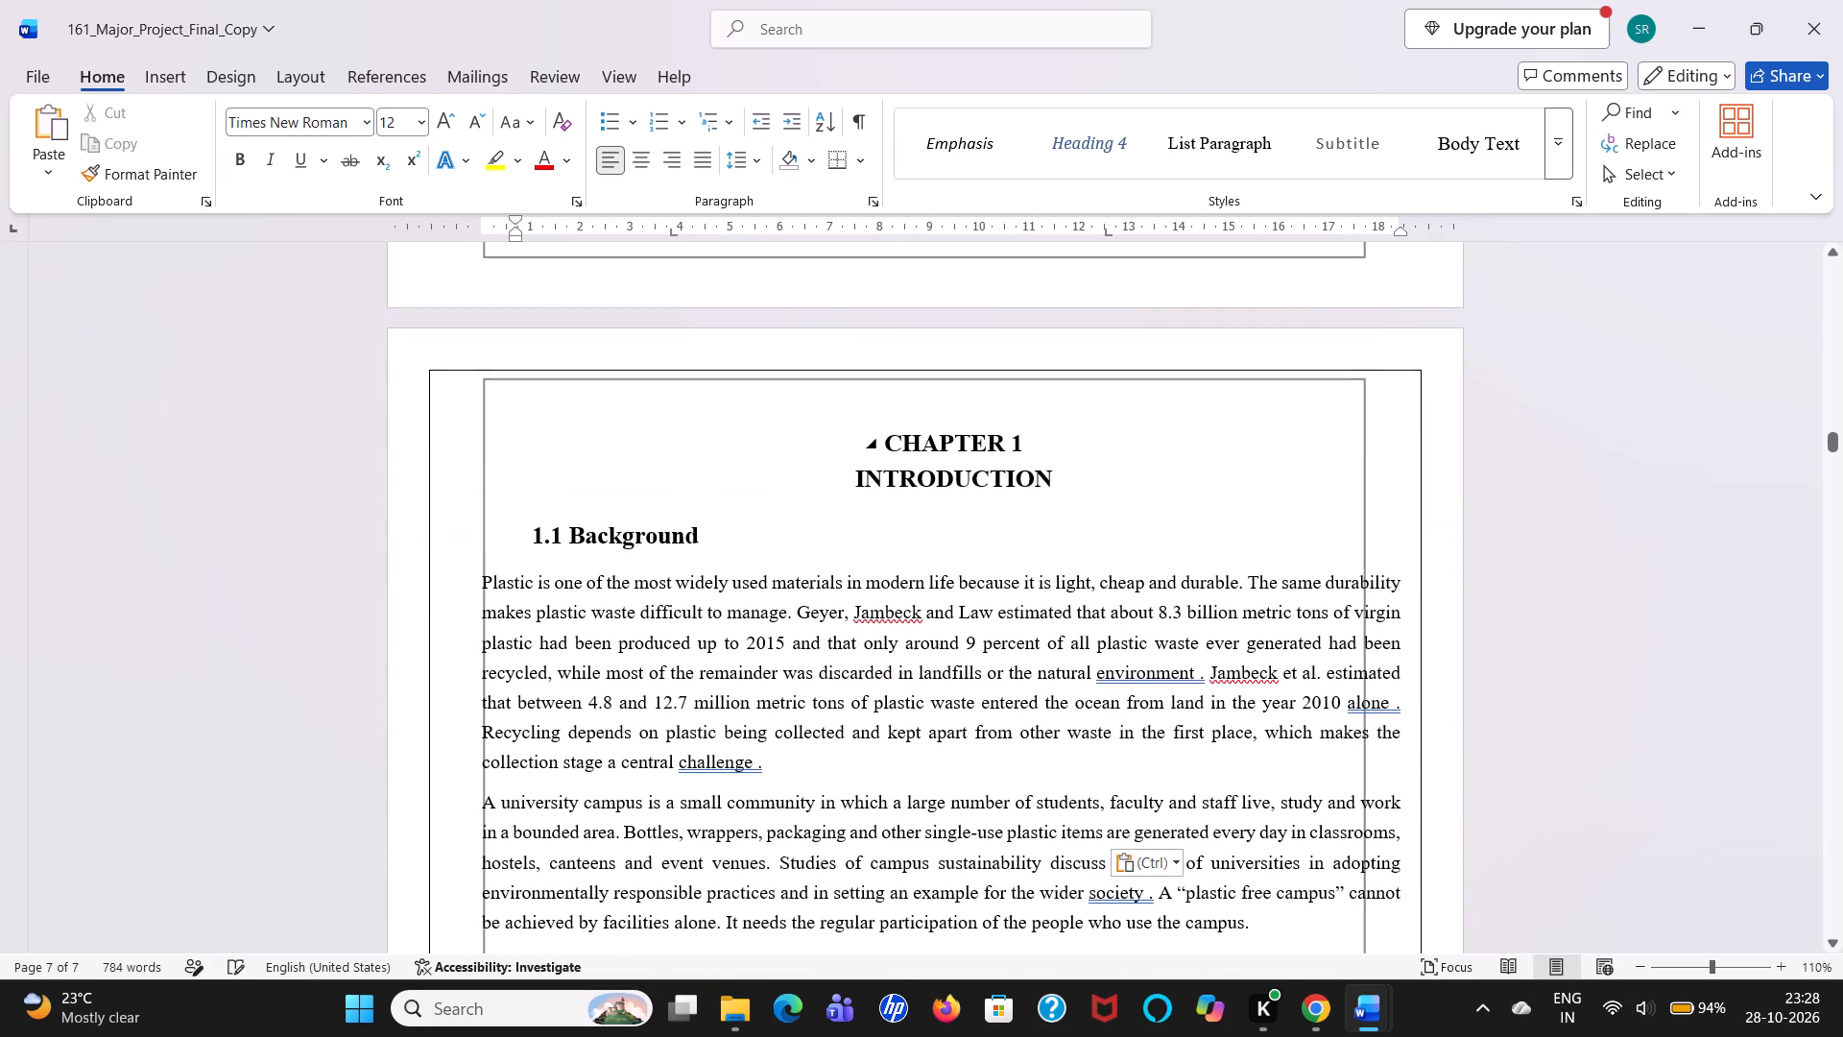
Delete the pasted text from the Chapter 1 Introduction heading to the end of the 161 report.
drag(878, 432, 1157, 1002)
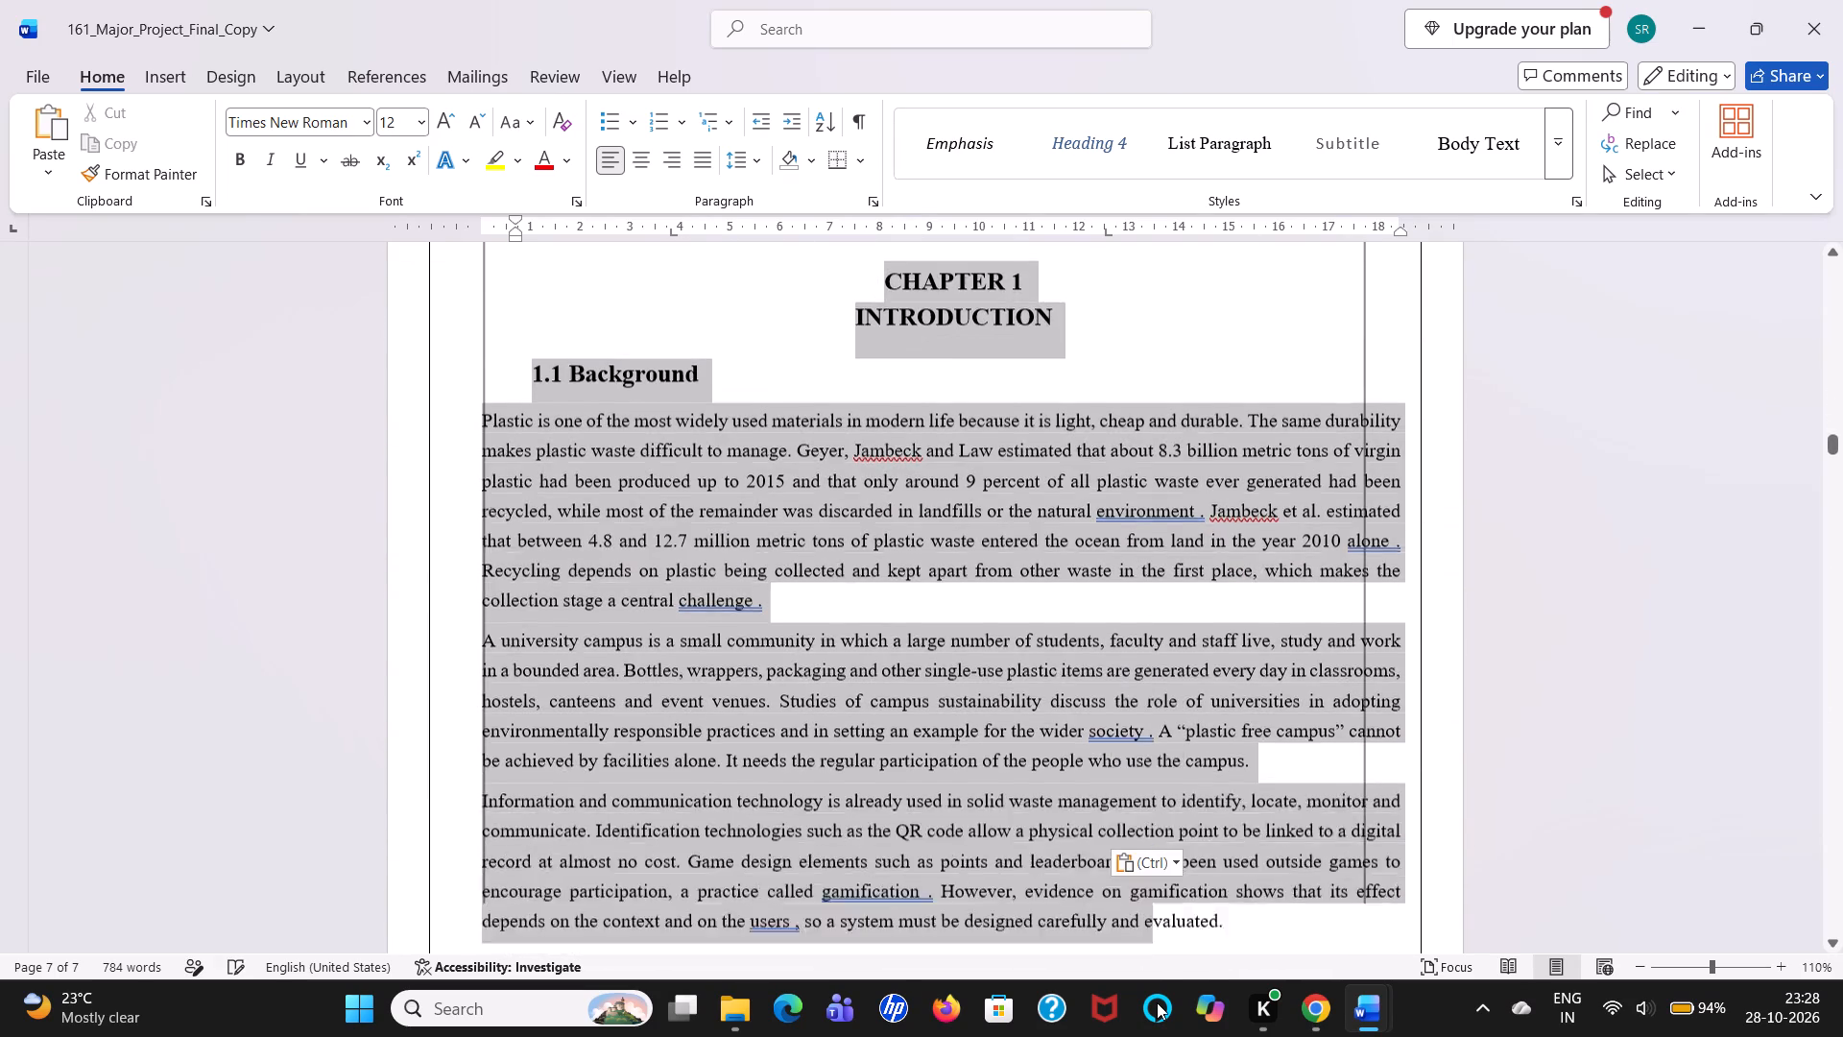
scroll(1039, 681, up, 1)
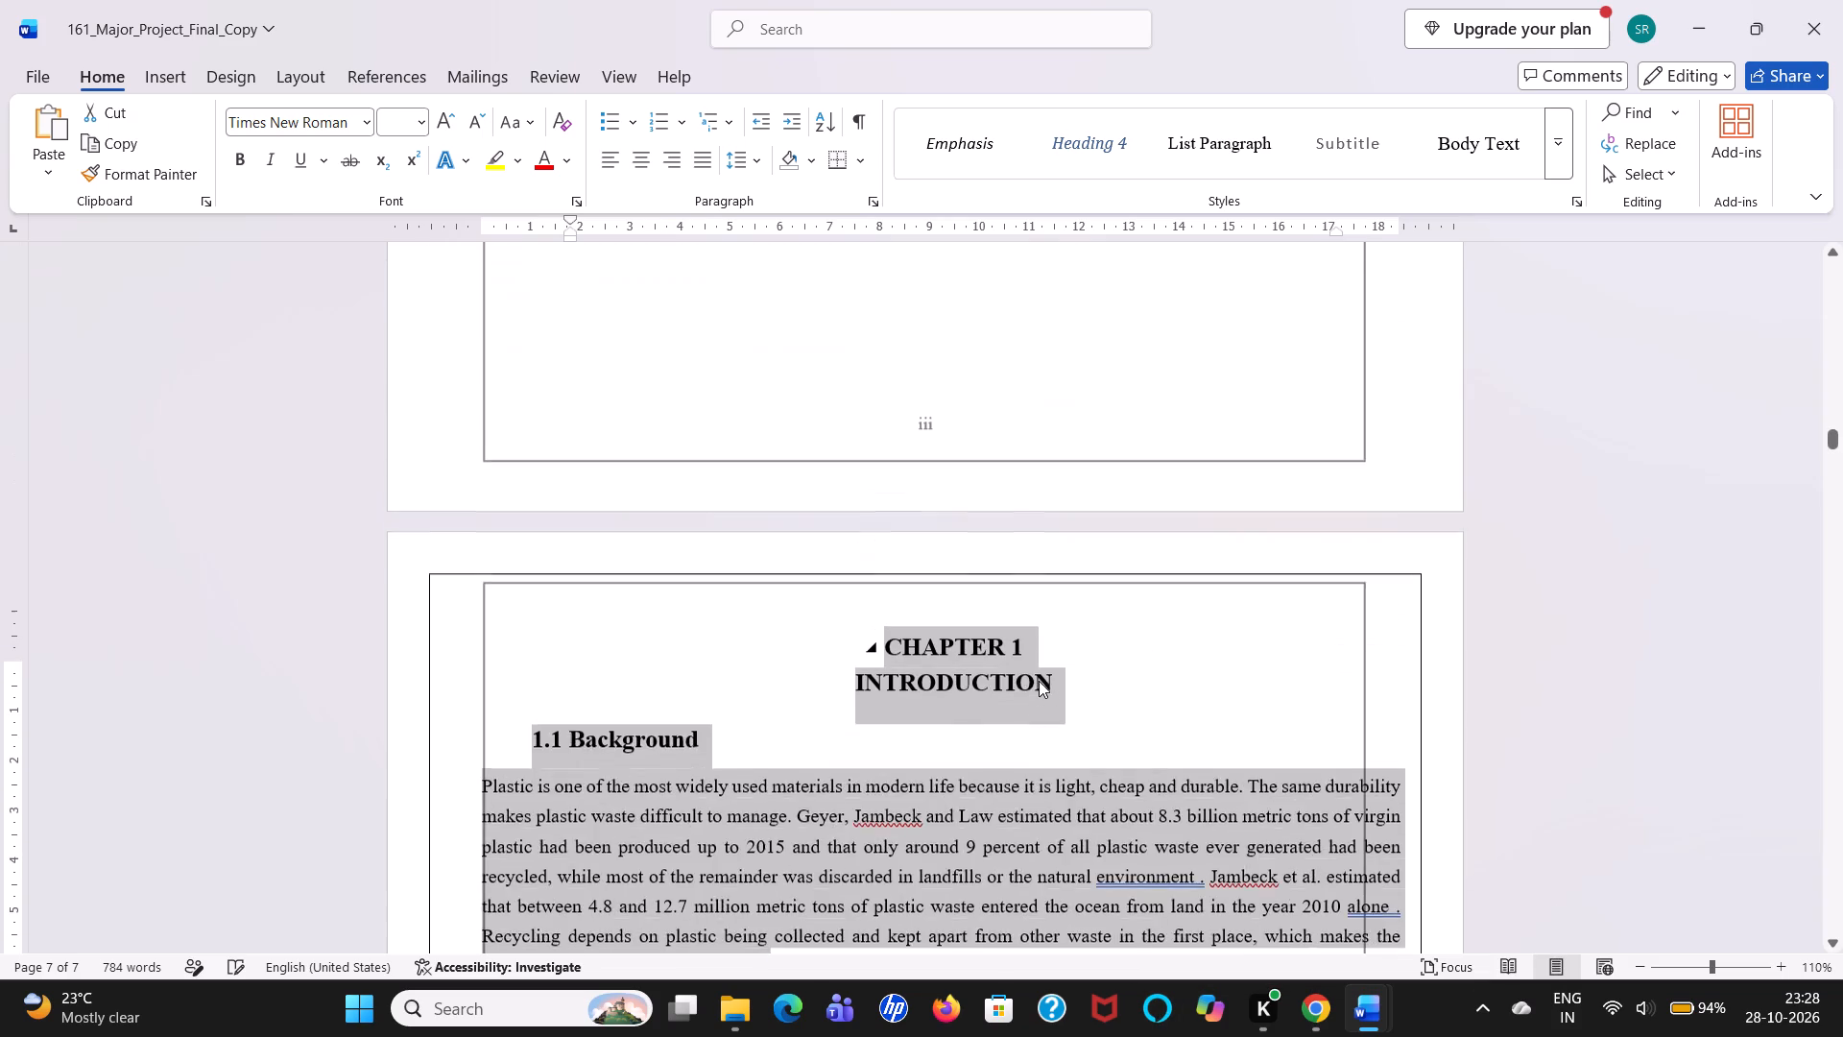
click(884, 683)
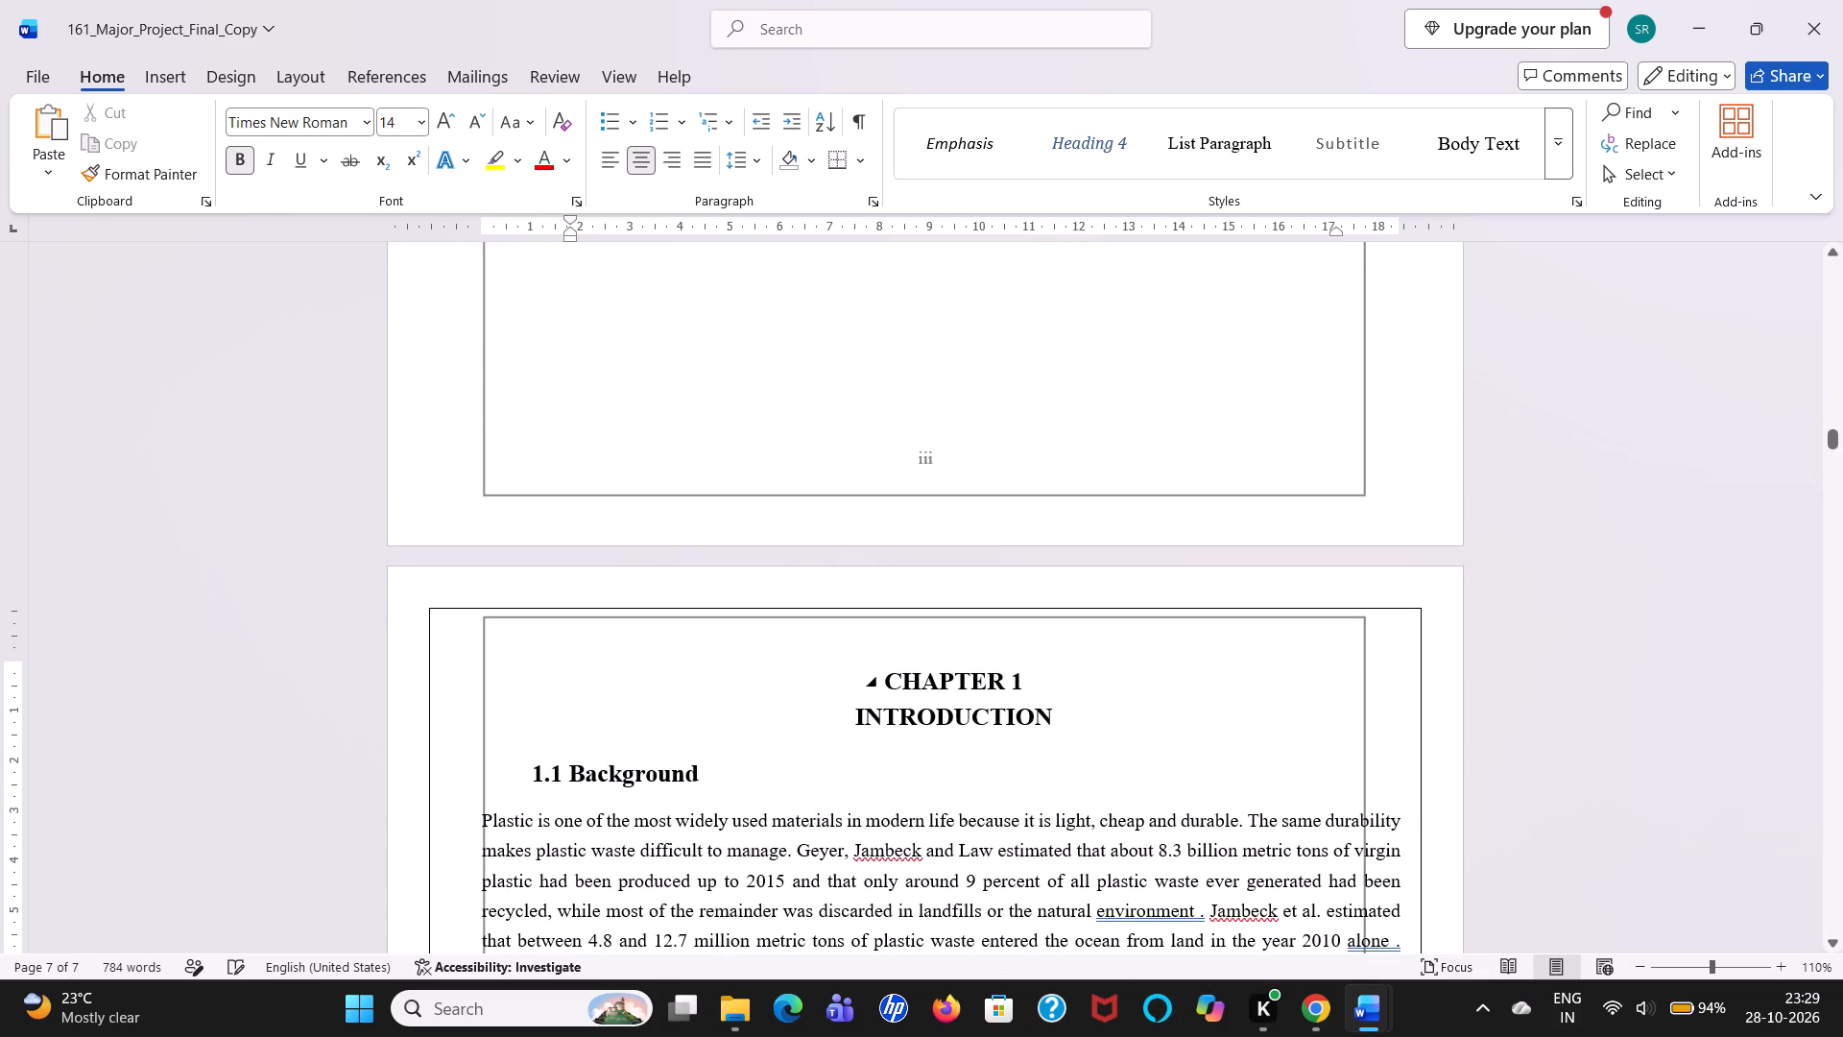
drag(884, 676, 1103, 1017)
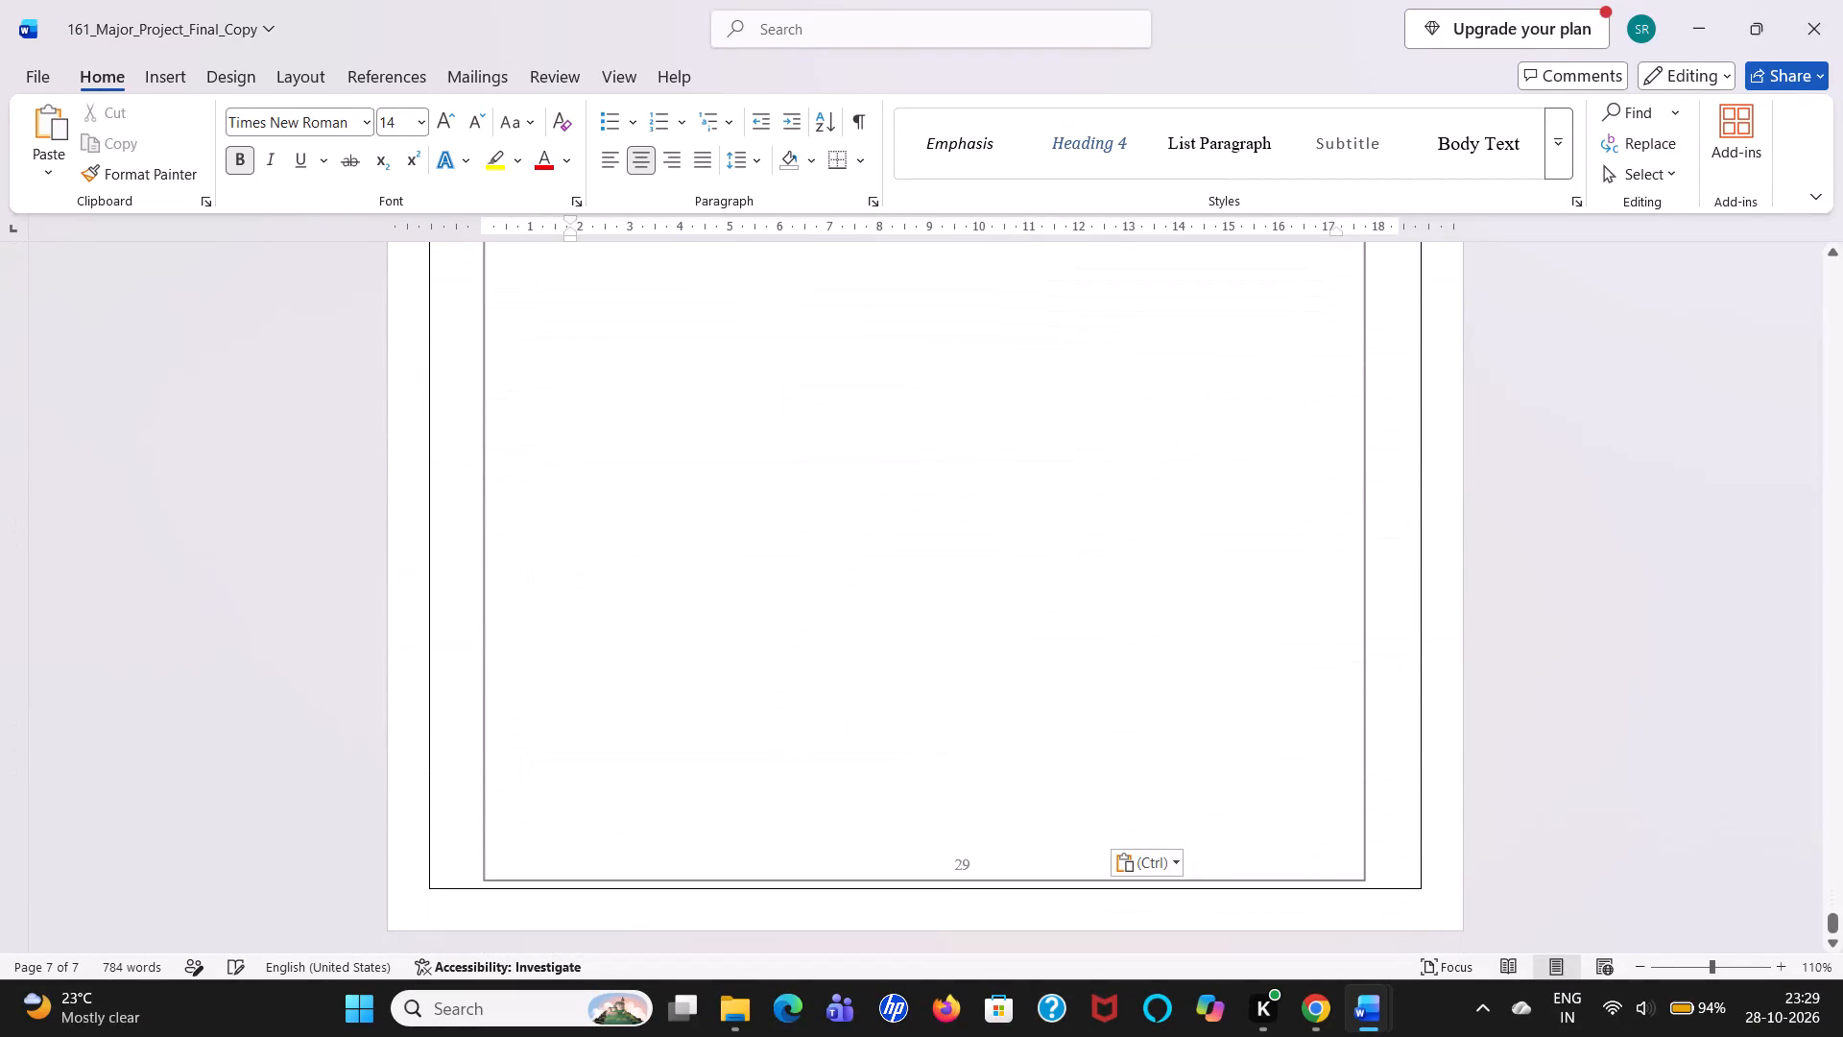
drag(1103, 1017, 1096, 919)
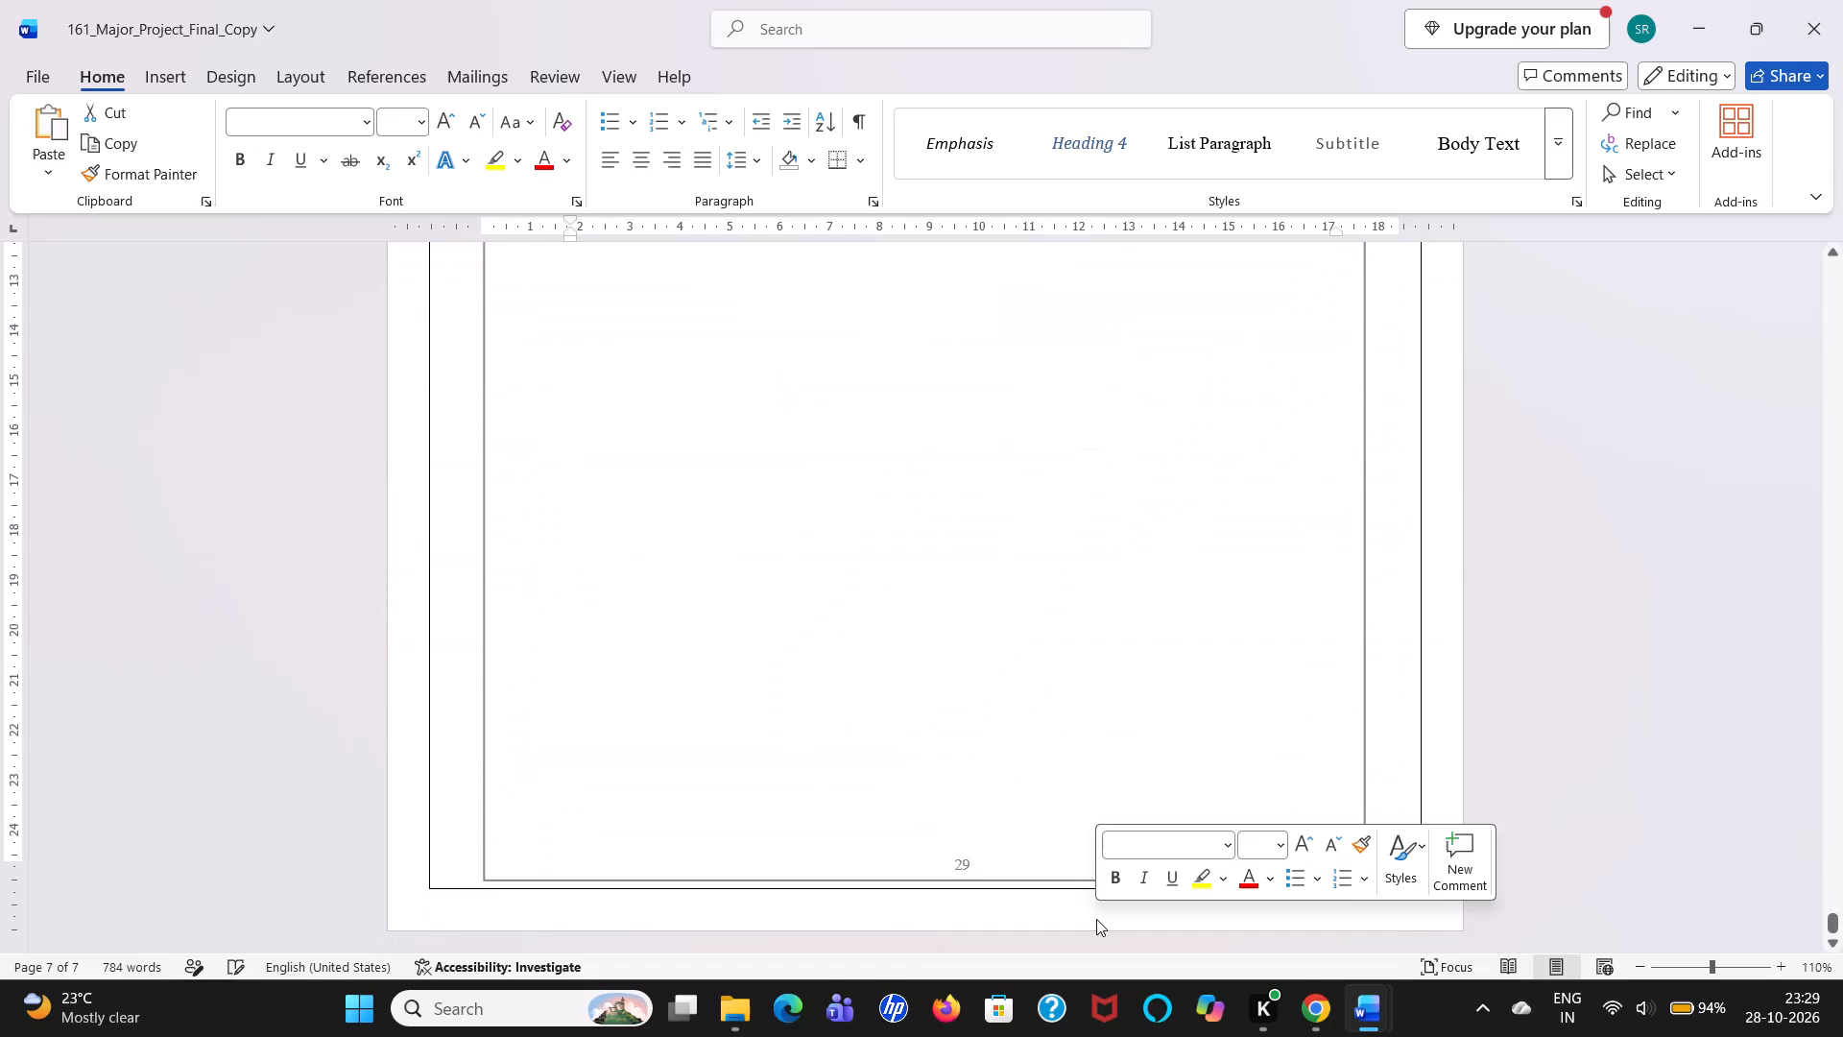
key(Delete)
scroll(1096, 919, up, 1)
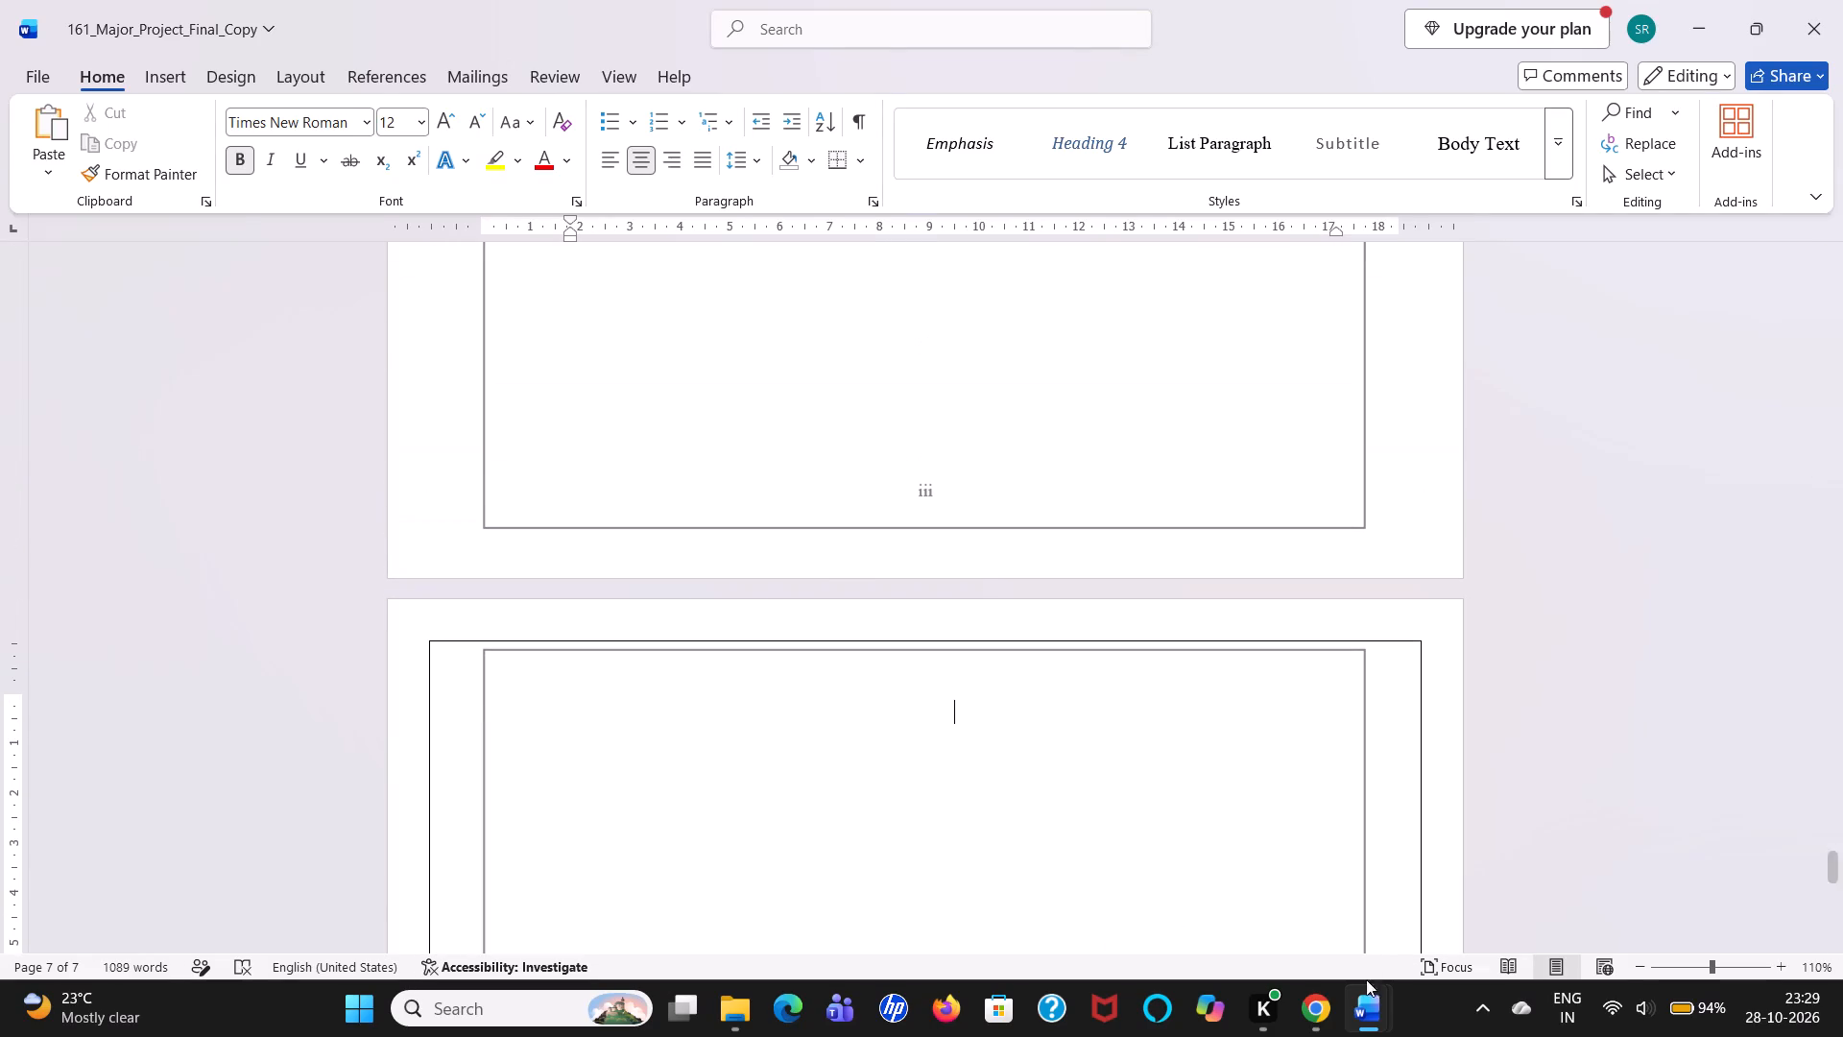
Switch to the EcoTrack AI report and look through its pages and borders, from the references back through the chapters and front matter to the Table of Content.
click(1283, 935)
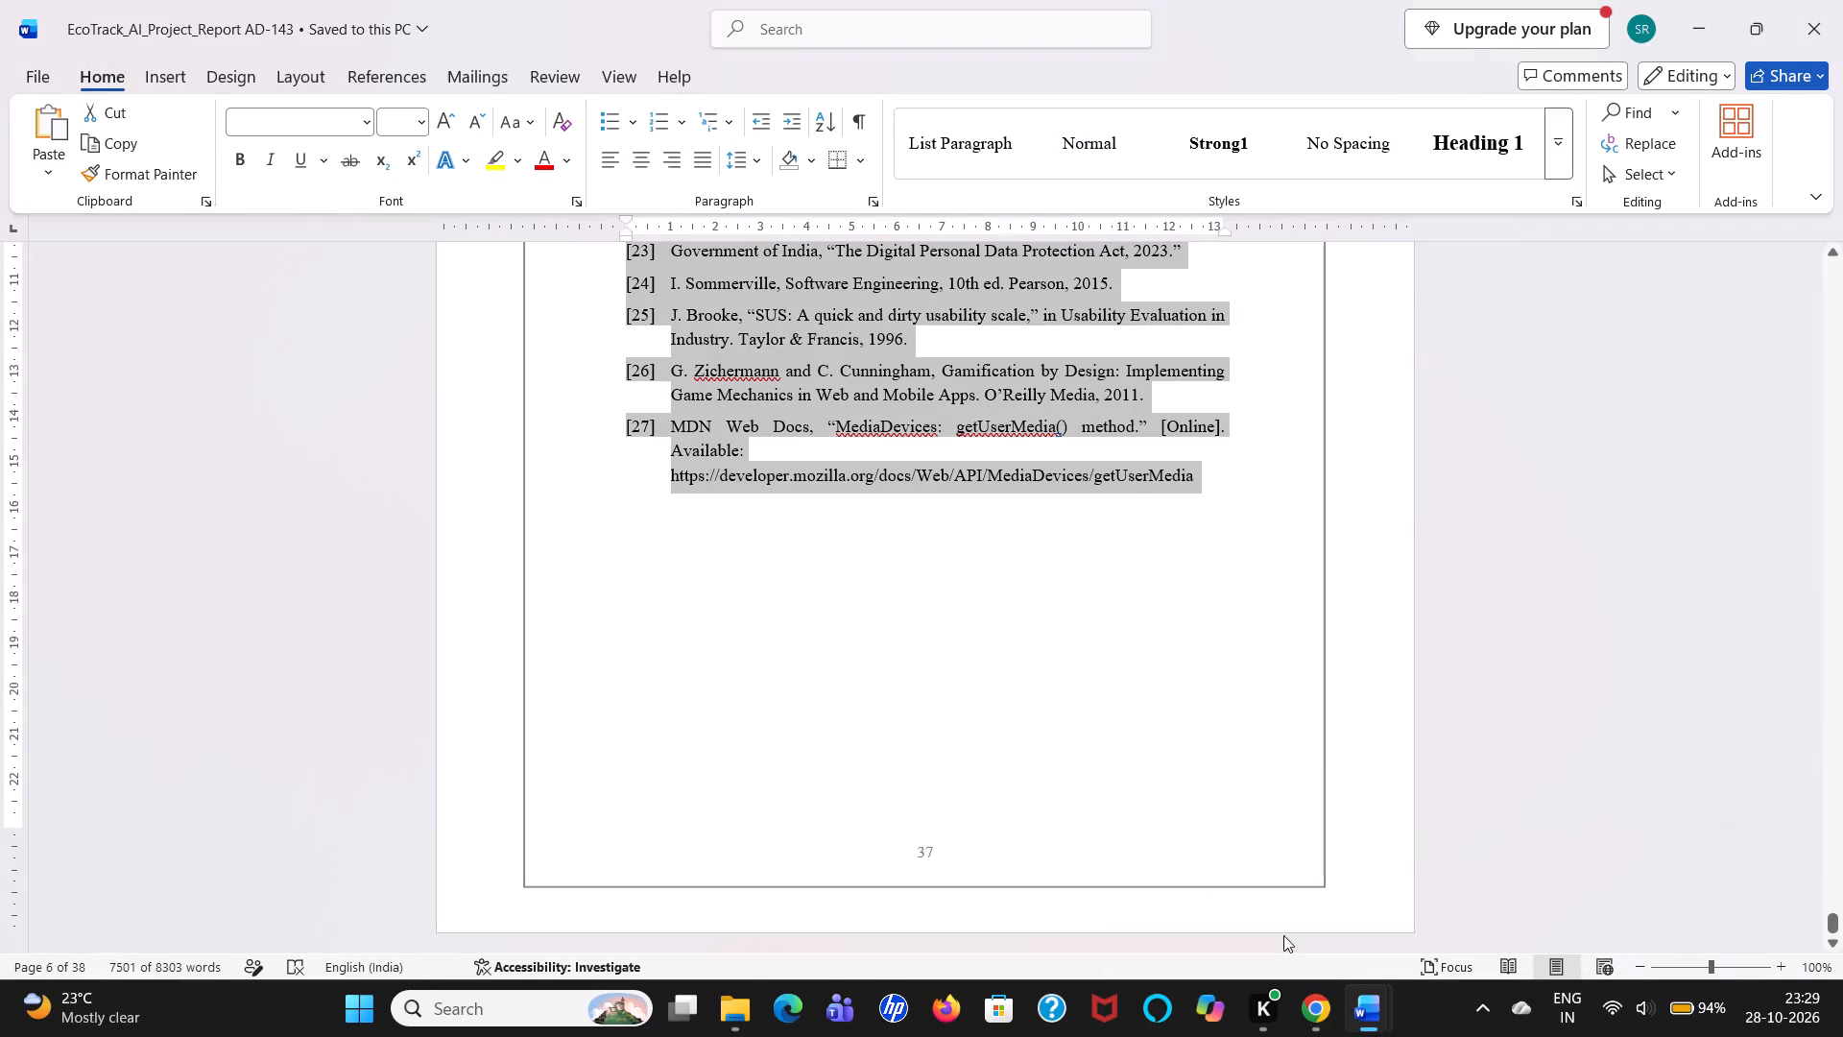
scroll(1033, 682, up, 19)
scroll(1033, 682, up, 3)
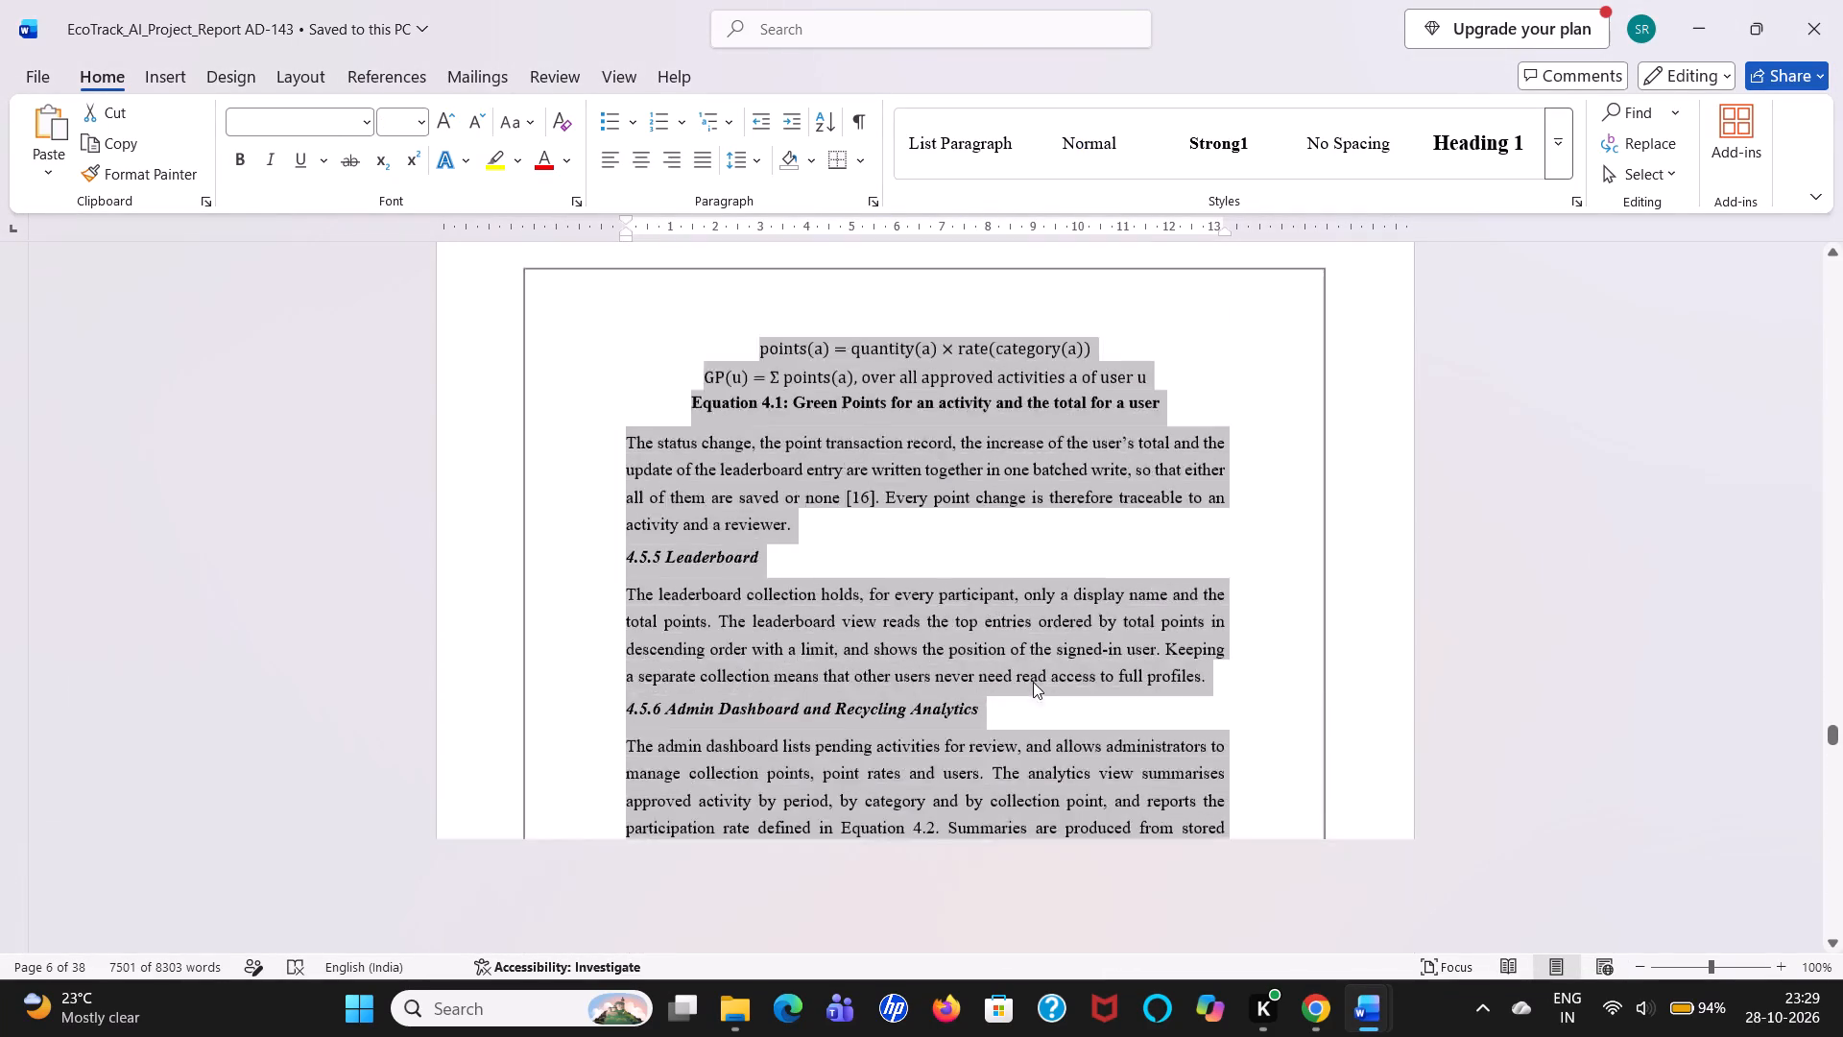
scroll(1033, 682, up, 2)
click(1314, 599)
scroll(1314, 599, up, 5)
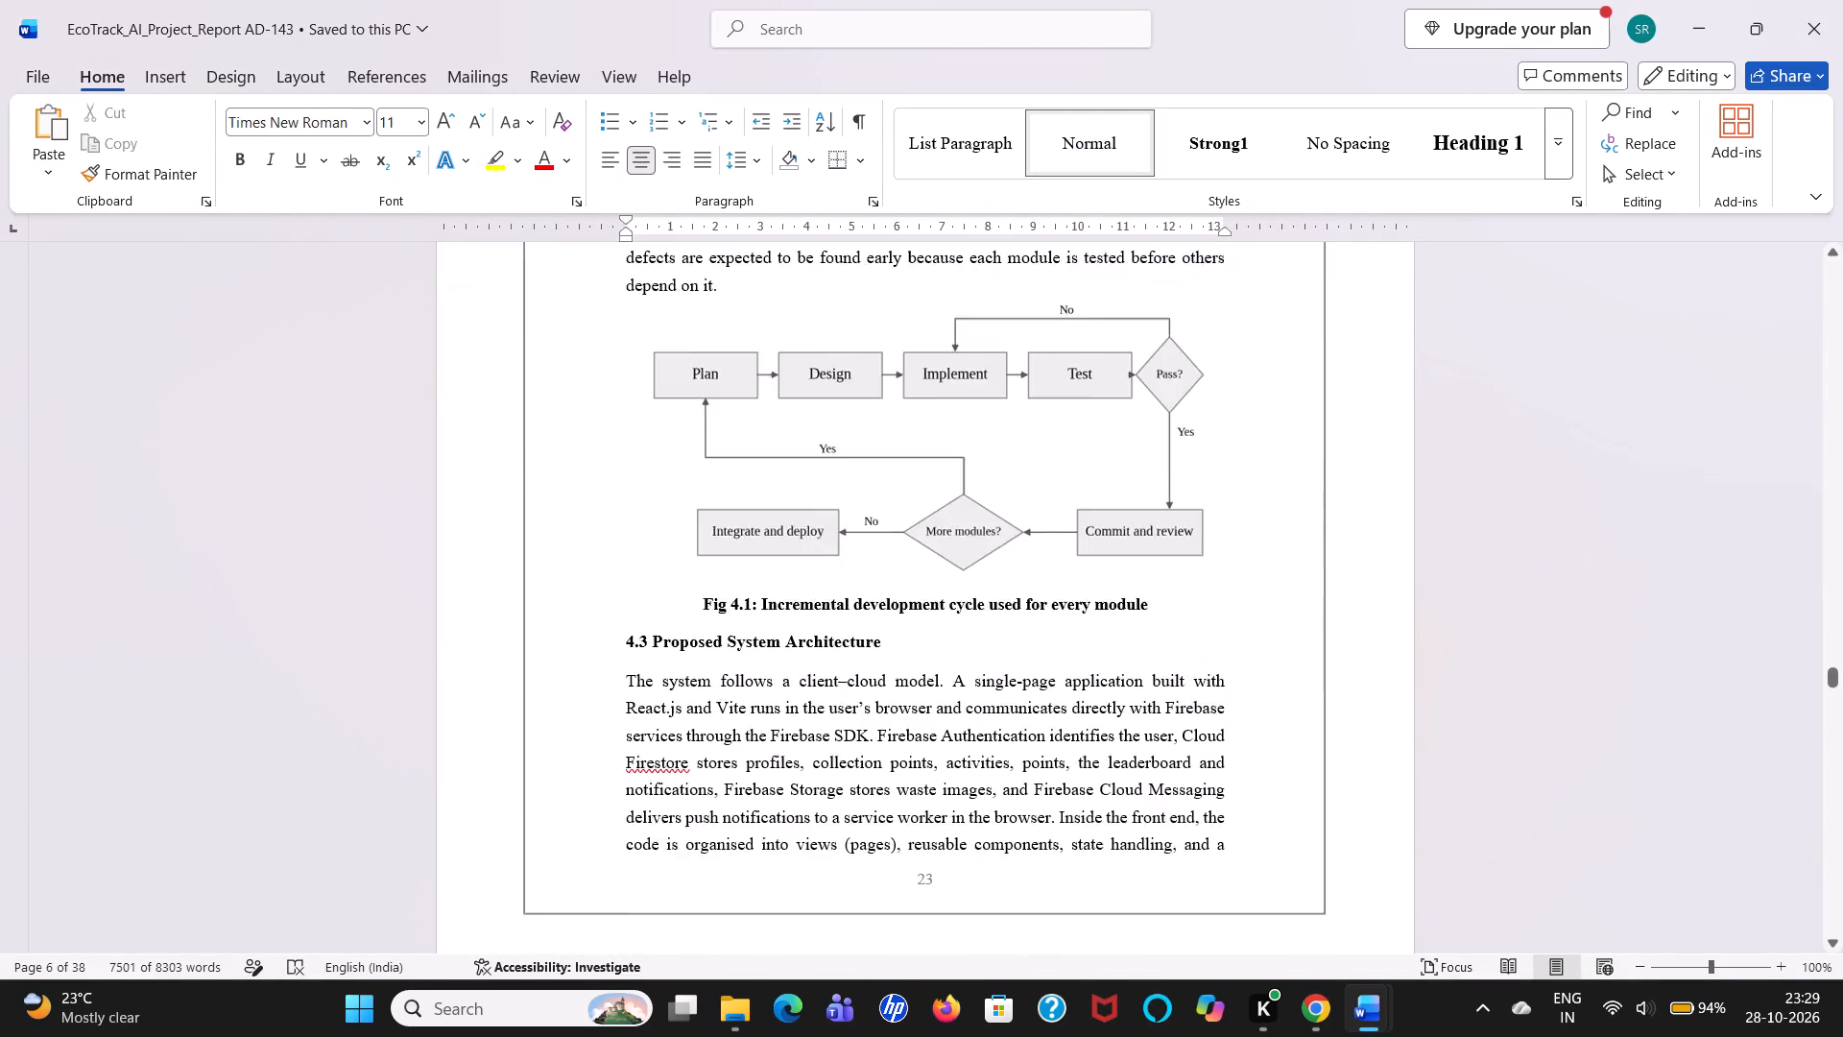
scroll(1314, 599, up, 12)
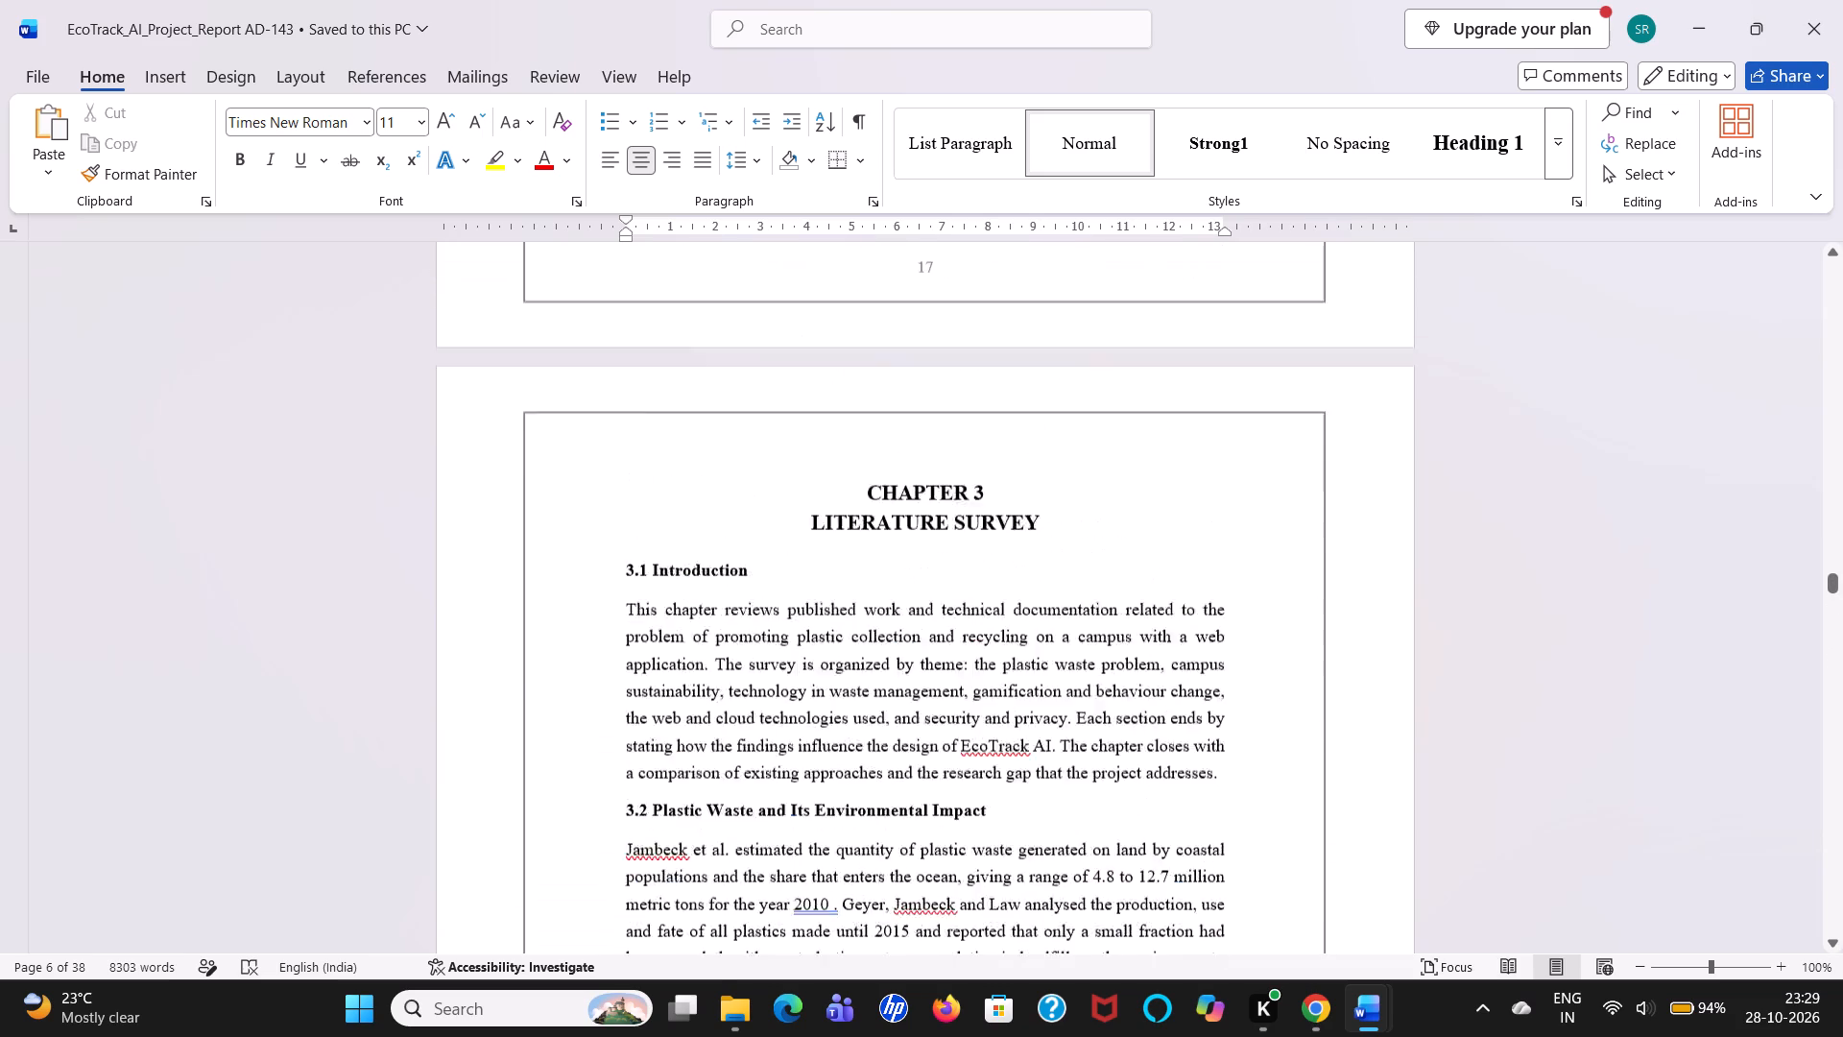
scroll(1314, 599, up, 9)
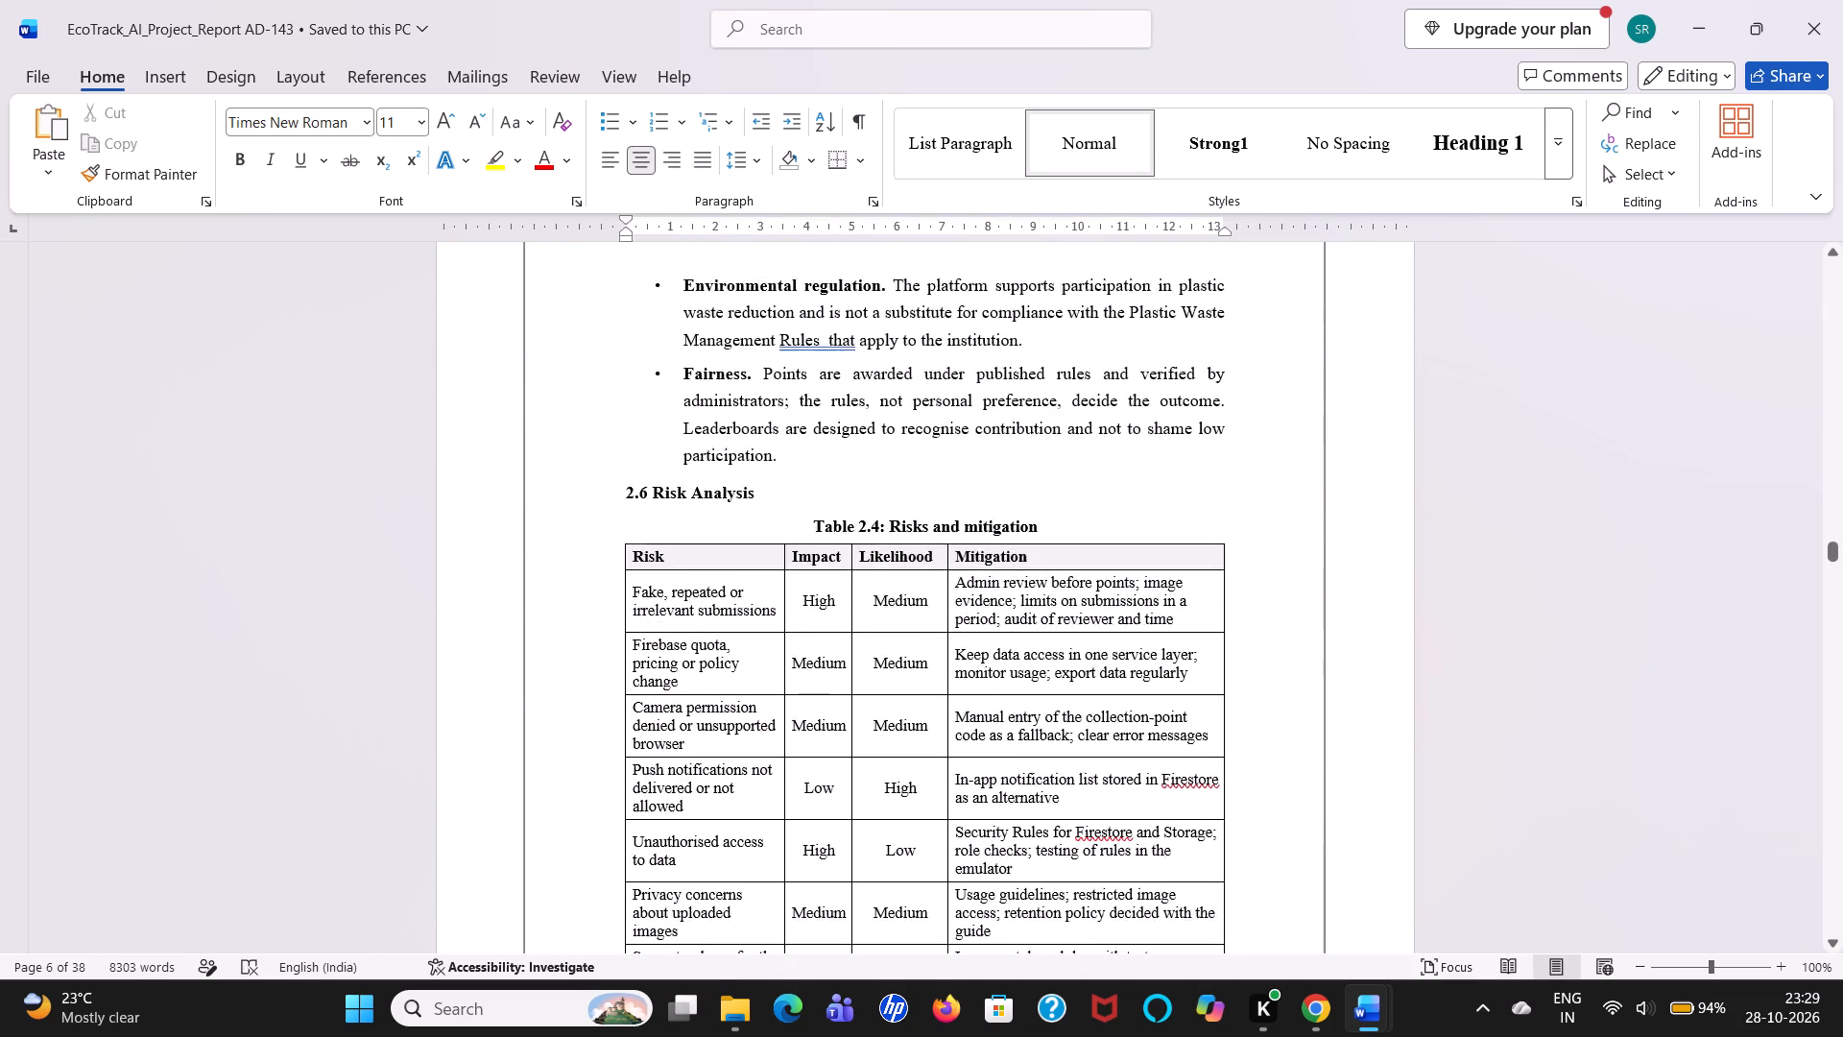
scroll(1314, 599, up, 20)
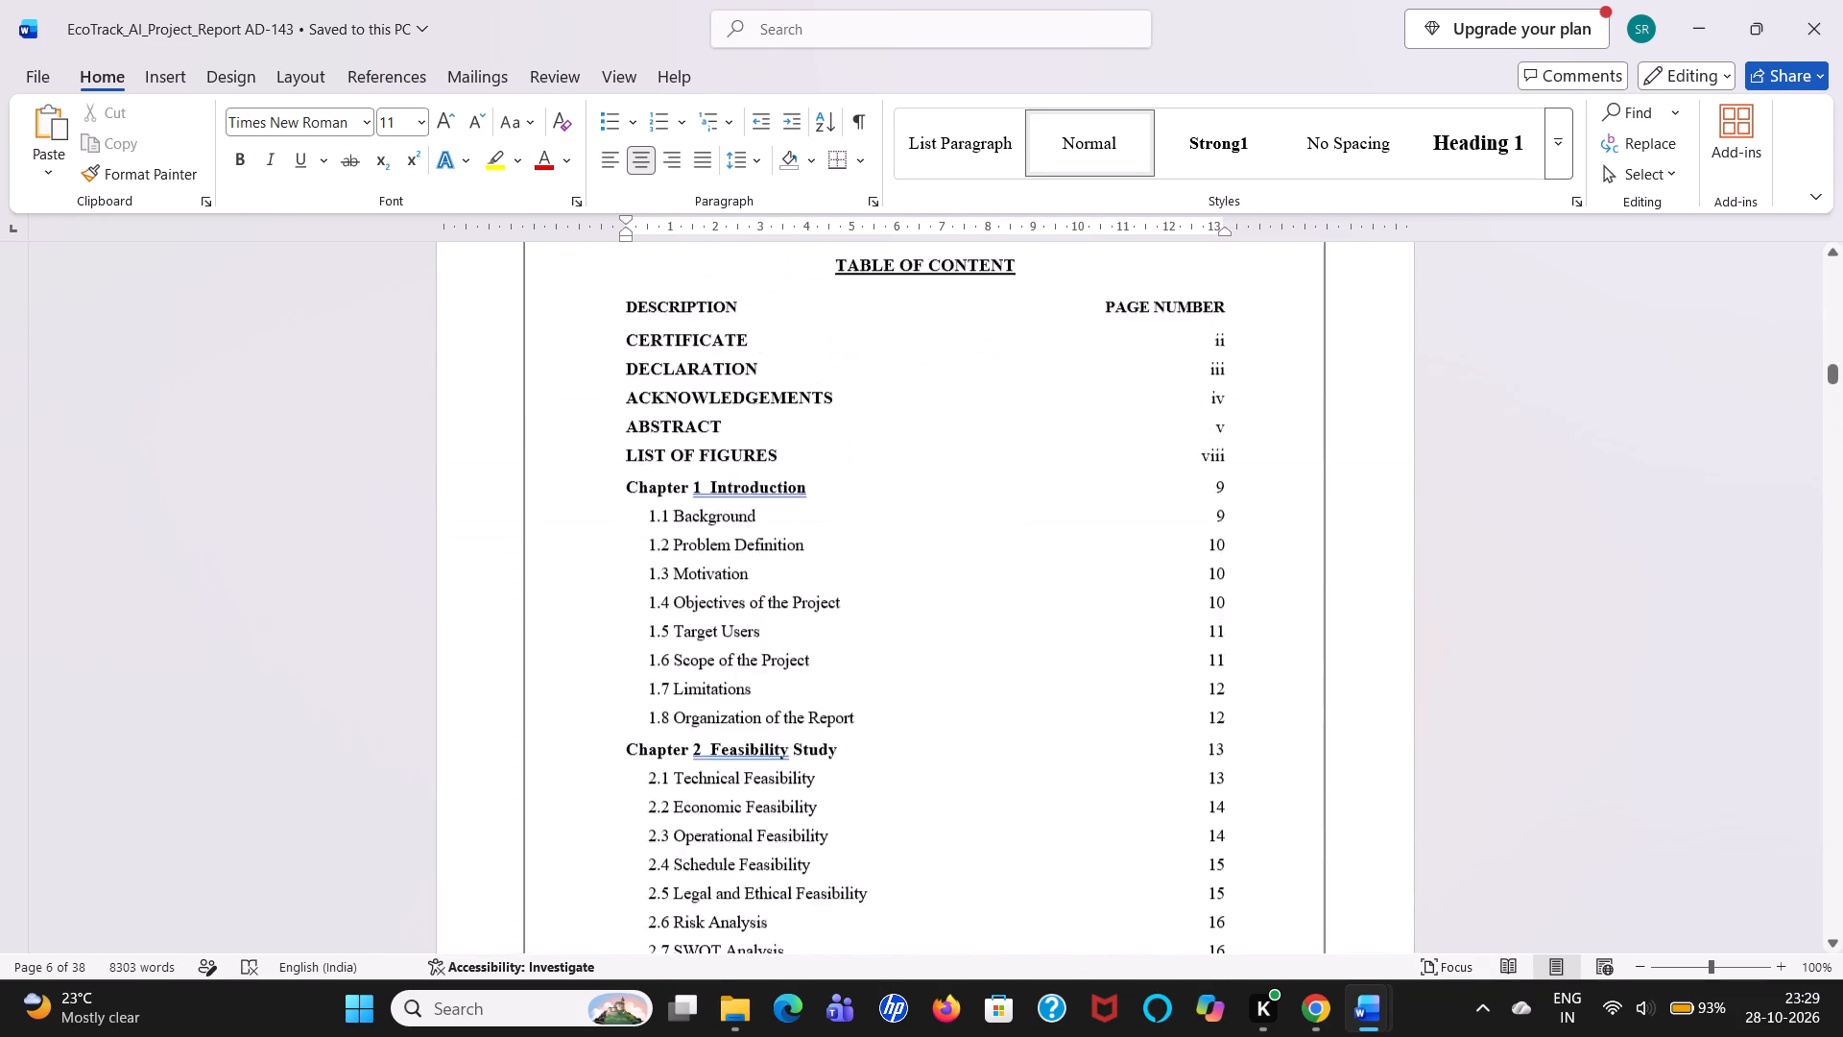
scroll(1314, 599, up, 3)
scroll(1314, 599, down, 2)
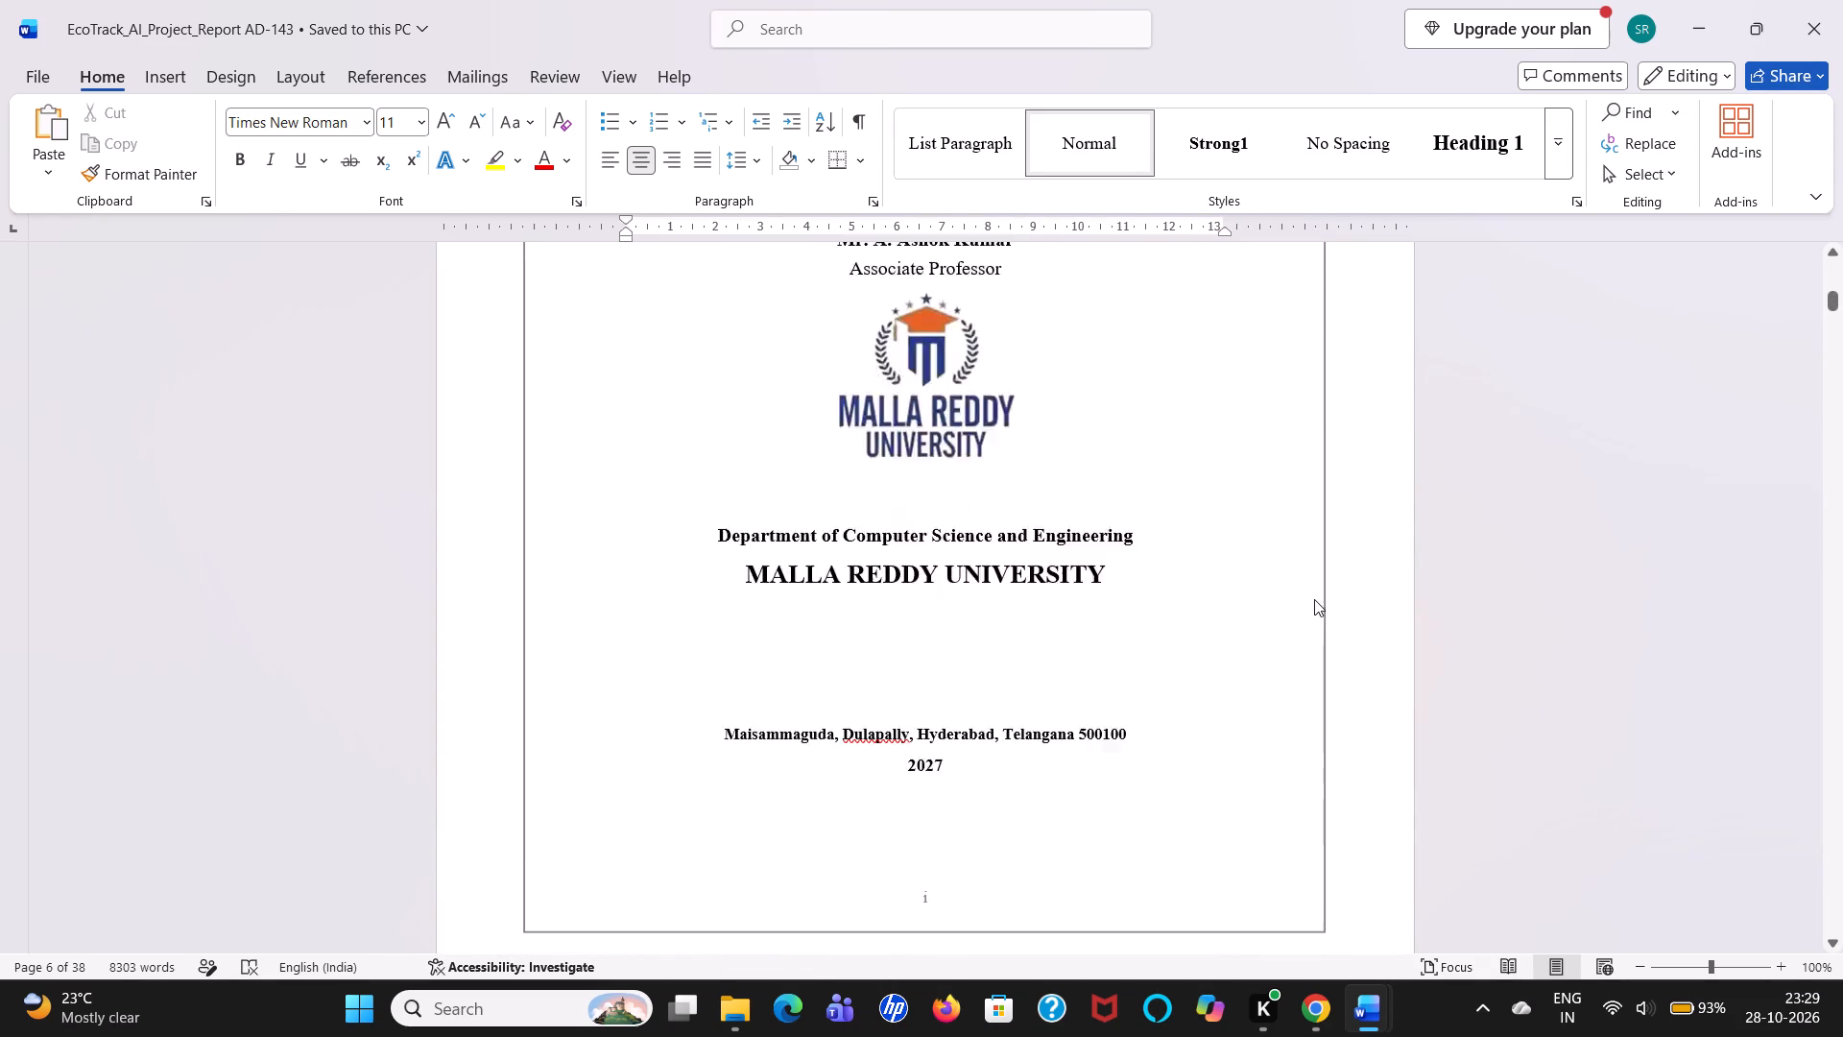
scroll(1314, 599, down, 7)
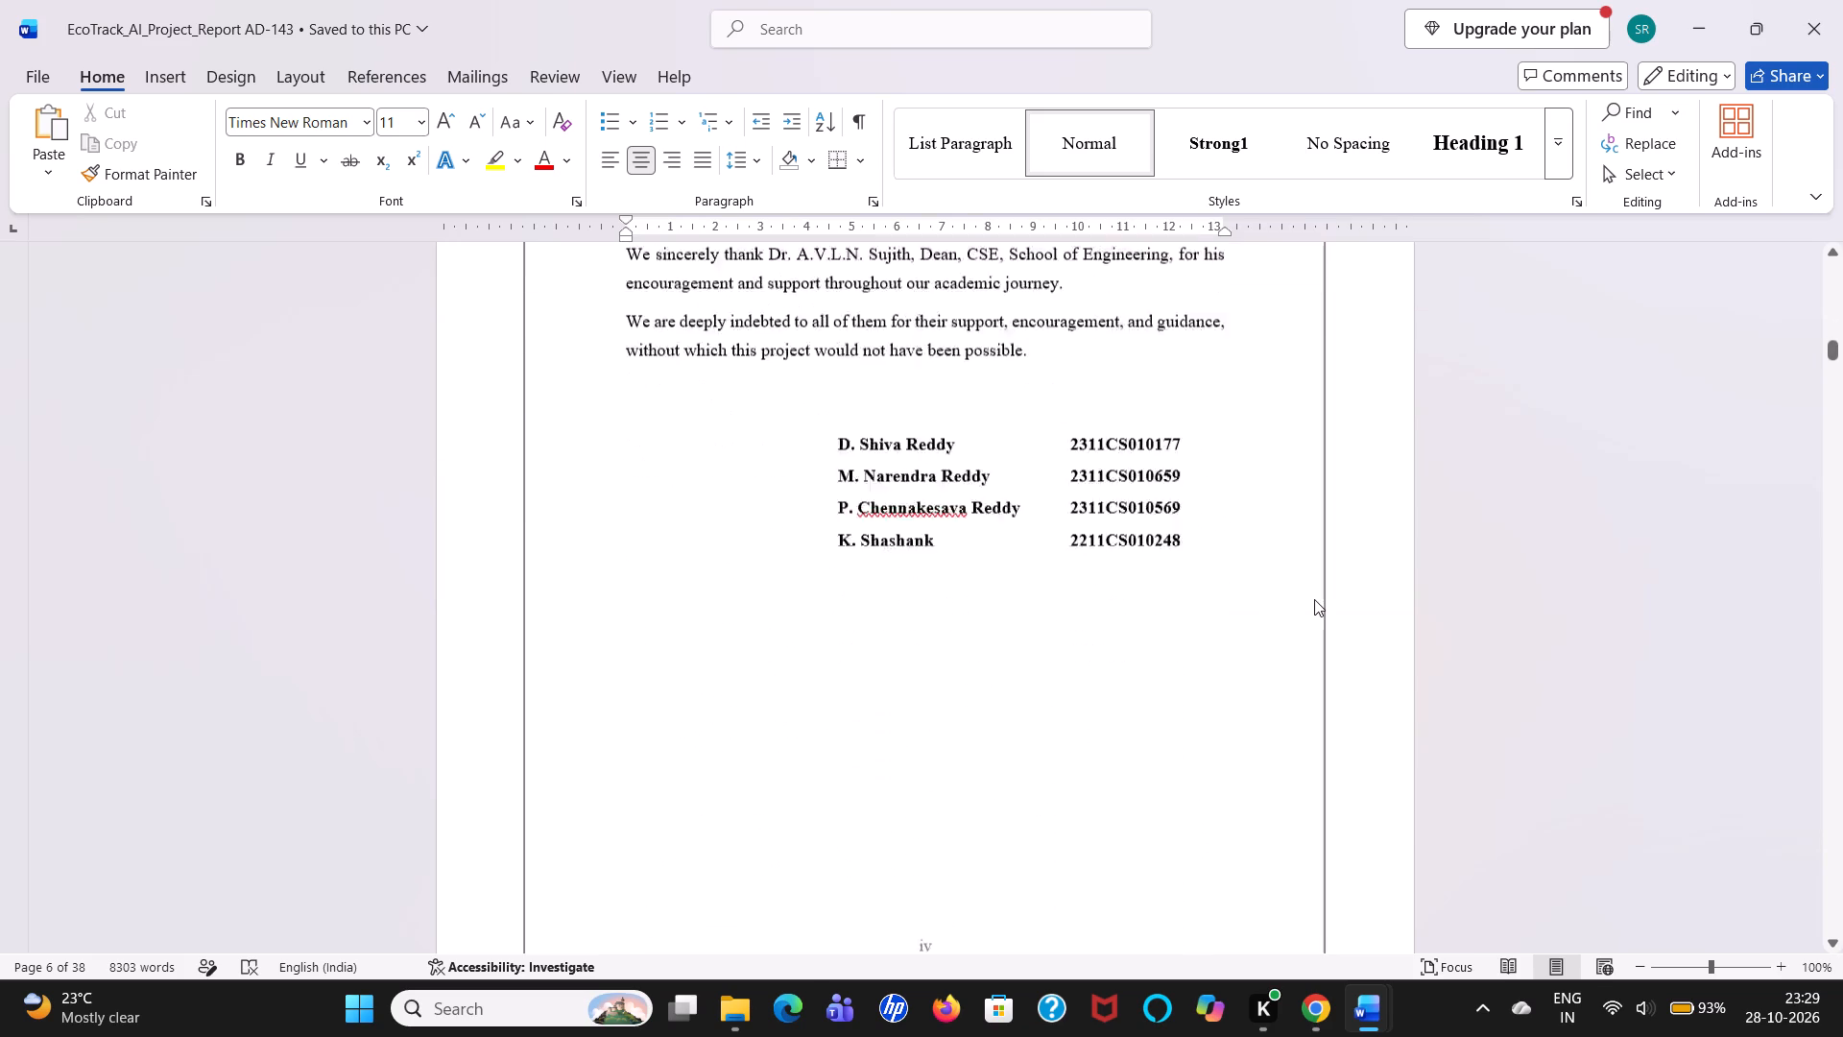
scroll(1314, 599, down, 4)
scroll(1295, 796, down, 1)
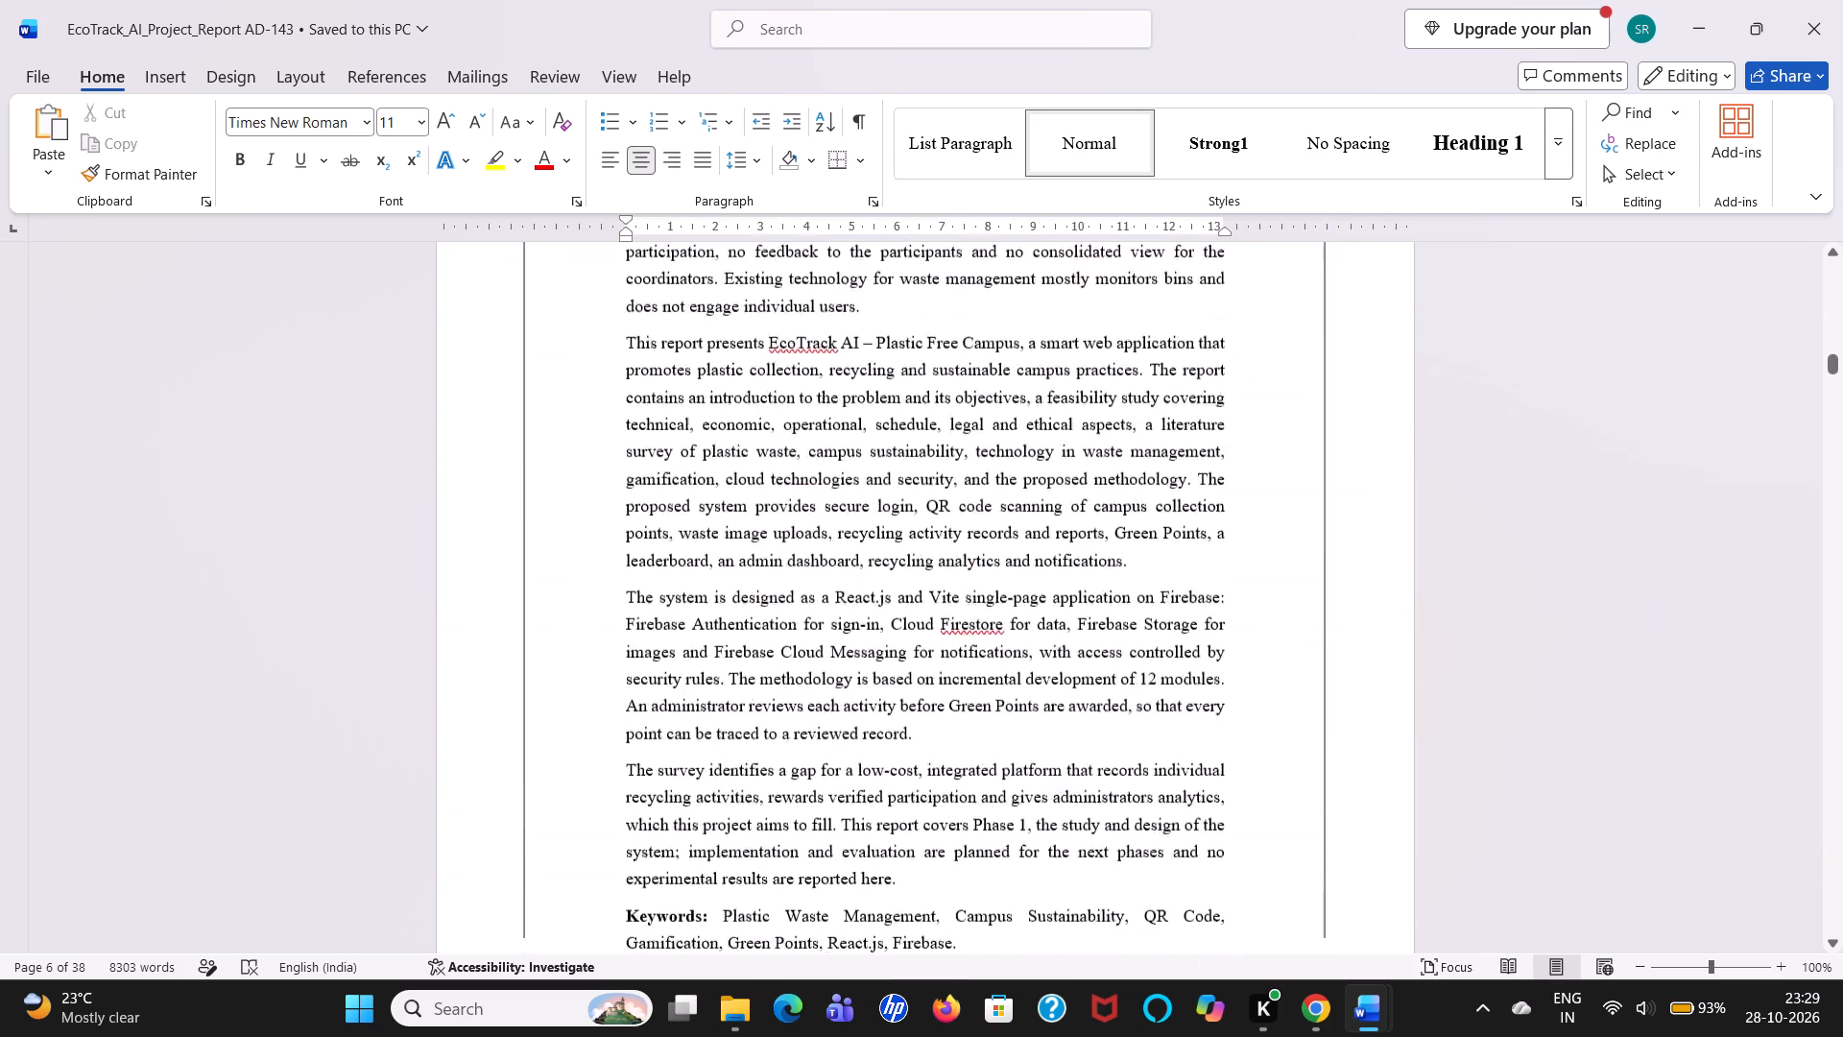
scroll(1295, 796, down, 2)
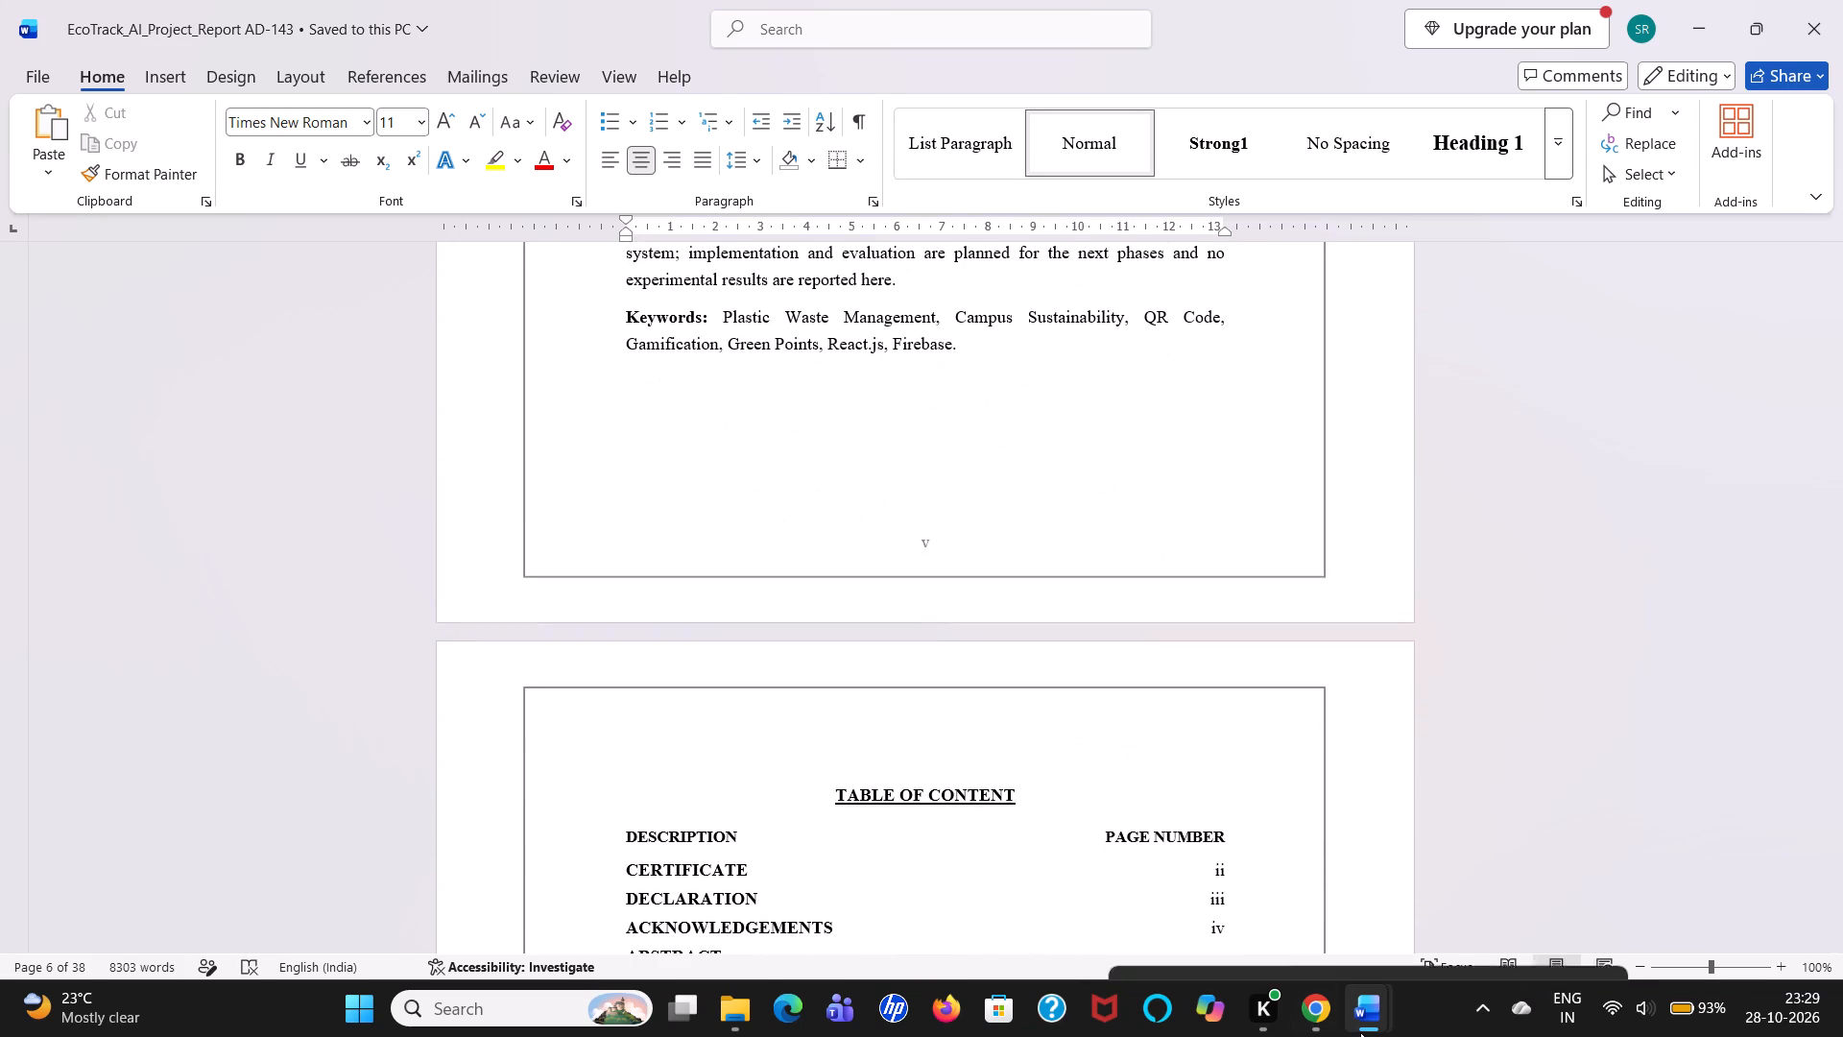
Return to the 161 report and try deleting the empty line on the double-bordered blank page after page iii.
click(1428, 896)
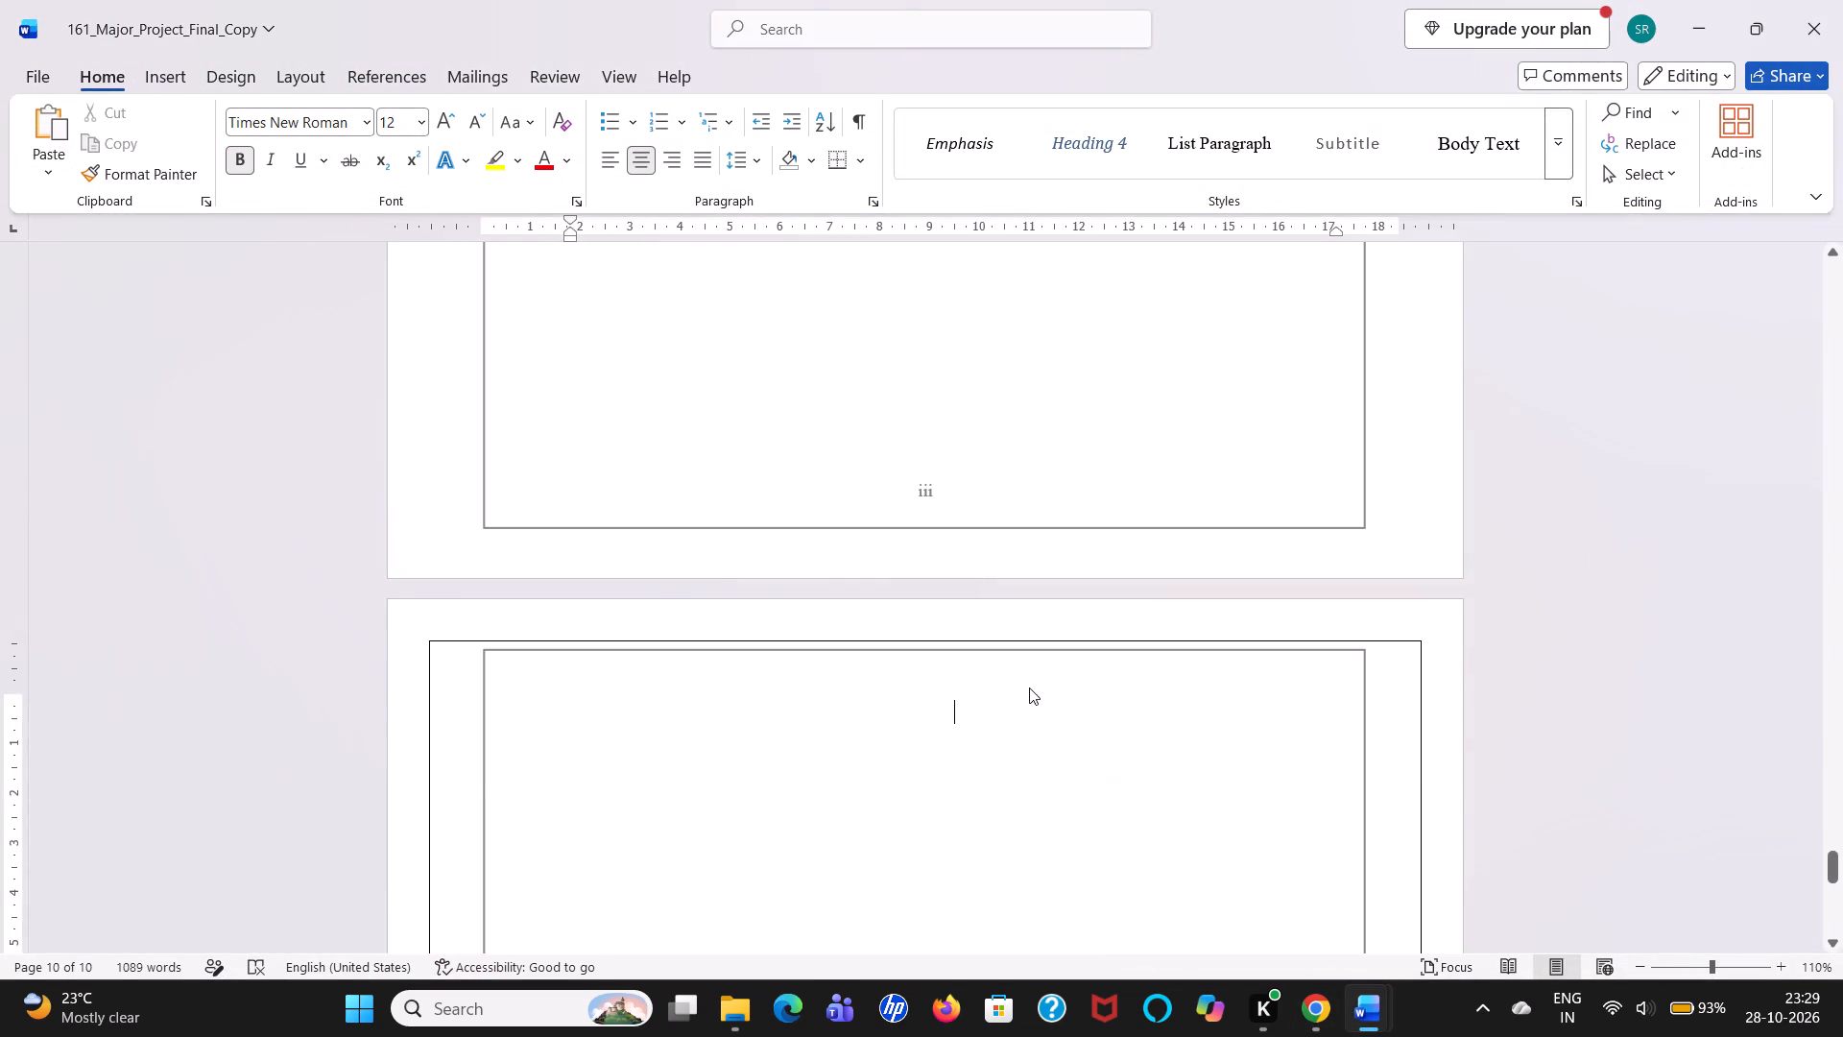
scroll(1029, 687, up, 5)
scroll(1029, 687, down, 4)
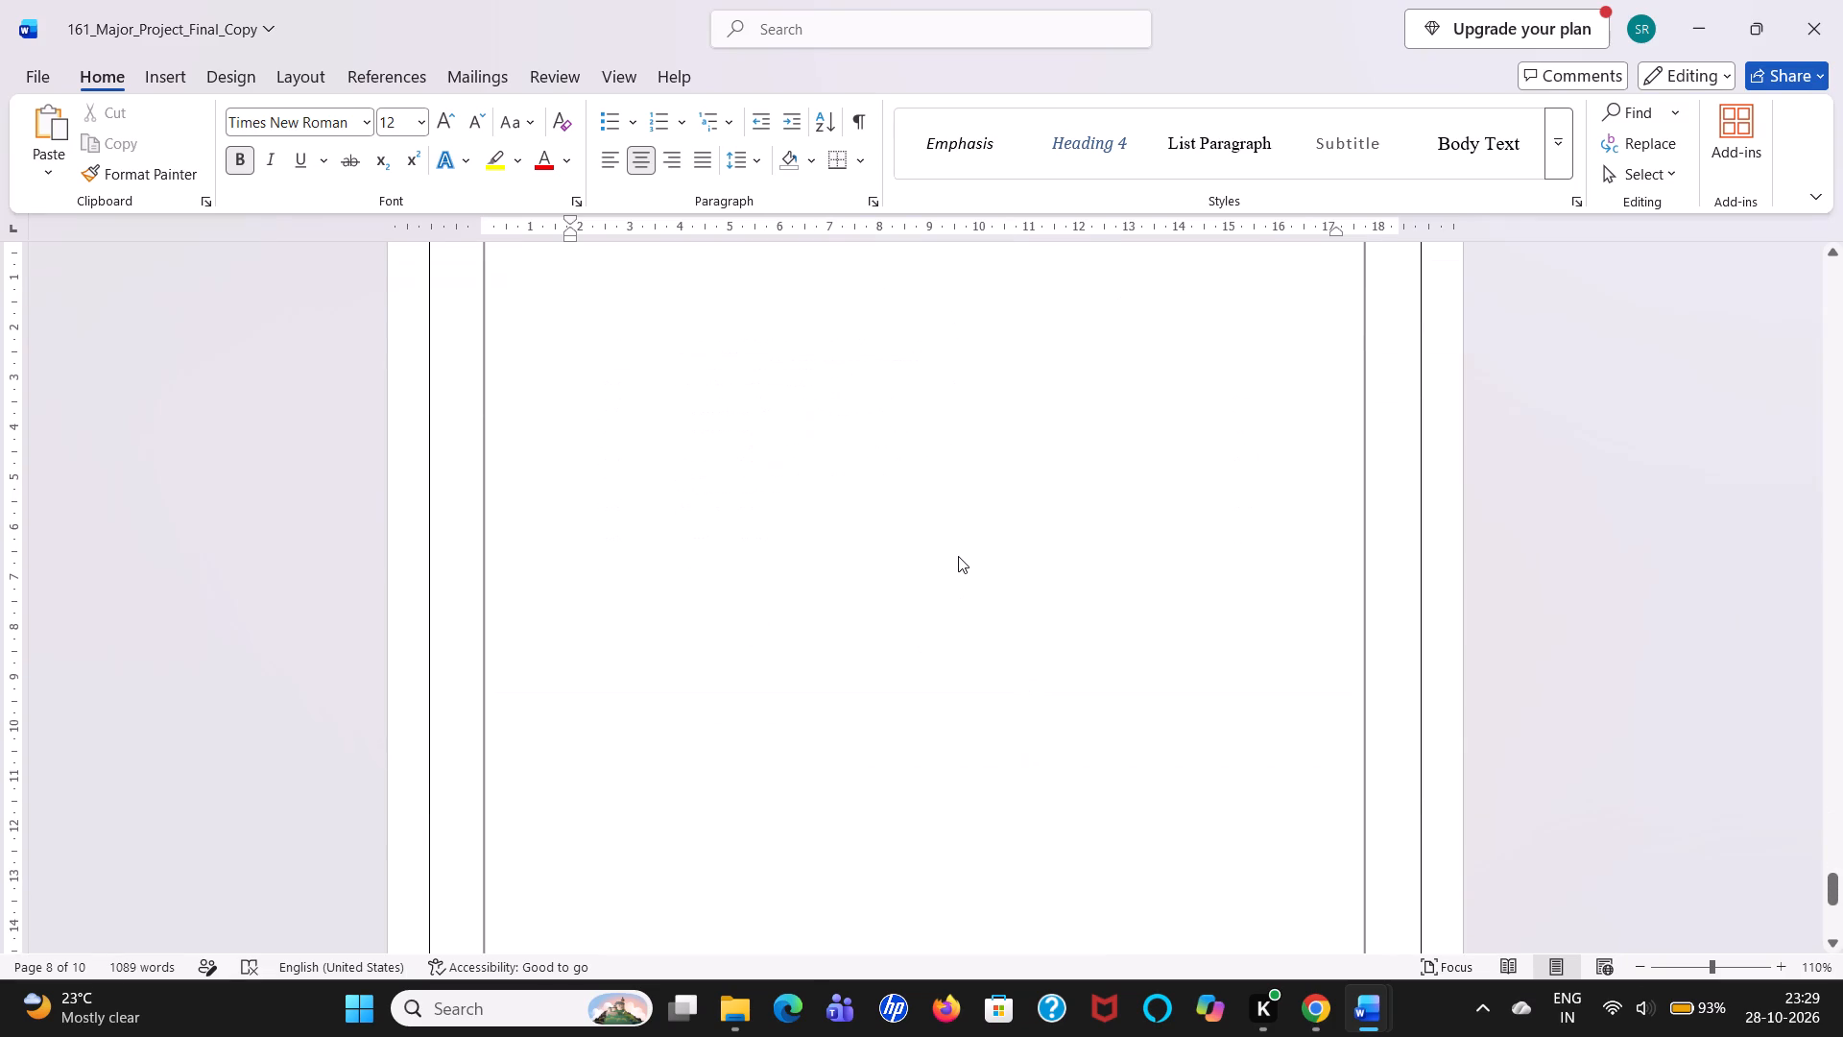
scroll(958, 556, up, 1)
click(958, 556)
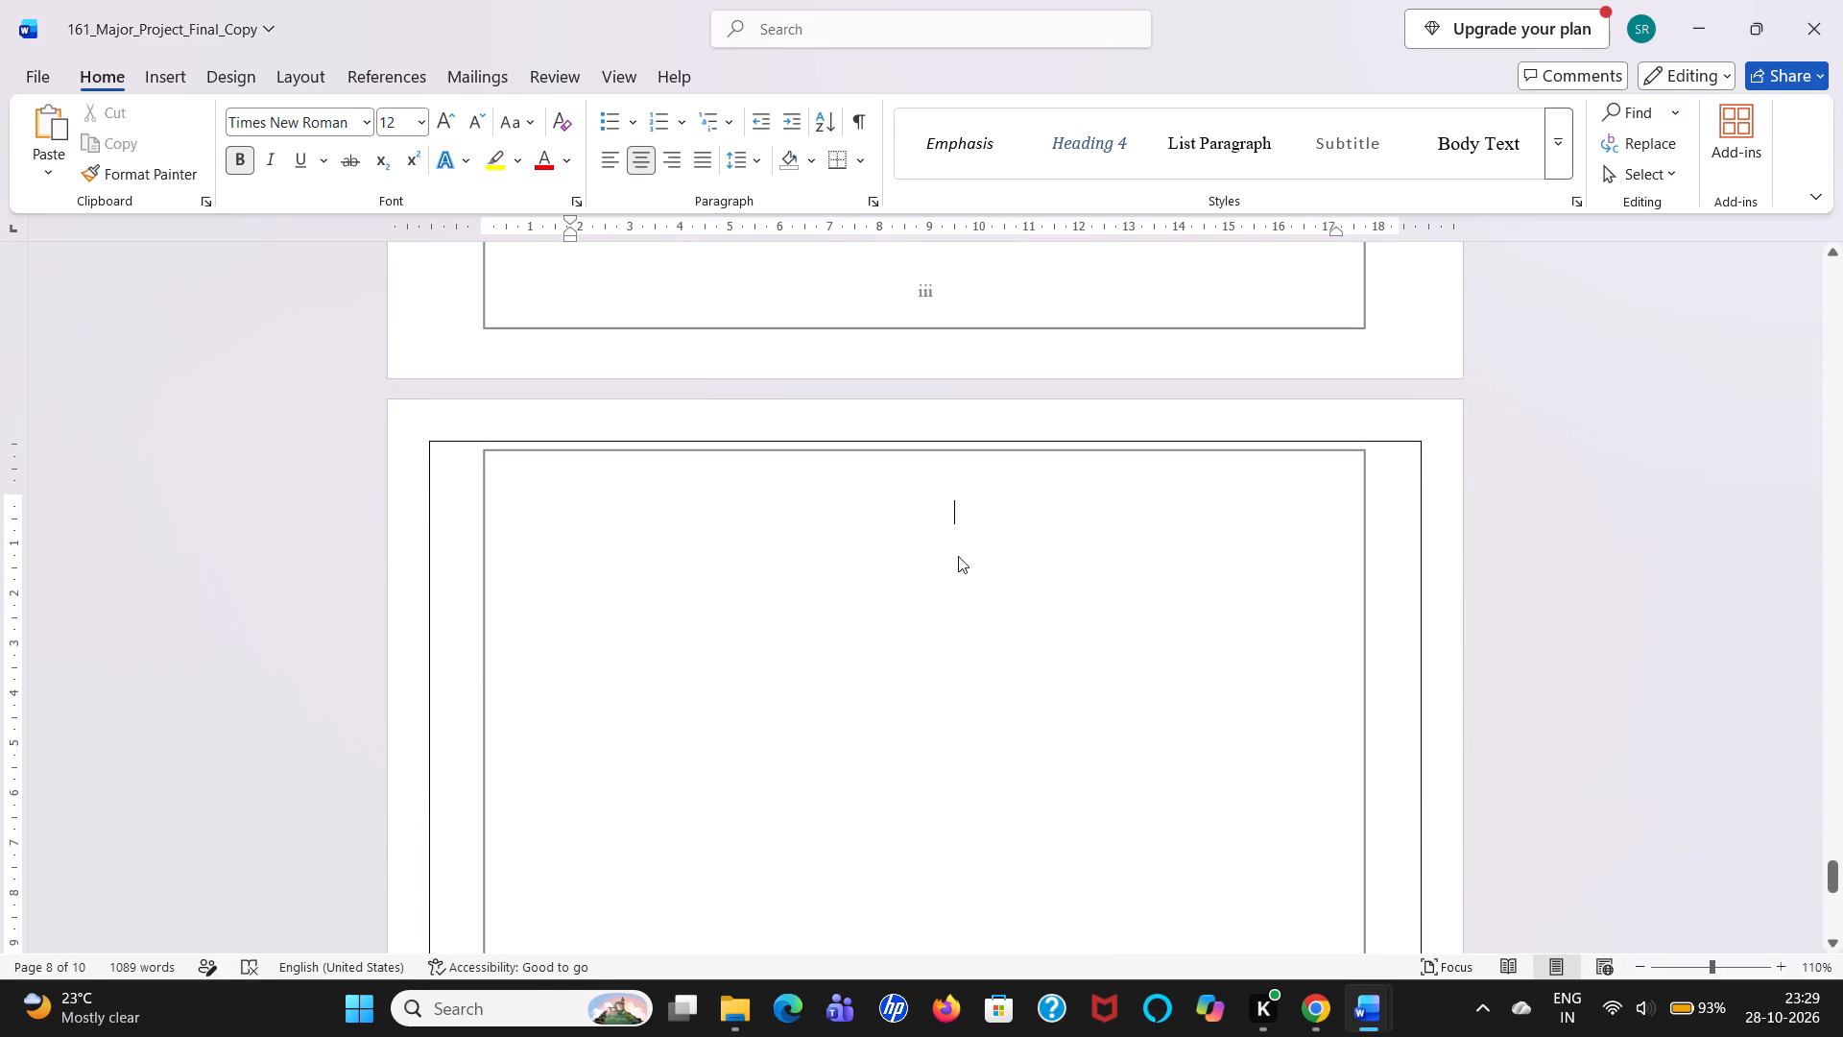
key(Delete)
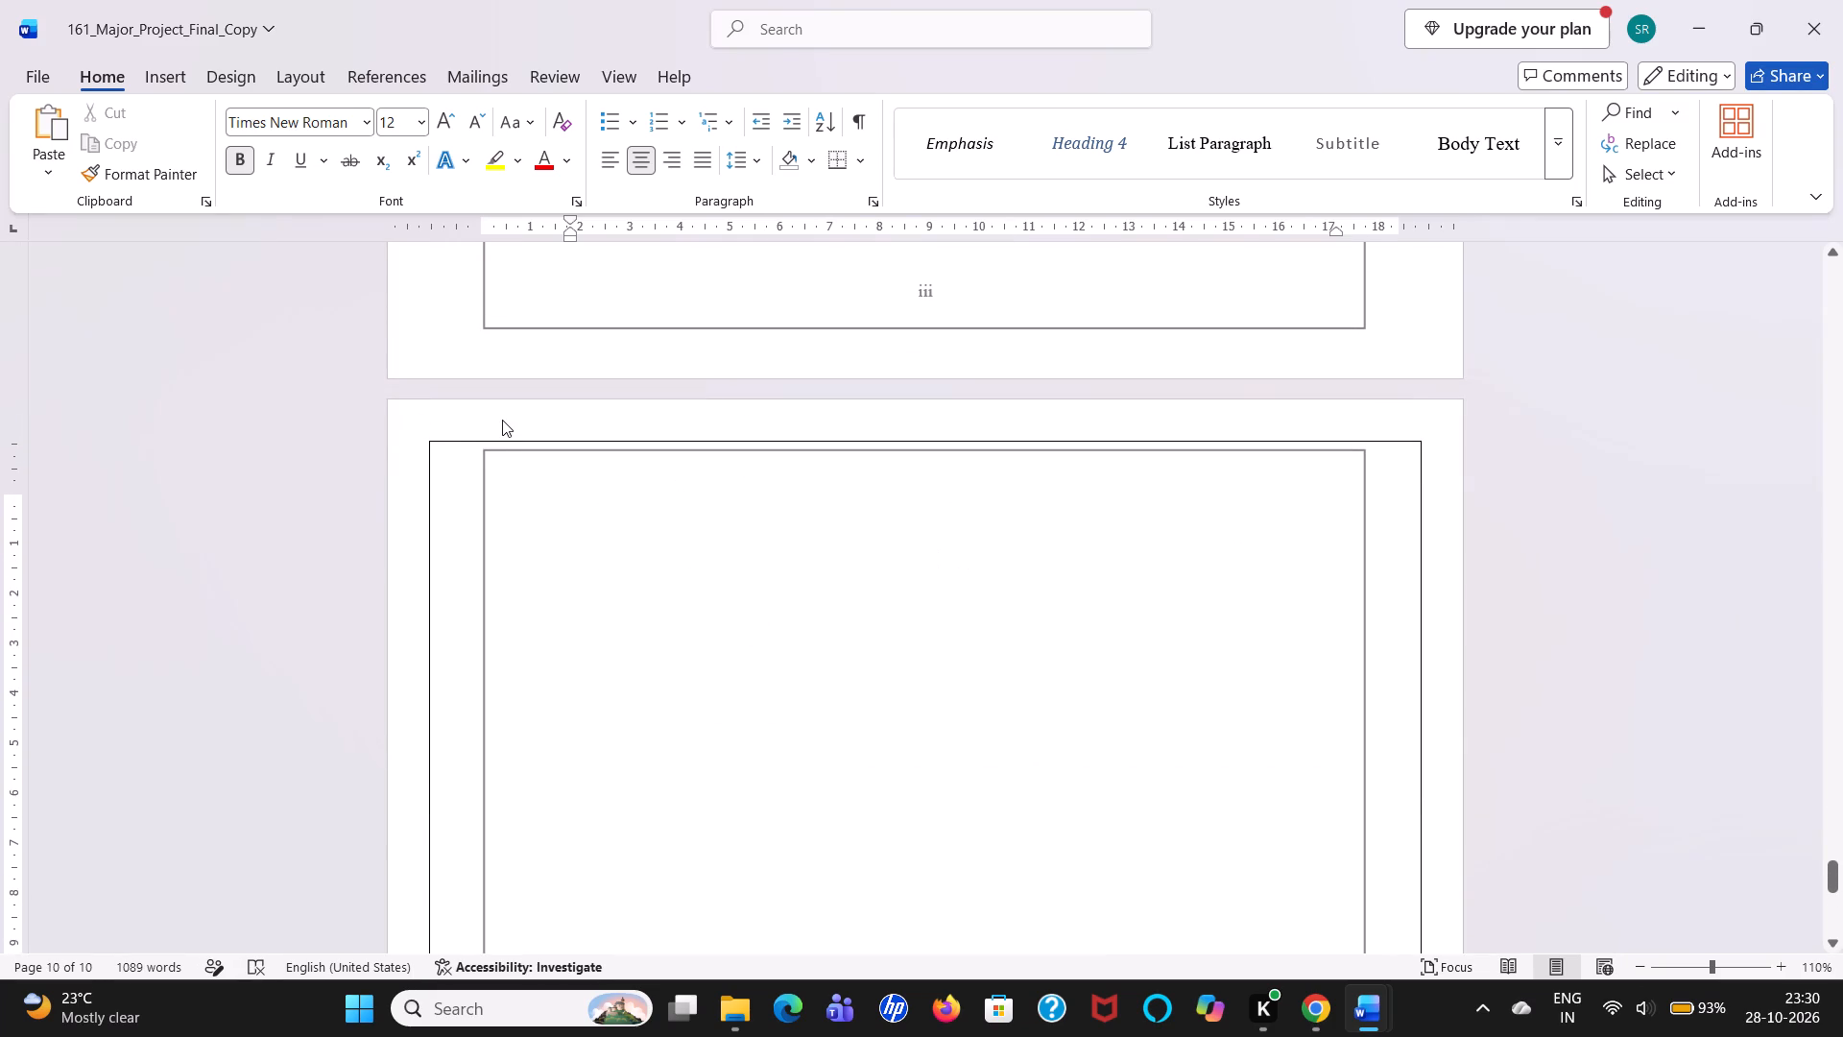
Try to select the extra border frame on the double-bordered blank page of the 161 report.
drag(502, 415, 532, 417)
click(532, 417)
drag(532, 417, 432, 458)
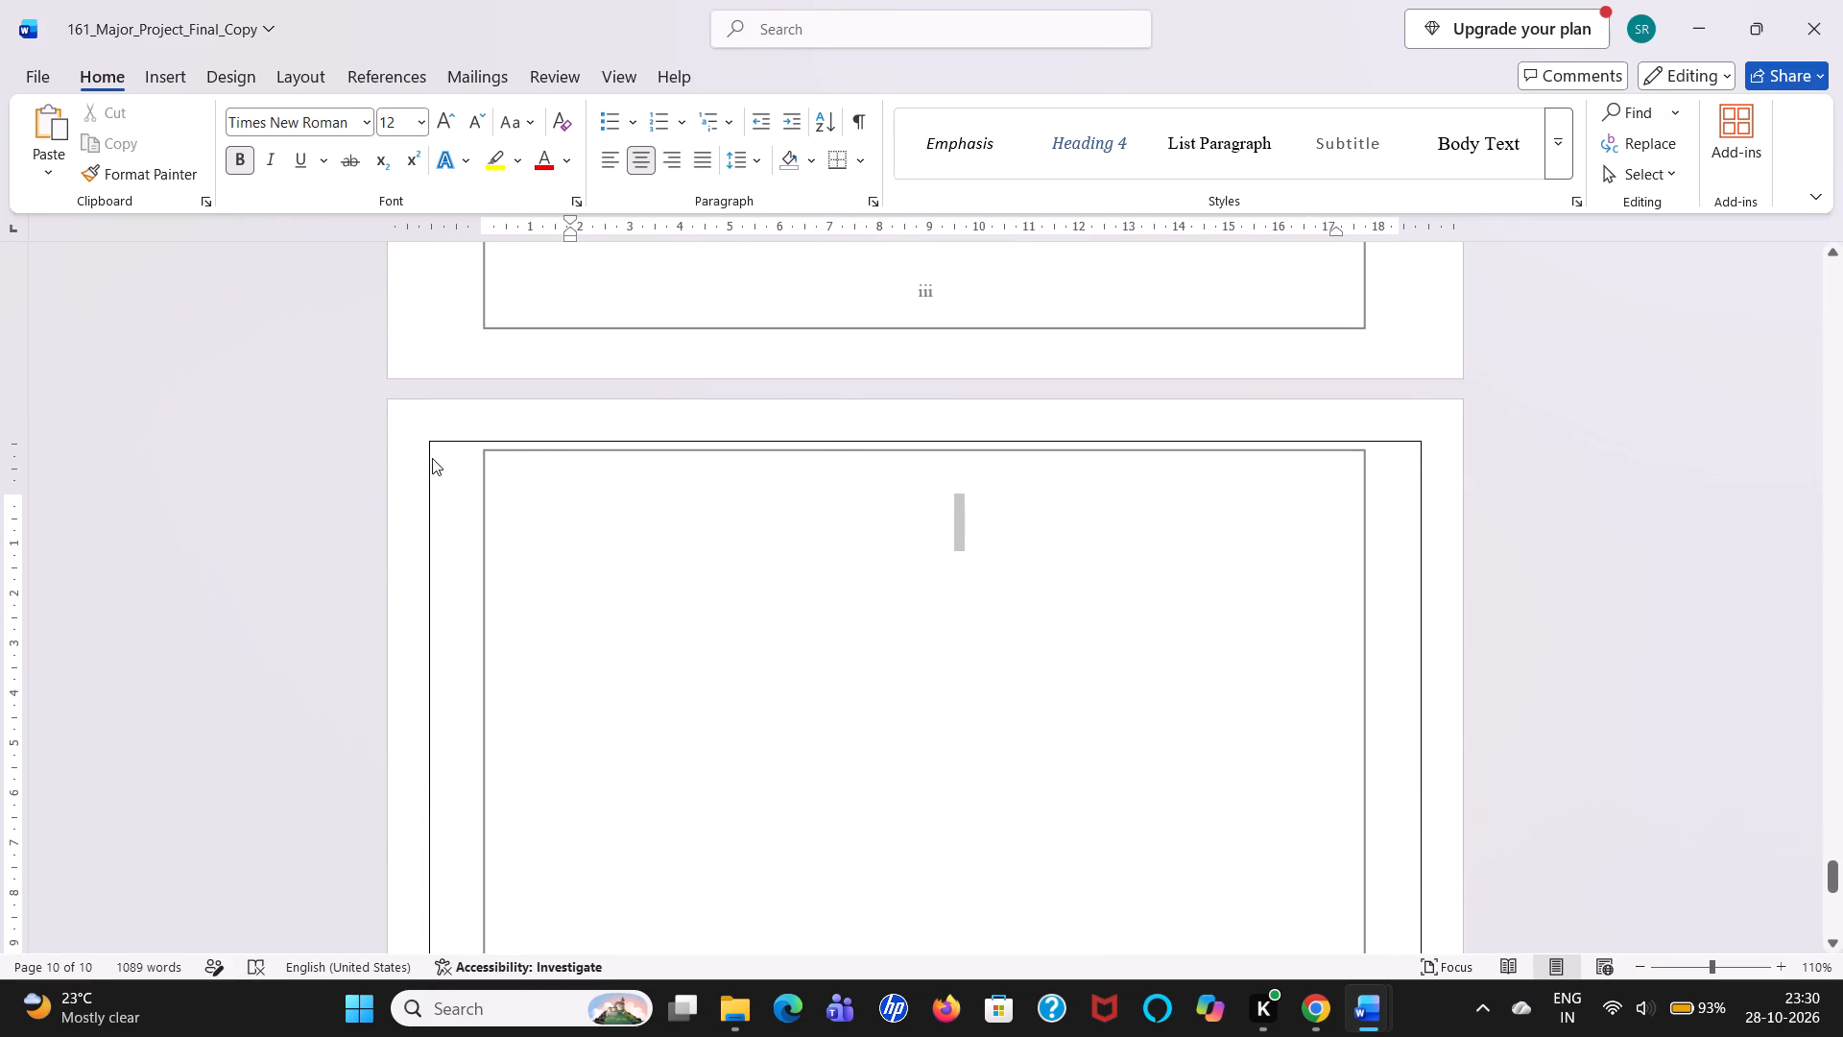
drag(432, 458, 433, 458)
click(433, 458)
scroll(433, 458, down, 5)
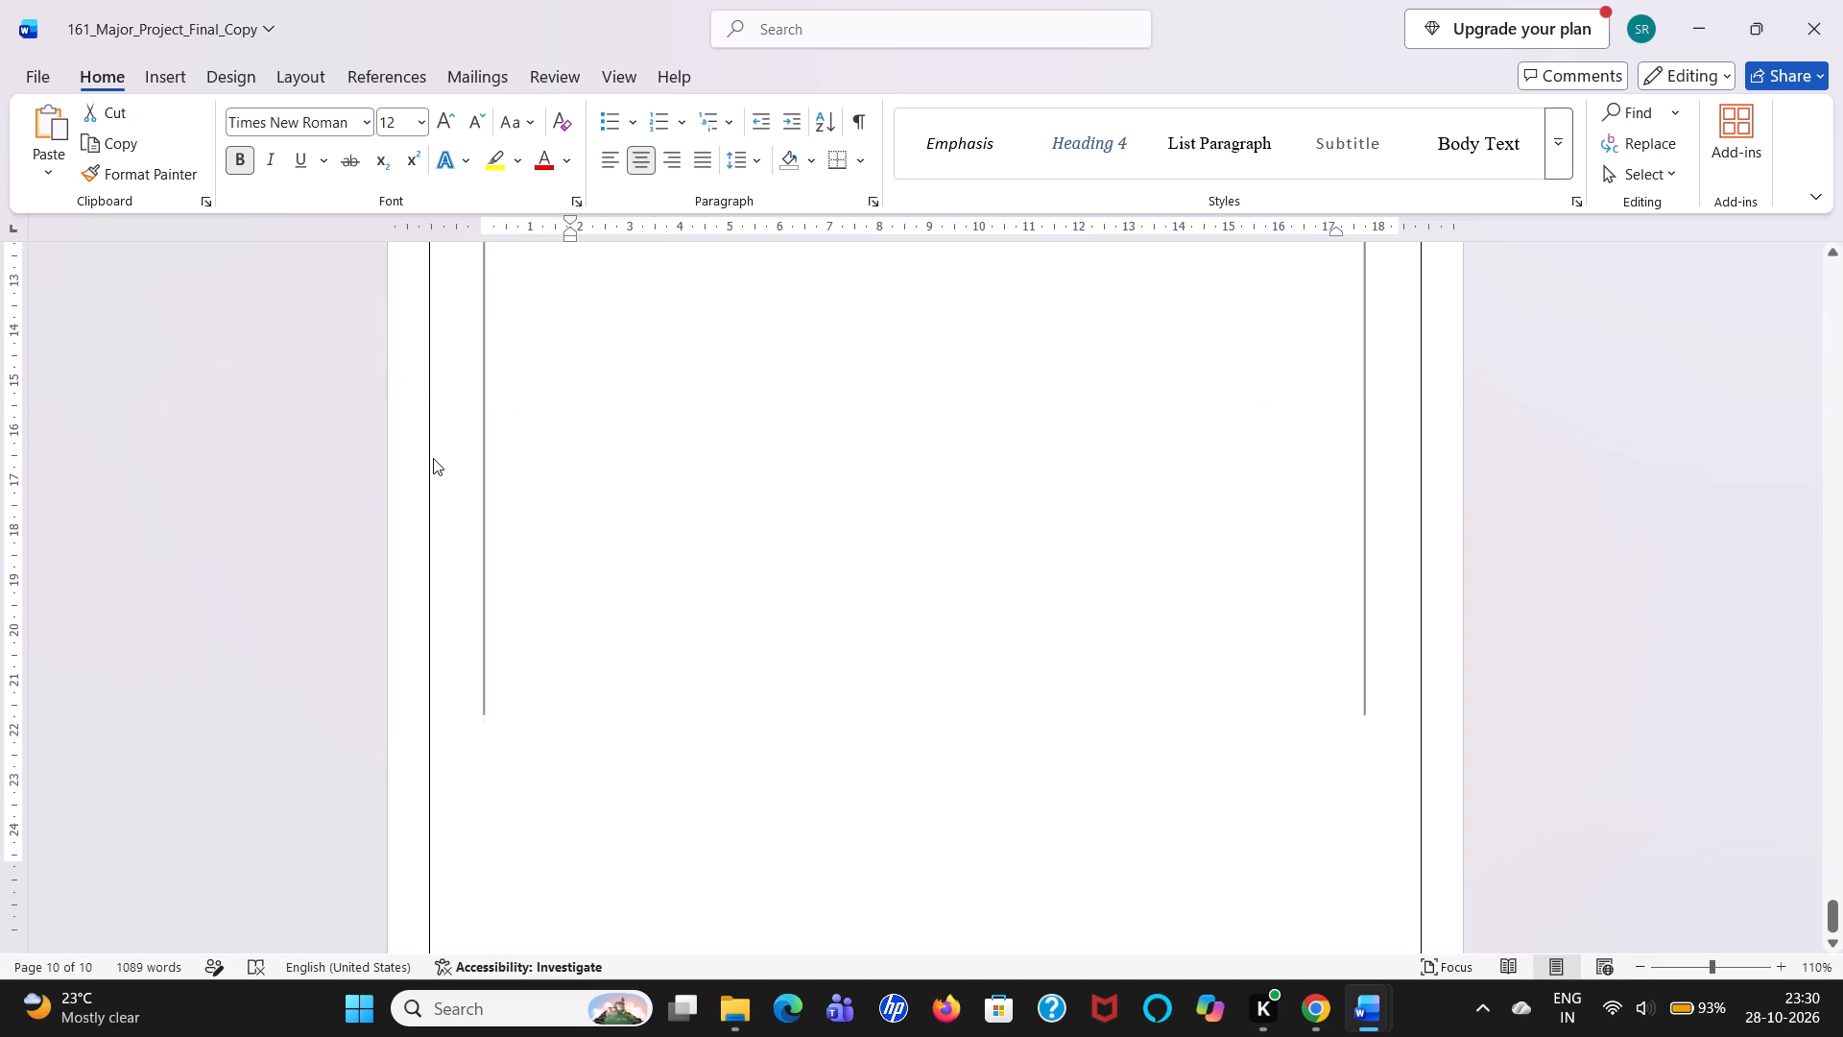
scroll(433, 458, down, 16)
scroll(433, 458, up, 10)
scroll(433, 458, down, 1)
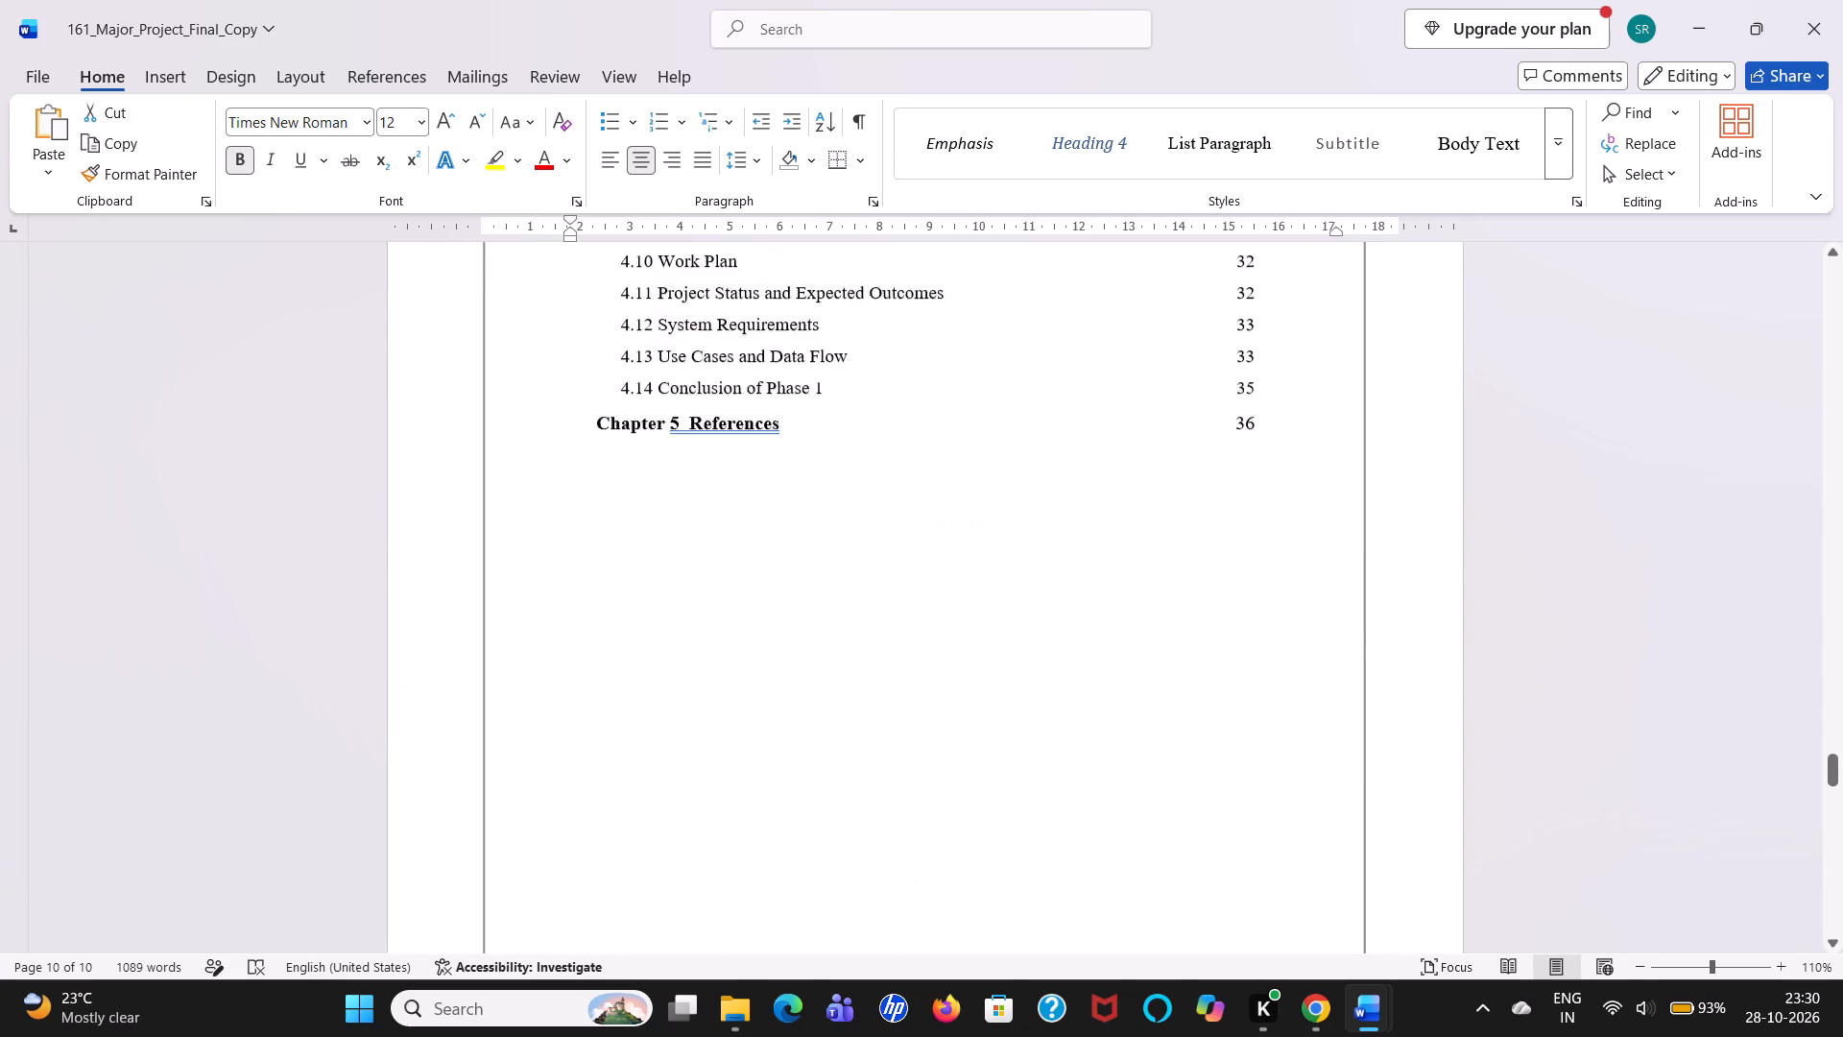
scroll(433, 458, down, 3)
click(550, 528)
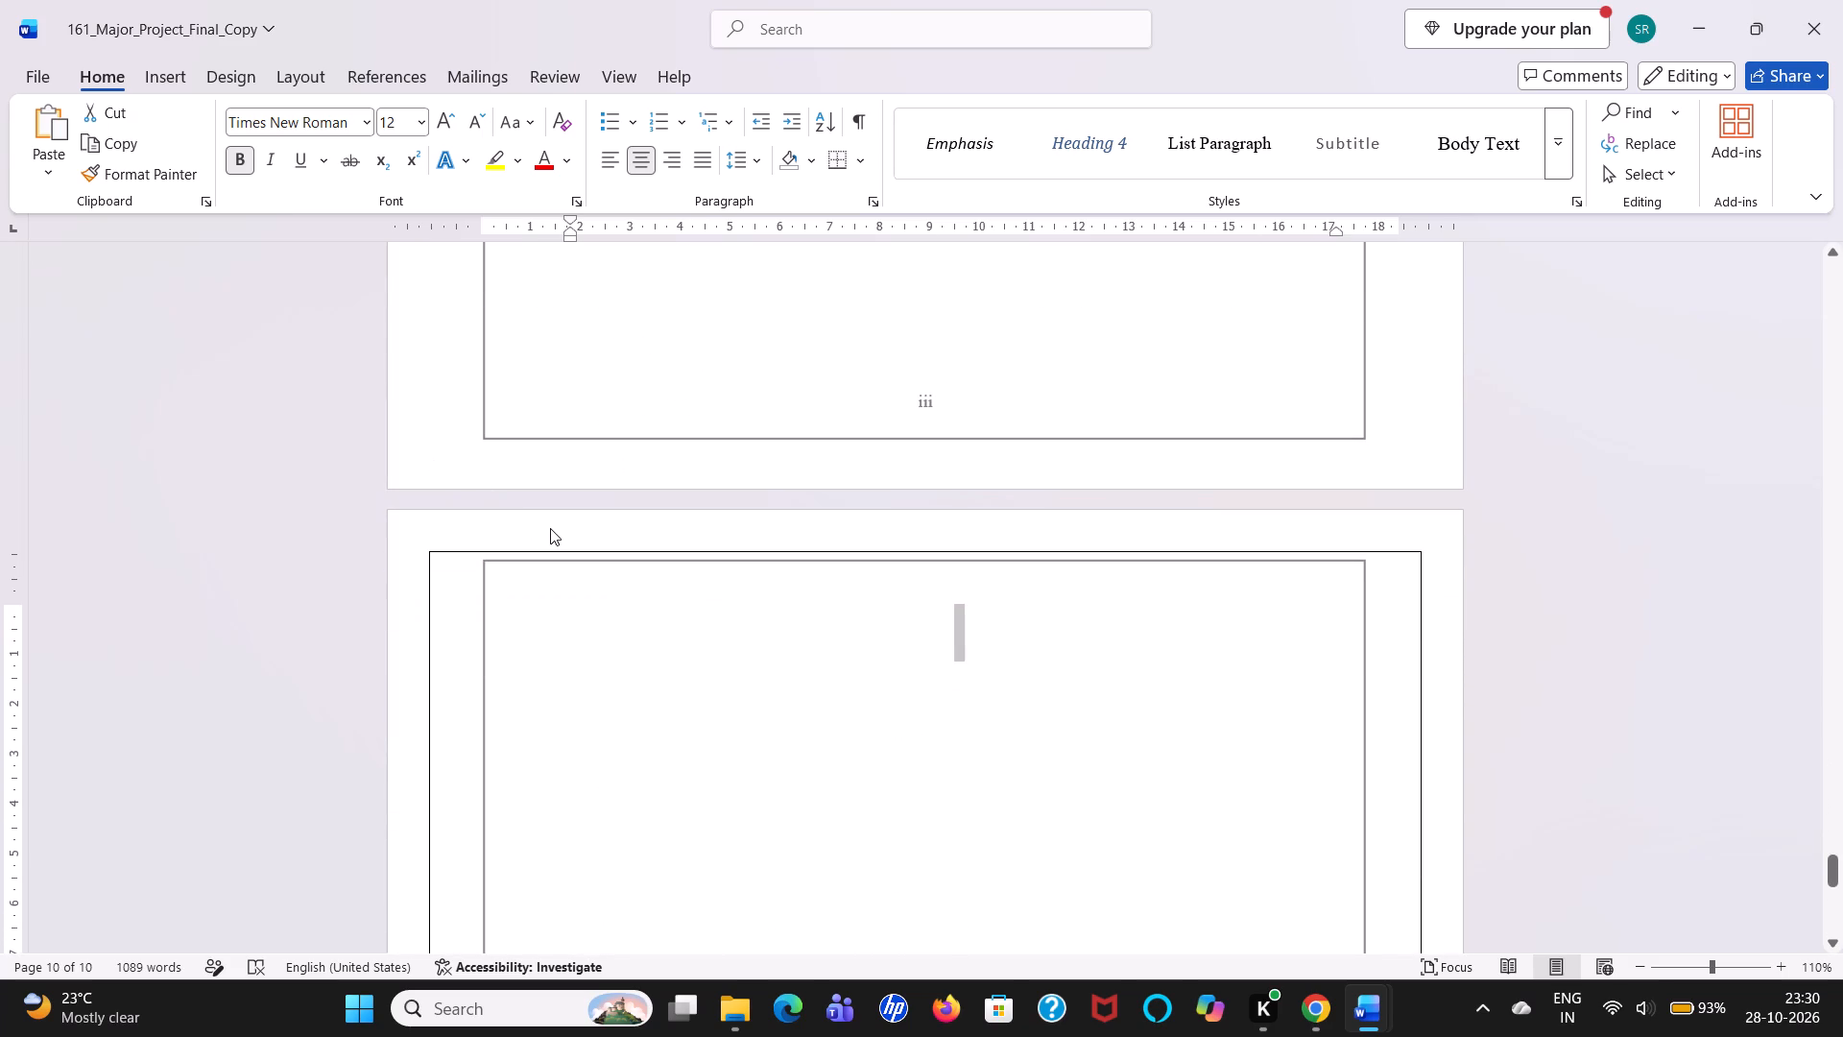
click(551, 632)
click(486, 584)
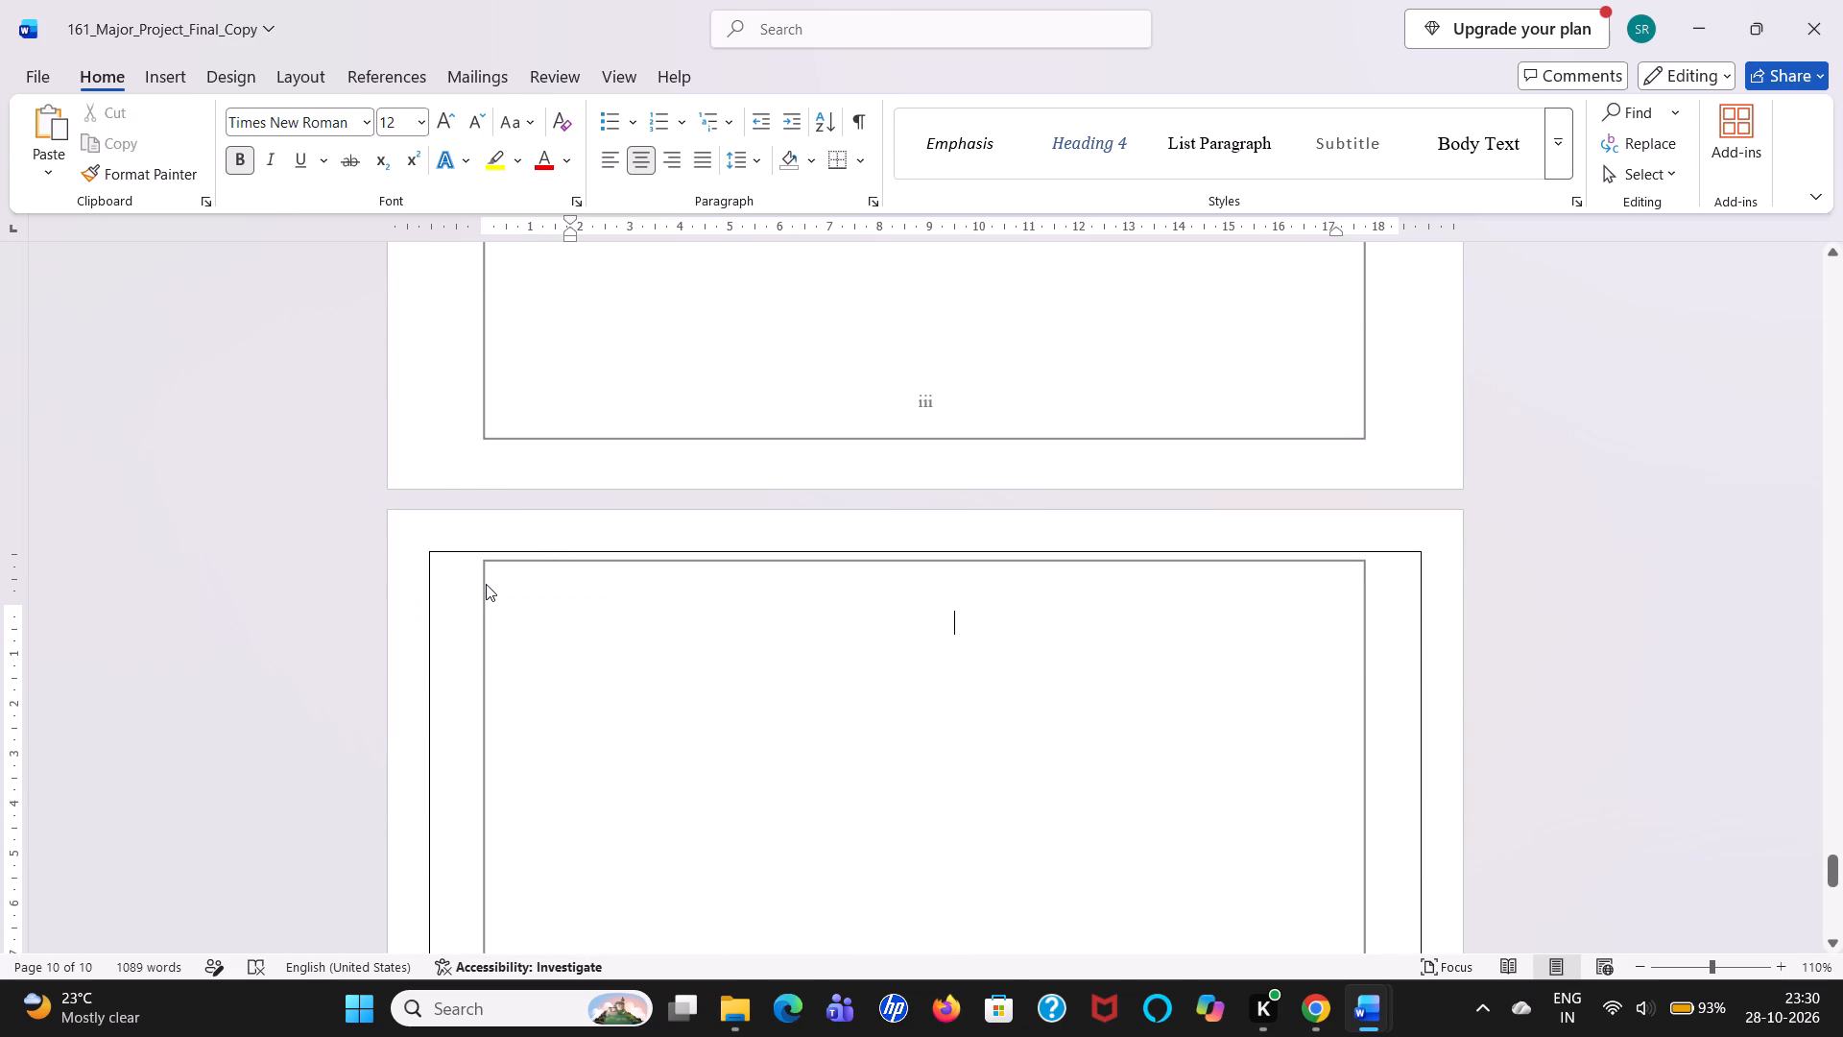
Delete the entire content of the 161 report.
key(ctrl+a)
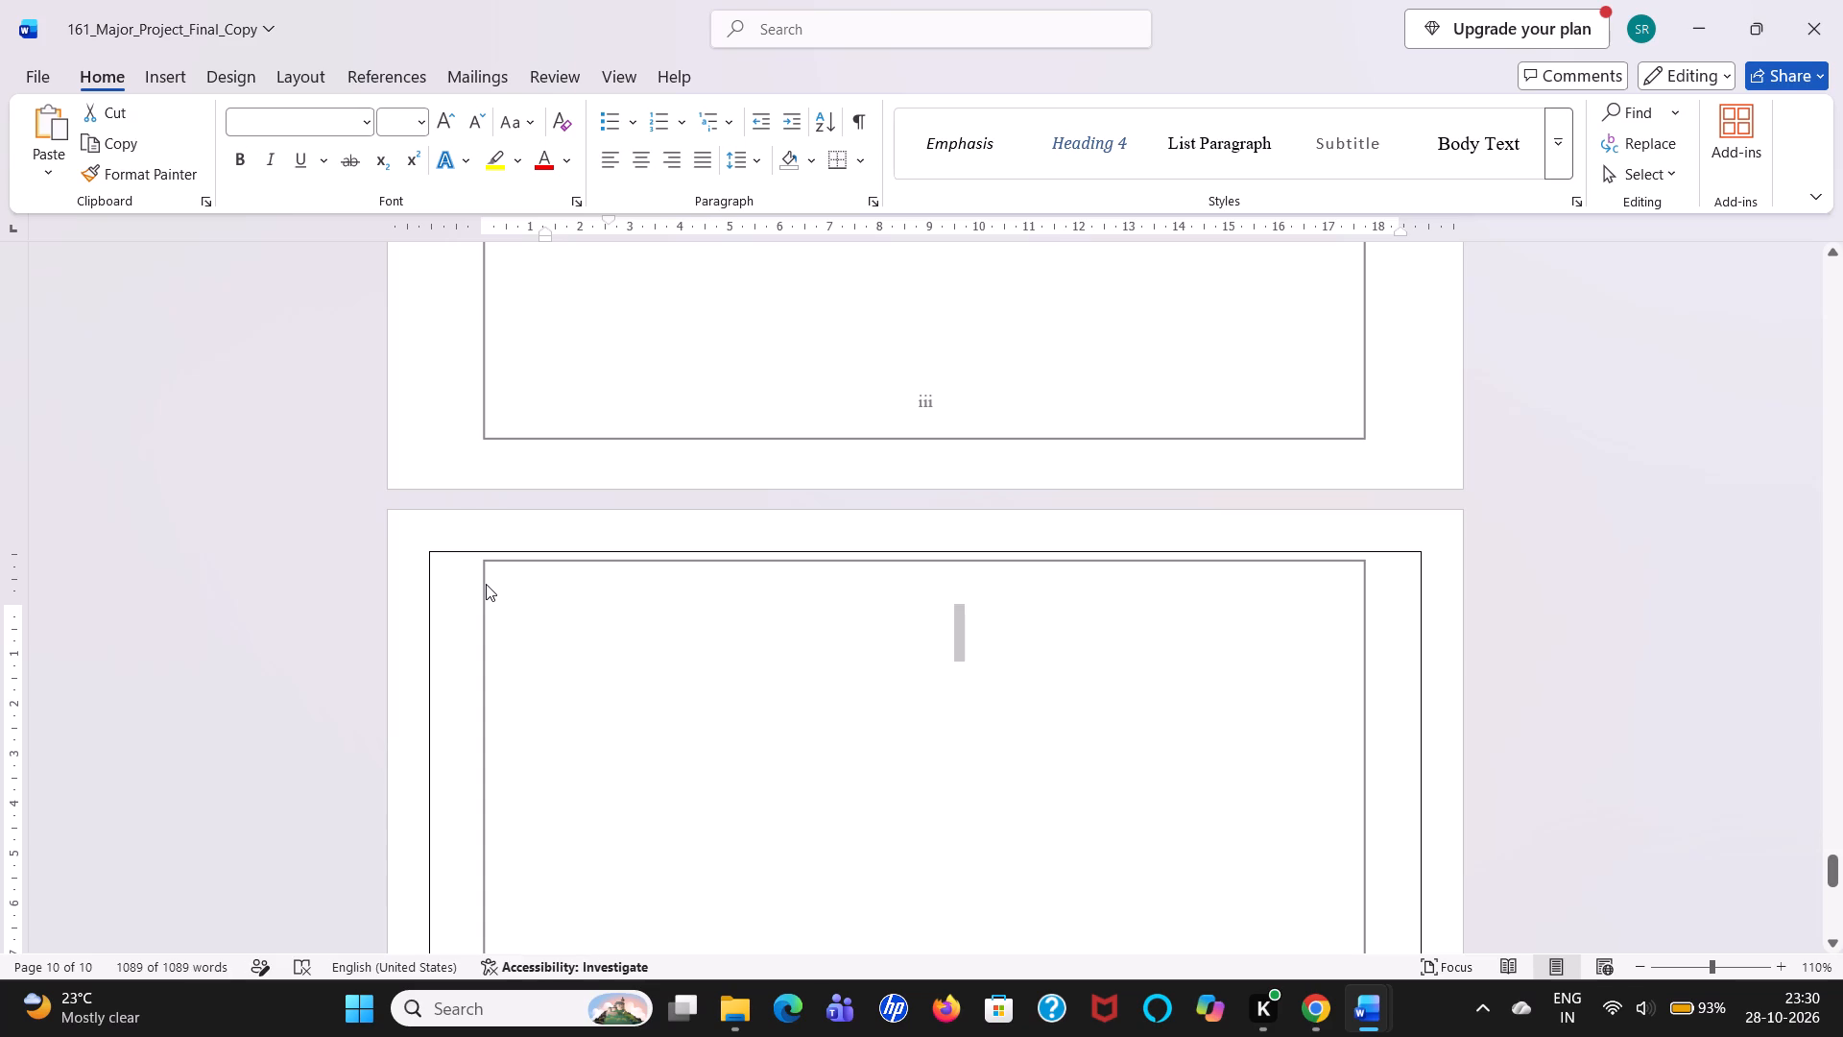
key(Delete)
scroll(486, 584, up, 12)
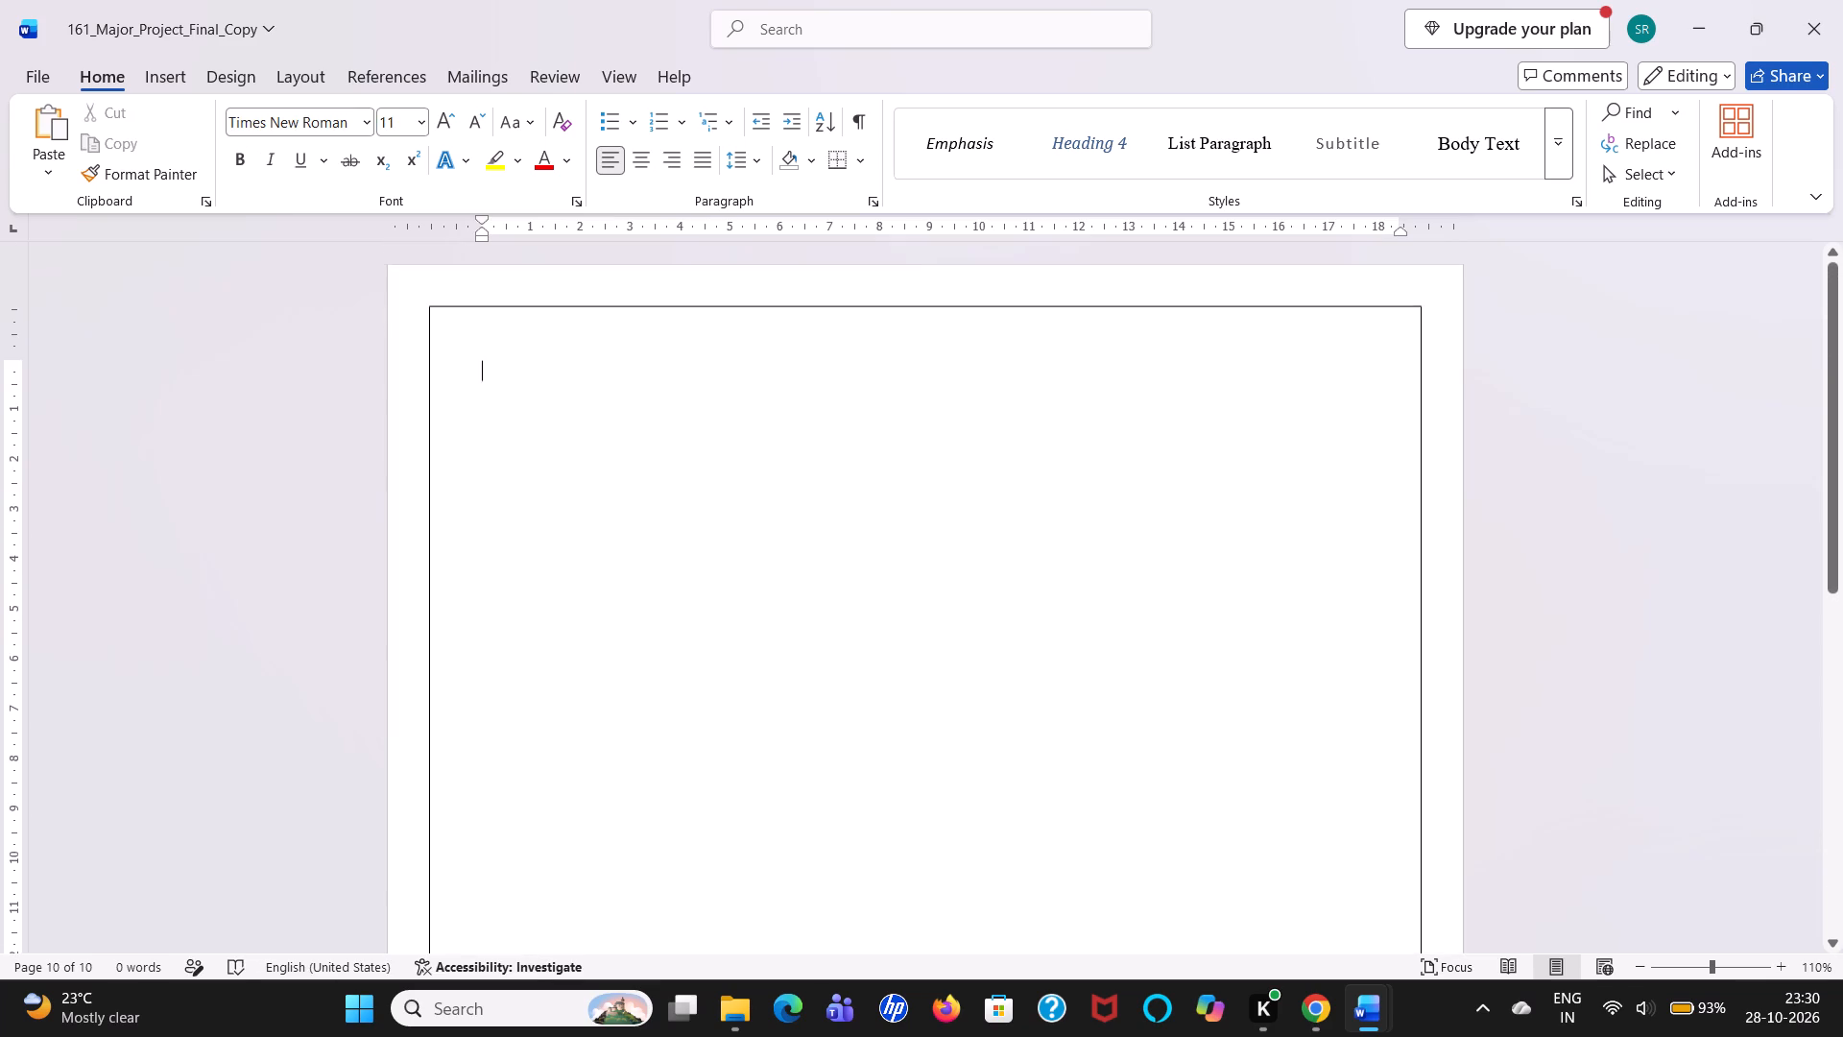
Undo the recent edits in the 161 report back to before the EcoTrack contents were pasted, and set the zoom to 100%.
key(ctrl+z)
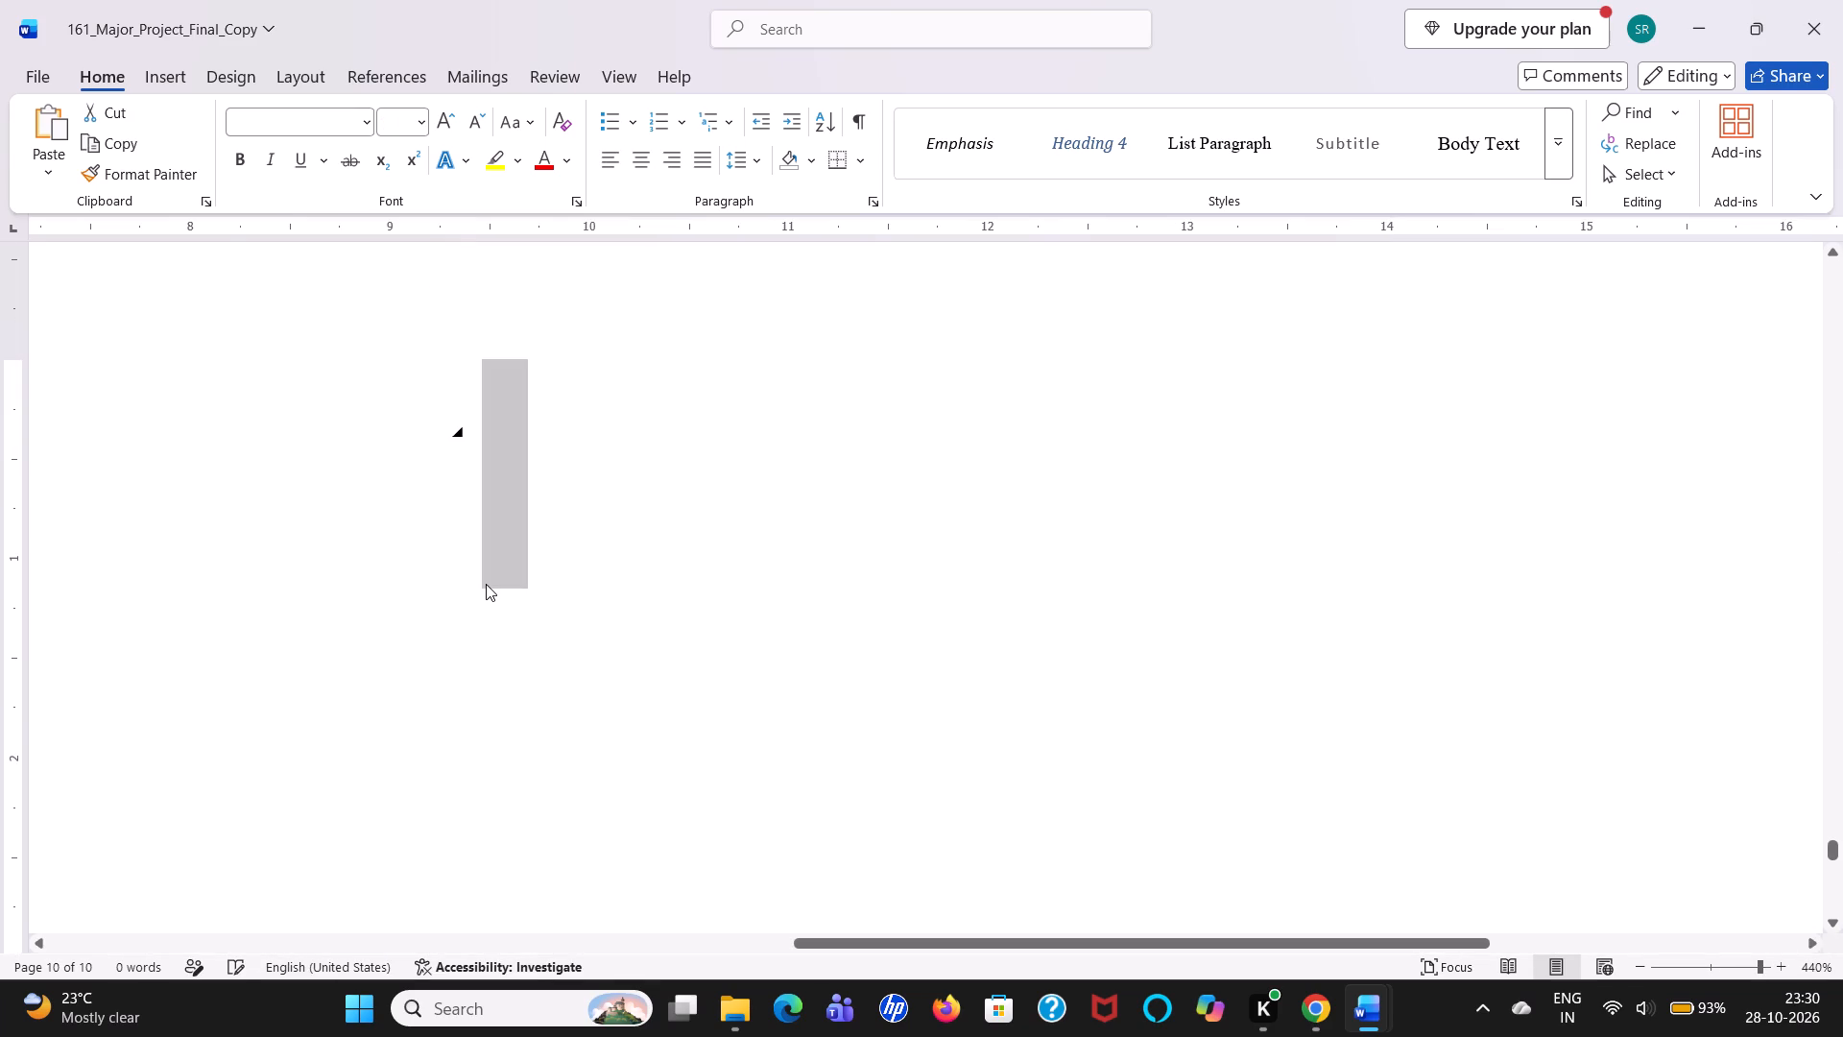
ctrl+scroll(486, 584, down, 1)
key(ctrl+z)
scroll(486, 584, up, 3)
key(ctrl+z)
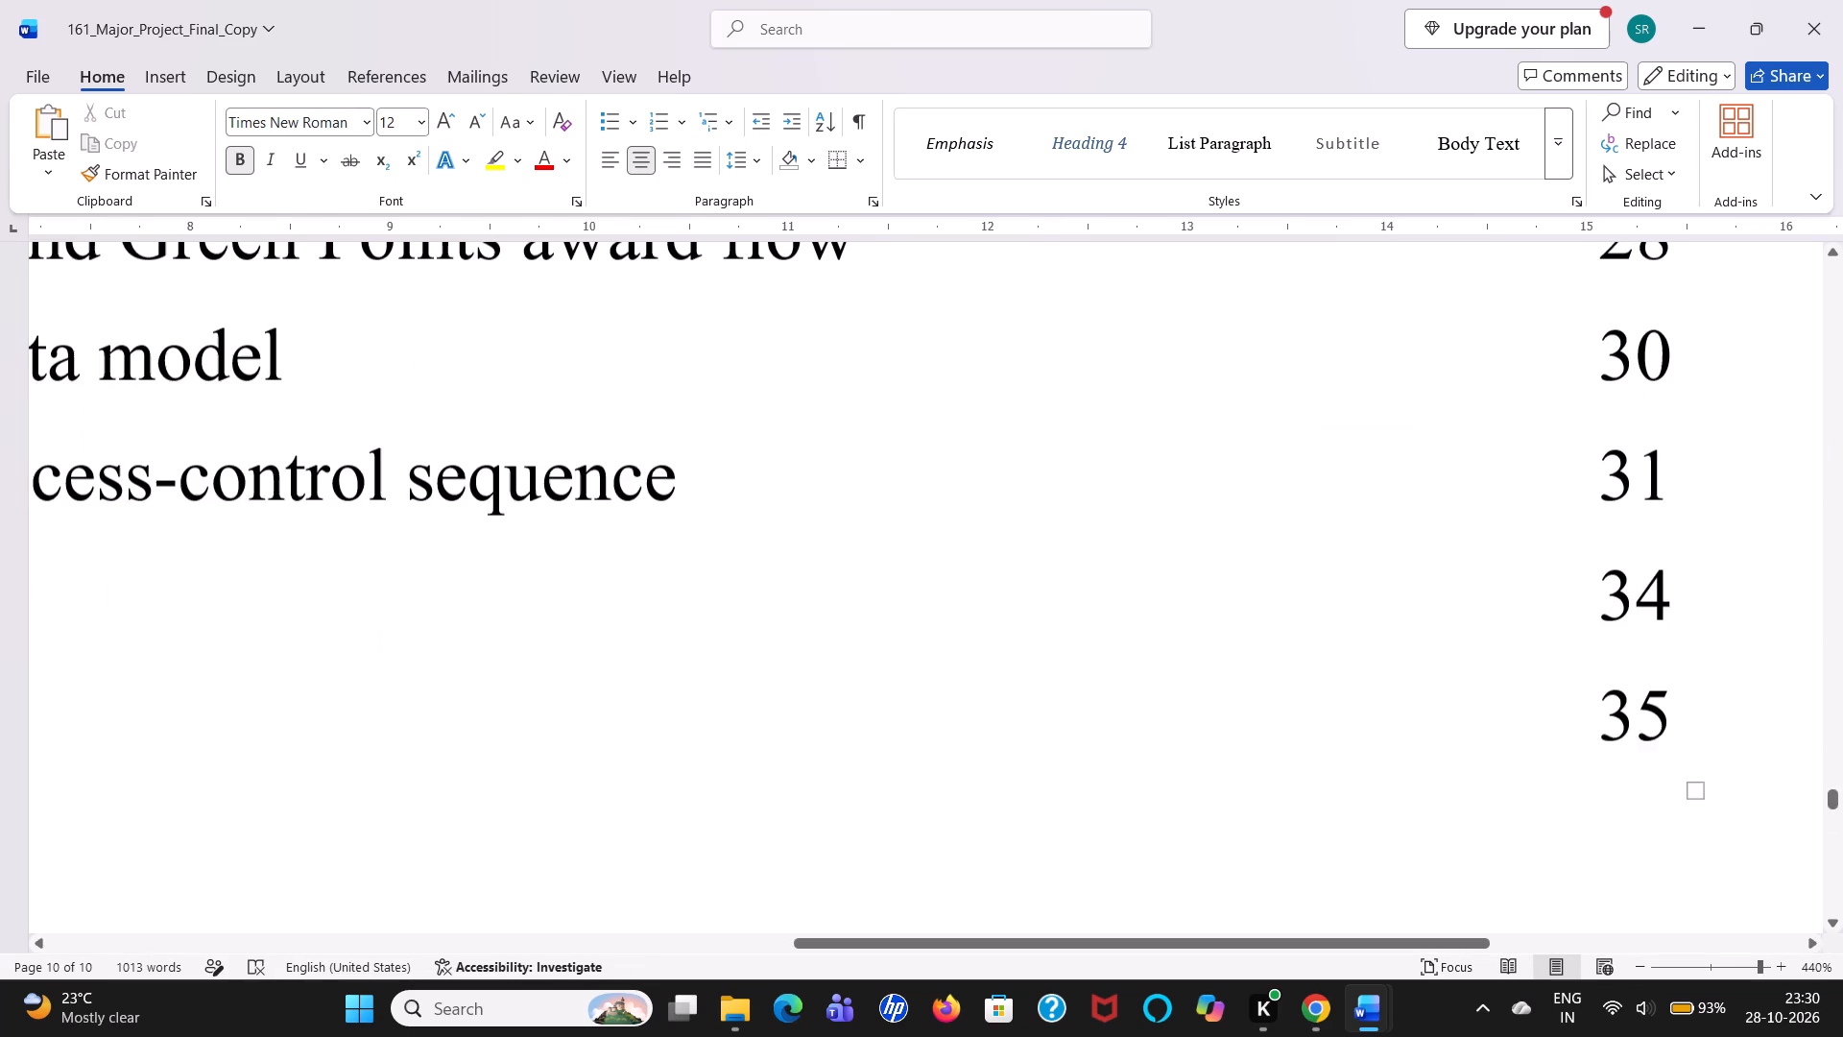
key(ctrl+z)
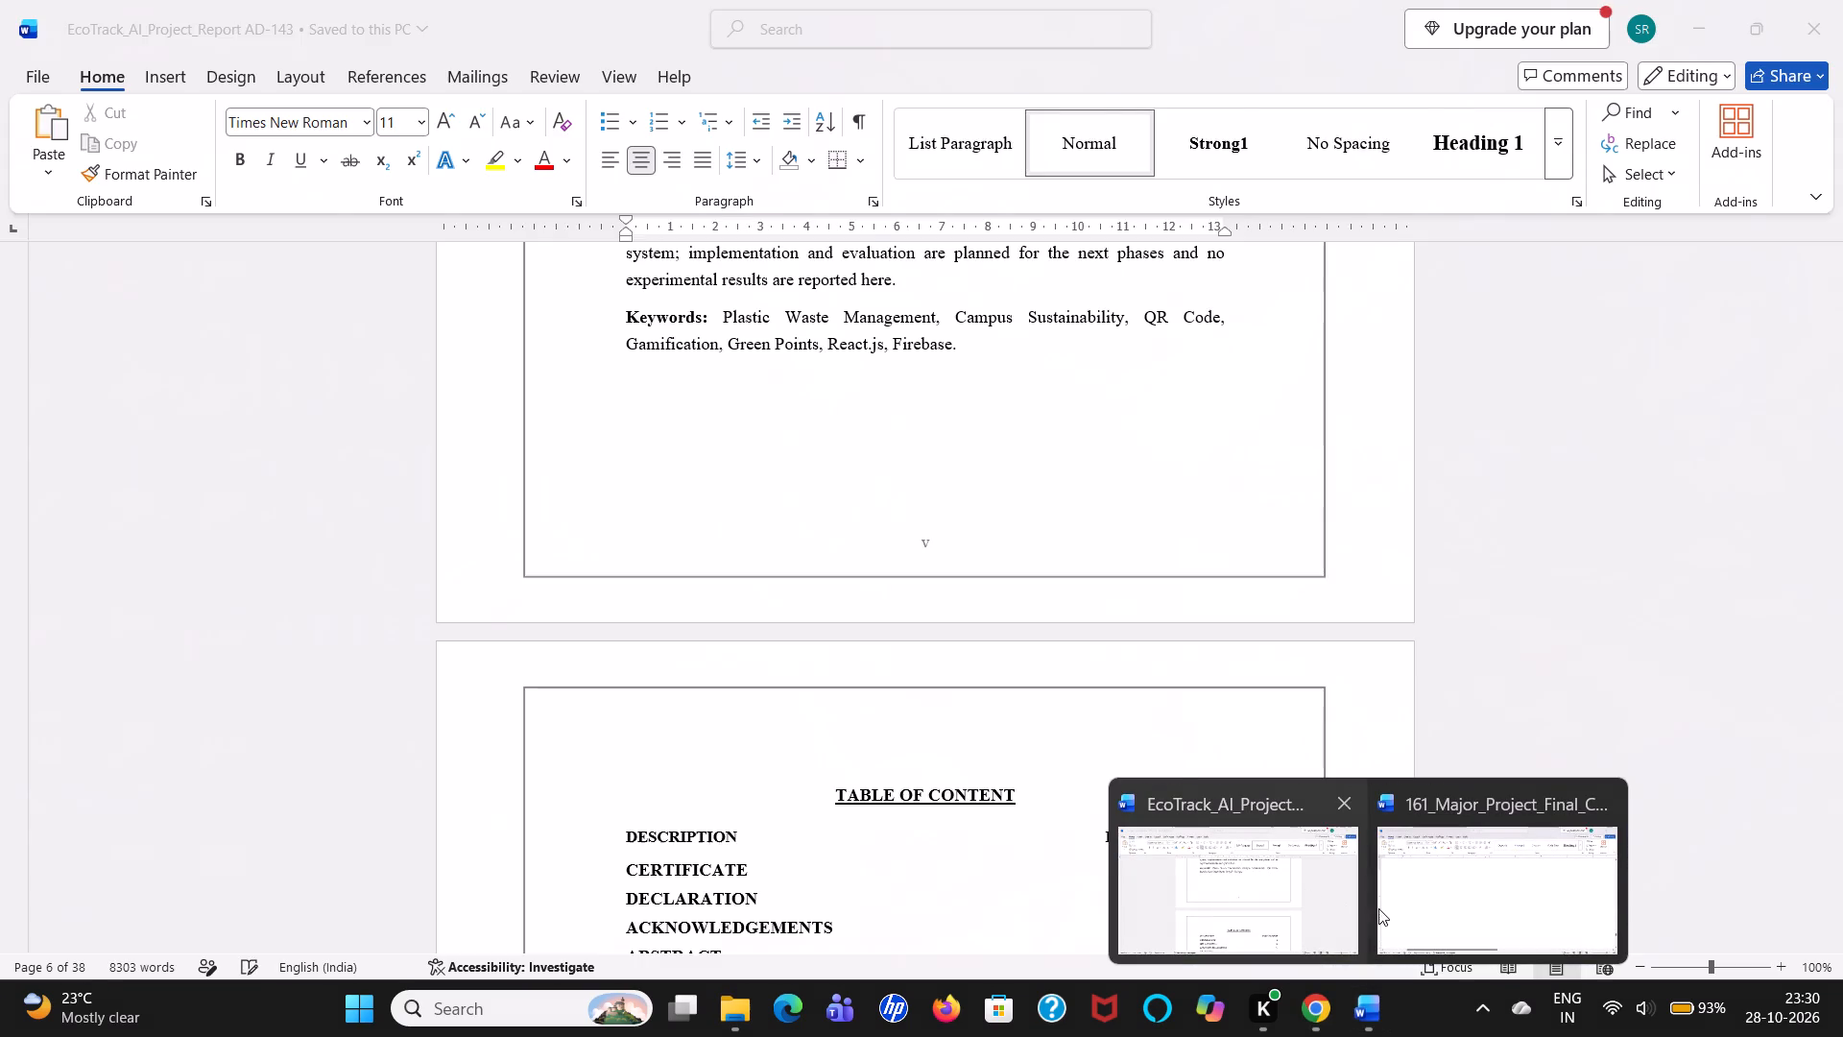
click(1411, 915)
ctrl+scroll(1170, 680, down, 8)
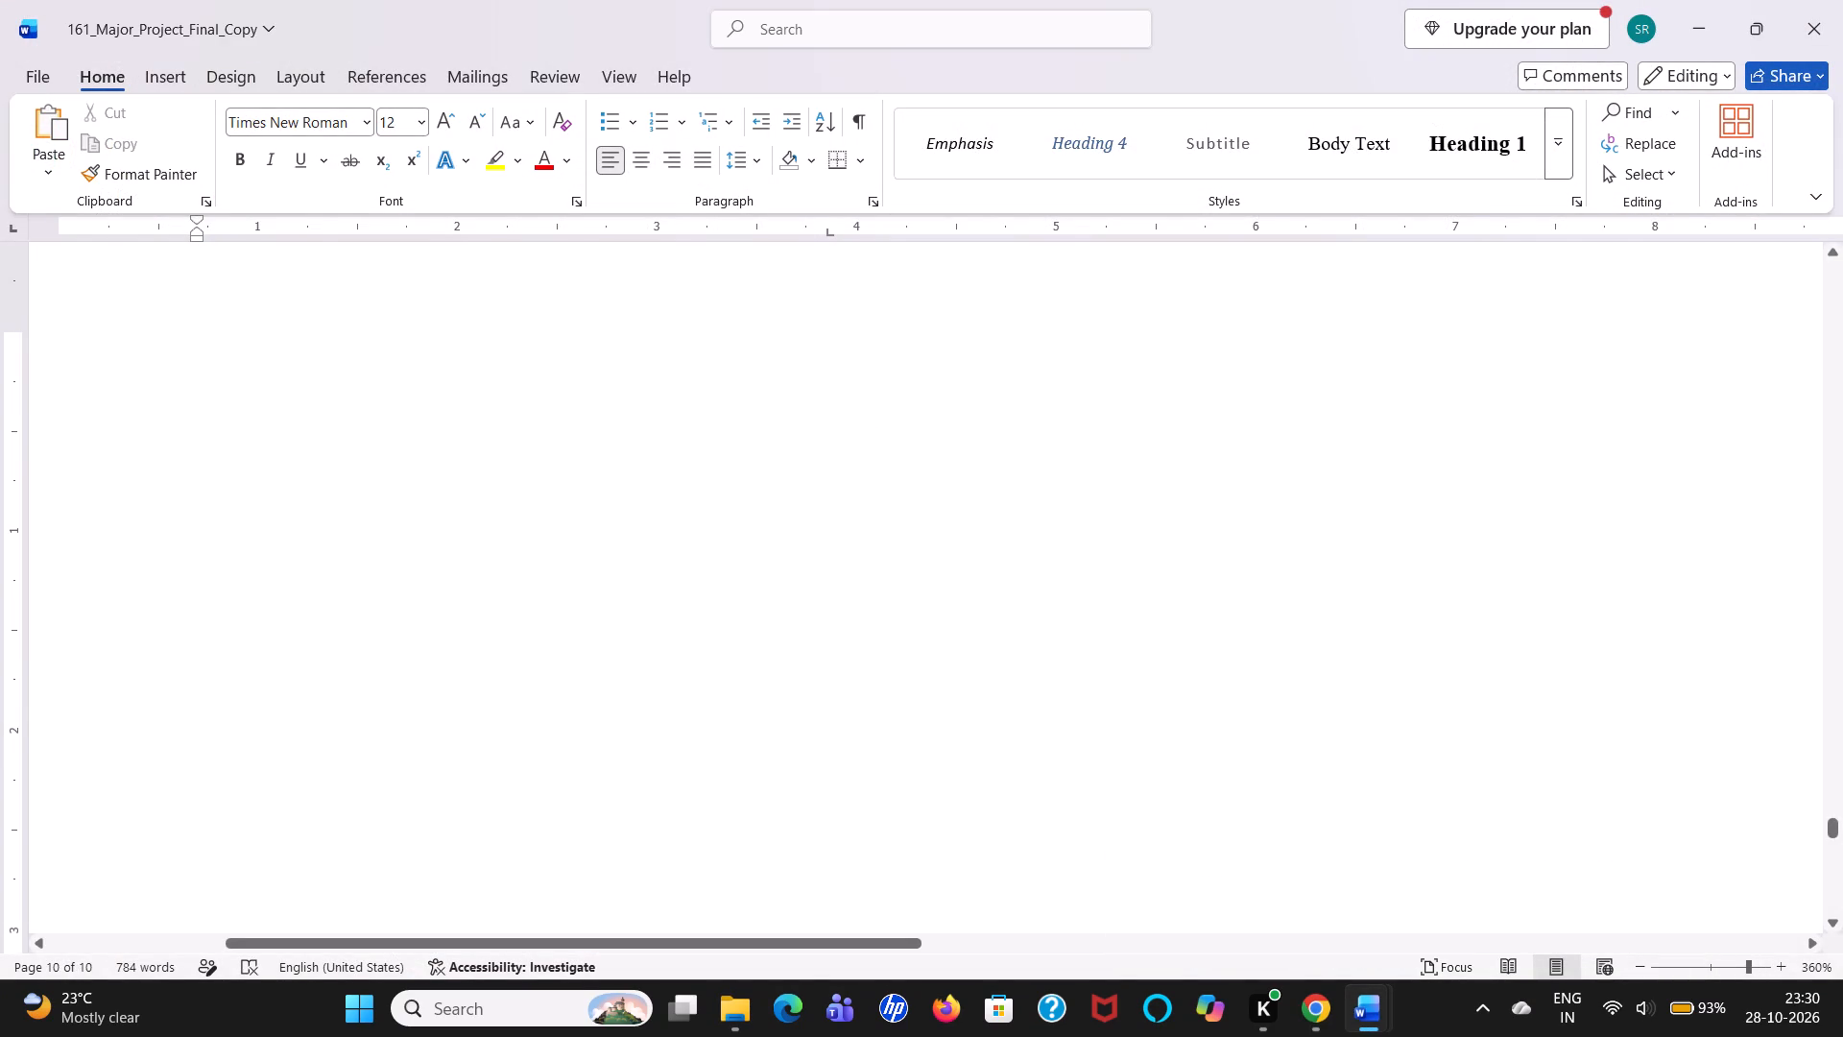
ctrl+scroll(1170, 680, down, 8)
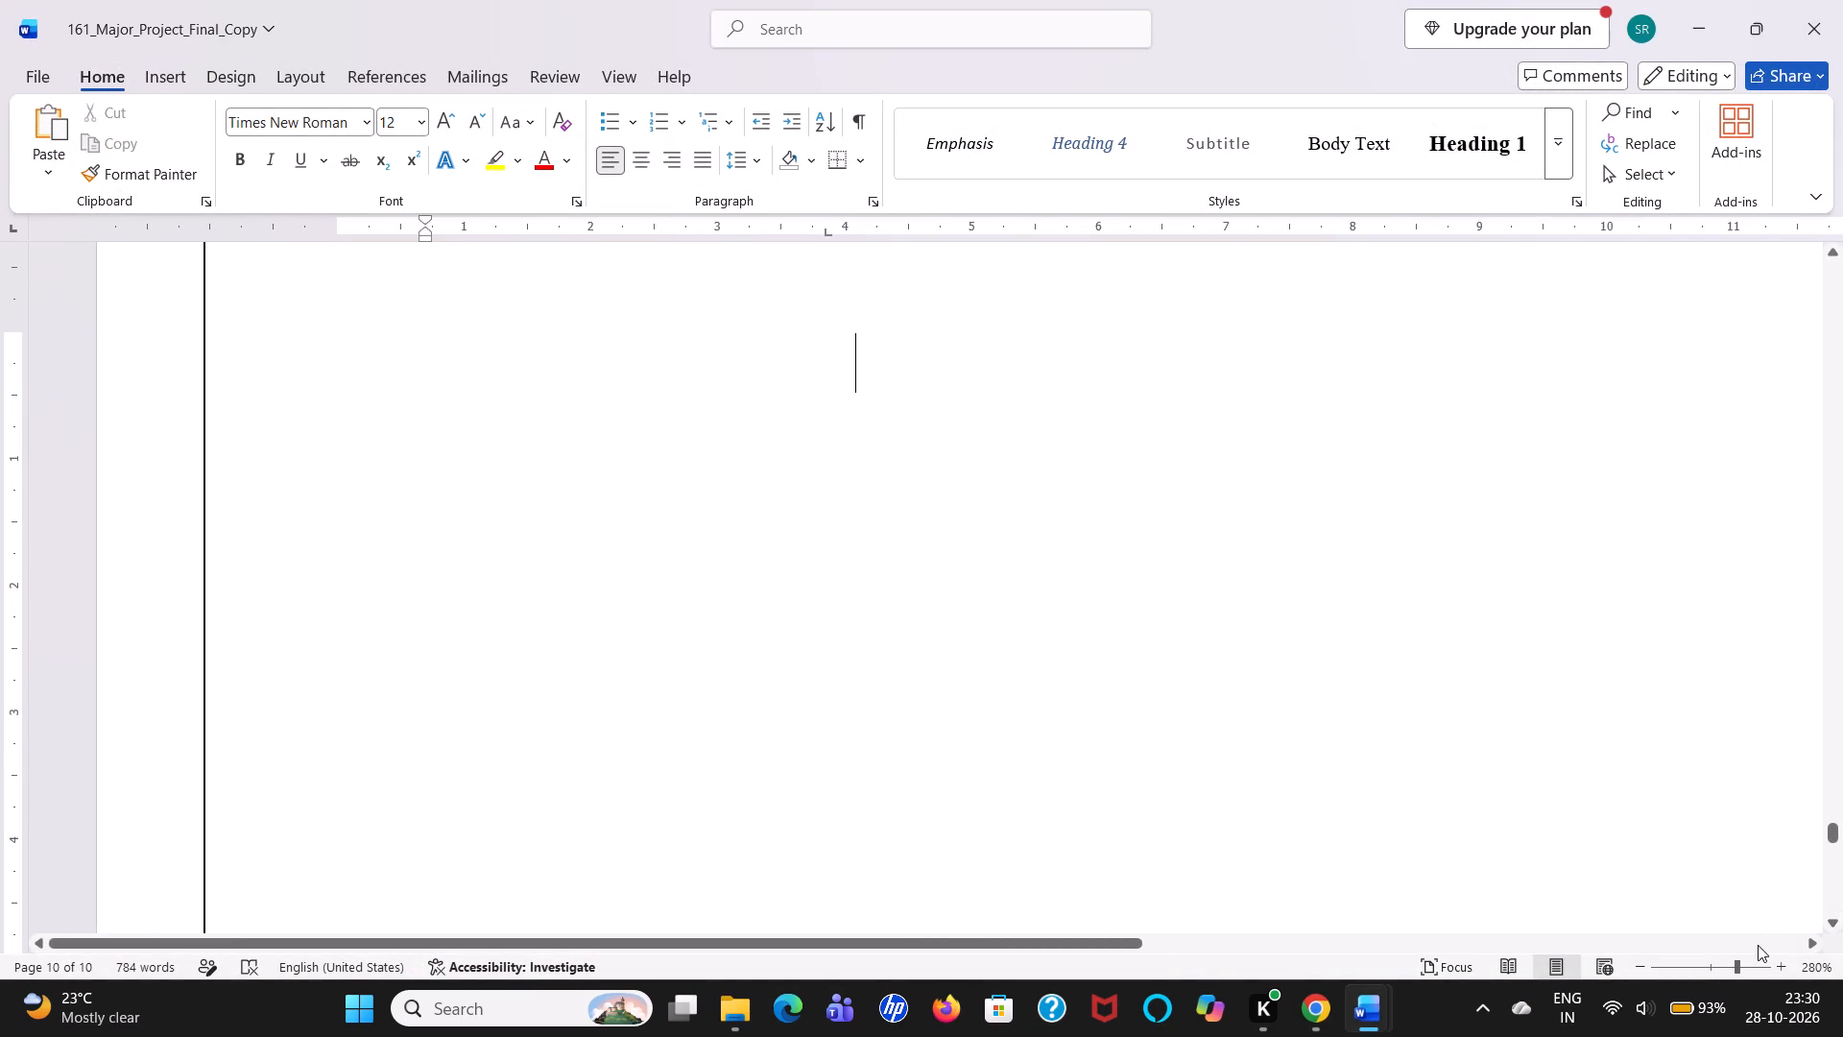
drag(1739, 967, 1702, 968)
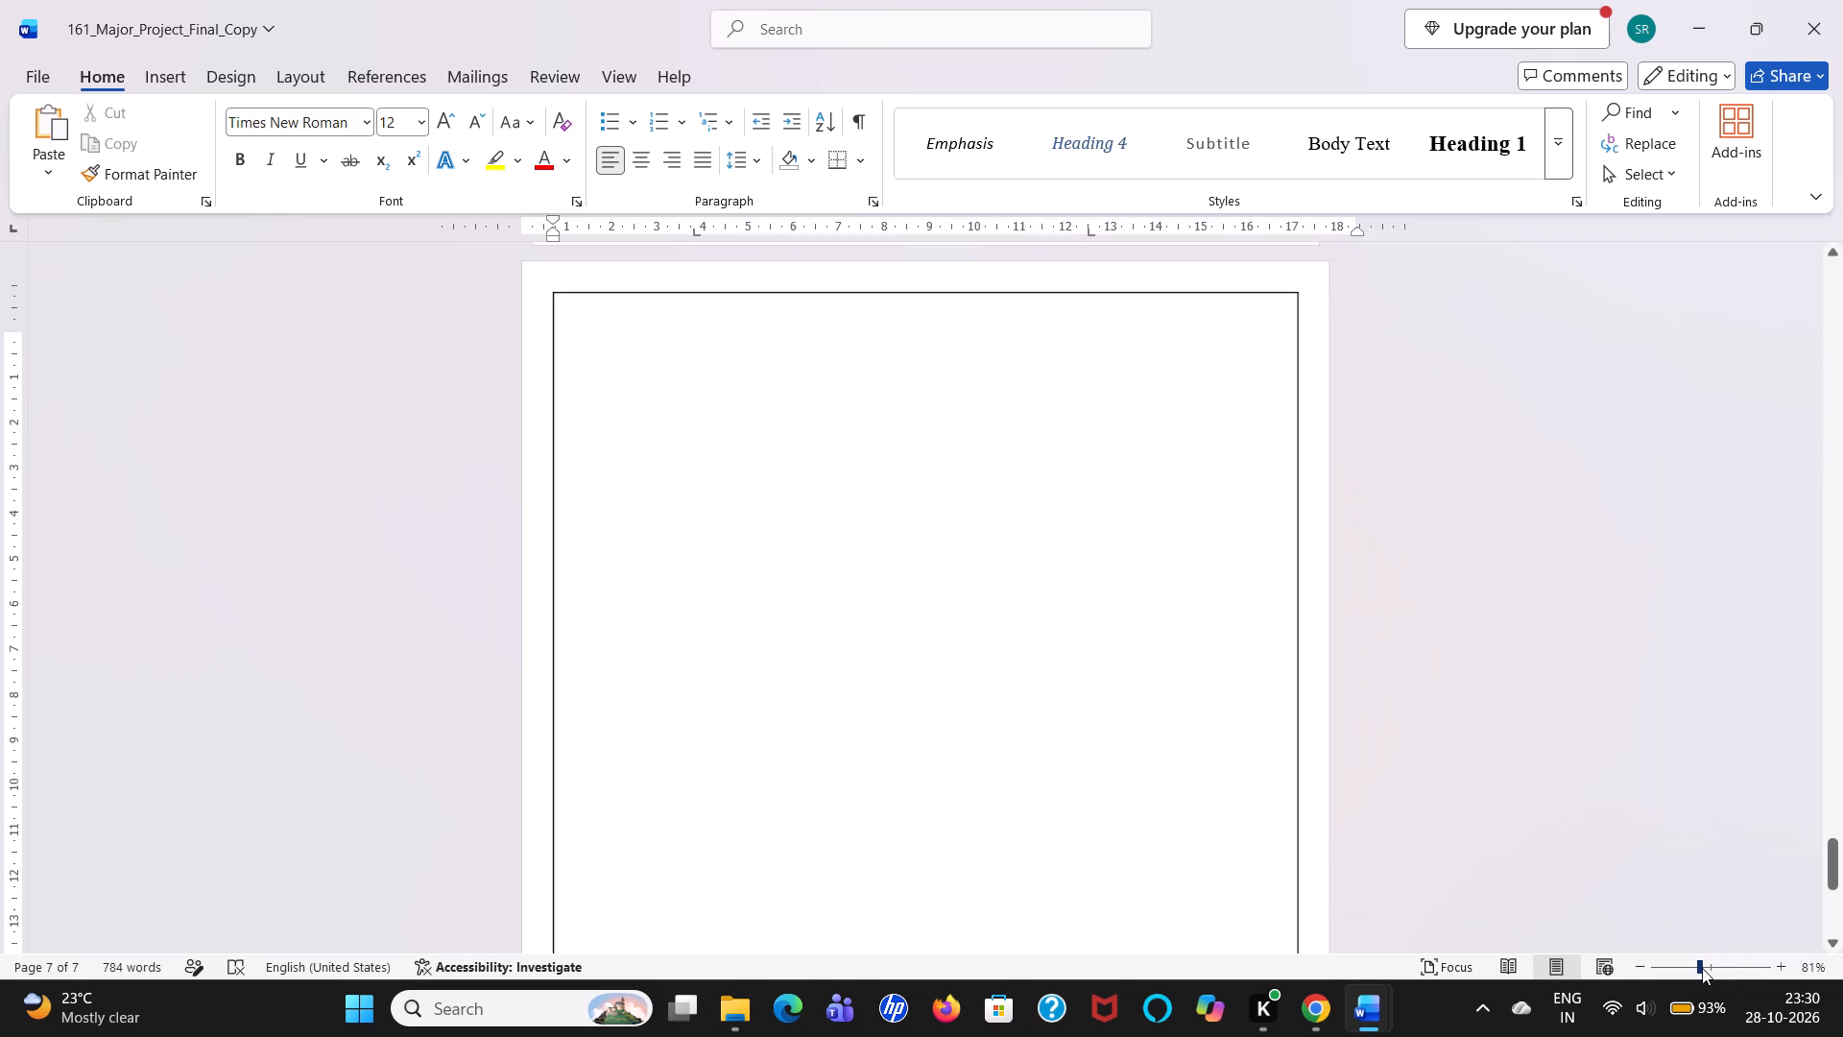
drag(1702, 968, 1710, 968)
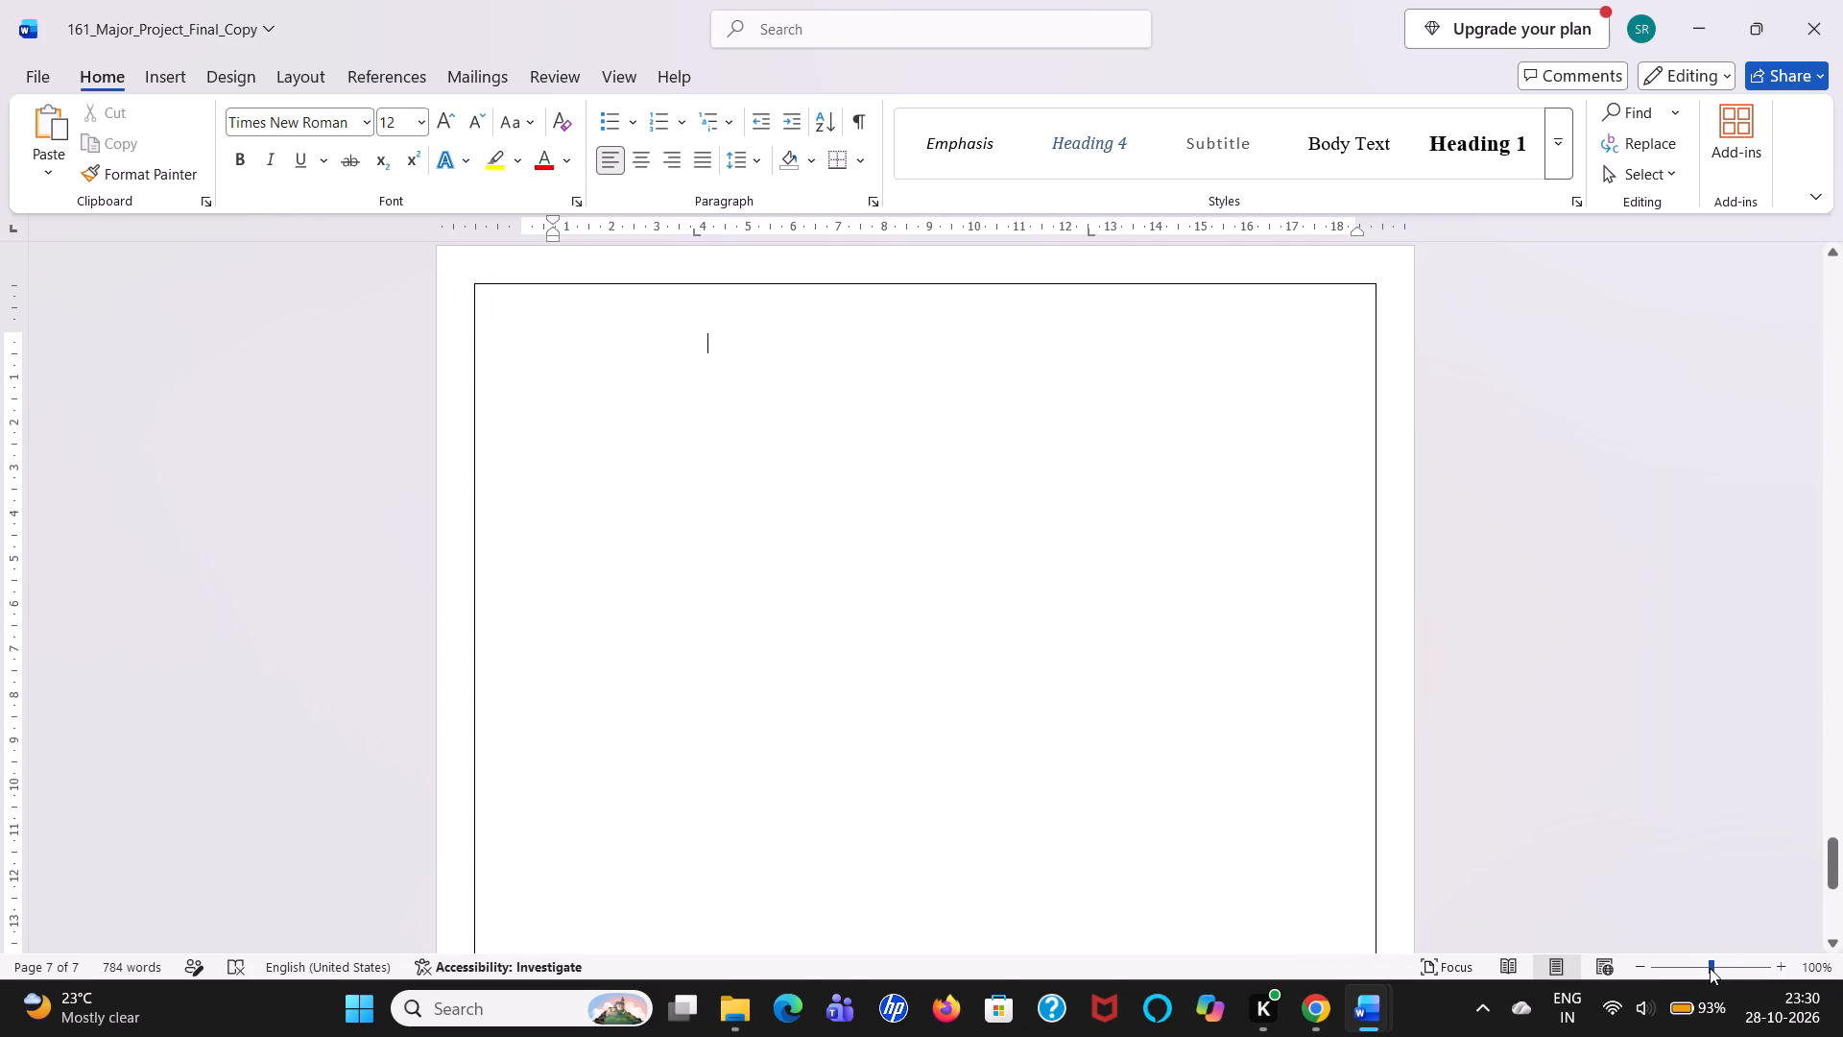
scroll(1263, 739, up, 3)
scroll(1263, 739, down, 4)
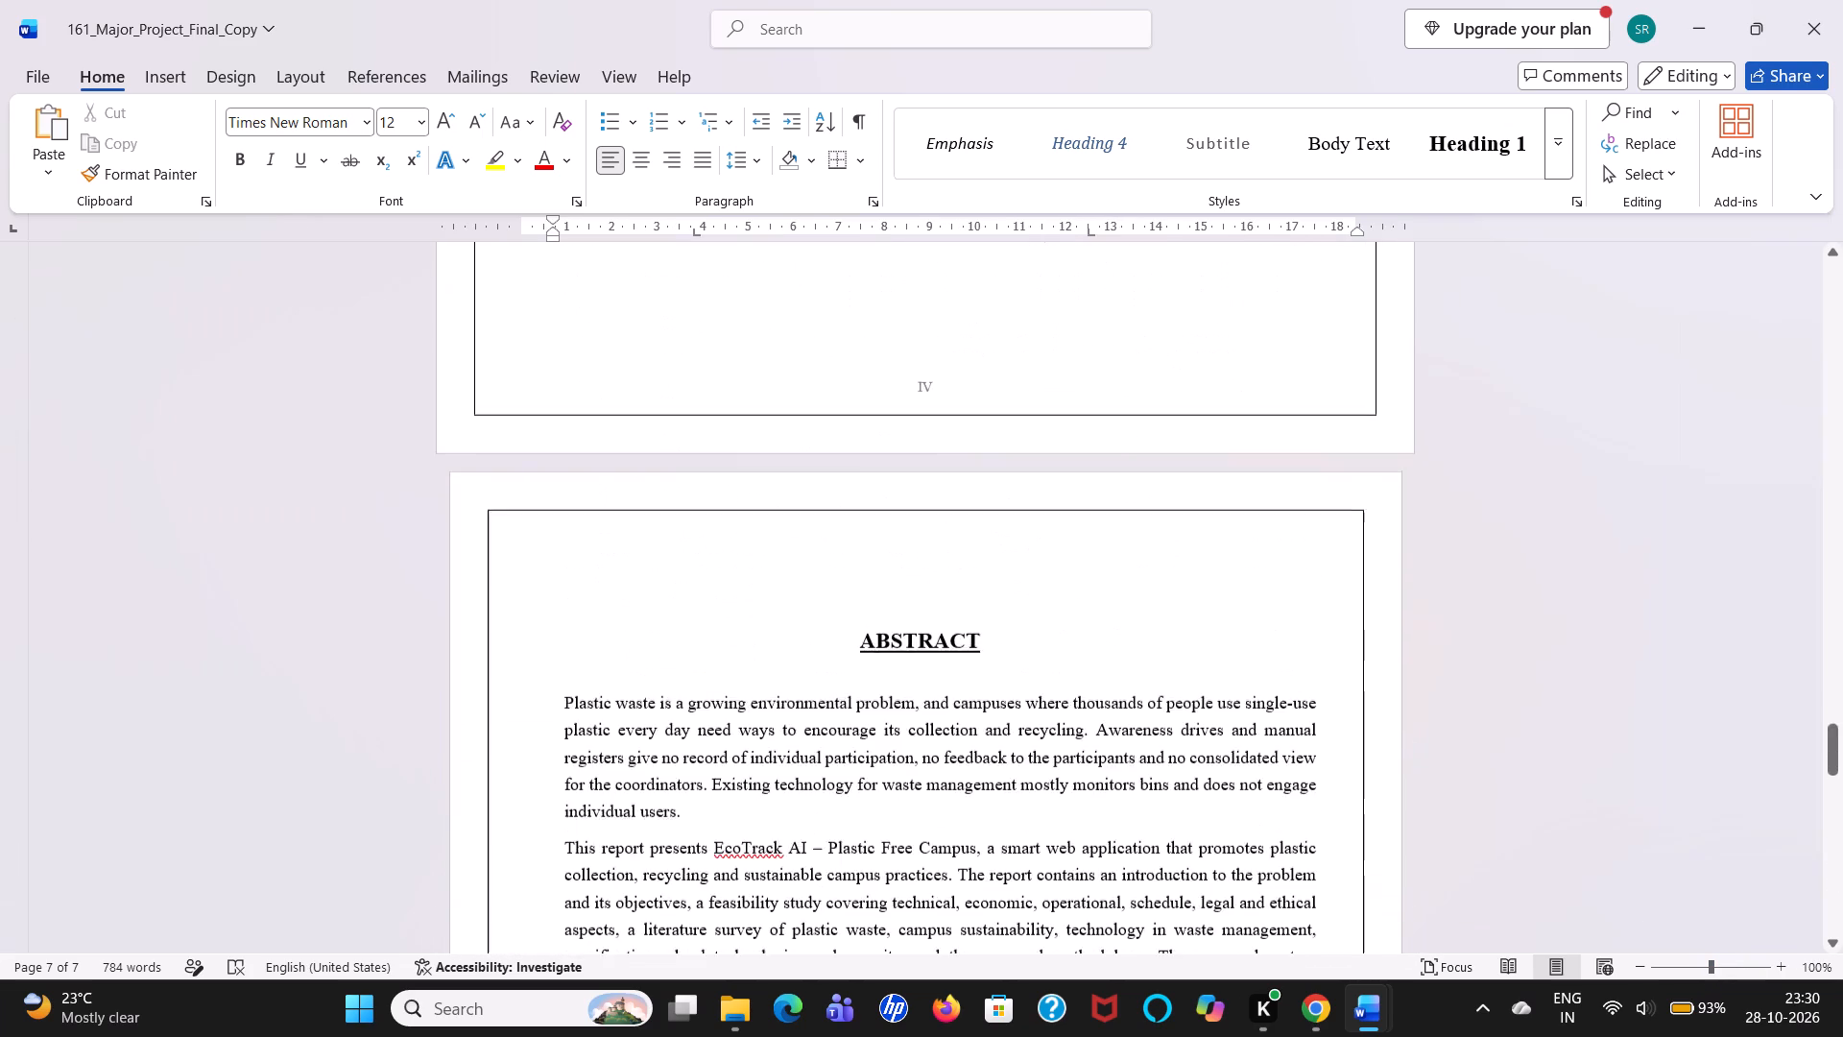
scroll(1263, 739, down, 7)
scroll(1263, 739, up, 5)
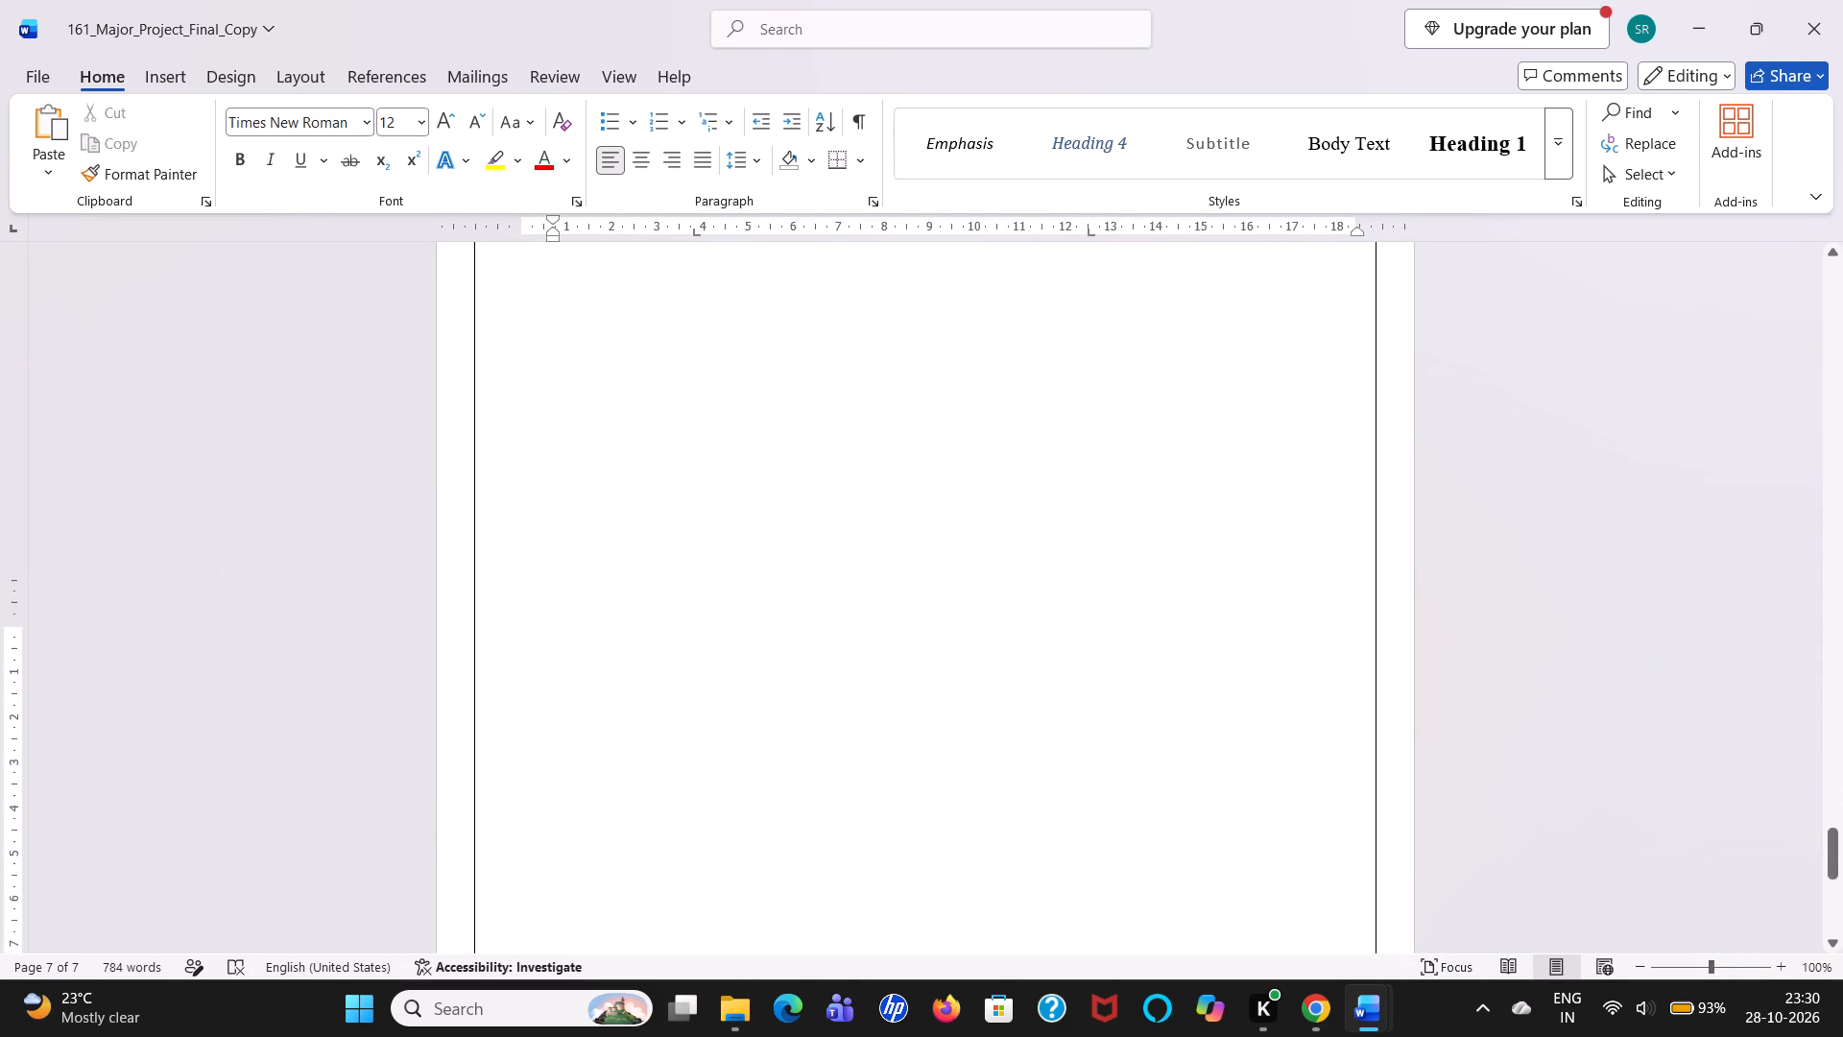
scroll(1263, 739, up, 3)
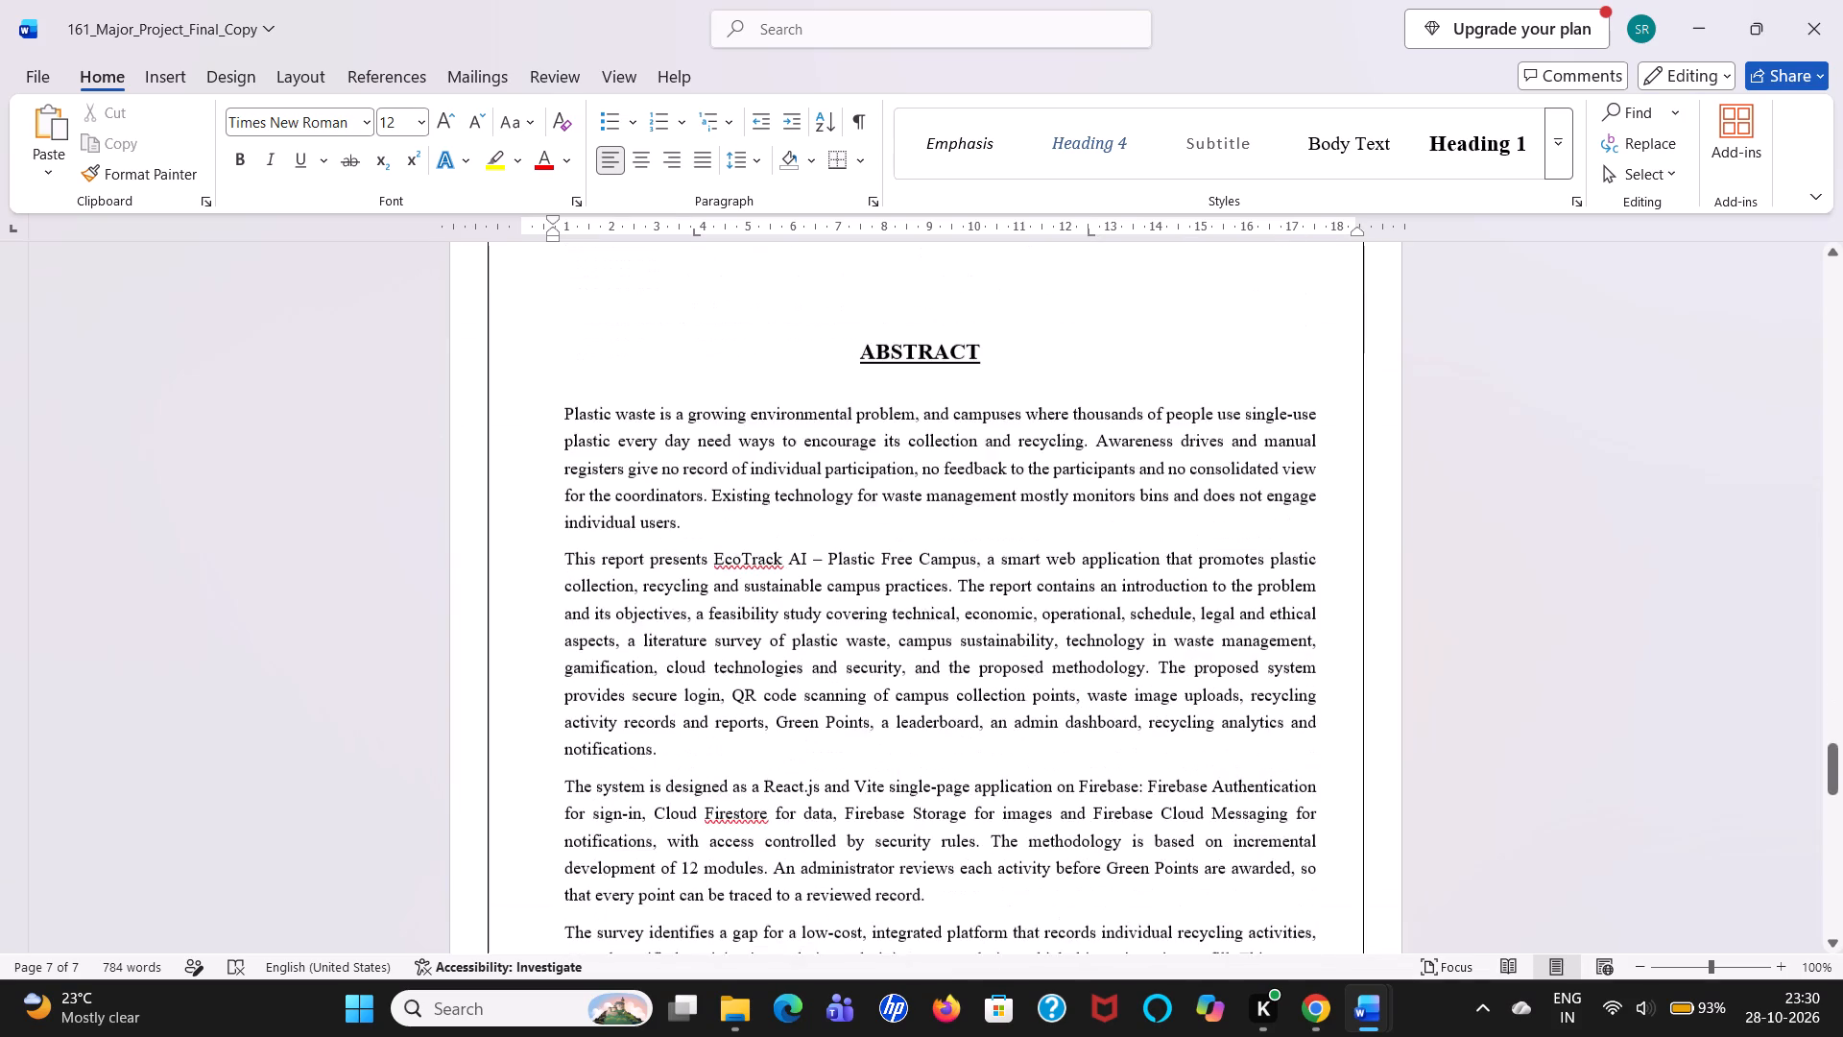
scroll(1263, 739, down, 7)
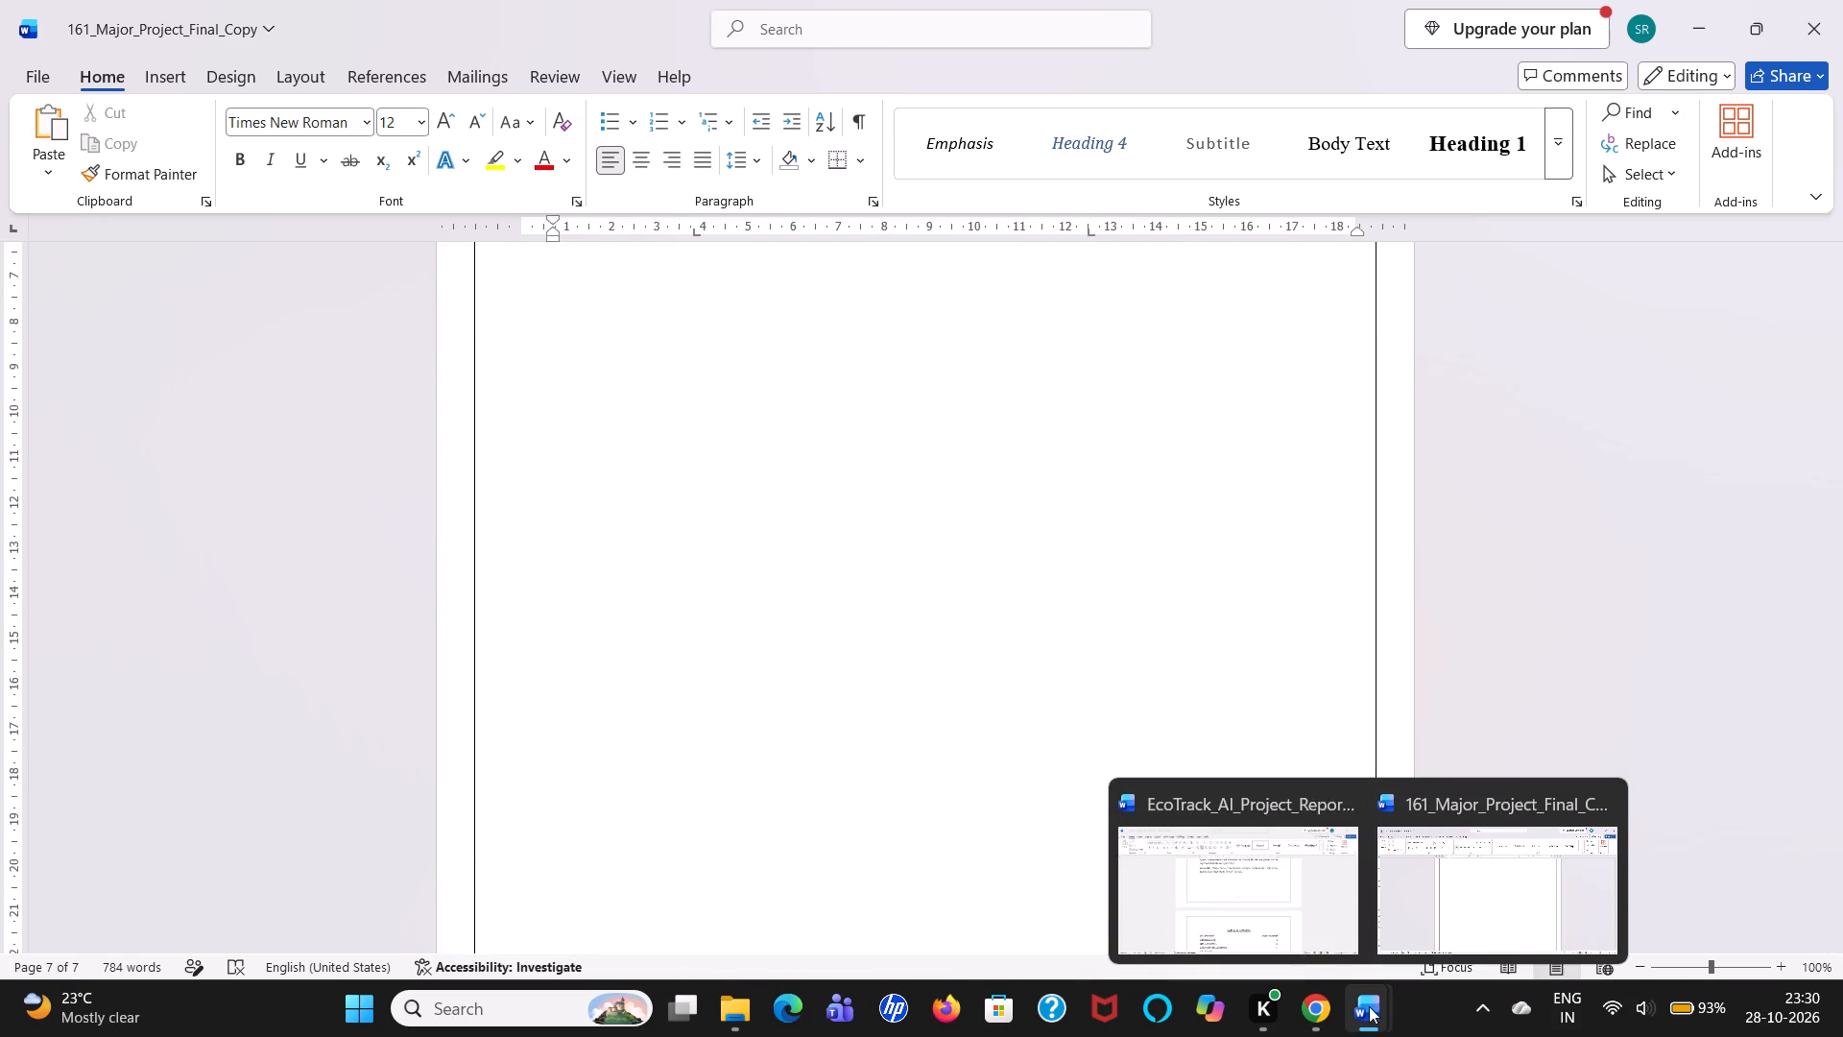
Switch to the EcoTrack AI report and copy everything from the TABLE OF CONTENT heading through the LIST OF FIGURES page, stopping before Chapter 1.
click(1301, 898)
scroll(1064, 750, down, 1)
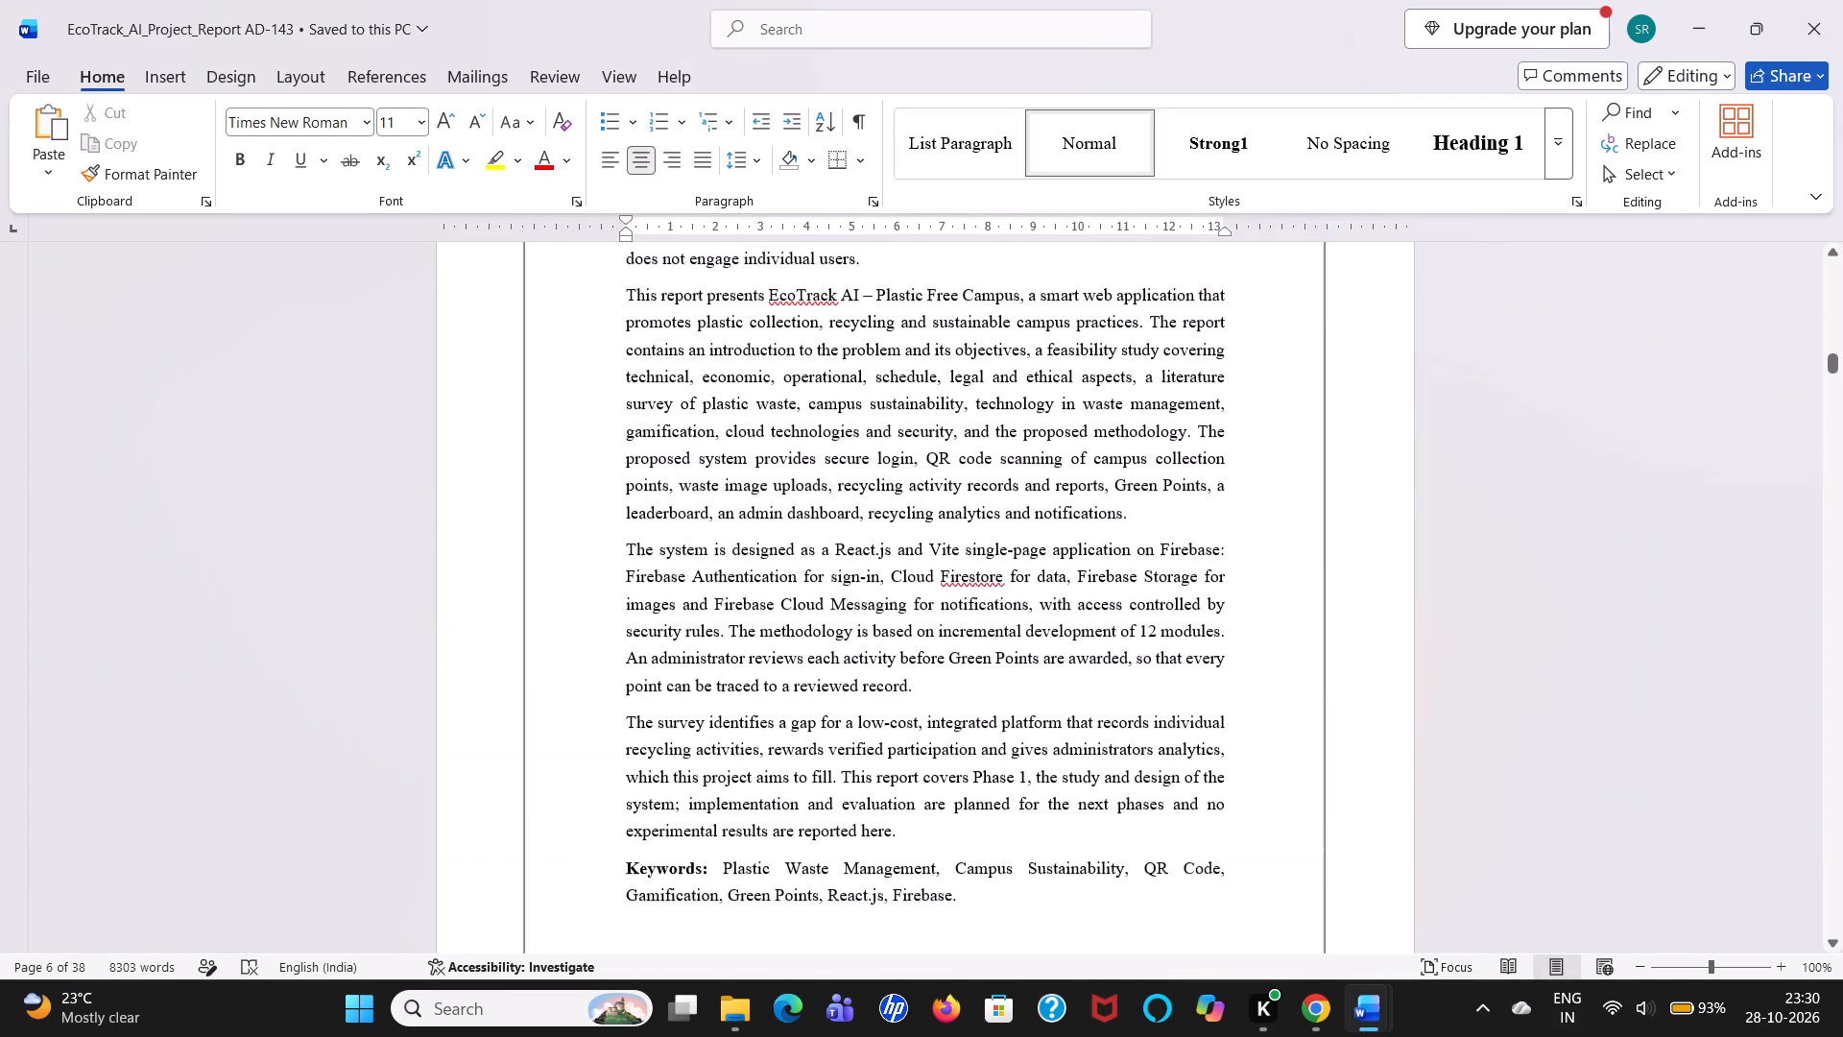
scroll(1064, 750, down, 1)
drag(826, 650, 916, 632)
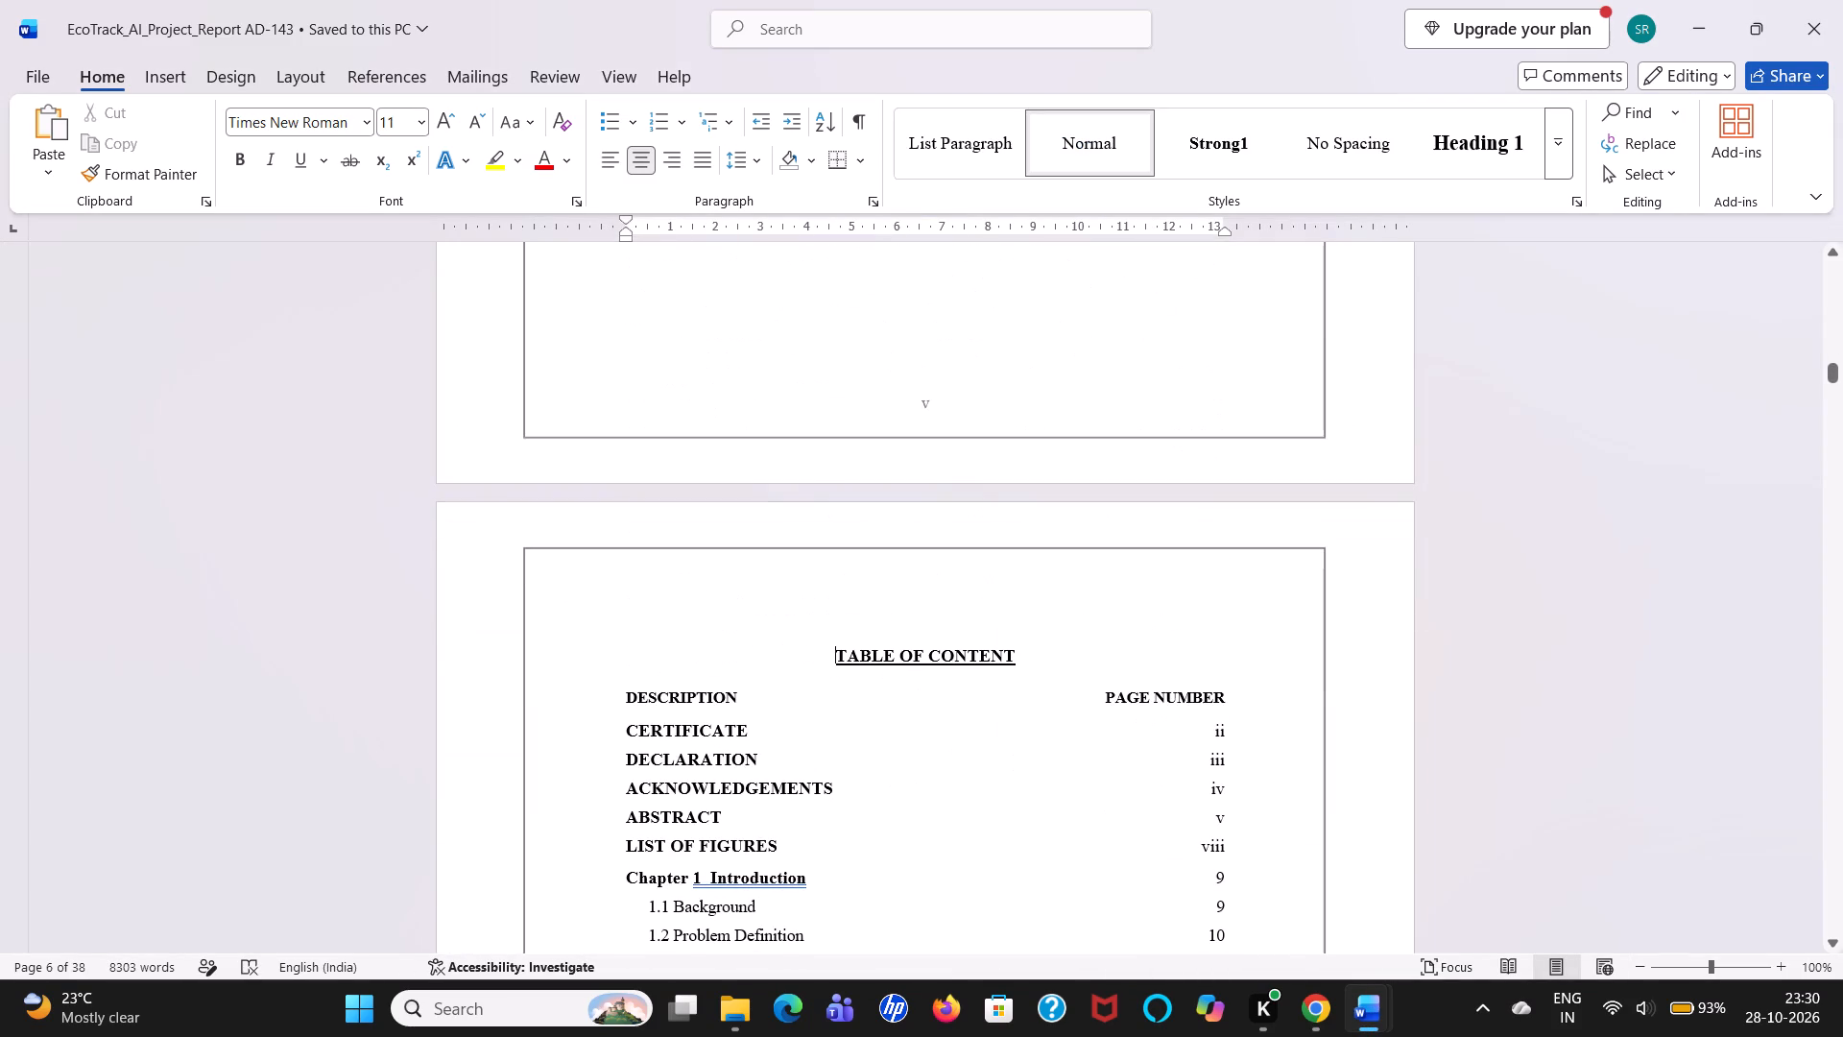
drag(916, 632, 1199, 1012)
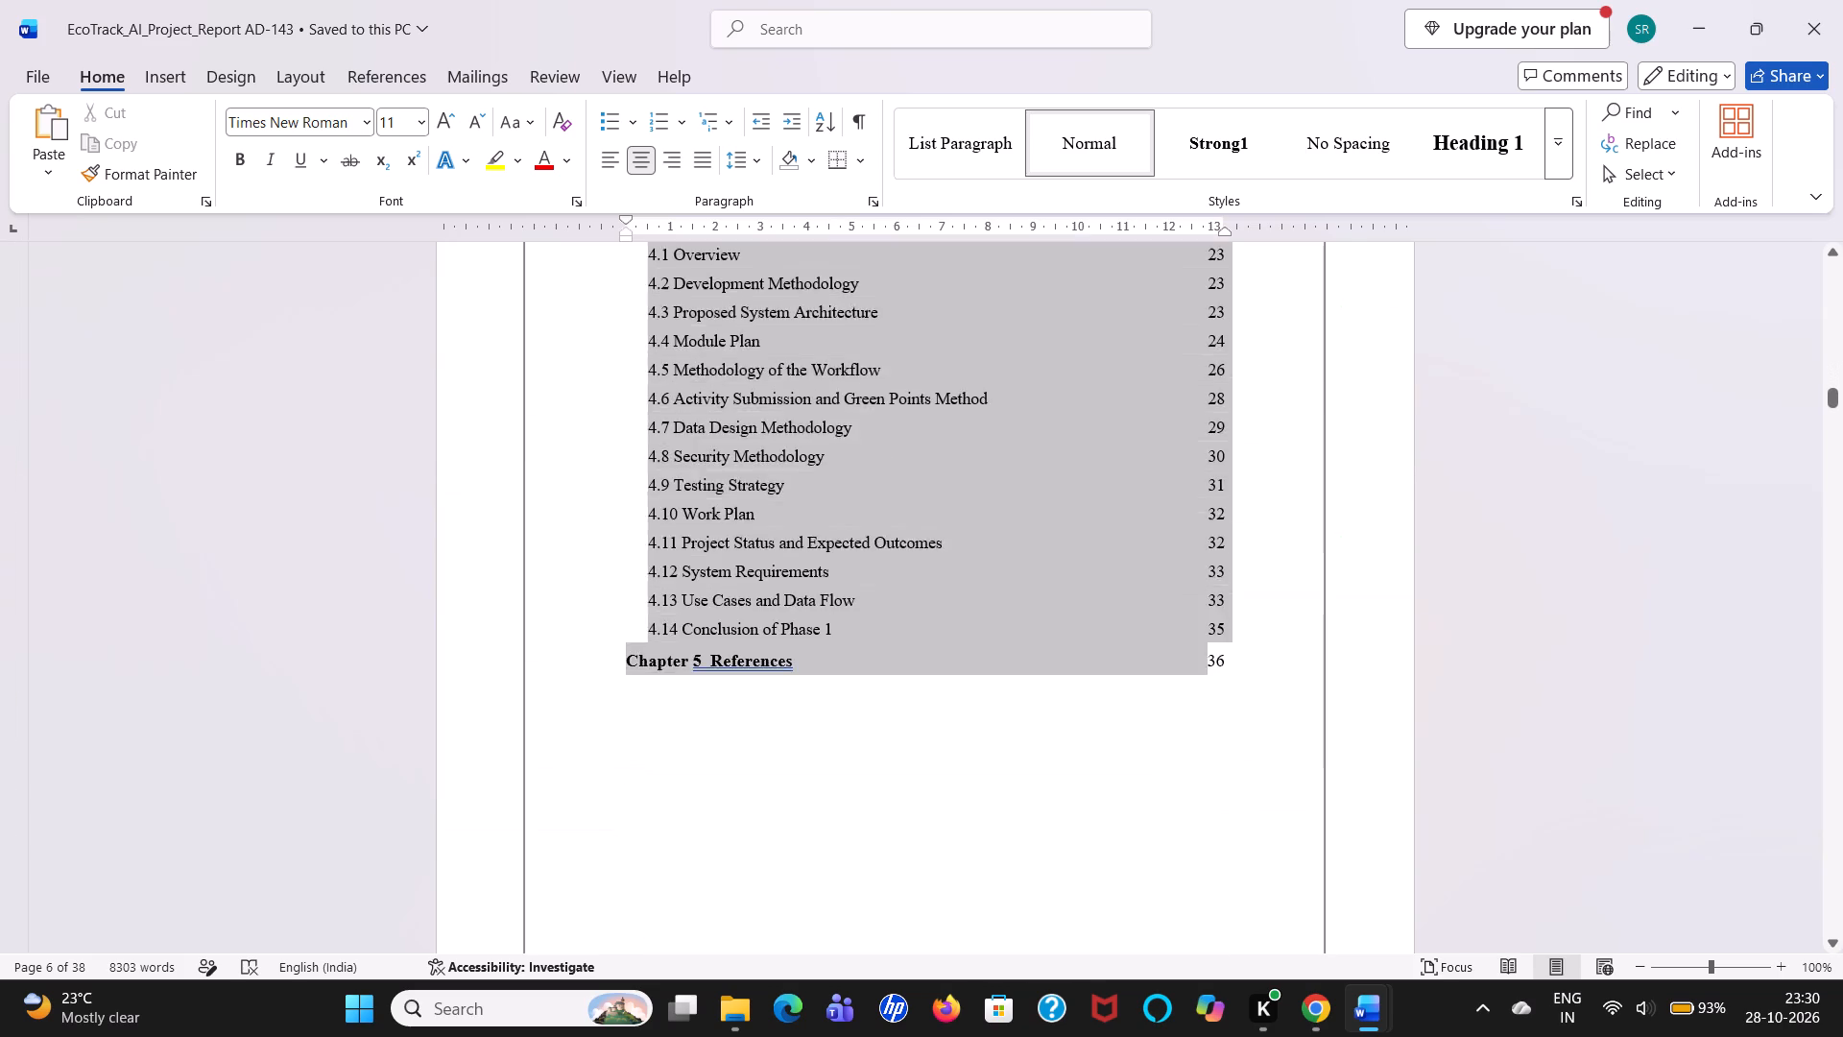
drag(1199, 1012, 1169, 980)
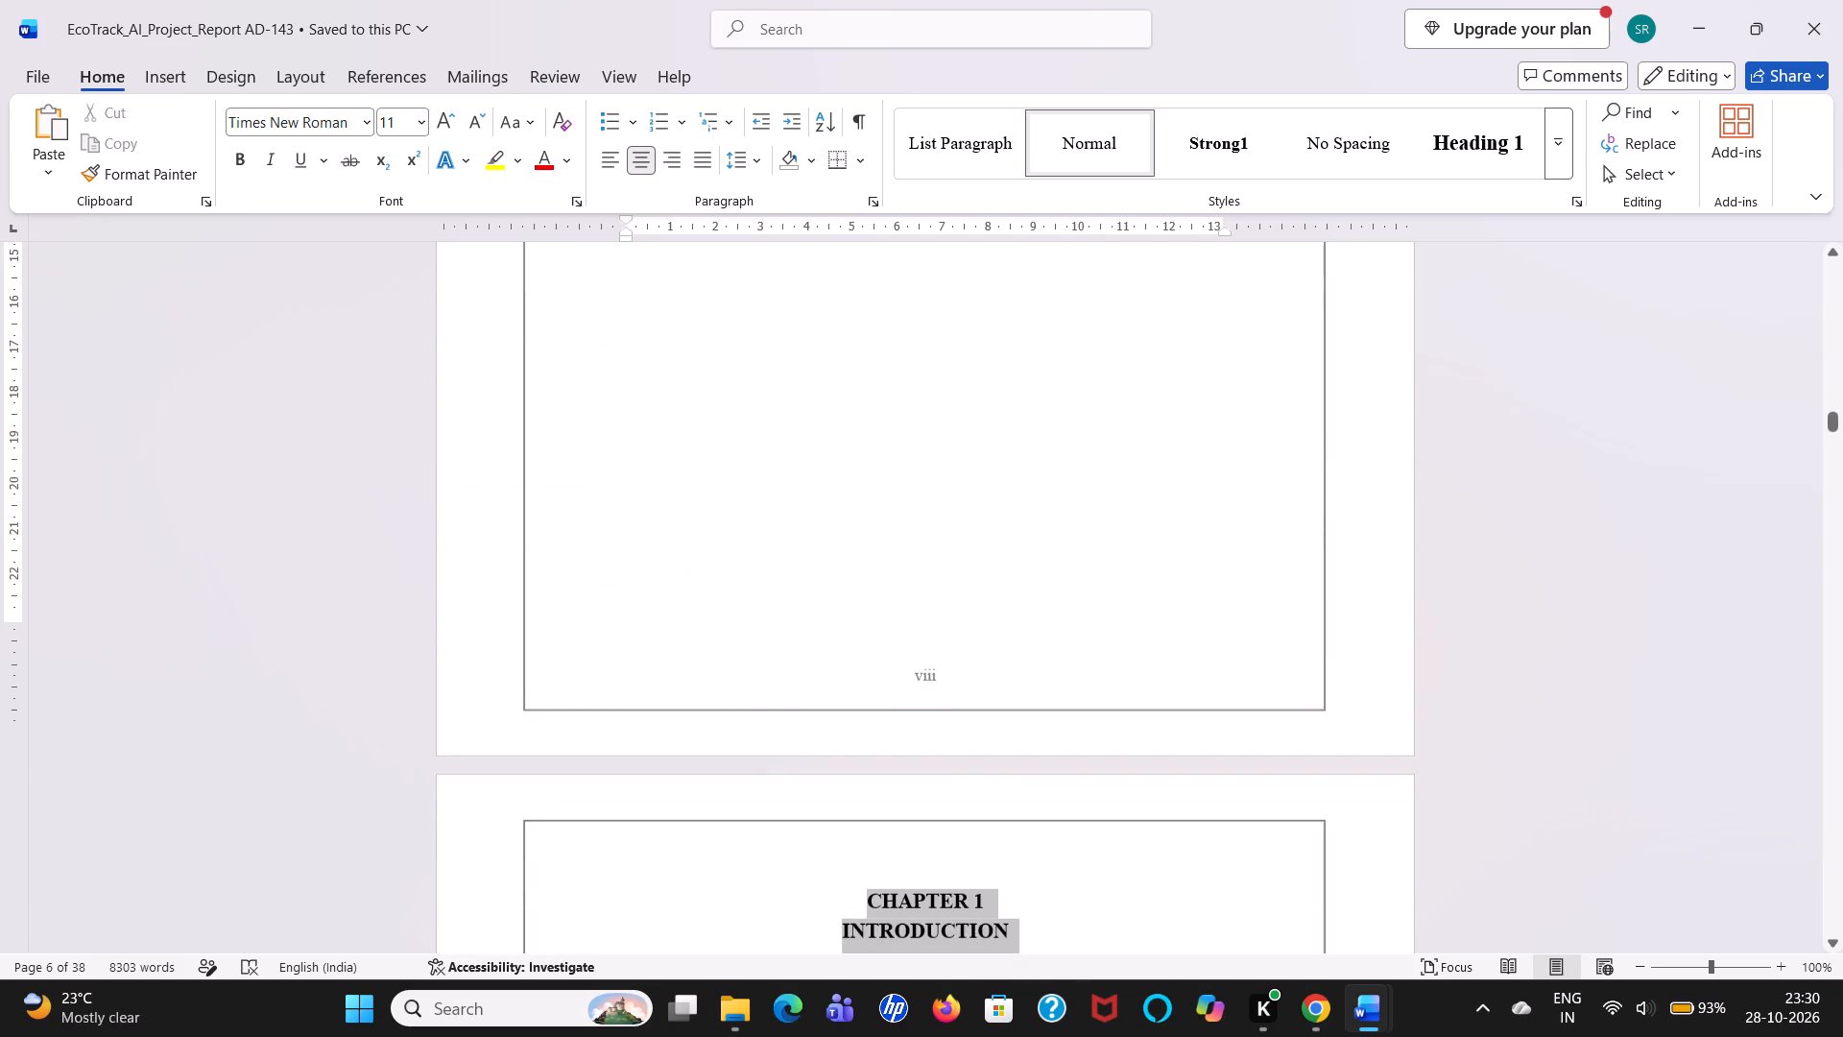
drag(1169, 980, 983, 393)
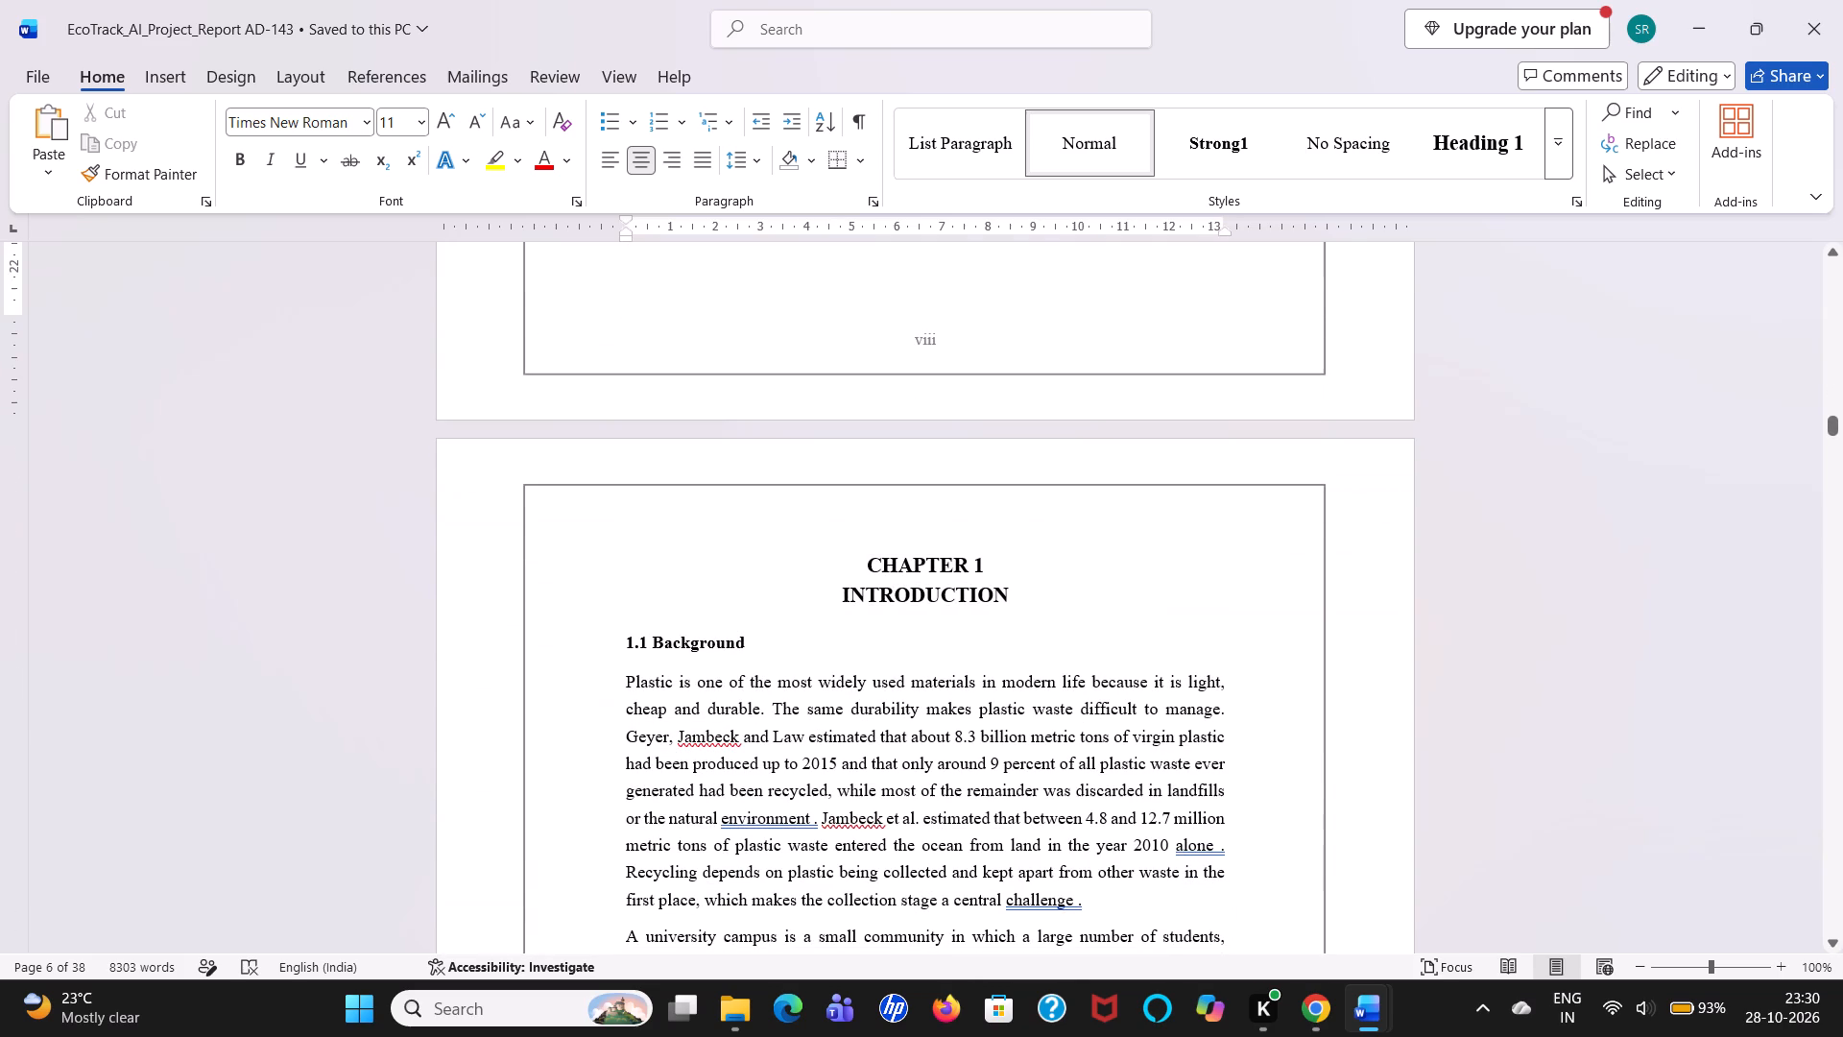
drag(983, 393, 1060, 348)
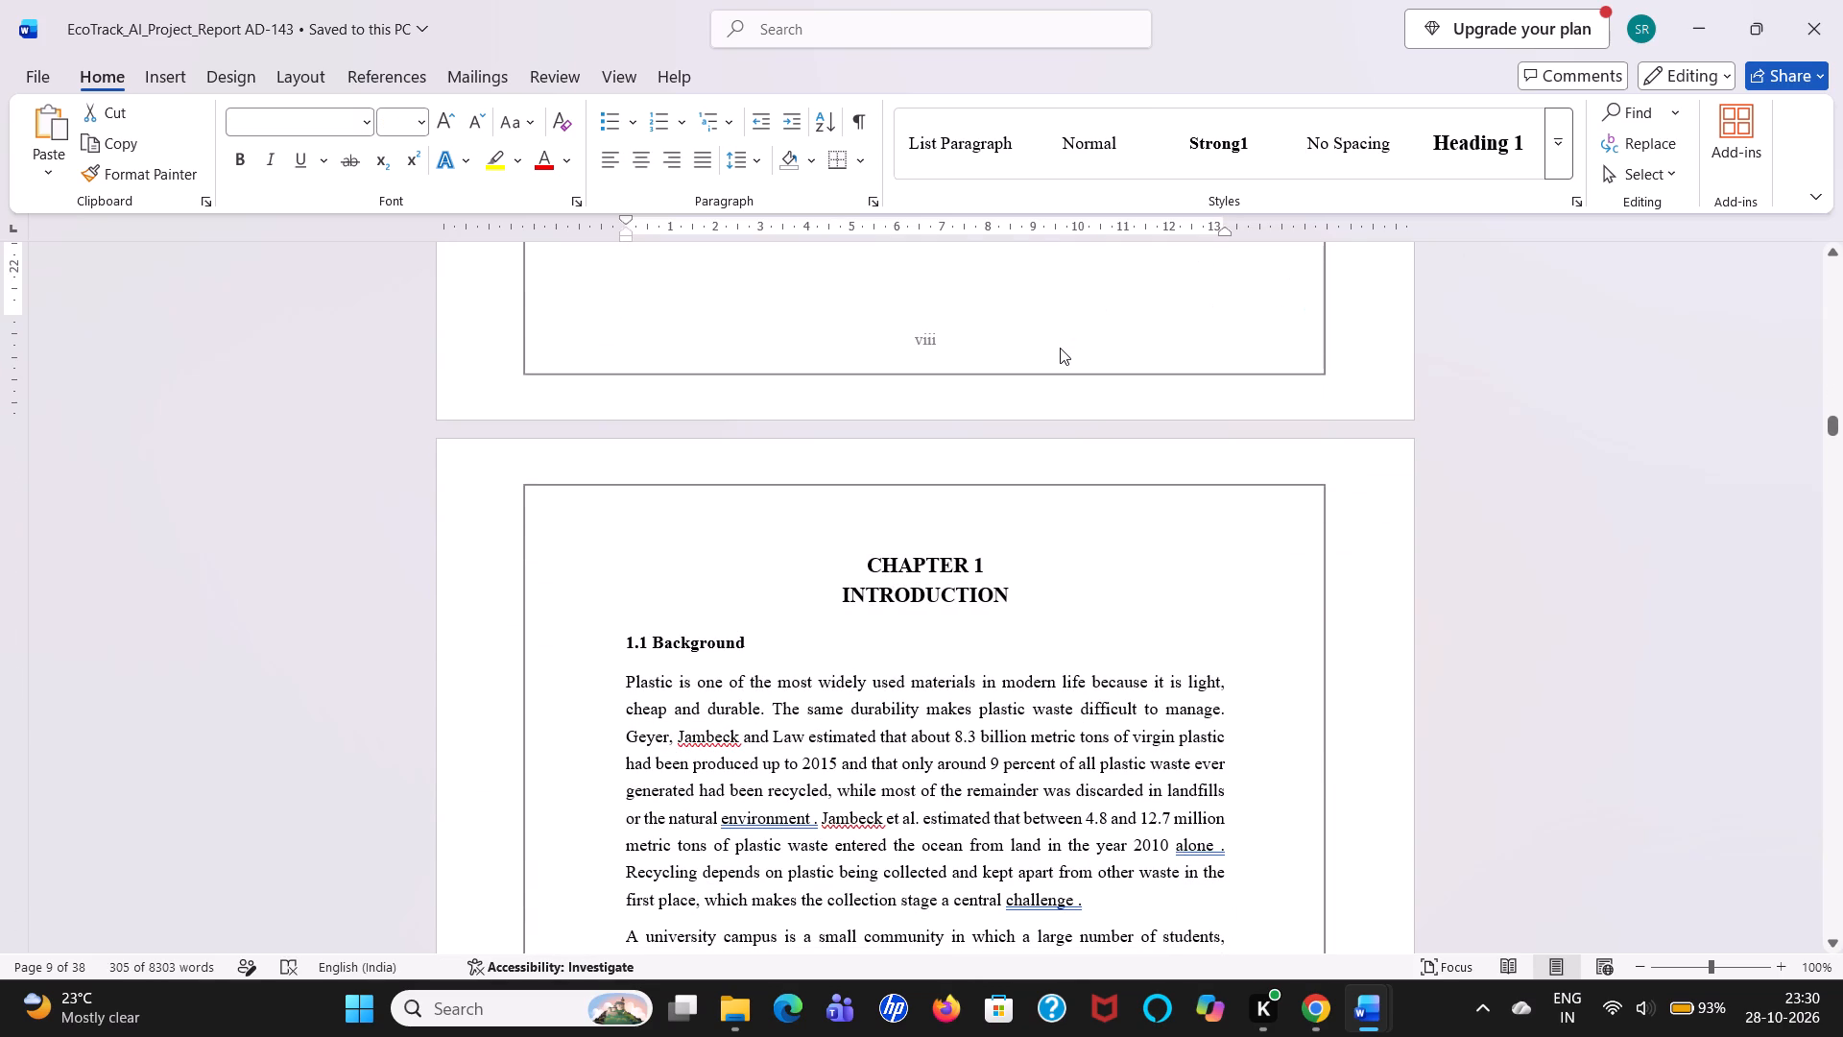
key(ctrl+c)
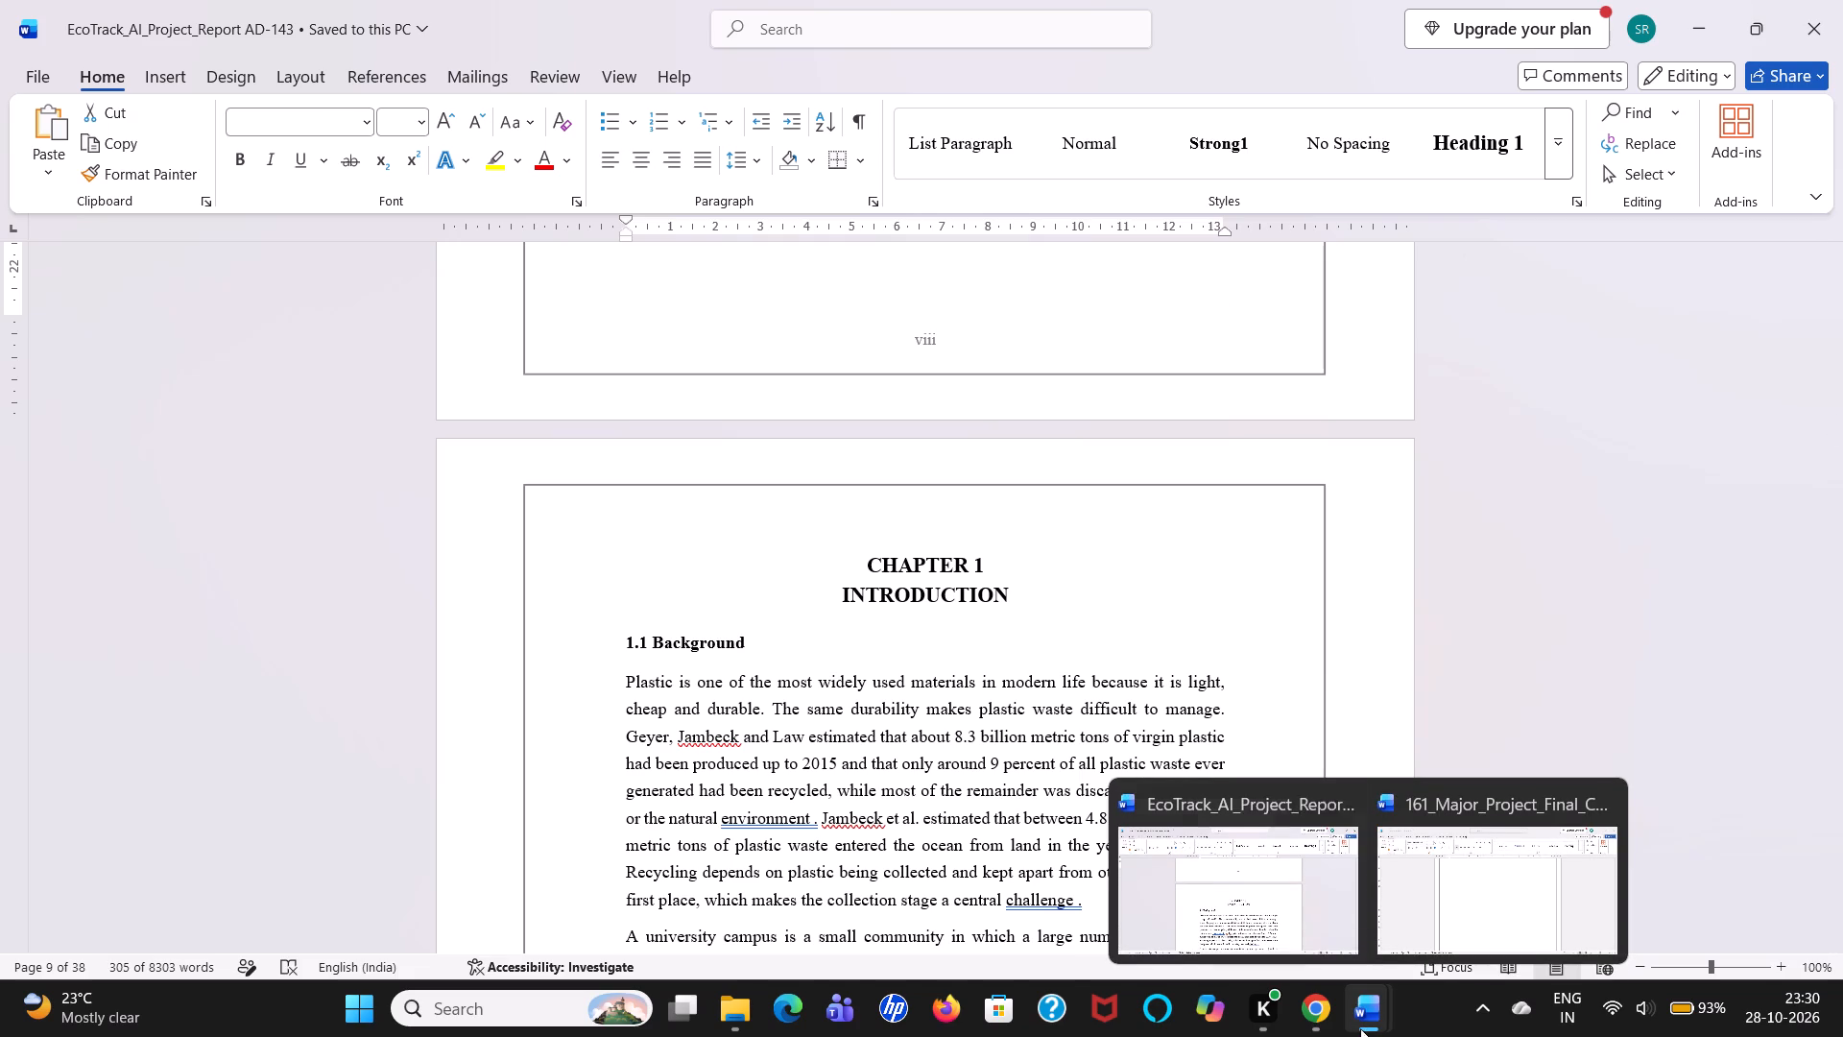
Paste the copied table of contents and list of figures onto the blank page after the abstract in the 161 report.
click(1383, 922)
scroll(857, 525, up, 2)
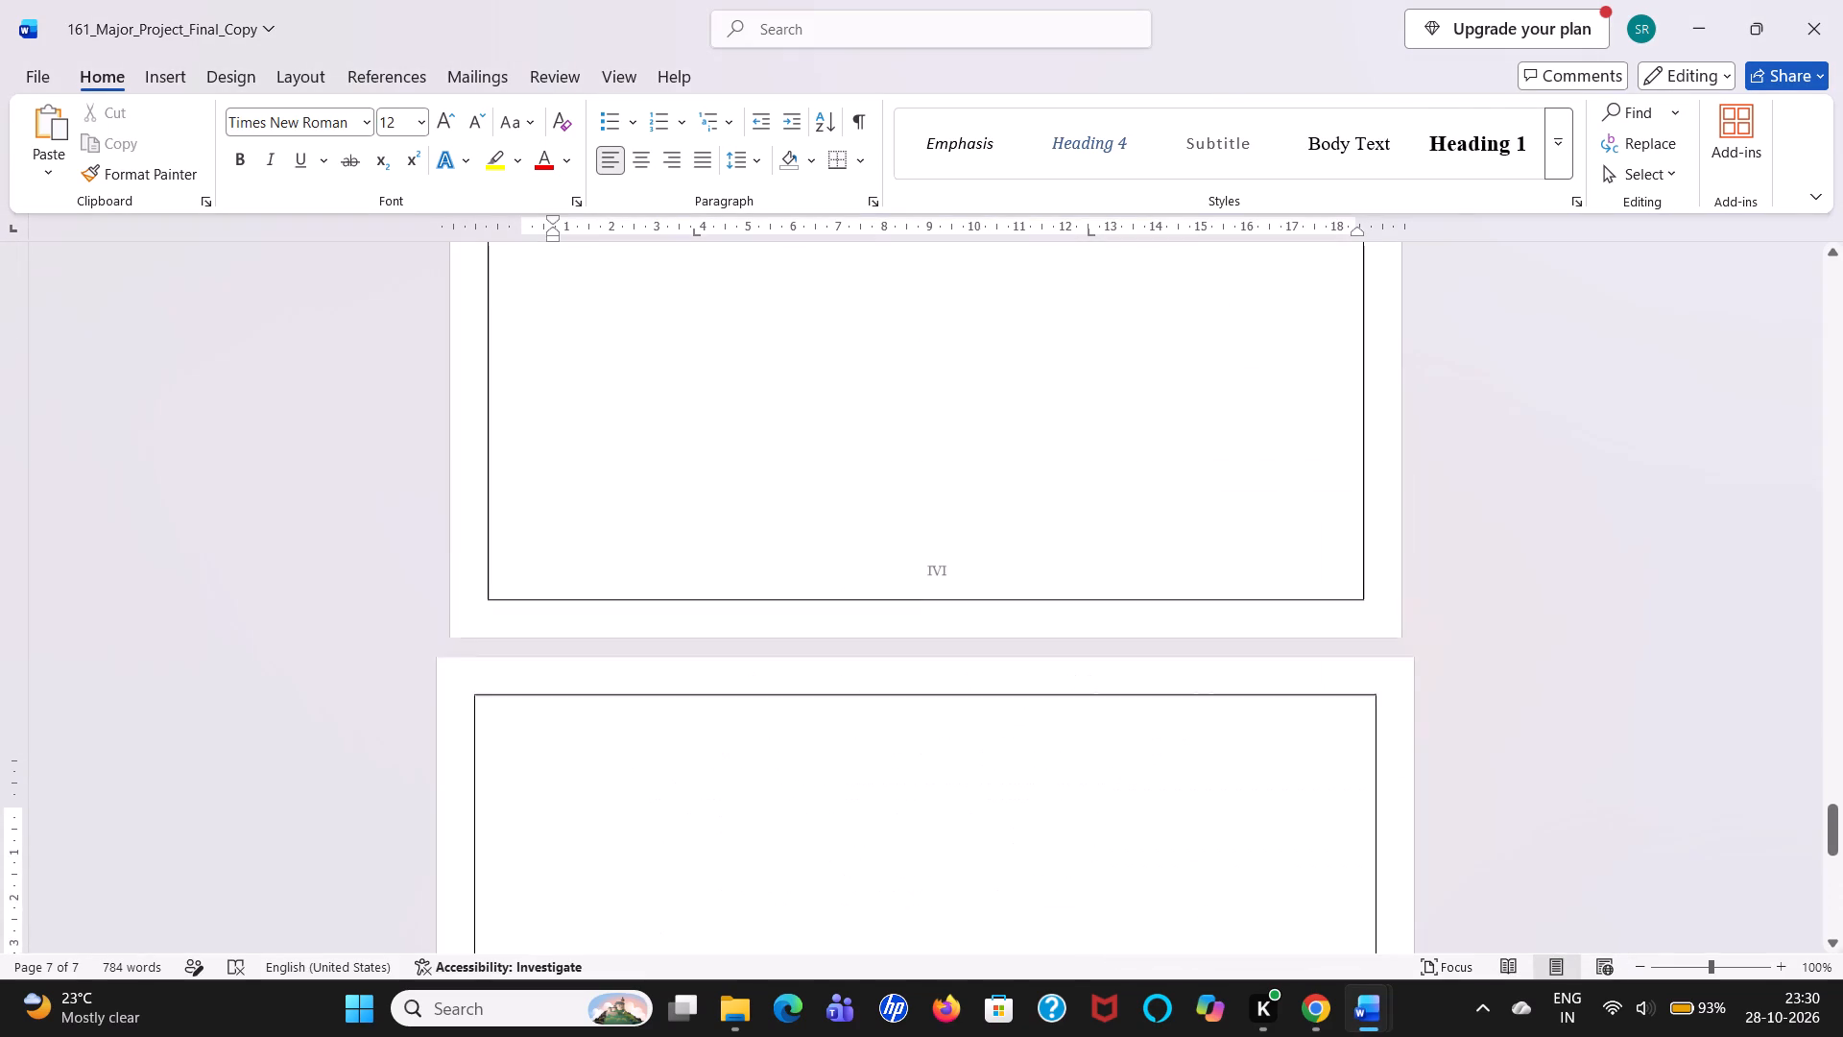
scroll(857, 525, up, 3)
scroll(857, 525, down, 3)
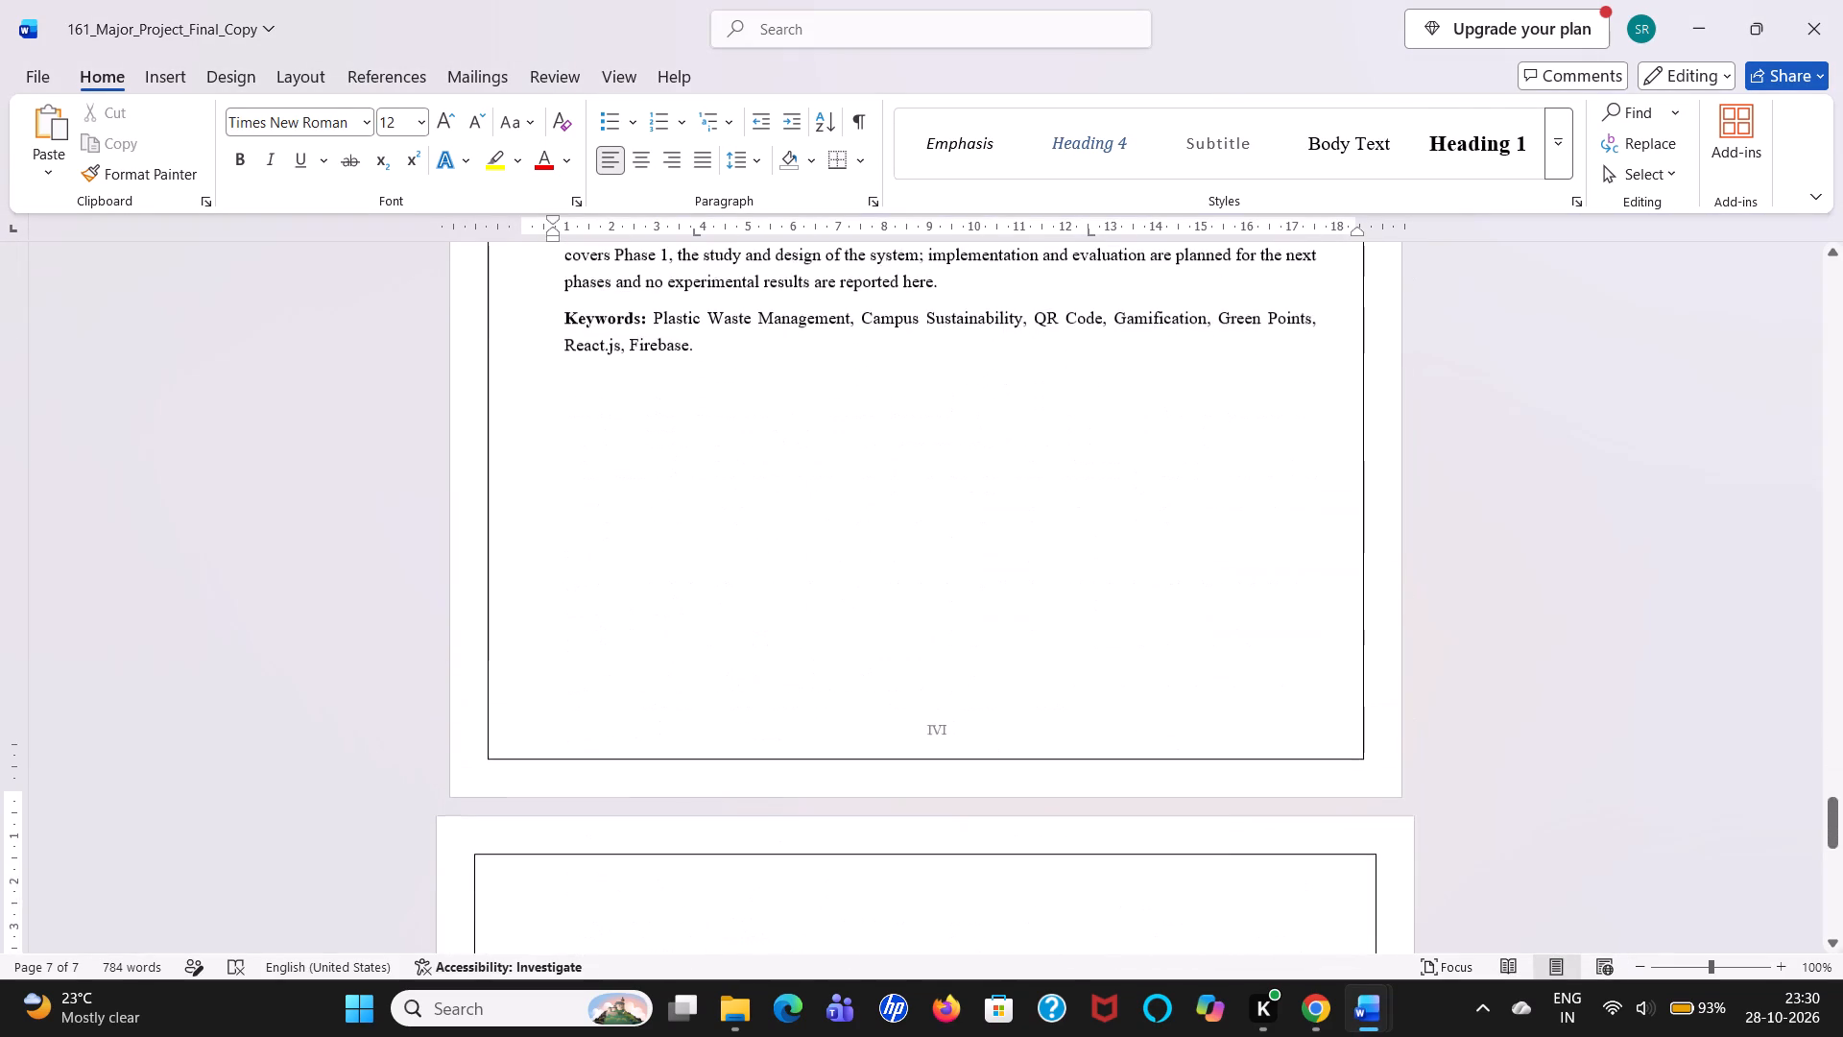
scroll(857, 525, down, 1)
key(ctrl+v)
ctrl+click(857, 525)
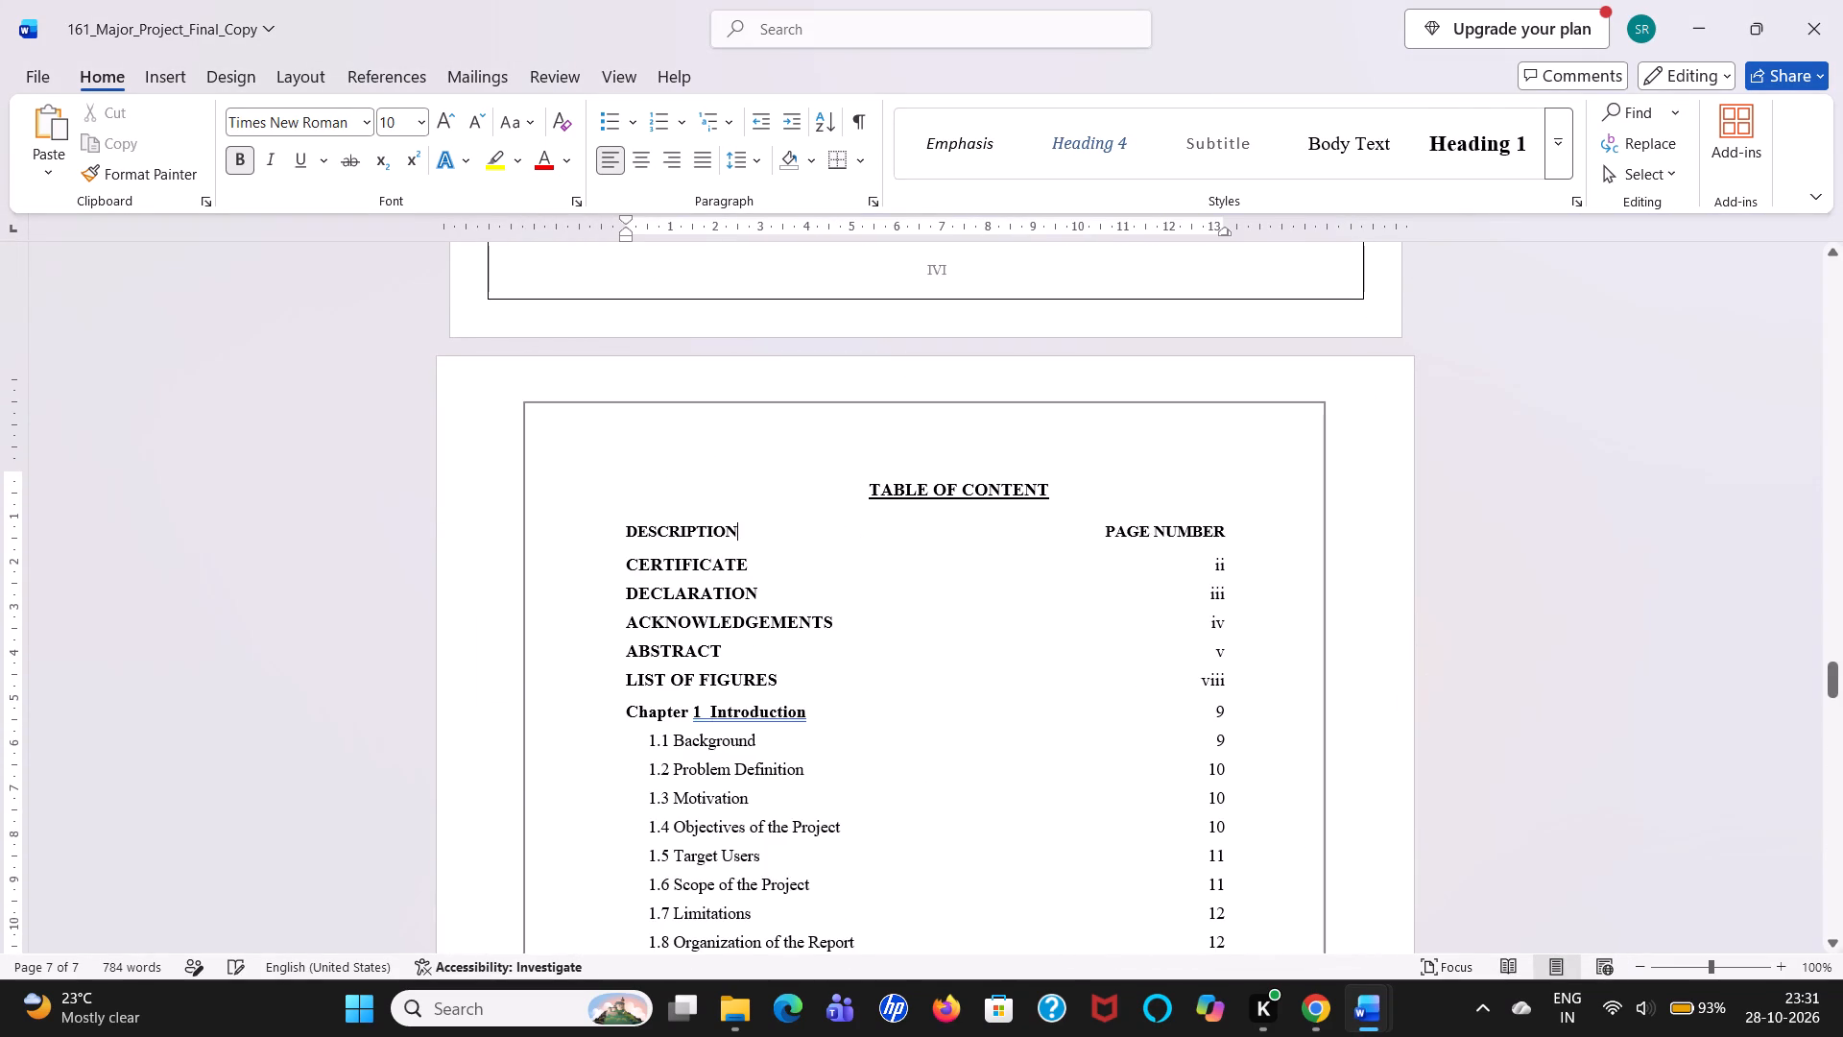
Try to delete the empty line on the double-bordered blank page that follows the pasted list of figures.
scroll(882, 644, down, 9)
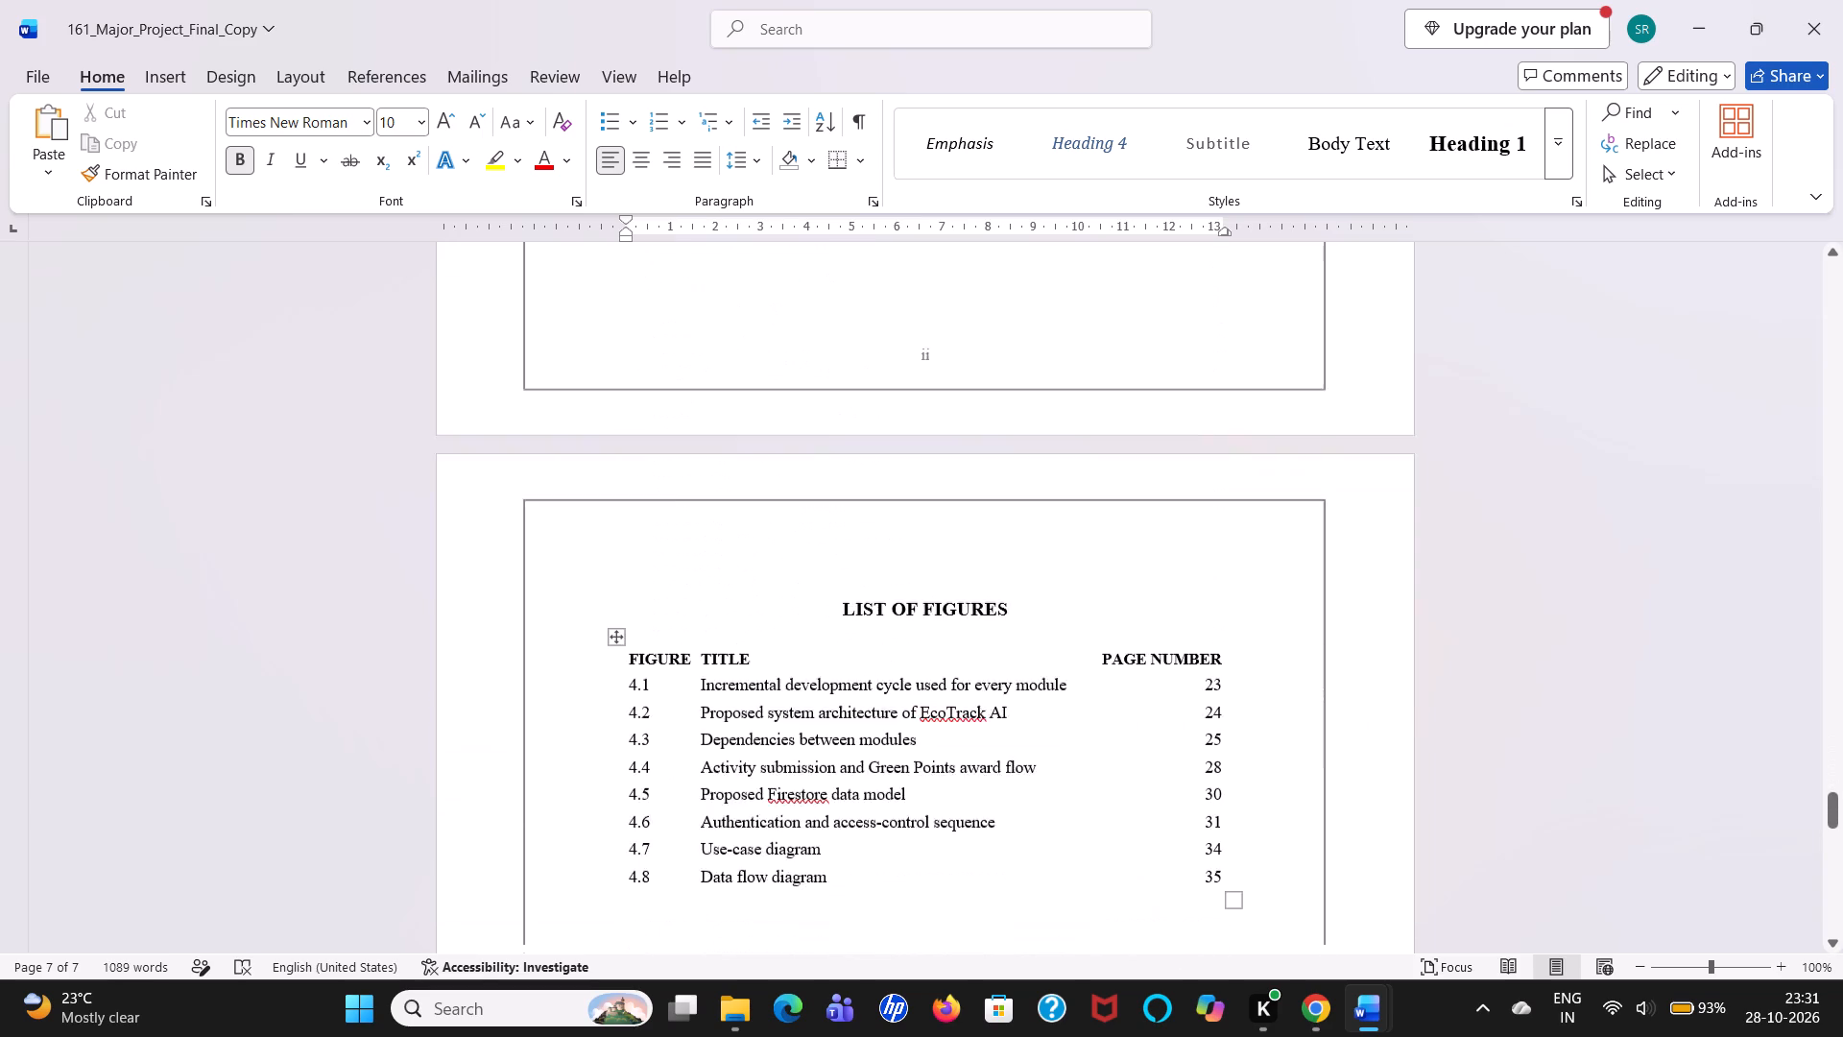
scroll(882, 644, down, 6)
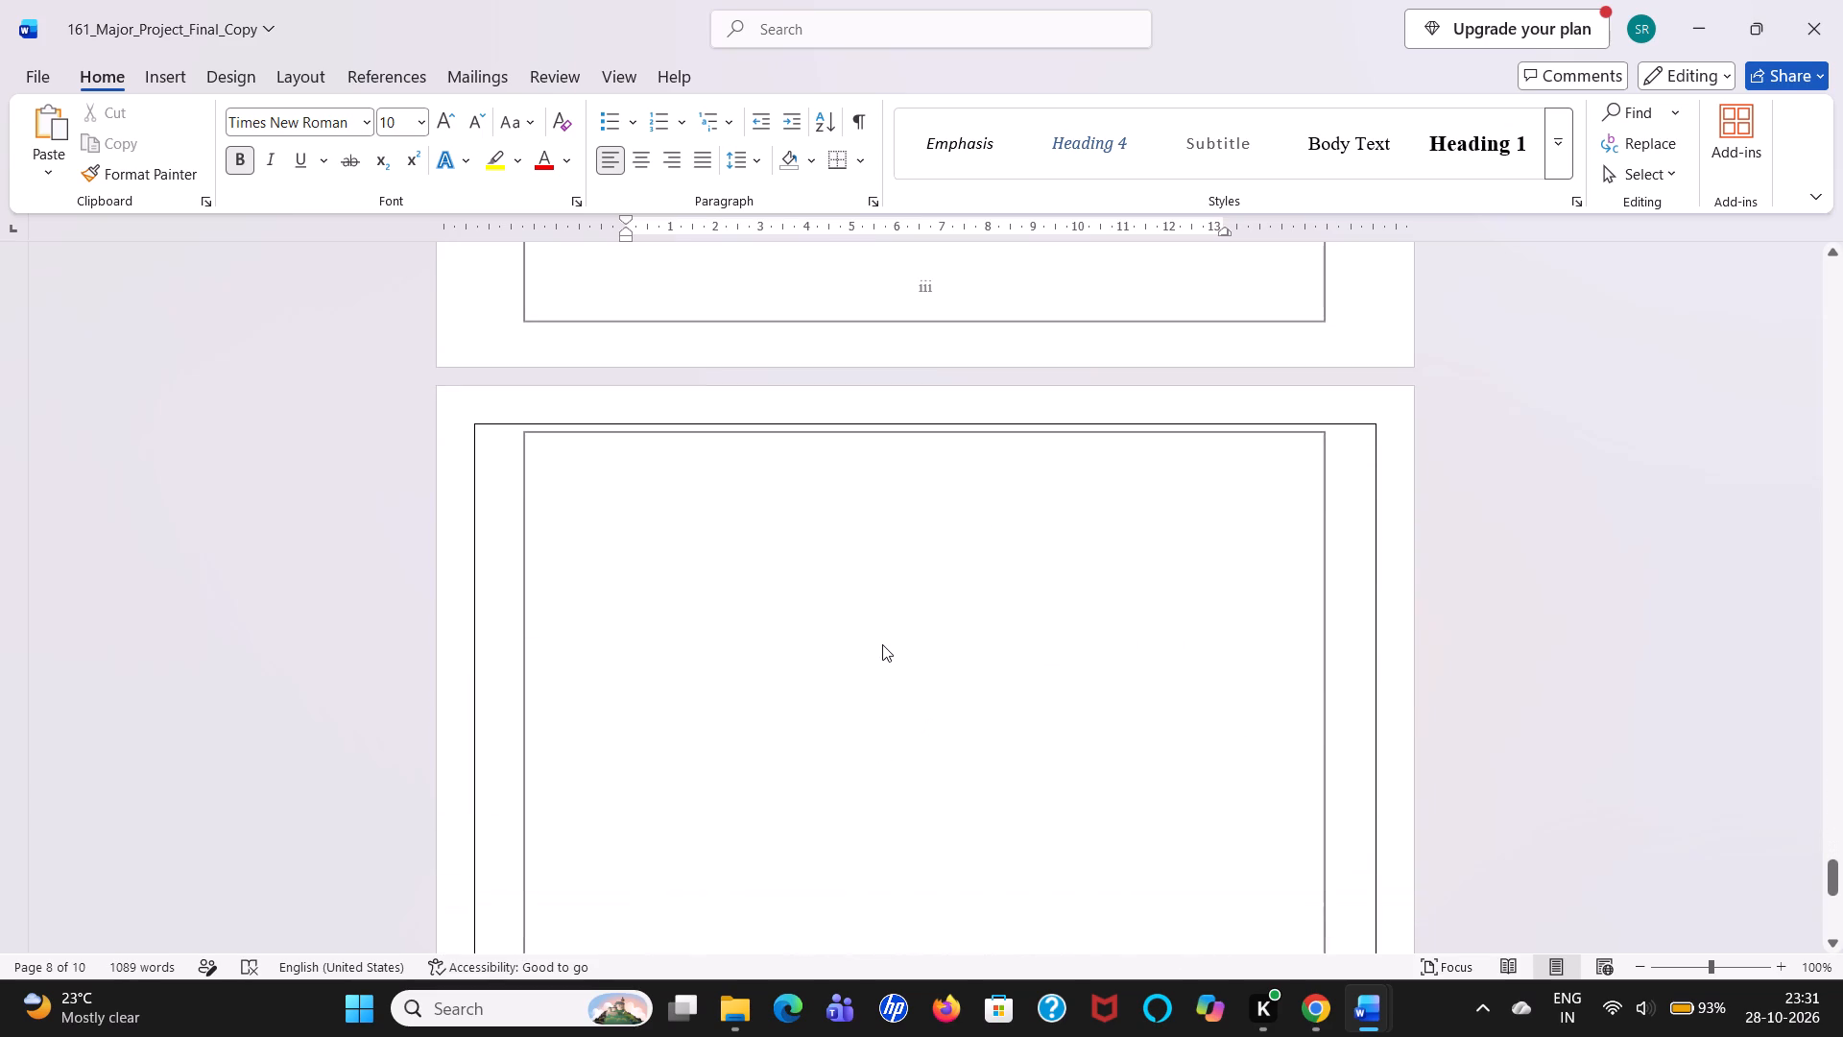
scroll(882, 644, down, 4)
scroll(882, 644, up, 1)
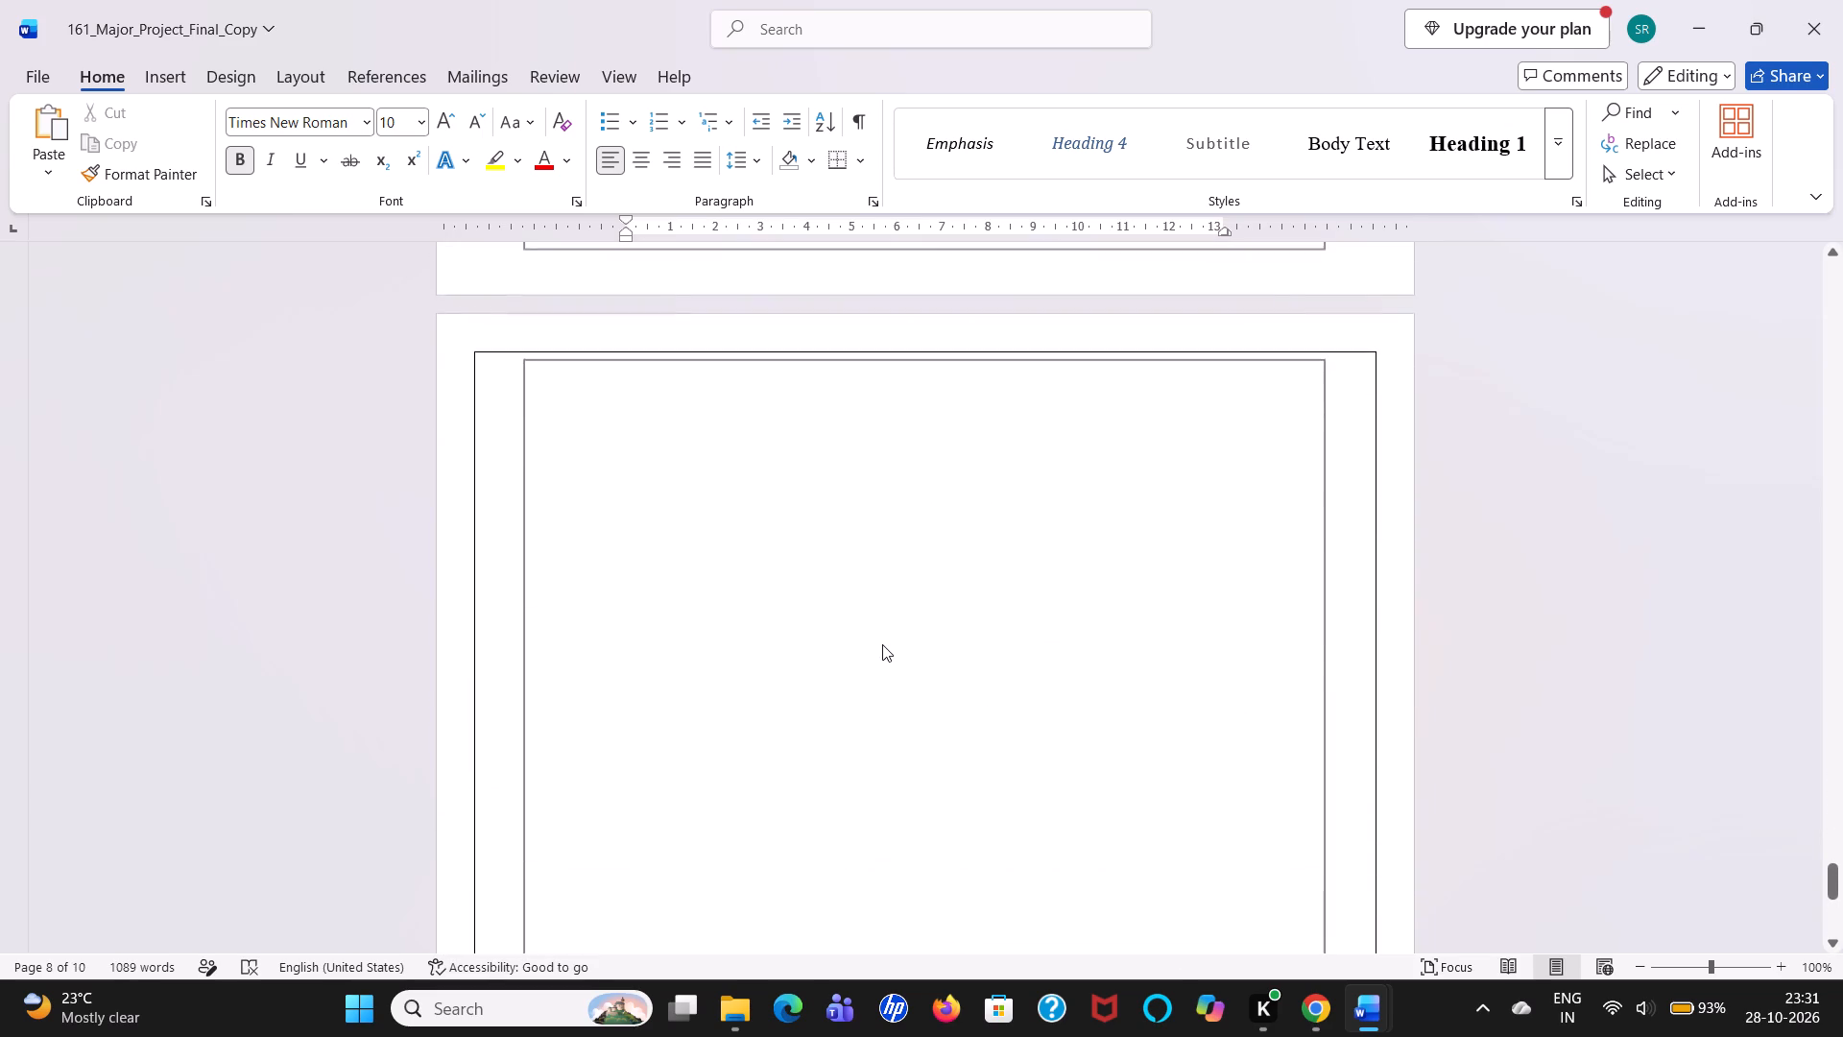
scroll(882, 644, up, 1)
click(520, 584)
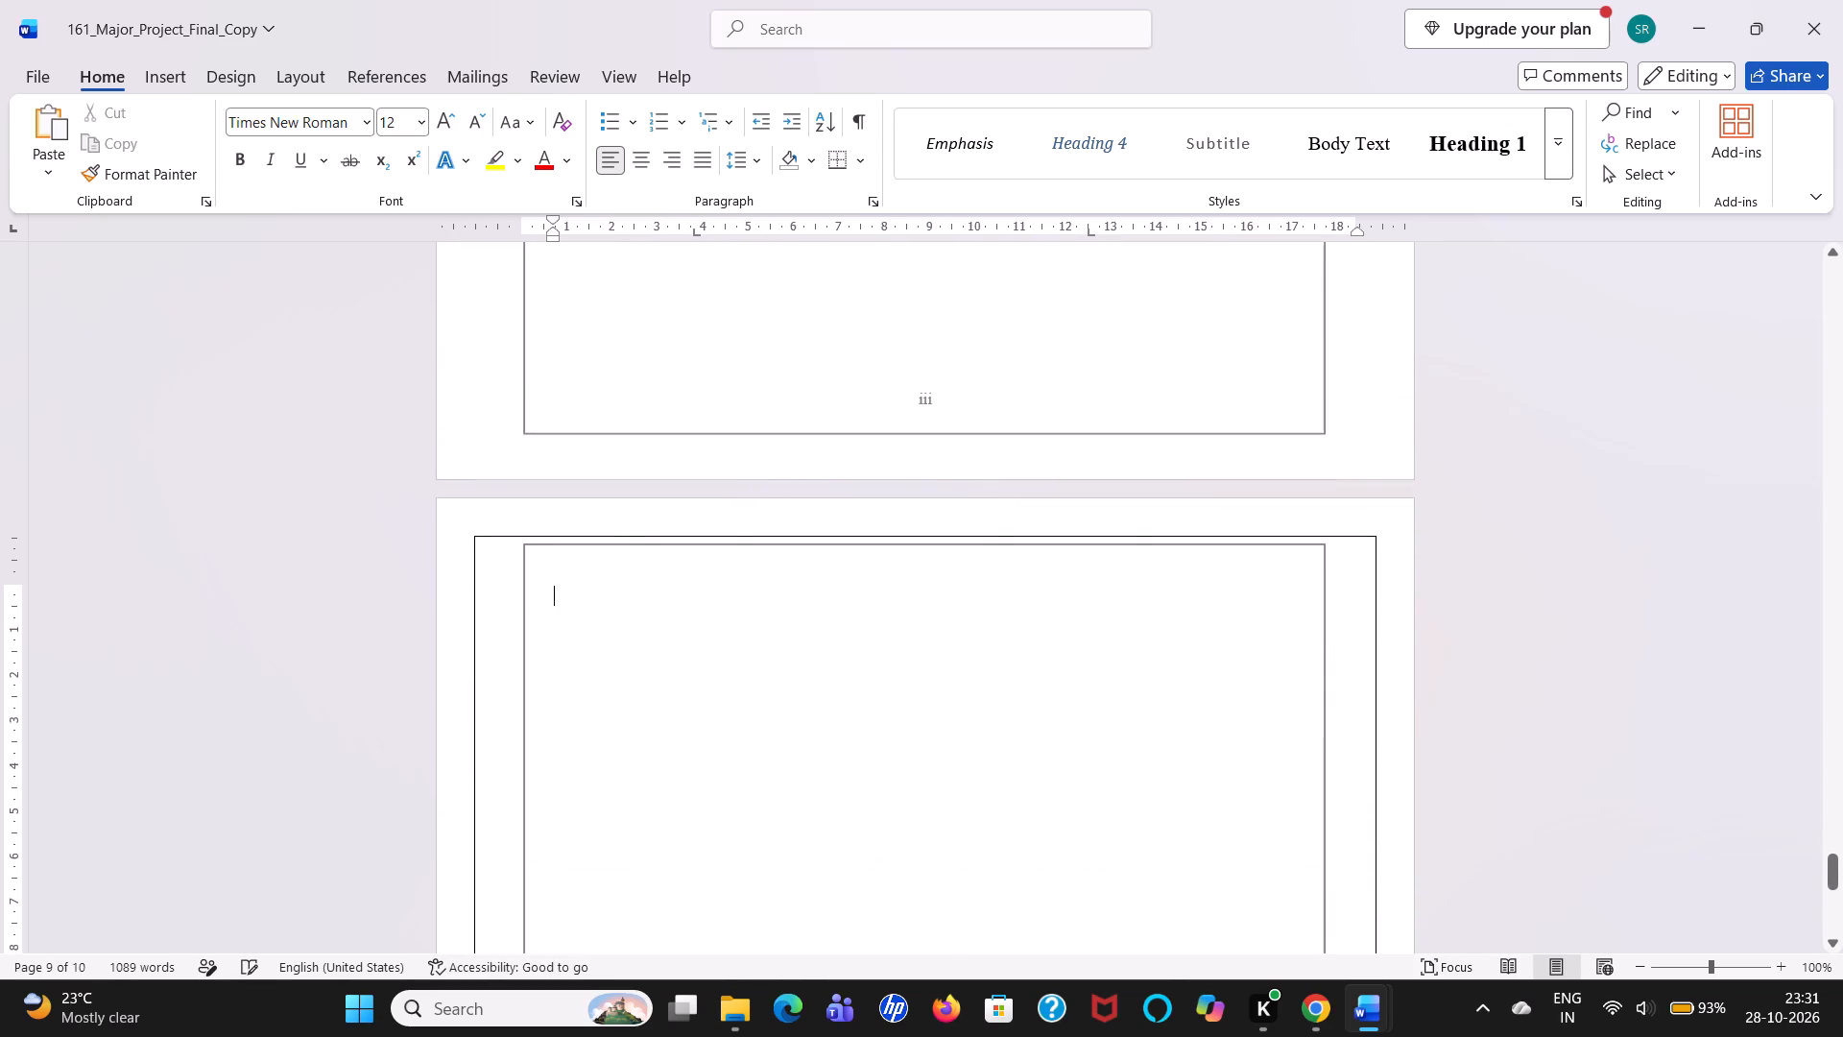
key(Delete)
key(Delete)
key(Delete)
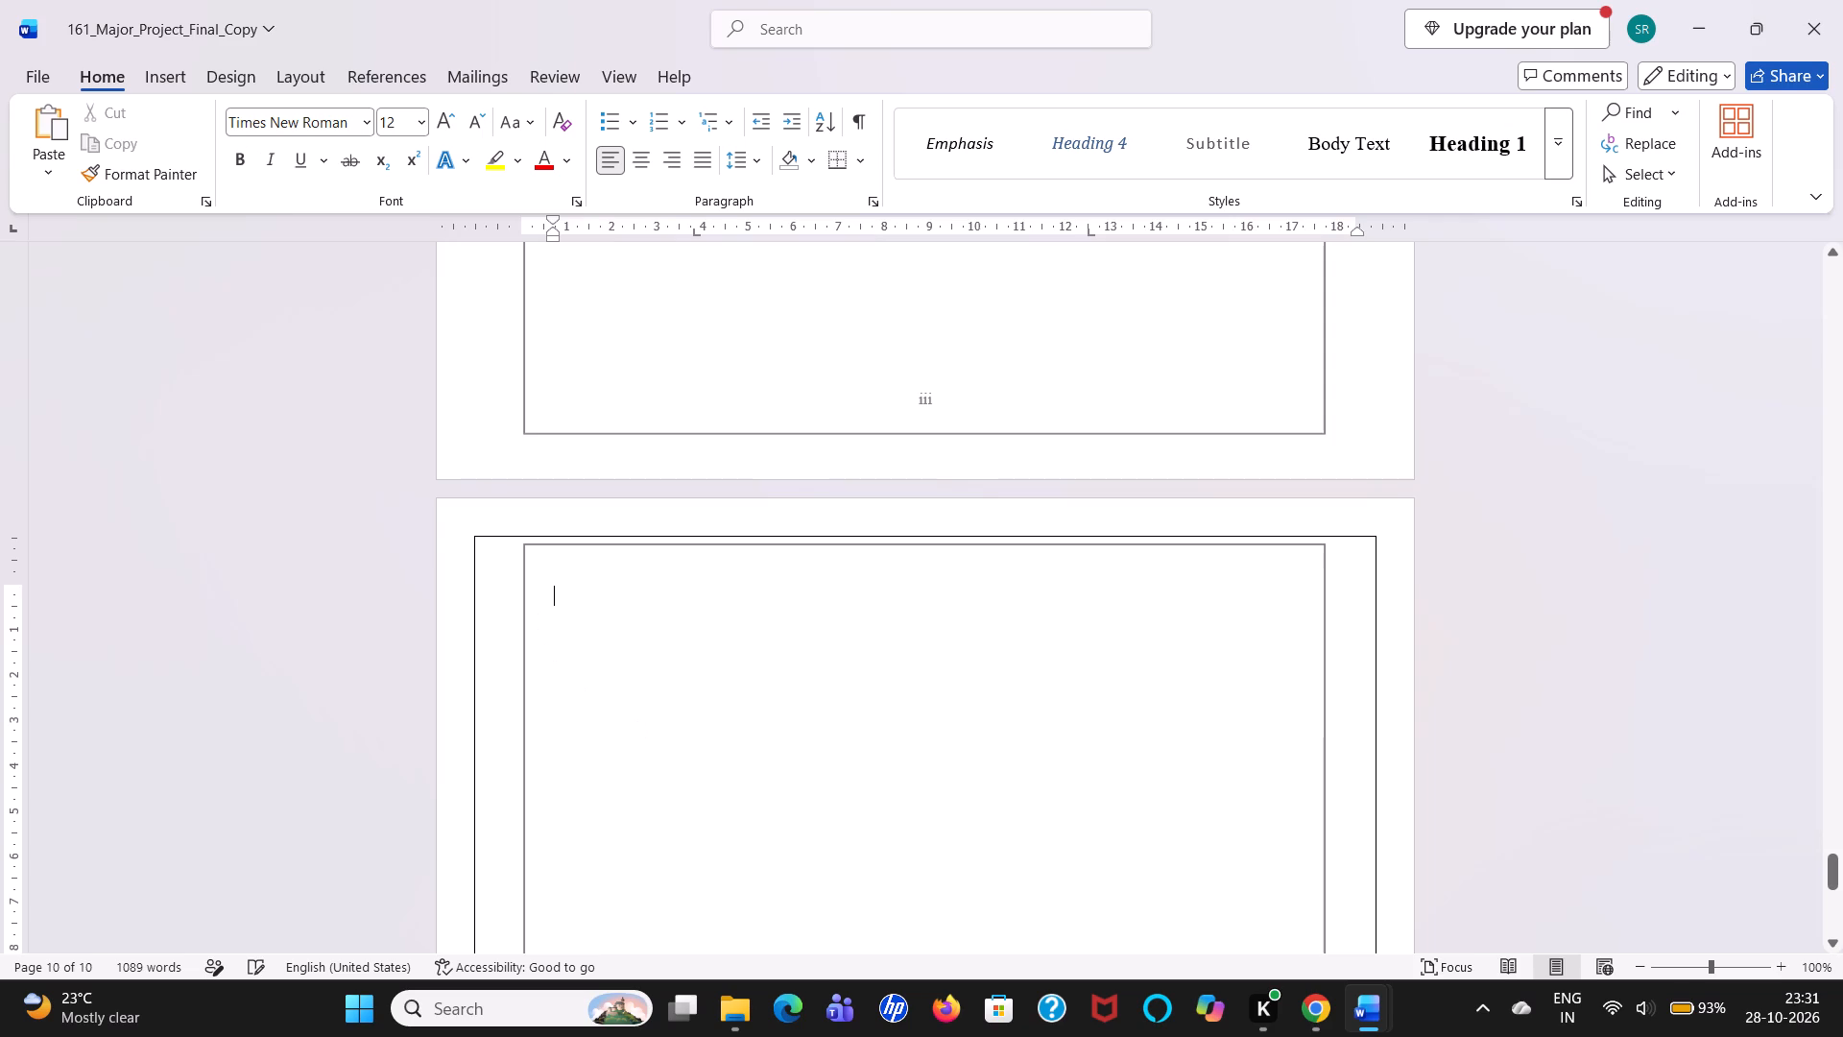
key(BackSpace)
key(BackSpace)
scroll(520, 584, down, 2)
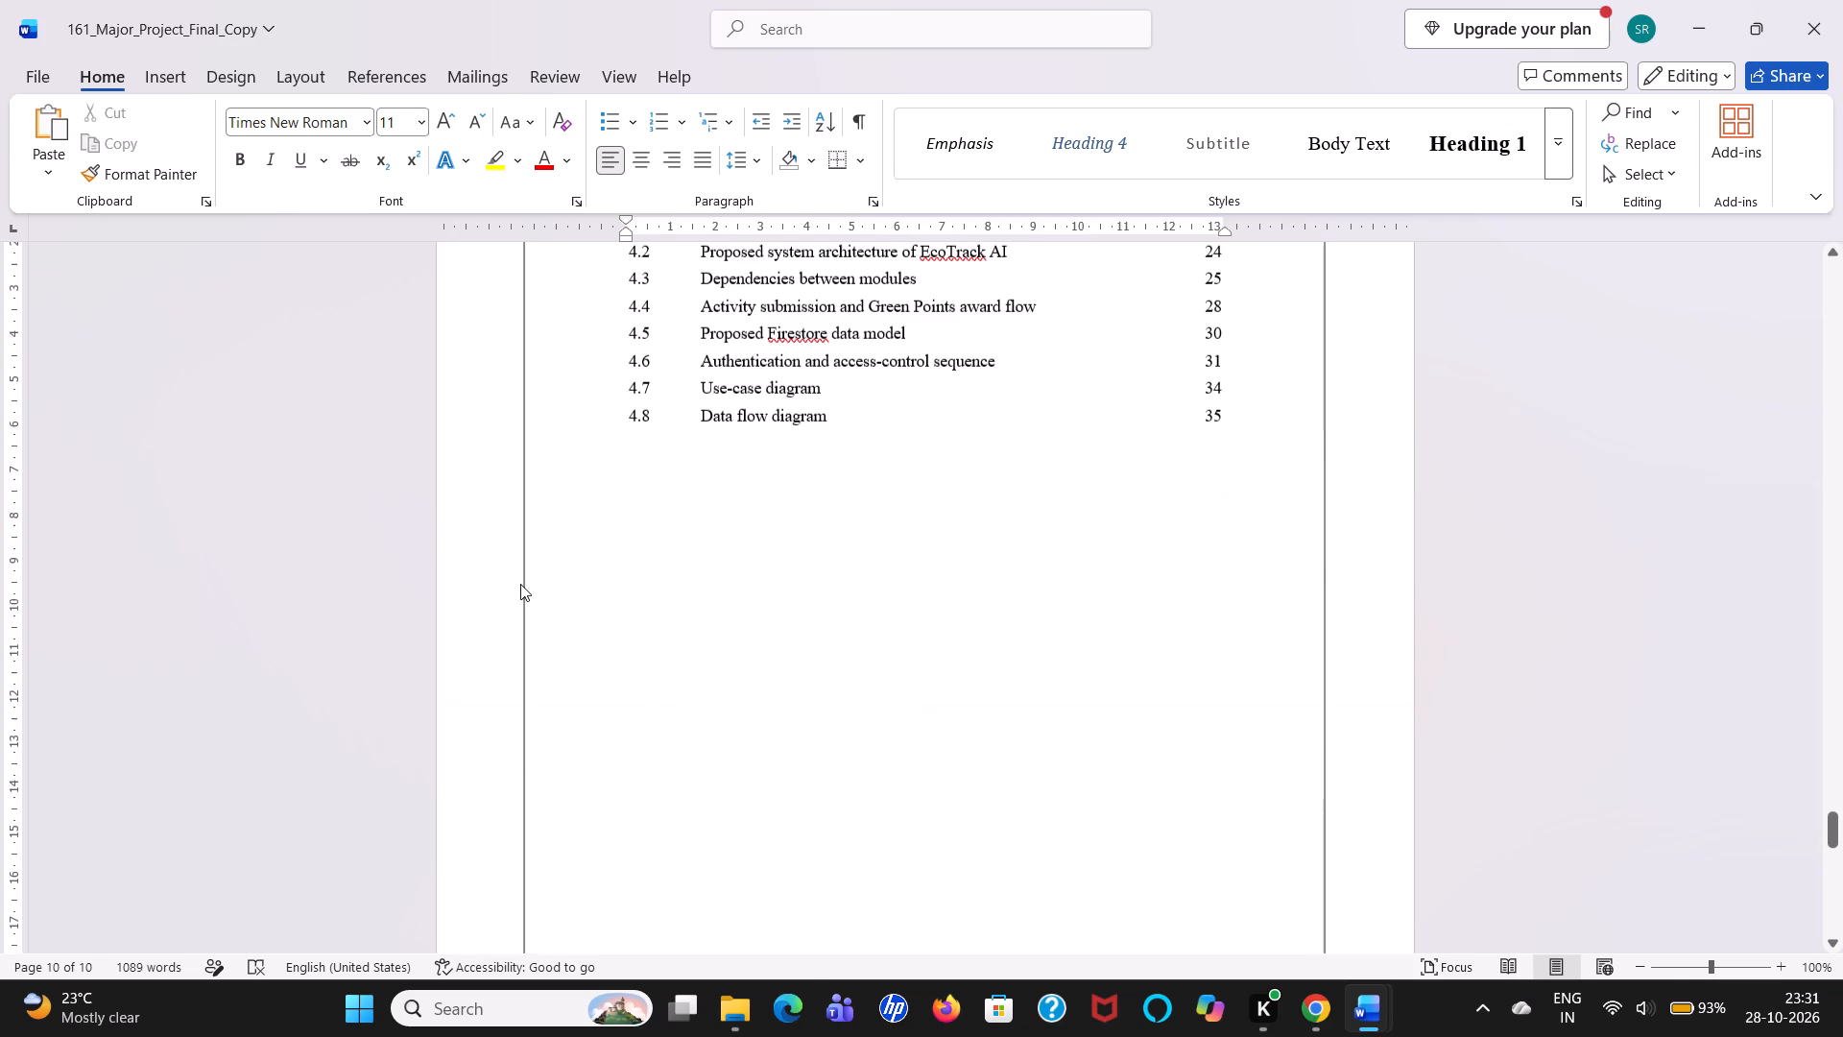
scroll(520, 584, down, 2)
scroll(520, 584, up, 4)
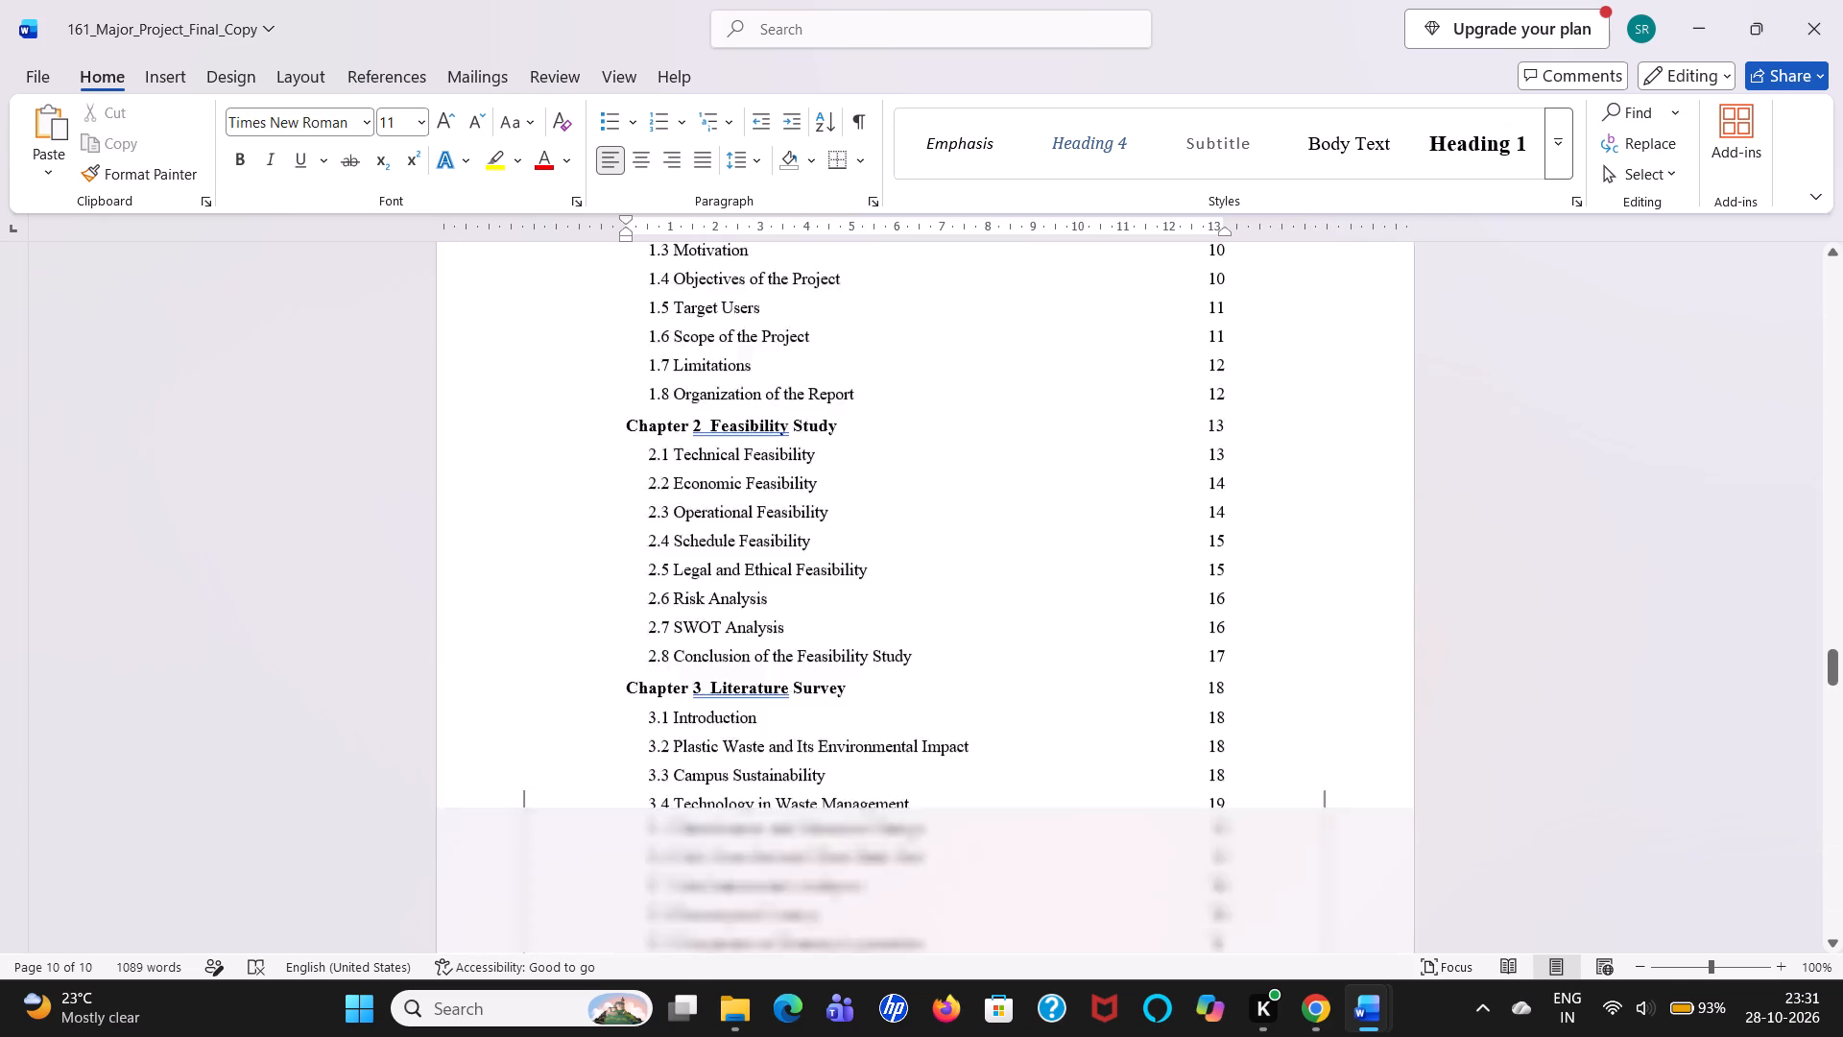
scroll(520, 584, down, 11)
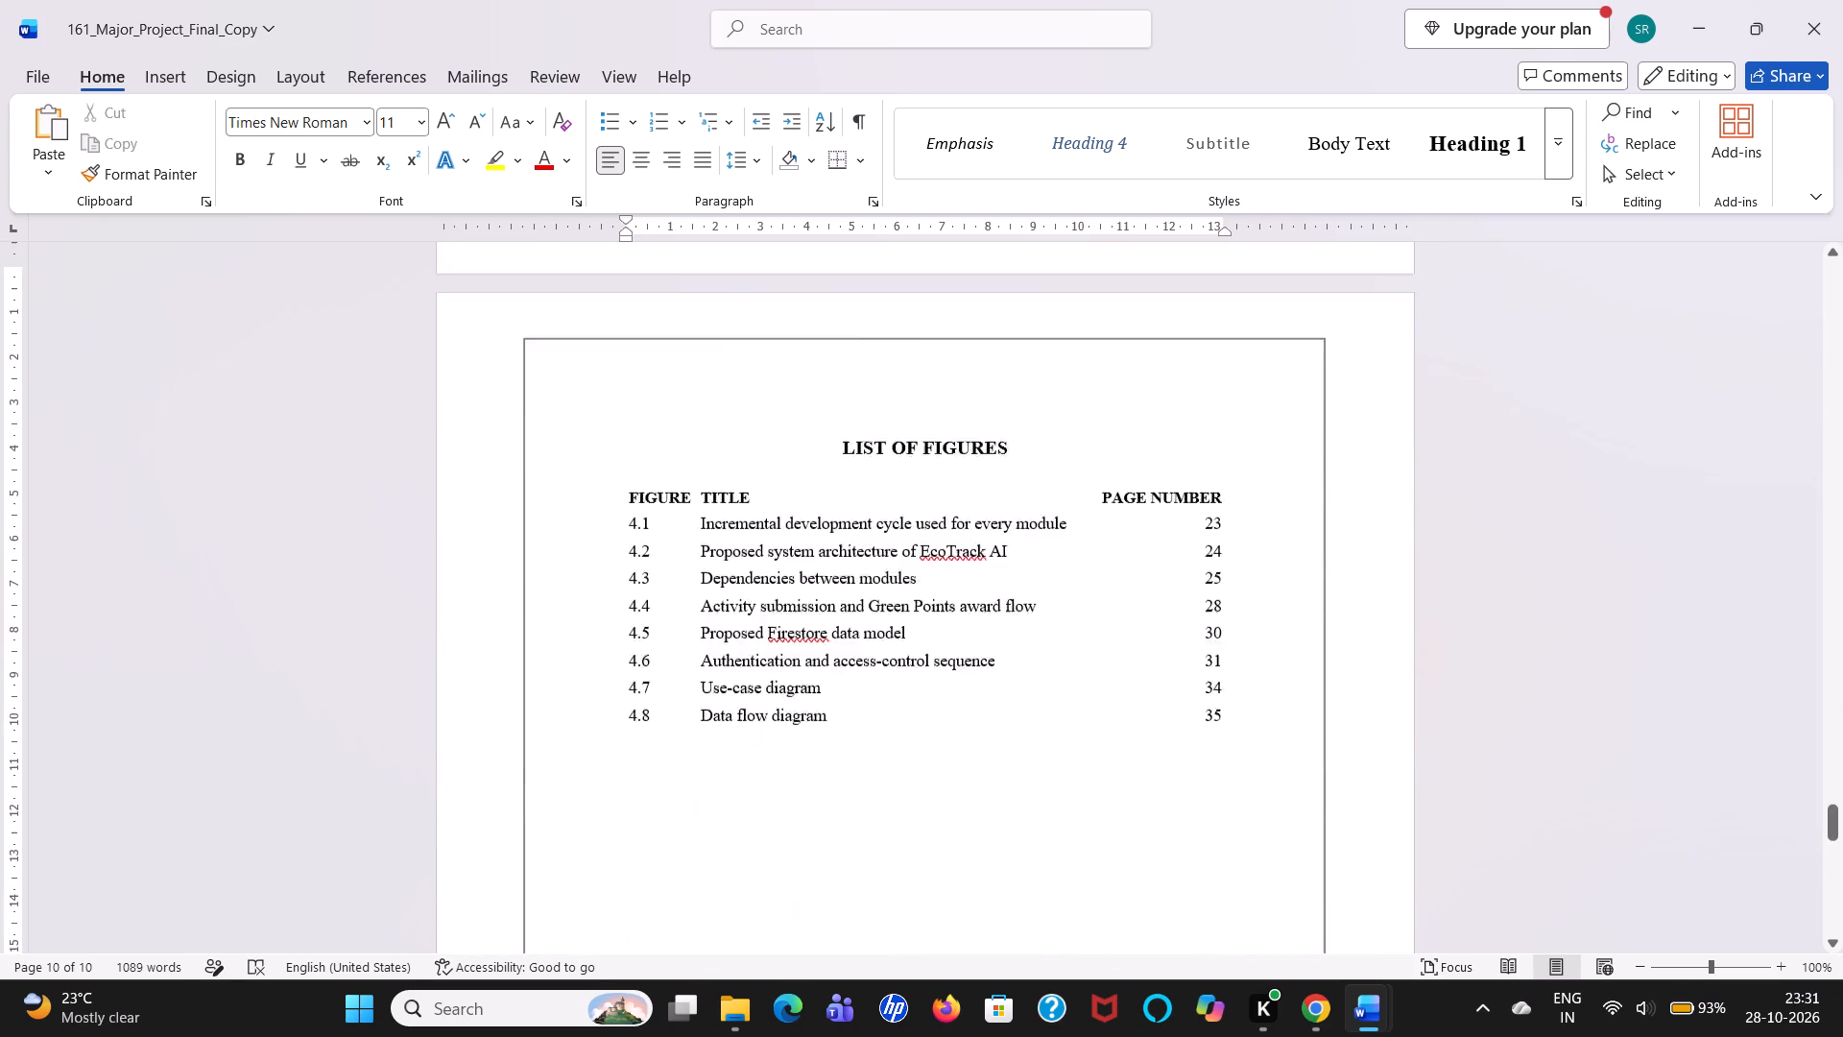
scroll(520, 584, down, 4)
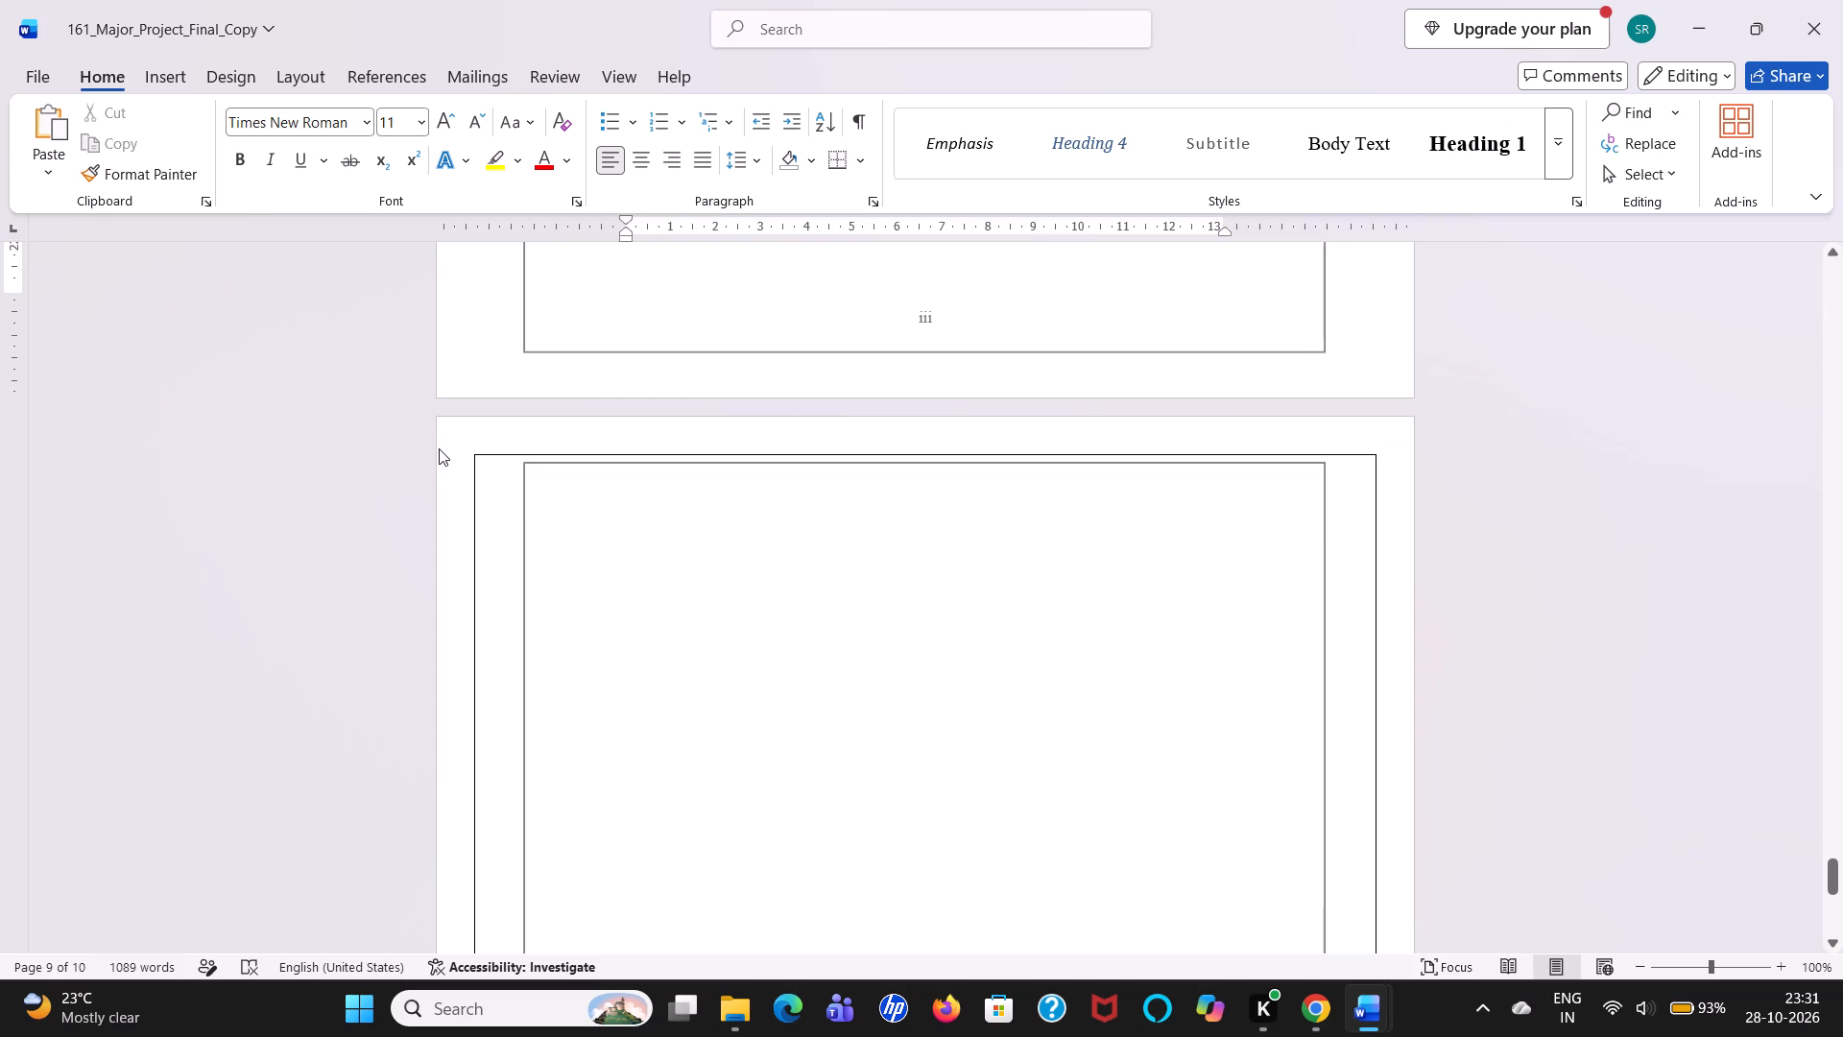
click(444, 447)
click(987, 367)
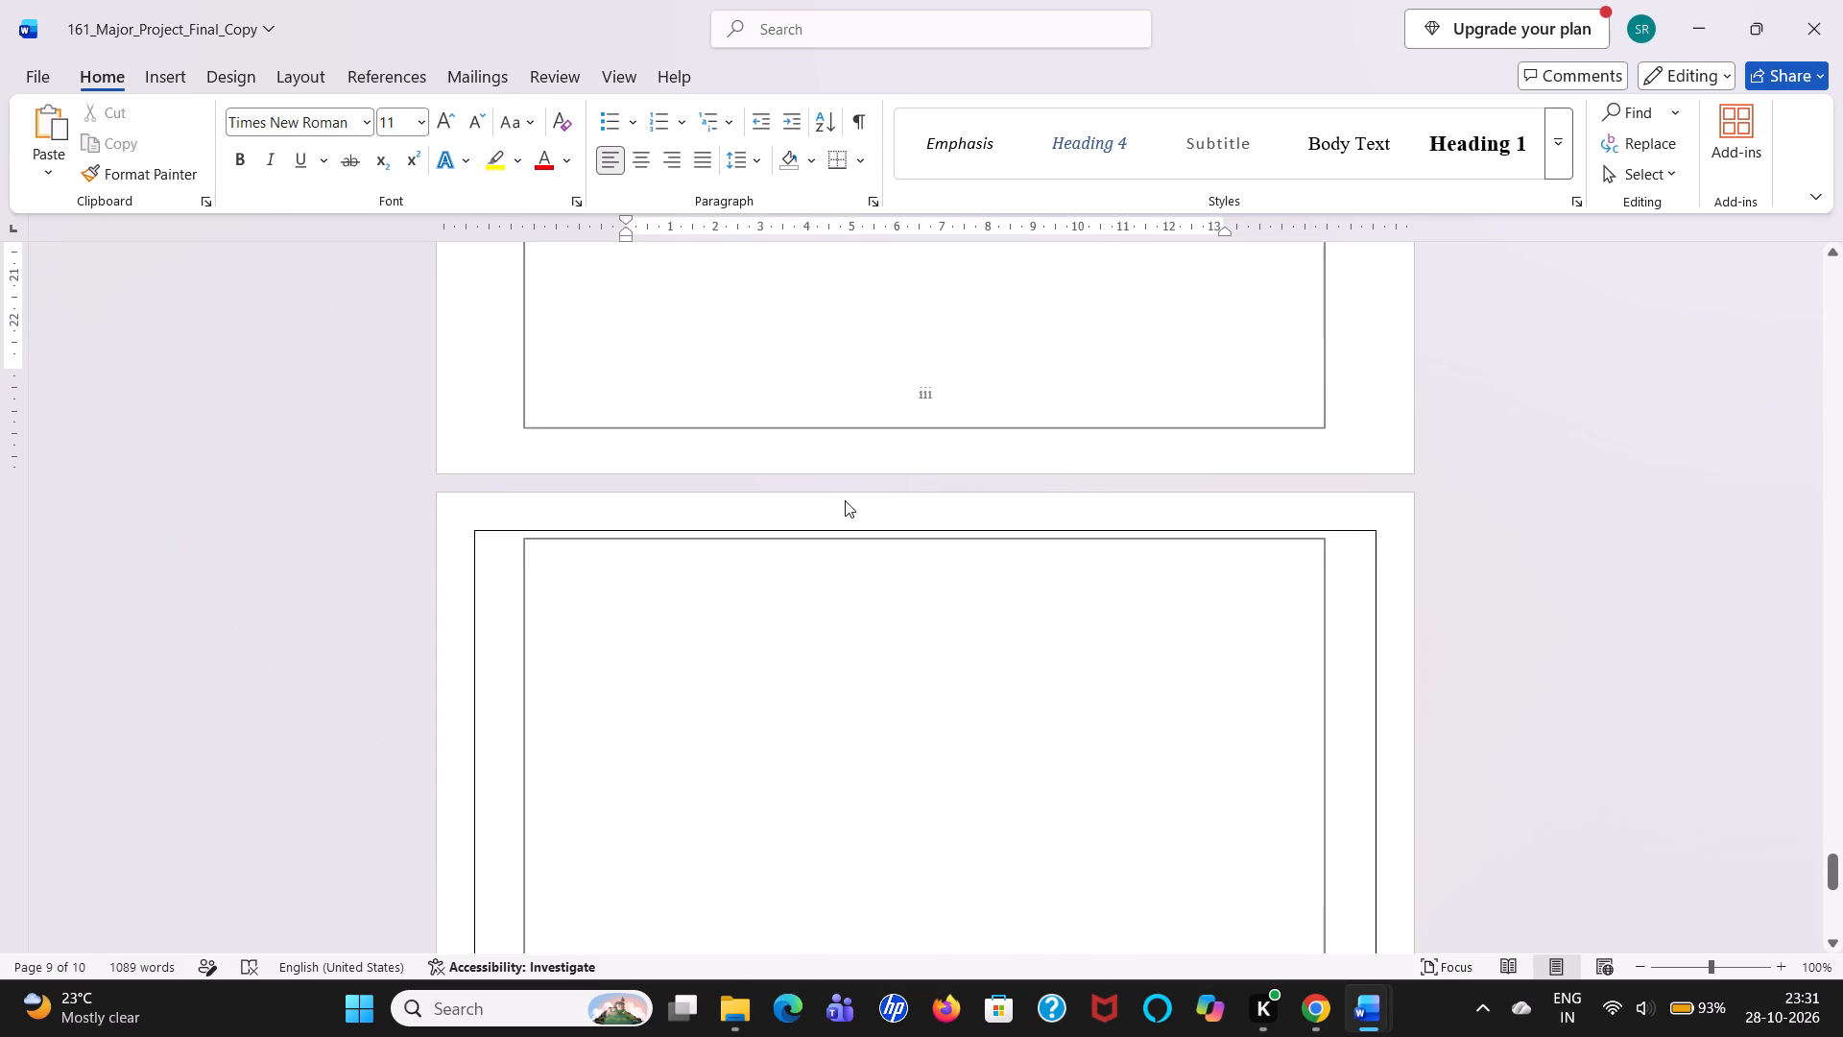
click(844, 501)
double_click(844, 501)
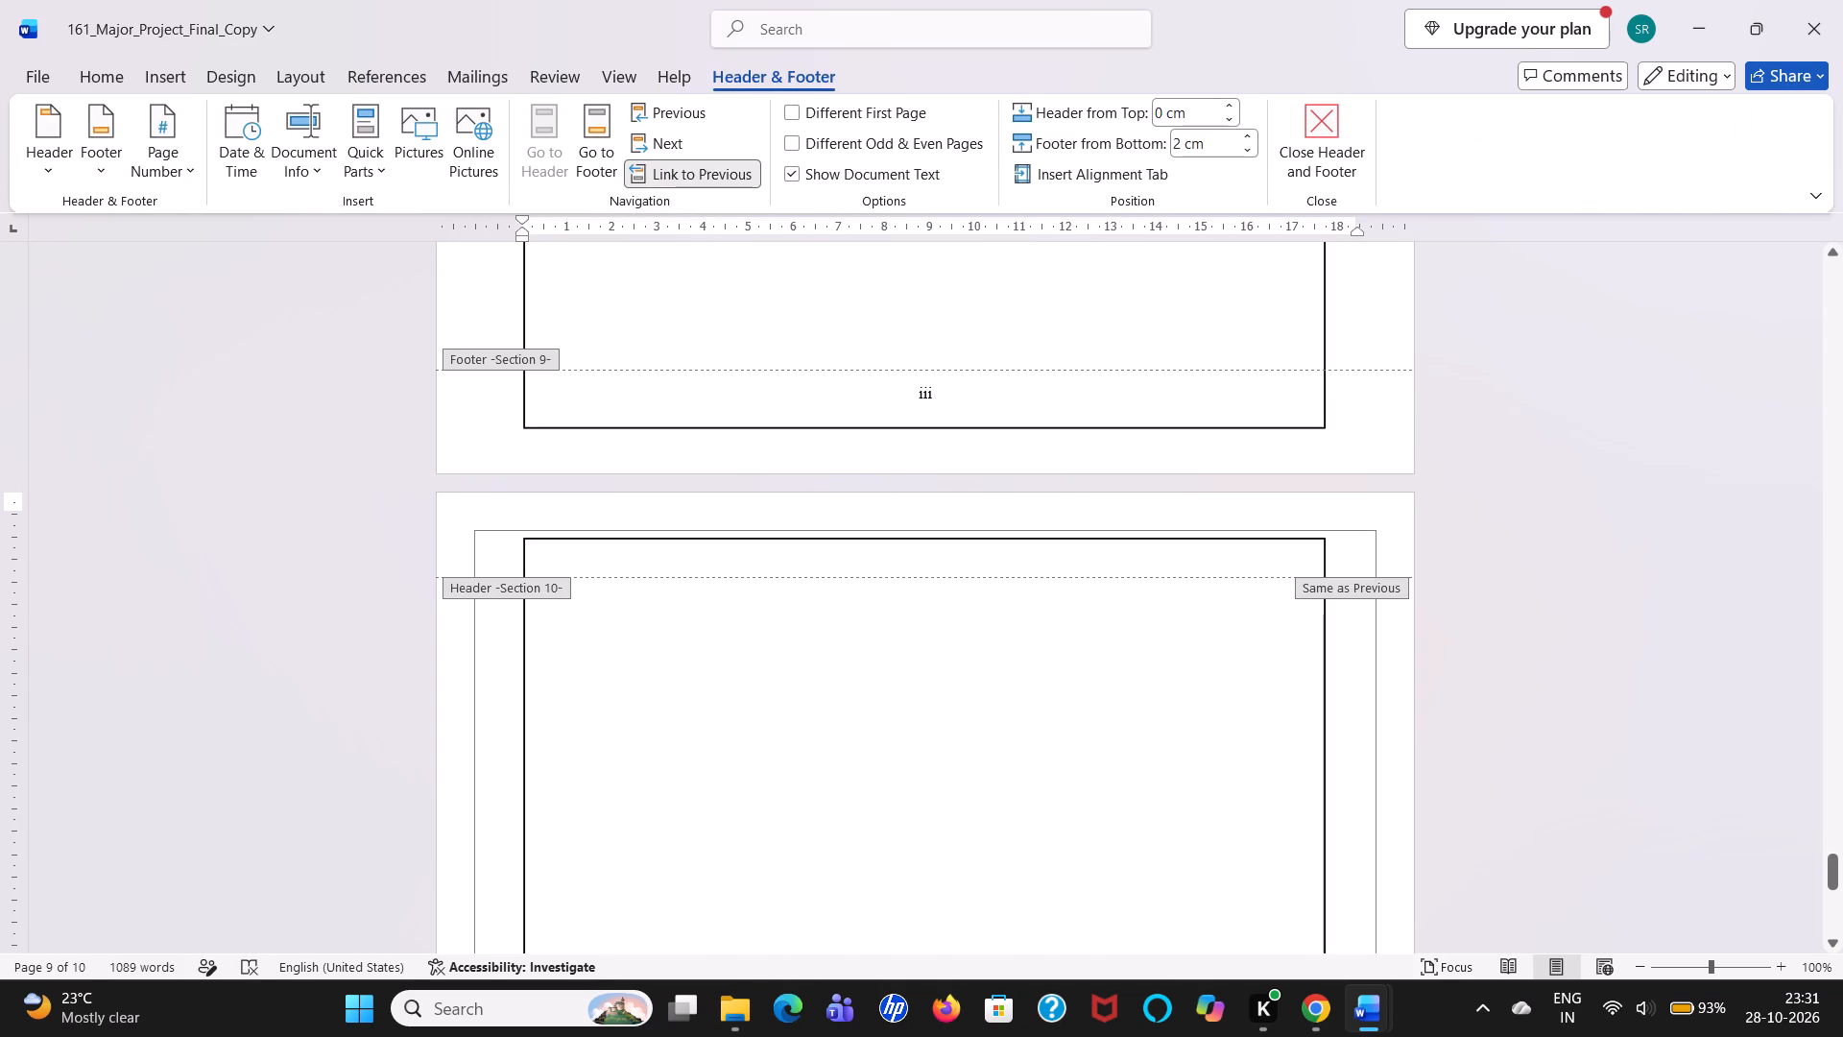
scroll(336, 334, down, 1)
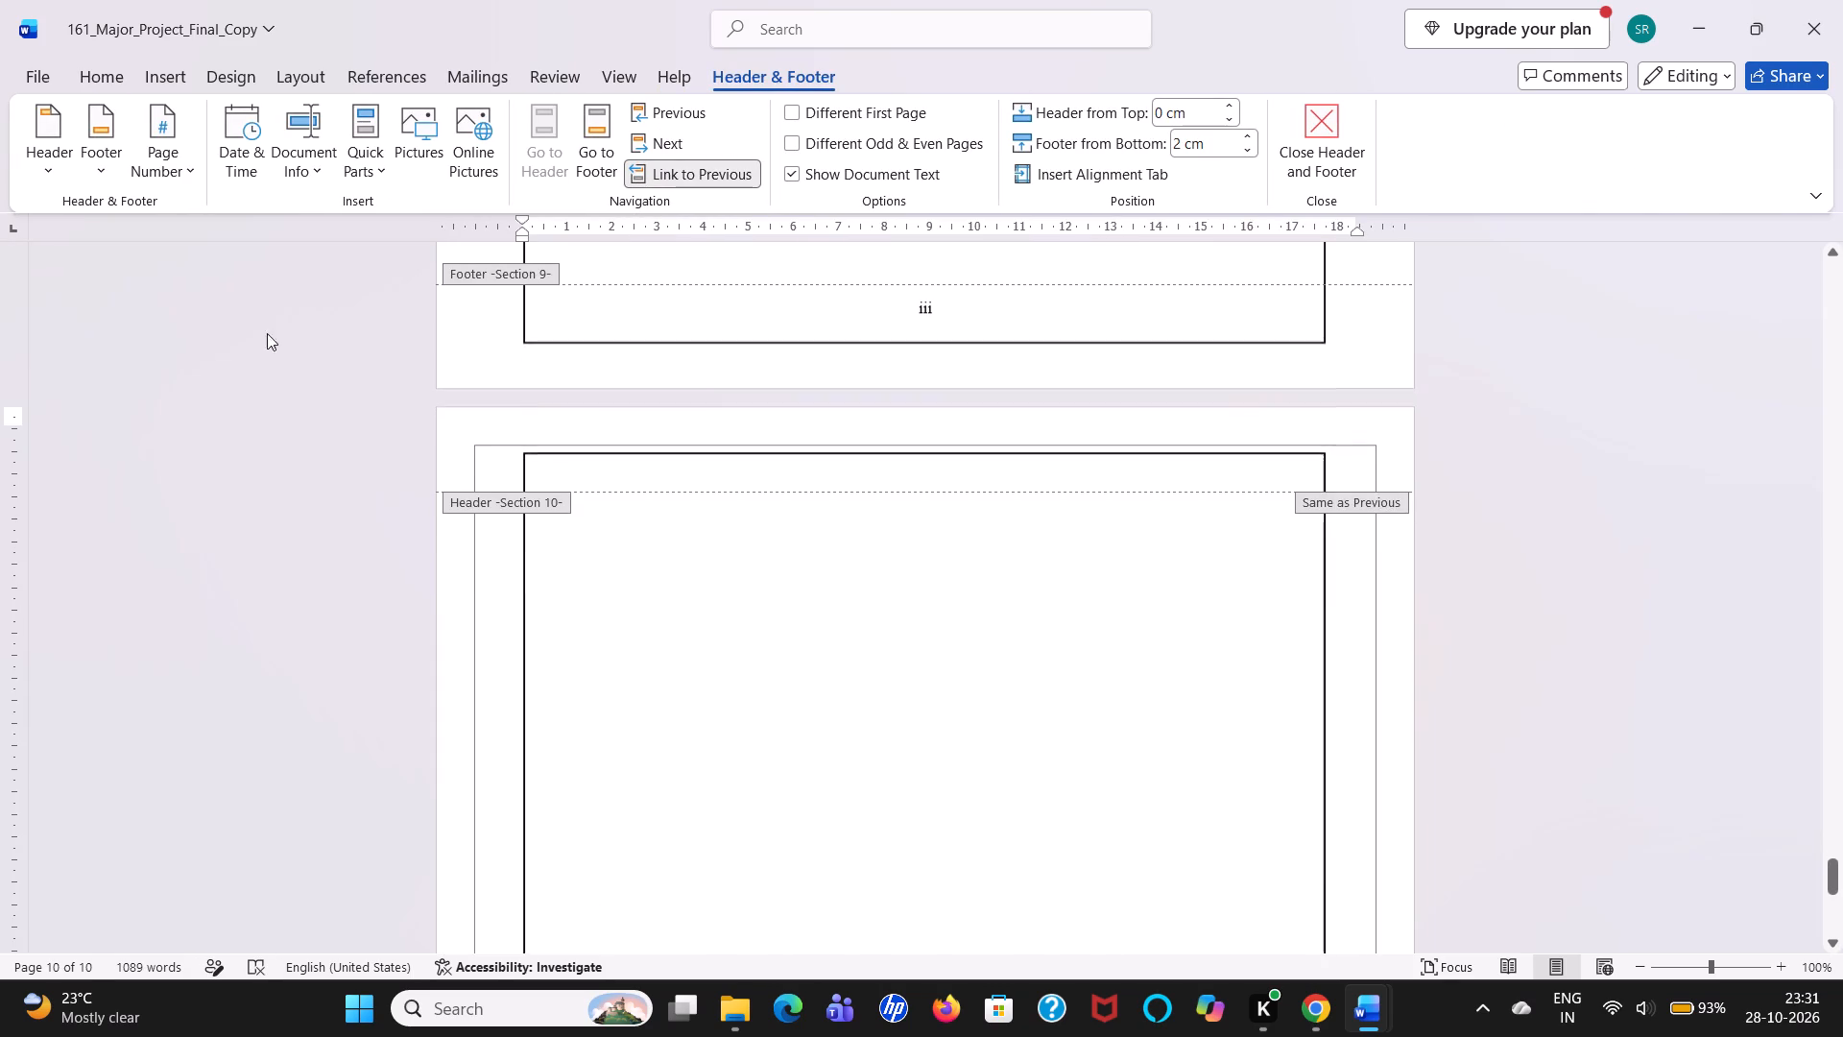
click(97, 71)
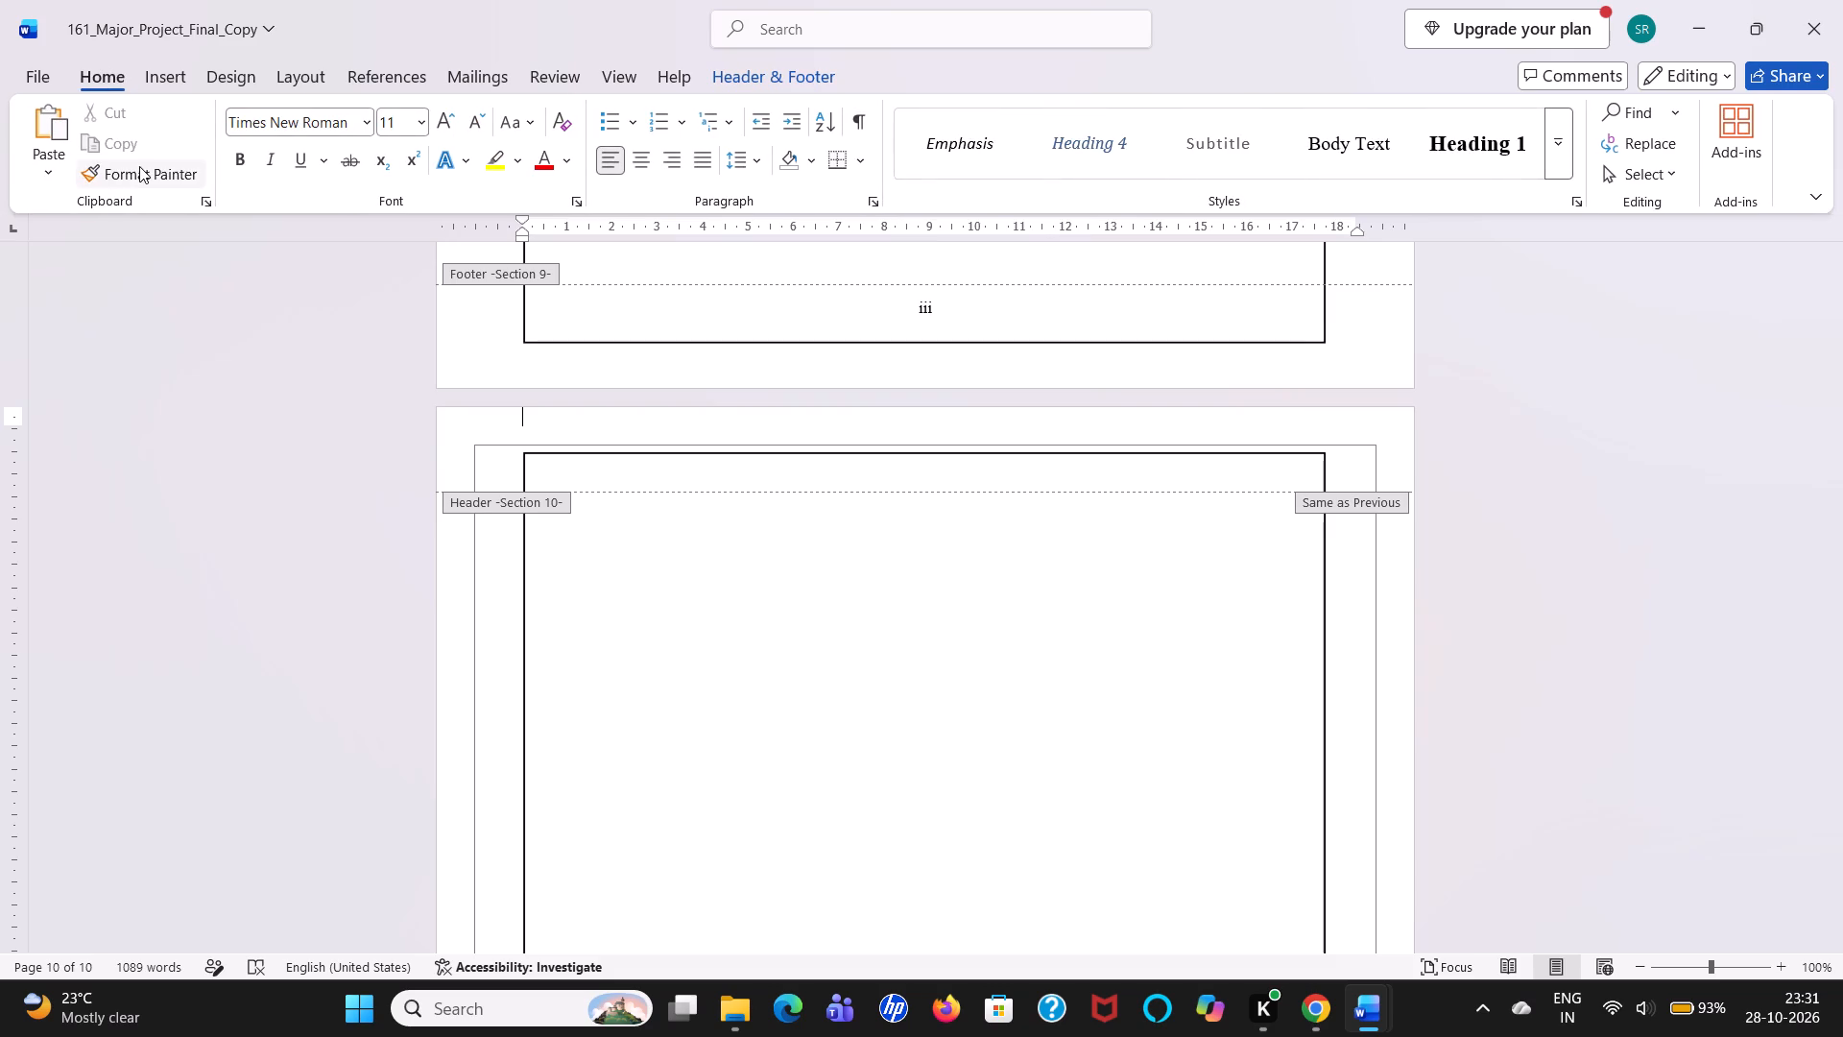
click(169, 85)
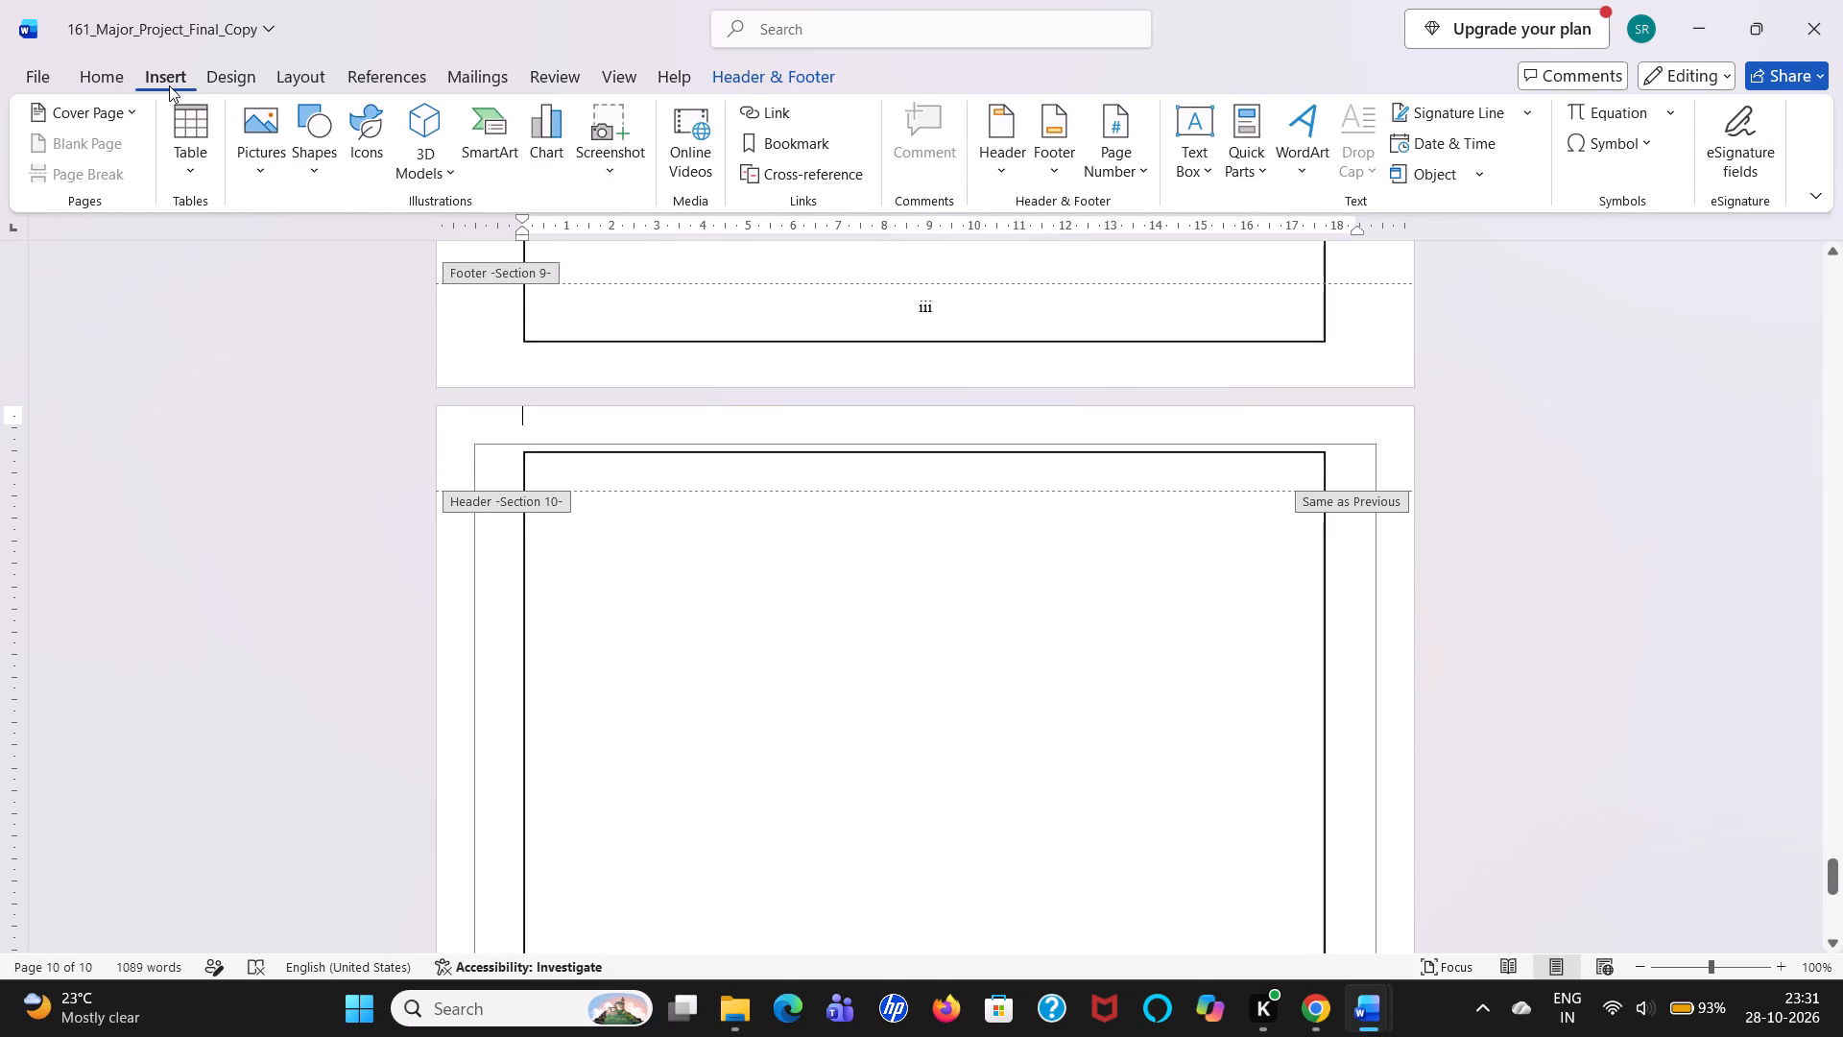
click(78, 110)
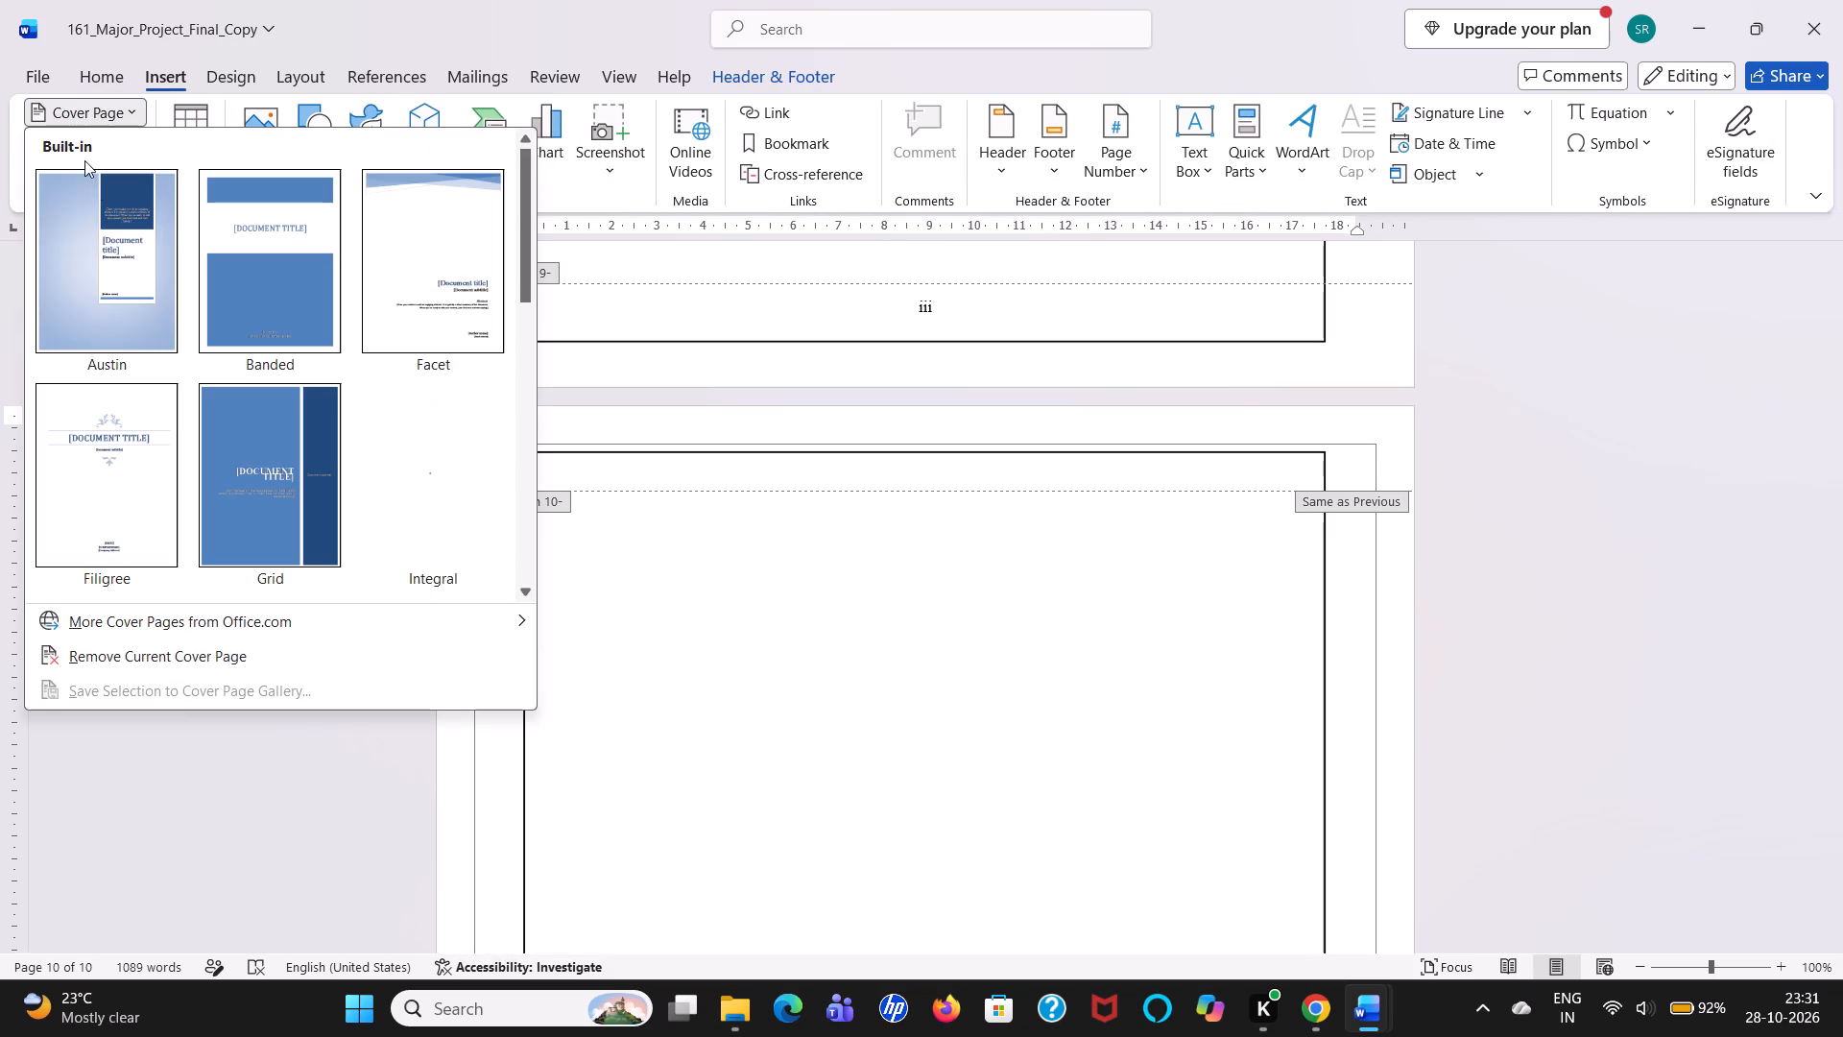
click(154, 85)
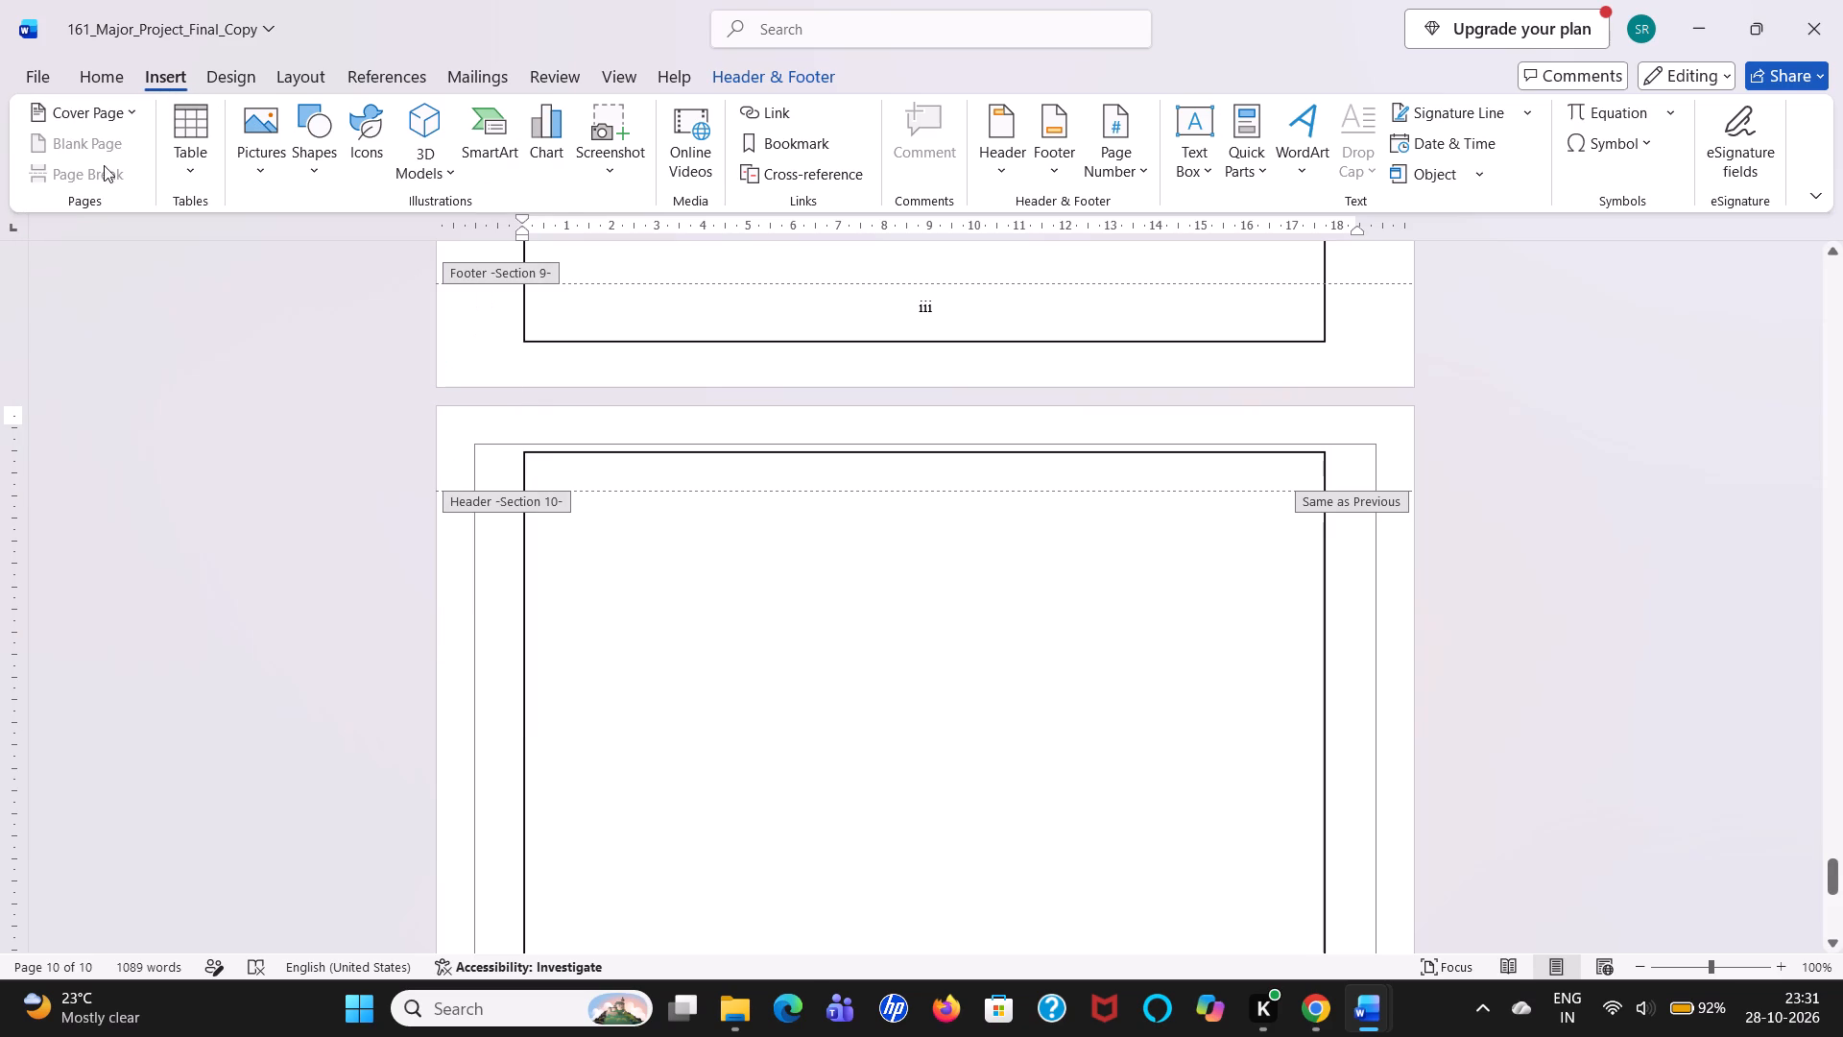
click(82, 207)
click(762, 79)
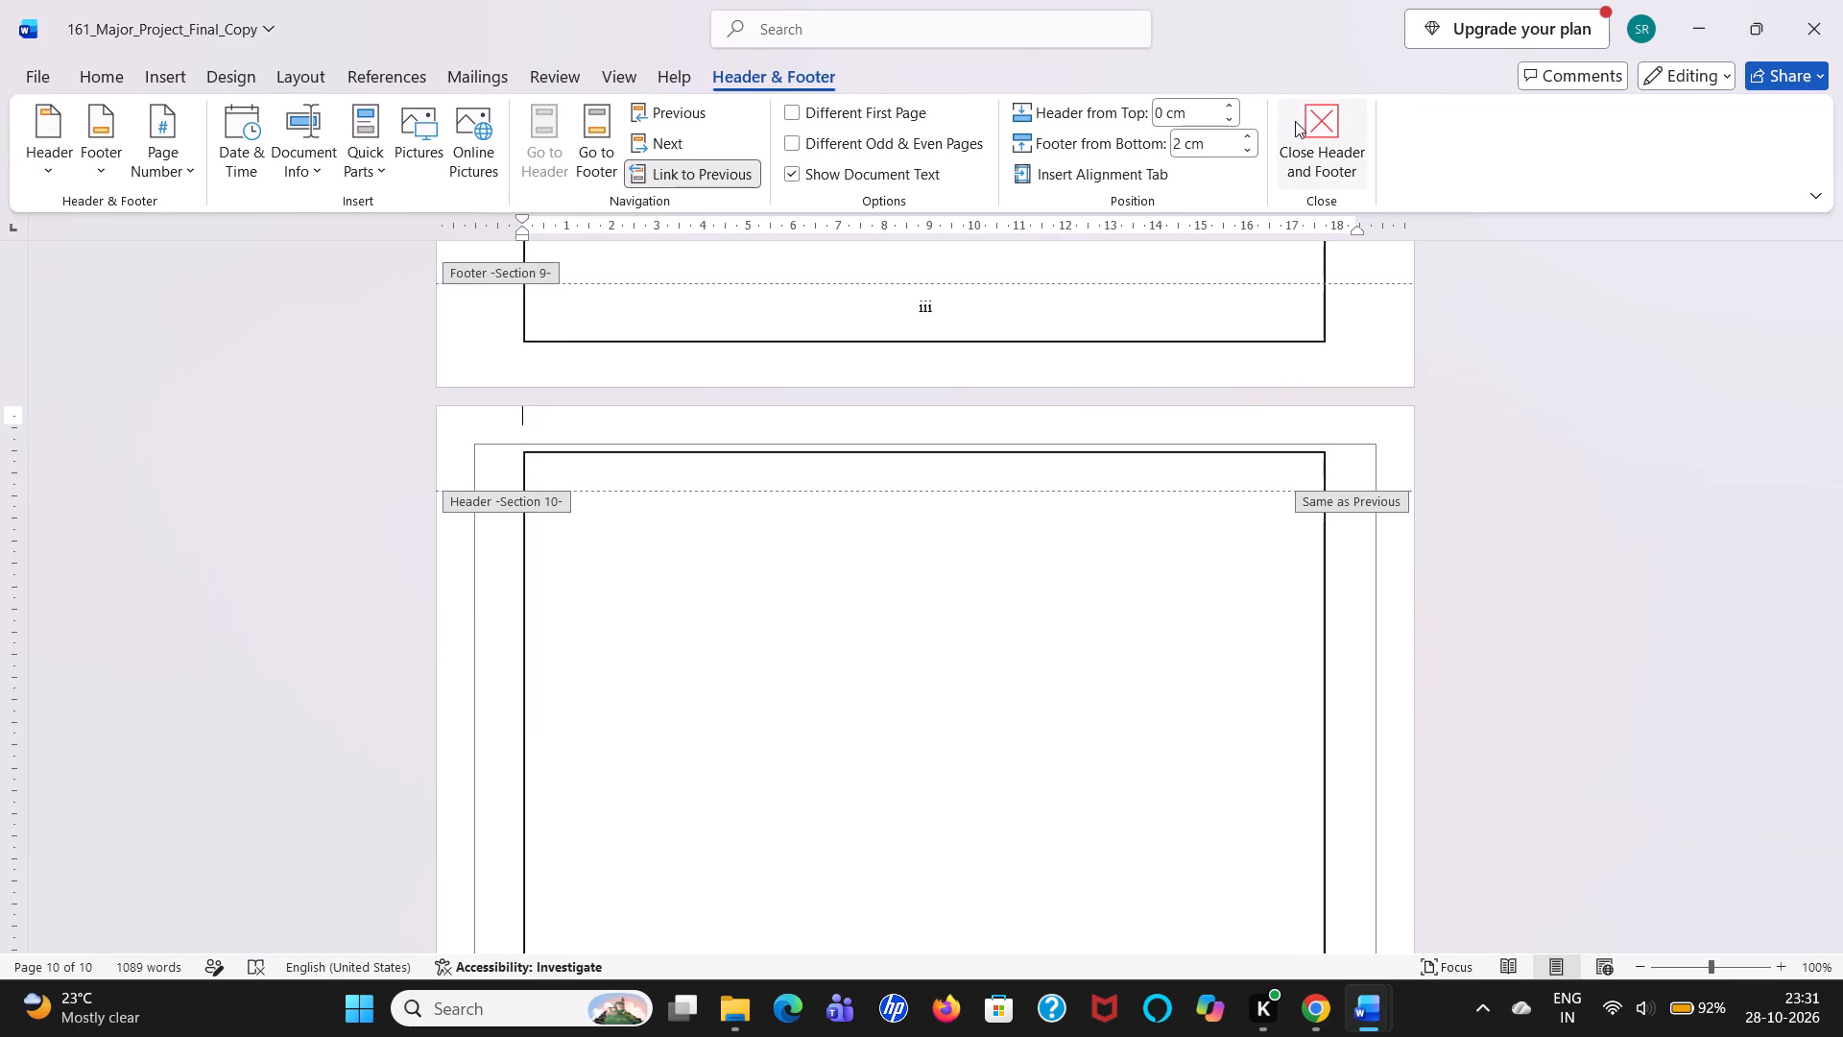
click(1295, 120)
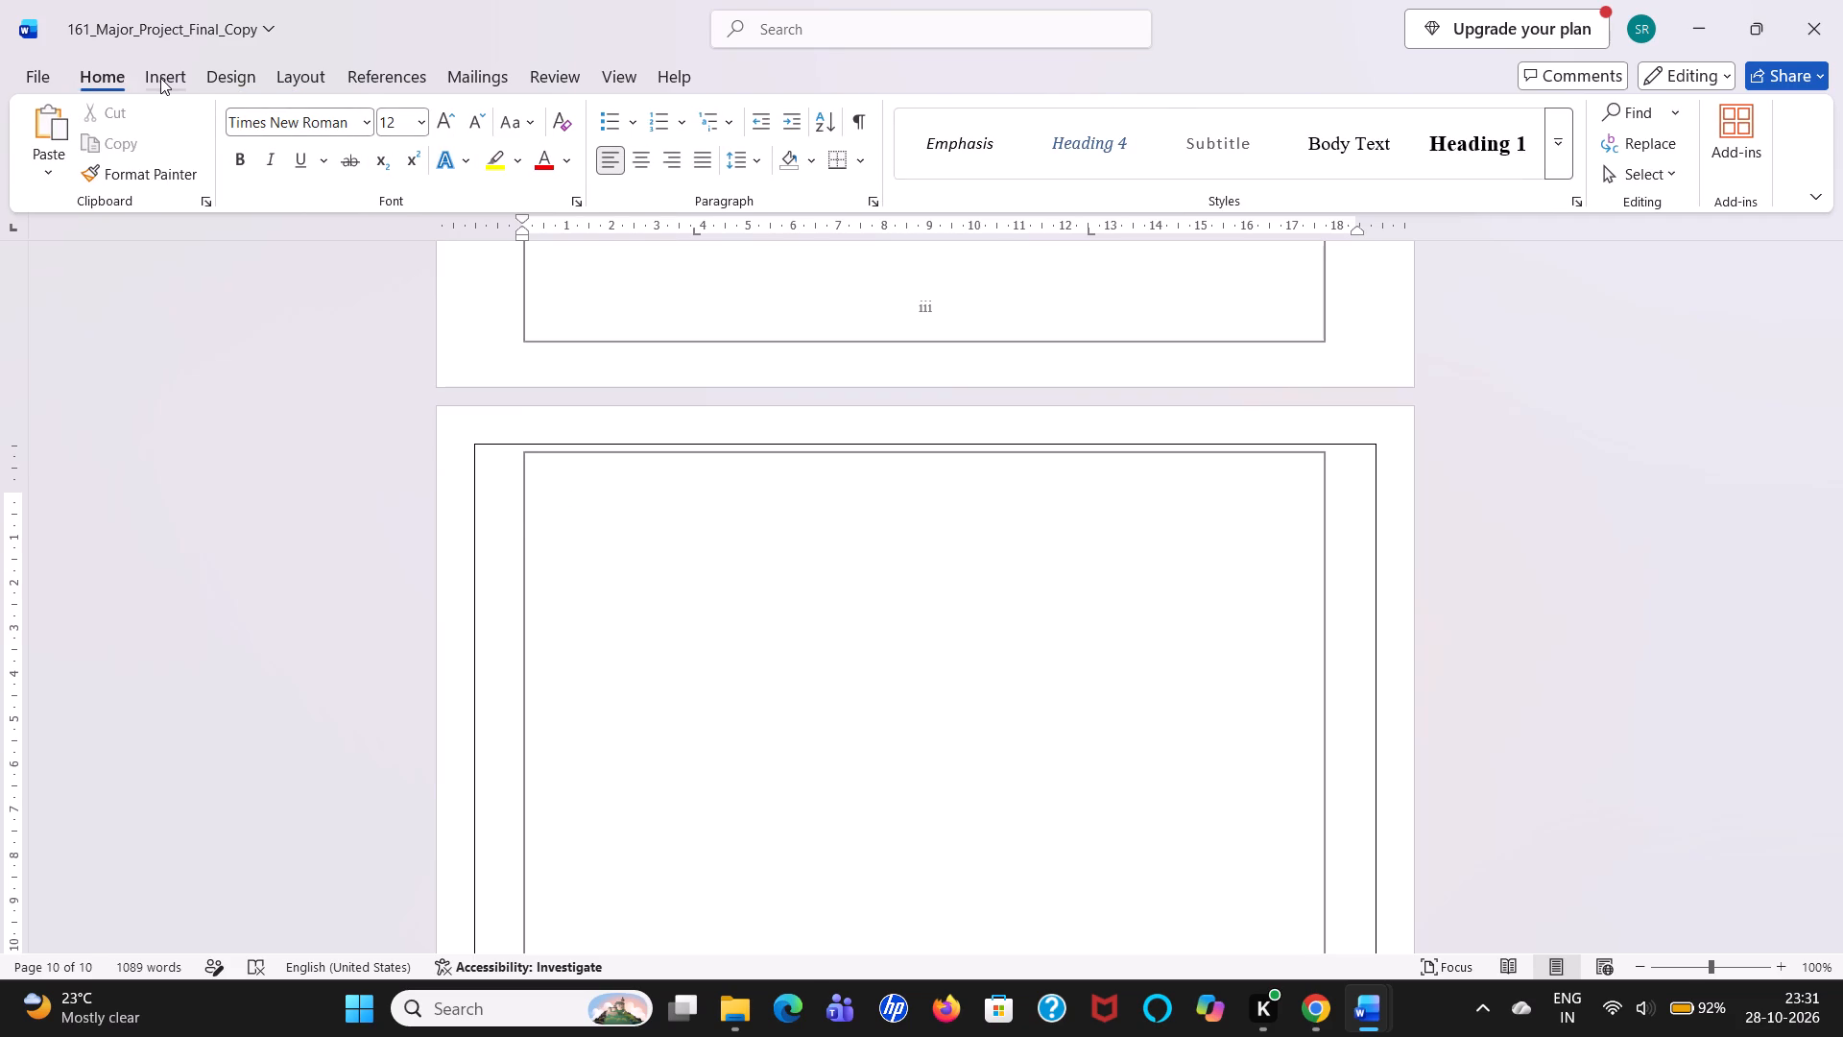
Insert a page break on the double-bordered blank page after page iii.
click(160, 78)
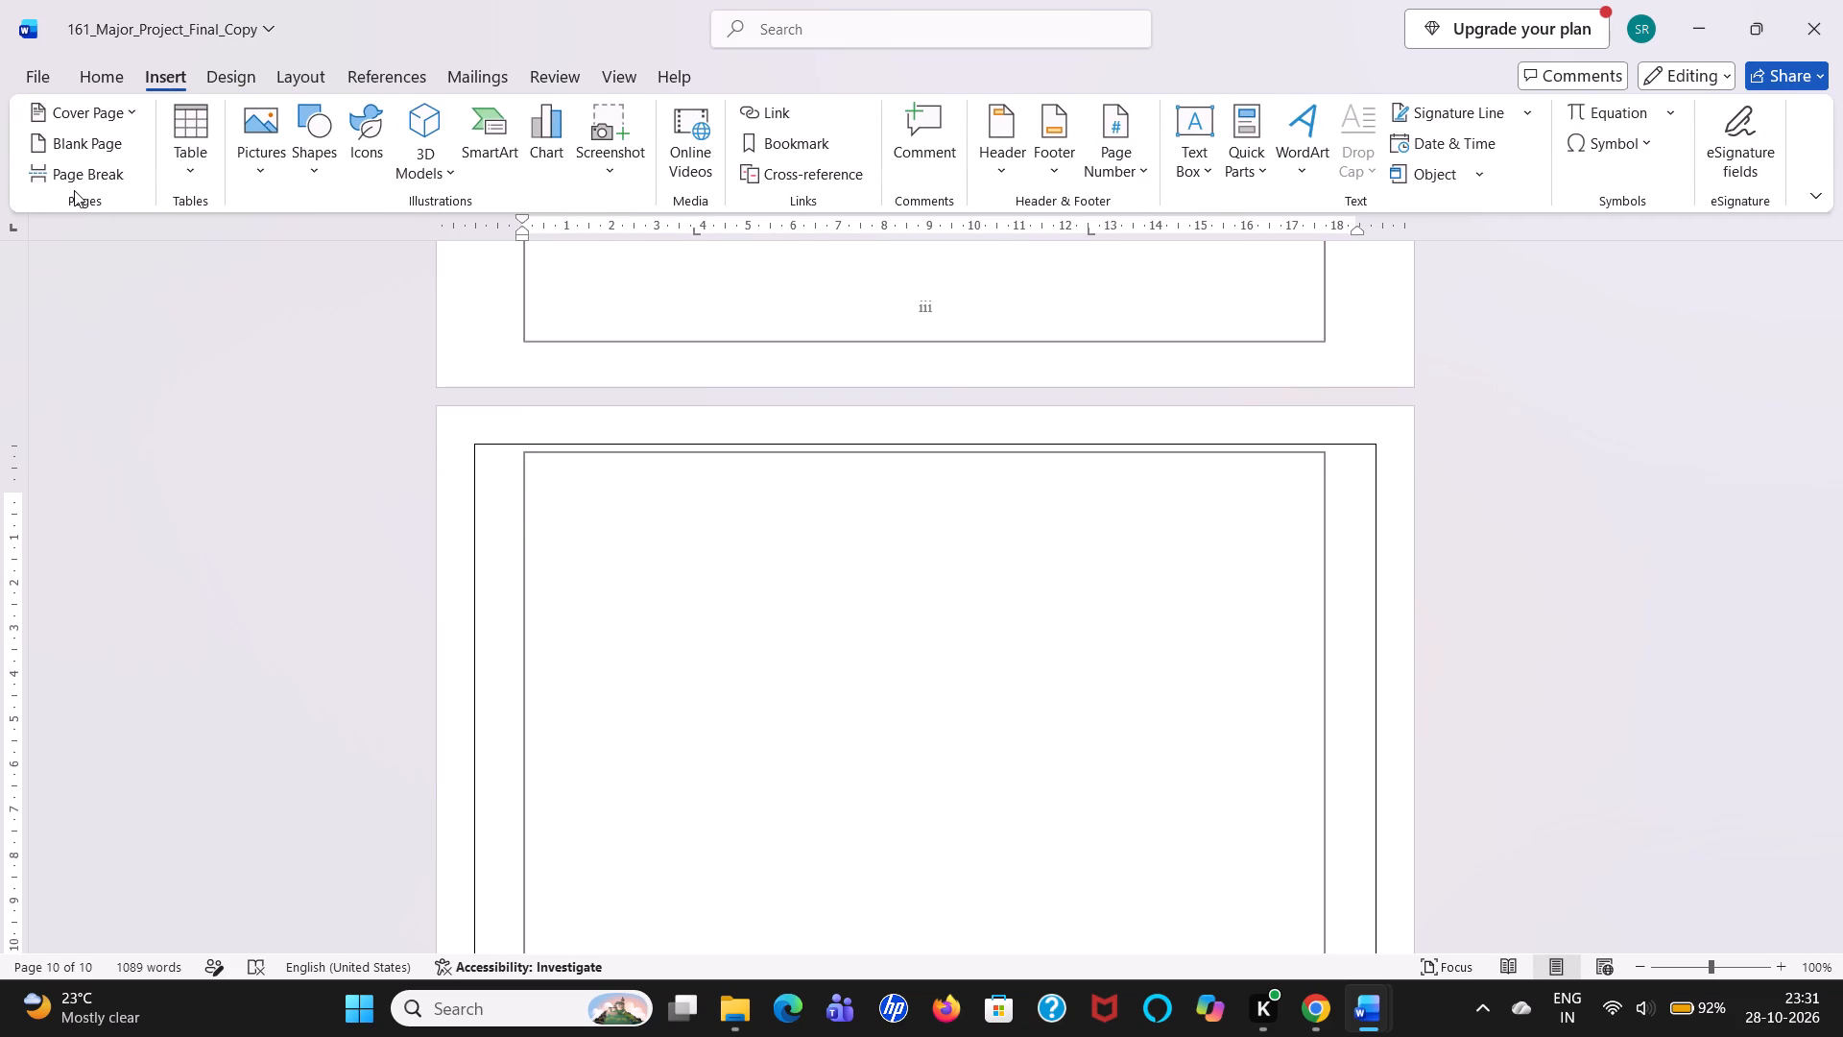
click(74, 170)
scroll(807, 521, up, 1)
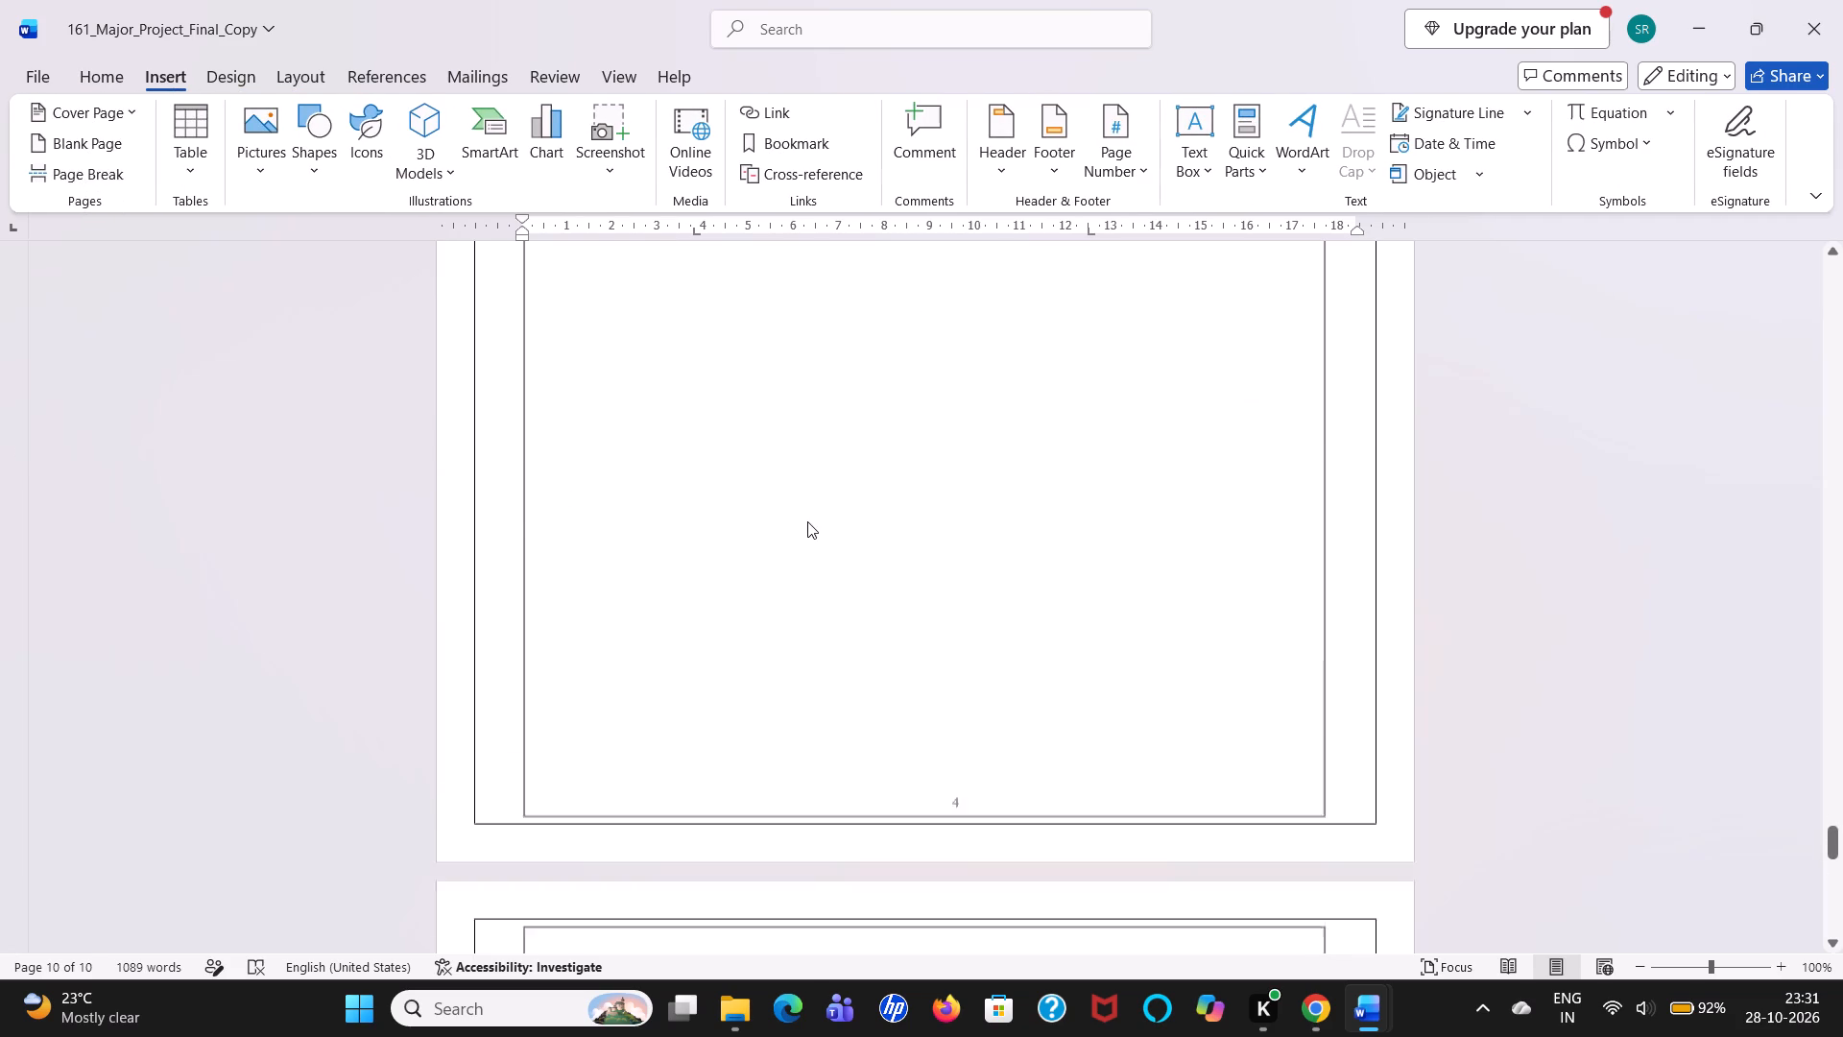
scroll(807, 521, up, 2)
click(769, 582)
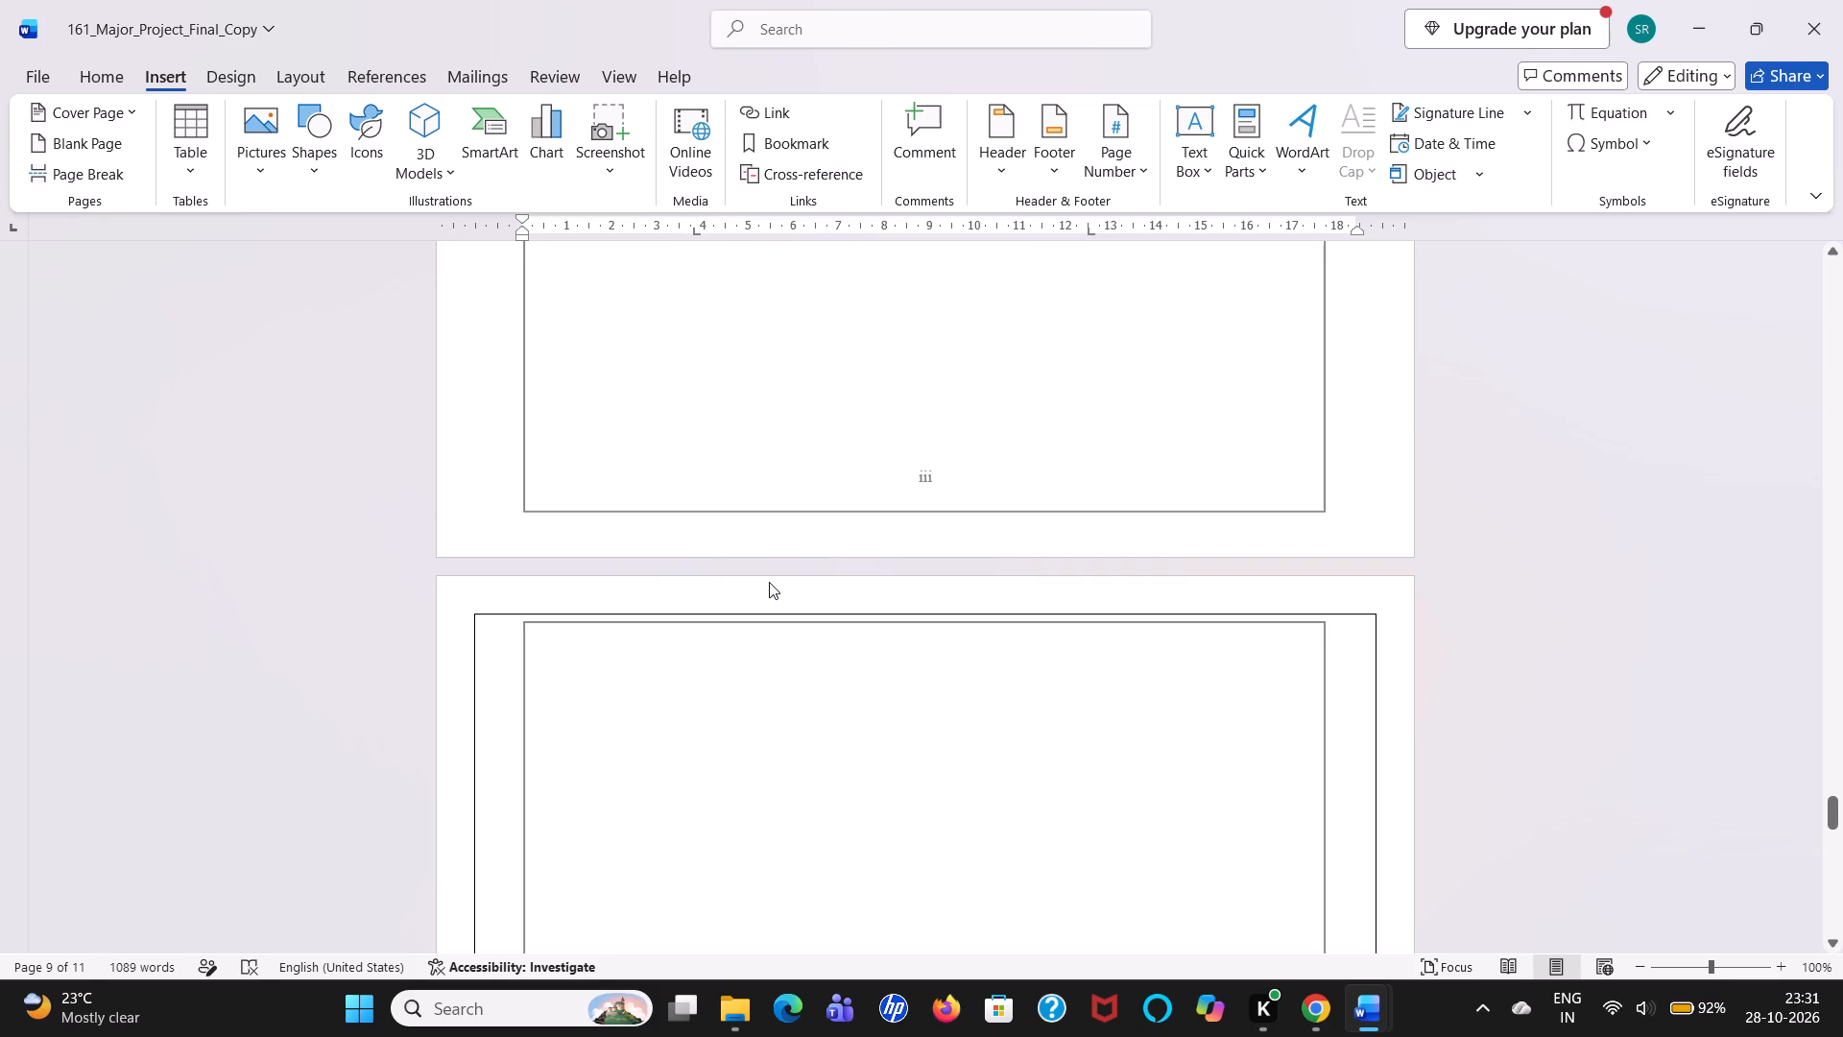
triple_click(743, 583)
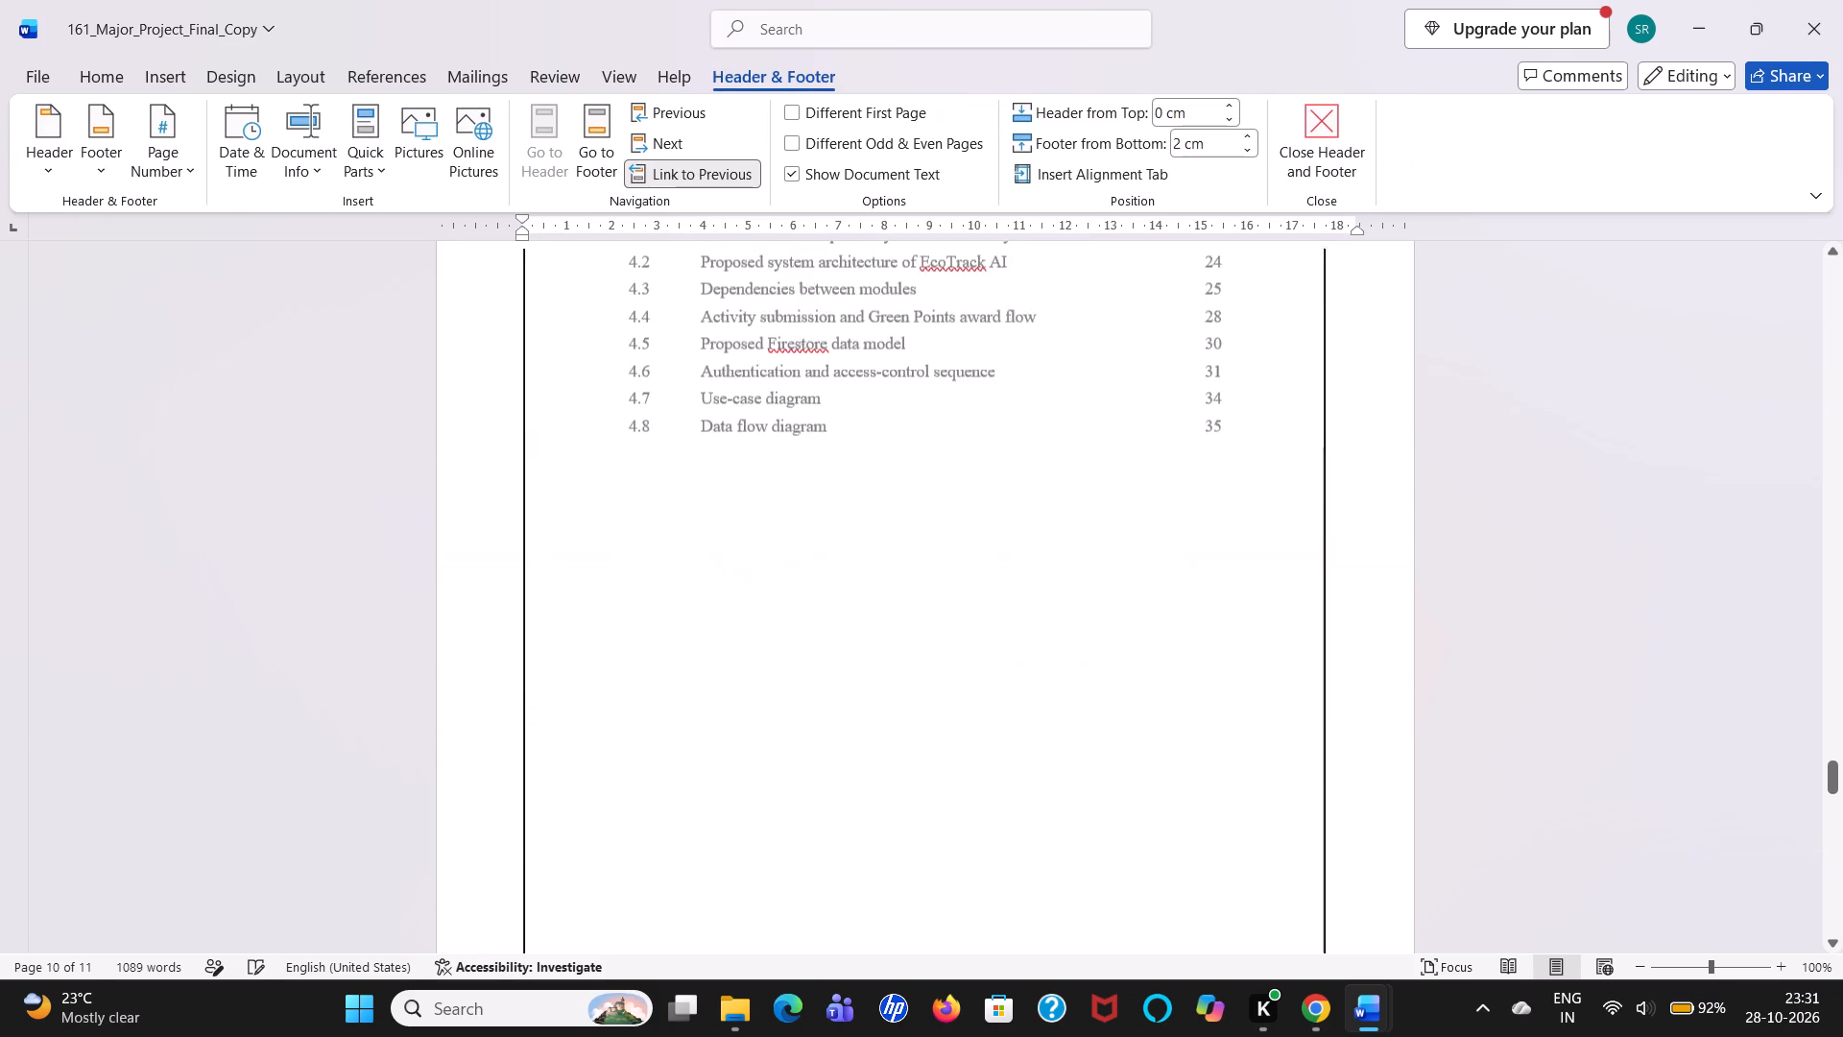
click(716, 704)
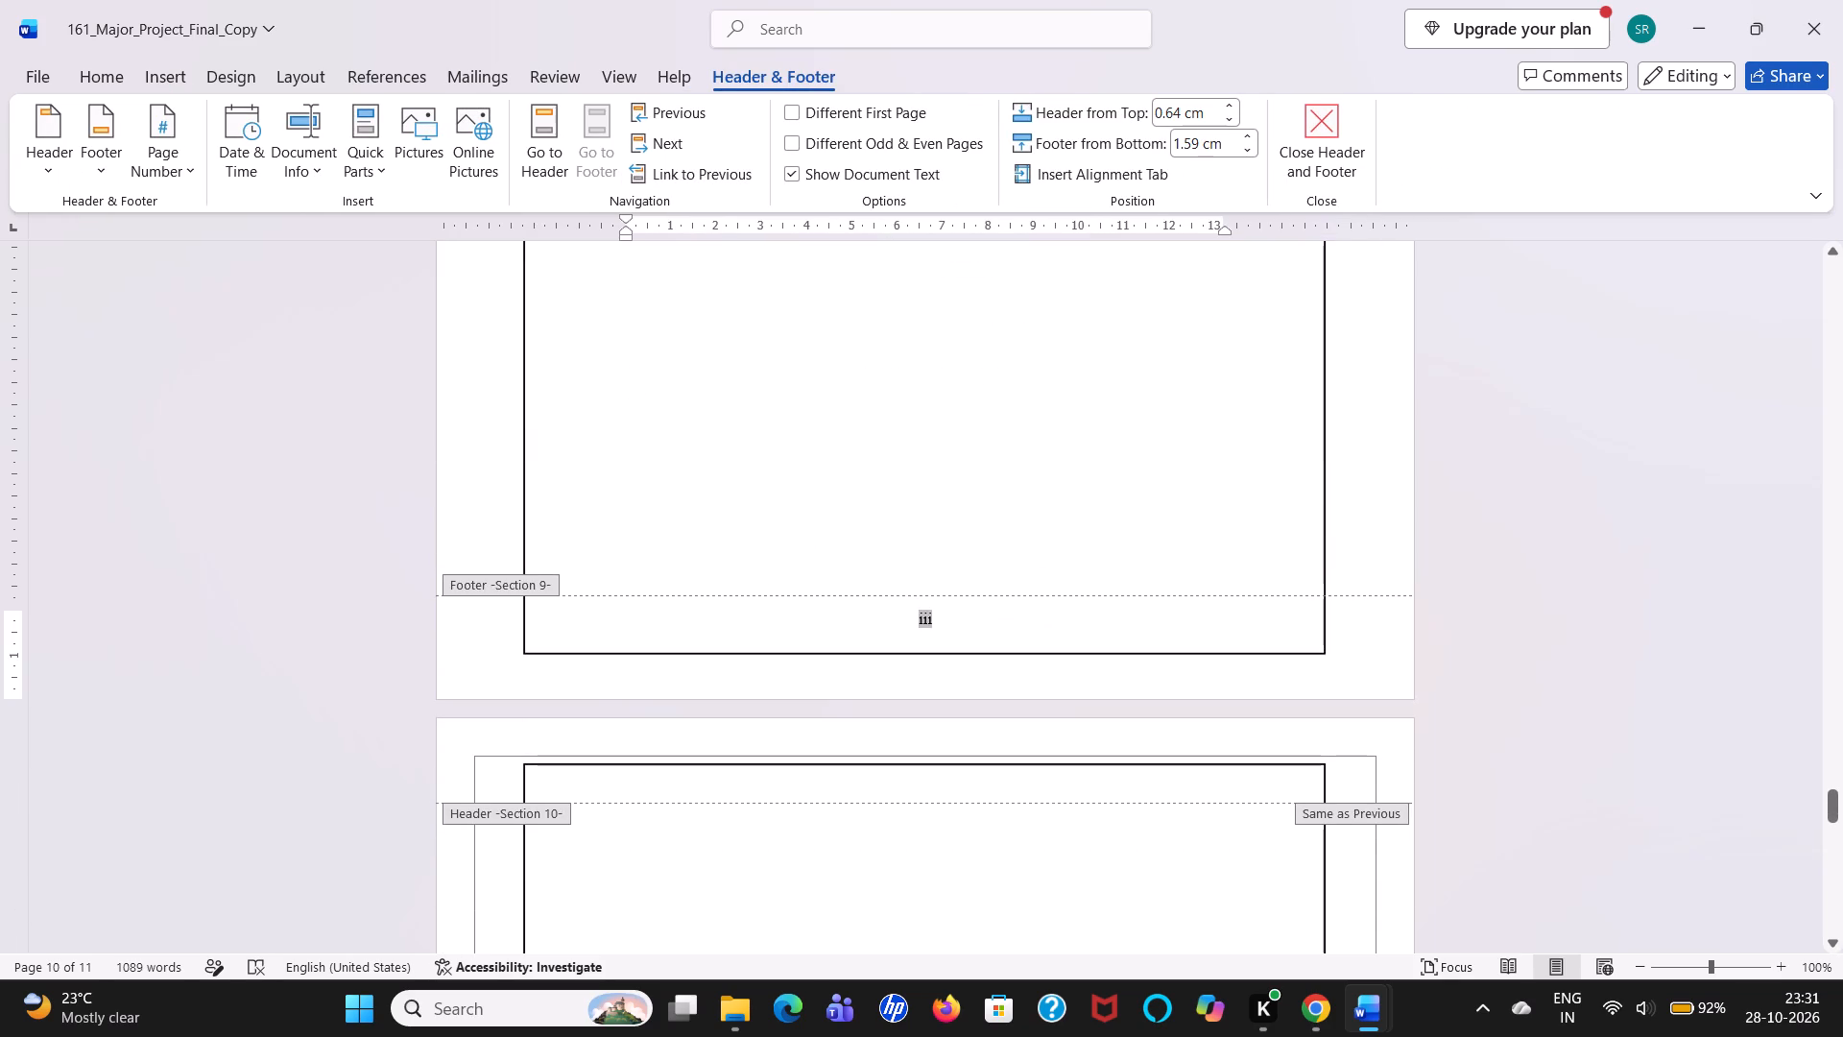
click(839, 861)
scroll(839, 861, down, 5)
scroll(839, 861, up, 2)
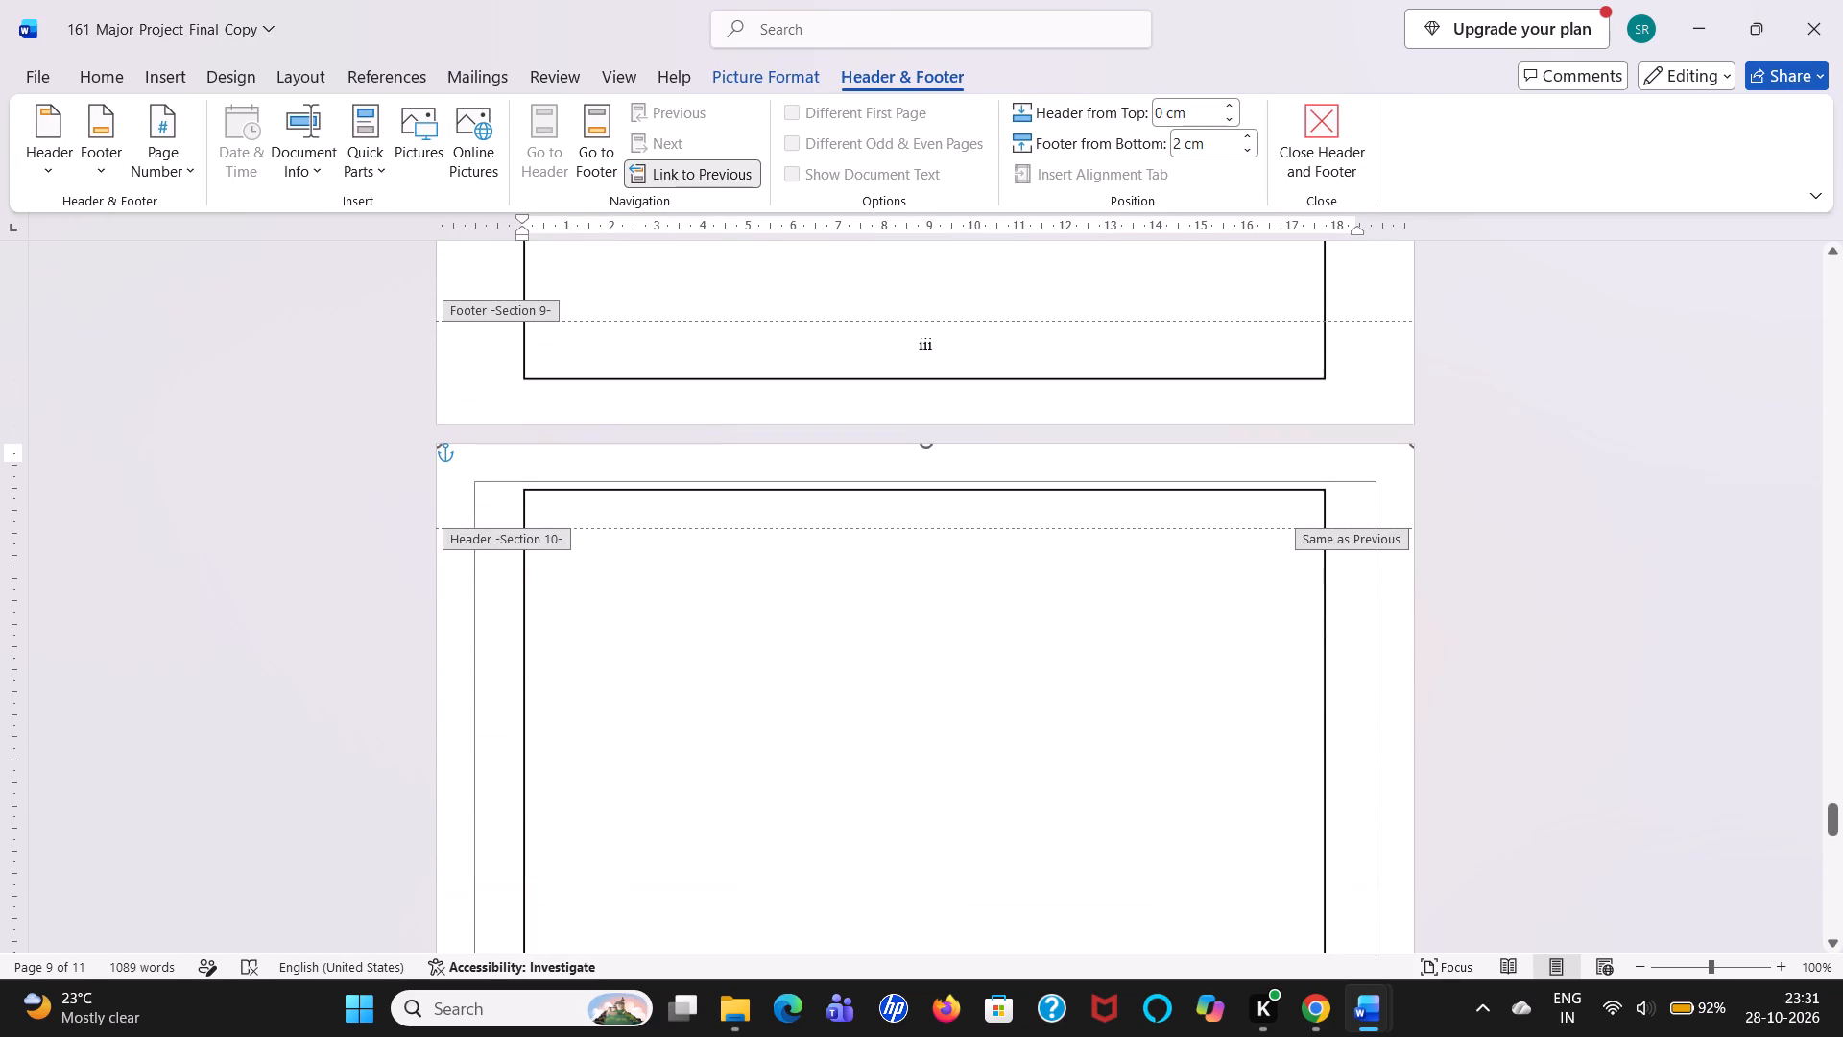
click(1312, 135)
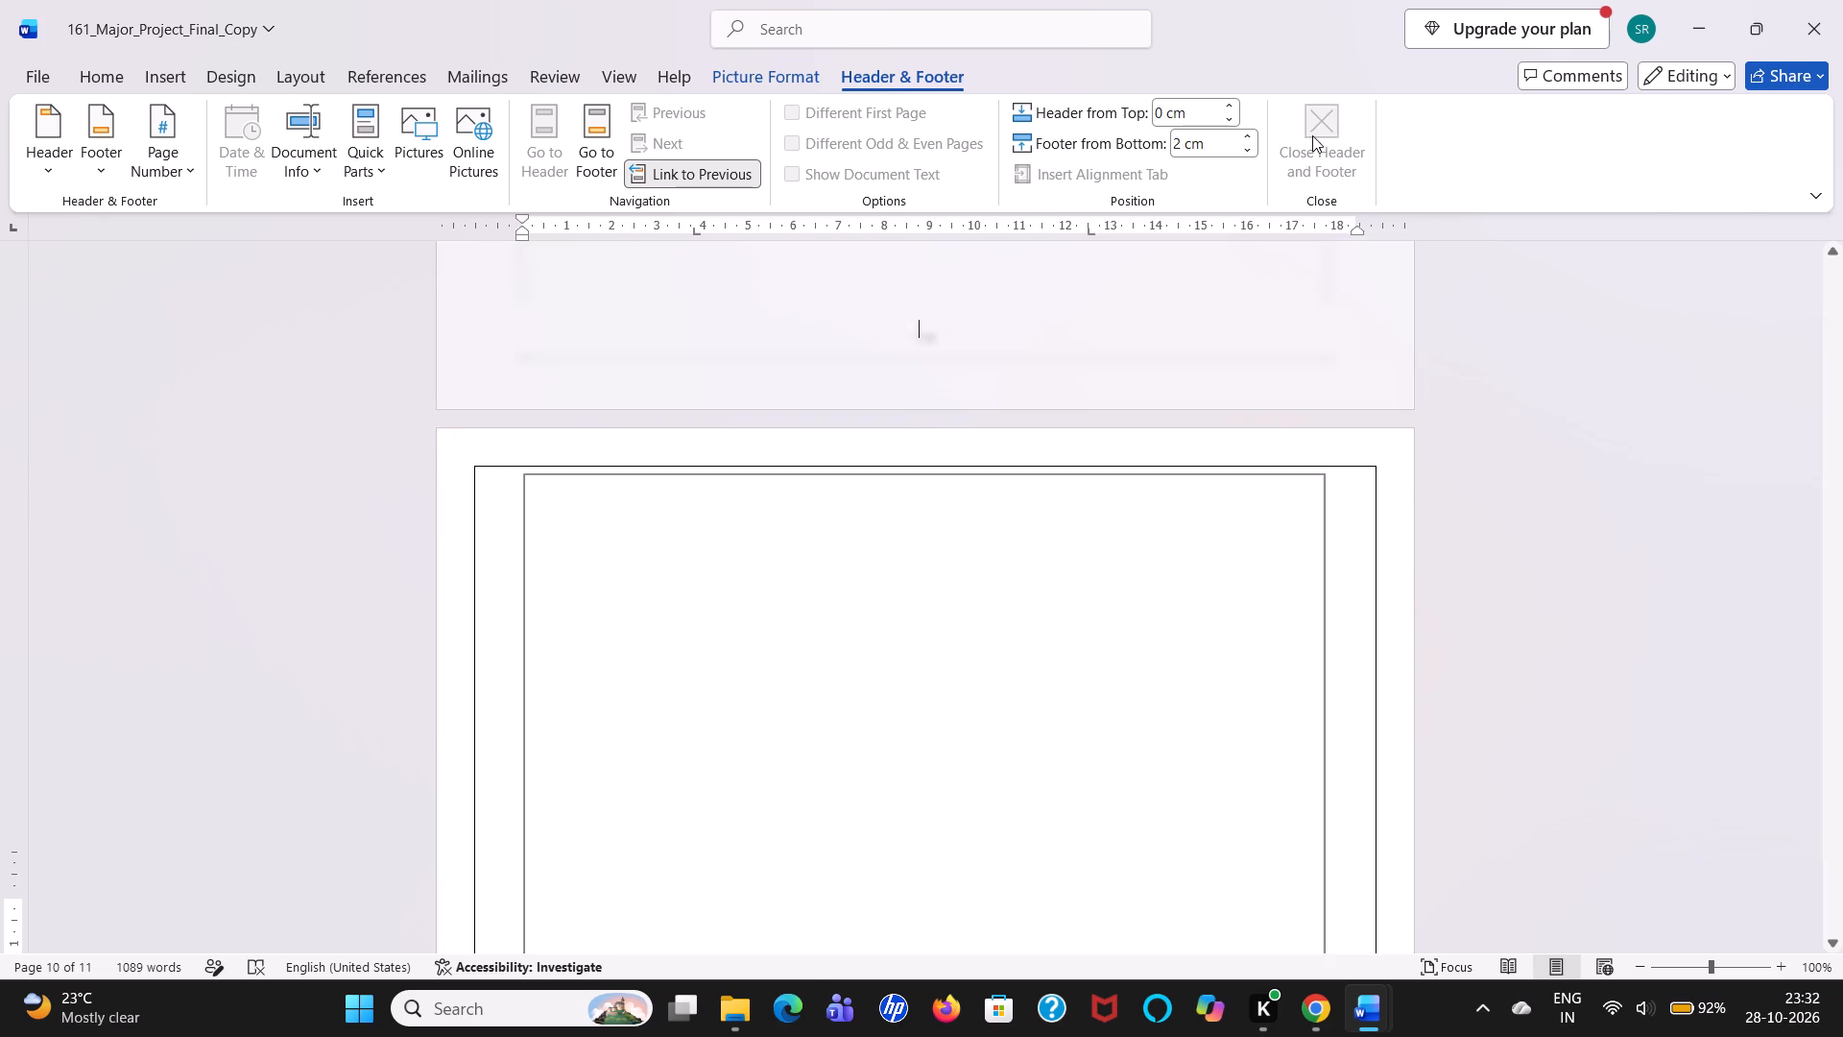
Review the 161 report's front pages, from the pasted contents back through the declaration and inner title page to the yellow cover.
scroll(1016, 644, up, 9)
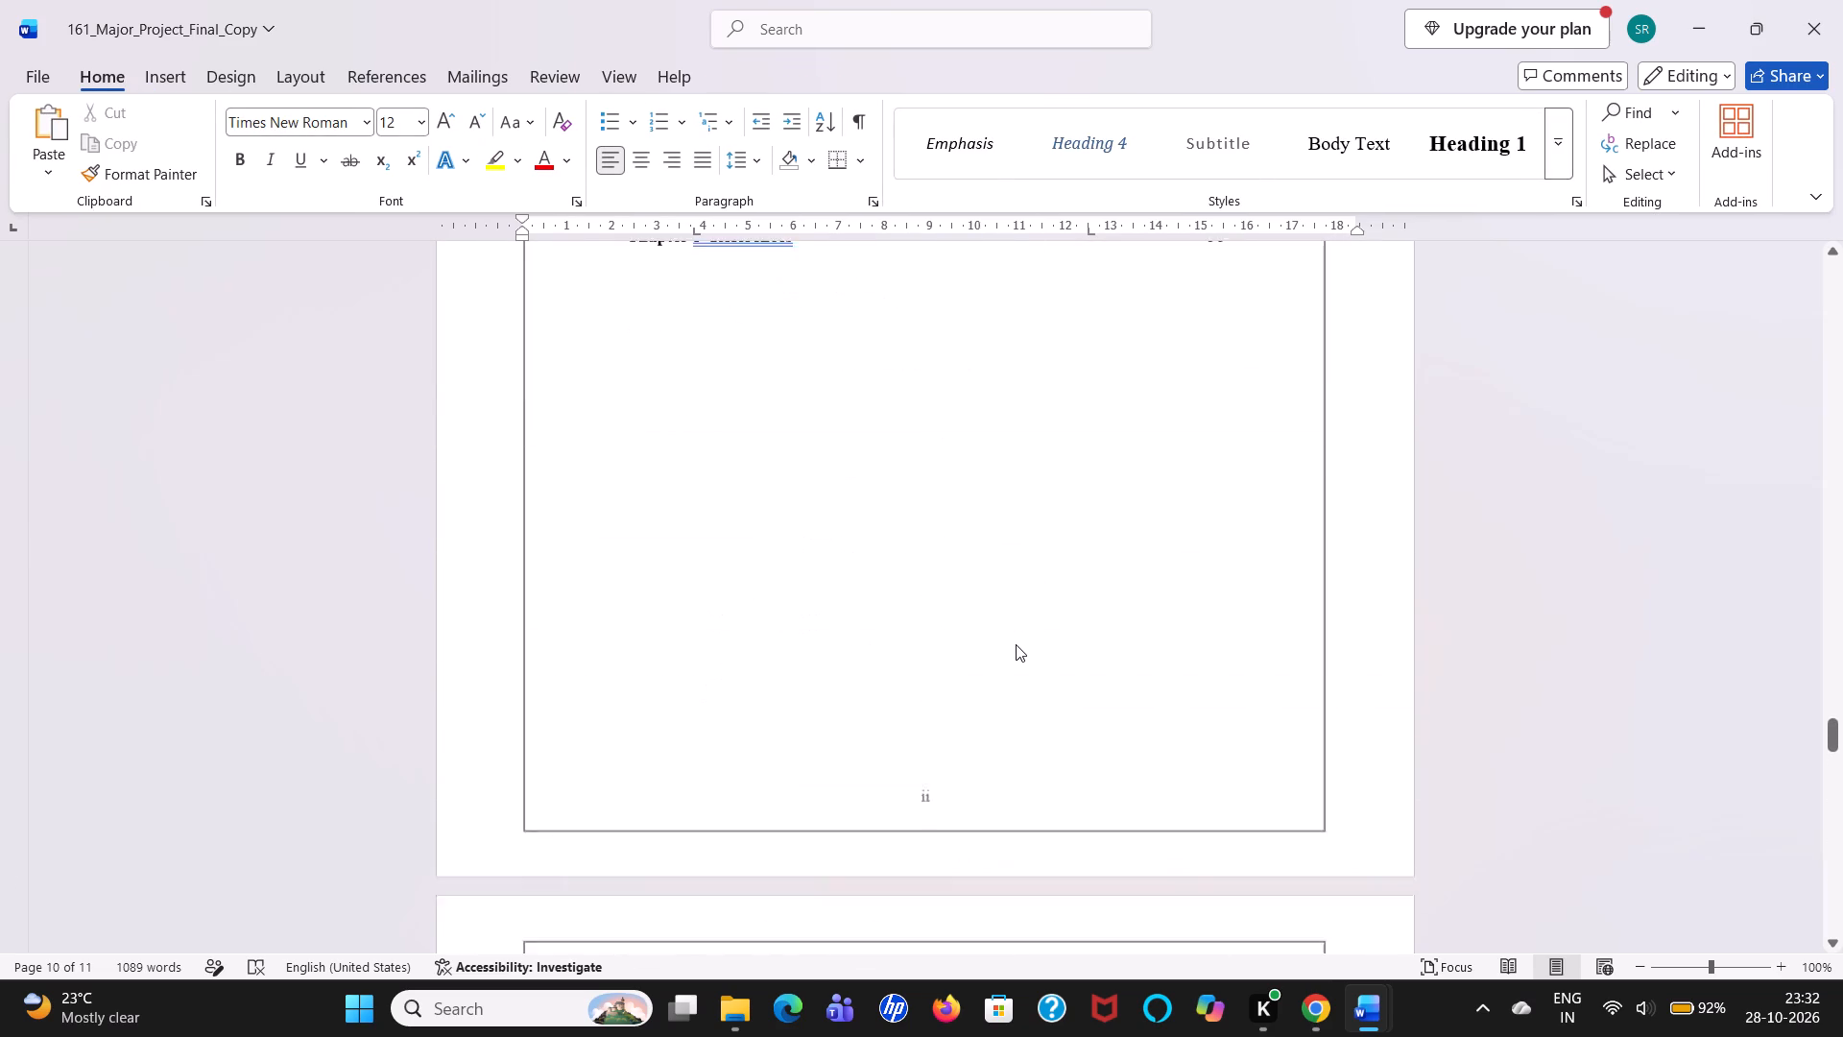
scroll(1016, 644, up, 7)
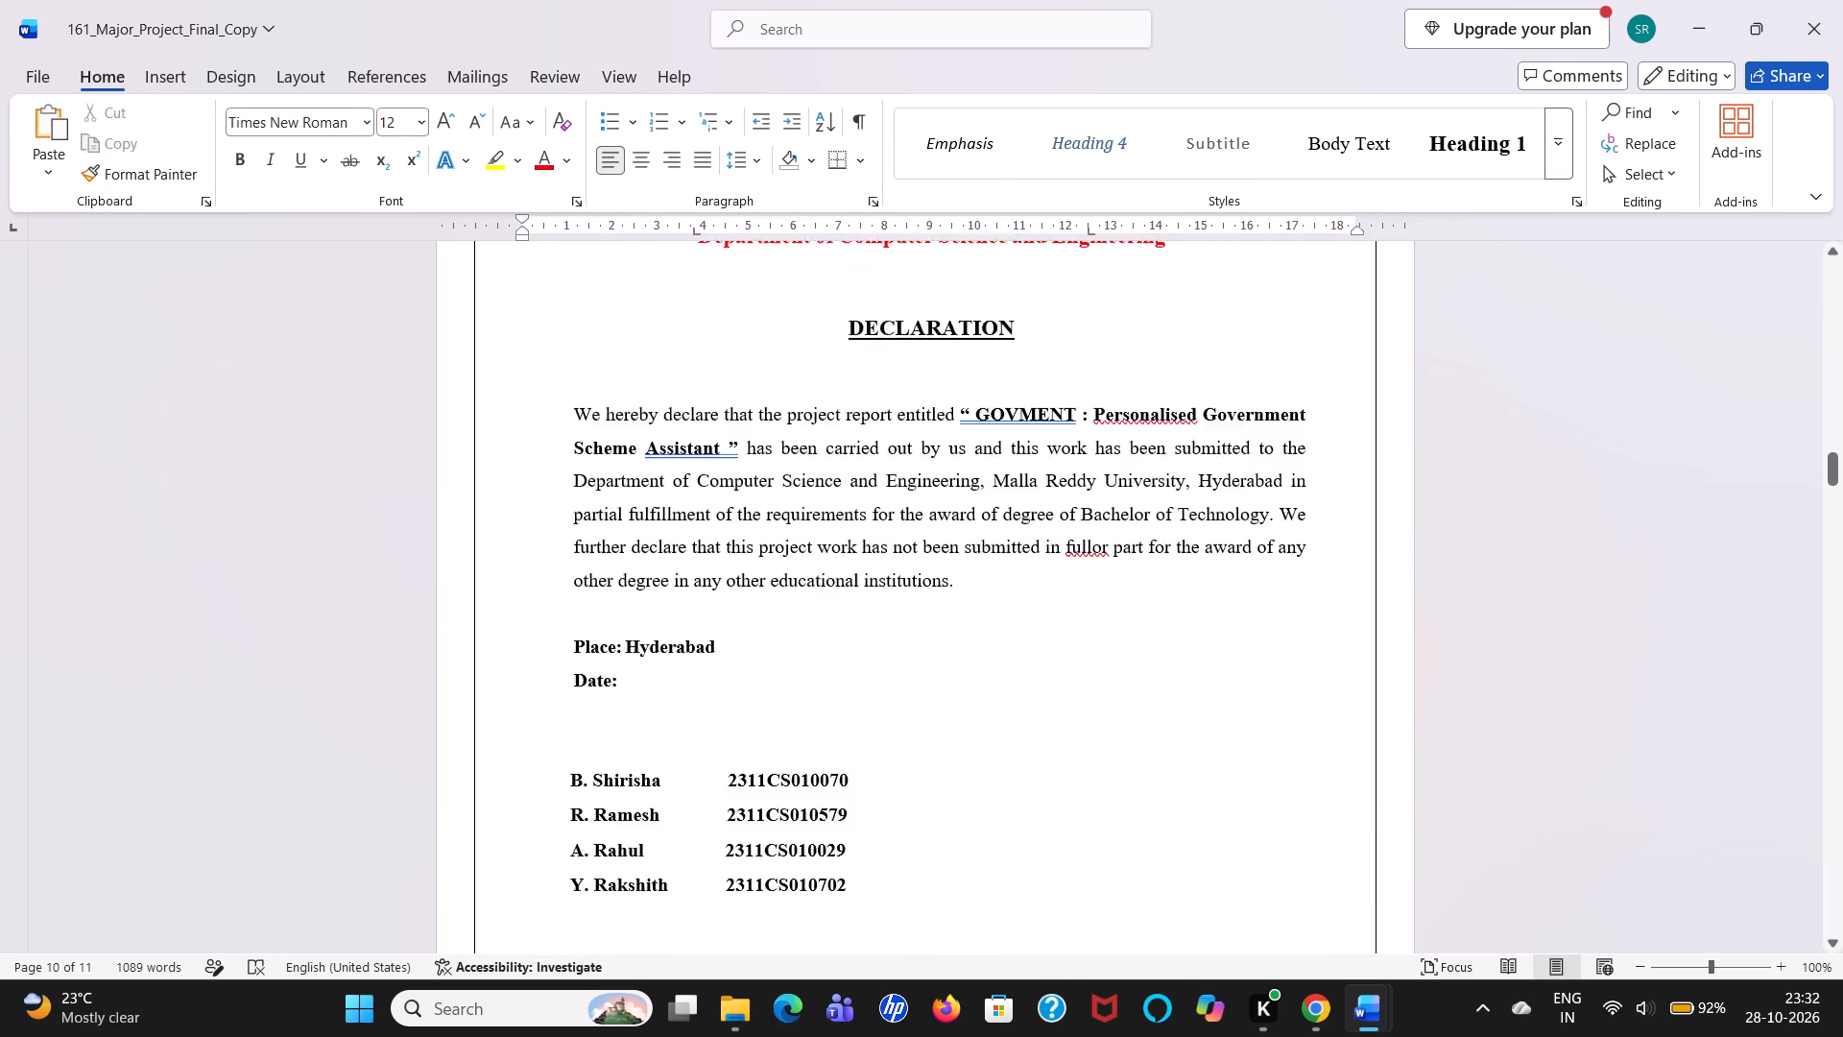
scroll(1016, 644, up, 11)
scroll(1016, 644, down, 1)
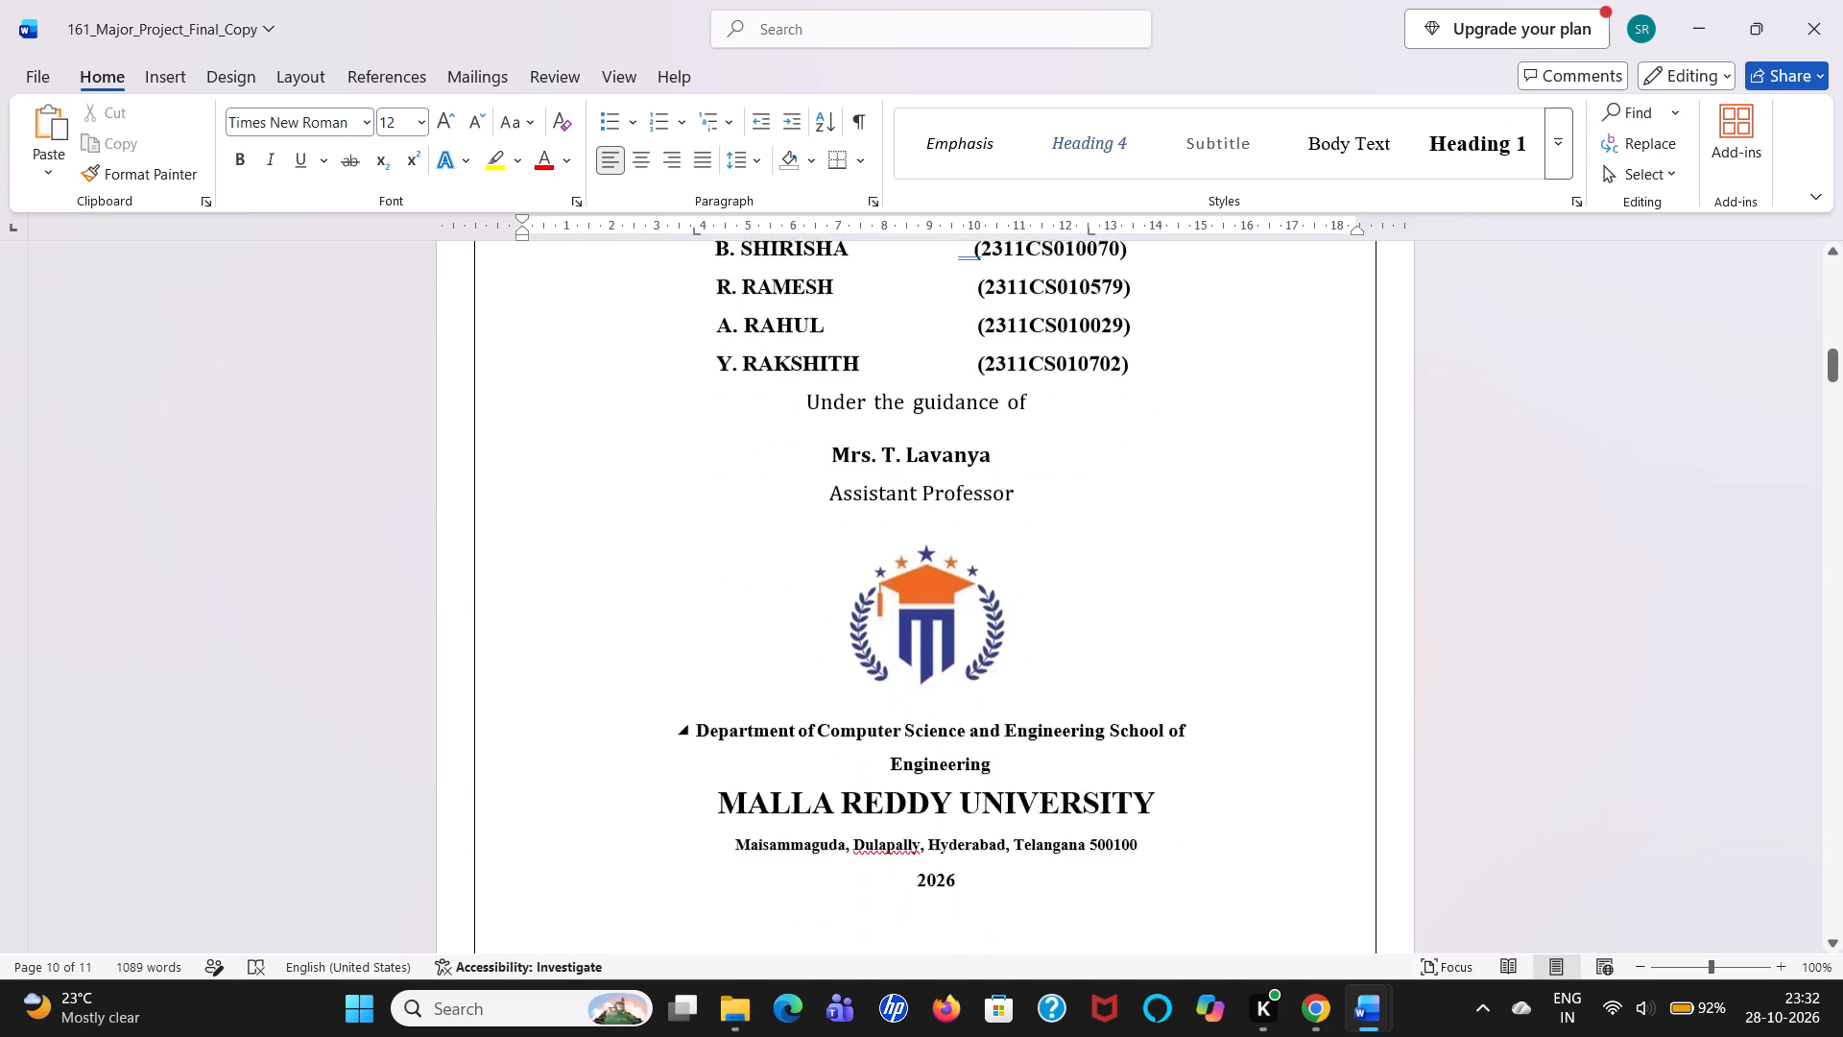
scroll(1016, 644, down, 1)
scroll(1016, 644, up, 2)
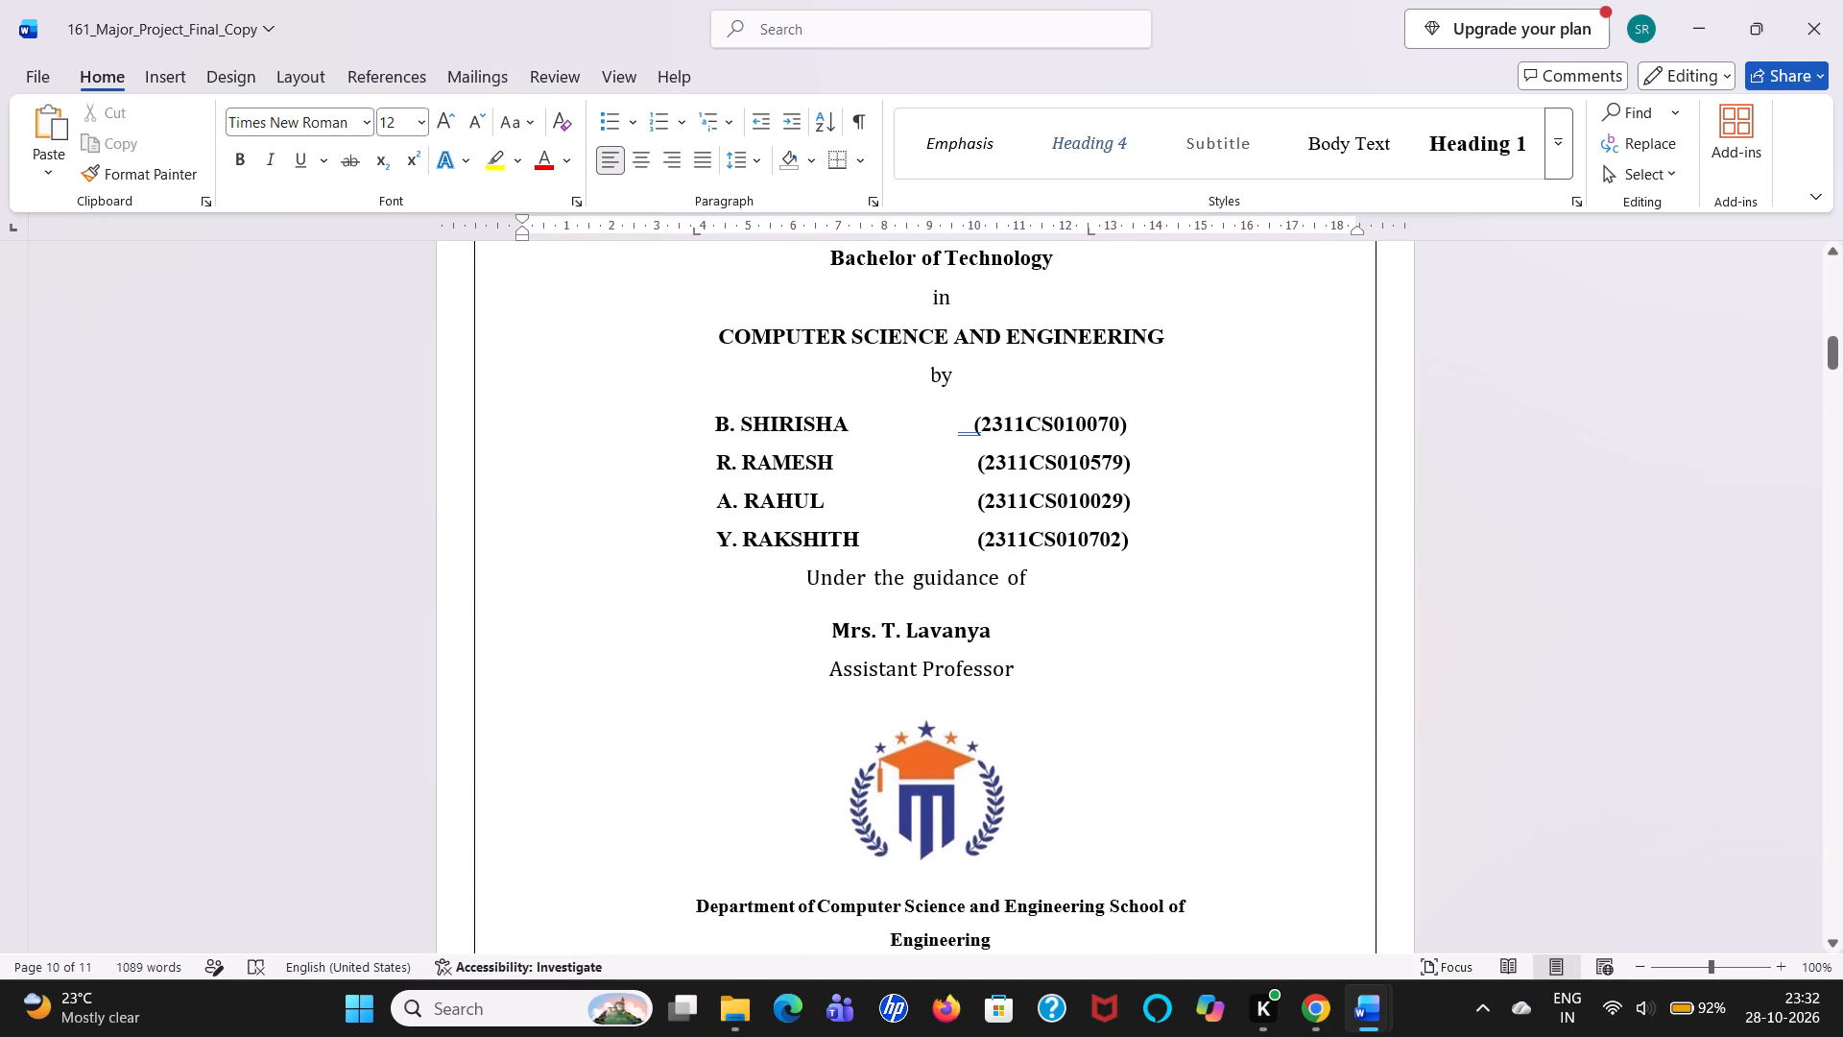
scroll(1016, 644, up, 6)
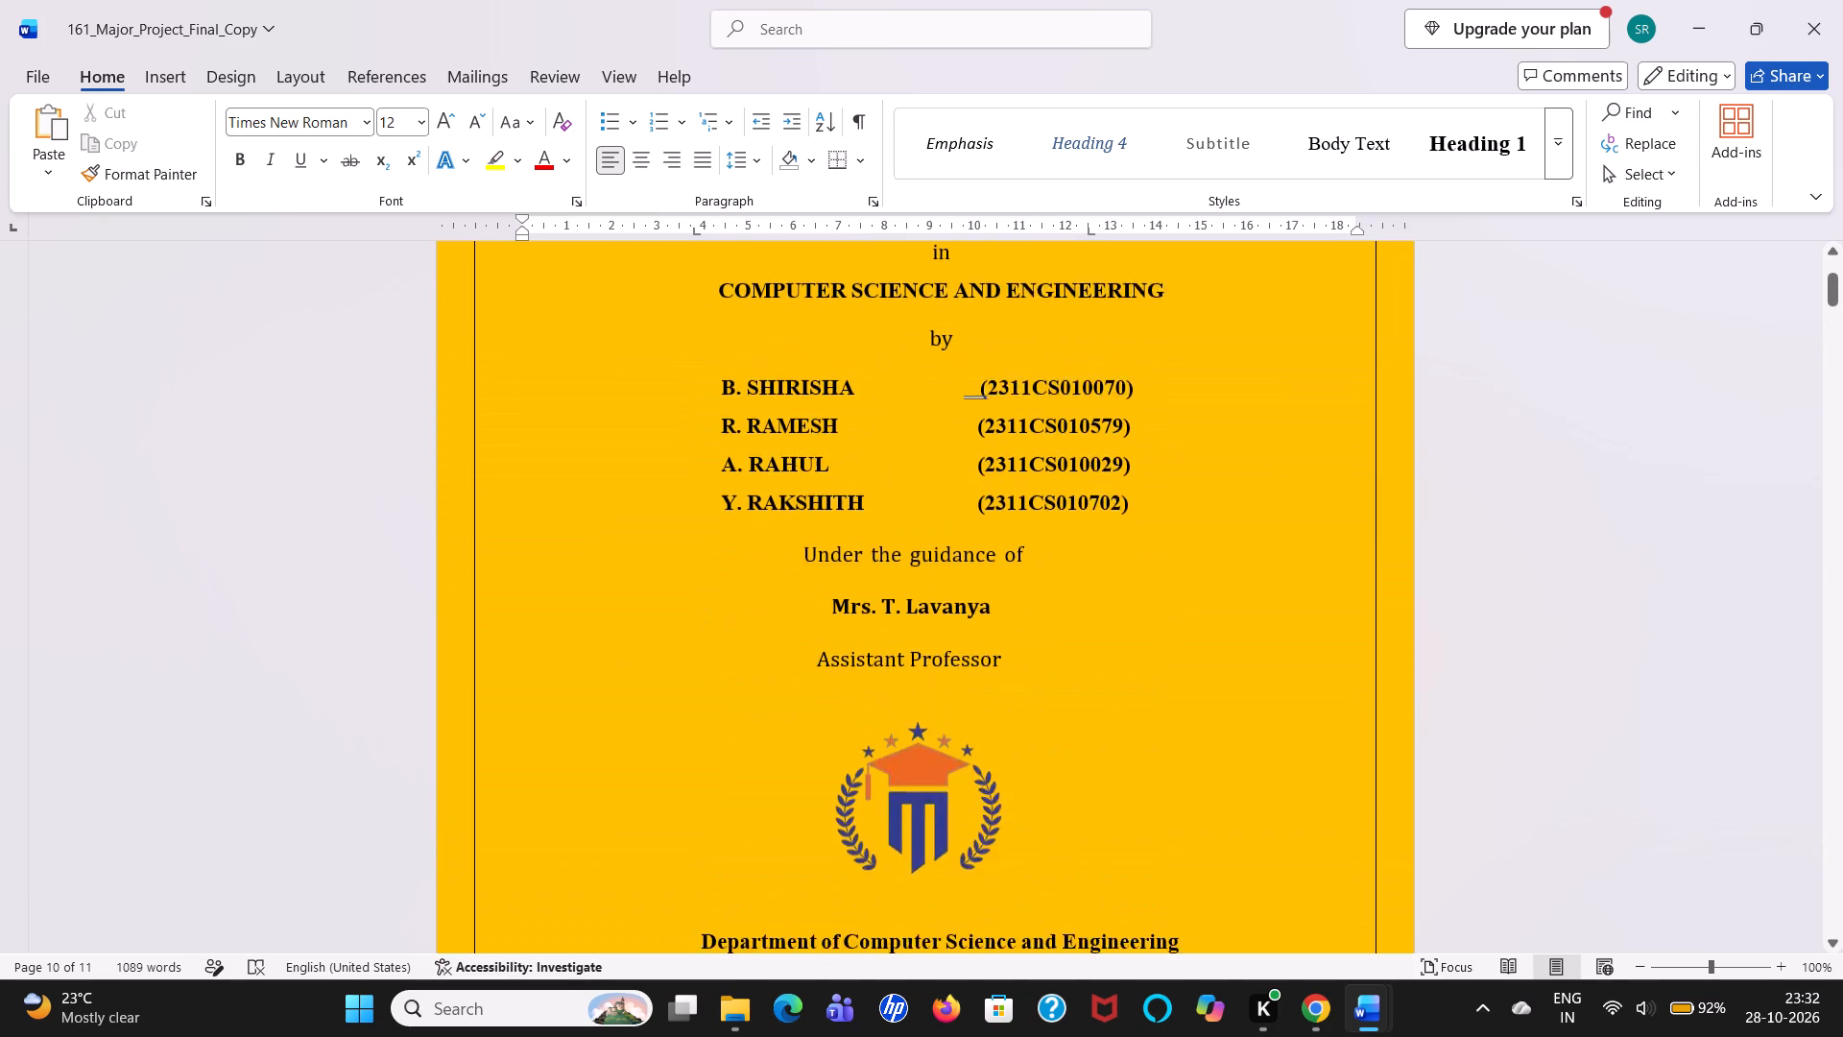
scroll(1016, 644, up, 3)
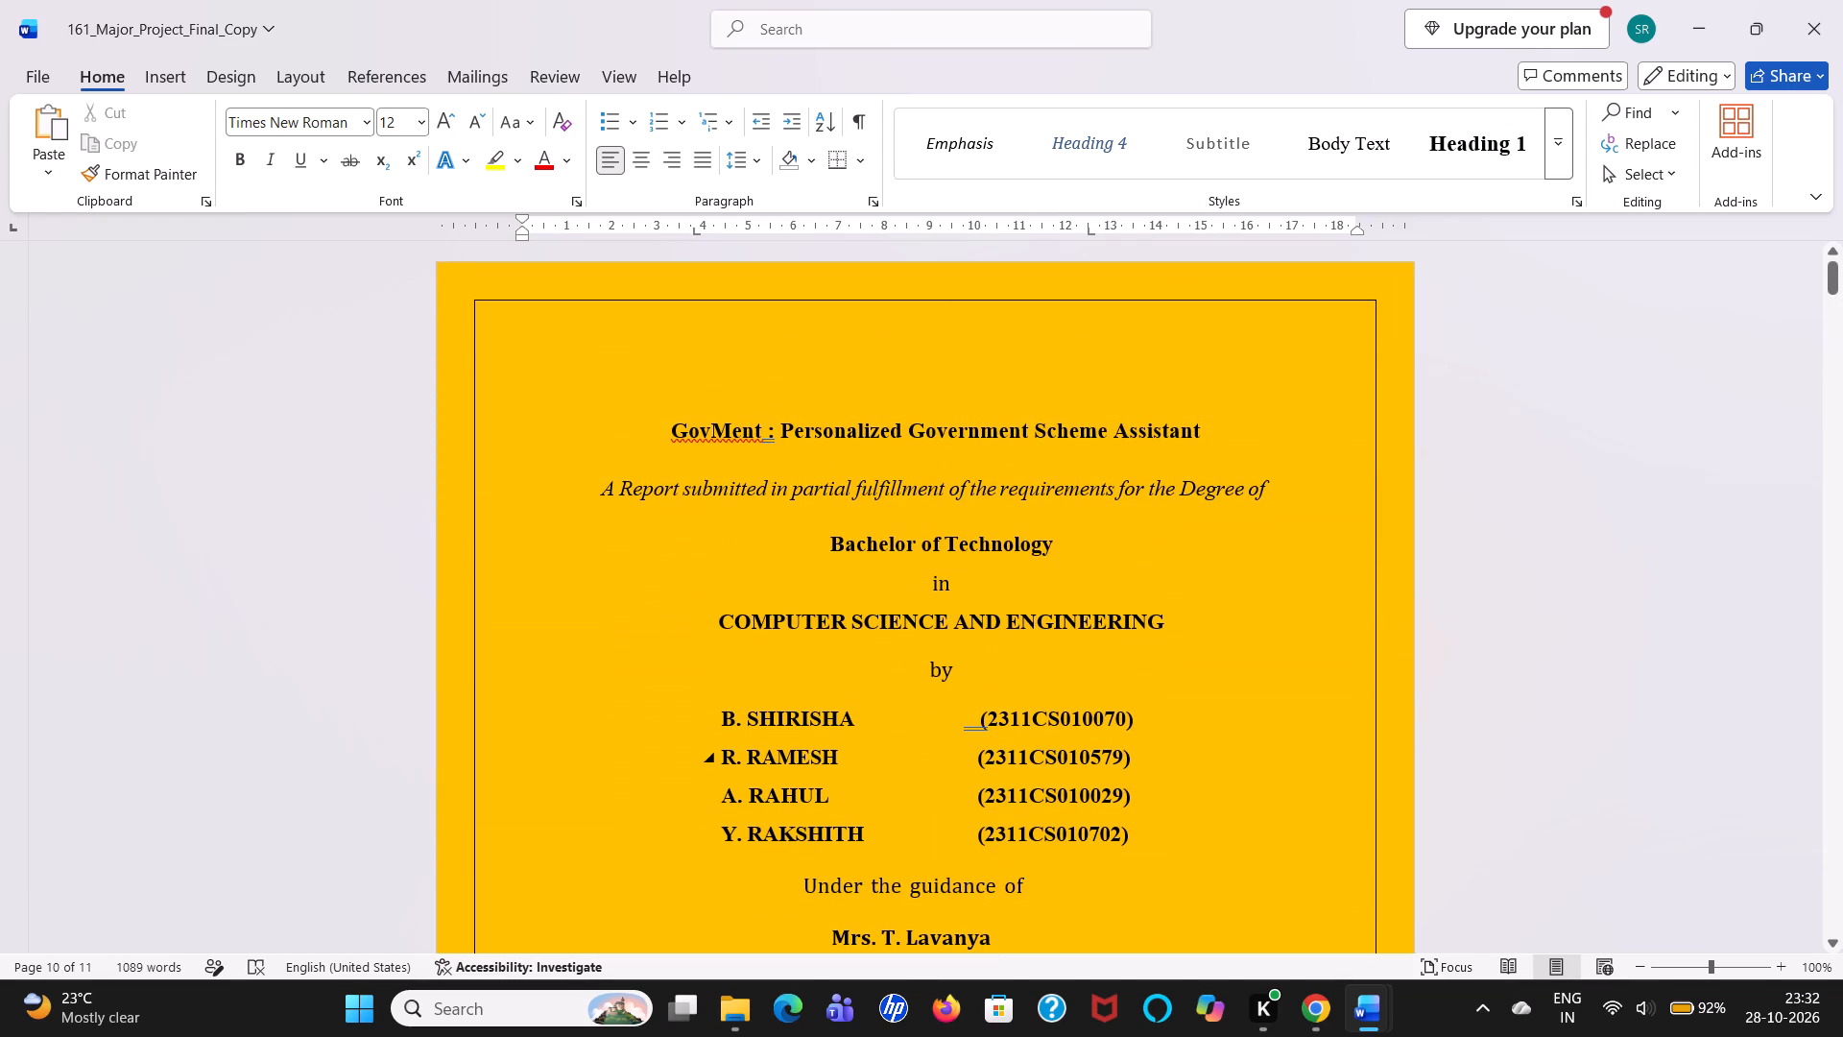
scroll(1222, 794, down, 6)
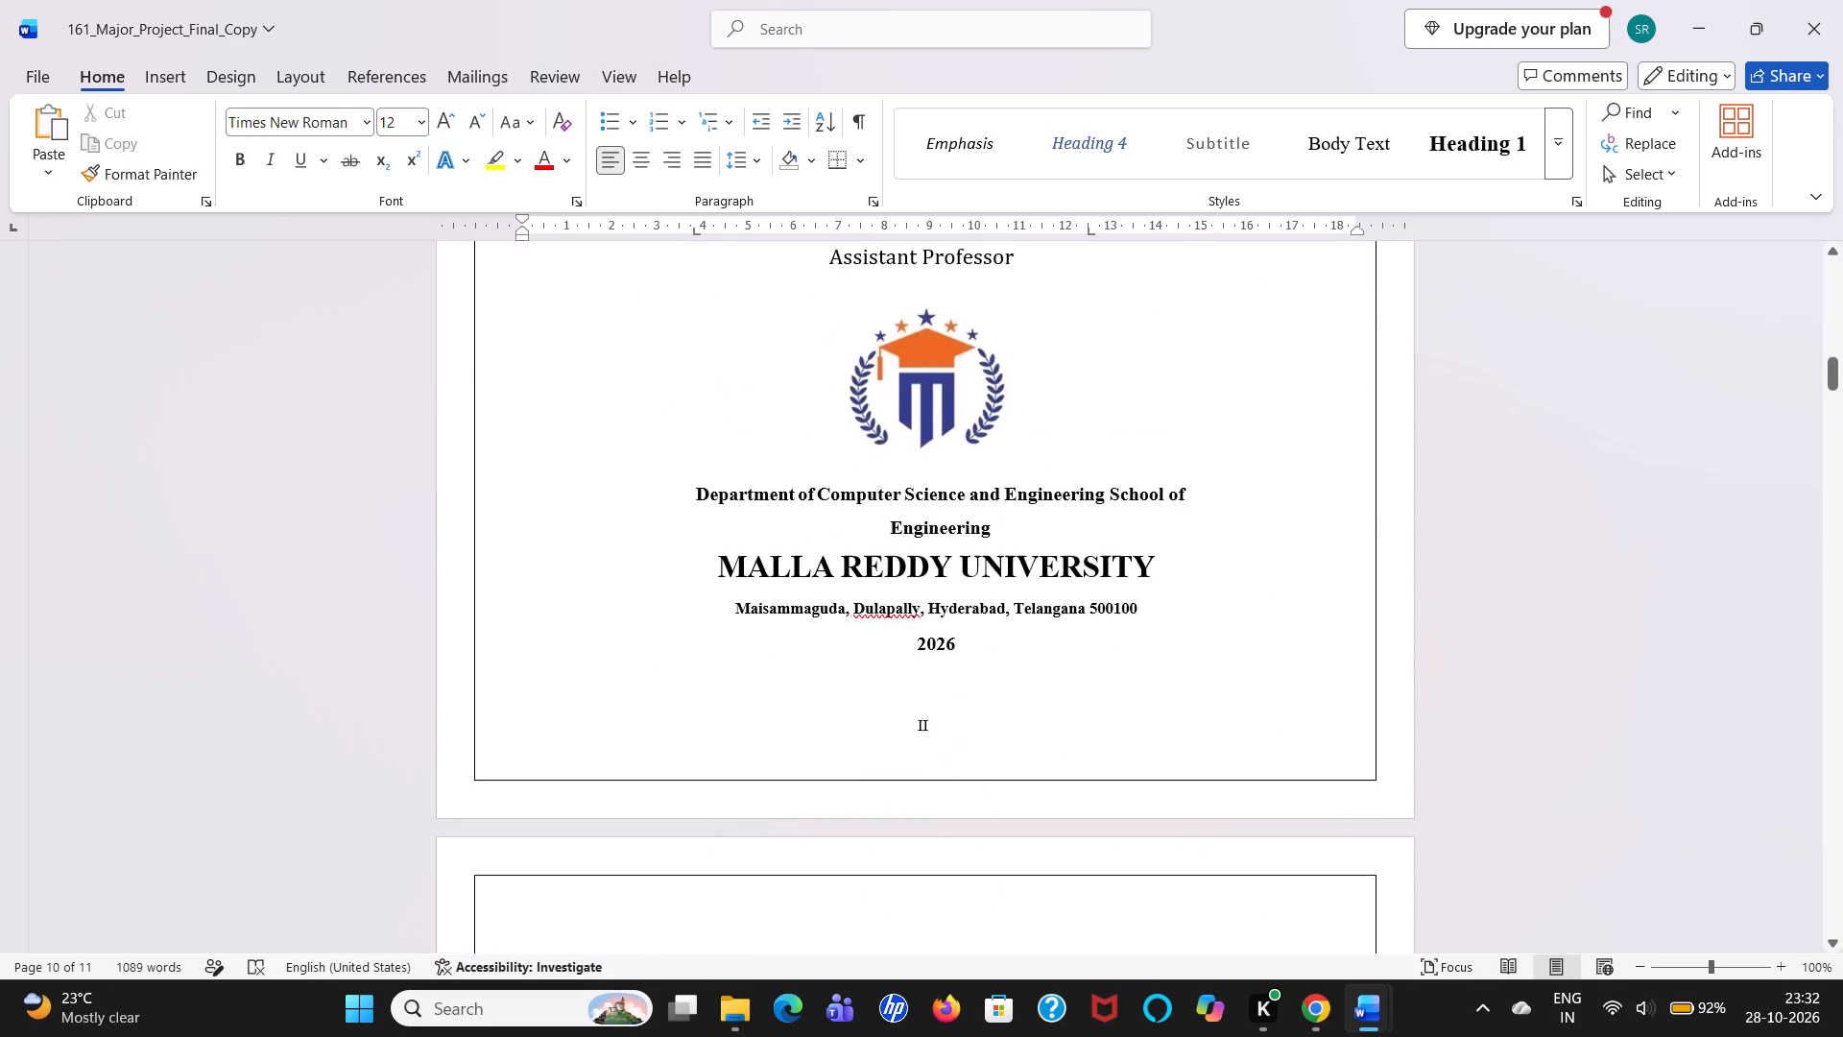
scroll(1222, 794, down, 1)
scroll(1222, 794, up, 3)
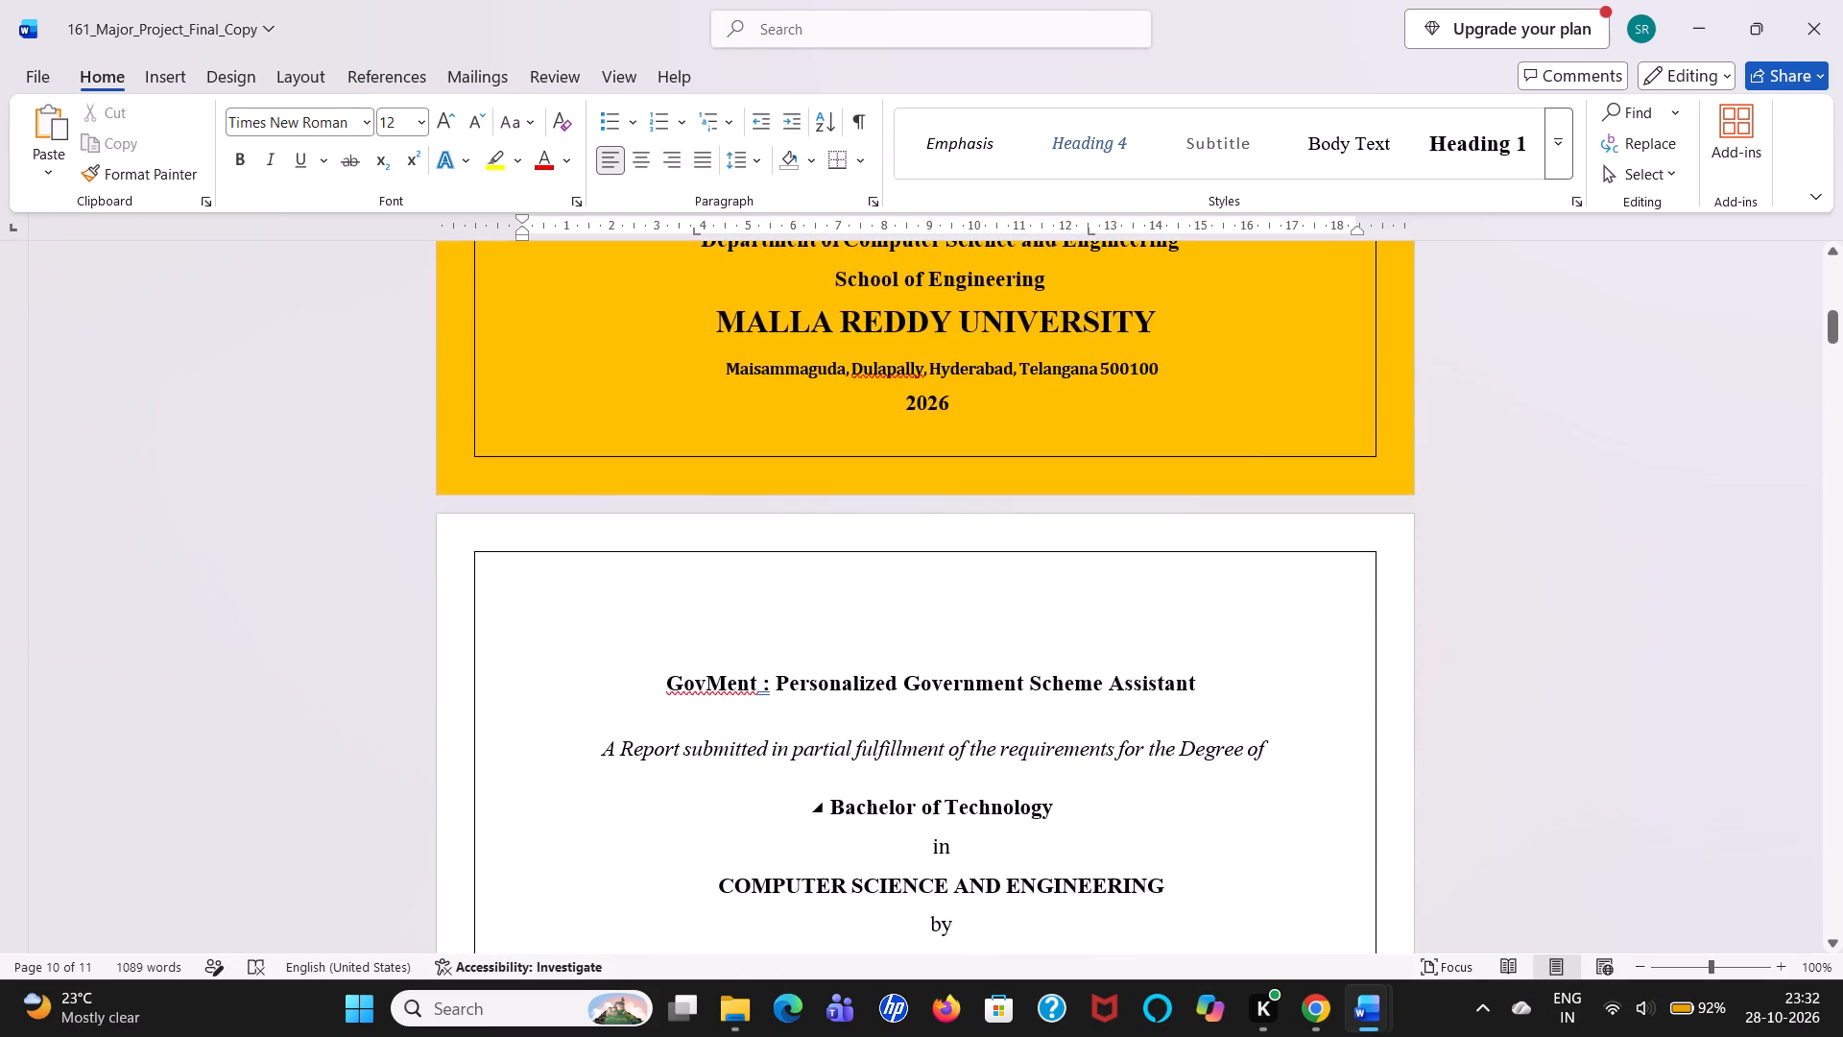
scroll(1222, 794, up, 3)
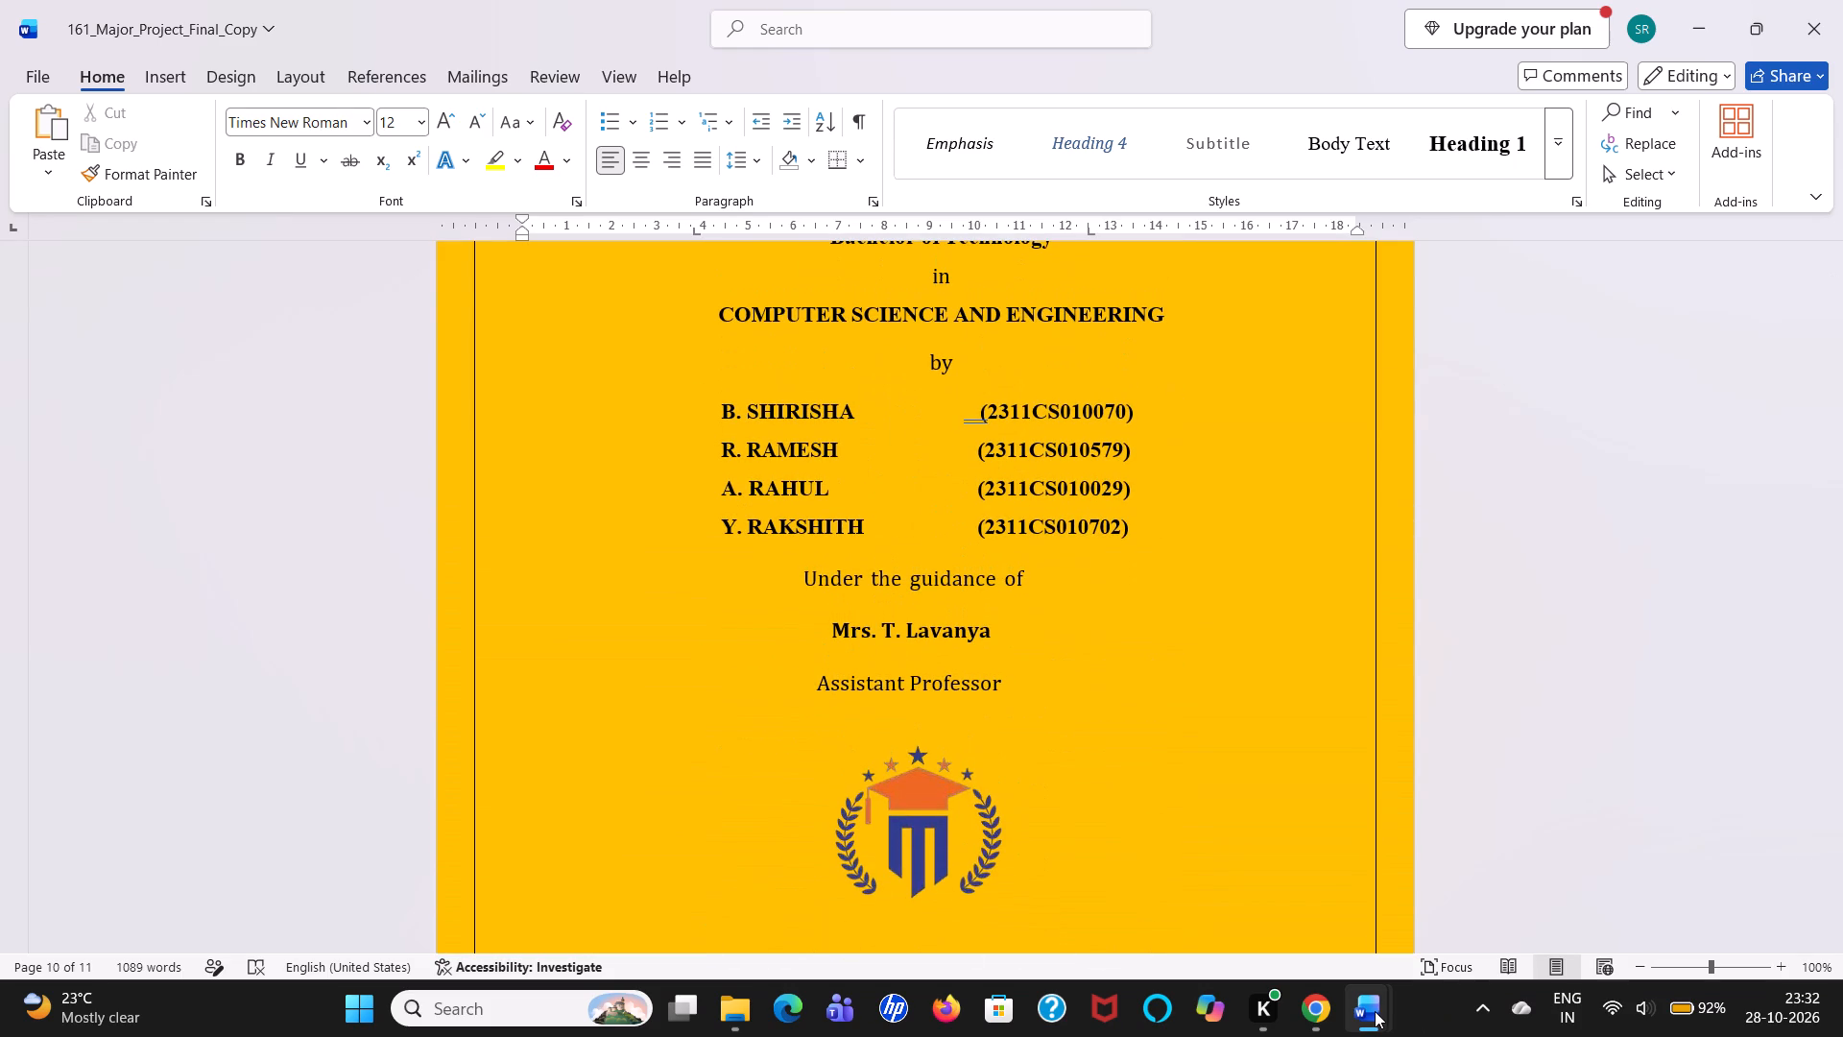
Switch to the EcoTrack AI report and look back through its front matter as far as the DECLARATION page.
click(1239, 873)
scroll(1093, 716, up, 2)
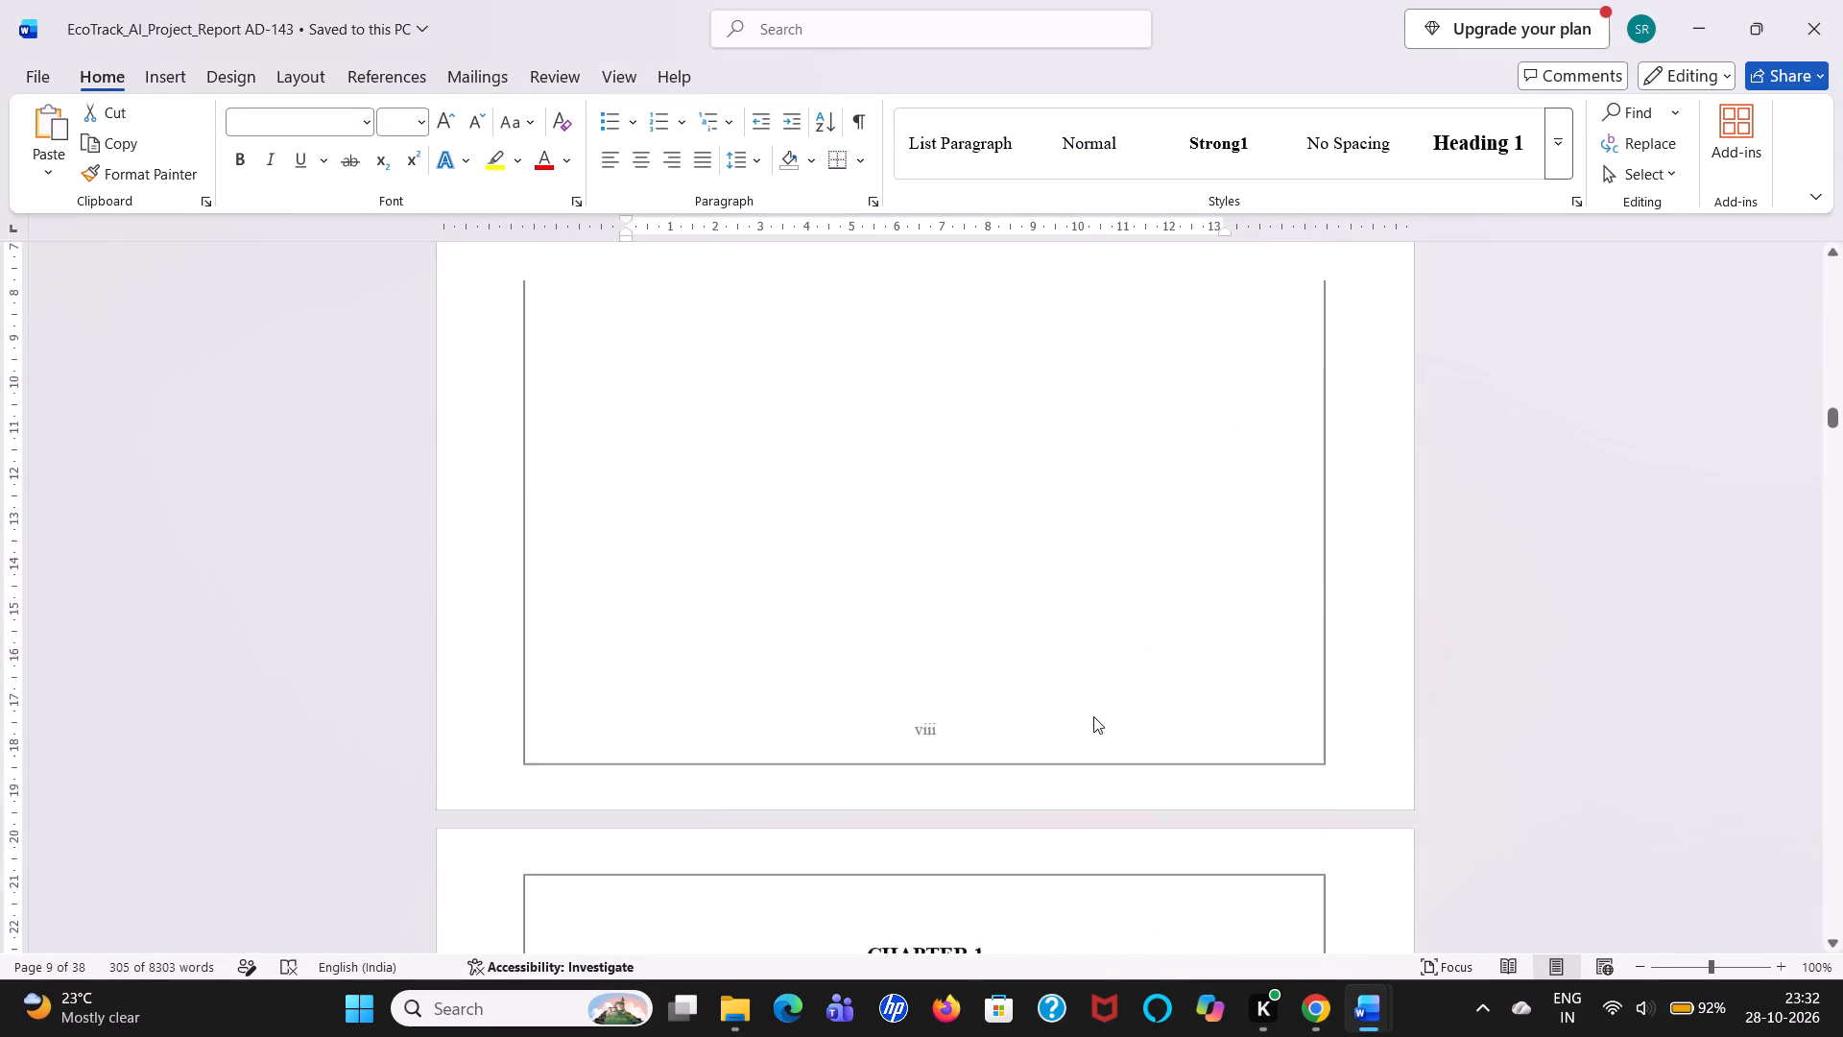
scroll(1093, 716, up, 4)
click(1093, 716)
scroll(1093, 716, up, 4)
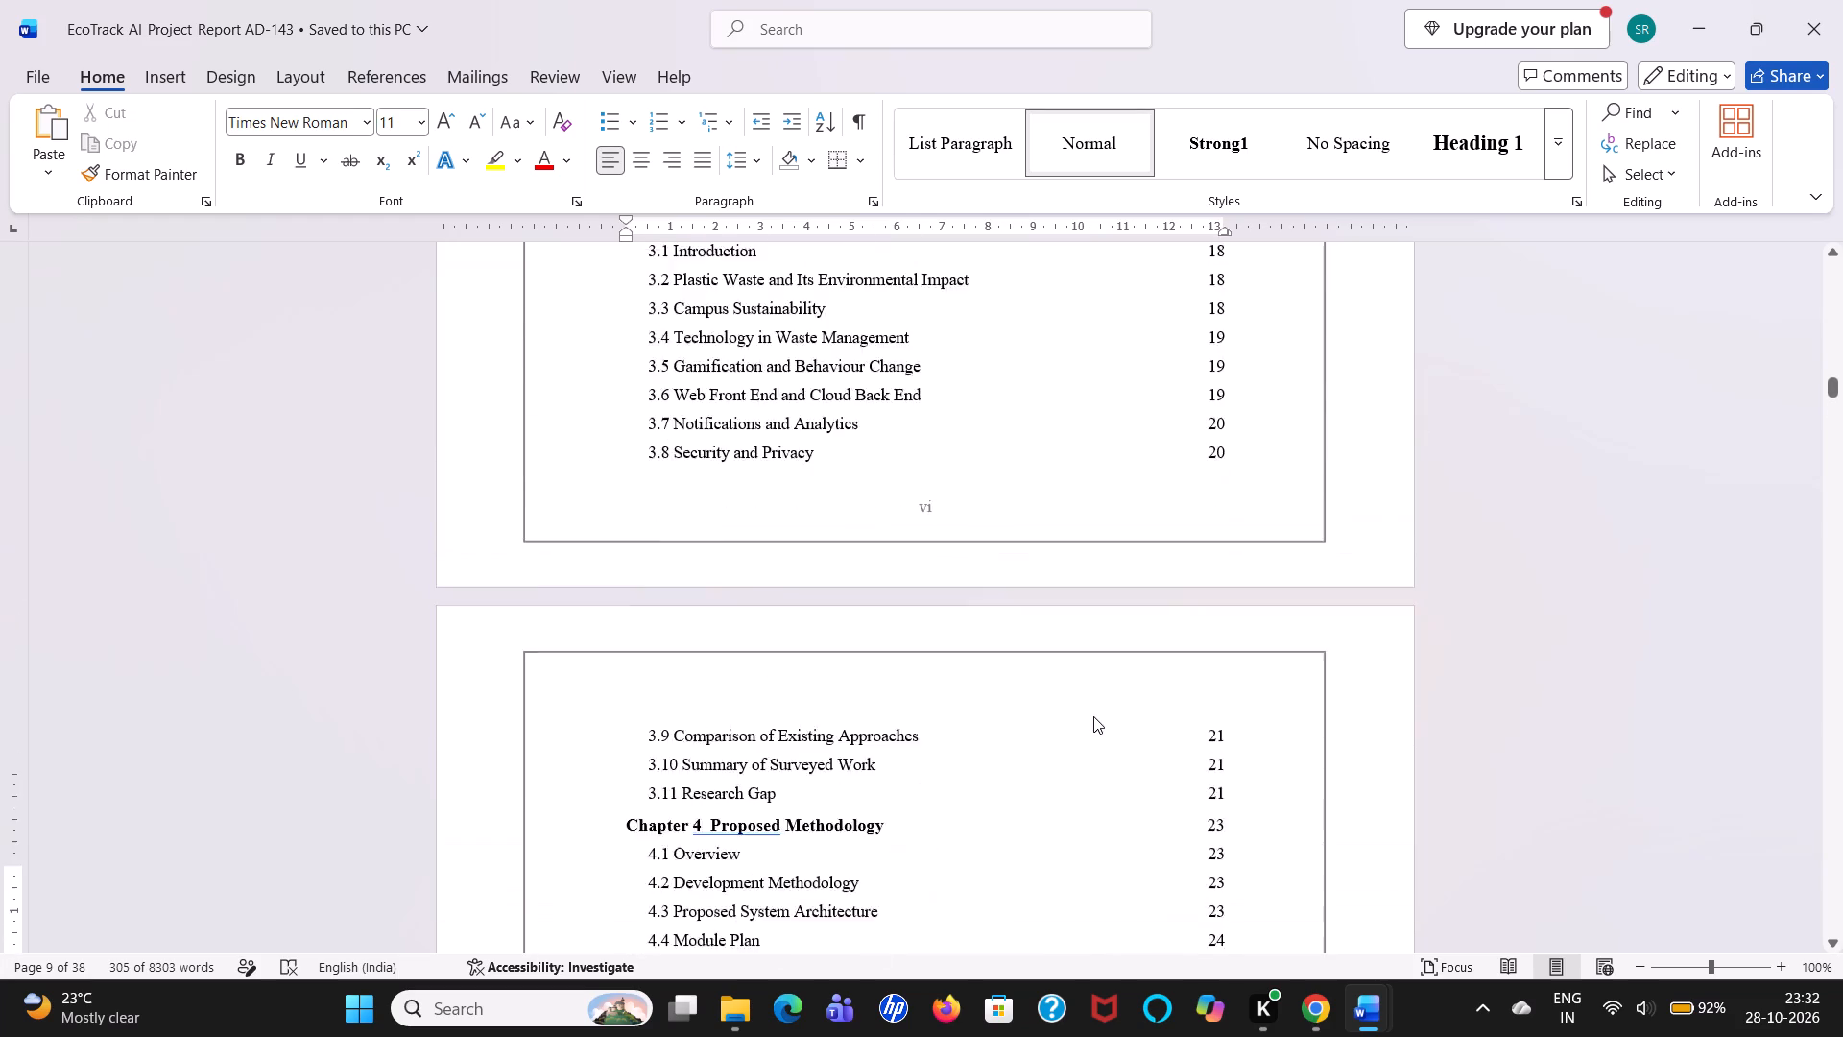
scroll(1093, 716, up, 13)
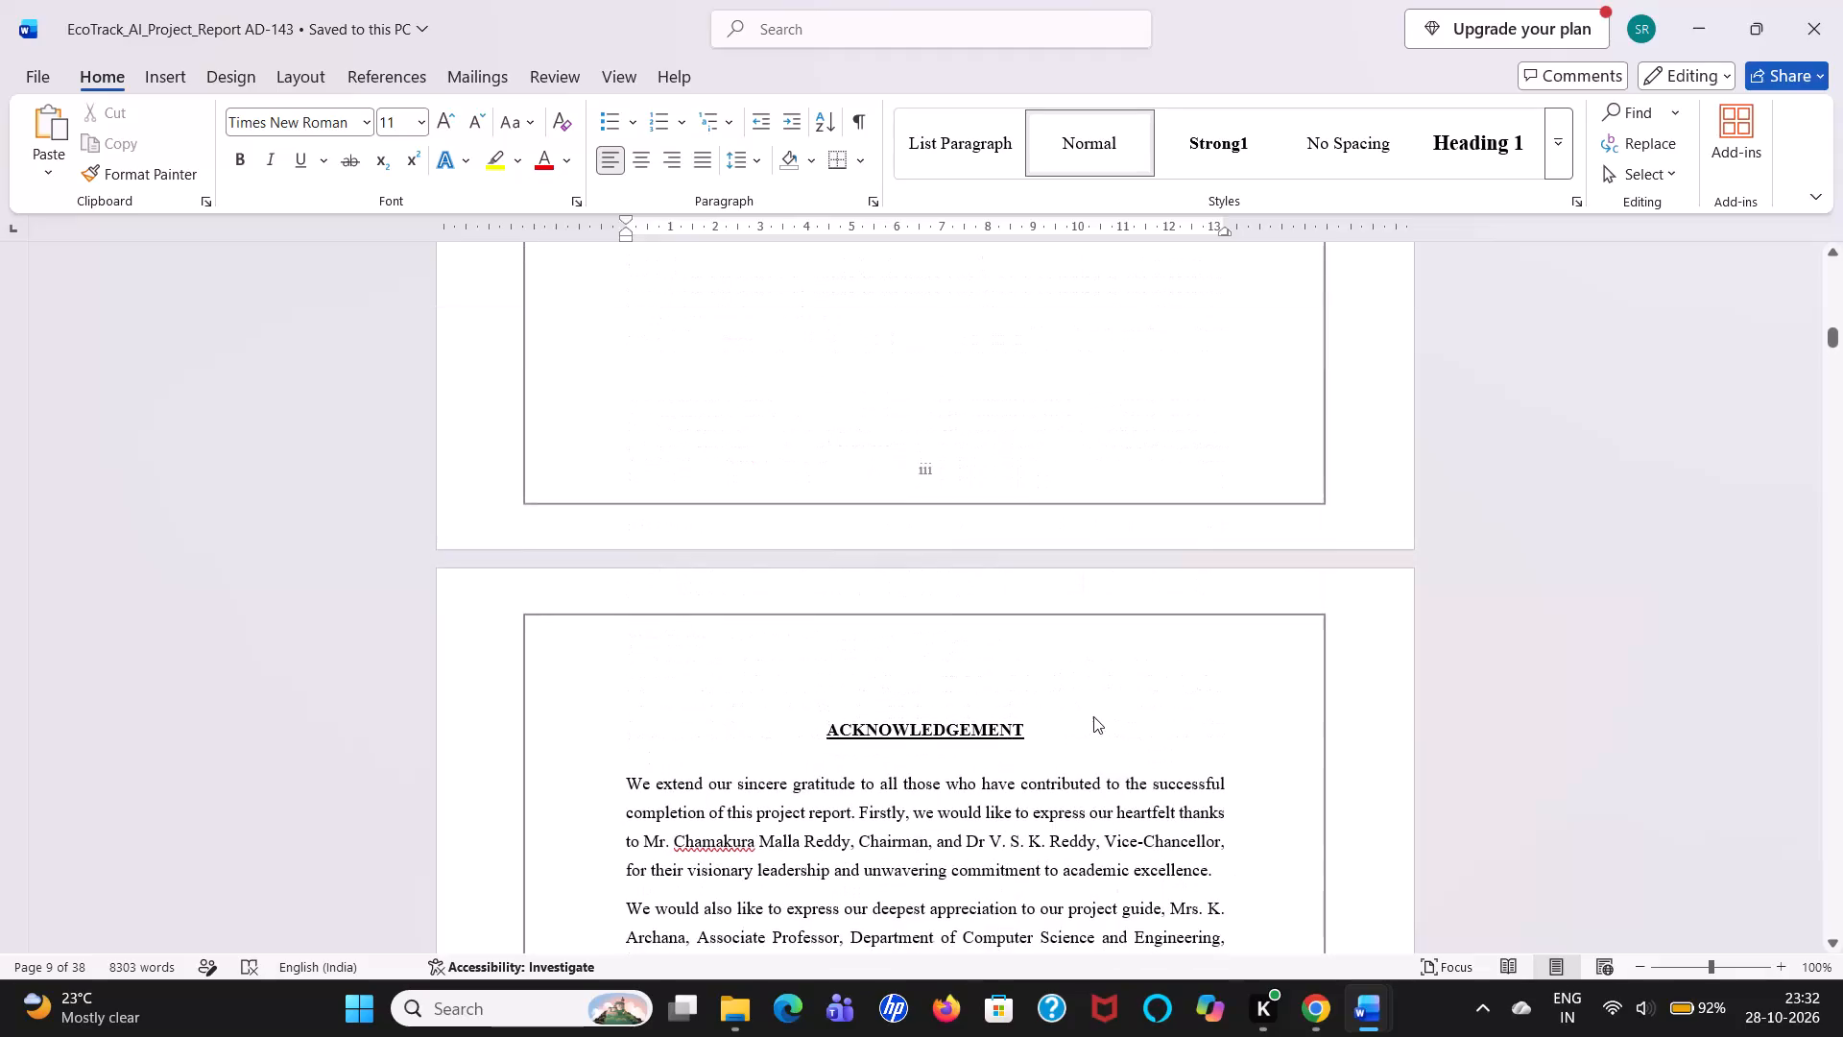
scroll(1093, 716, up, 3)
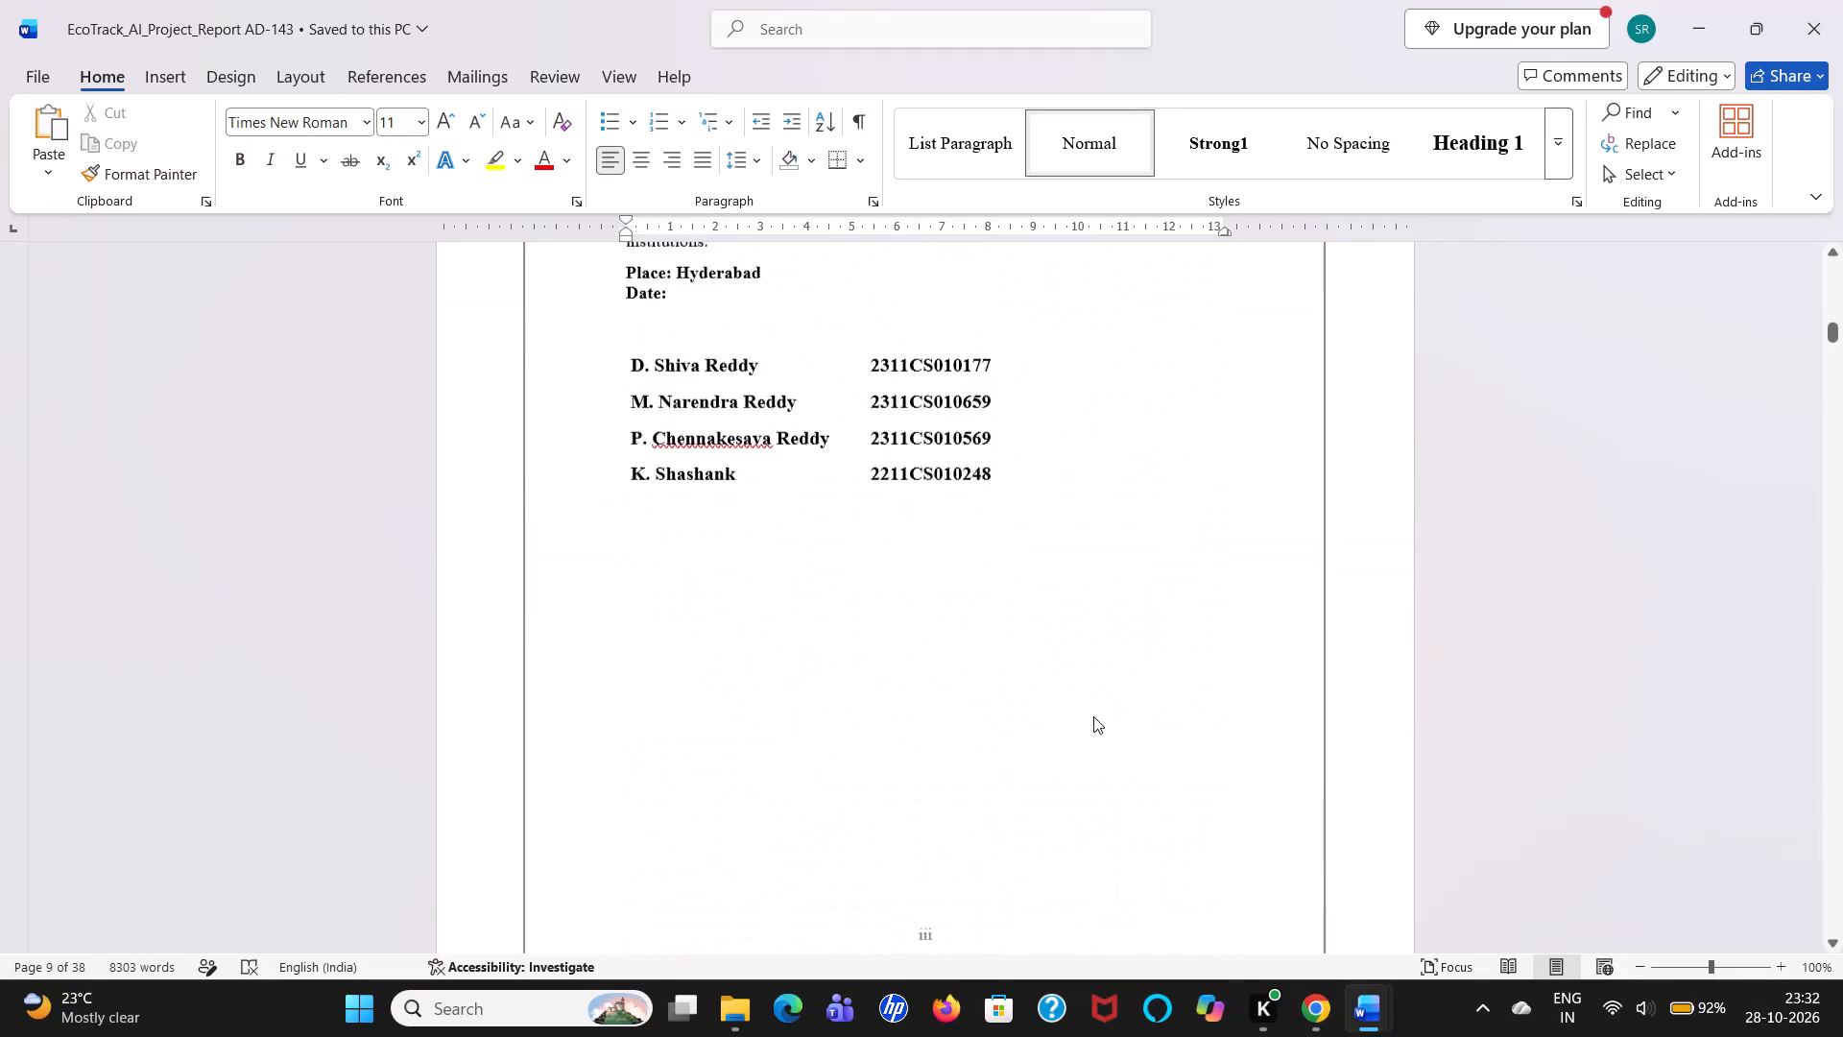
scroll(1093, 716, up, 1)
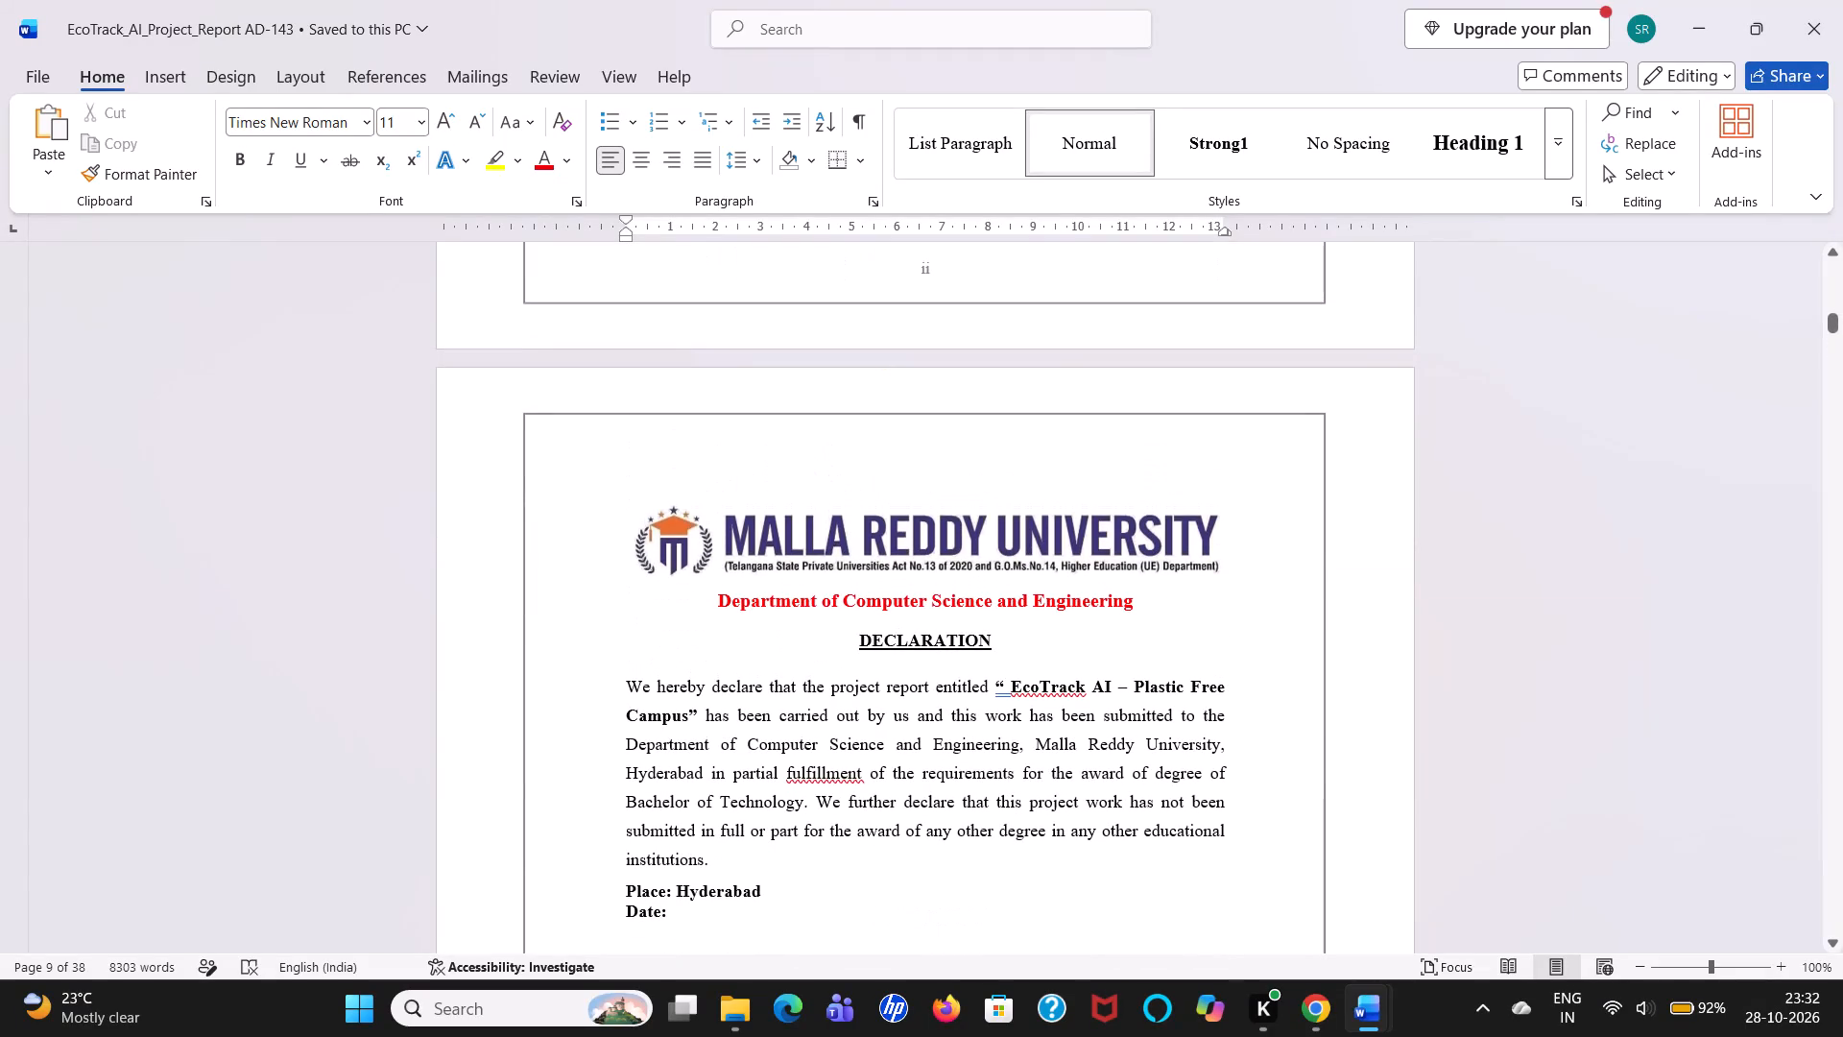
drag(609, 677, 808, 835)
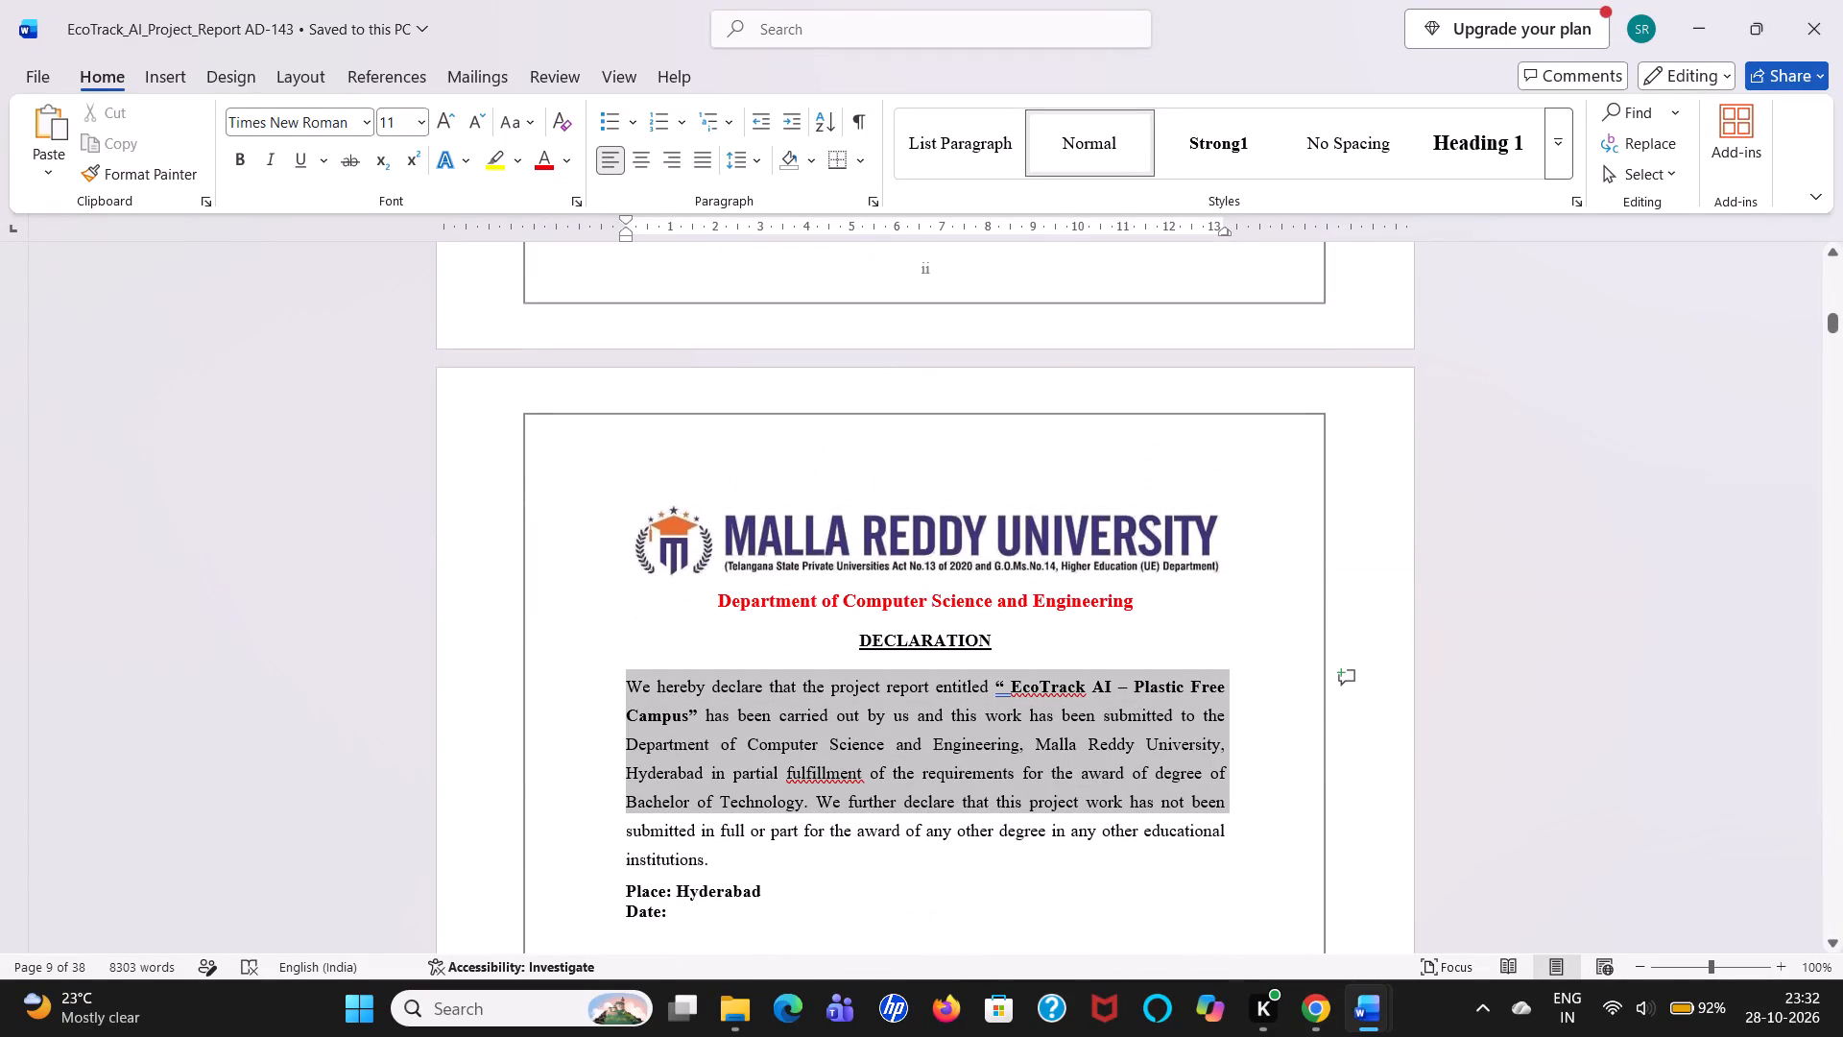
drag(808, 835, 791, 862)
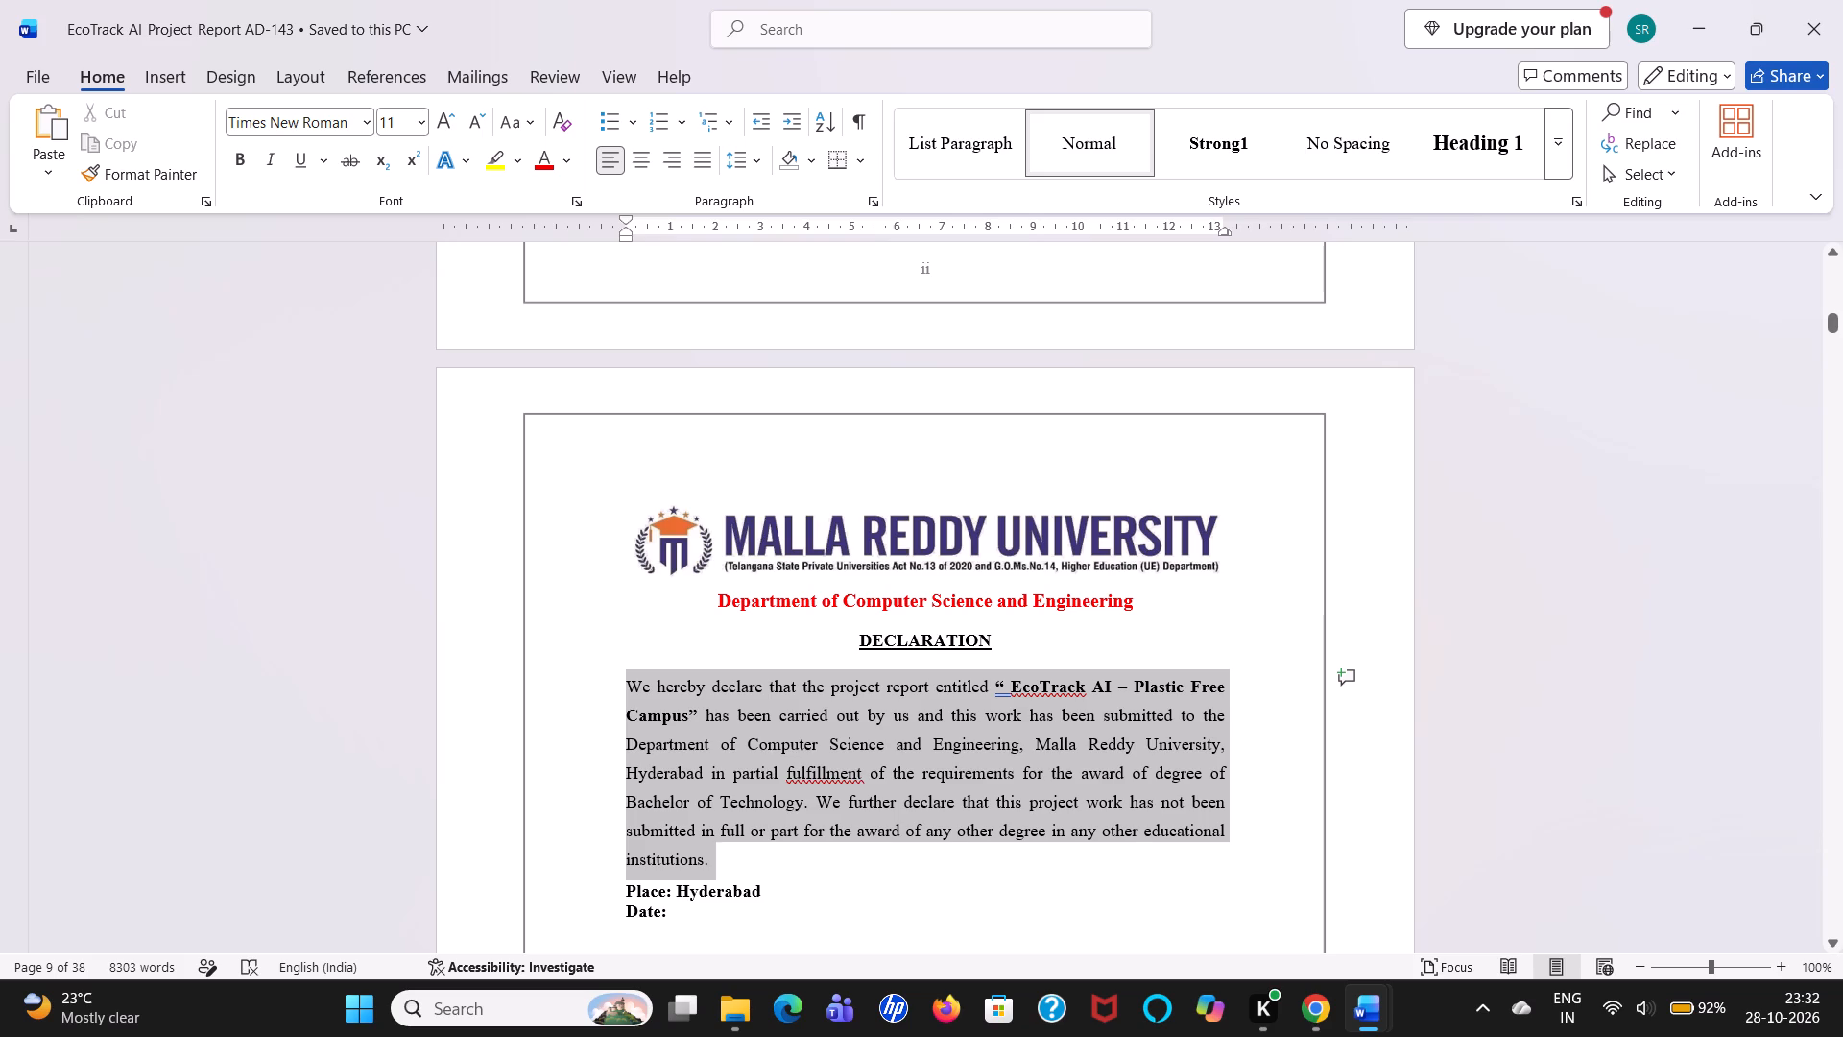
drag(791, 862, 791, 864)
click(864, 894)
Examine the EcoTrack AI report's certificate page, inner title page and yellow cover page.
scroll(864, 894, up, 1)
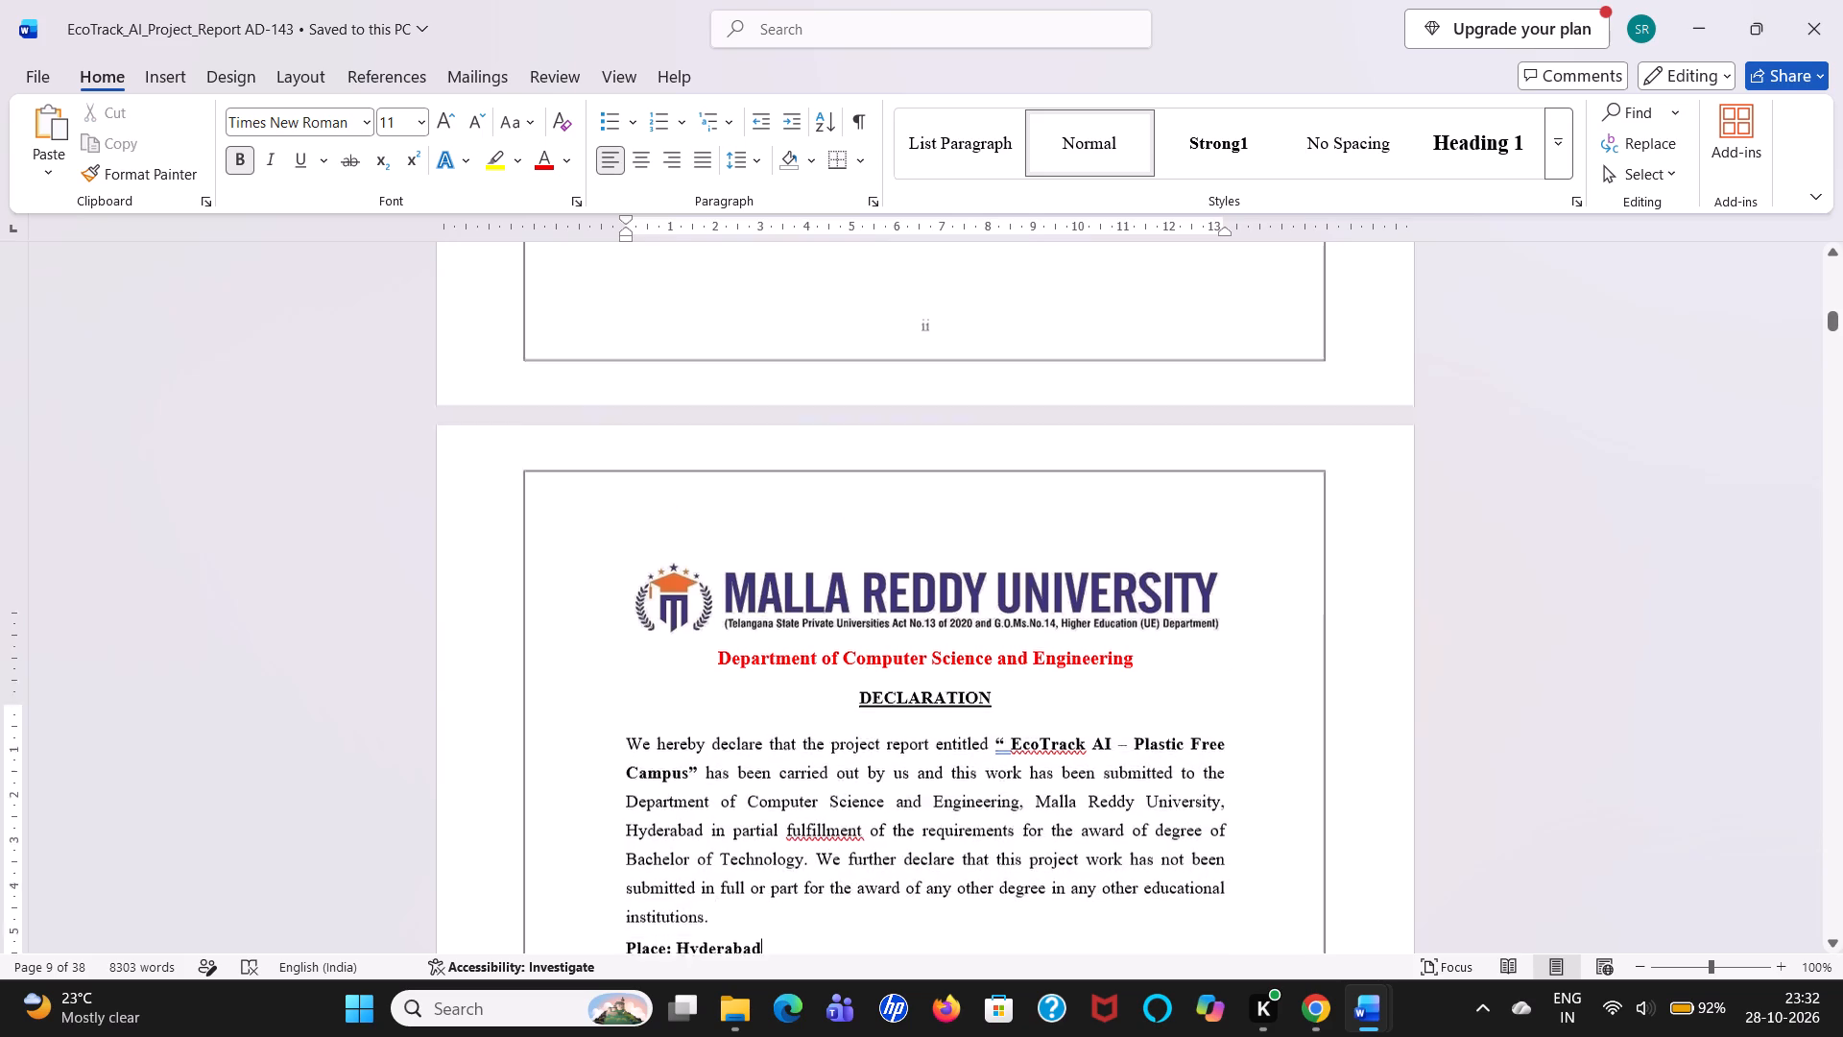
scroll(864, 894, up, 5)
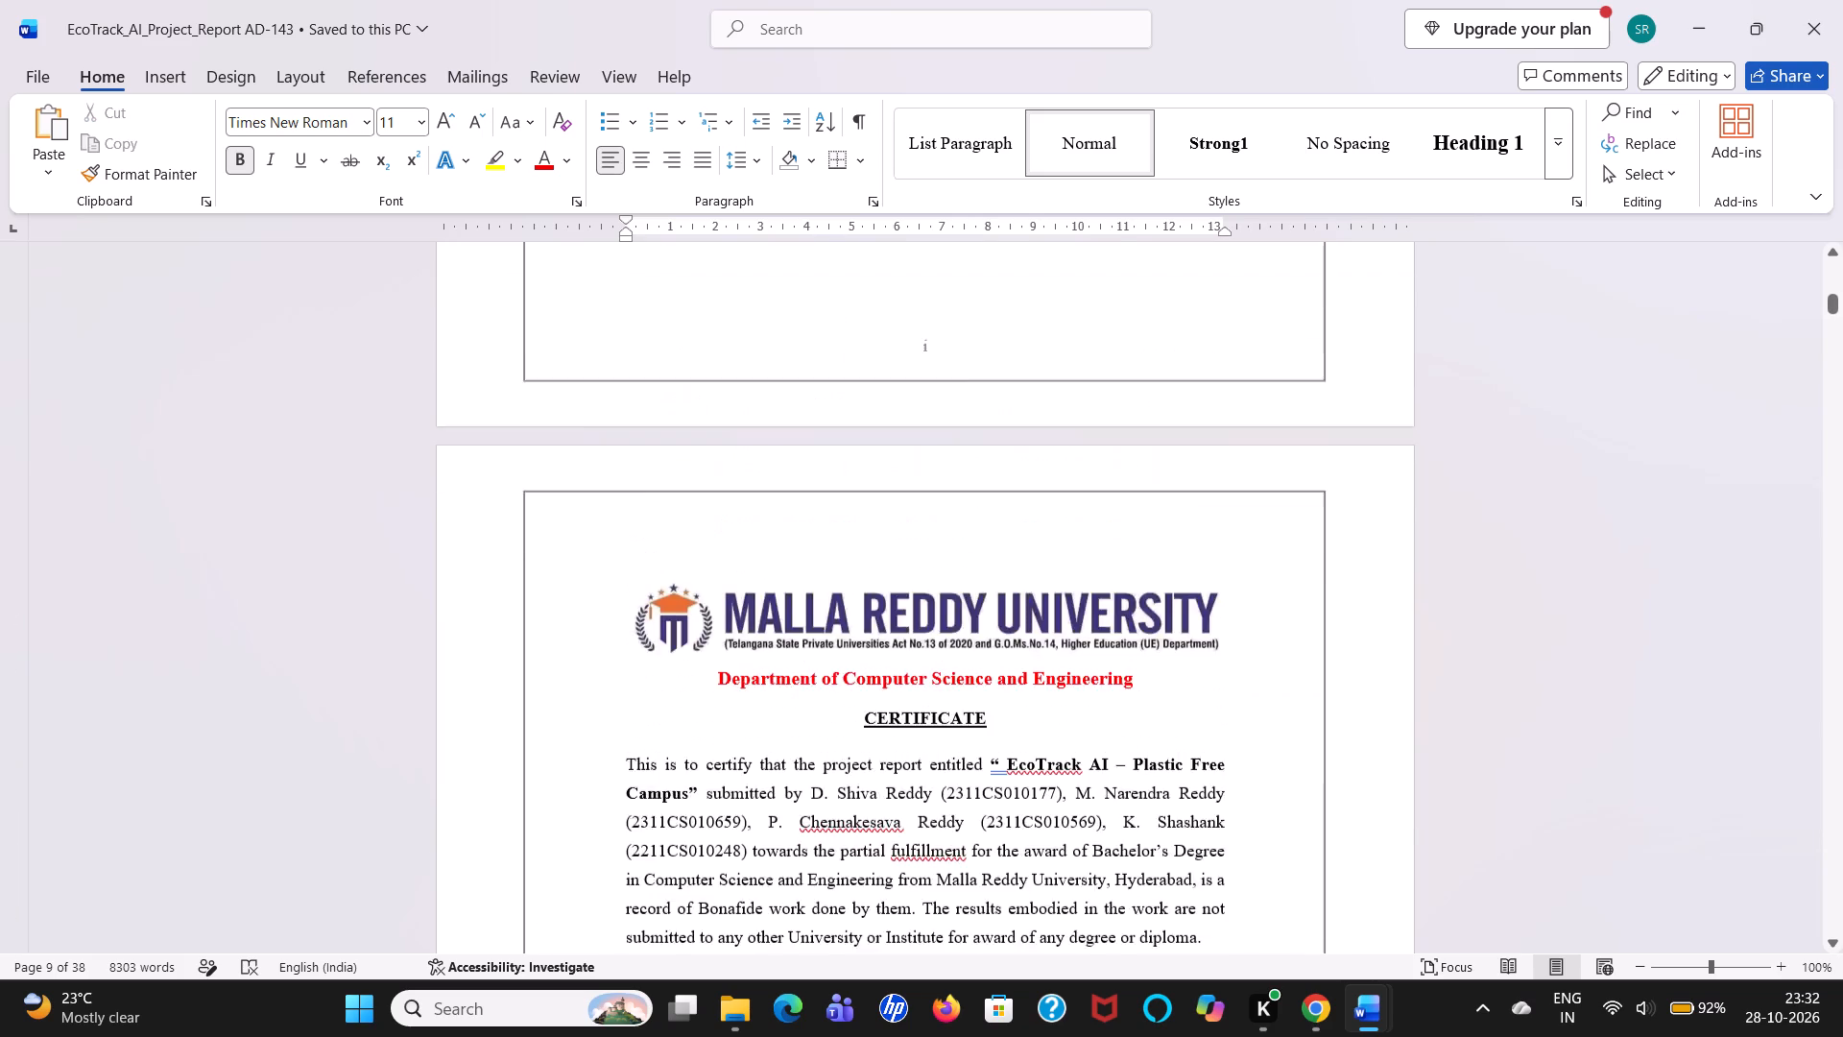
scroll(864, 894, up, 3)
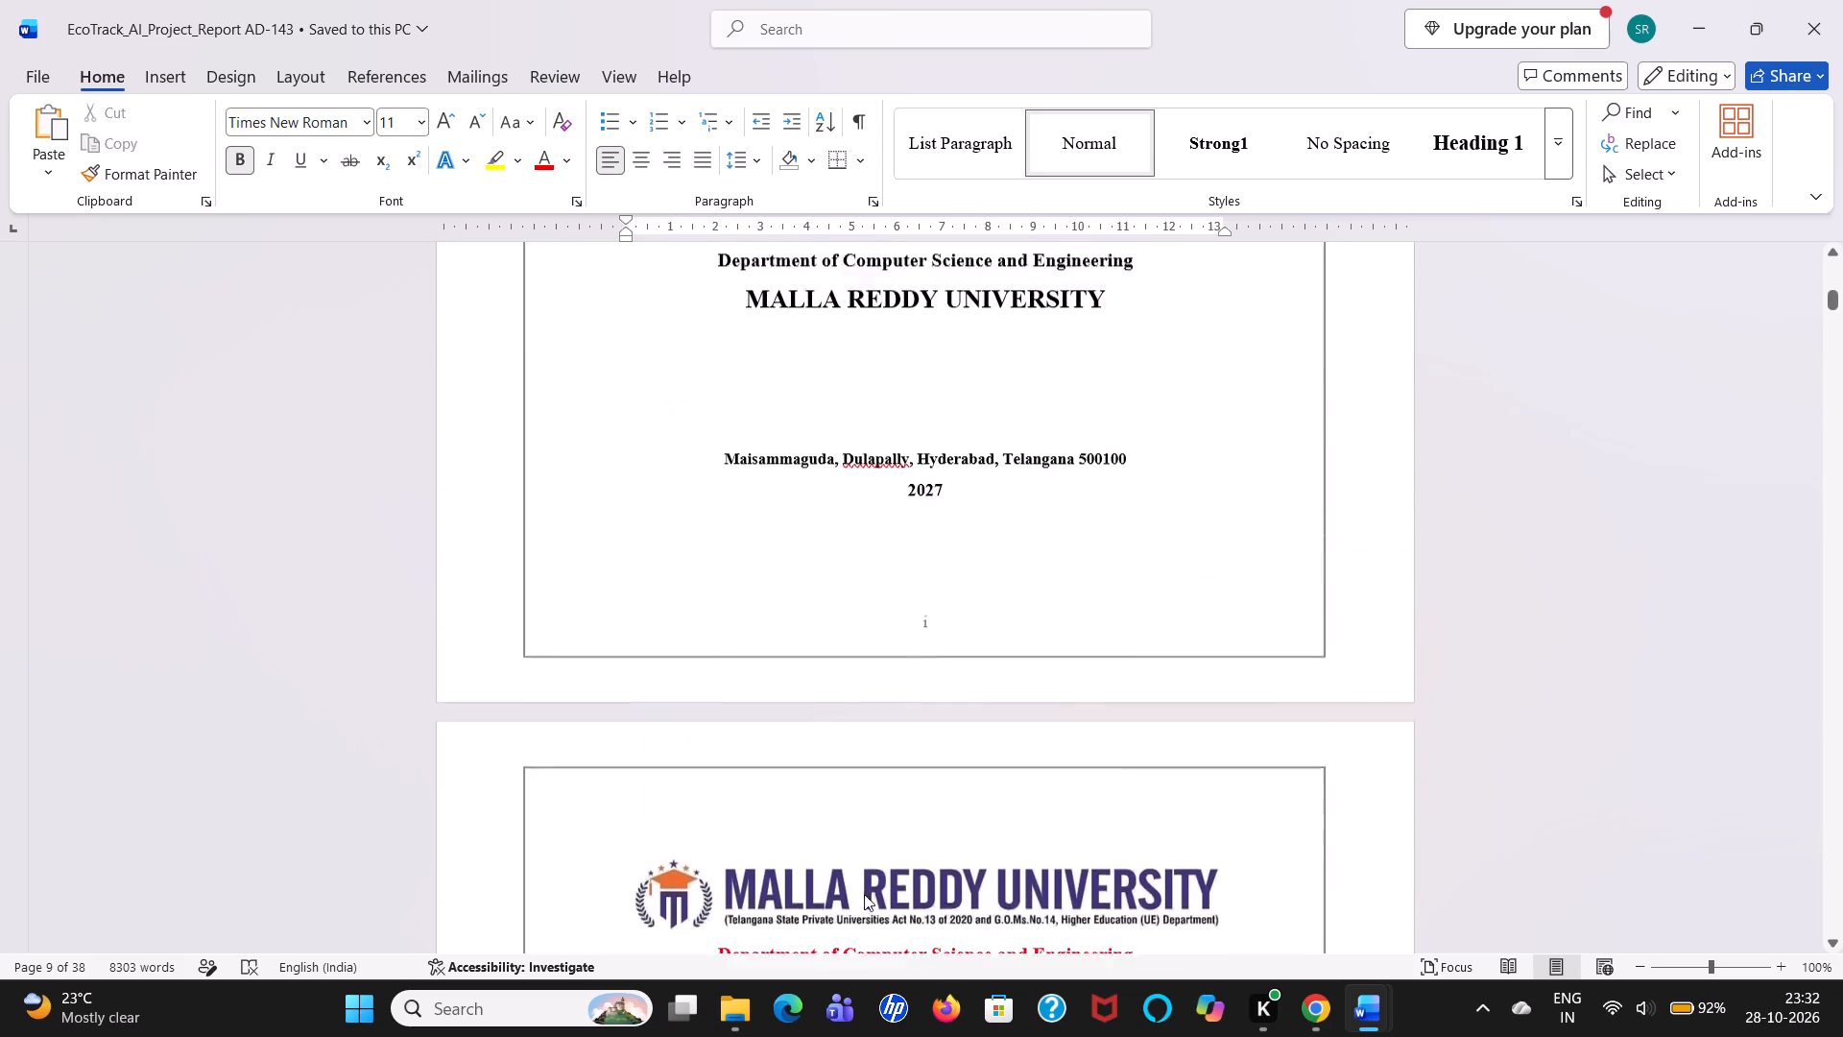
scroll(864, 894, up, 6)
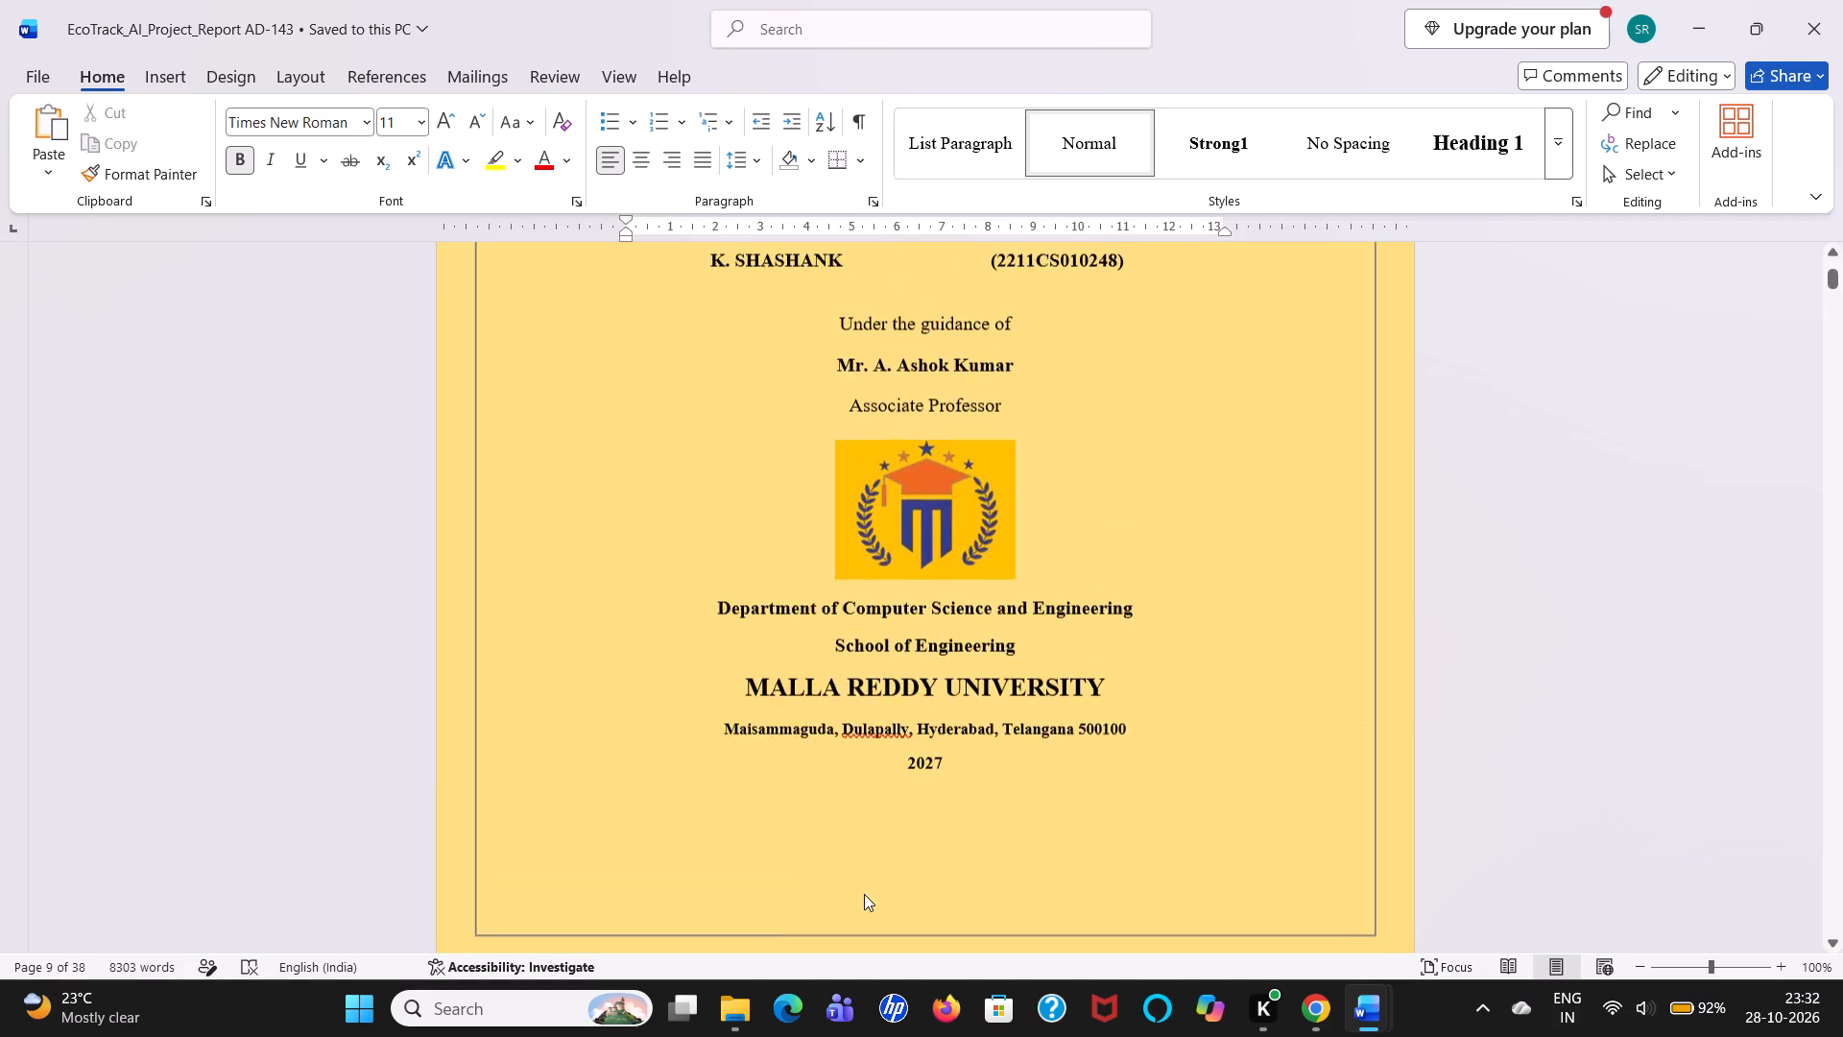
scroll(864, 894, down, 2)
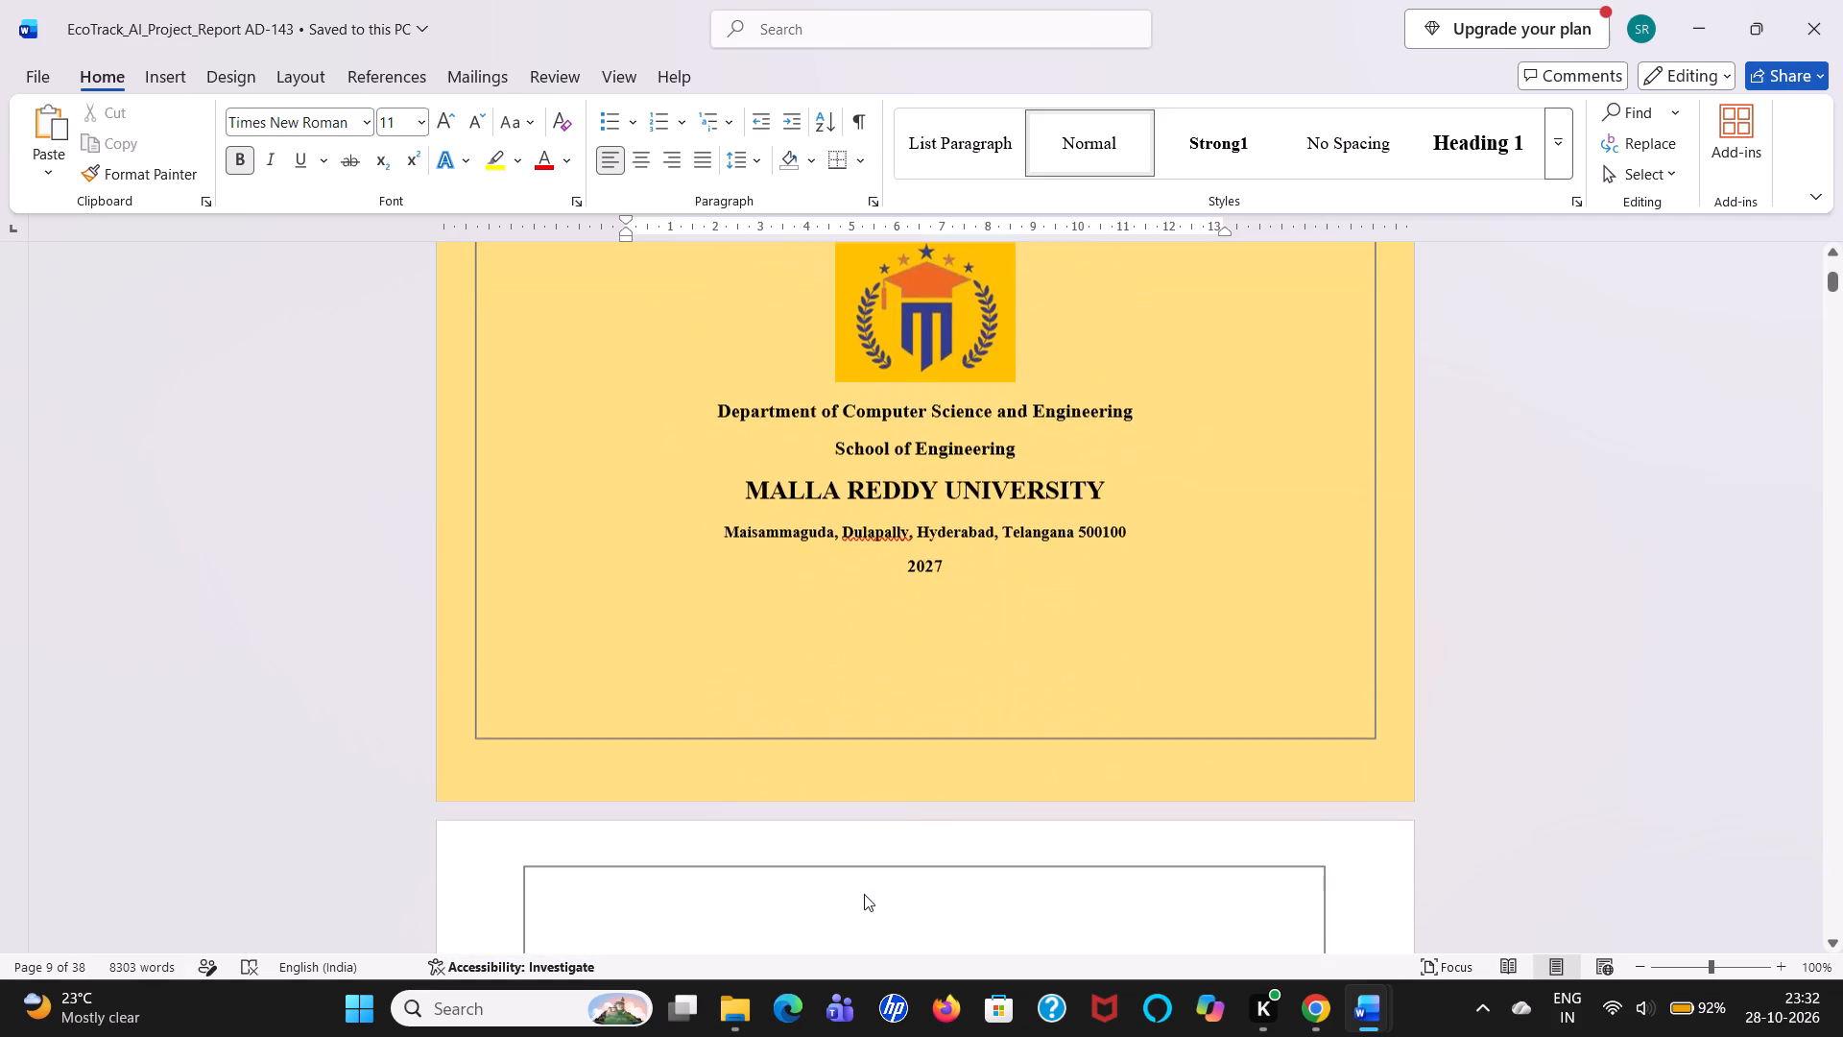
scroll(864, 894, down, 4)
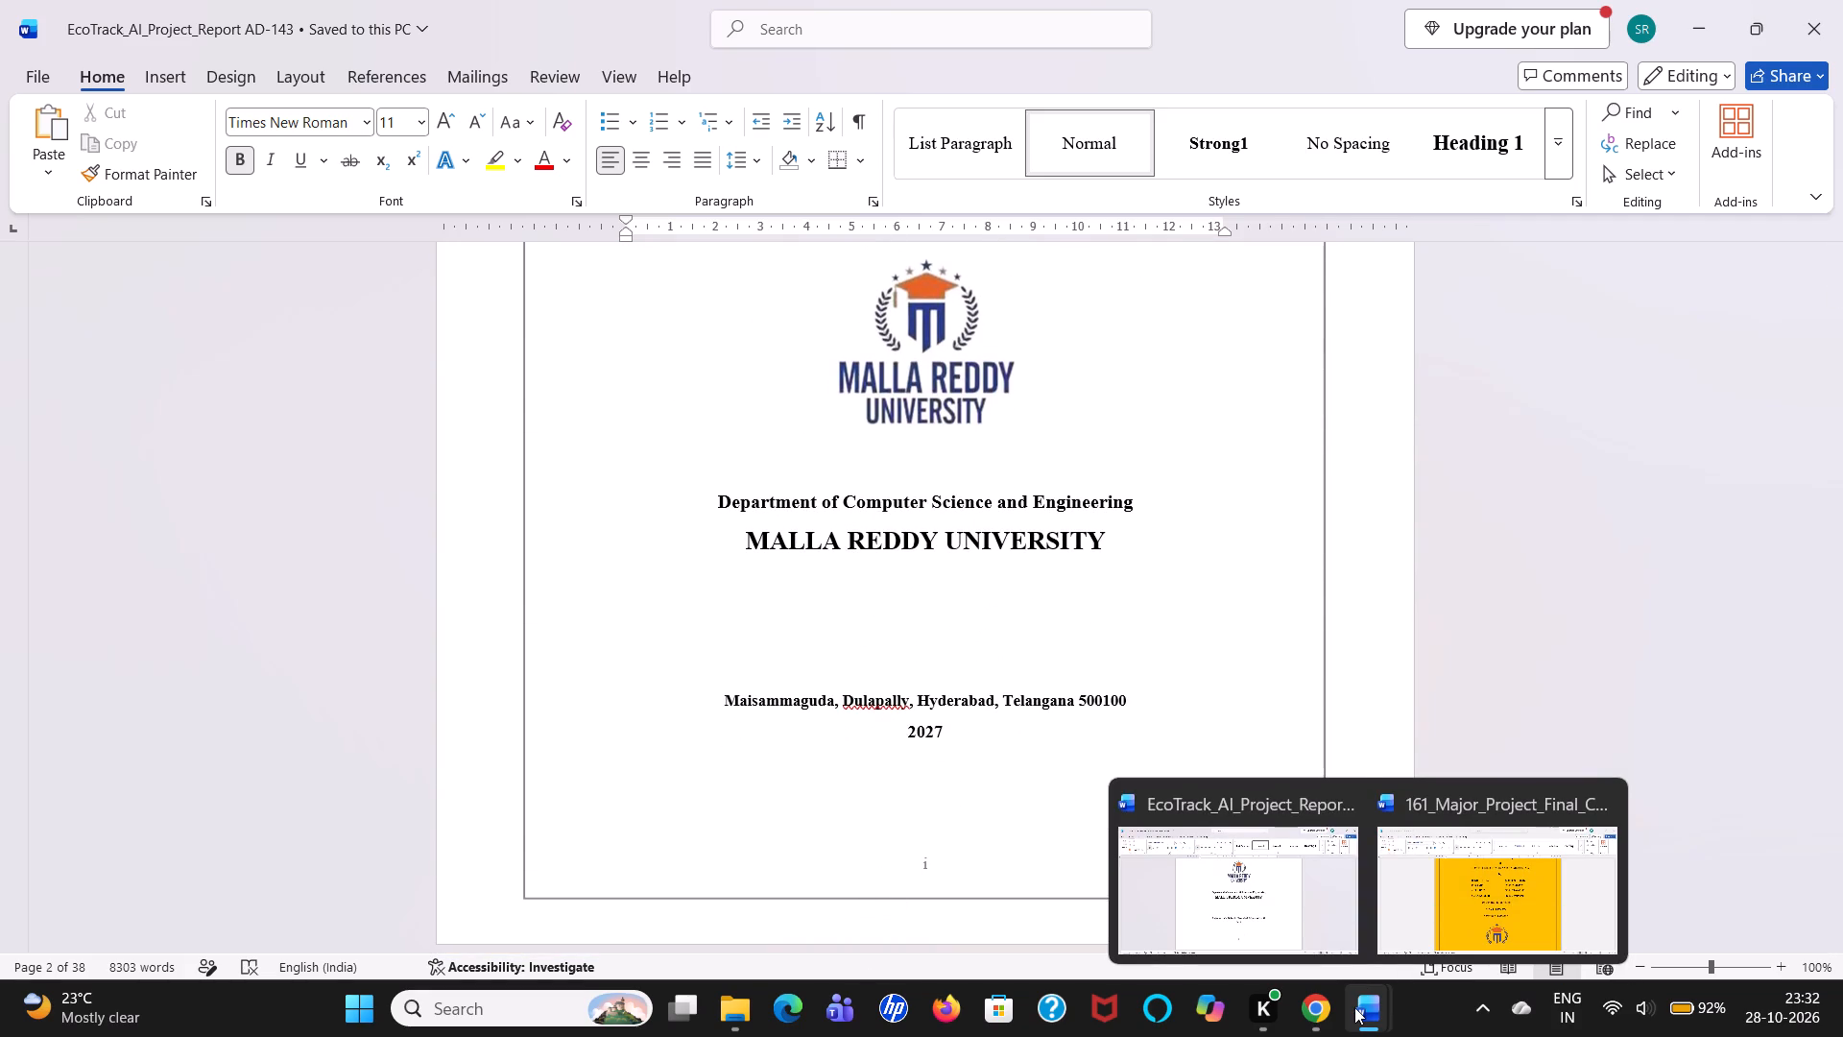
Switch to the 161 report and copy its inner title page content, from the GovMent title down to the year 2026.
click(1419, 889)
scroll(1117, 677, down, 2)
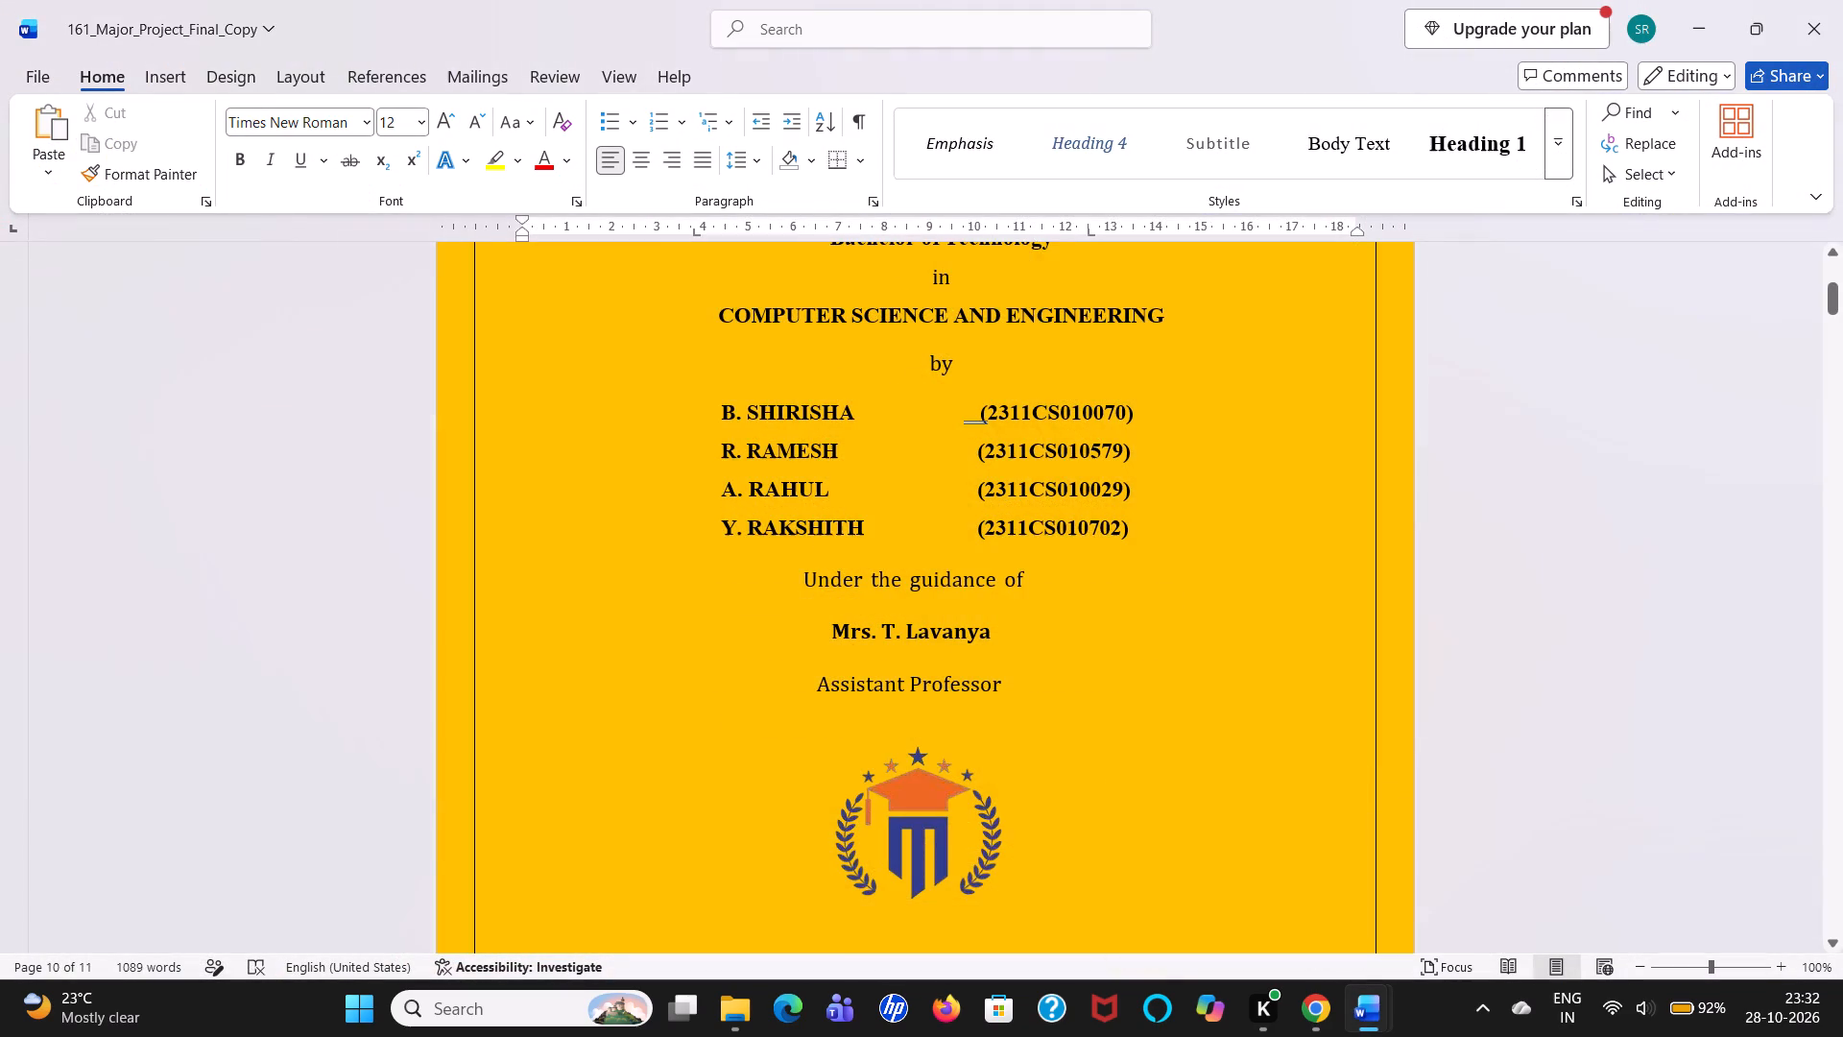
scroll(1117, 677, down, 3)
drag(643, 425, 762, 425)
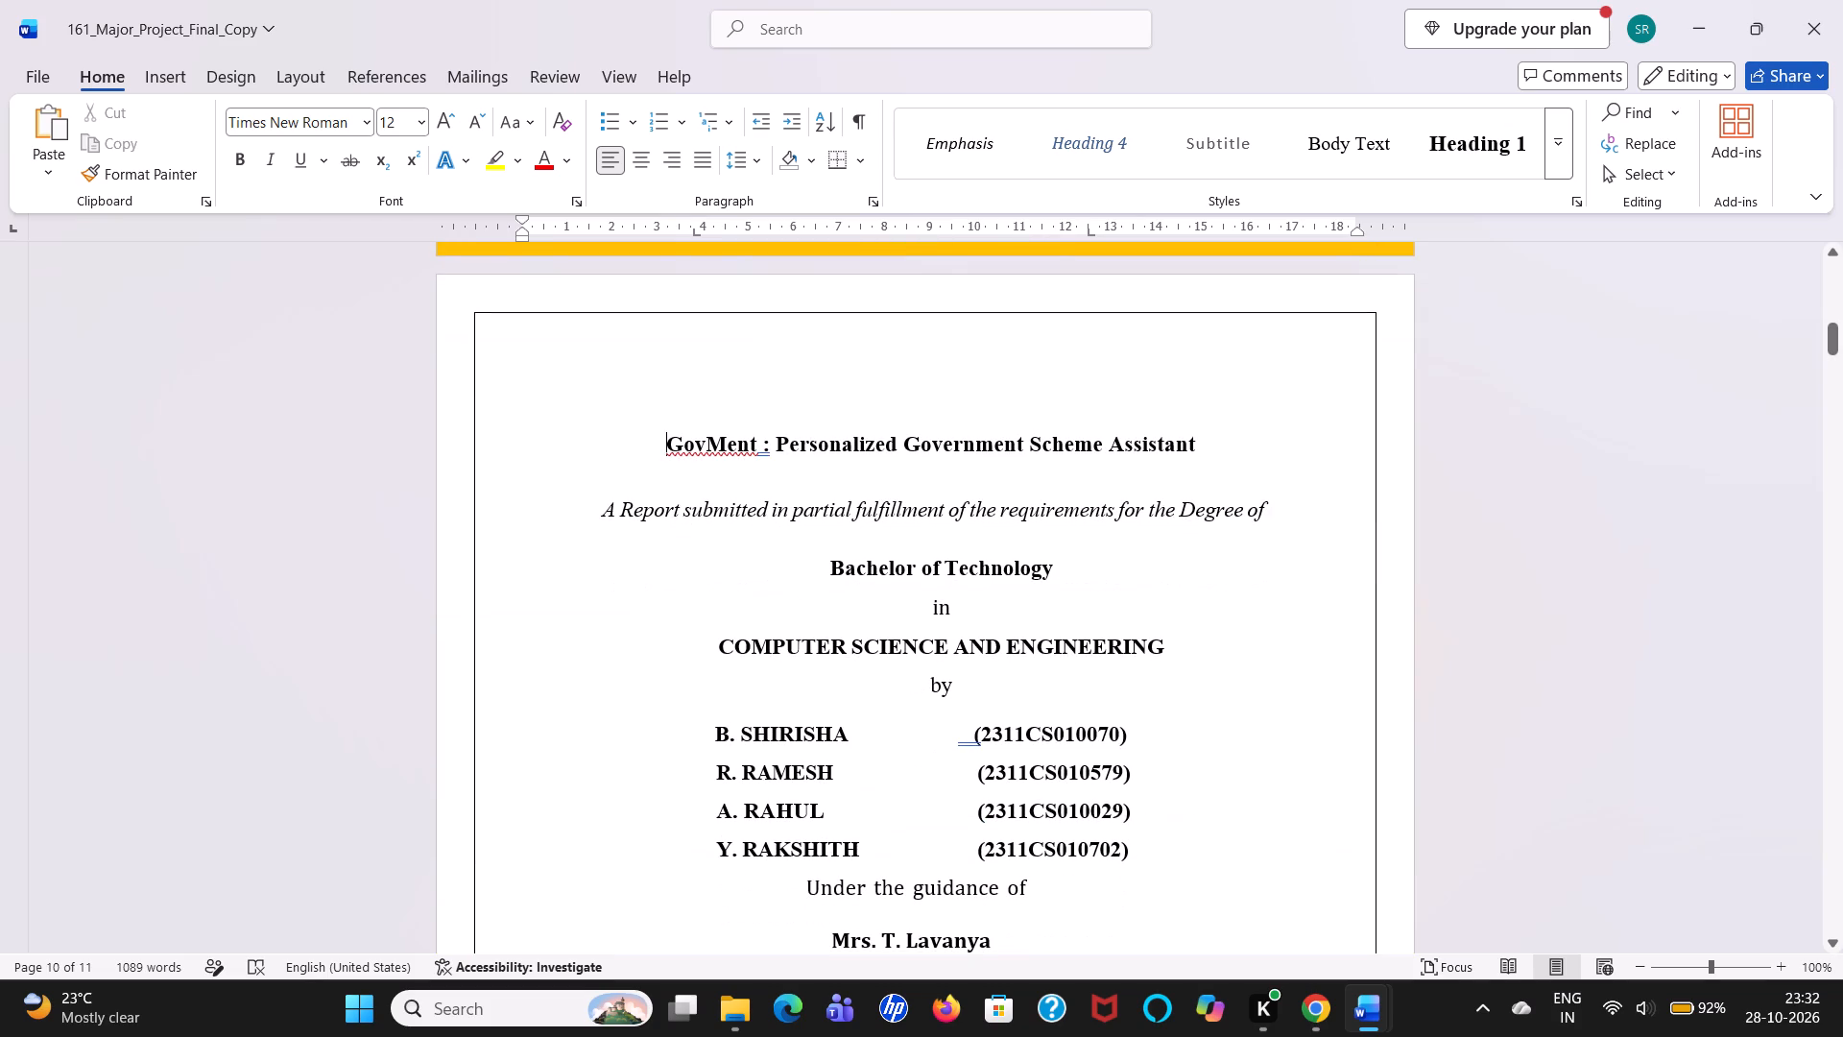
drag(762, 425, 1151, 950)
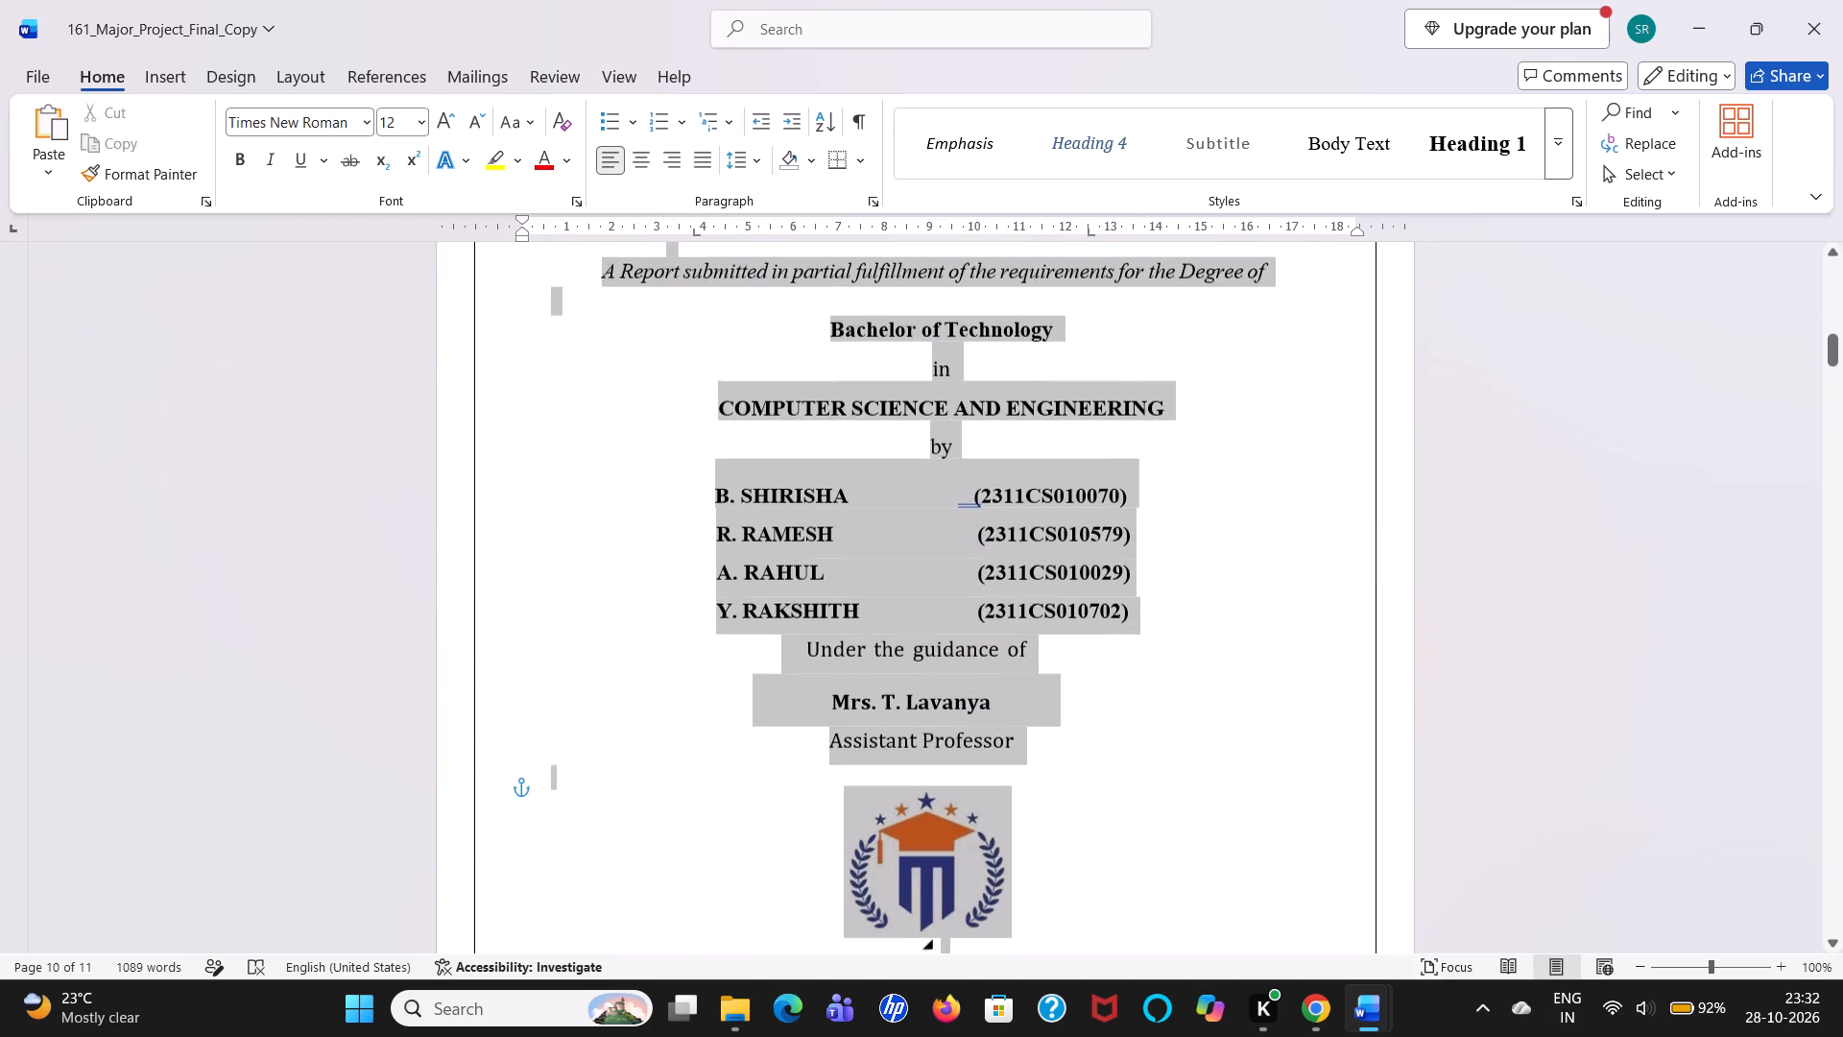
drag(1151, 950, 1155, 1018)
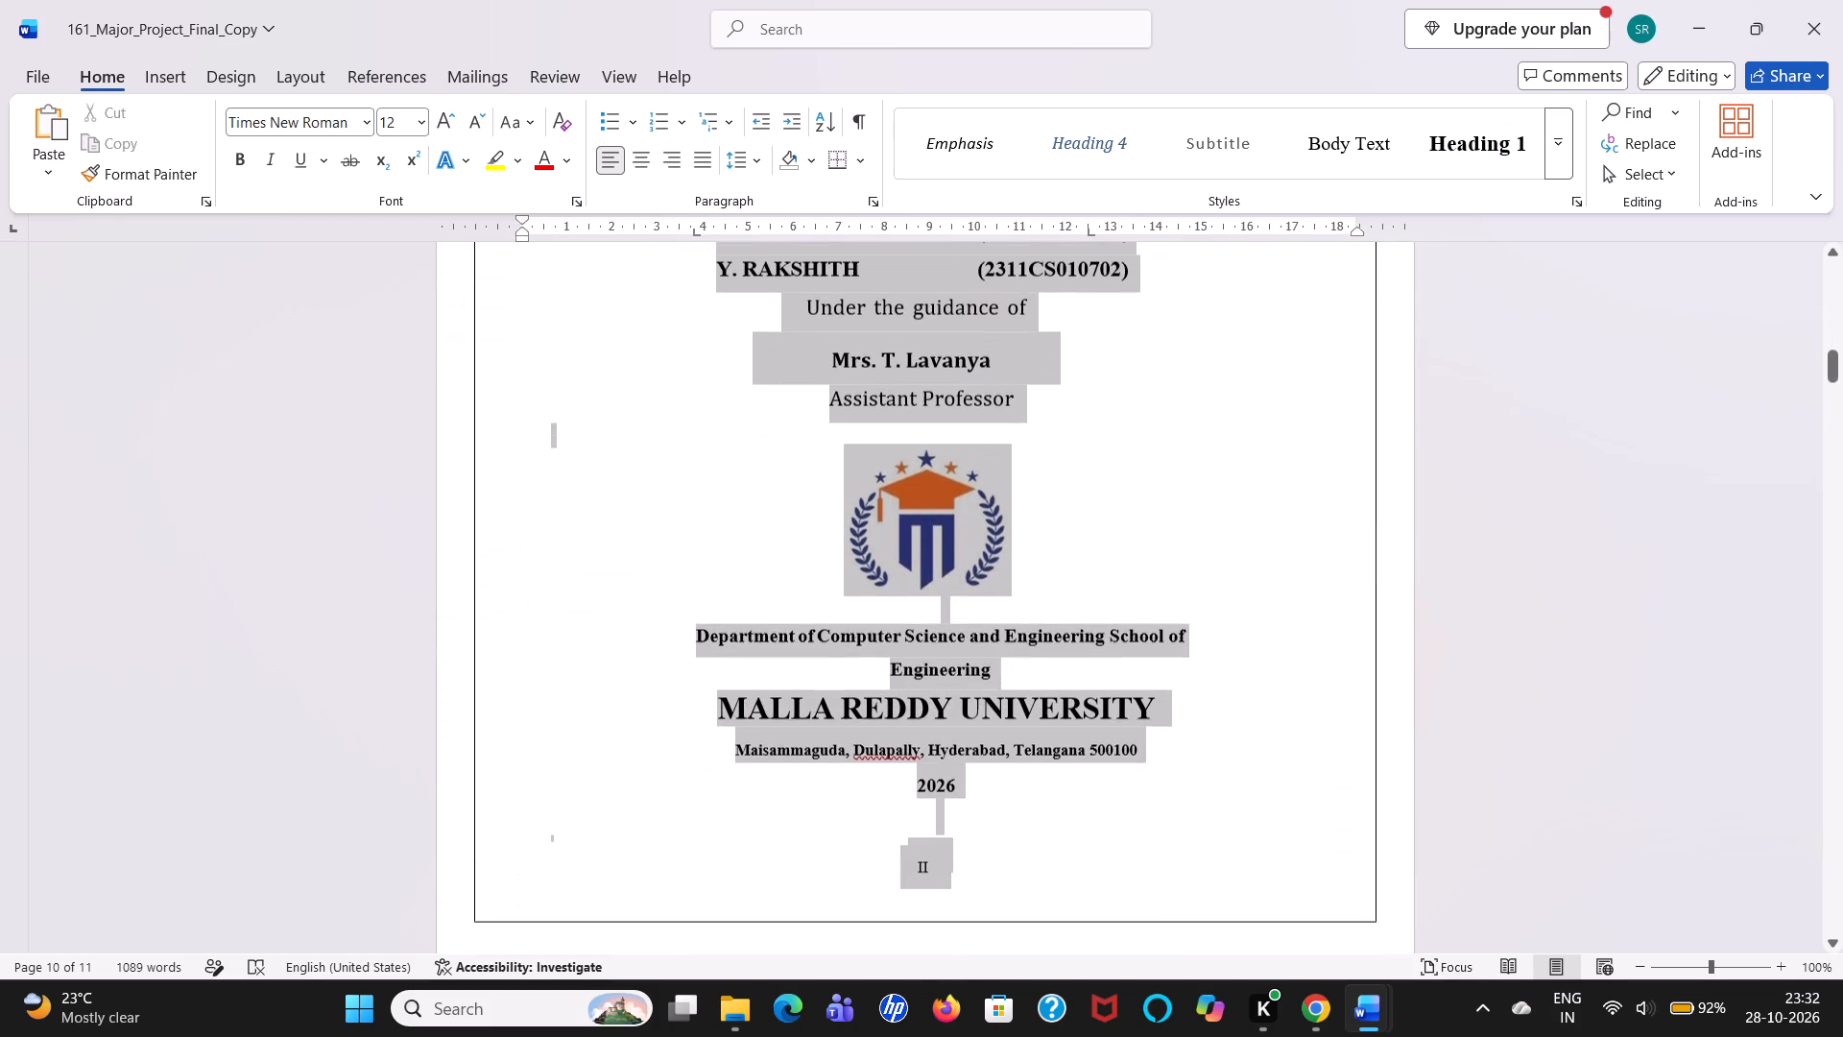
drag(1155, 1018, 994, 349)
key(ctrl+c)
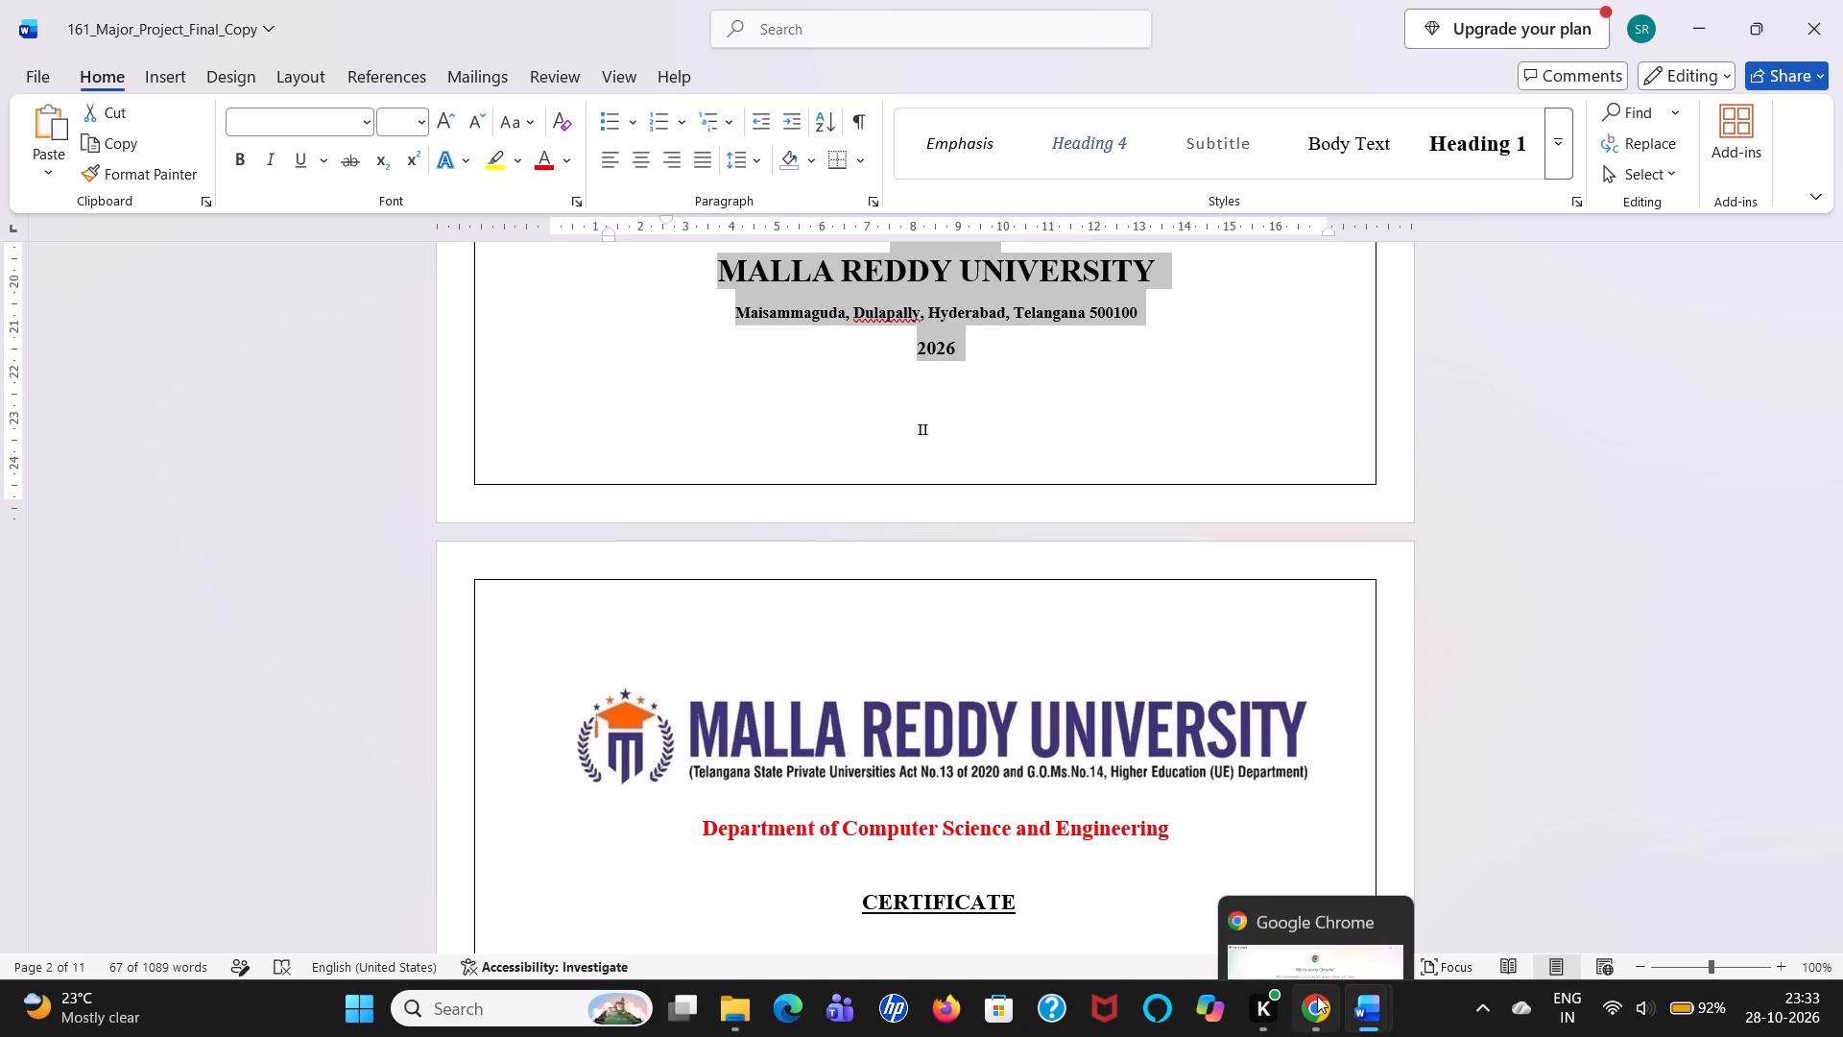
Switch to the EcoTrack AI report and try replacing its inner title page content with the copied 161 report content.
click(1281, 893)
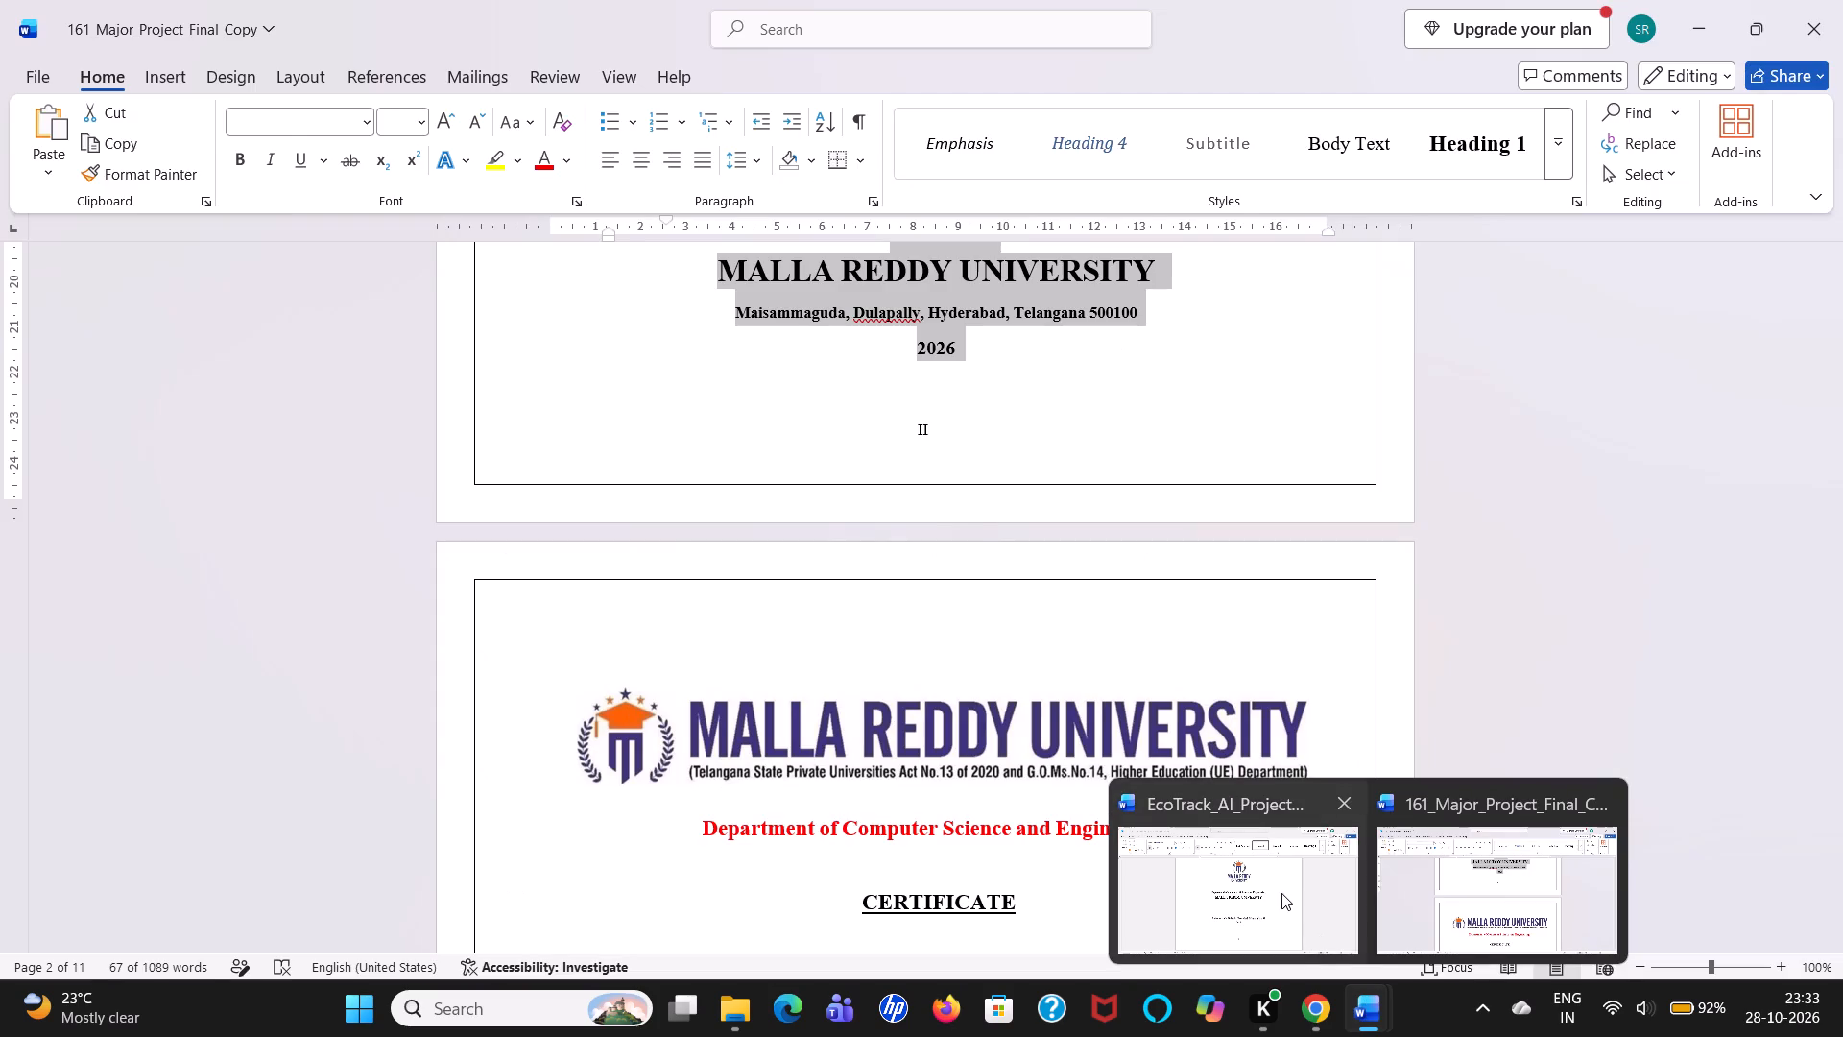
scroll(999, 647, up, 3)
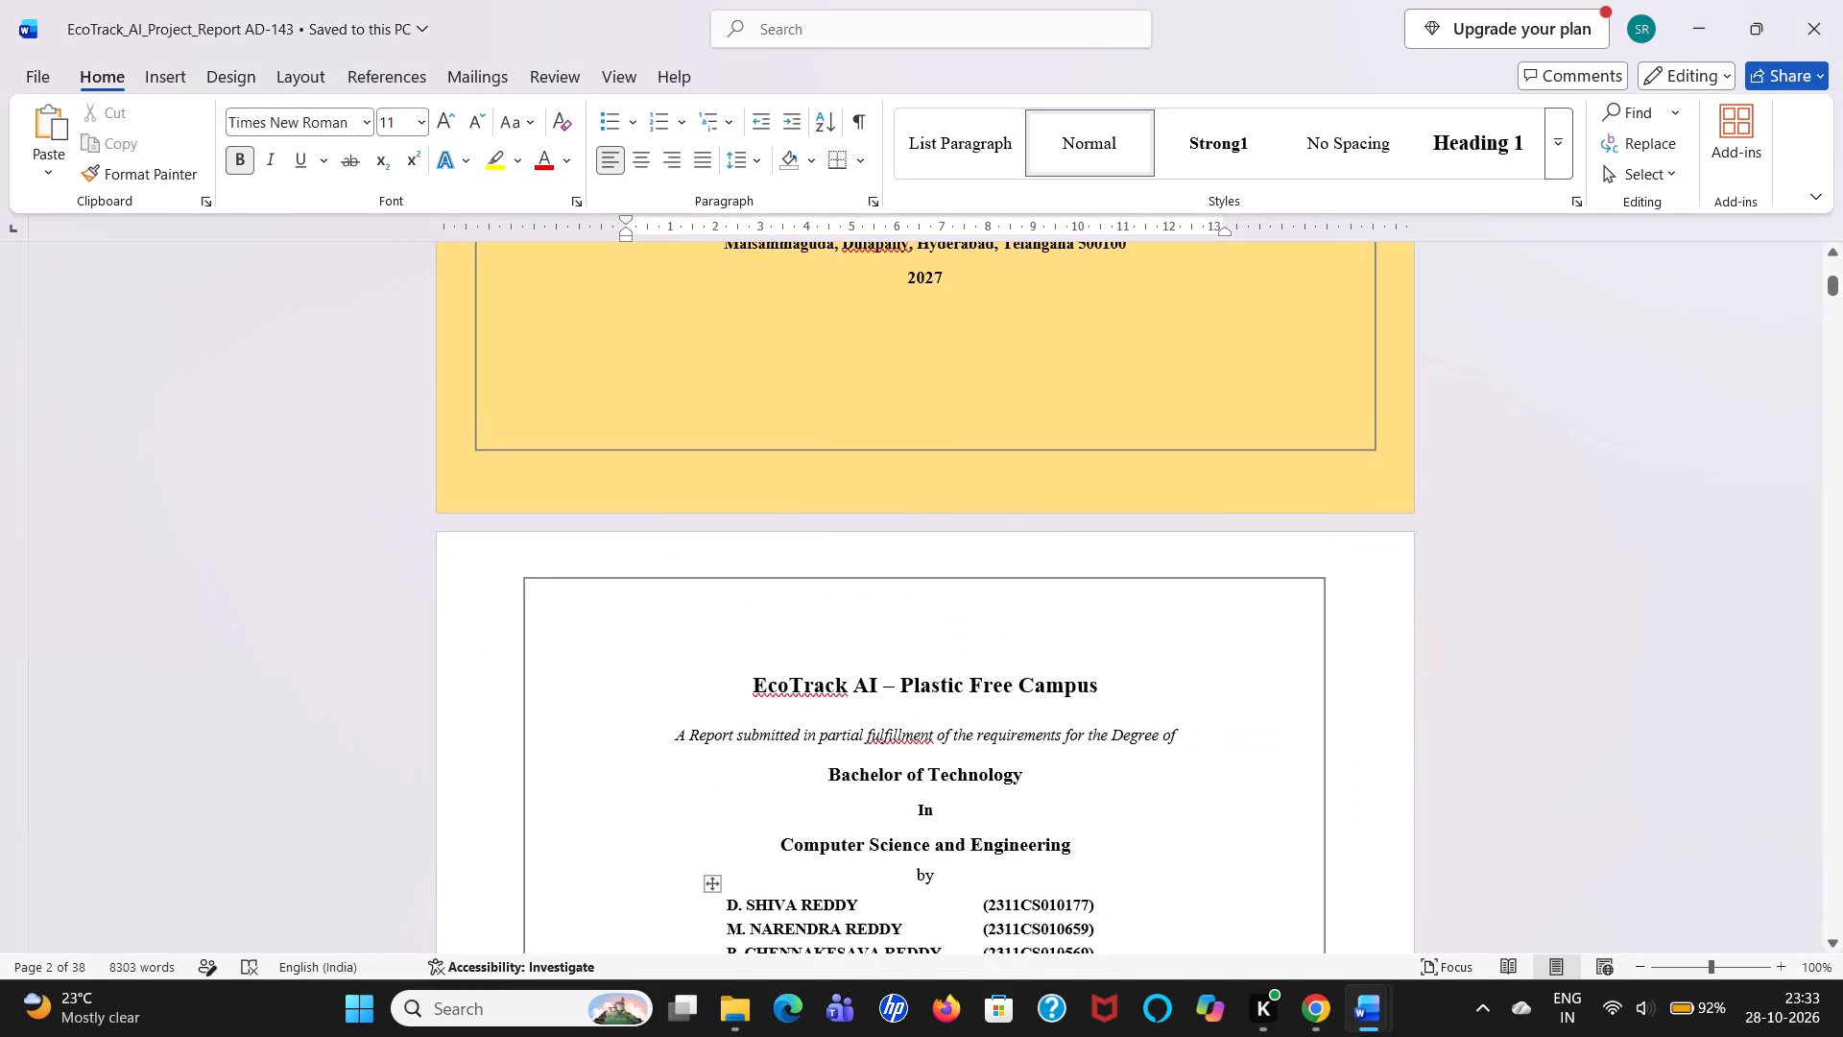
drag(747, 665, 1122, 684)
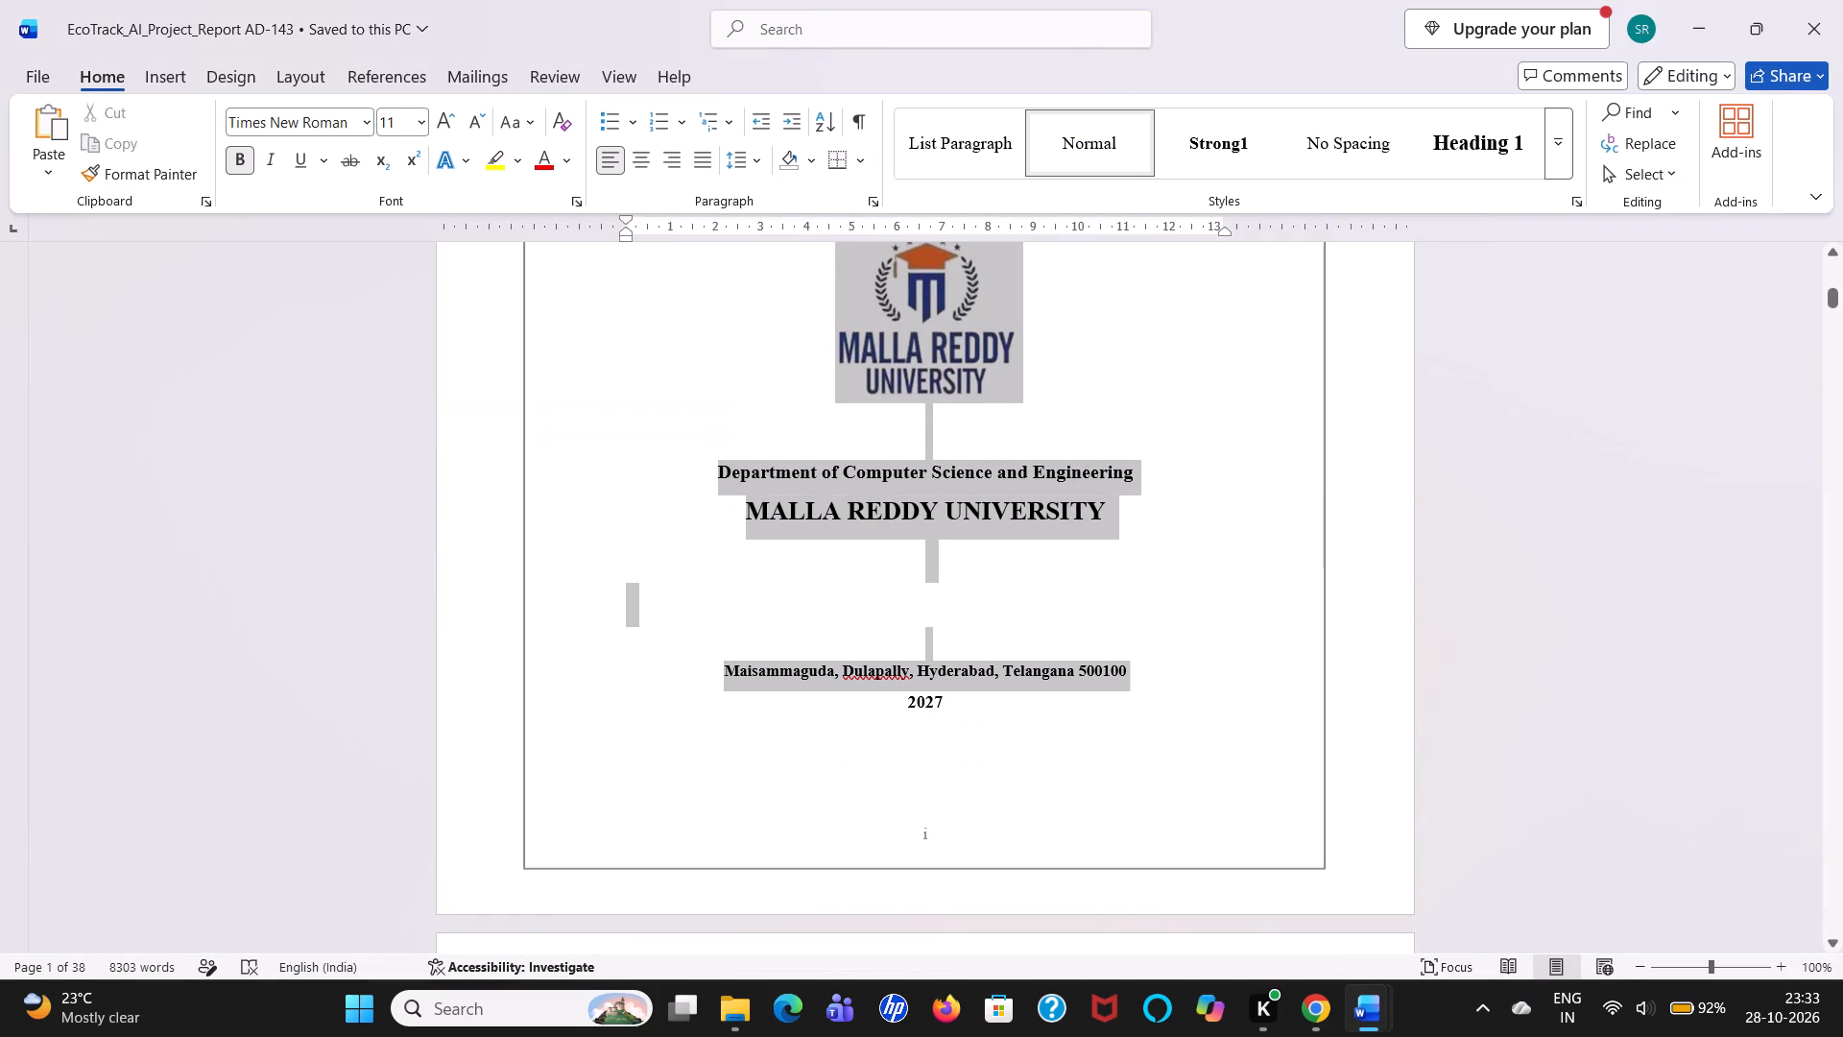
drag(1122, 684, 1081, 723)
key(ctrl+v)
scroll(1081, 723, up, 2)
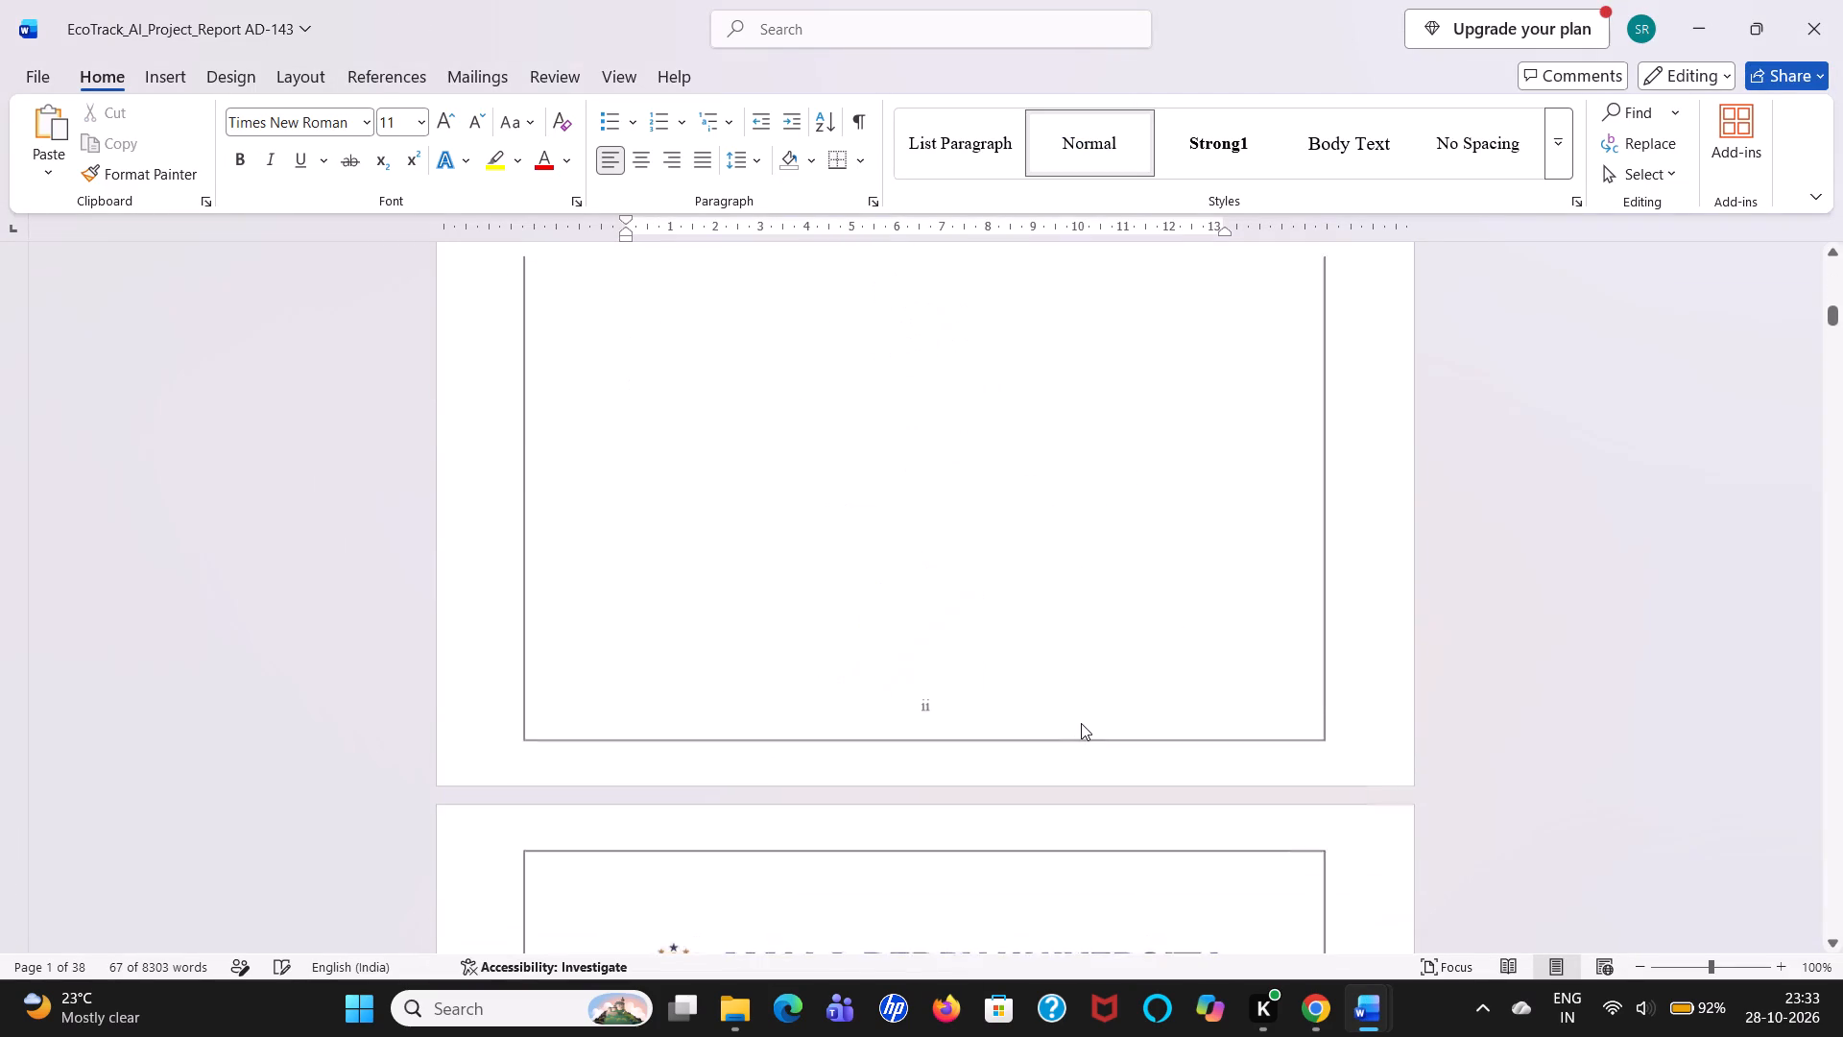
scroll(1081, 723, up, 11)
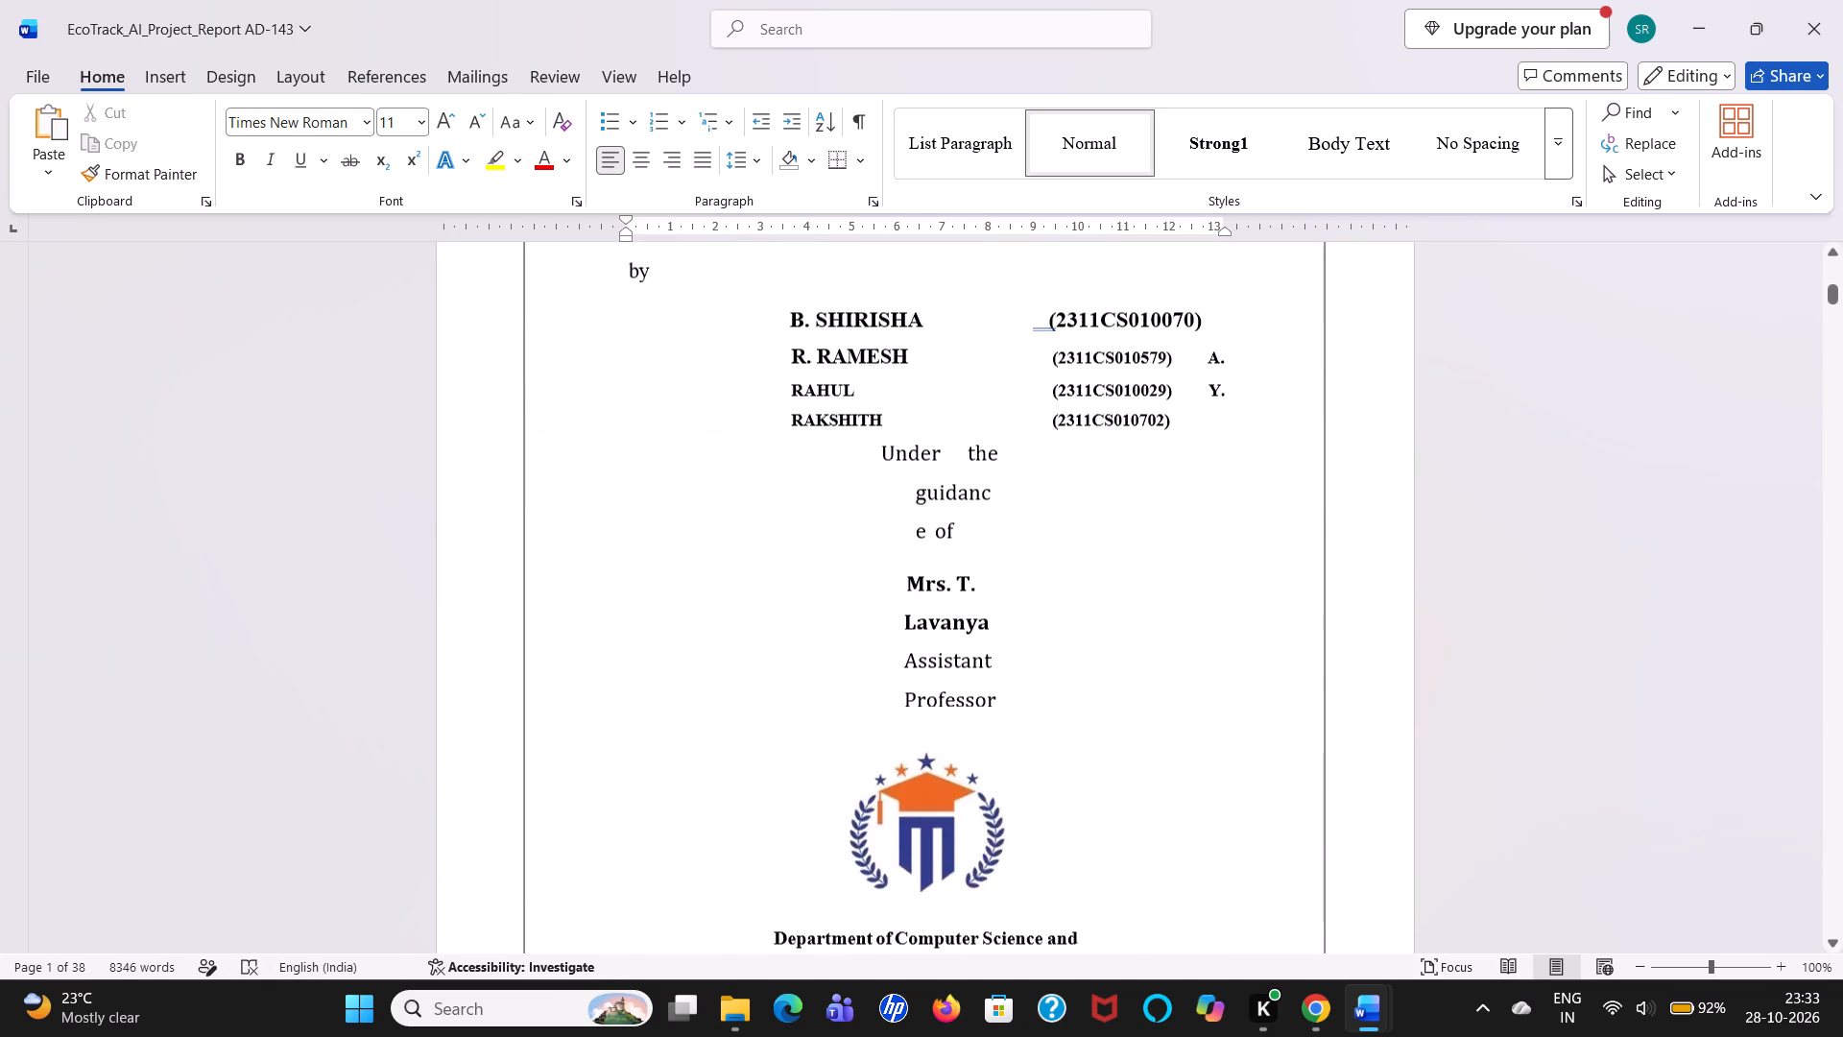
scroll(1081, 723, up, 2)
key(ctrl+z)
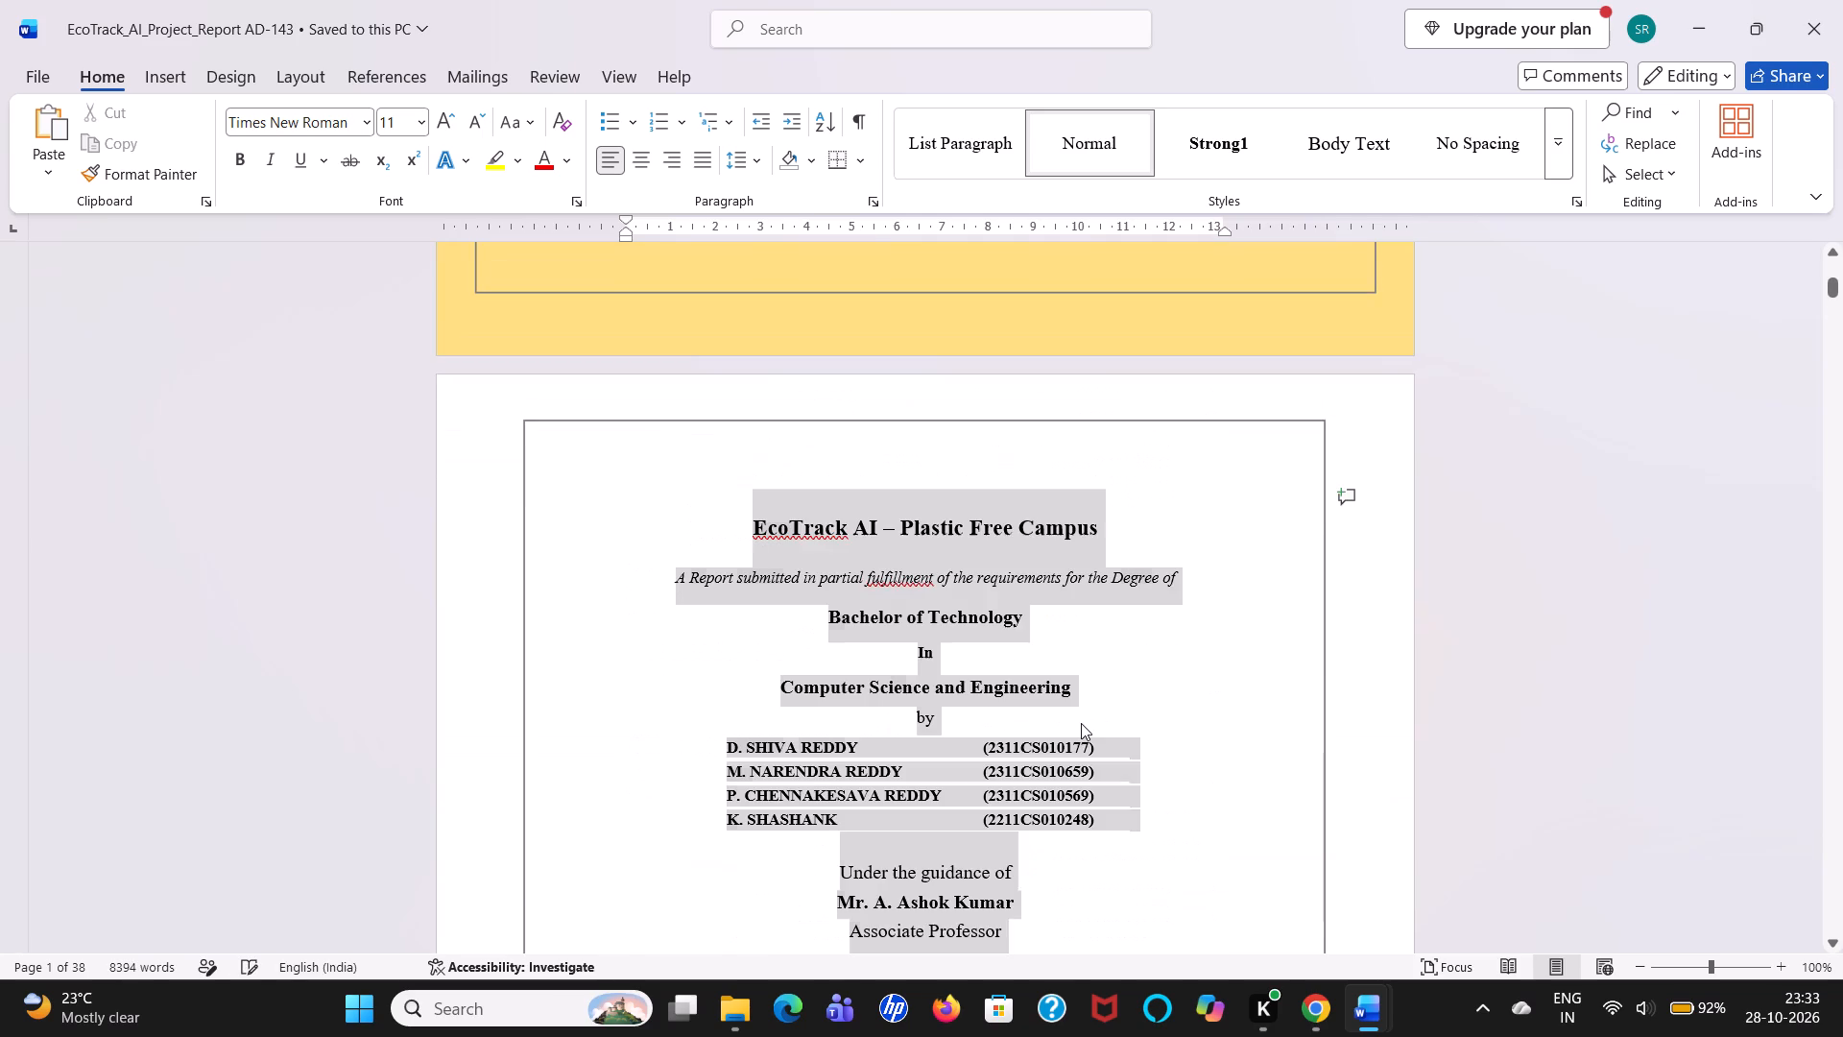
Enlarge the table of student names and roll numbers on the inner title page, making it wider with taller rows.
scroll(1081, 723, down, 2)
click(1126, 762)
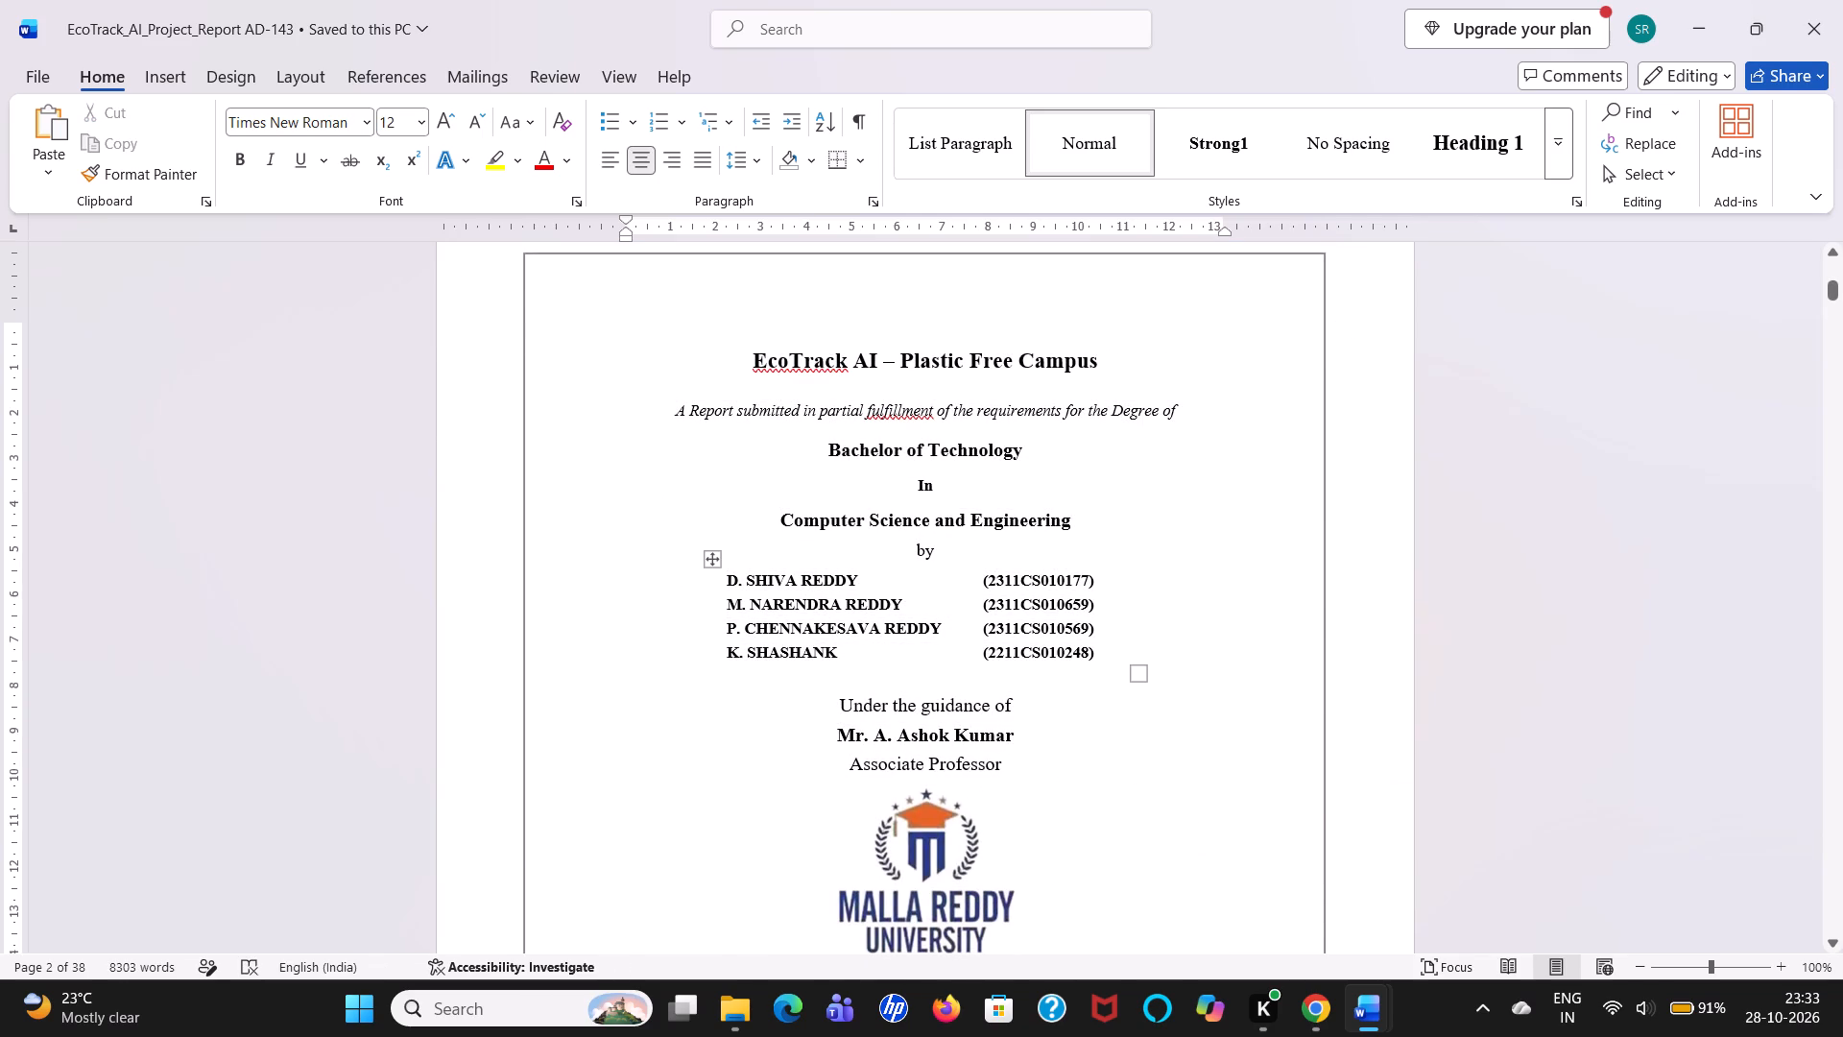
drag(1140, 663, 1150, 688)
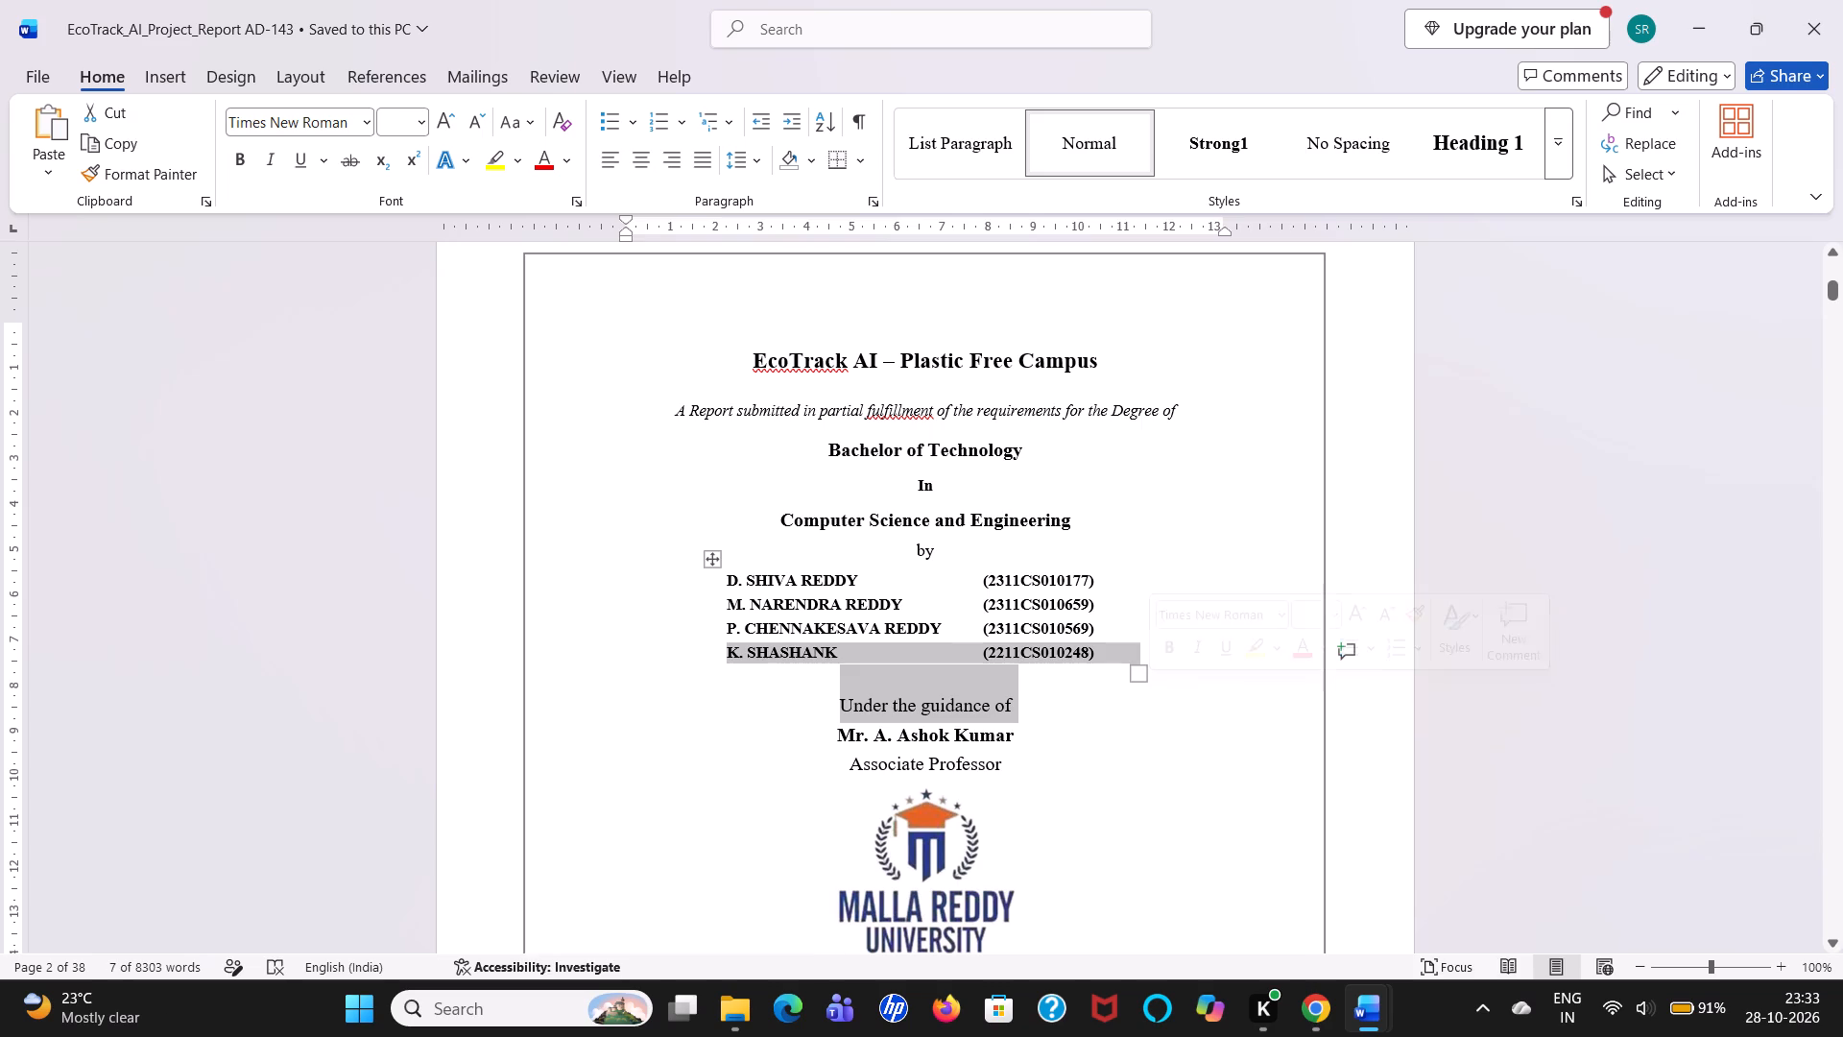
click(1063, 614)
drag(1137, 671, 1142, 674)
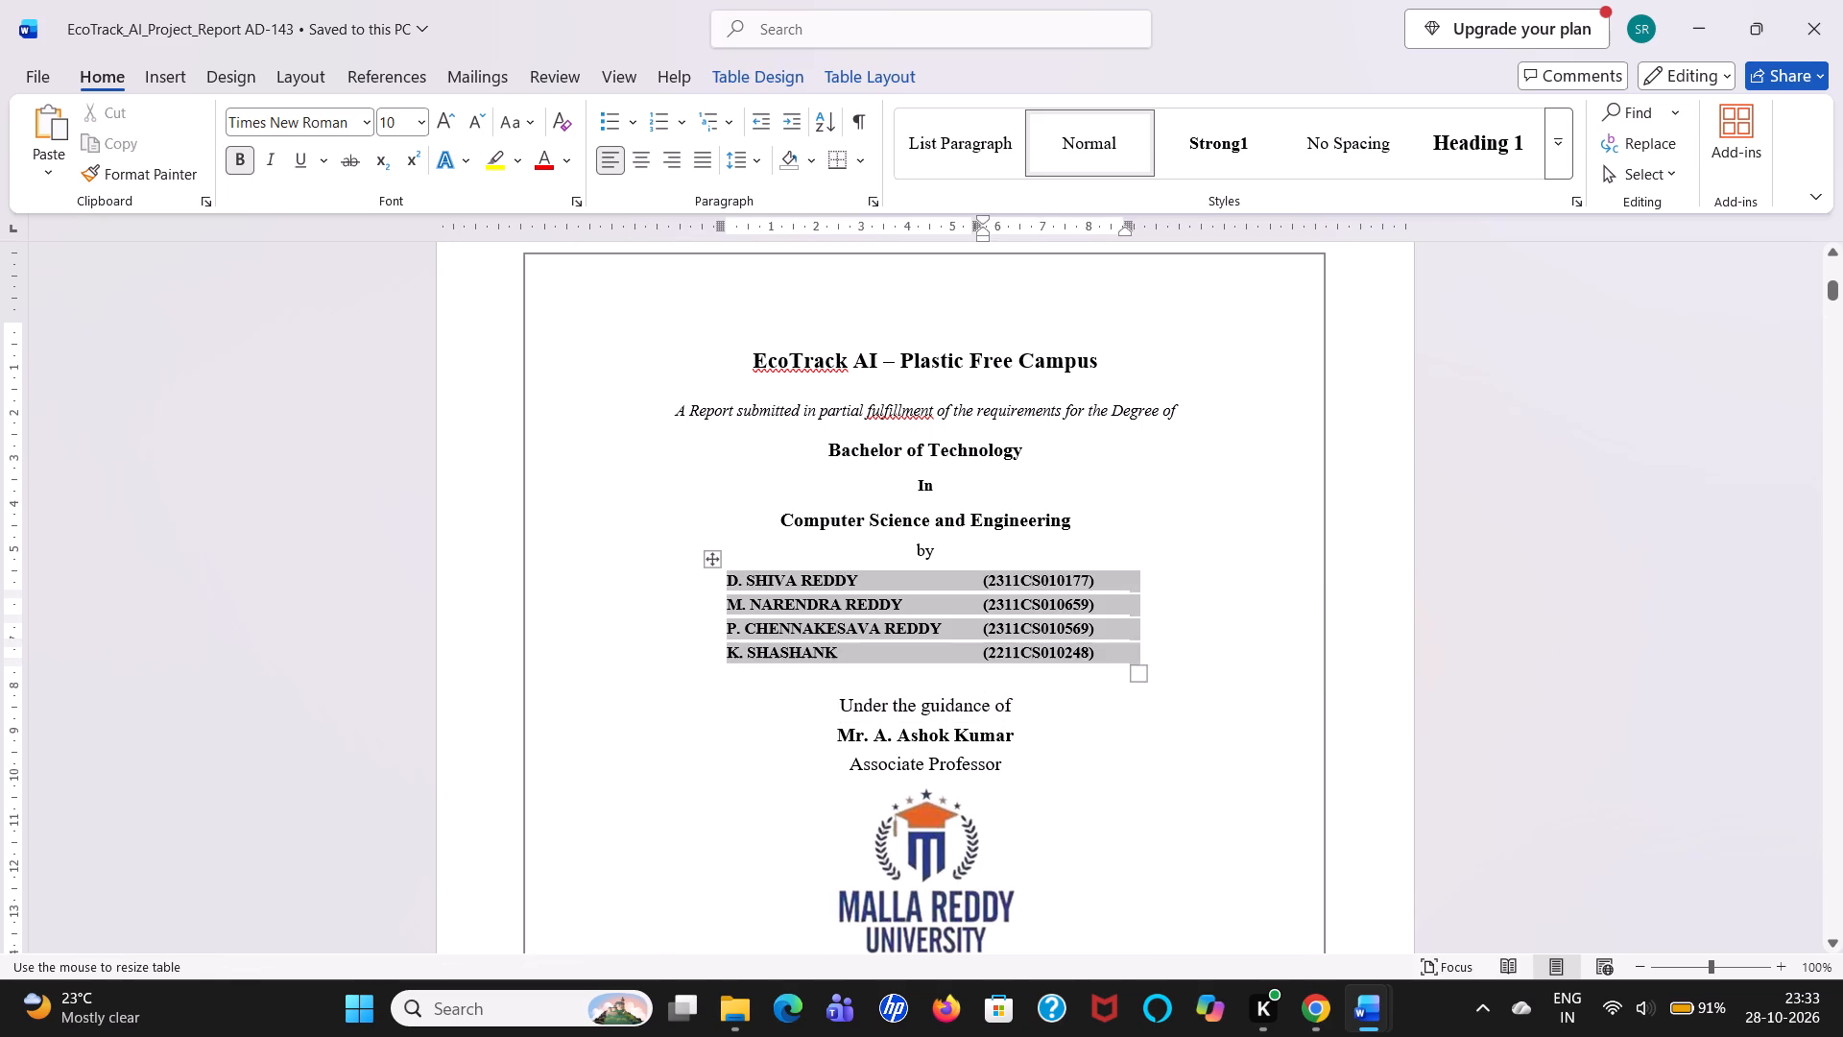
drag(1142, 674, 1167, 694)
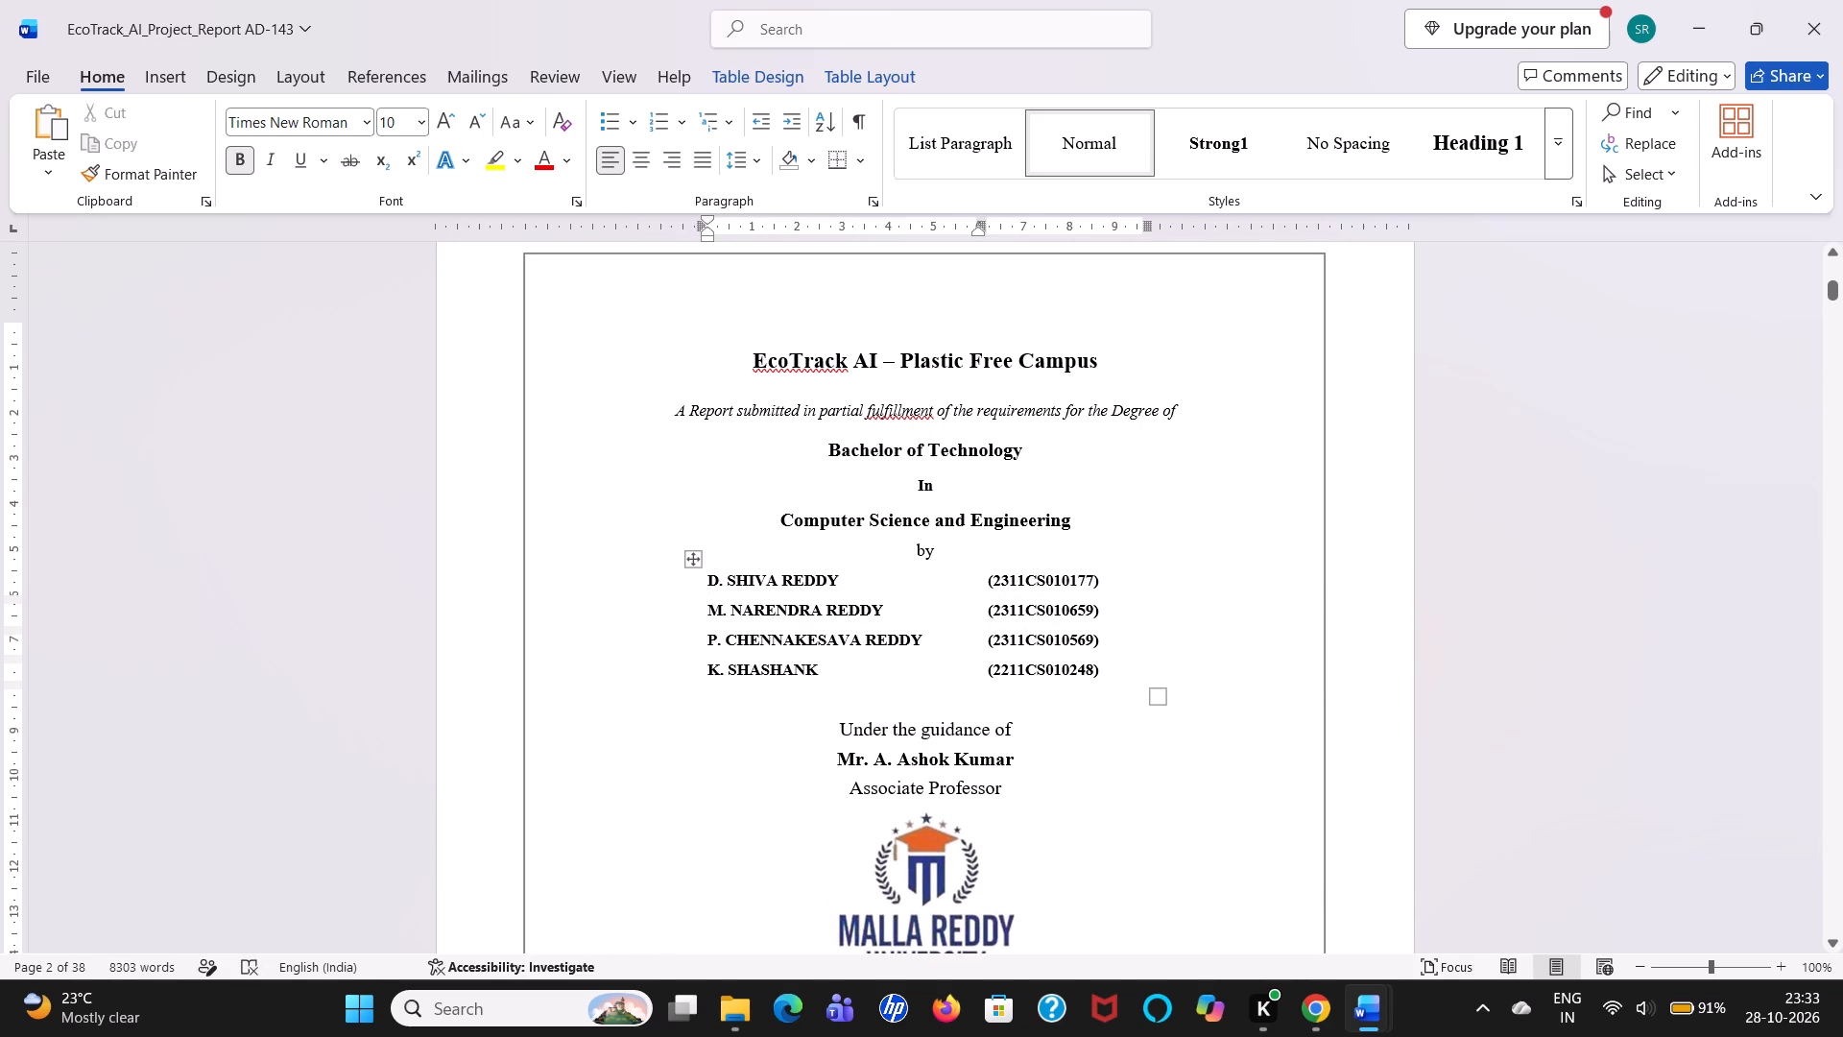
drag(1155, 695, 1185, 711)
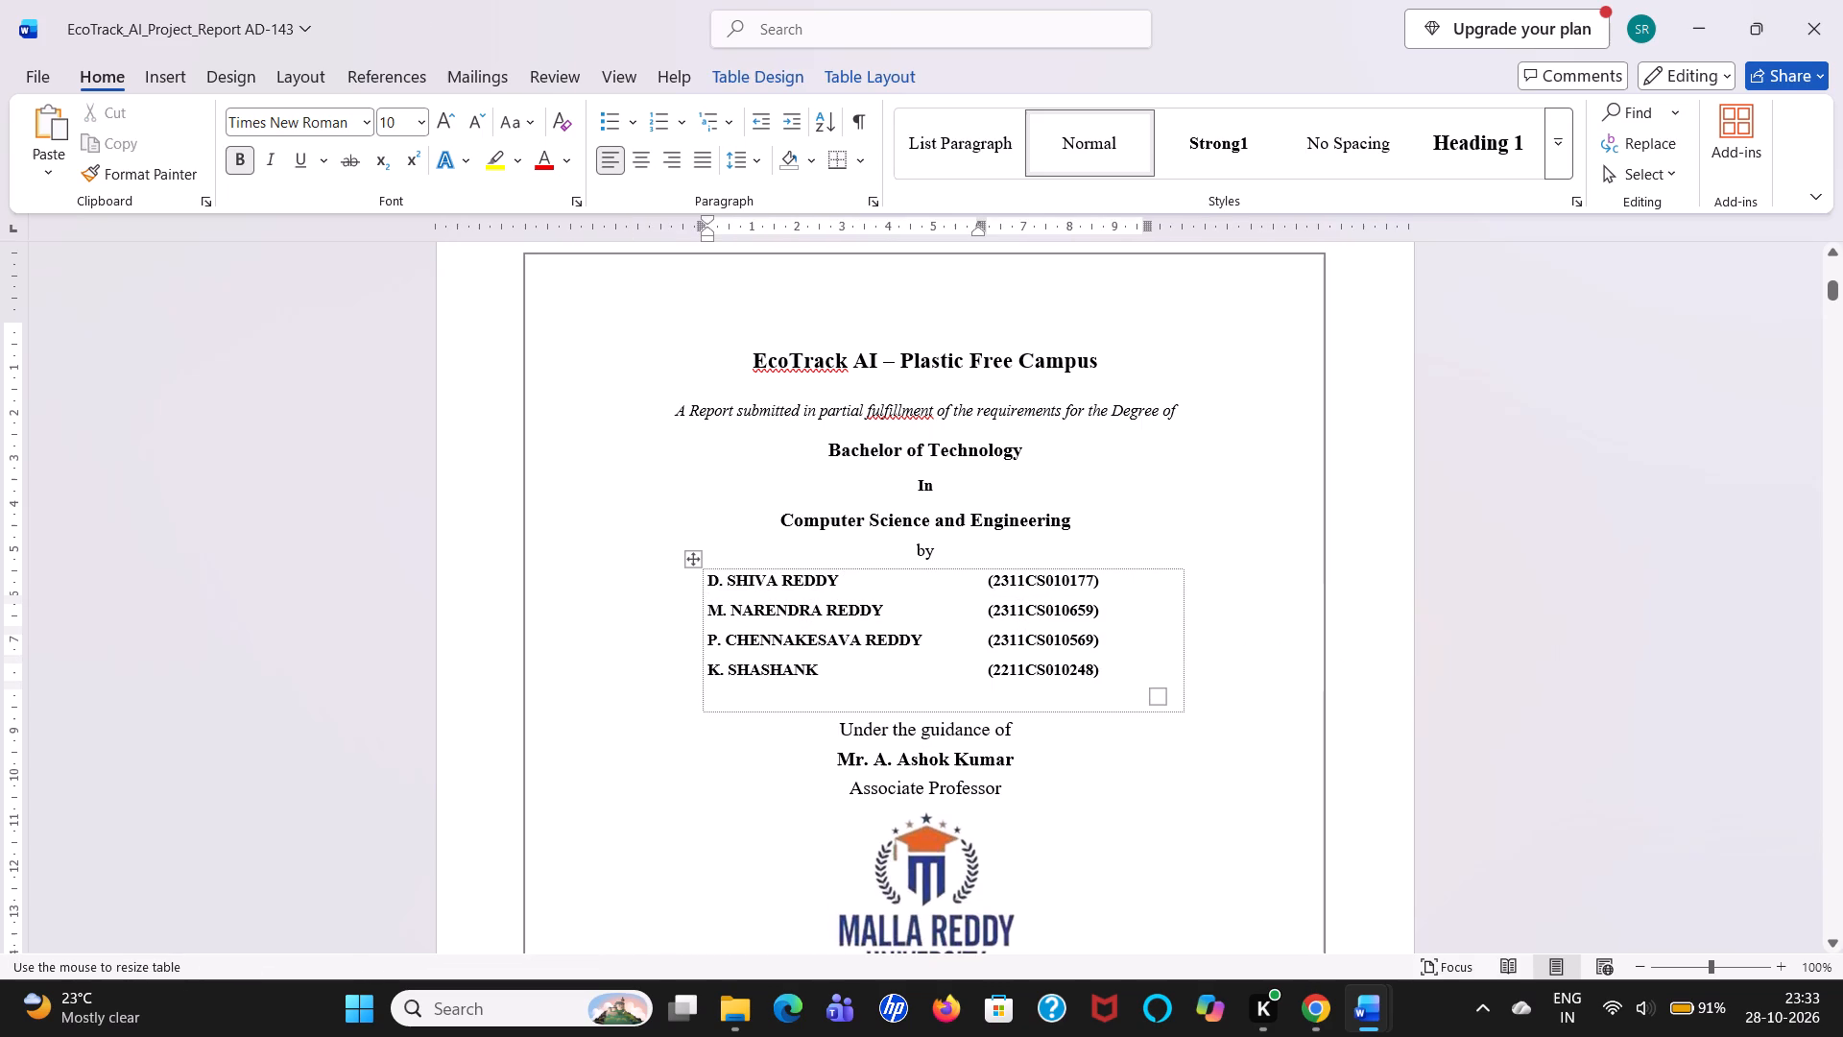
drag(1185, 711, 1188, 716)
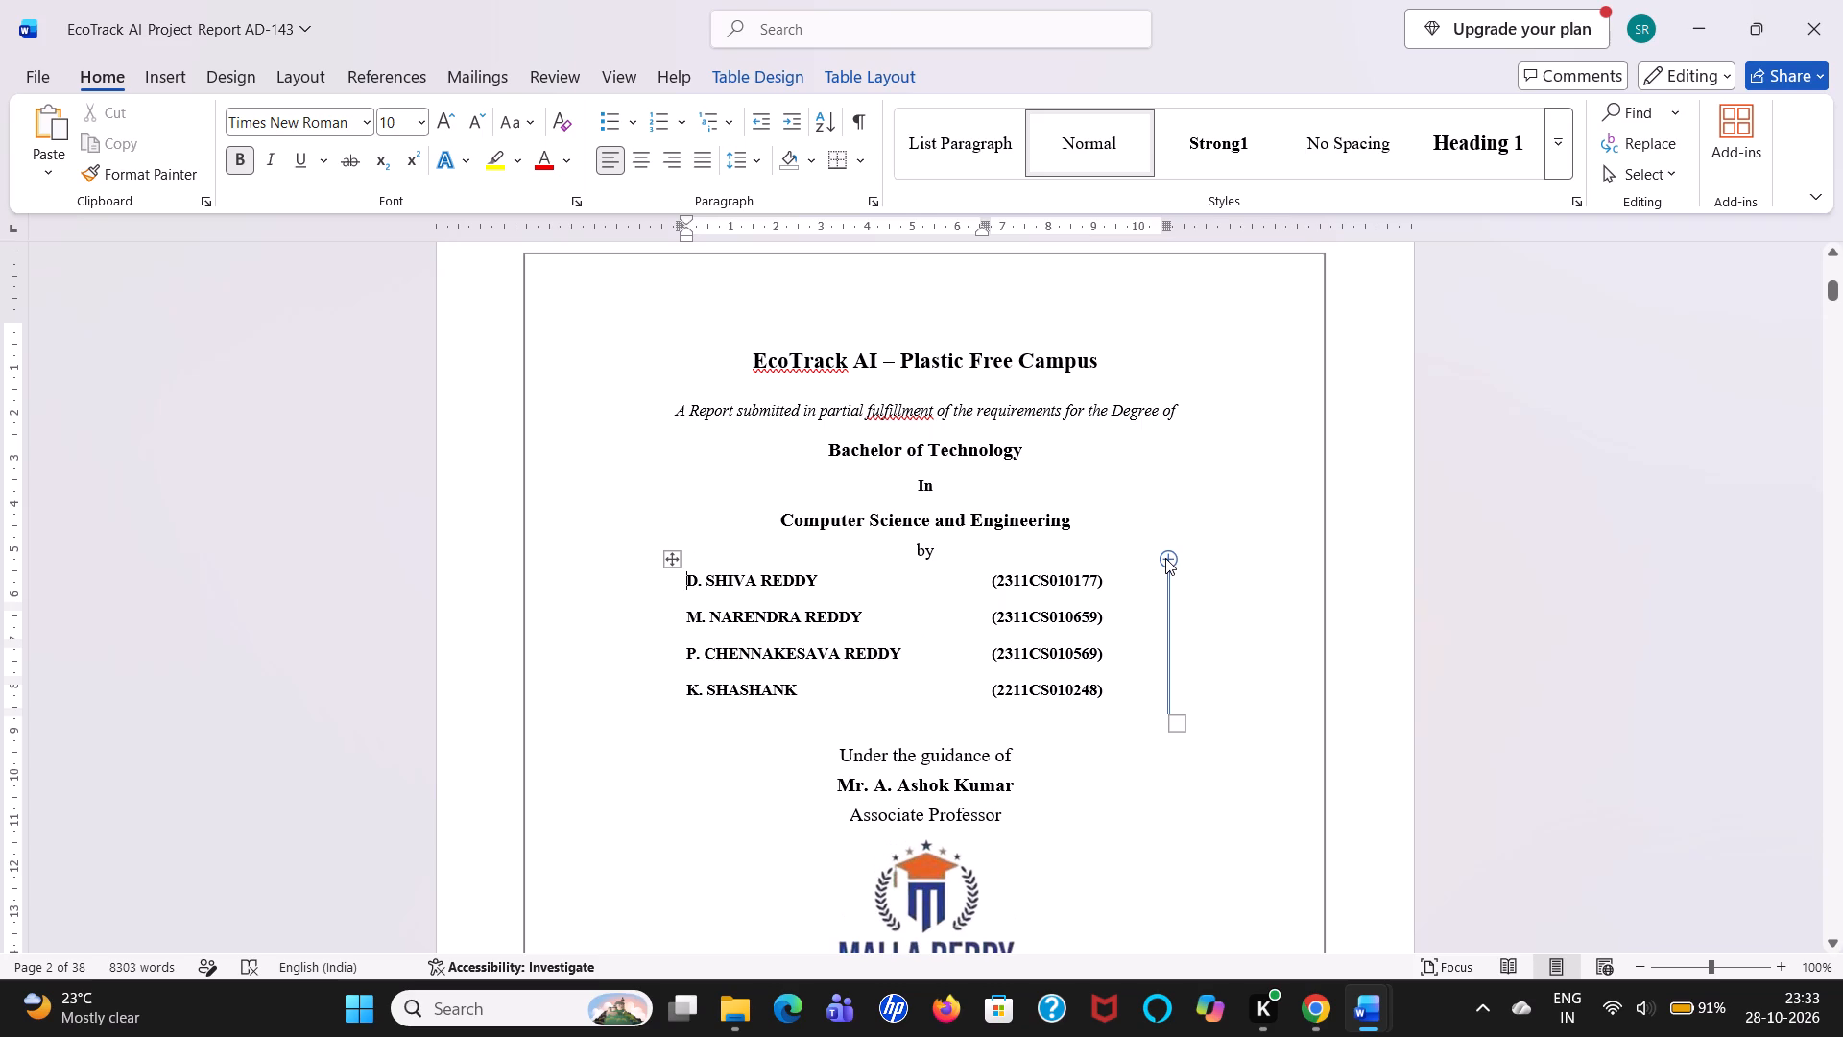
click(1161, 533)
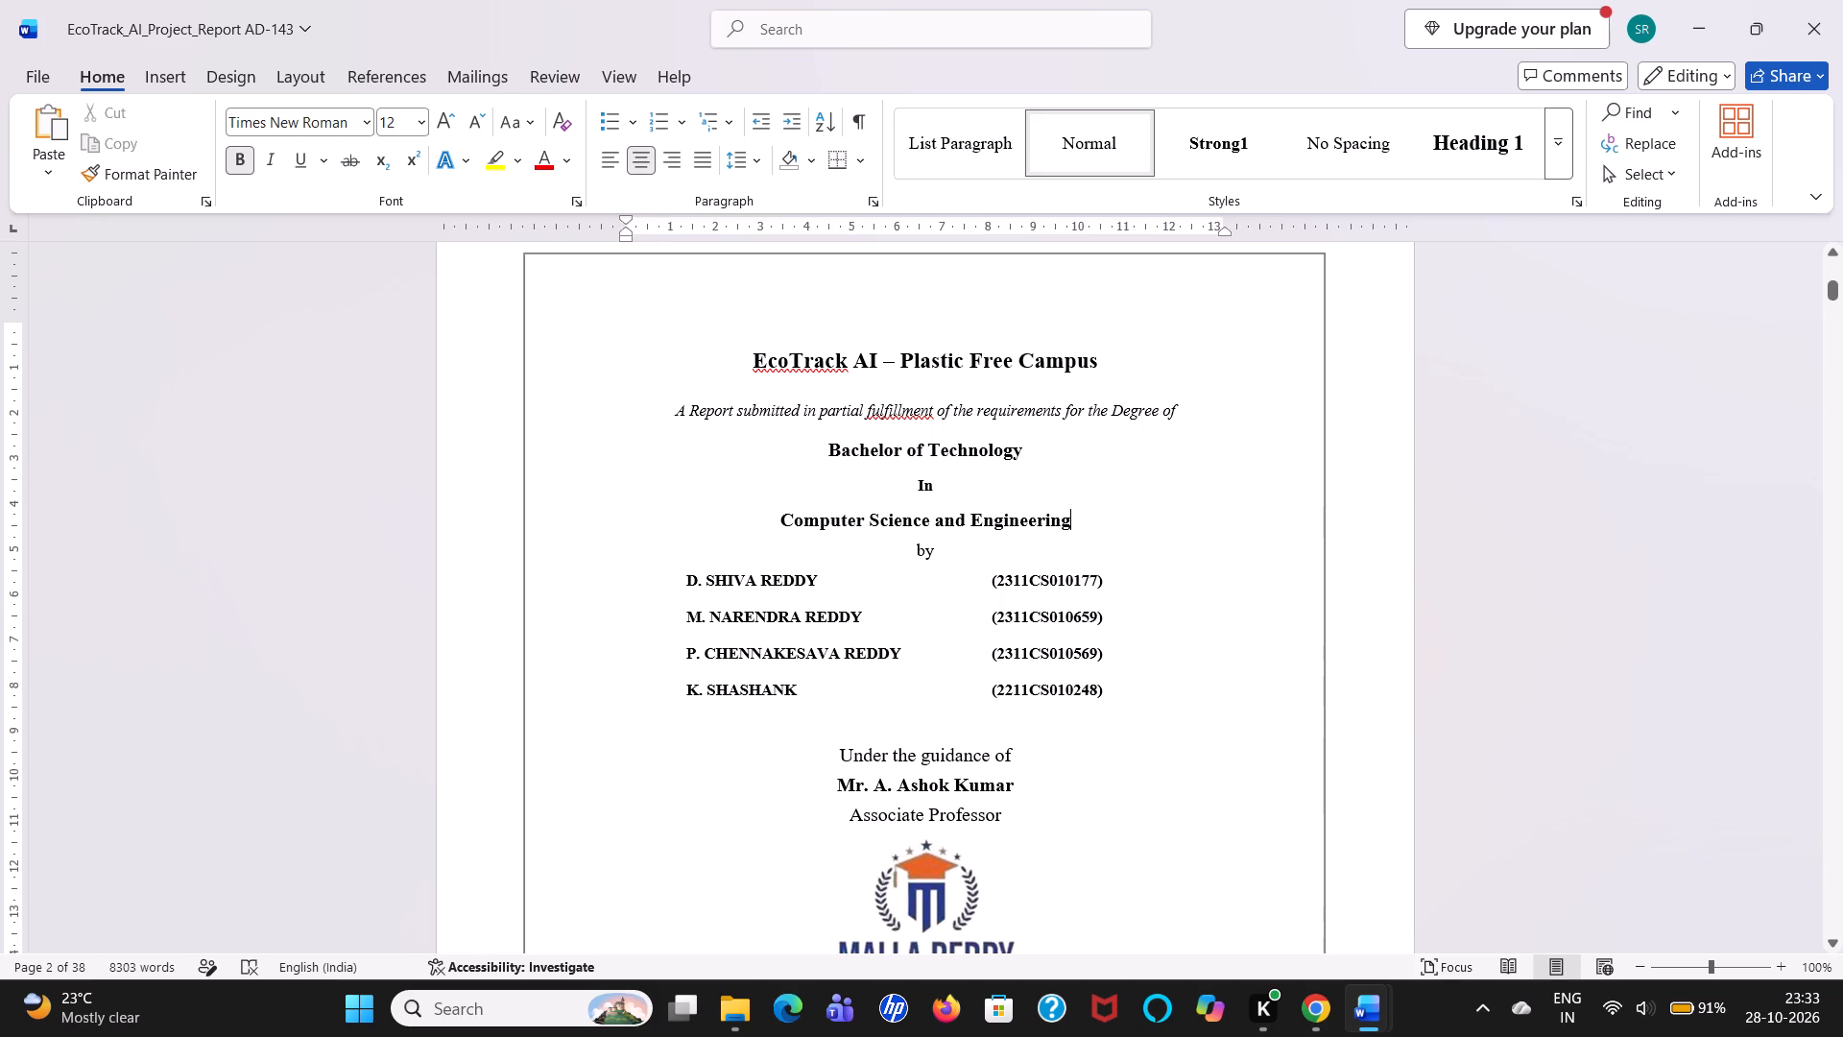
Set the "A Report submitted in partial fulfillment" line to font size 11.
drag(1200, 410, 678, 407)
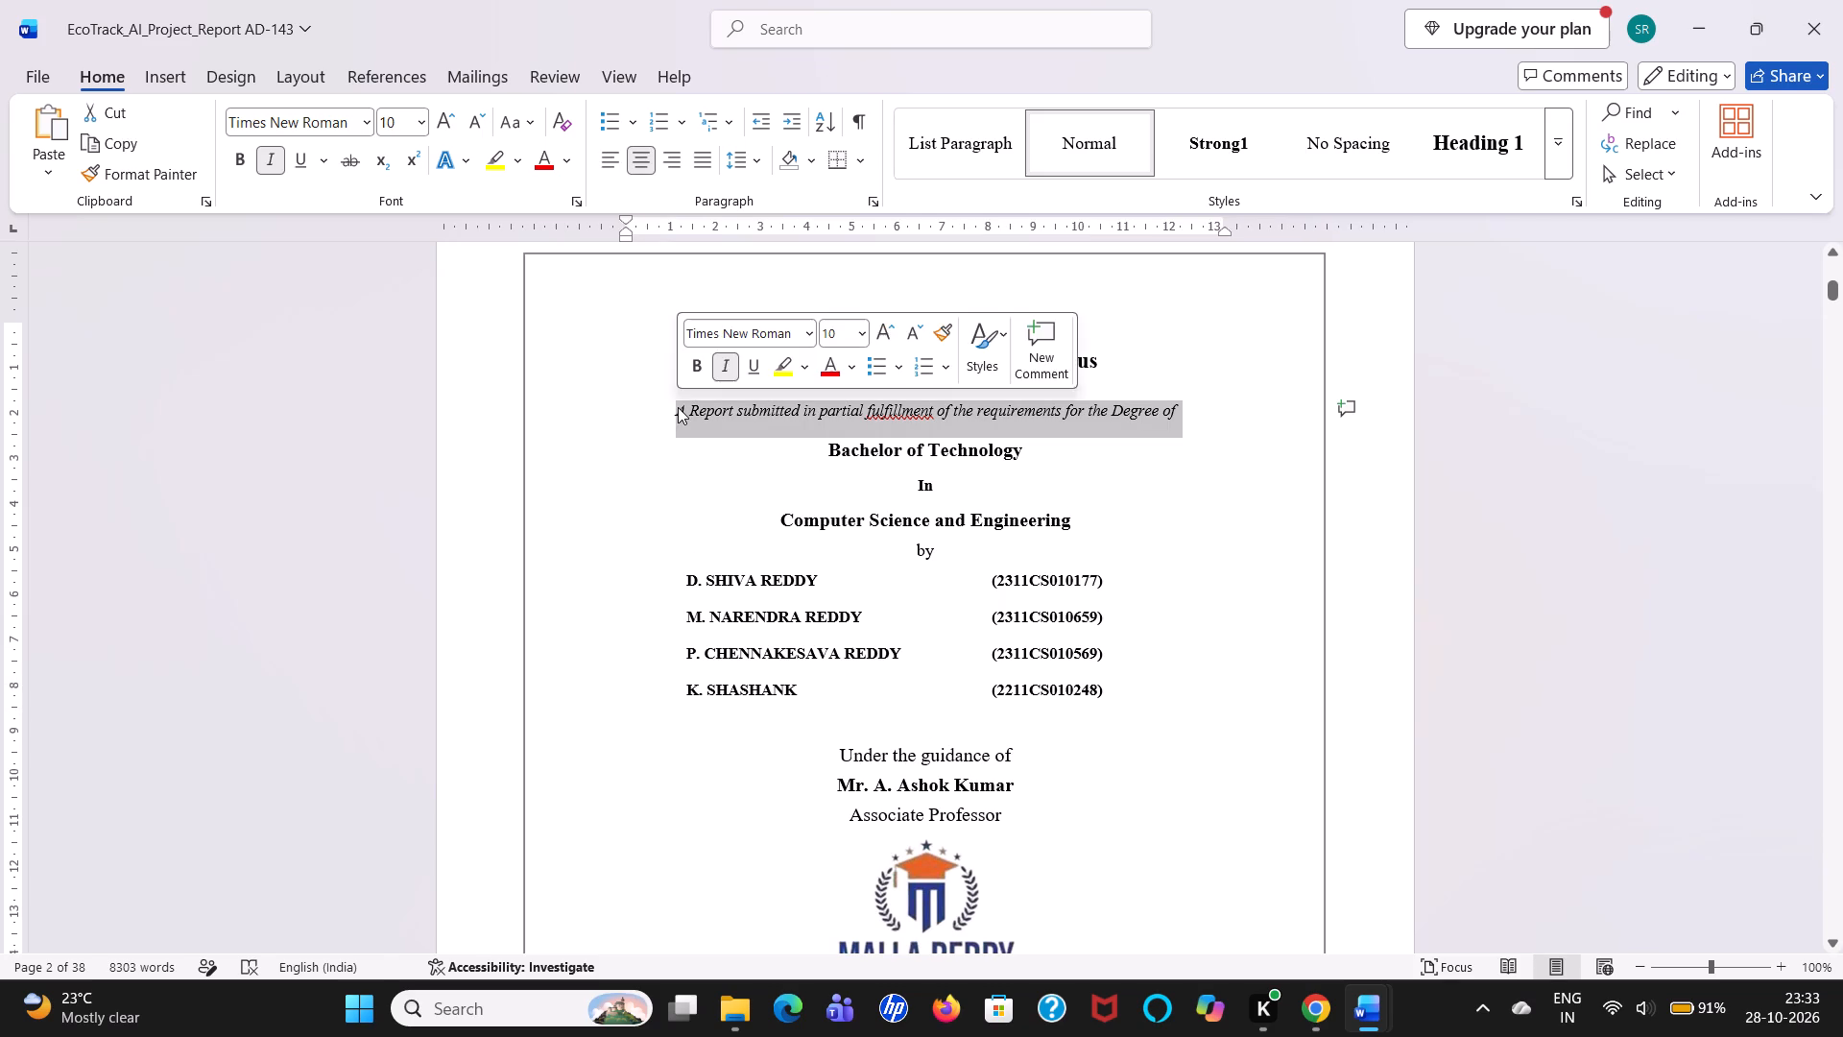
click(407, 121)
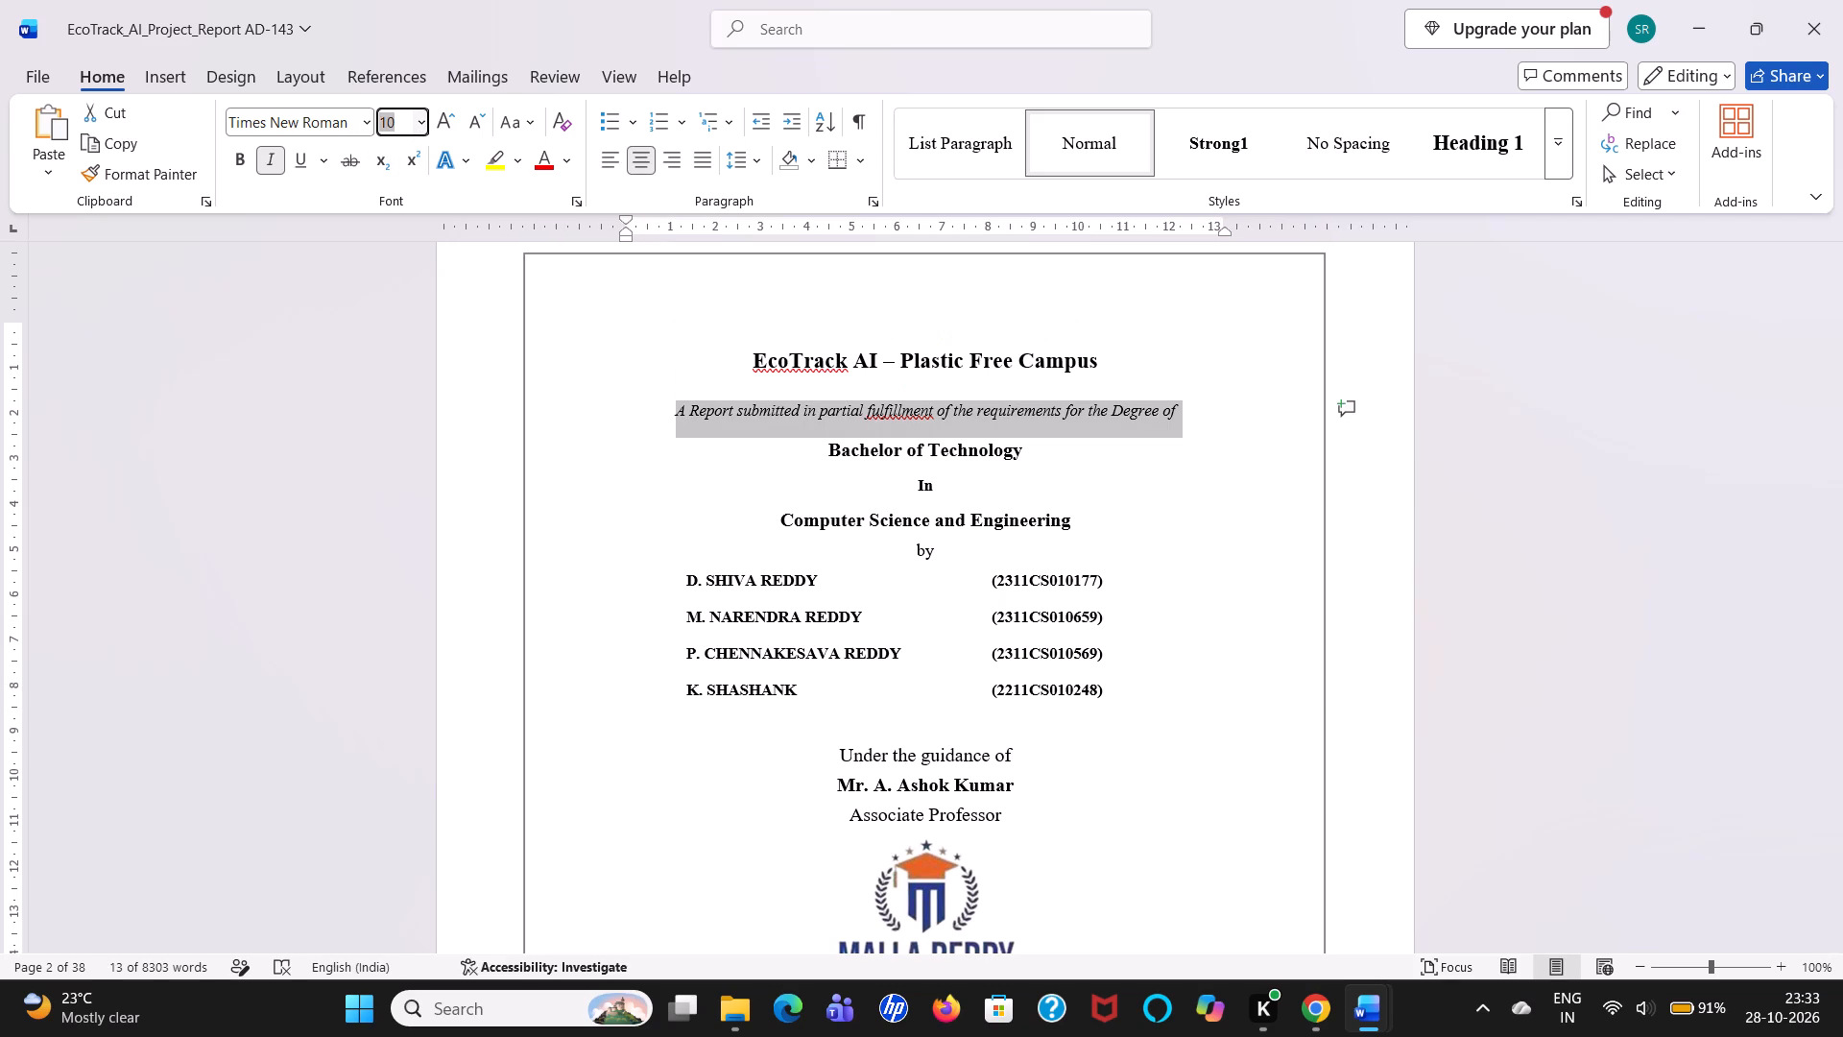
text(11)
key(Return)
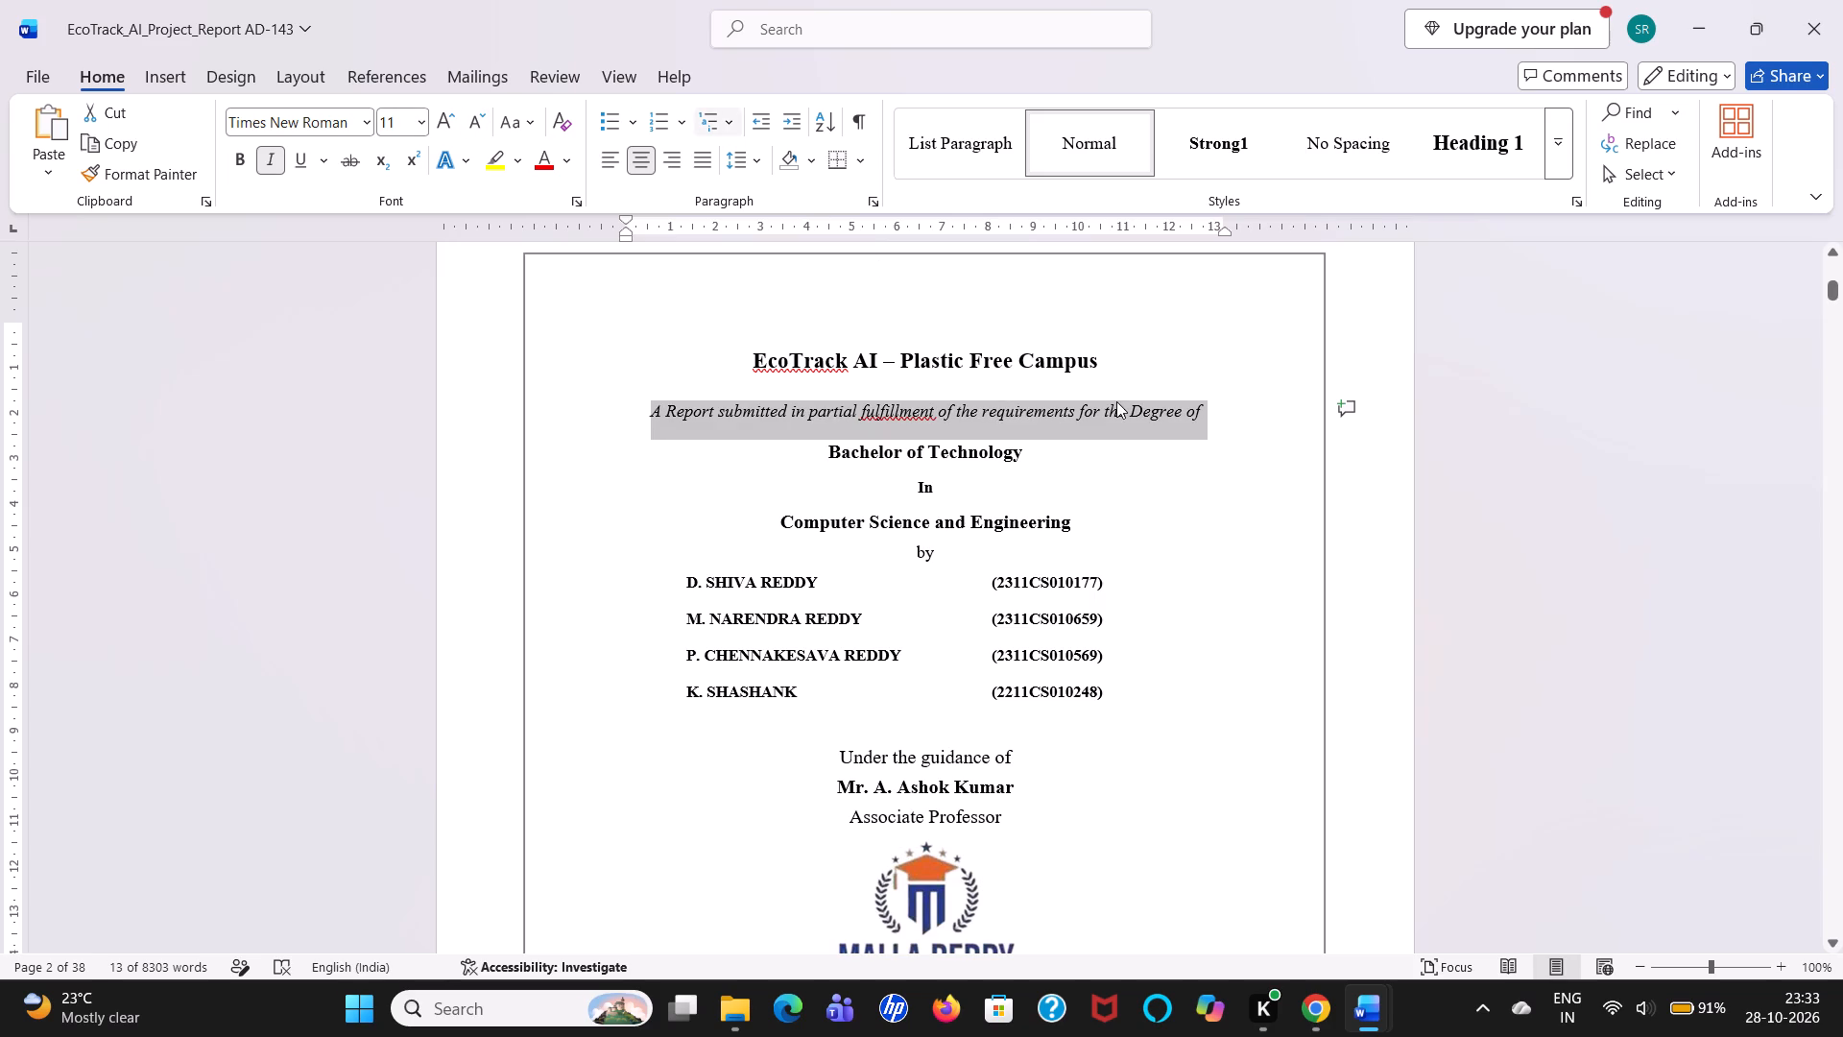
Compare the title and logo on EcoTrack AI's inner title page with the student list and guidance lines in the 161 report.
drag(1114, 363, 699, 343)
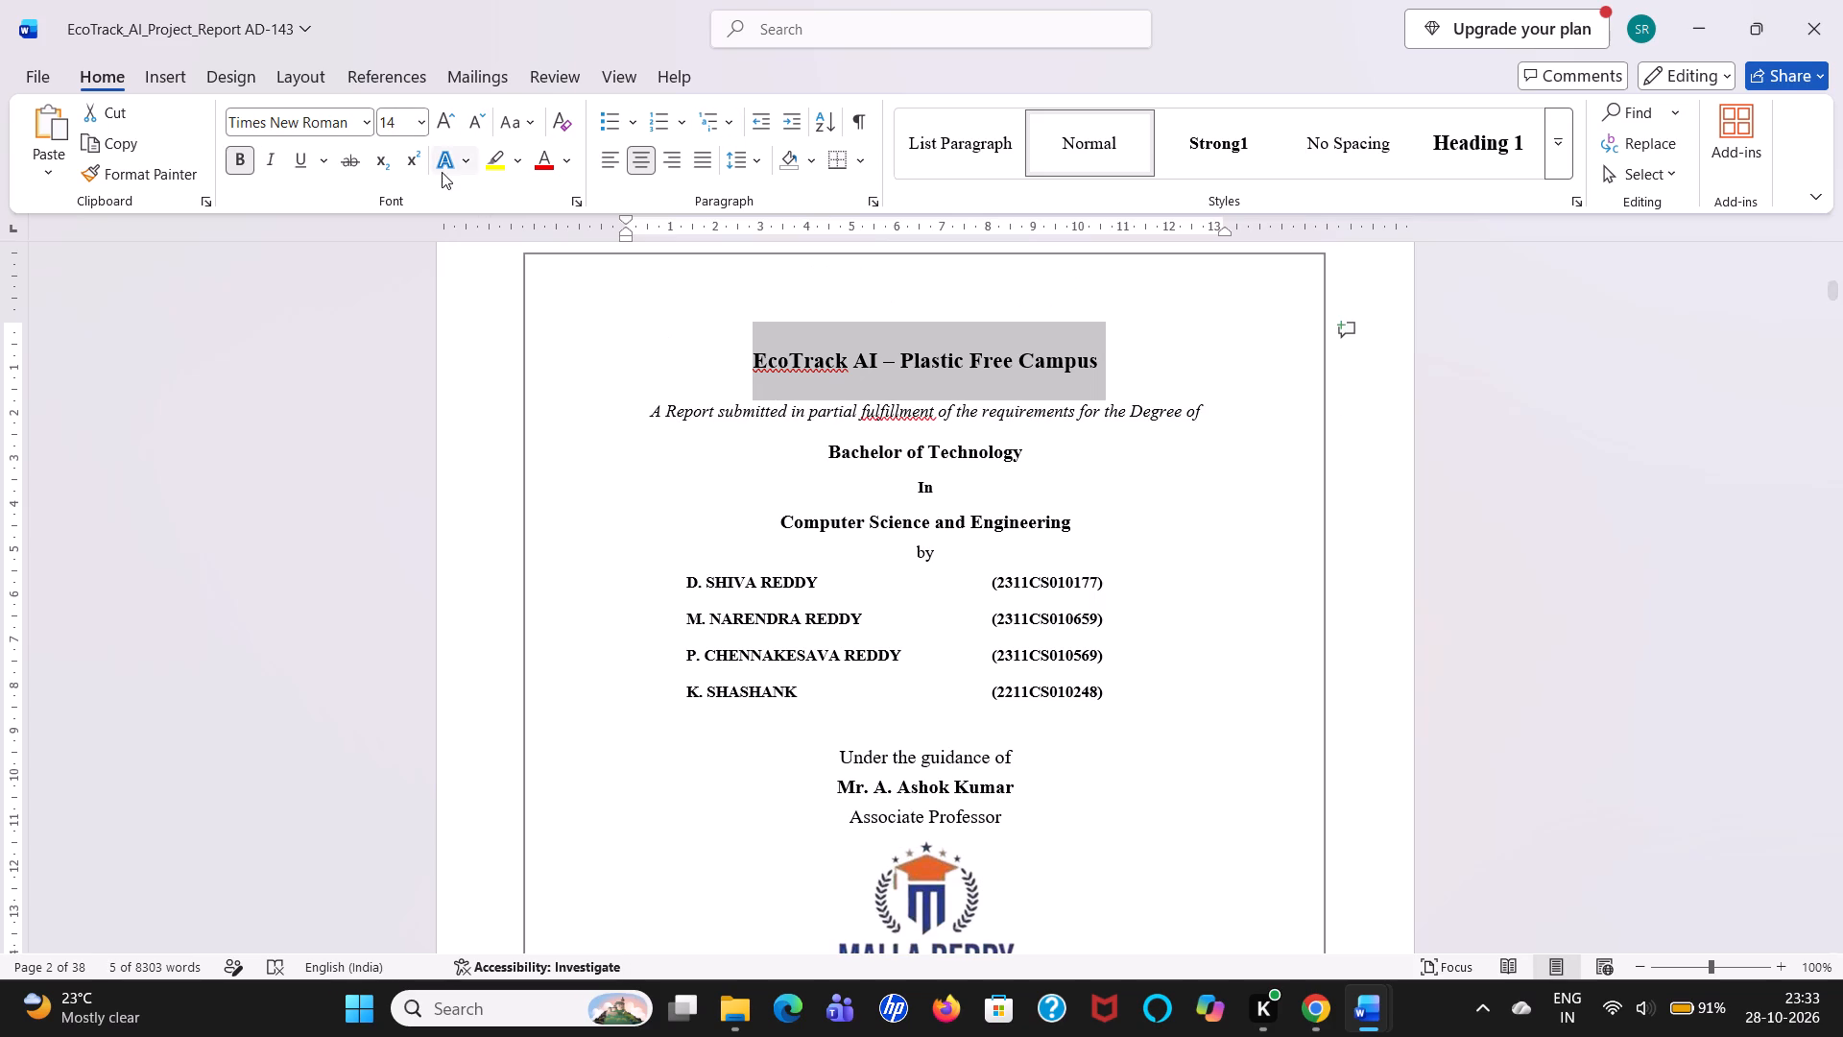
scroll(991, 601, down, 1)
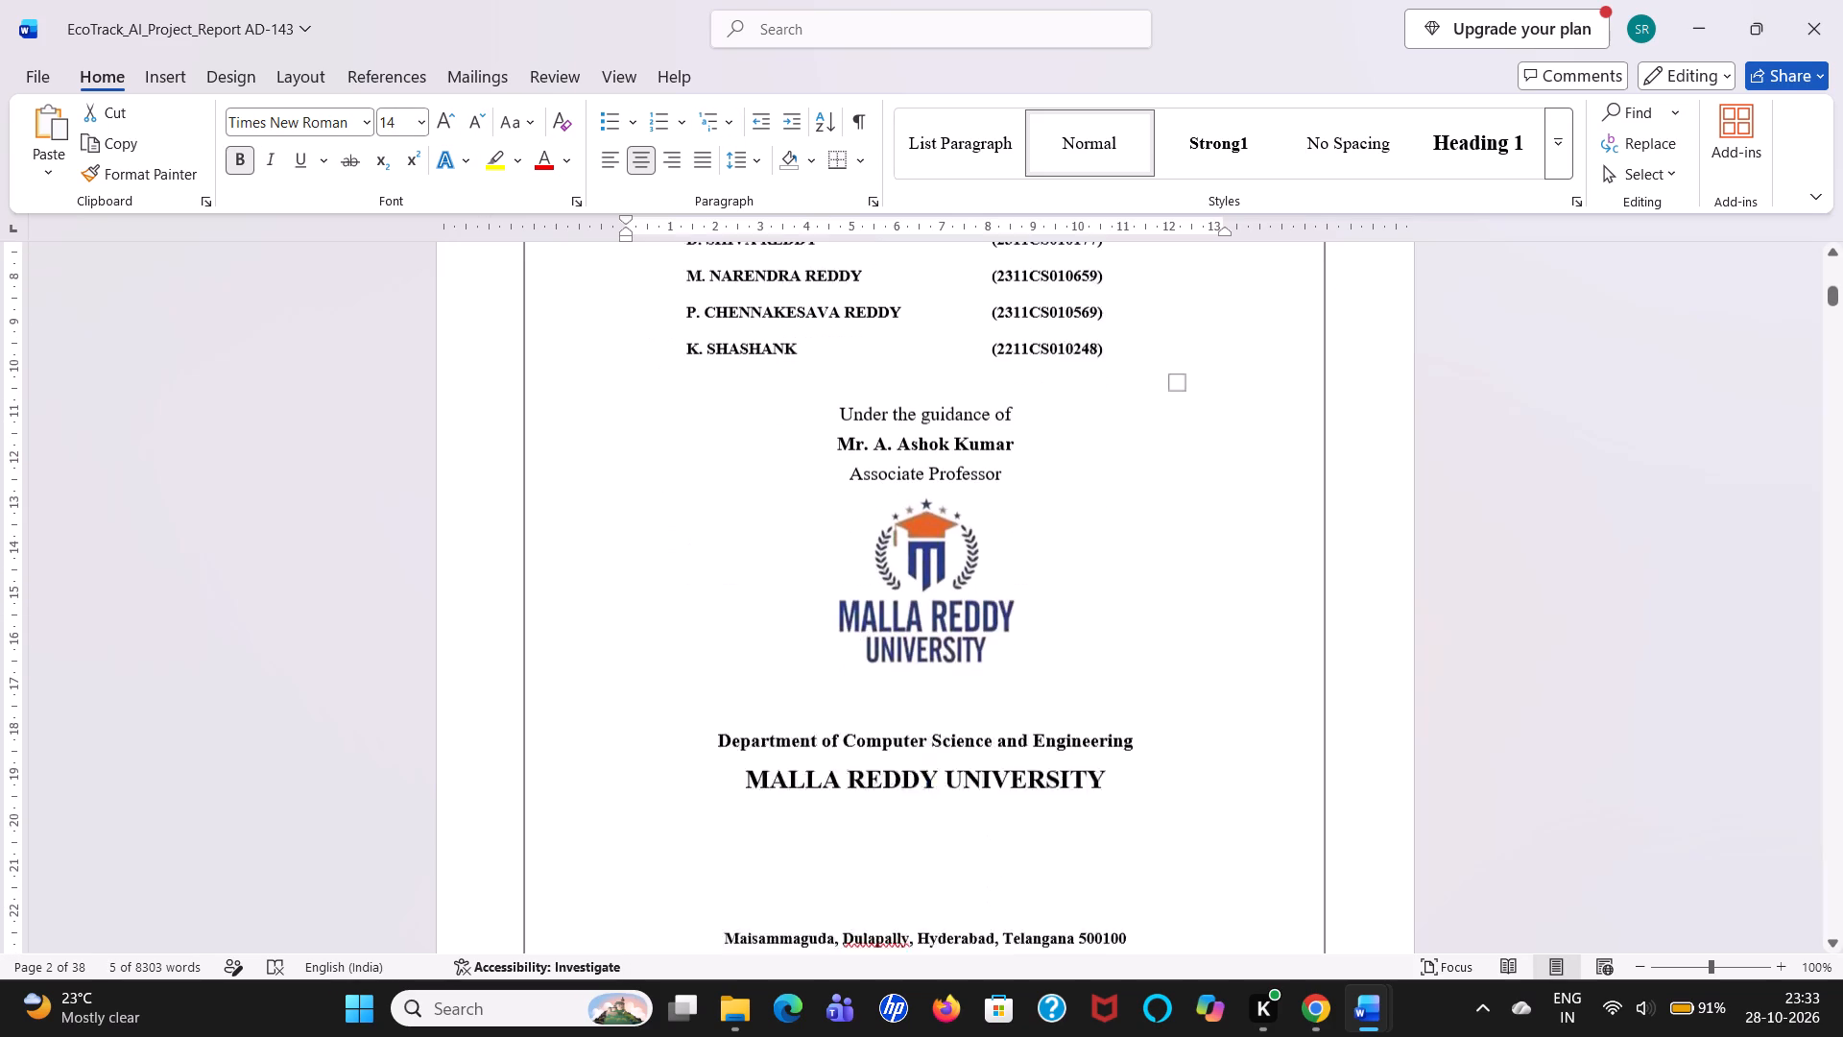
scroll(991, 601, down, 1)
click(1014, 568)
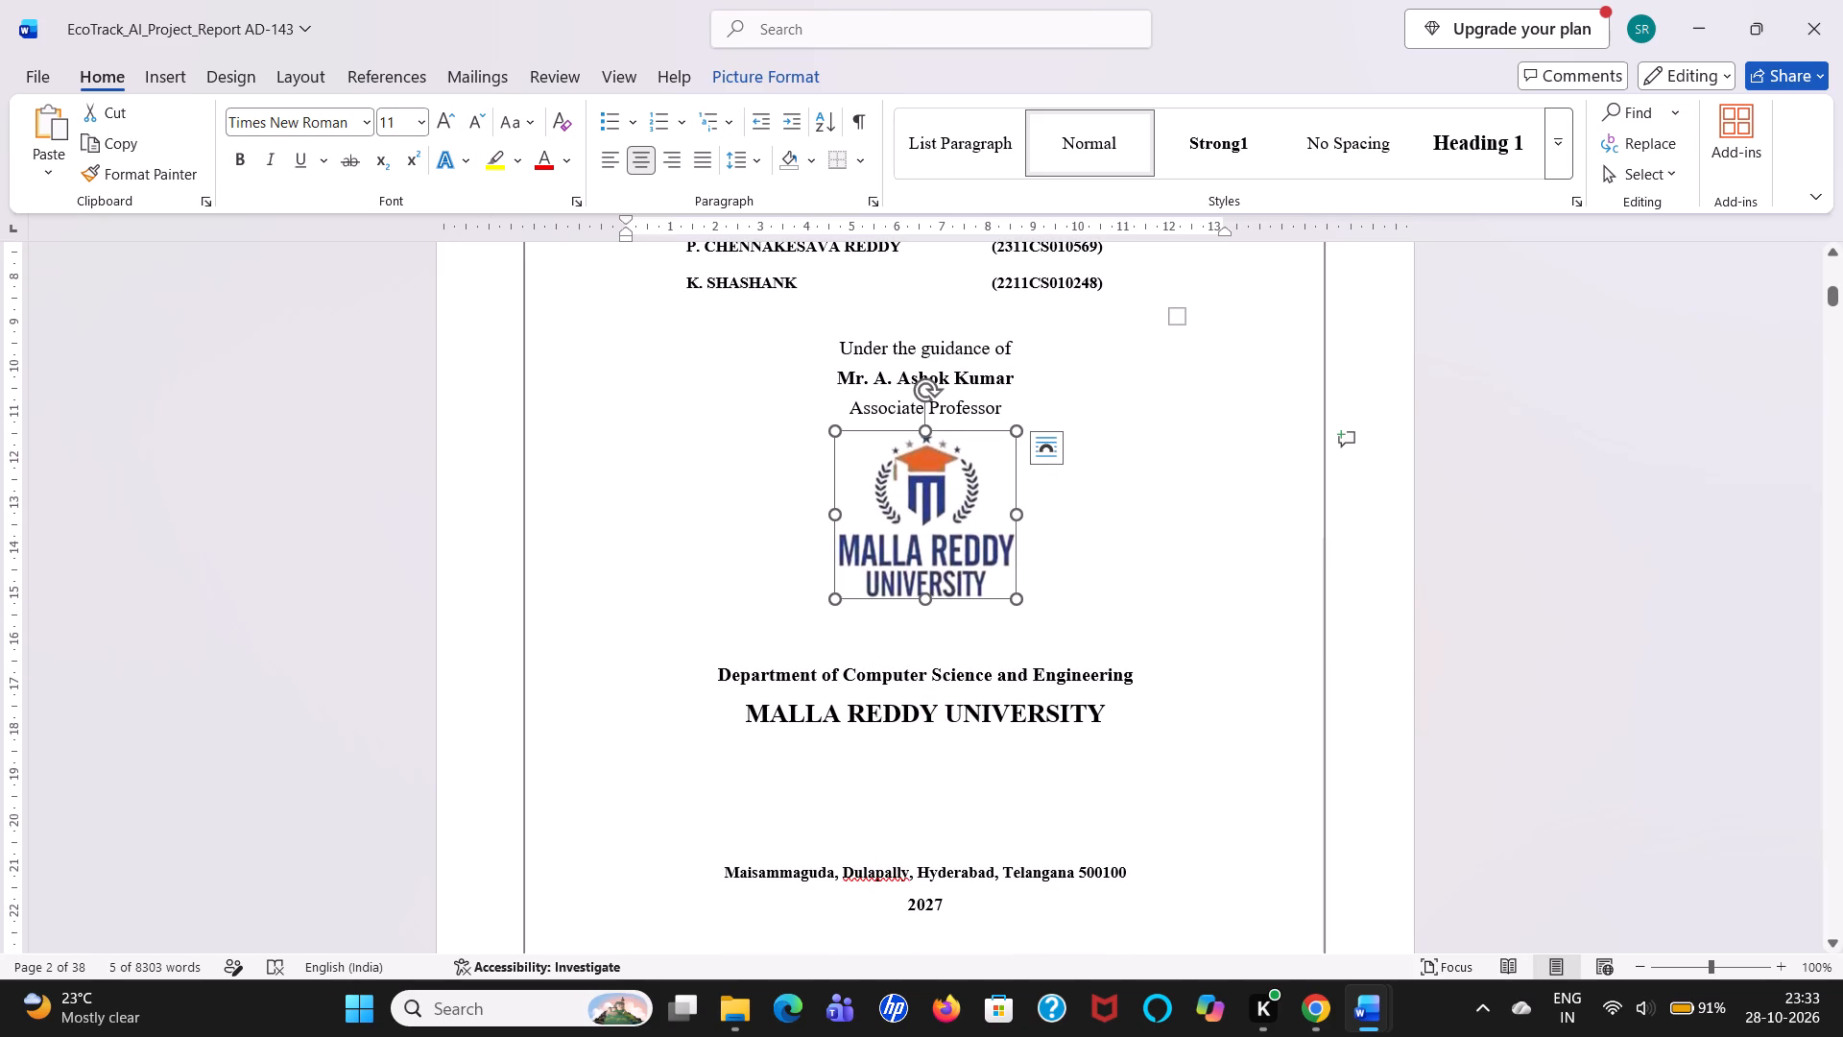
drag(983, 569, 986, 597)
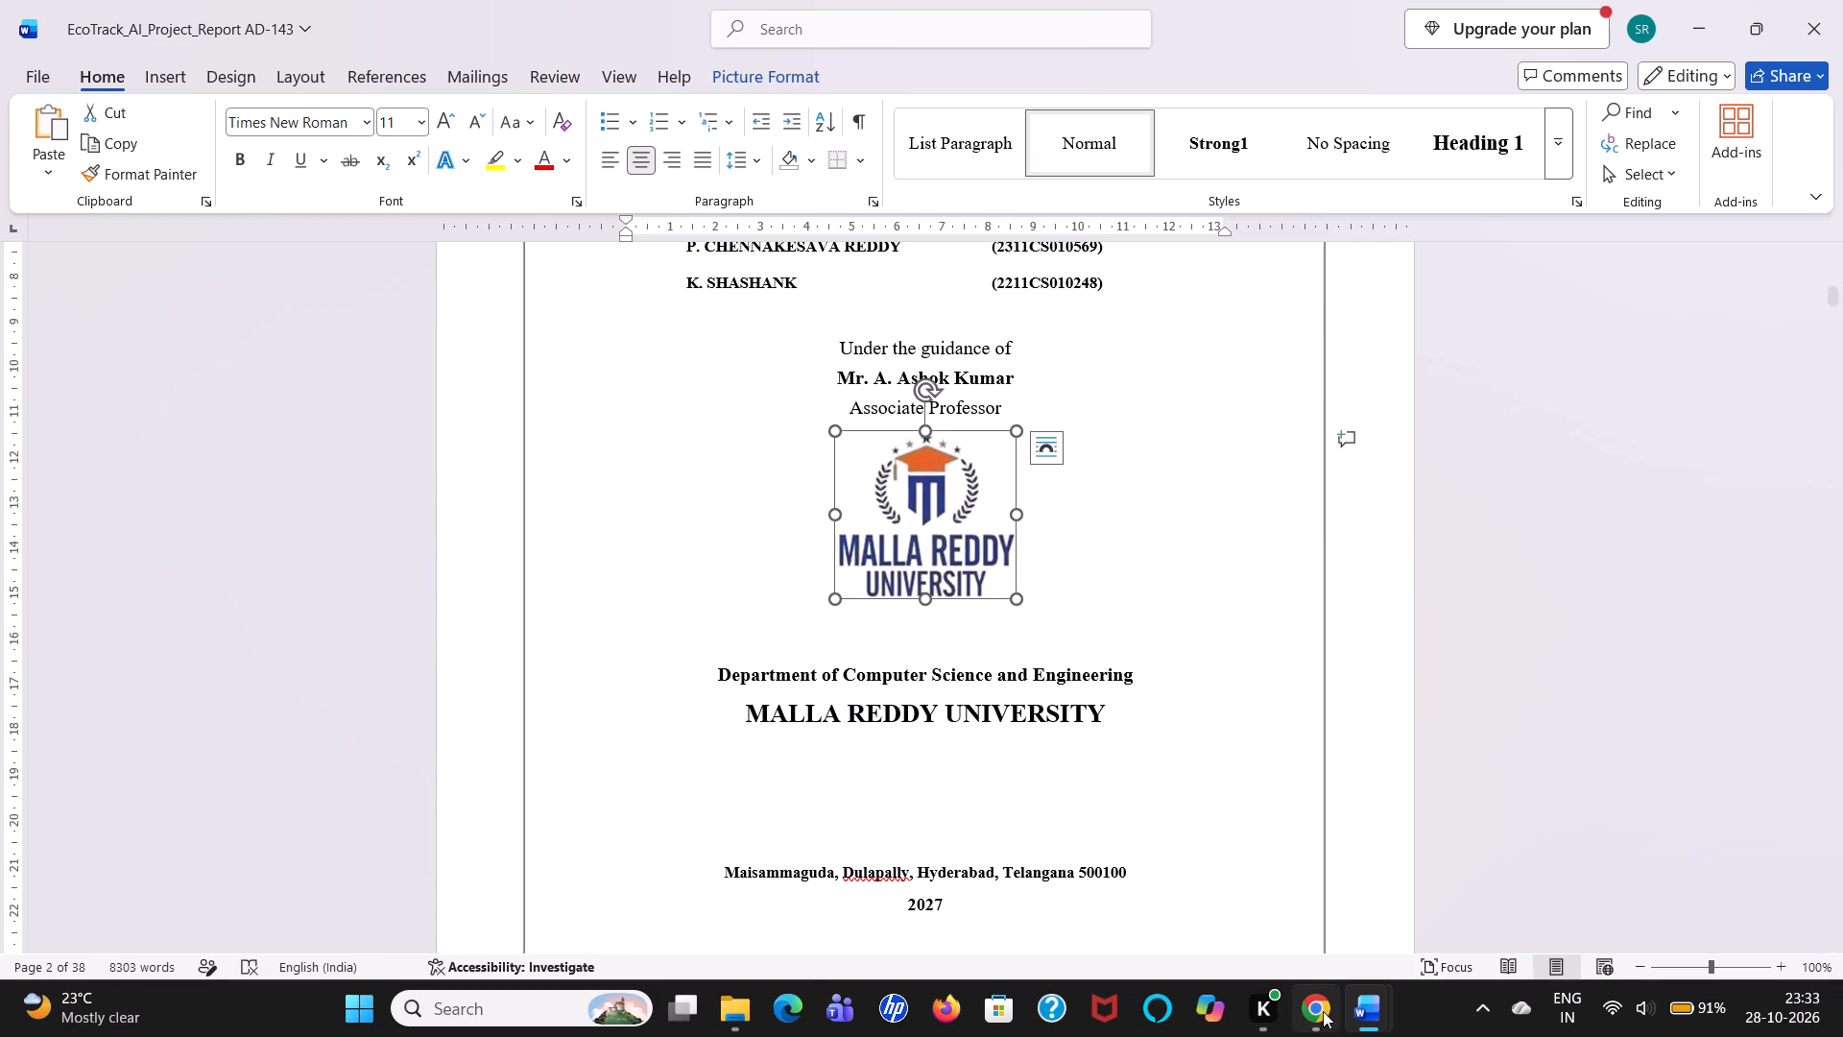
click(1465, 911)
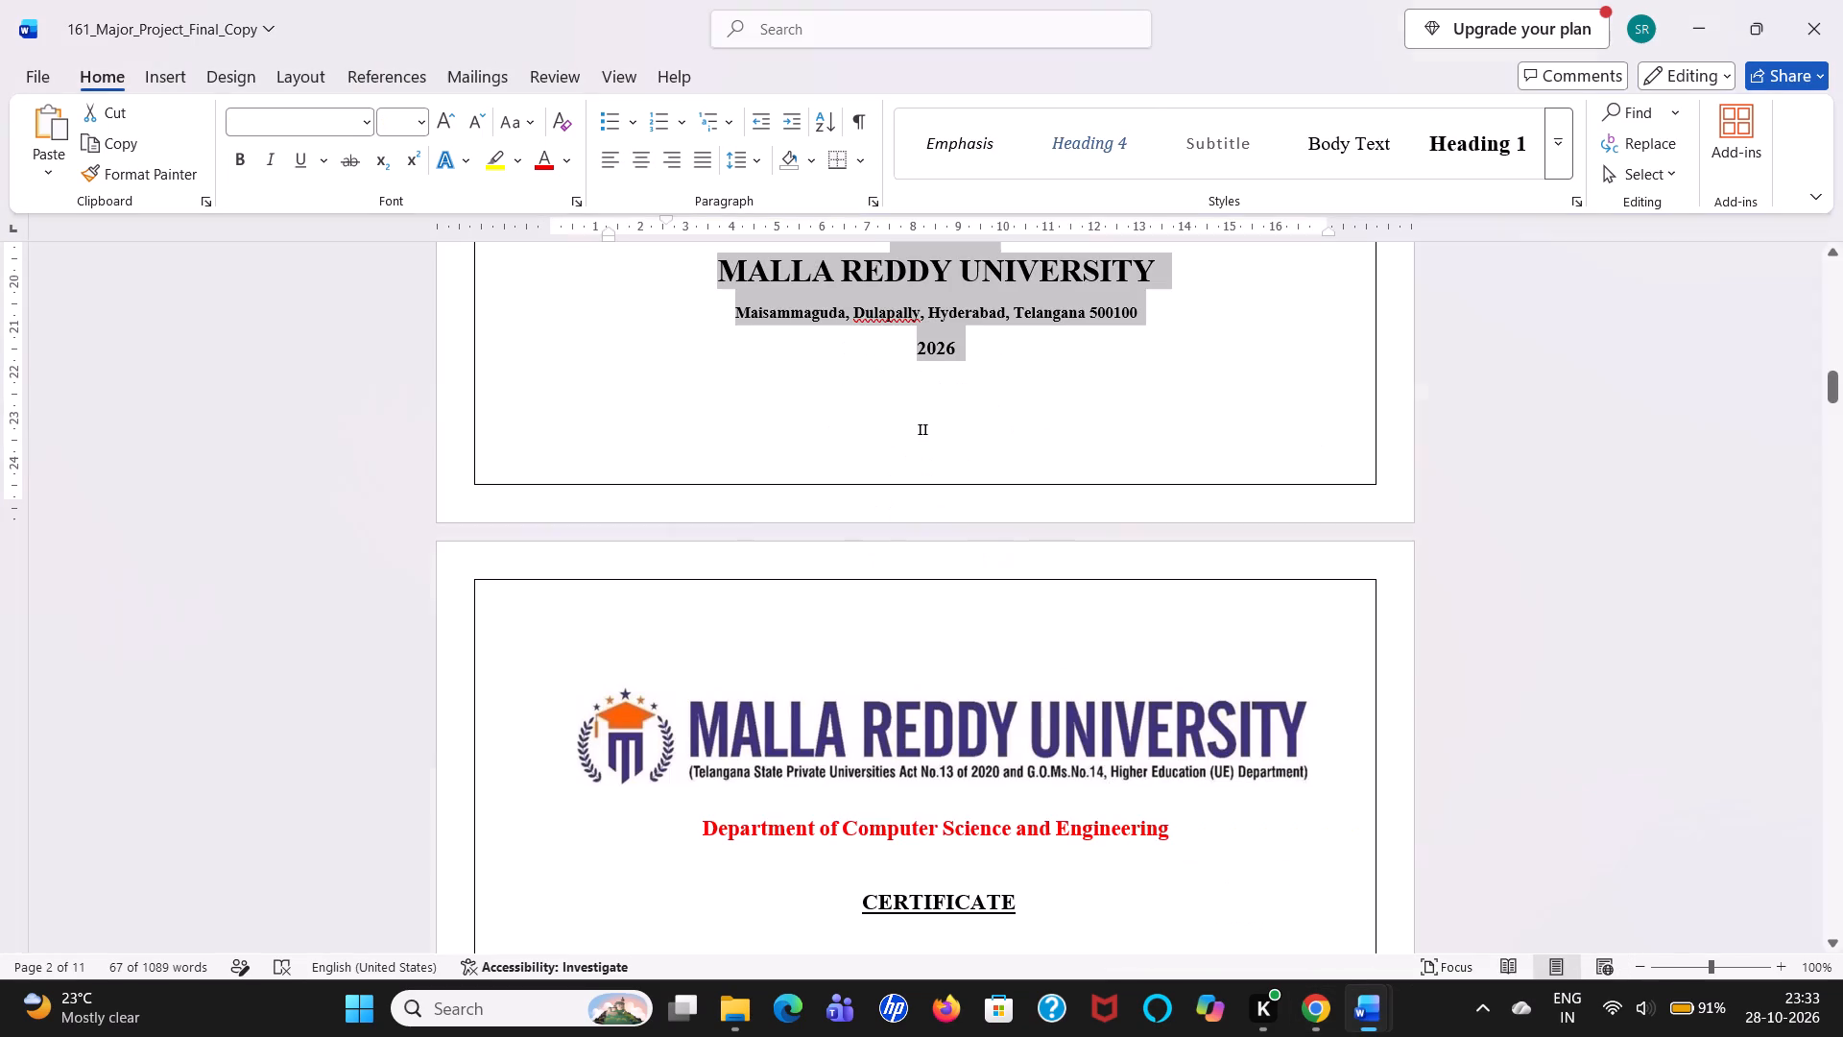
scroll(1153, 714, up, 2)
scroll(1153, 714, down, 1)
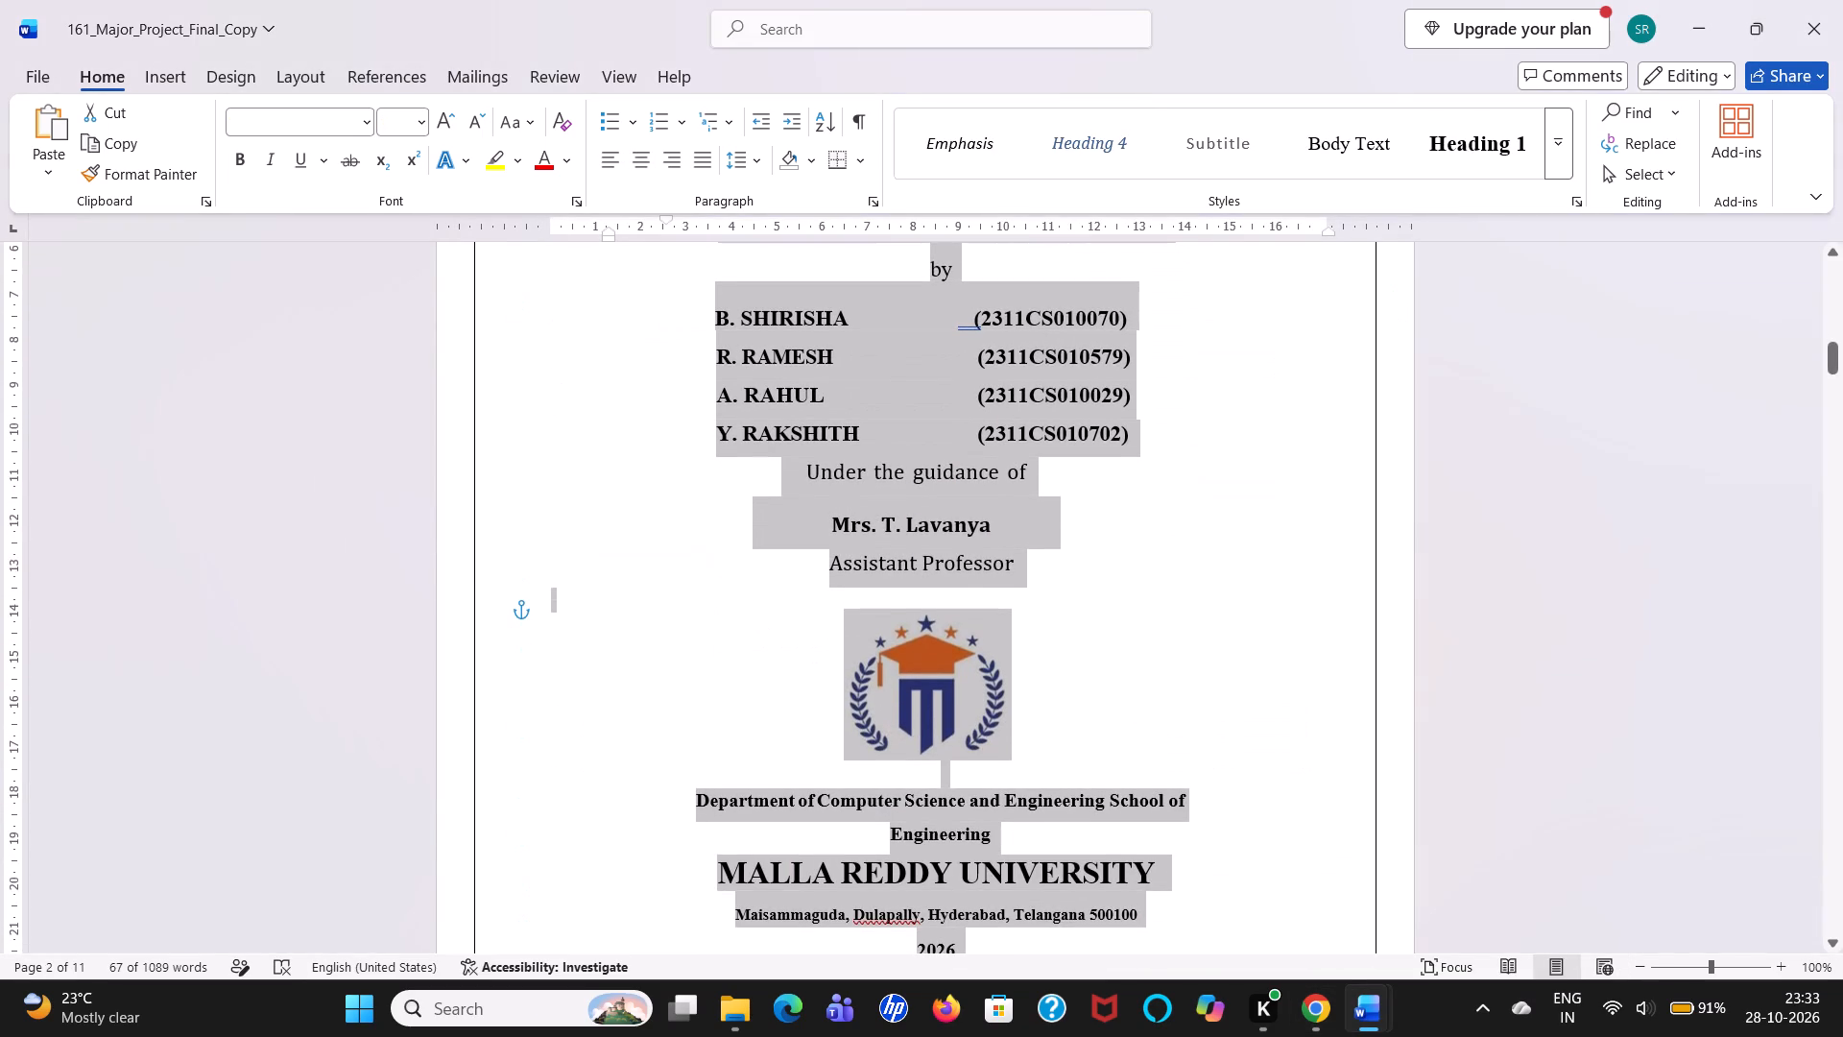
click(1112, 523)
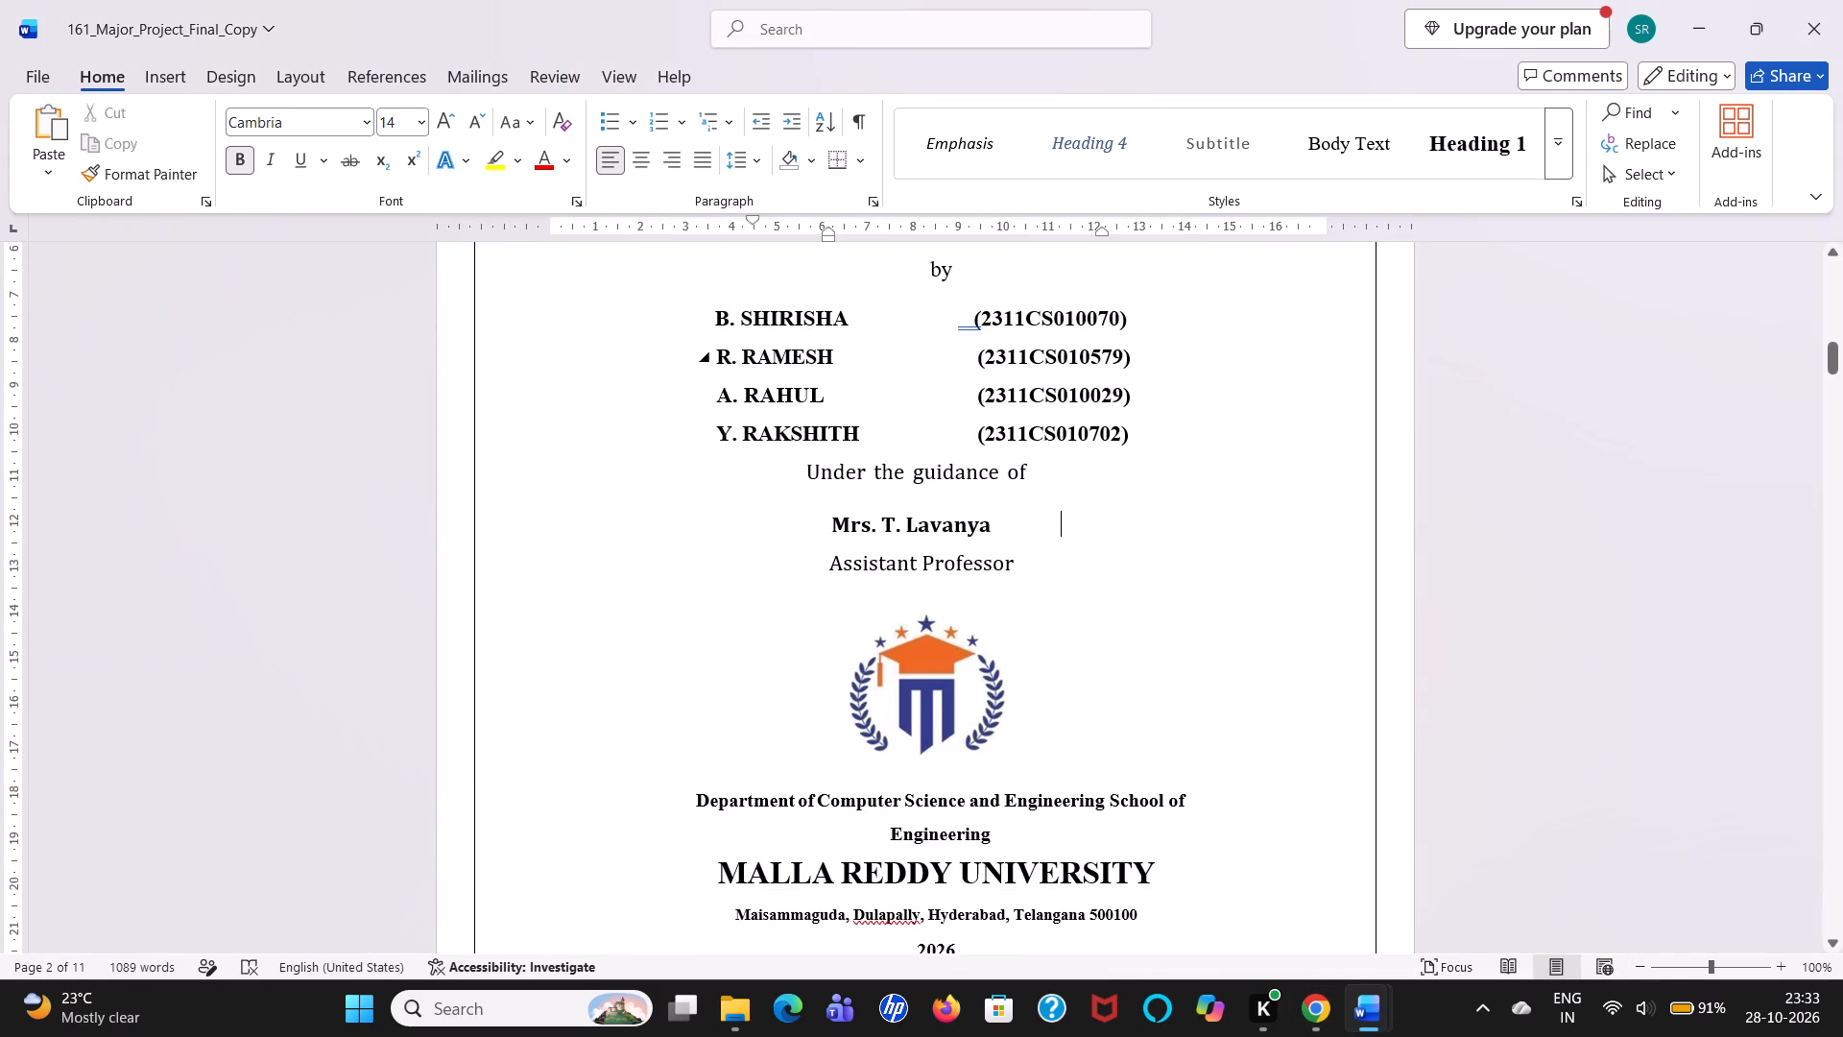
drag(1152, 445, 688, 320)
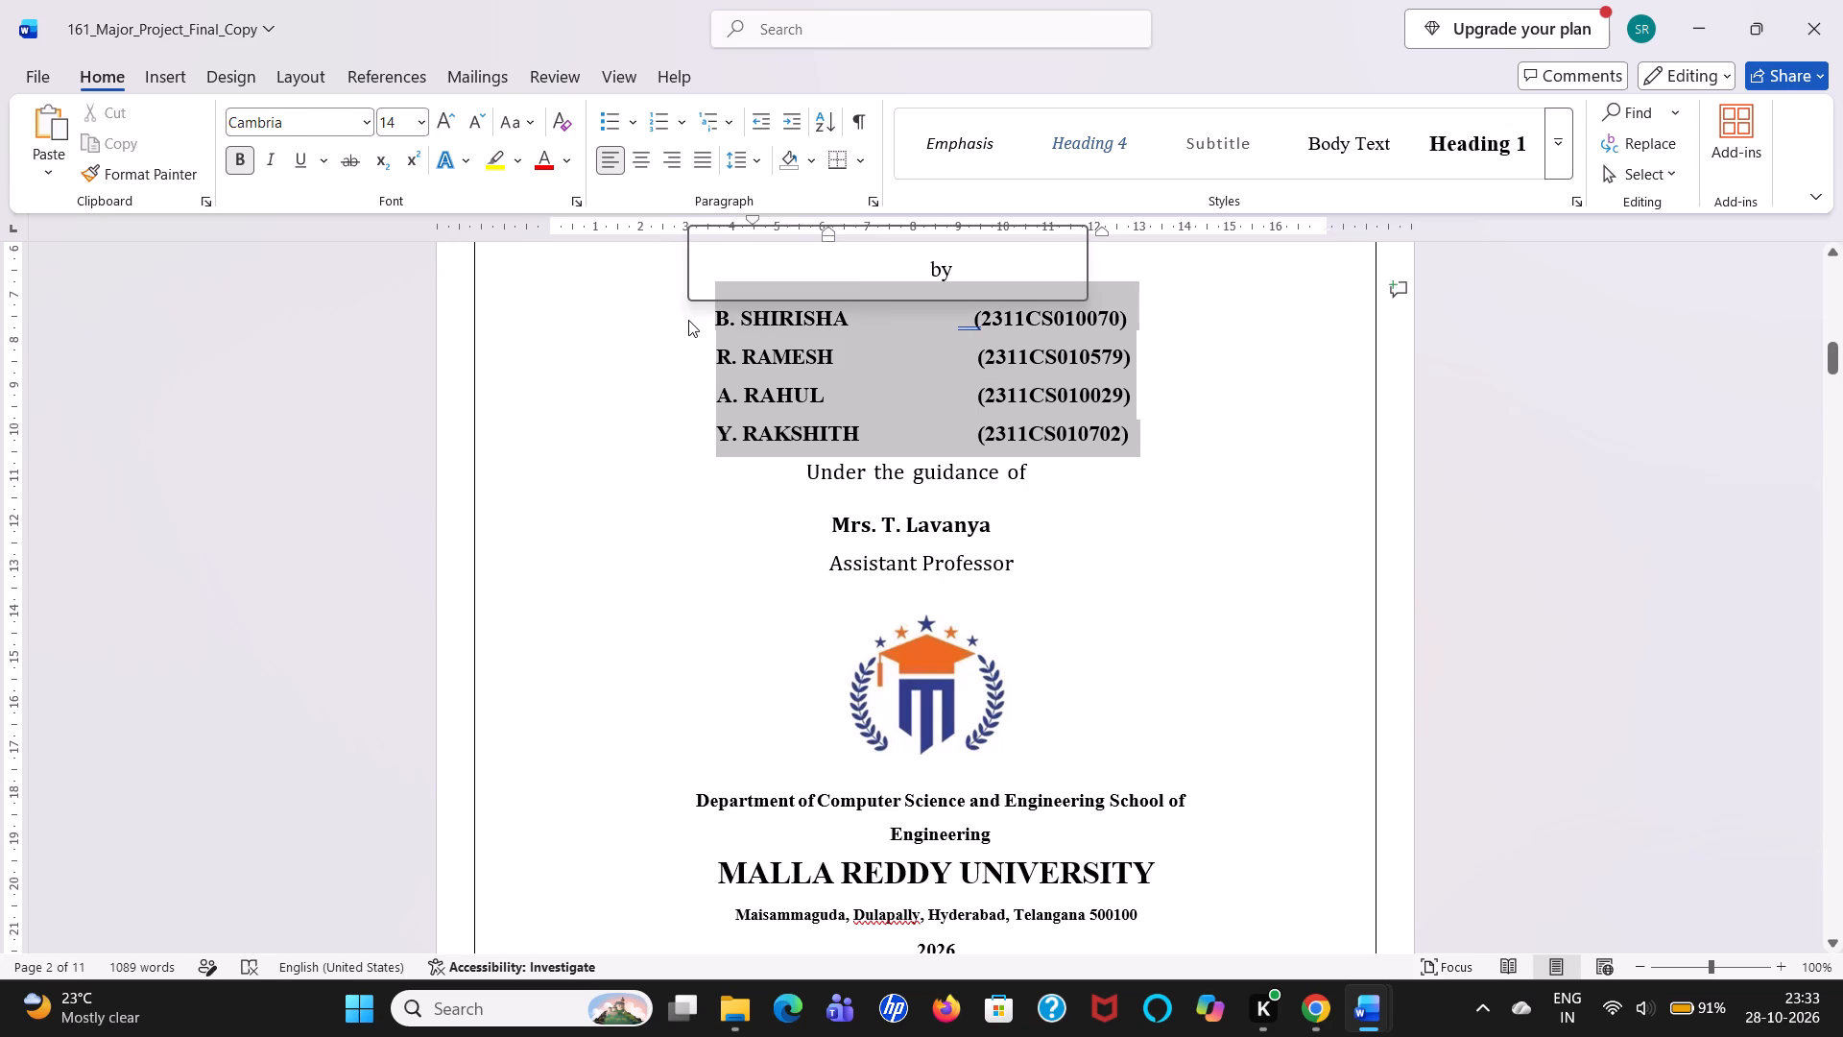
click(1065, 487)
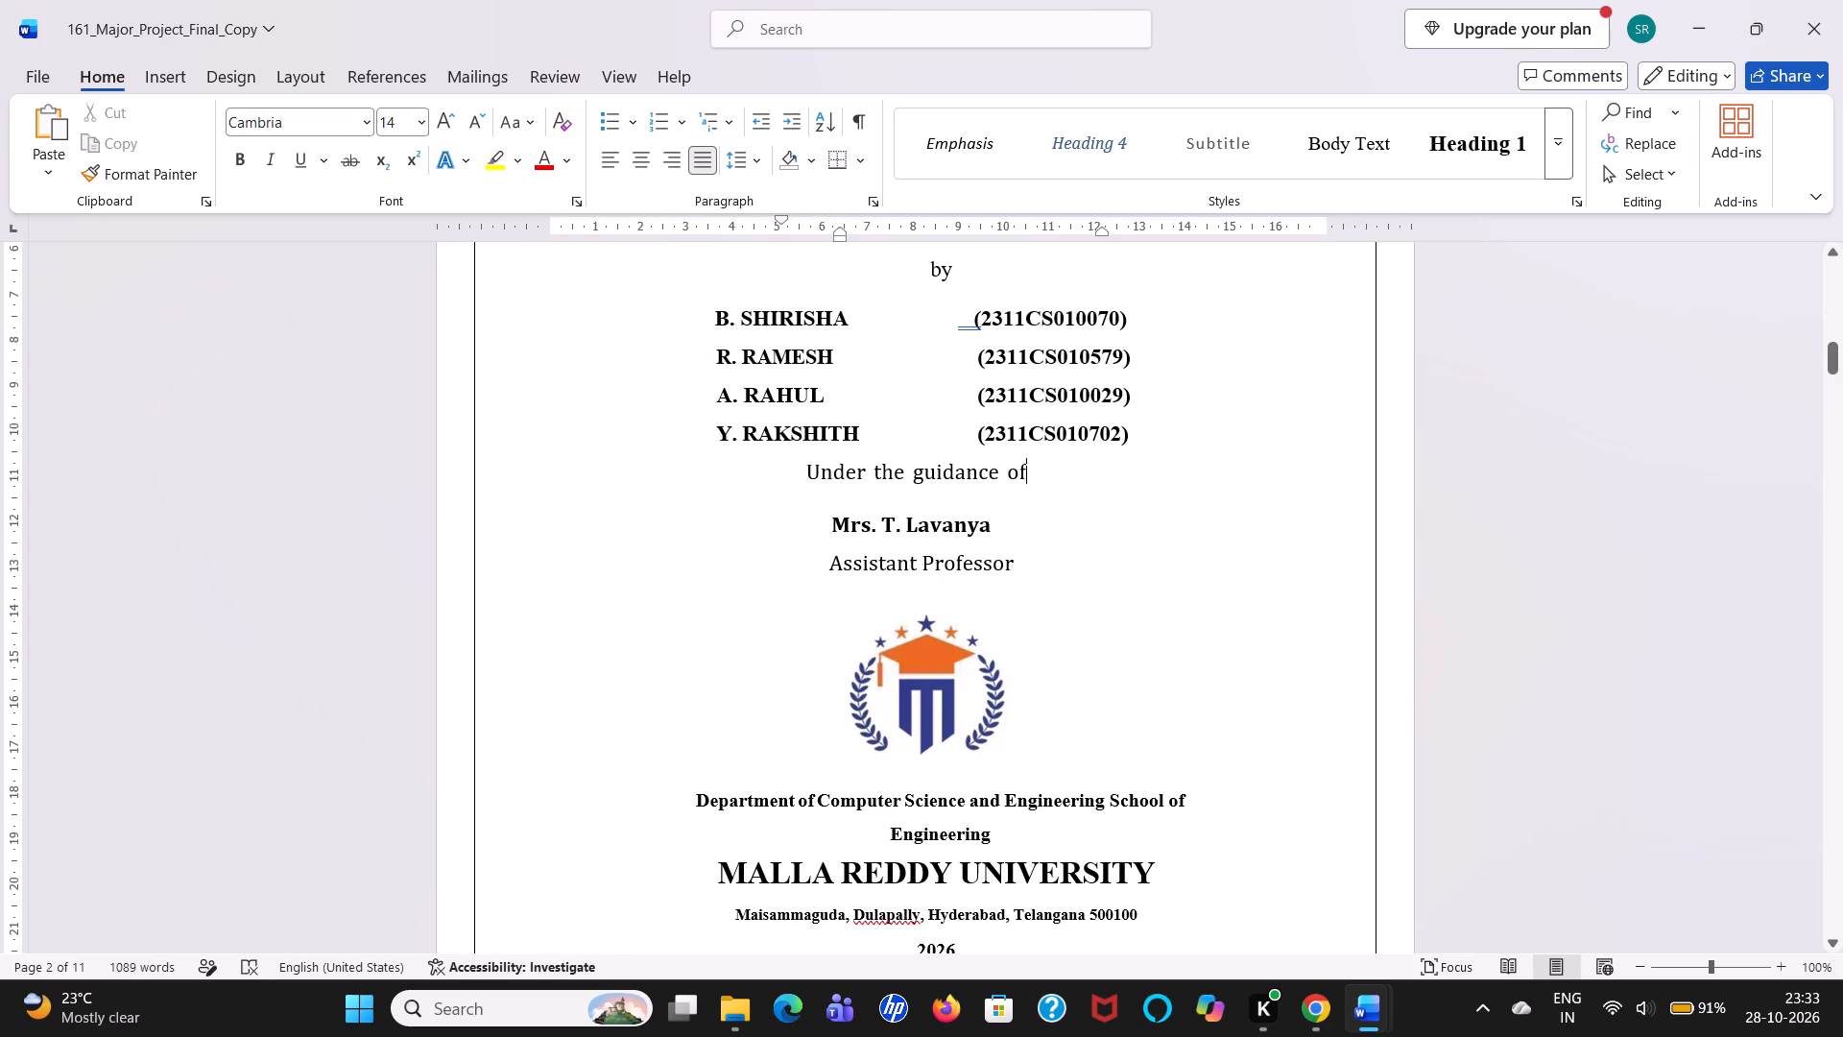
drag(786, 478, 1034, 588)
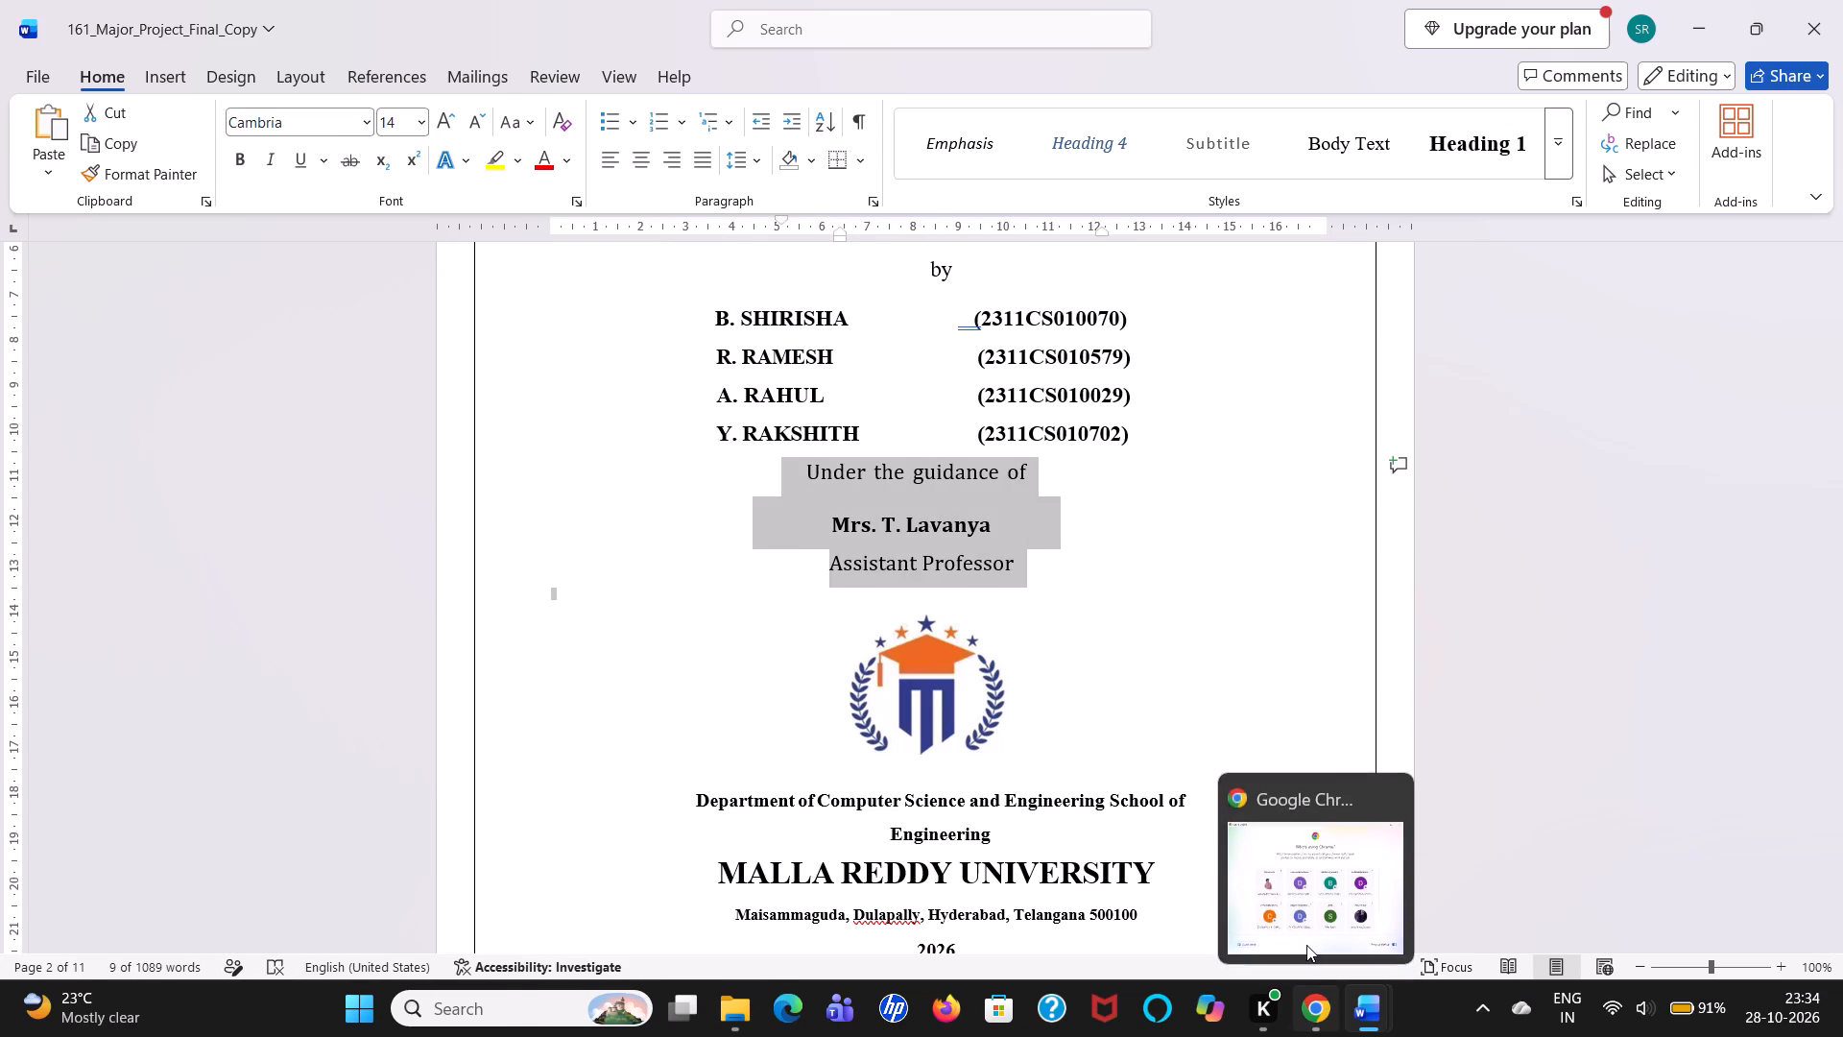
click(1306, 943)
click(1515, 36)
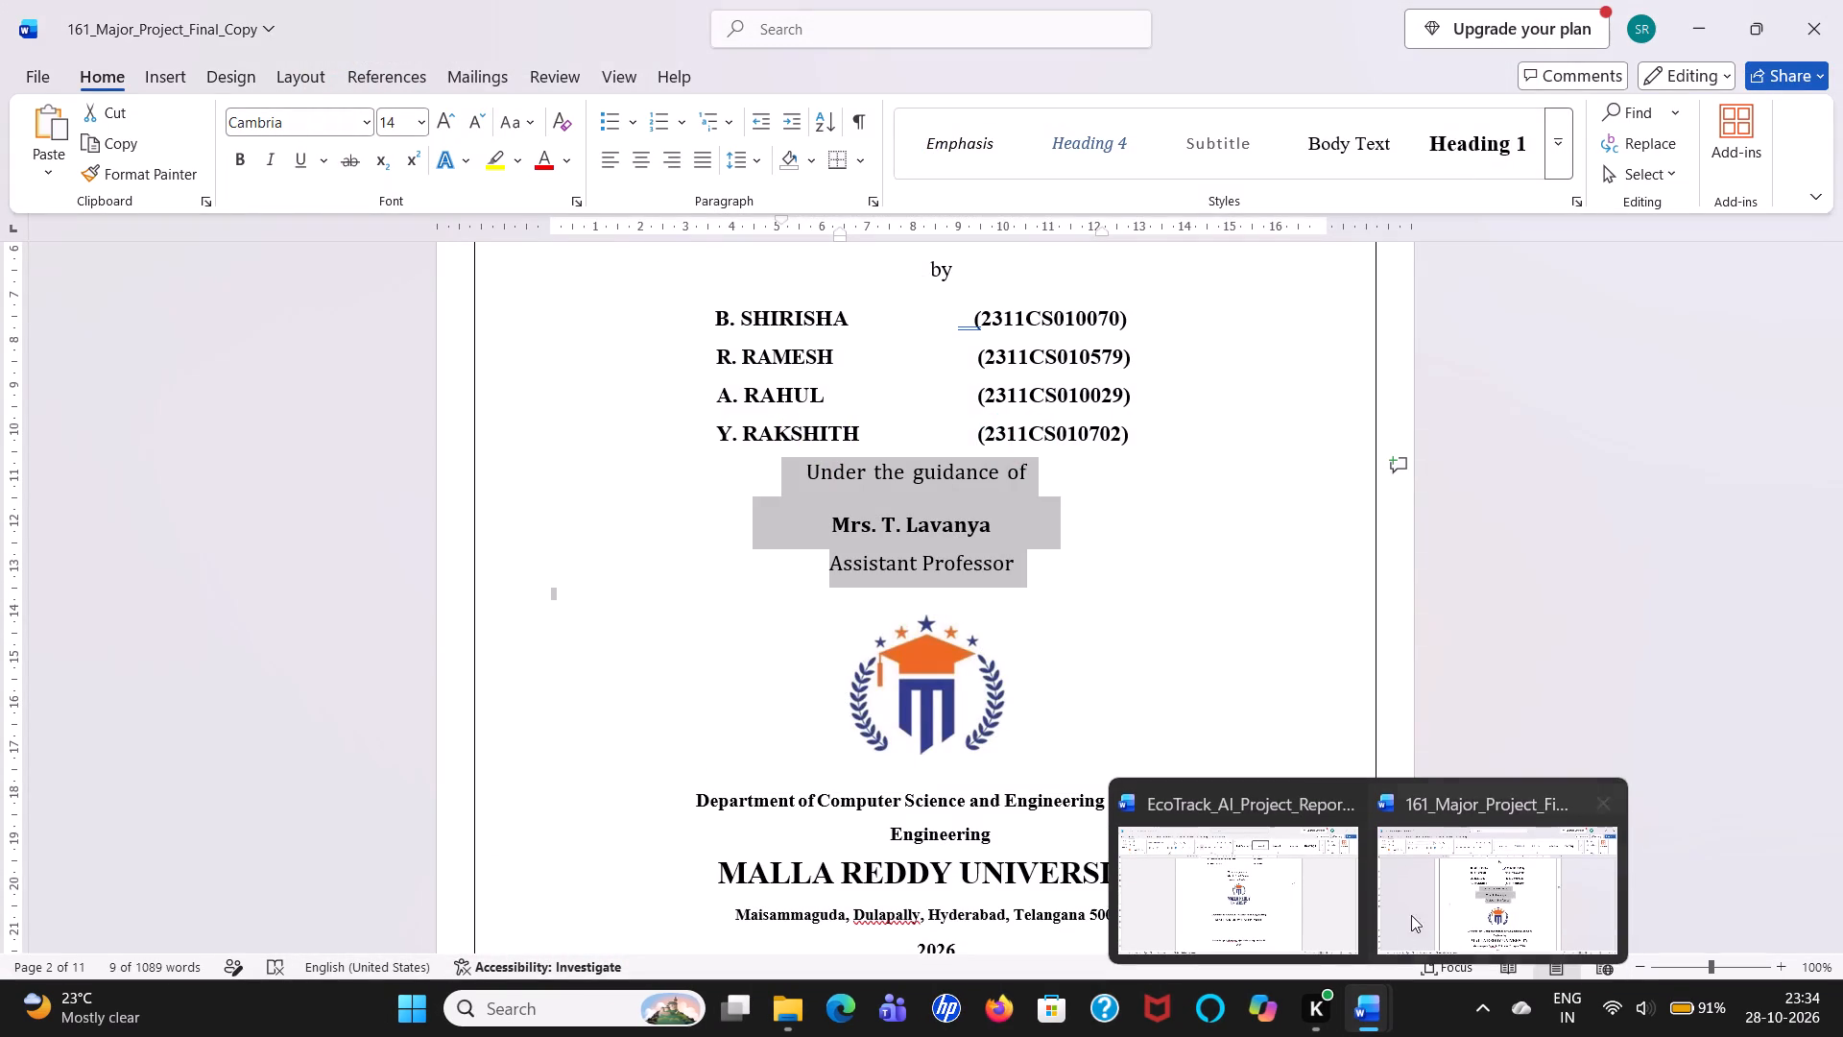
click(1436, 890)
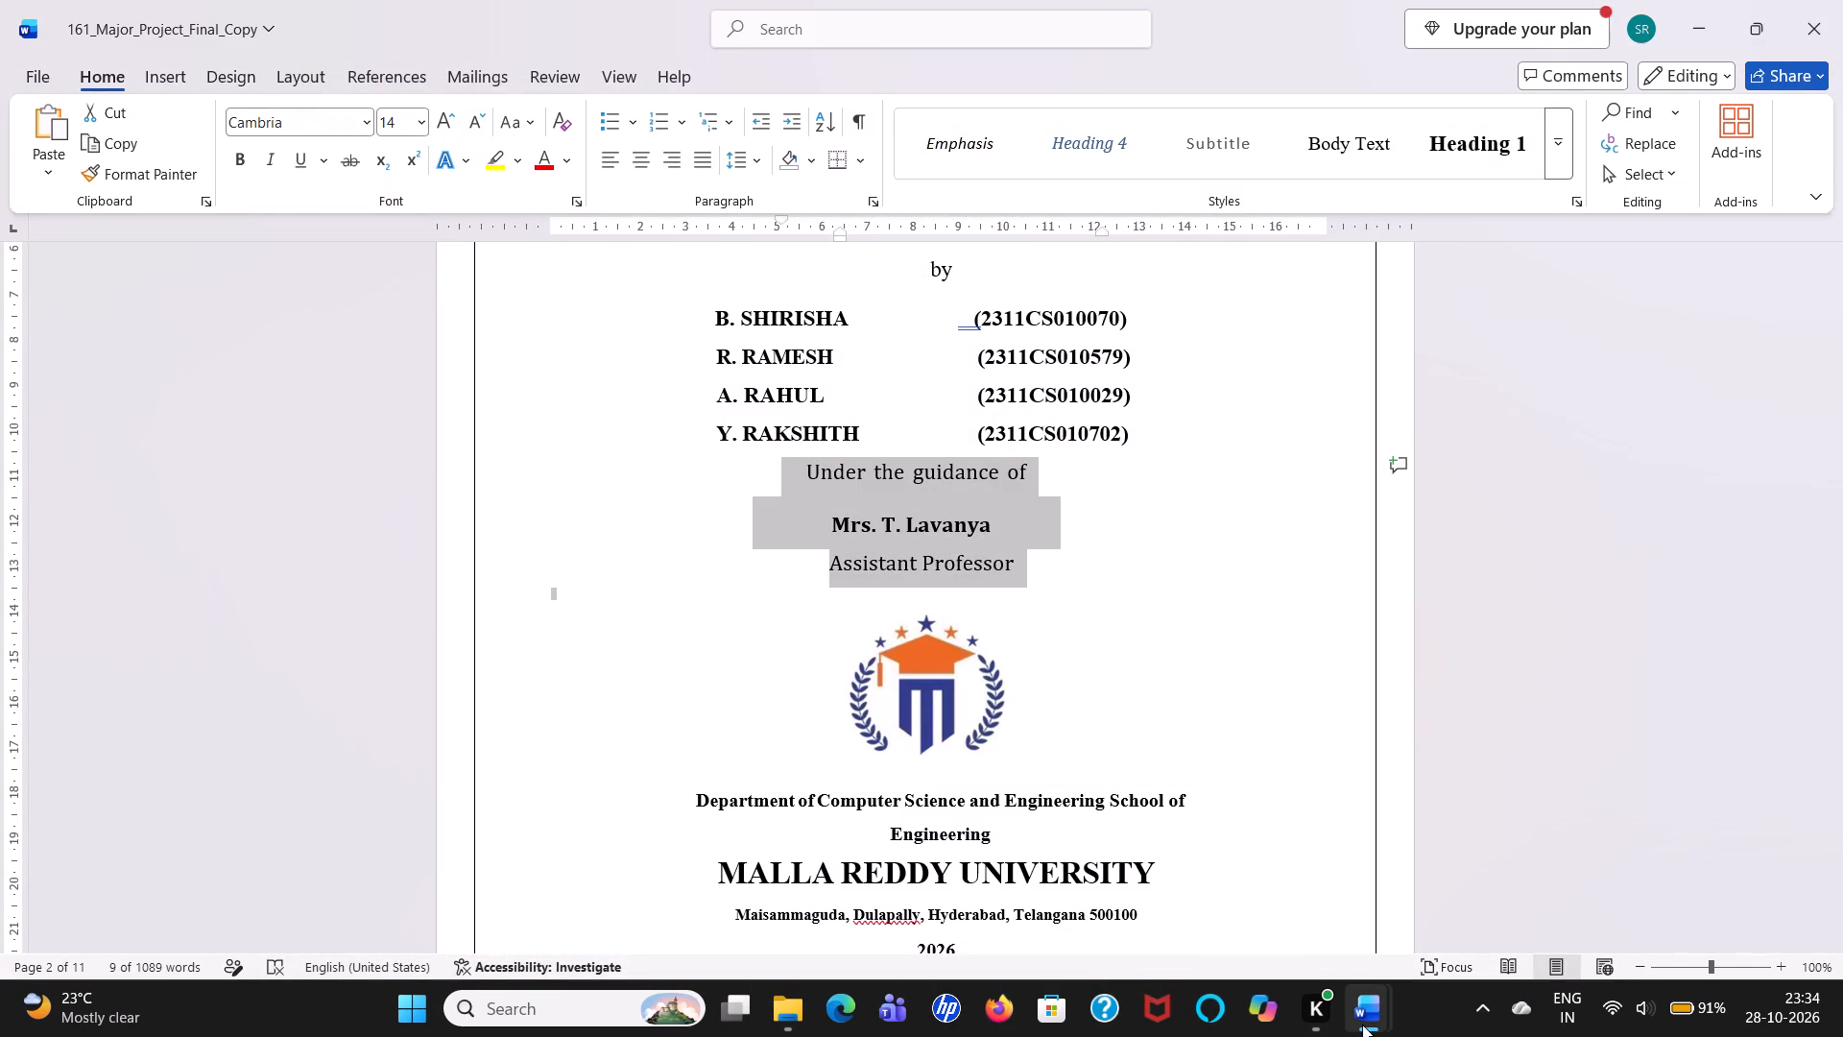
Switch to the EcoTrack AI report and set the lines from "Under the guidance of" to "Associate Professor" to font size 14.
click(1317, 955)
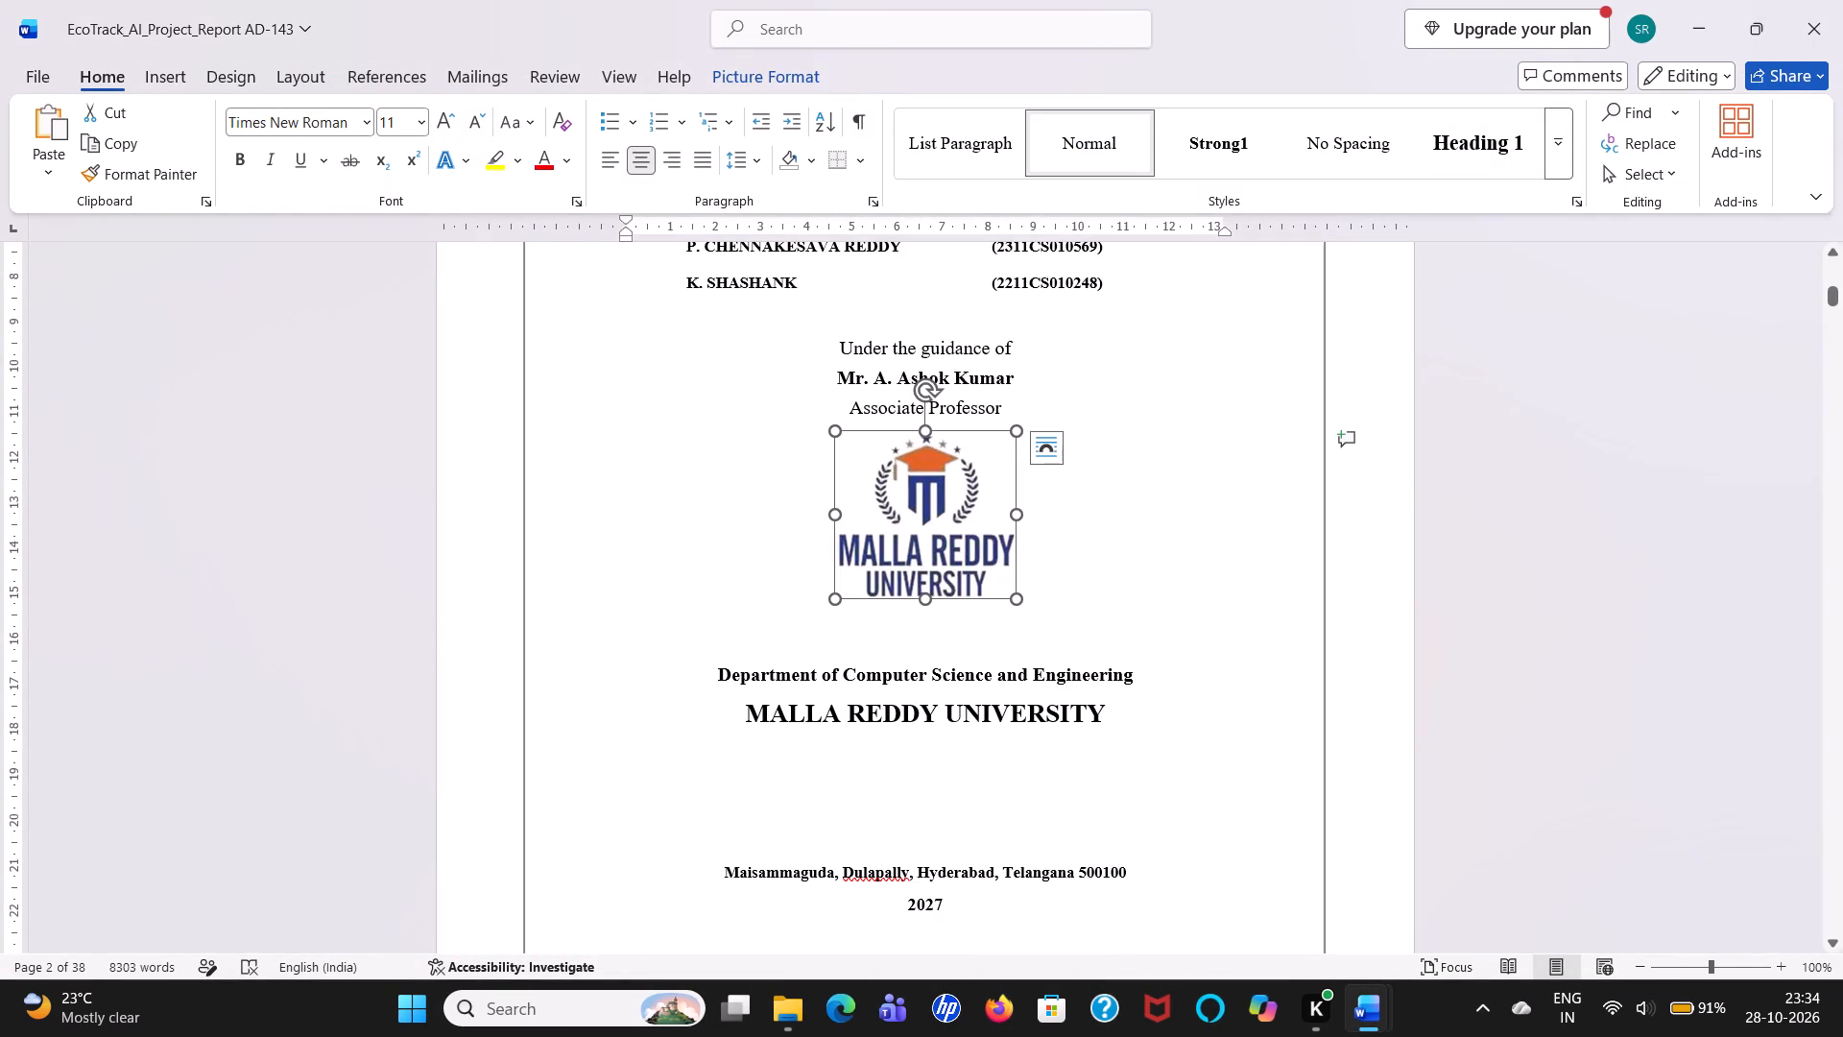
drag(1015, 400, 835, 356)
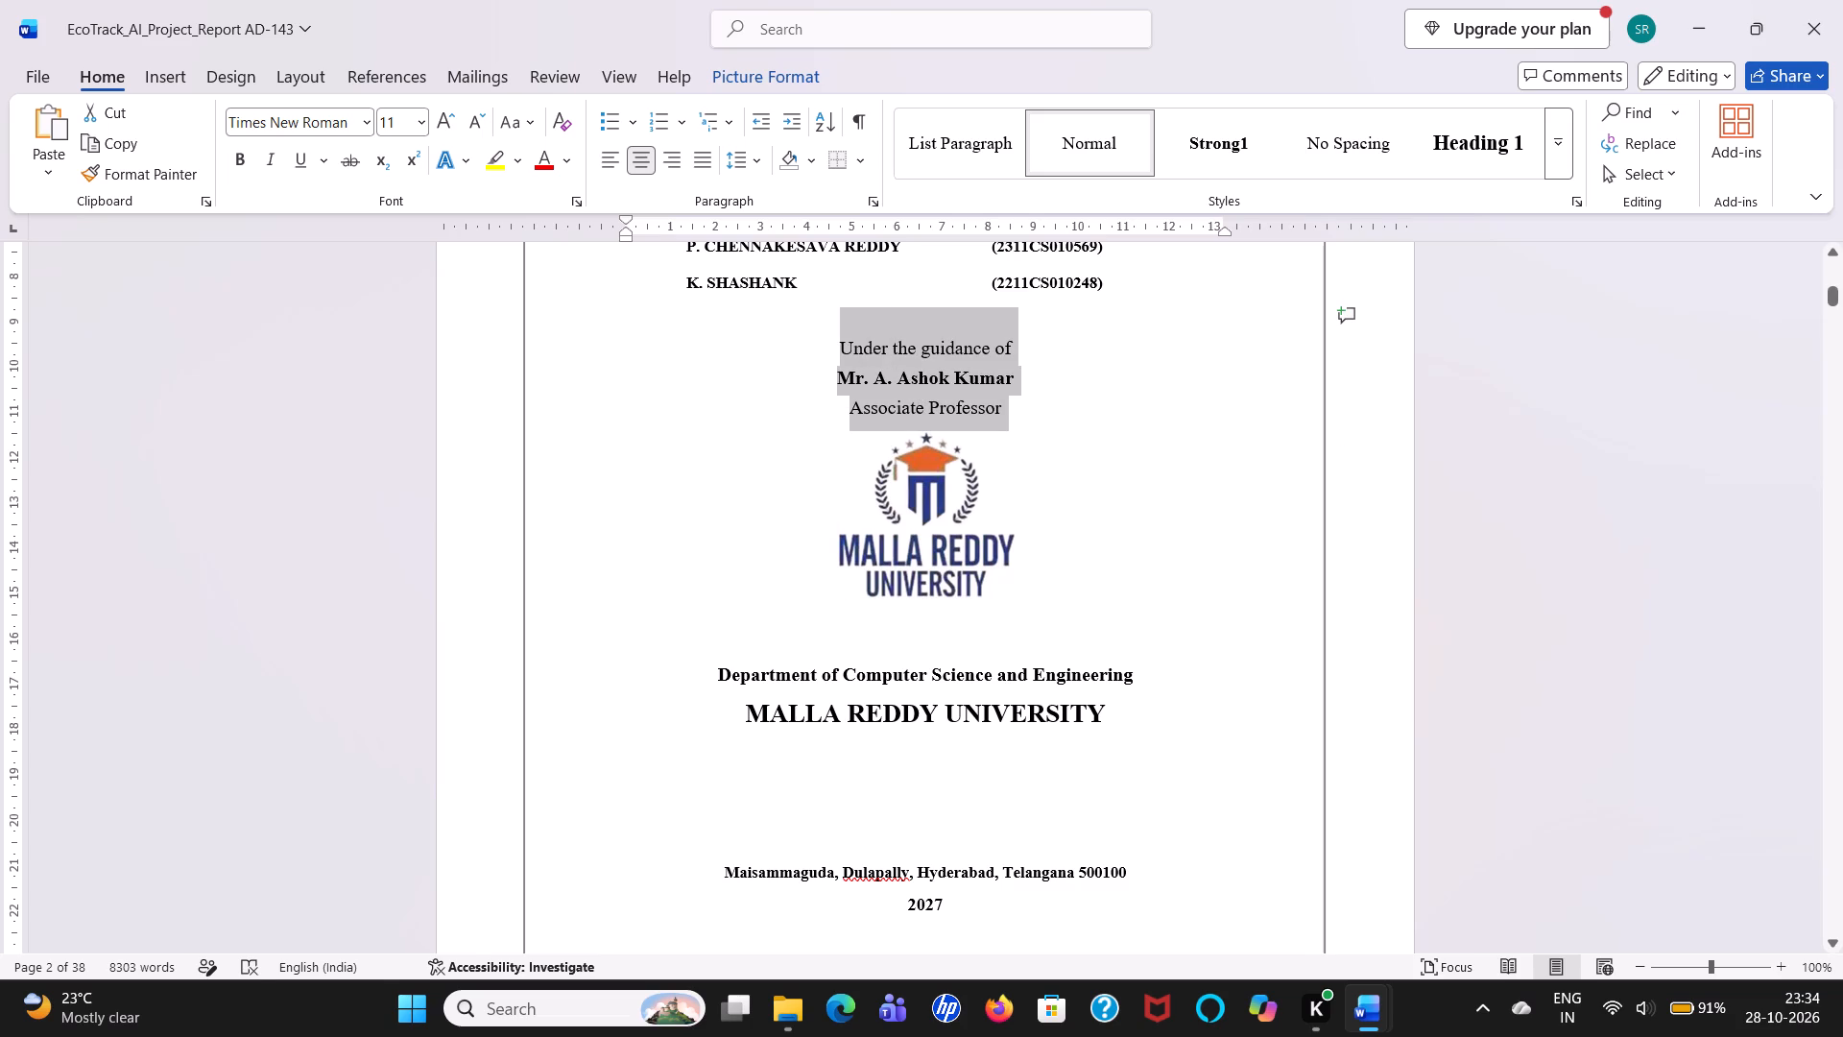
drag(835, 356, 832, 356)
click(405, 124)
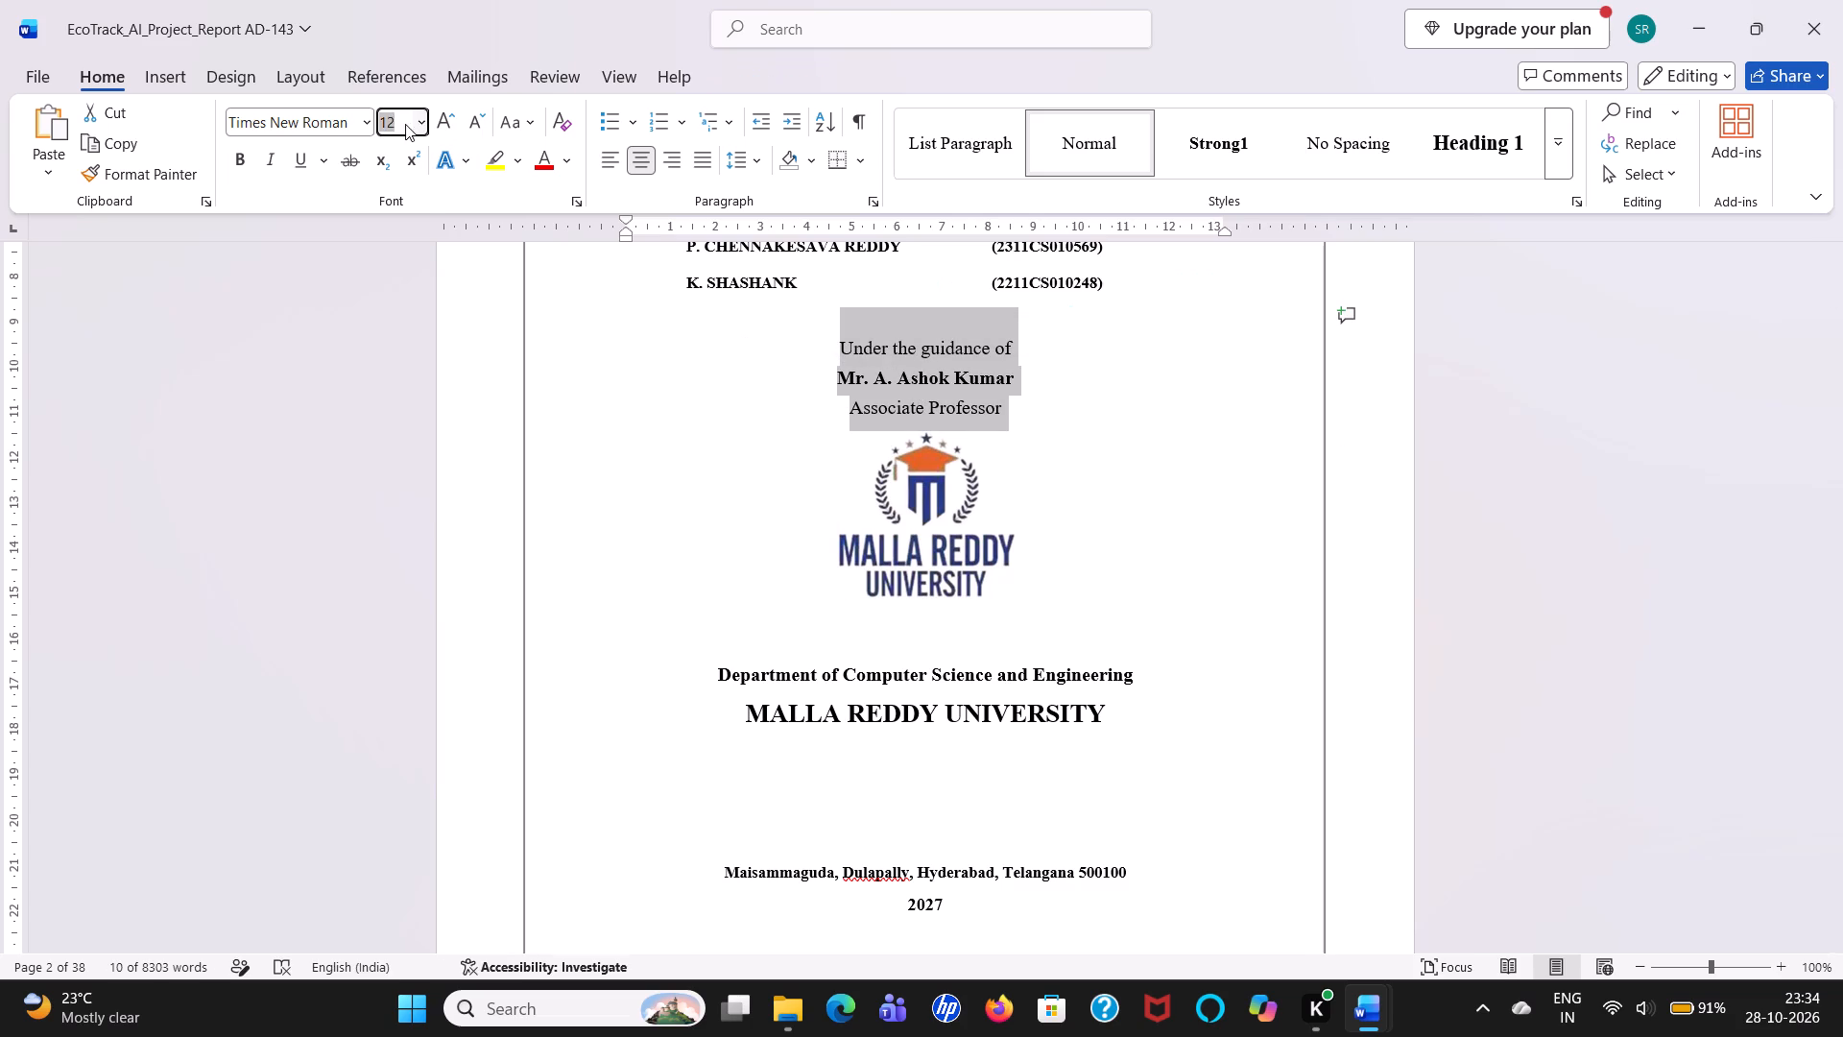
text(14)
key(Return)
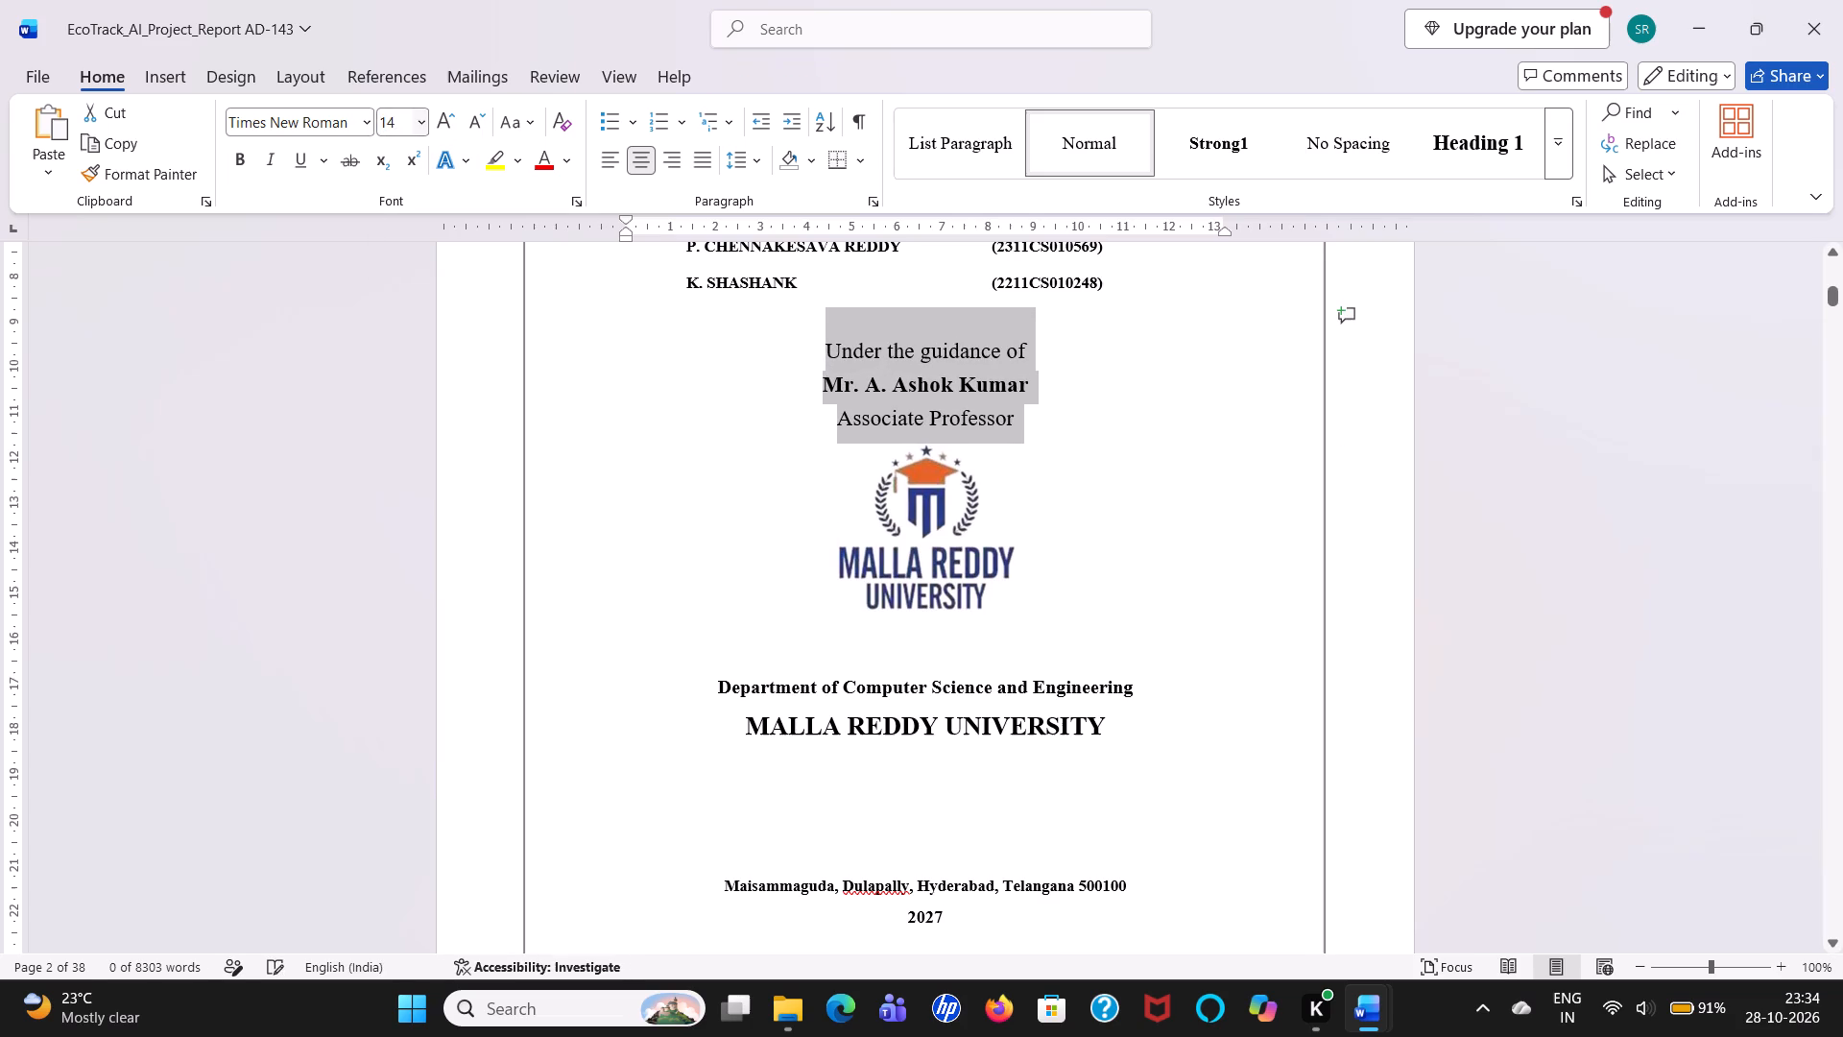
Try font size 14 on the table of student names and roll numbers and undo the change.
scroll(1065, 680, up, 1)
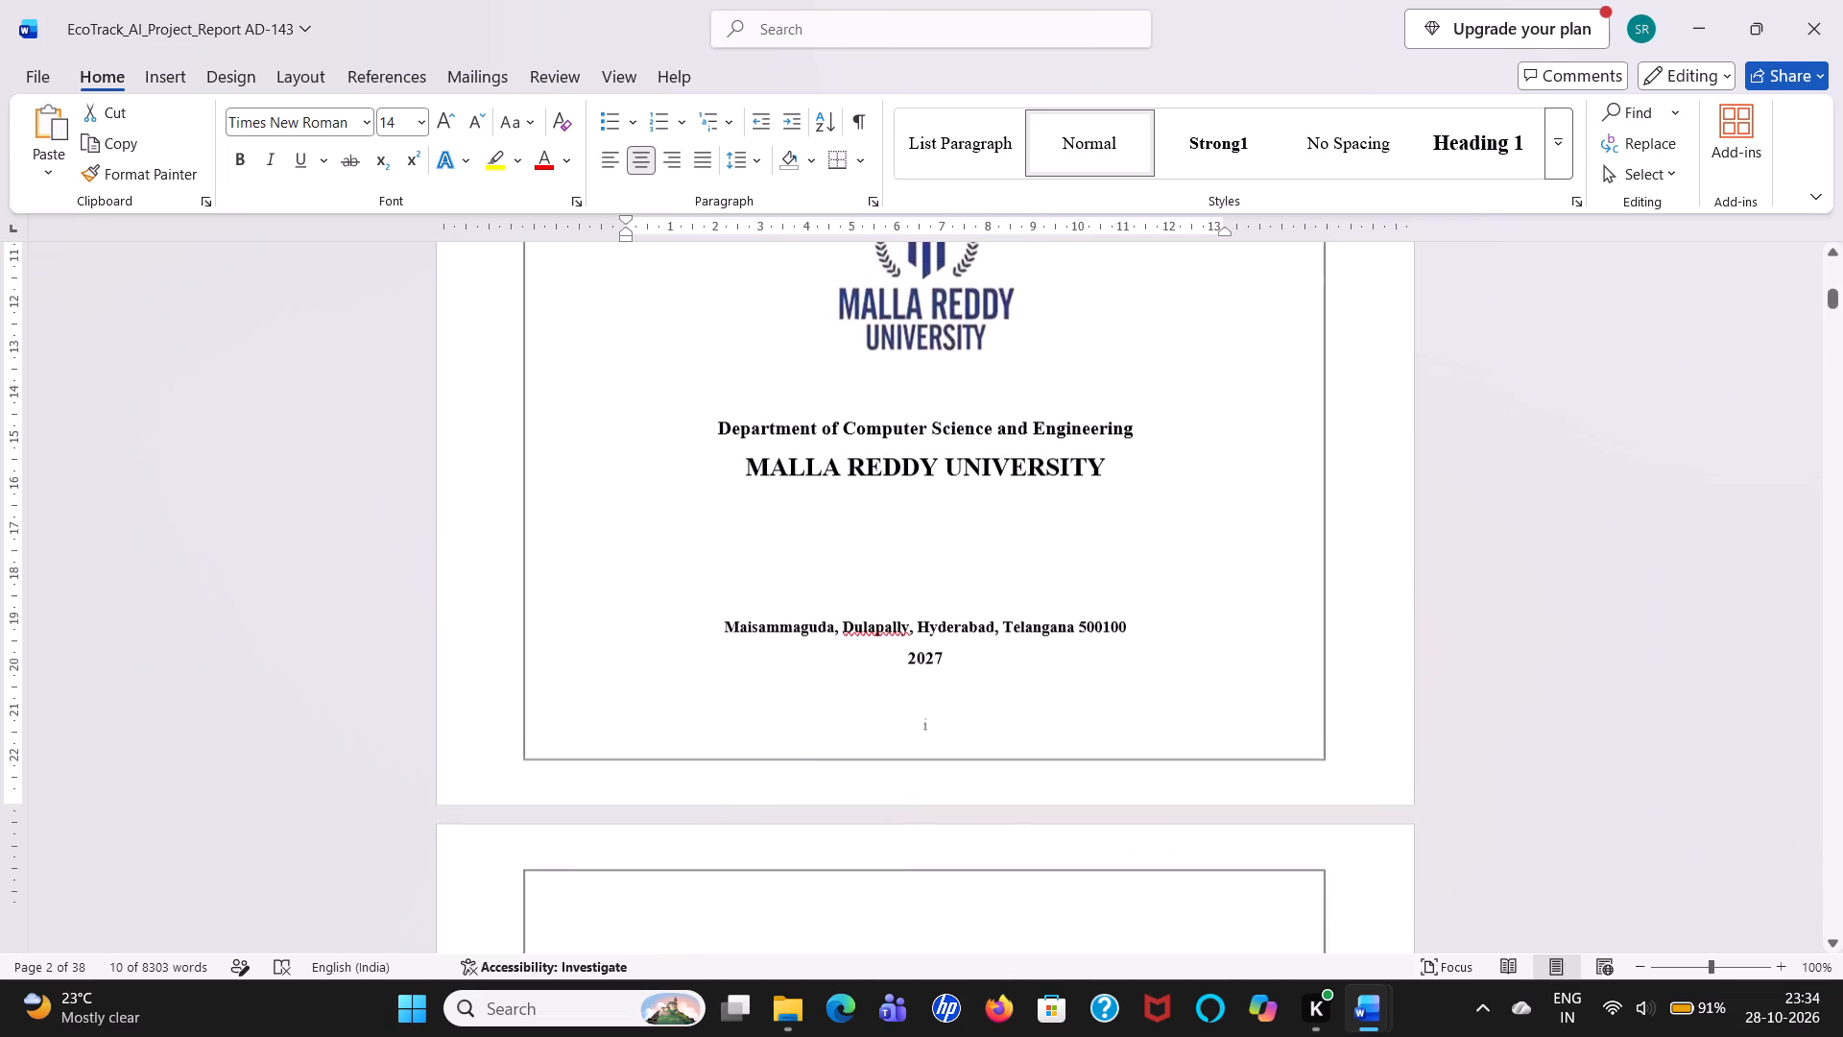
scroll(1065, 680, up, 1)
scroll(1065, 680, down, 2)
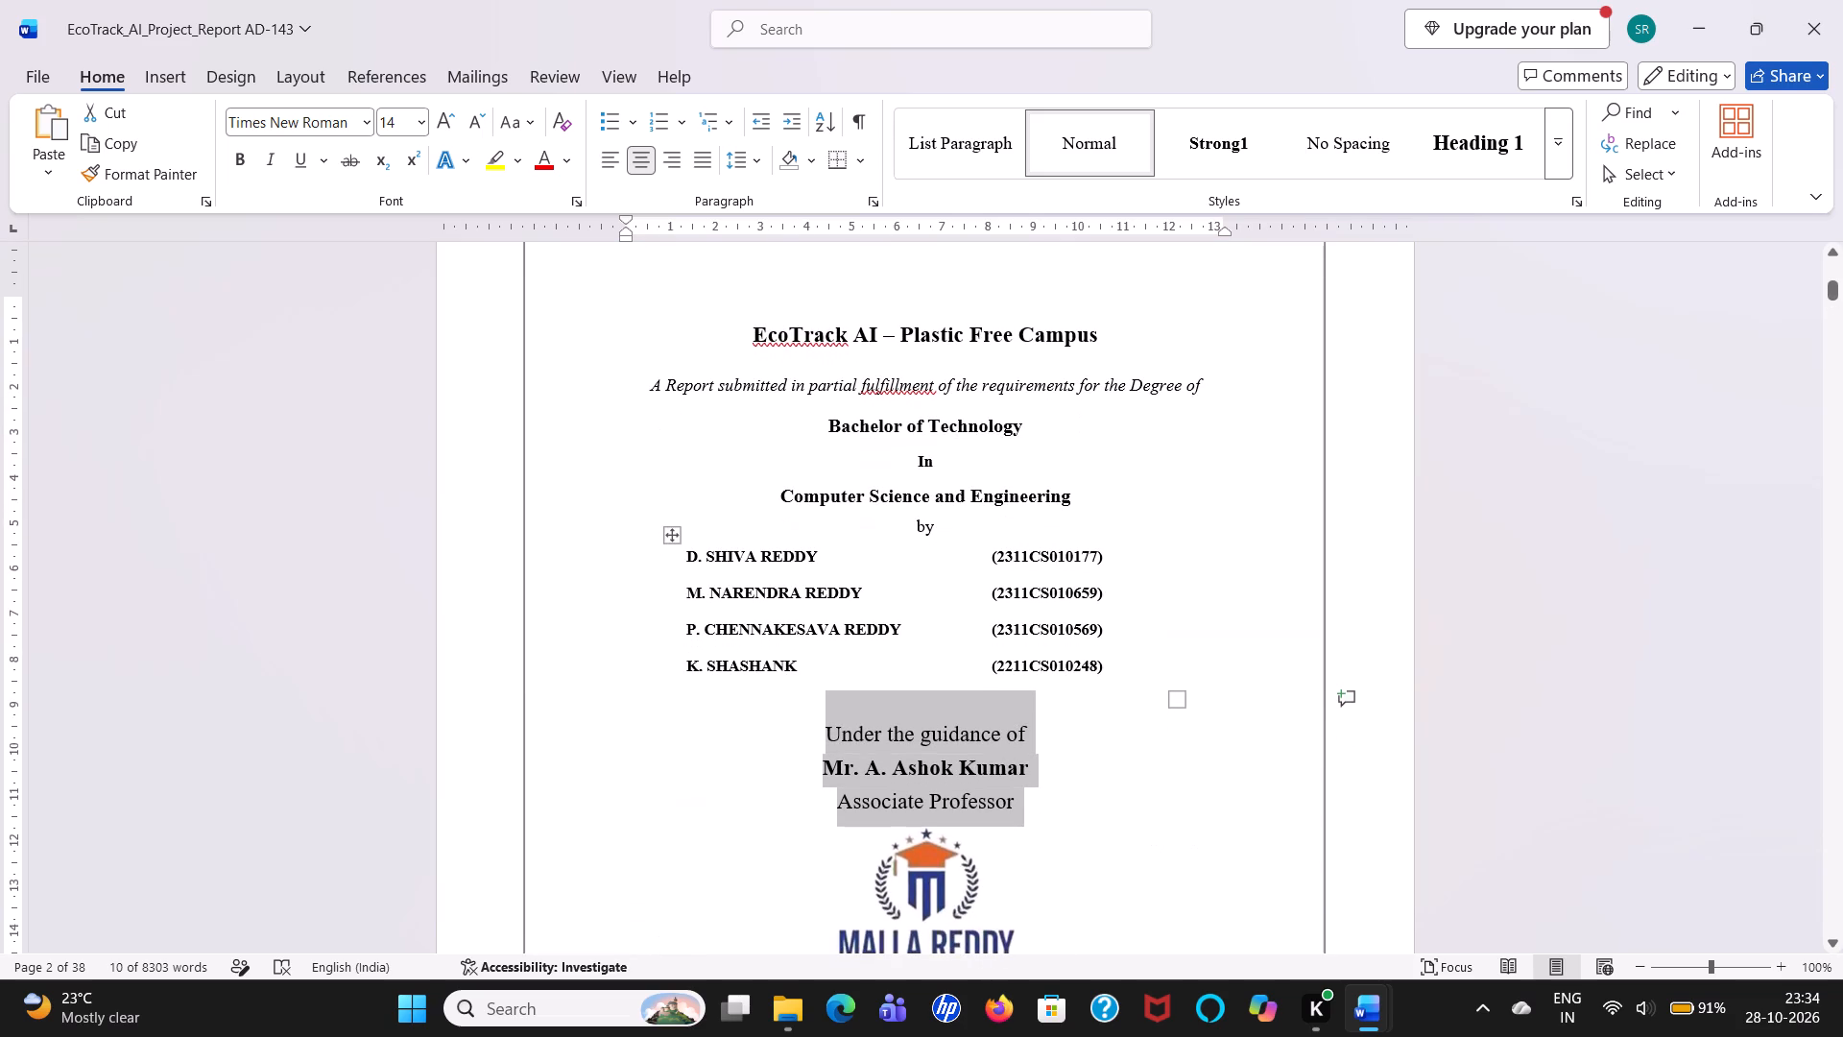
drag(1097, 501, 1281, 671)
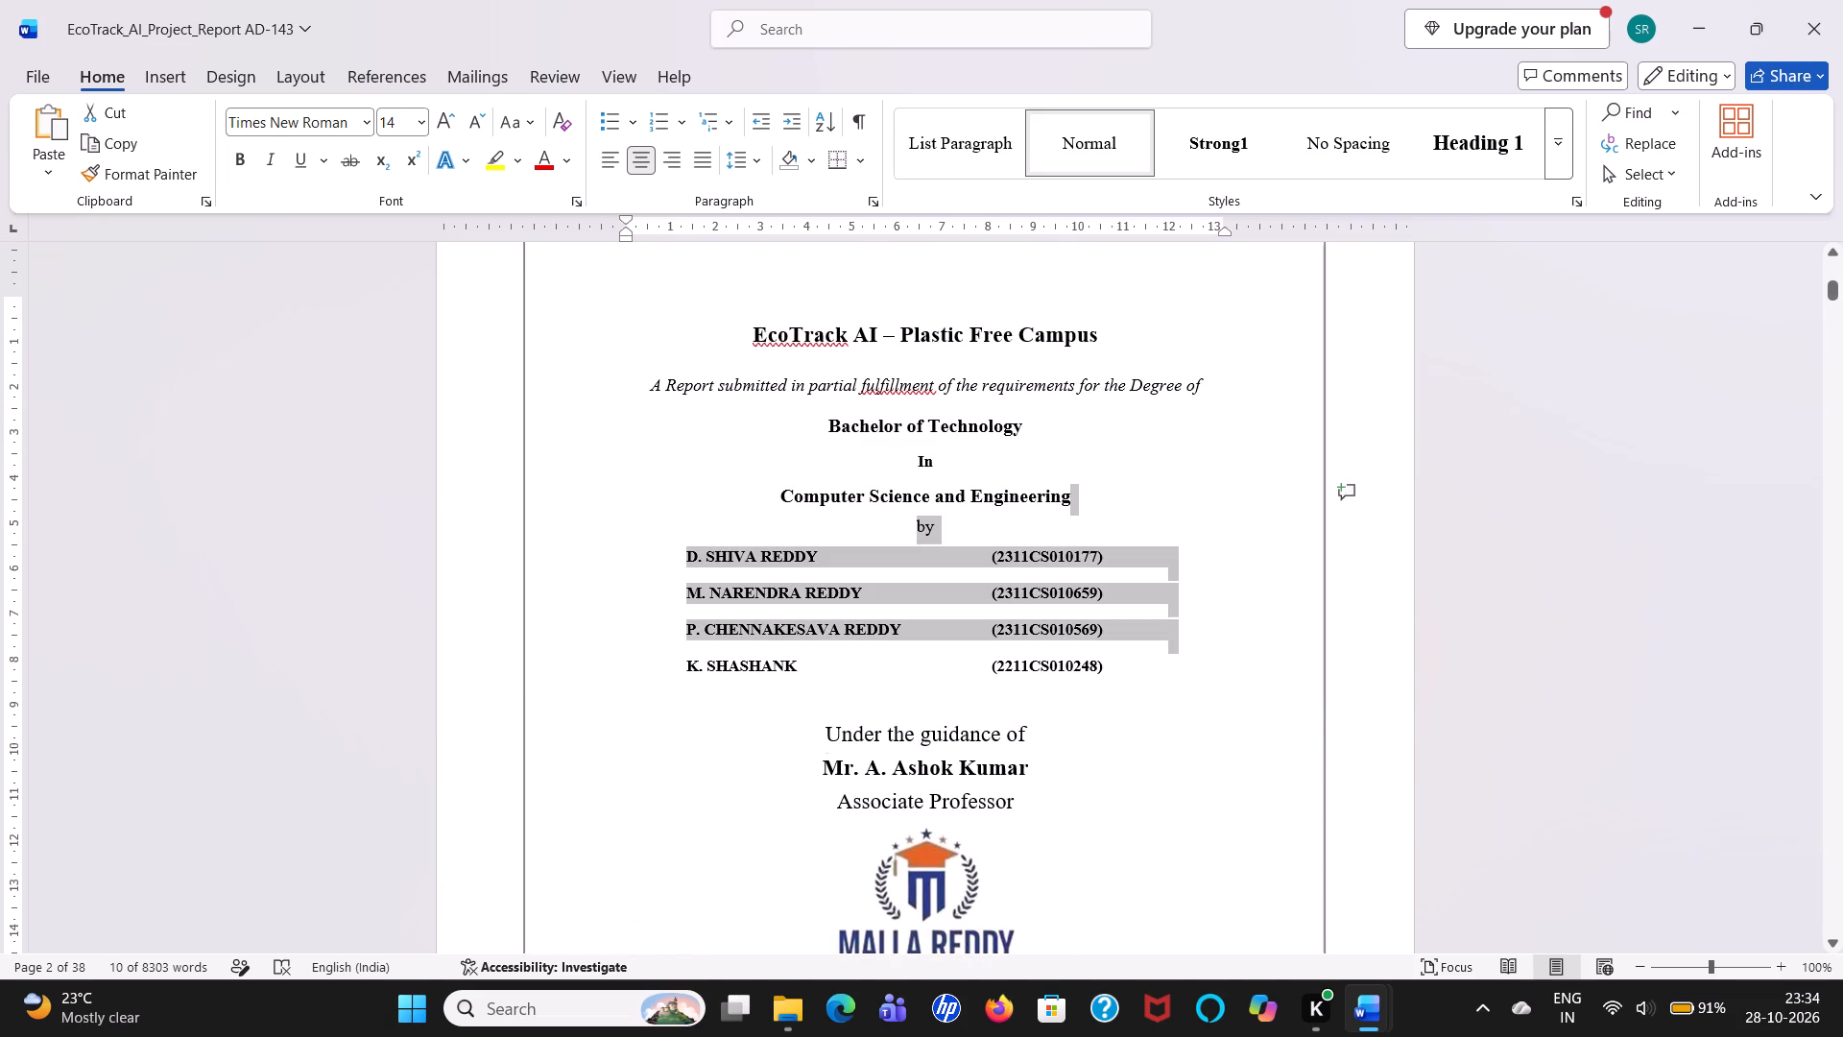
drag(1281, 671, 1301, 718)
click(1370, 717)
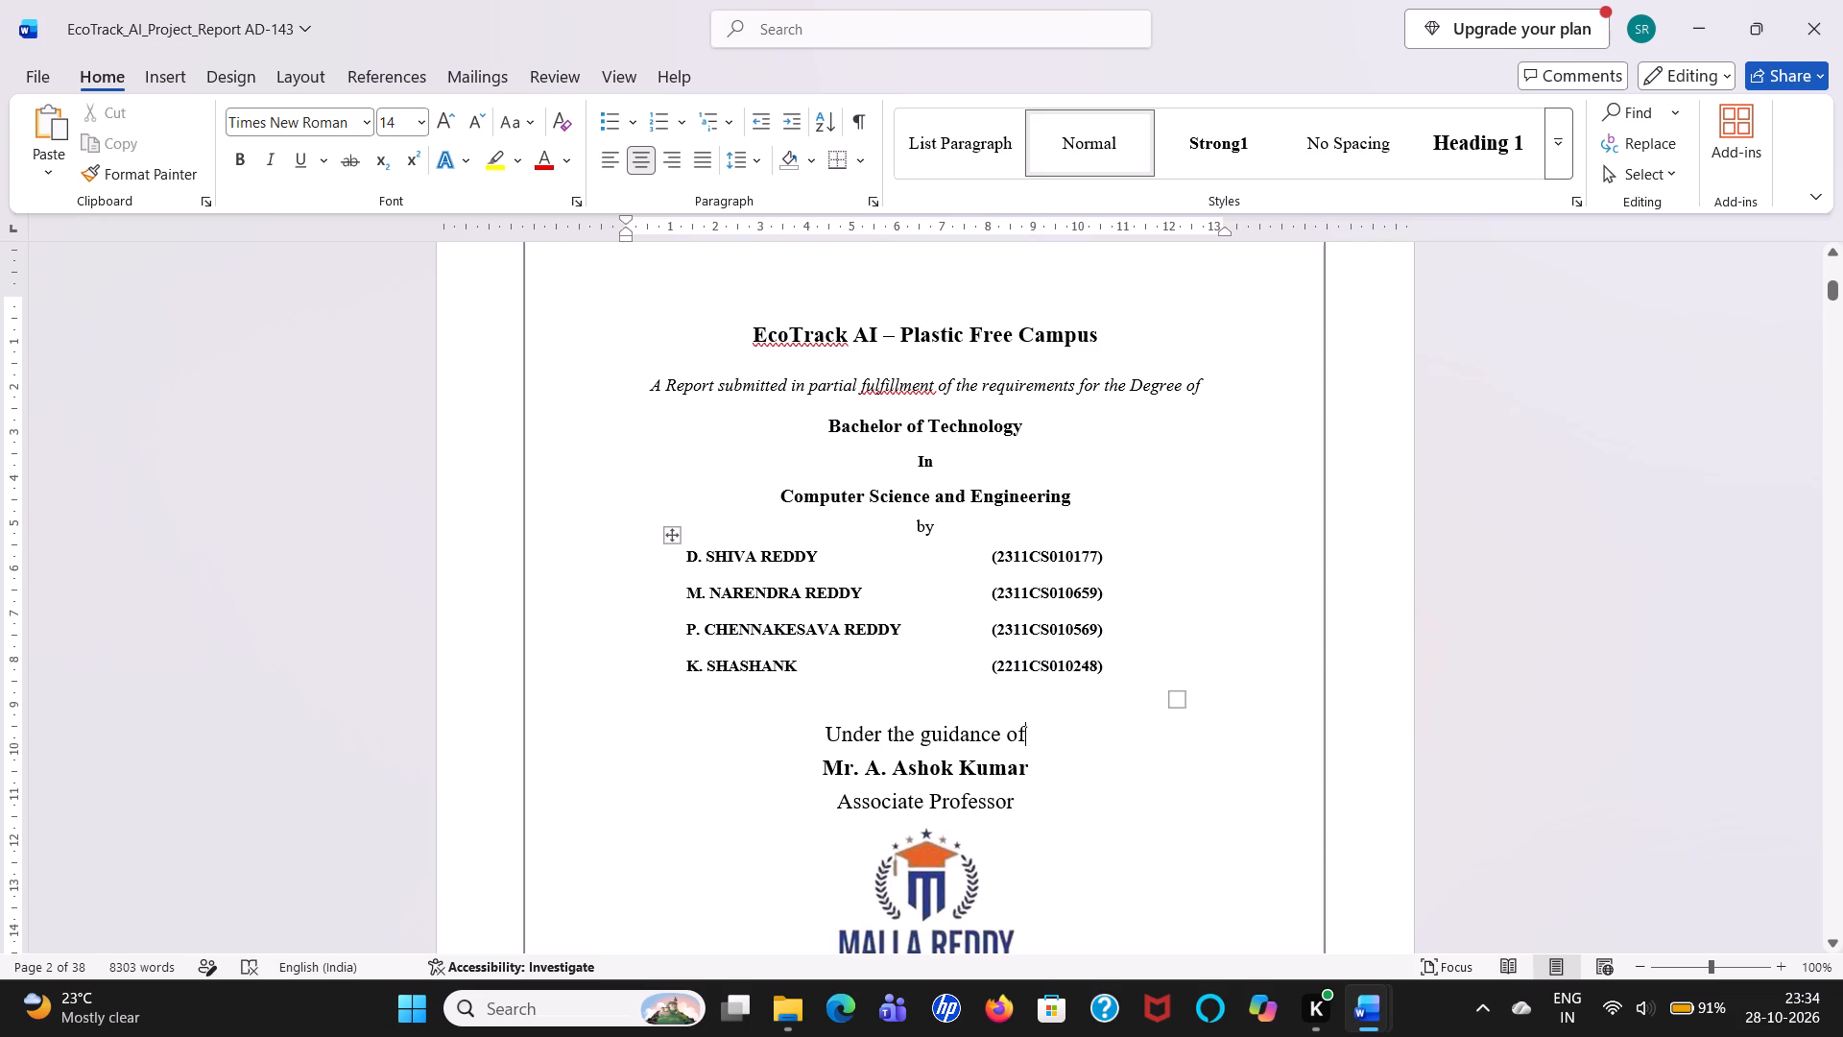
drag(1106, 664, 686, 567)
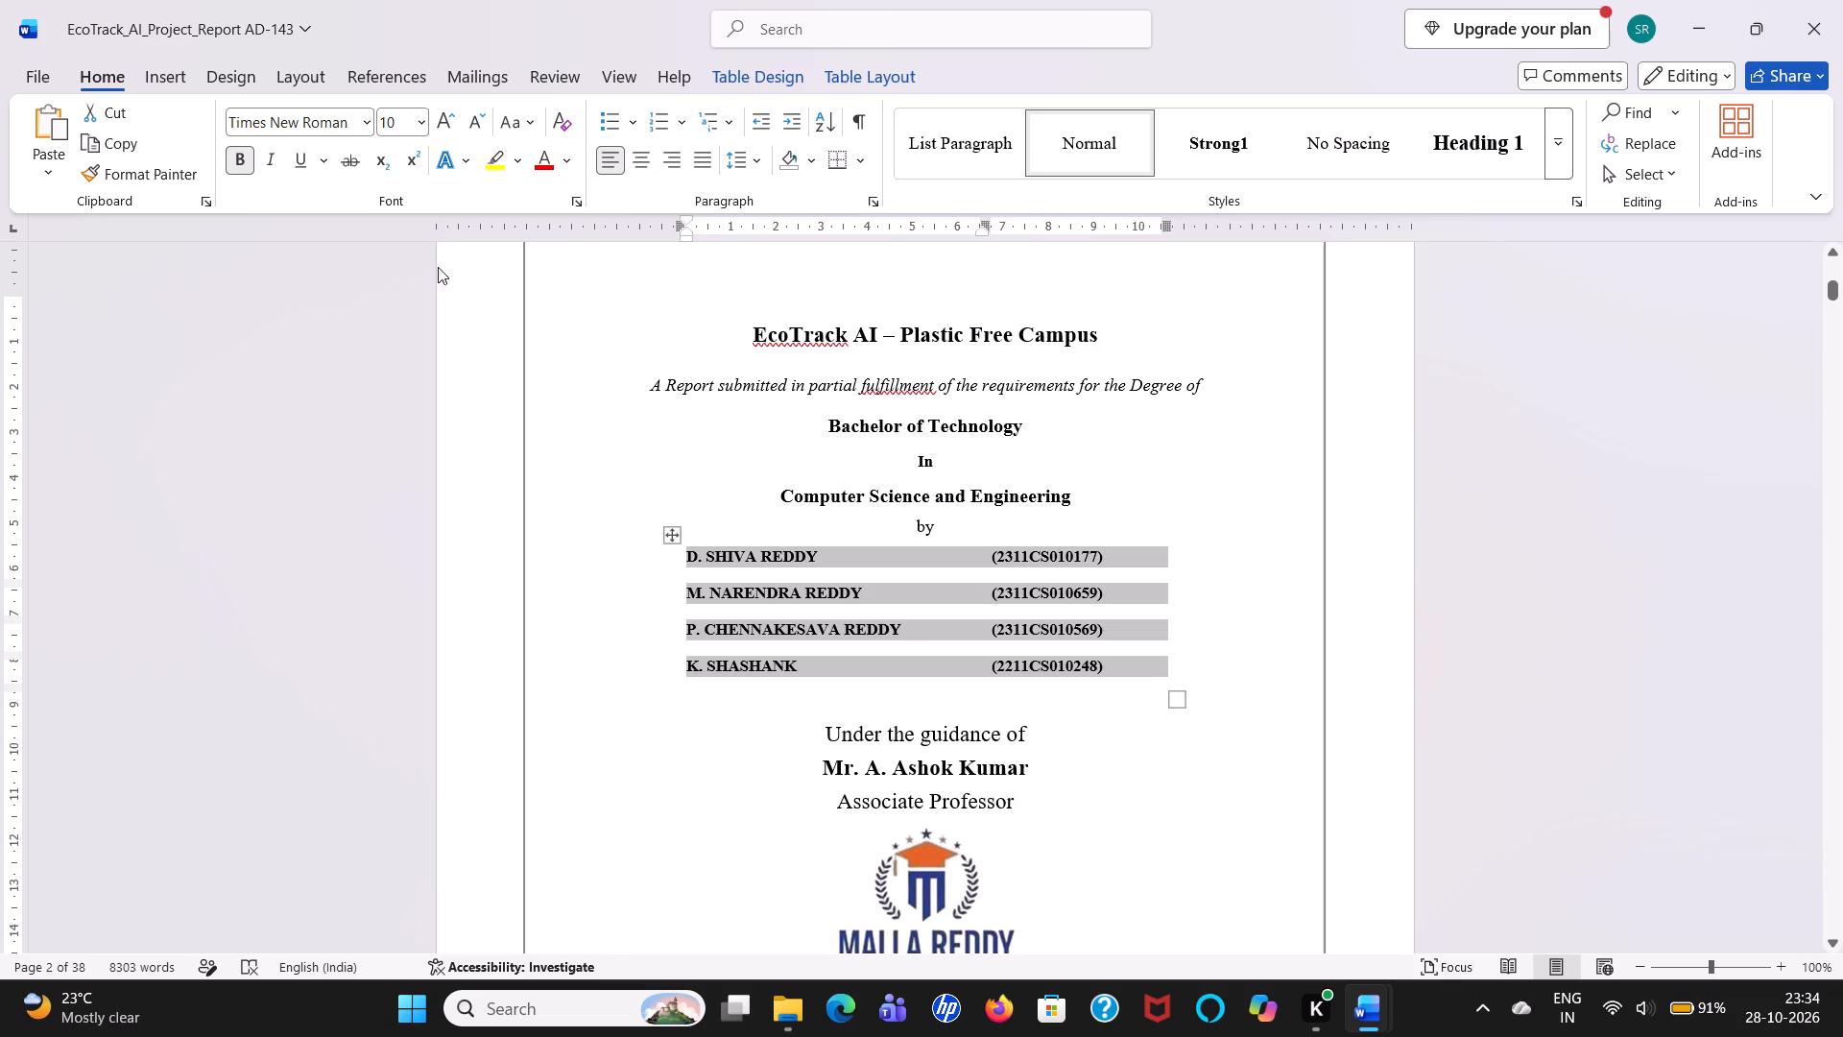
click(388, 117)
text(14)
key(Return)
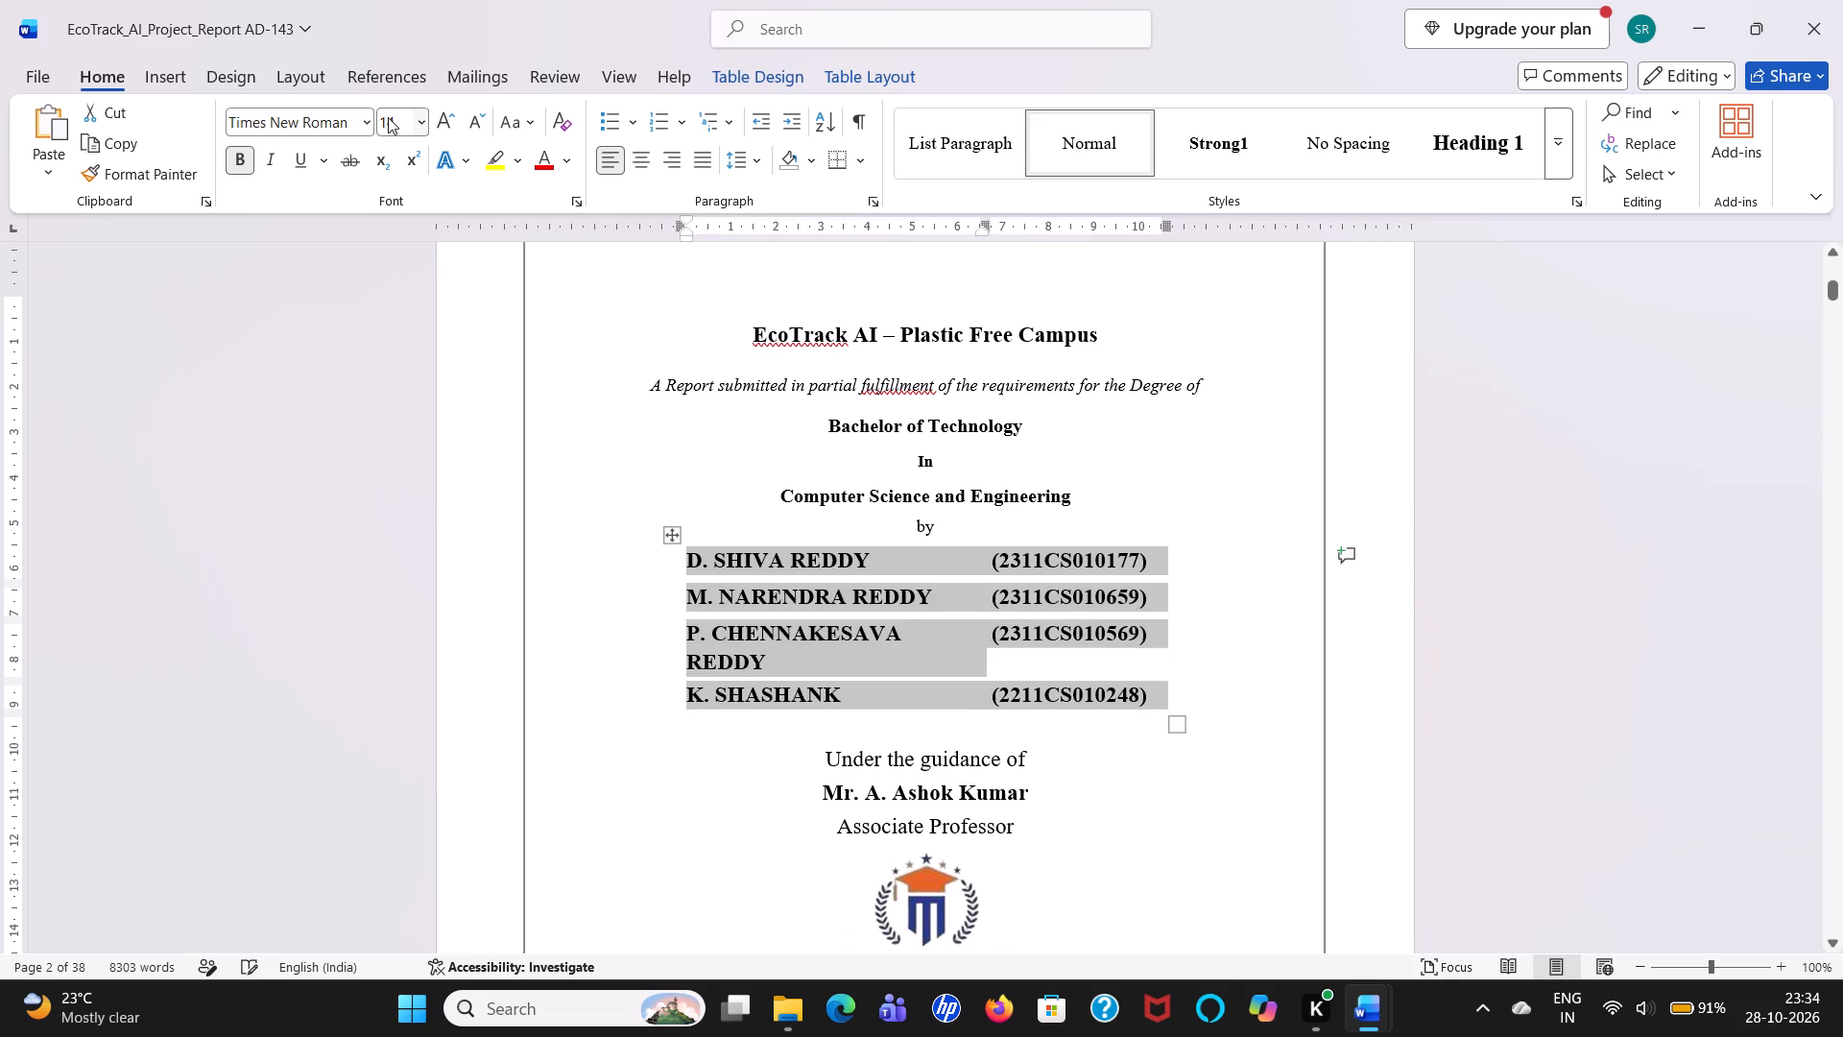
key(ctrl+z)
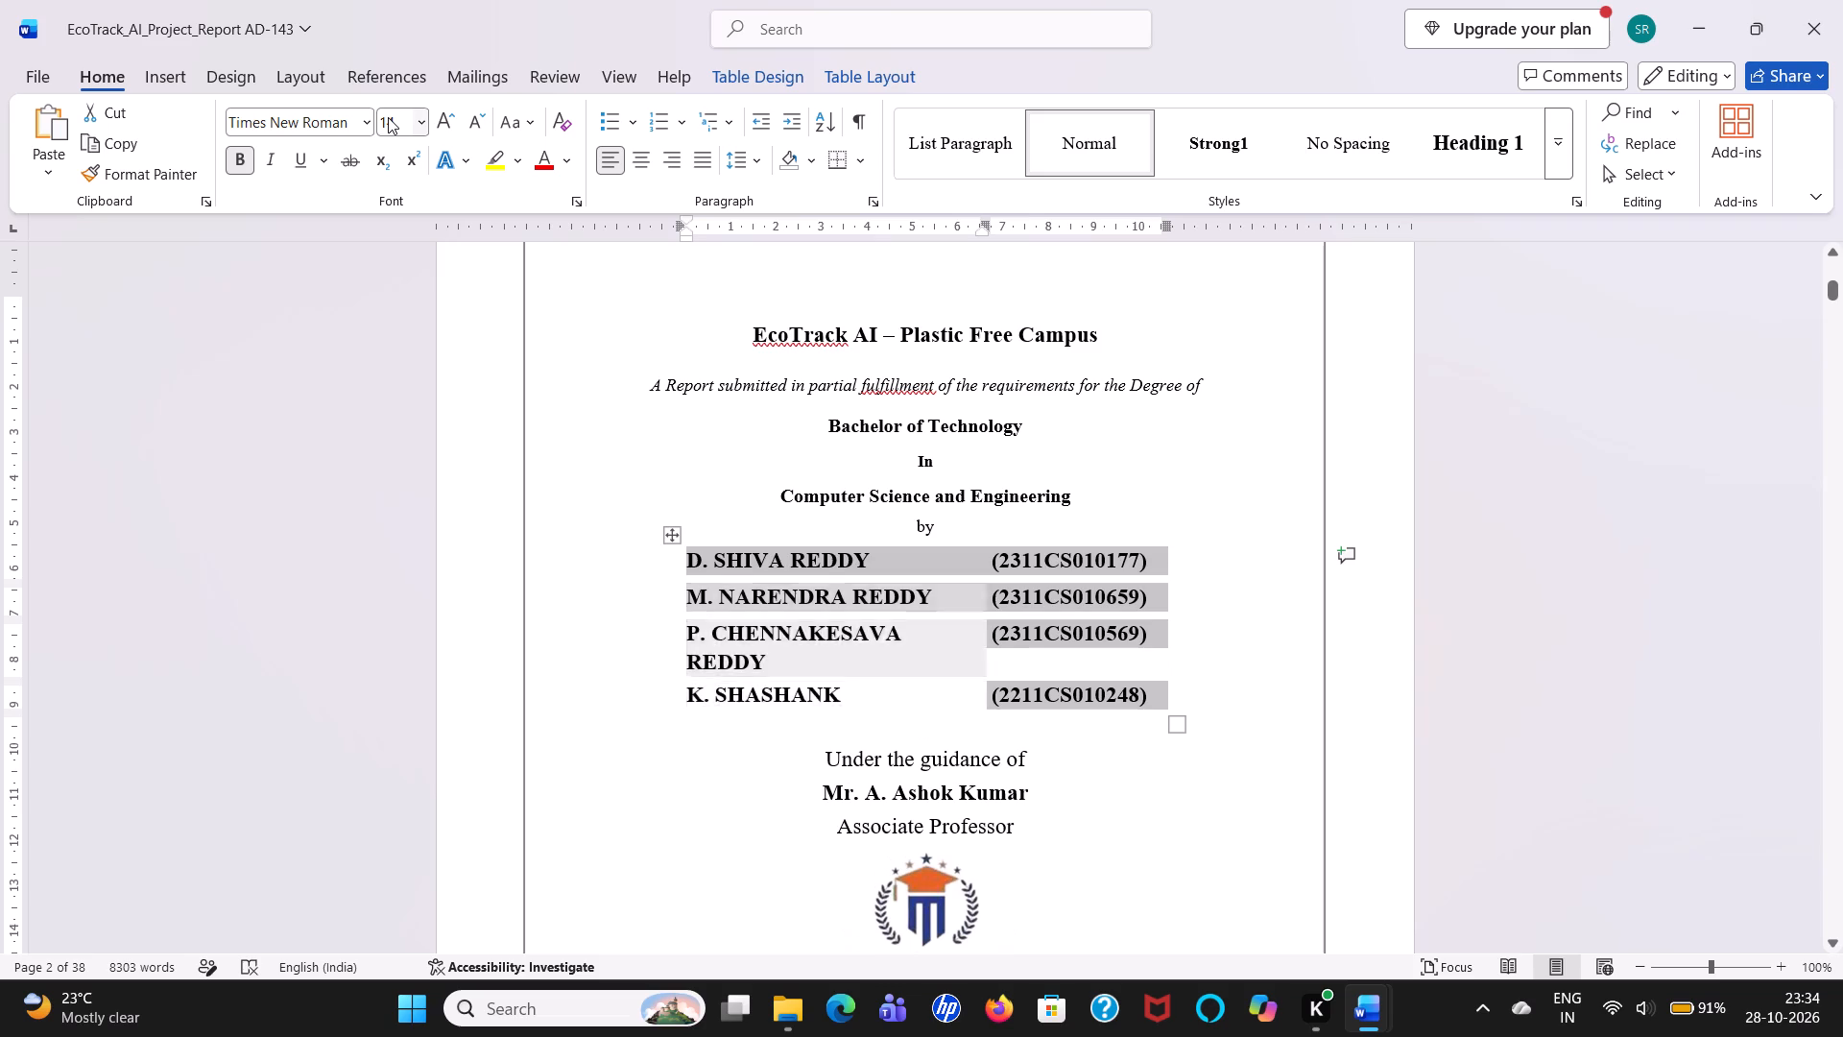
Set the student names and roll numbers on the inner title page to font size 11.
click(399, 119)
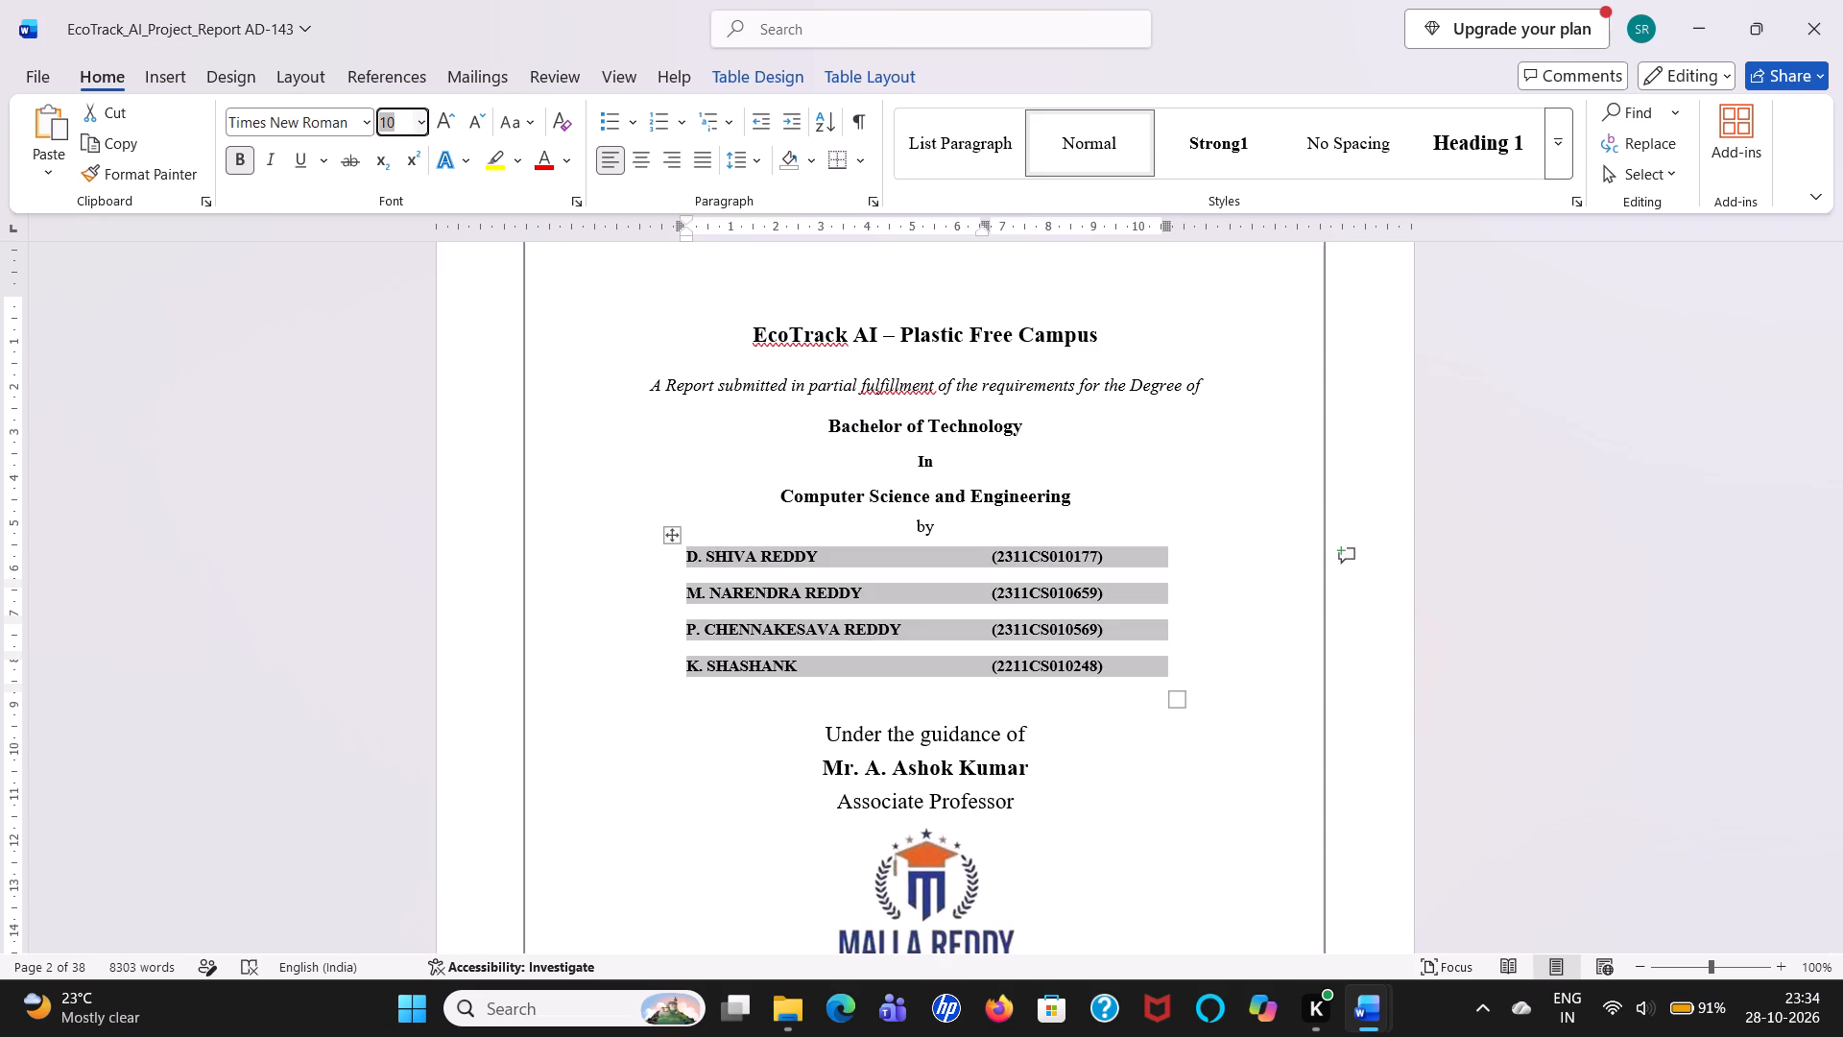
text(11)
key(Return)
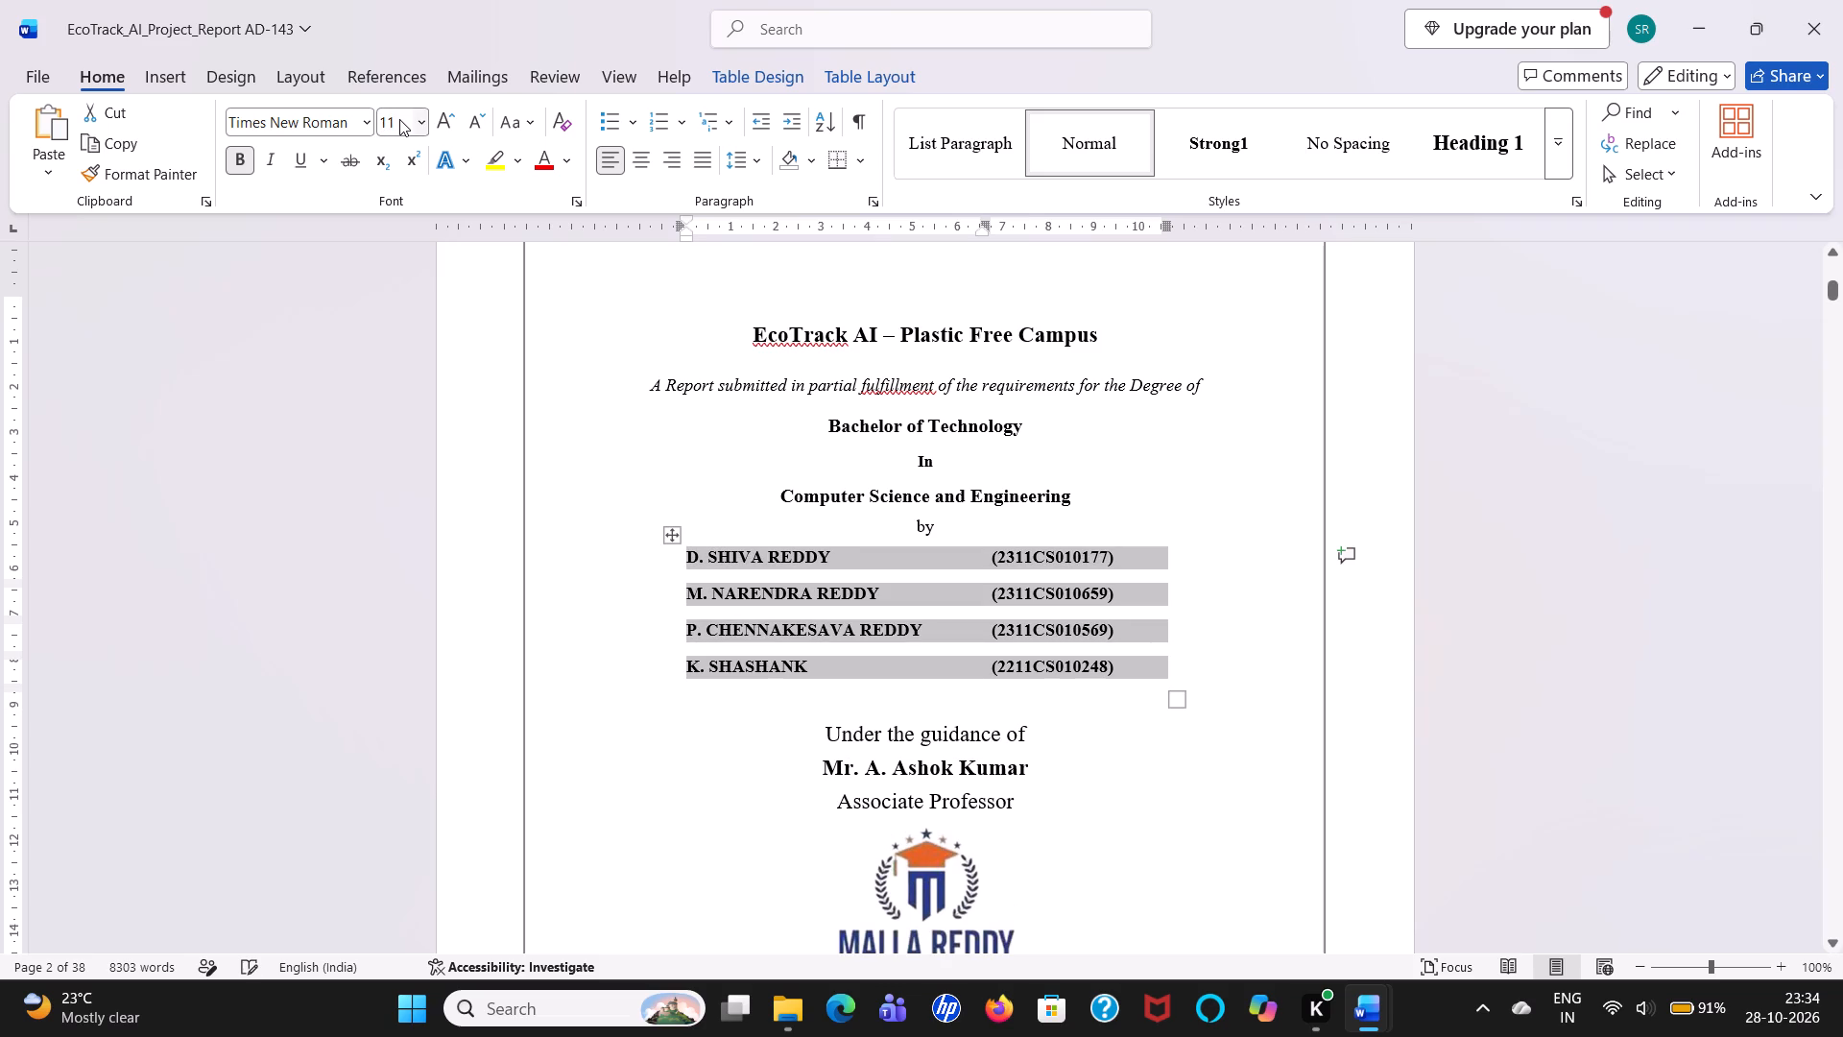
click(1105, 653)
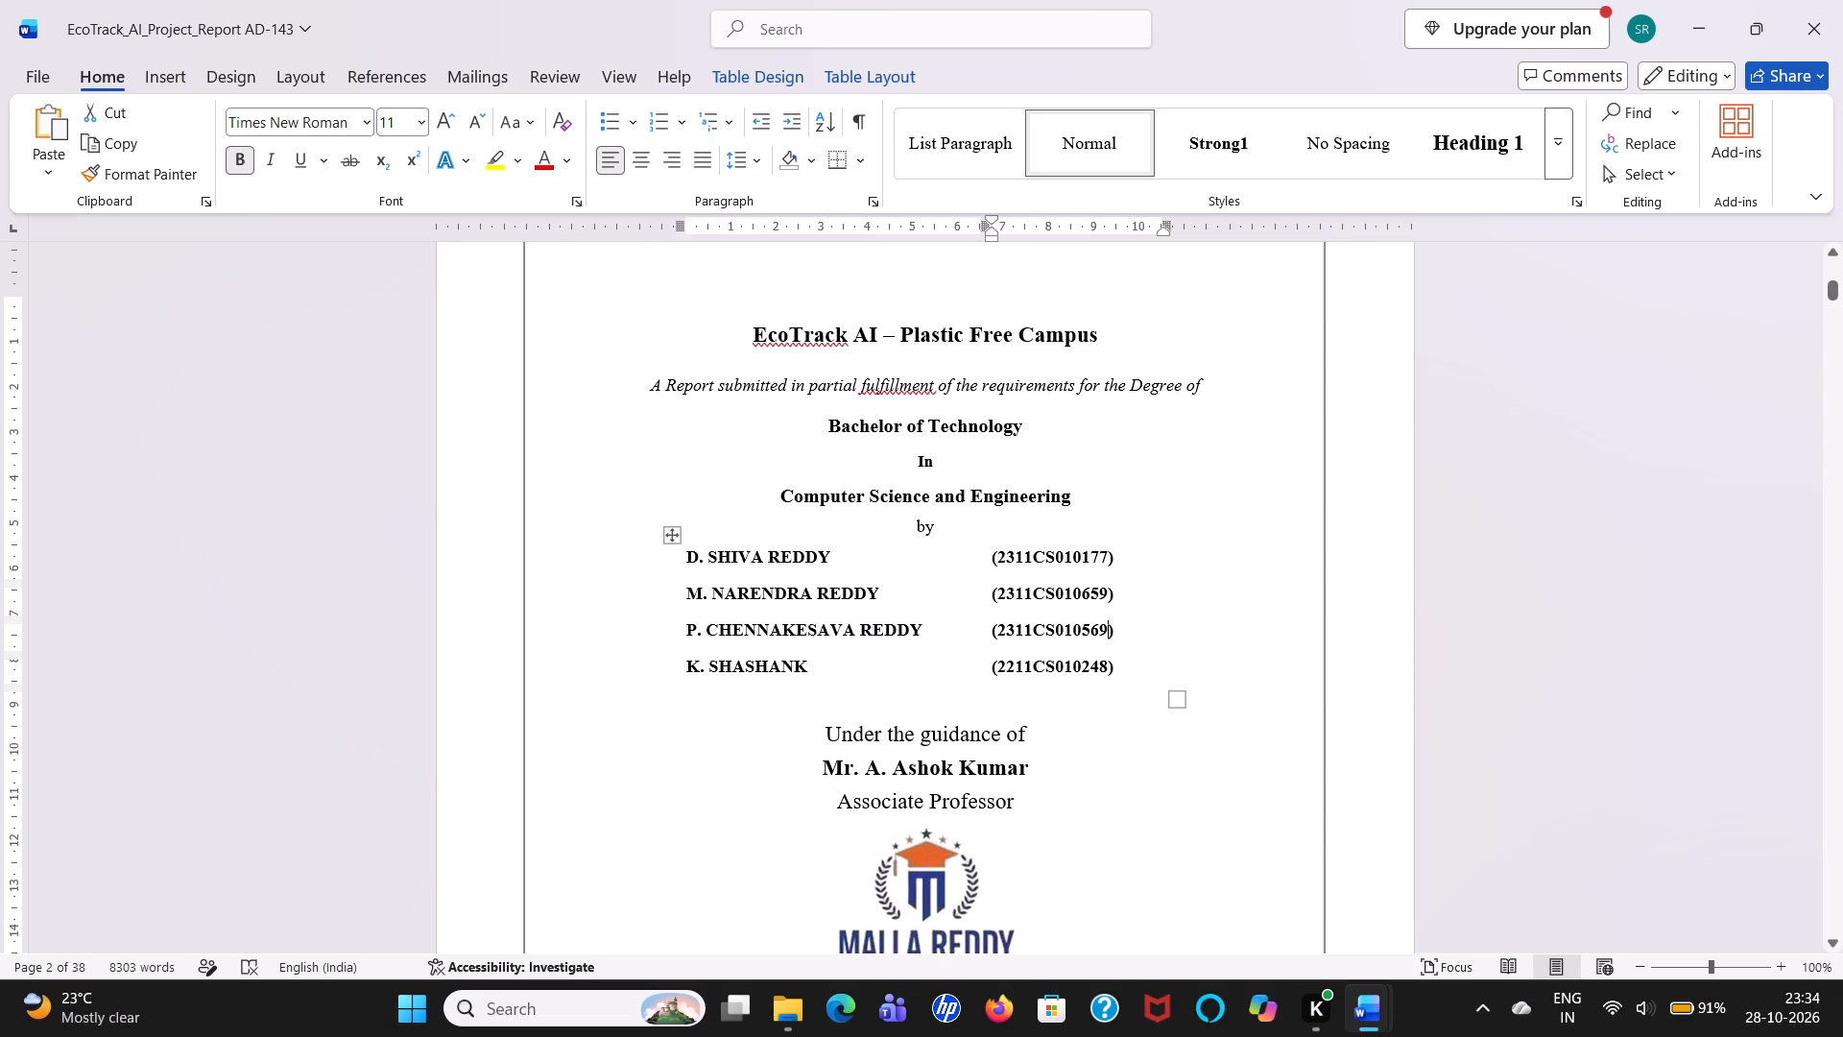
Switch to the 161 major project report and copy the university logo from its inner title page.
scroll(1123, 758, up, 1)
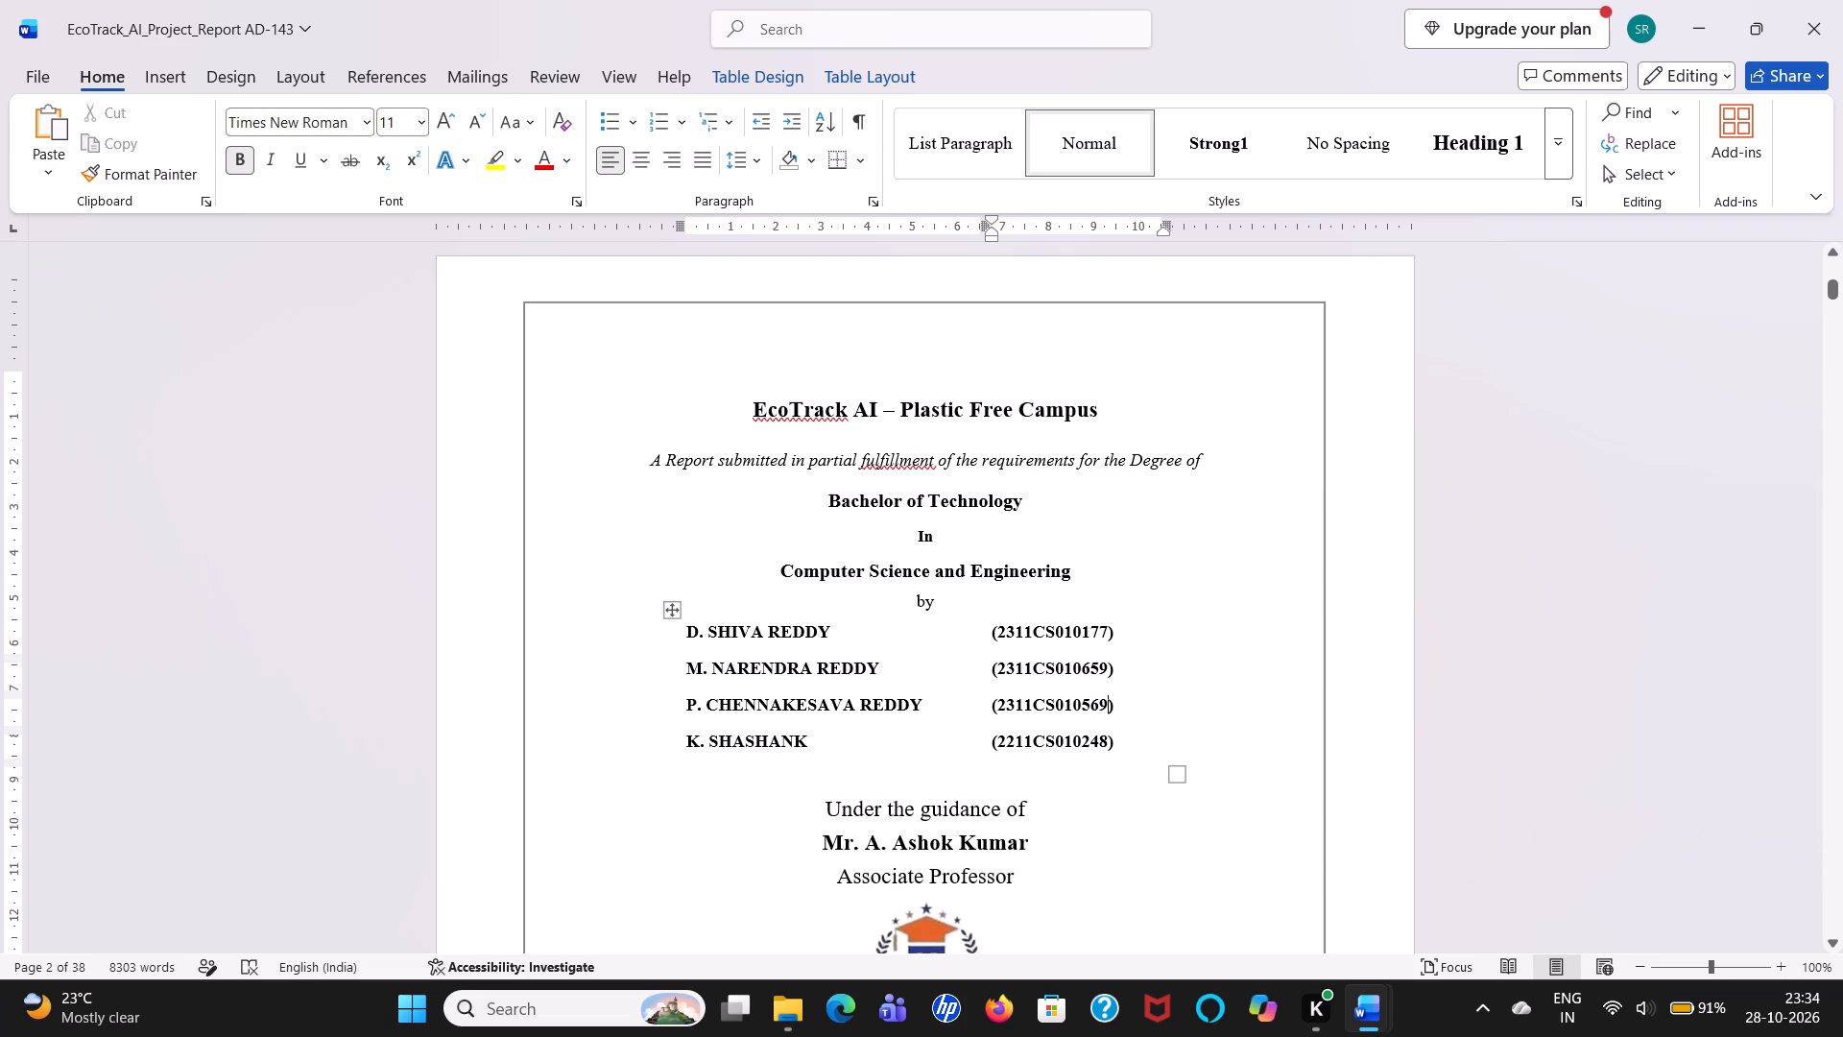
scroll(1198, 712, down, 1)
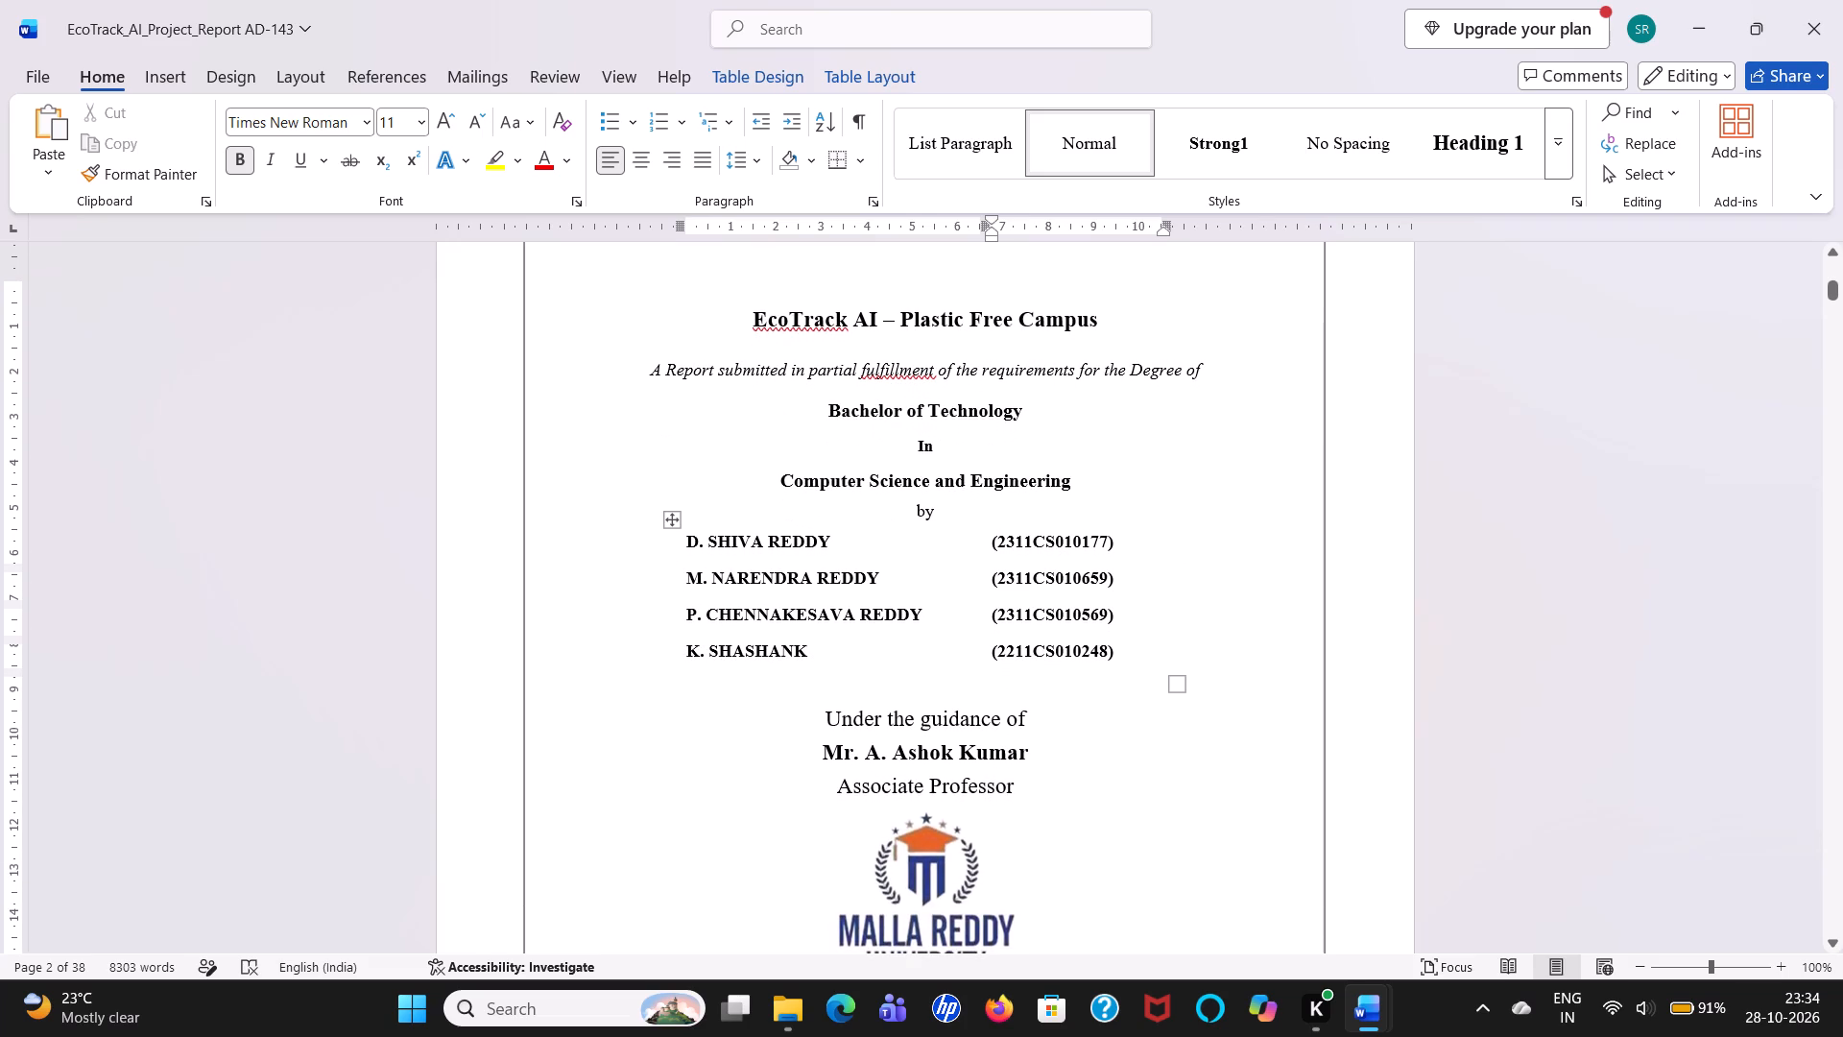
scroll(1234, 754, down, 1)
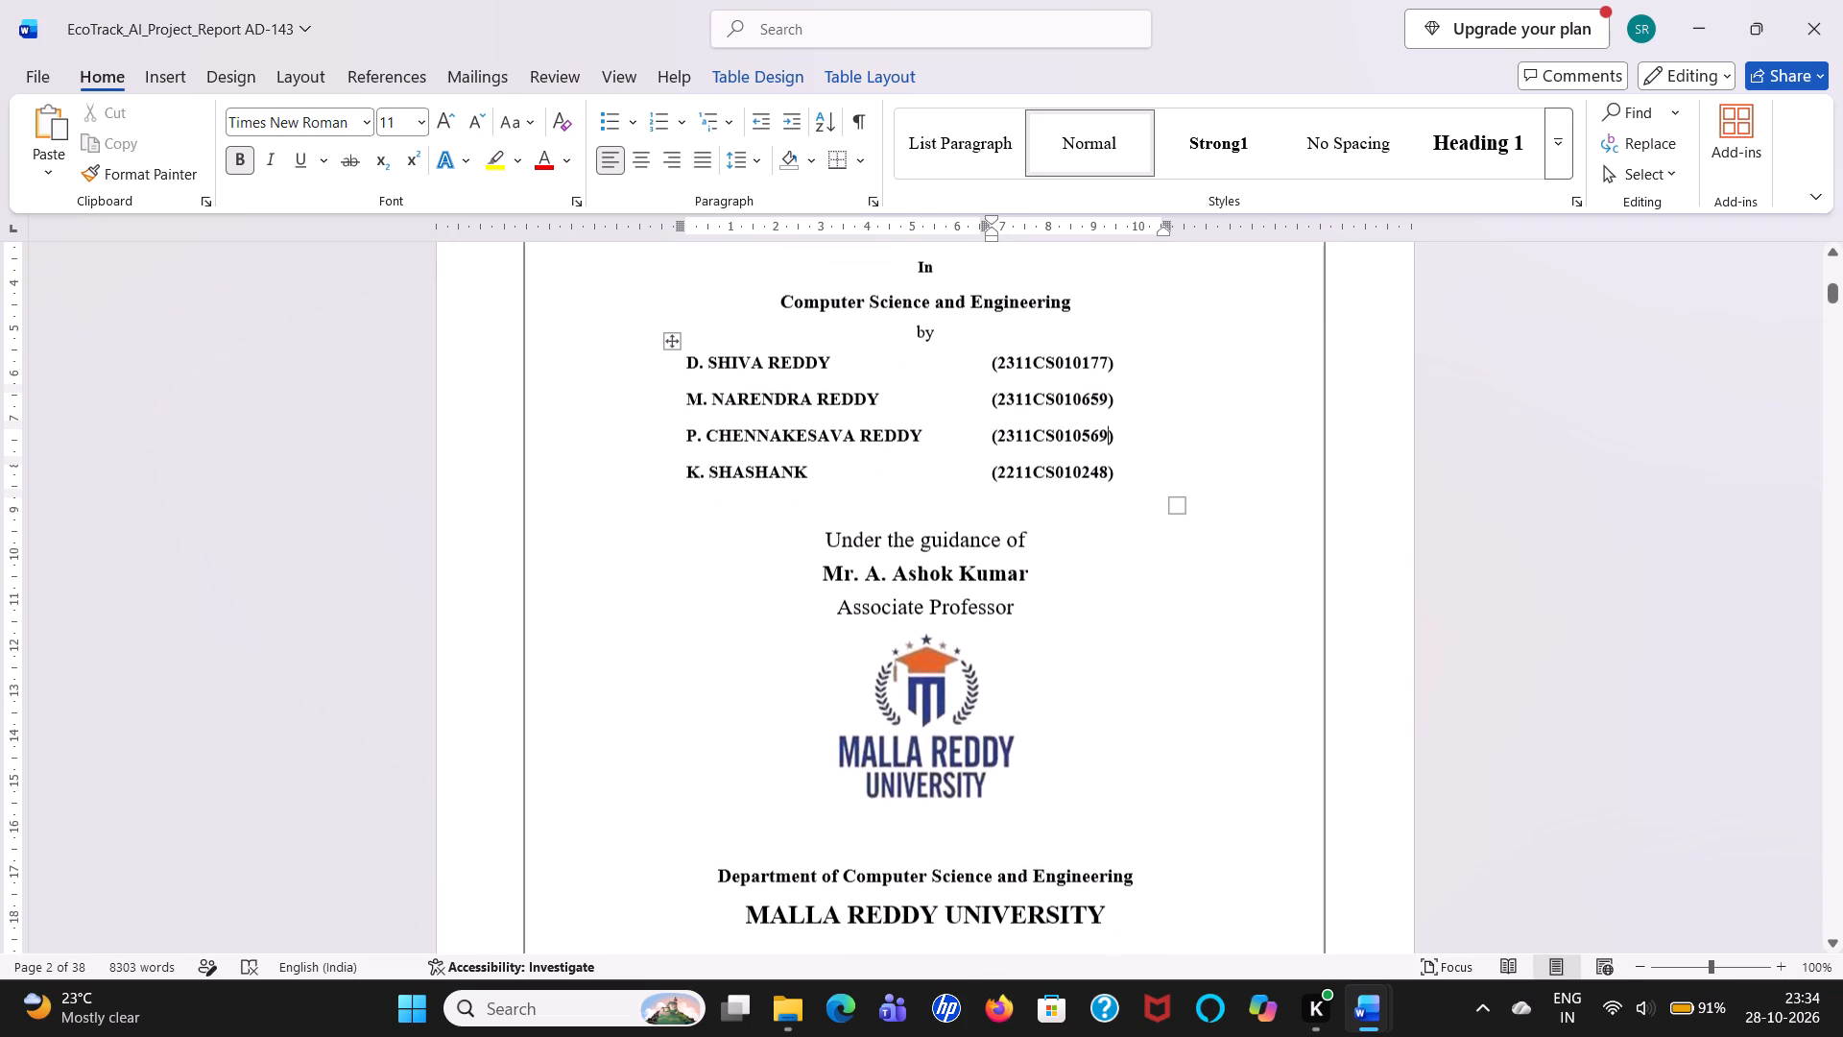
click(1429, 920)
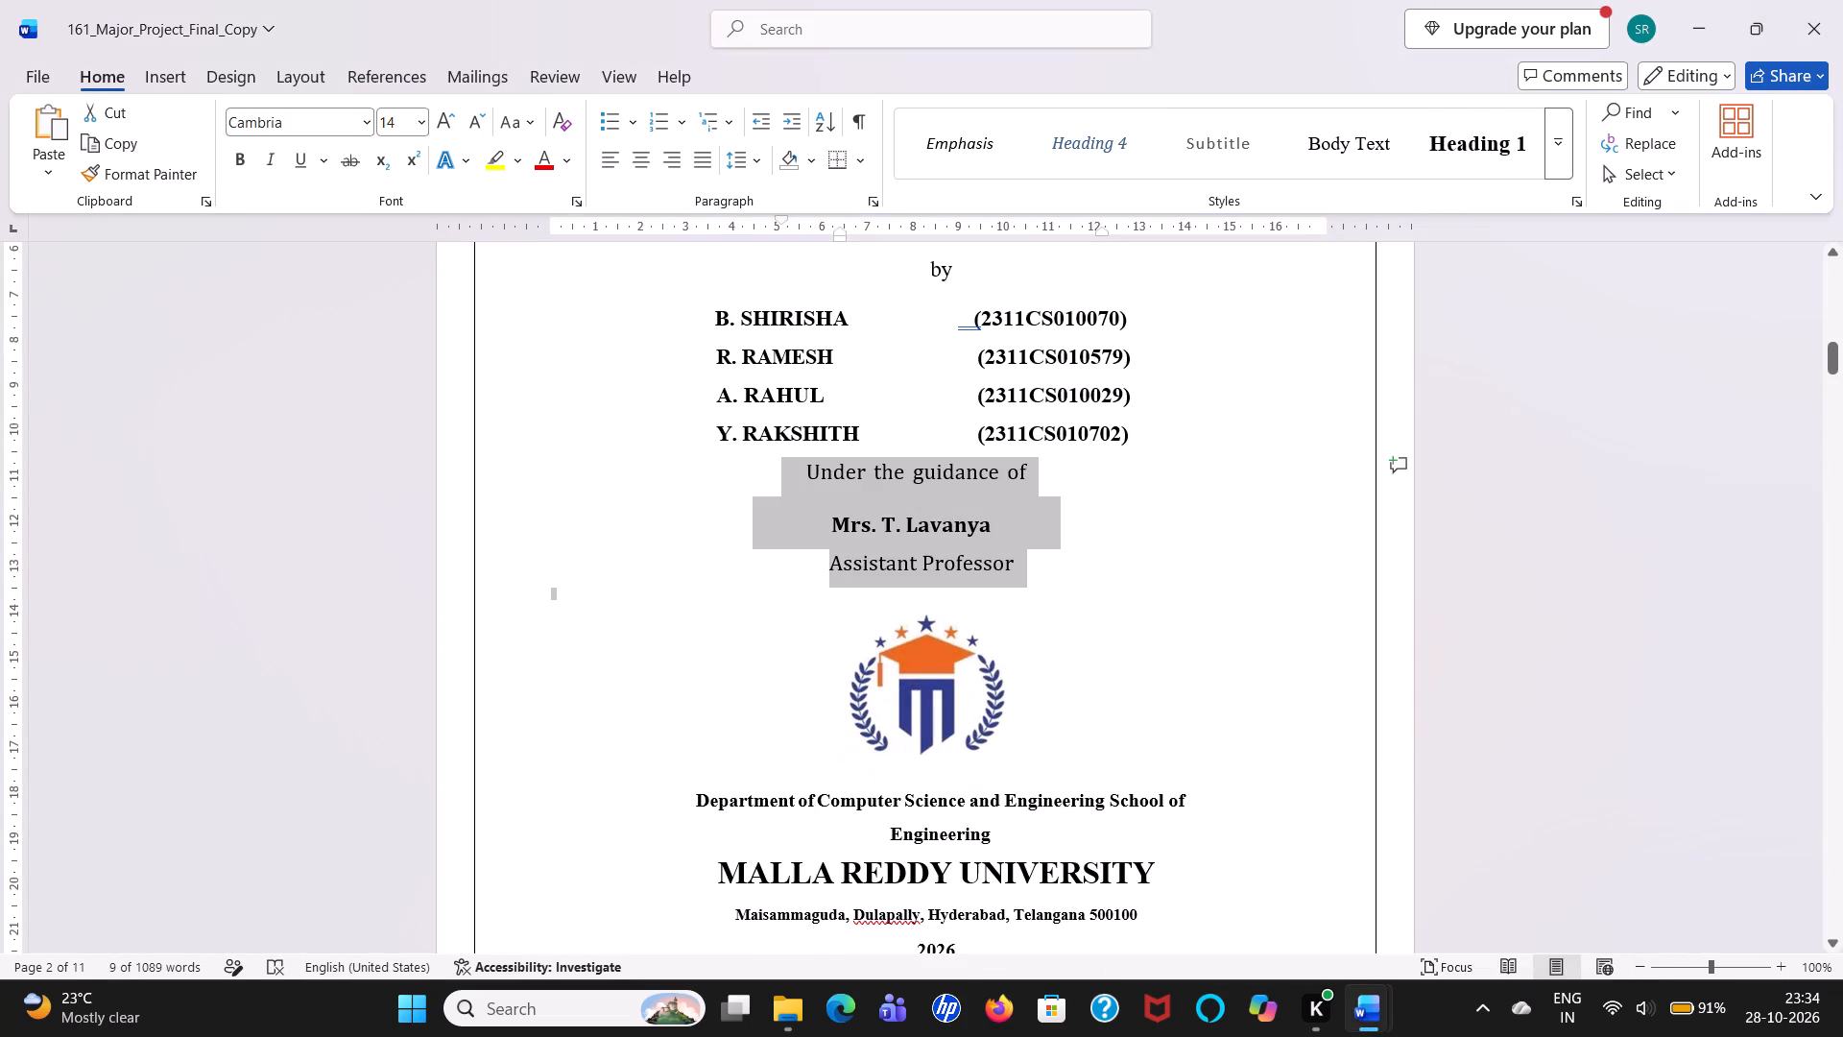
click(991, 696)
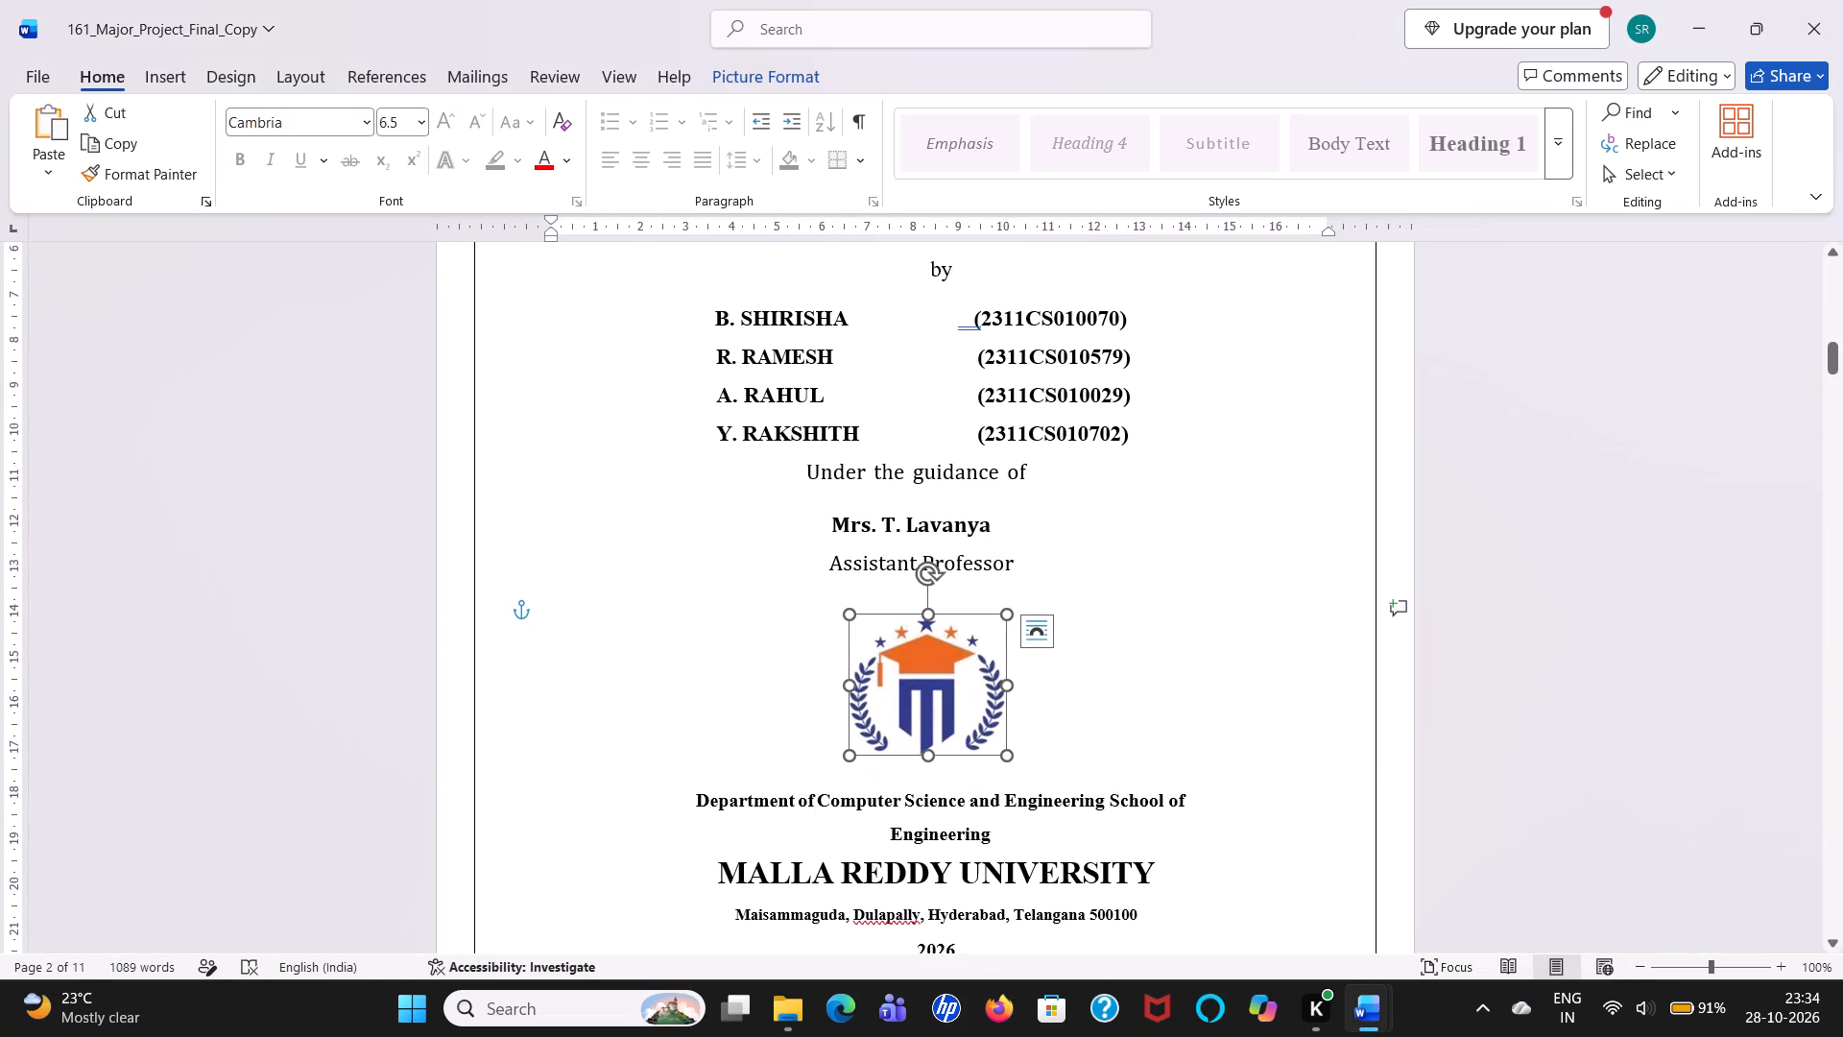
right_click(945, 693)
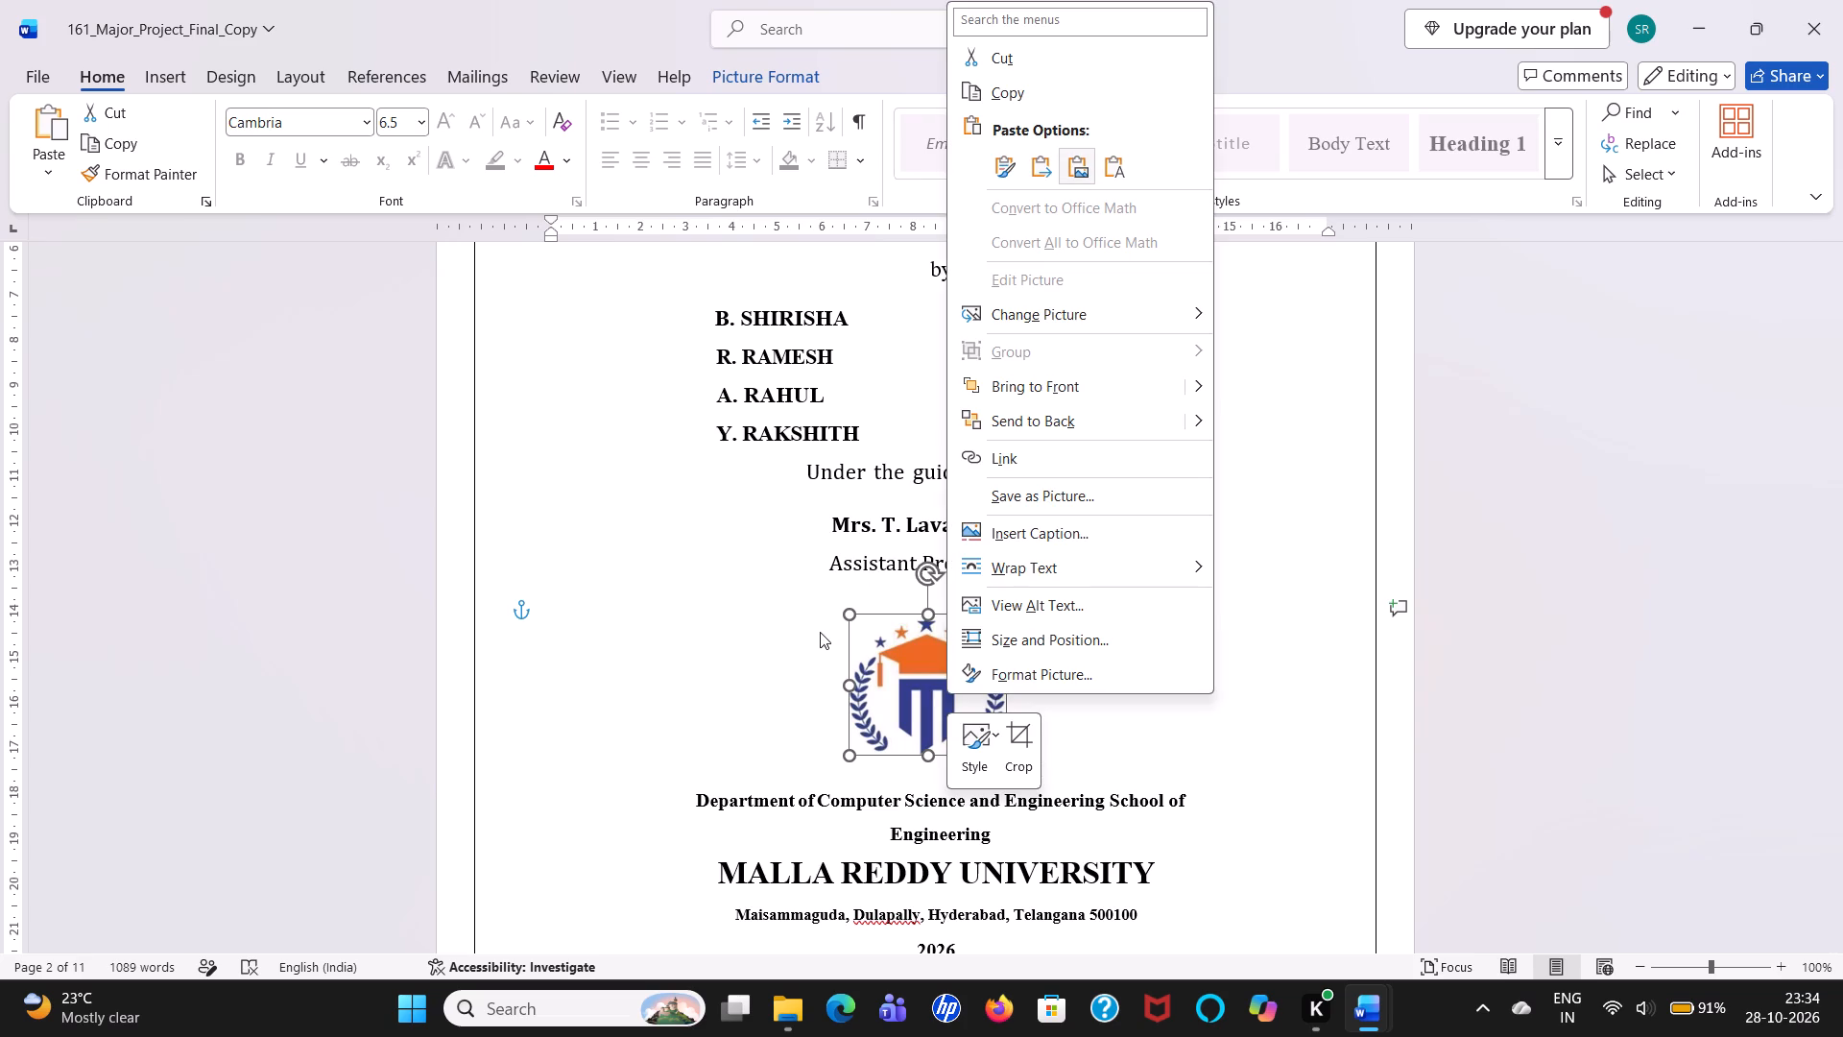
drag(818, 628, 750, 633)
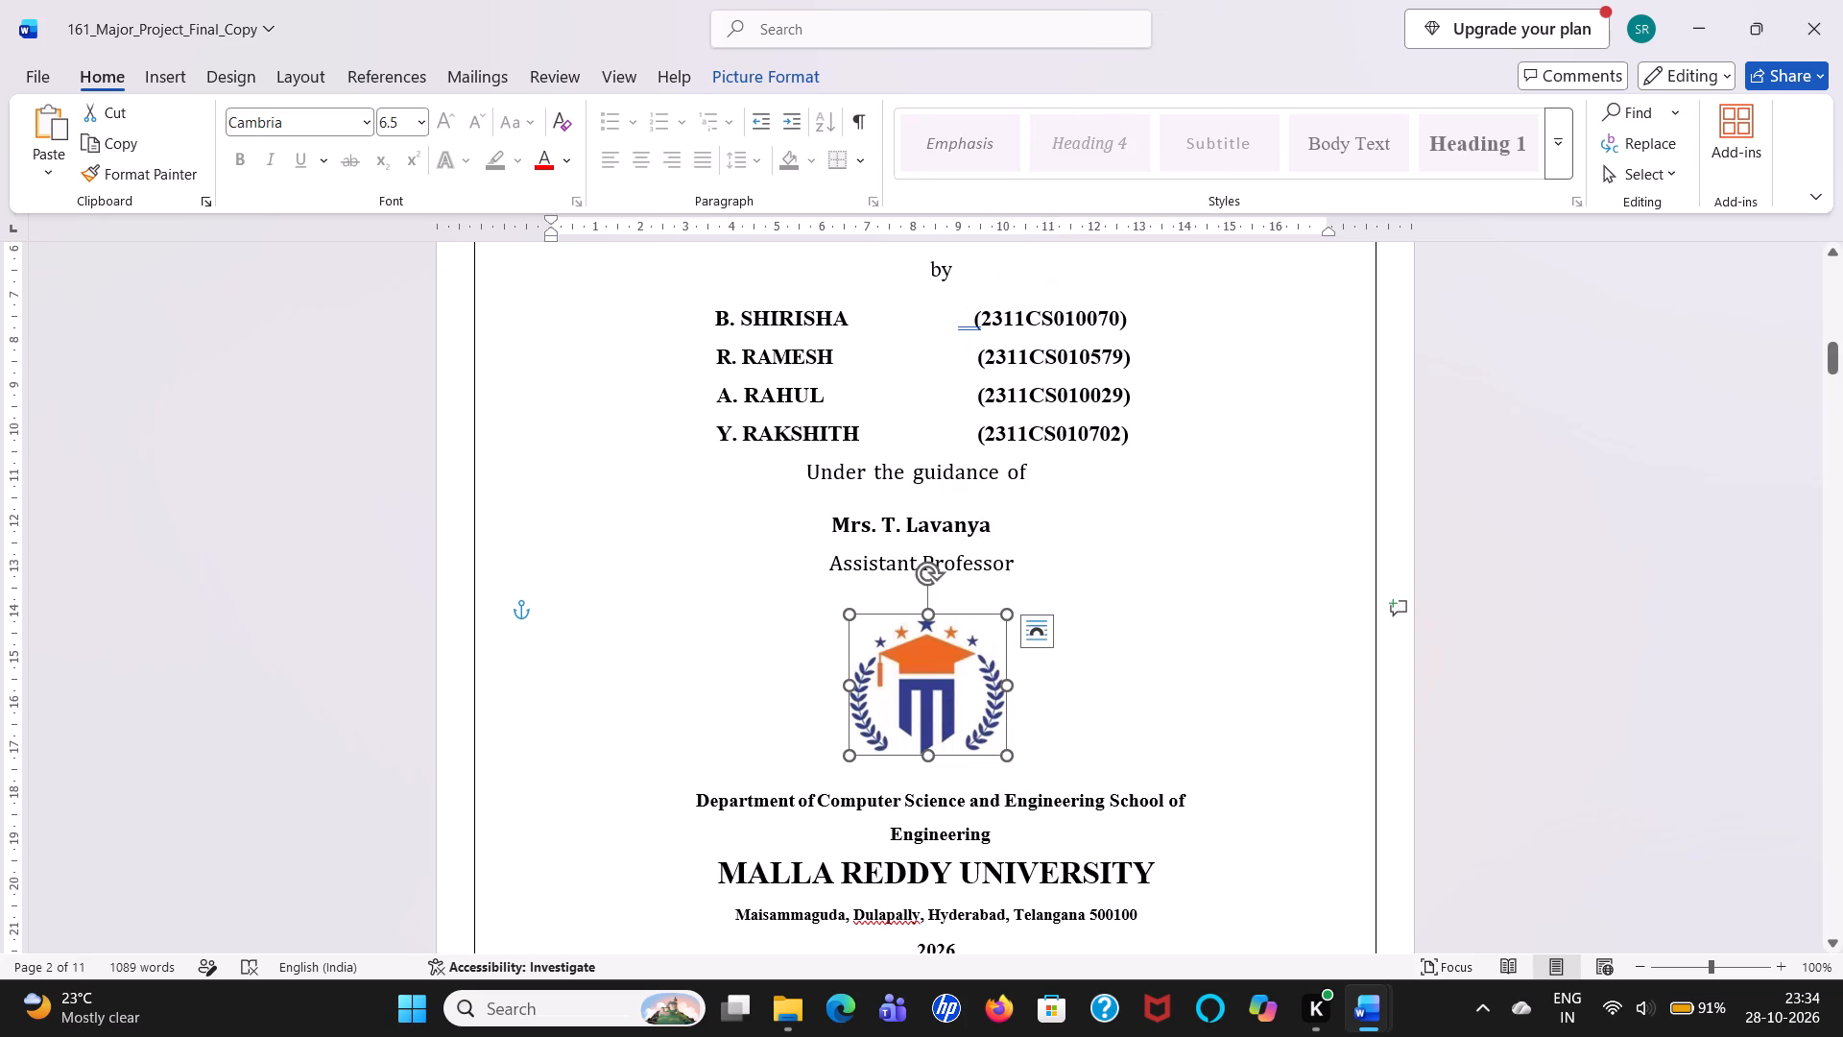
drag(750, 633, 894, 664)
right_click(894, 664)
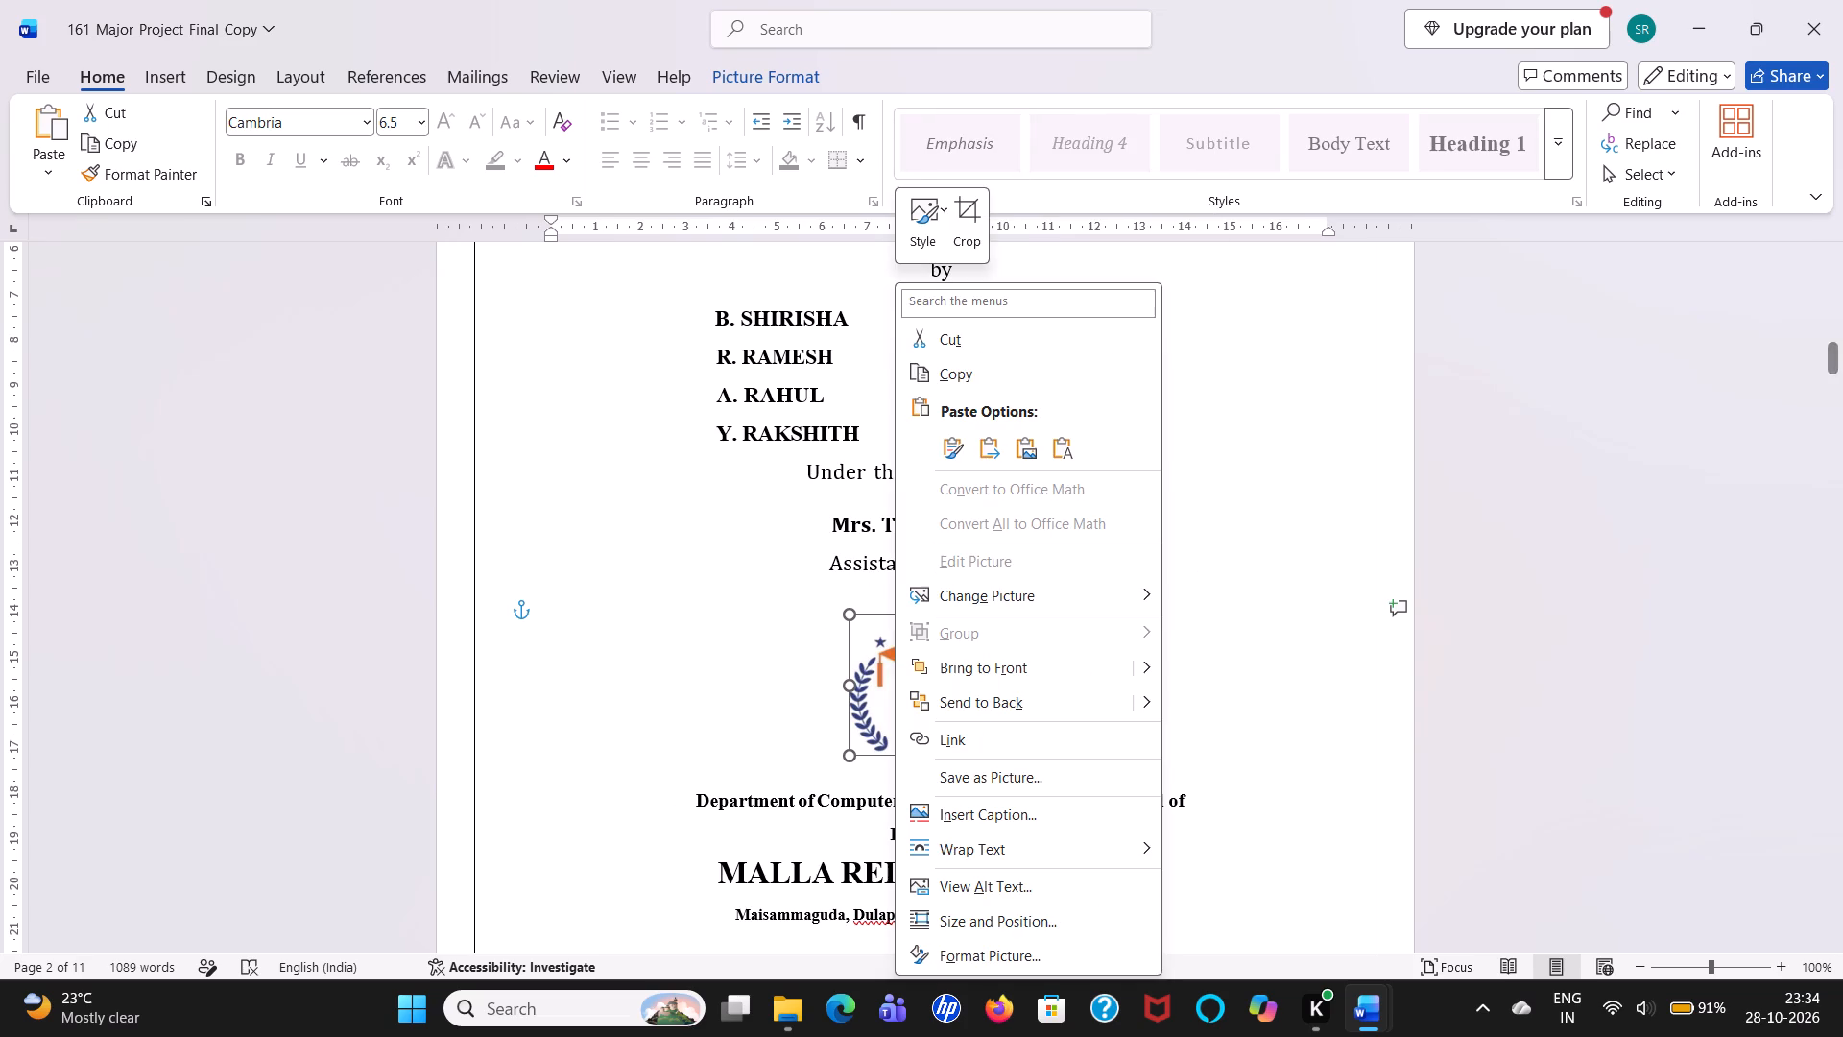
click(1035, 368)
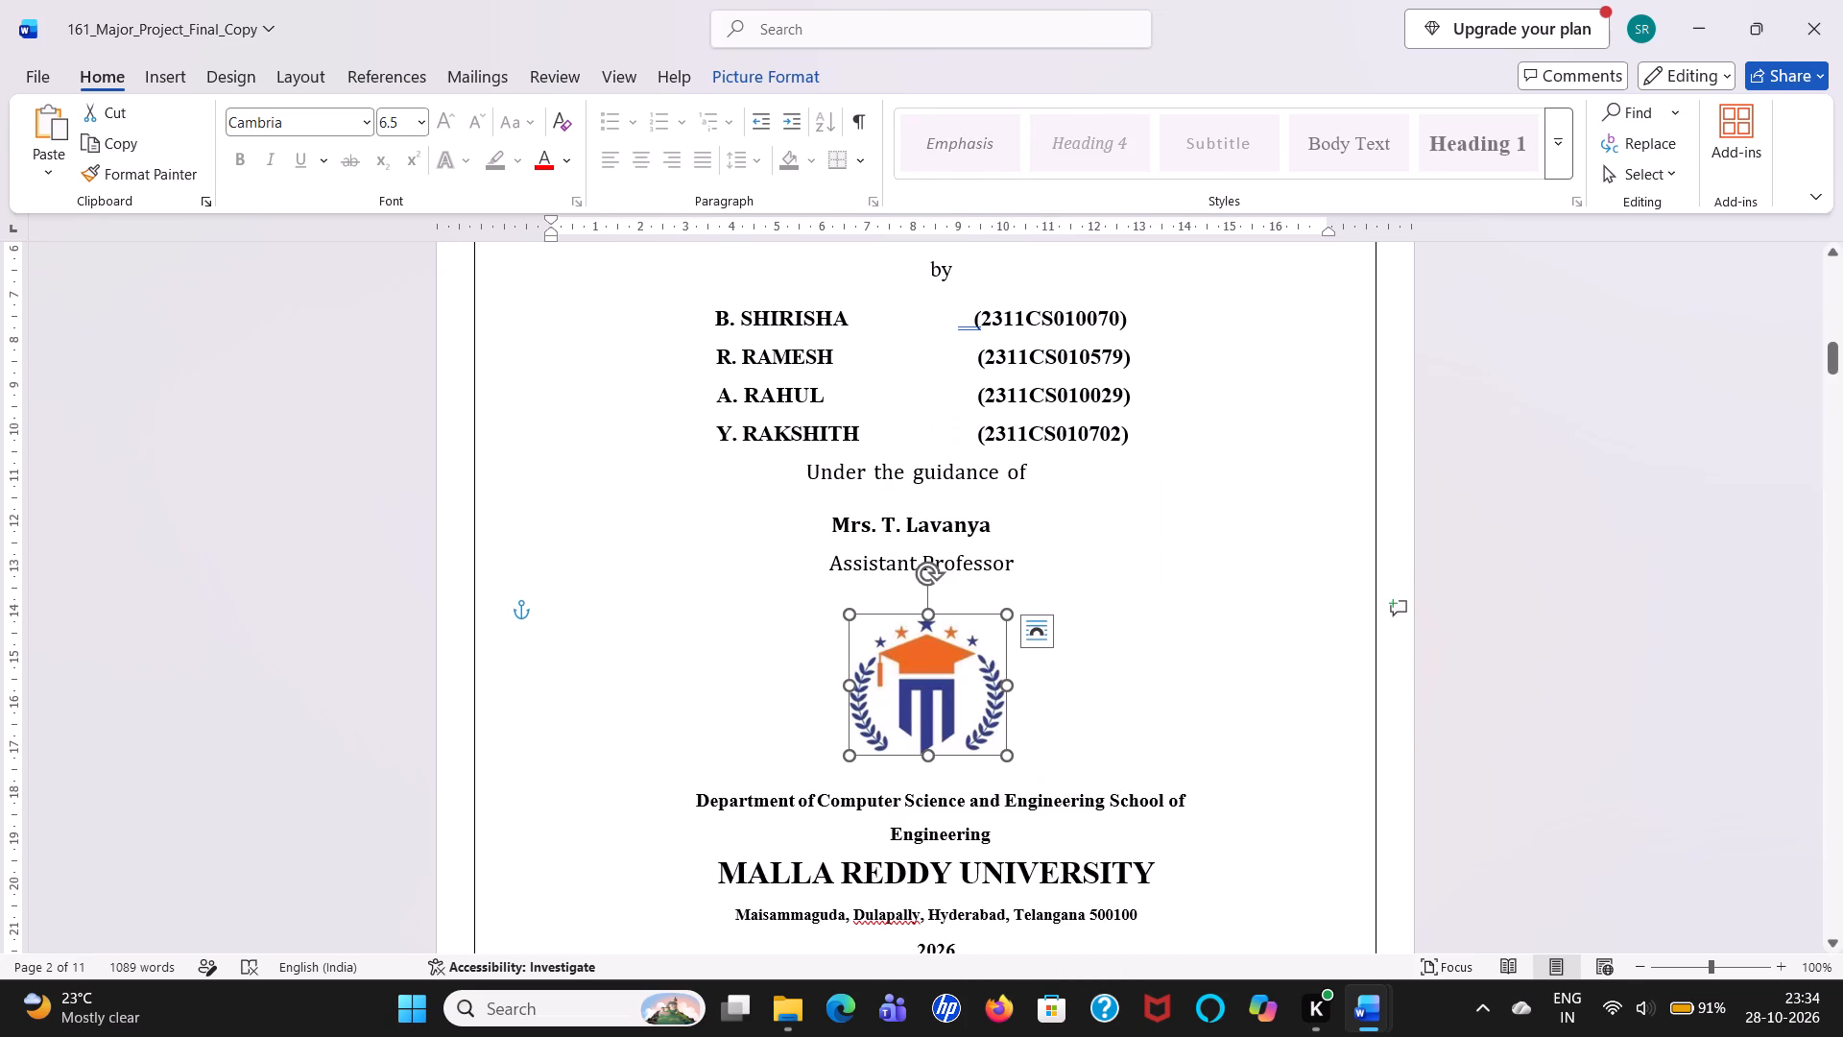
In the EcoTrack AI report, replace the inner title page's logo with the copied one, roughly centred below "Associate Professor".
click(1298, 908)
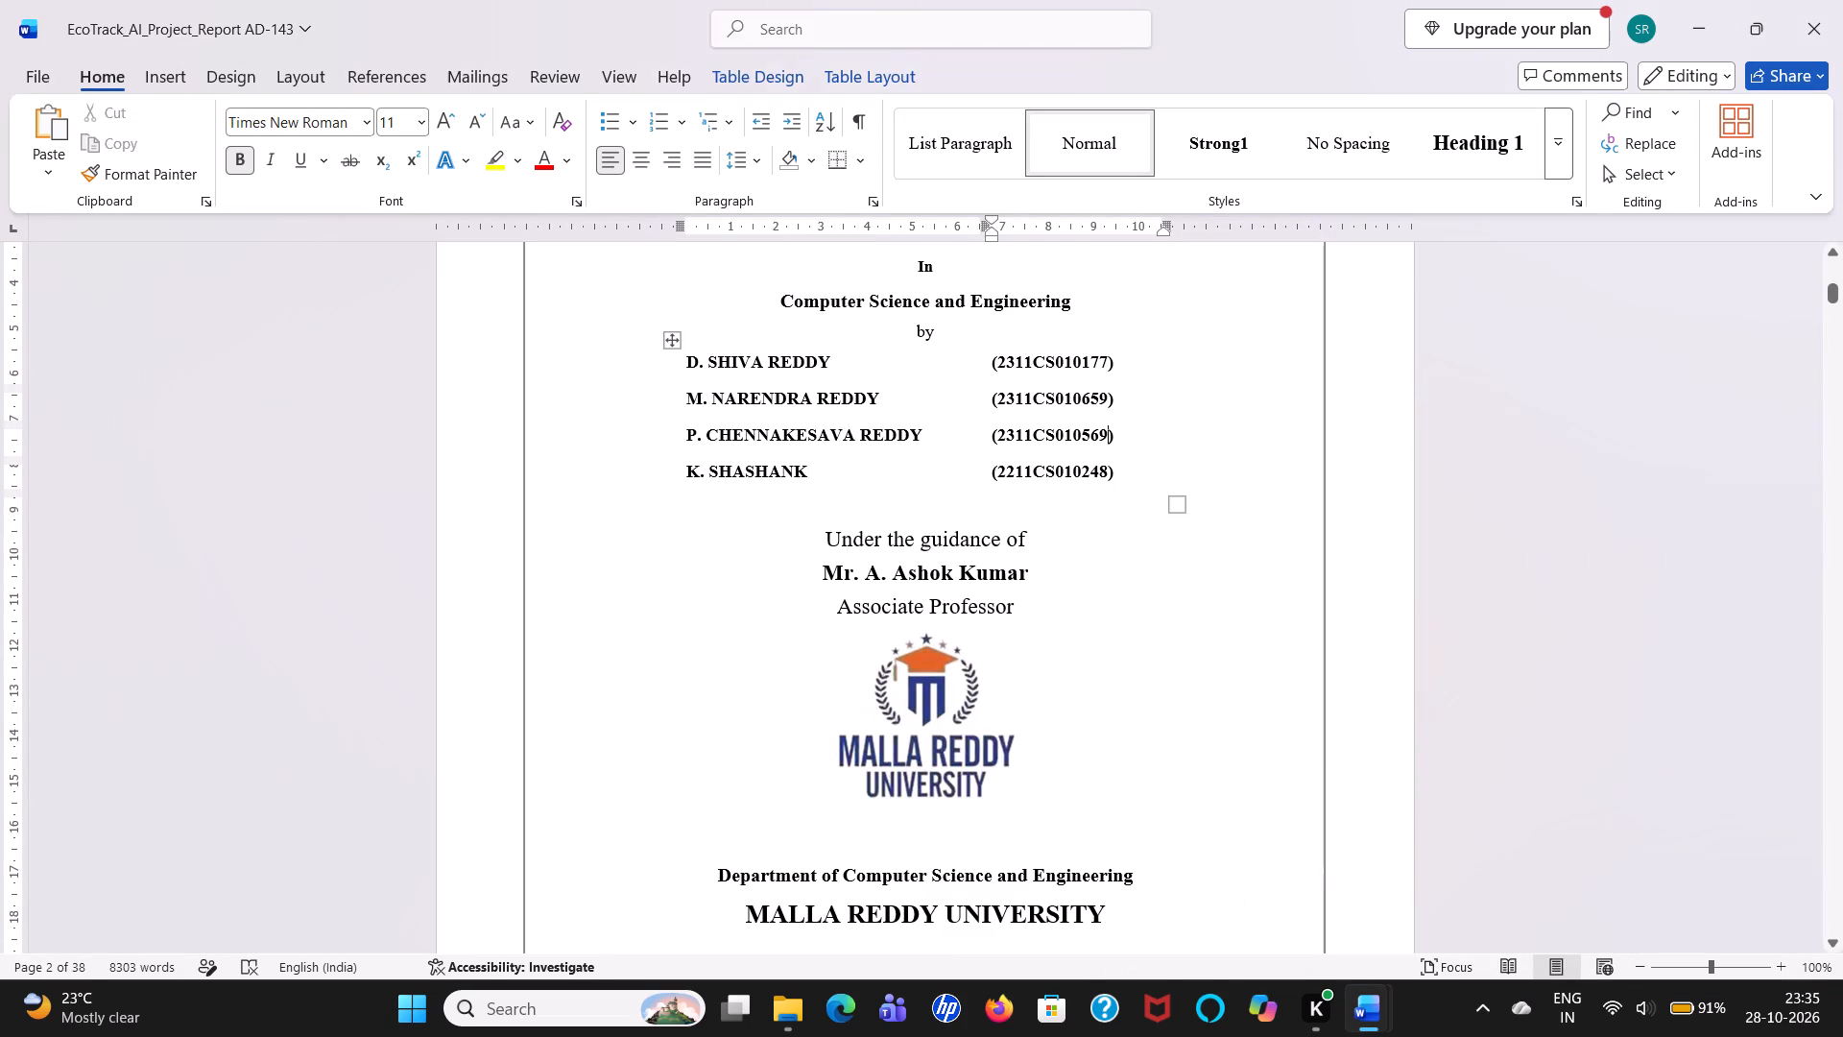
click(990, 749)
key(Delete)
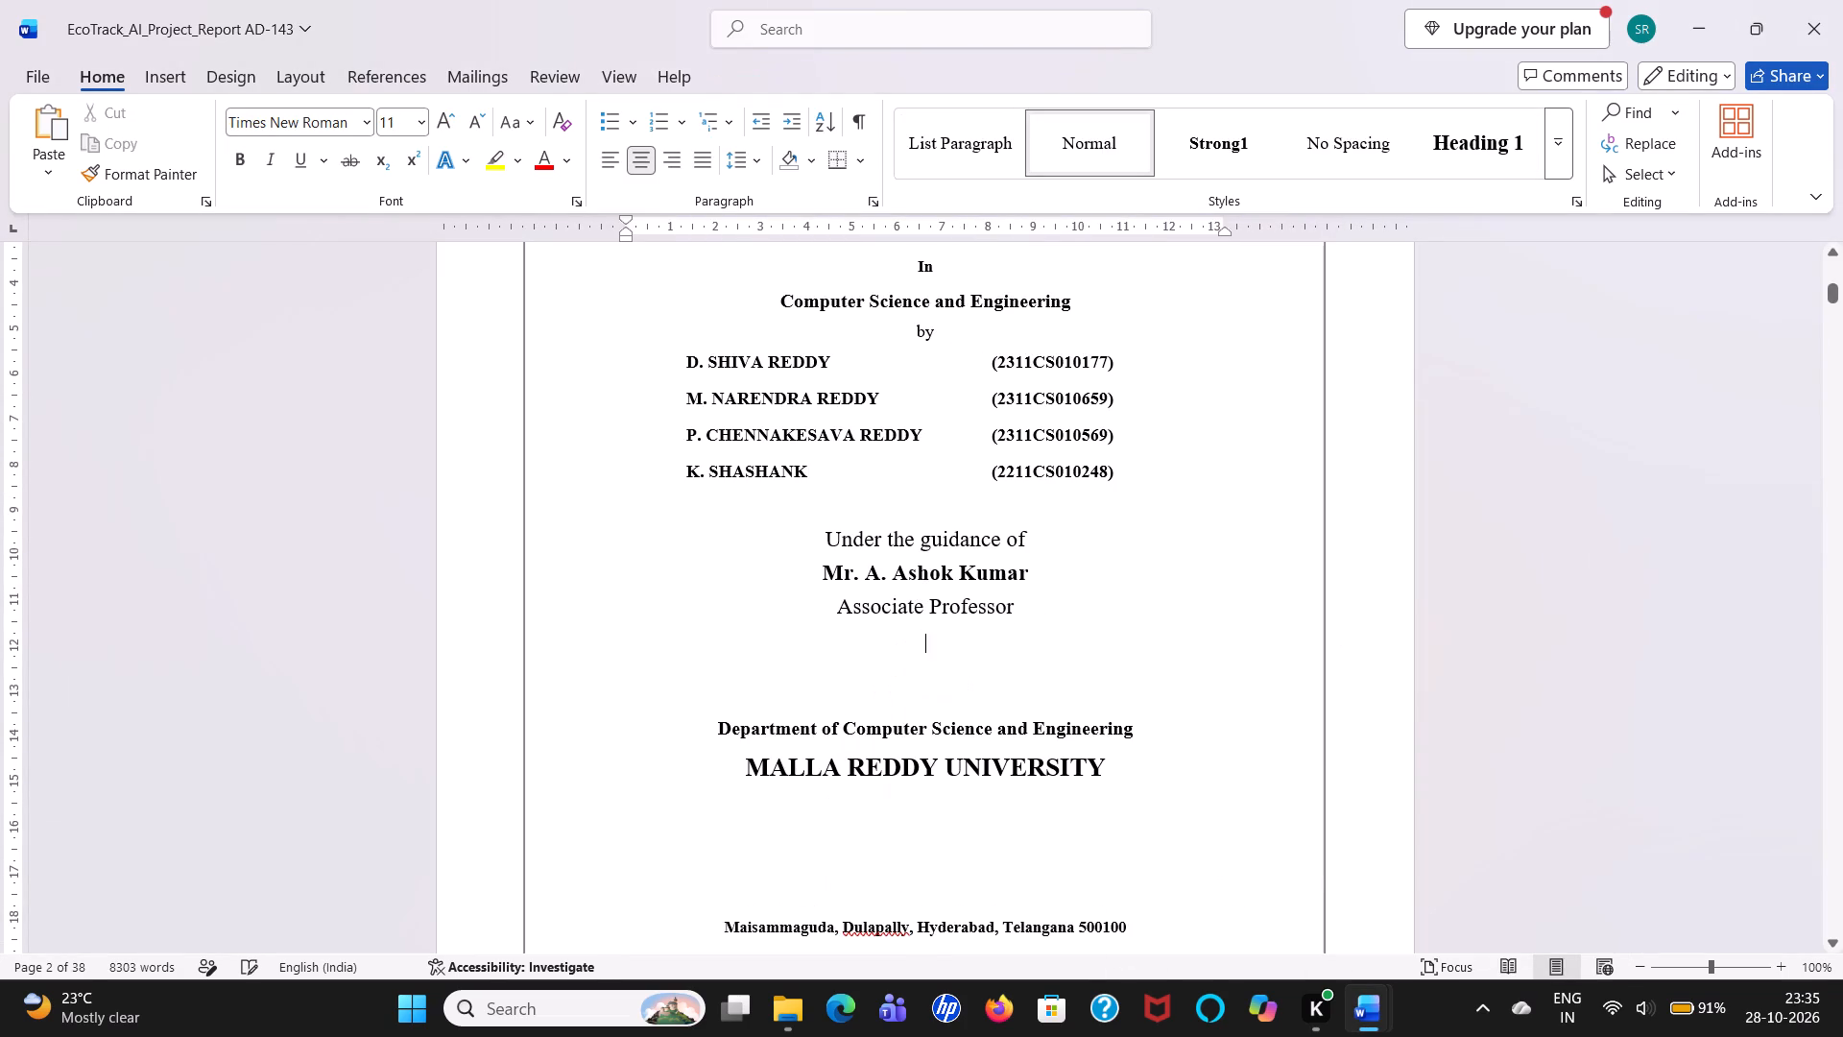
key(ctrl+v)
ctrl+click(990, 749)
drag(754, 727, 906, 706)
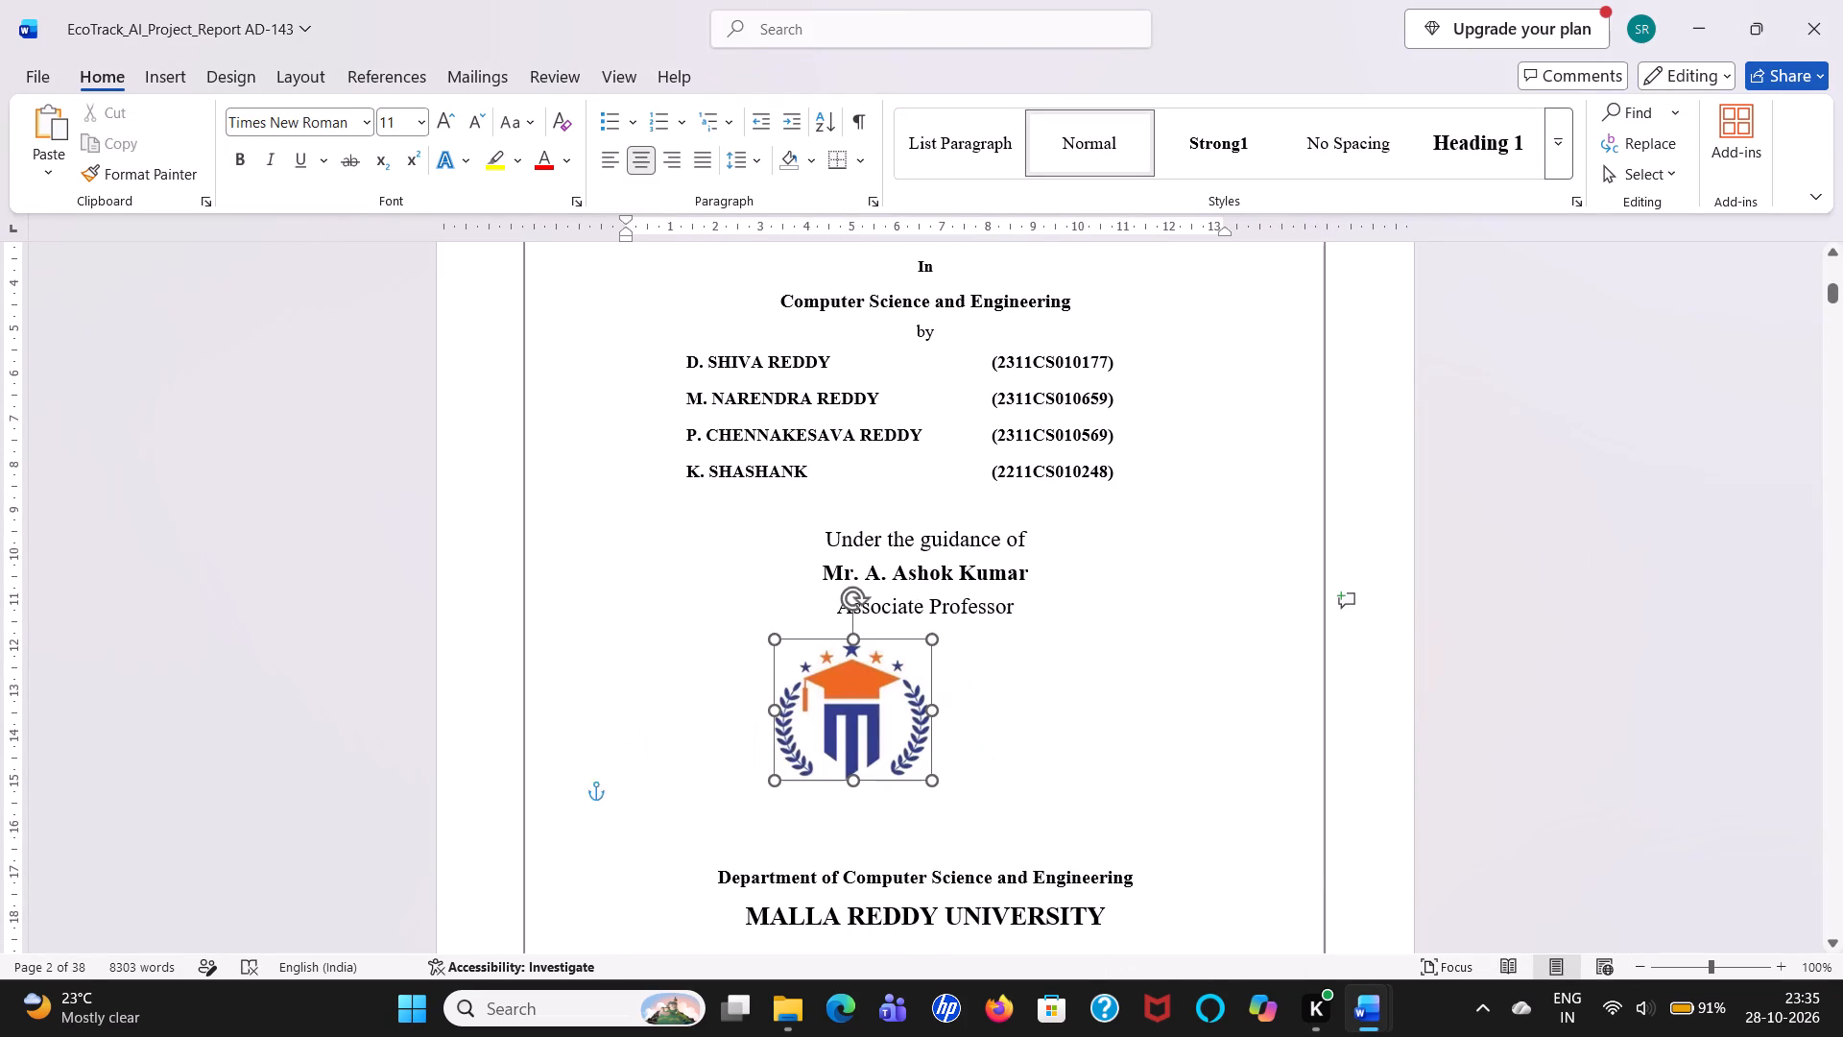
drag(906, 706, 962, 729)
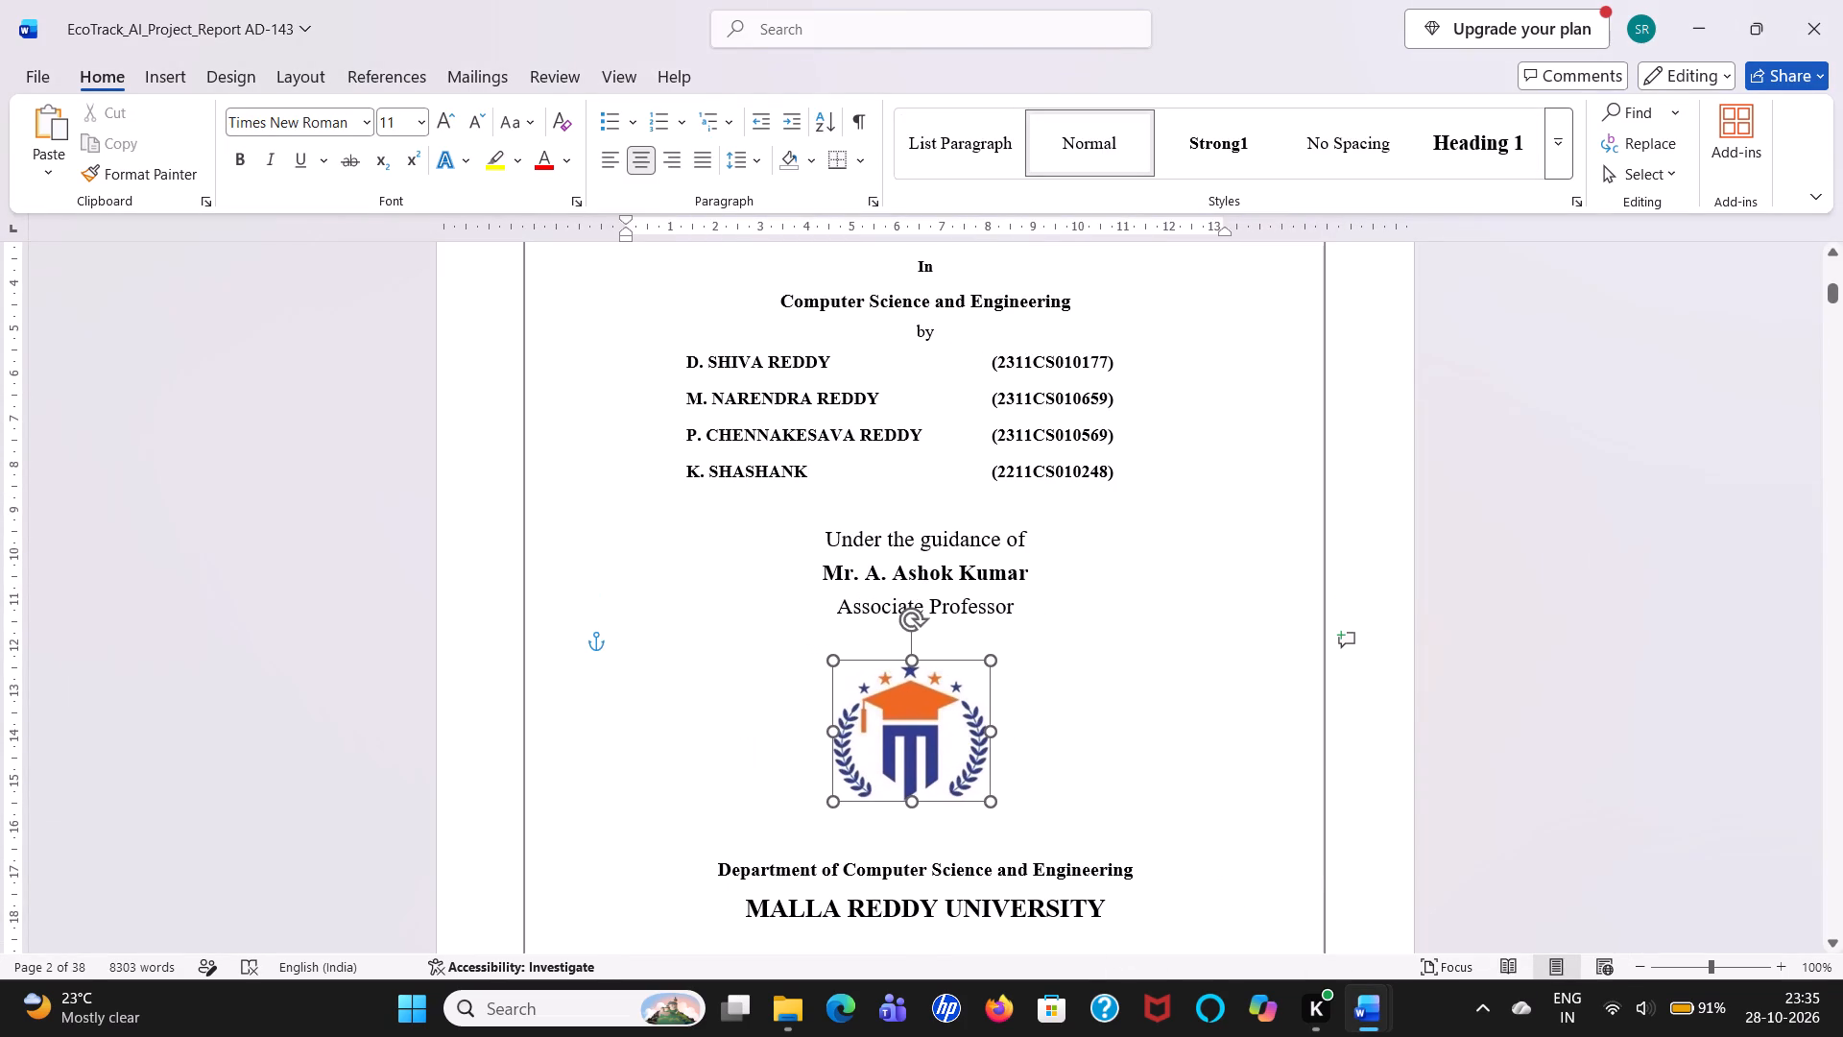
drag(962, 729, 965, 736)
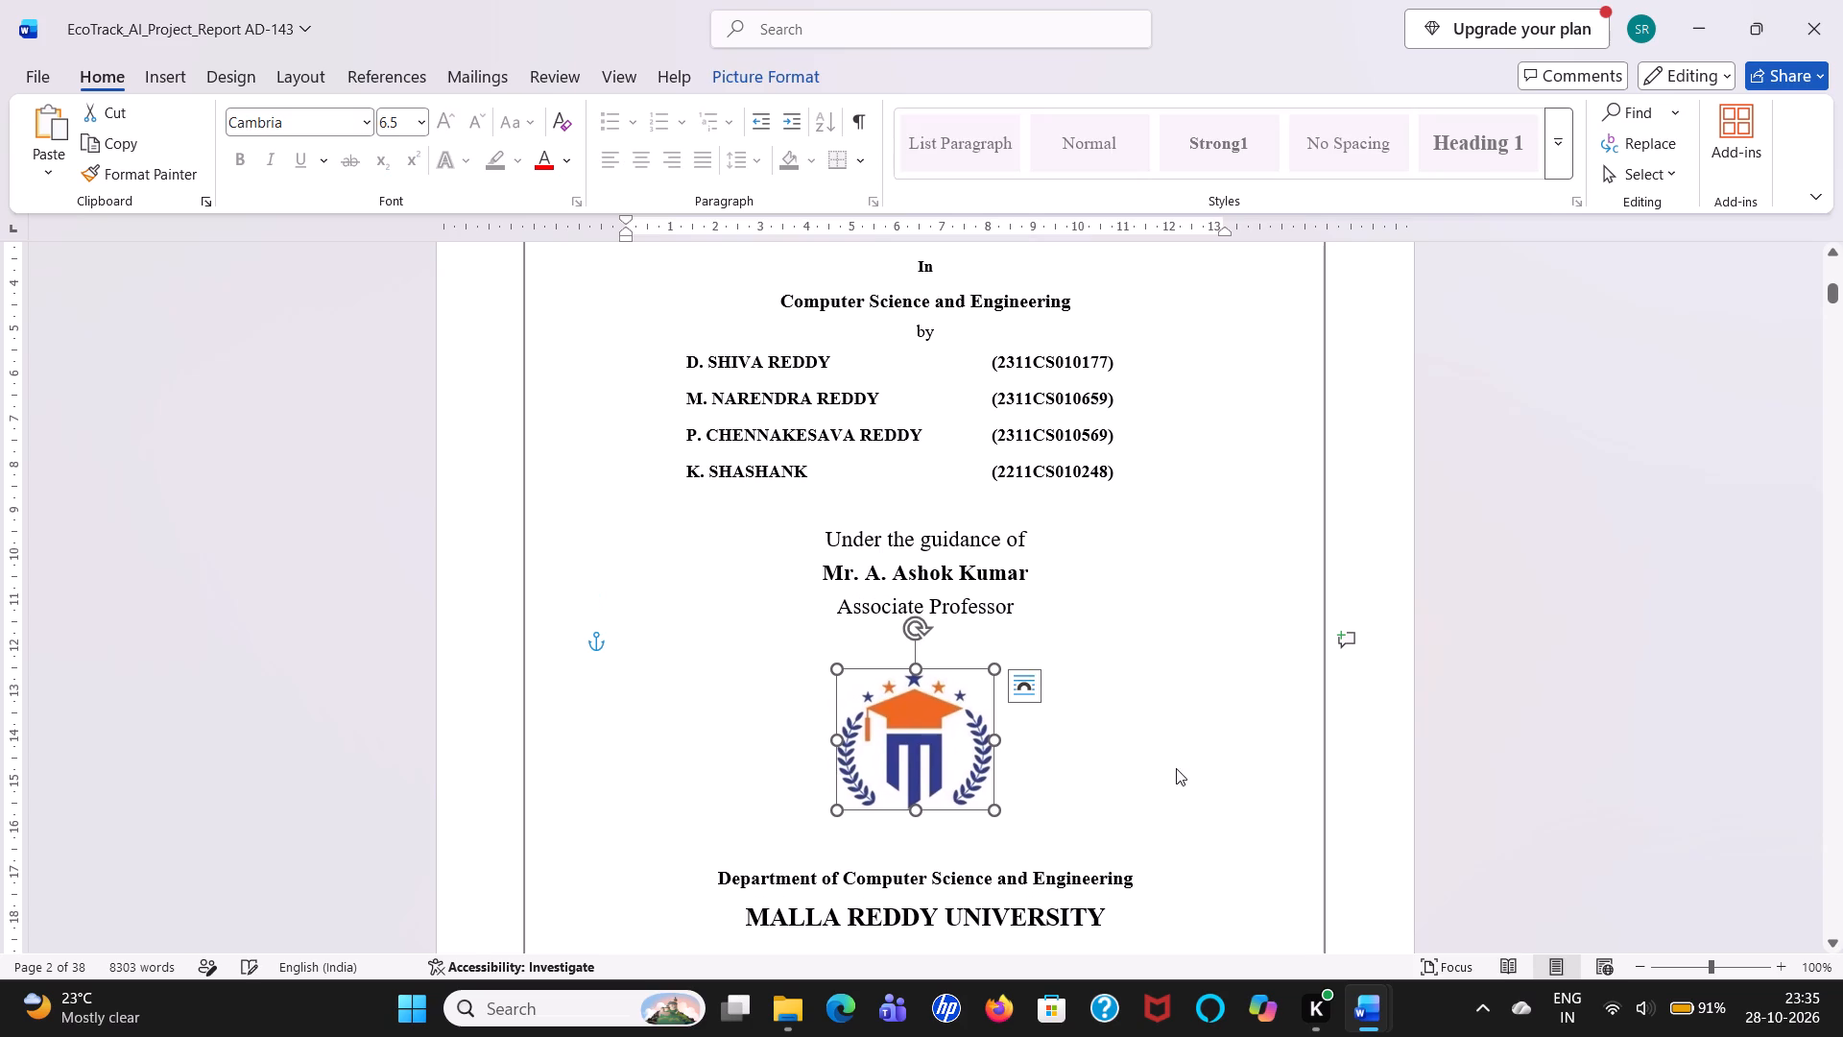
Copy the lines from "Department of Computer Science and Engineering" to "2026" on the 161 report's inner title page.
scroll(1176, 768, down, 1)
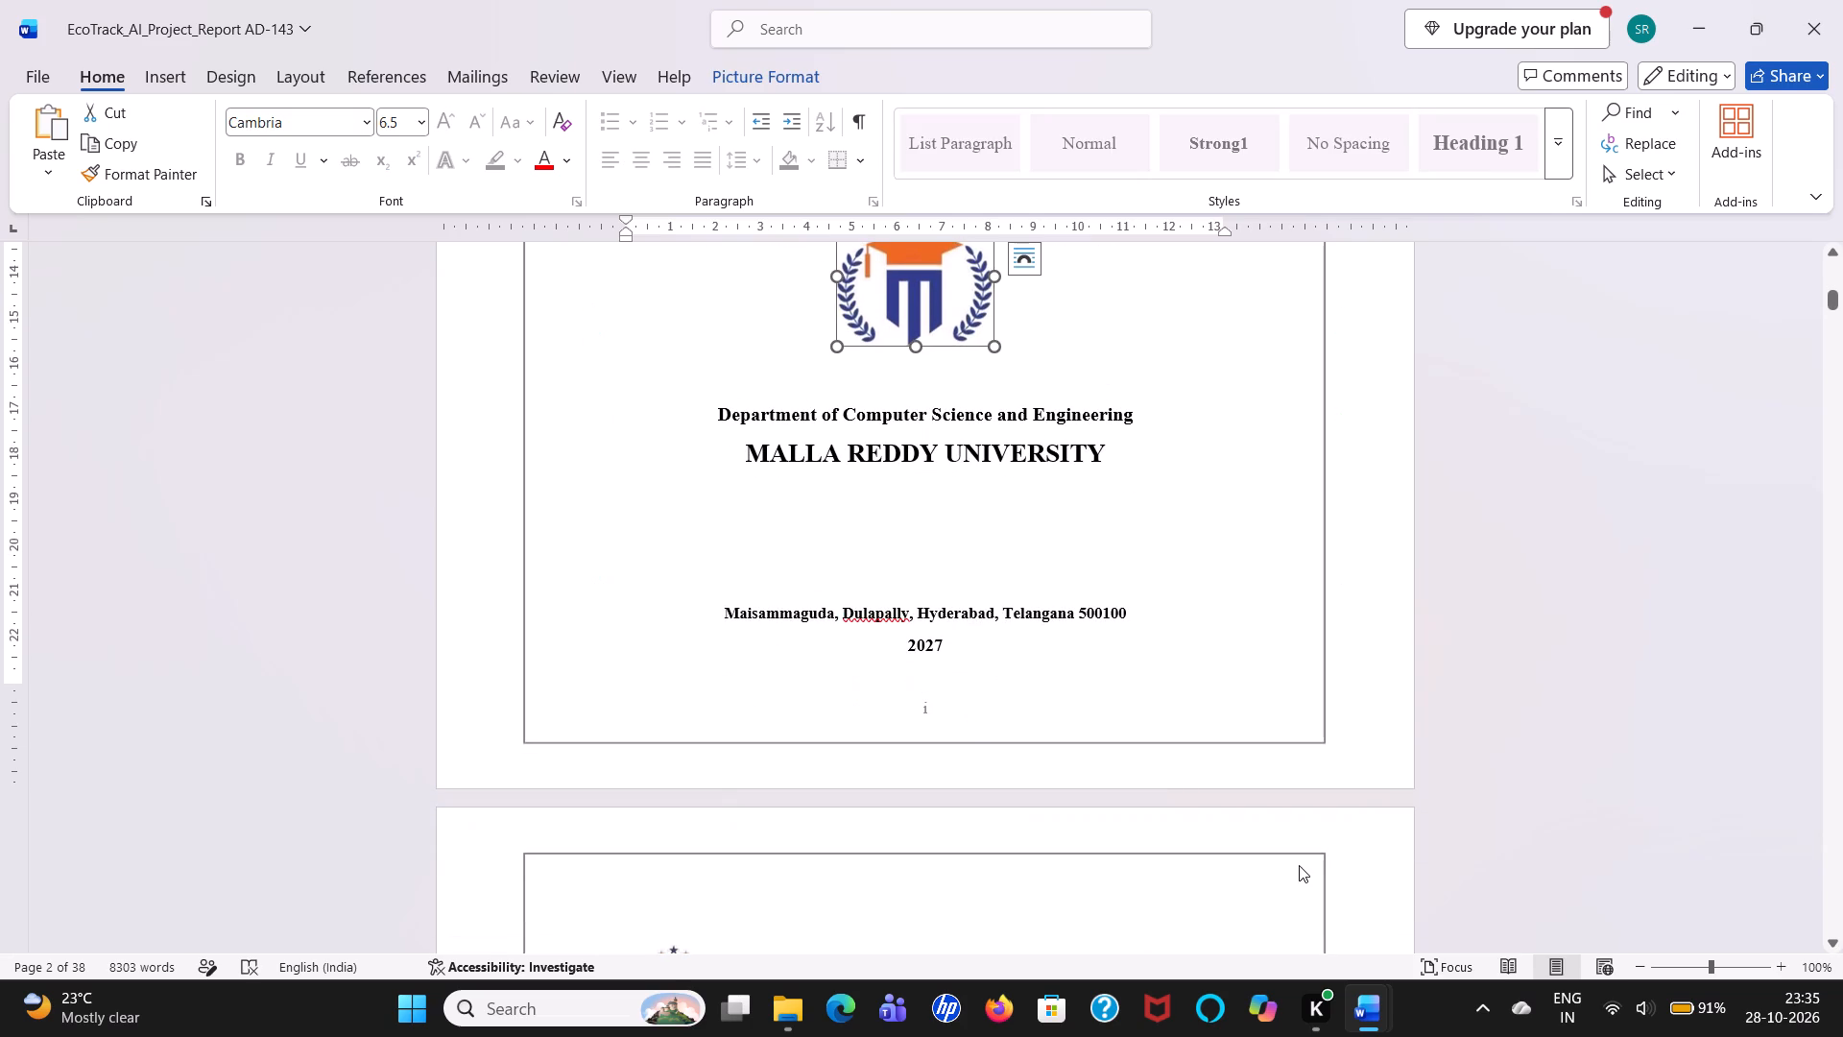
click(1407, 902)
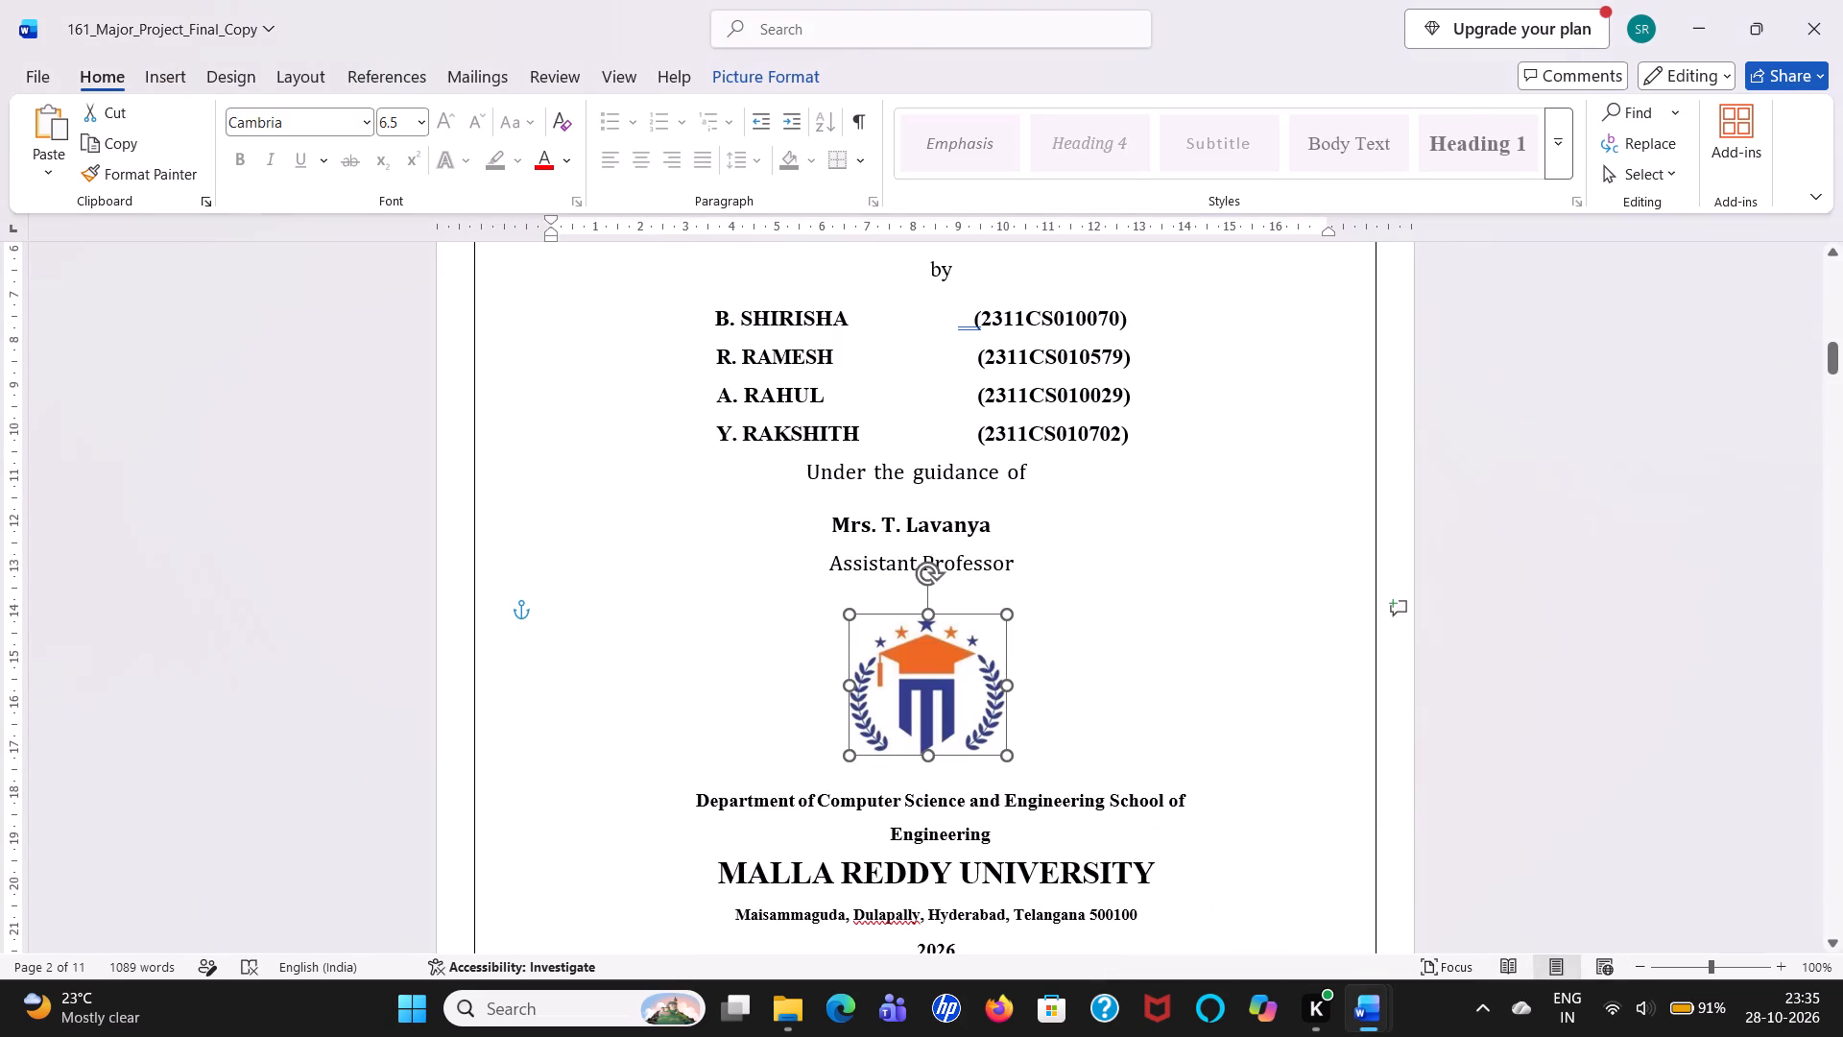
drag(691, 795, 928, 812)
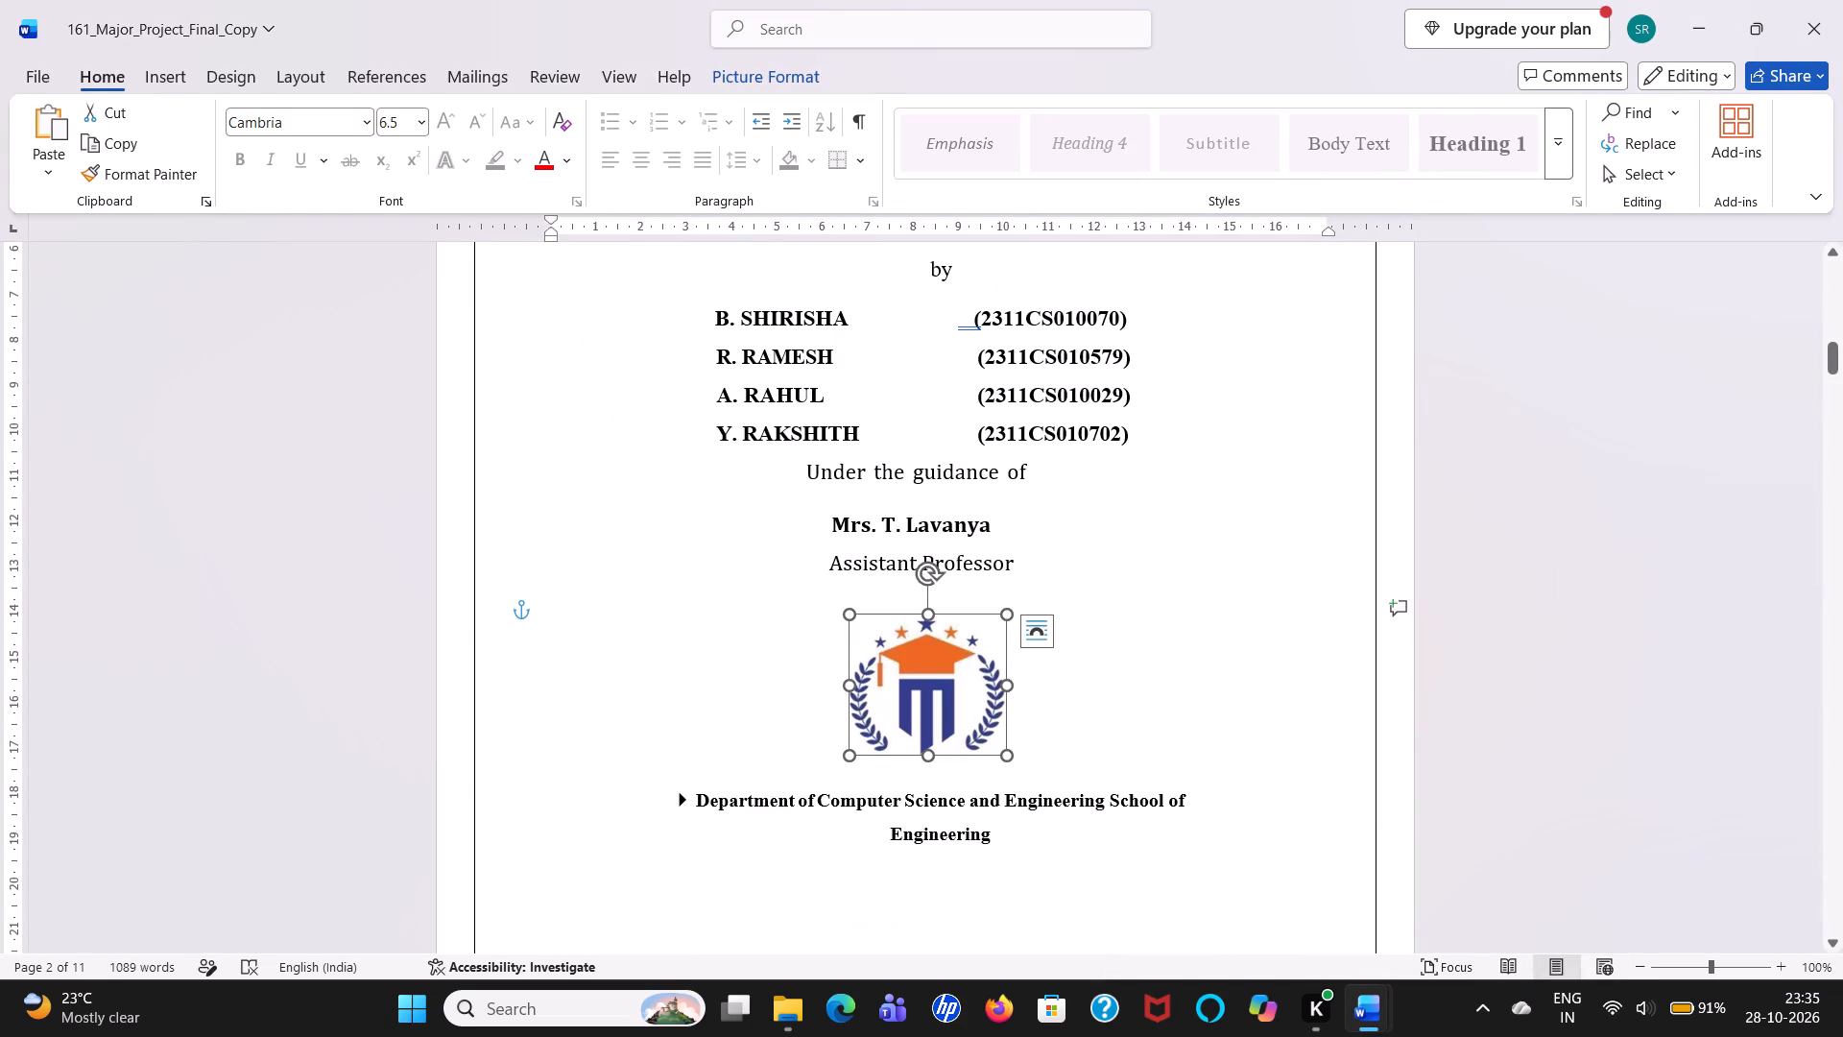
drag(928, 812, 1024, 910)
key(ctrl+z)
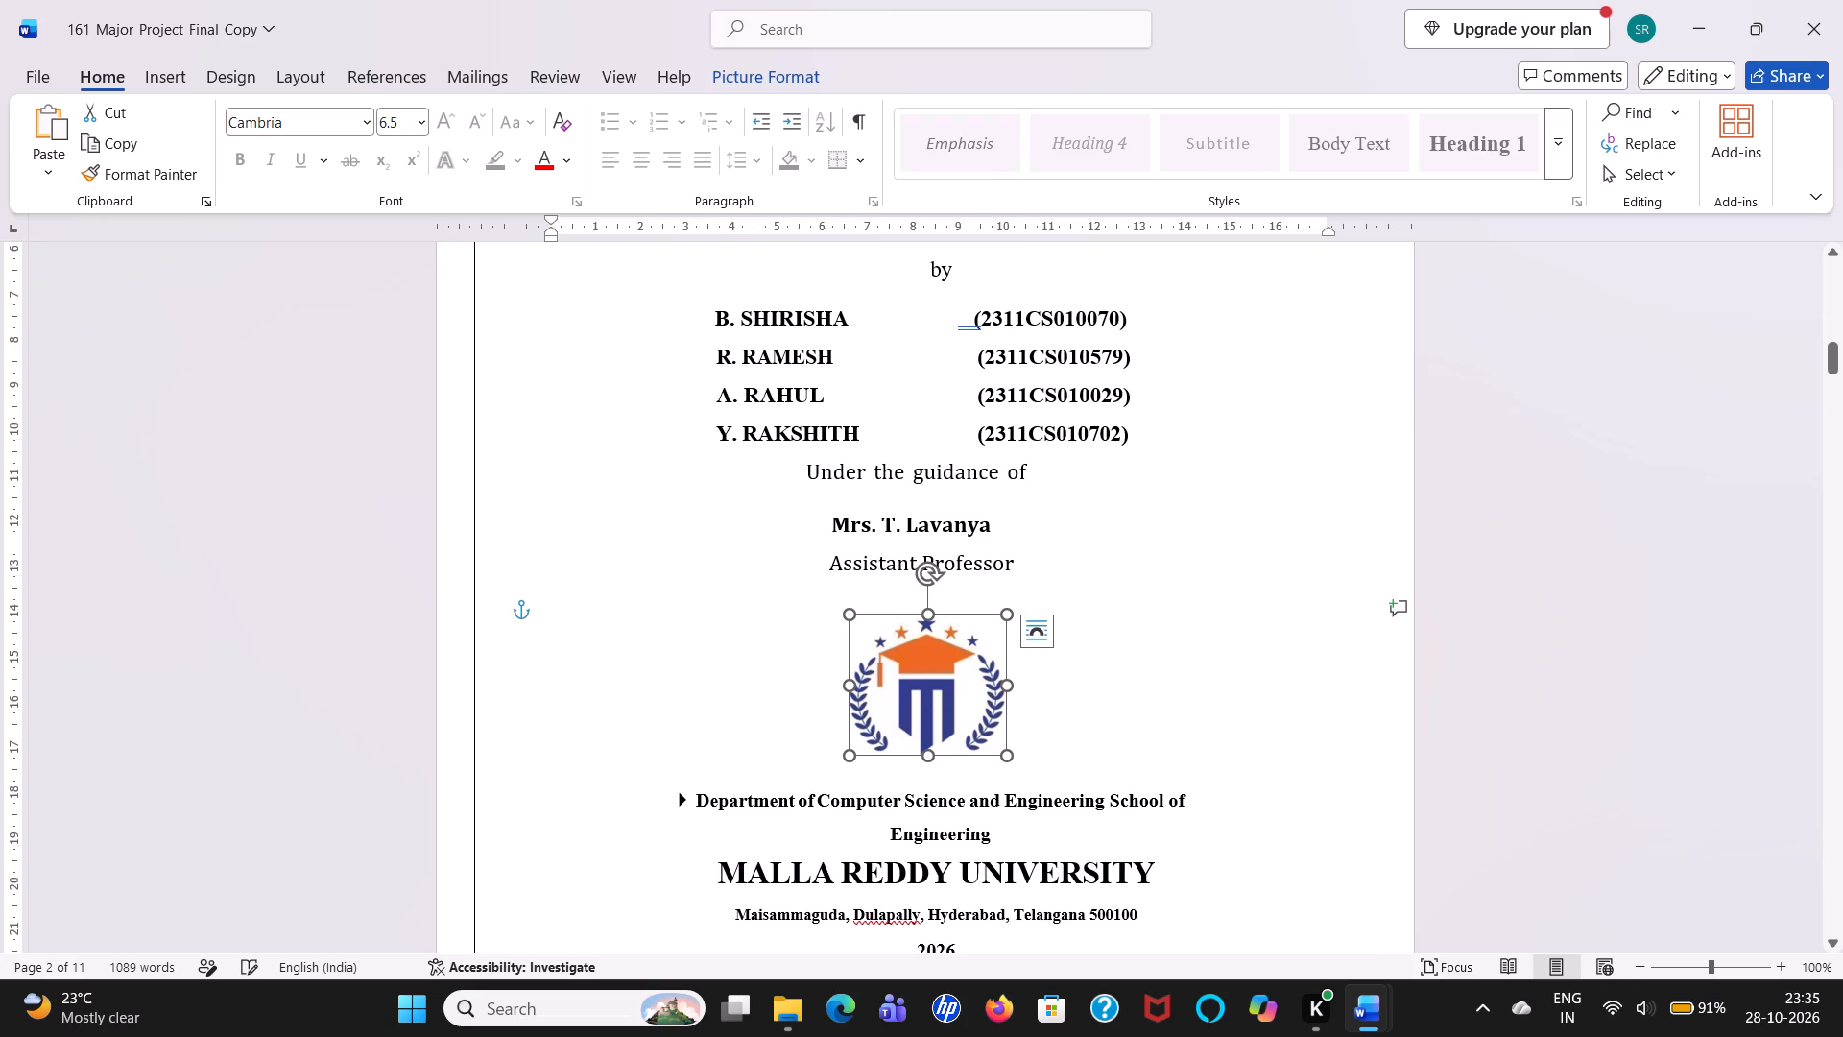
drag(691, 810, 1055, 969)
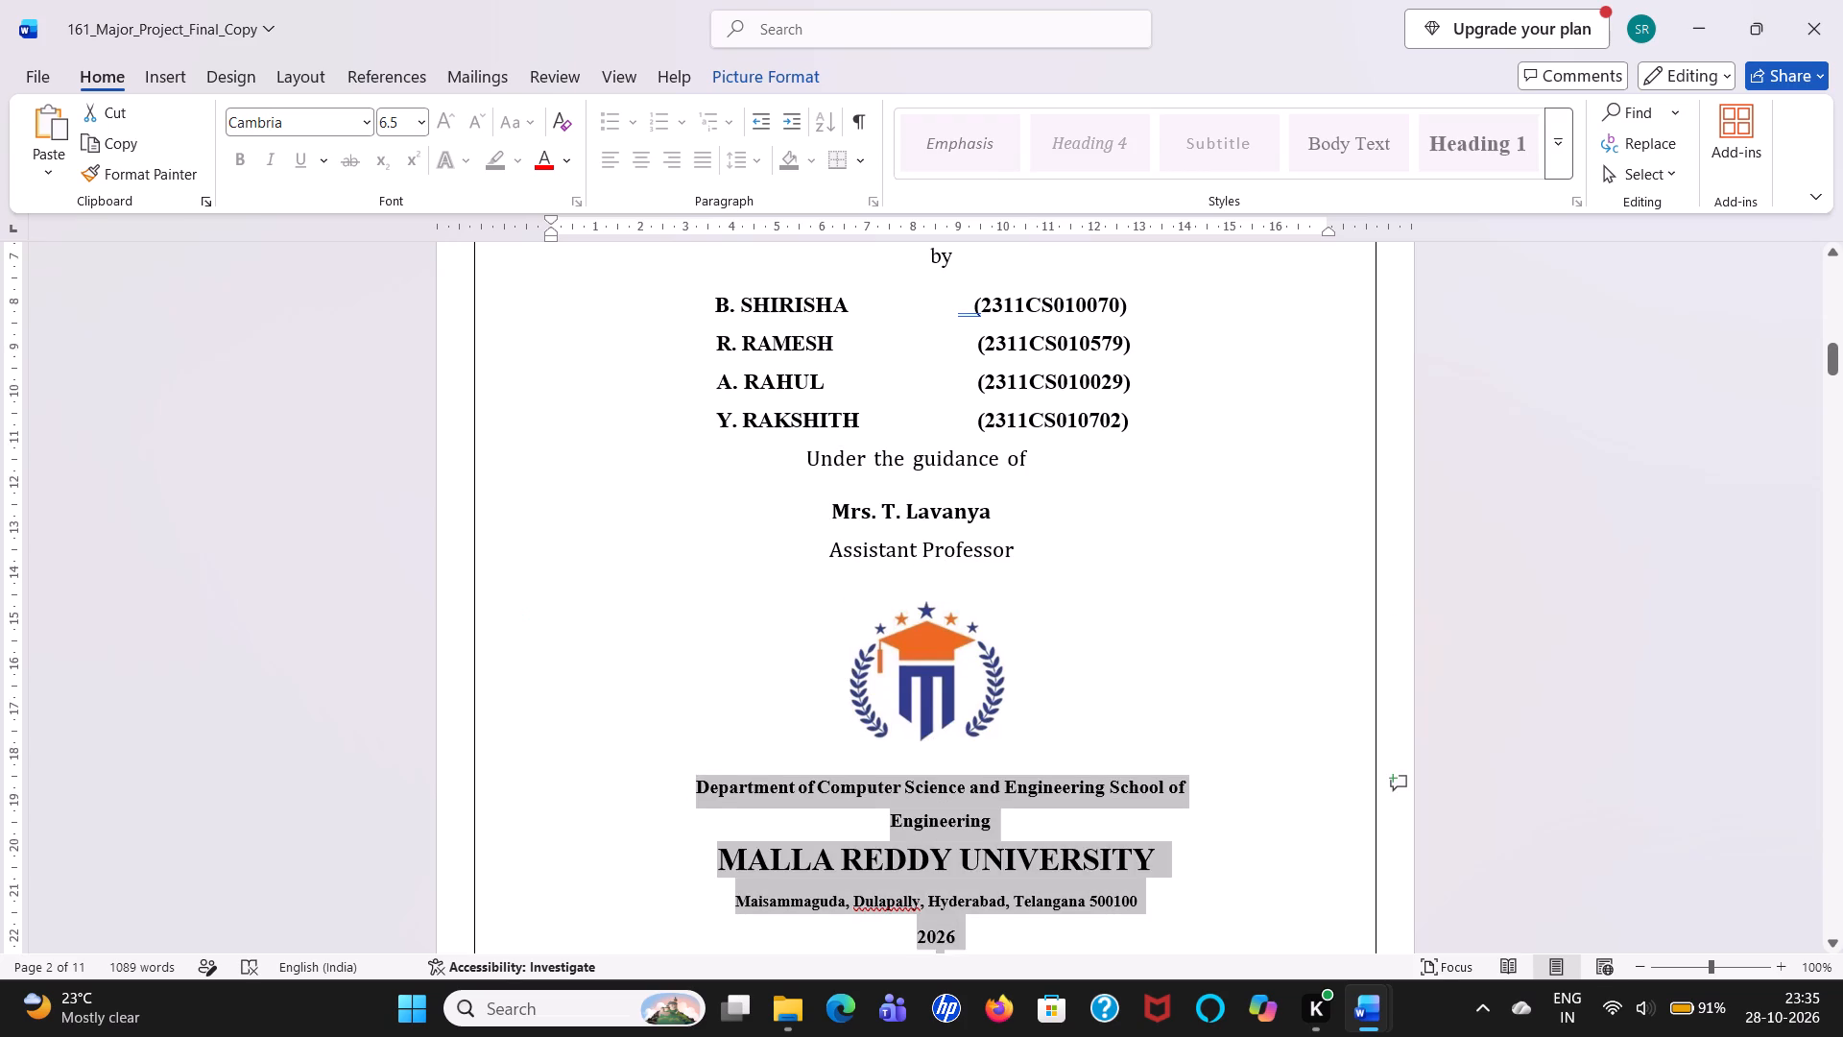
drag(1055, 969, 1031, 287)
scroll(1031, 287, up, 1)
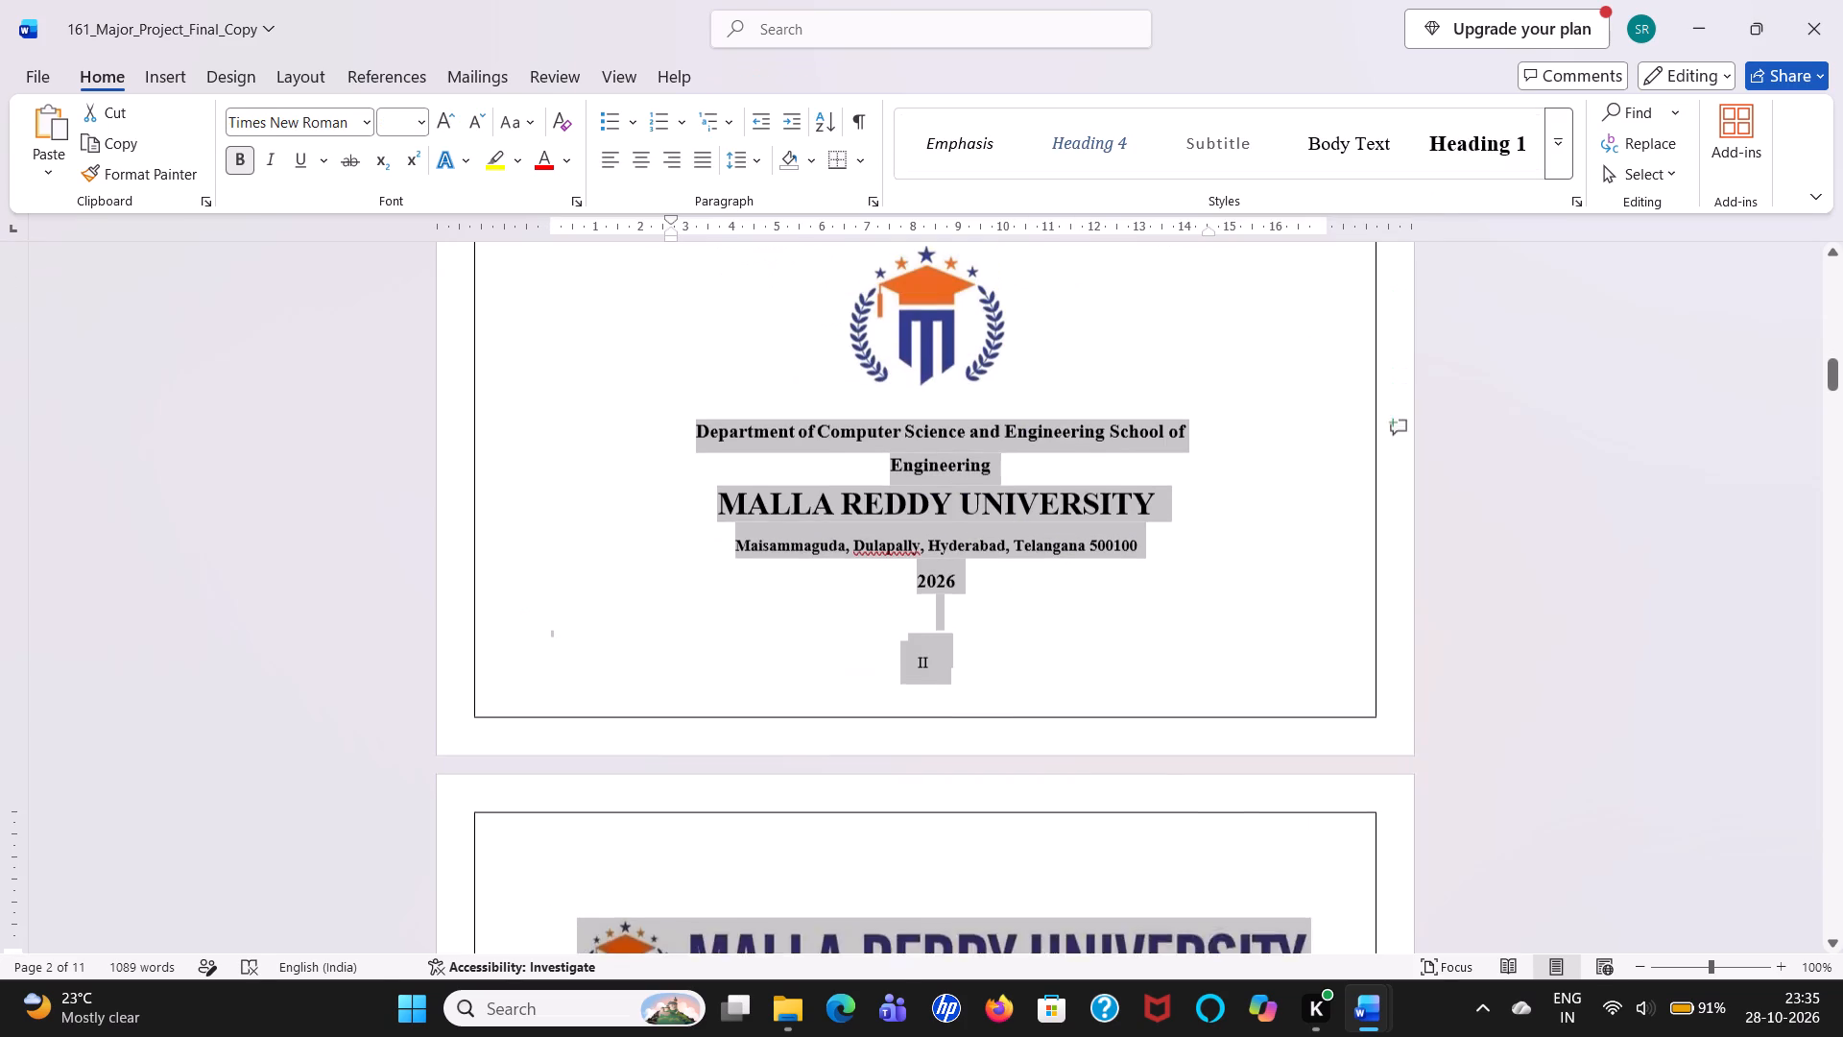
scroll(1031, 287, up, 1)
click(978, 600)
drag(969, 610, 697, 462)
key(ctrl+c)
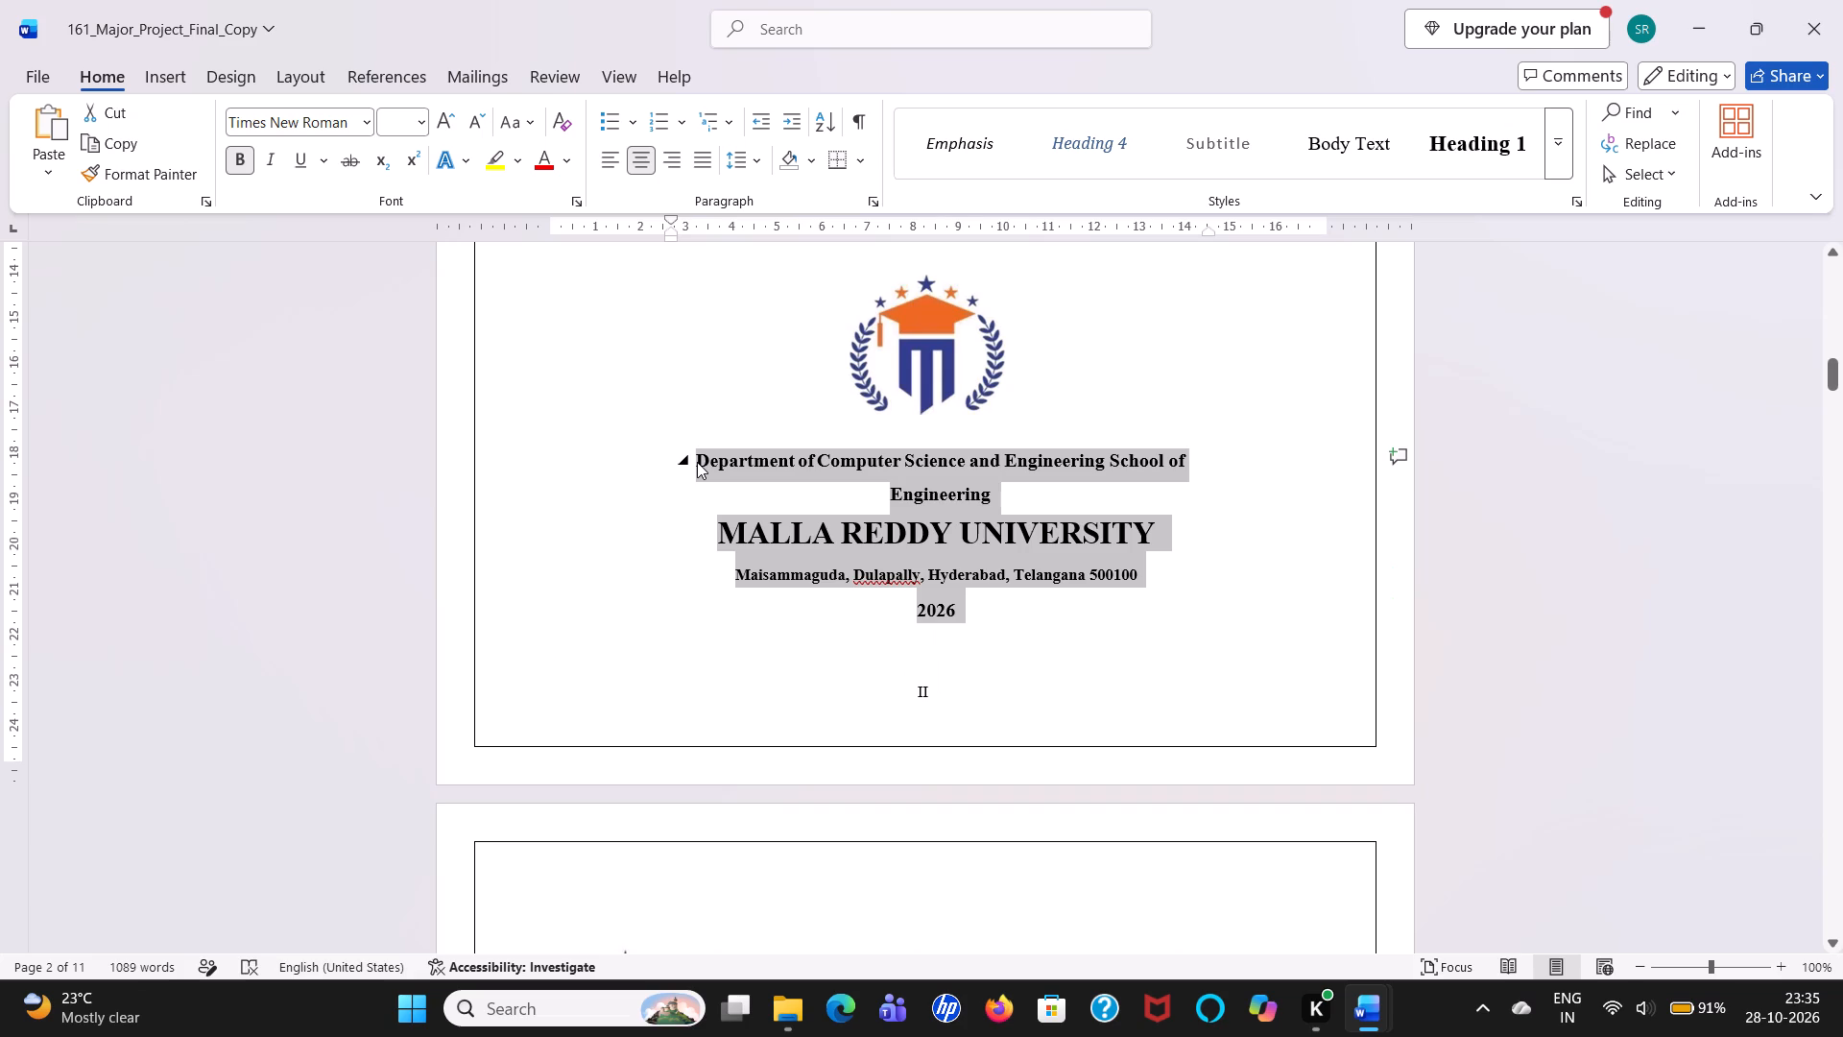
In the EcoTrack AI report, replace the lines from "Department of Computer Science and Engineering" to "2027" with the copied lines.
click(1285, 928)
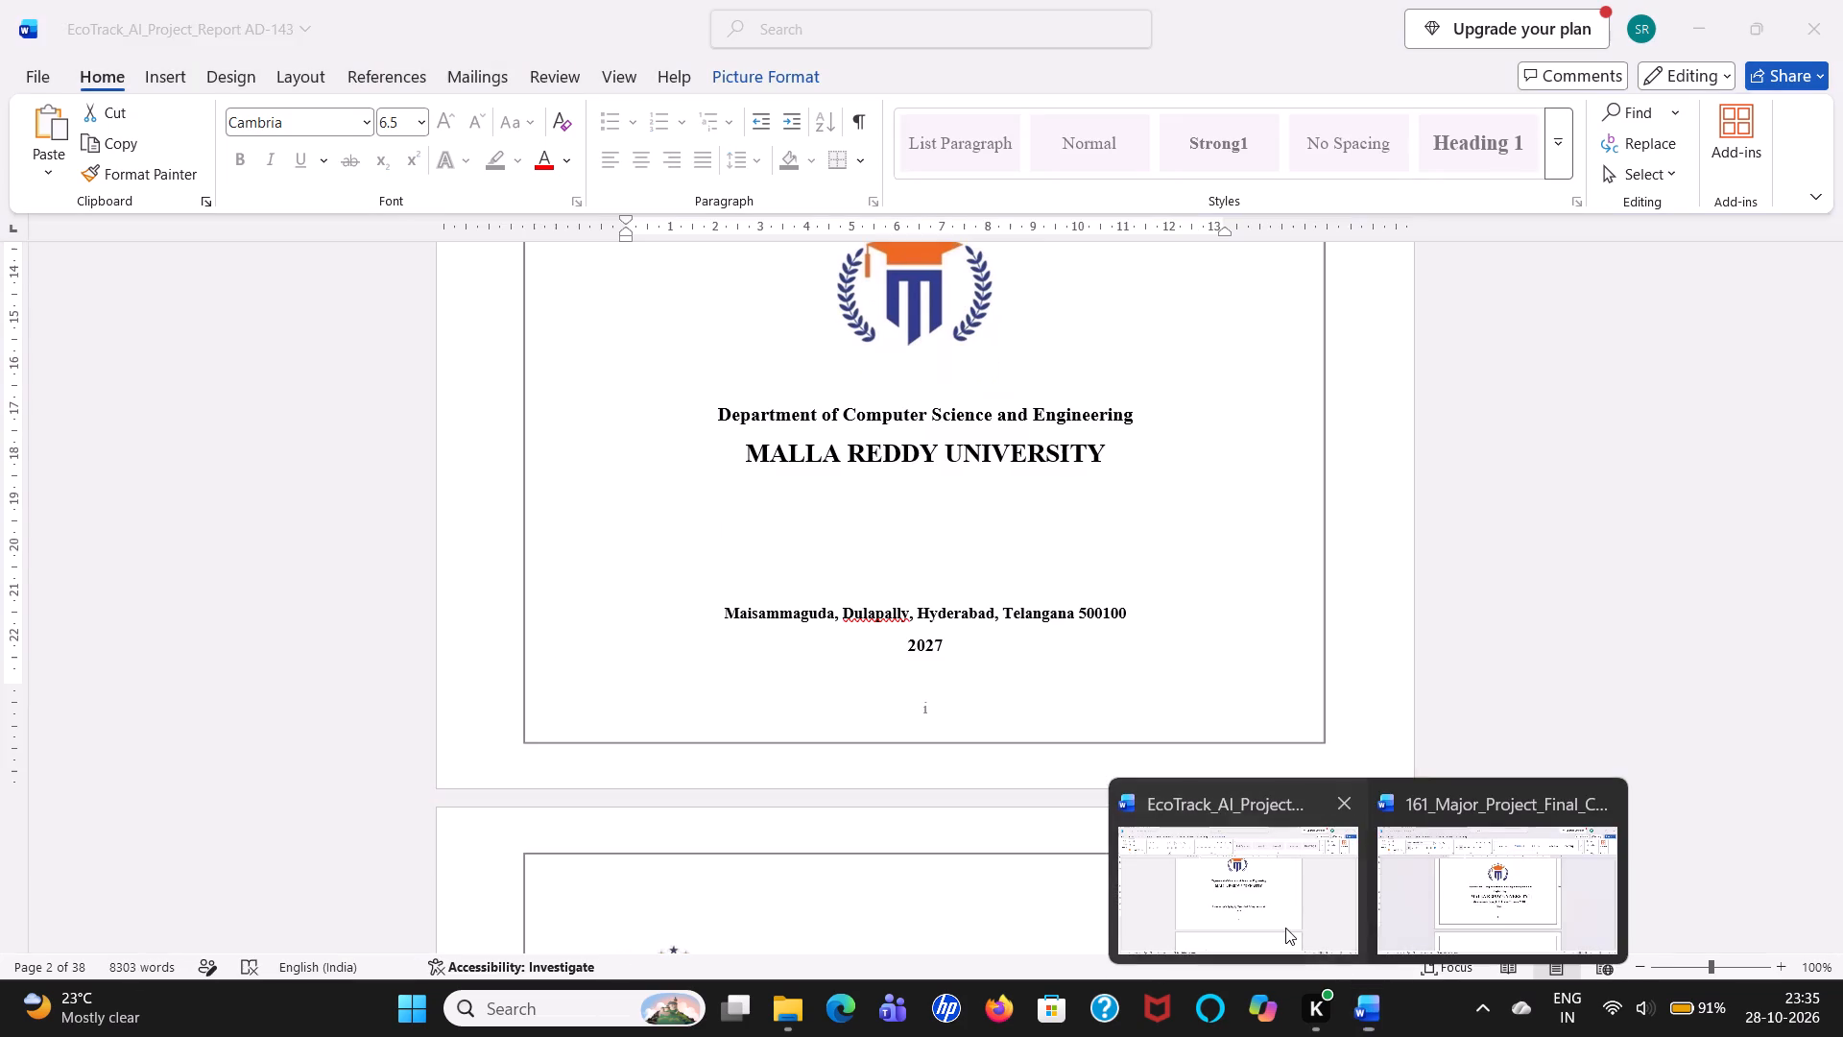
drag(962, 642, 695, 382)
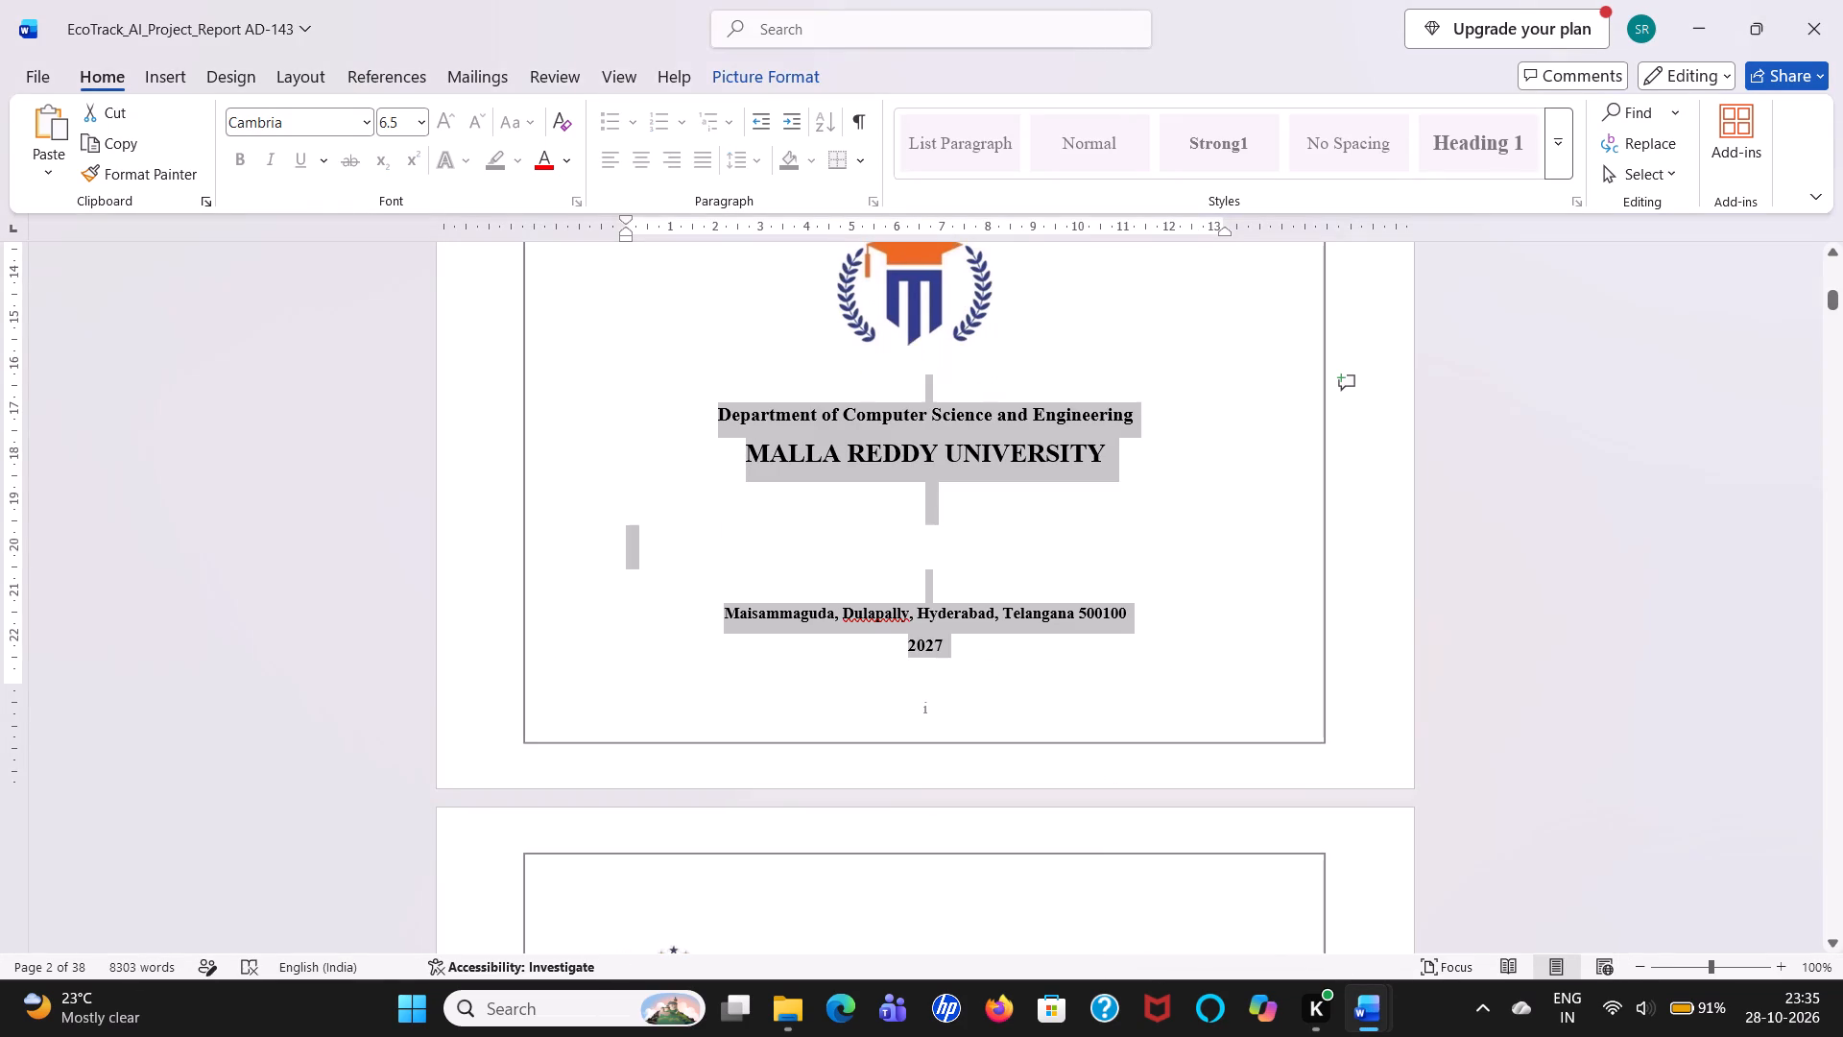
drag(695, 382, 692, 374)
key(BackSpace)
key(ctrl+v)
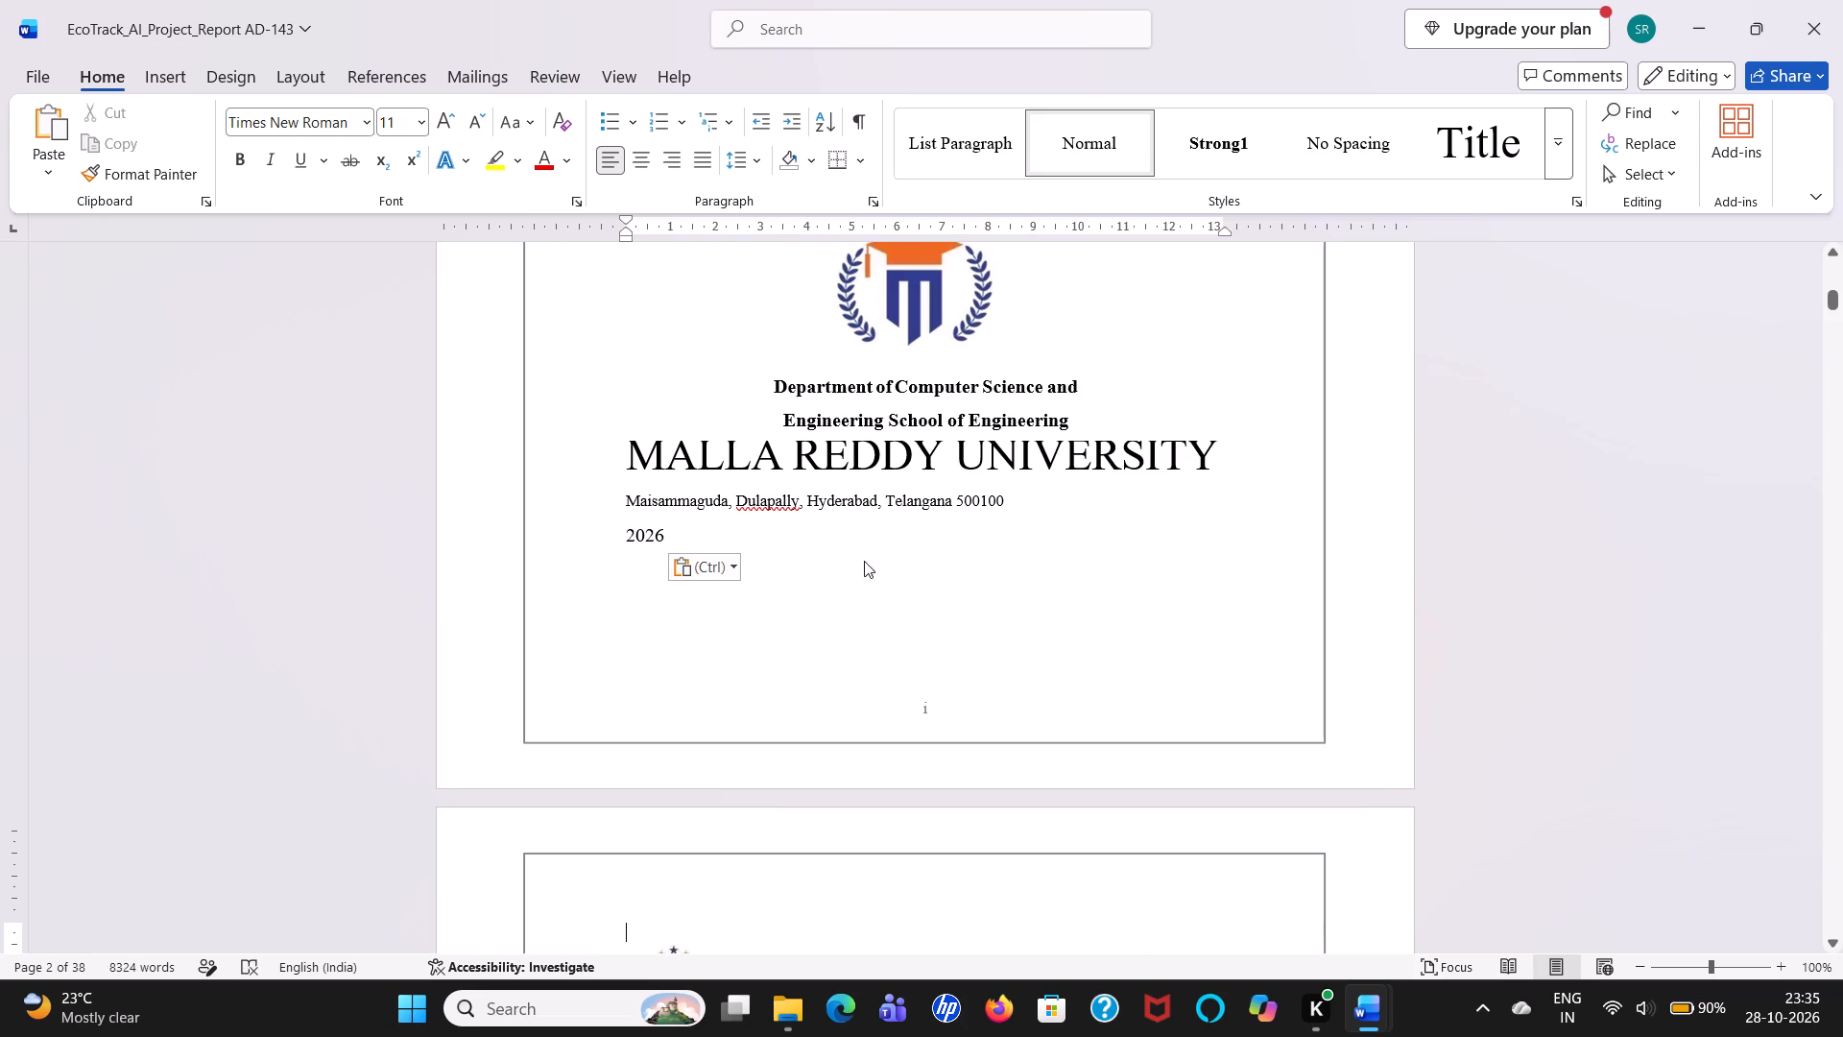
Centre the university address line and the year "2026" on the EcoTrack AI report's inner title page.
click(623, 538)
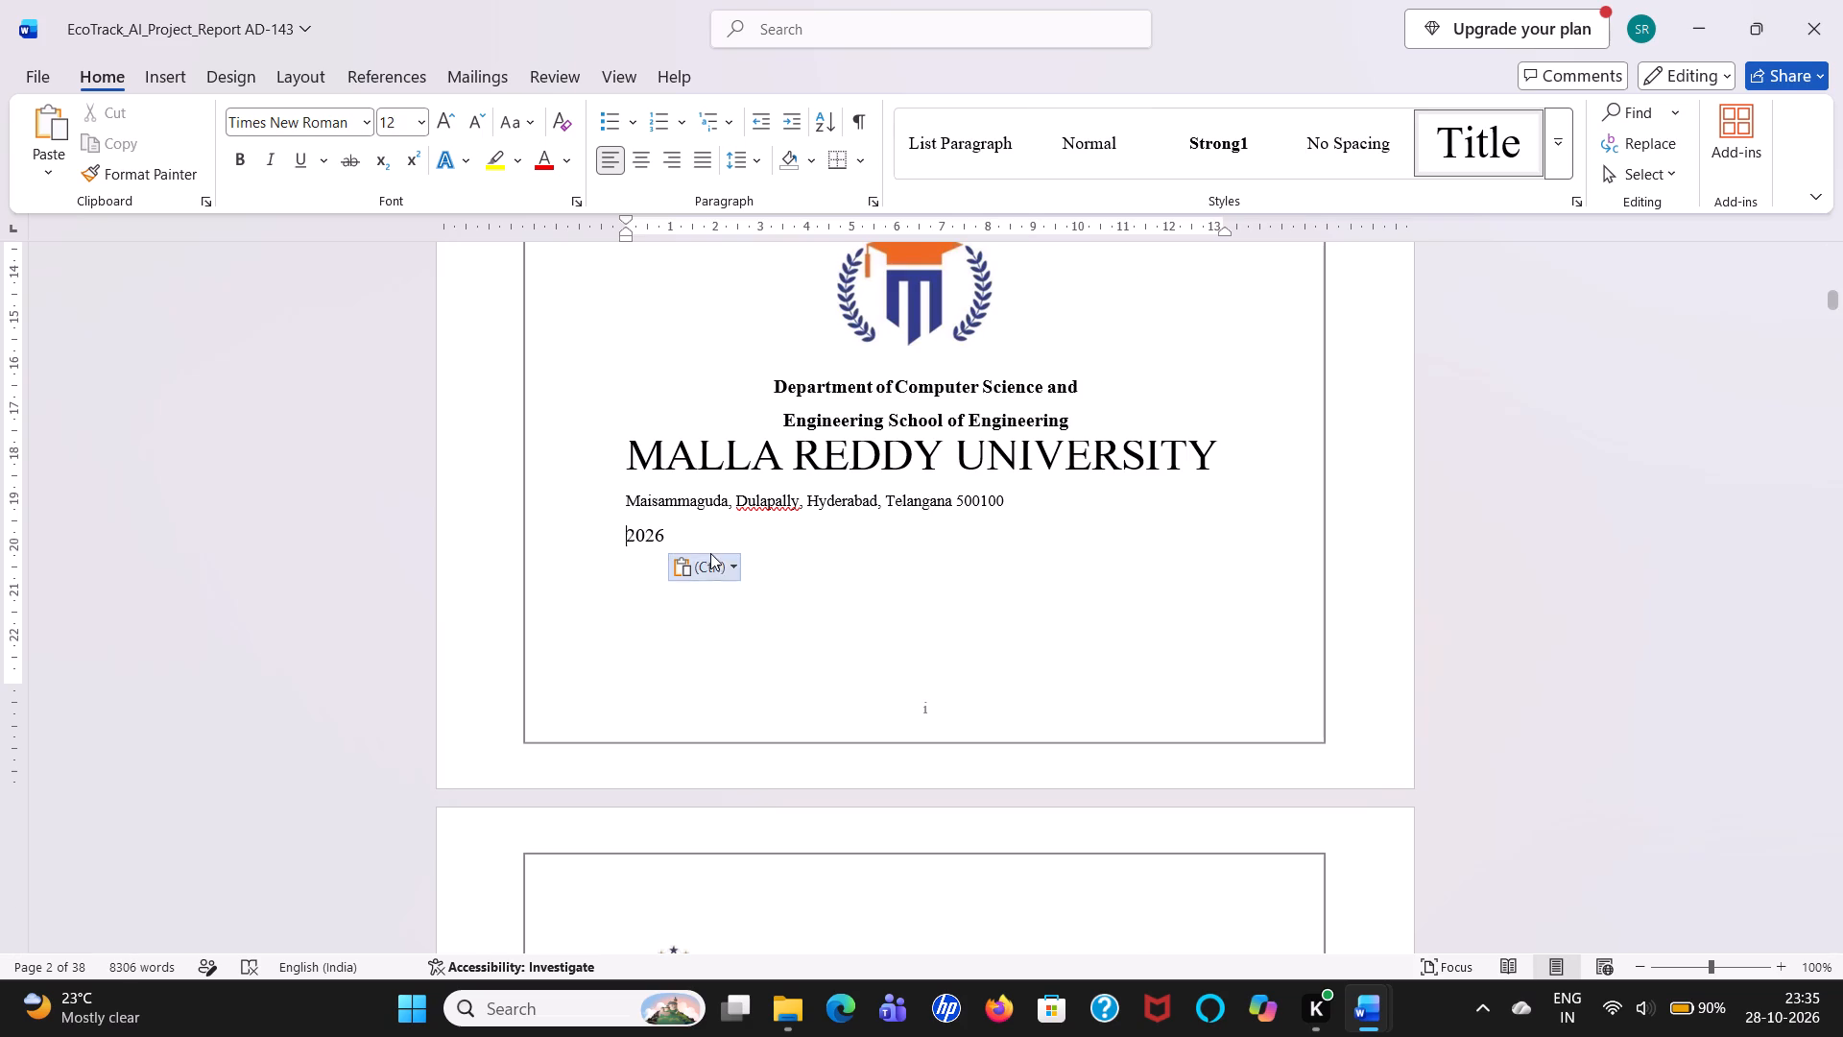
drag(689, 535, 603, 531)
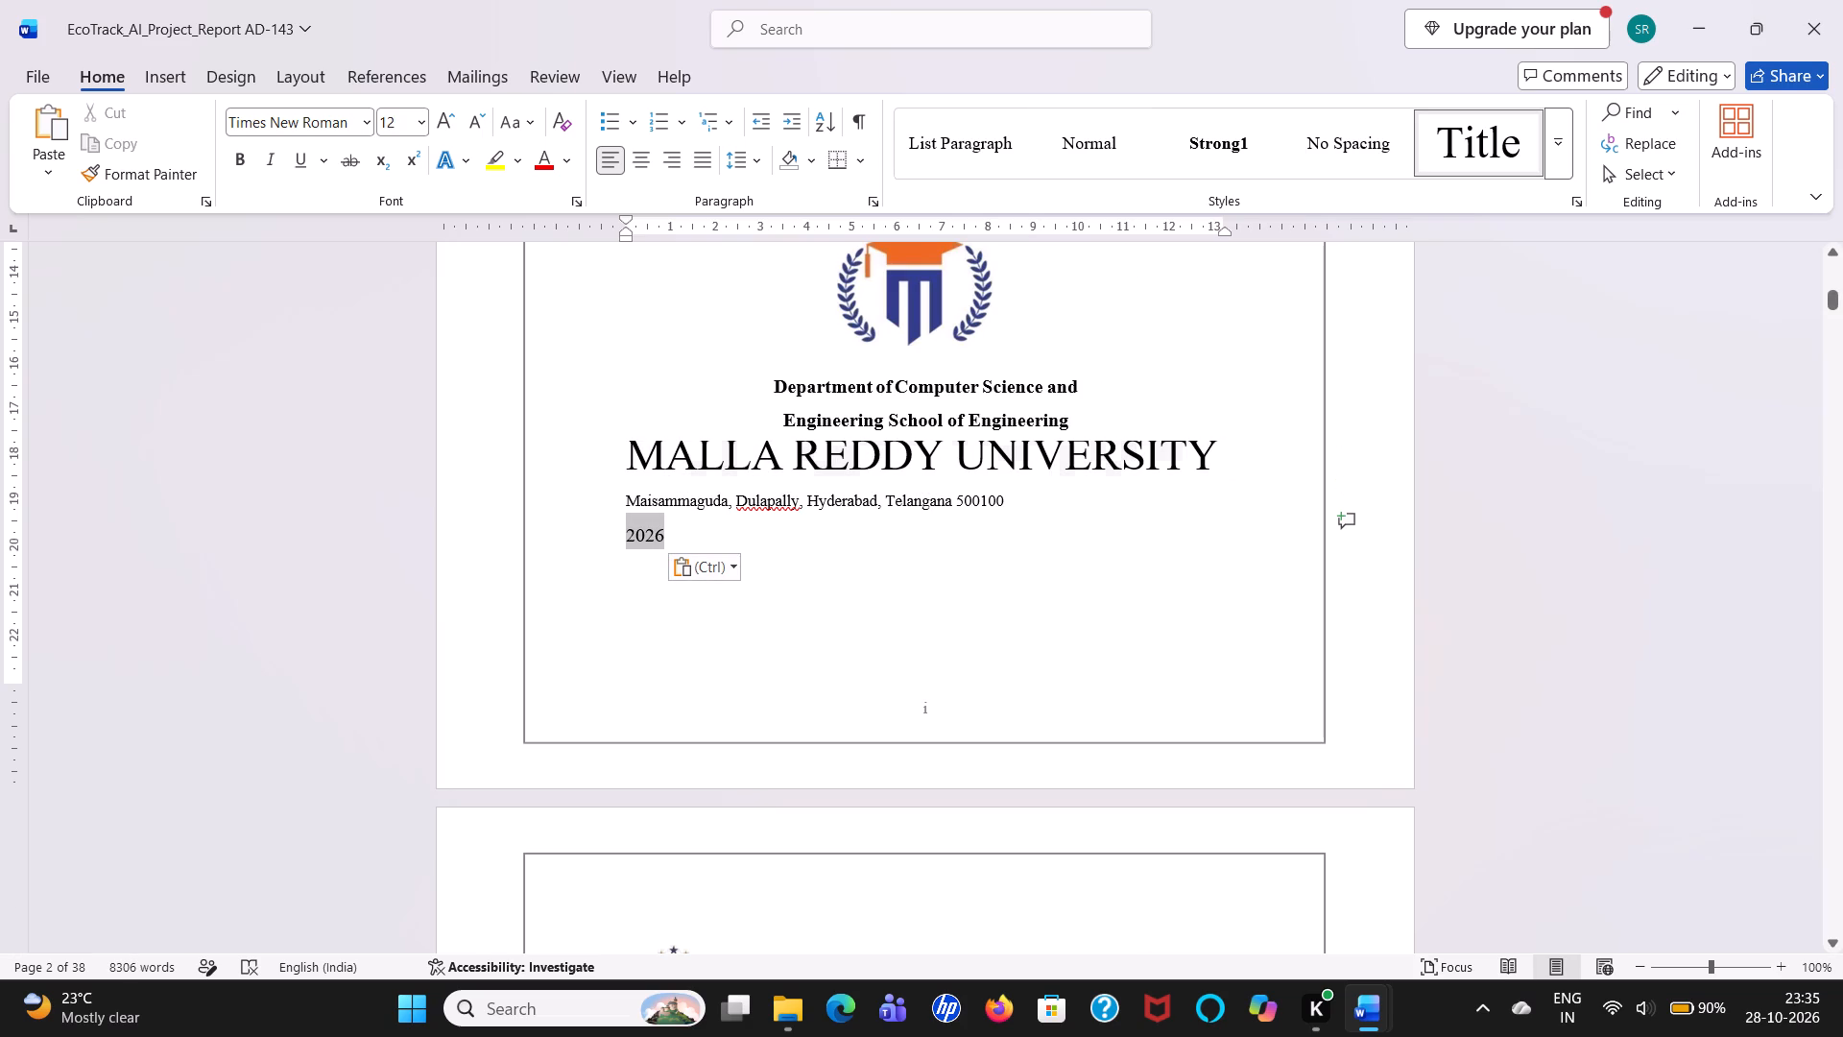
drag(603, 531, 603, 501)
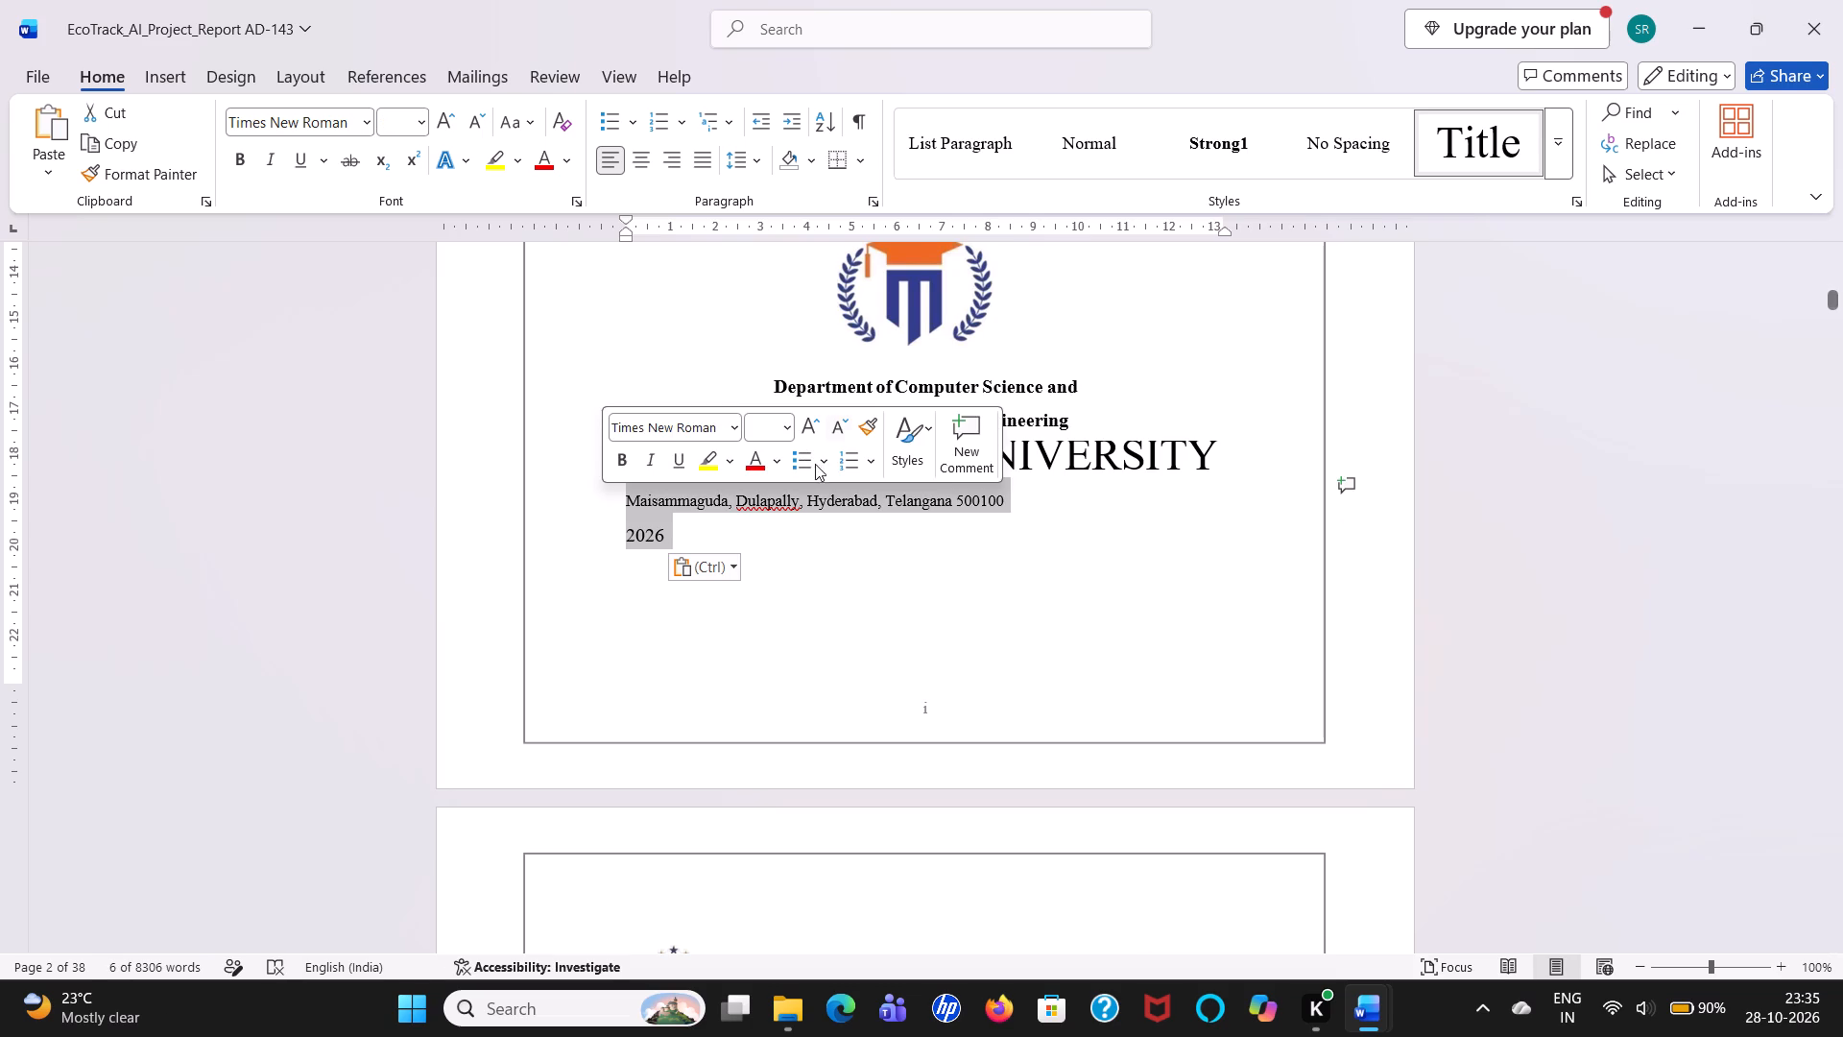
click(667, 171)
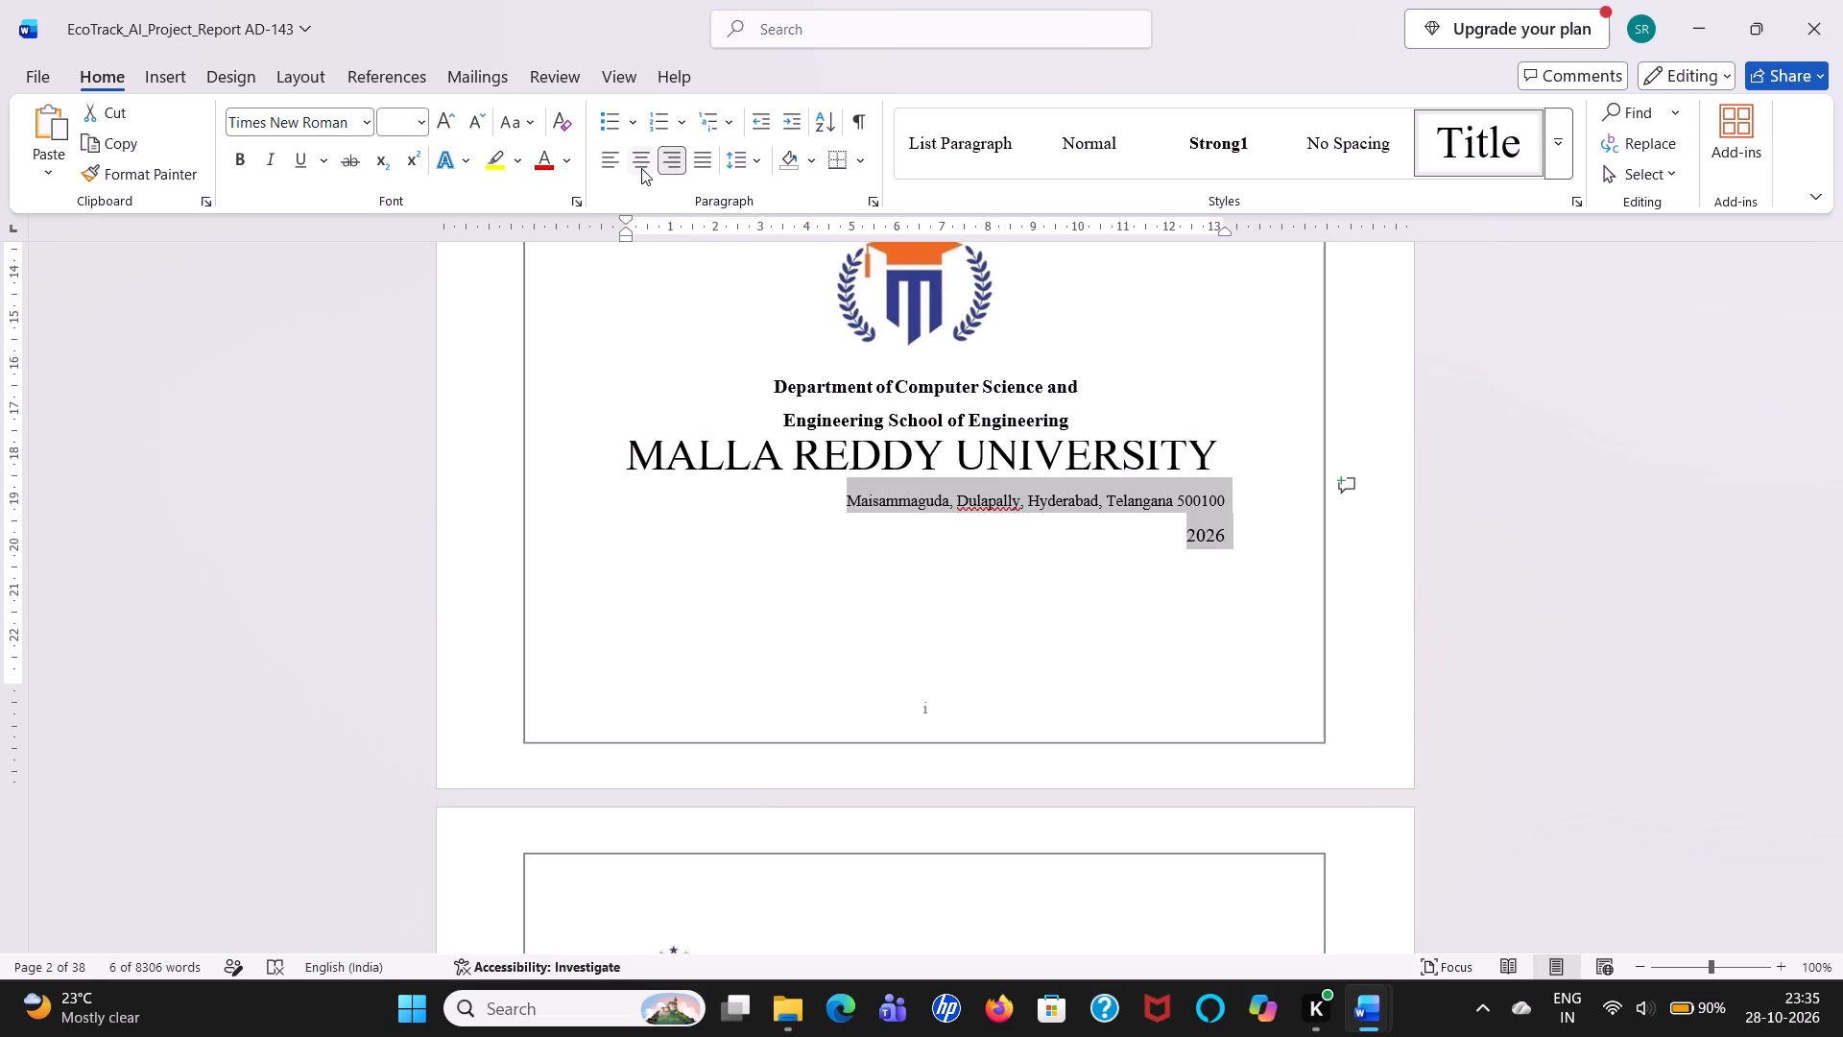
click(640, 168)
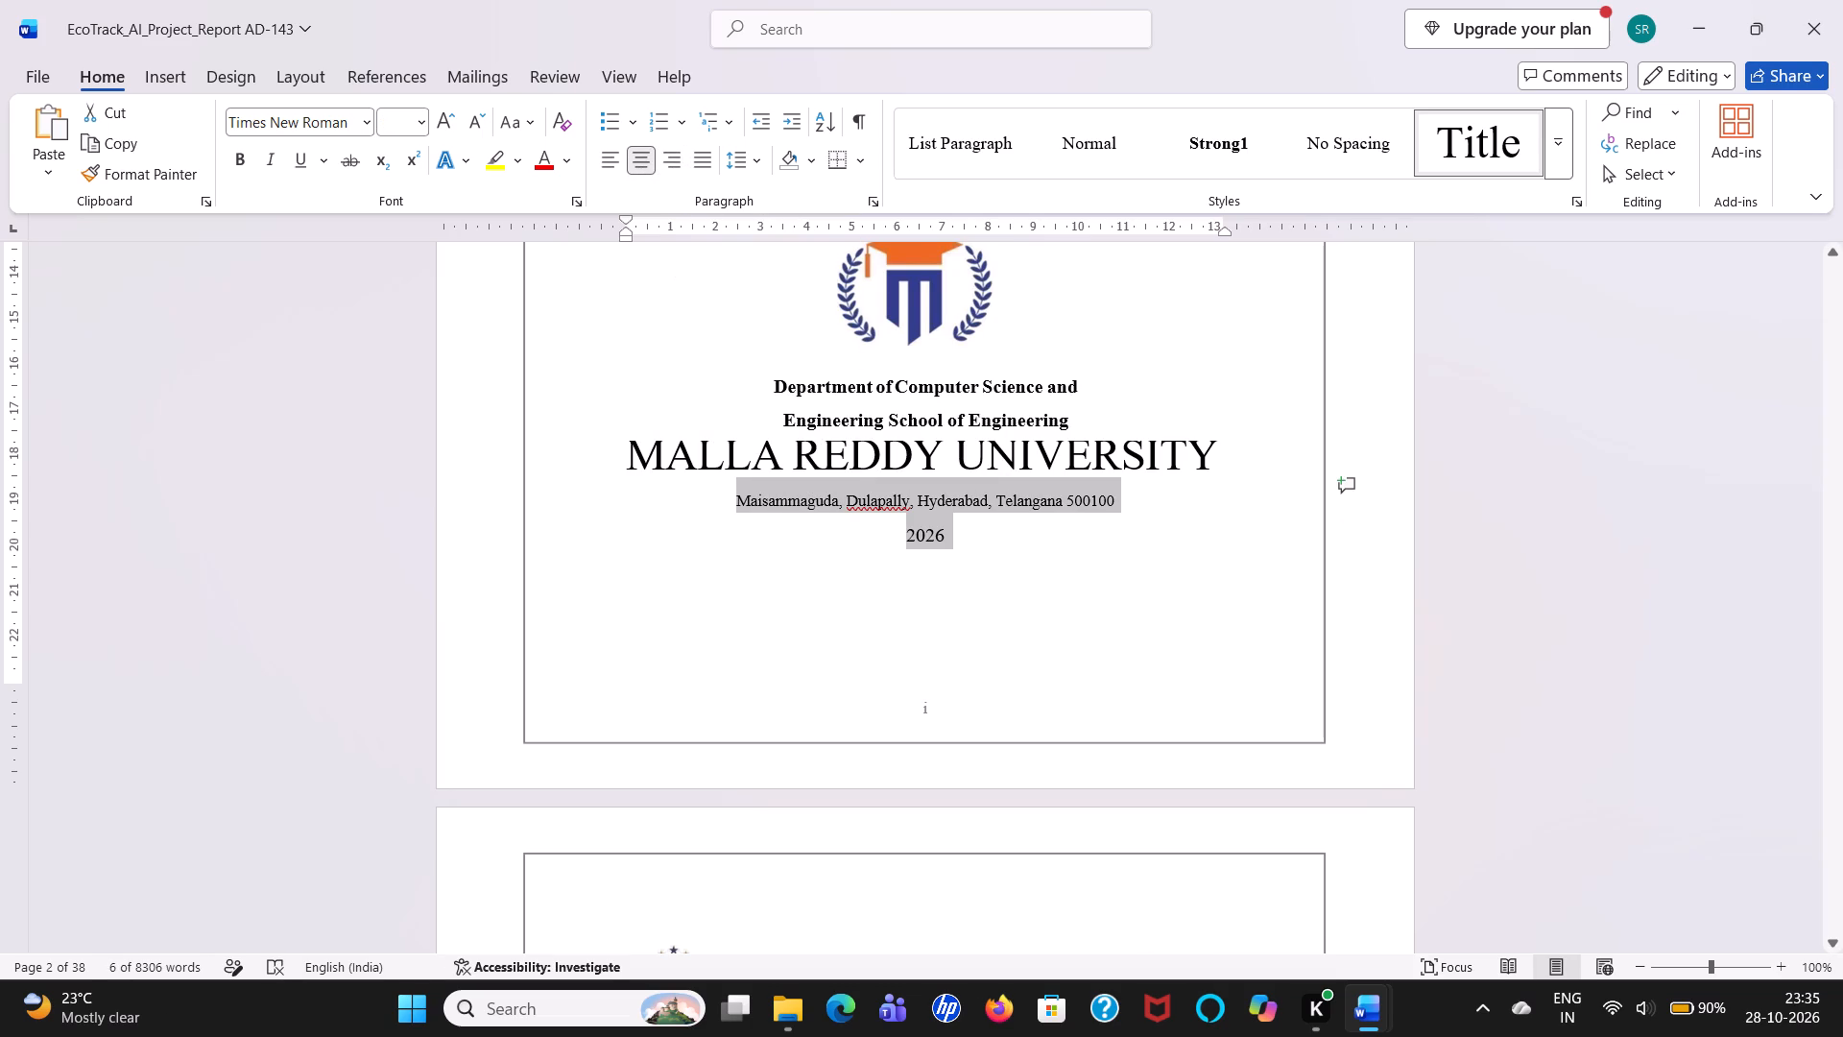
click(1093, 411)
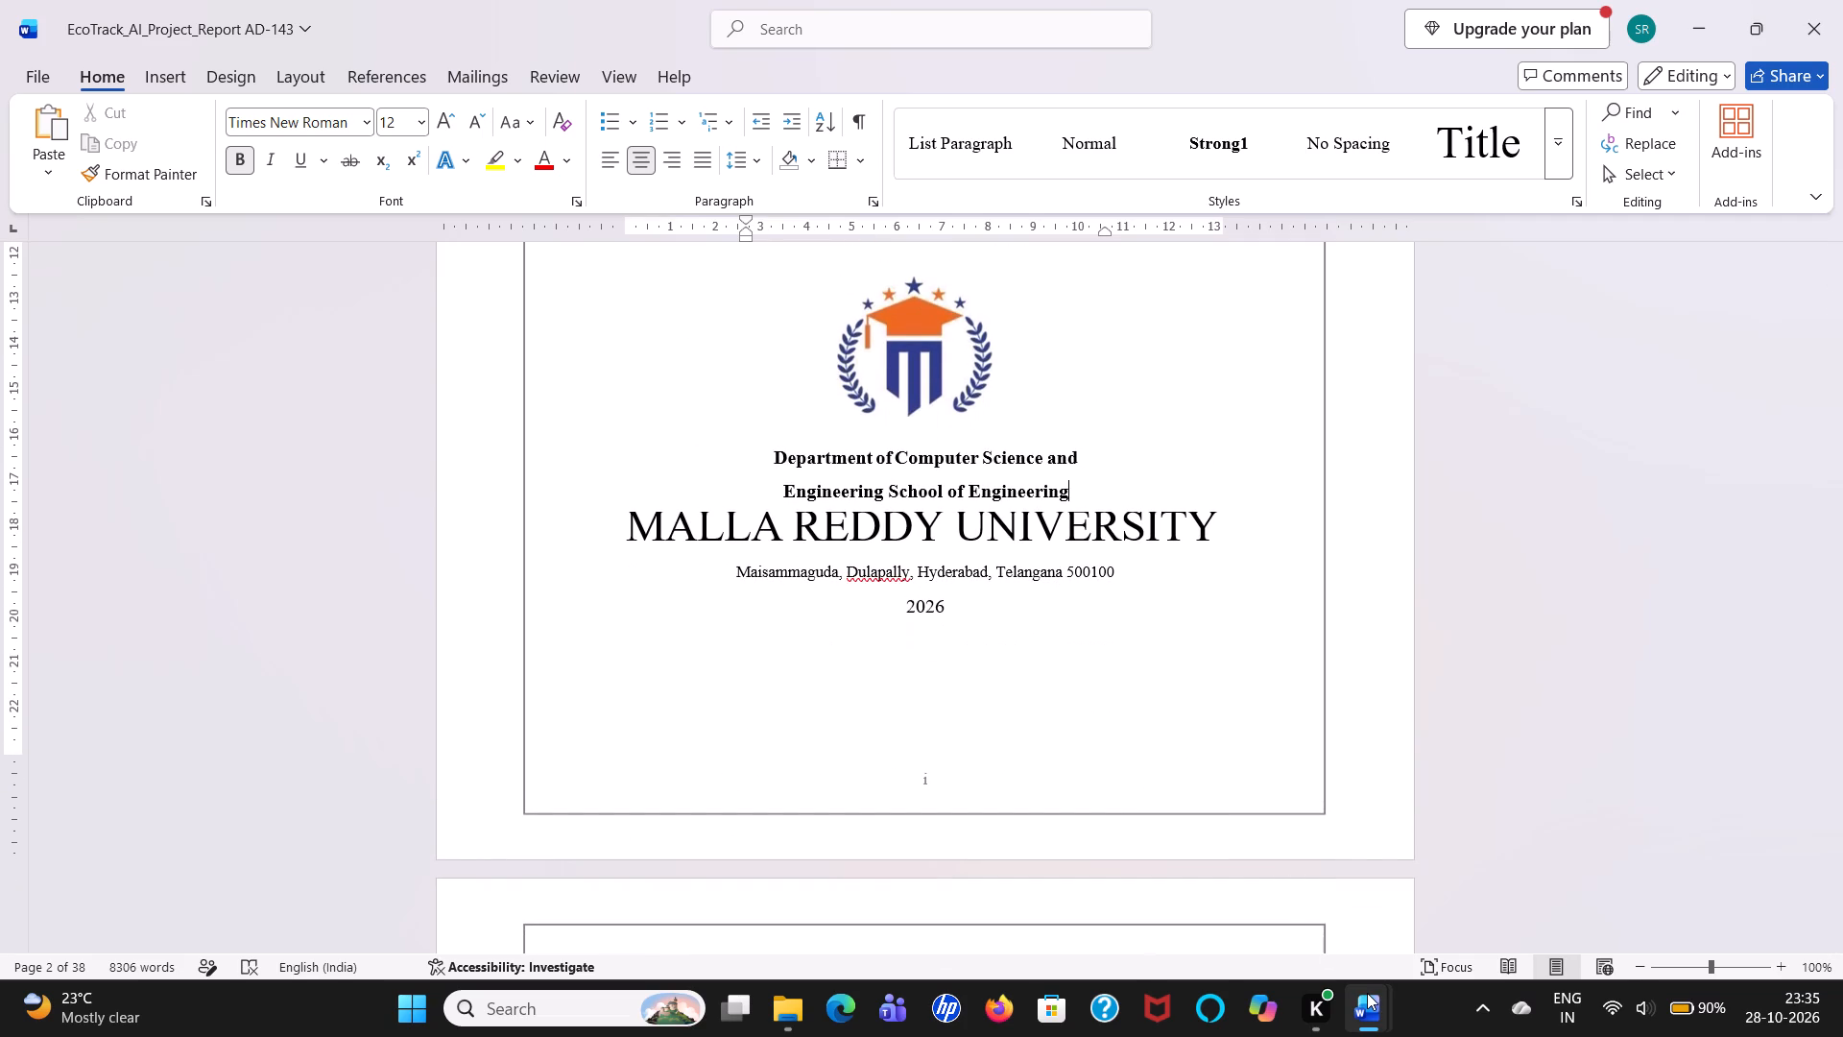
Compare the department lines with the 161 report's, and insert a blank line above "MALLA REDDY UNIVERSITY" on the EcoTrack AI report's inner title page.
click(1426, 910)
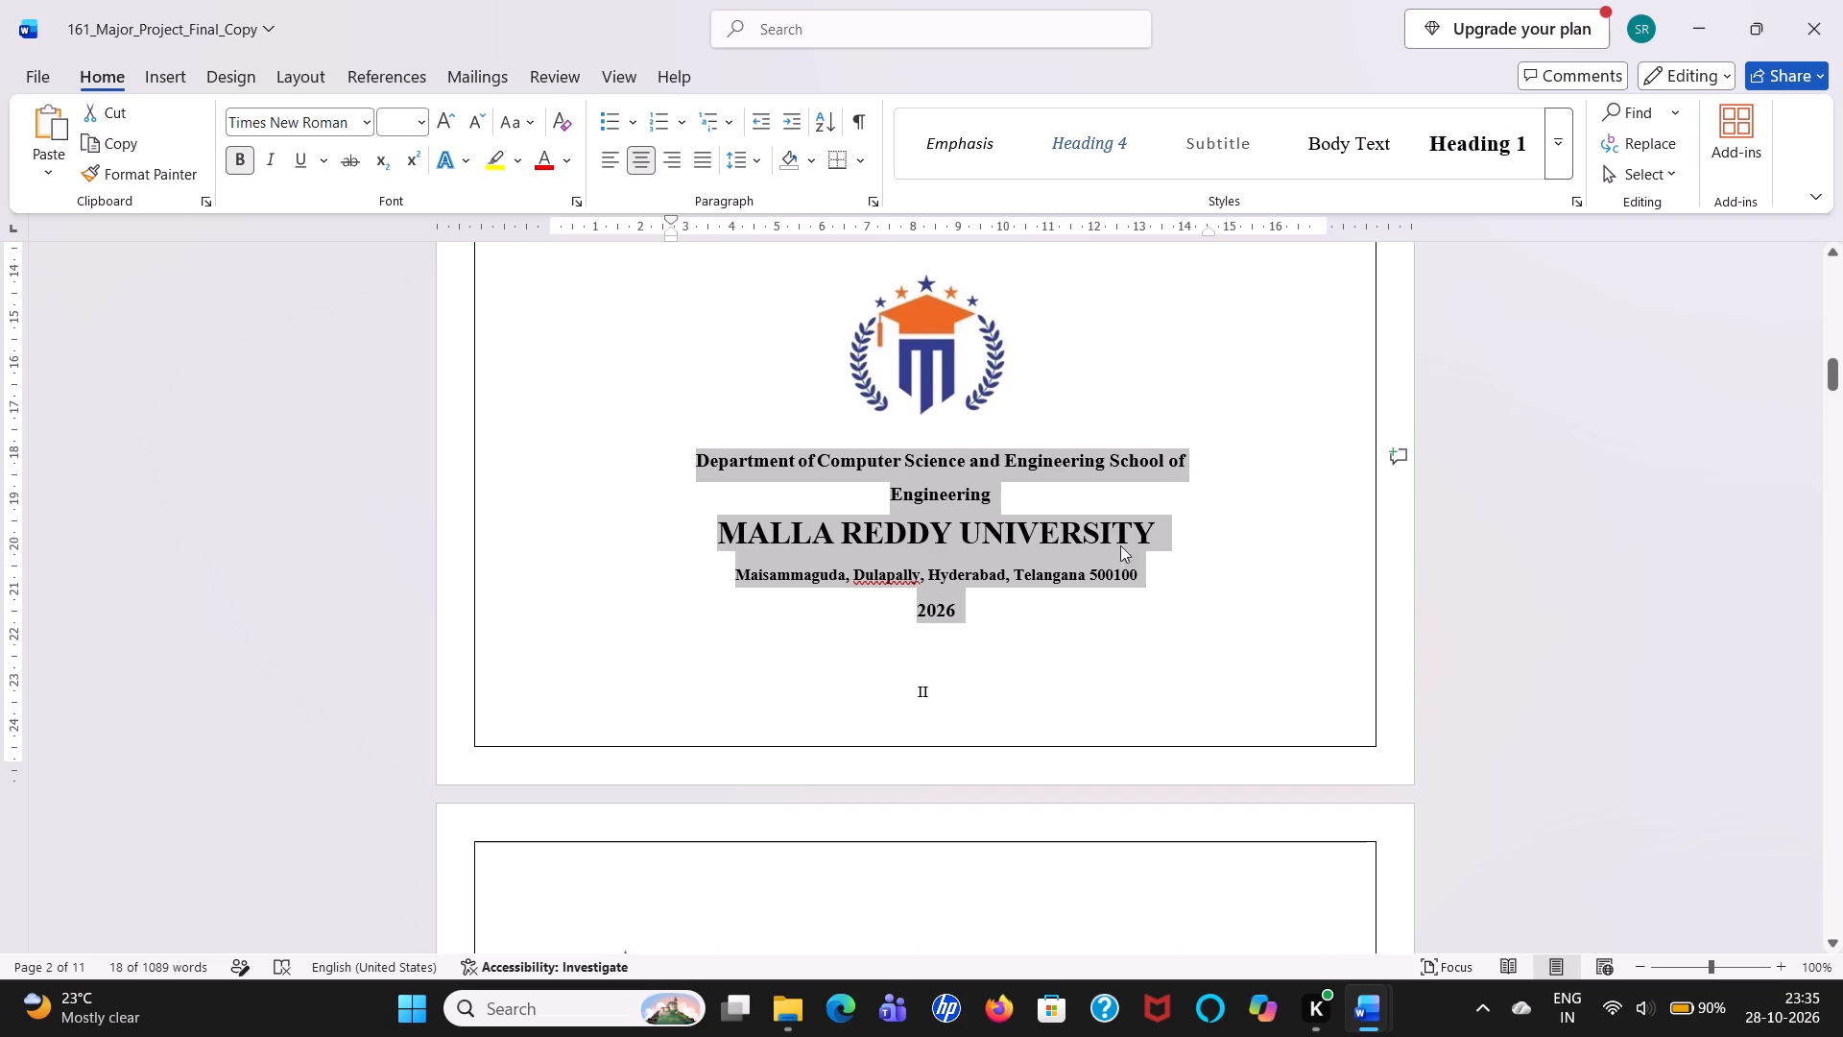
click(1164, 488)
drag(1014, 495, 725, 466)
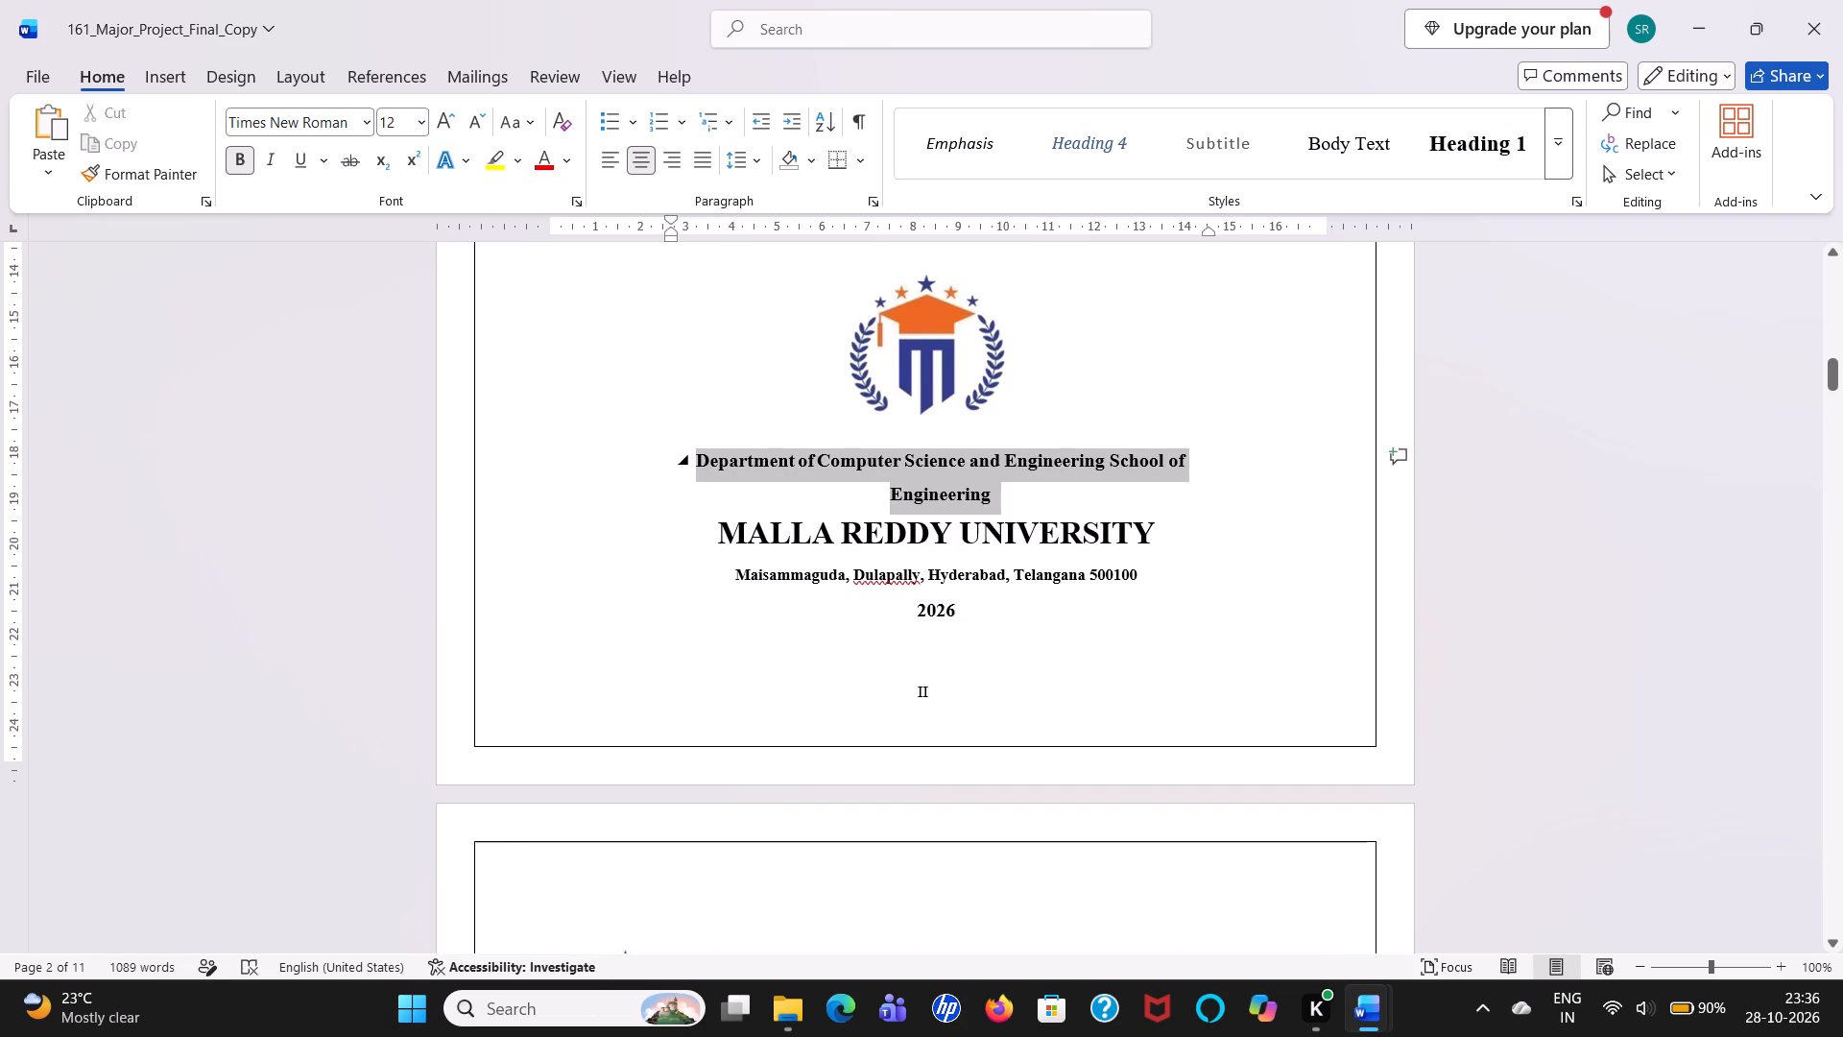
drag(725, 466, 679, 462)
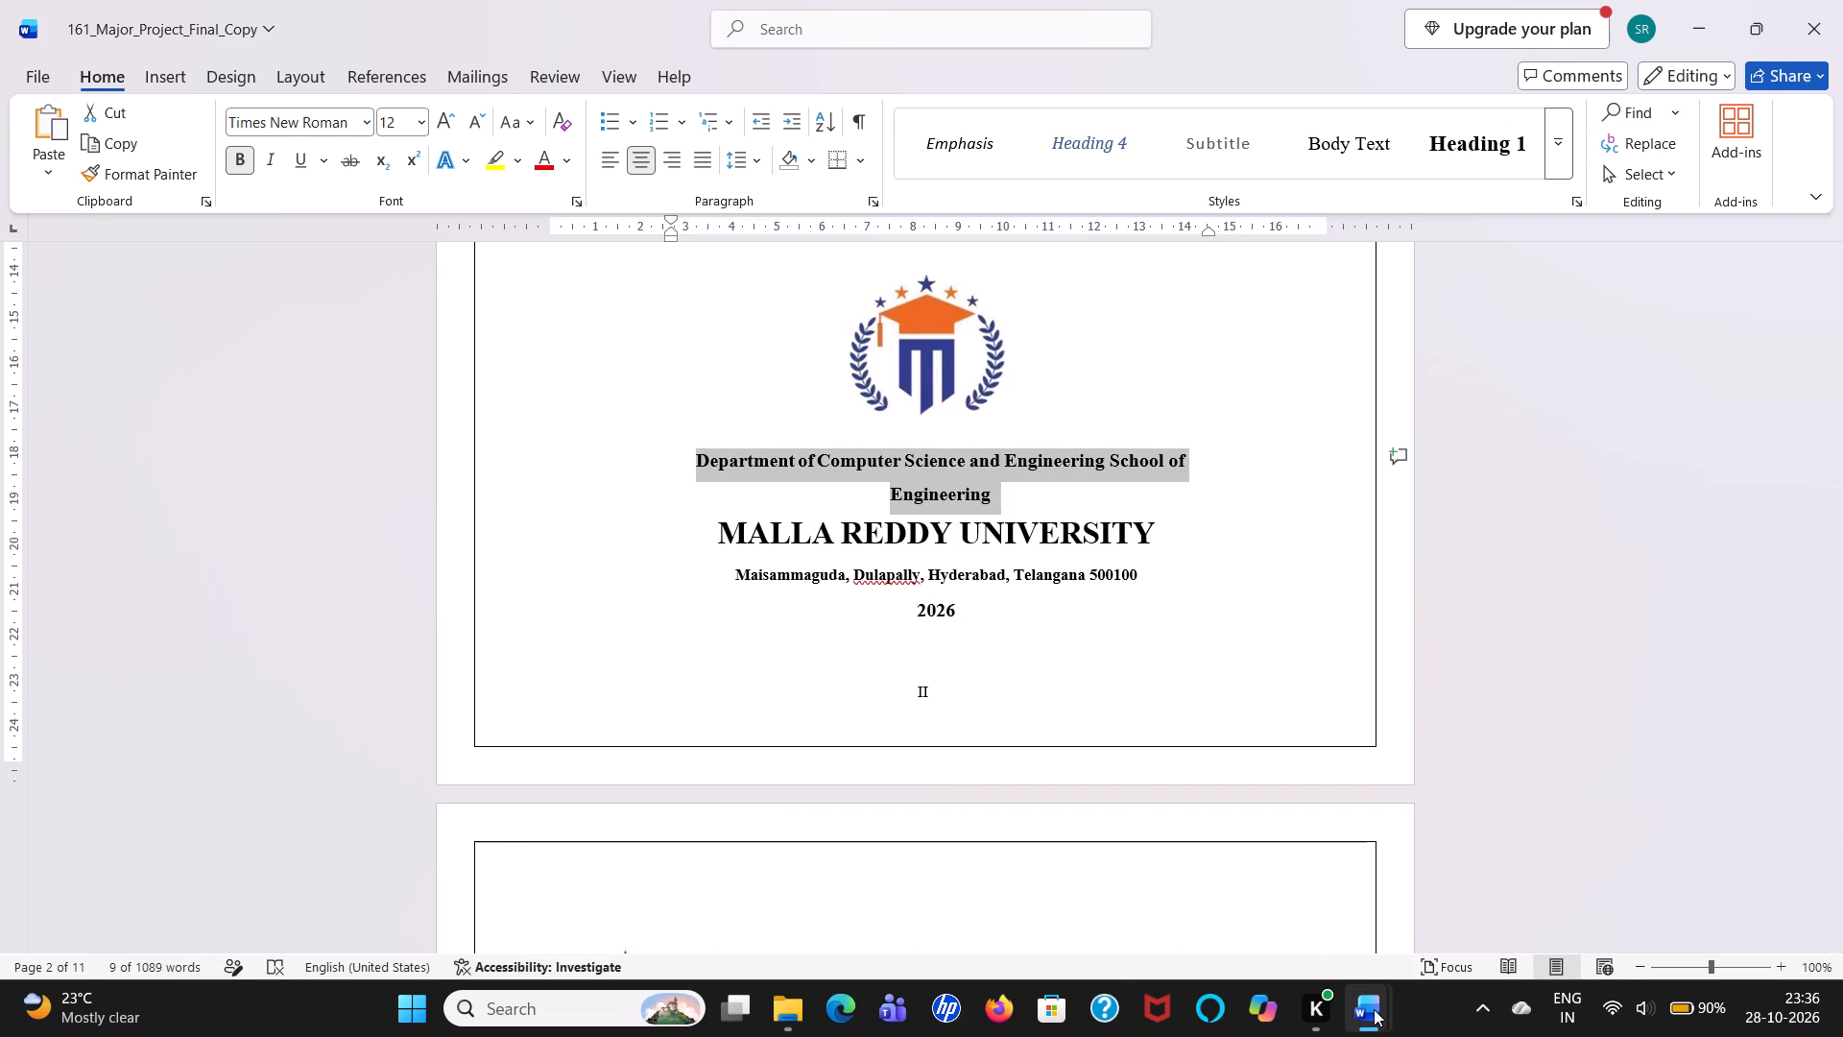
click(1298, 953)
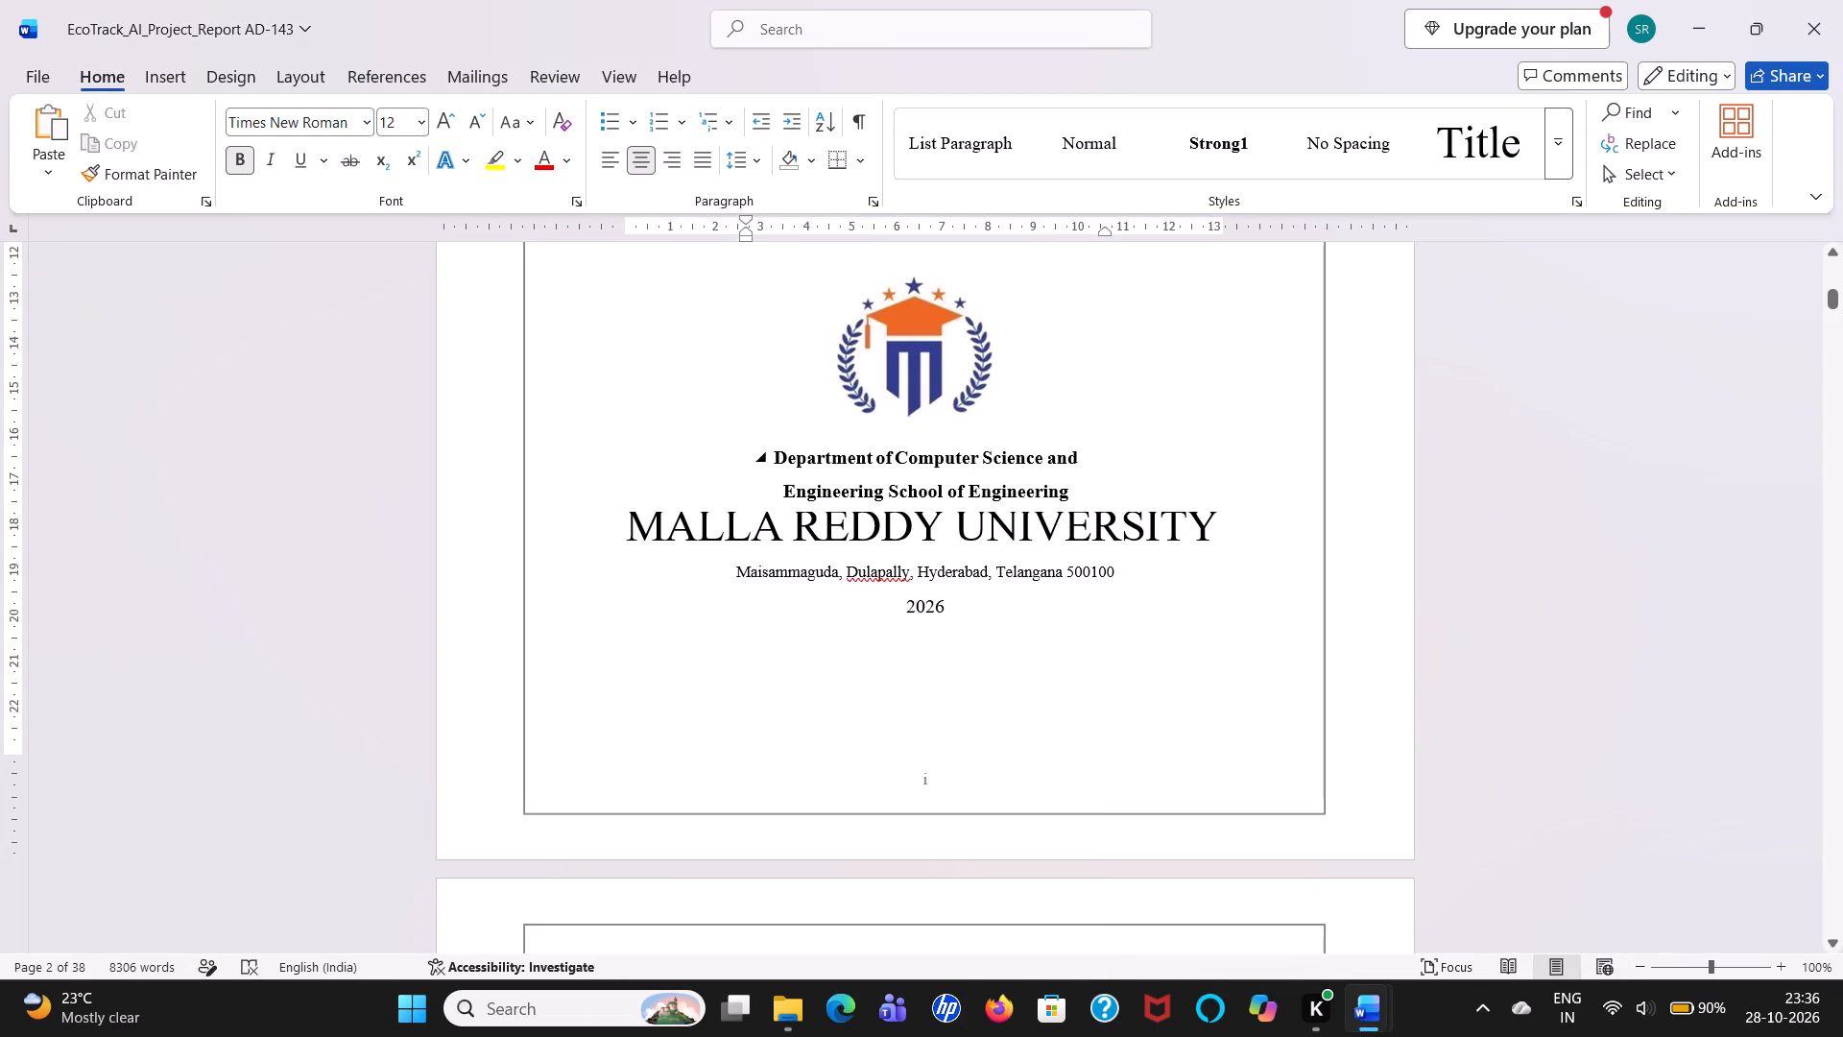
drag(1091, 492, 795, 463)
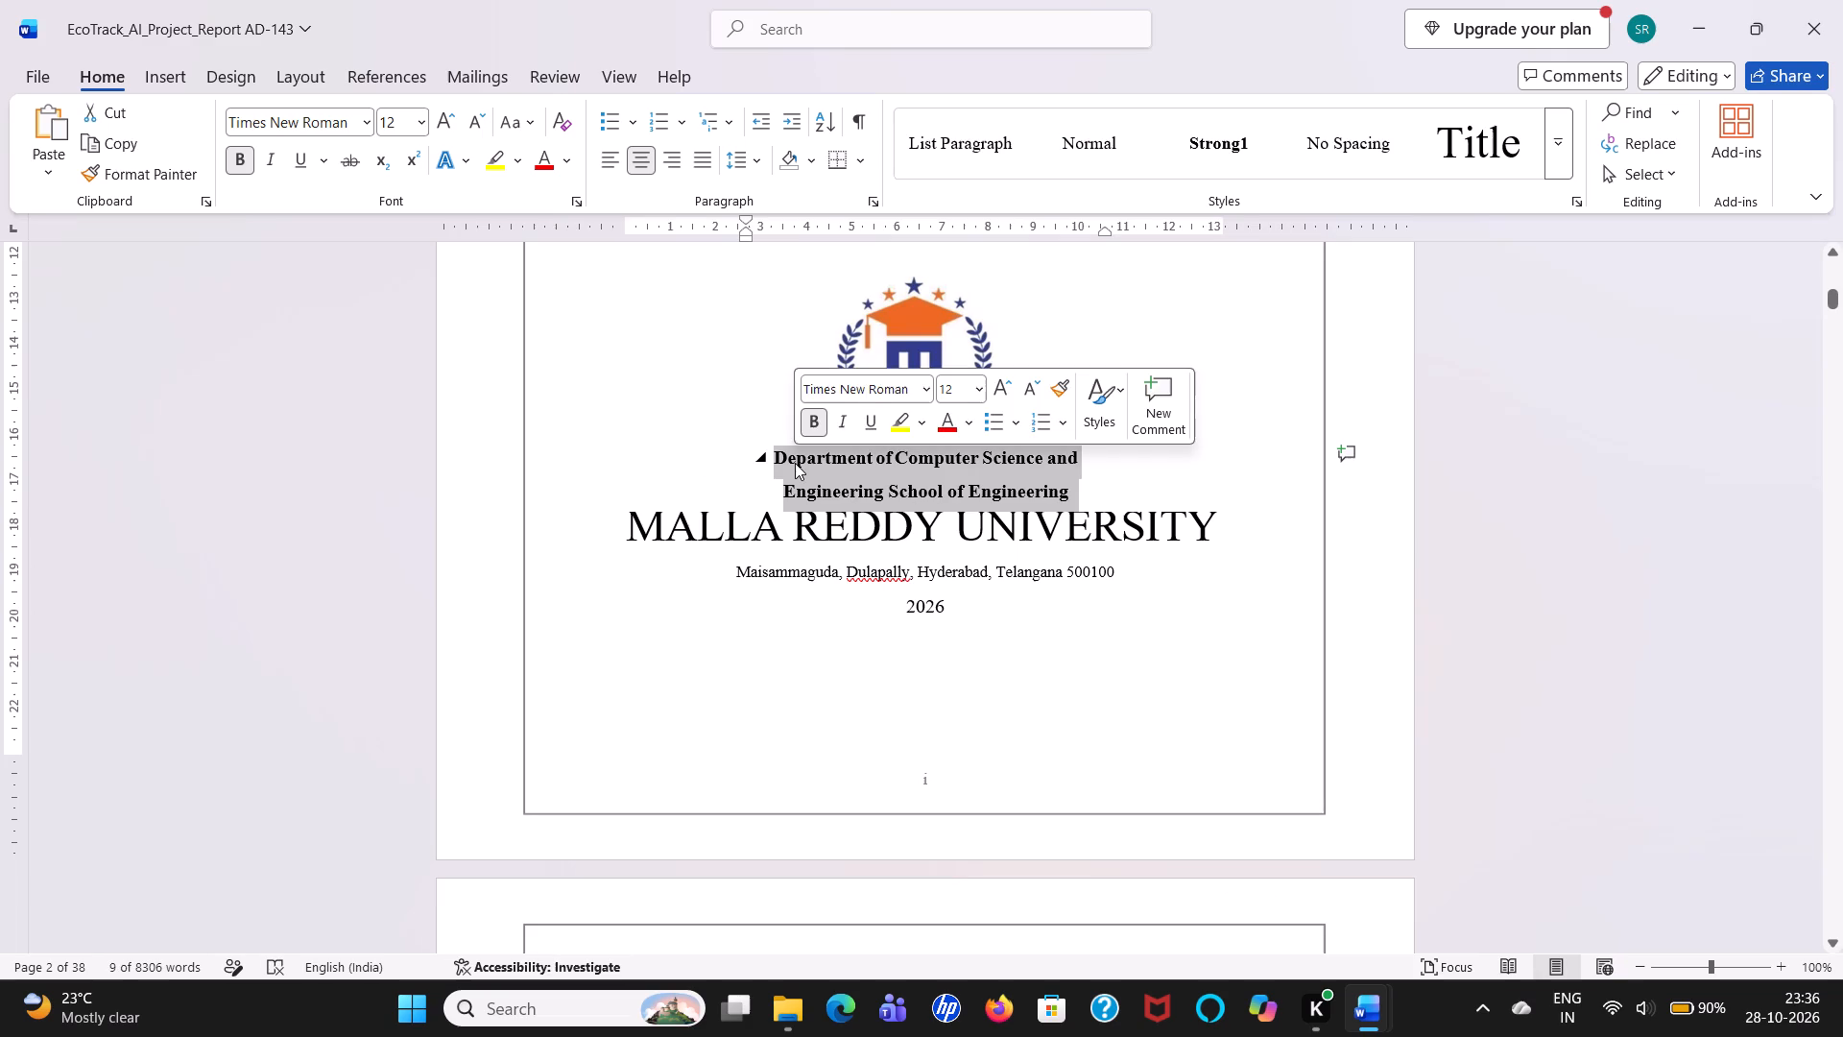
click(1095, 494)
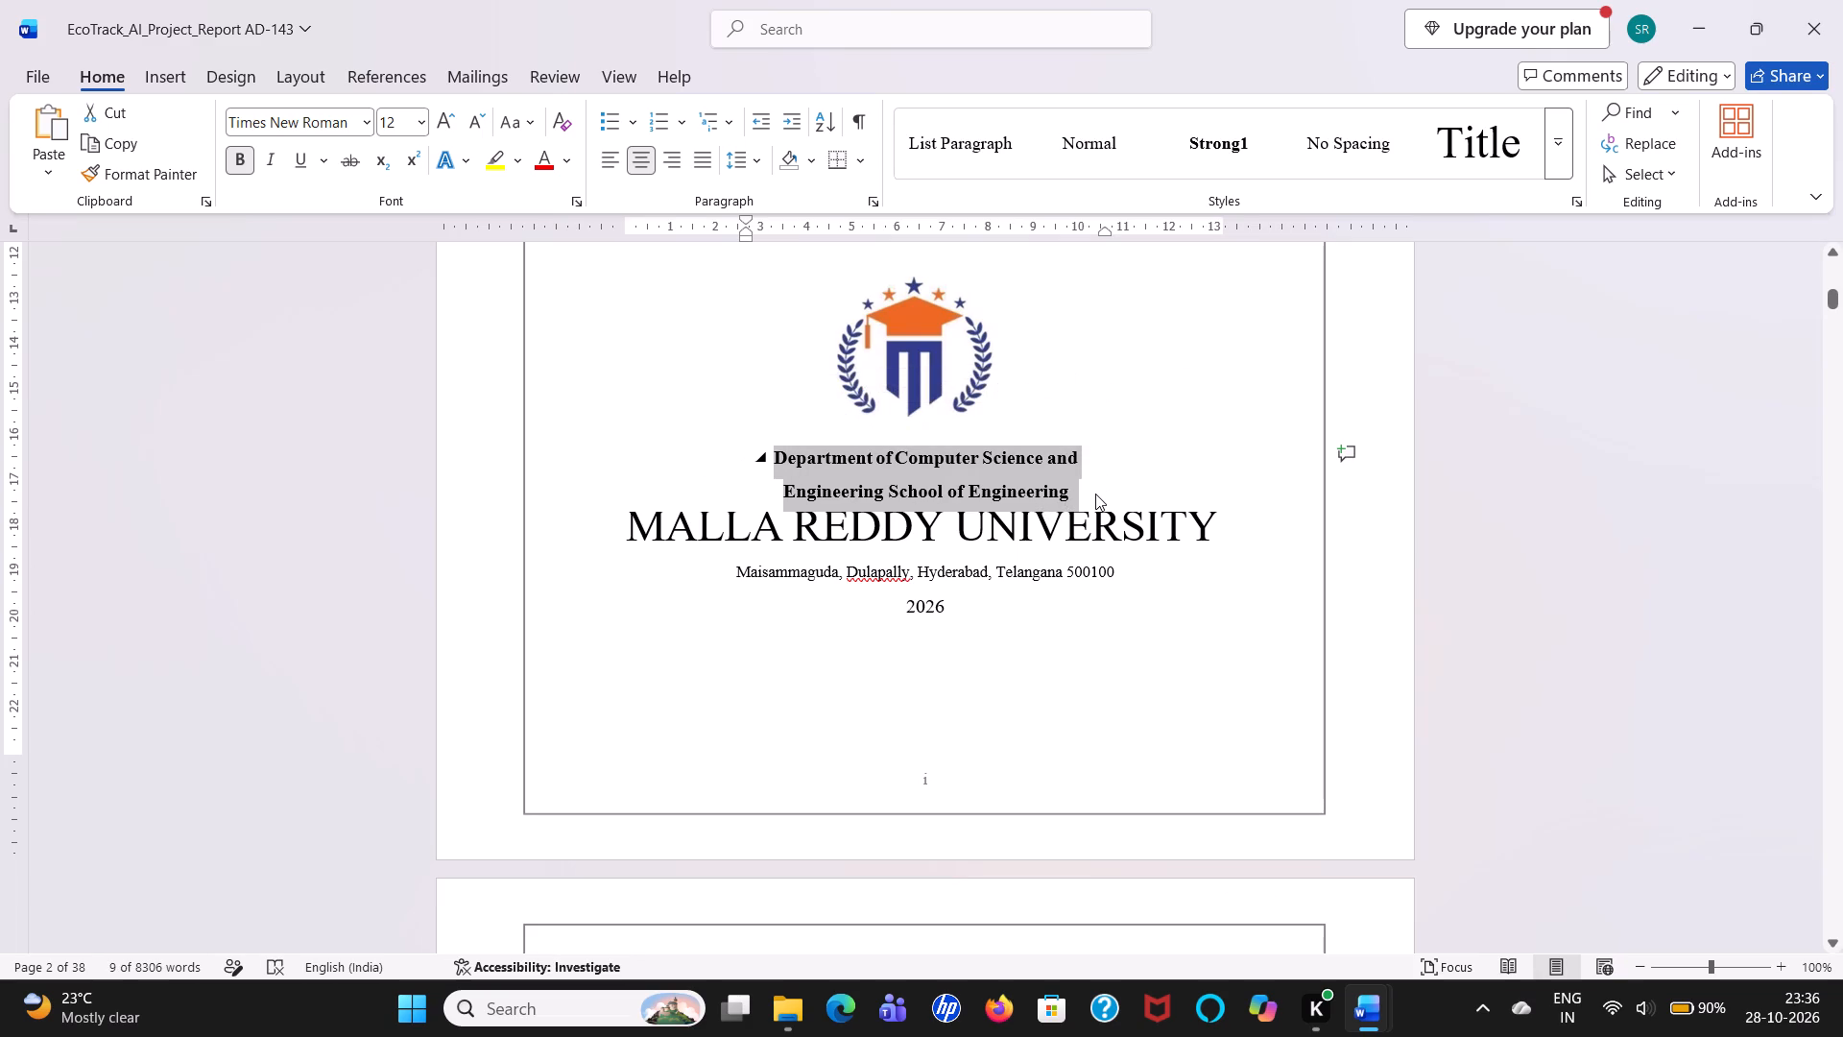
key(Return)
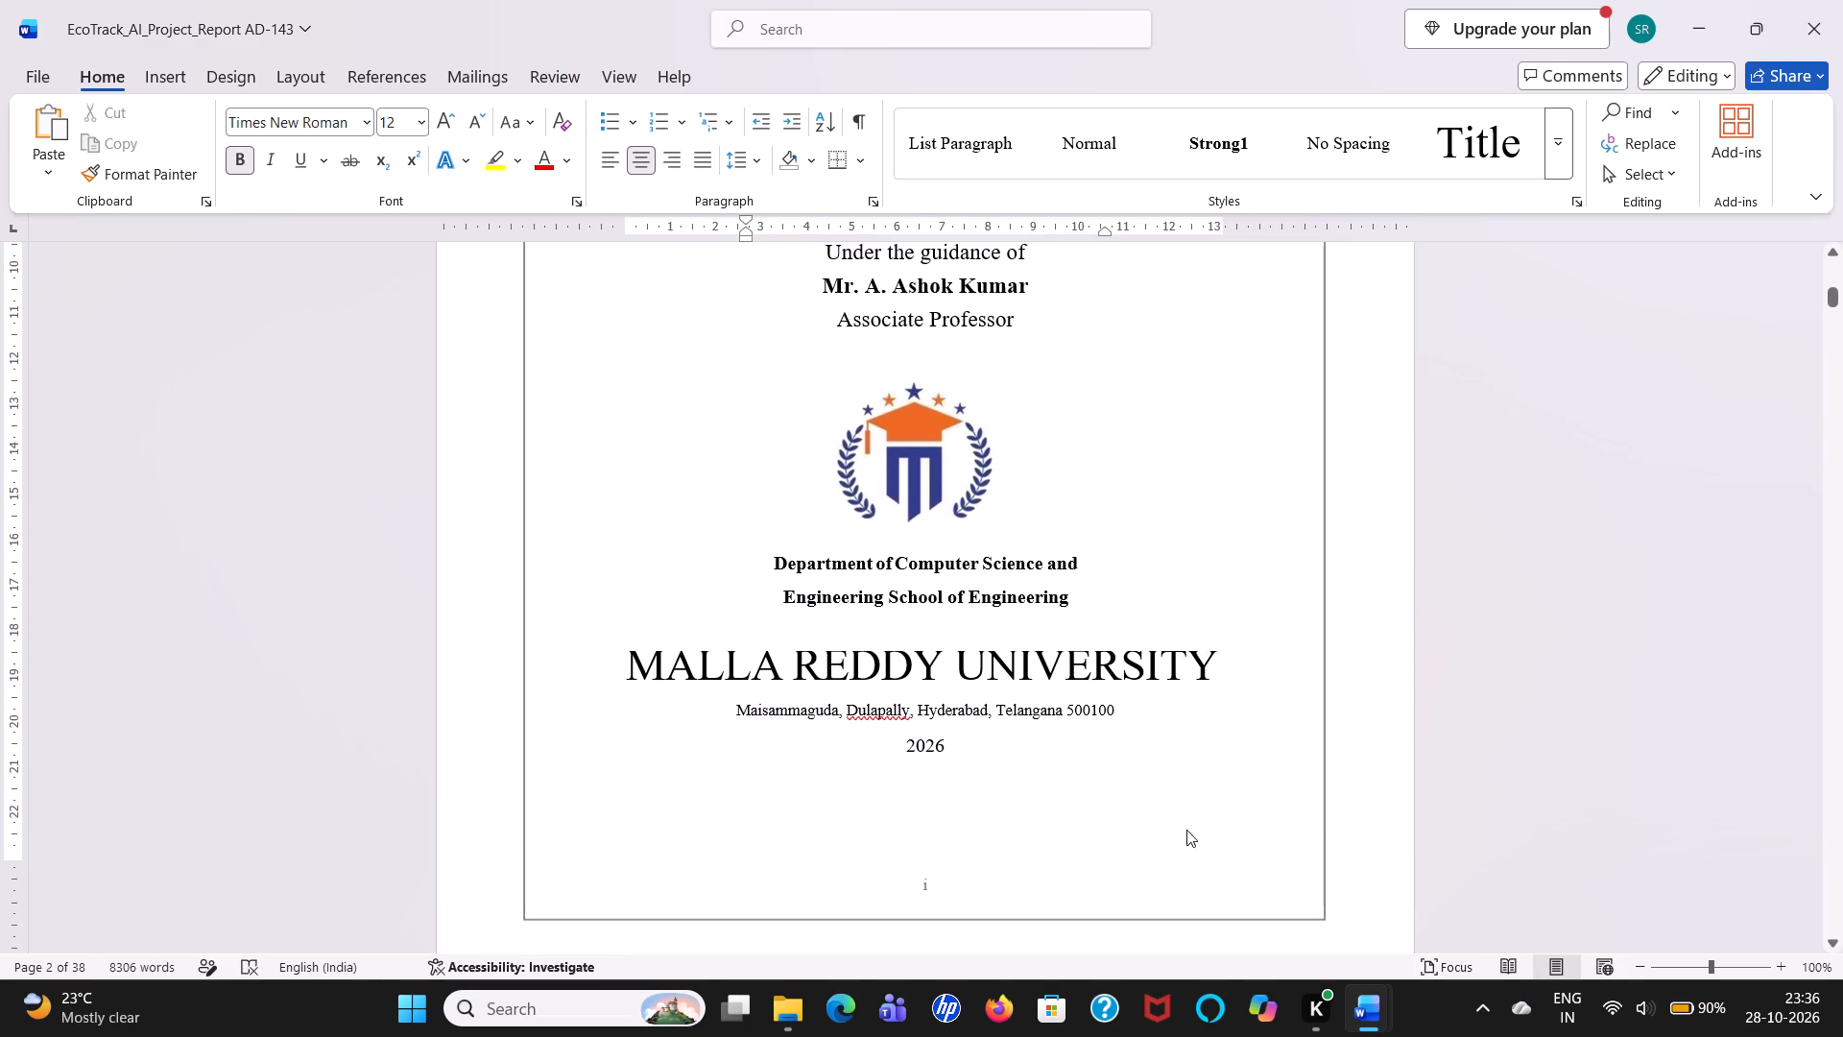
Check the address line's formatting in the 161 report and make the EcoTrack AI report's address line bold to match.
click(1451, 941)
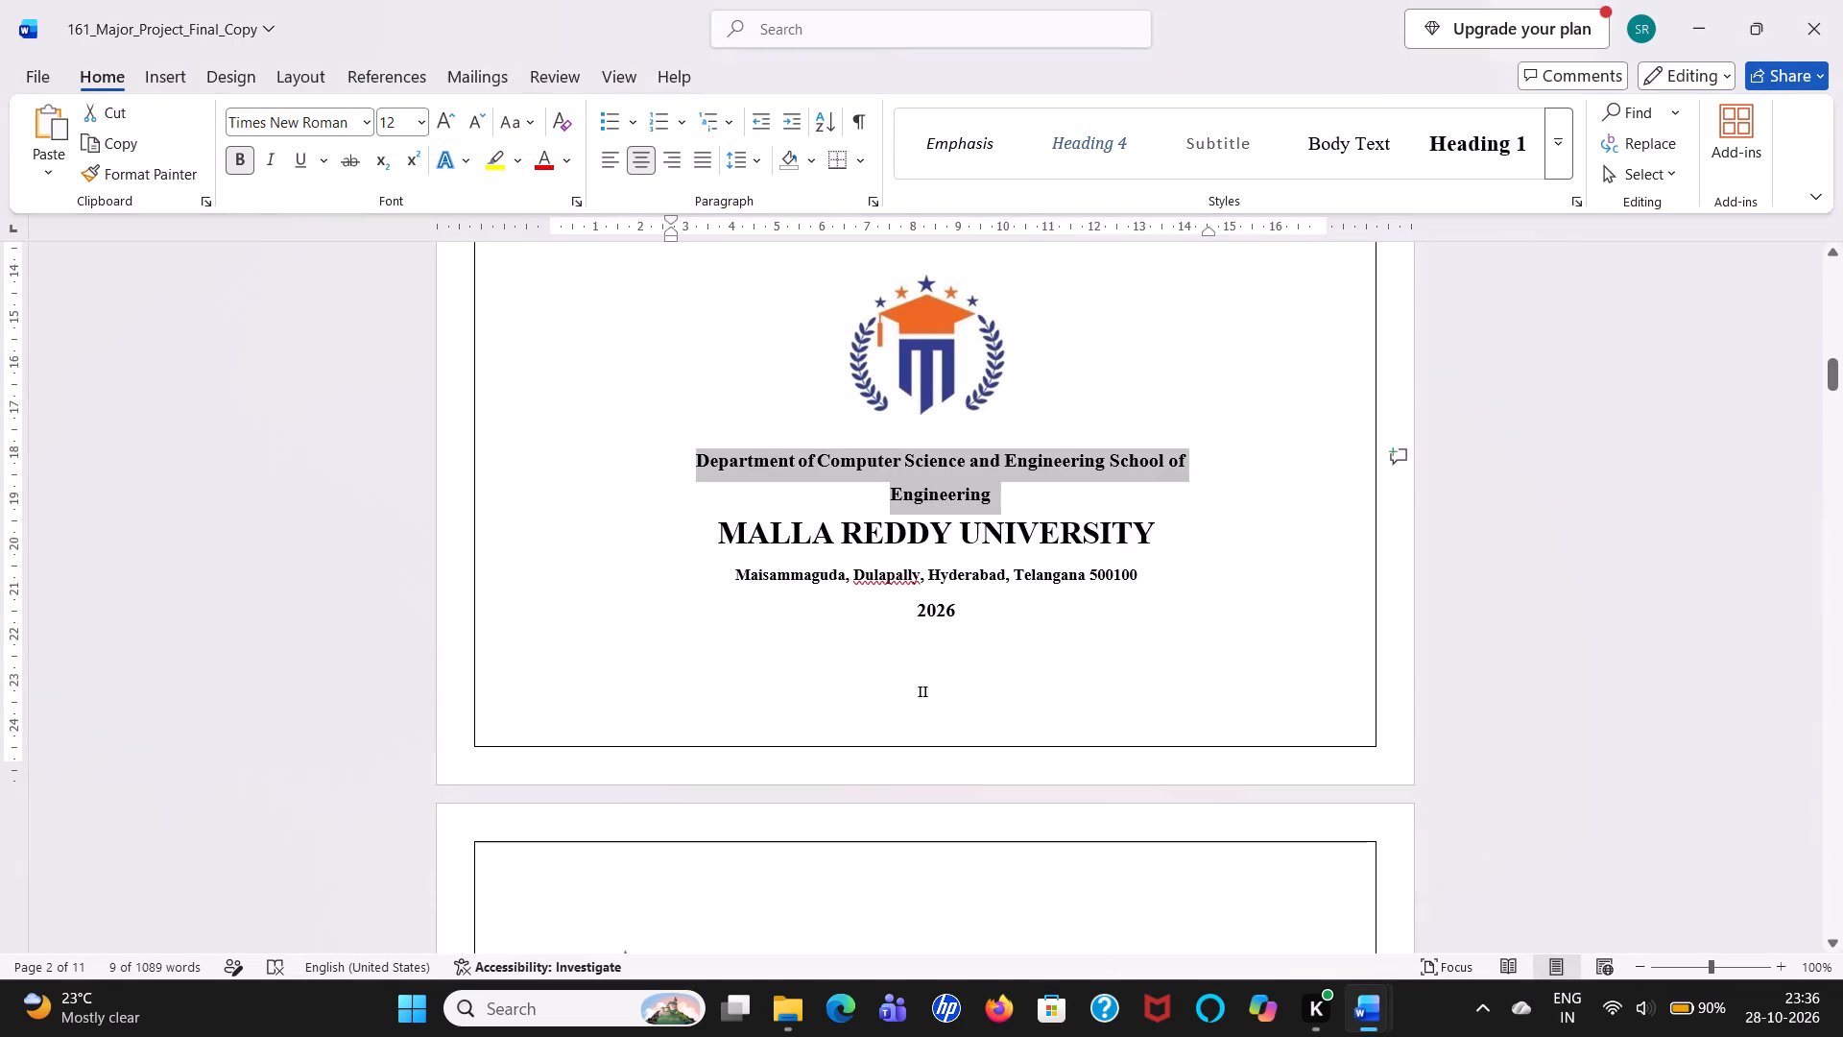
drag(1159, 573, 720, 538)
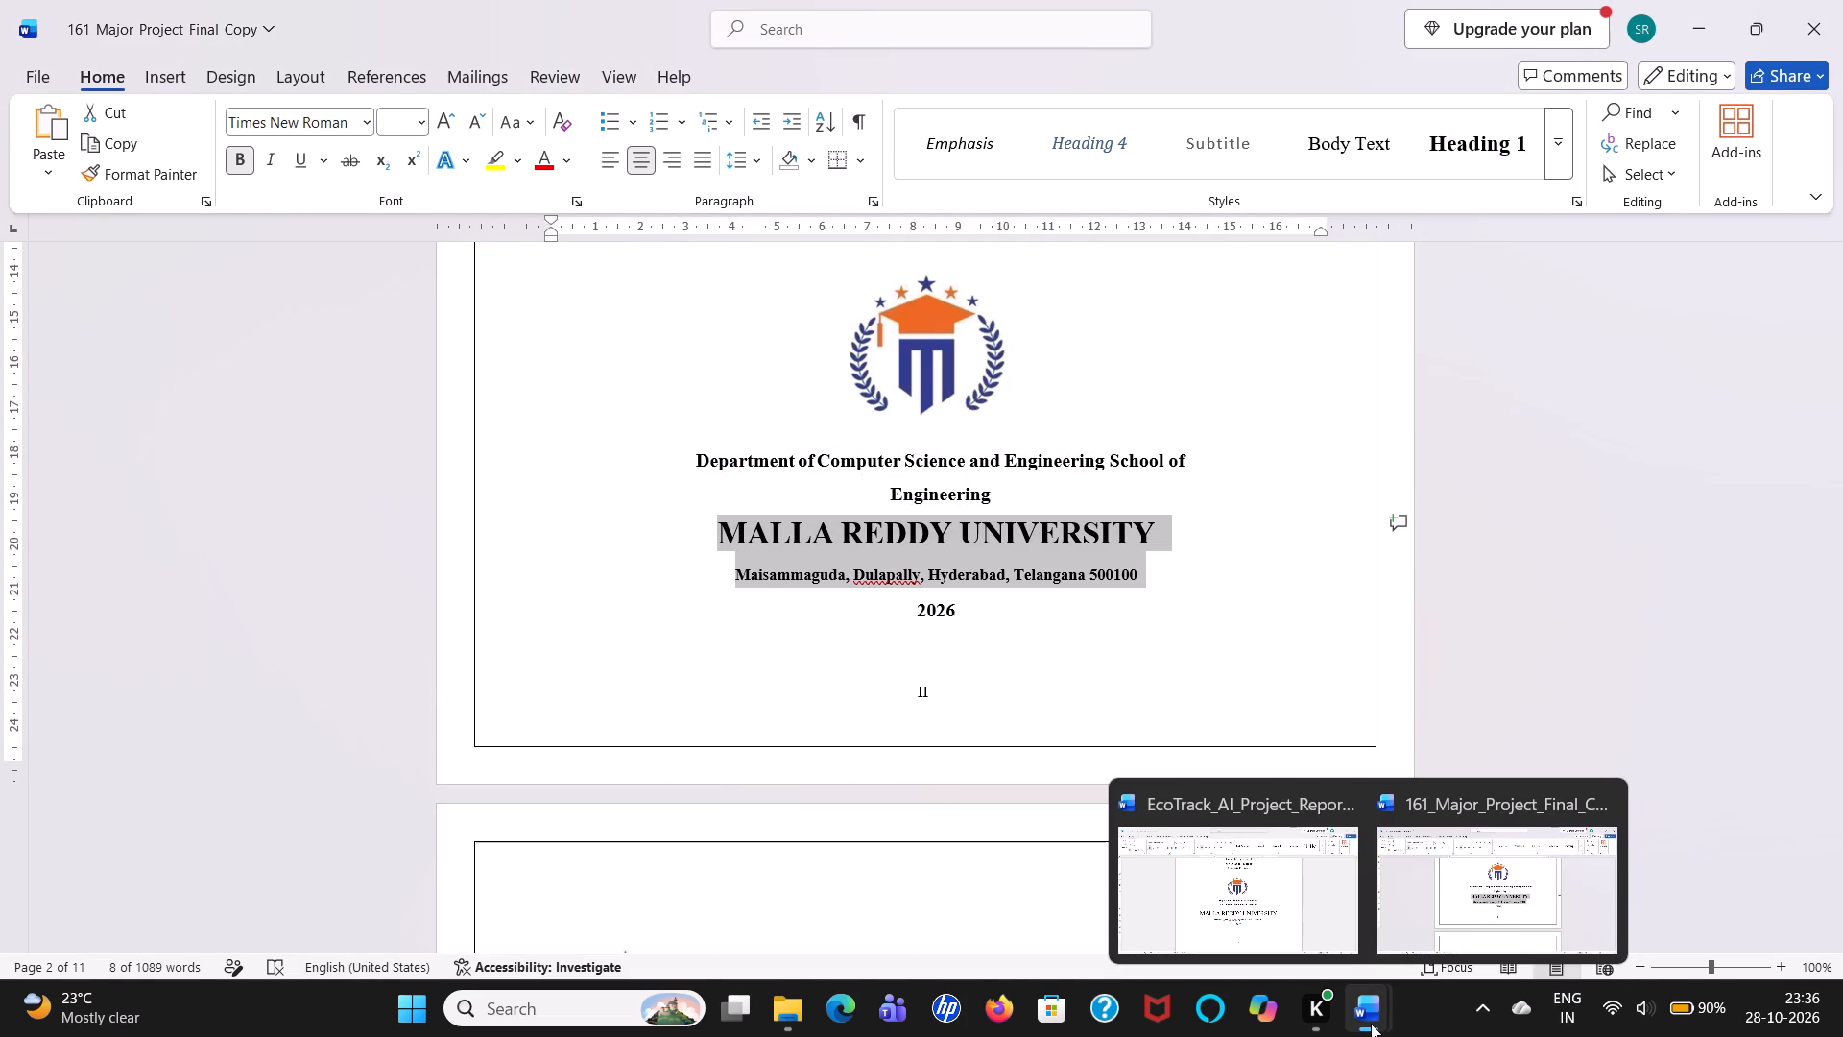
click(1171, 560)
drag(1154, 570, 724, 603)
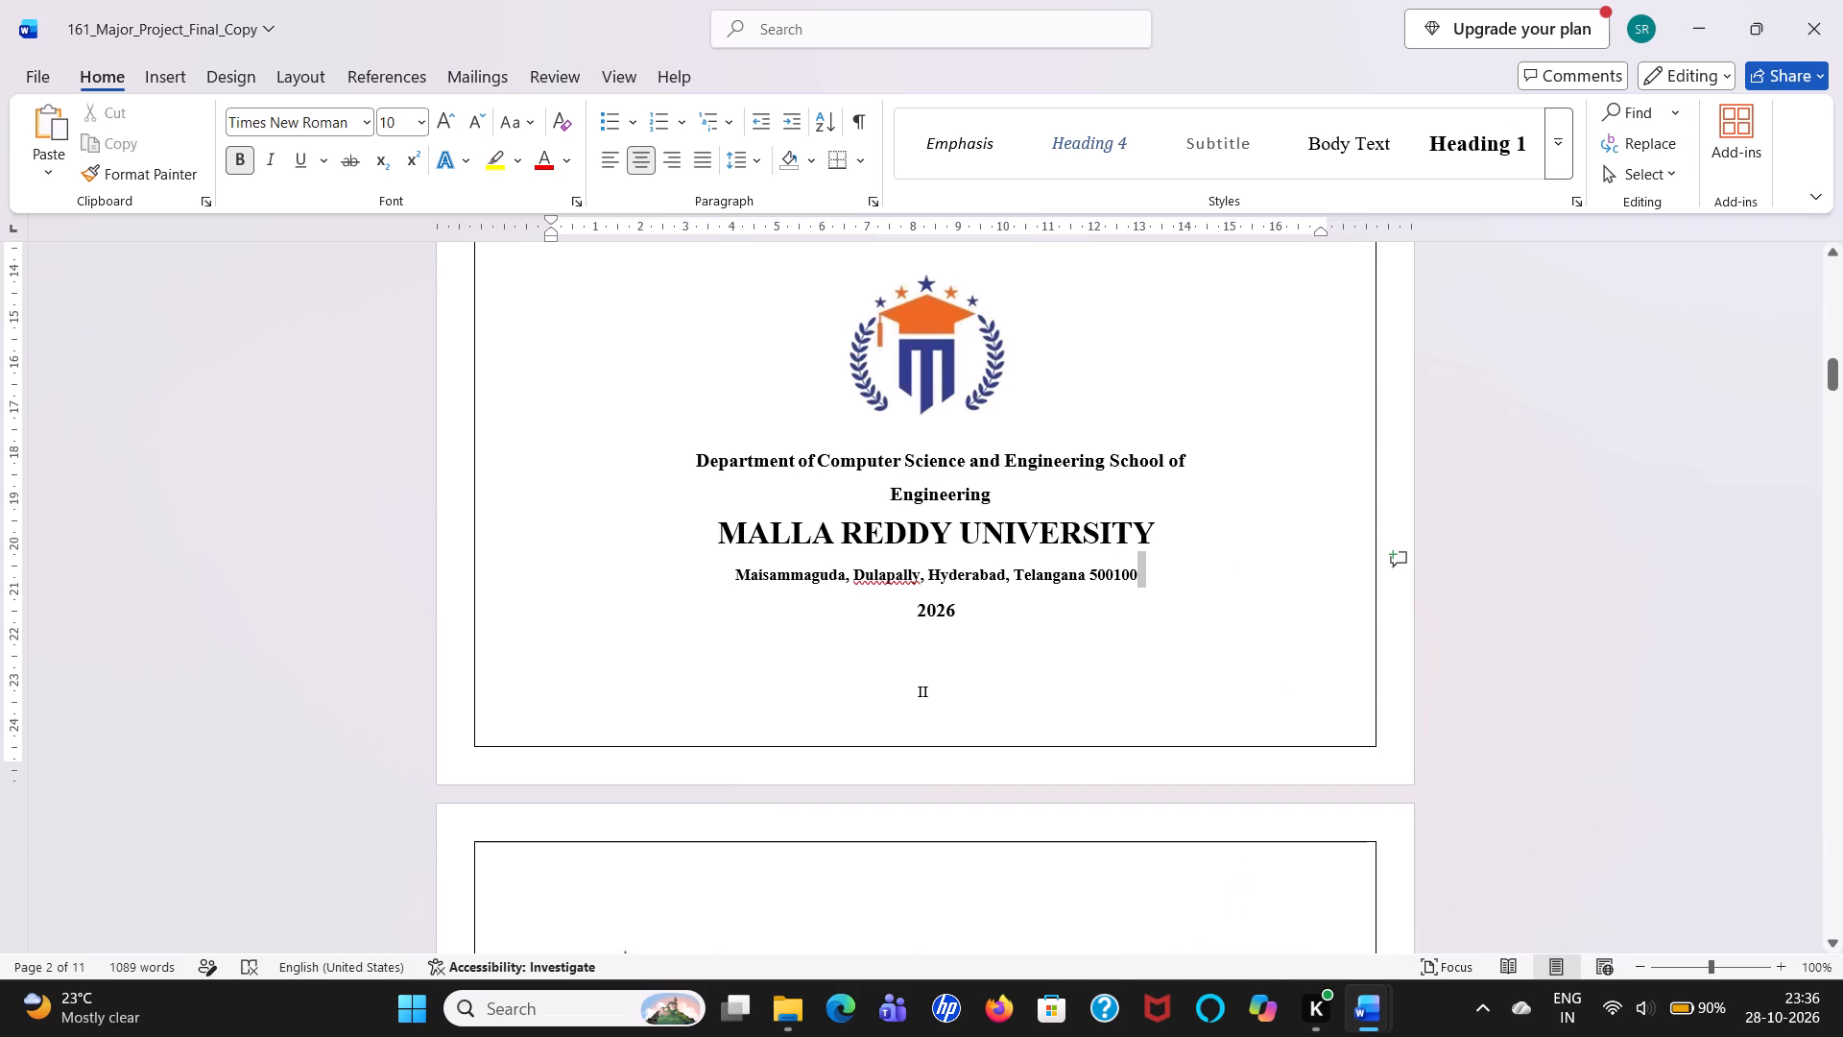
drag(724, 603, 734, 570)
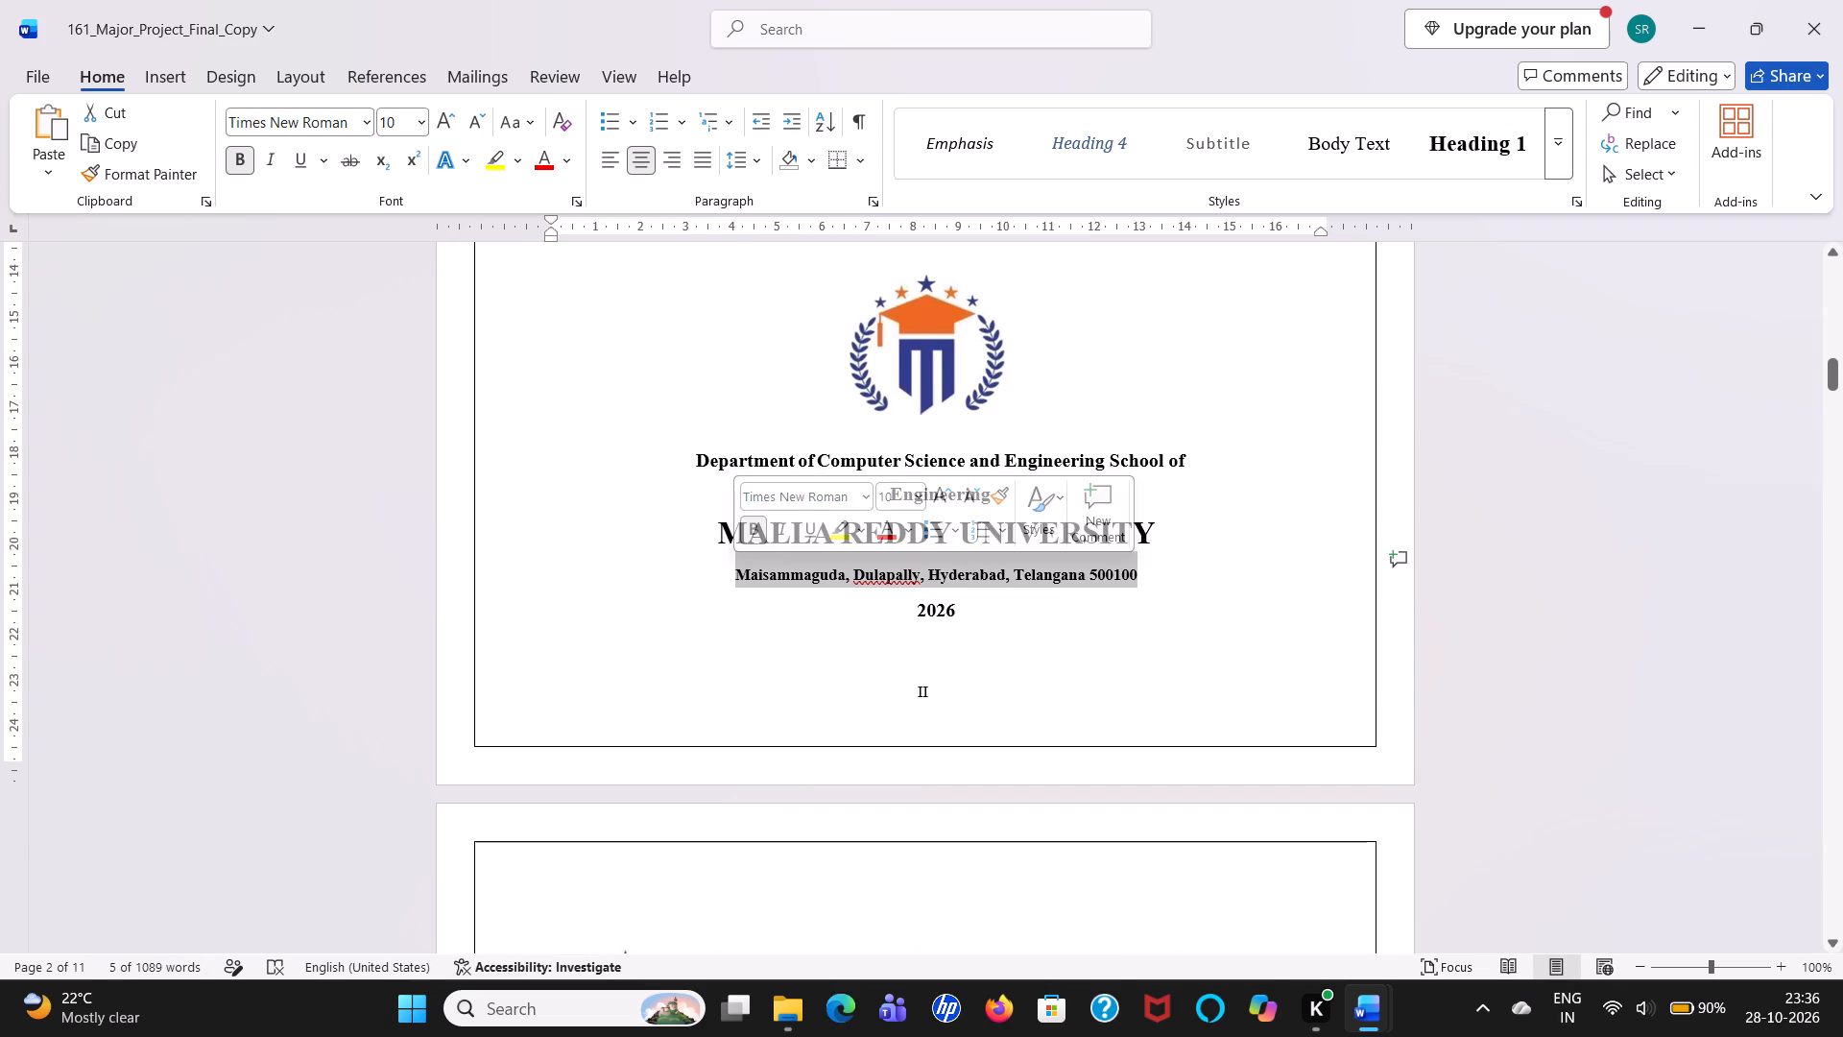
click(1268, 911)
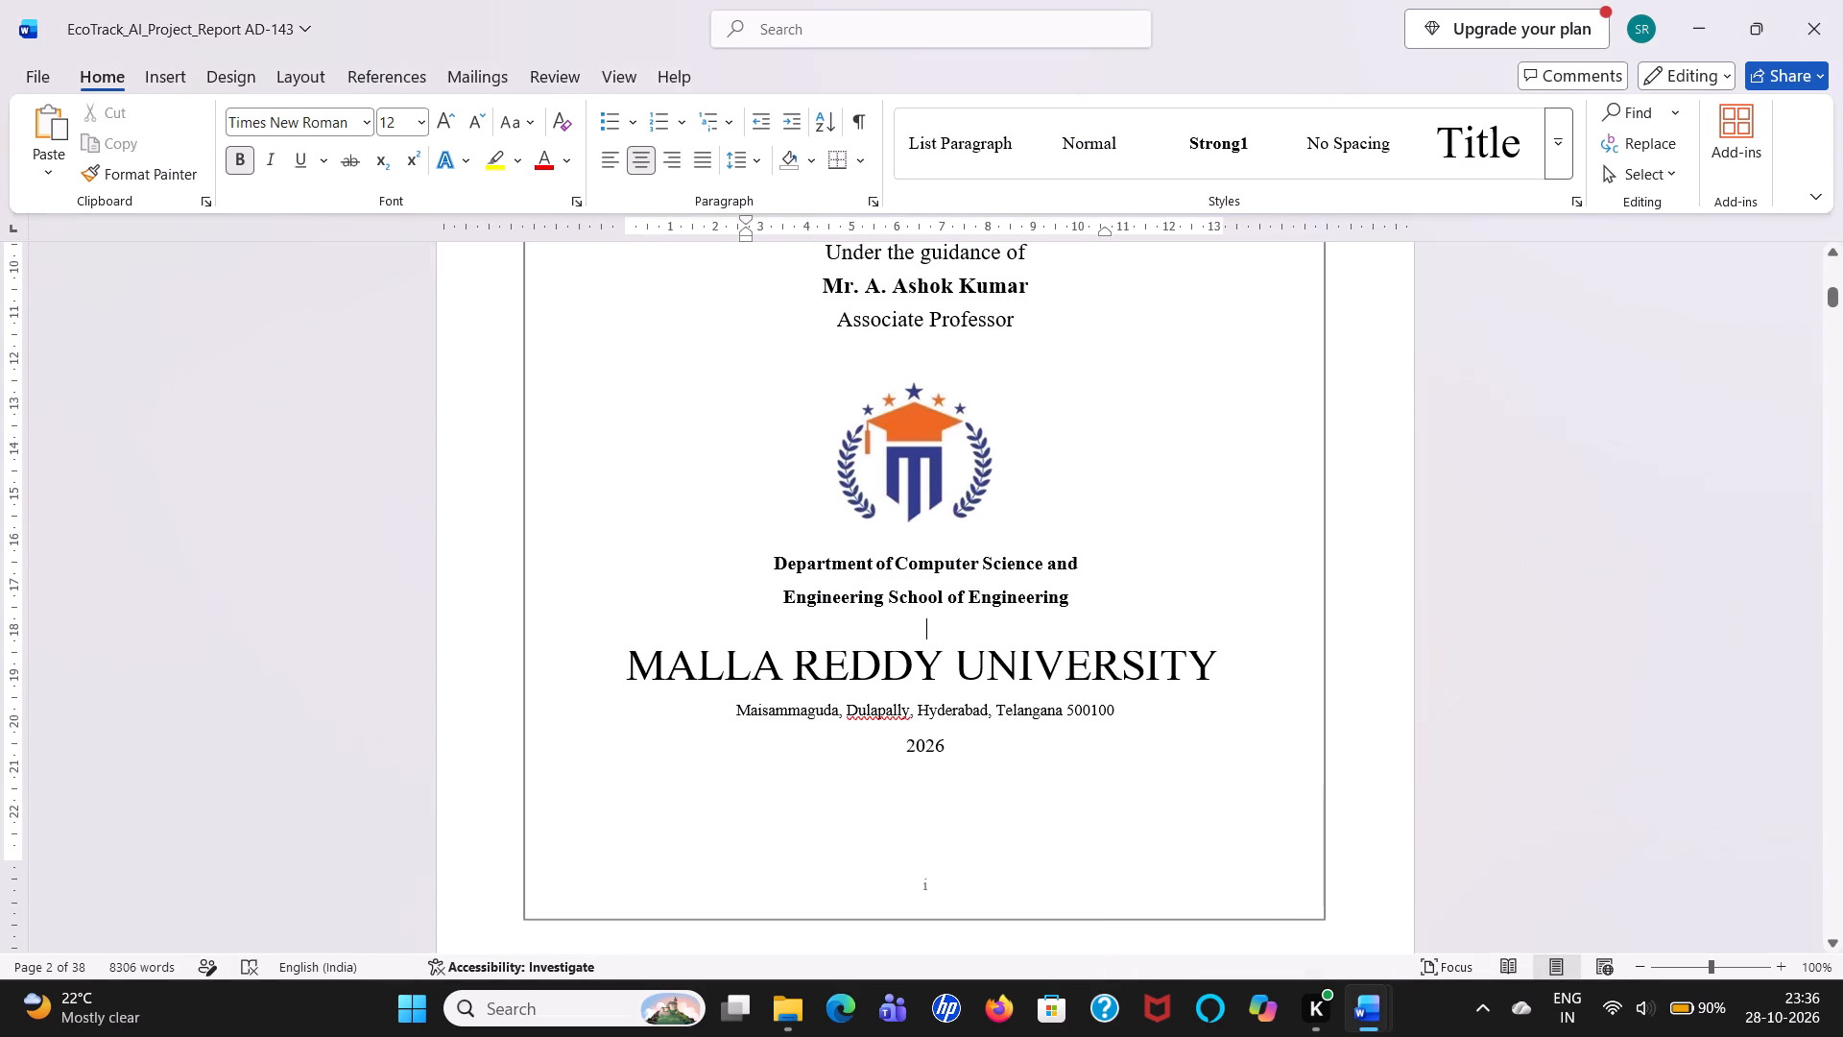
drag(1130, 707, 695, 719)
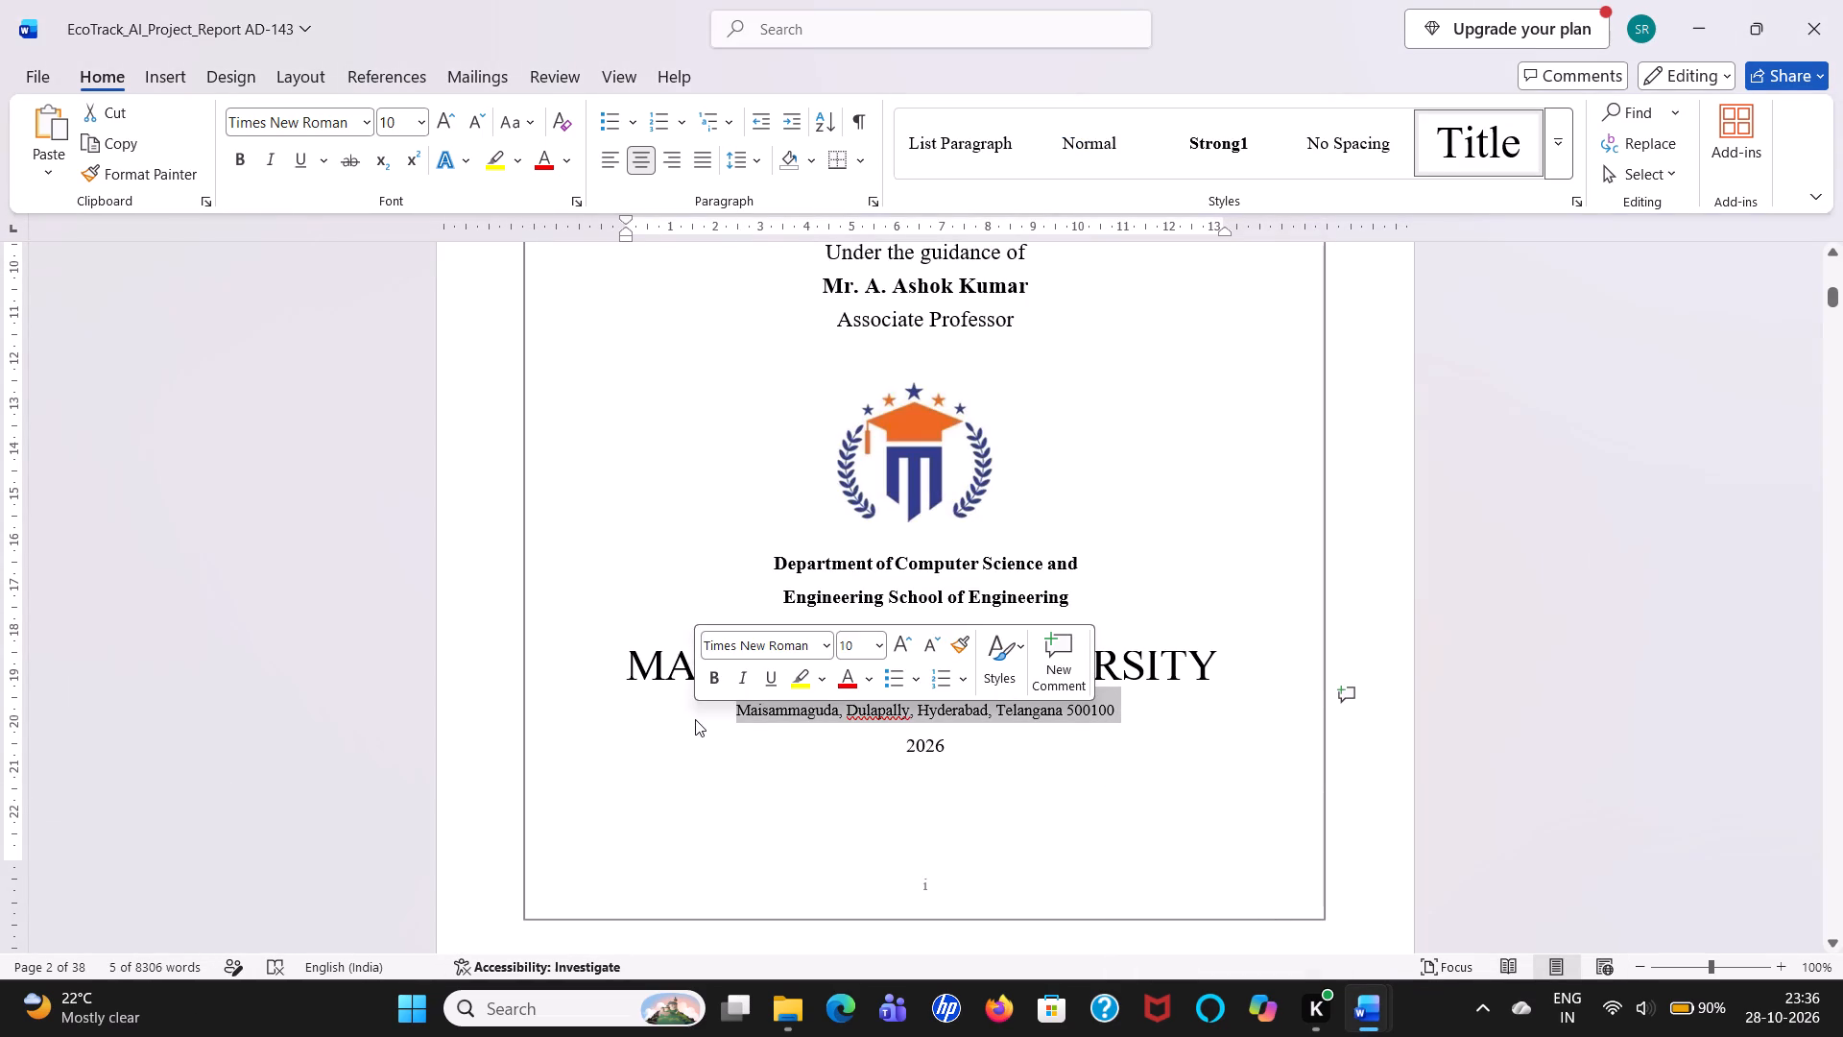
click(238, 166)
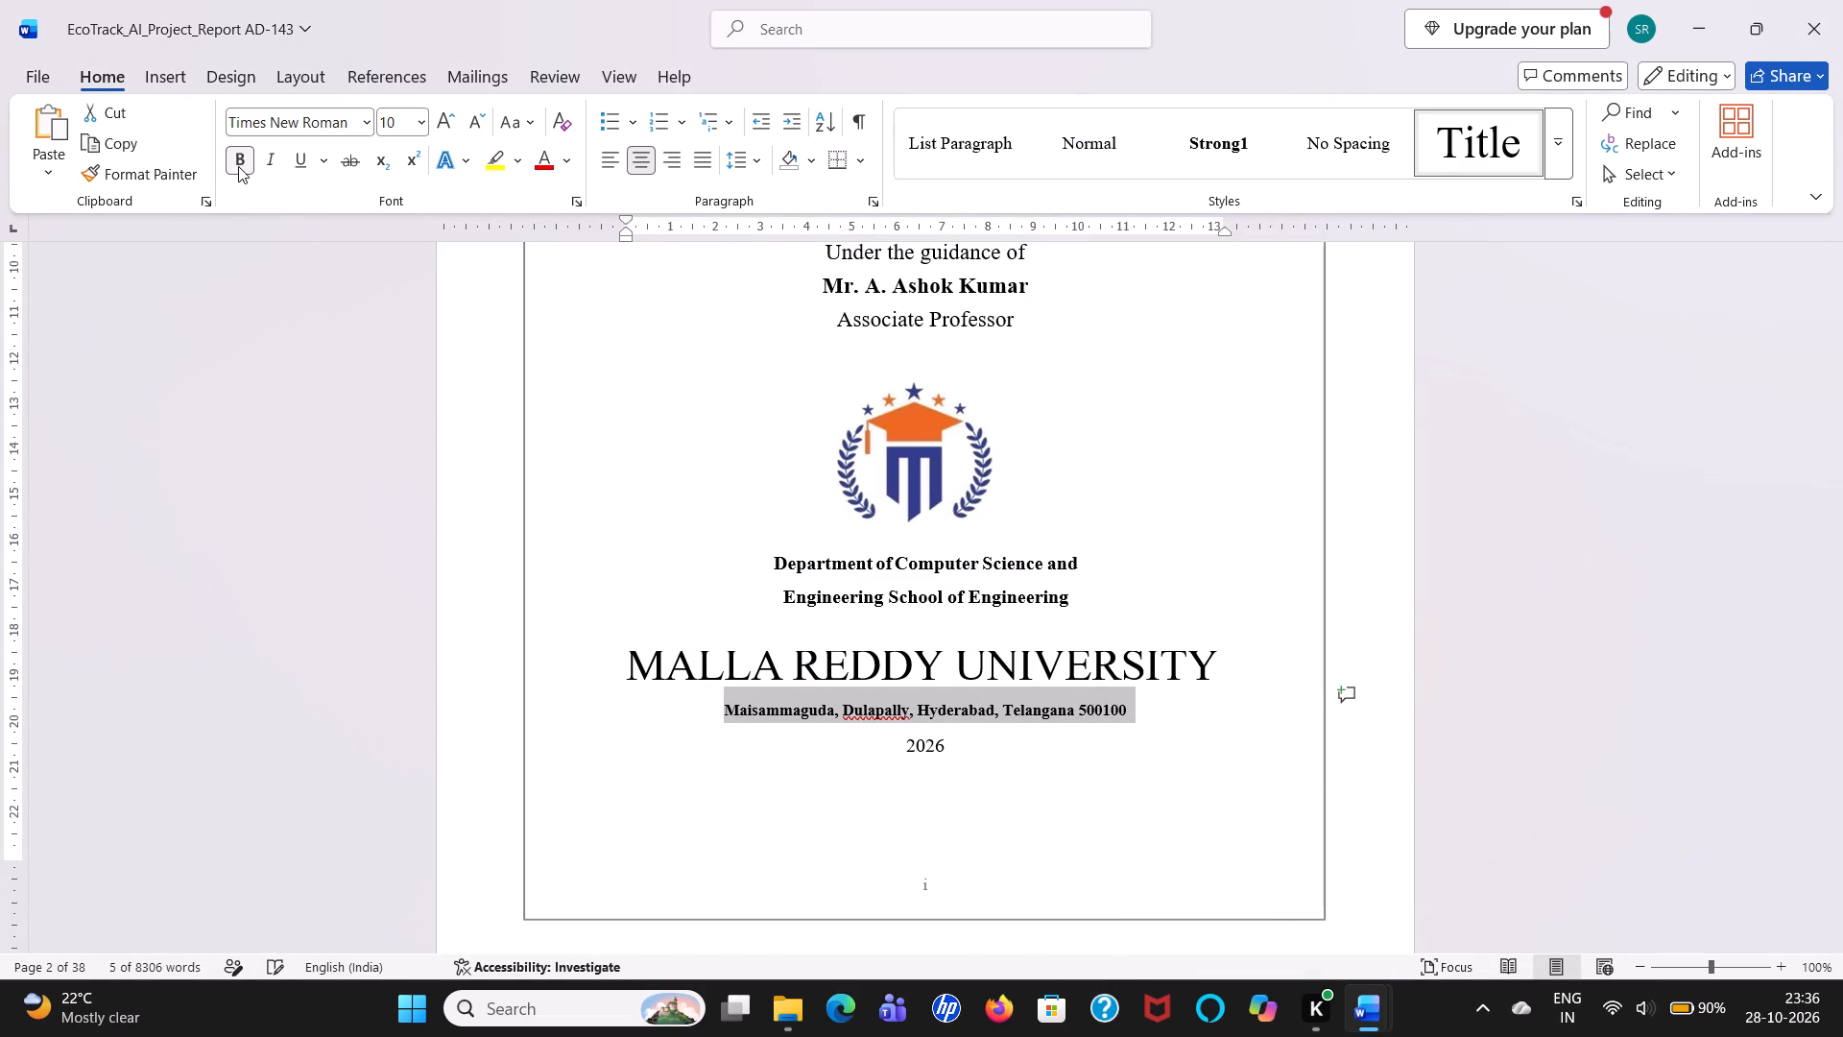
click(1178, 694)
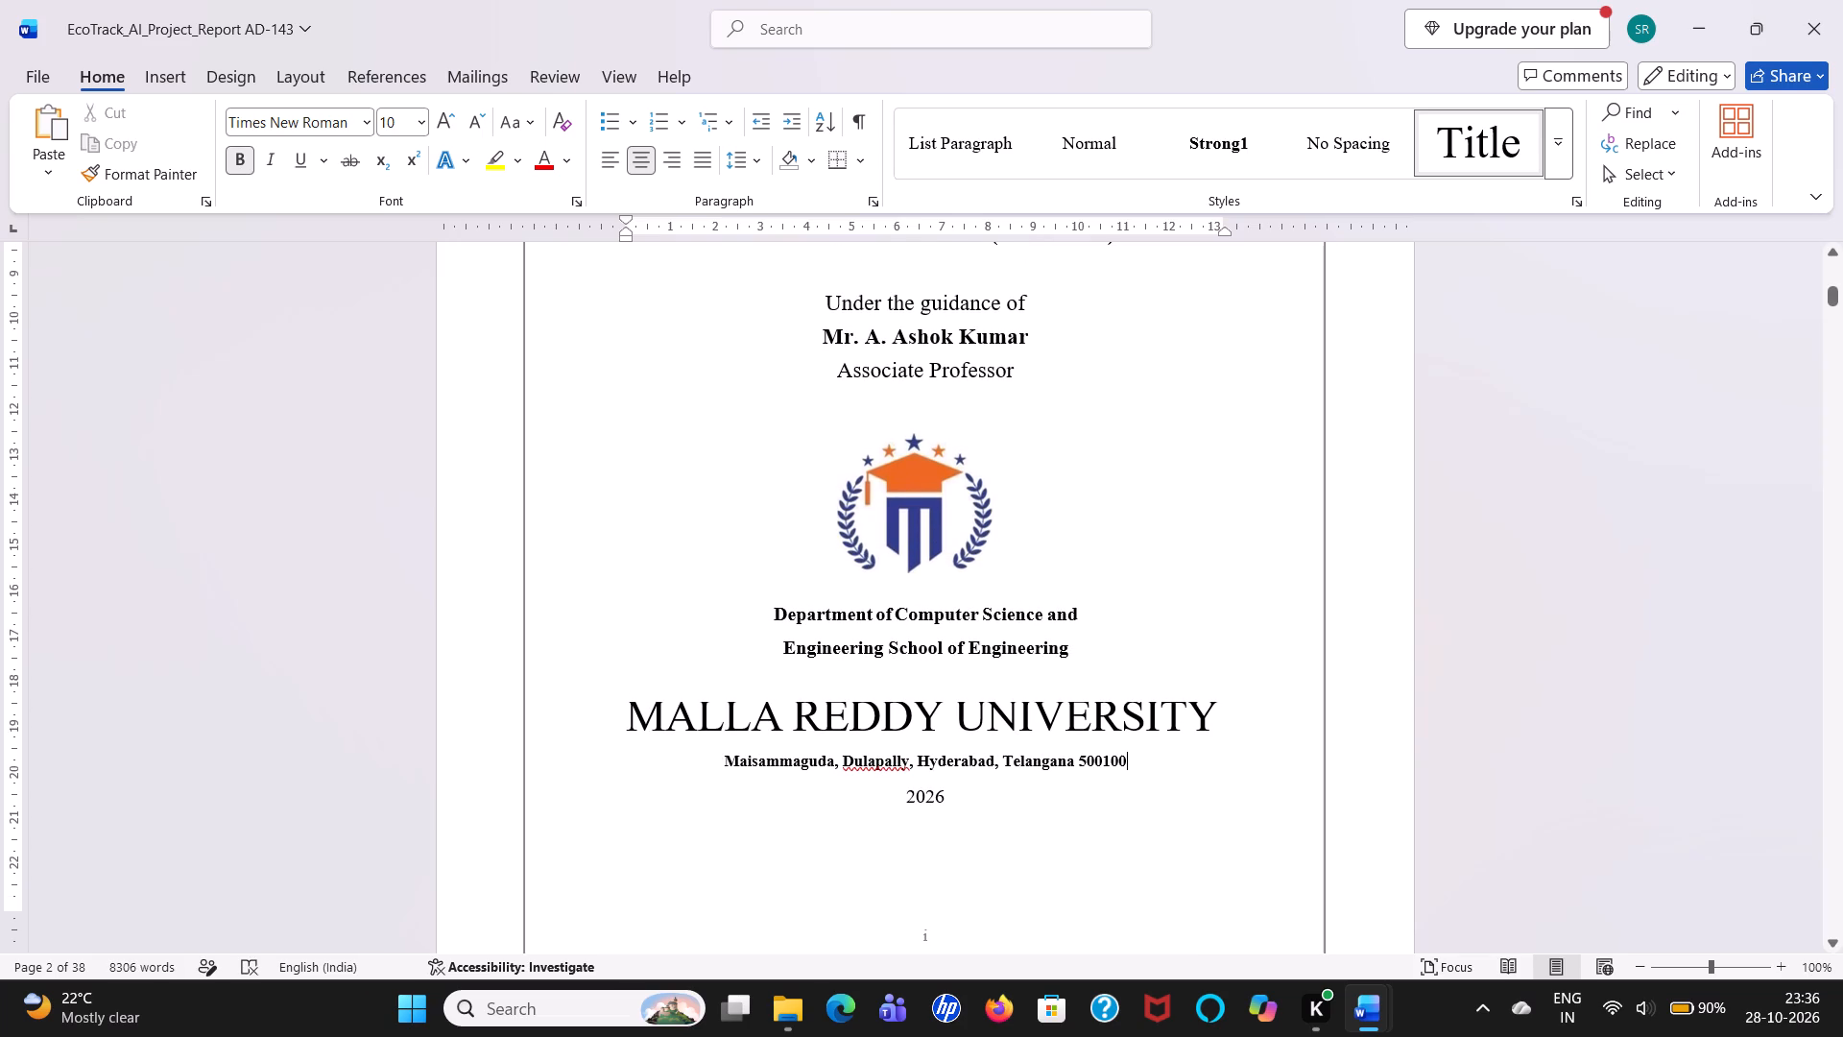
Ignore all spelling flags for "Dulapally" in the address line.
click(866, 760)
right_click(866, 760)
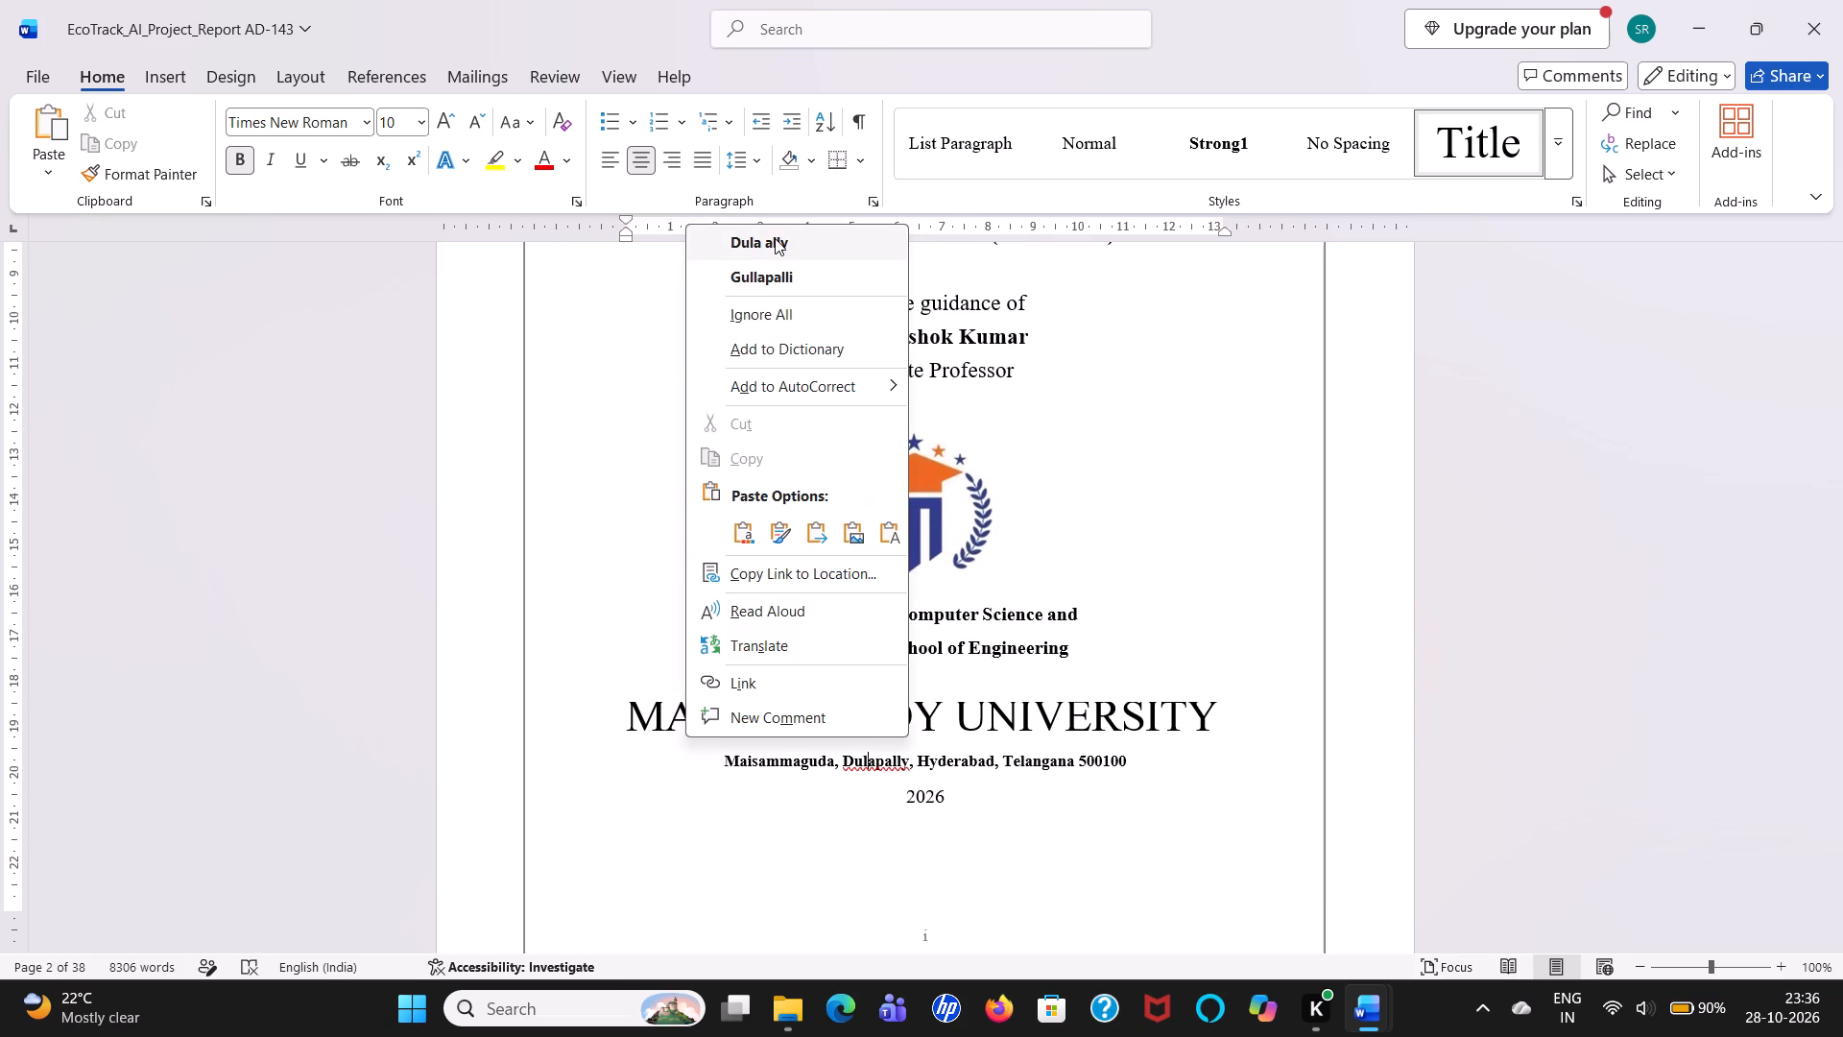
click(774, 306)
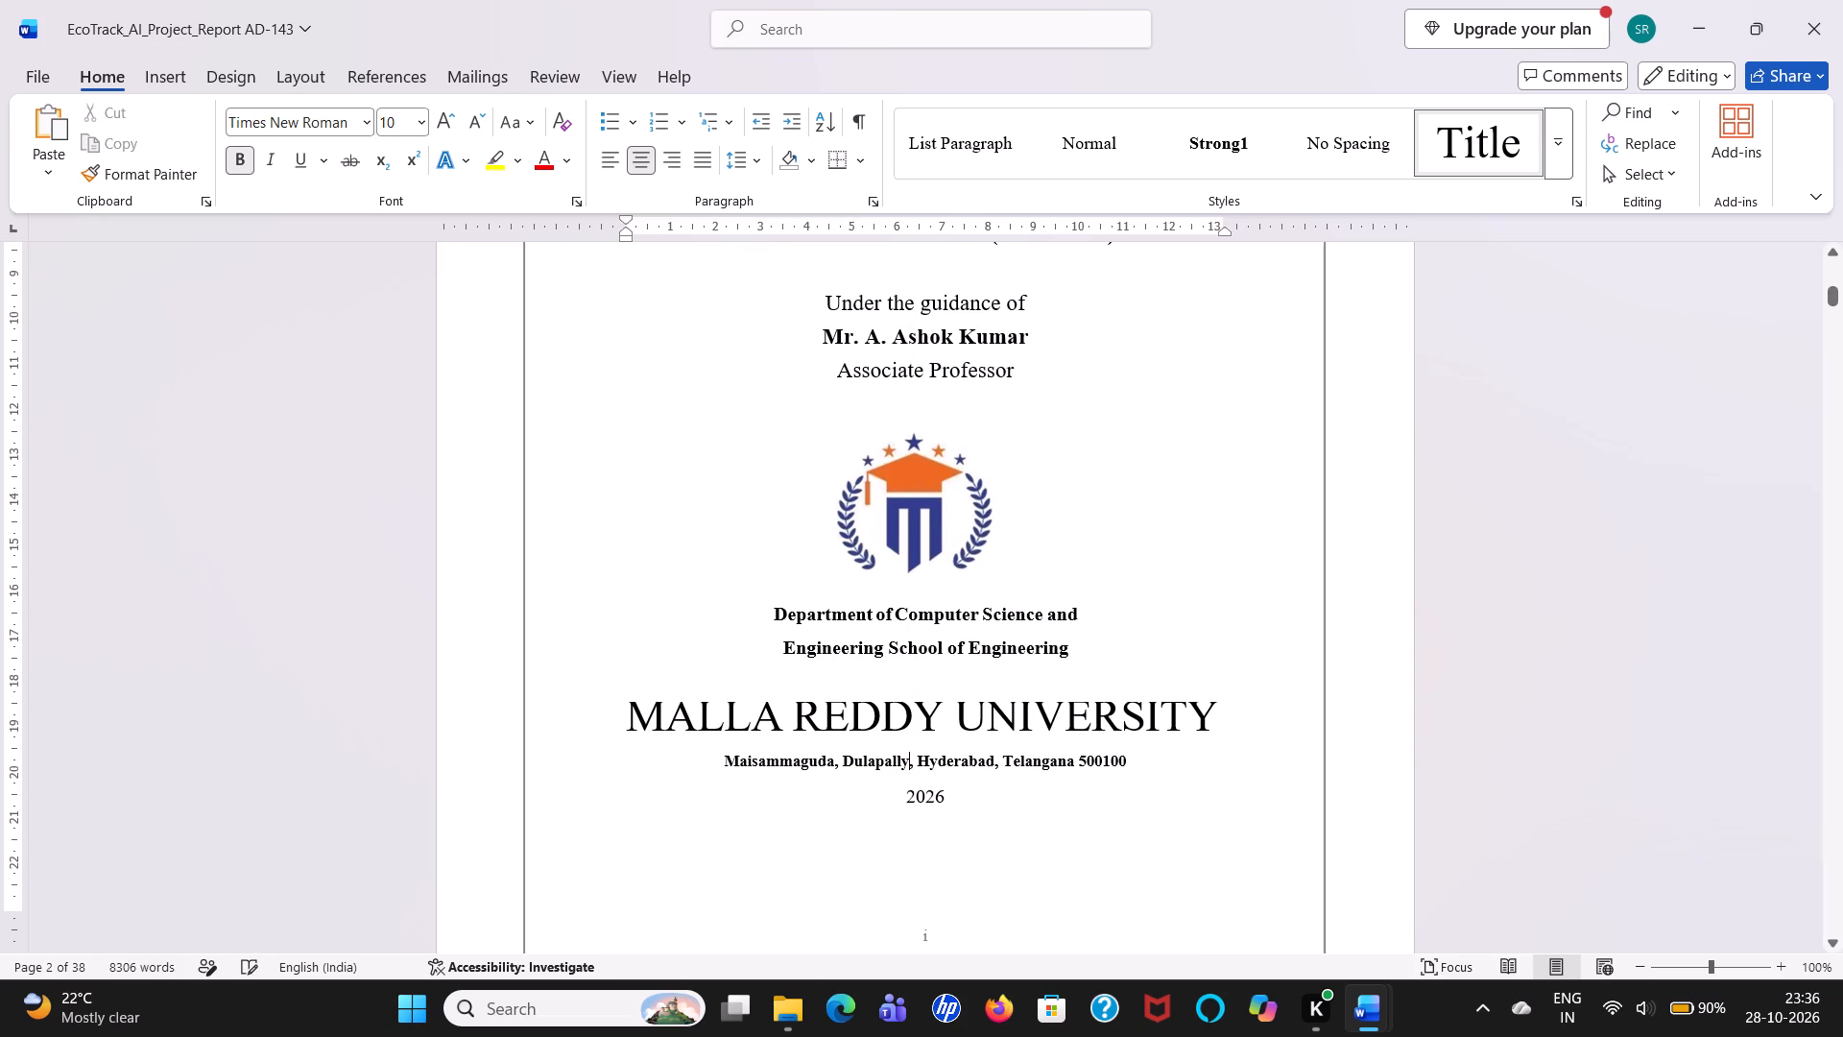
Compare the font and size of the department and school lines on the inner title pages of both reports.
scroll(1154, 767, up, 1)
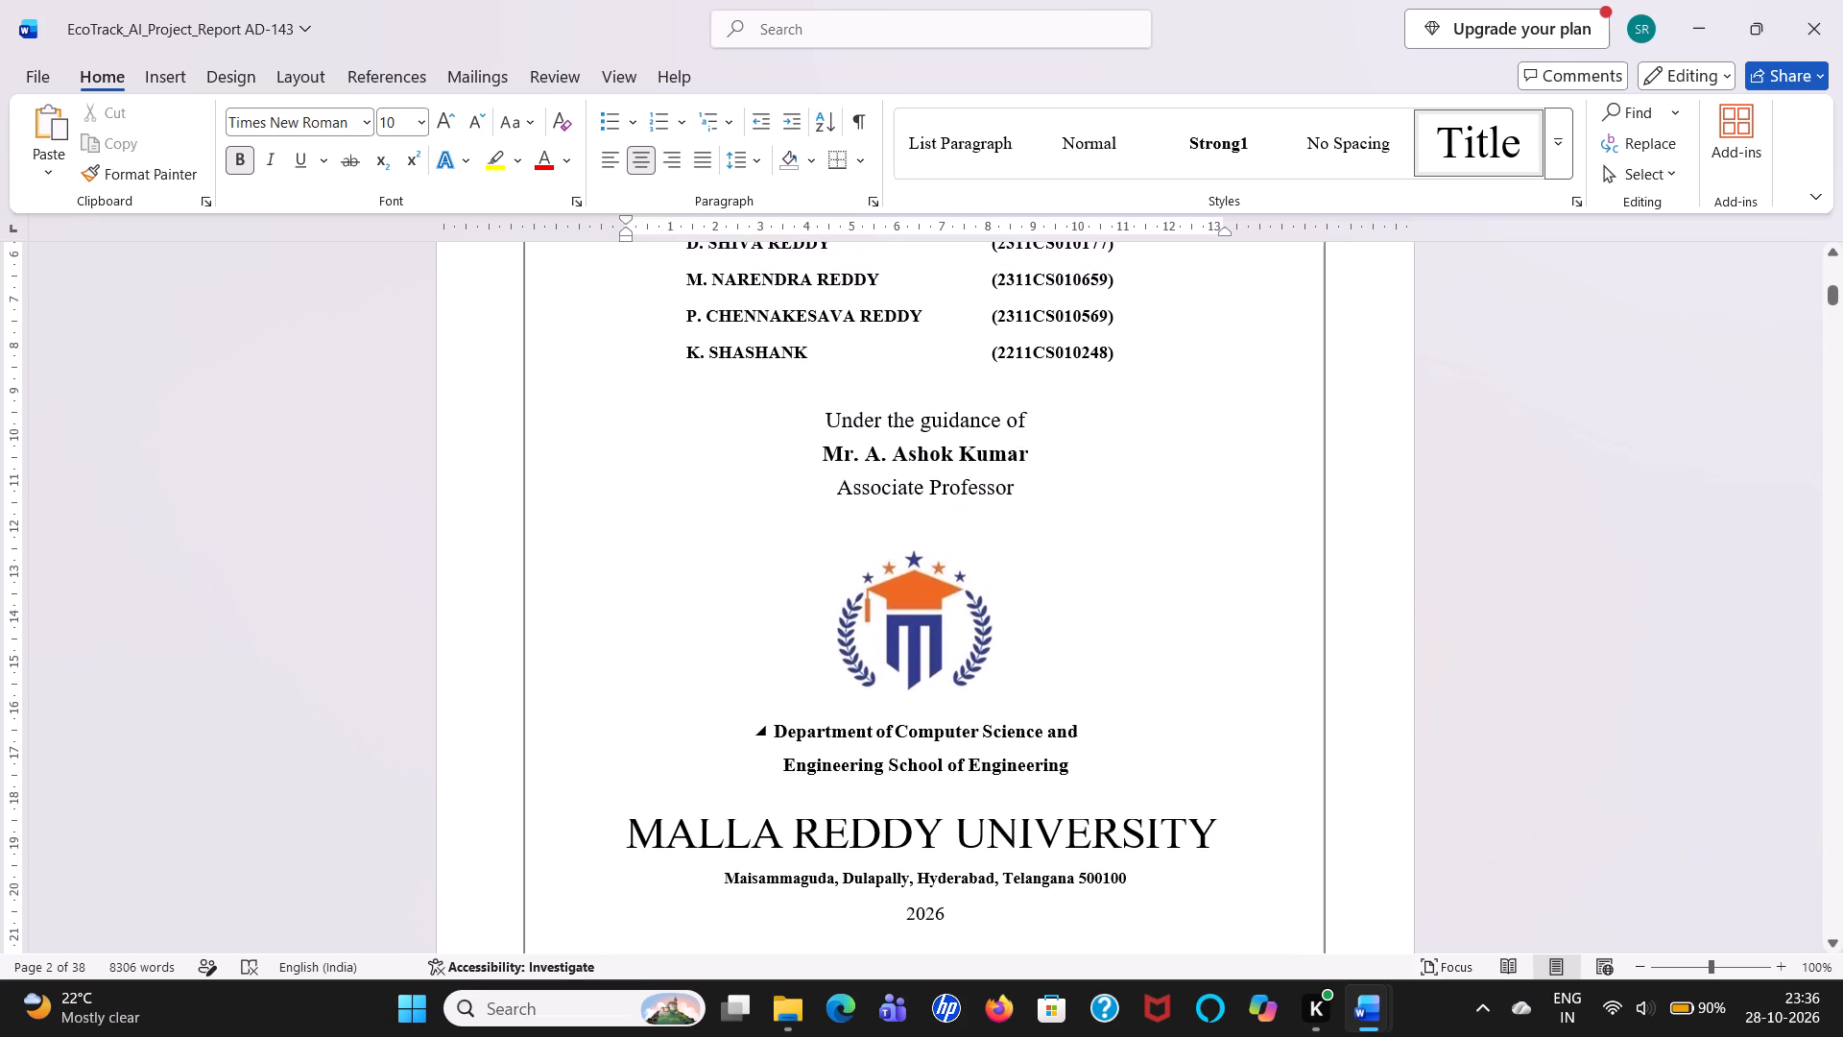
click(1010, 733)
scroll(1066, 793, up, 2)
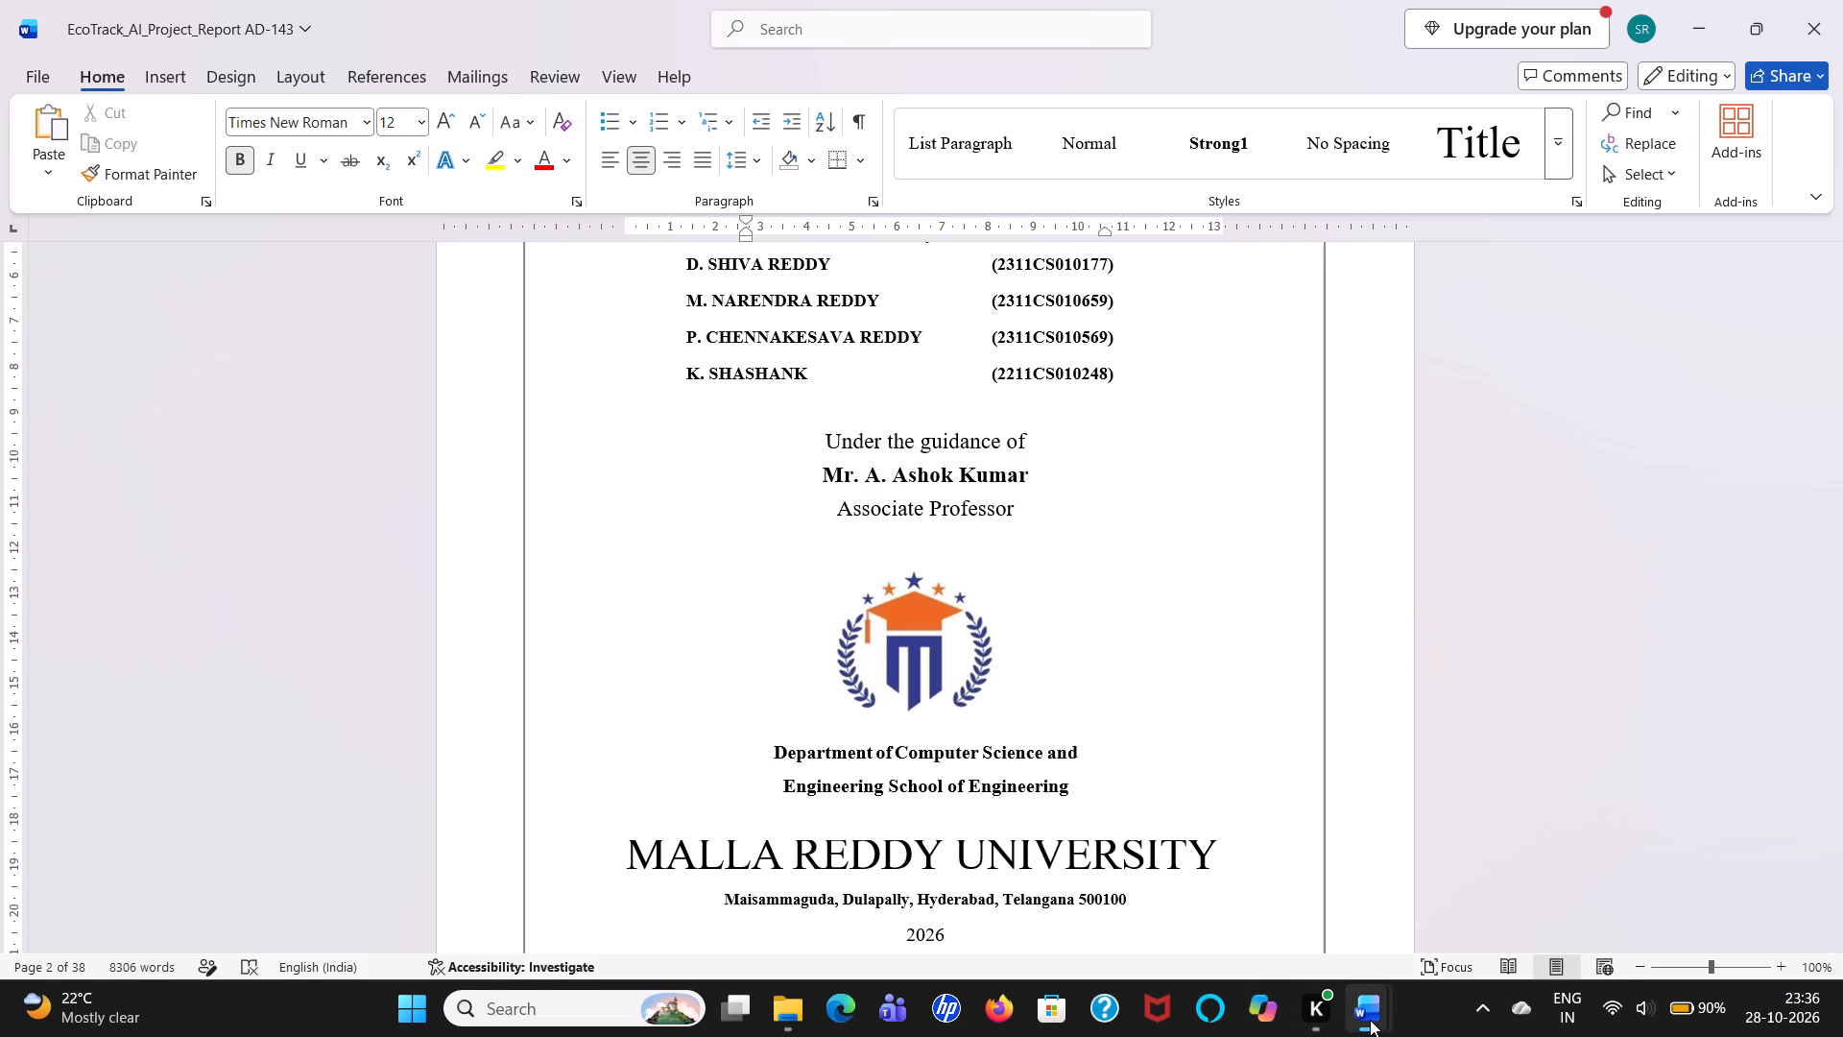
click(1424, 963)
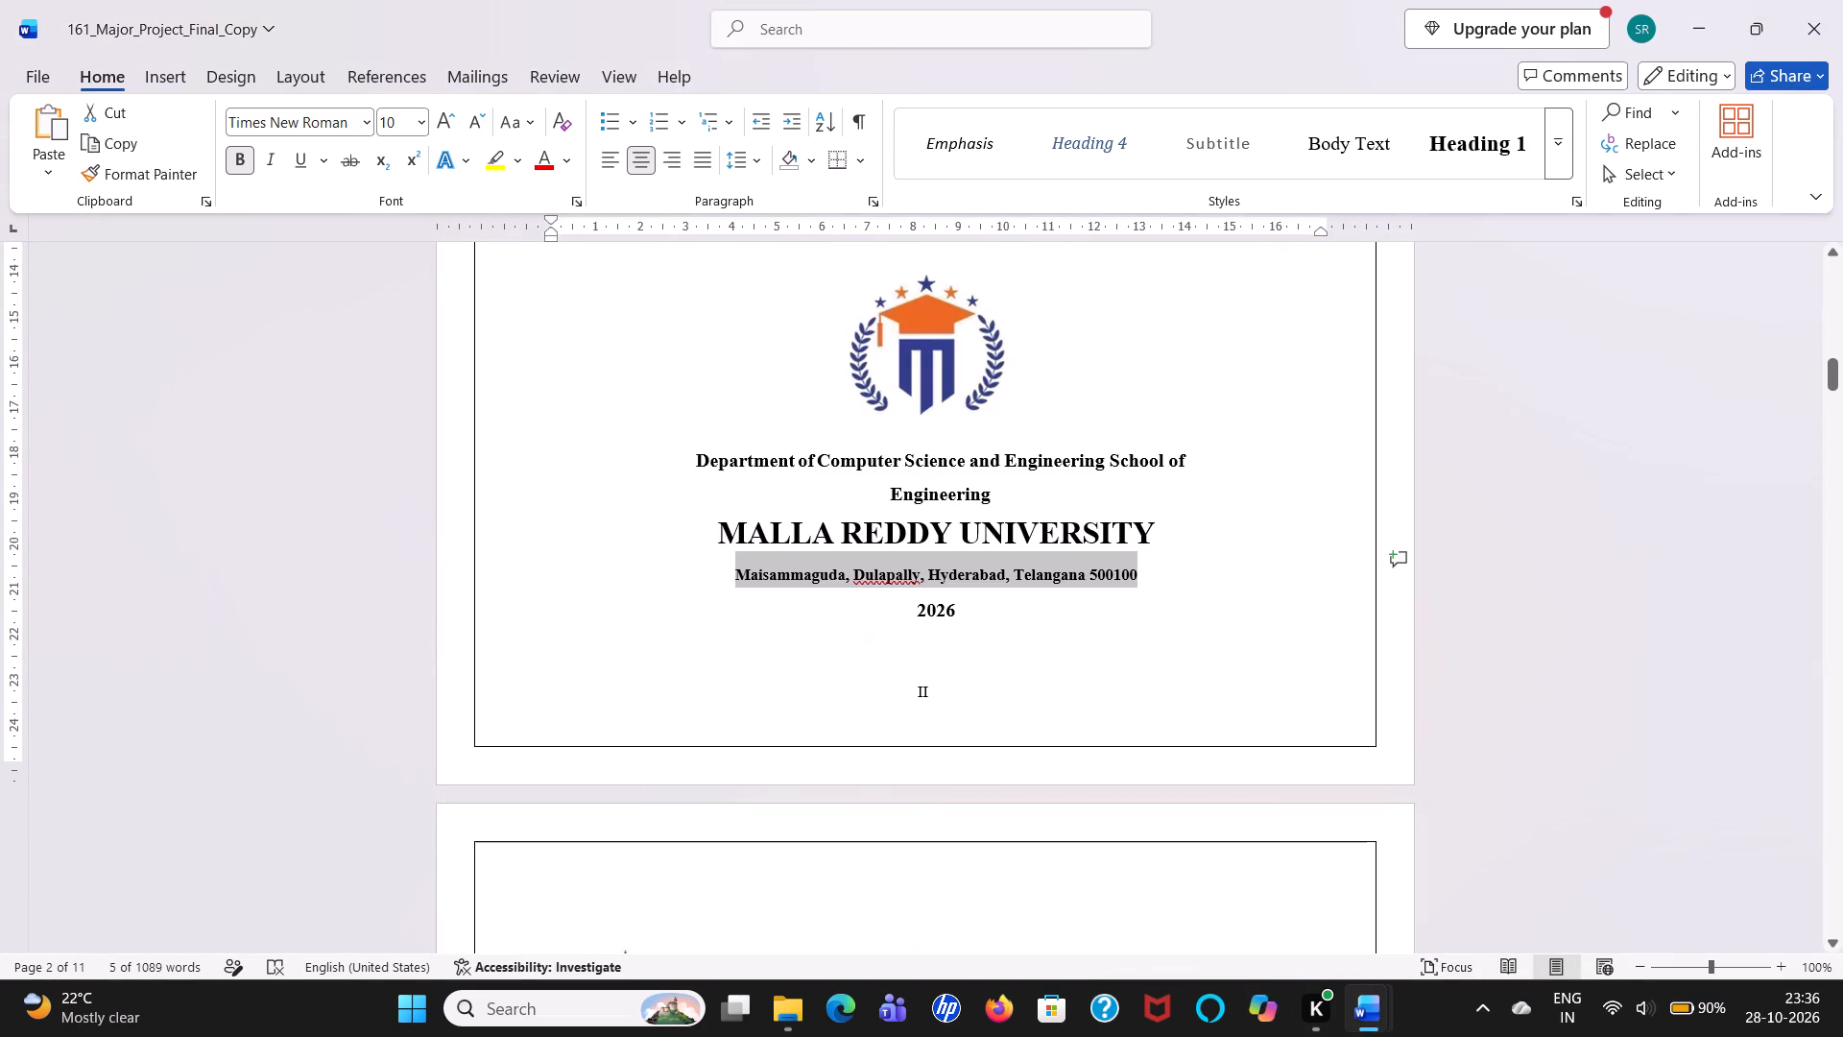
drag(996, 495, 701, 431)
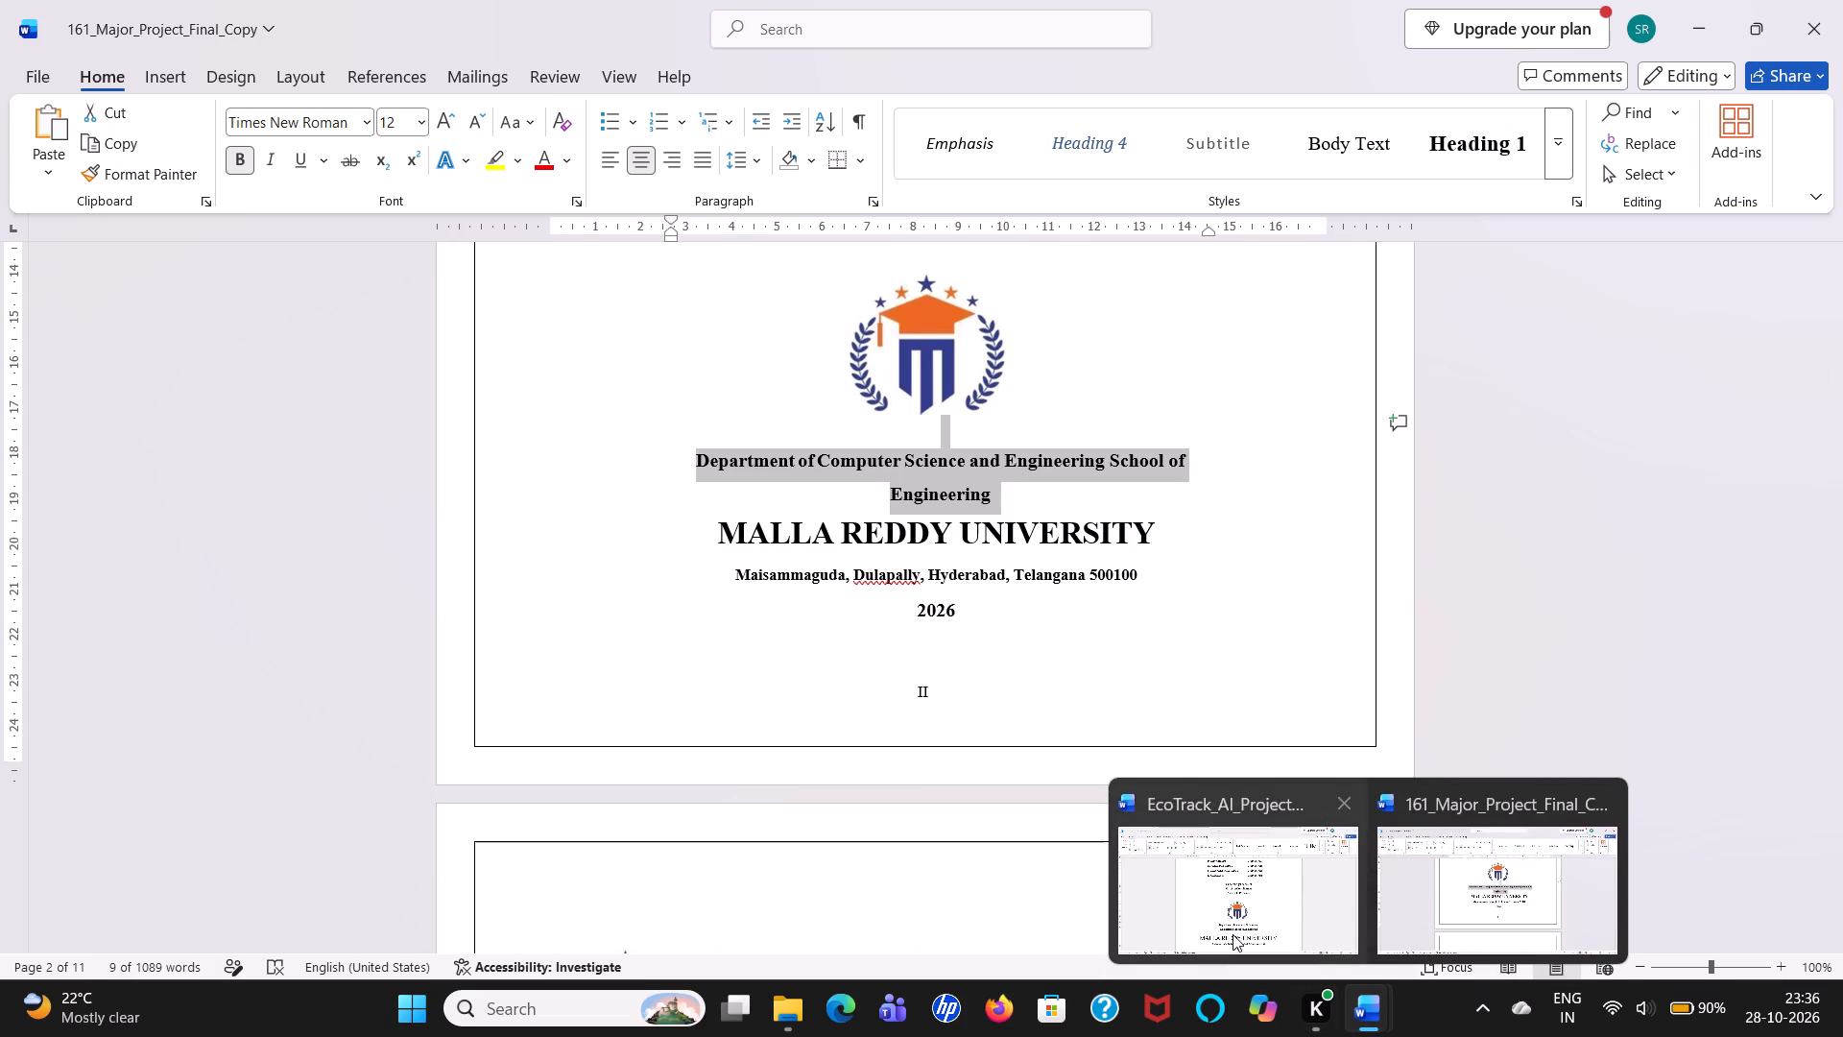
click(1231, 932)
drag(1082, 790, 1031, 776)
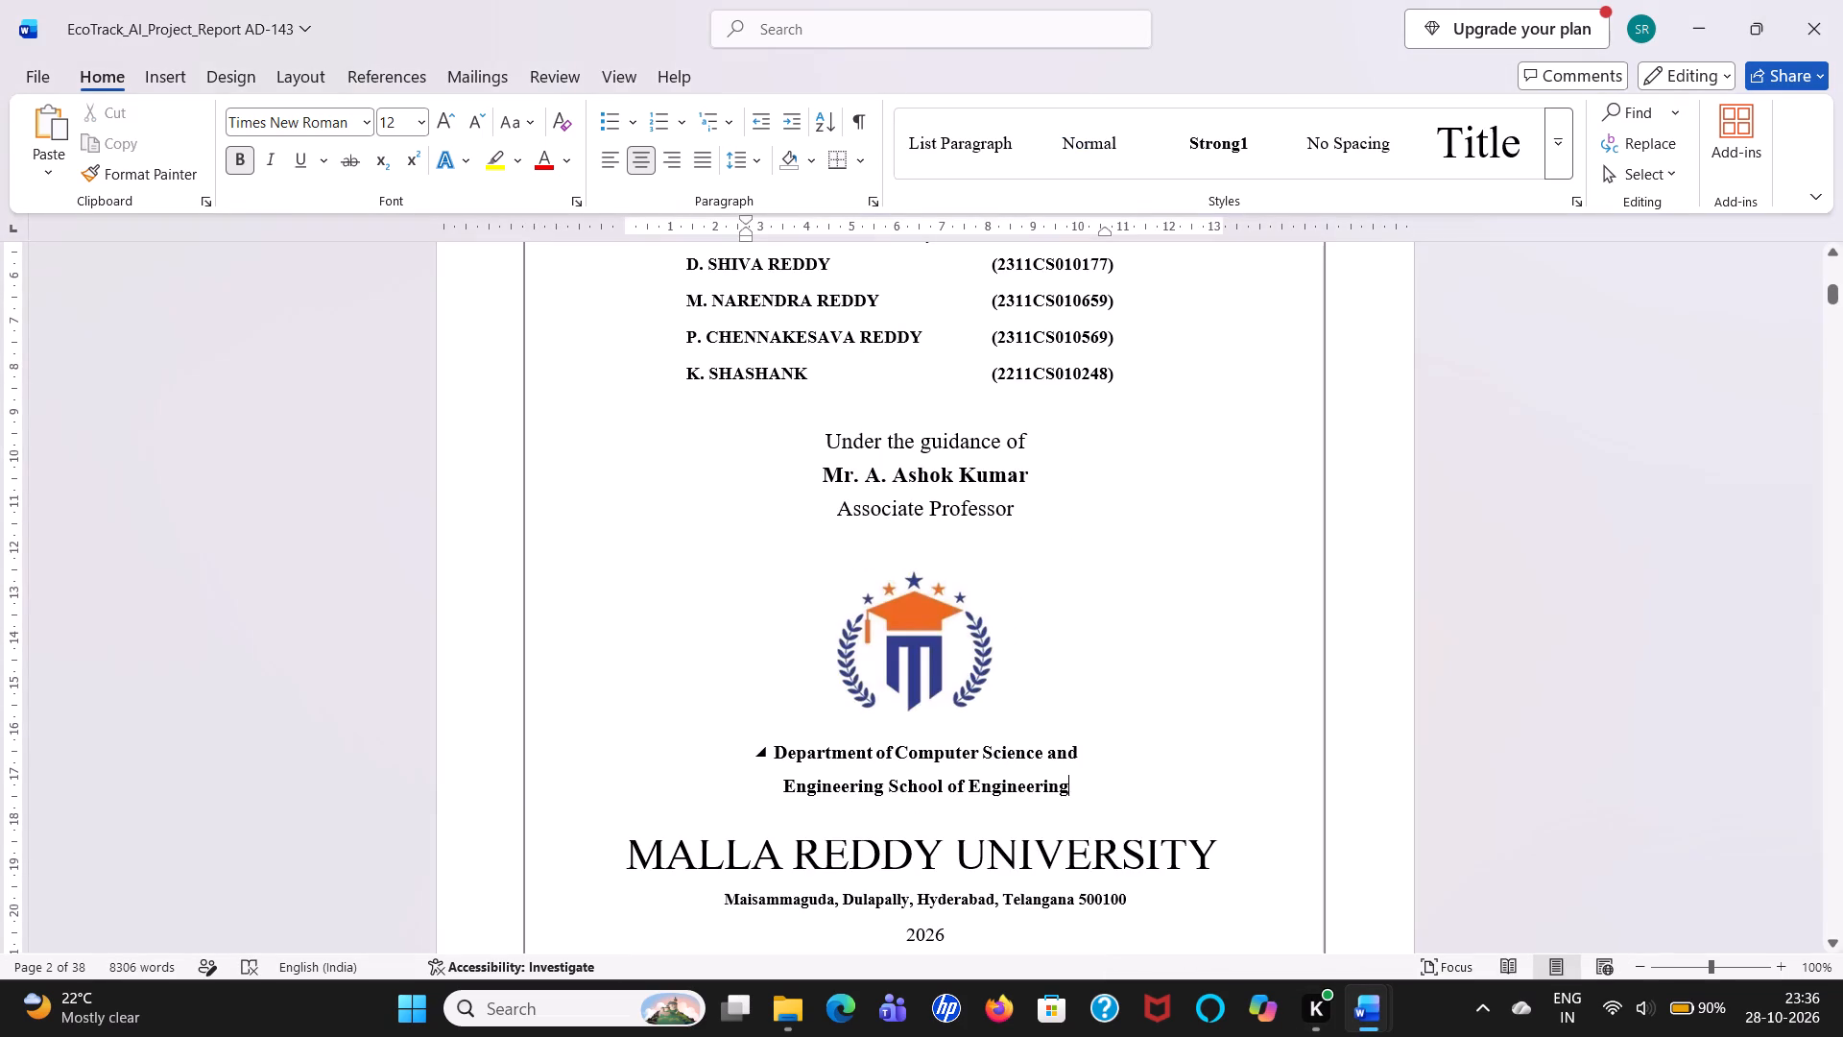
drag(1031, 776, 783, 729)
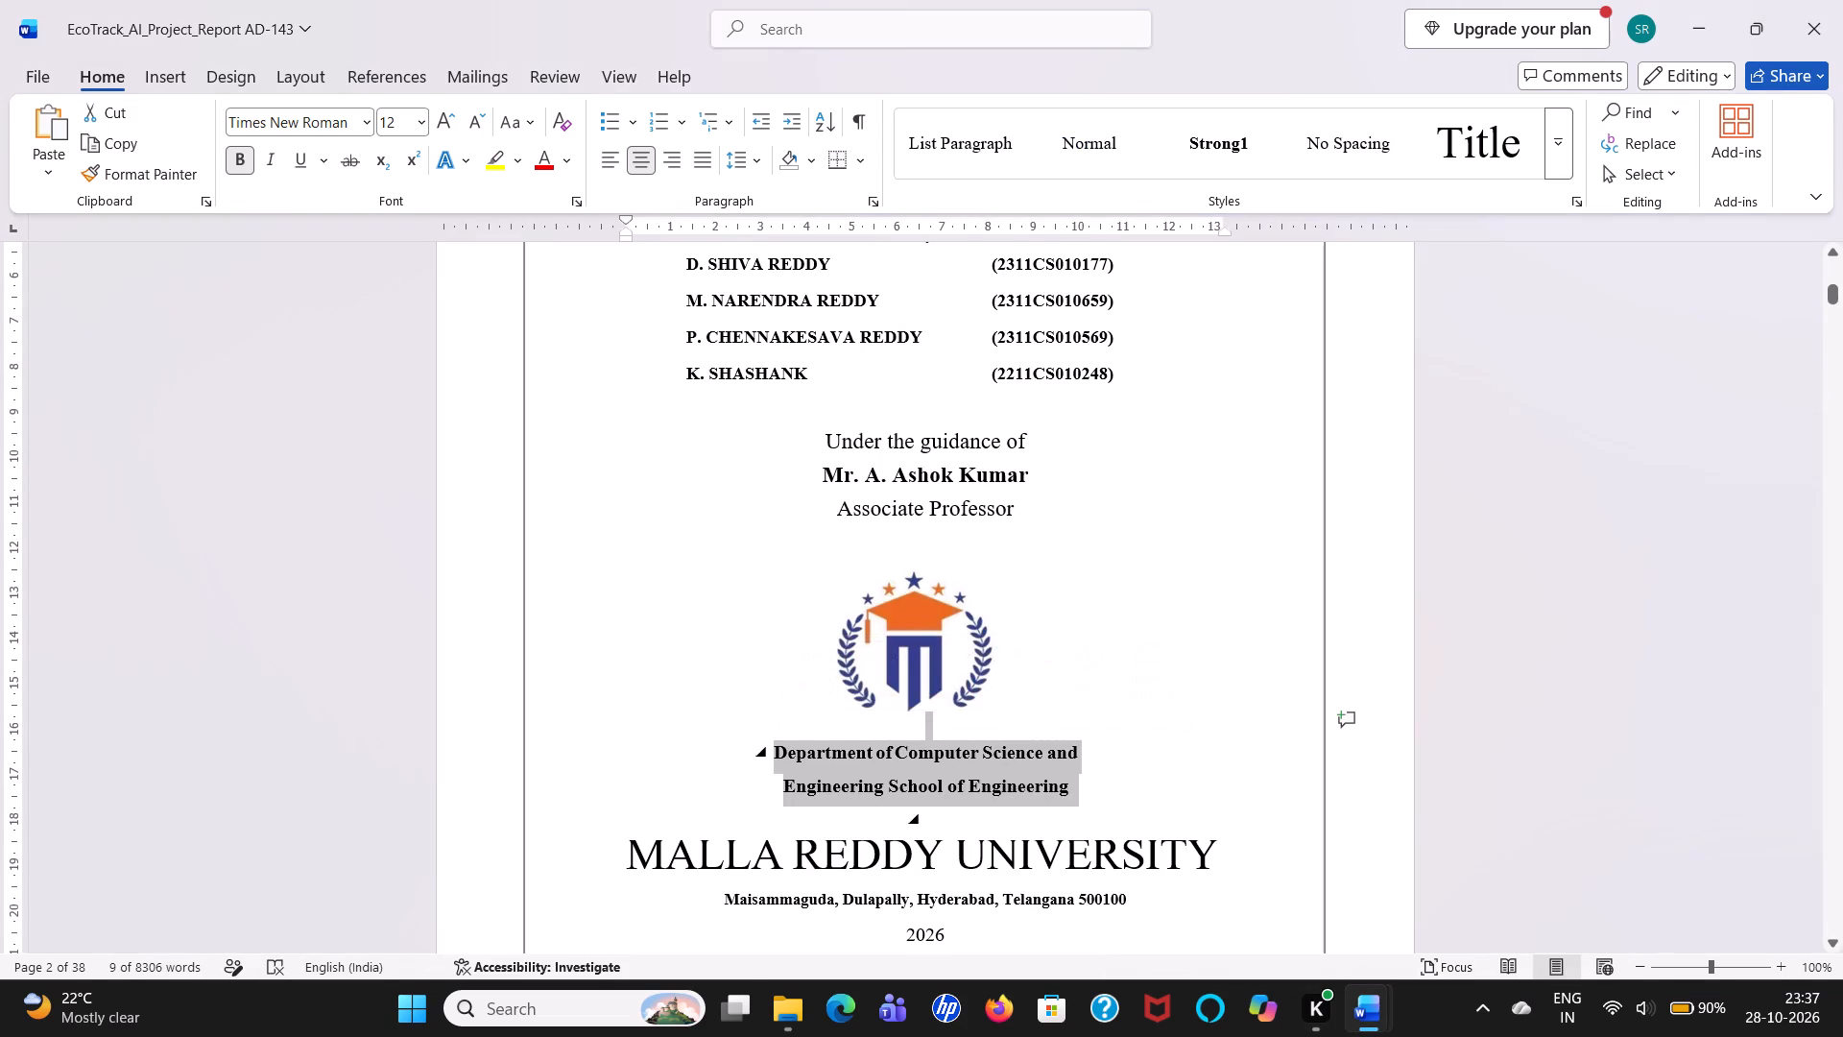
click(1004, 817)
Examine the EcoTrack AI report's yellow cover page and its closing lines against the inner title page.
scroll(1137, 692, up, 3)
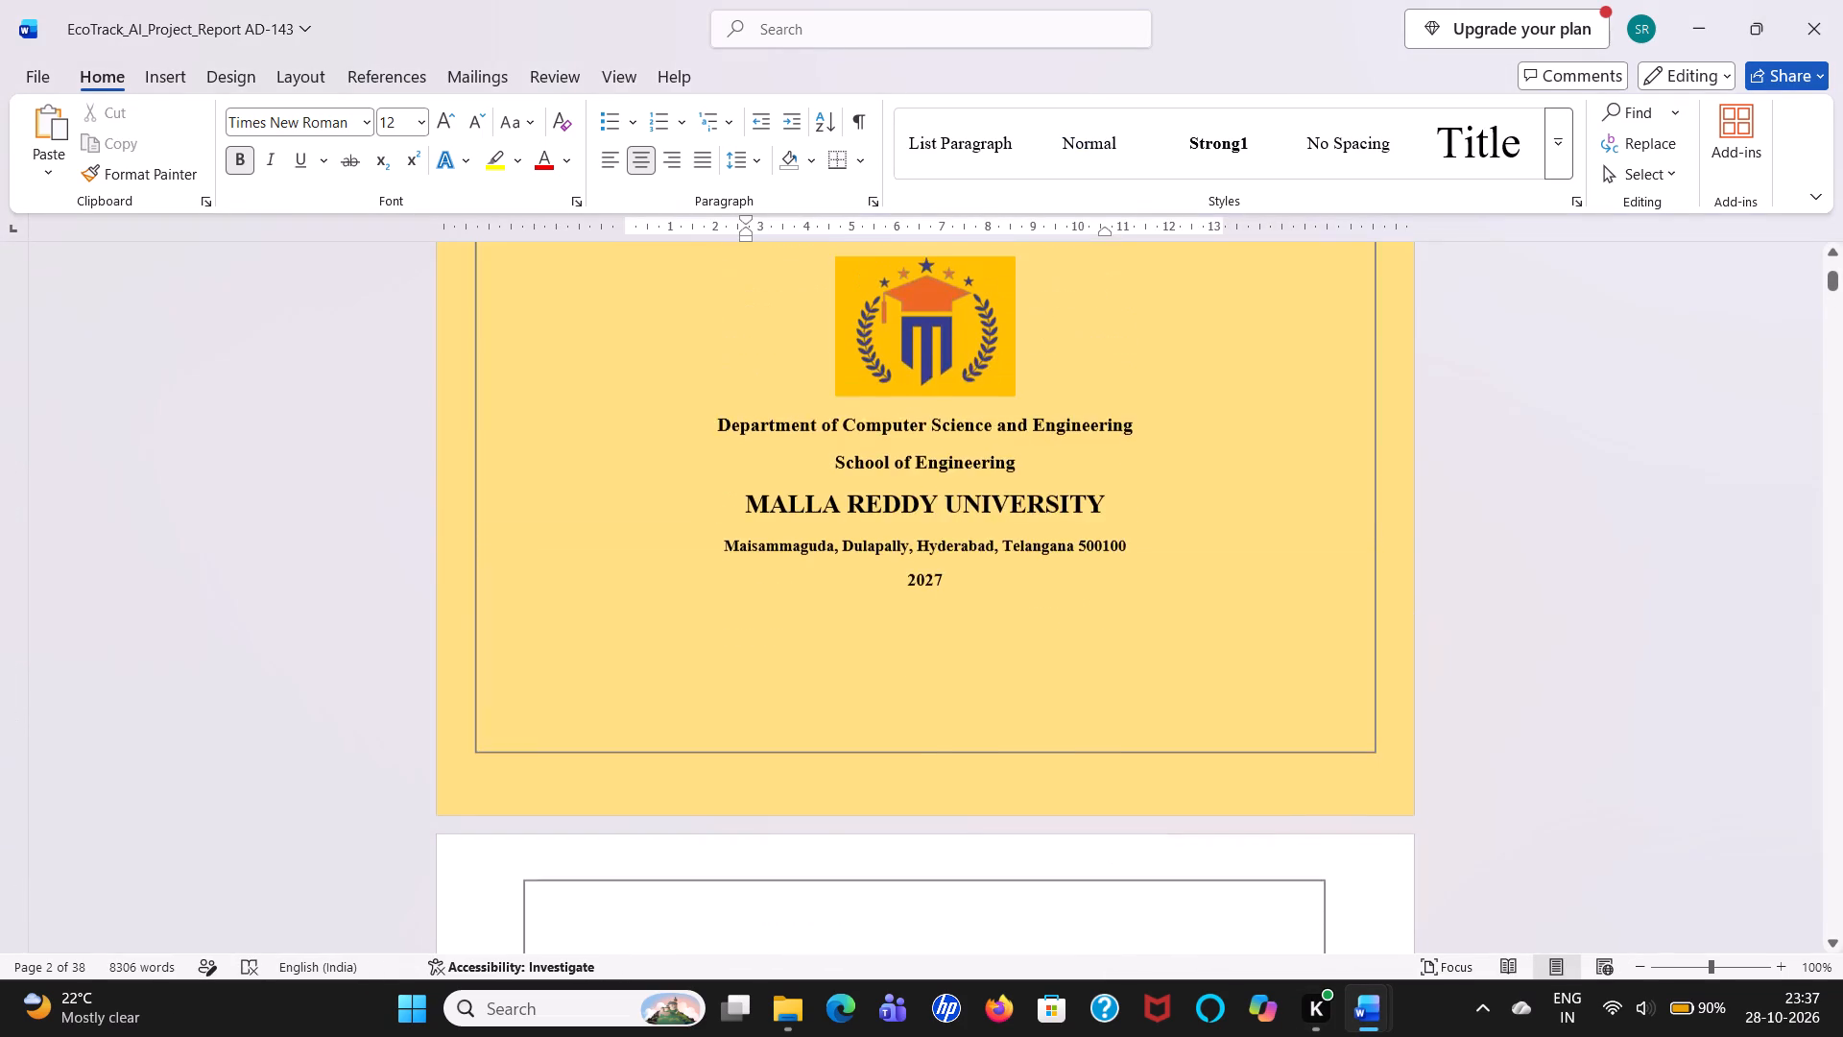
scroll(1137, 692, up, 1)
scroll(1137, 692, down, 1)
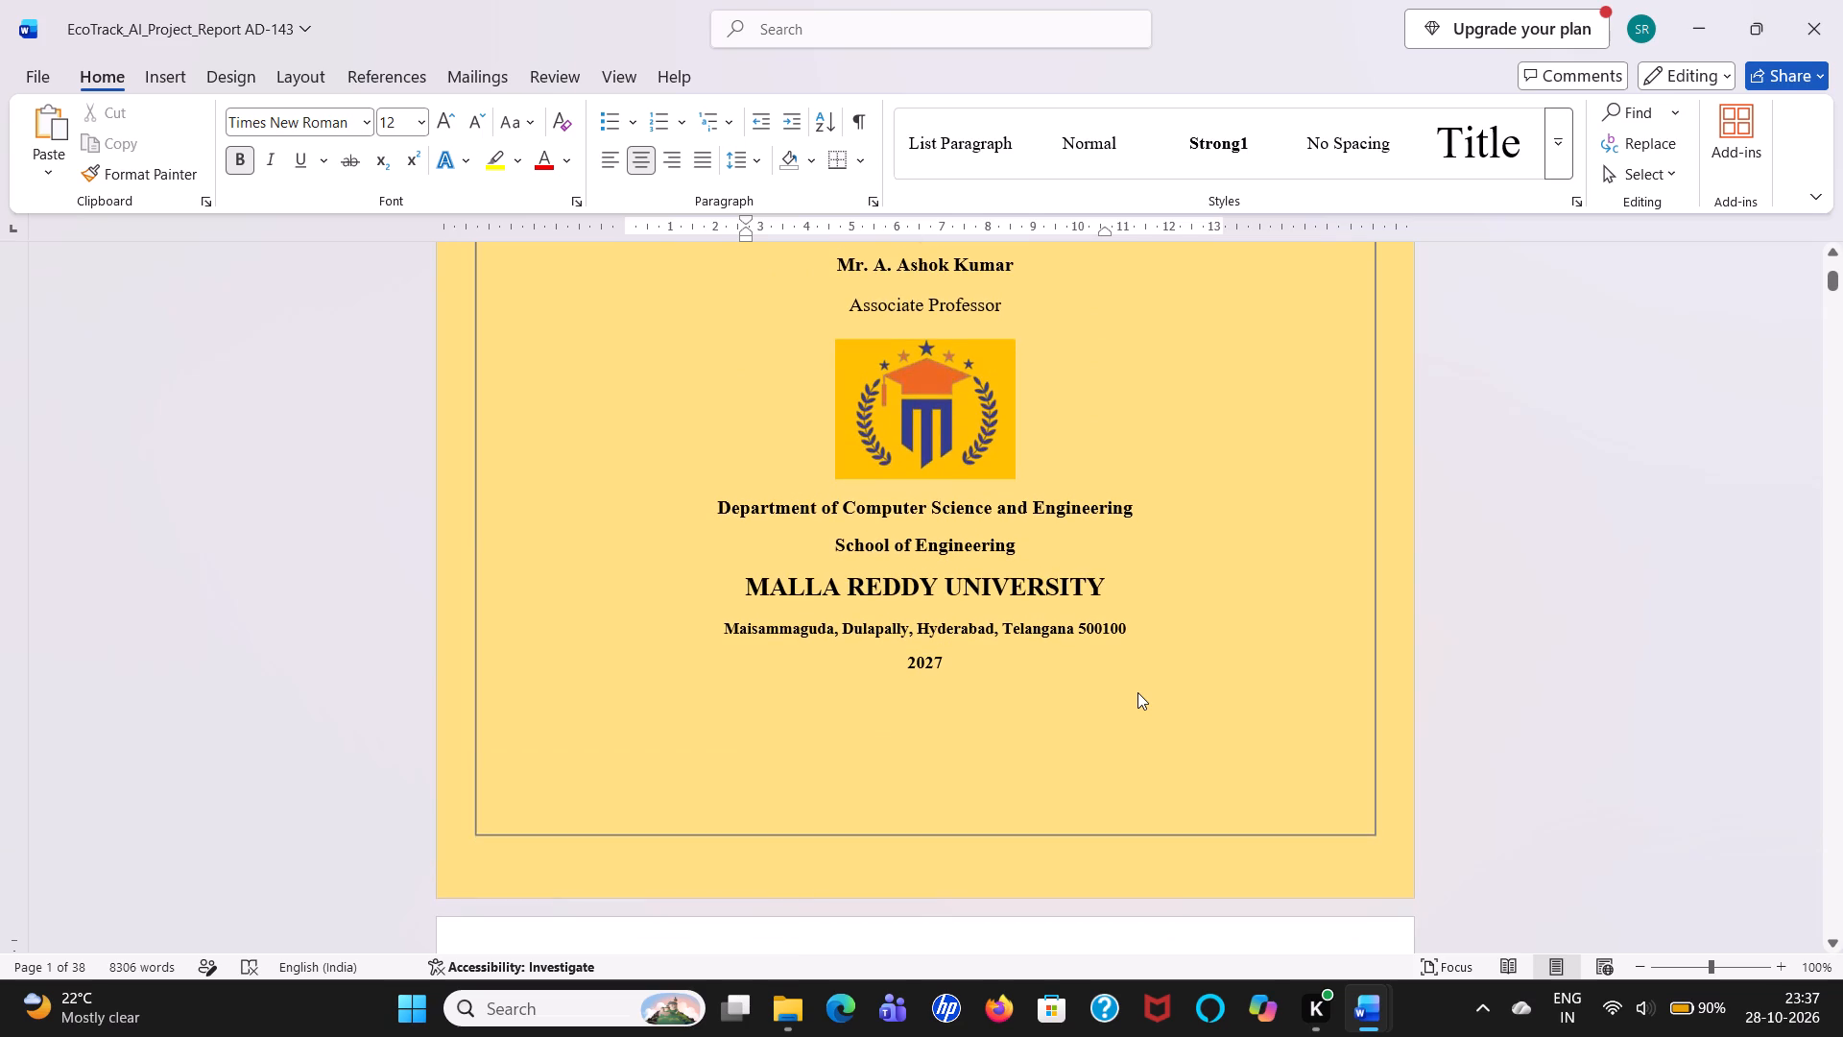
scroll(1137, 692, down, 2)
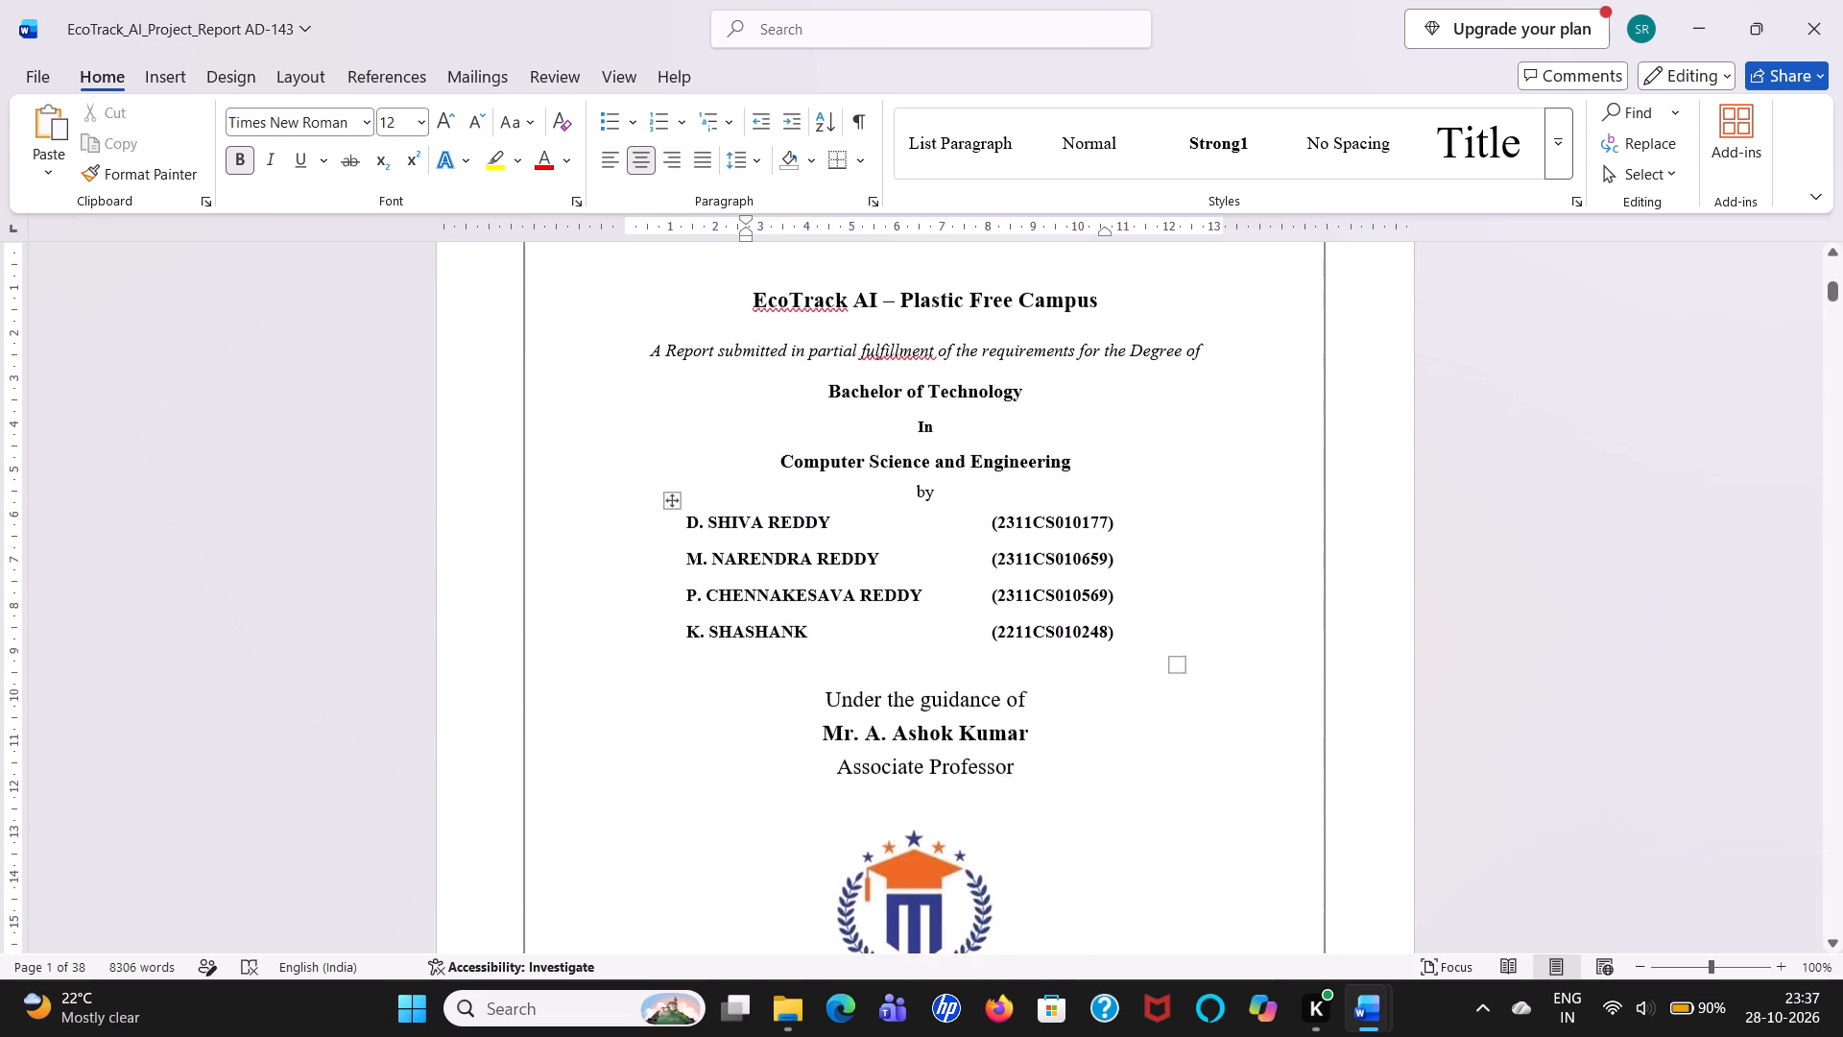
scroll(1137, 692, down, 1)
scroll(1137, 692, up, 2)
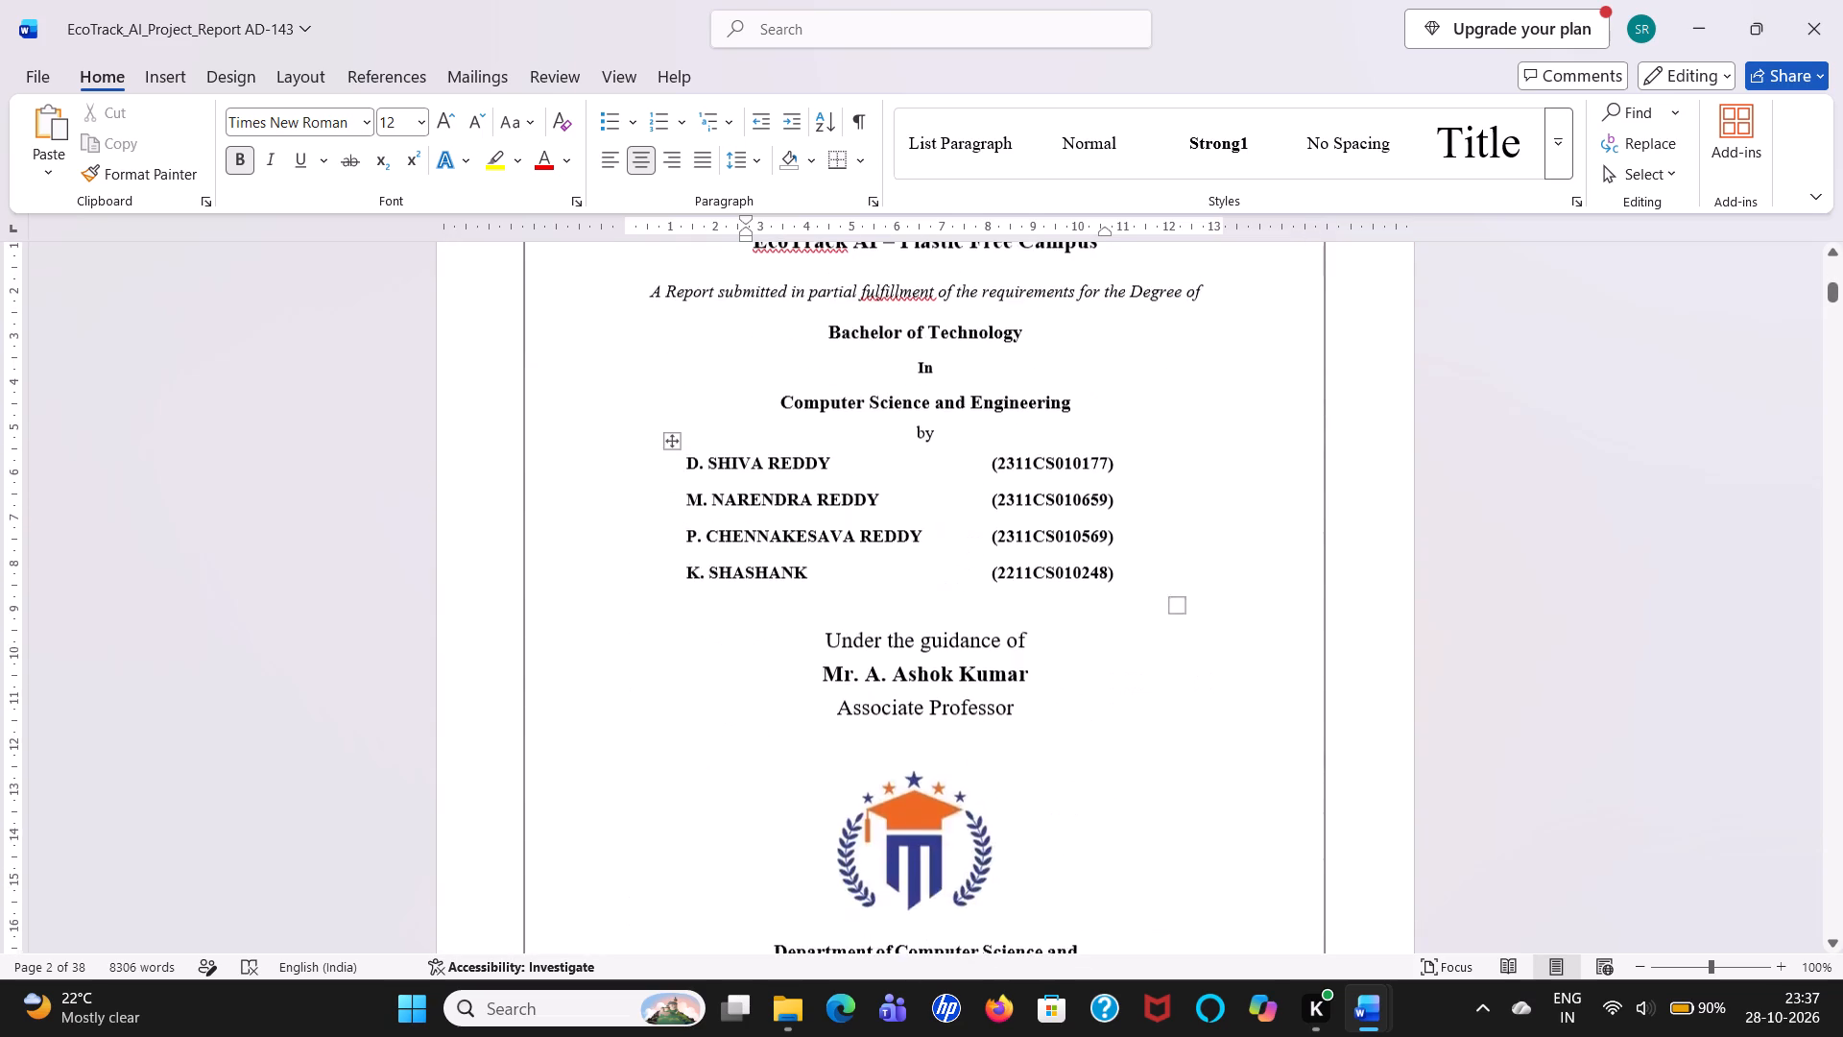
scroll(1137, 692, up, 2)
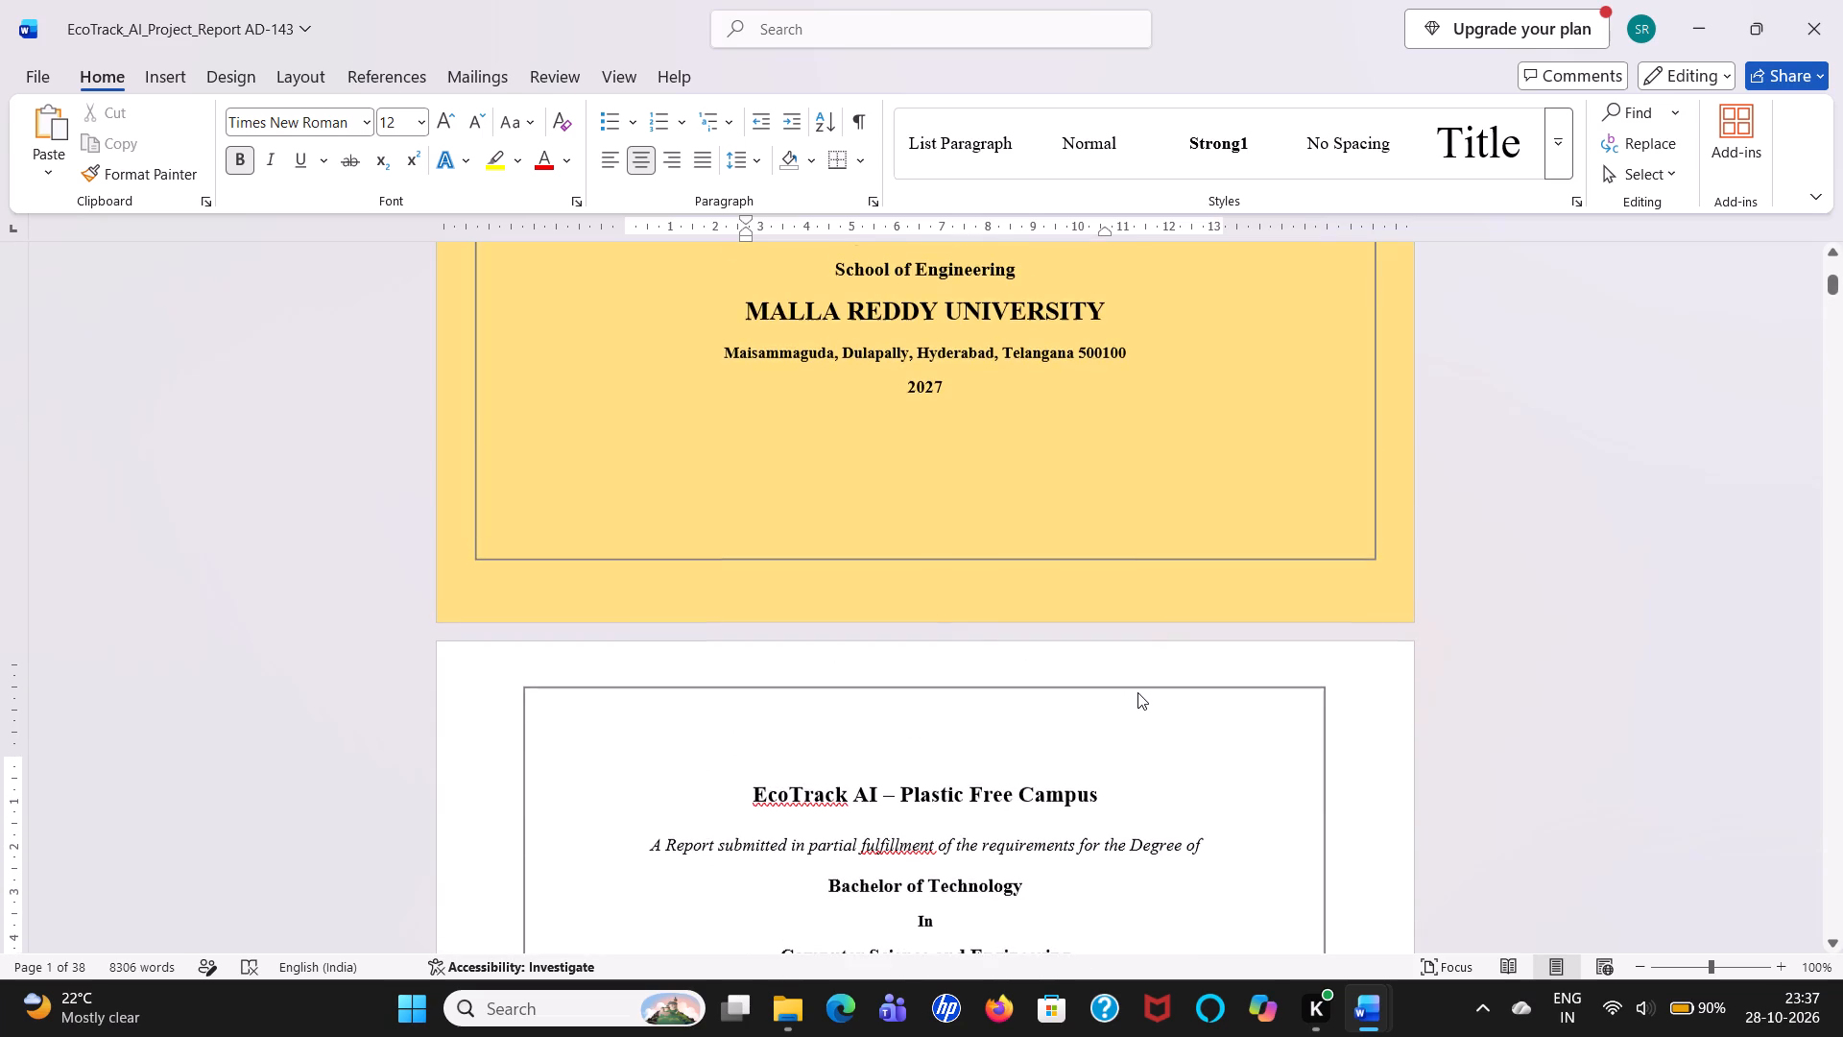
Replace the inner title page's closing lines, from department to year, with a copy of the yellow cover page's closing lines.
scroll(1137, 692, up, 1)
drag(704, 454, 964, 507)
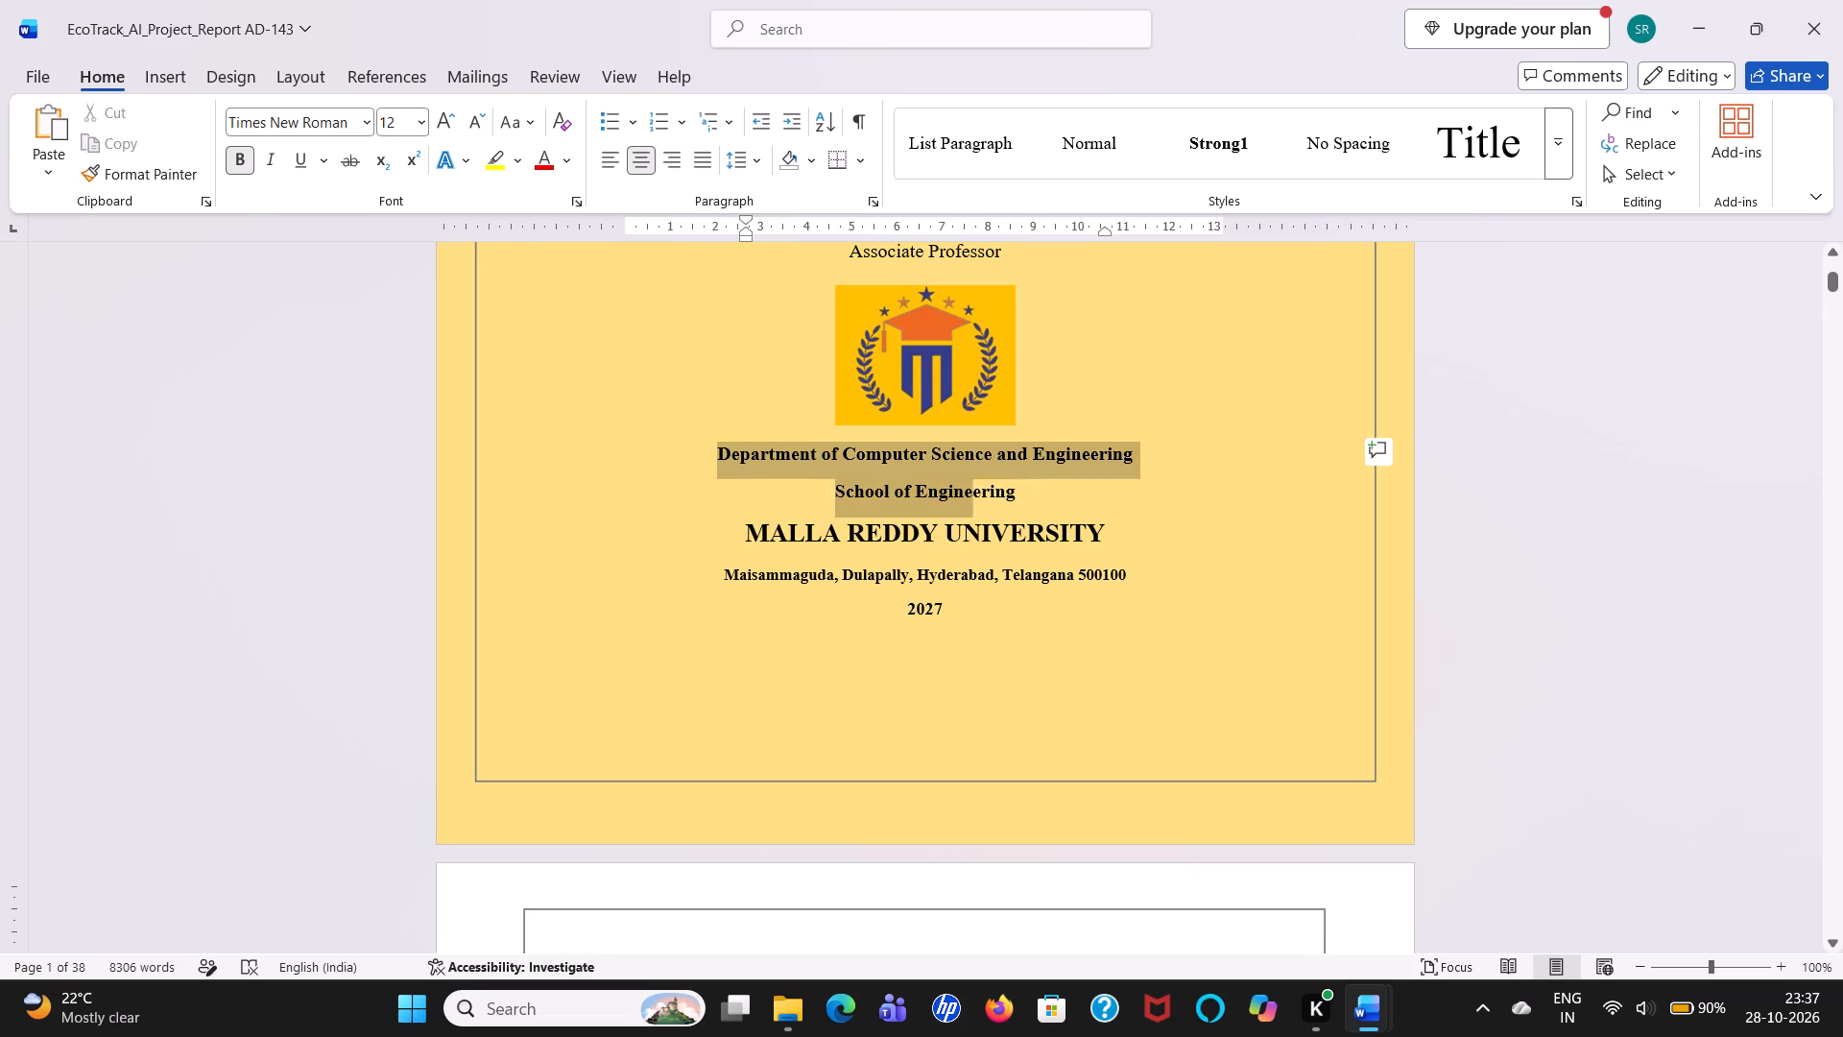
drag(964, 507, 1007, 616)
key(ctrl+c)
scroll(1111, 726, down, 3)
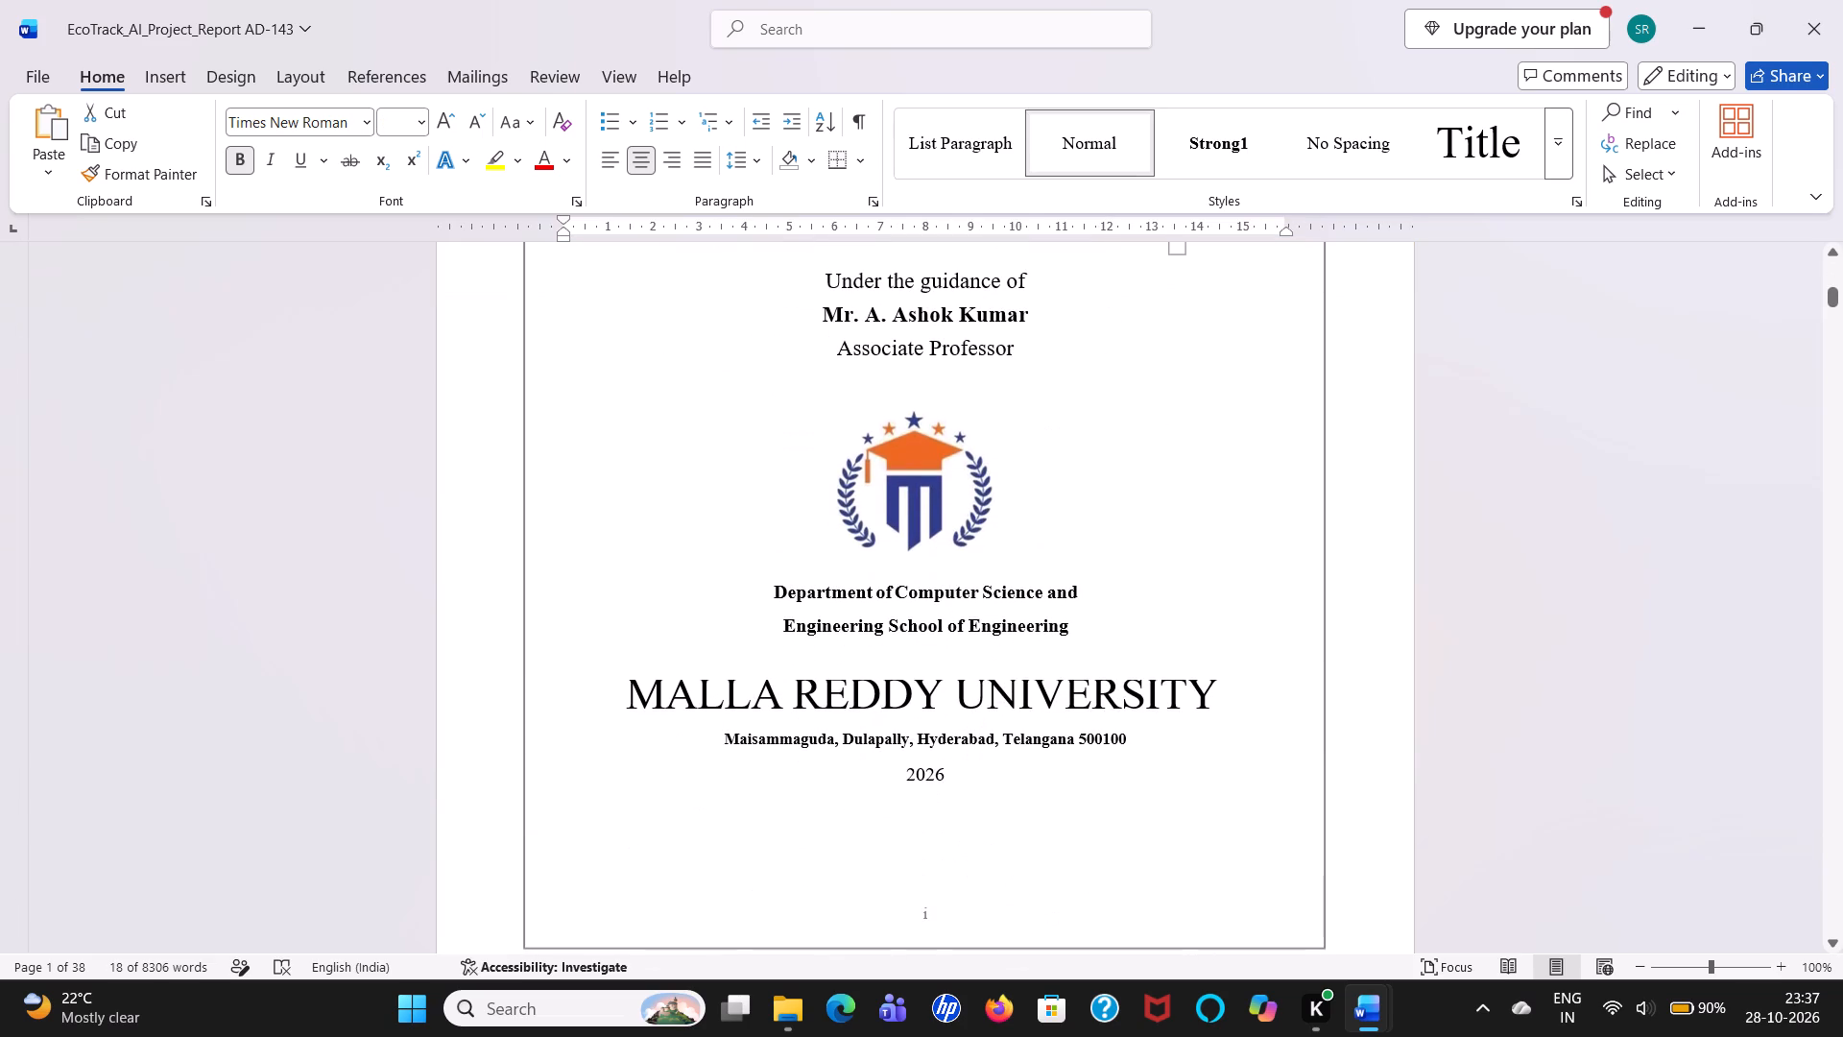
drag(965, 779, 706, 579)
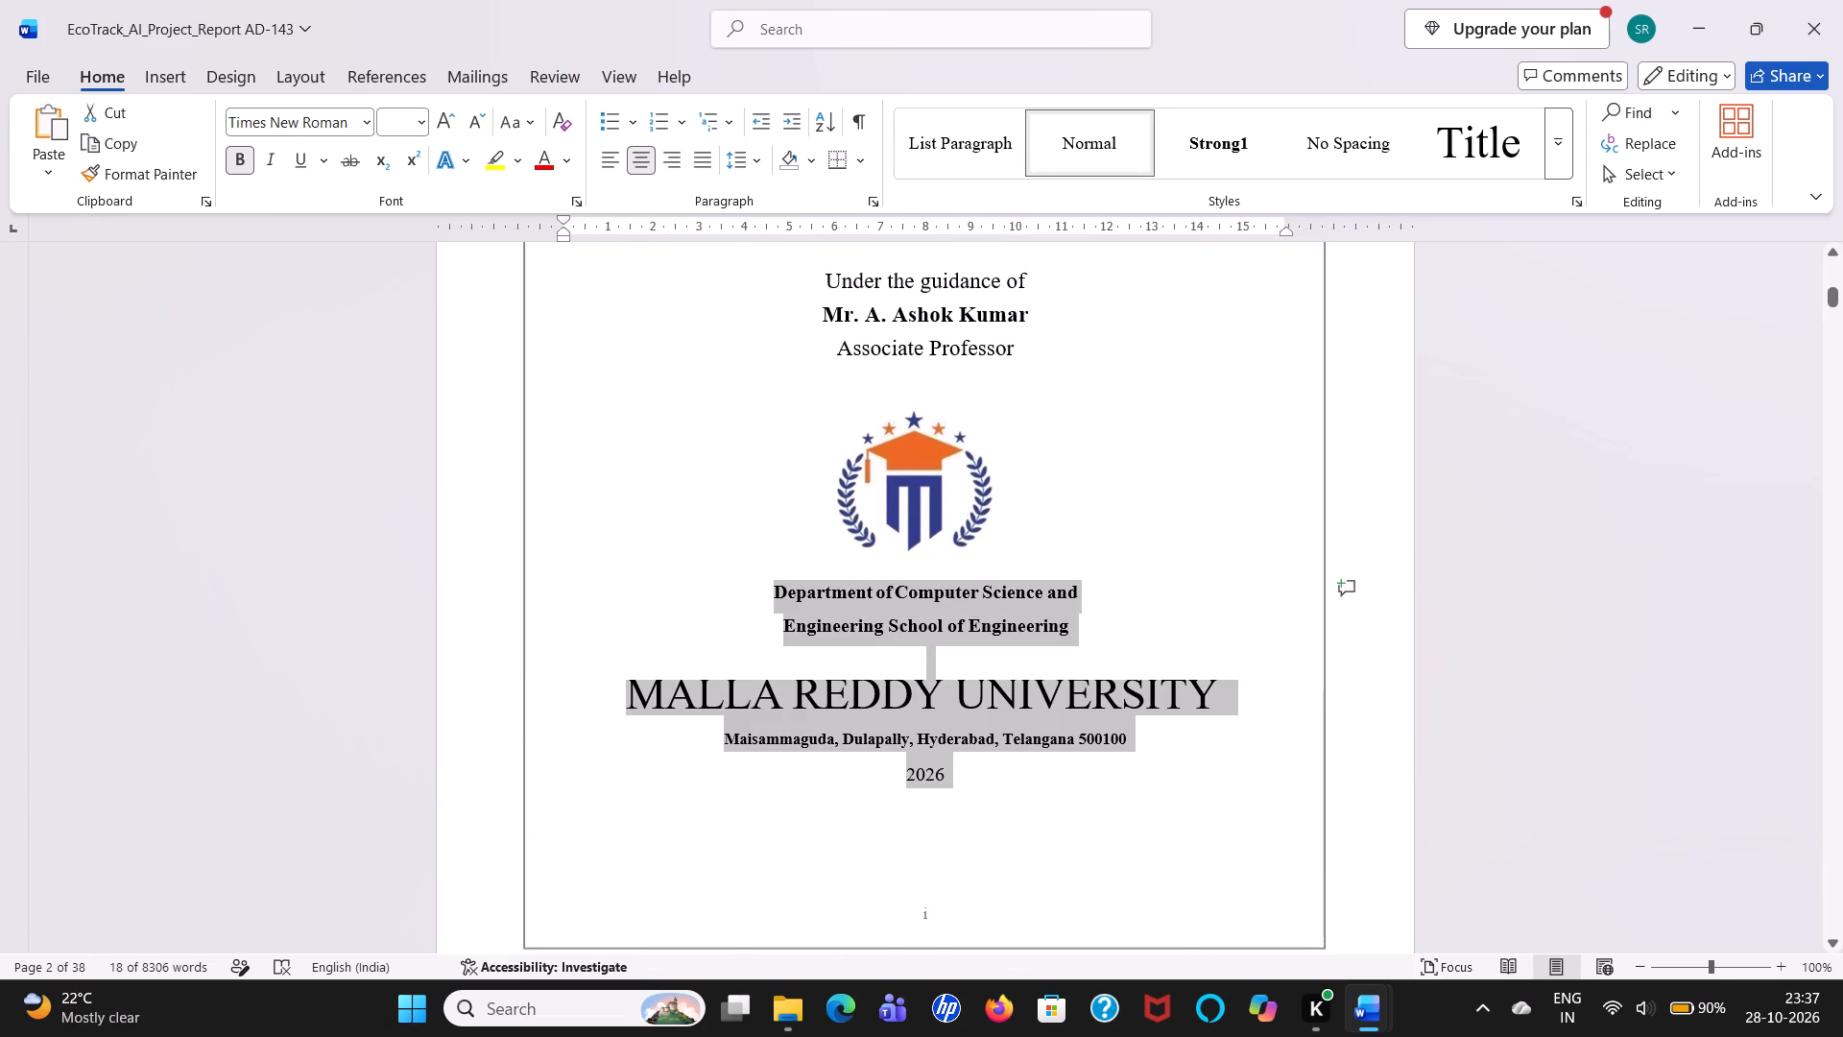
drag(706, 579, 706, 578)
key(ctrl+v)
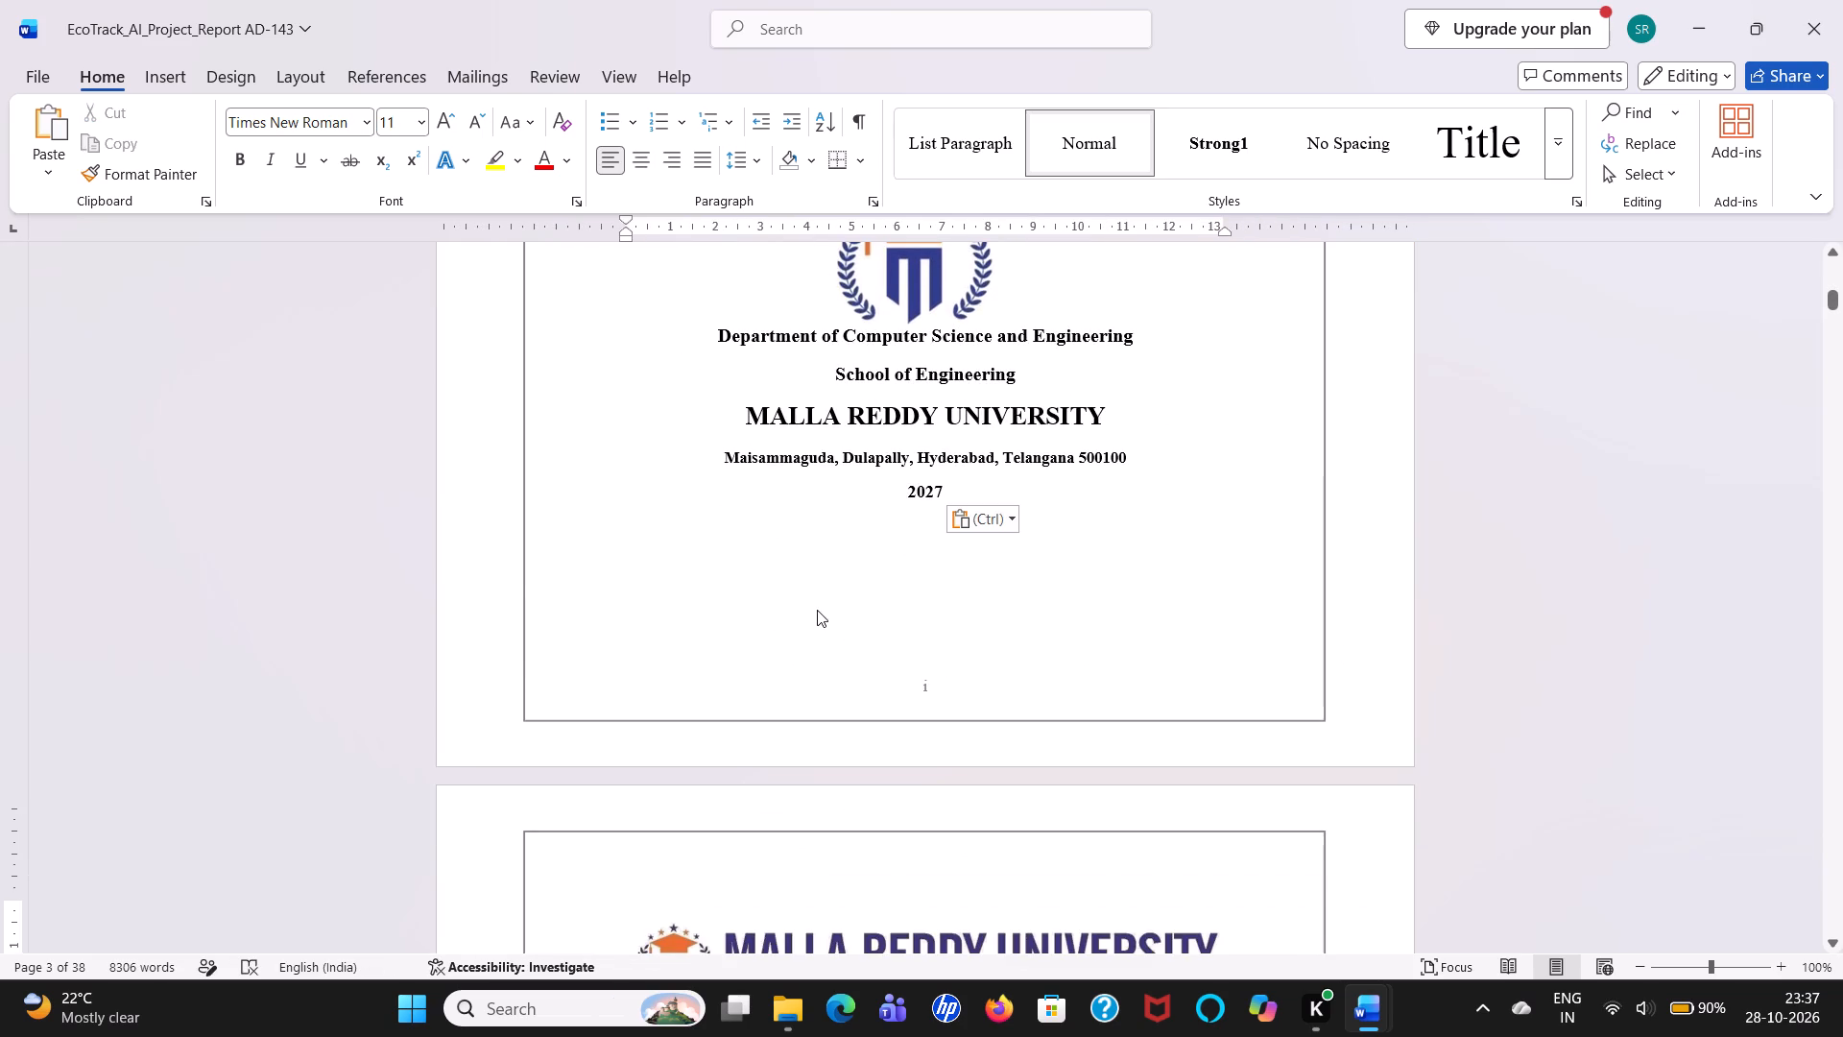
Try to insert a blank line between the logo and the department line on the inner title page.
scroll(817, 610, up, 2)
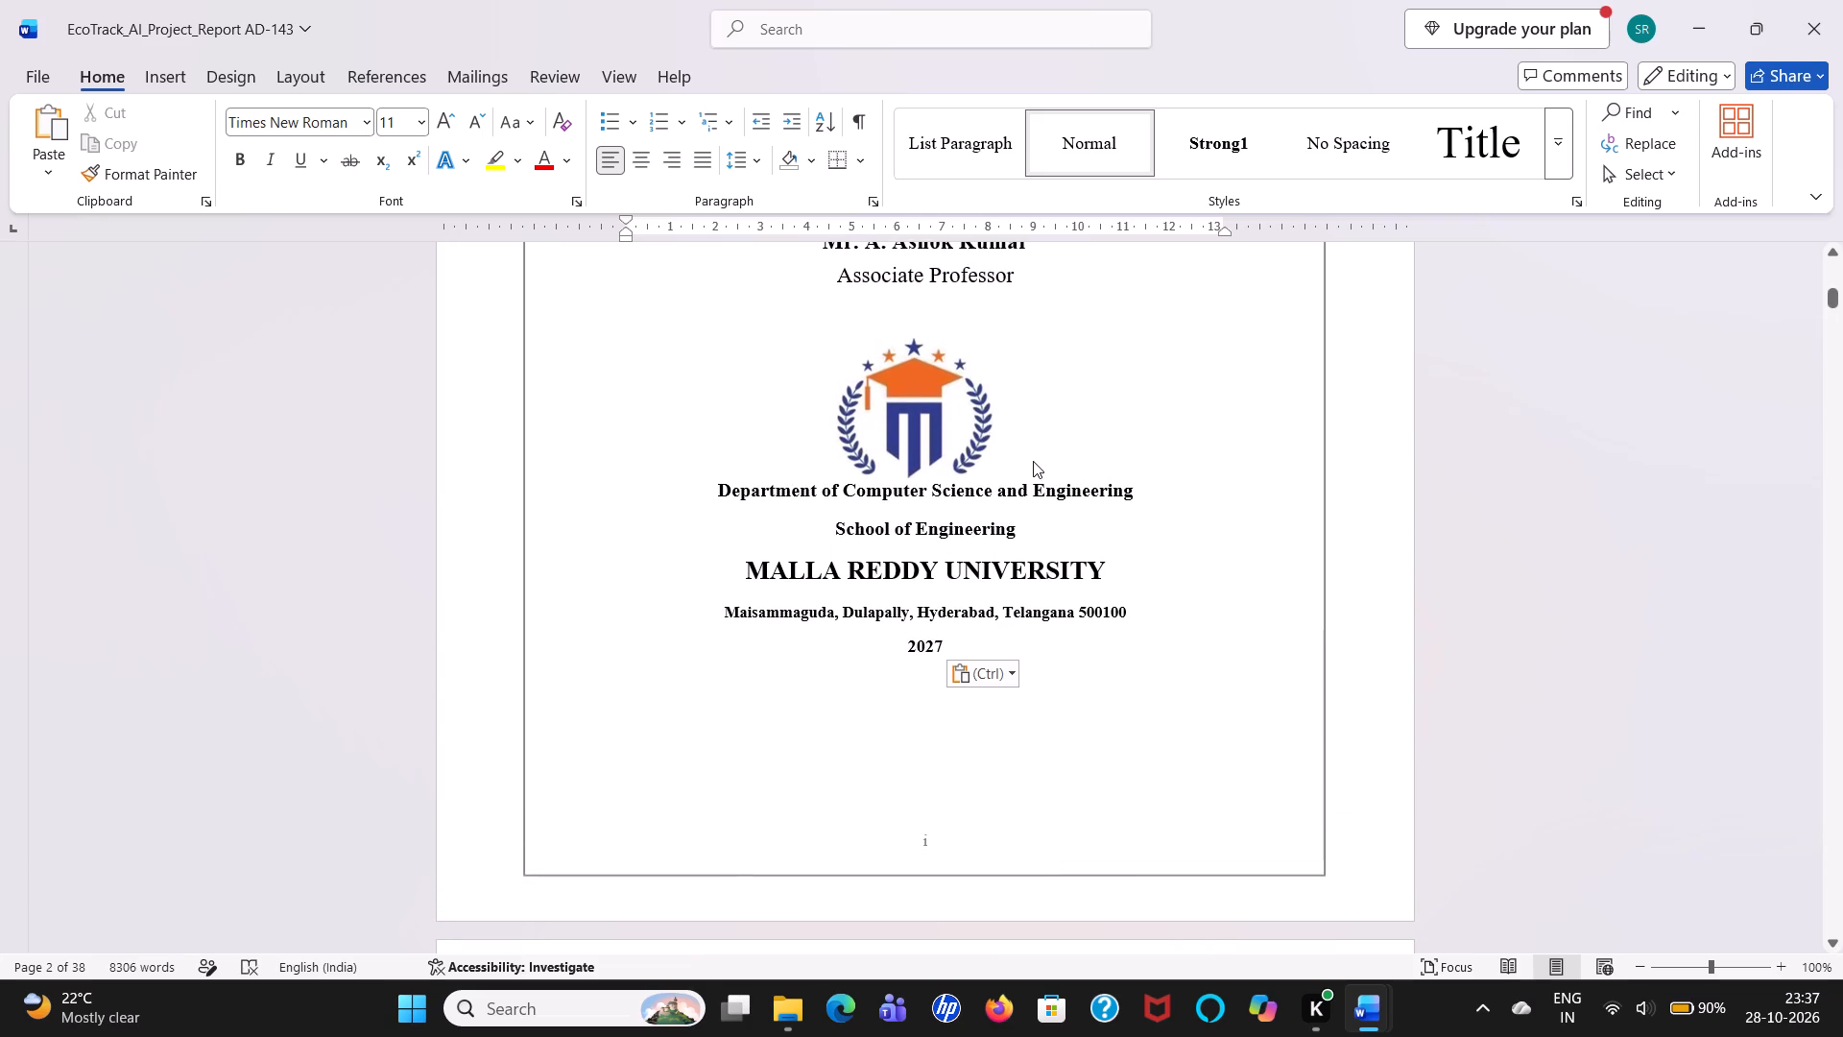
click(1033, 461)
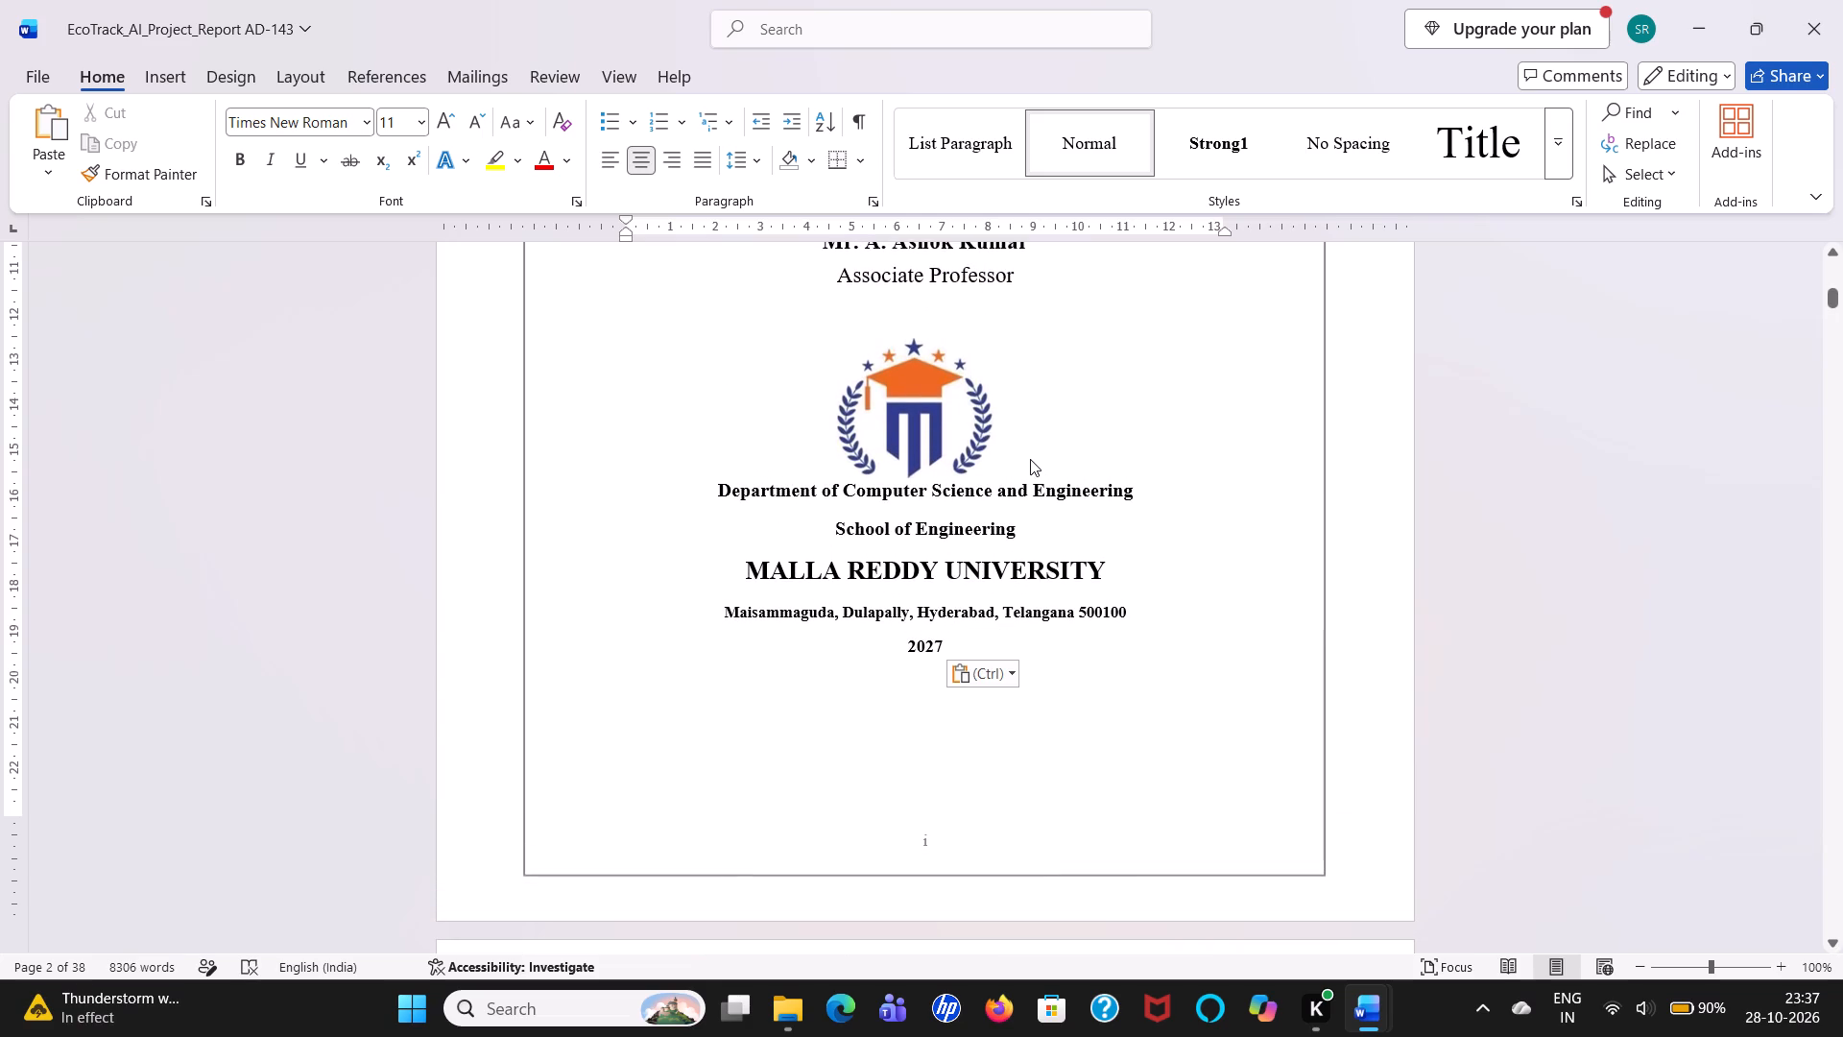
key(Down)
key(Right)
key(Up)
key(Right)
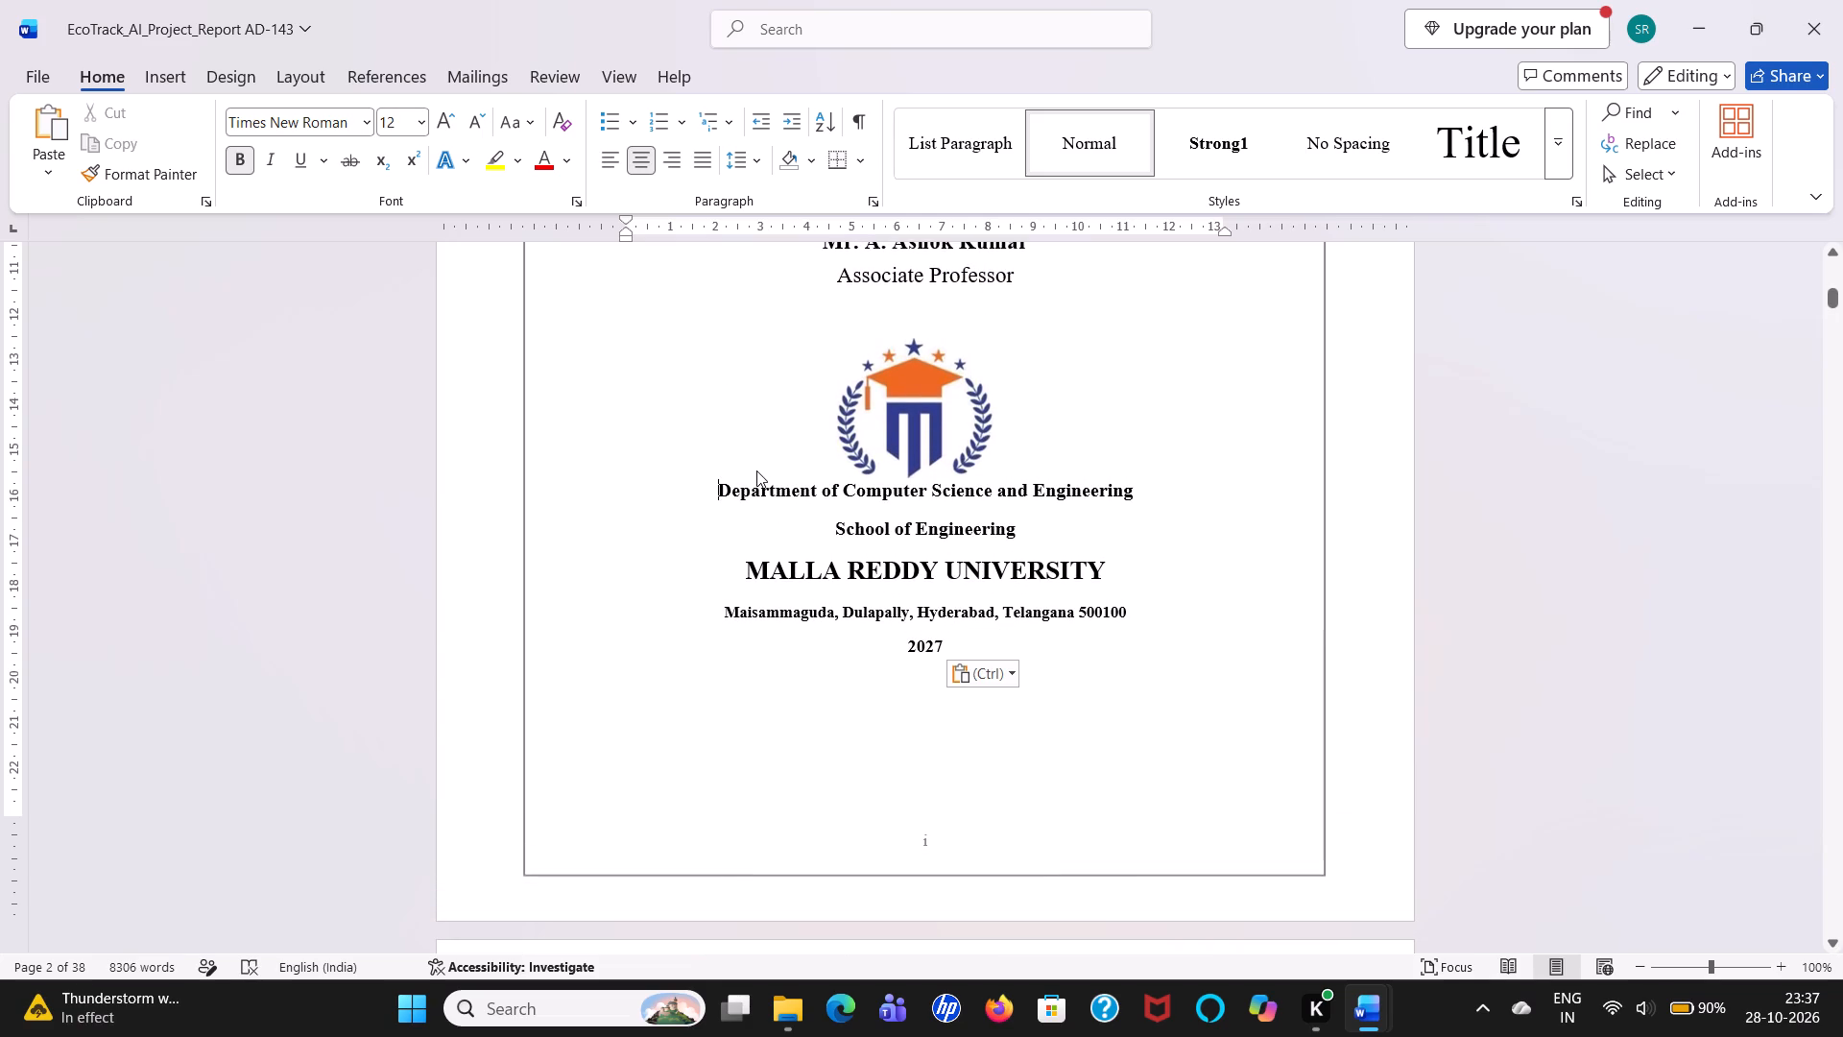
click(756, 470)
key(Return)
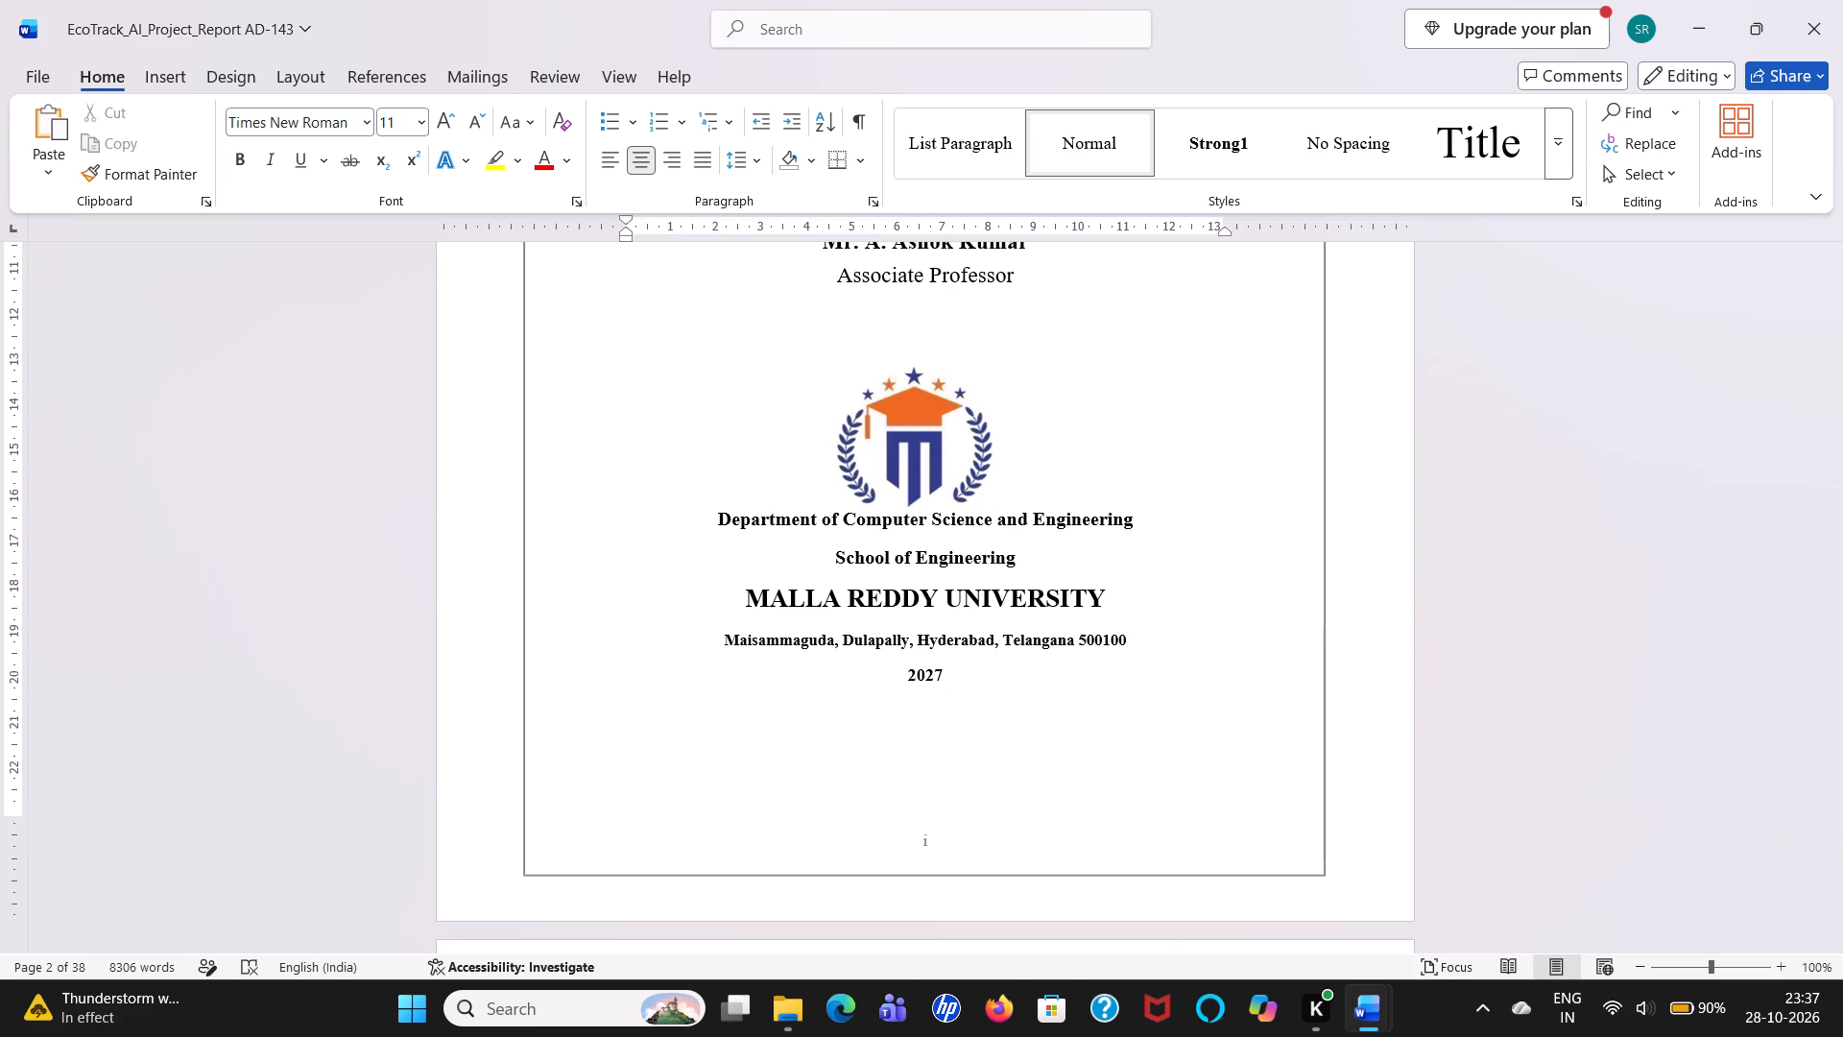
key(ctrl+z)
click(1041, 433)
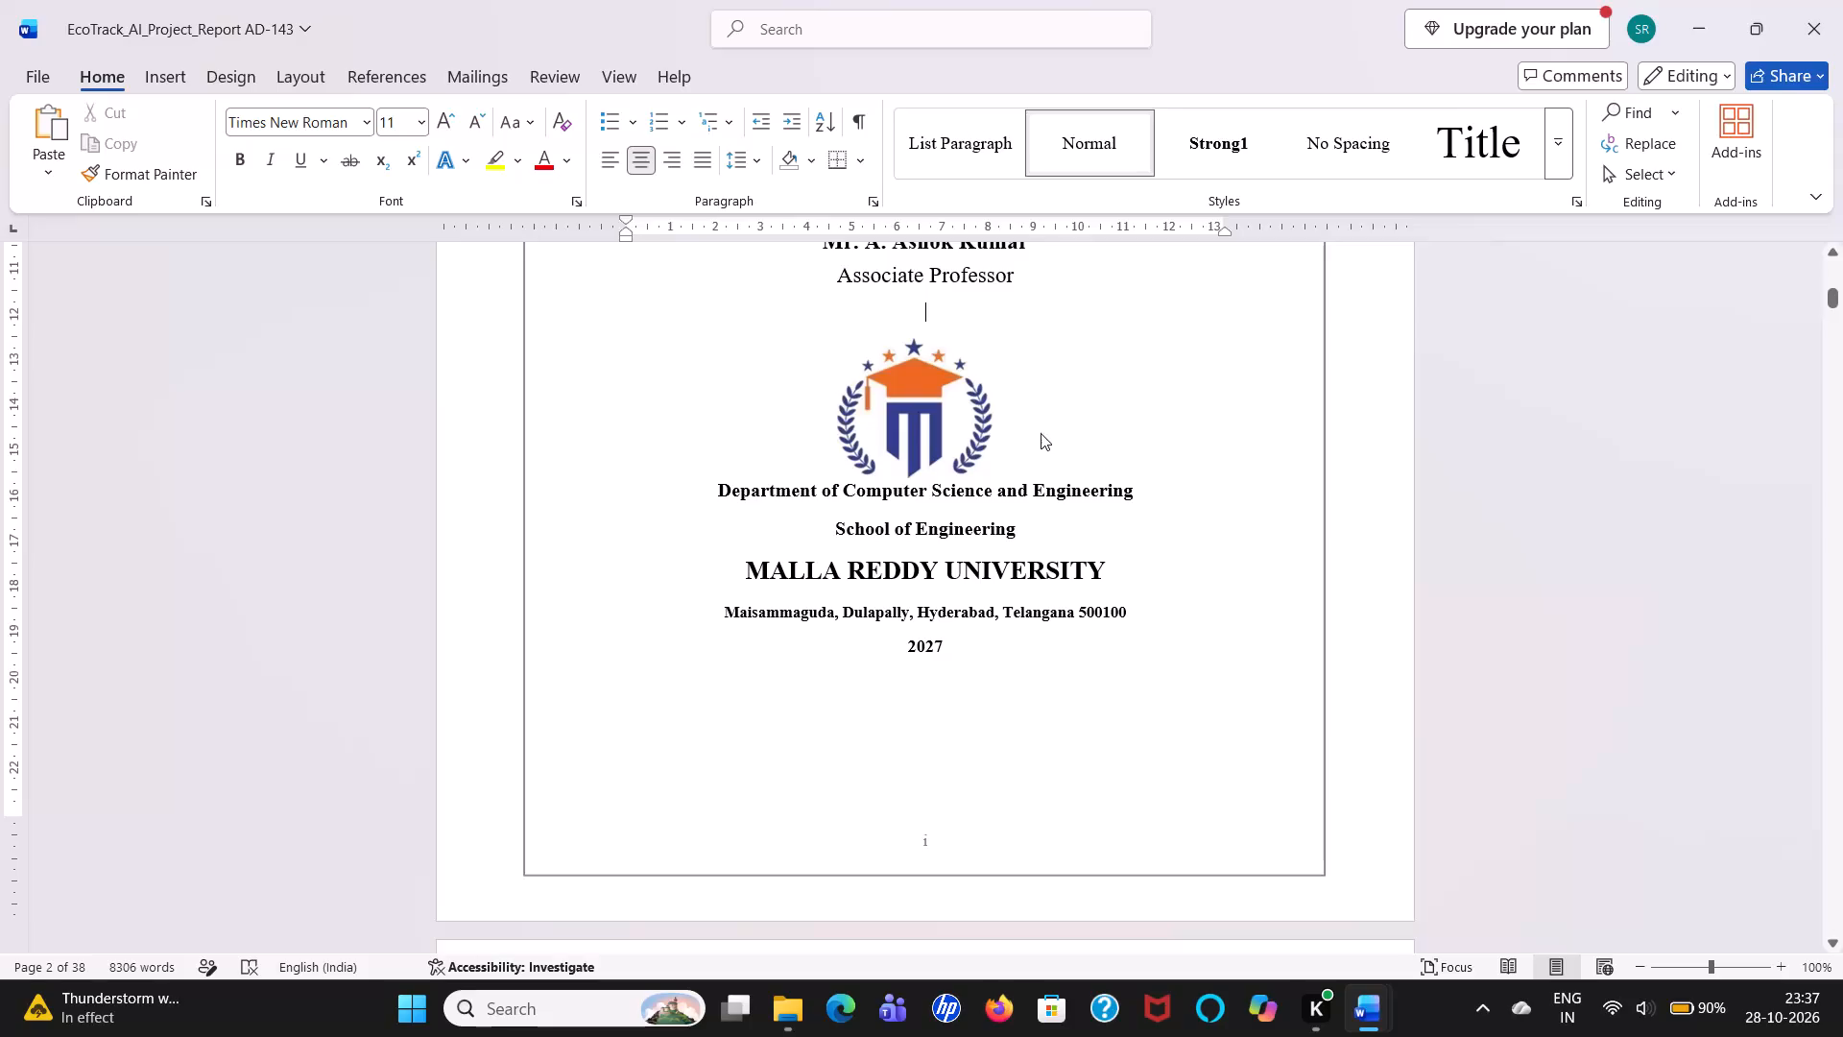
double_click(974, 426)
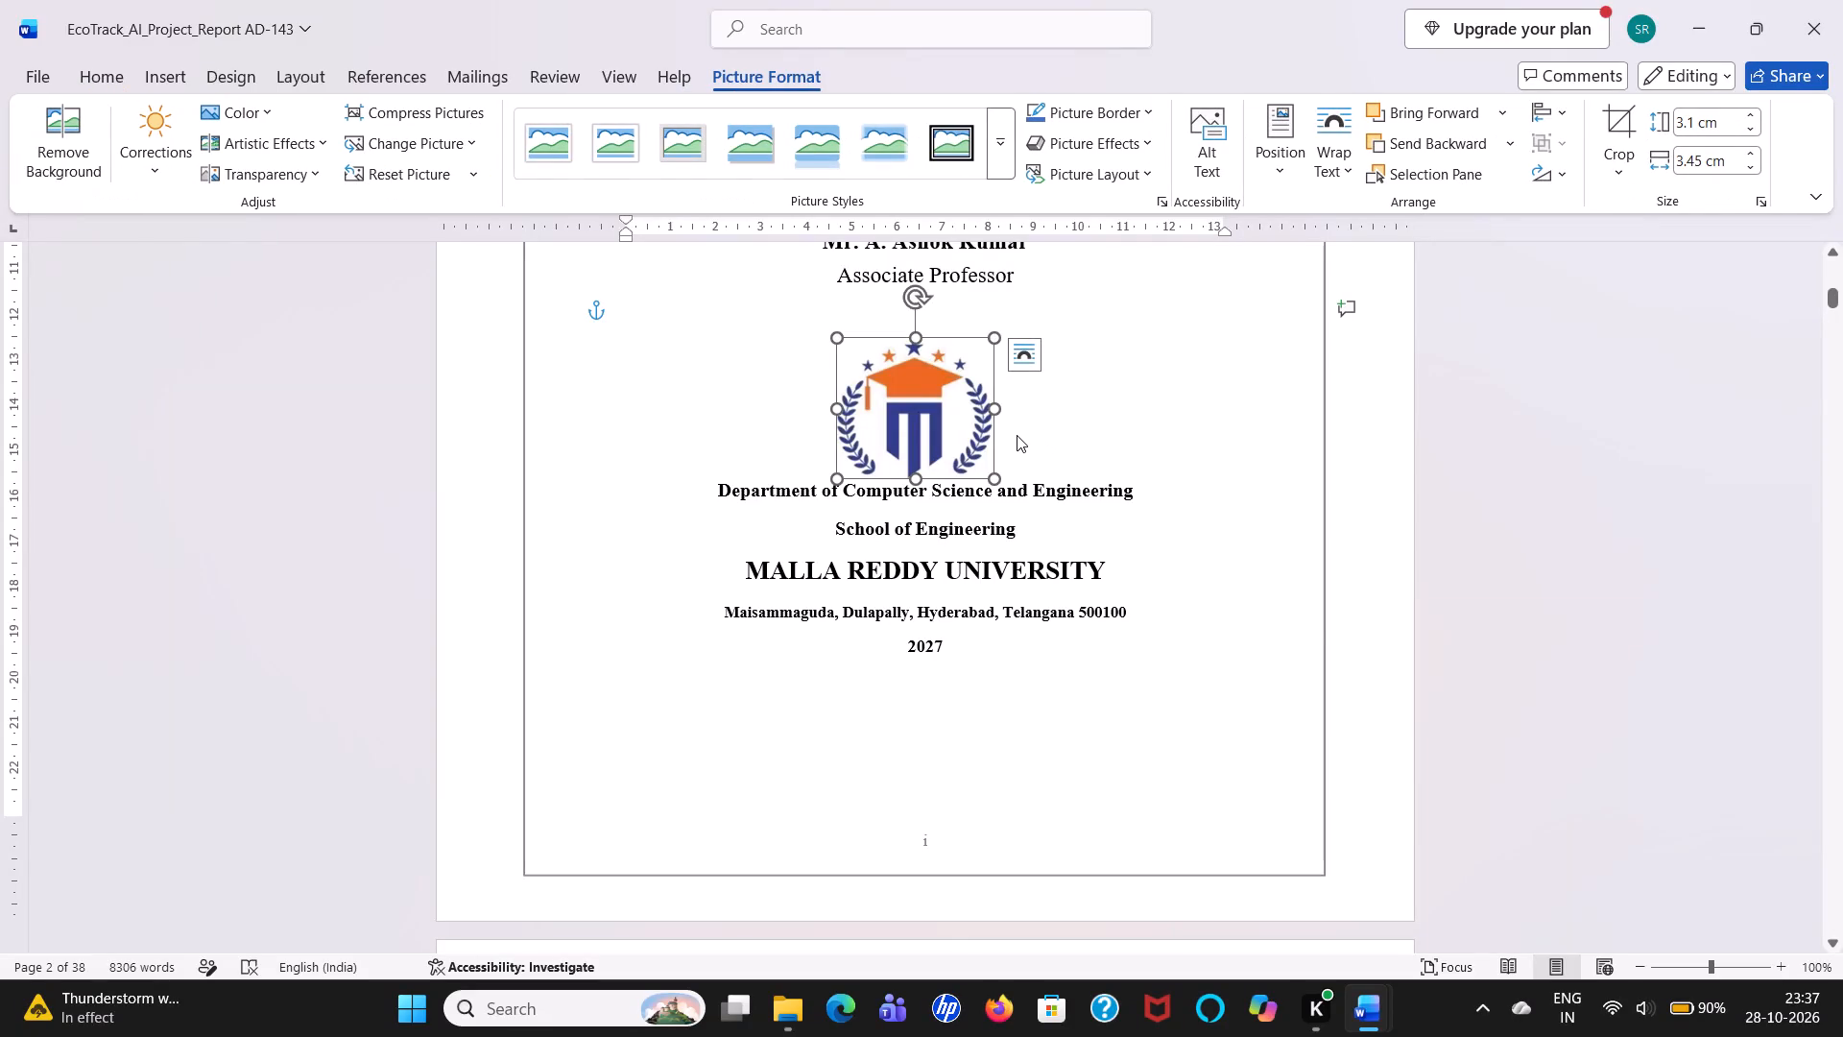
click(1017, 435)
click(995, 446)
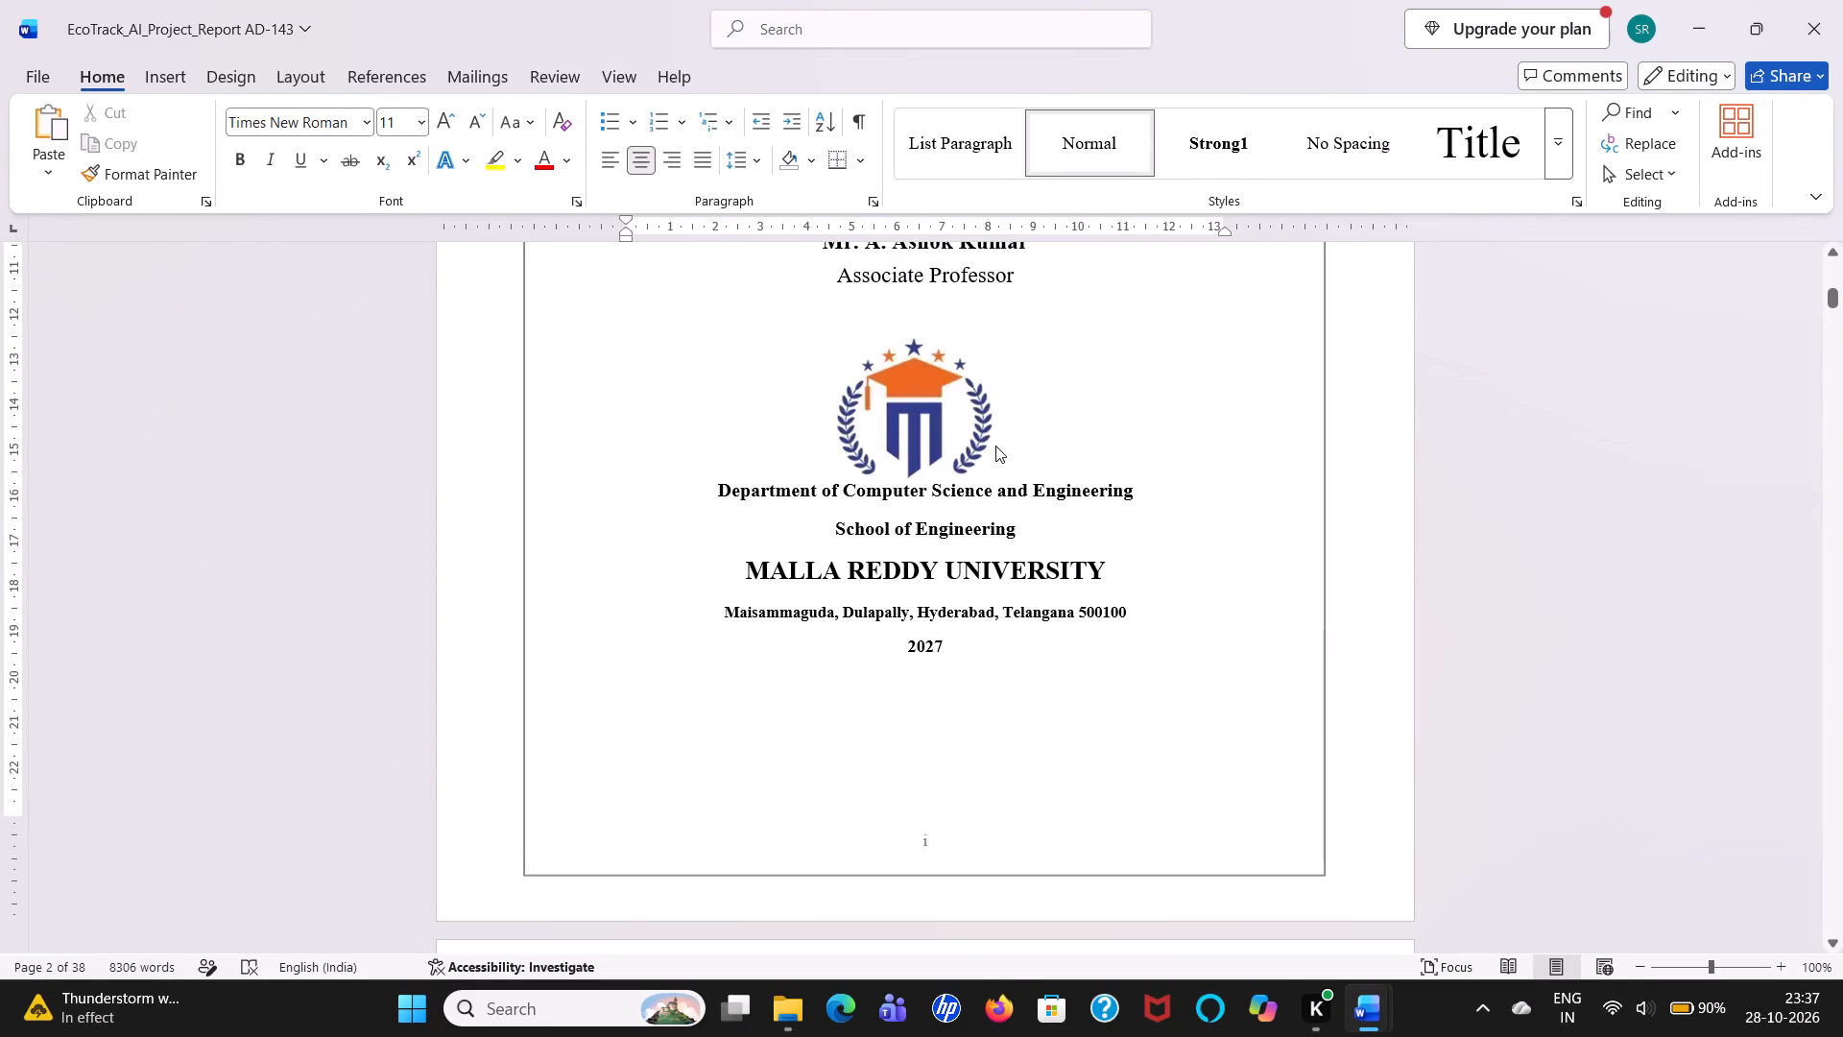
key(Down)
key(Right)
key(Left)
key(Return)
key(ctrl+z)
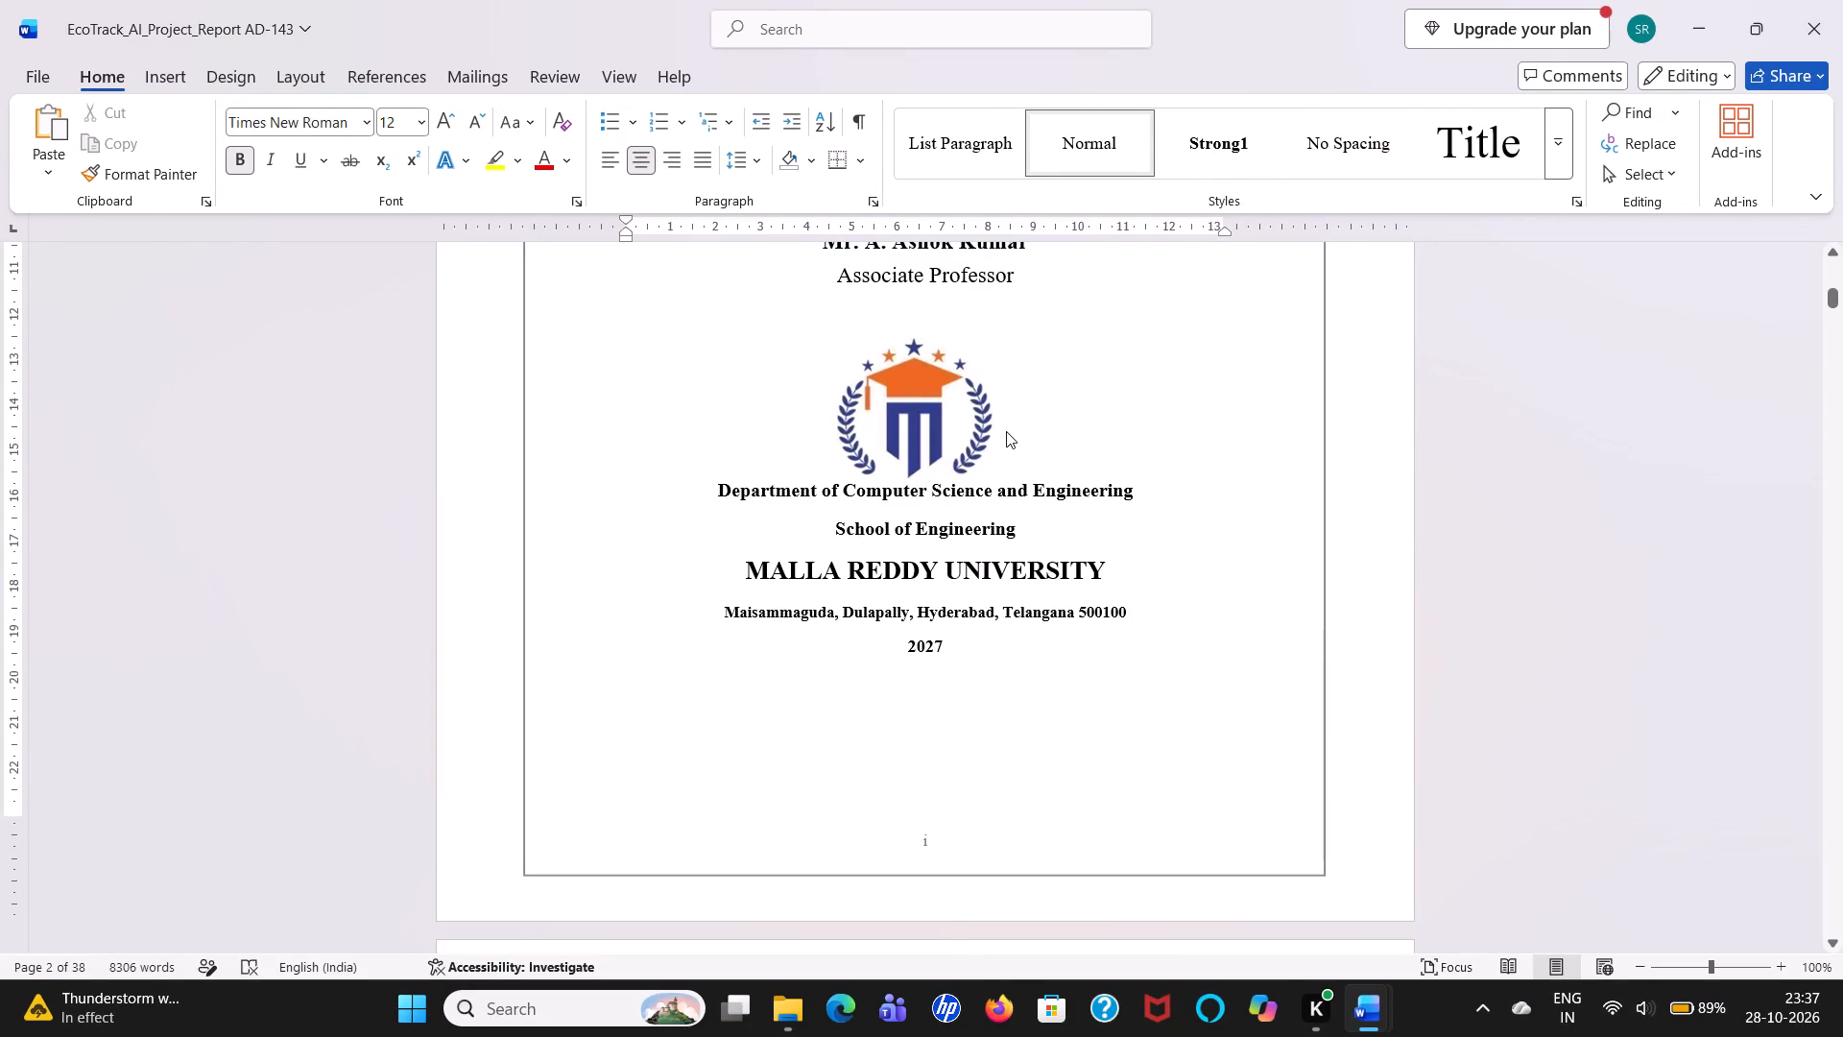
Insert two blank lines between "Associate Professor" and the department line on the inner title page.
double_click(1006, 432)
click(1006, 432)
key(Left)
key(Down)
key(Down)
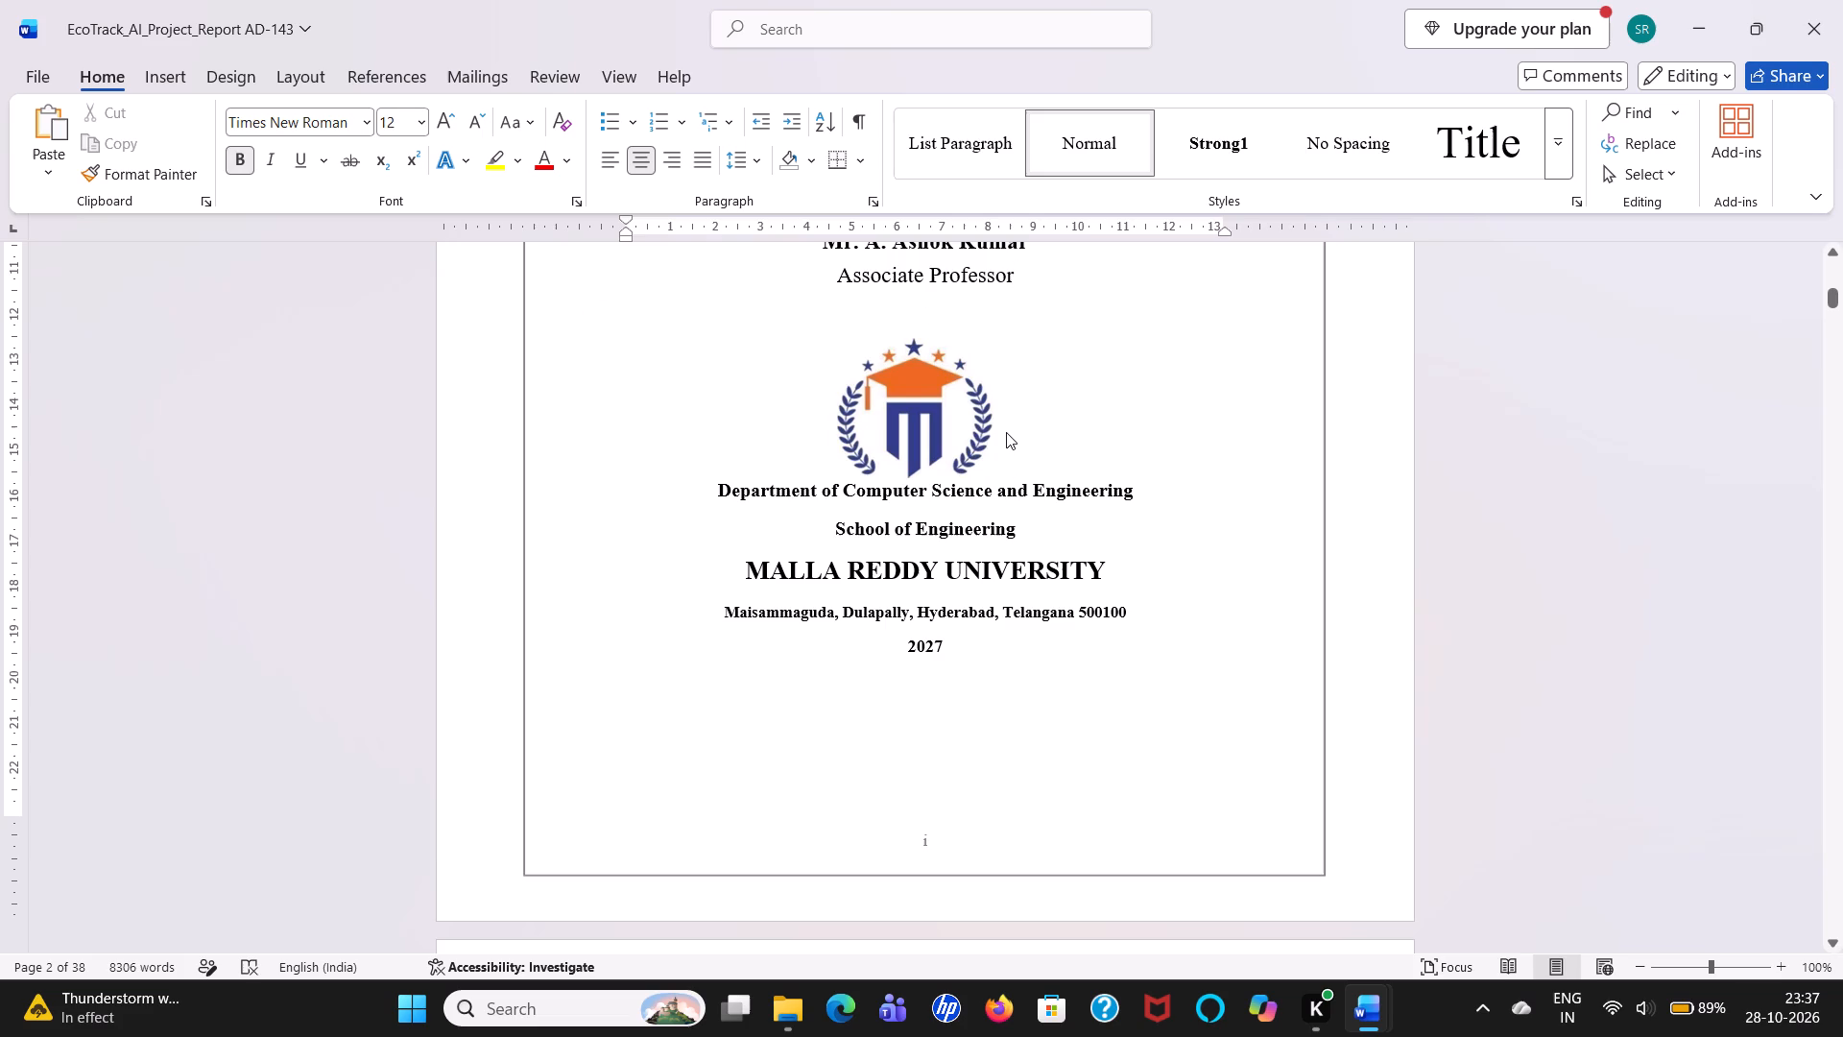
key(Left)
key(Left)
key(Left)
key(Left)
key(Left)
key(Left)
key(Left)
key(Left)
key(Left)
key(Left)
key(Left)
key(Left)
key(Left)
key(Left)
key(Left)
key(Left)
key(Left)
key(Left)
key(Left)
key(Left)
key(Left)
key(Left)
key(Left)
key(Left)
key(Left)
key(Left)
key(Left)
key(Left)
key(Up)
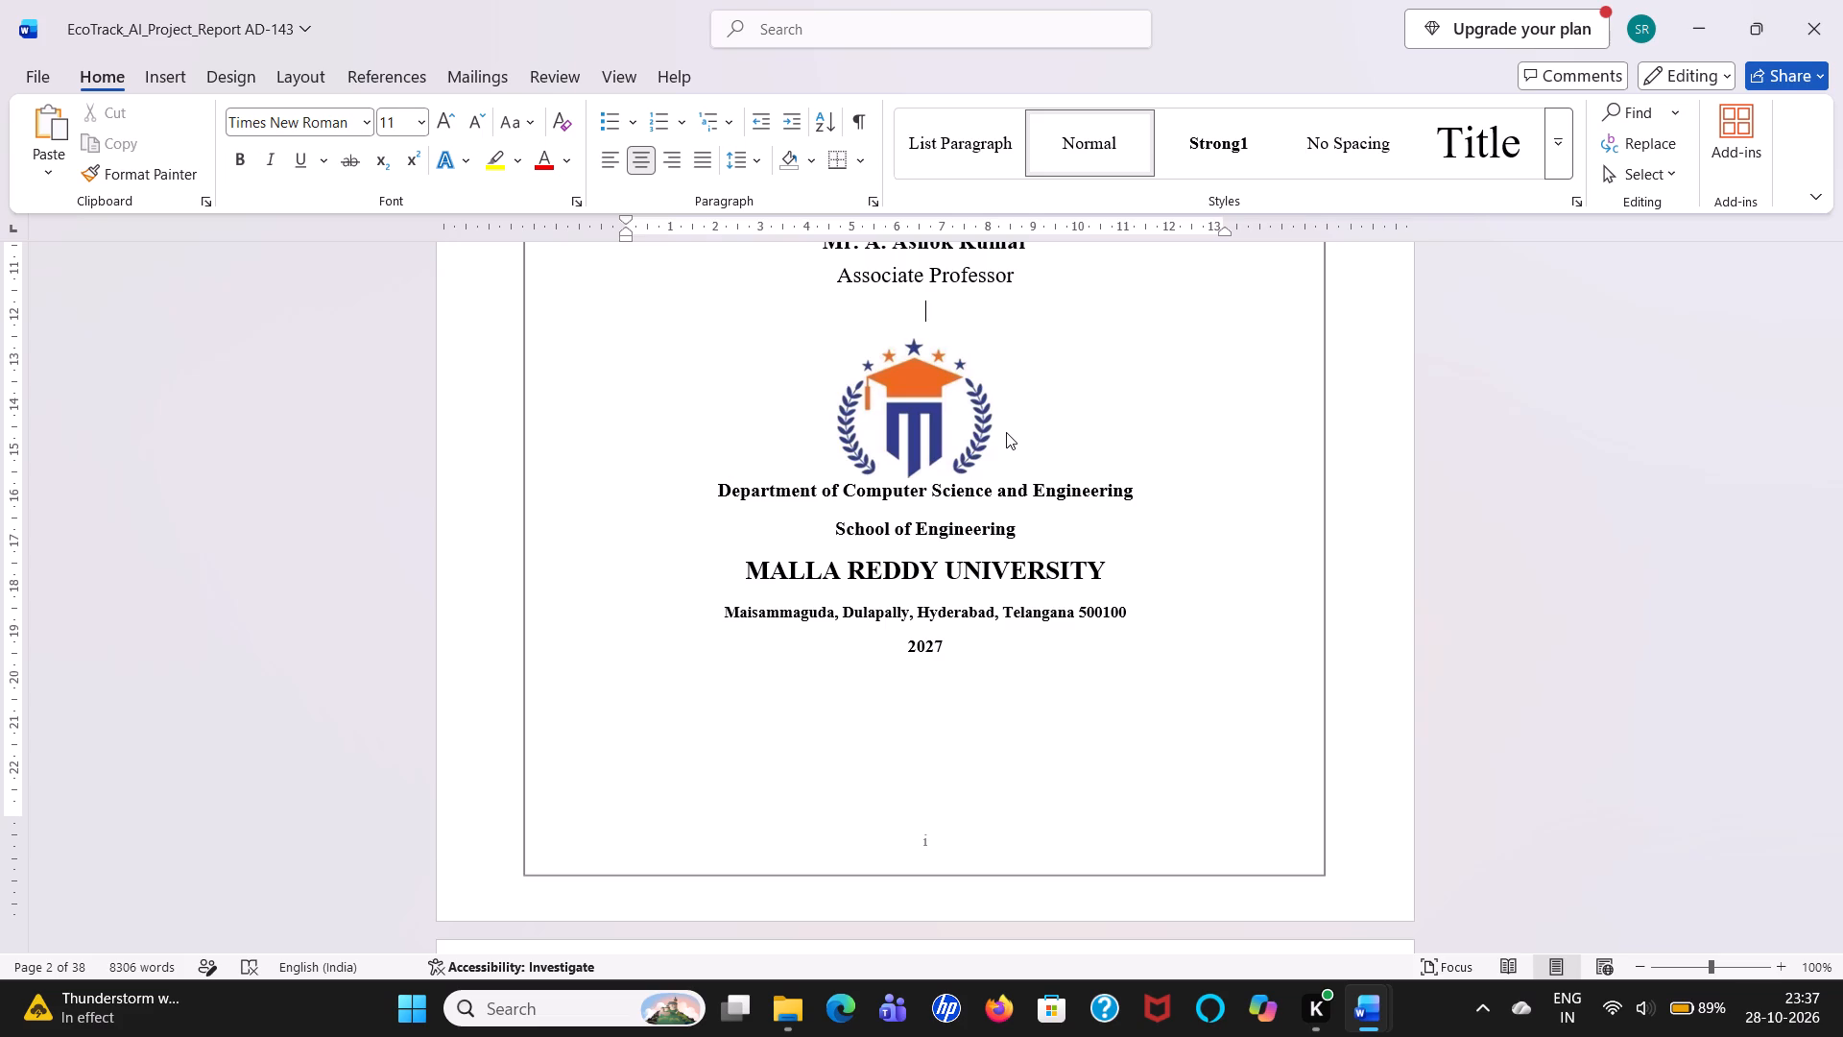
key(Return)
key(Return)
Move the university logo up to just below "Associate Professor" and remove one blank line between it and the department line.
double_click(914, 463)
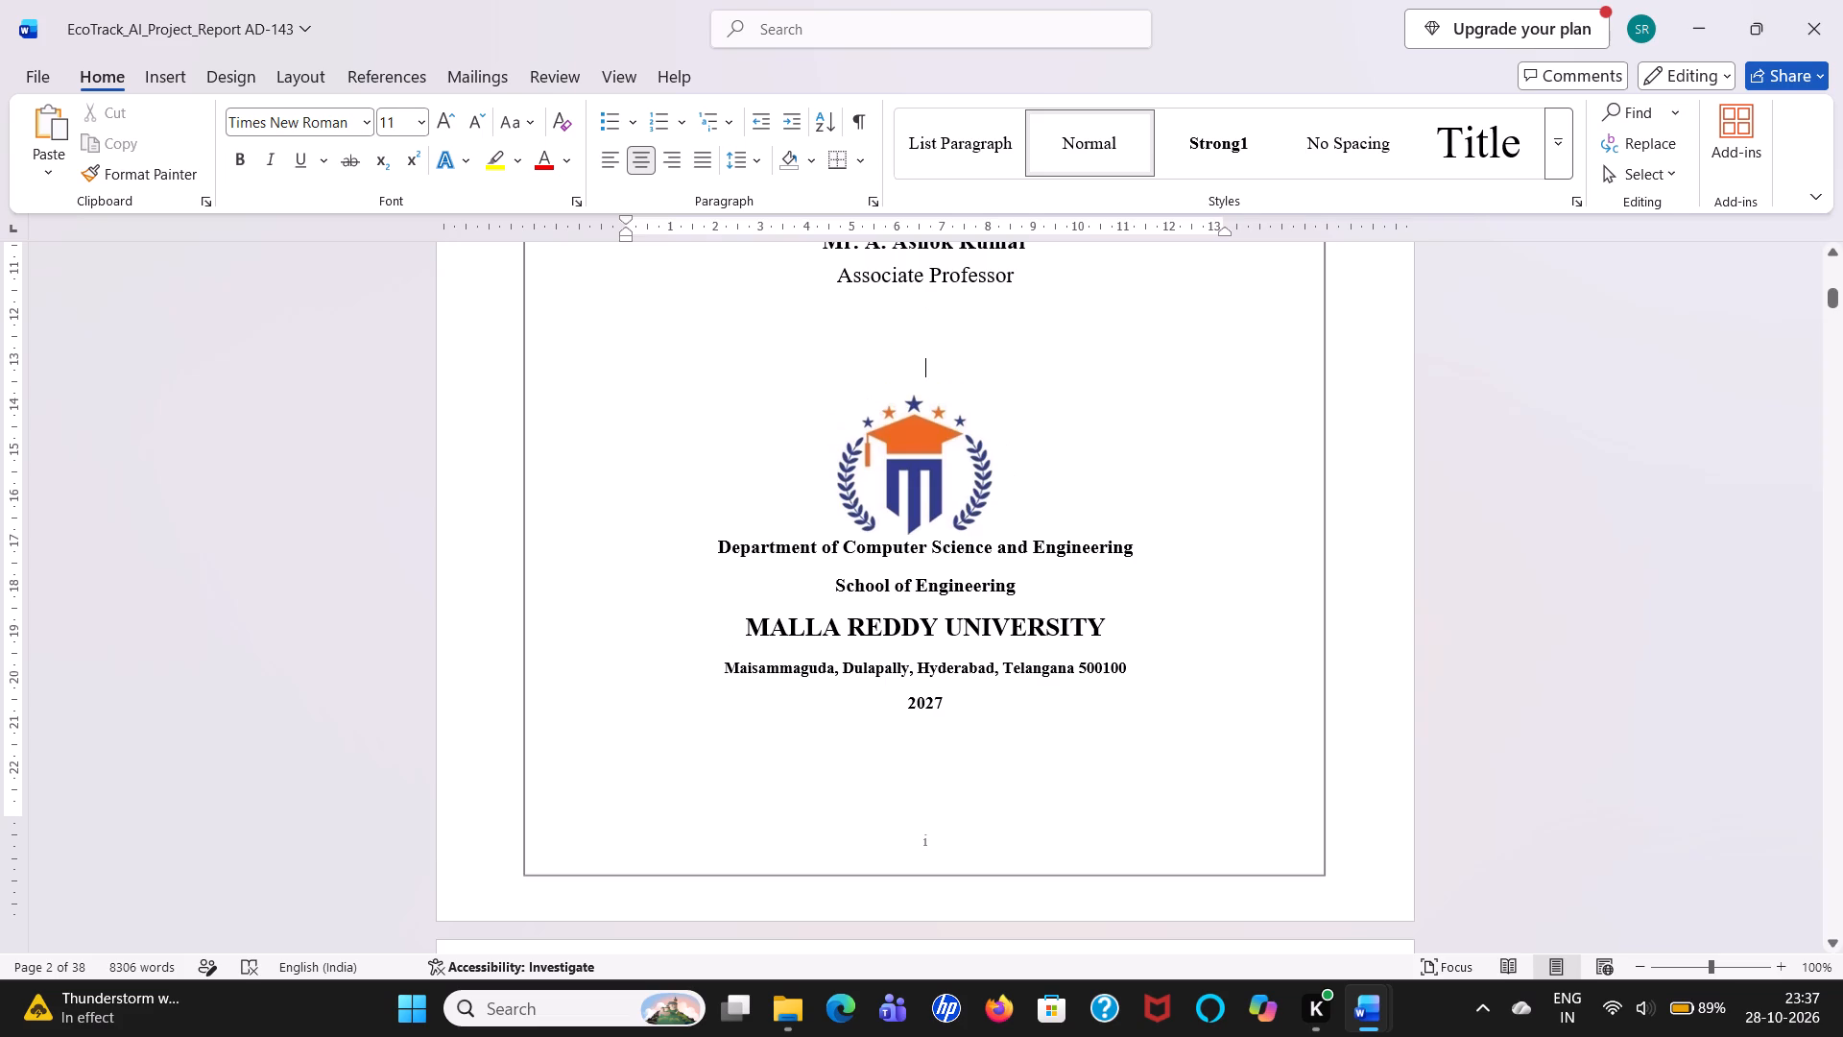
drag(922, 447, 929, 380)
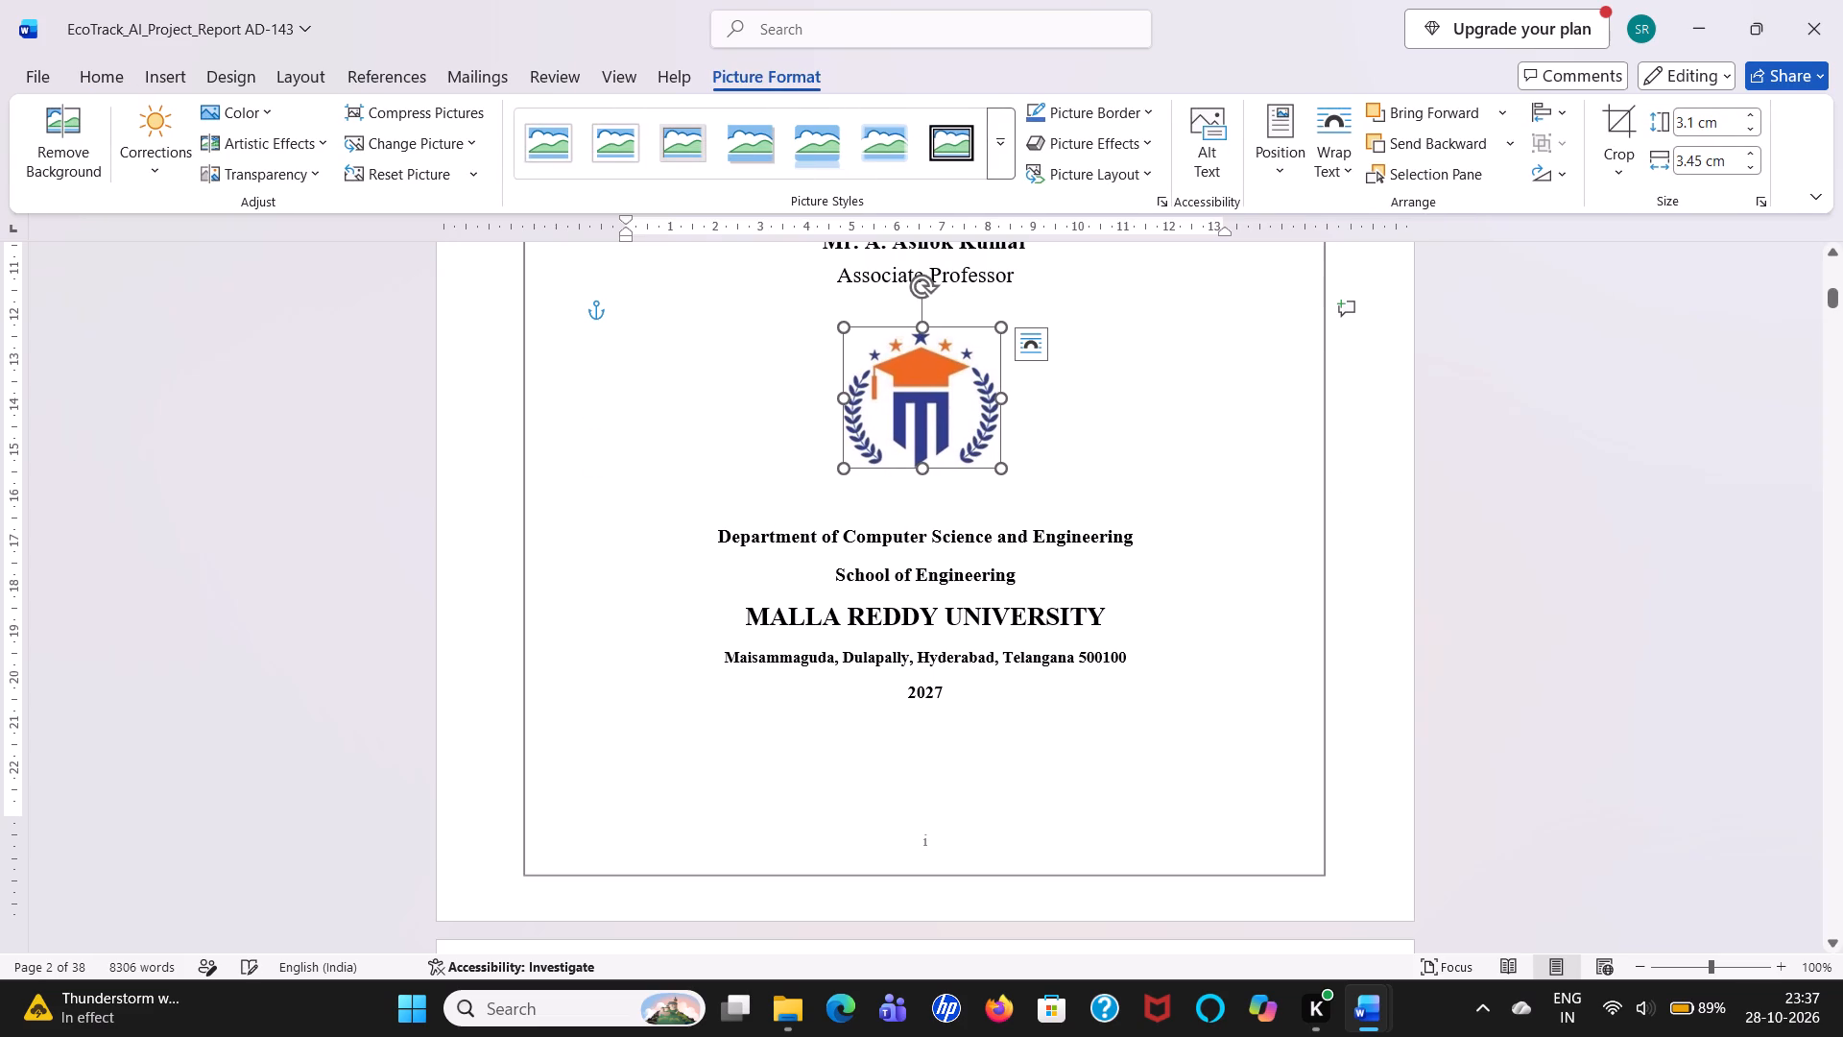
click(939, 499)
key(BackSpace)
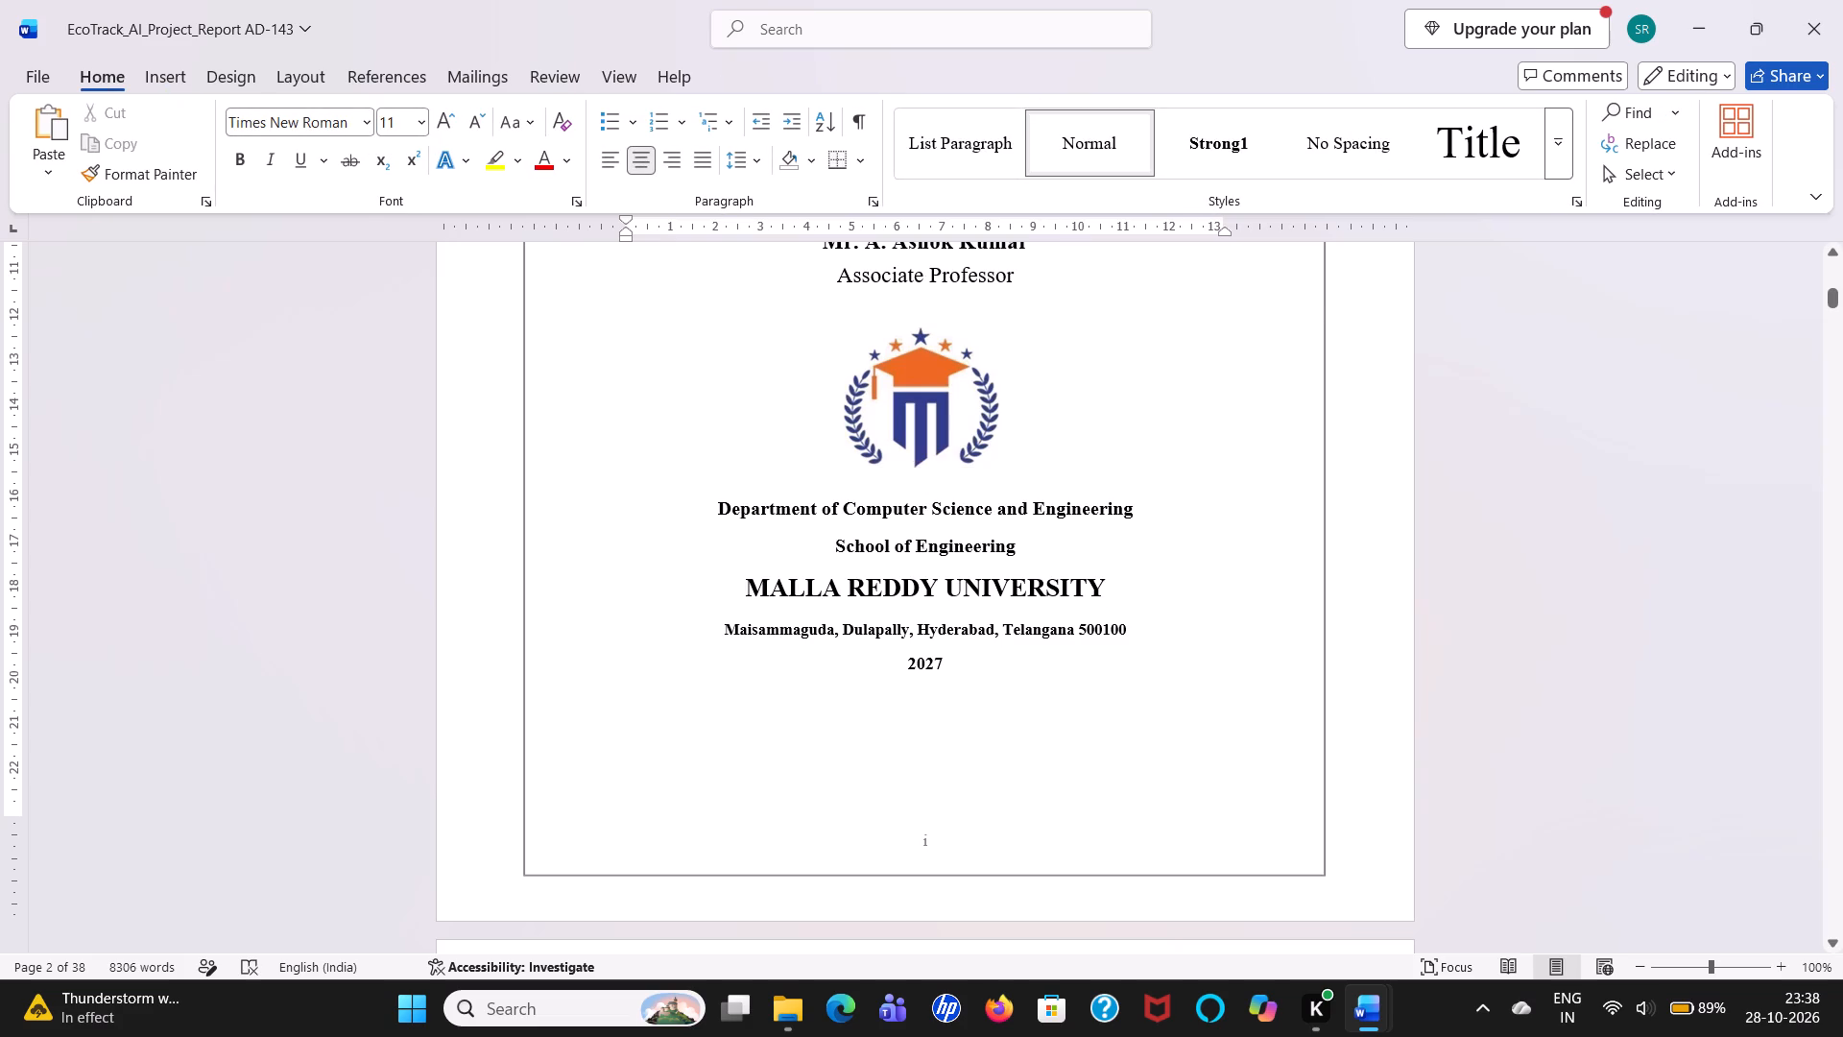
Compare the overall layout of the yellow cover page with that of the inner title page.
scroll(1146, 734, up, 3)
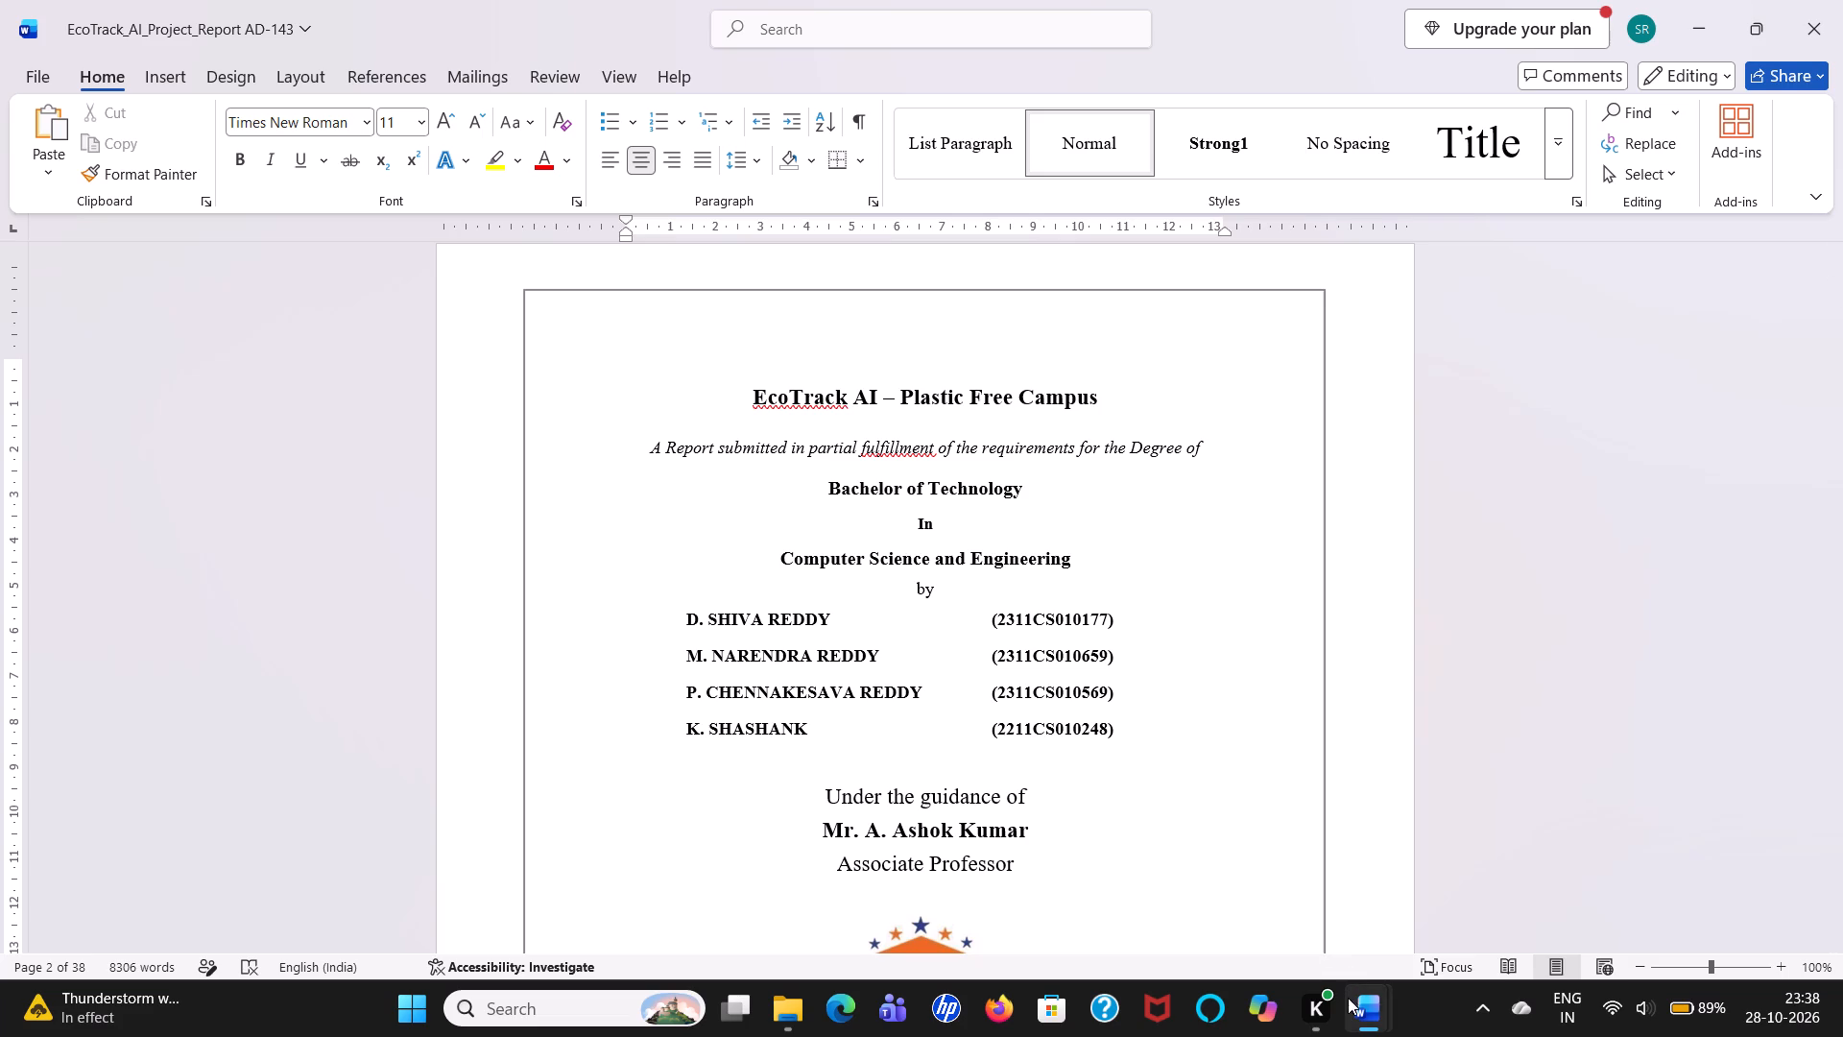
scroll(1115, 683, up, 6)
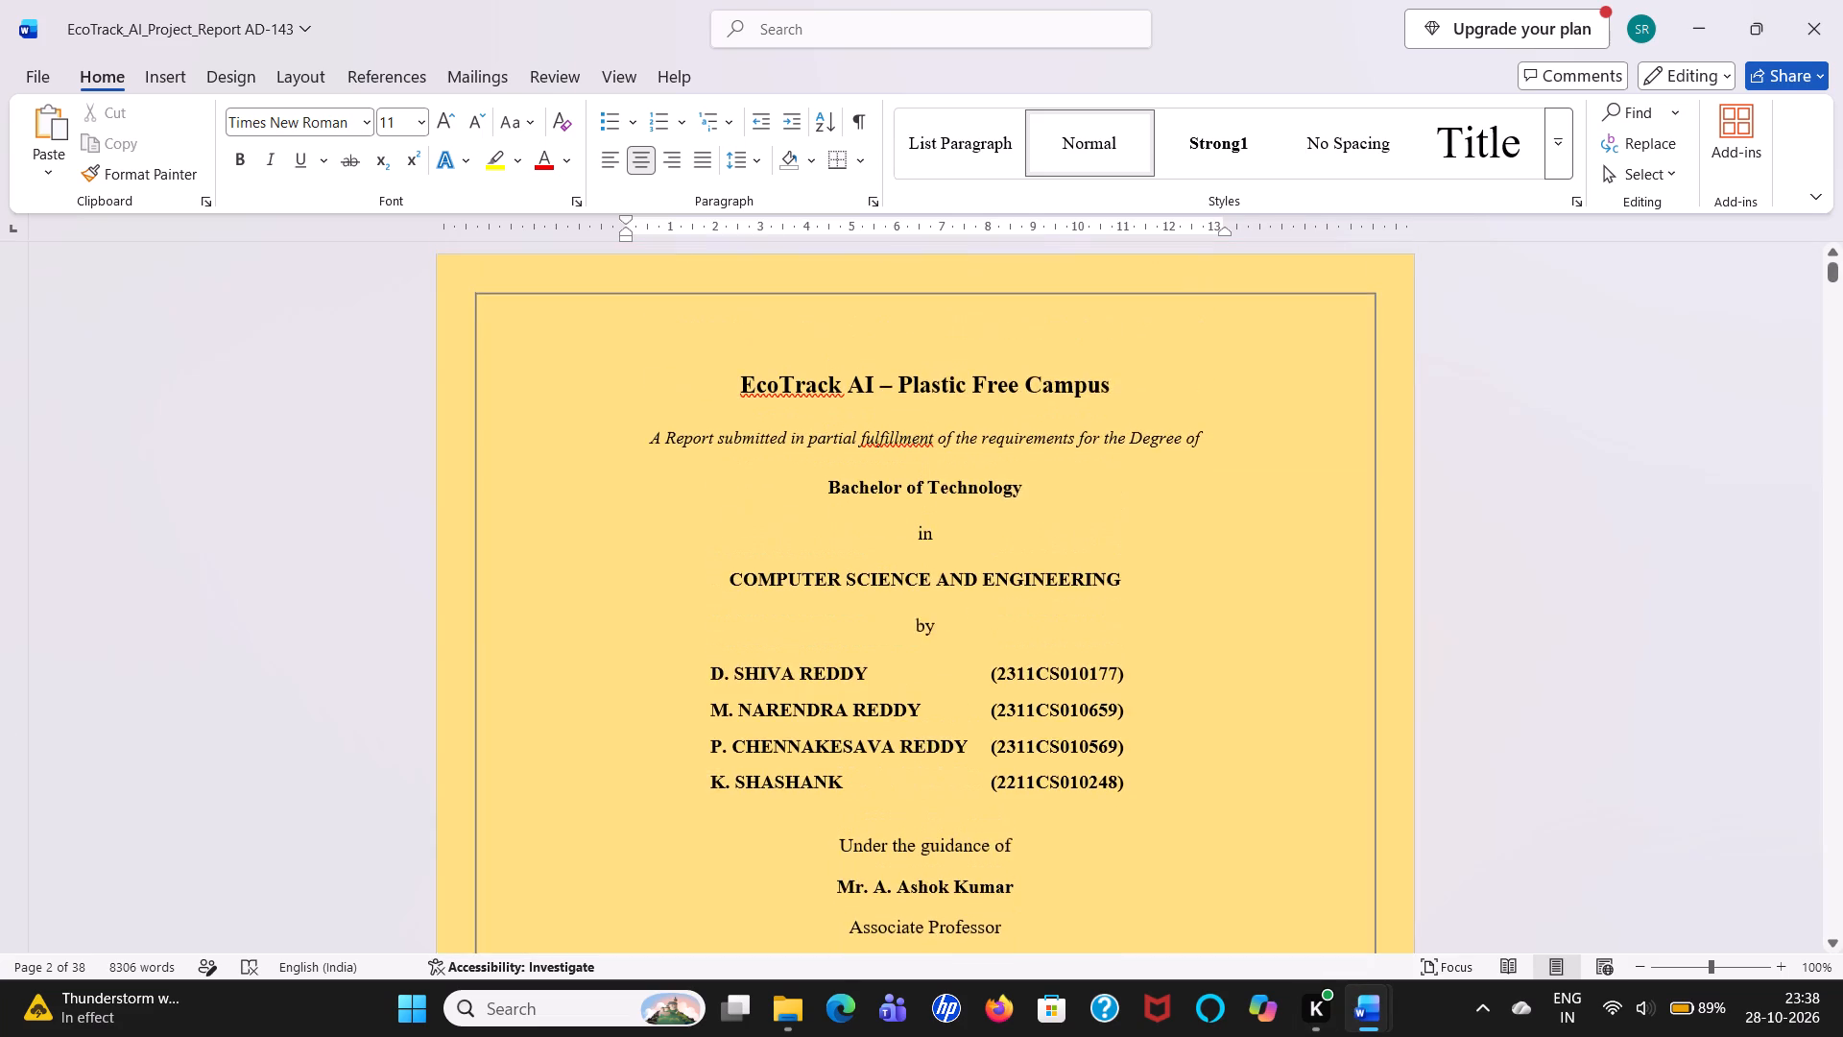
scroll(1115, 683, up, 2)
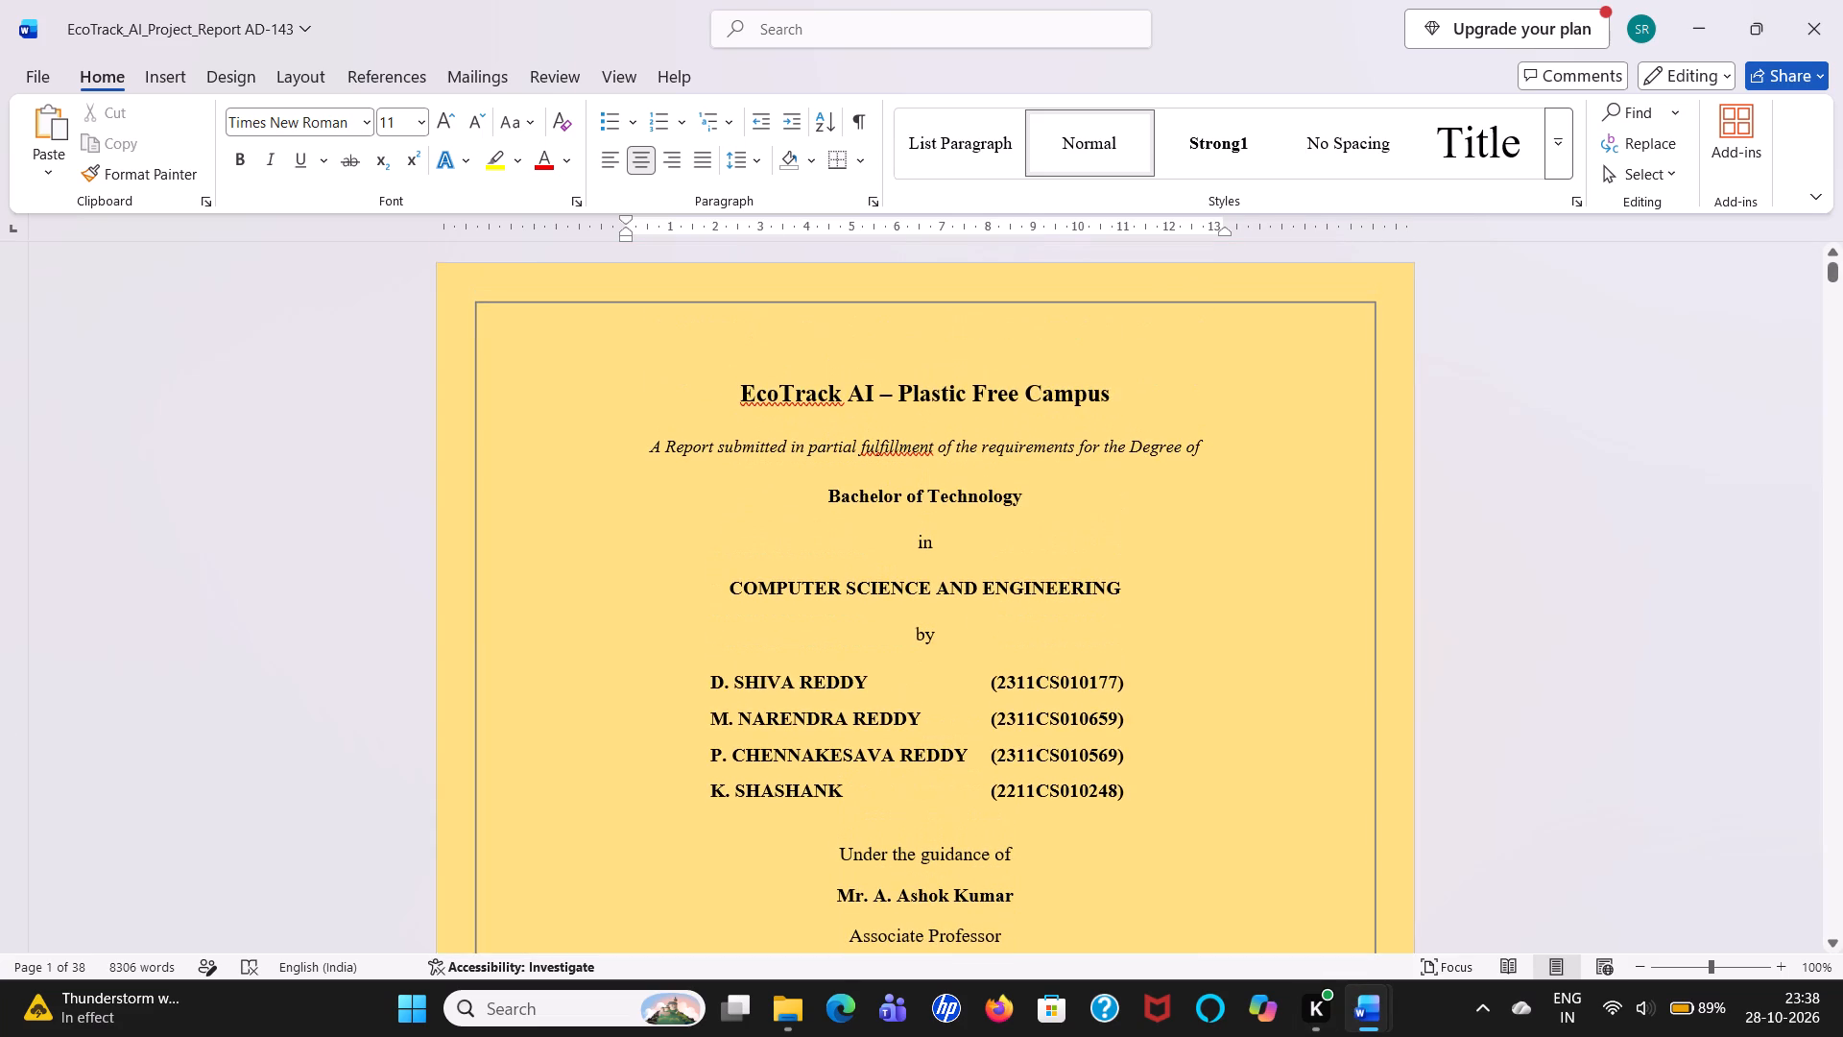
scroll(1115, 683, down, 3)
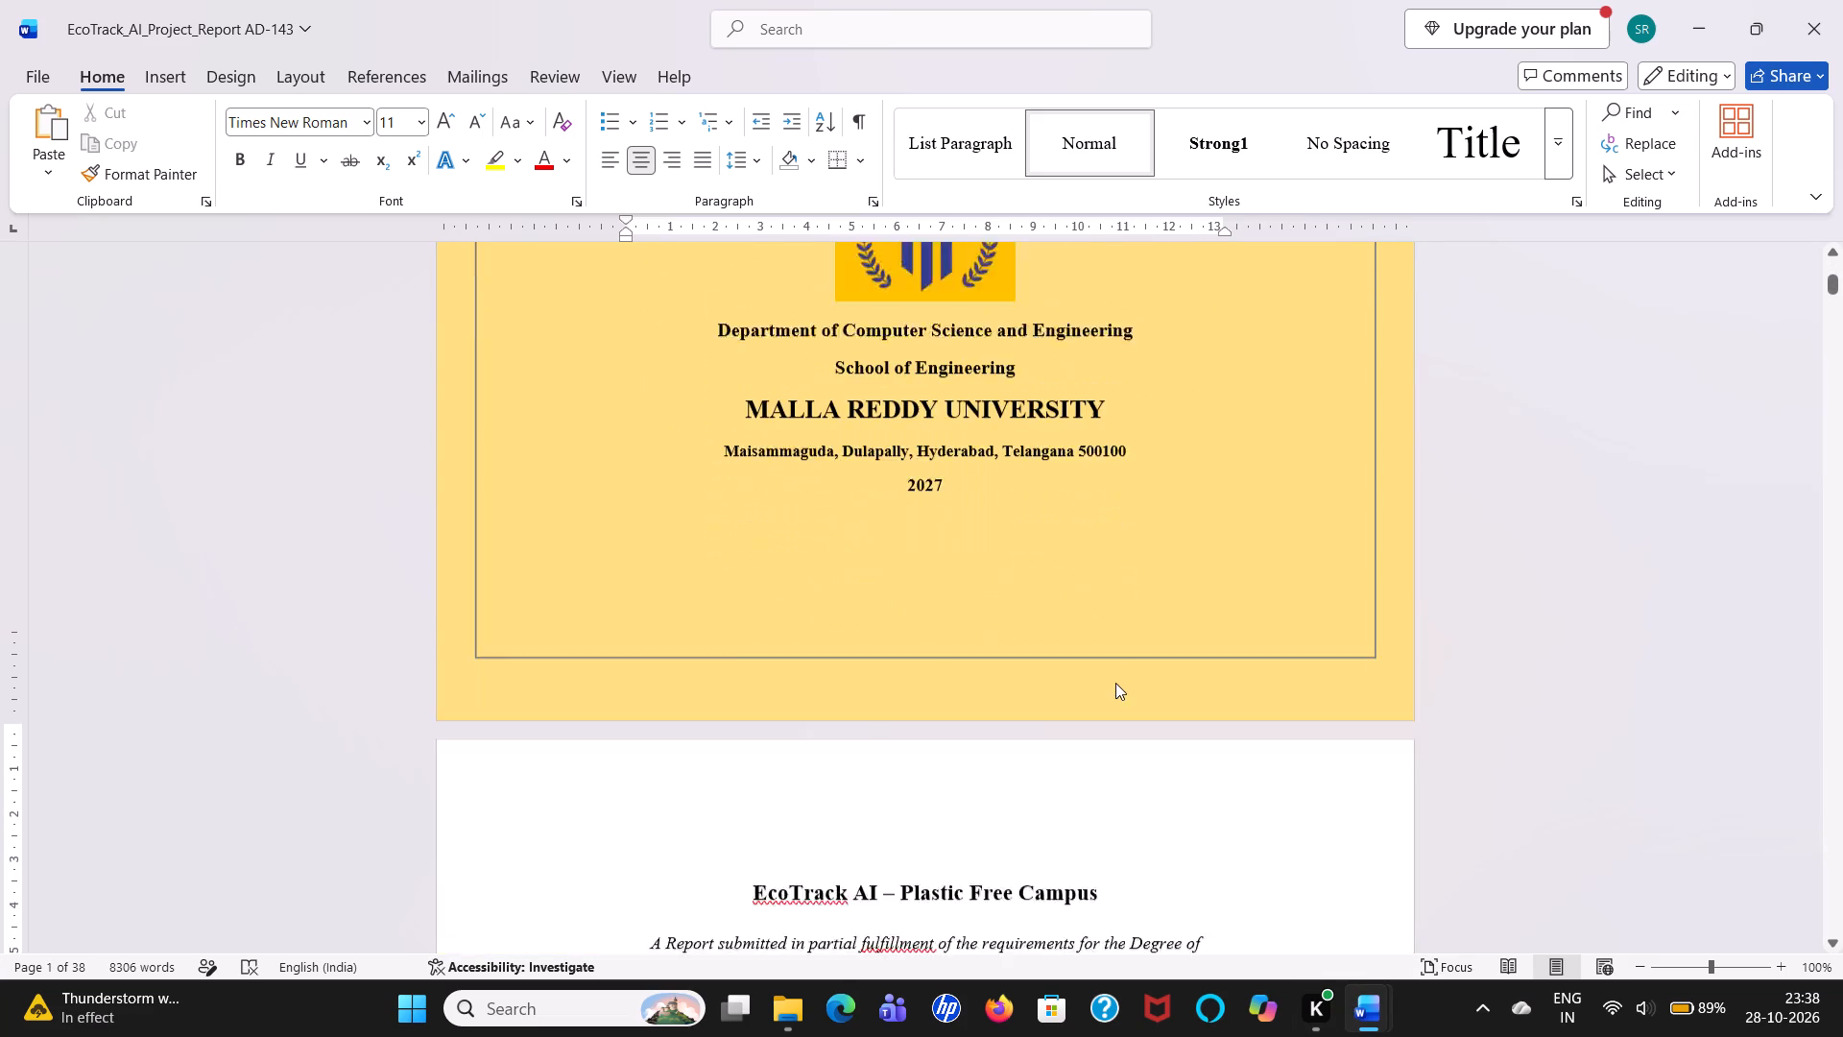
scroll(1115, 683, down, 7)
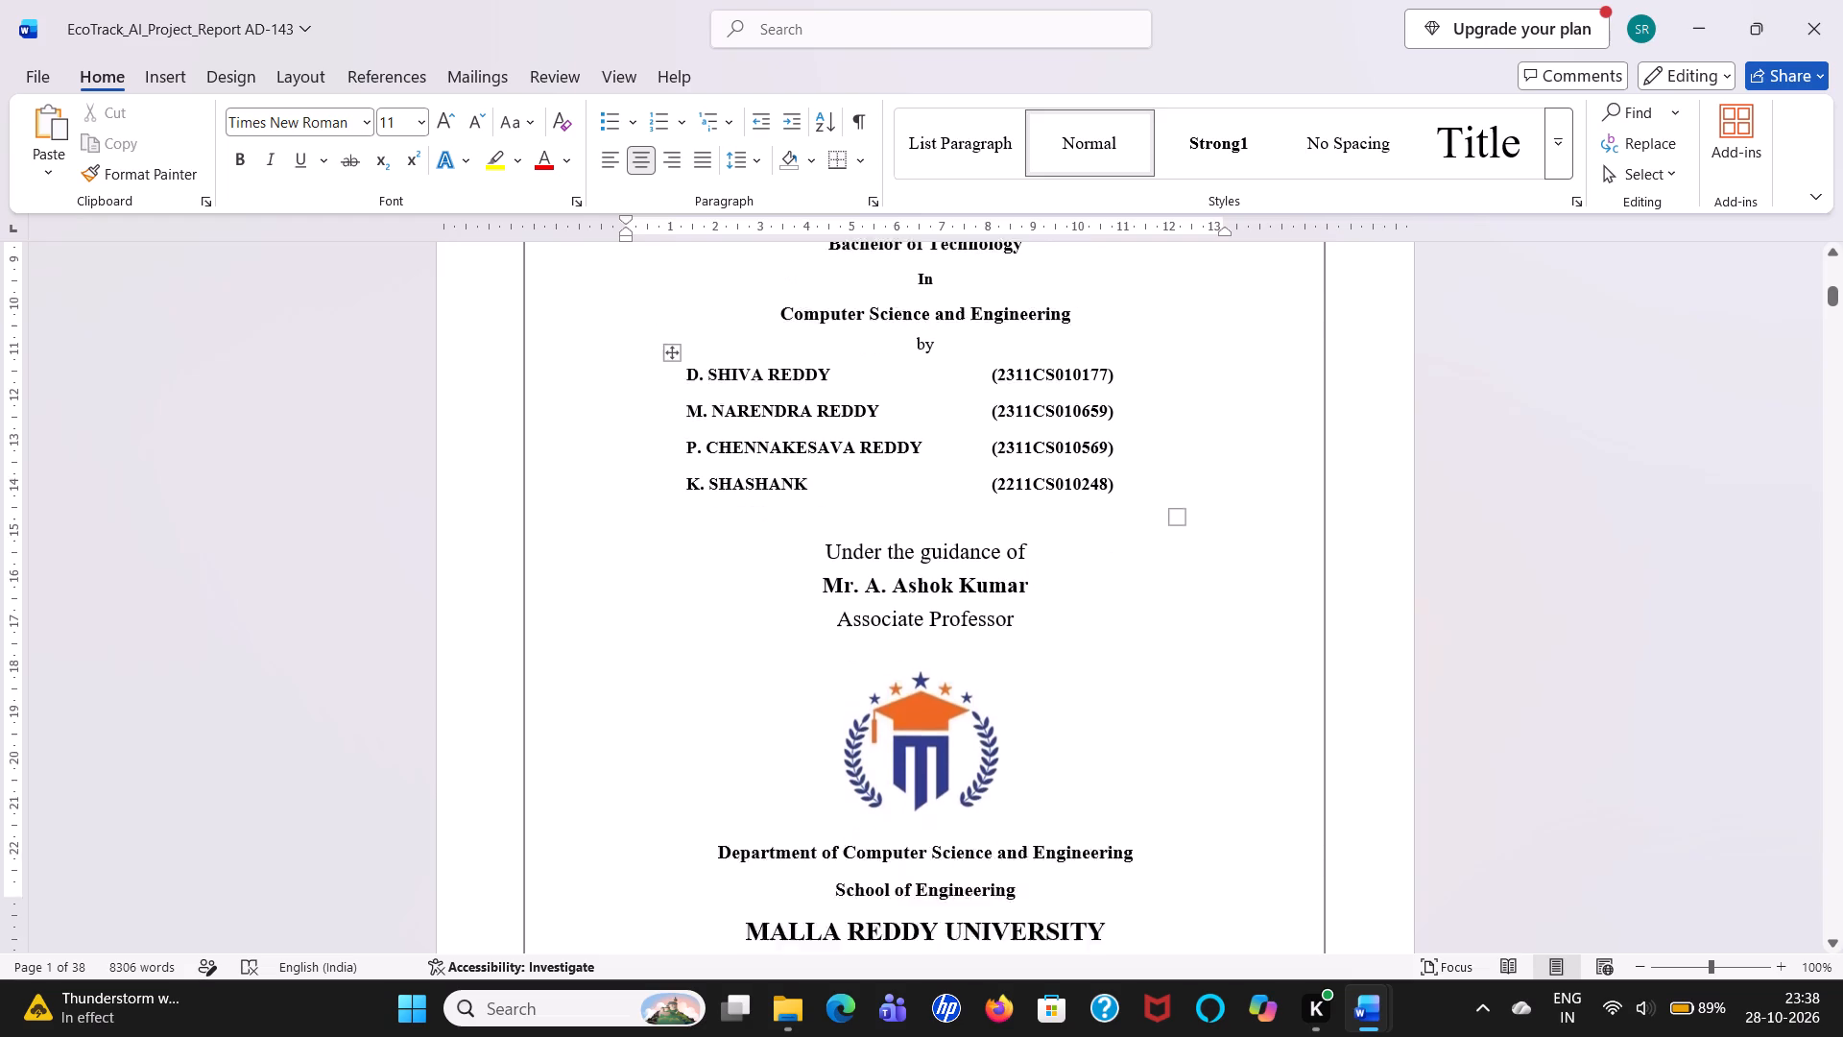
scroll(1115, 683, down, 1)
scroll(1115, 683, up, 4)
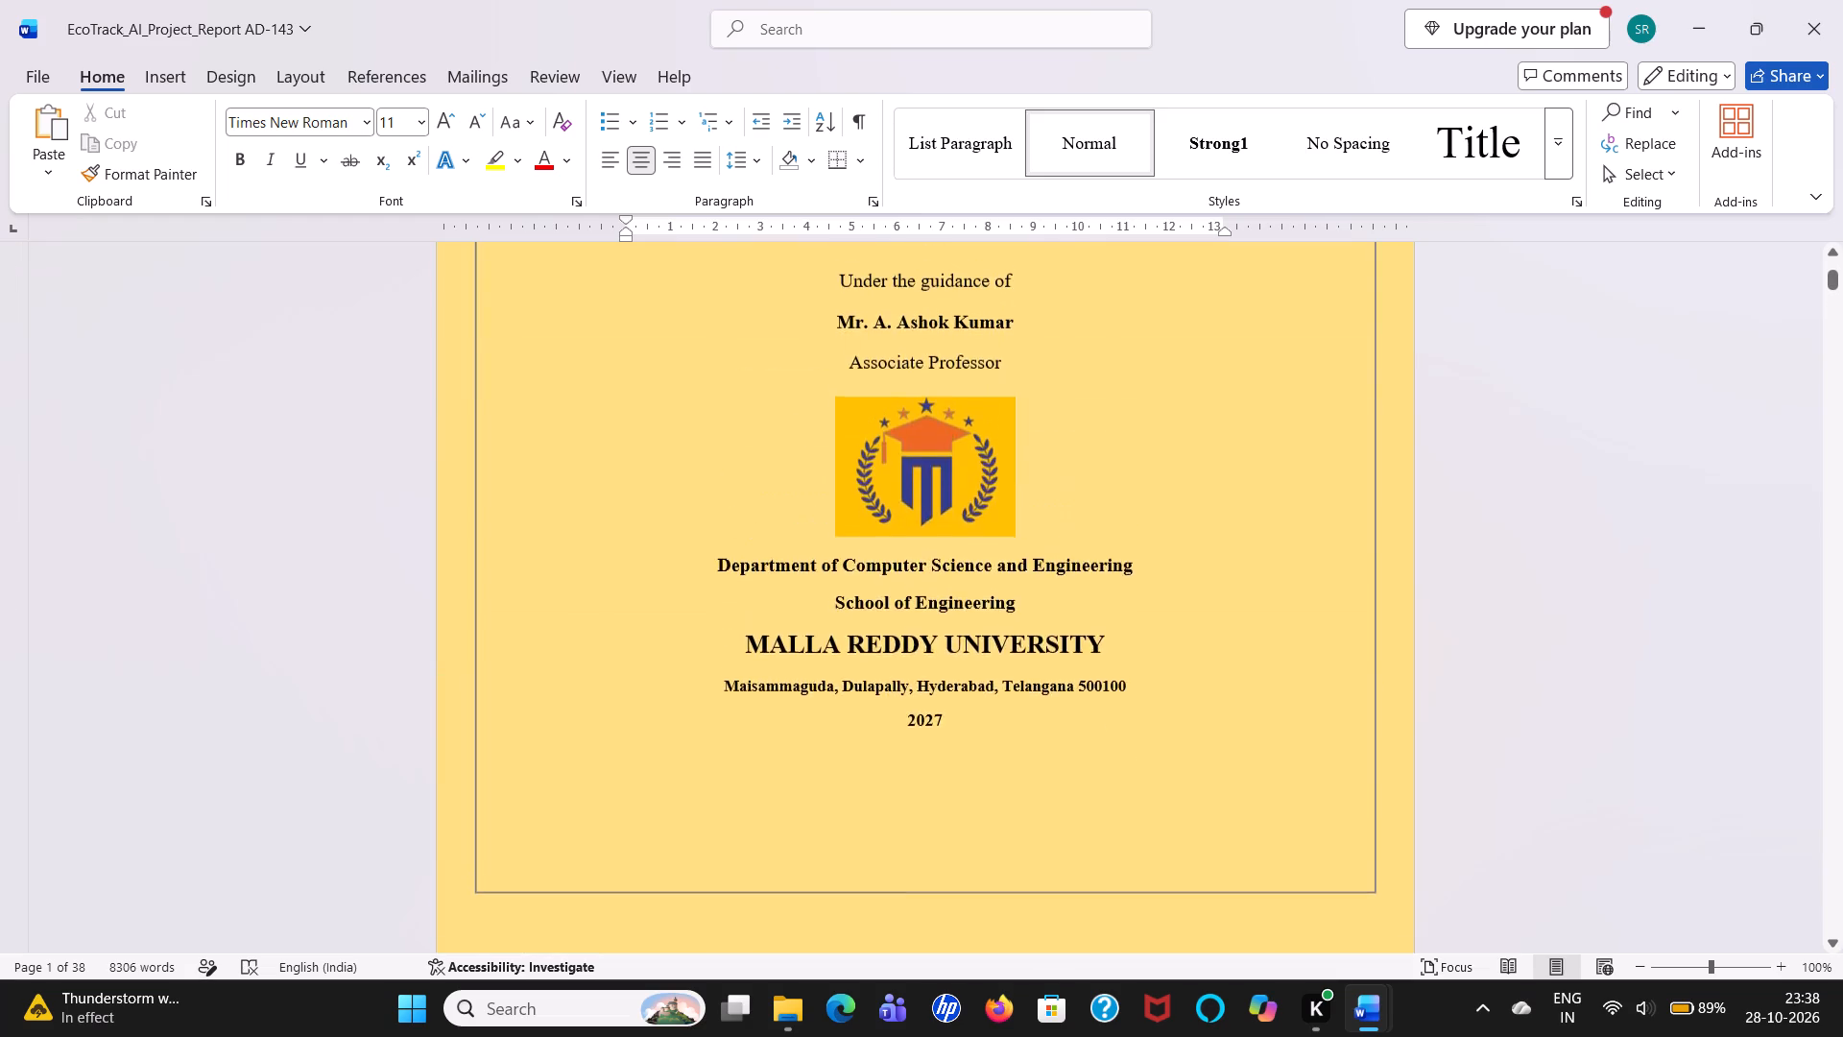
scroll(1115, 683, up, 3)
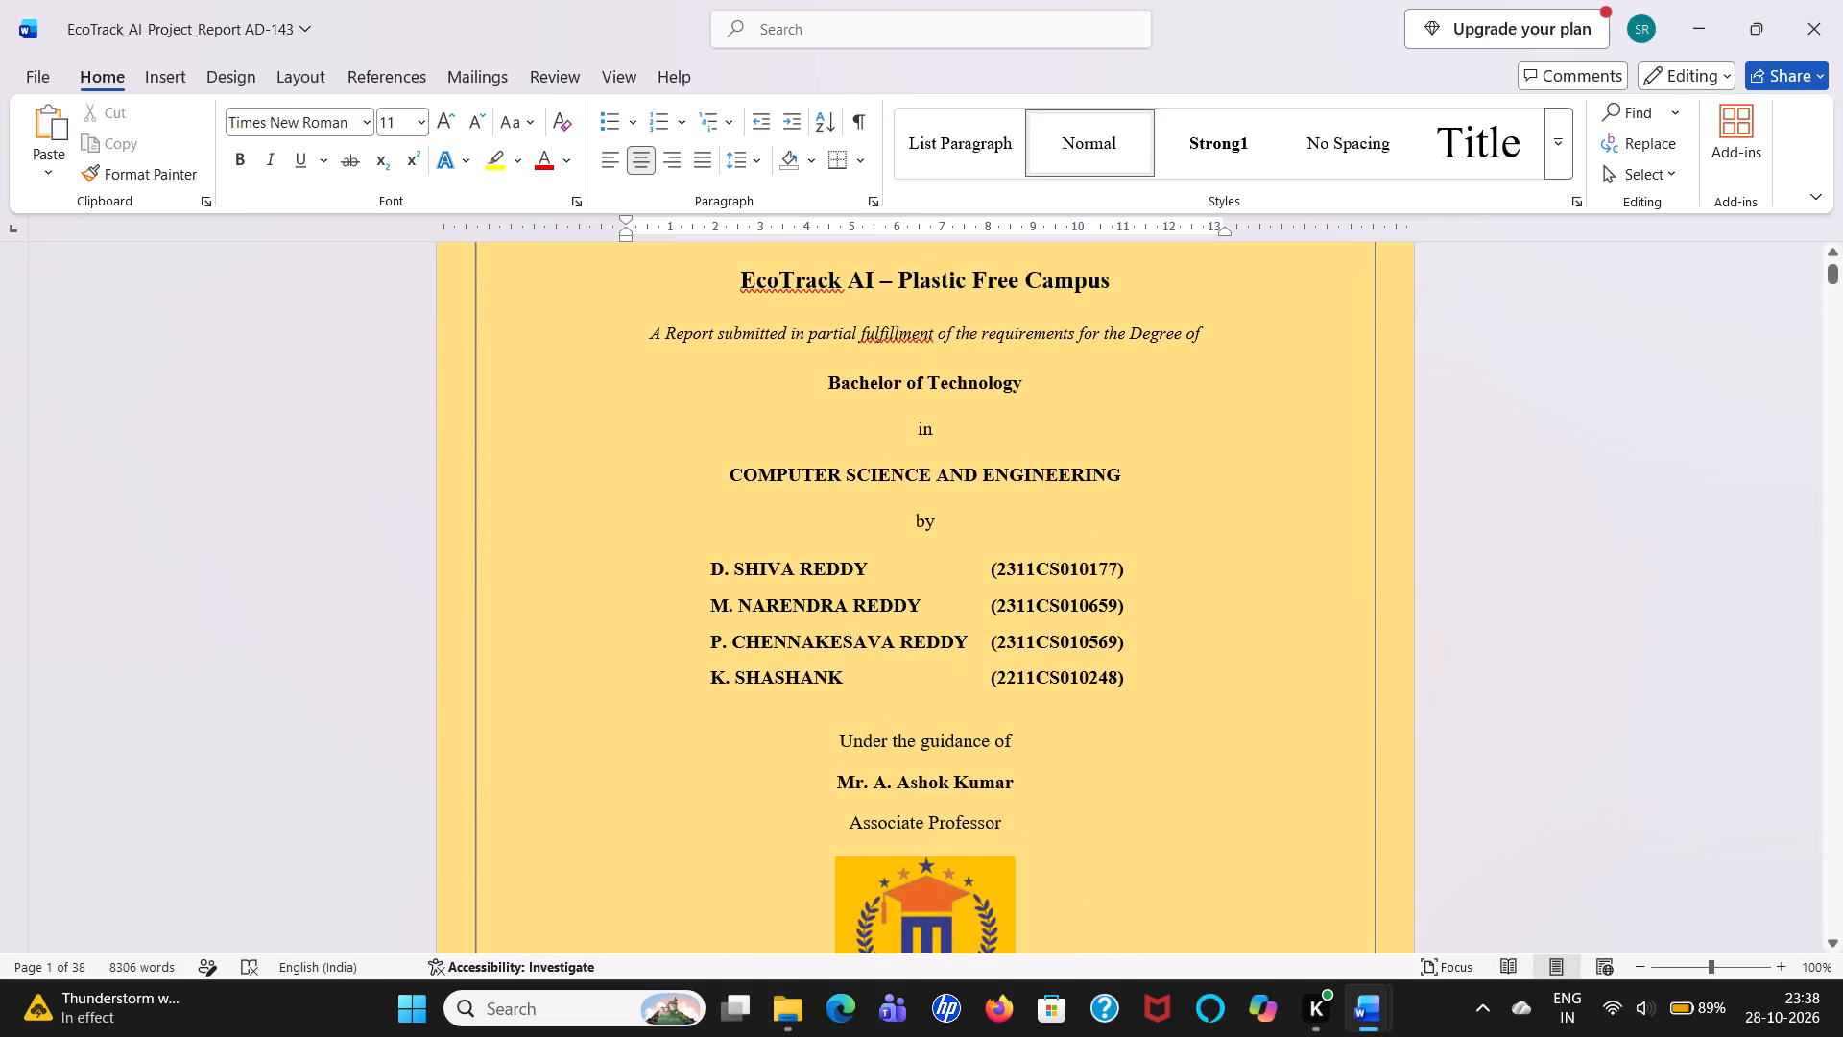
Compare the font and size of the "A Report submitted in partial fulfillment" line on the yellow cover and inner title pages.
drag(1232, 324, 655, 323)
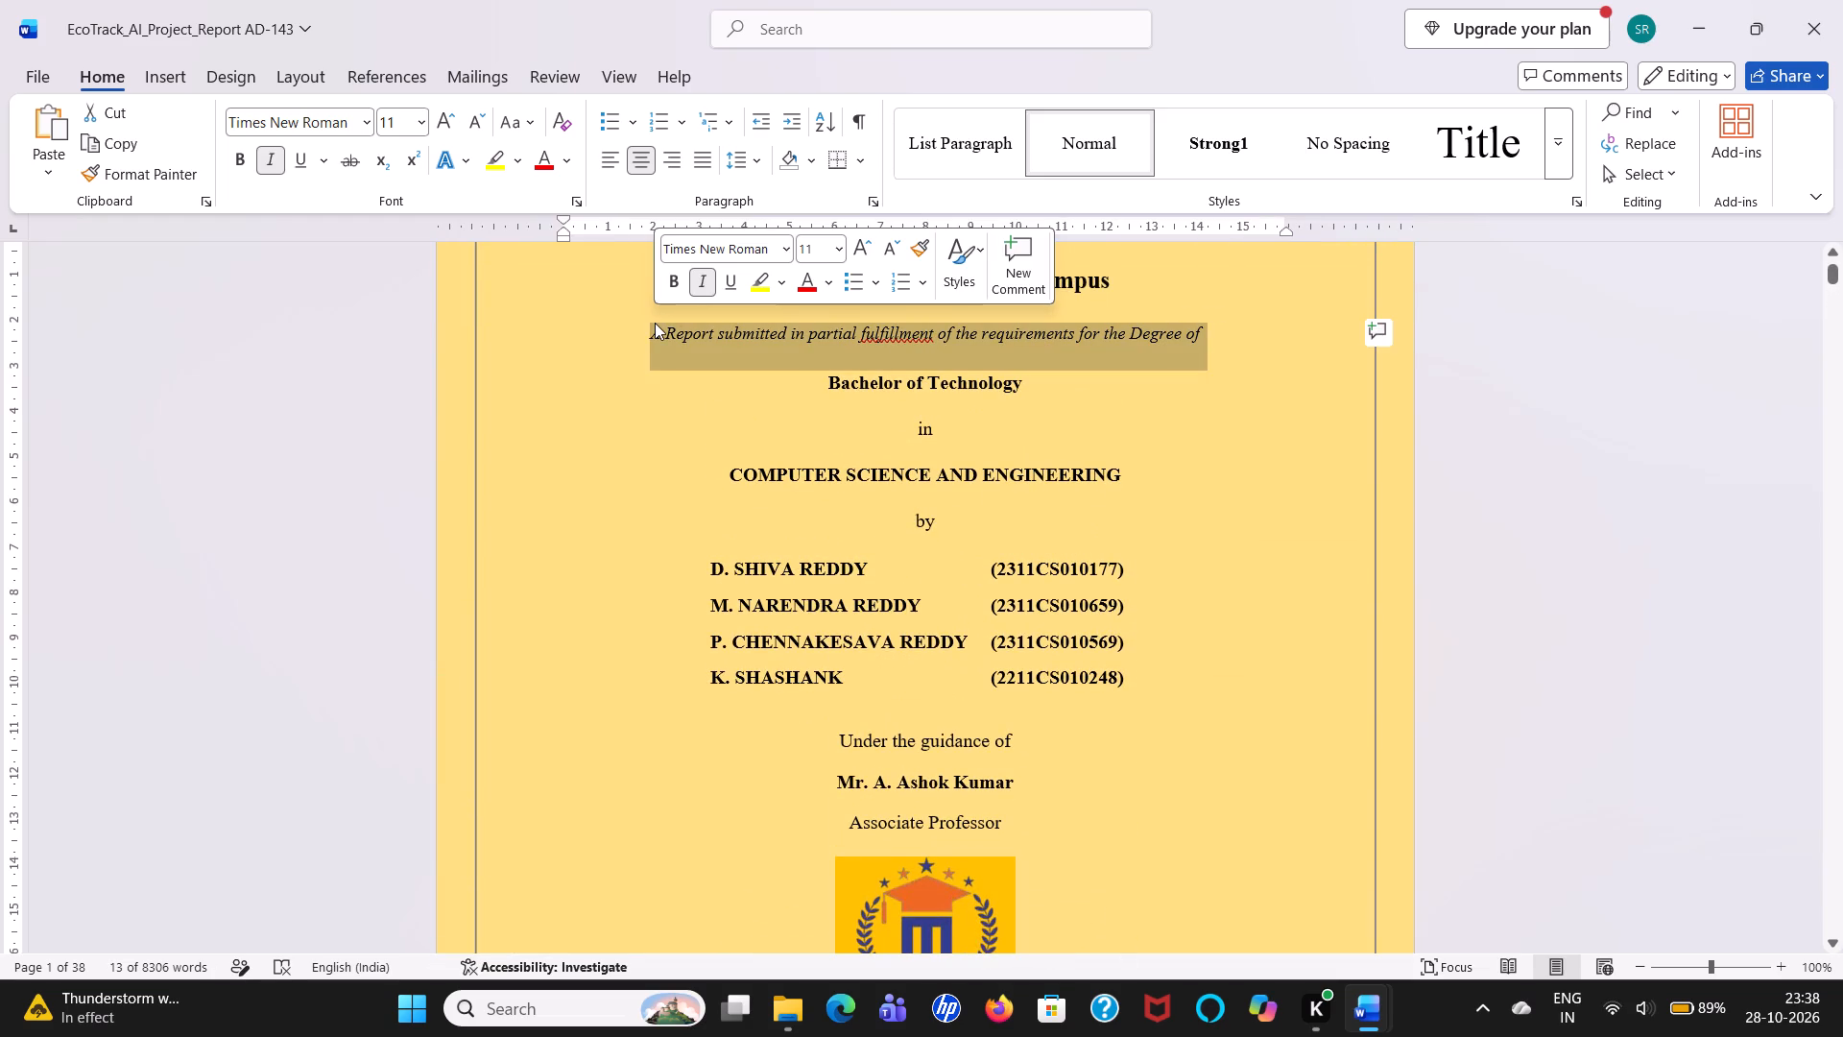
scroll(1125, 657, down, 3)
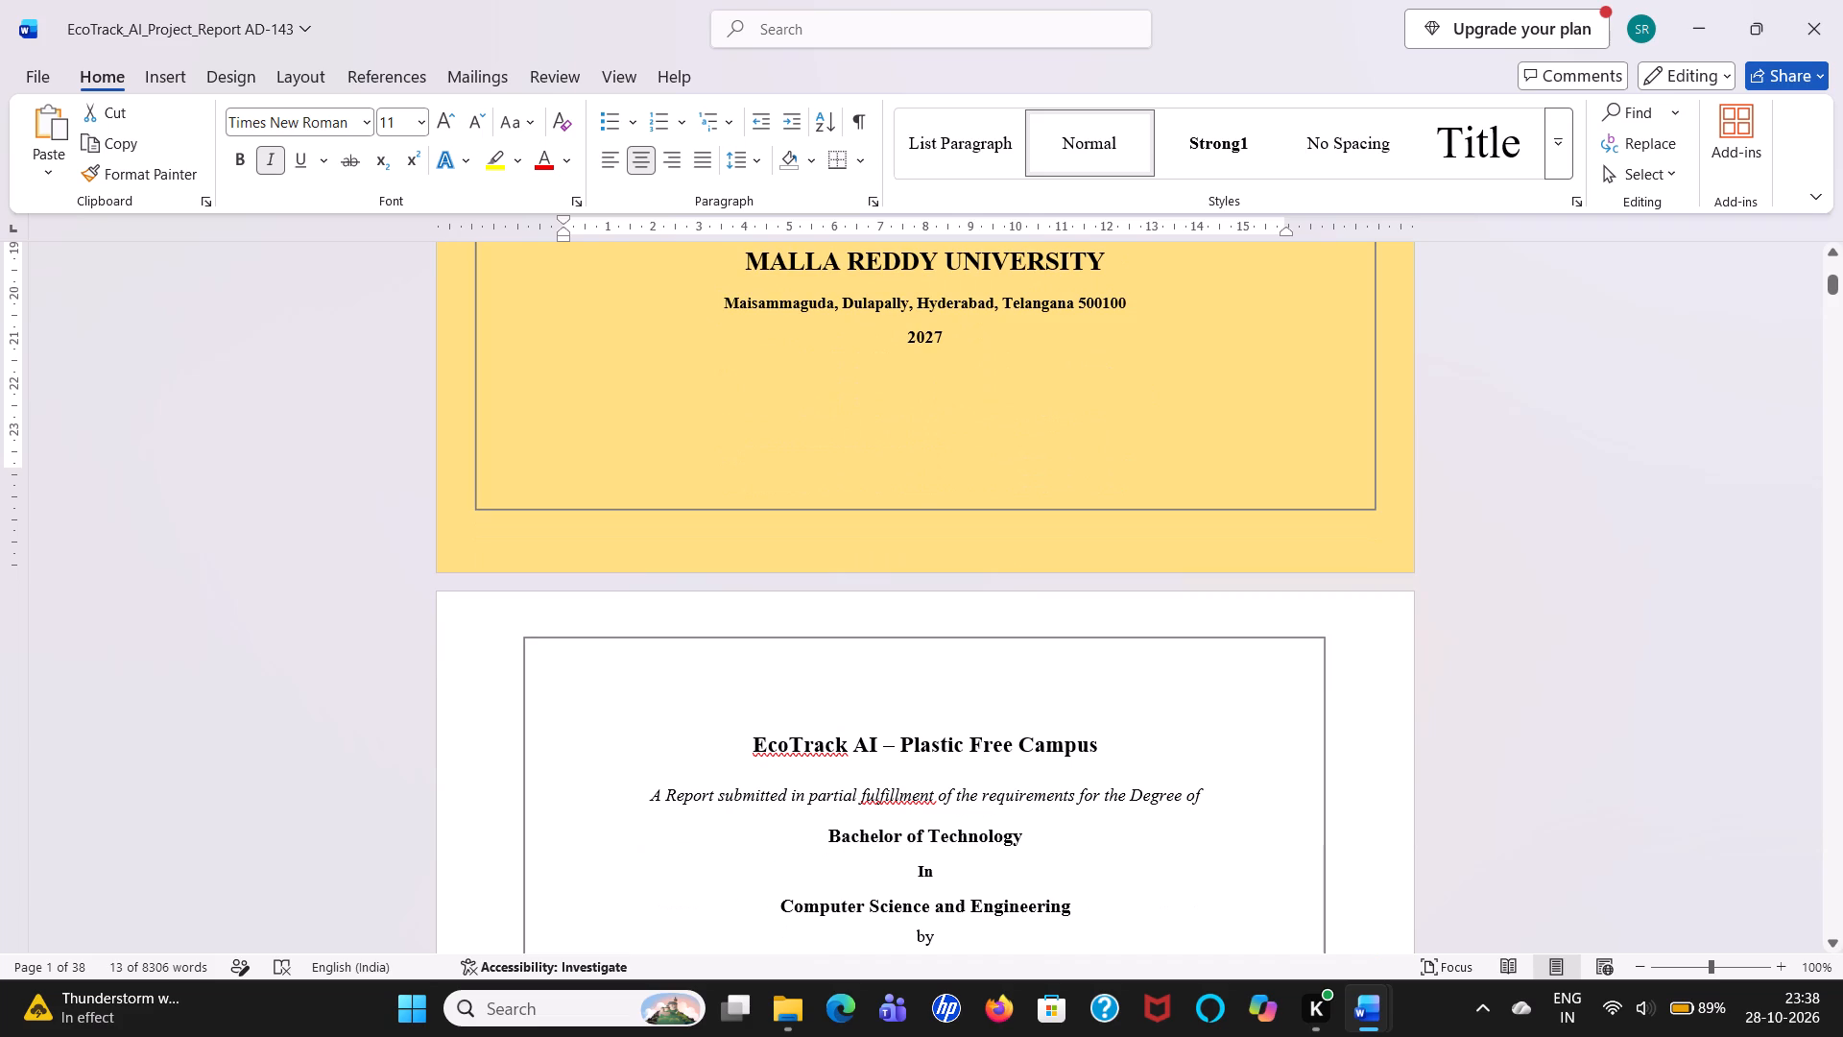
drag(1213, 790, 600, 828)
drag(600, 828, 561, 802)
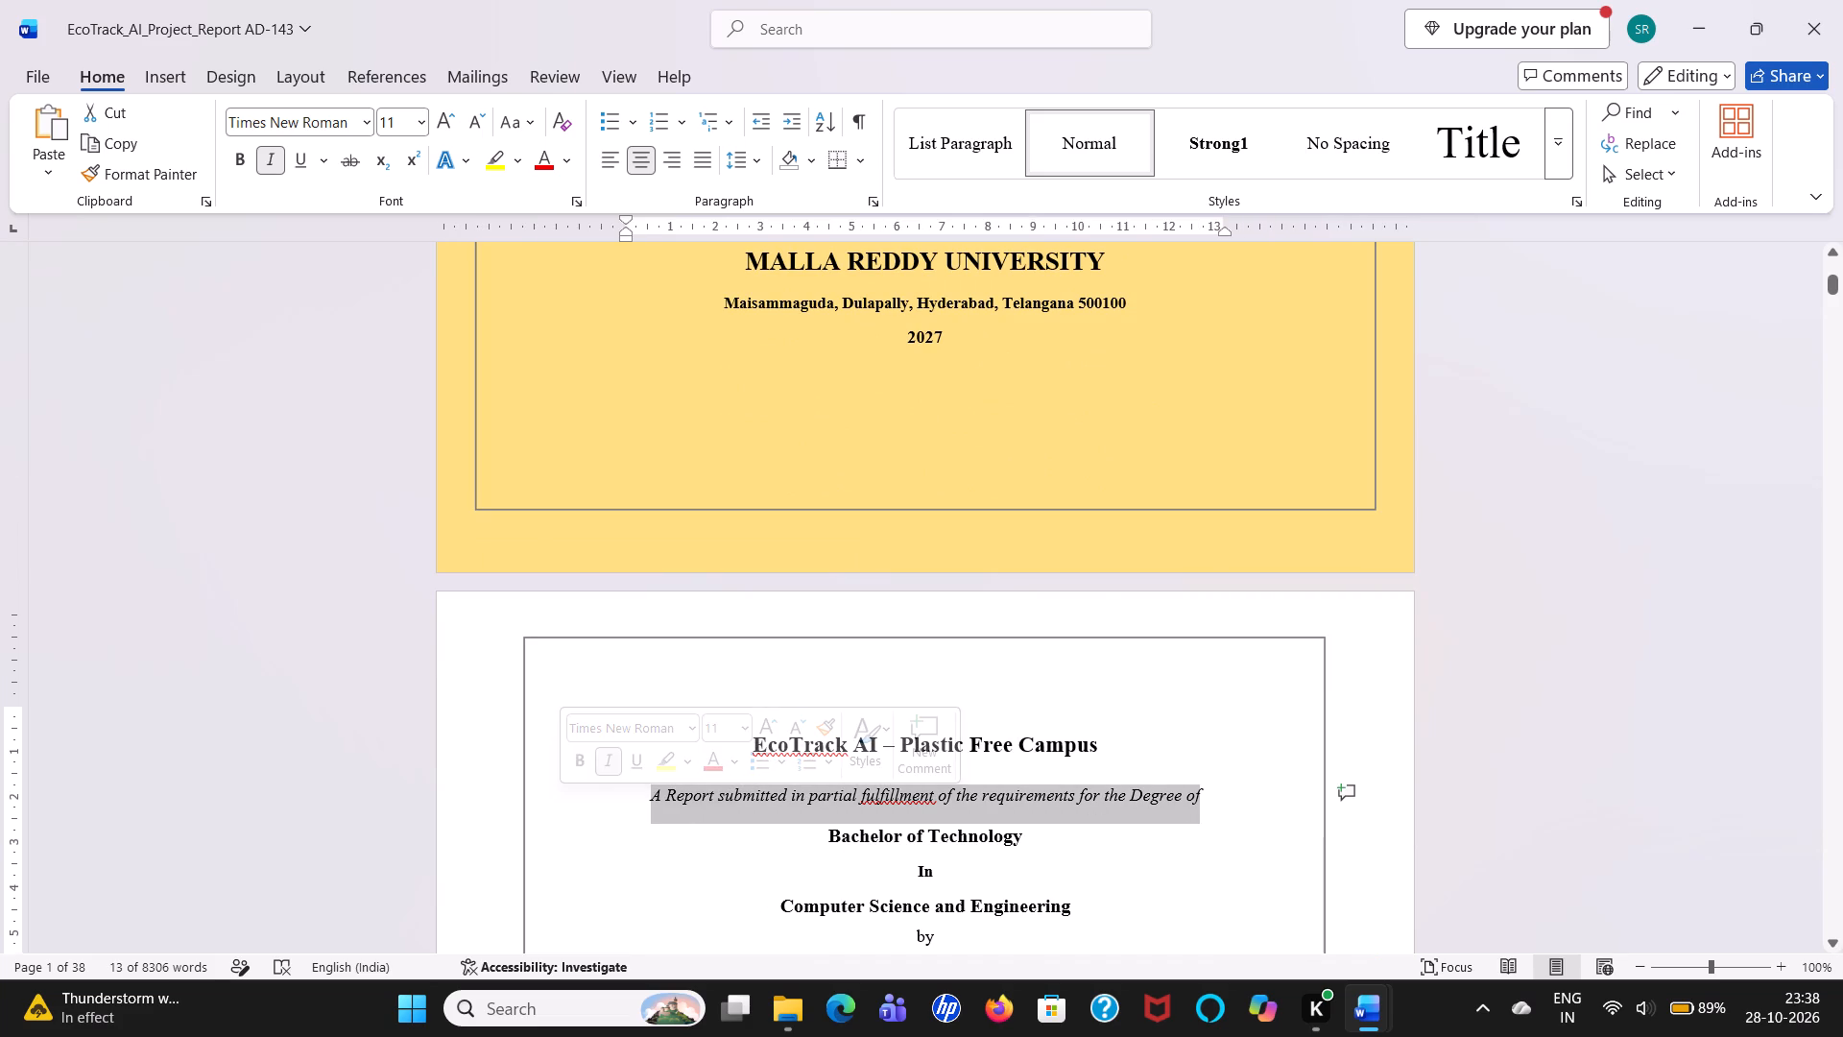
click(1216, 738)
scroll(1216, 738, down, 2)
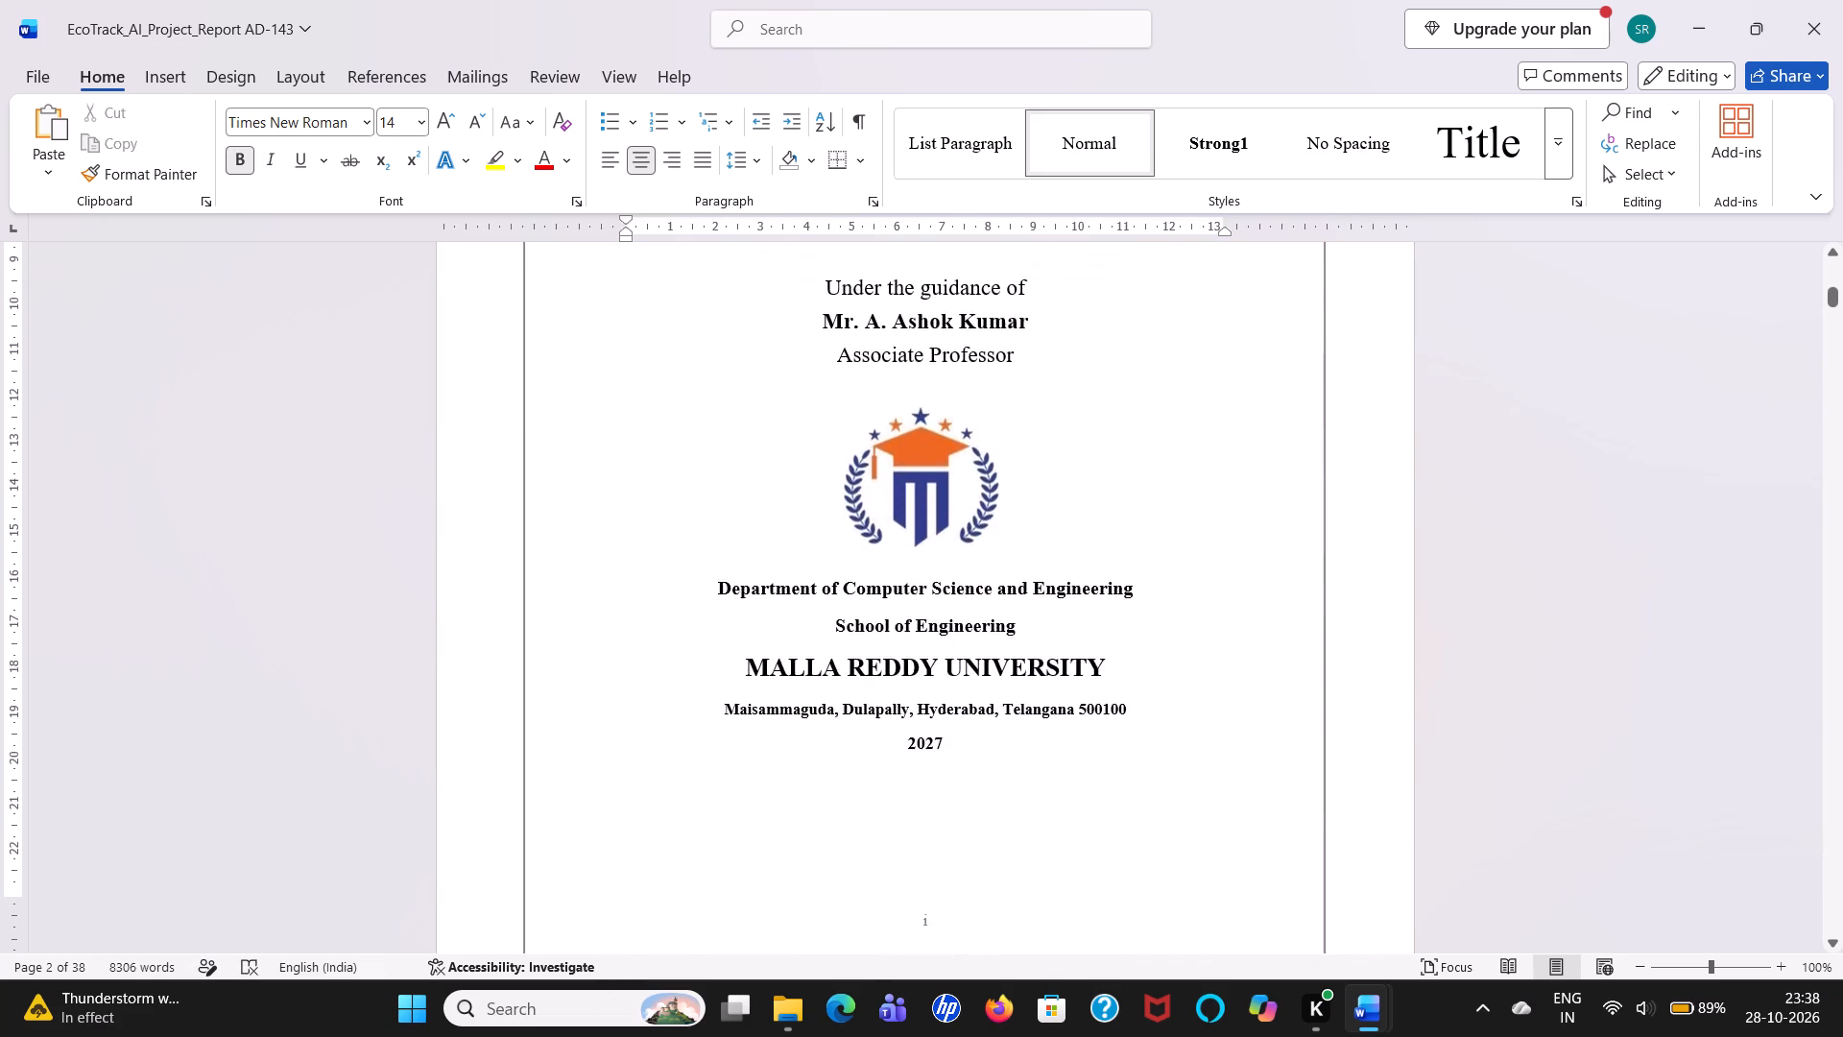
scroll(1216, 738, down, 1)
scroll(1216, 738, up, 2)
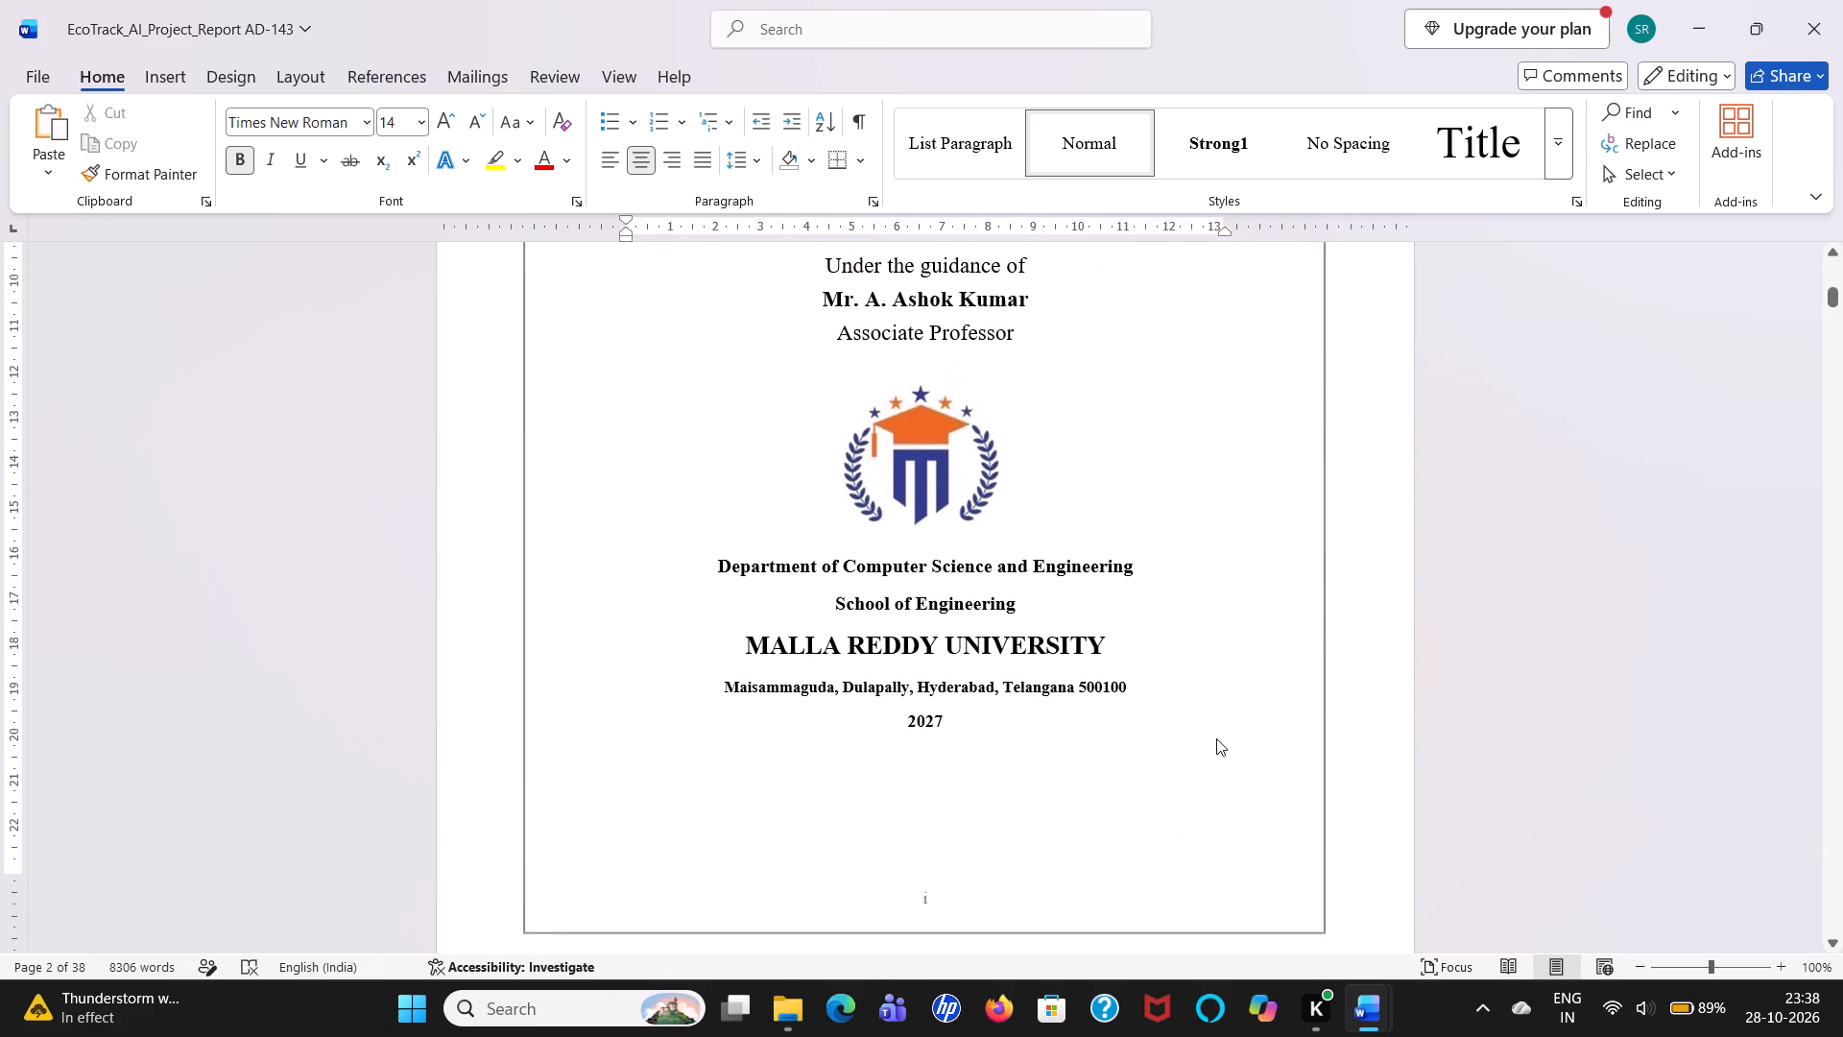
Recheck the inner title page's layout and spacing against the yellow cover page.
scroll(1216, 738, up, 2)
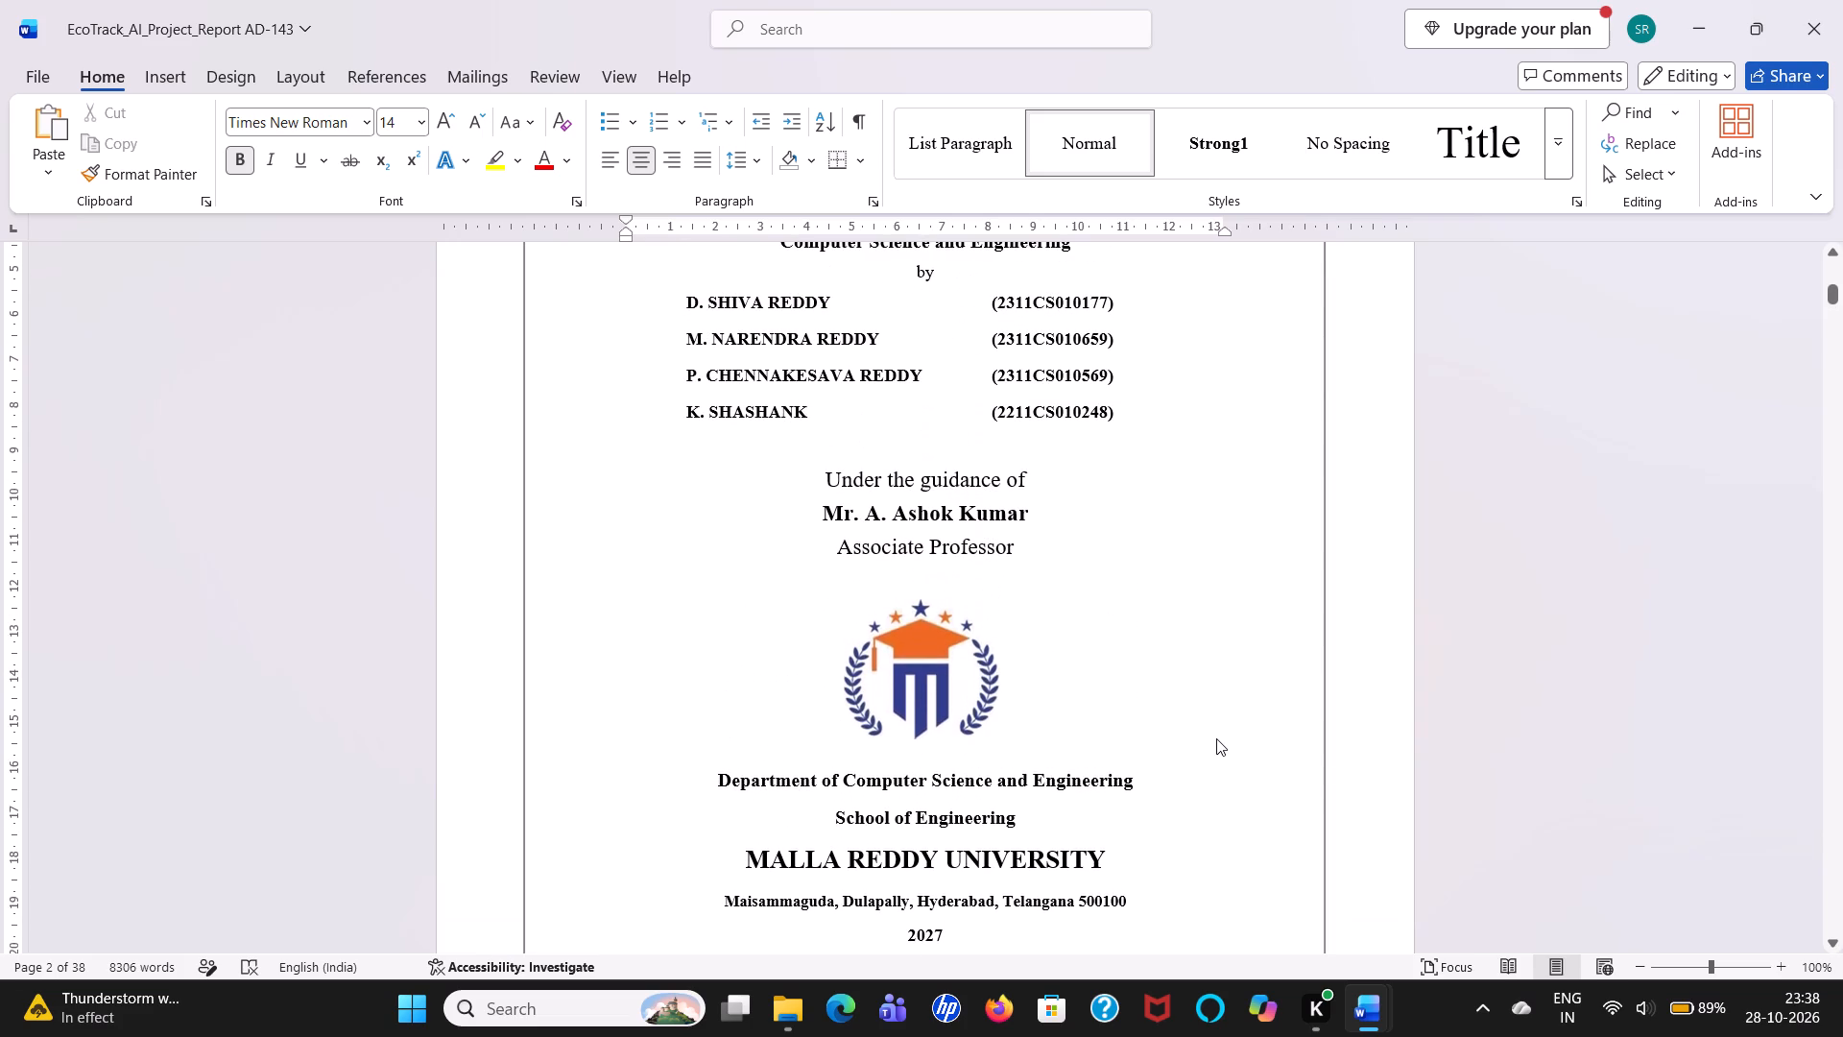
scroll(1169, 708, up, 4)
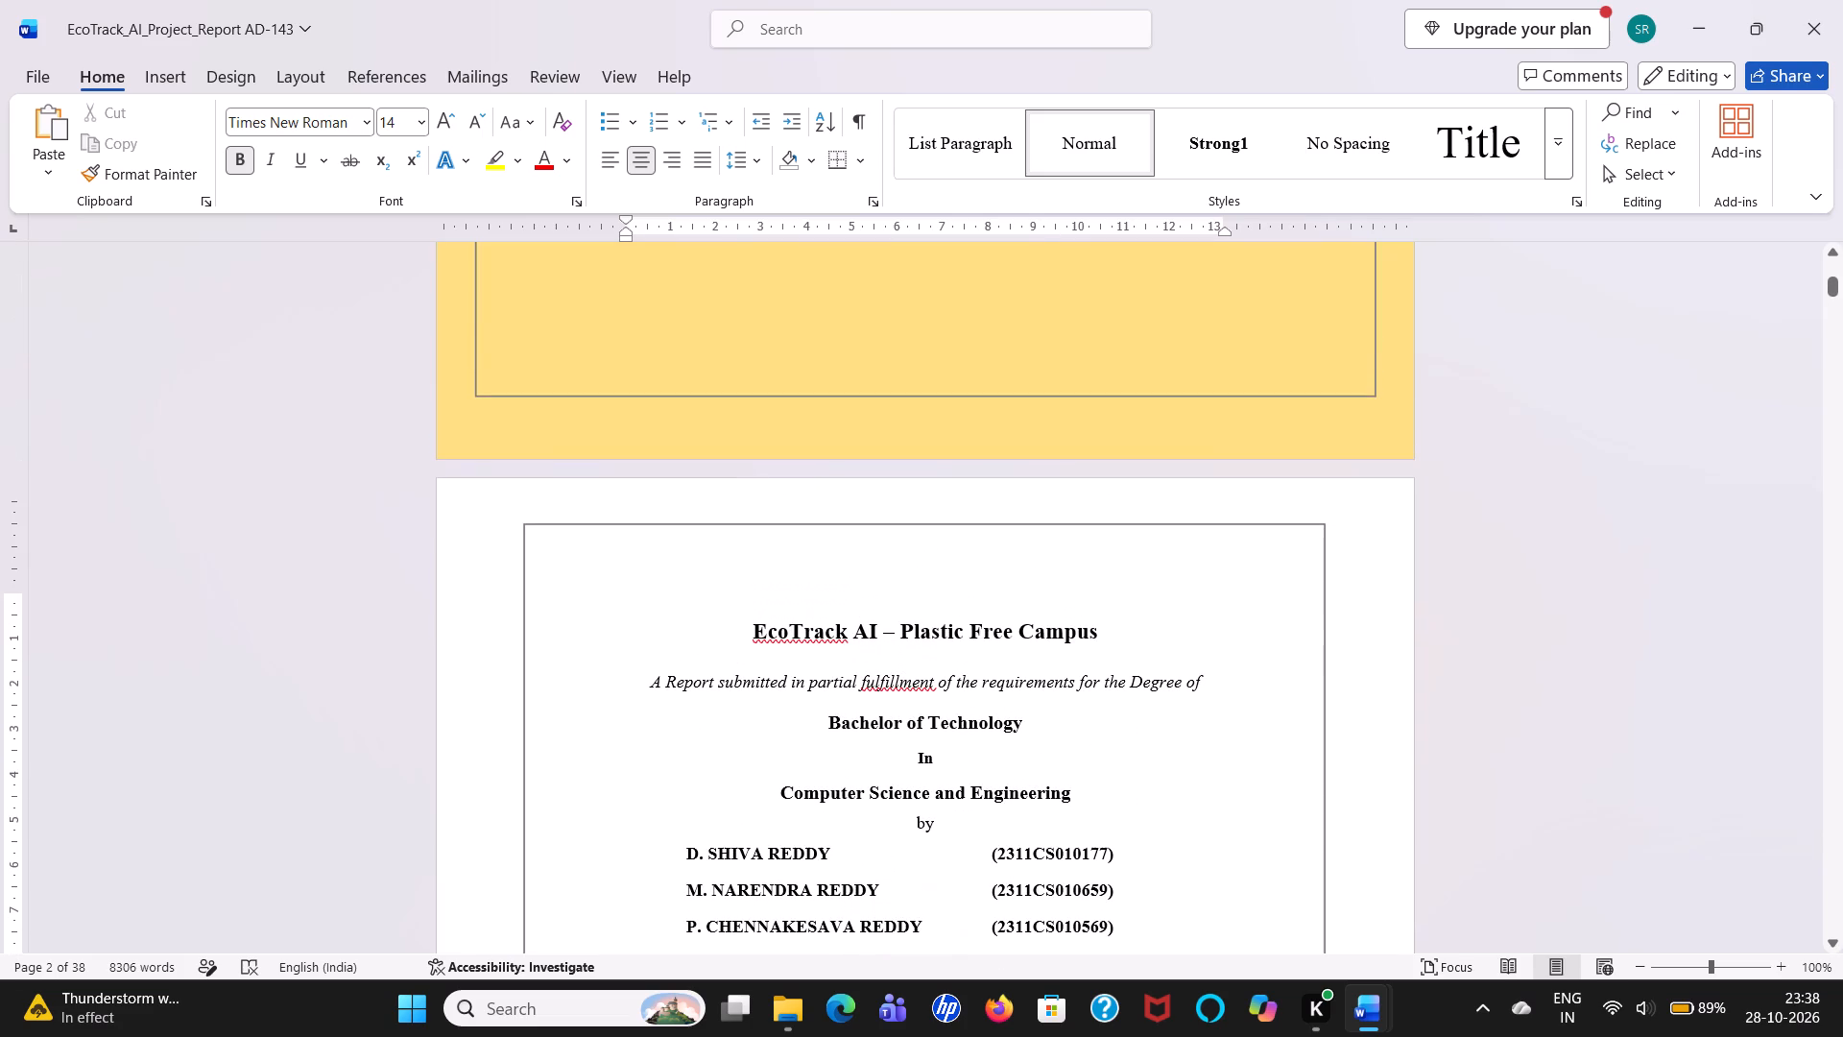
scroll(1019, 643, up, 2)
scroll(1019, 643, down, 4)
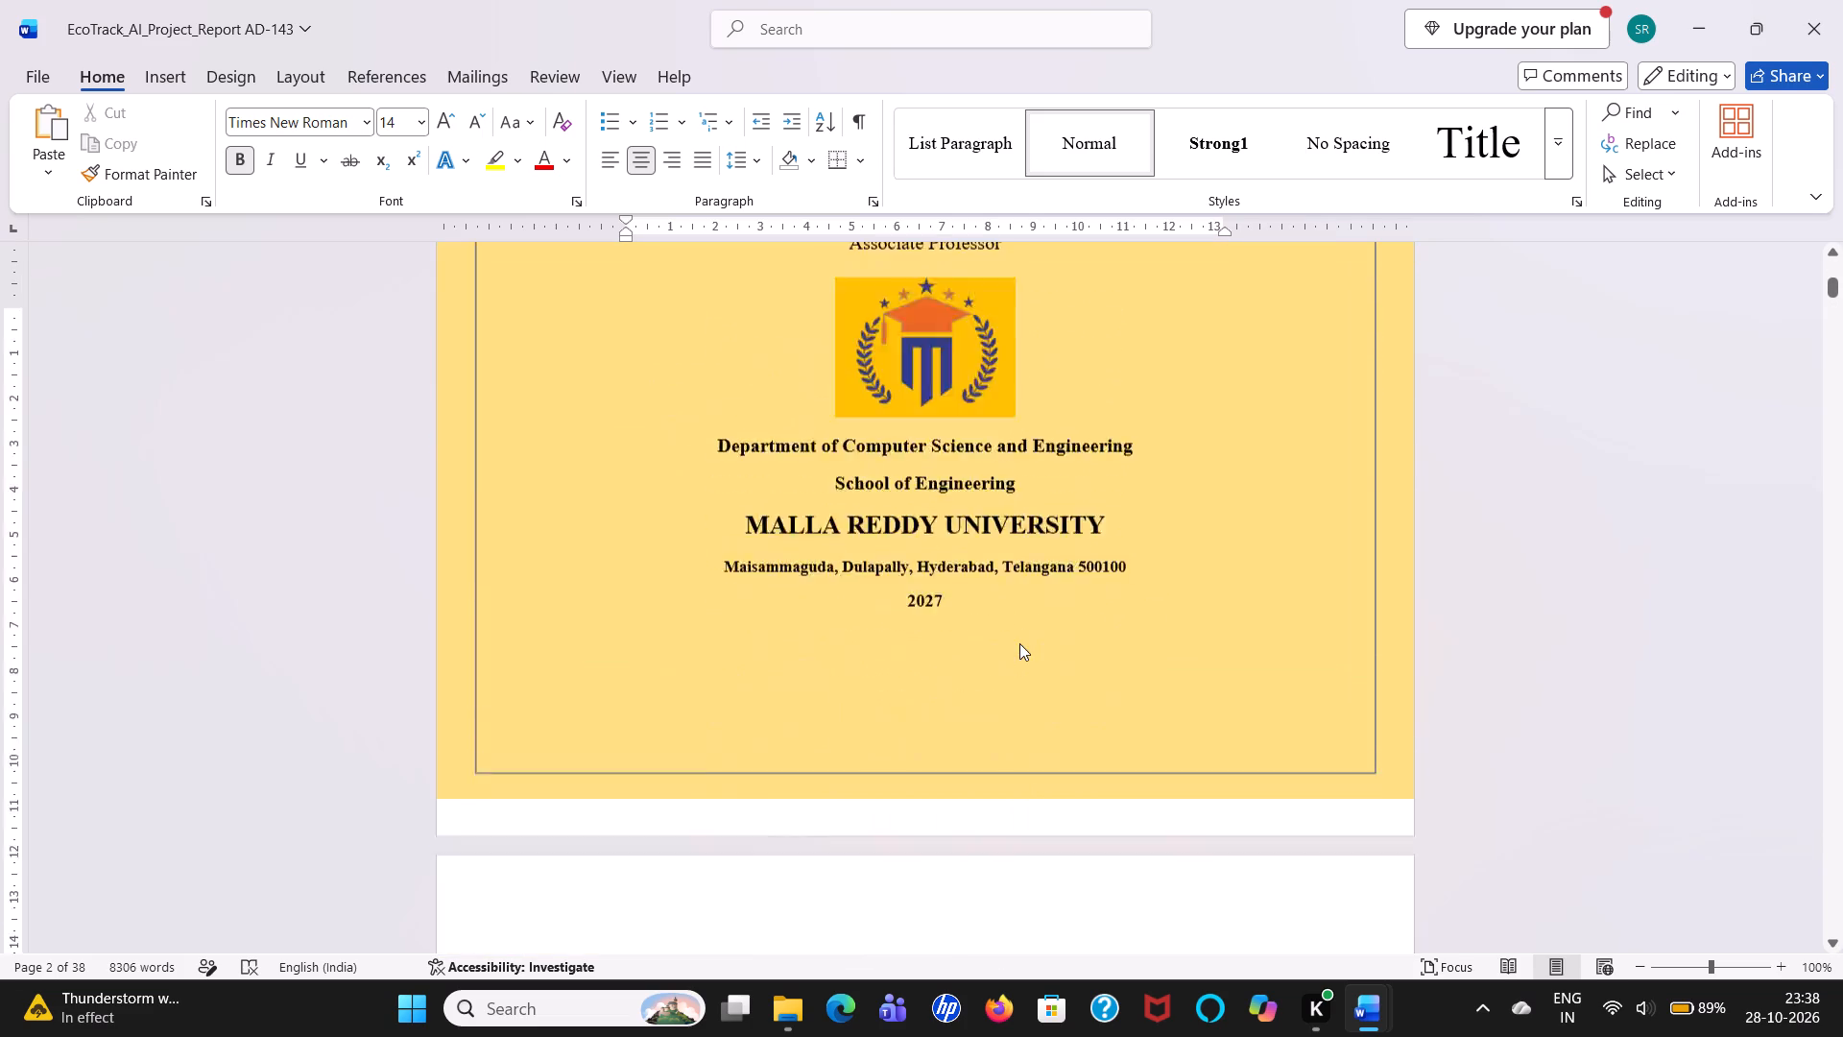
scroll(1019, 643, down, 4)
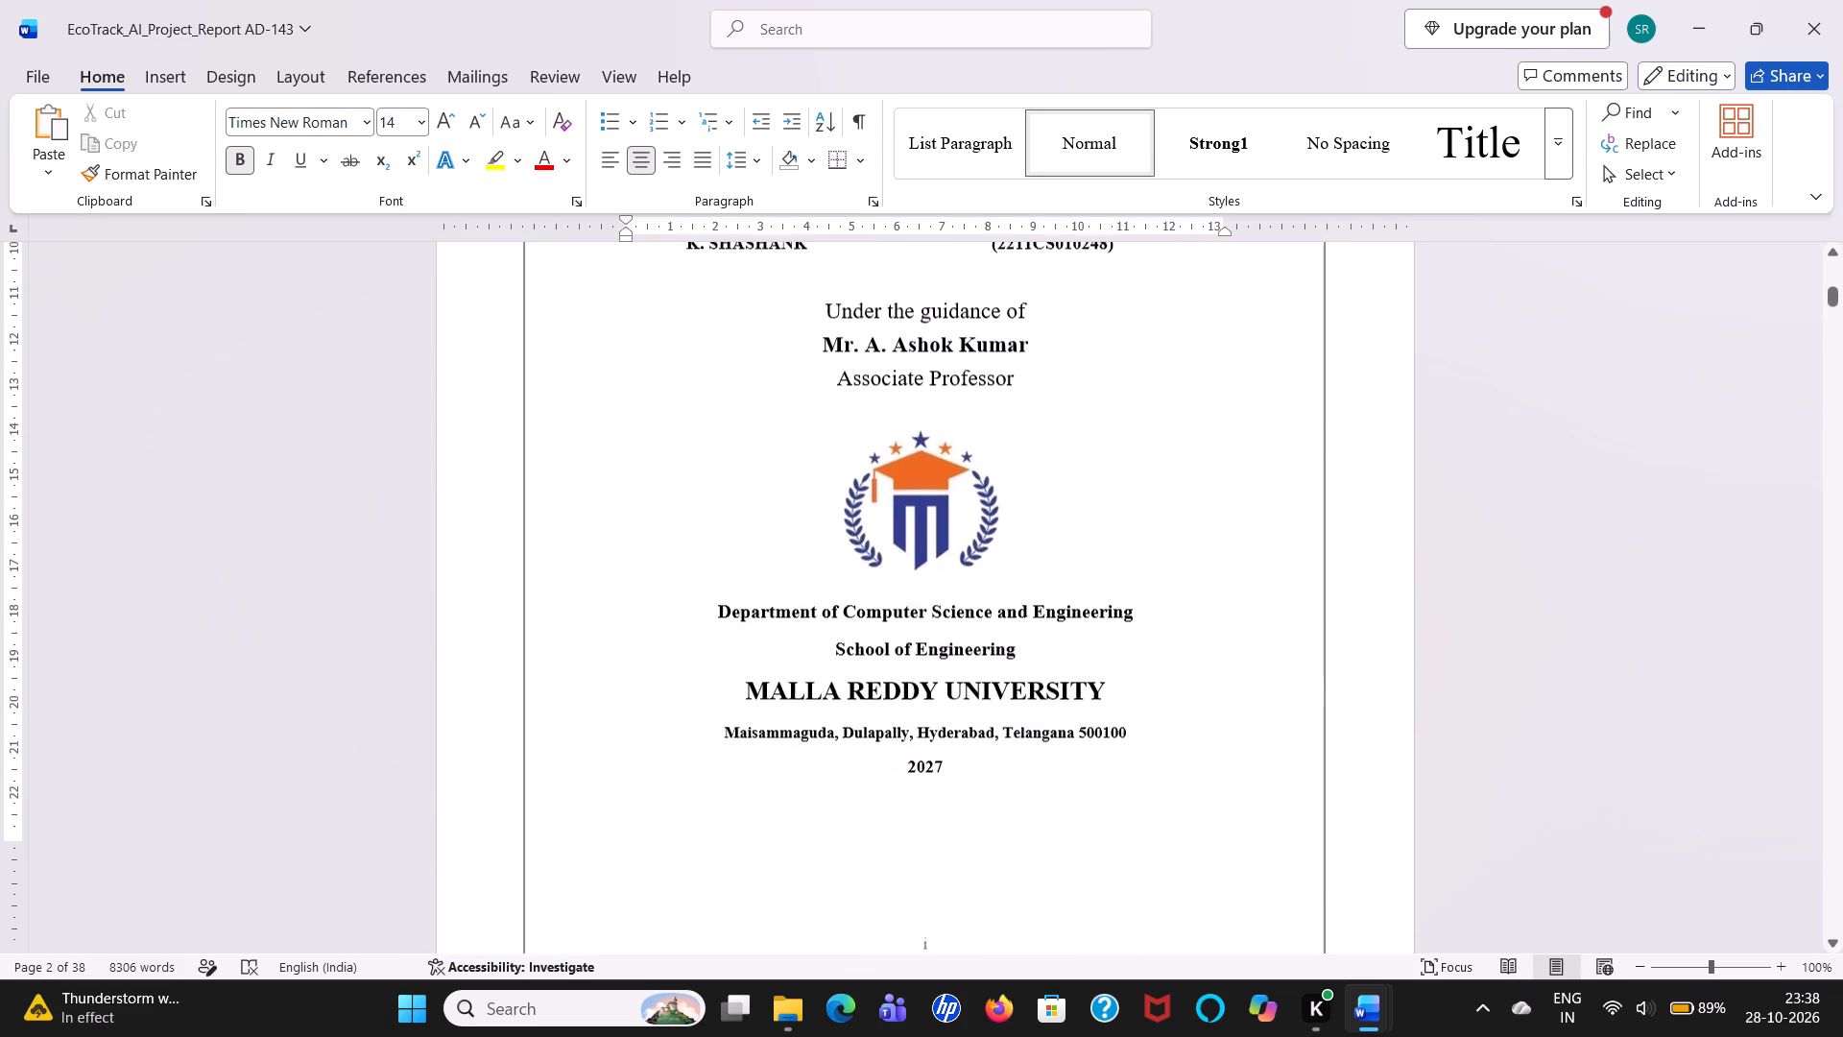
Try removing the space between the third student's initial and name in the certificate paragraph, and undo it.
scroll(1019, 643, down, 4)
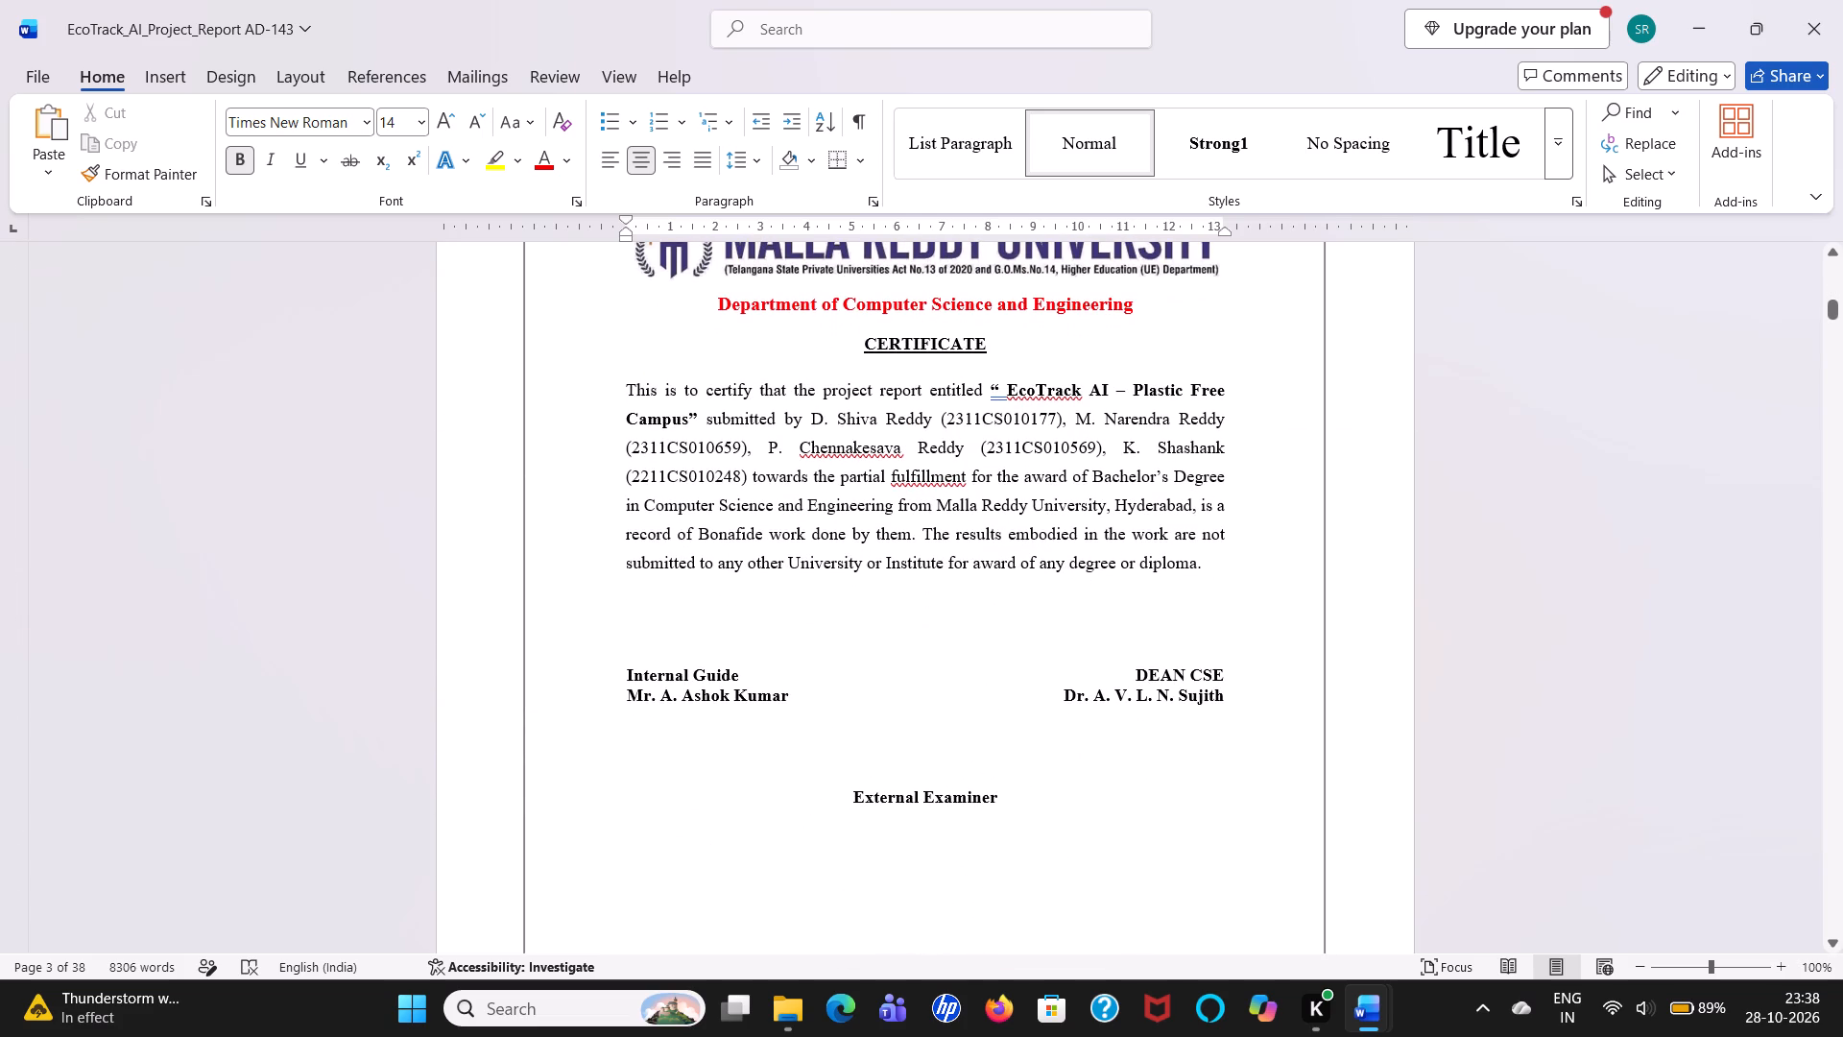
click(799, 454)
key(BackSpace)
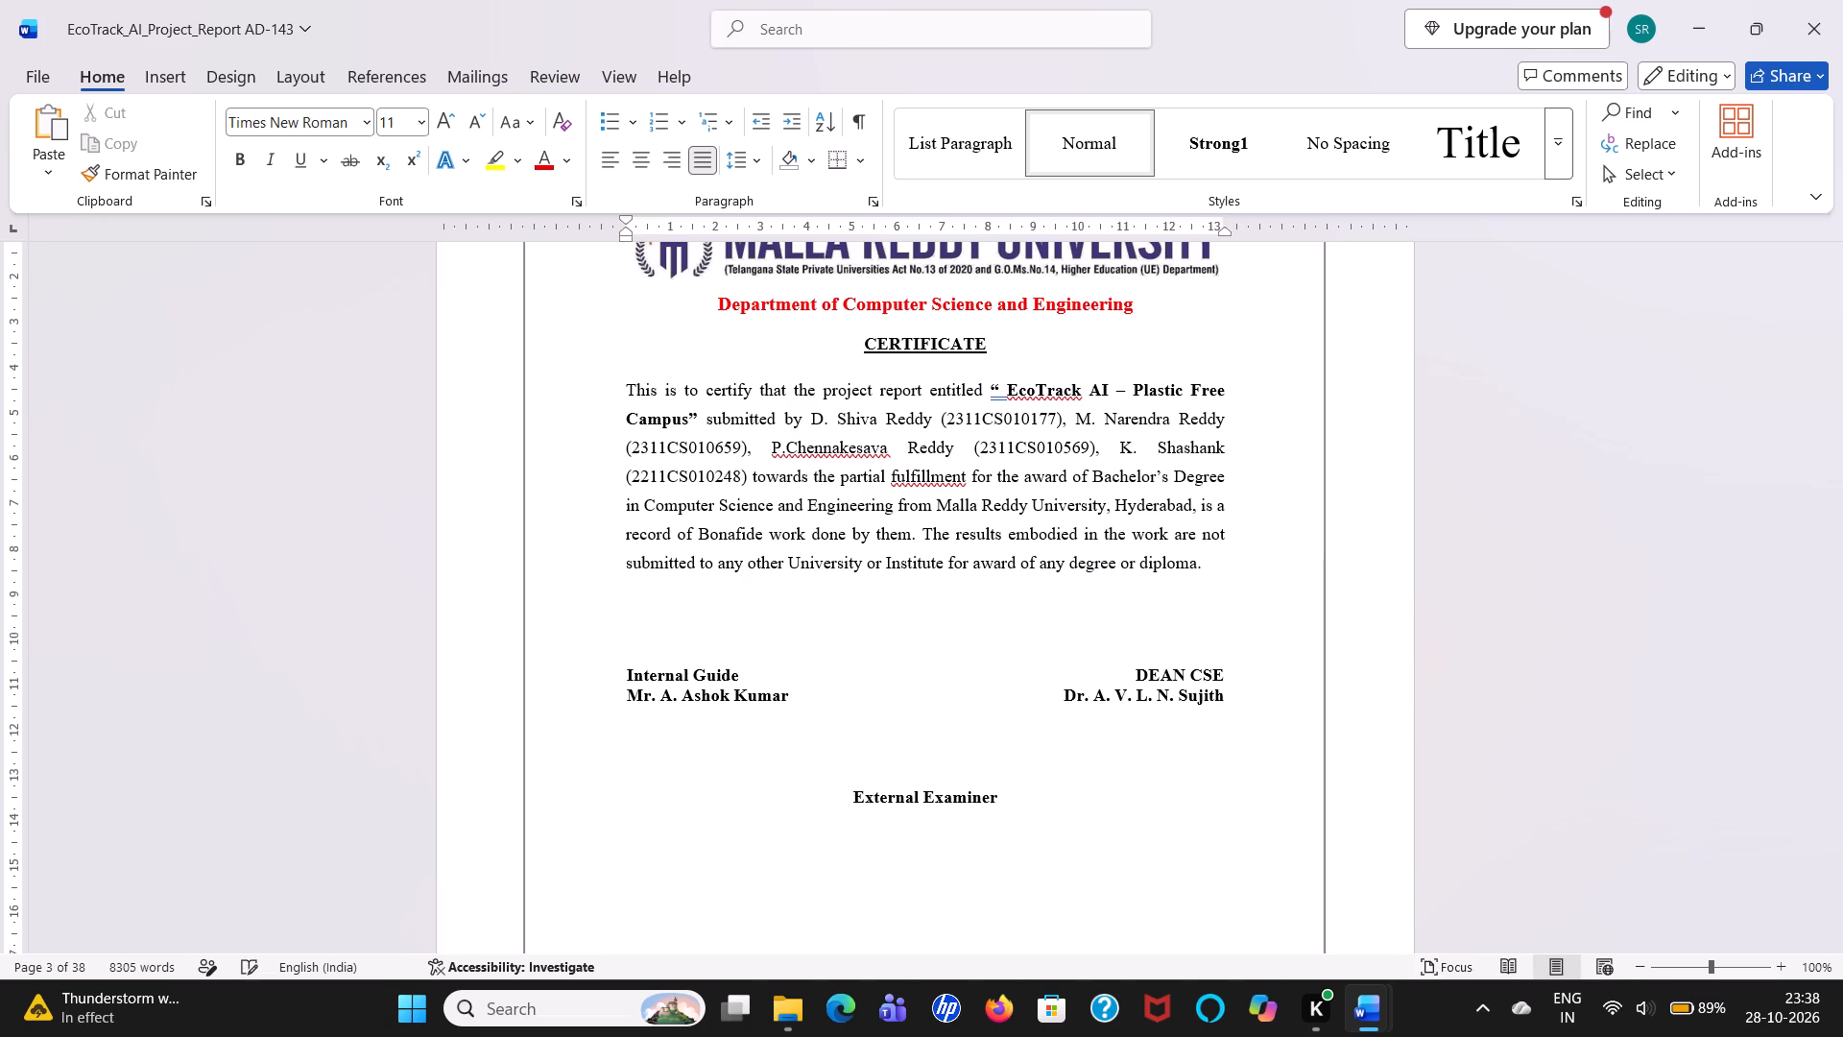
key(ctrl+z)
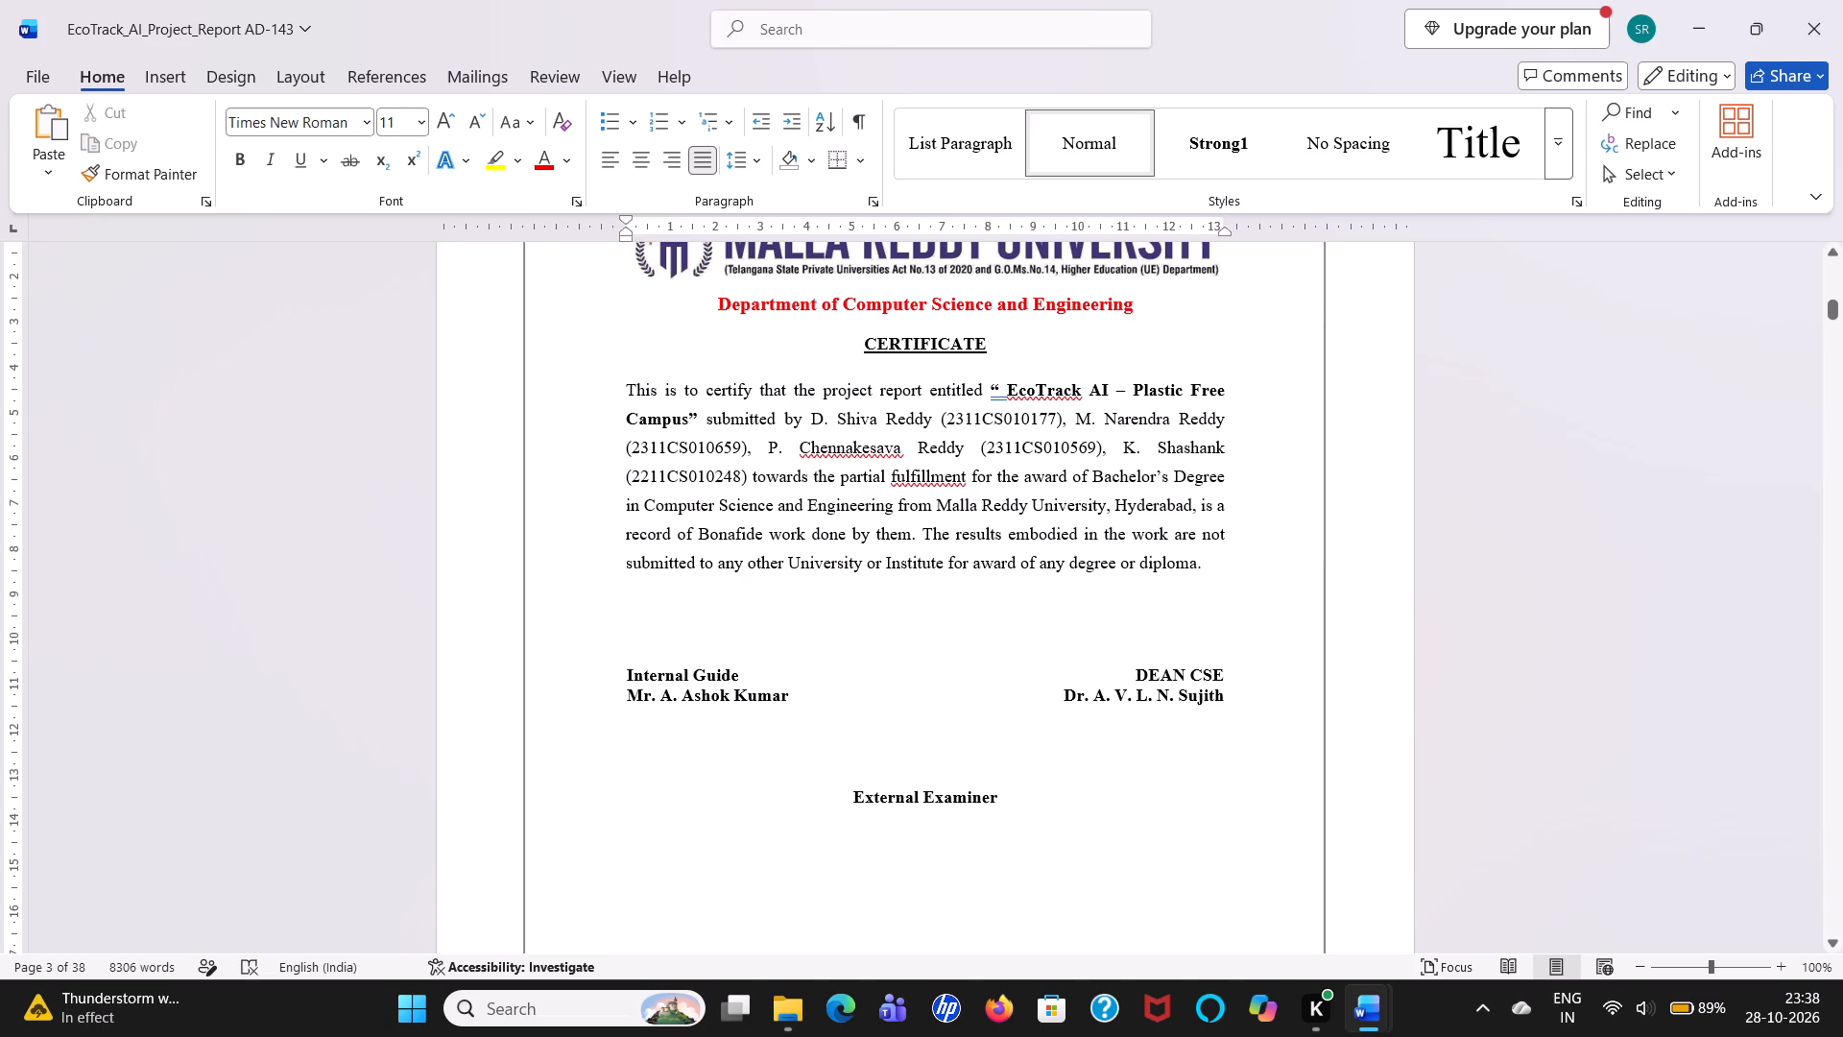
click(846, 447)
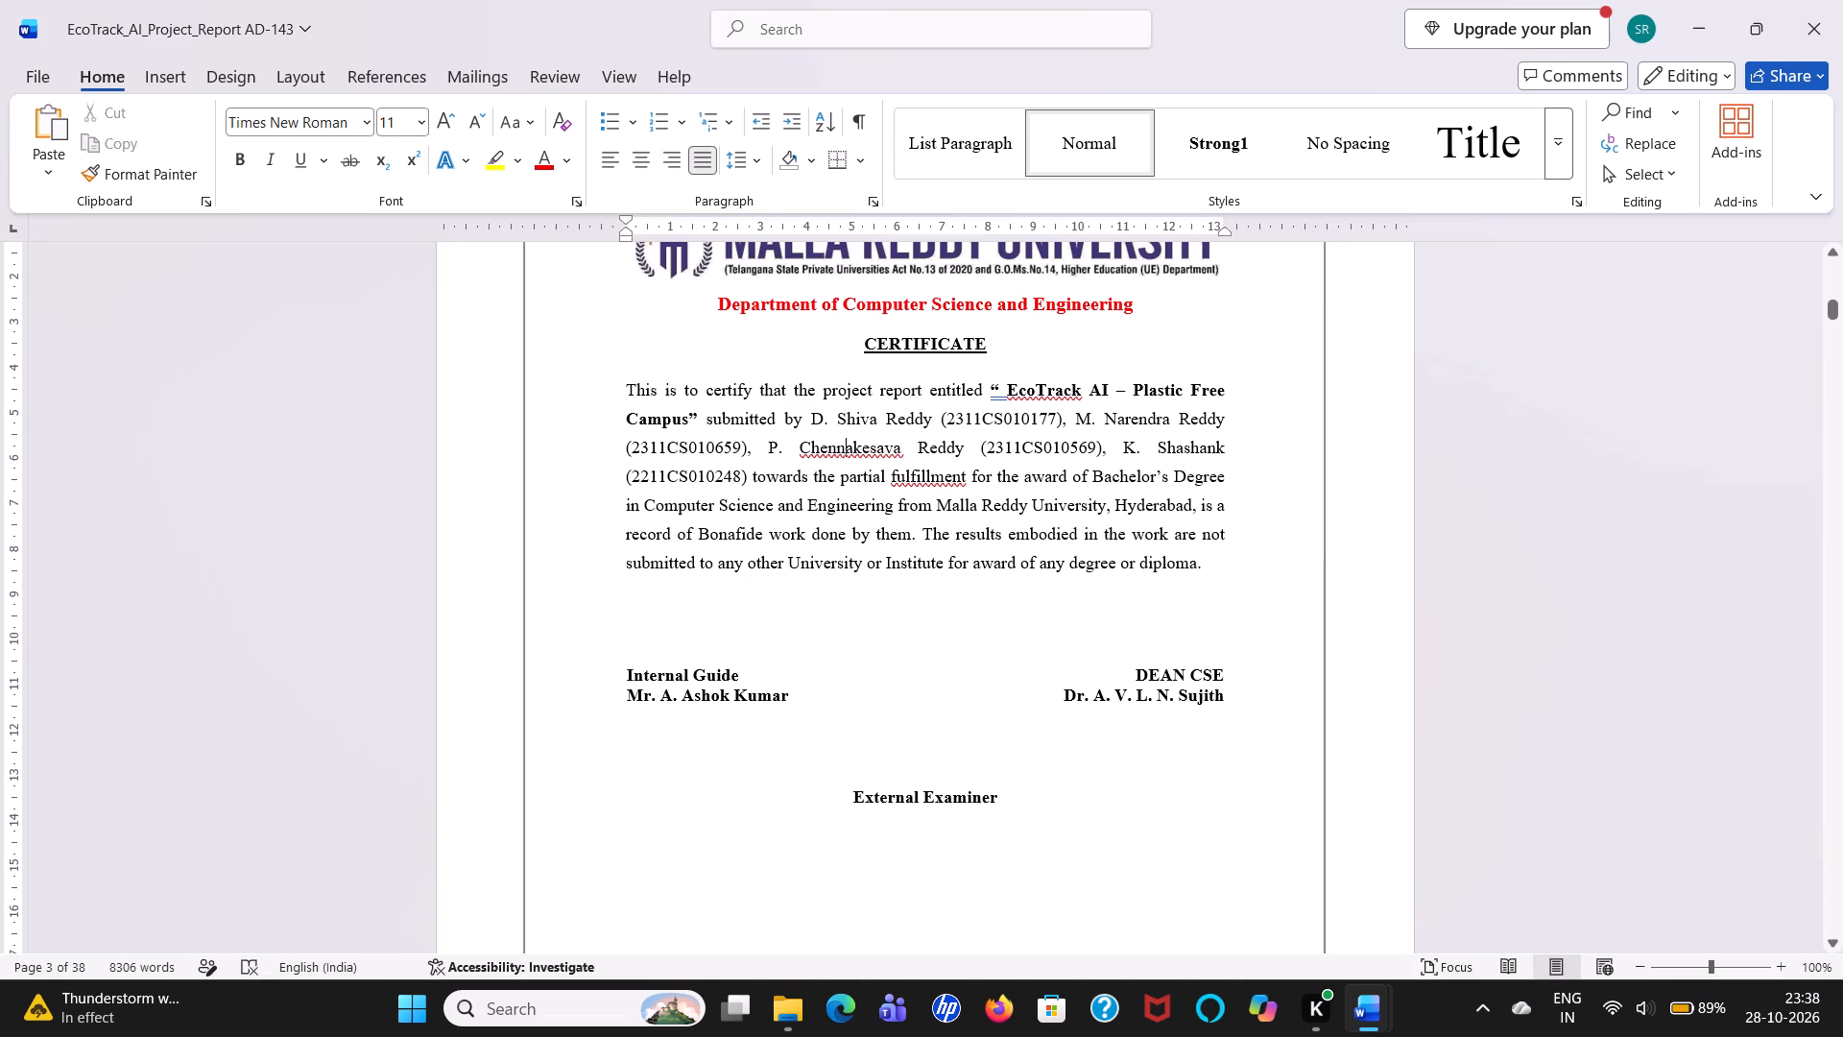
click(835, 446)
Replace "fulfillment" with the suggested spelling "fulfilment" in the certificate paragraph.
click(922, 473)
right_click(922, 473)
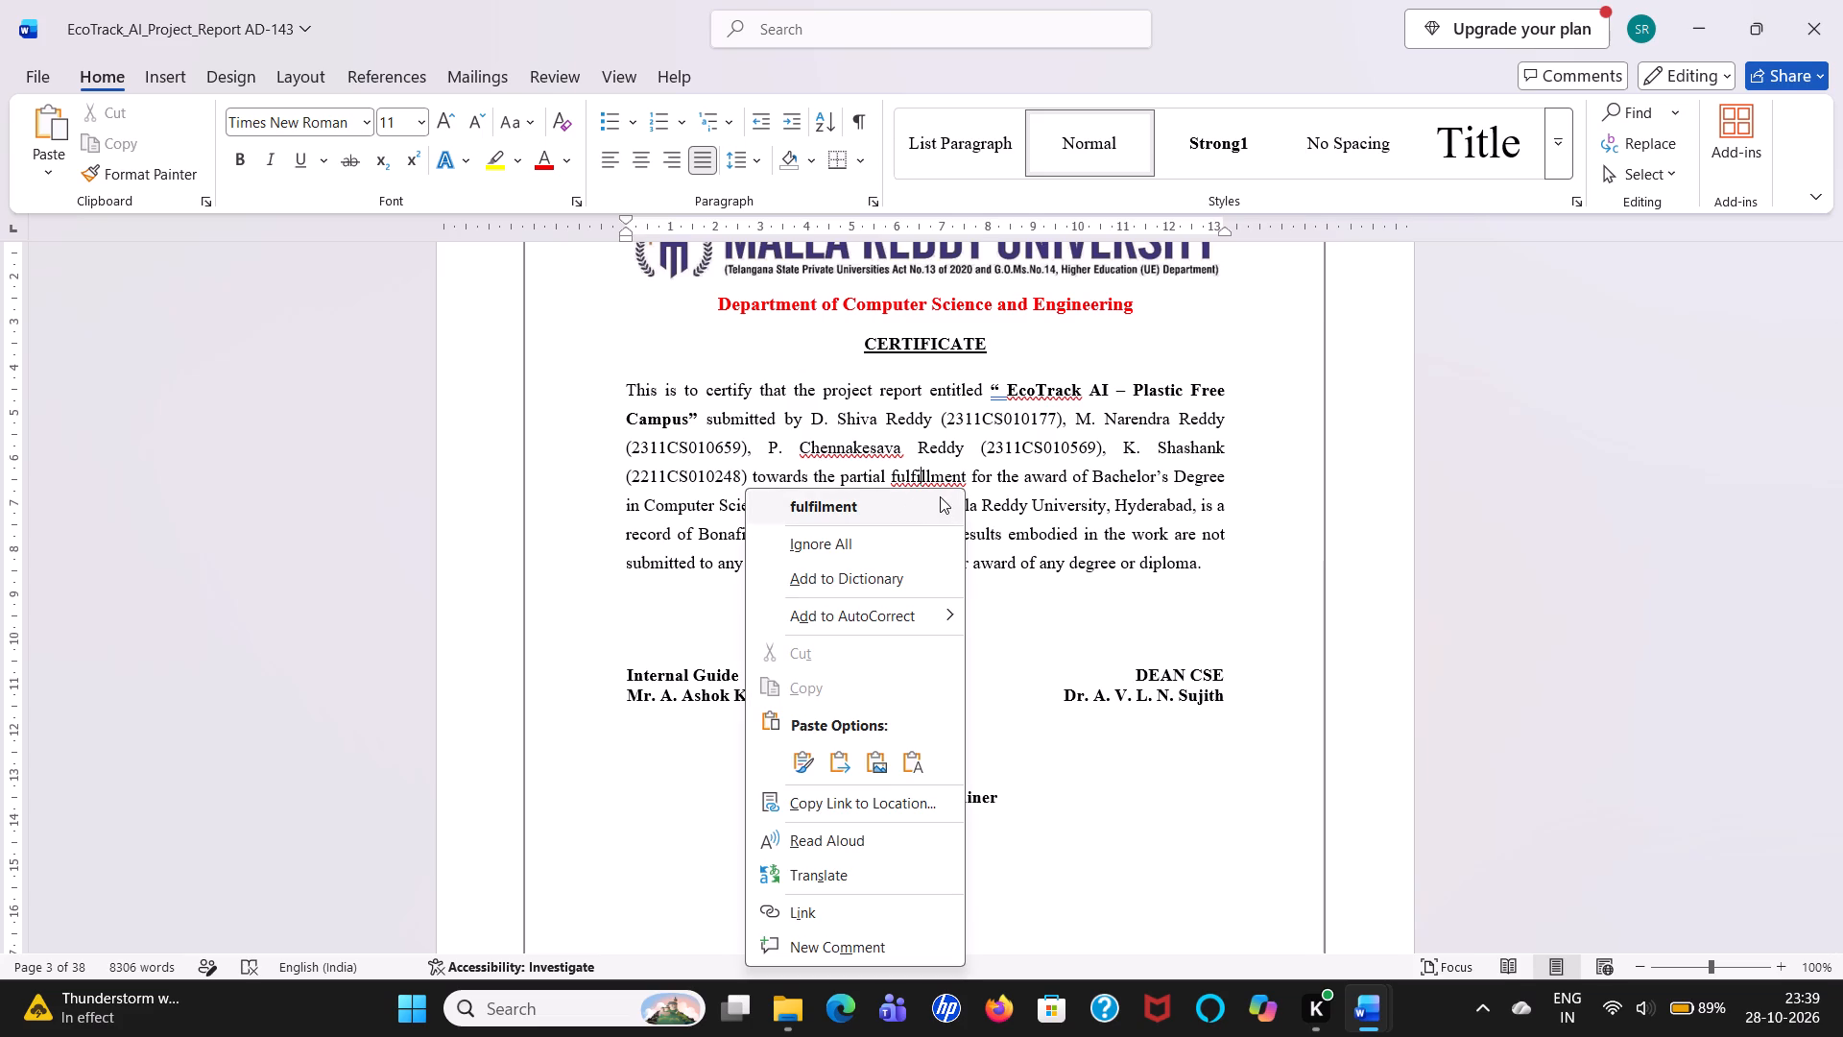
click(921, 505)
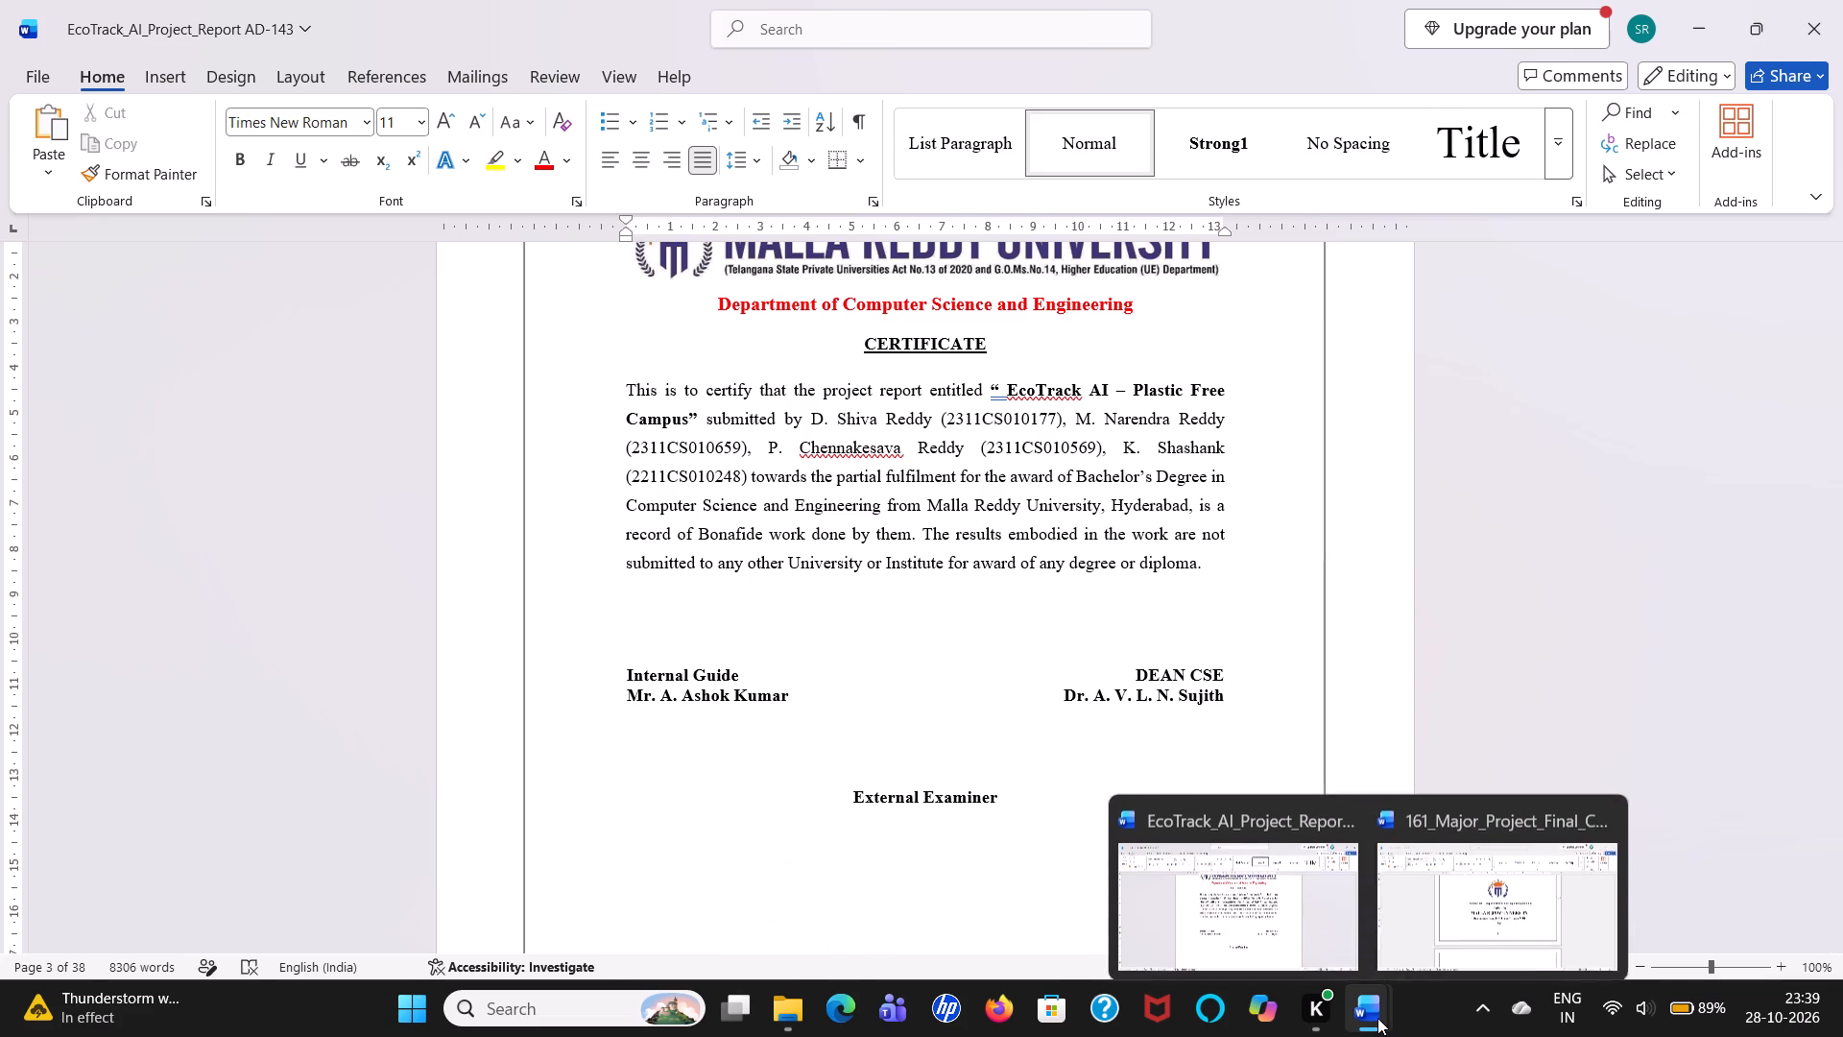
Check the certificate page's wording in the 161_Major_Project_Final_Copy document, and return to the EcoTrack report.
click(1454, 889)
scroll(1251, 696, down, 6)
scroll(1251, 696, up, 1)
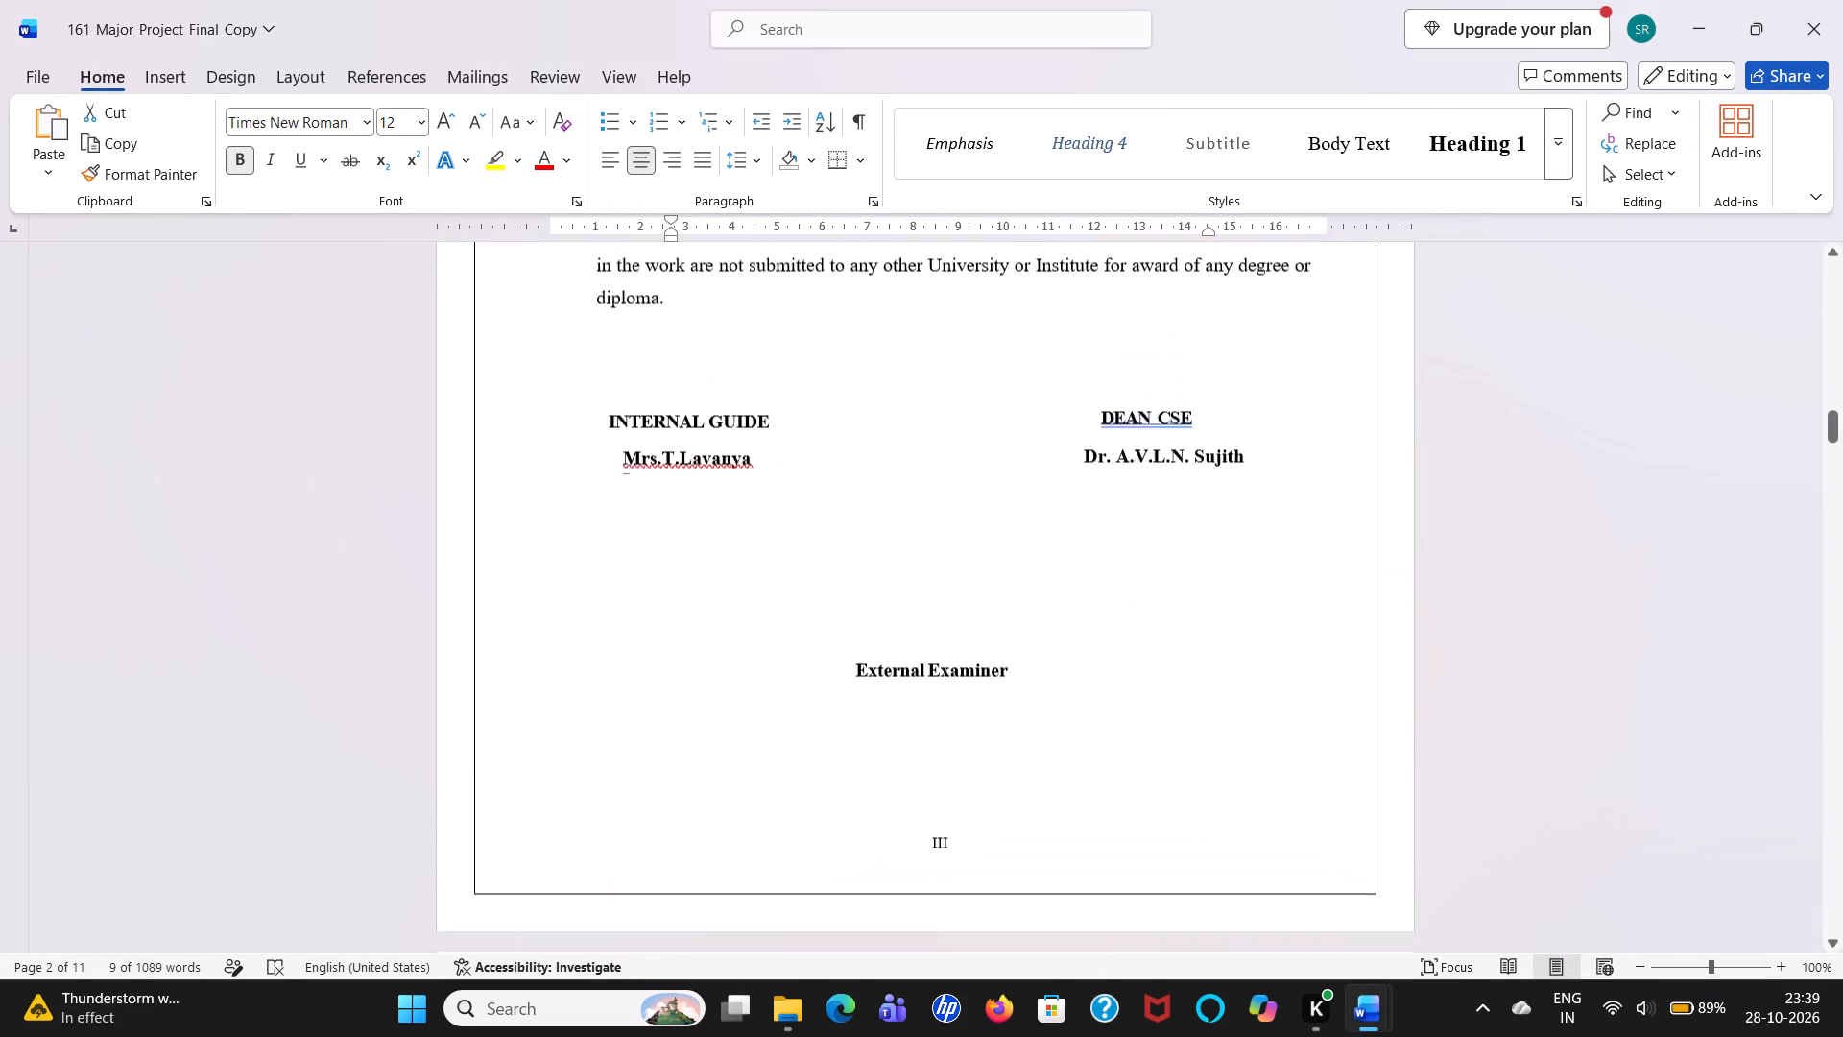
scroll(1251, 696, up, 1)
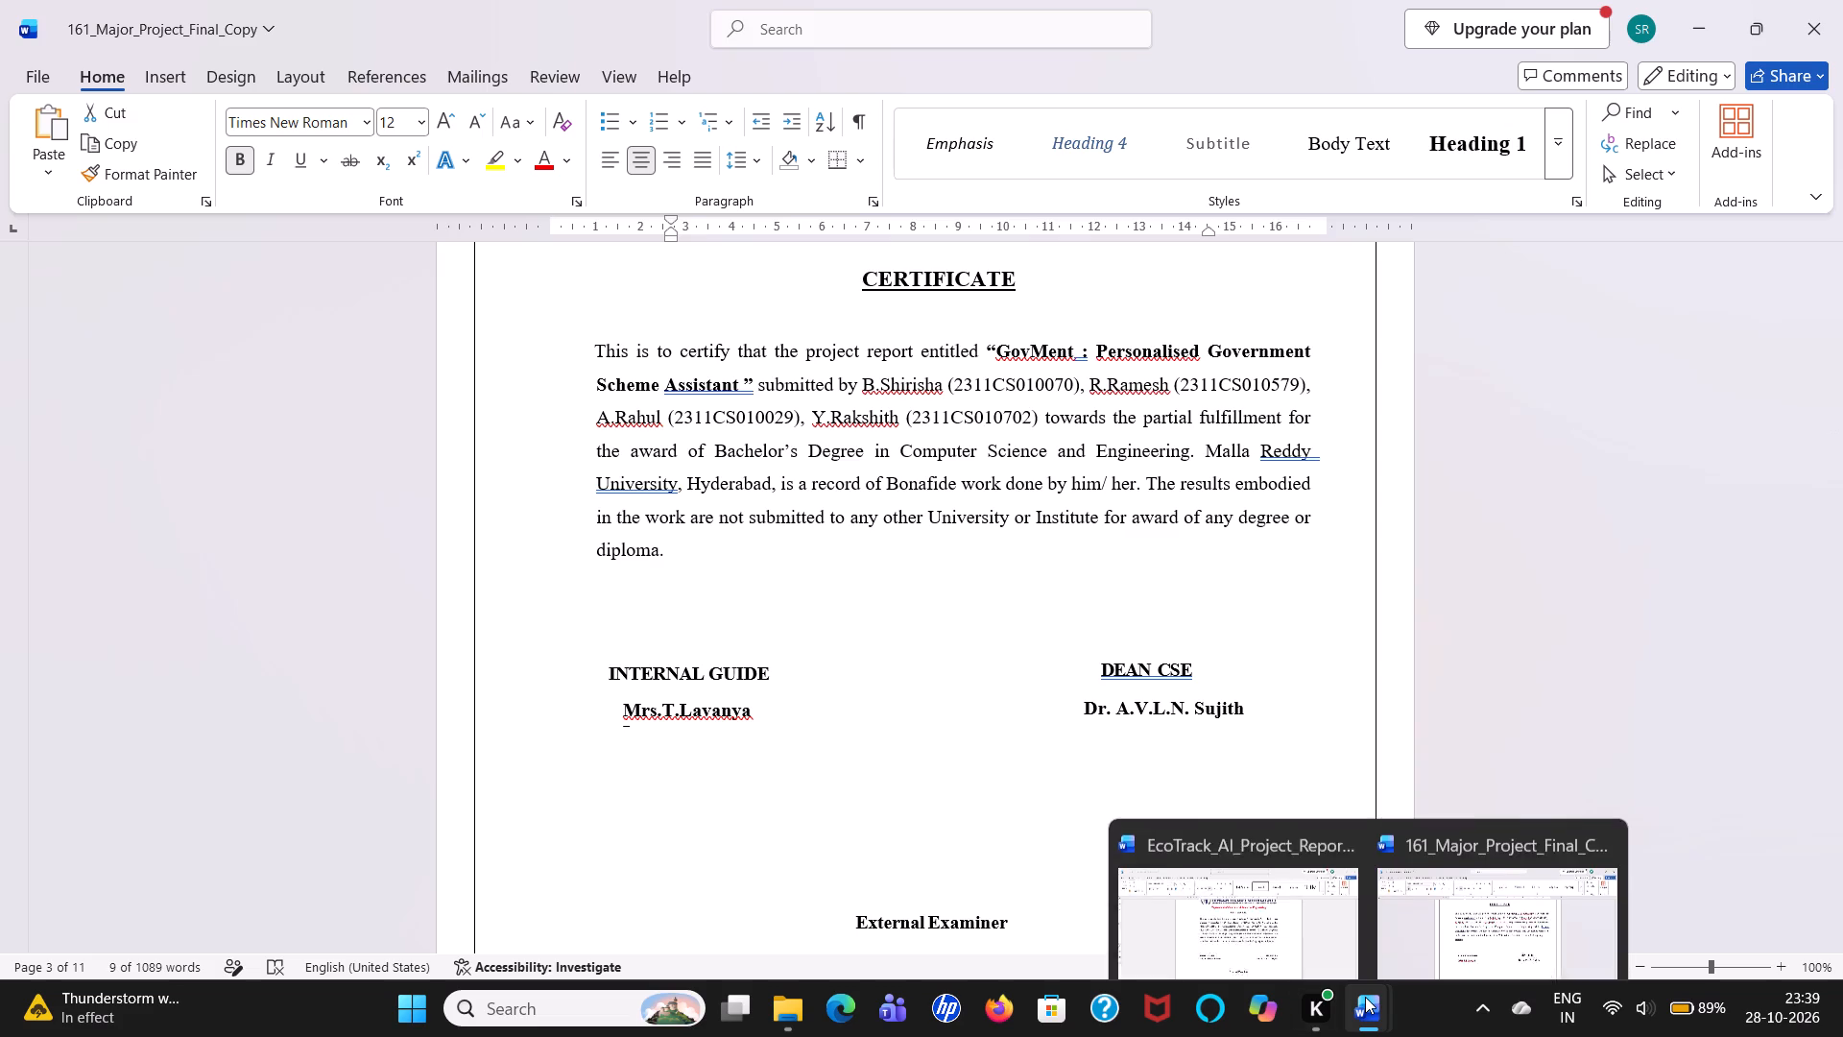
click(1217, 931)
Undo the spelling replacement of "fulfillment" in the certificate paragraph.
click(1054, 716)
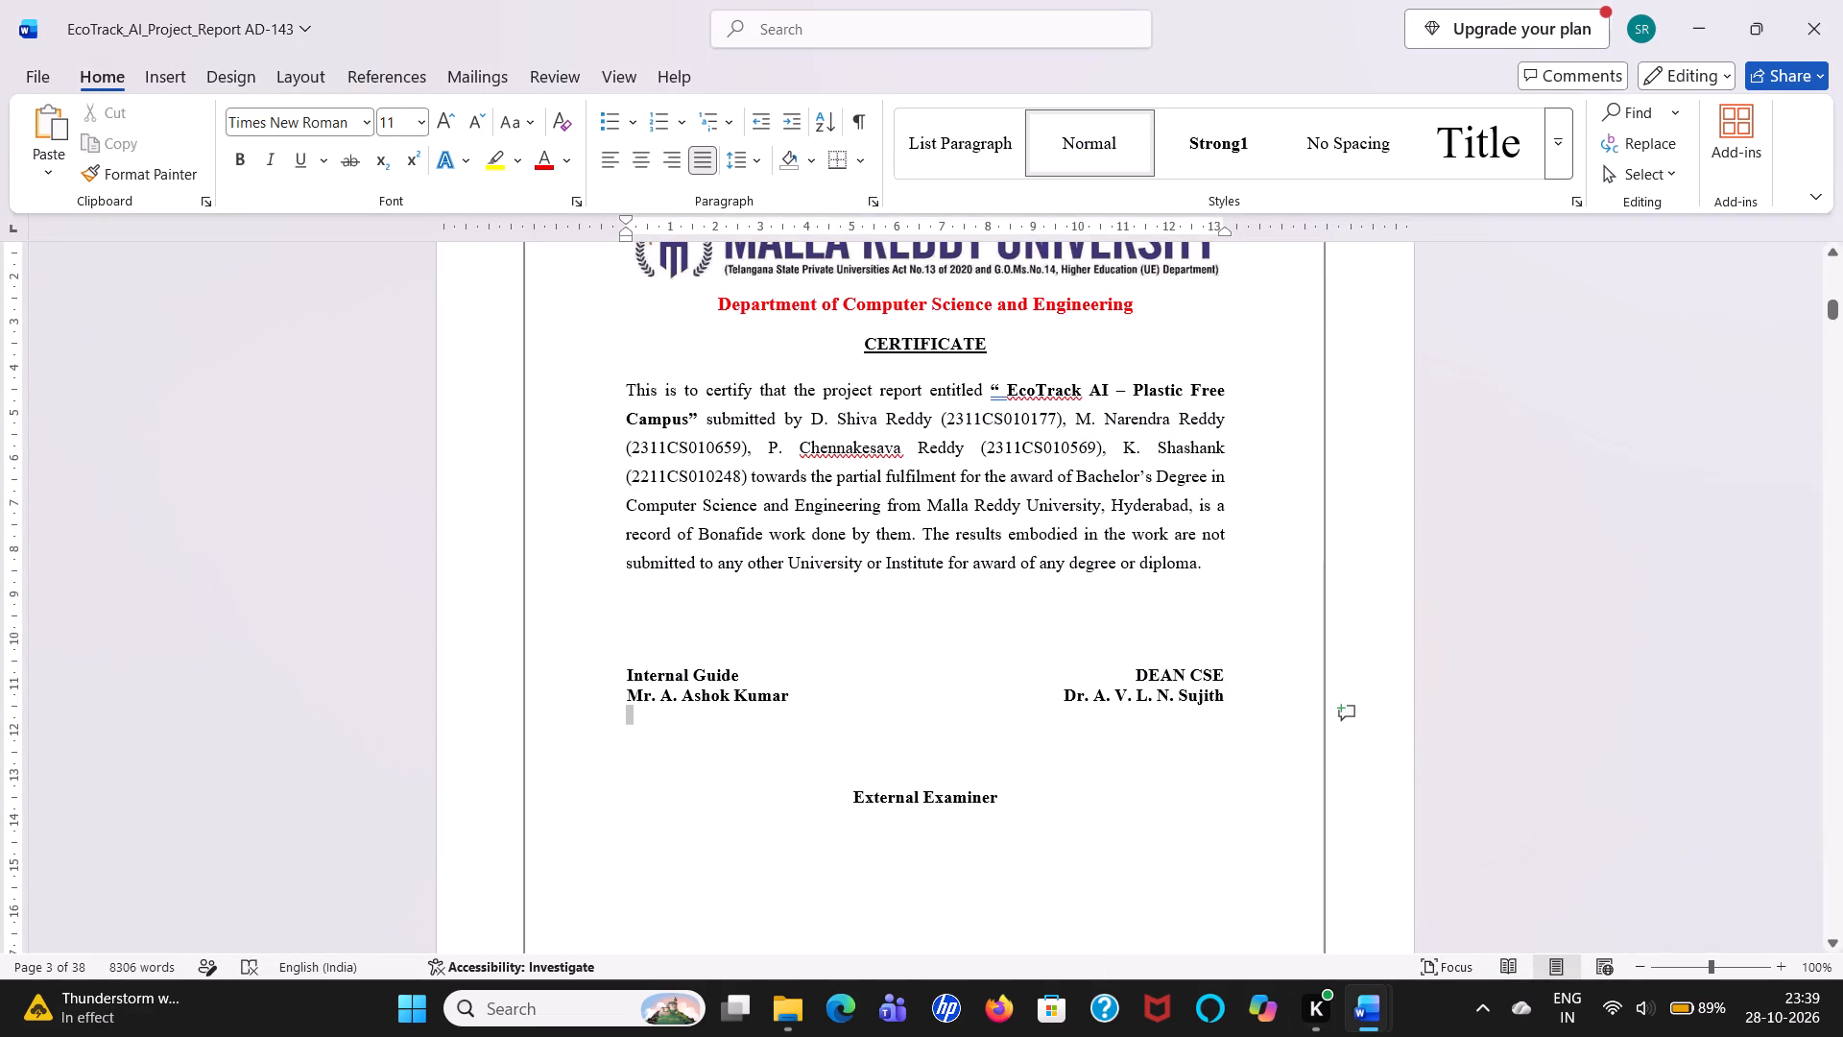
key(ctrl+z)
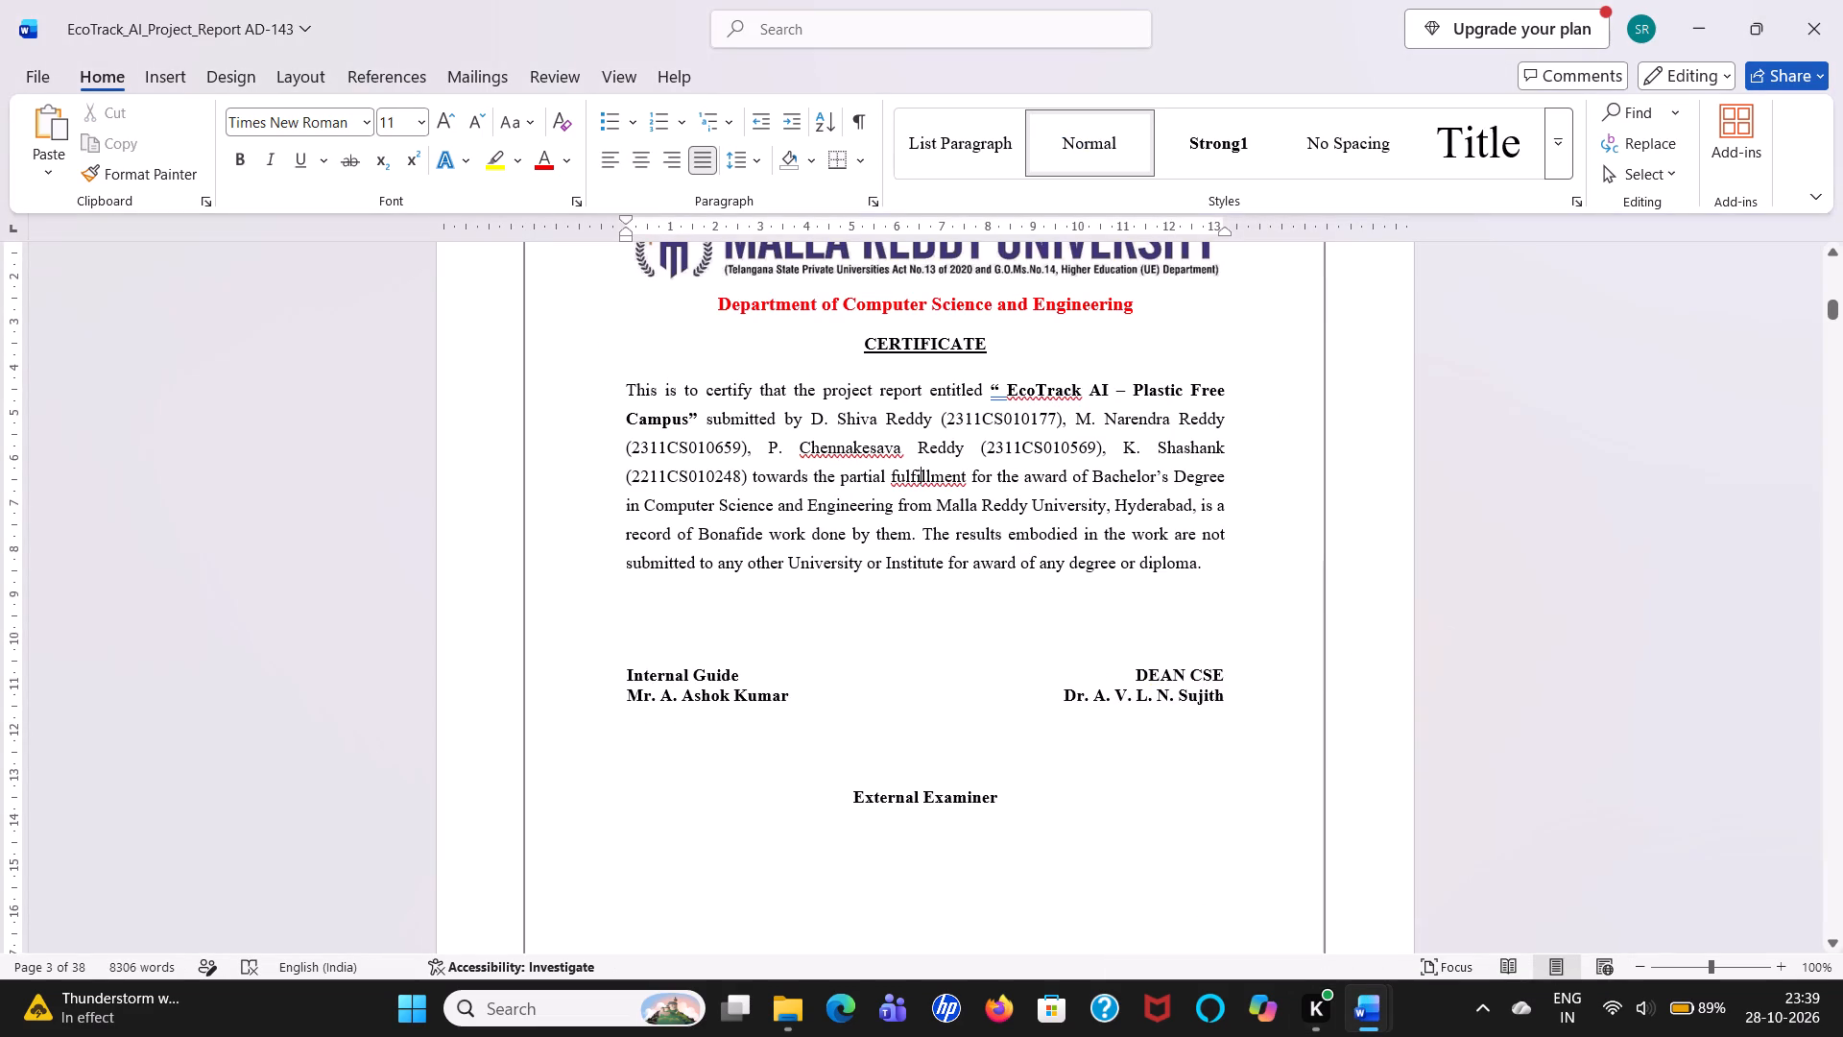
Ignore all spelling flags for "fulfillment" and for the third student's name in the certificate paragraph.
right_click(921, 481)
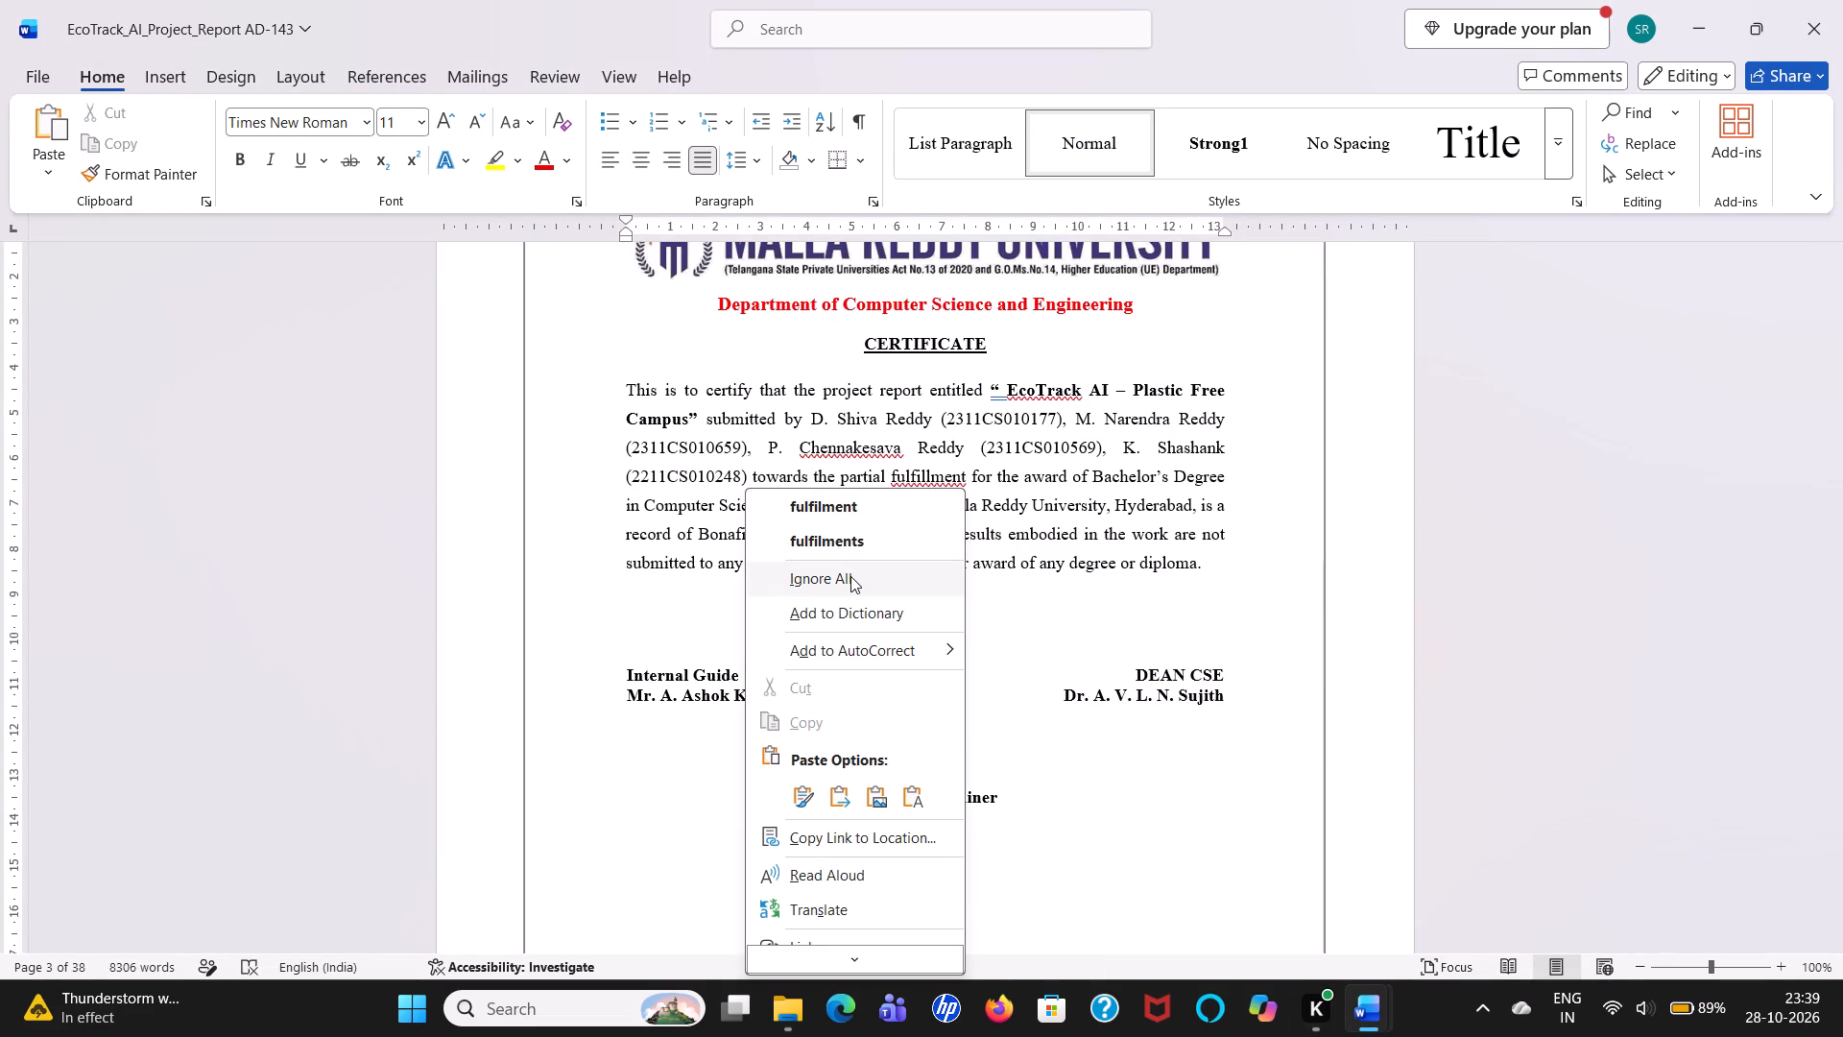
click(850, 576)
click(834, 458)
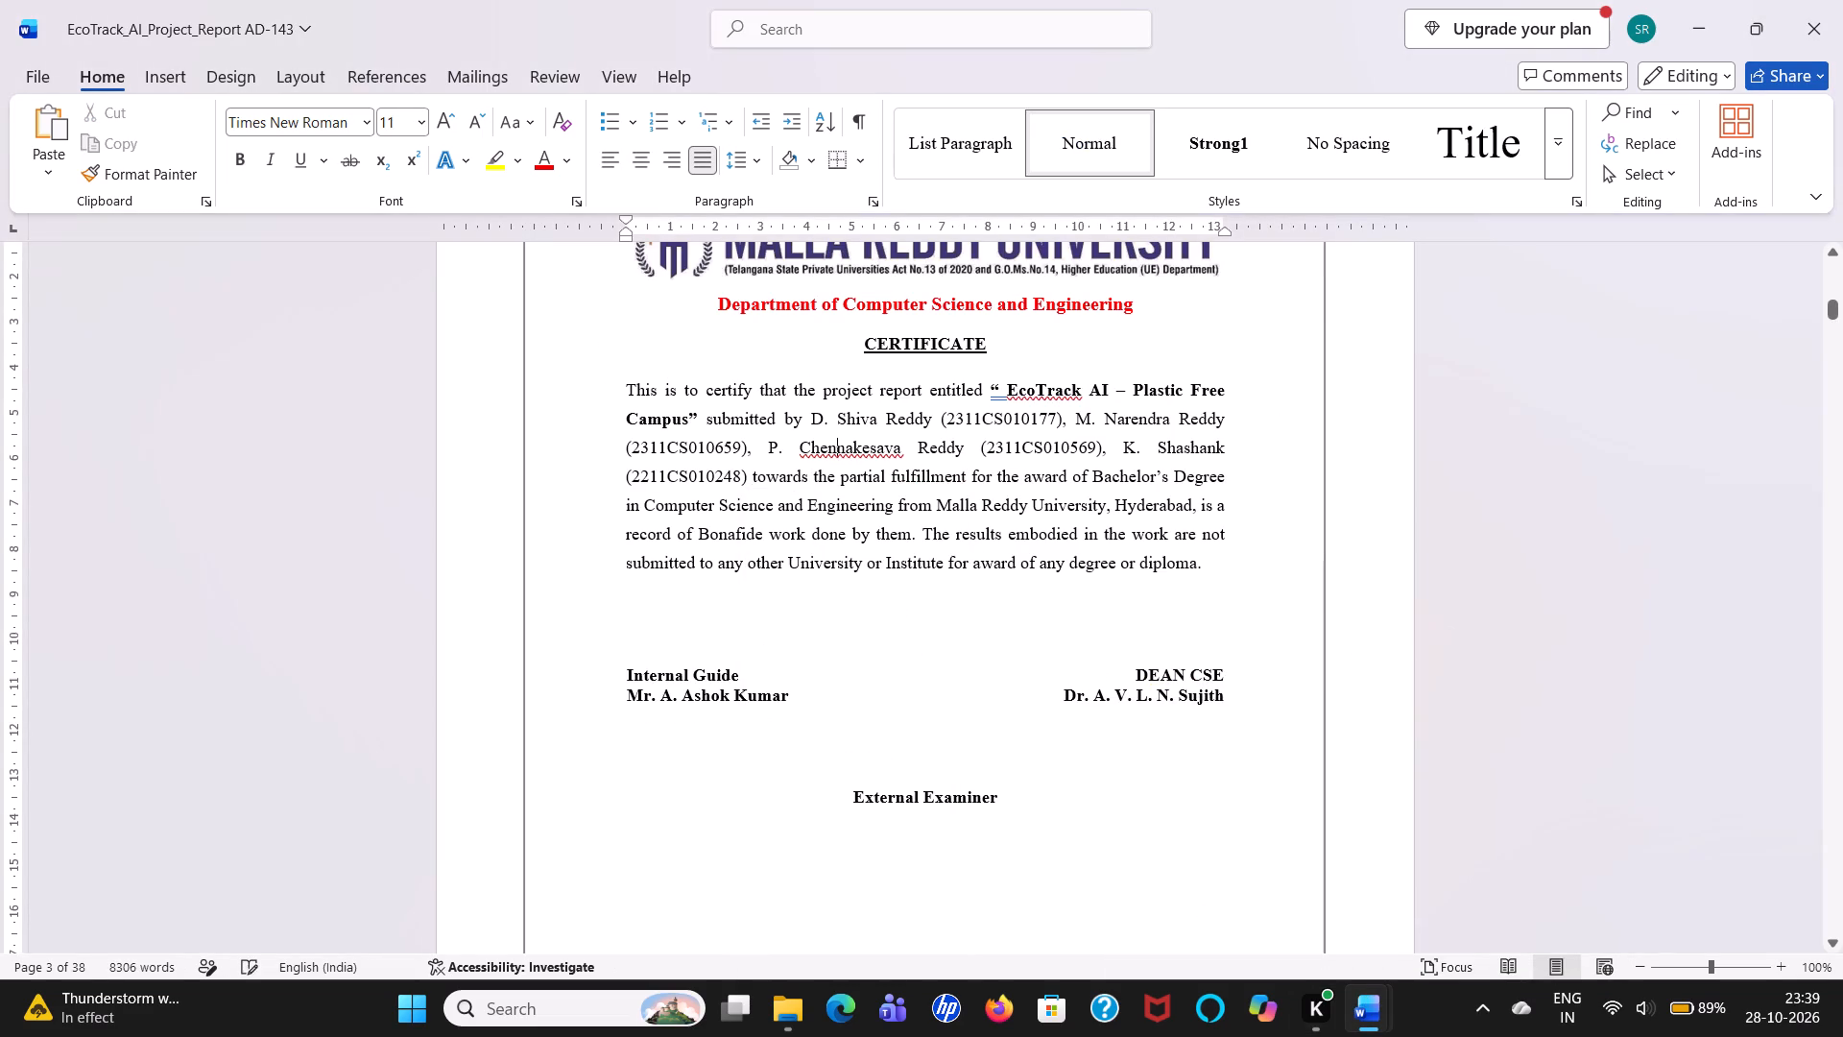
right_click(834, 458)
click(682, 199)
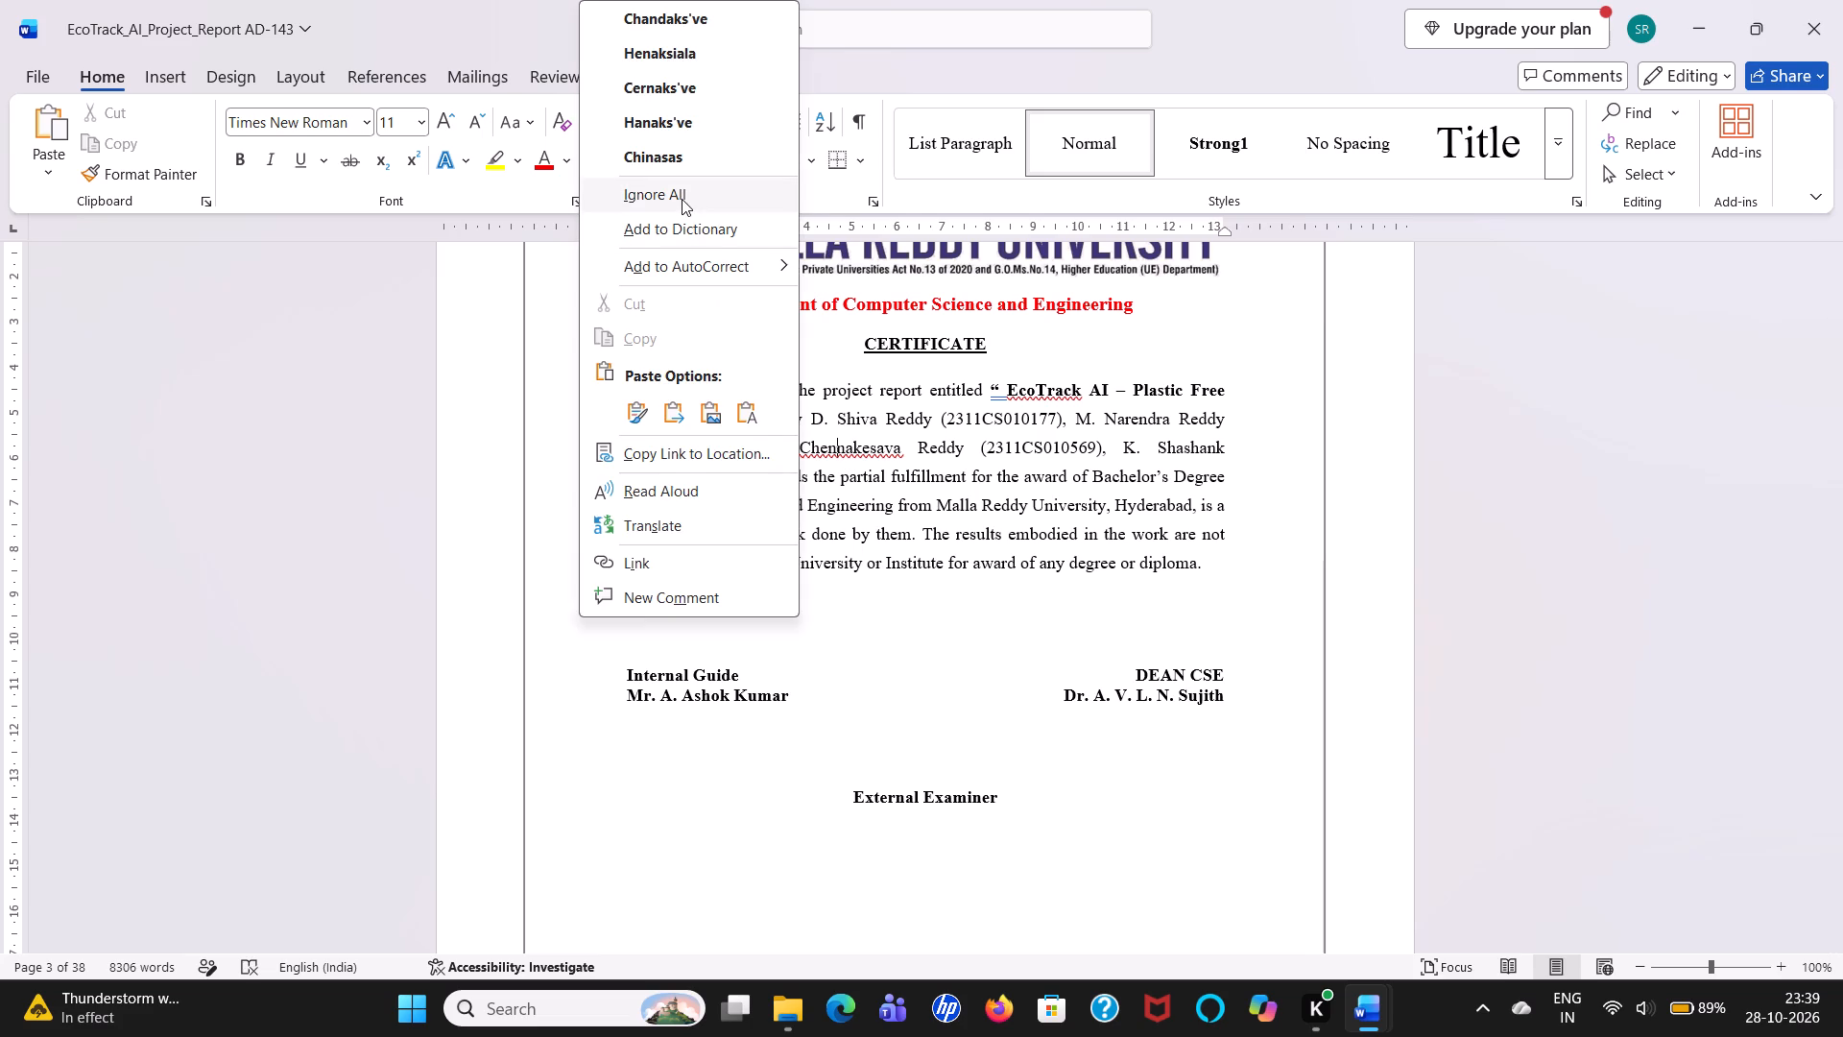
Accept the suggested correction for the flagged word "EcoTrack" in the certificate's project title.
click(1015, 402)
right_click(1015, 402)
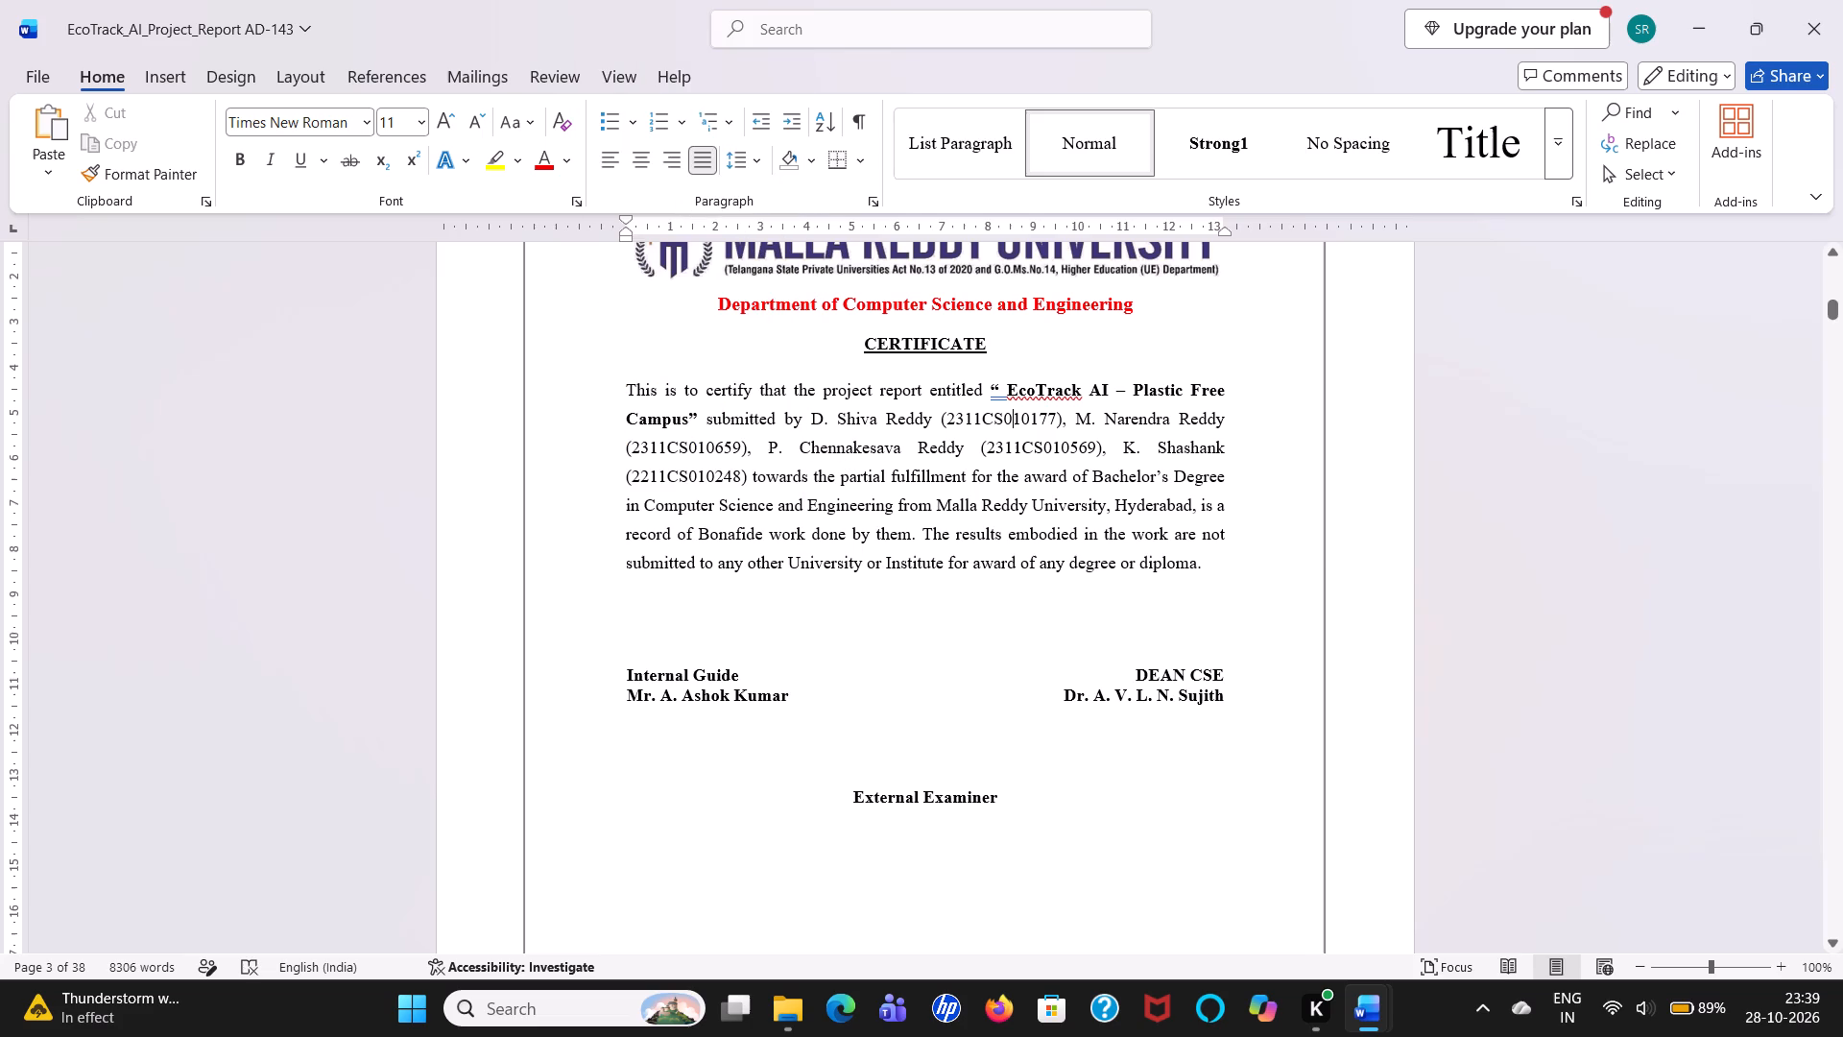
click(1029, 394)
right_click(1029, 394)
click(967, 436)
Split "EcoTrack" into "Eco Track" in the declaration's project title and remove the extra space after its opening quotation mark.
scroll(1018, 538, down, 2)
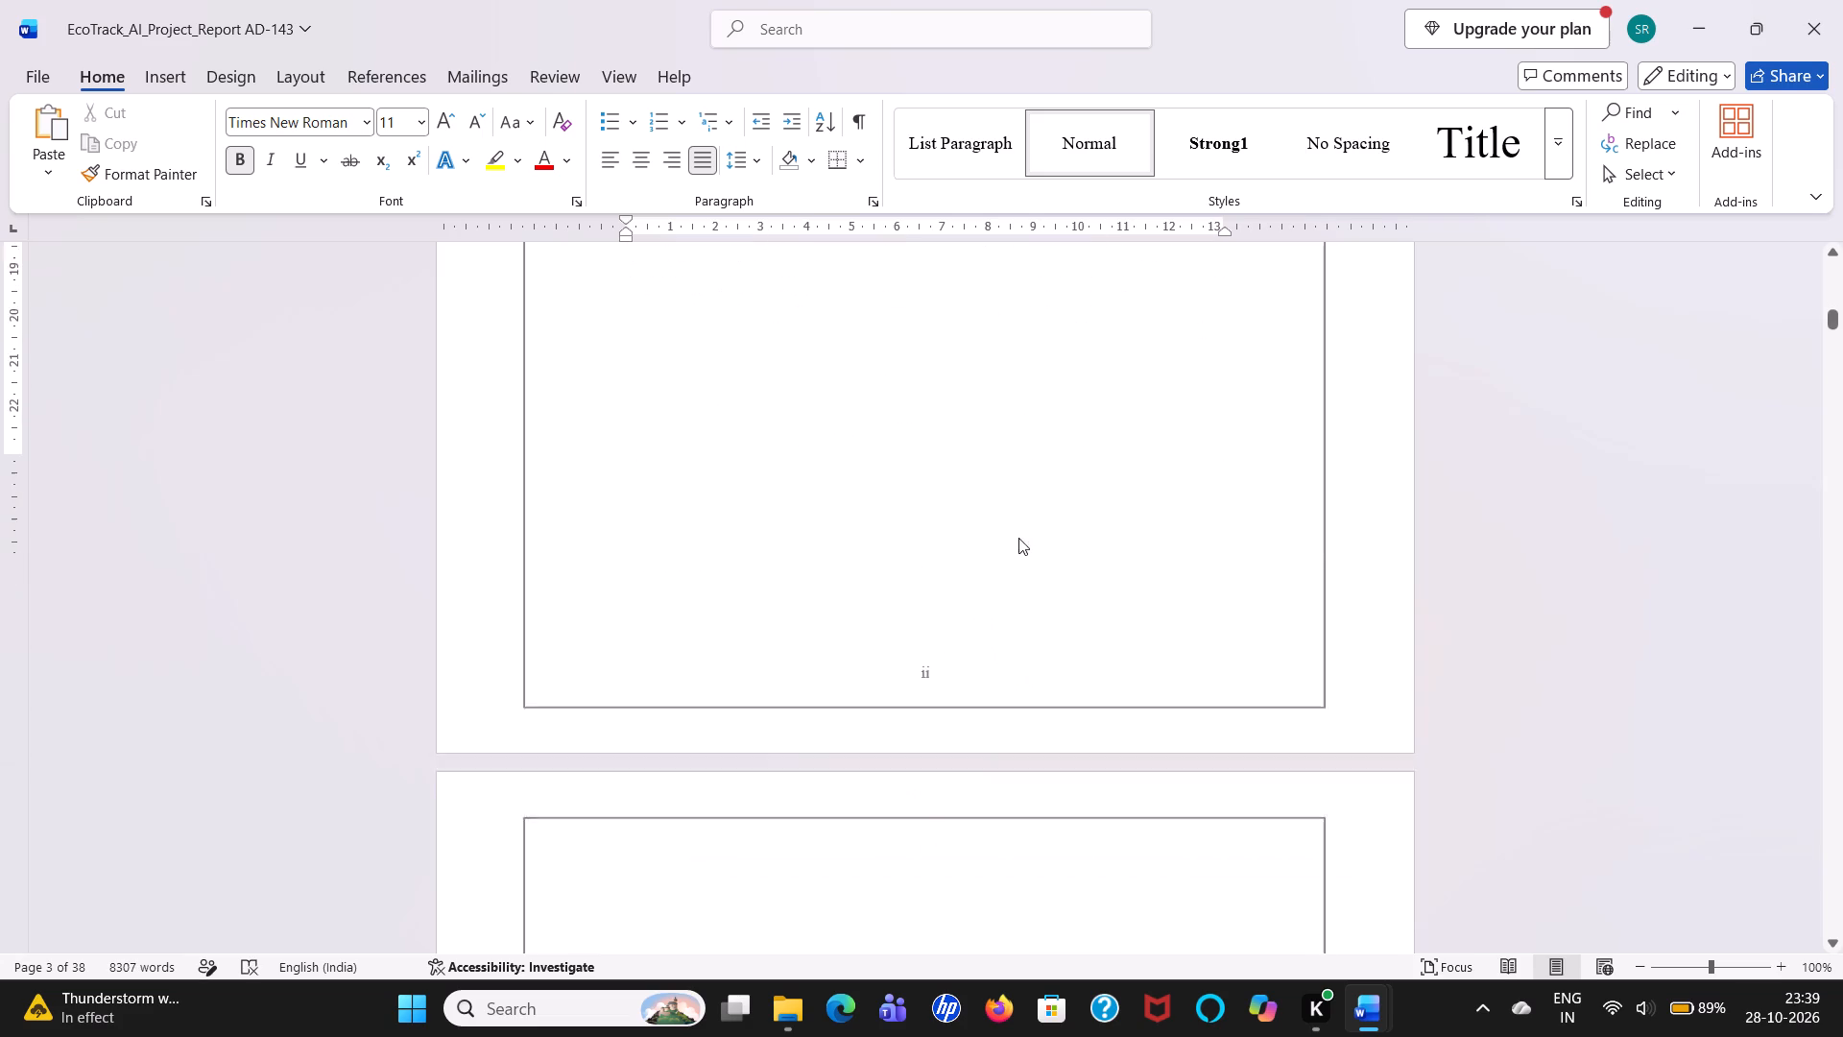
scroll(1018, 538, down, 2)
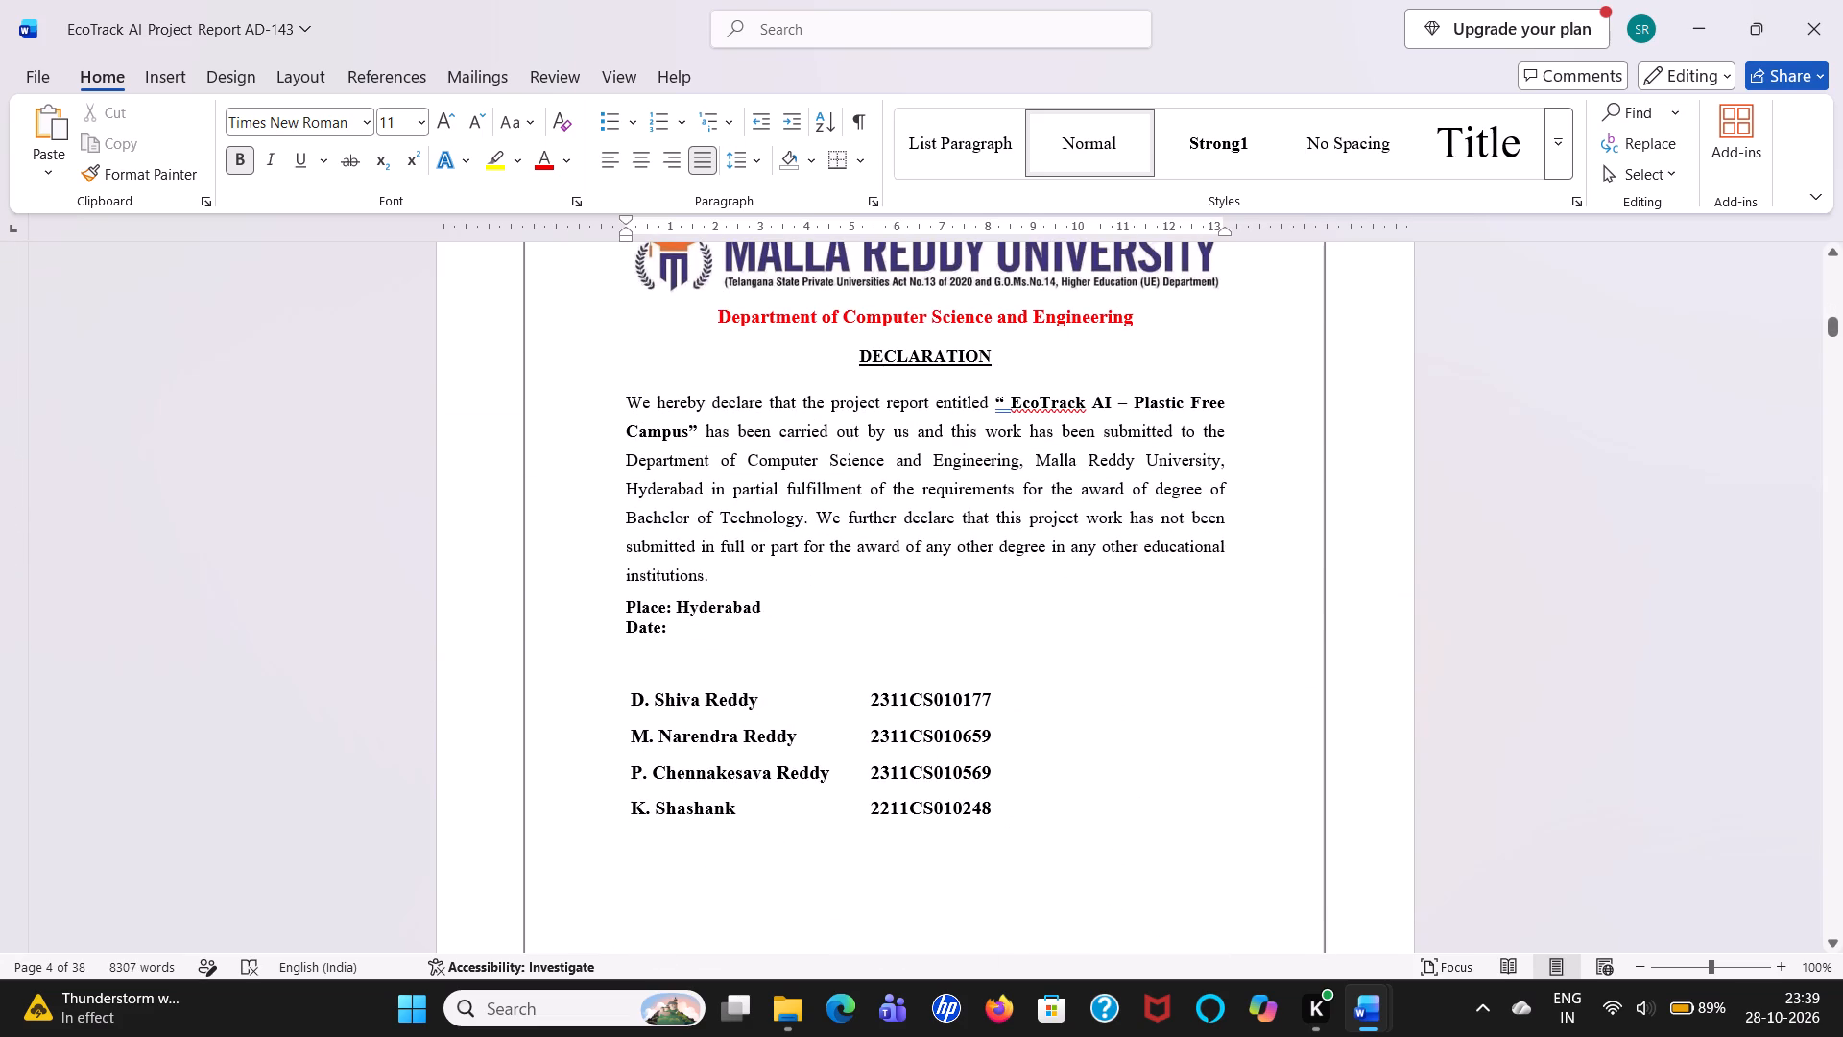
click(1037, 409)
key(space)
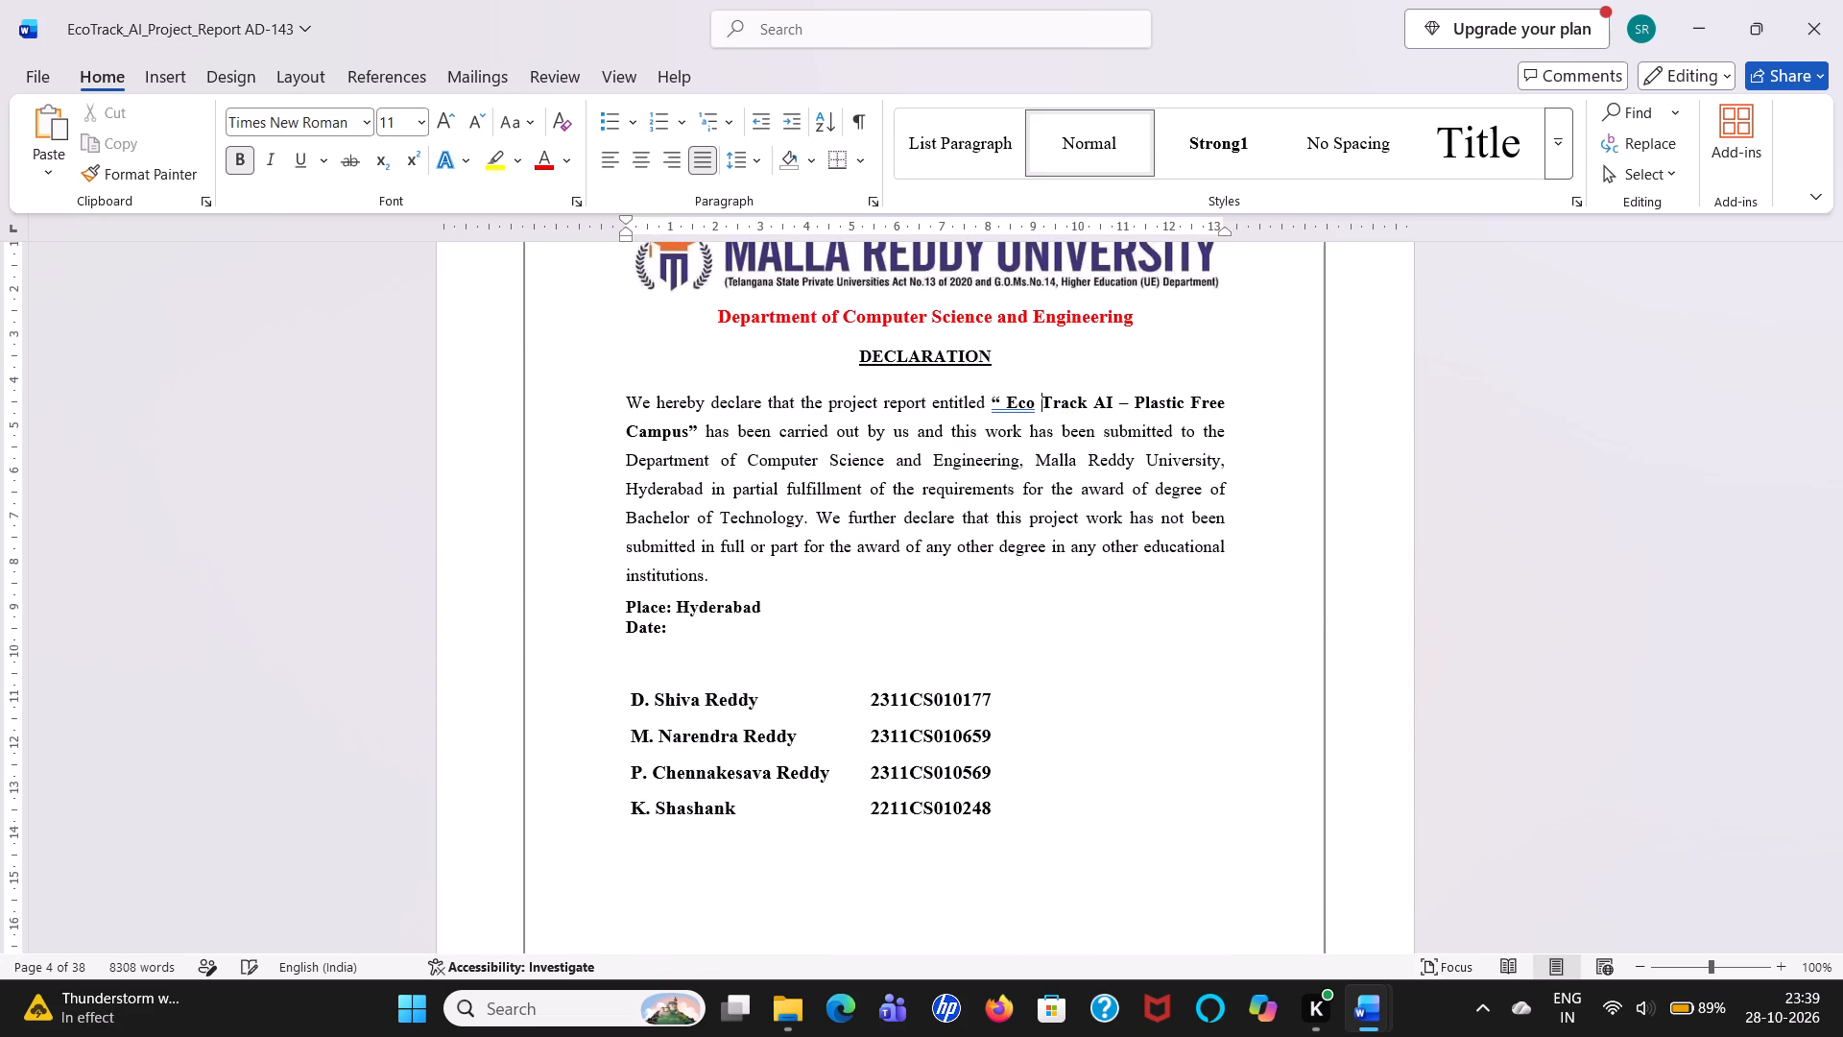
click(1014, 413)
right_click(1014, 413)
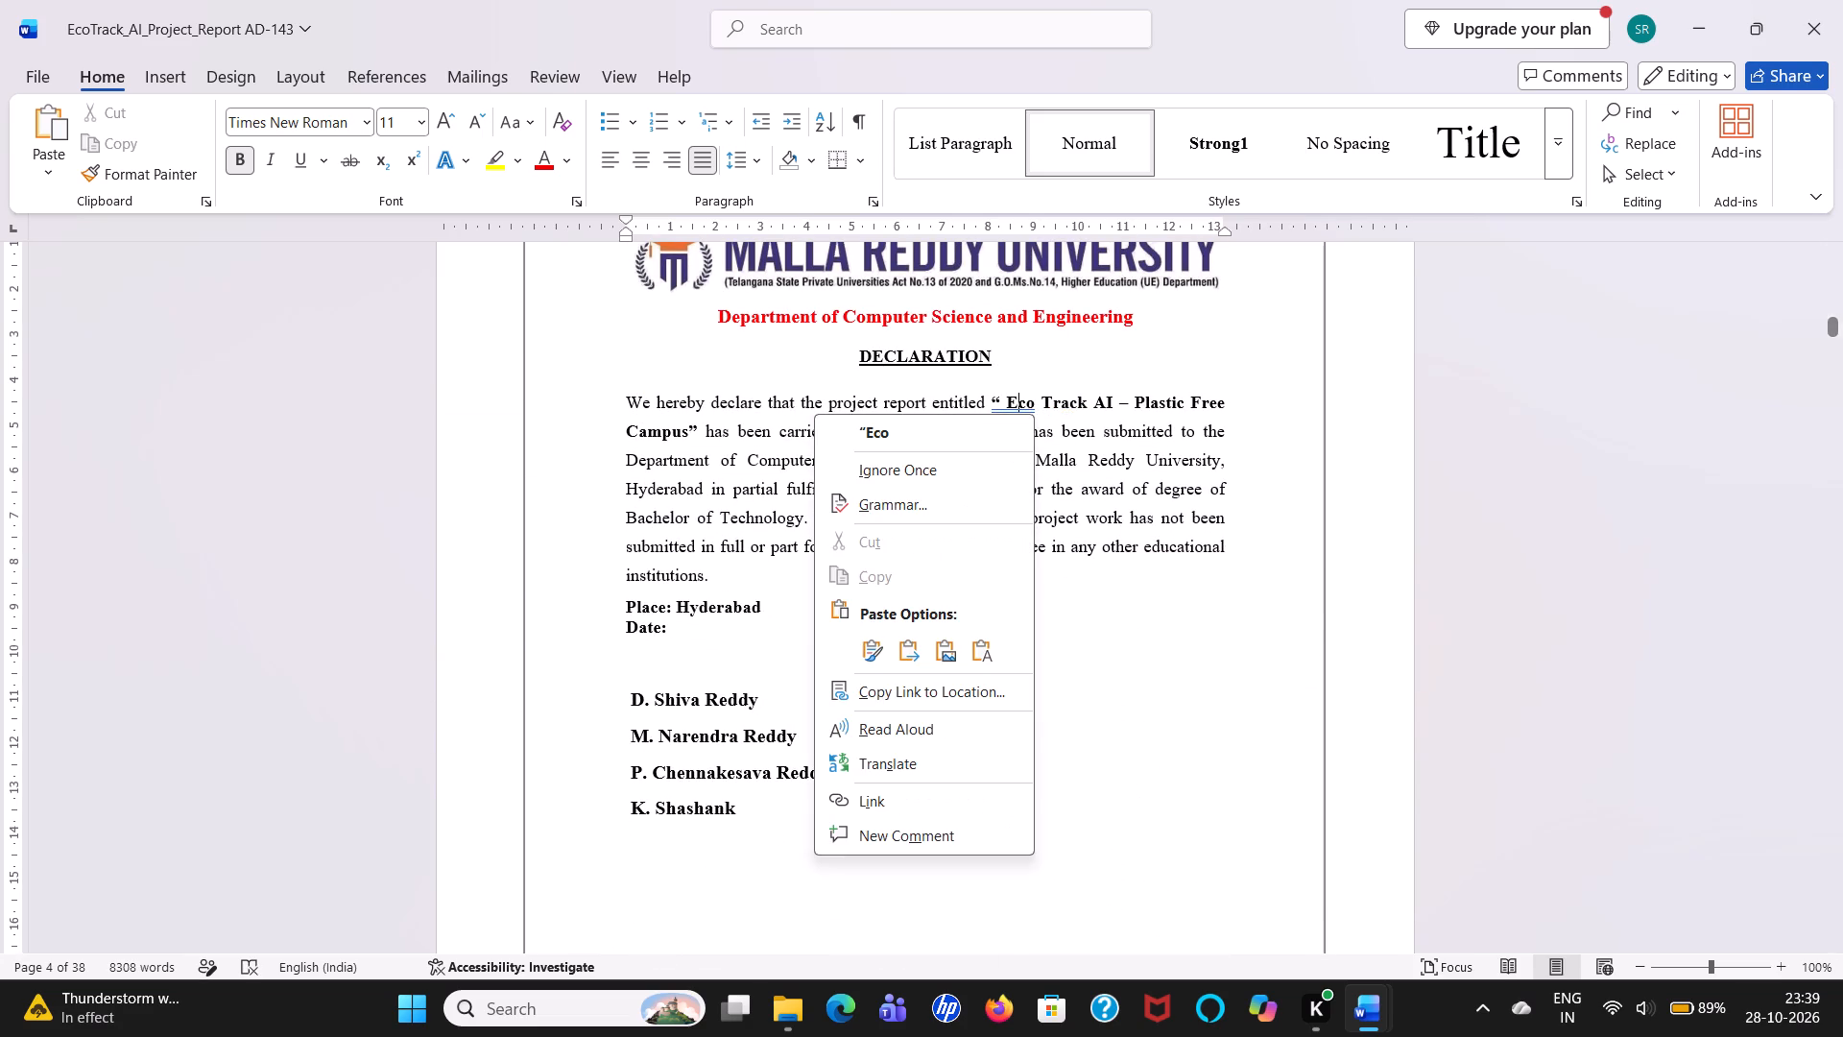
click(963, 431)
Ignore all spelling flags for the chairman's name in the acknowledgement's first paragraph.
scroll(1055, 604, down, 1)
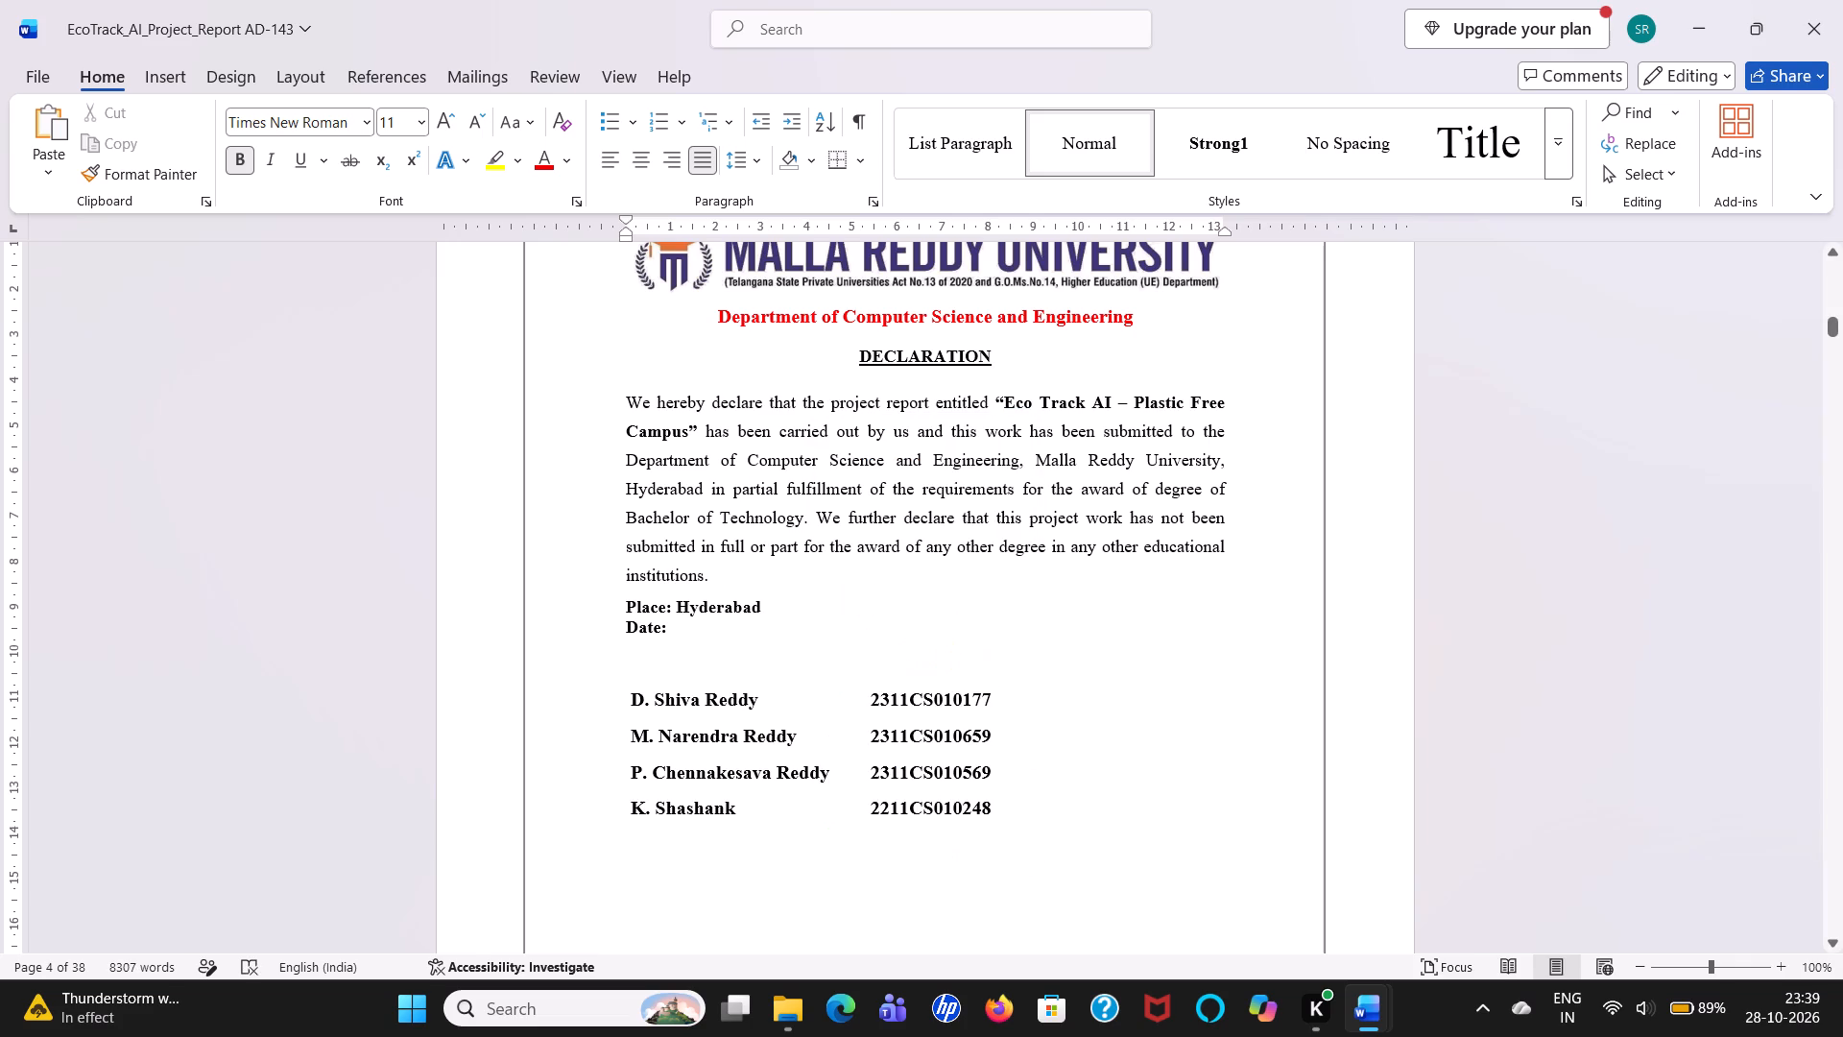
scroll(1055, 604, down, 5)
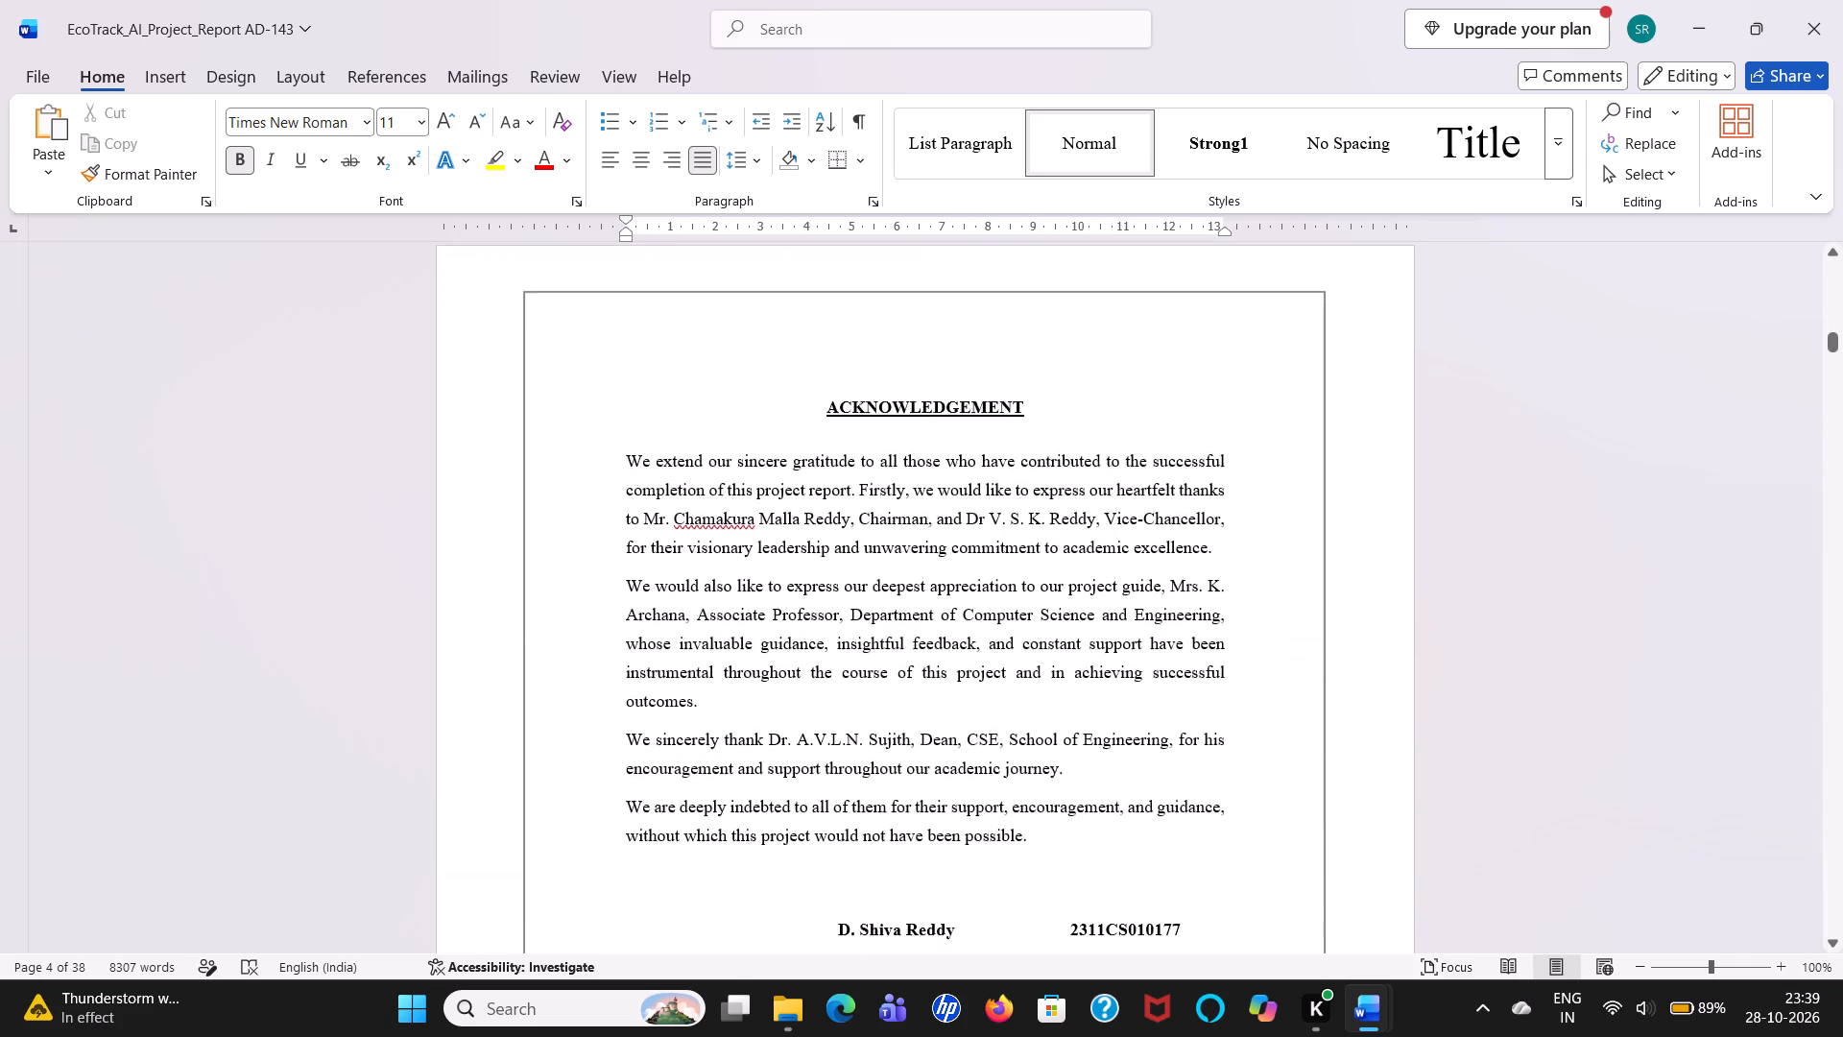
scroll(1055, 604, down, 1)
click(715, 359)
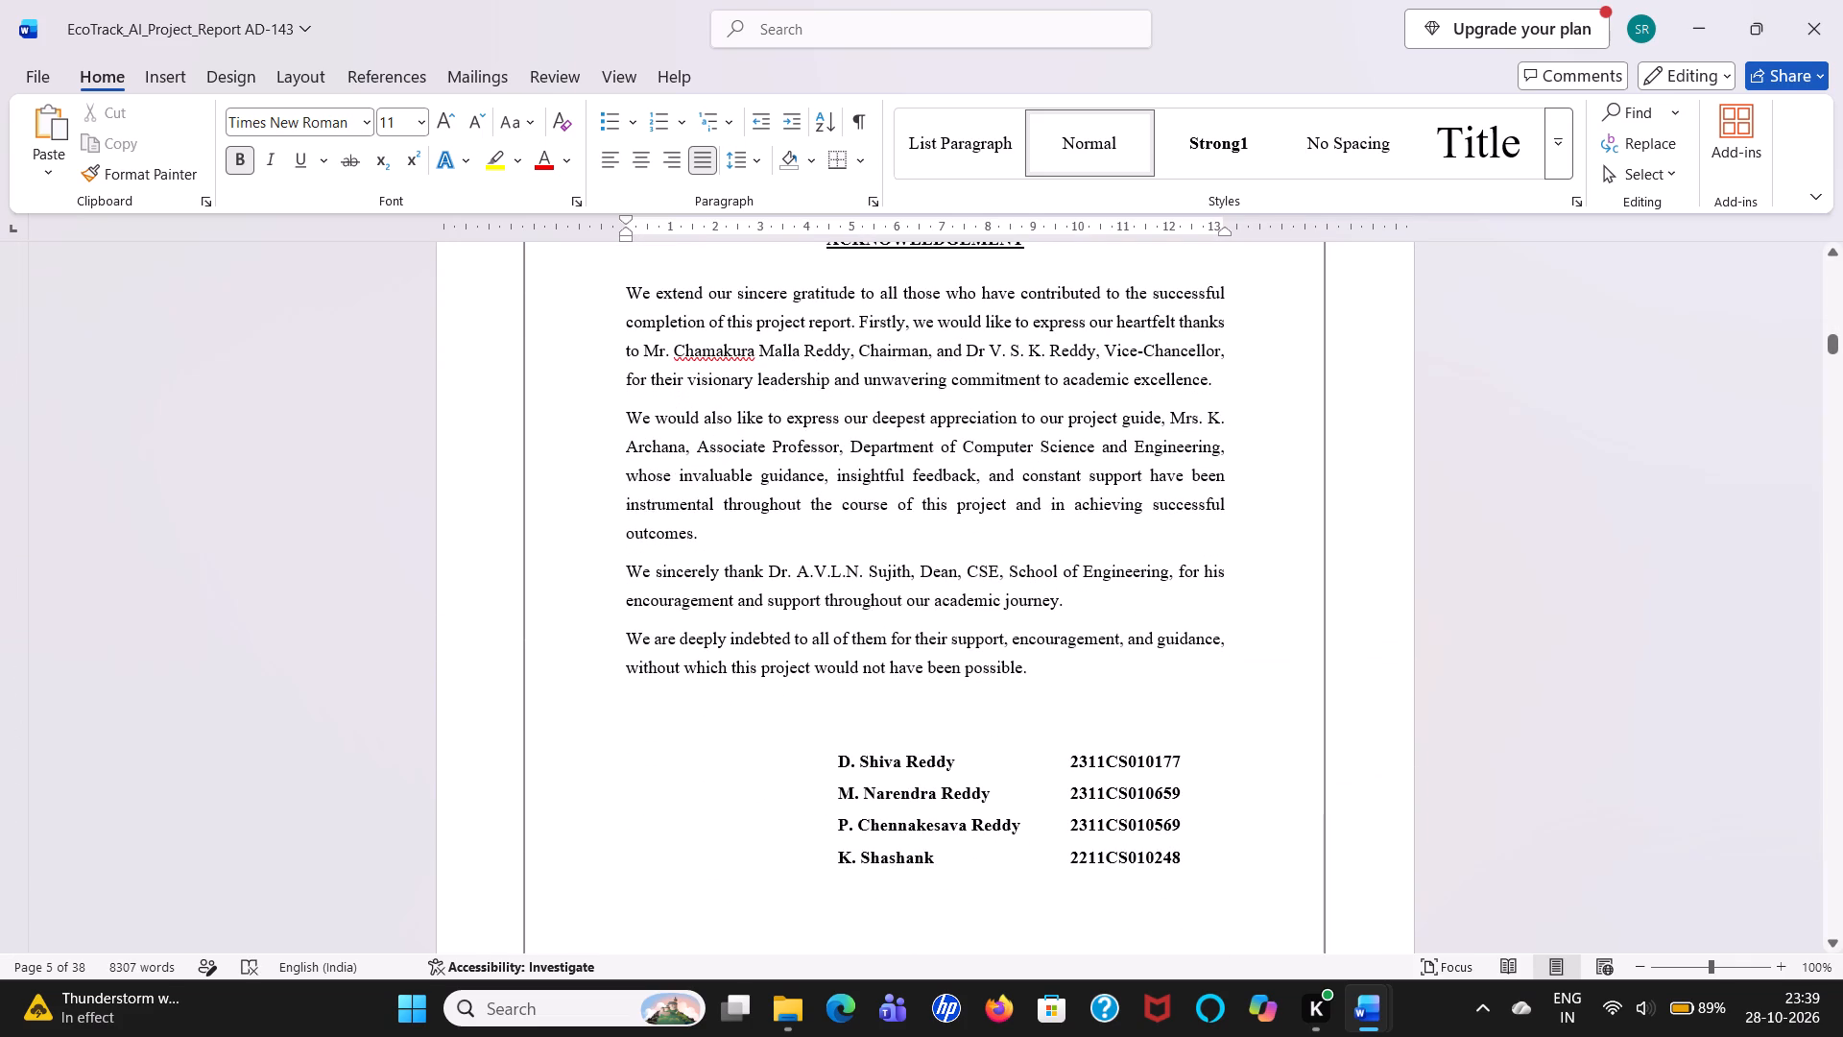
right_click(715, 359)
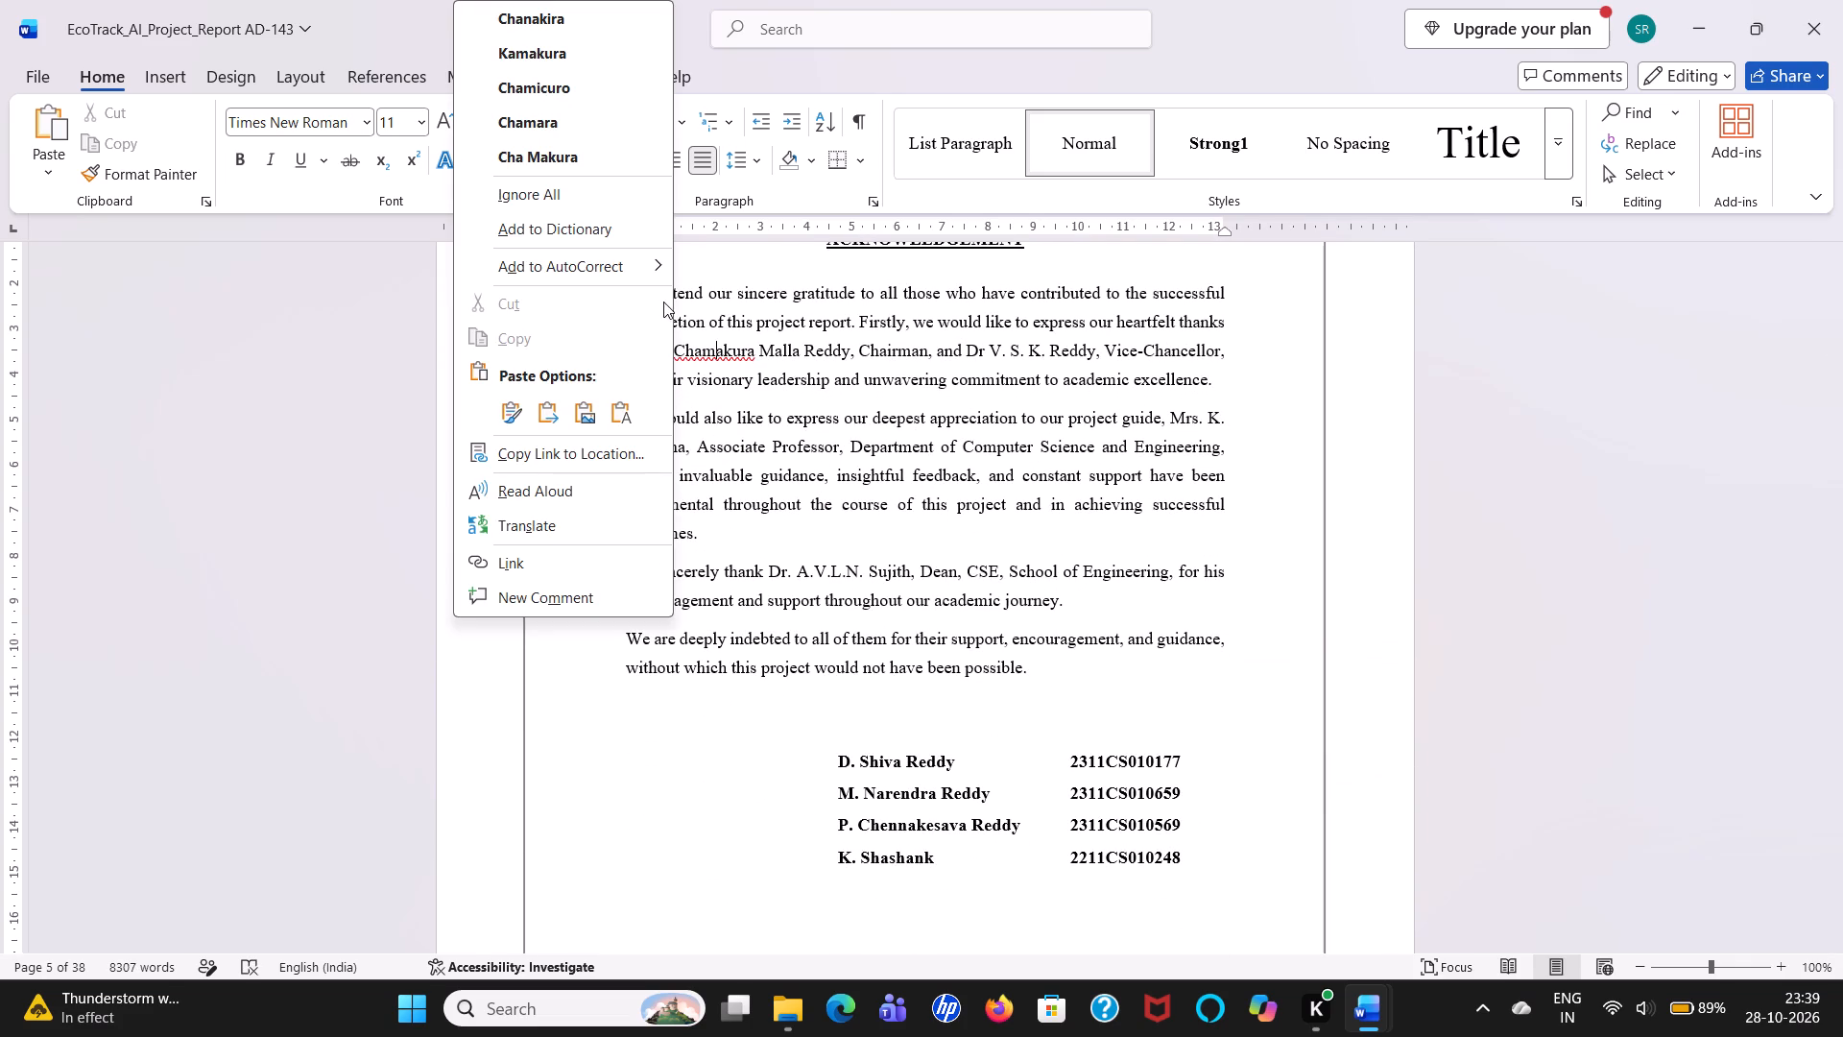
click(555, 200)
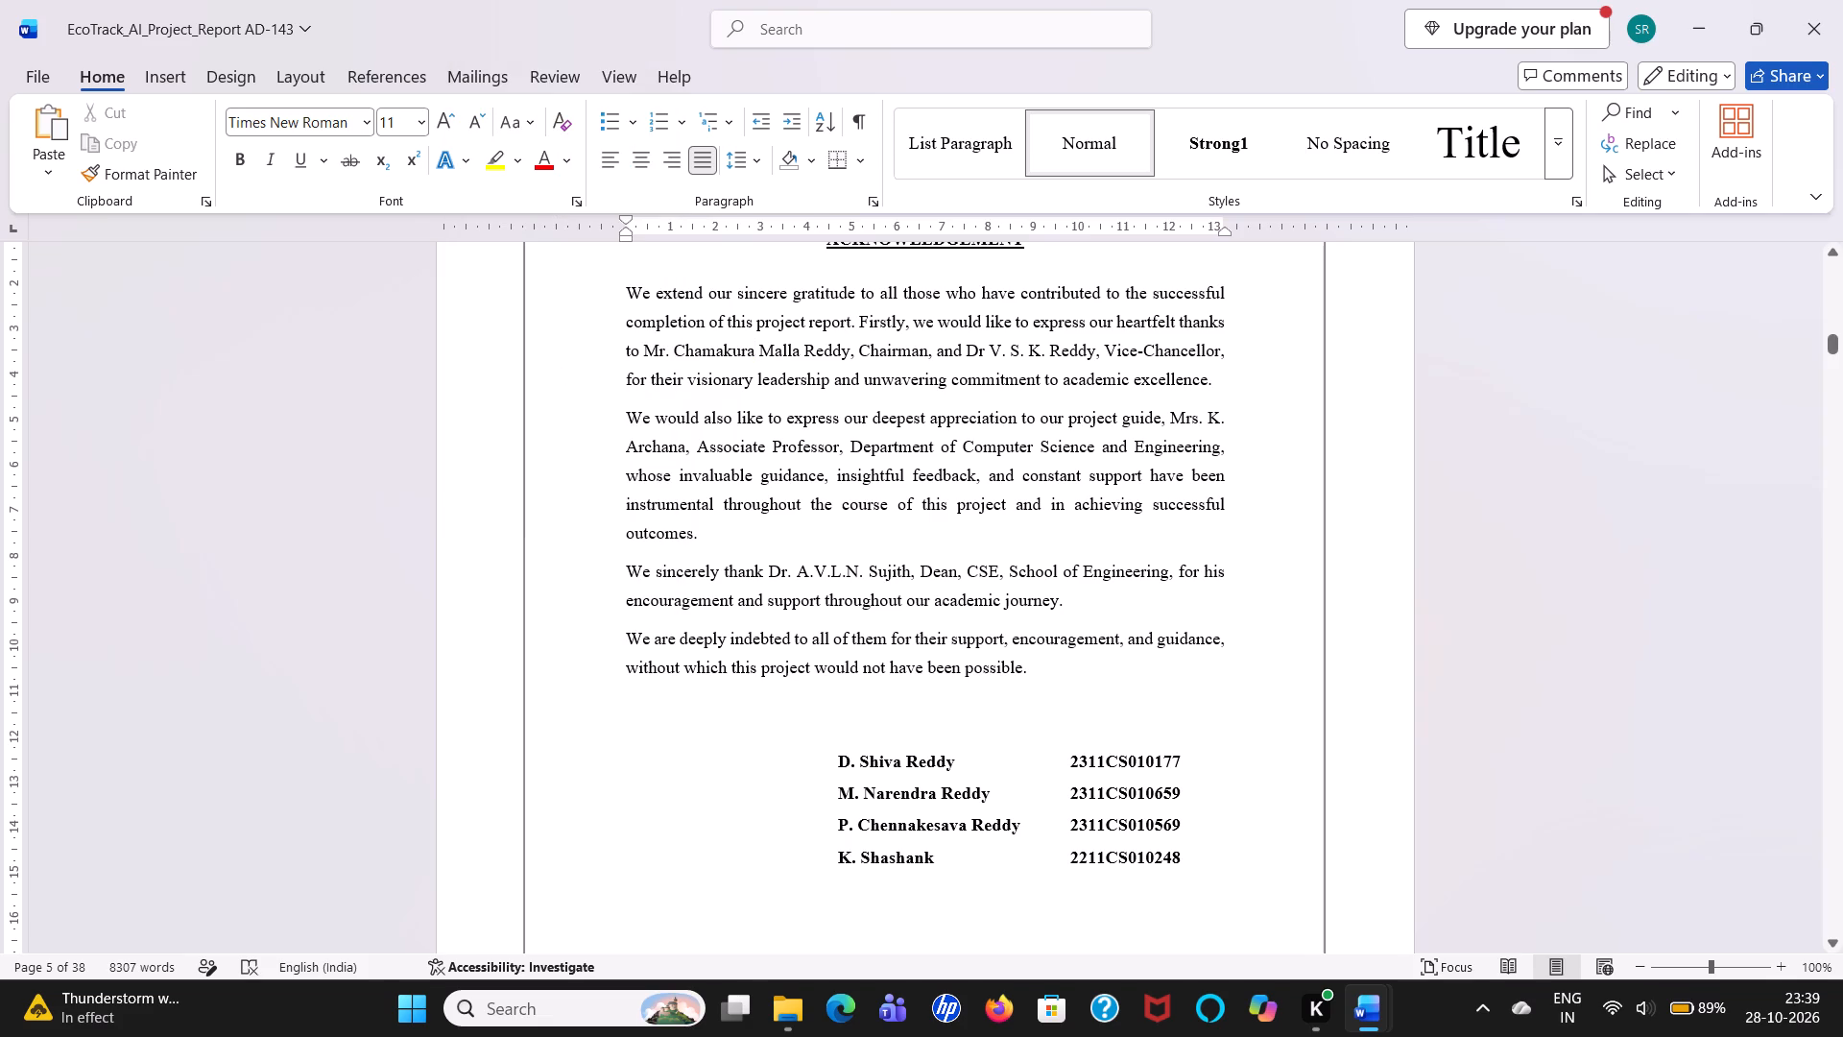
Change the project guide's title to "Mr." and replace the guide's initial and name in the acknowledgement's second paragraph.
click(1195, 419)
key(BackSpace)
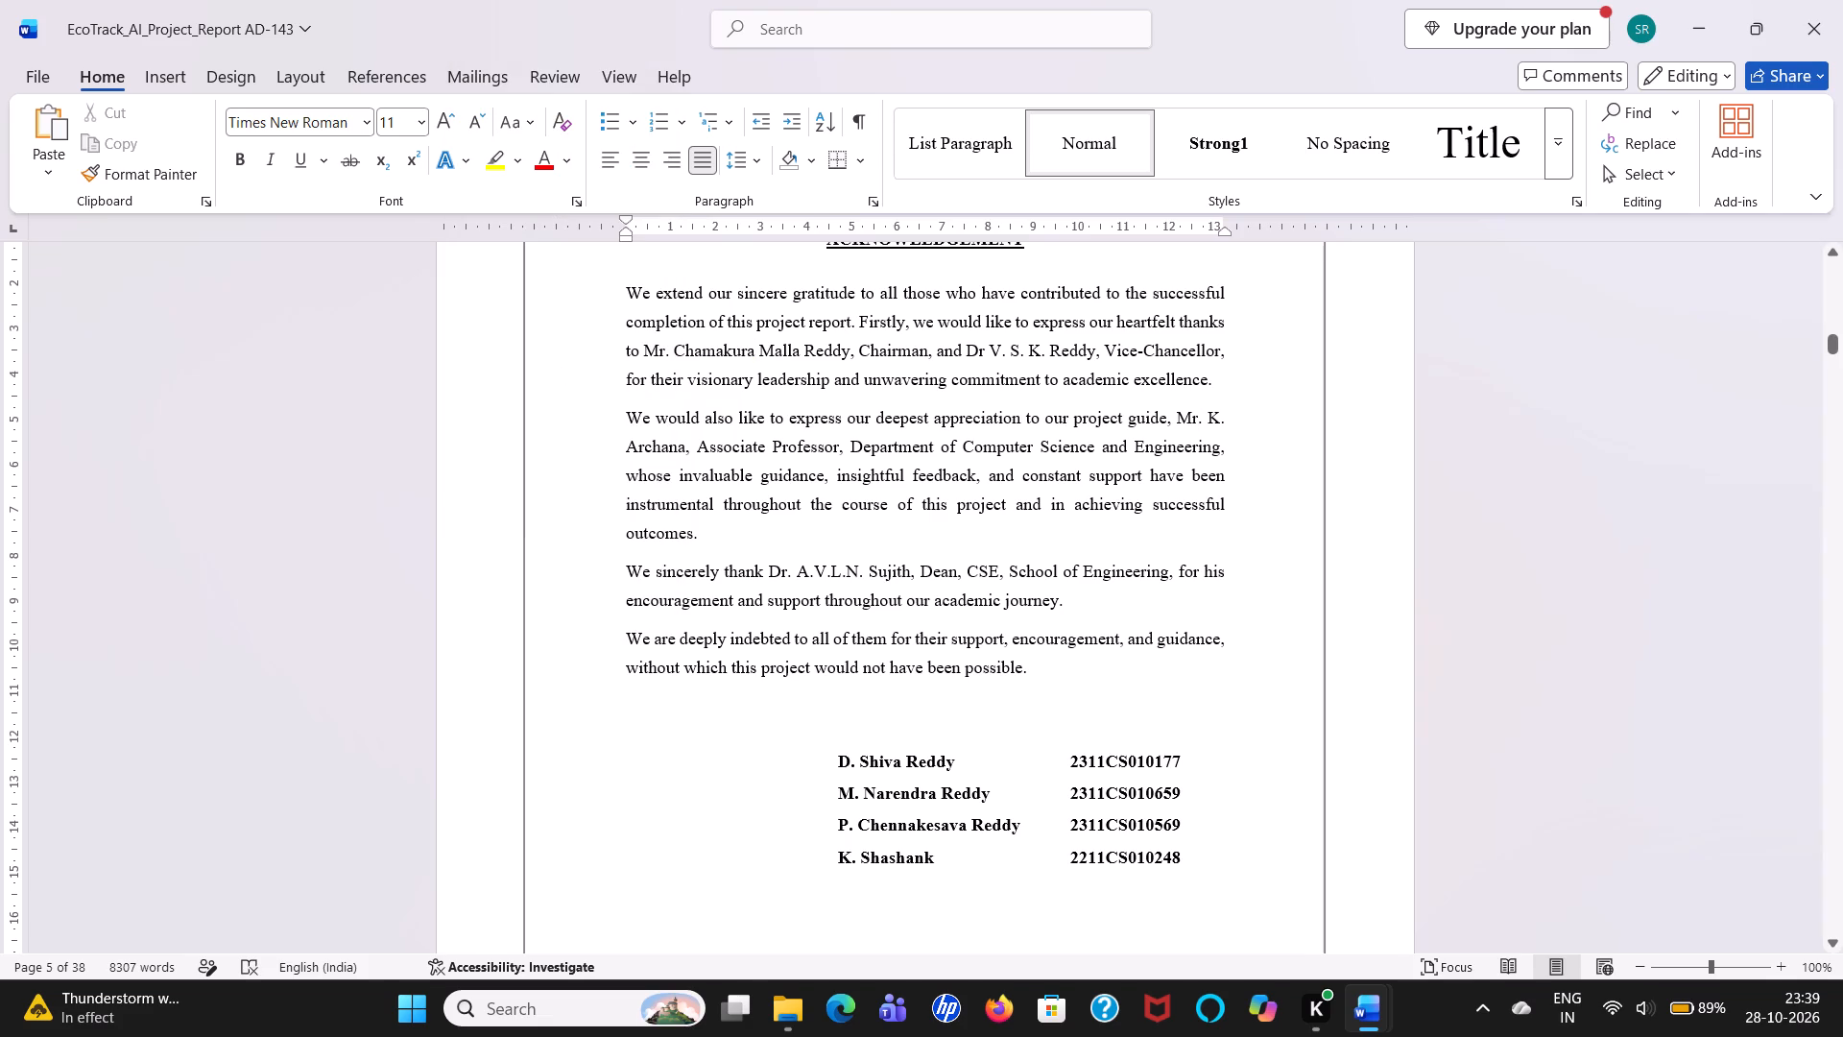
click(1221, 419)
key(BackSpace)
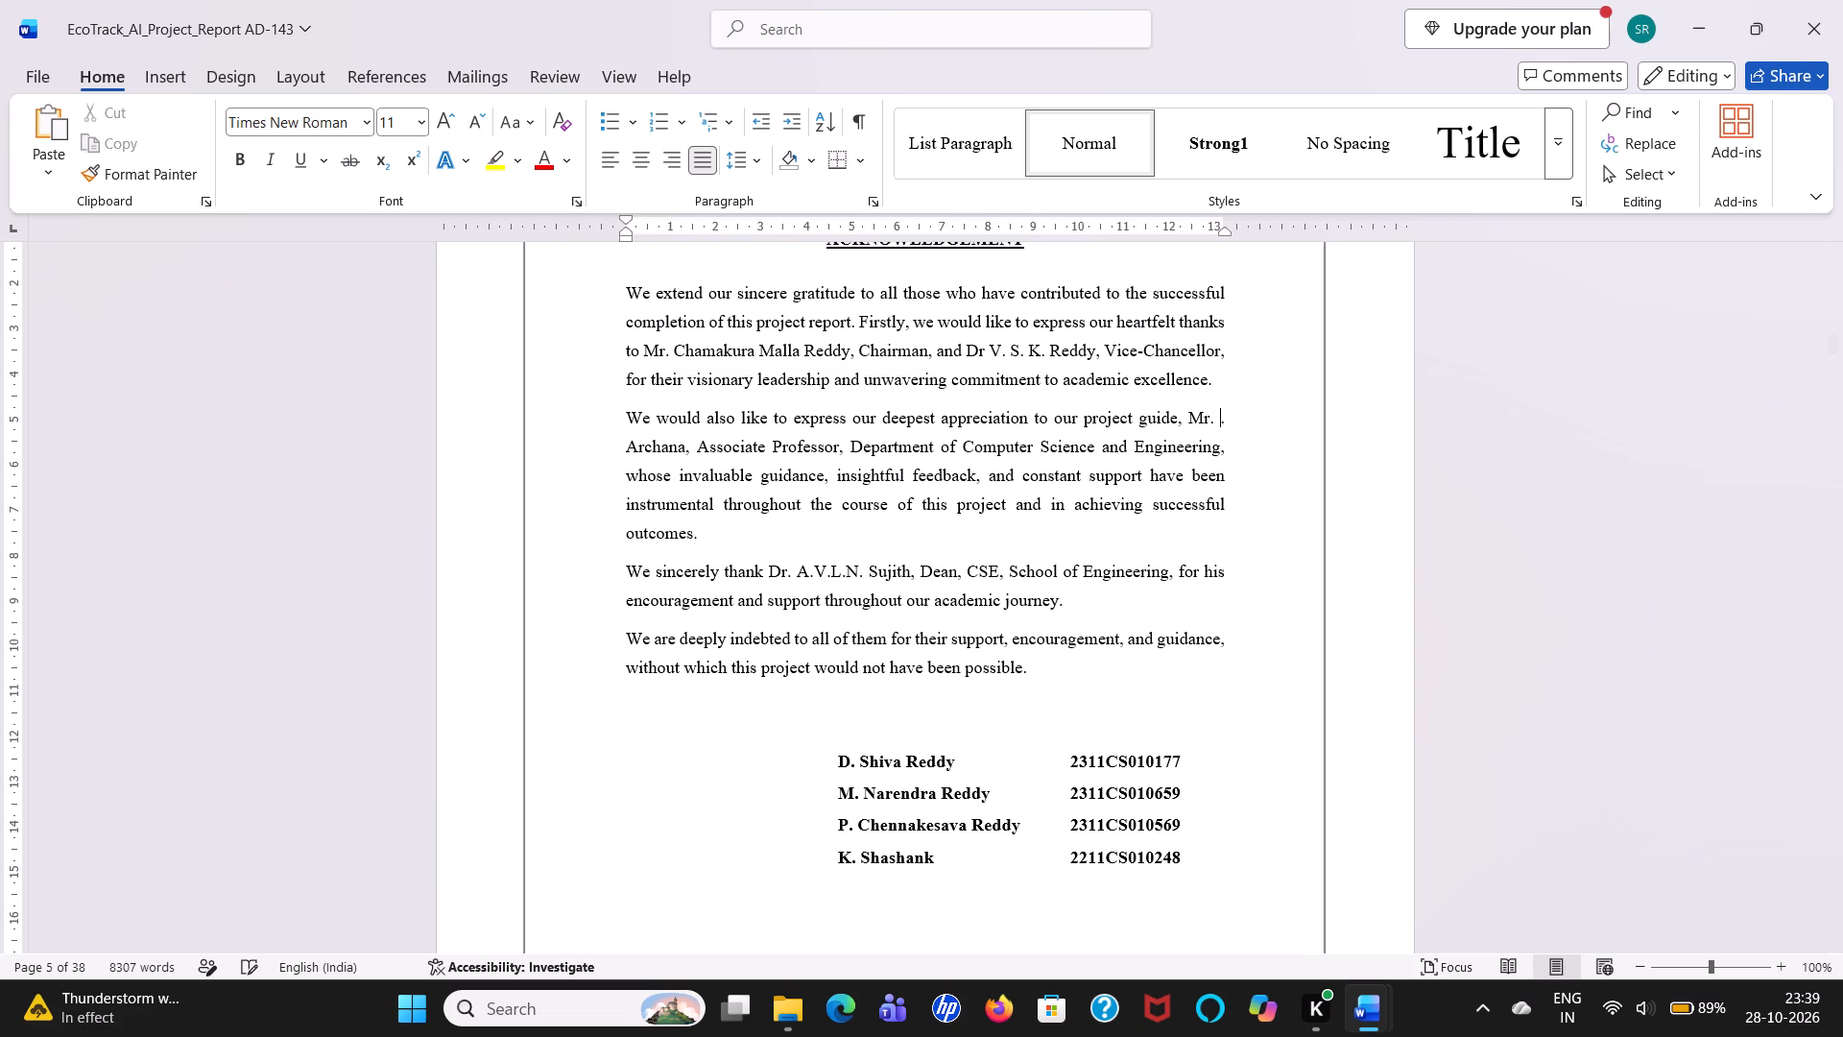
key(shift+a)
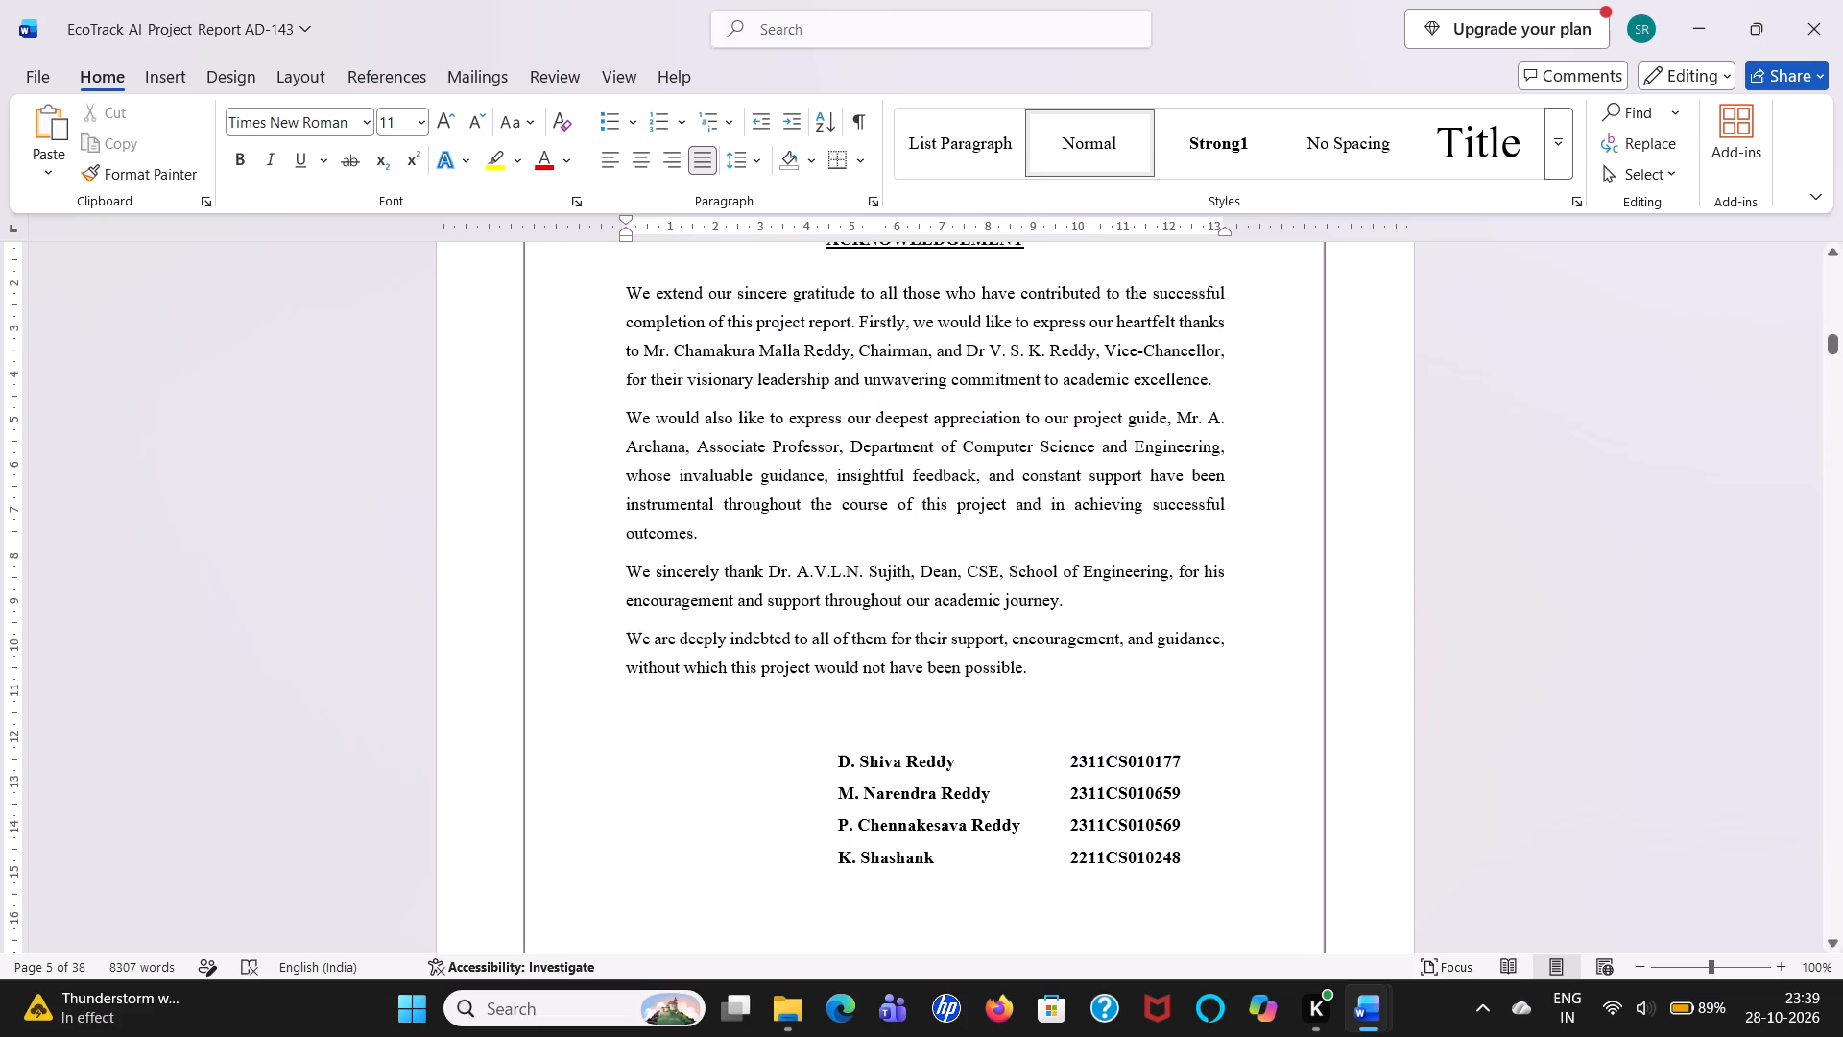
click(682, 446)
key(BackSpace)
key(BackSpace)
key(BackSpace)
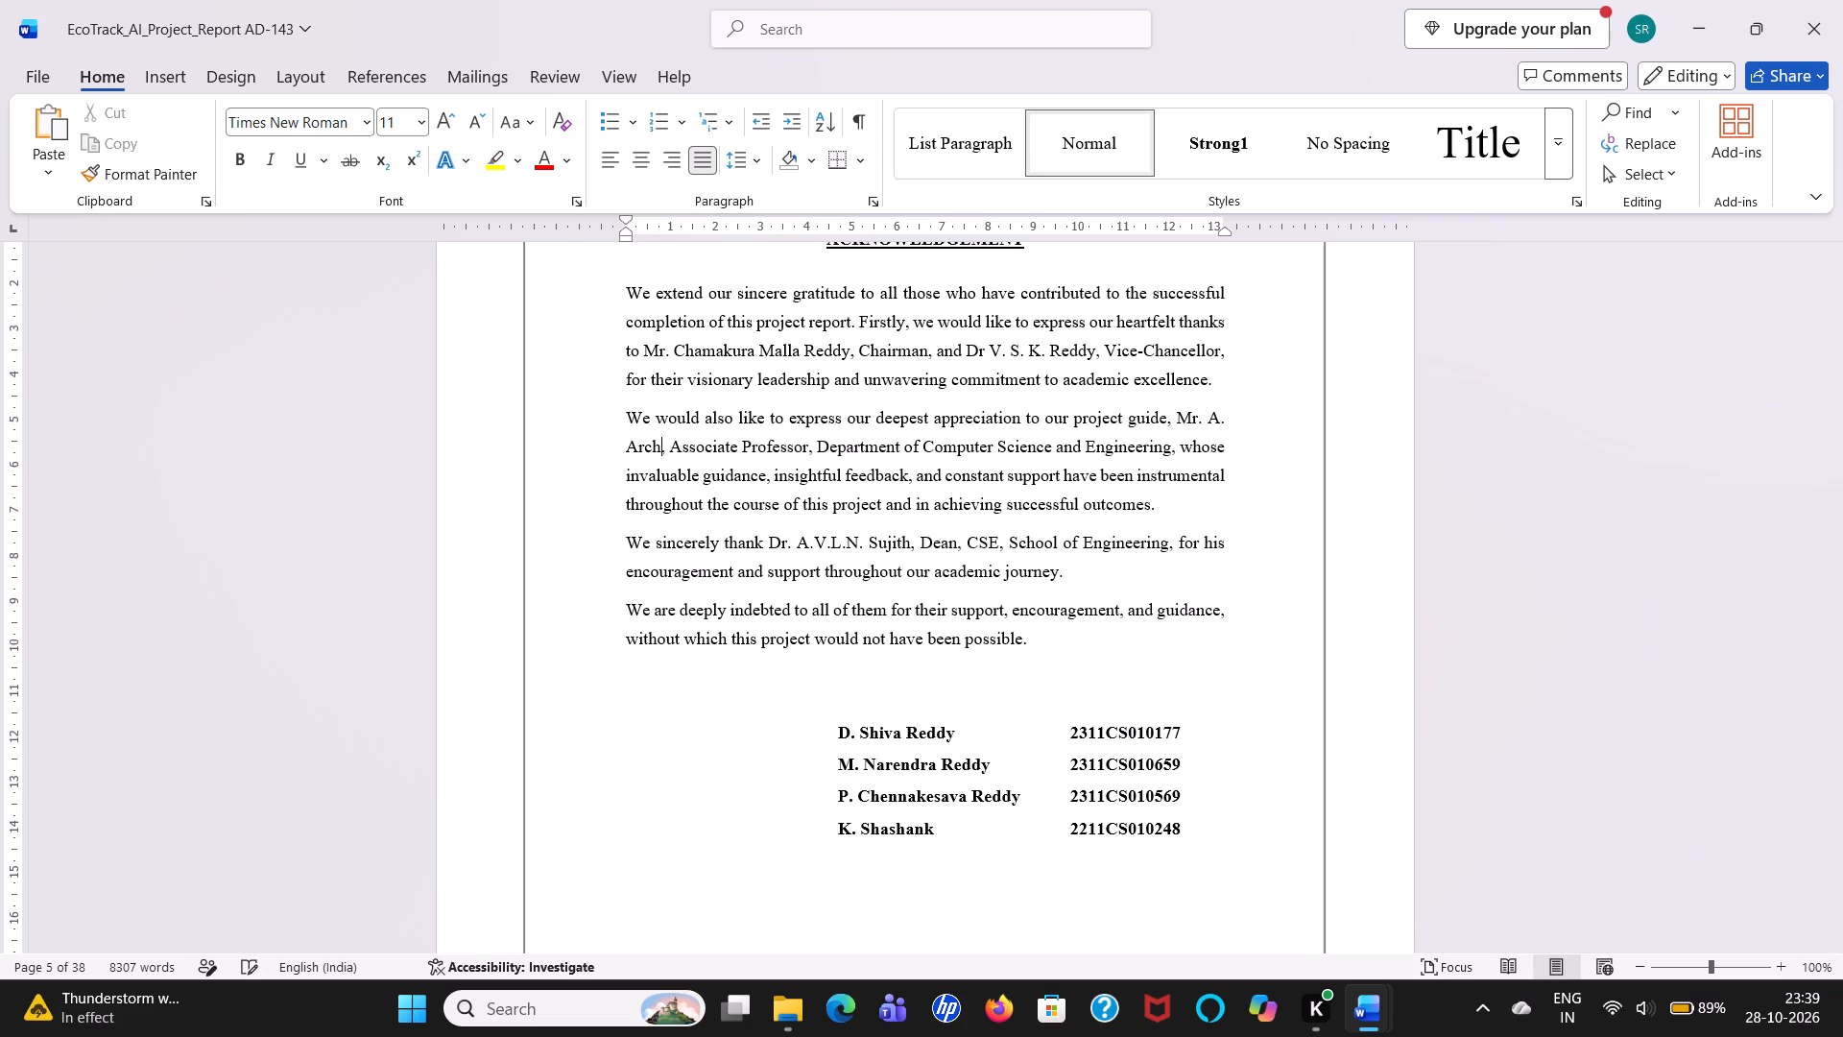
key(BackSpace)
key(BackSpace)
key(BackSpace)
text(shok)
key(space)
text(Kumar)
Compare the acknowledgement page's text and formatting with the acknowledgement in the 161 major project report.
scroll(888, 541, up, 1)
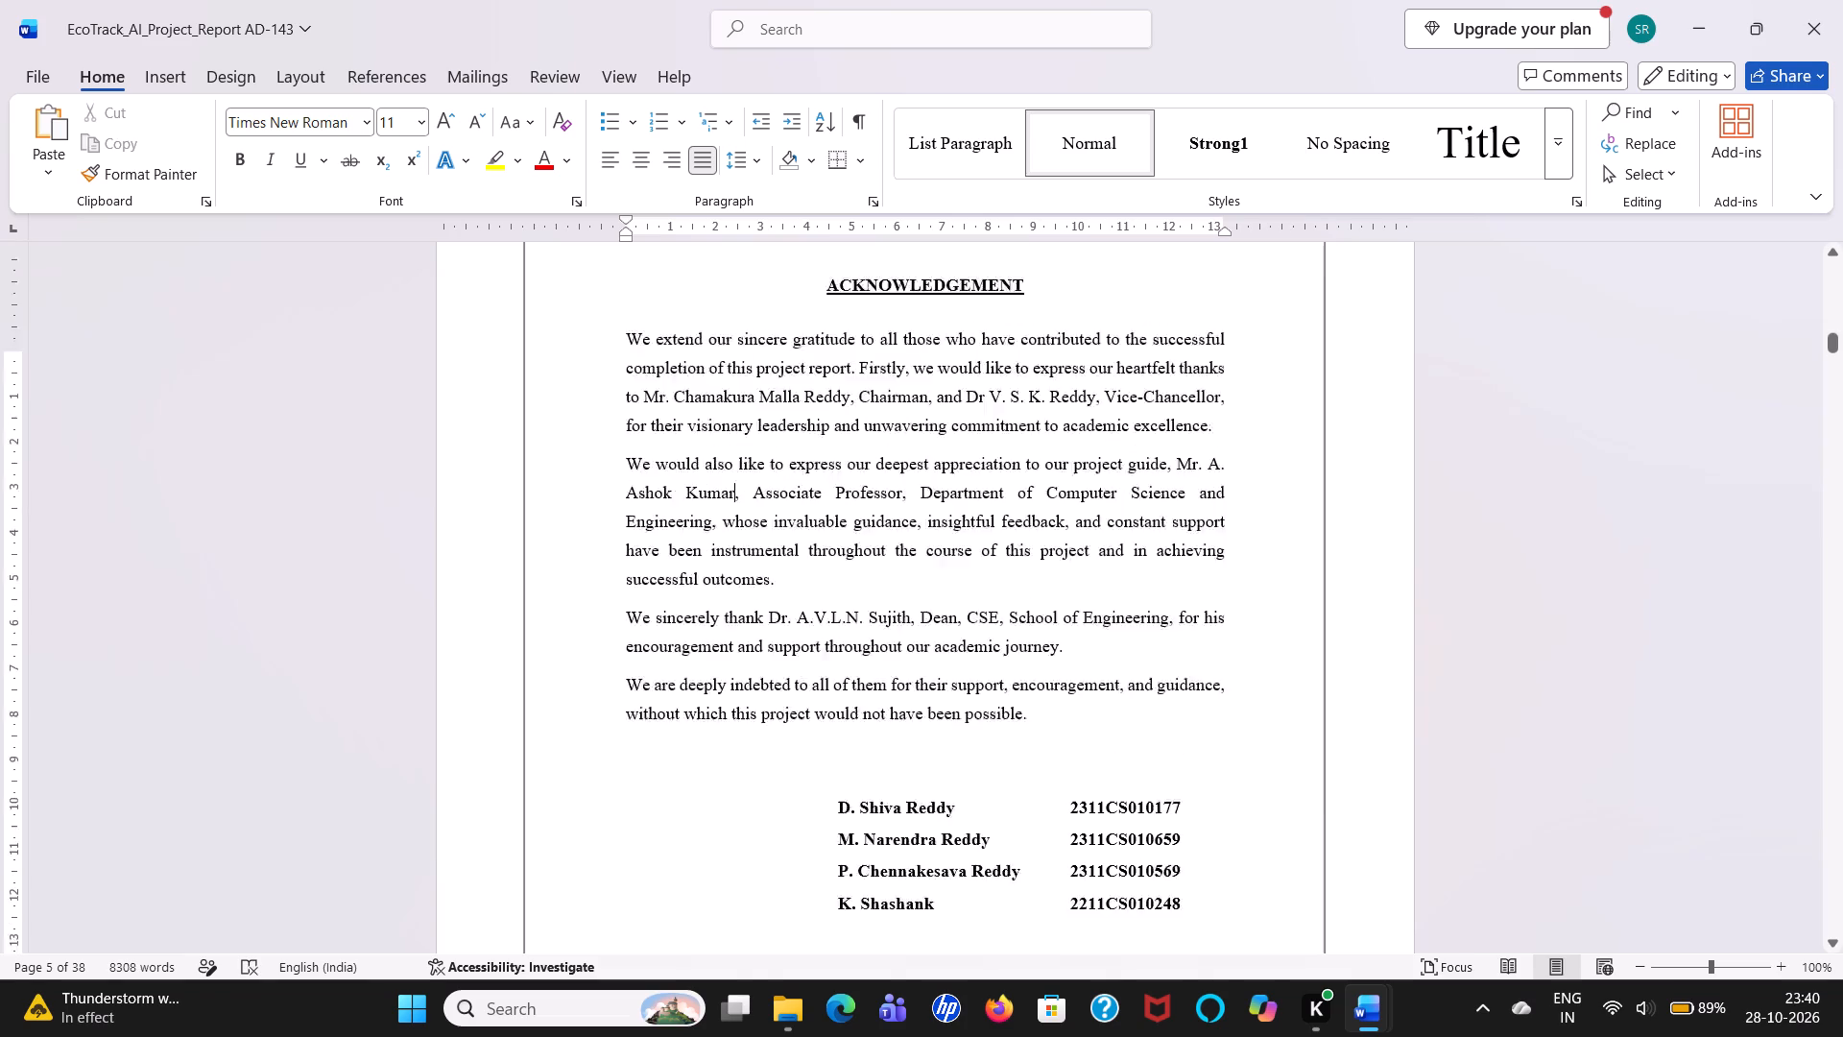
scroll(888, 541, up, 3)
scroll(888, 541, down, 1)
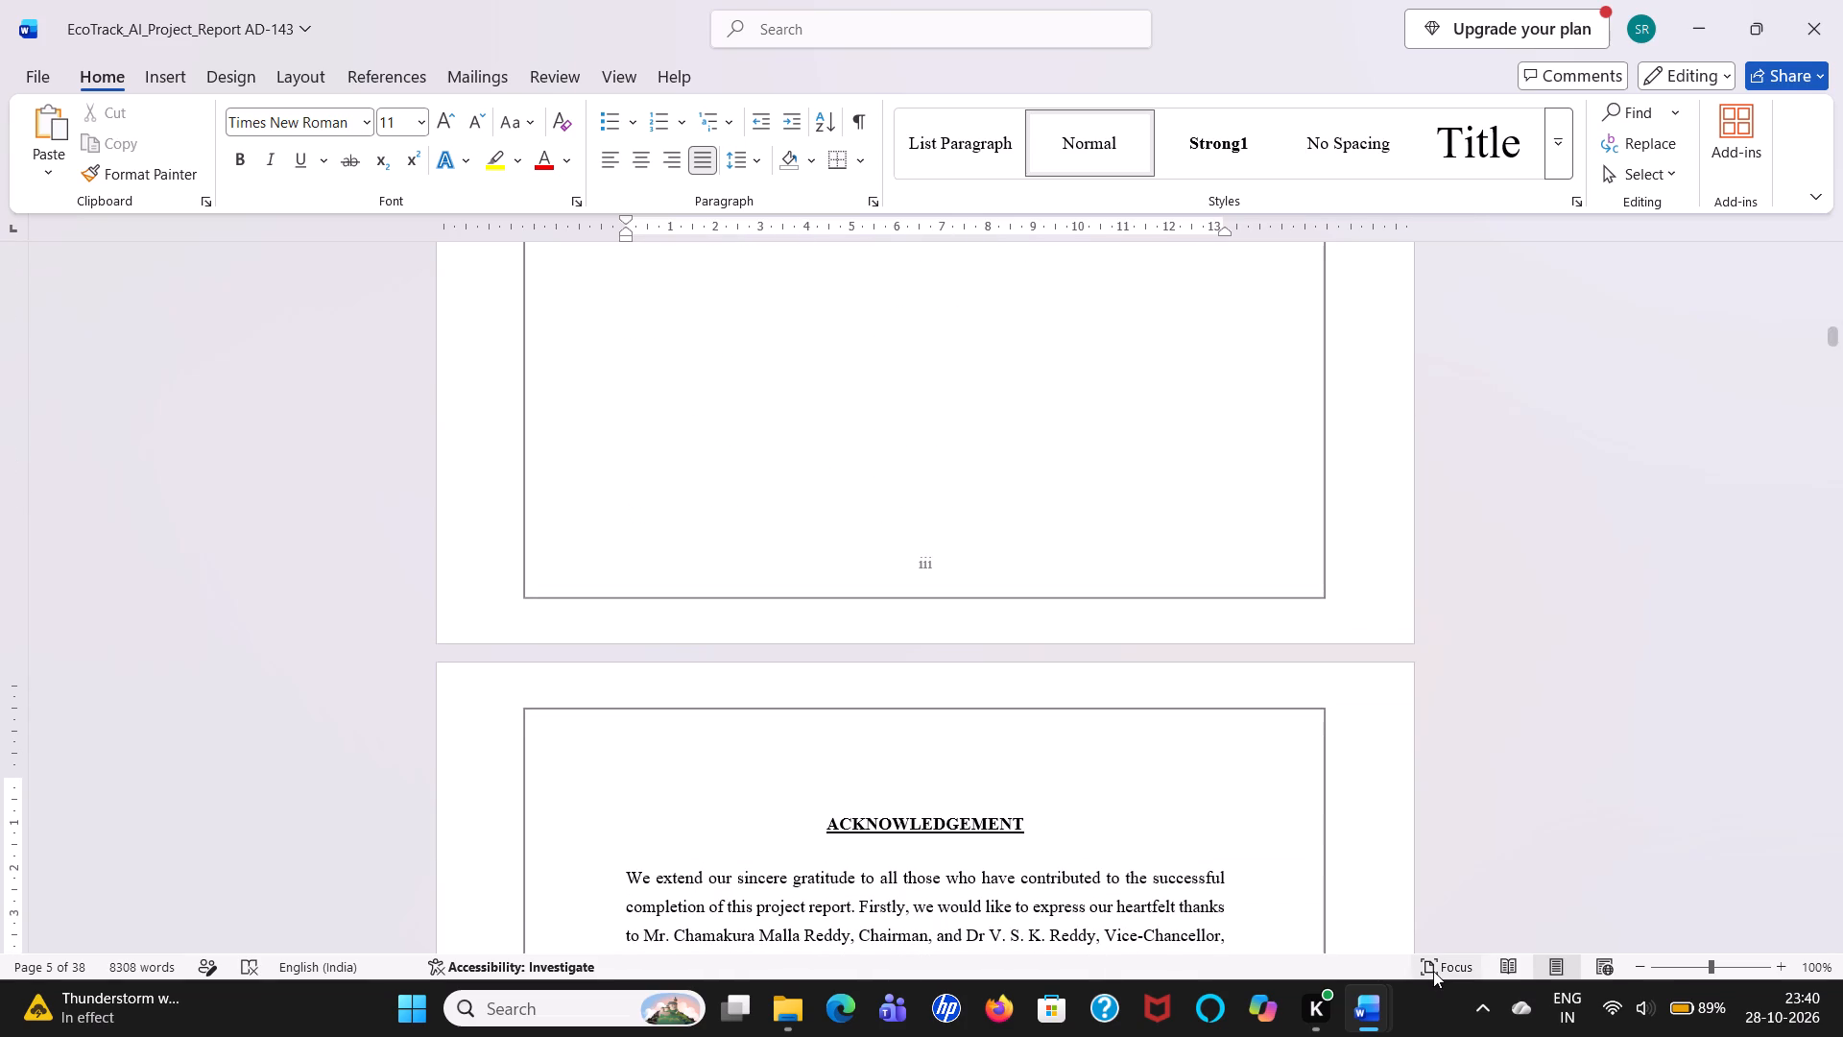
click(1418, 926)
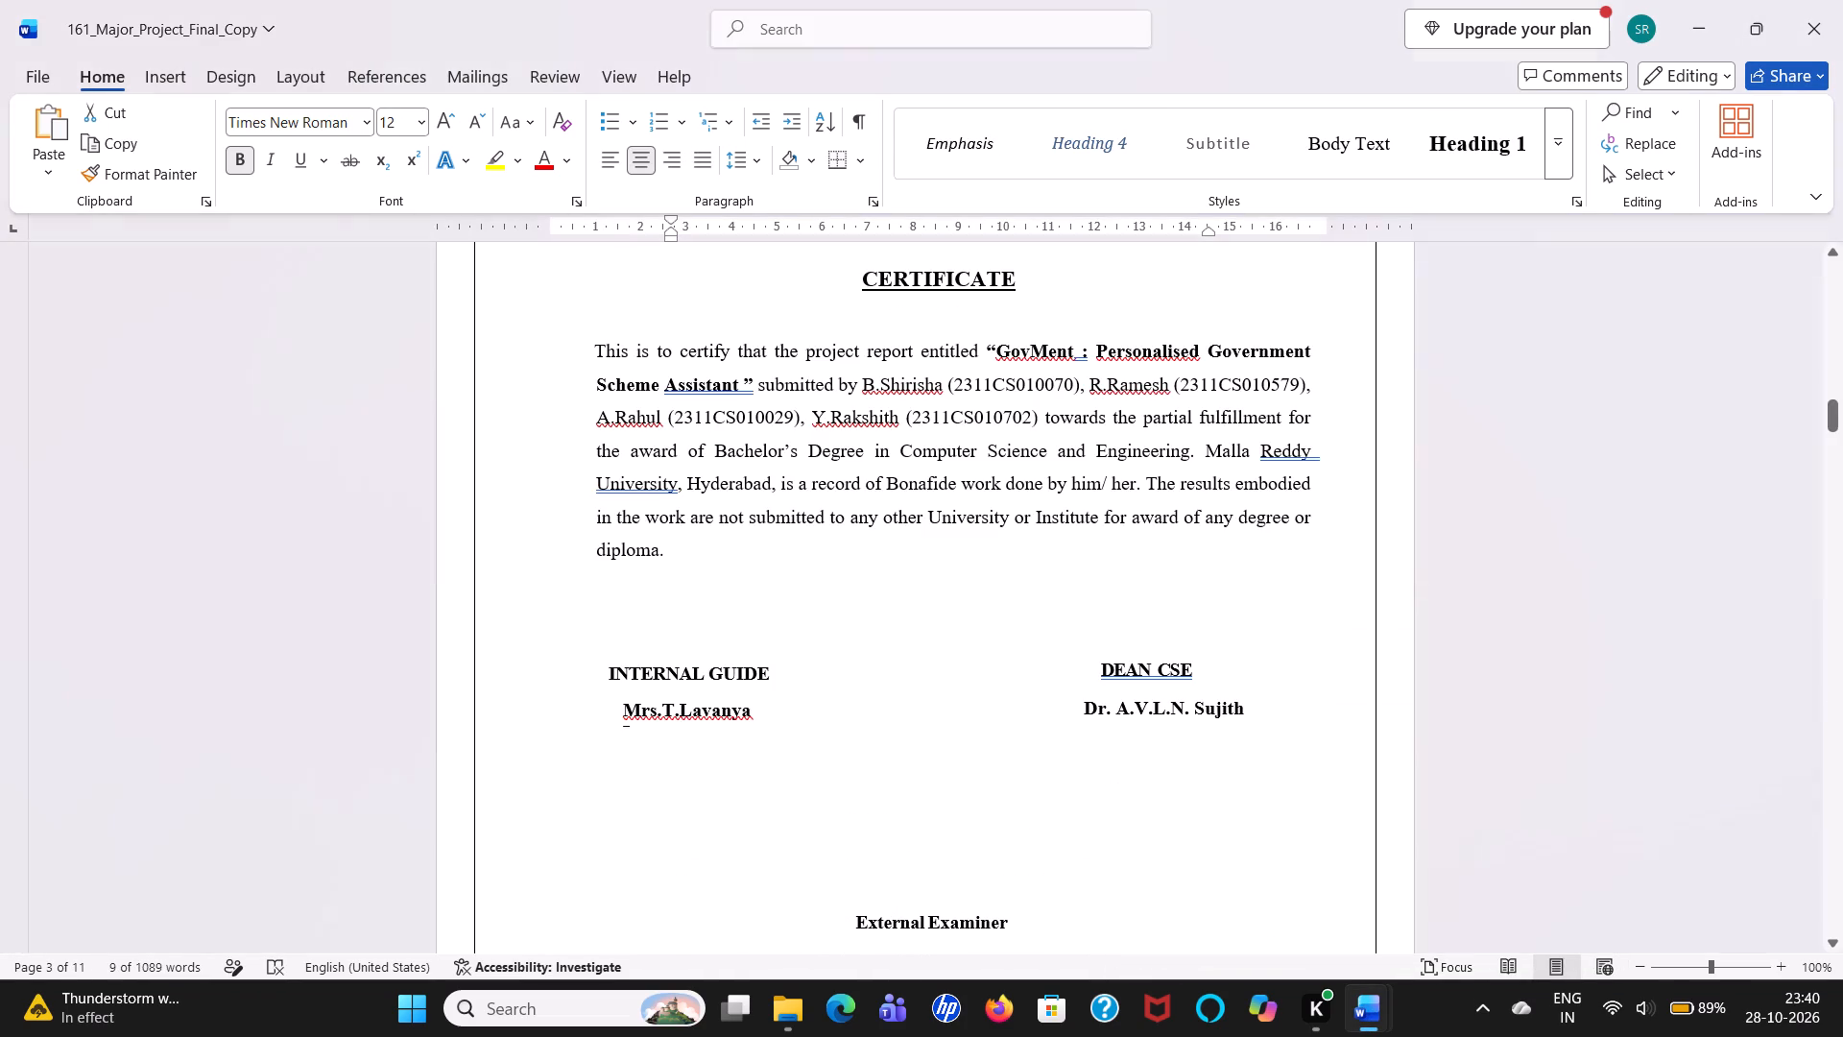
scroll(1210, 733, down, 7)
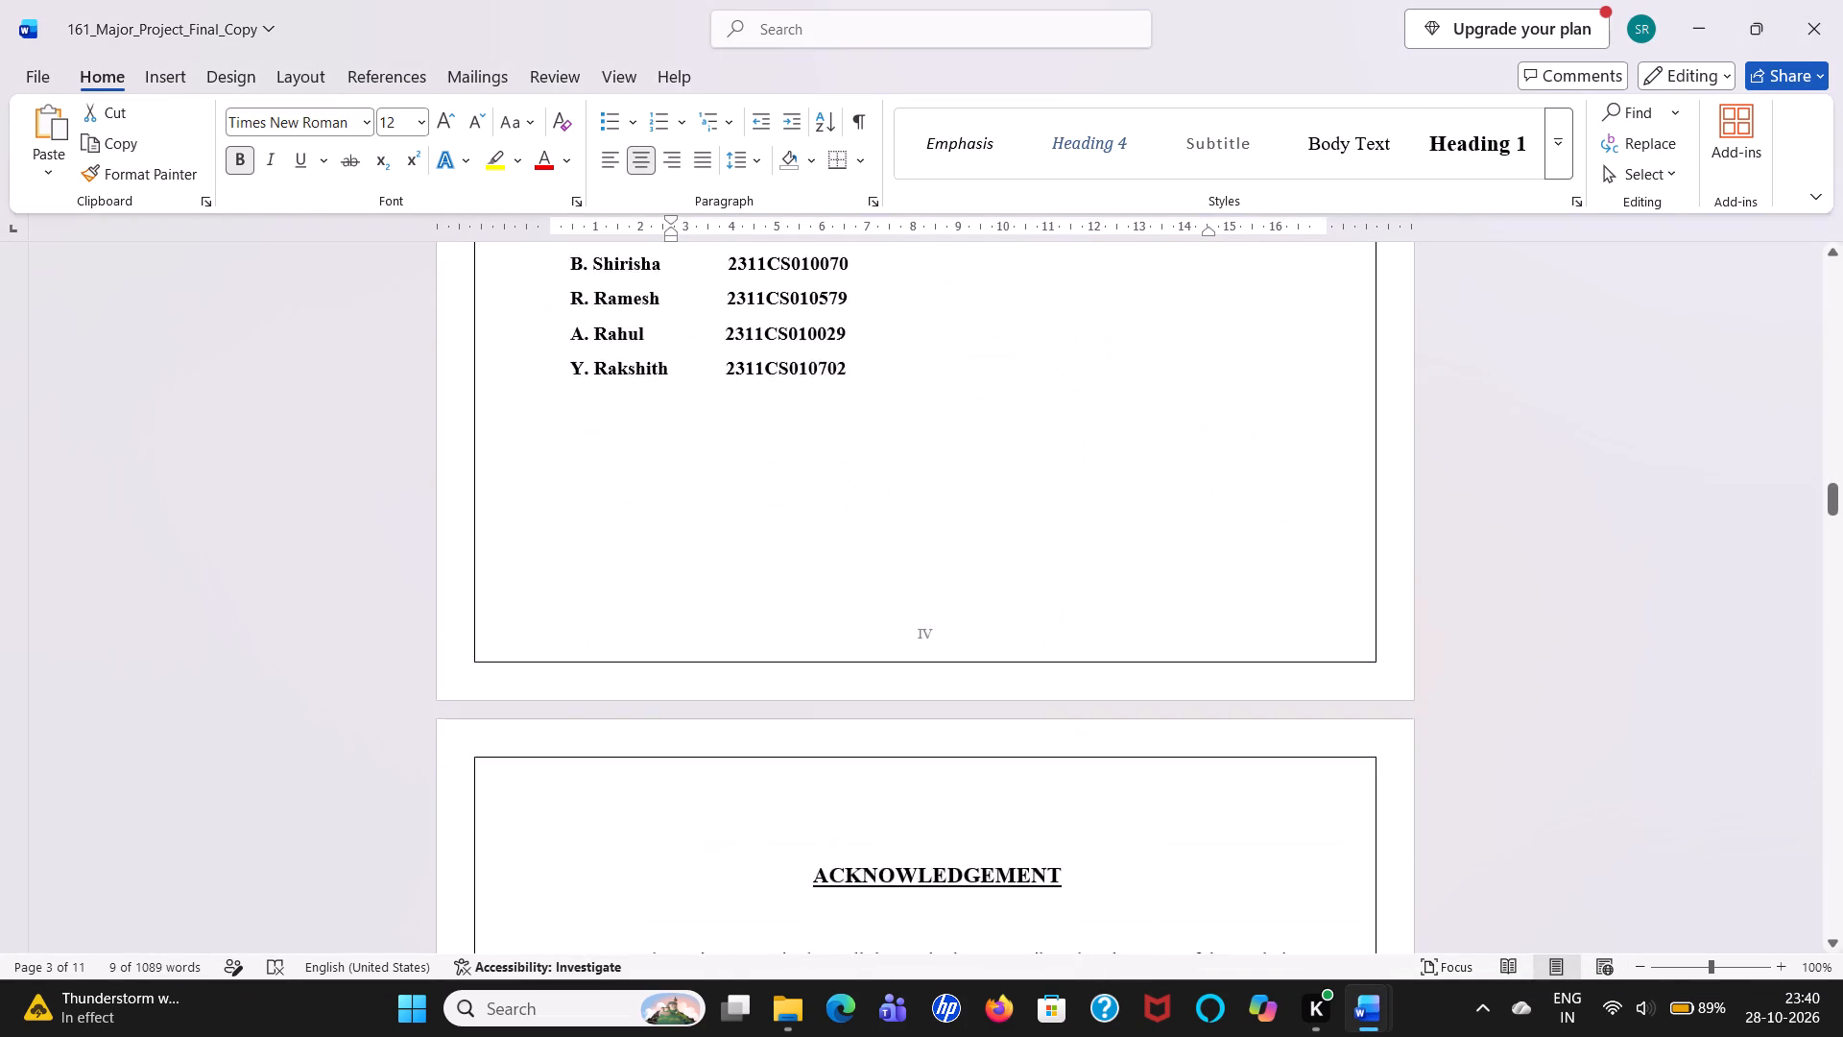
scroll(1210, 733, down, 3)
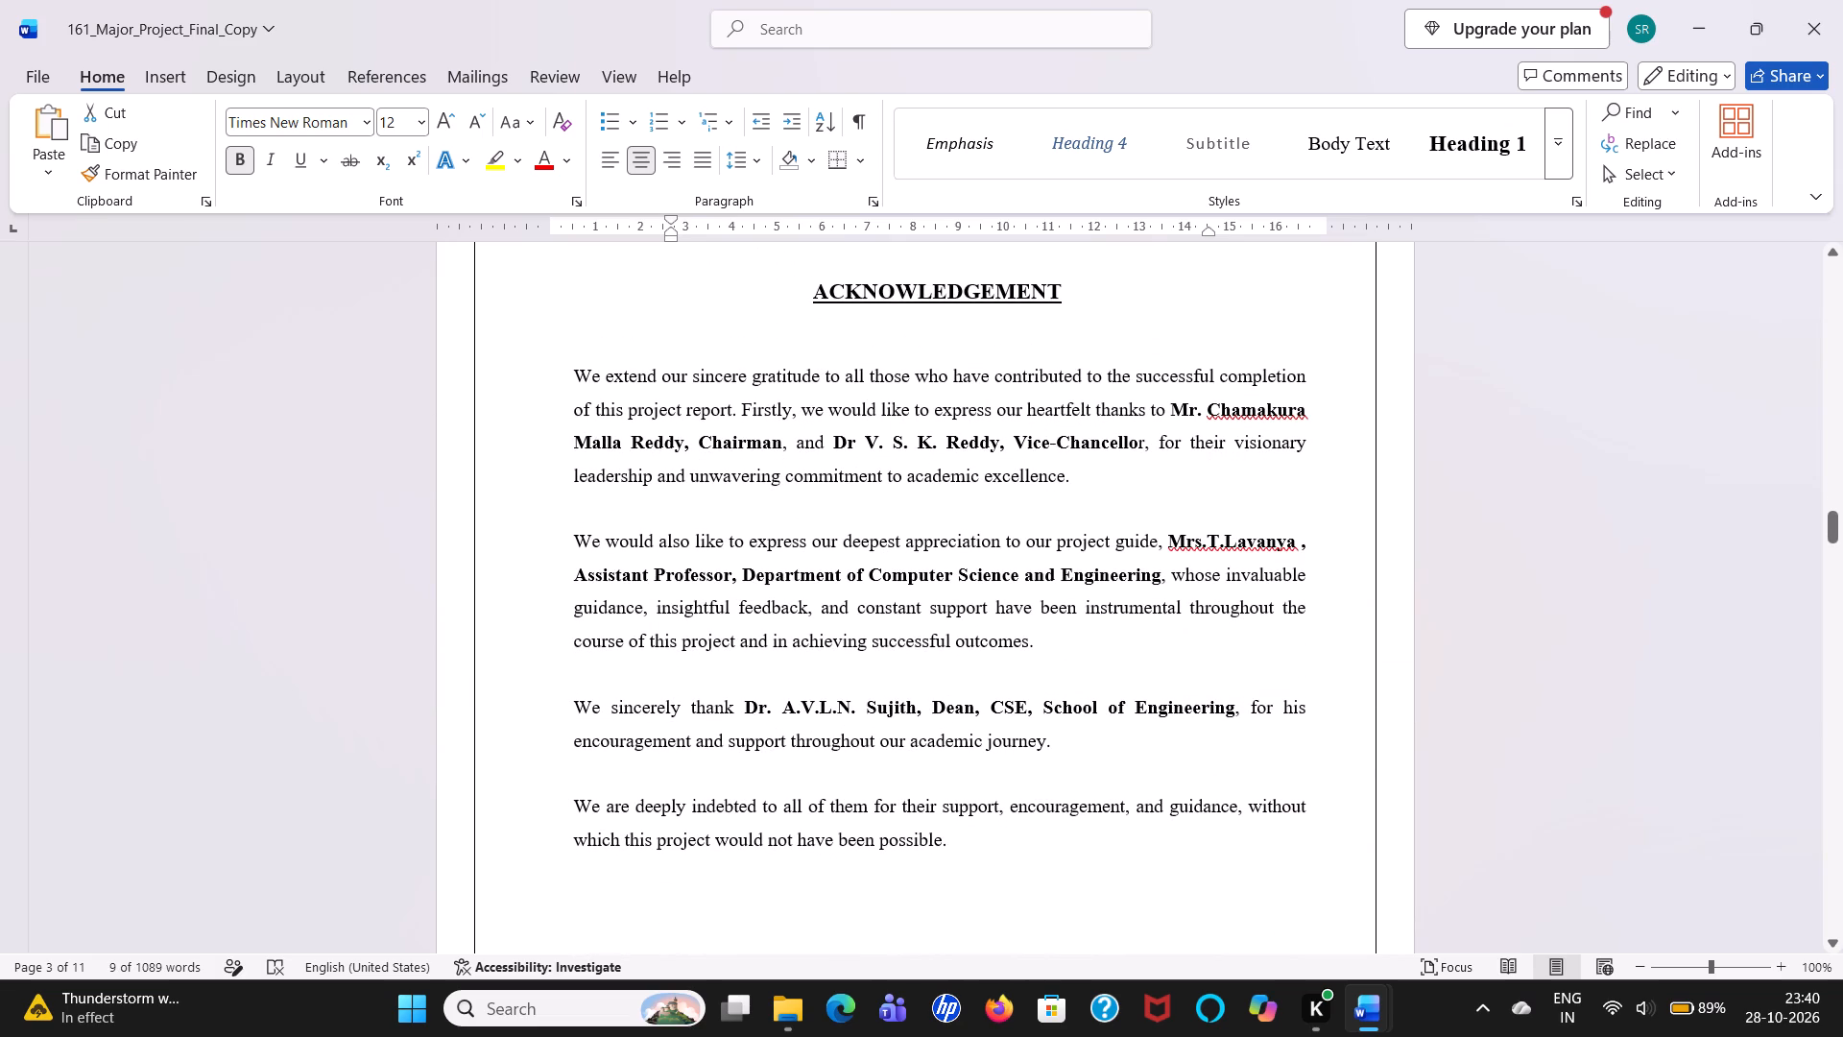
click(1227, 898)
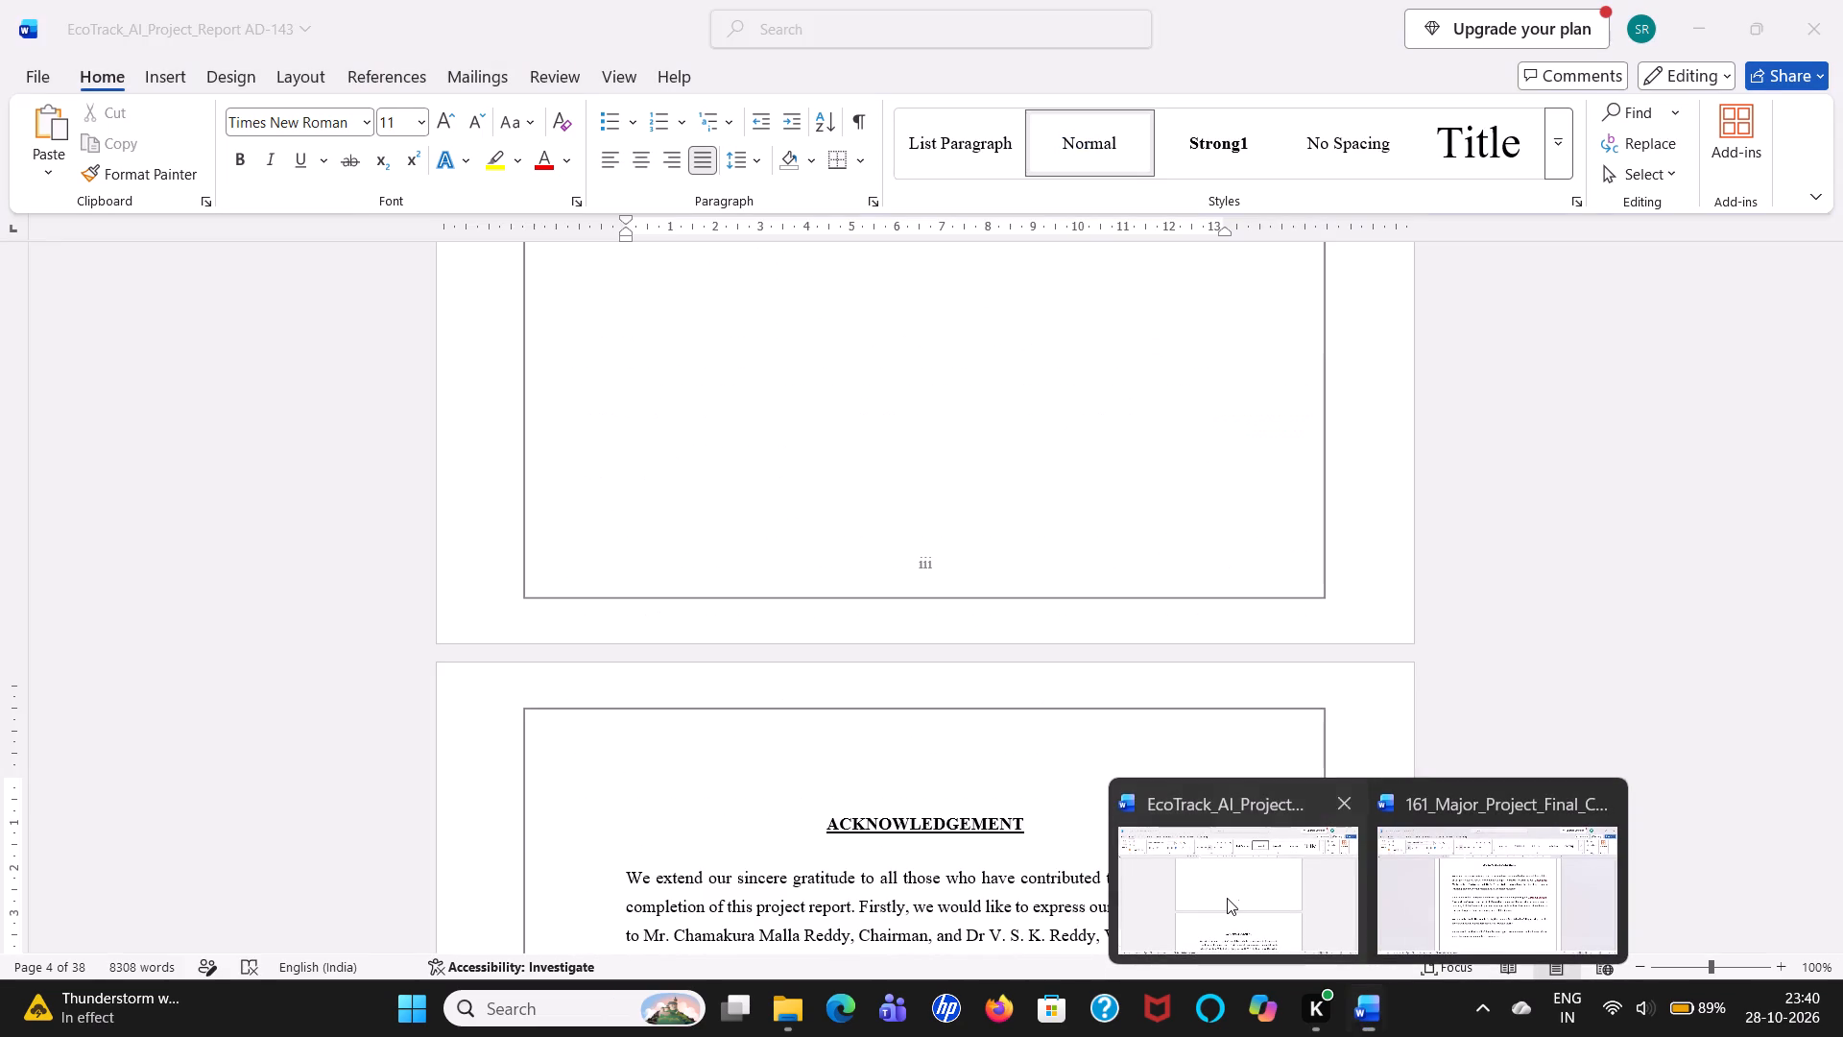
scroll(1154, 809, up, 2)
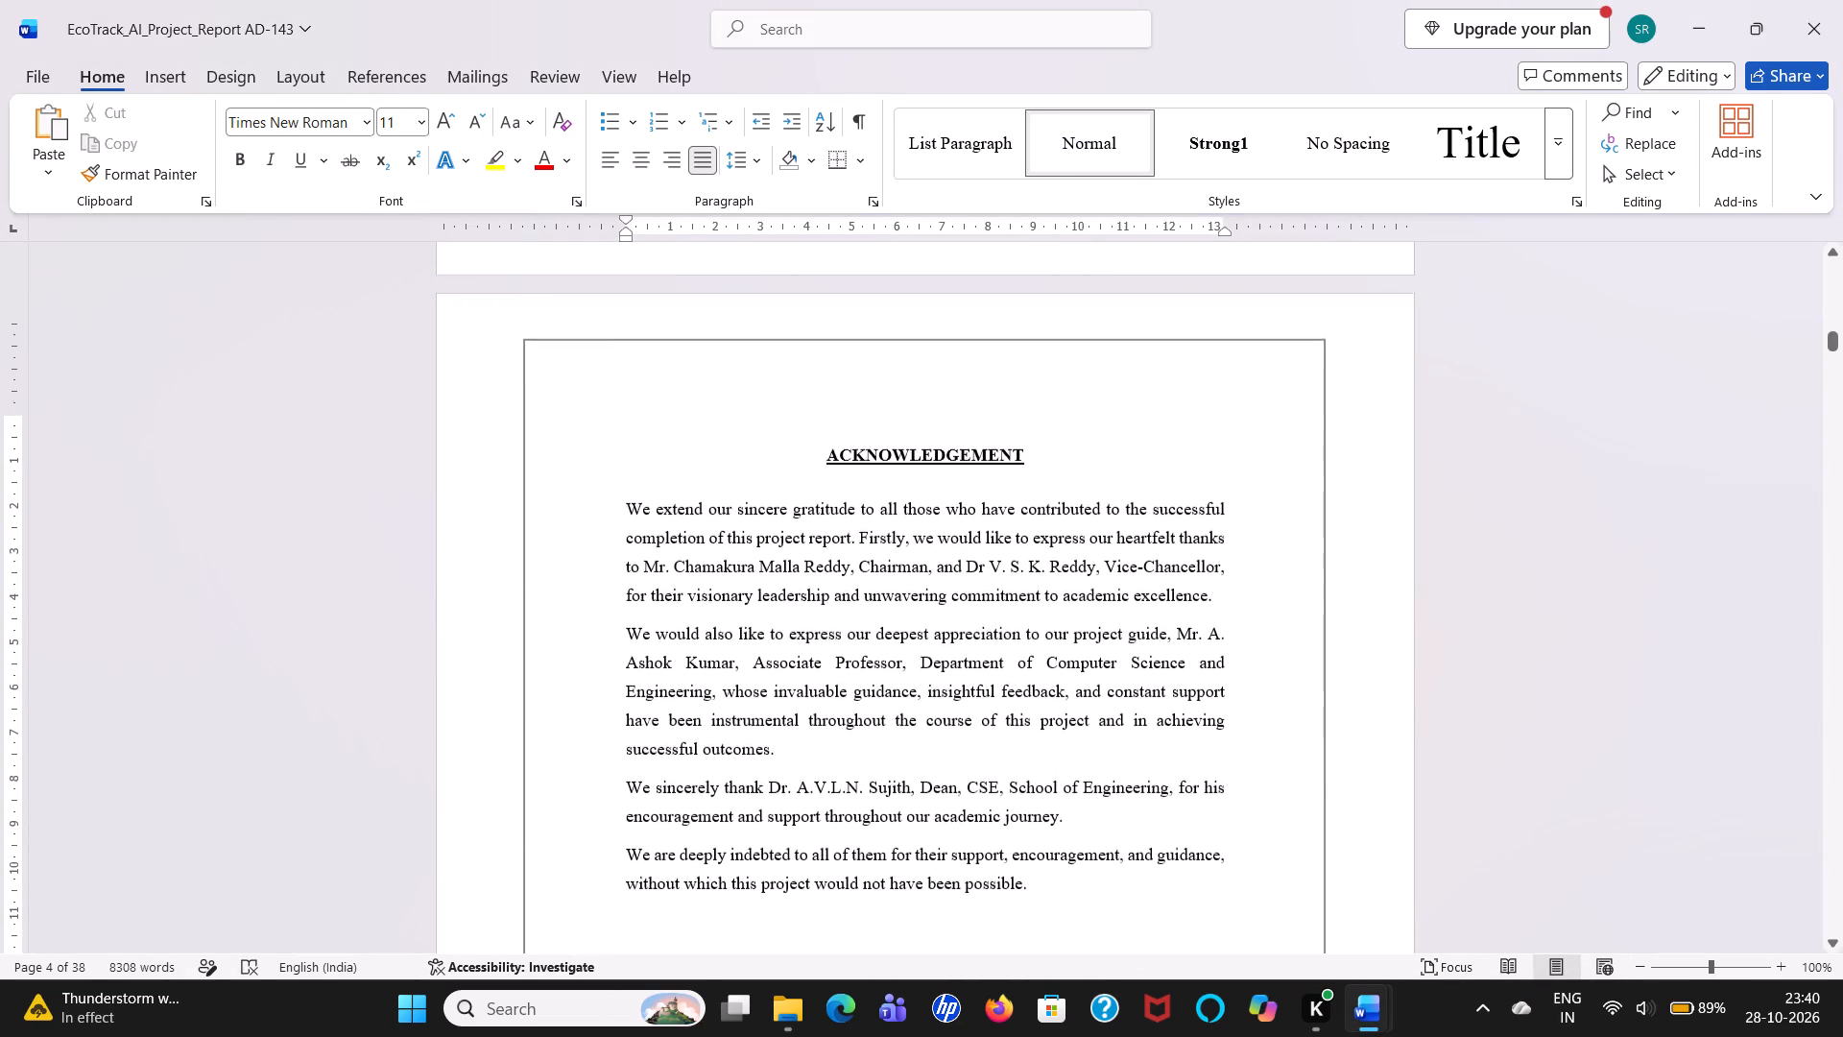
scroll(1154, 809, up, 1)
scroll(1154, 809, down, 2)
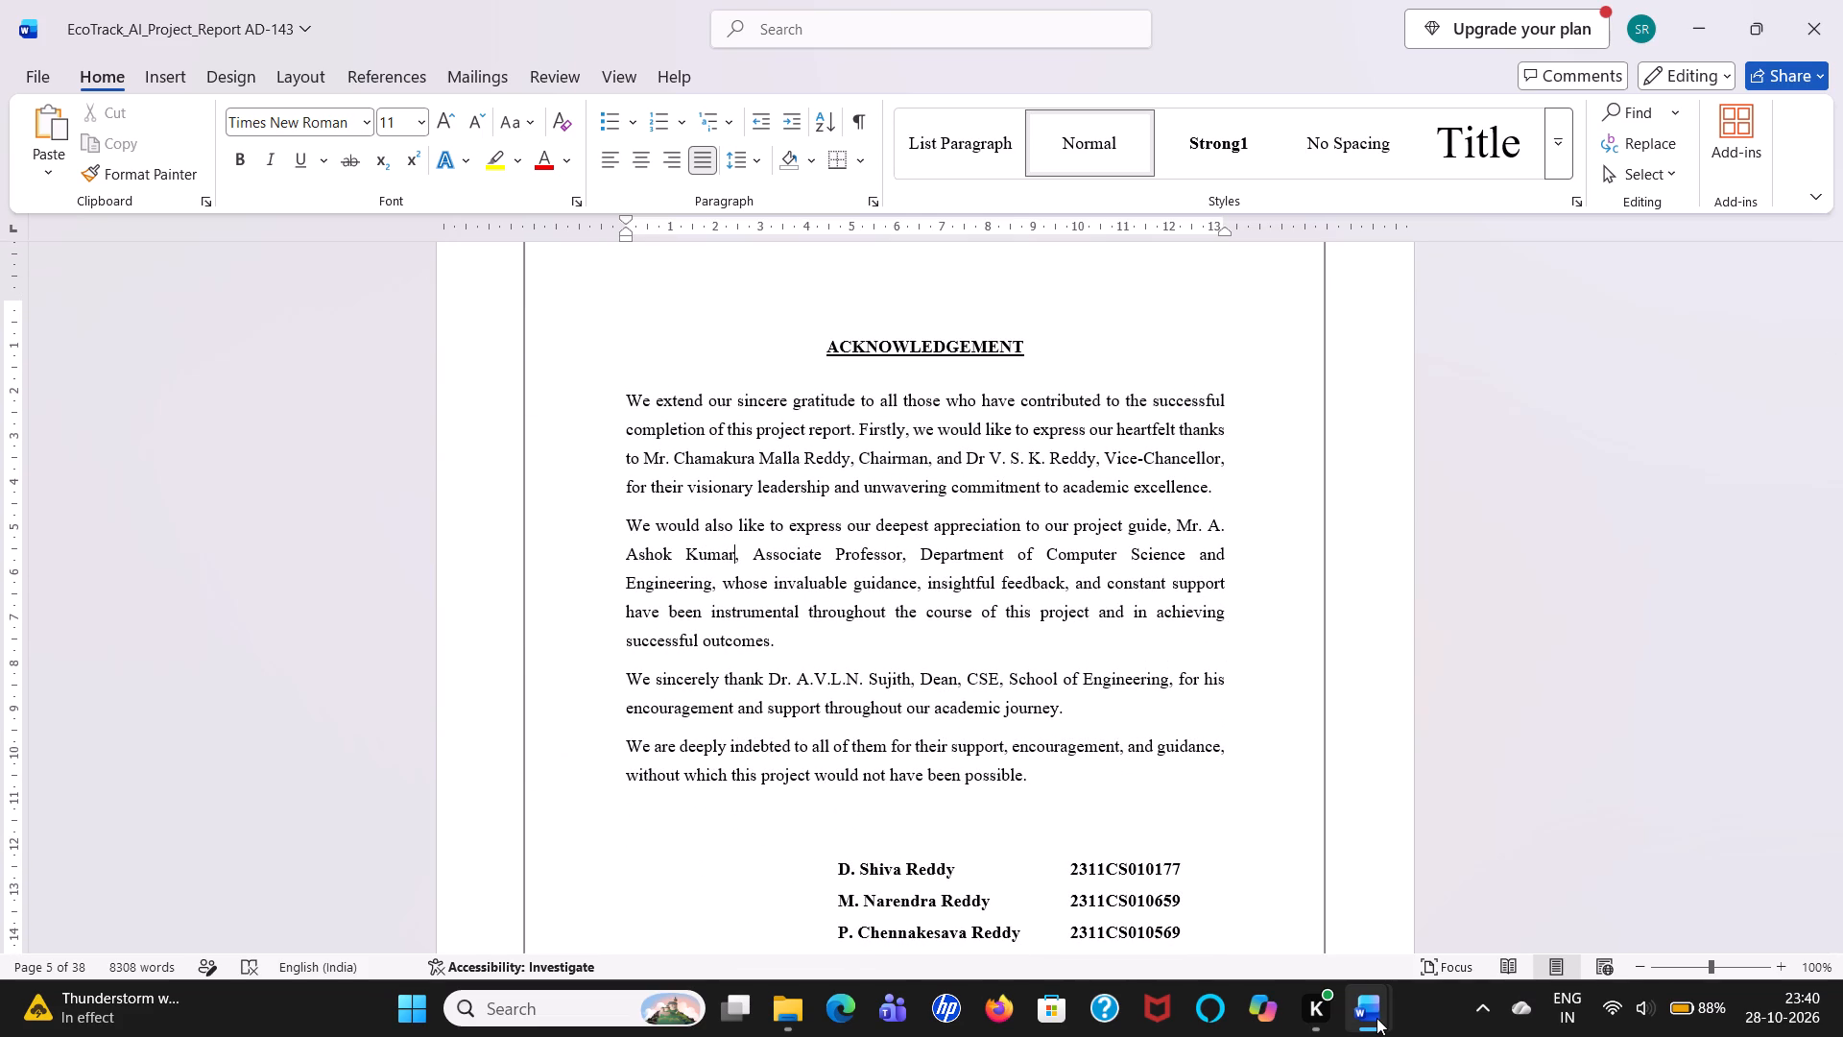
click(1439, 910)
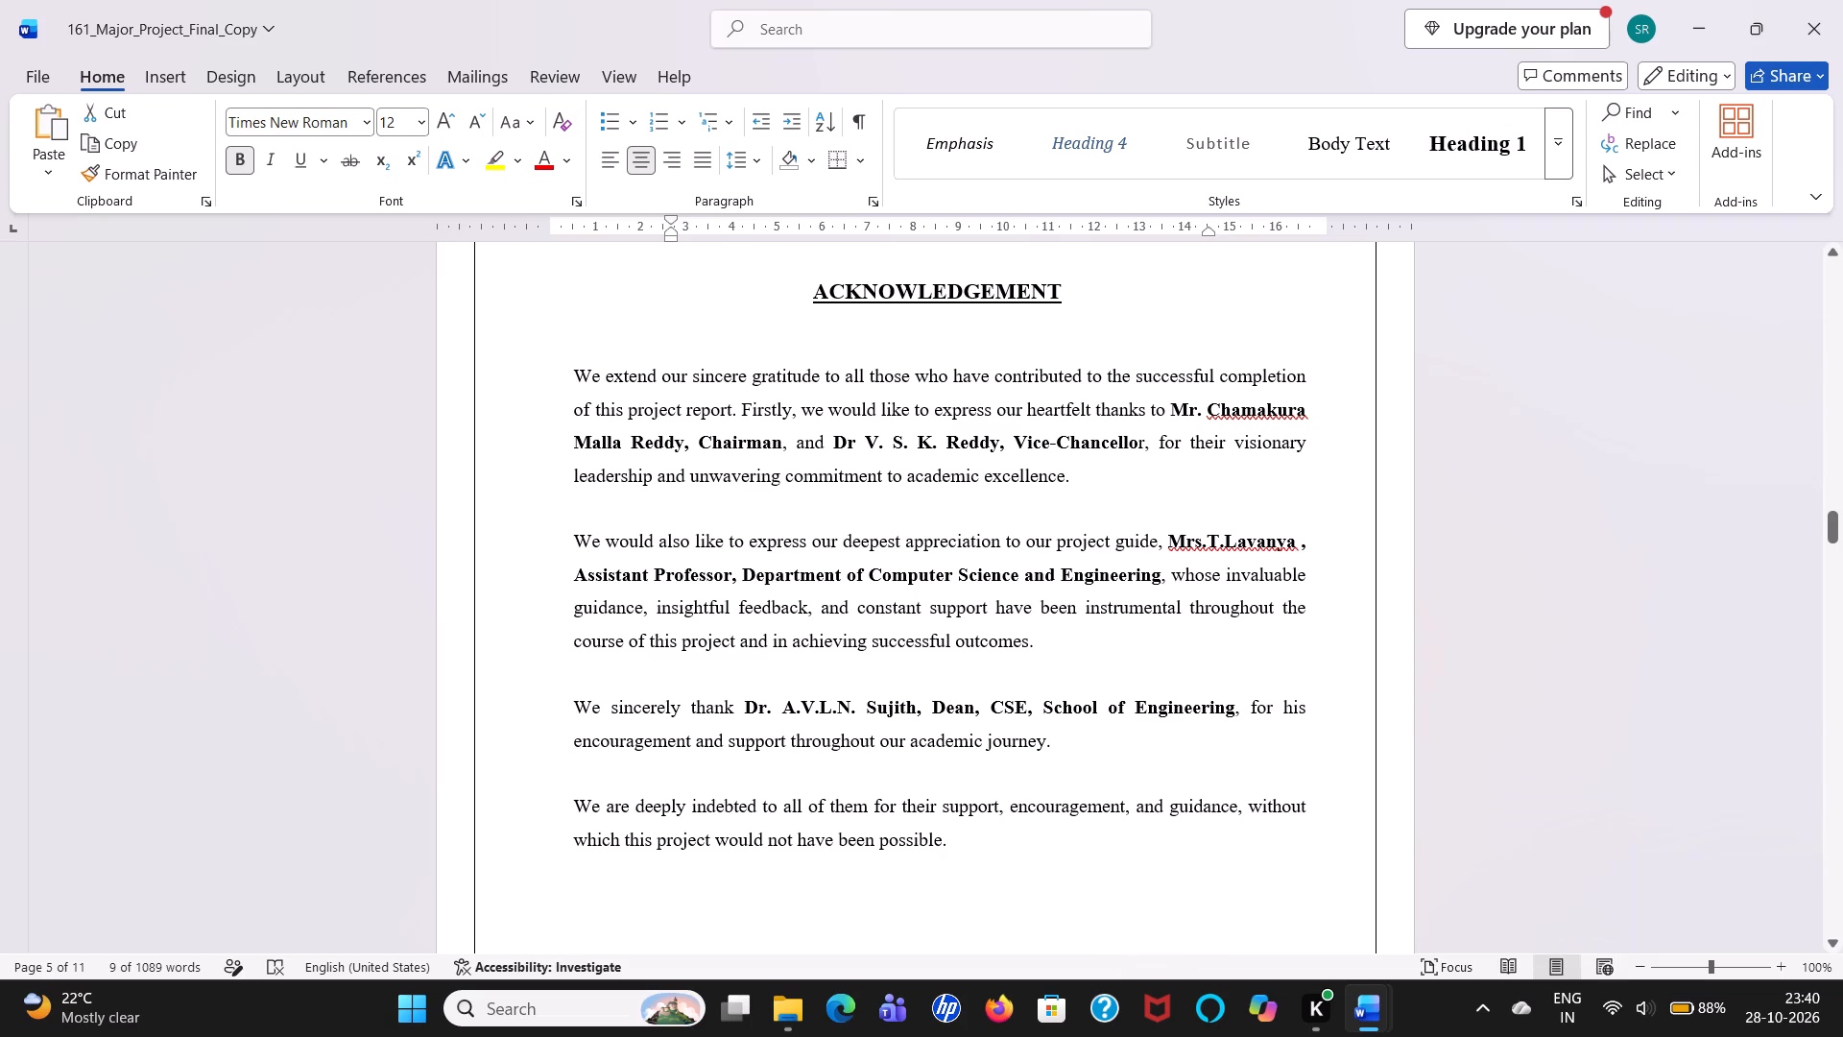
click(1419, 908)
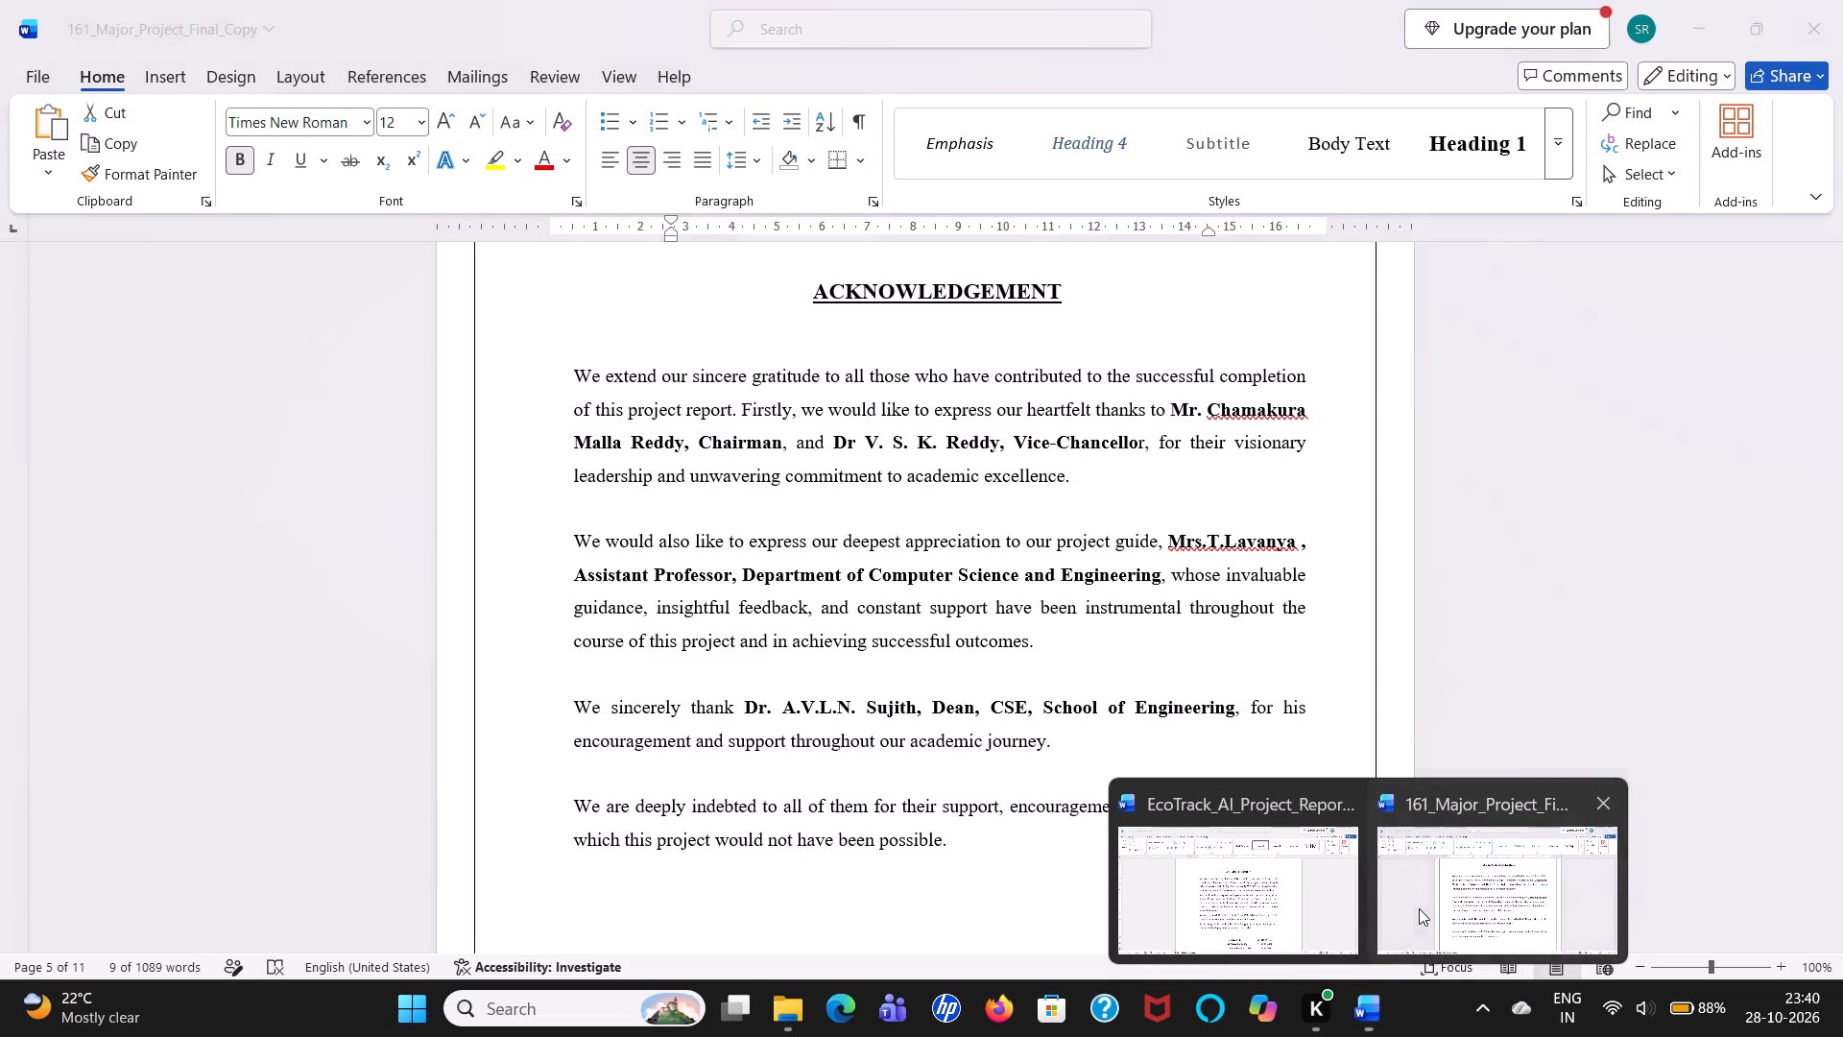
click(1298, 953)
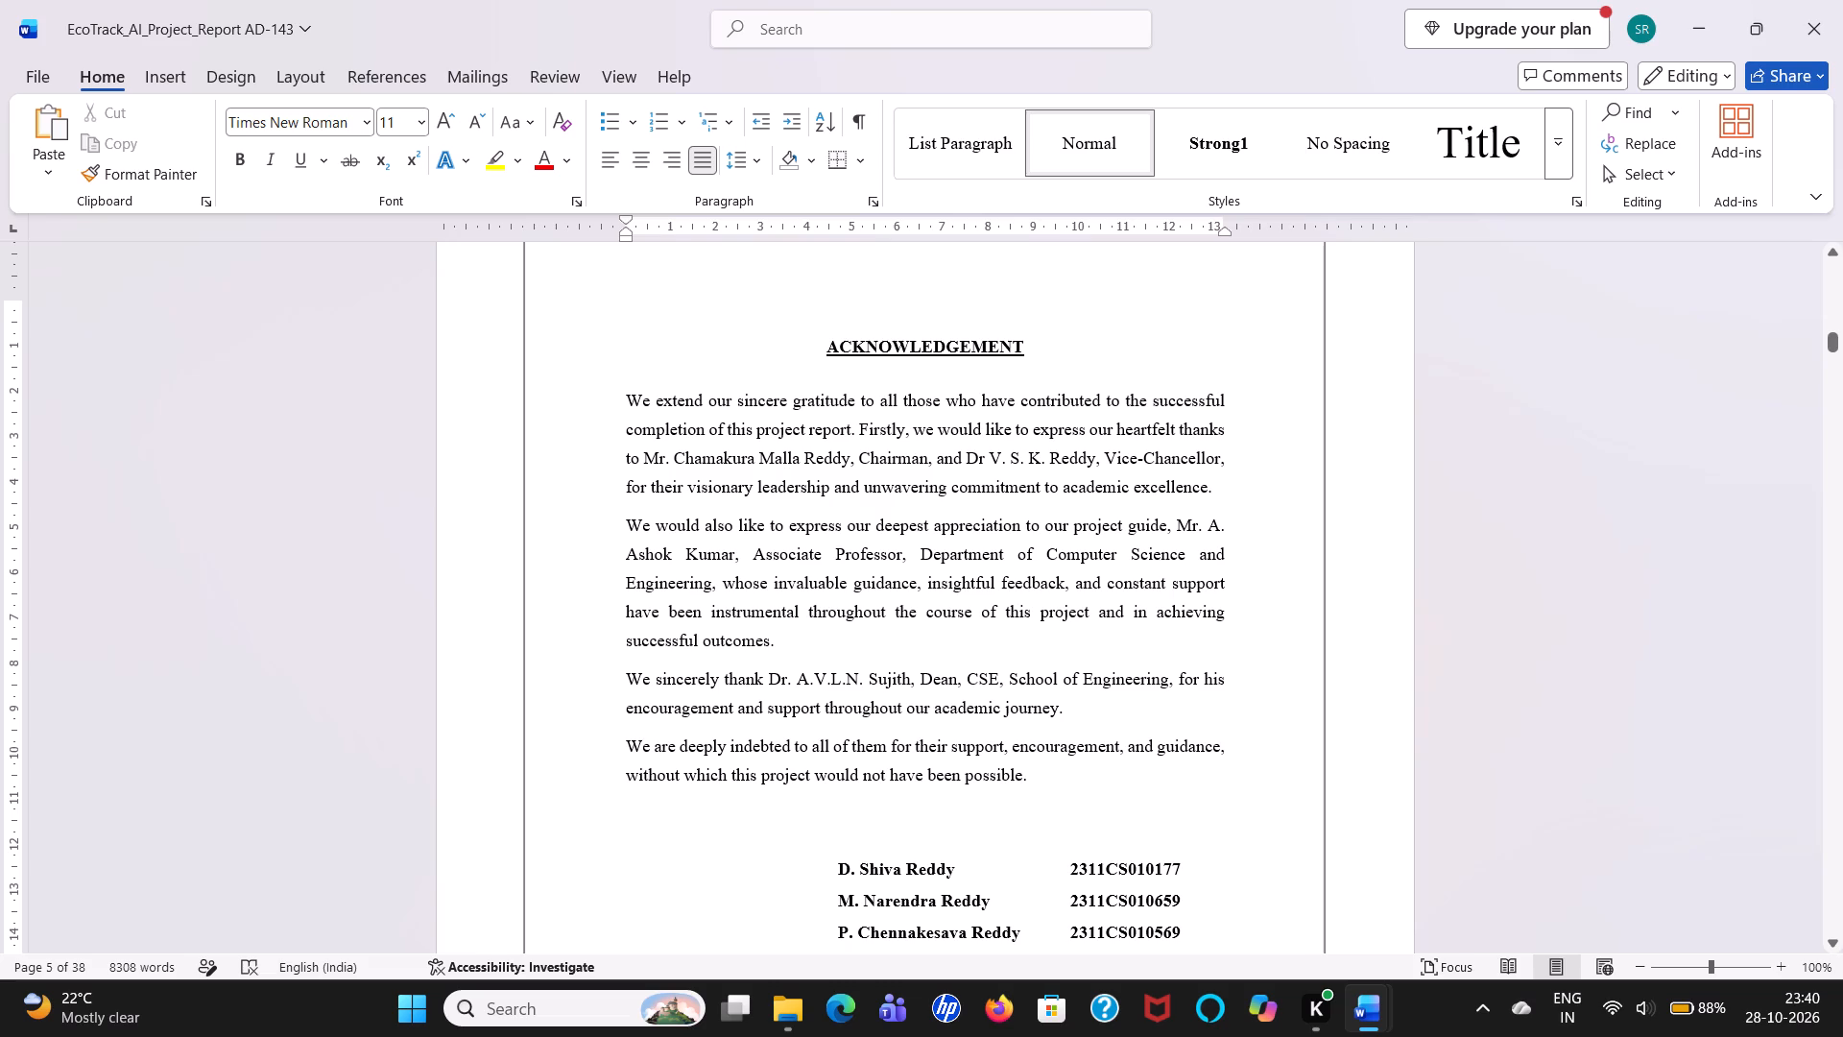
Bold the chairman's name with its preceding "to", and the project guide's title and full name, in the acknowledgement.
drag(639, 457, 830, 450)
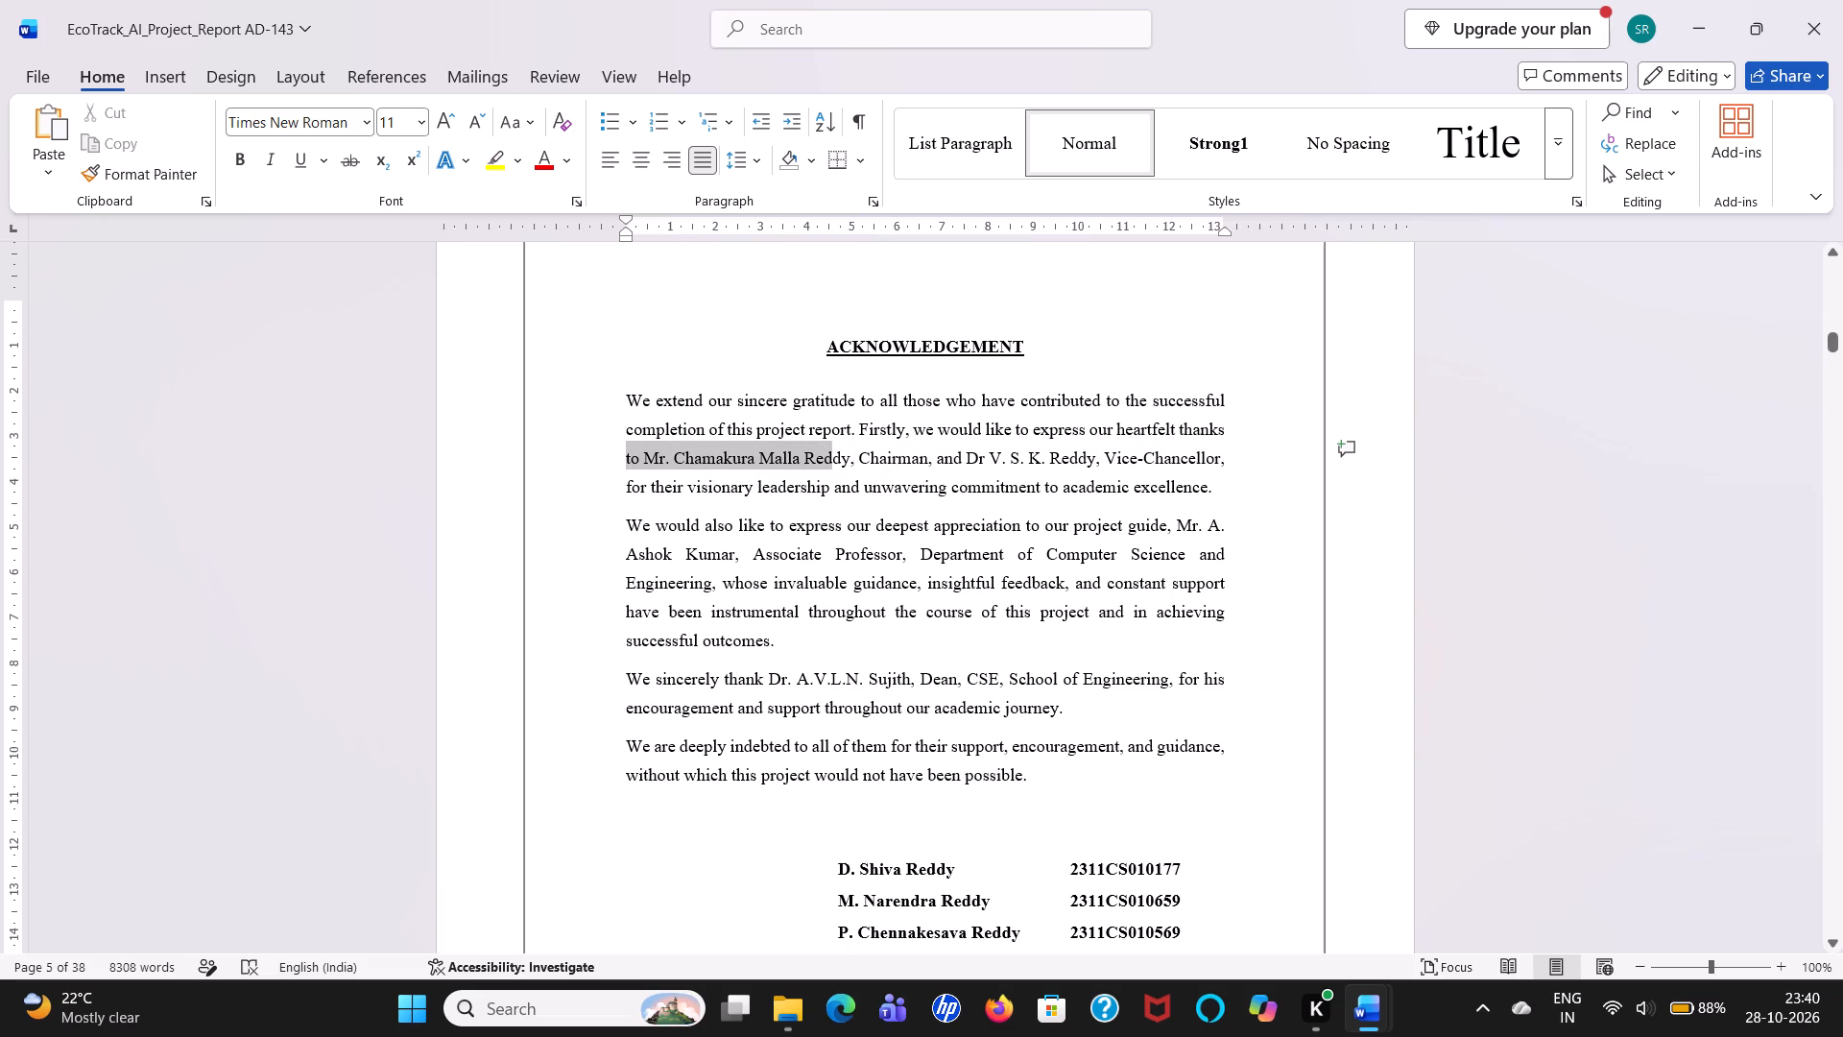
drag(830, 450, 847, 453)
key(ctrl+b)
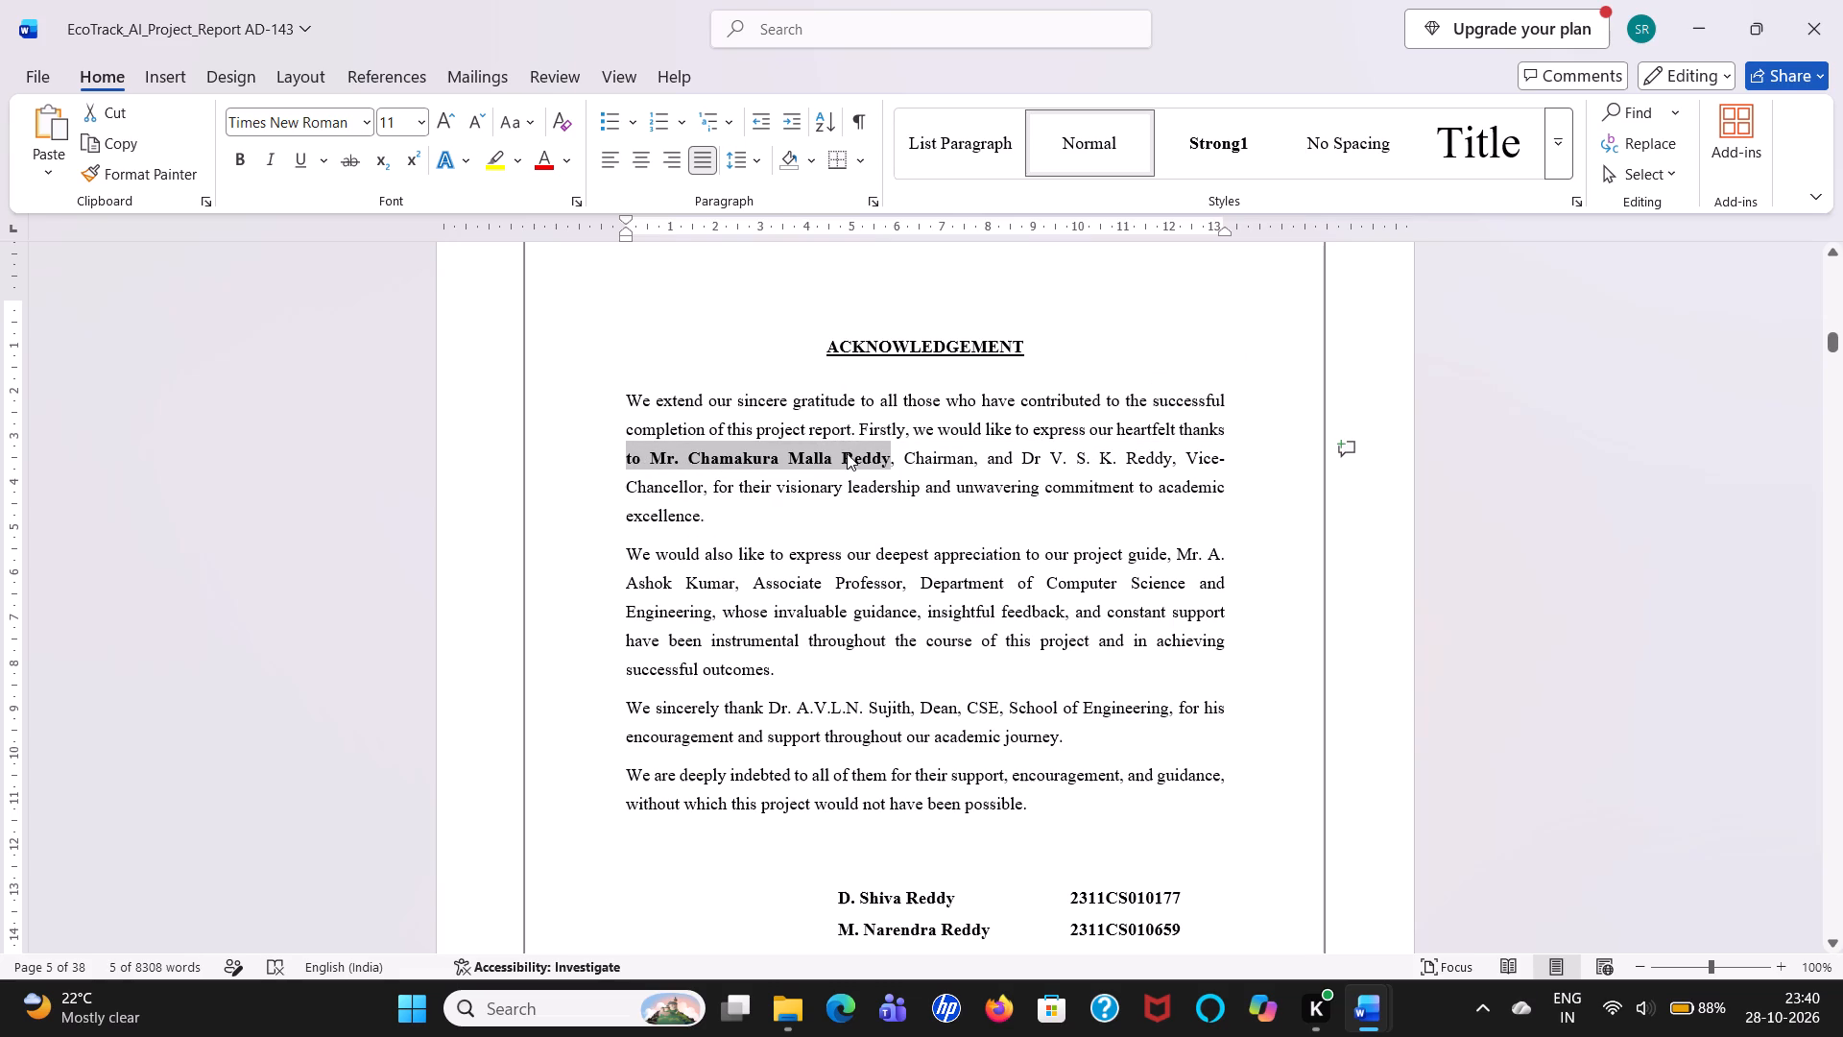
drag(1176, 553, 1235, 553)
key(ctrl+b)
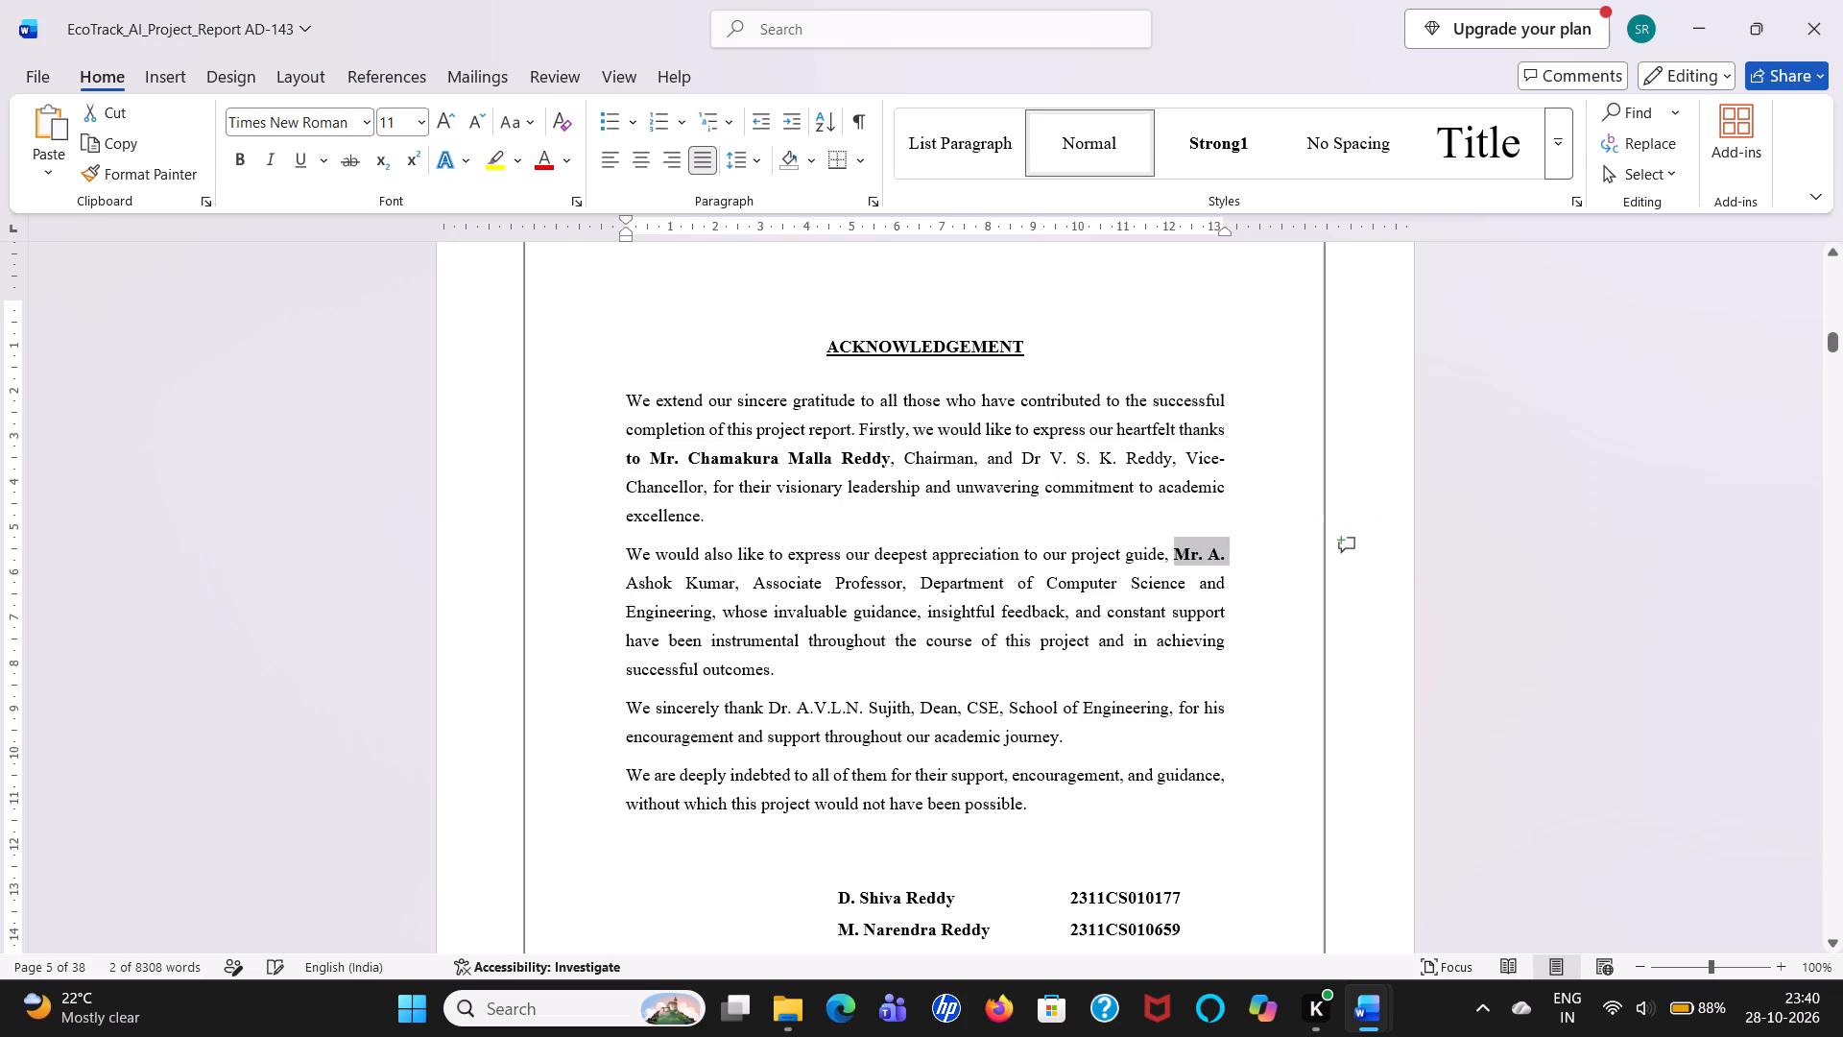
drag(623, 590, 673, 589)
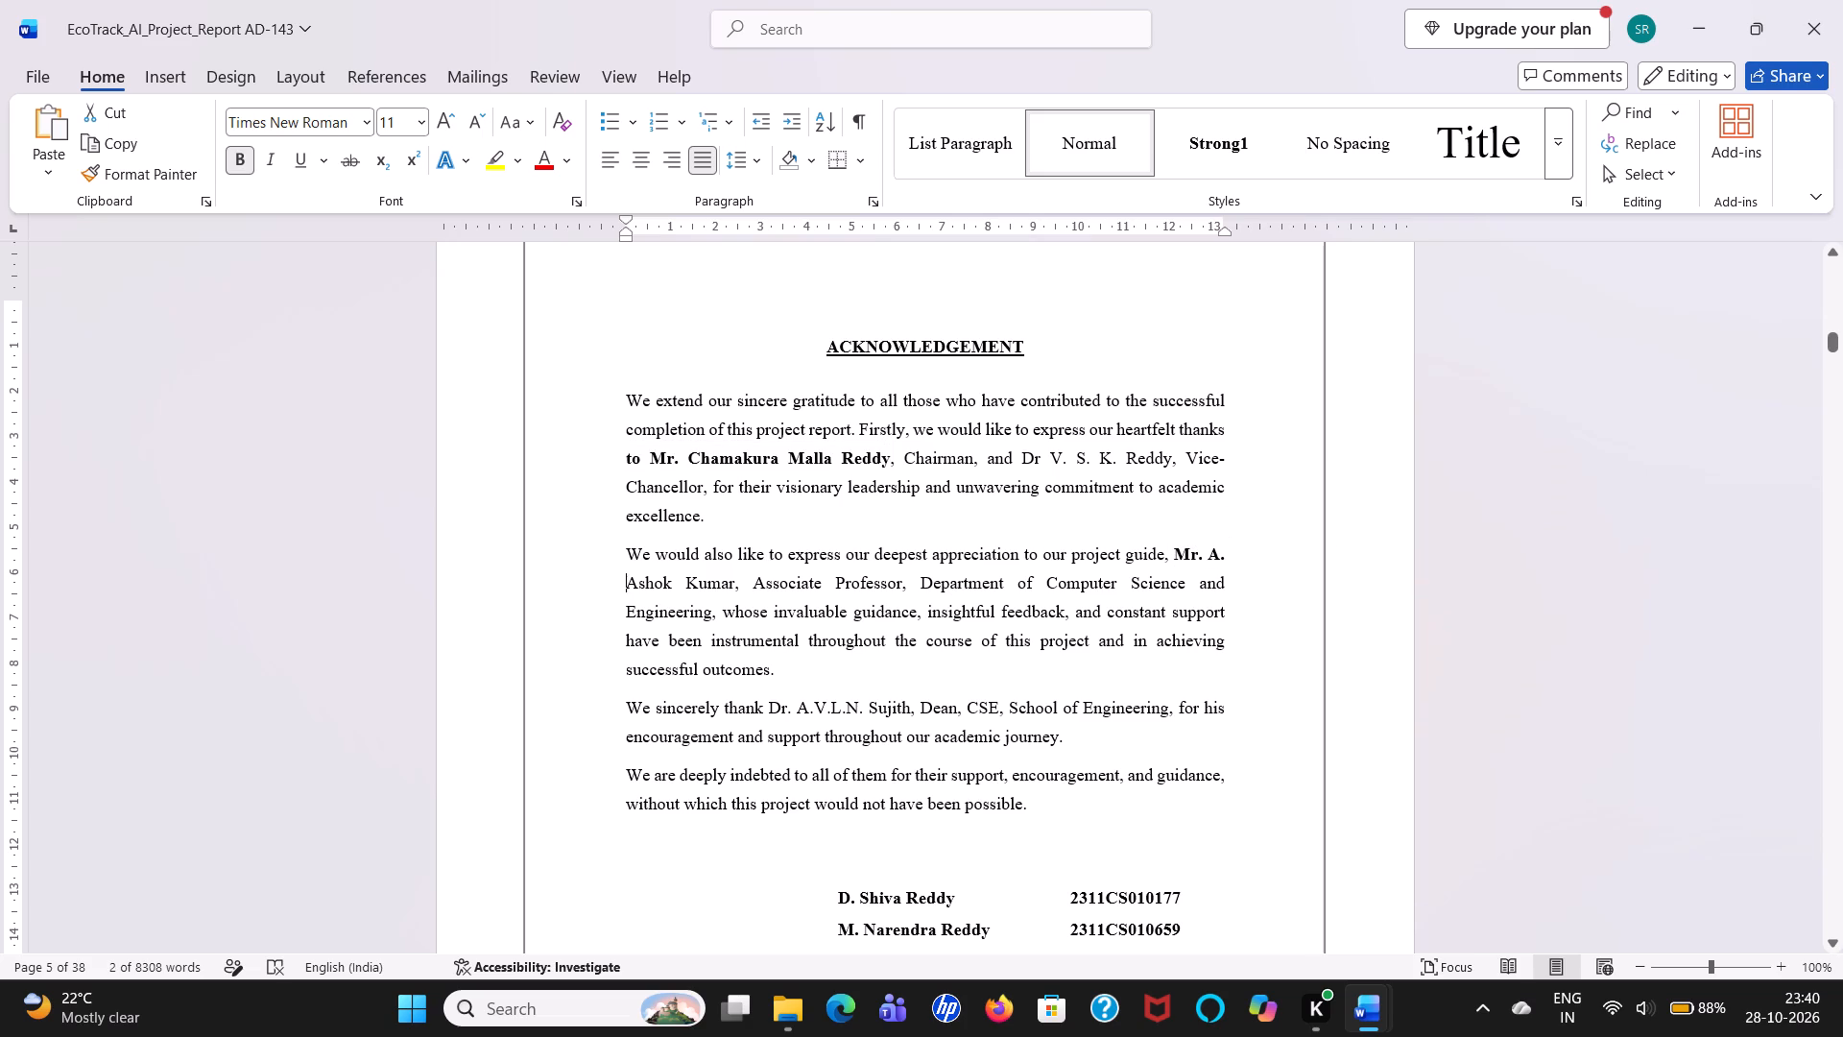
drag(673, 589, 736, 592)
key(ctrl+b)
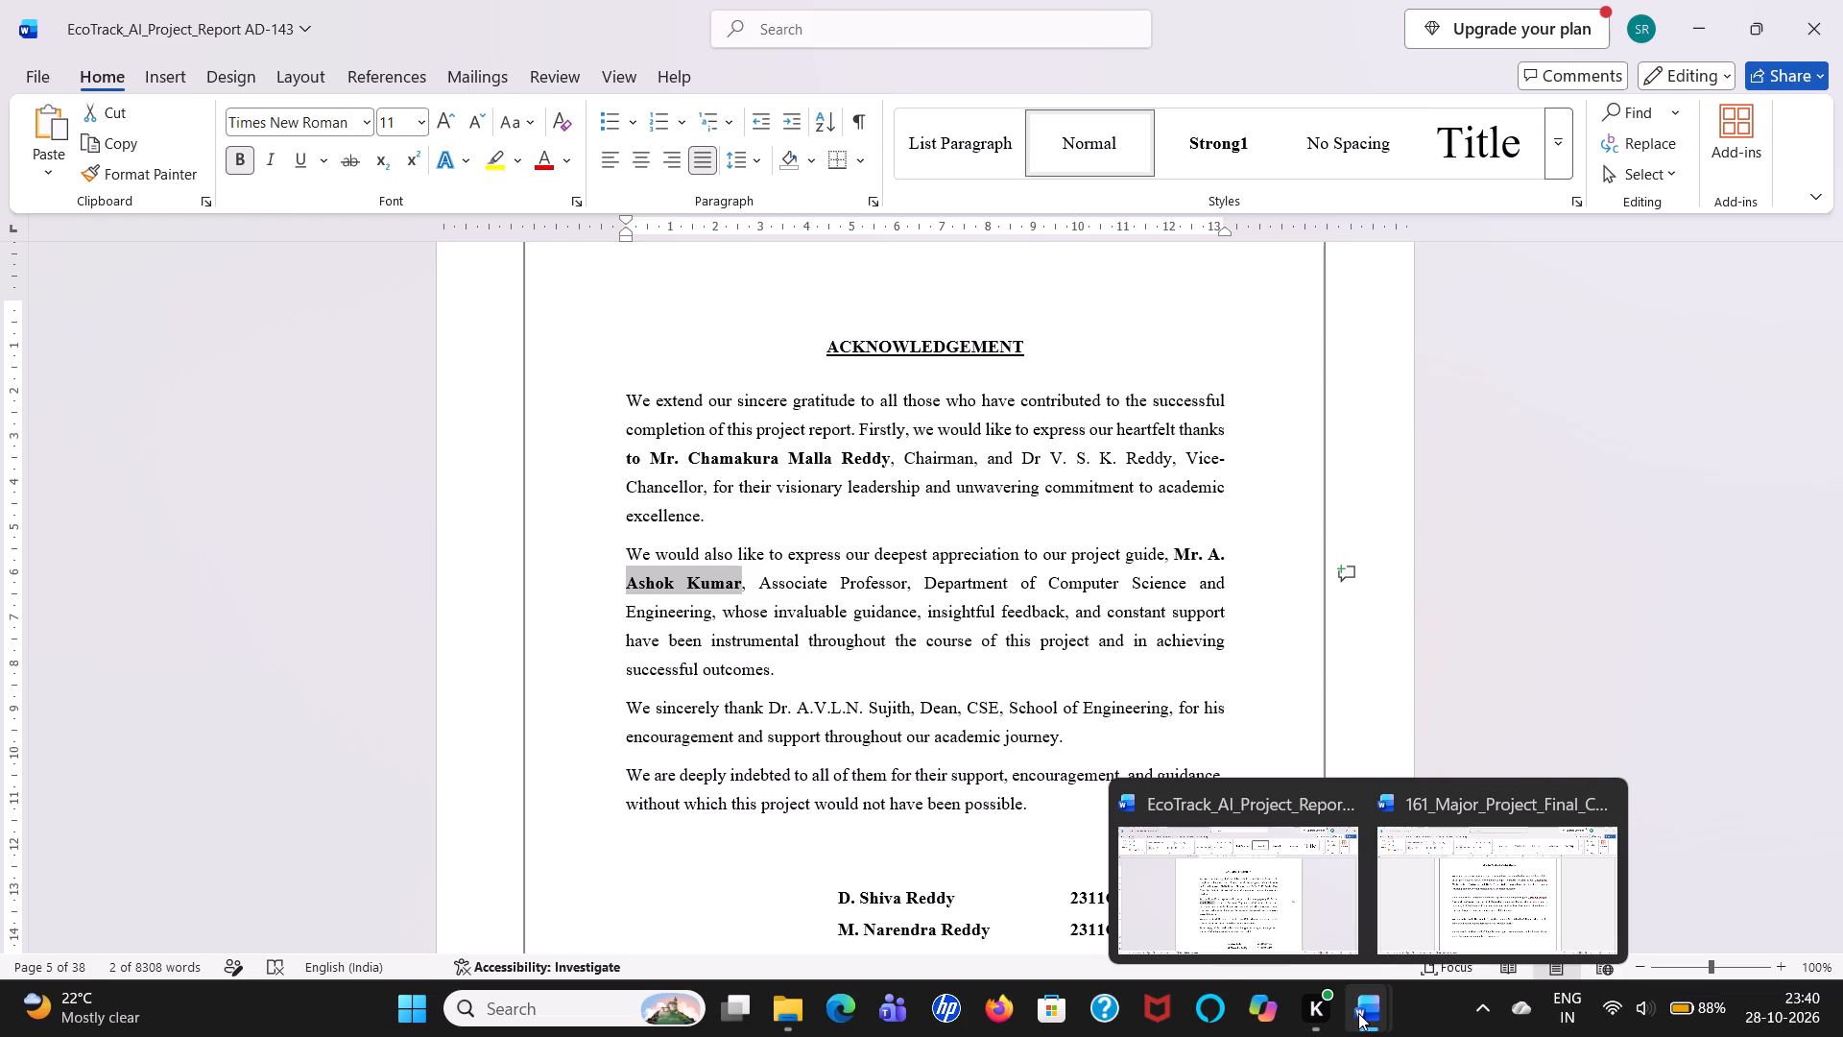
Following the 161 report, bold "Chairman" and the text from "and Dr" through "Vice-Chancellor" in the acknowledgement's first paragraph.
click(1455, 949)
click(1258, 657)
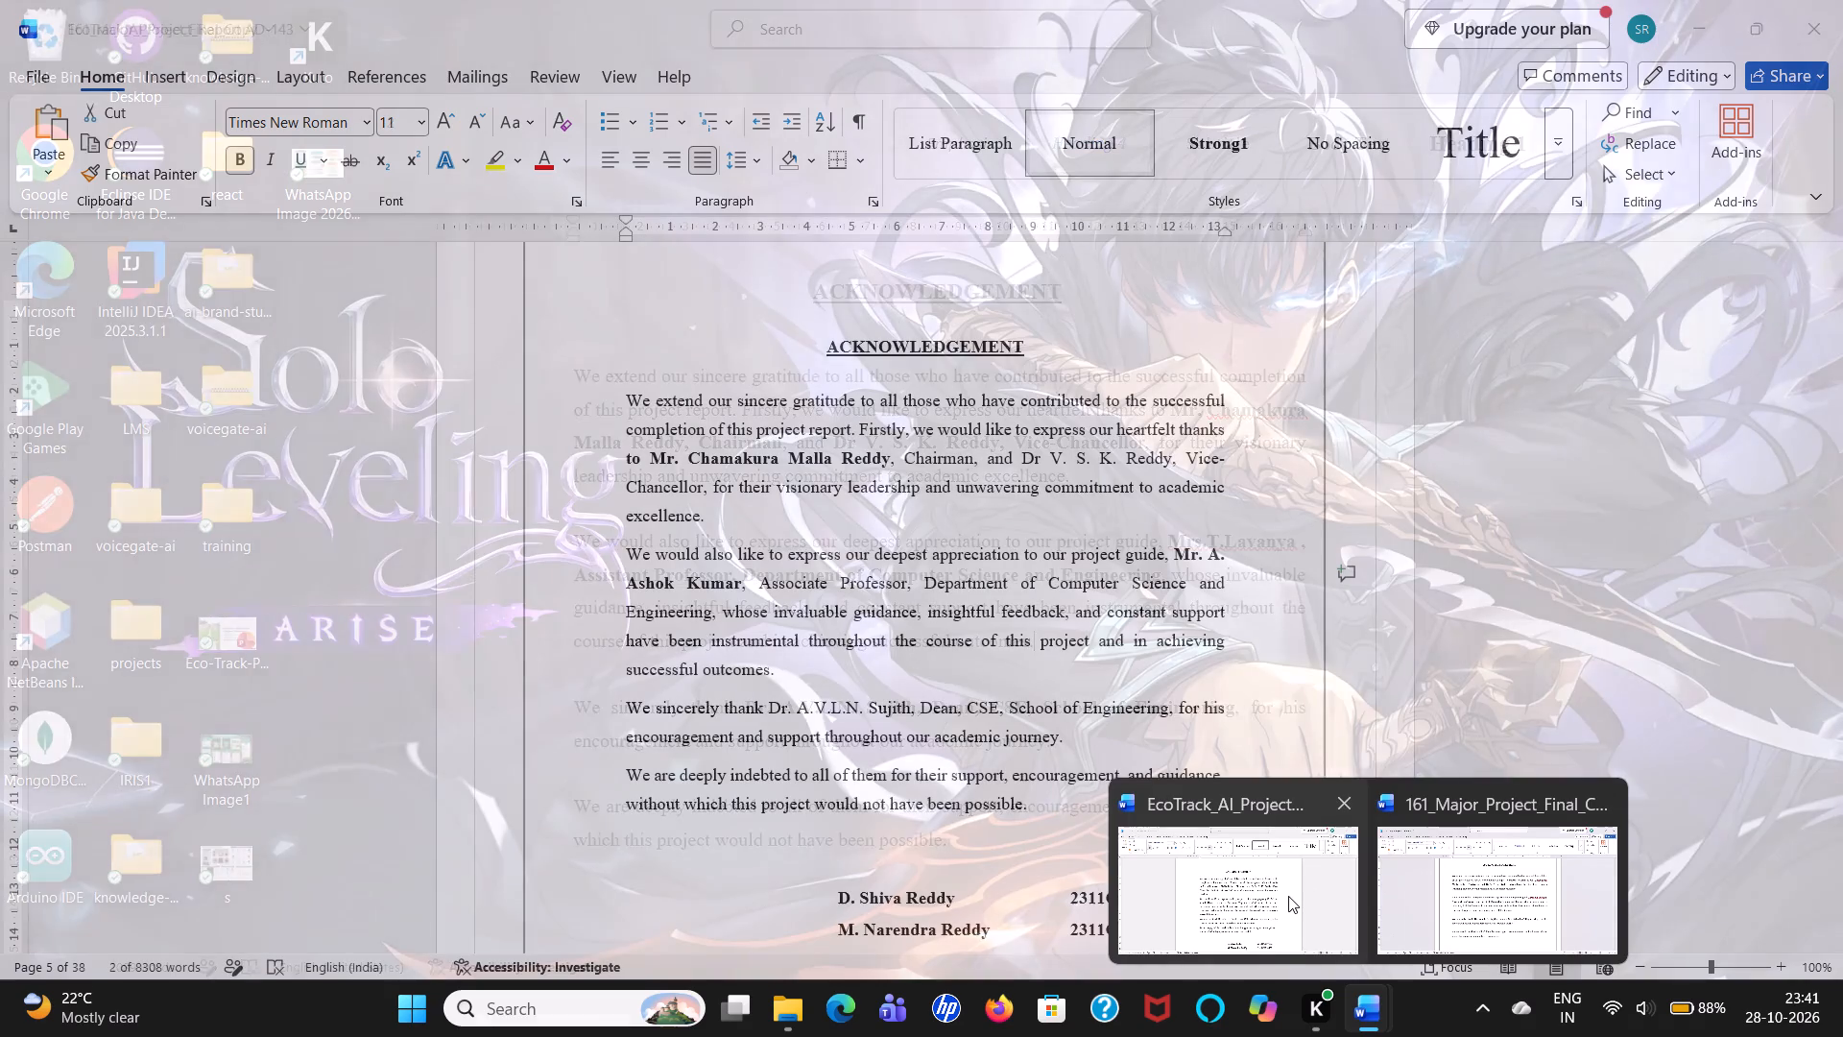
click(1288, 896)
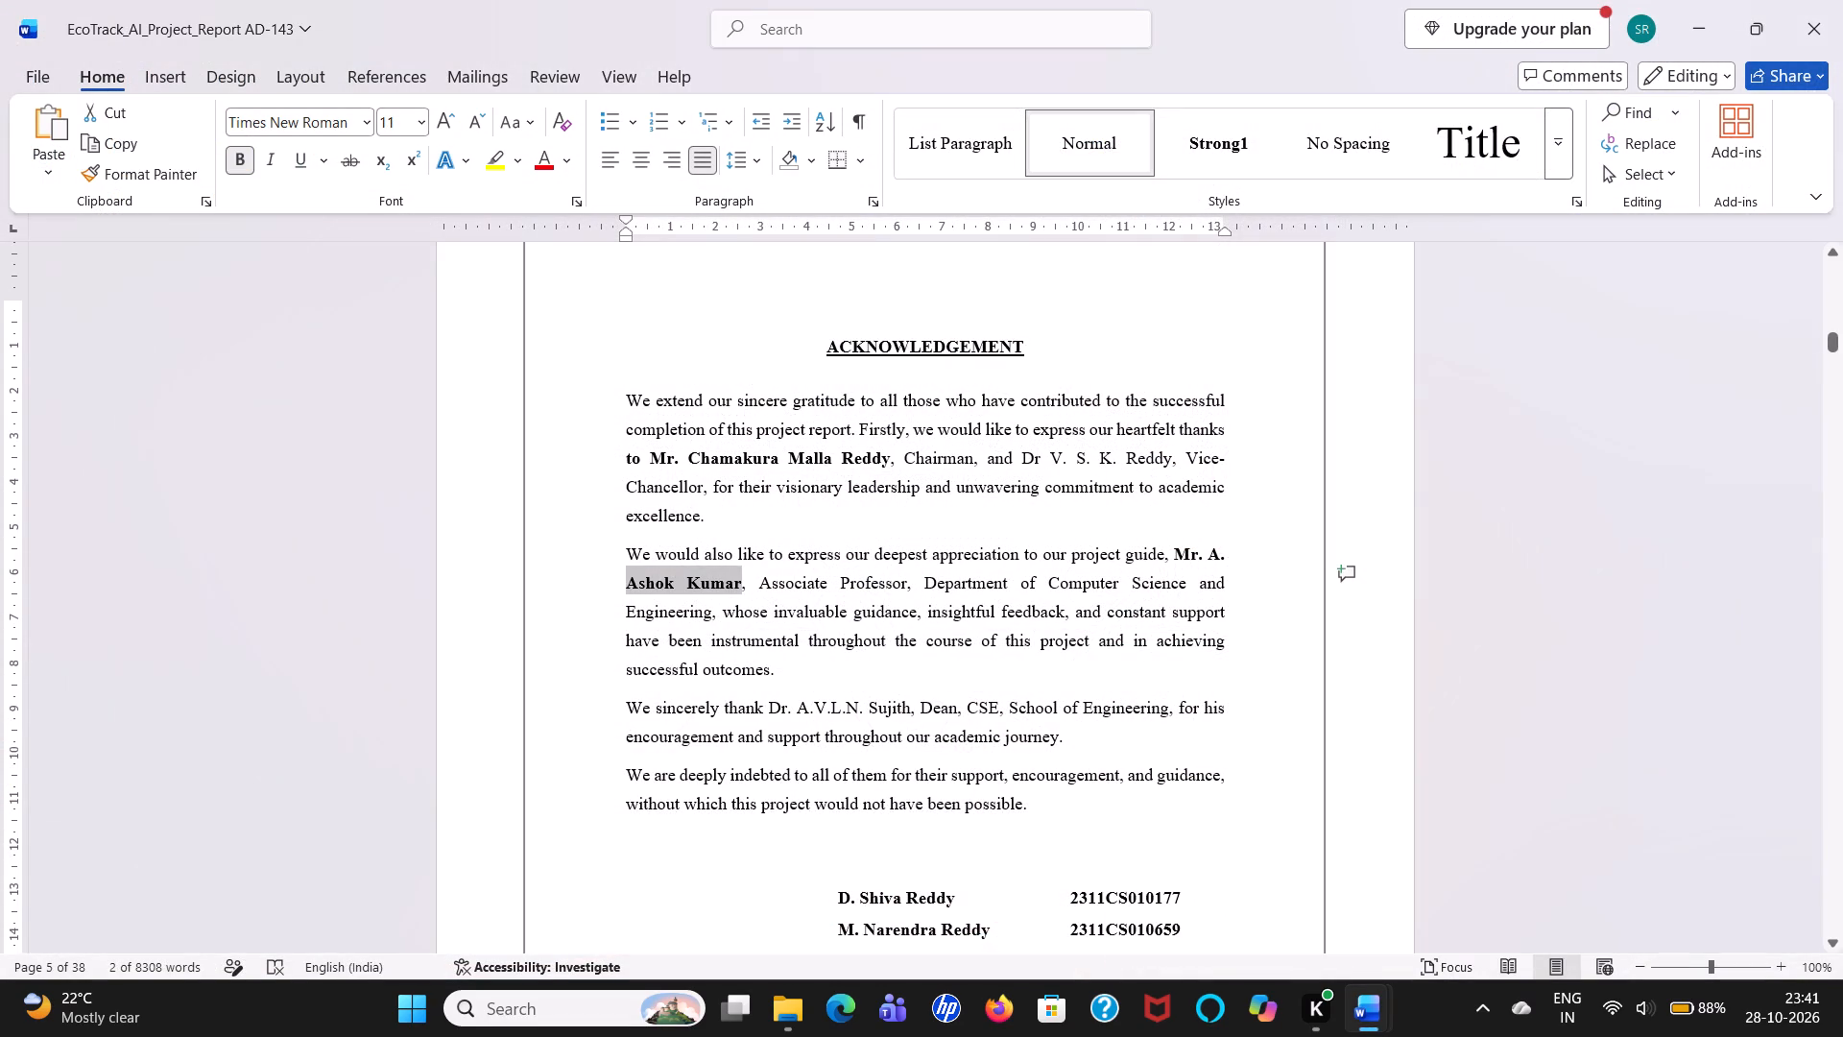
drag(969, 459, 902, 462)
key(ctrl+b)
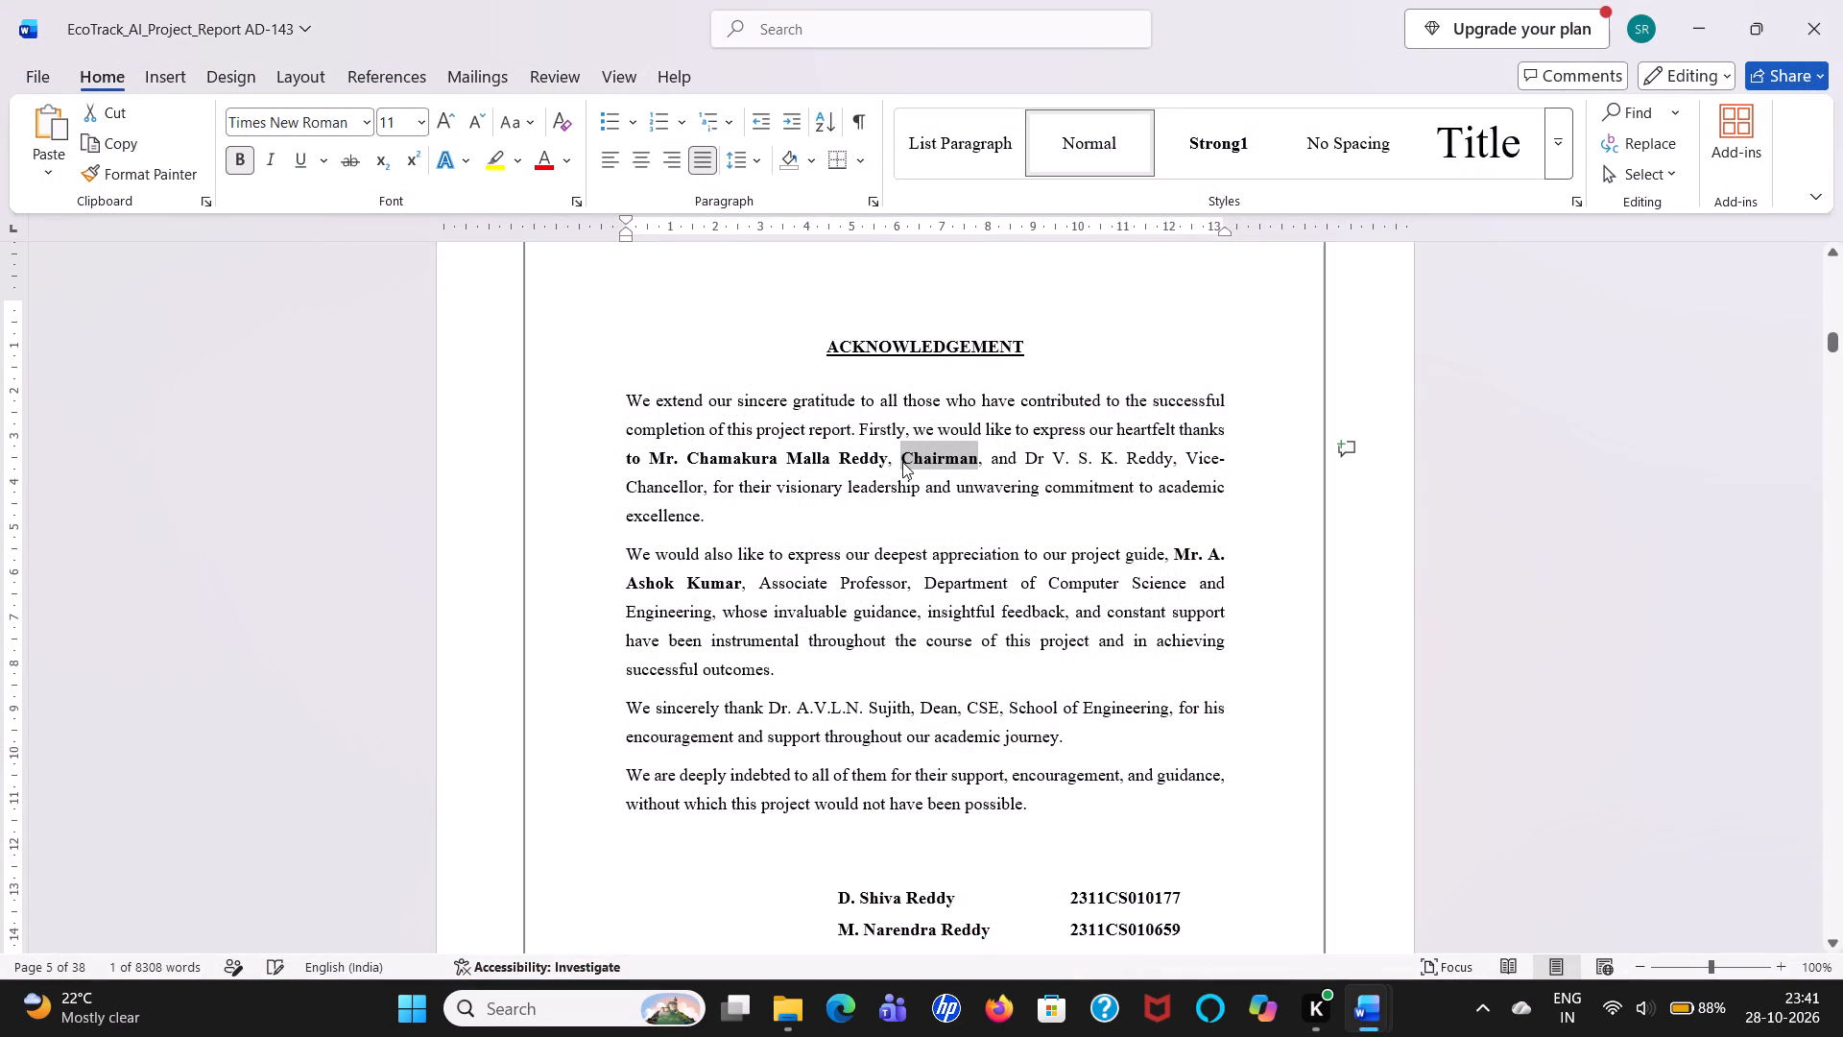
drag(1020, 453, 1189, 458)
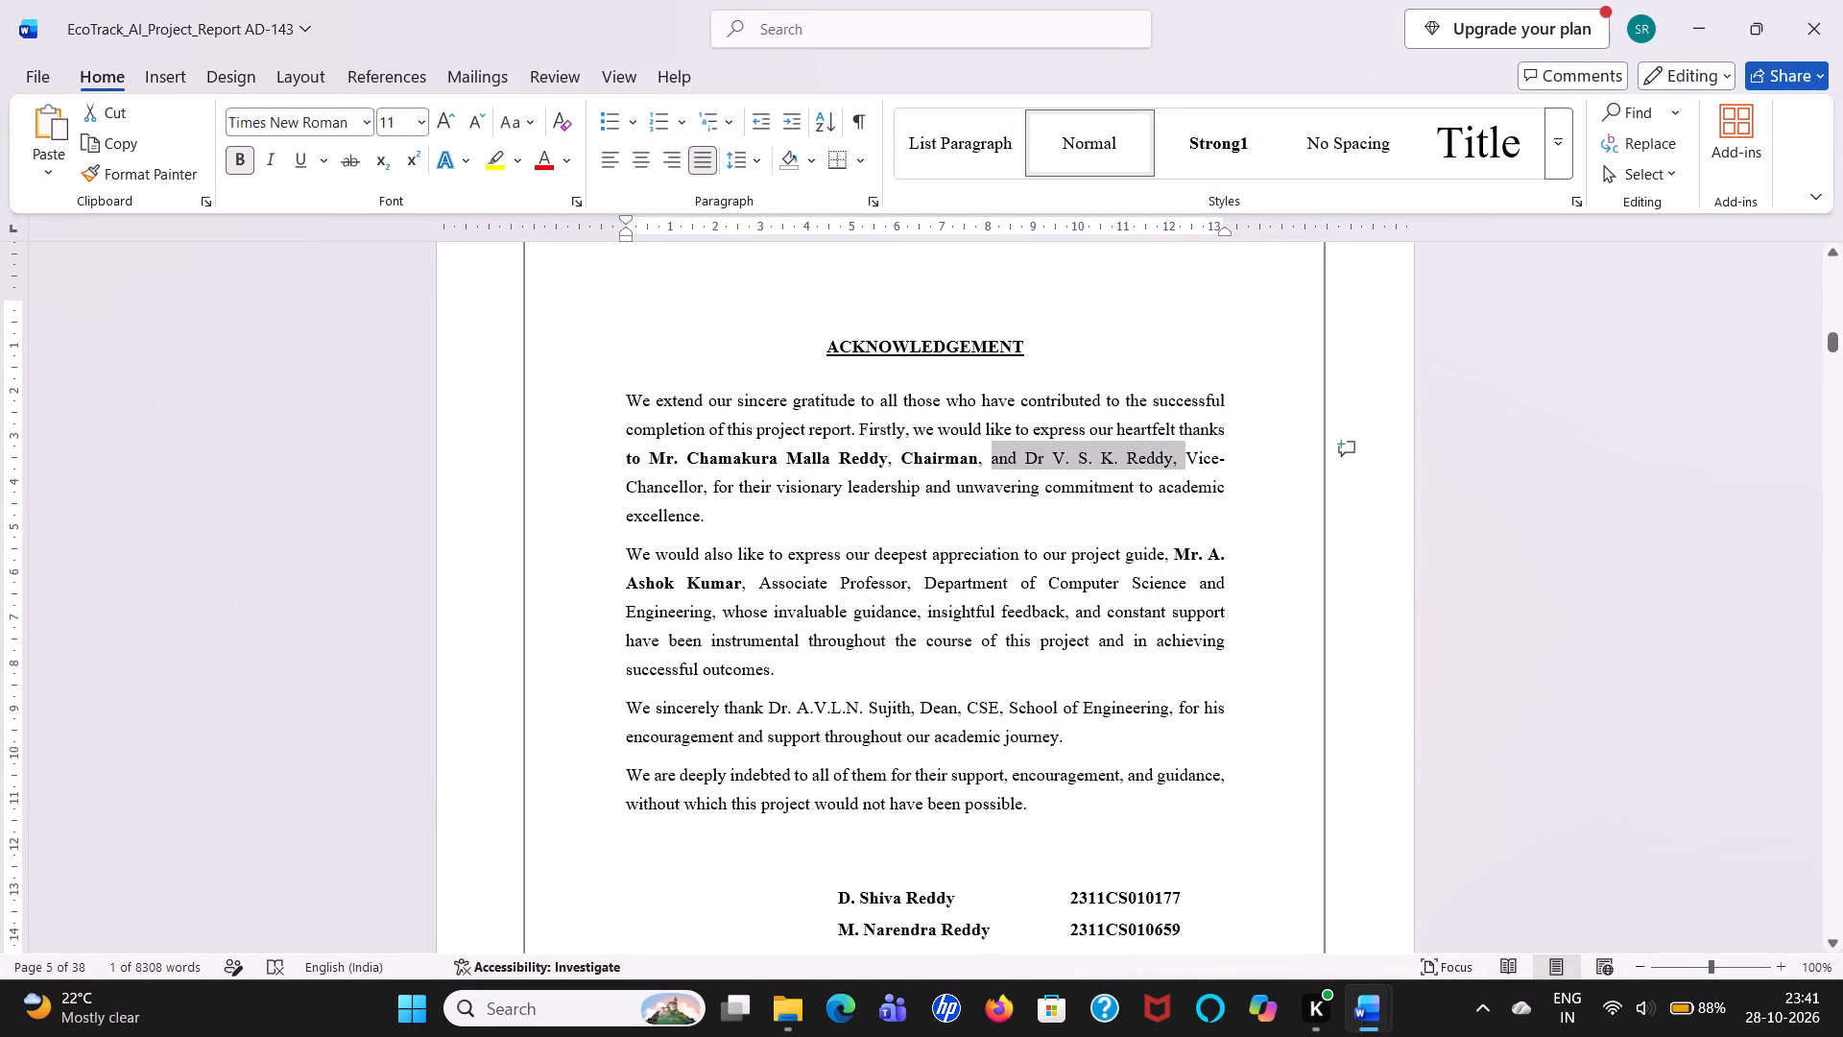
drag(1189, 458, 1232, 462)
key(ctrl+b)
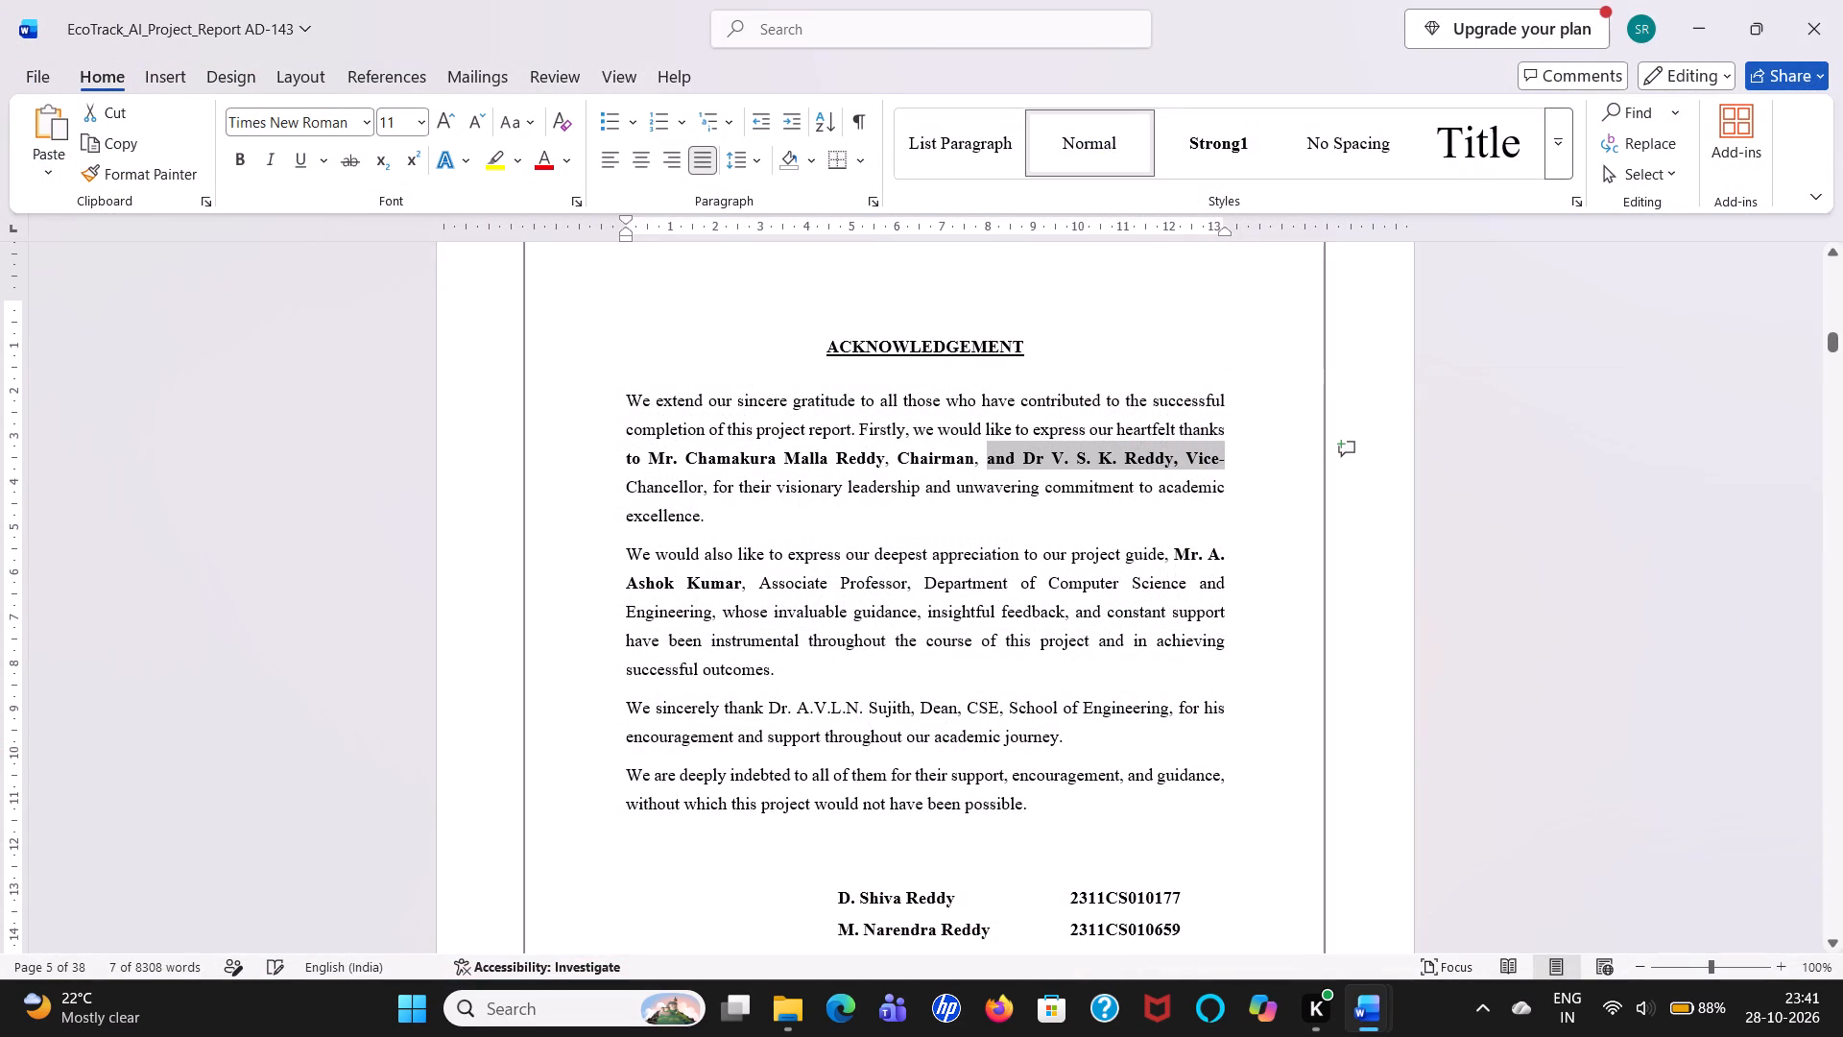
drag(698, 492, 605, 496)
key(ctrl+b)
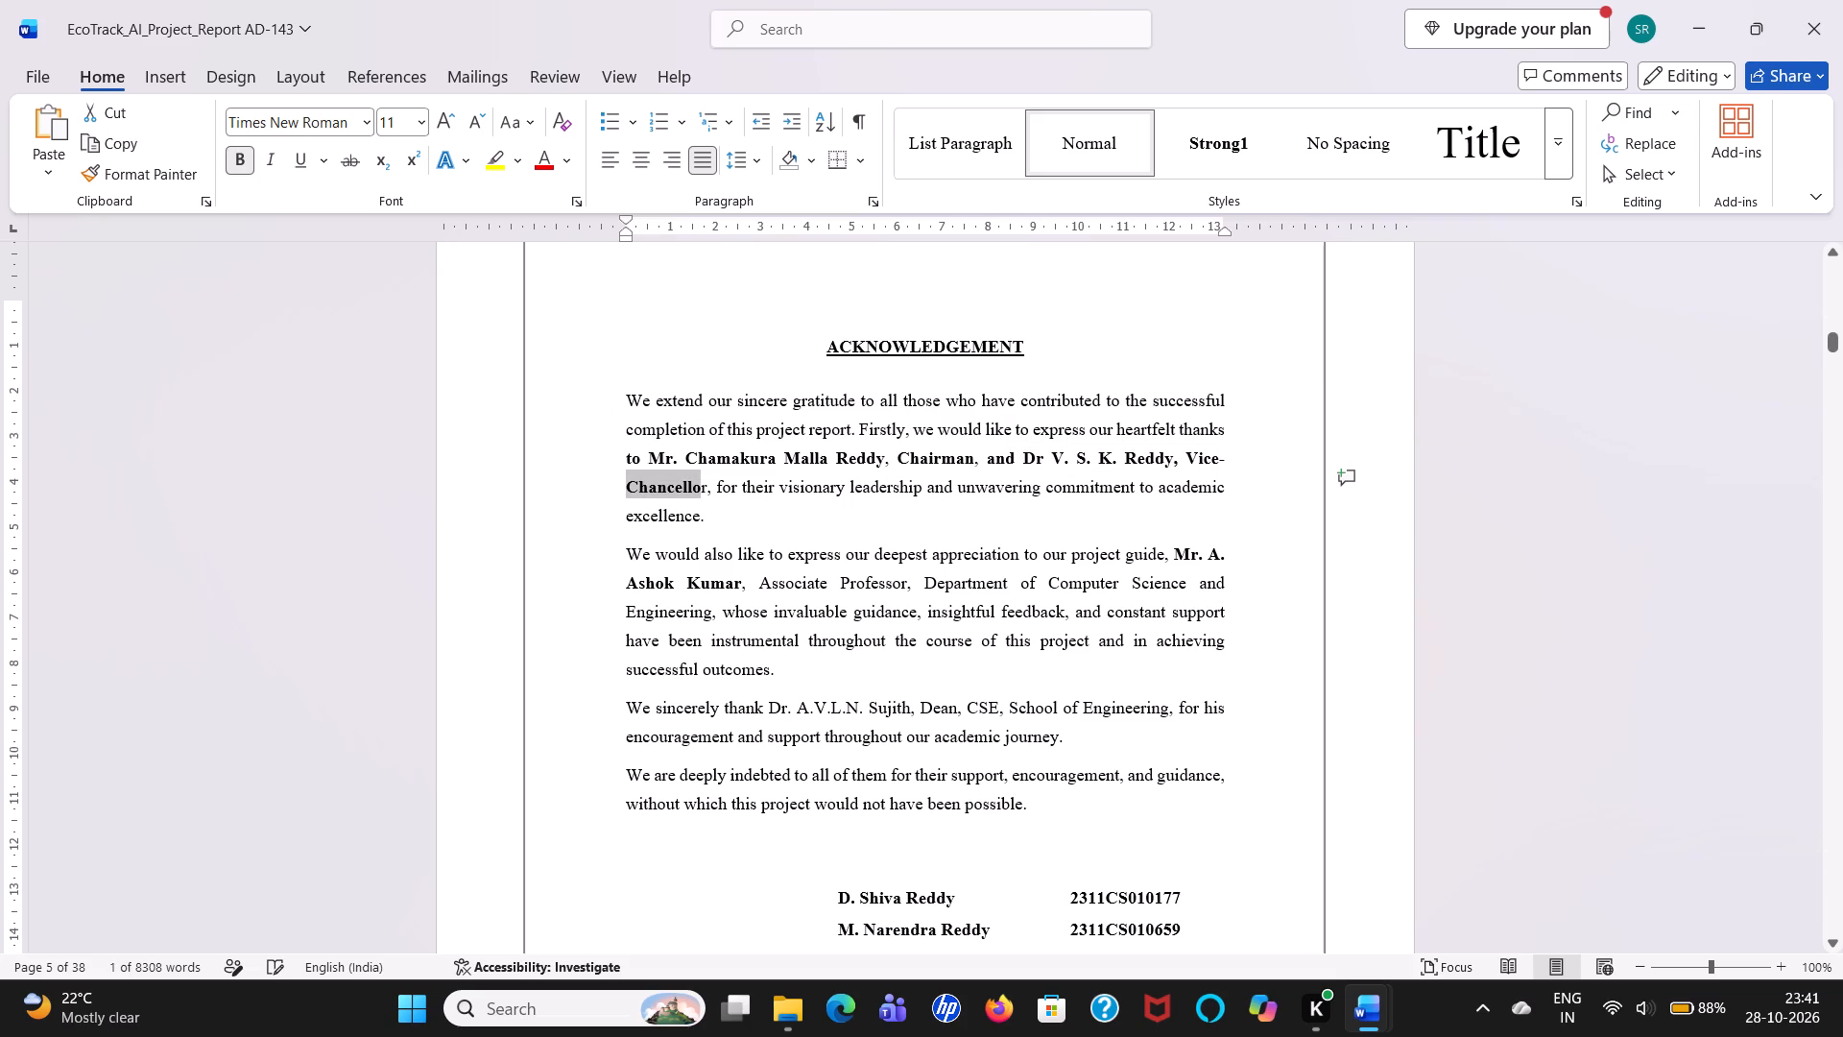
key(Right)
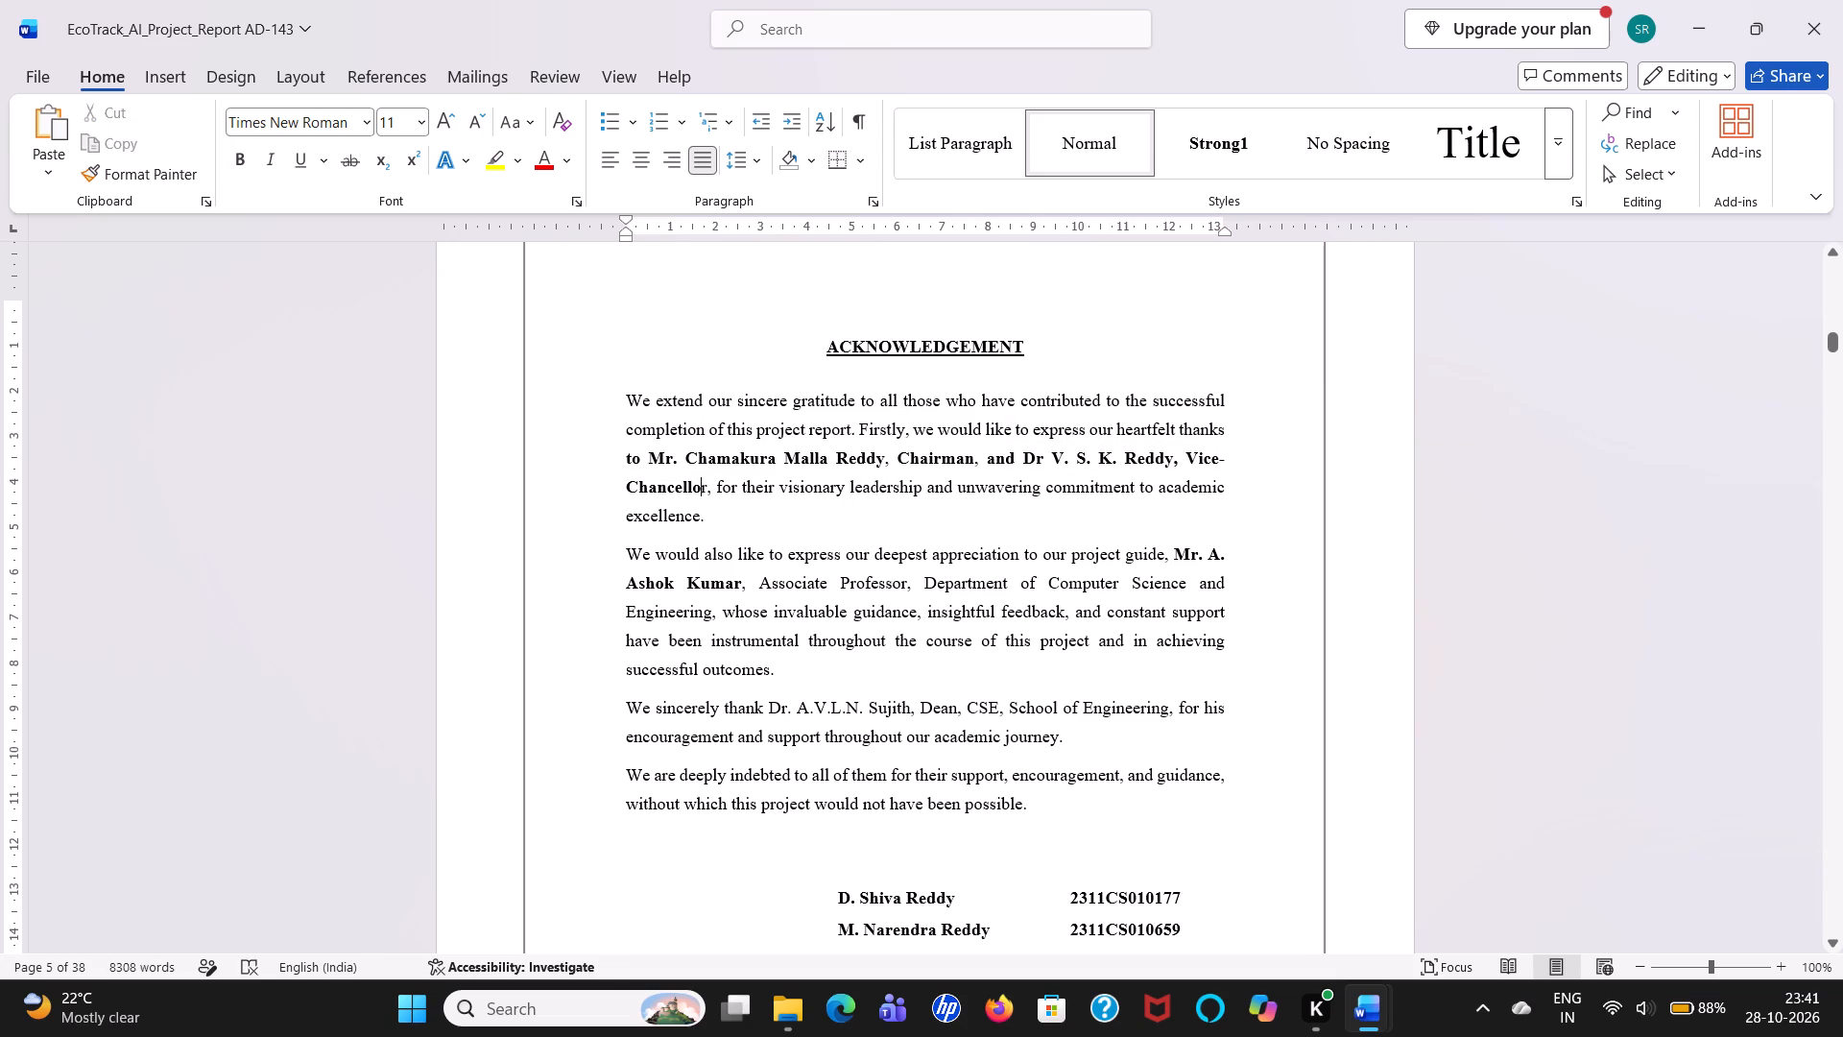
drag(709, 485, 693, 485)
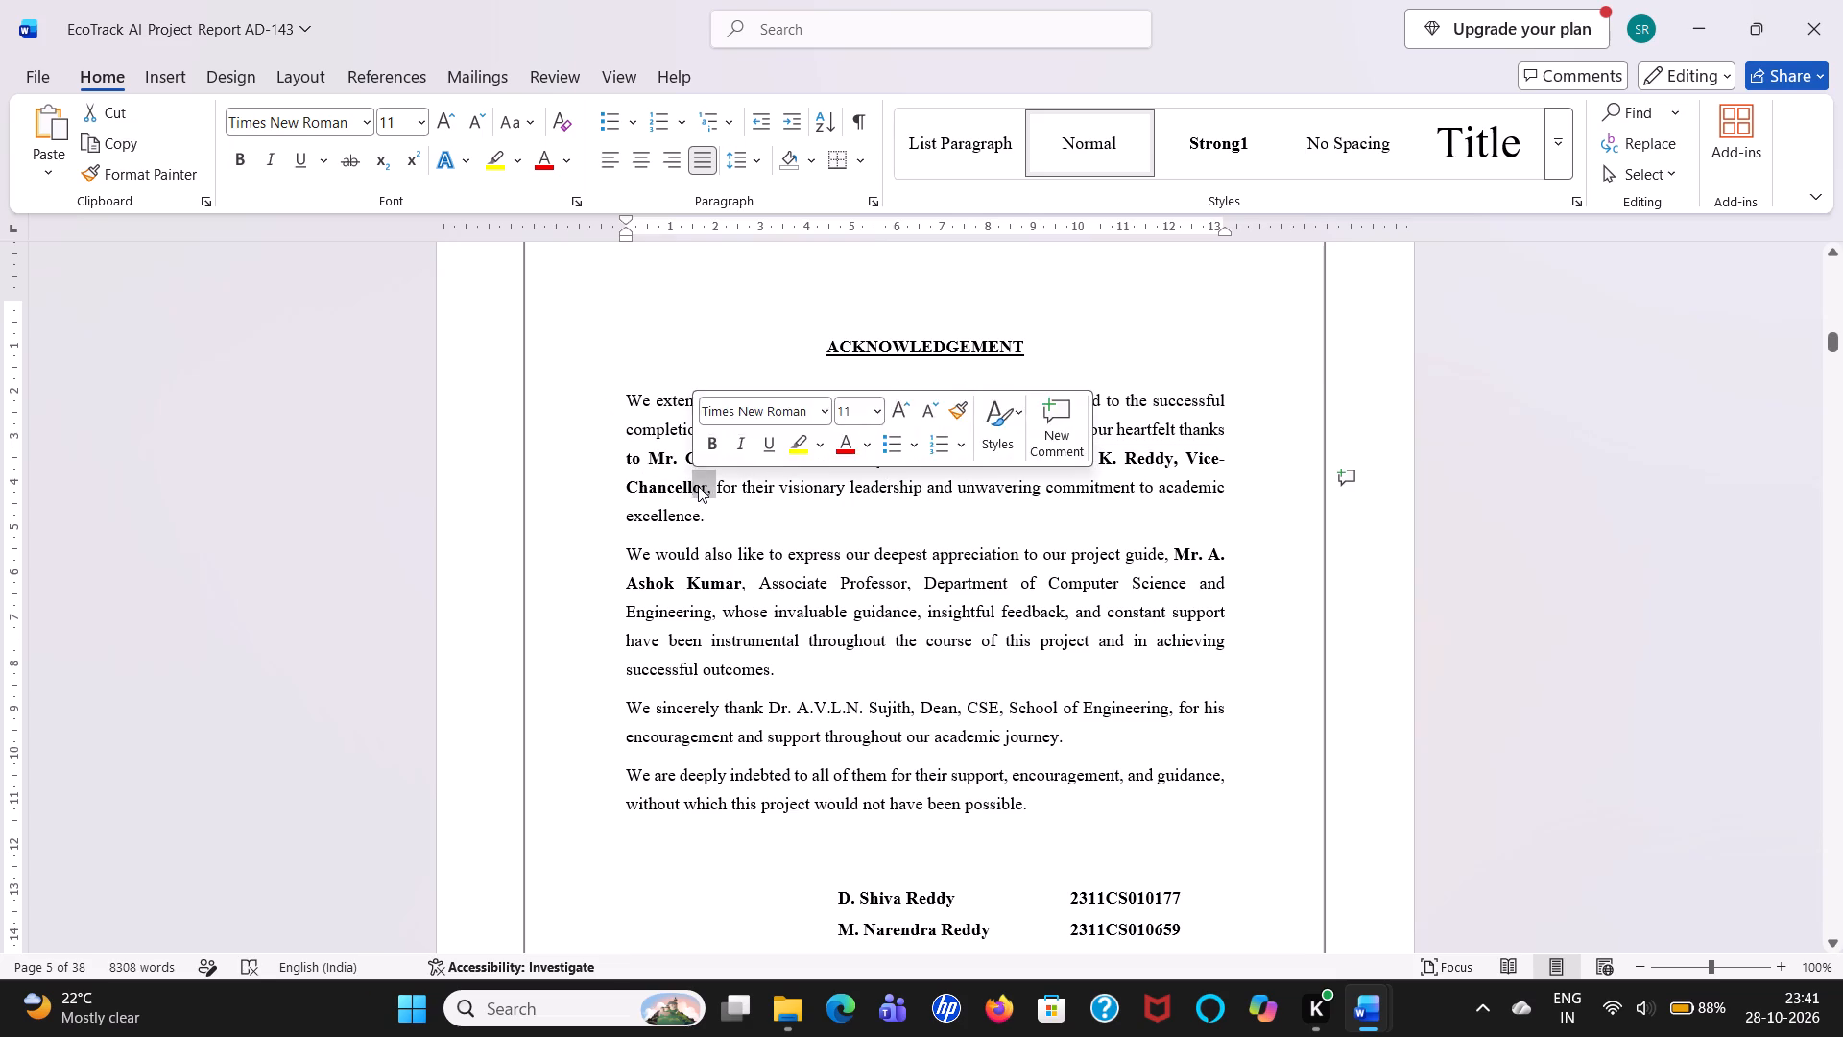
click(699, 486)
click(706, 486)
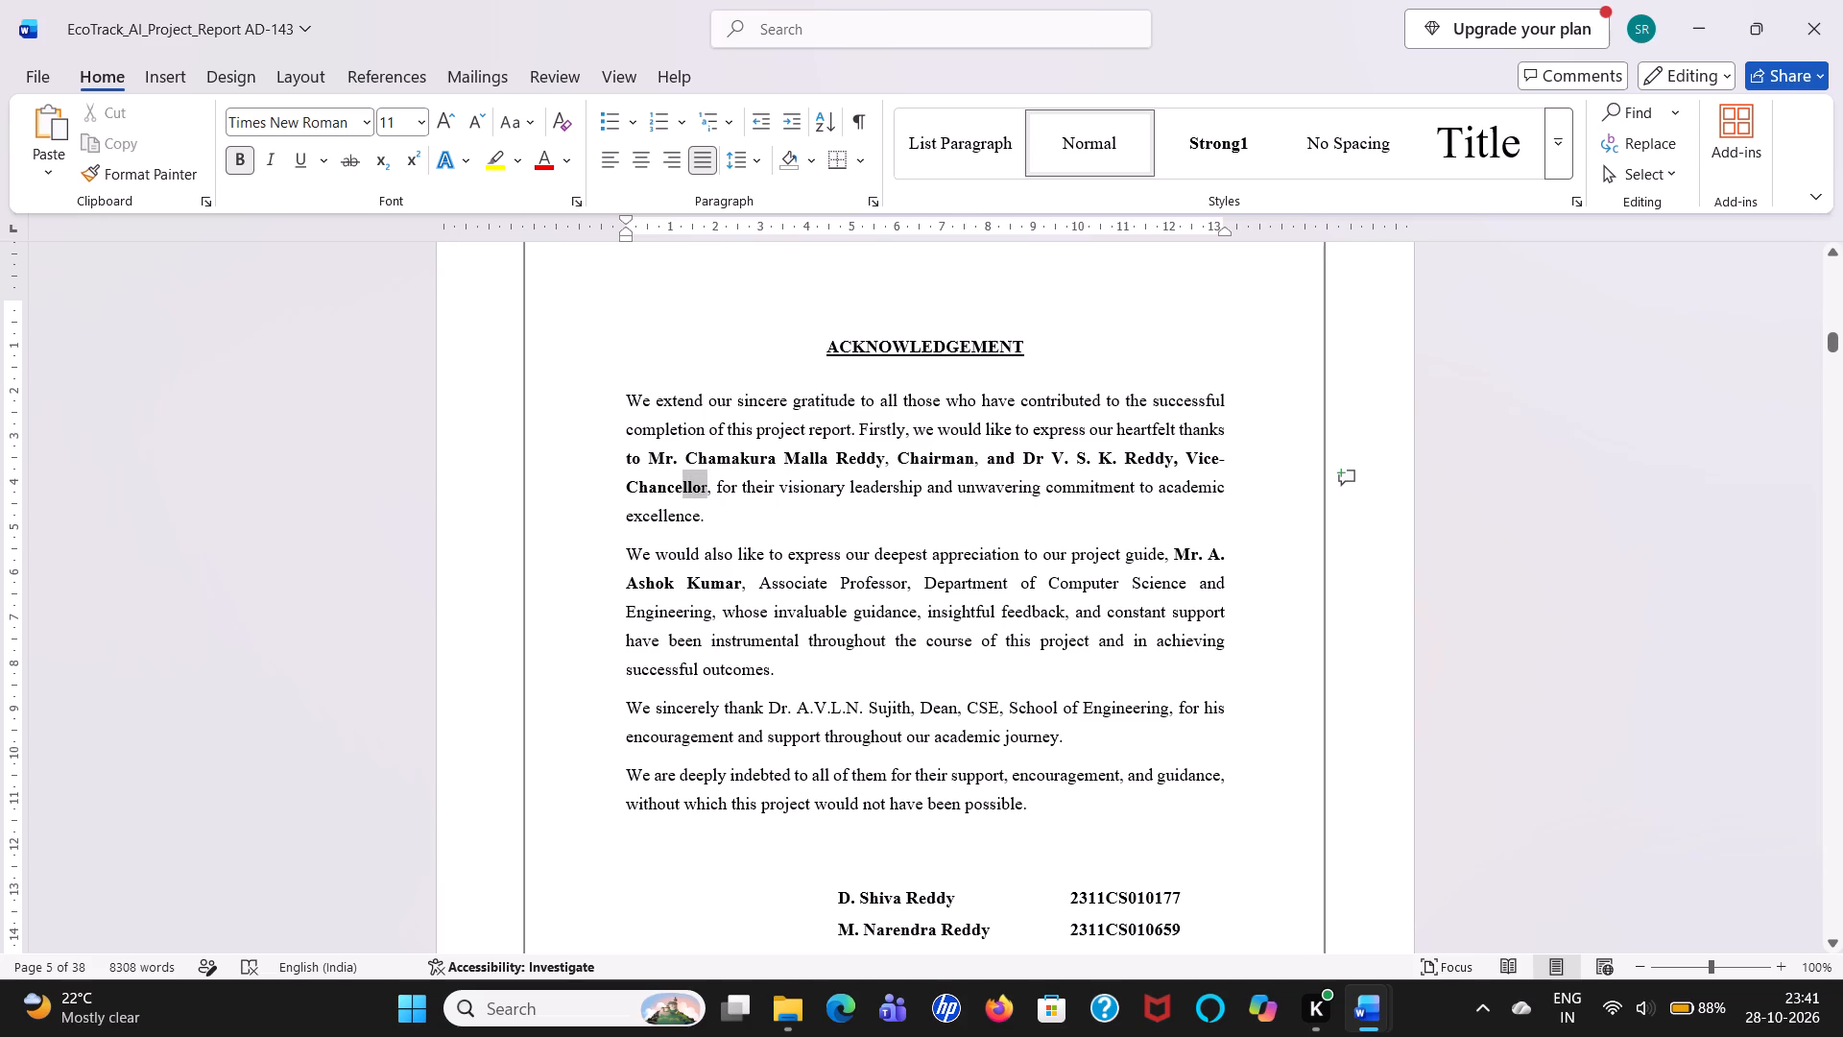
key(ctrl+b)
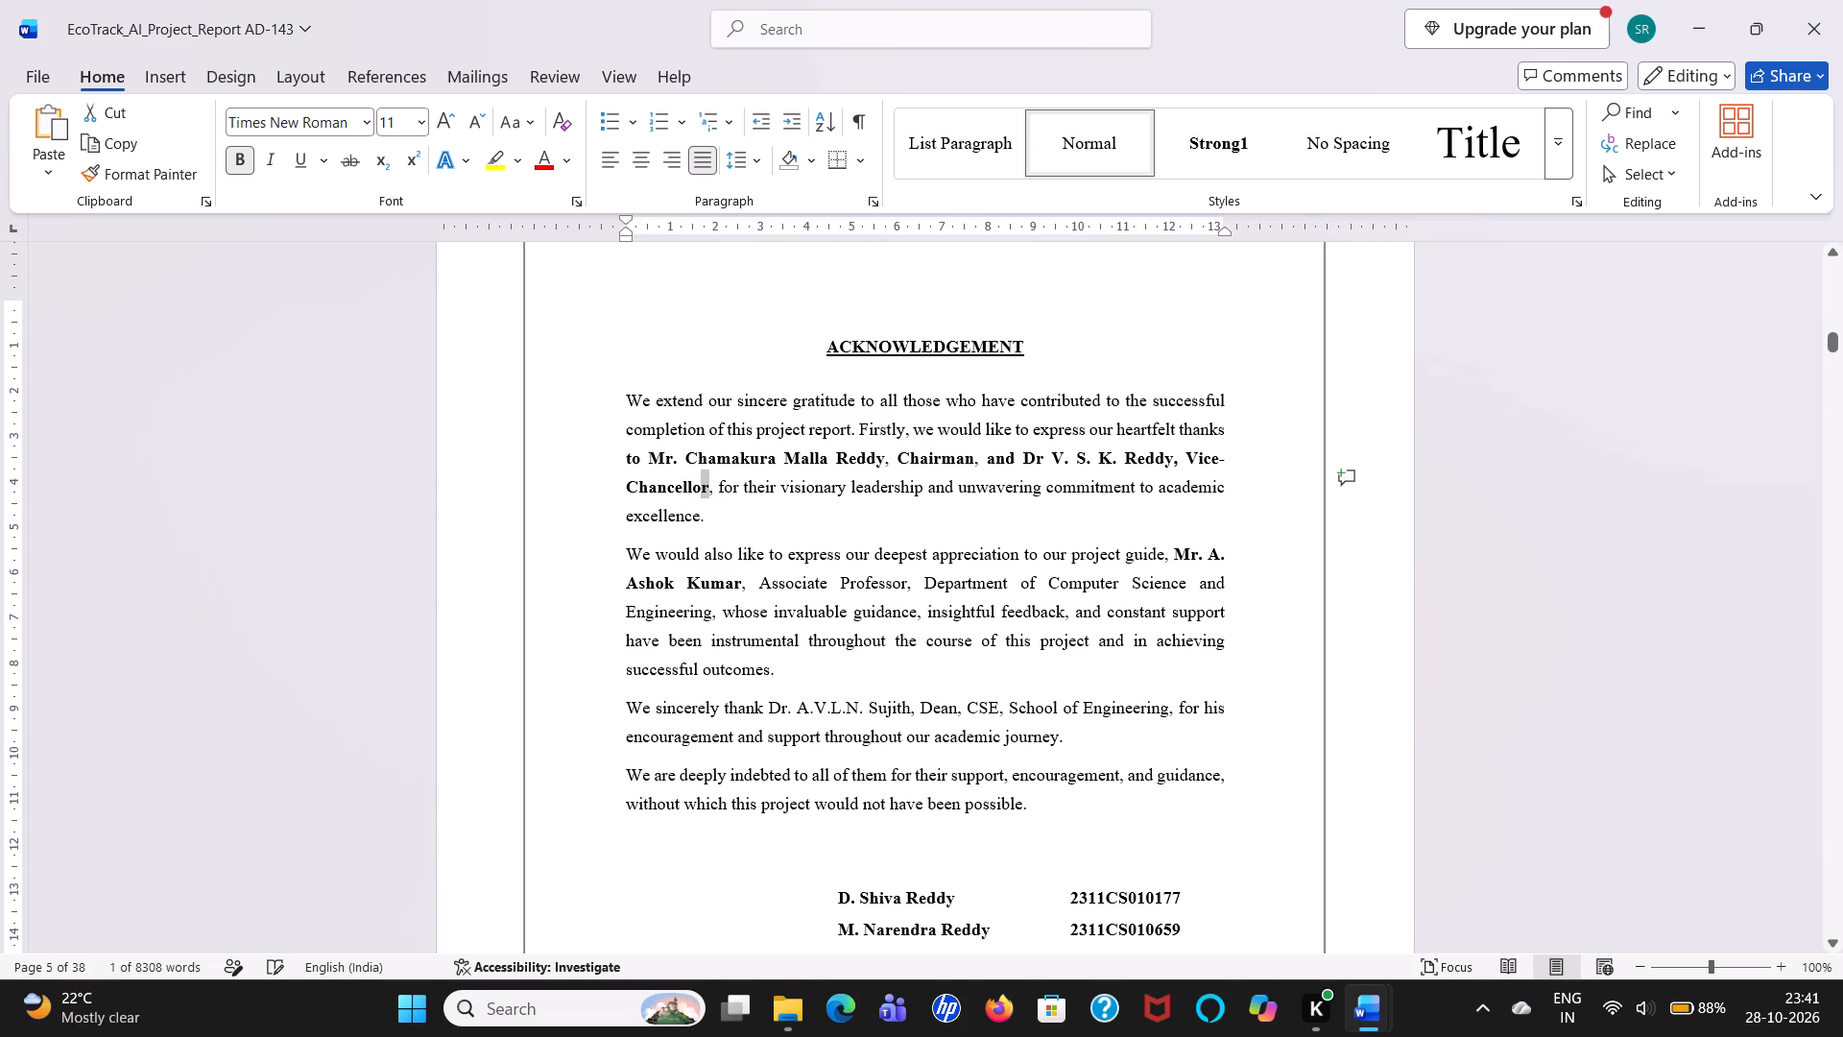
click(812, 516)
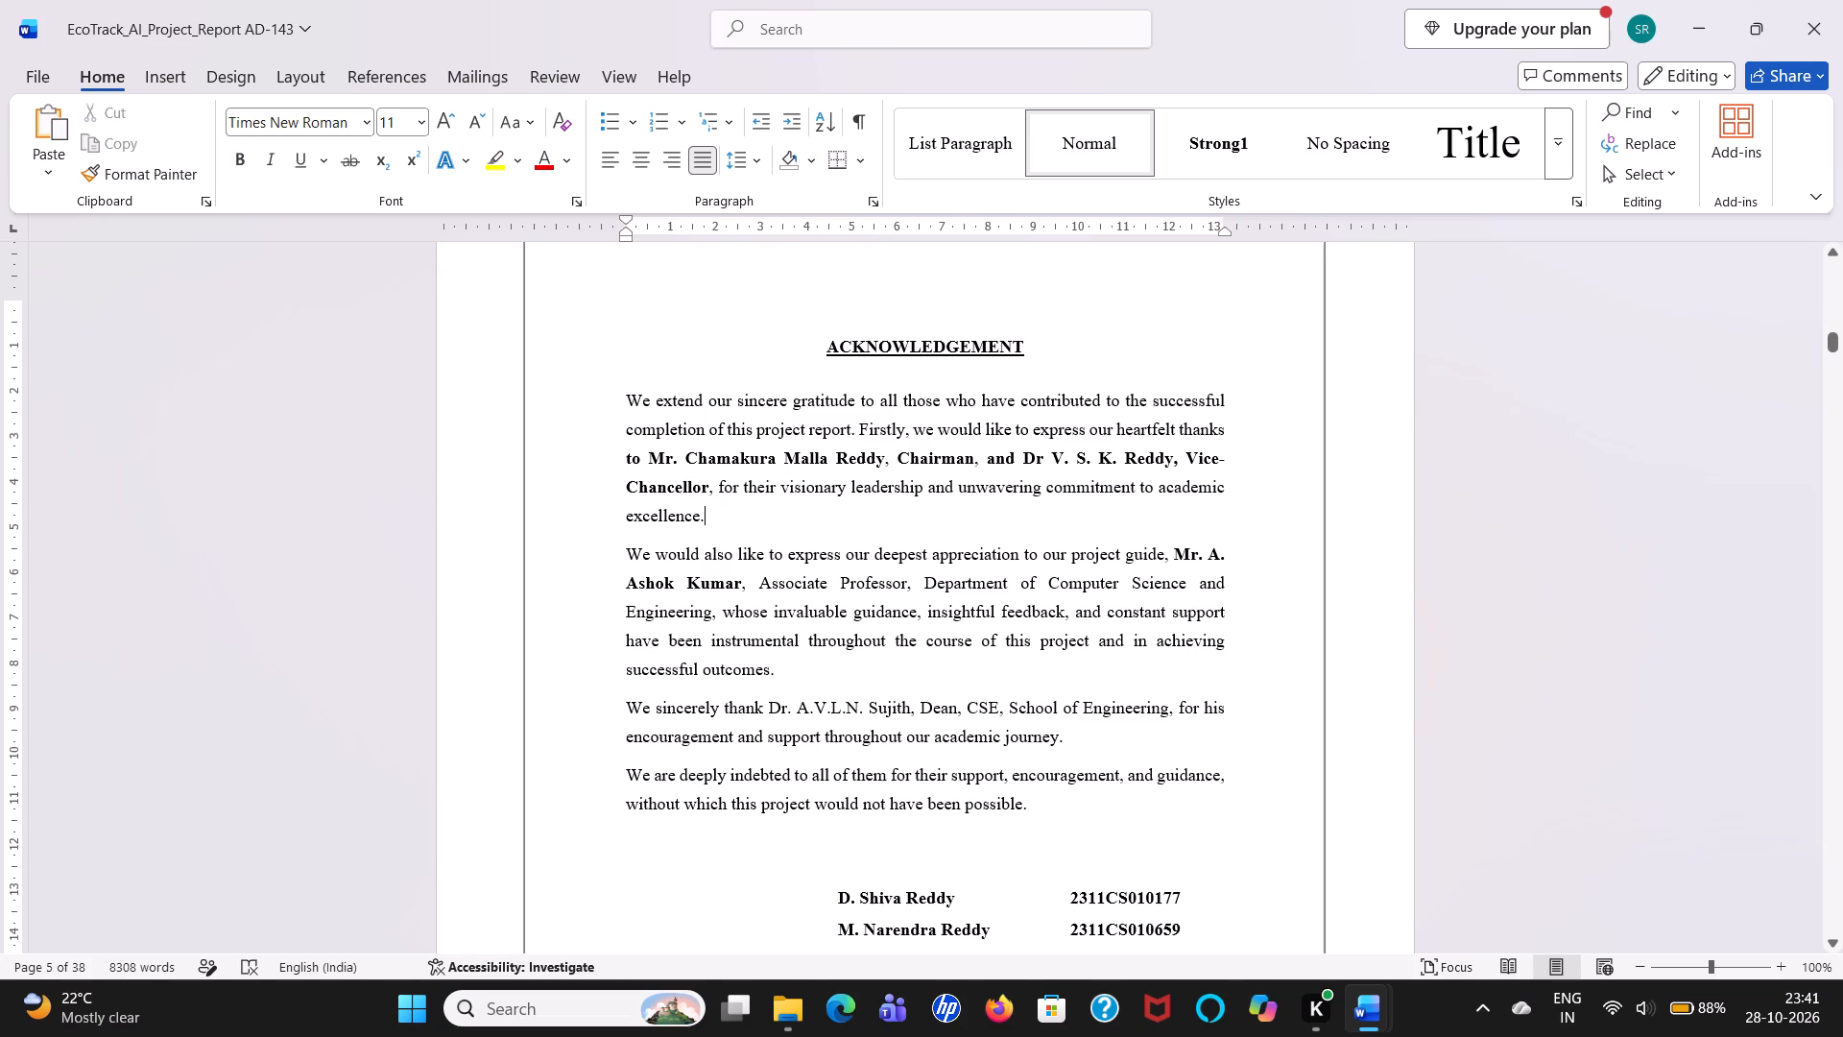
Bold the text from "thank" through "Dean", including the dean's name, in the acknowledgement's third paragraph.
drag(764, 710, 884, 716)
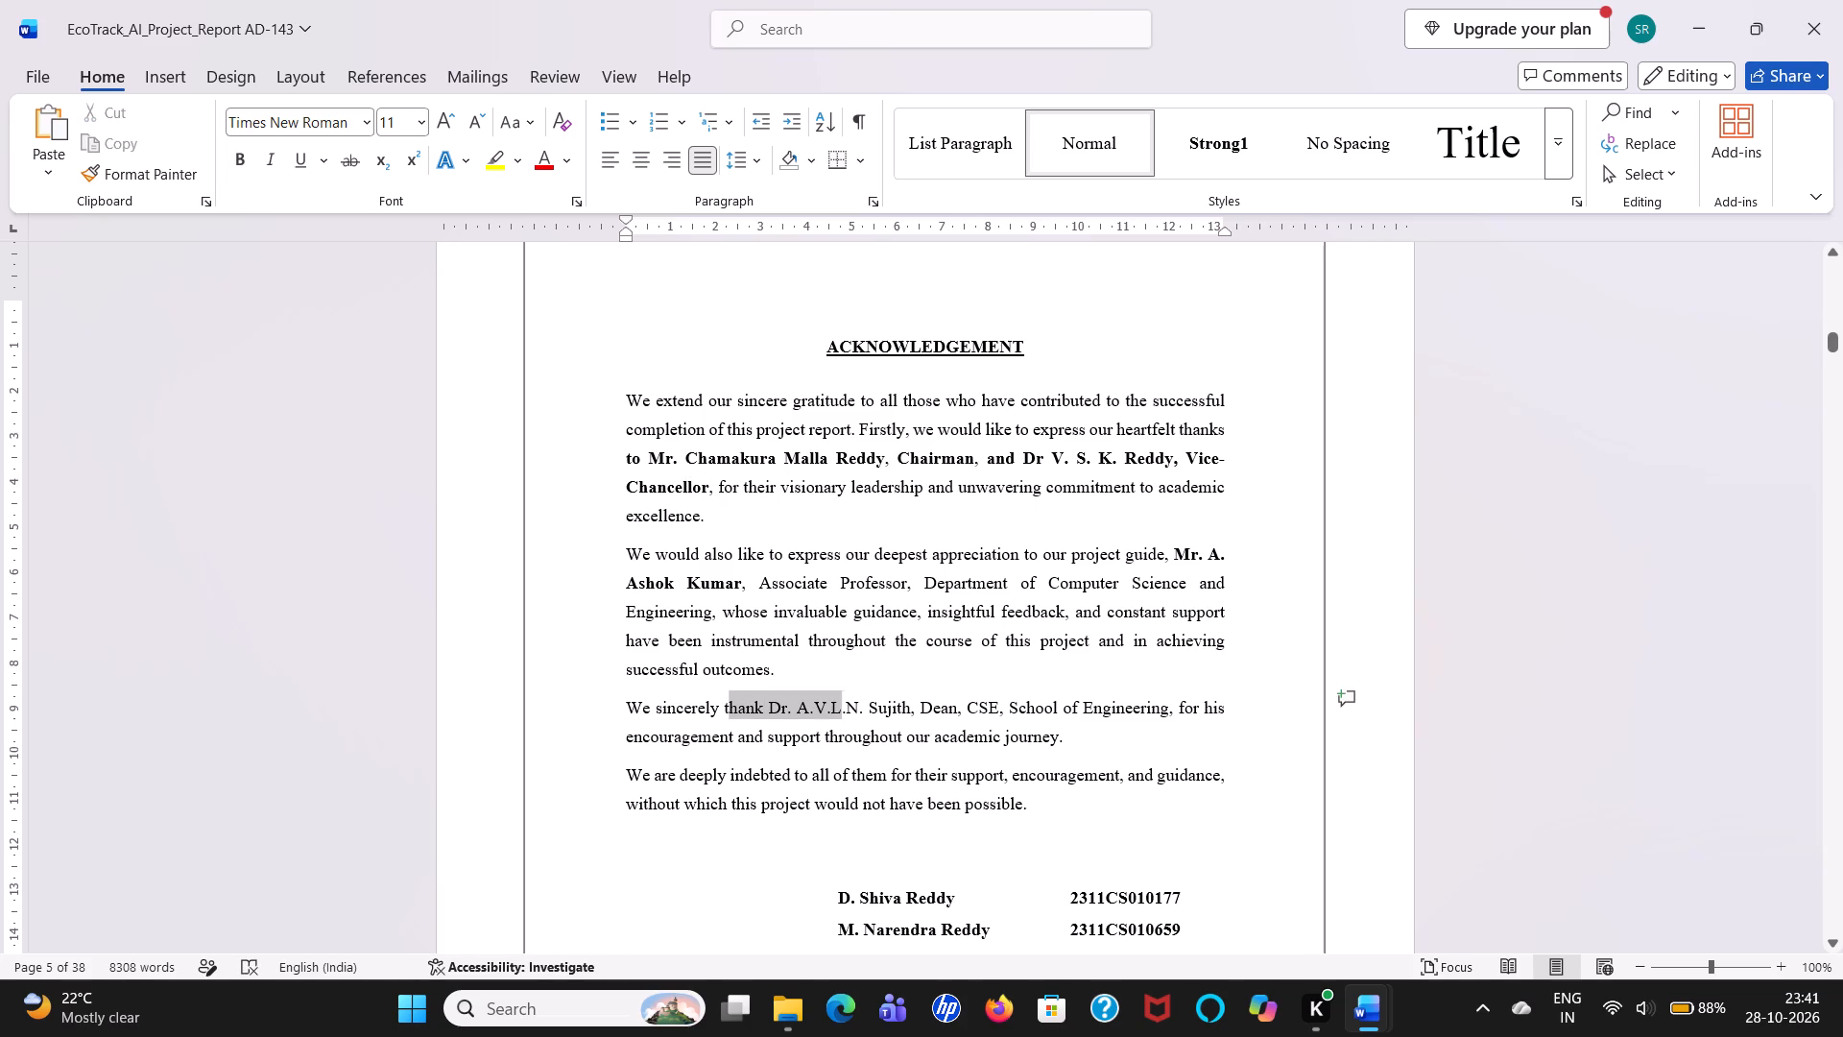
drag(884, 716, 956, 704)
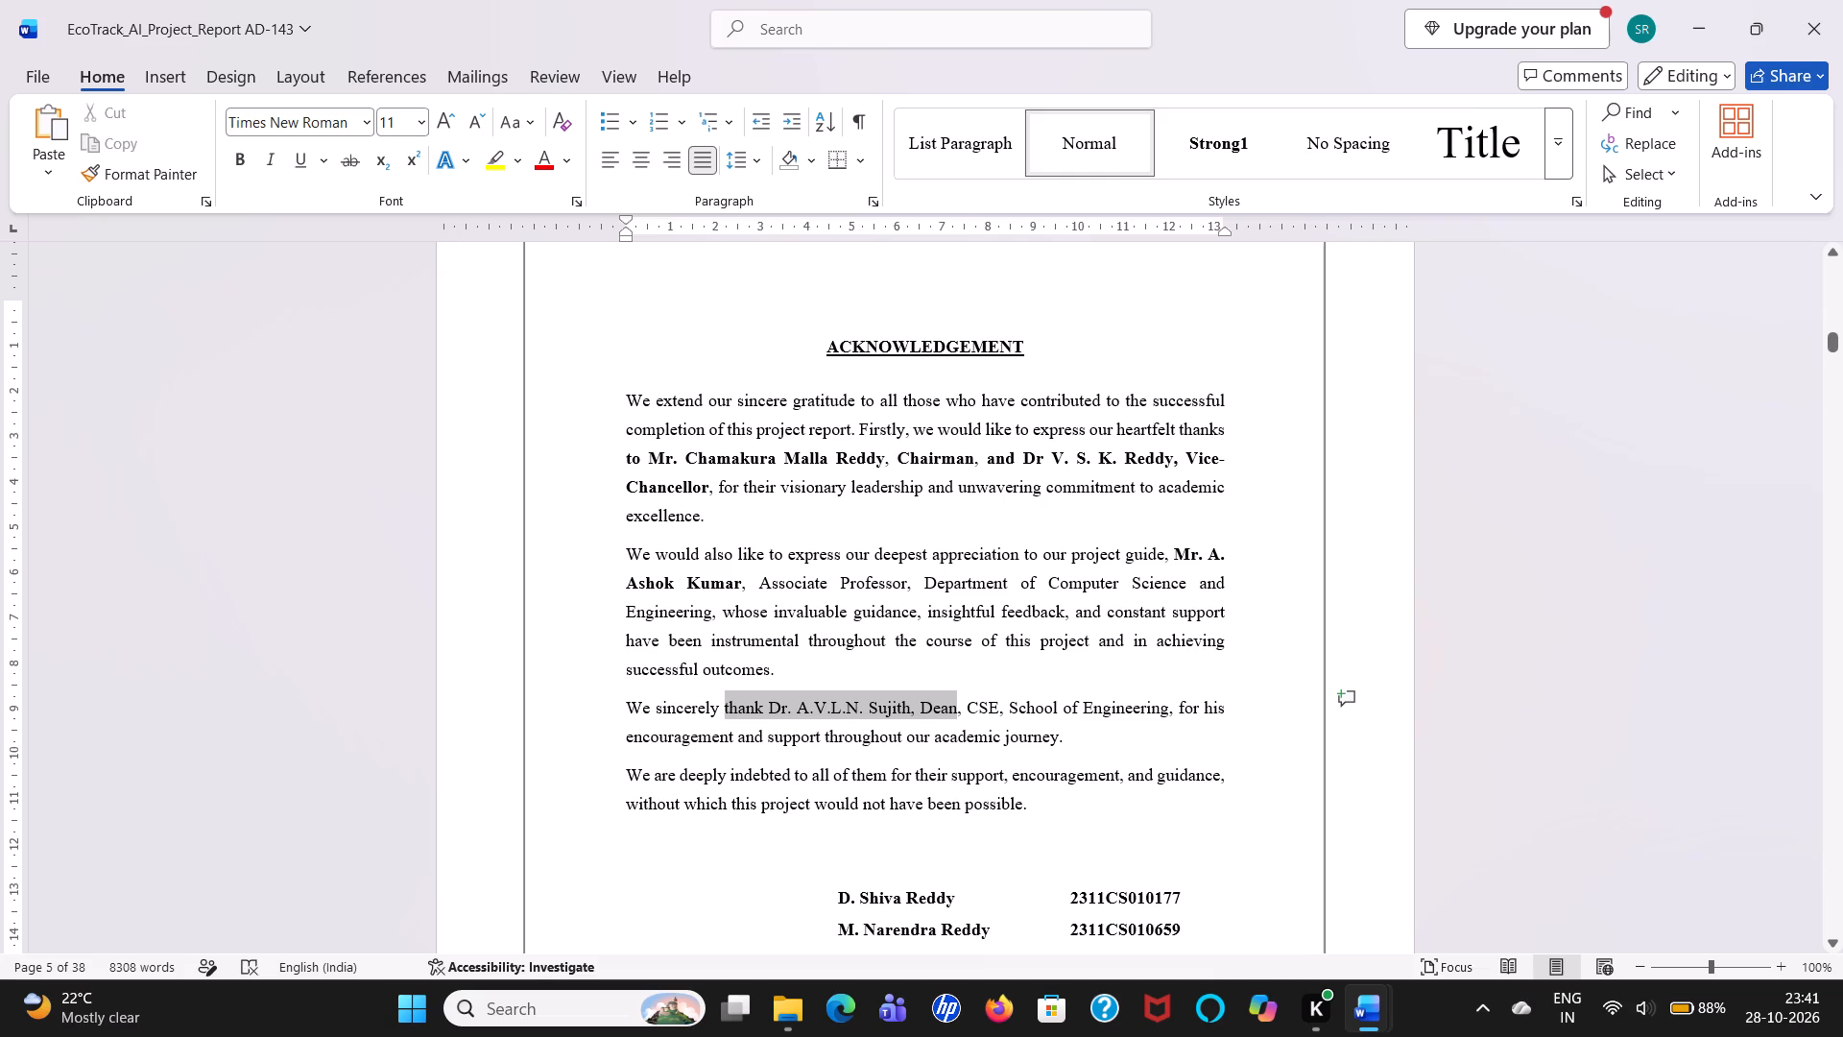
drag(956, 704, 956, 705)
key(ctrl+b)
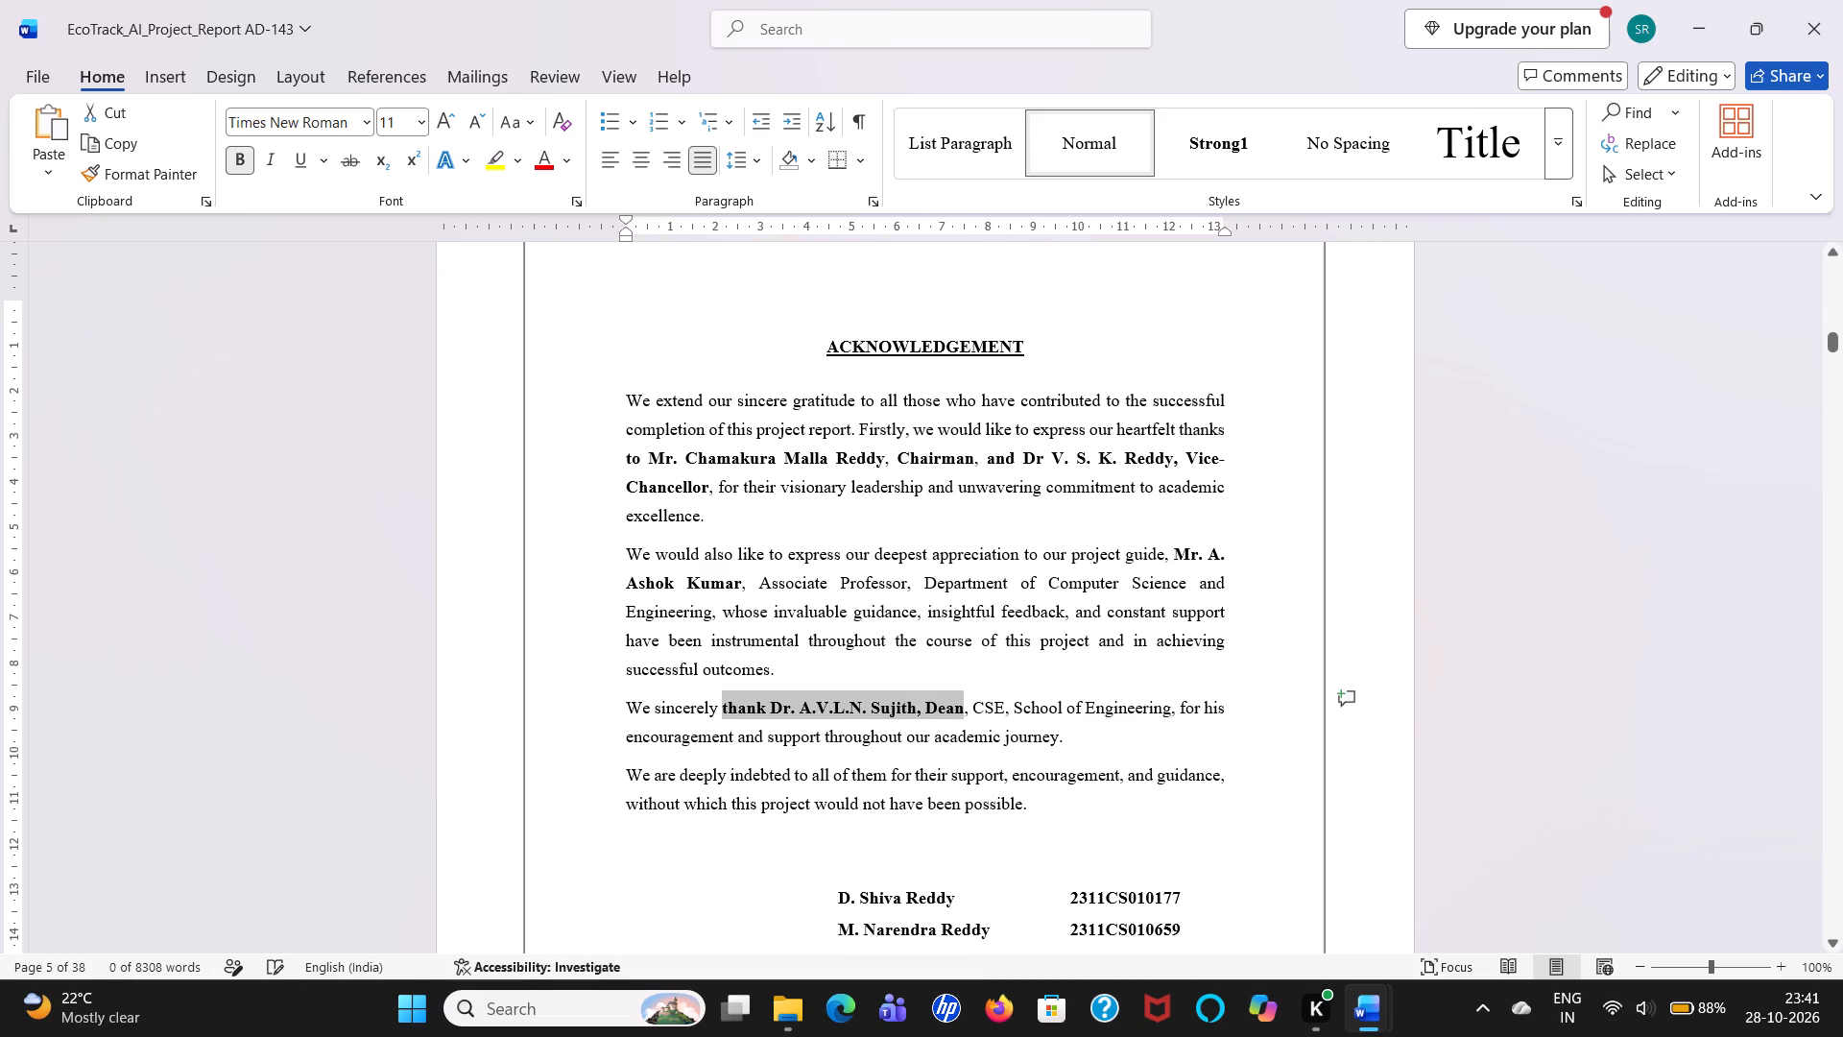
Following the 161 report, bold "CSE, School of Engineering" in the acknowledgement's third paragraph.
click(1368, 996)
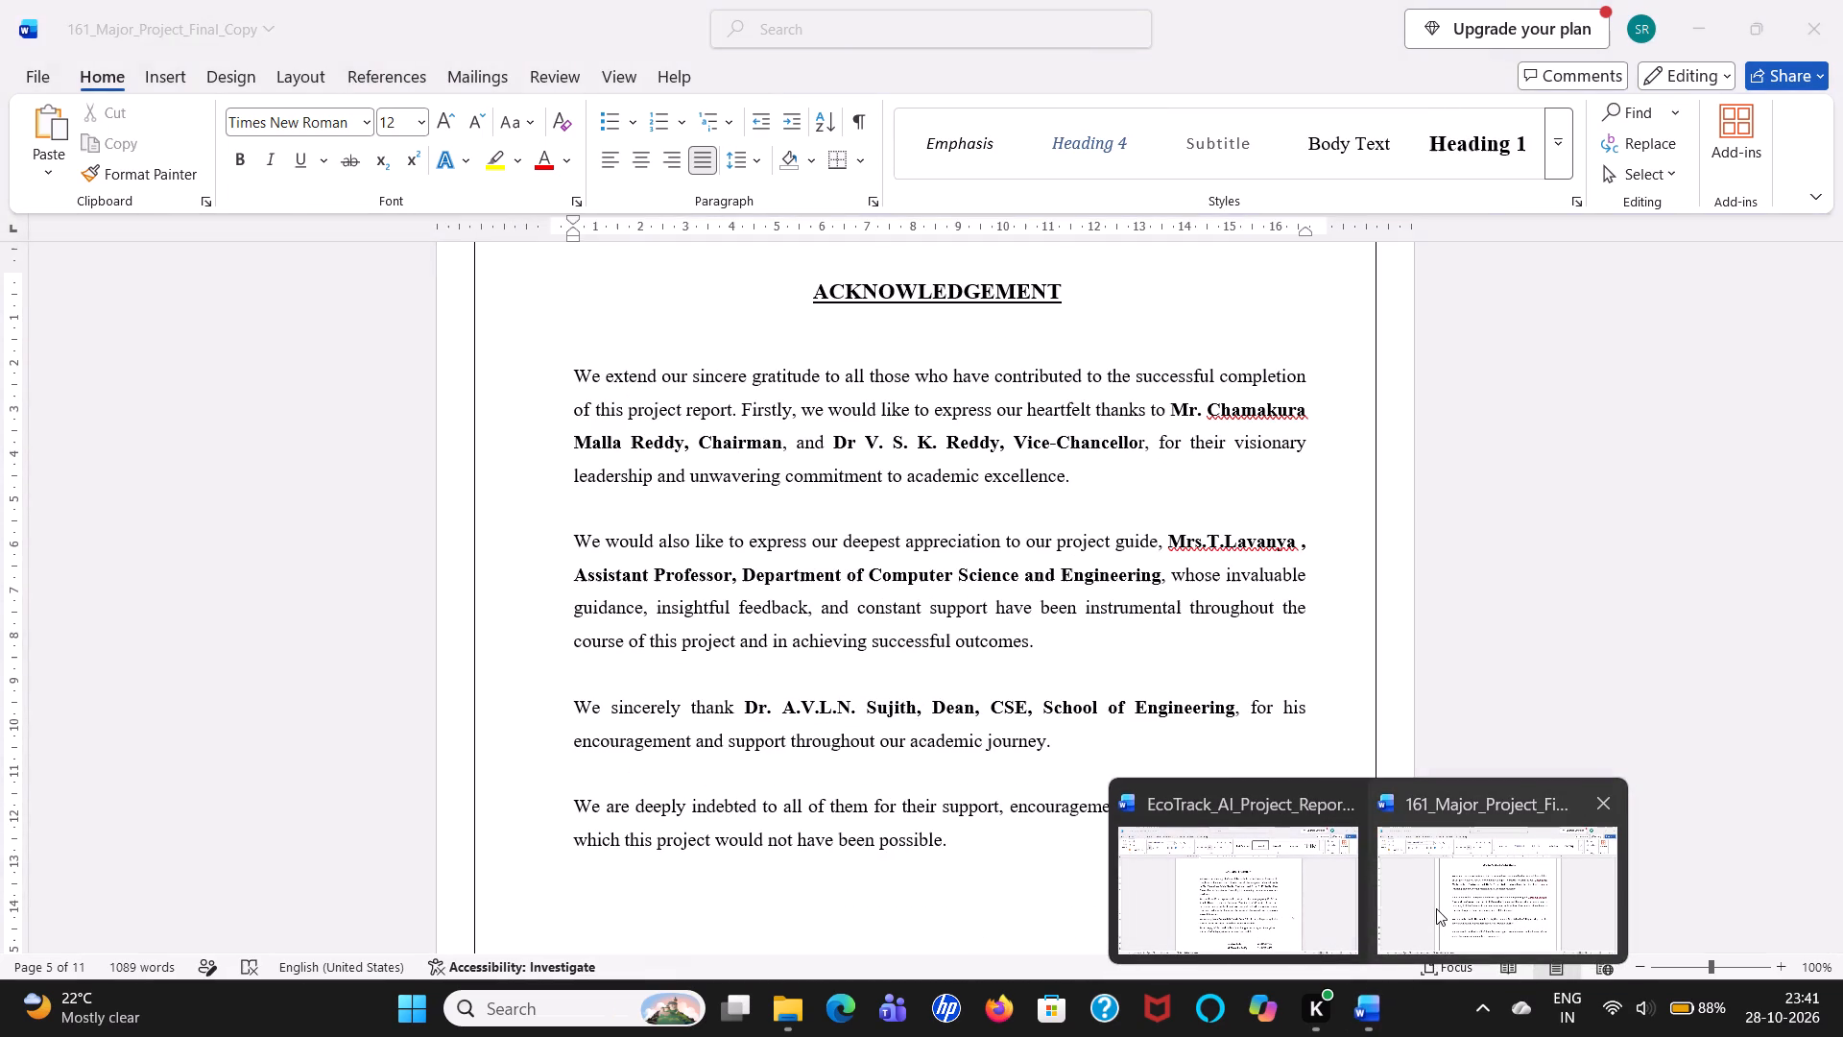
click(1436, 908)
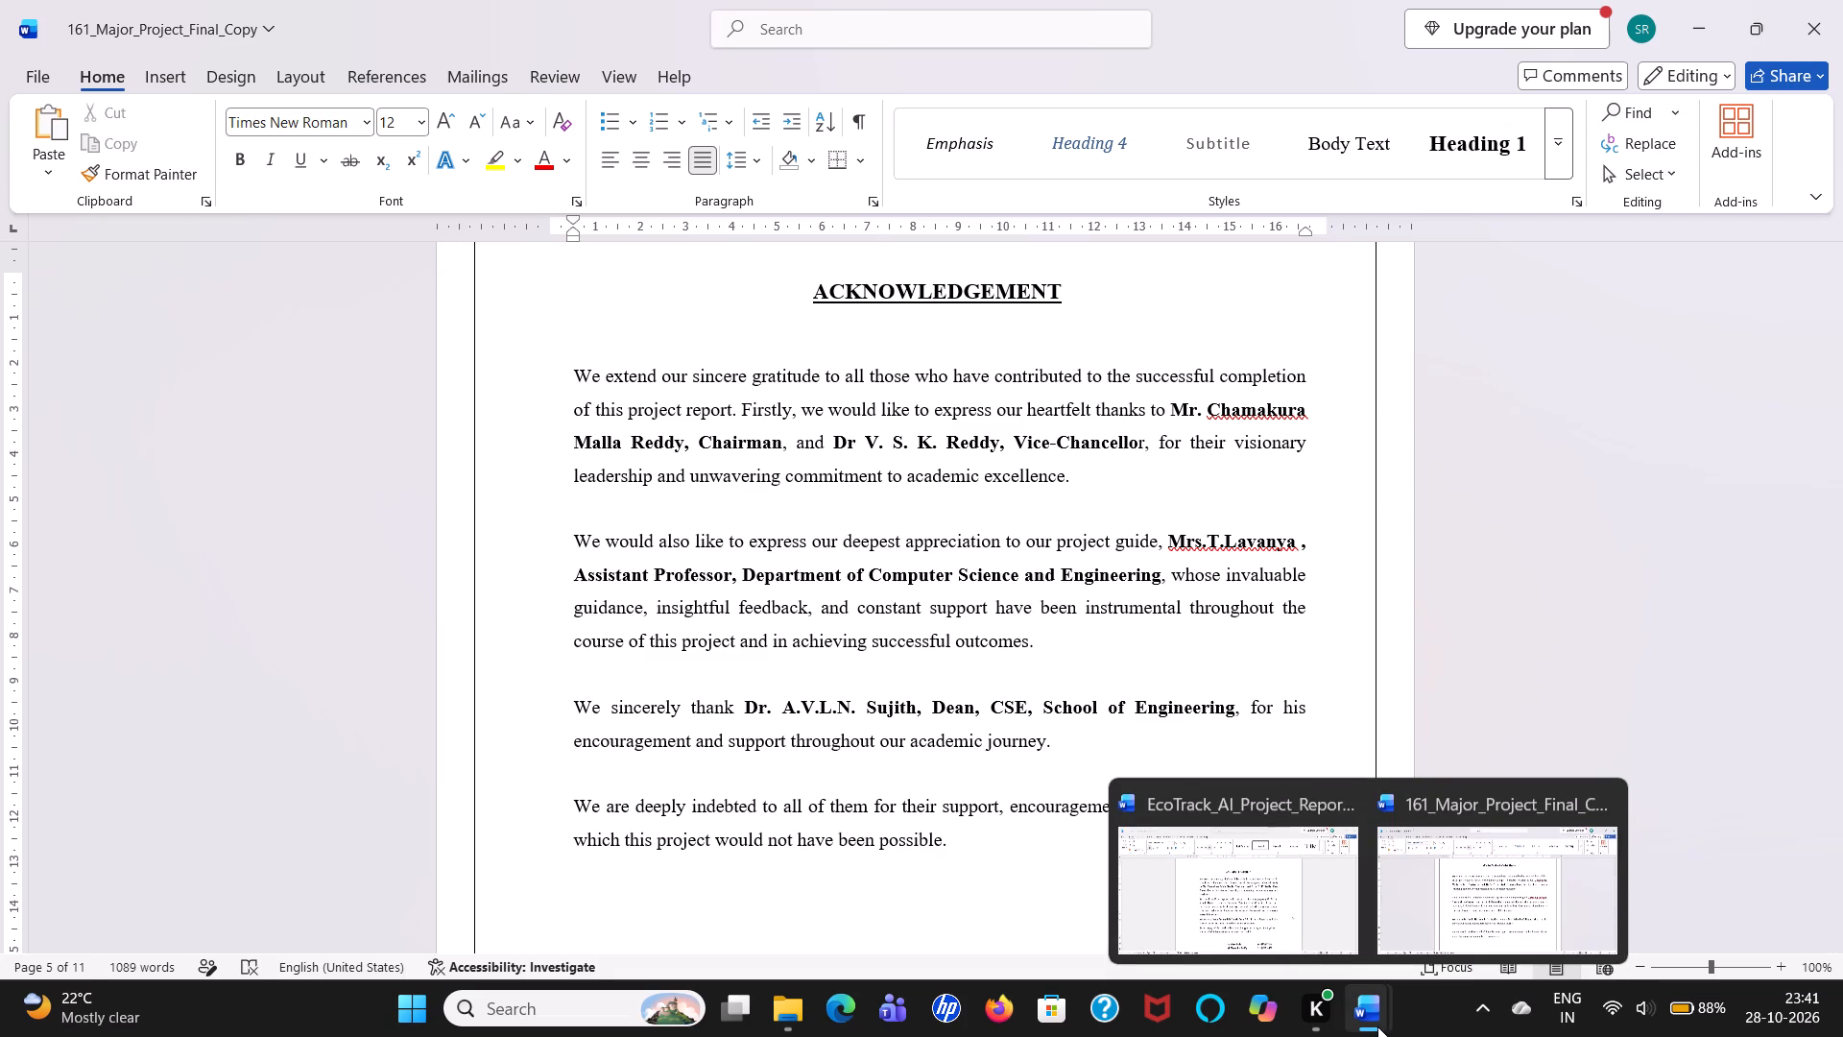
click(1323, 923)
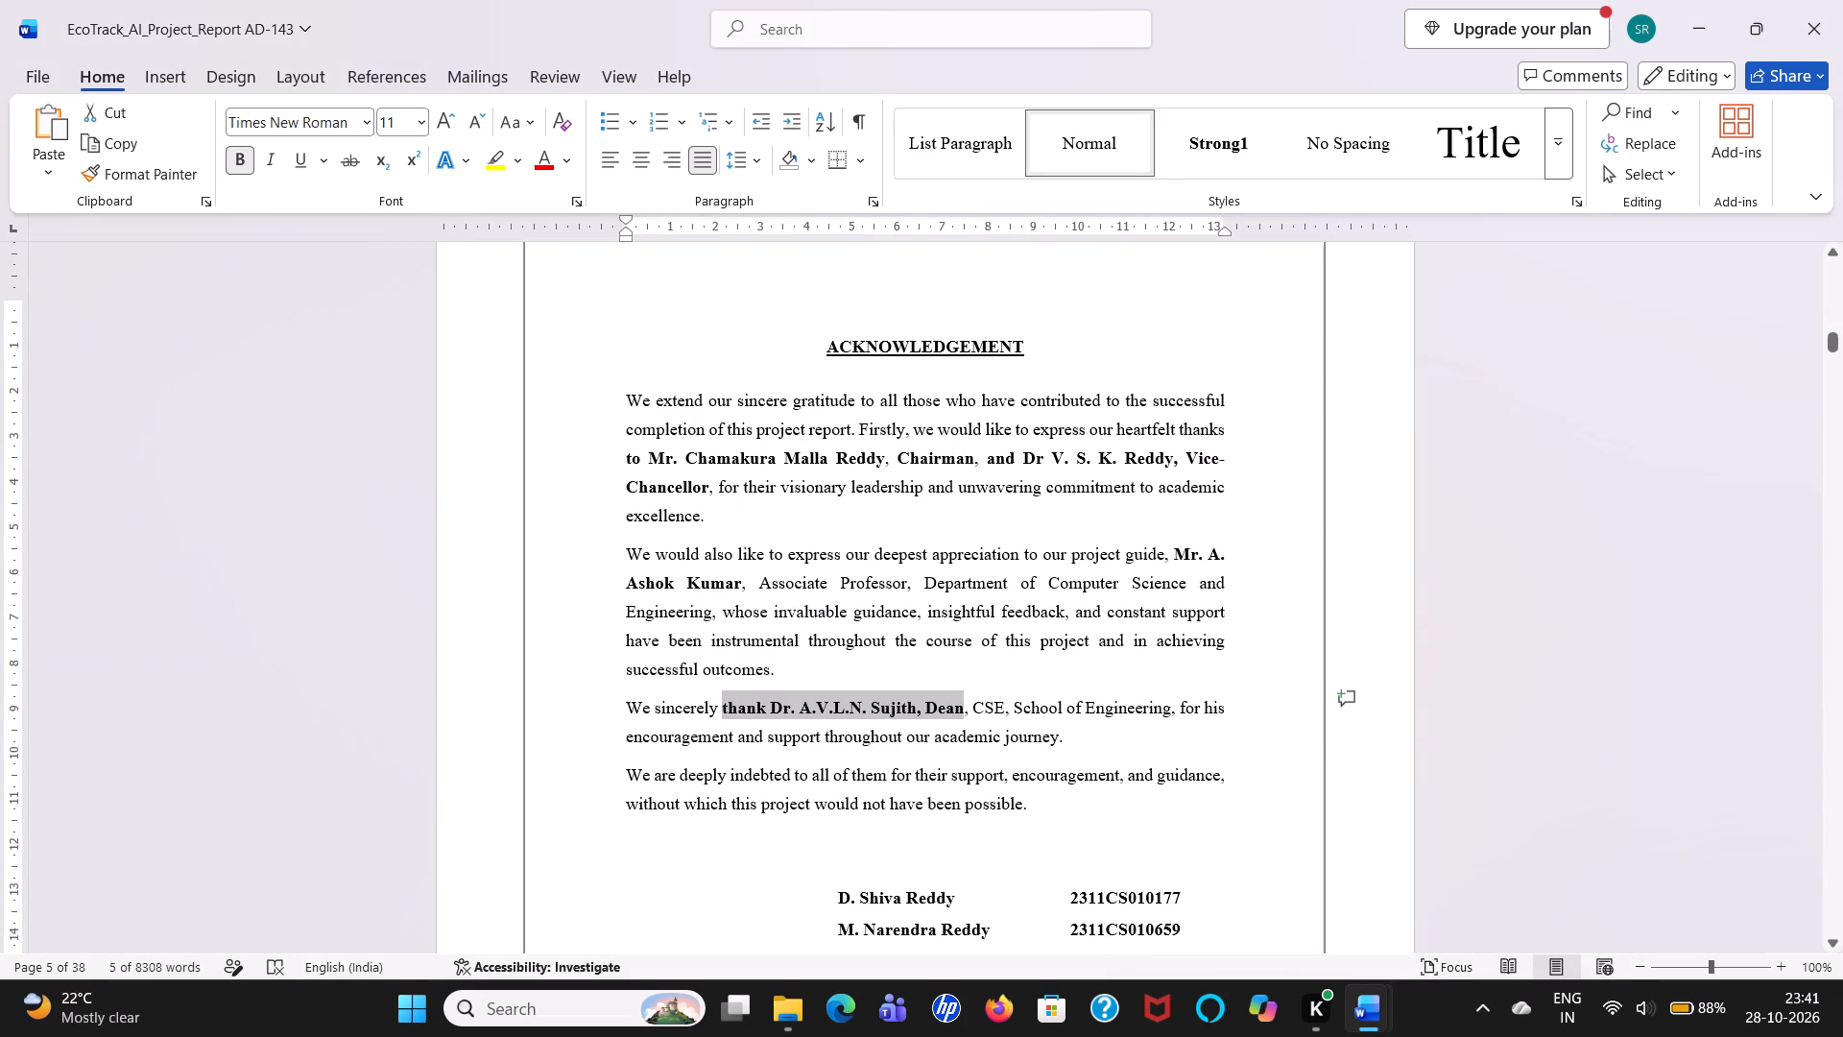
drag(1168, 709, 1009, 715)
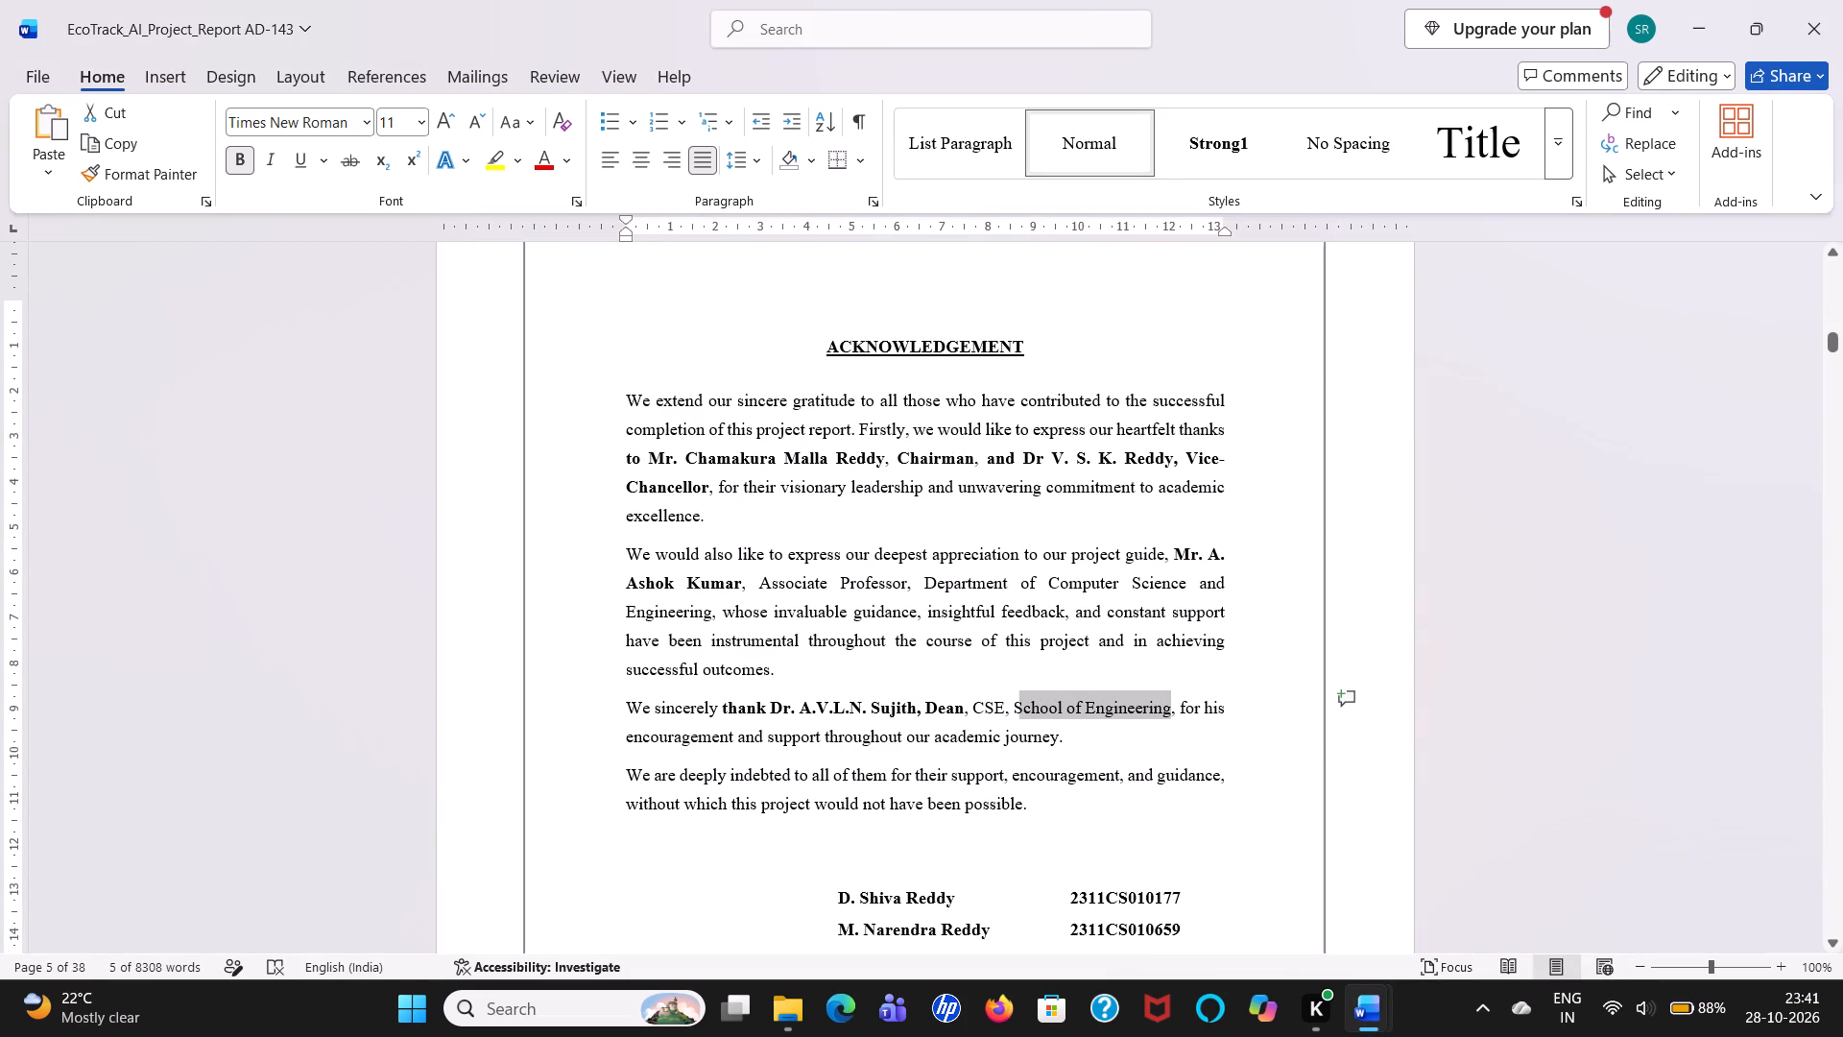
drag(1009, 715, 971, 711)
key(ctrl+b)
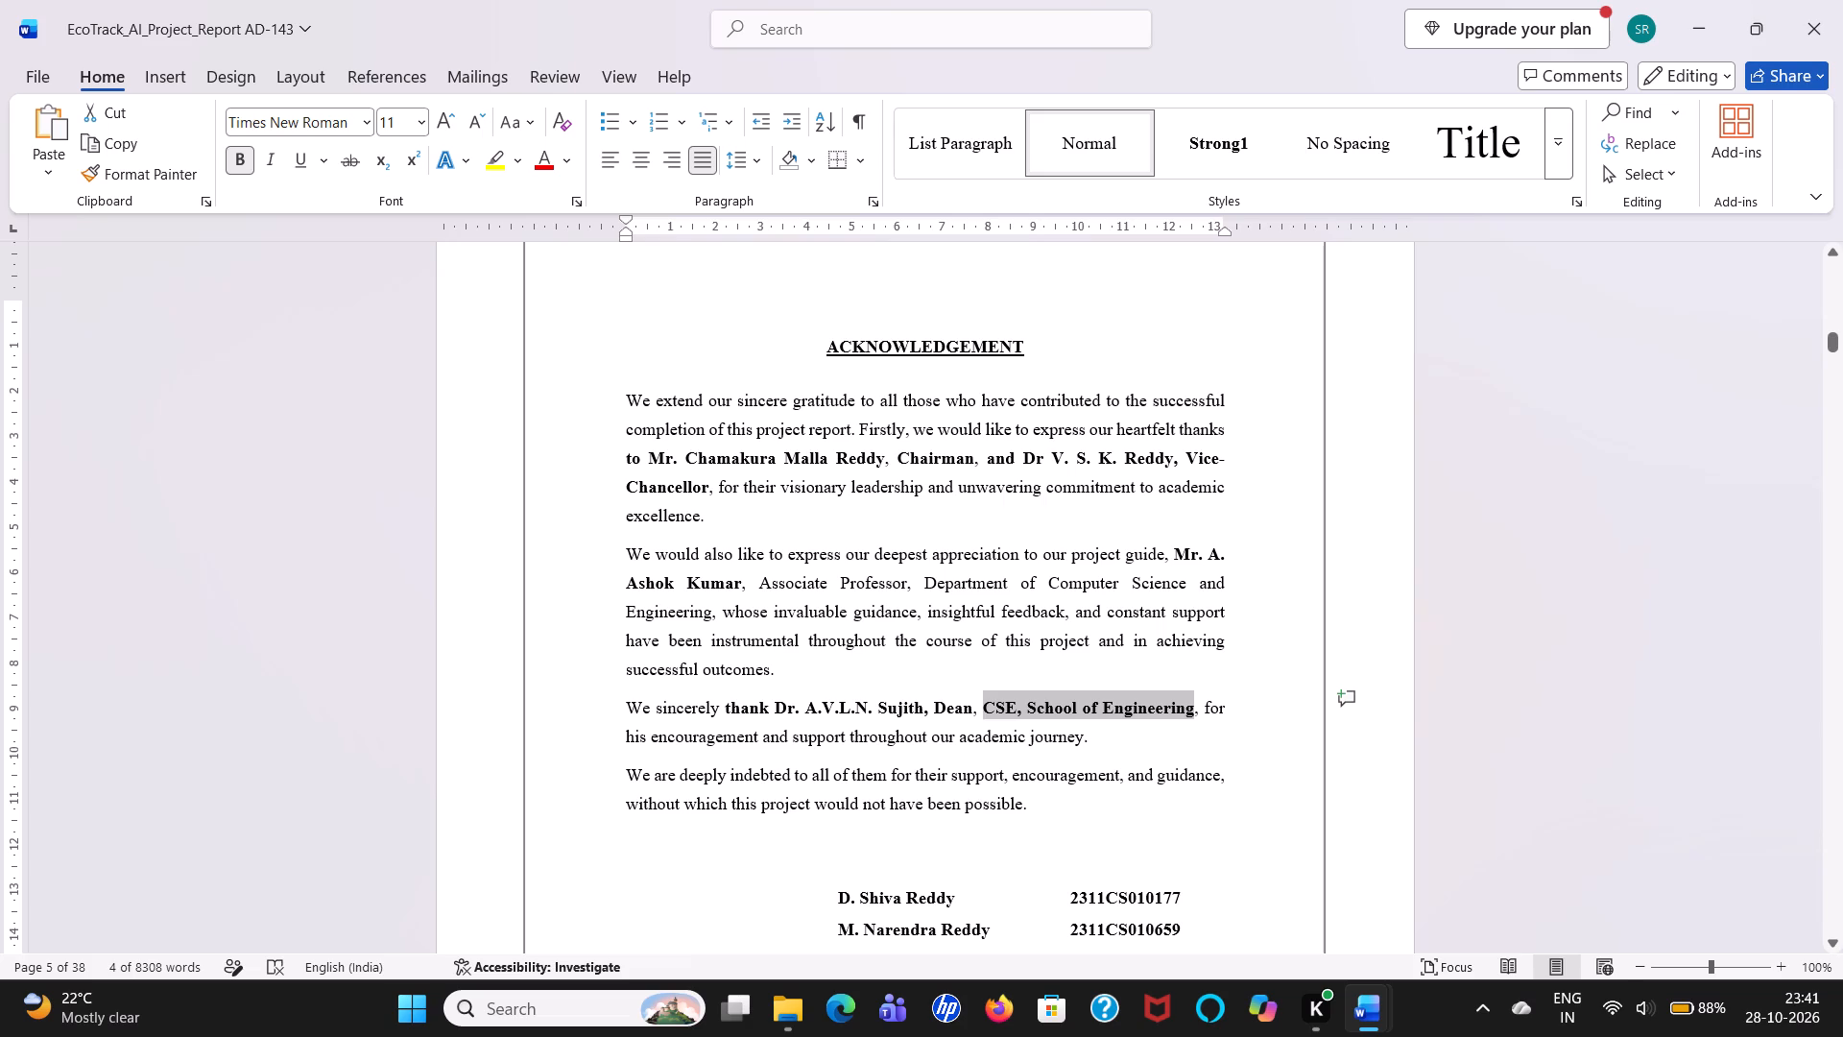
Following the 161 report, bold "Associate Professor, Department of Computer Science and Engineering" after the guide's name in the acknowledgement's second paragraph.
click(1418, 927)
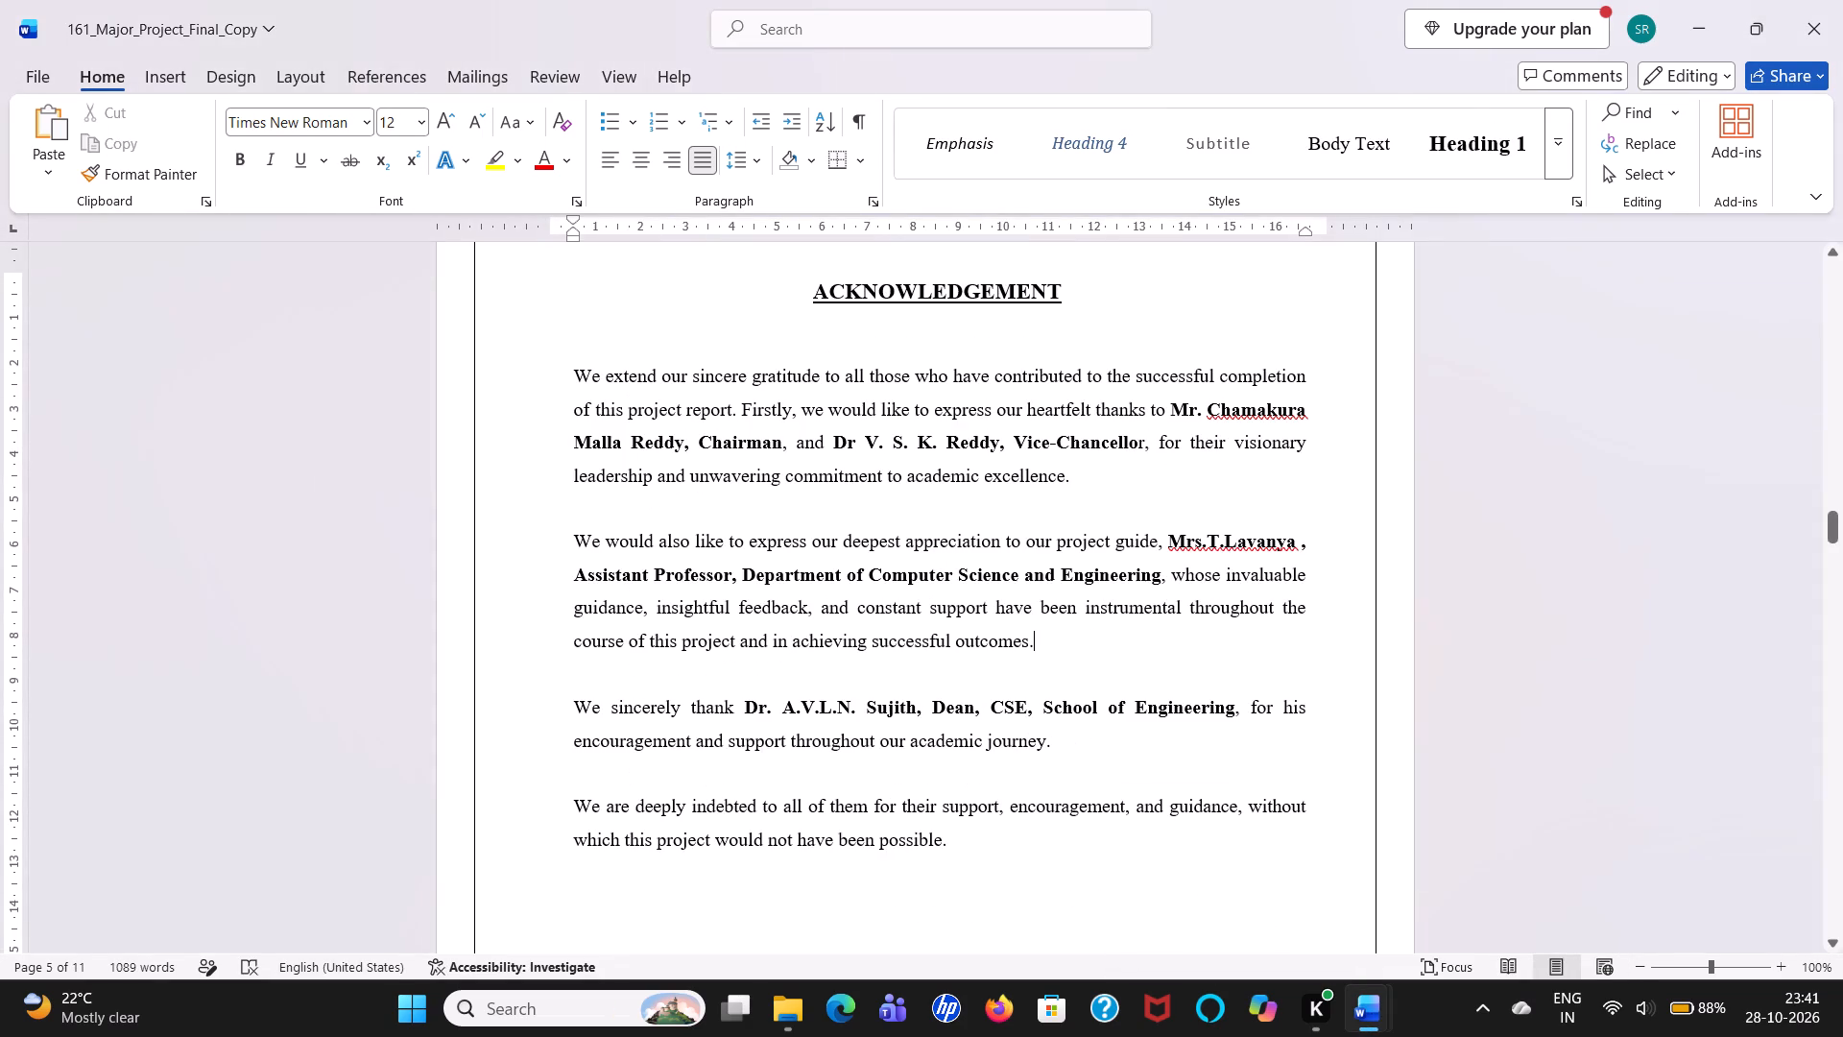
click(1304, 919)
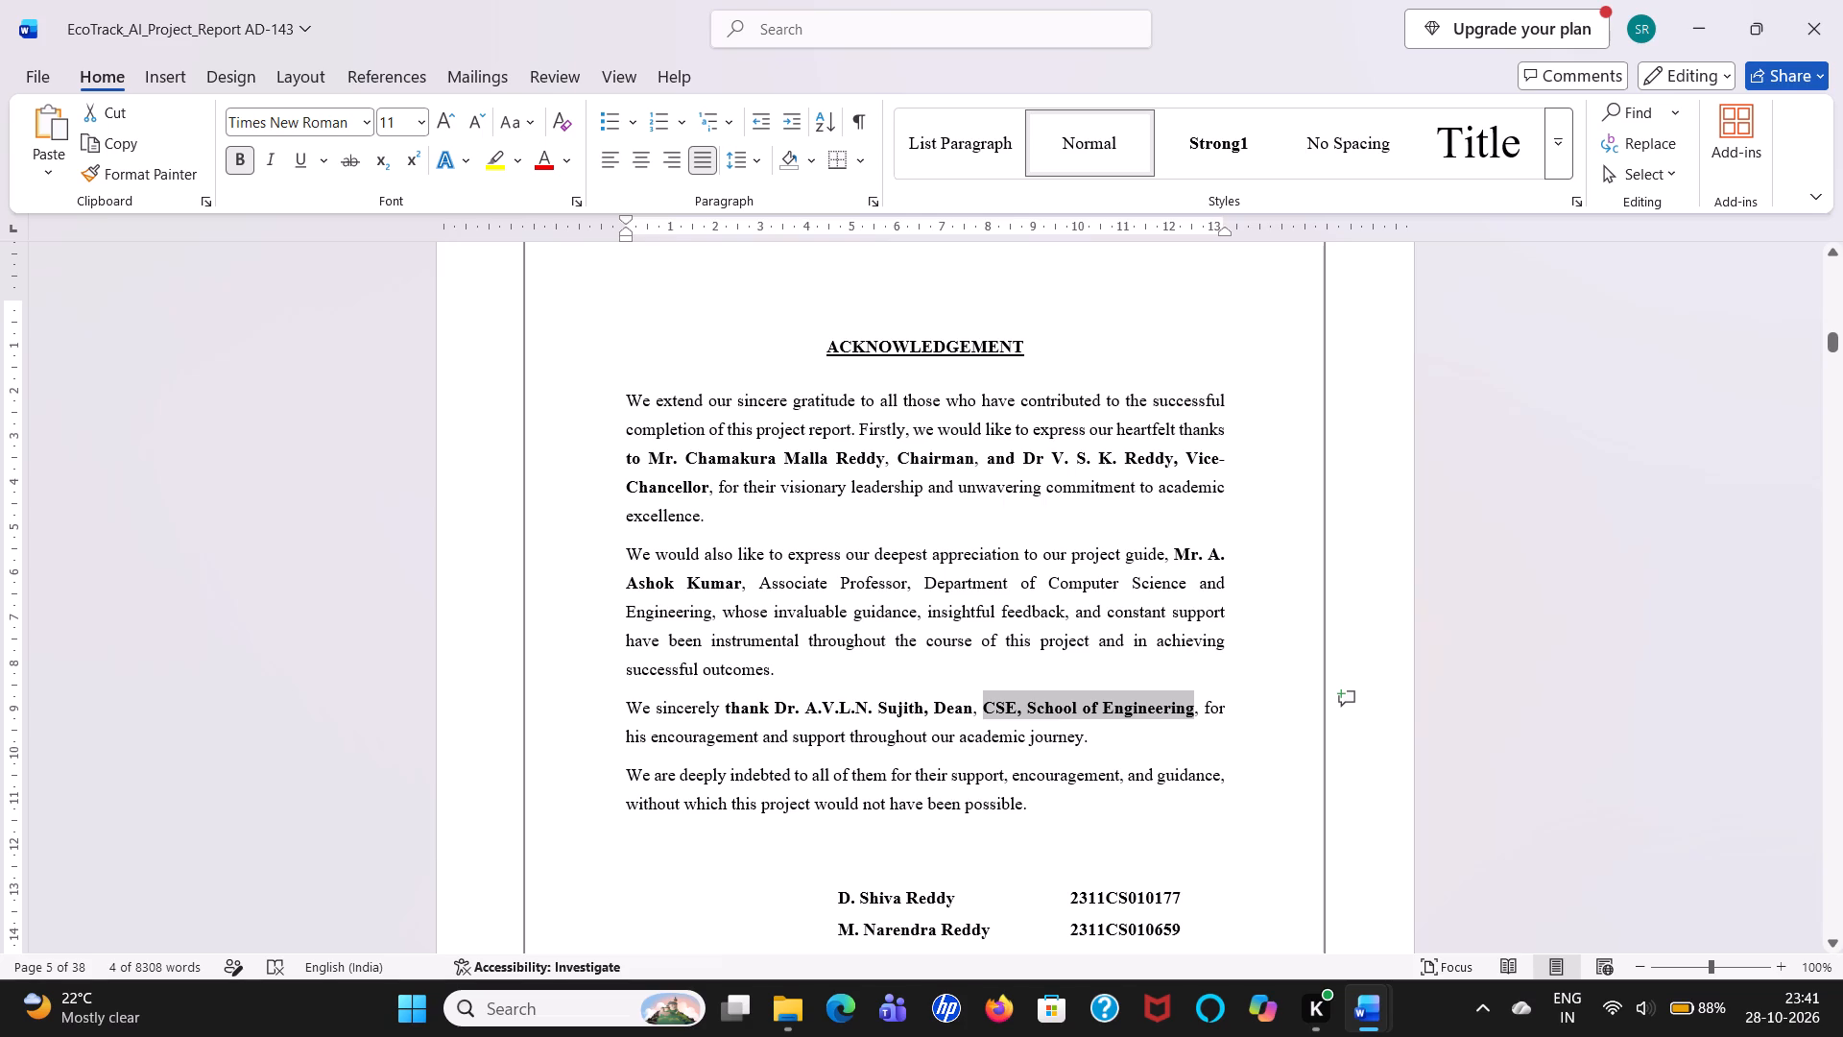
drag(709, 615, 584, 615)
key(ctrl+b)
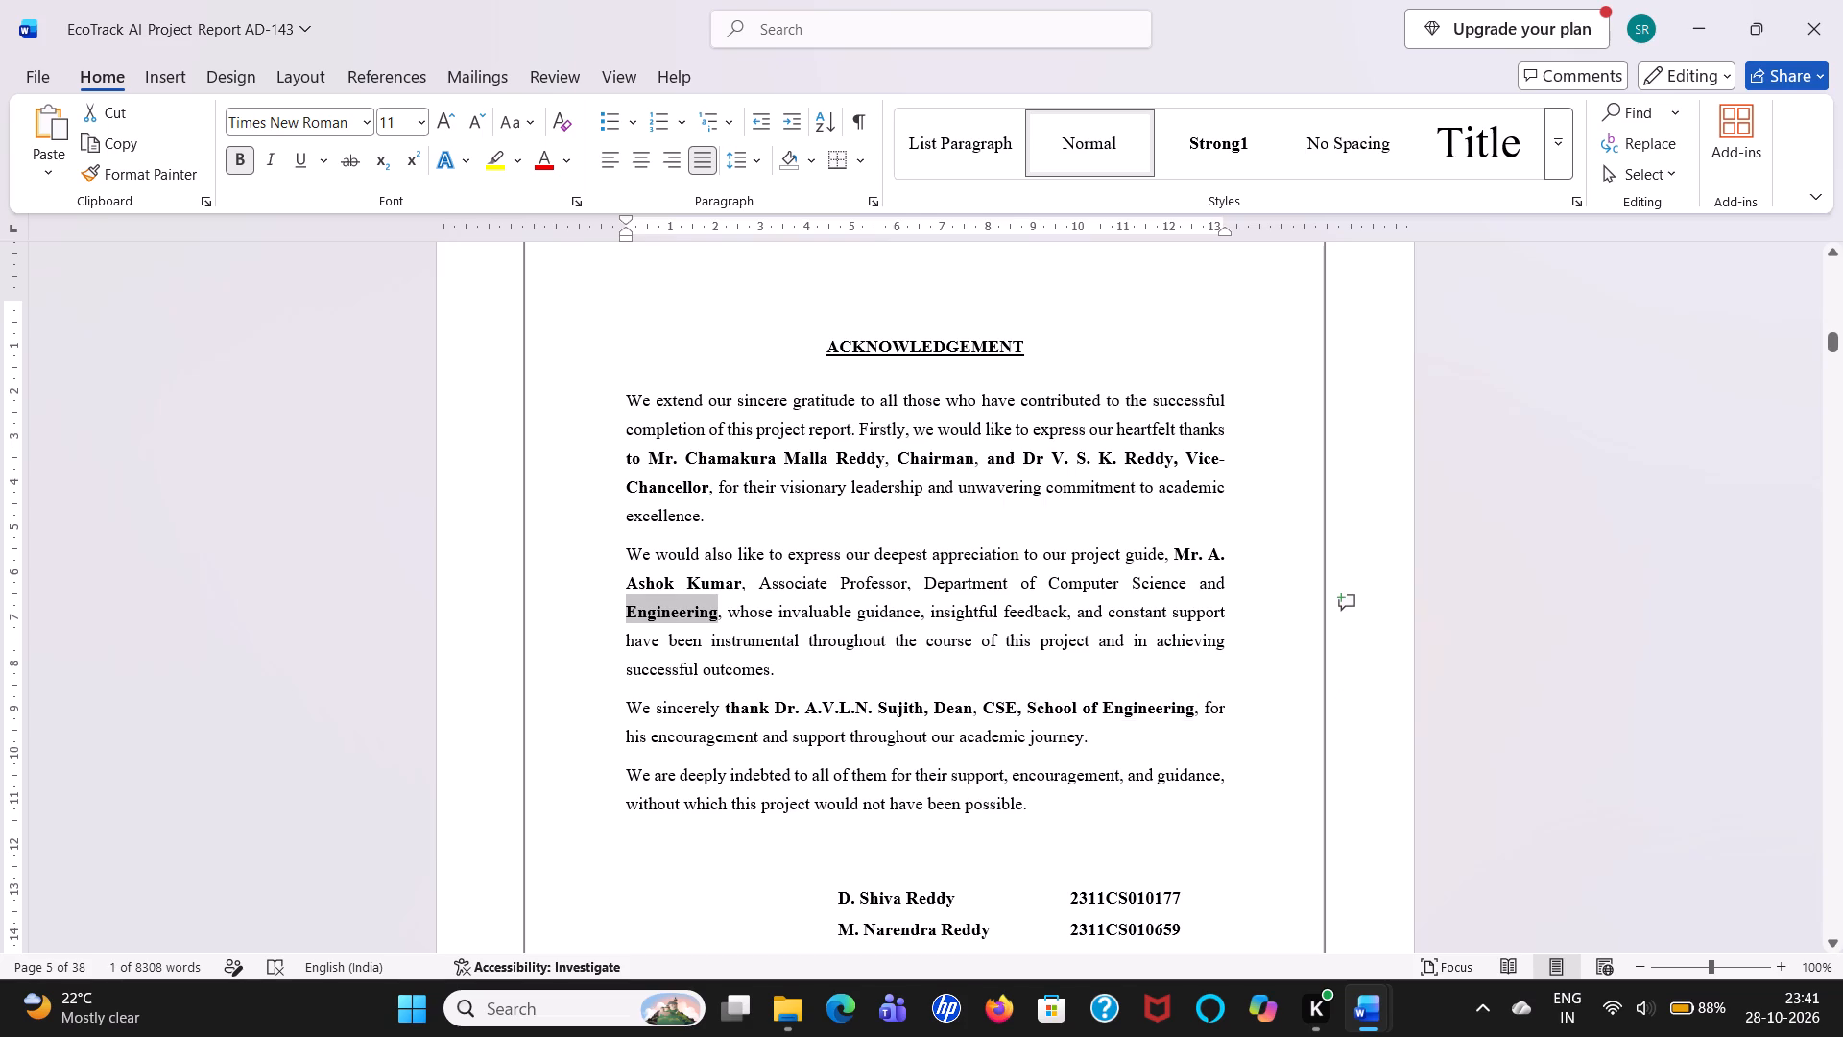
drag(757, 582, 1230, 575)
key(ctrl+b)
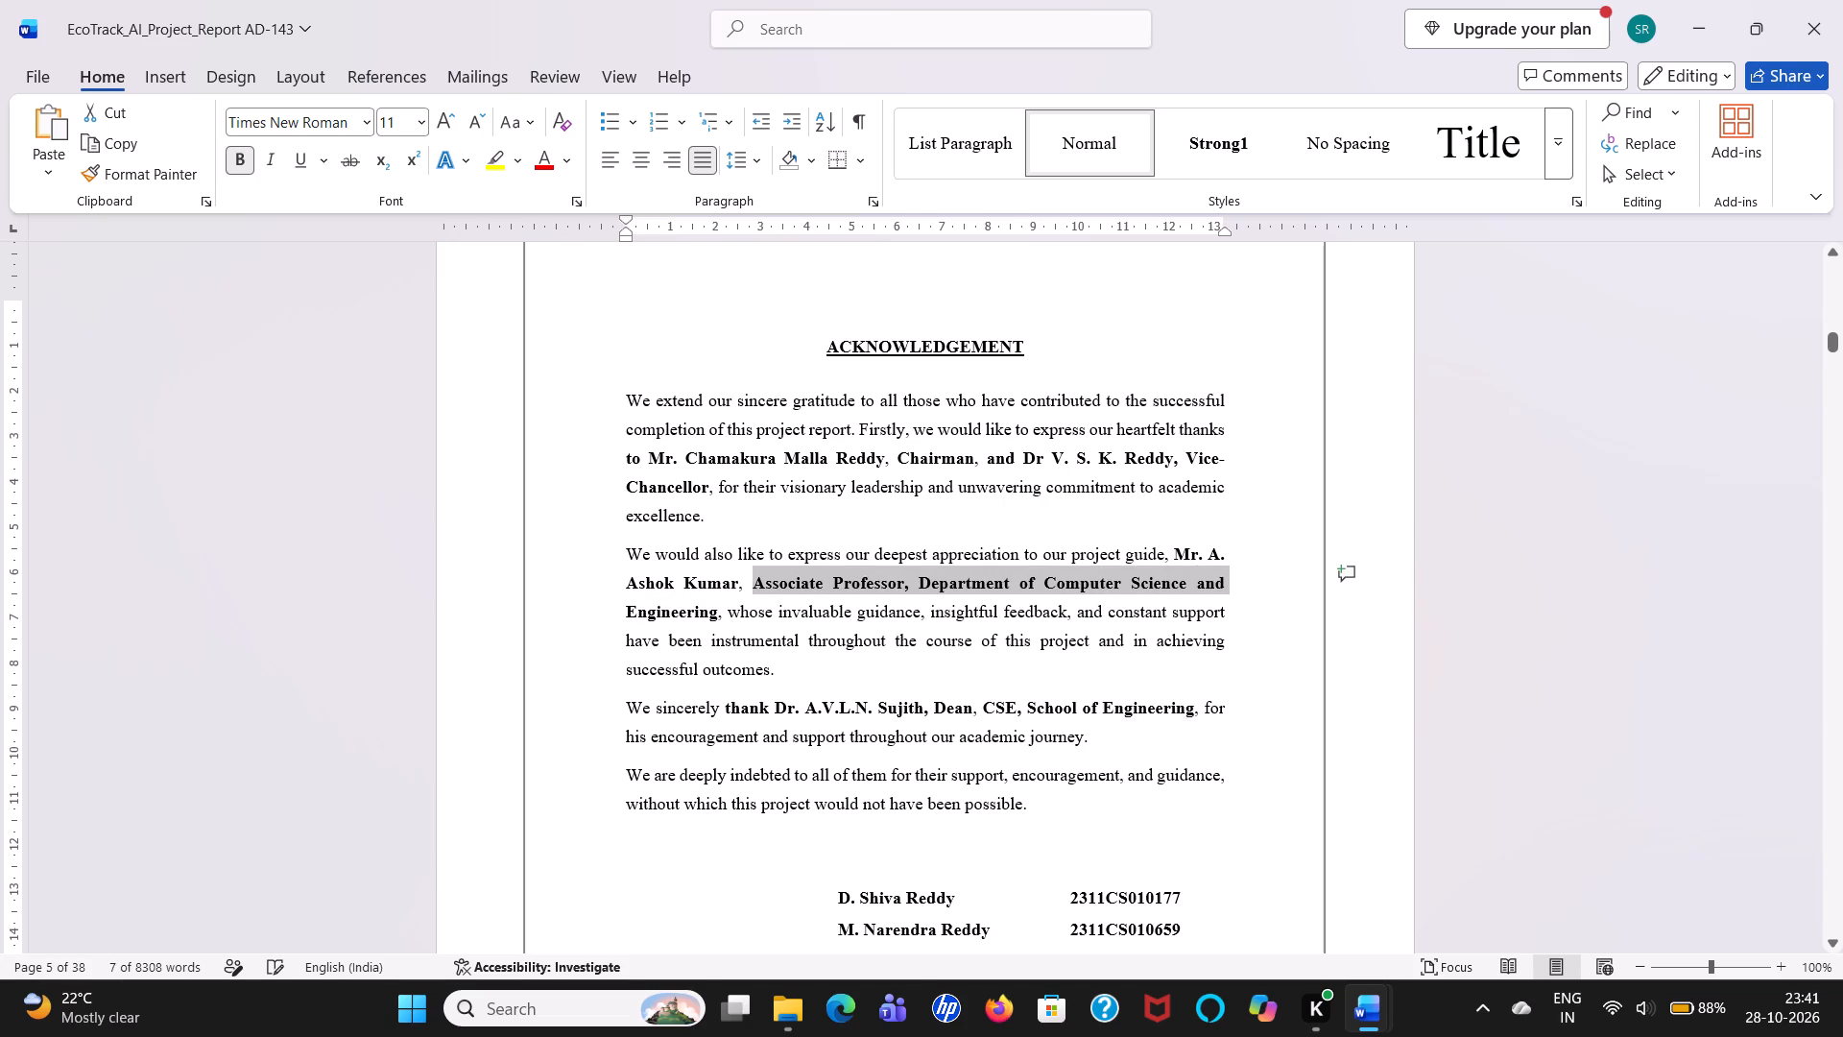
click(1267, 697)
Replace the flagged word "EcoTrack" in the abstract's "This report presents" paragraph with the spelling suggestion "Eco Track".
scroll(1267, 697, down, 3)
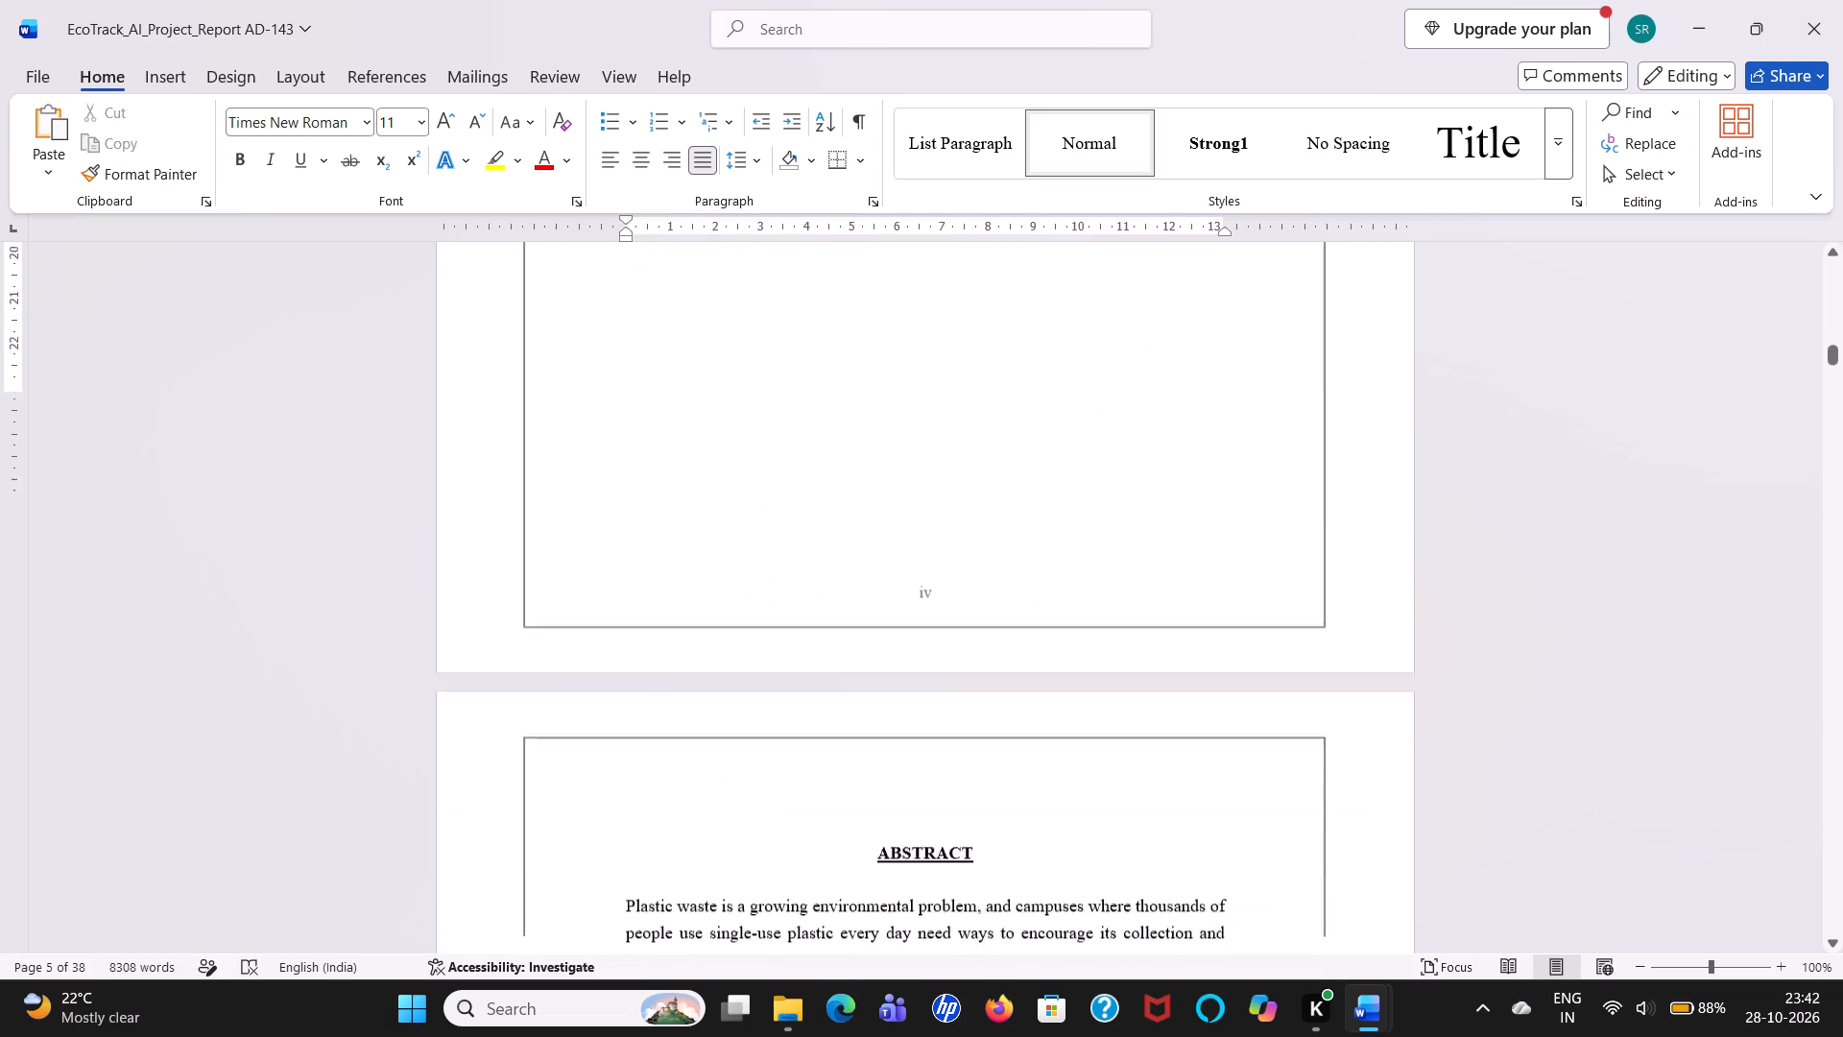
scroll(1267, 697, down, 4)
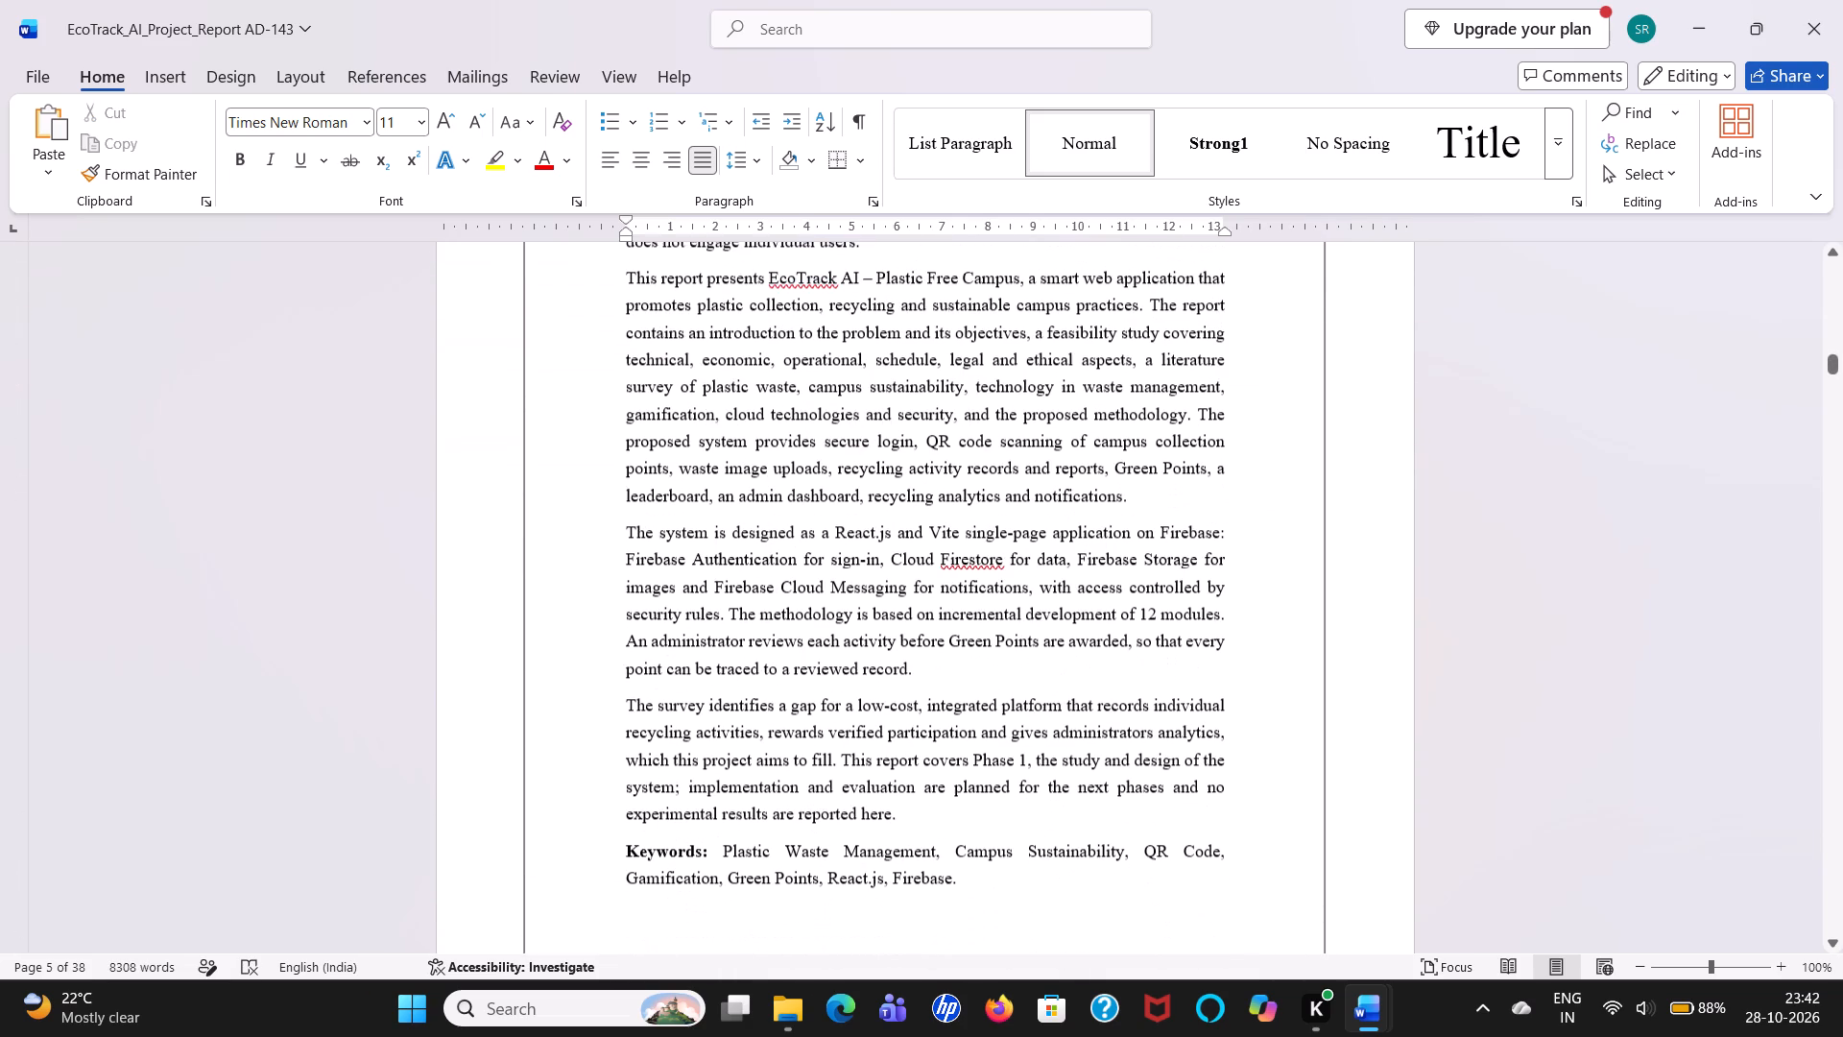
click(814, 282)
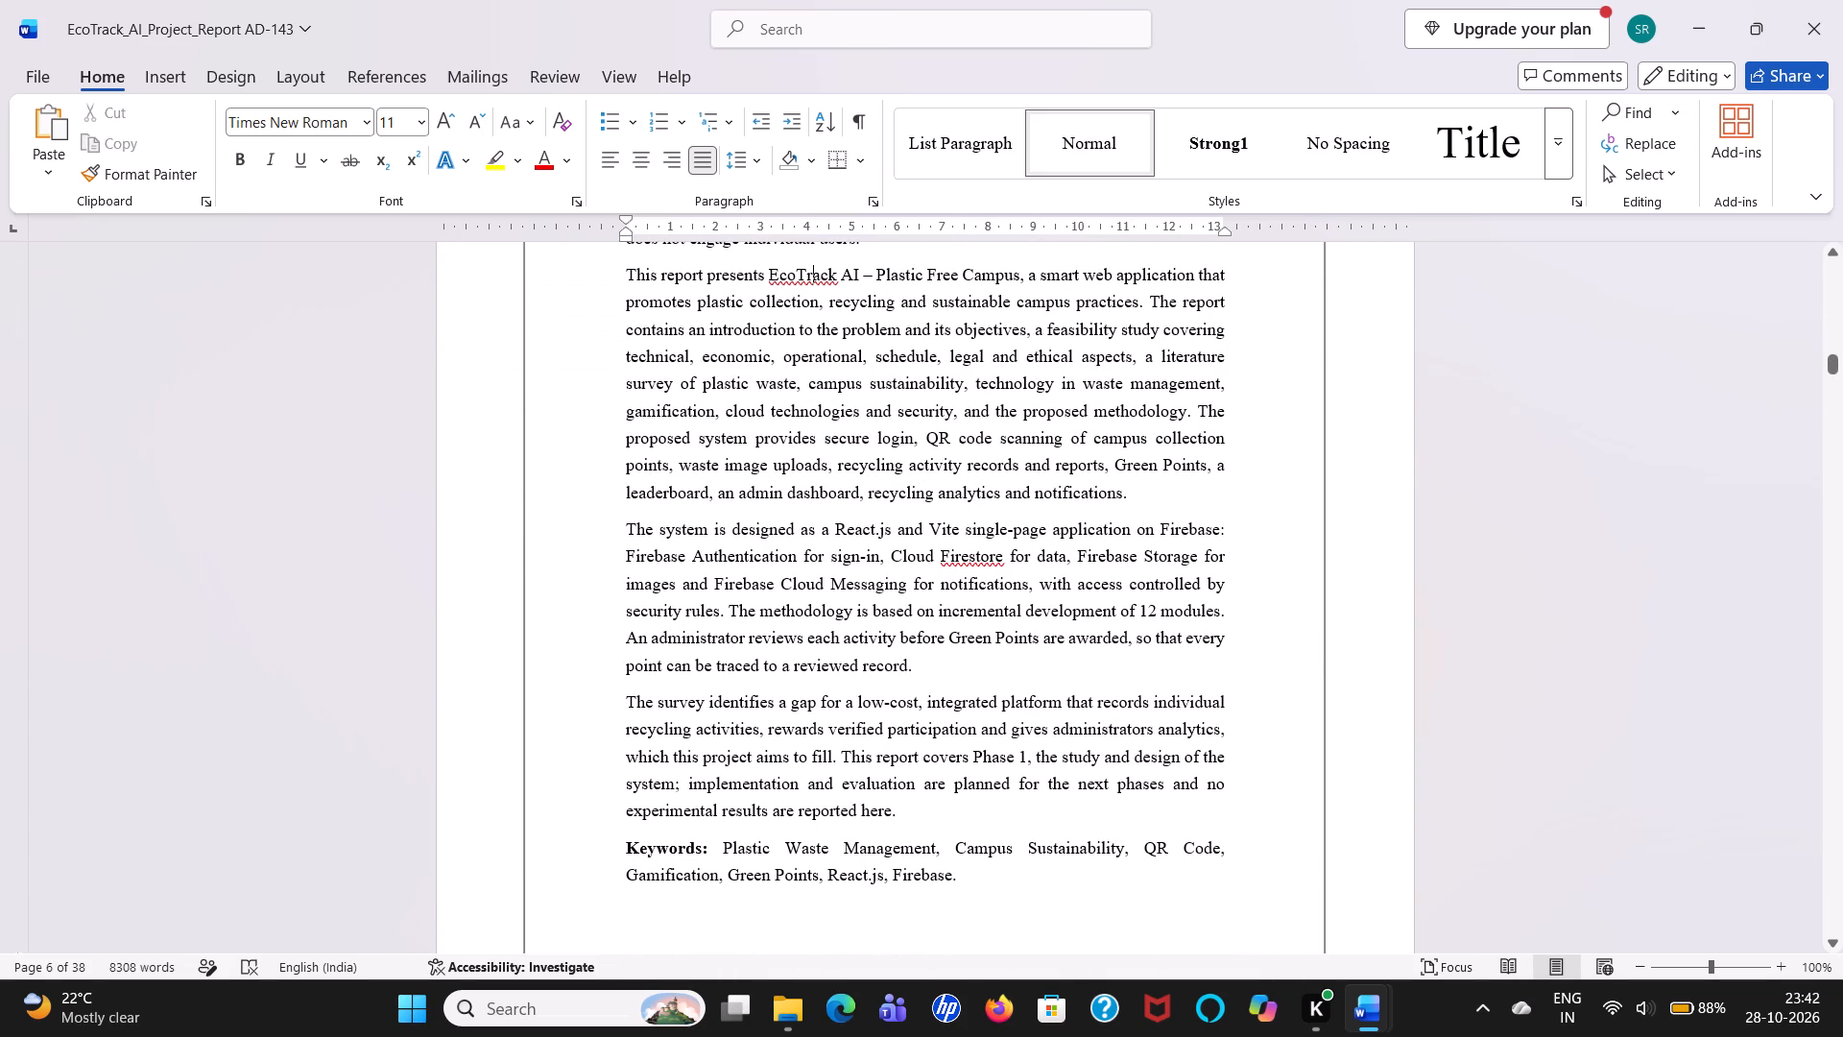
right_click(810, 283)
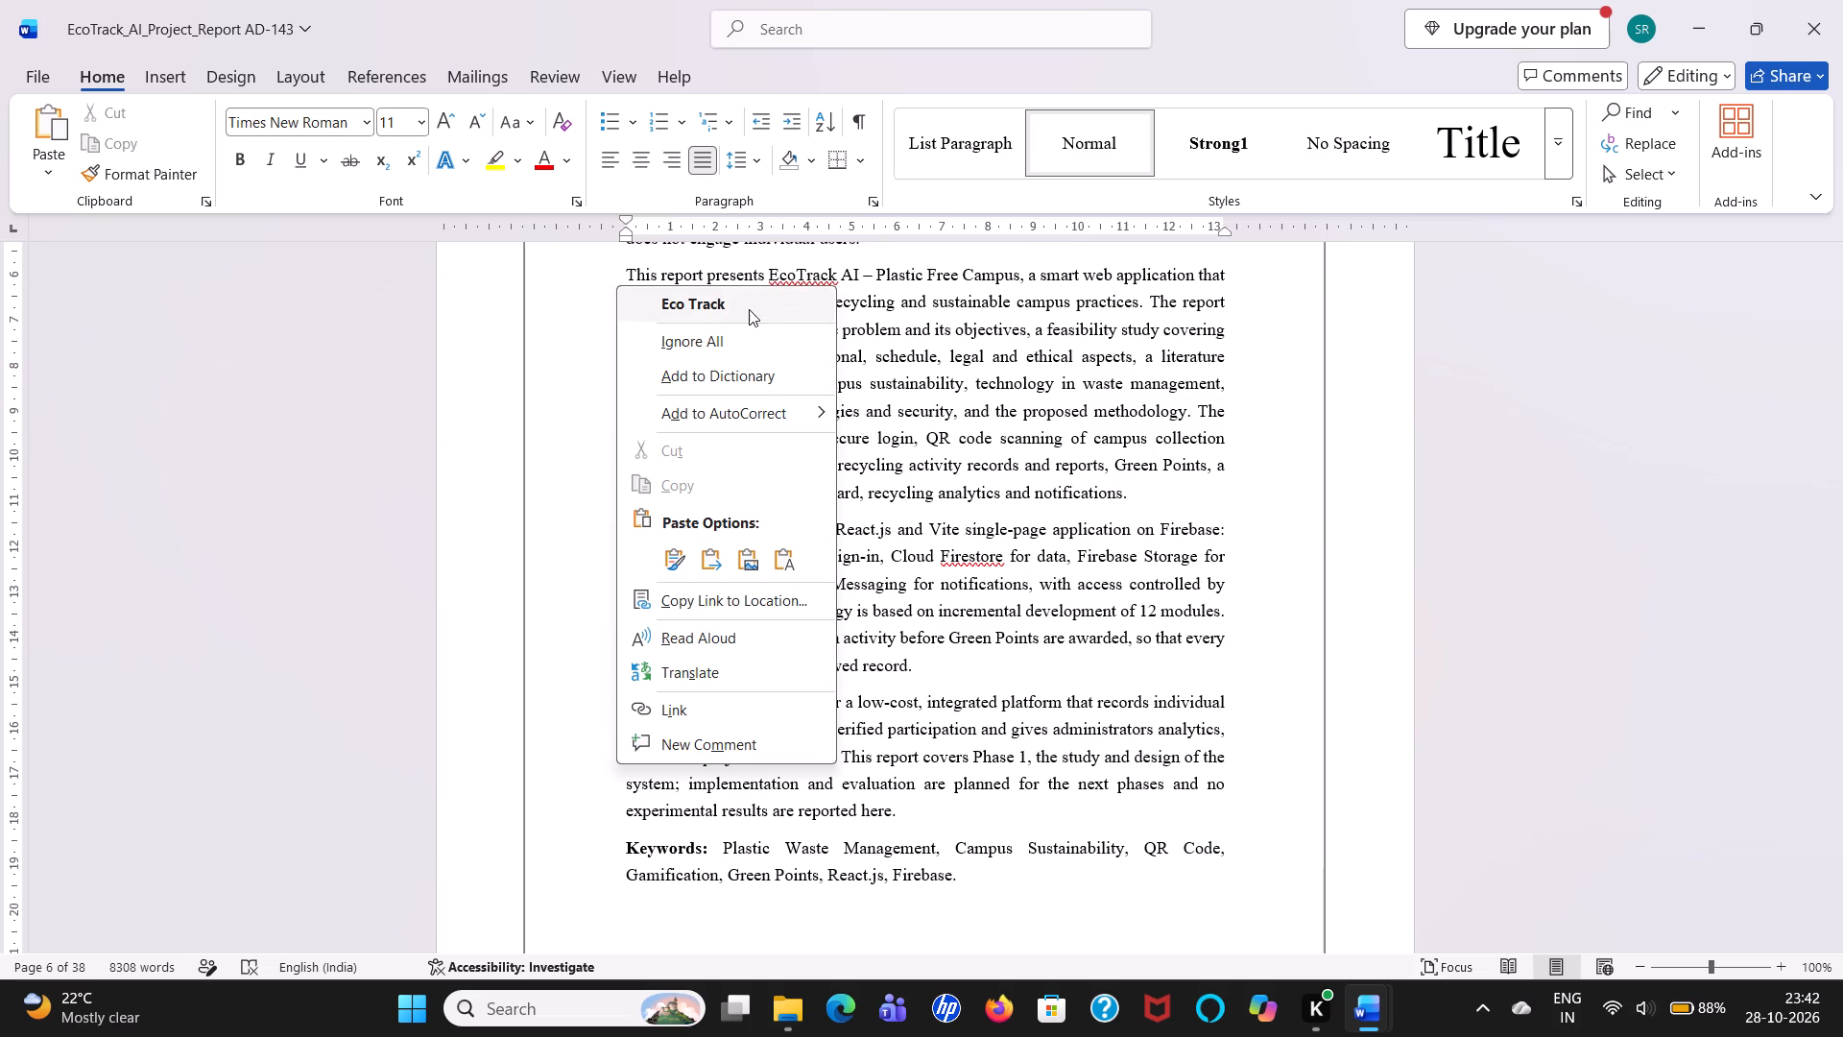
click(749, 309)
Ignore all spelling flags for the word "Firestore", starting from the abstract's paragraph on the system design.
click(965, 560)
right_click(965, 560)
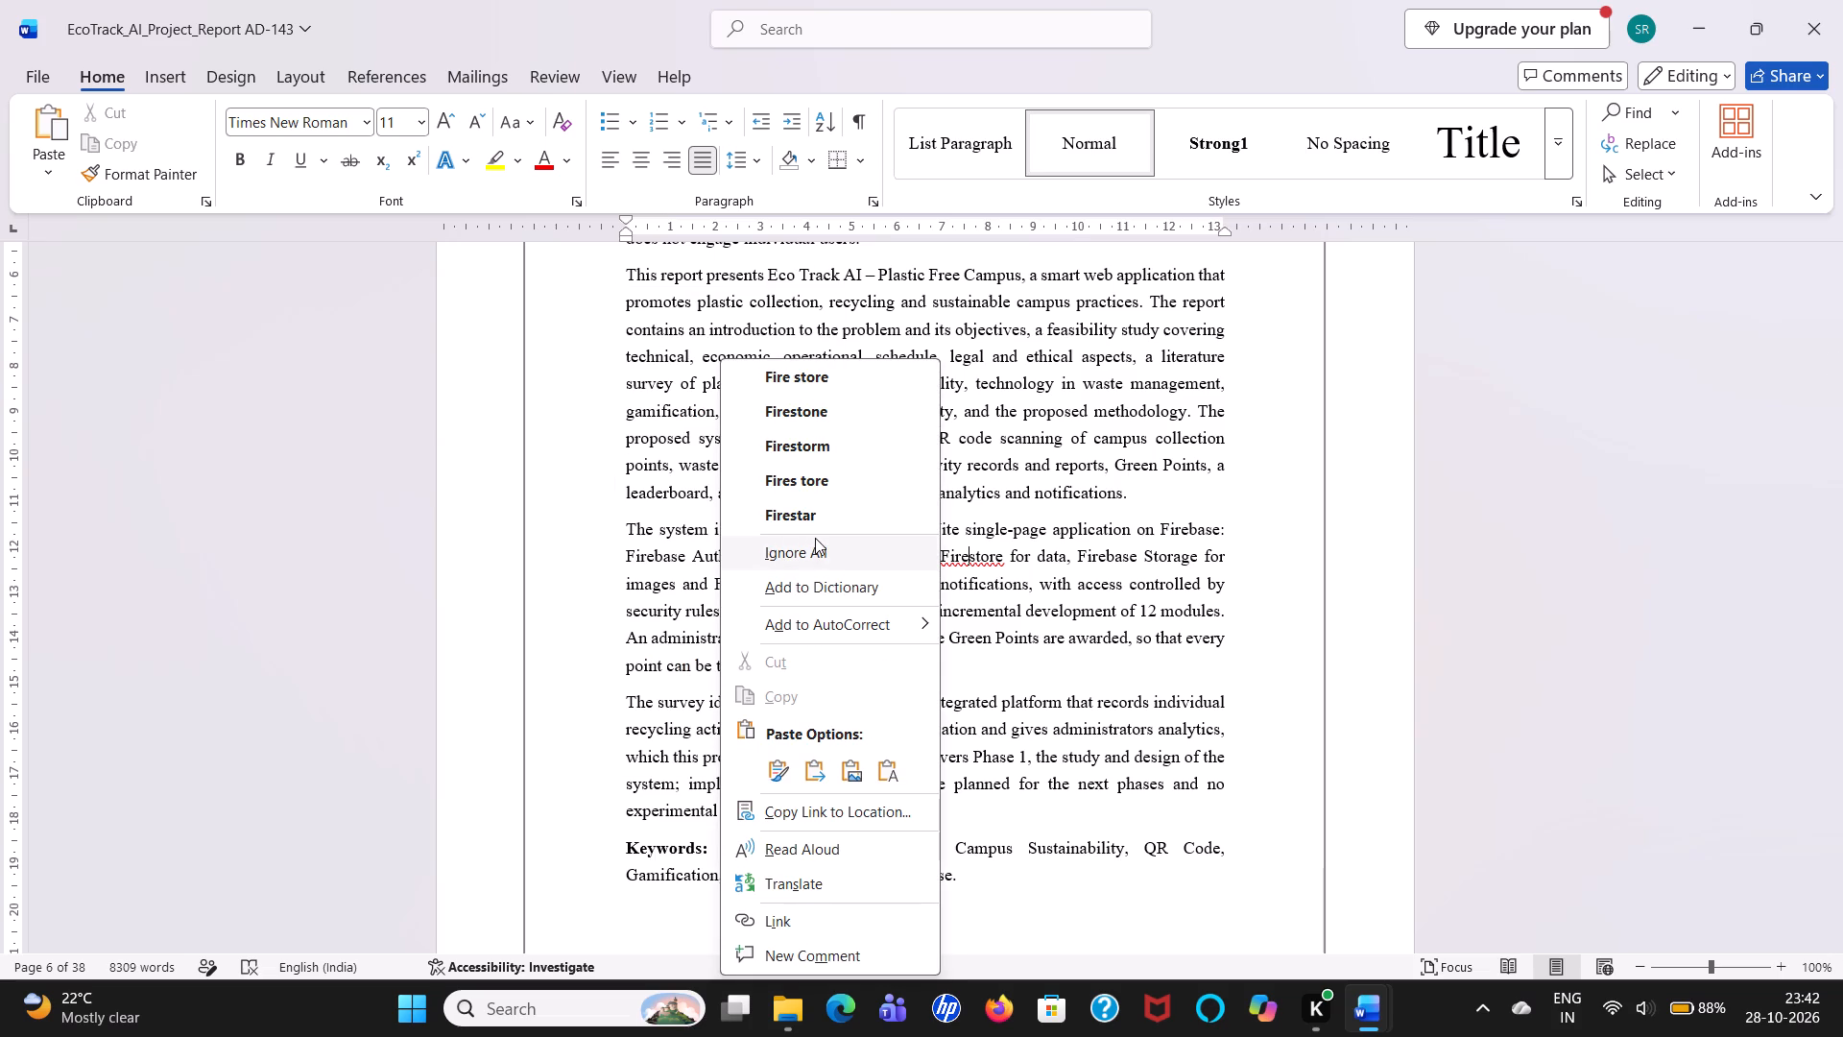
click(815, 538)
Review the table of contents and Chapter 1 Introduction for layout, page breaks and flagged text.
scroll(1026, 743, down, 2)
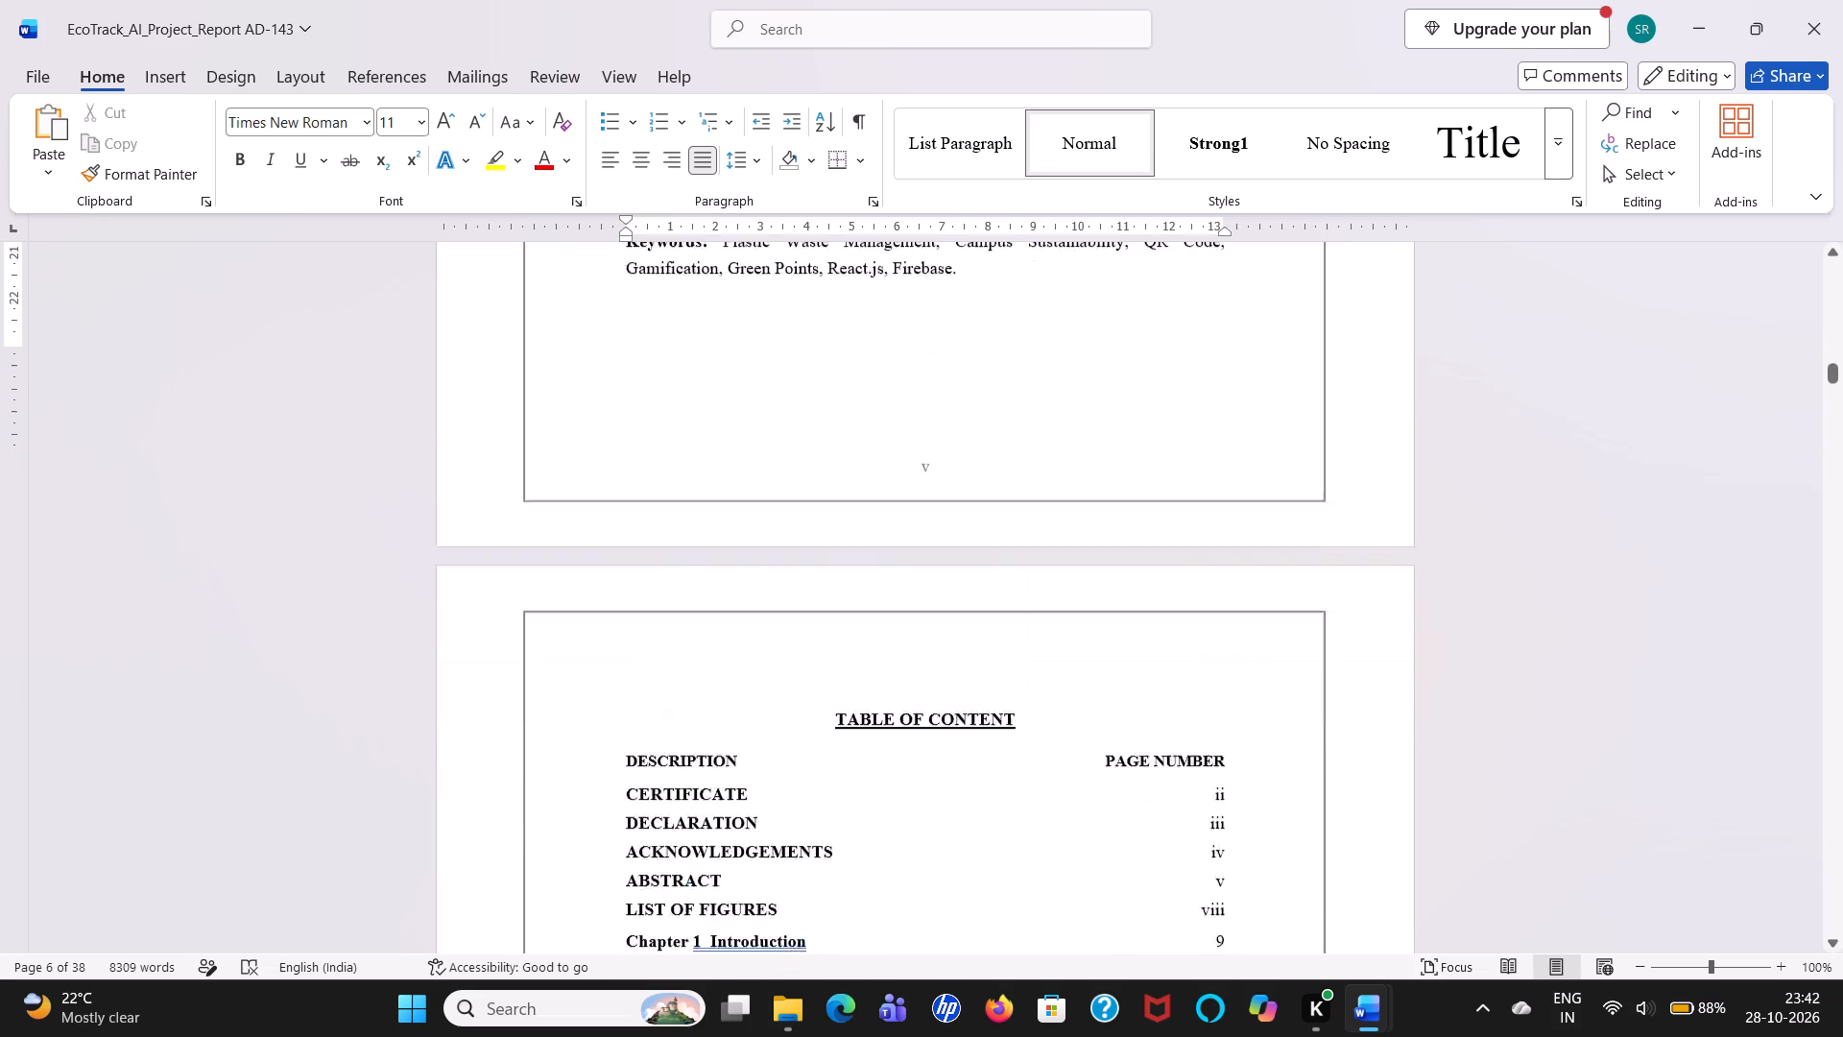
scroll(1026, 743, down, 11)
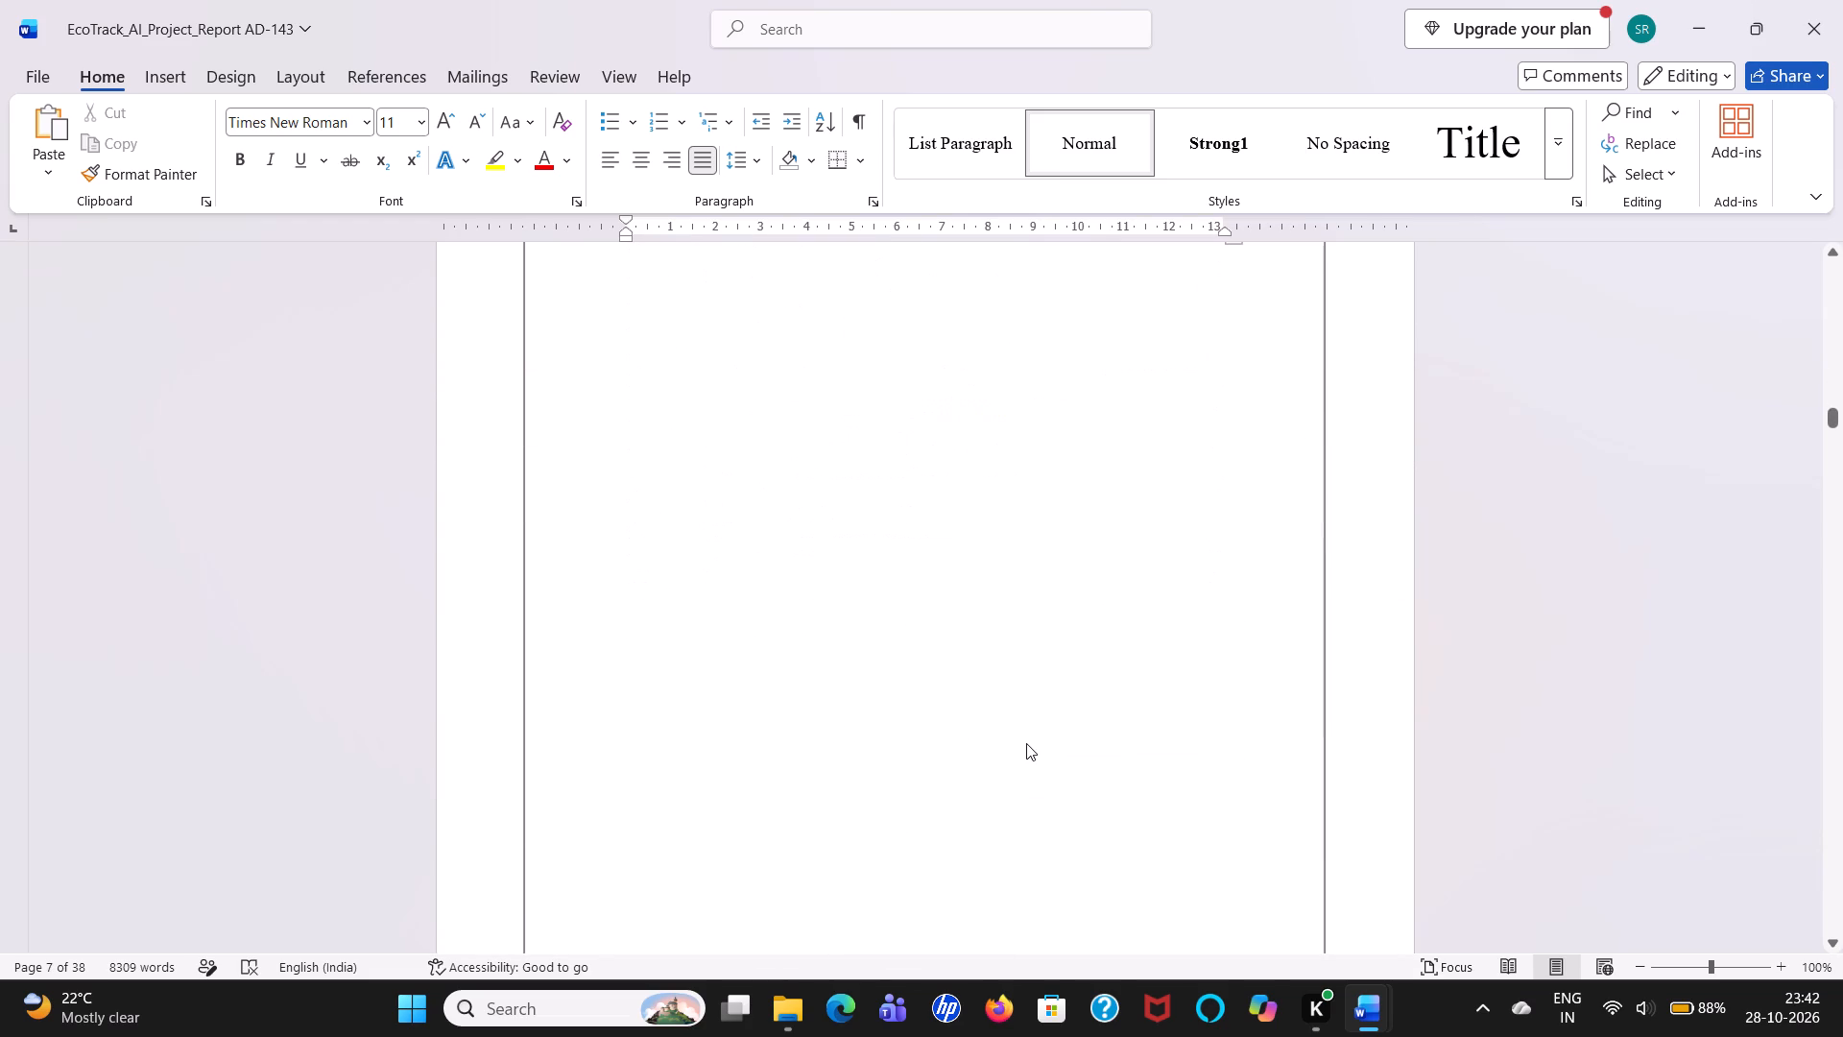
scroll(1026, 743, down, 3)
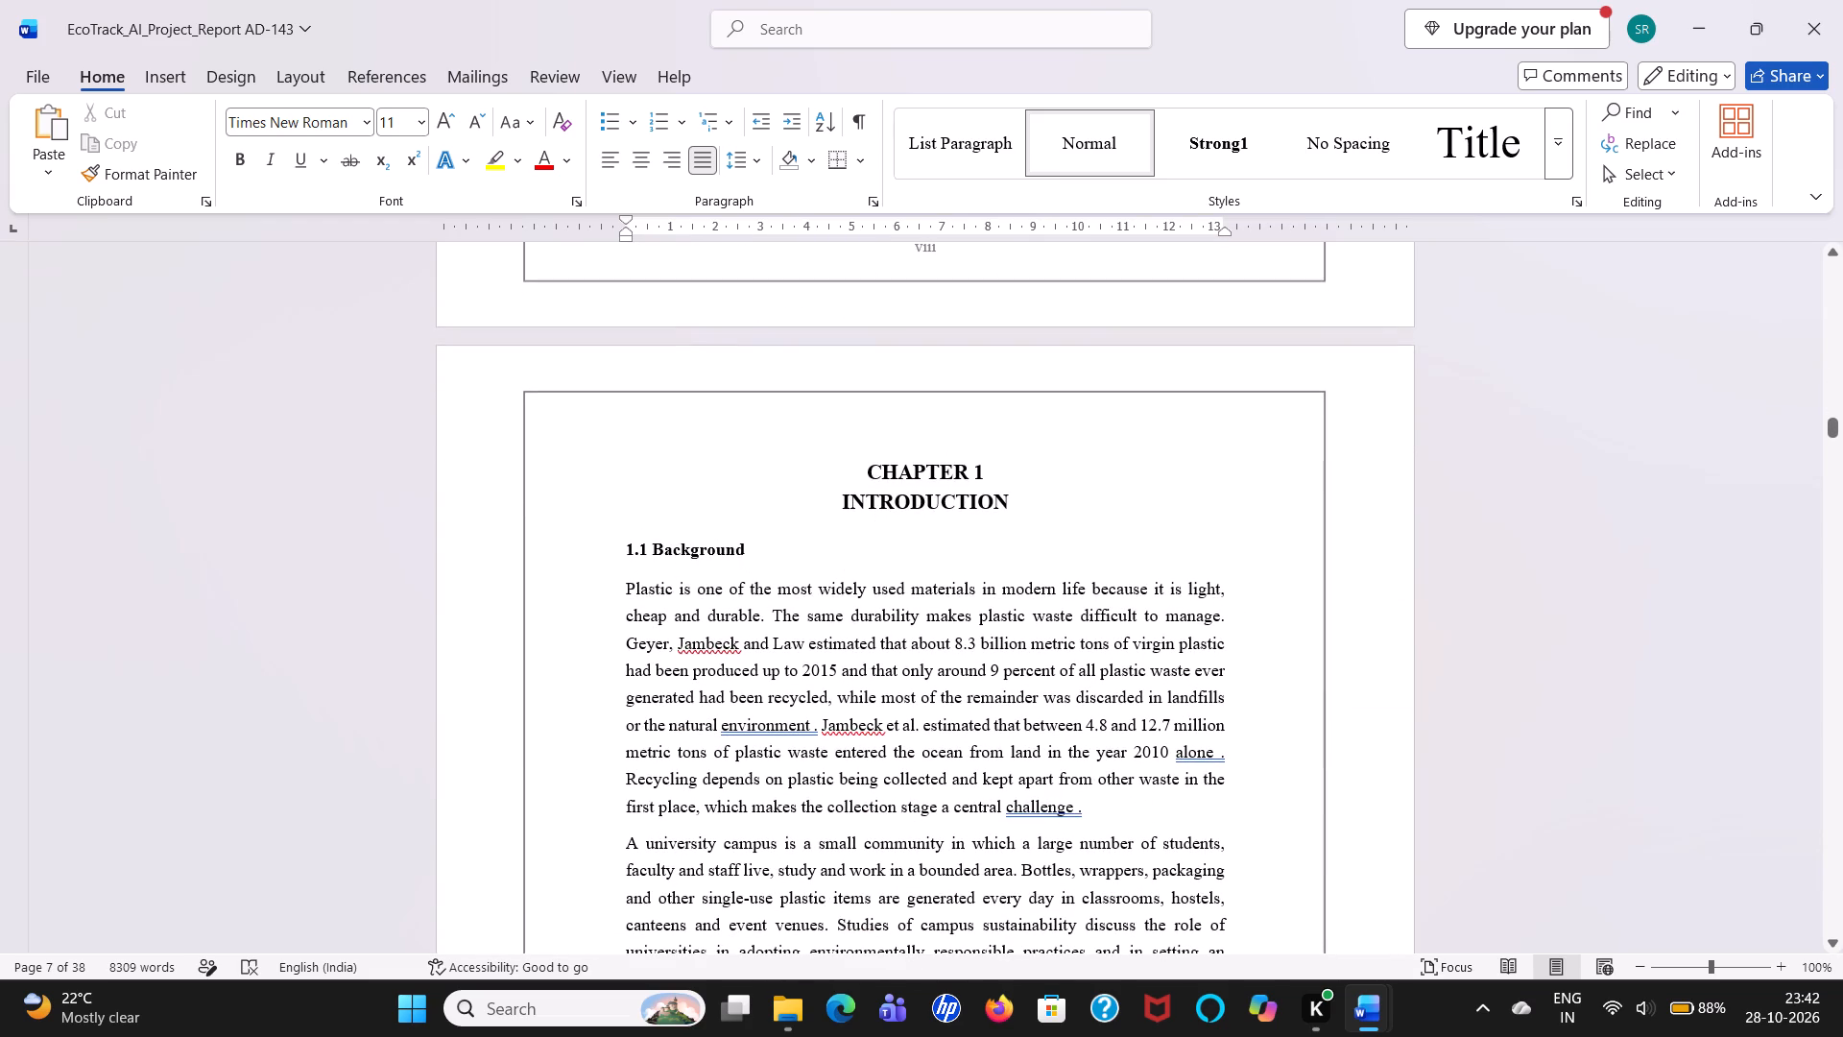
scroll(1026, 743, down, 2)
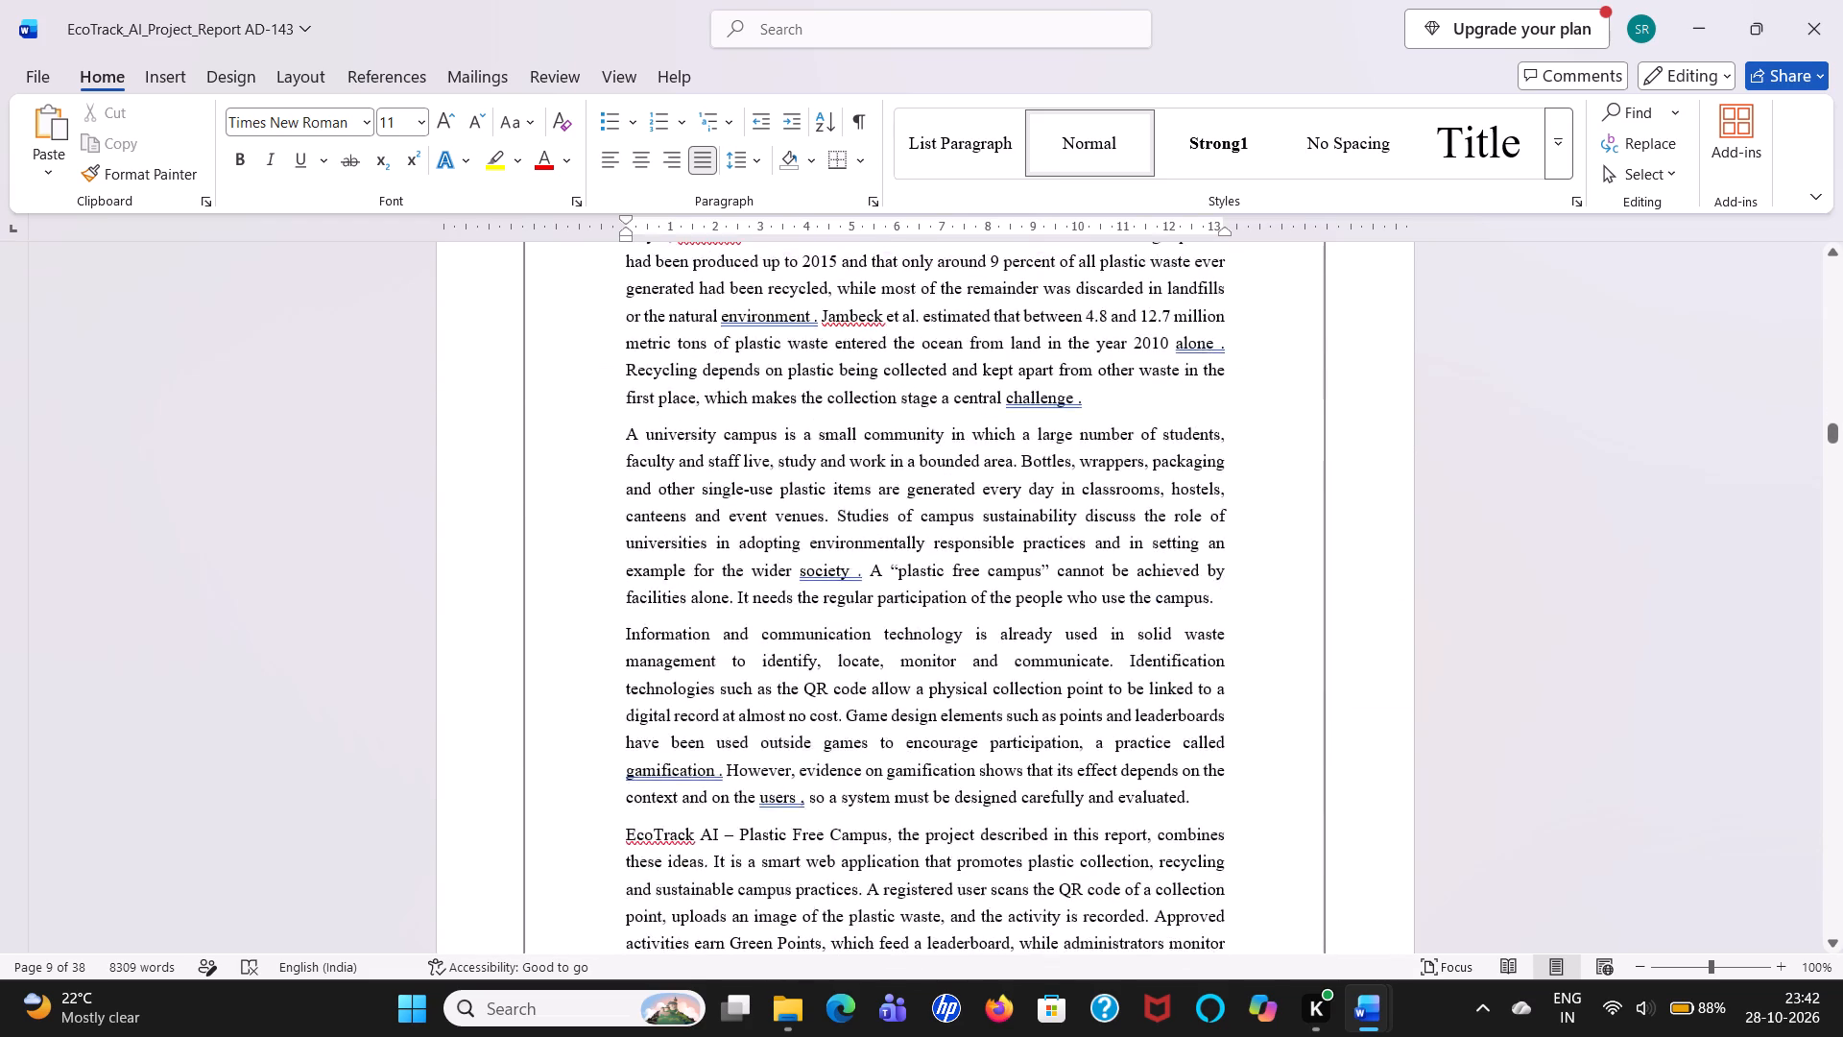
scroll(1026, 743, down, 1)
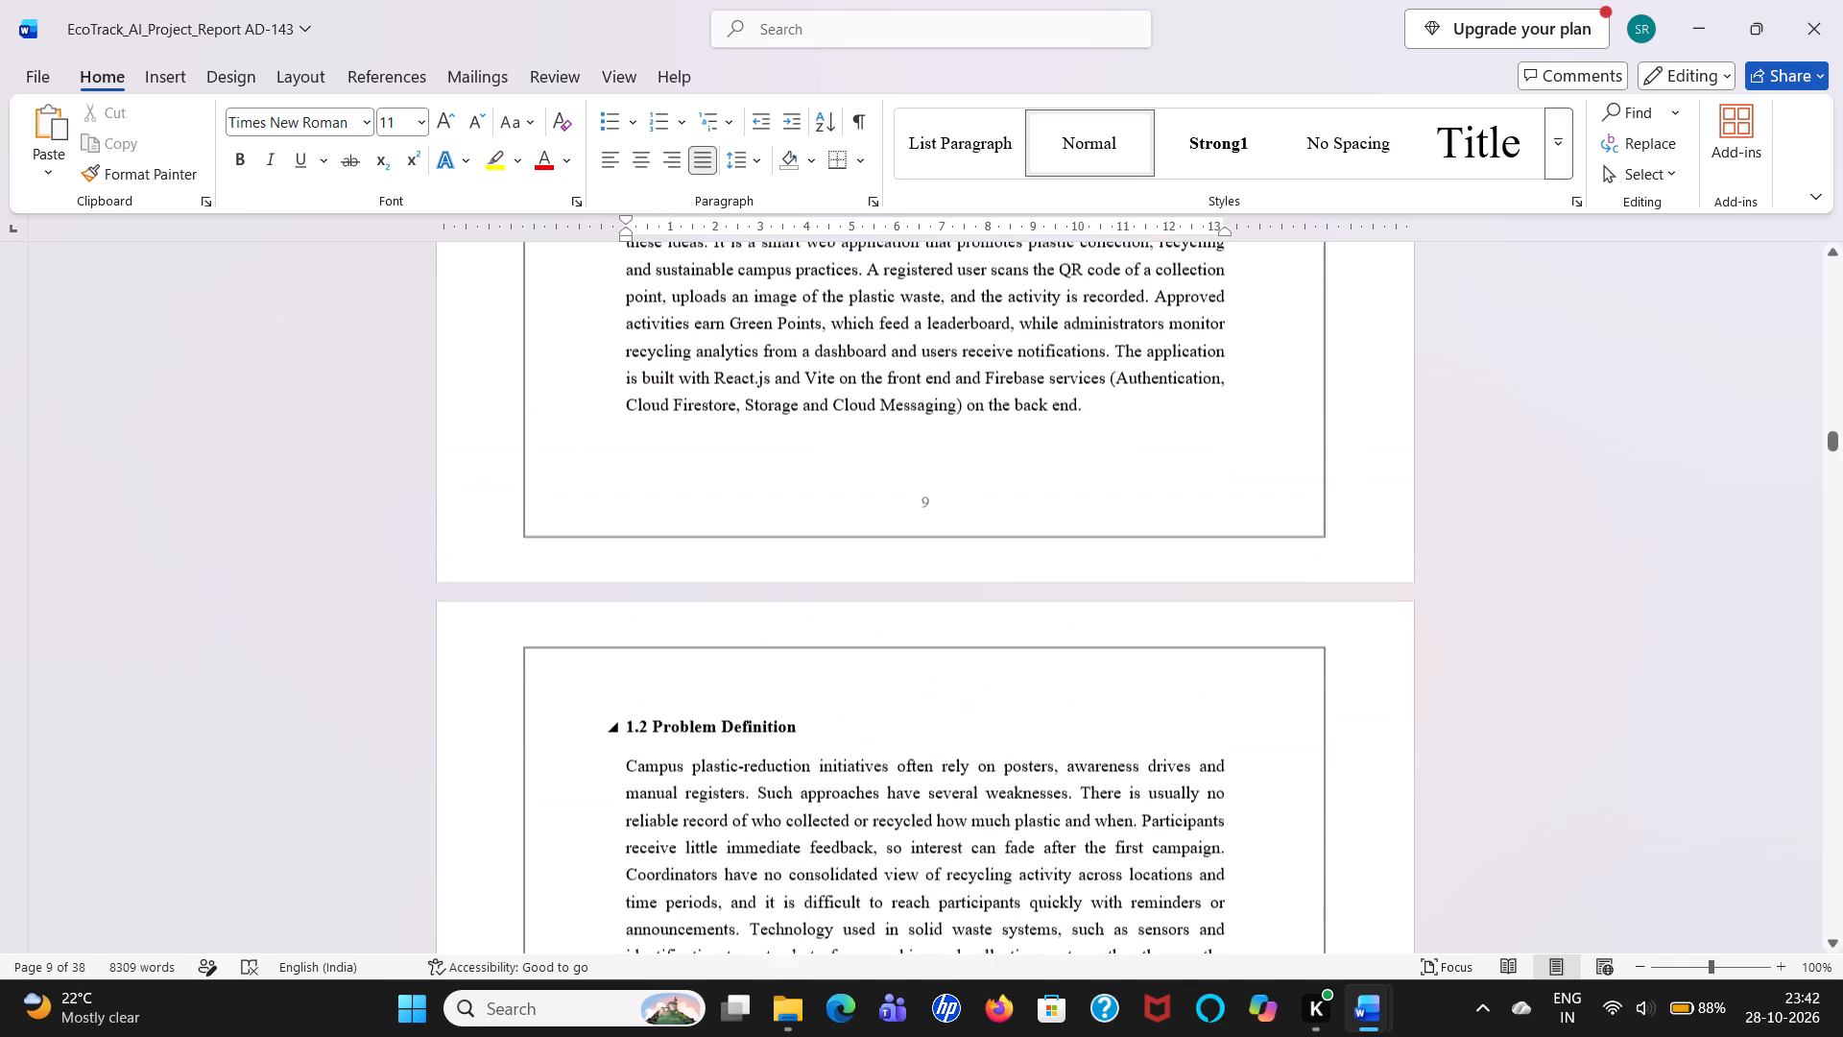
scroll(1026, 743, up, 2)
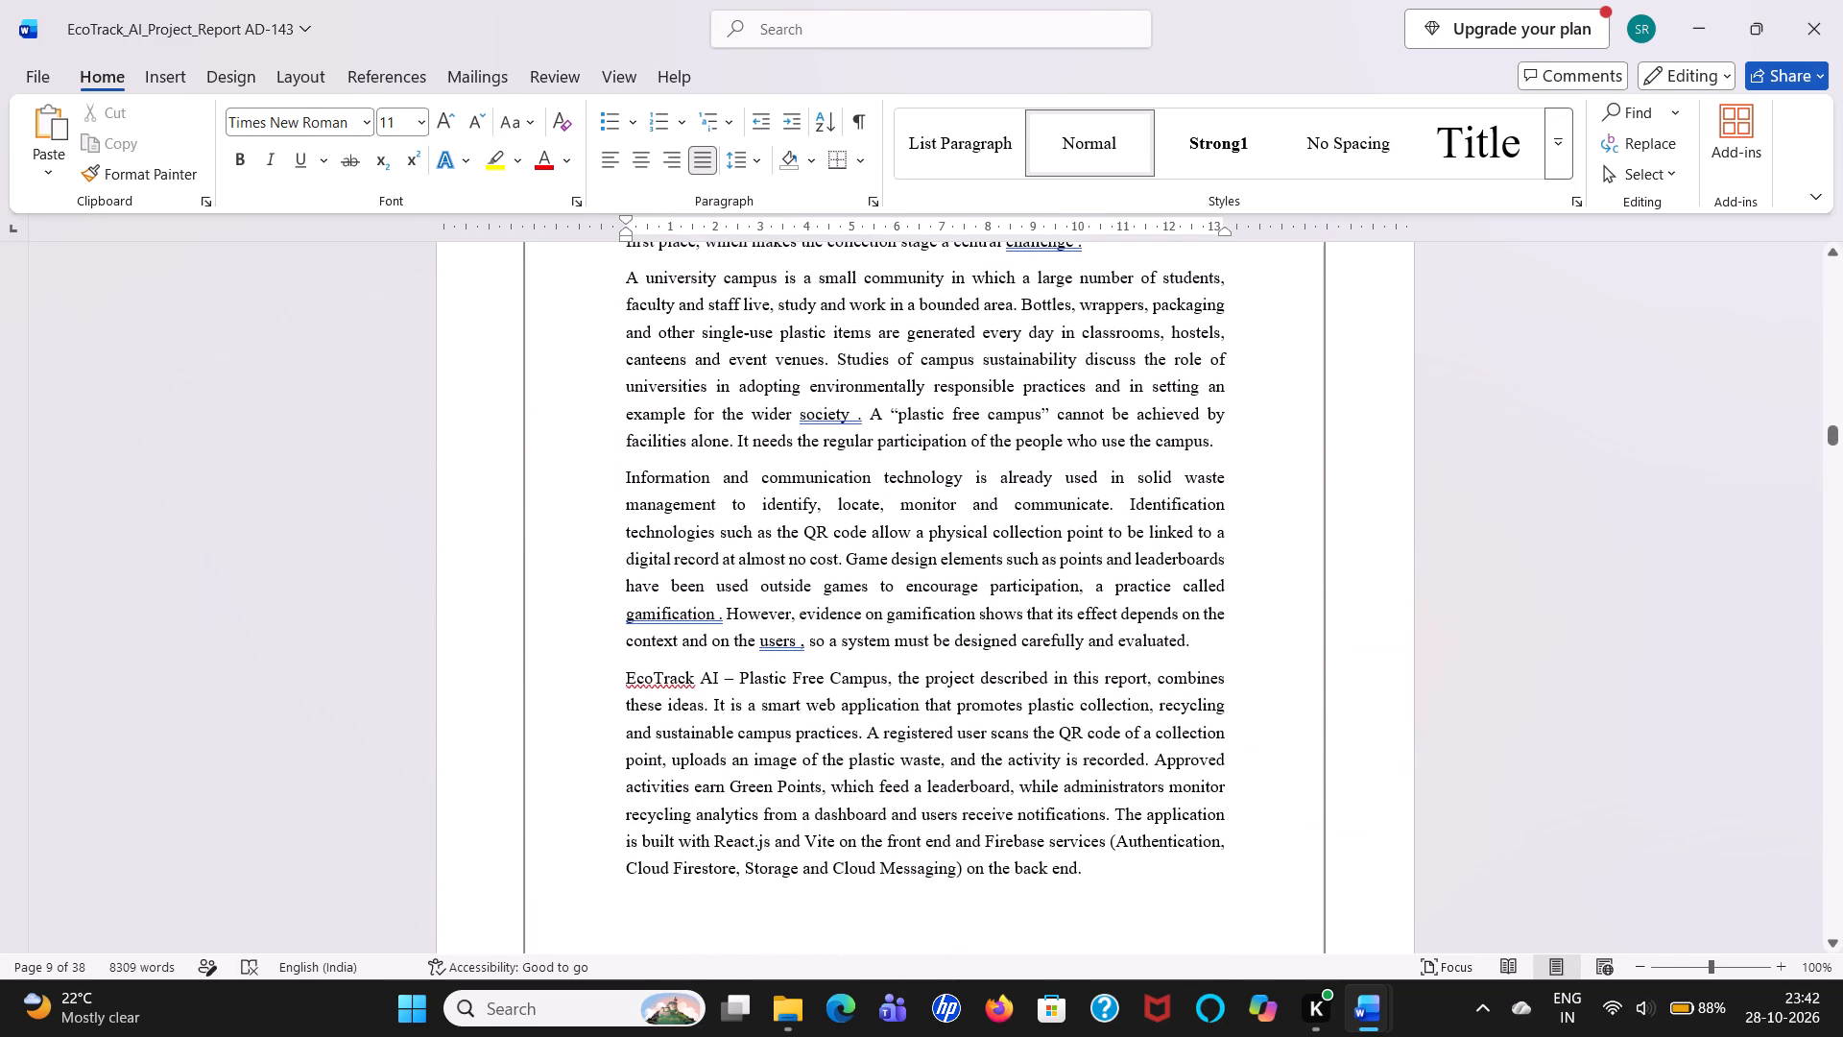
scroll(1026, 743, up, 1)
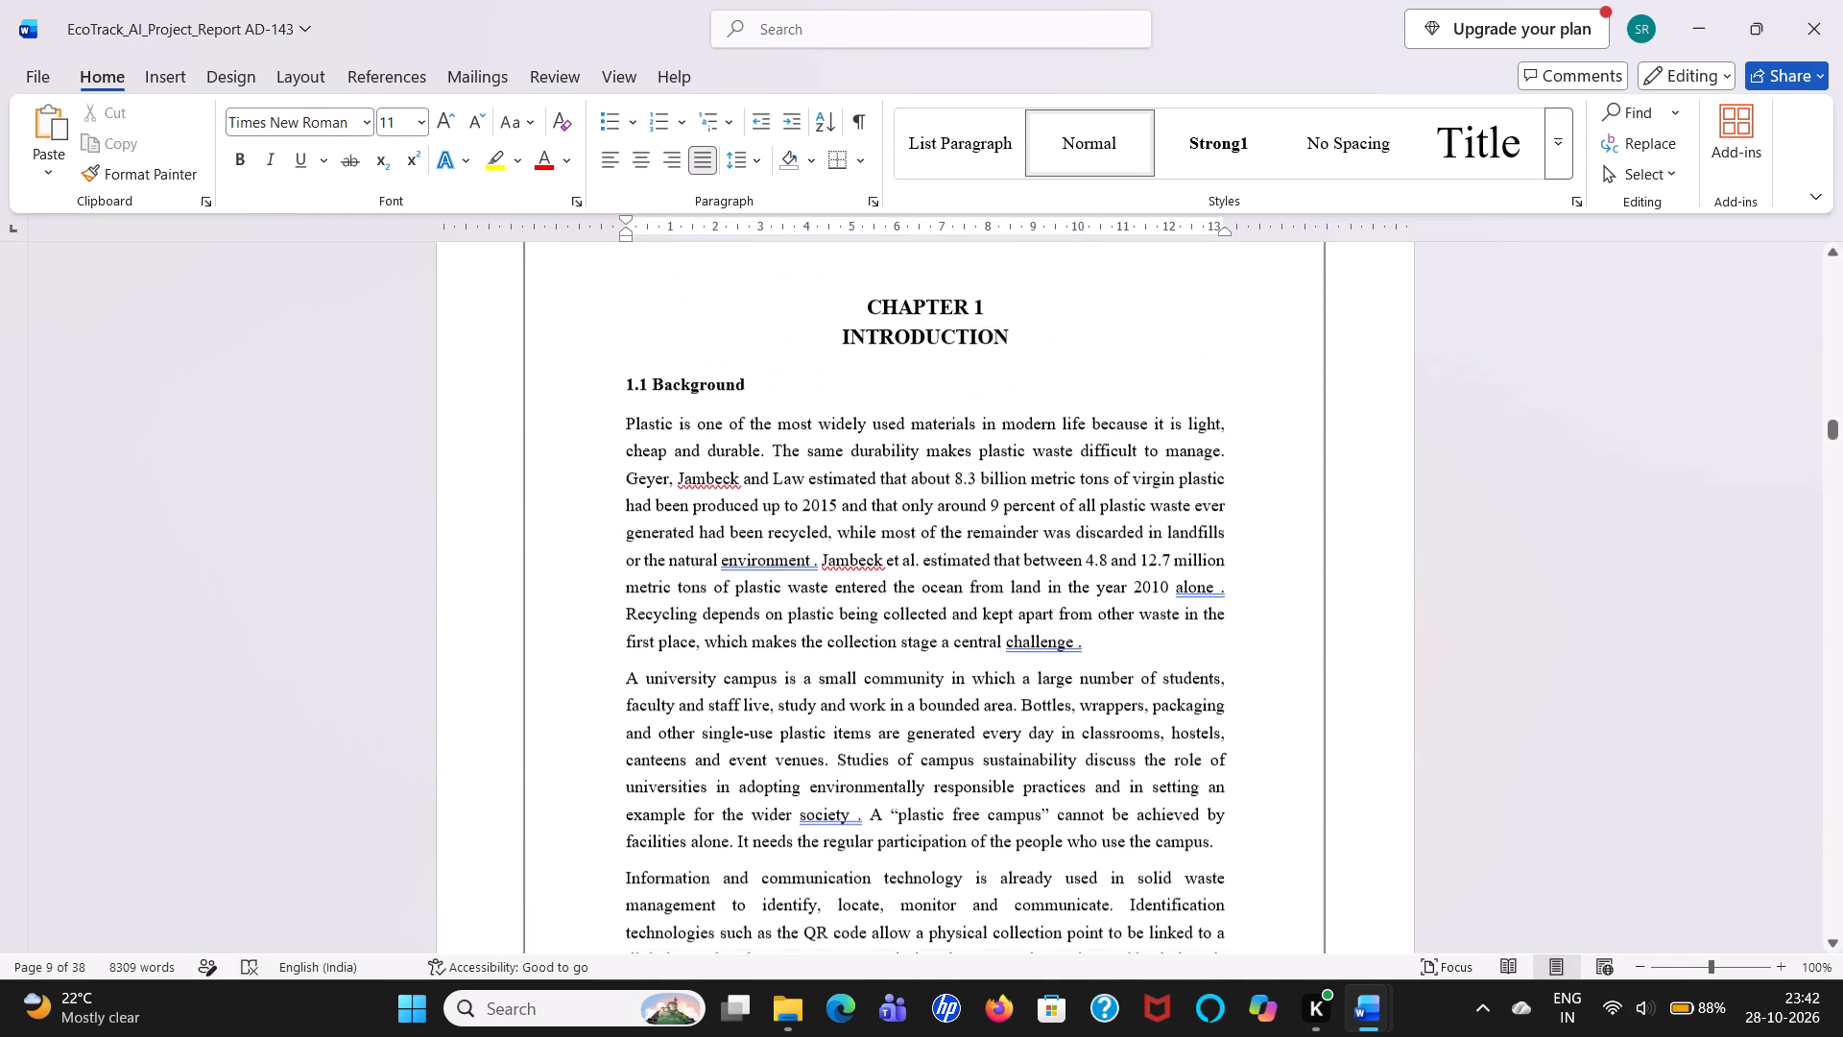
scroll(1026, 743, down, 9)
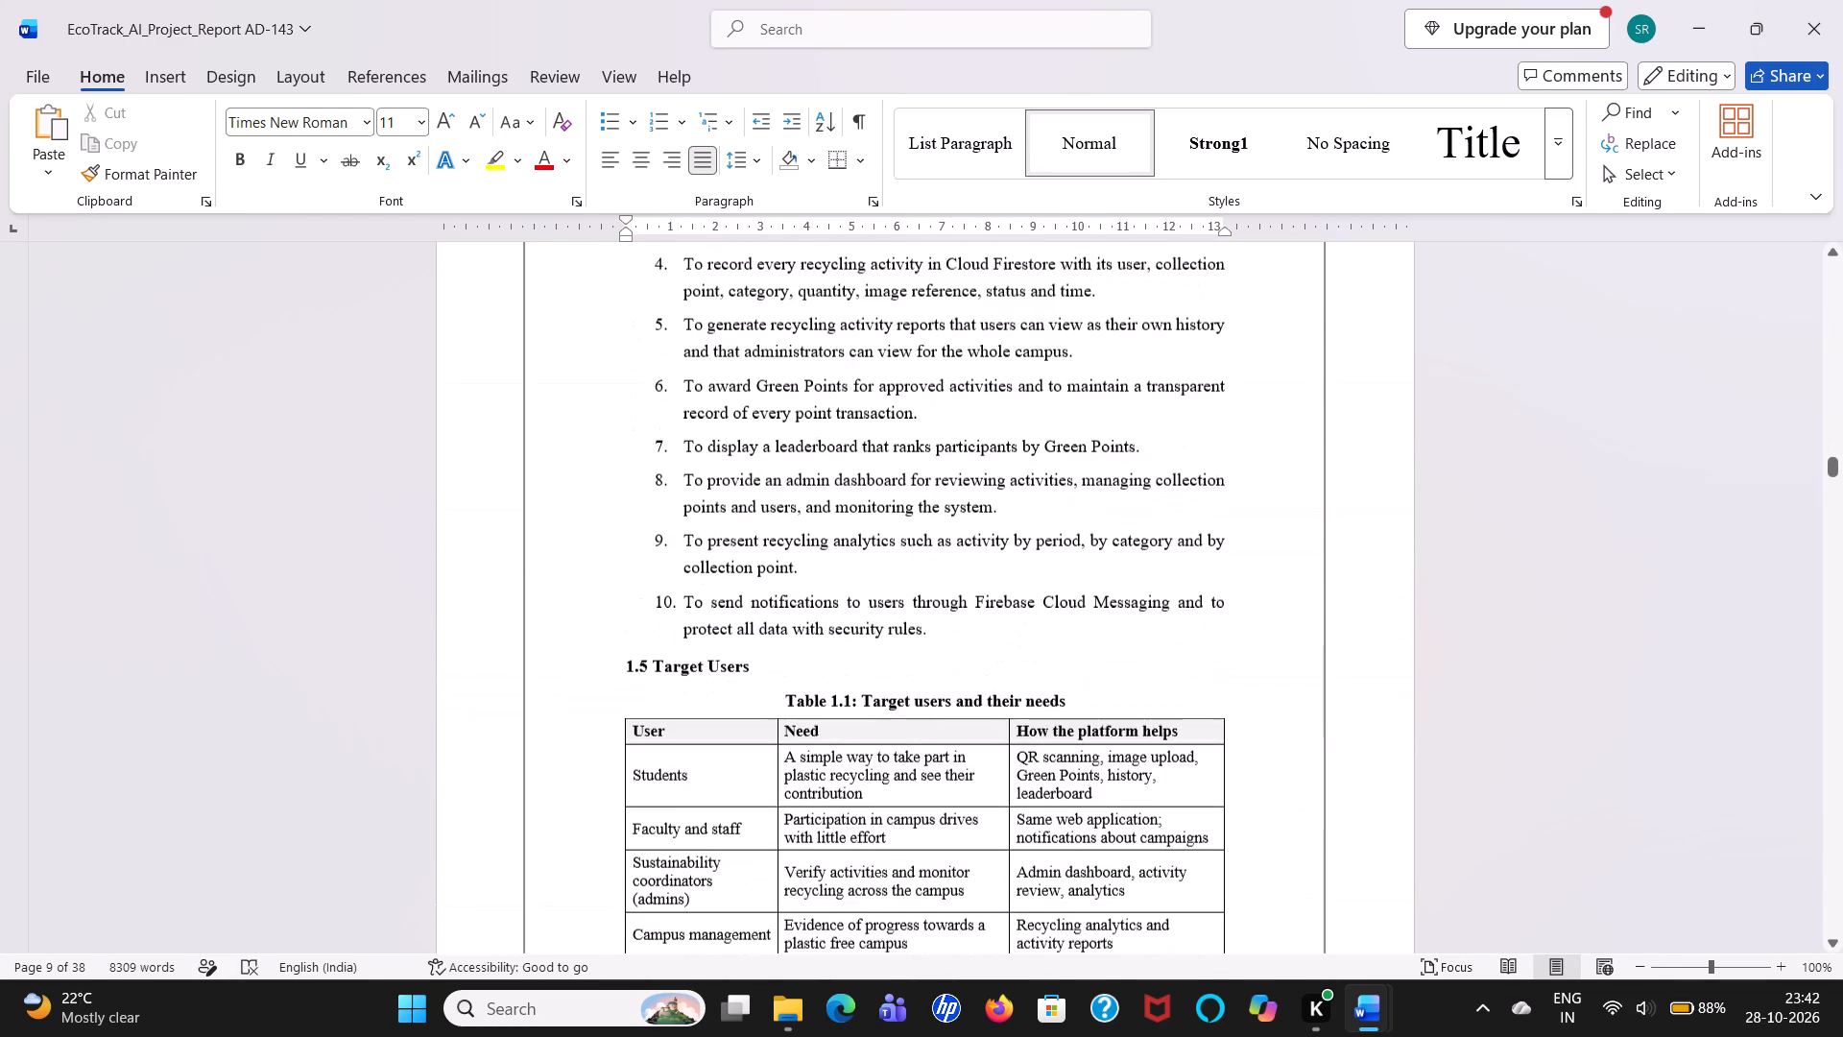
scroll(1026, 743, up, 1)
scroll(1026, 743, down, 3)
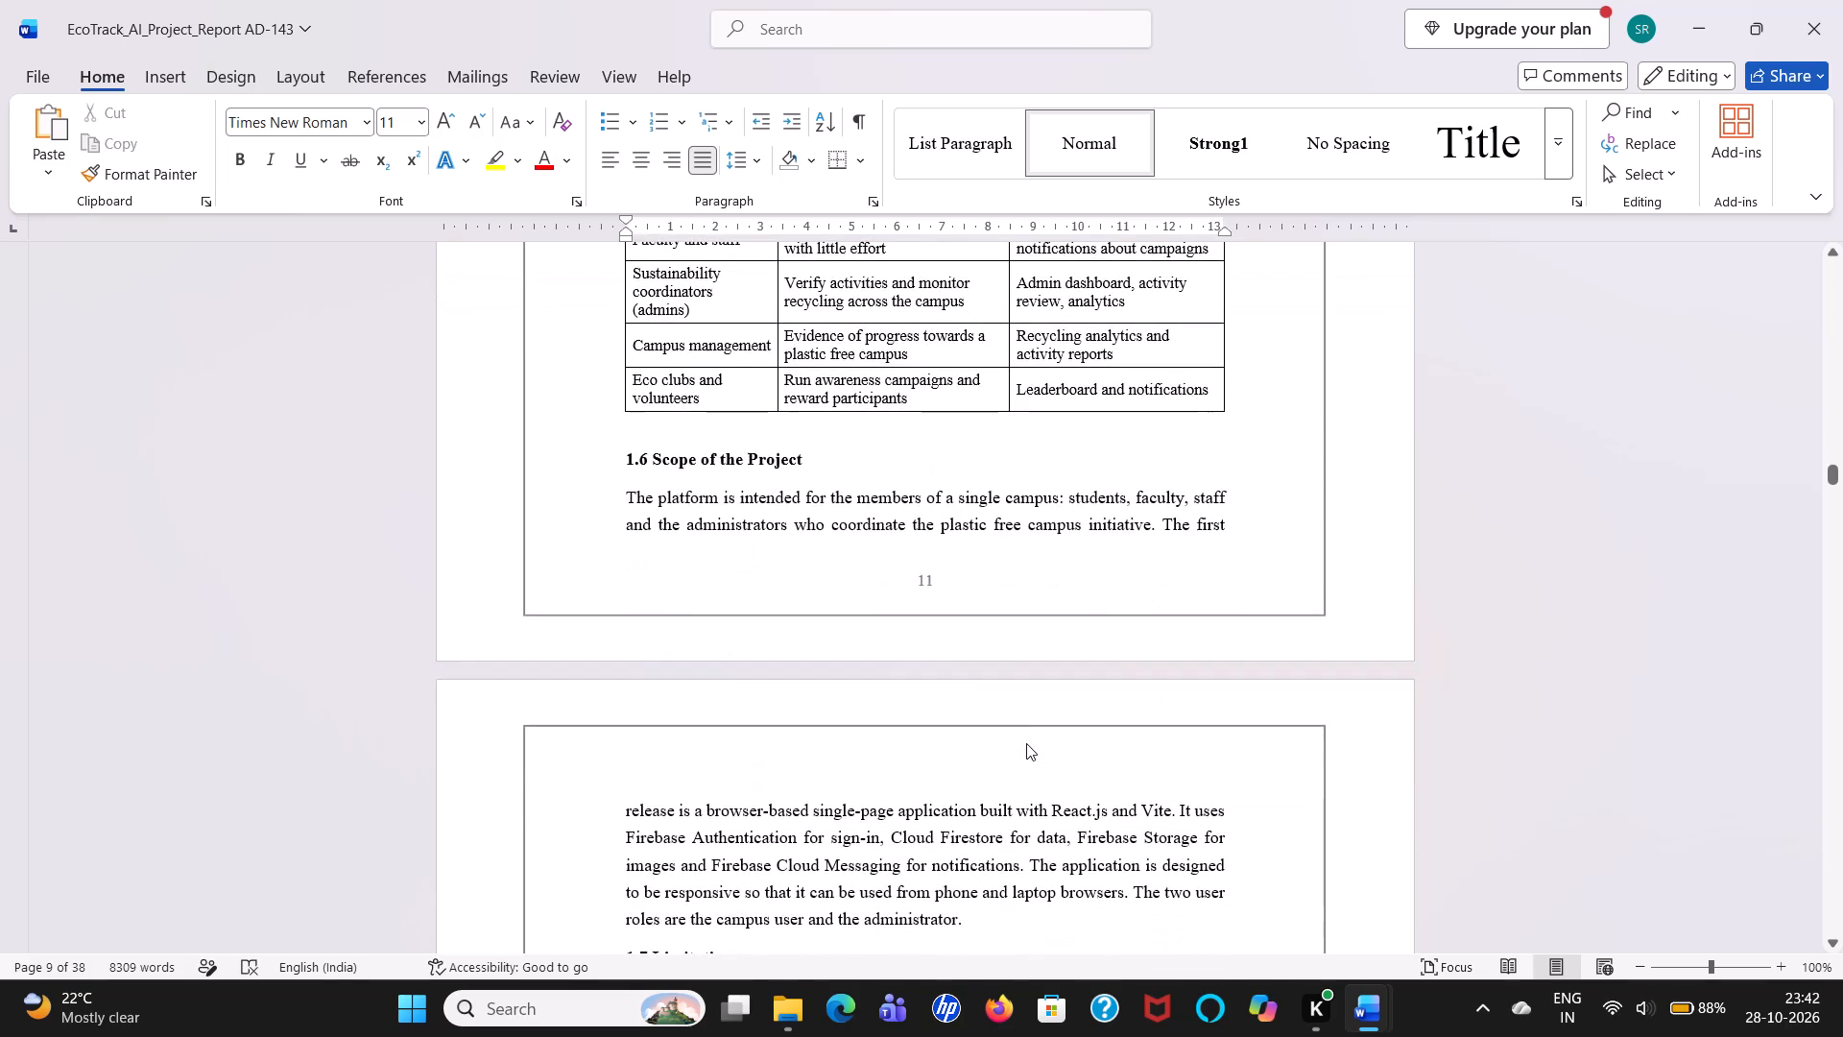
scroll(1026, 743, down, 2)
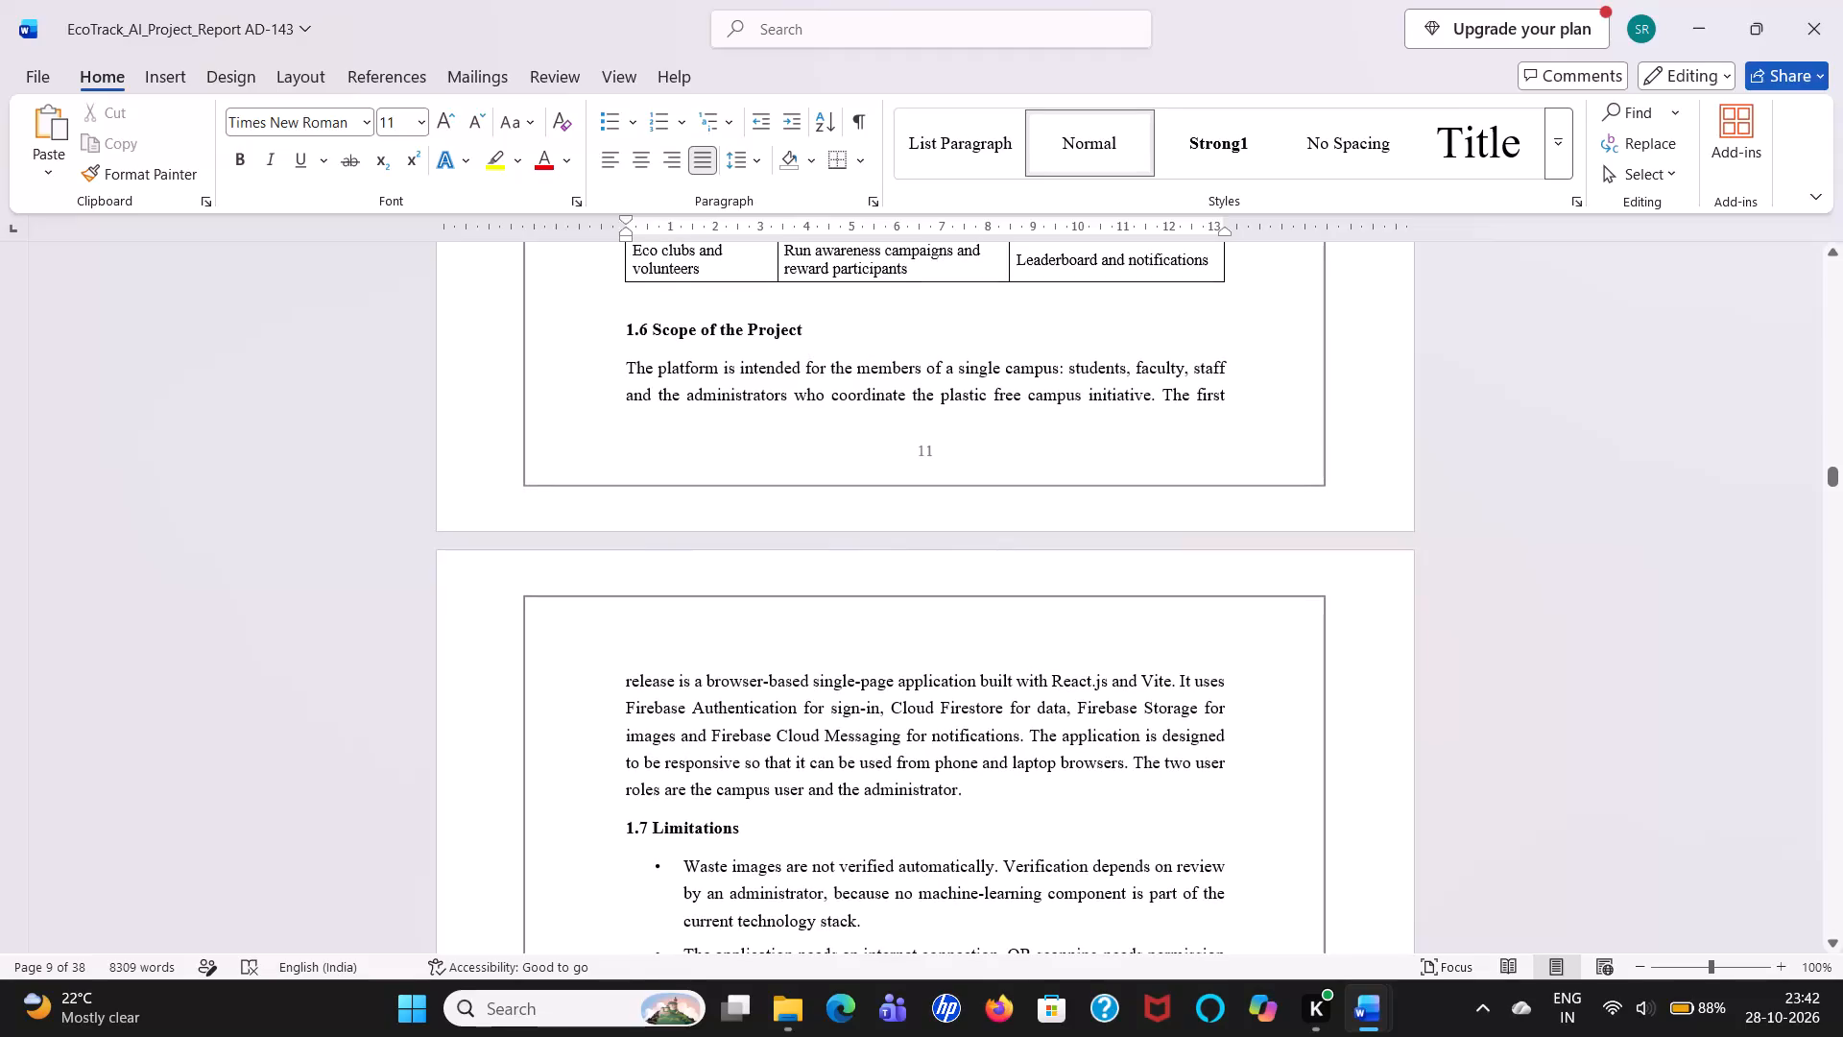
scroll(1026, 743, down, 3)
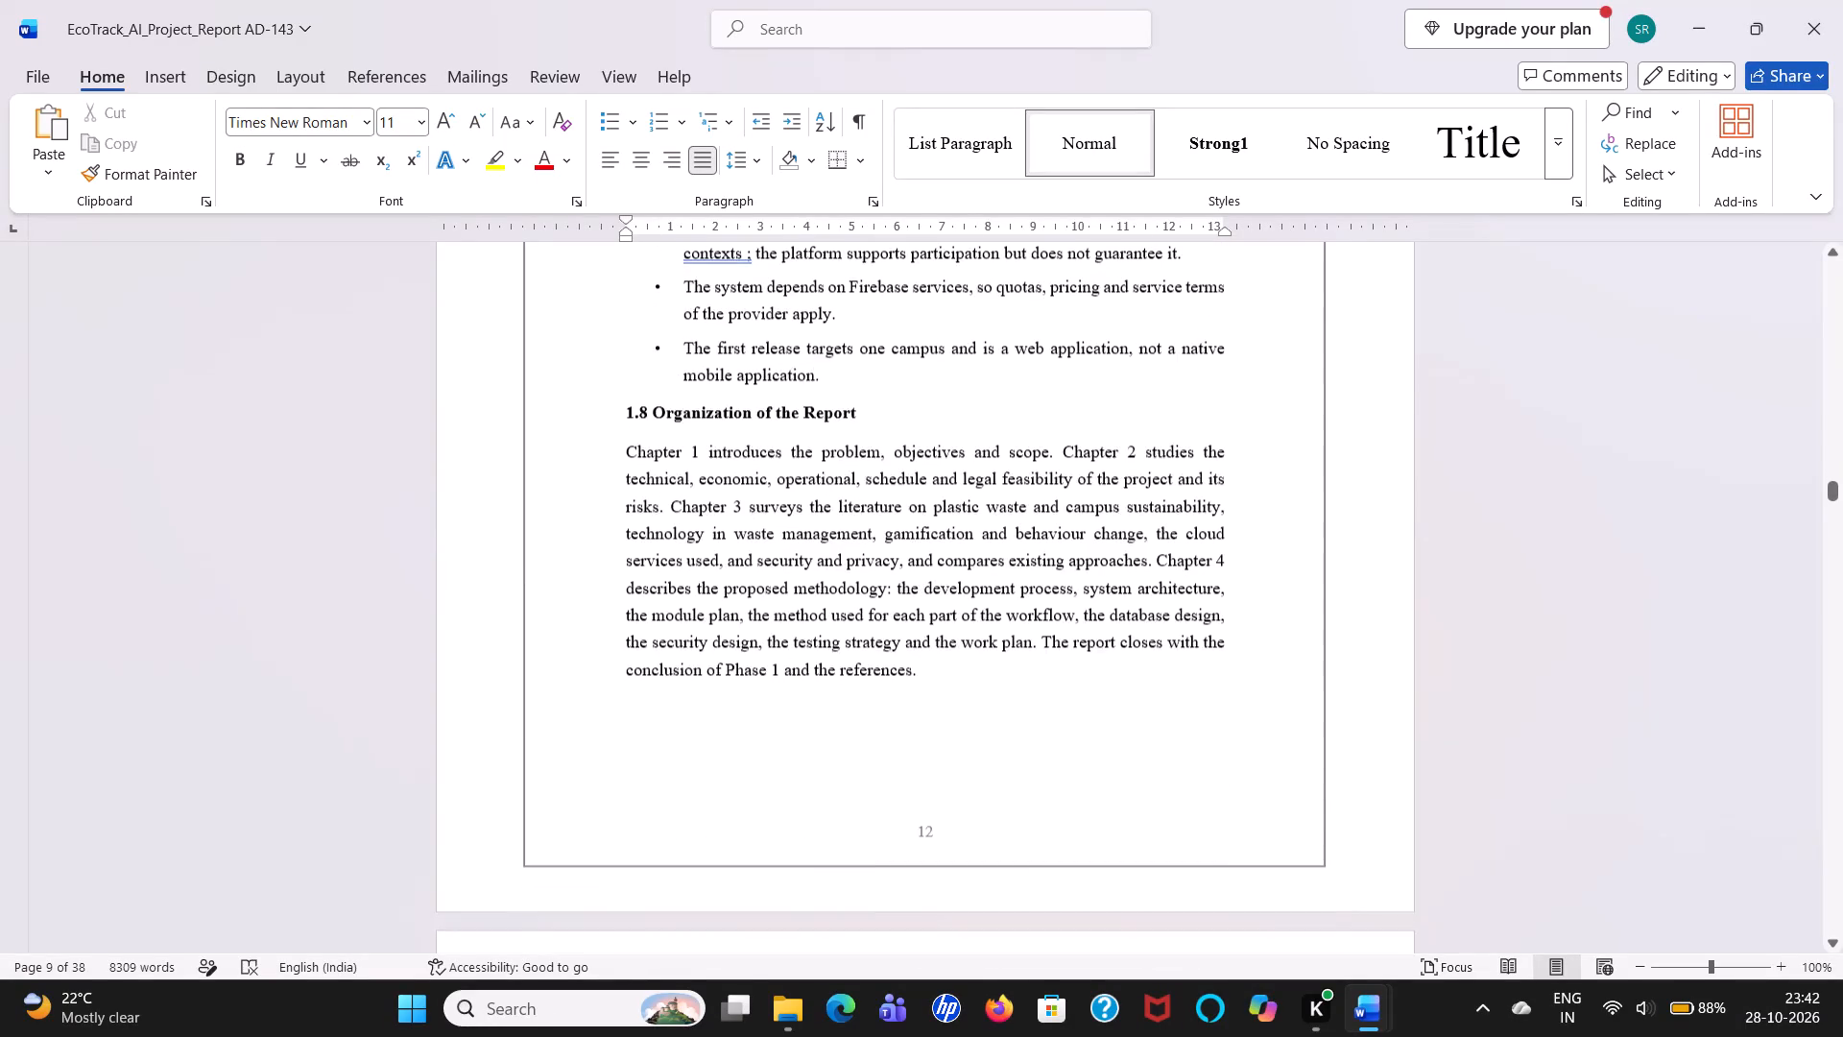
Review Chapter 2 on feasibility and Chapter 3 Literature Survey up to section 3.8 for layout, flagged text and citations.
scroll(1026, 743, down, 3)
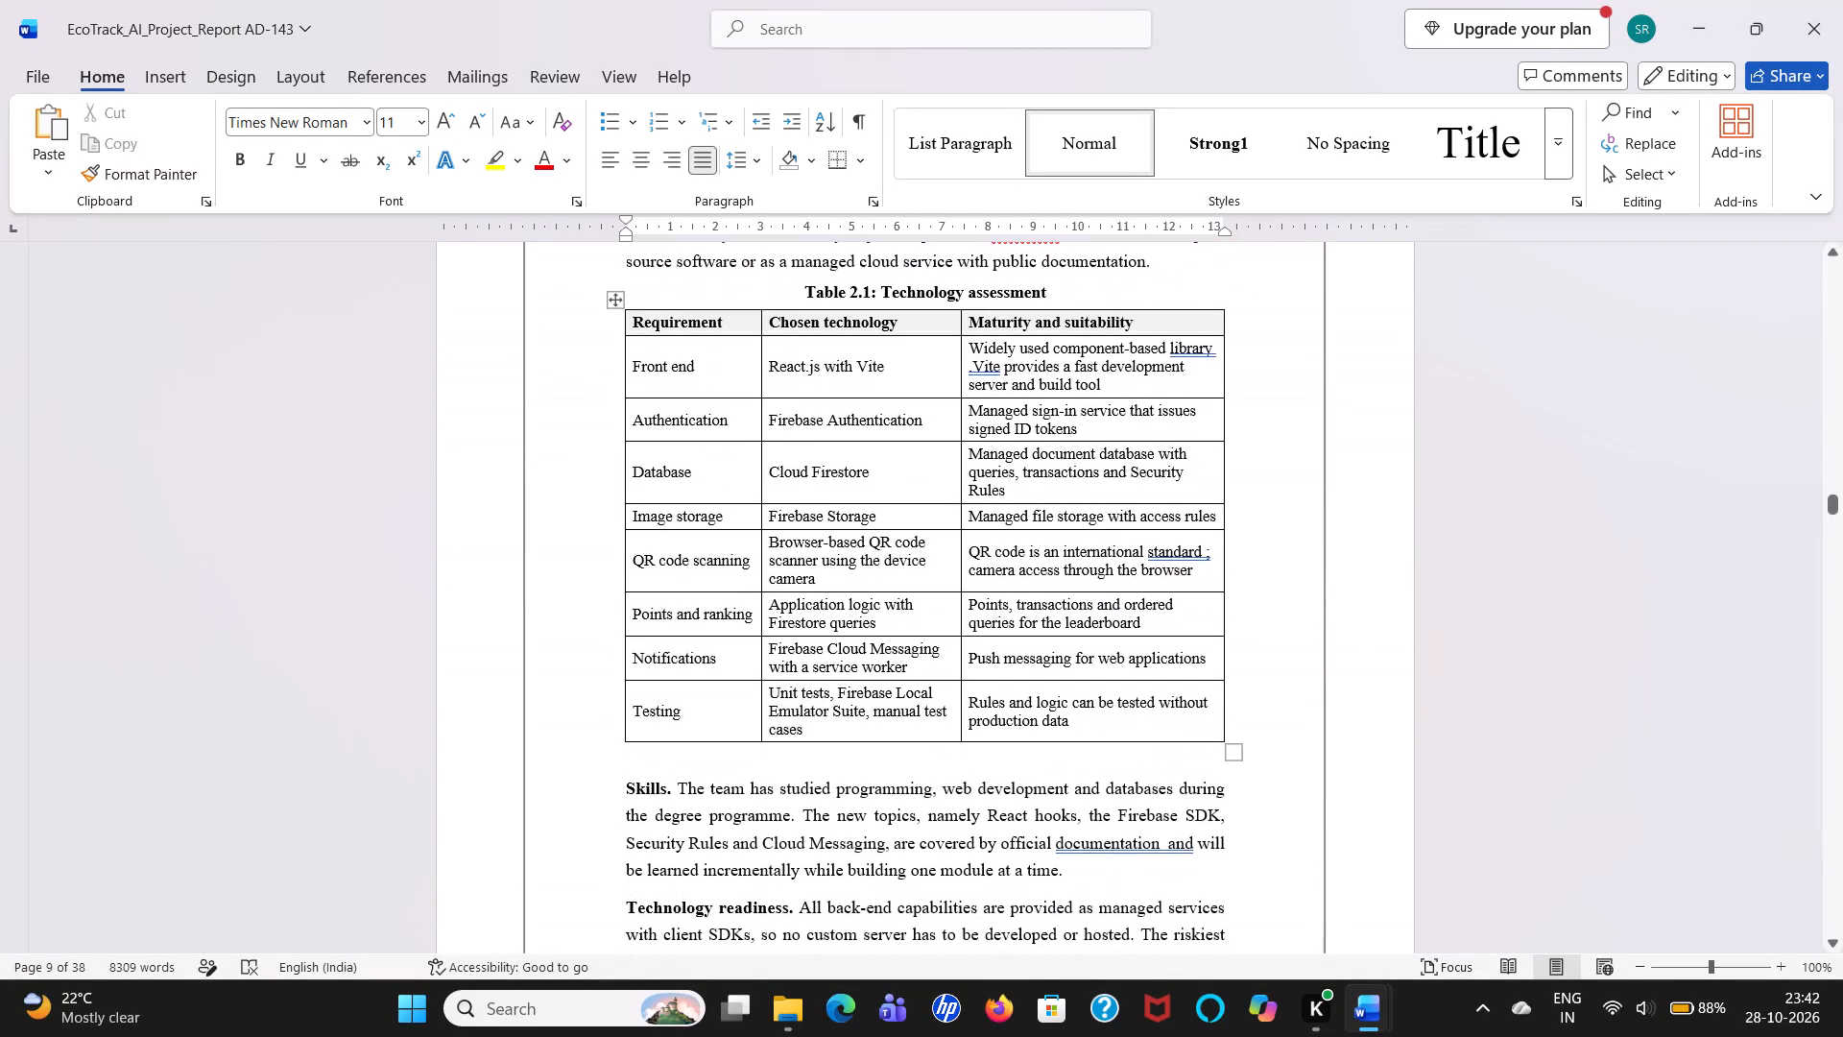
scroll(1026, 743, down, 1)
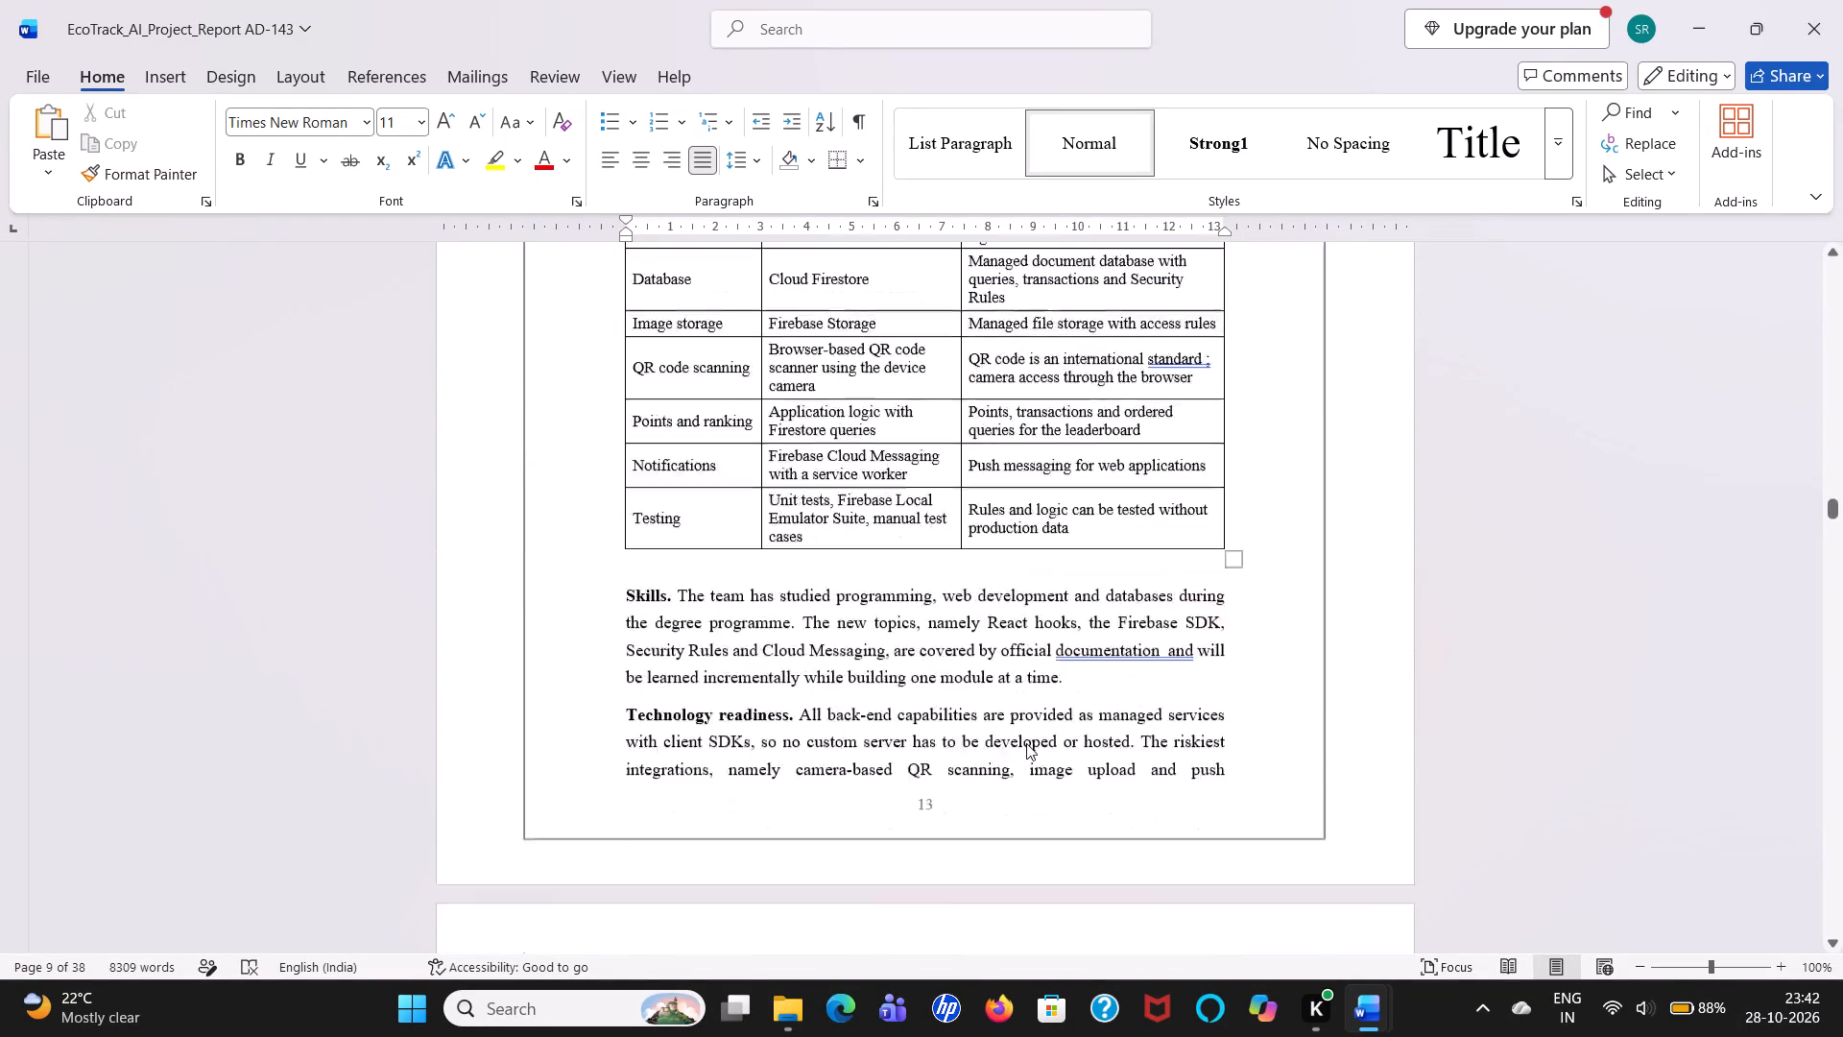
scroll(1026, 743, down, 3)
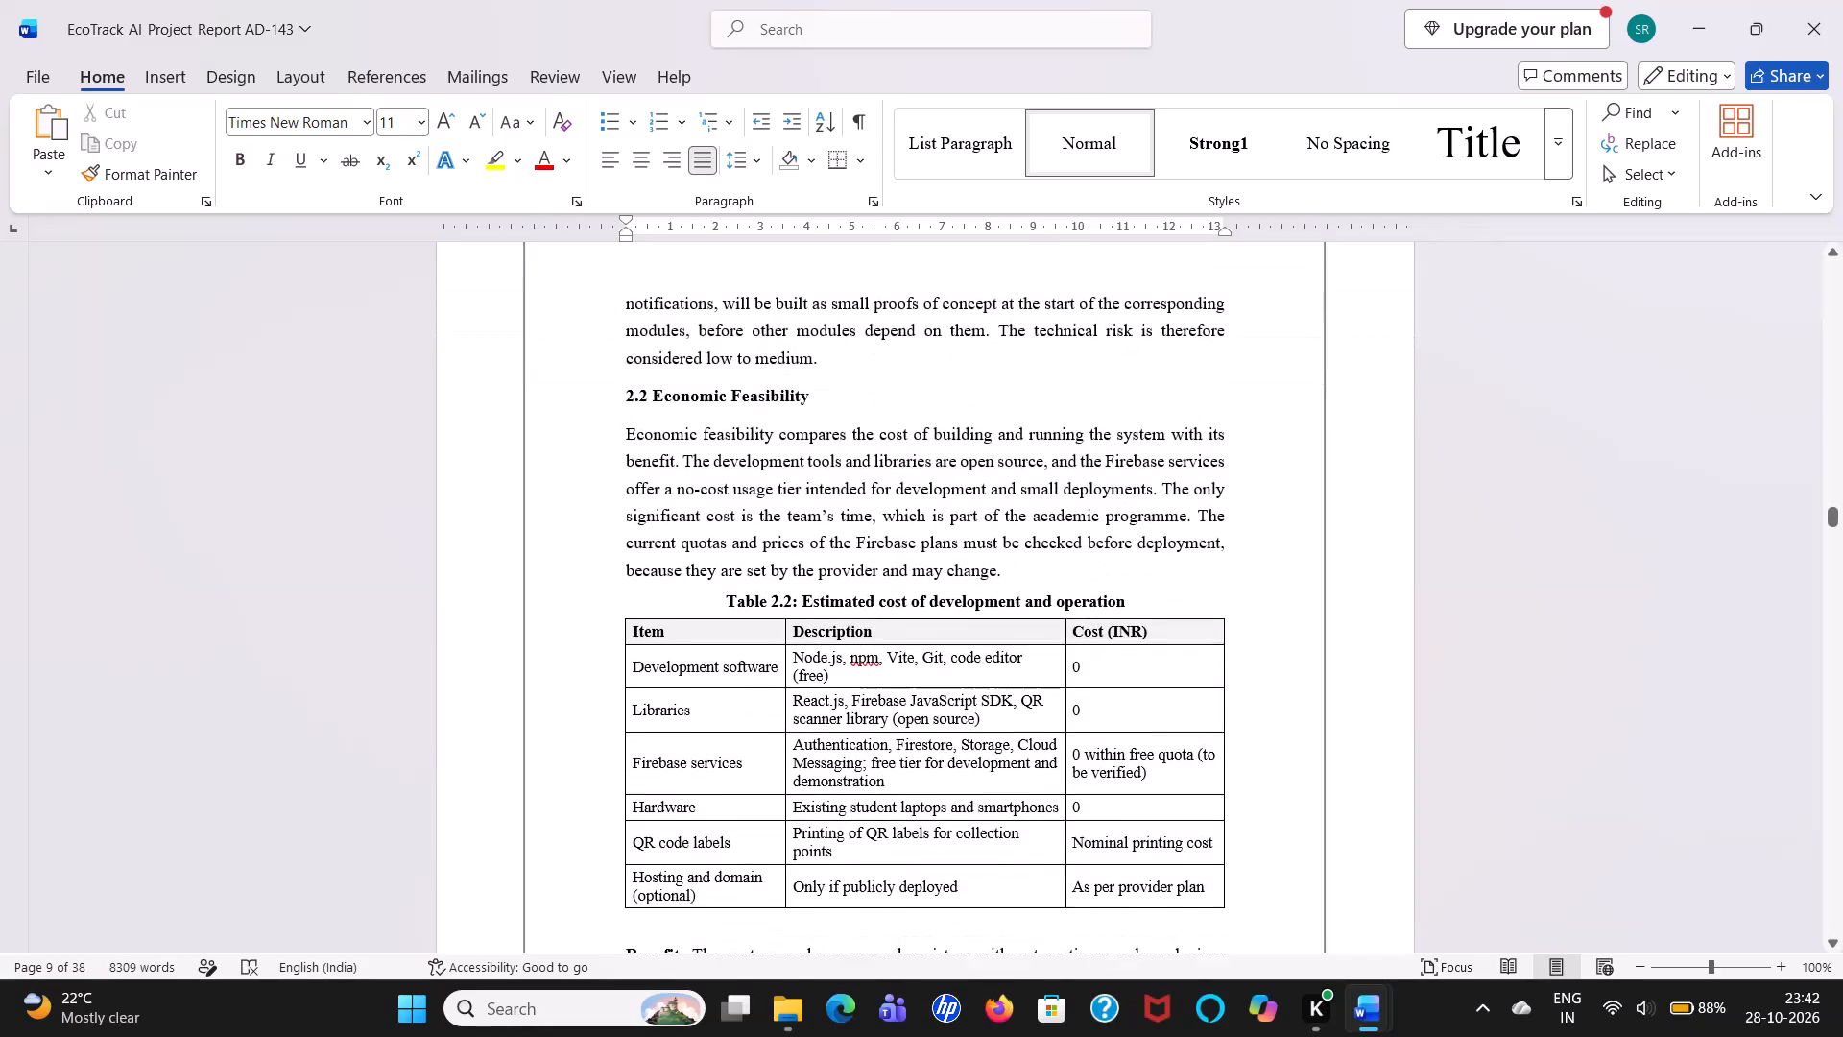
scroll(1026, 743, down, 3)
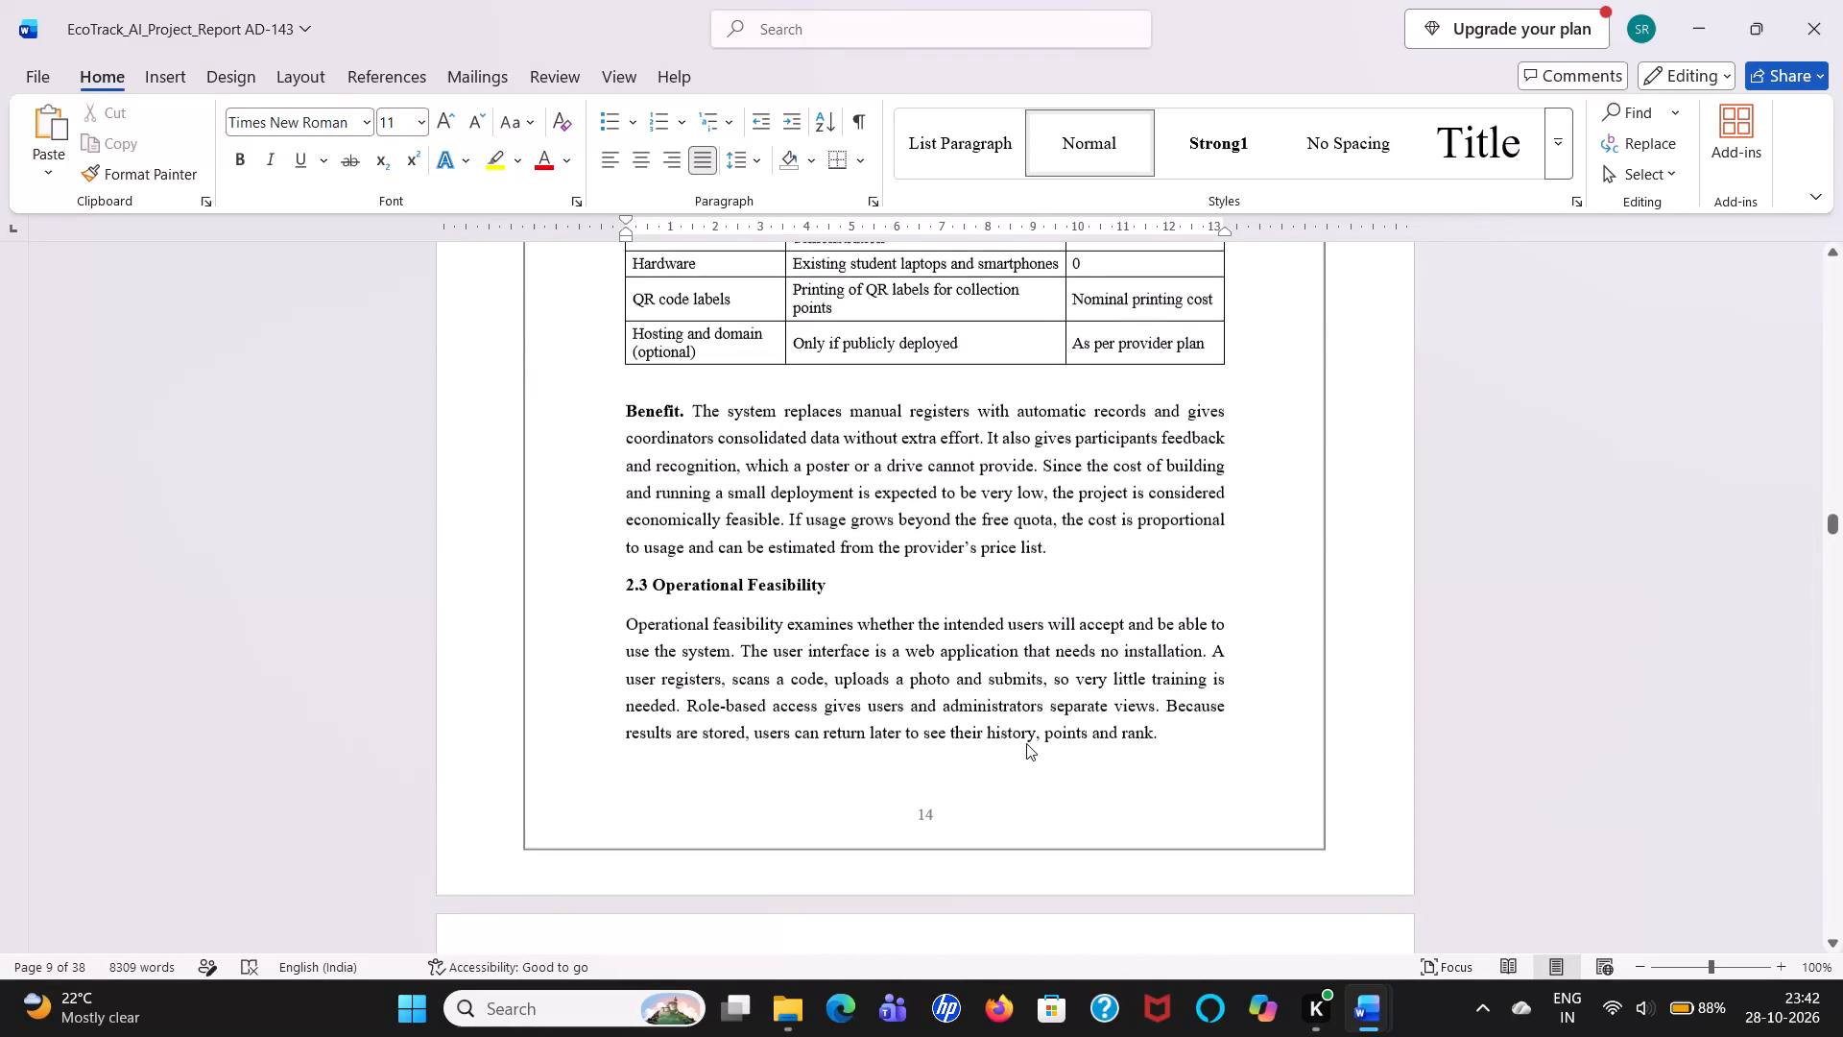
scroll(1026, 743, down, 4)
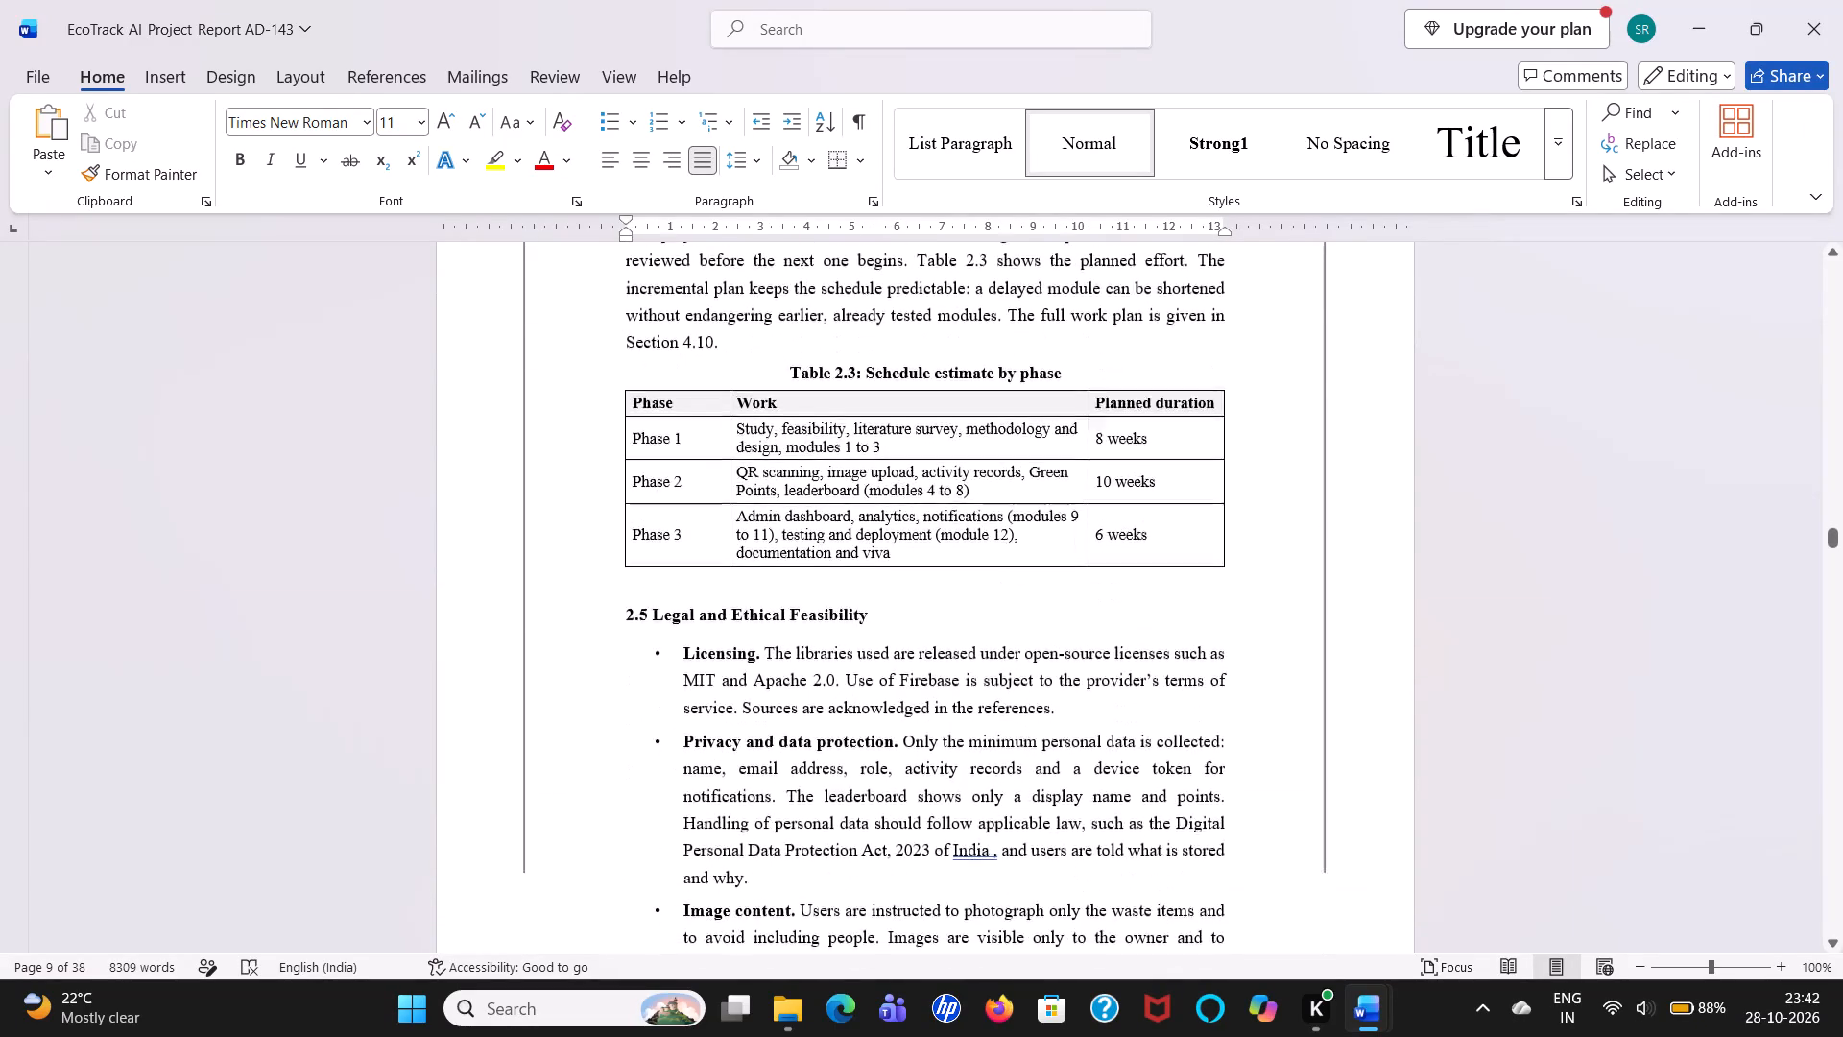
scroll(1026, 743, down, 4)
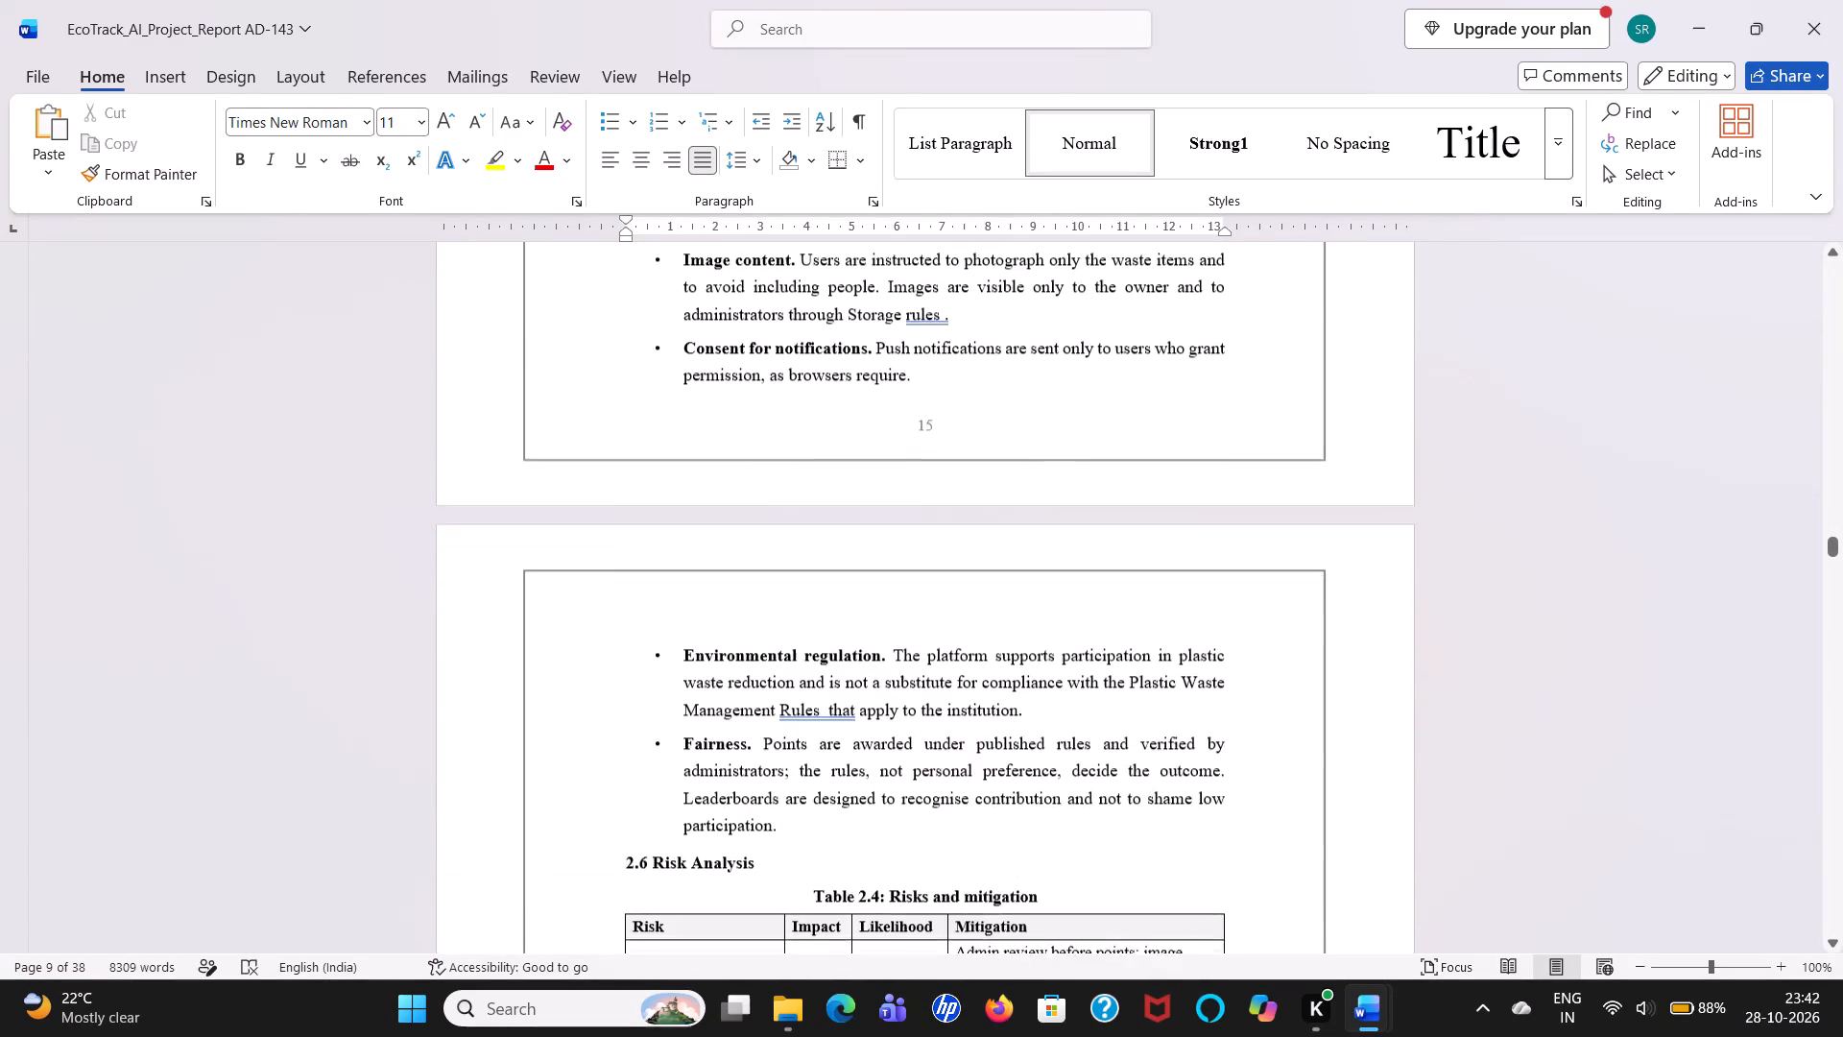
scroll(1026, 743, down, 7)
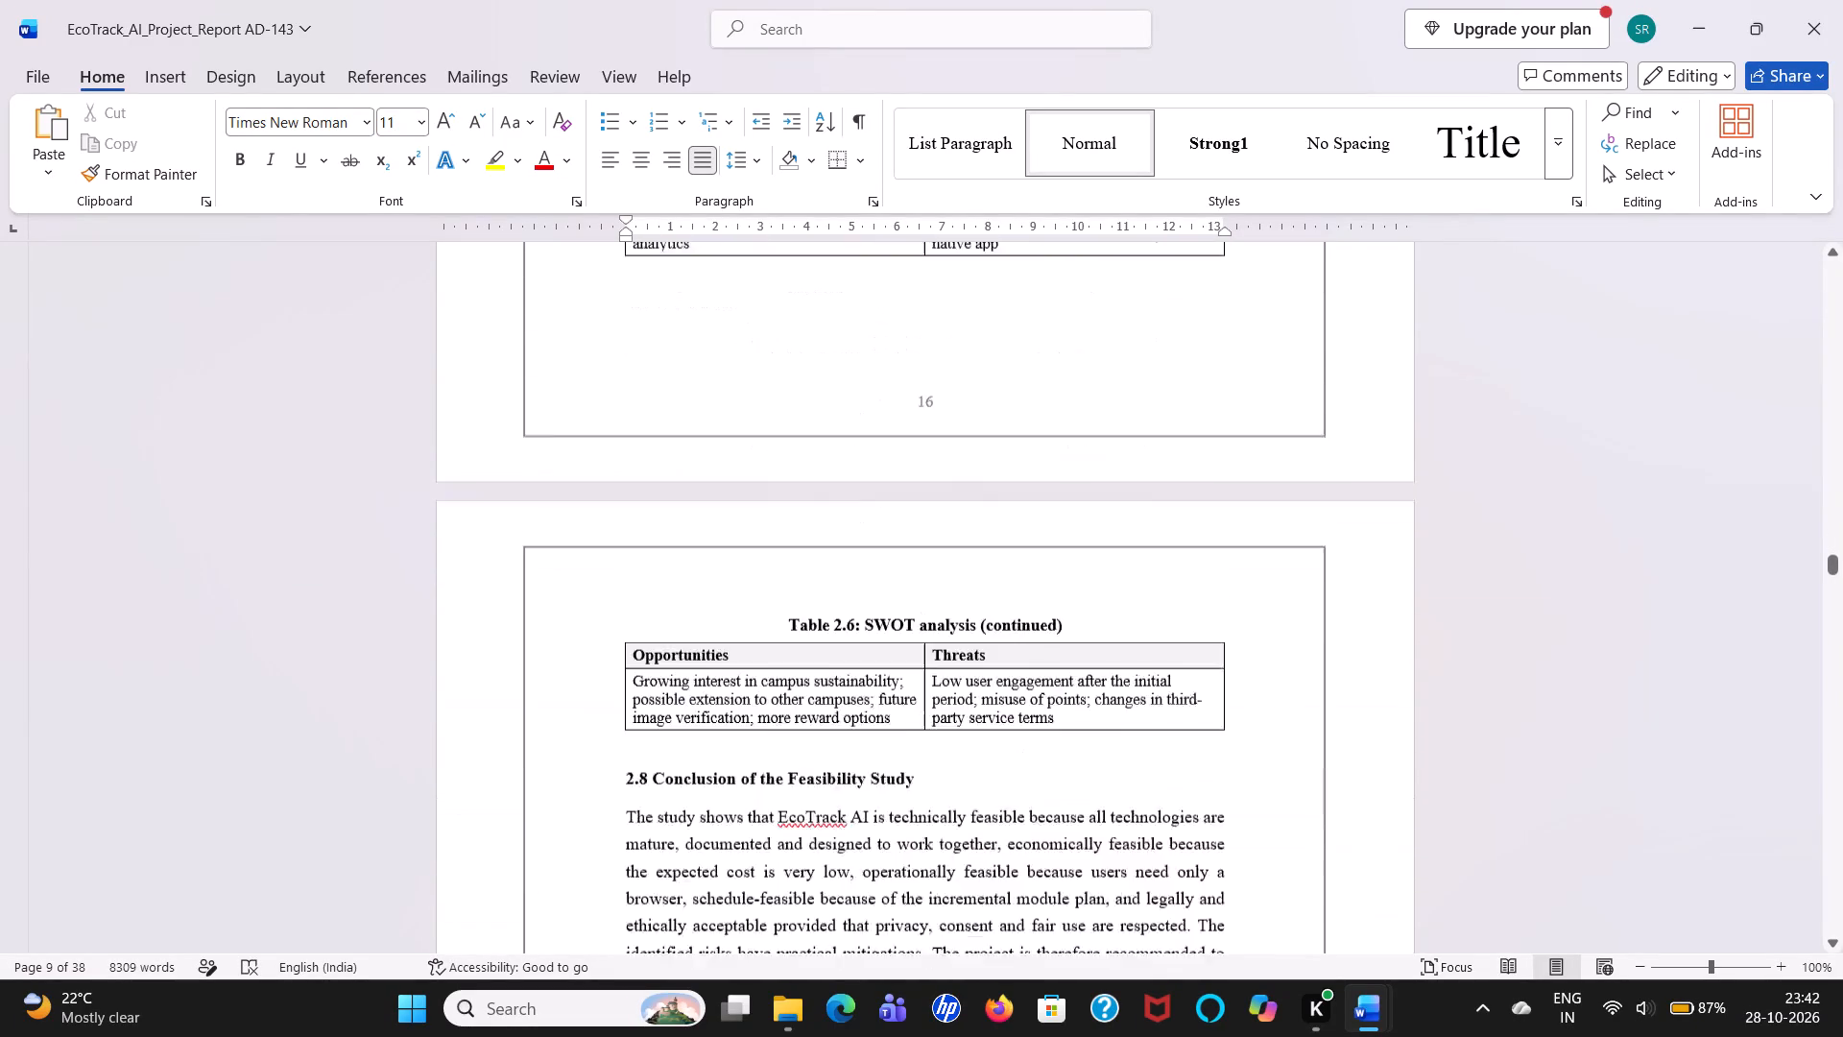
scroll(1026, 743, down, 6)
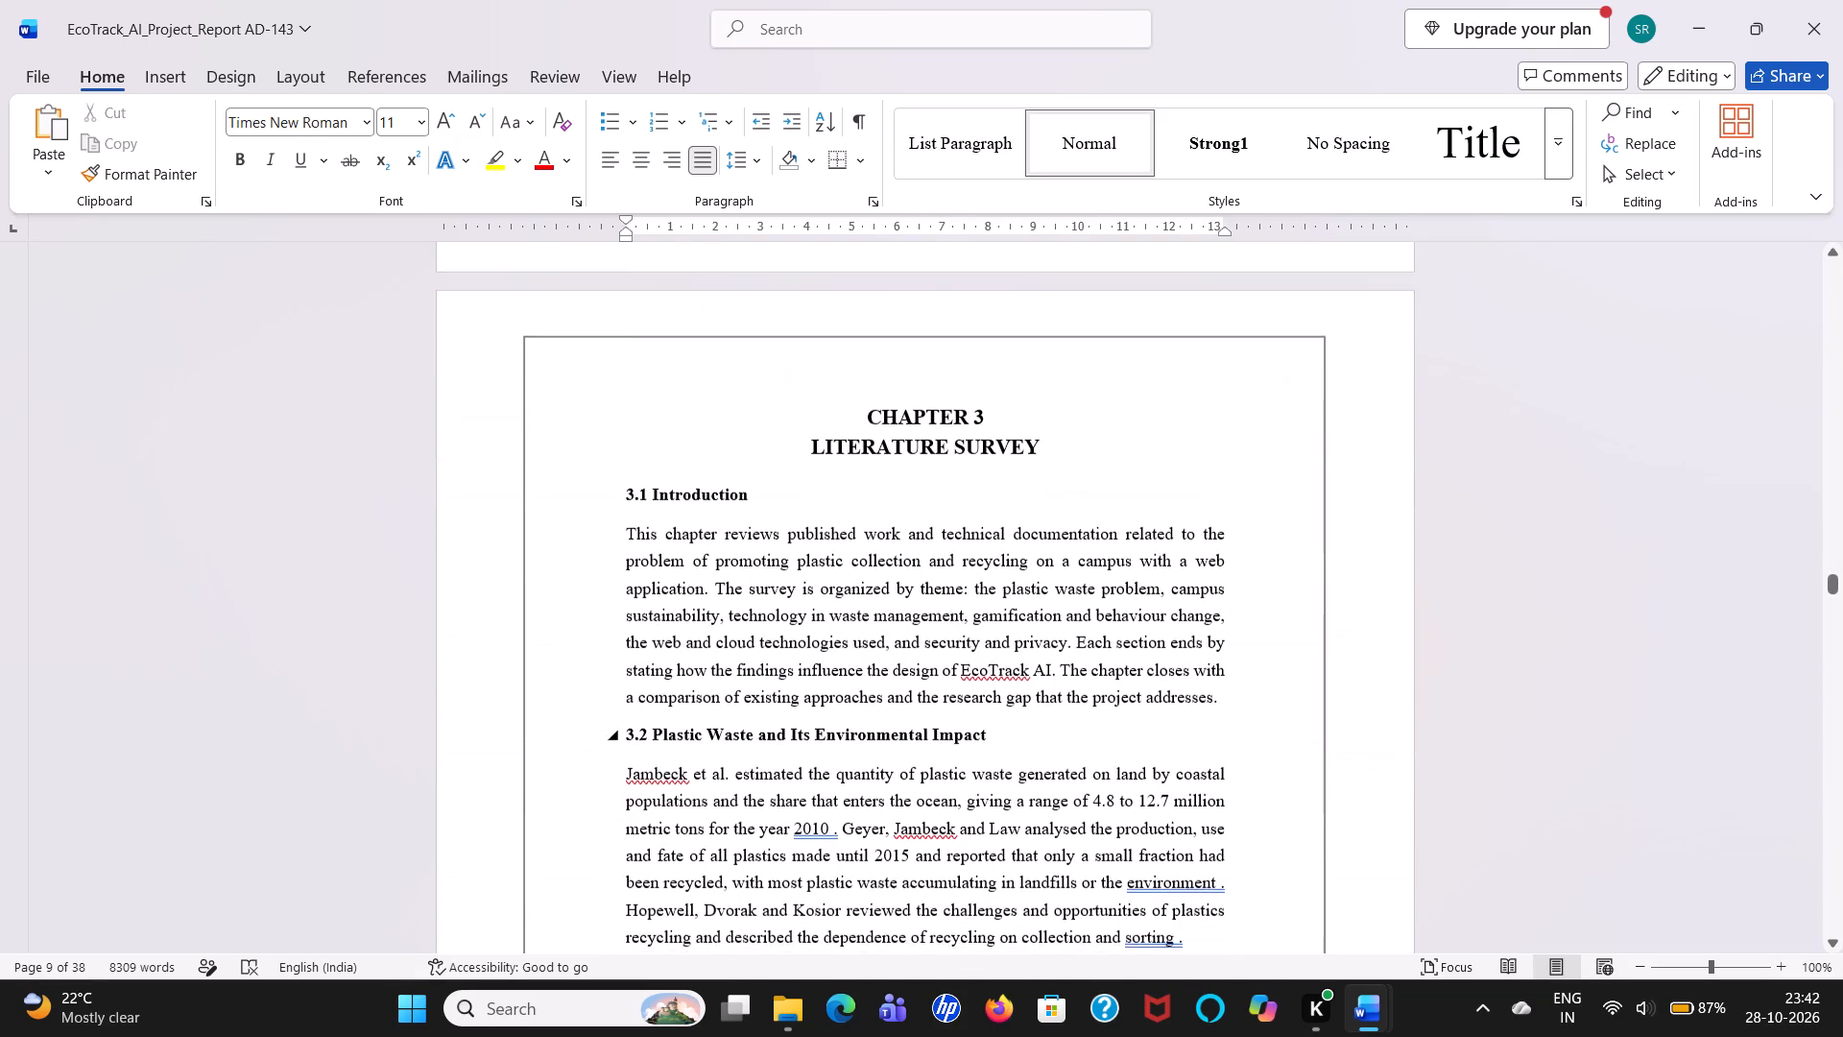
scroll(1026, 743, down, 4)
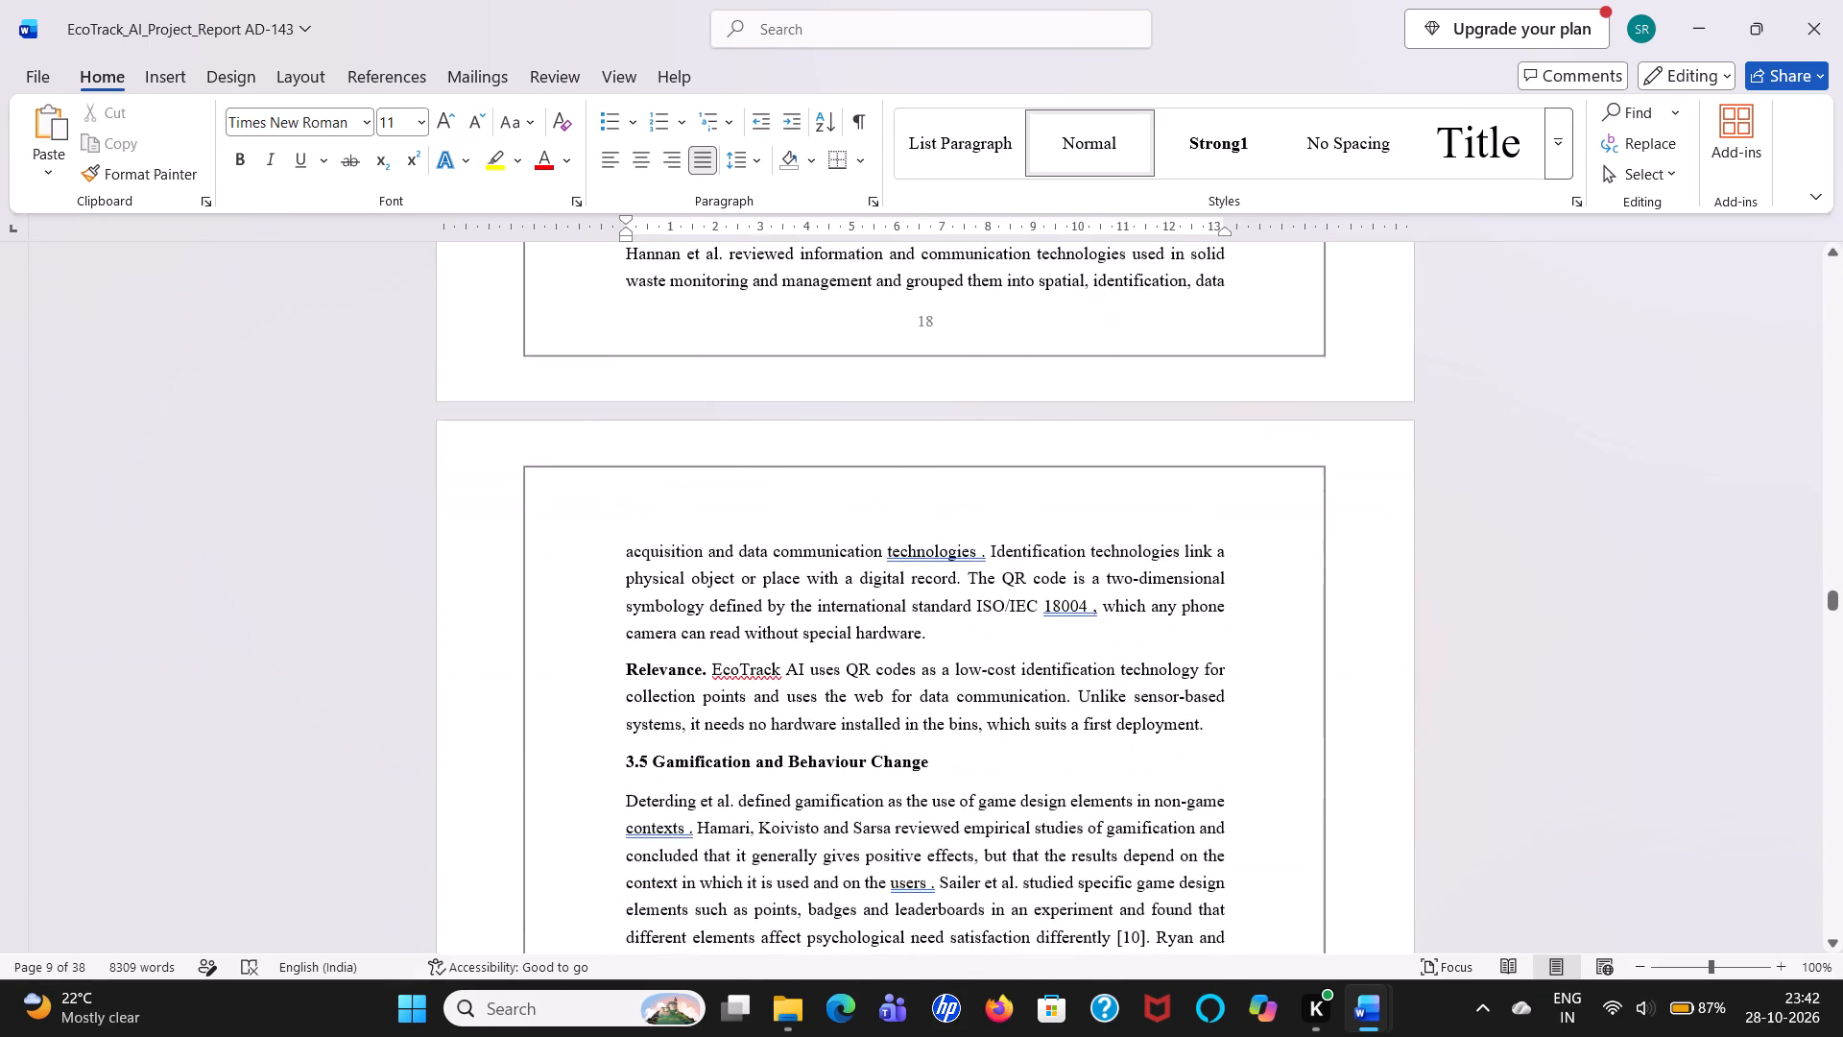
scroll(1026, 743, down, 5)
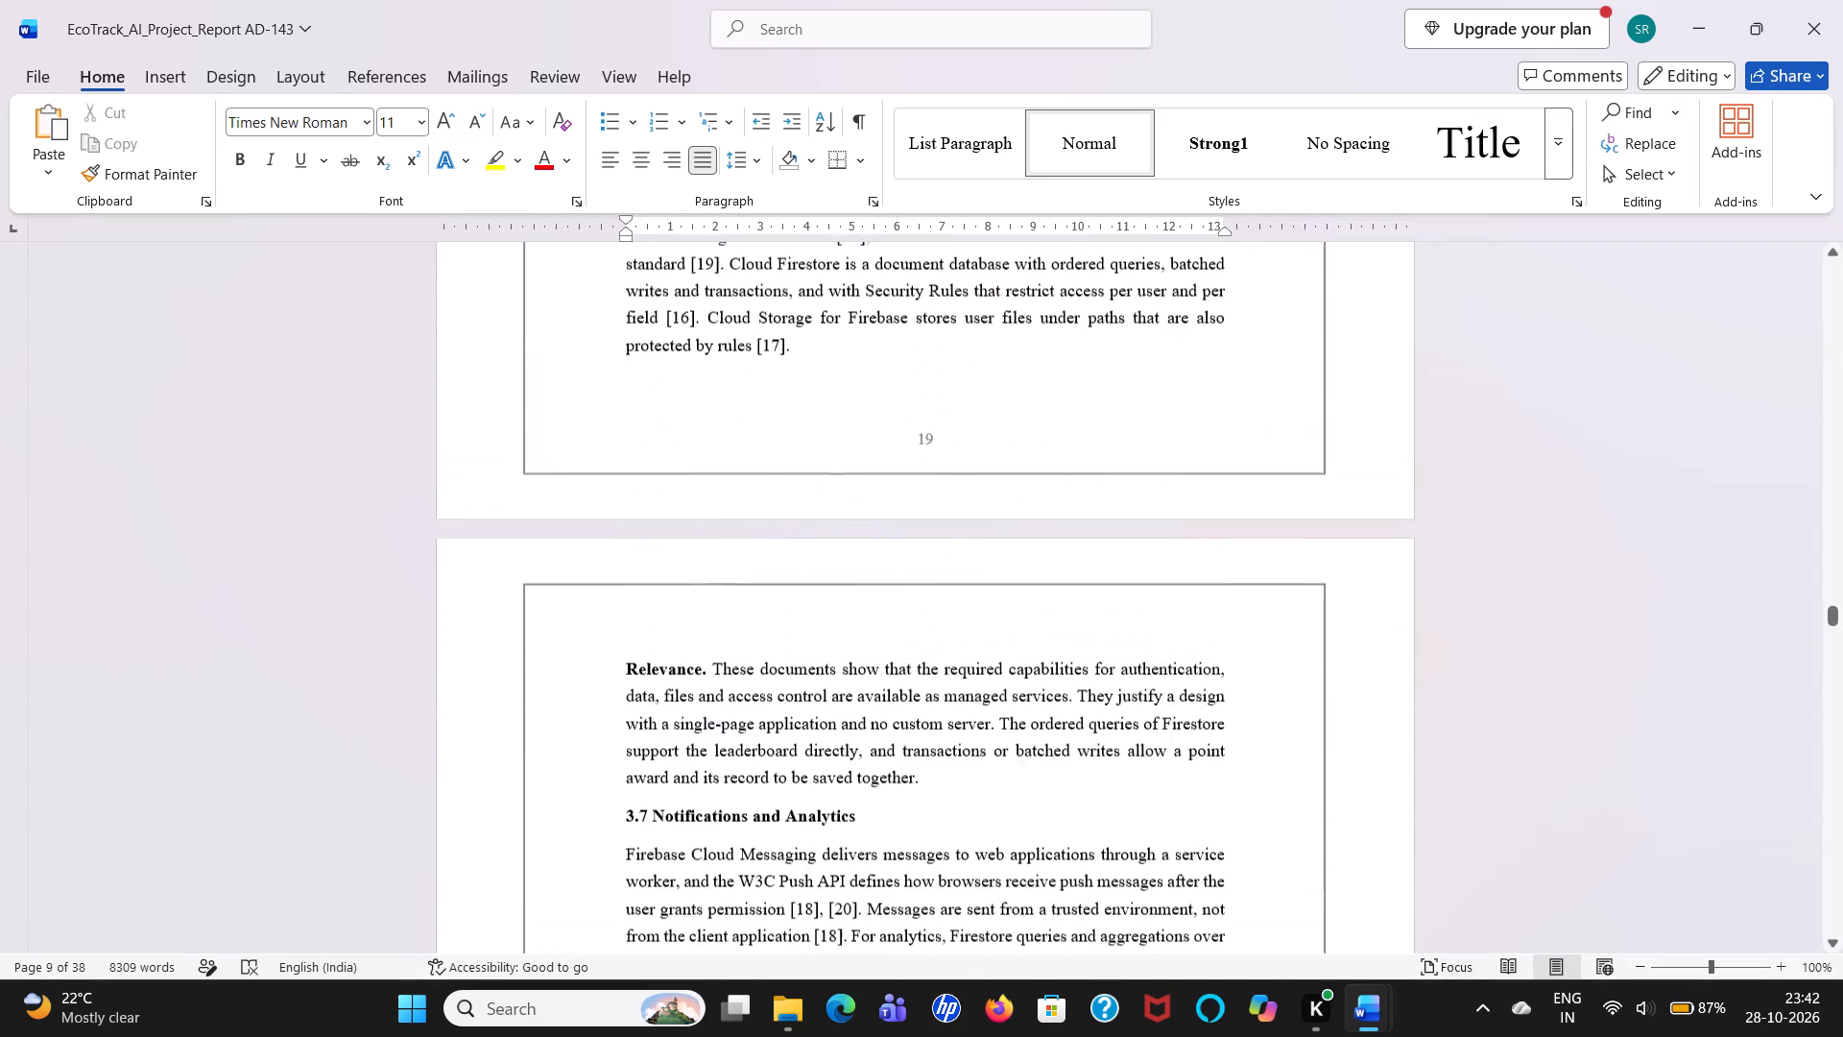
scroll(1026, 743, down, 3)
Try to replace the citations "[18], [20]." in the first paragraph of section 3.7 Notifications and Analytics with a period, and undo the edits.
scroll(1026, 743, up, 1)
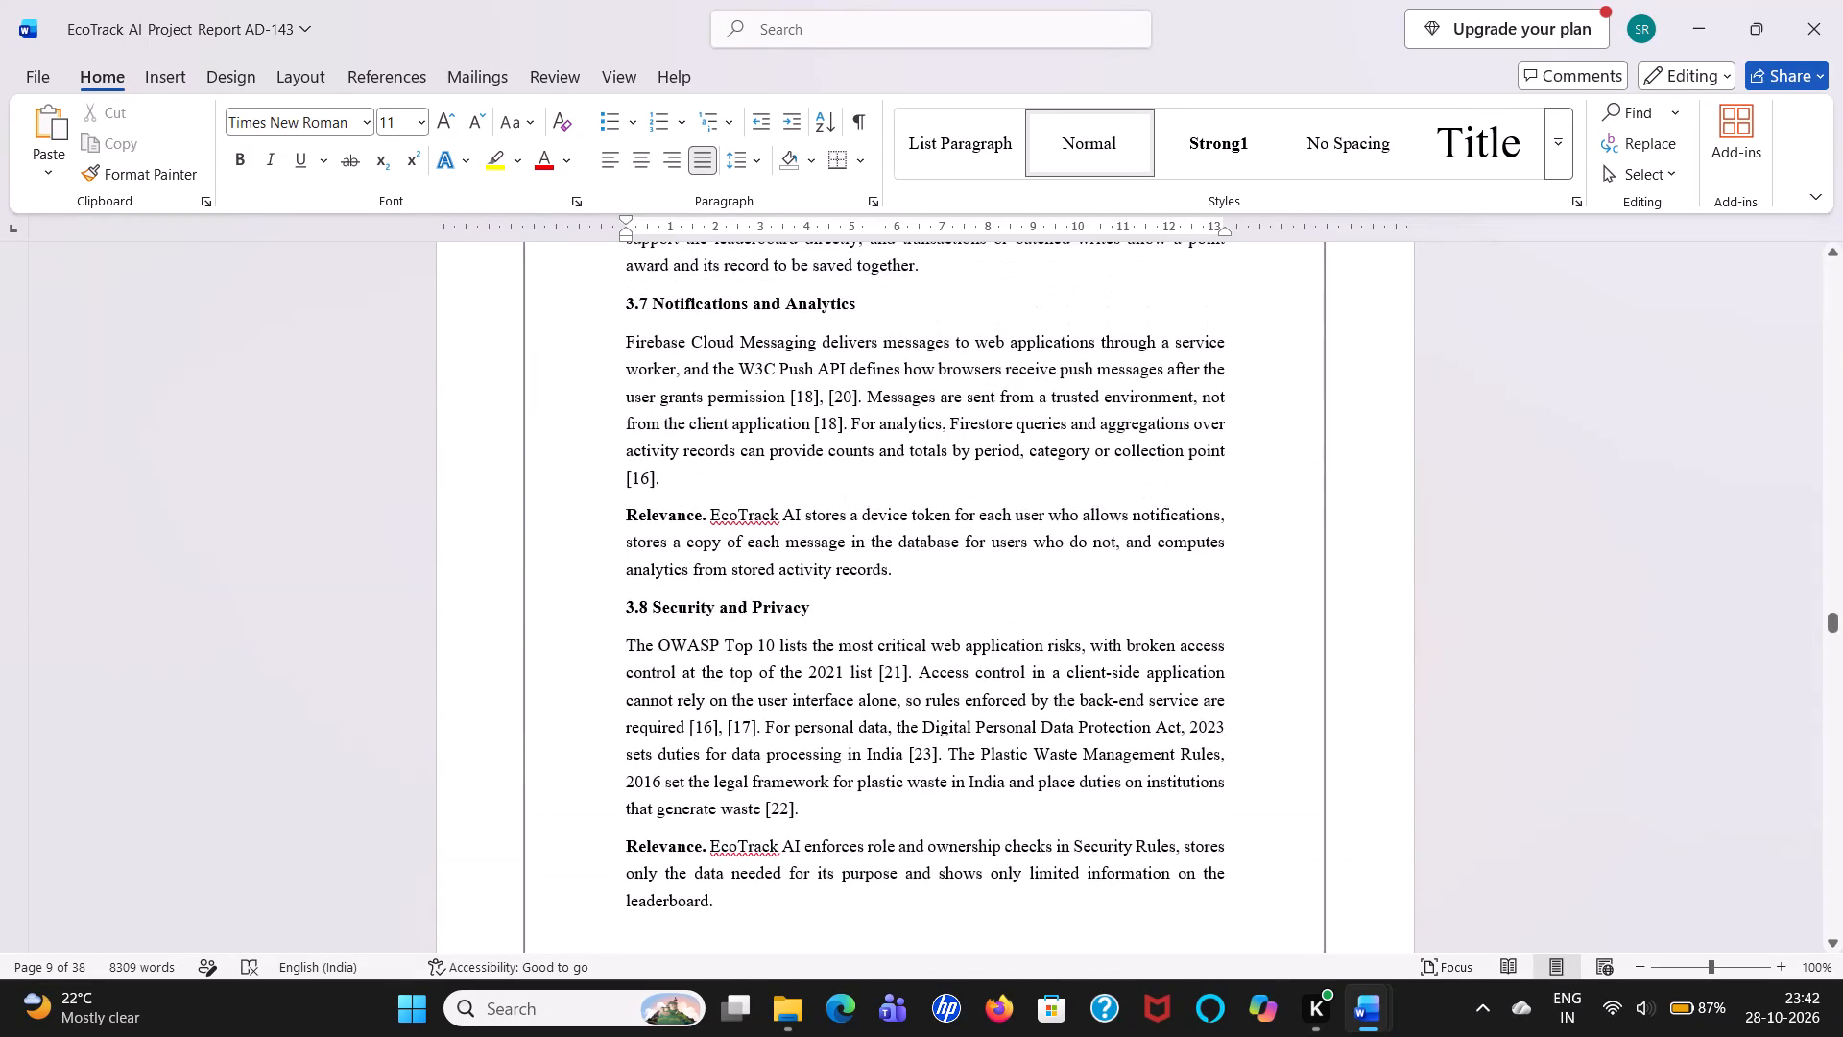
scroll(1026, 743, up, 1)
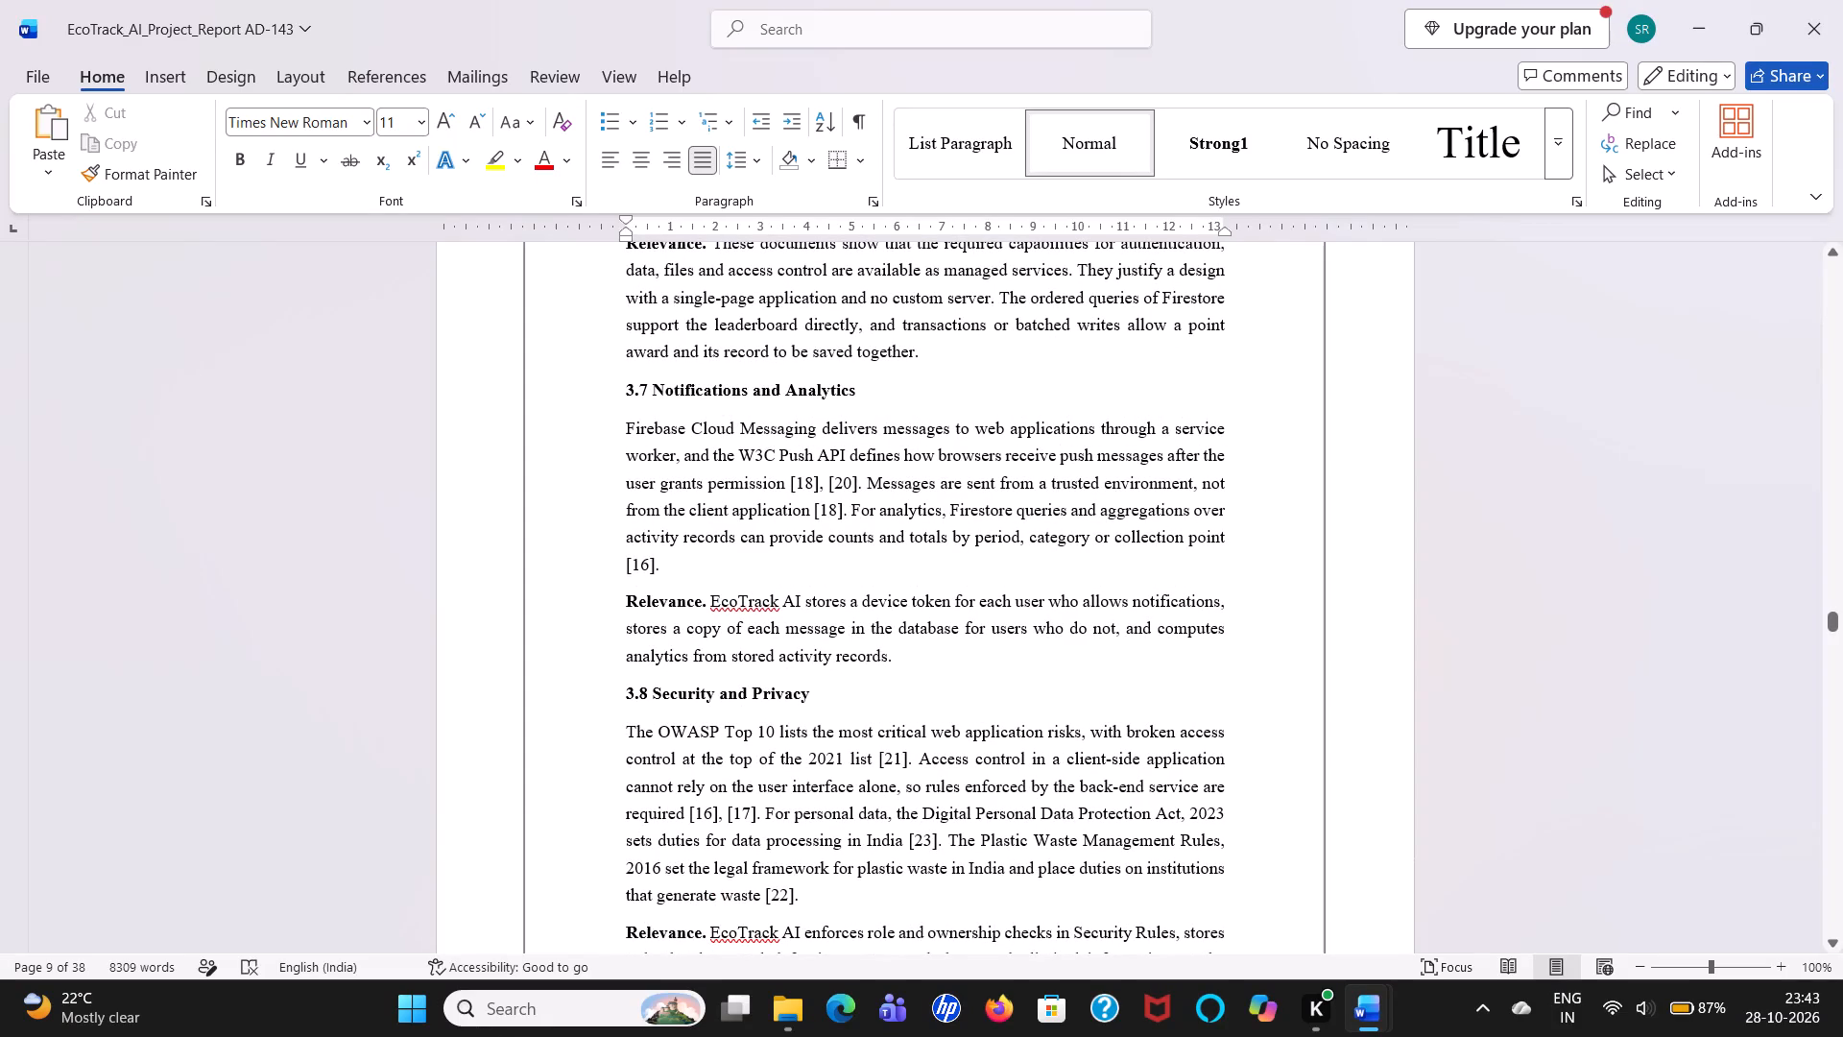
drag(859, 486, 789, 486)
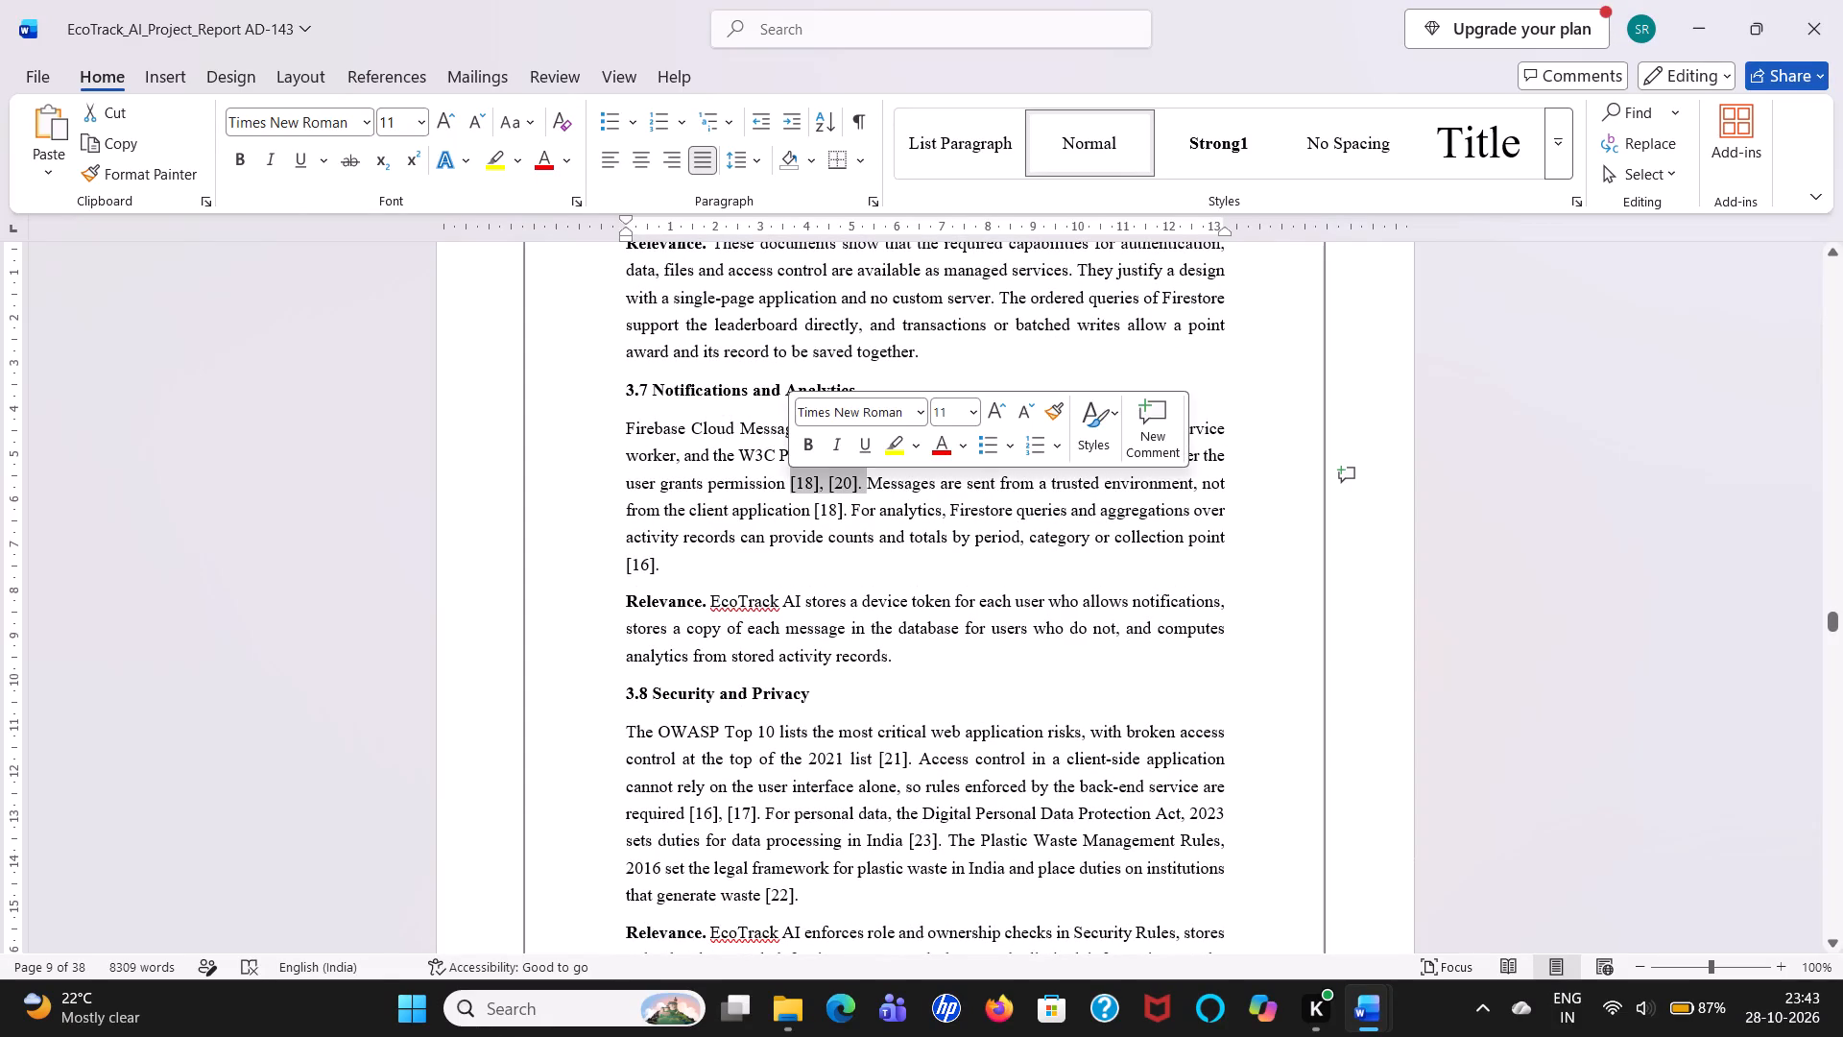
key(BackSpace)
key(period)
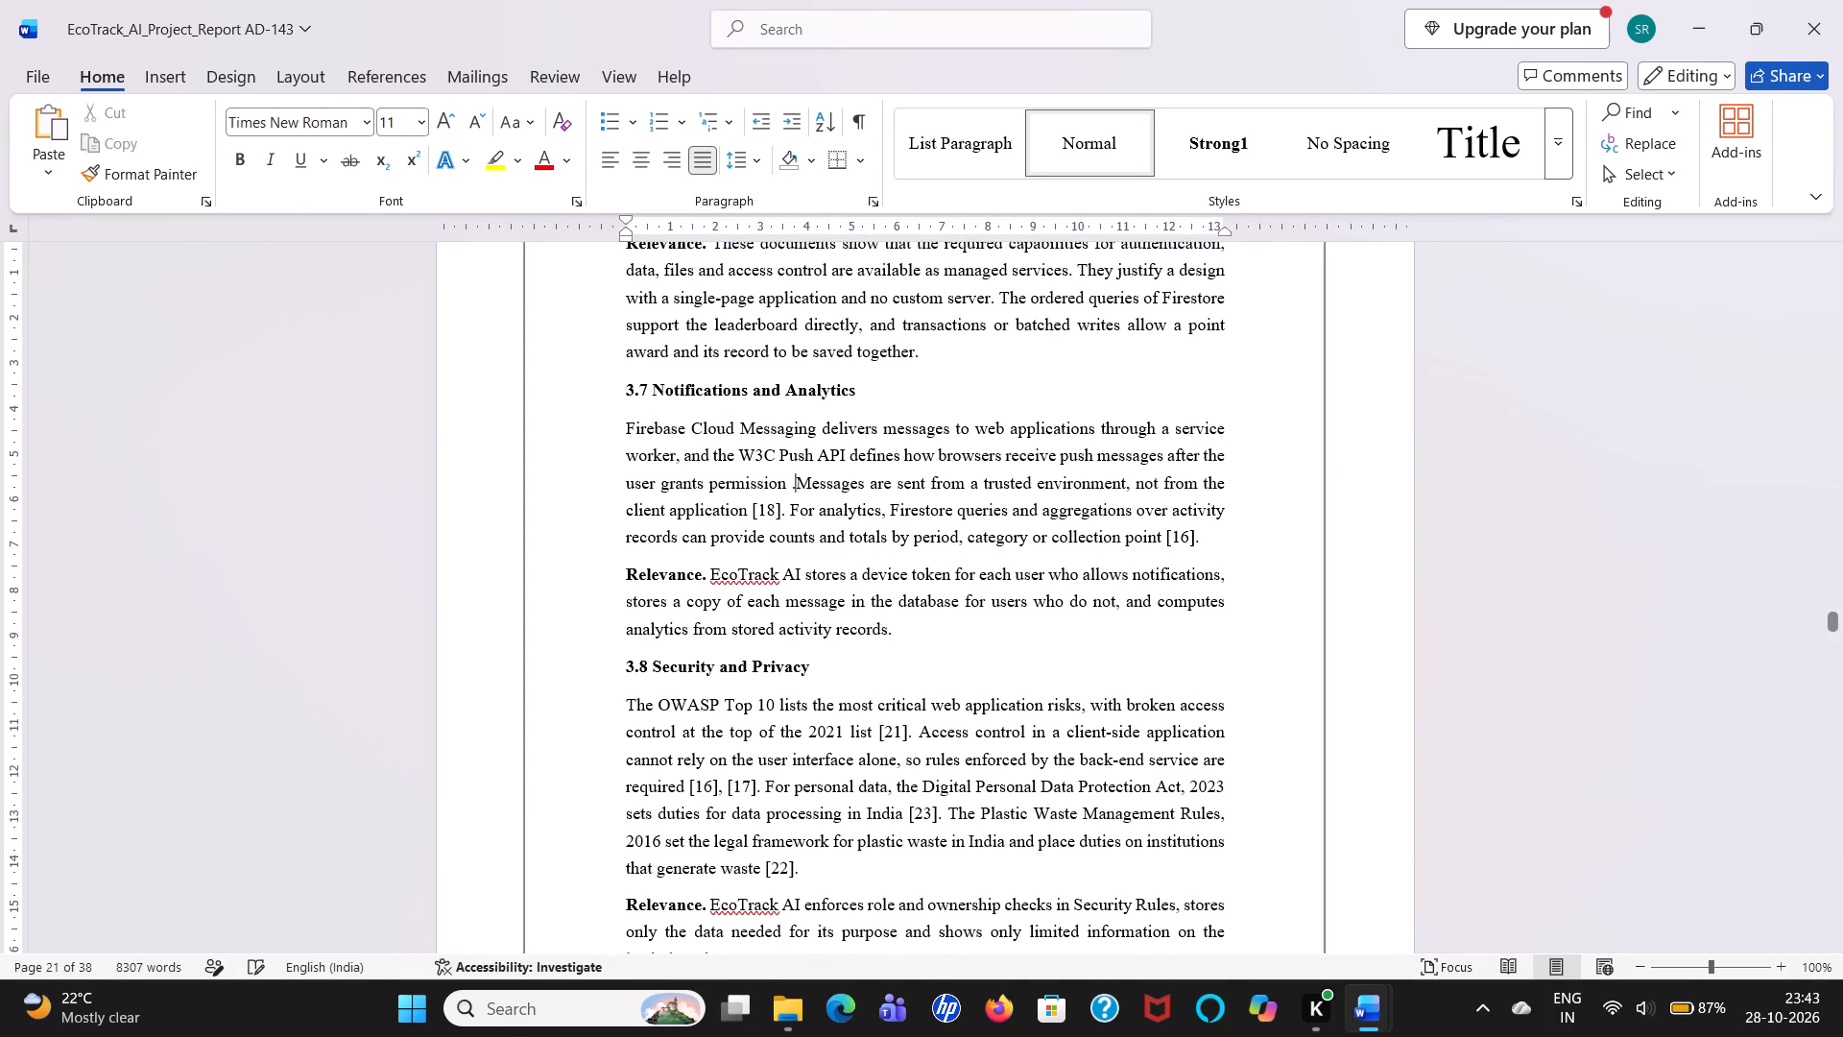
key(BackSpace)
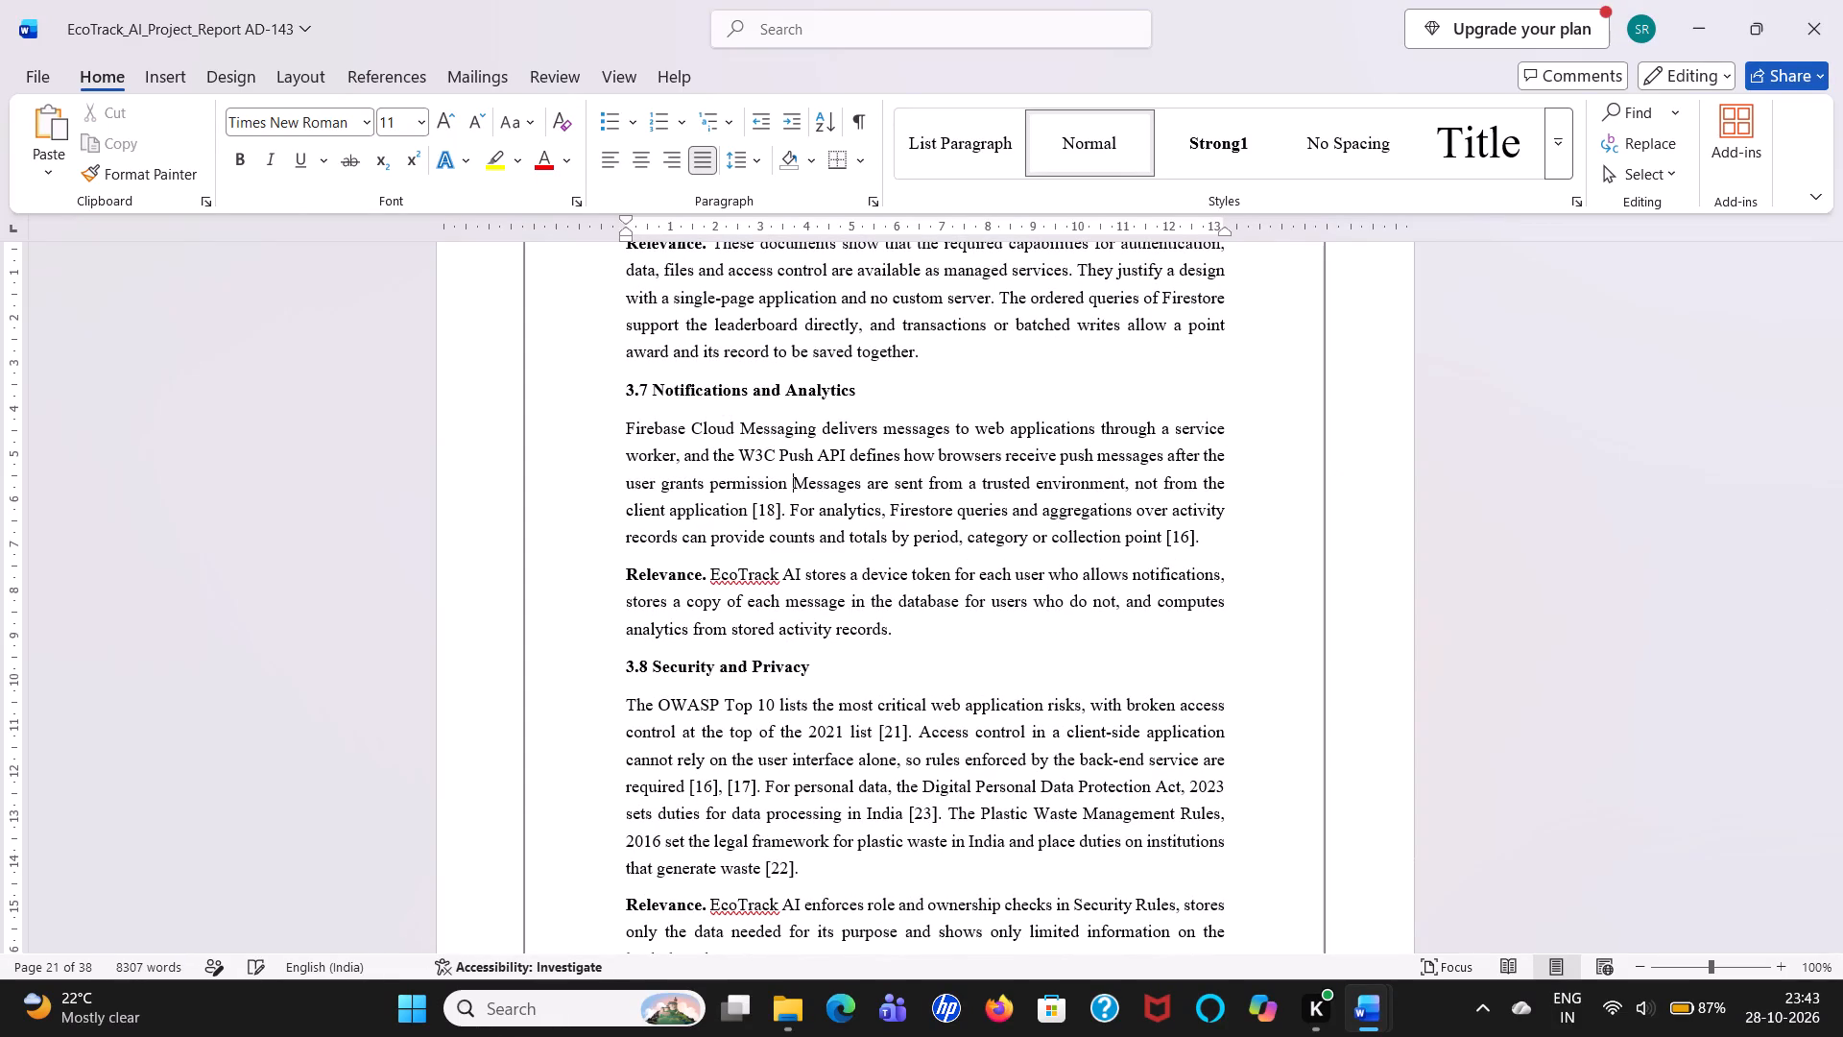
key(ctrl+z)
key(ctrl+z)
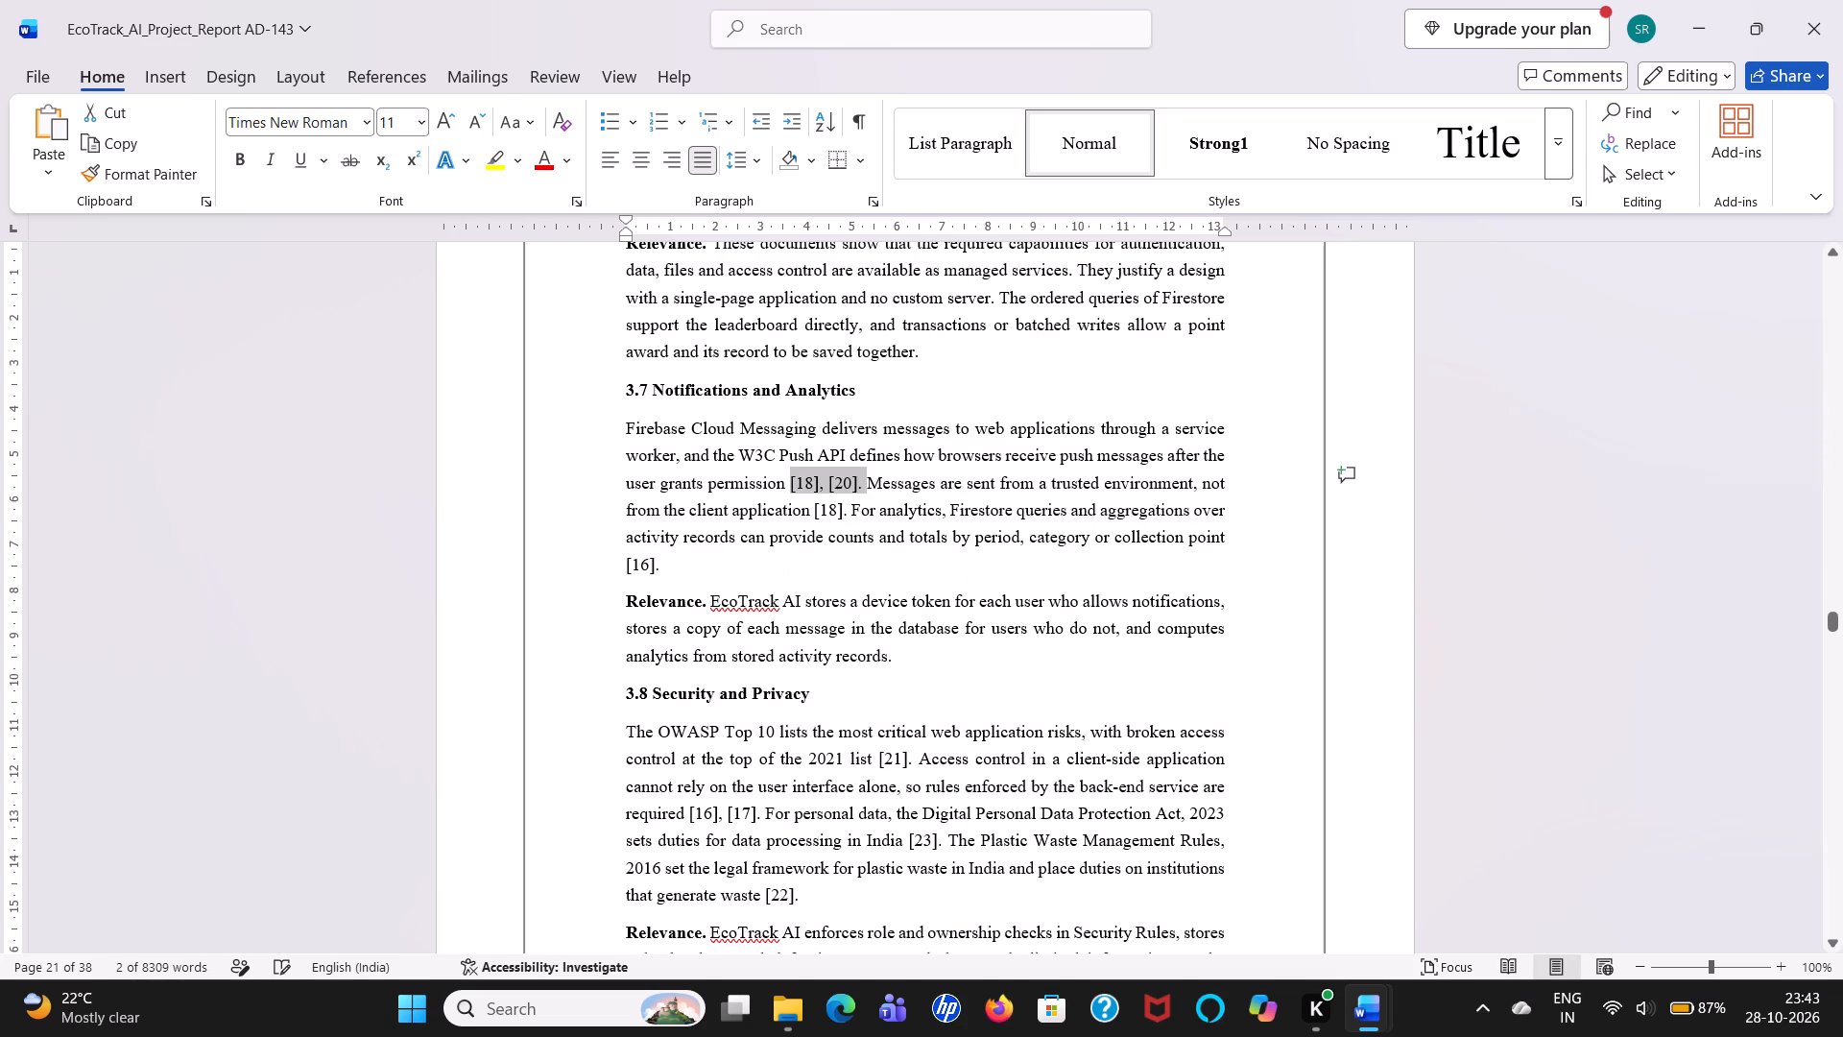
Delete "permission [18], [20]" after "the user grants" in section 3.7, keeping the period.
click(861, 489)
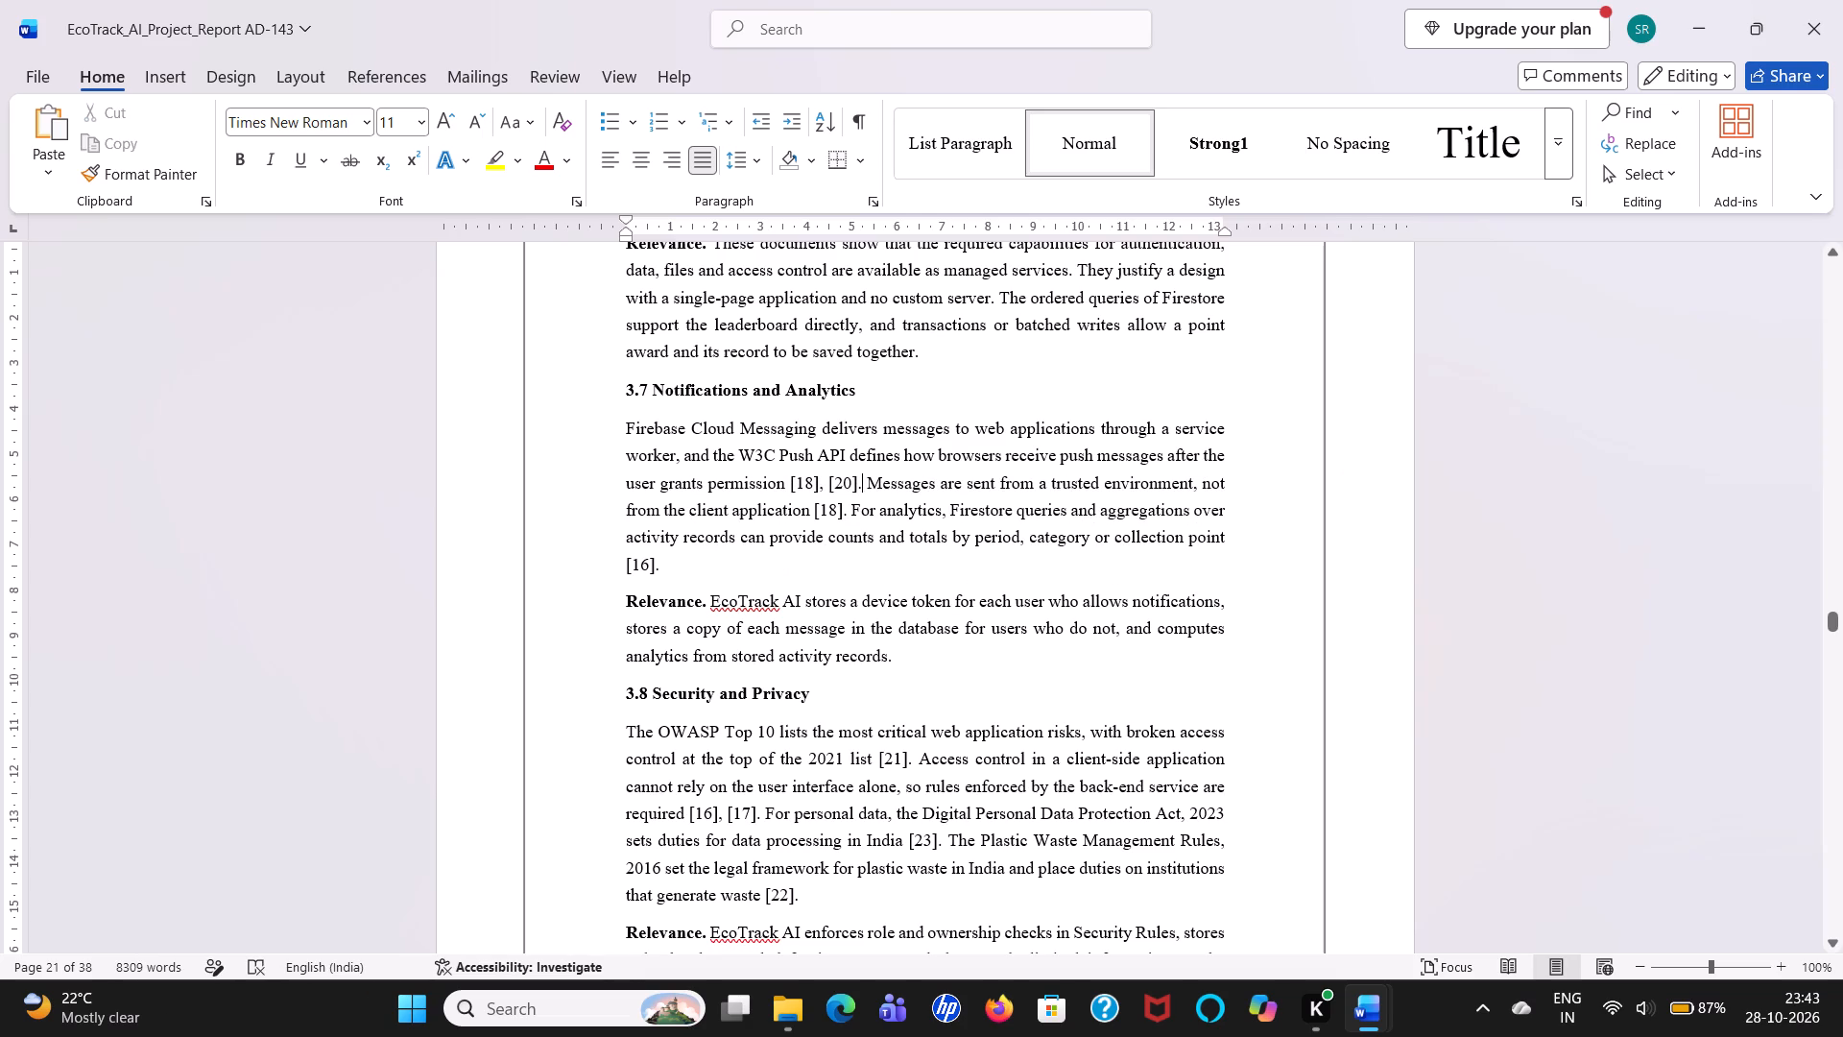
drag(857, 489, 818, 490)
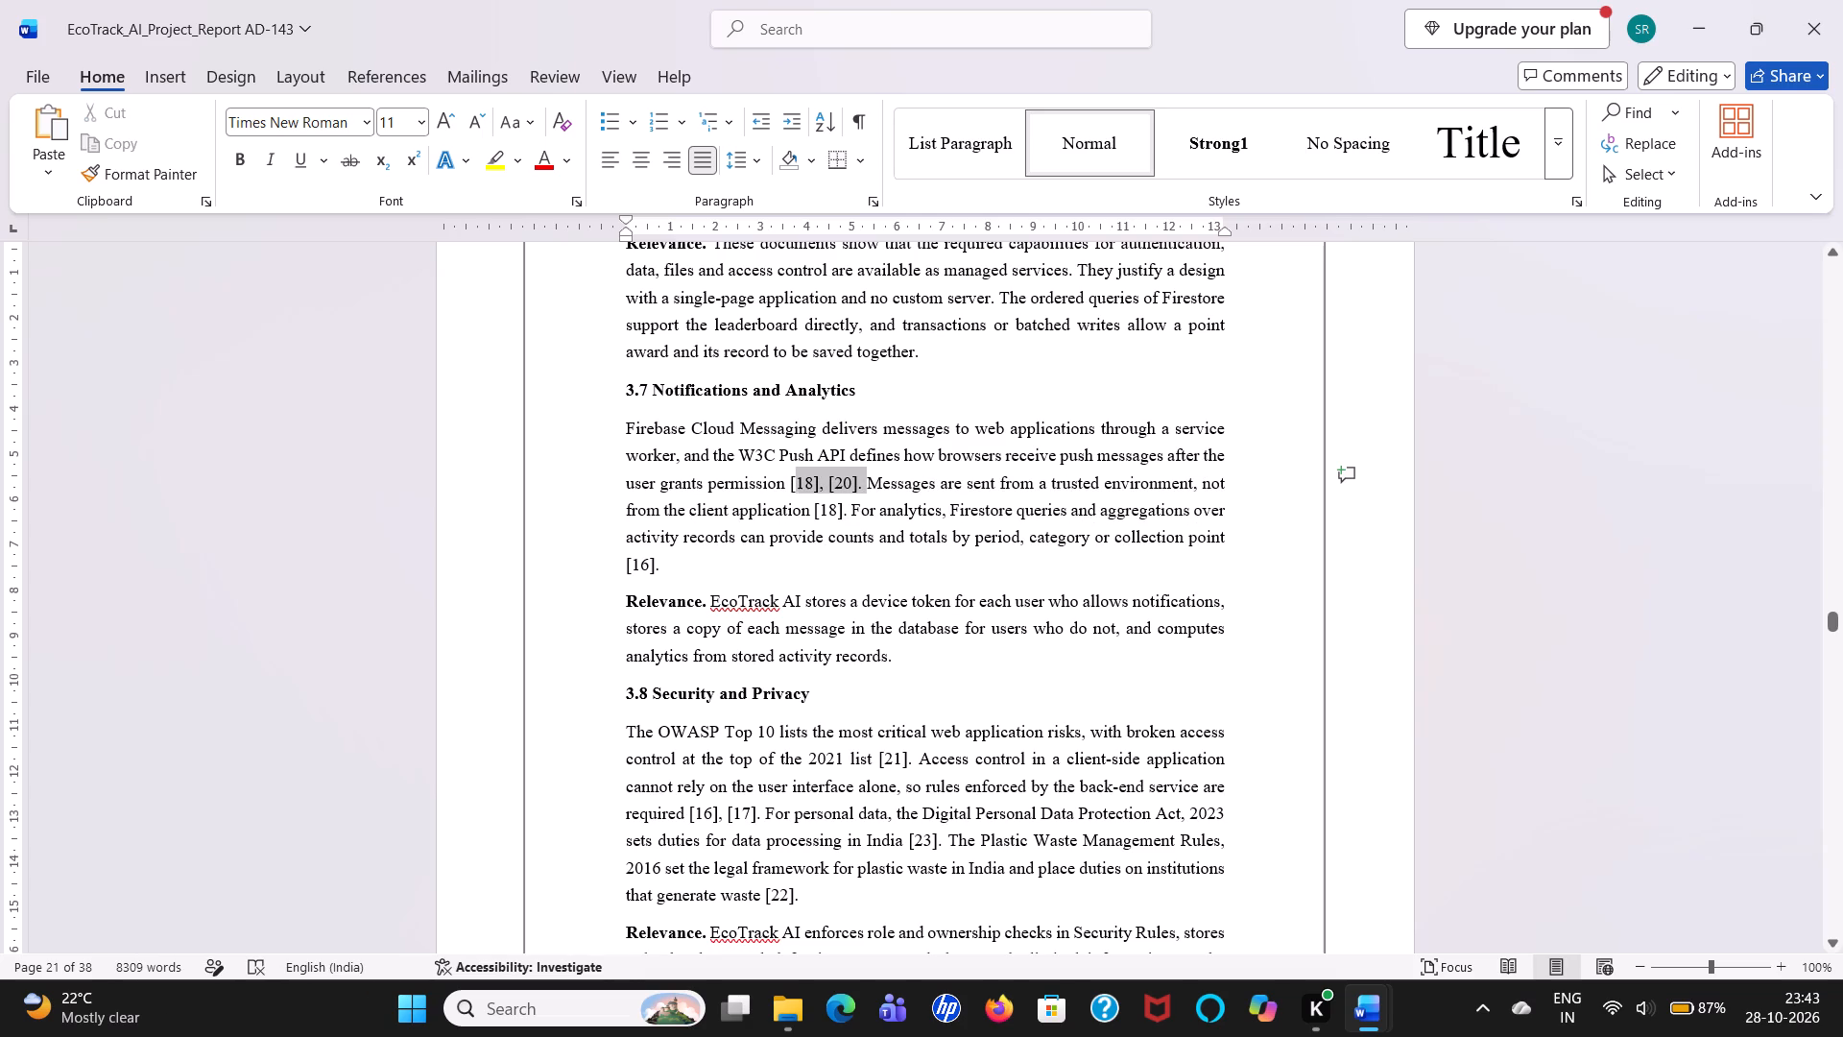
drag(818, 490, 830, 492)
drag(787, 483, 828, 496)
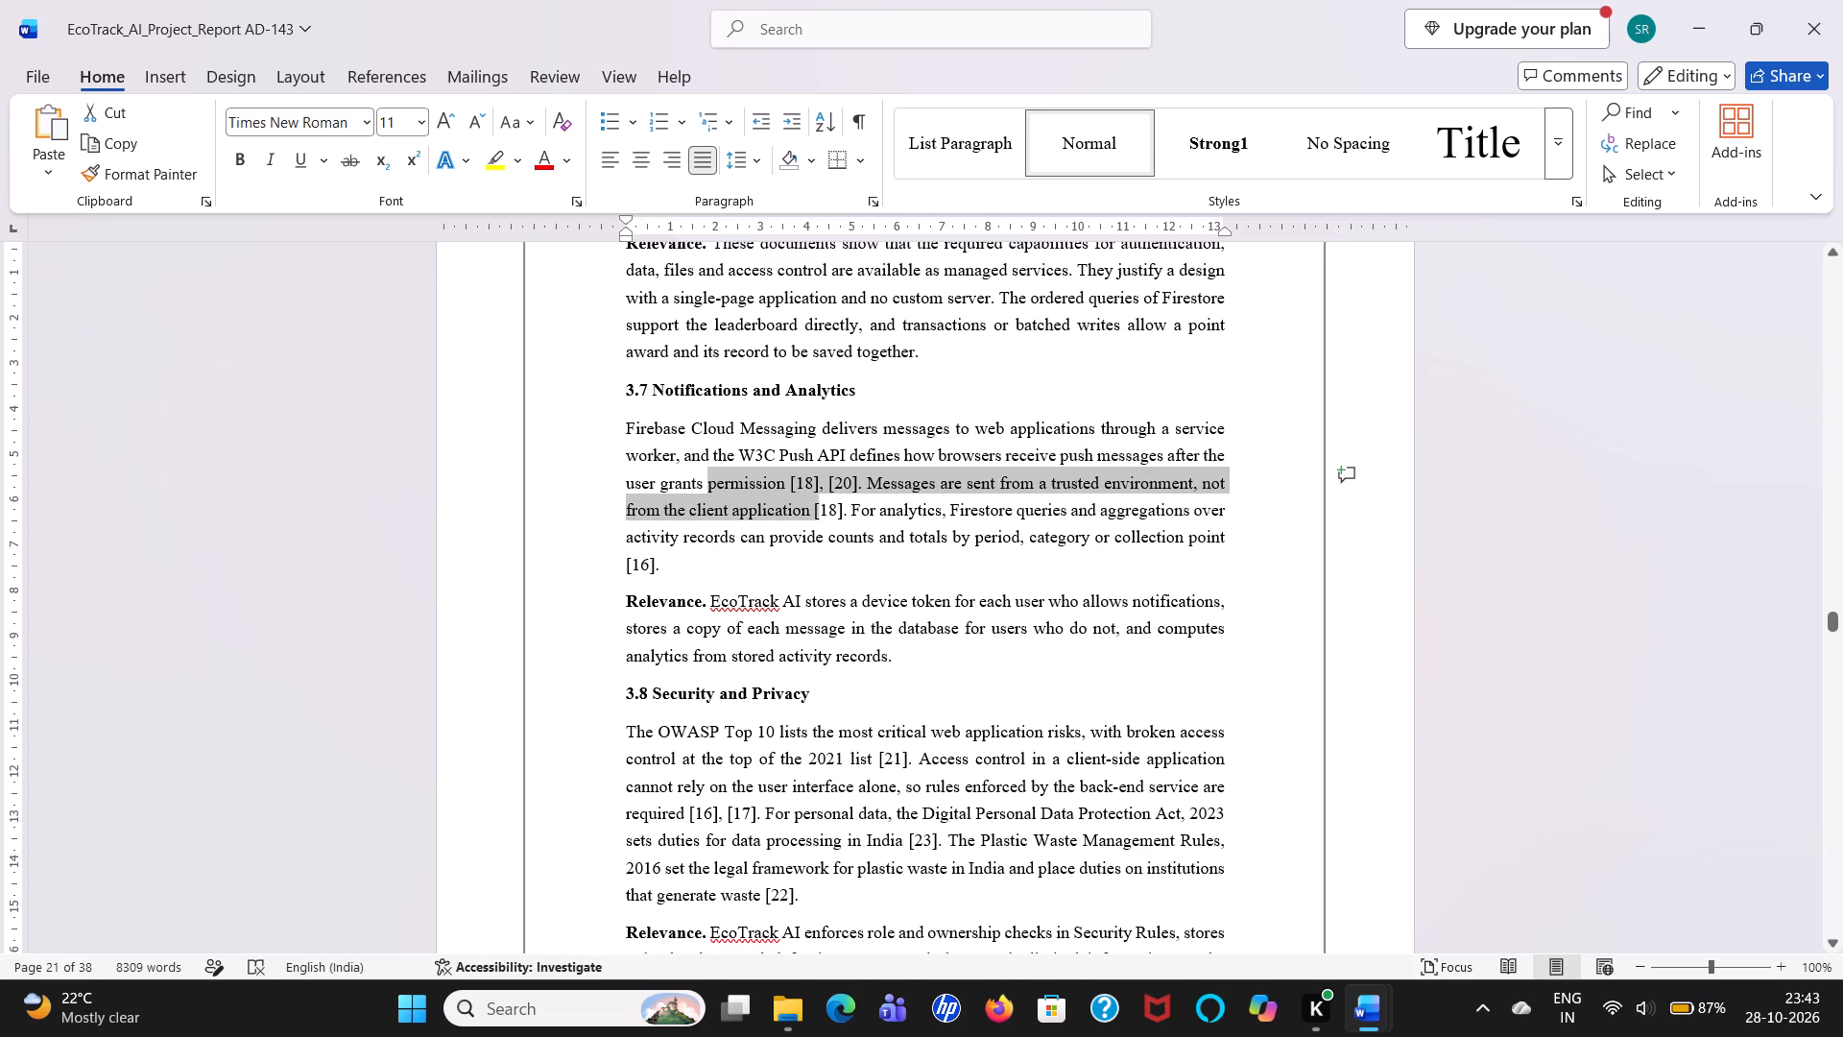
drag(828, 496, 849, 483)
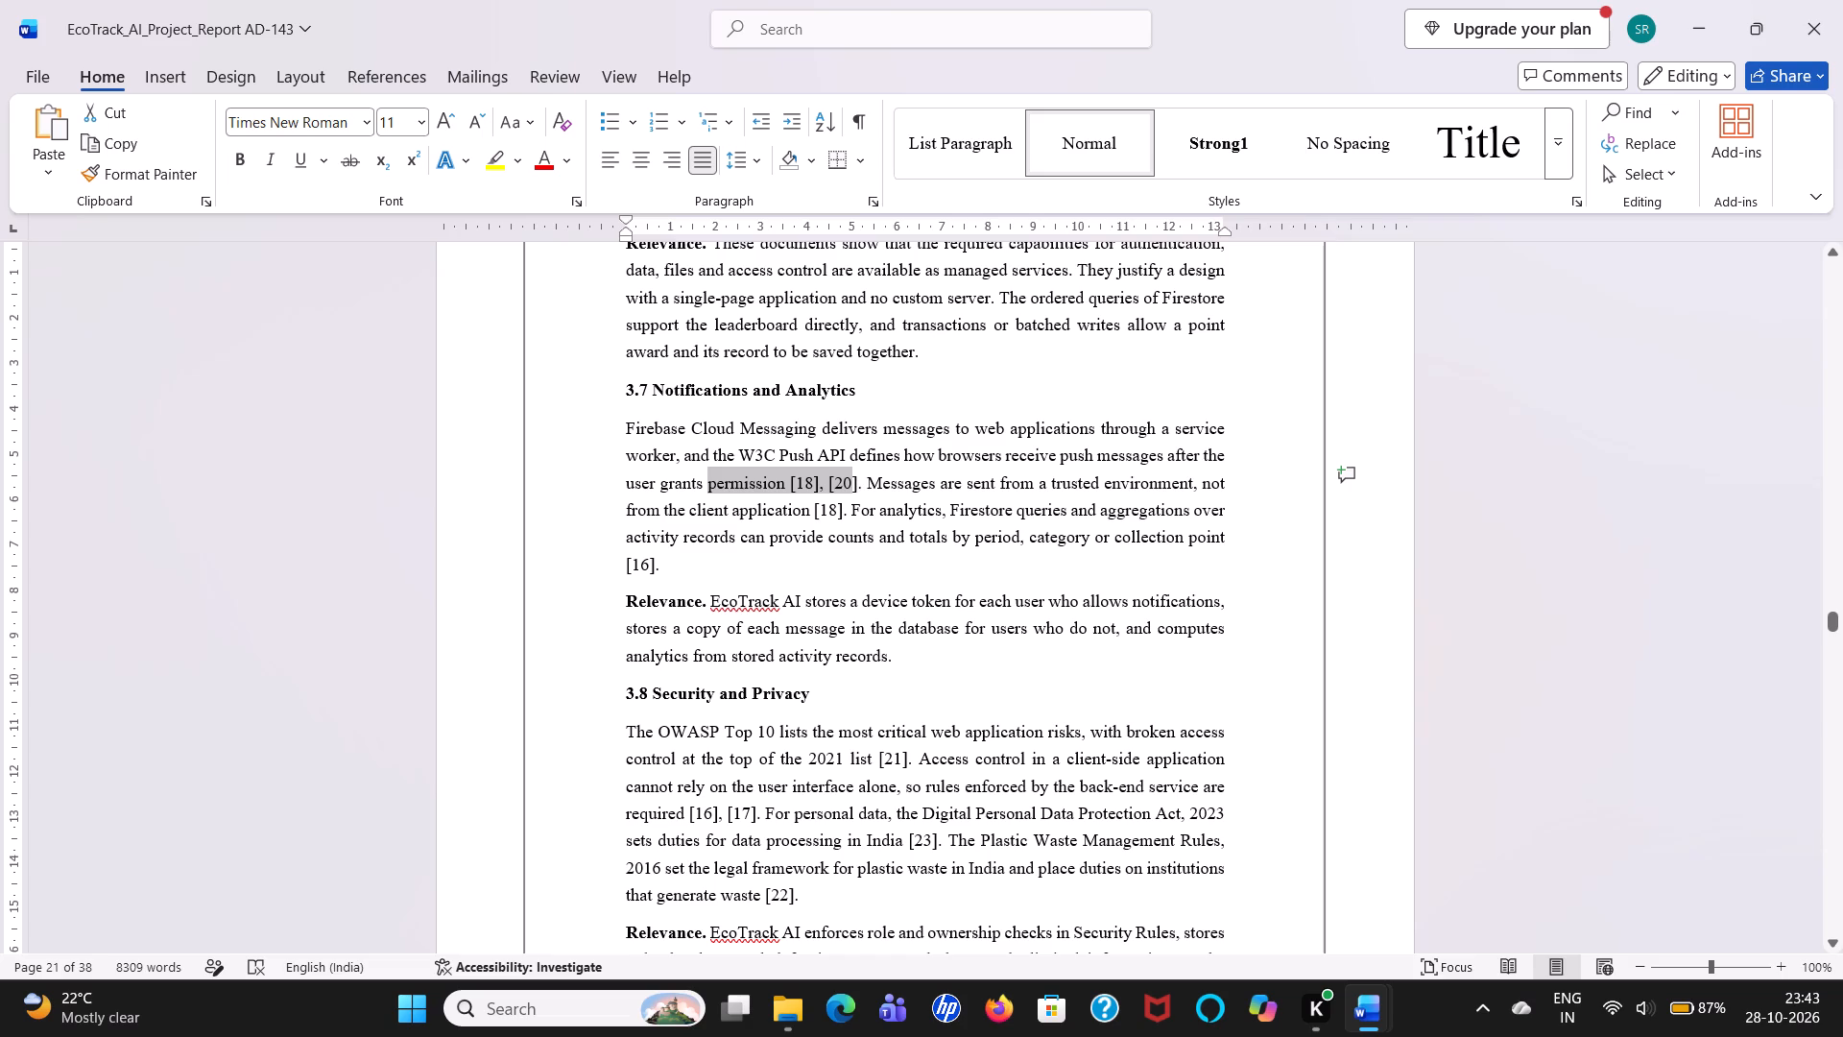
drag(849, 483, 857, 485)
key(BackSpace)
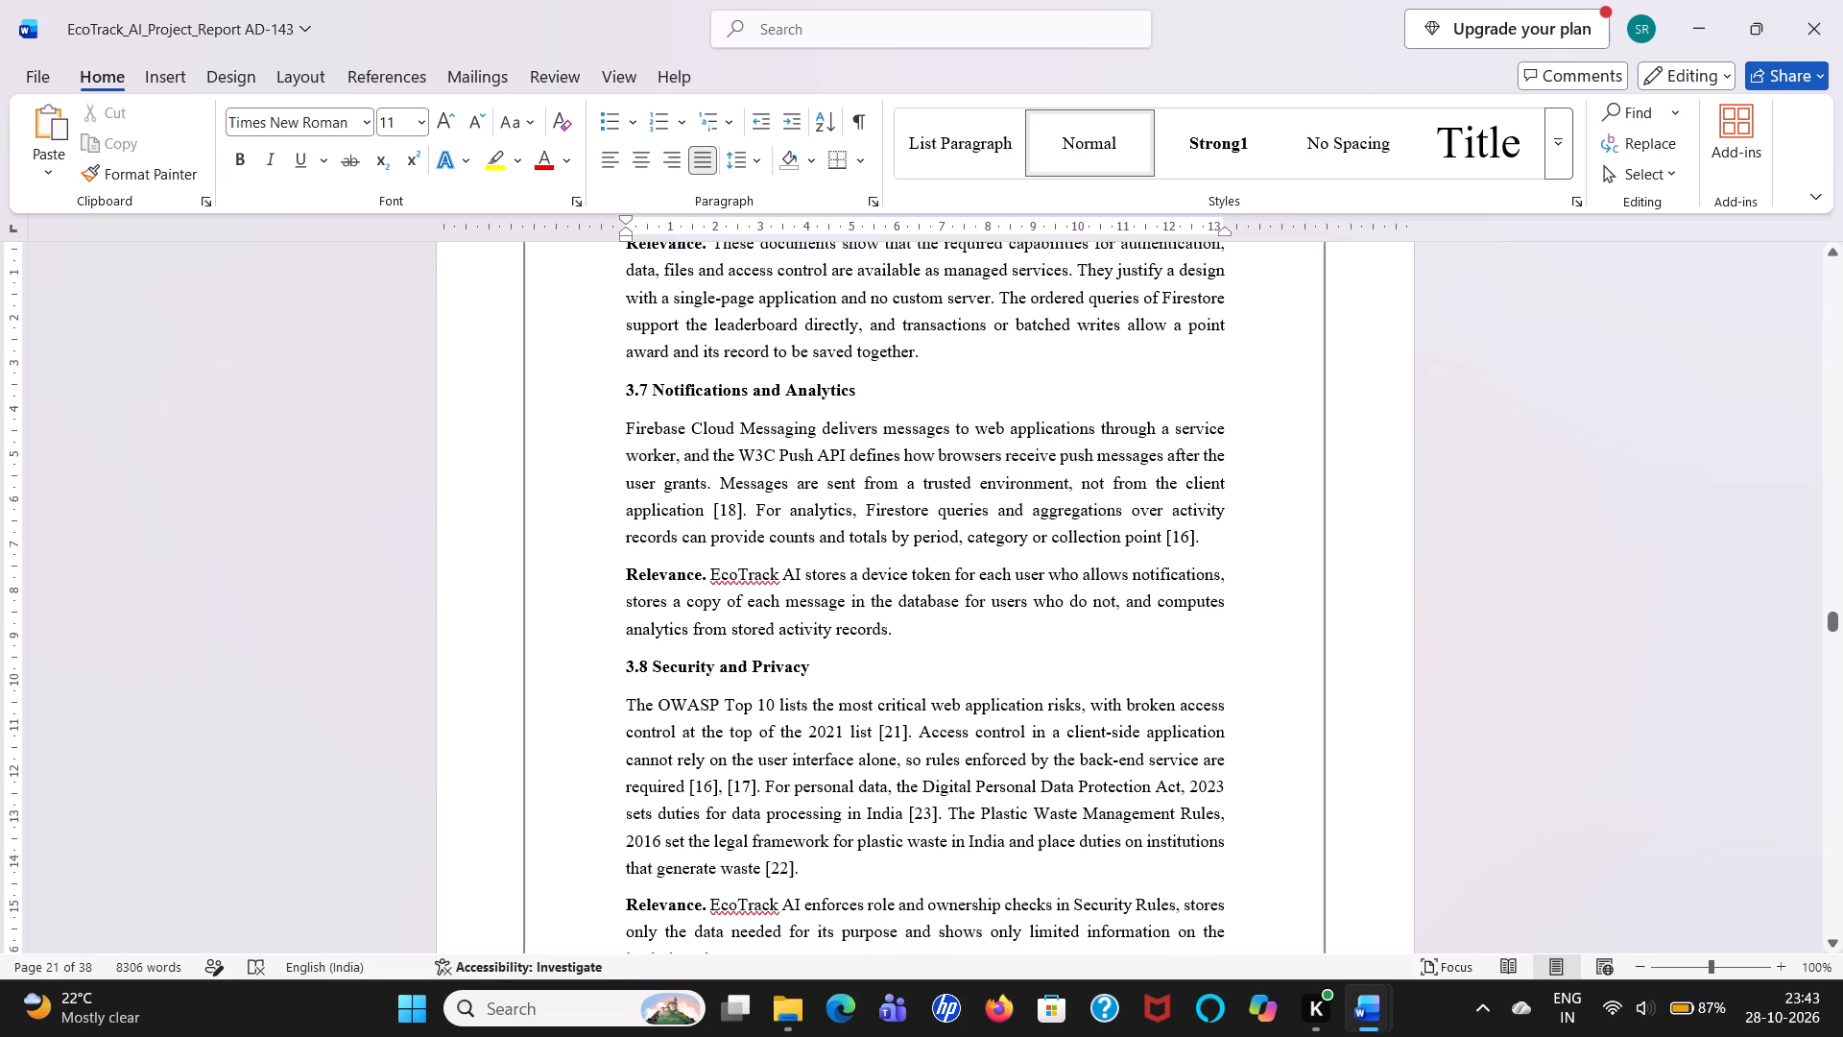
Remove the citations [18] after "client application" and [16] after "collection point" in the first paragraph of section 3.7.
drag(739, 511, 717, 515)
key(BackSpace)
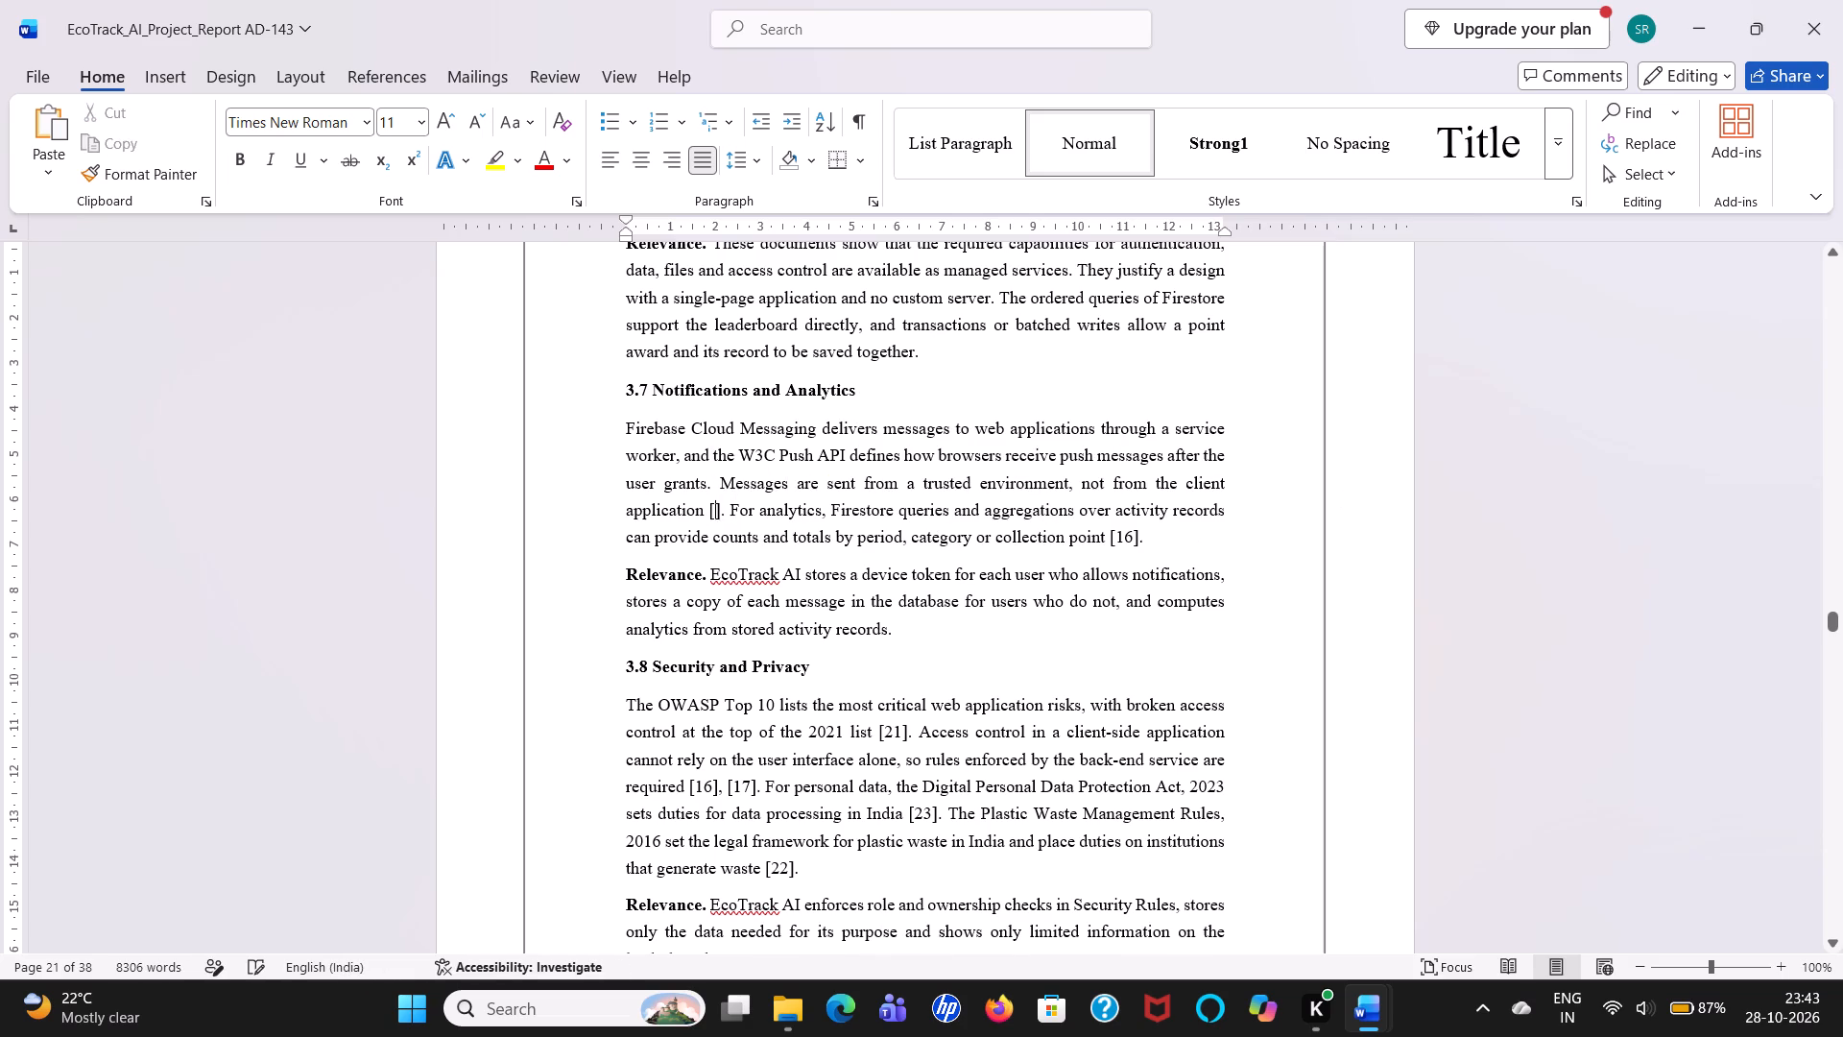
key(Right)
key(BackSpace)
key(BackSpace)
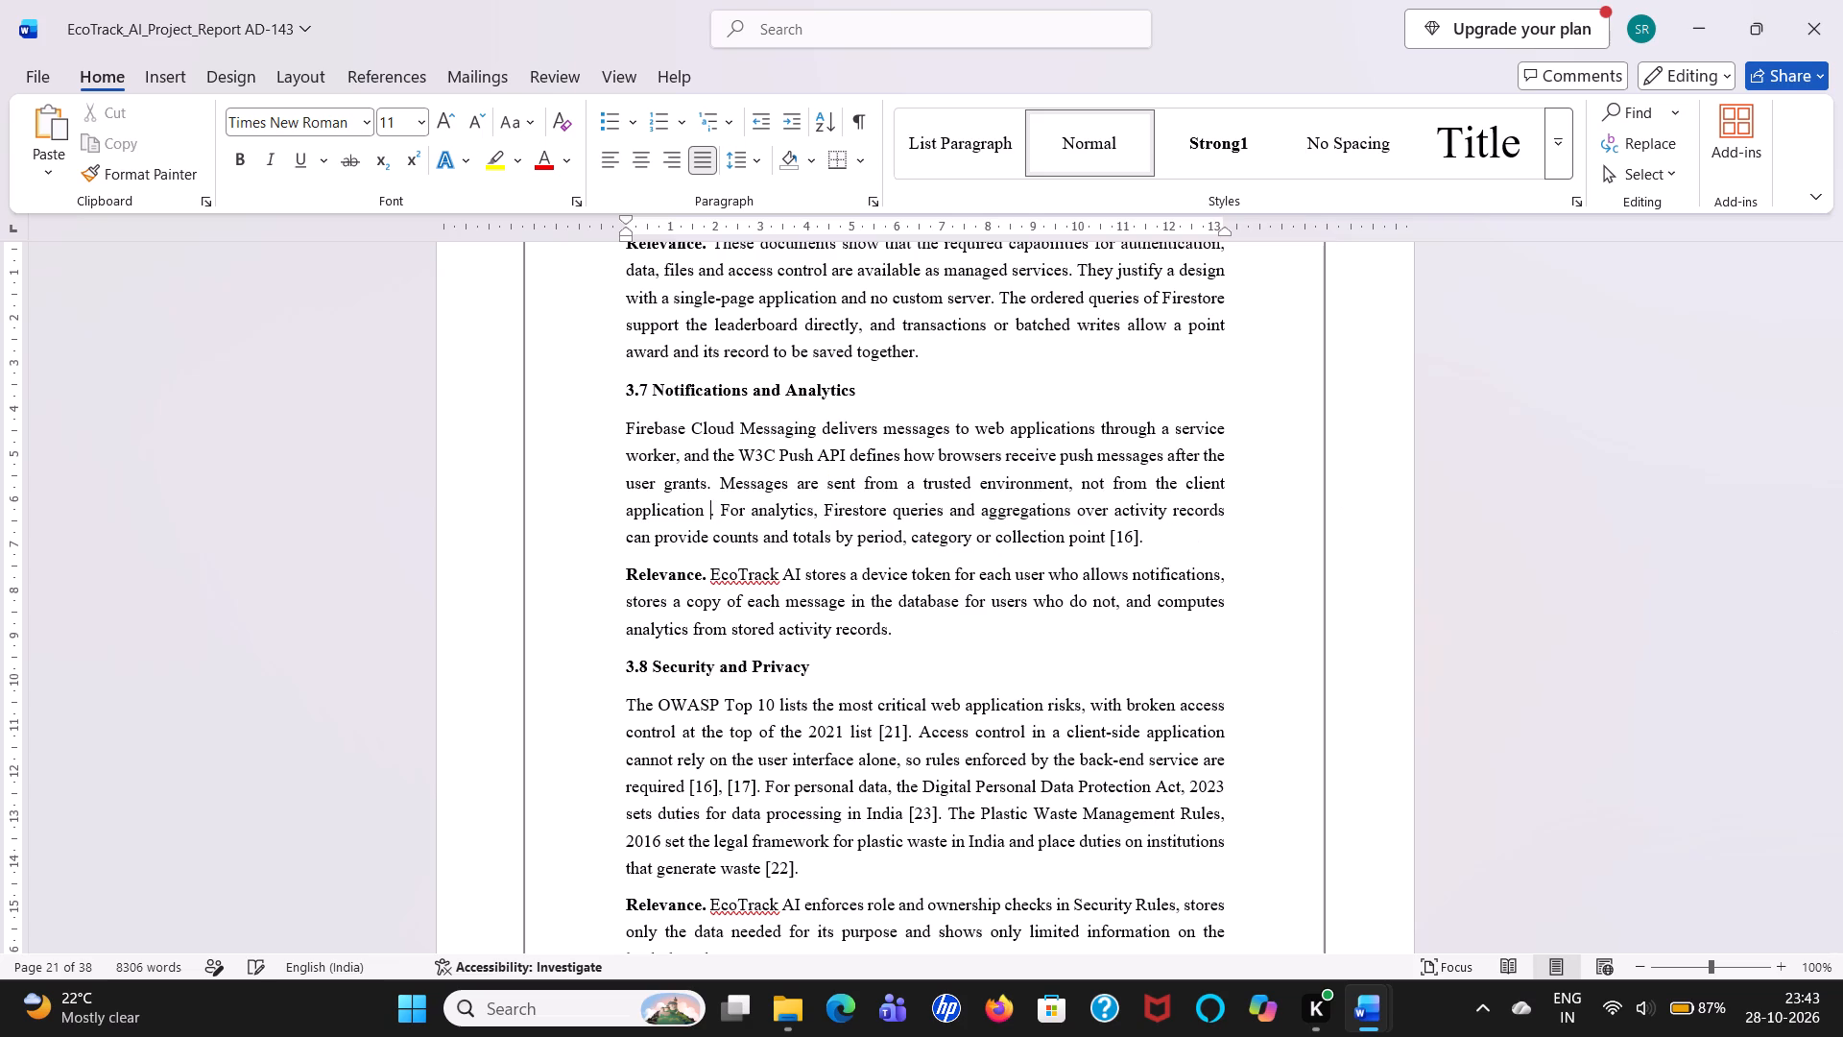
click(1138, 541)
key(BackSpace)
key(BackSpace)
key(BackSpace)
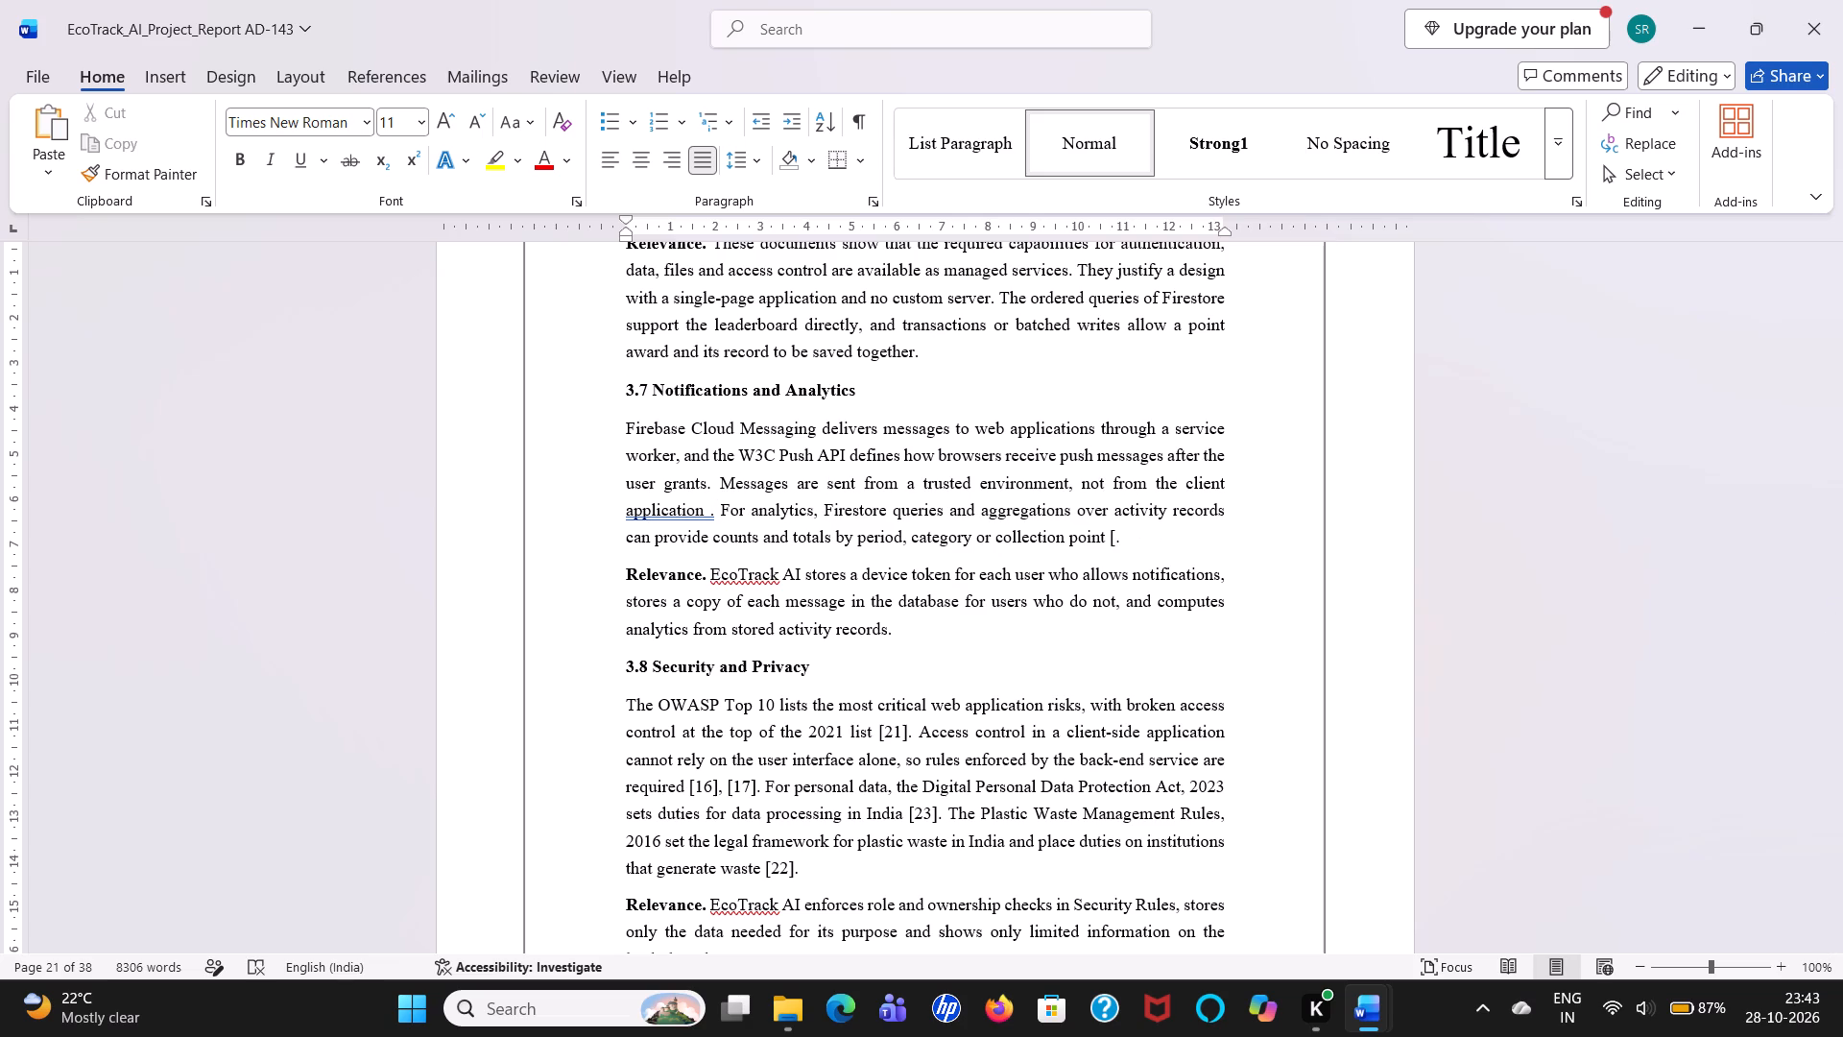
key(BackSpace)
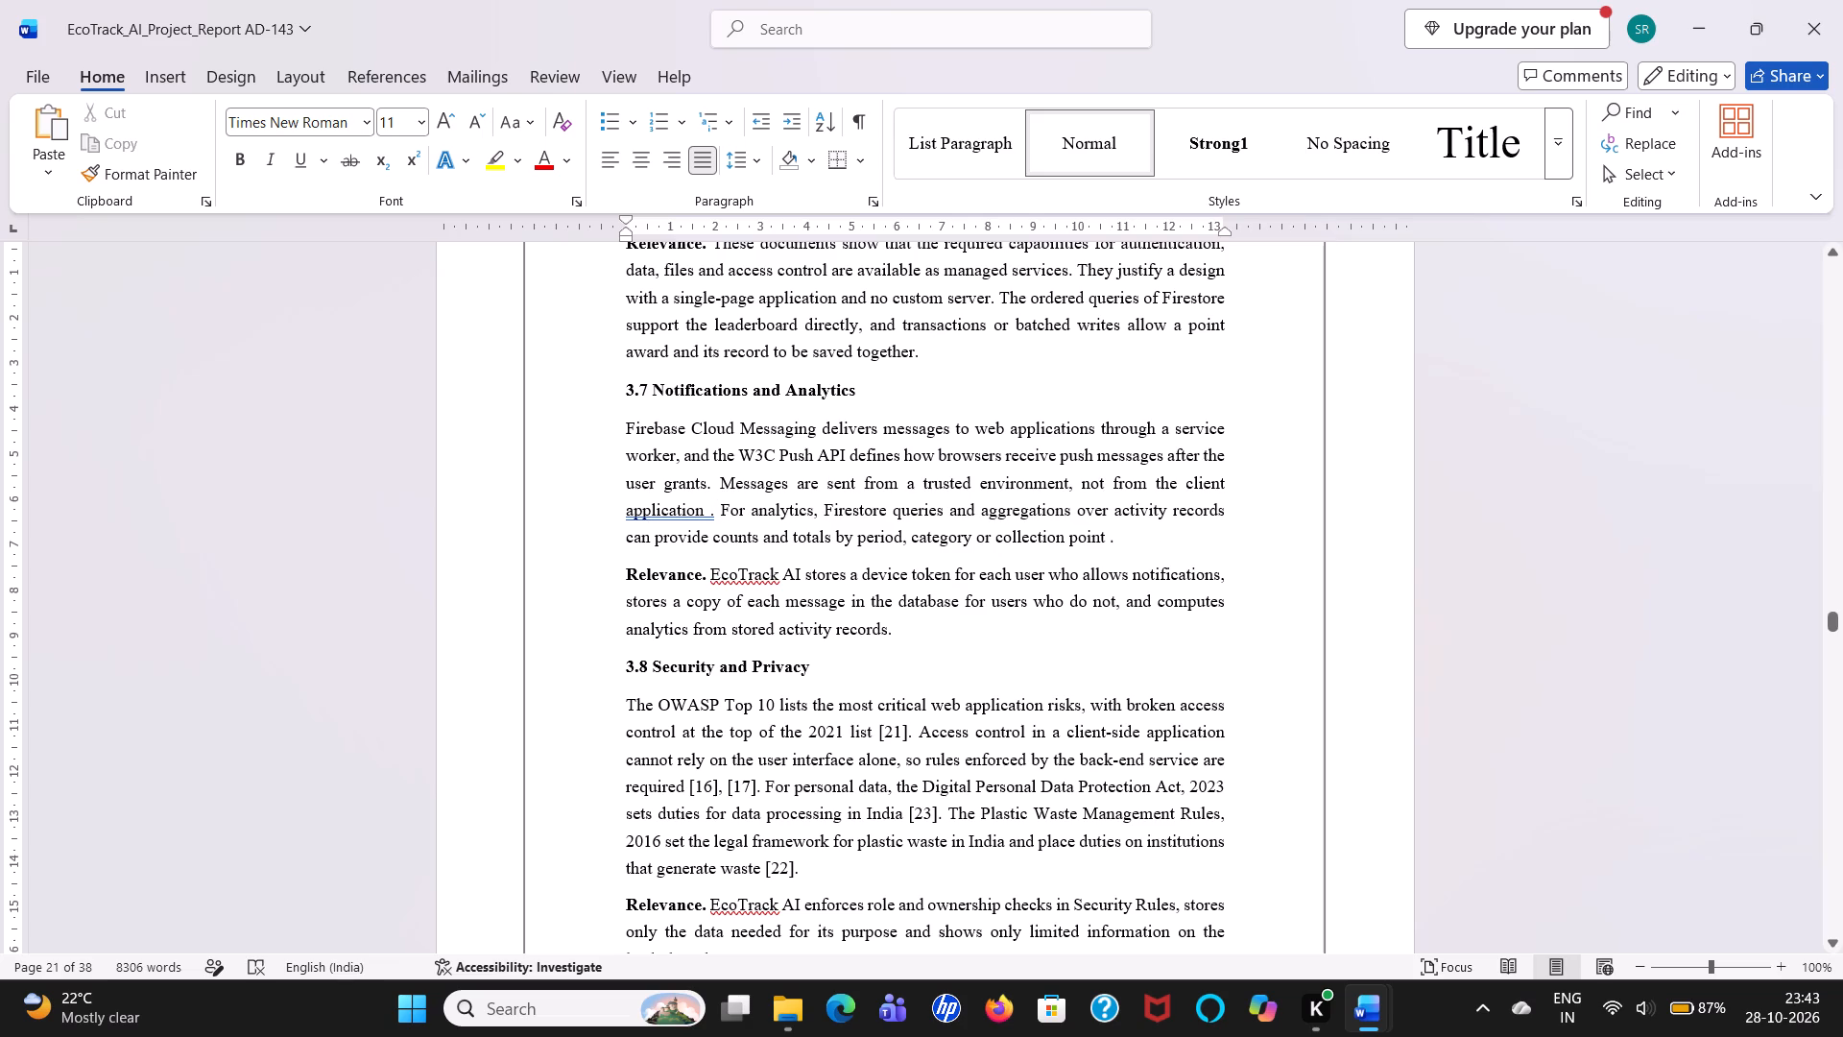
Replace the flagged word "EcoTrack" in section 3.7's Relevance paragraph with the spelling suggestion "Eco Track".
click(762, 575)
click(762, 576)
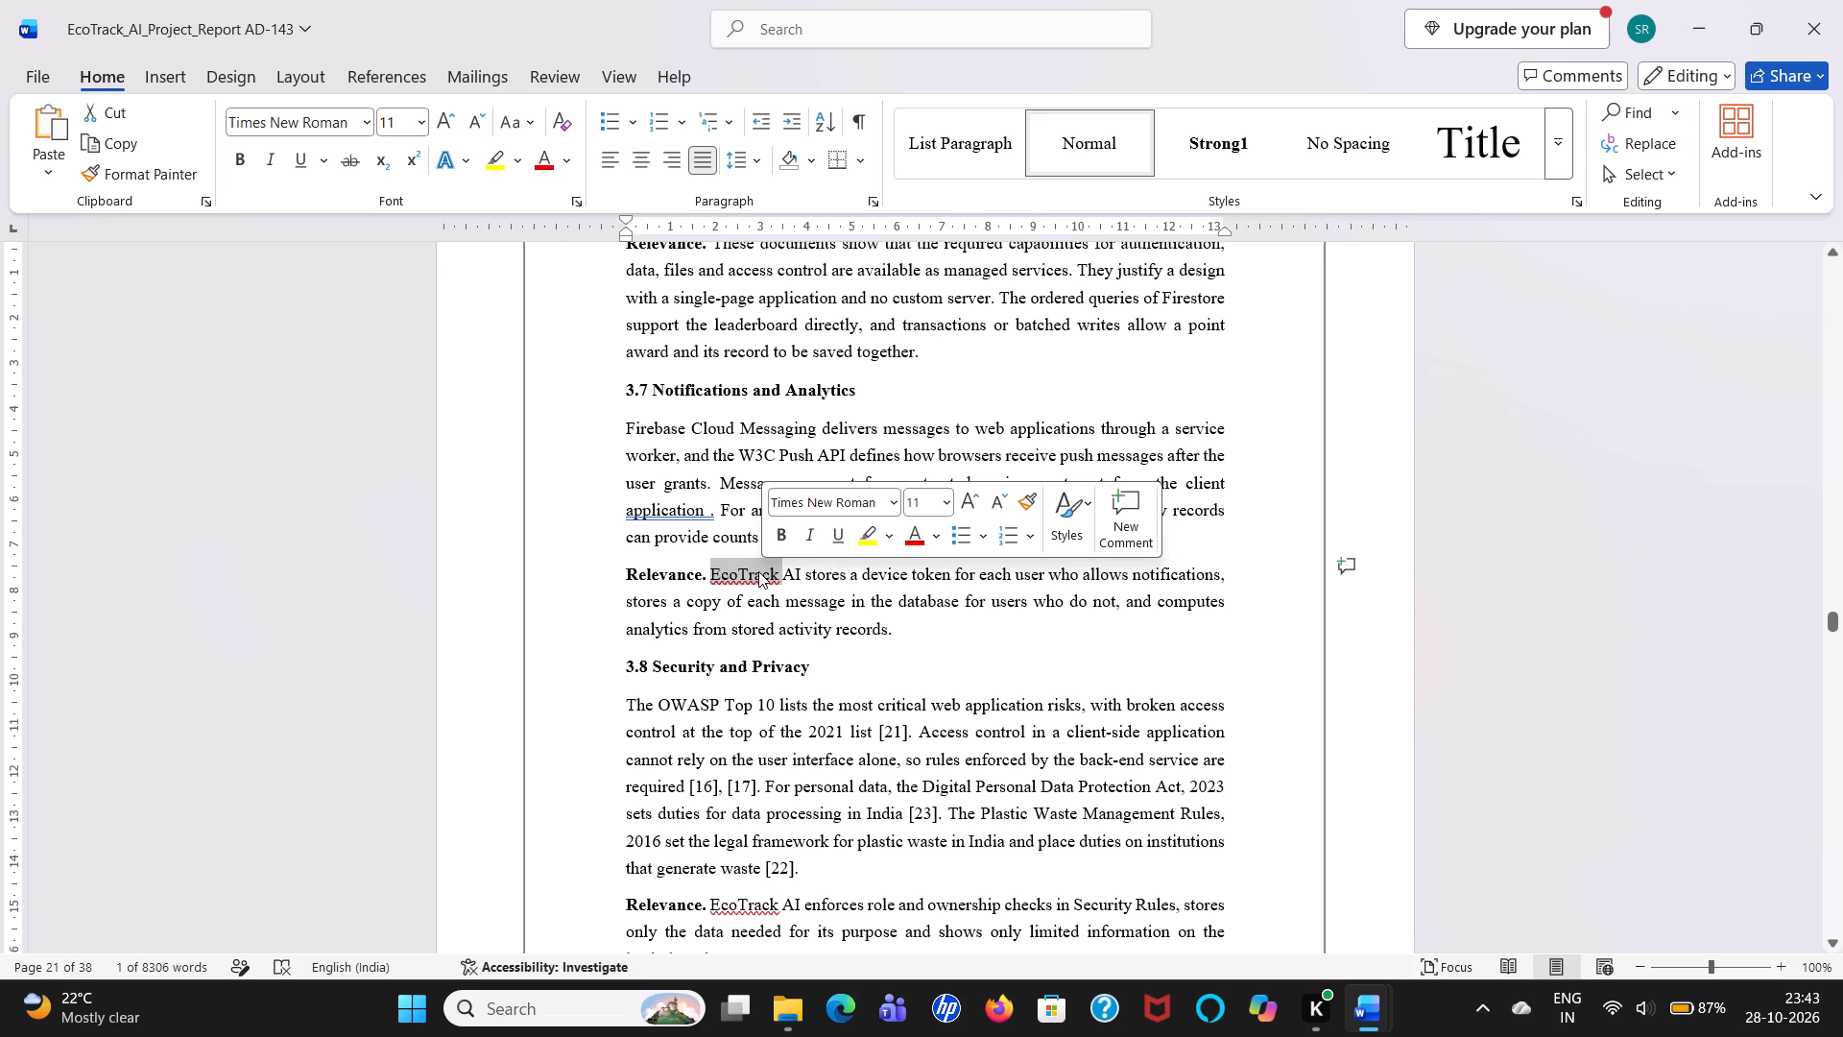
click(729, 567)
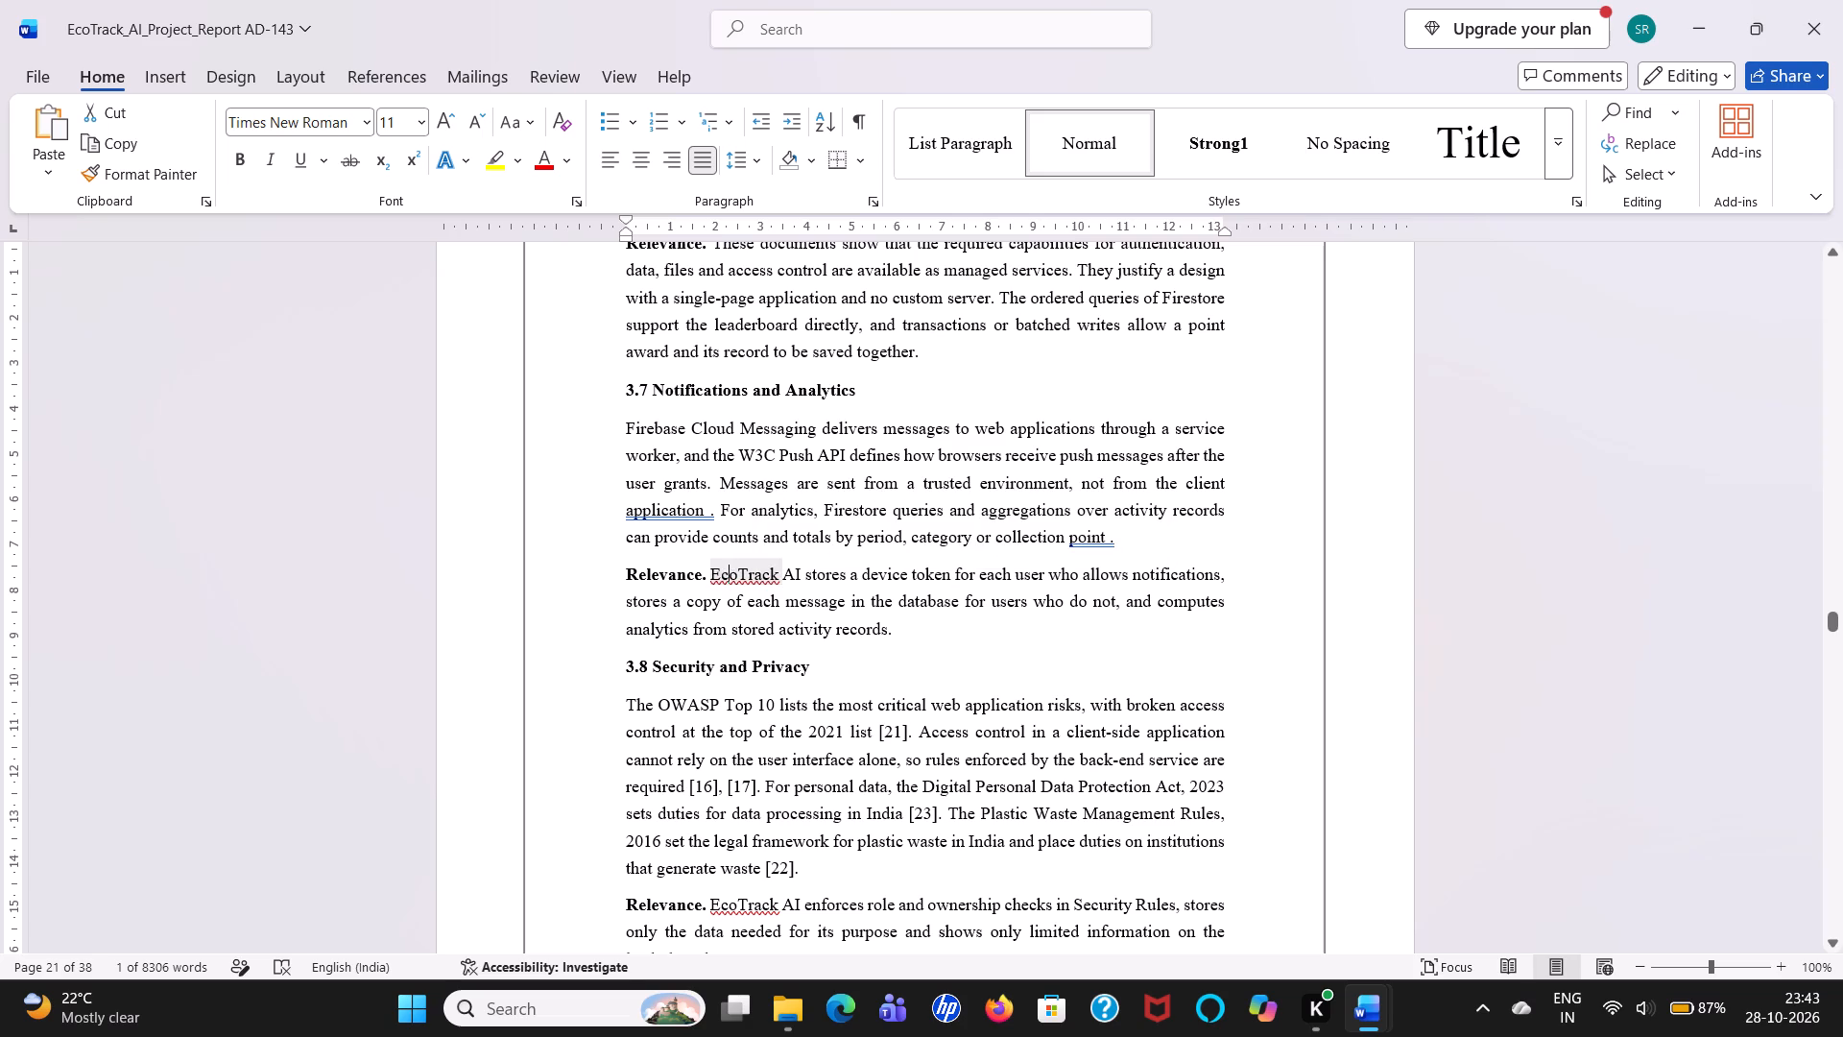
right_click(725, 563)
click(634, 95)
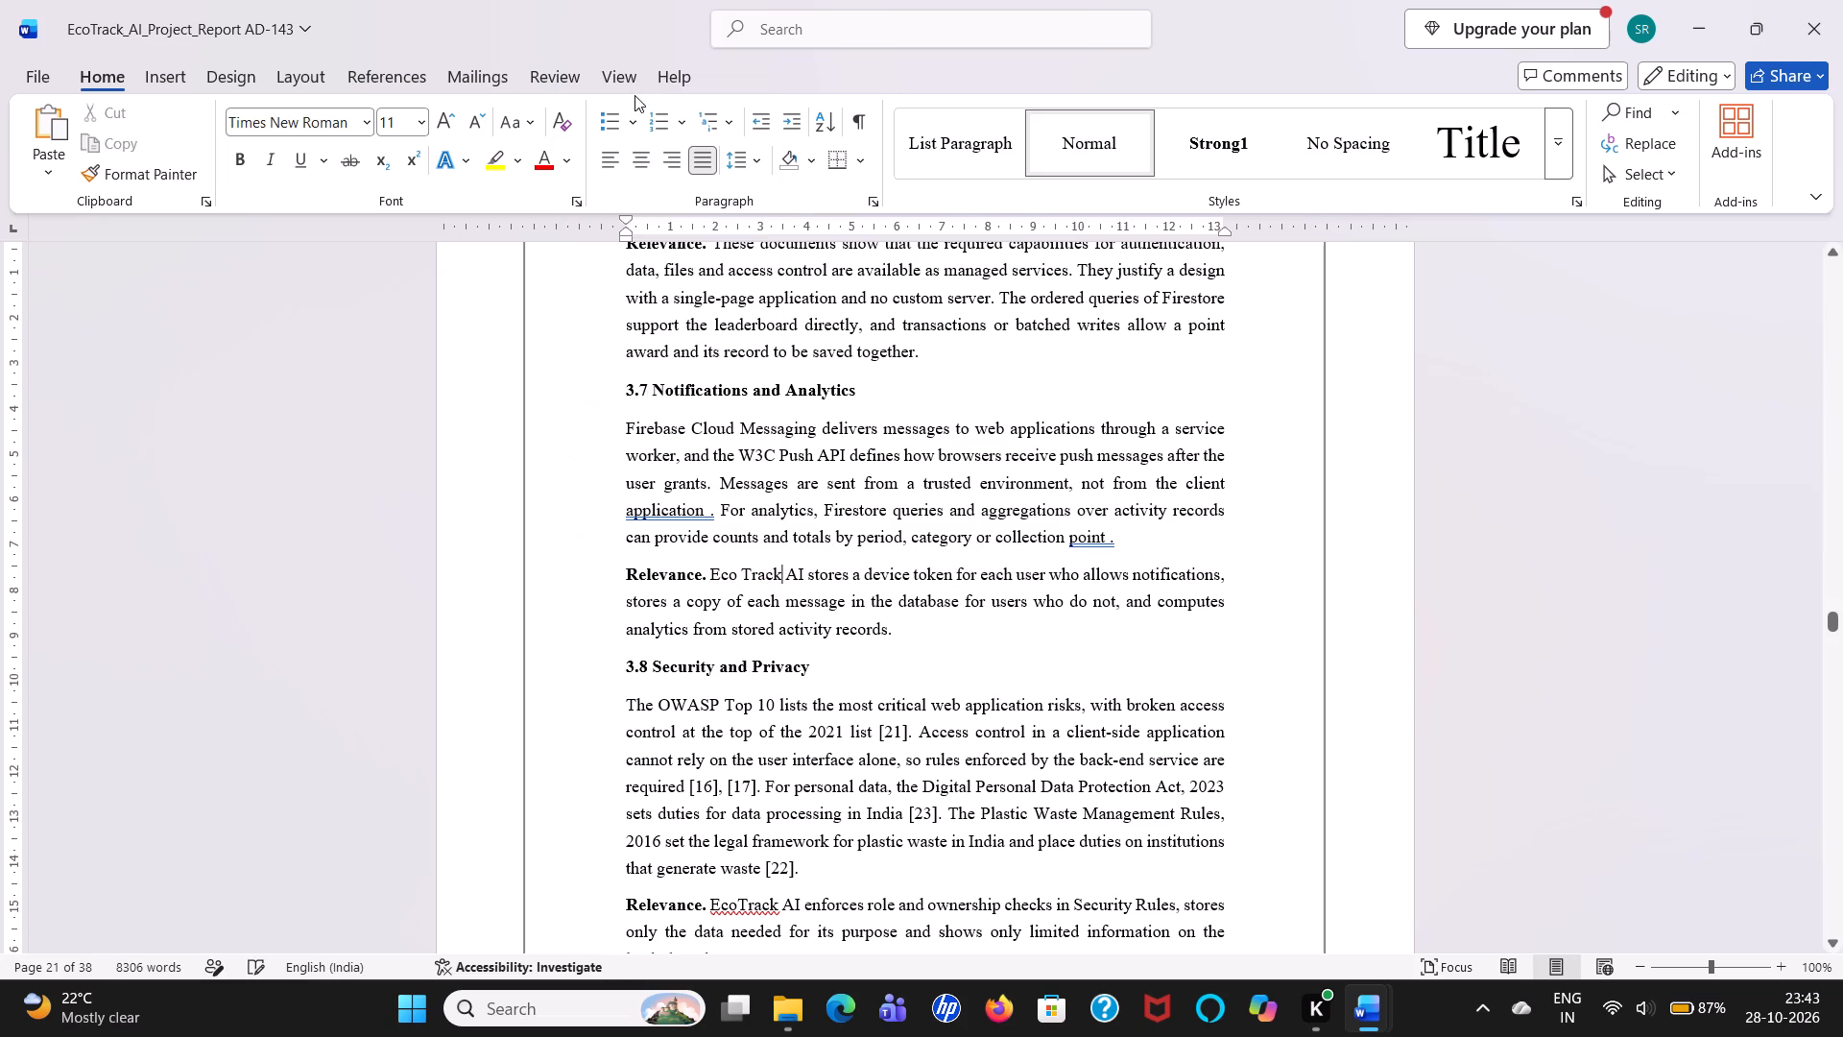
Delete the citation [21] after "the 2021 list" in section 3.8 Security and Privacy.
click(909, 736)
key(BackSpace)
key(BackSpace)
key(BackSpace)
key(BackSpace)
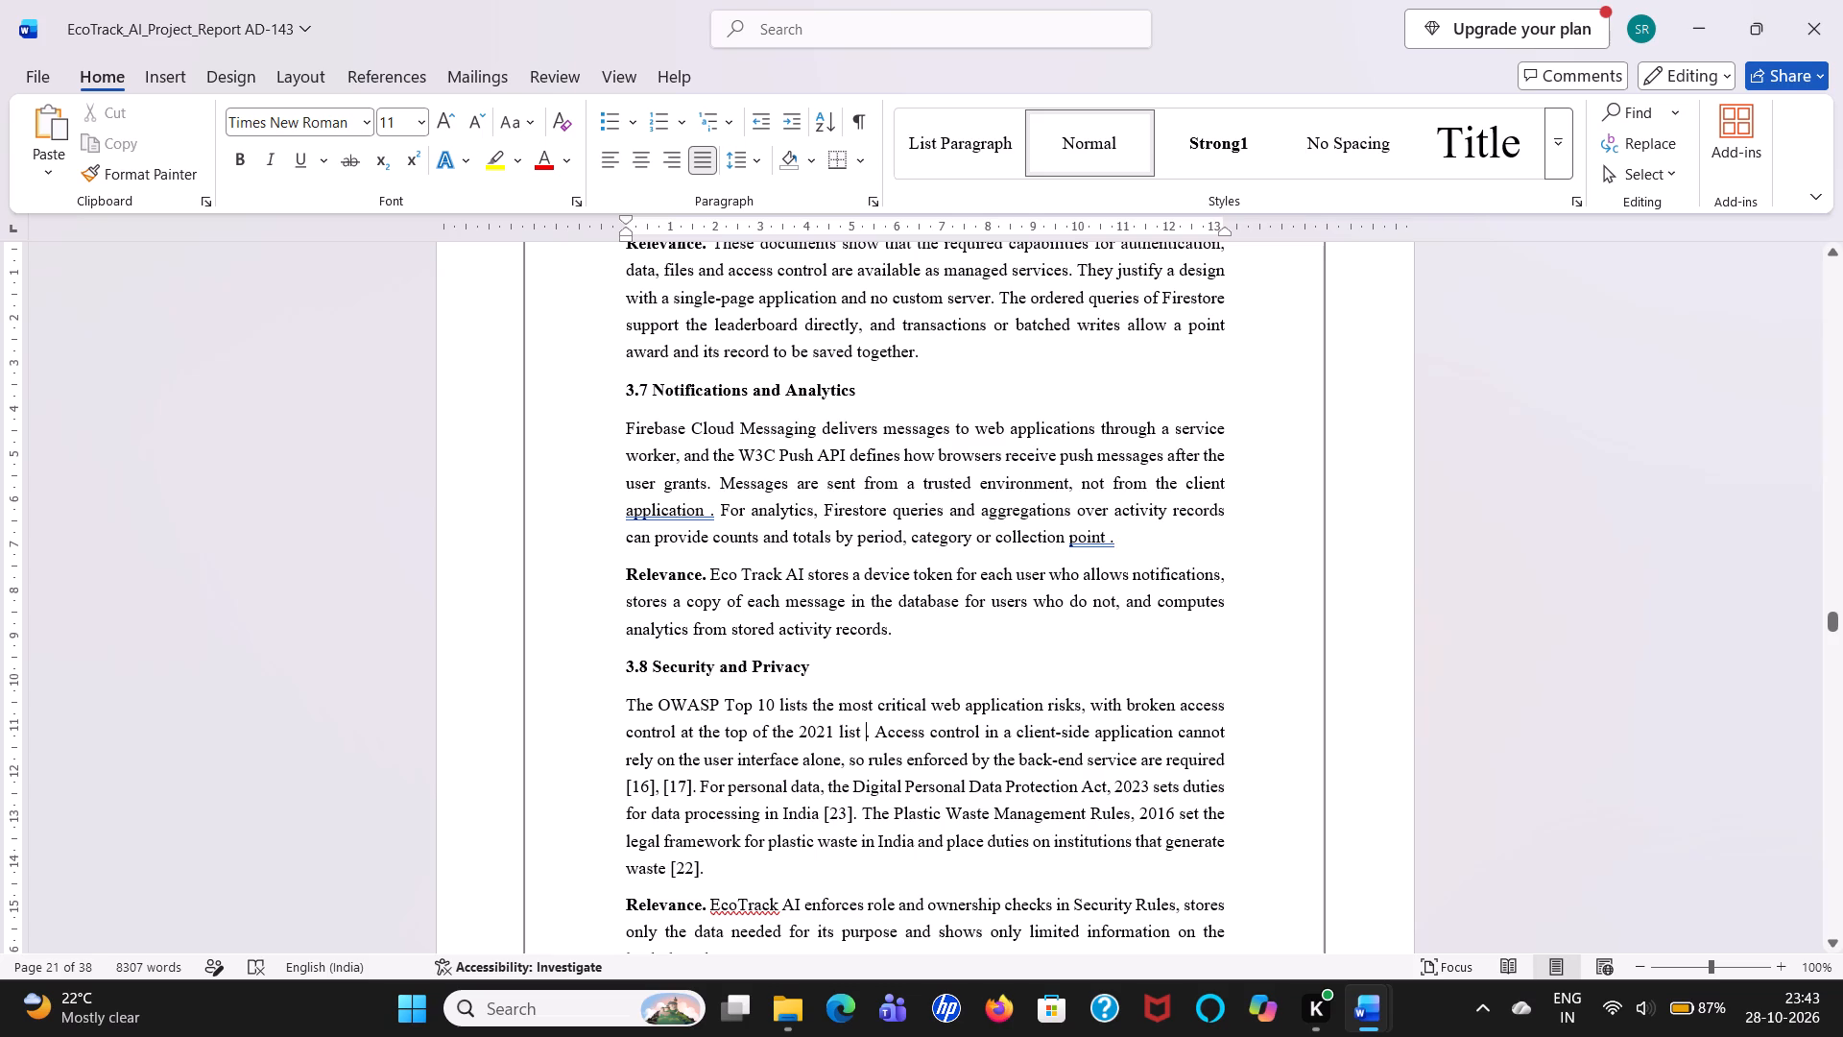
Remove the citations [16], [17] after "back-end service are required" in section 3.8, keeping a period at the sentence's end.
drag(691, 788, 619, 786)
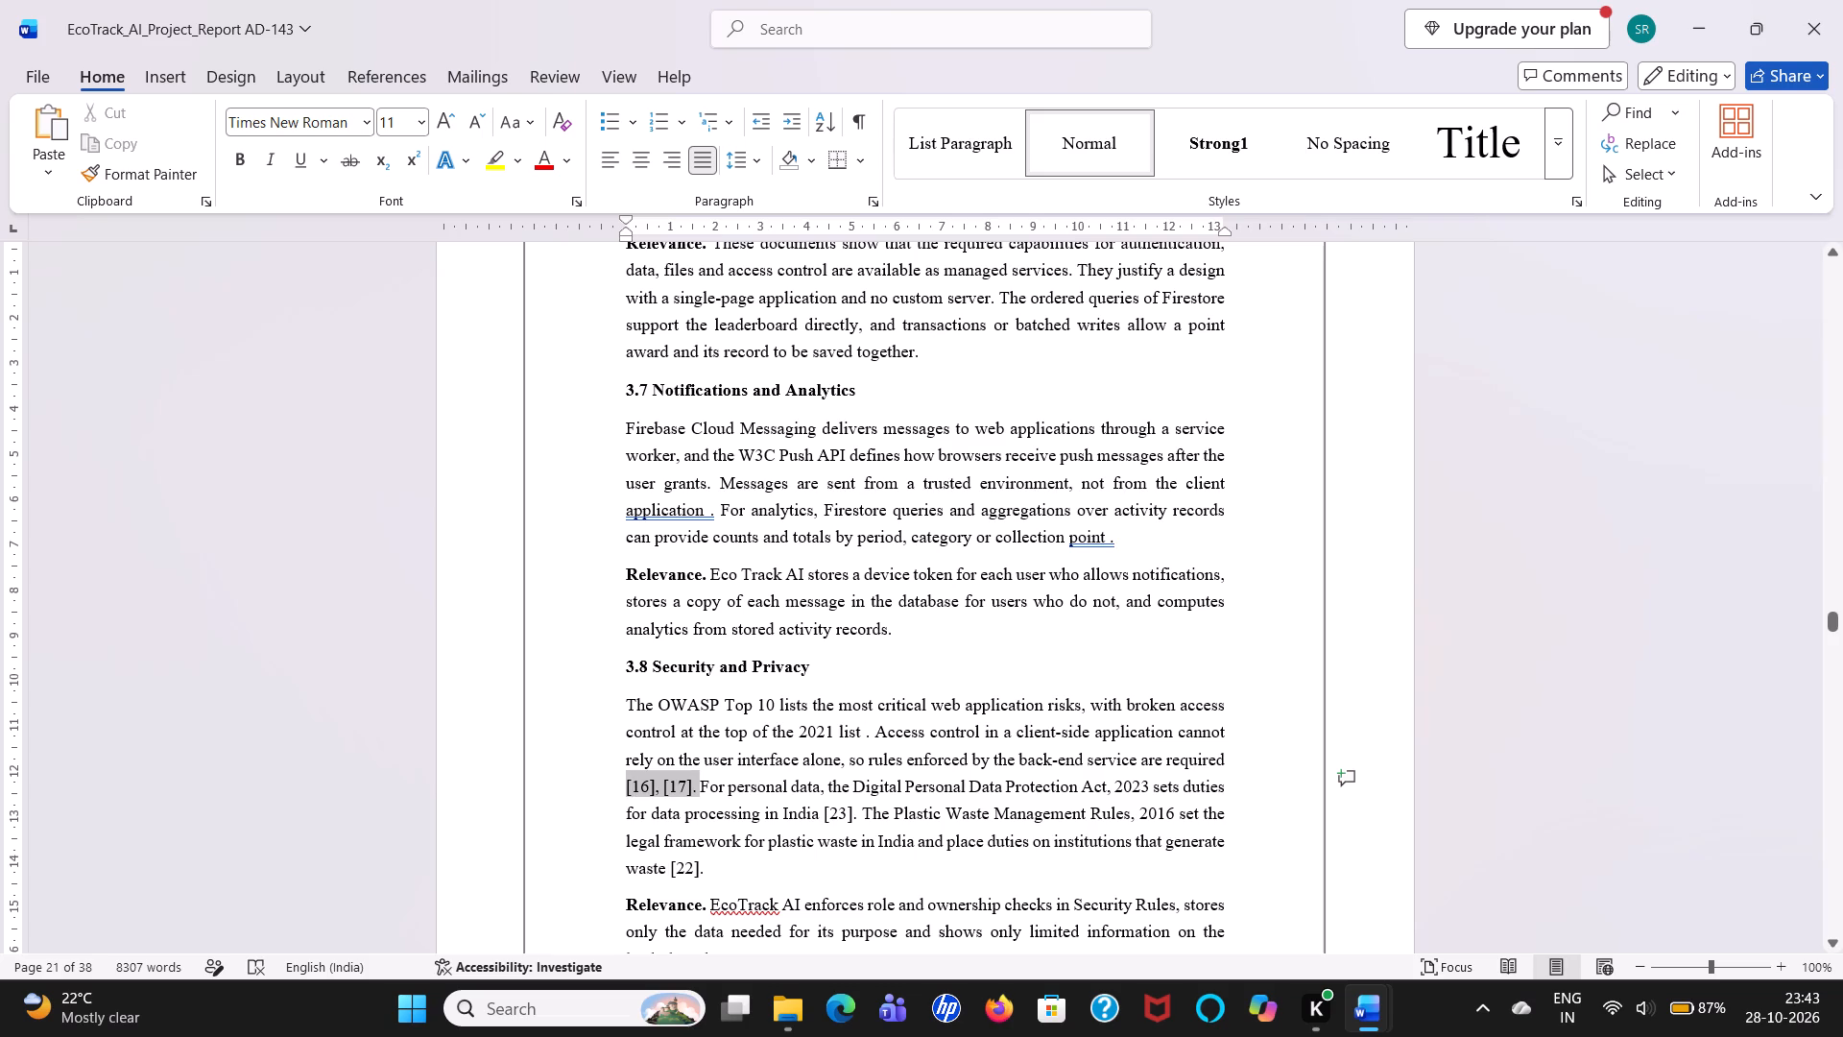
drag(619, 786, 612, 787)
key(BackSpace)
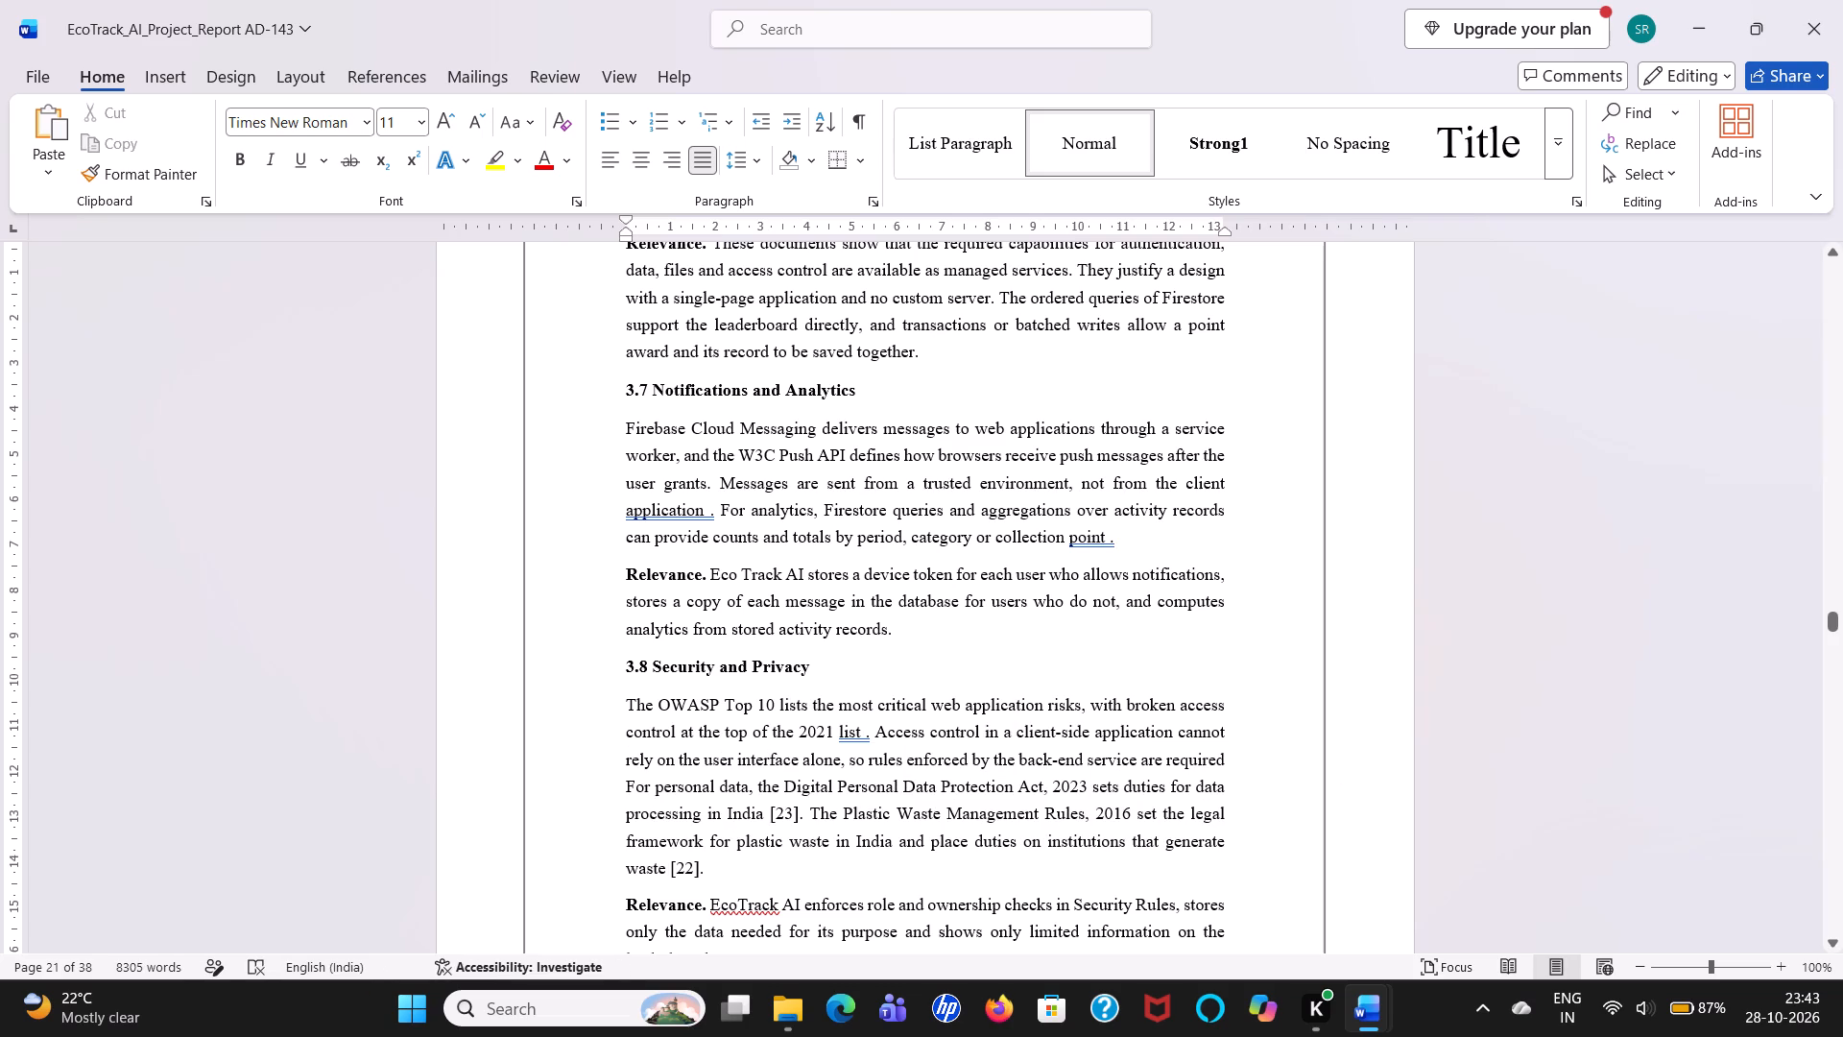
click(1225, 760)
key(apostrophe)
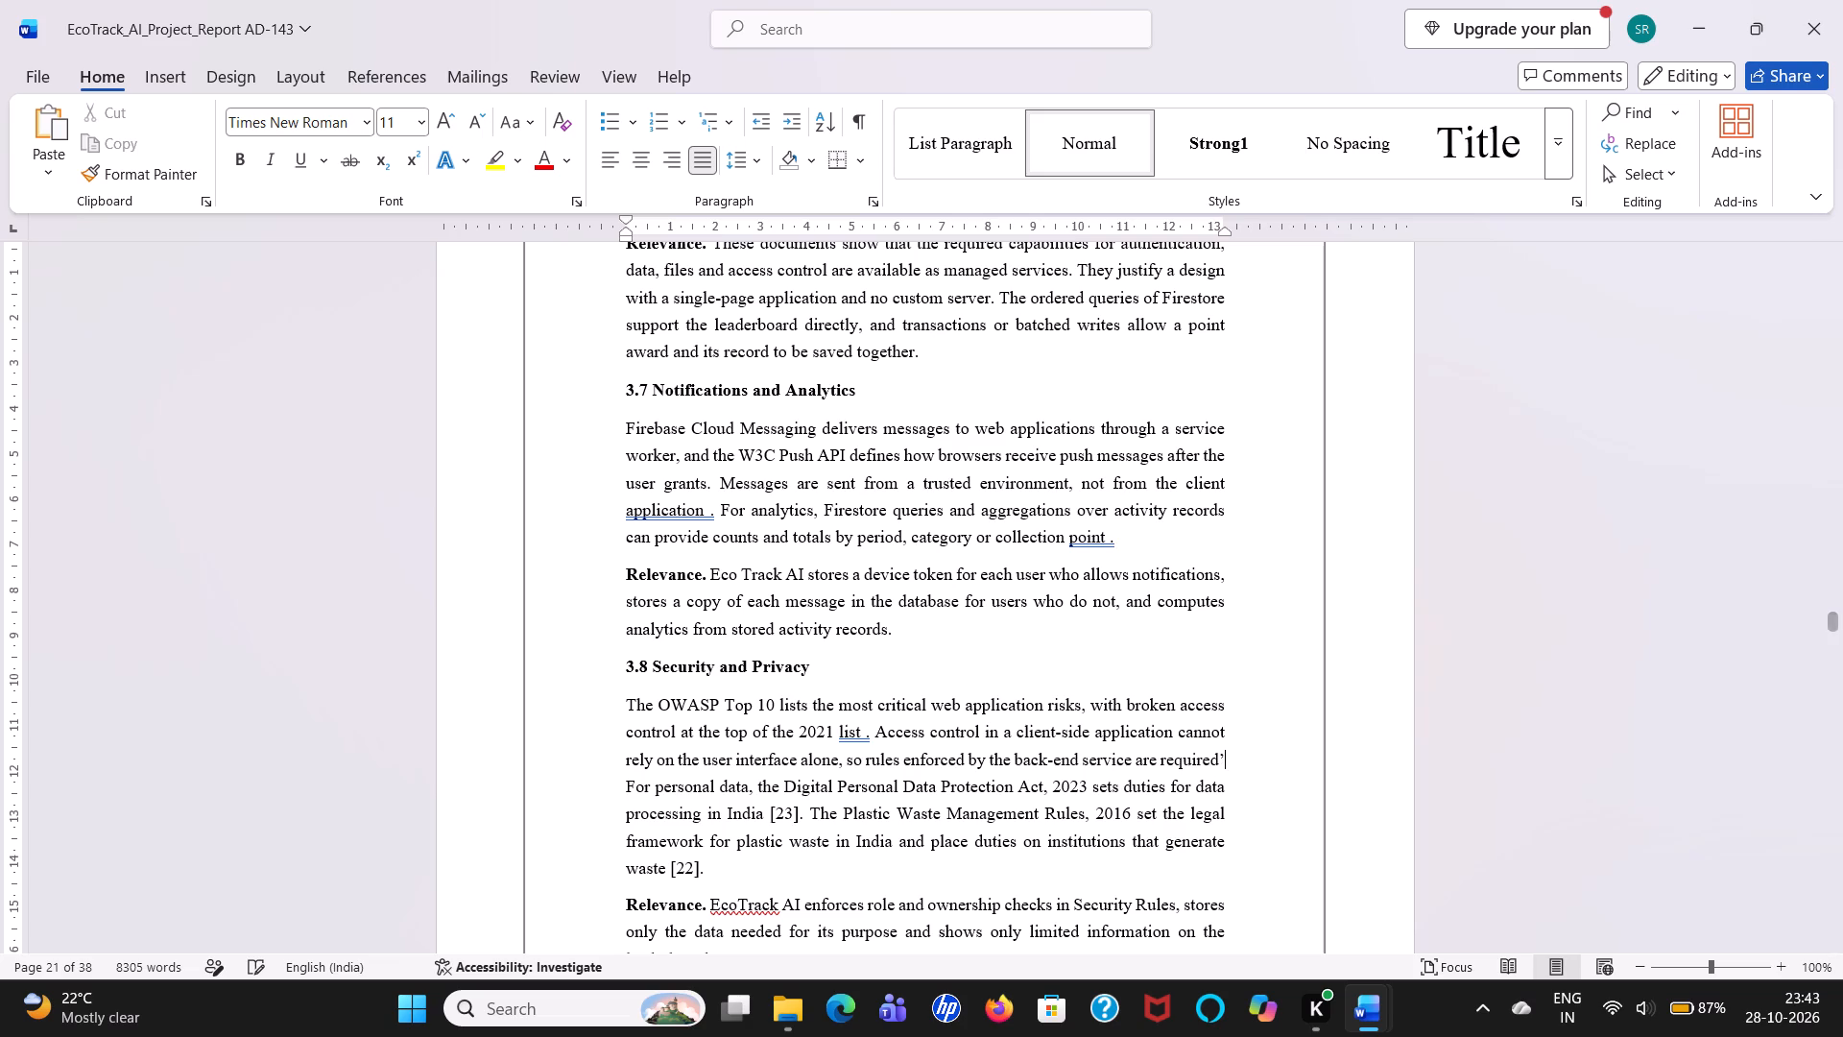
key(BackSpace)
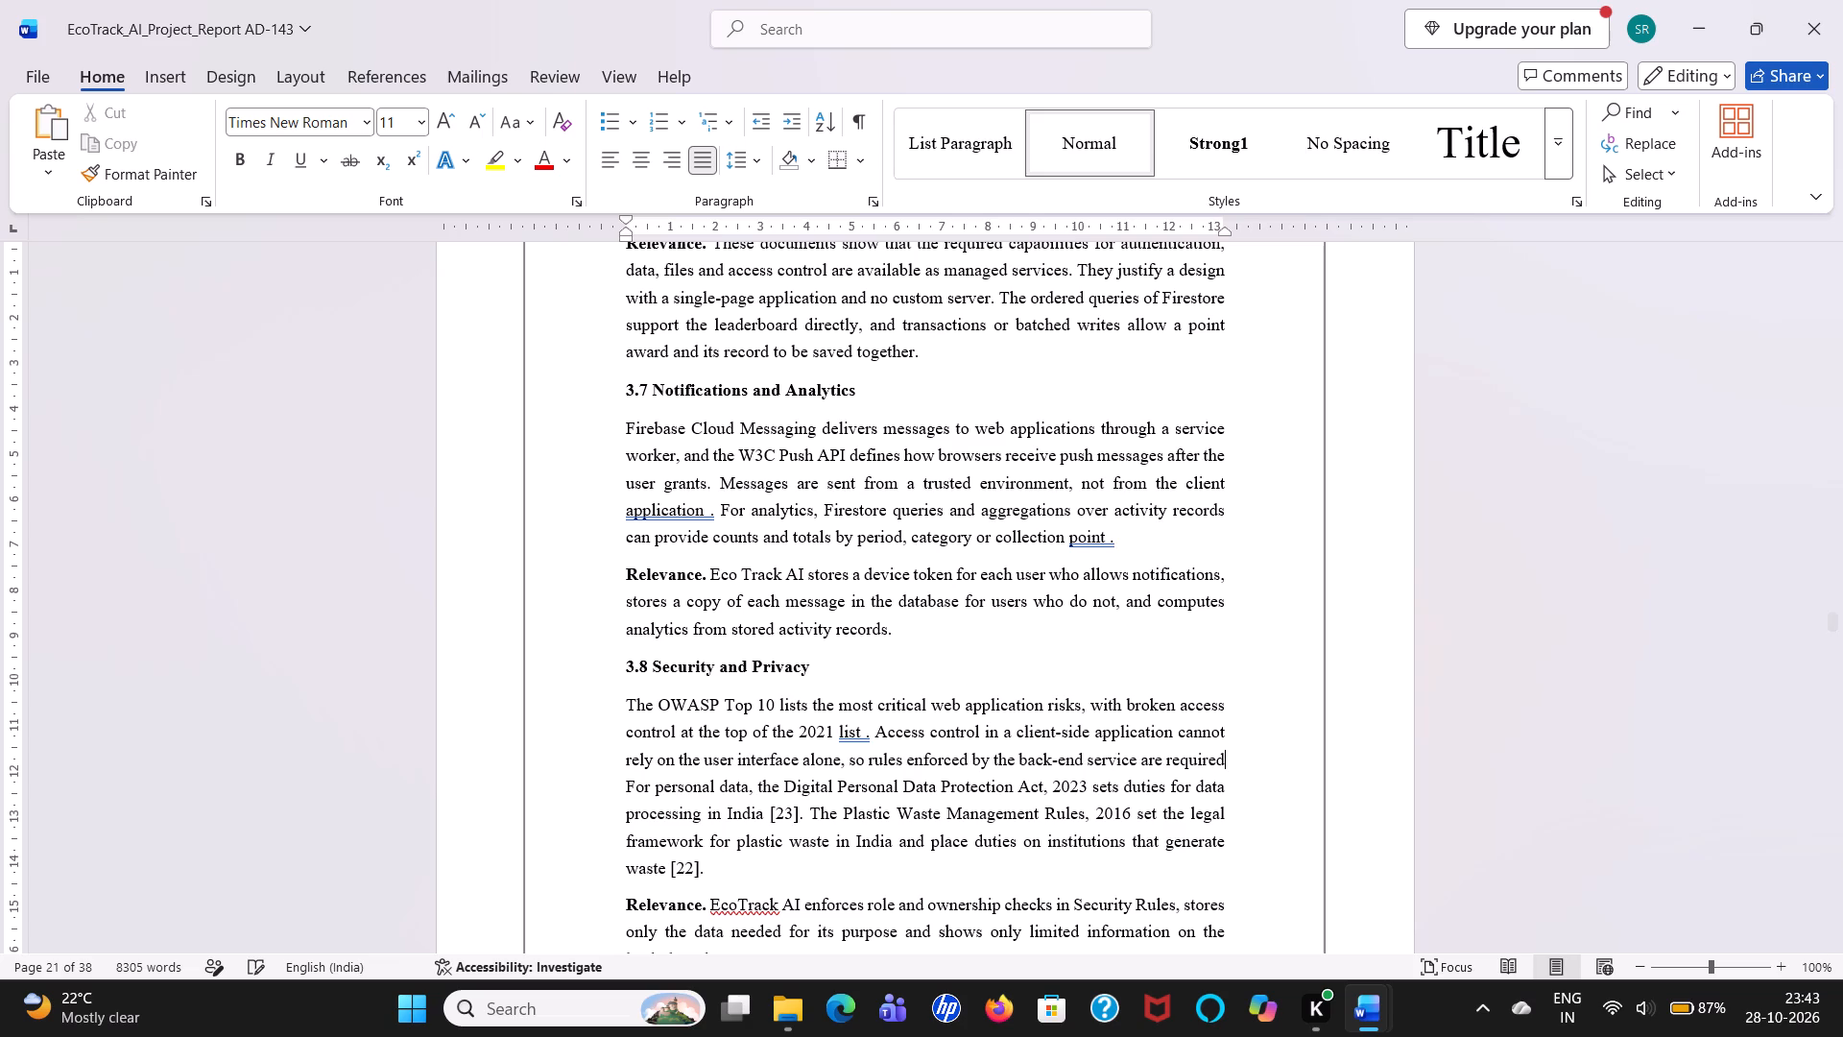
key(shift+greater)
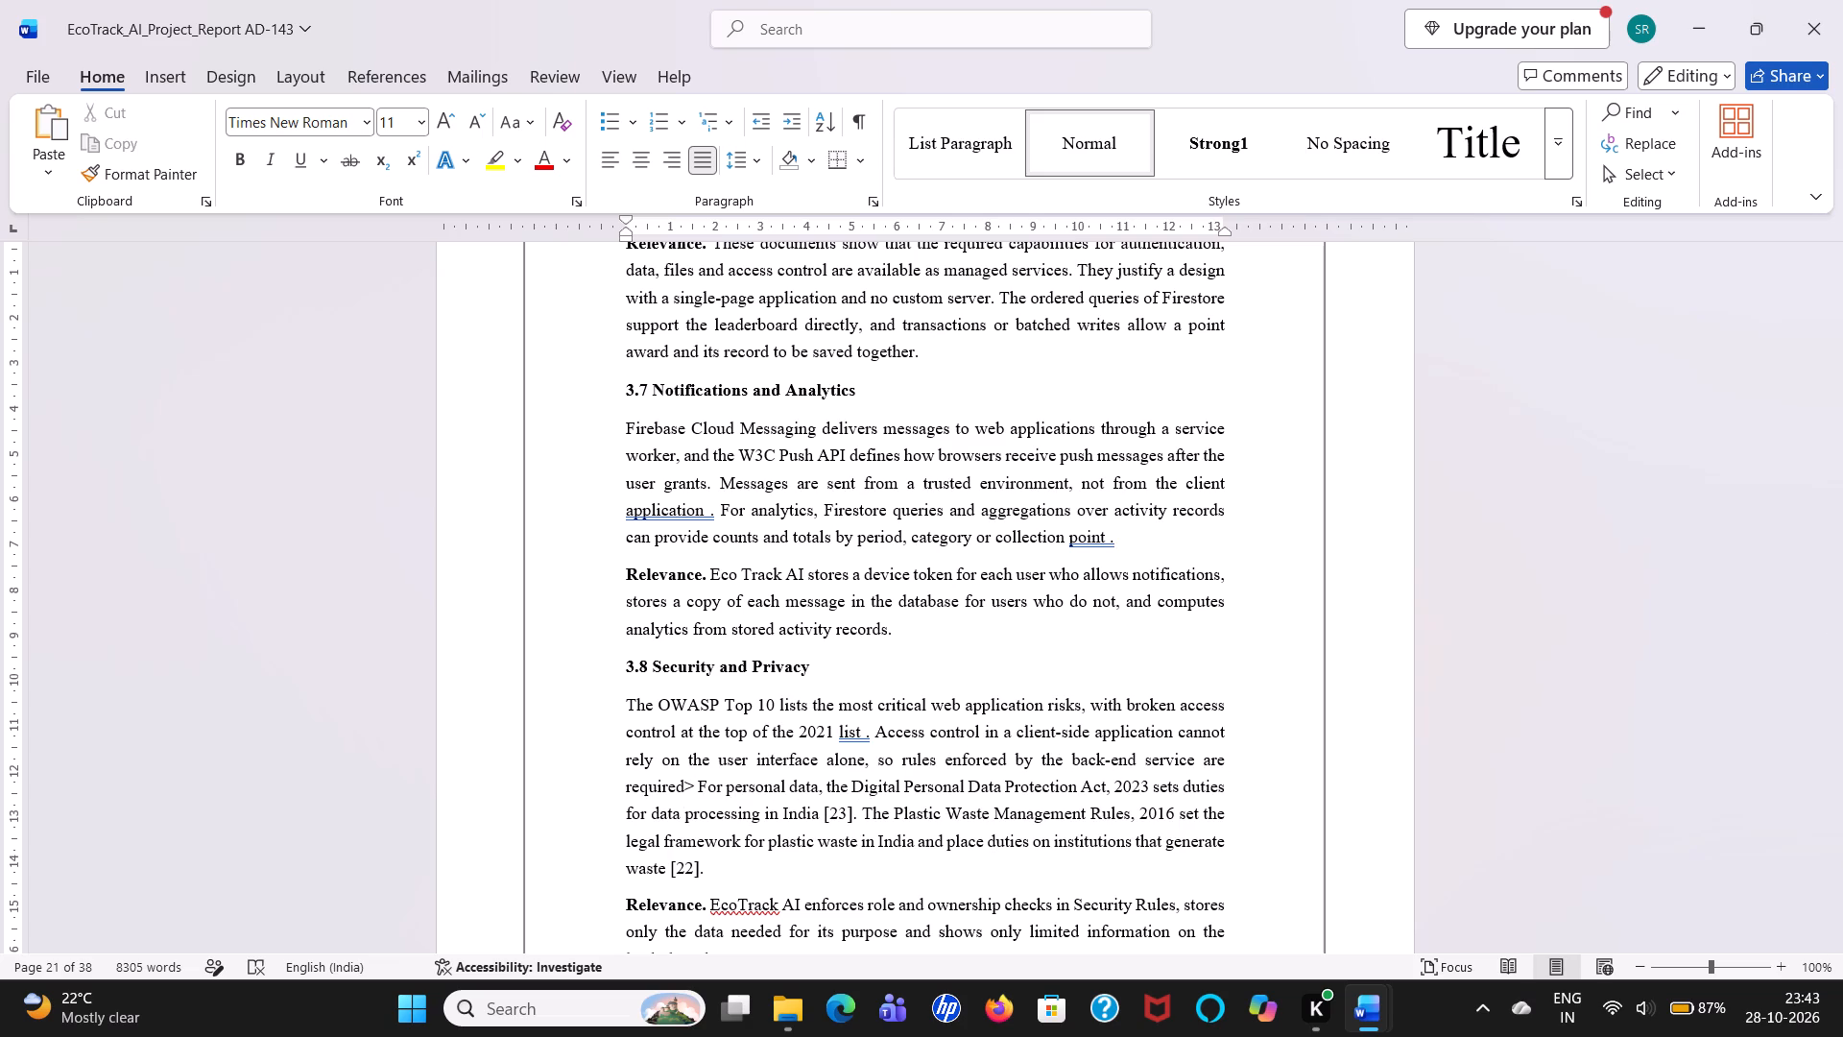
key(BackSpace)
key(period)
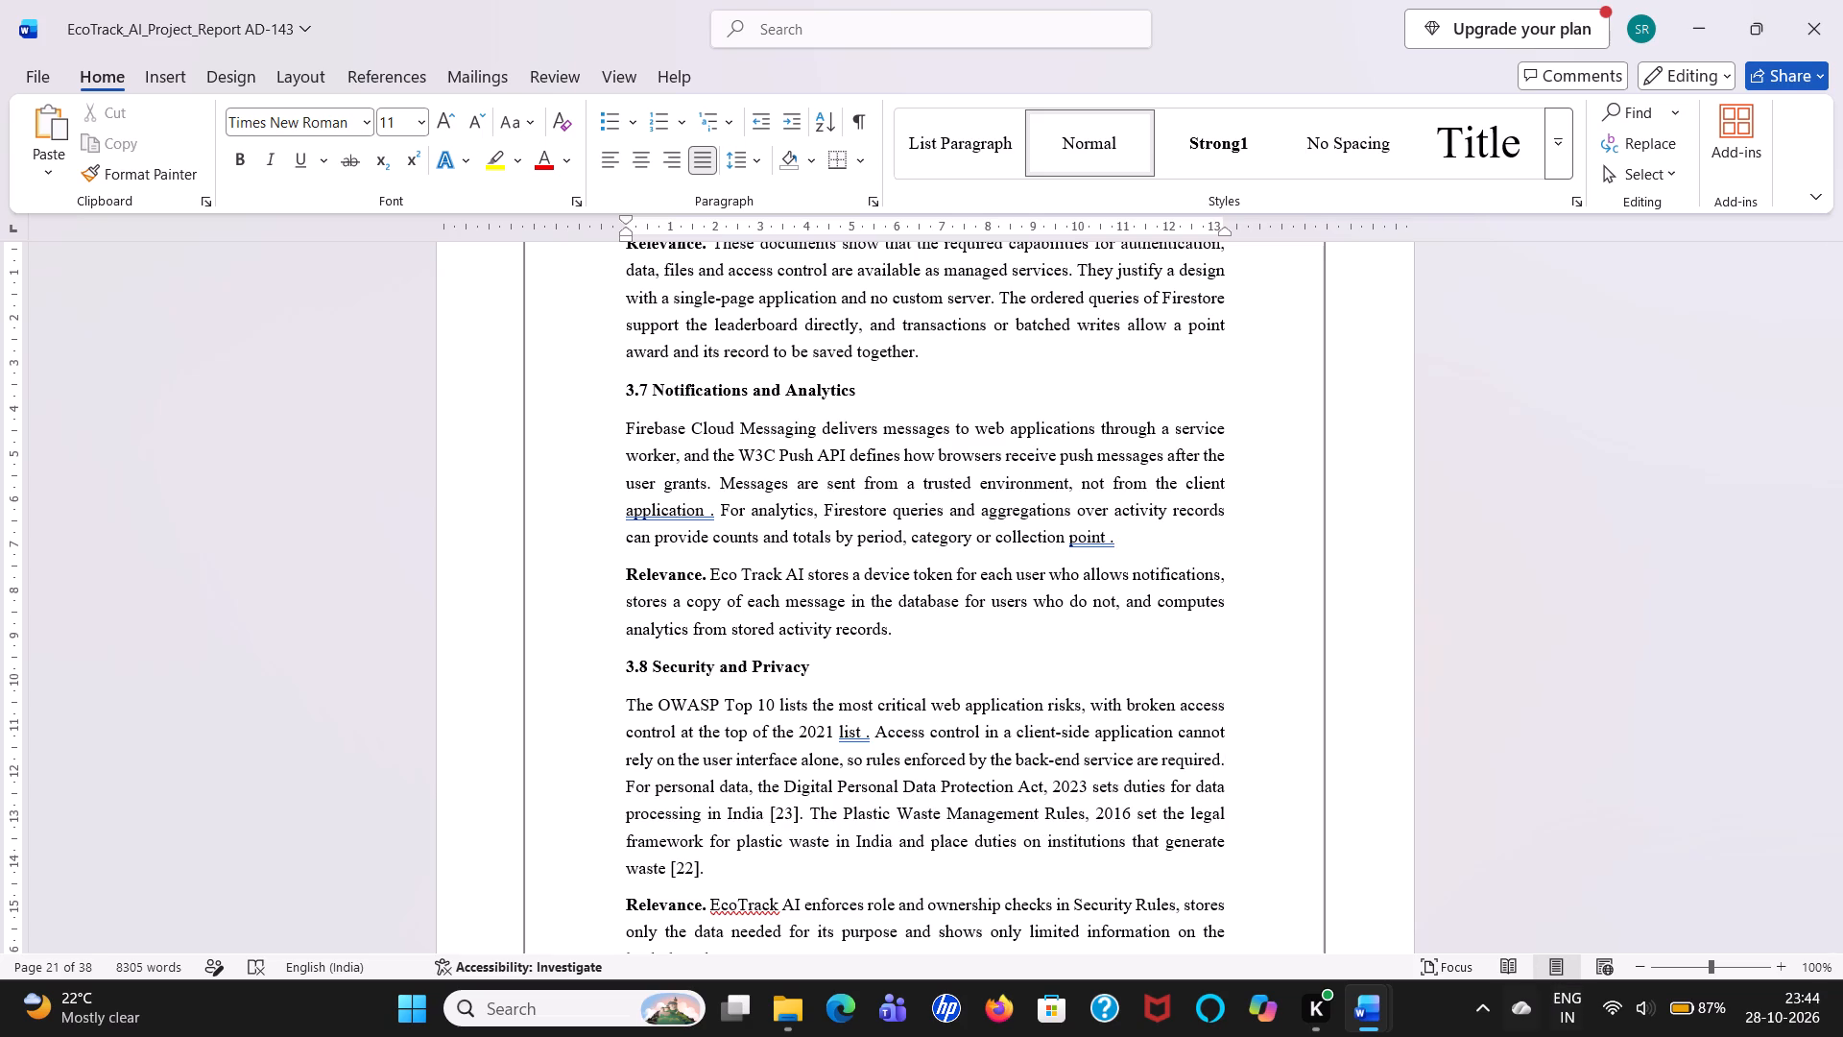
Delete the citations [23] after "data processing in India" and [22] after "generate waste" in section 3.8's first paragraph.
click(800, 814)
key(BackSpace)
key(BackSpace)
key(BackSpace)
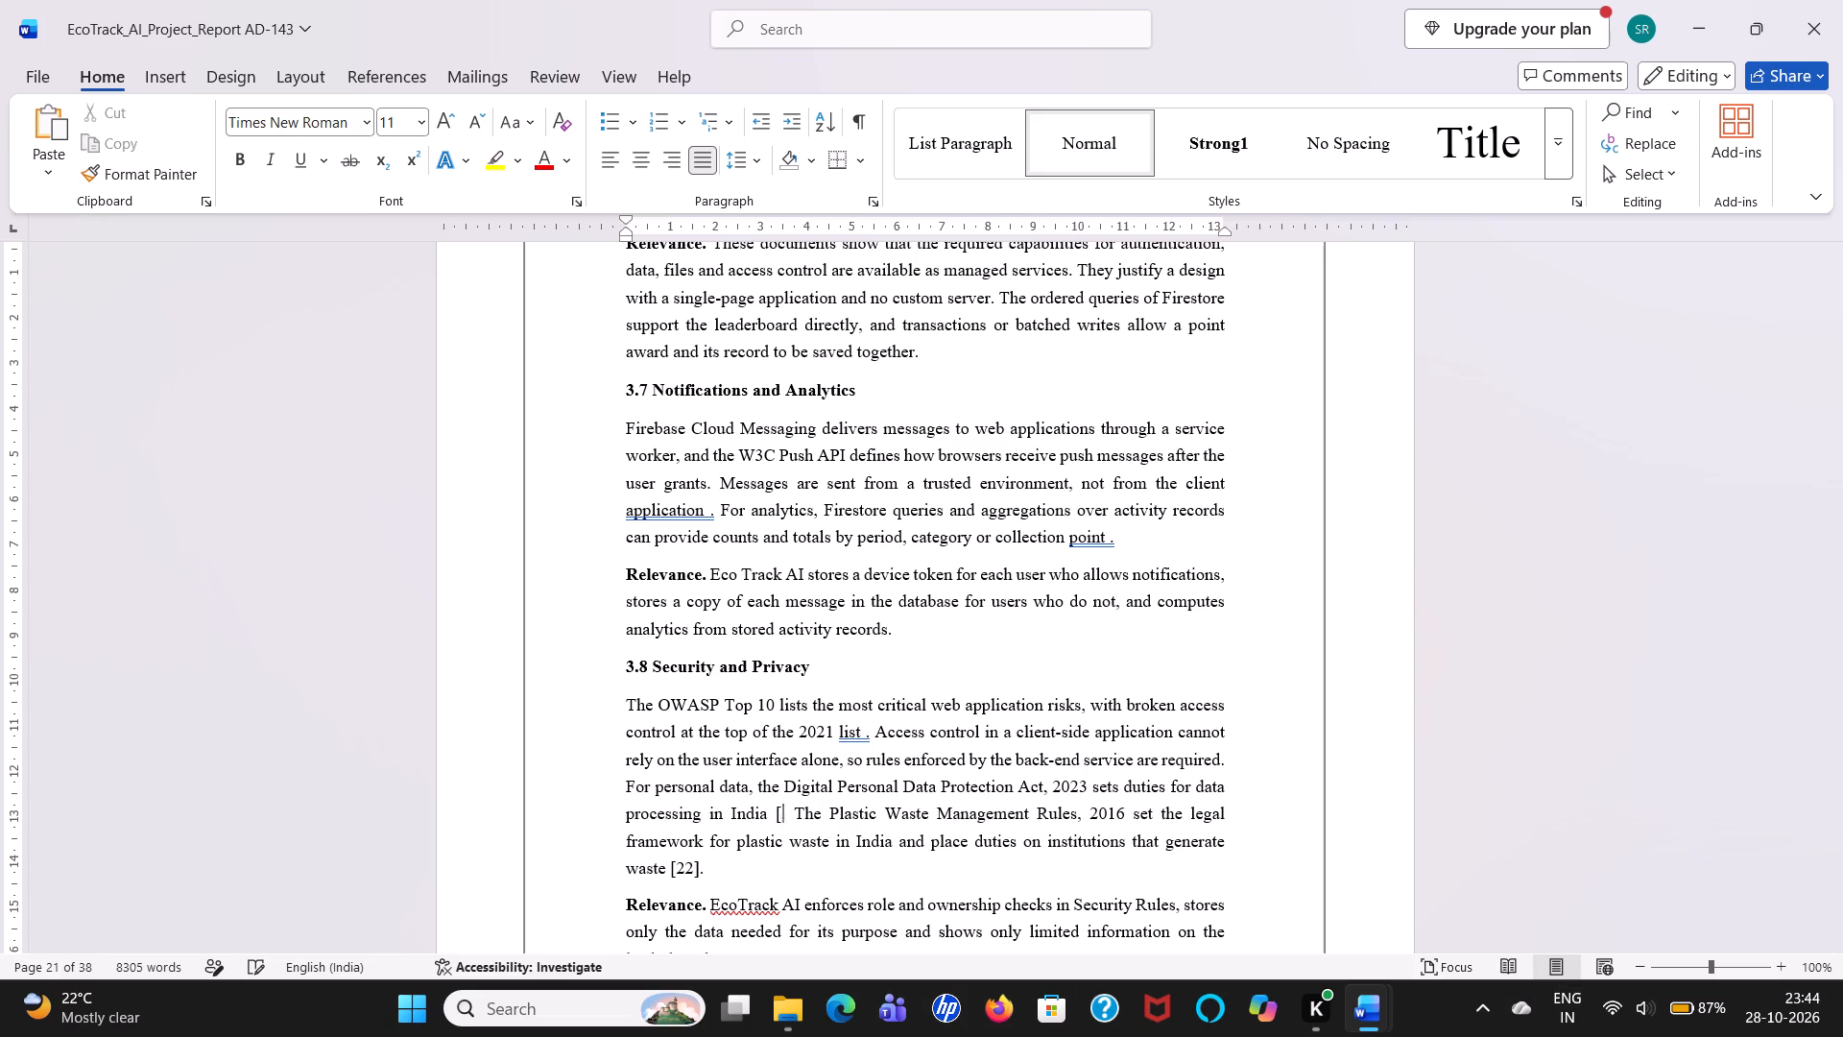
key(BackSpace)
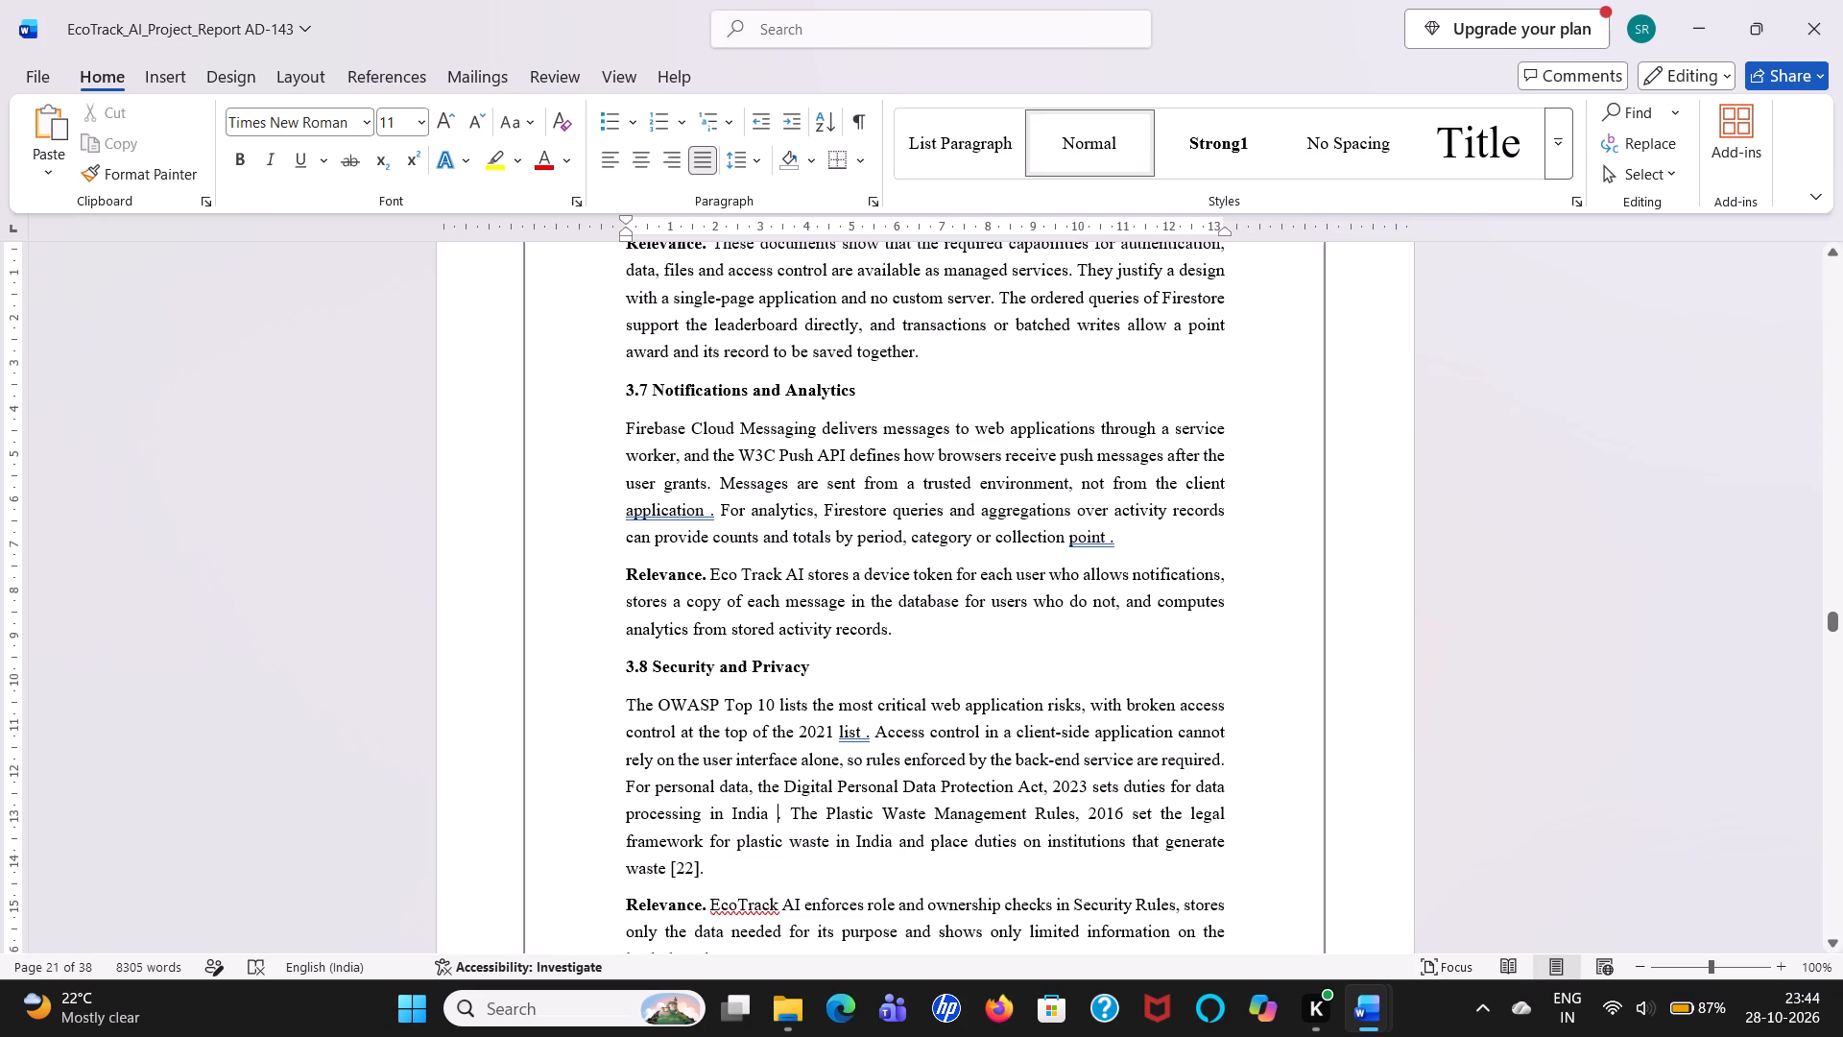
click(700, 866)
key(backslash)
key(BackSpace)
key(BackSpace)
key(BackSpace)
key(BackSpace)
key(BackSpace)
Remove the stray spaces before the periods after "India", "waste" and "2021 list" in section 3.8's first paragraph.
click(752, 819)
right_click(752, 819)
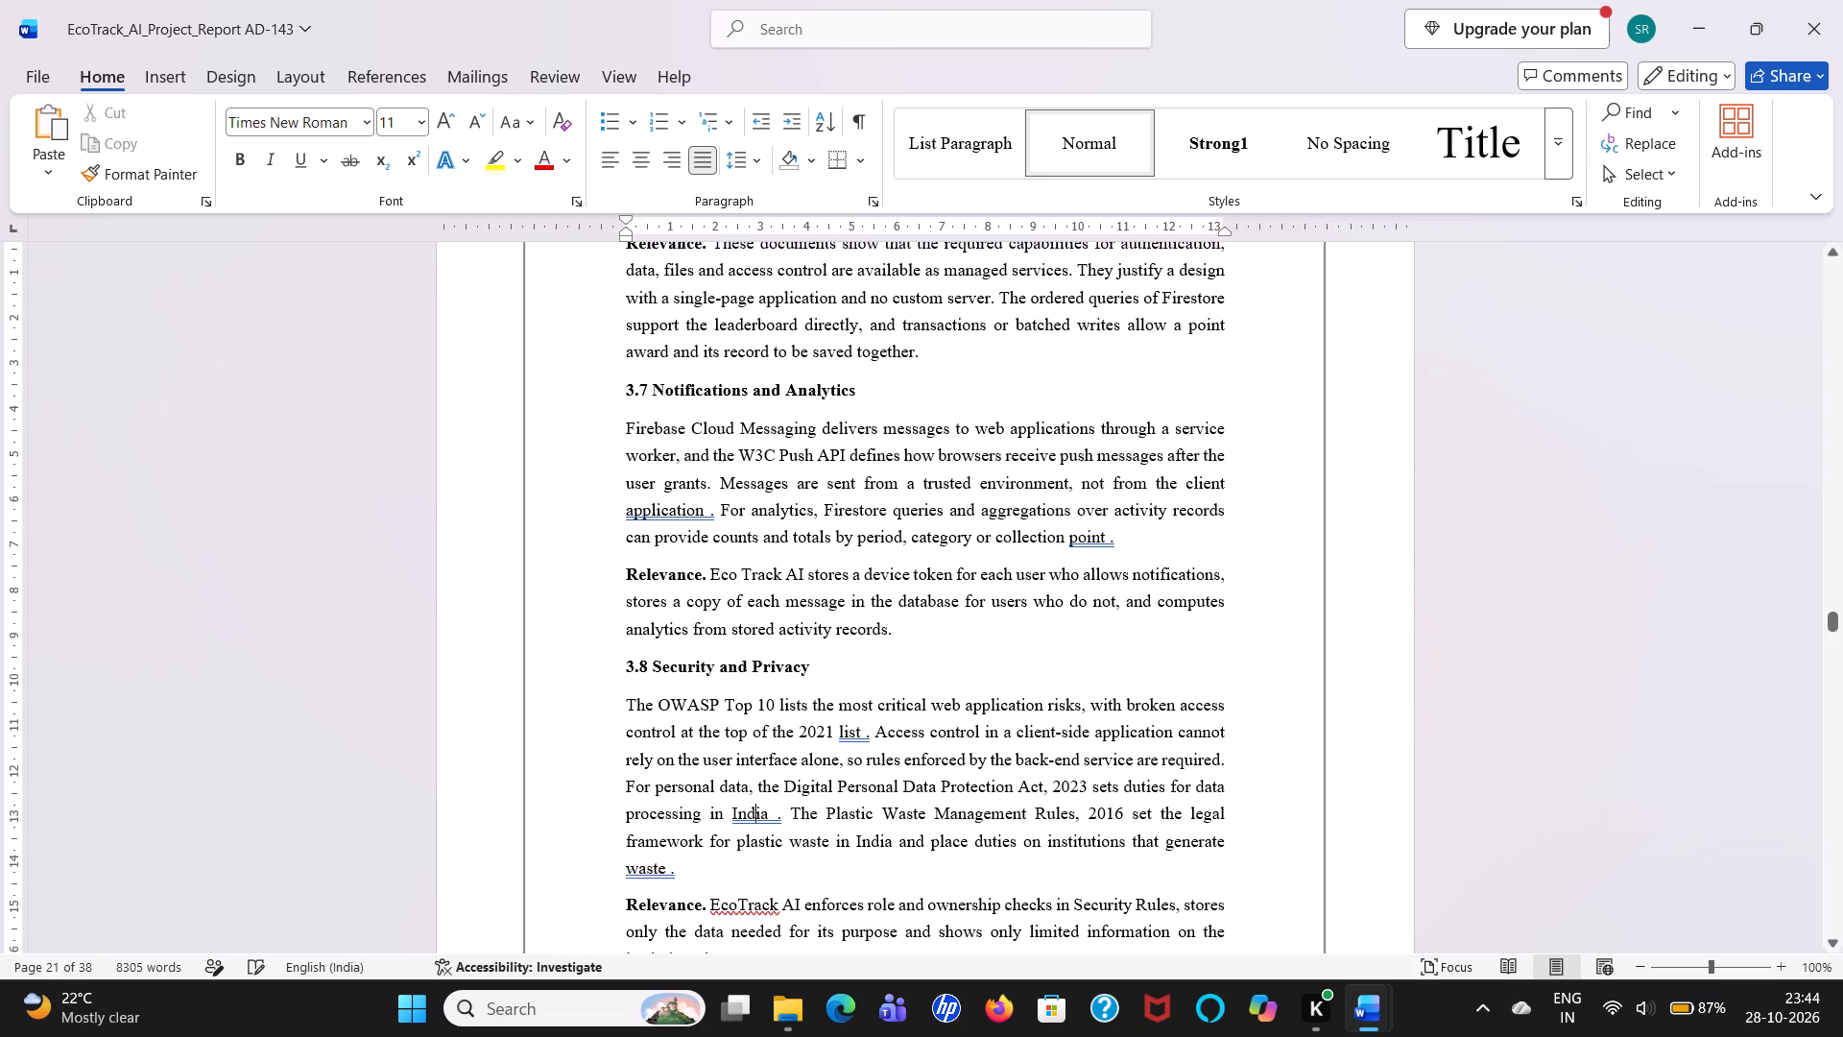
click(675, 389)
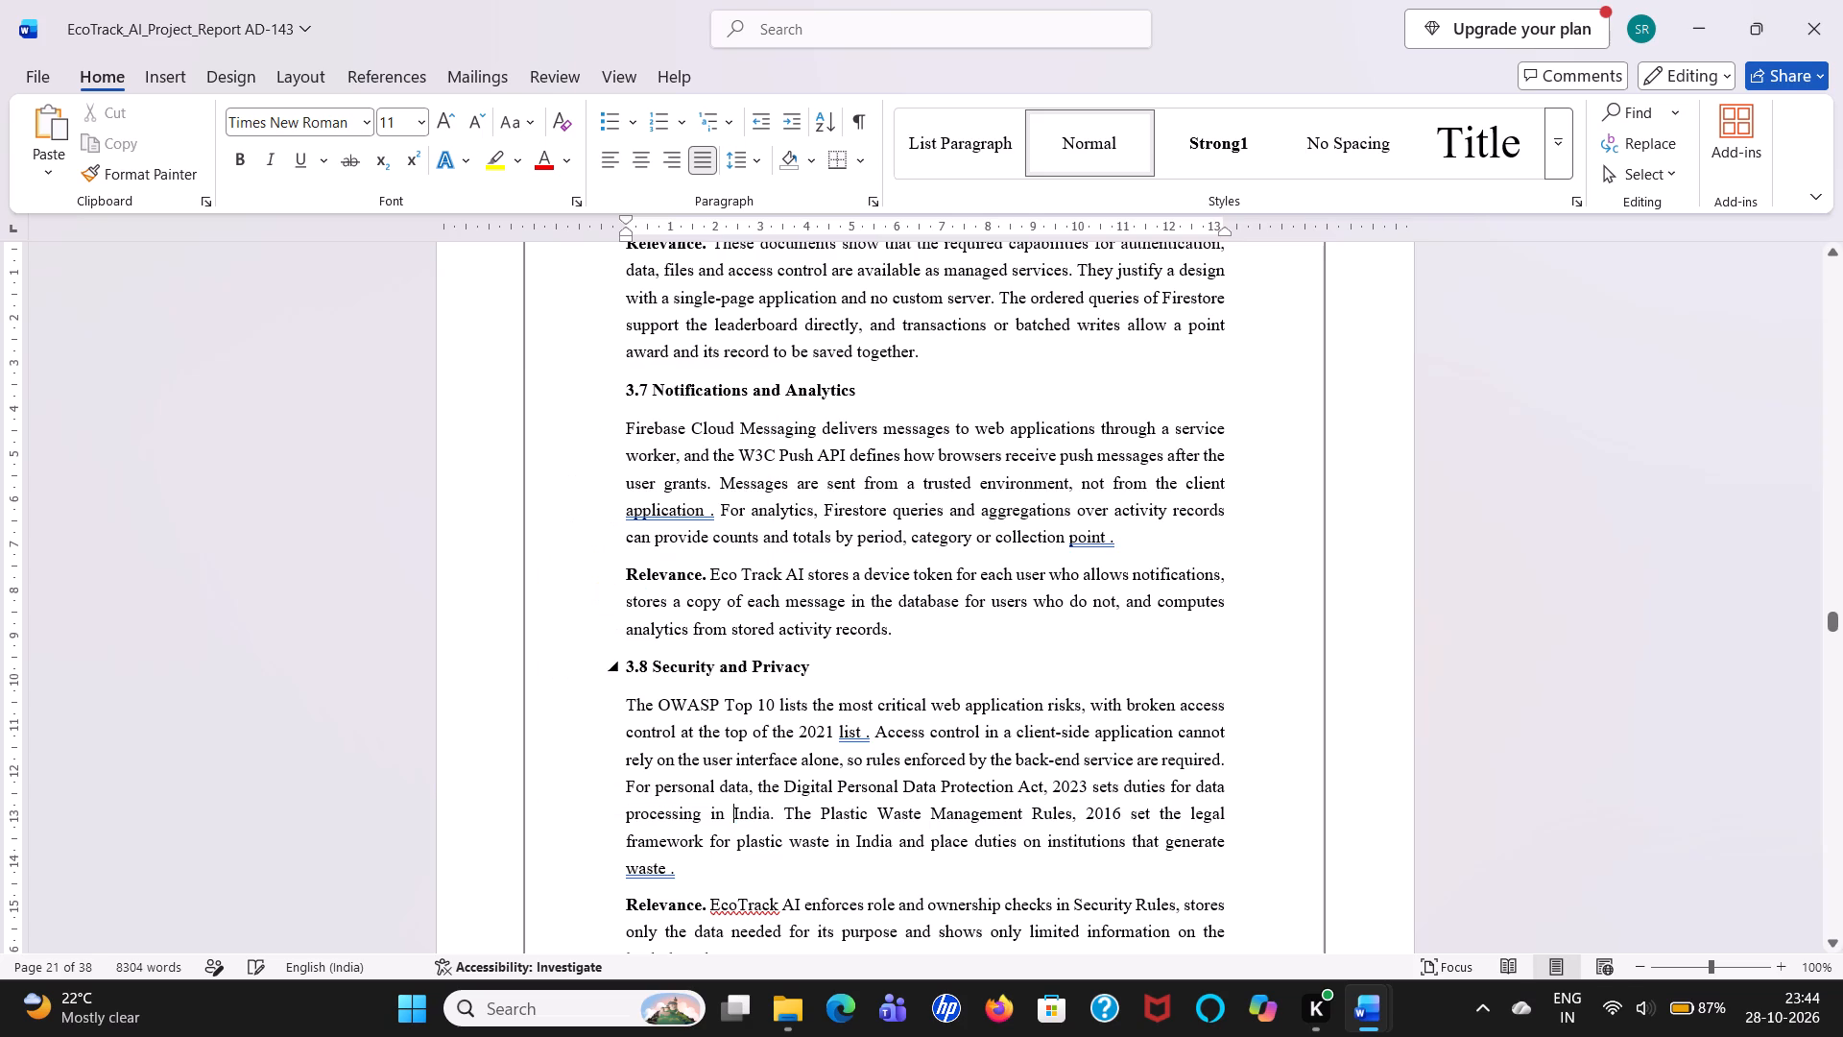
click(671, 870)
key(BackSpace)
click(864, 738)
key(BackSpace)
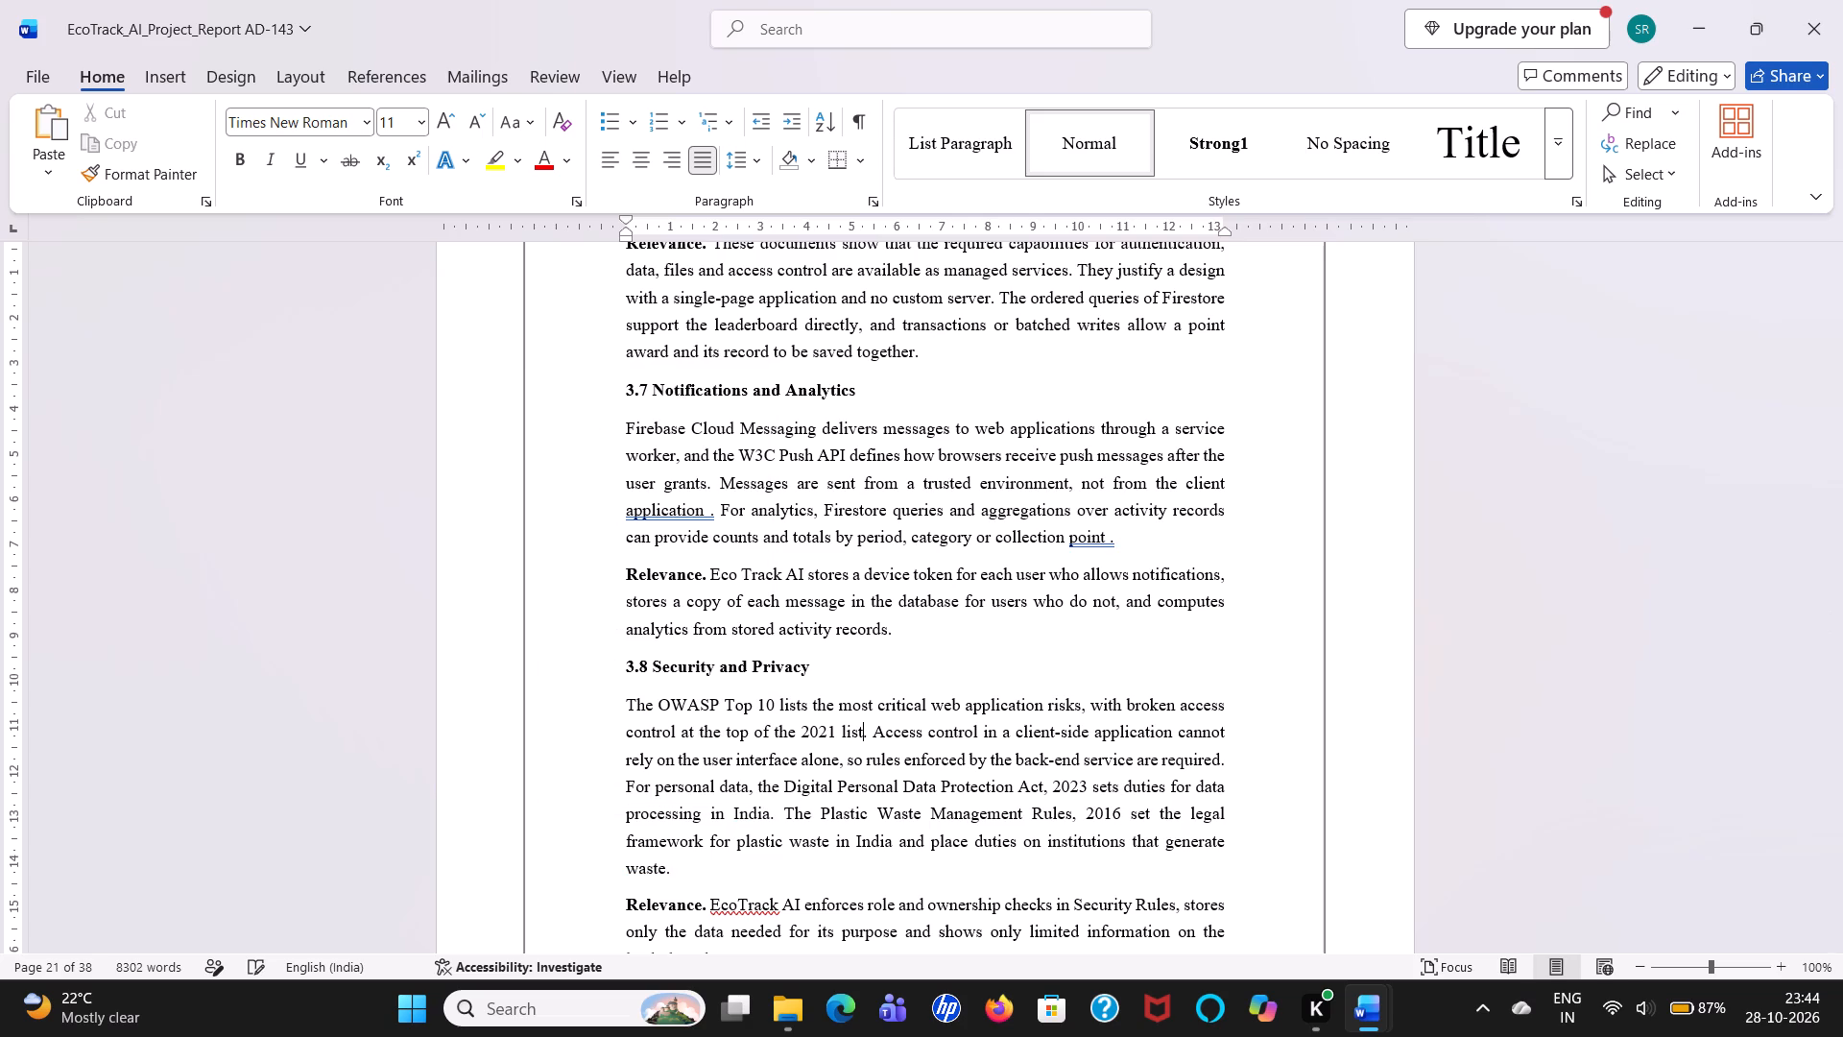
Look over the comparison table, Table 3.2 and section 3.11 Research Gap for remaining bracketed citations.
scroll(950, 772, down, 1)
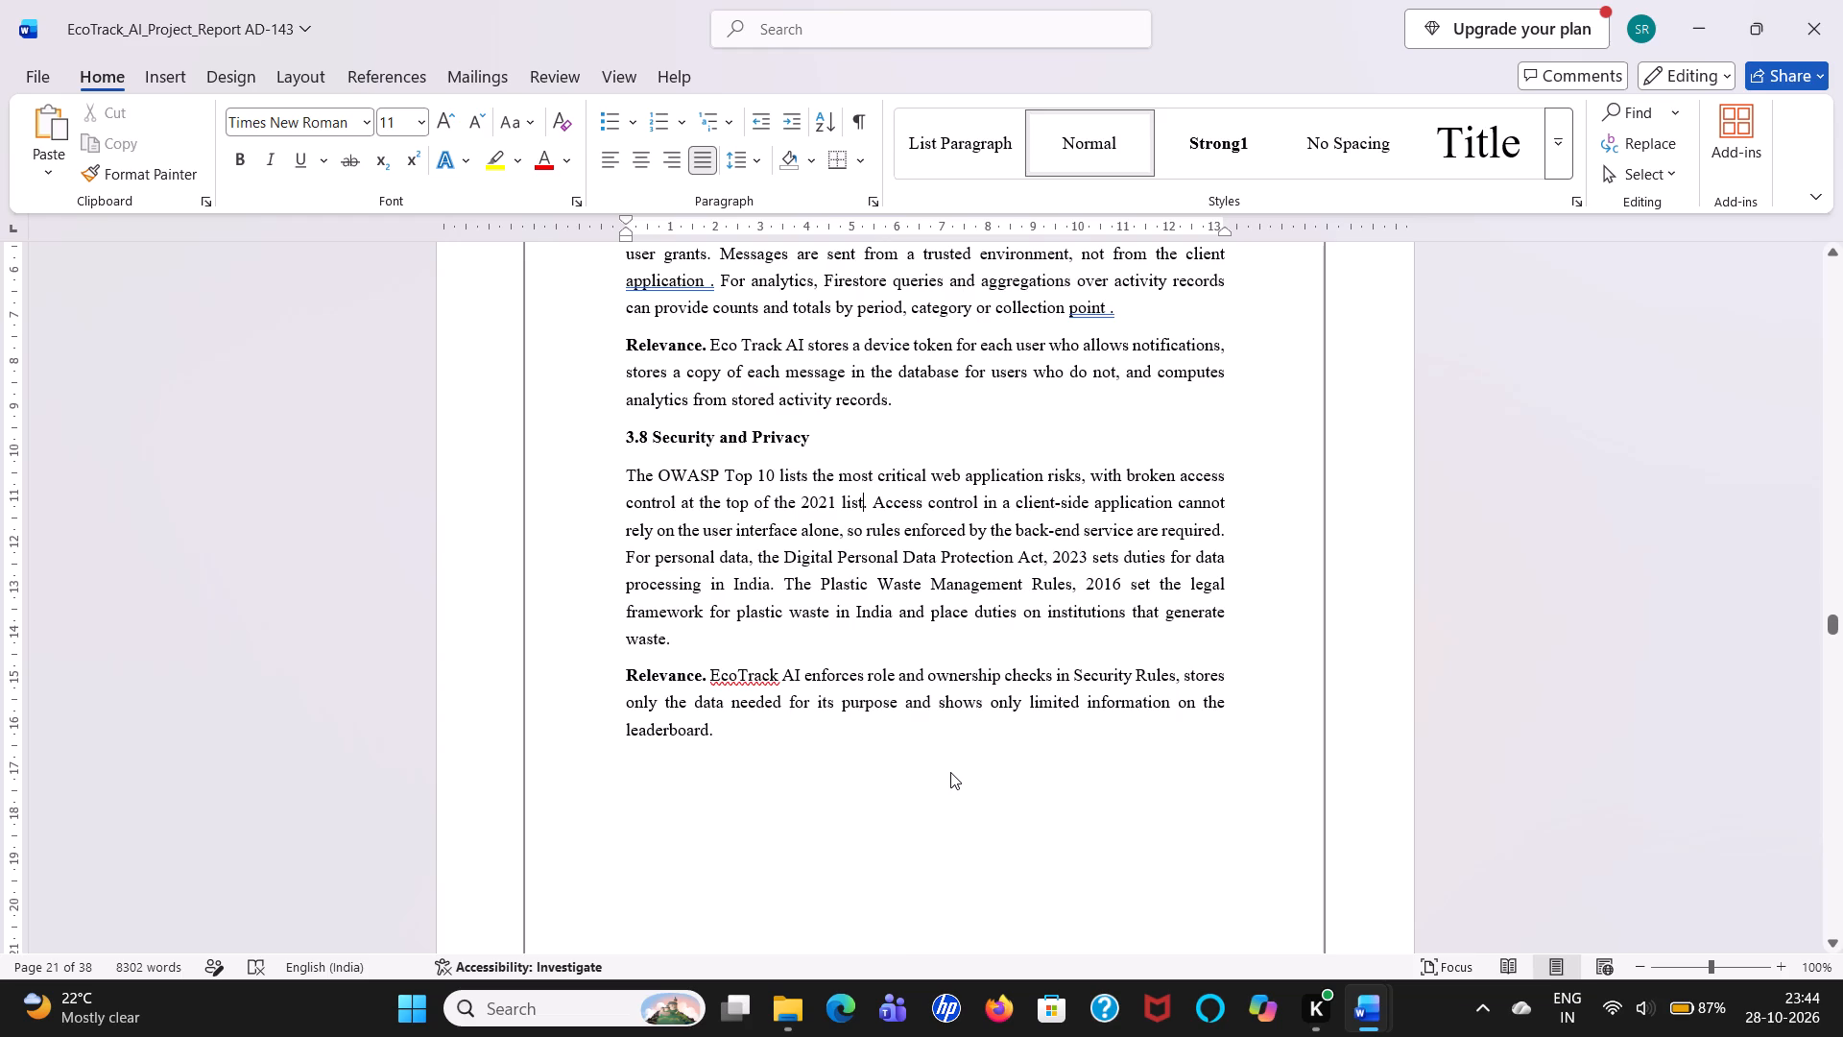
scroll(950, 772, down, 4)
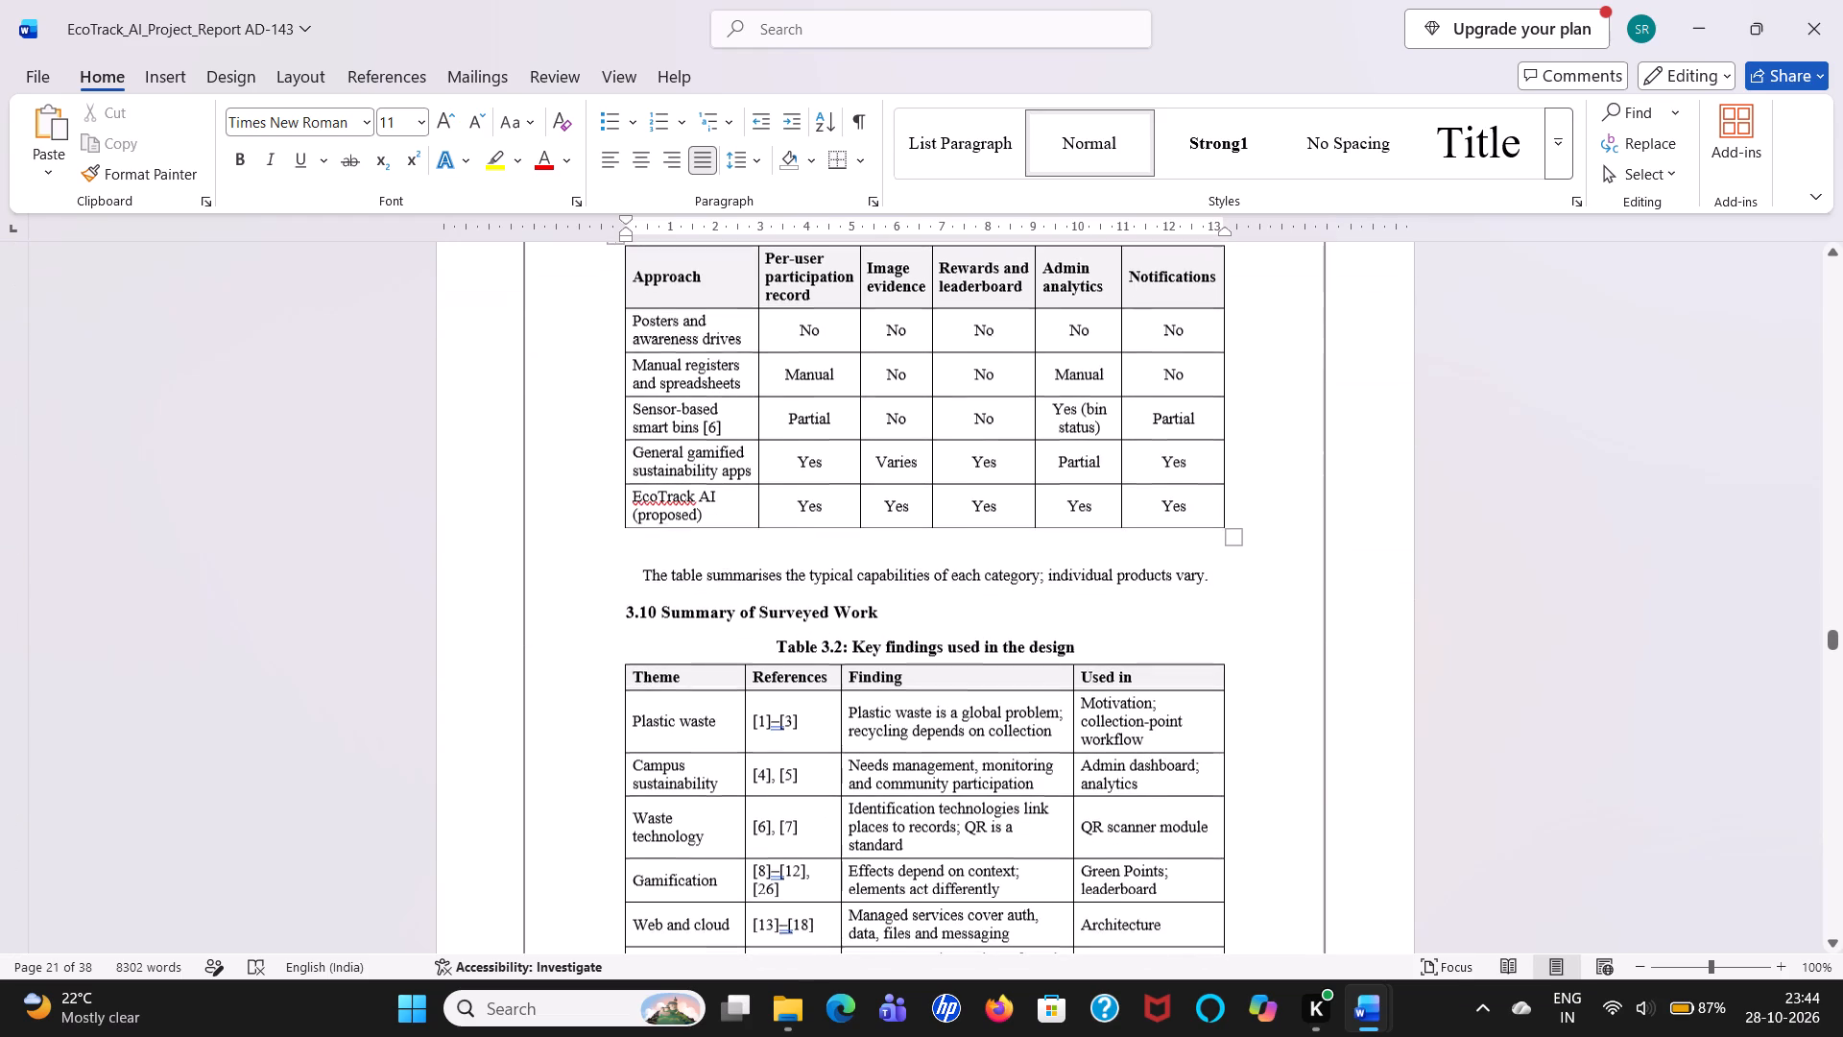
scroll(950, 772, down, 1)
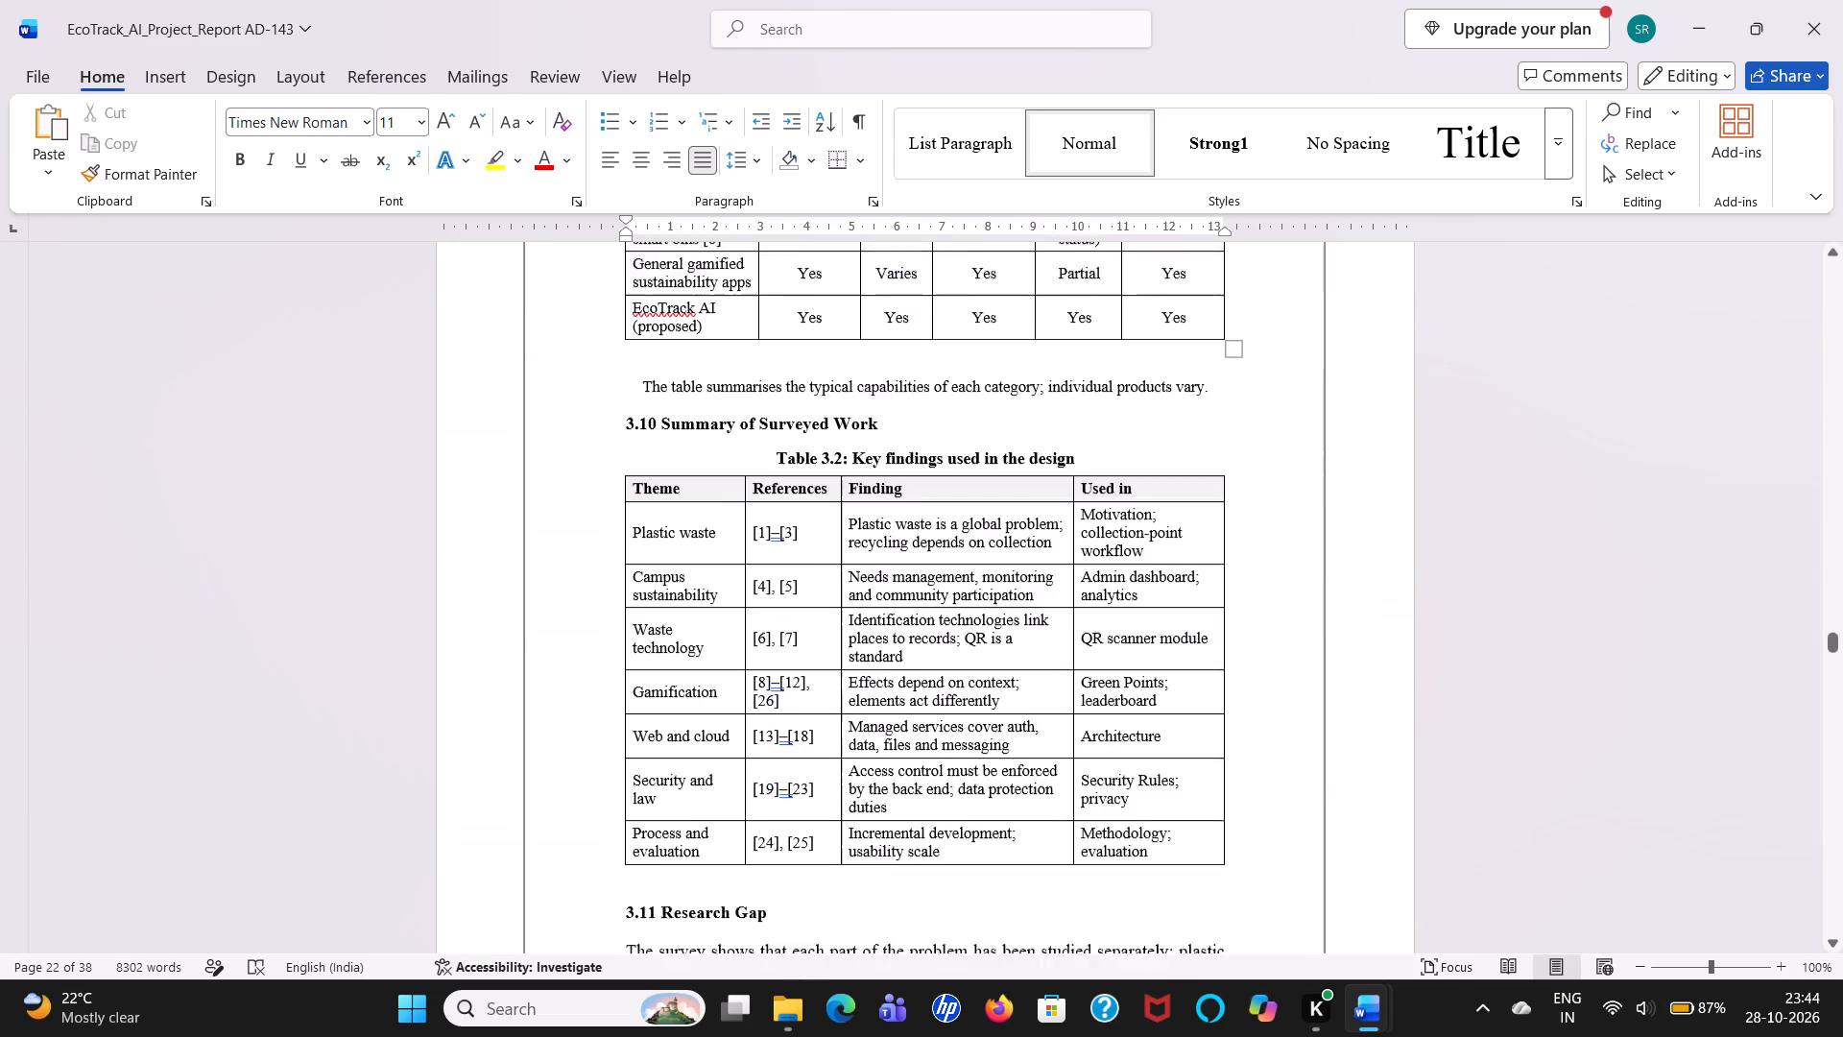
scroll(950, 772, down, 2)
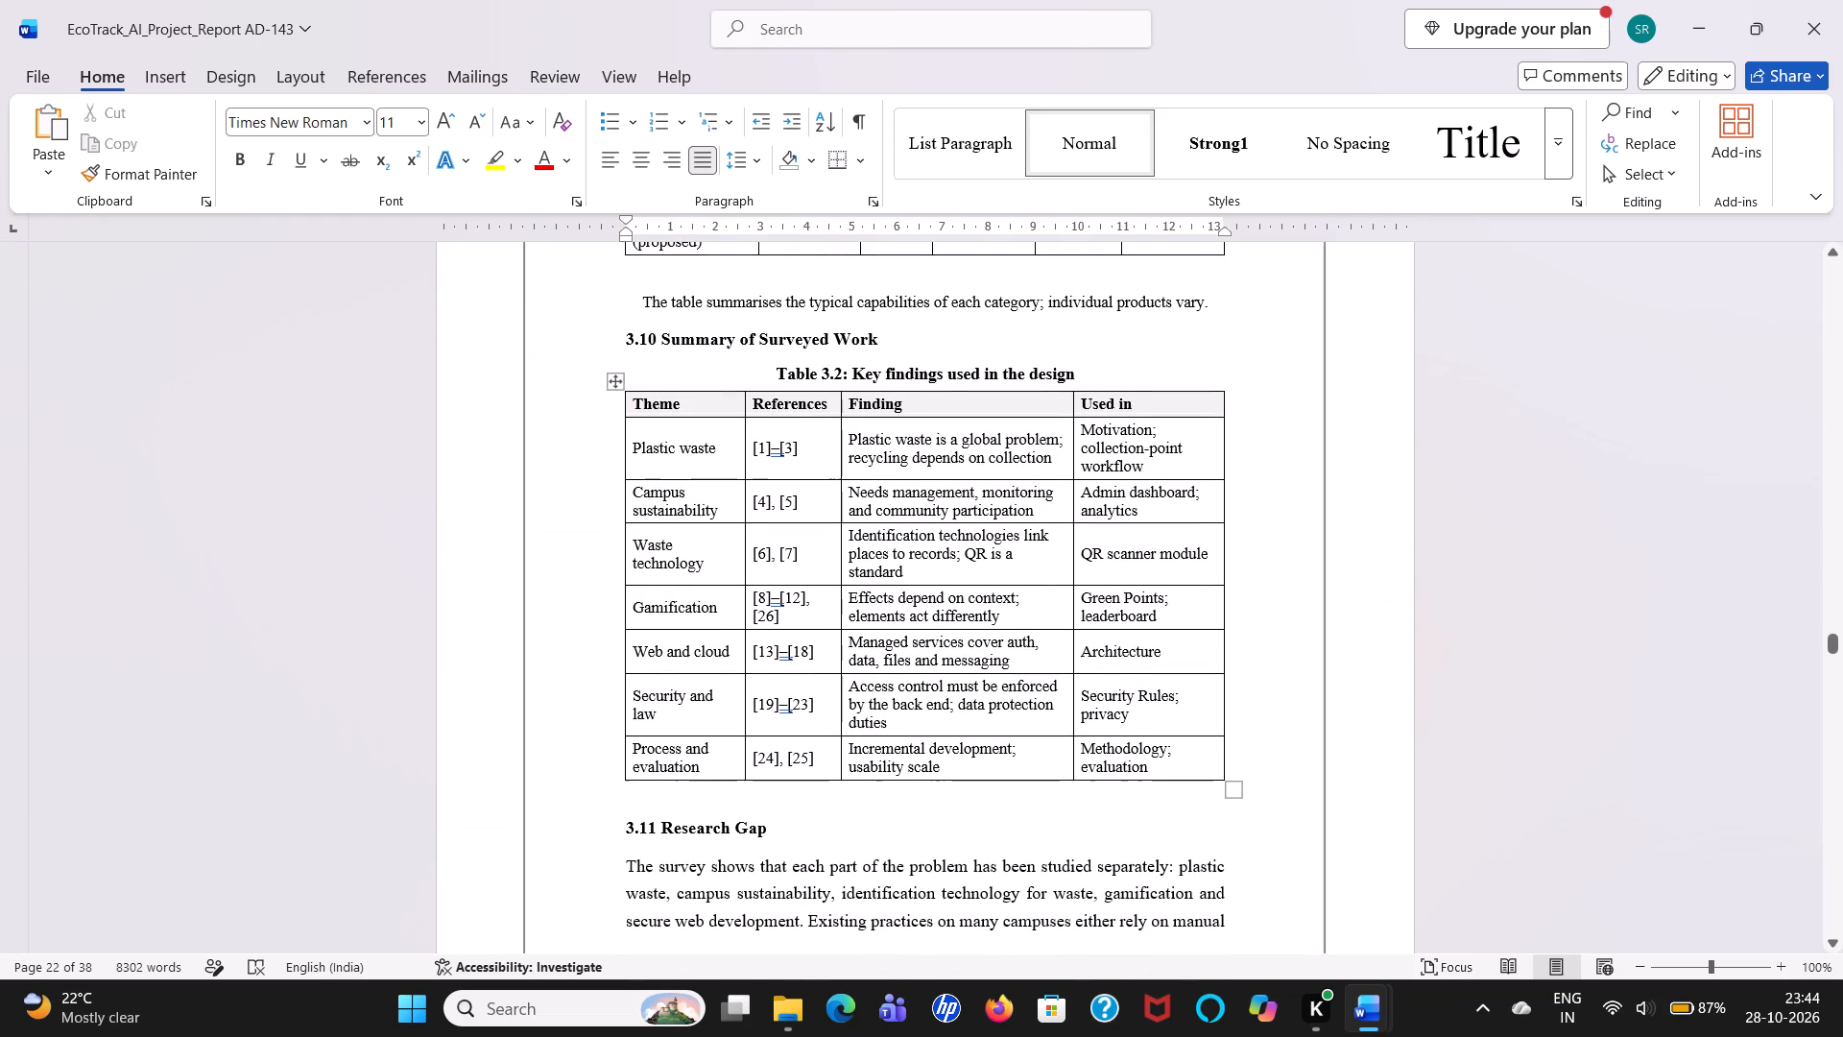
click(777, 455)
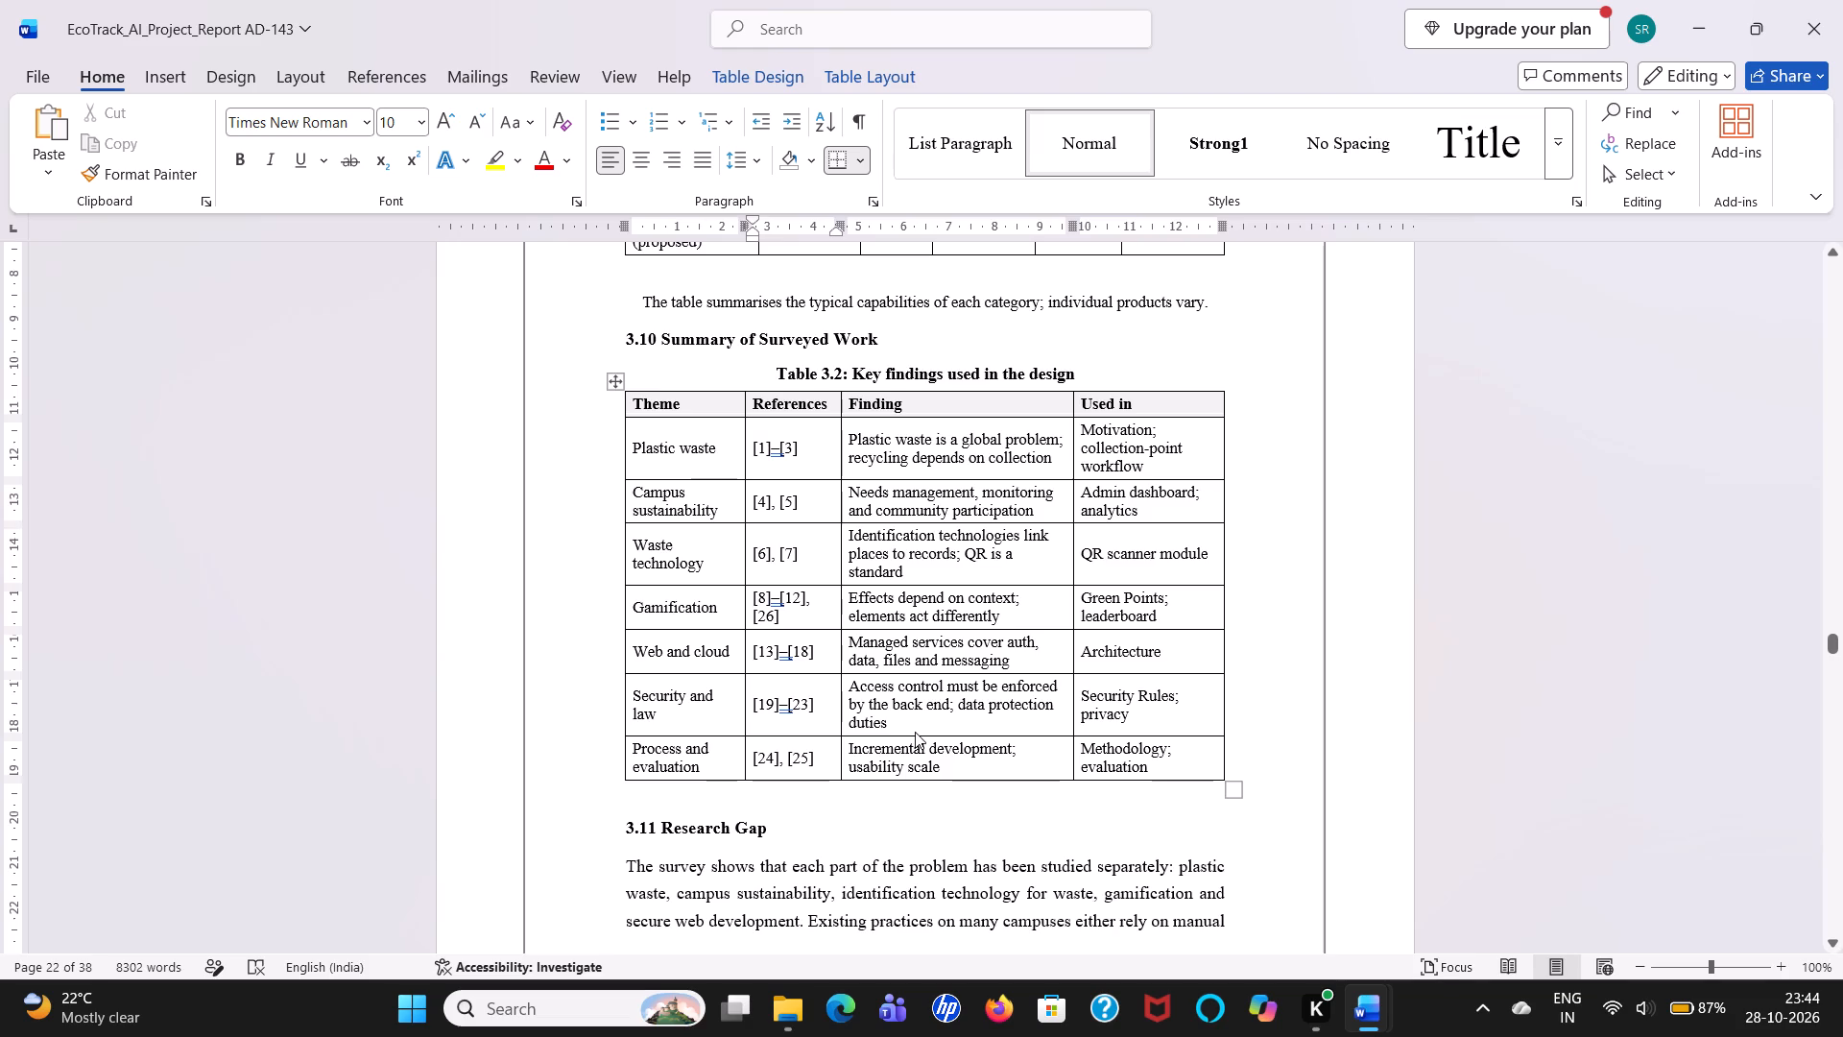
scroll(915, 732, down, 1)
scroll(915, 732, up, 1)
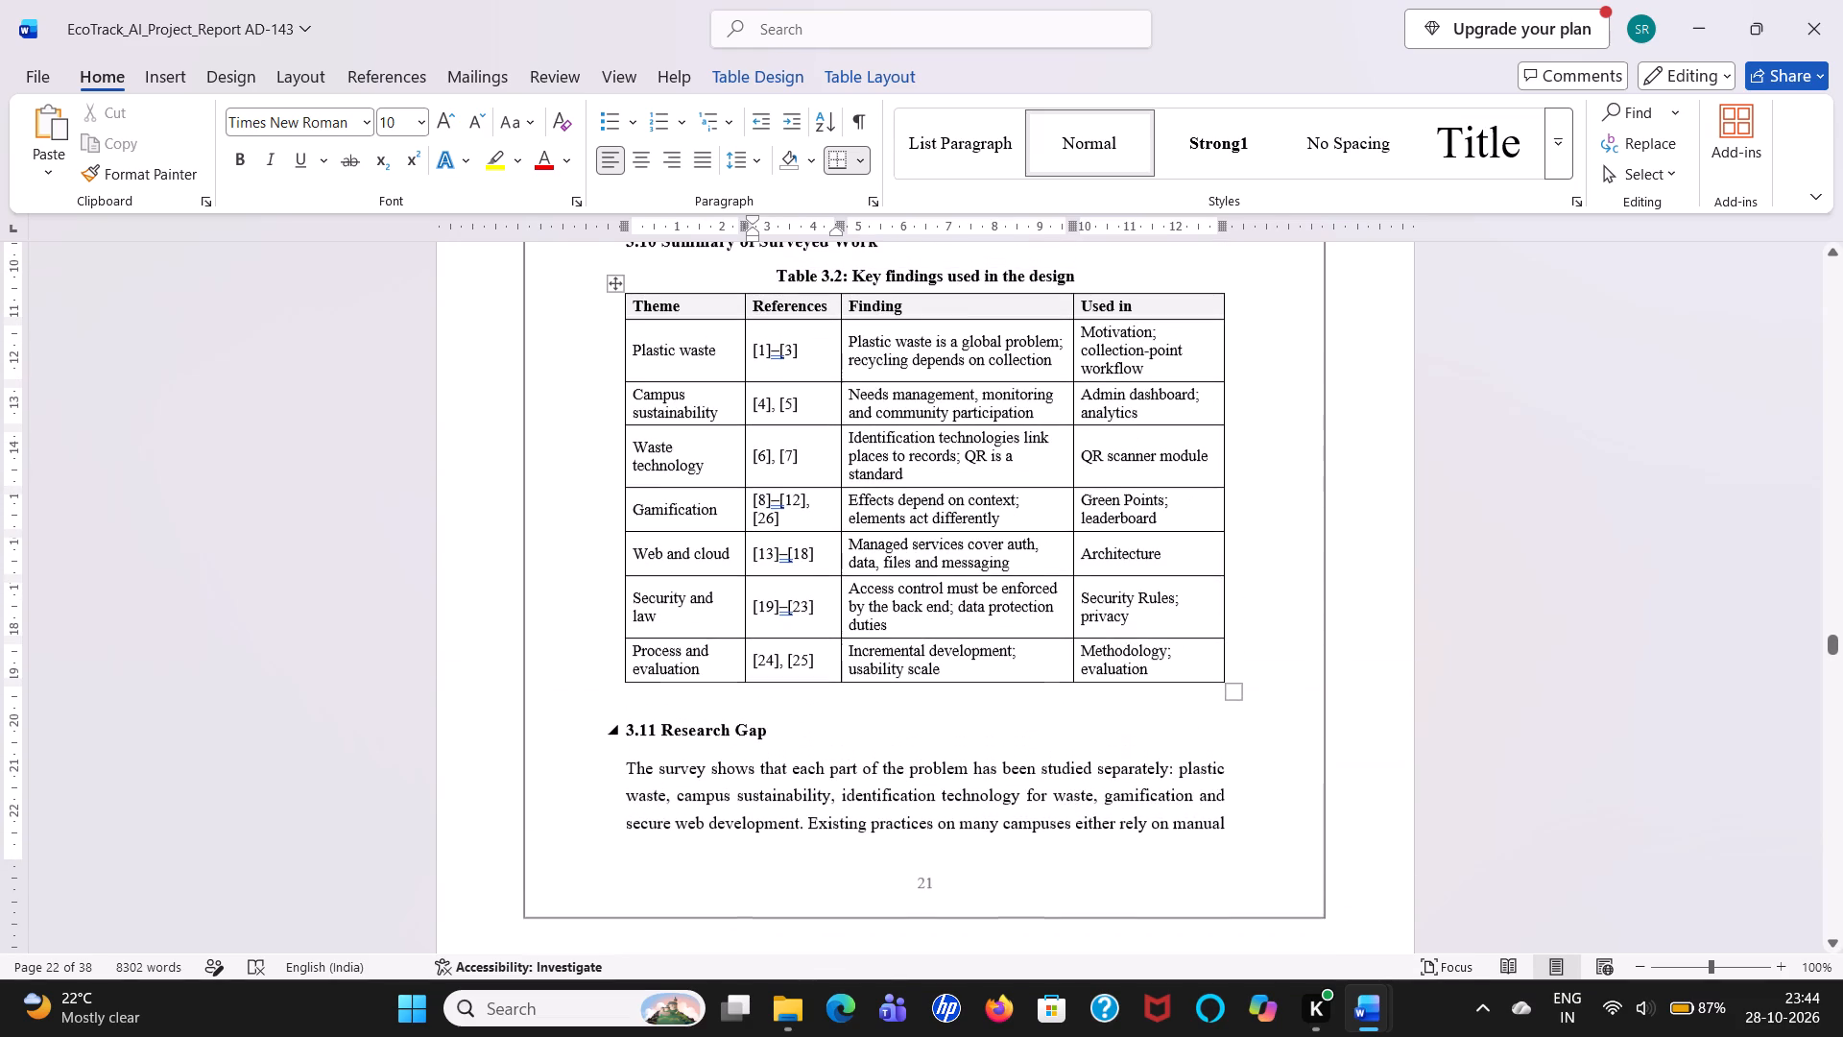
scroll(915, 732, down, 2)
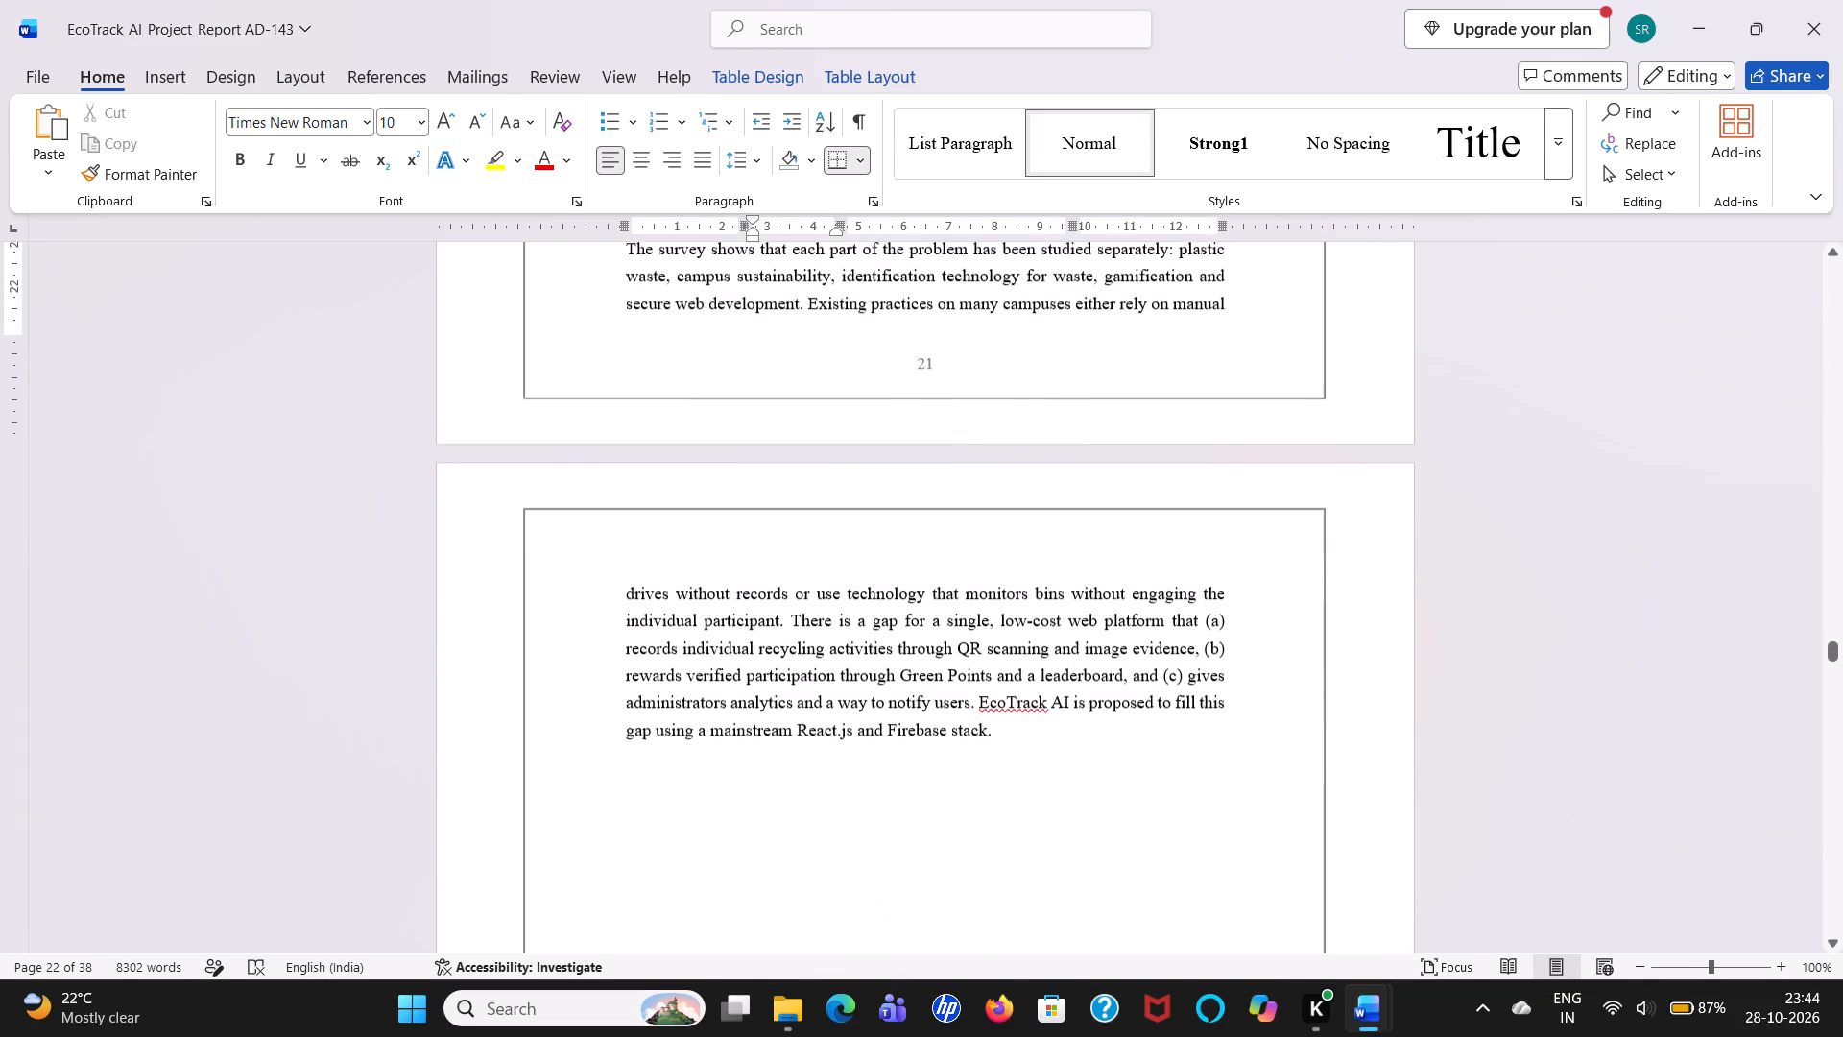
scroll(915, 732, down, 2)
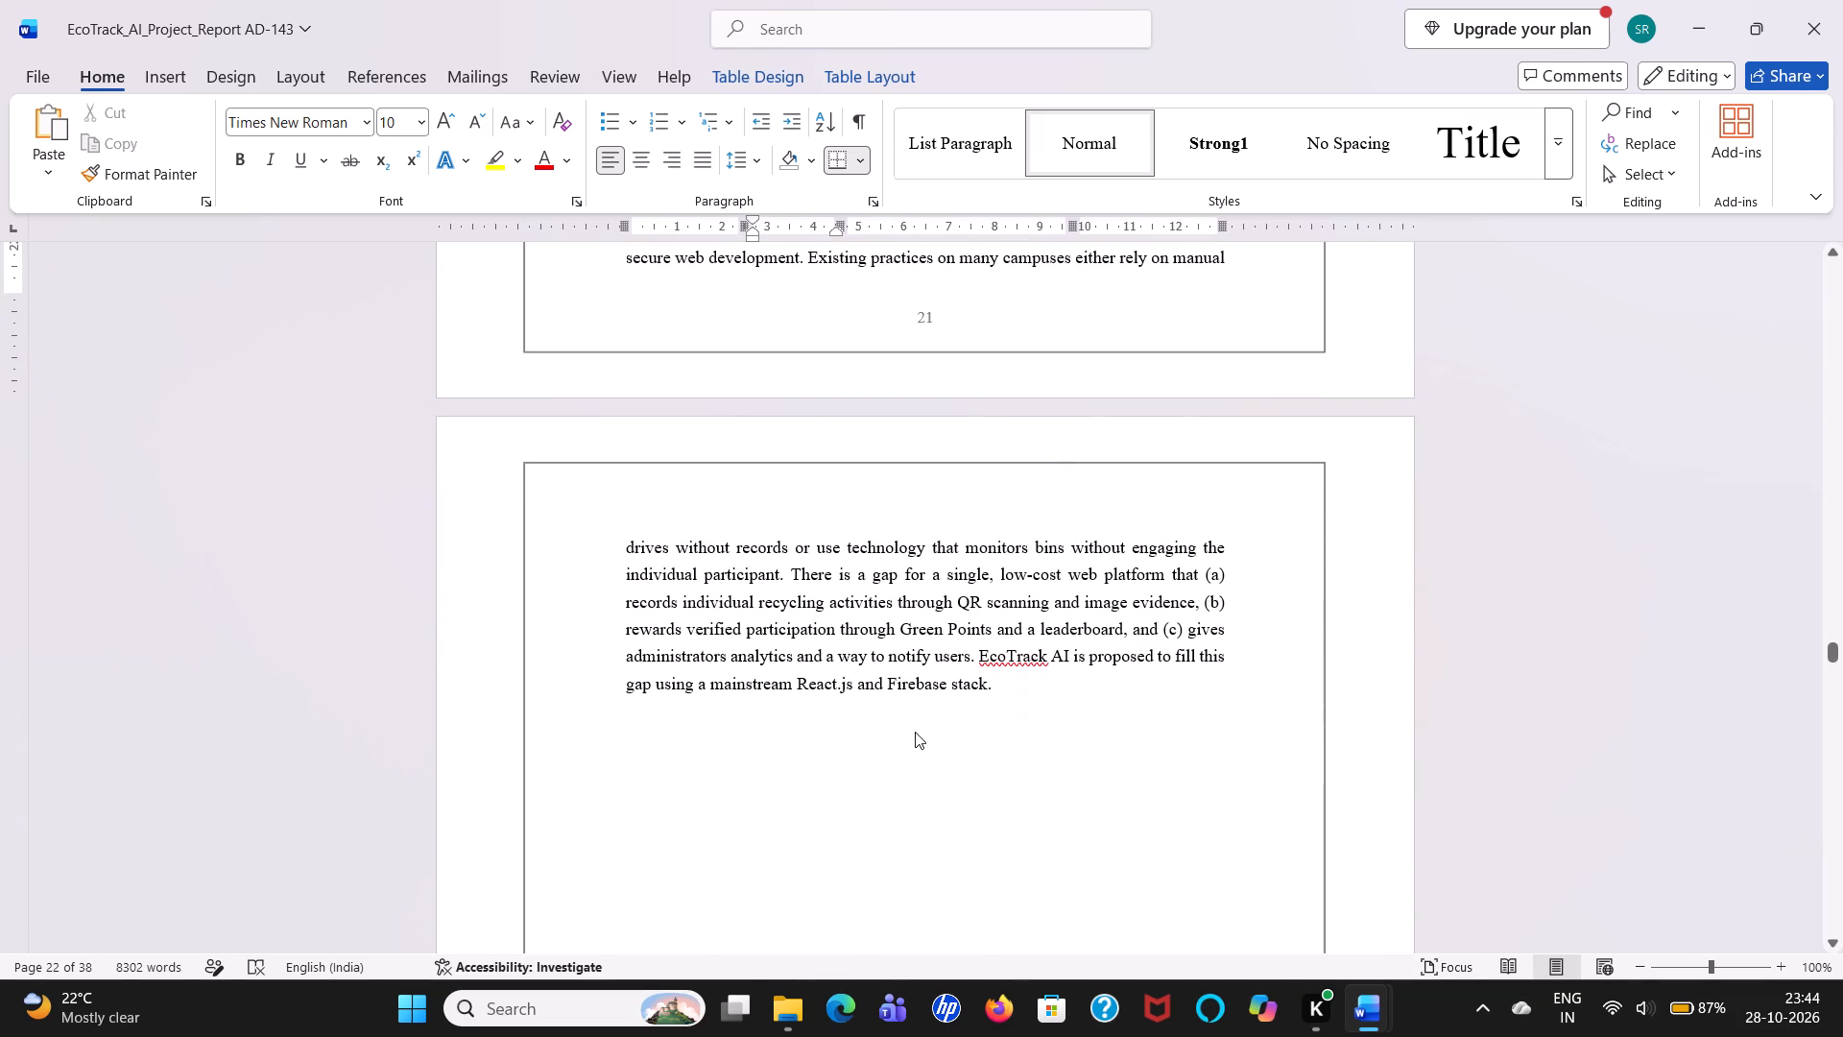
scroll(915, 732, up, 1)
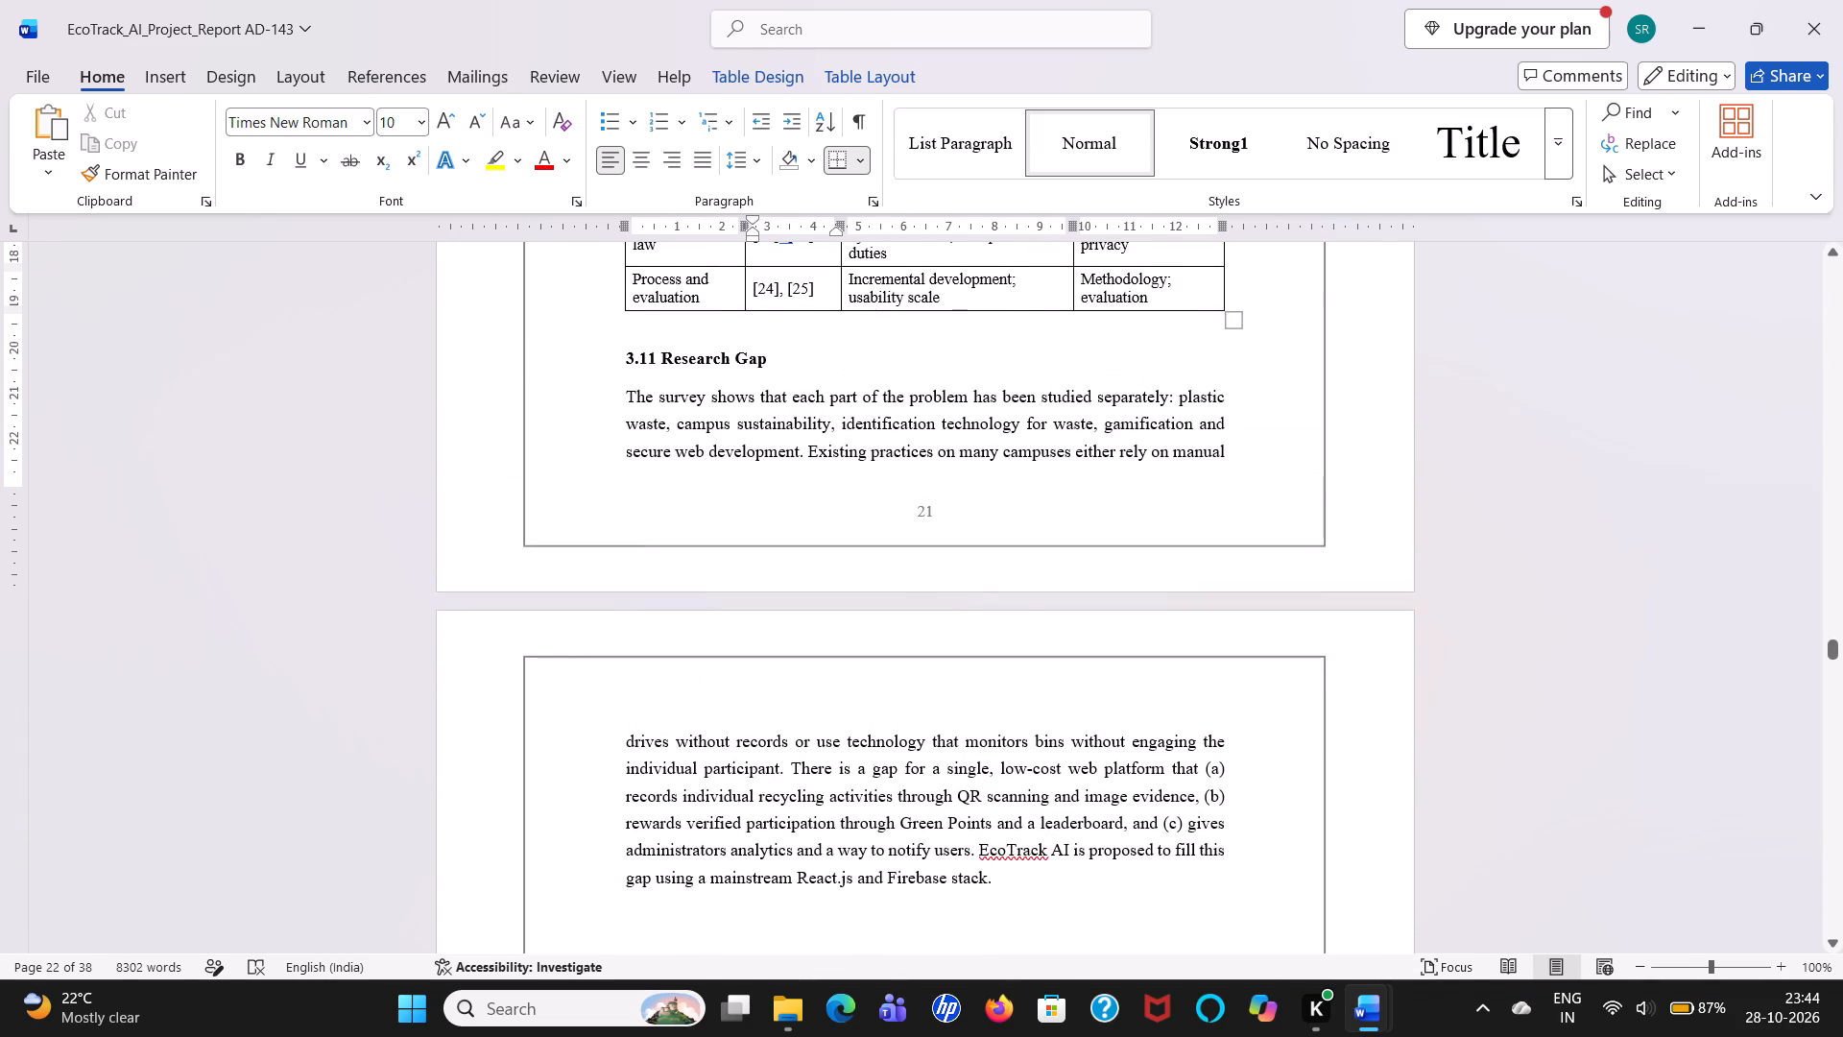
Delete the citation [24] and its preceding space after "An incremental process is used" in section 4.2 Development Methodology.
scroll(915, 732, down, 3)
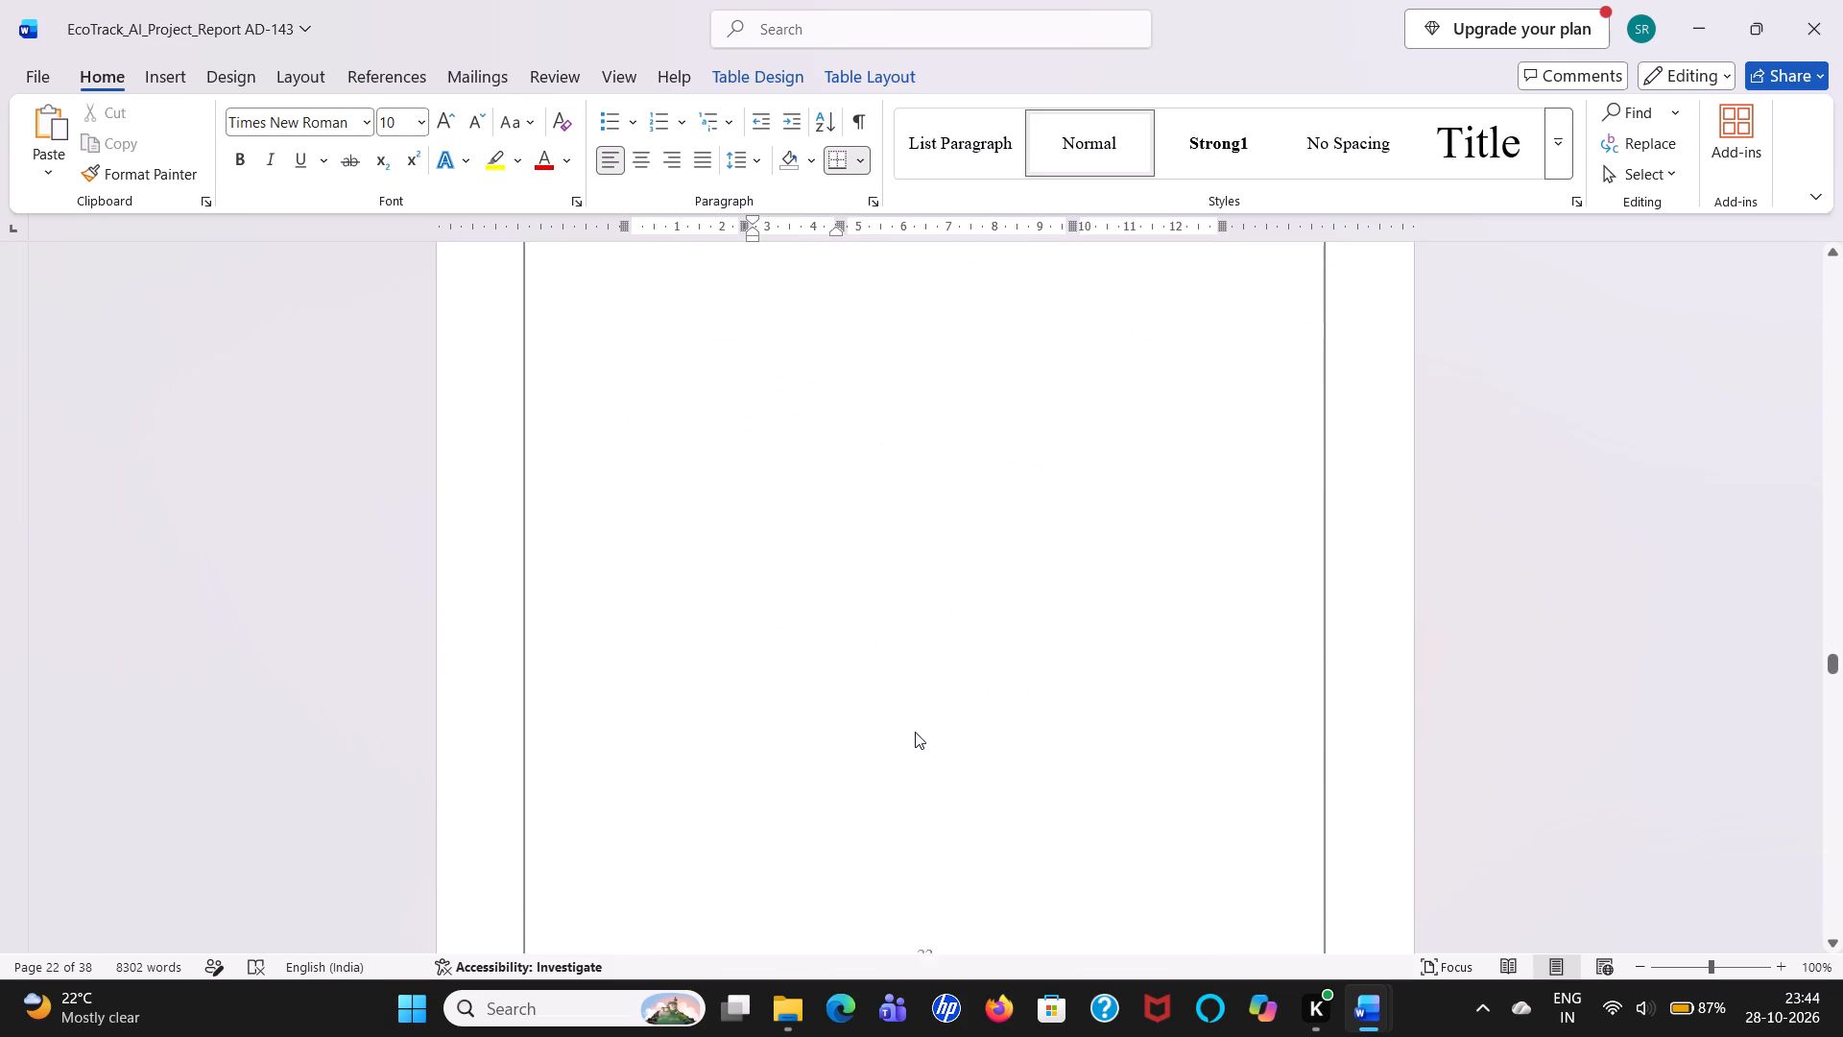
scroll(915, 732, down, 4)
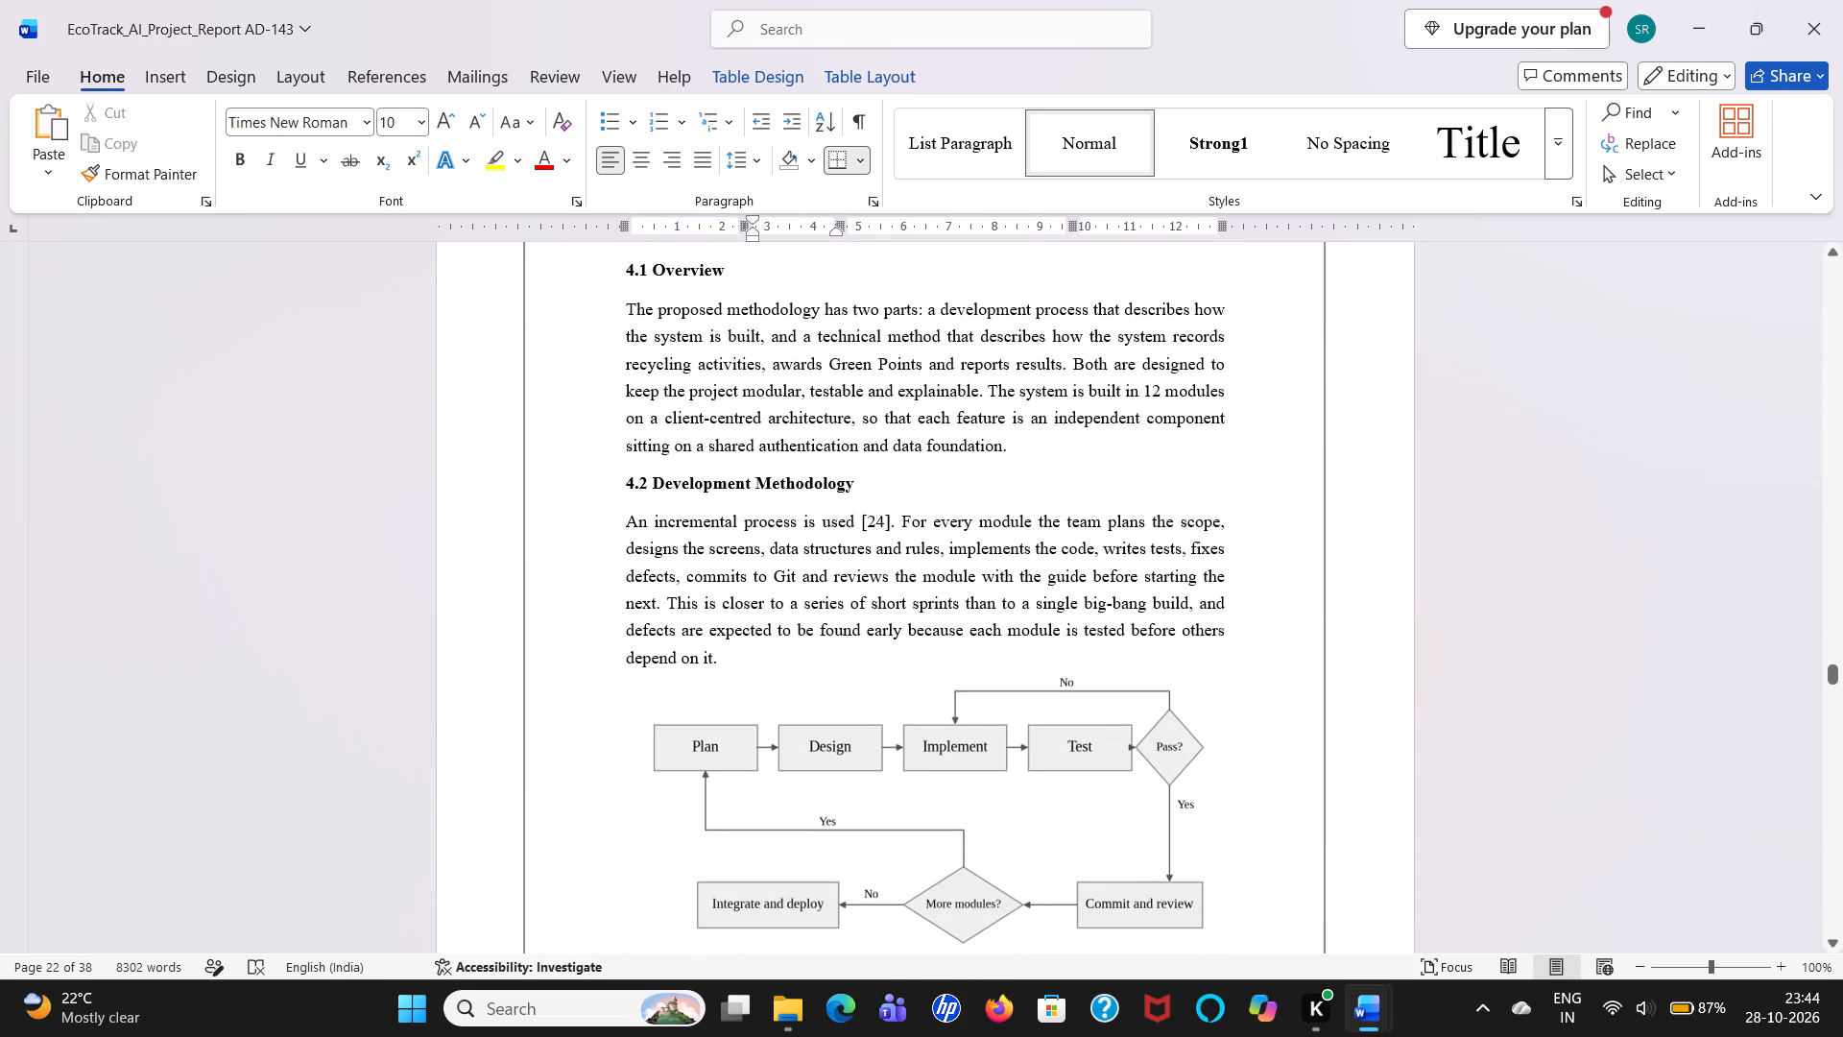
click(892, 524)
key(BackSpace)
key(BackSpace)
key(BackSpace)
key(BackSpace)
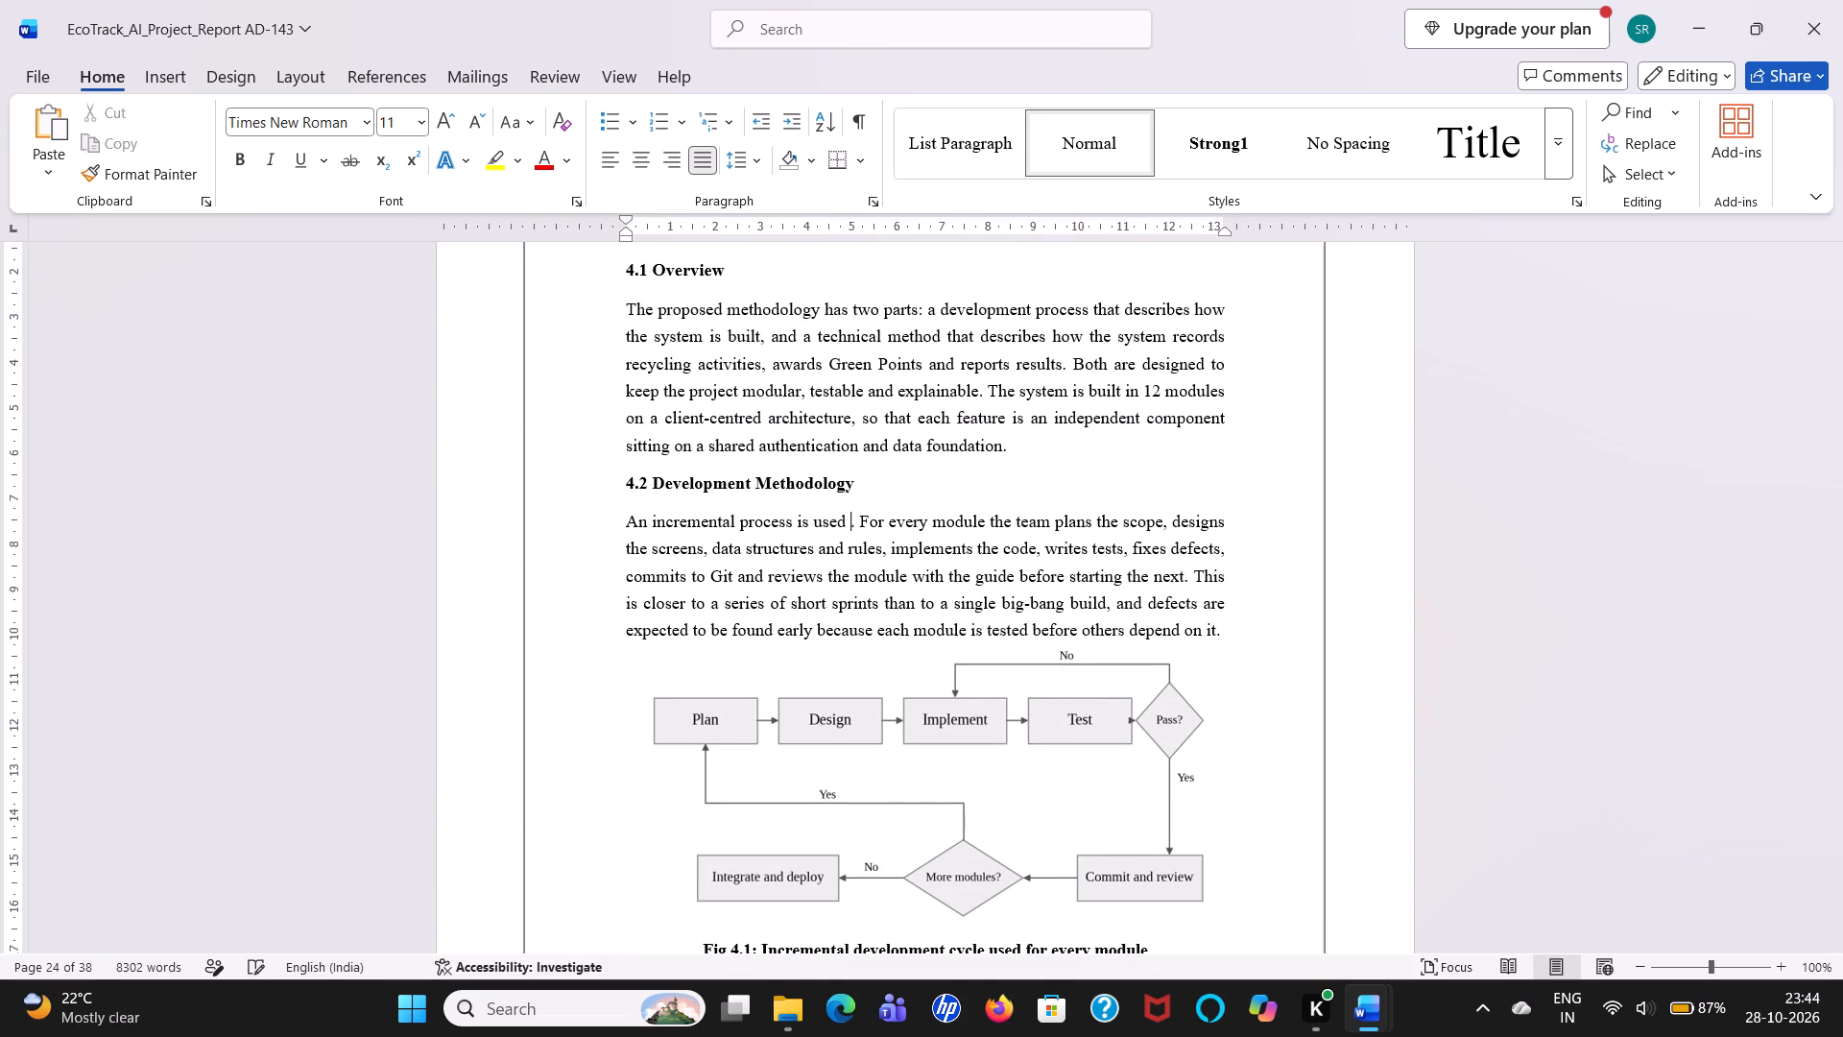
key(BackSpace)
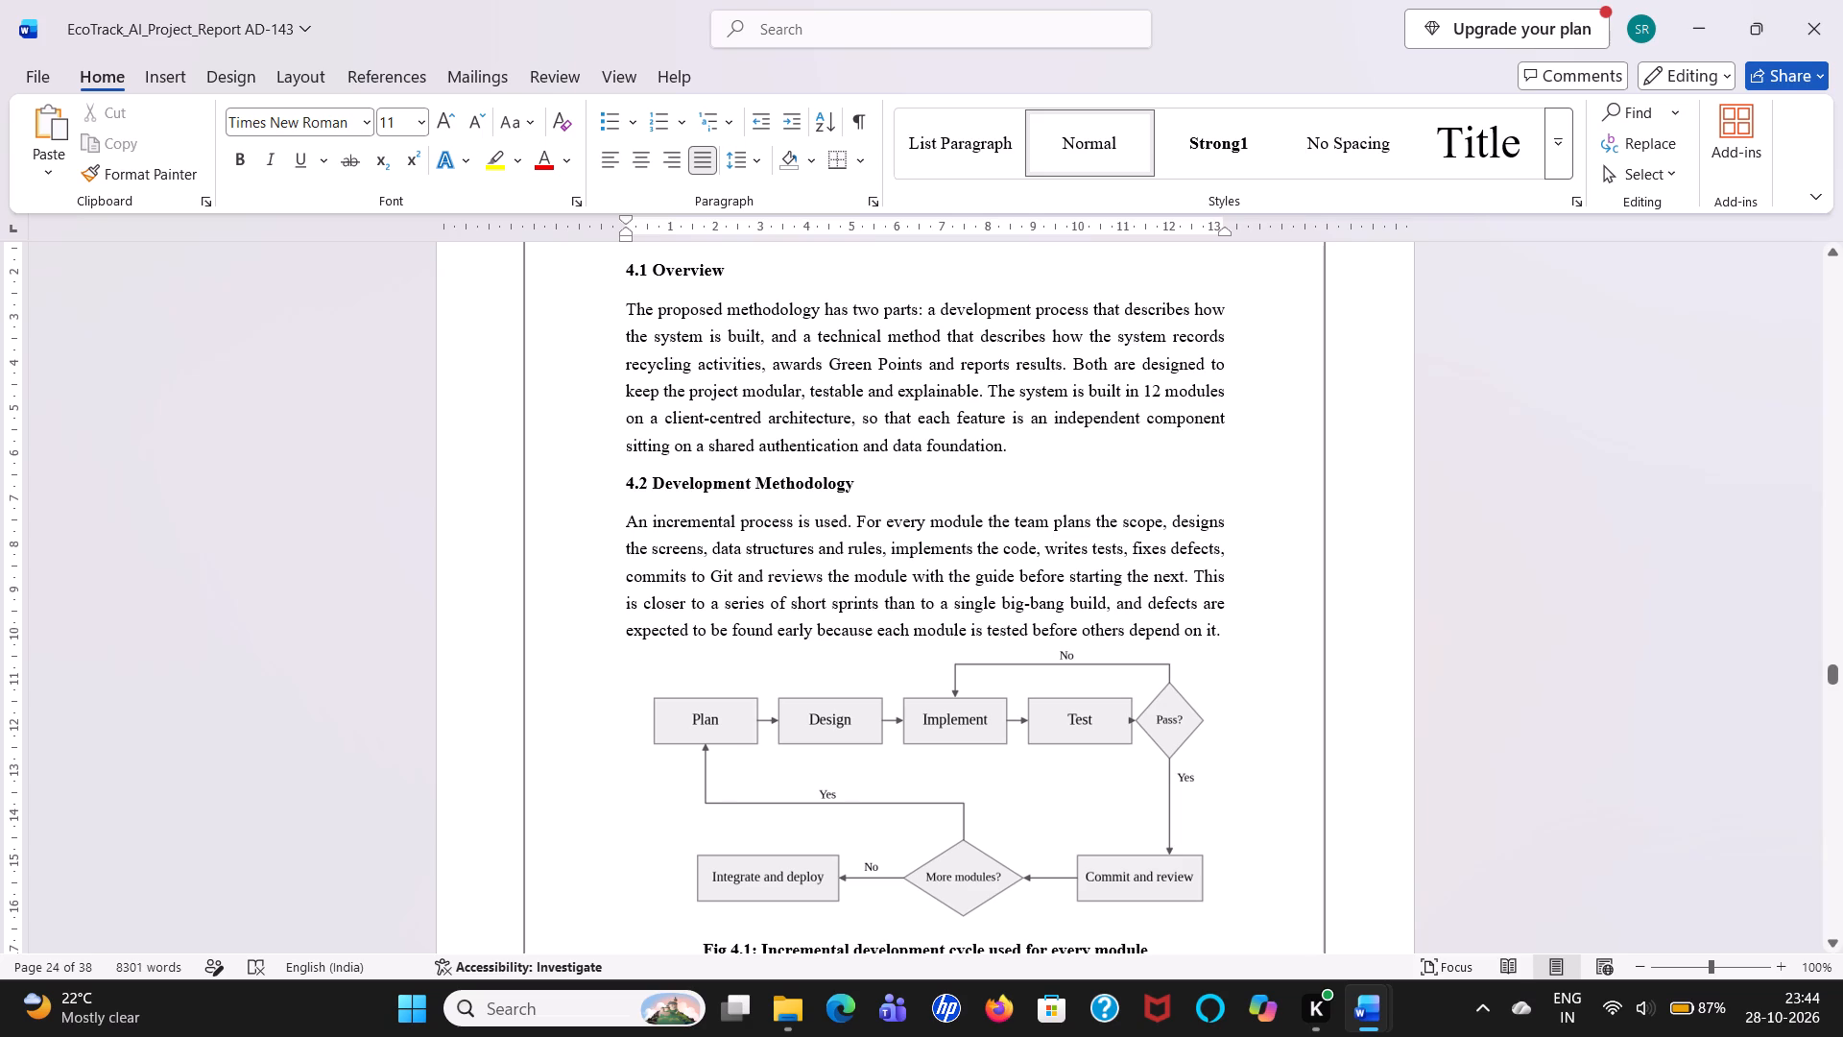
Delete the citations [16], [17] after "Storage Security Rules" at the end of section 4.3's paragraph, keeping the period.
scroll(956, 637, down, 2)
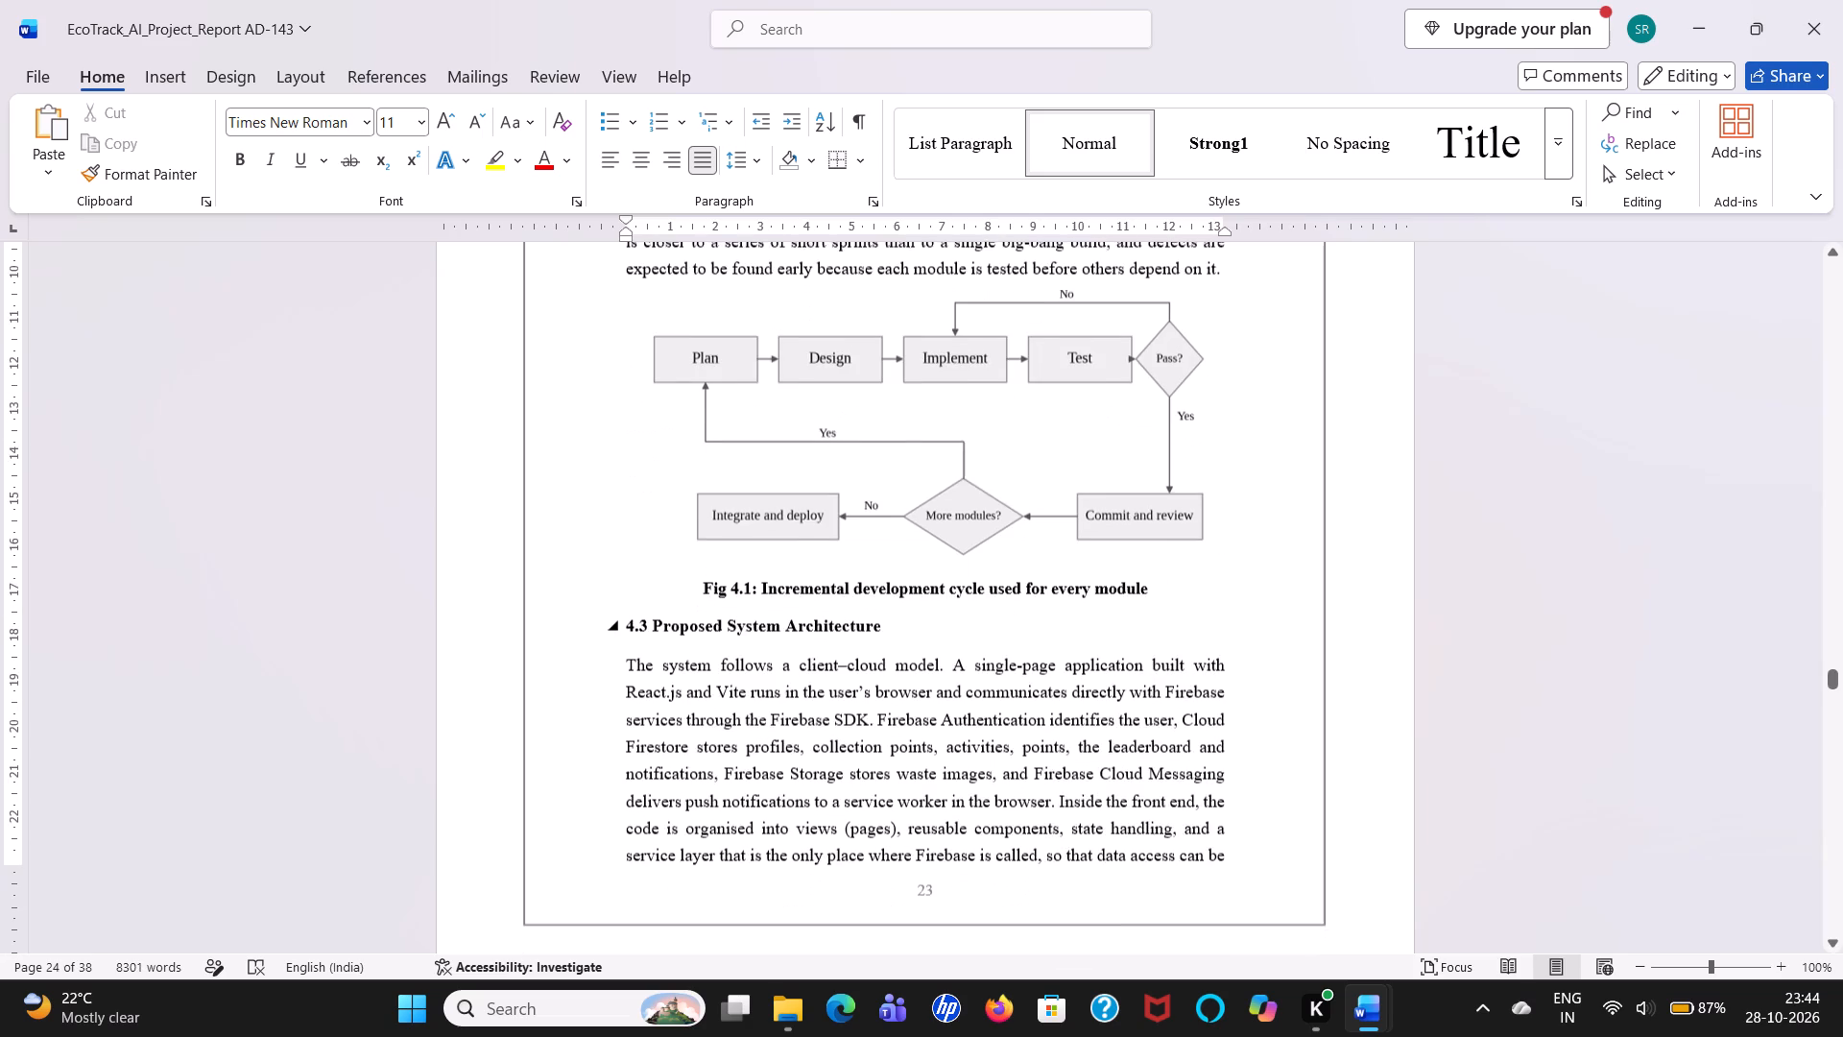
scroll(956, 637, down, 3)
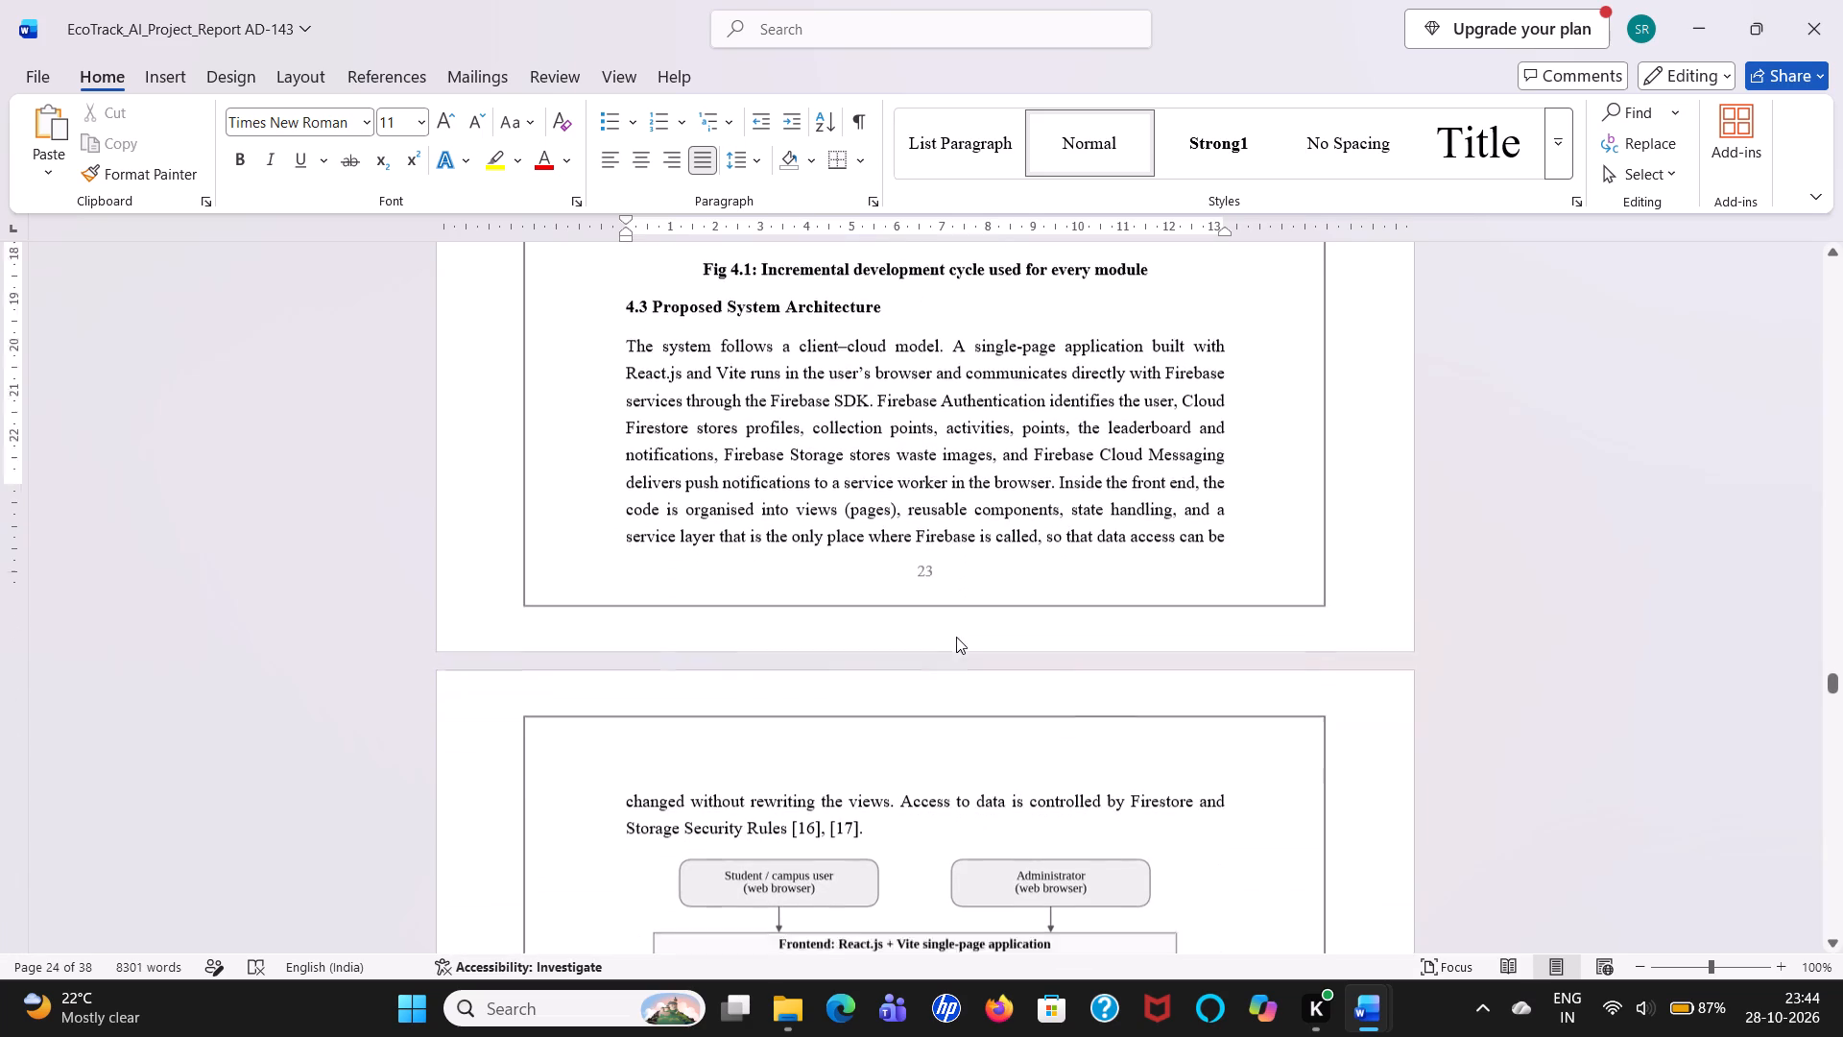
scroll(956, 637, down, 1)
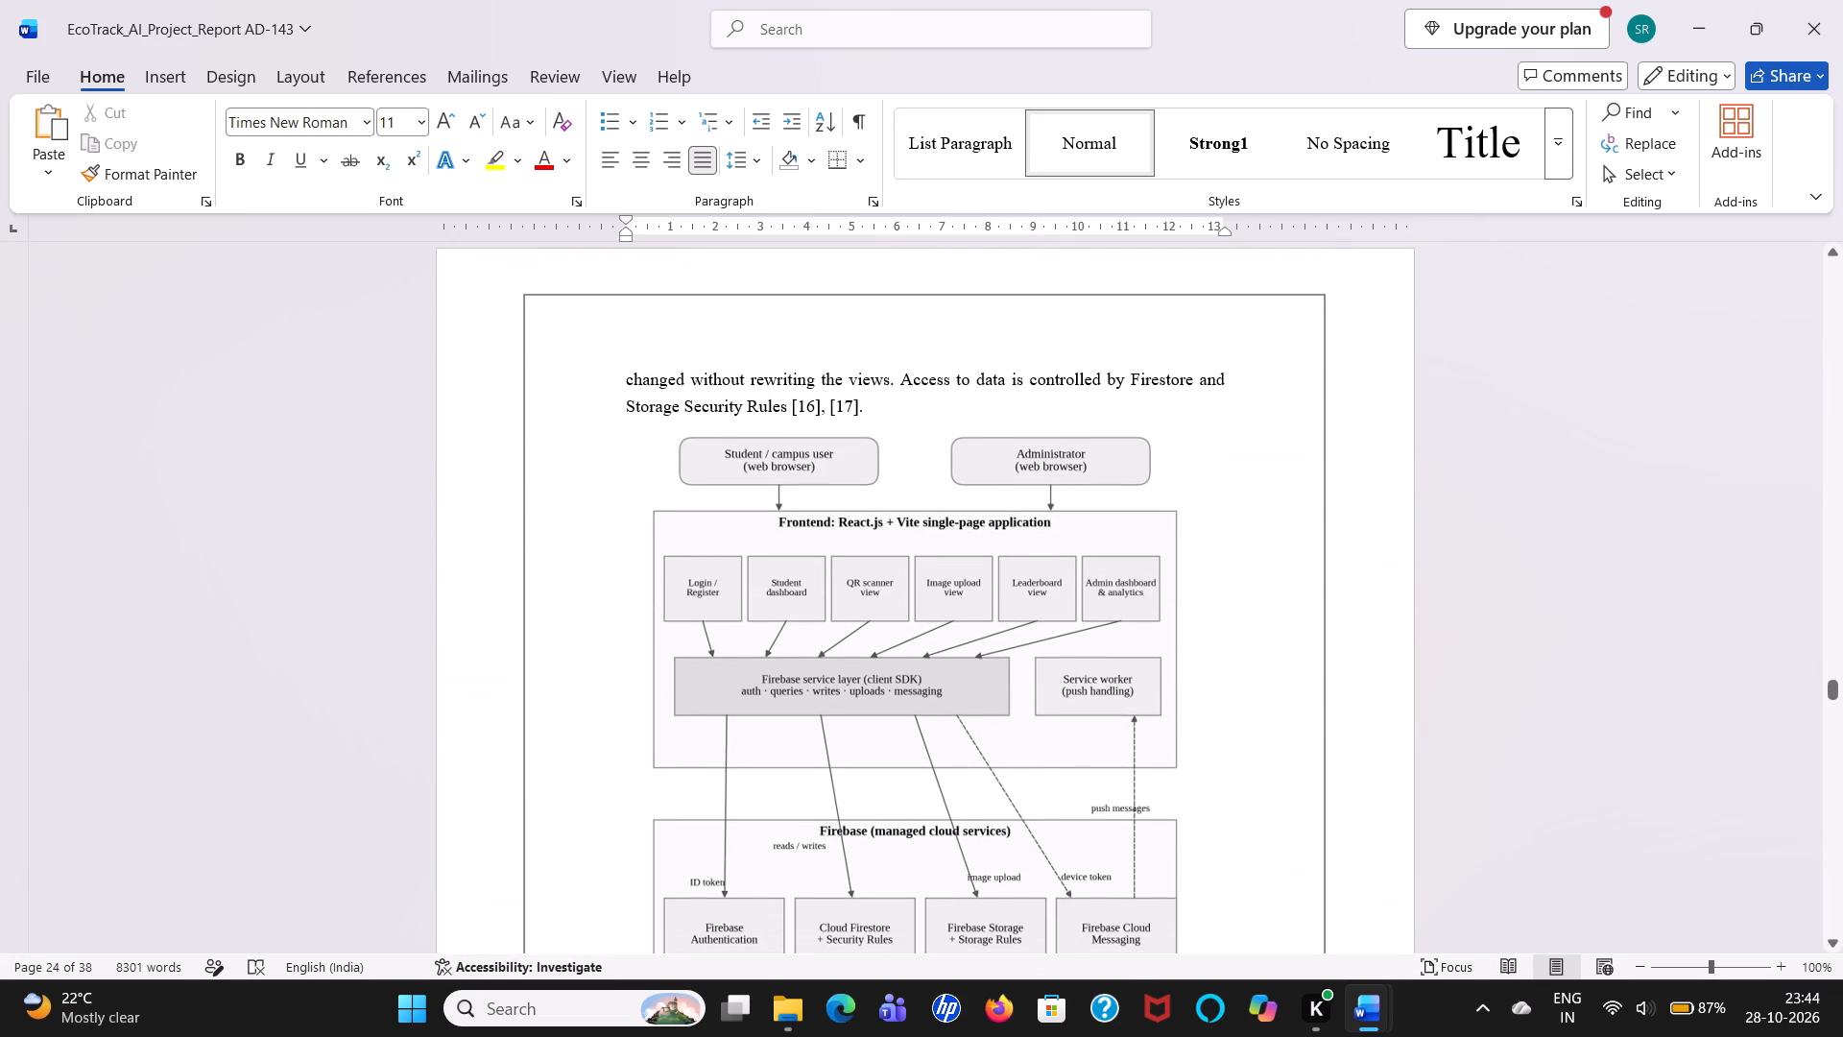
click(861, 403)
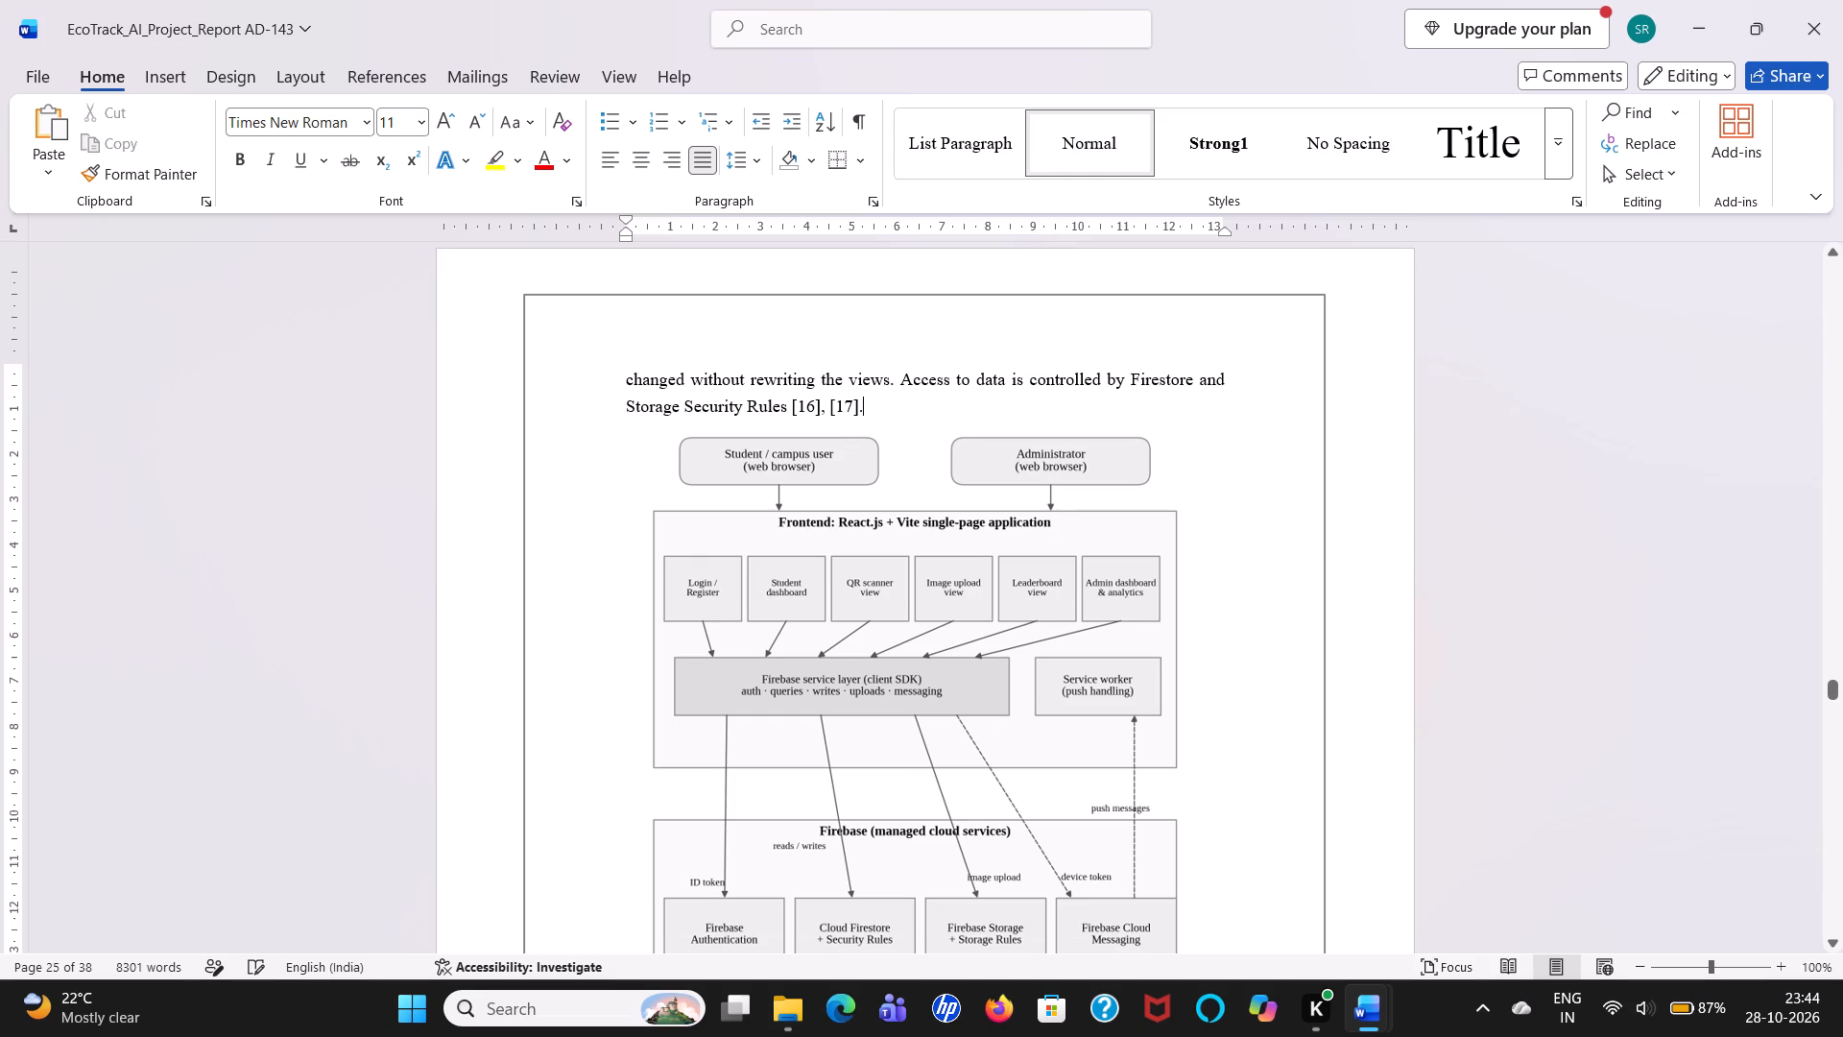
key(Left)
key(BackSpace)
key(BackSpace)
key(BackSpace)
key(BackSpace)
key(BackSpace)
key(BackSpace)
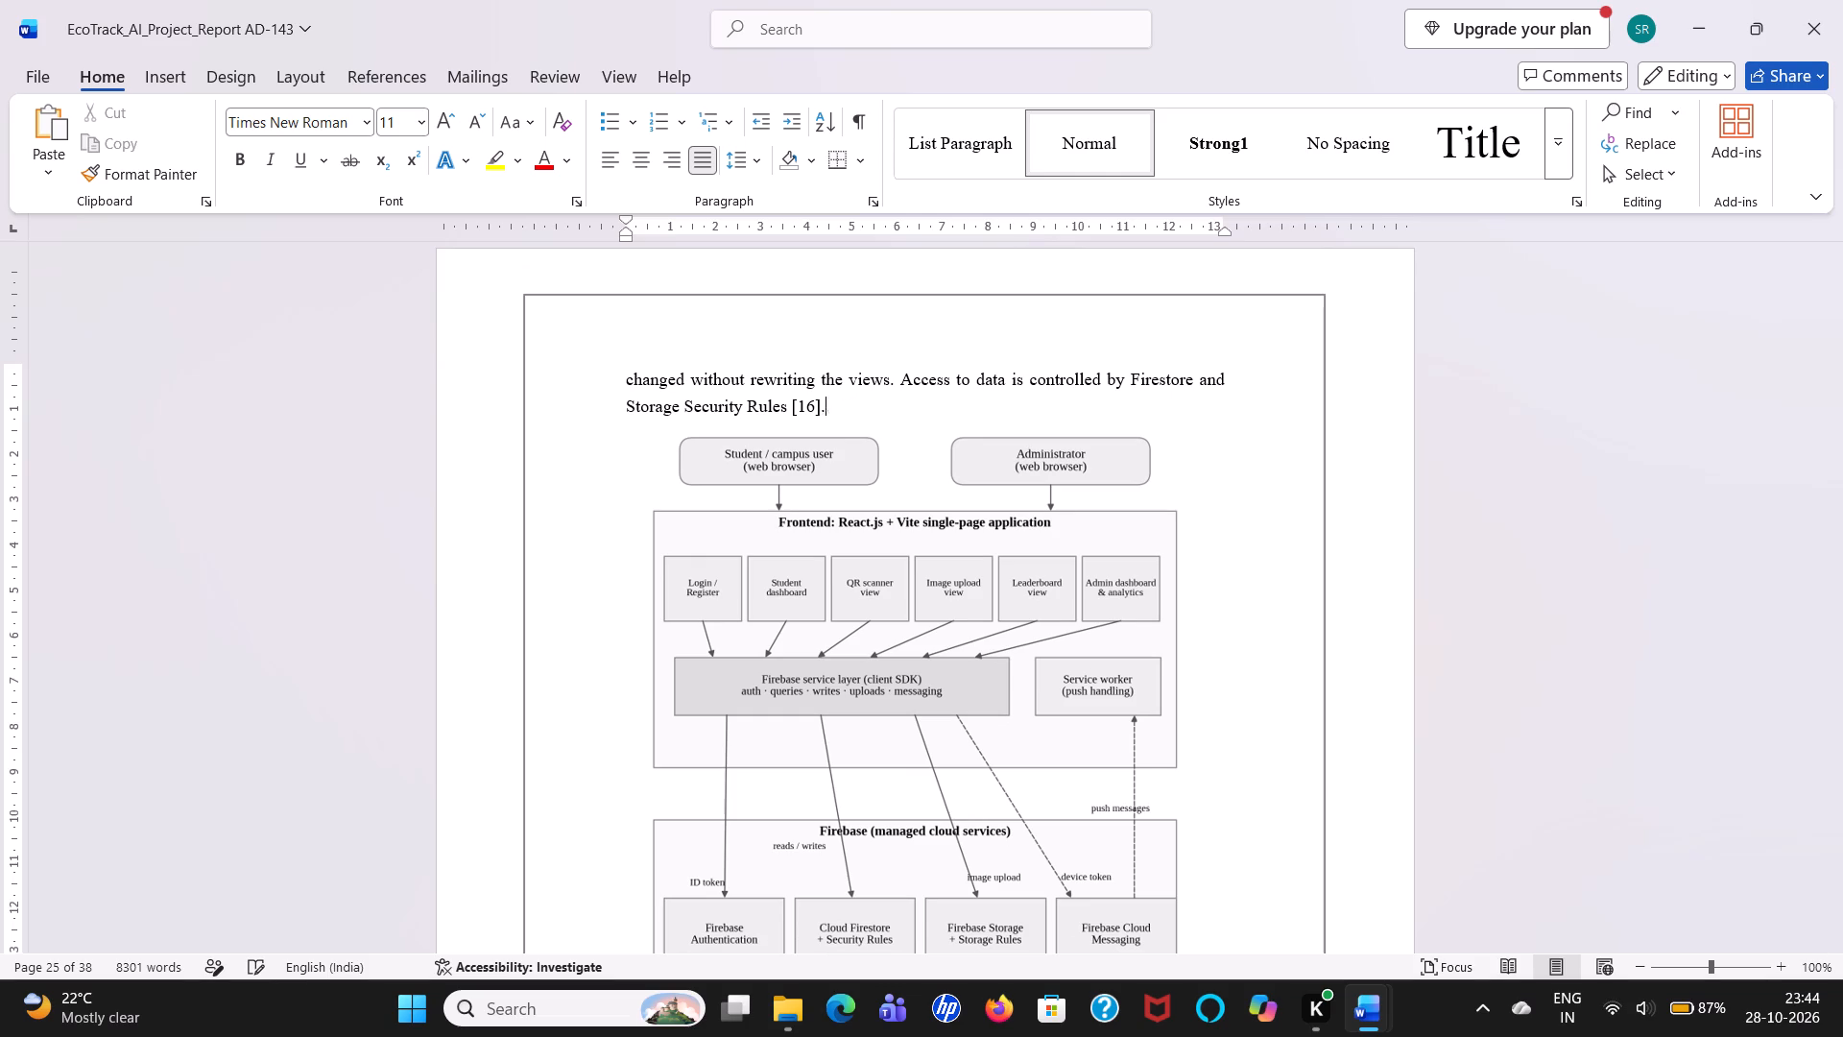
key(BackSpace)
key(BackSpace)
key(BackSpace)
key(BackSpace)
key(BackSpace)
scroll(861, 403, up, 1)
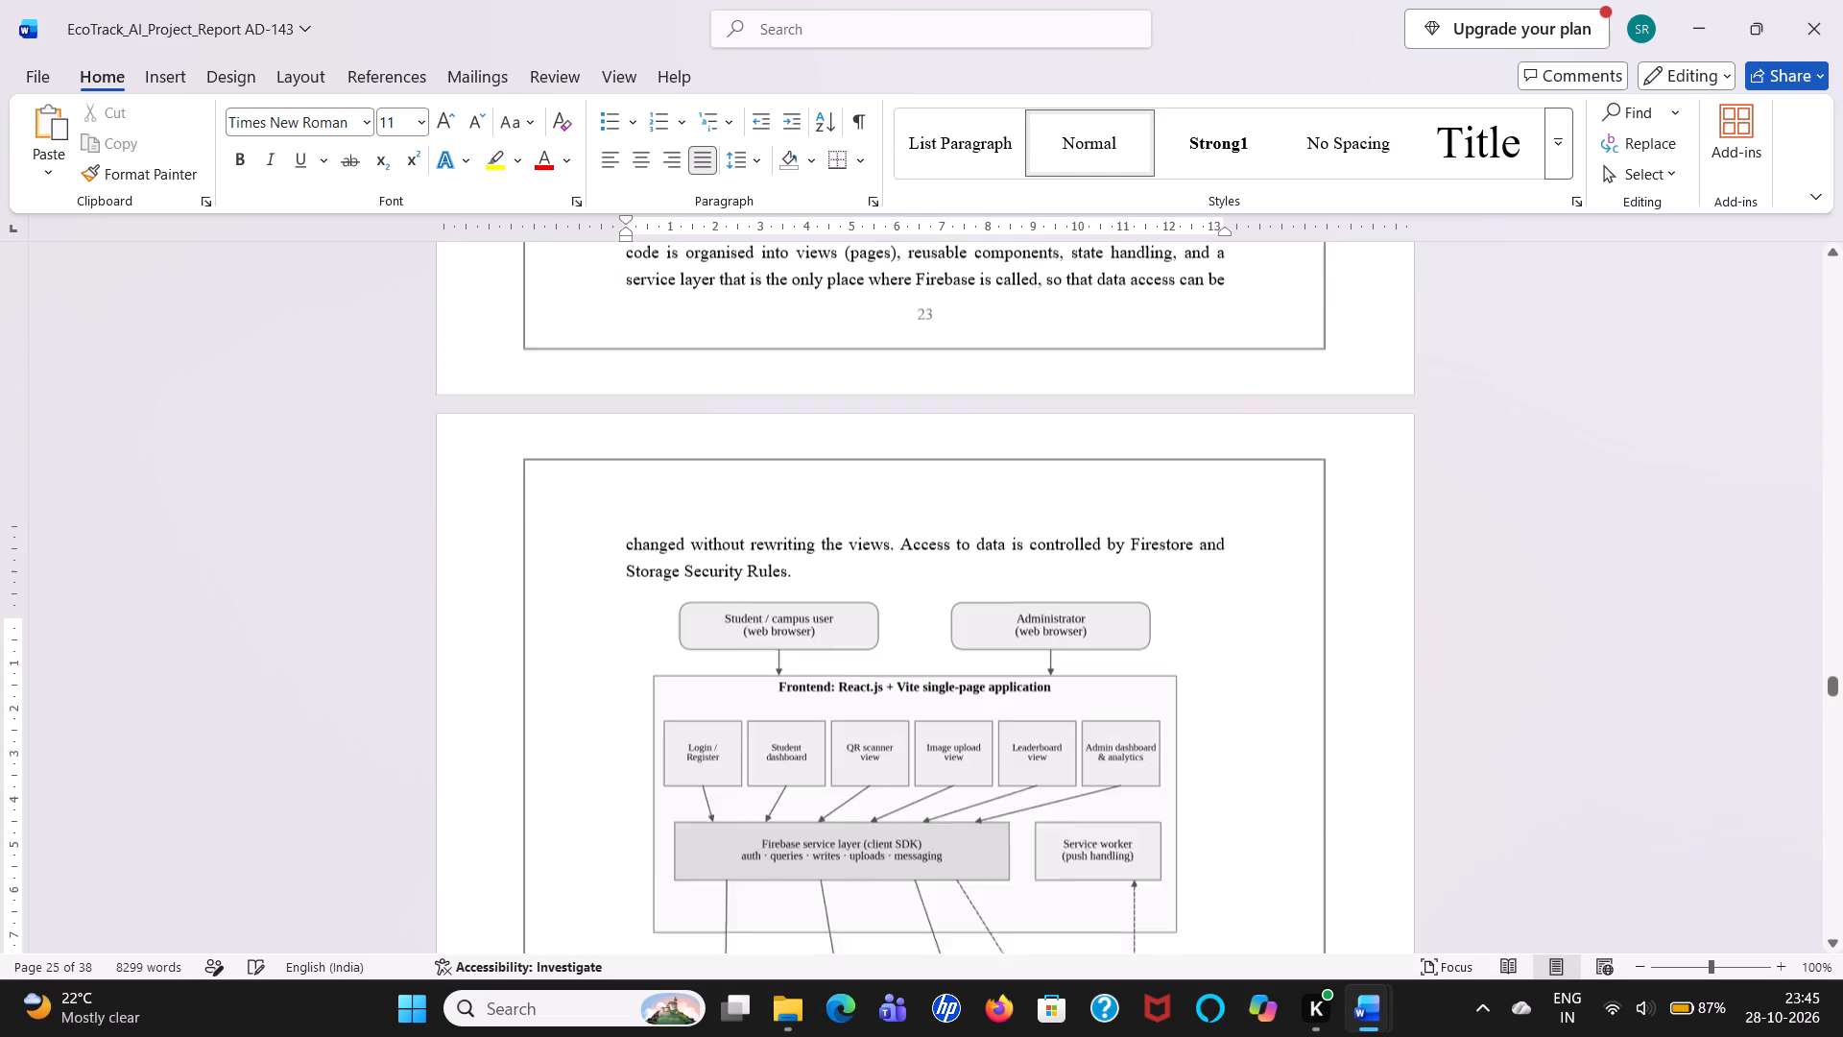
Look over sections 4.1 to 4.4, including the figures and the module plan table, for remaining bracketed citations.
scroll(861, 403, up, 2)
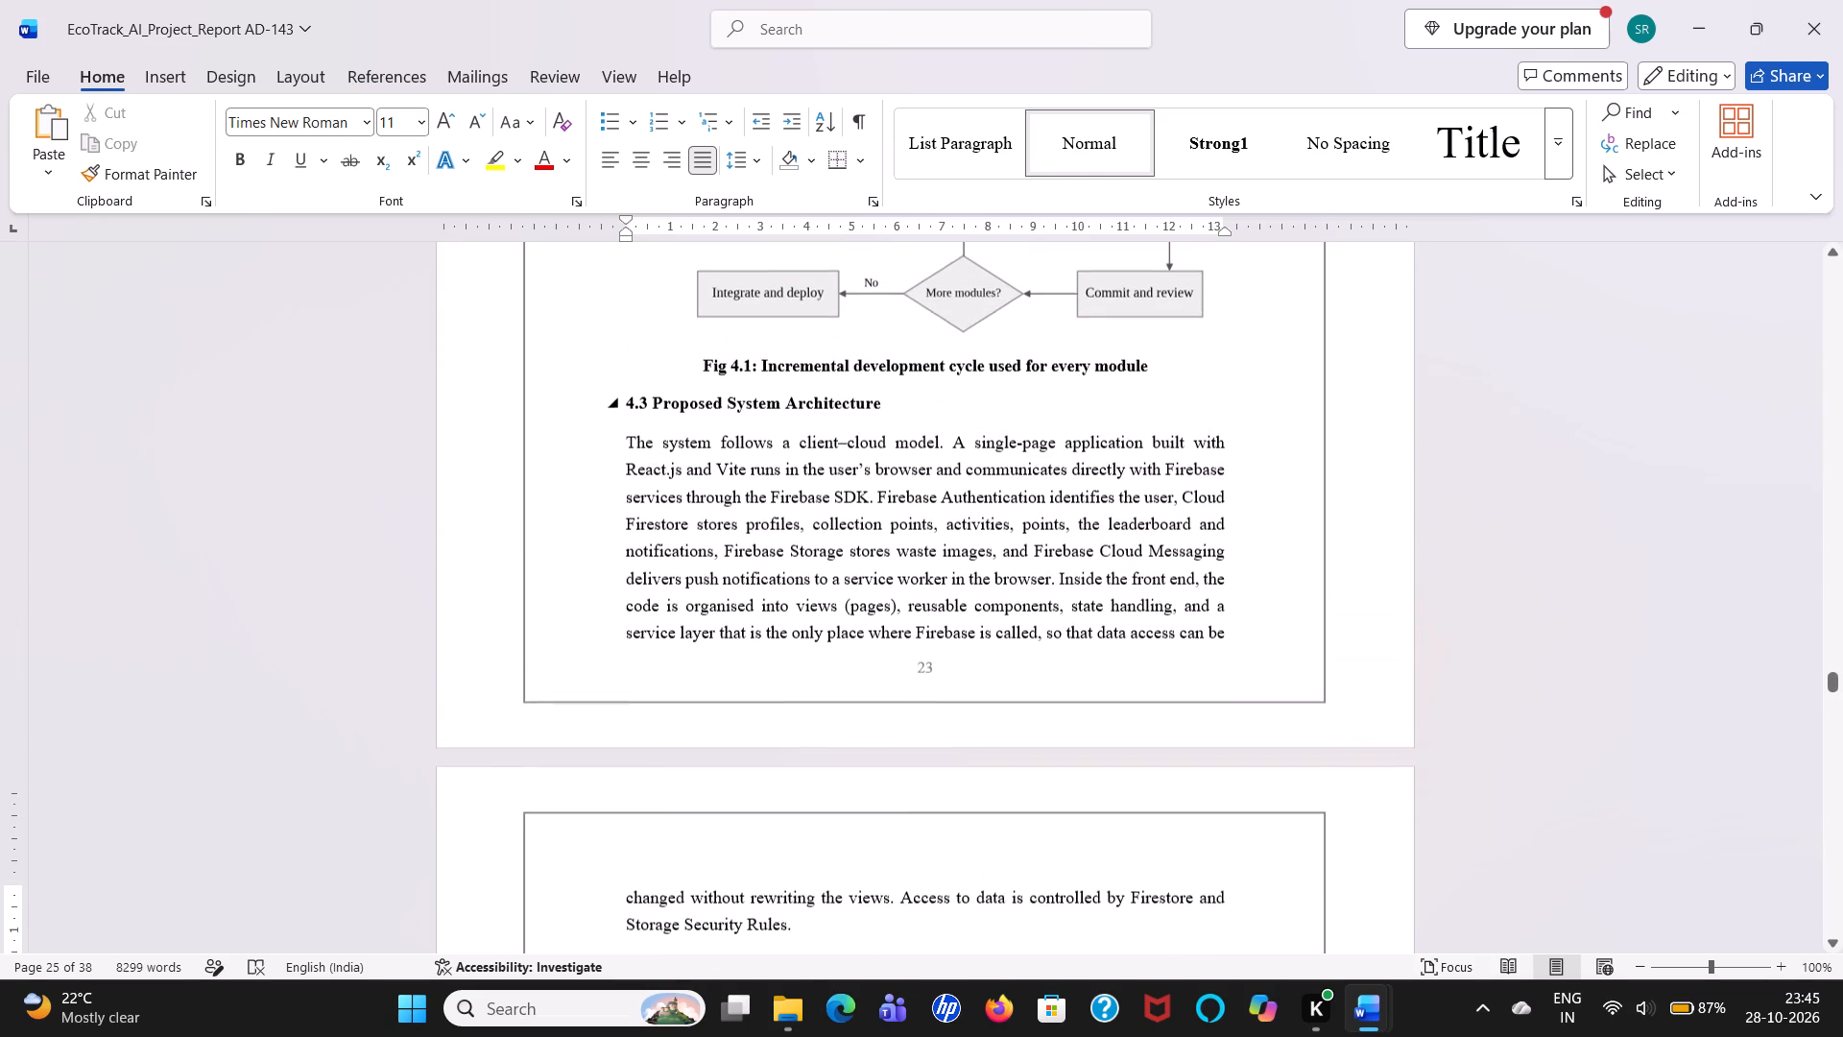
scroll(861, 403, up, 2)
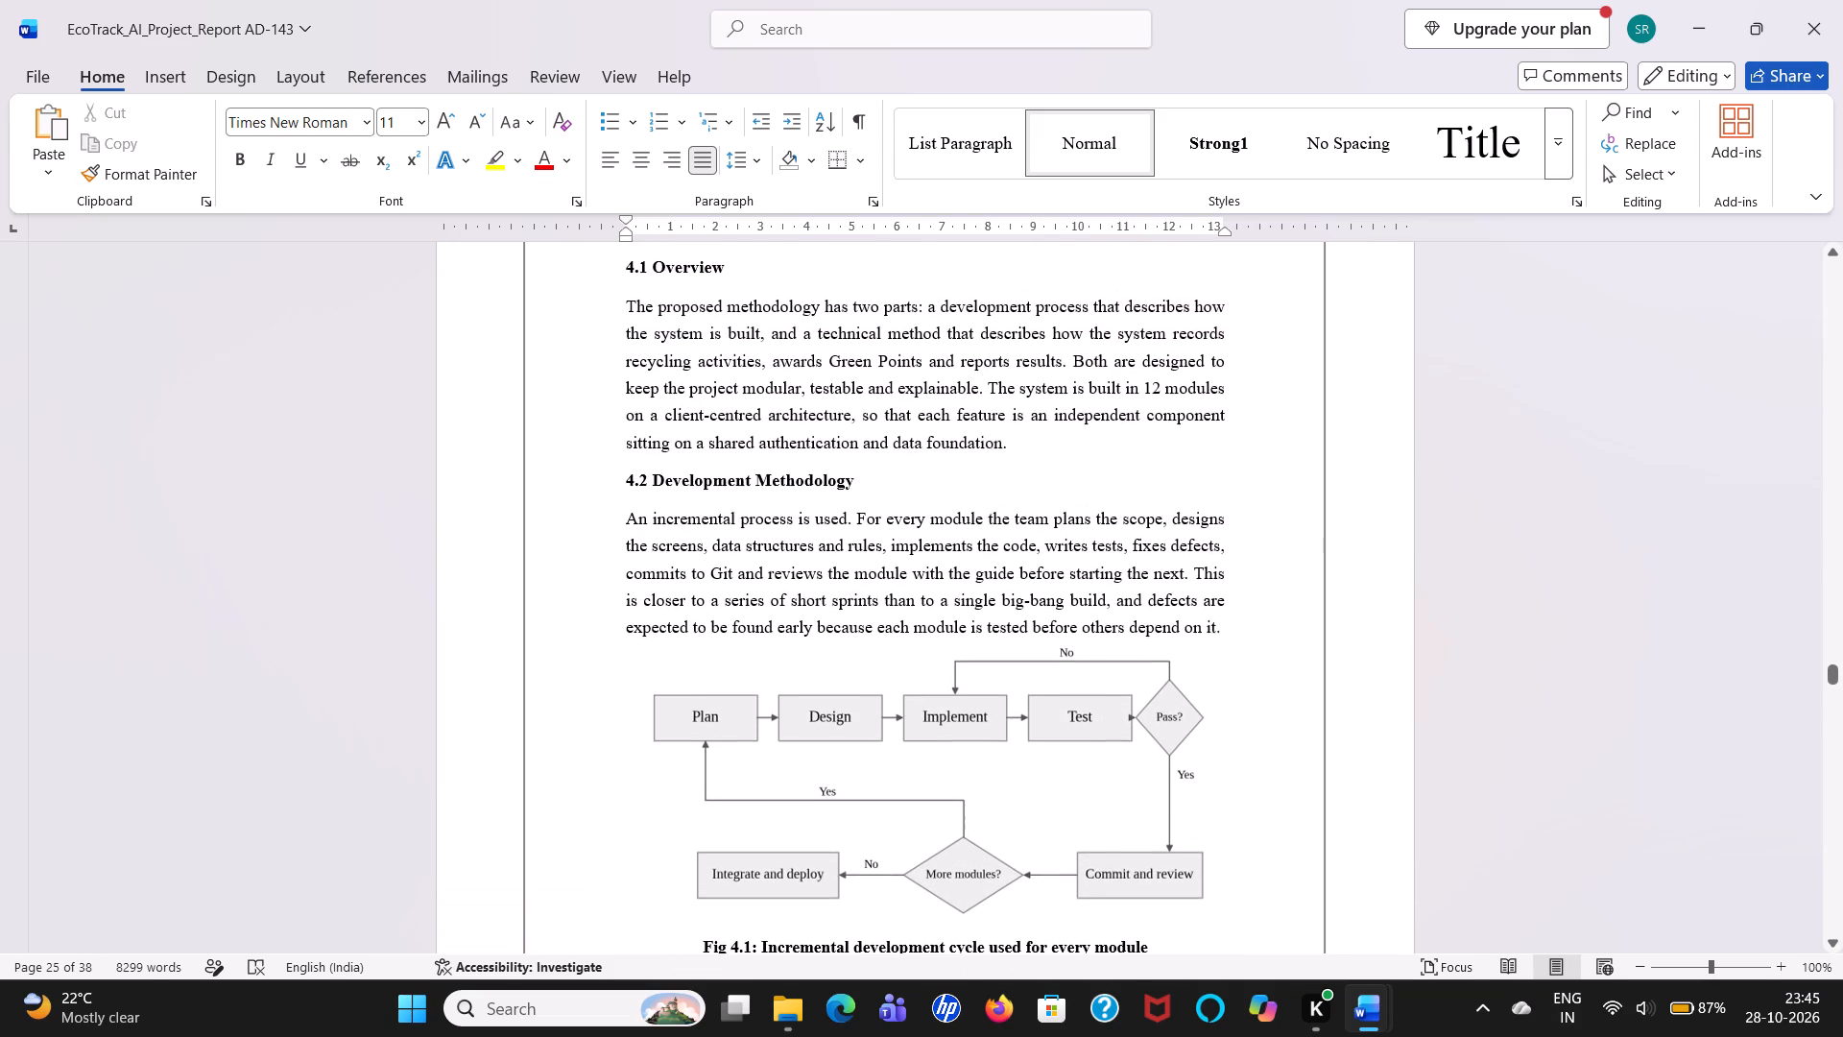
scroll(861, 403, down, 2)
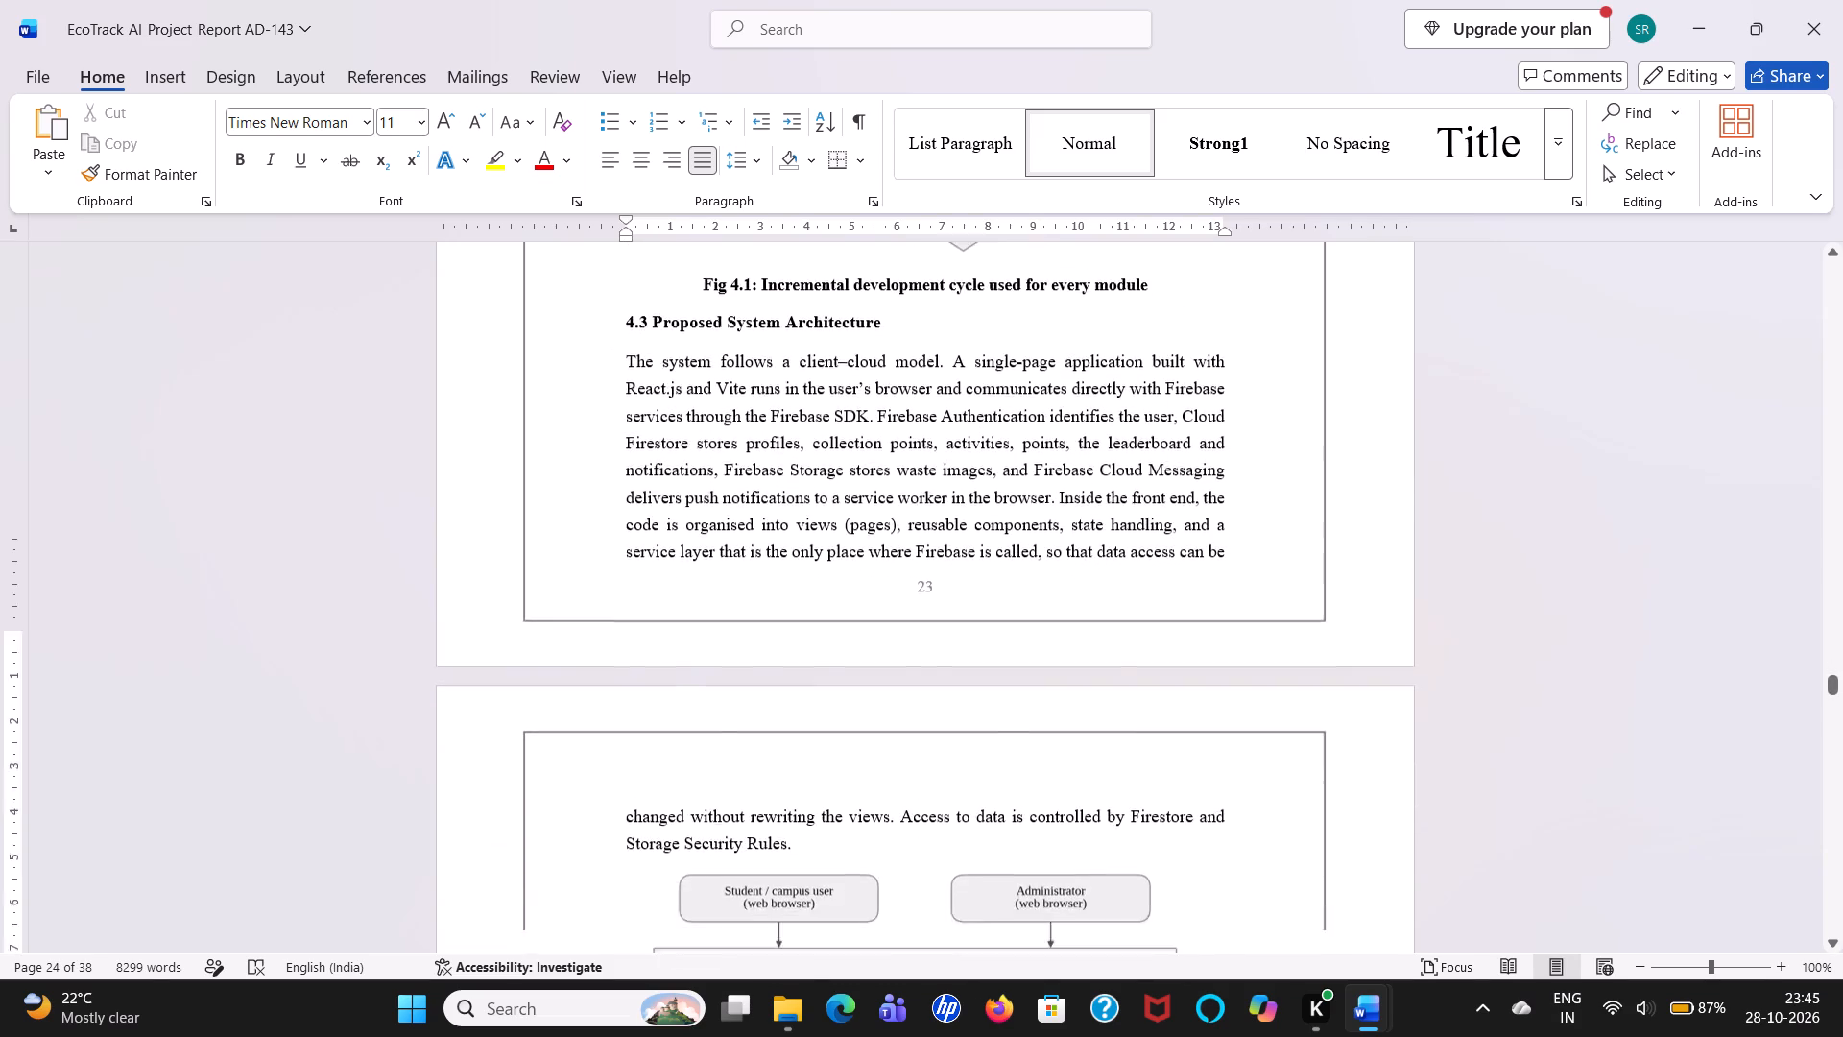
scroll(861, 403, down, 5)
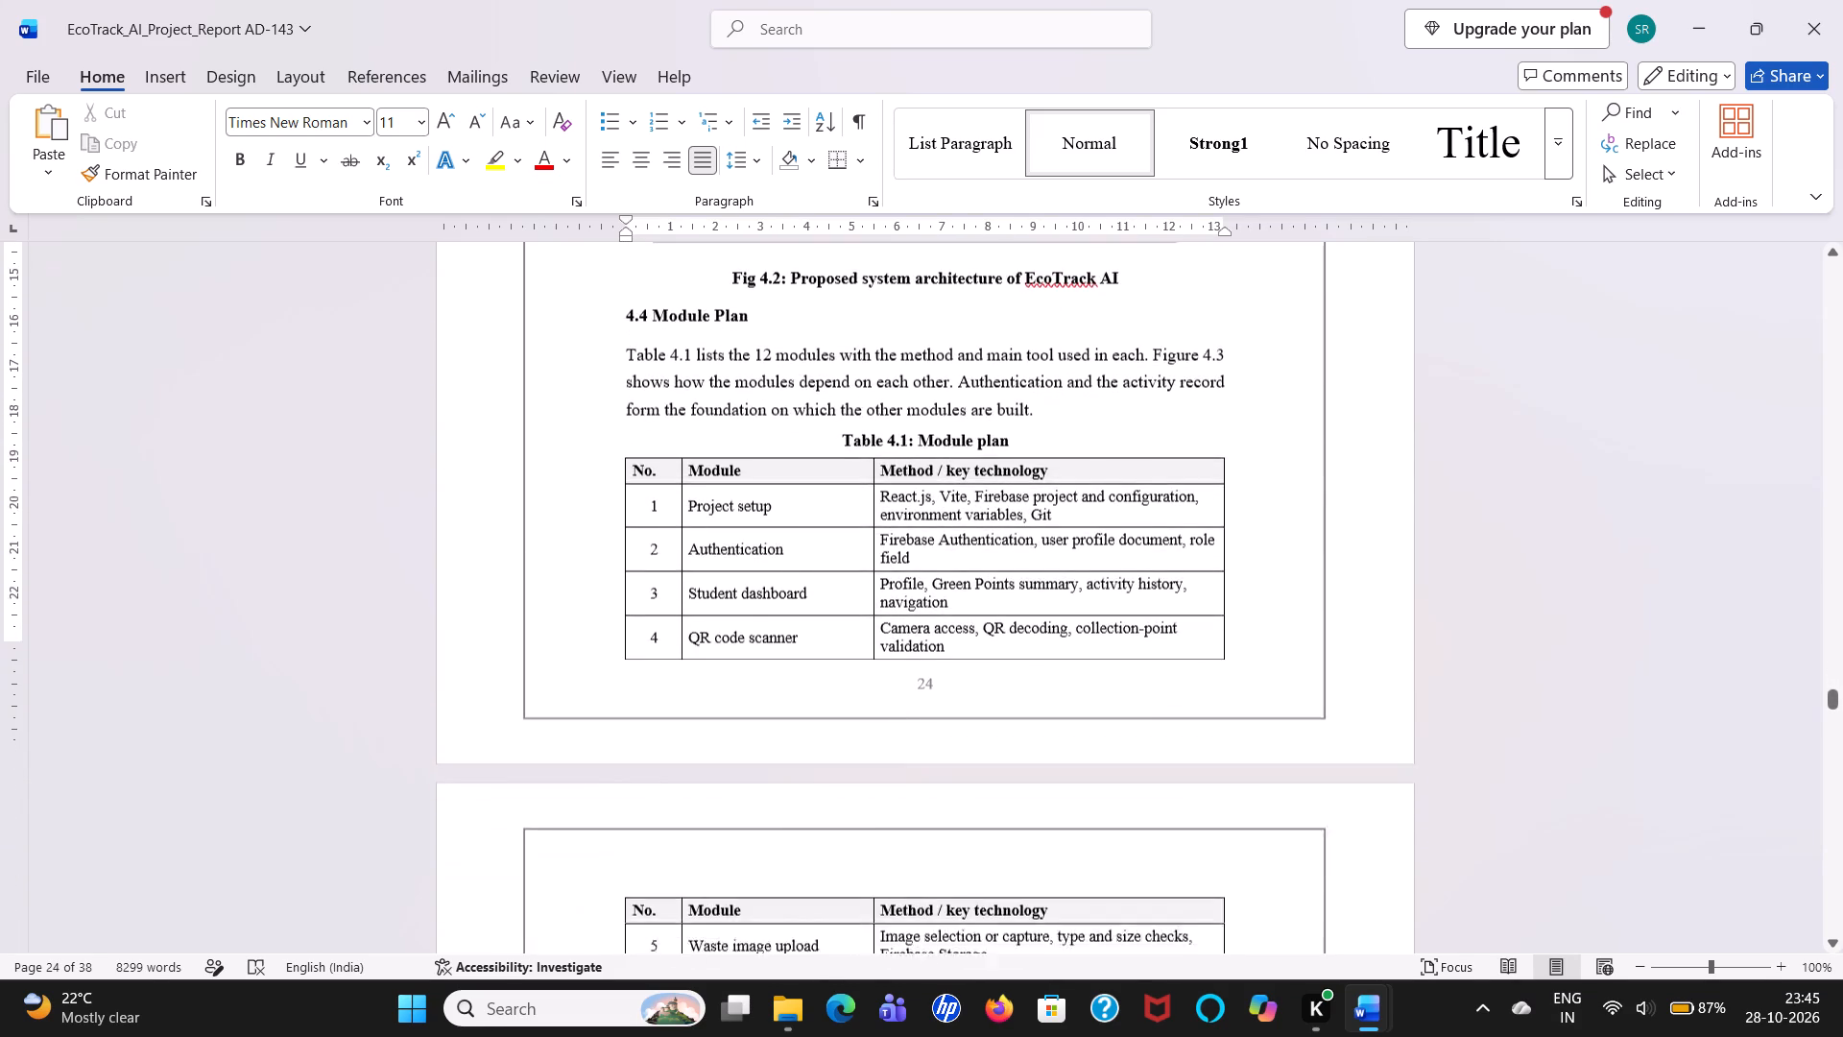
scroll(861, 403, down, 4)
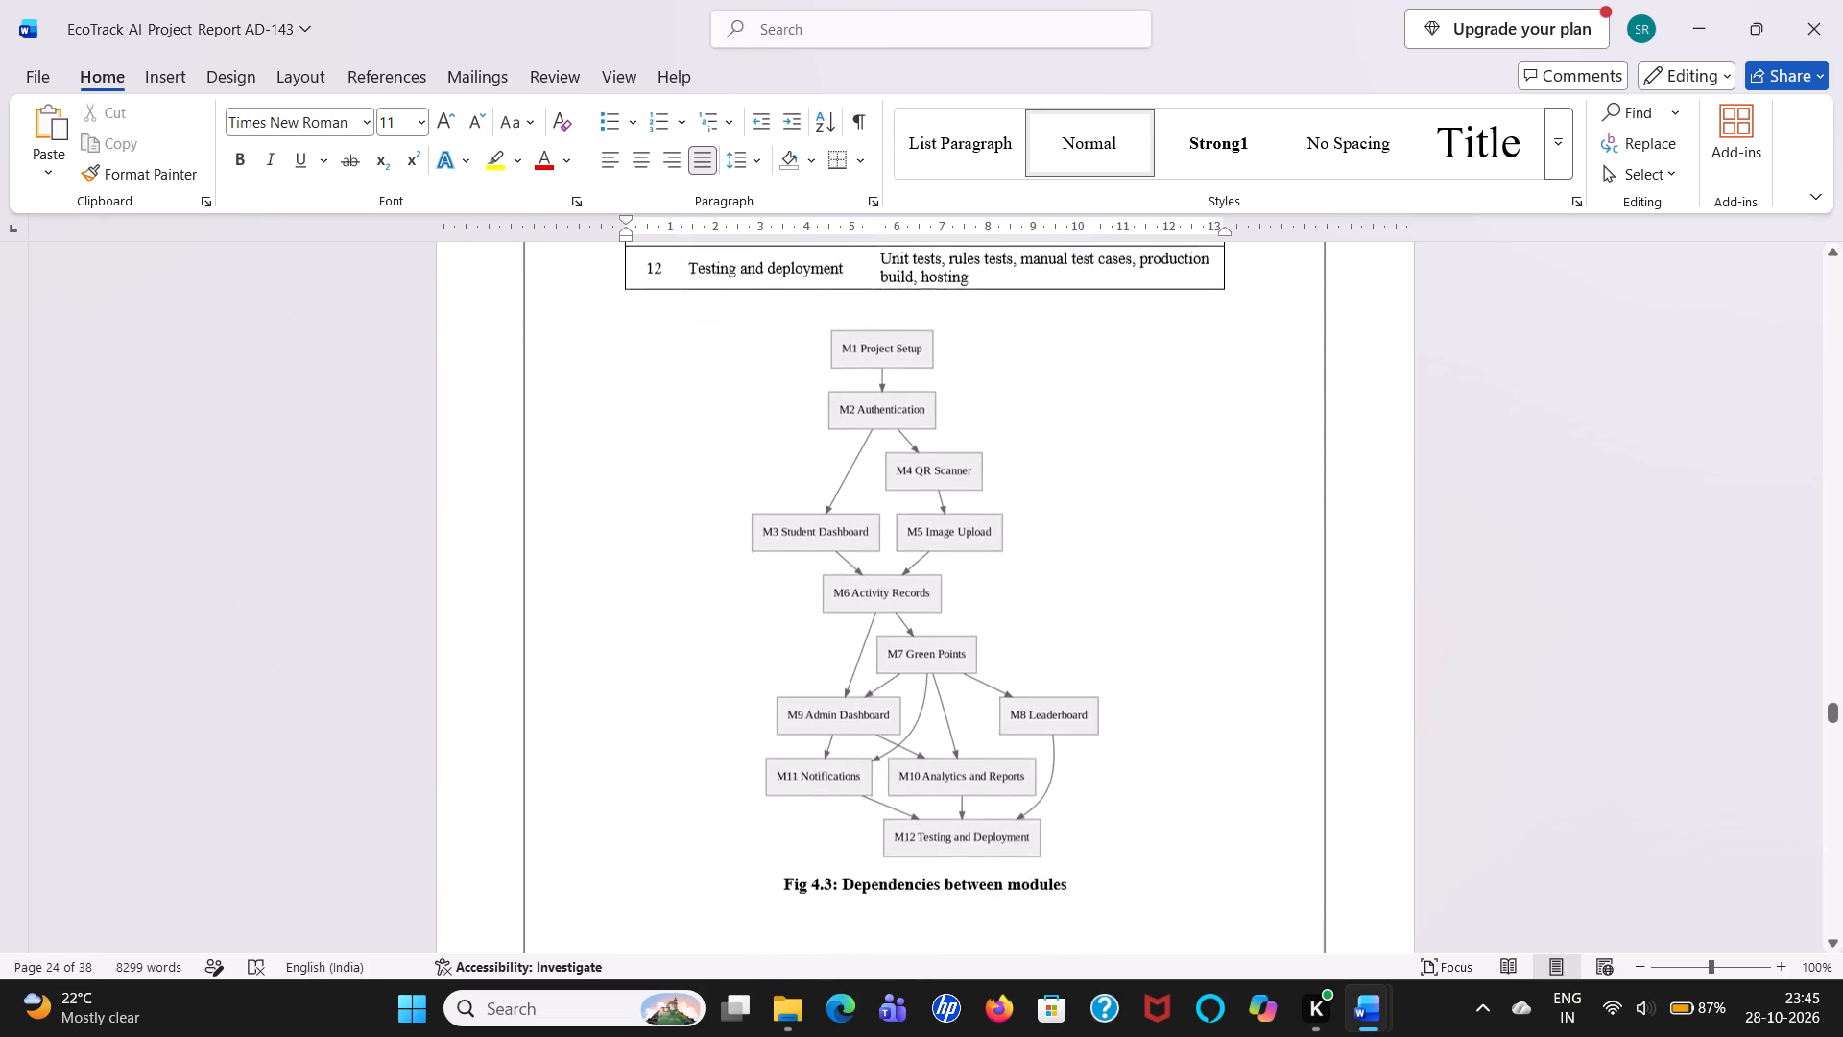
Delete the citation [15] and its preceding space after "Firebase Authentication" in section 4.5.1, keeping the period.
scroll(861, 403, down, 4)
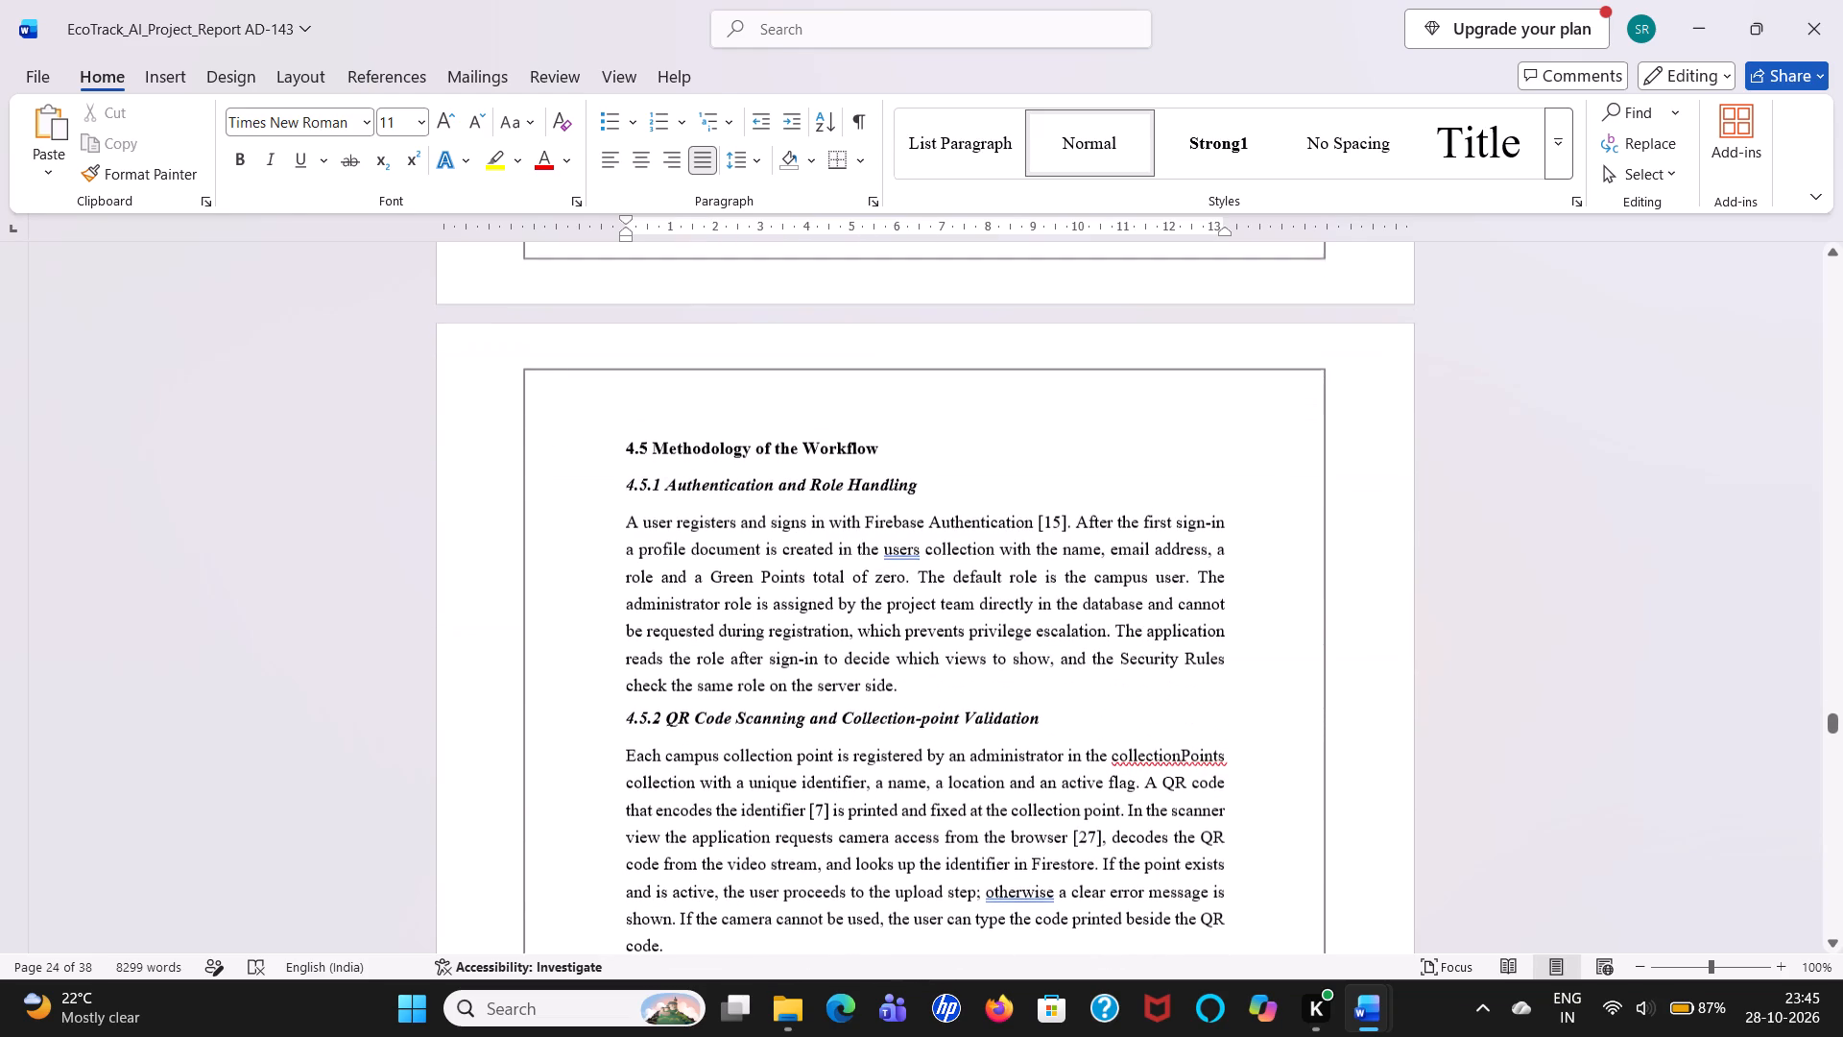
click(1066, 518)
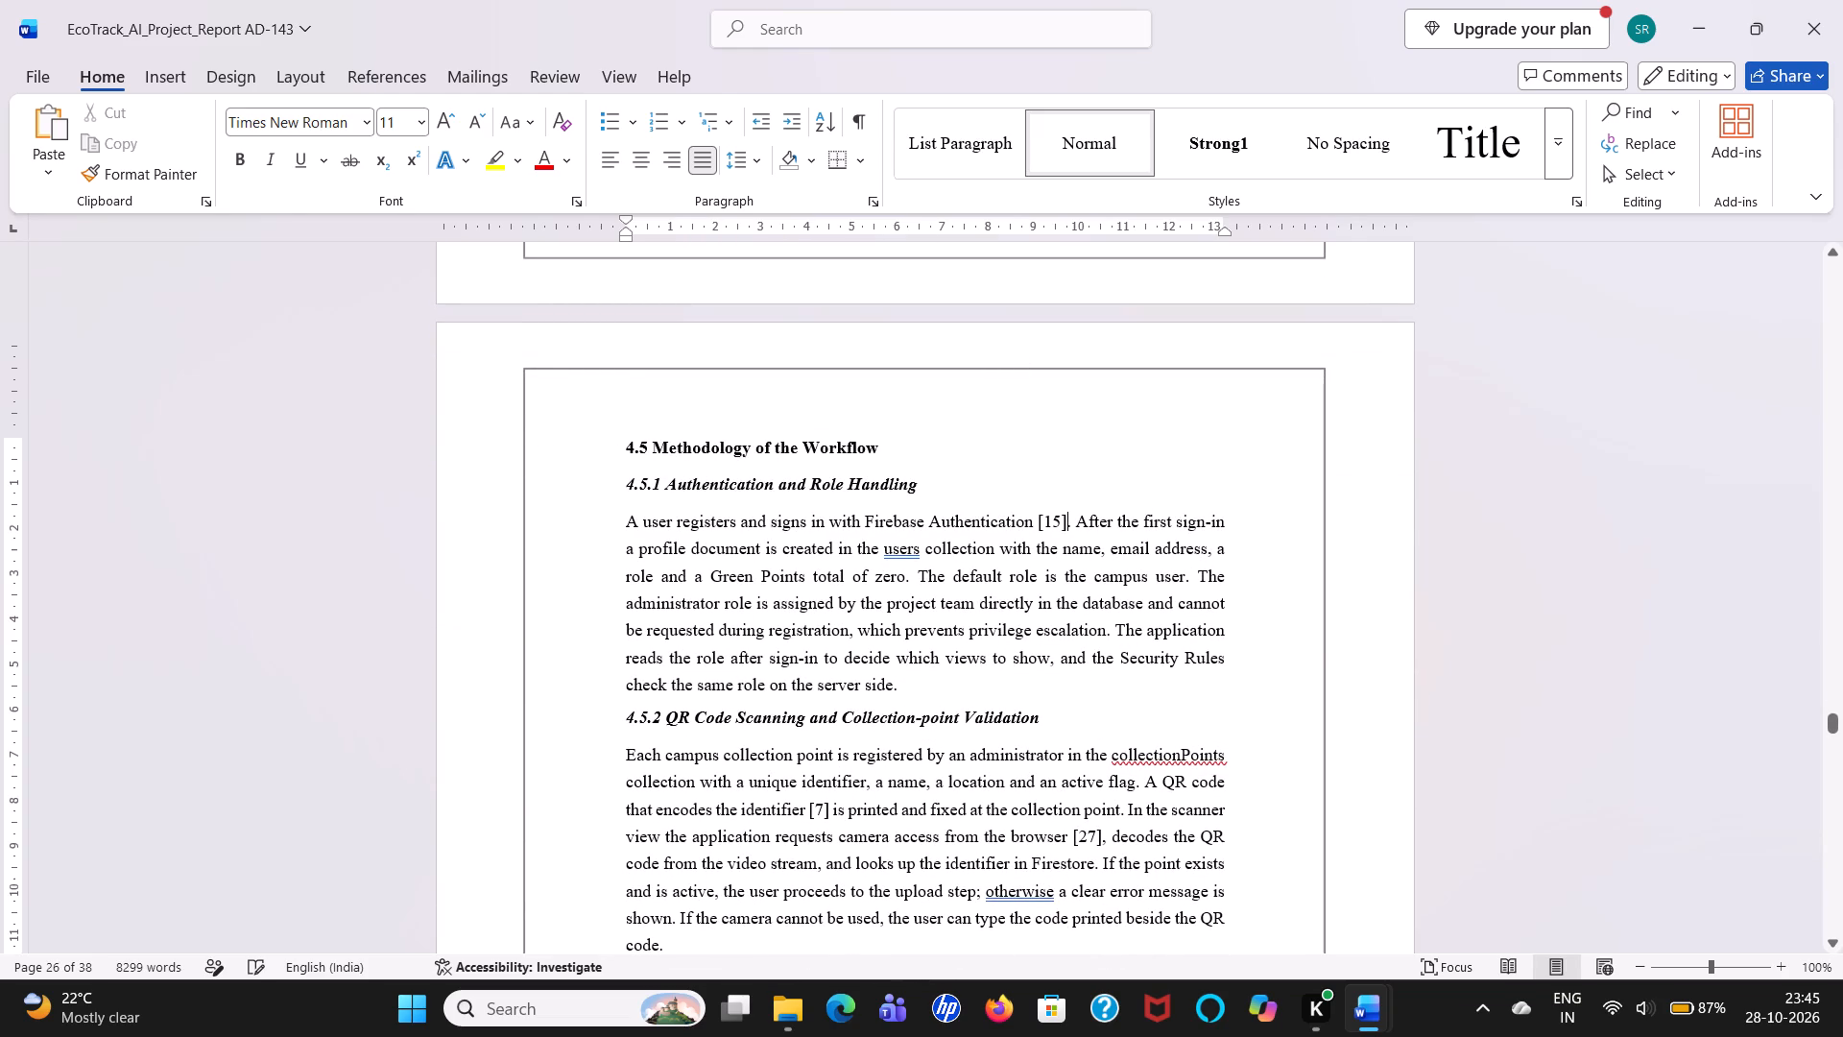
key(BackSpace)
key(BackSpace)
key(BackSpace)
key(BackSpace)
key(BackSpace)
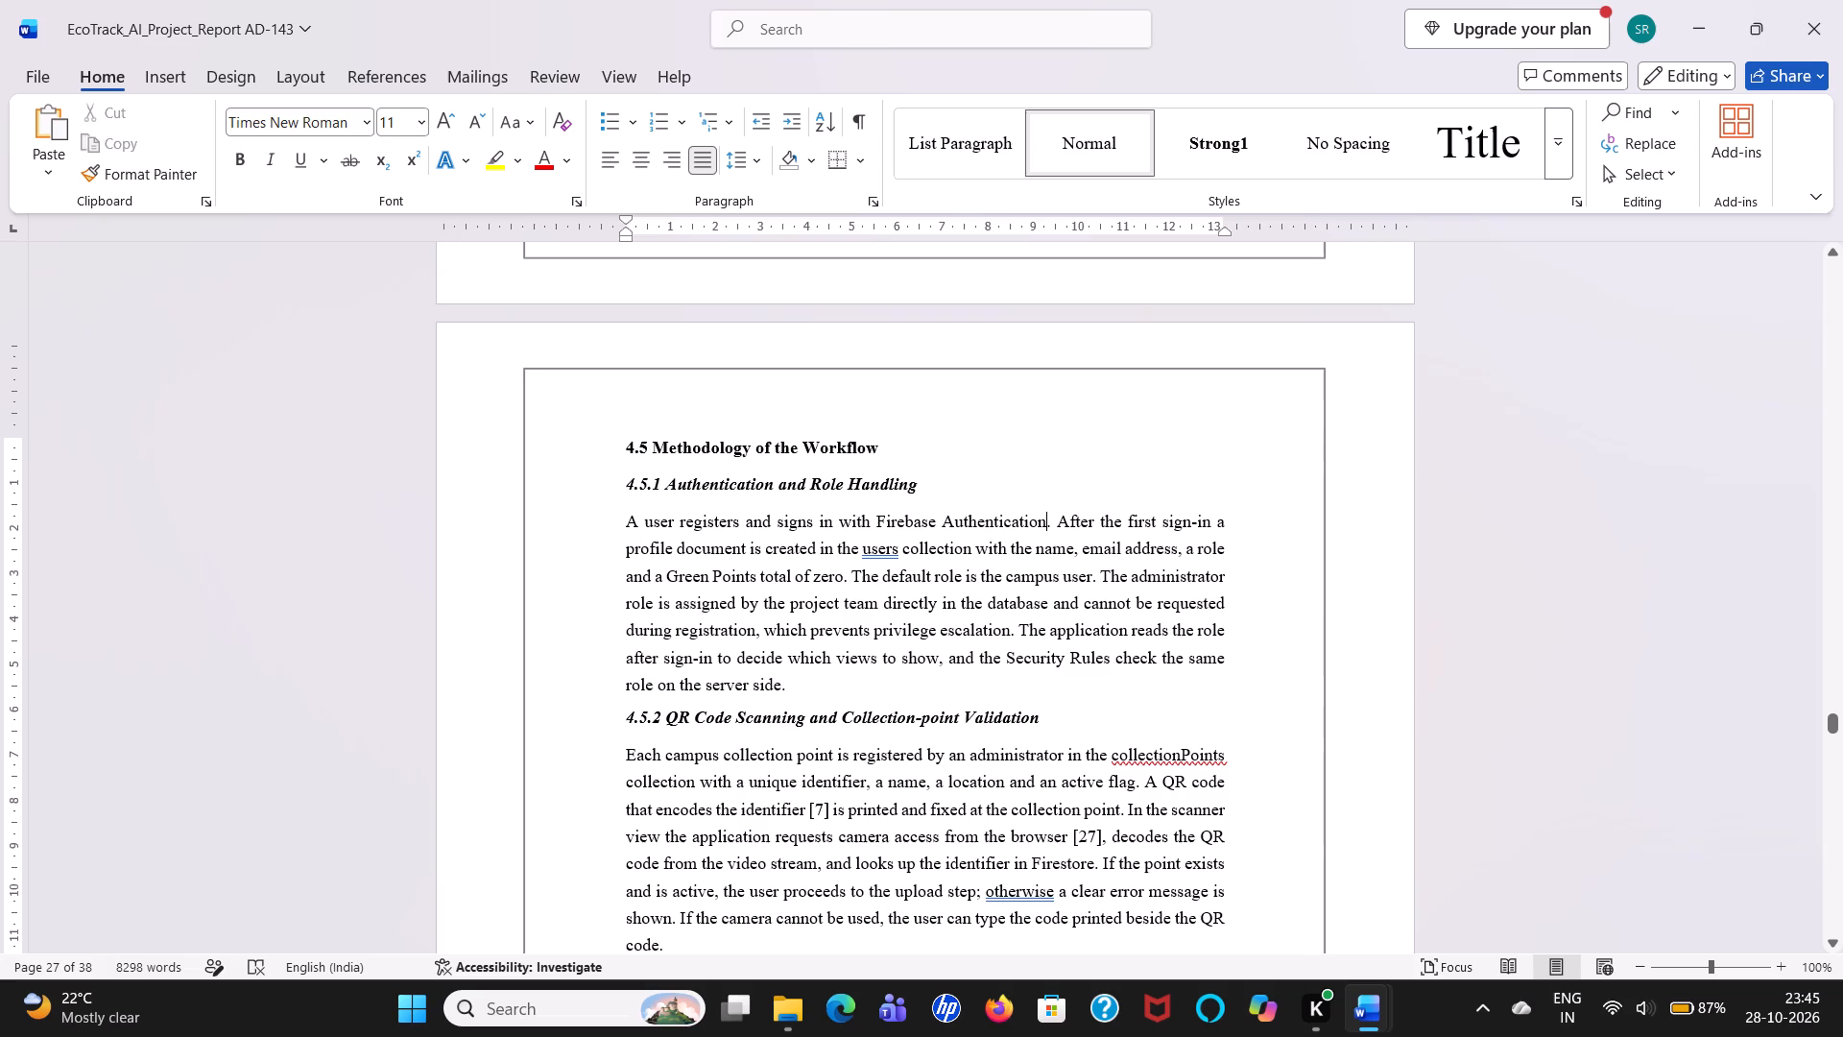
Remove the italics from the headings 4.5.1 Authentication and Role Handling and 4.5.2 QR Code Scanning and Collection-point Validation.
drag(923, 484, 660, 479)
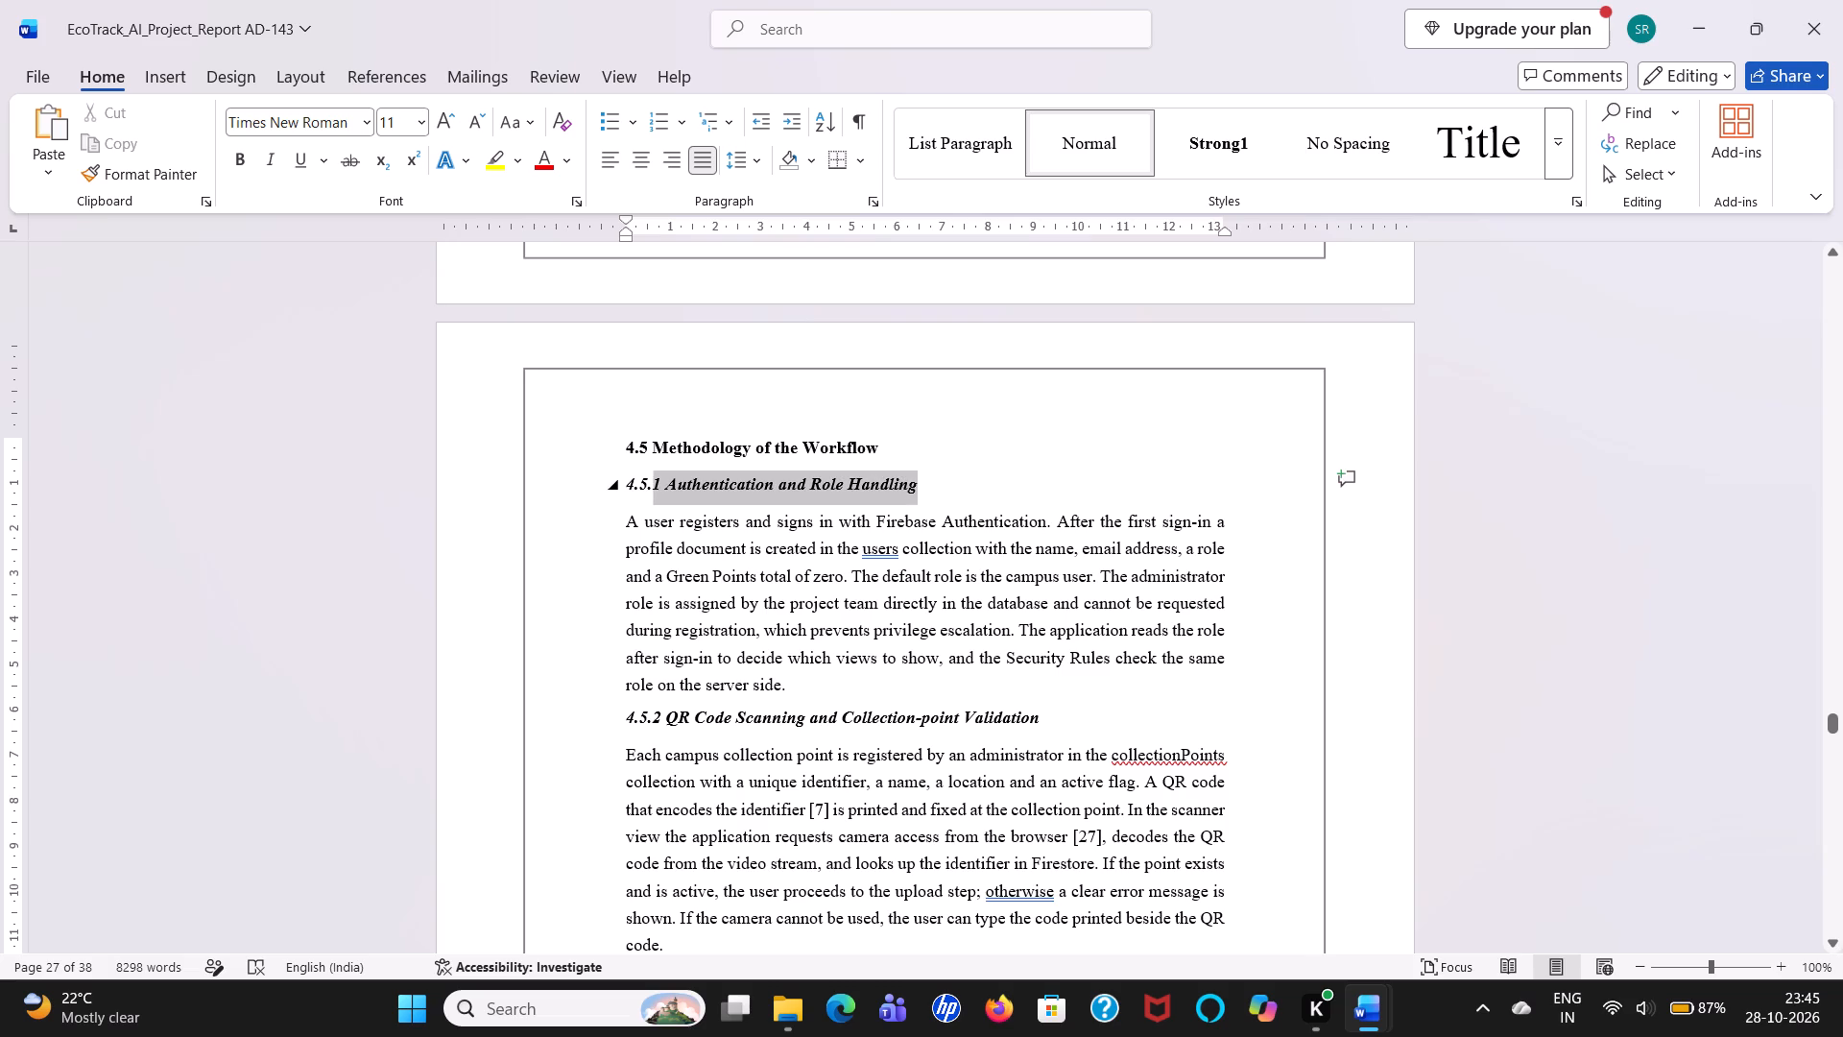
drag(660, 479, 633, 487)
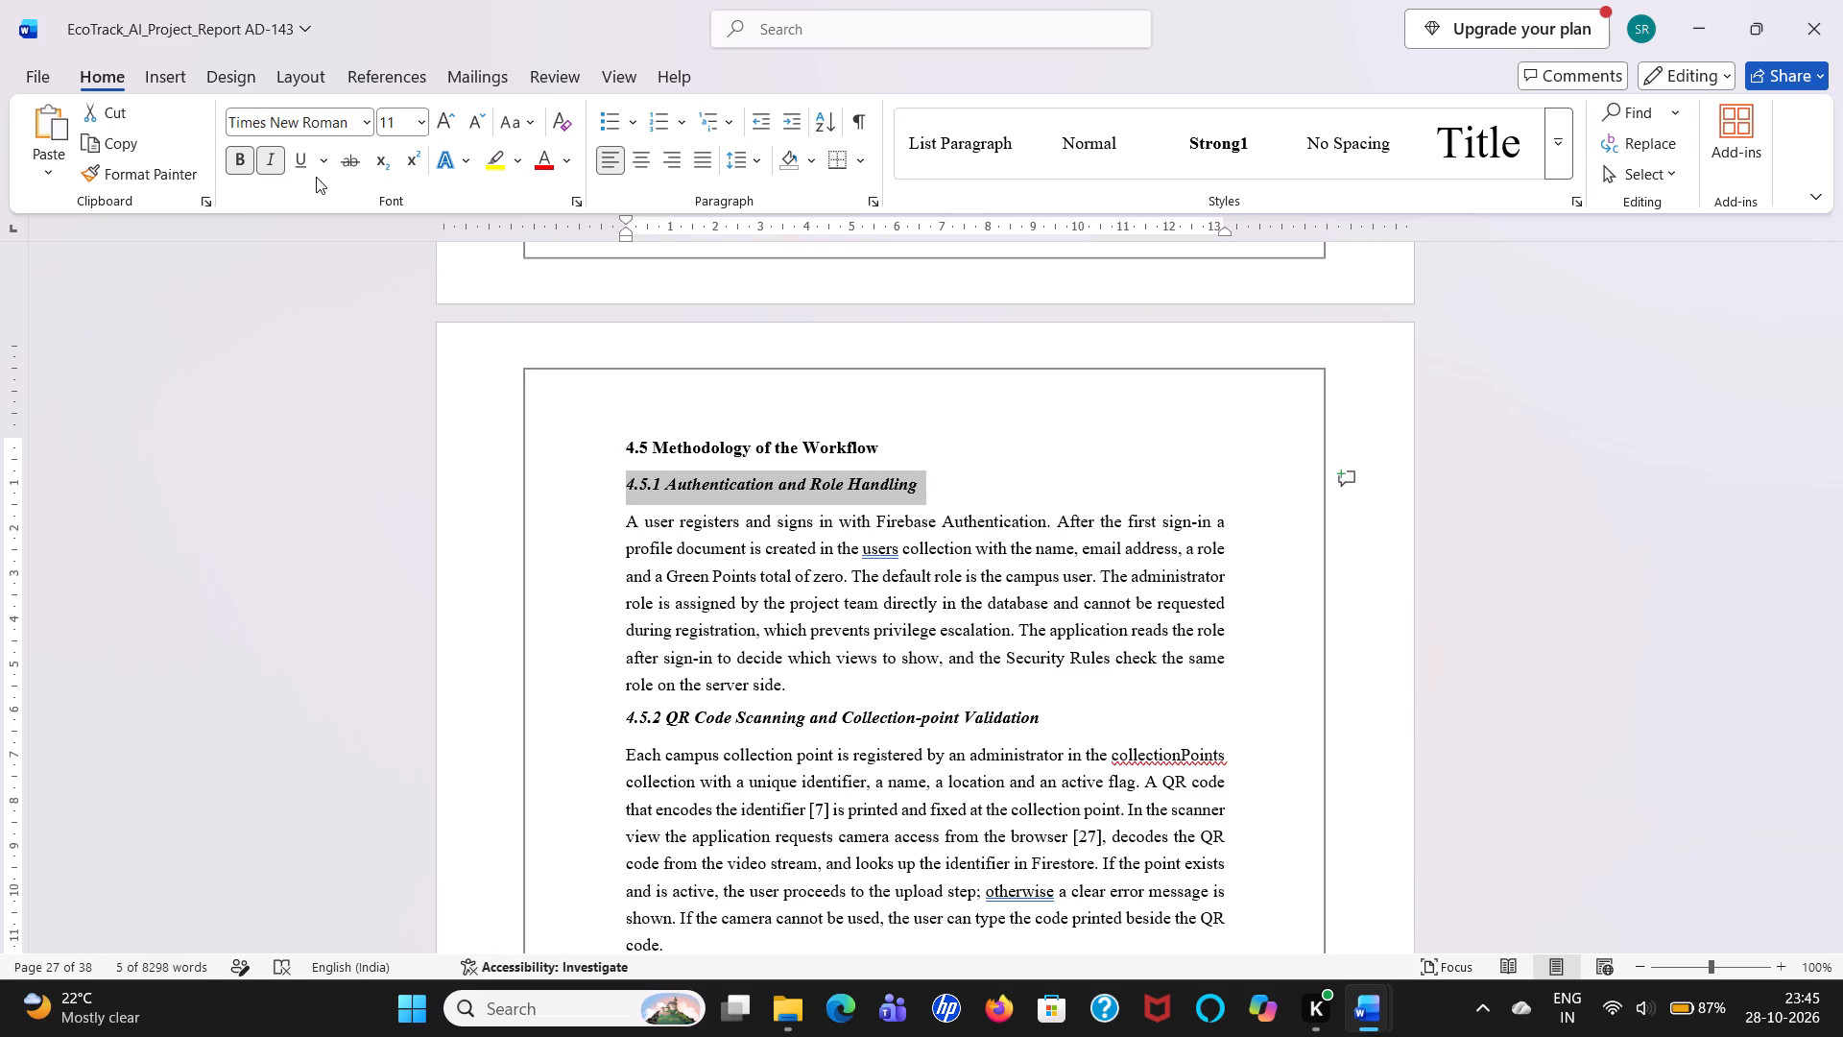
click(272, 157)
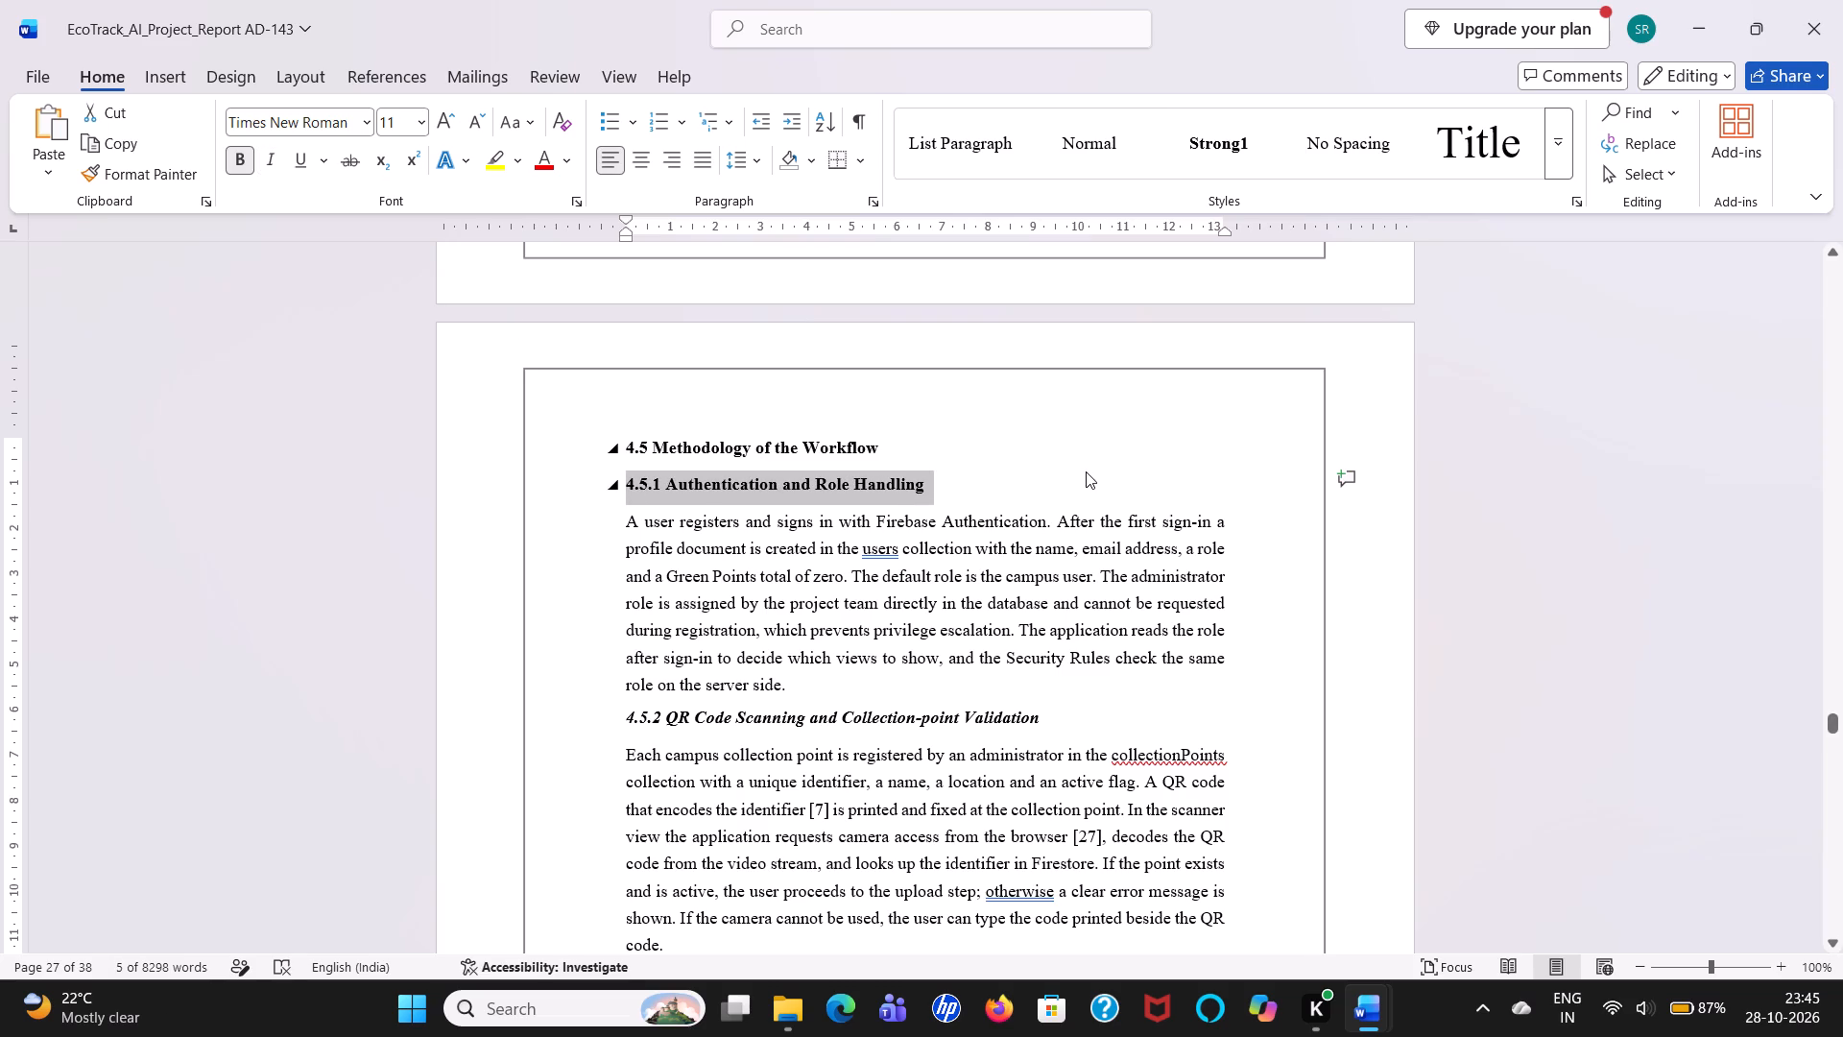
click(1086, 471)
drag(1048, 719, 631, 728)
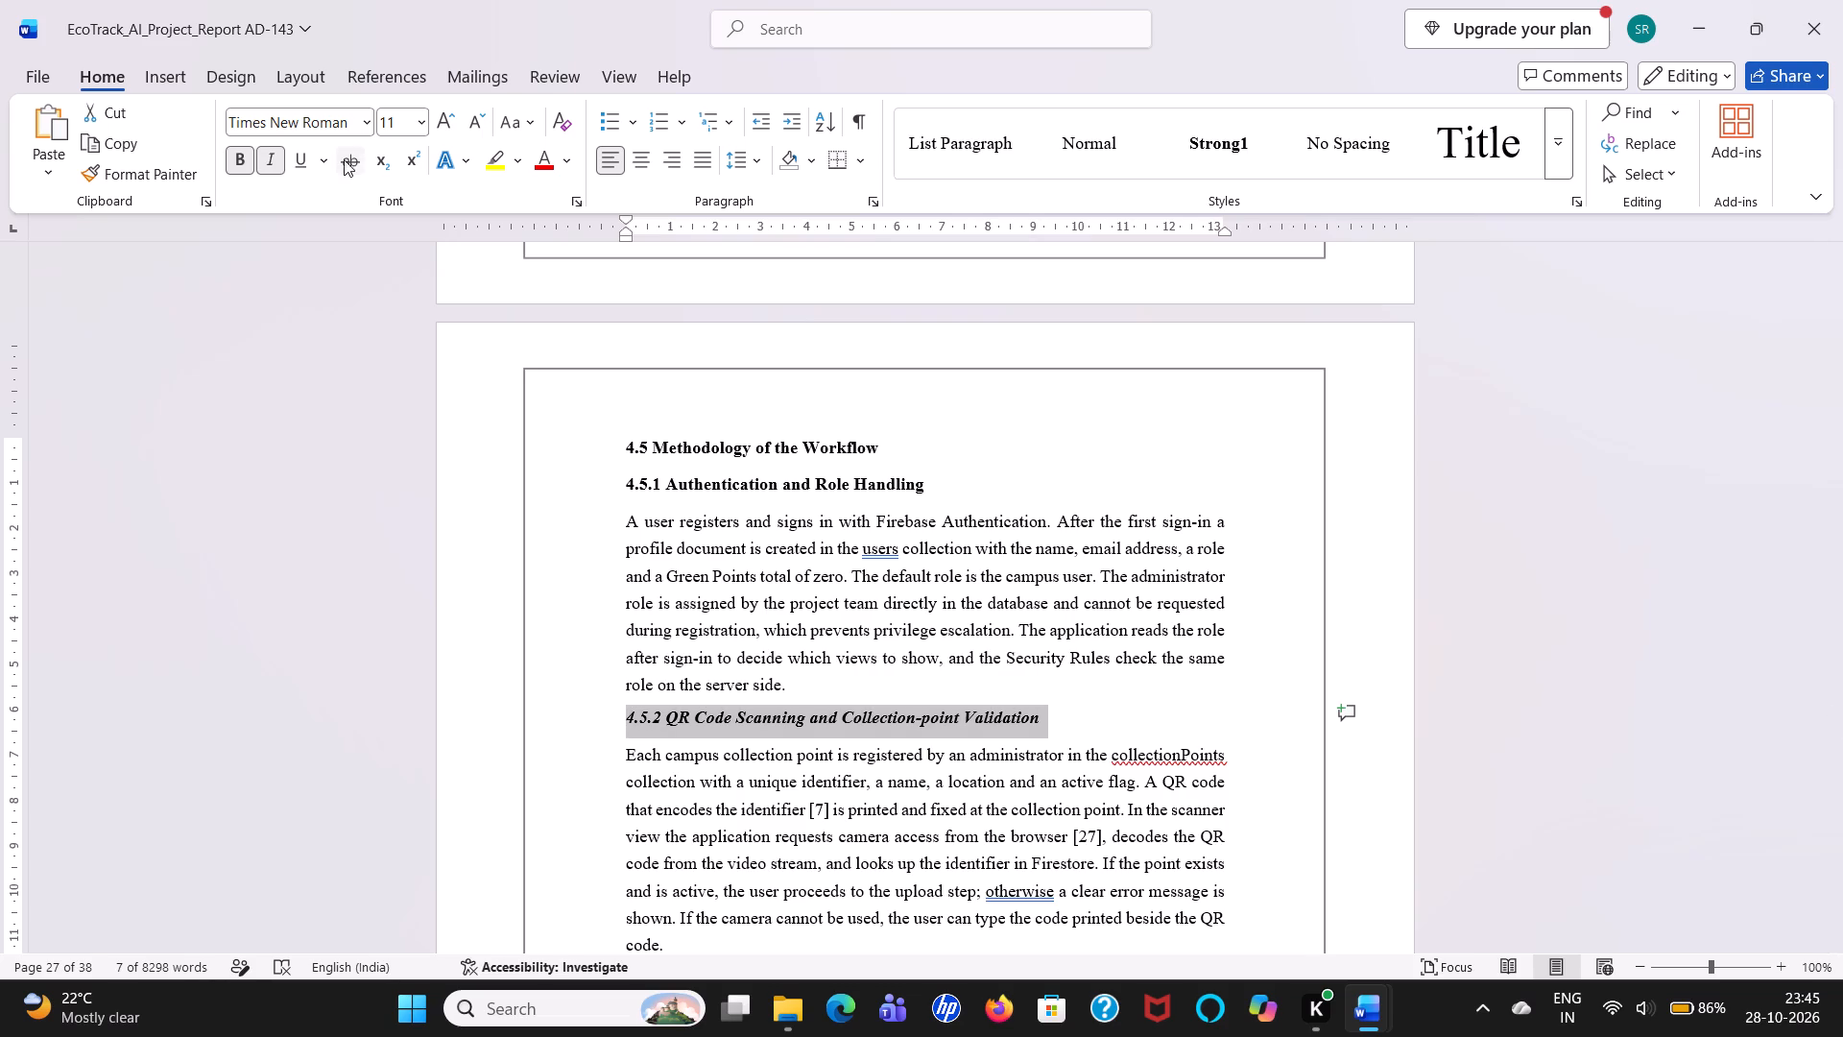
click(279, 156)
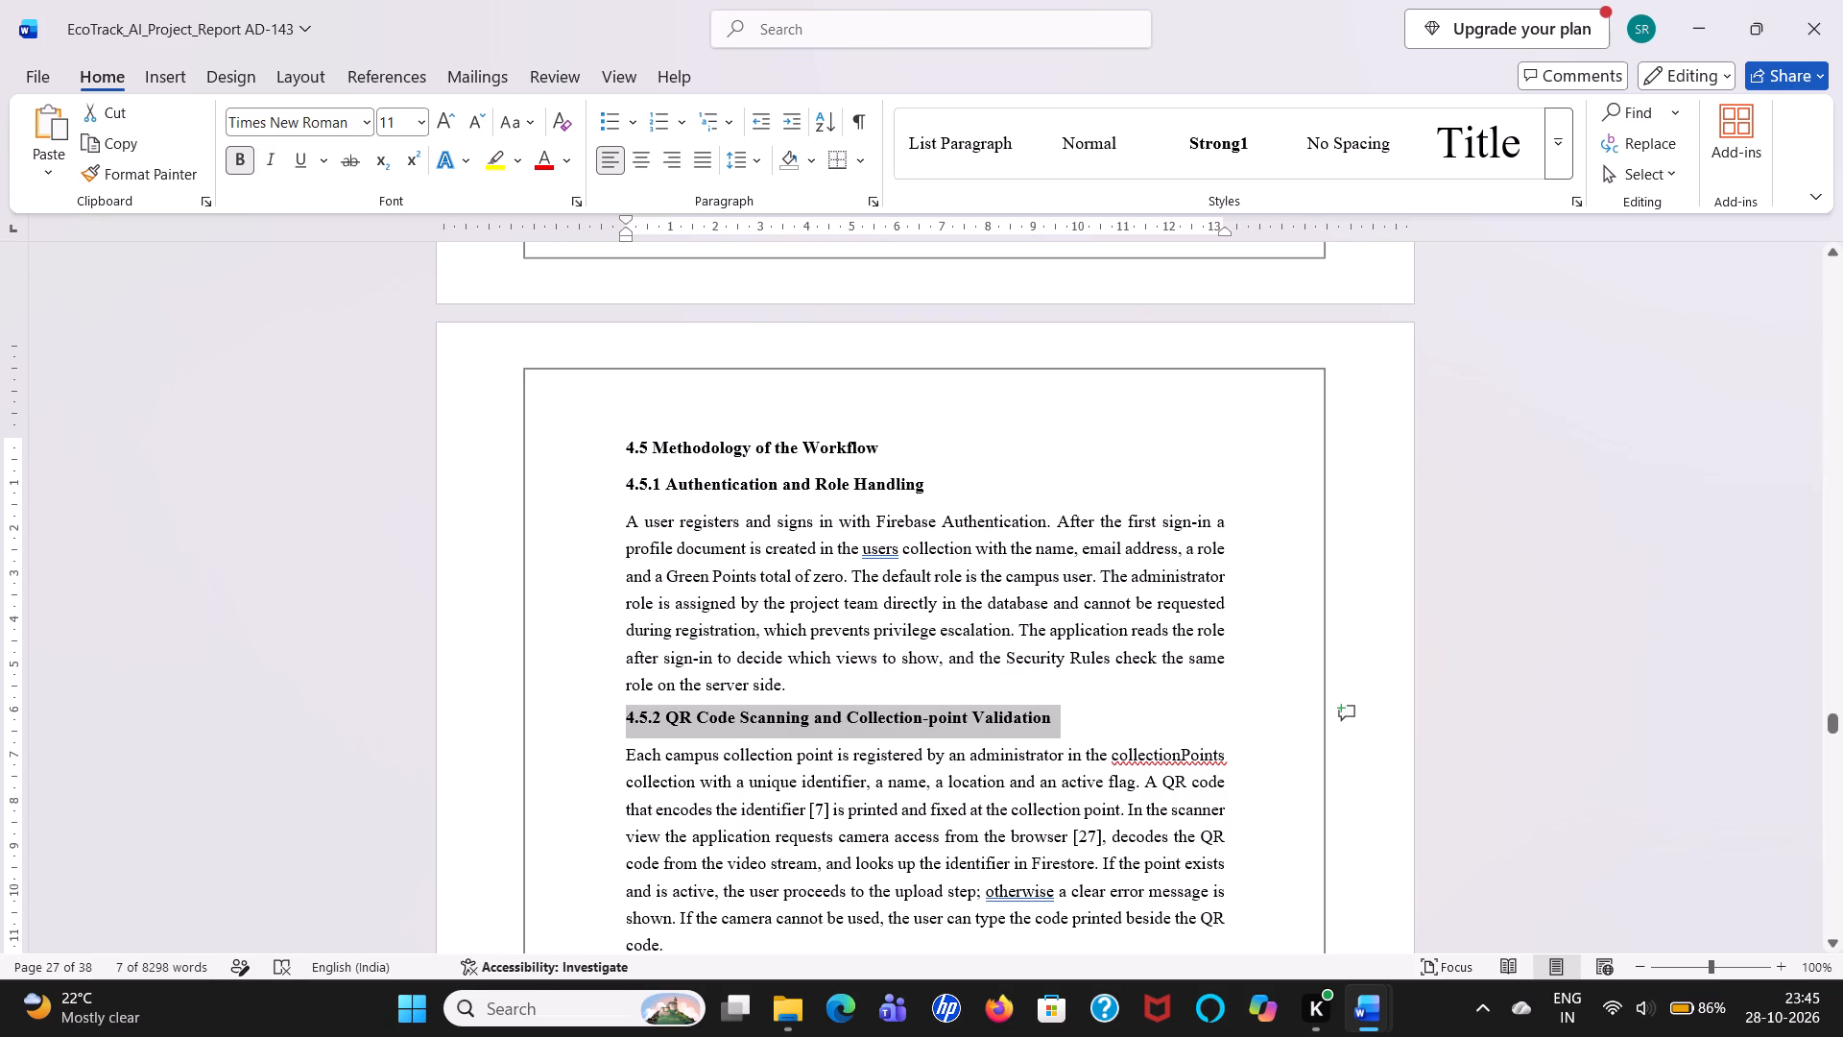
Accept the suggested correction "user's" for the flagged word "users" in section 4.5.1's paragraph.
scroll(1163, 615, down, 1)
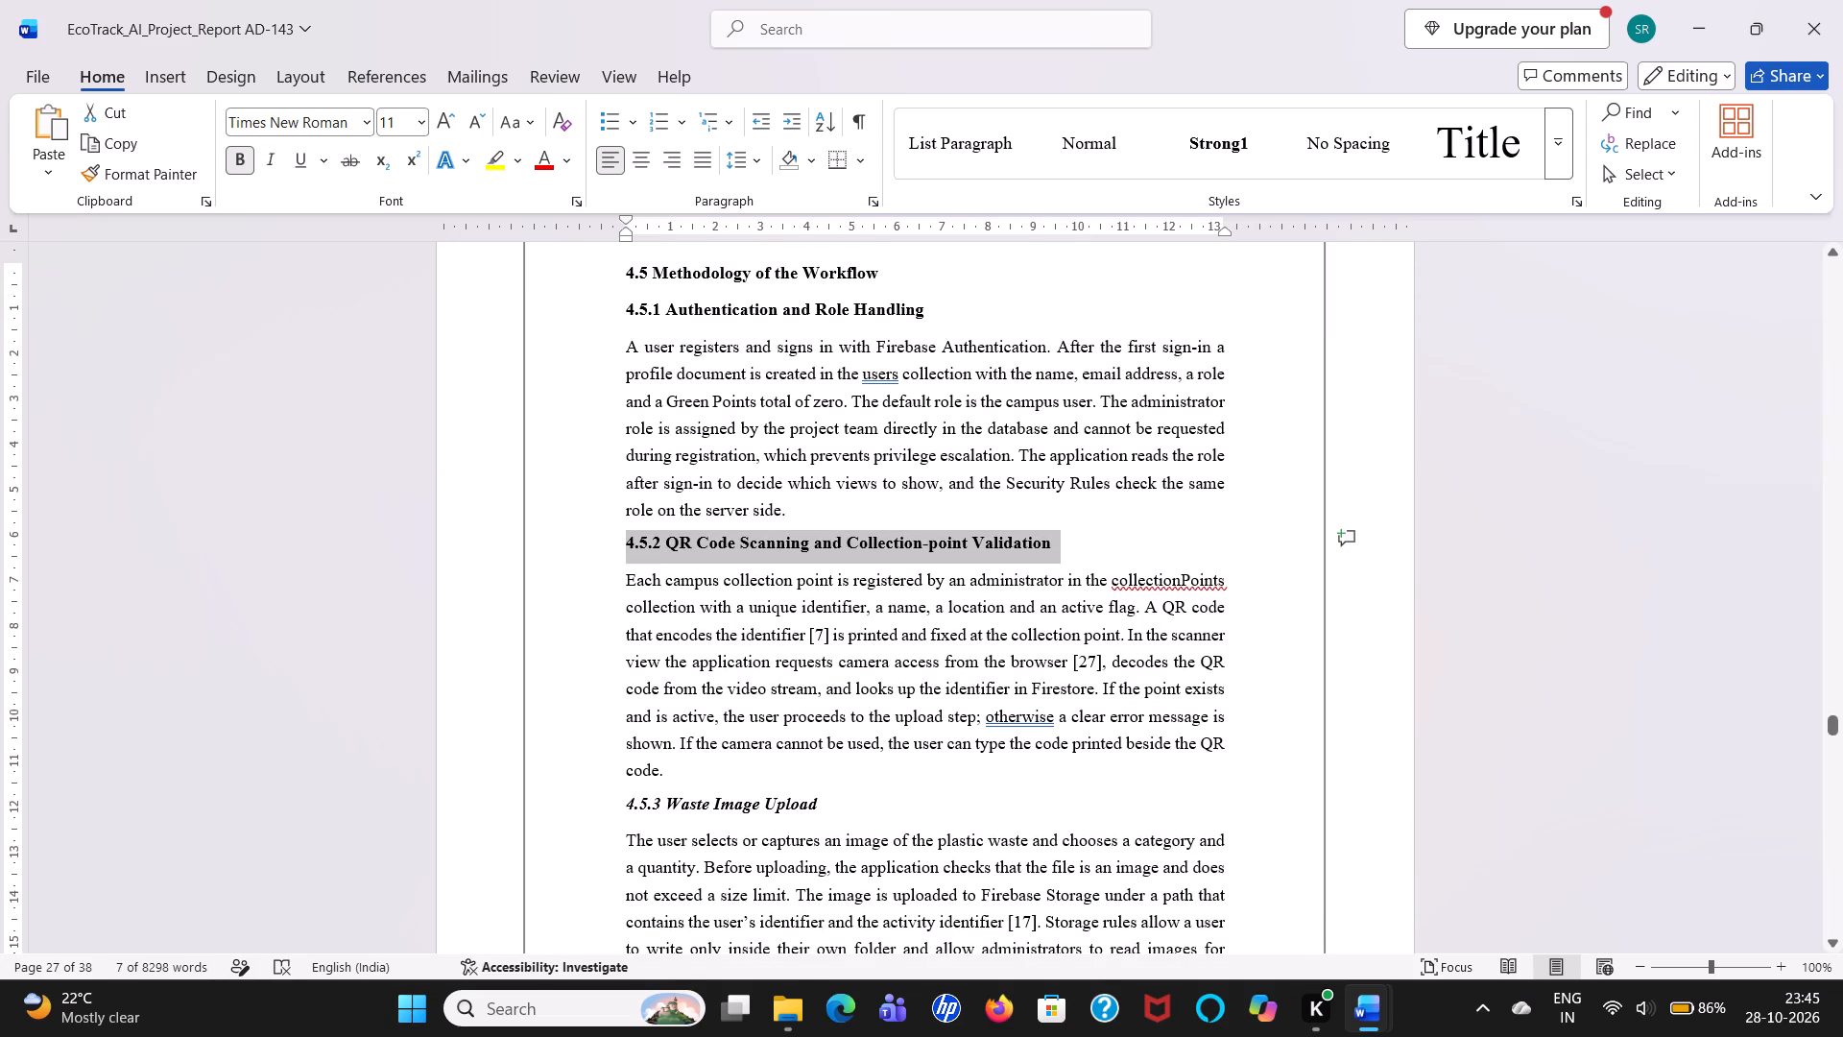
click(880, 385)
click(880, 385)
click(878, 380)
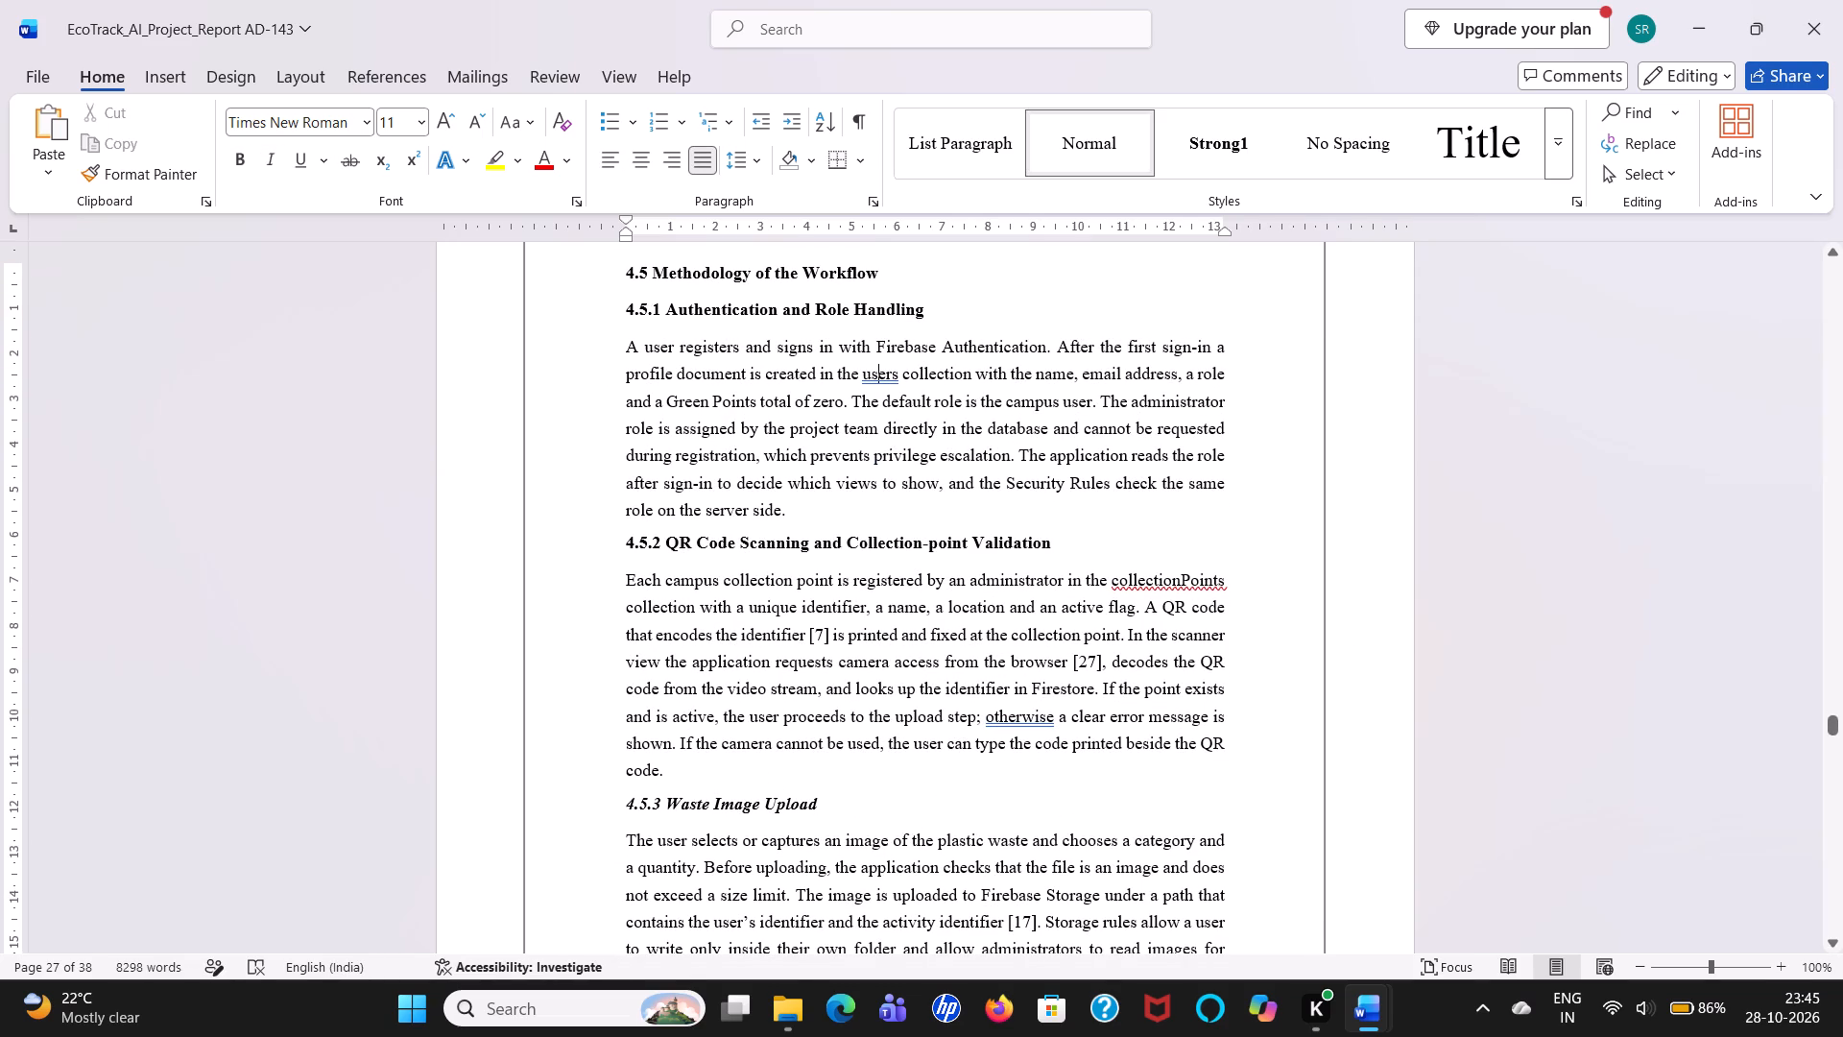
right_click(878, 380)
click(832, 387)
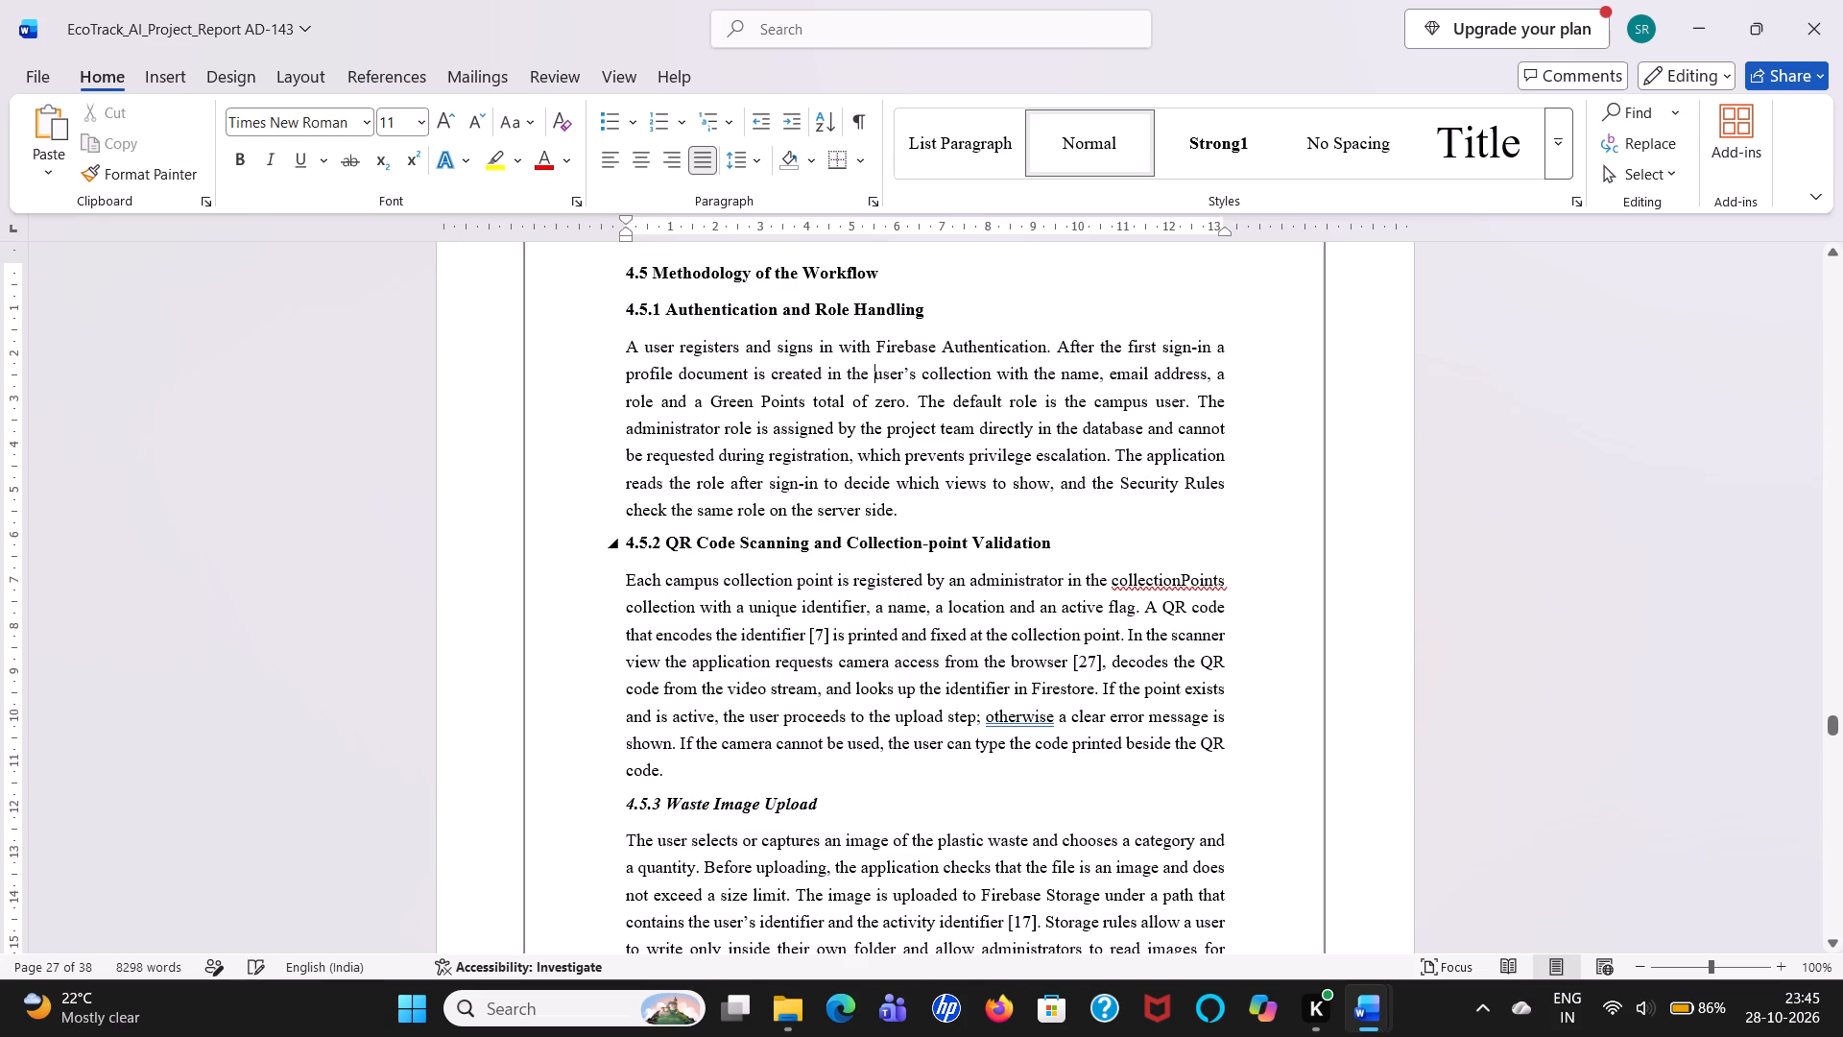
Delete the citations [7] after "identifier" and [27] after "browser" in section 4.5.2's paragraph, keeping the comma.
scroll(896, 600, down, 1)
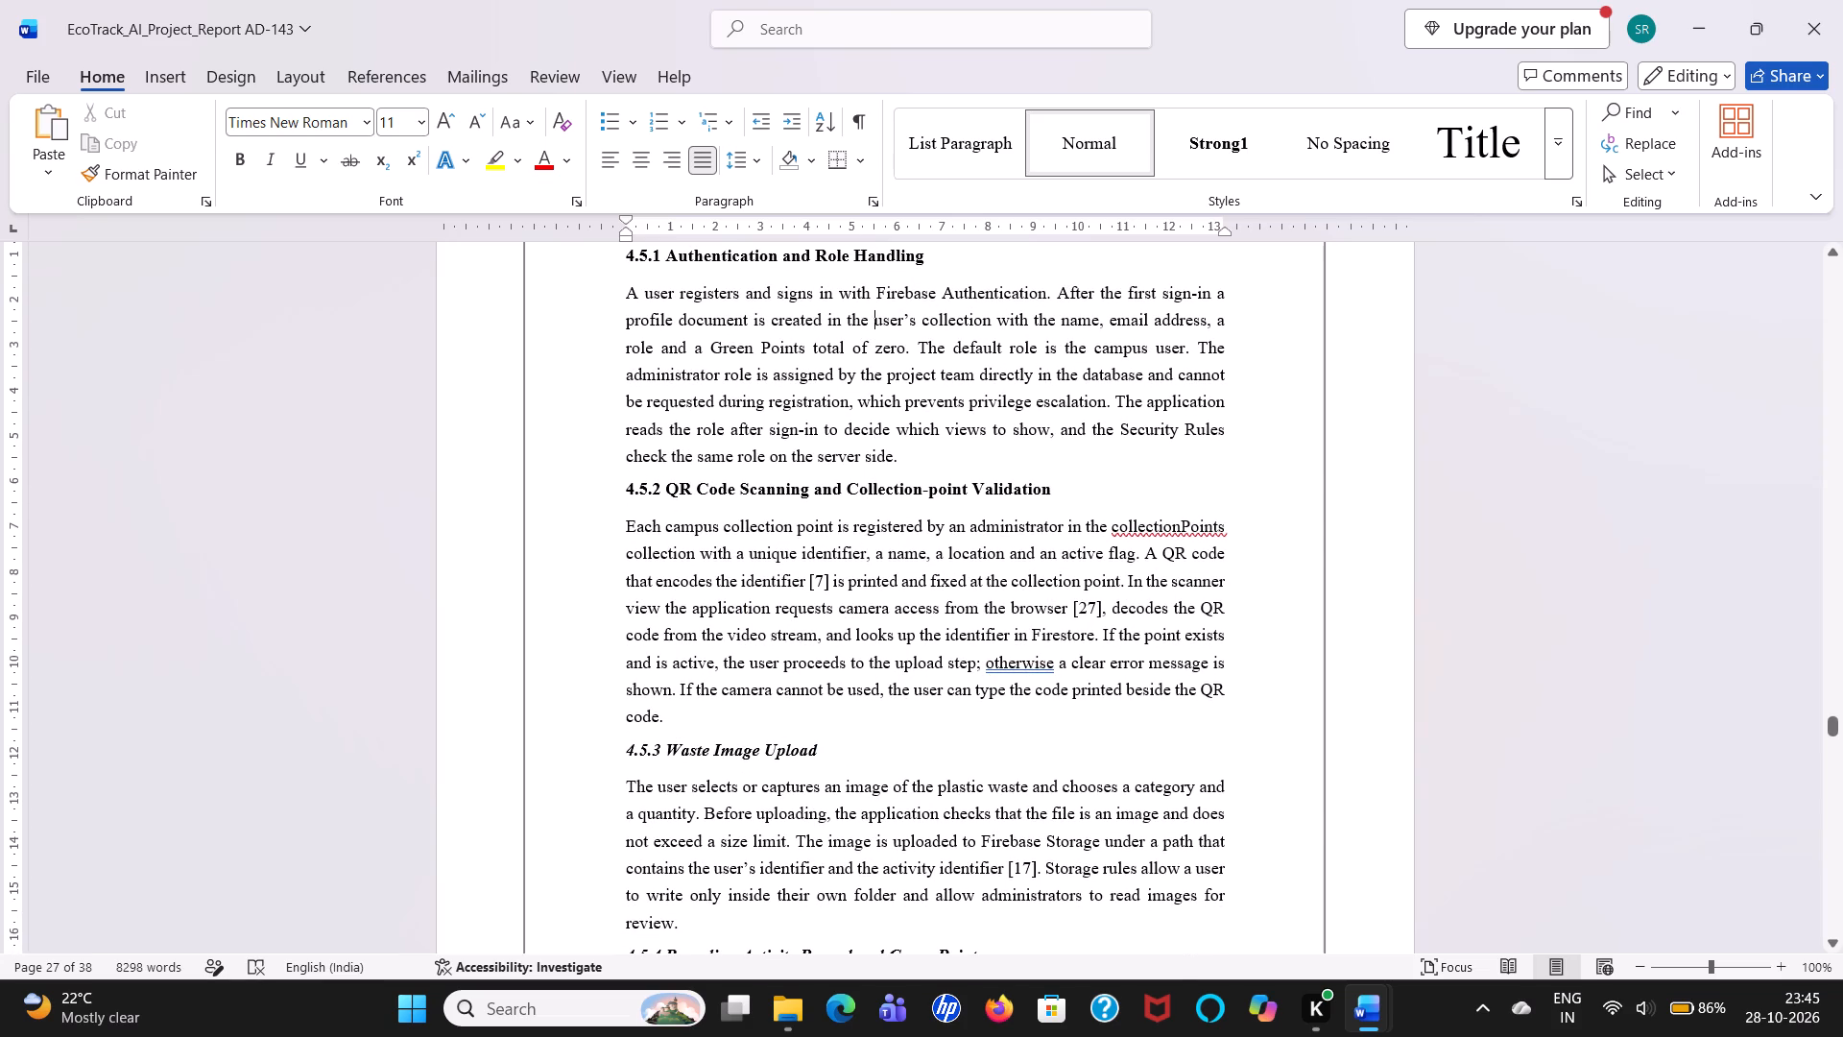
click(831, 586)
key(BackSpace)
key(BackSpace)
key(BackSpace)
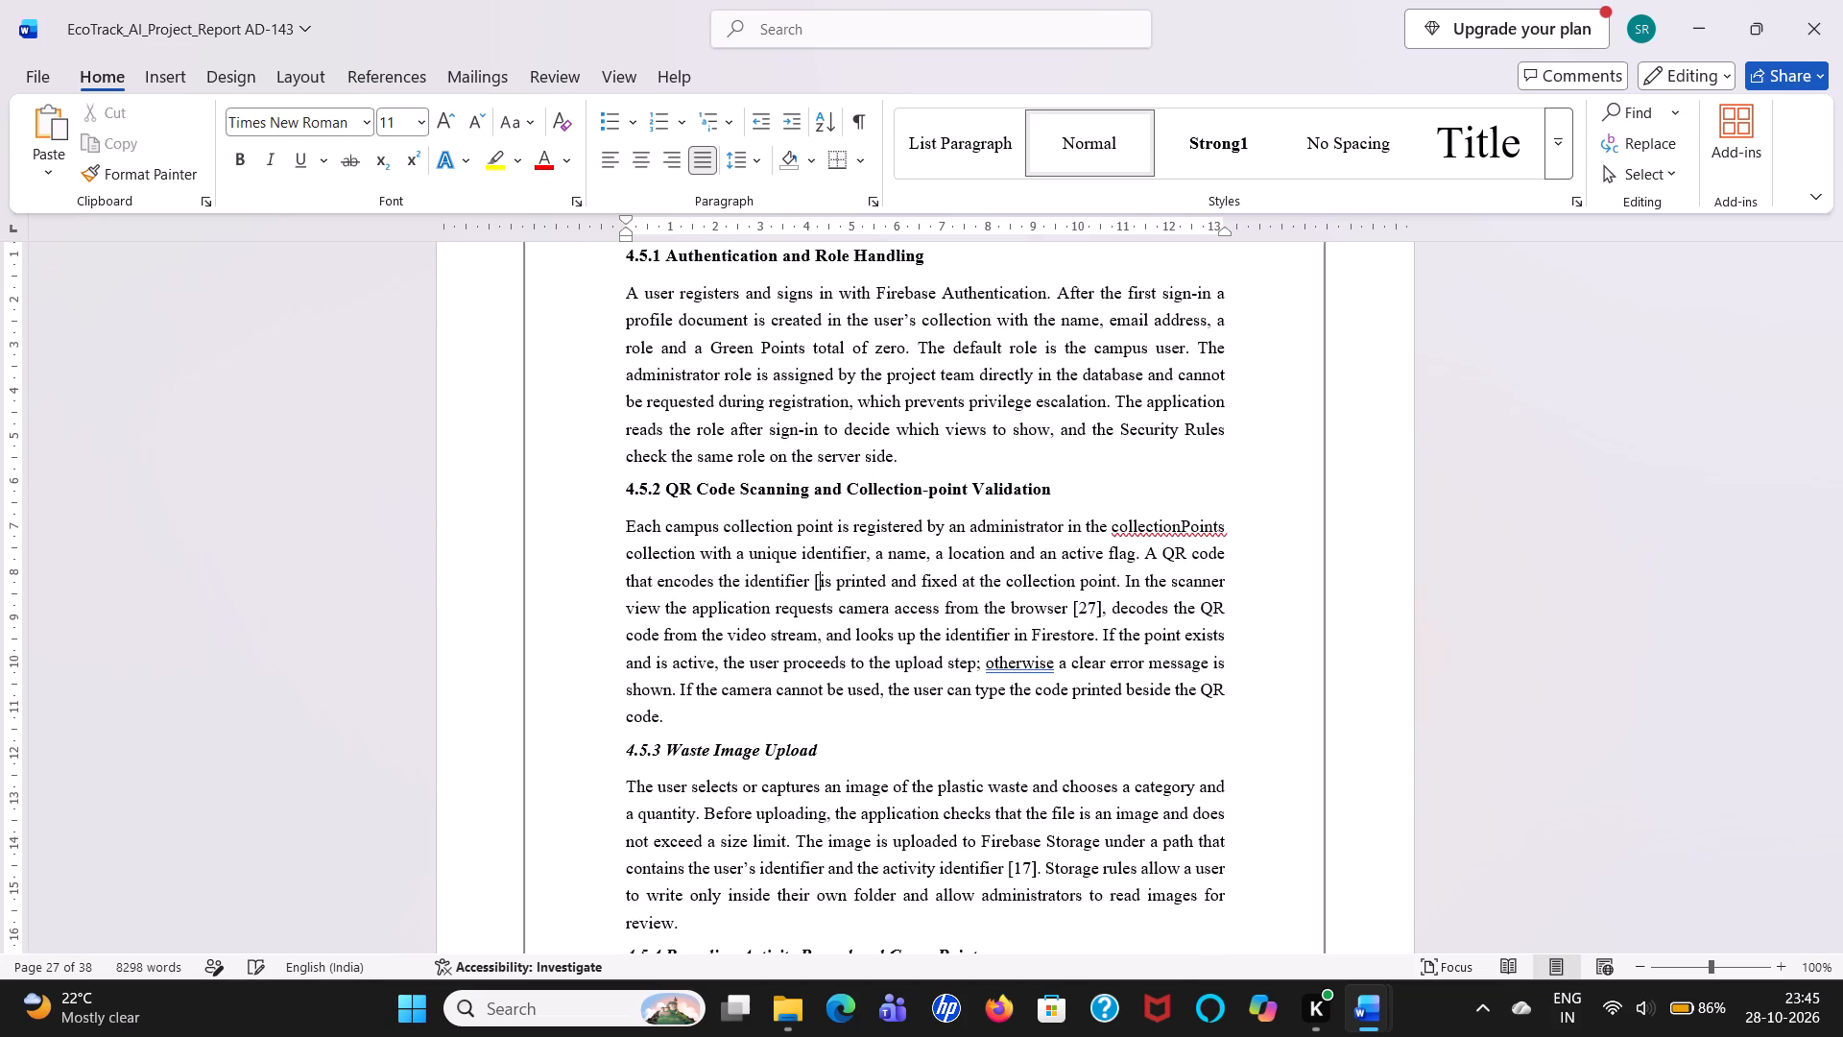
key(BackSpace)
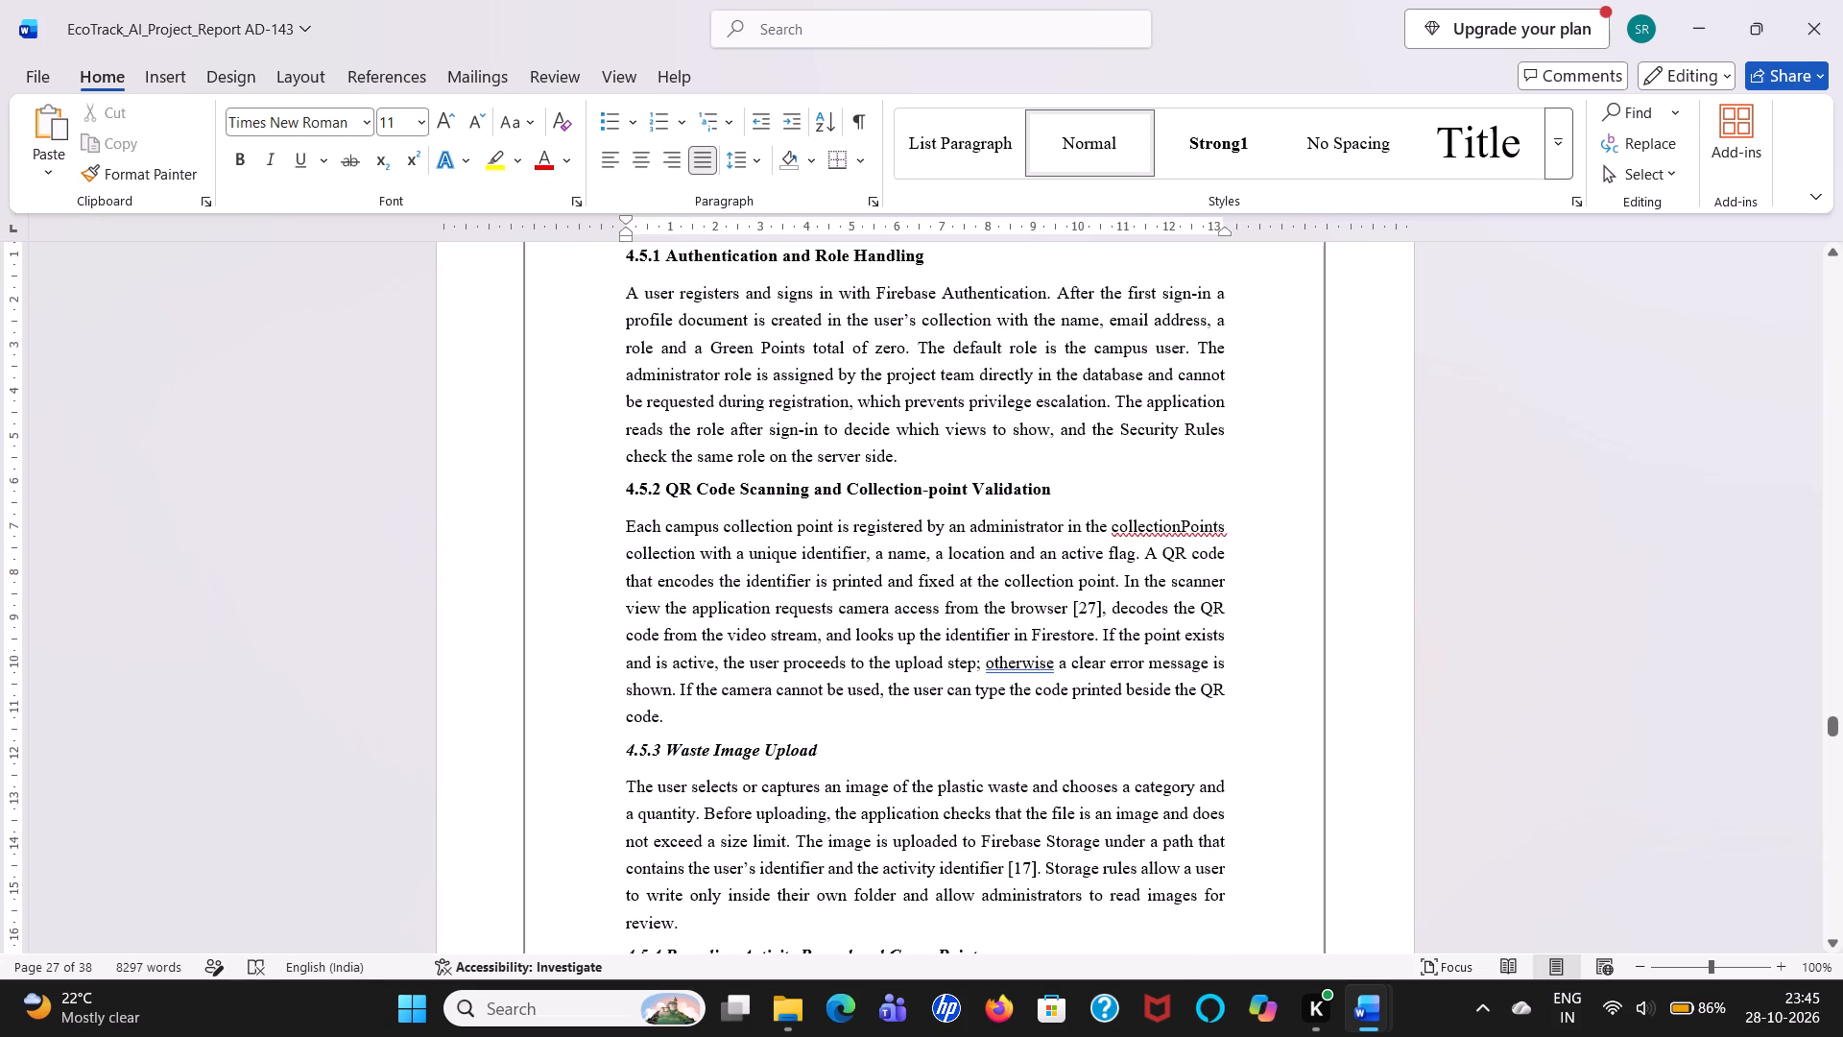
click(1107, 607)
key(Left)
key(BackSpace)
key(BackSpace)
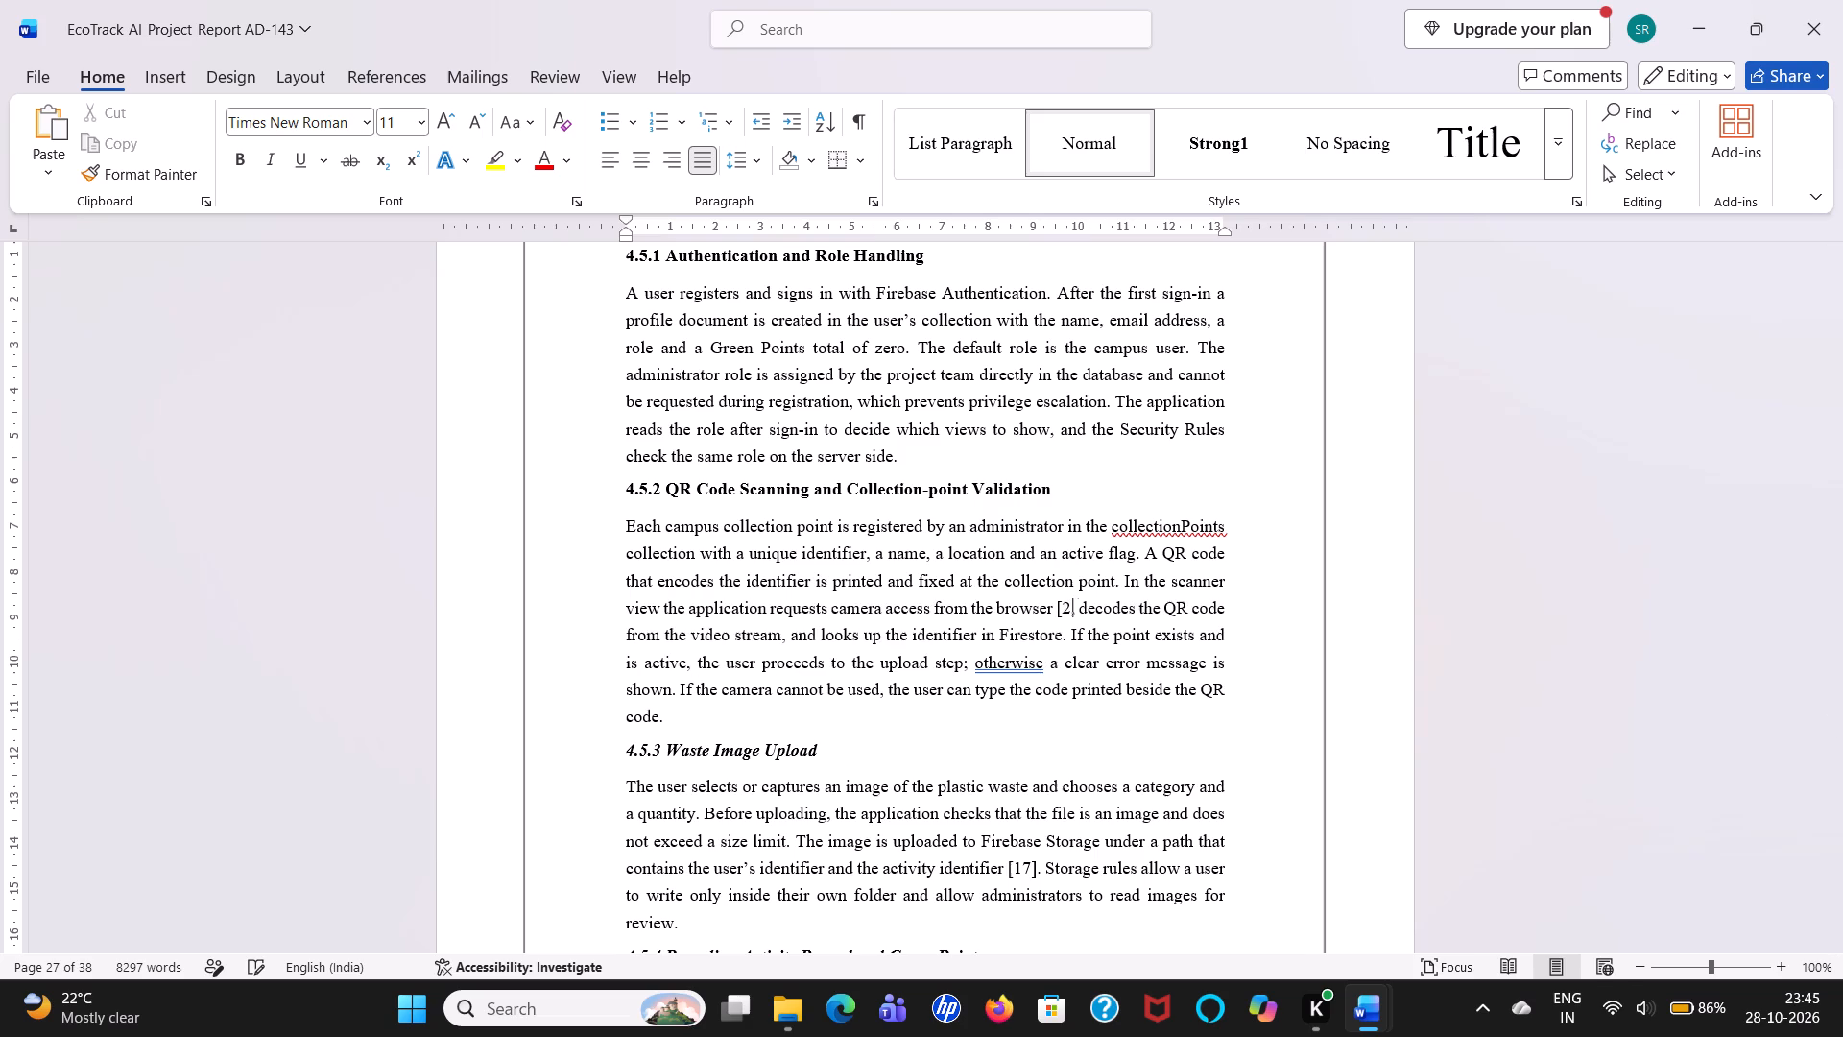
key(BackSpace)
key(BackSpace)
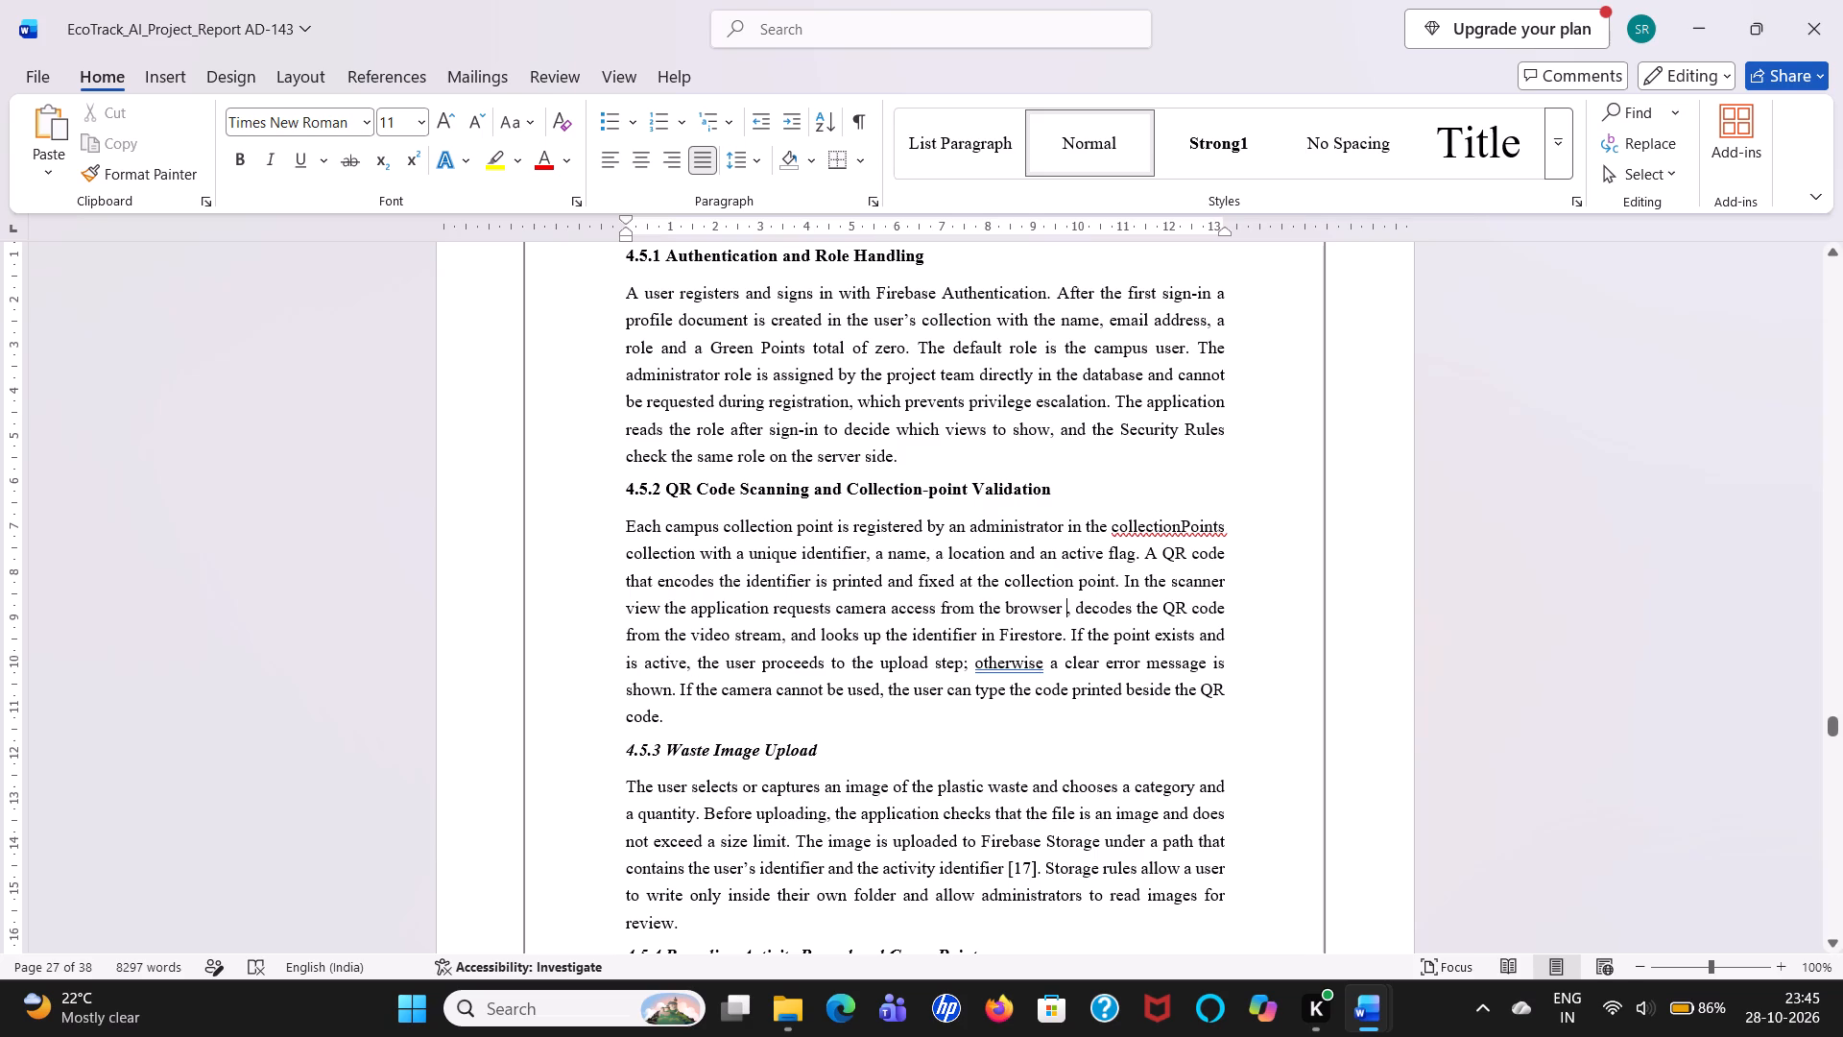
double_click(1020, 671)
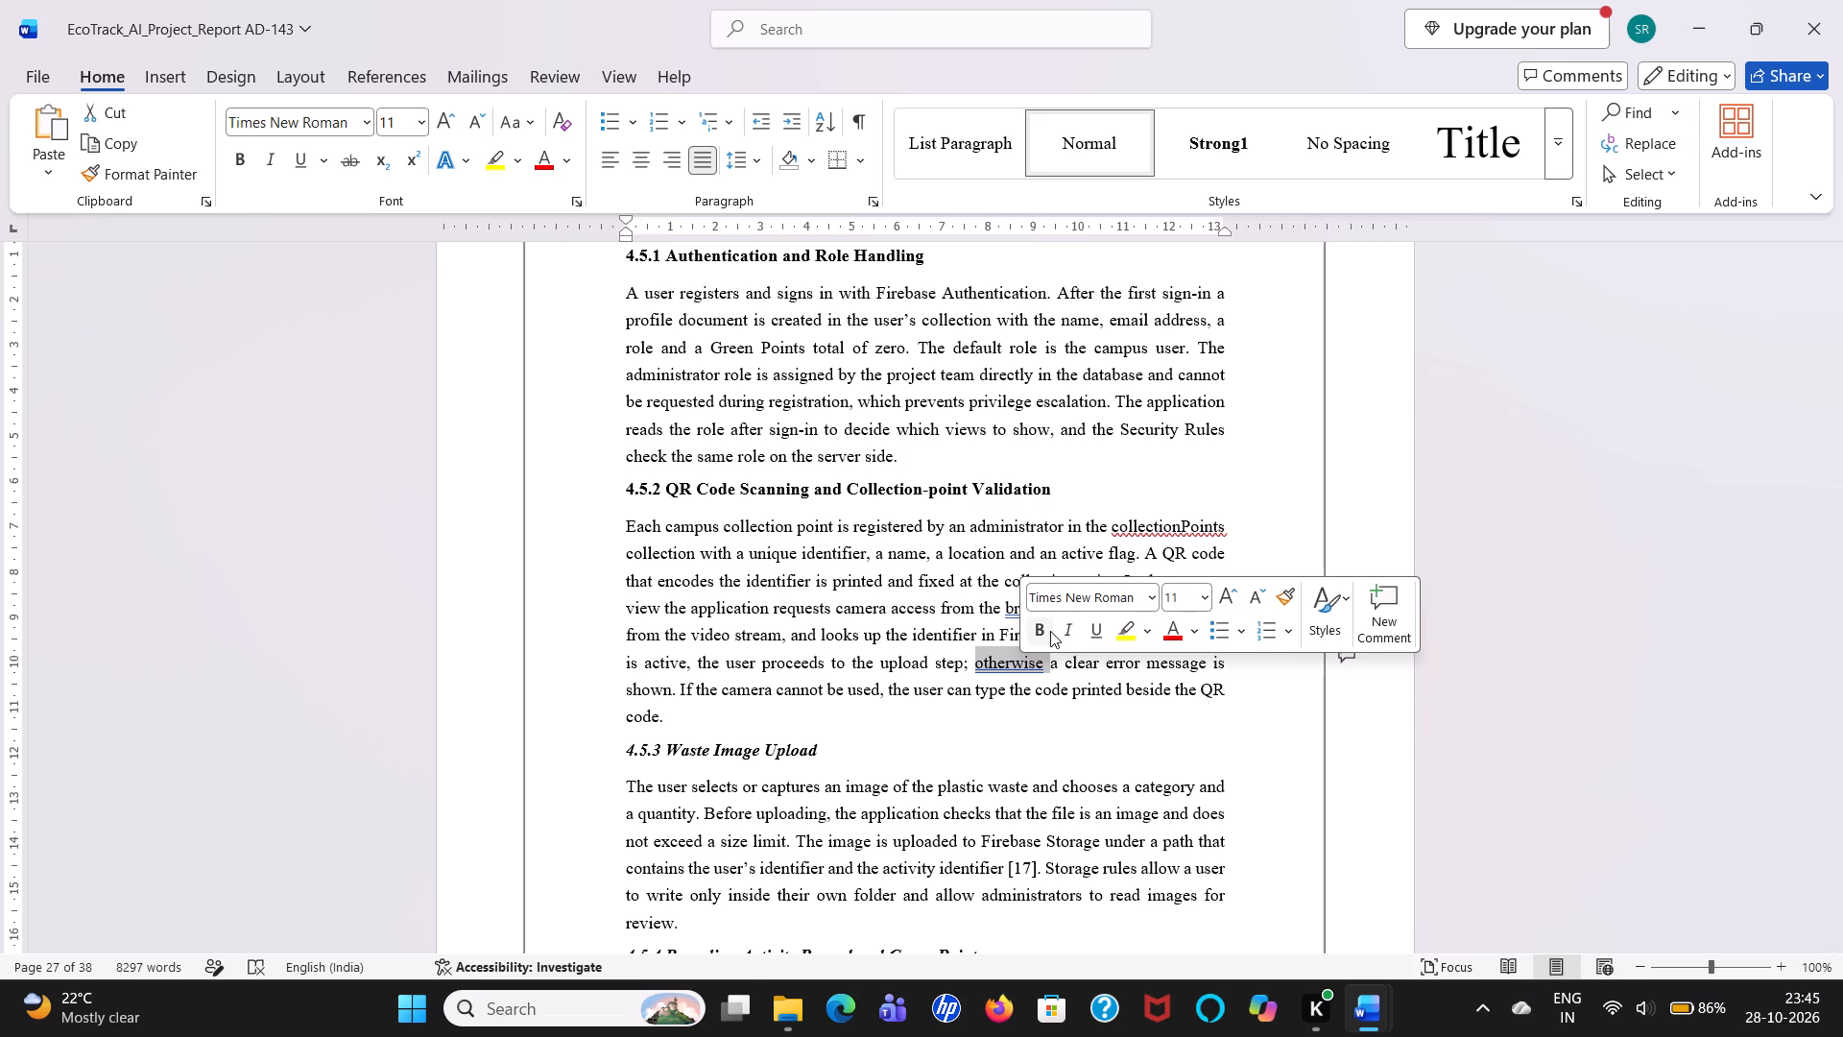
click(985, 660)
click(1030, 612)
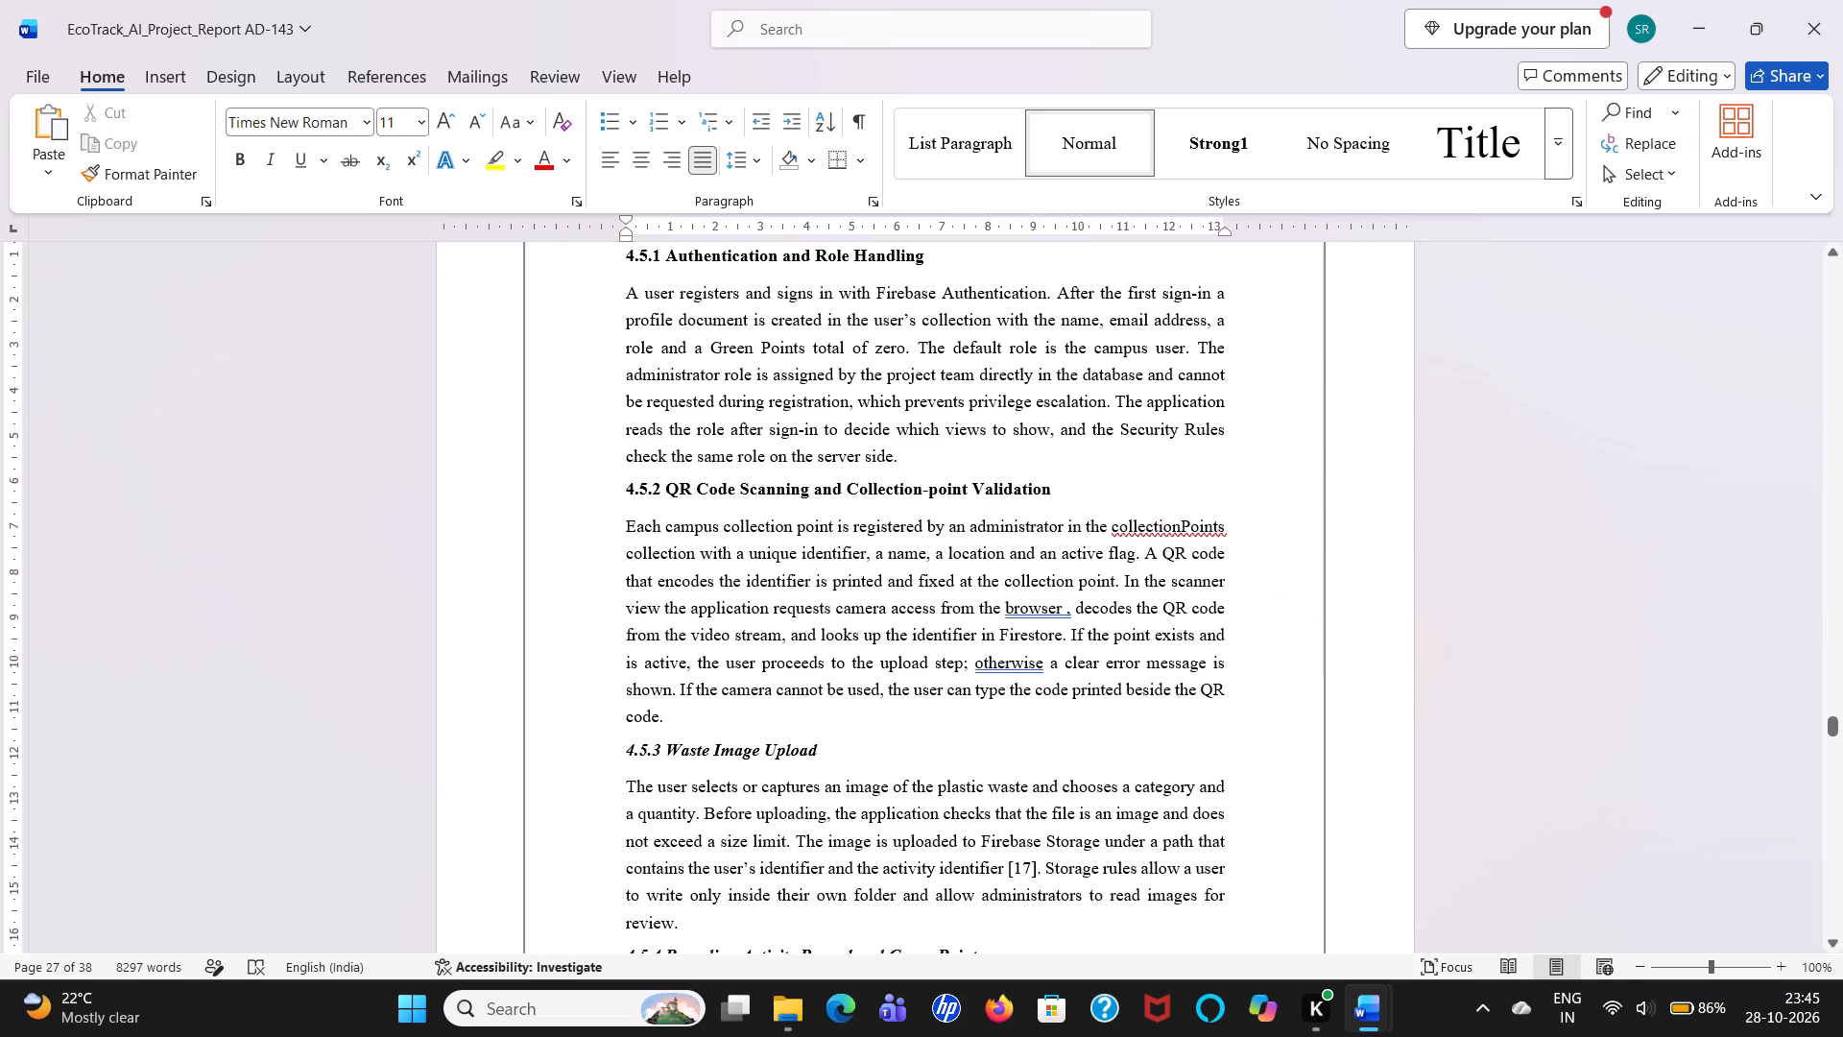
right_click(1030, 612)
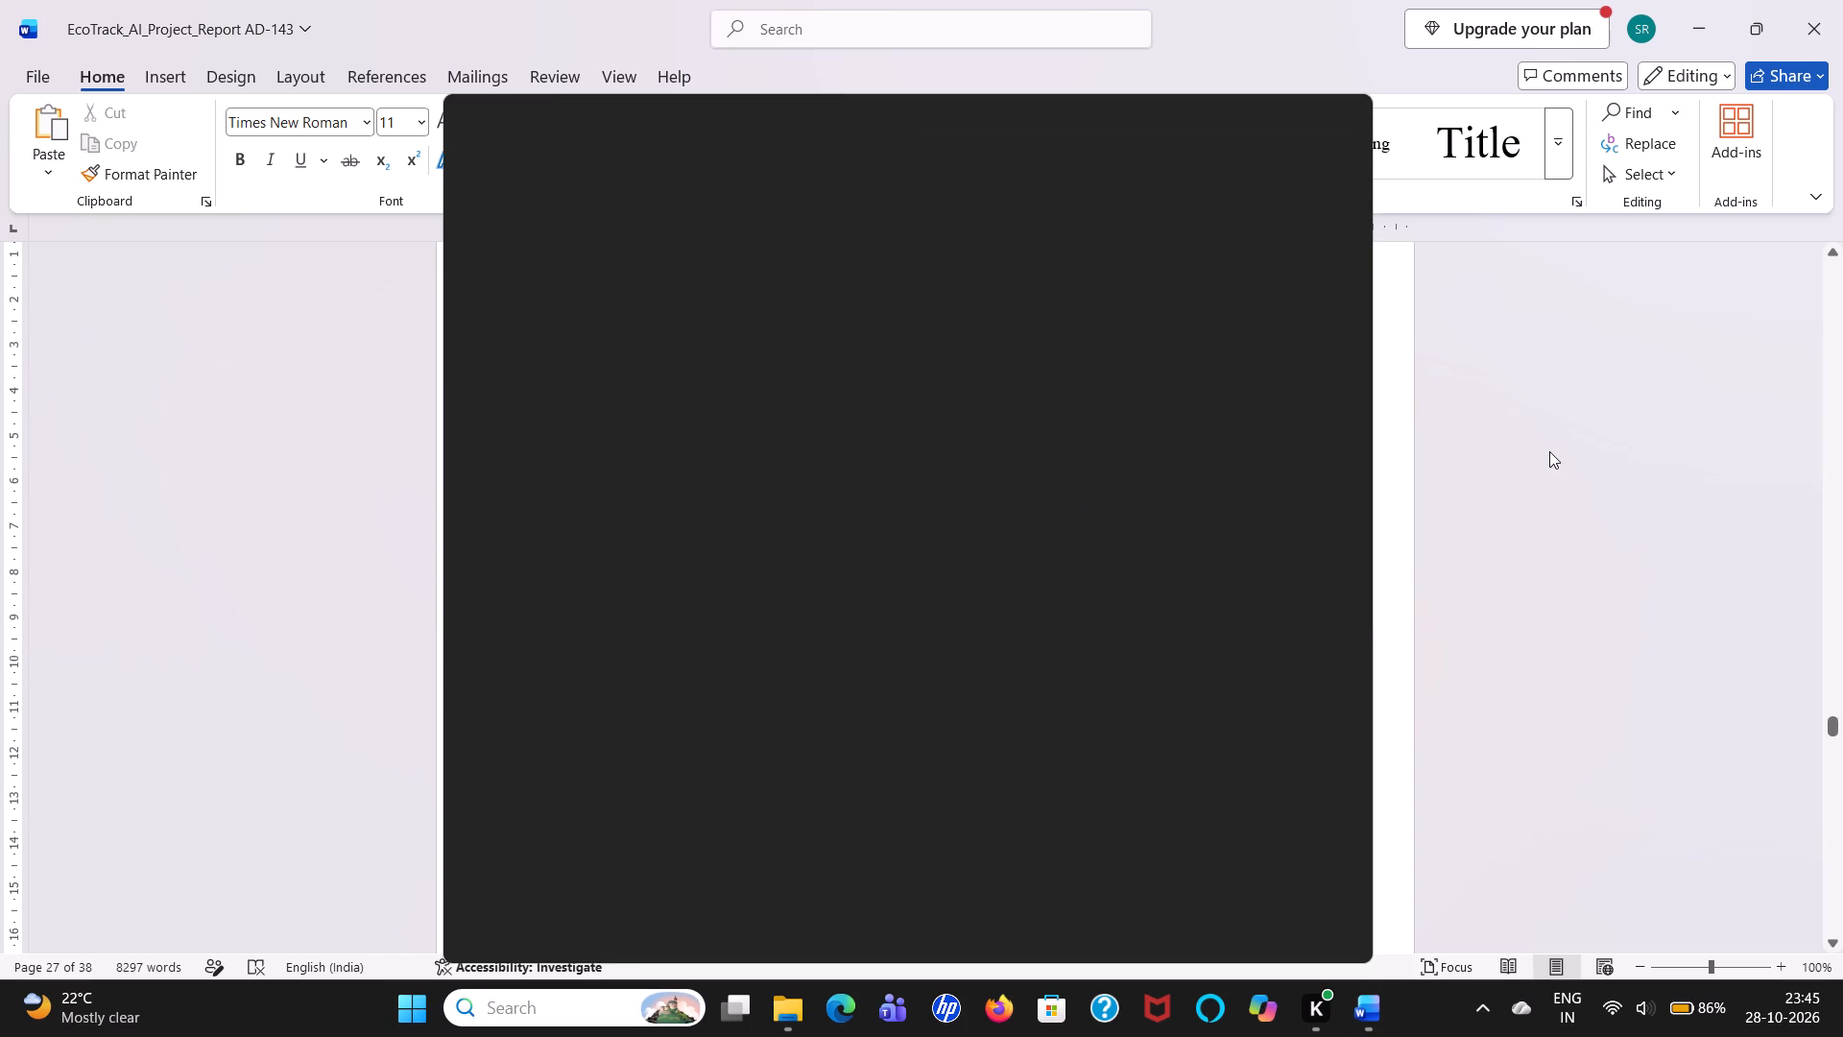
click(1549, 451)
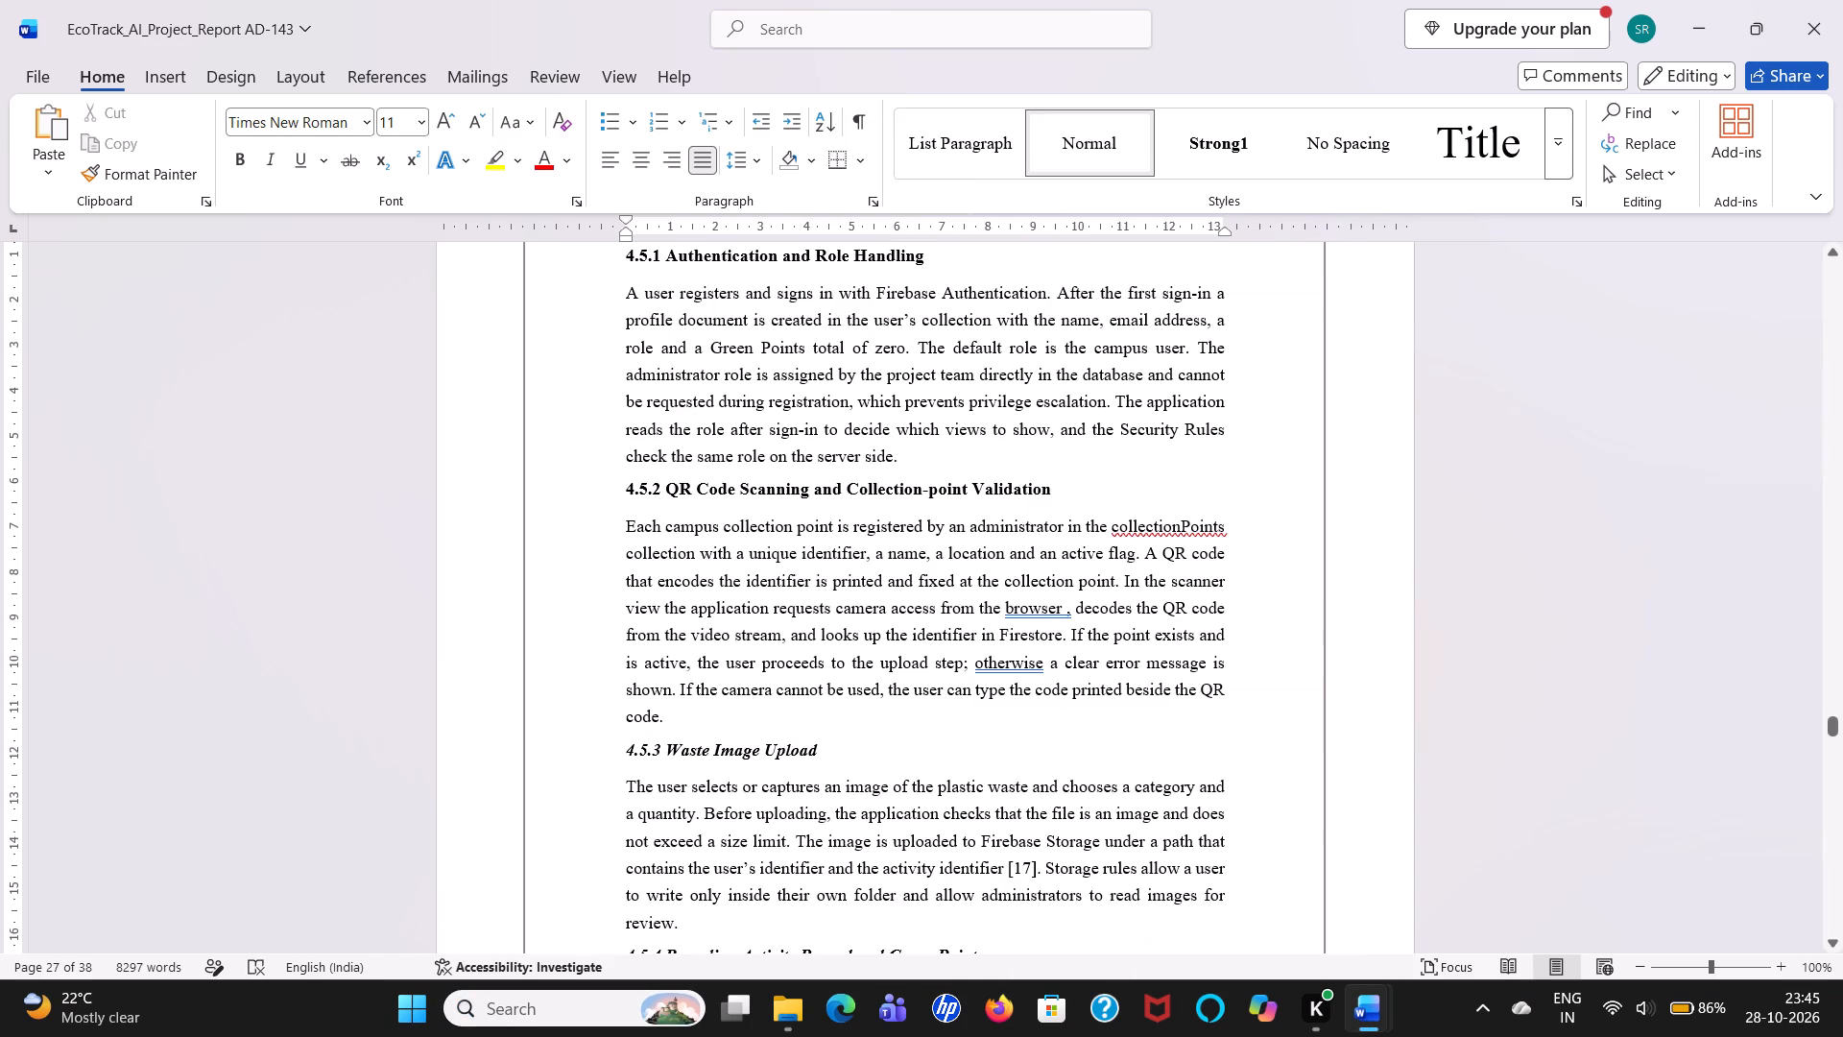
Remove the italics from the heading 4.5.3 Waste Image Upload, keeping it bold.
drag(841, 752, 609, 760)
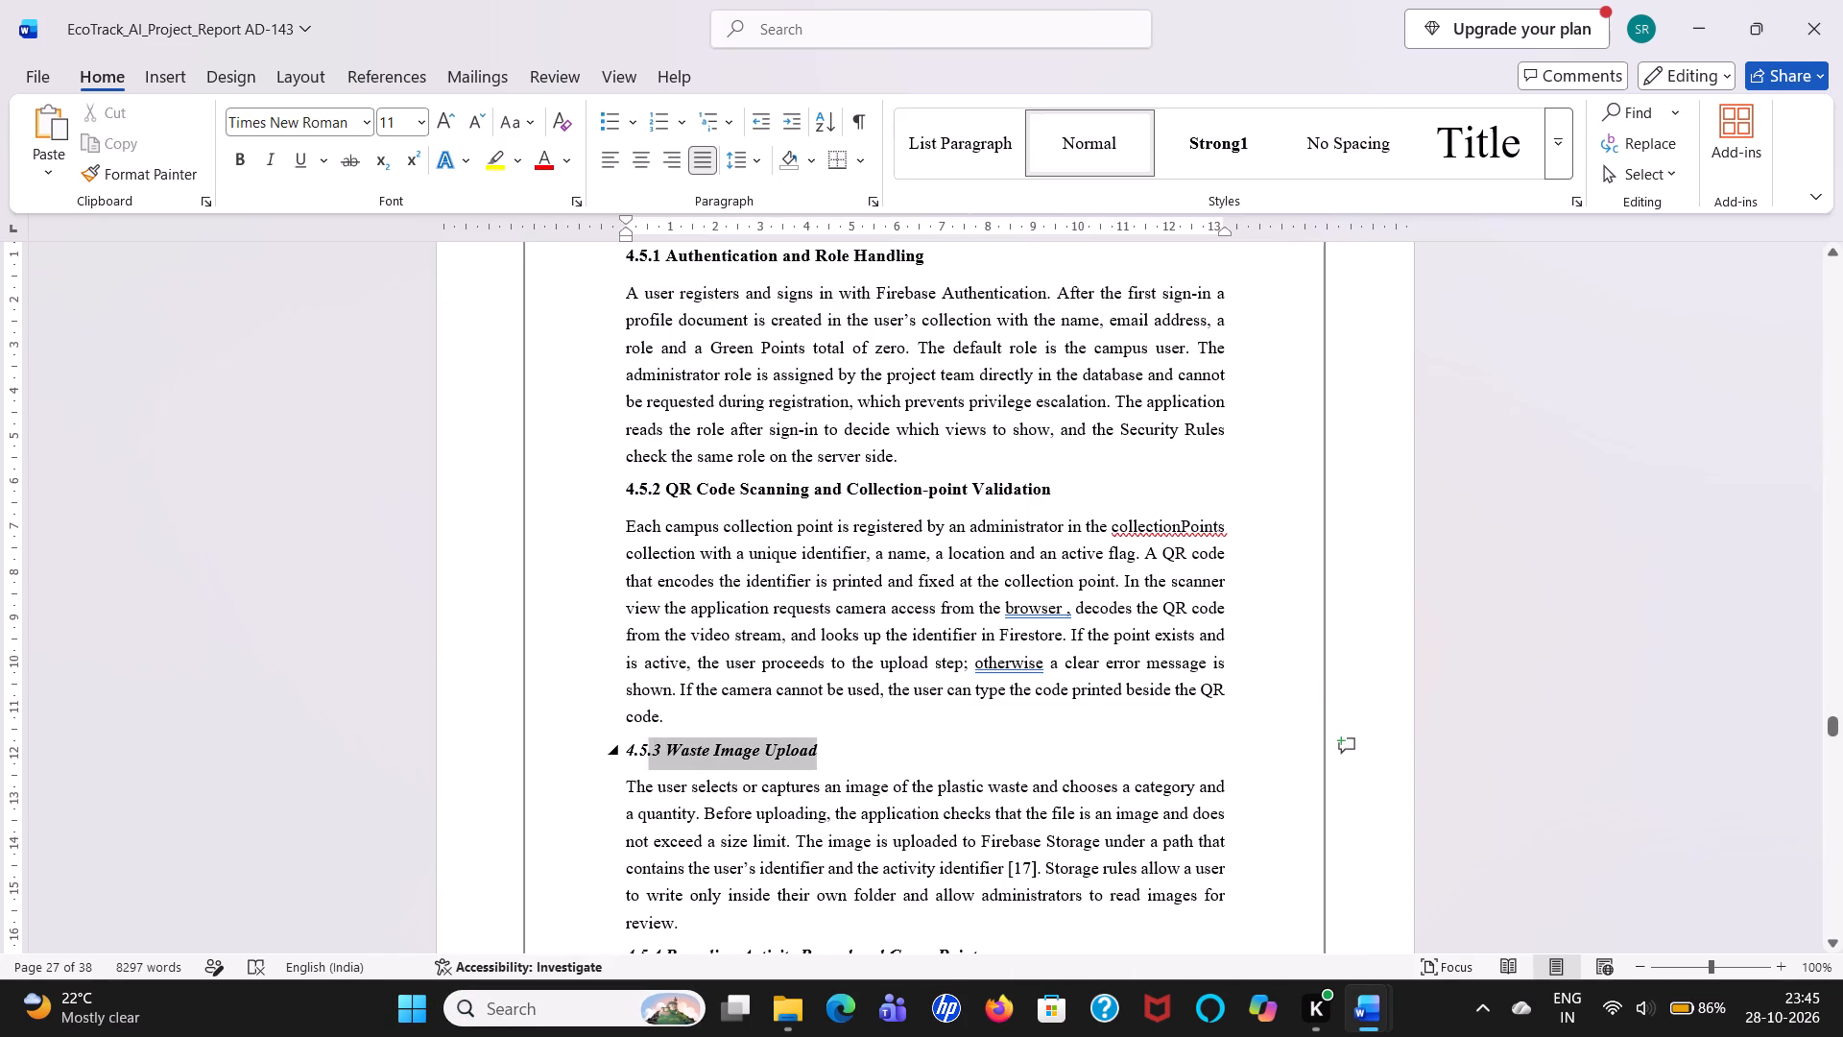
drag(609, 760, 606, 760)
click(276, 157)
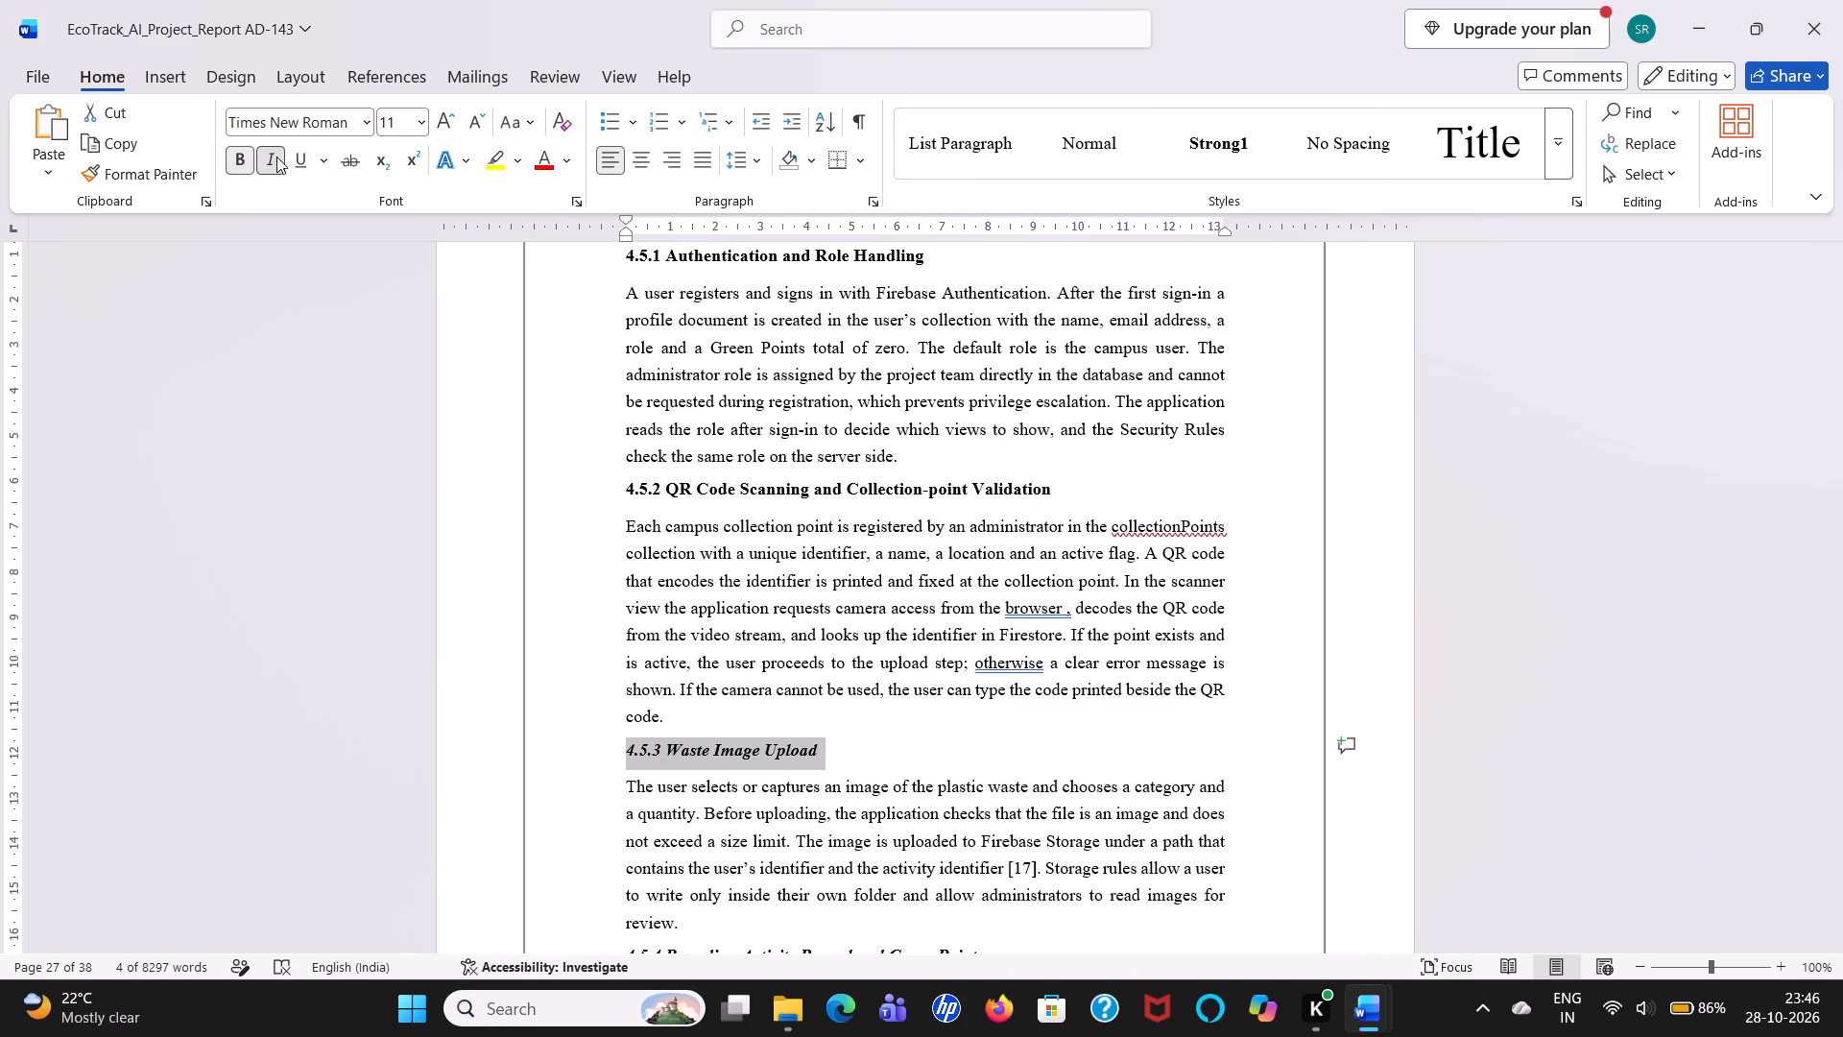
Accept the suggested corrections in section 4.5.2: "otherwise," with a comma, and "browser," without the stray space.
click(1009, 671)
right_click(1009, 671)
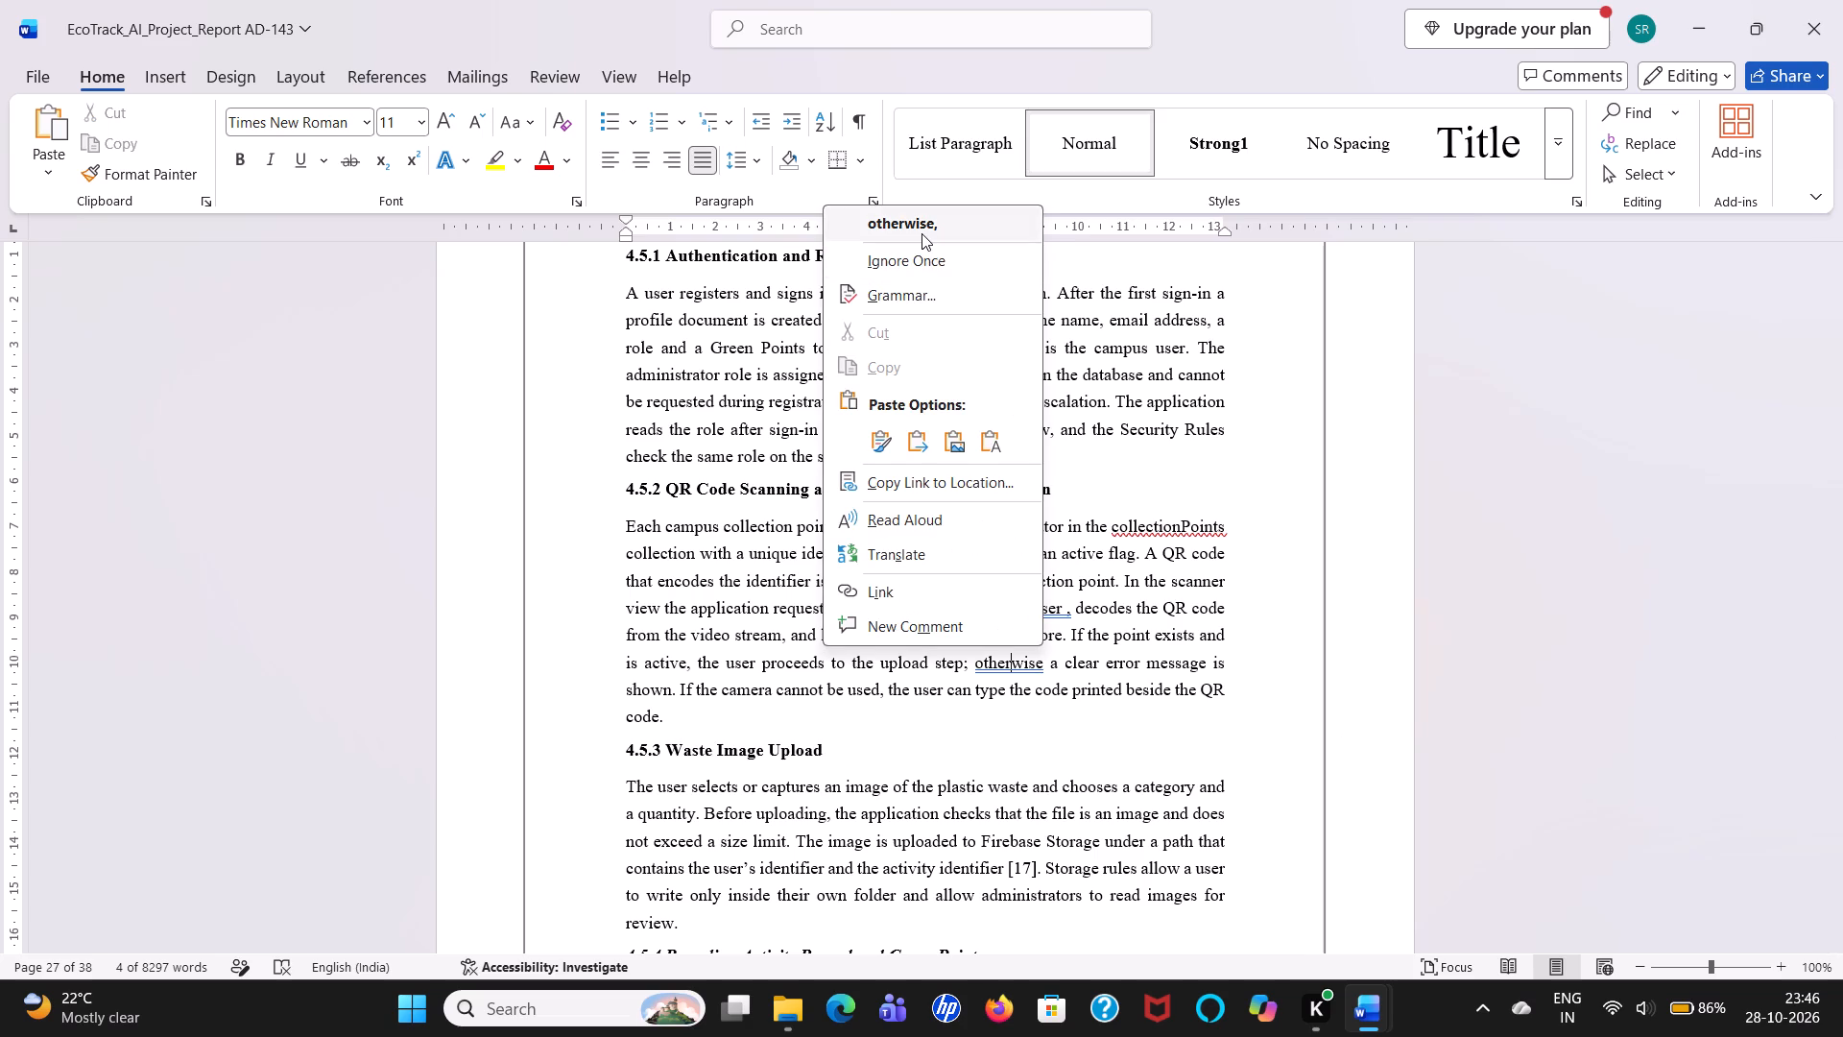
click(921, 233)
click(1032, 606)
right_click(1032, 606)
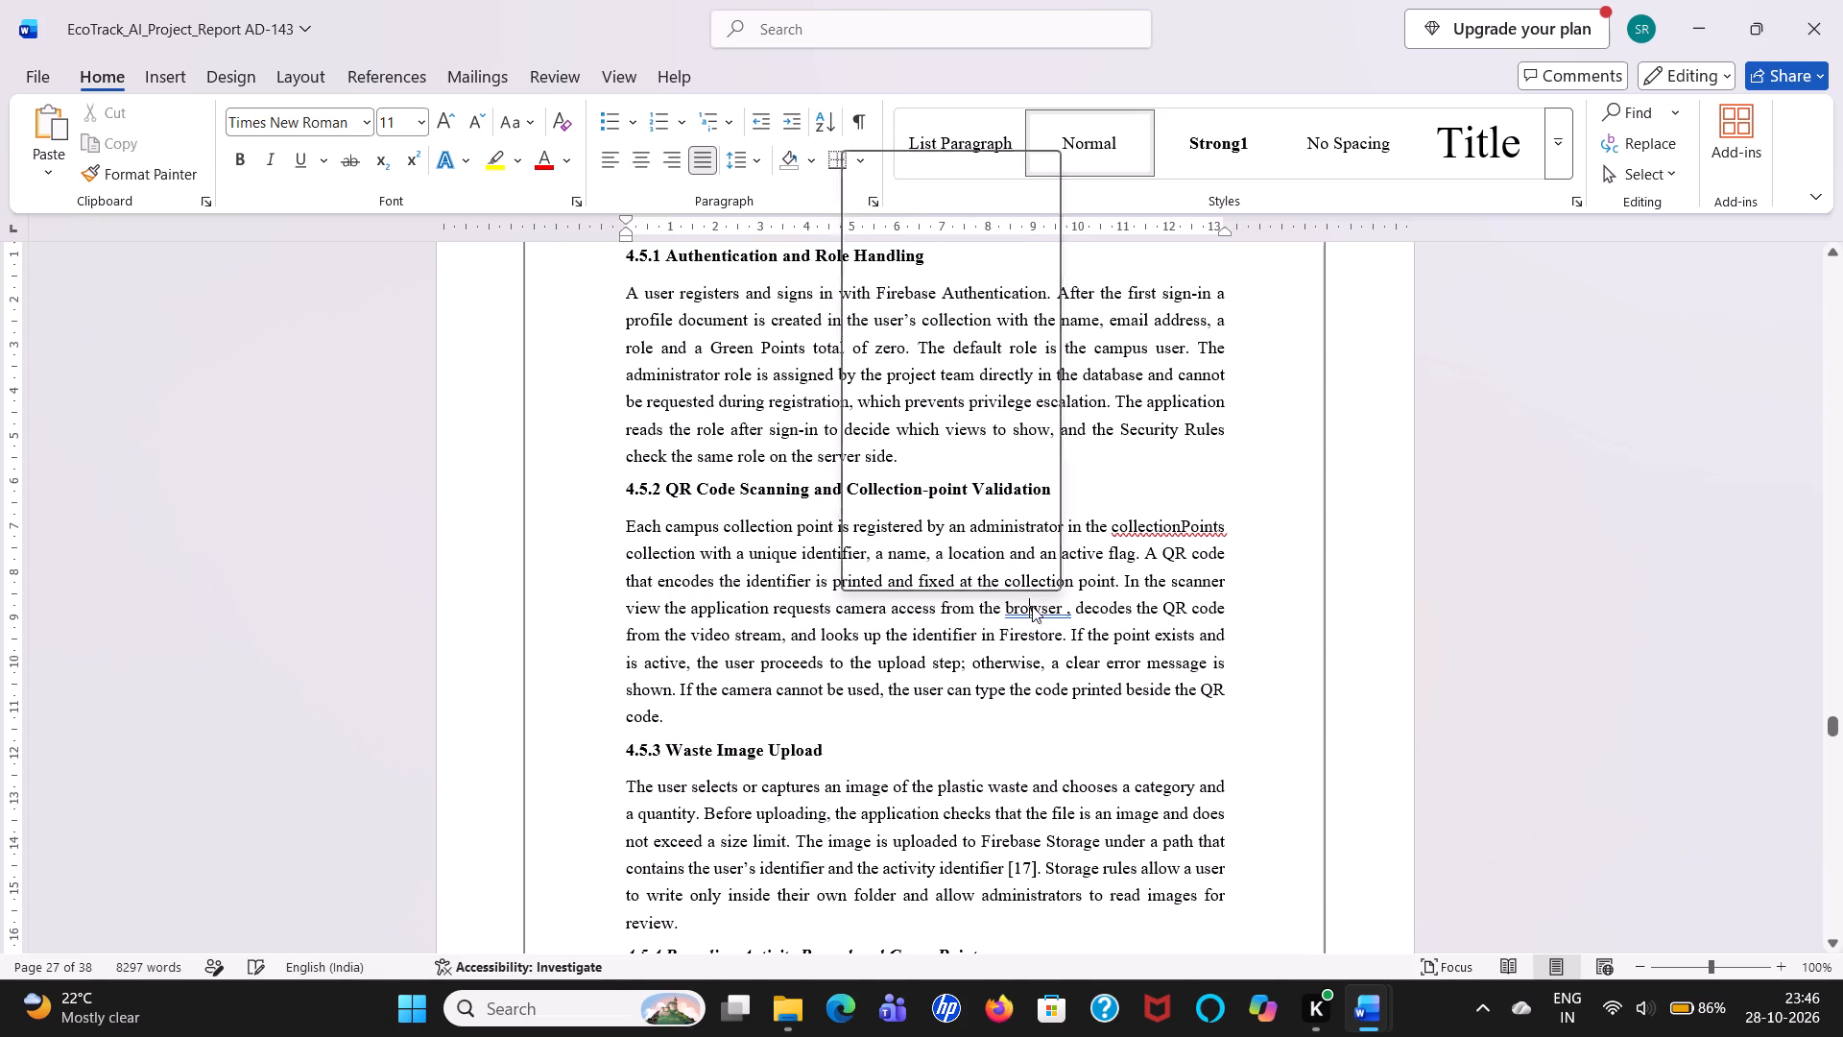
click(956, 164)
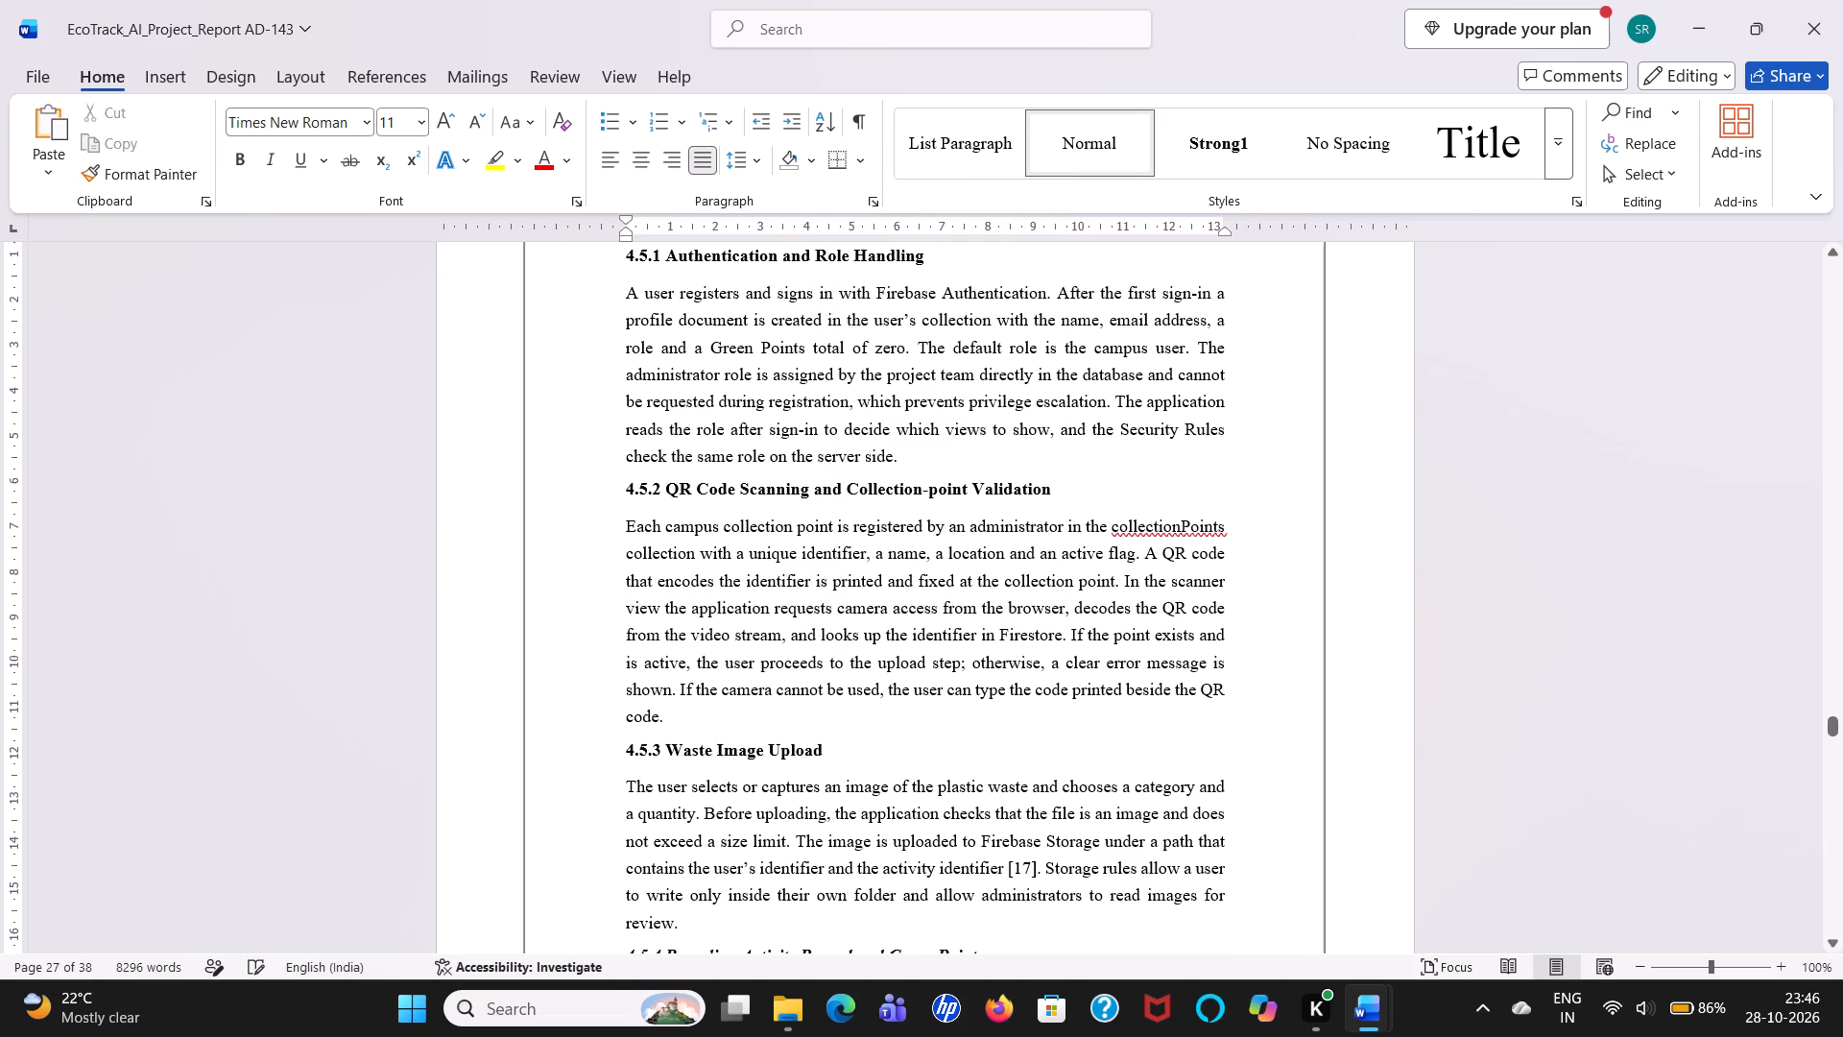
Delete the citation [17] after "activity identifier" in section 4.5.3, keeping the period.
scroll(990, 458, down, 1)
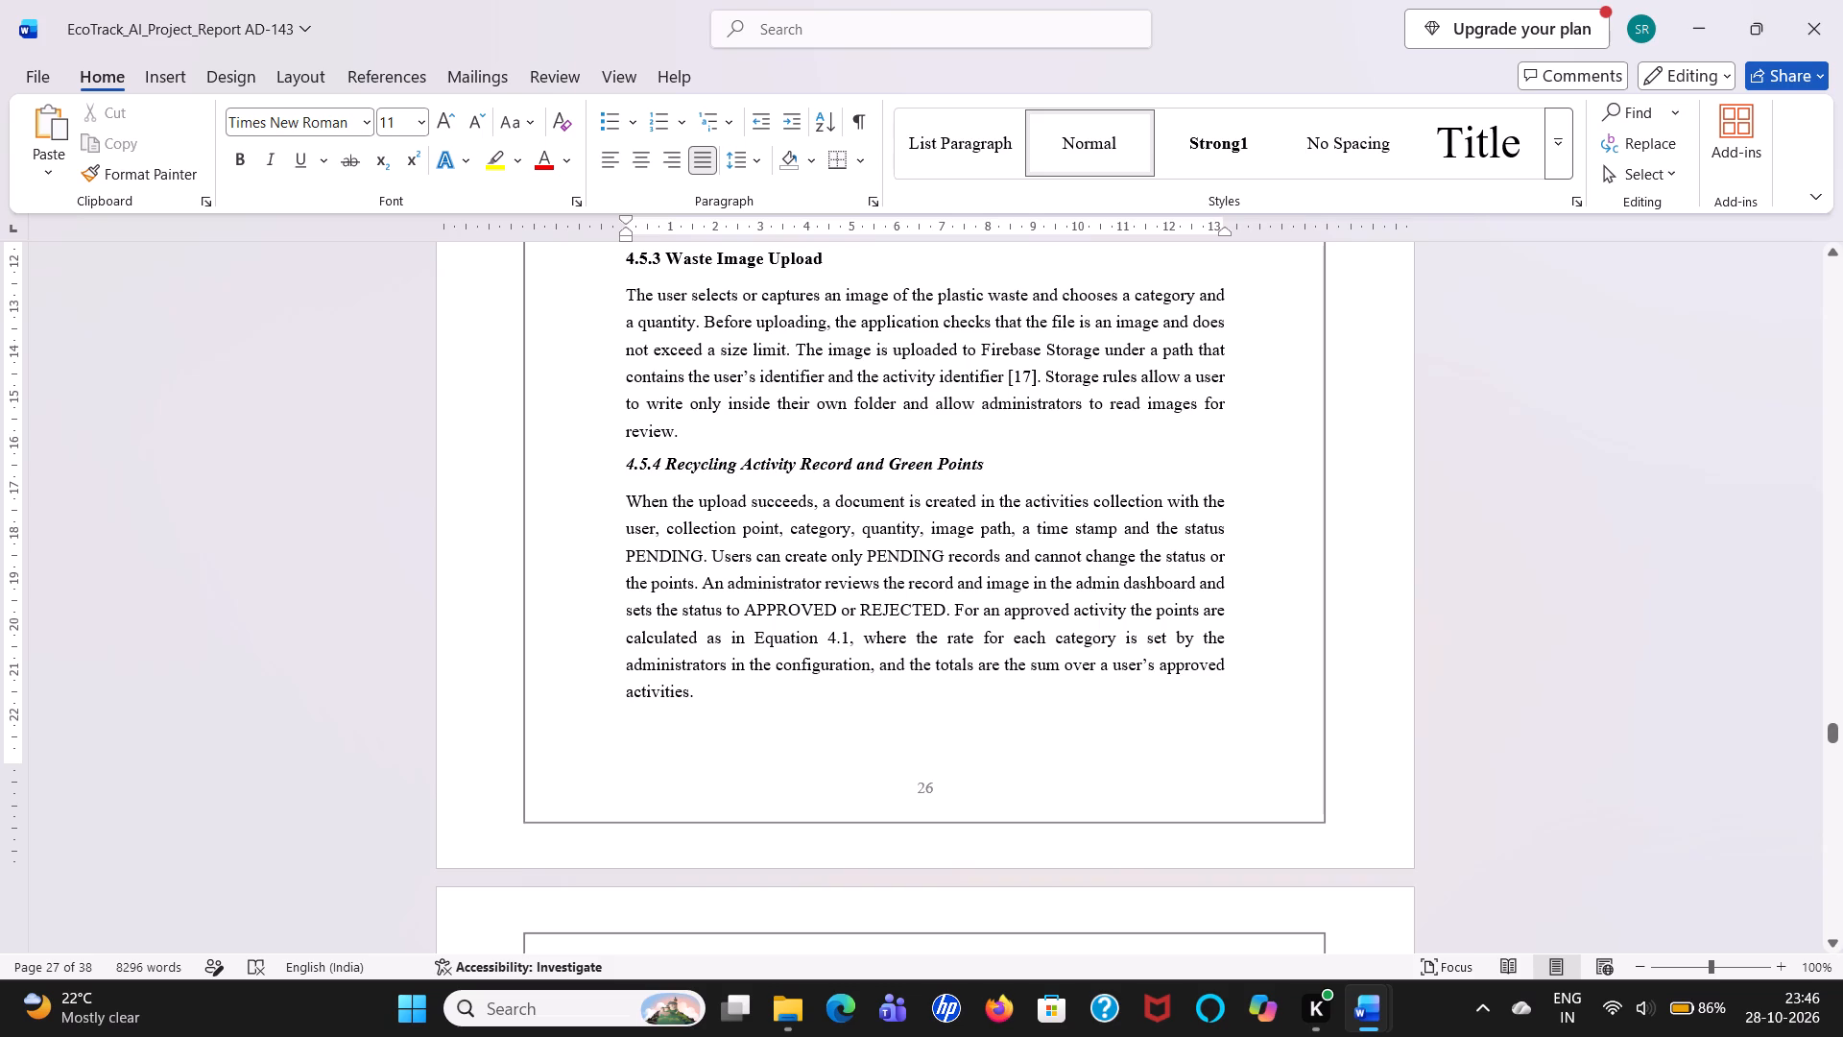
click(1041, 378)
key(Left)
key(BackSpace)
key(BackSpace)
key(BackSpace)
key(BackSpace)
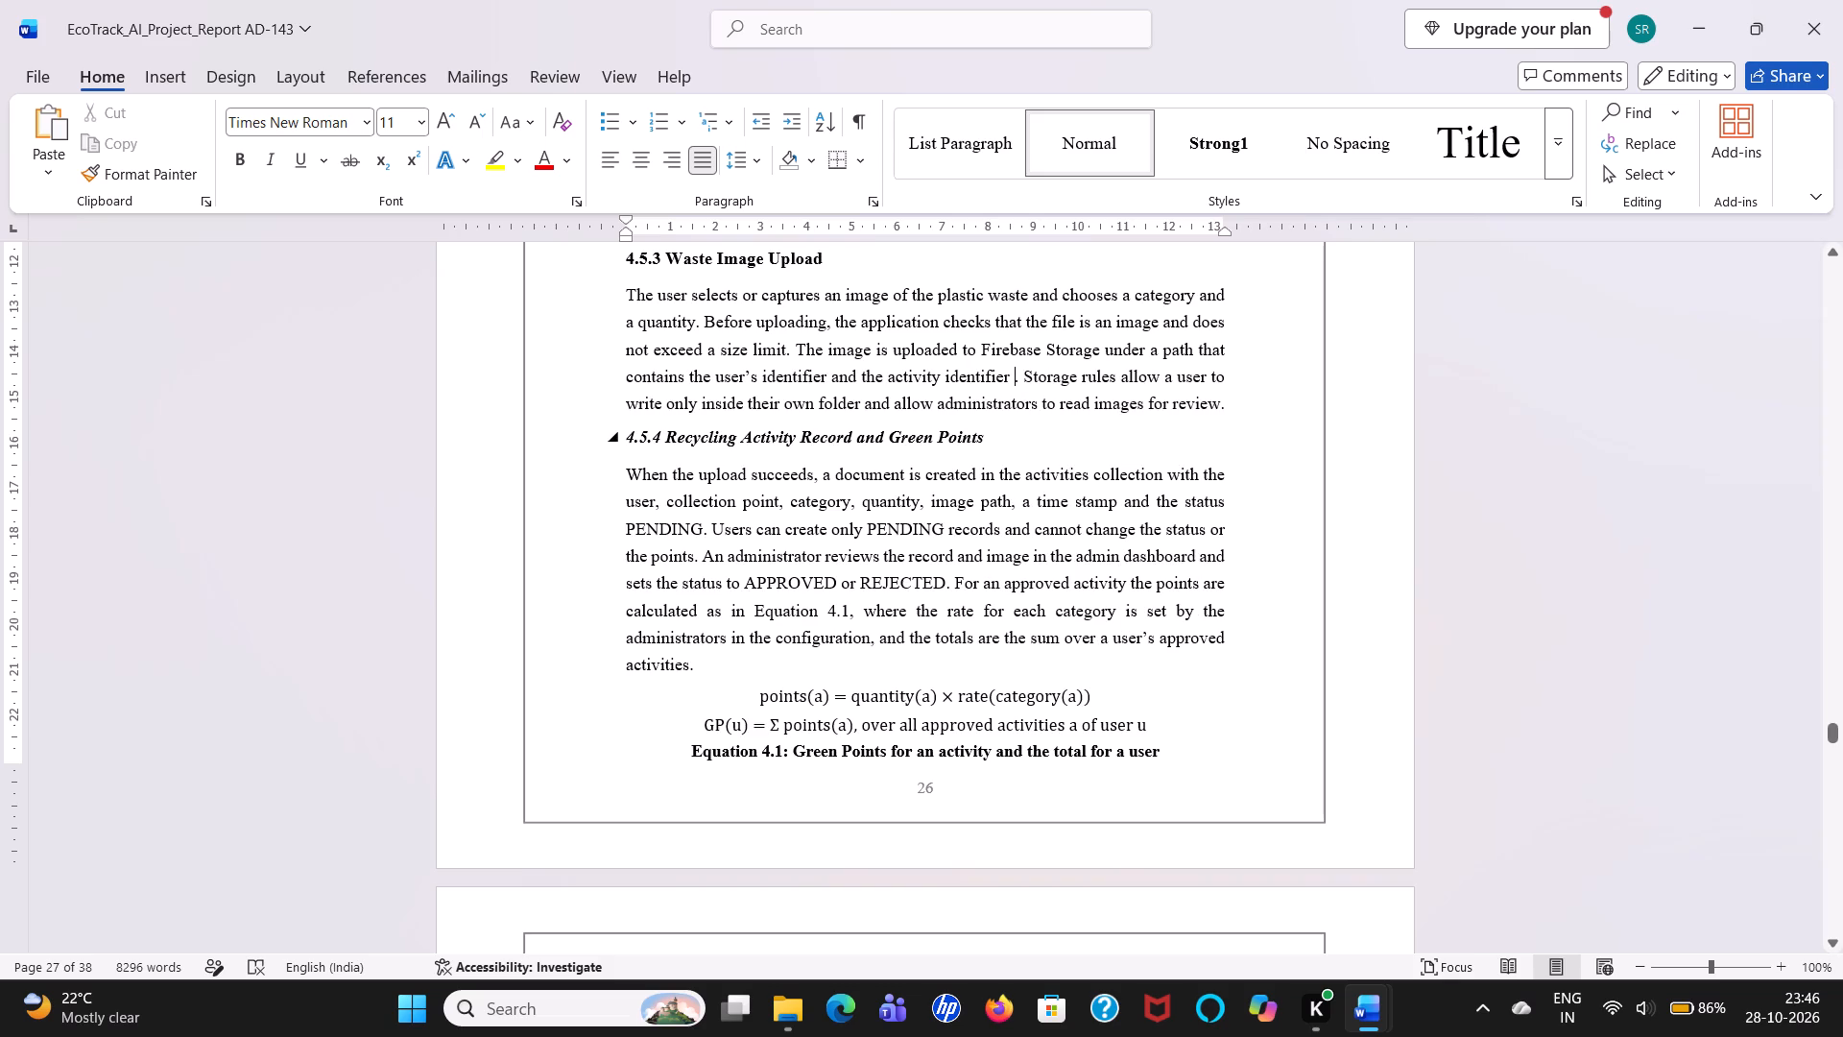
Remove the italics from the heading 4.5.4 Recycling Activity Record and Green Points, keeping it bold.
drag(1012, 435, 615, 446)
key(ctrl+b)
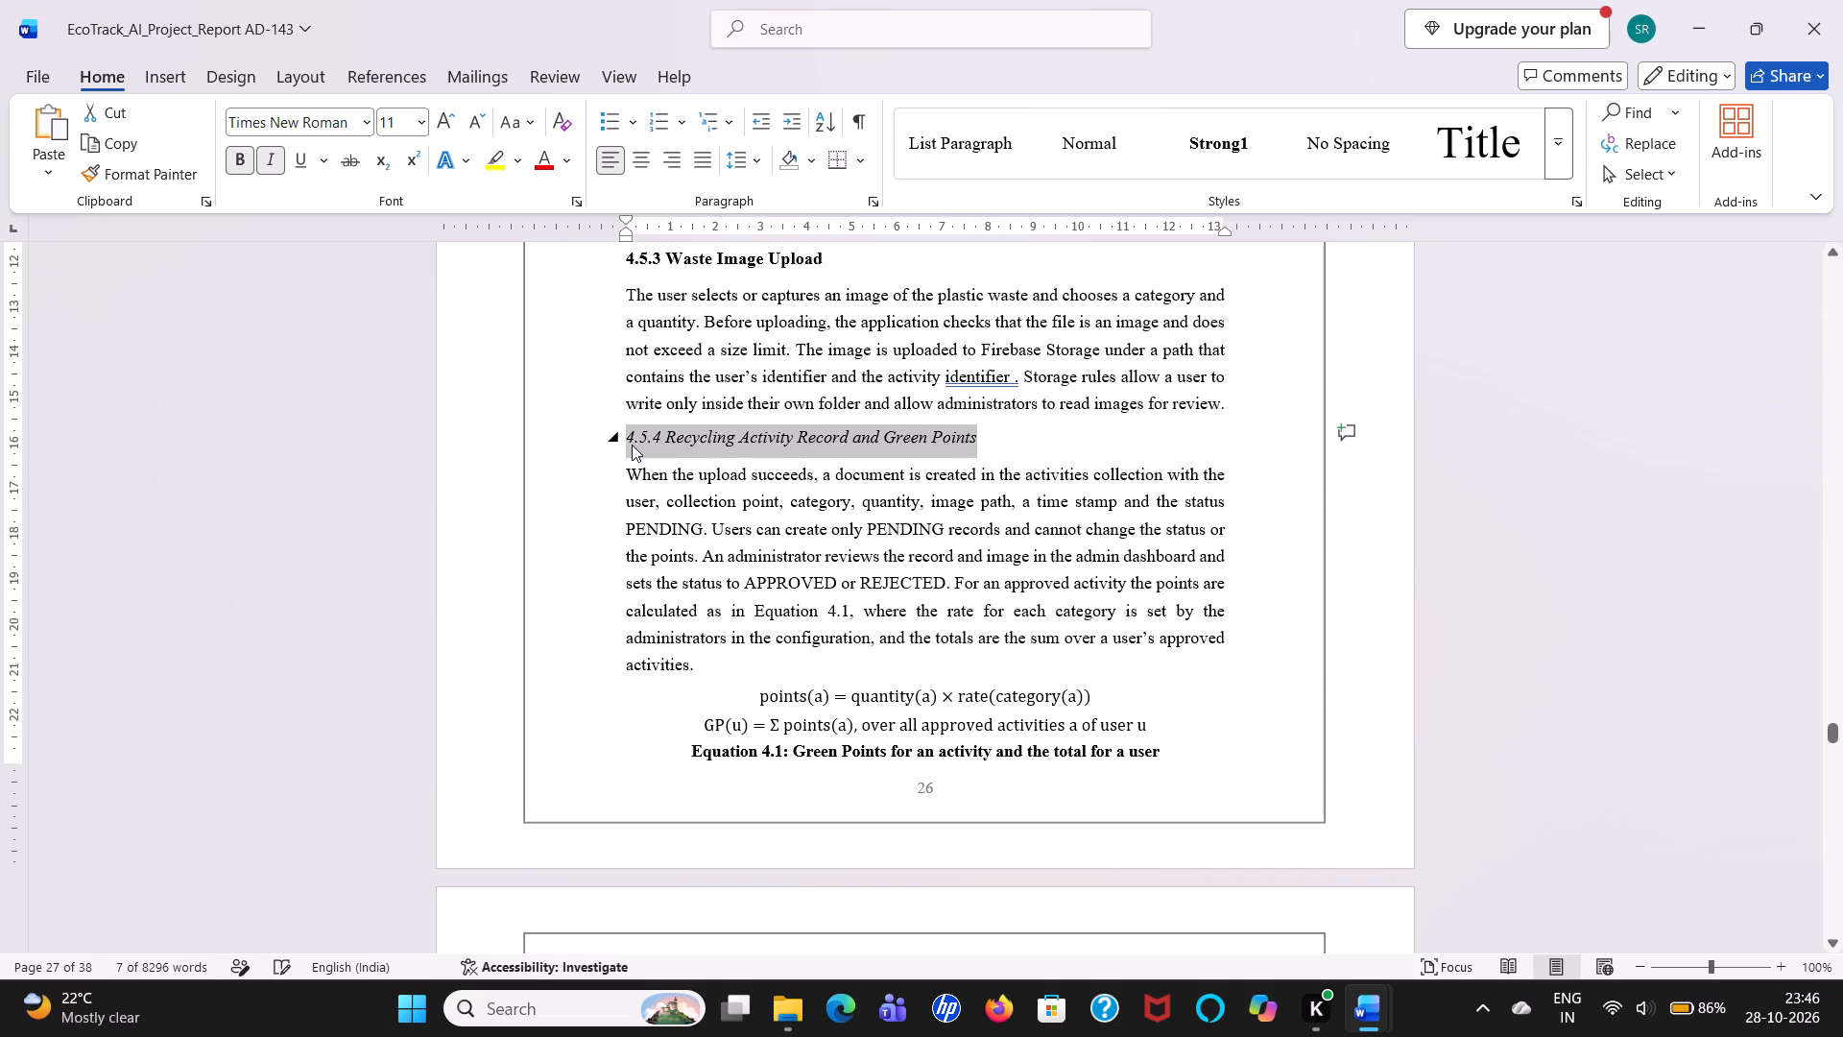
key(ctrl+b)
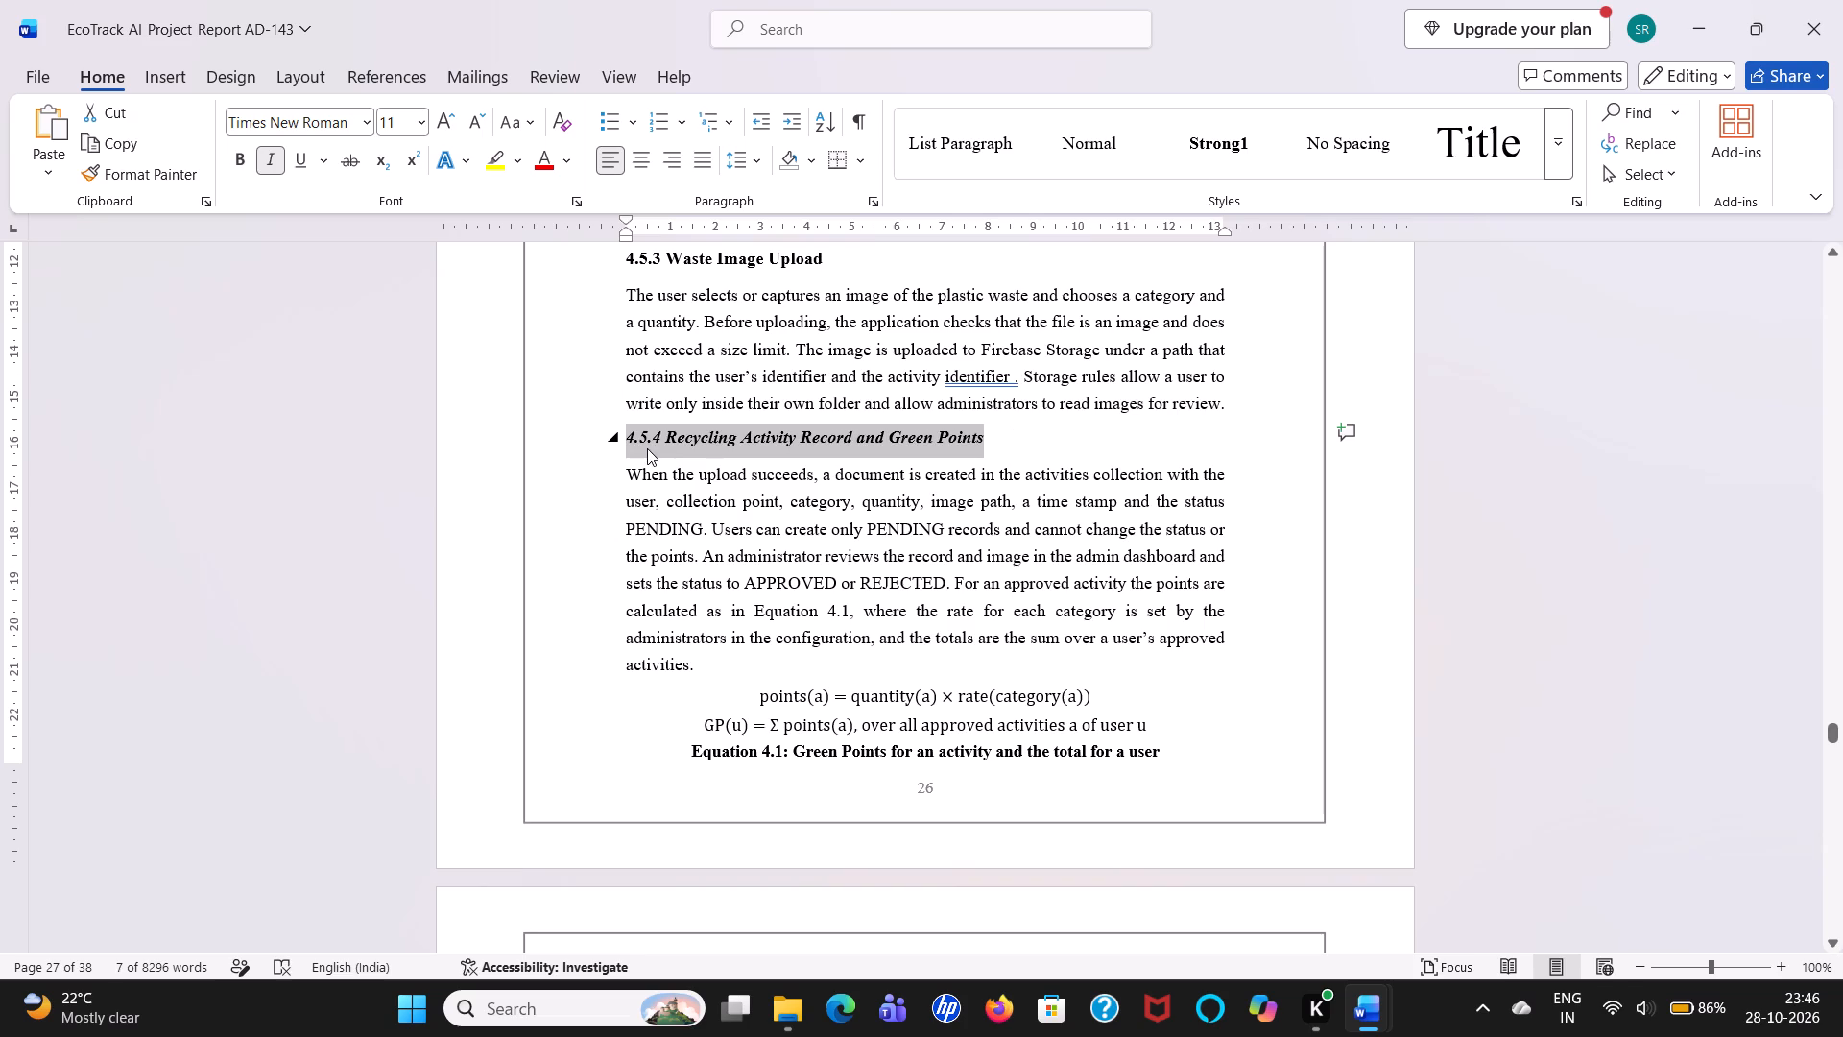
click(276, 159)
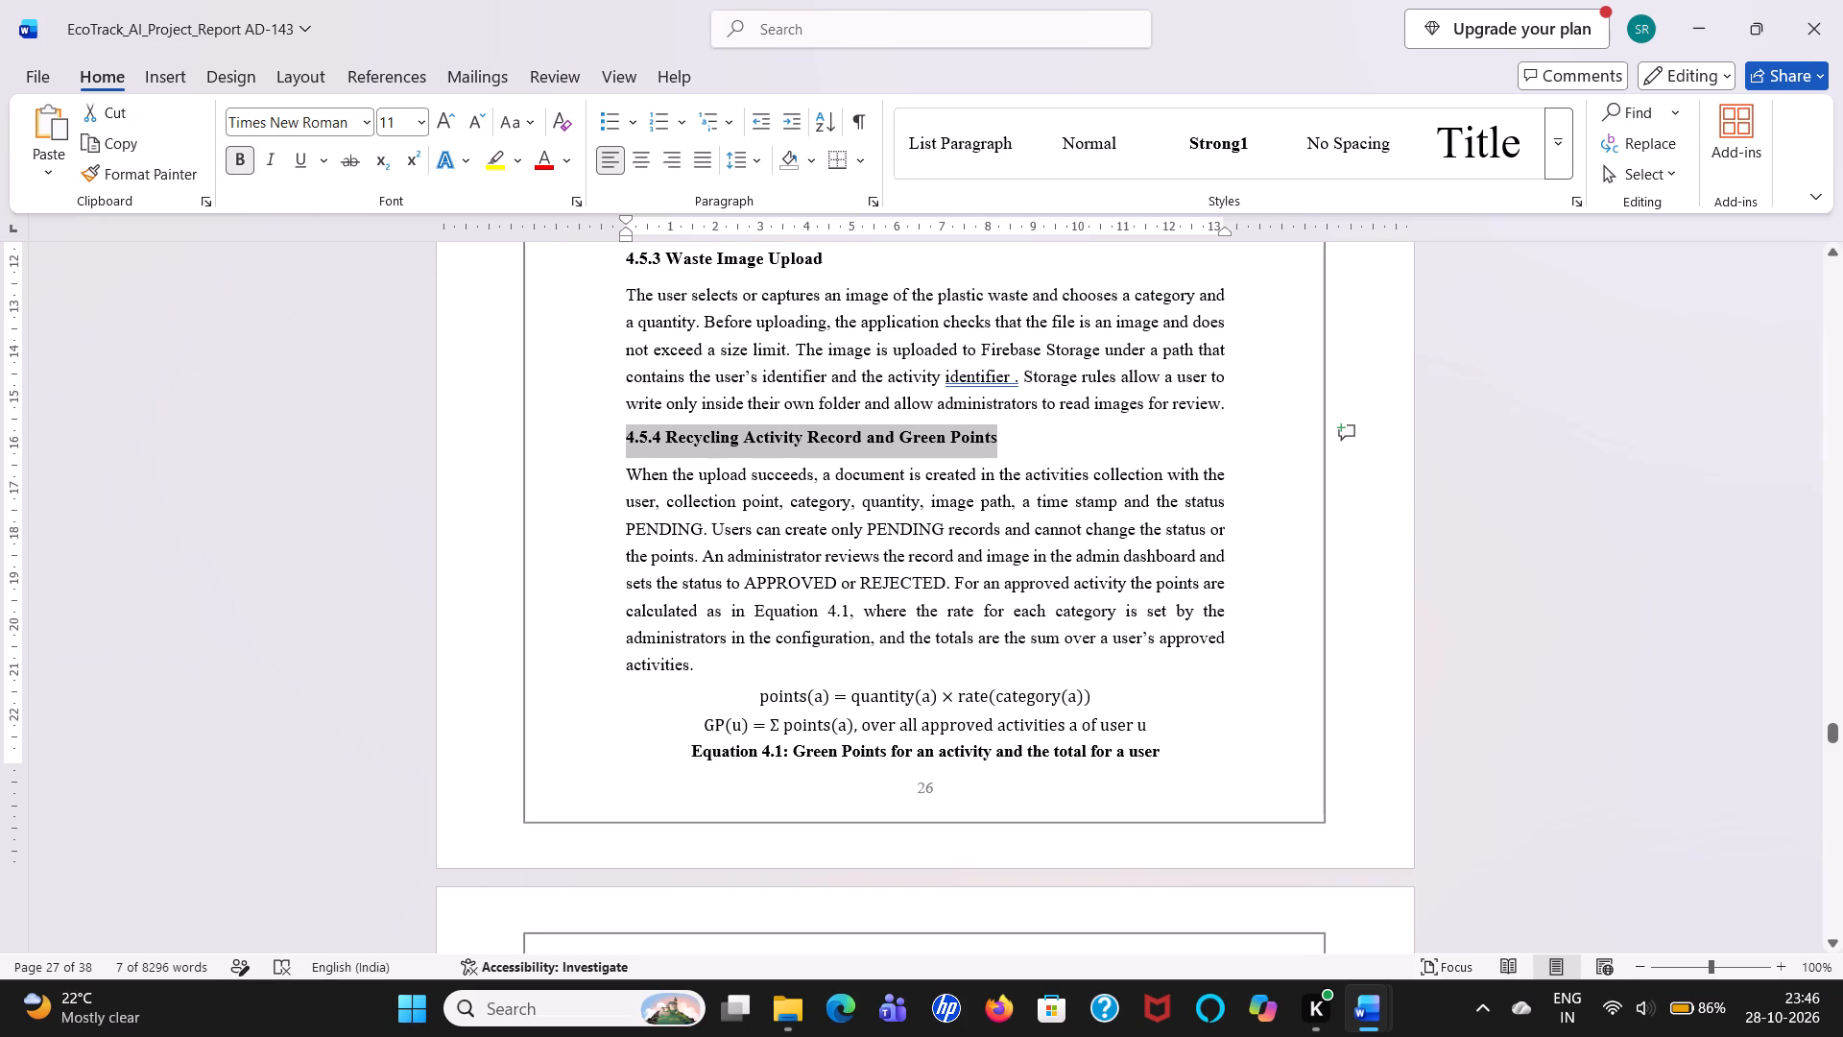
click(1218, 719)
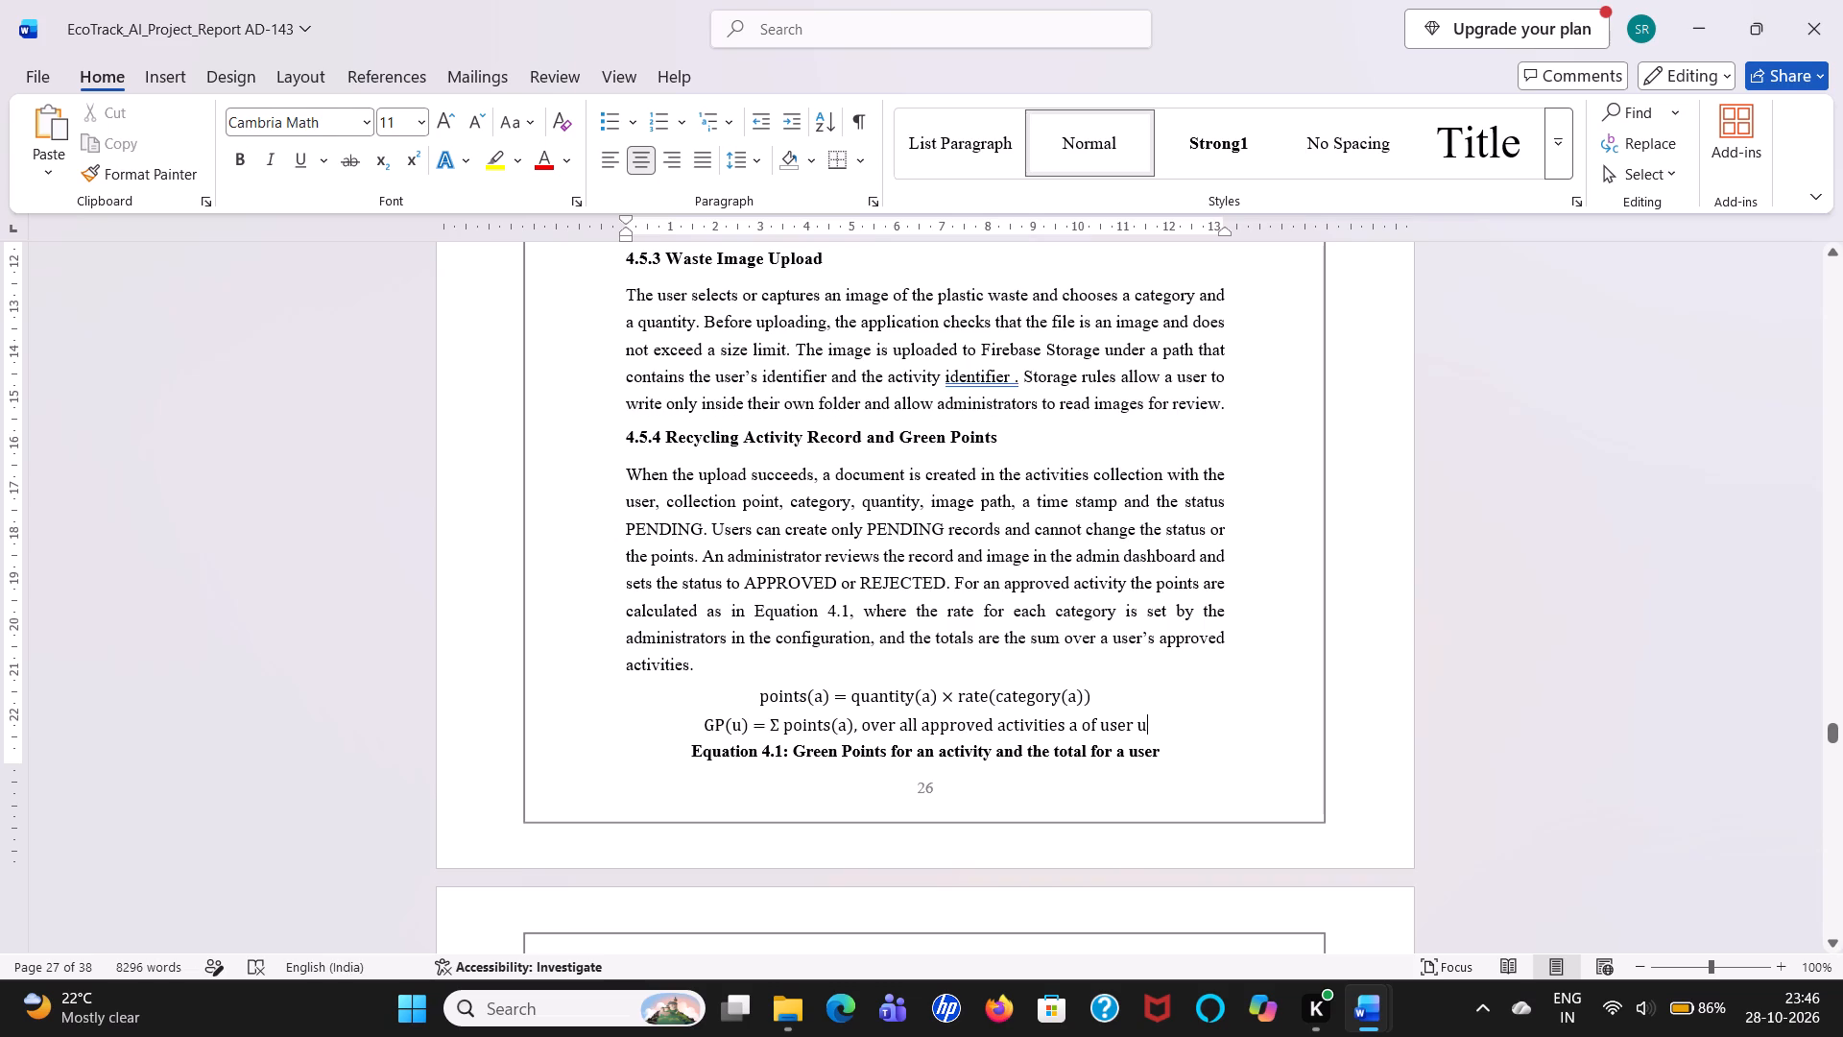
Delete the citation [16] after "saved or none" in section 4.5.4's closing paragraph, keeping the period.
scroll(1218, 719, down, 1)
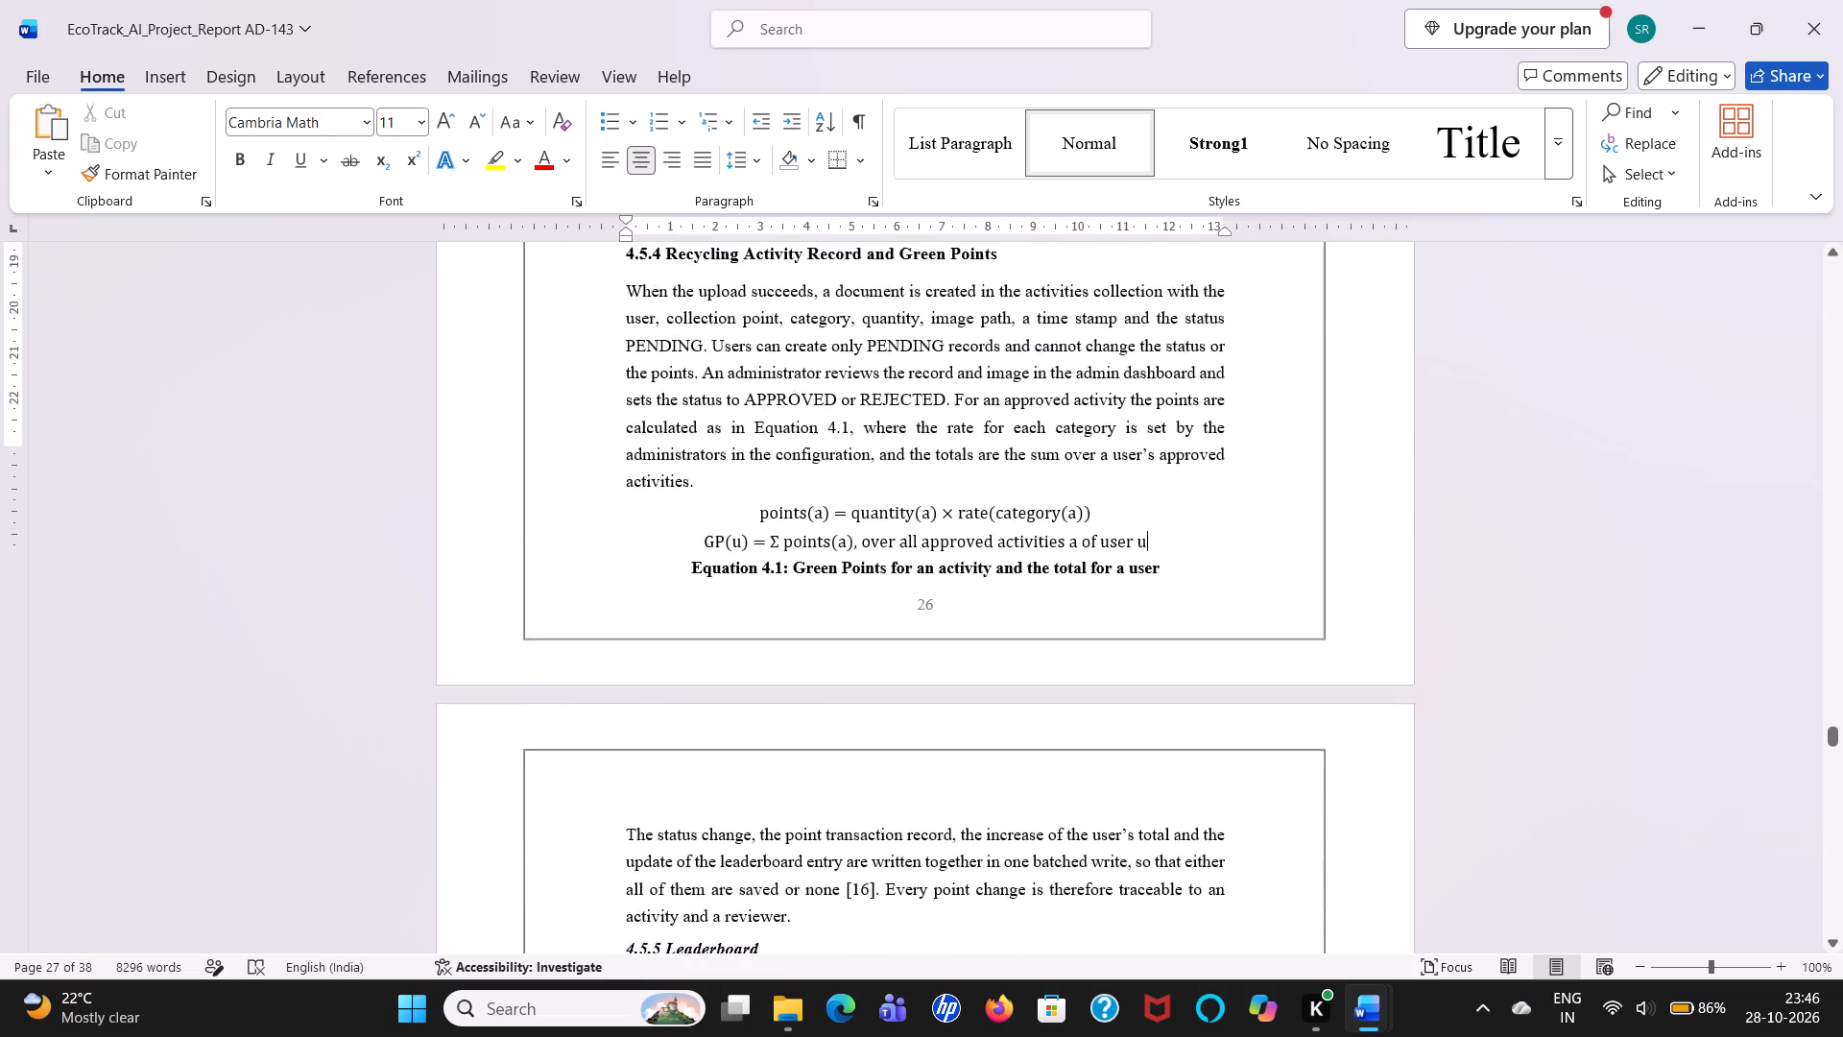
scroll(1218, 719, down, 2)
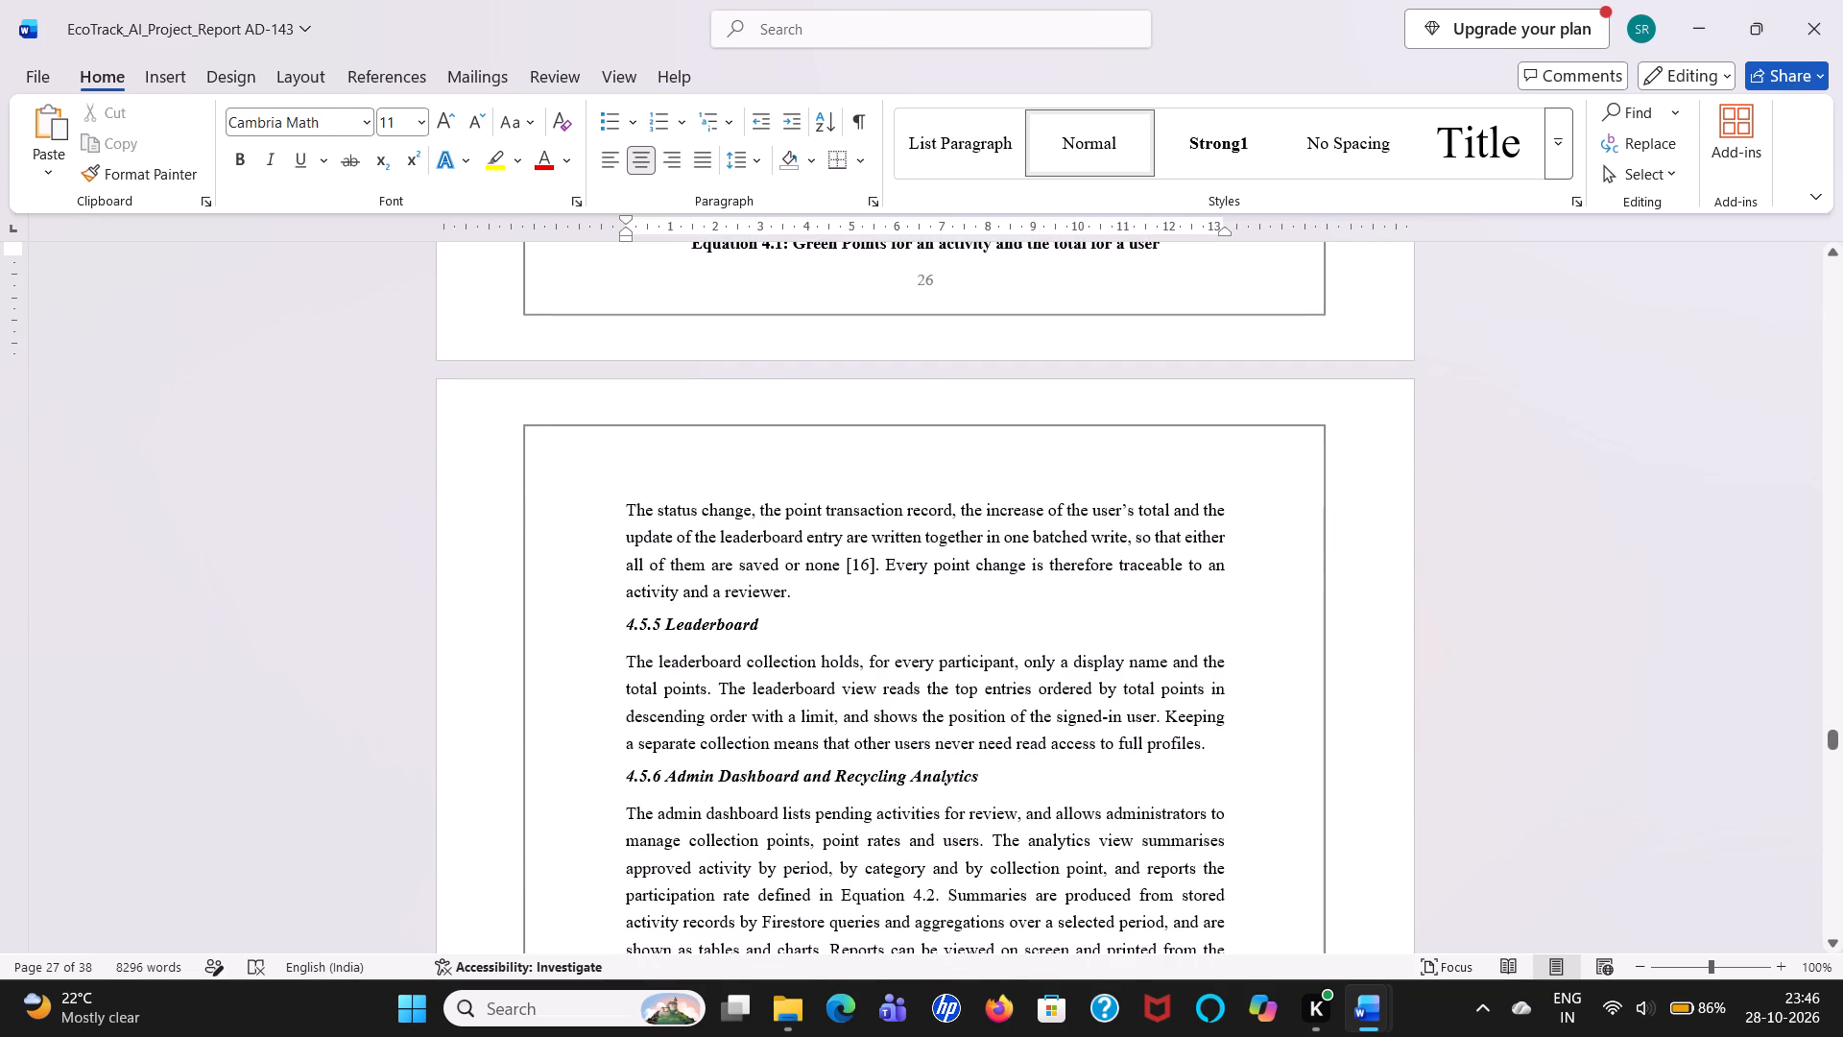
click(875, 567)
key(BackSpace)
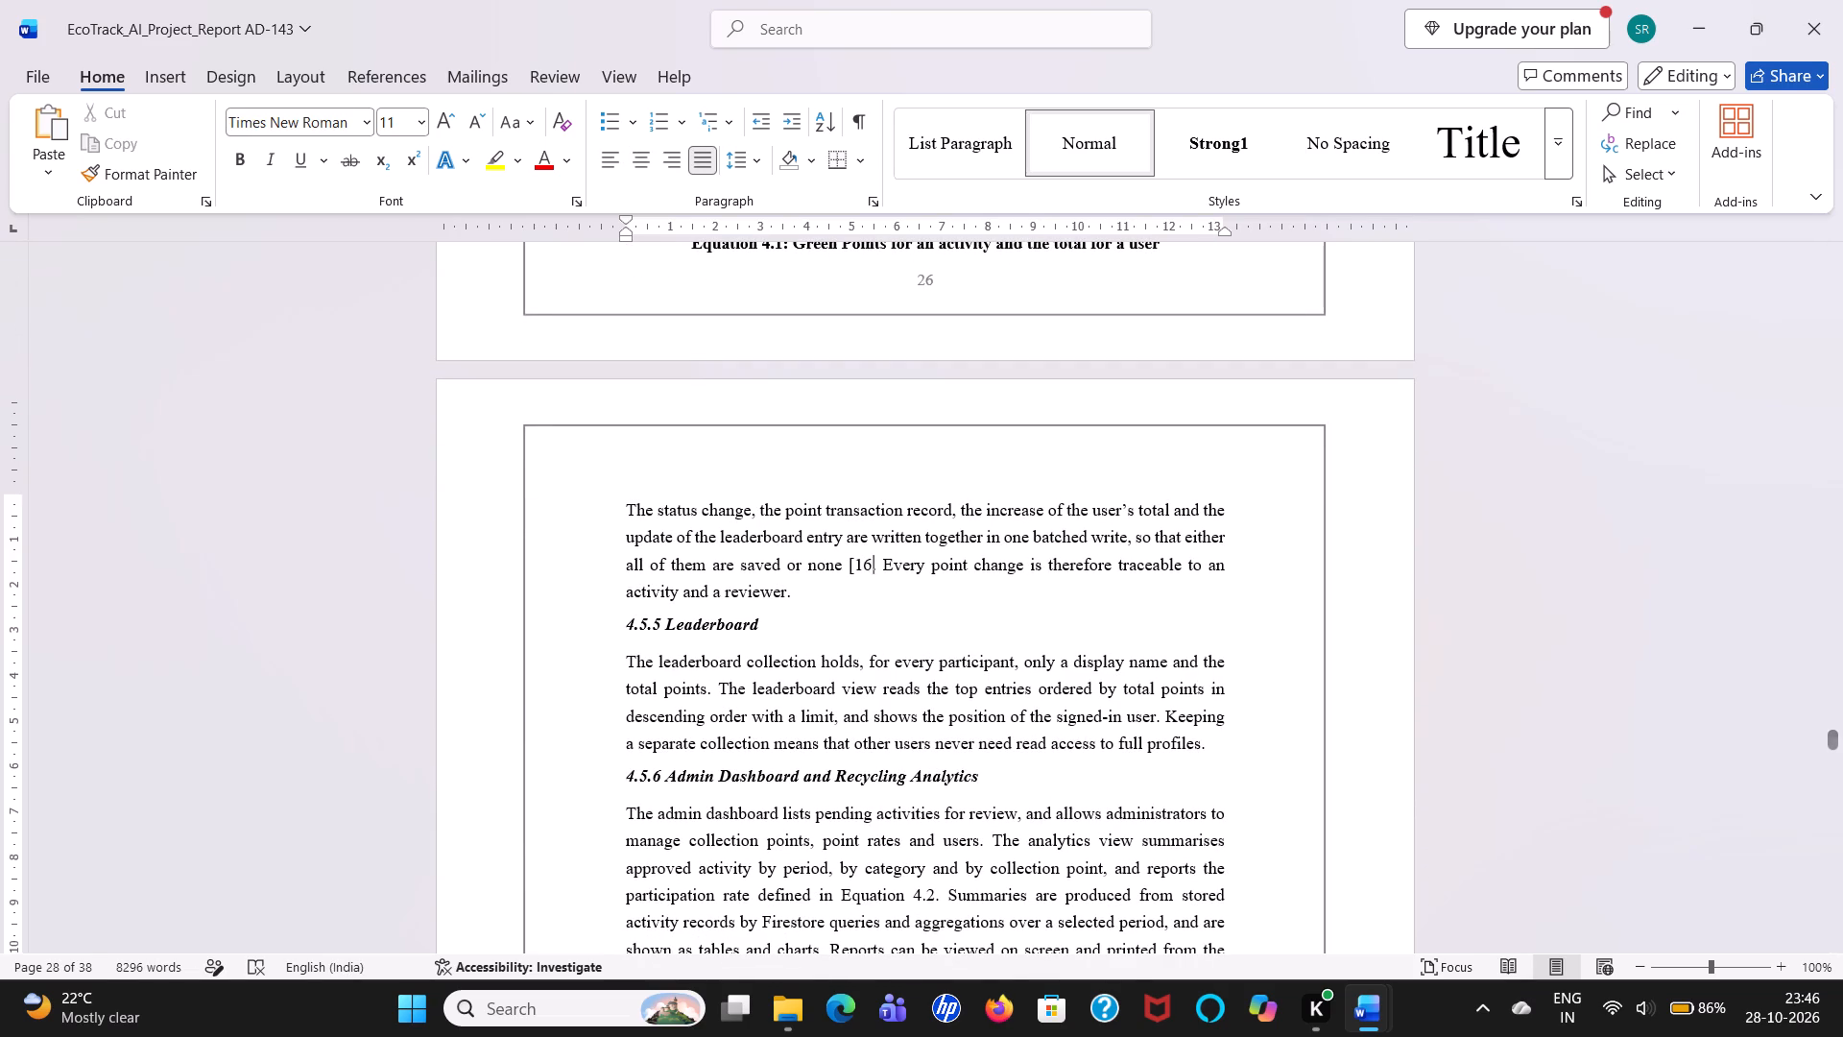
key(BackSpace)
key(BackSpace)
key(BackSpace)
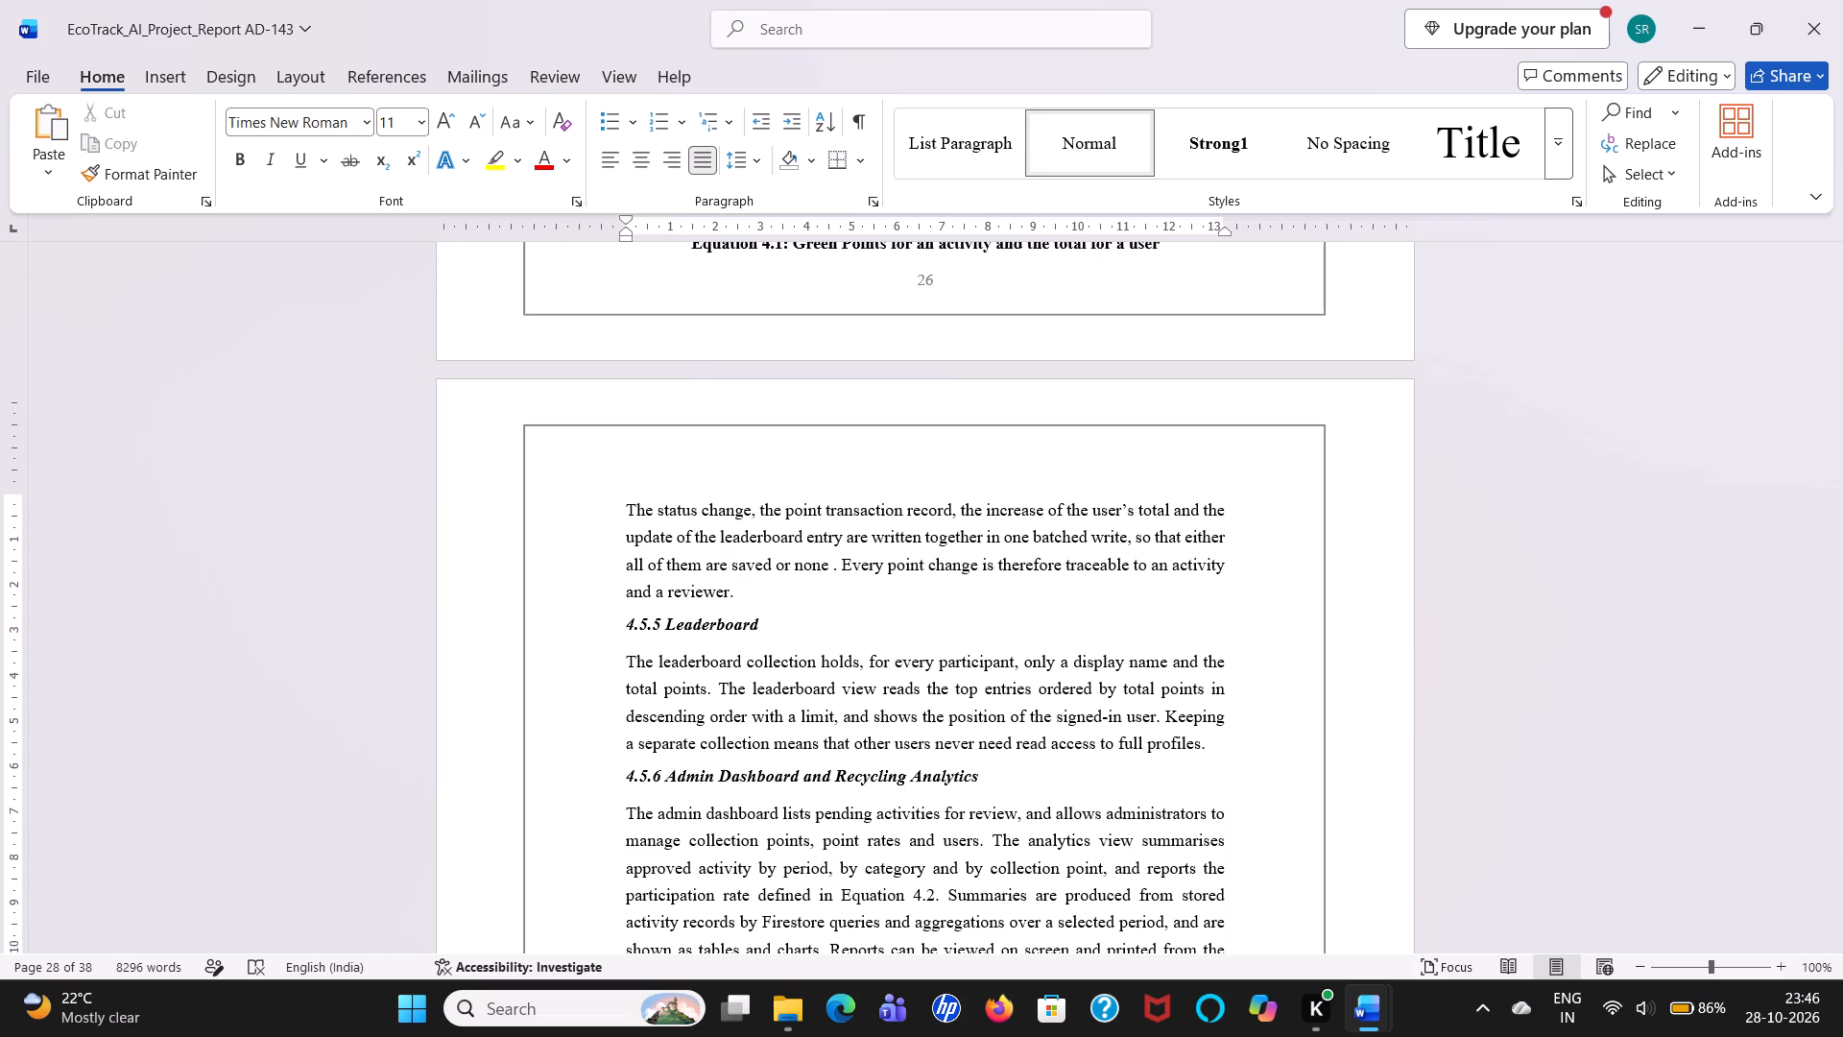
Remove the italics from the headings 4.5.5 Leaderboard, 4.5.6 Admin Dashboard and Recycling Analytics, and 4.5.7 Notifications, keeping them bold.
drag(782, 617, 622, 619)
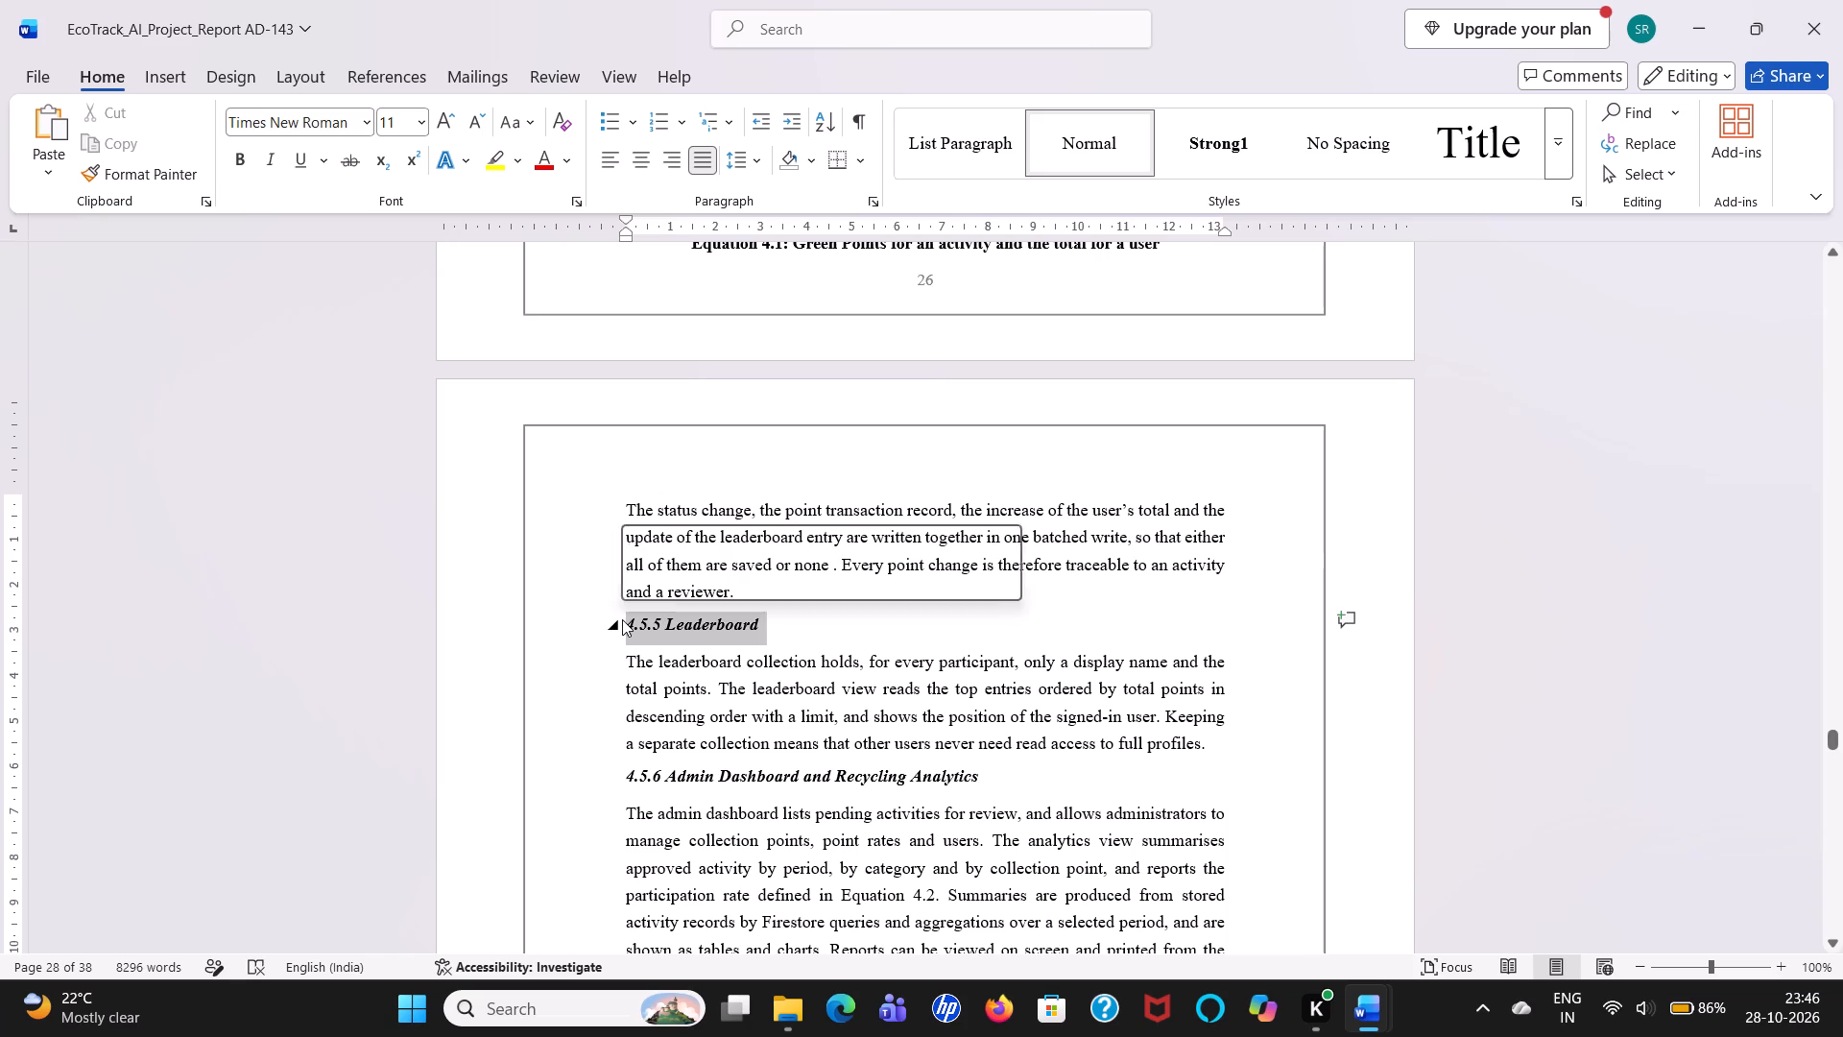
click(259, 163)
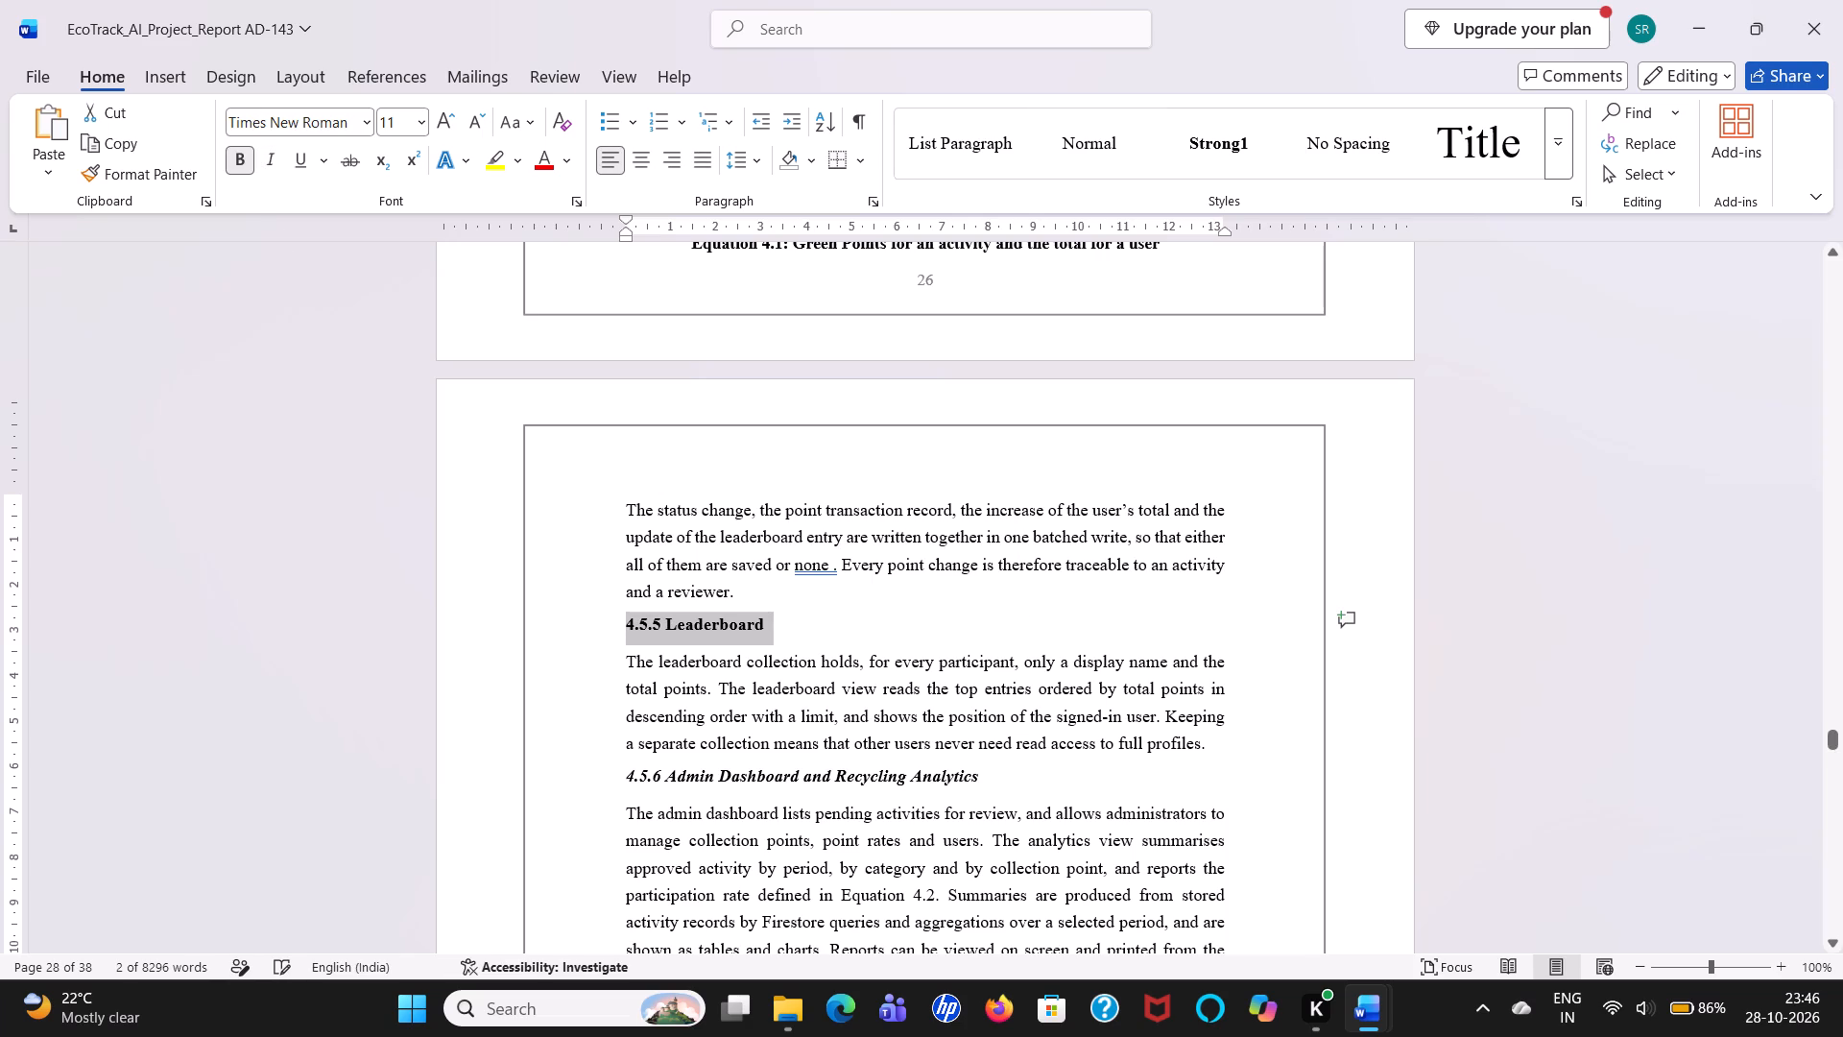
scroll(813, 572, down, 1)
drag(1019, 519, 589, 537)
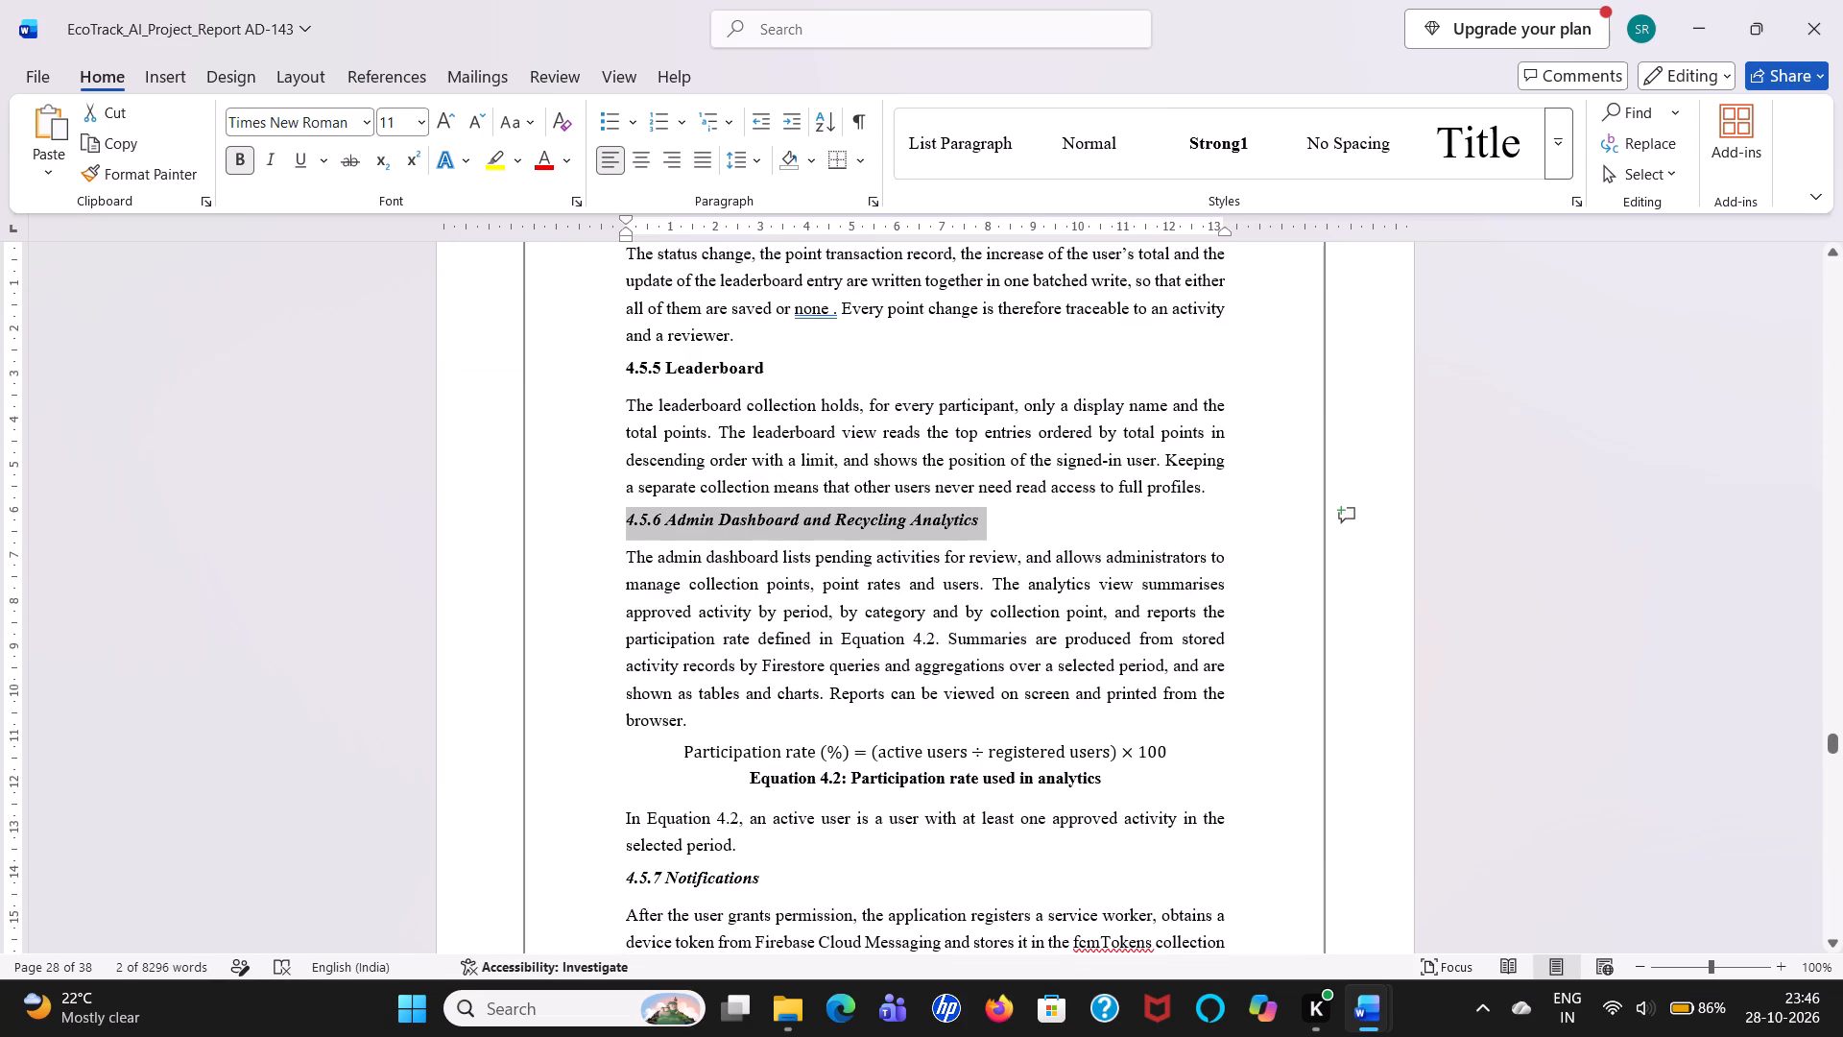
drag(589, 537, 588, 537)
click(264, 158)
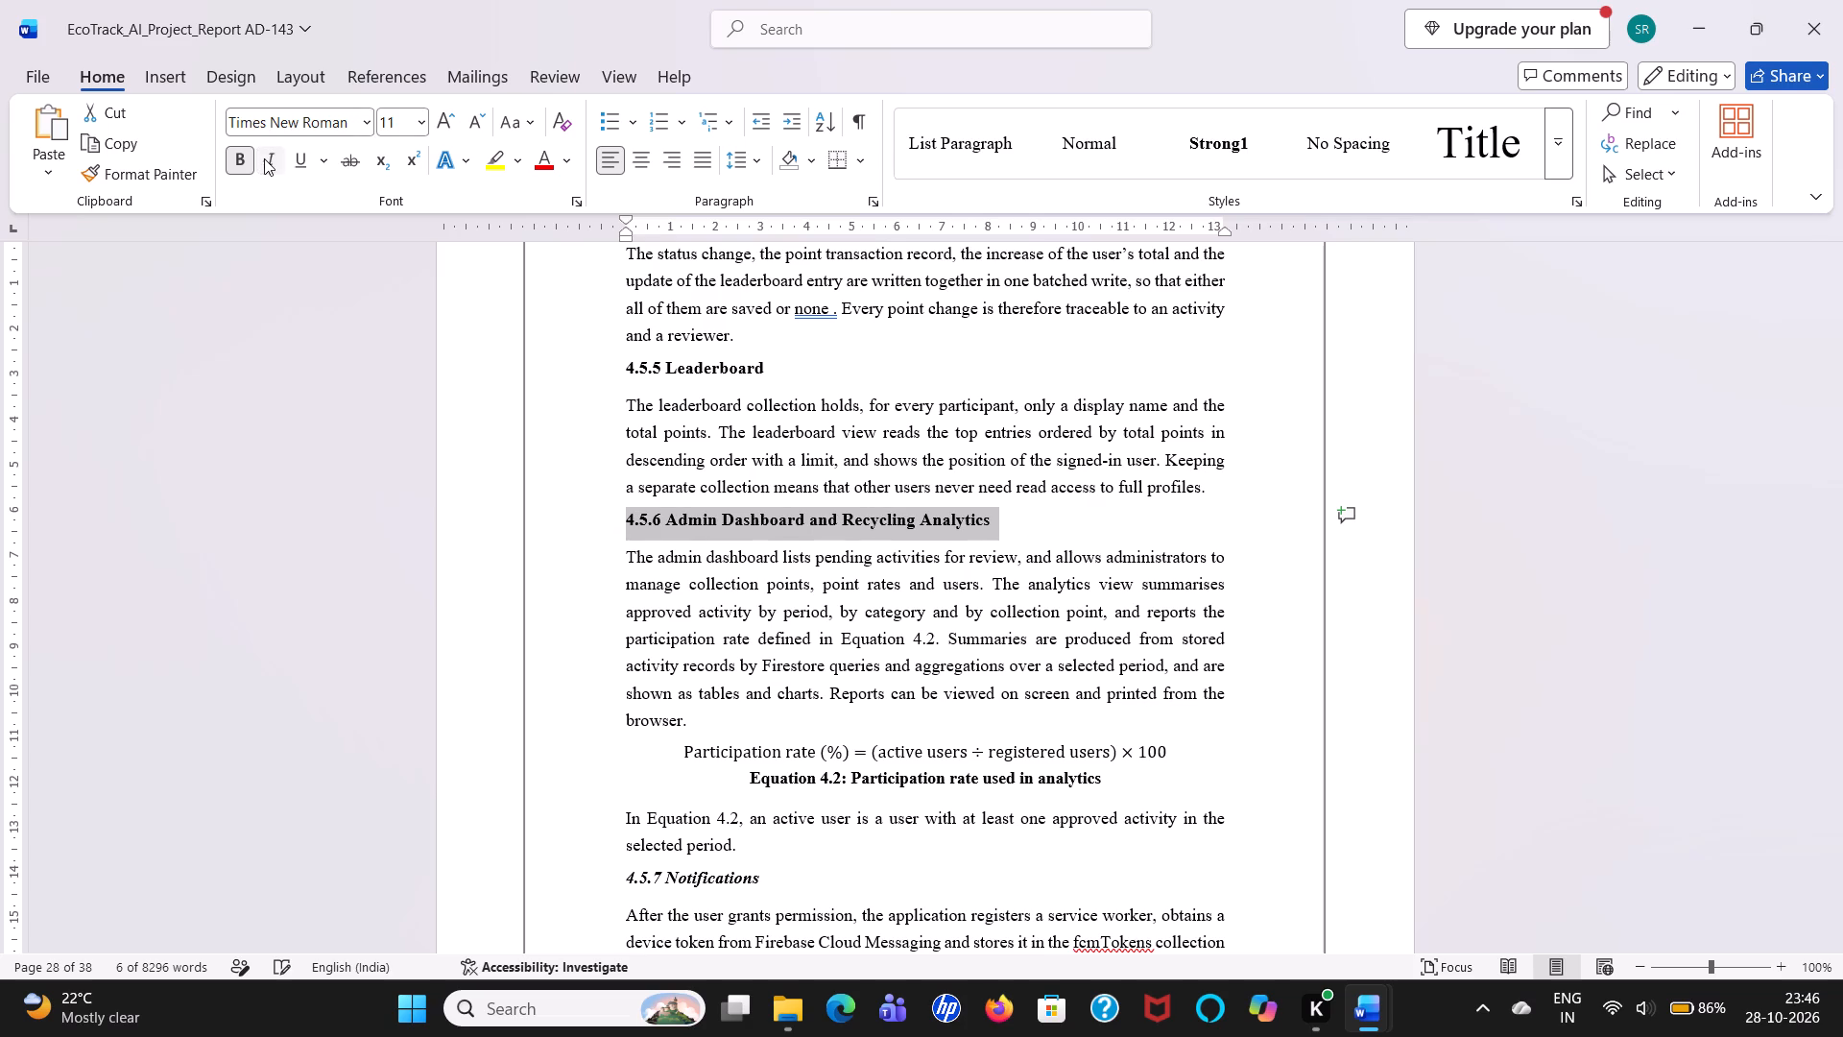
click(1071, 530)
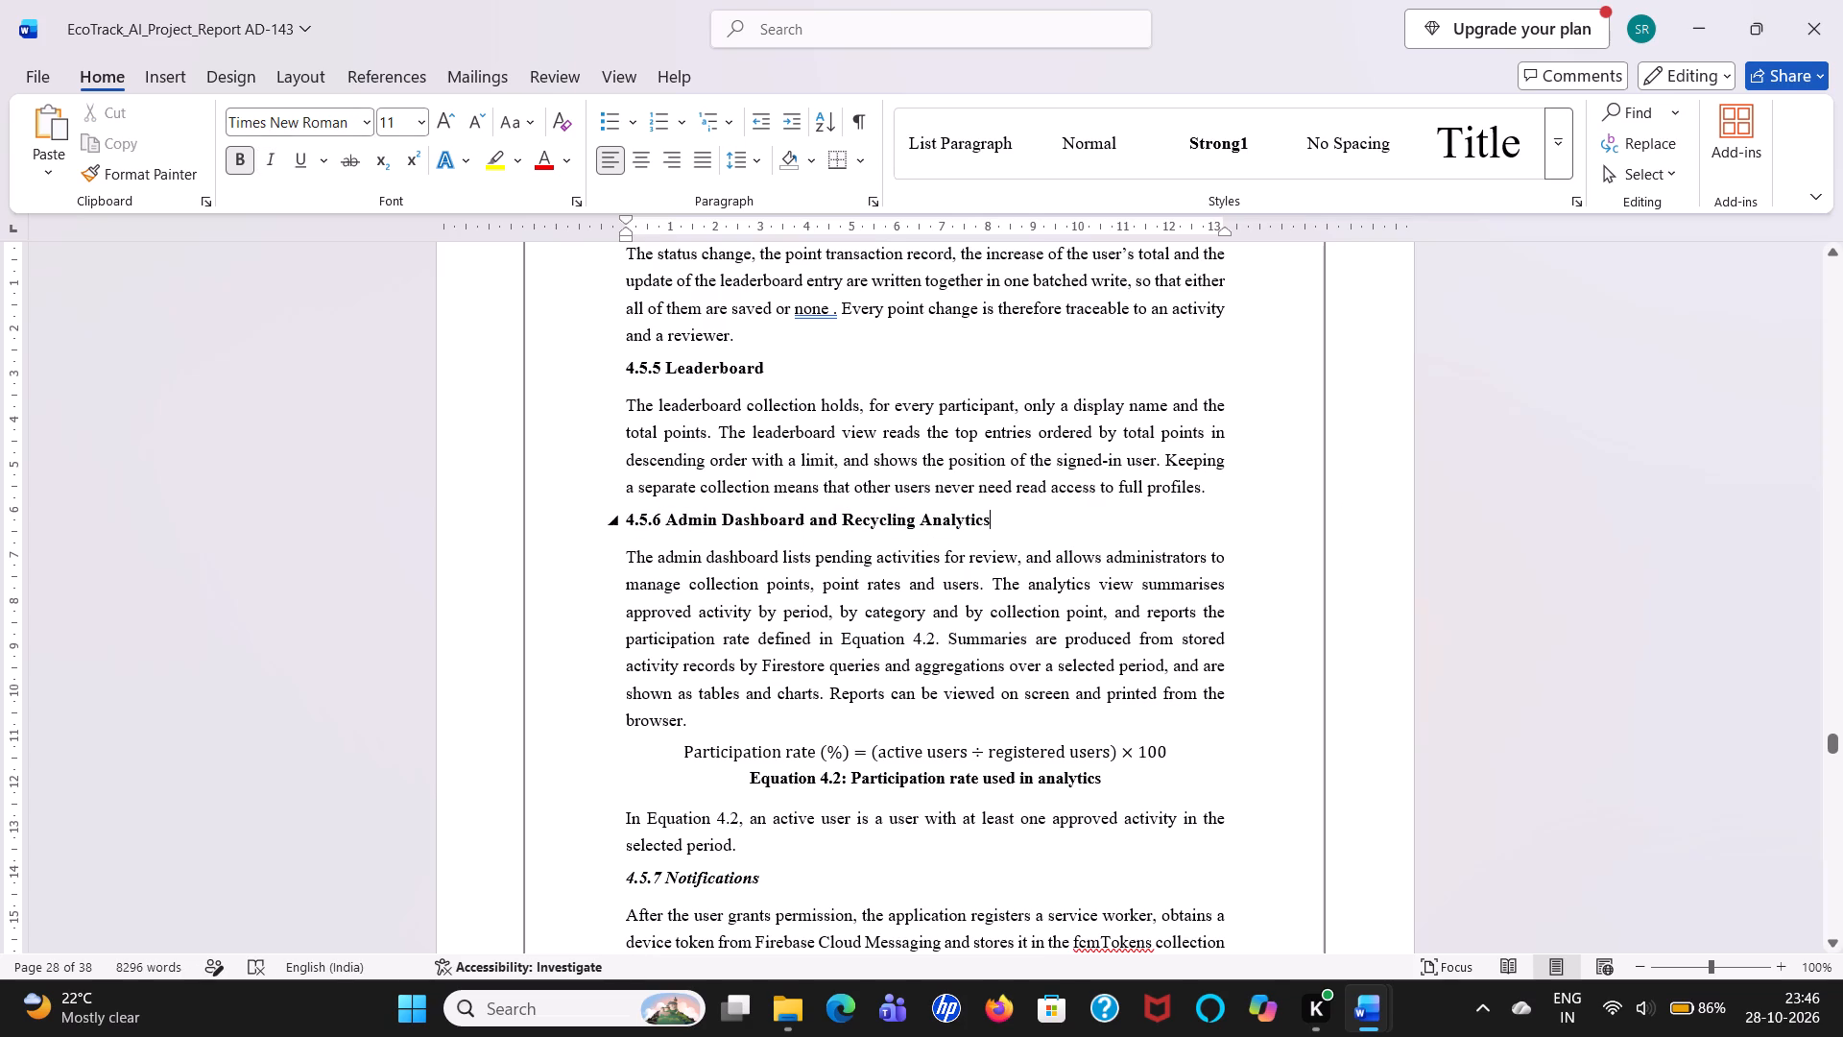
scroll(961, 727, down, 3)
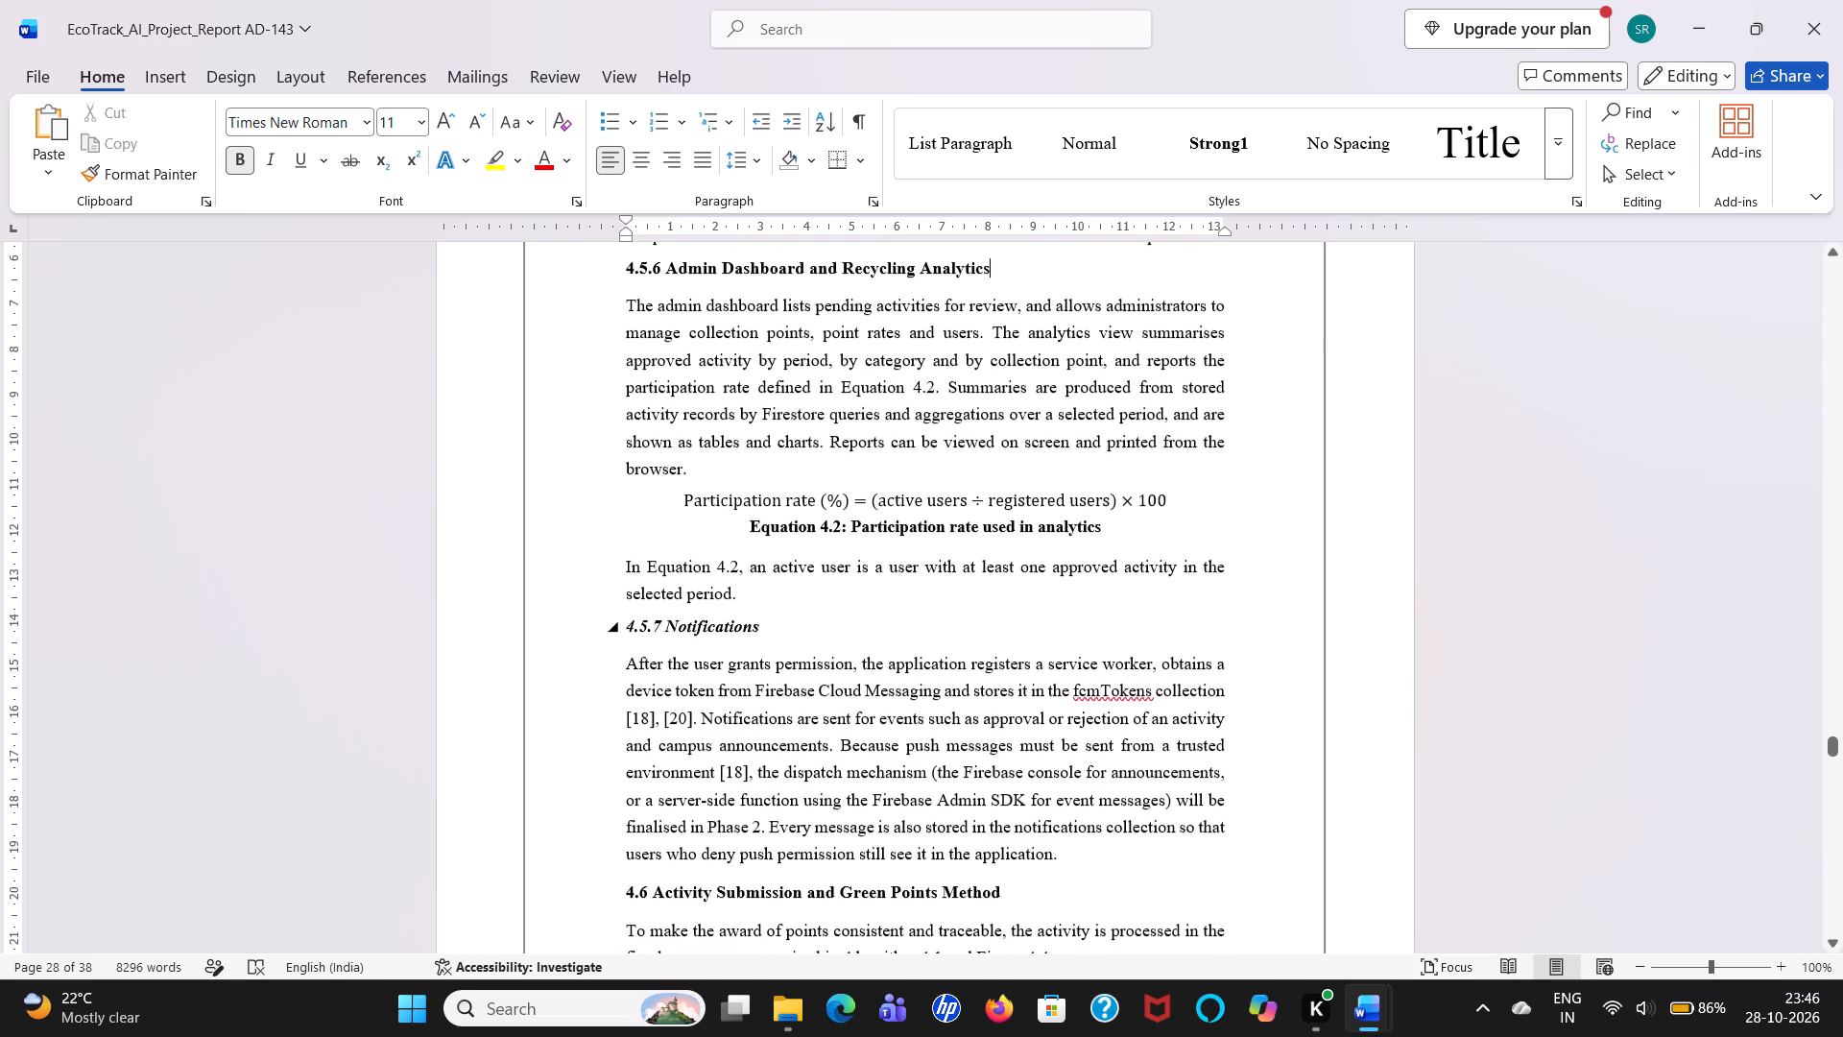
drag(769, 629, 626, 634)
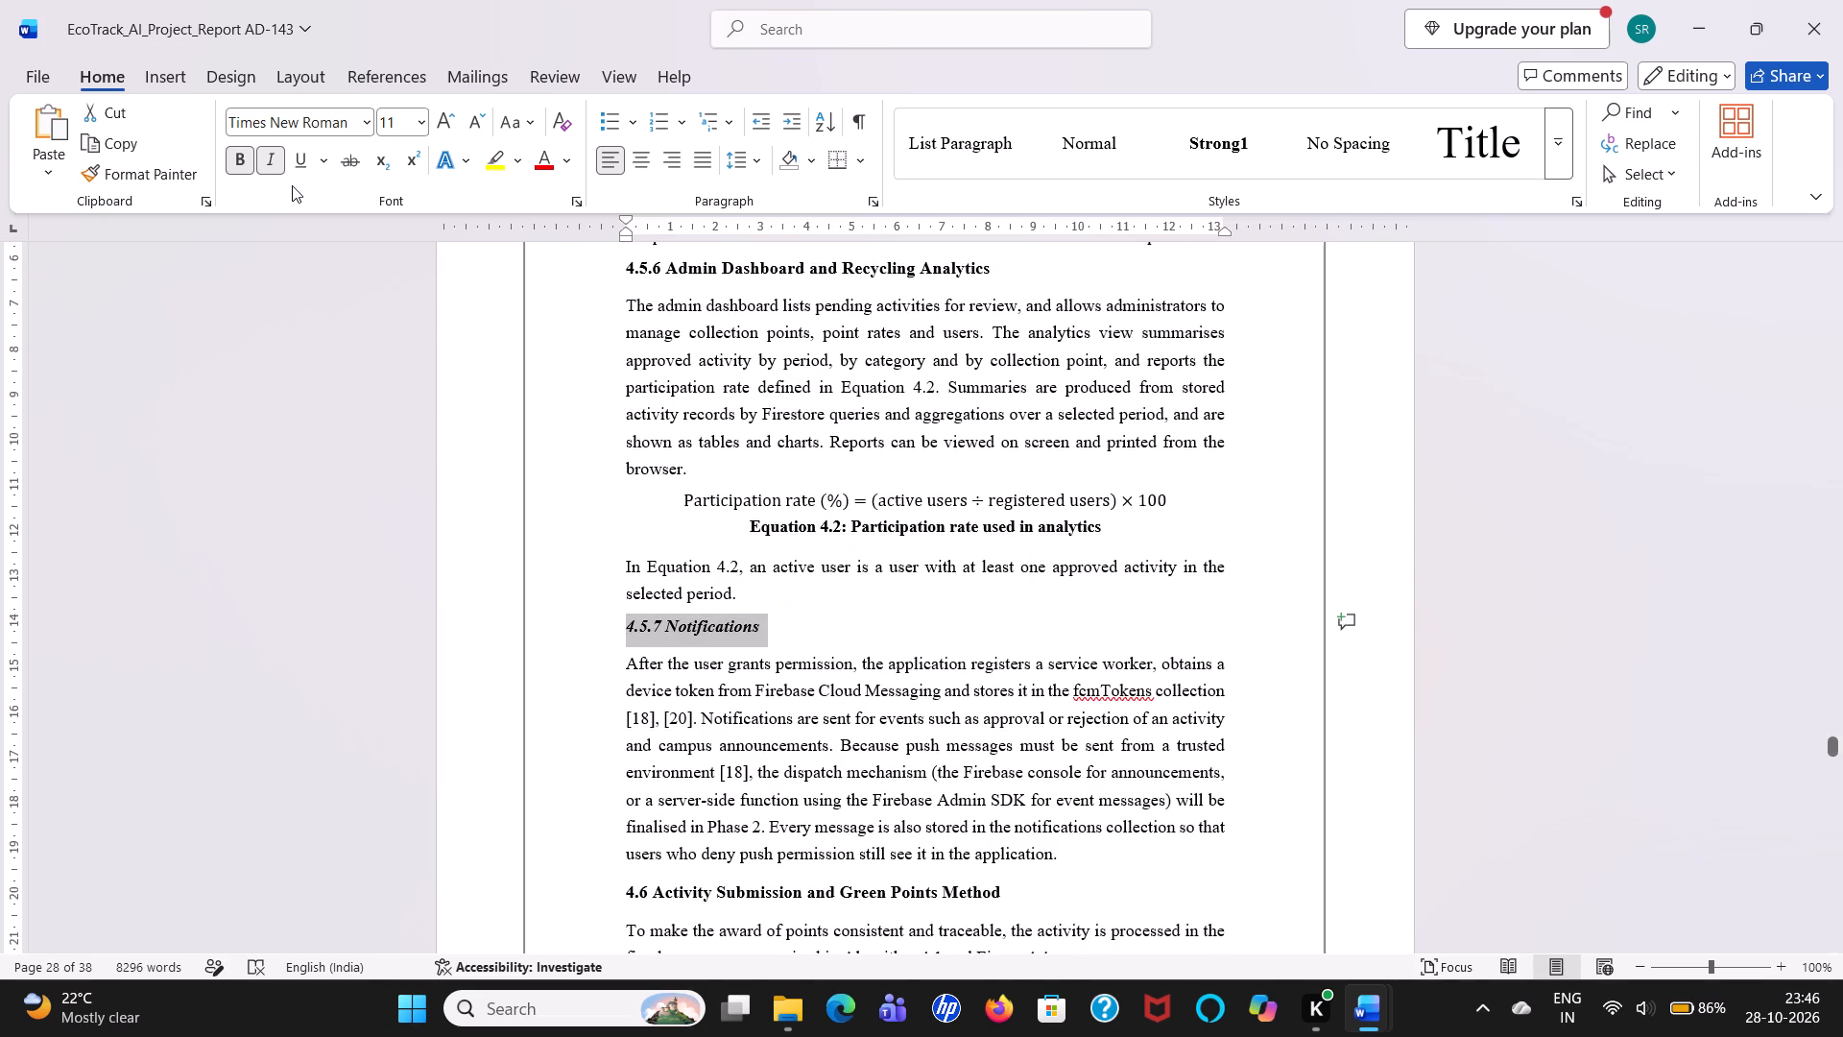
click(261, 167)
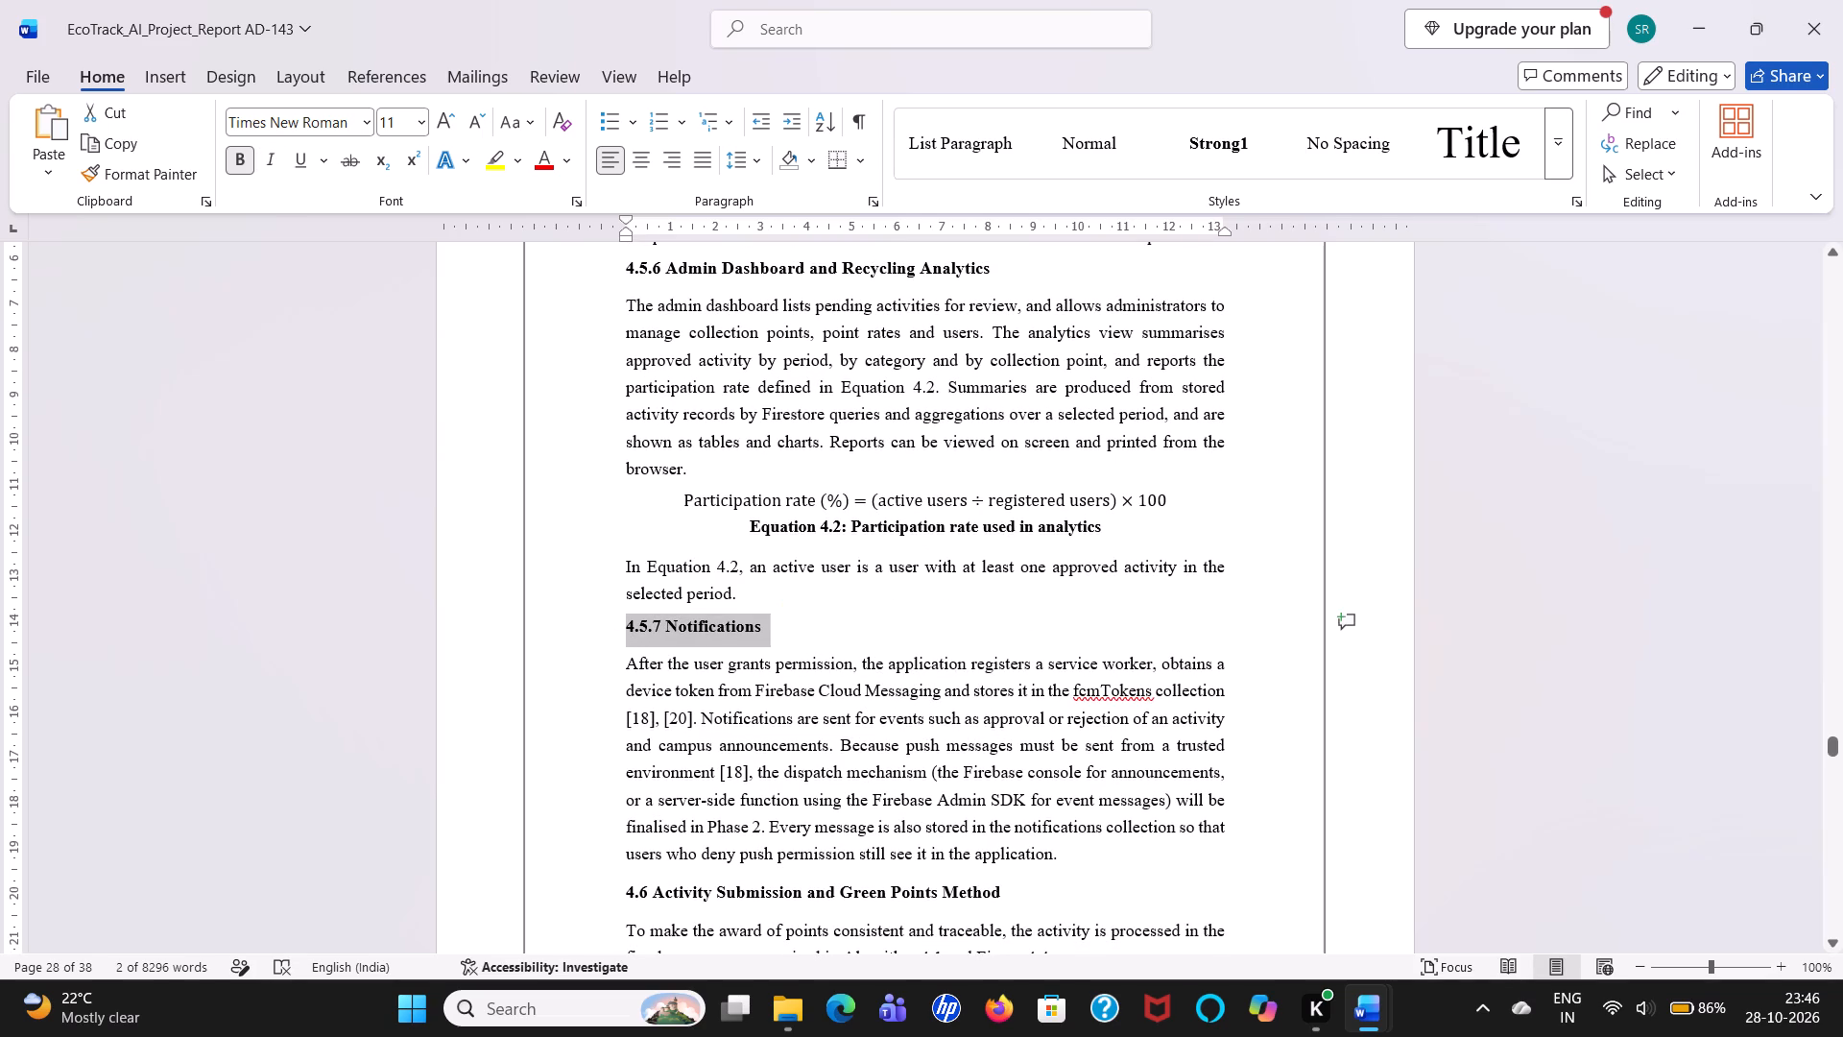
Delete the citations [18], [20] after "fcmTokens collection" in section 4.5.7, including the comma between them.
click(1094, 699)
click(1094, 699)
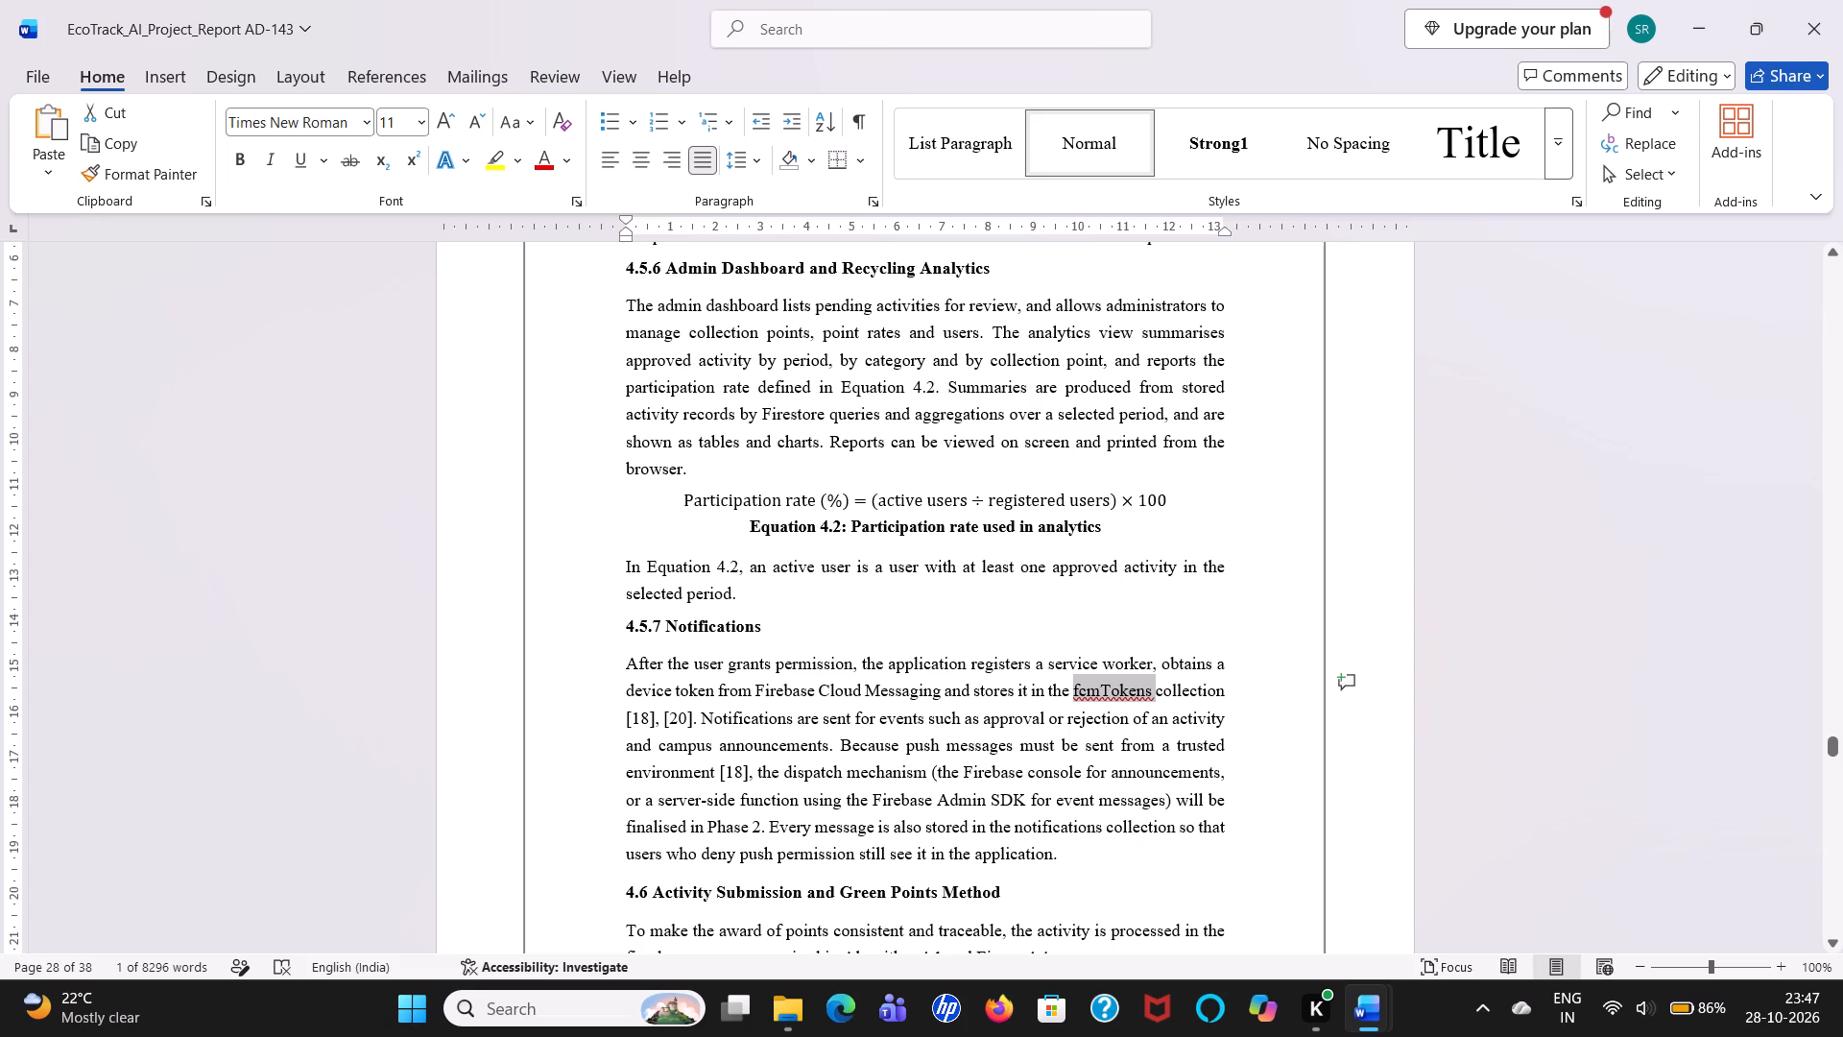
click(689, 720)
key(Right)
key(BackSpace)
key(BackSpace)
key(BackSpace)
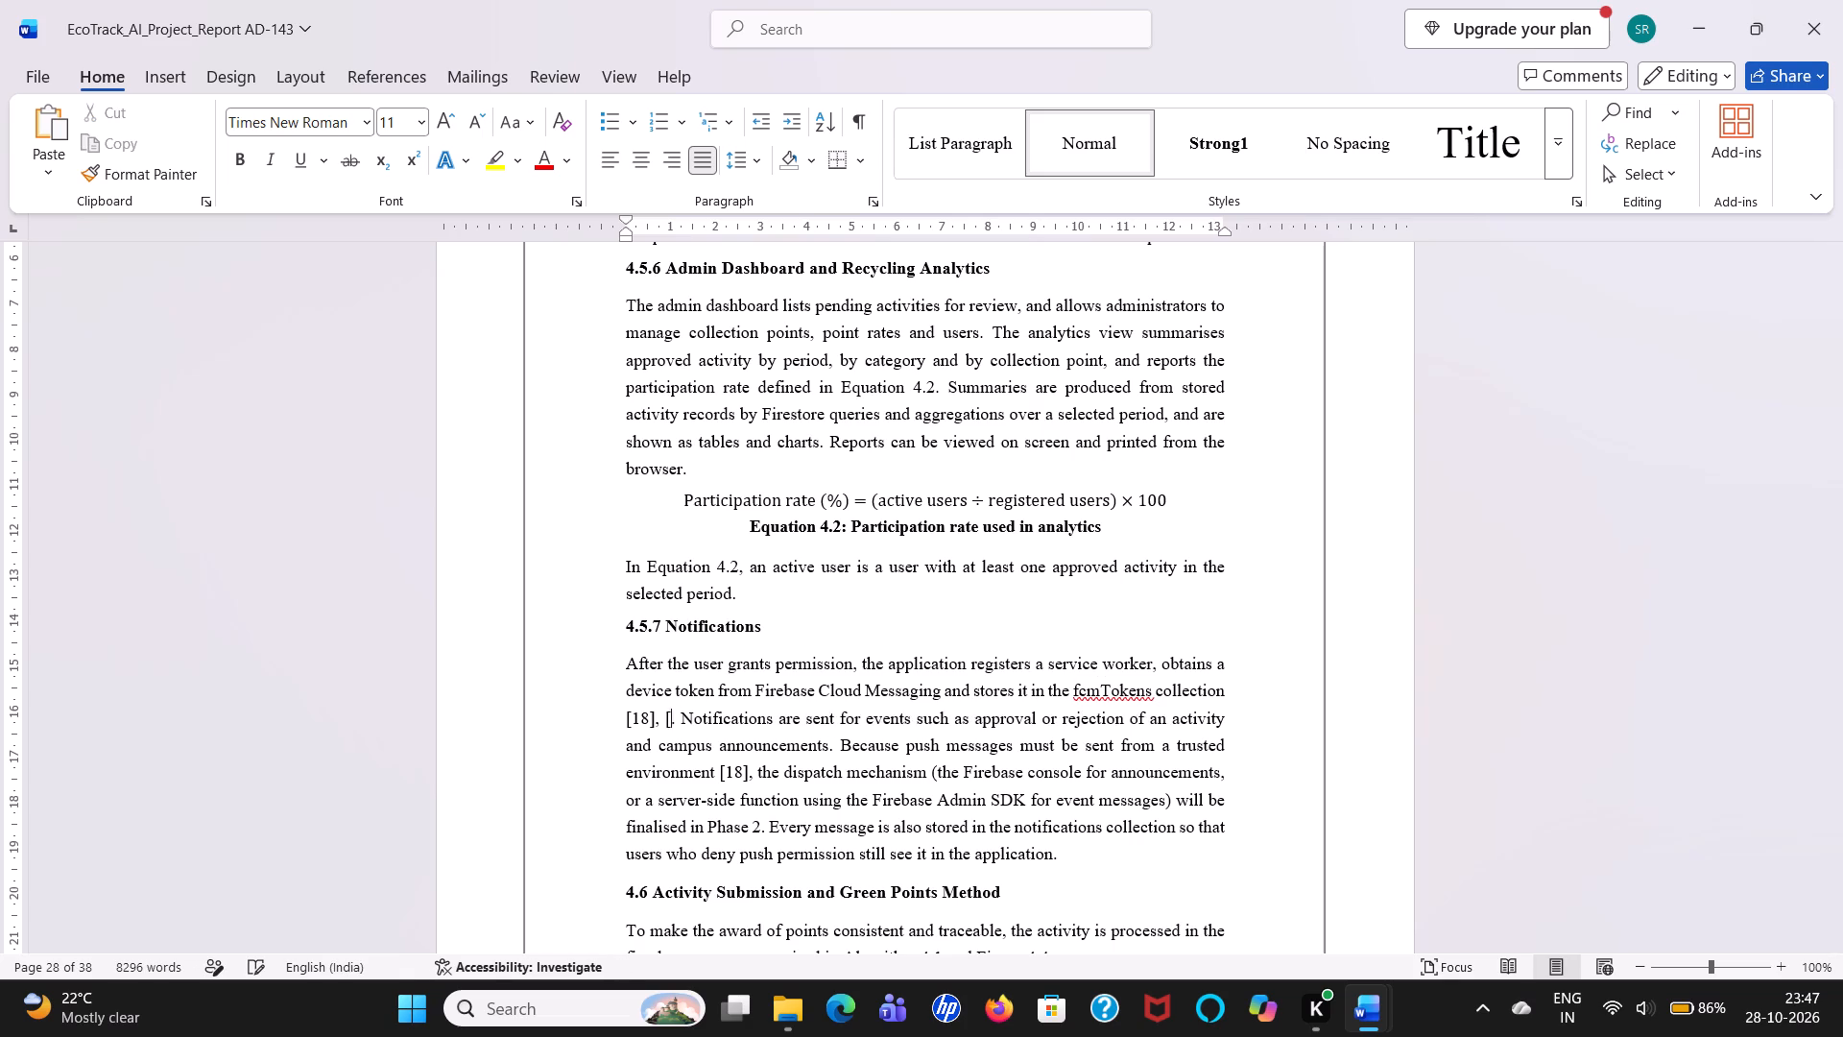
key(BackSpace)
key(BackSpace)
key(BackSpace)
key(BackSpace)
key(BackSpace)
key(BackSpace)
key(BackSpace)
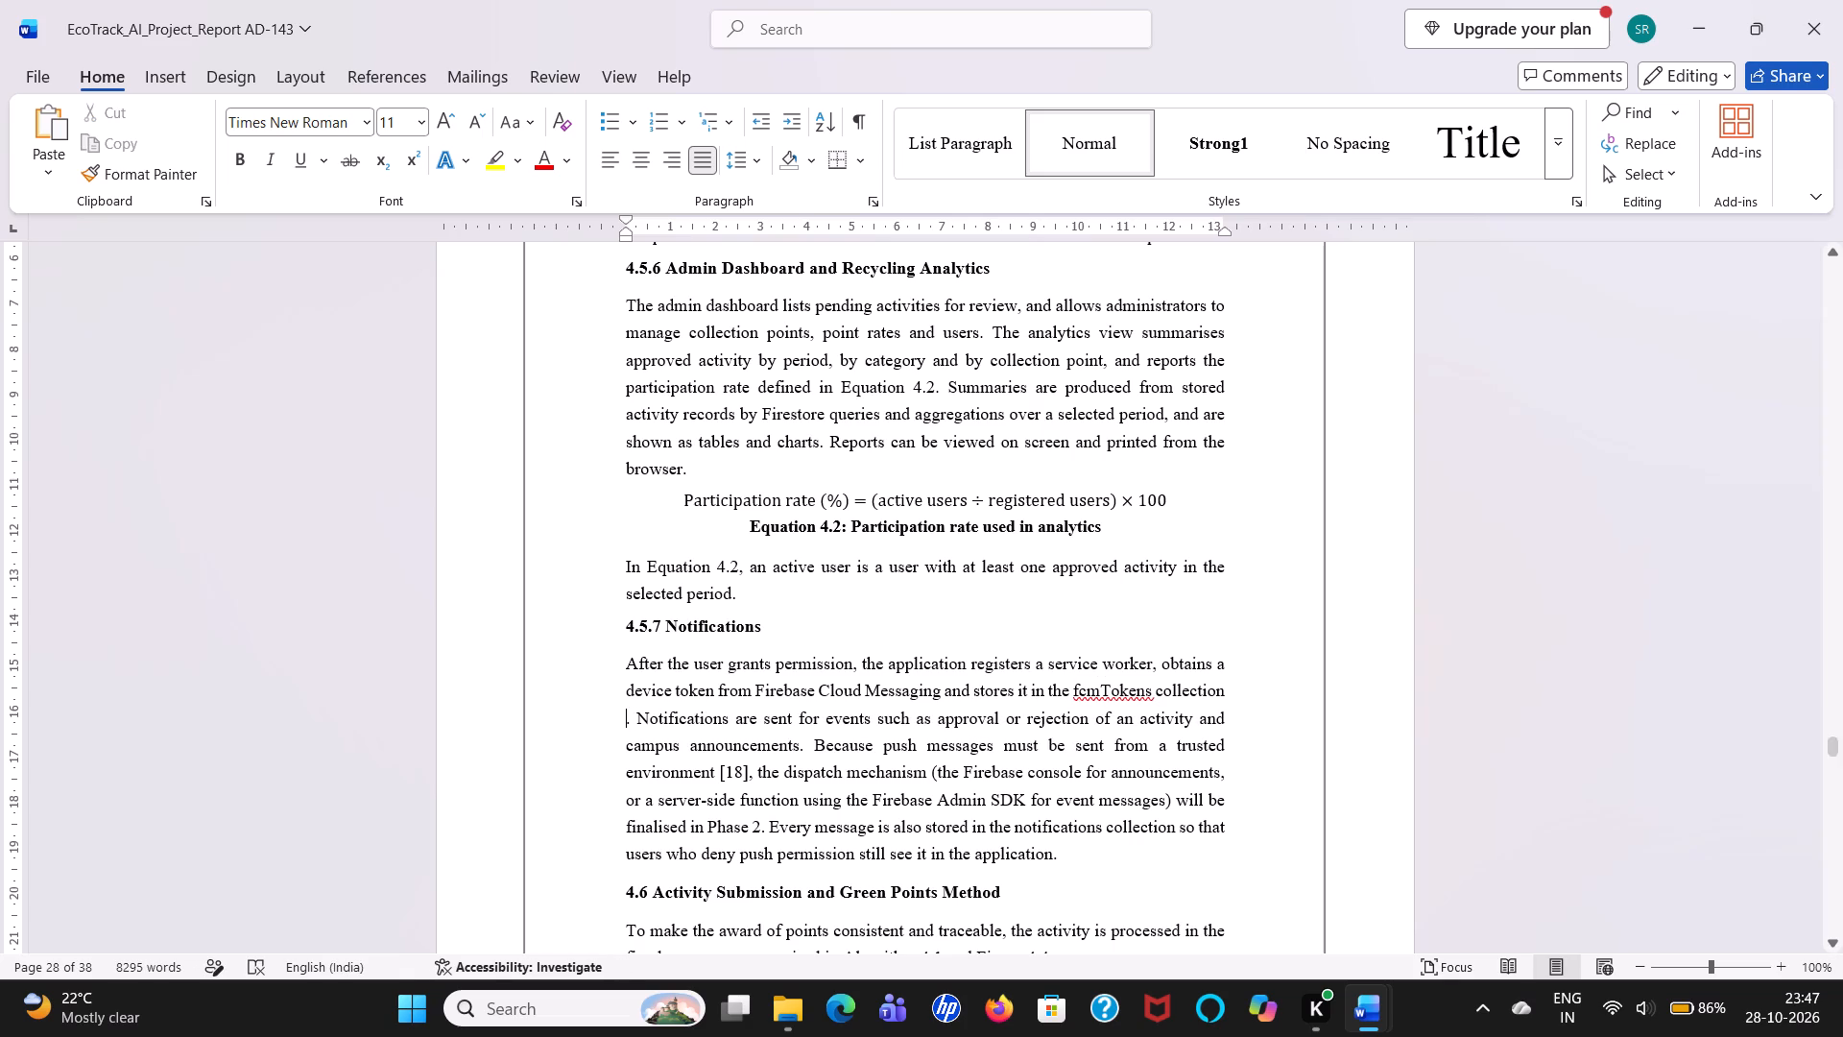
Delete the period and the space after it that precede "Notifications are sent" in section 4.5.7.
double_click(634, 718)
key(Right)
key(BackSpace)
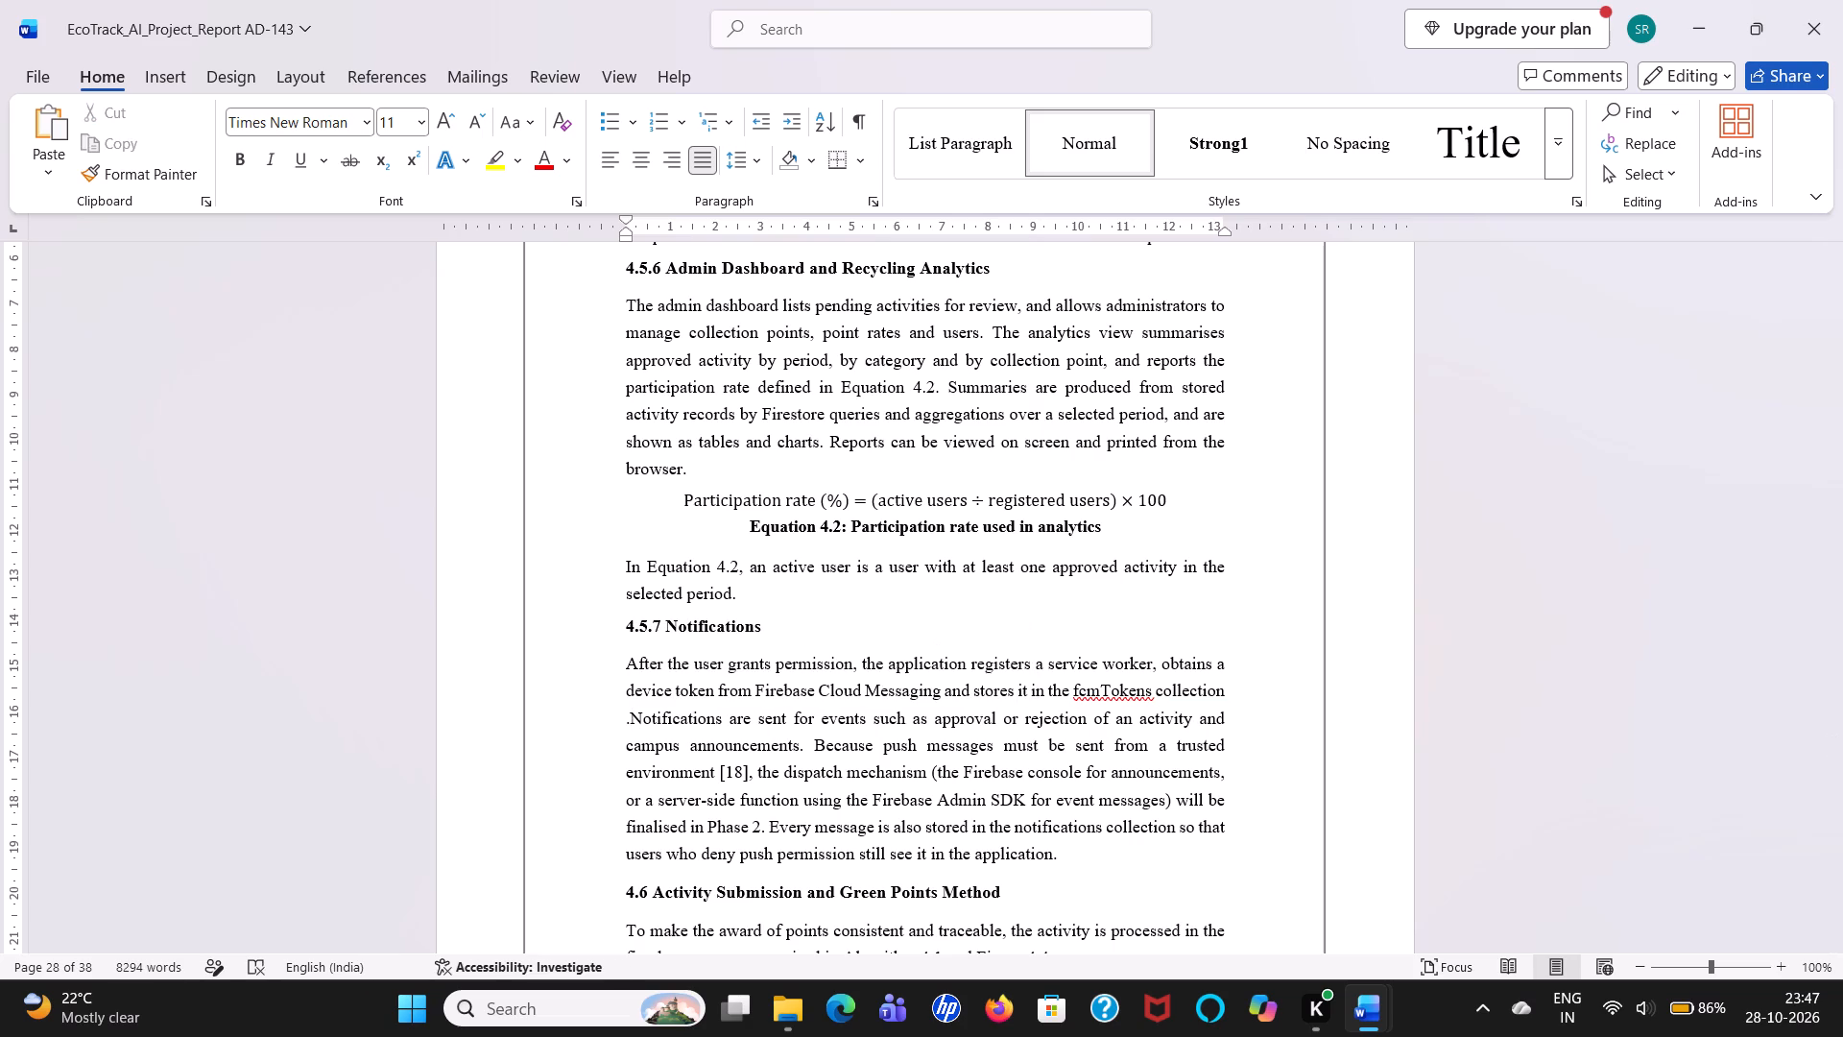
key(BackSpace)
Ignore all spelling flags for "fcmTokens" in section 4.5.7.
click(1107, 693)
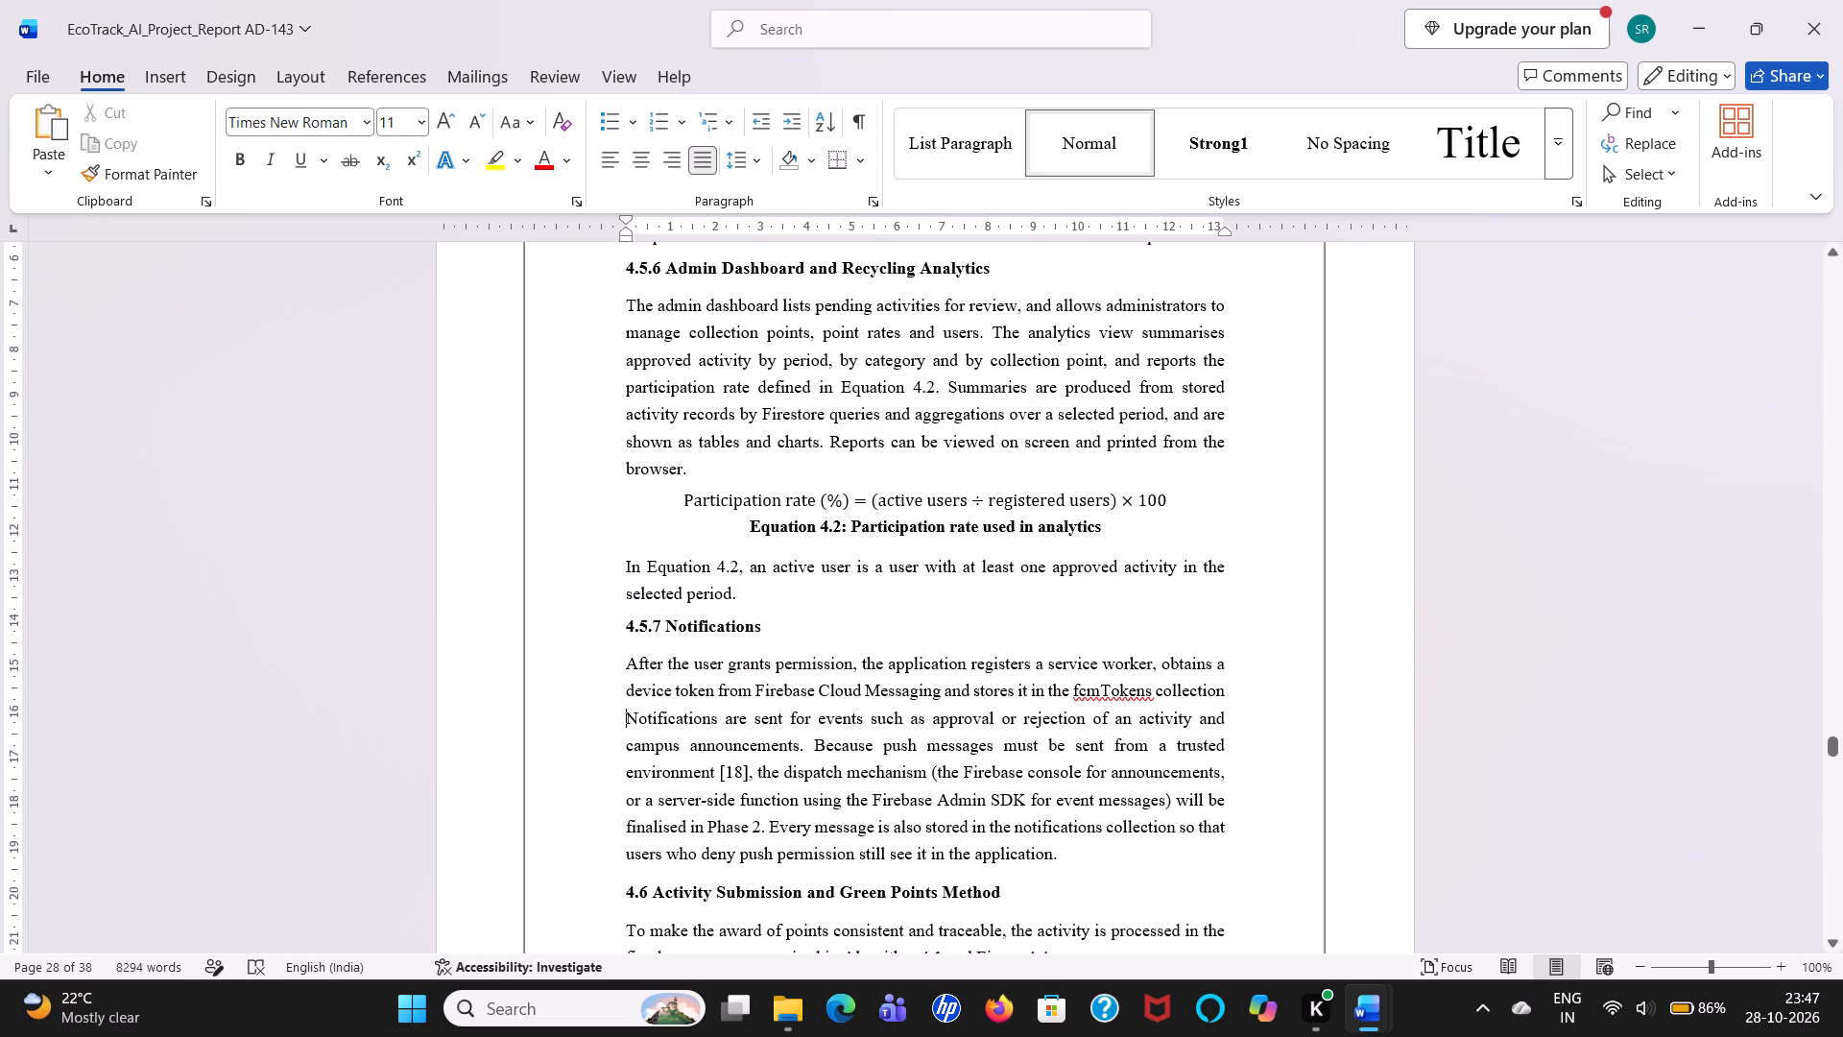
right_click(1107, 693)
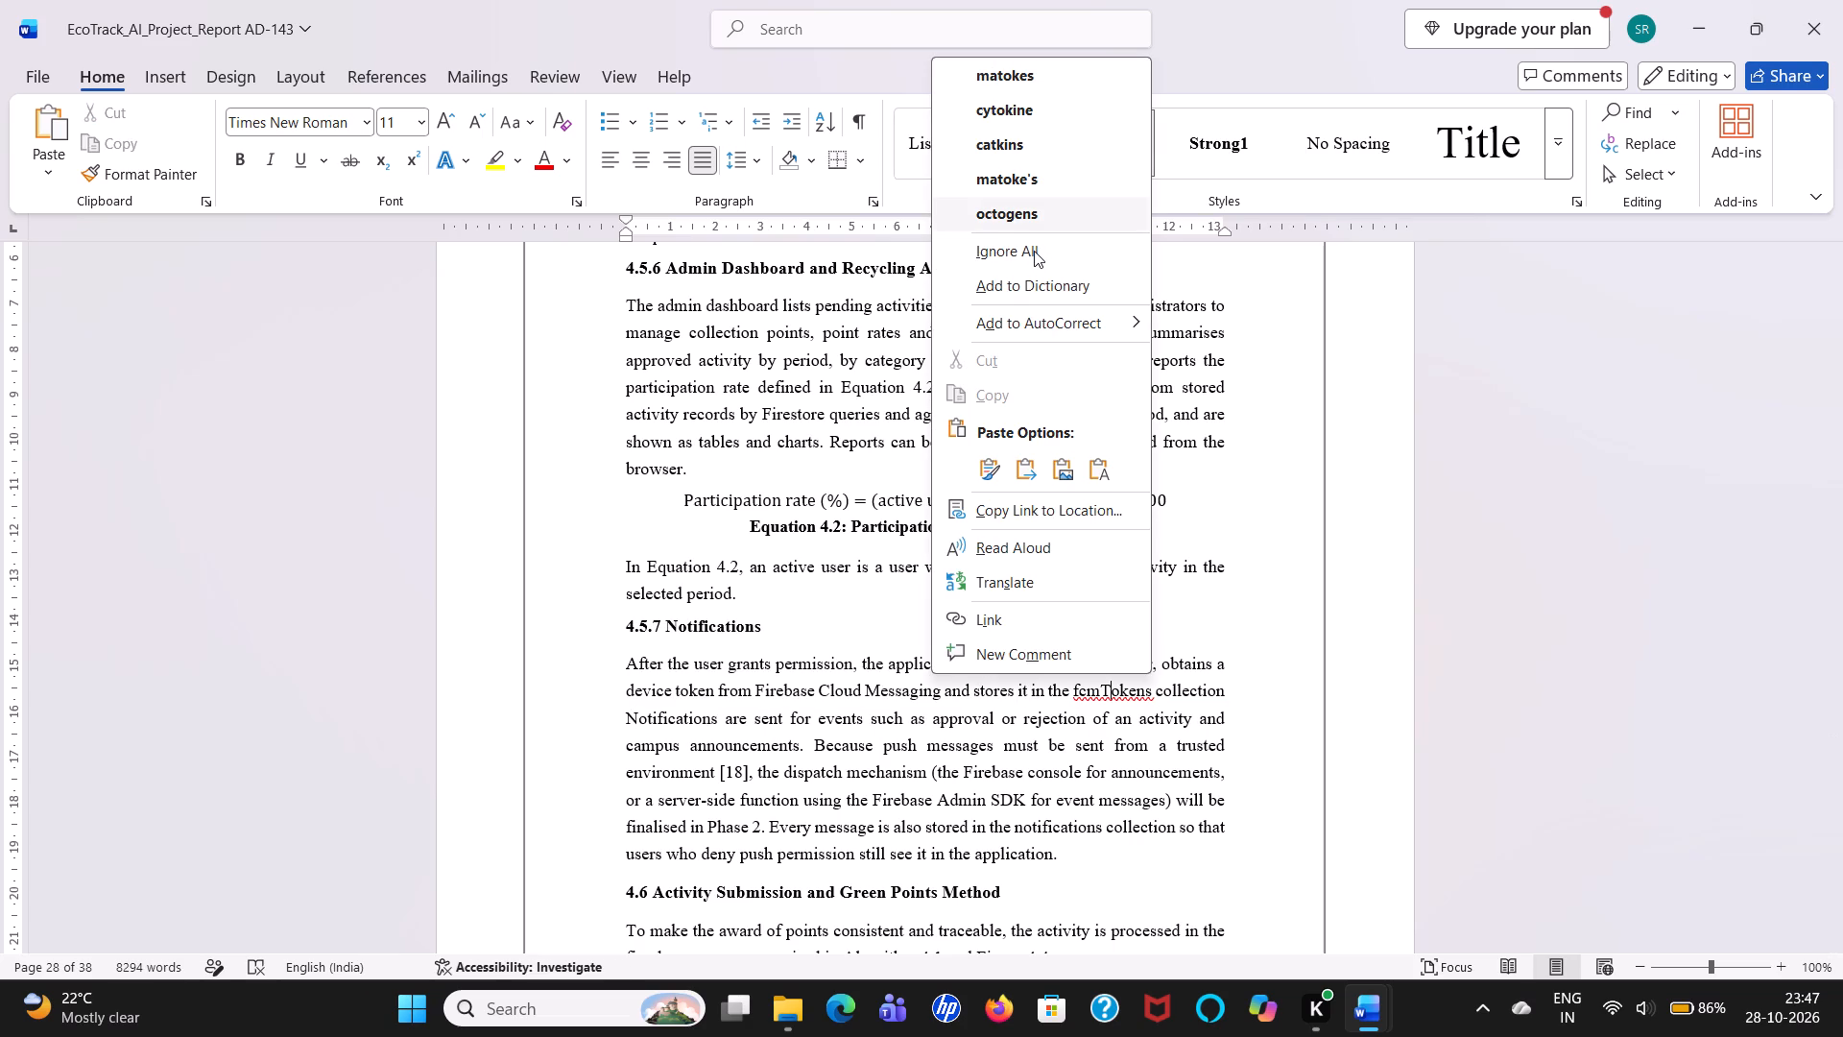
click(1034, 251)
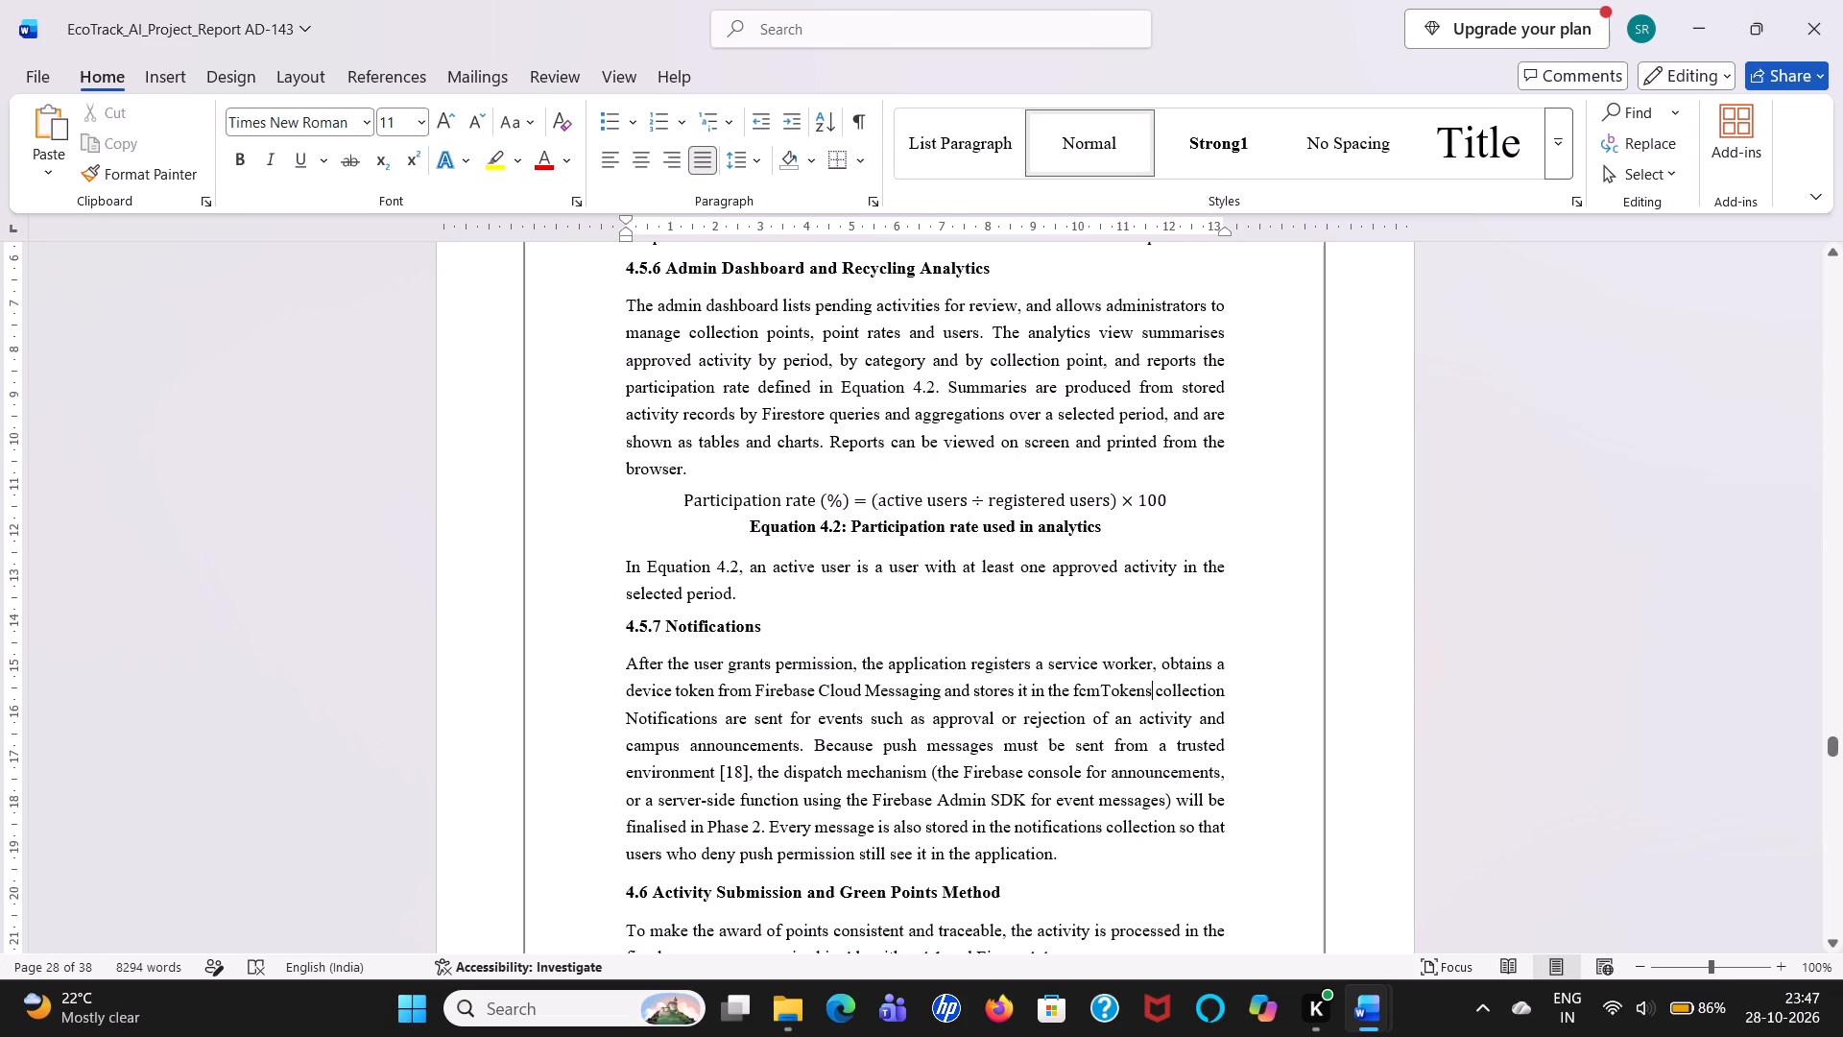
Delete the citation [18] and the space before it after "trusted environment" in section 4.5.7, keeping the comma.
click(751, 777)
key(BackSpace)
key(BackSpace)
key(BackSpace)
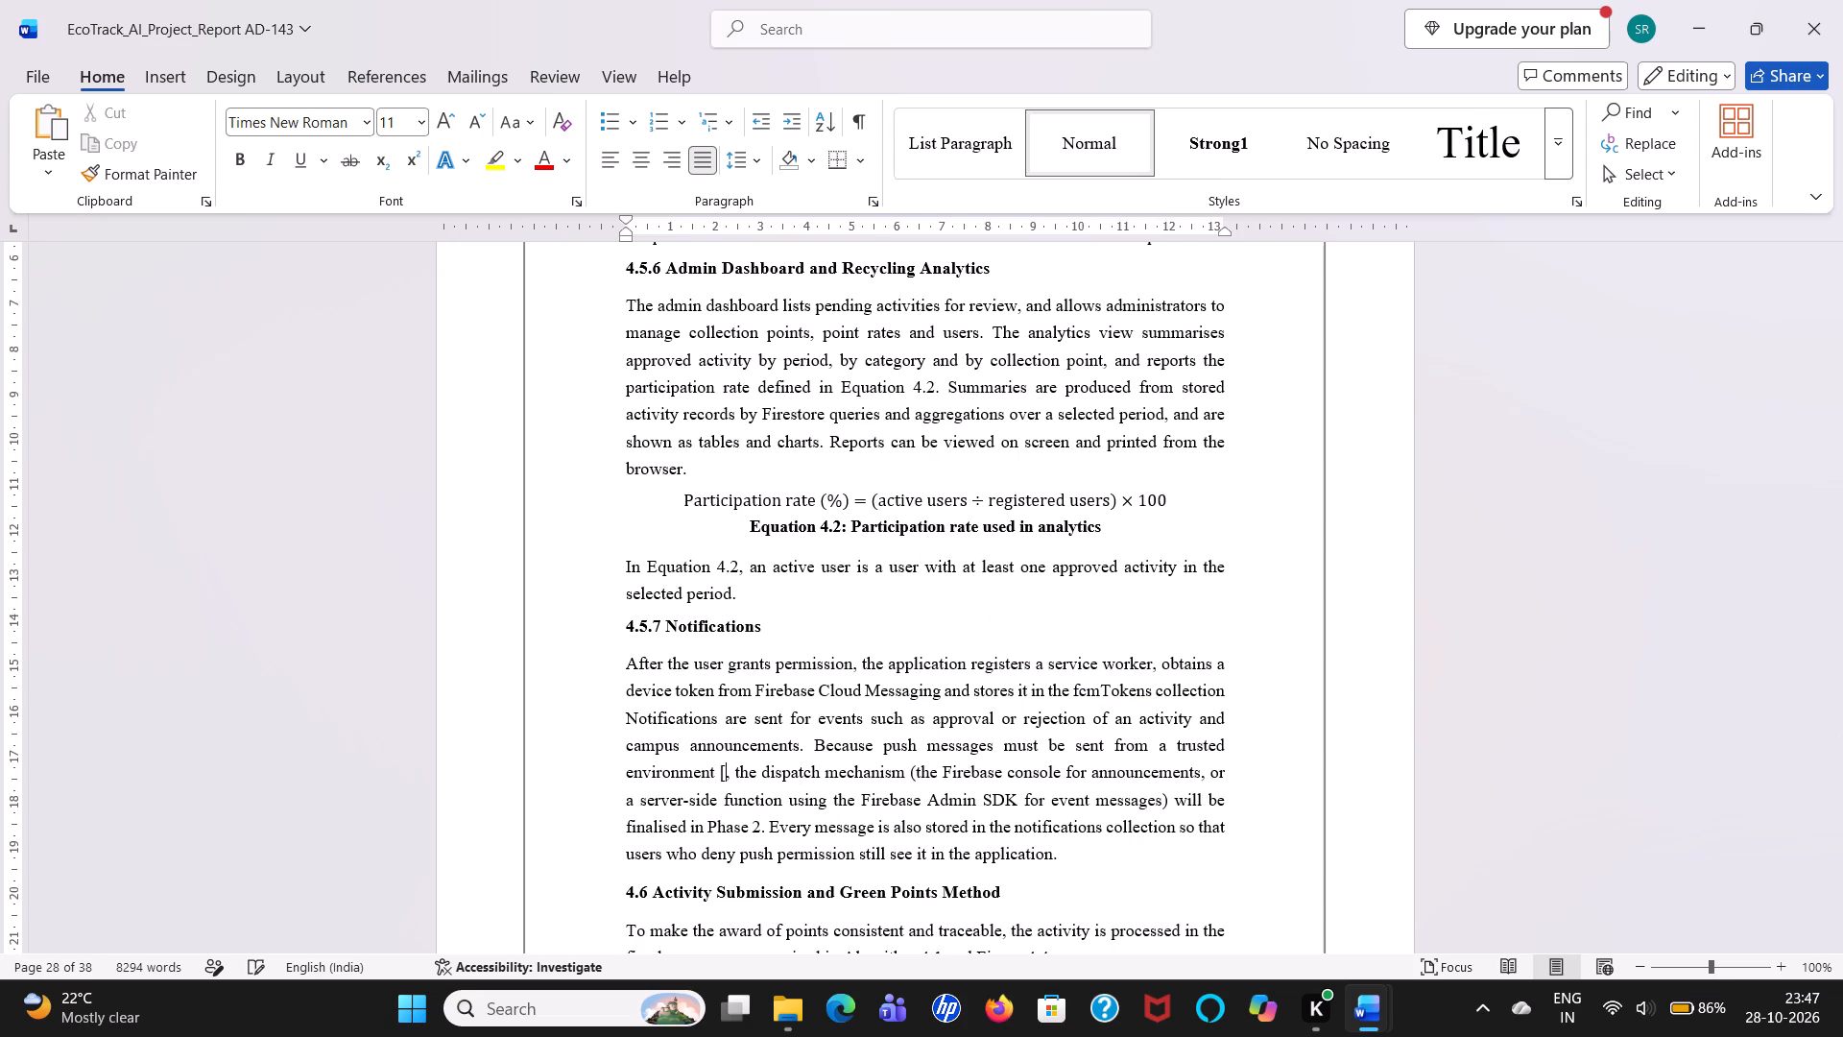
key(BackSpace)
key(BackSpace)
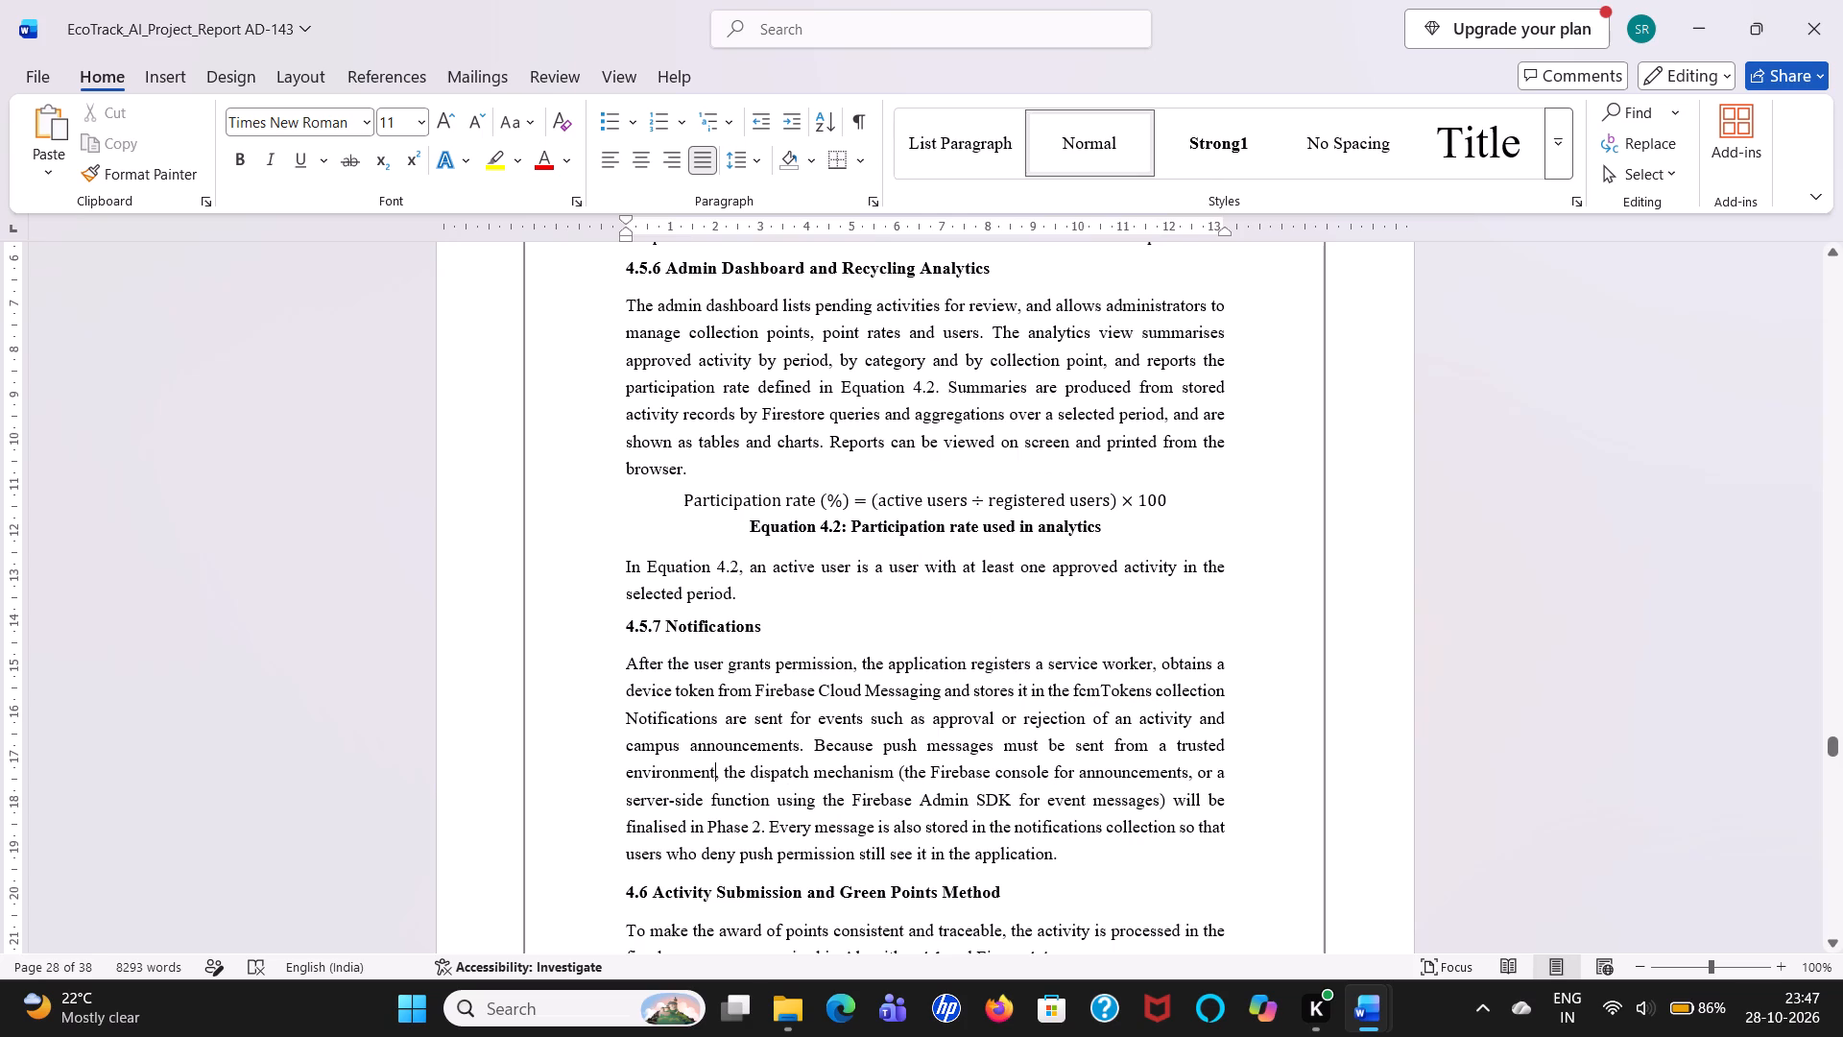
Delete the citation [16] and the space before it after "how it is read" in section 4.7, keeping the period.
scroll(873, 628, down, 2)
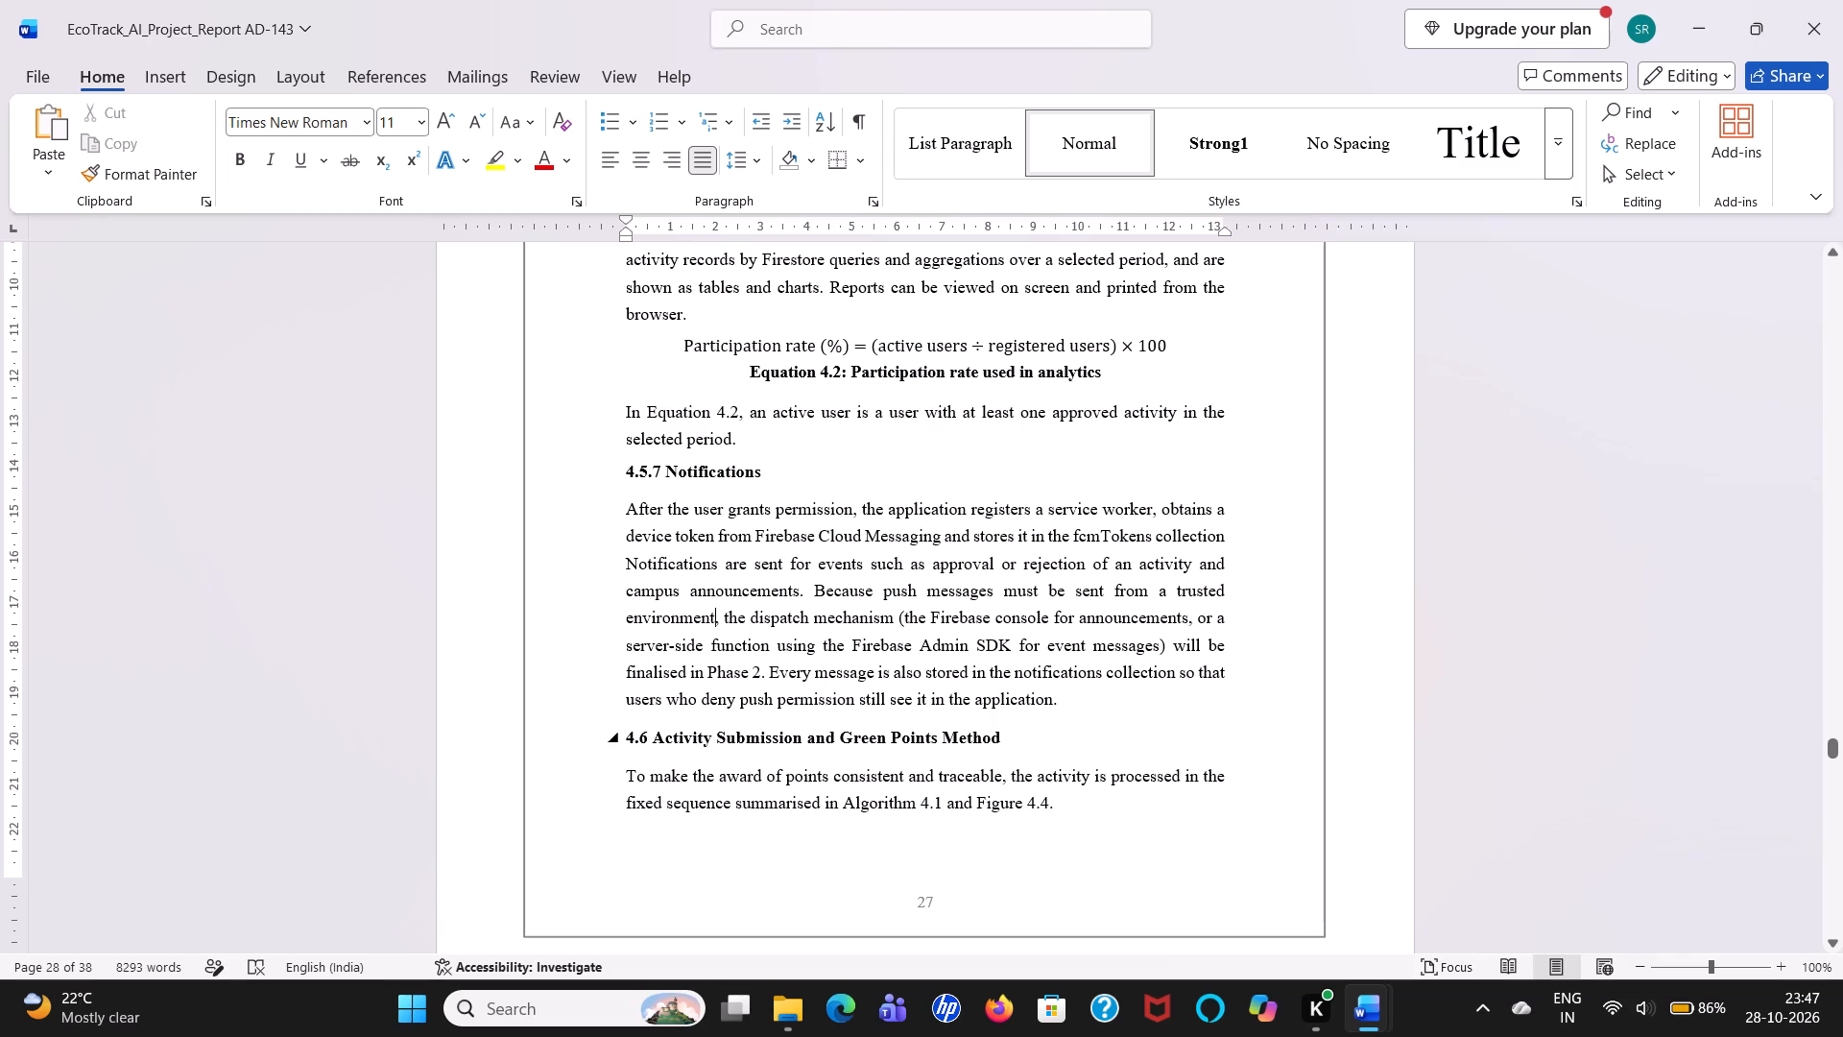
scroll(946, 766, down, 1)
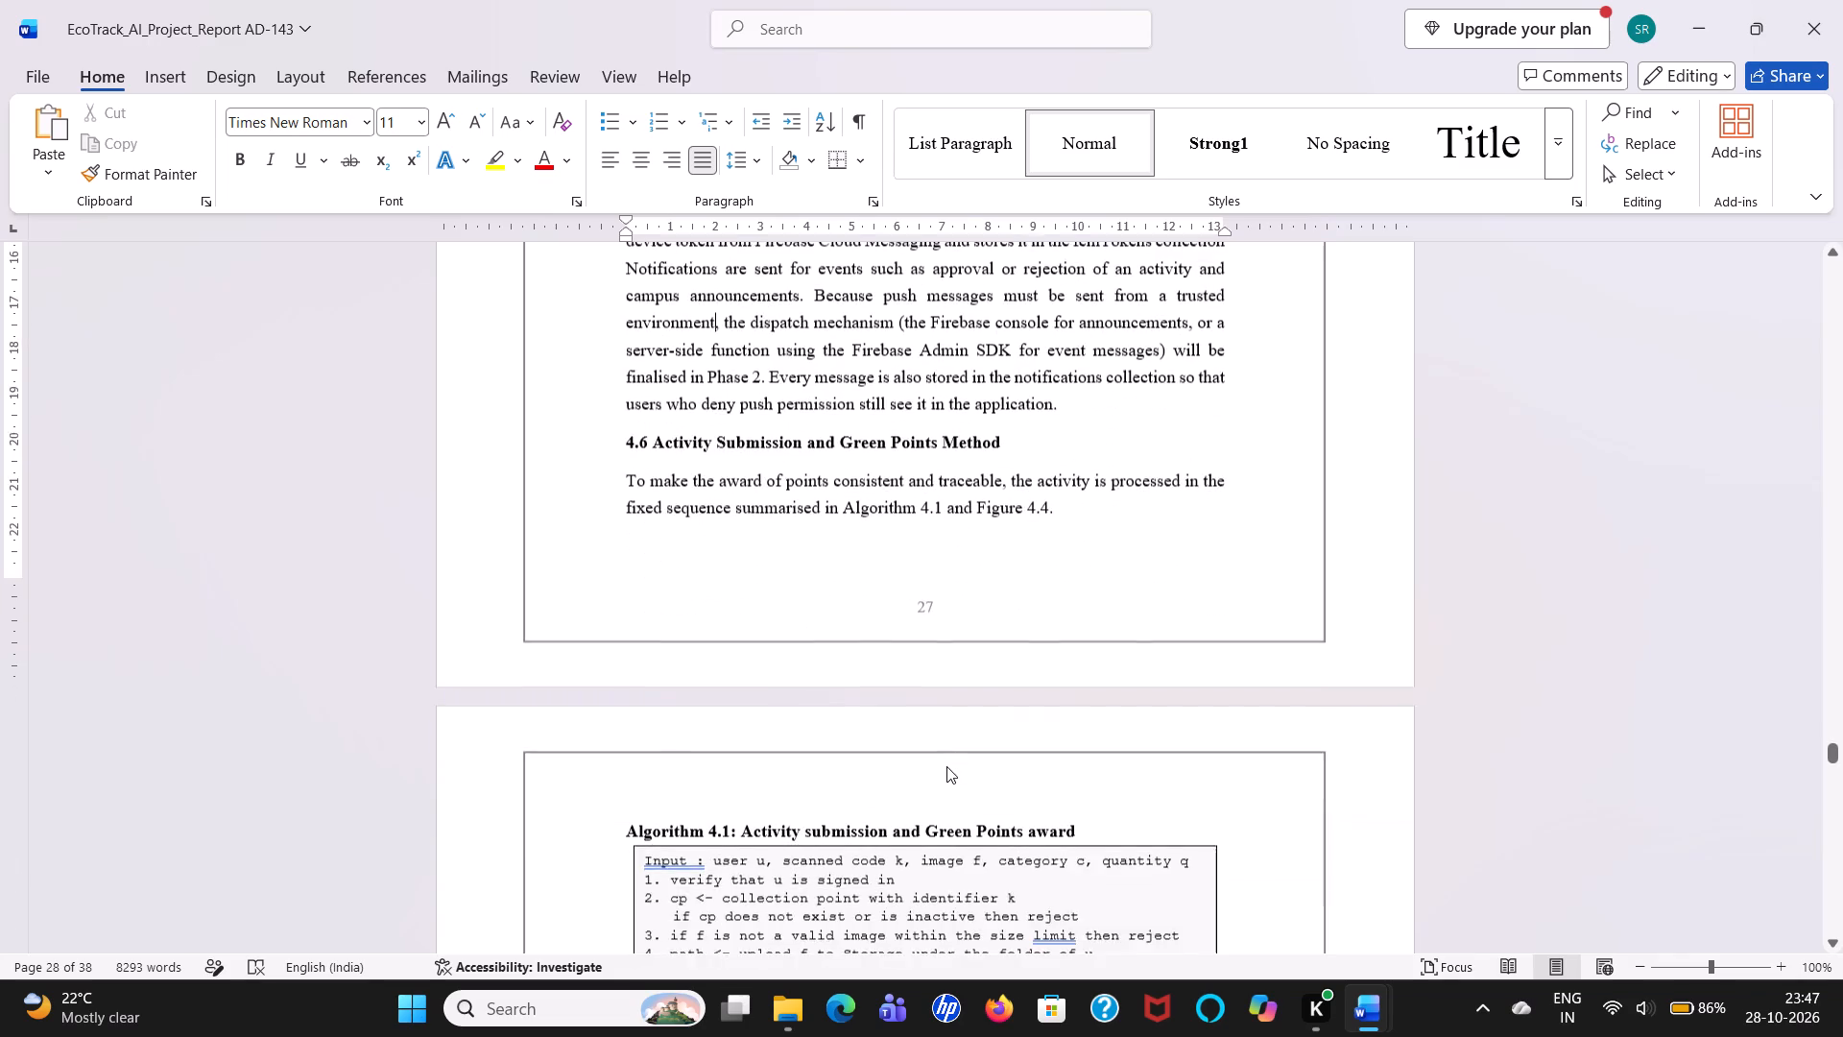
scroll(946, 766, down, 2)
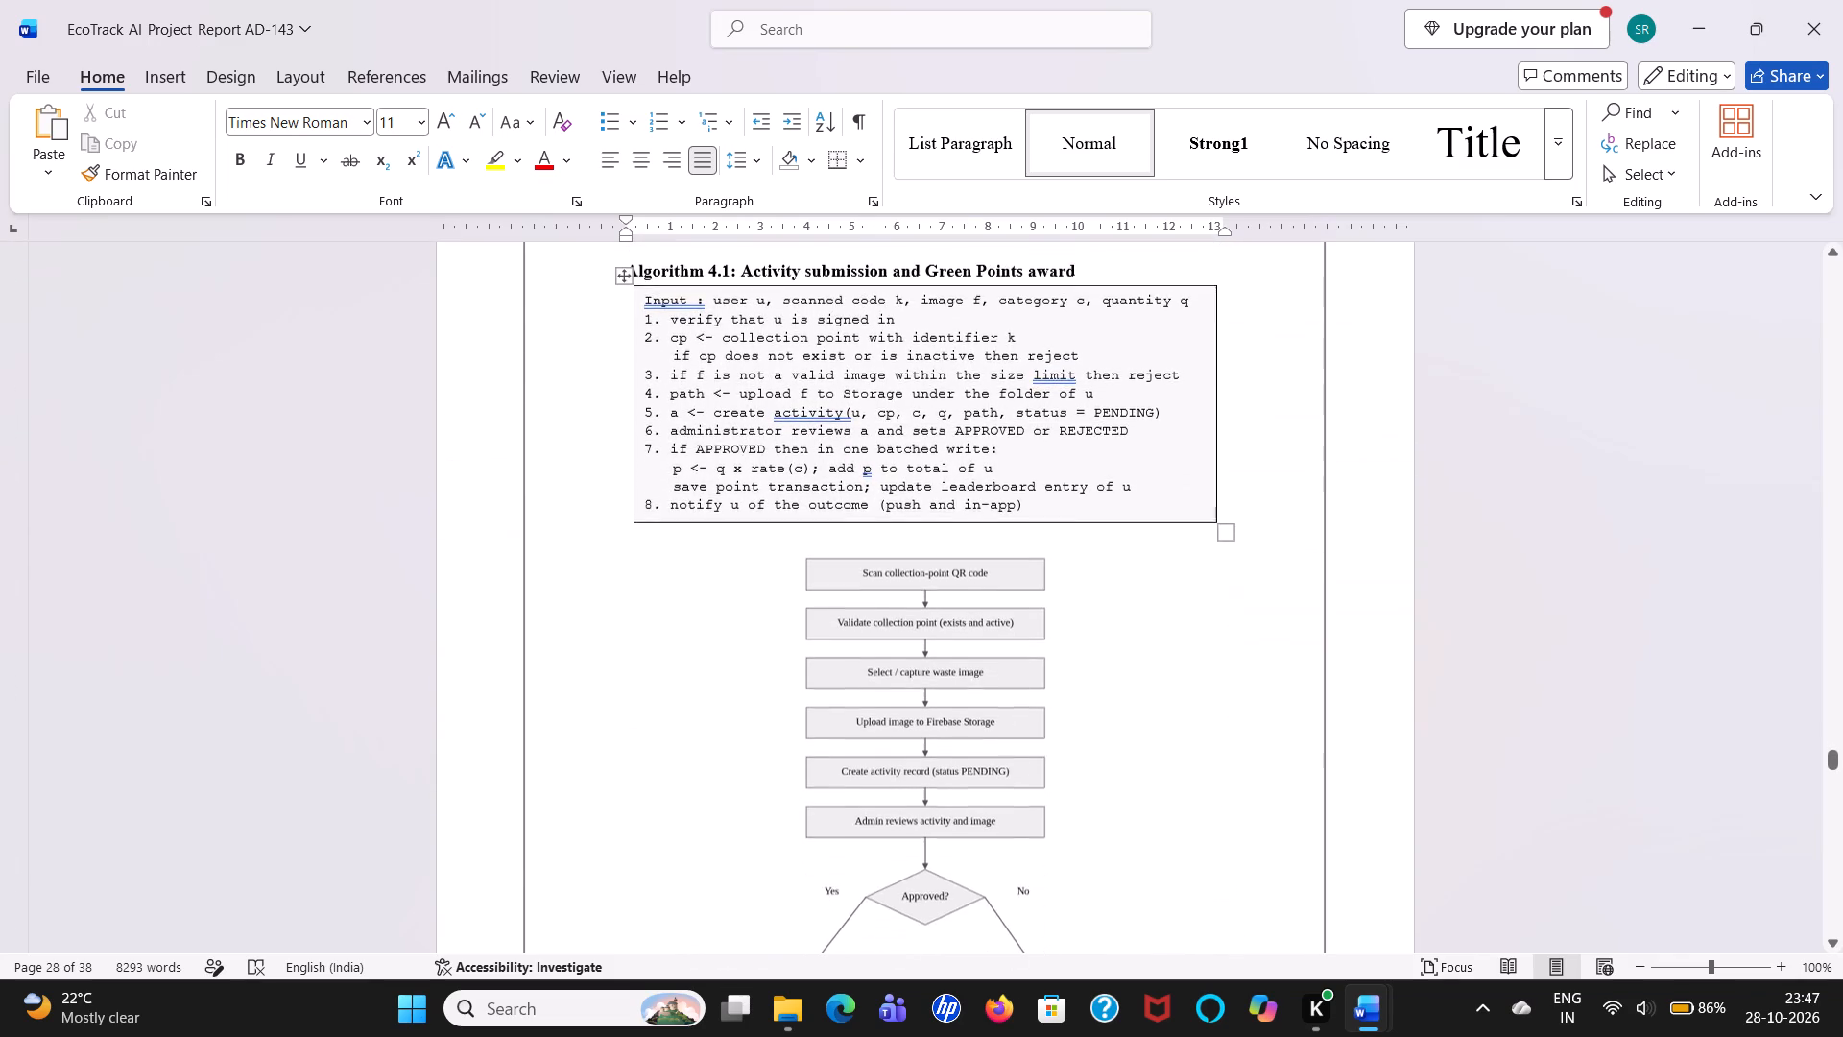
scroll(946, 766, down, 2)
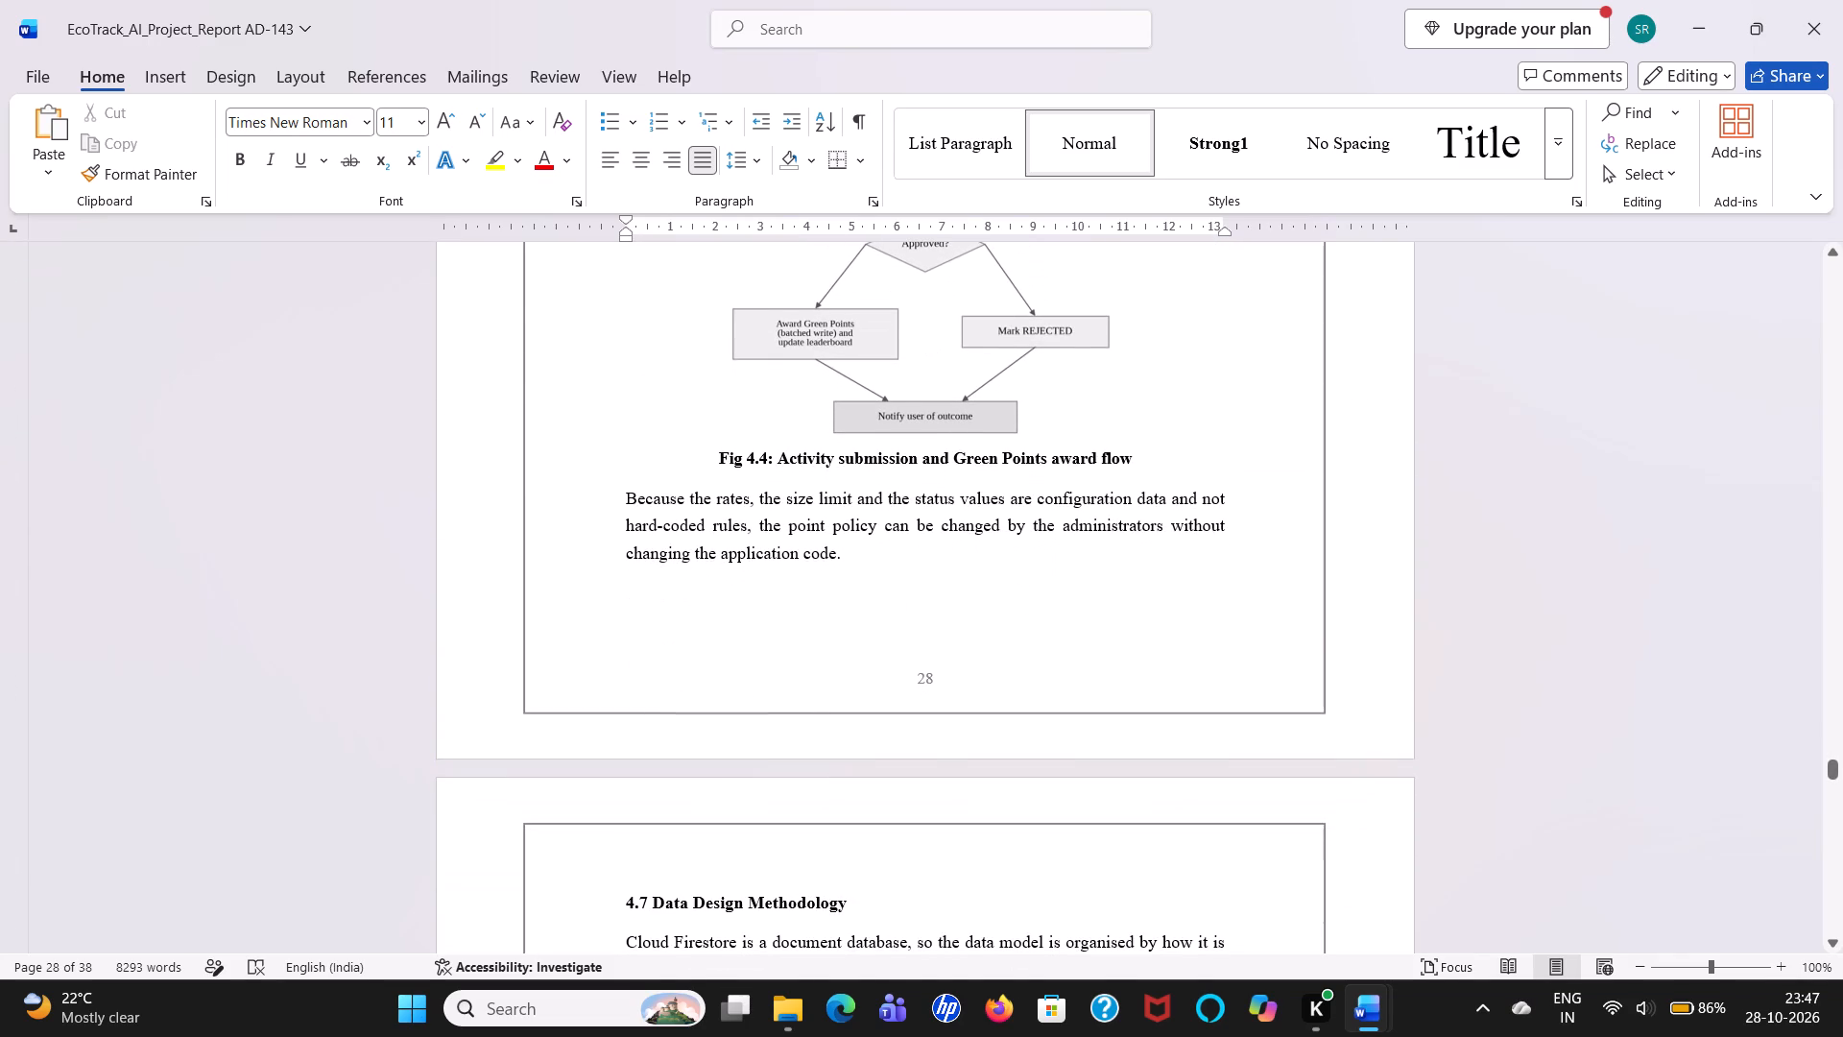
scroll(946, 766, down, 1)
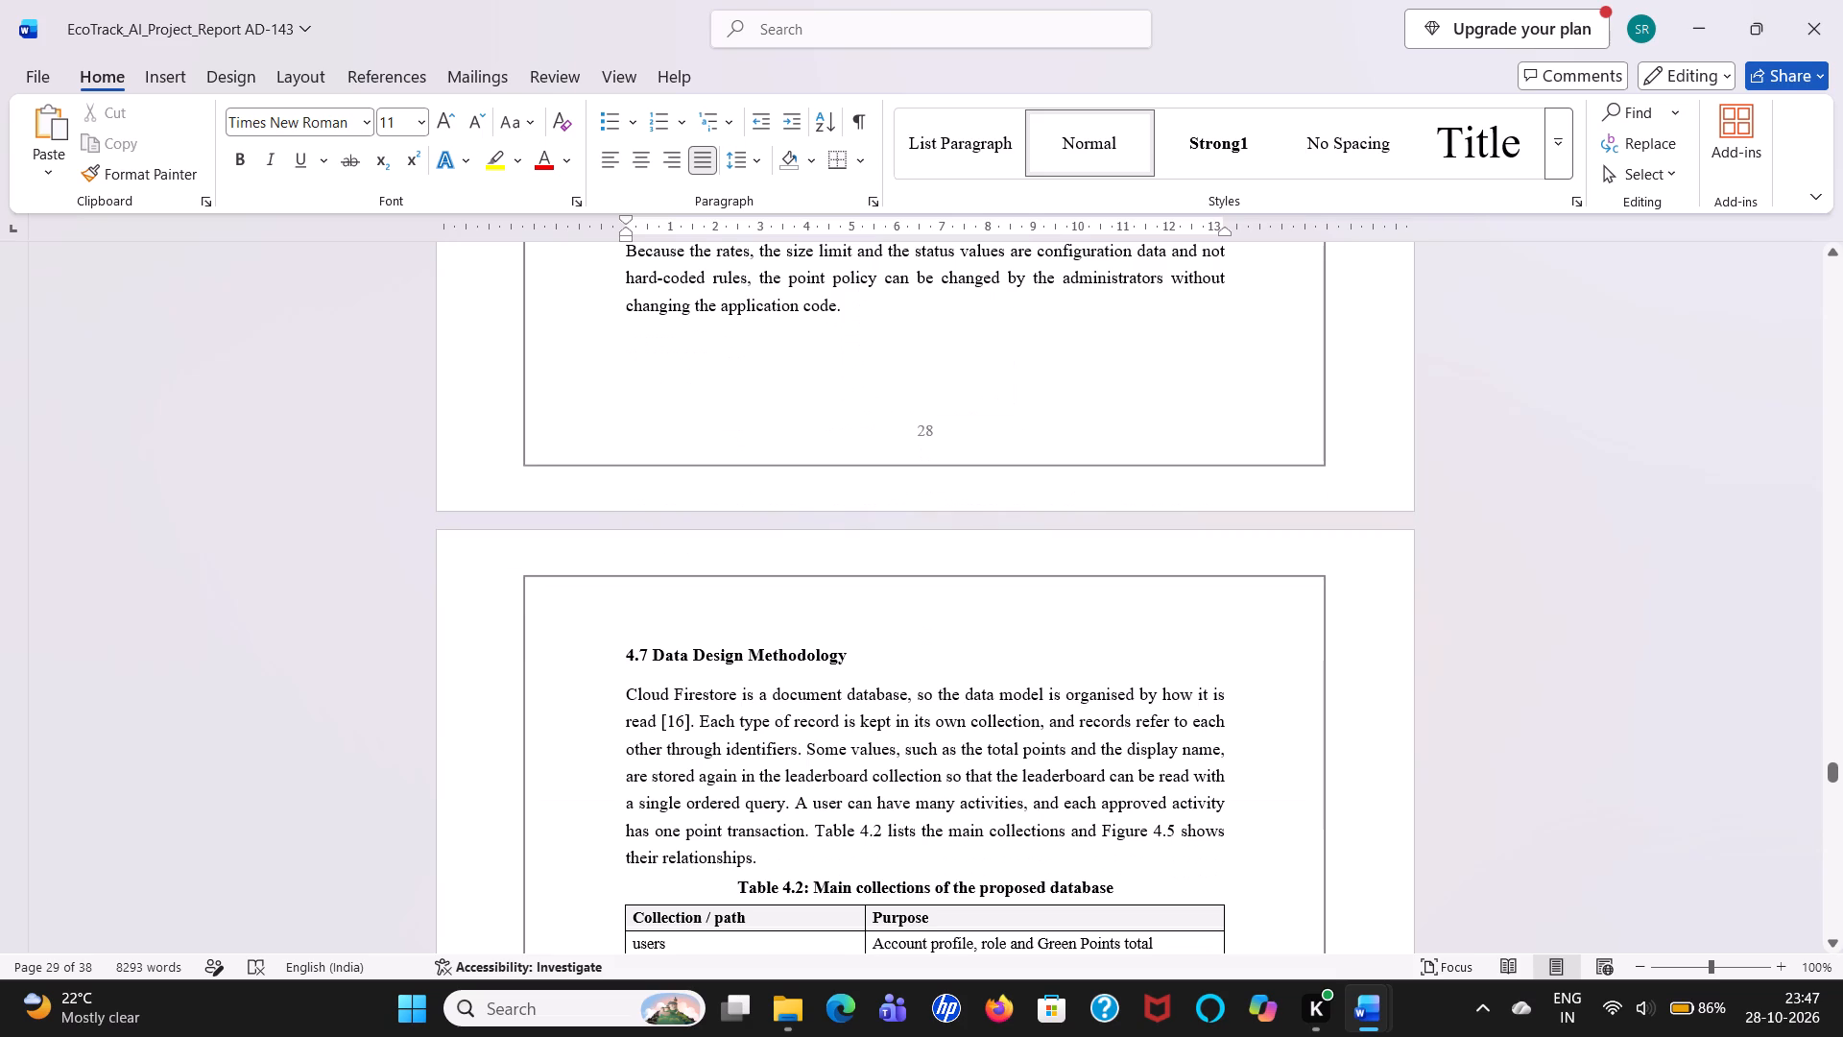
click(695, 720)
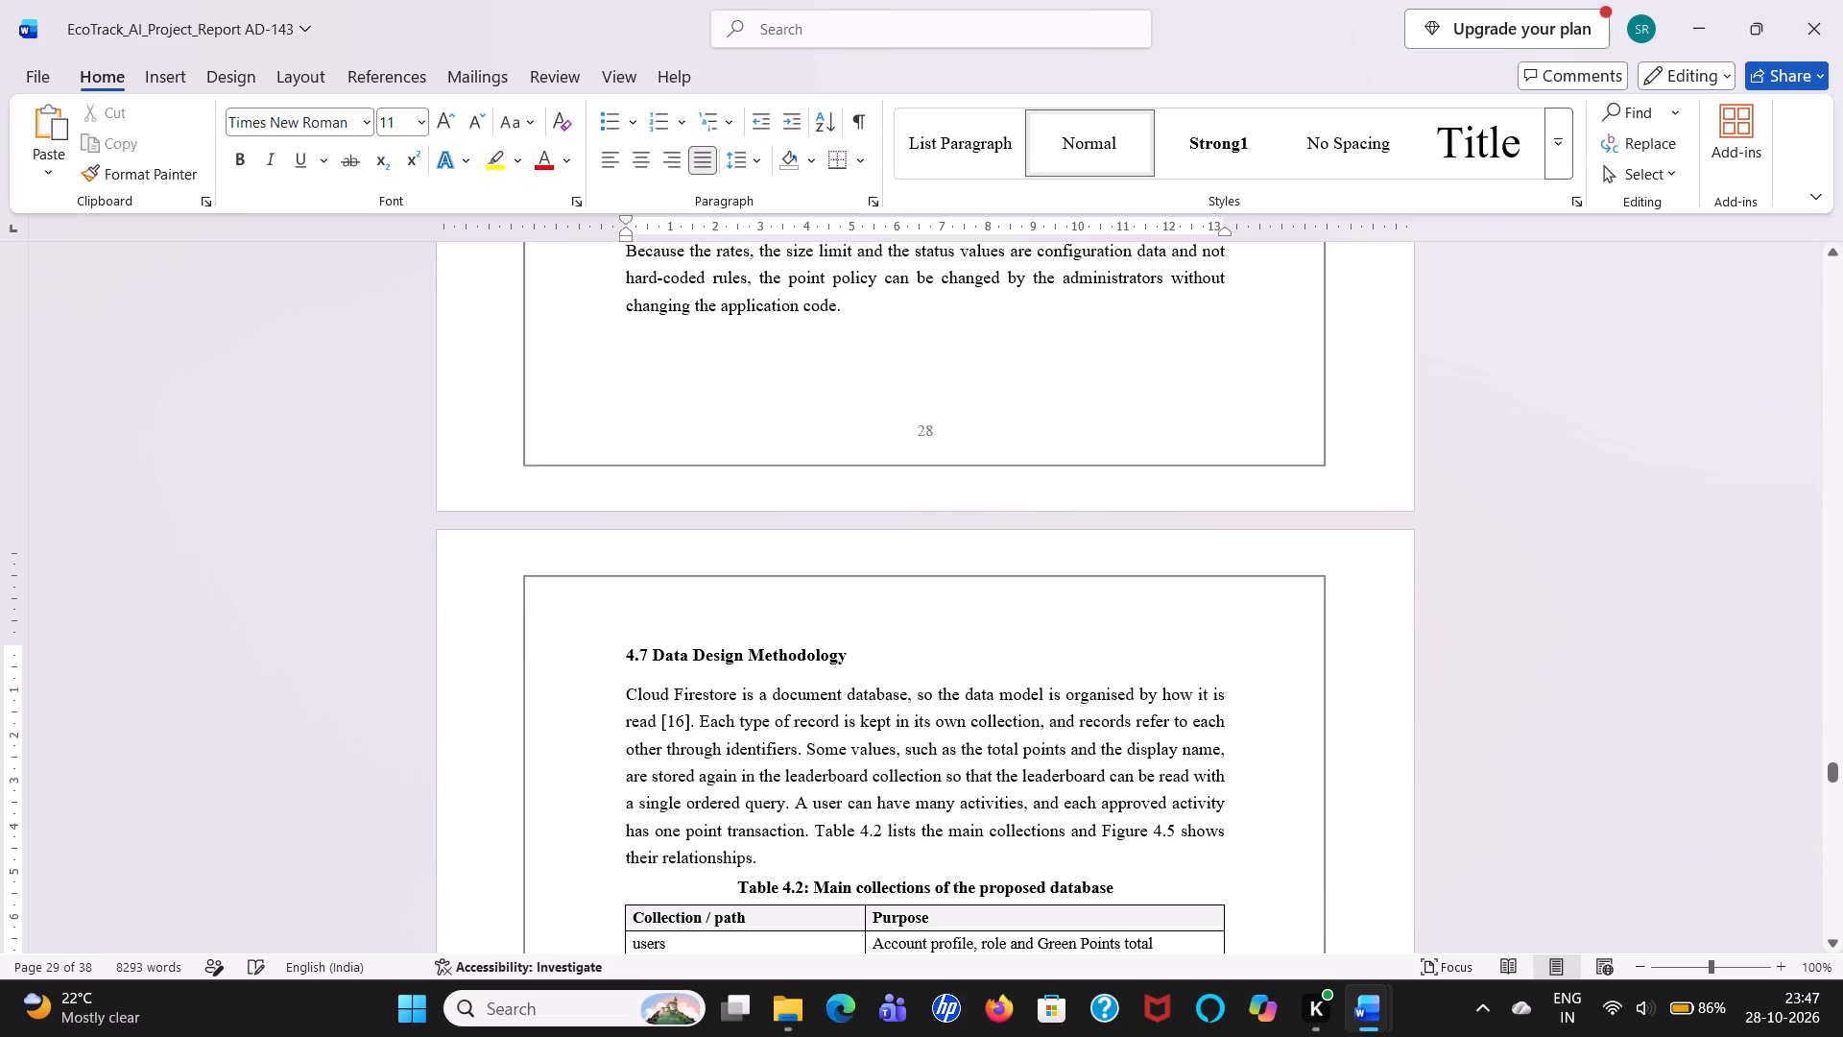
key(Left)
key(BackSpace)
key(BackSpace)
key(BackSpace)
key(BackSpace)
key(BackSpace)
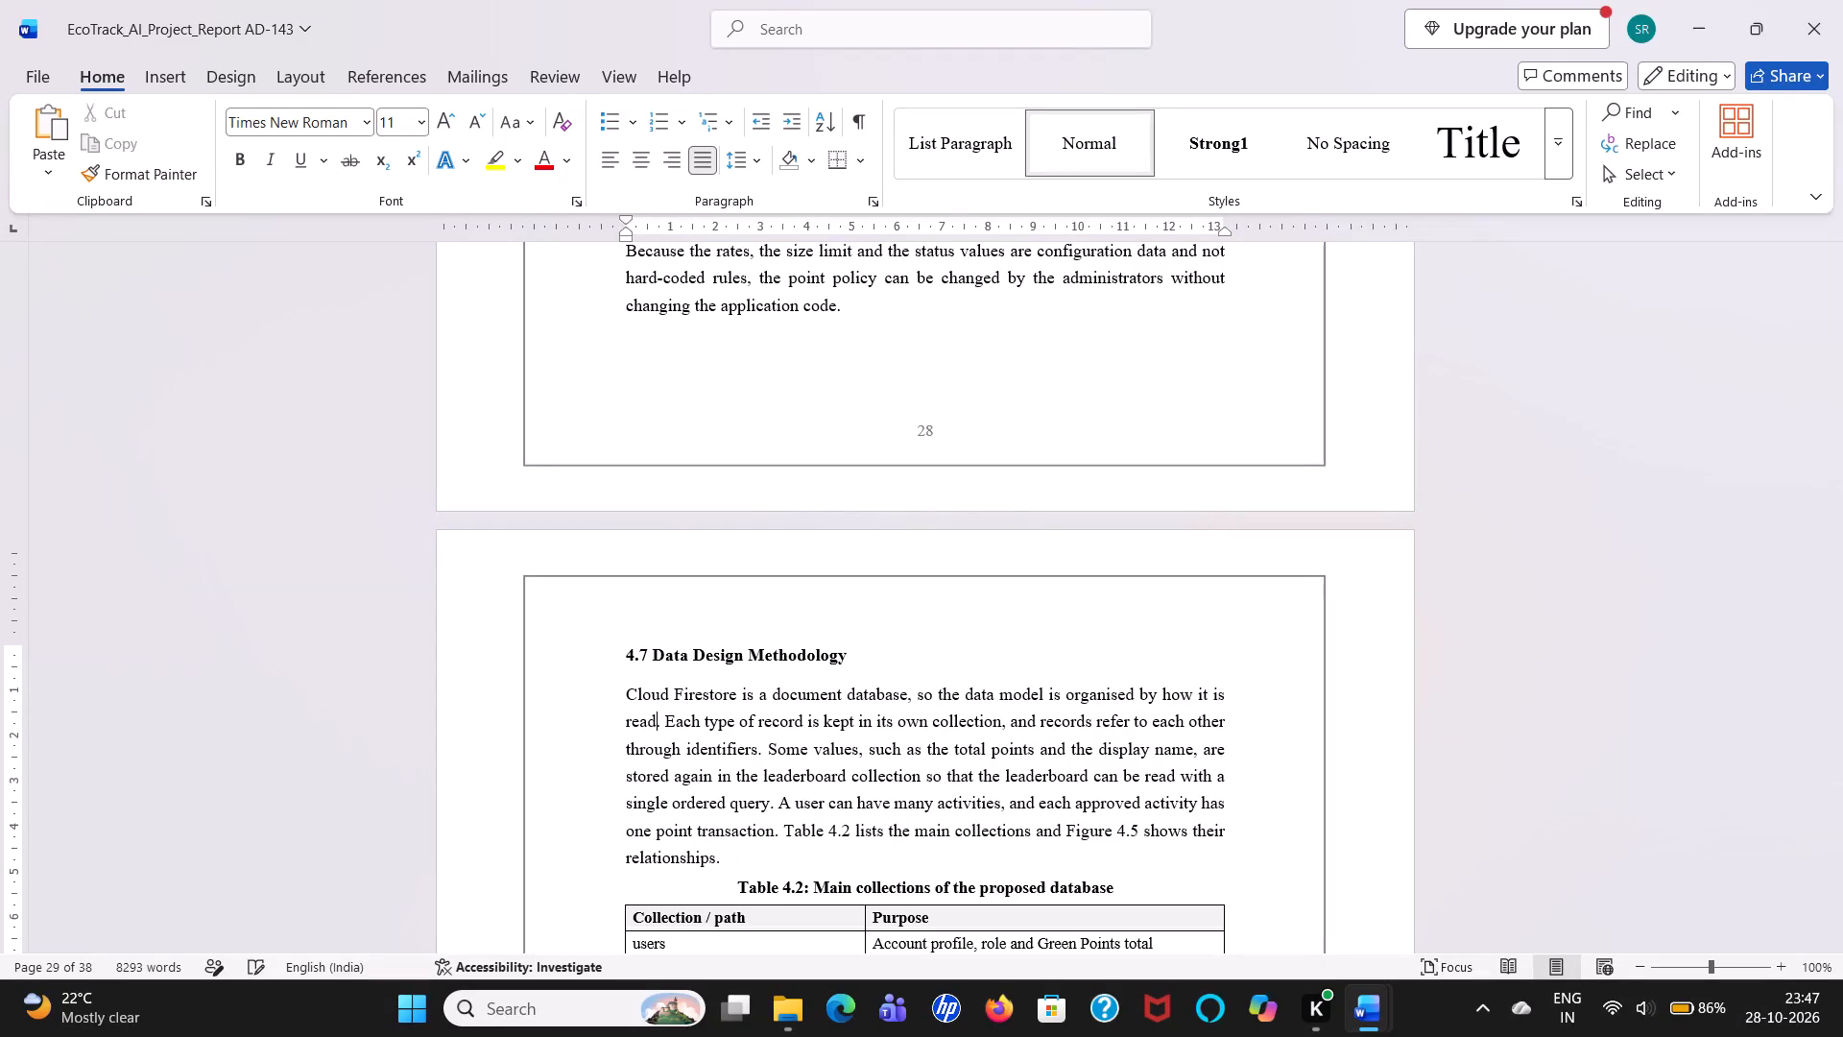
scroll(933, 607, up, 1)
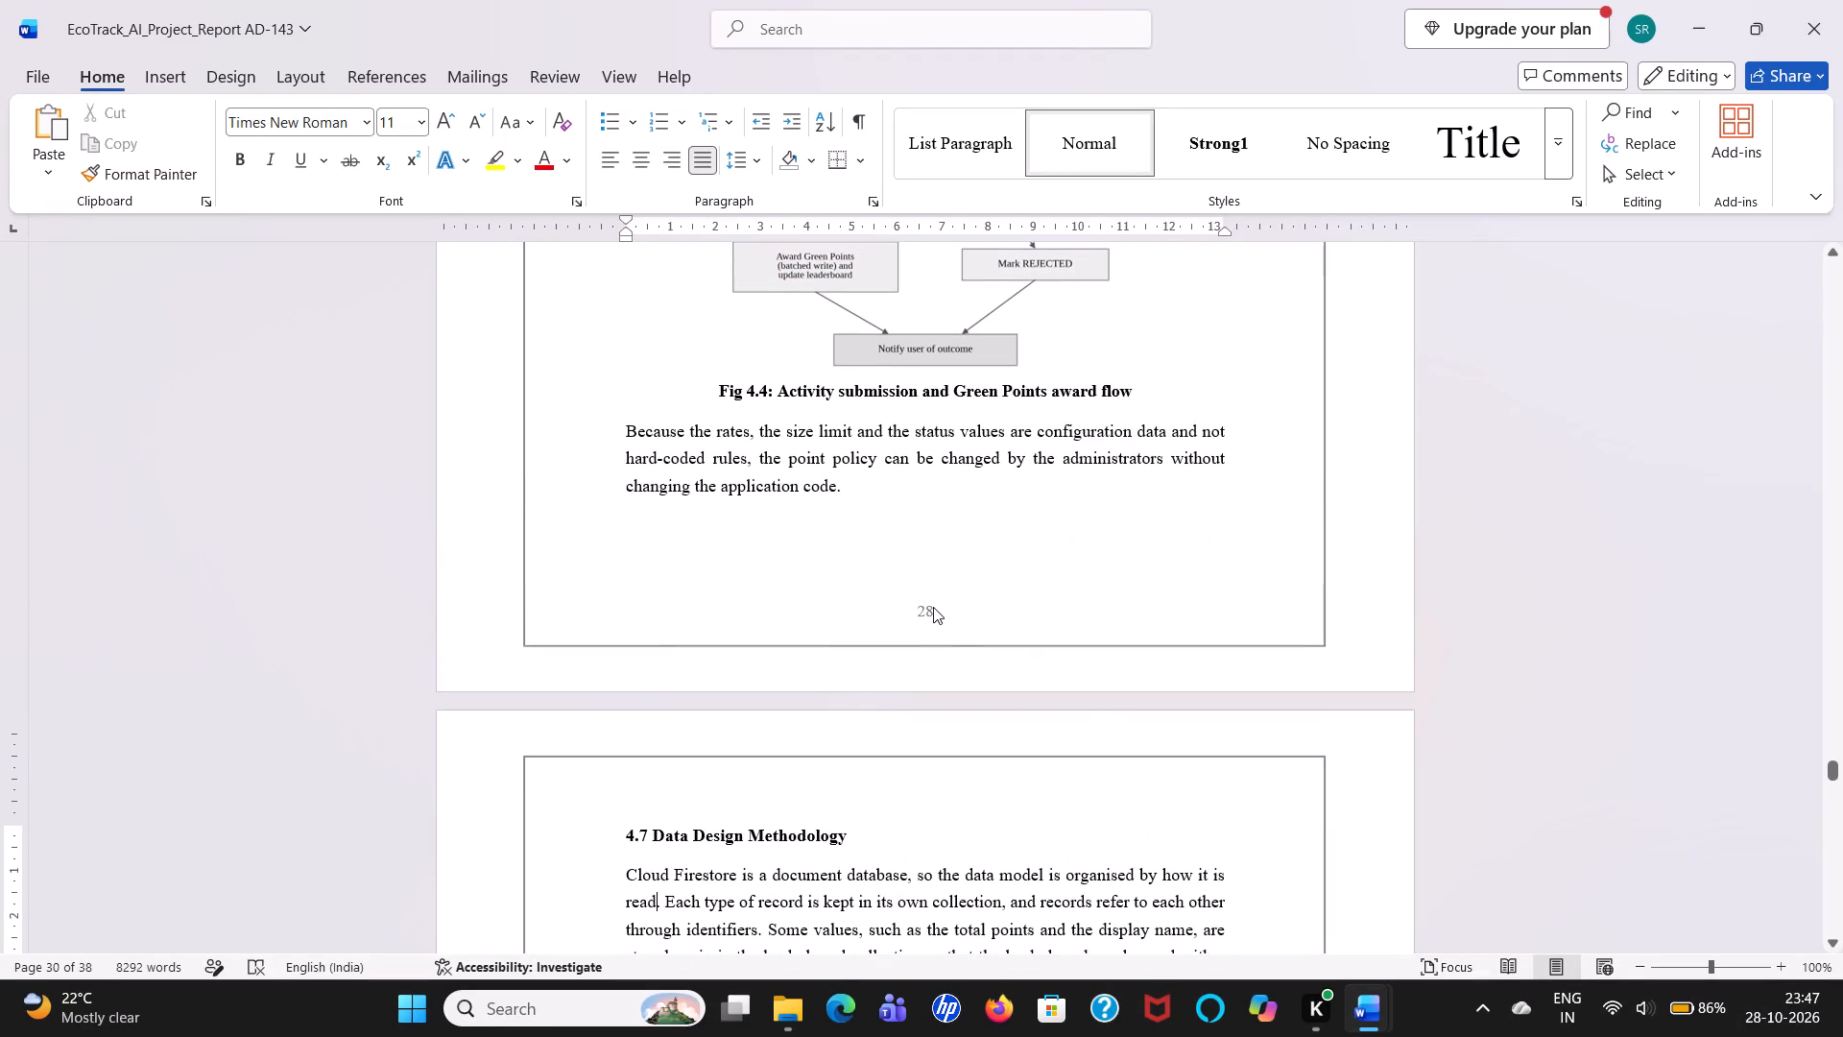
Delete the citations [15], [19] and the space before them after "after sign-in" in section 4.8, keeping the period.
scroll(933, 607, down, 2)
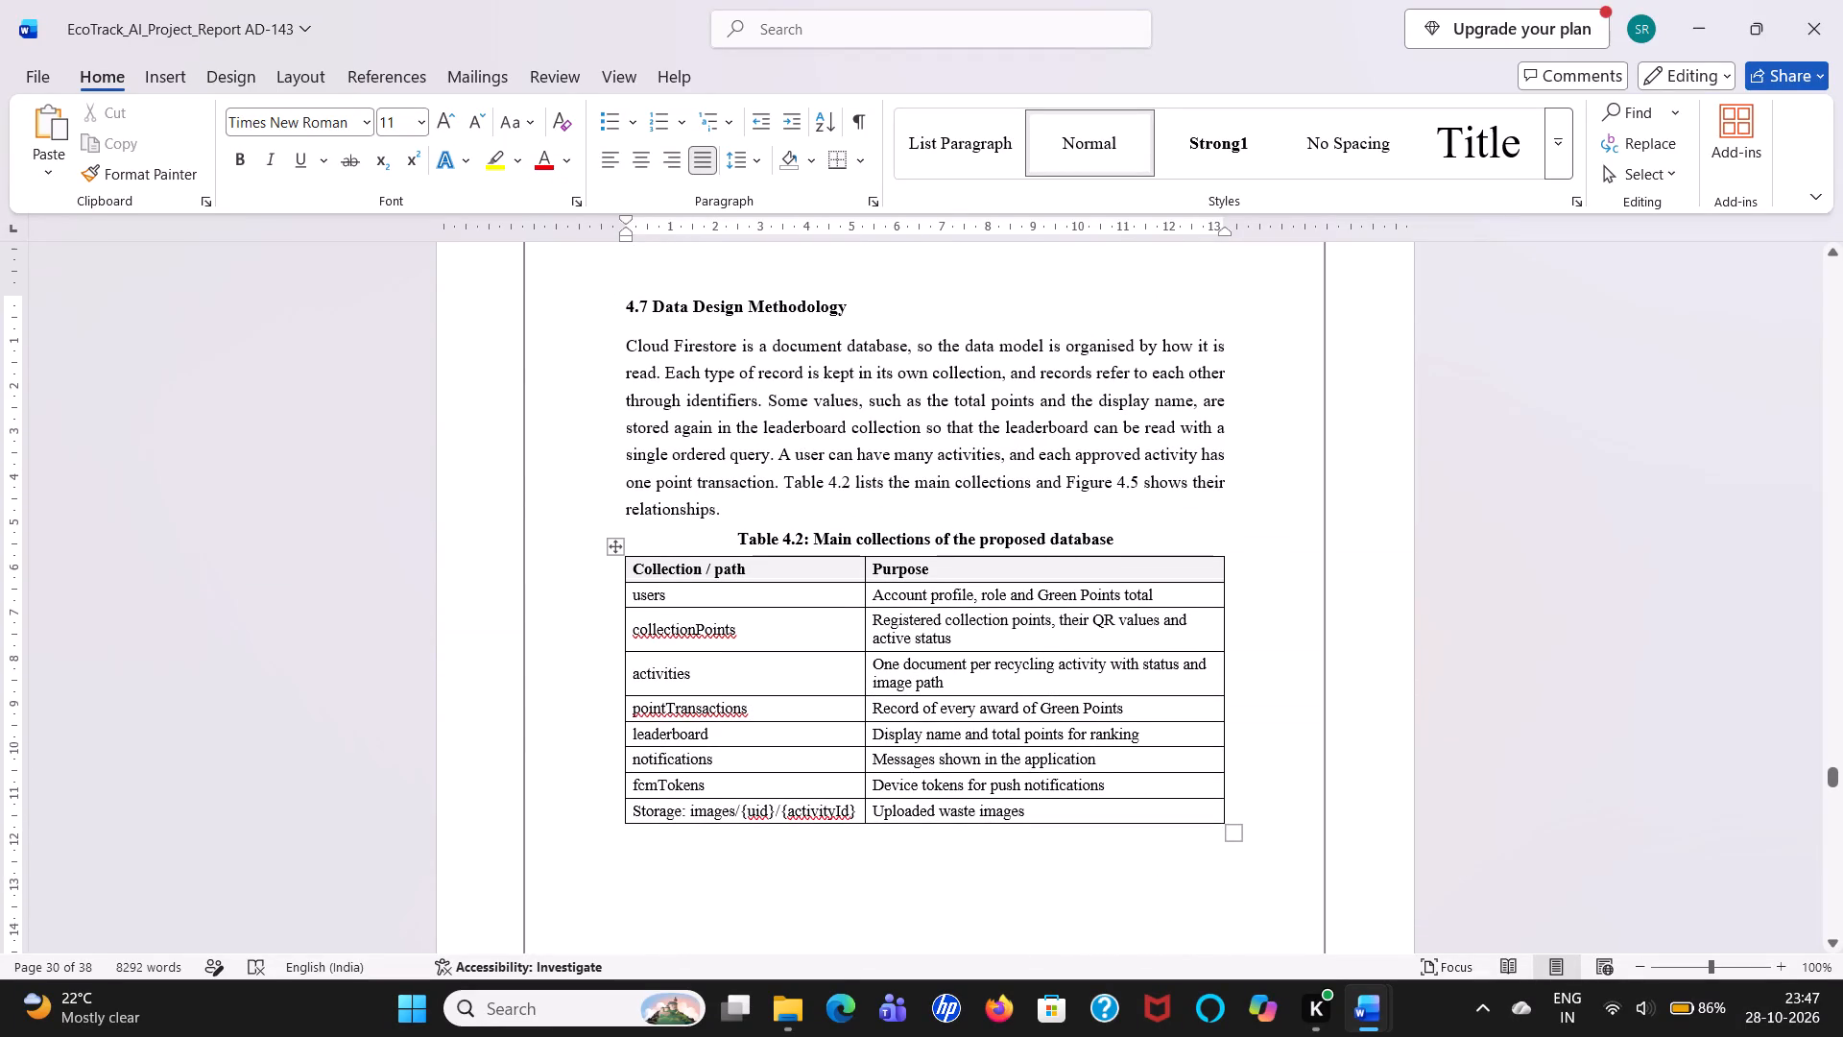
scroll(933, 607, down, 2)
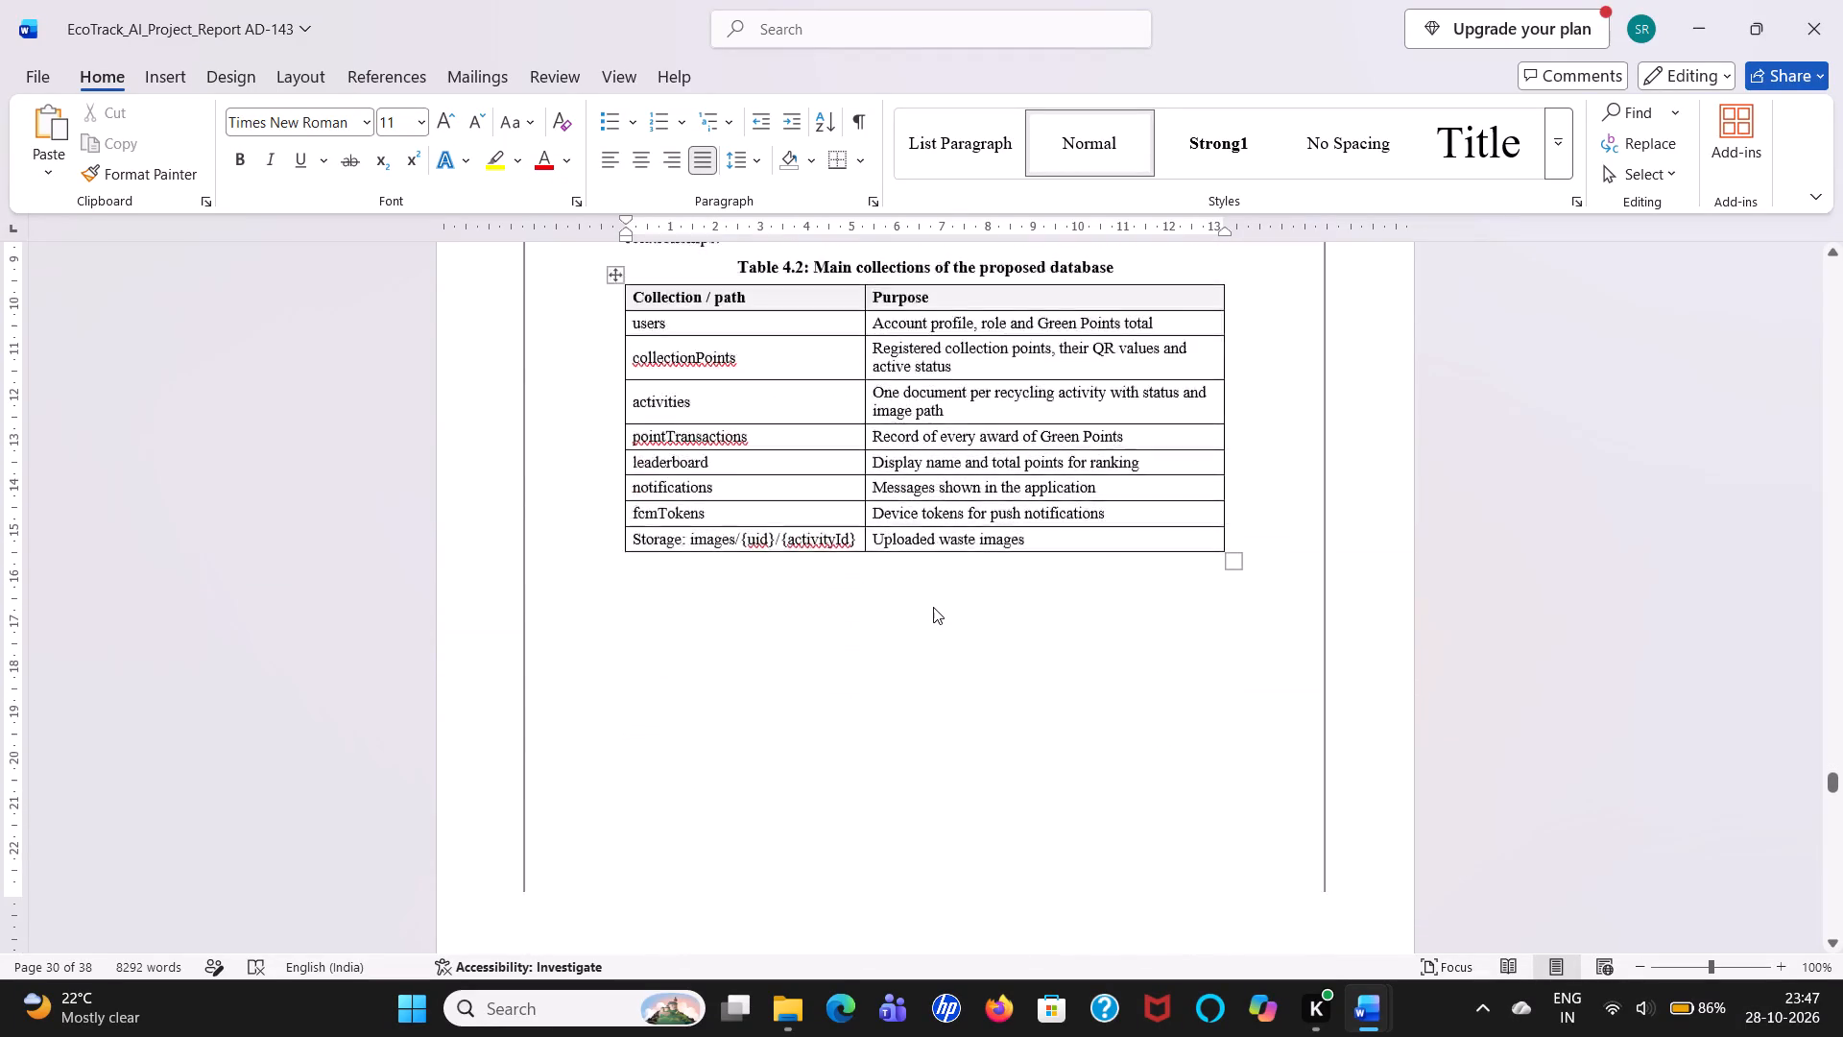
scroll(933, 607, down, 3)
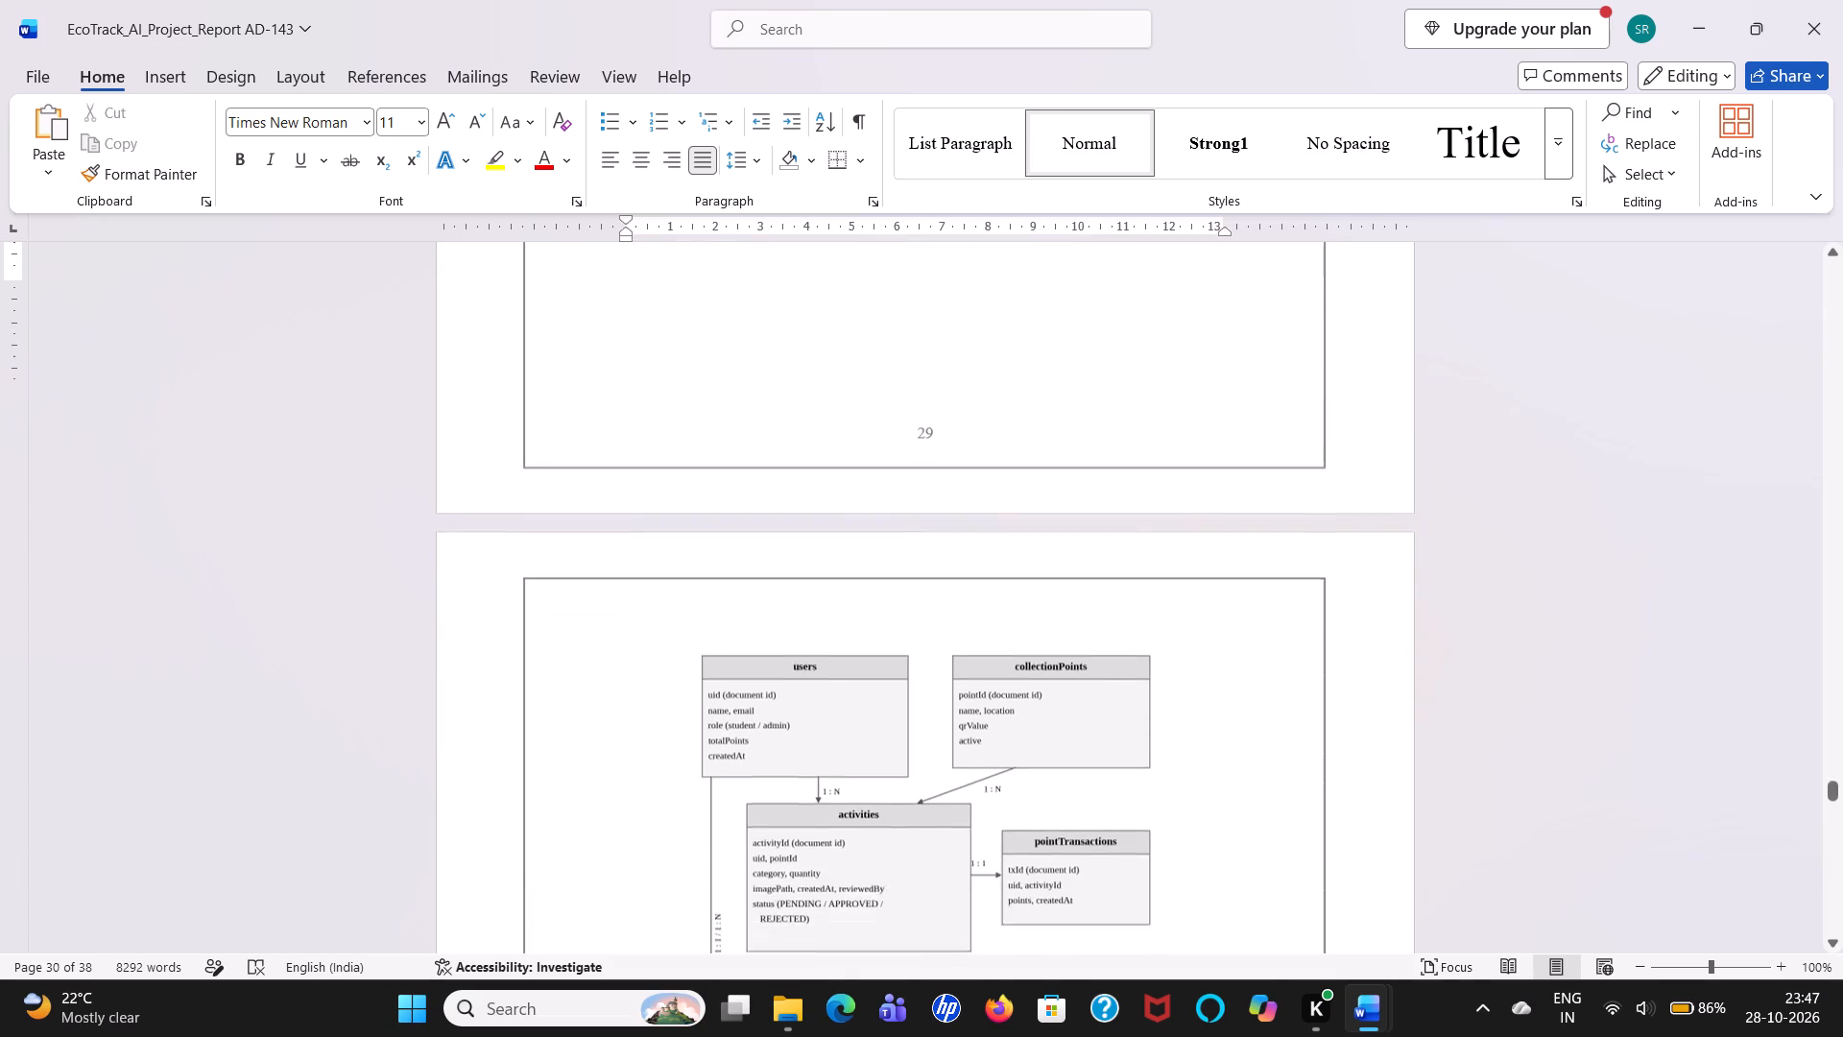
scroll(933, 607, down, 3)
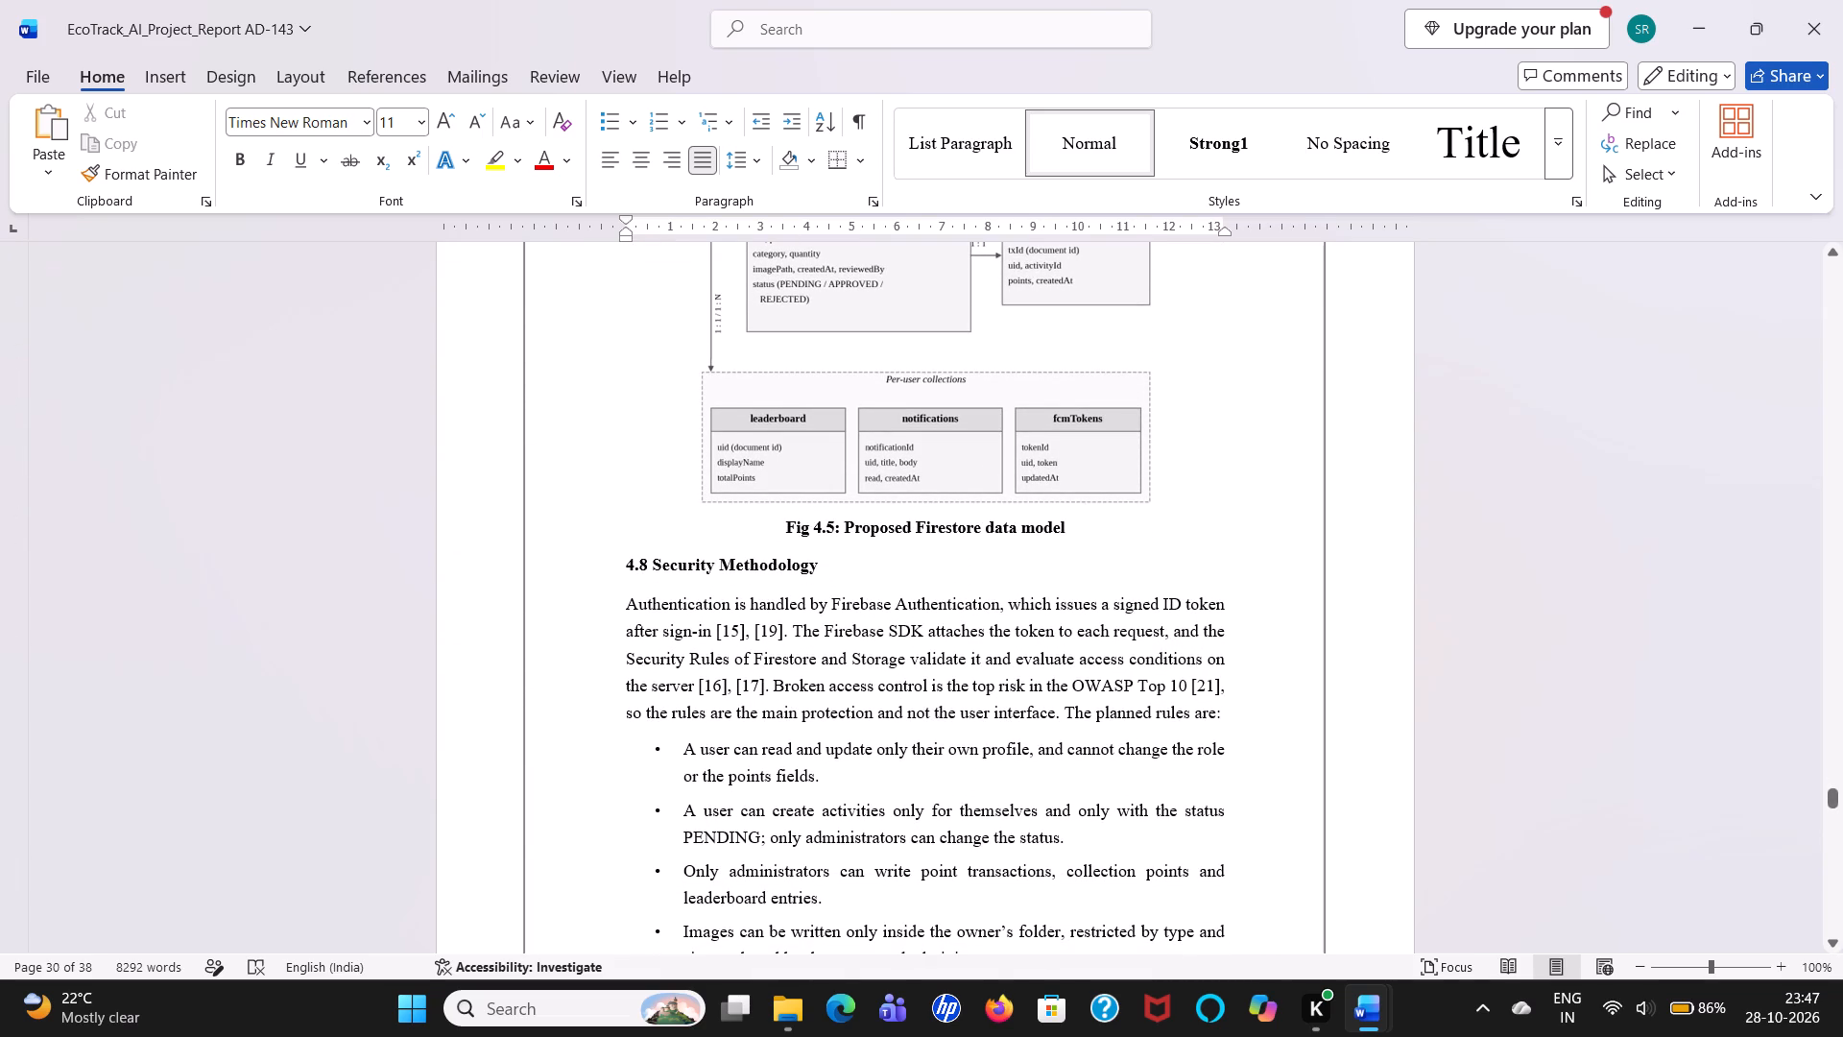
click(778, 630)
key(Right)
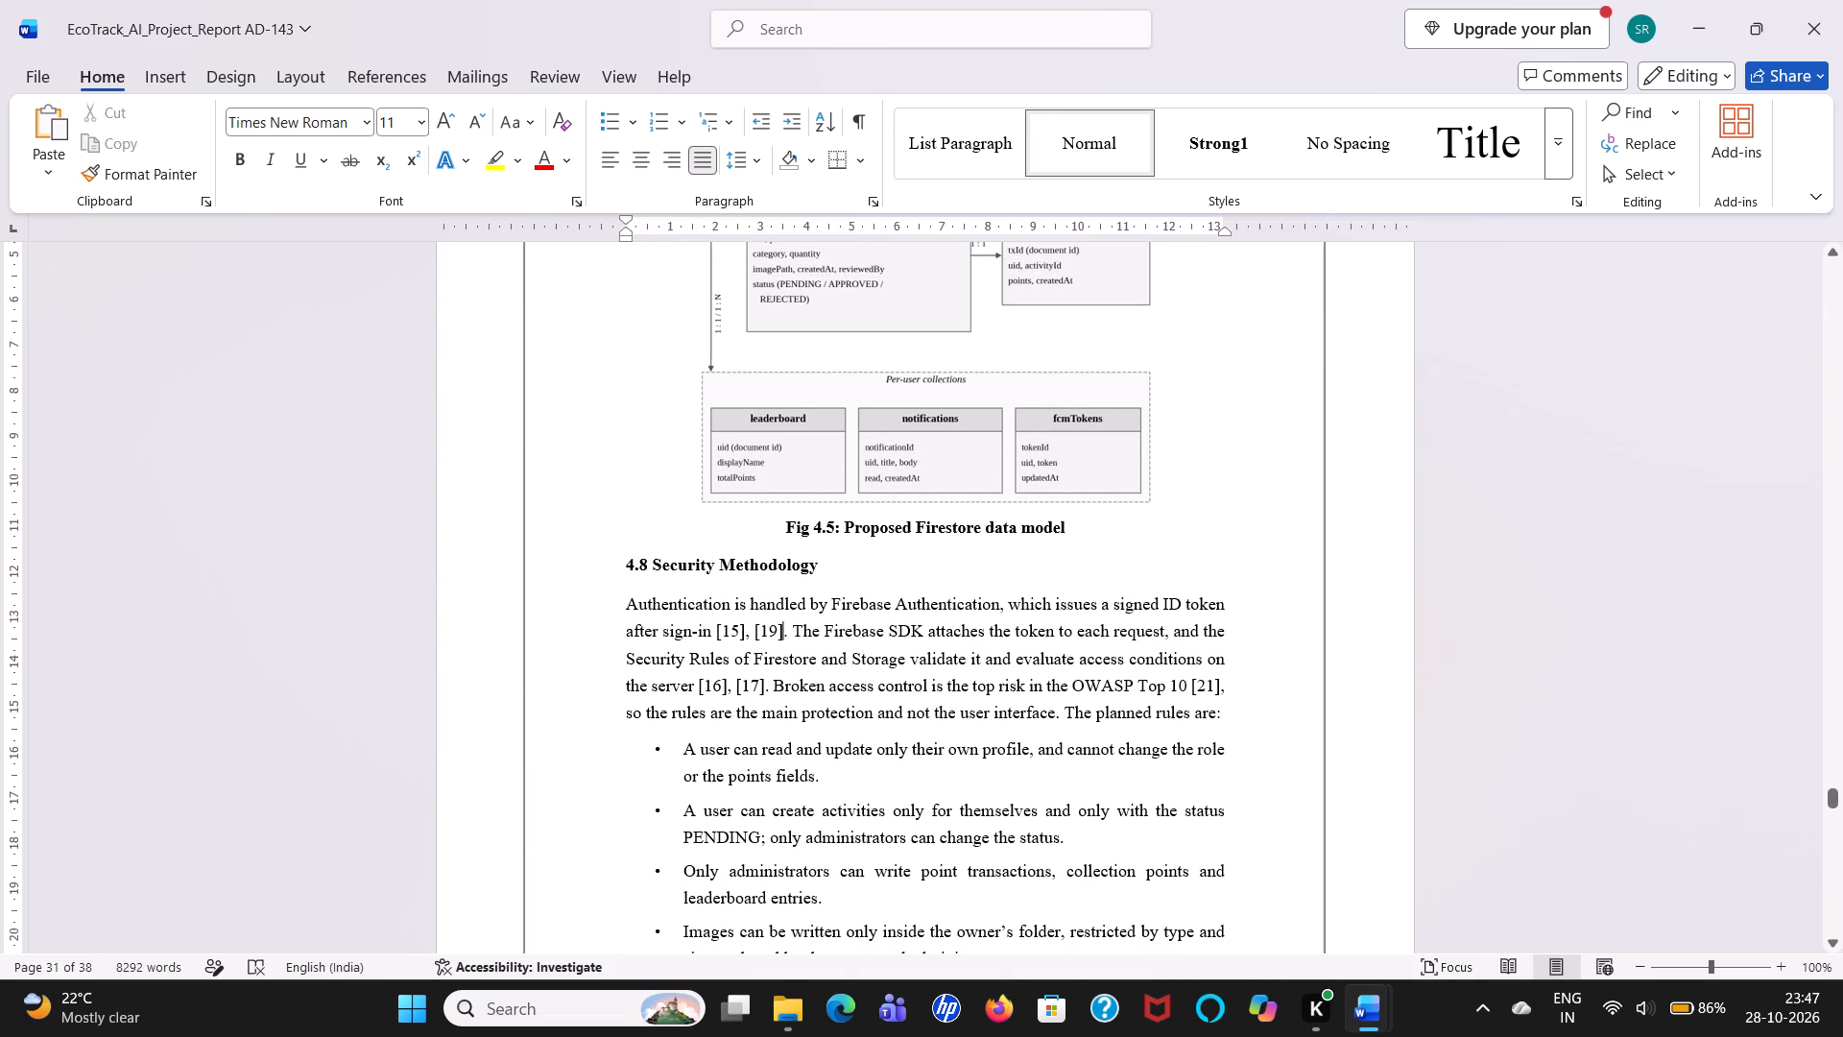
key(BackSpace)
key(BackSpace)
key(BackSpace)
key(BackSpace)
key(BackSpace)
key(BackSpace)
key(BackSpace)
key(BackSpace)
key(BackSpace)
key(BackSpace)
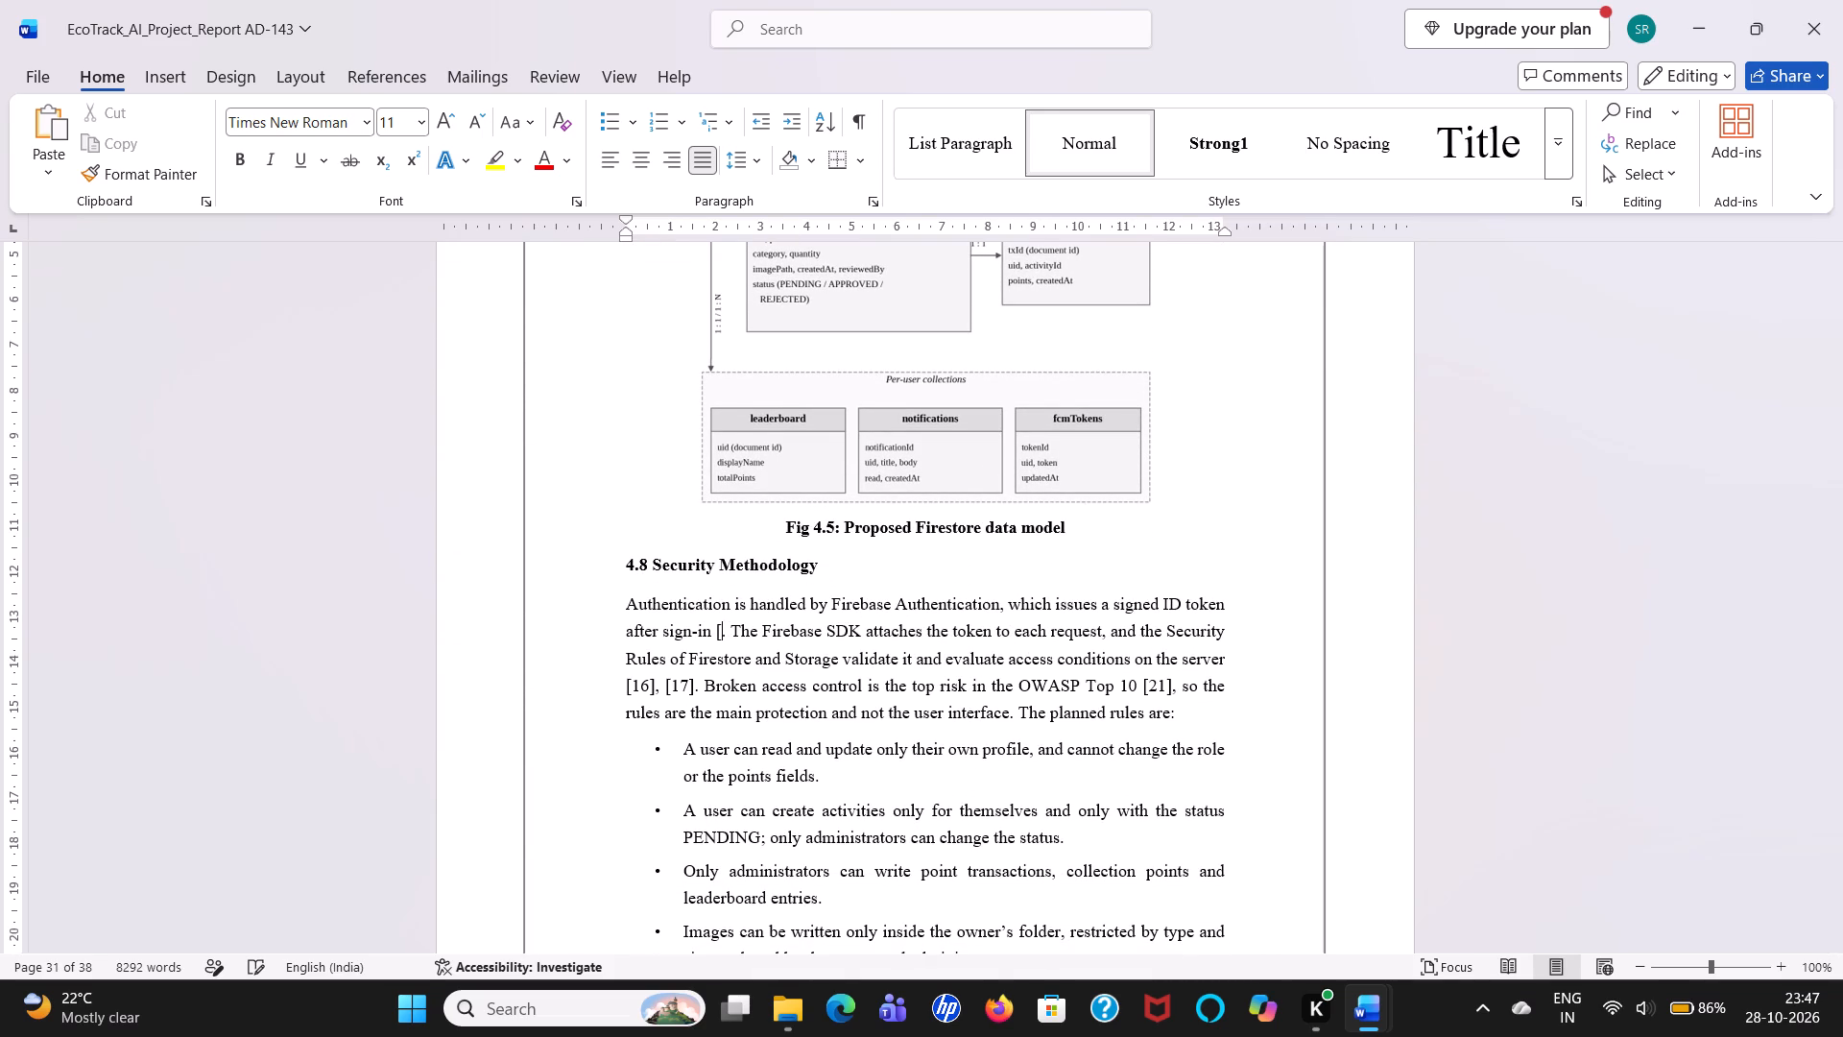
key(BackSpace)
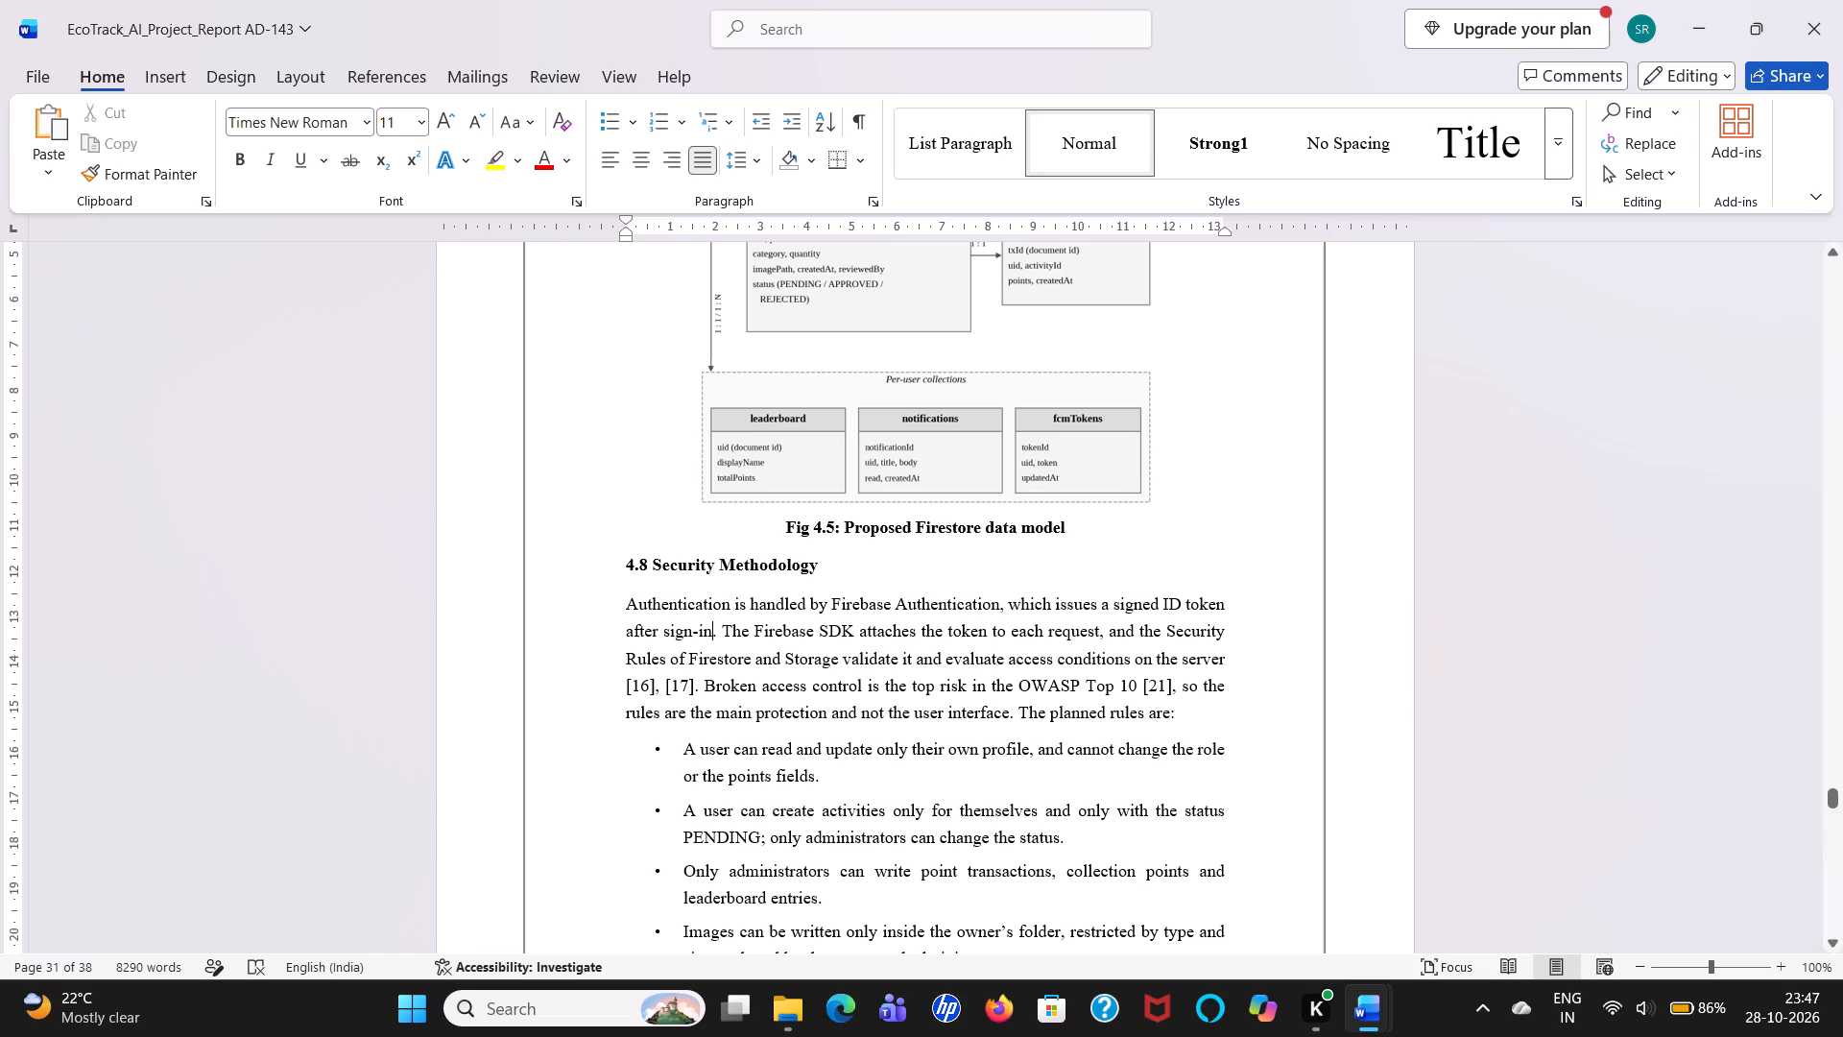
Delete the citation [21] and the space before it after "OWASP Top 10" in section 4.8, keeping the comma.
click(1169, 690)
key(BackSpace)
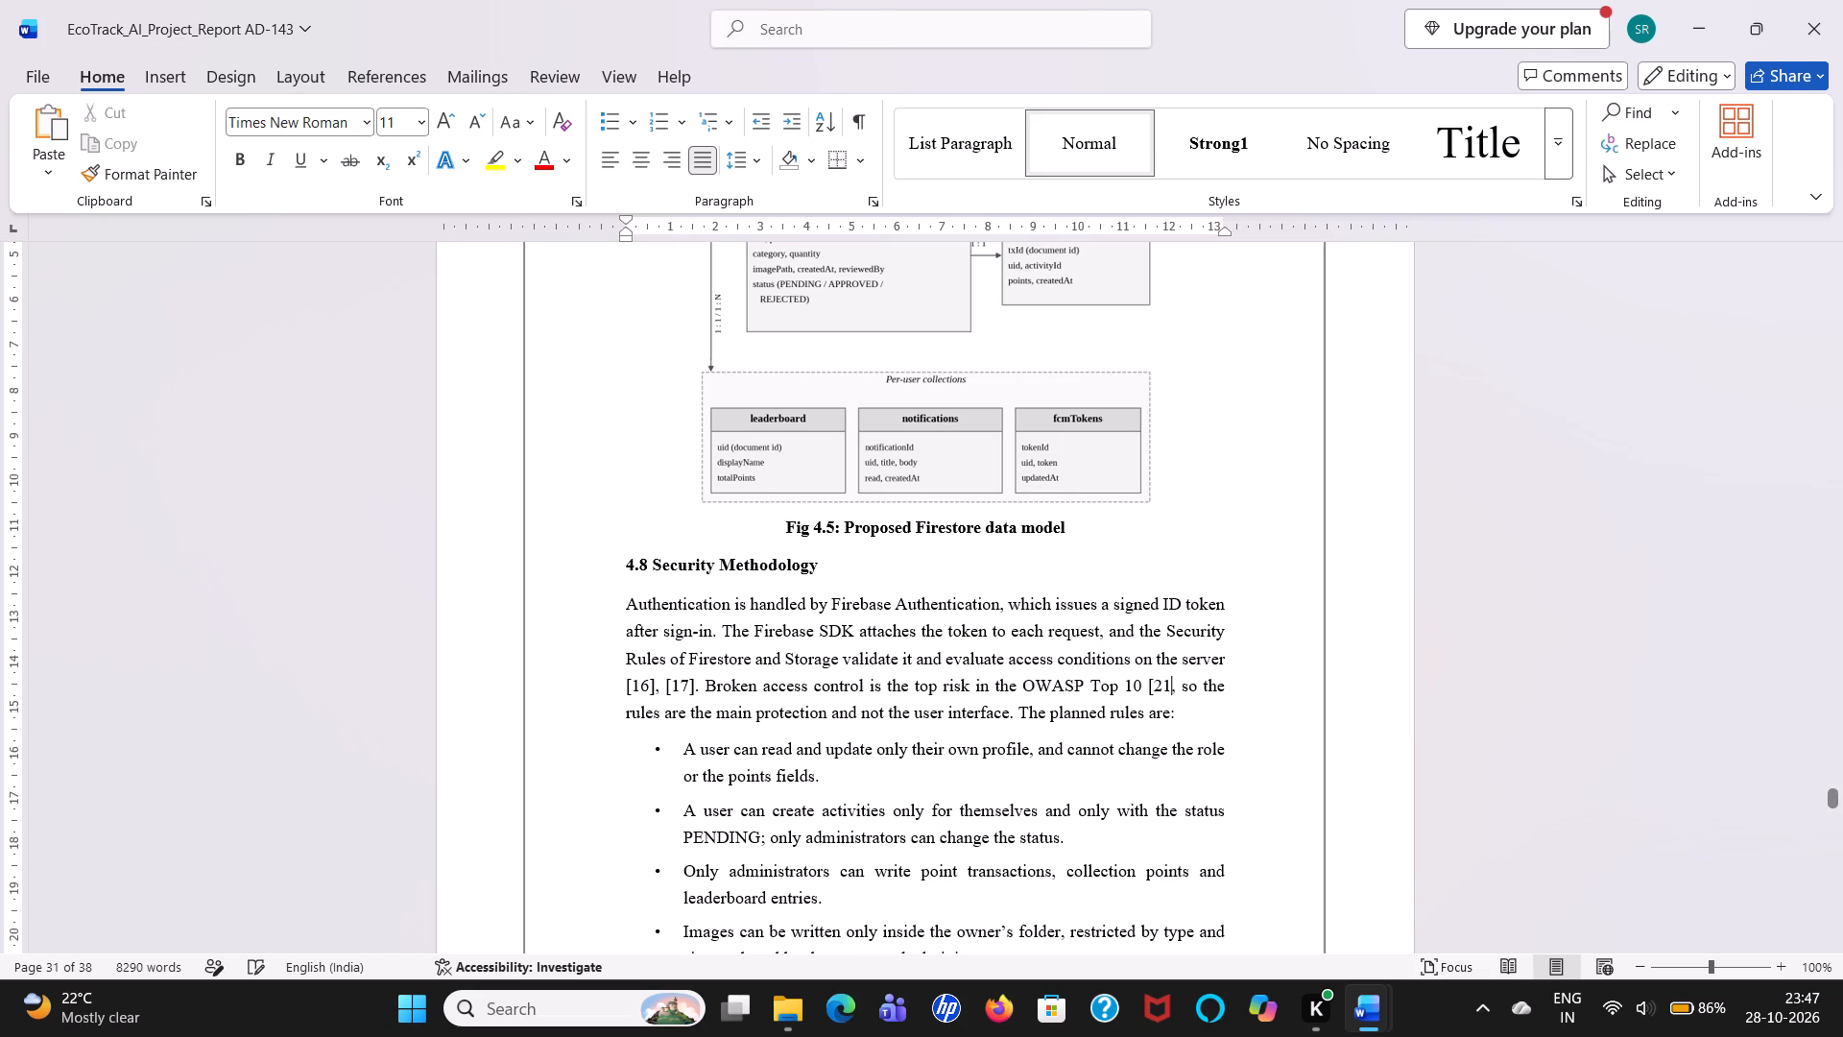
key(BackSpace)
key(BackSpace)
key(BackSpace)
key(BackSpace)
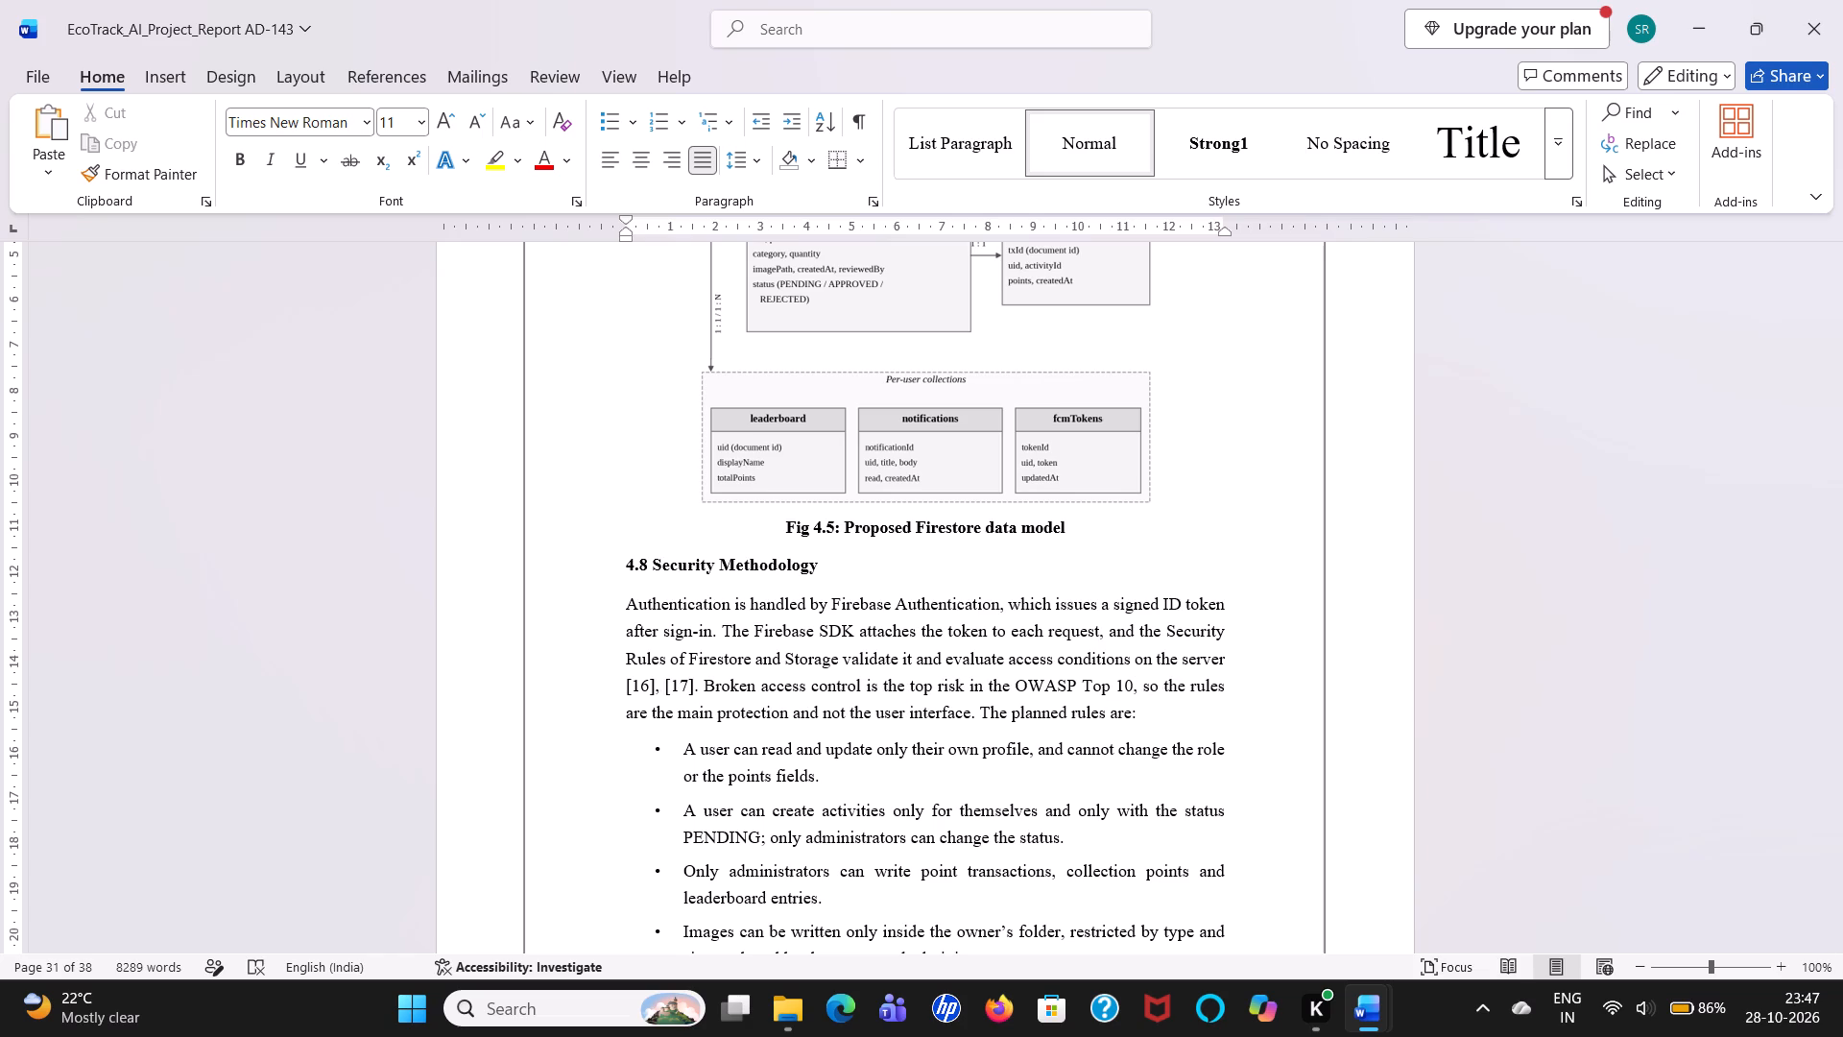
Delete the citations [16], [17] and the period that follows them after "access conditions on the server" in section 4.8.
click(692, 690)
key(BackSpace)
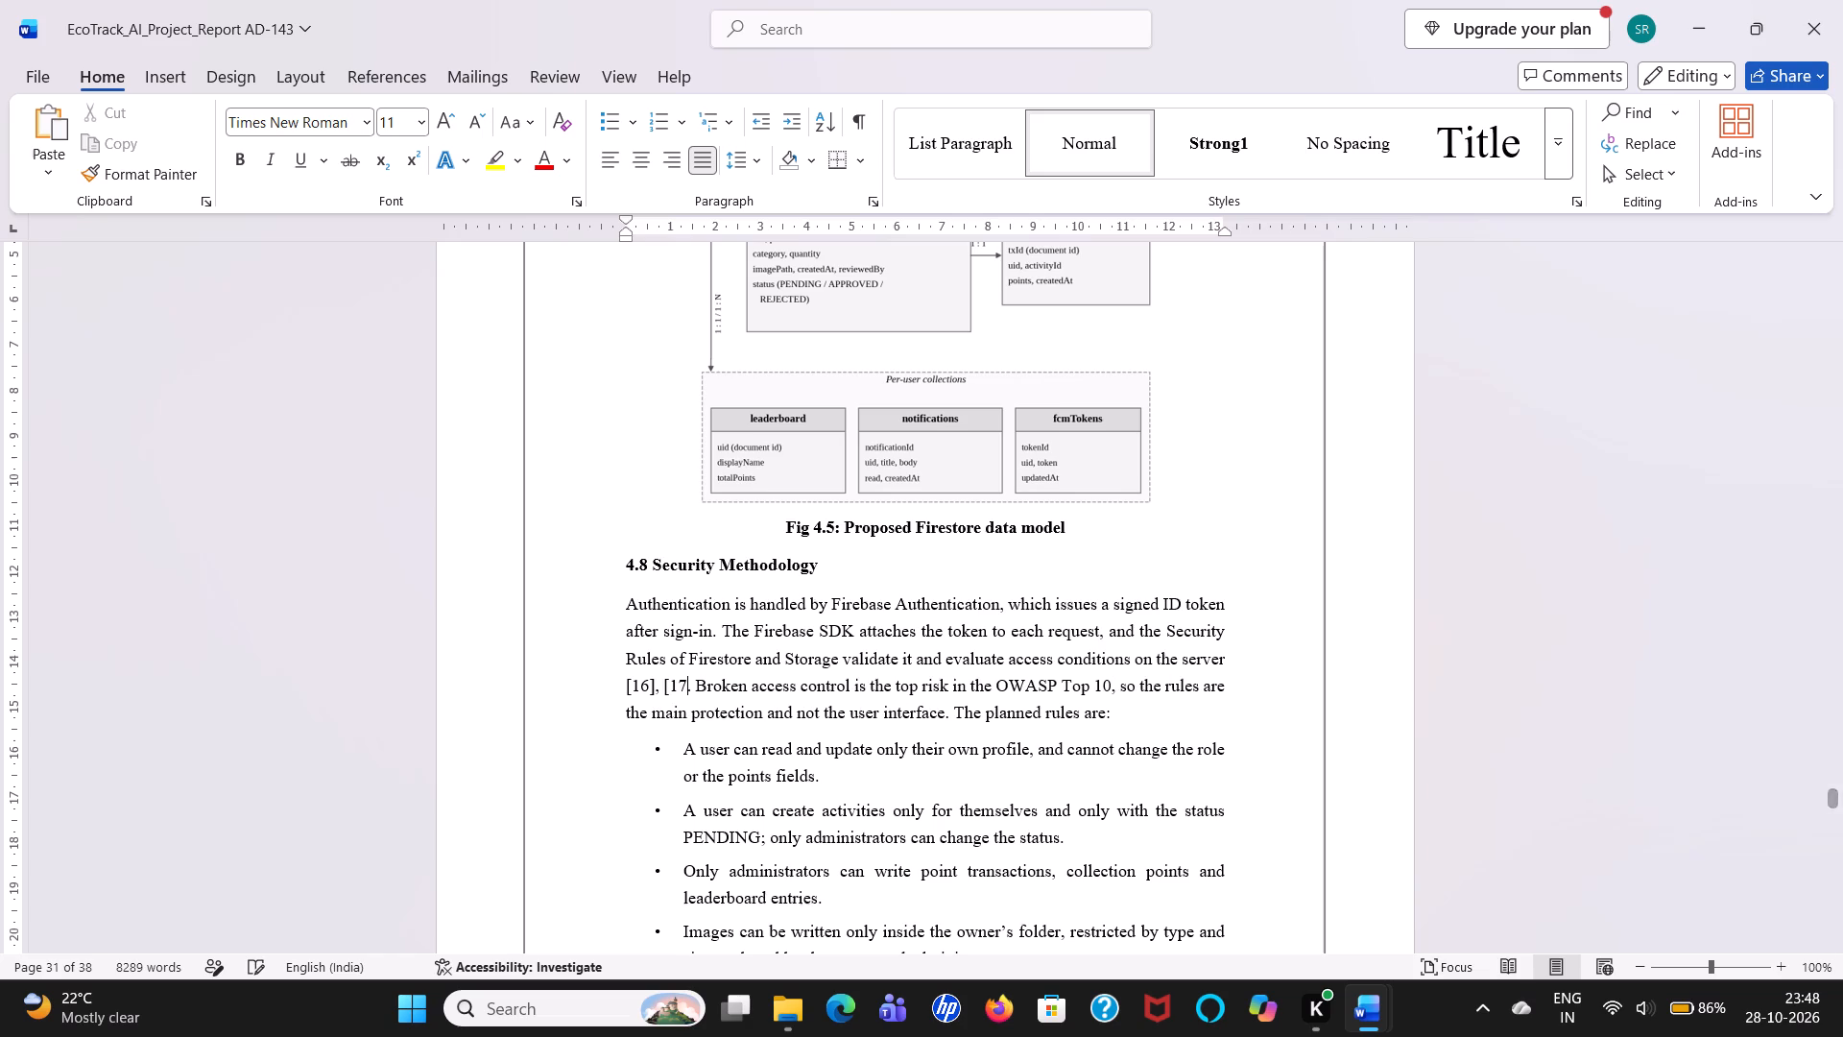
key(BackSpace)
key(BackSpace)
key(BackSpace)
key(BackSpace)
key(BackSpace)
key(BackSpace)
key(BackSpace)
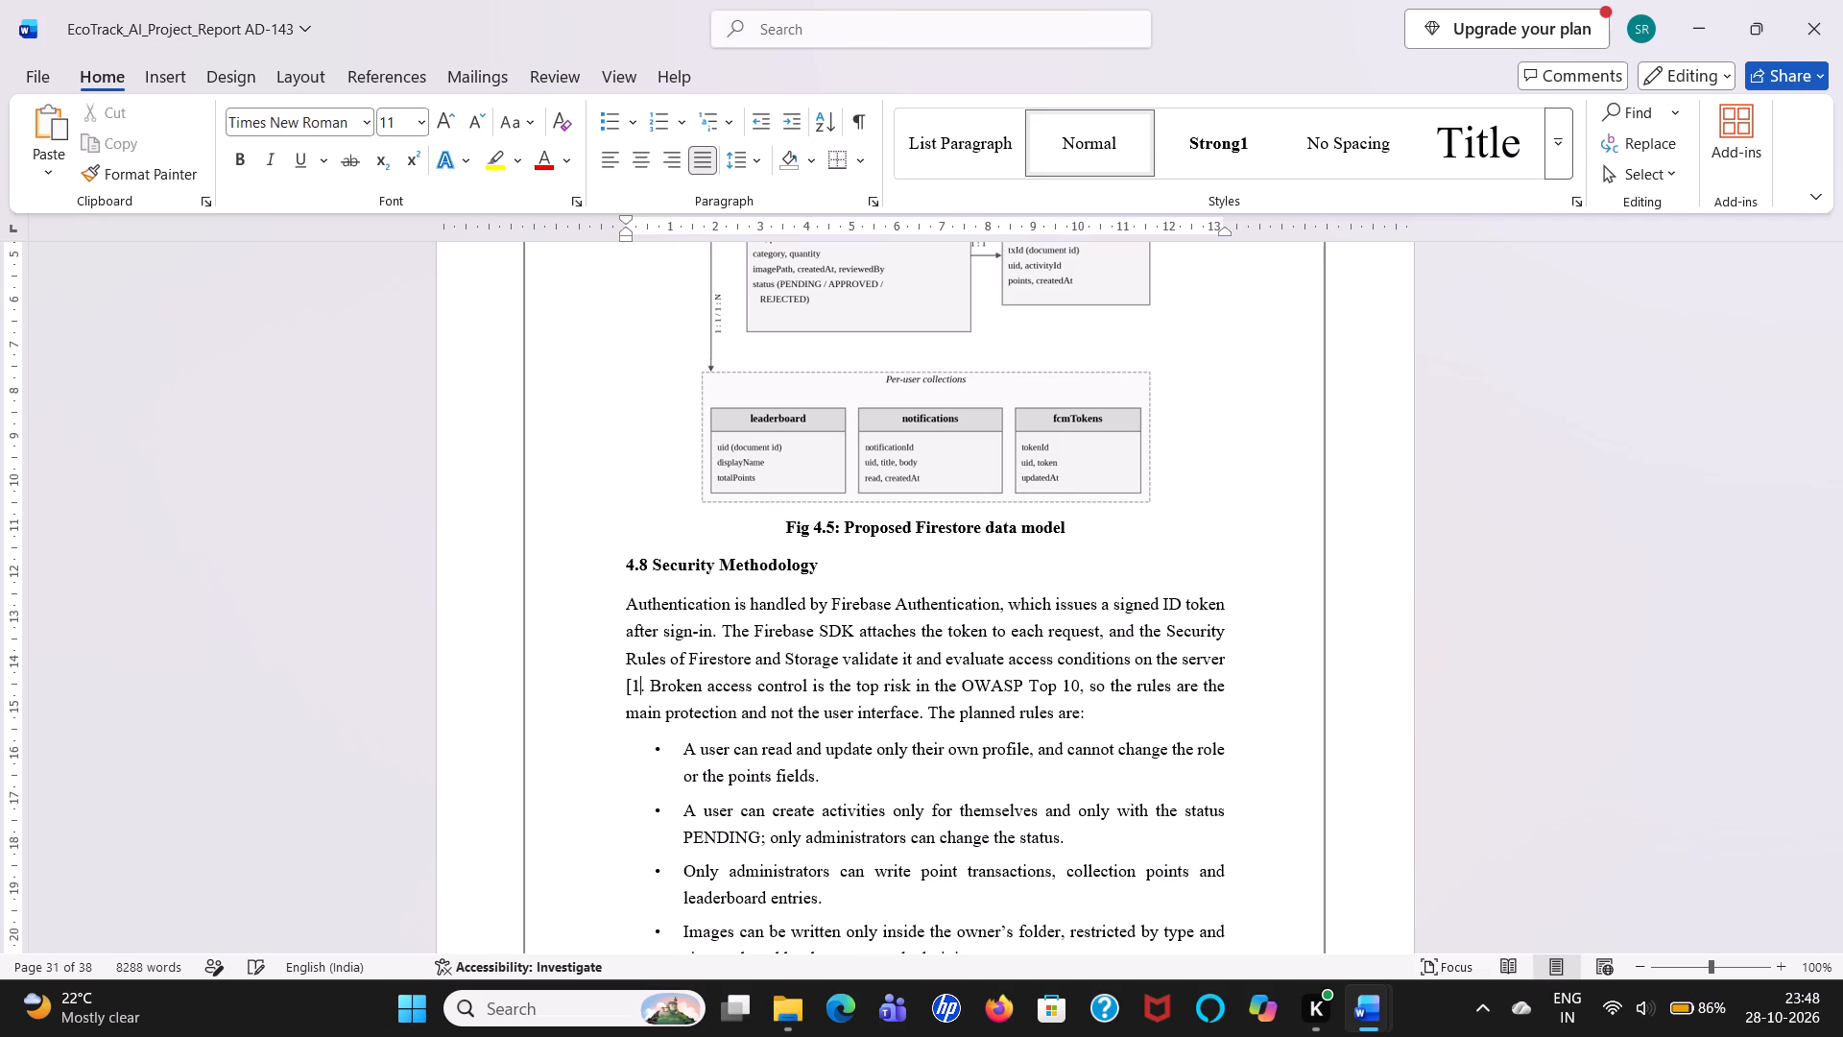
key(BackSpace)
key(BackSpace)
key(Right)
key(BackSpace)
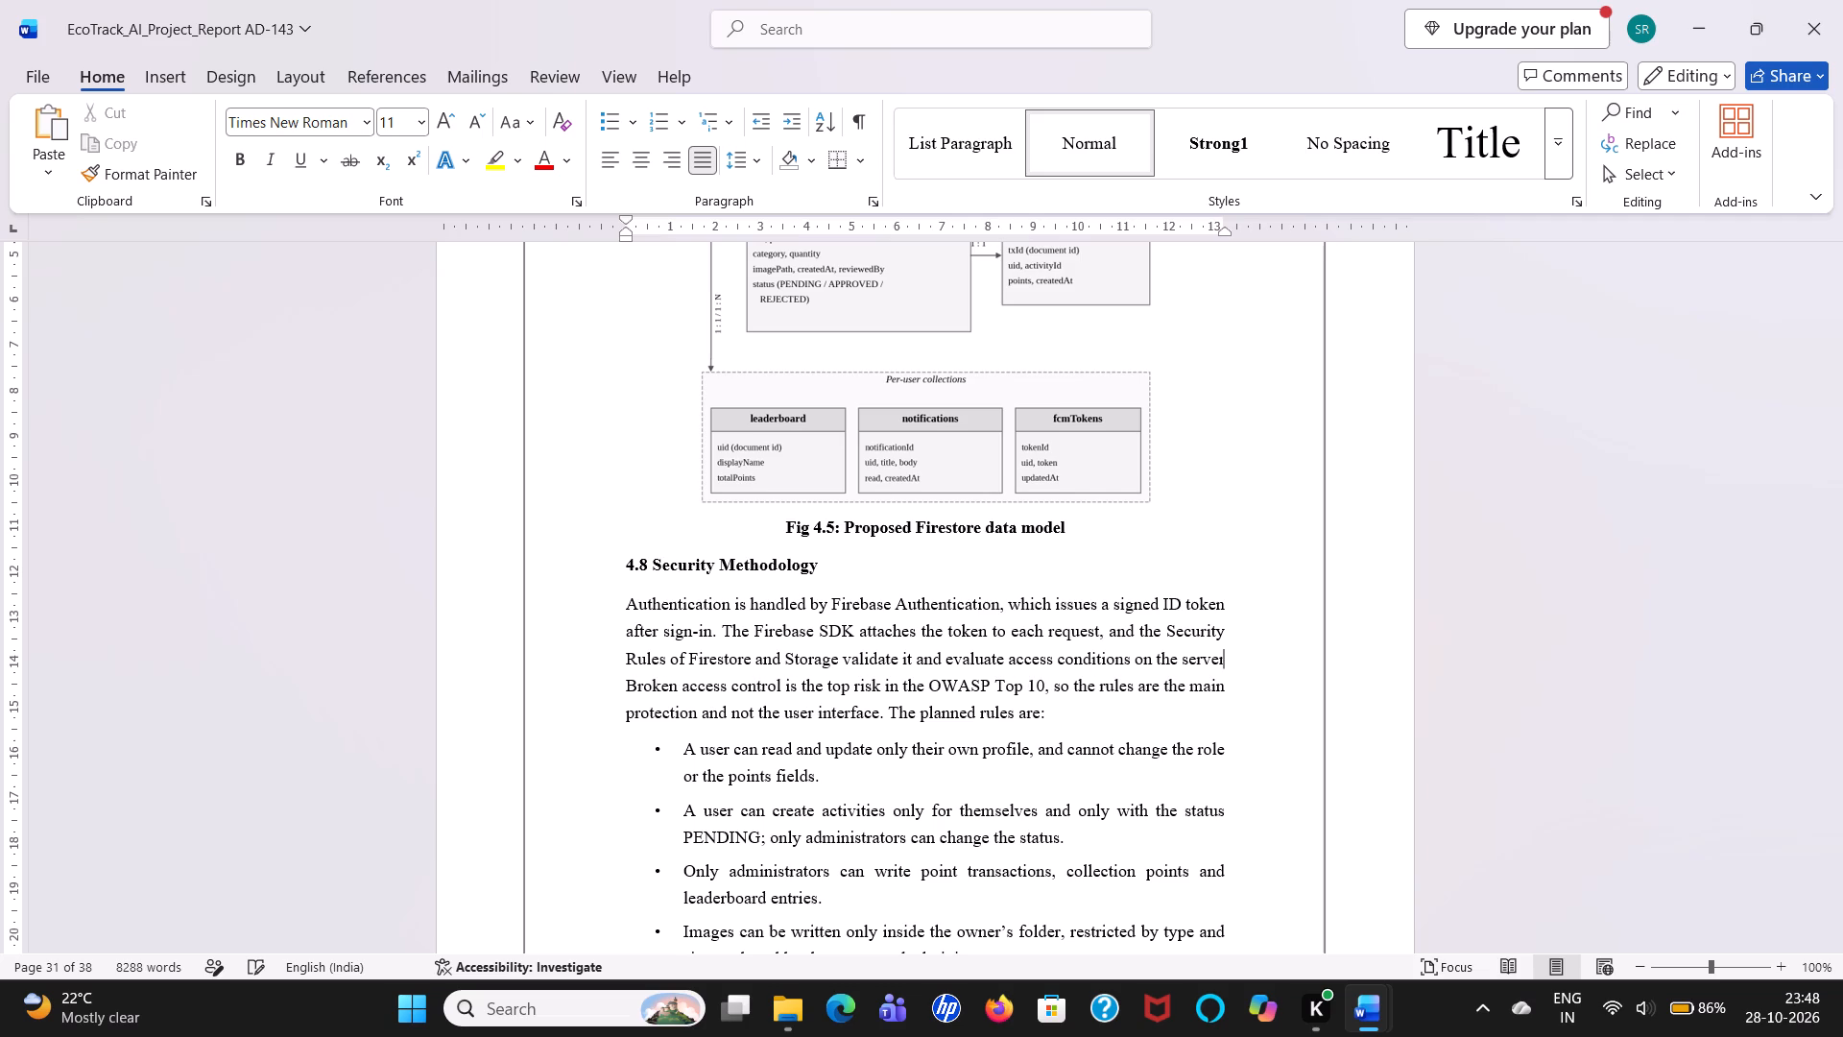
Delete the citation [13] and the space before it after "rendered values by default" in section 4.8, keeping the comma.
scroll(807, 735, down, 1)
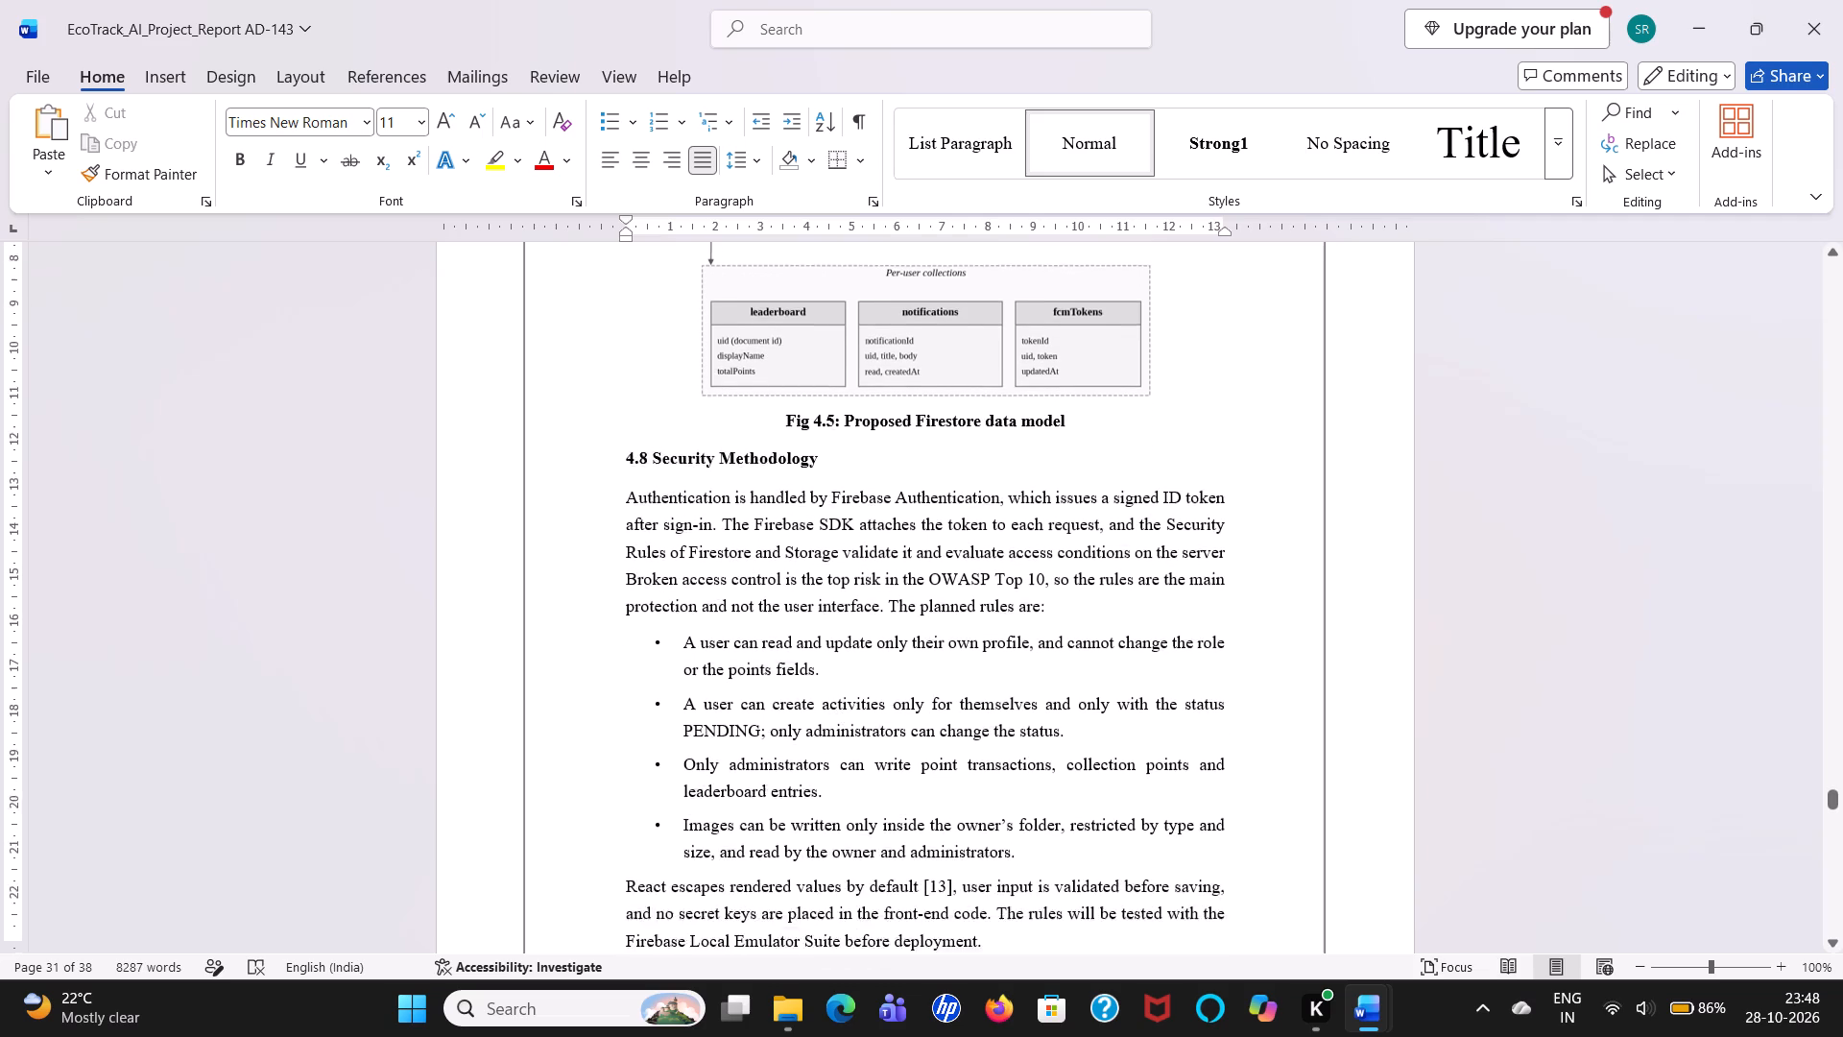
scroll(807, 735, down, 1)
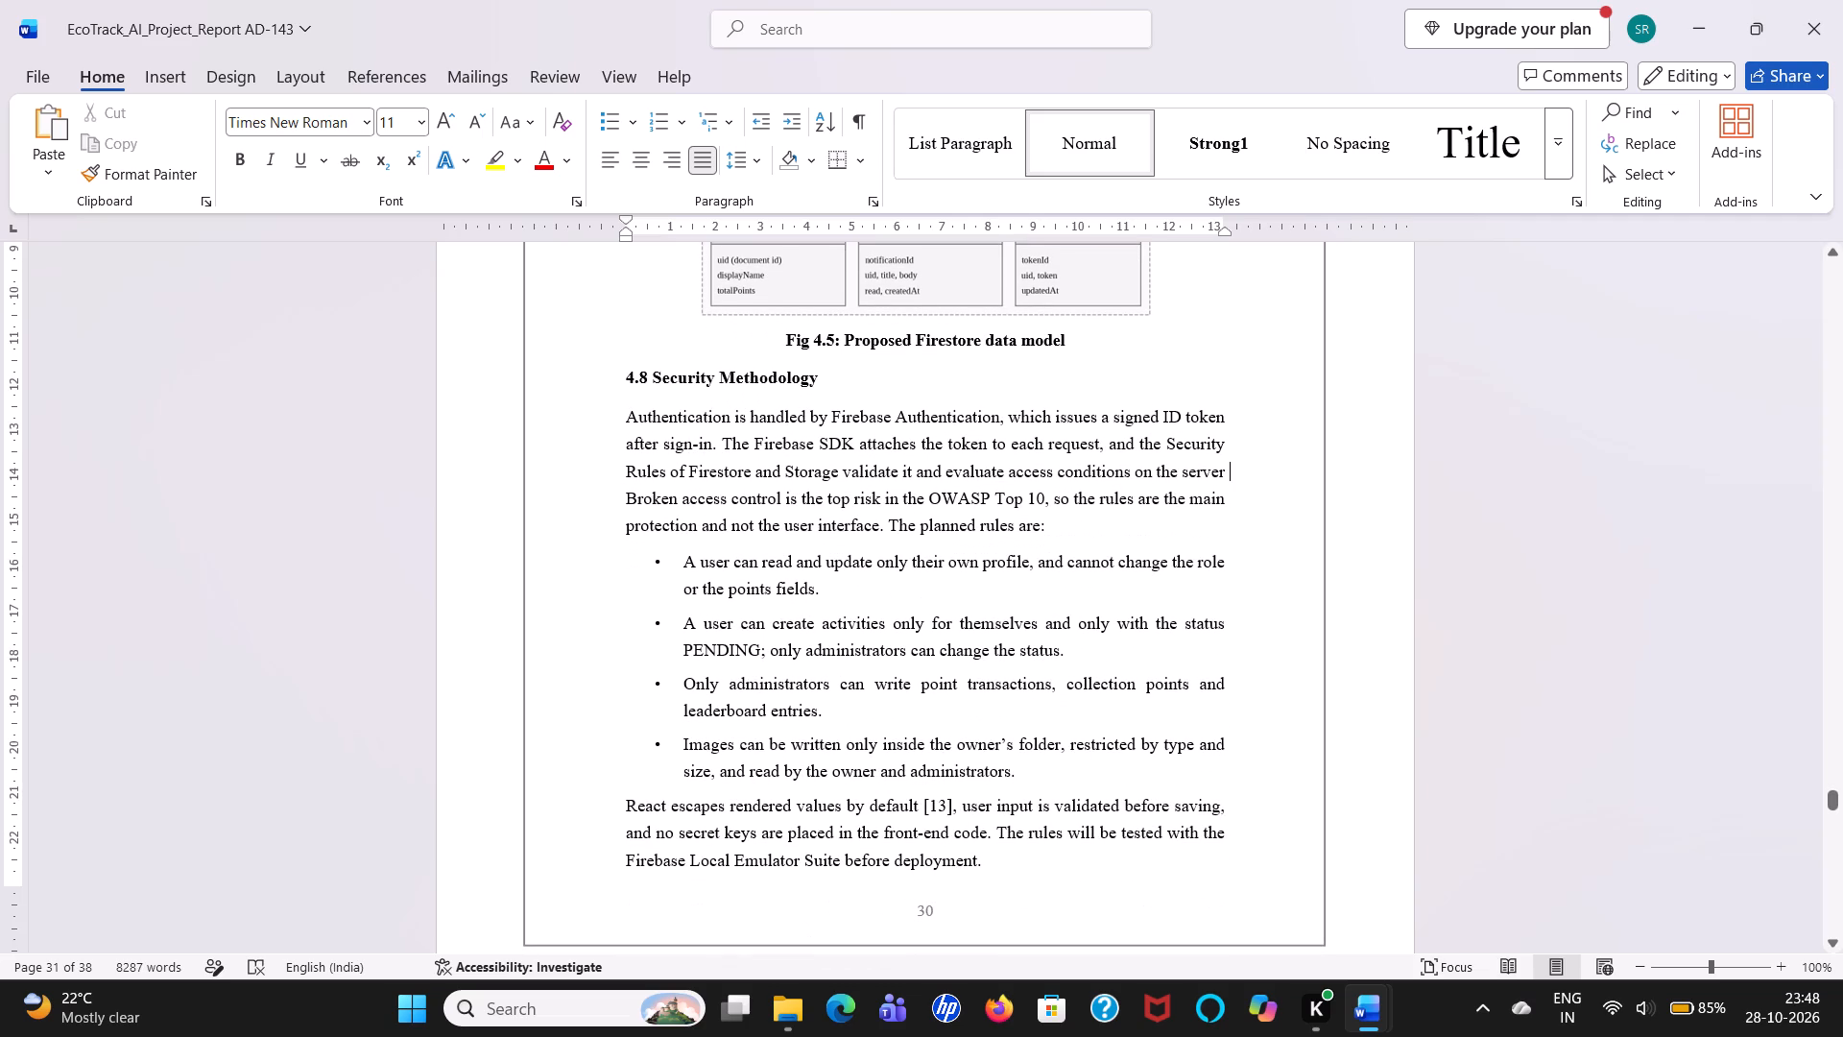
click(948, 805)
key(Right)
key(BackSpace)
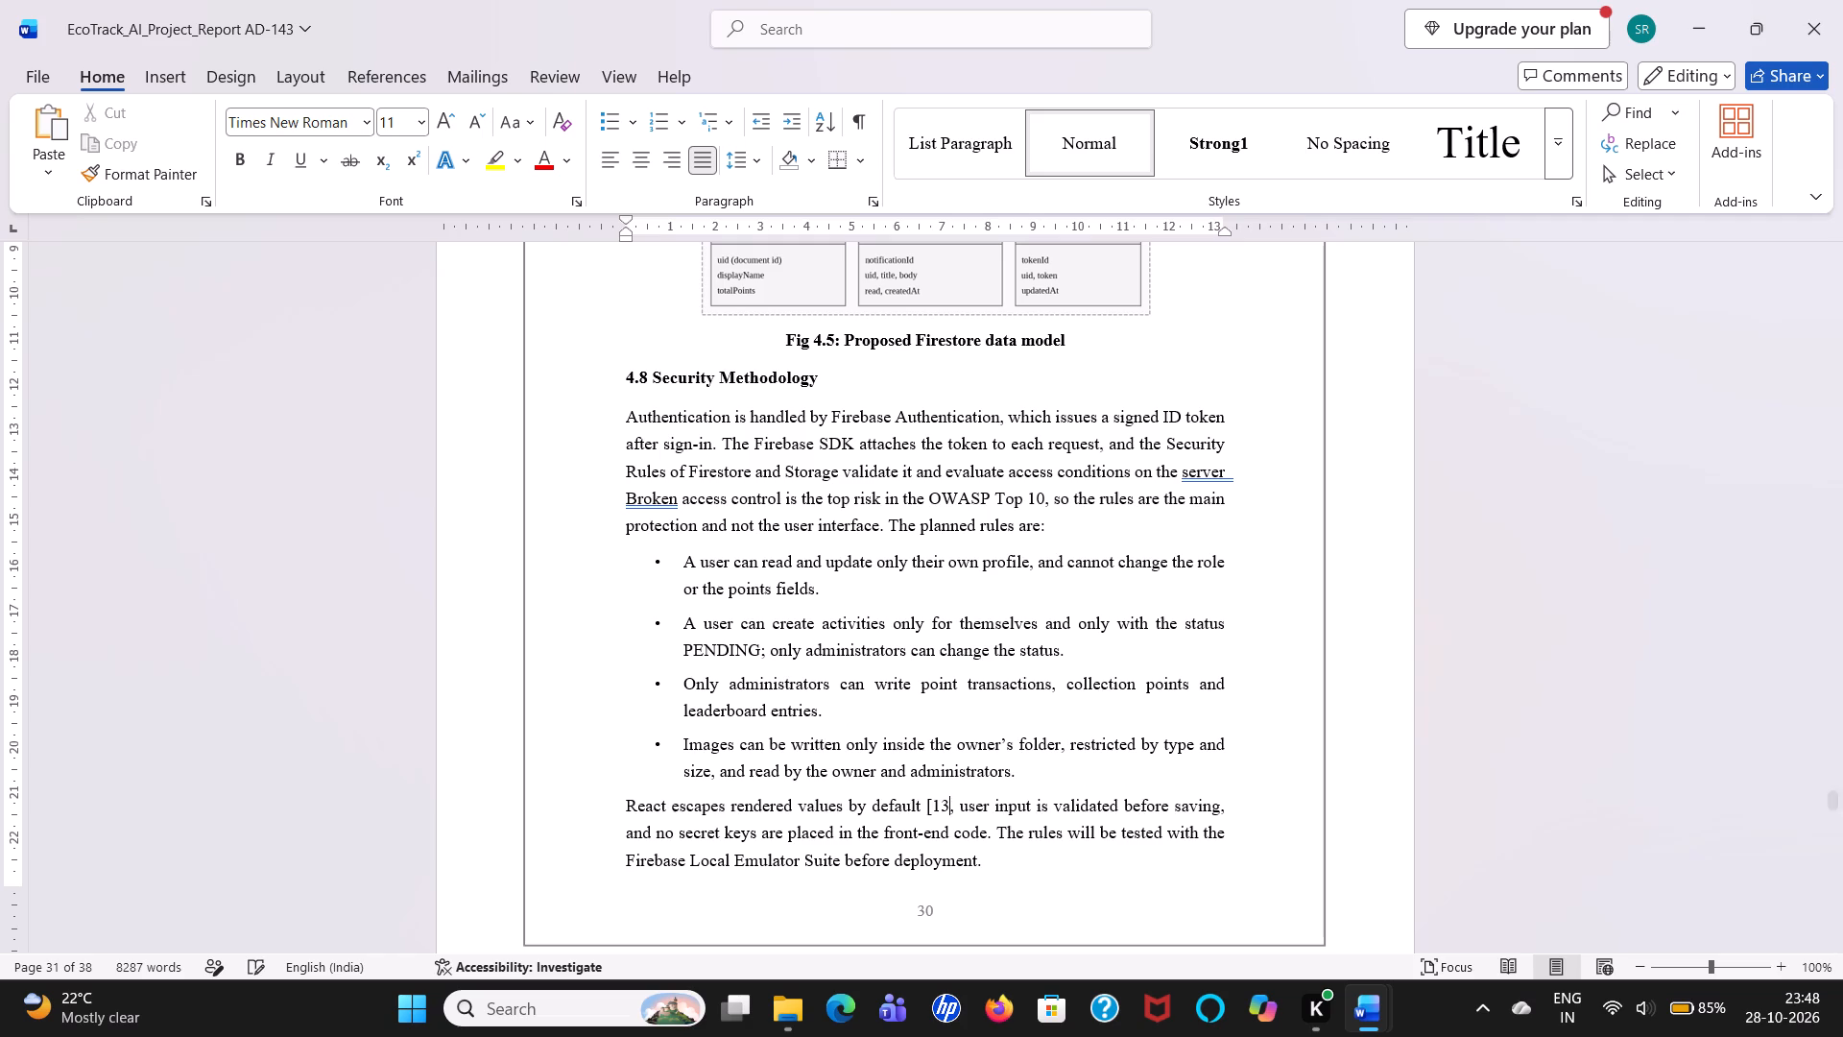
key(BackSpace)
key(BackSpace)
key(BackSpace)
key(BackSpace)
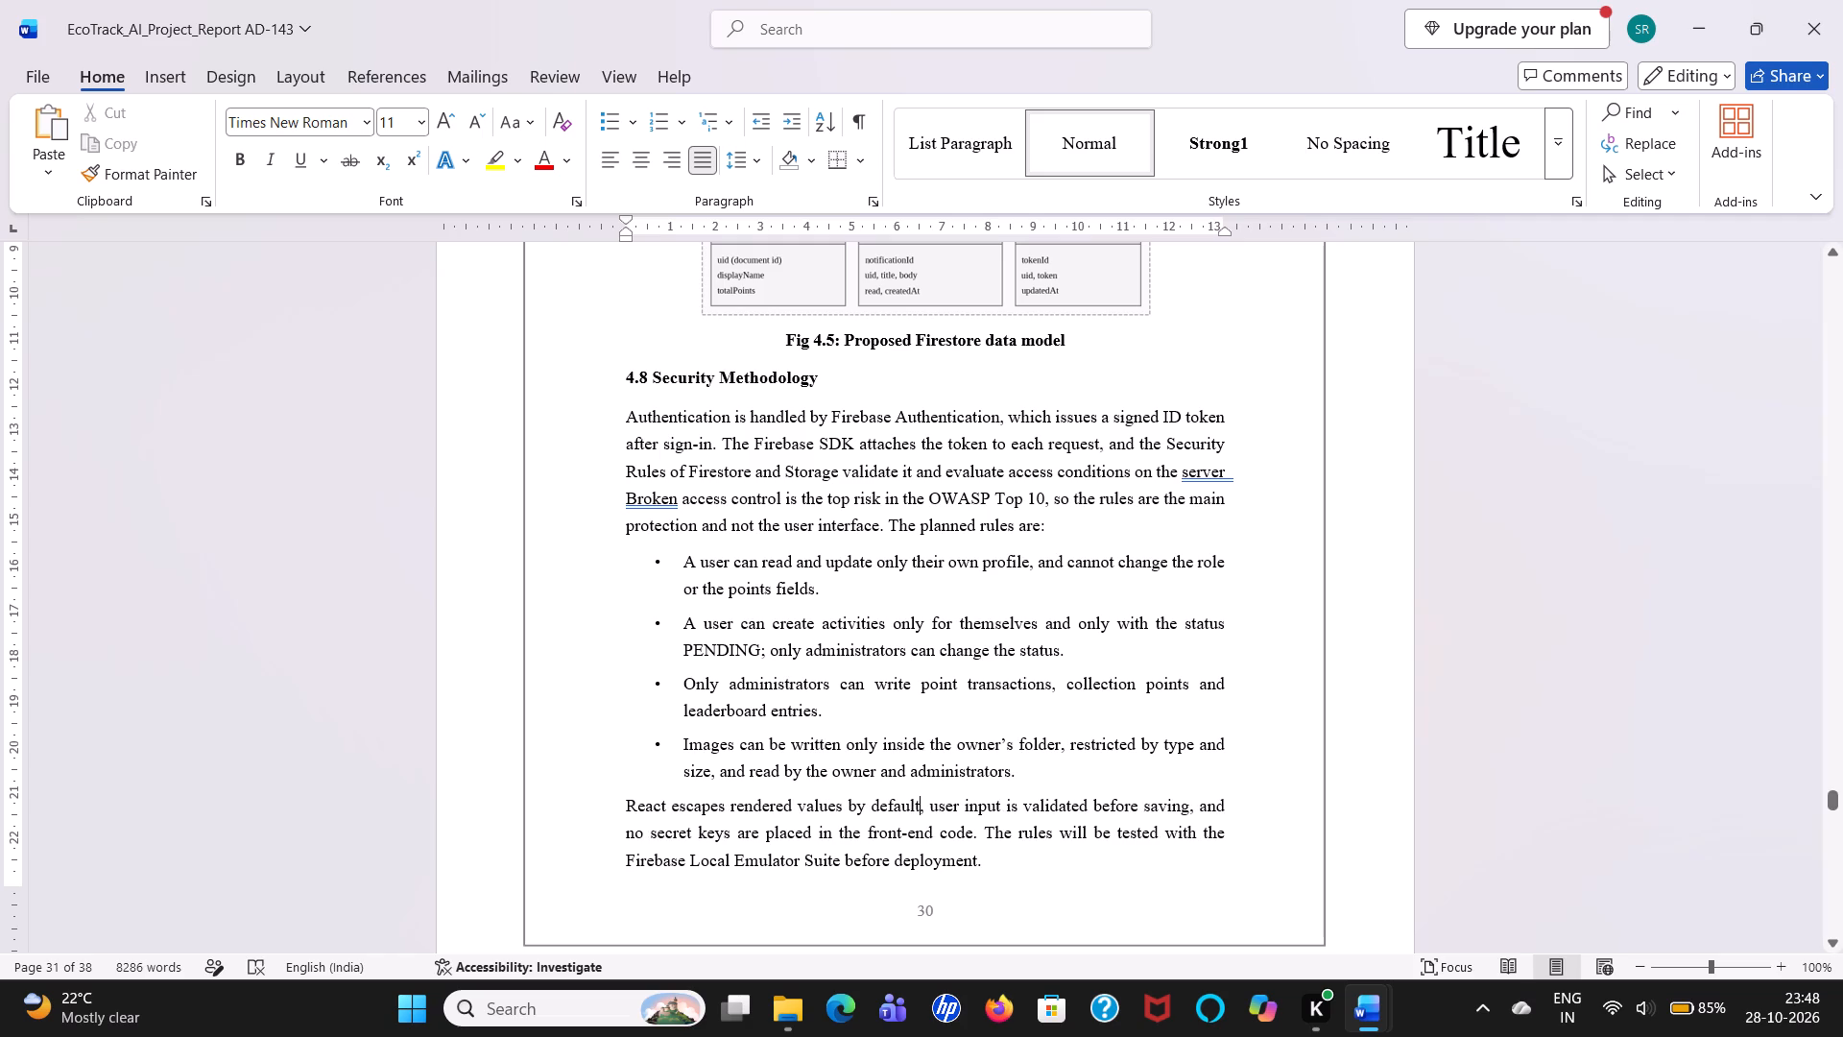
Insert a period after "access conditions on the server" in section 4.8 and check the proofing flag on "Broken".
click(1224, 473)
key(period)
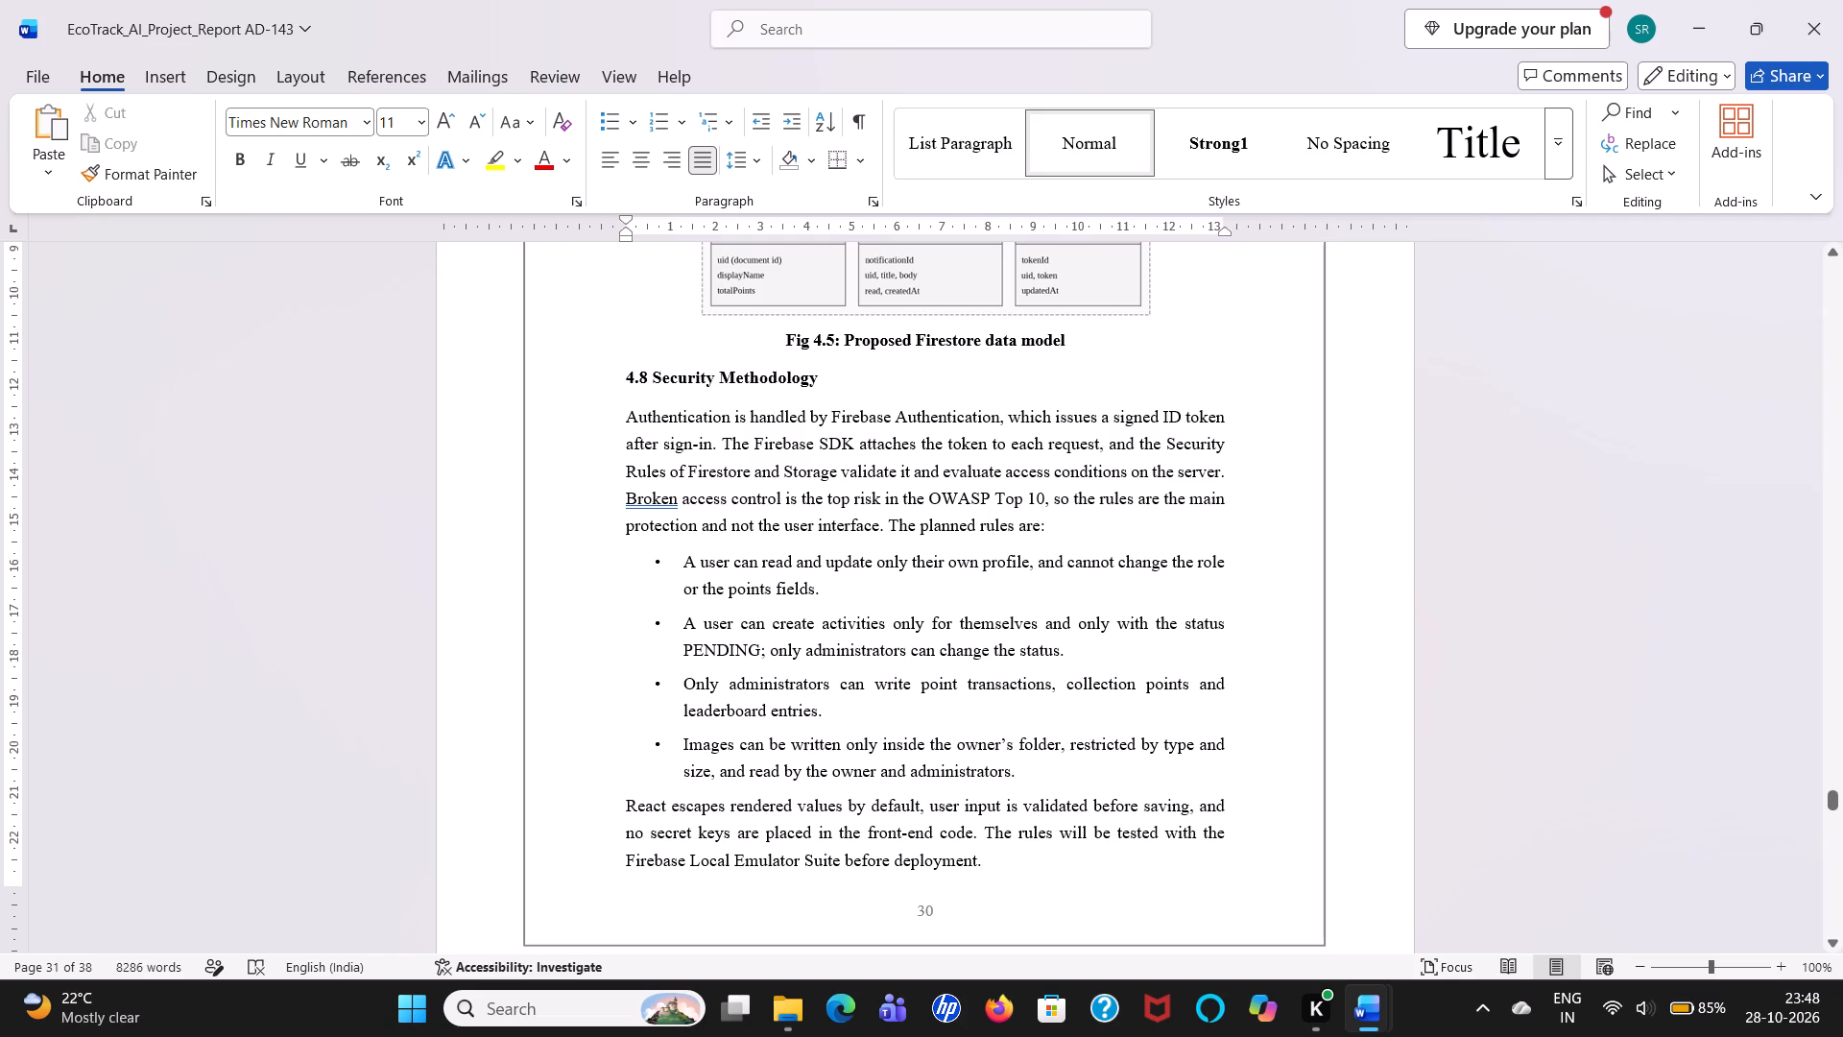
click(637, 503)
right_click(637, 503)
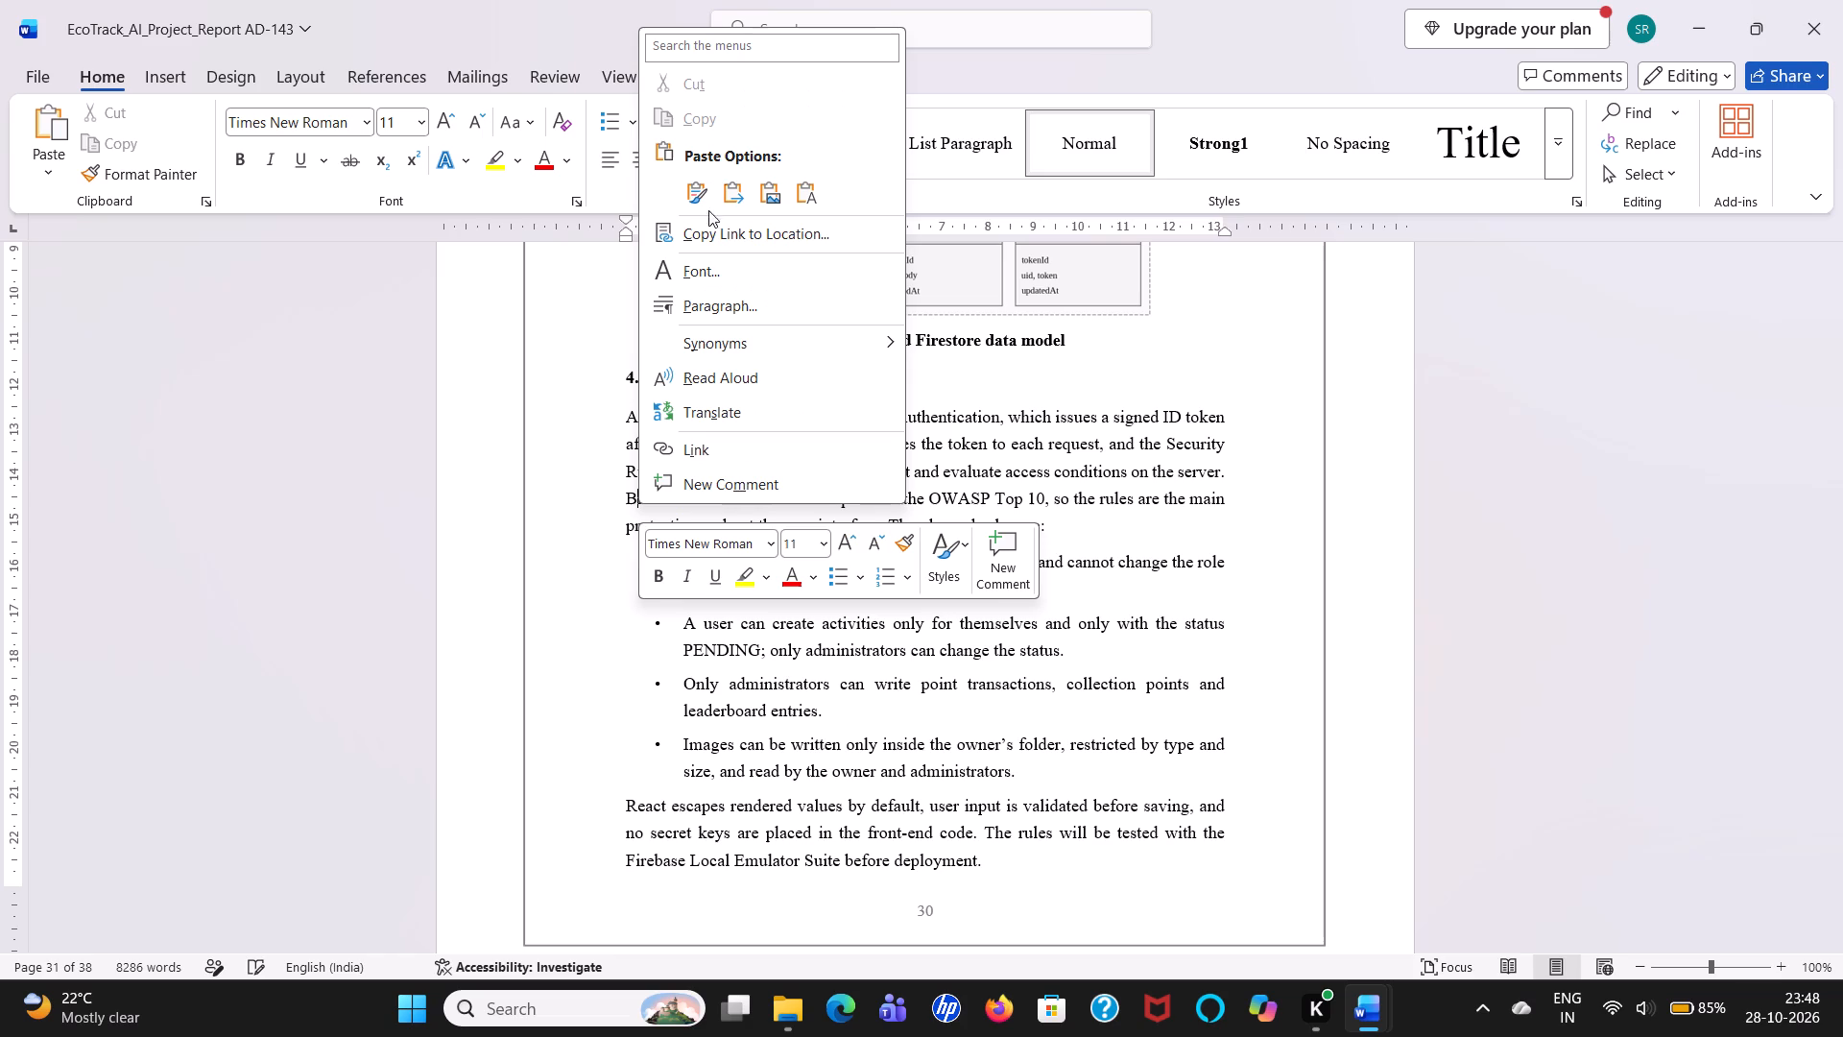
click(588, 461)
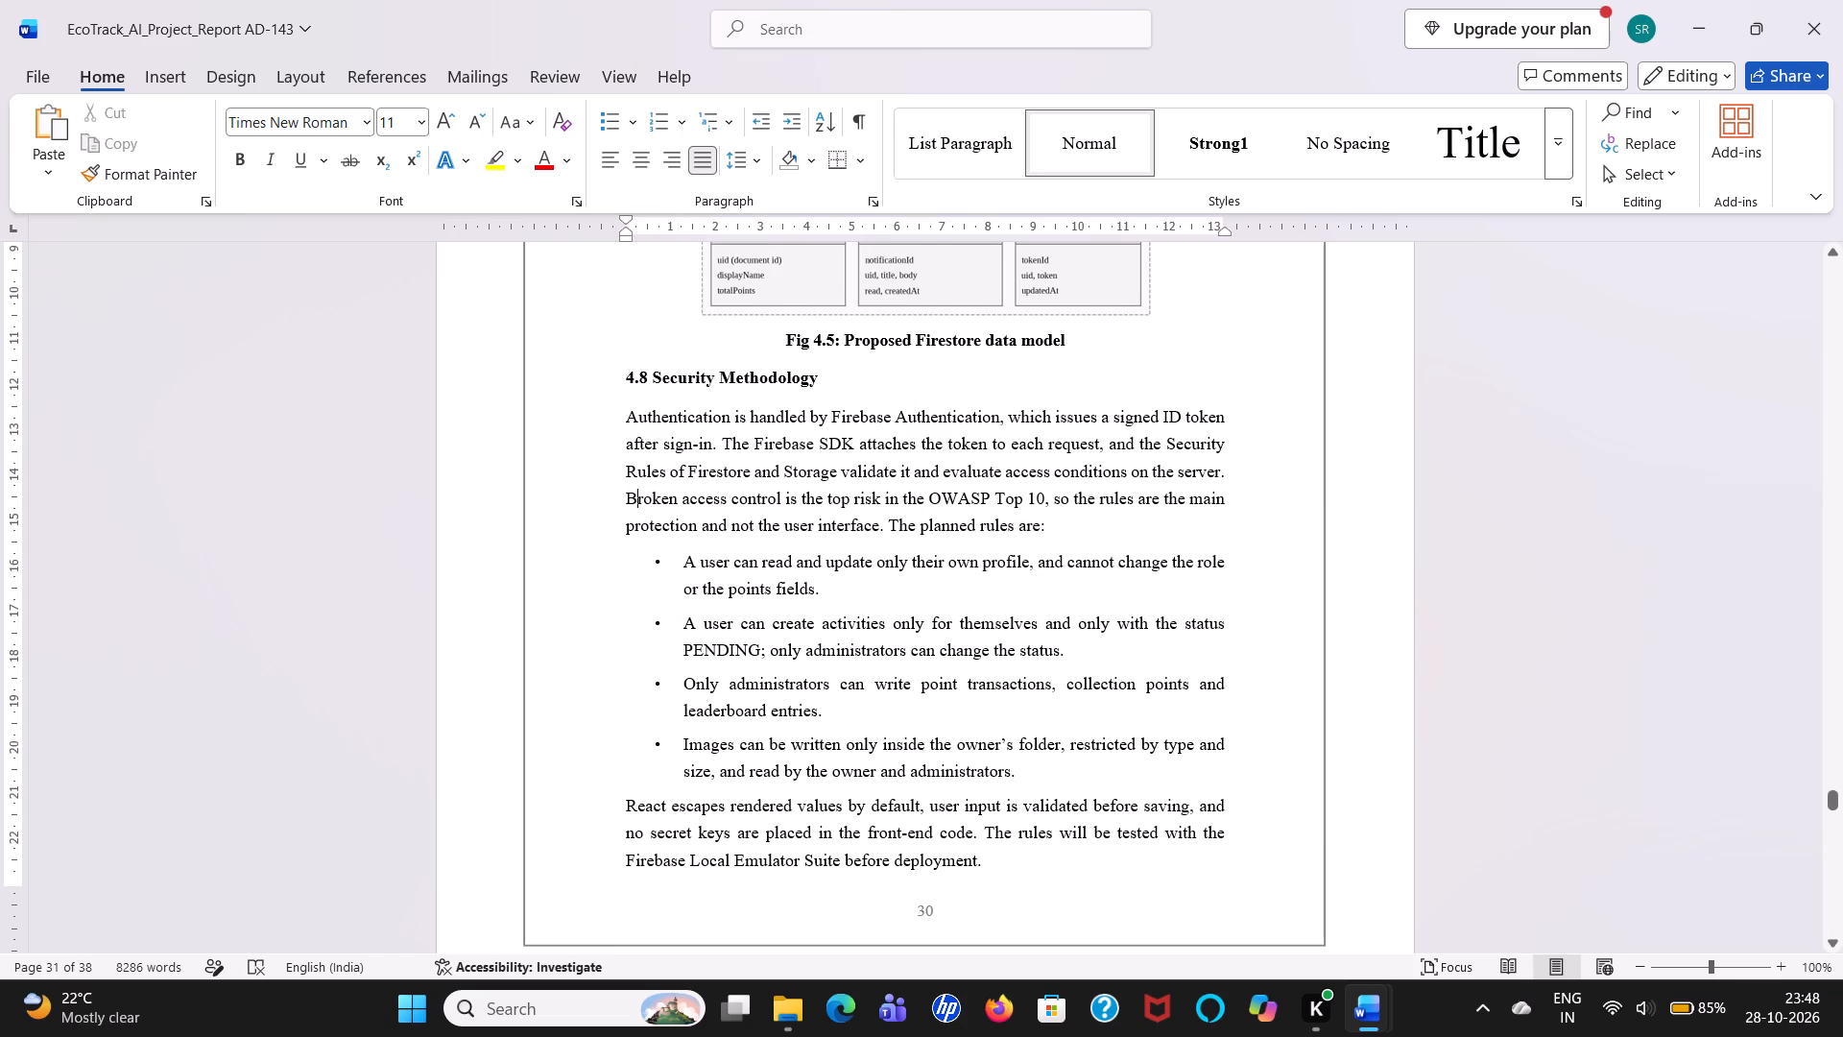
Delete the citation [25] after "System Usability Scale" in section 4.9.
scroll(1207, 513, down, 1)
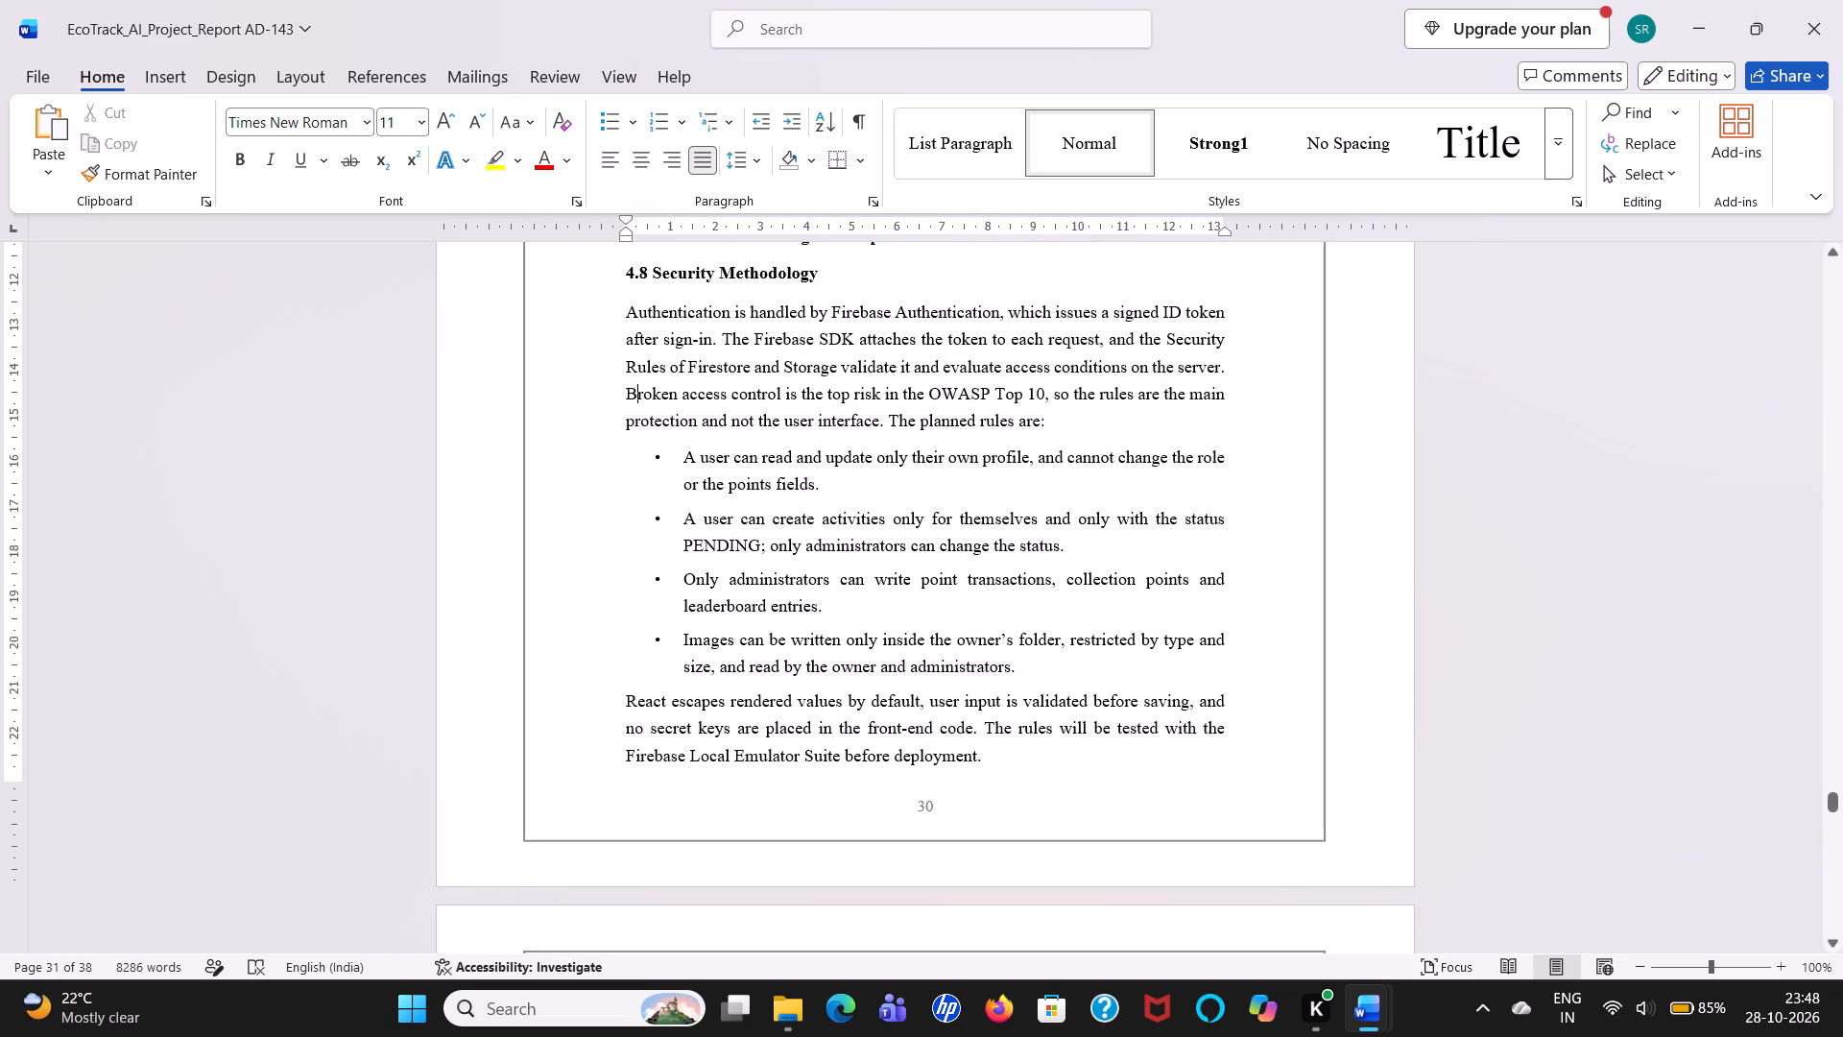
scroll(996, 701, down, 3)
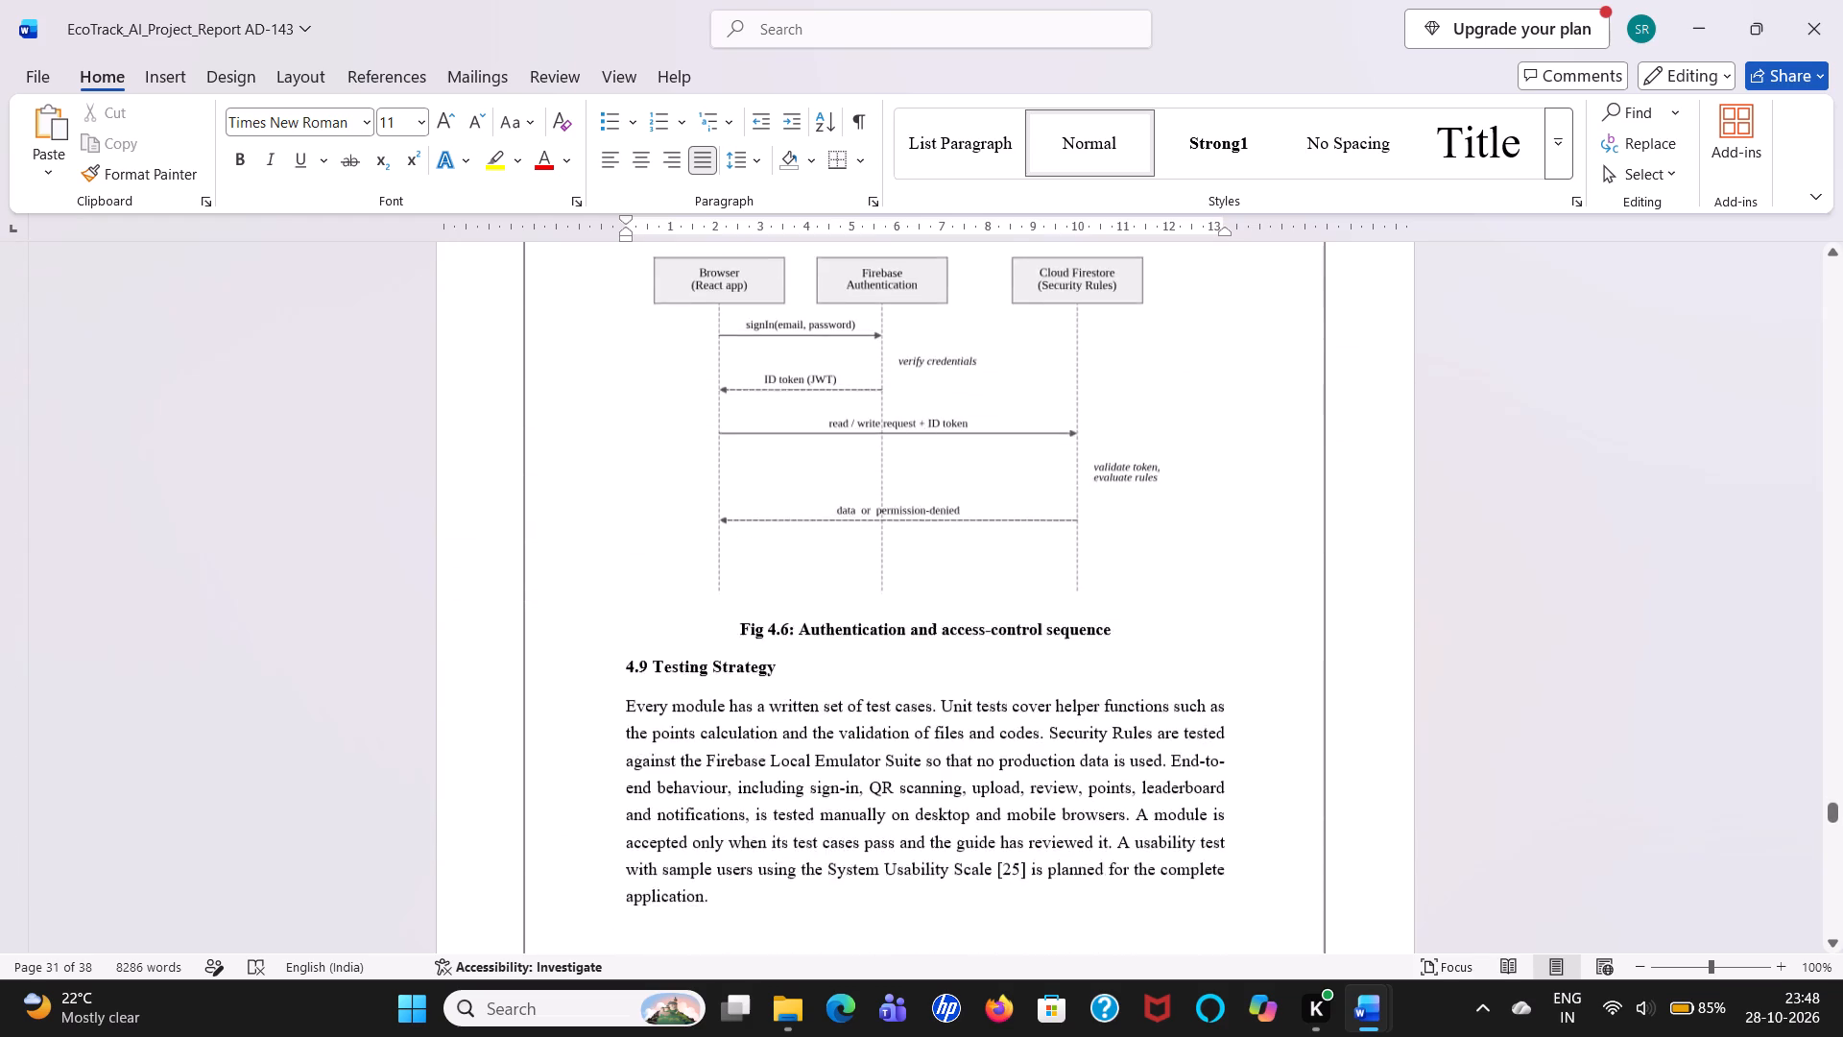
scroll(996, 701, down, 1)
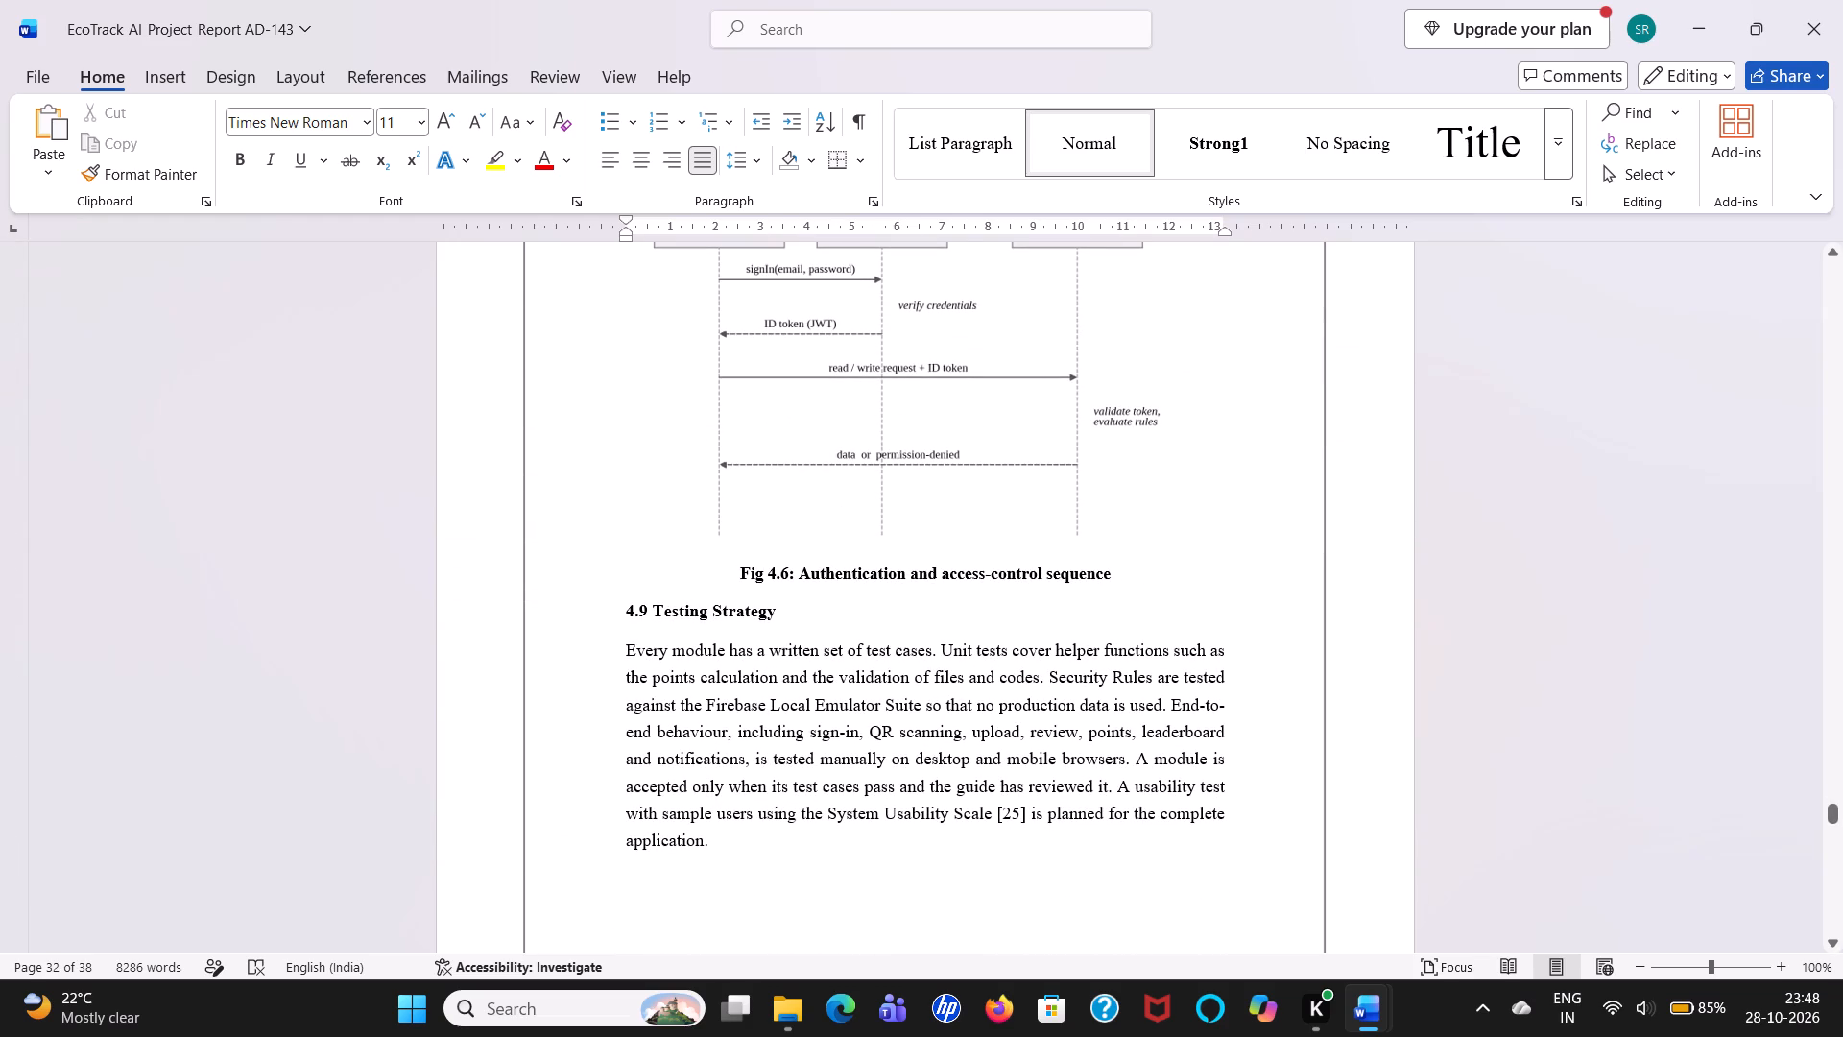
click(1028, 814)
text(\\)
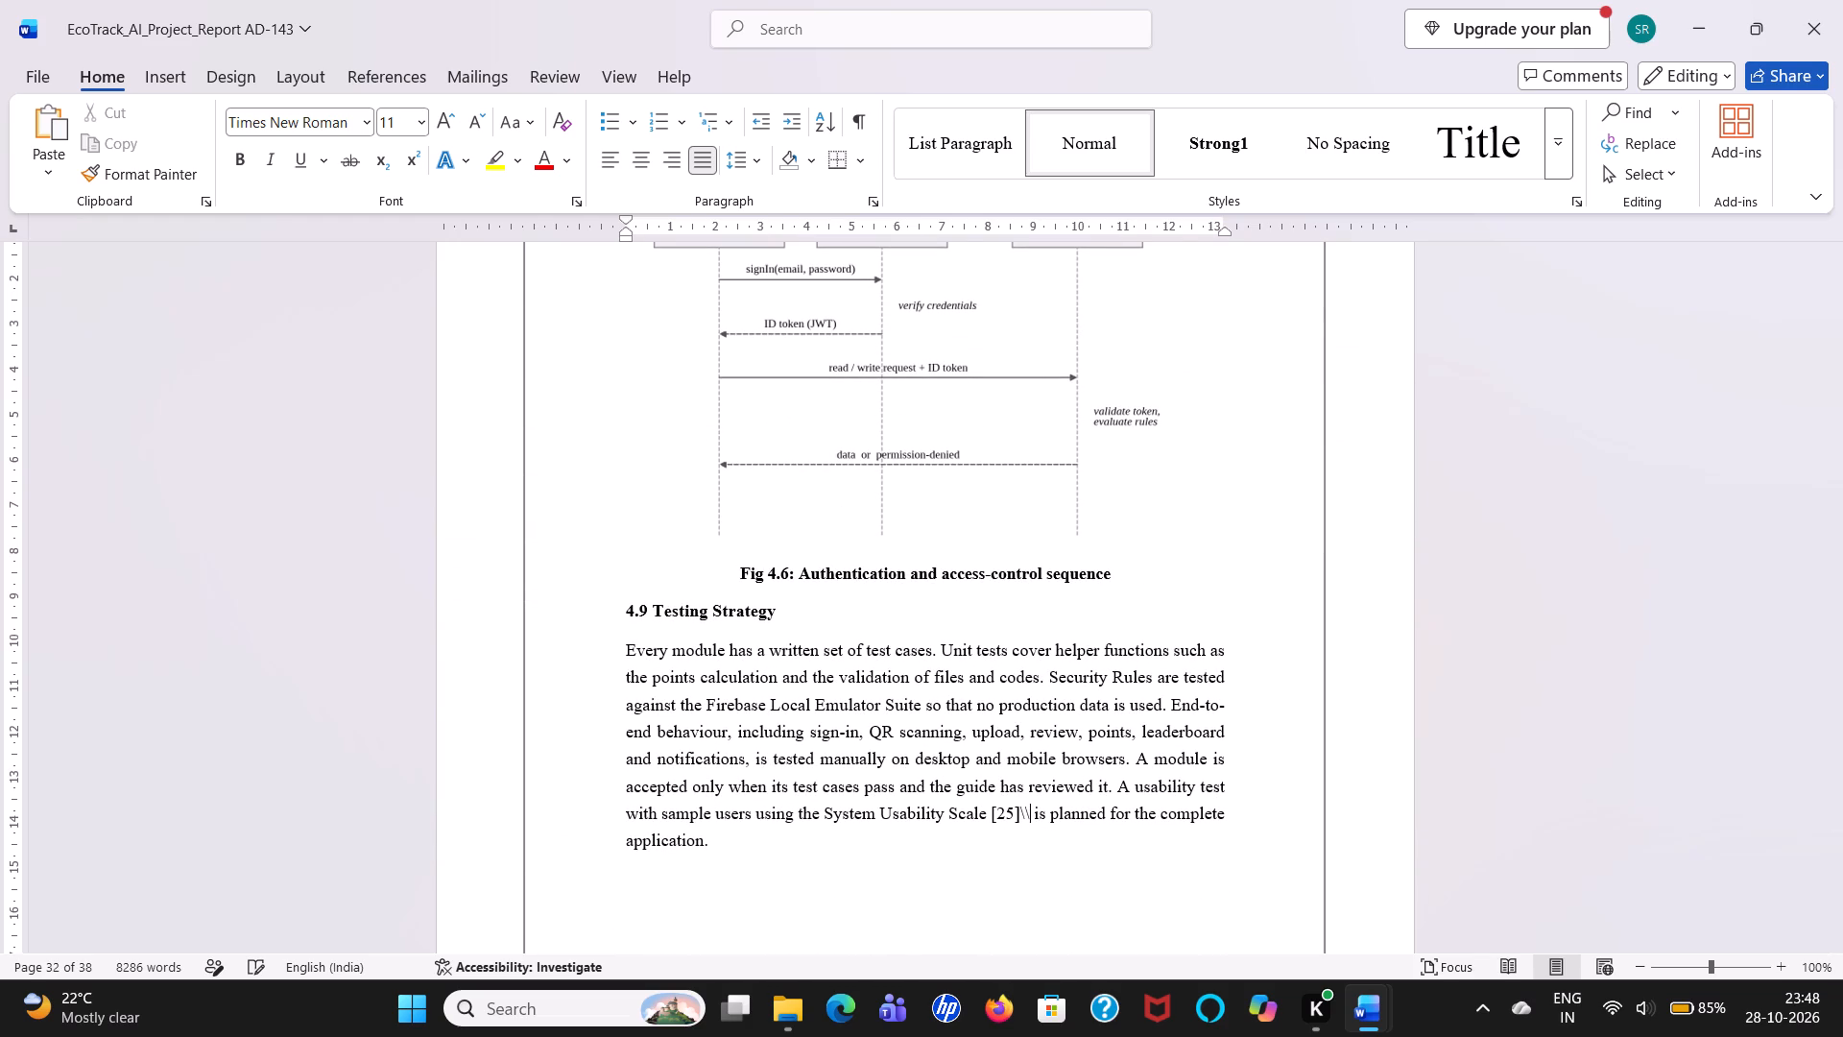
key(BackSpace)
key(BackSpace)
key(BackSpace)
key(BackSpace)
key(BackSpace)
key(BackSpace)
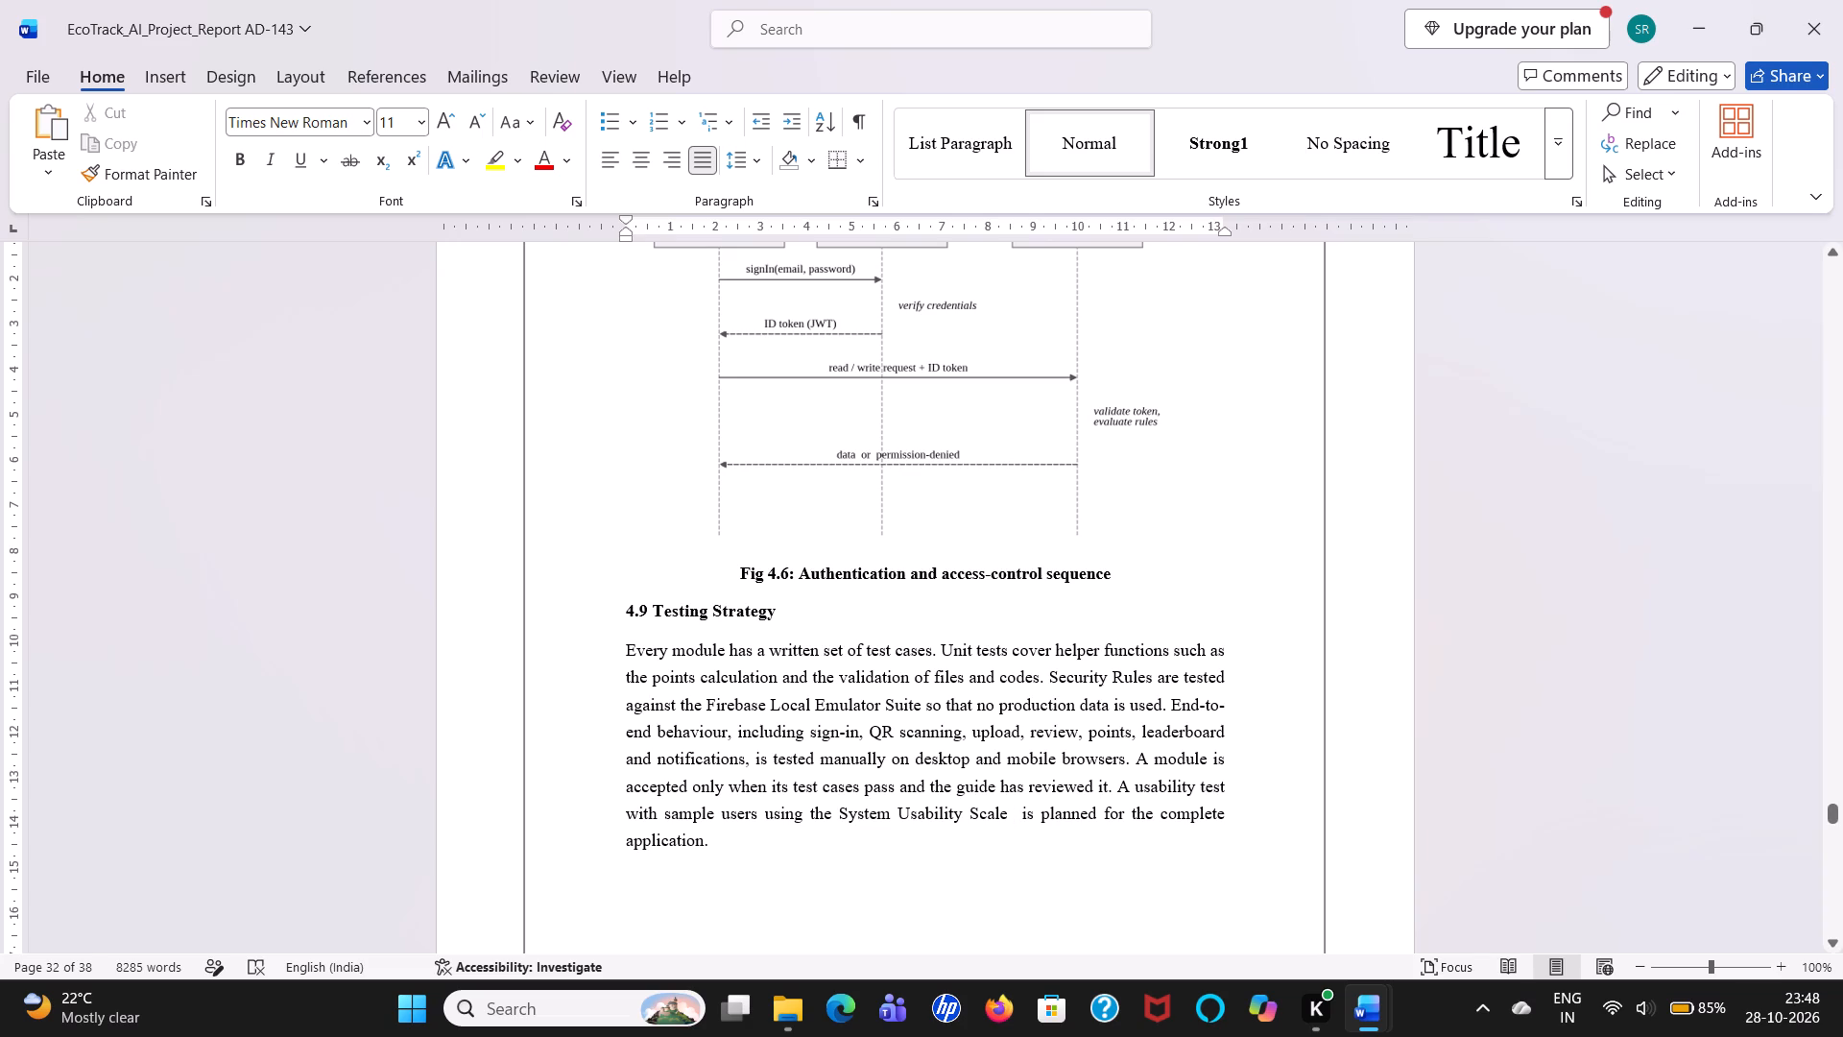
Replace the flagged word "EcoTrack" in the first paragraph of section 4.11 with the suggested spelling "Eco Track".
scroll(974, 704, down, 2)
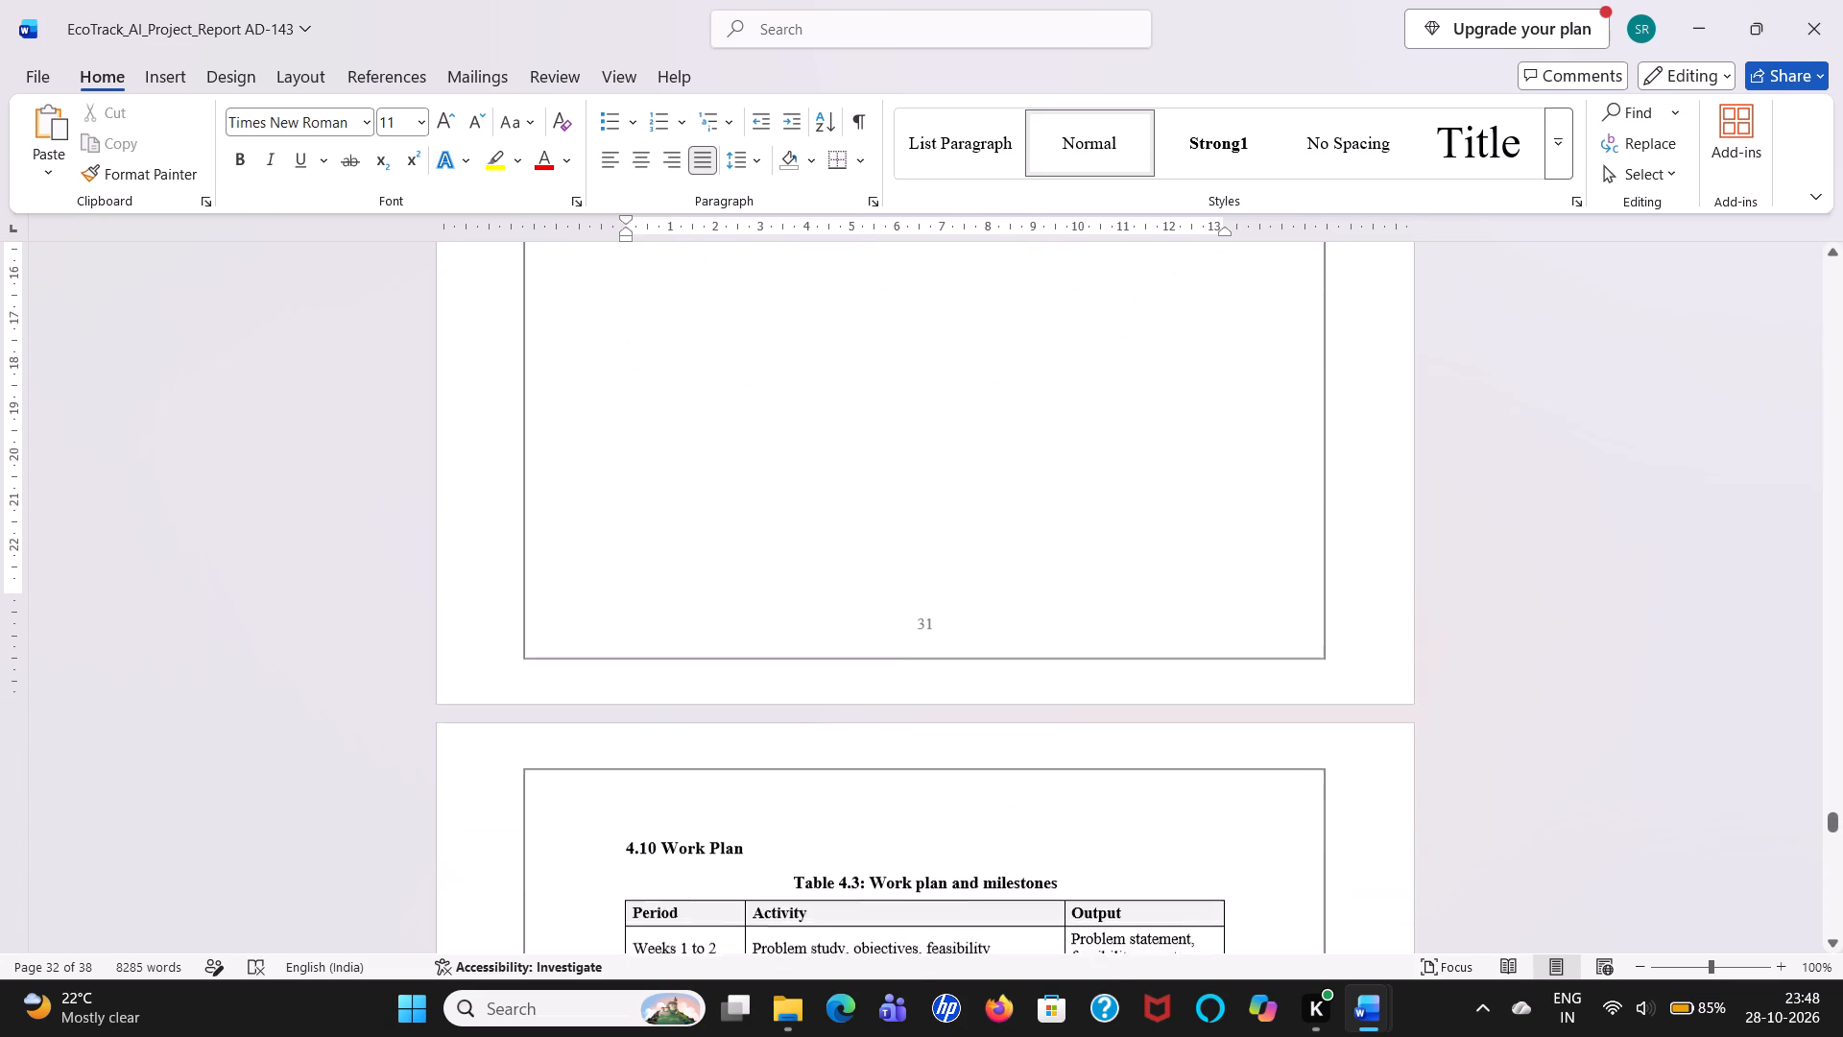
scroll(974, 704, down, 4)
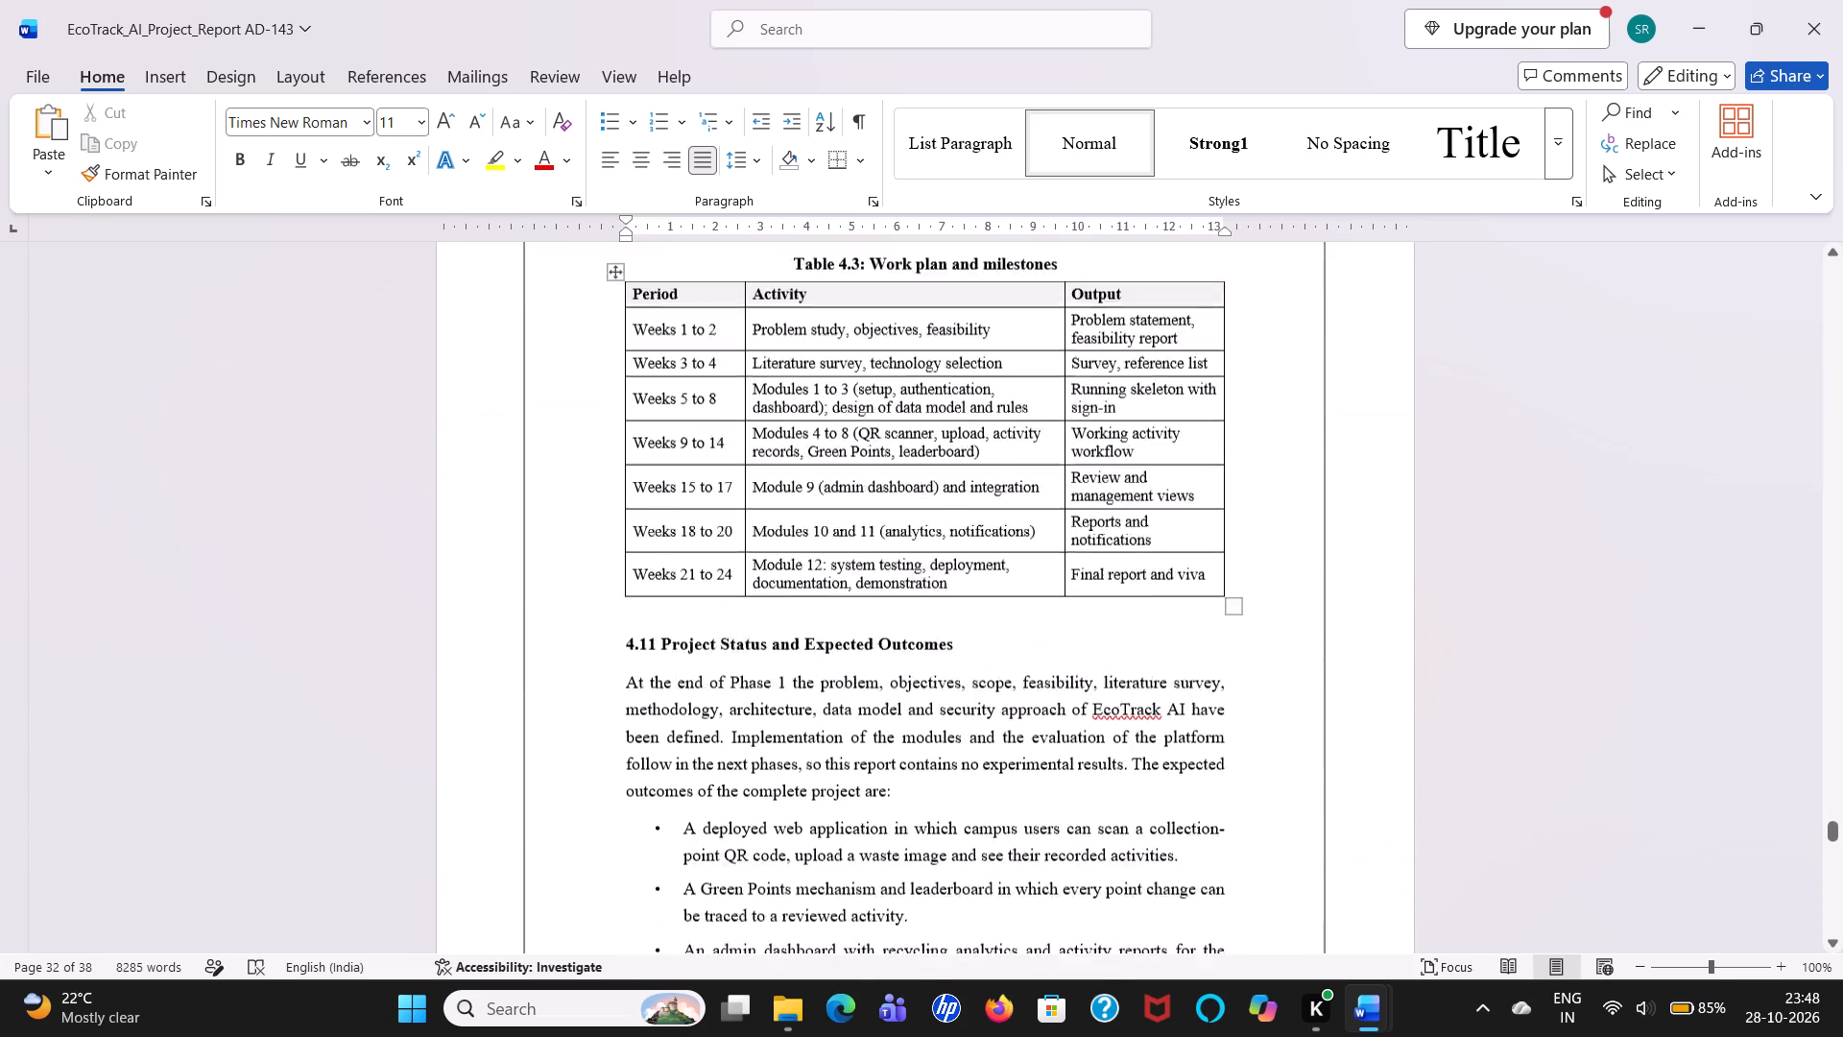
scroll(974, 704, down, 1)
click(1118, 621)
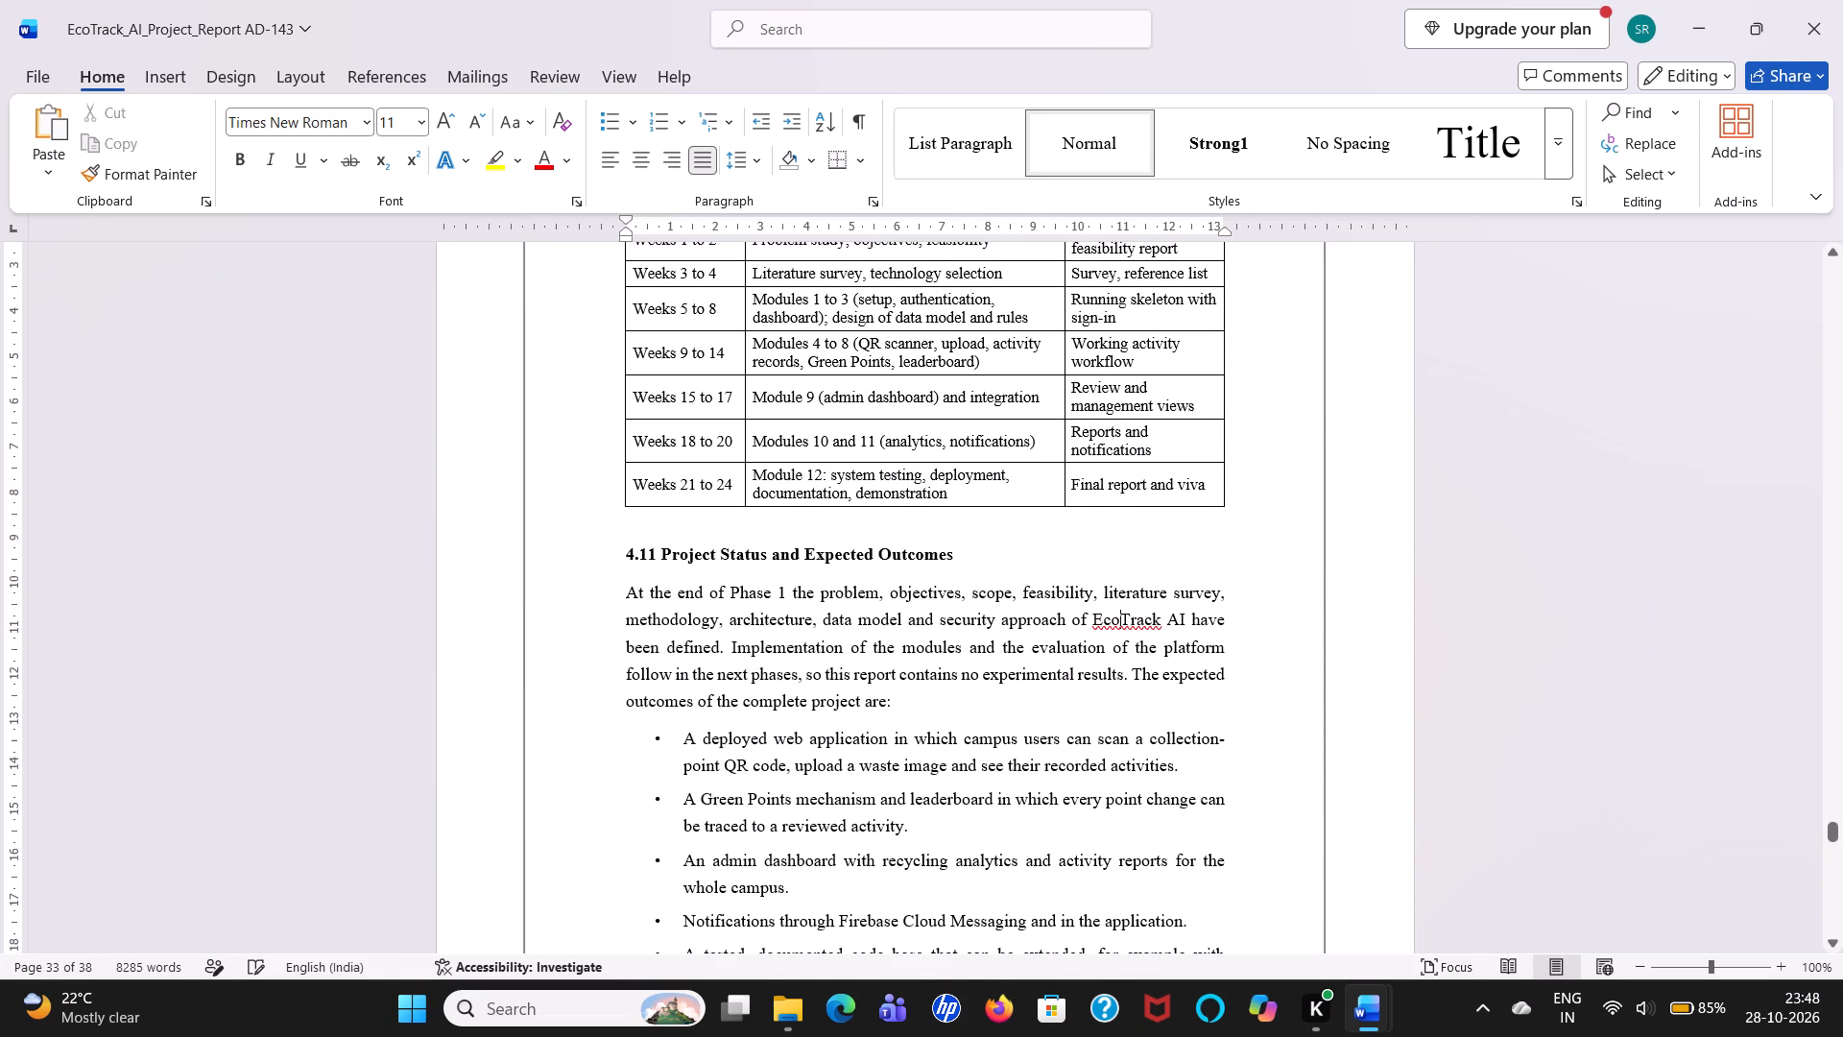
click(1116, 621)
click(1116, 622)
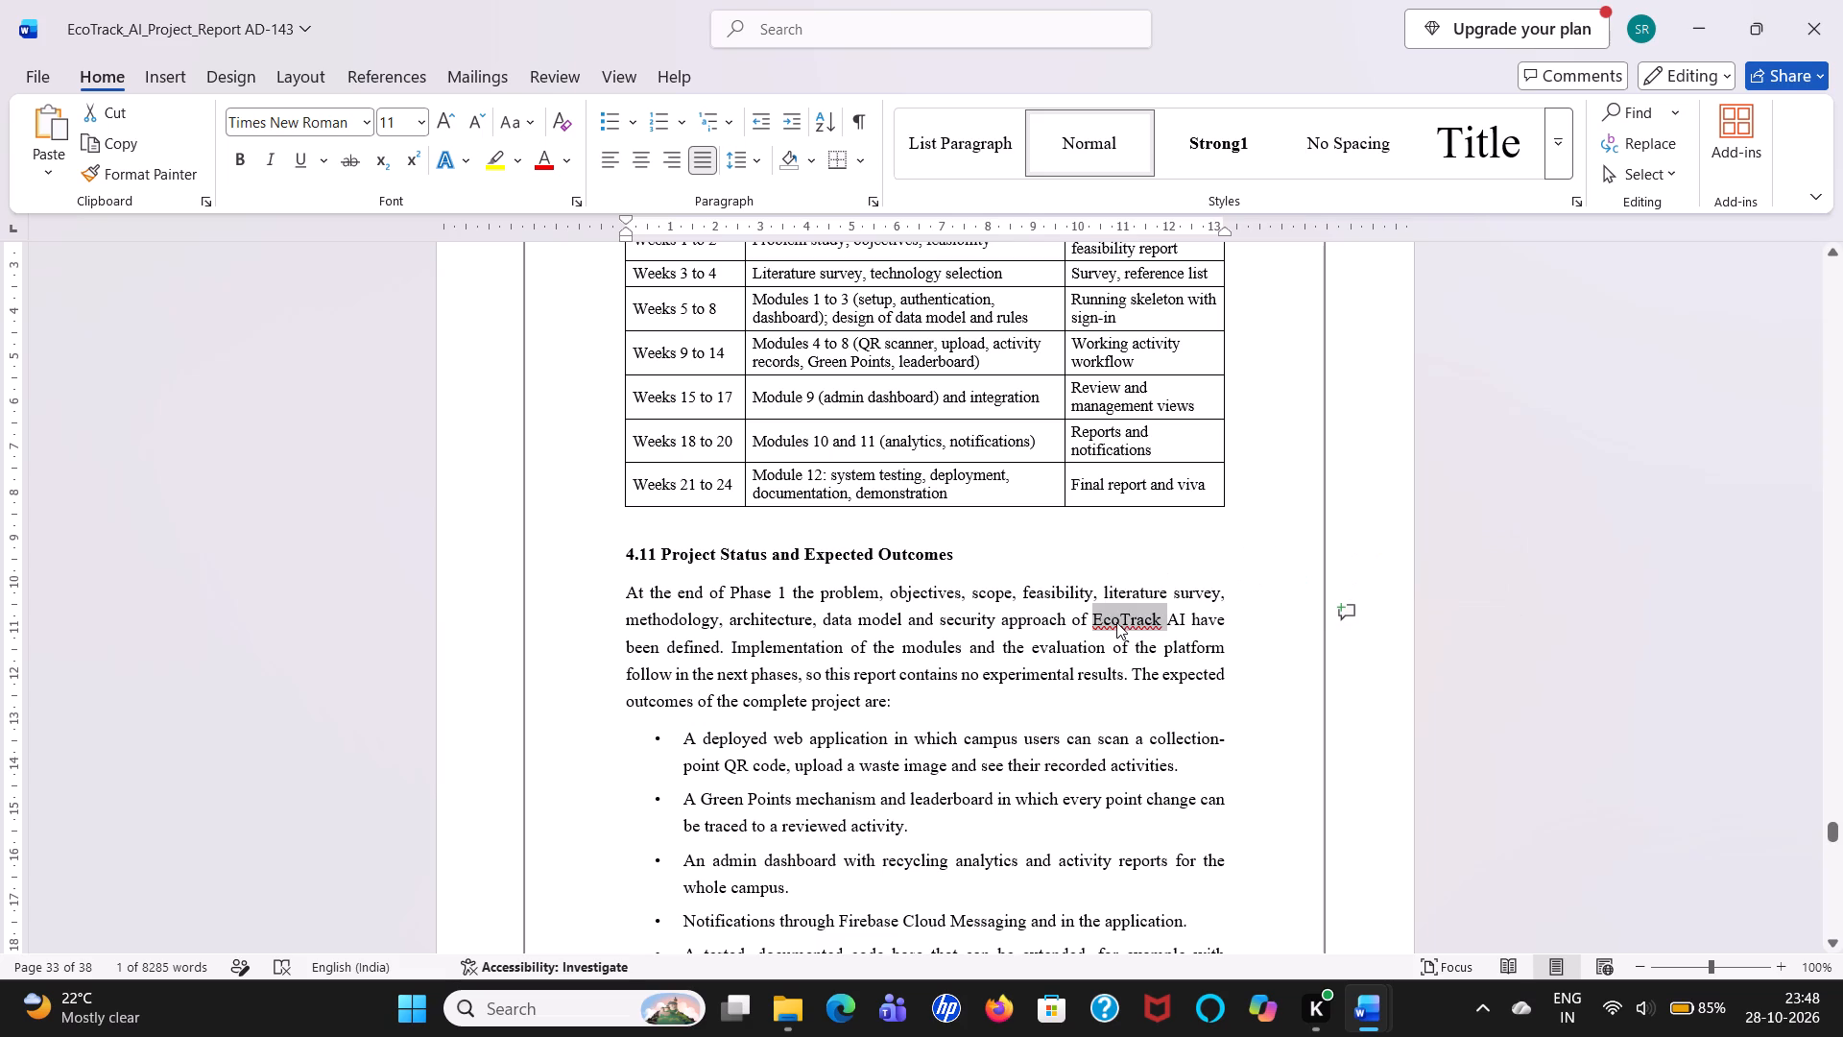
click(1100, 647)
click(1114, 625)
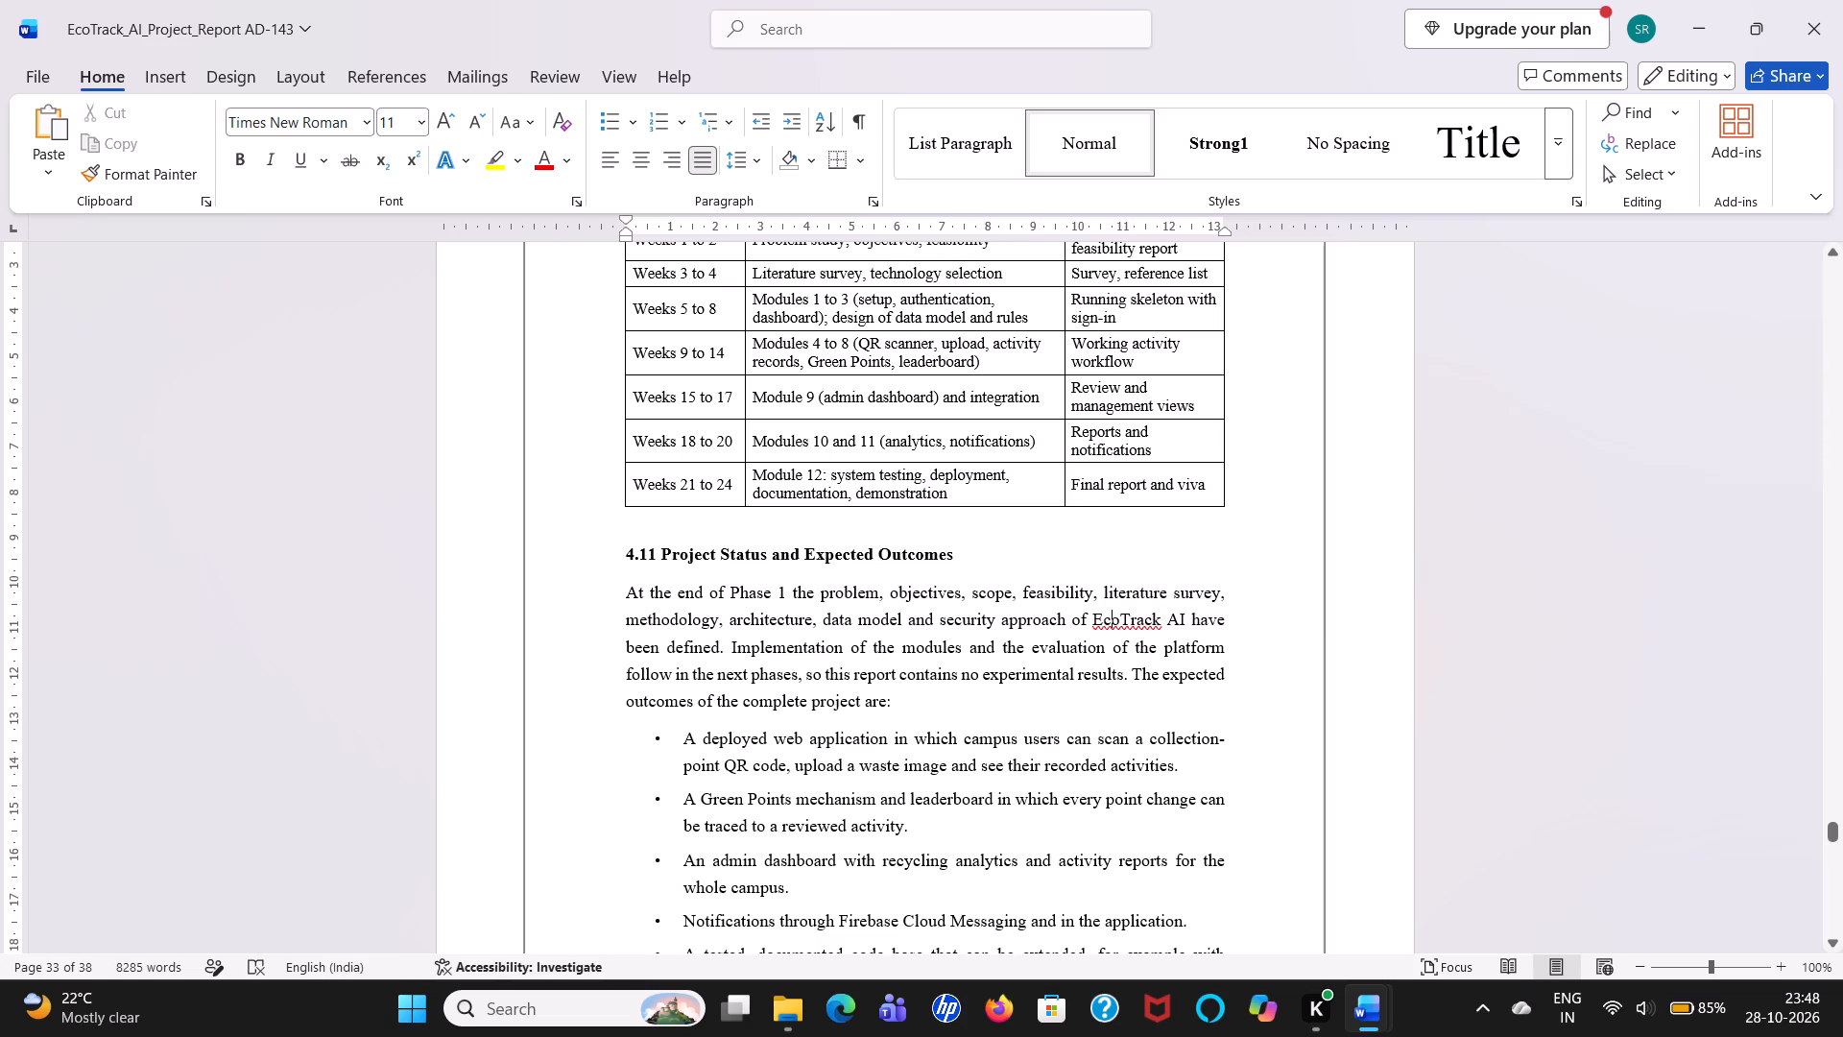
right_click(1115, 619)
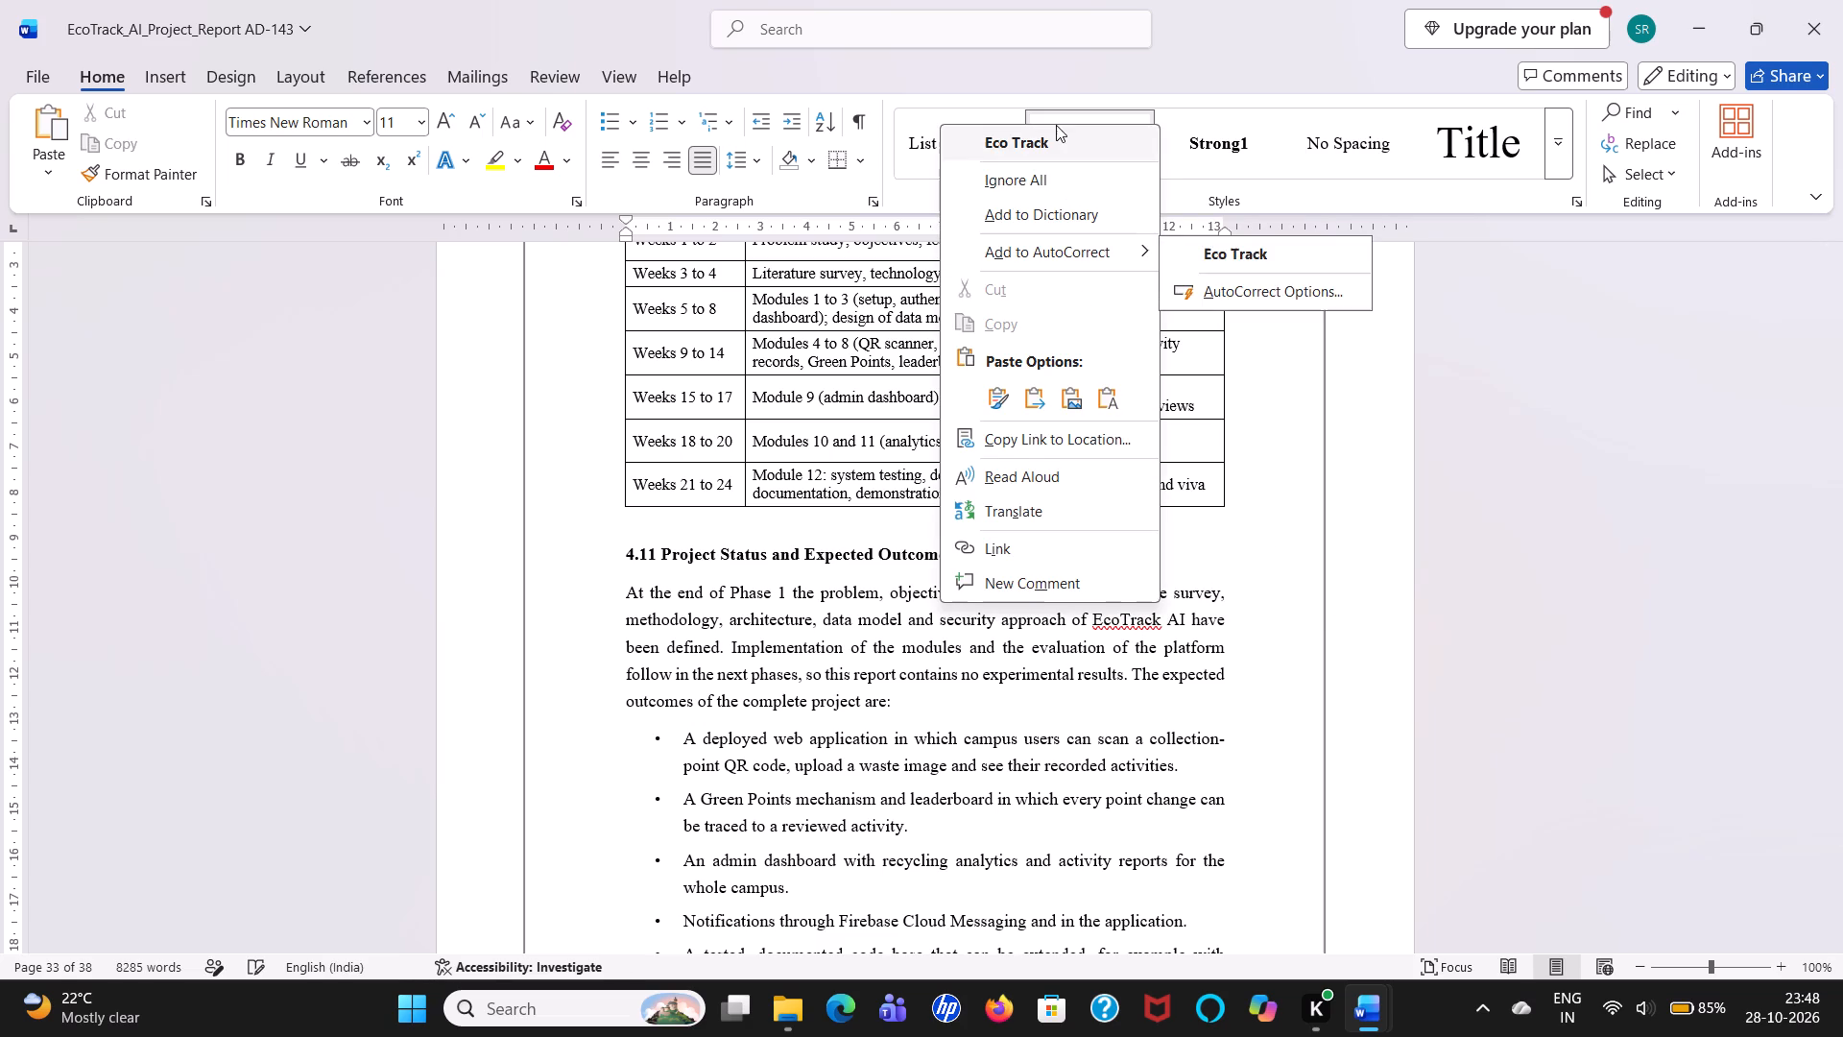
click(1055, 134)
Replace the flagged word "EcoTrack" in the first line of section 4.14 with the suggested spelling "Eco Track".
scroll(1018, 623, down, 1)
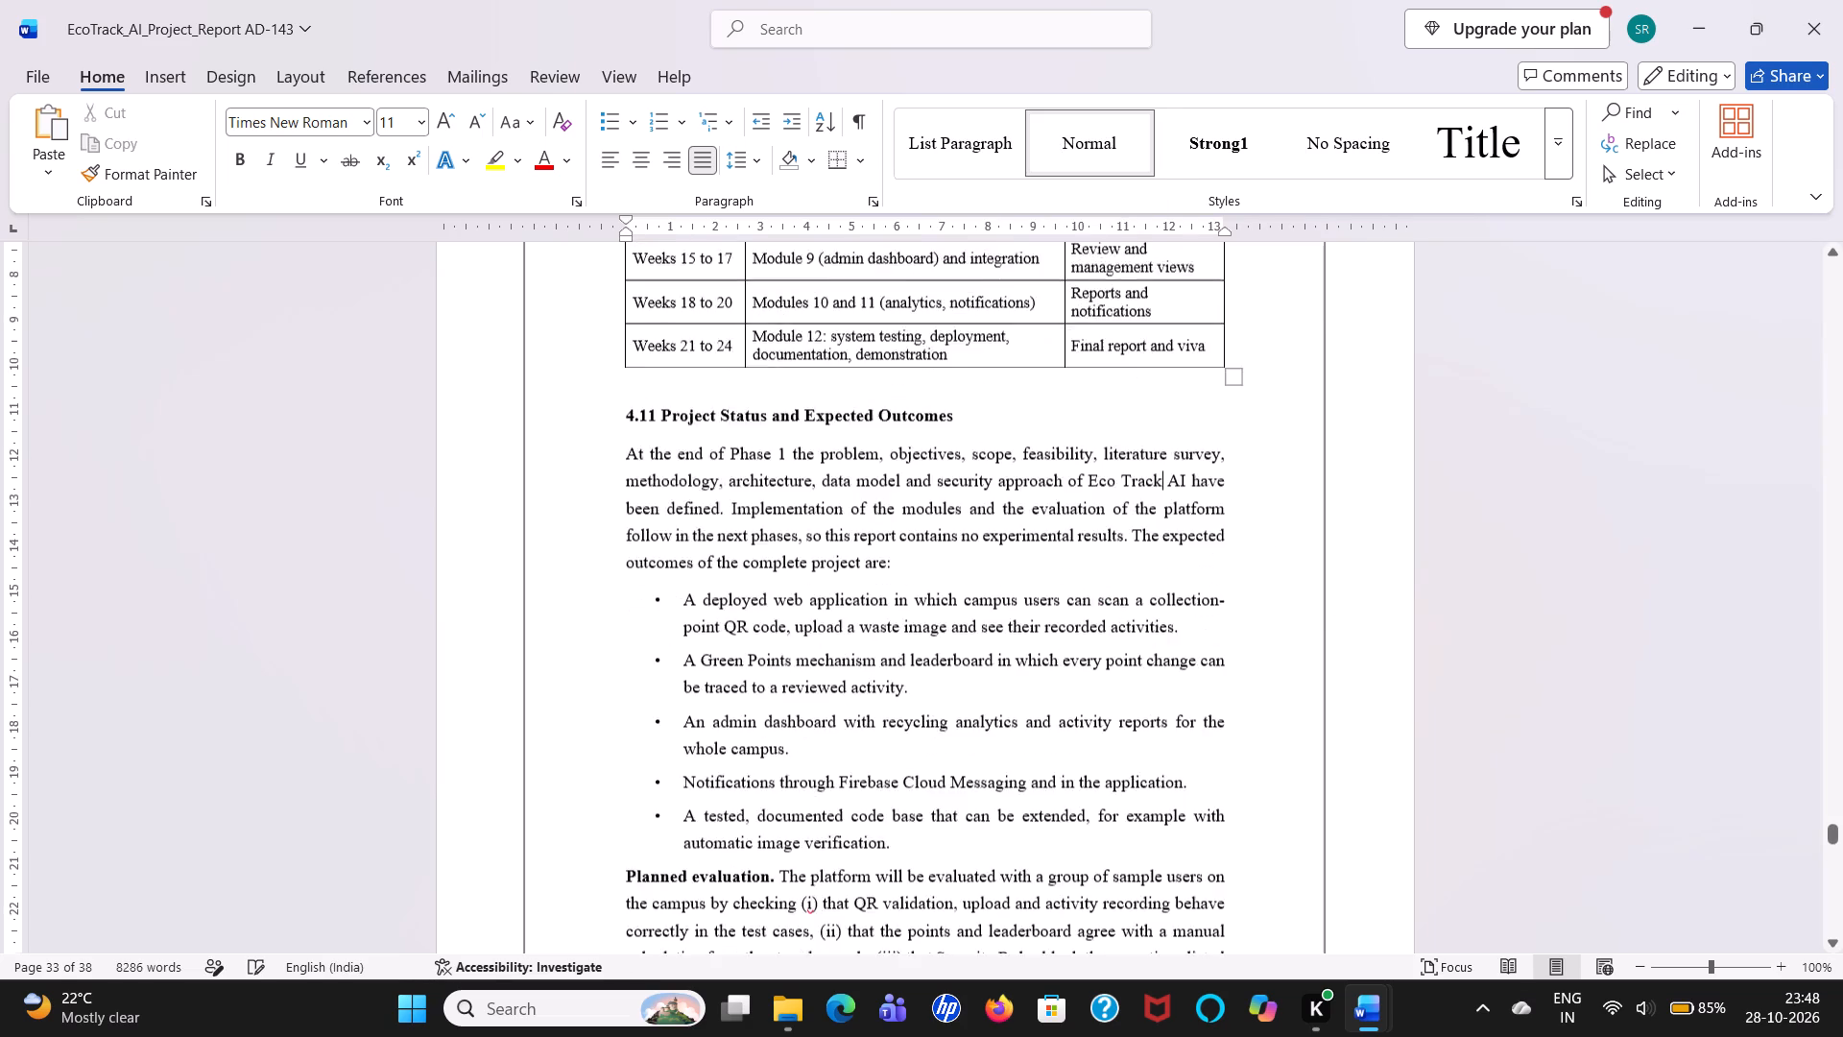
scroll(1018, 623, down, 1)
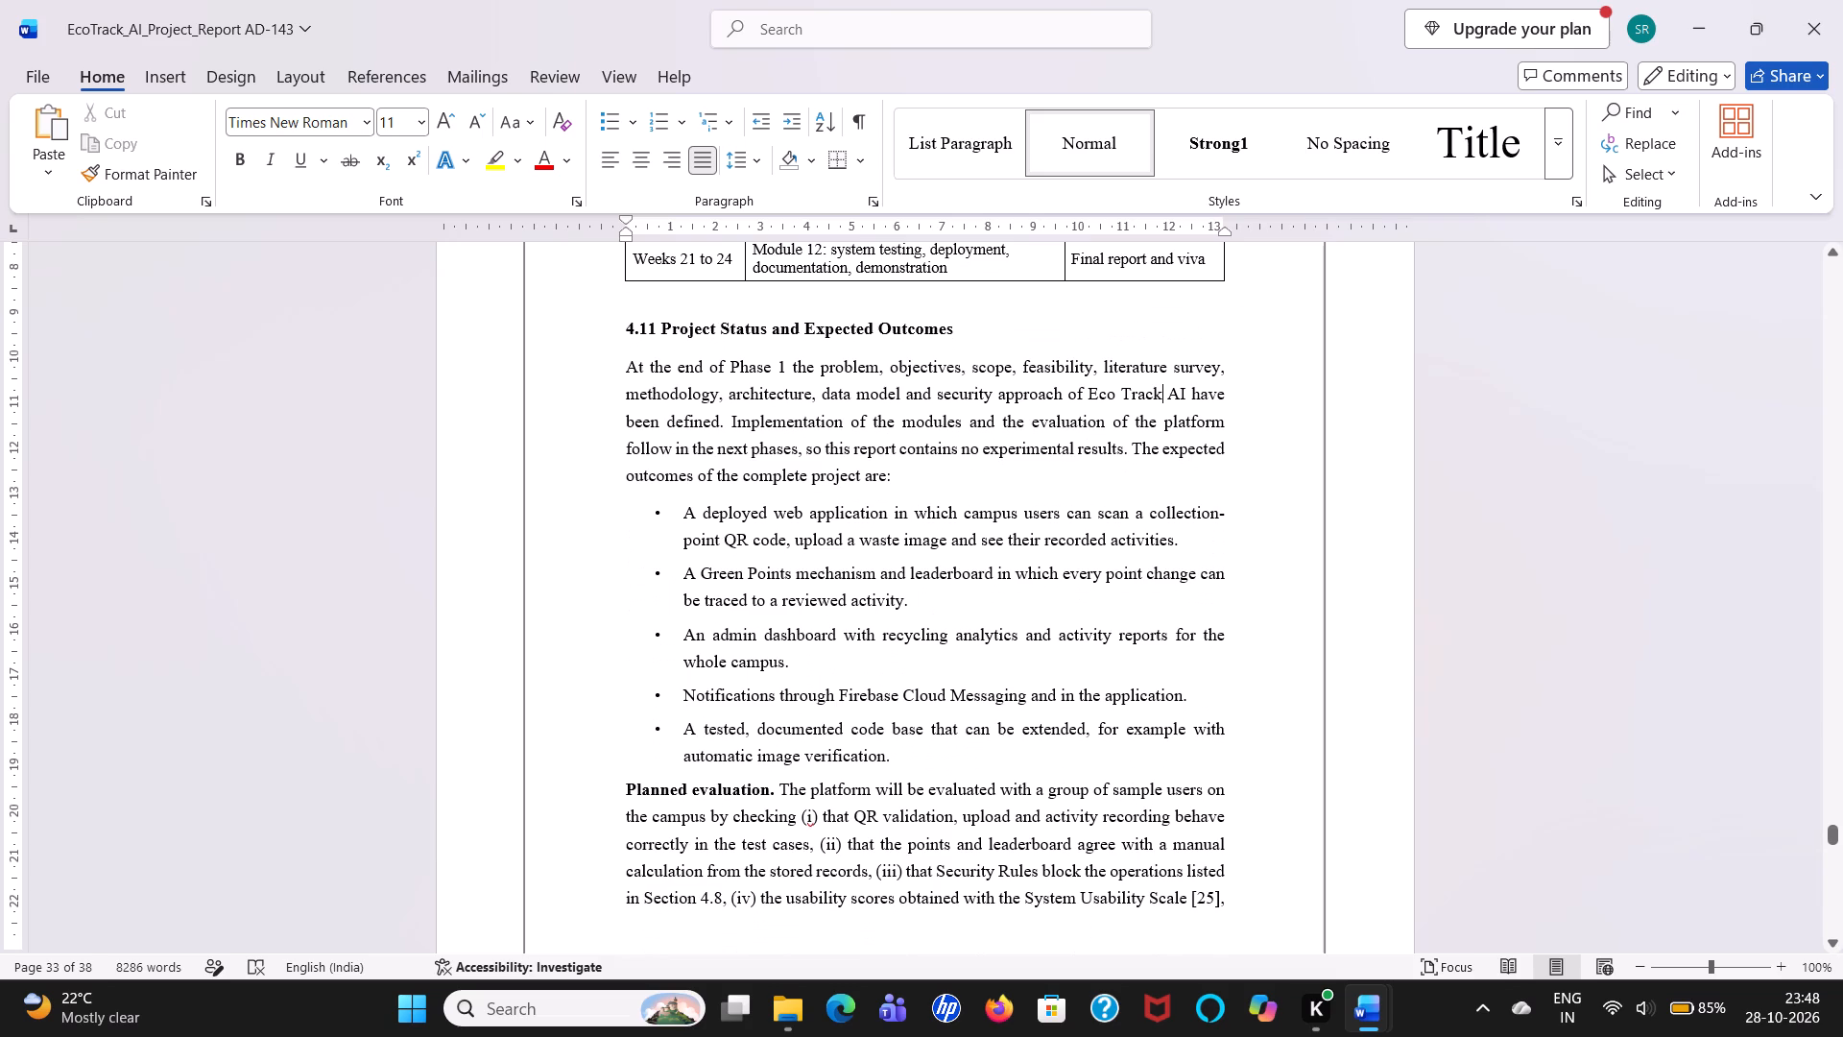
scroll(1018, 623, down, 3)
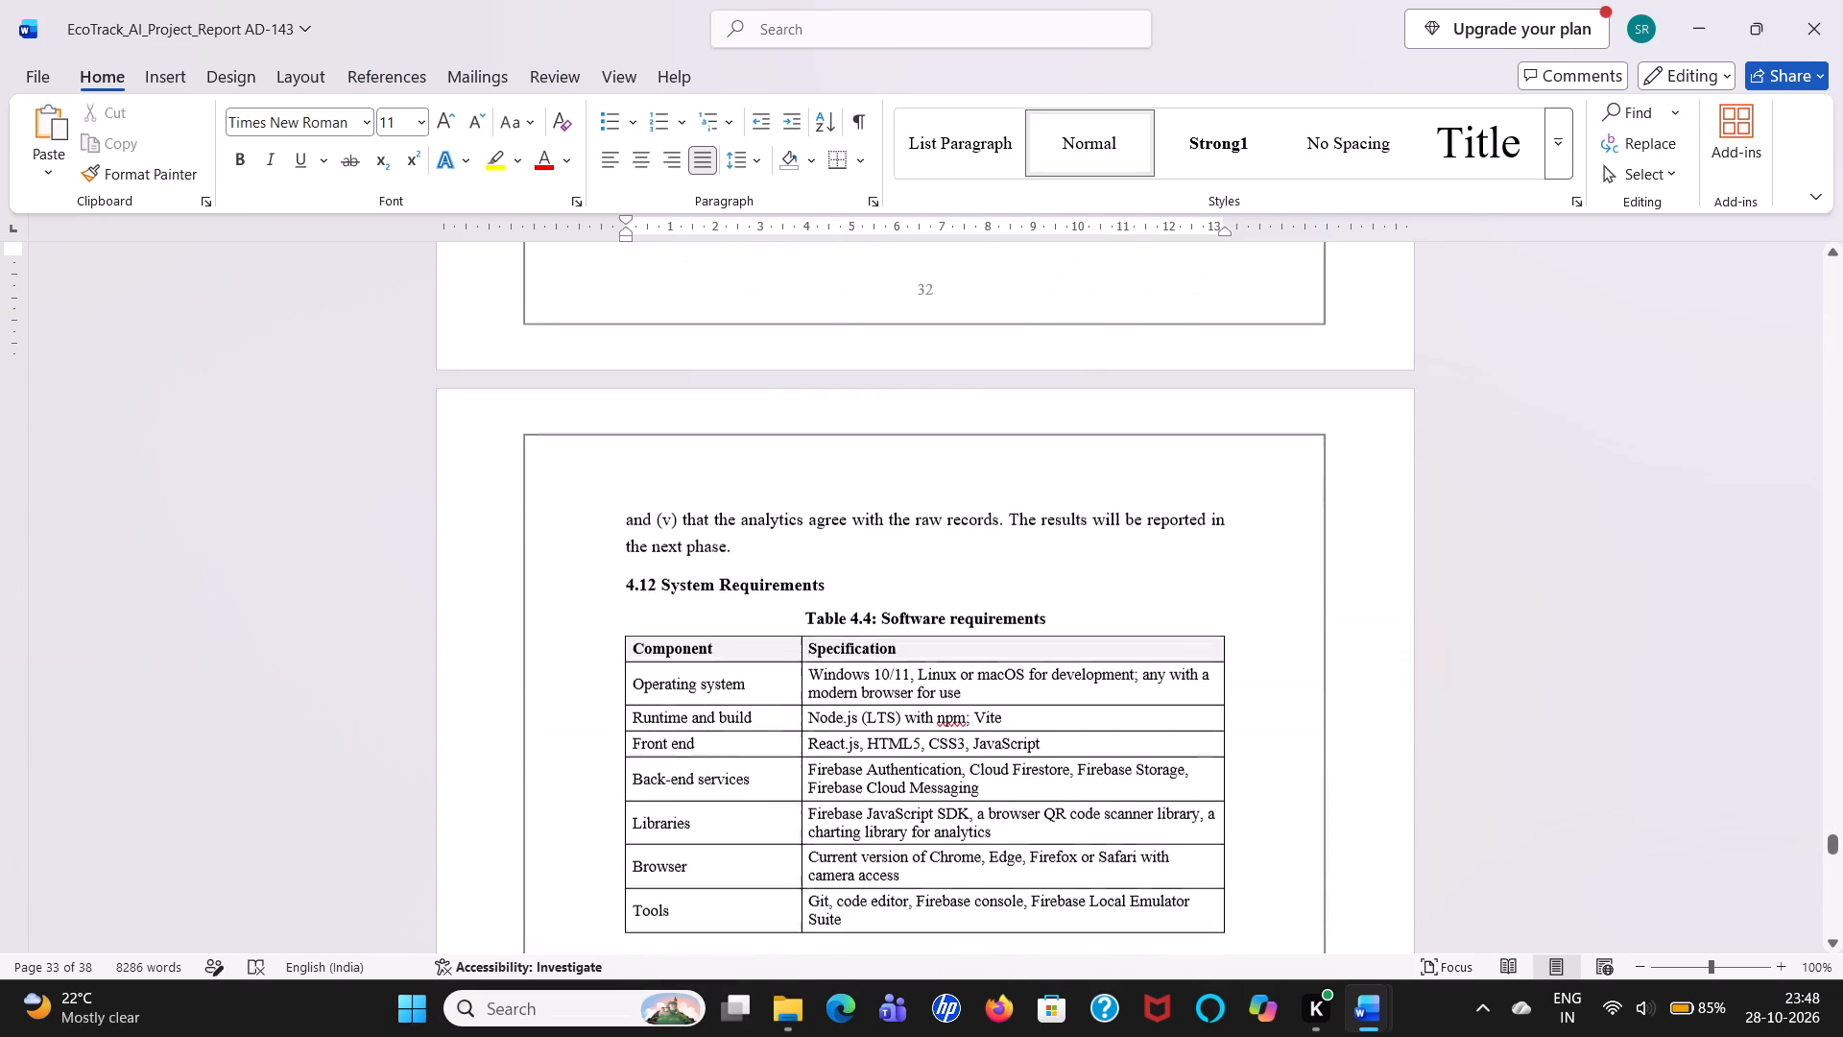
scroll(1018, 623, down, 2)
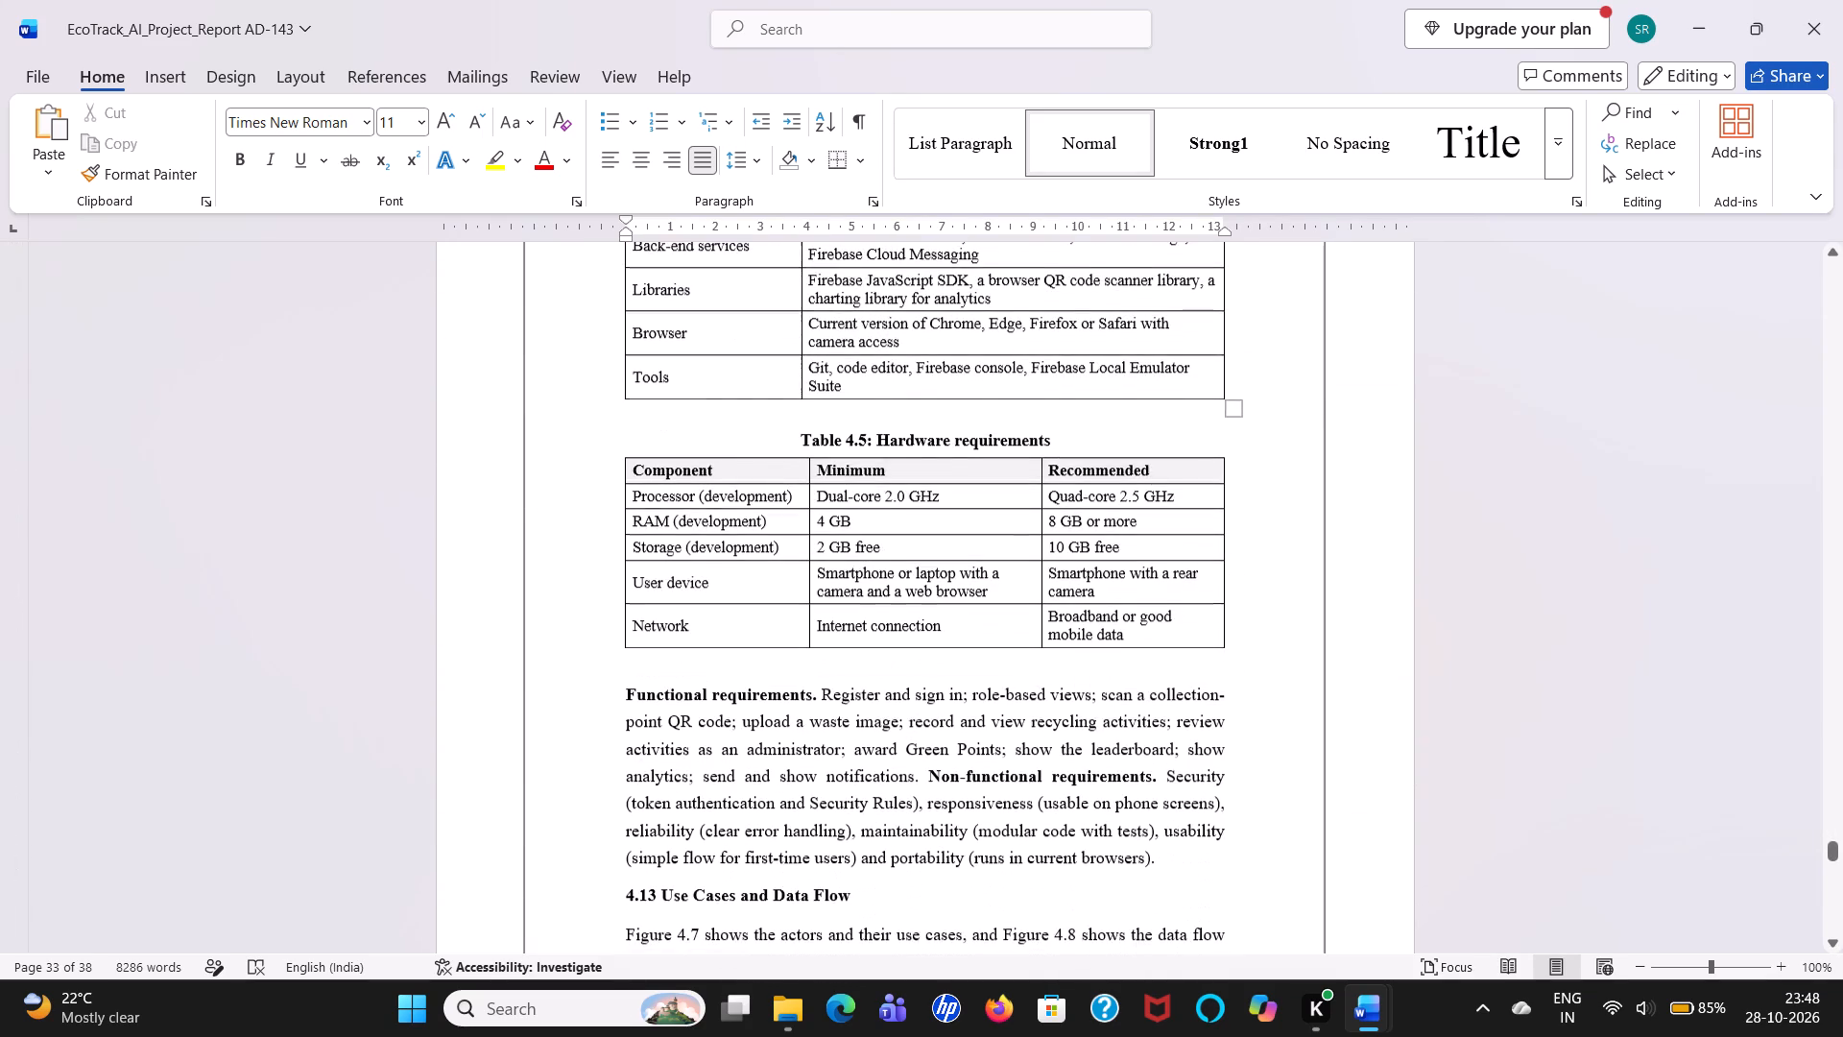
scroll(1018, 623, down, 2)
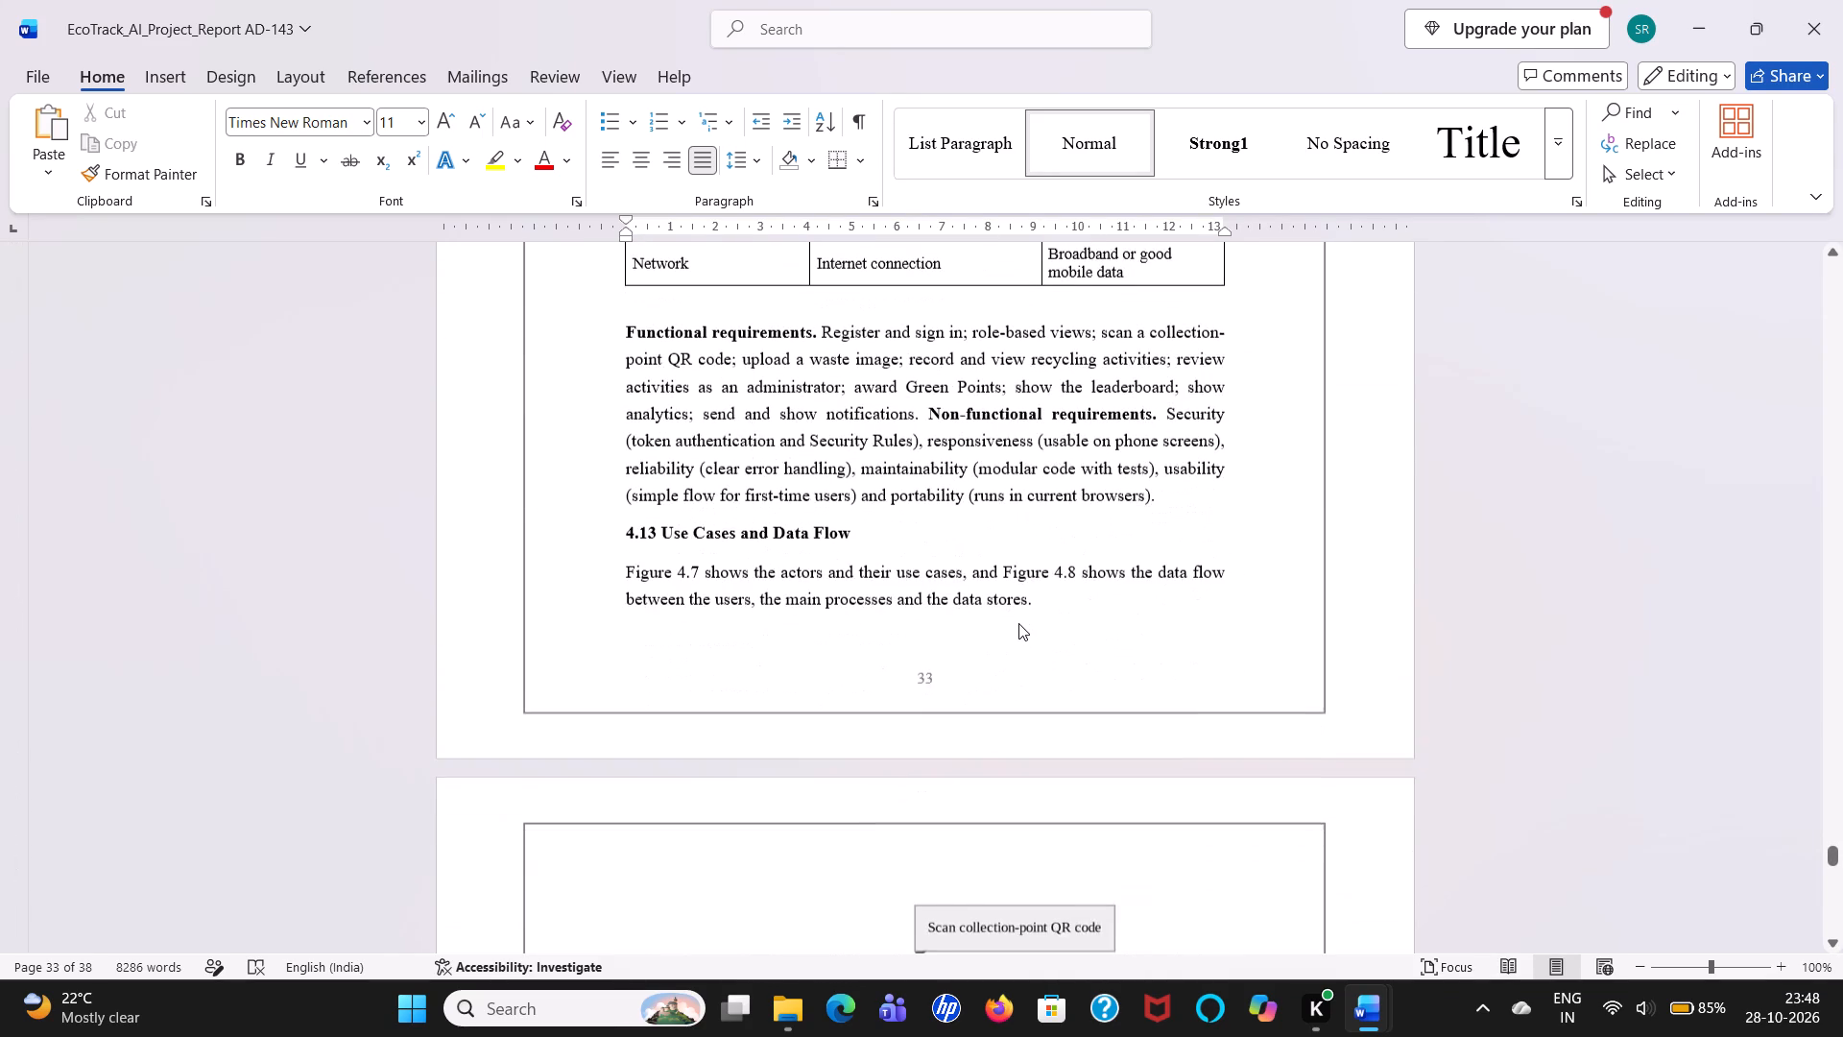
scroll(1018, 623, down, 2)
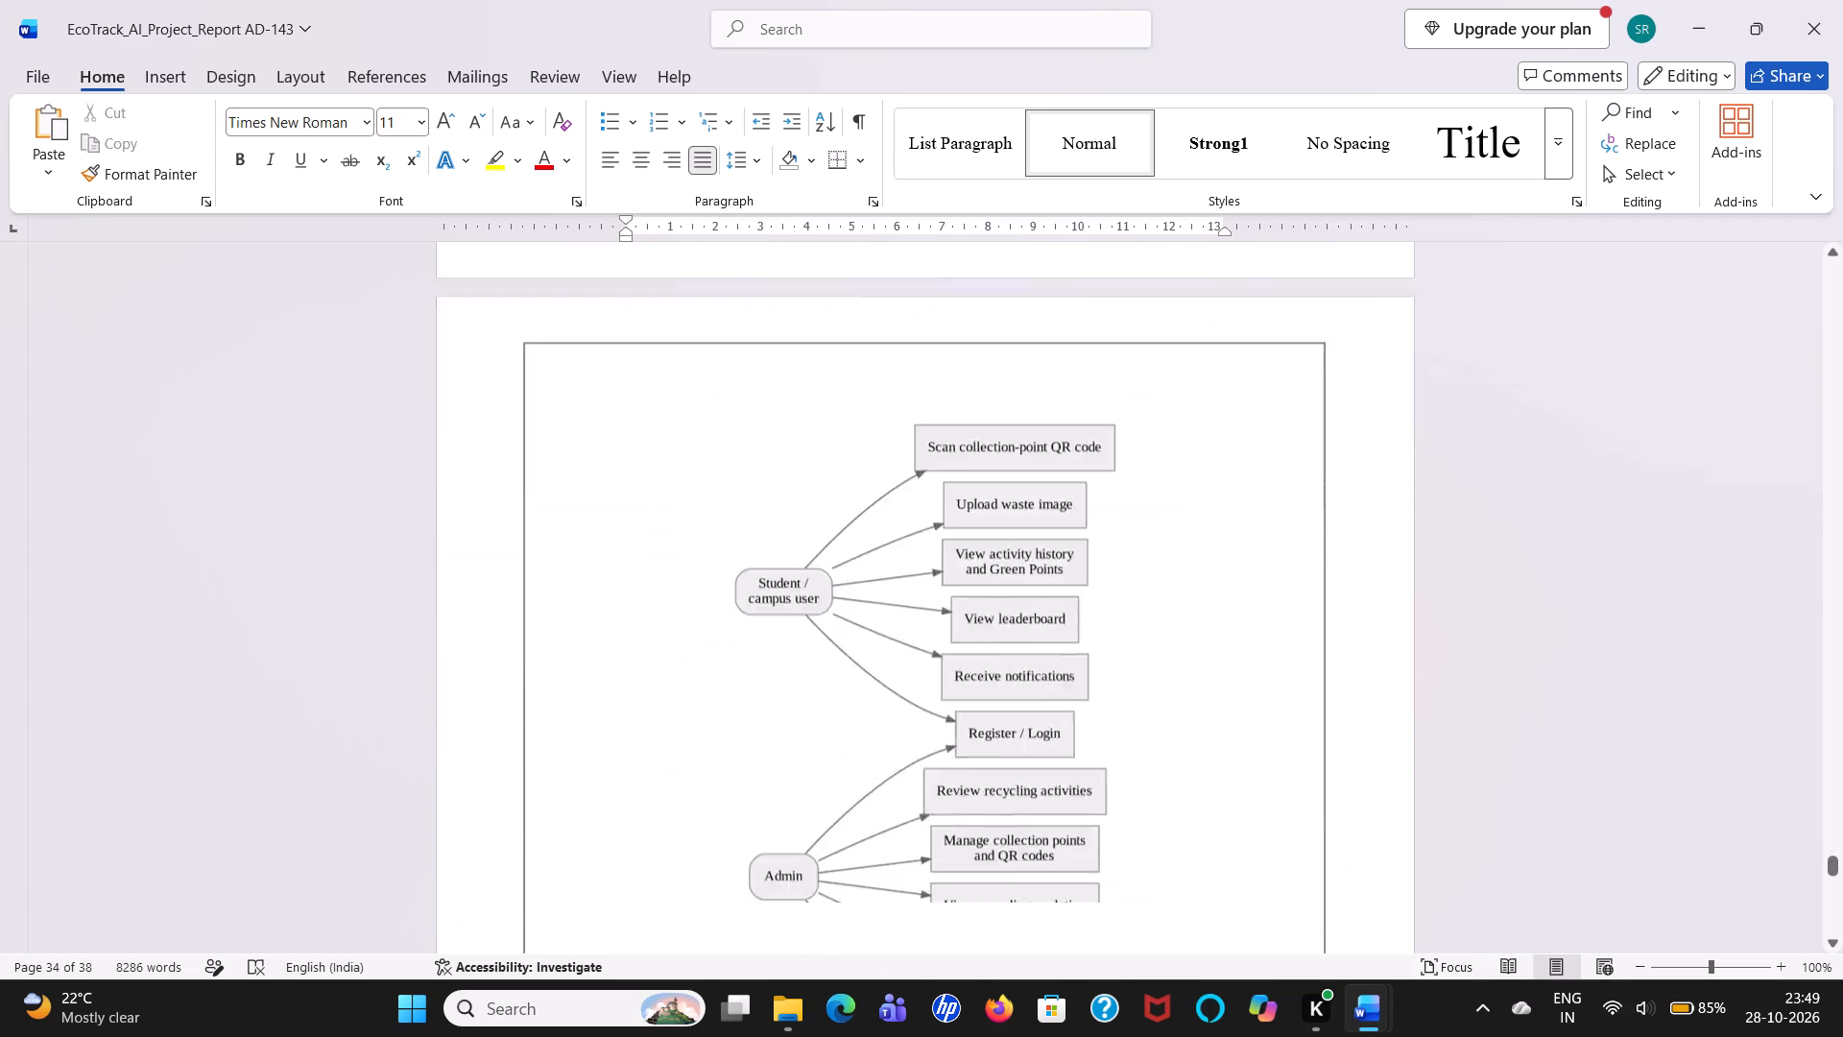
scroll(1018, 623, down, 4)
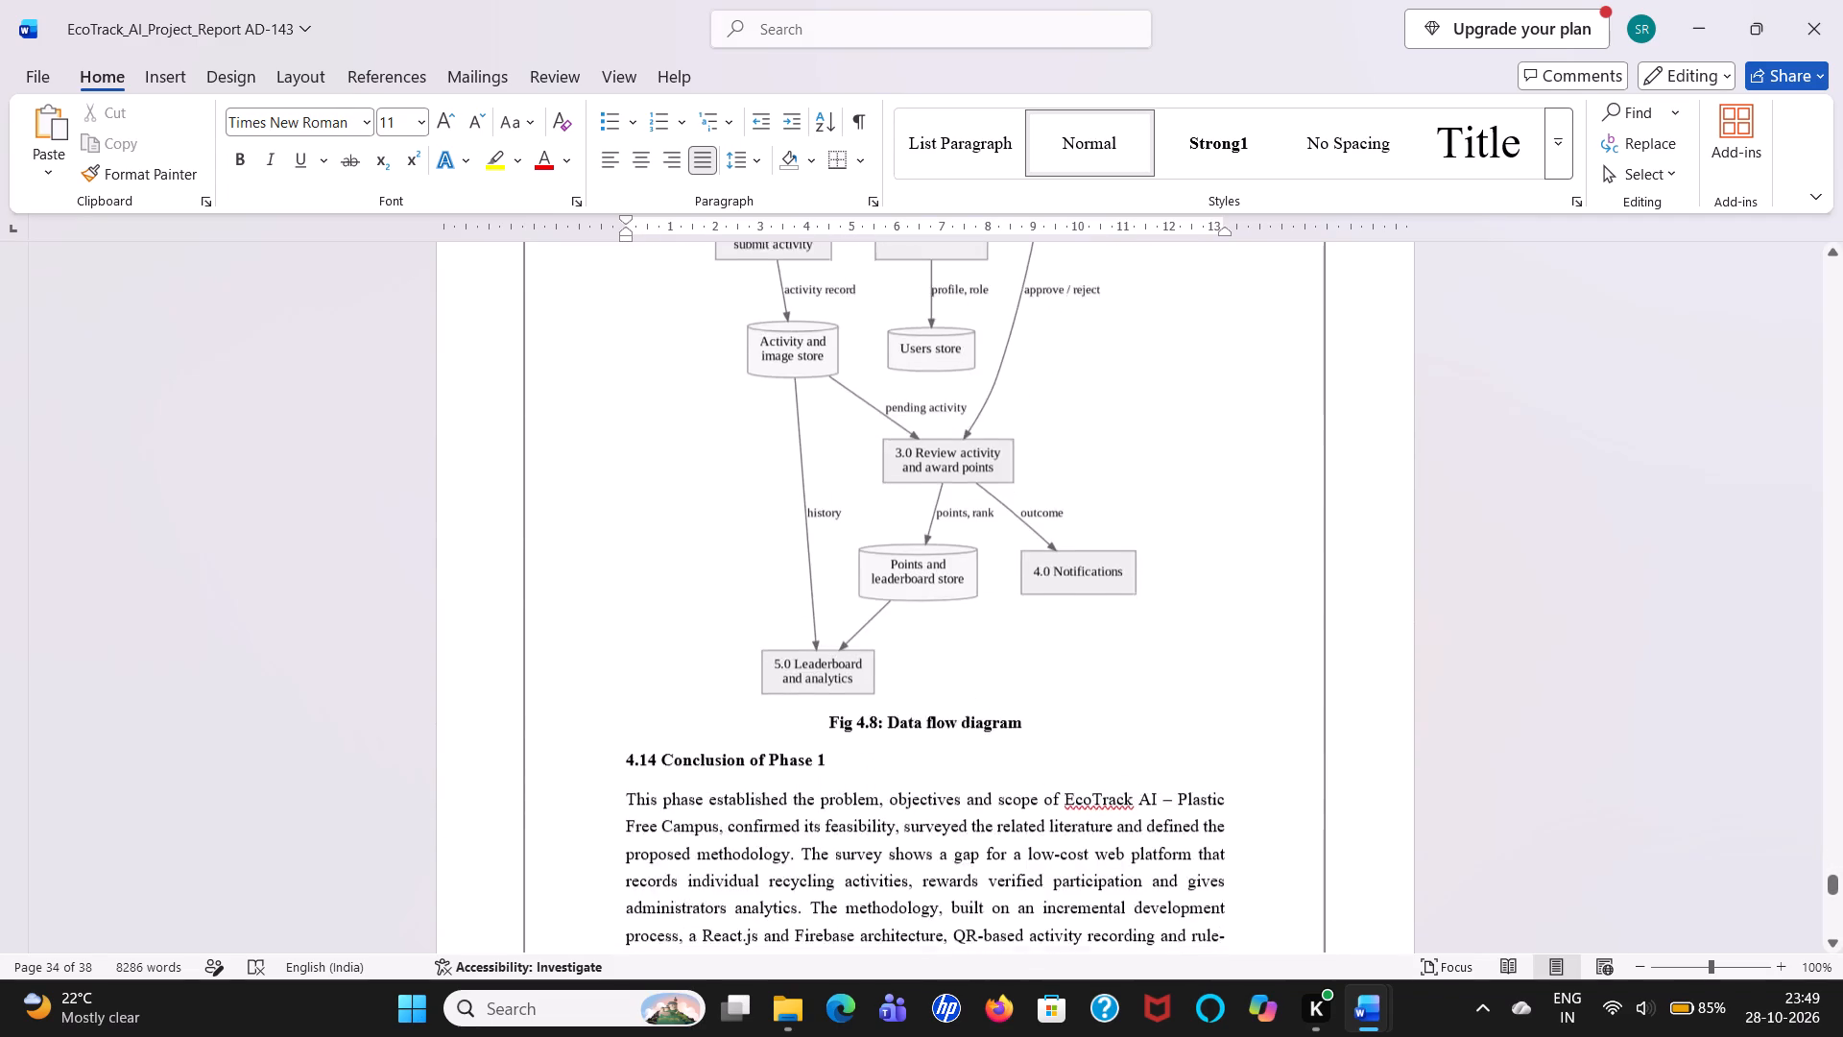
scroll(1018, 623, down, 2)
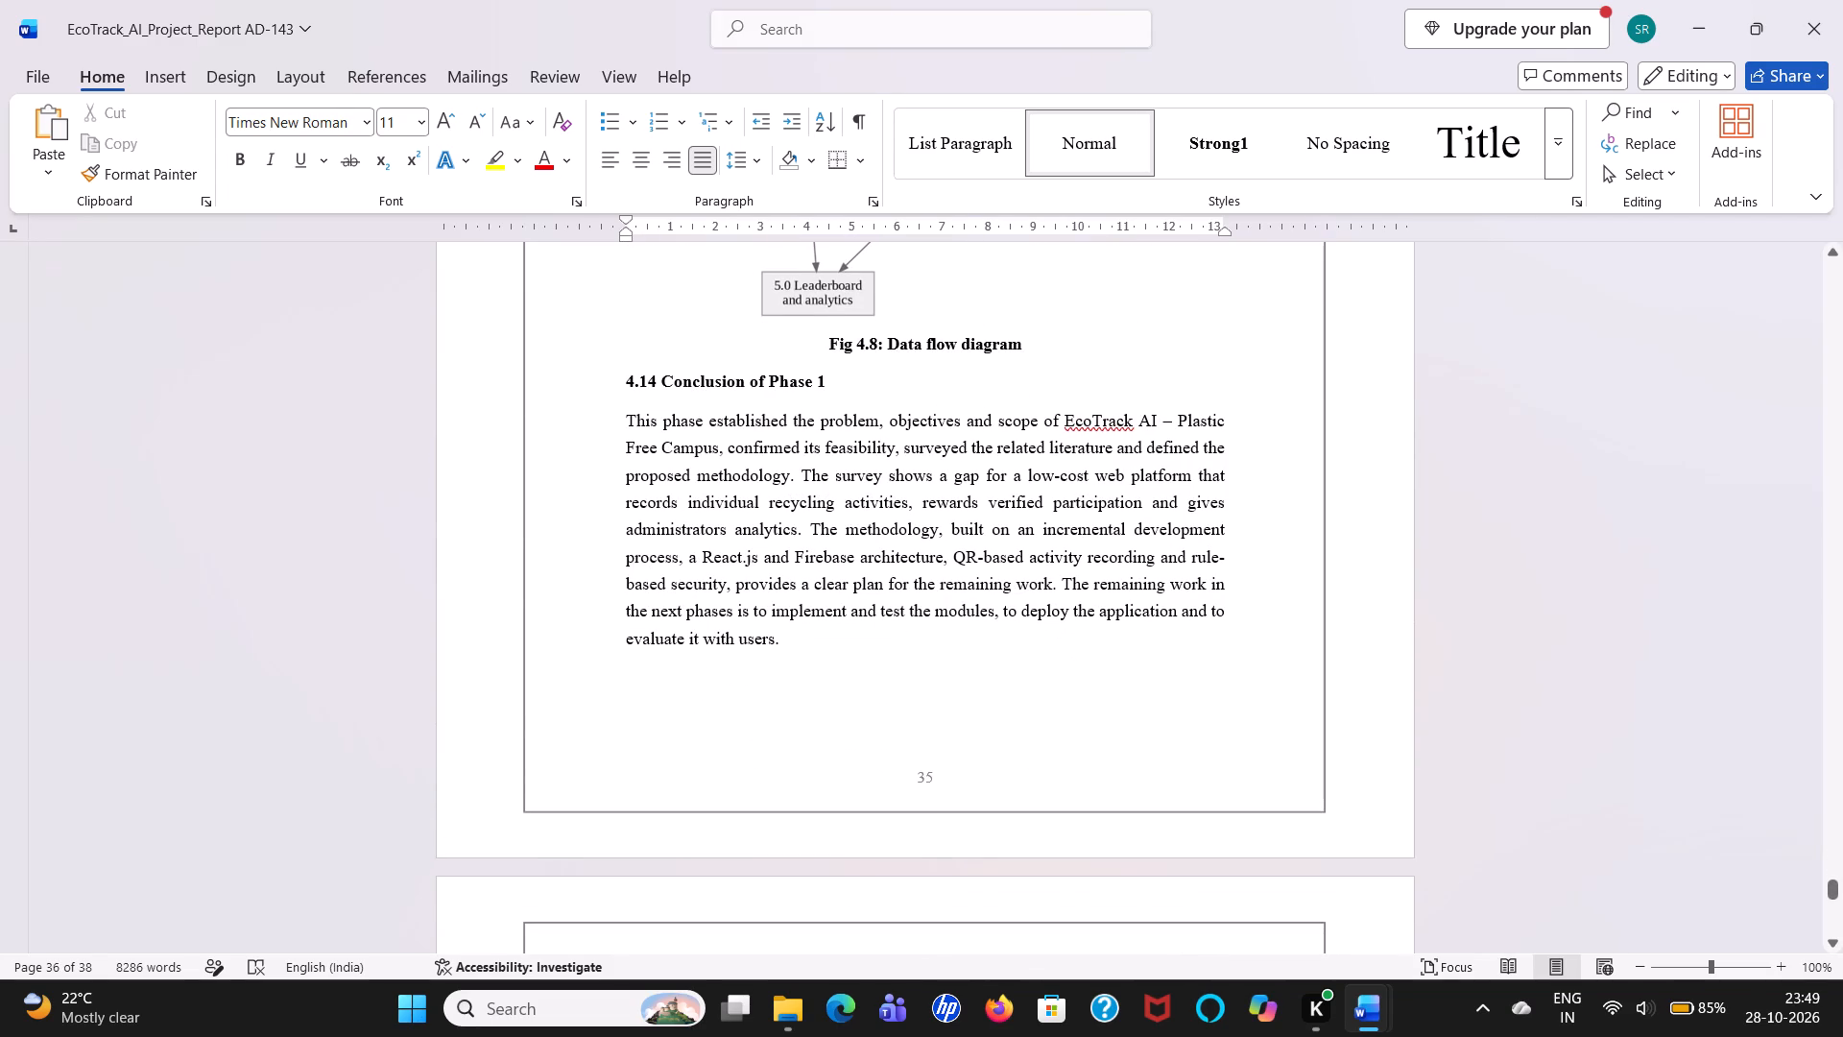
click(1123, 437)
click(1115, 425)
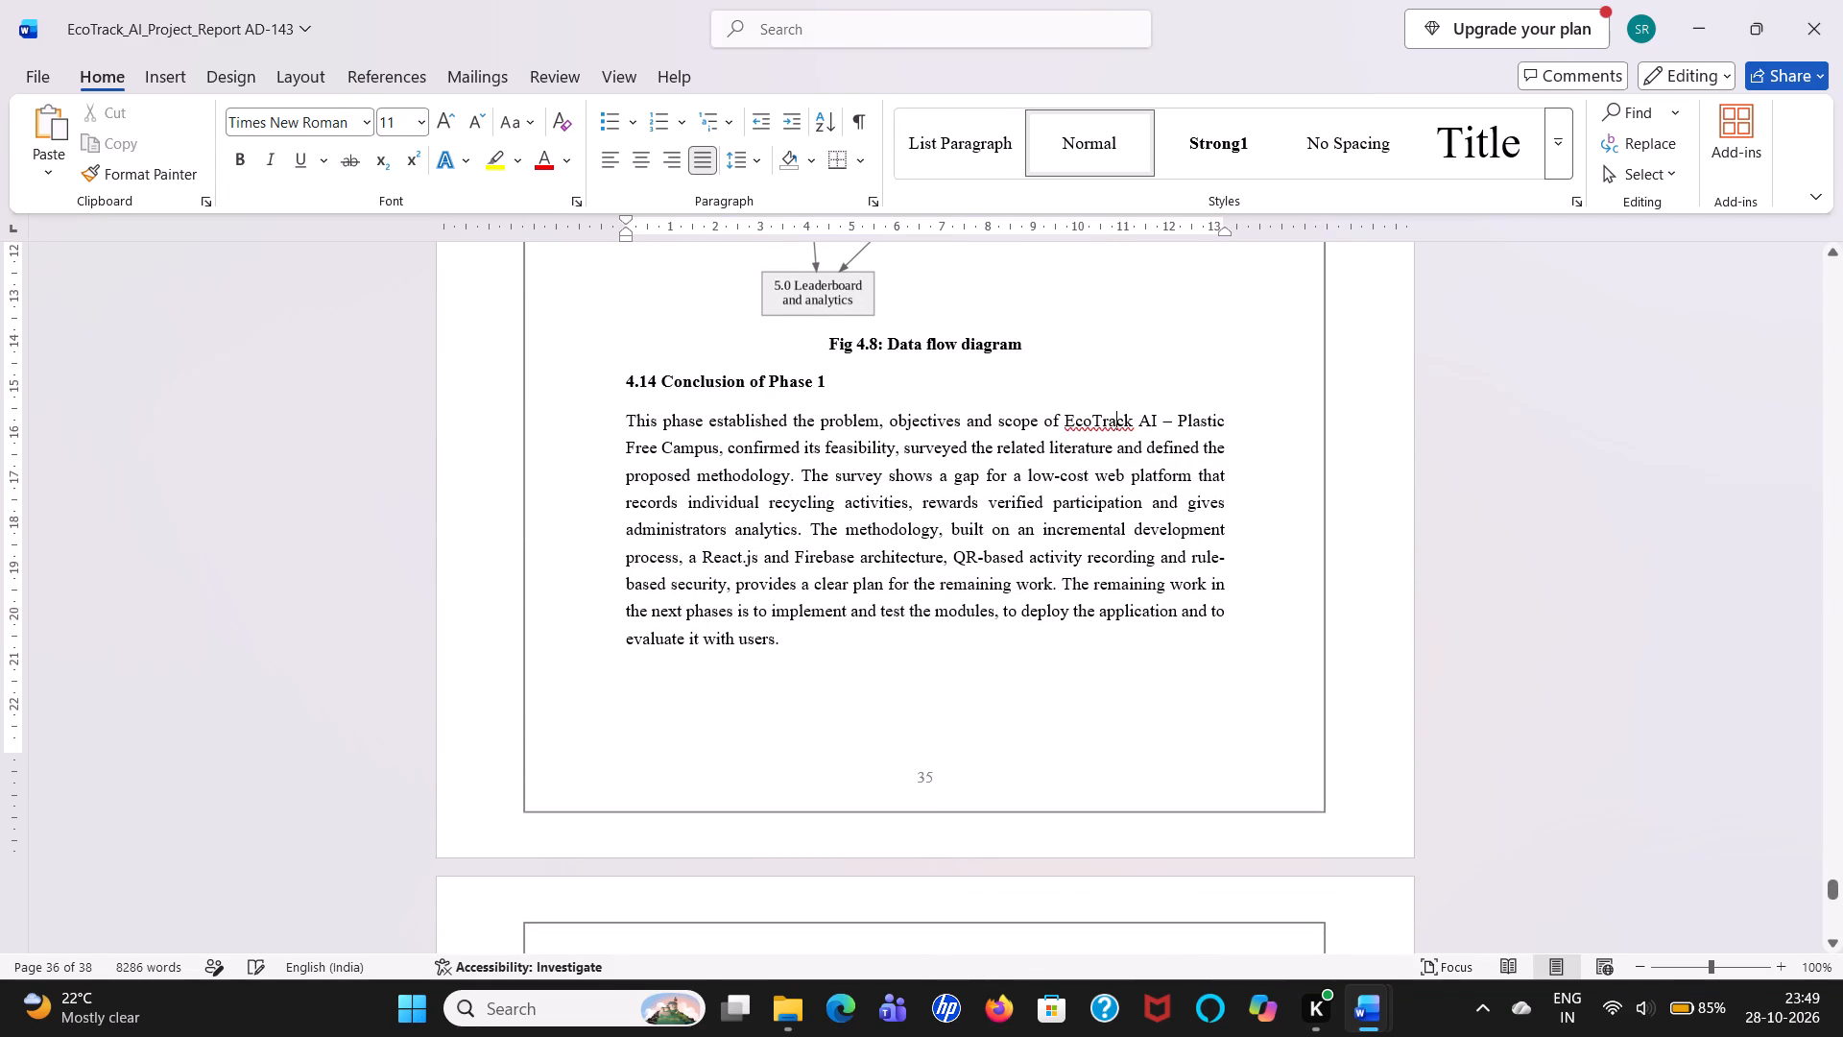
right_click(1115, 425)
click(1045, 451)
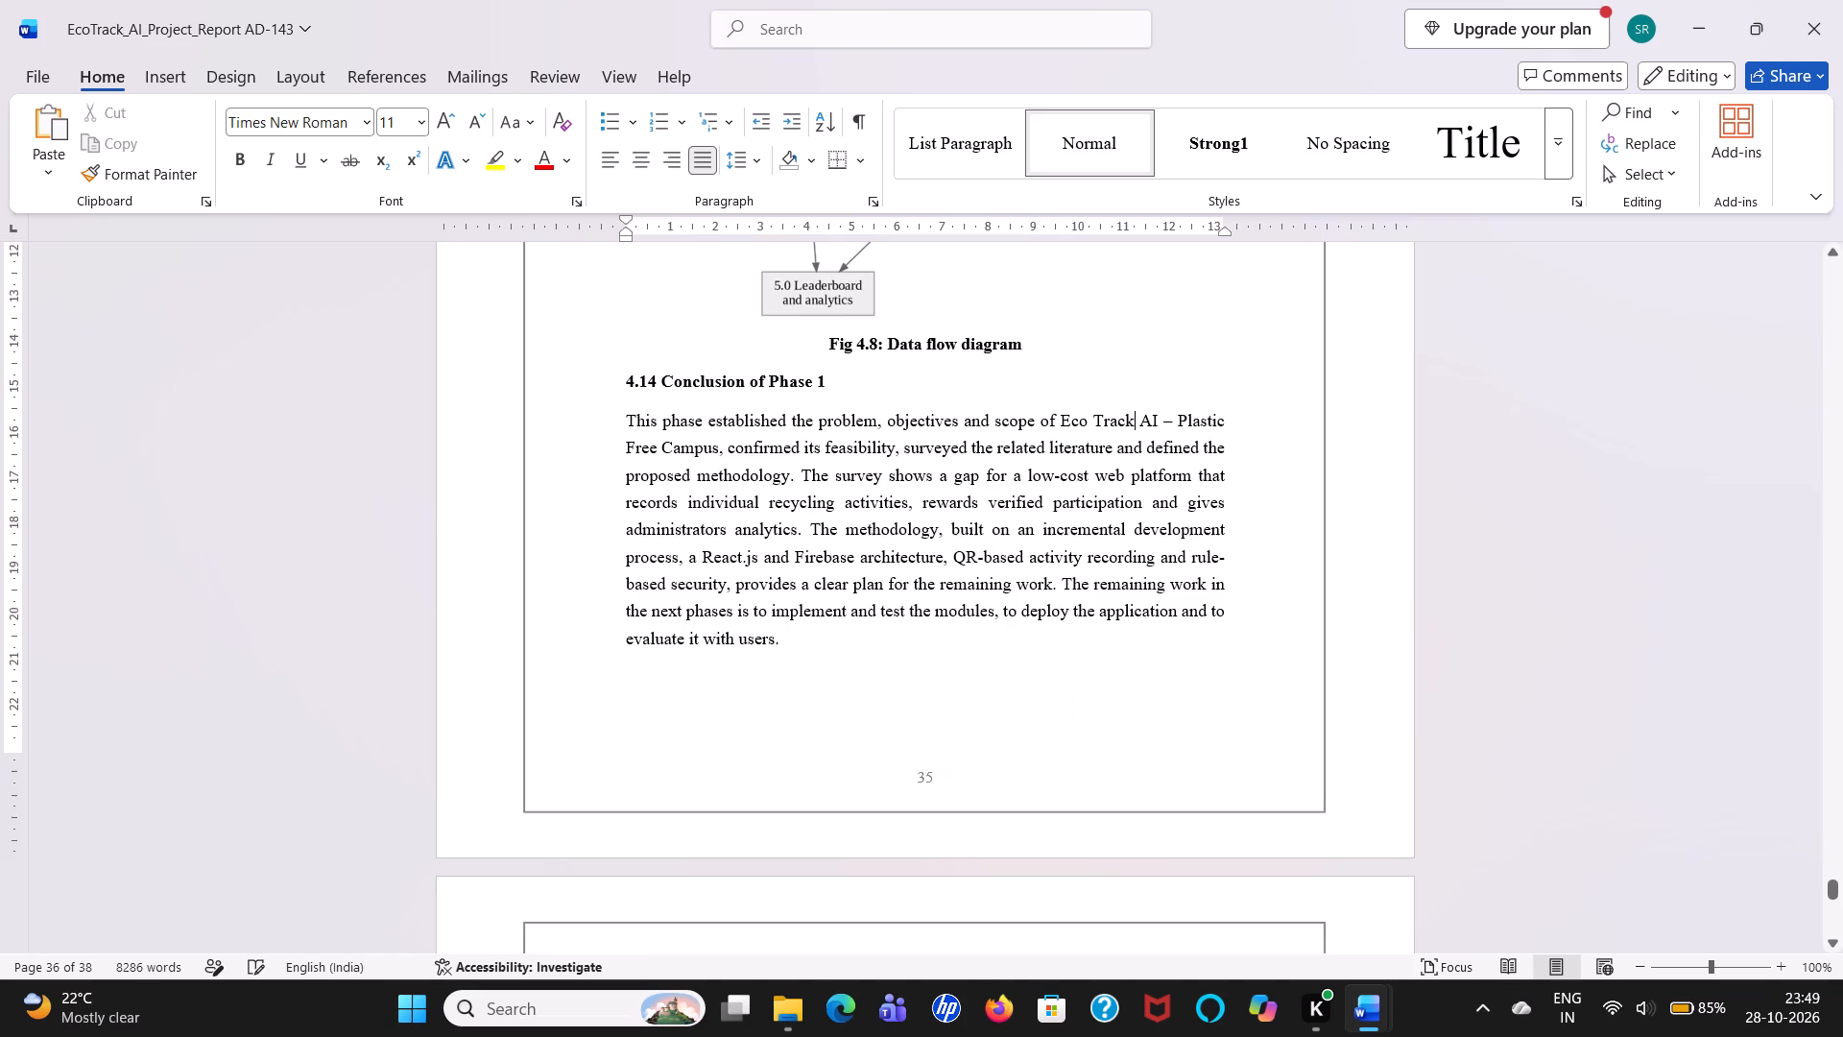
Look over the reference list, the cover and title pages and the certificate page of the EcoTrack report.
scroll(1033, 596, down, 2)
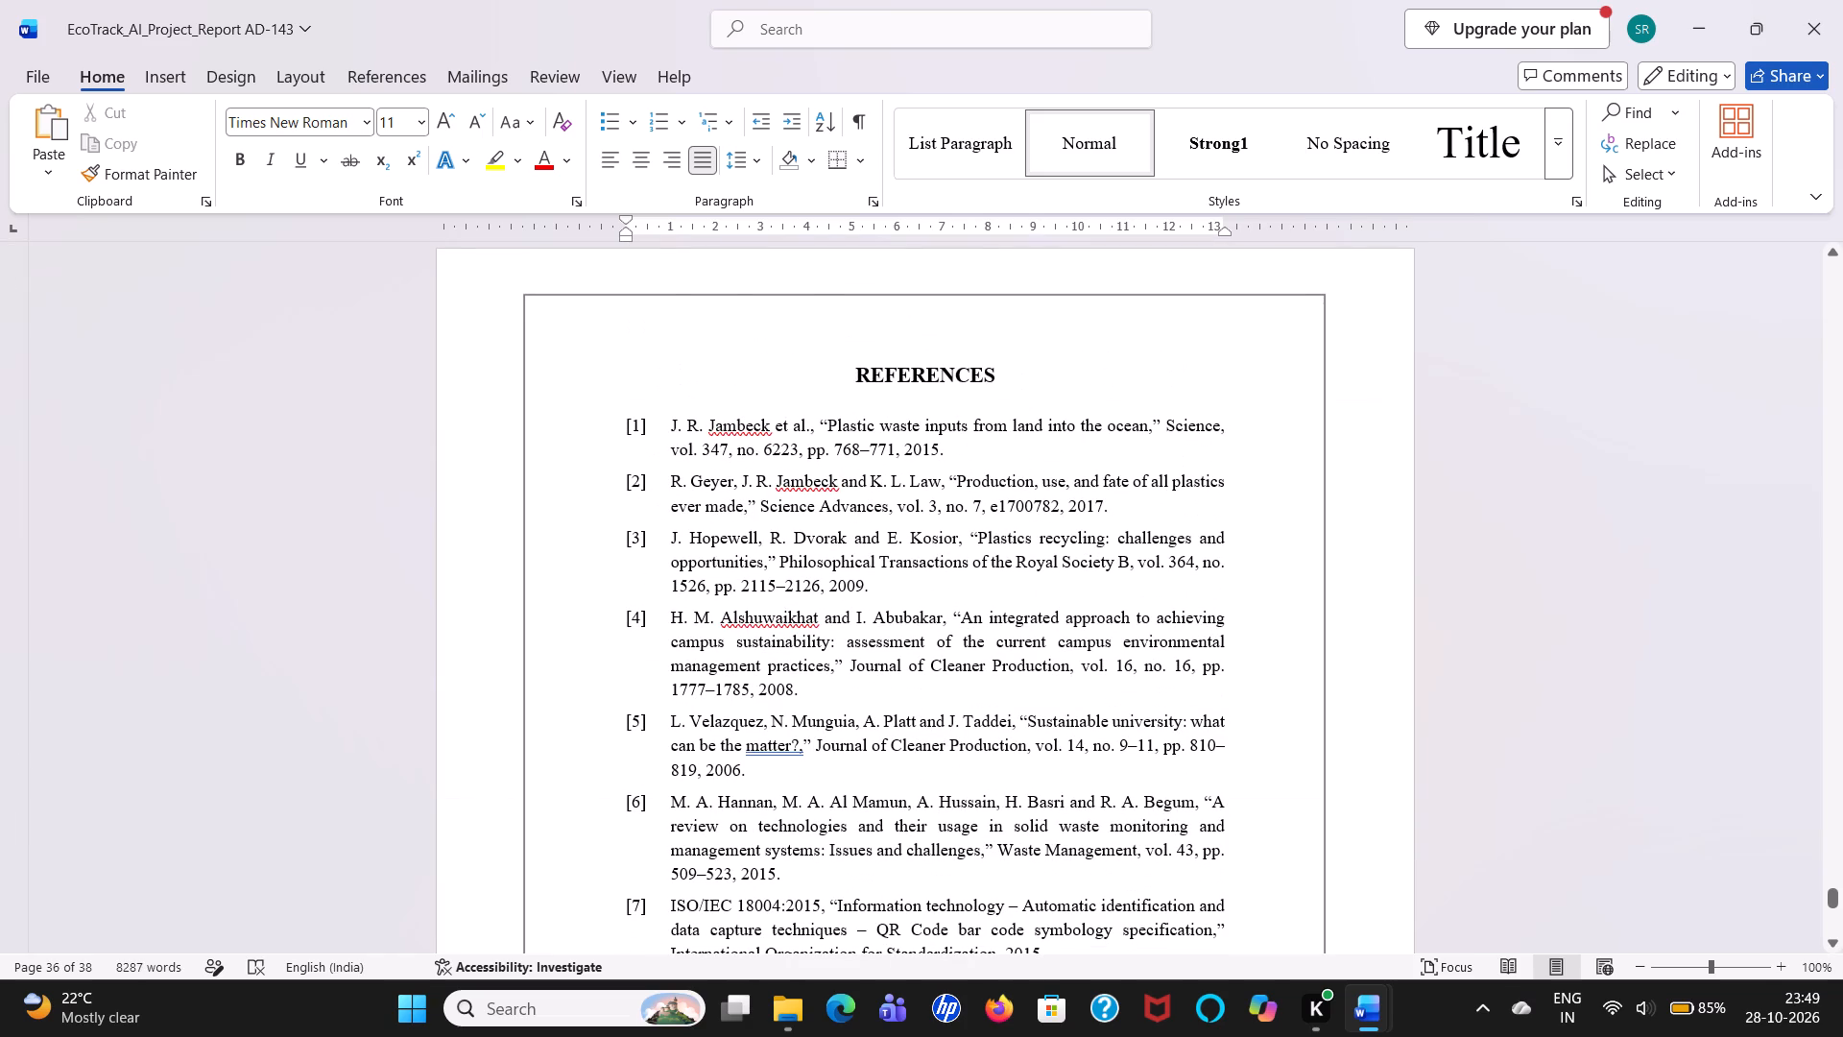
scroll(1033, 596, down, 5)
scroll(1033, 596, up, 8)
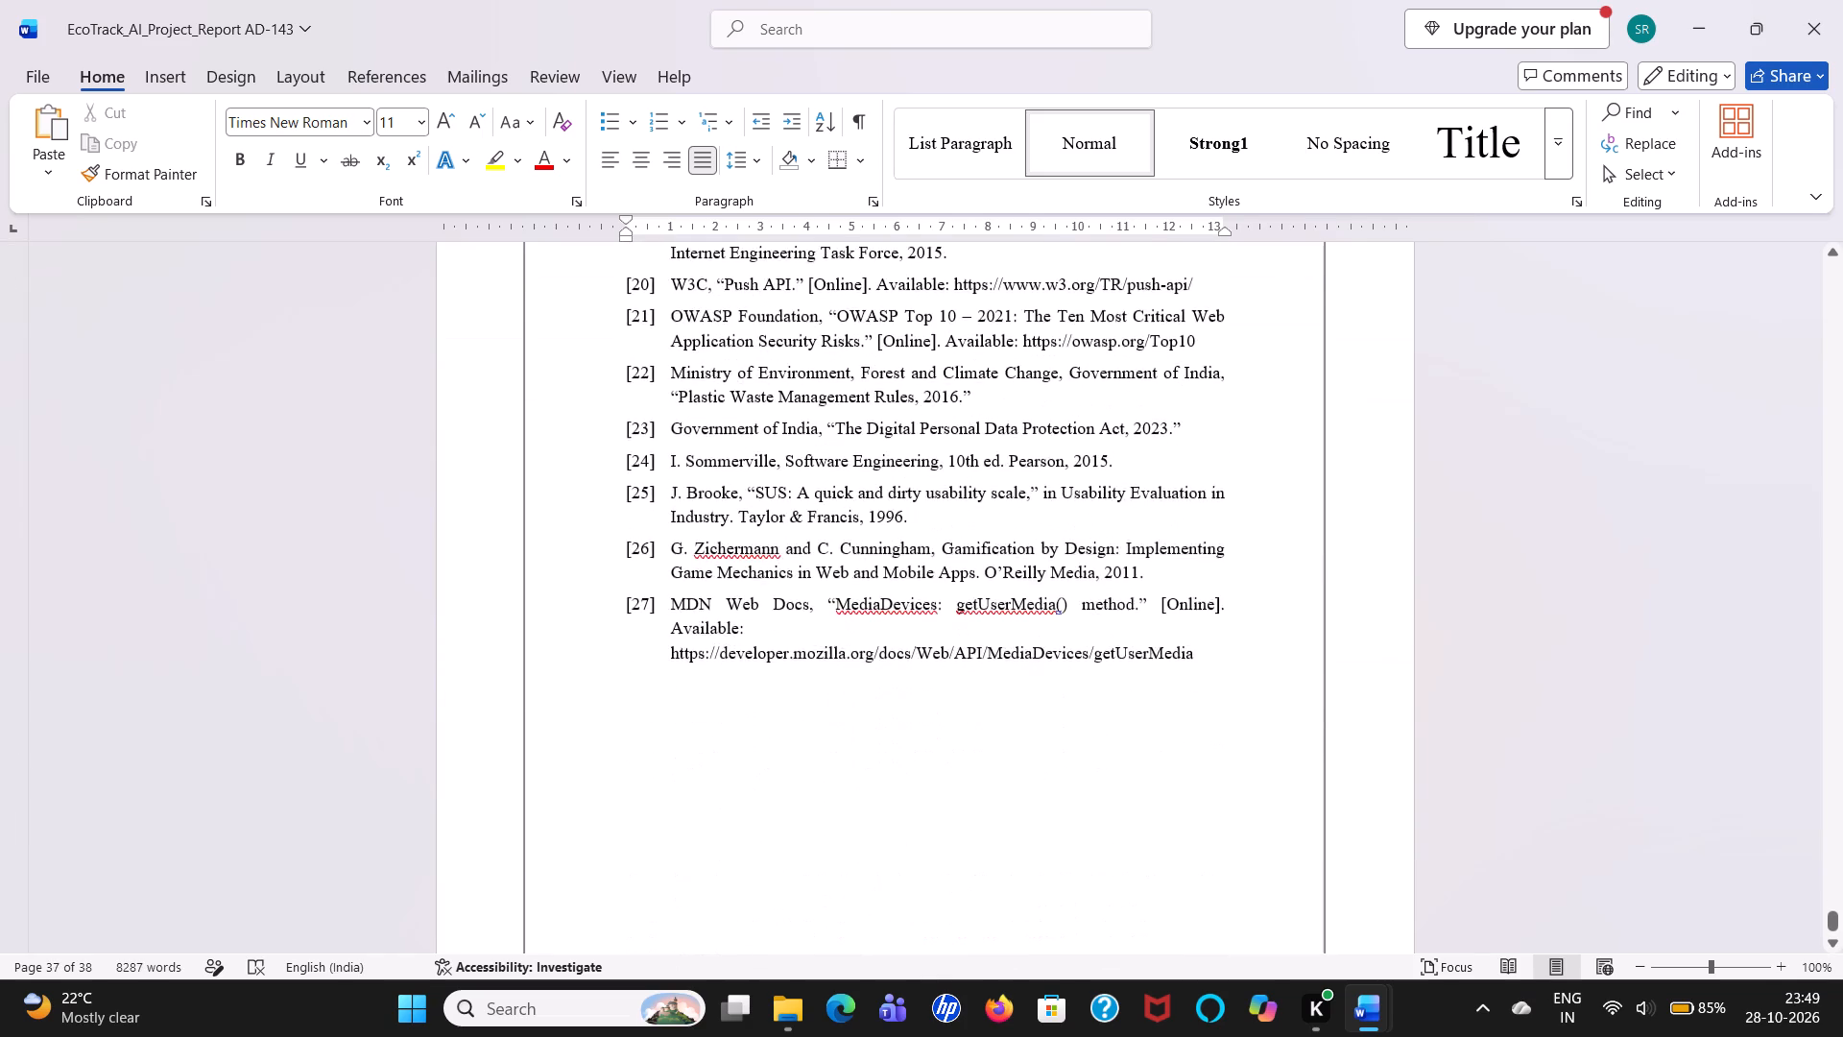
scroll(1033, 596, up, 18)
scroll(1033, 596, up, 20)
scroll(1033, 596, up, 20)
scroll(1033, 596, up, 20)
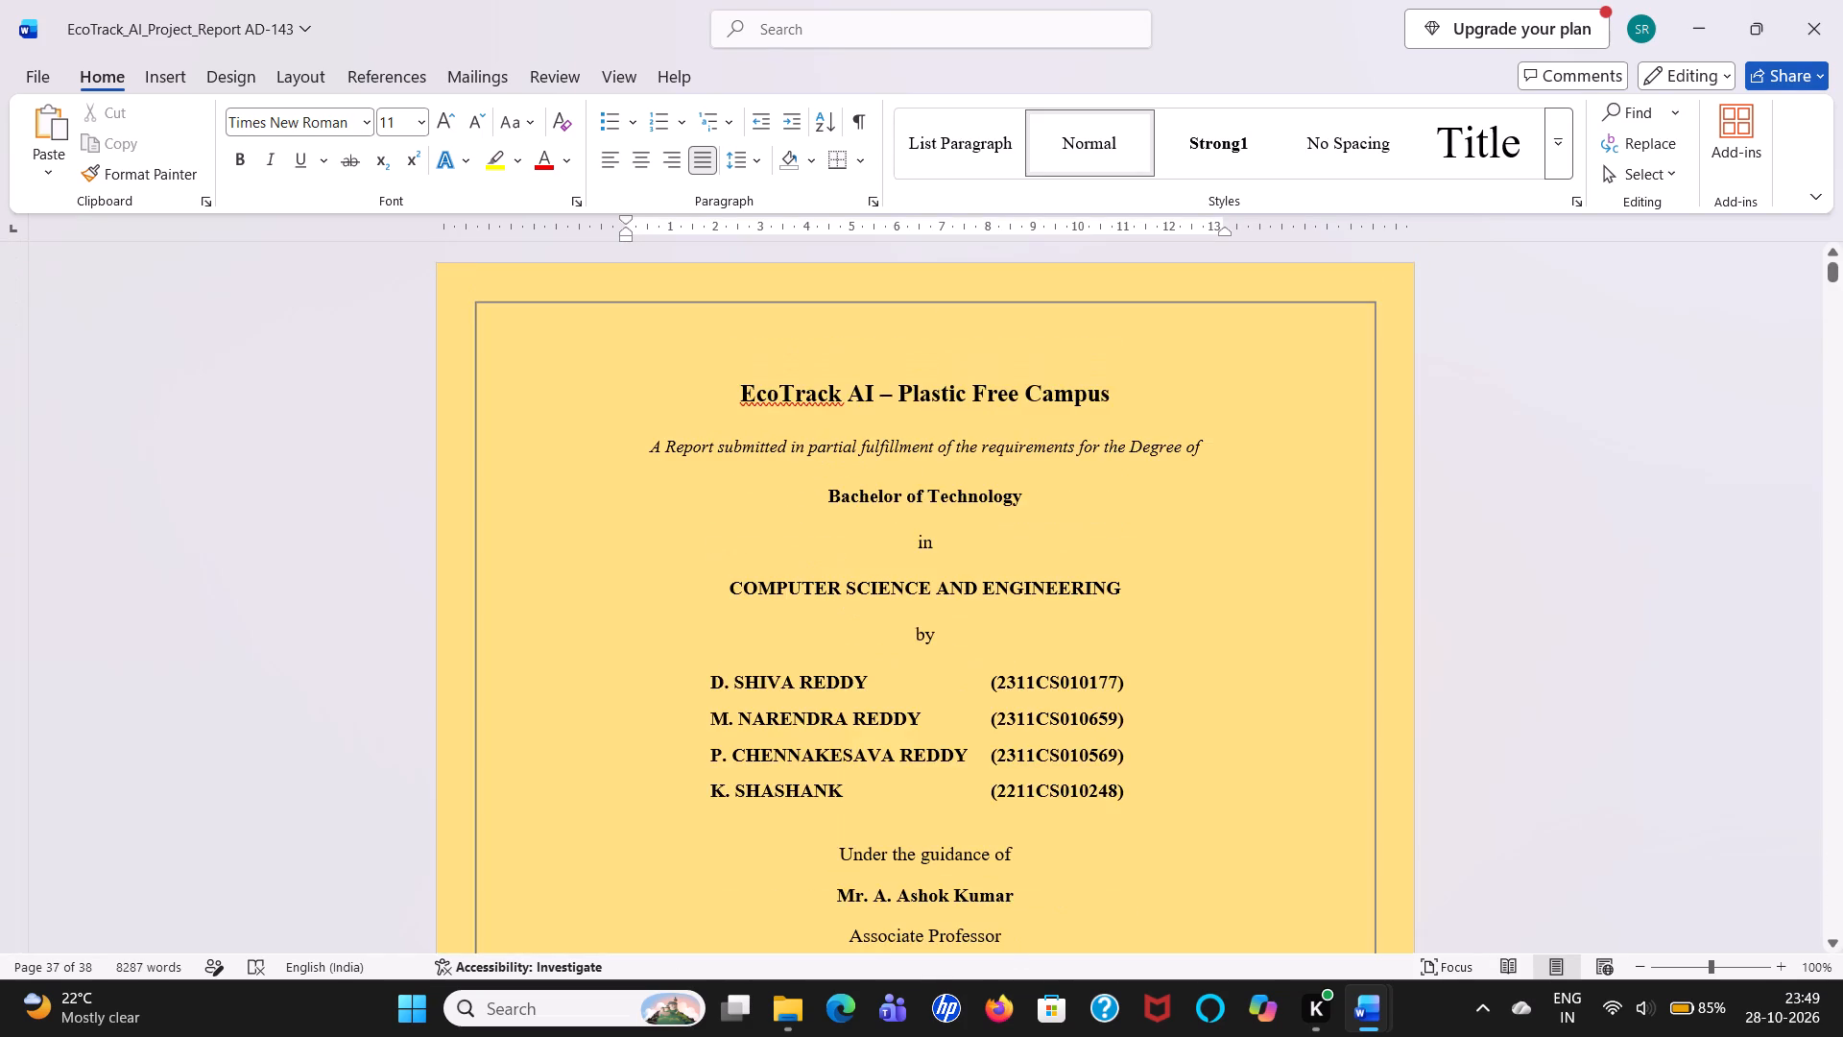
scroll(1033, 596, down, 6)
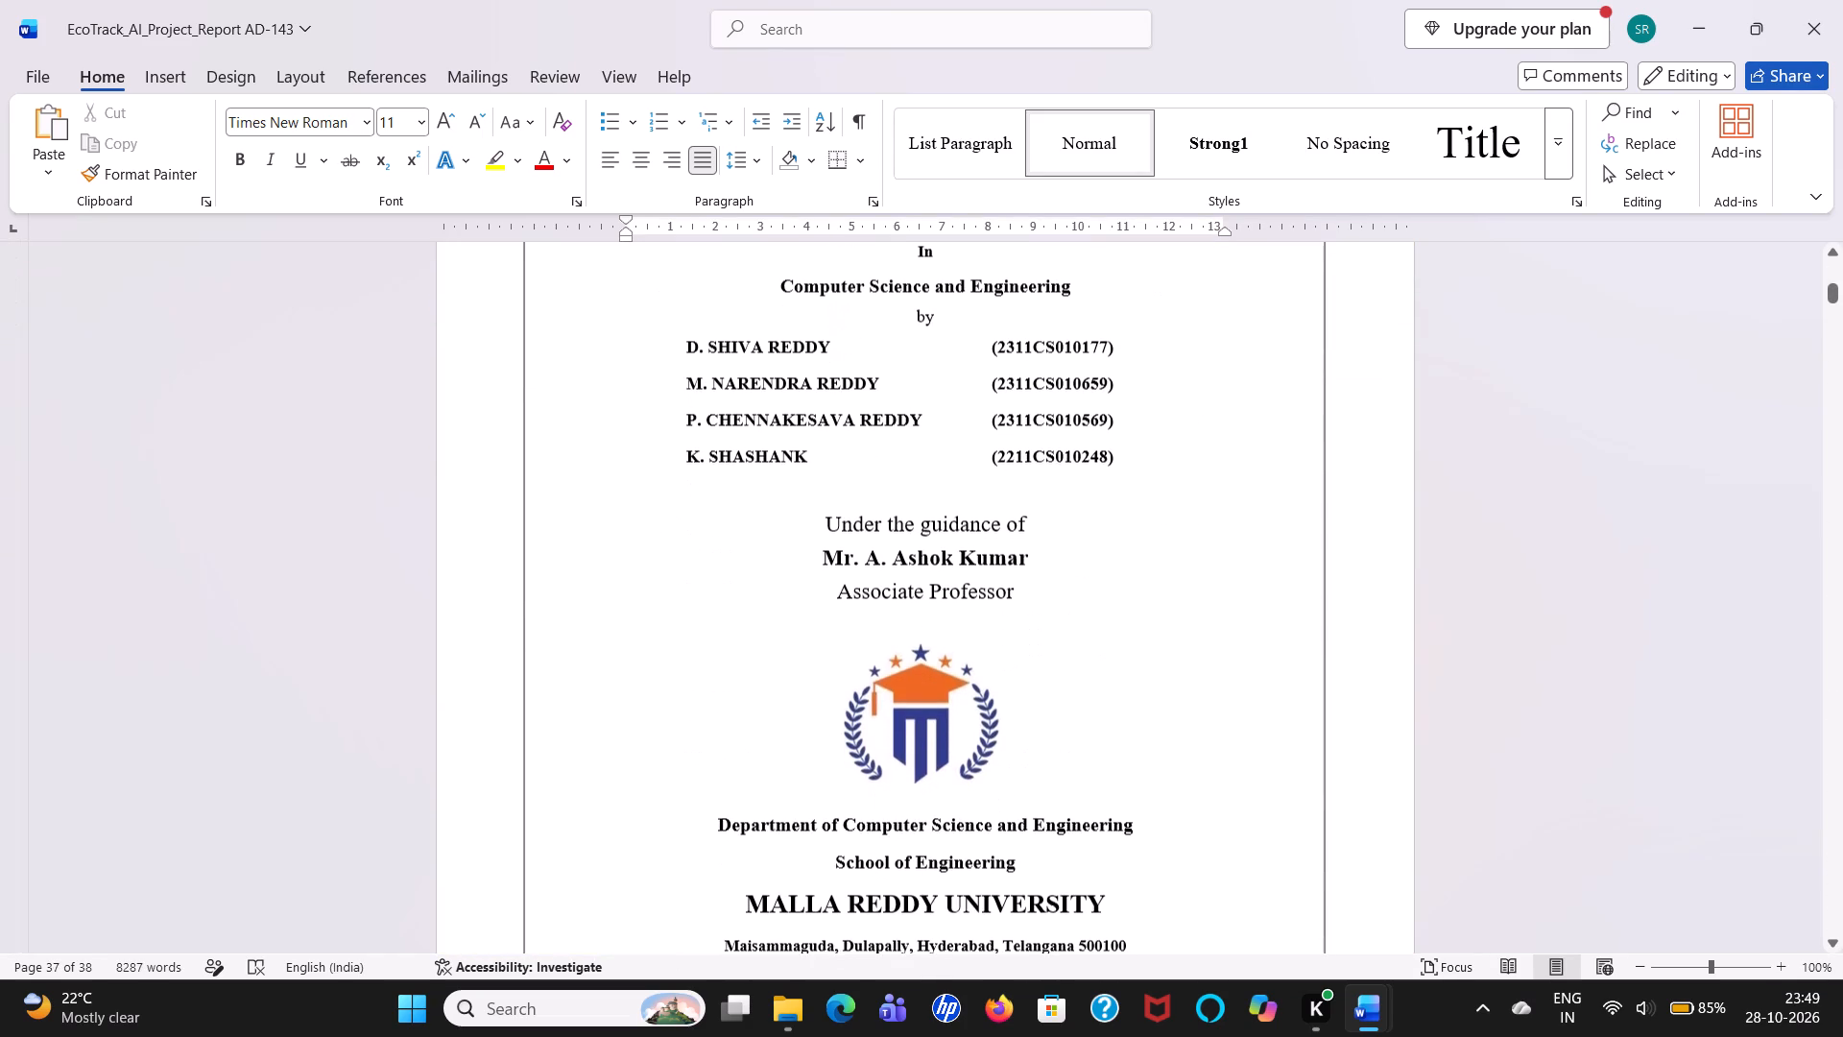
scroll(1033, 596, down, 1)
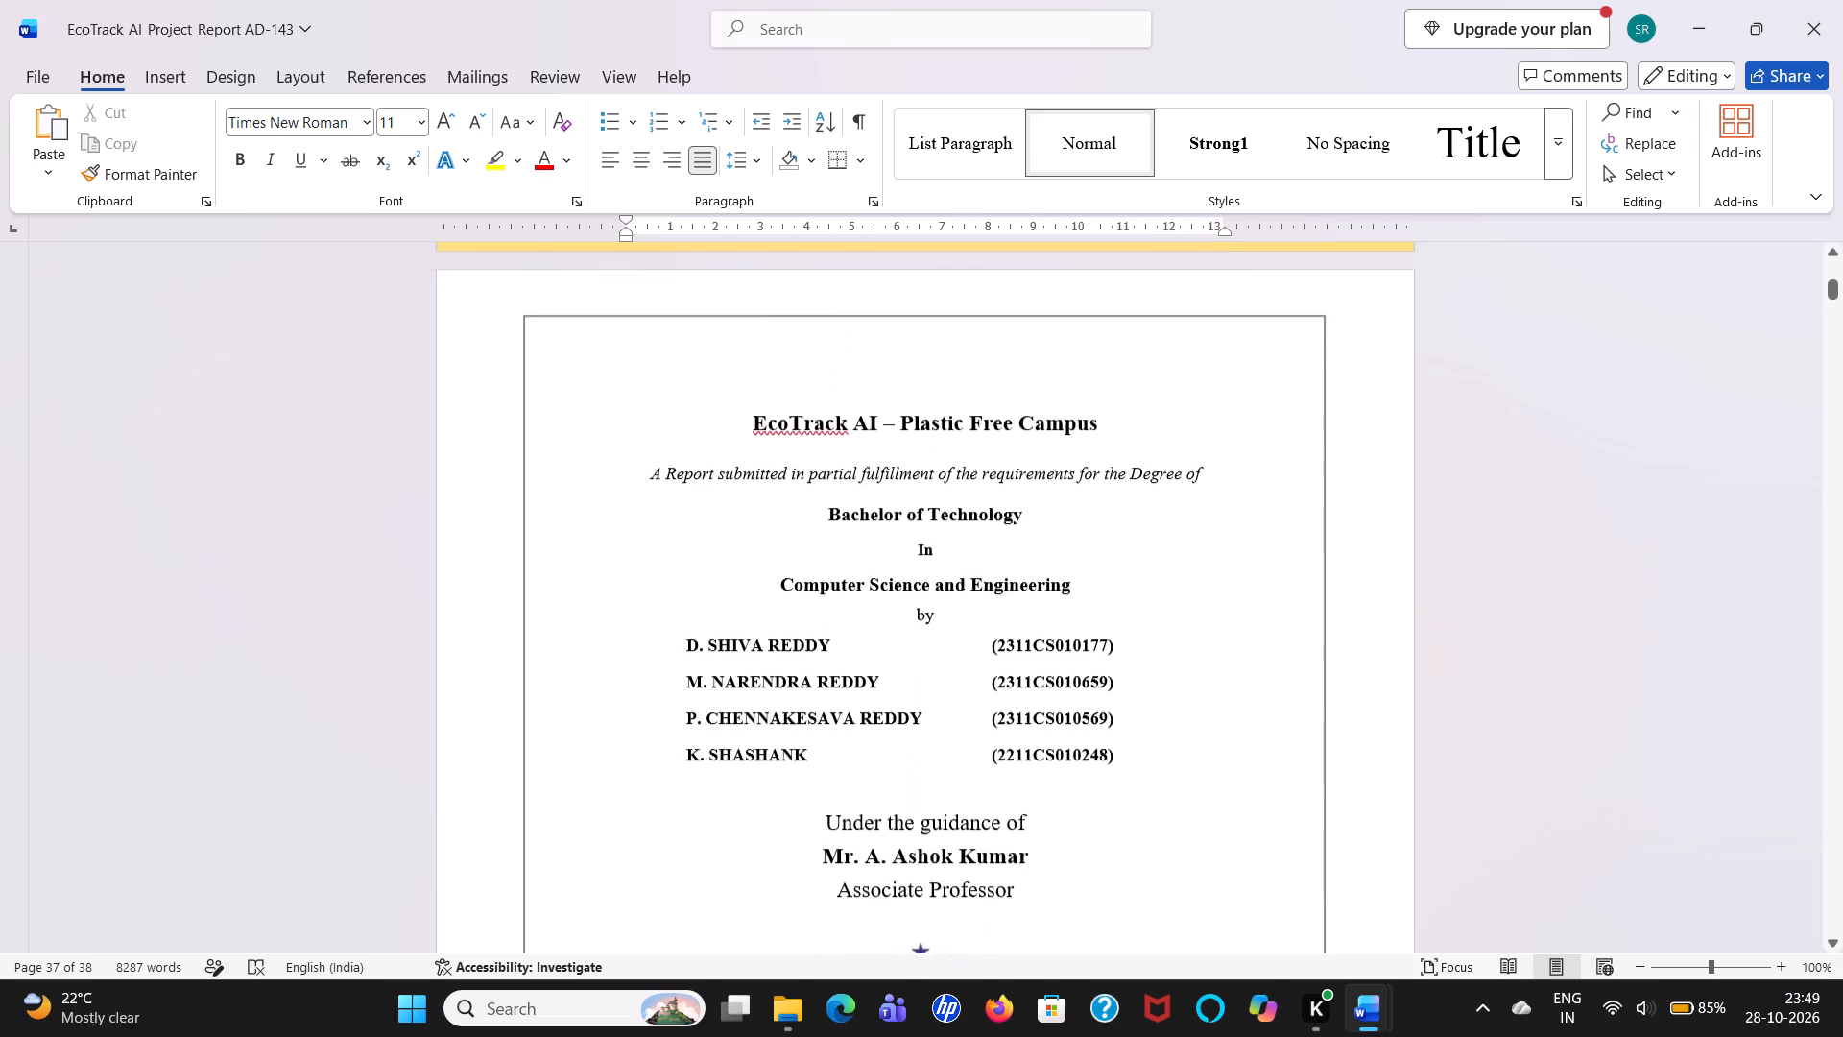
scroll(1033, 596, down, 3)
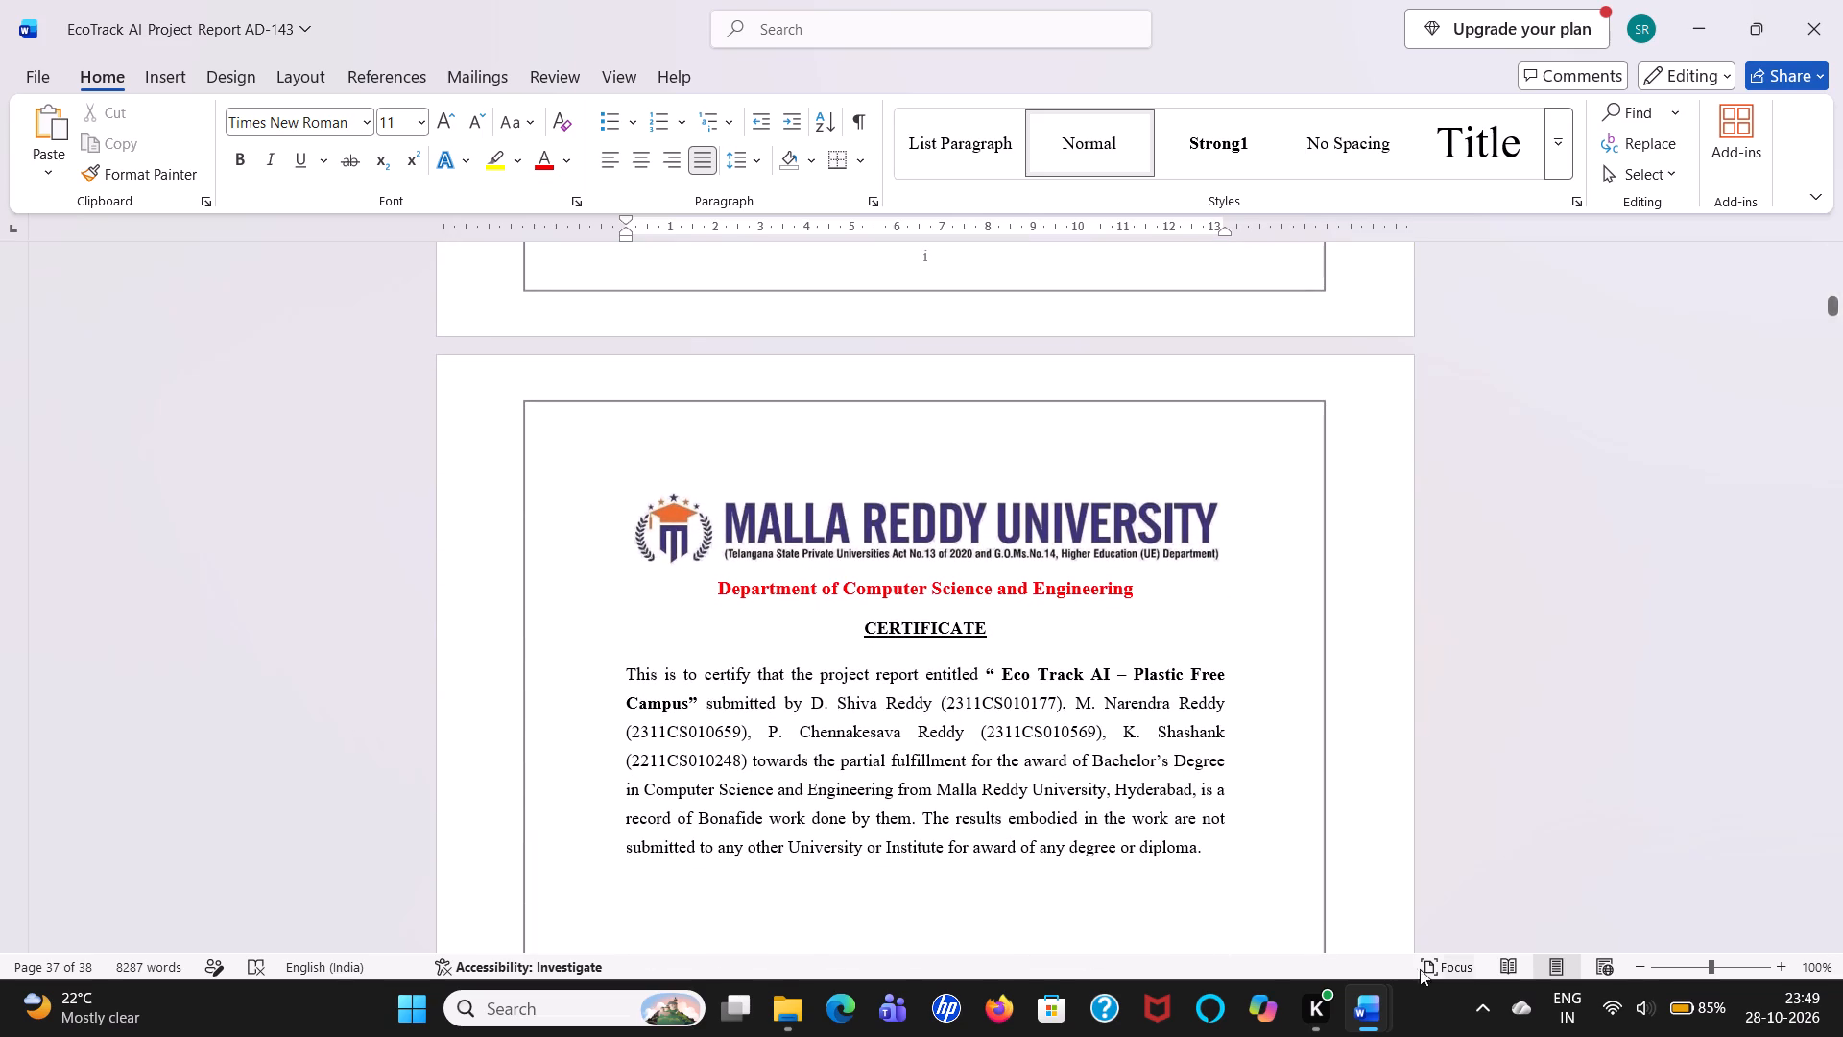
Switch to the 161_Major_Project_Final_Copy document and examine its certificate page layout for comparison.
click(1422, 910)
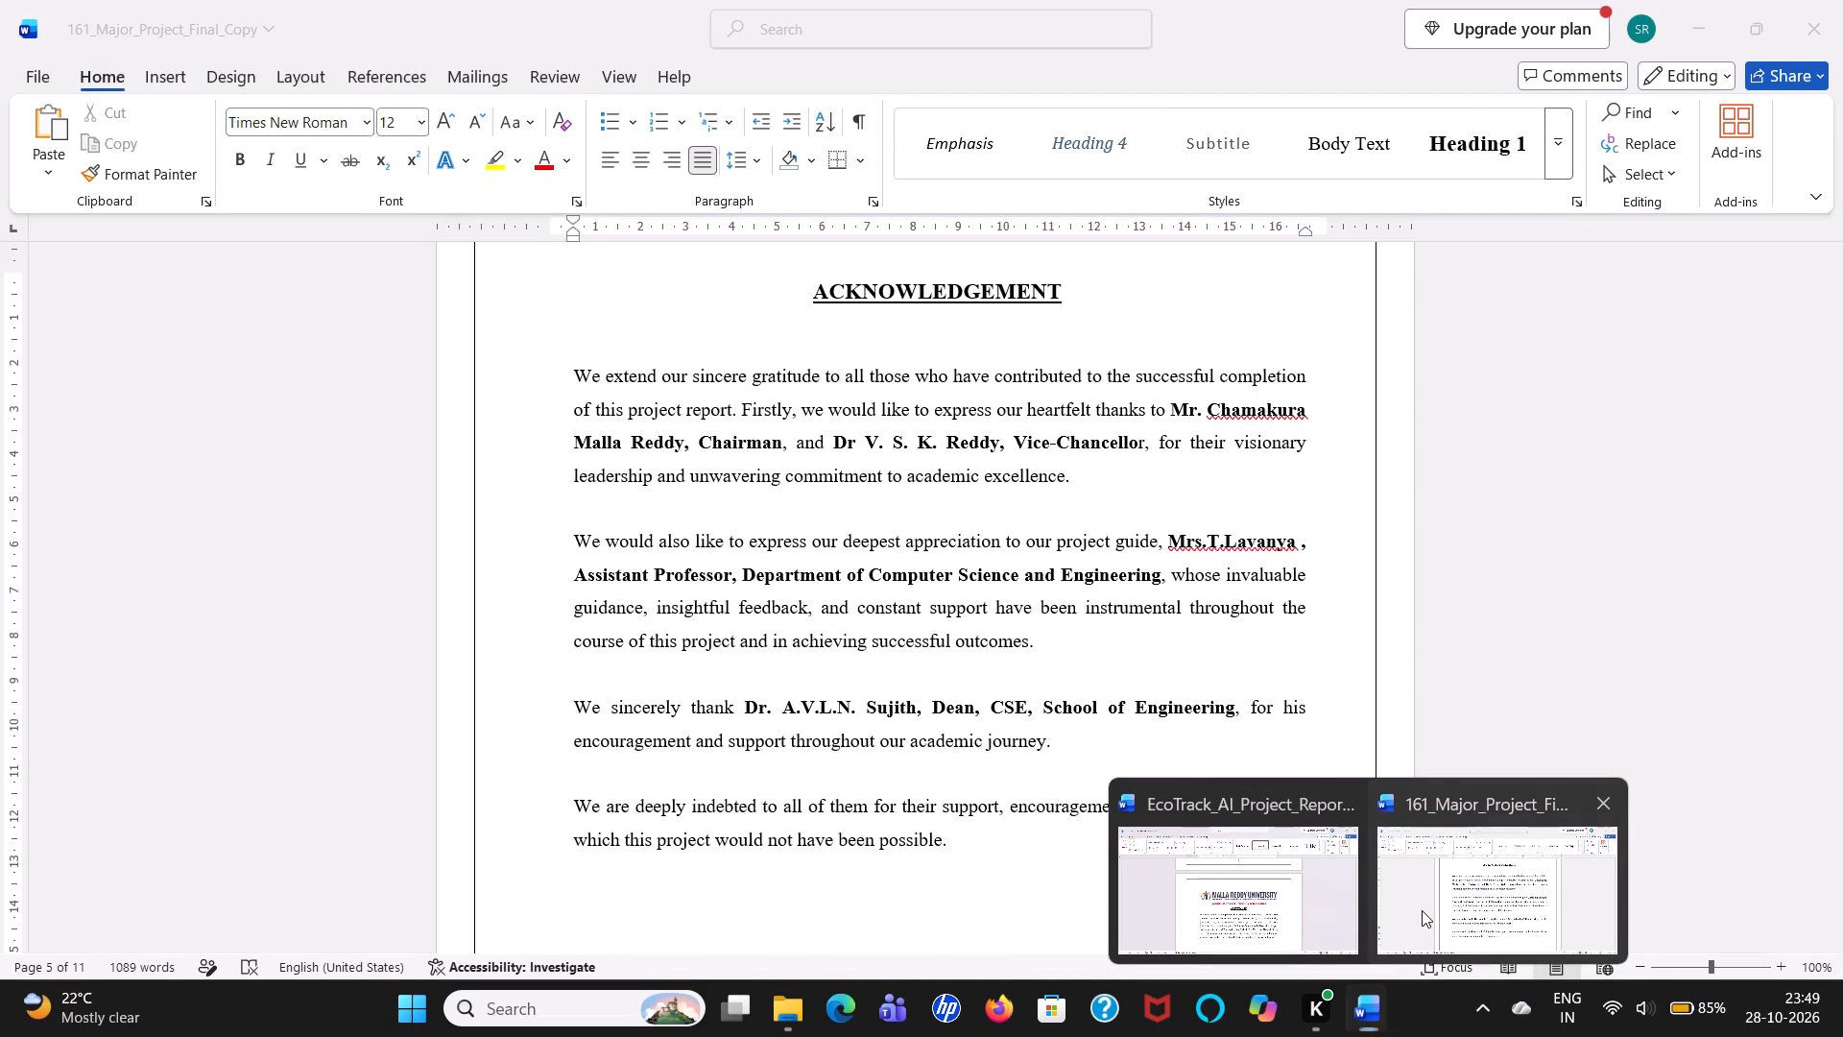
scroll(1193, 718, up, 7)
scroll(1193, 718, down, 1)
scroll(1193, 718, up, 10)
scroll(1193, 718, down, 1)
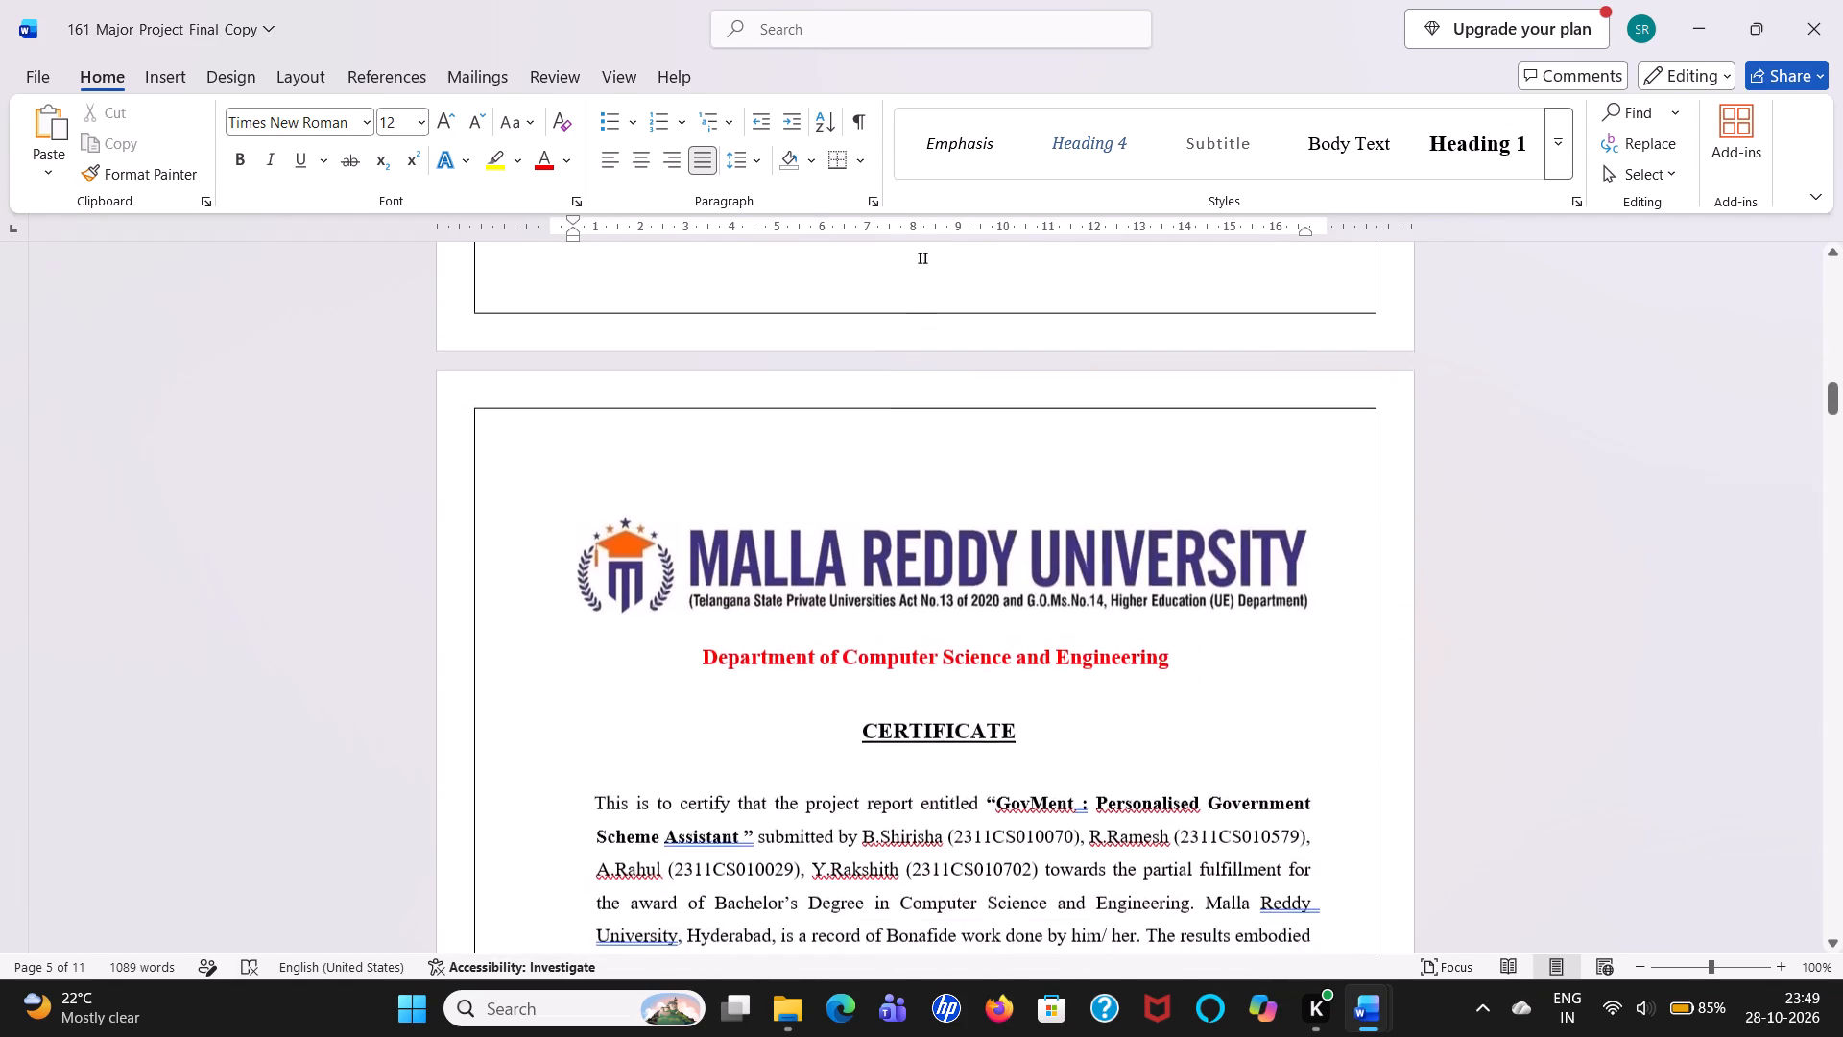
scroll(1193, 718, down, 1)
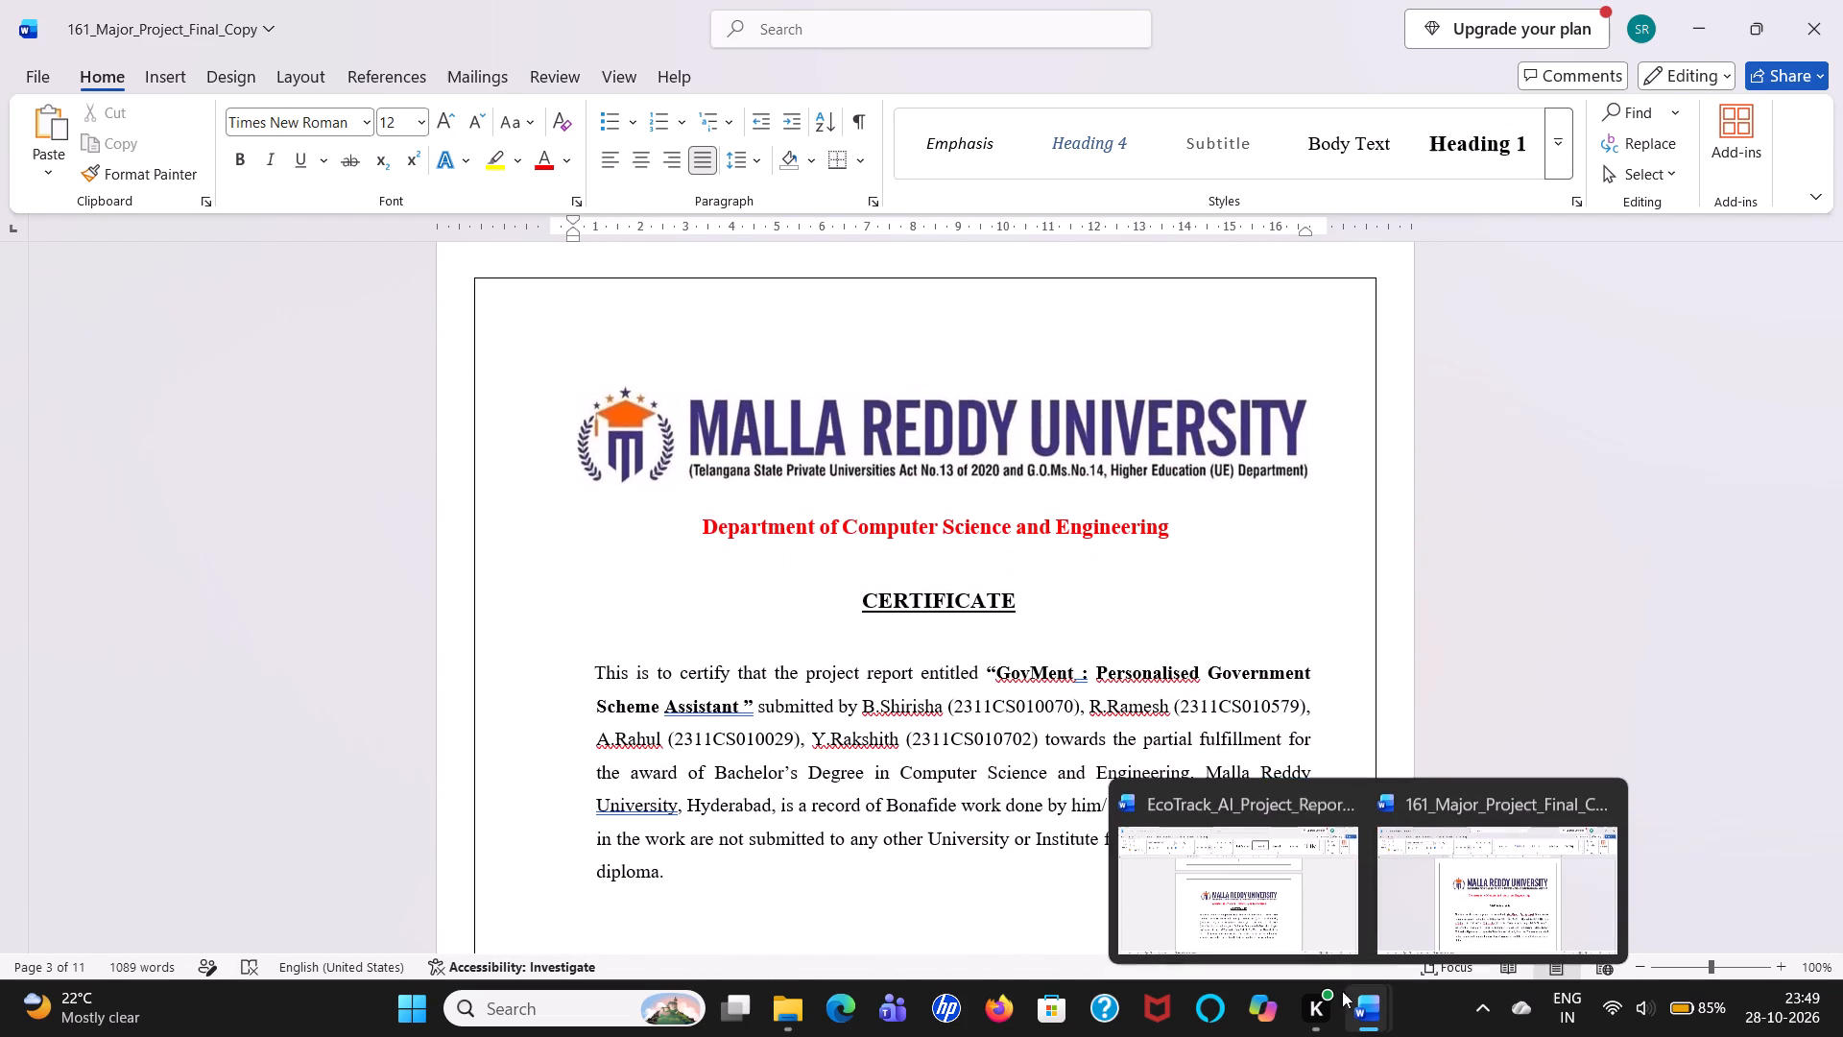
Return to the EcoTrack report and review its certificate, declaration and acknowledgement pages.
click(1238, 889)
scroll(1045, 813, down, 1)
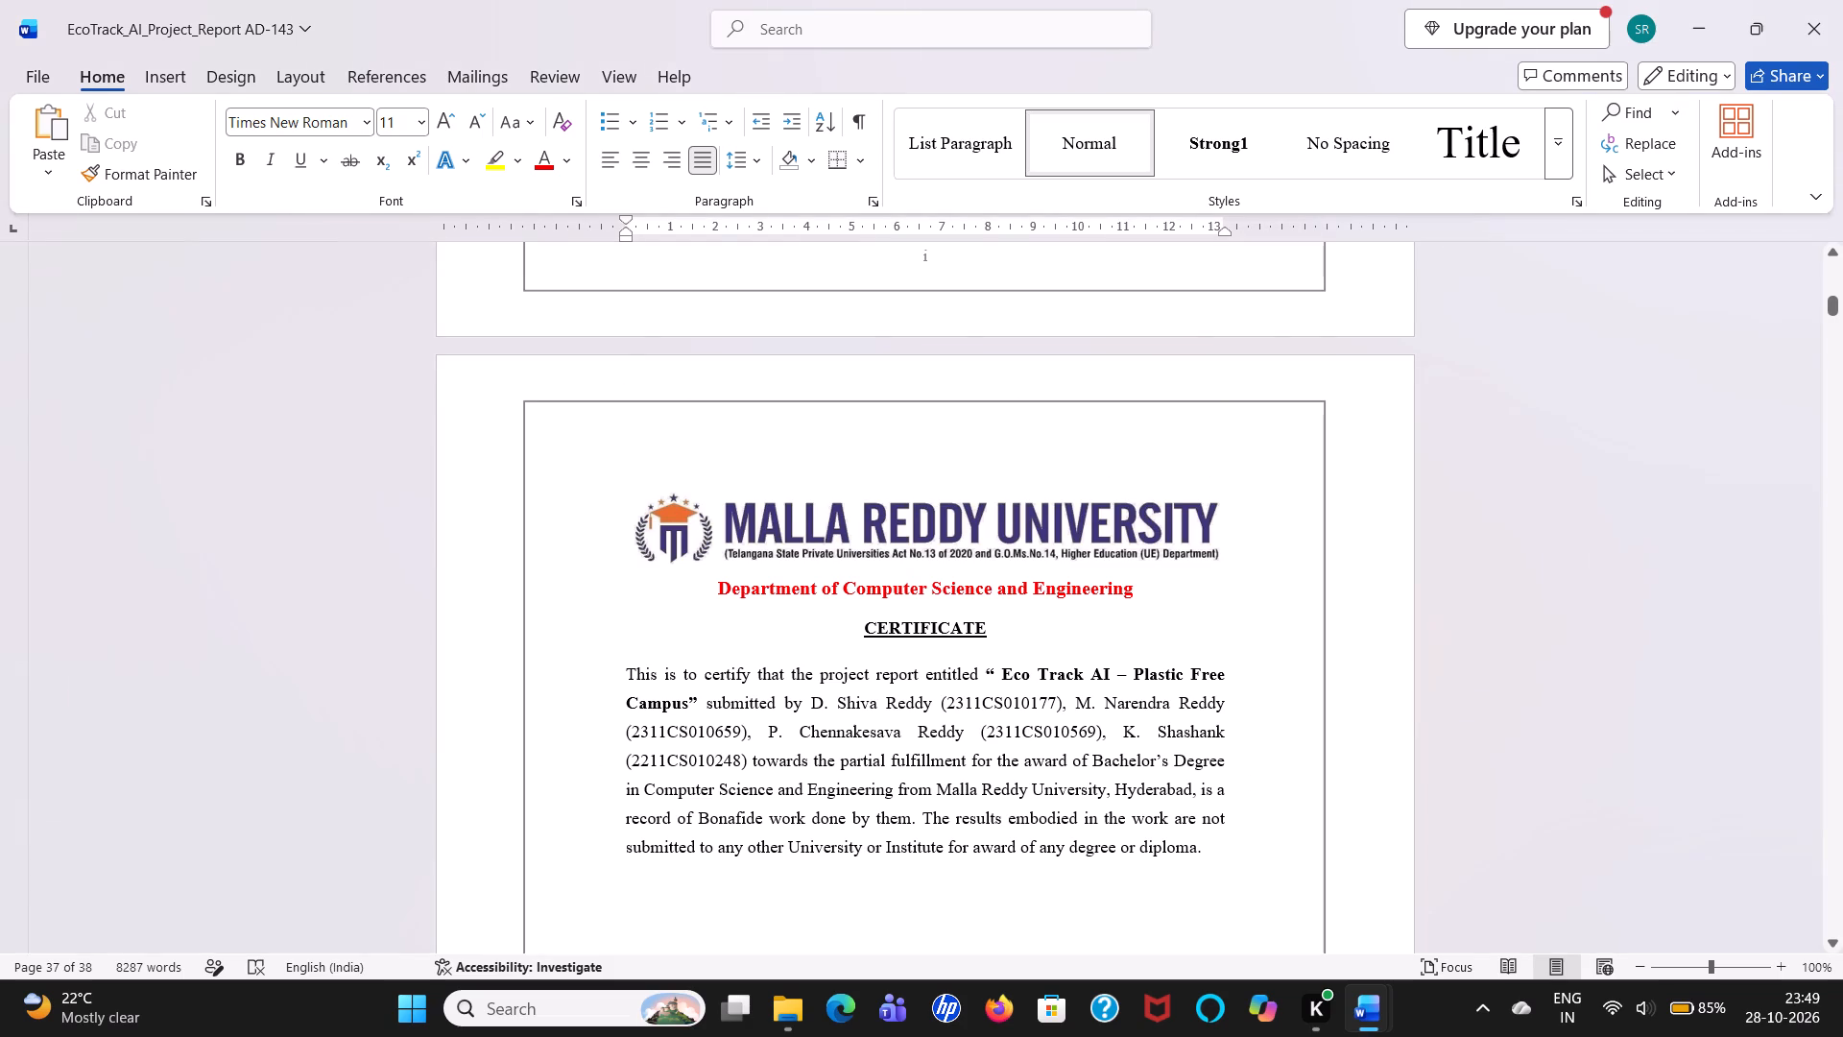
scroll(1045, 813, down, 2)
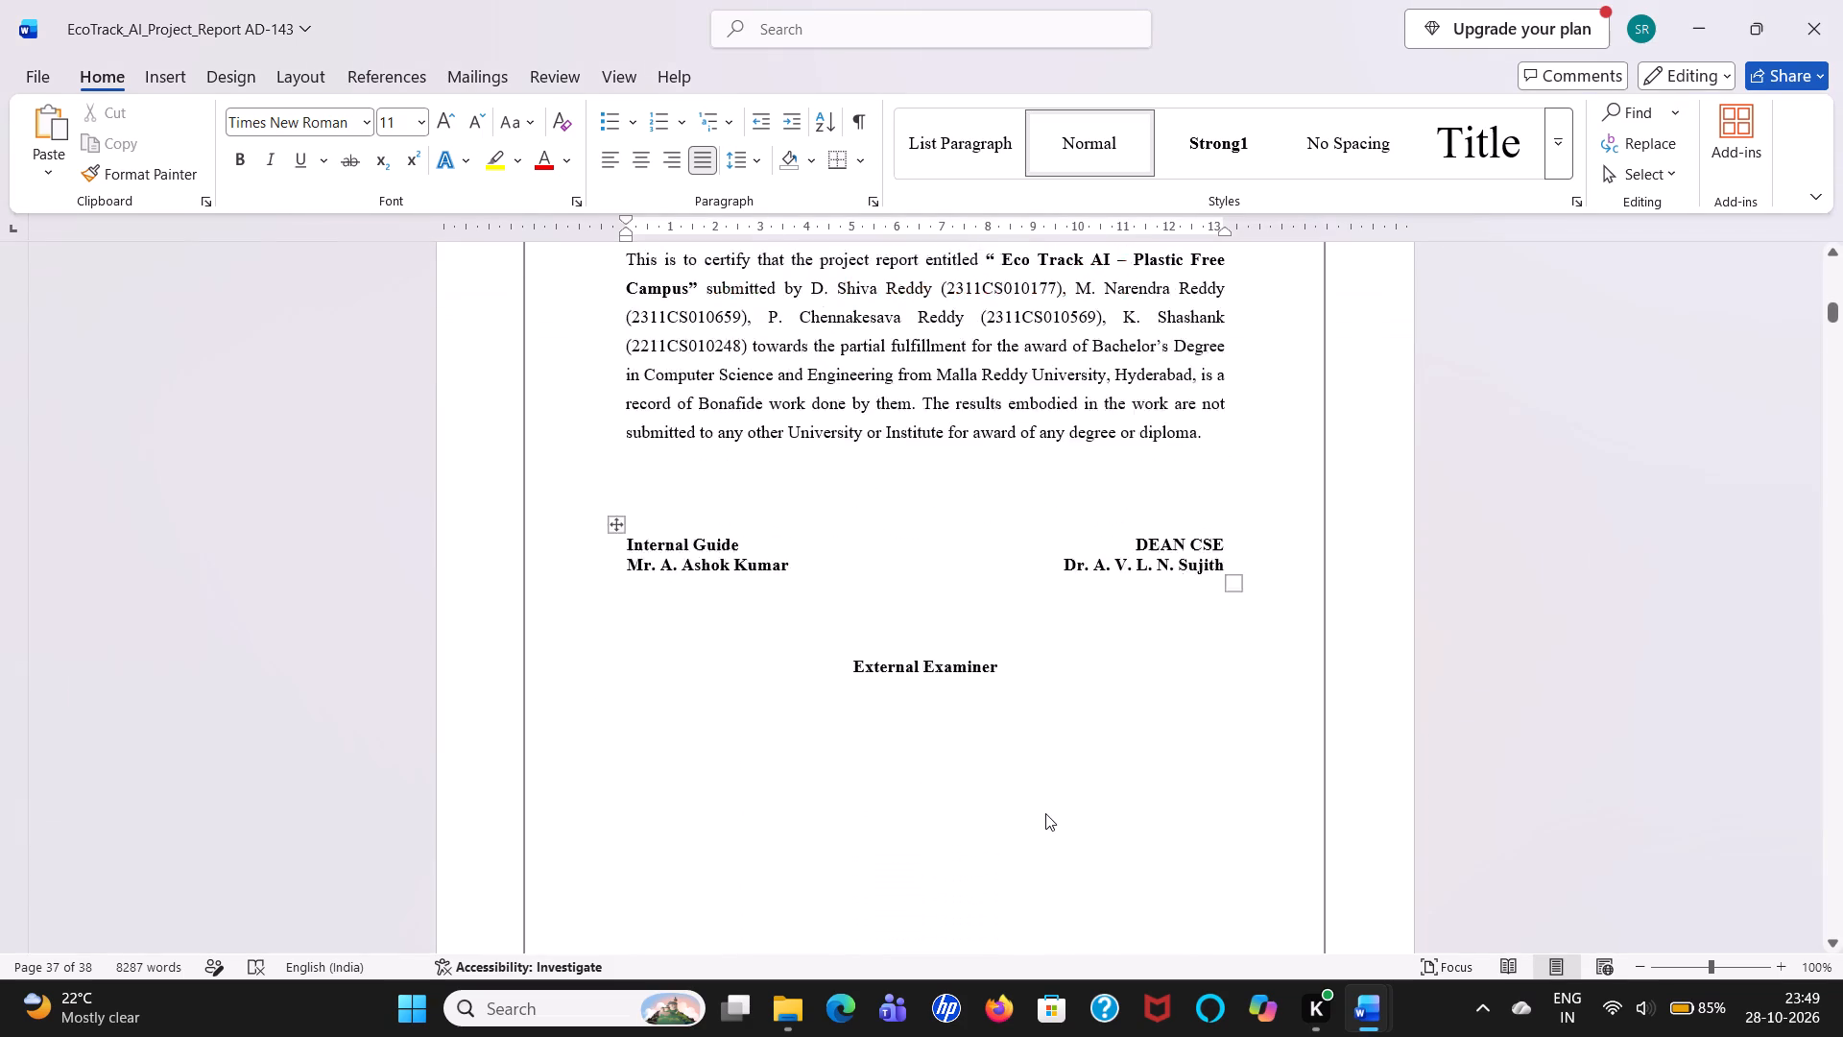
scroll(1045, 813, down, 1)
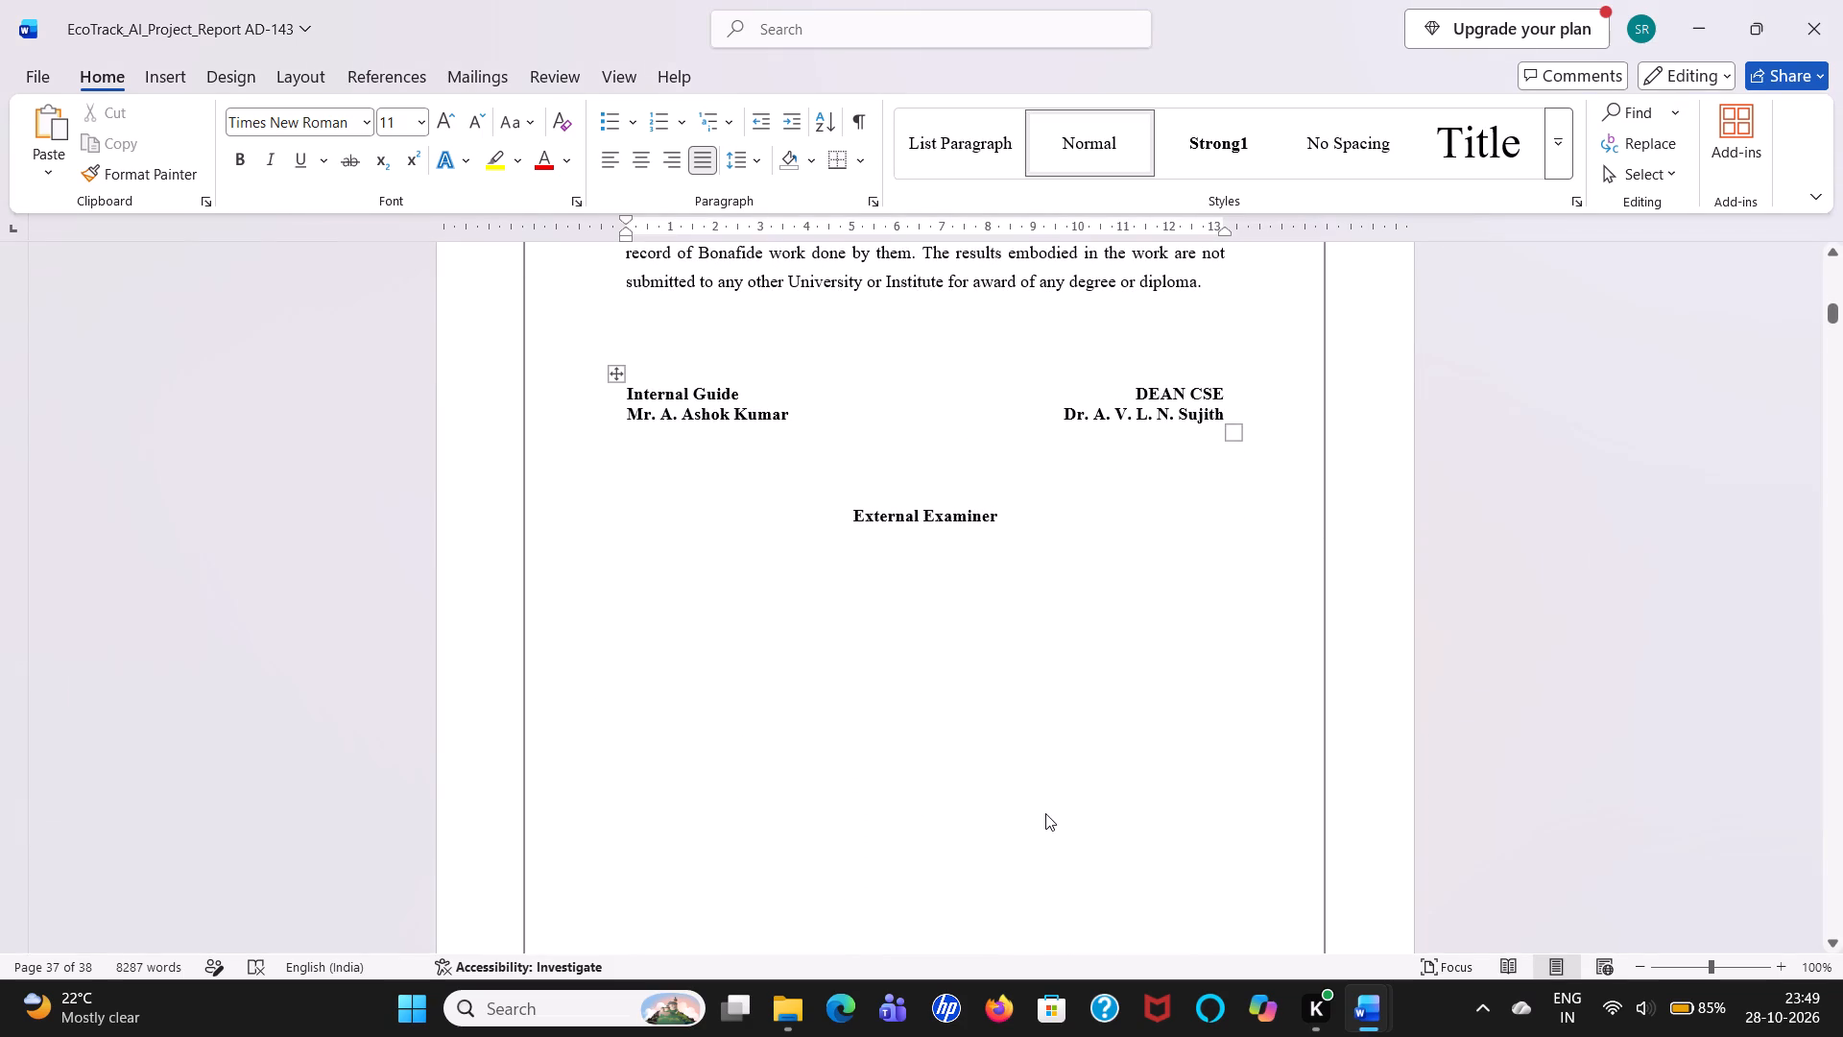
scroll(1045, 813, down, 1)
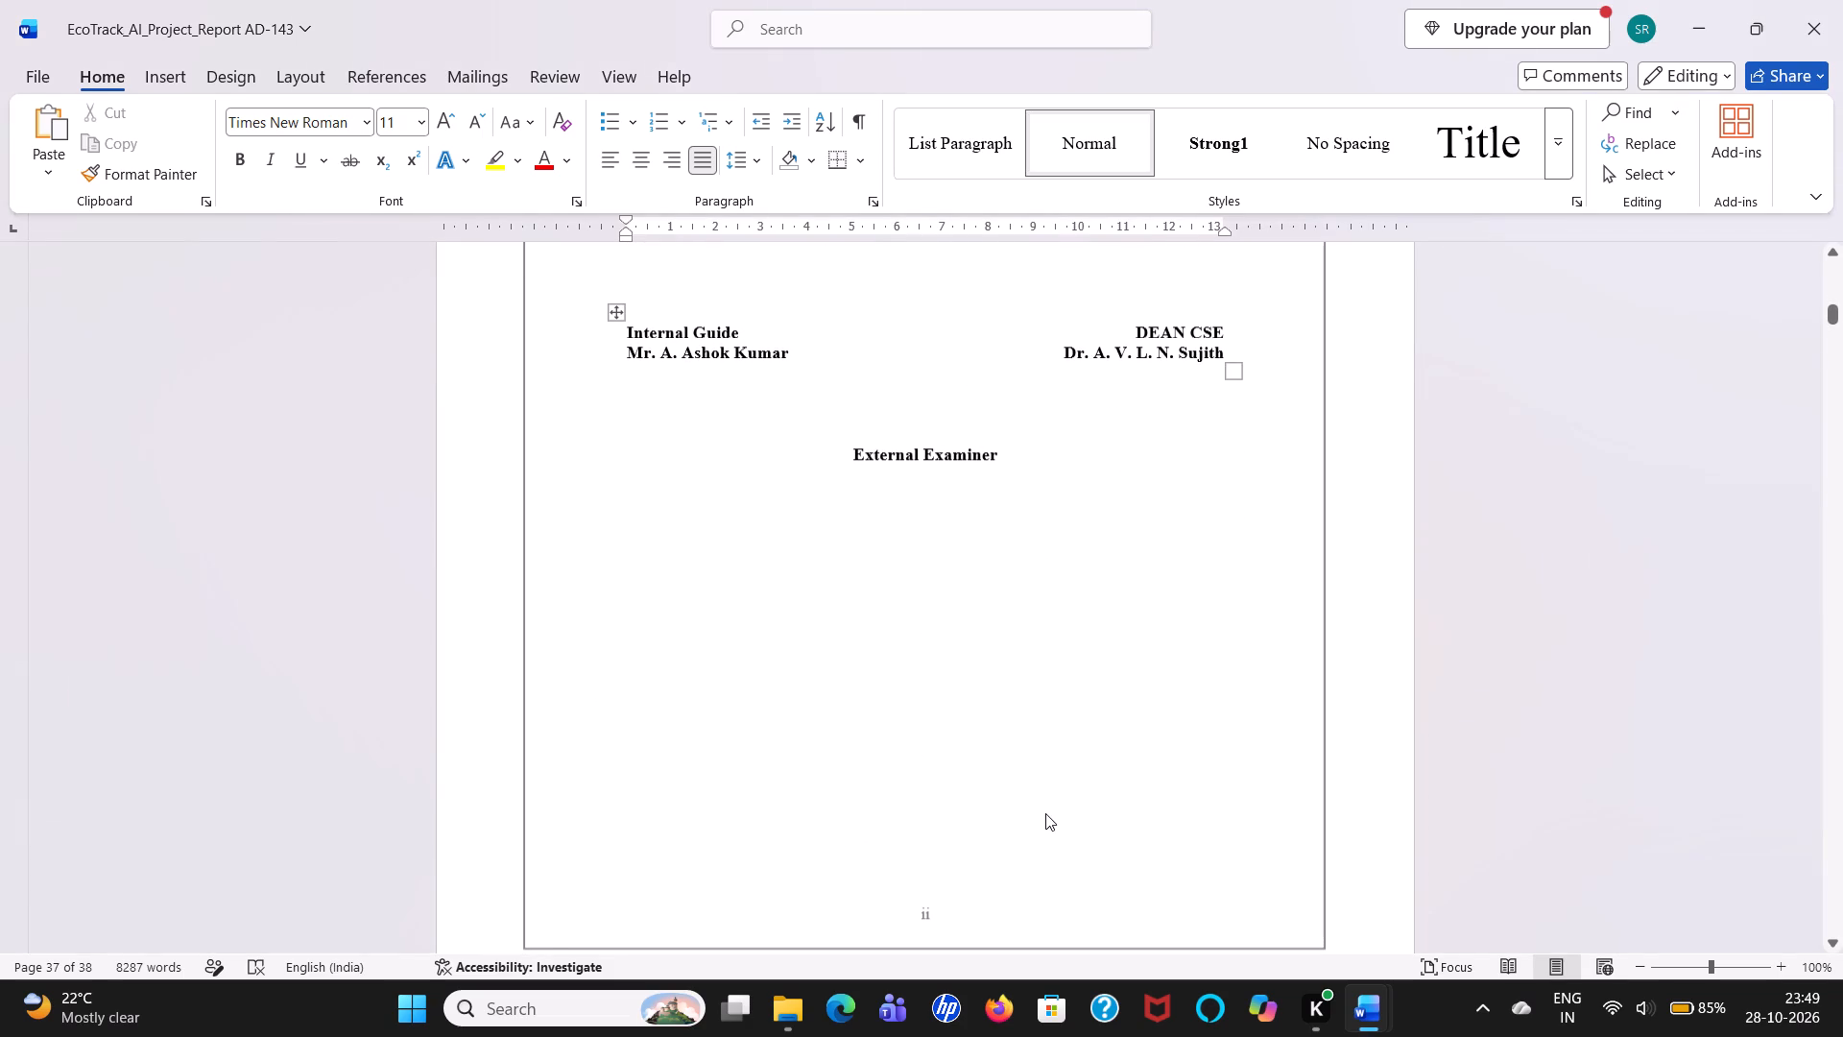
scroll(1045, 813, down, 4)
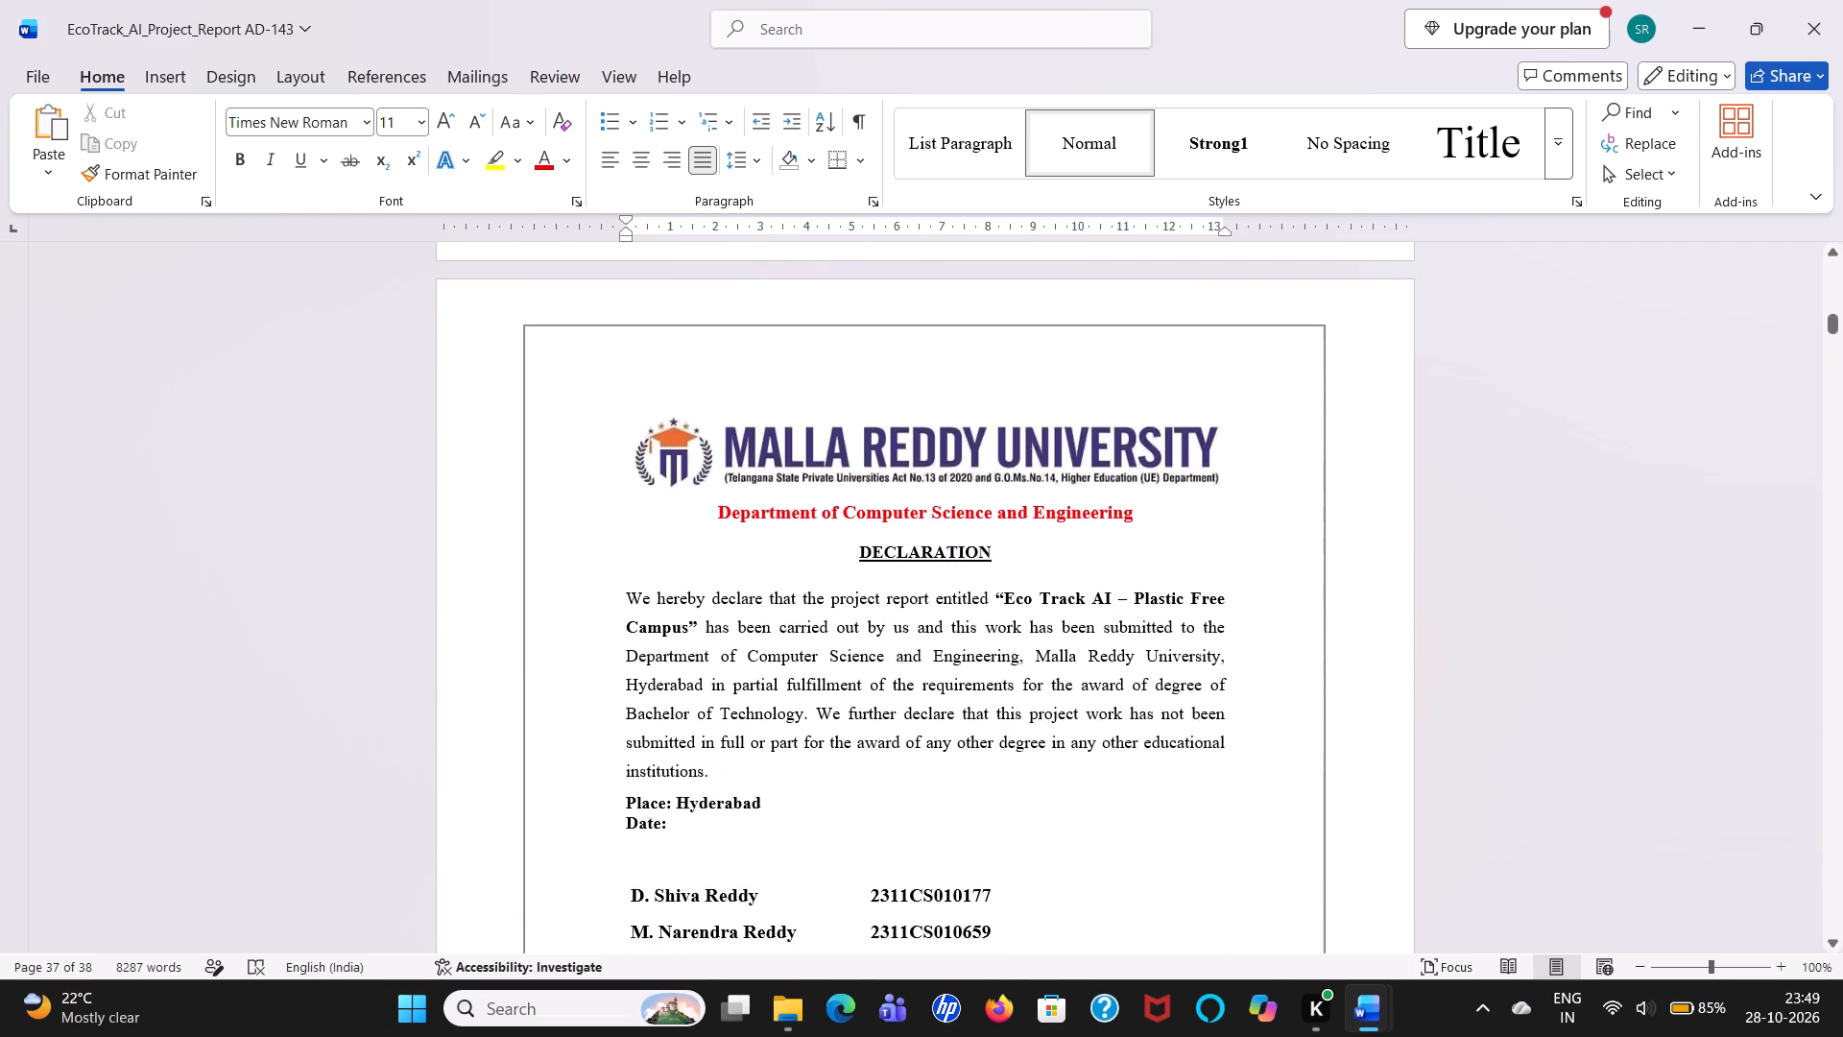
scroll(1045, 813, down, 3)
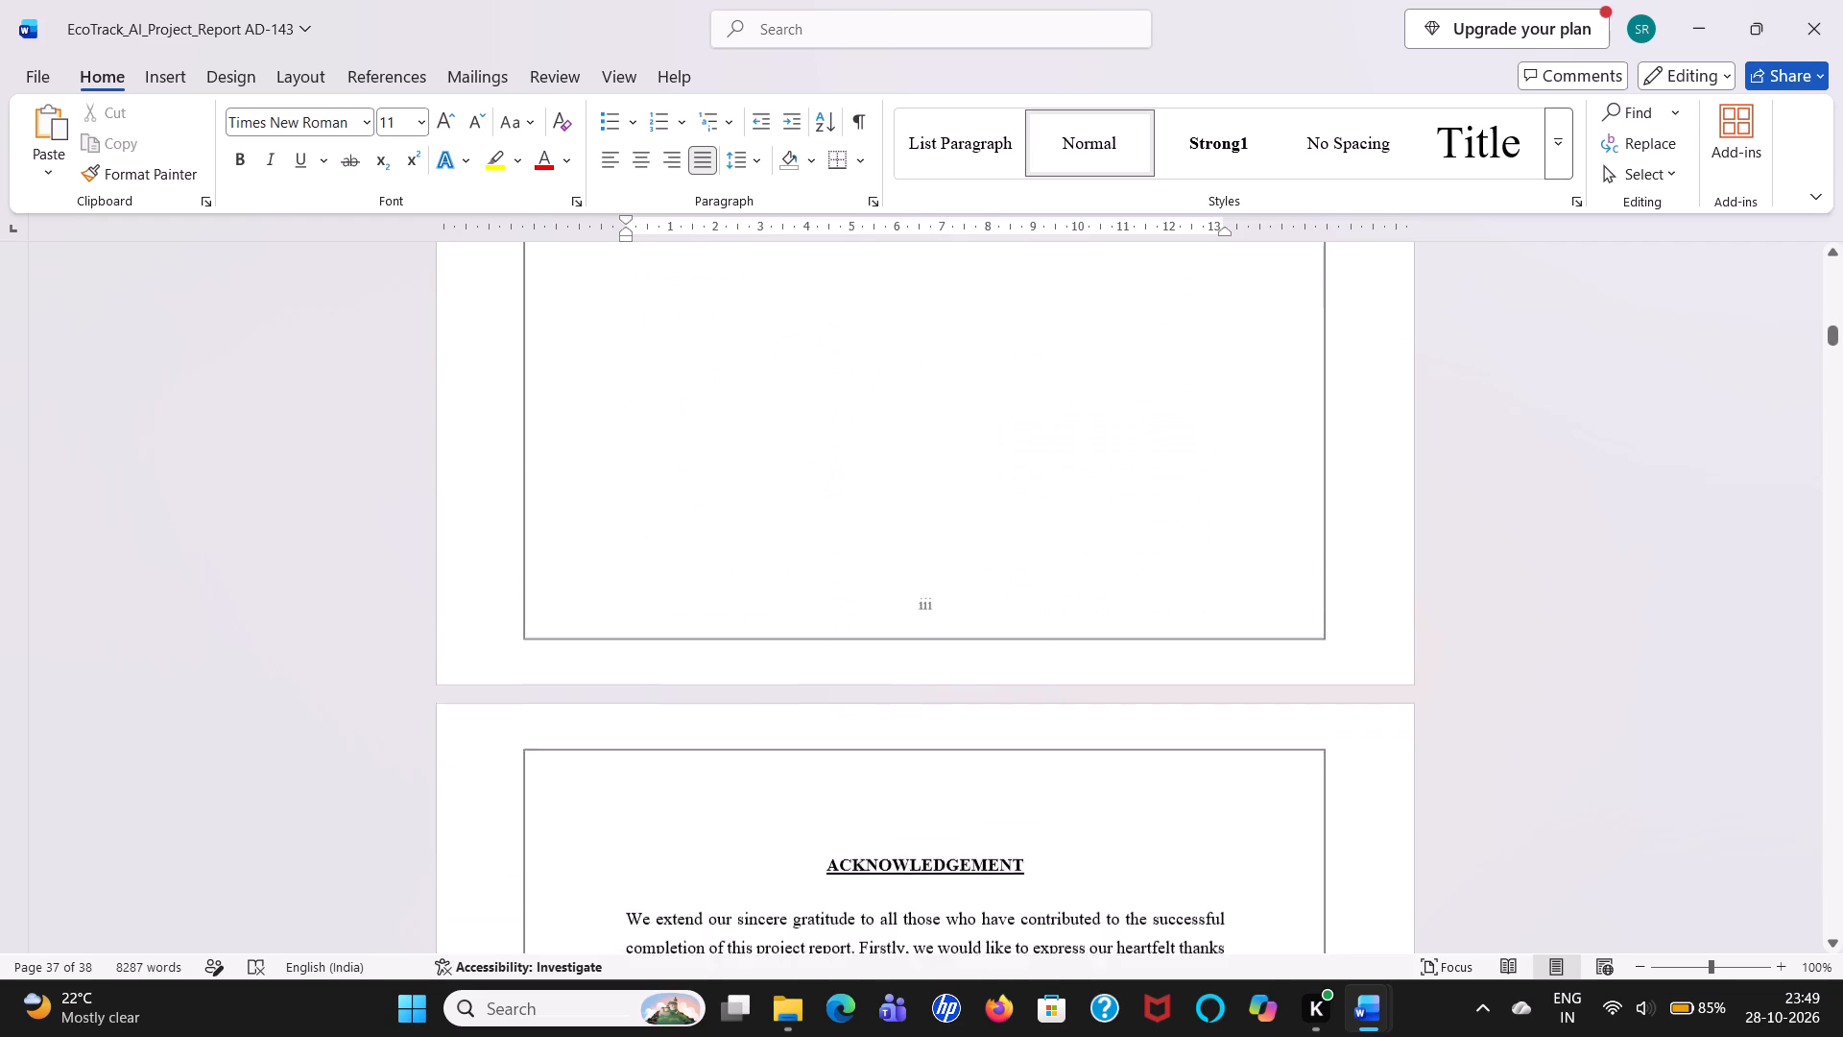
scroll(1045, 813, down, 2)
scroll(1045, 813, up, 1)
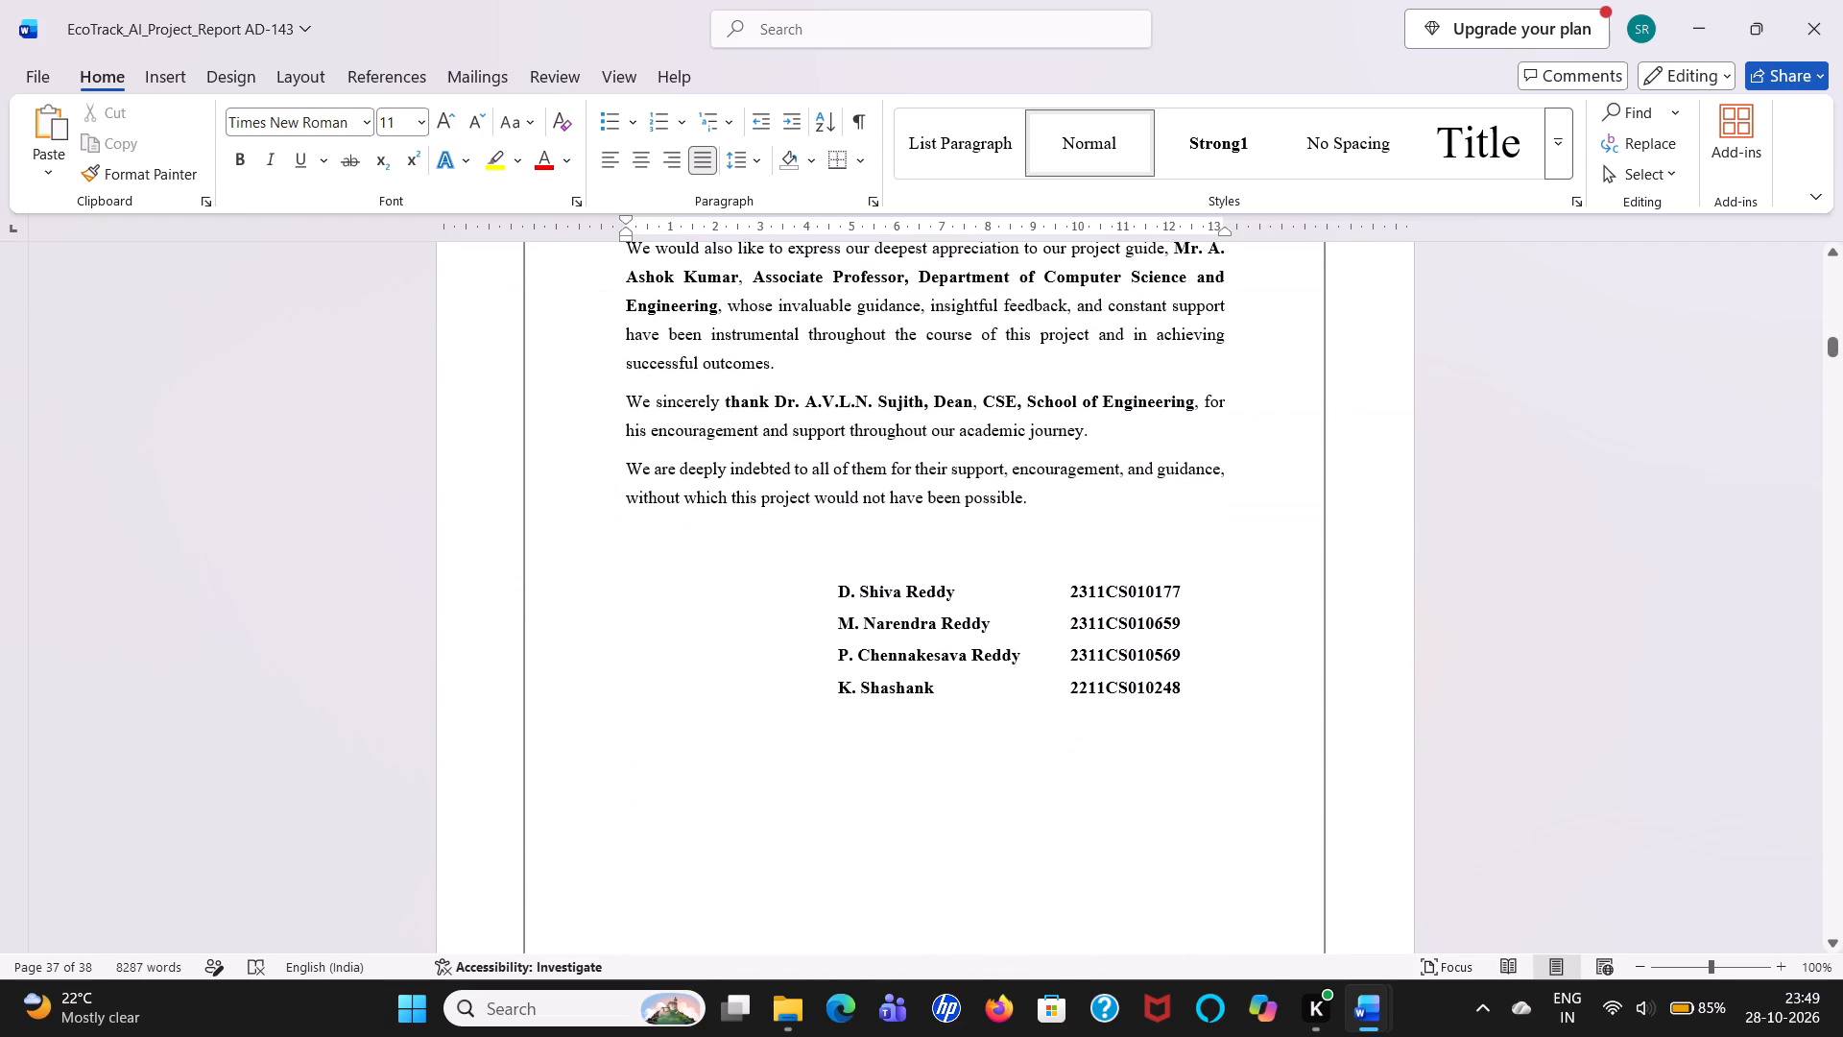
scroll(1045, 813, up, 1)
scroll(1045, 813, down, 2)
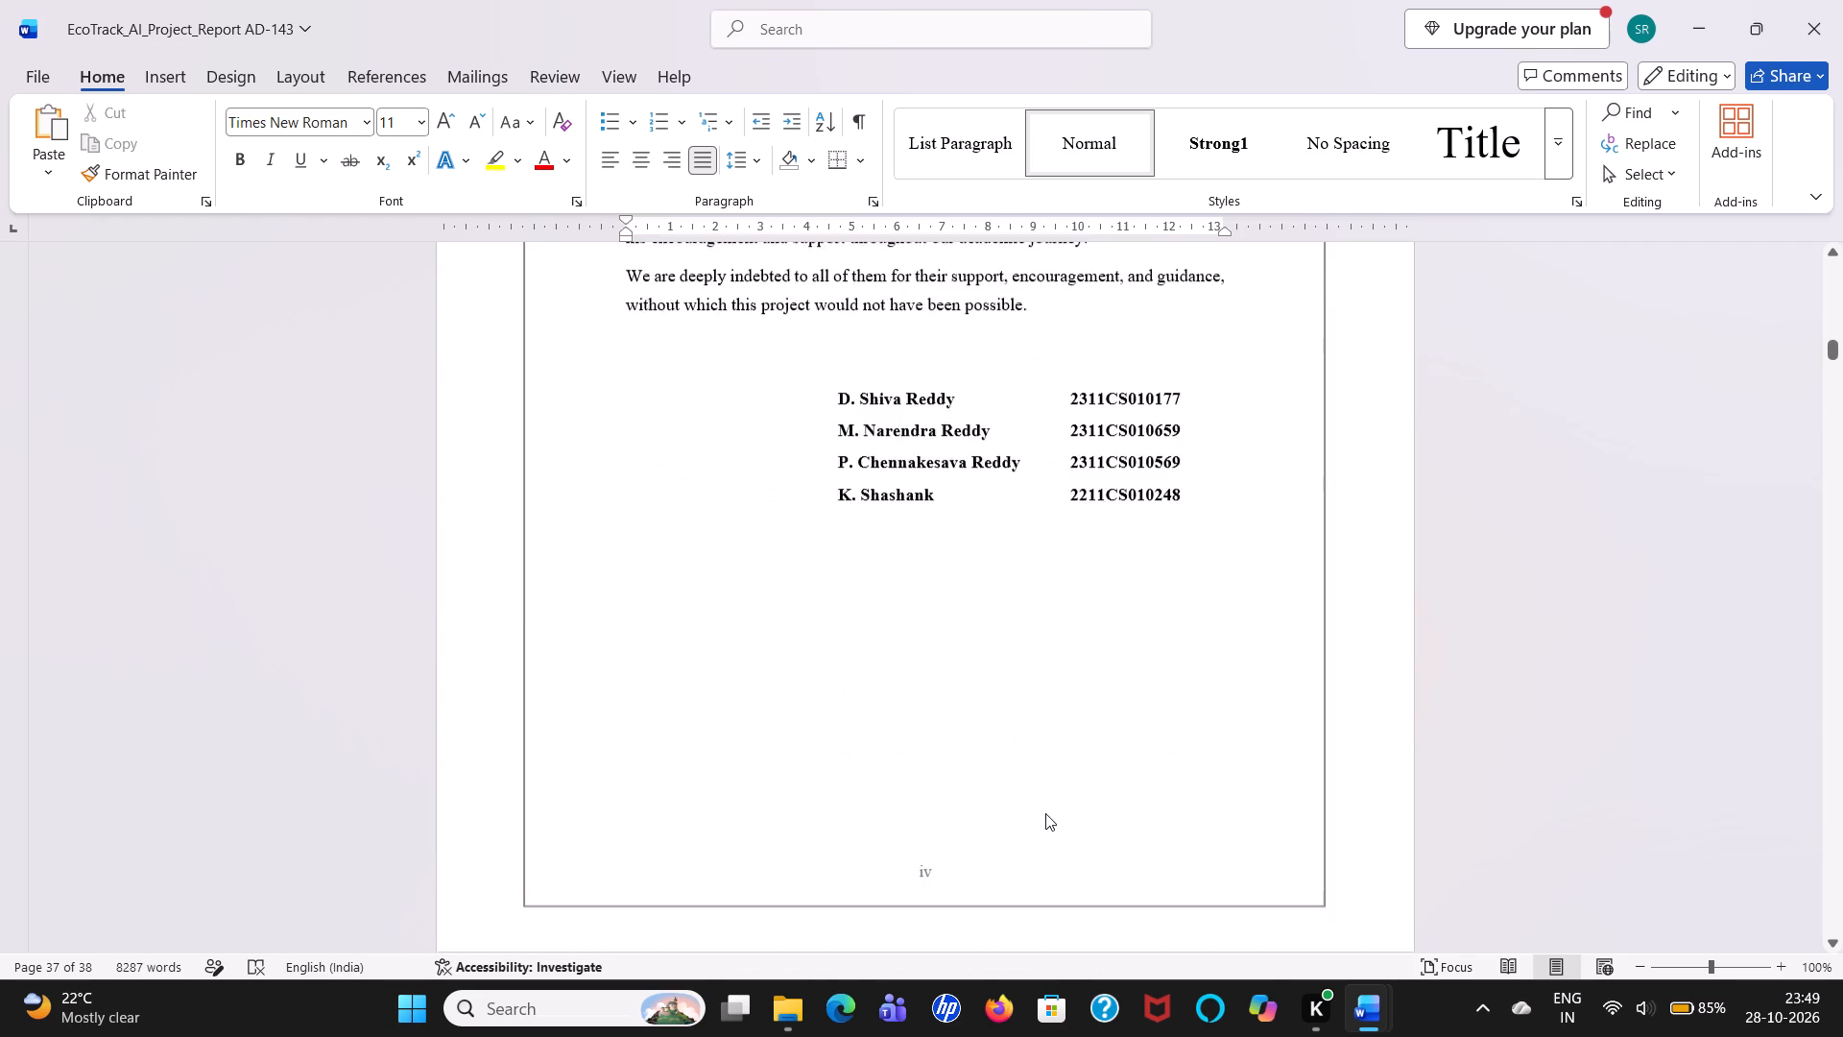
Replace the flagged text in the Chapter 5 line of the table of contents with the suggestion "5 References".
scroll(1045, 813, down, 5)
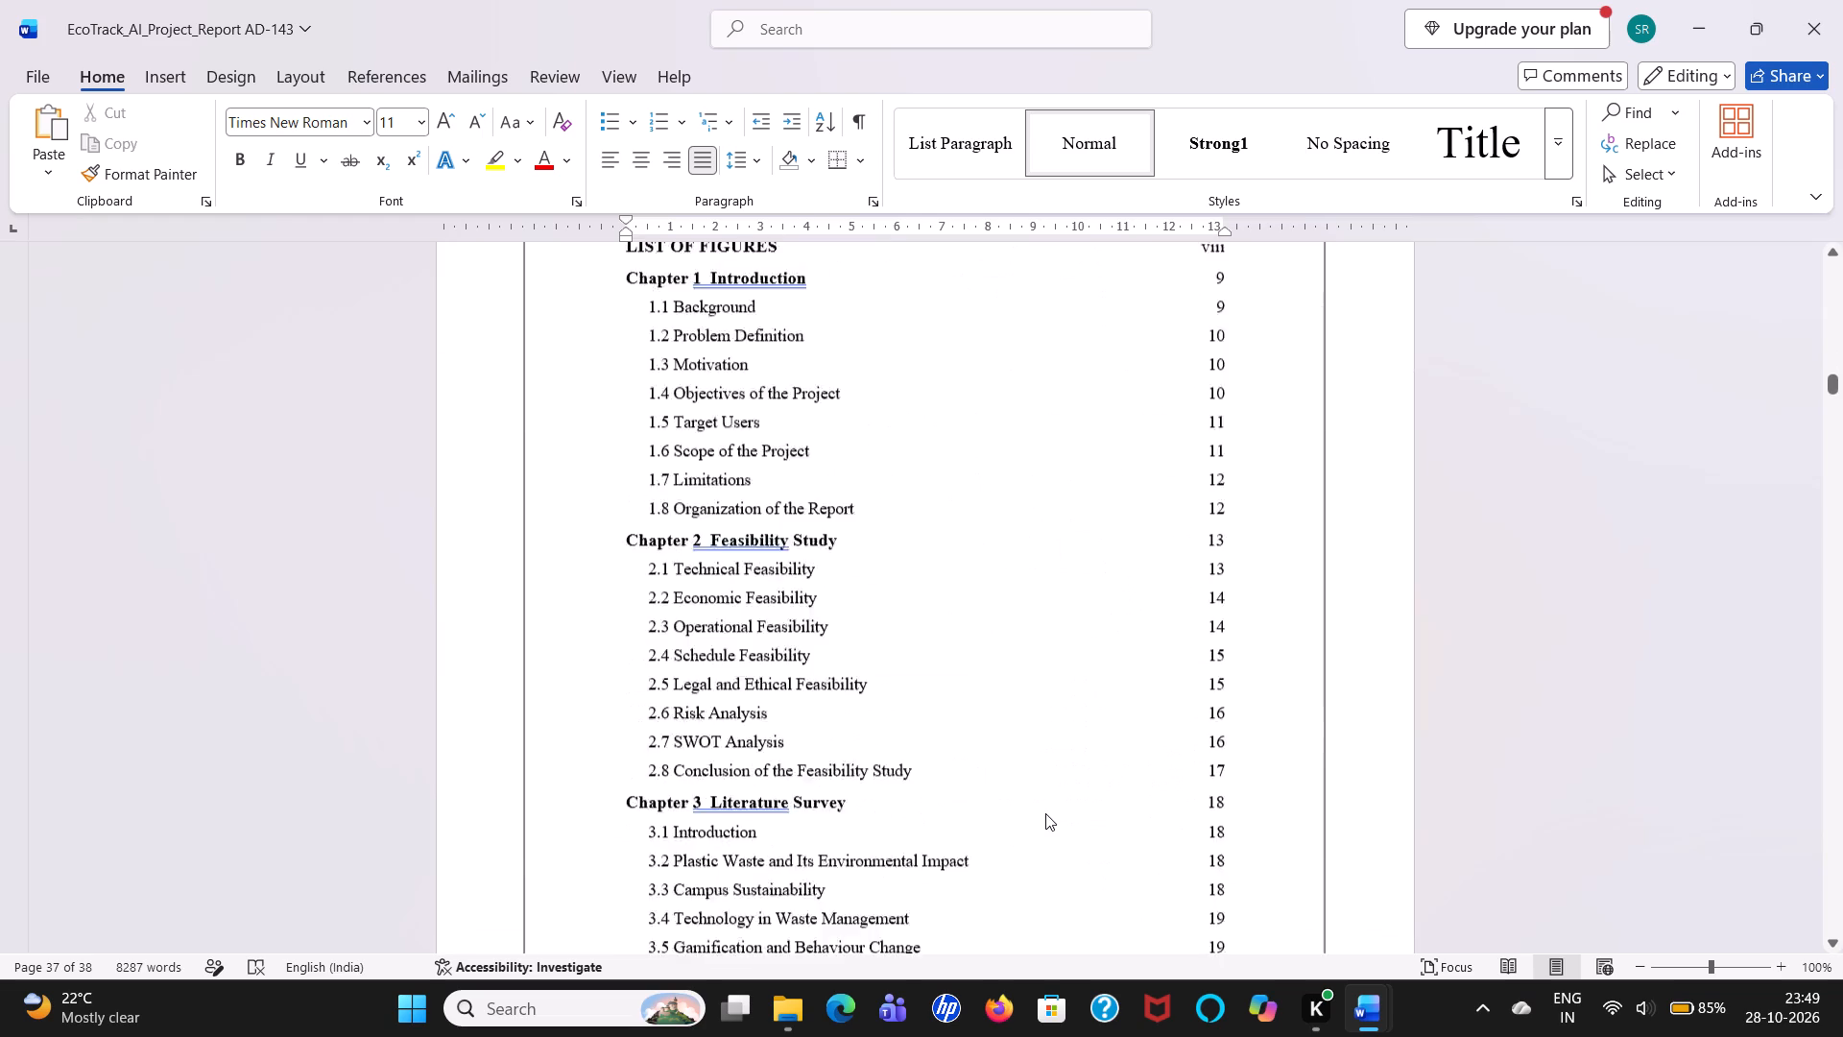
scroll(1045, 813, down, 7)
scroll(1045, 813, up, 1)
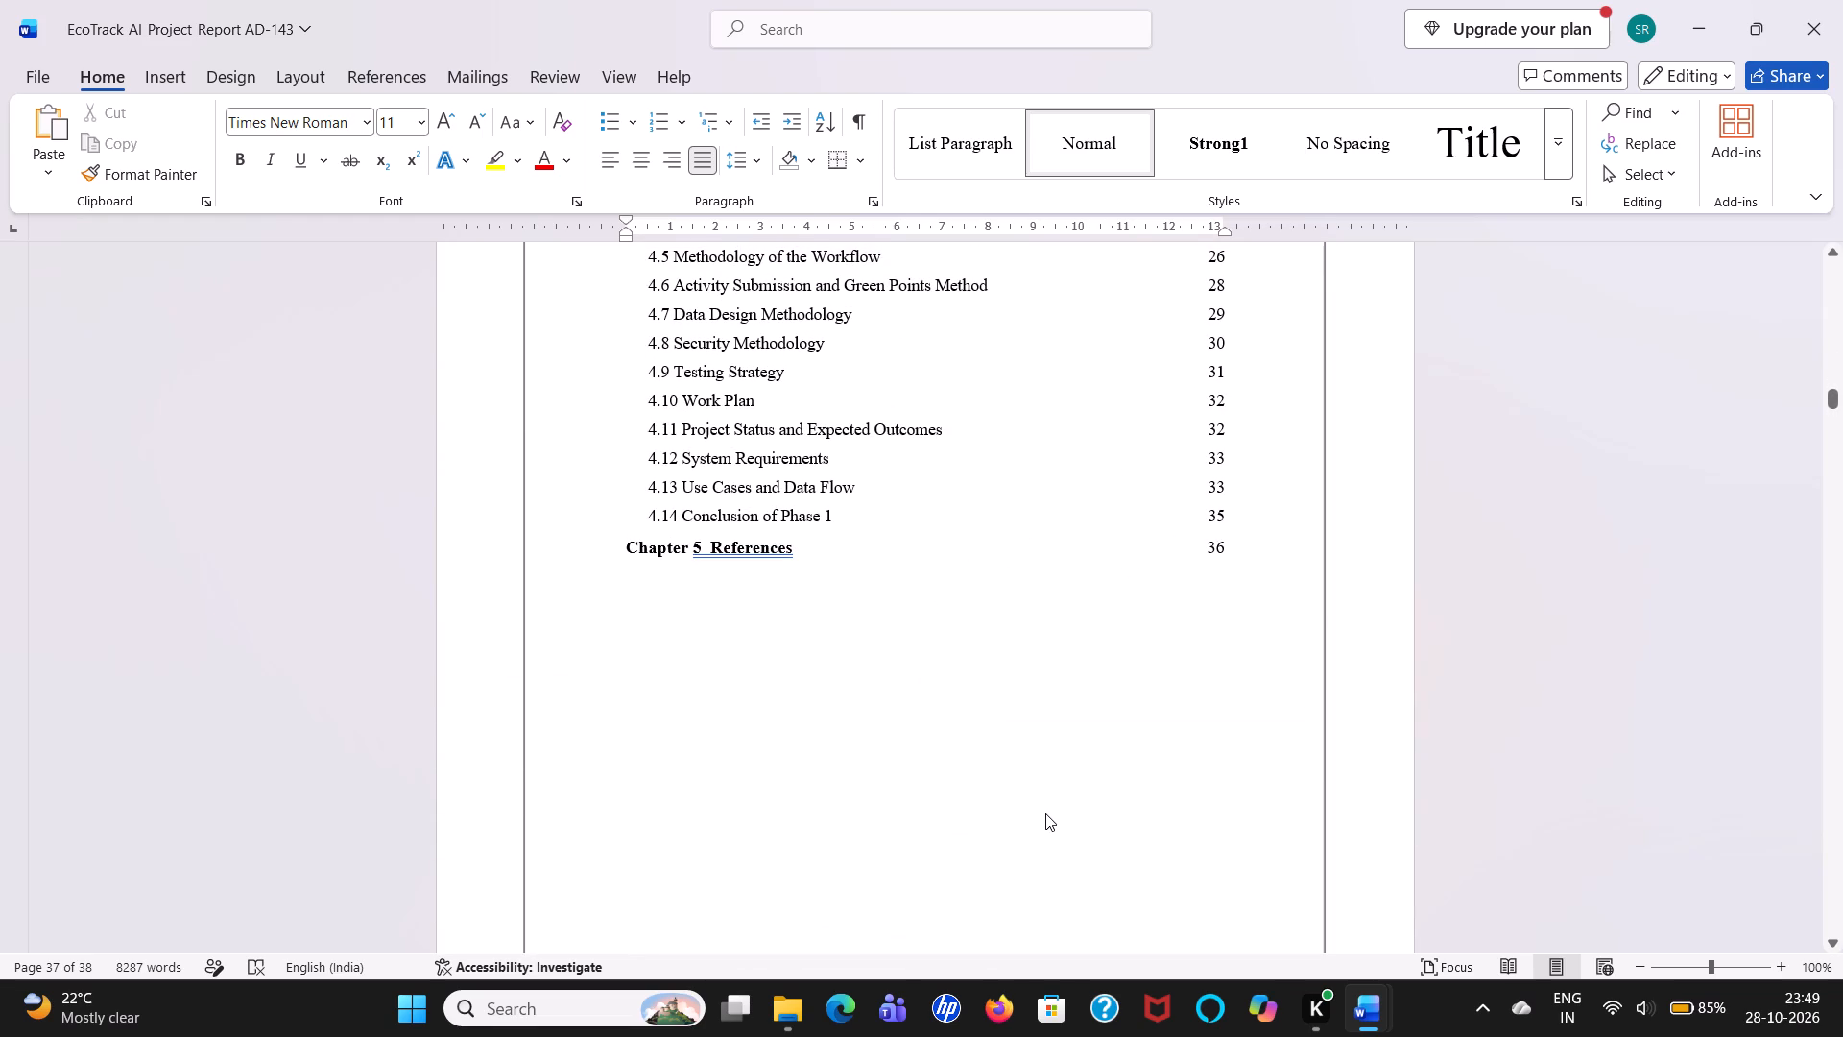
scroll(1045, 813, up, 1)
click(743, 557)
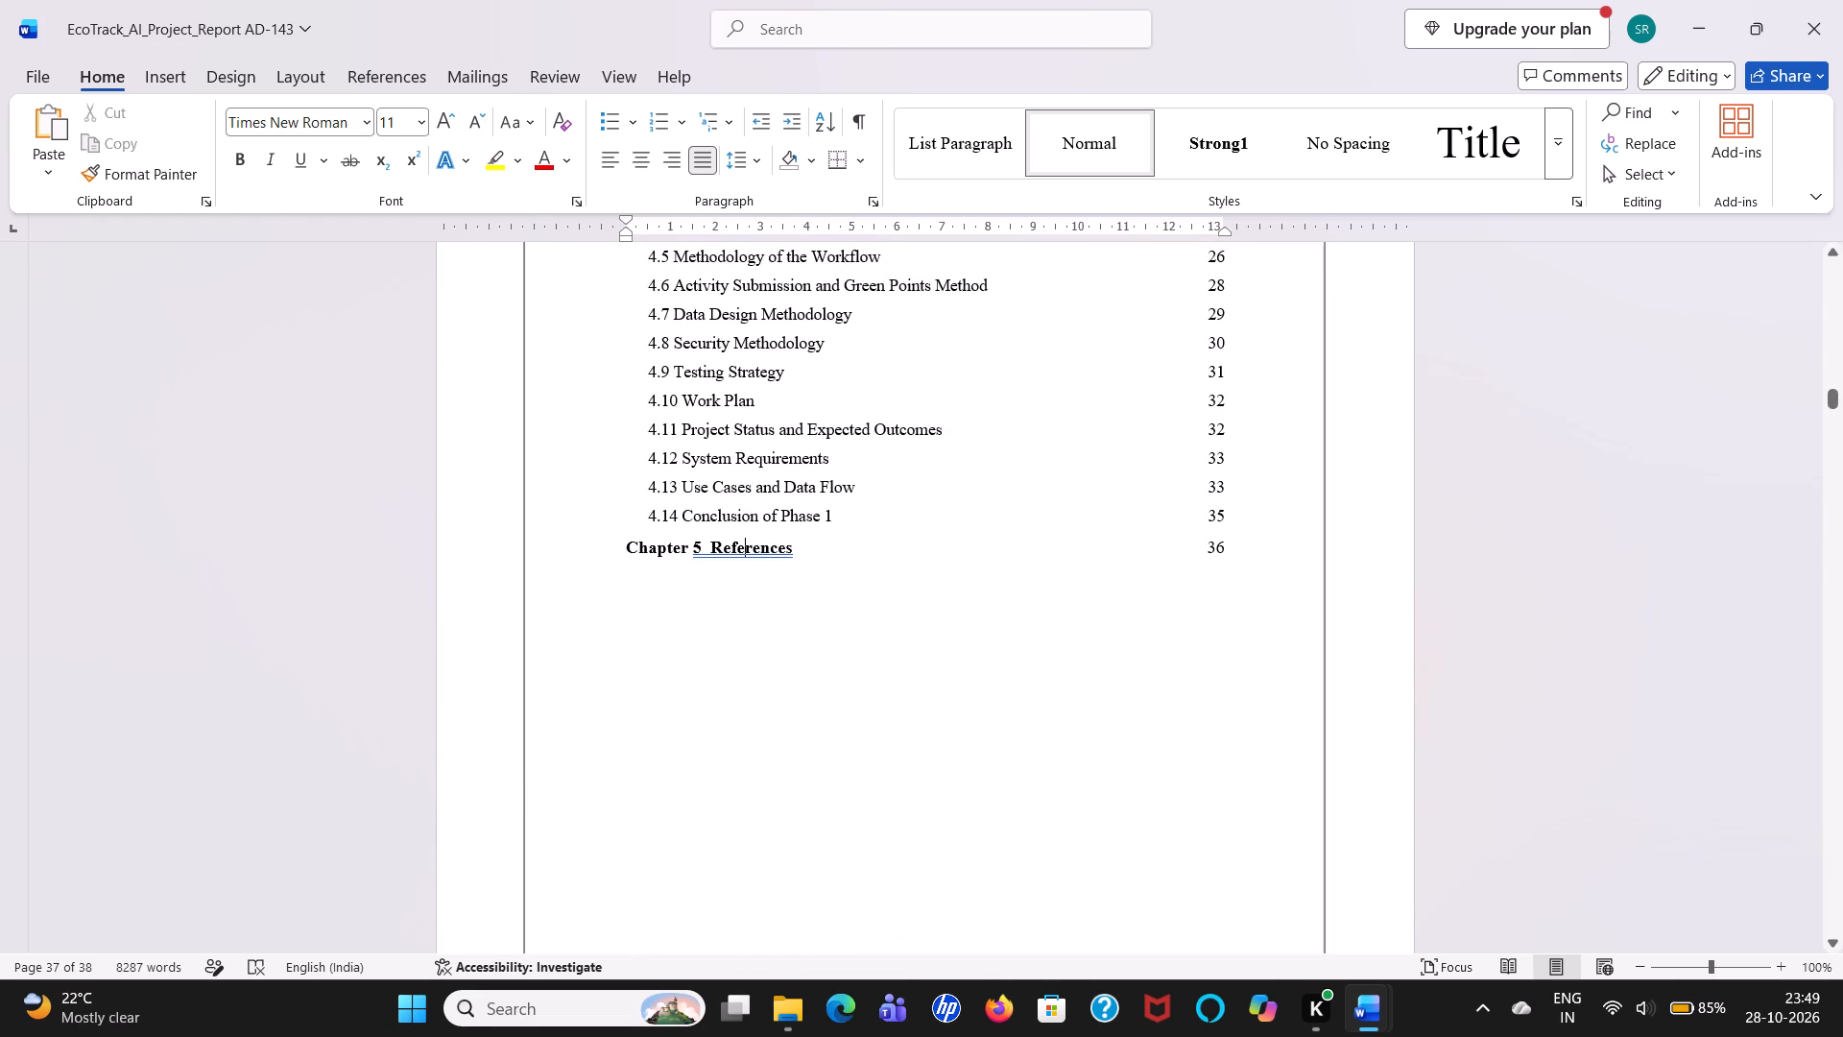
right_click(743, 557)
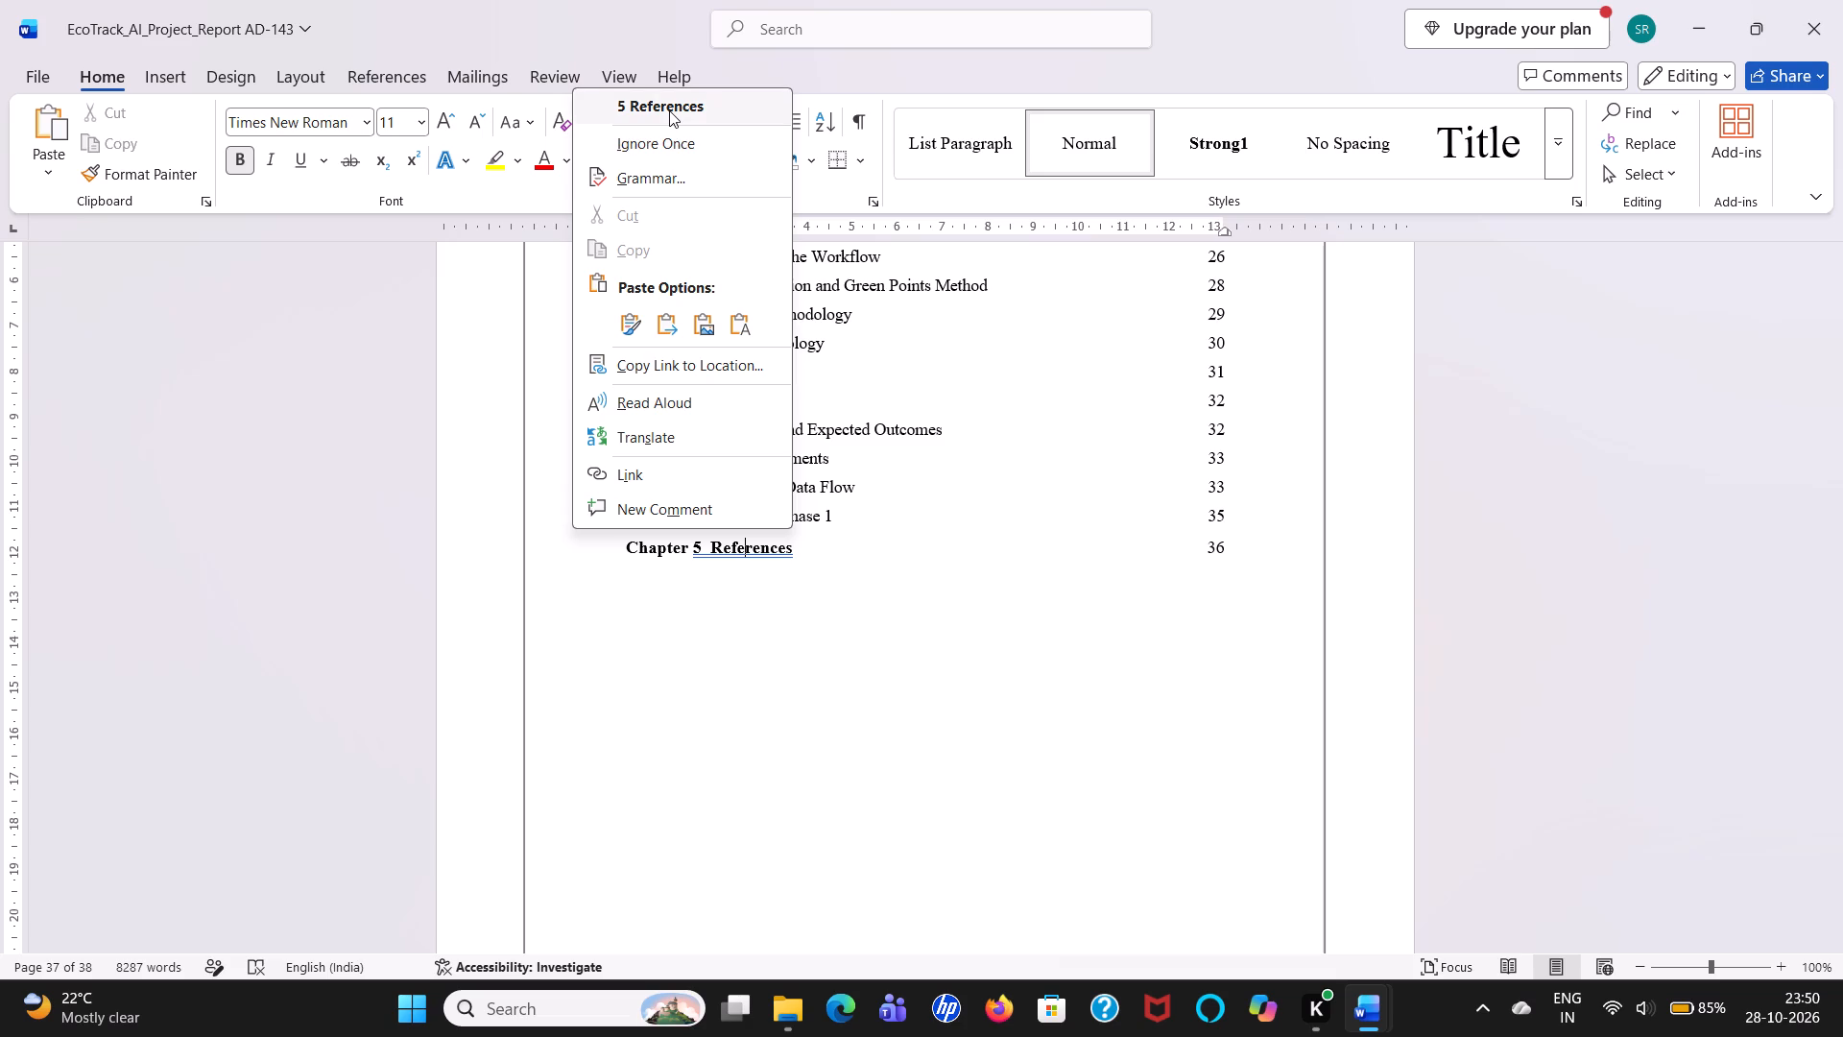
click(669, 110)
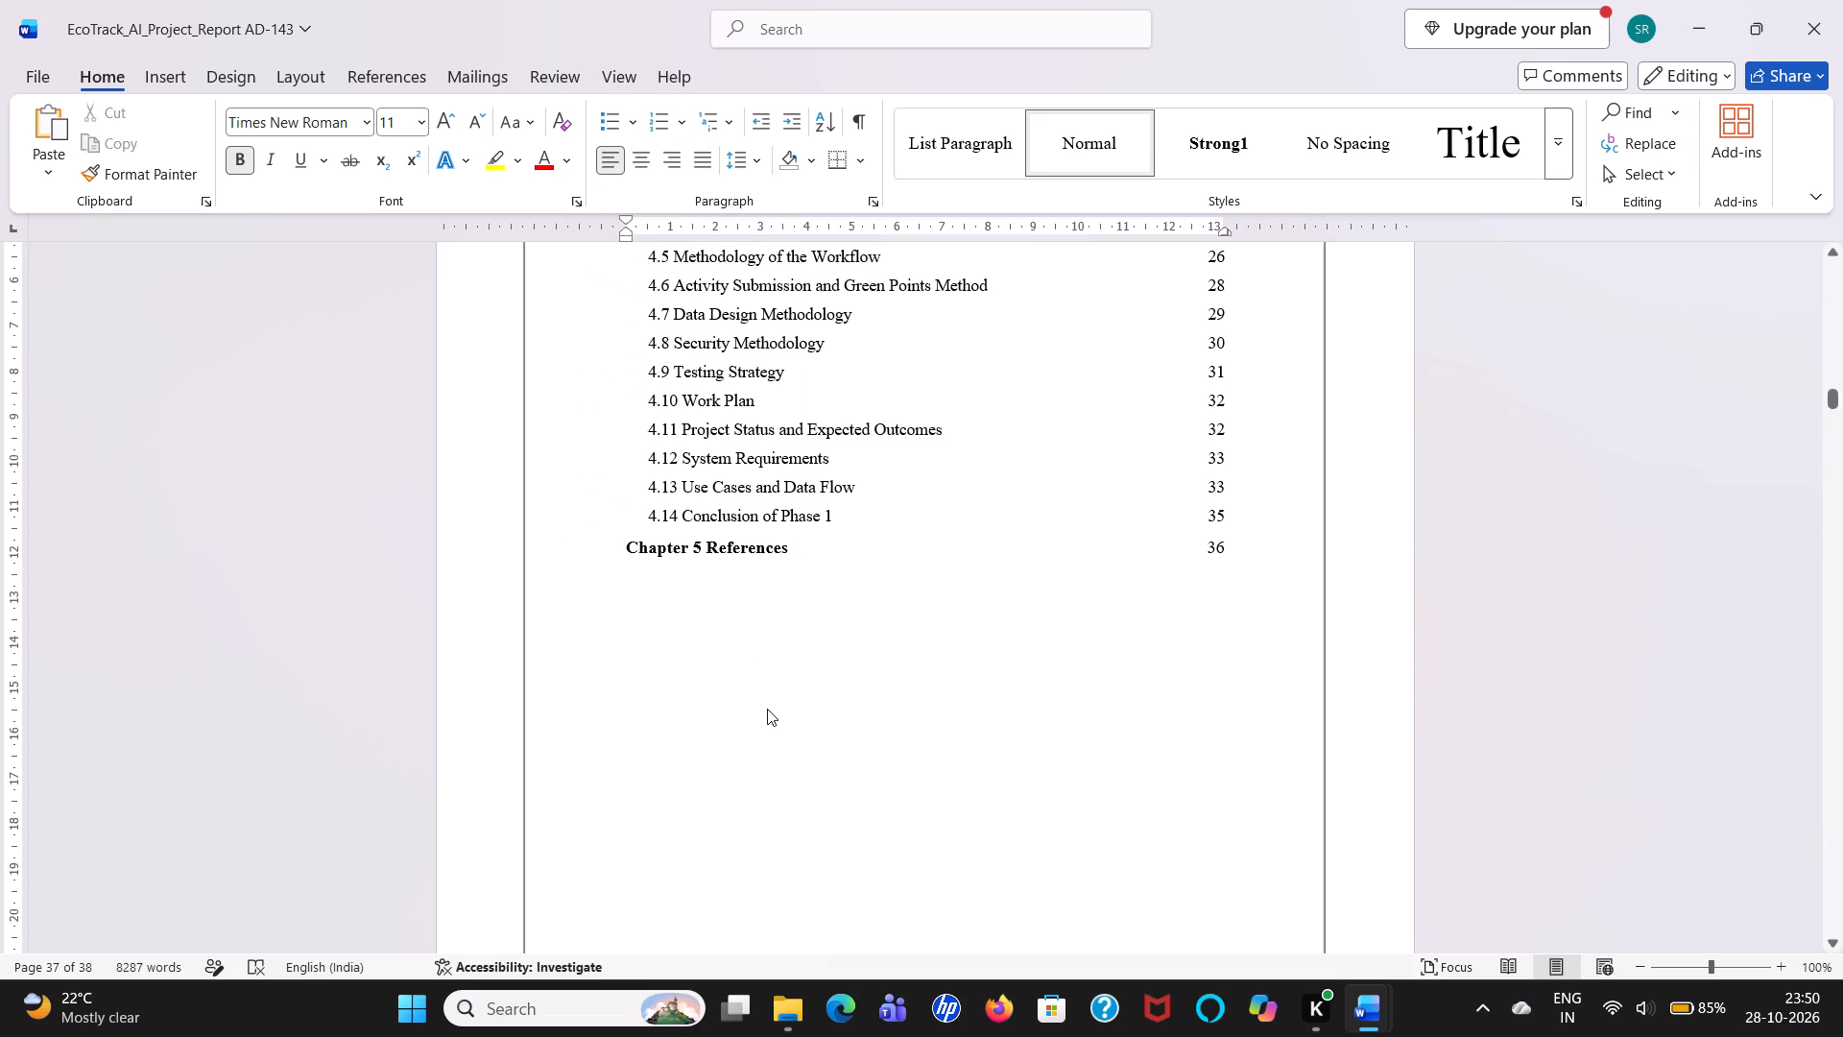
Replace the page number in the footer of the EcoTrack report's first Chapter 1 page with 1 and leave footer editing.
scroll(767, 709, down, 4)
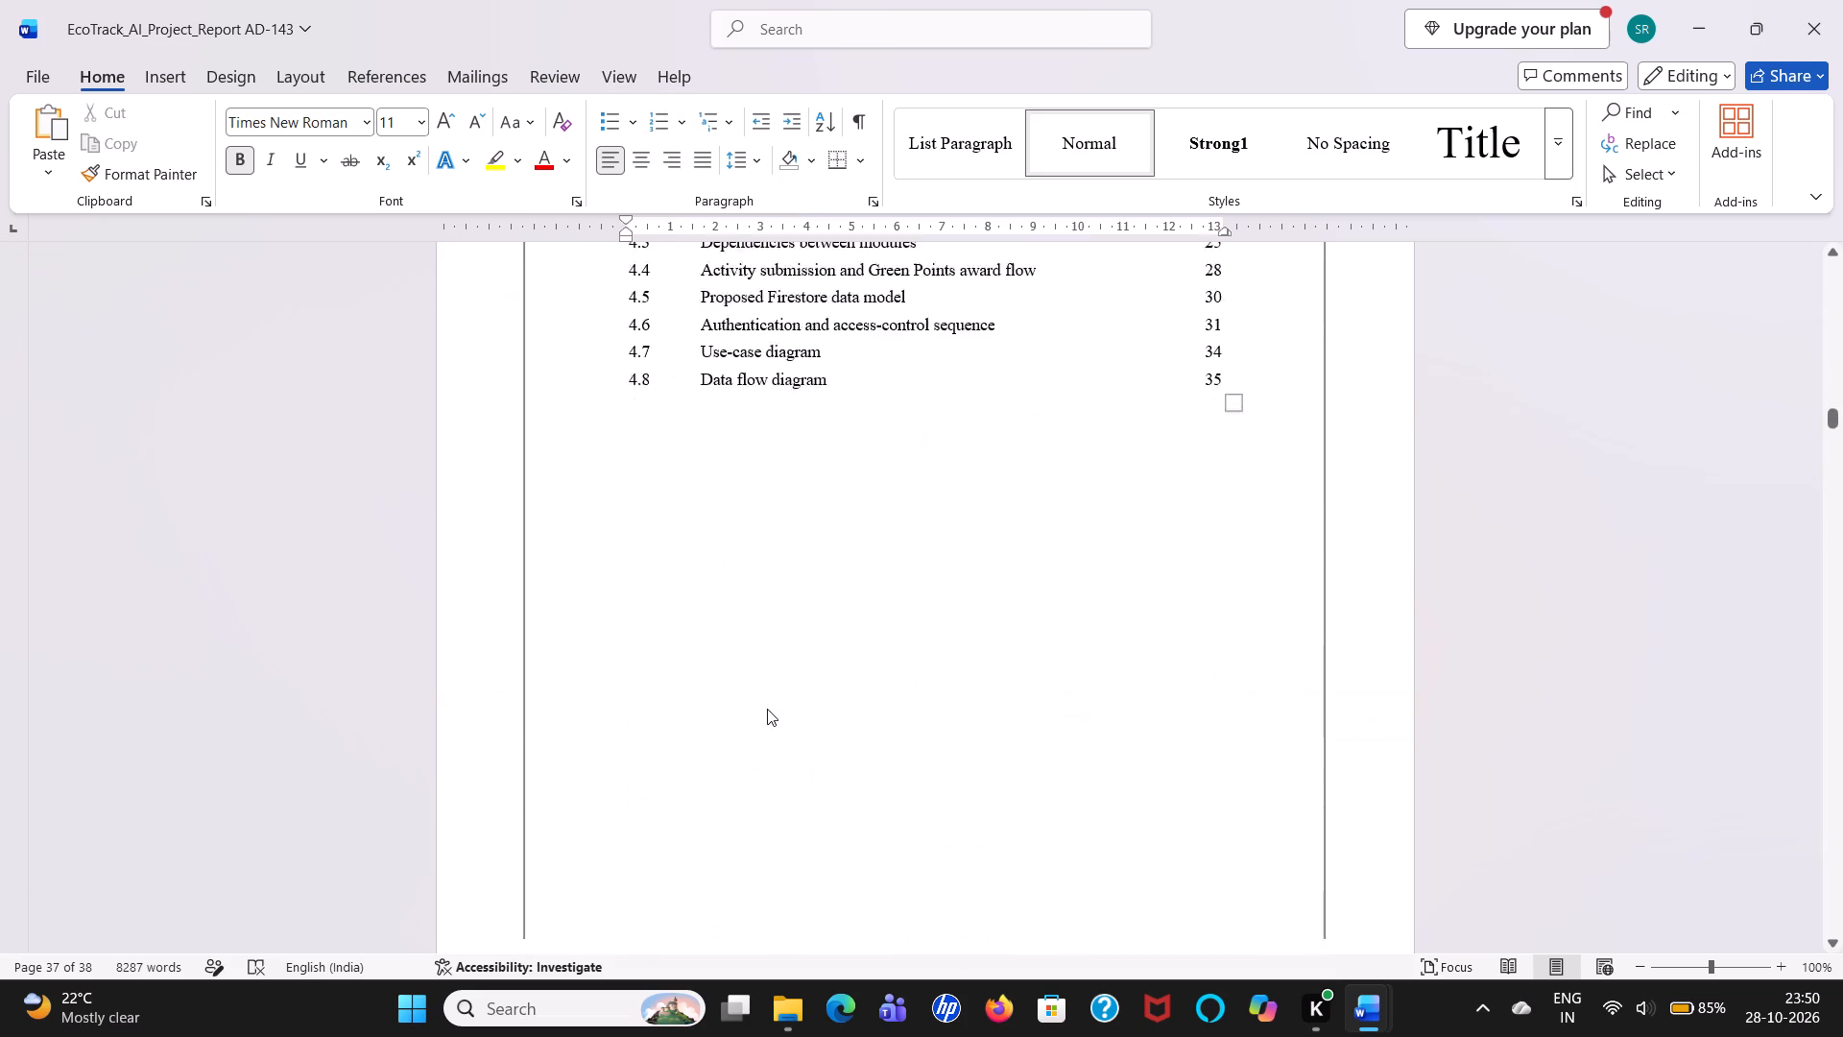
scroll(767, 709, down, 8)
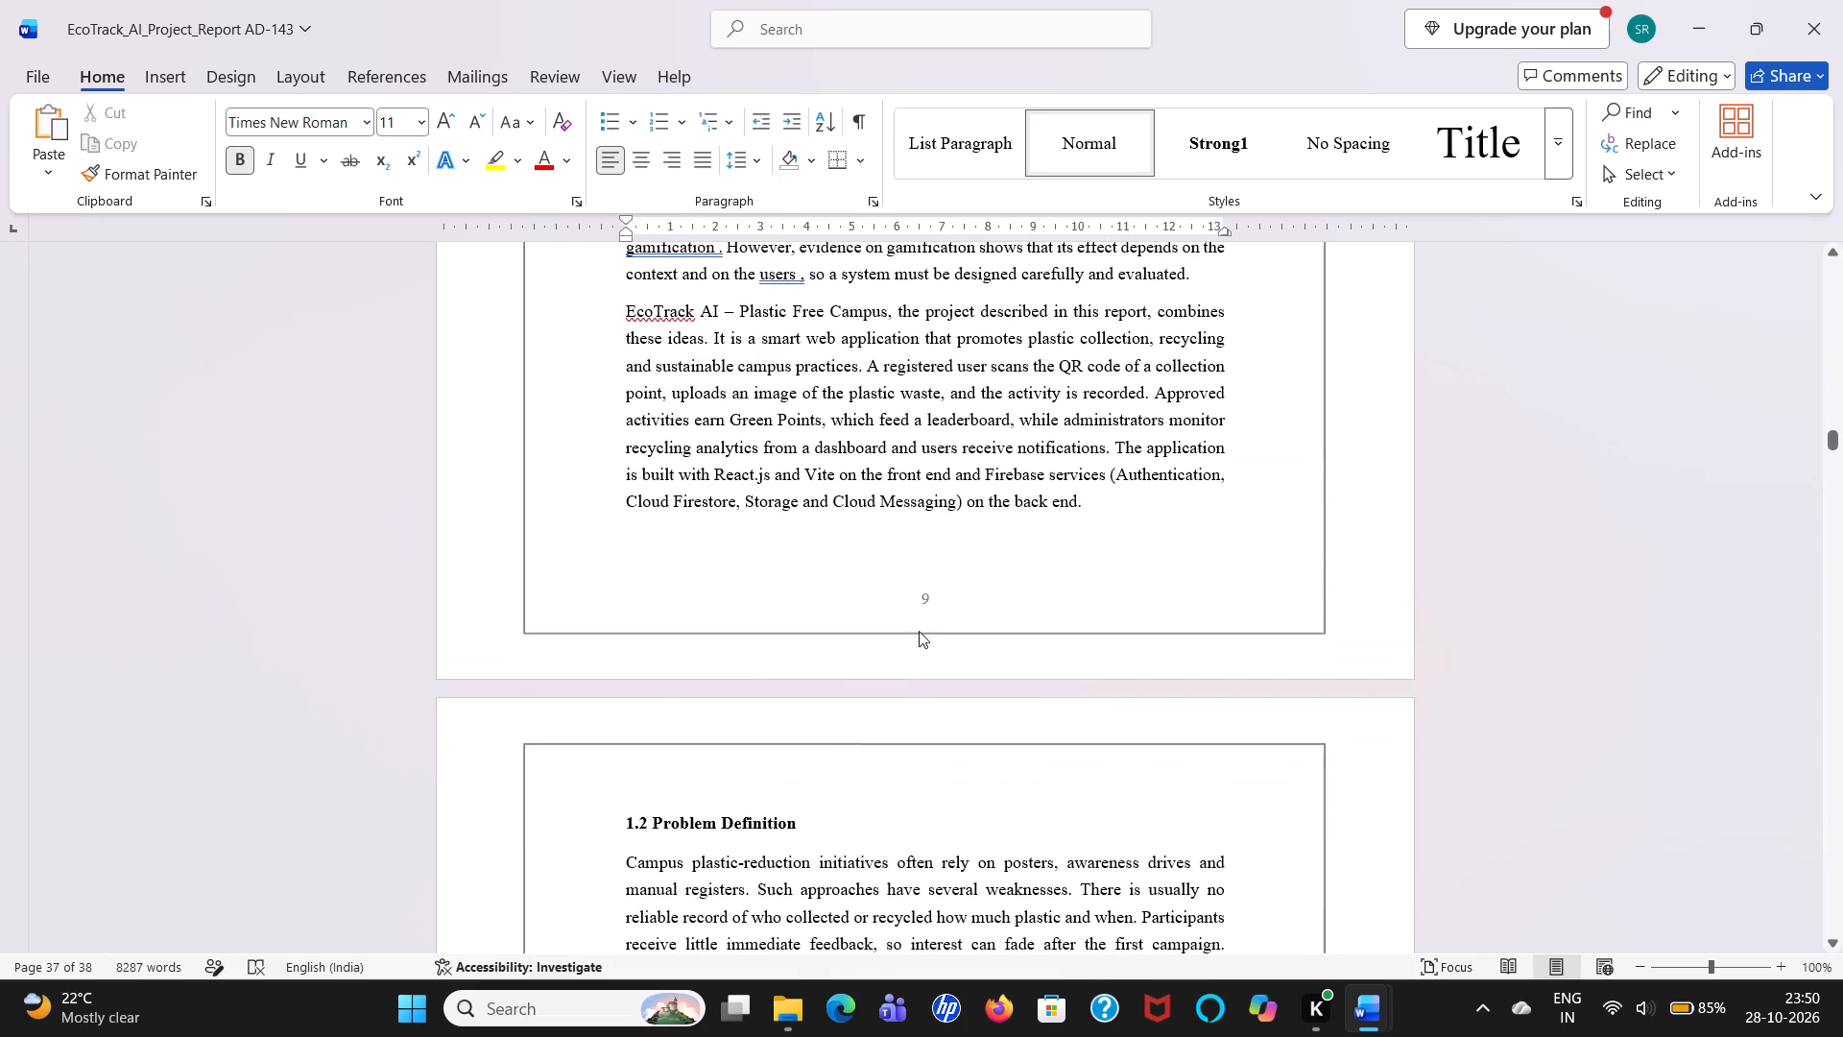
double_click(924, 595)
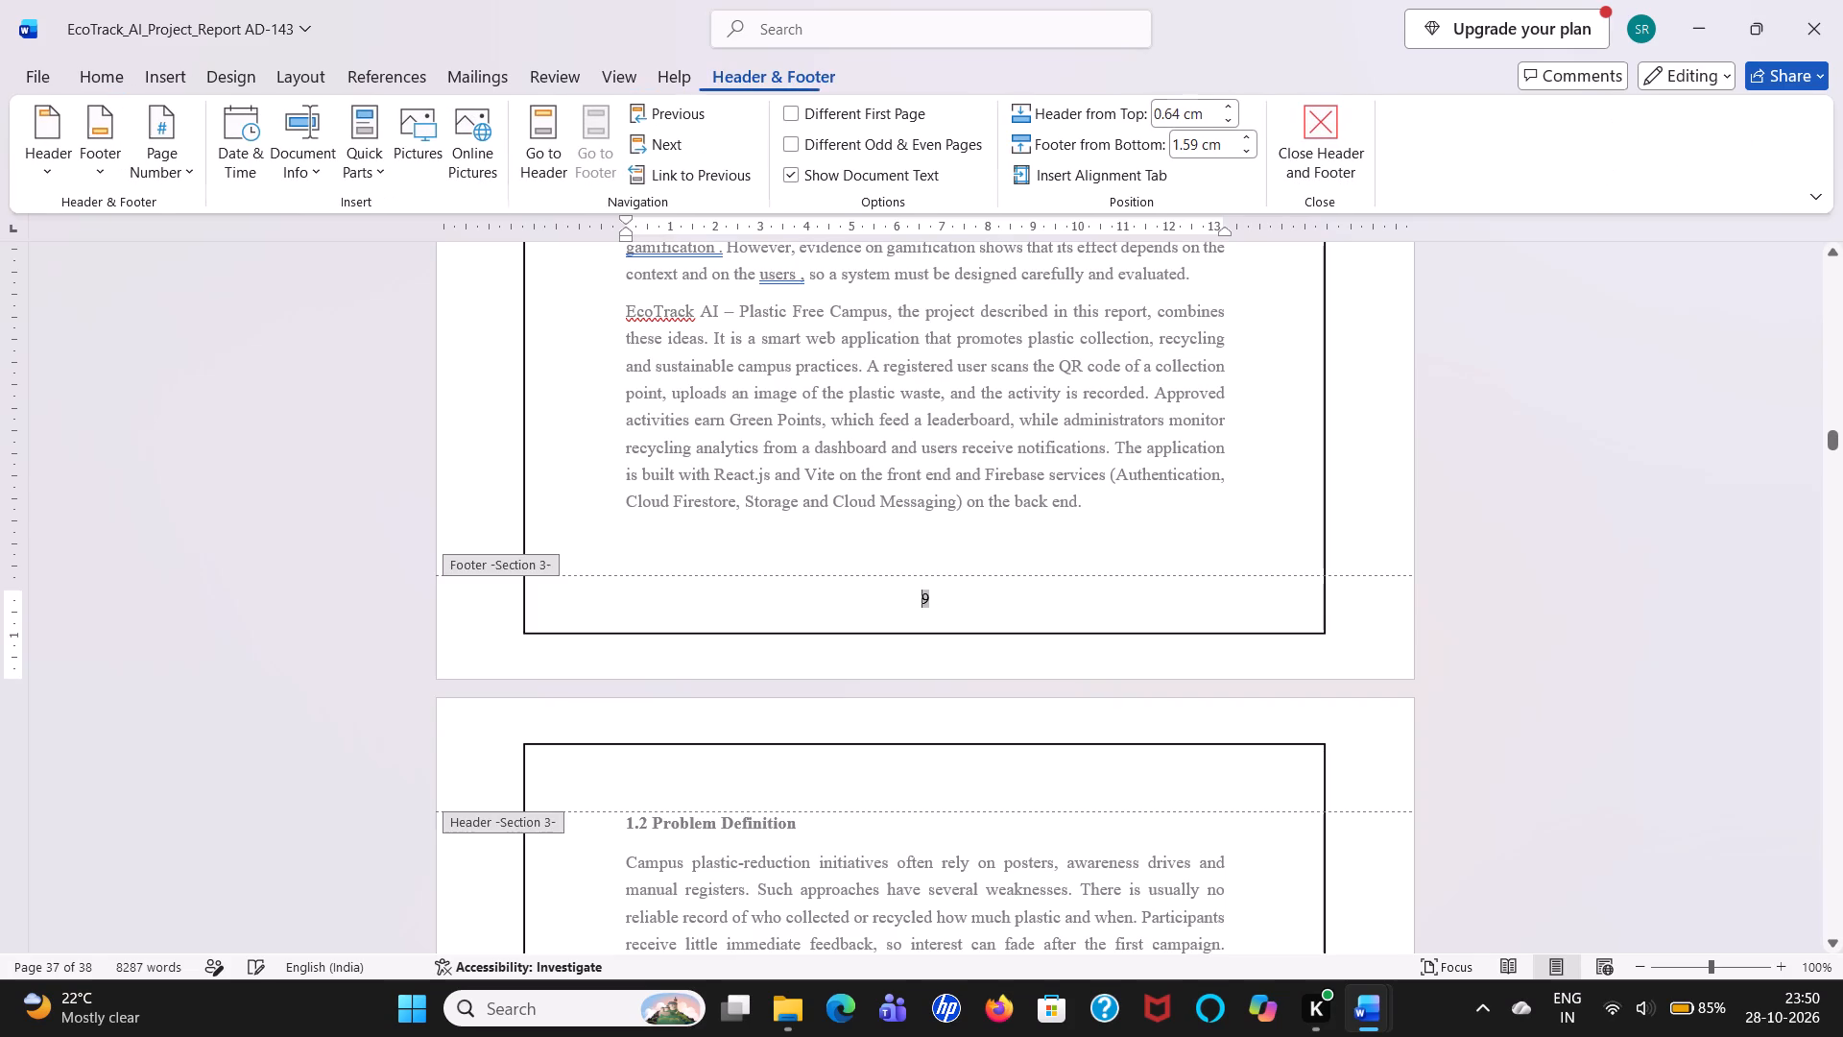
click(945, 602)
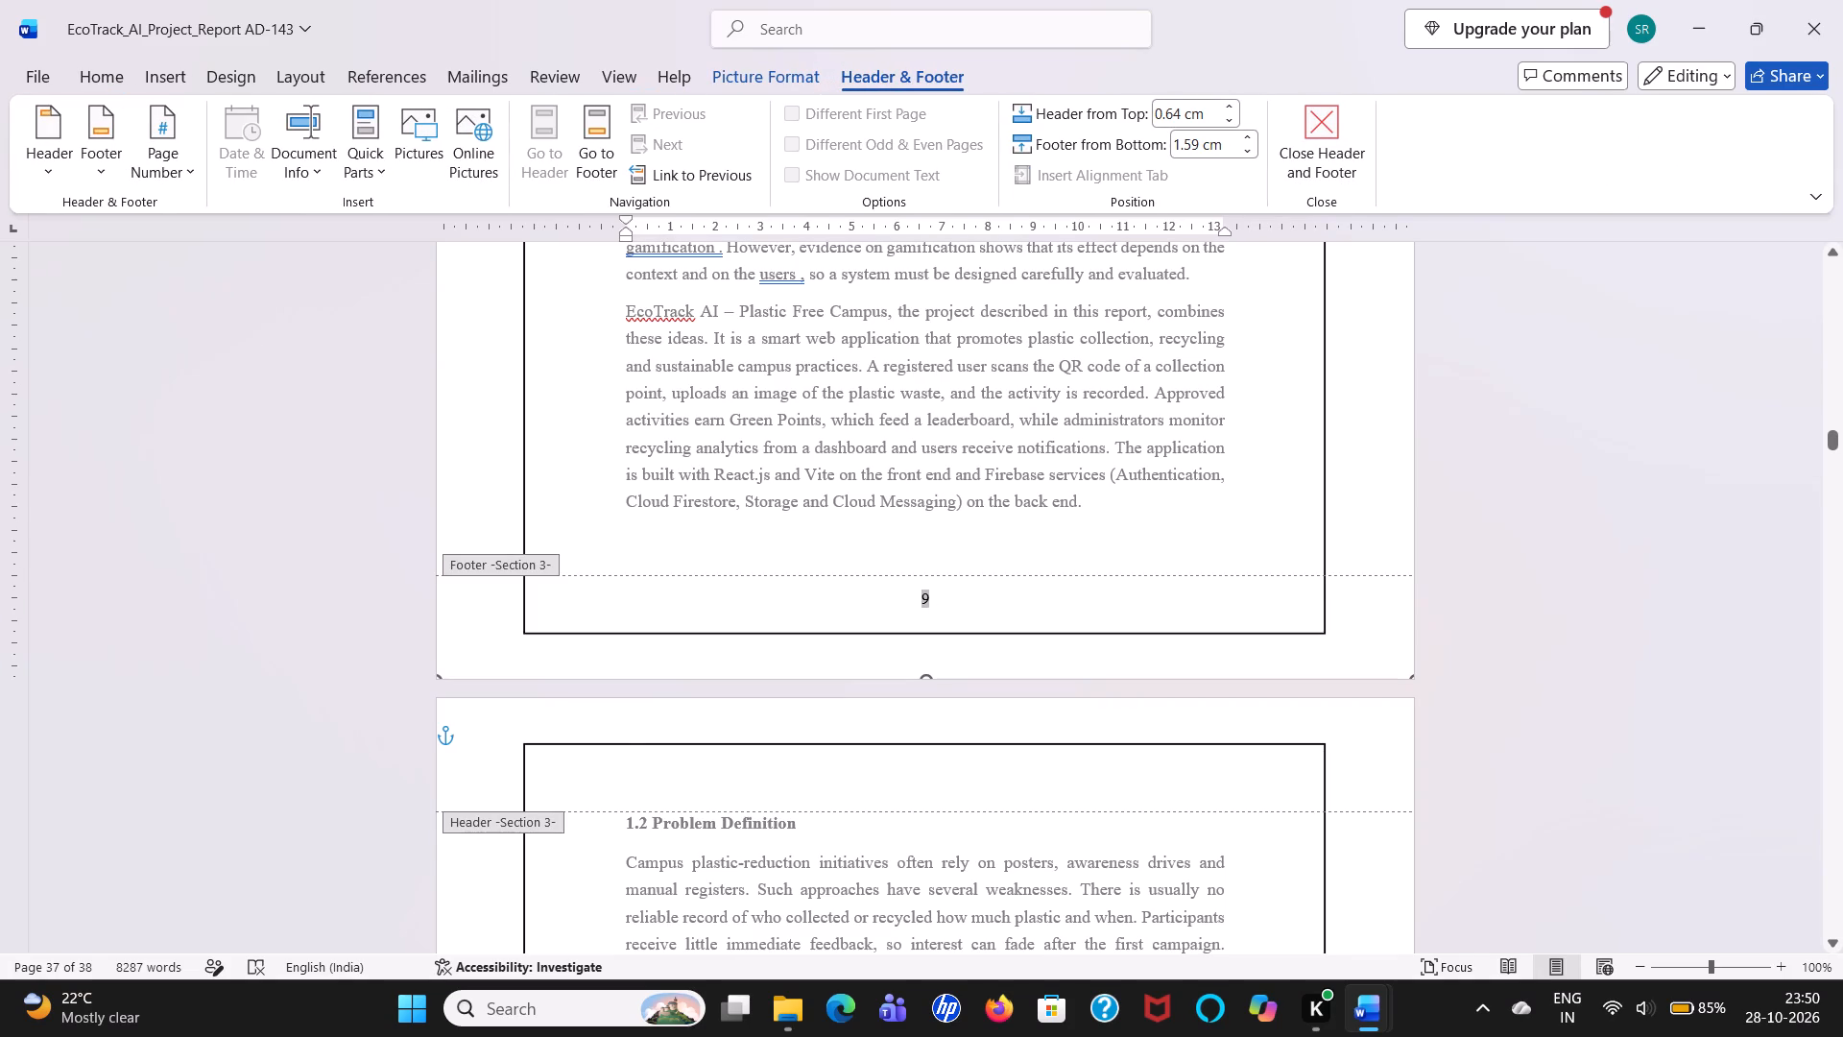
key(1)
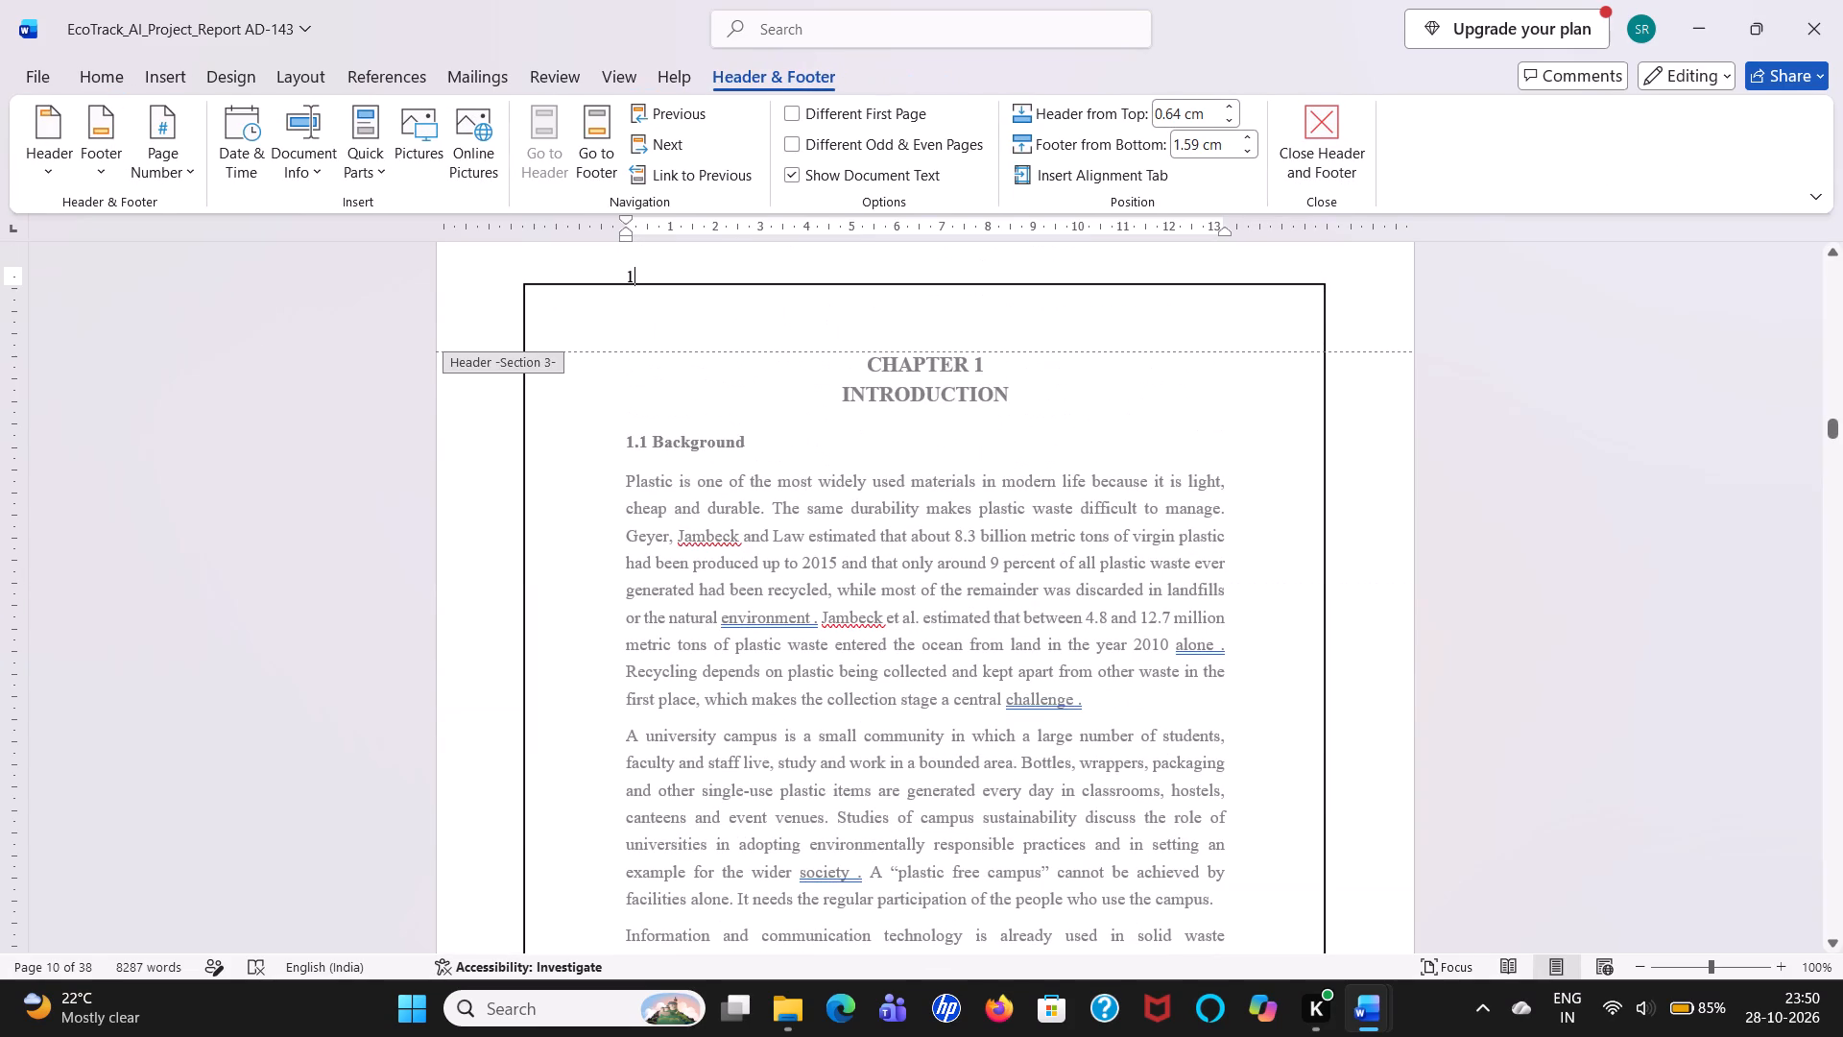
key(ctrl+z)
scroll(940, 598, down, 2)
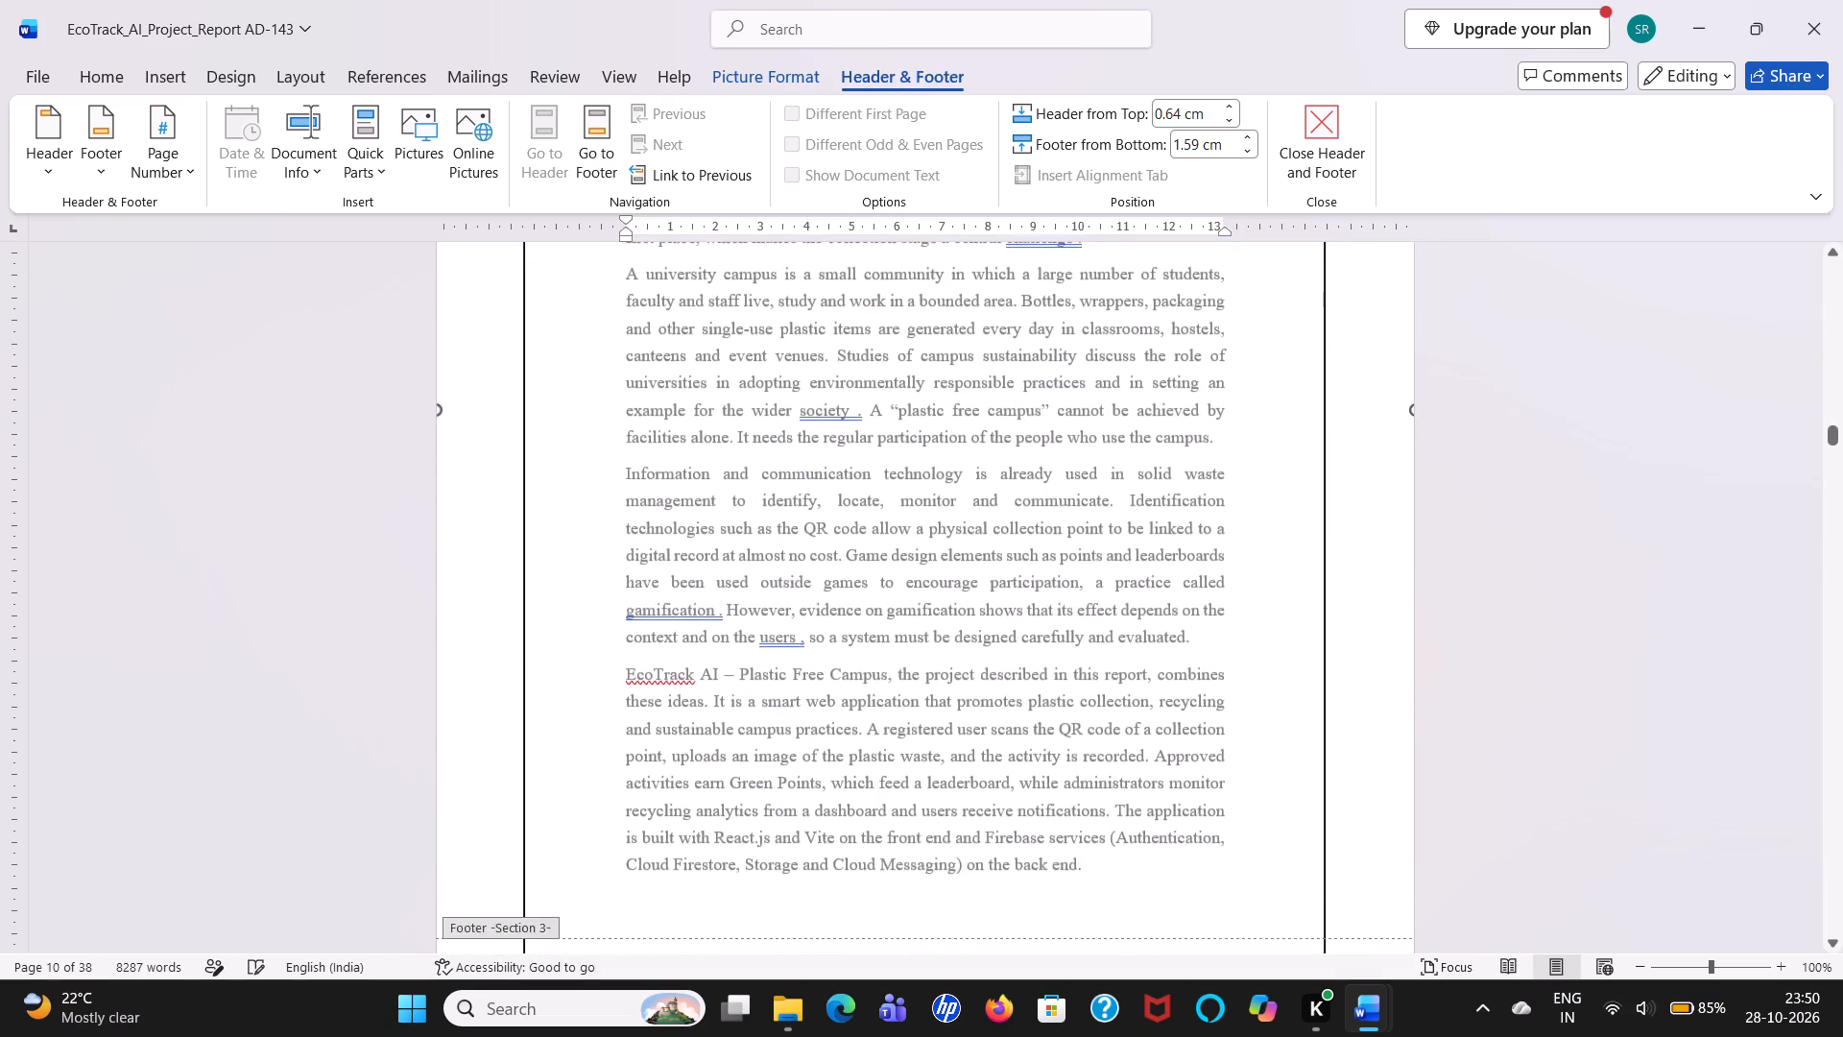
scroll(940, 598, down, 2)
click(932, 504)
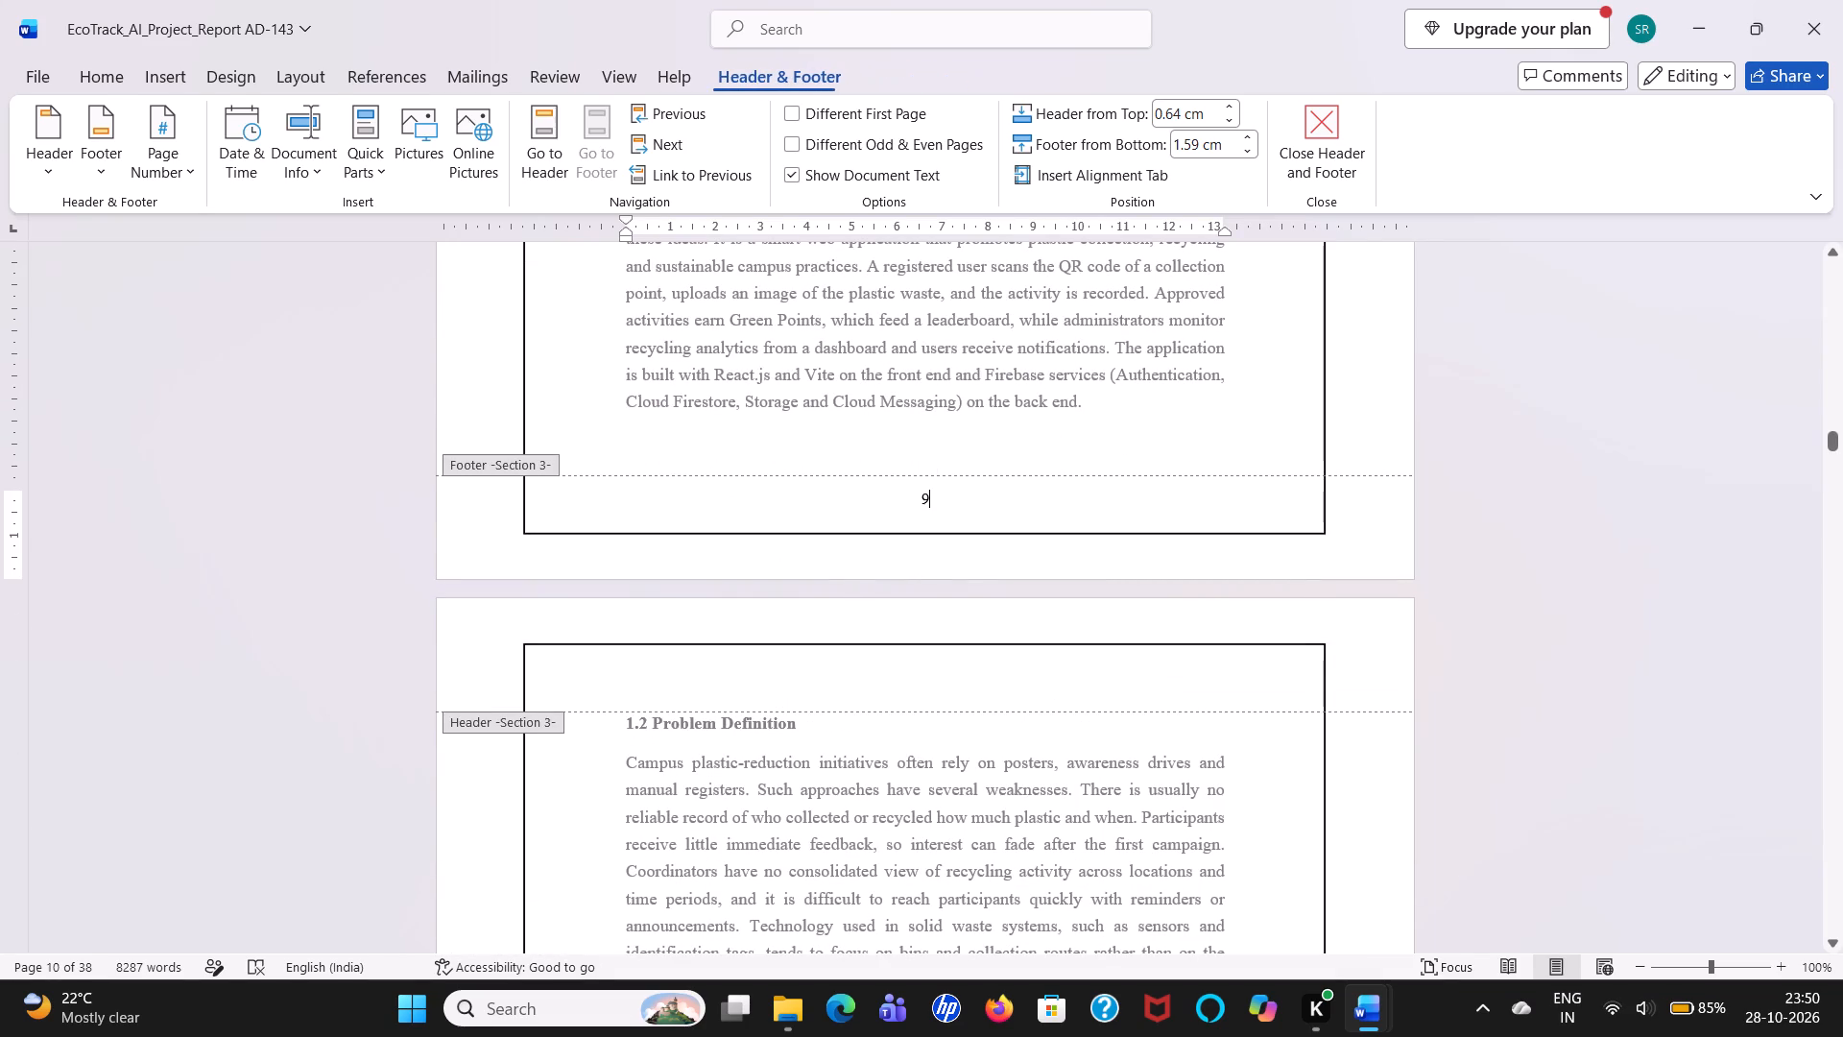
key(BackSpace)
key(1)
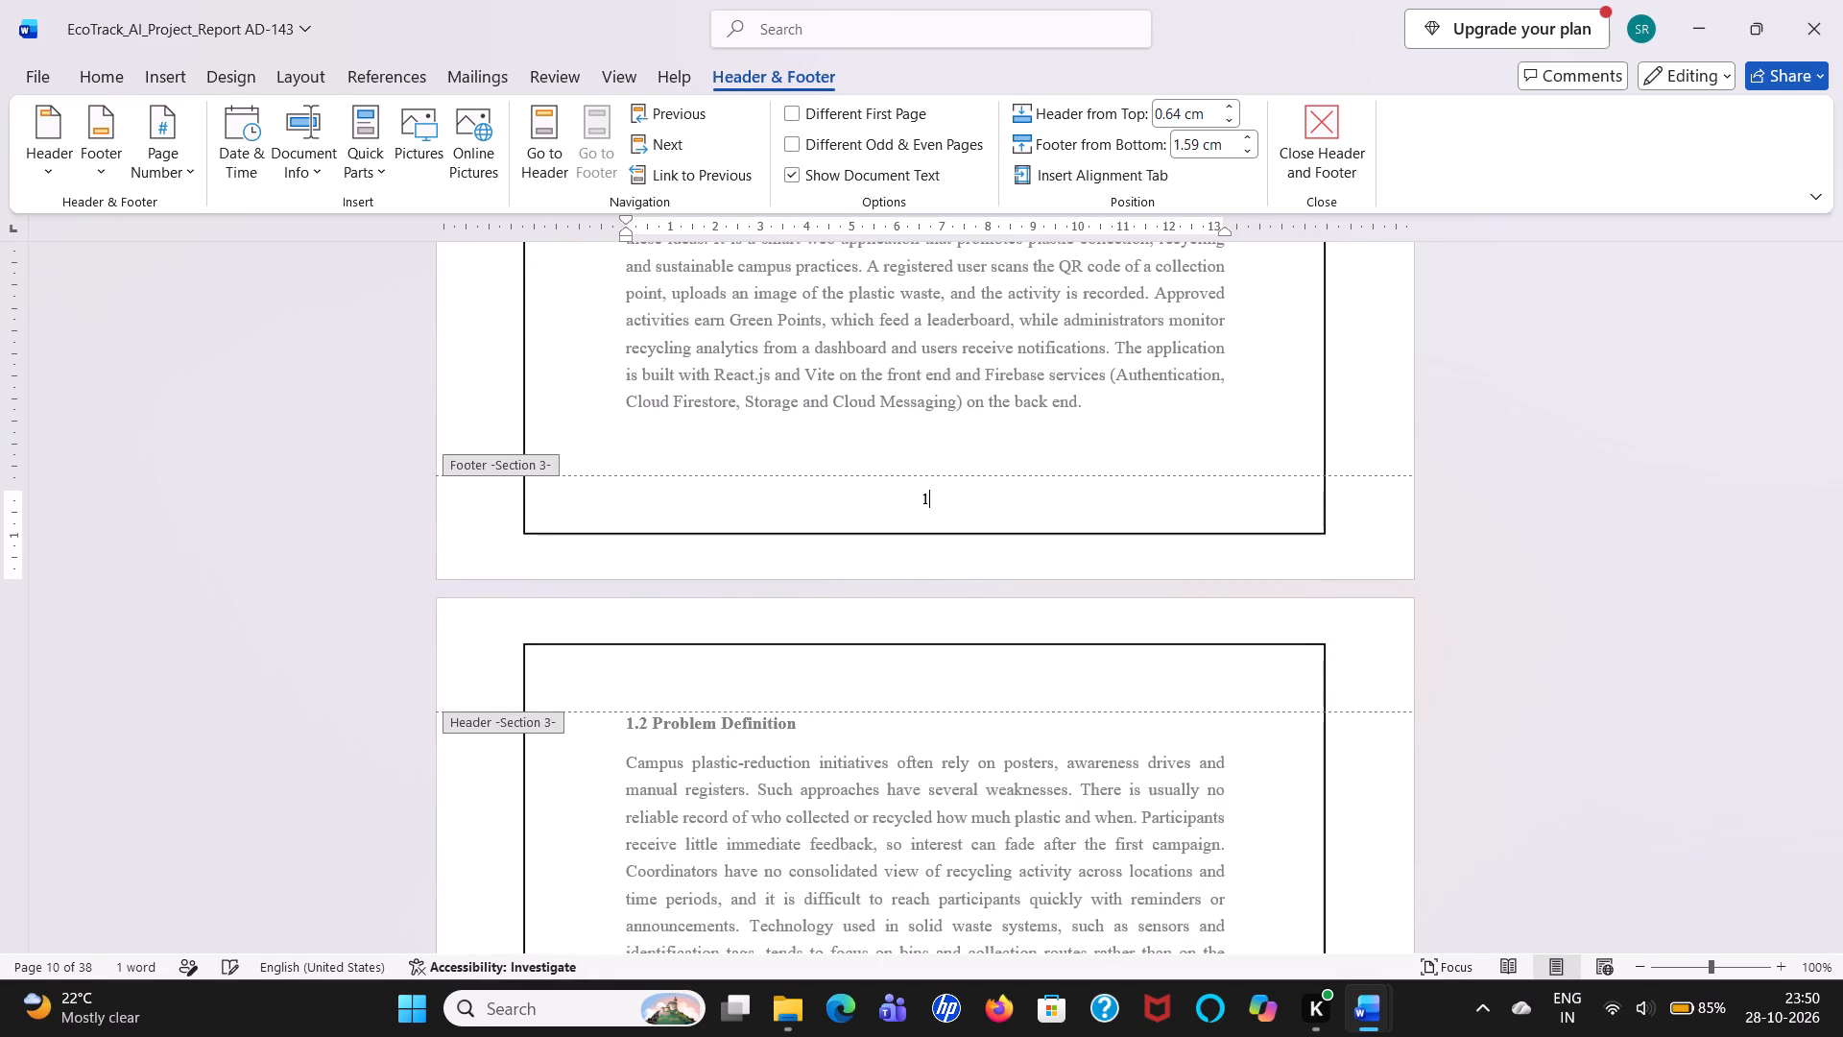
key(Return)
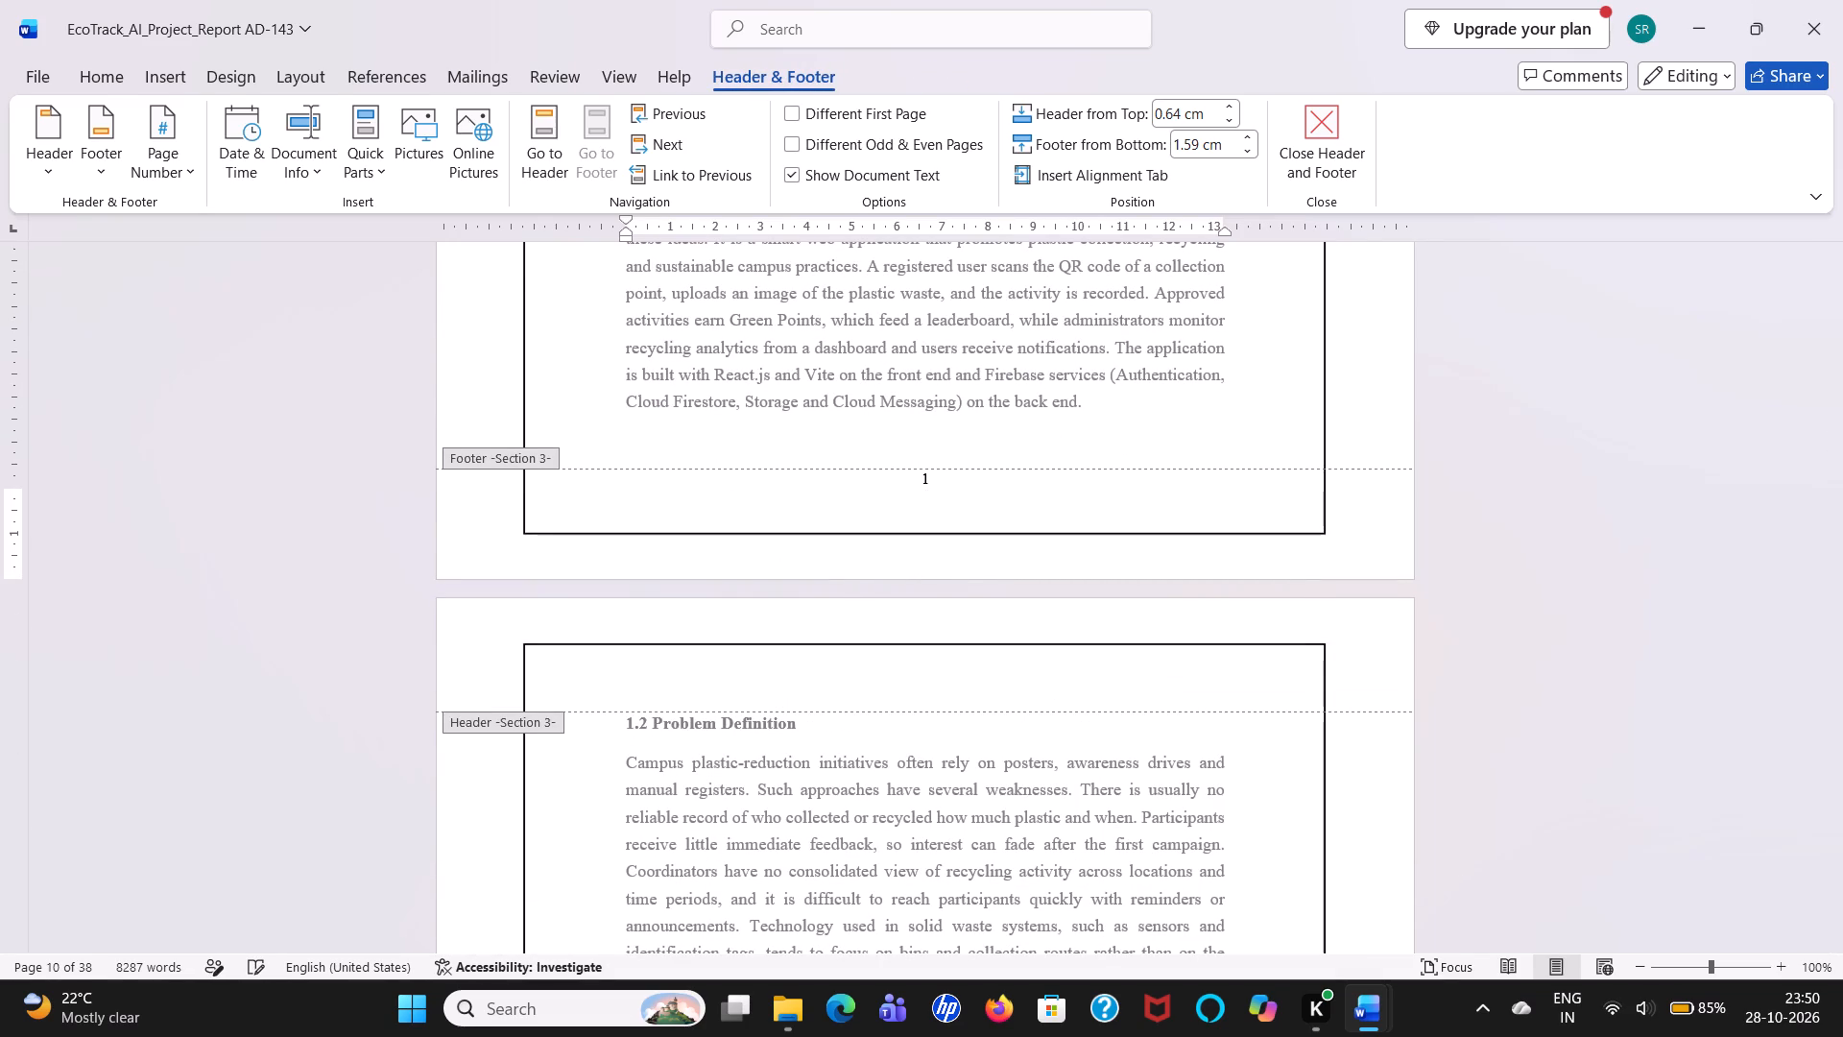
key(ctrl+z)
click(1539, 405)
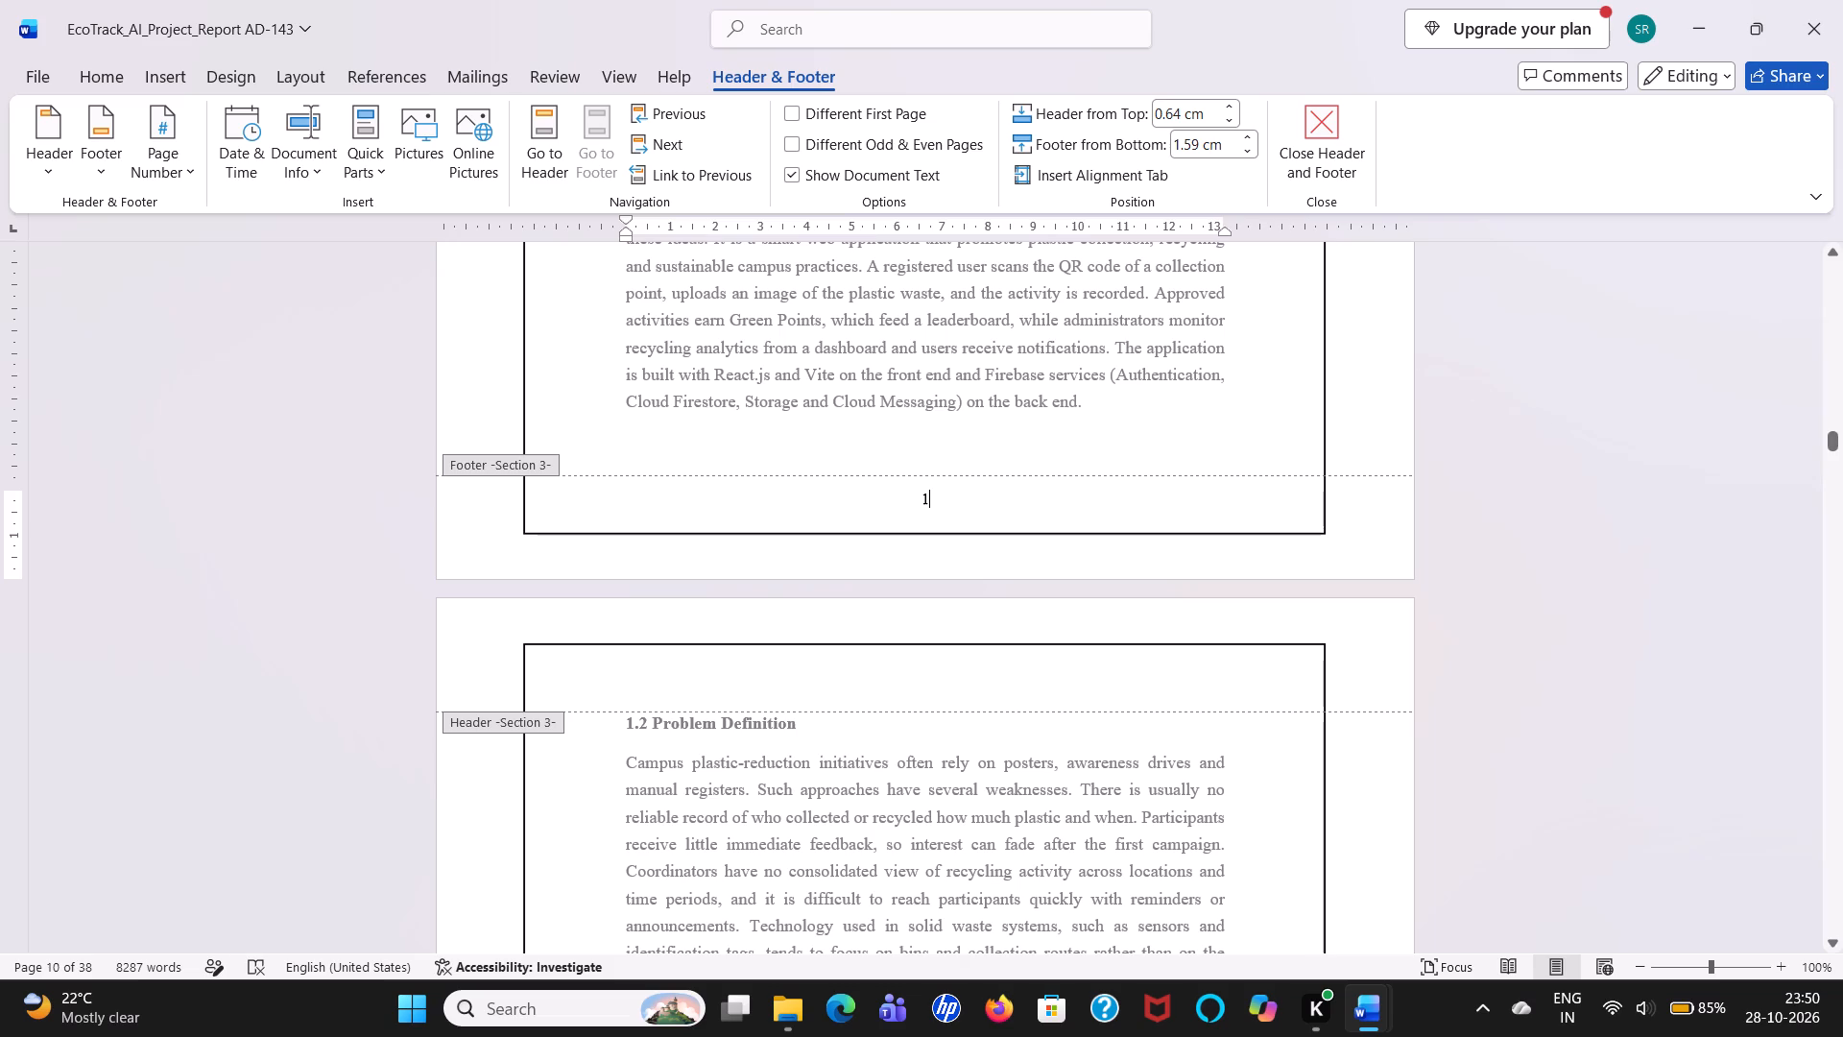
click(1334, 129)
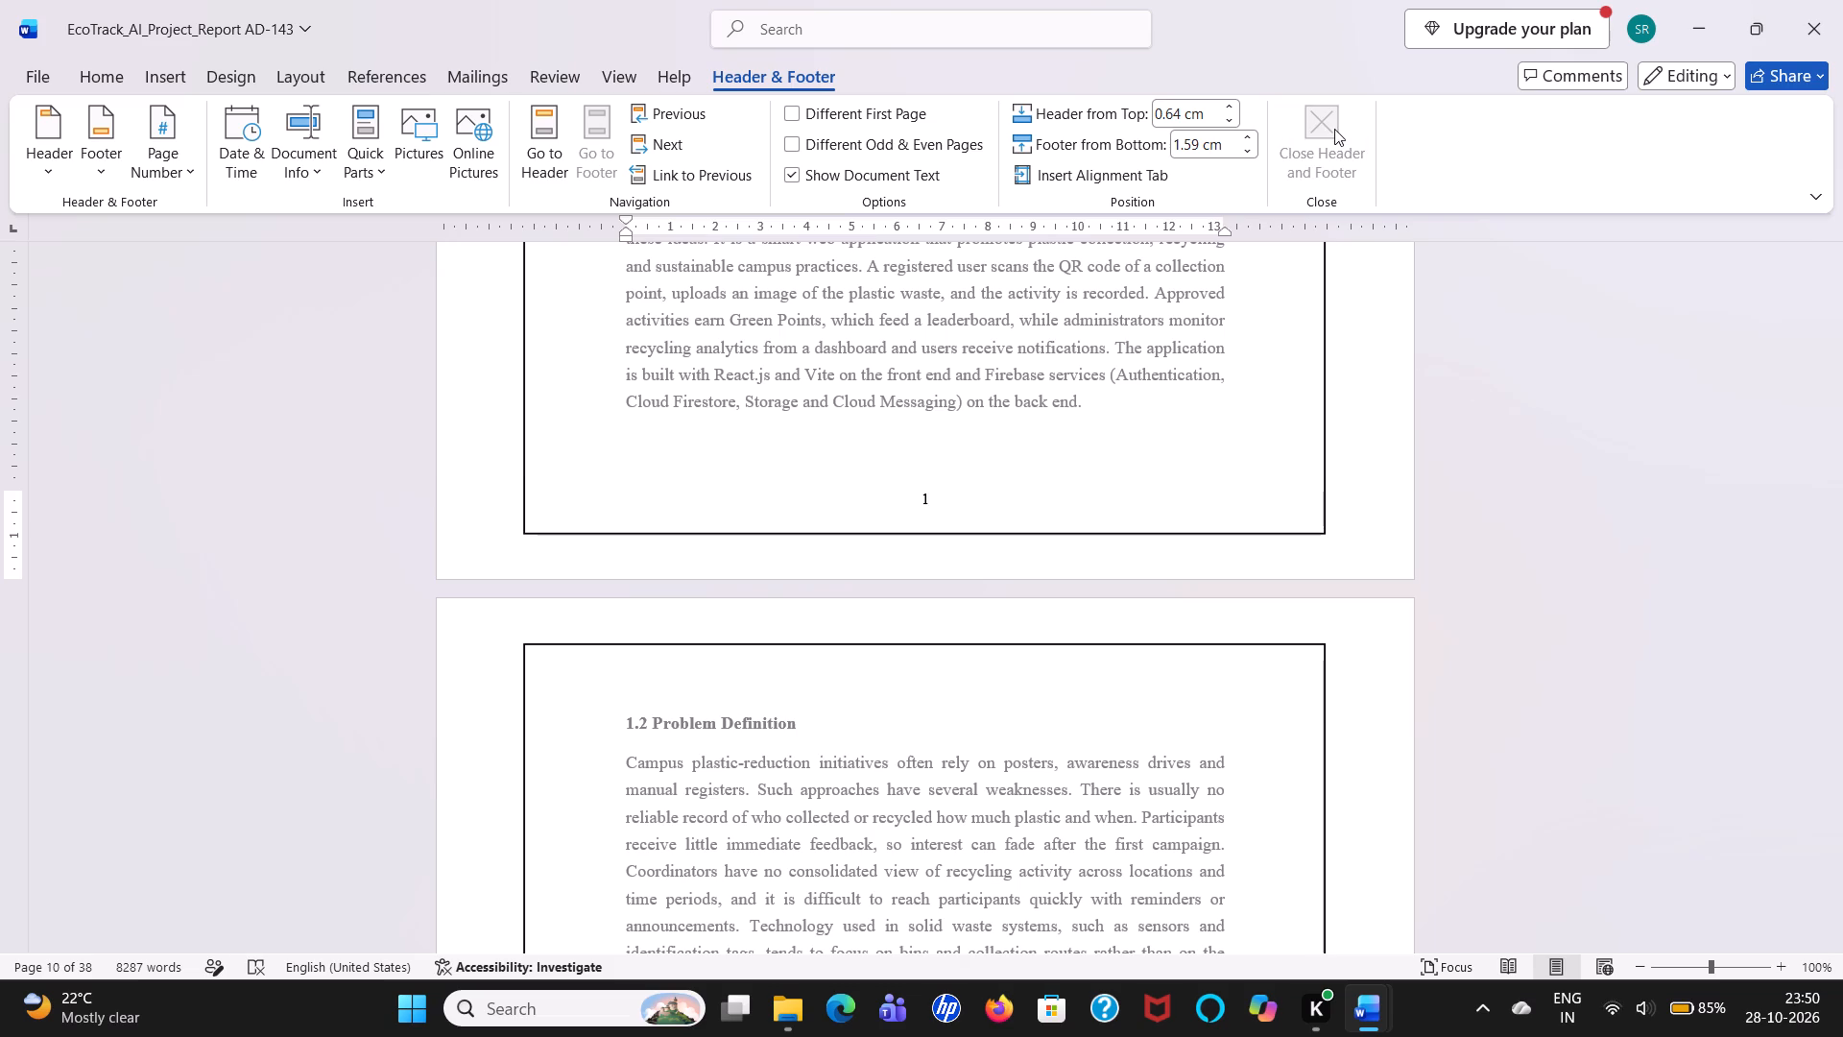
Check the footer page numbers across the Chapter 1 pages of the EcoTrack report.
scroll(1120, 707, up, 4)
scroll(1120, 707, down, 1)
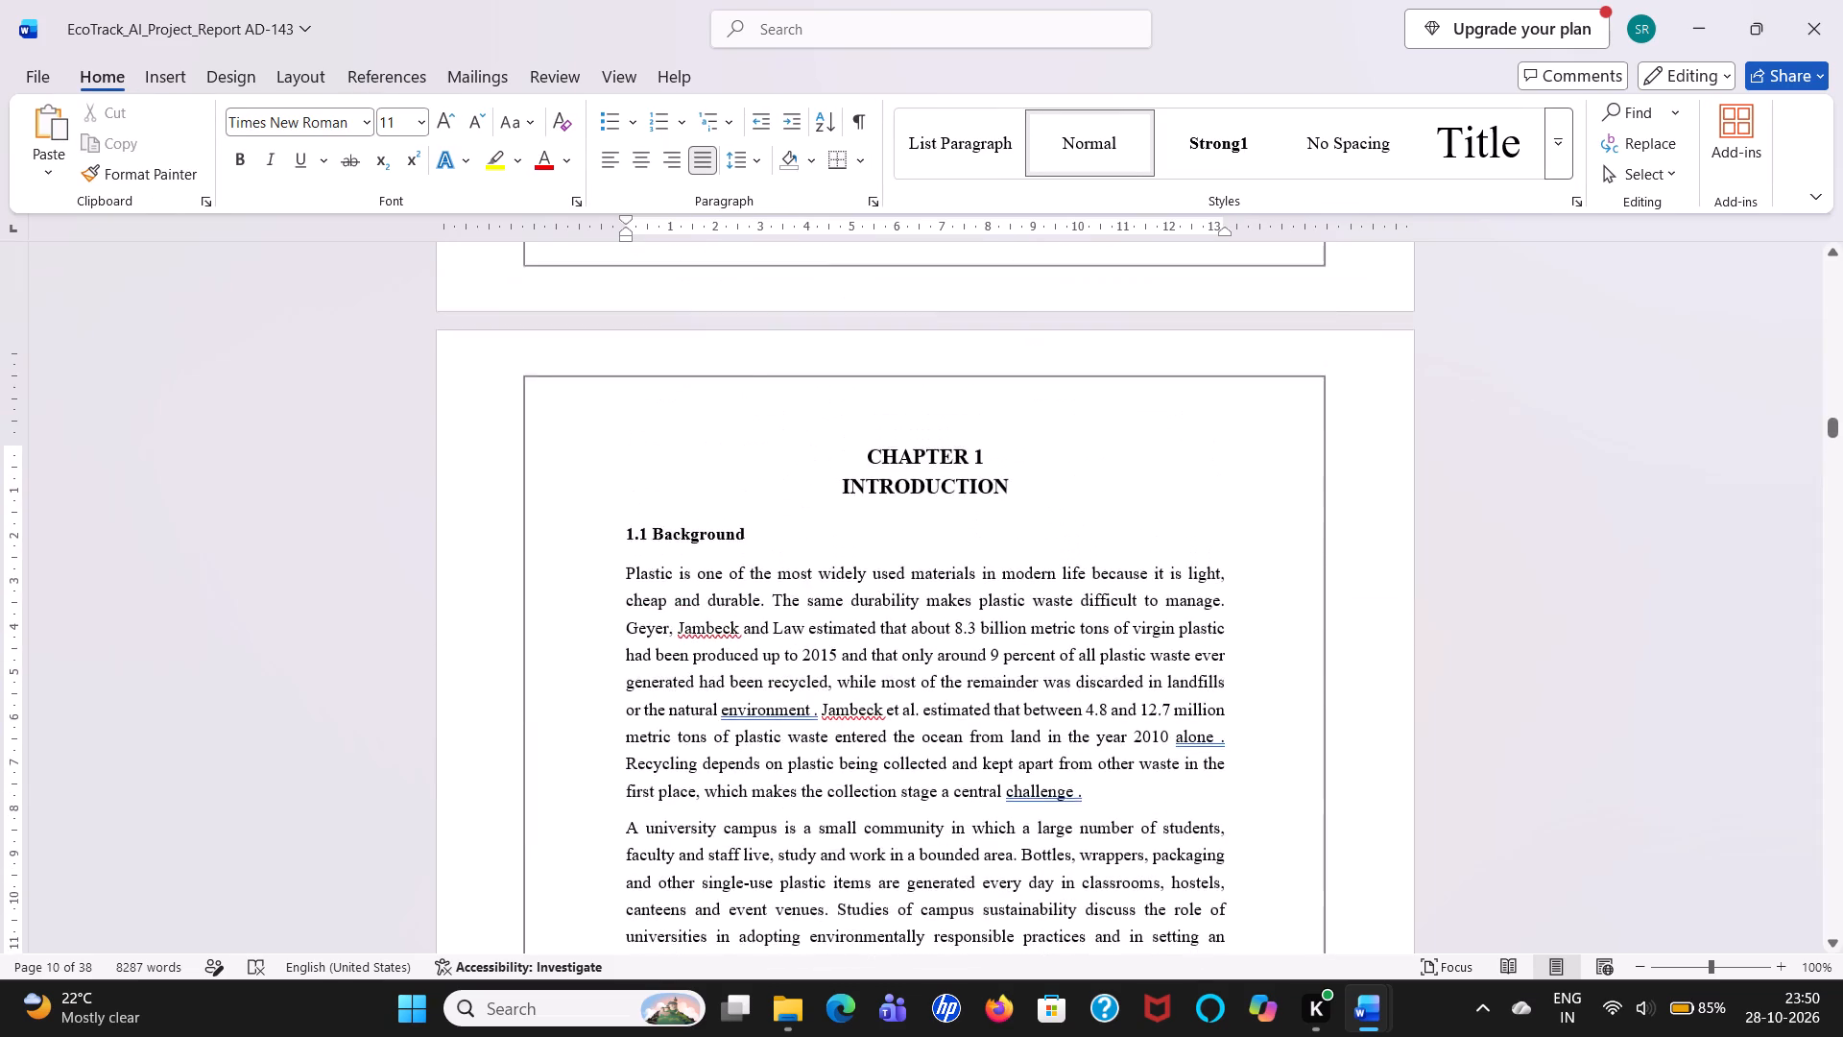
scroll(1120, 707, down, 6)
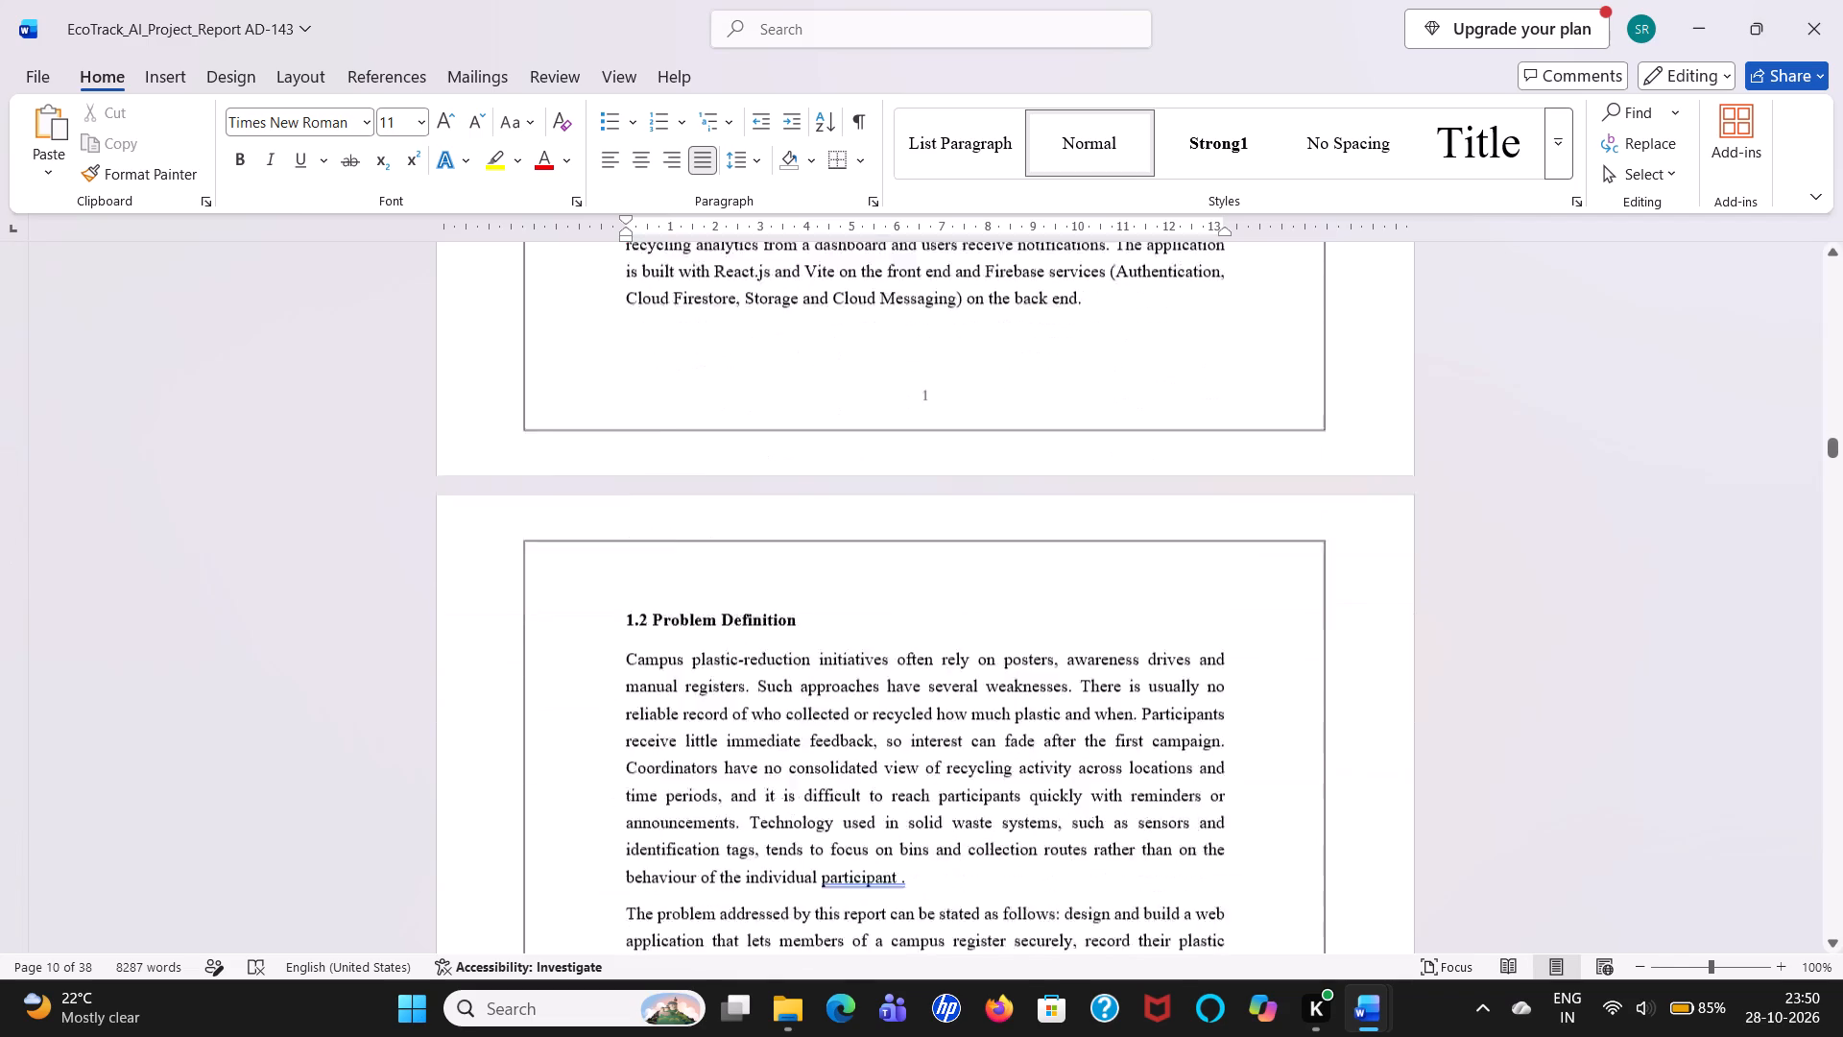
scroll(1120, 707, down, 3)
scroll(1120, 707, up, 1)
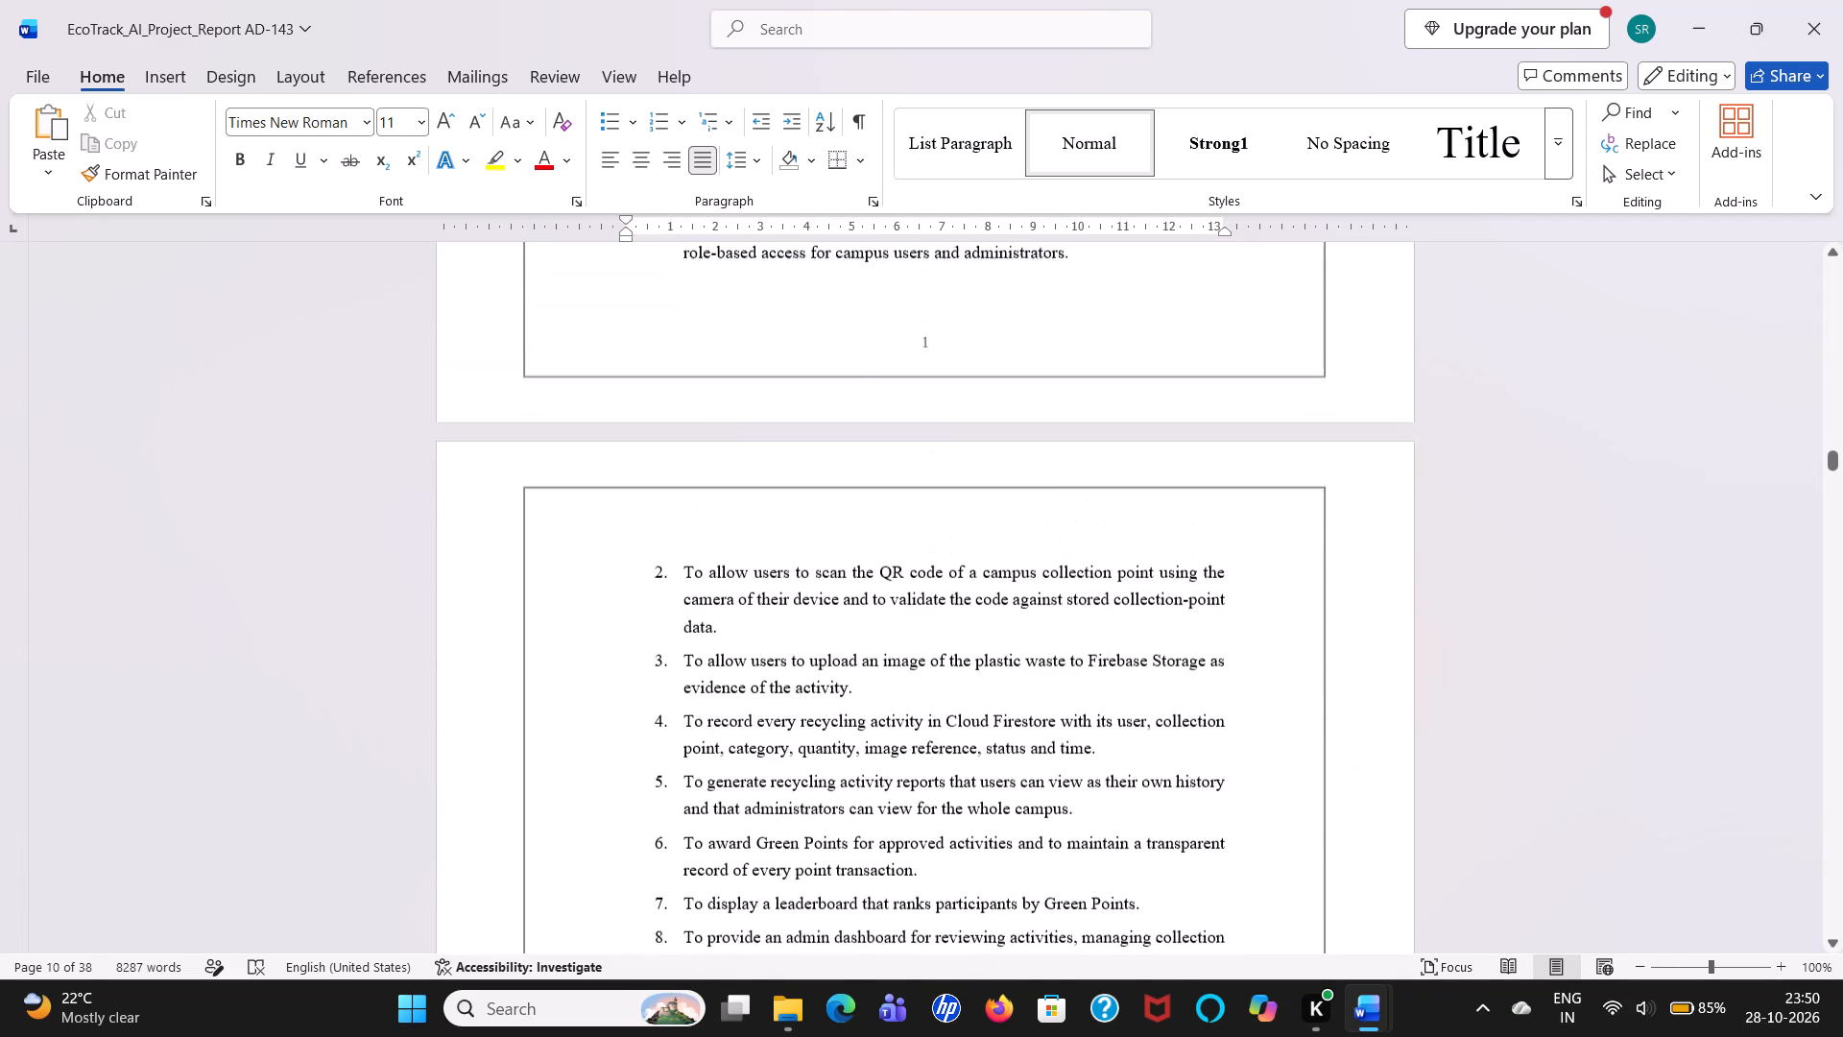
scroll(1120, 707, up, 1)
scroll(1120, 707, down, 6)
scroll(1120, 707, up, 2)
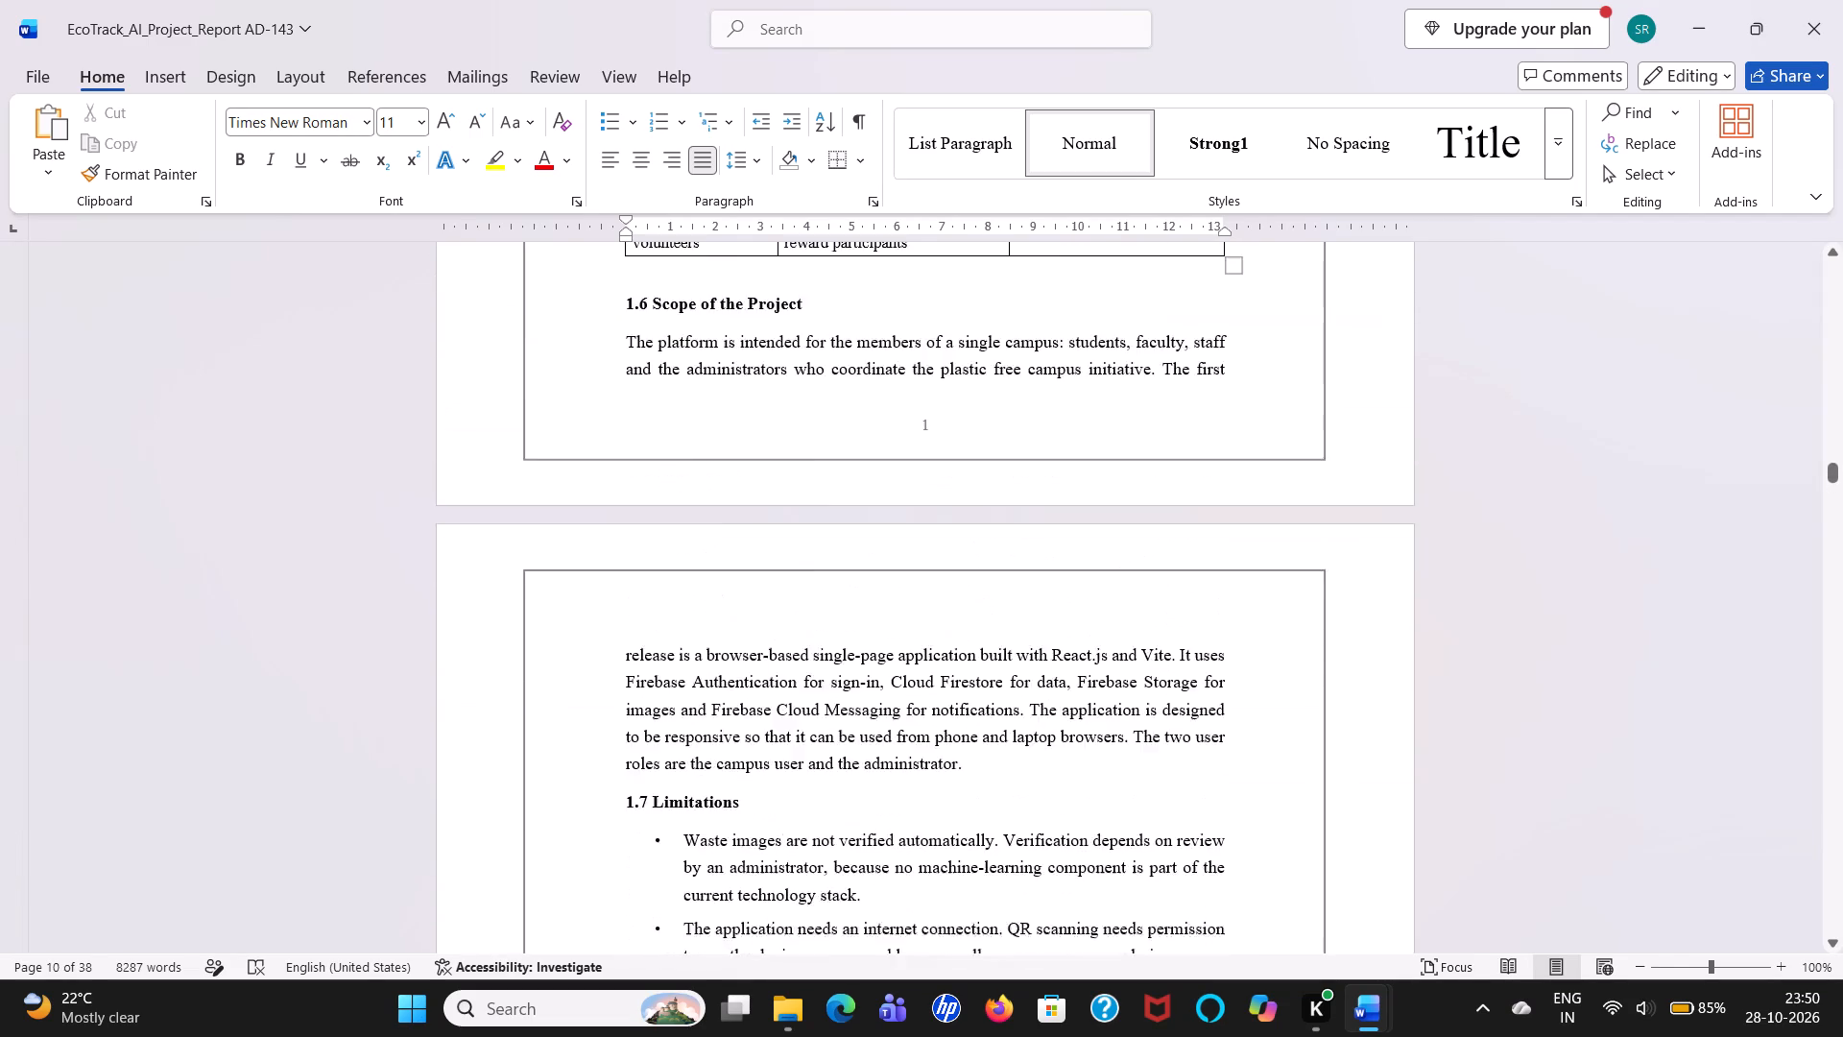
scroll(1120, 707, up, 7)
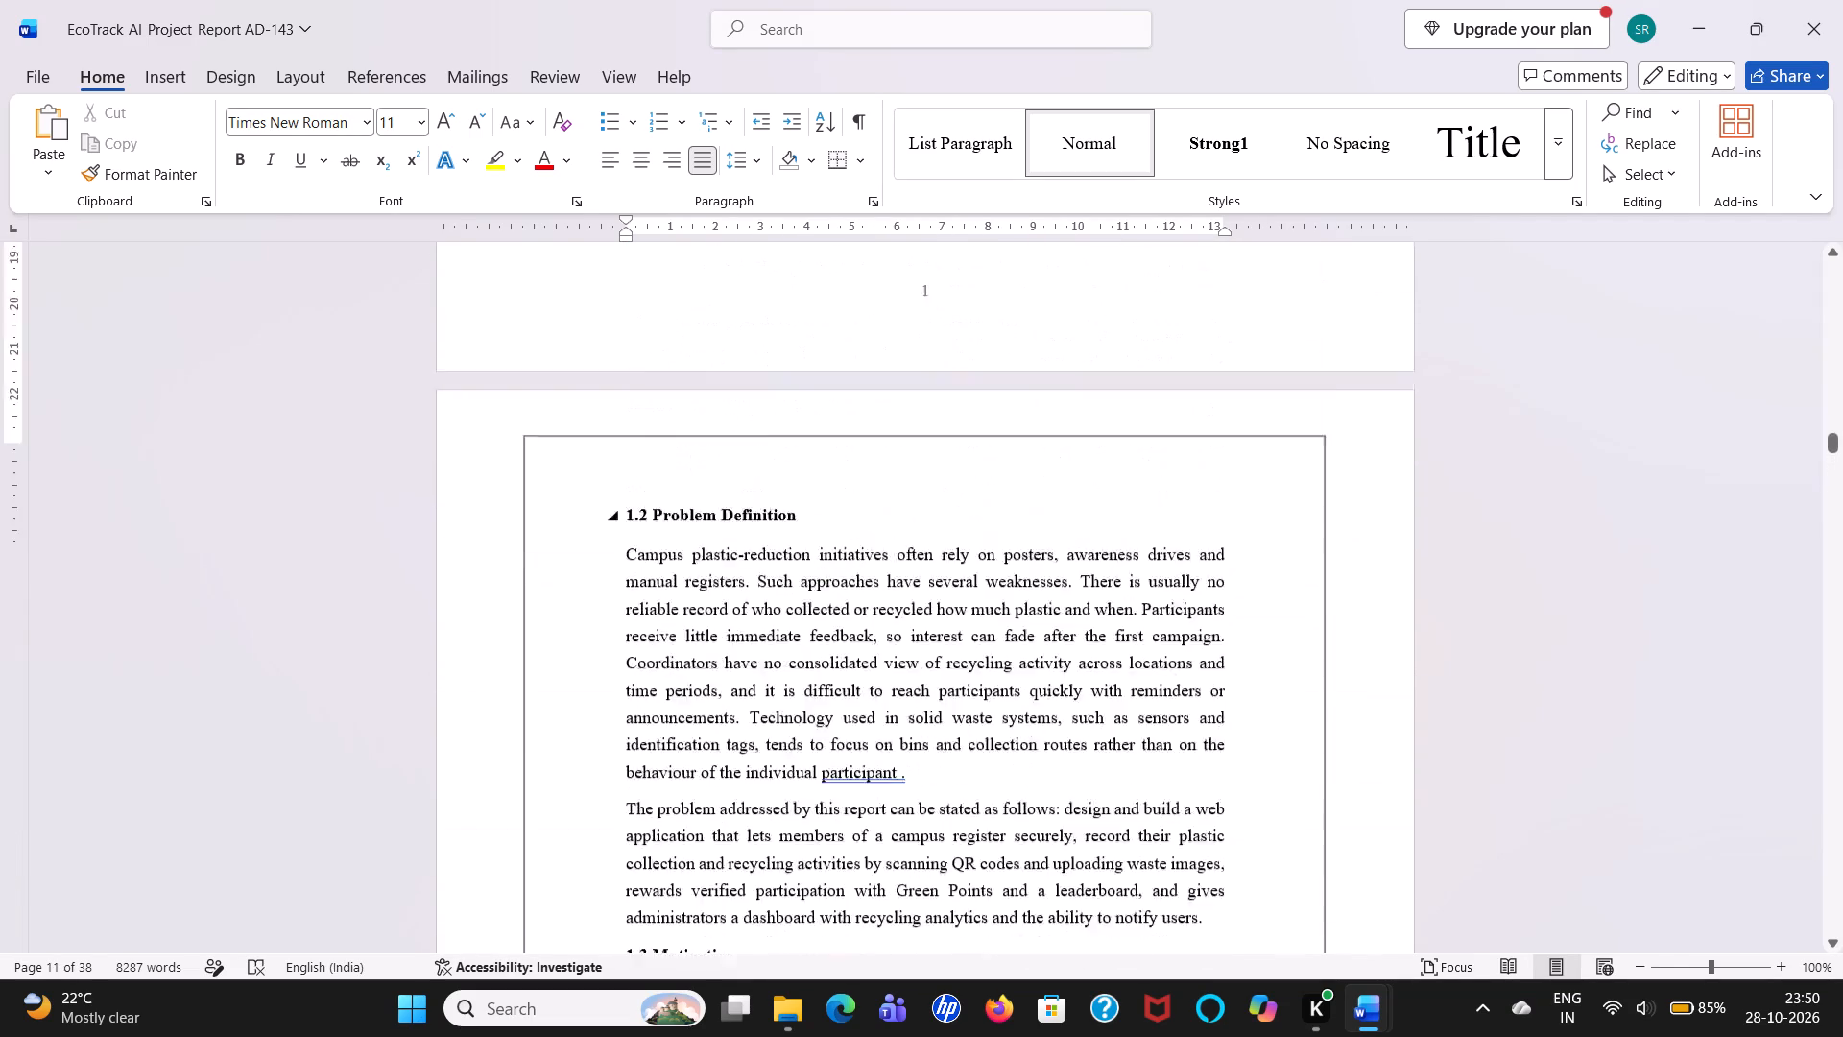
scroll(1120, 707, up, 5)
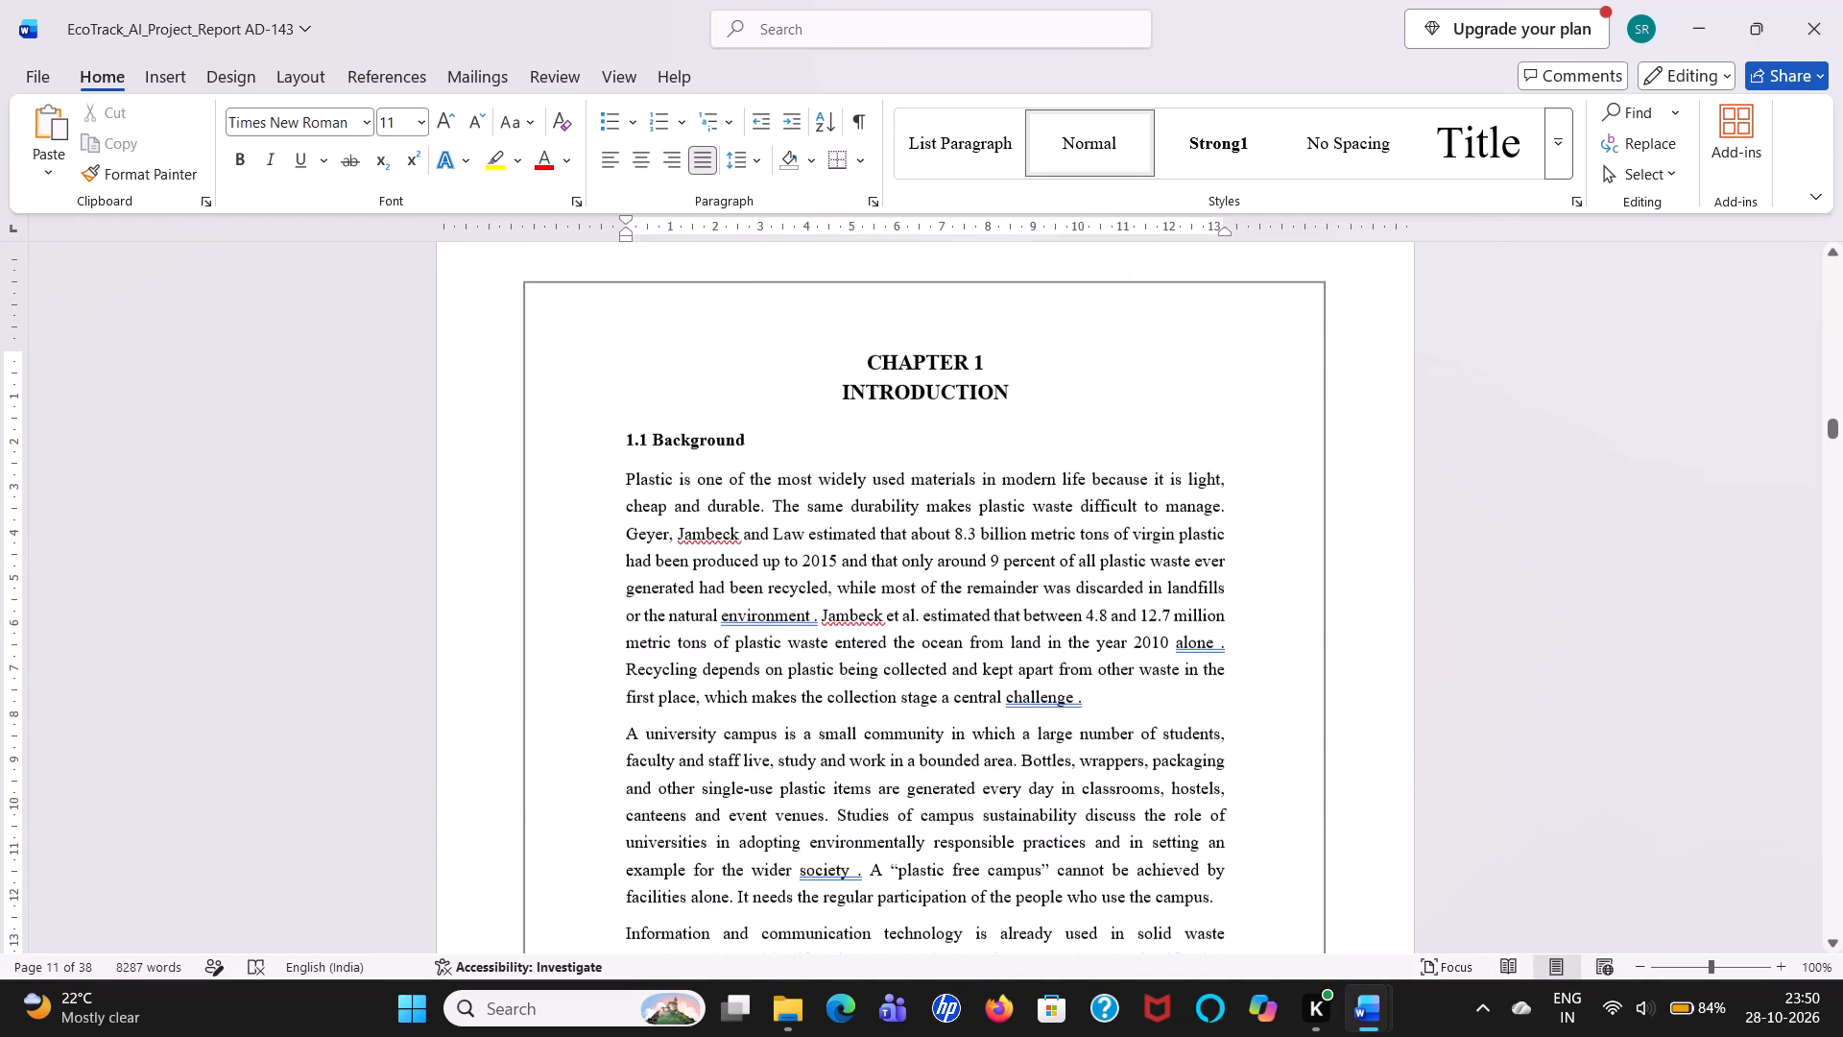
scroll(1041, 731, down, 2)
scroll(1041, 731, up, 2)
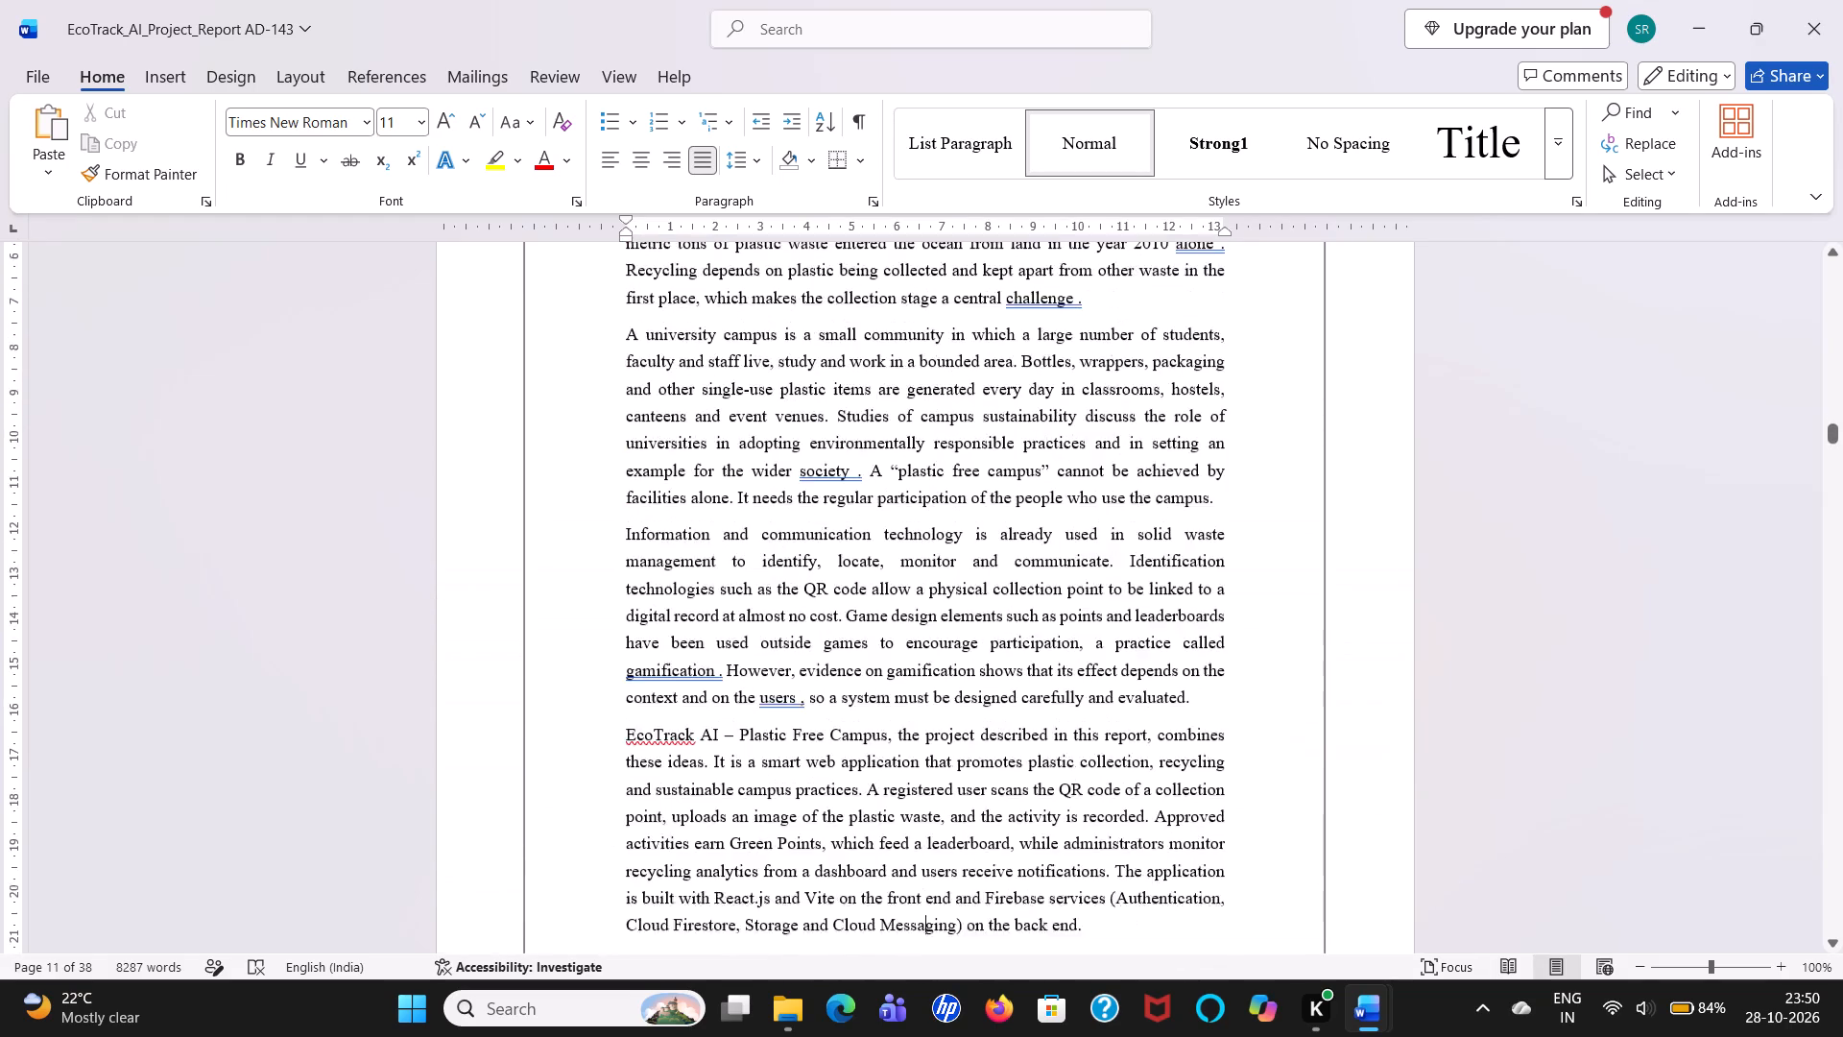
scroll(1041, 731, up, 1)
scroll(1020, 753, down, 2)
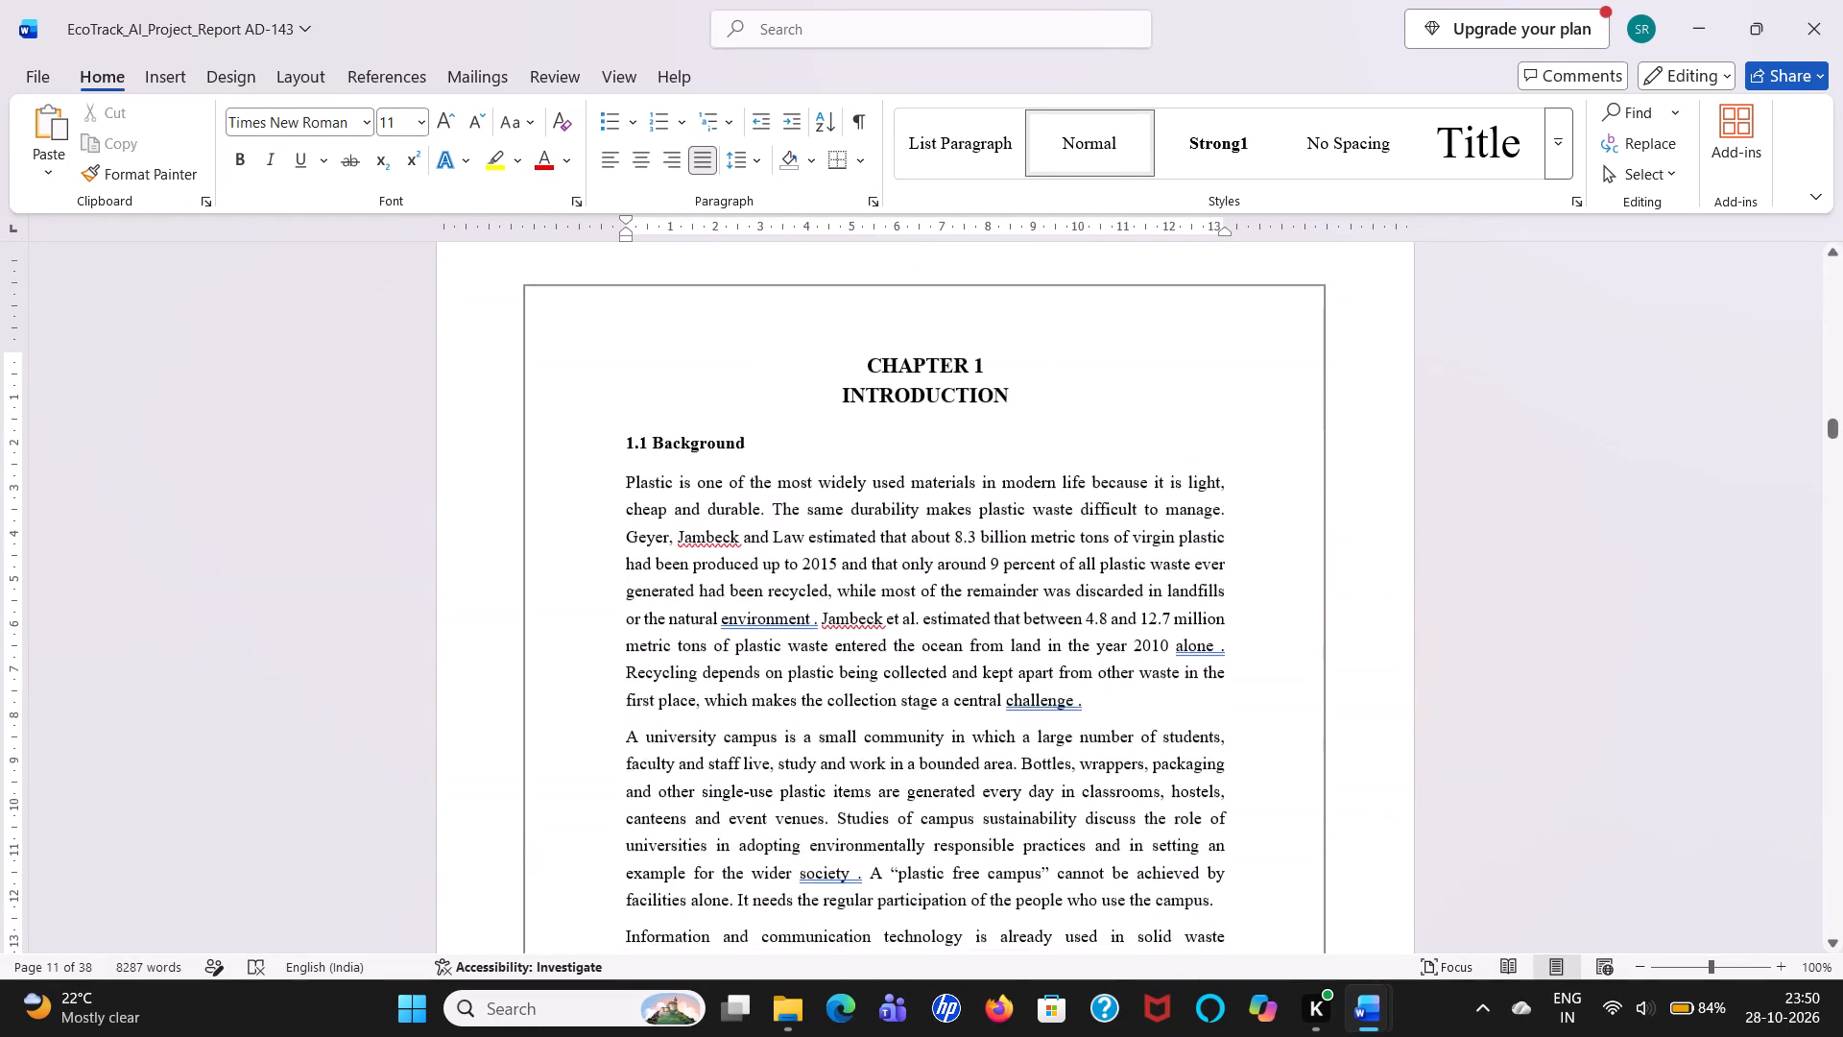
scroll(1020, 753, down, 3)
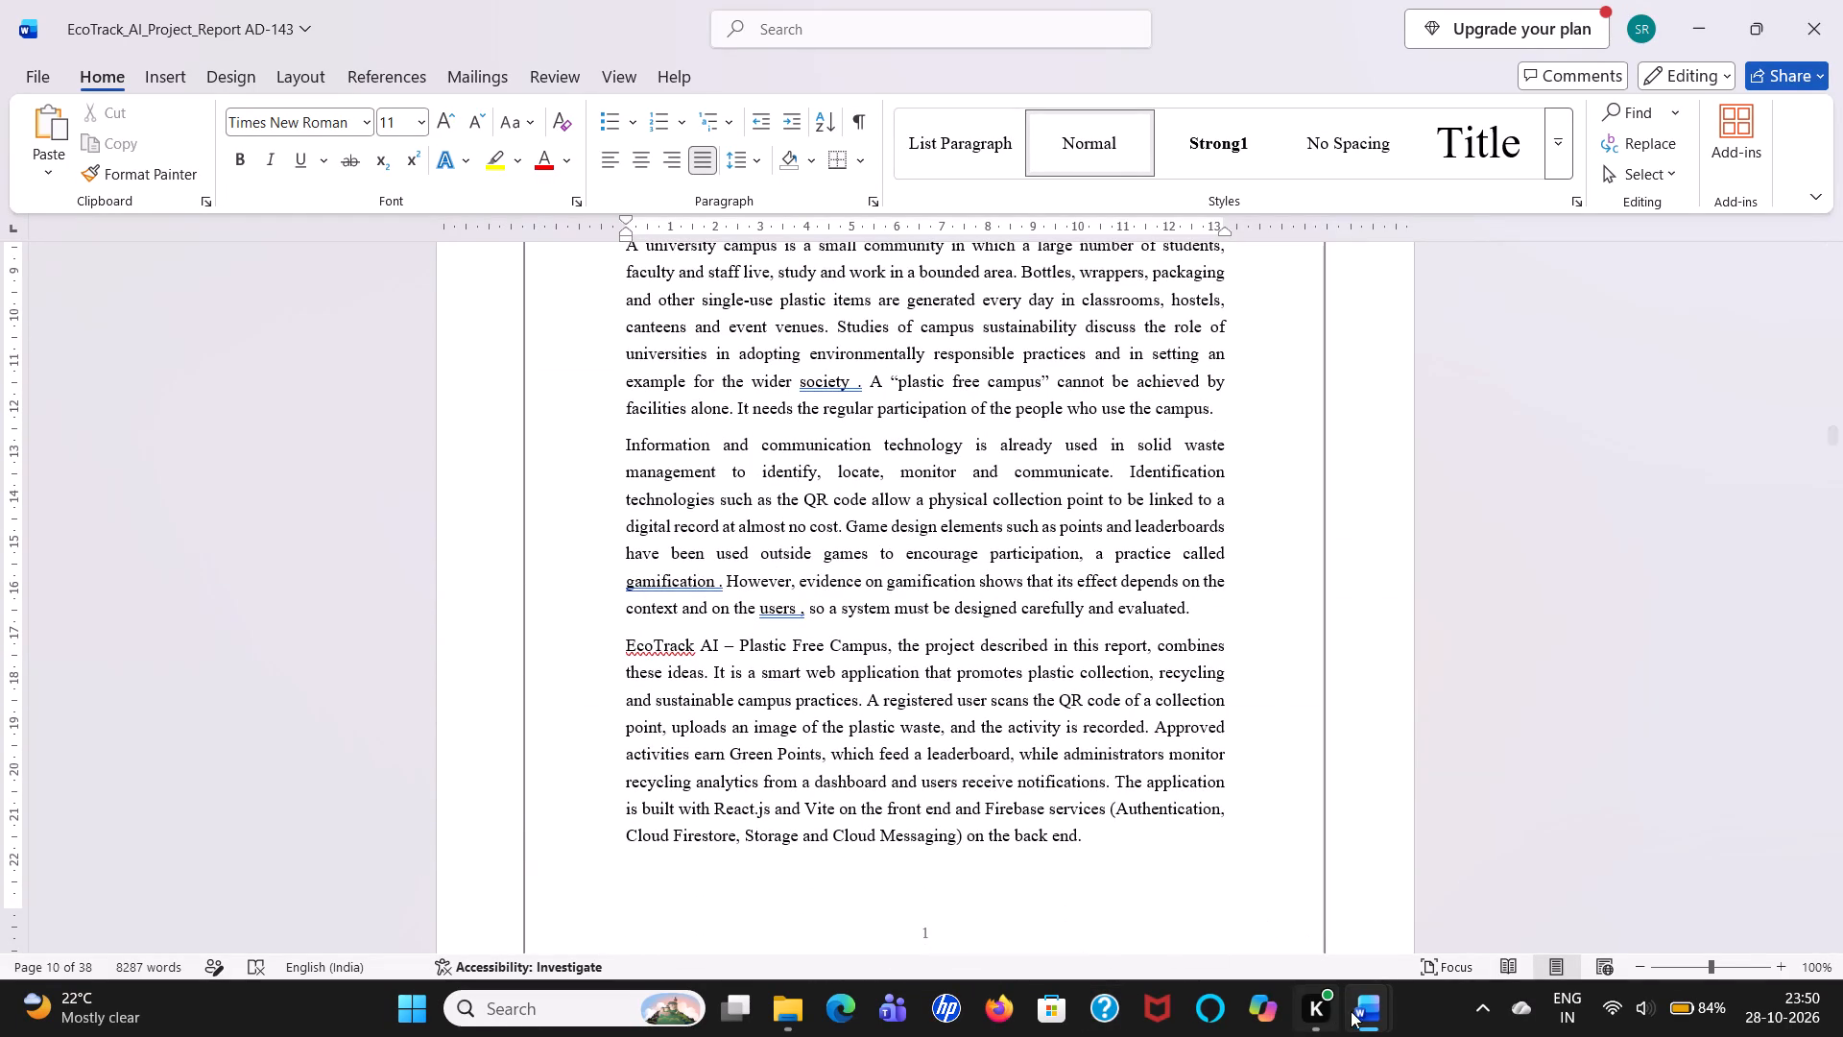
Switch to the 161_Major_Project_Final_Copy document and examine its page numbering from the certificate page through the last page.
click(1450, 929)
scroll(995, 717, down, 1)
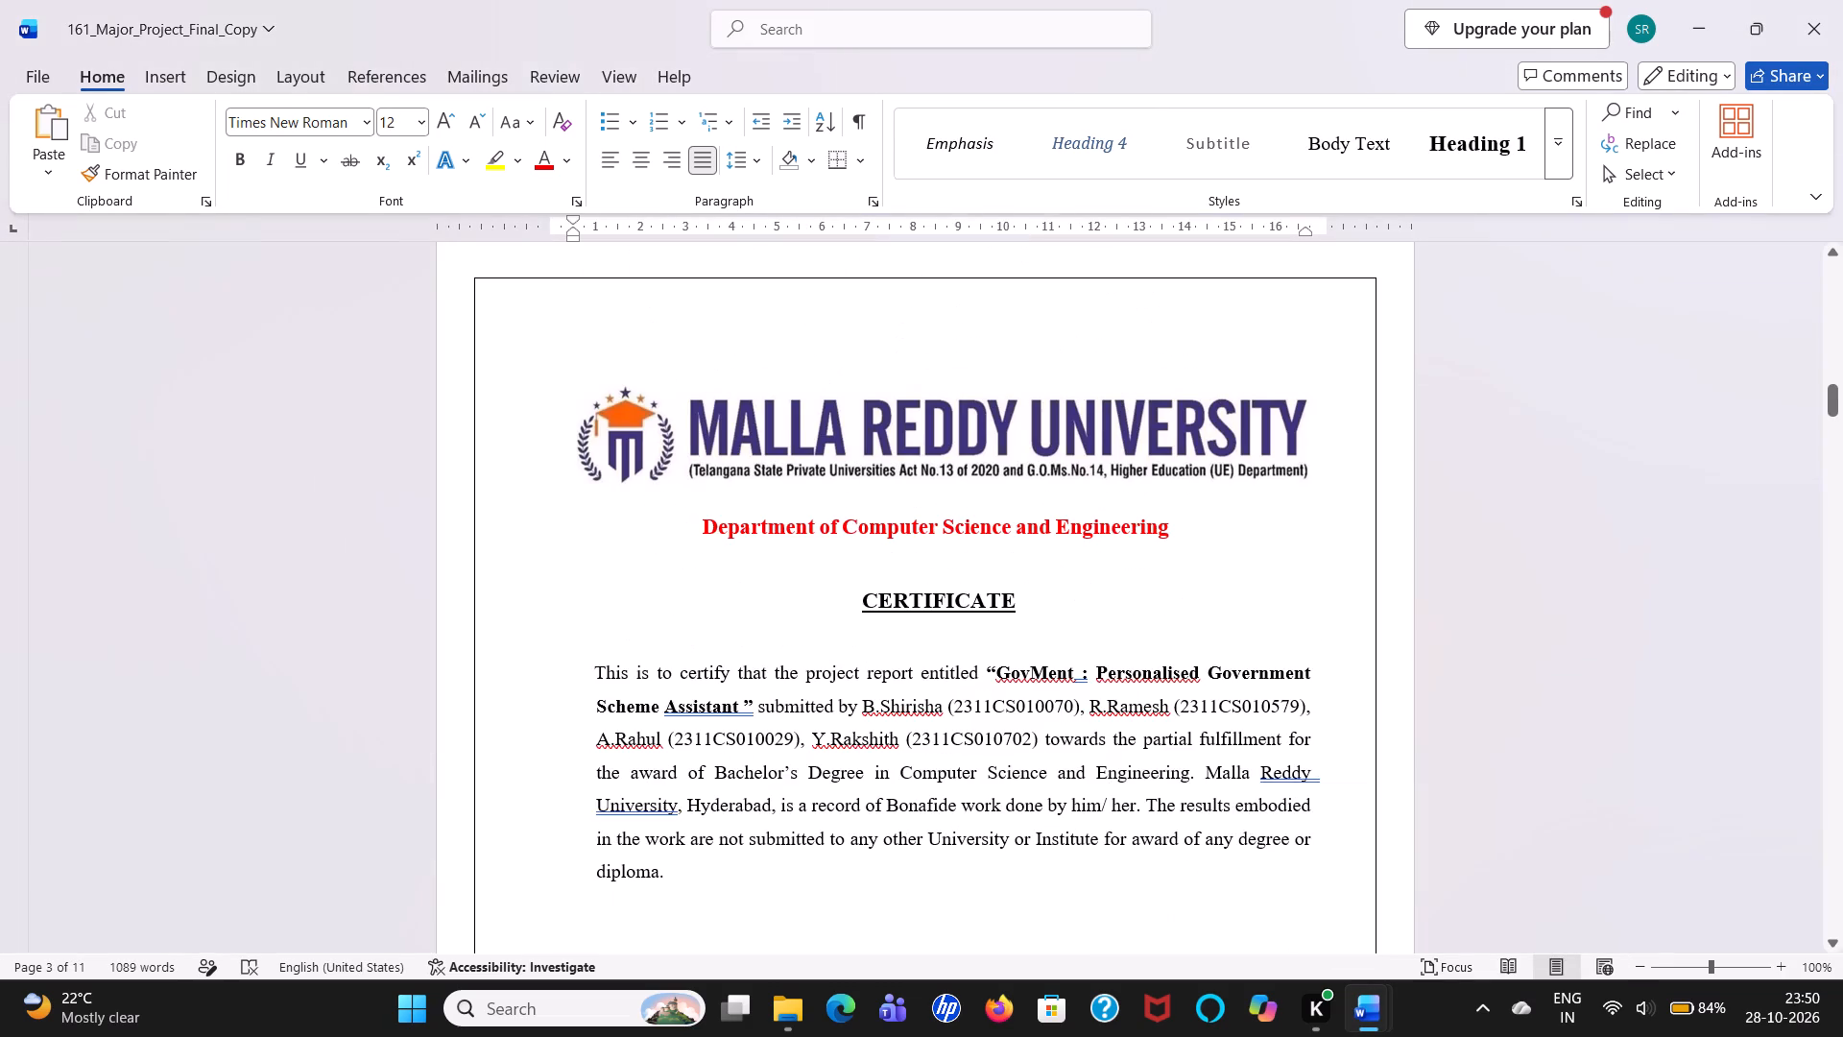
scroll(995, 717, down, 4)
scroll(888, 620, down, 2)
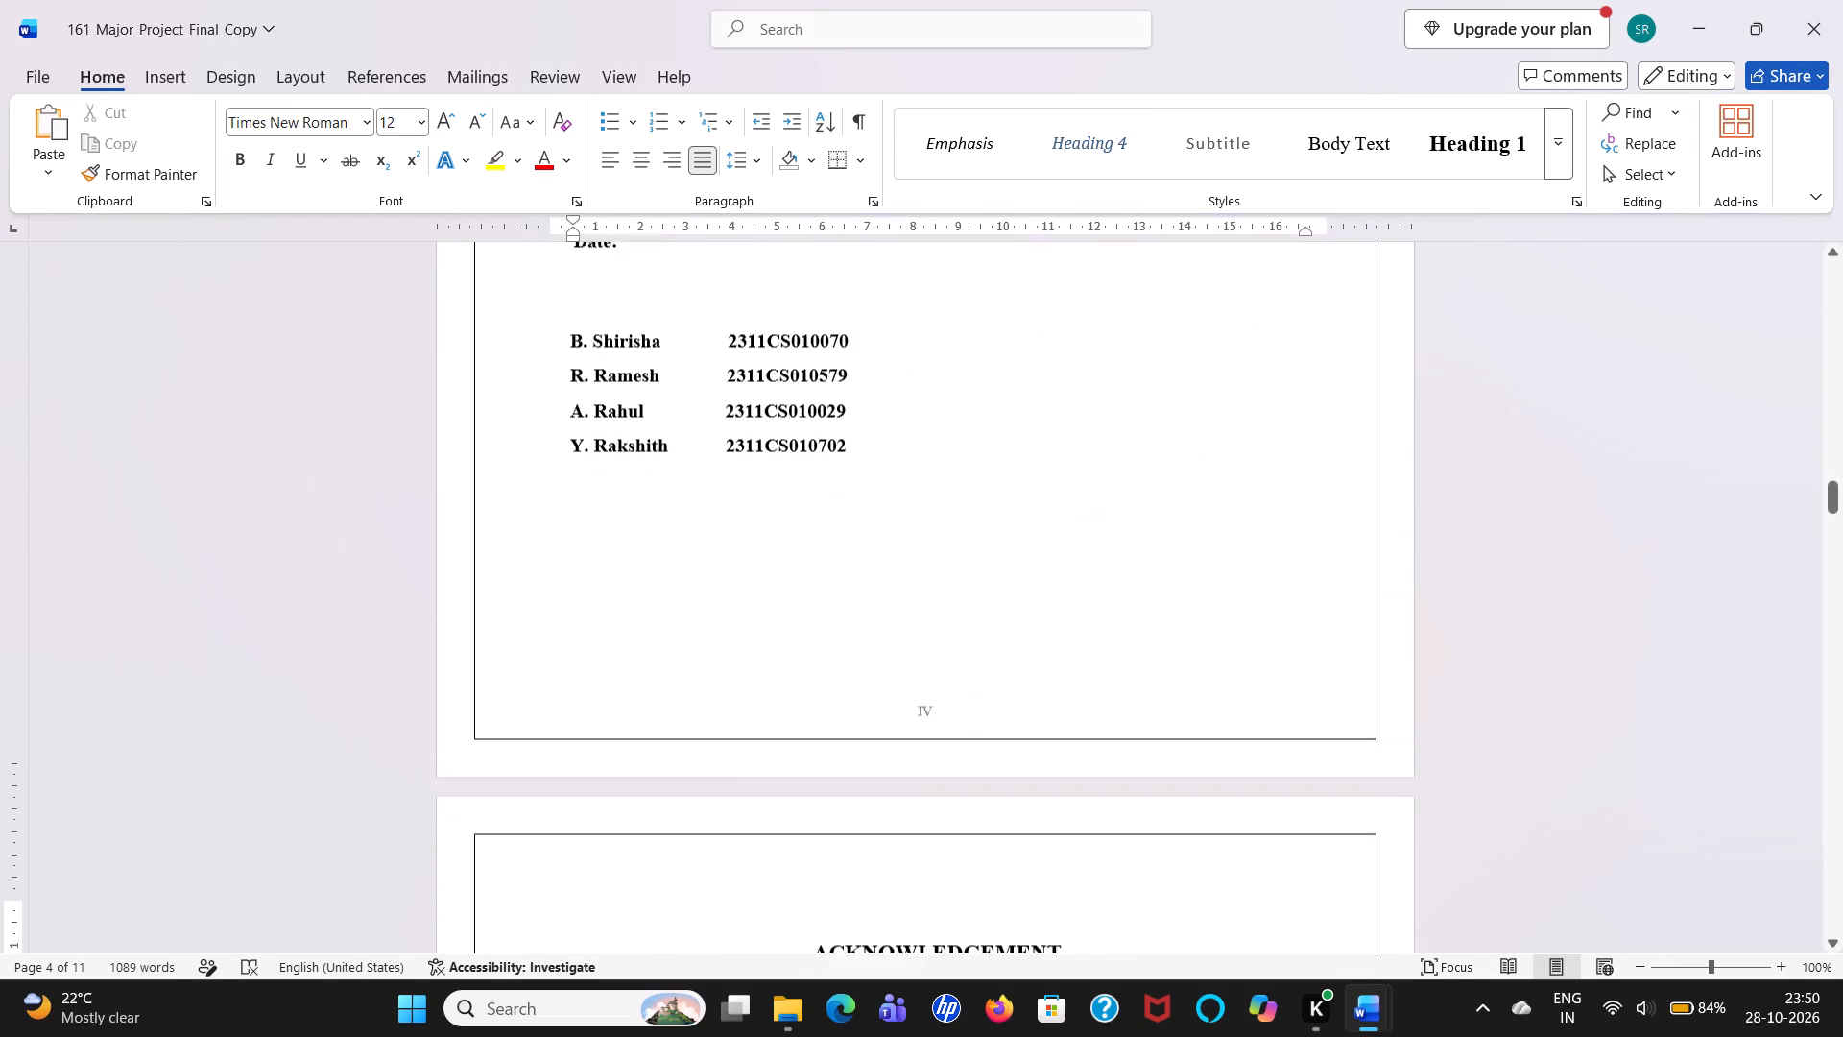
scroll(888, 620, down, 8)
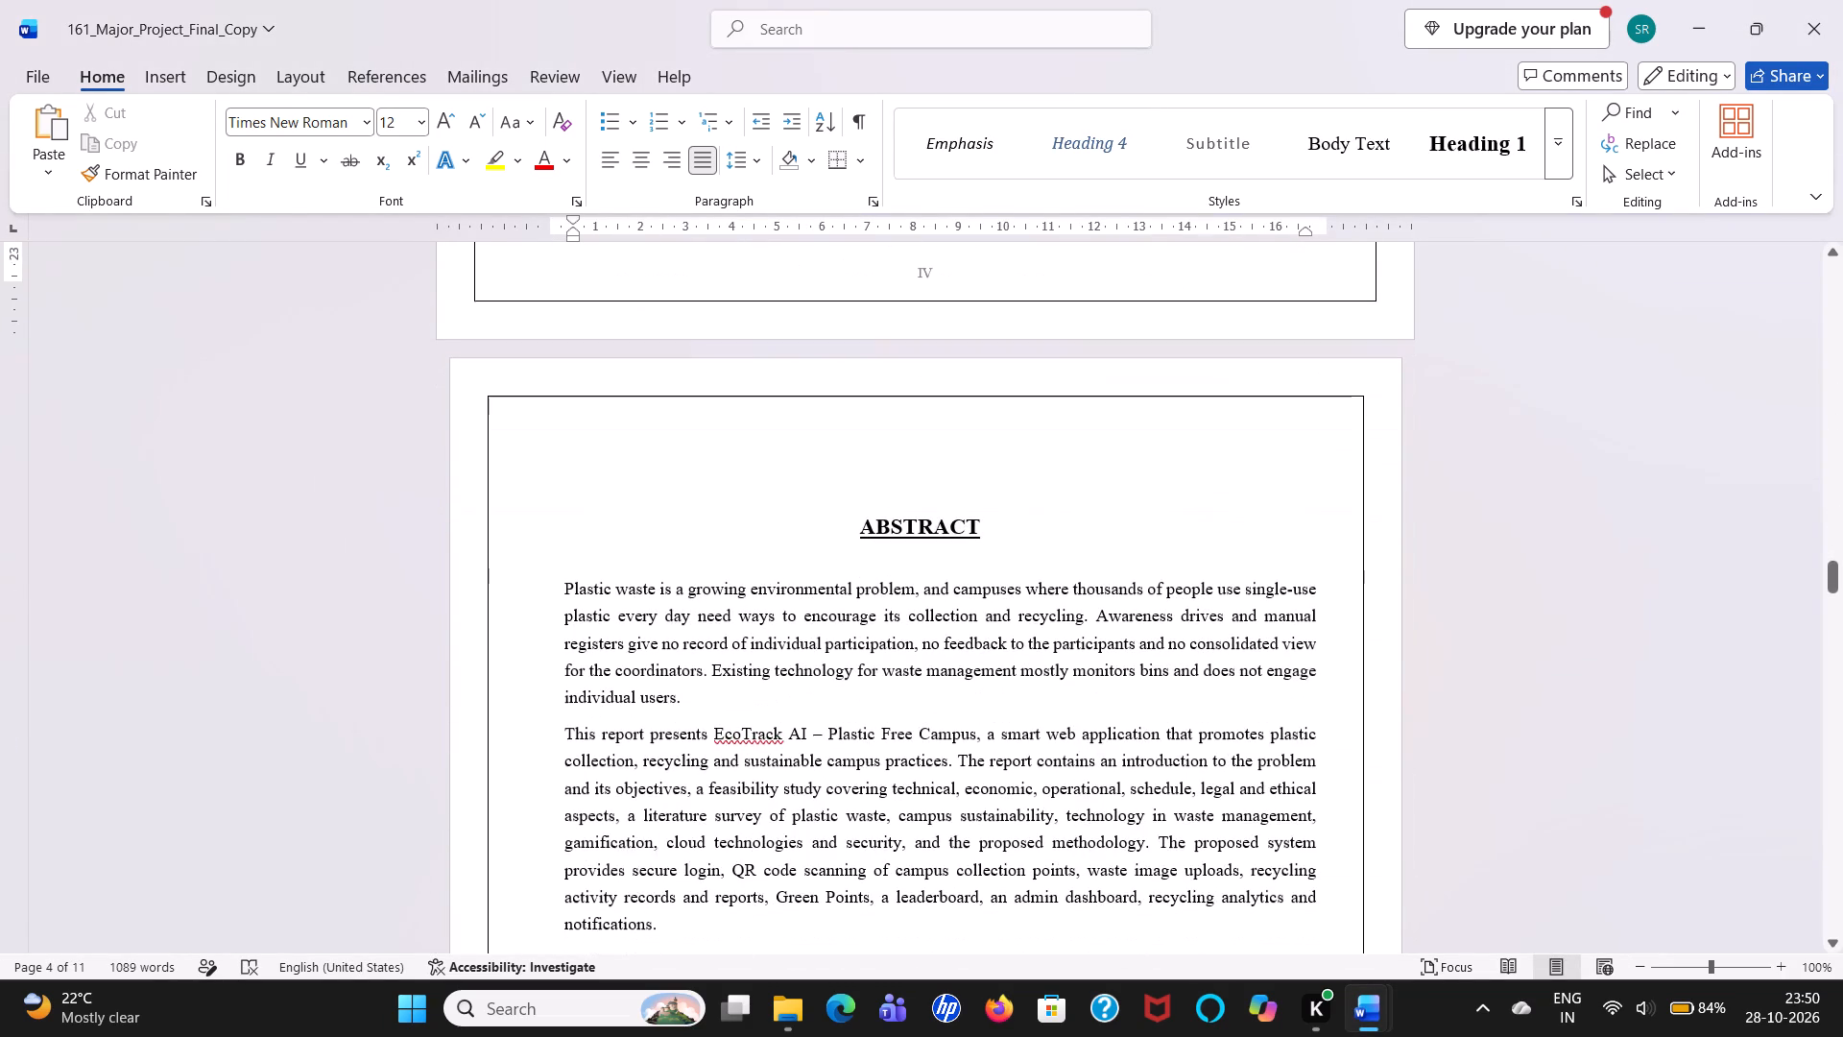
scroll(888, 620, down, 9)
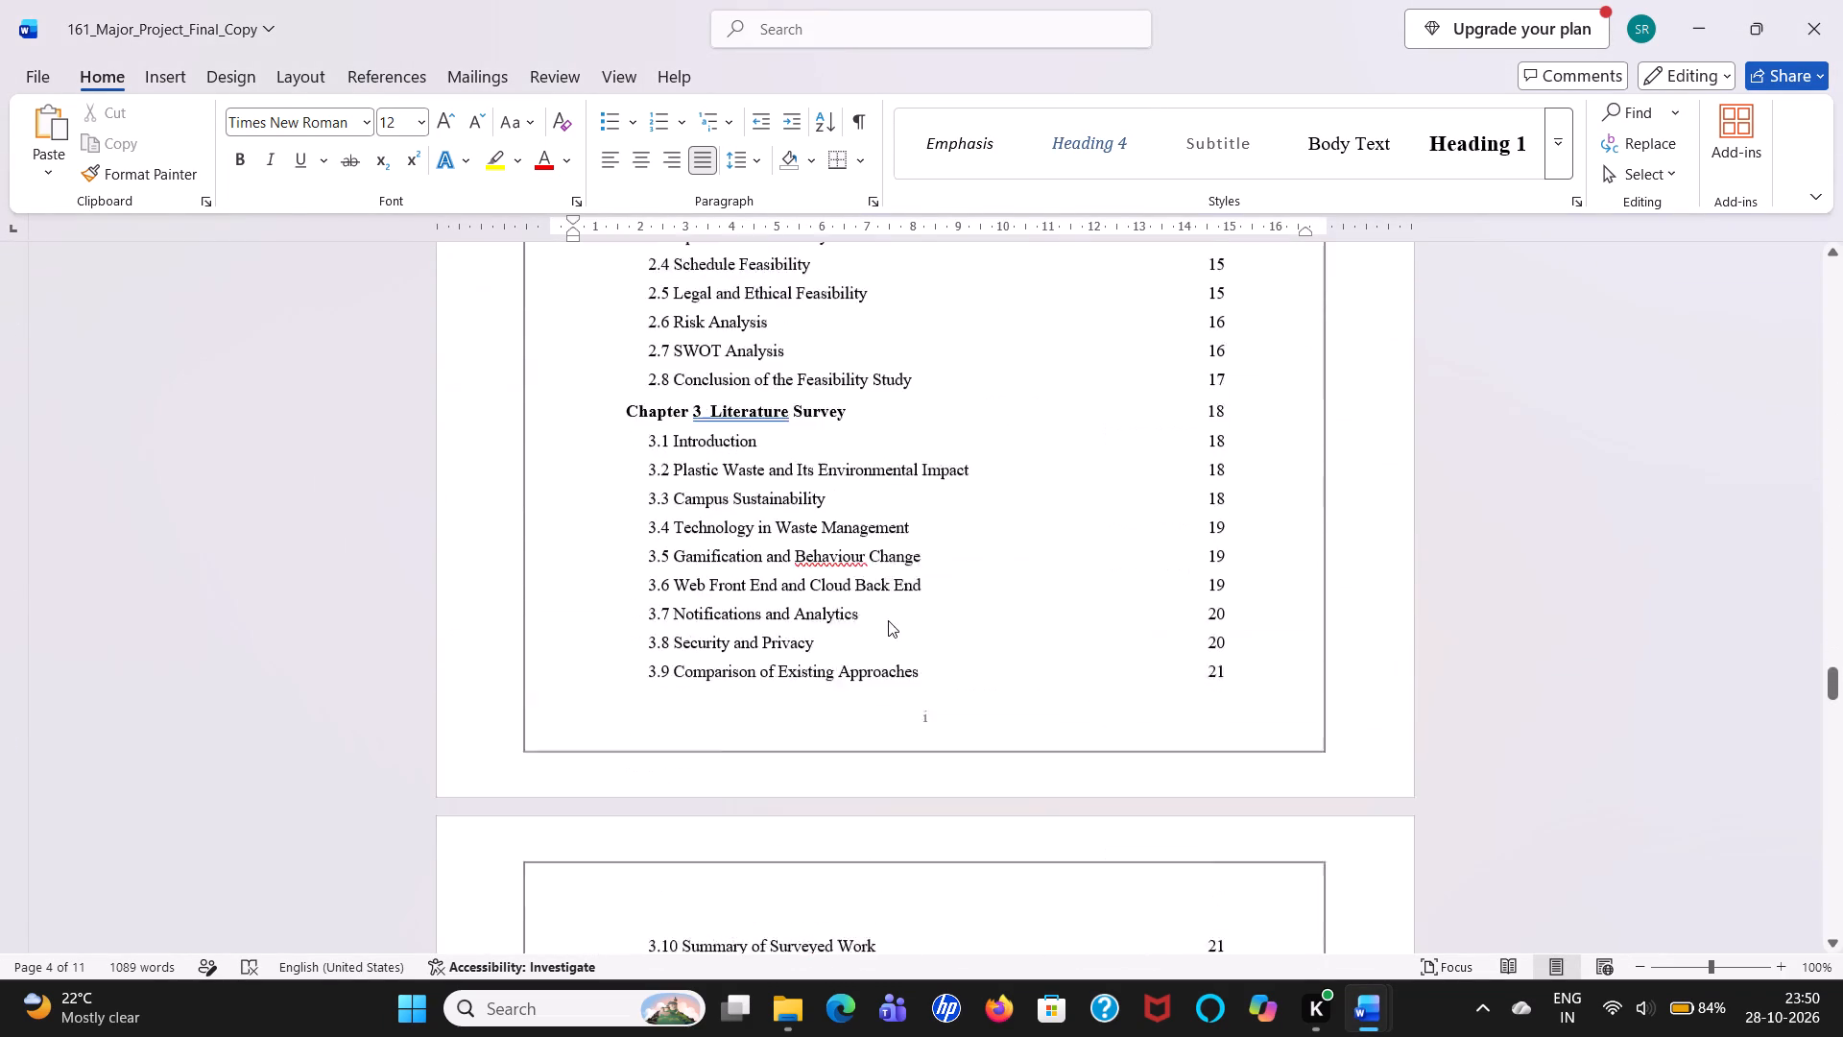
scroll(888, 620, down, 10)
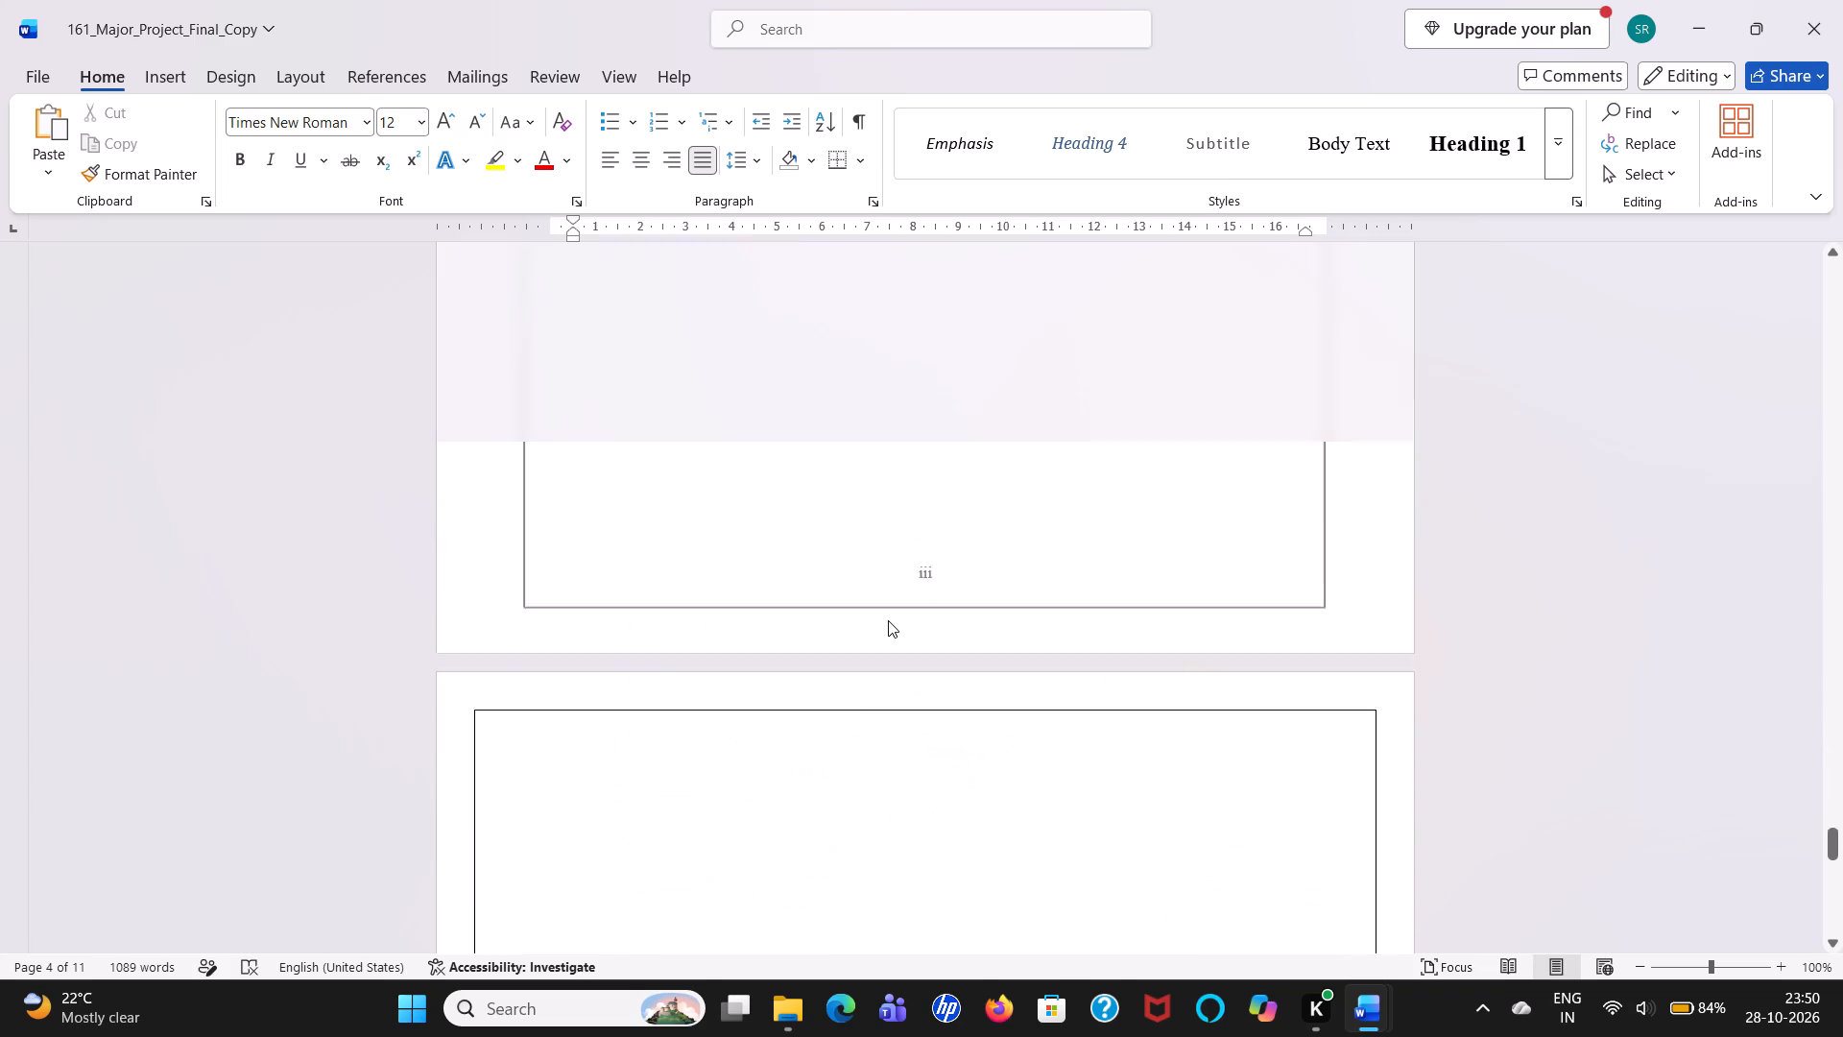
scroll(888, 620, down, 11)
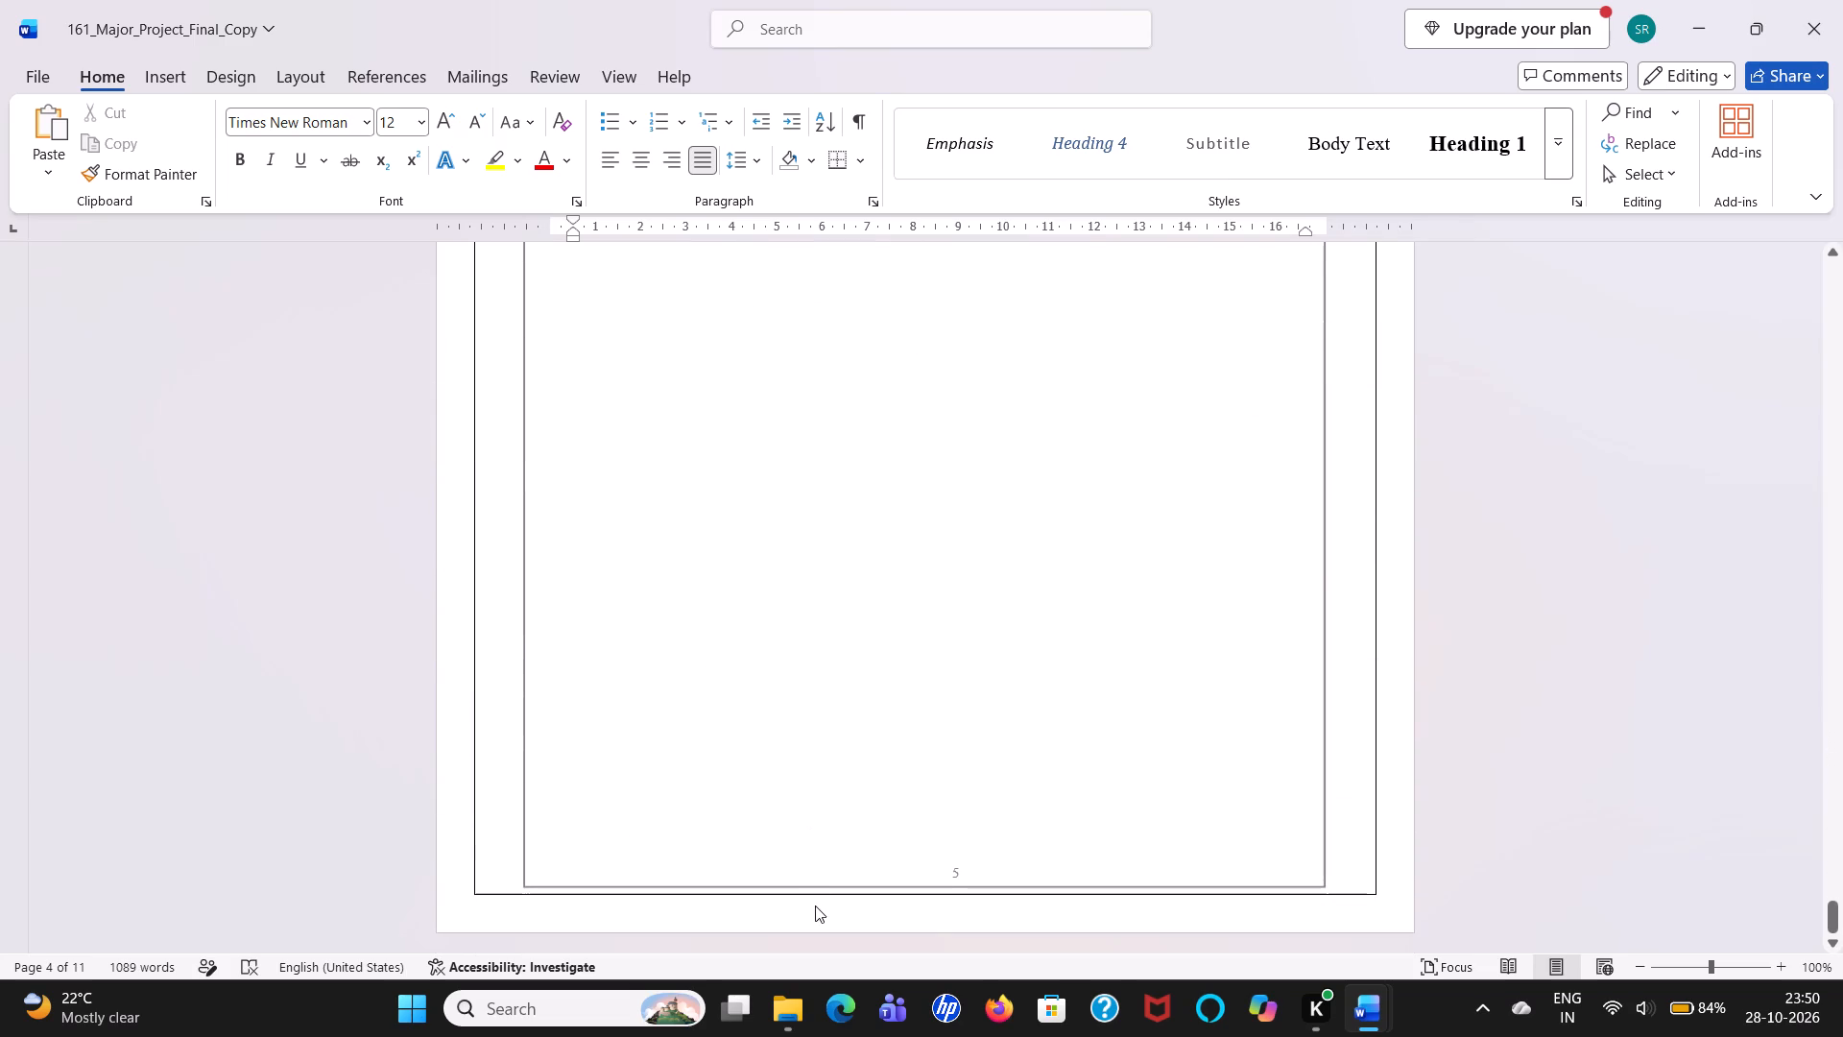
Close 161_Major_Project_Final_Copy without saving its changes and reopen the file from the Downloads folder.
click(794, 1020)
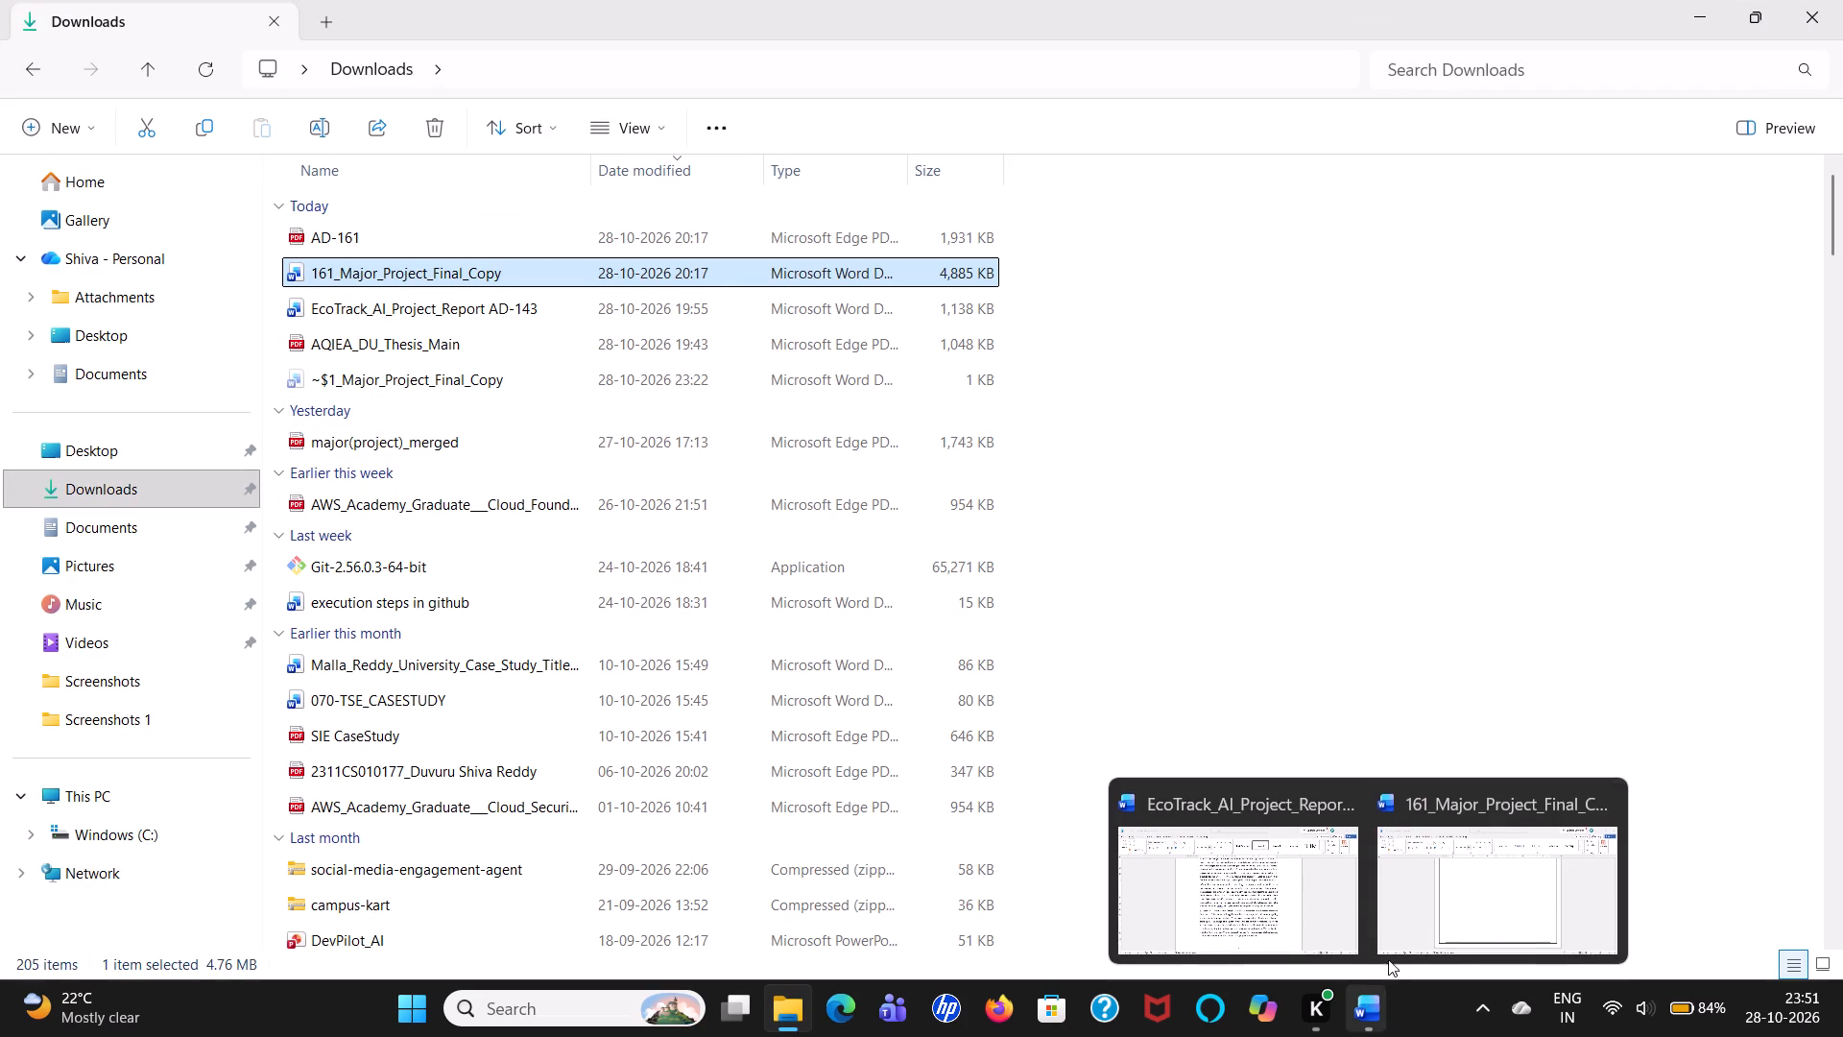
click(1607, 812)
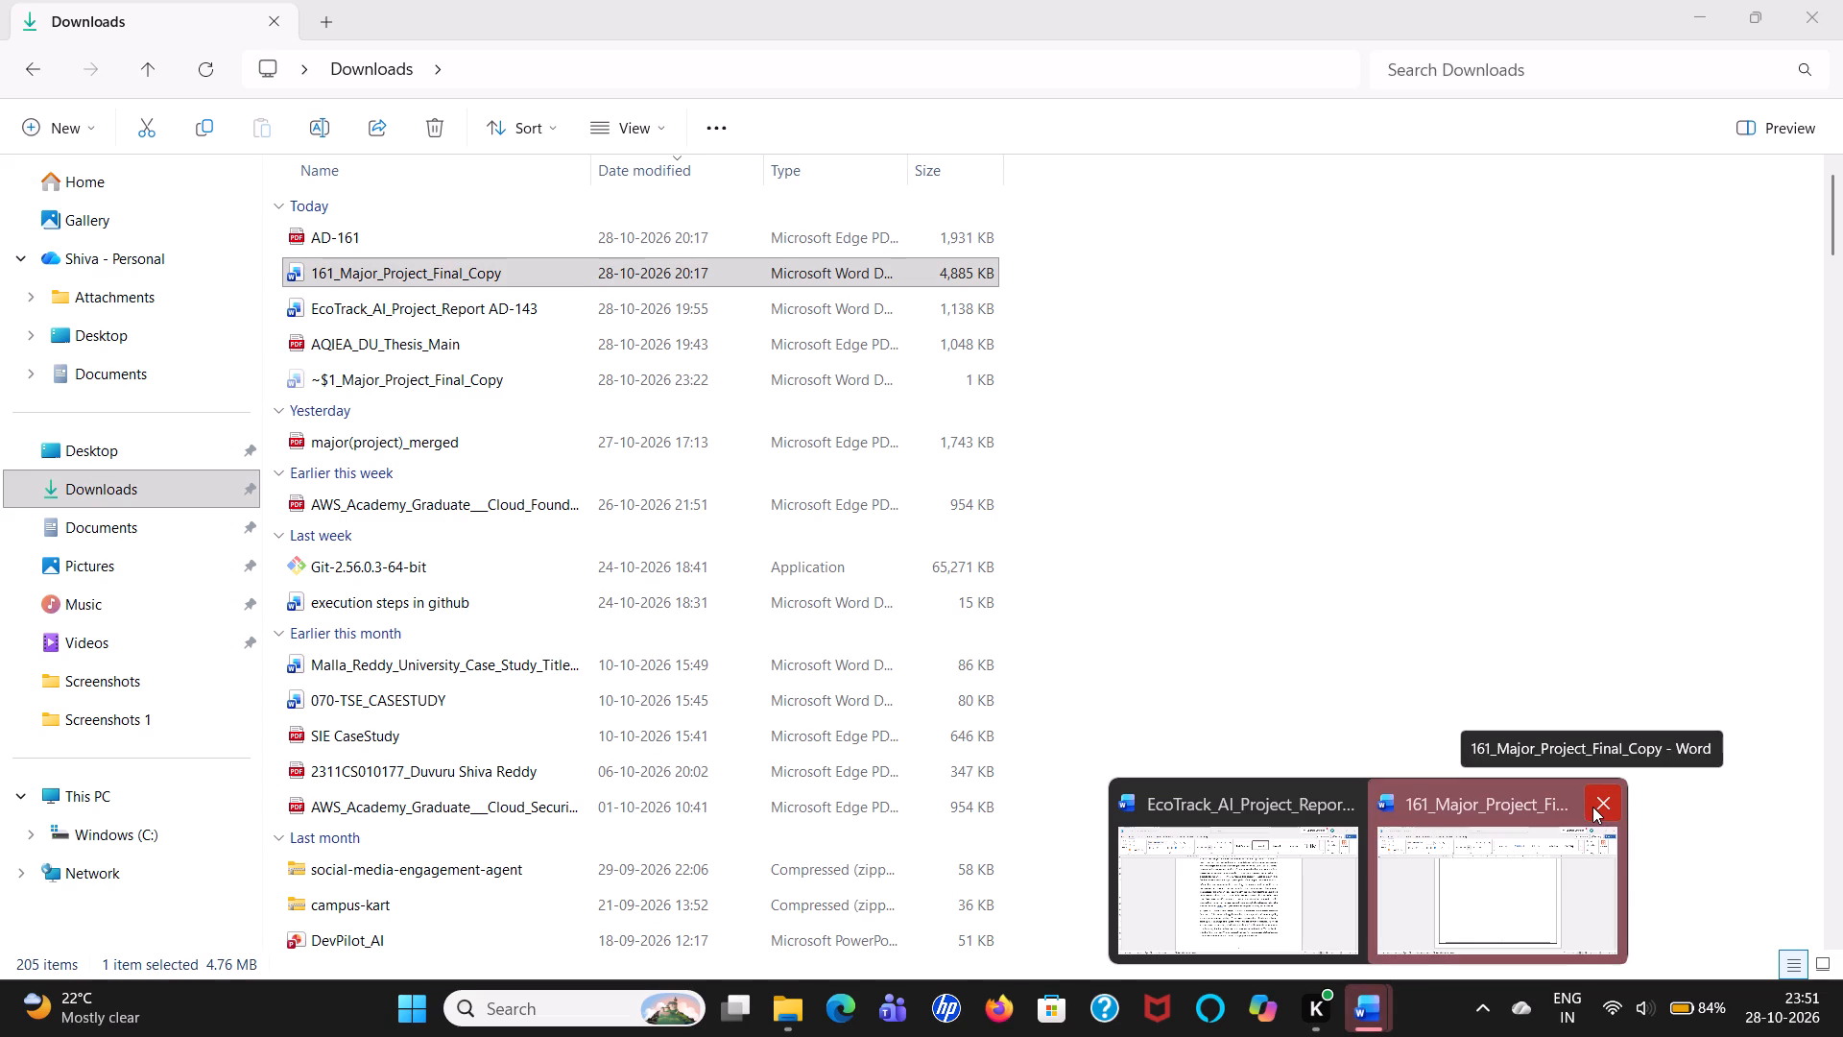
click(1592, 807)
click(1520, 850)
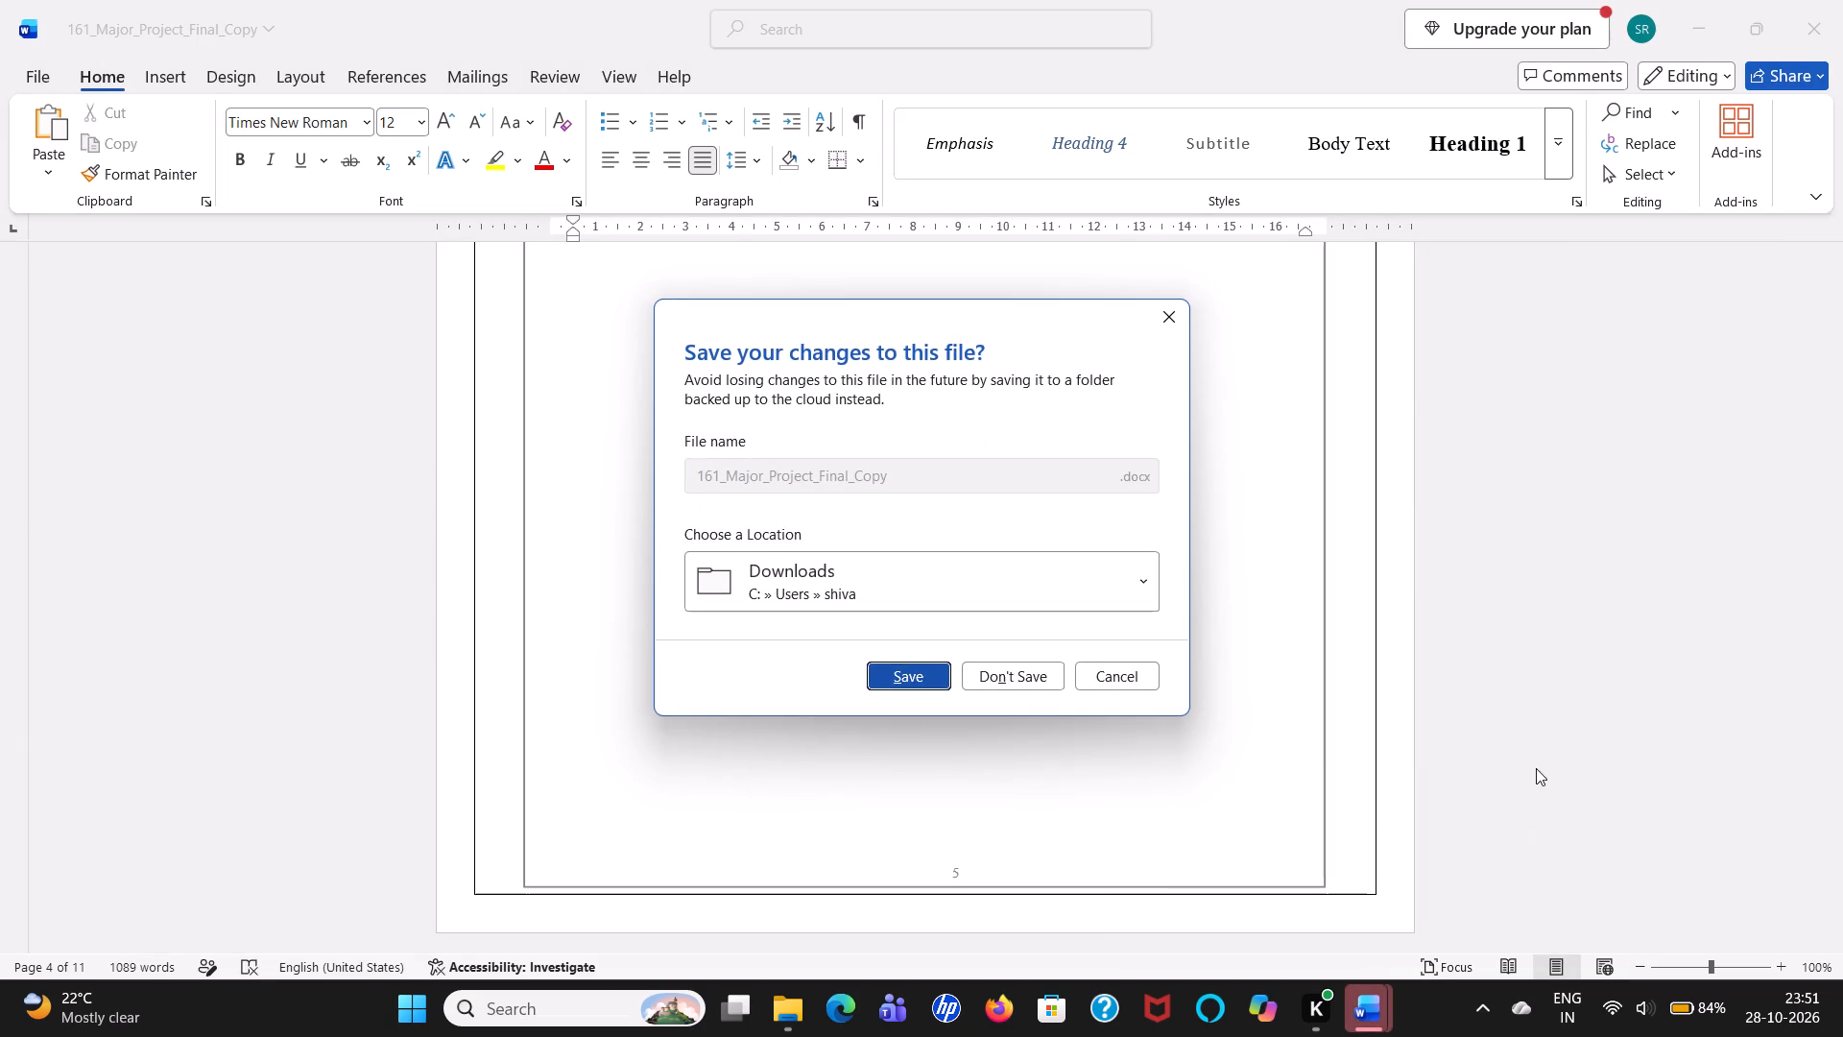
click(1014, 680)
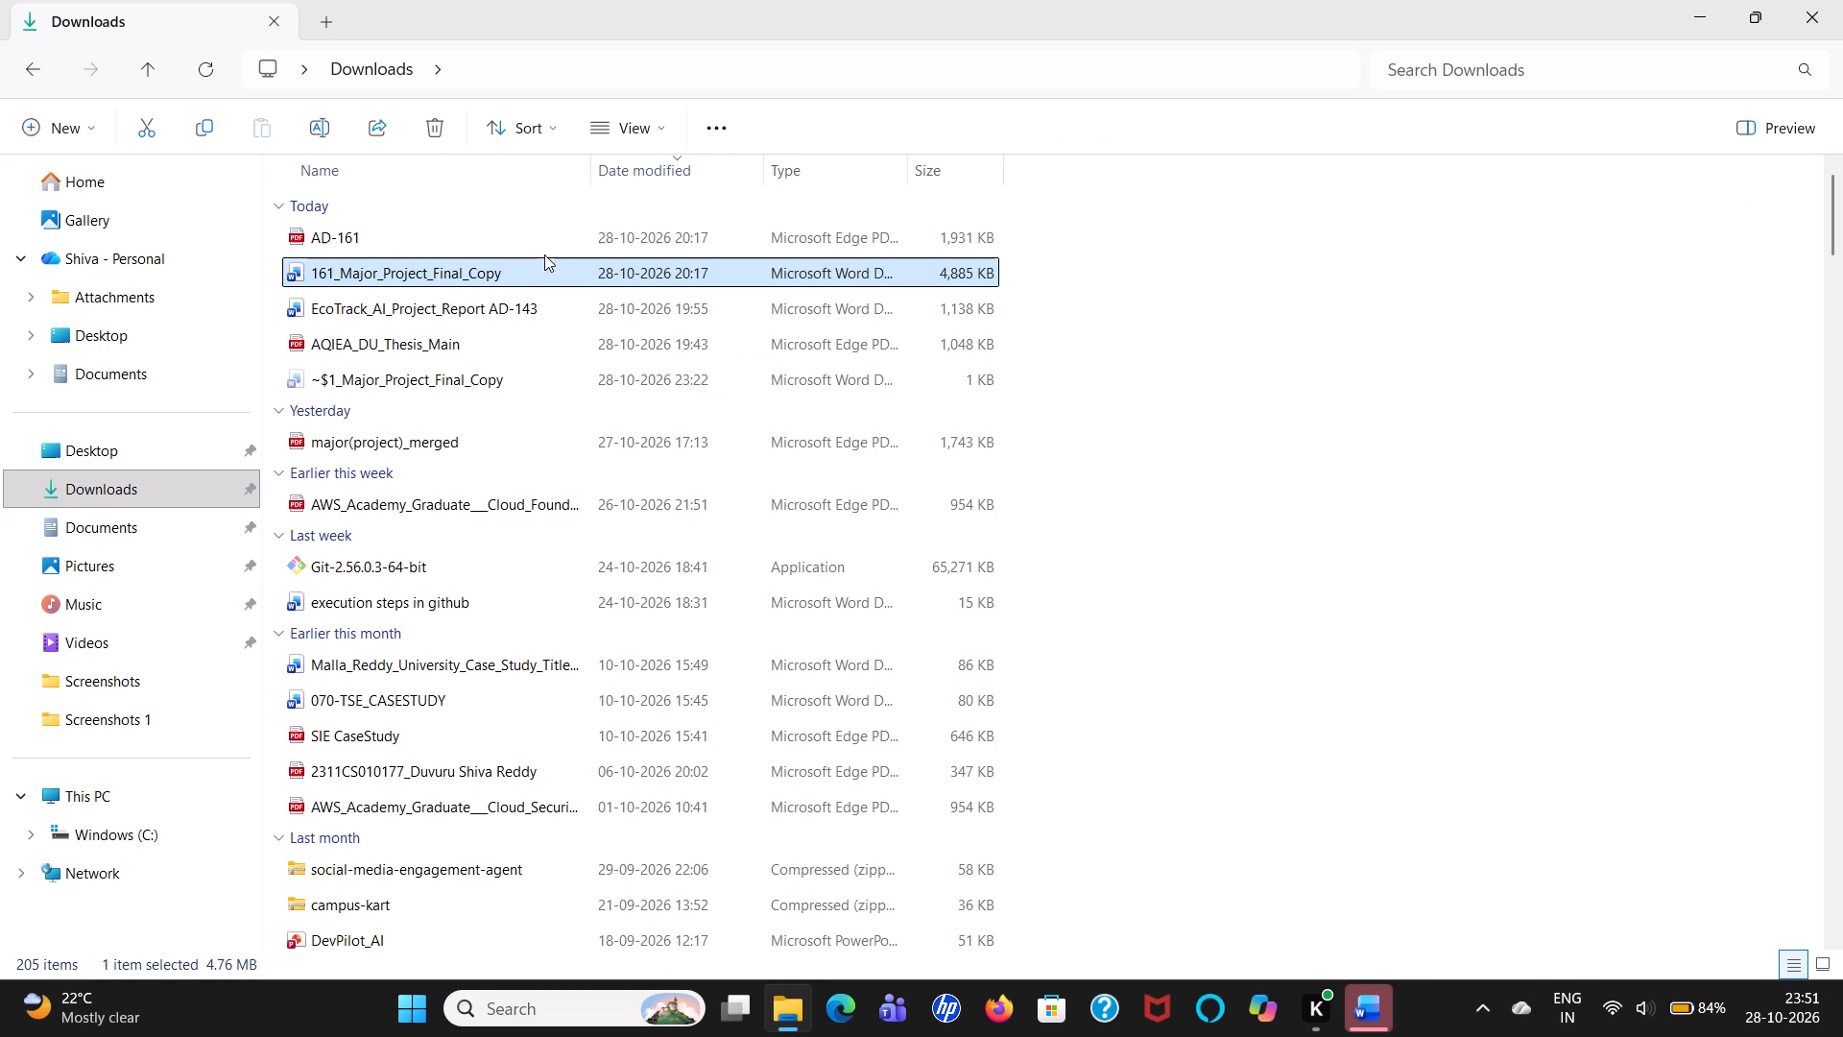
double_click(514, 261)
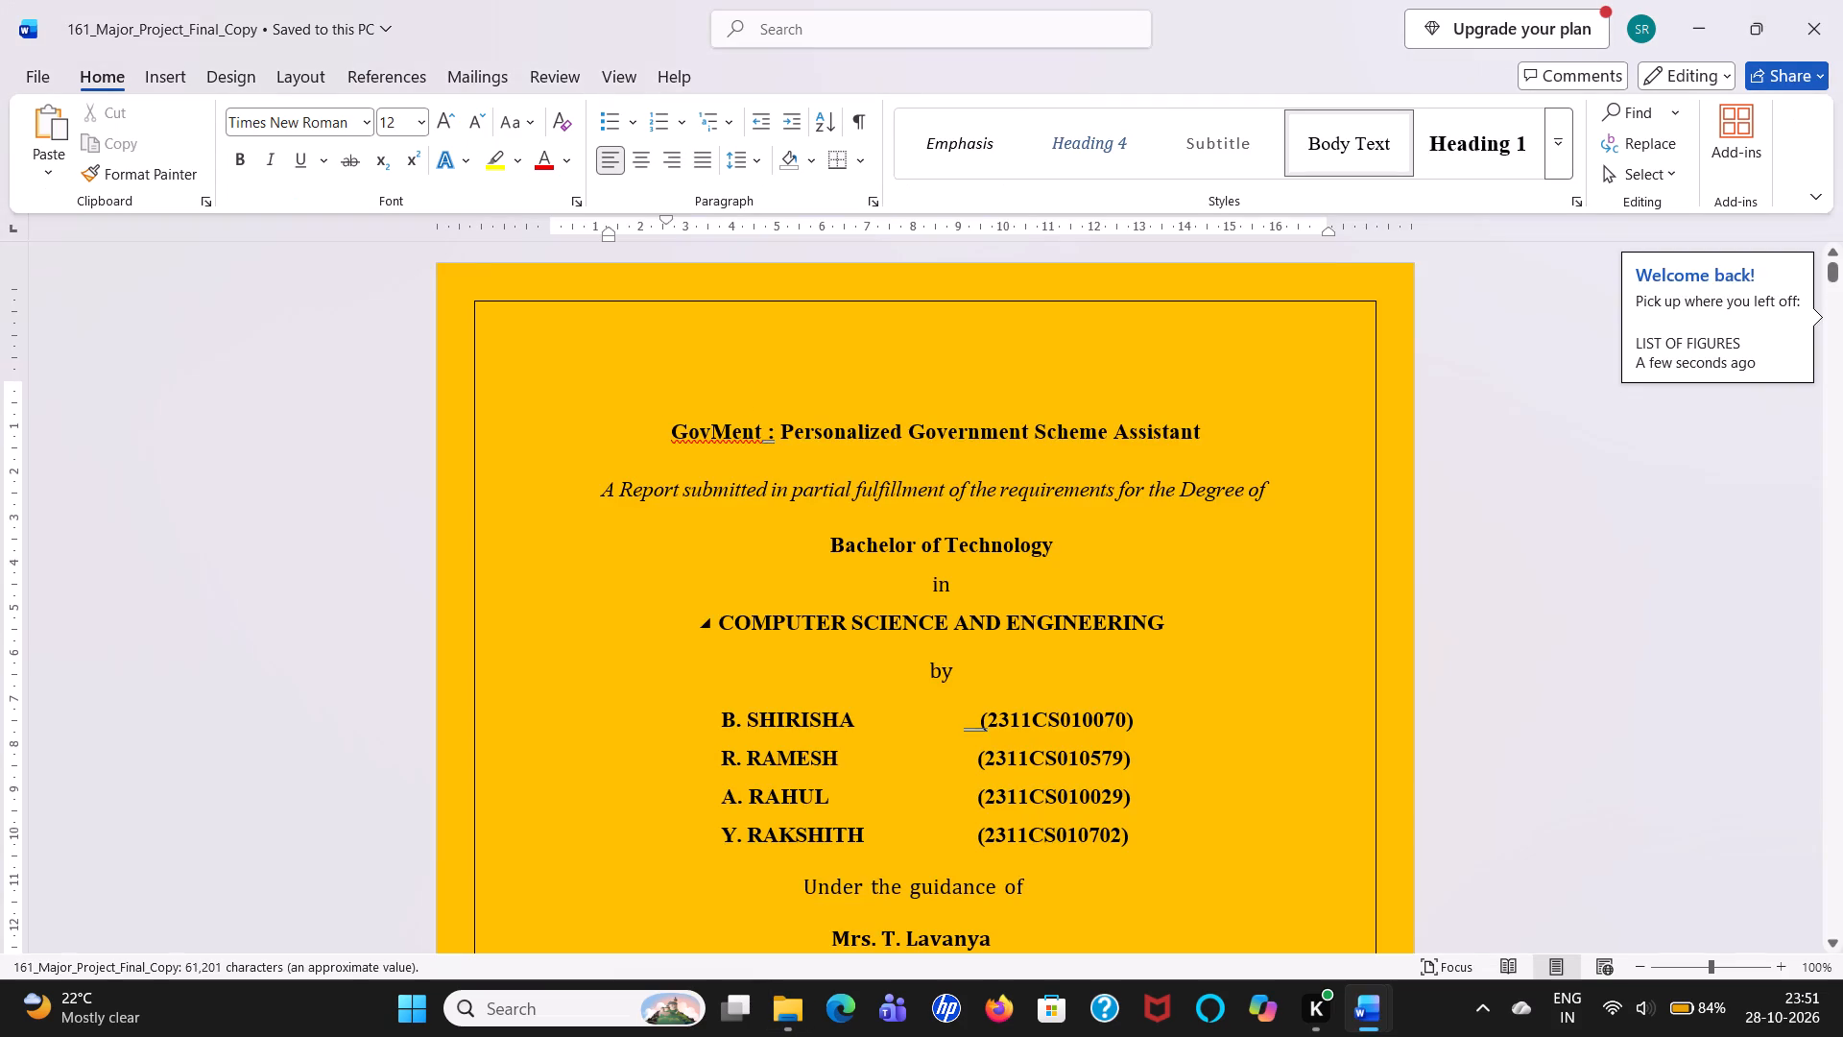
Copy the section 1.1 heading text "Outline of the Project" from Chapter 1 of 161_Major_Project_Final_Copy.
scroll(887, 615, down, 15)
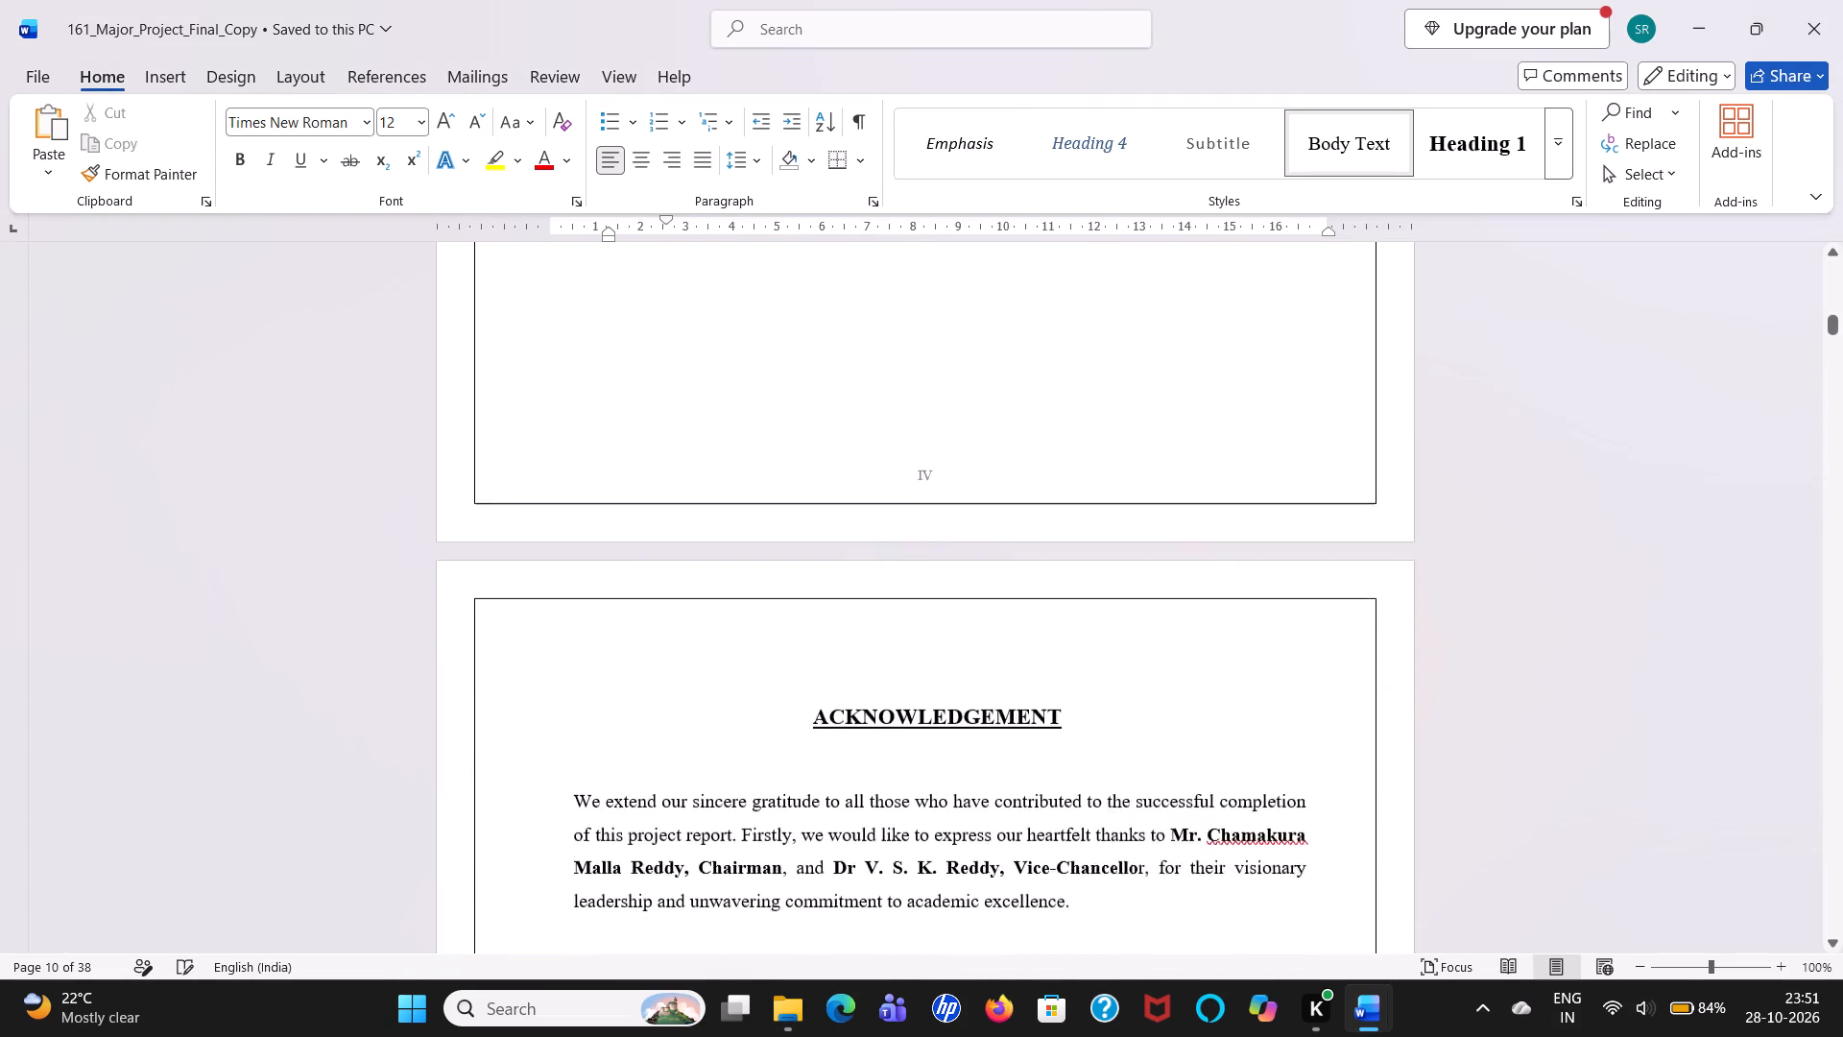
scroll(887, 615, down, 8)
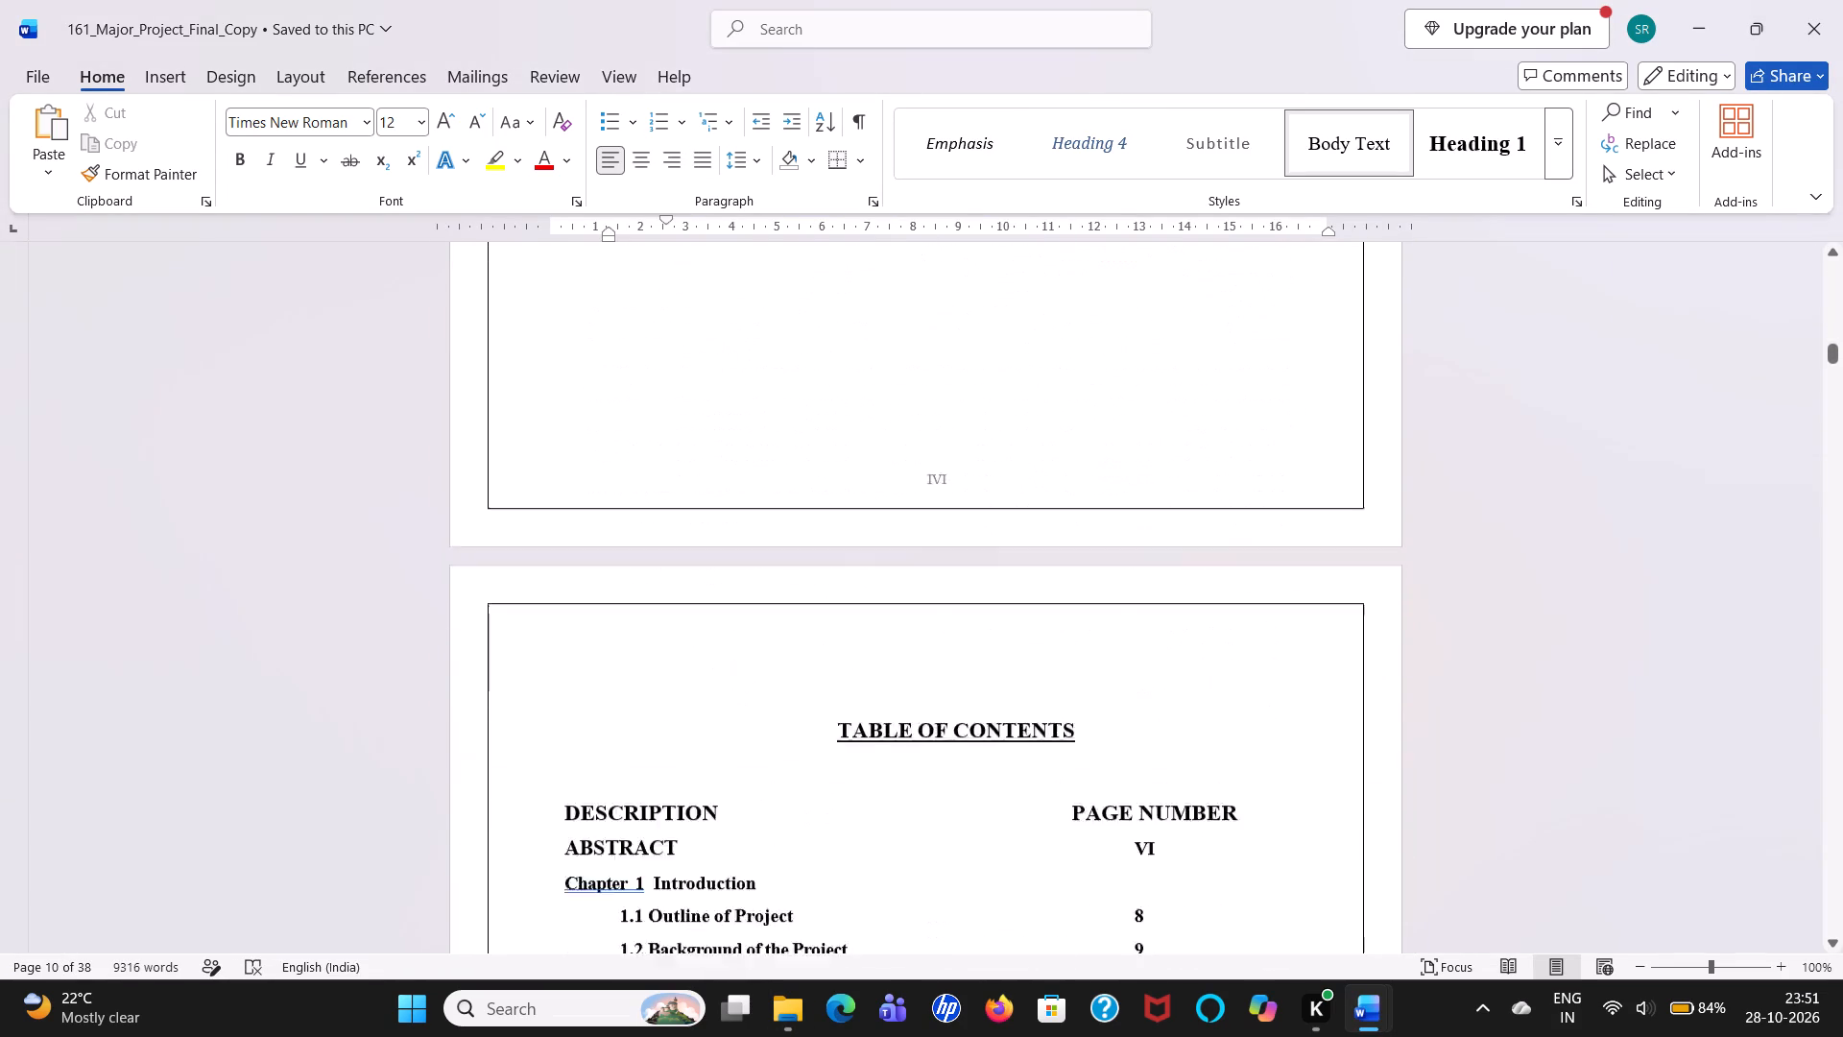
scroll(887, 615, up, 4)
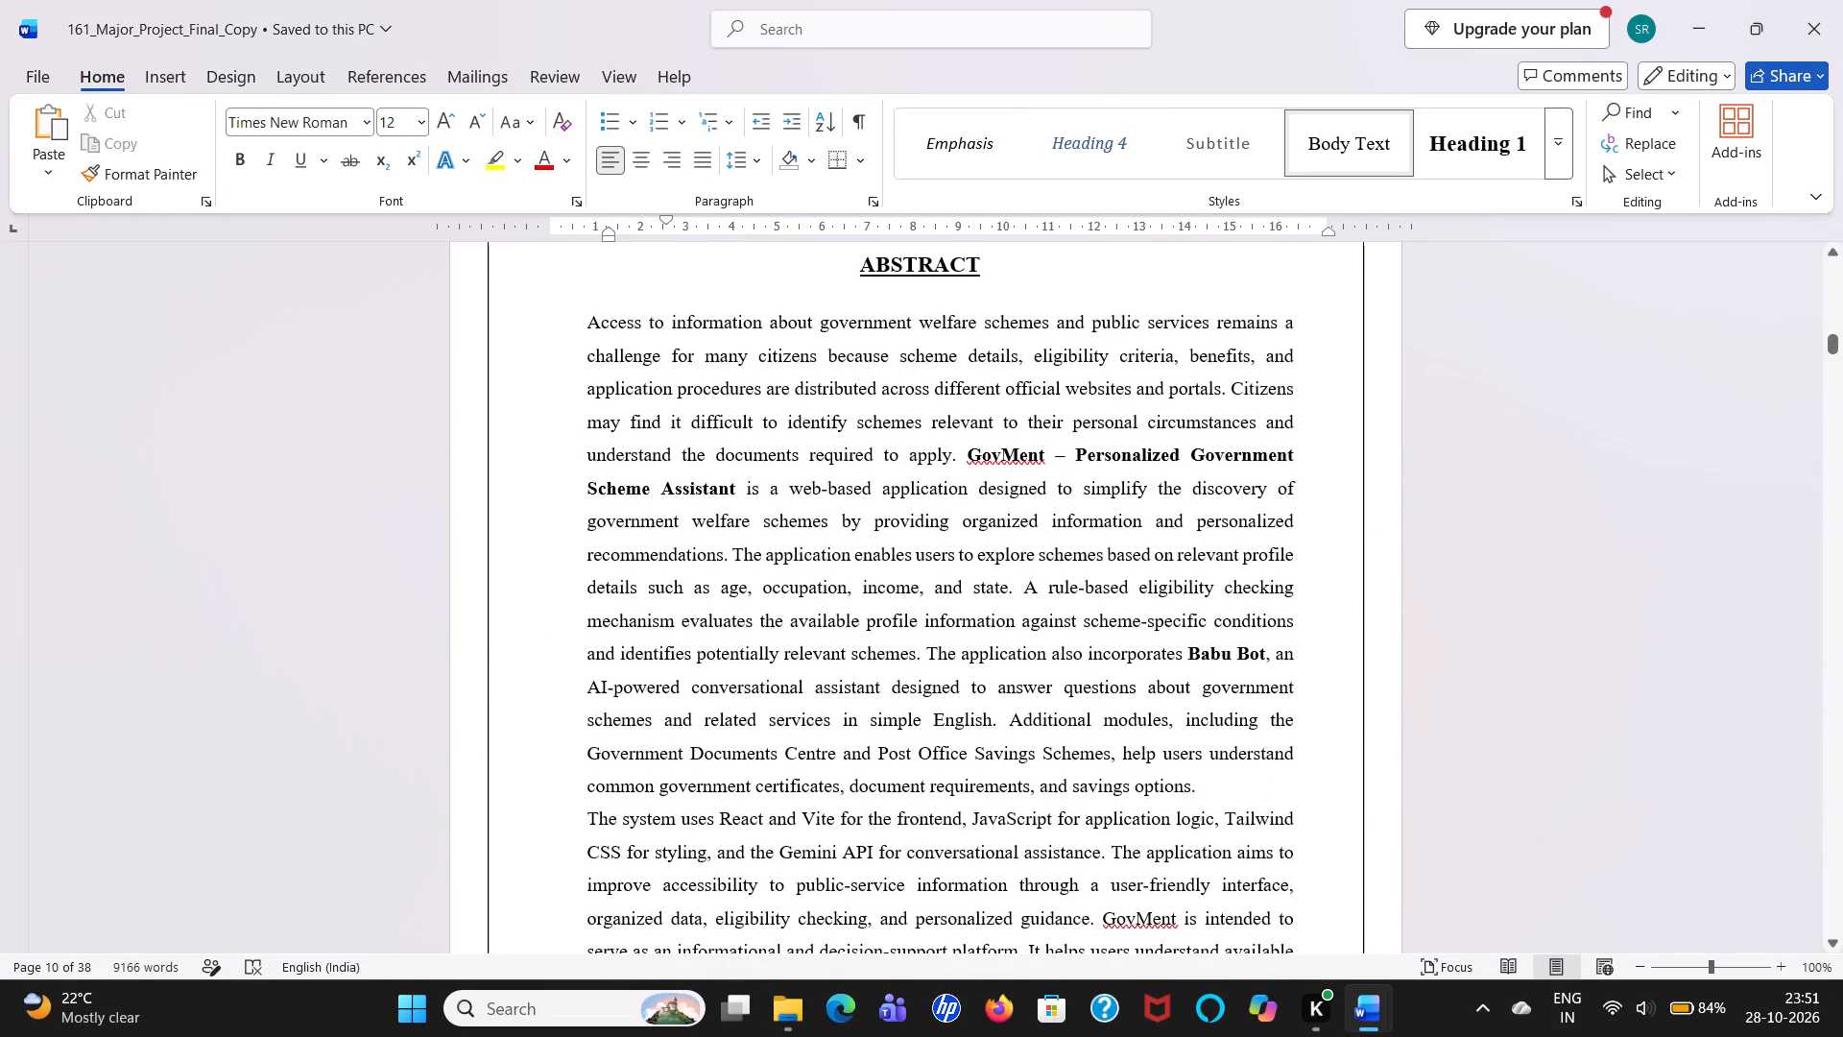
scroll(887, 615, down, 16)
scroll(887, 615, up, 1)
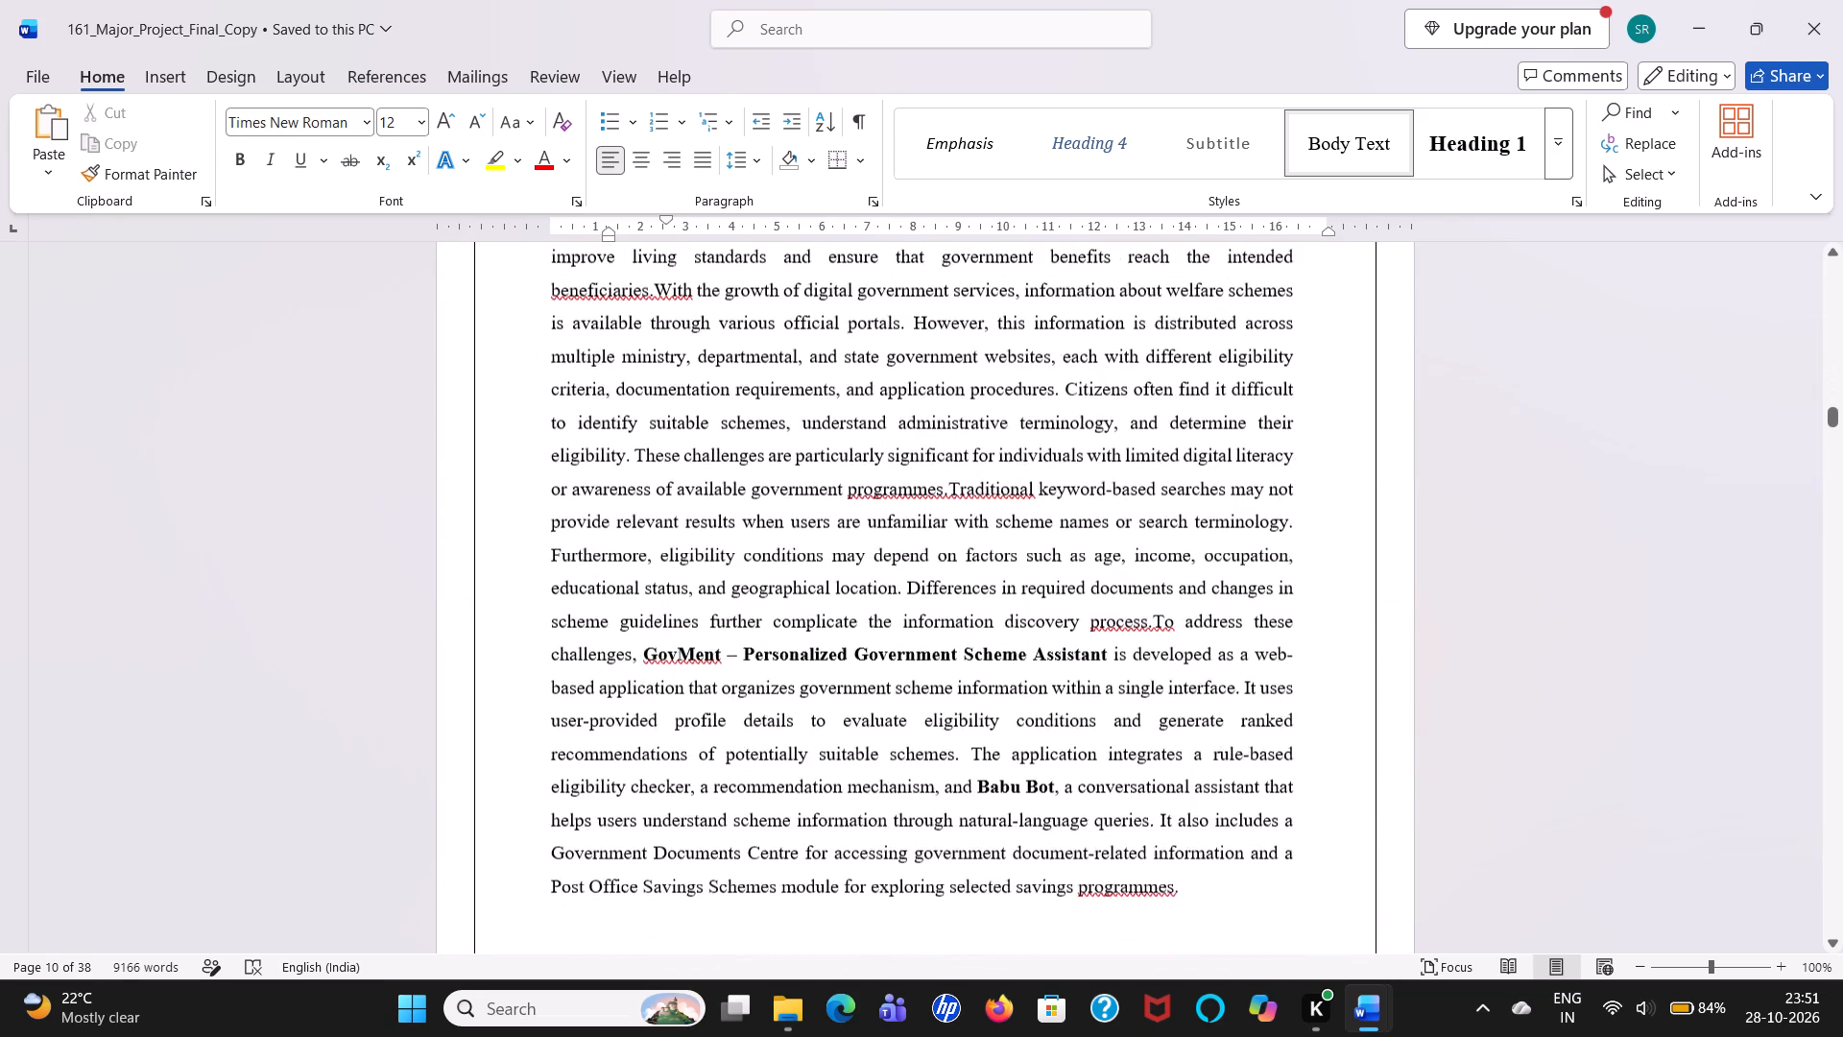
scroll(887, 615, up, 1)
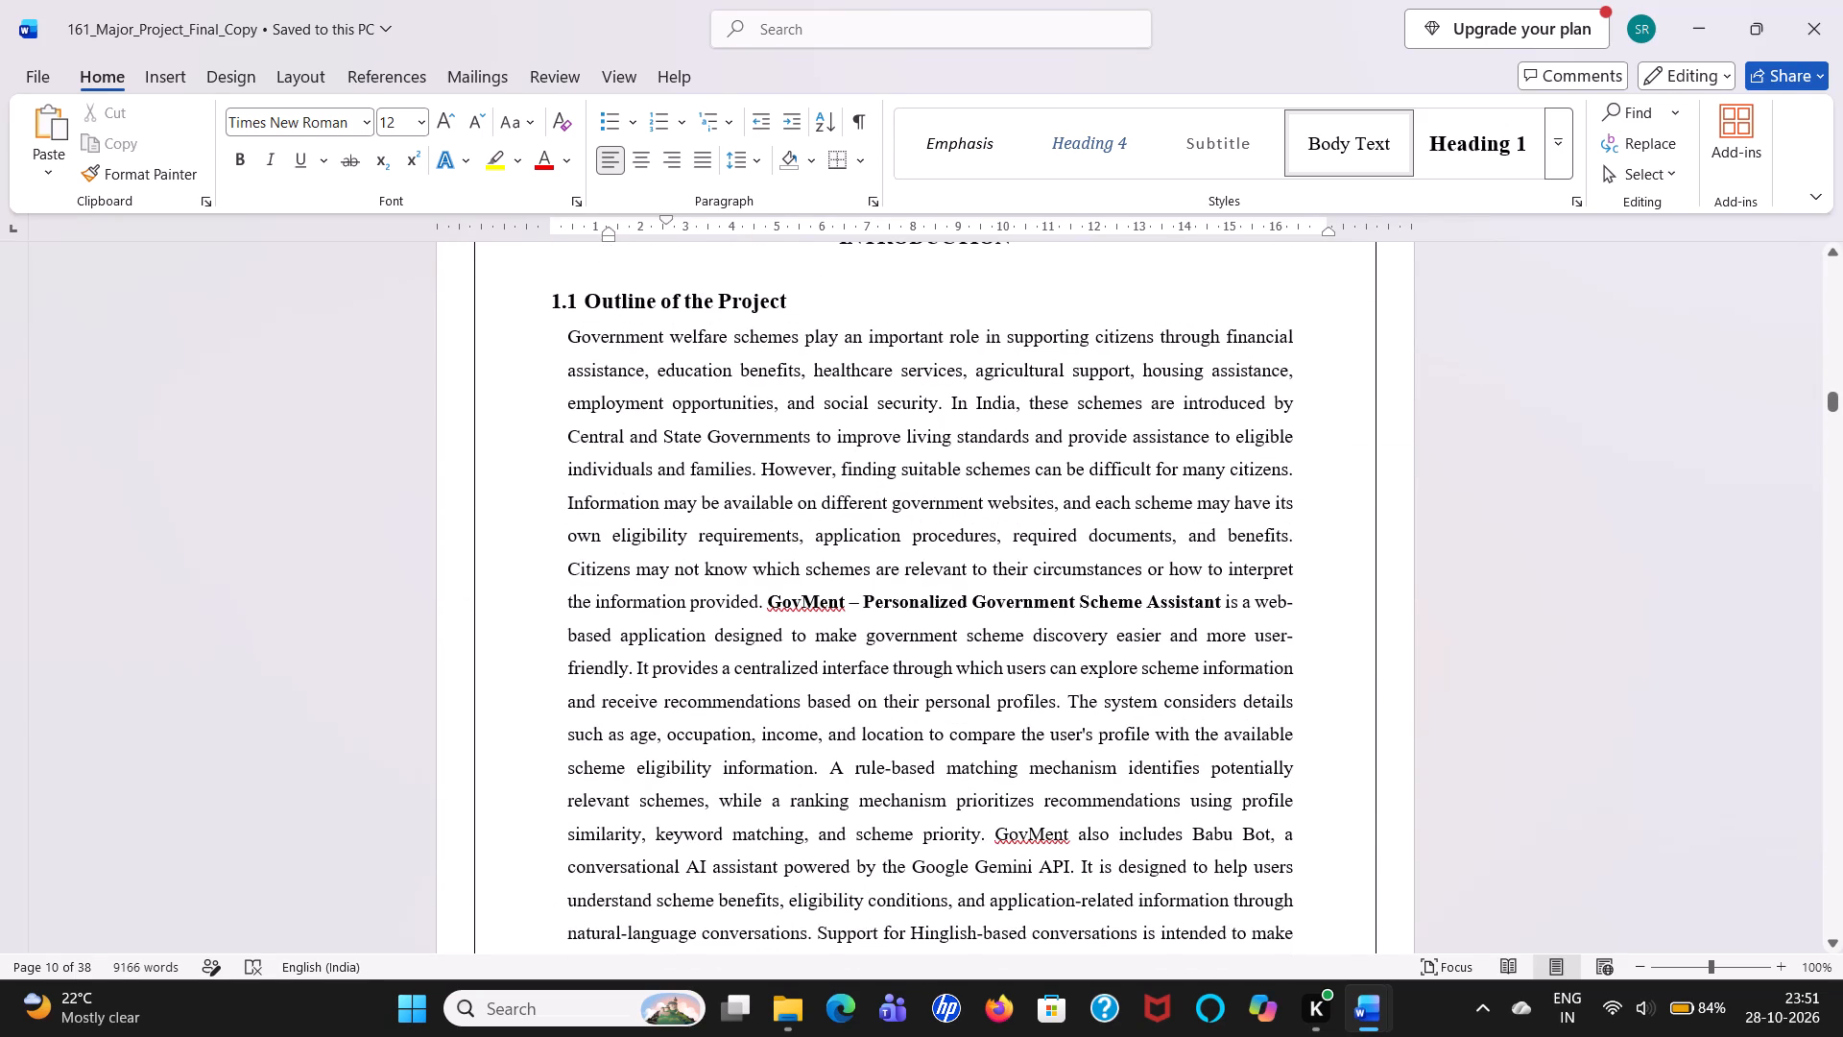
drag(788, 309, 567, 296)
key(ctrl+c)
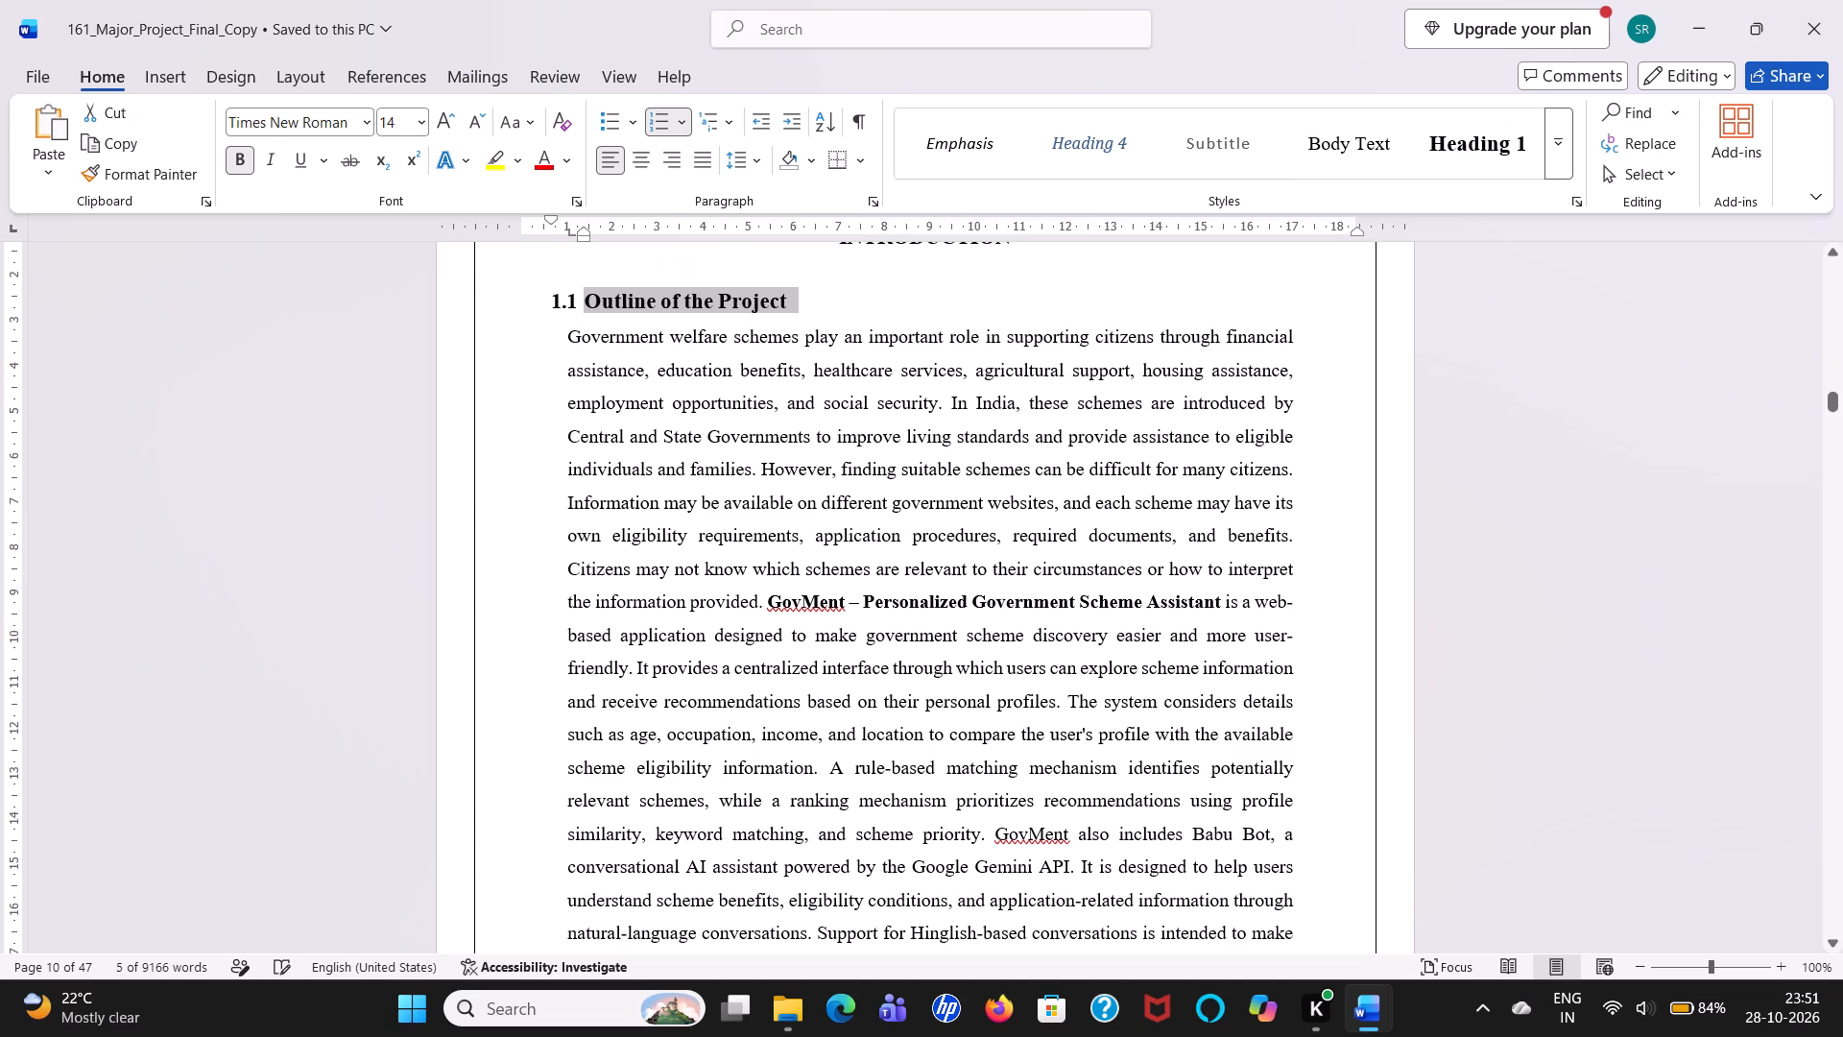
Switch to the EcoTrack_AI_Project_Report AD-143 document and view the 1.1 Background heading at the start of Chapter 1.
click(1281, 930)
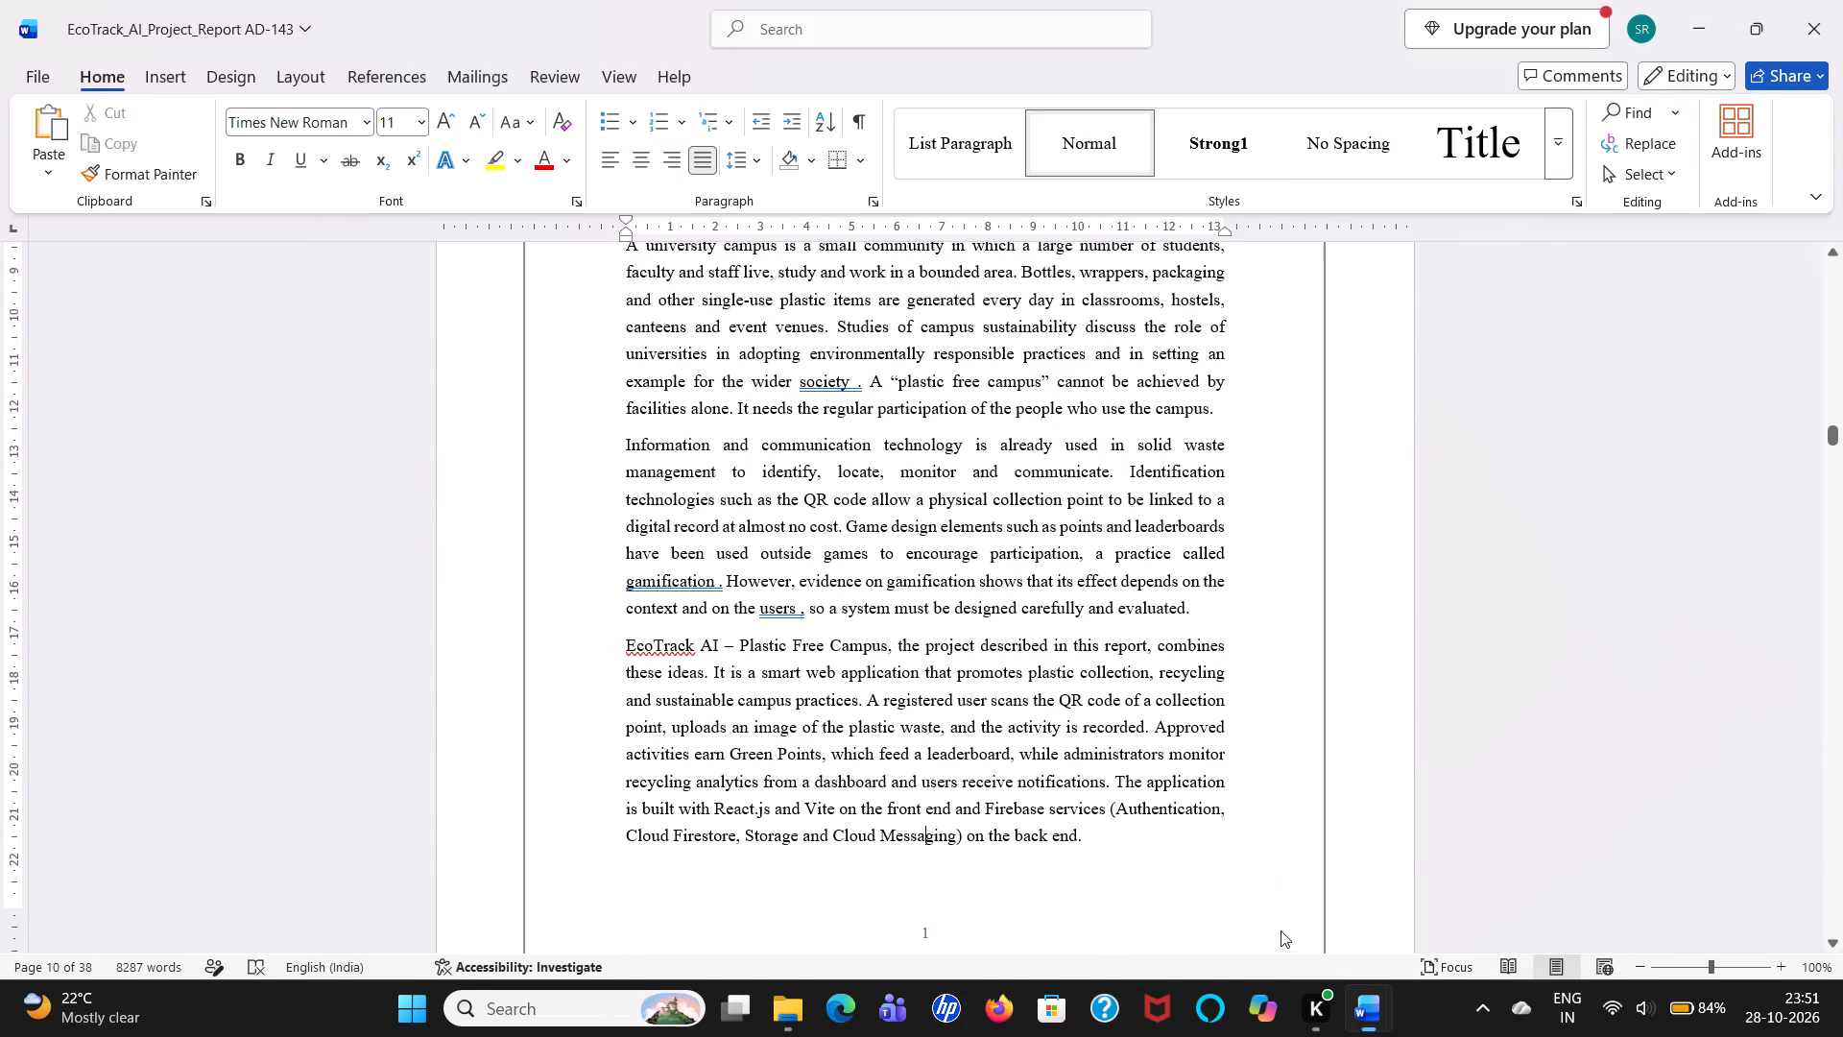
scroll(972, 616, up, 1)
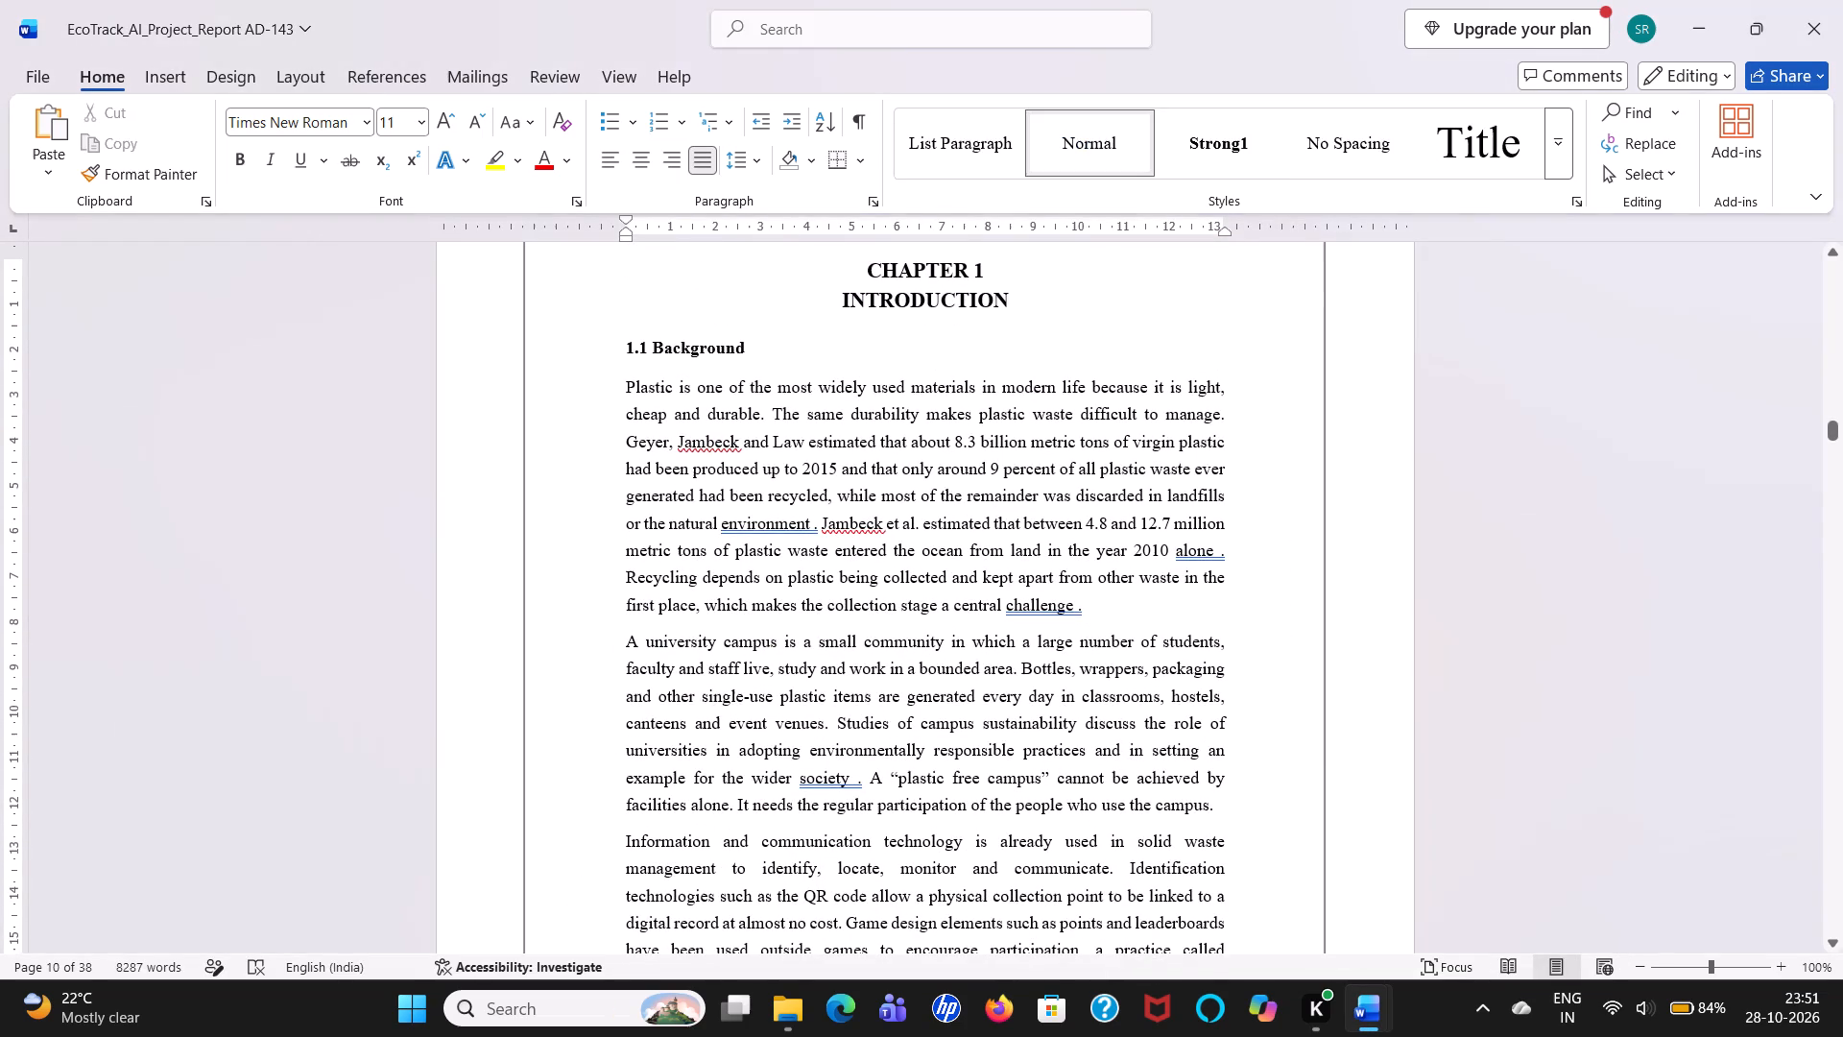
Minimize the EcoTrack report window and close the Downloads folder window.
click(1679, 20)
click(1709, 0)
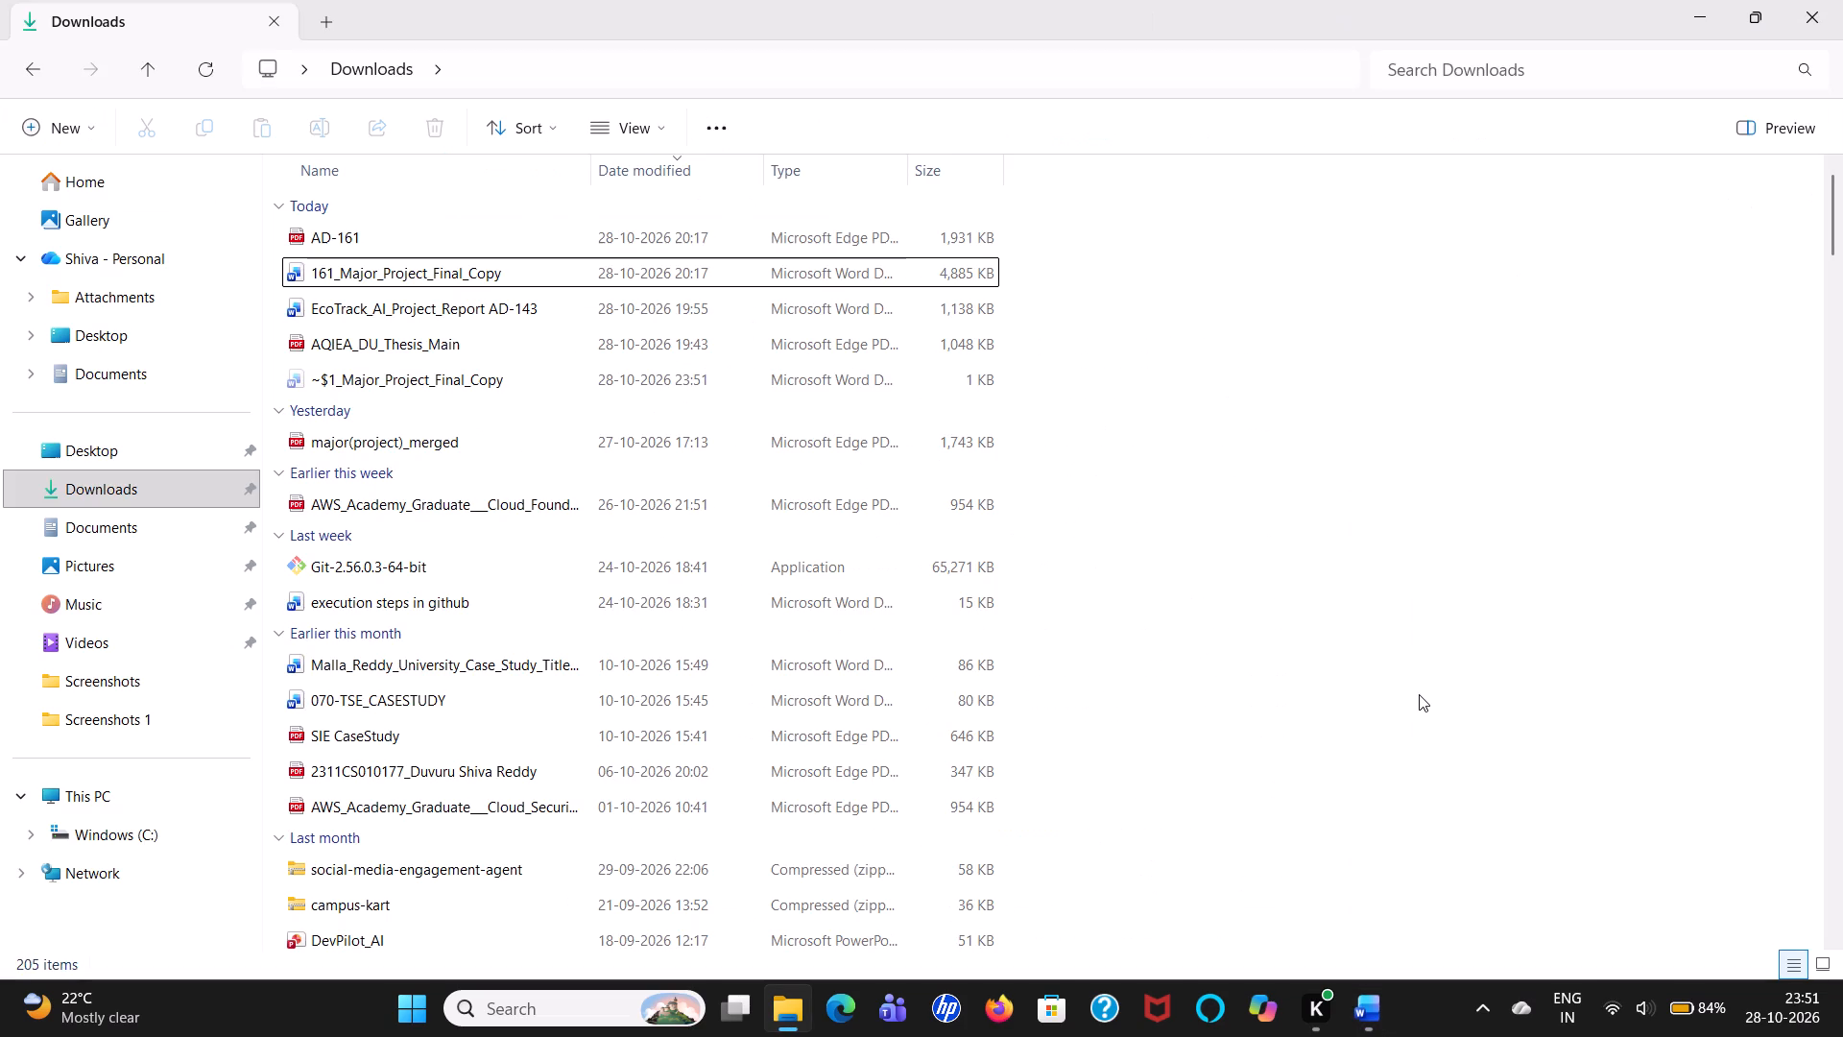
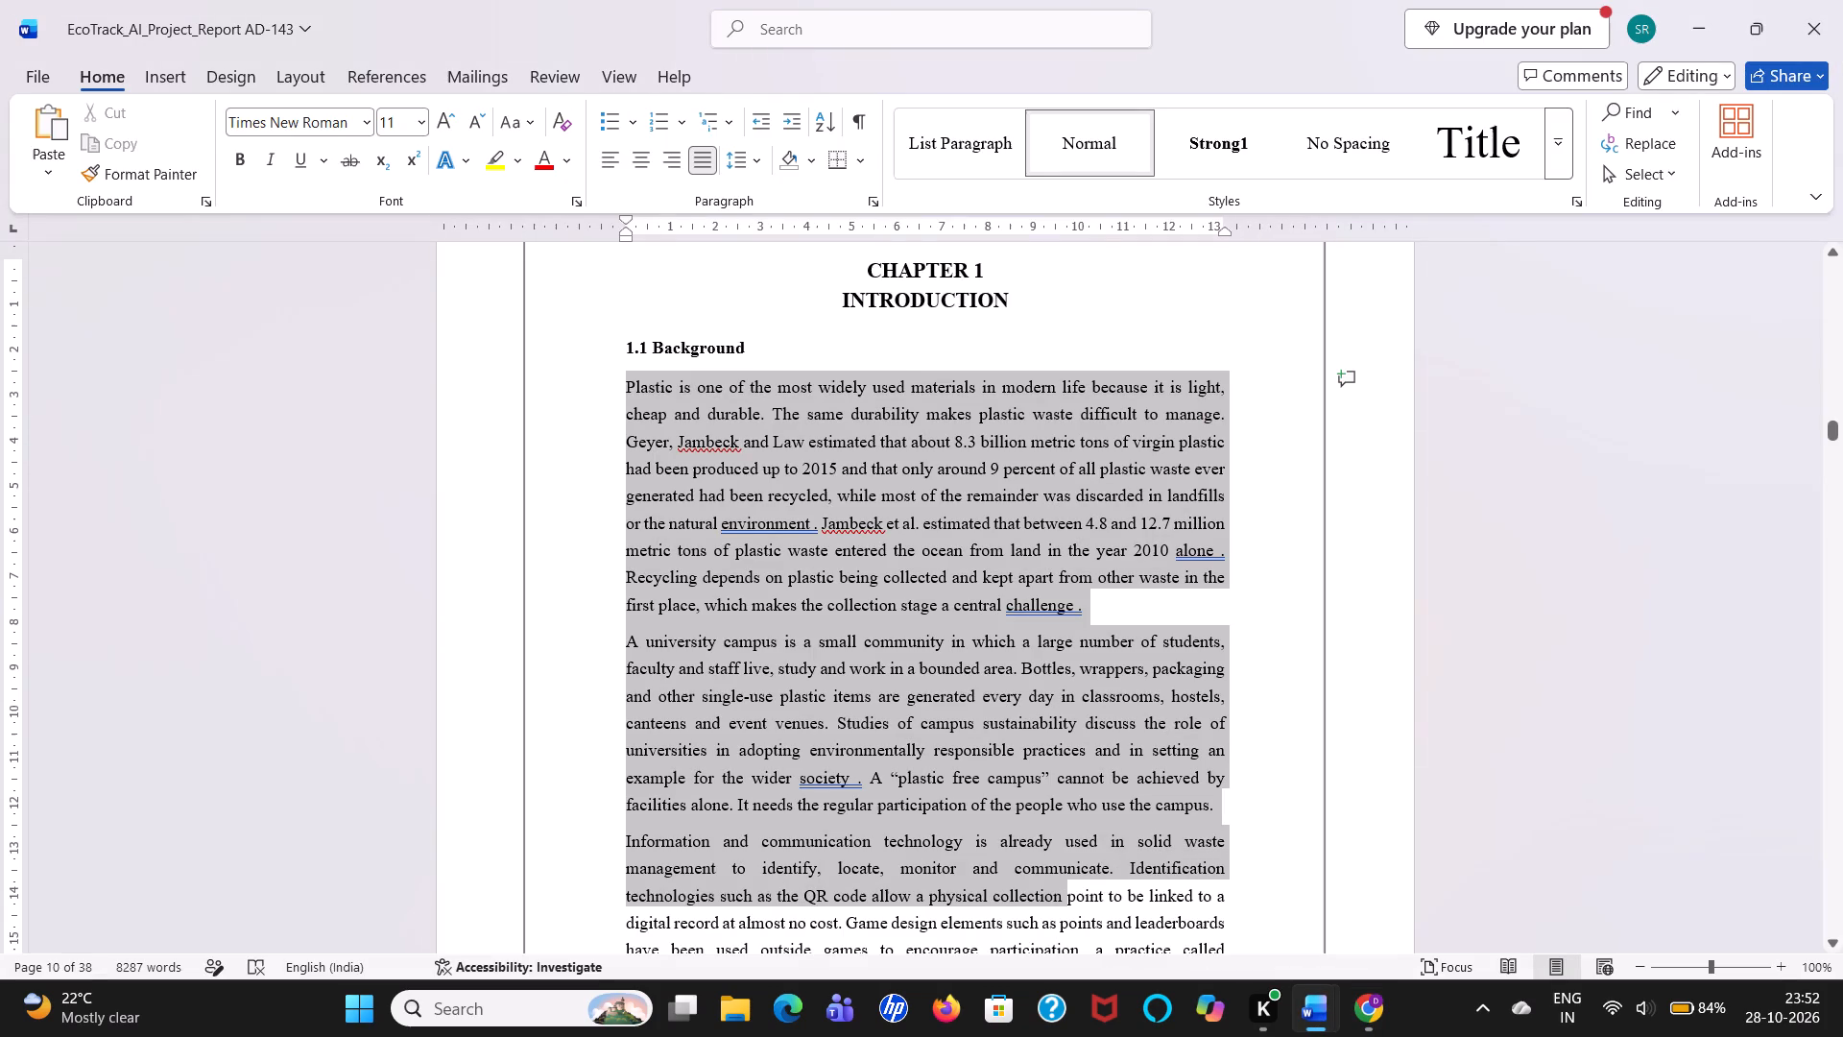
drag(1056, 1036, 1233, 605)
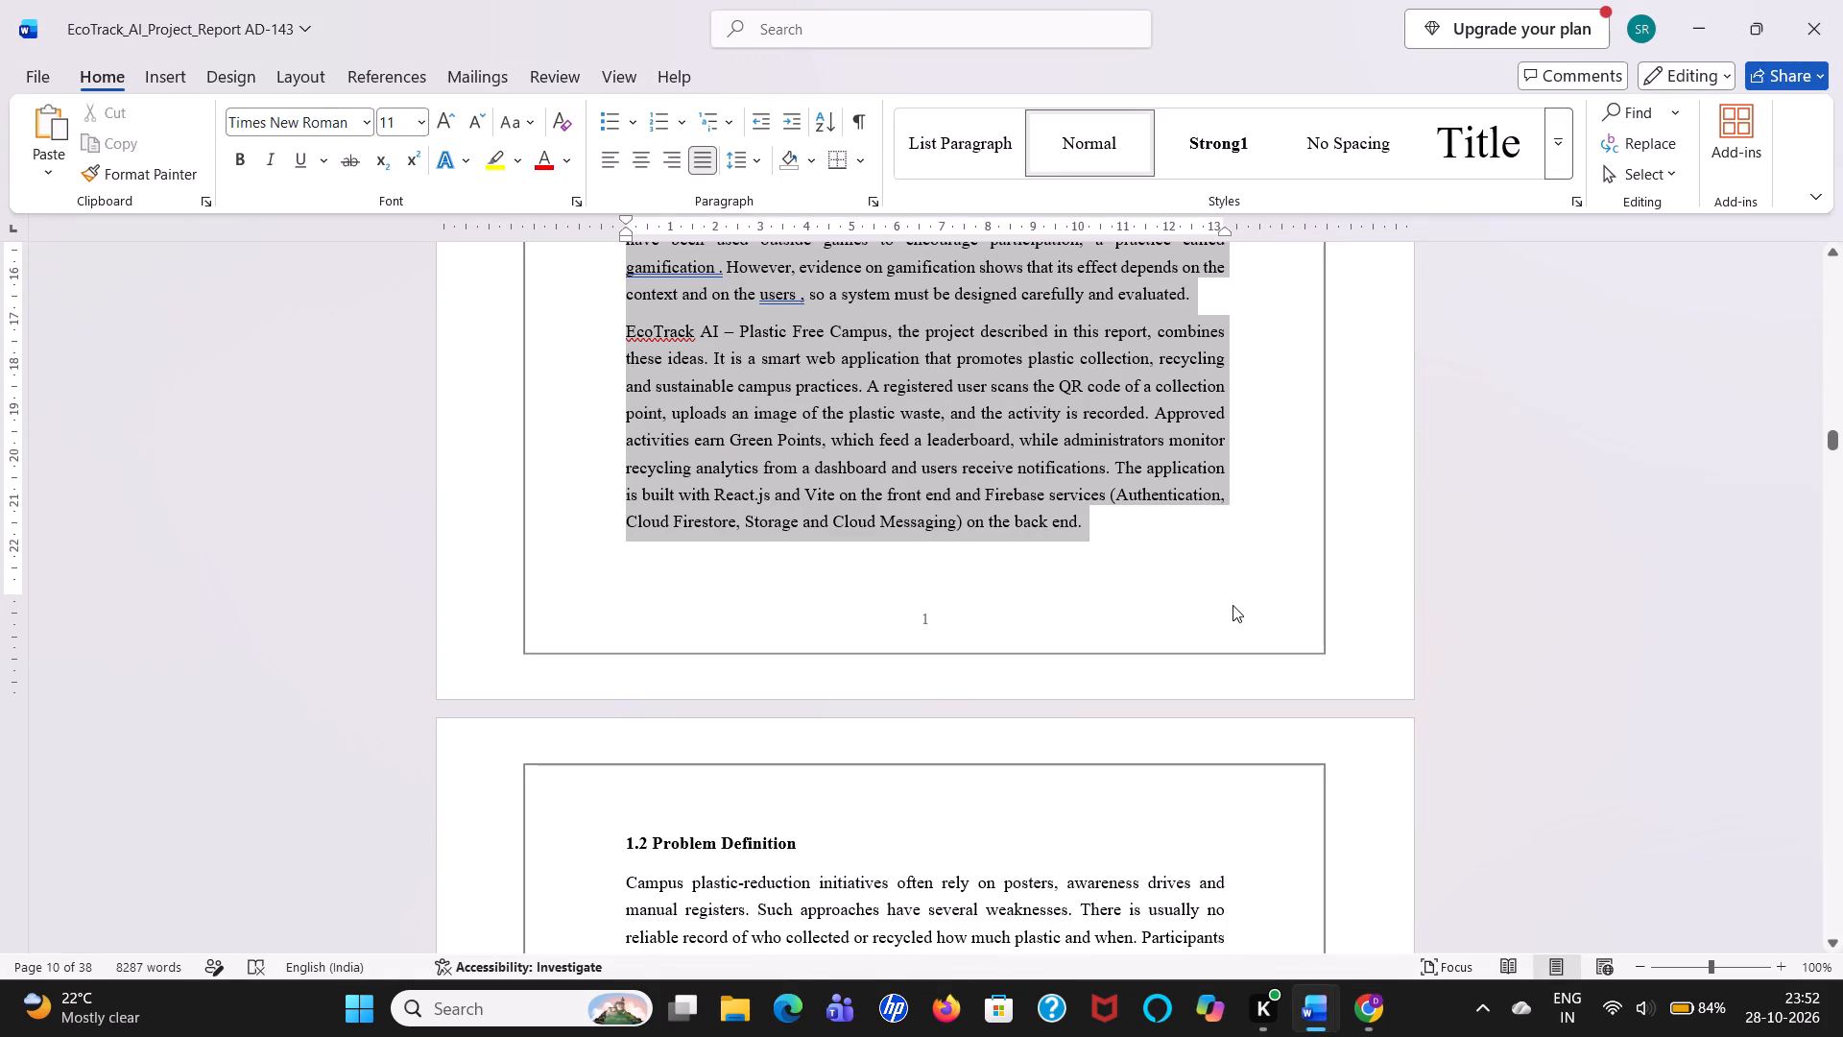
key(ctrl+c)
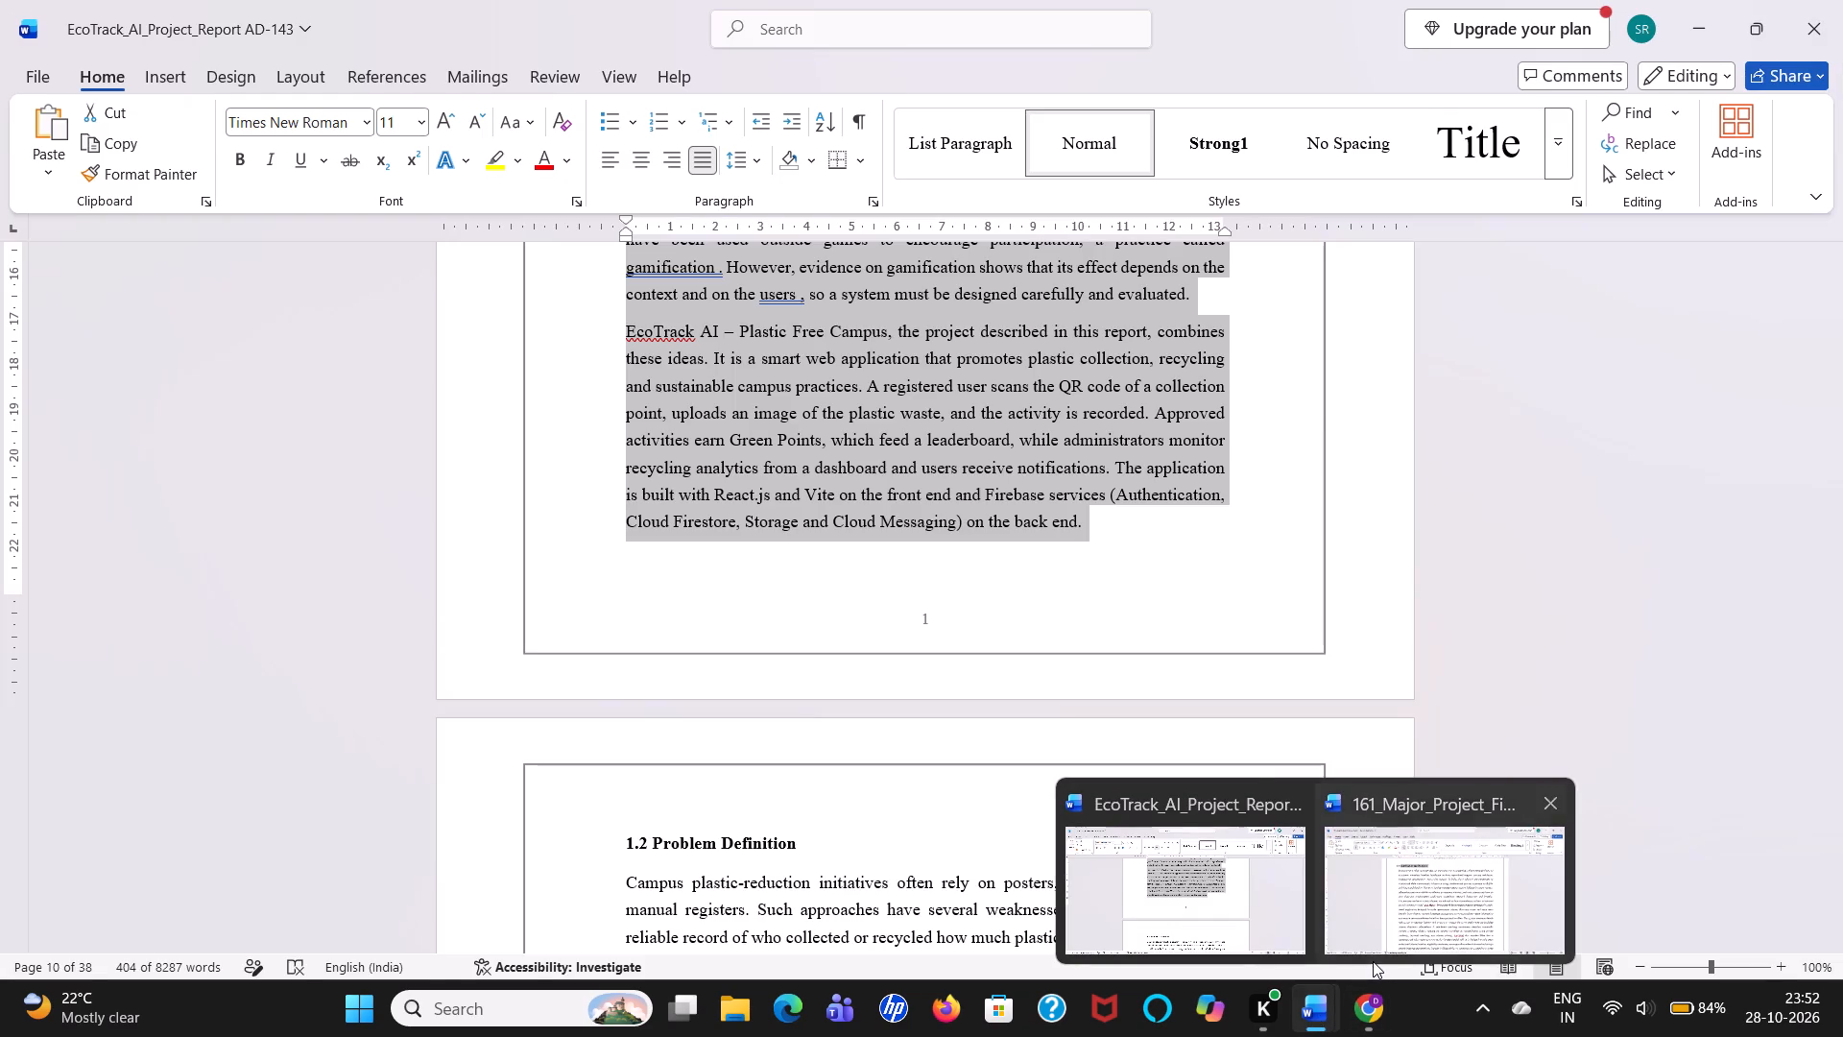
Switch to 161_Major_Project_Final_Copy and look over its Chapter 1 section headings through 1.4 Objectives of the Project.
click(1373, 961)
scroll(1132, 740, down, 3)
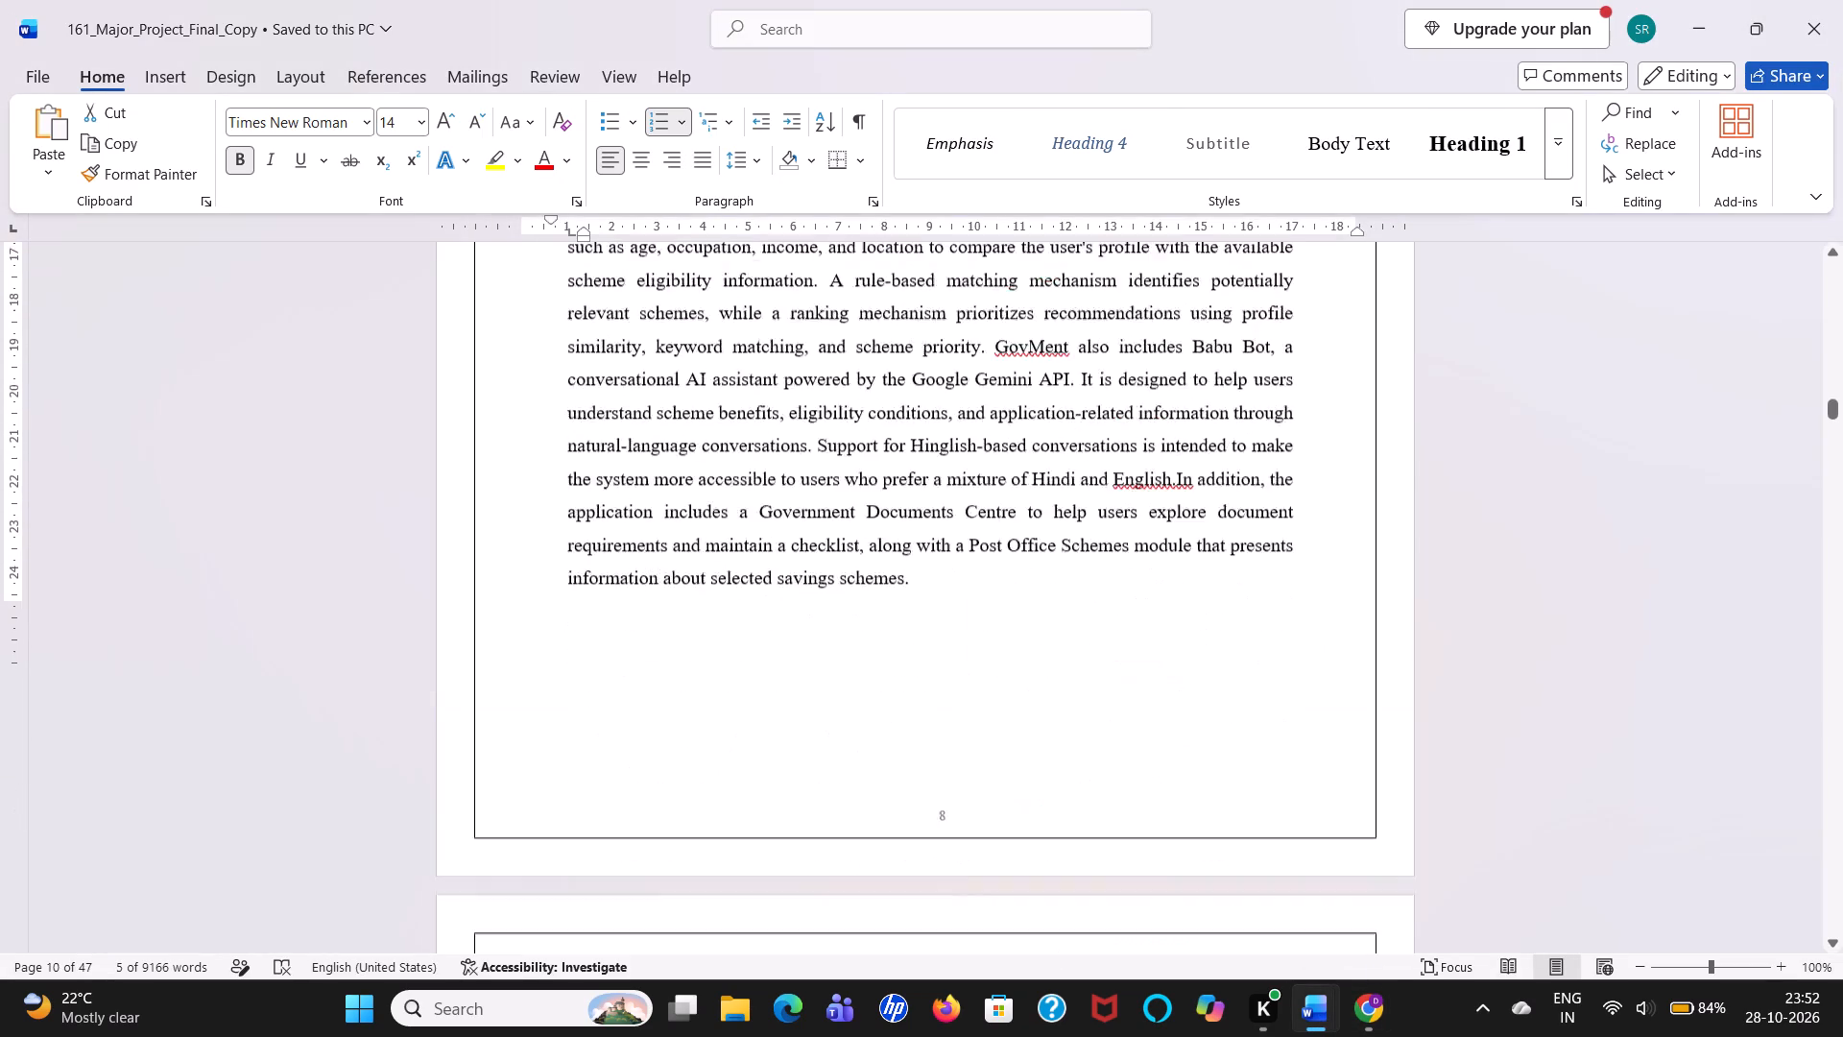
scroll(1132, 740, down, 3)
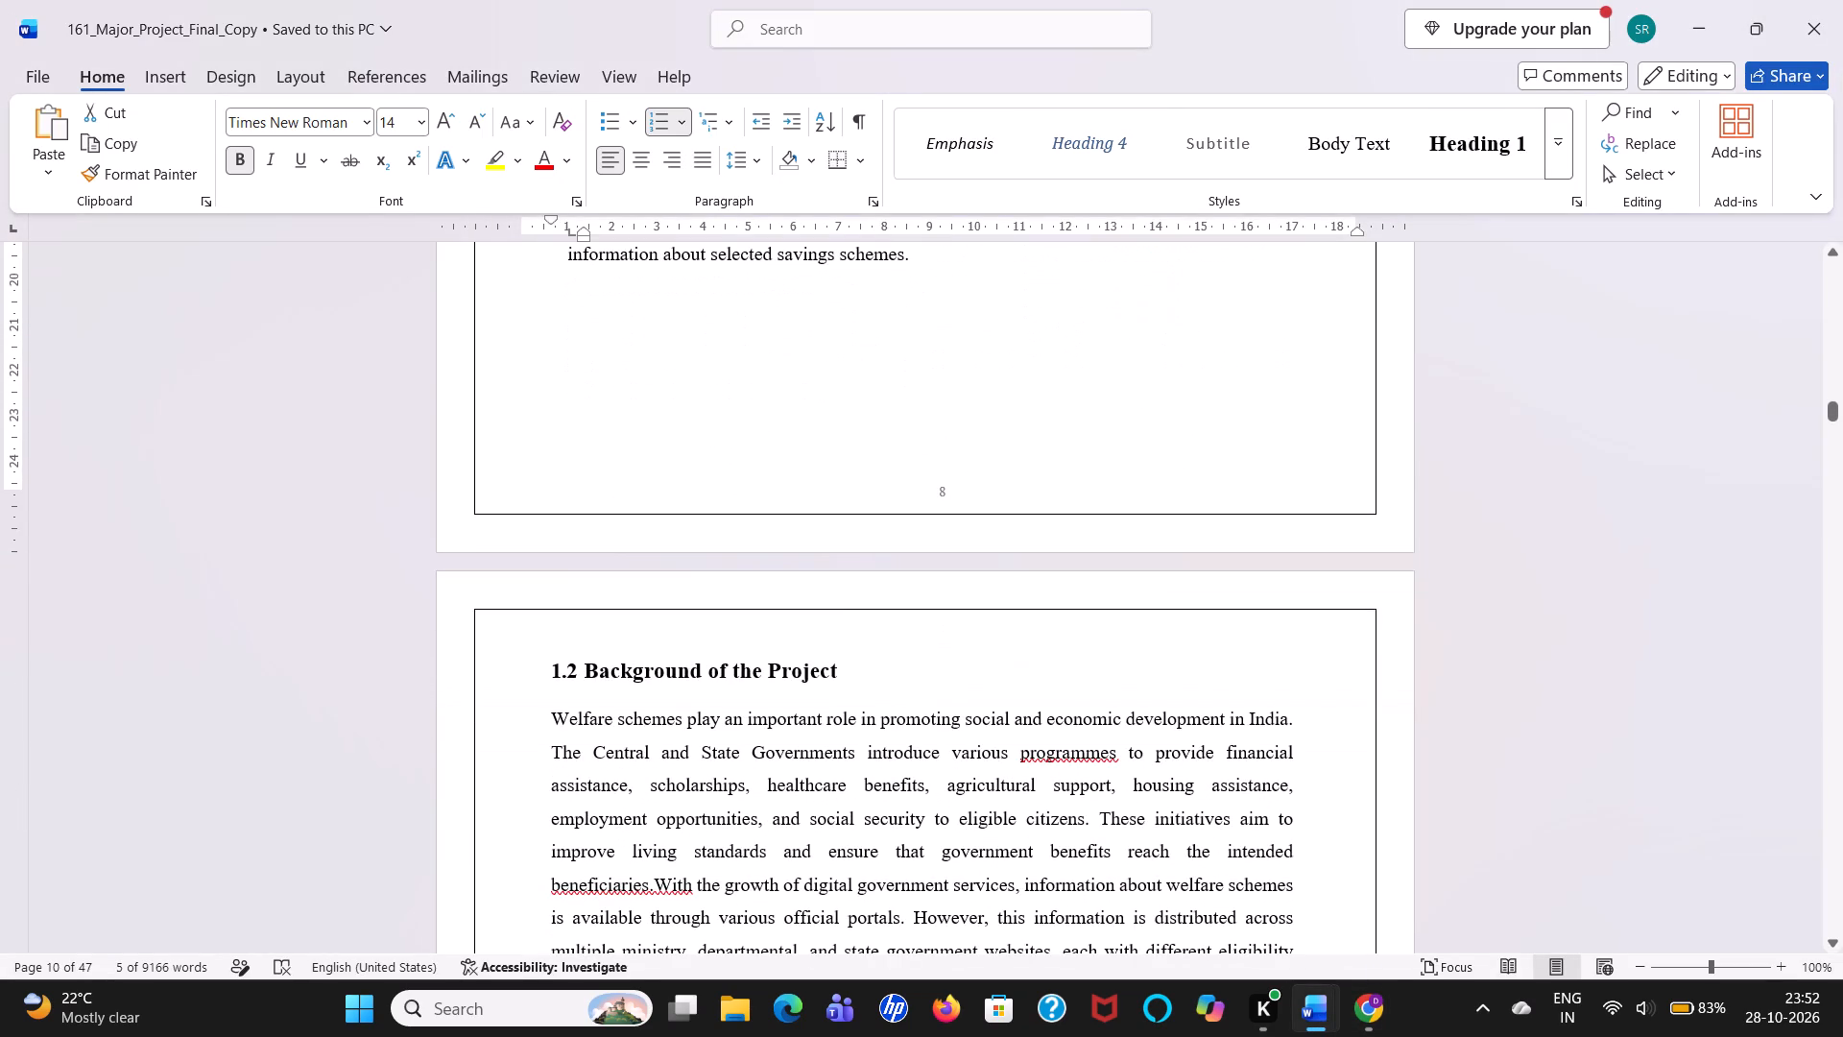
scroll(1132, 740, down, 4)
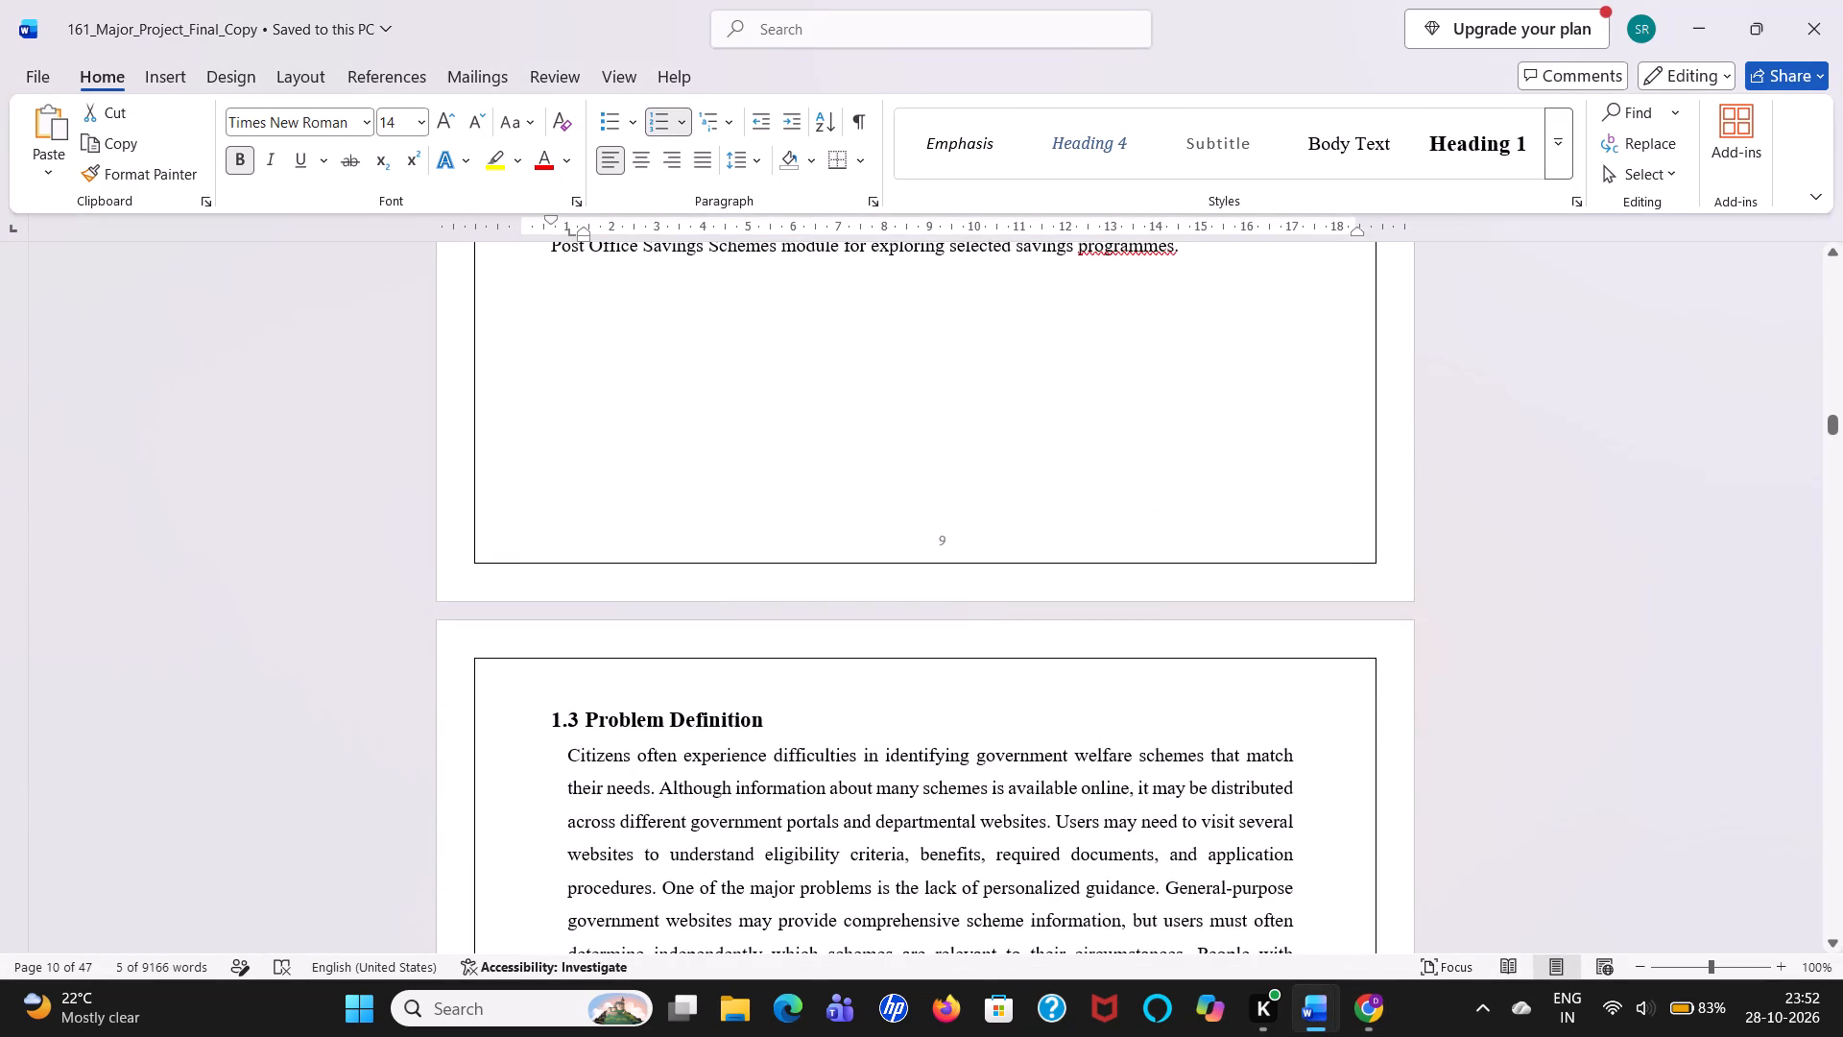
scroll(1132, 740, down, 6)
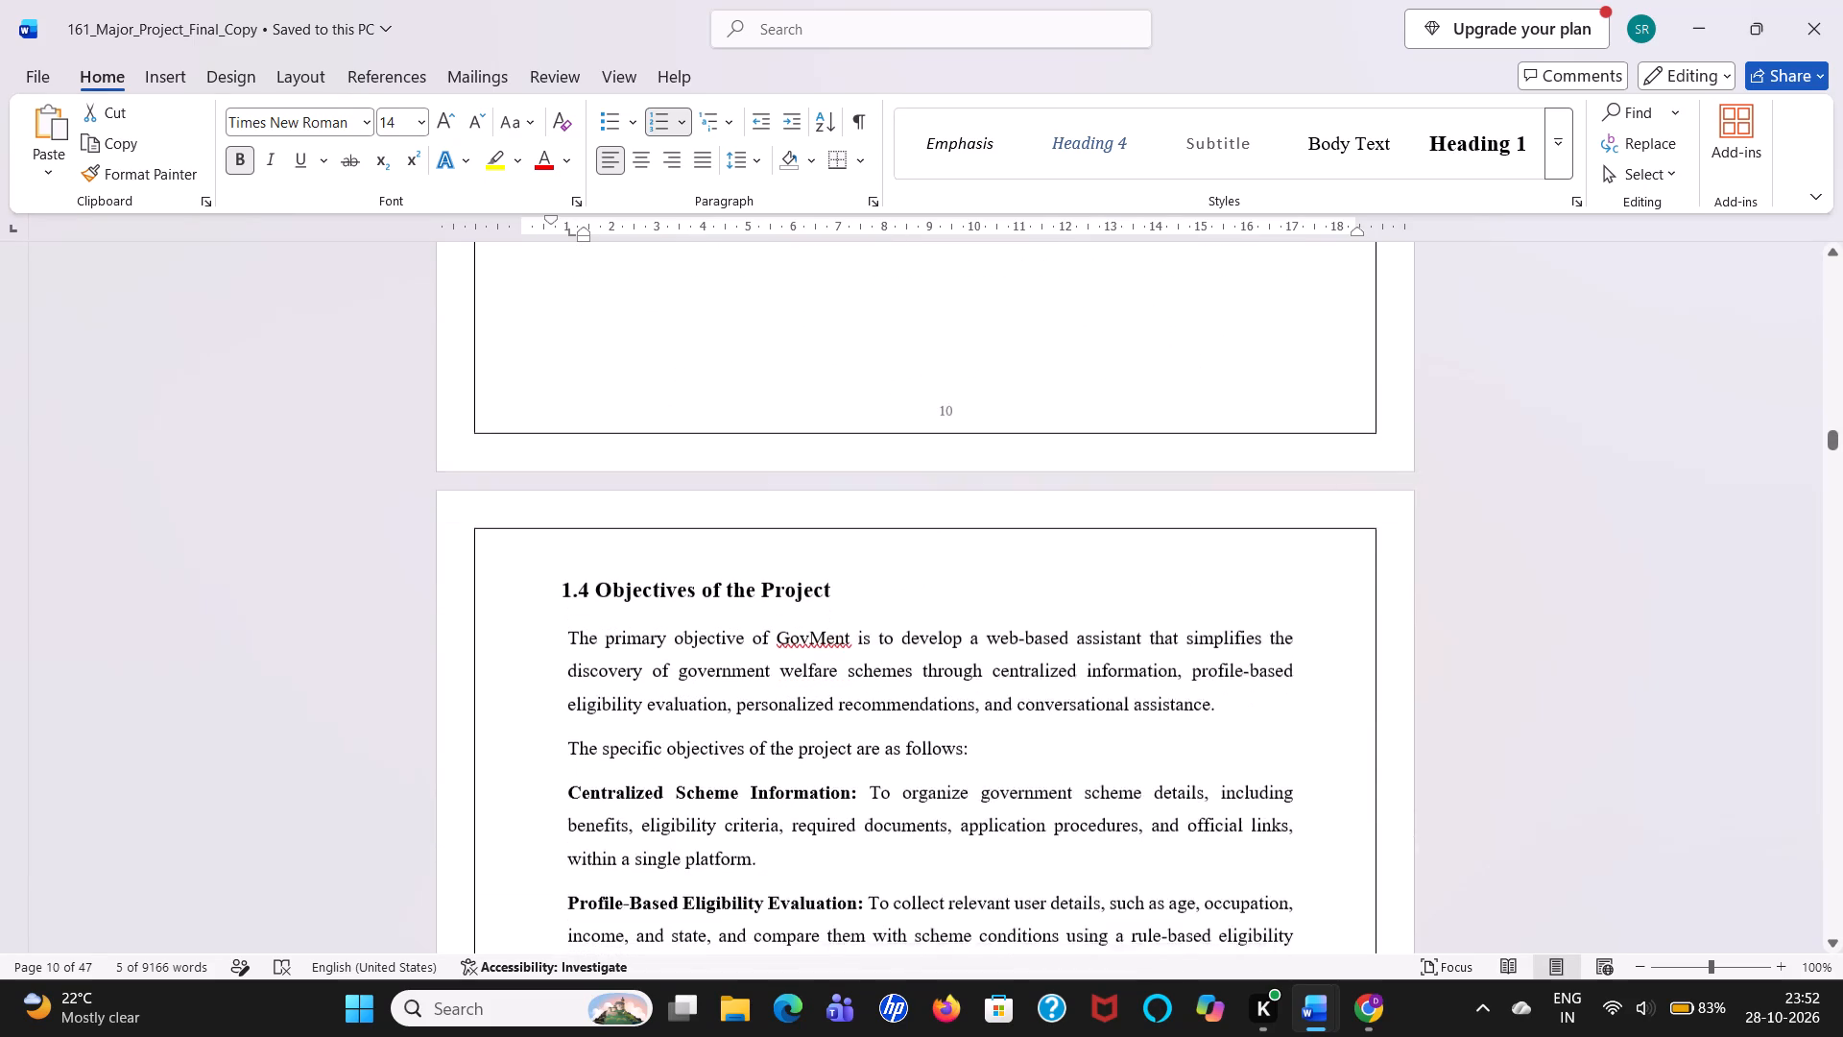
scroll(1132, 740, down, 1)
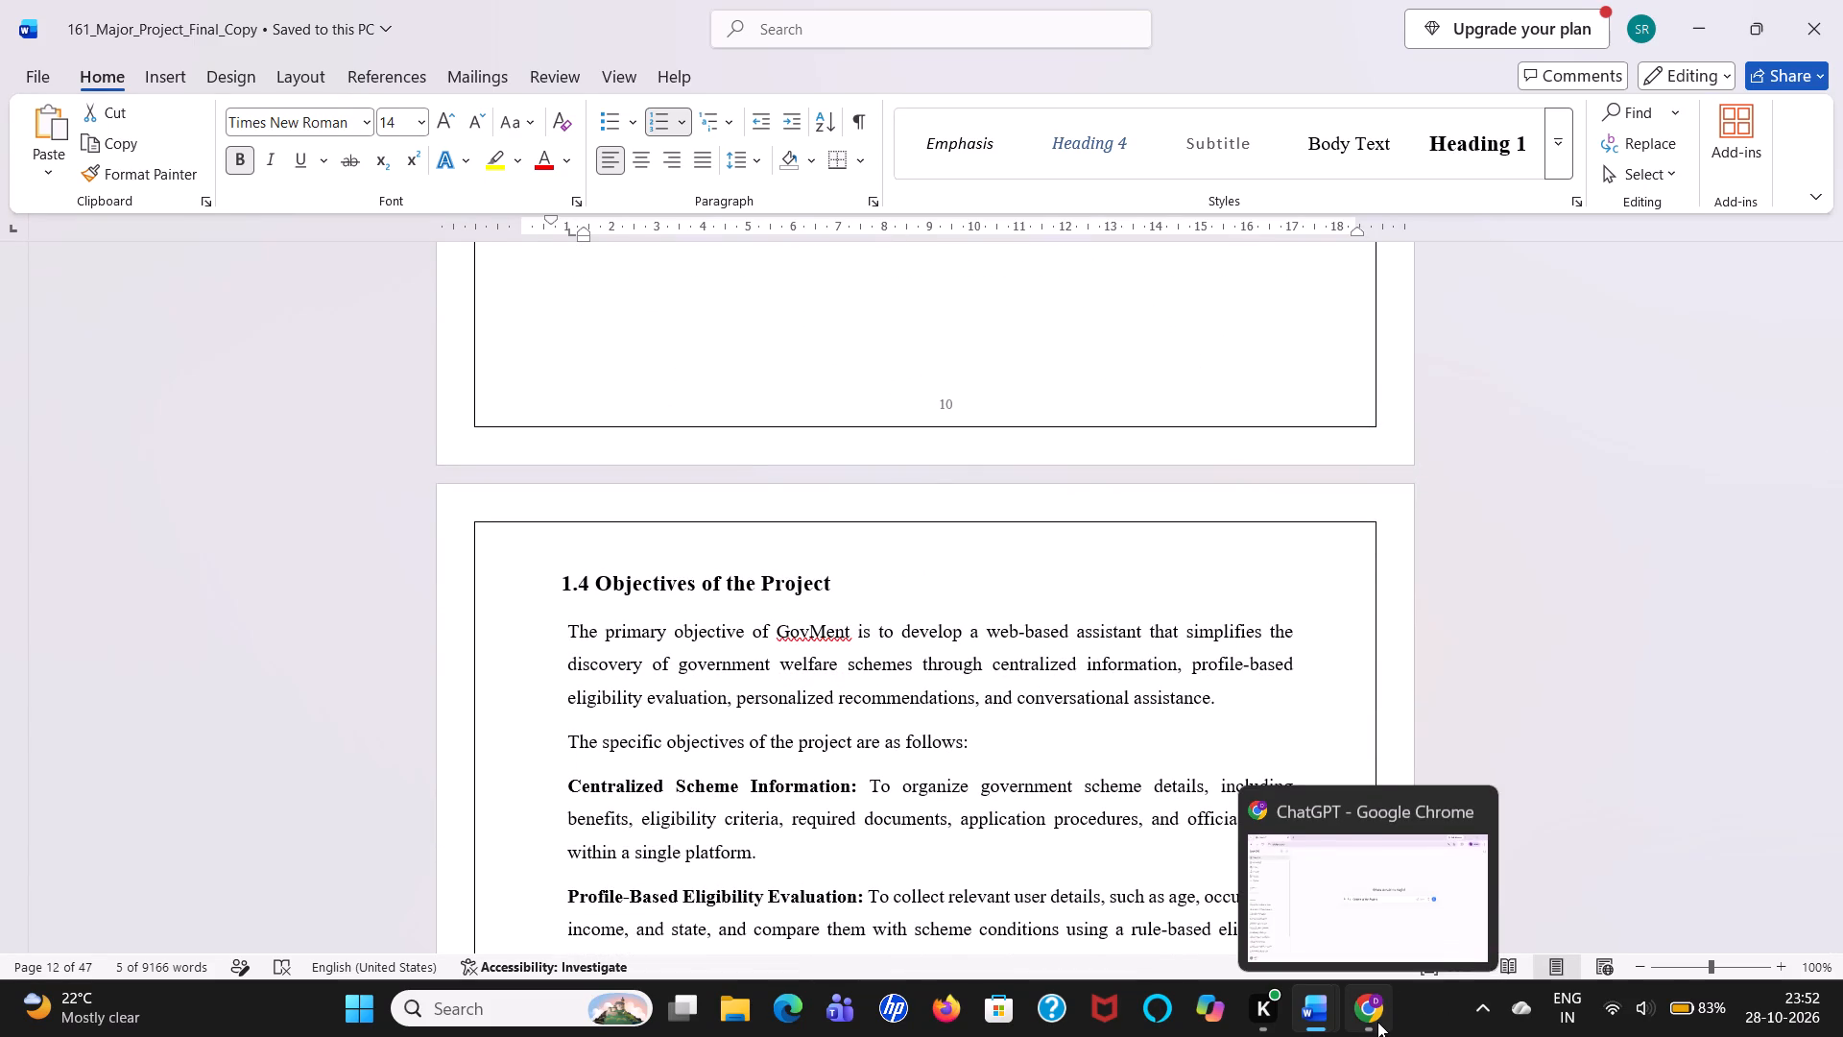
Examine the EcoTrack report's Chapter 1 sections from 1.2 Problem Definition to 1.7 Limitations, and clear the selection of the 1.1 text.
click(1317, 1011)
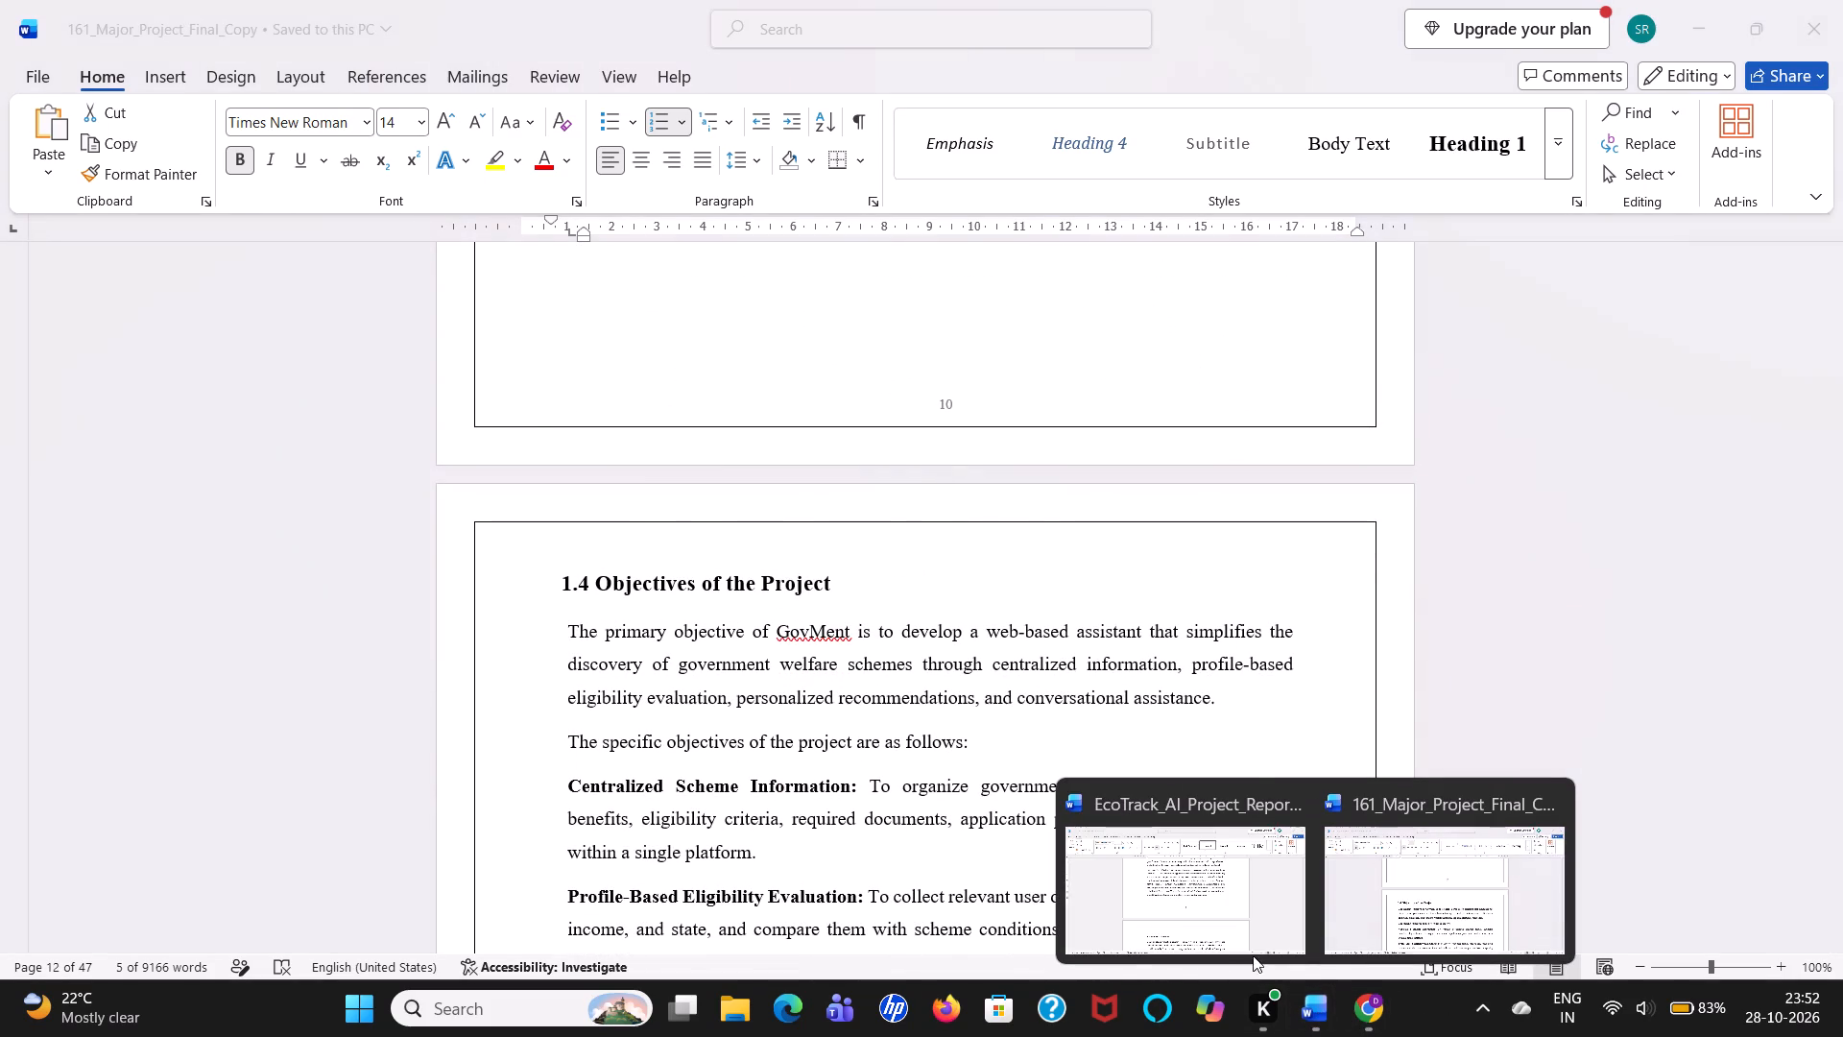
click(1236, 948)
scroll(1052, 756, down, 4)
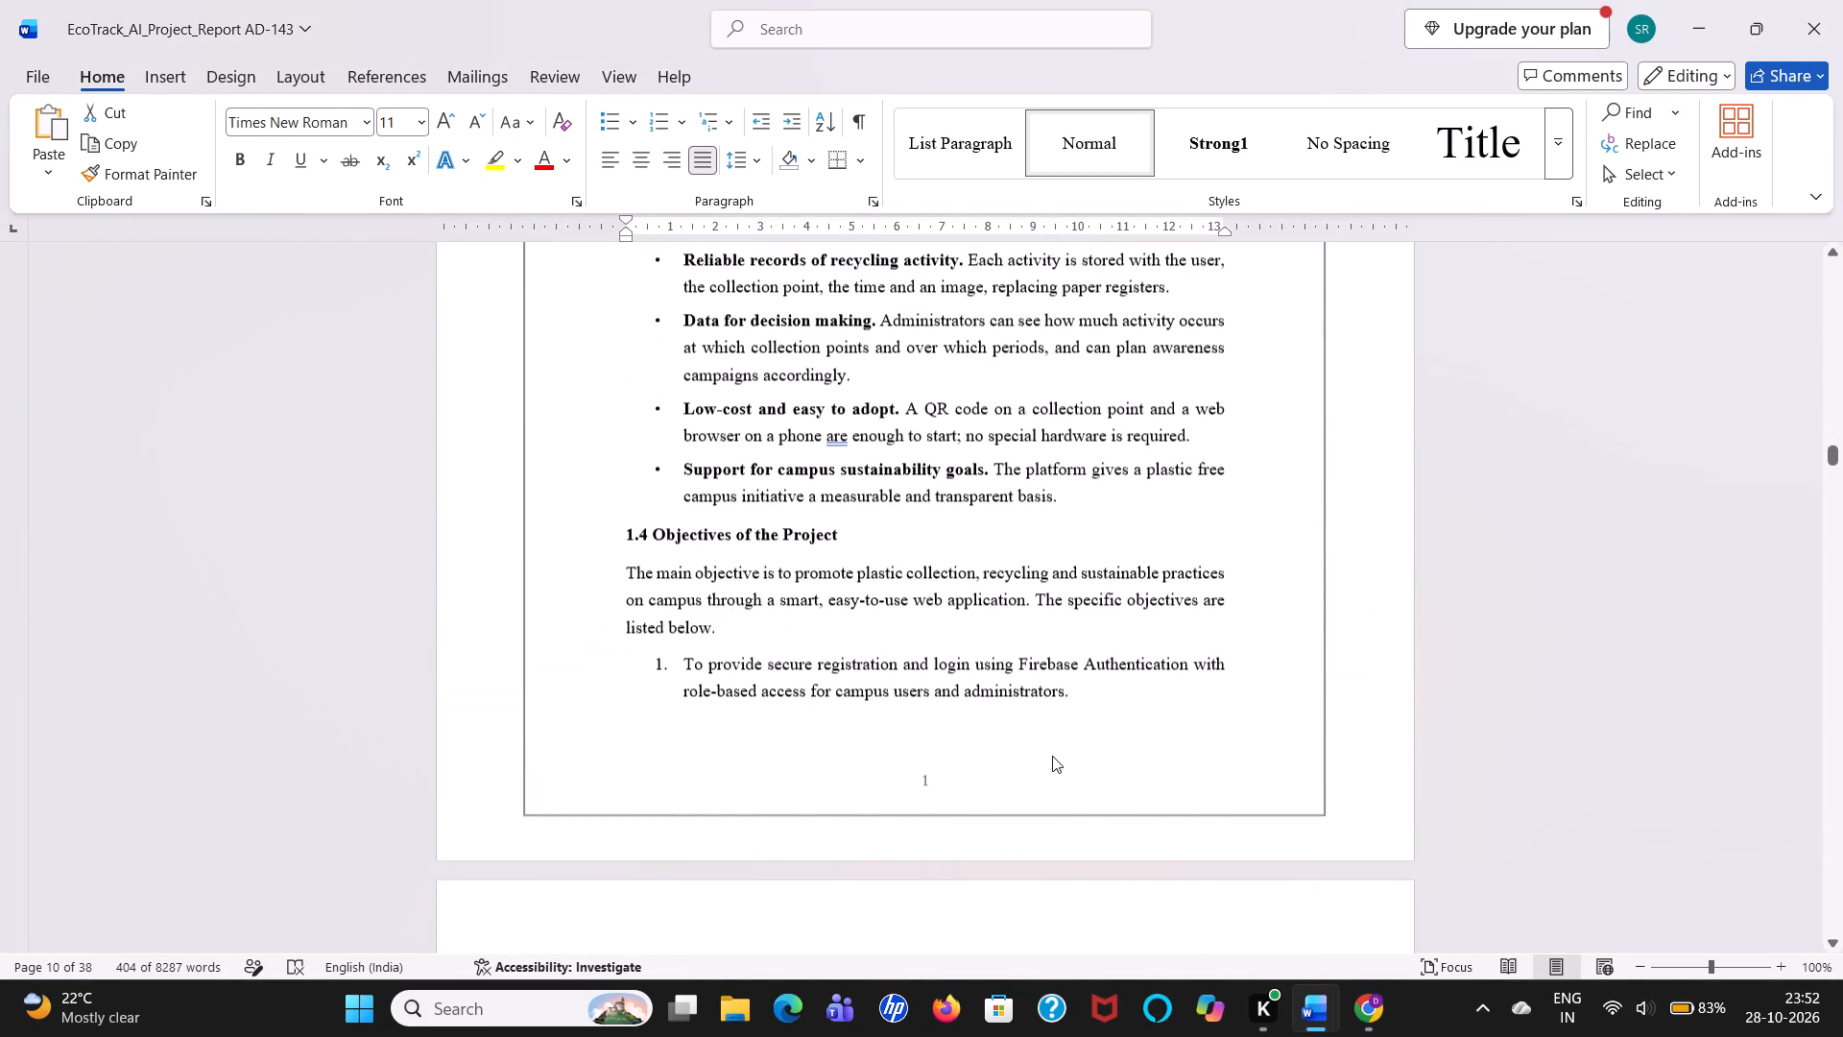
scroll(1052, 756, up, 2)
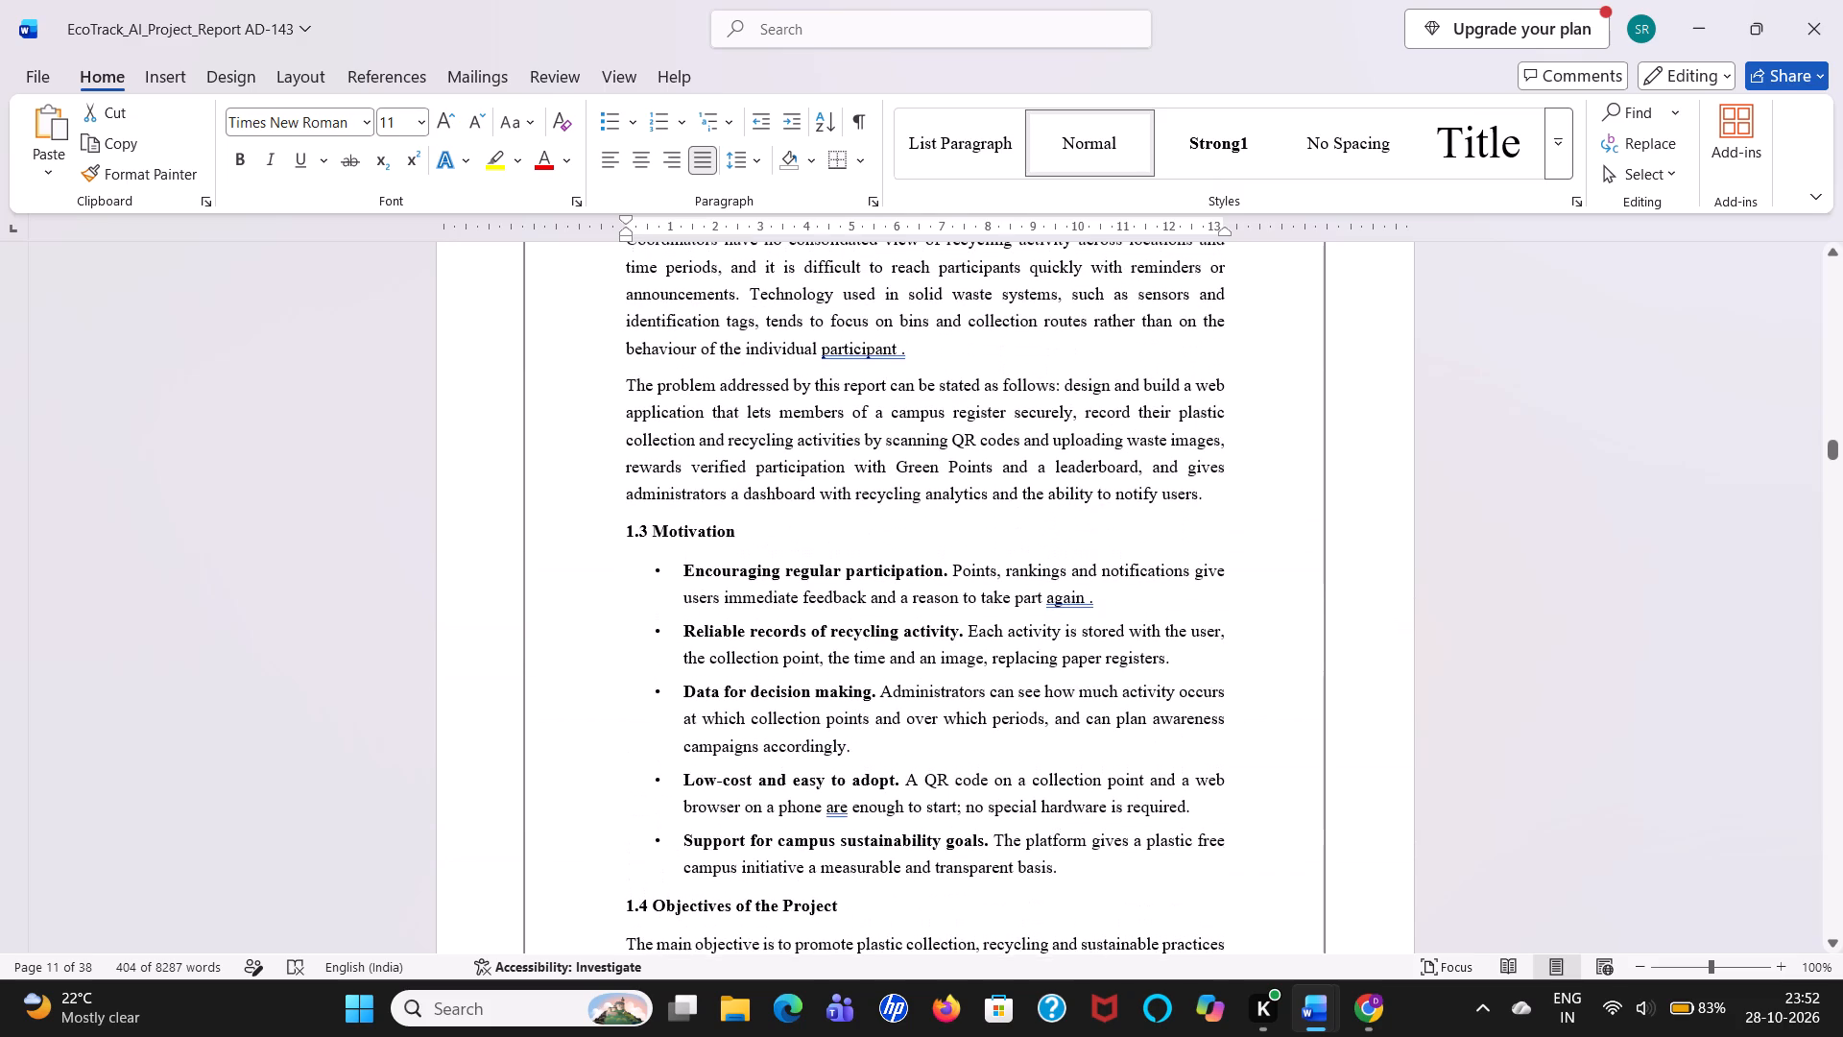
scroll(1052, 756, down, 3)
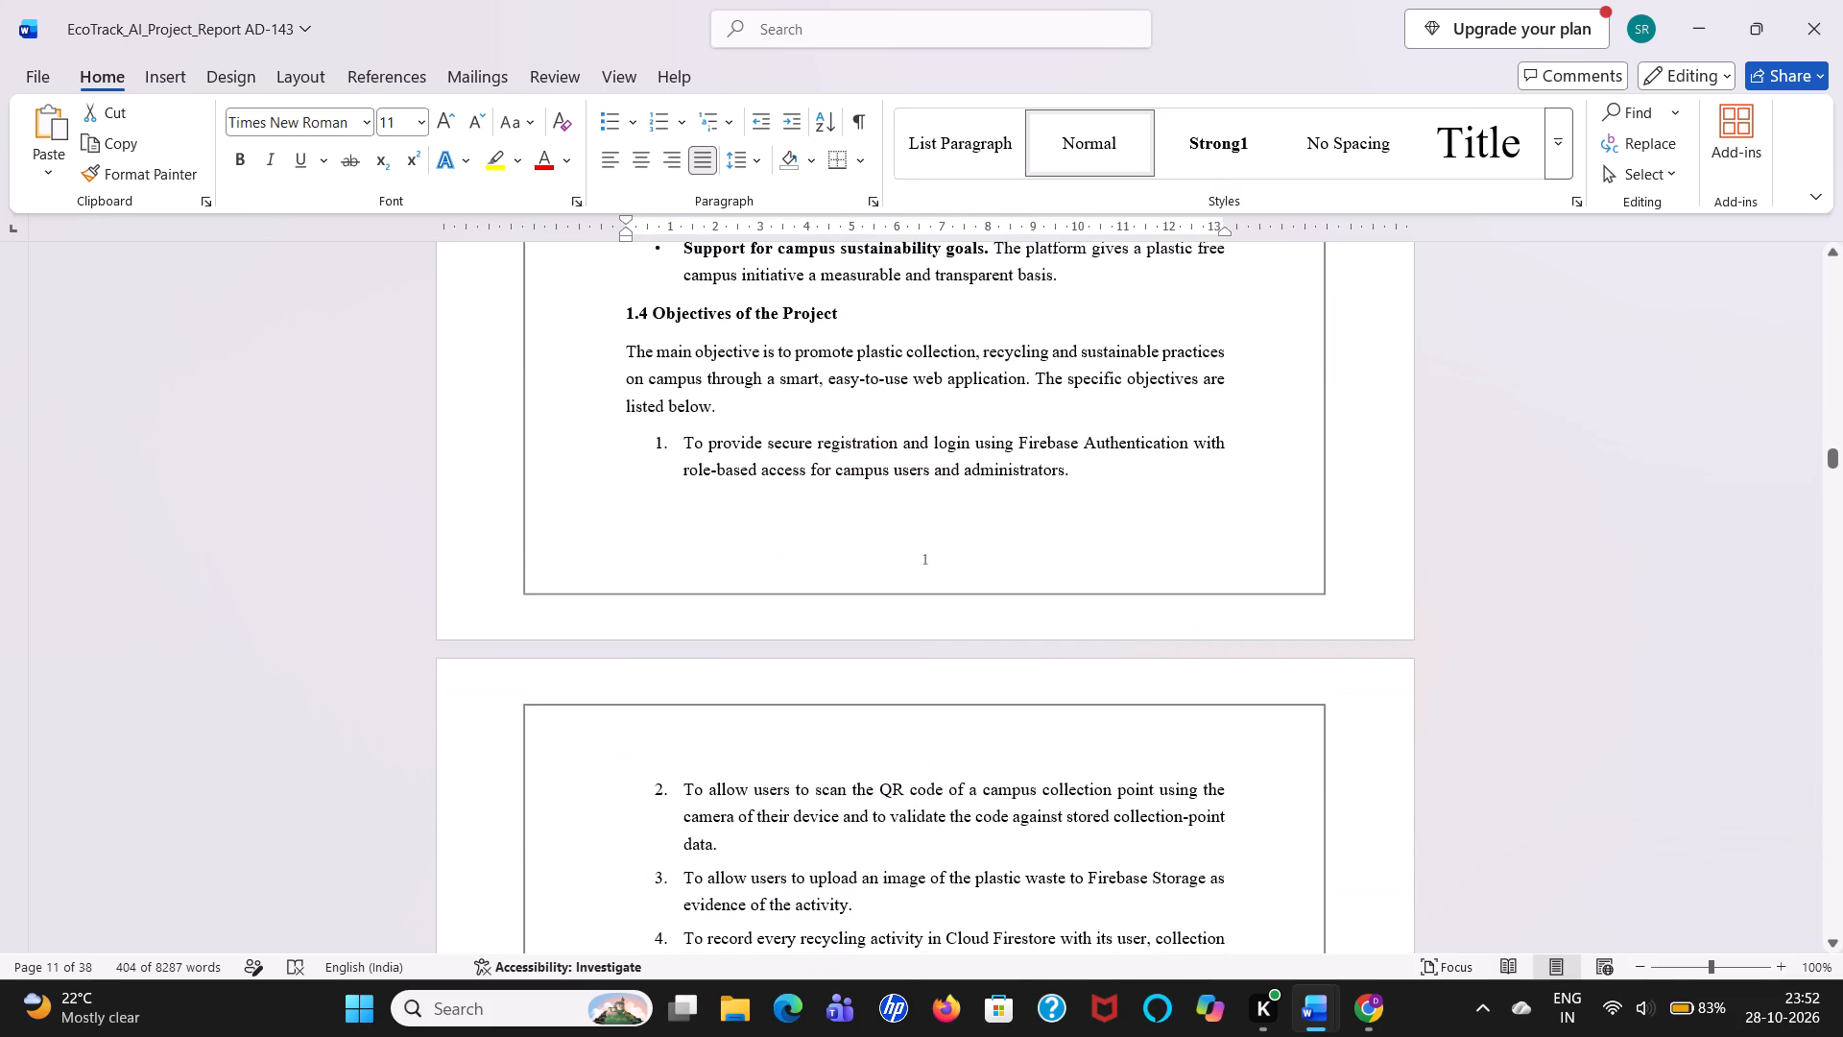
scroll(1052, 756, down, 4)
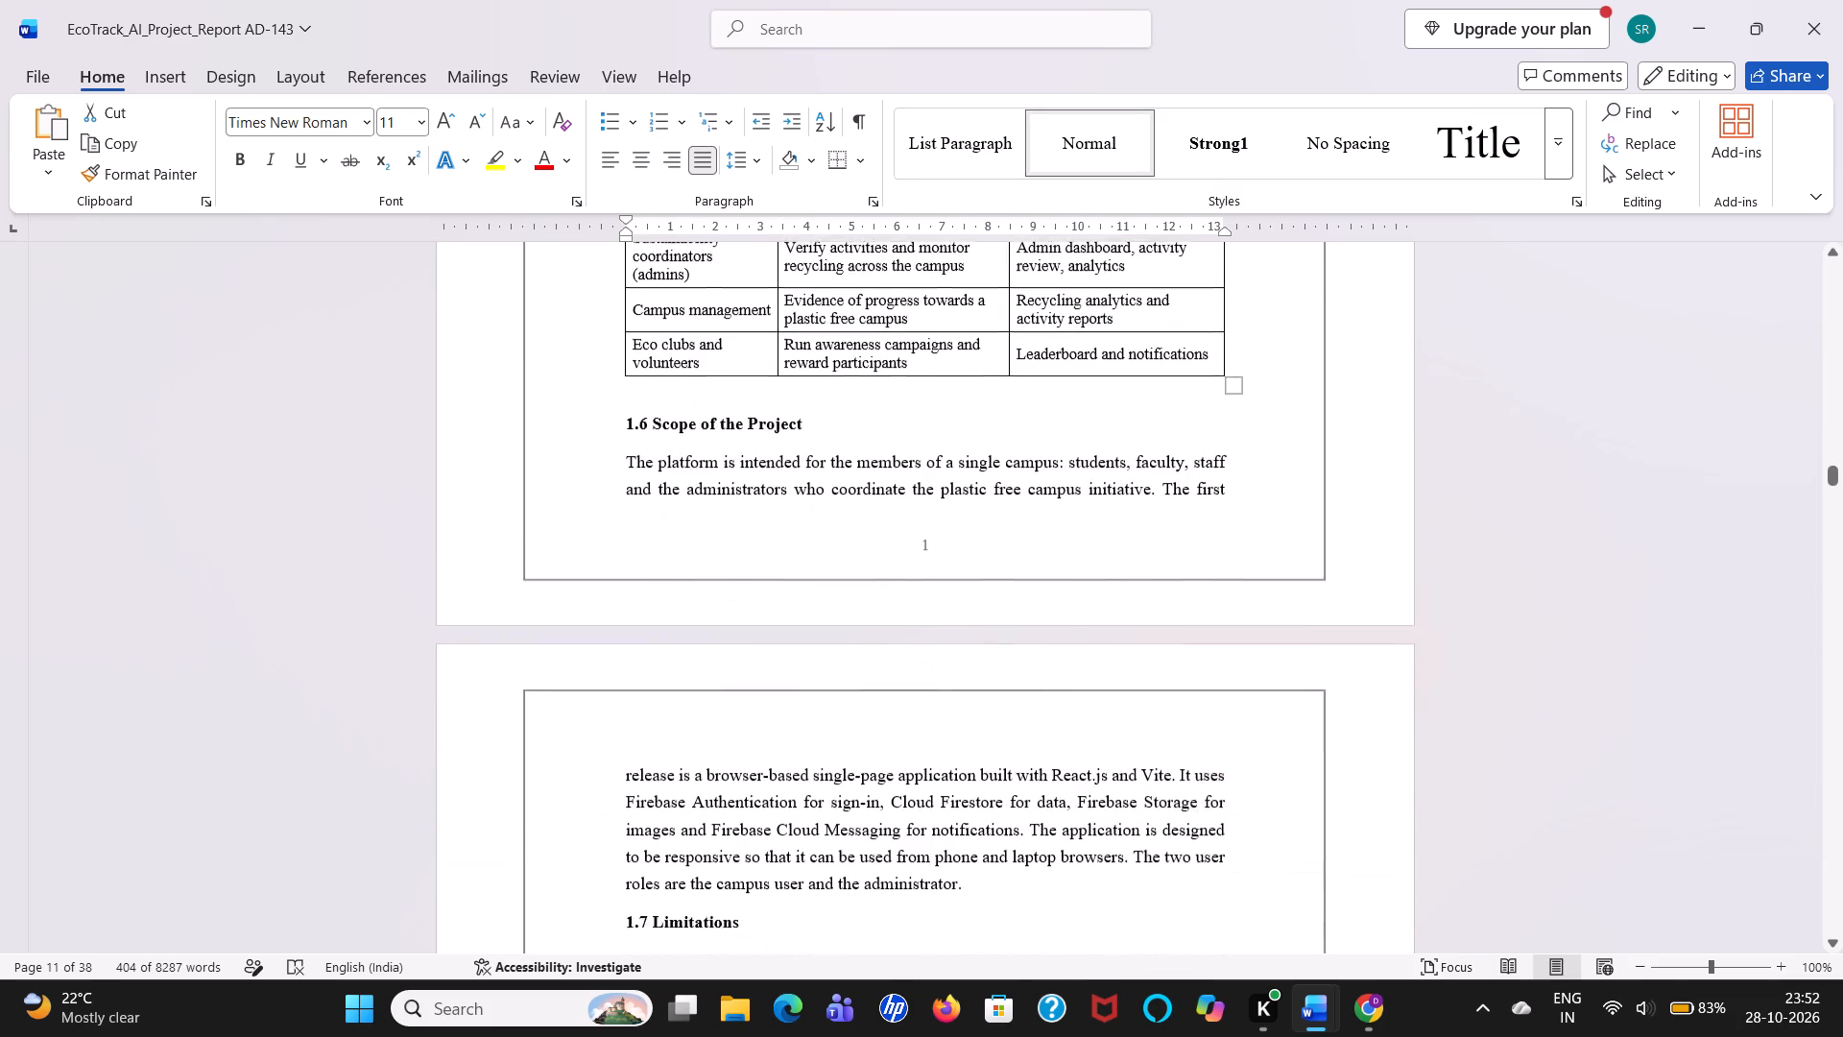
scroll(1052, 756, down, 1)
scroll(1052, 756, up, 7)
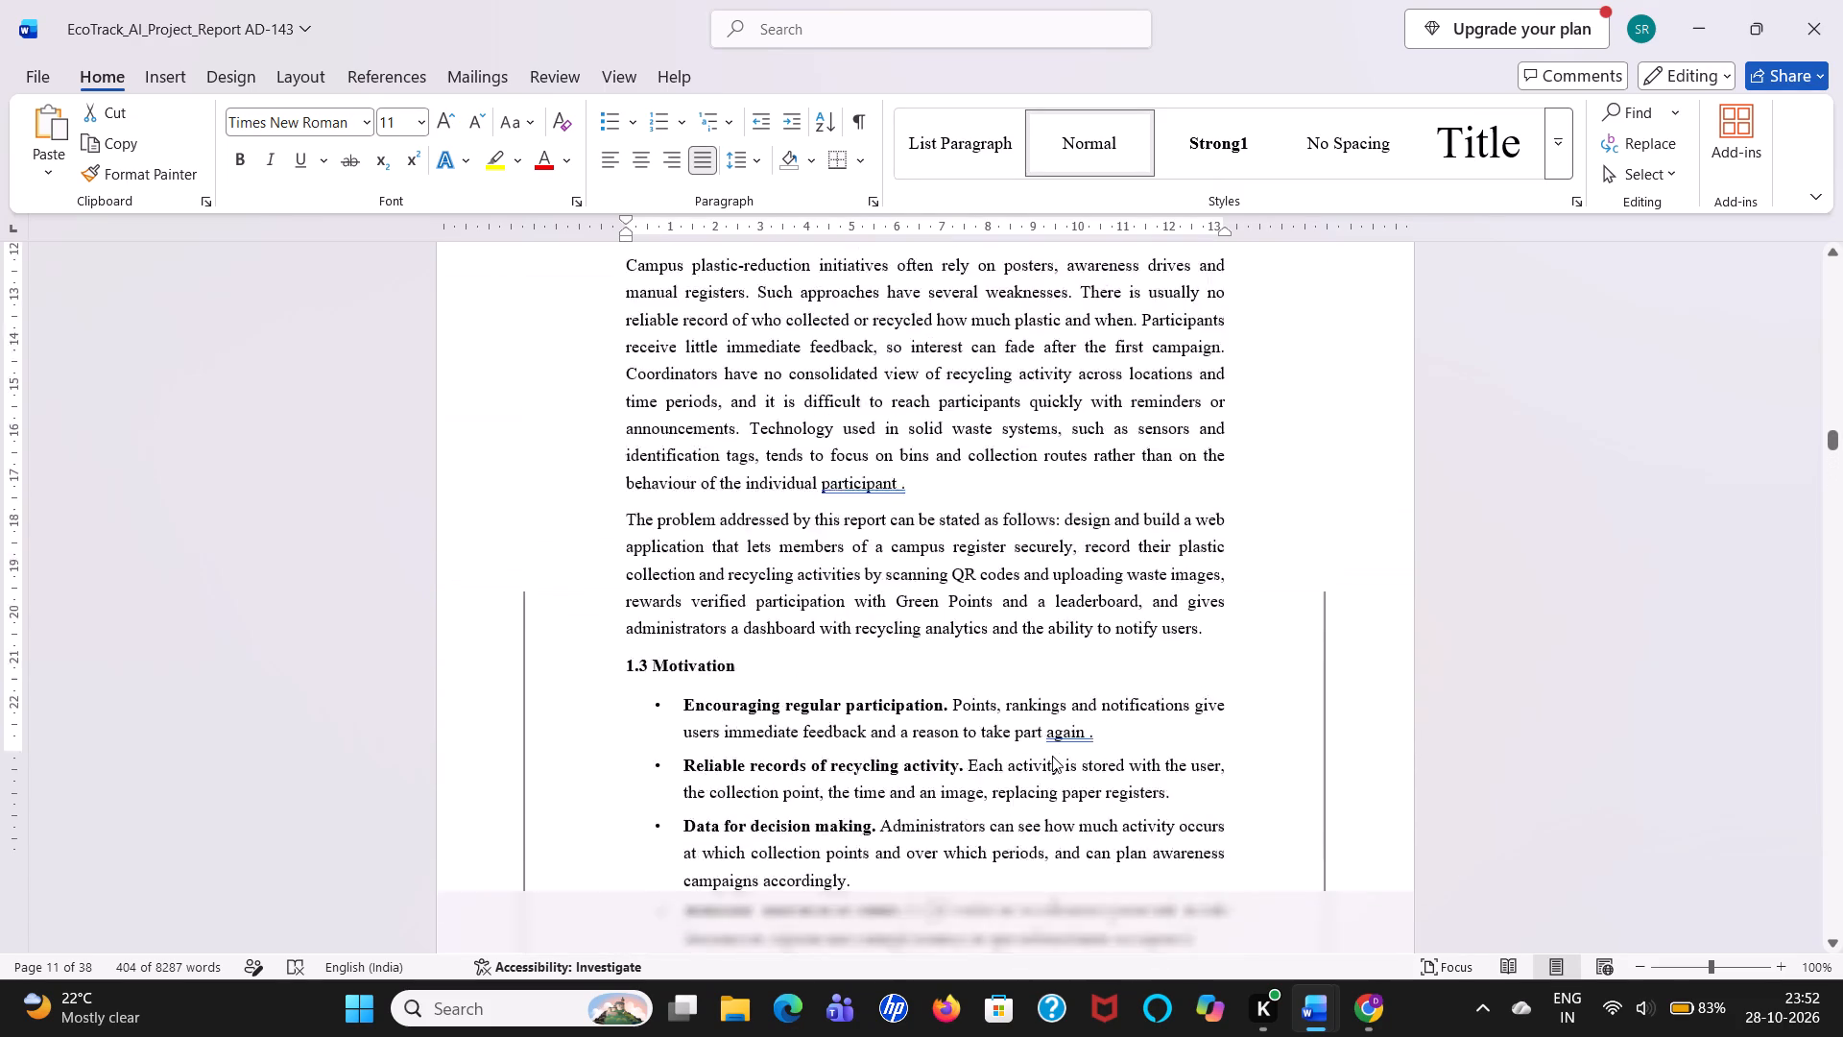
scroll(1052, 756, up, 1)
scroll(1052, 756, down, 2)
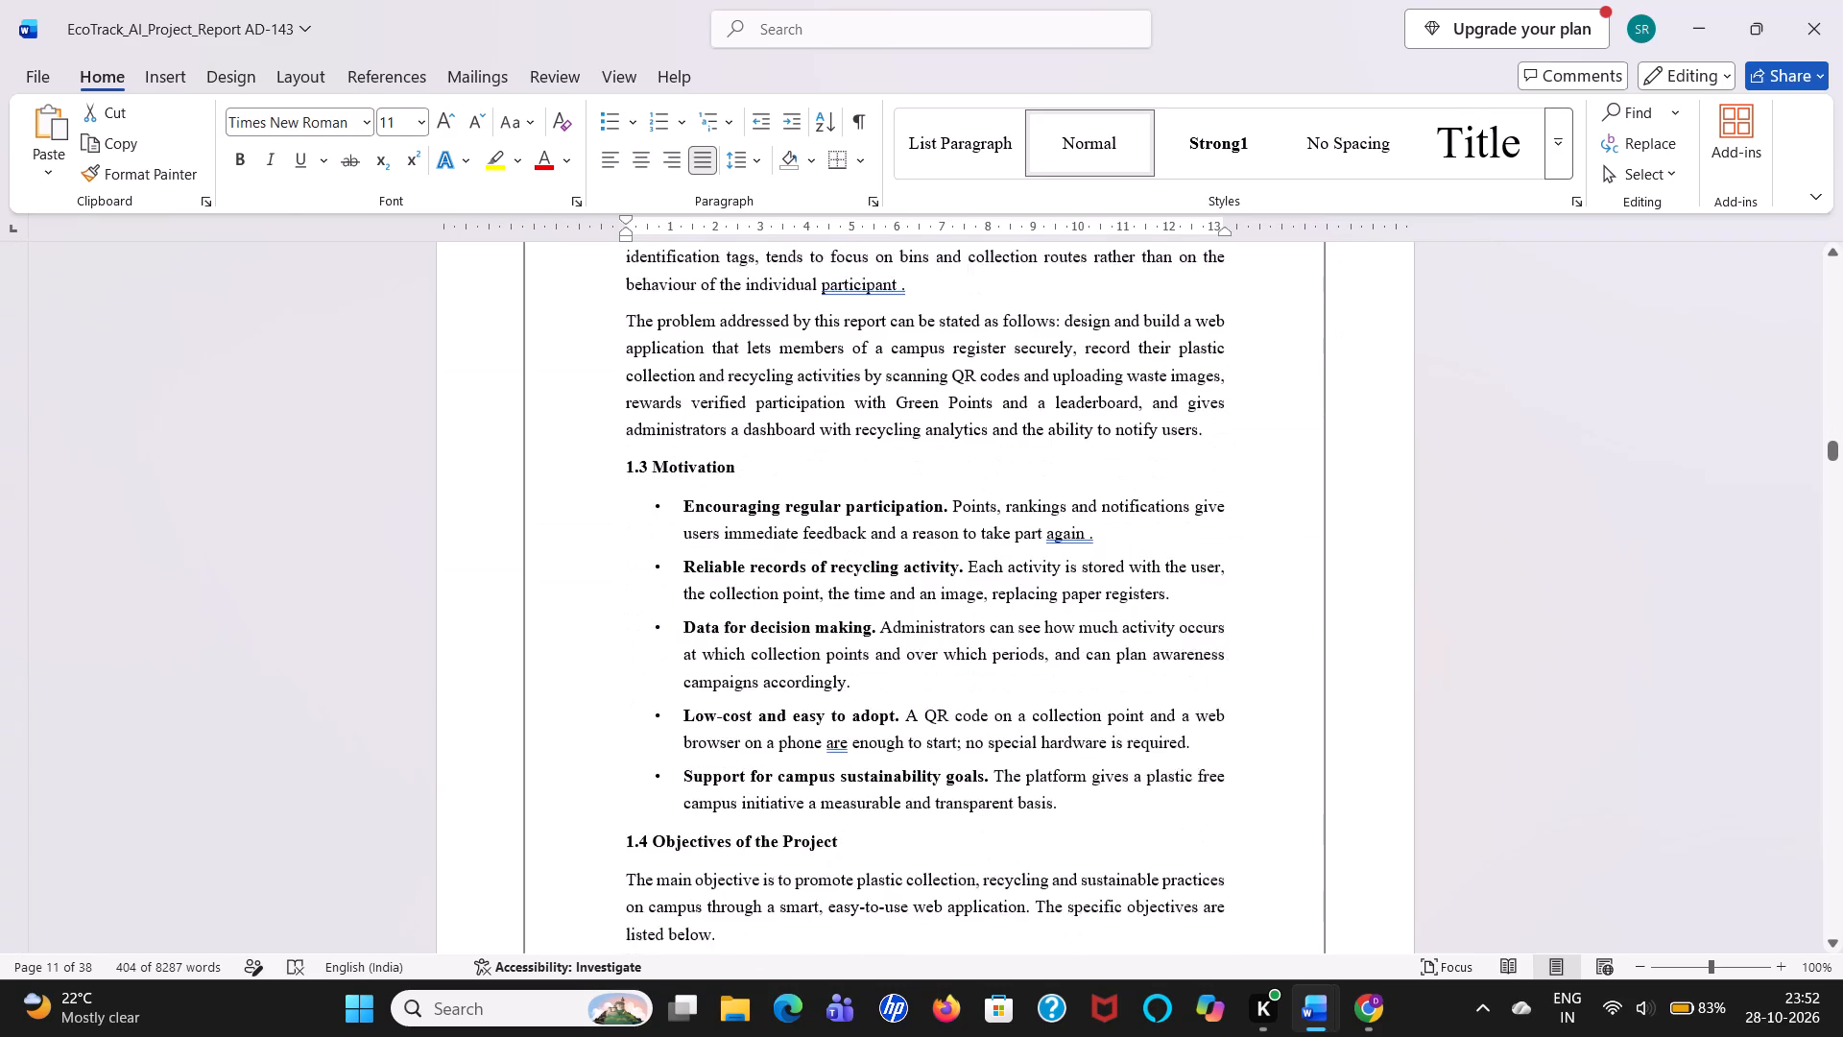
scroll(1052, 756, up, 3)
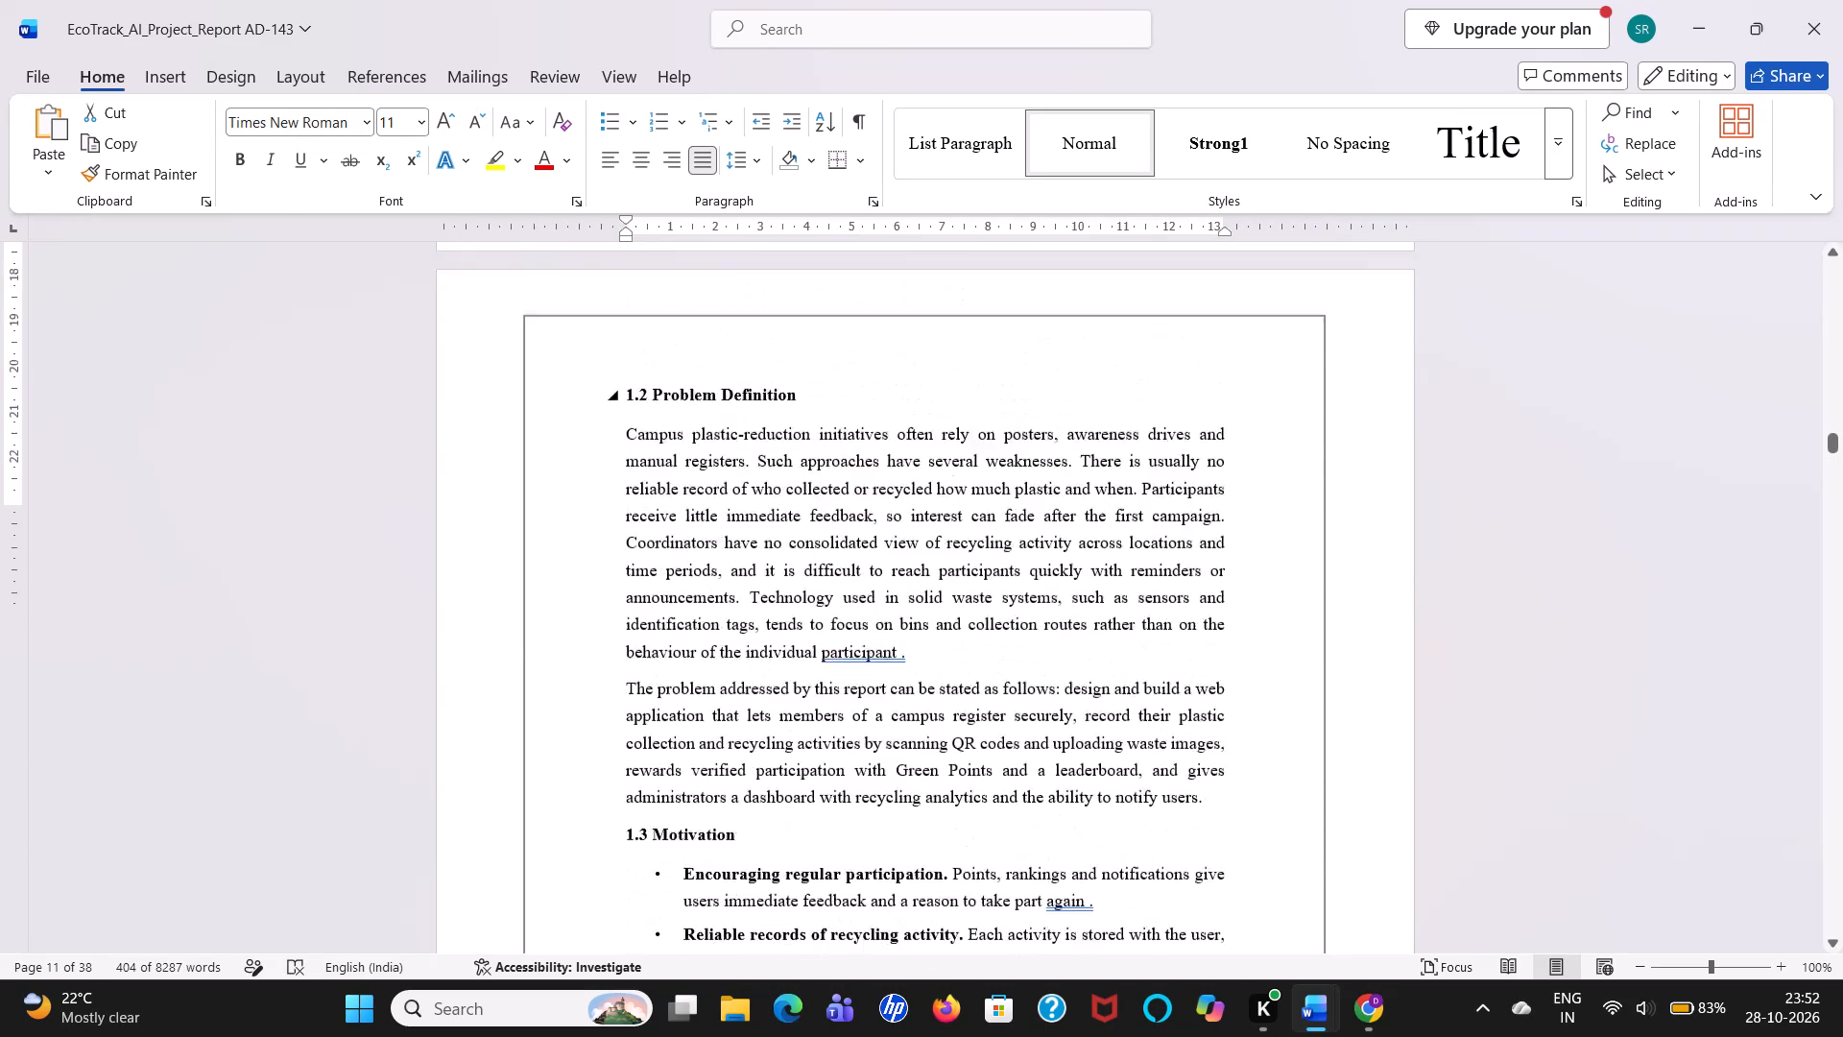
scroll(1052, 756, up, 3)
click(1219, 660)
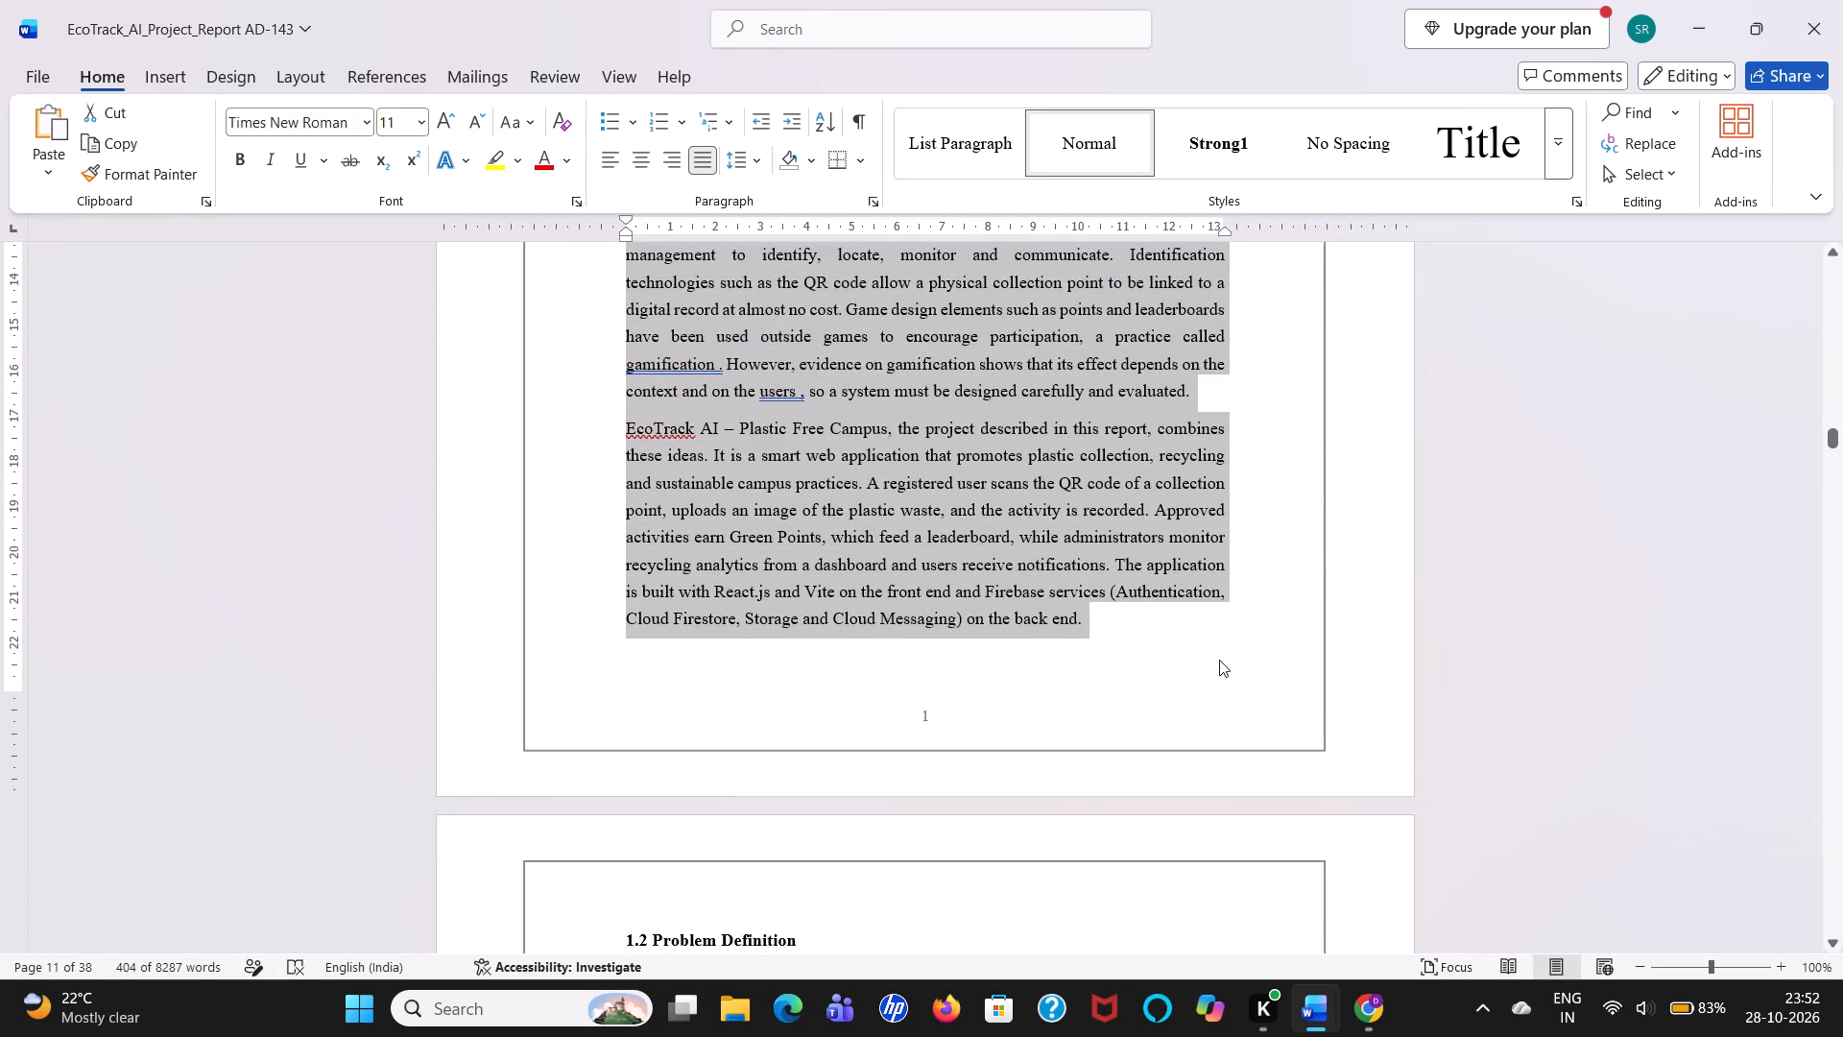
Examine the order of Chapter 1's section headings in 161_Major_Project_Final_Copy, from 1.1 Outline of the Project to the start of Chapter 2.
click(1369, 909)
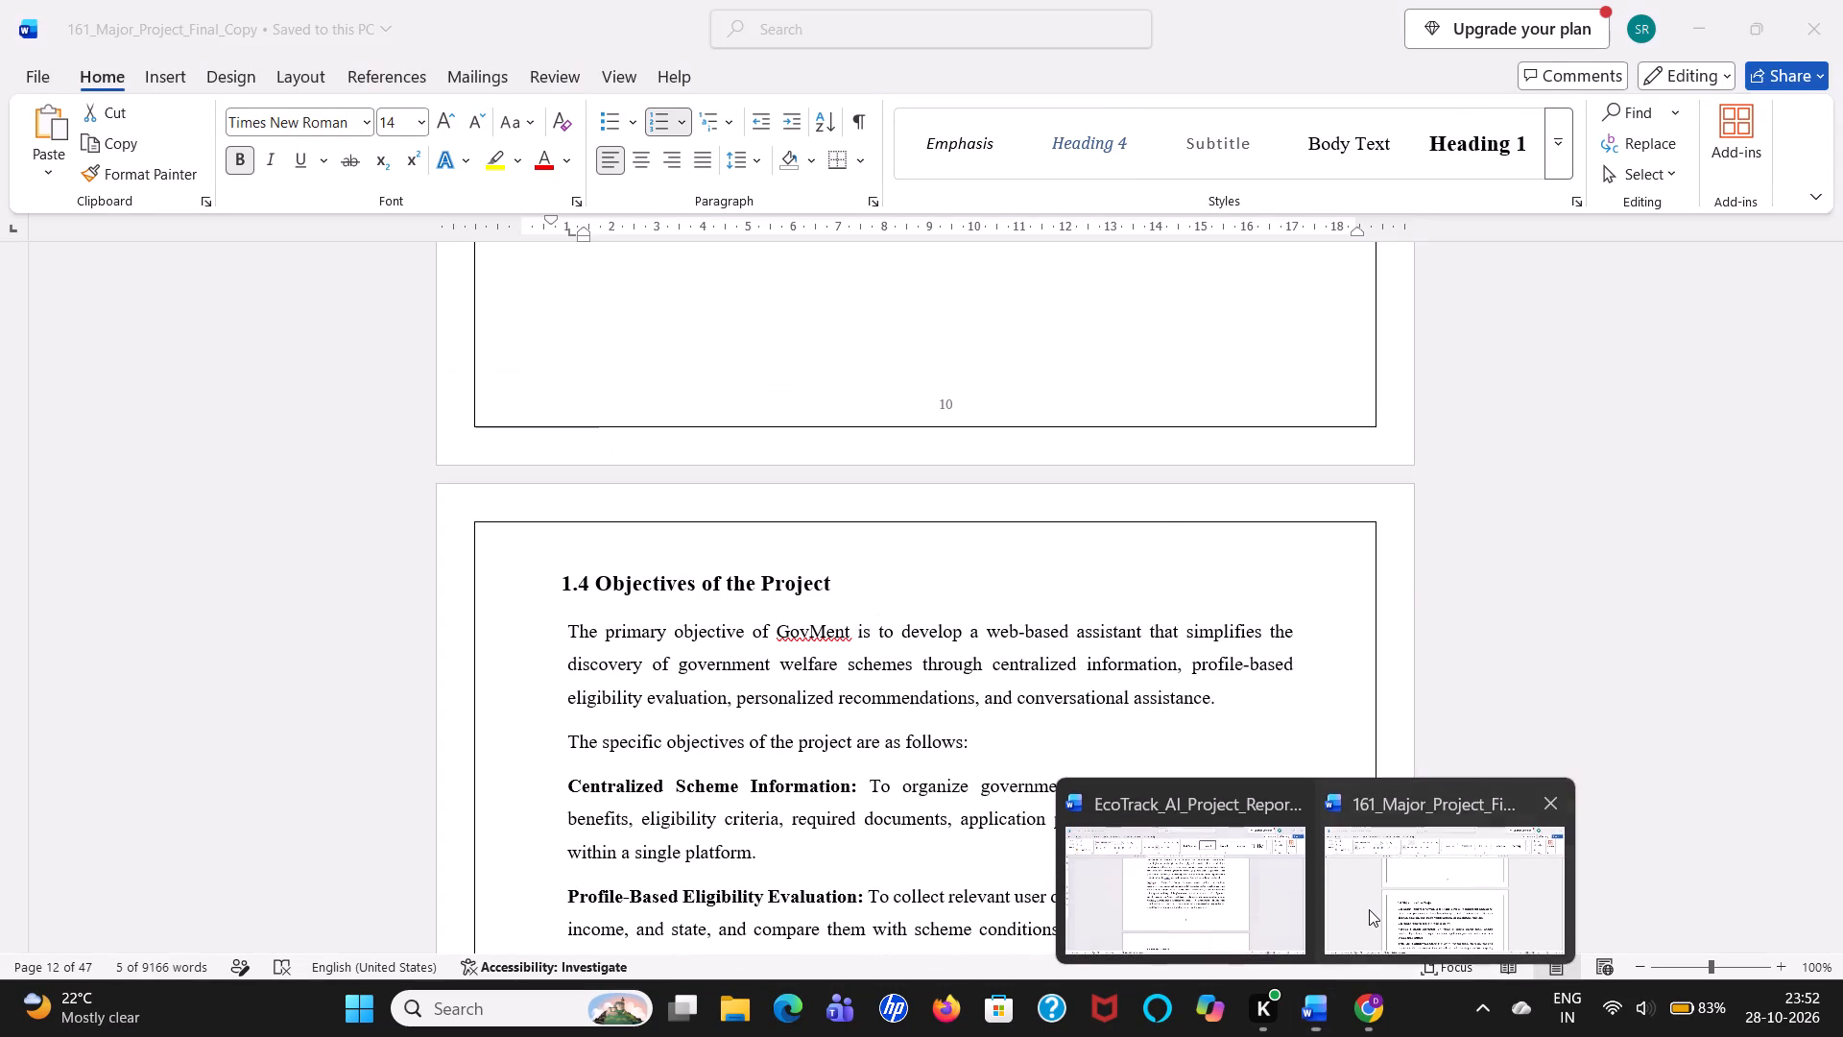
scroll(1094, 714, up, 5)
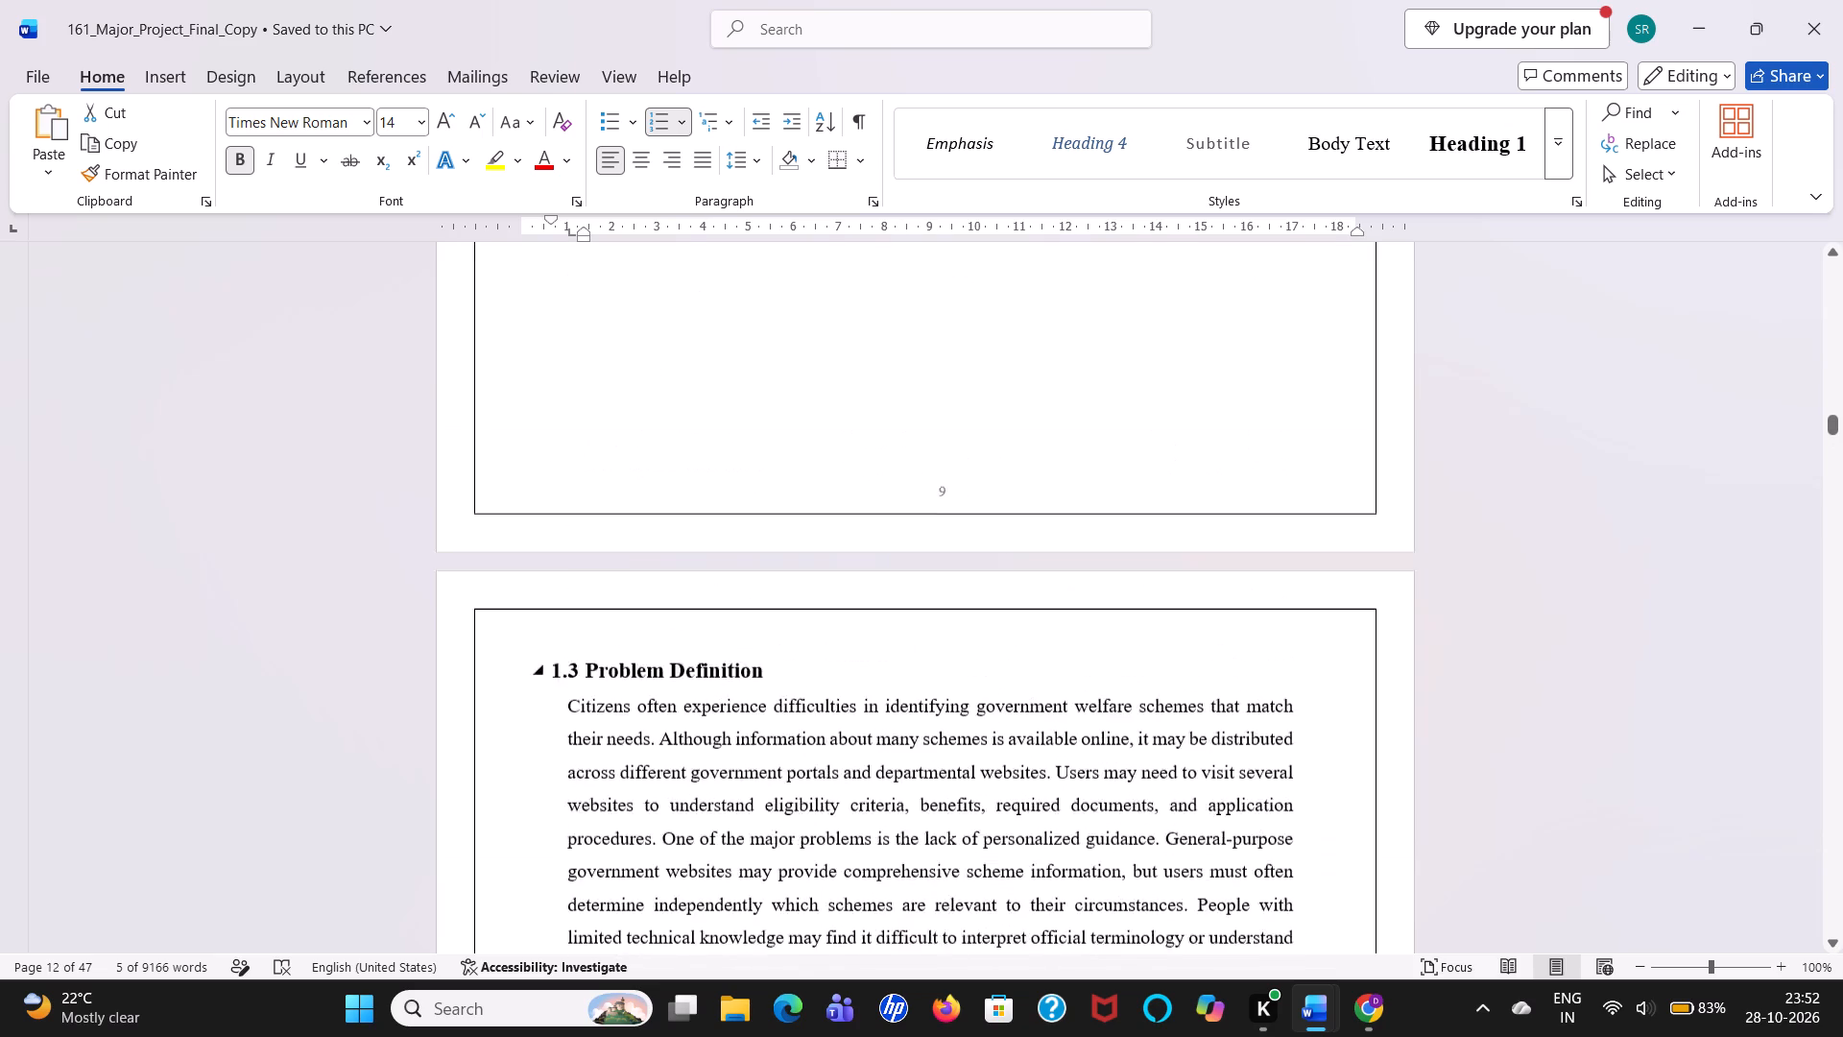
scroll(1094, 714, up, 4)
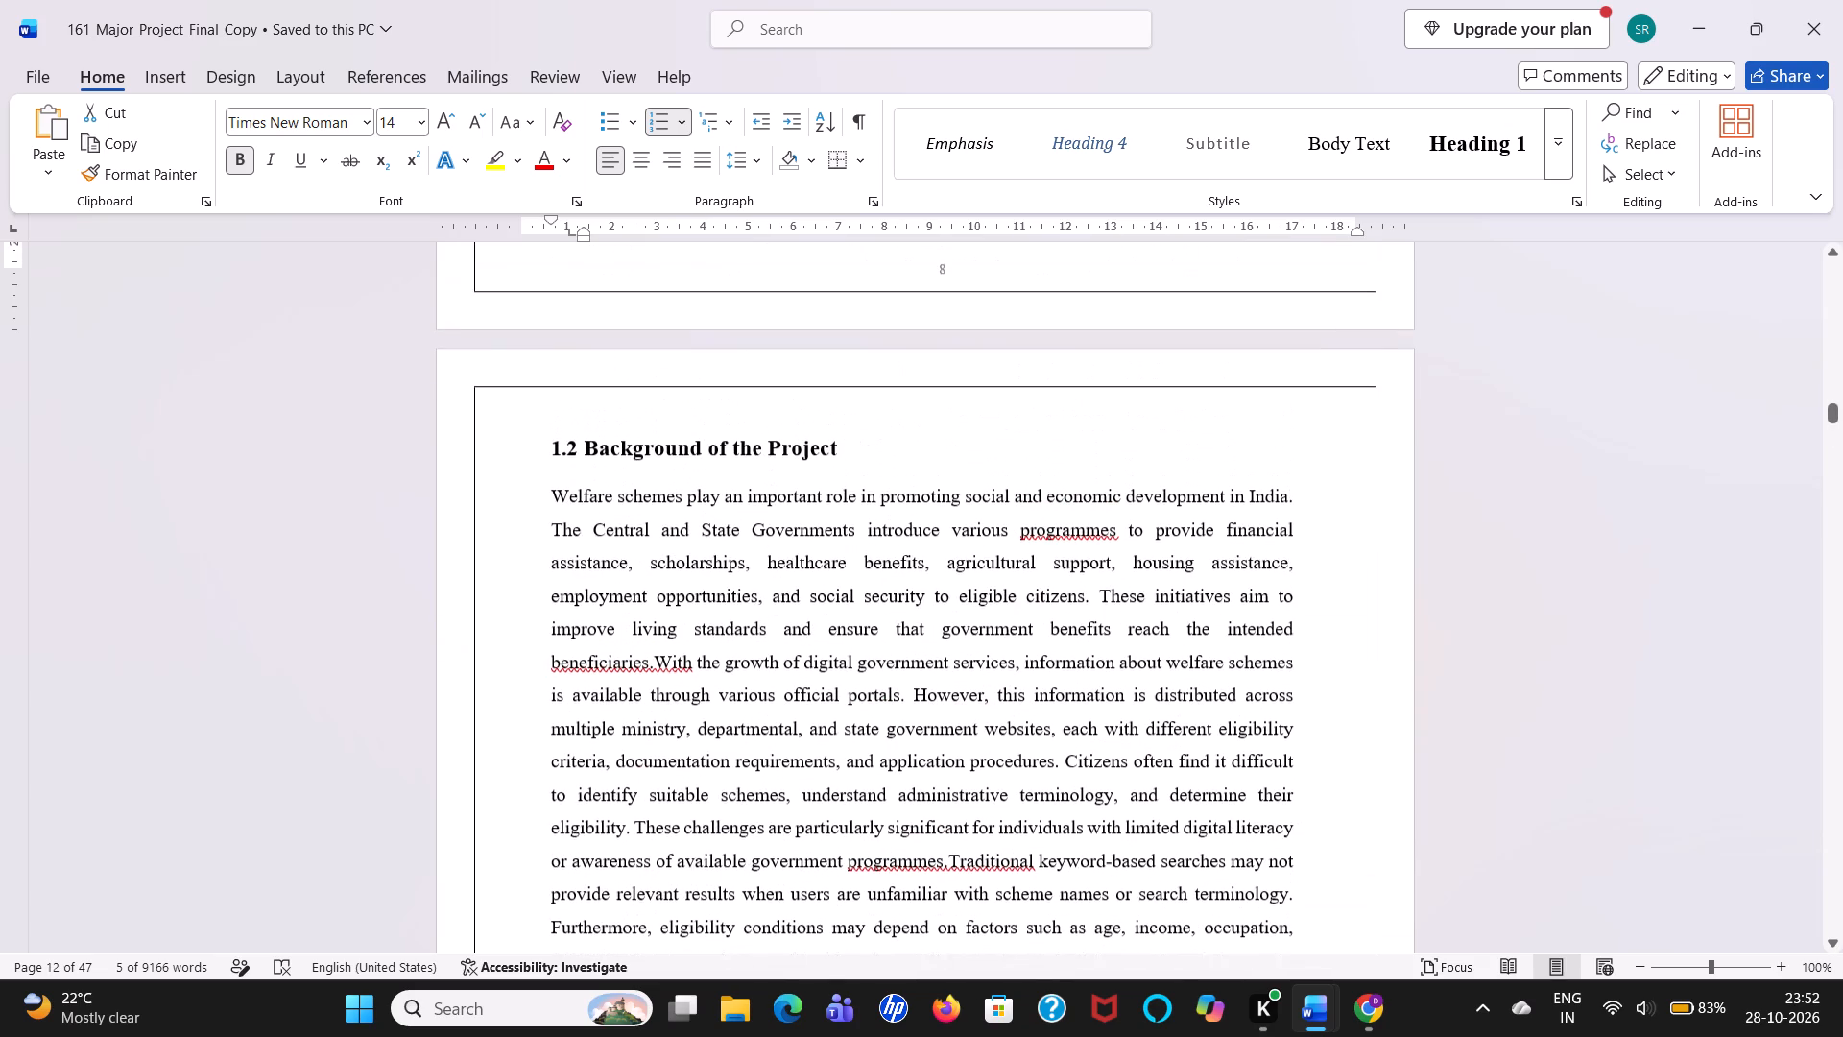
scroll(1094, 714, up, 4)
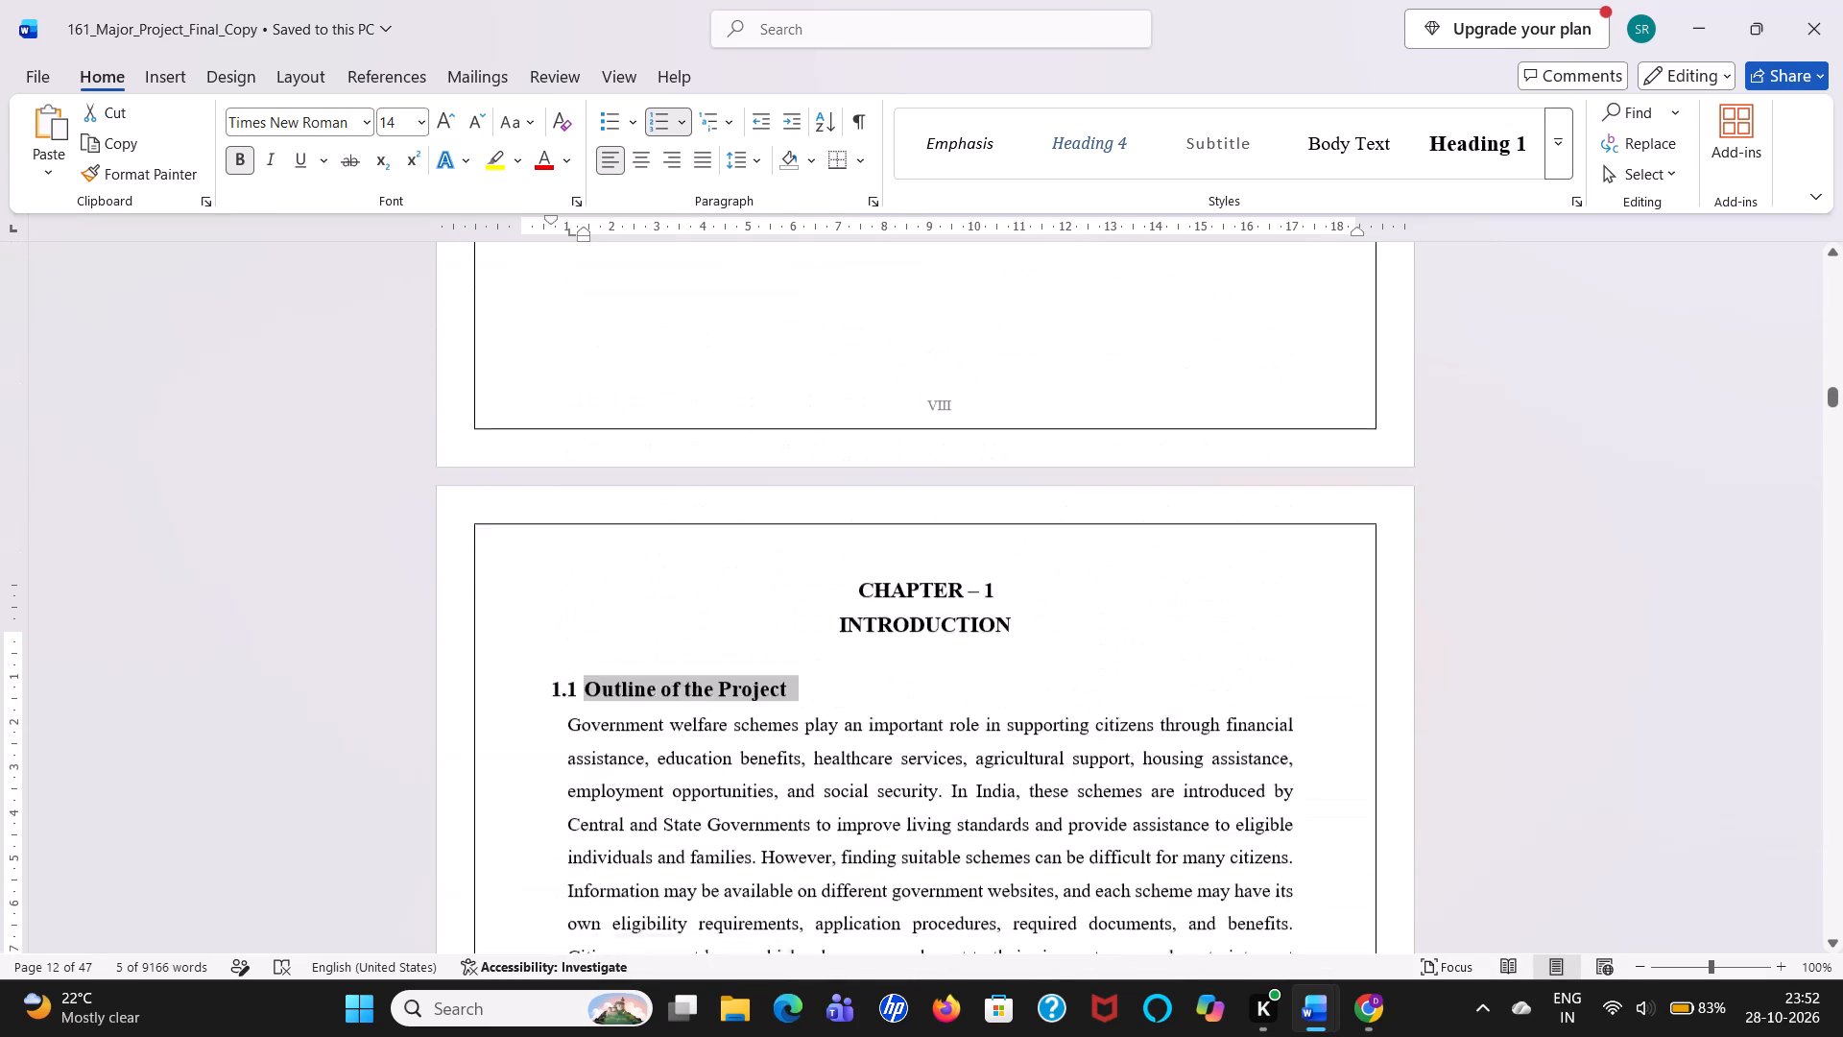
scroll(1094, 714, up, 1)
scroll(1094, 714, down, 4)
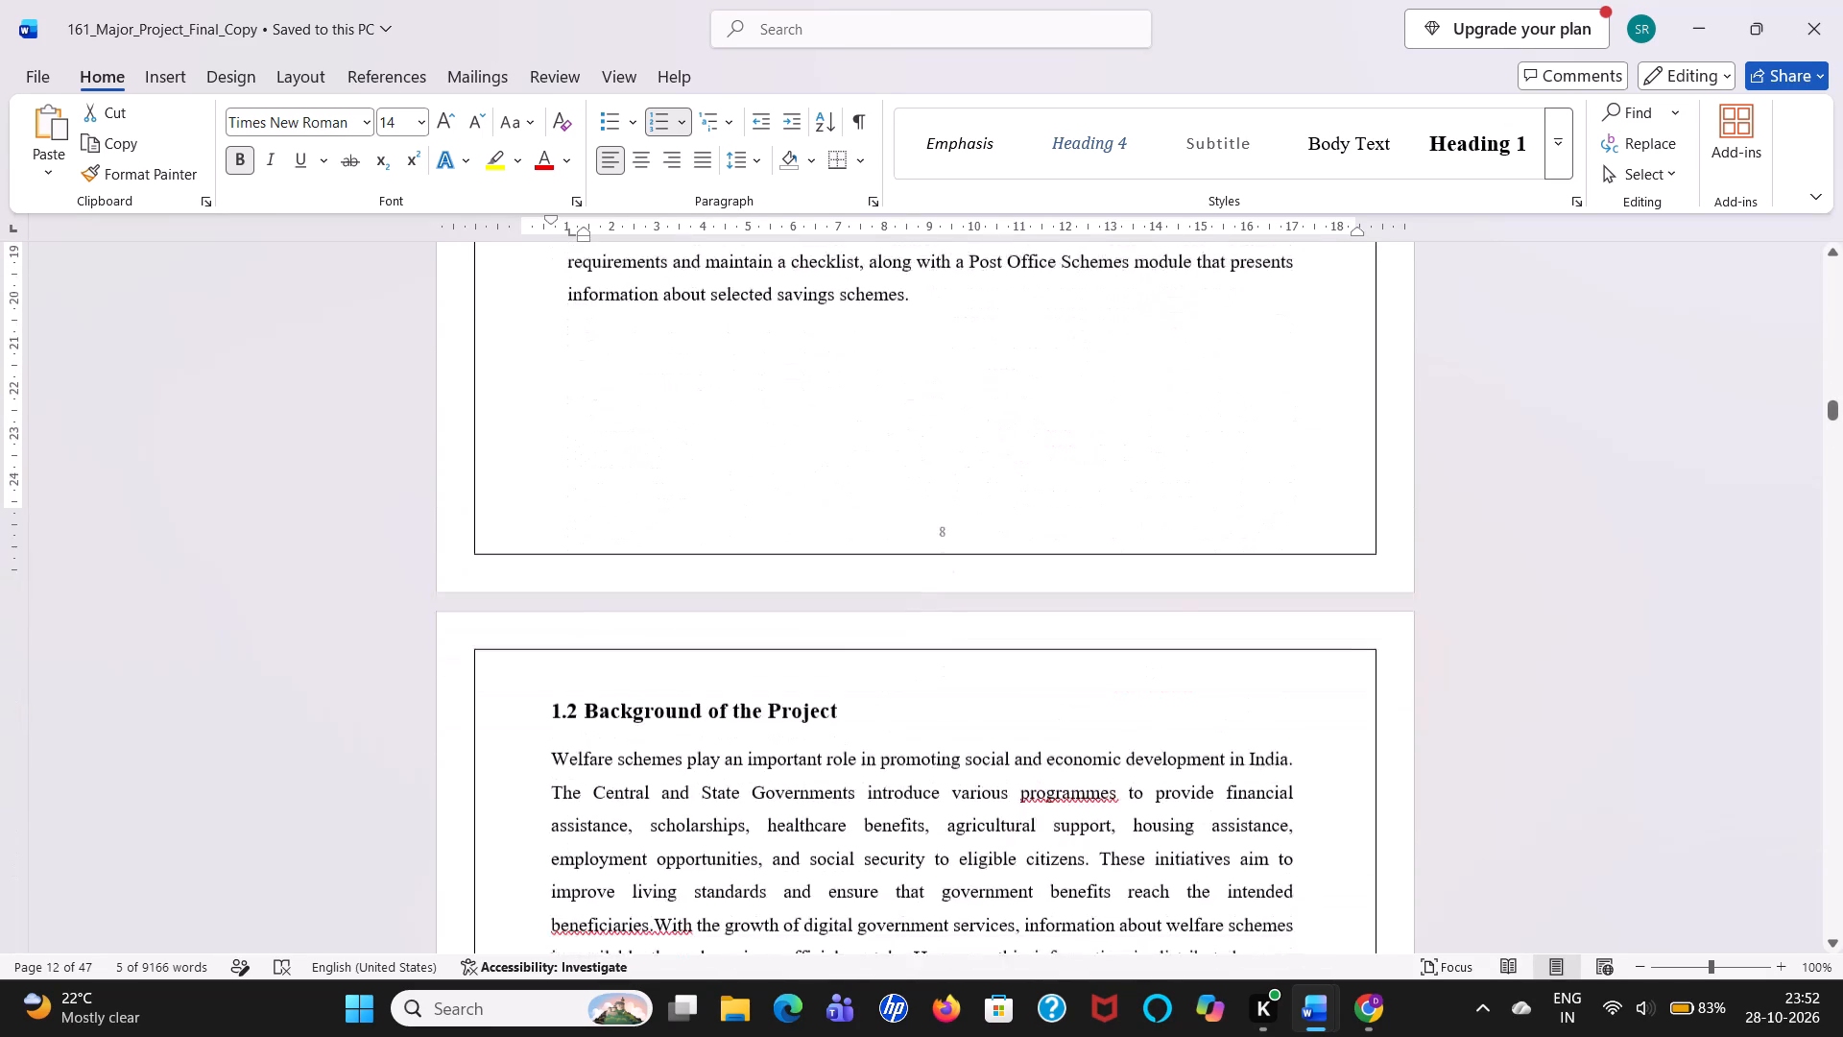
scroll(1094, 714, down, 10)
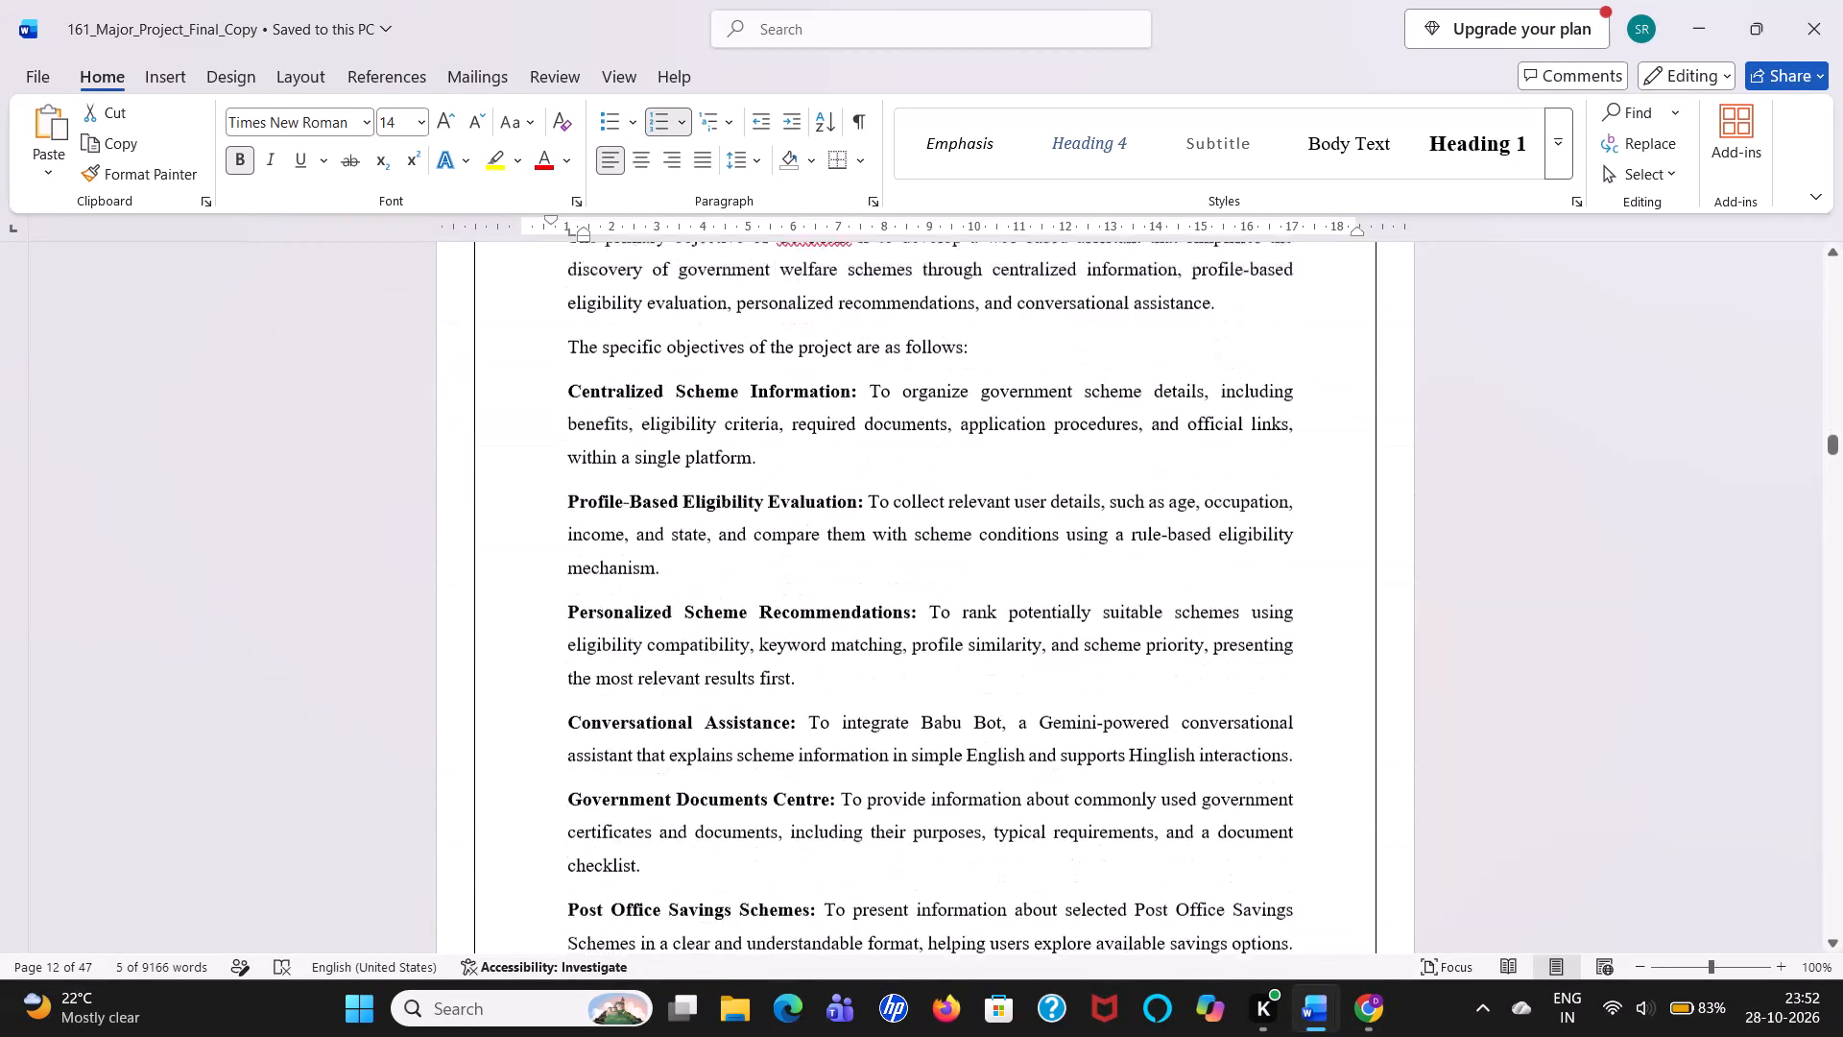
scroll(1094, 714, down, 8)
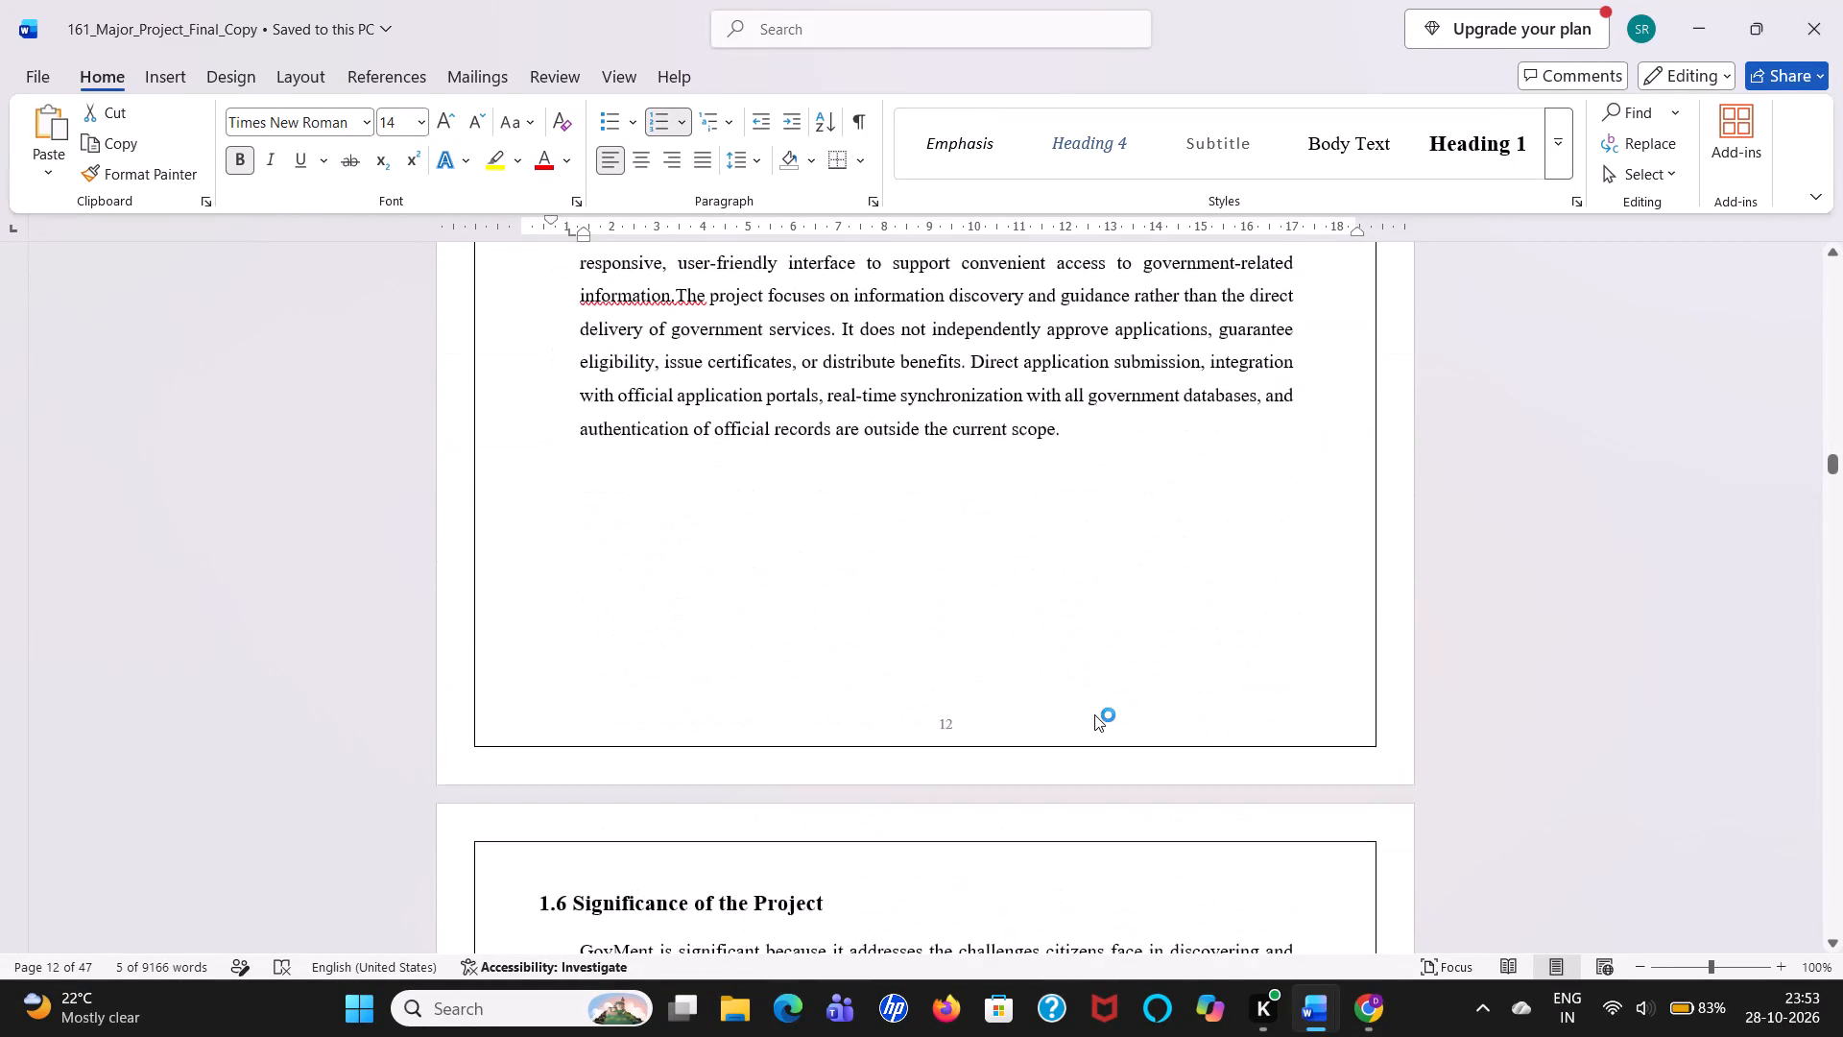
scroll(1094, 714, down, 8)
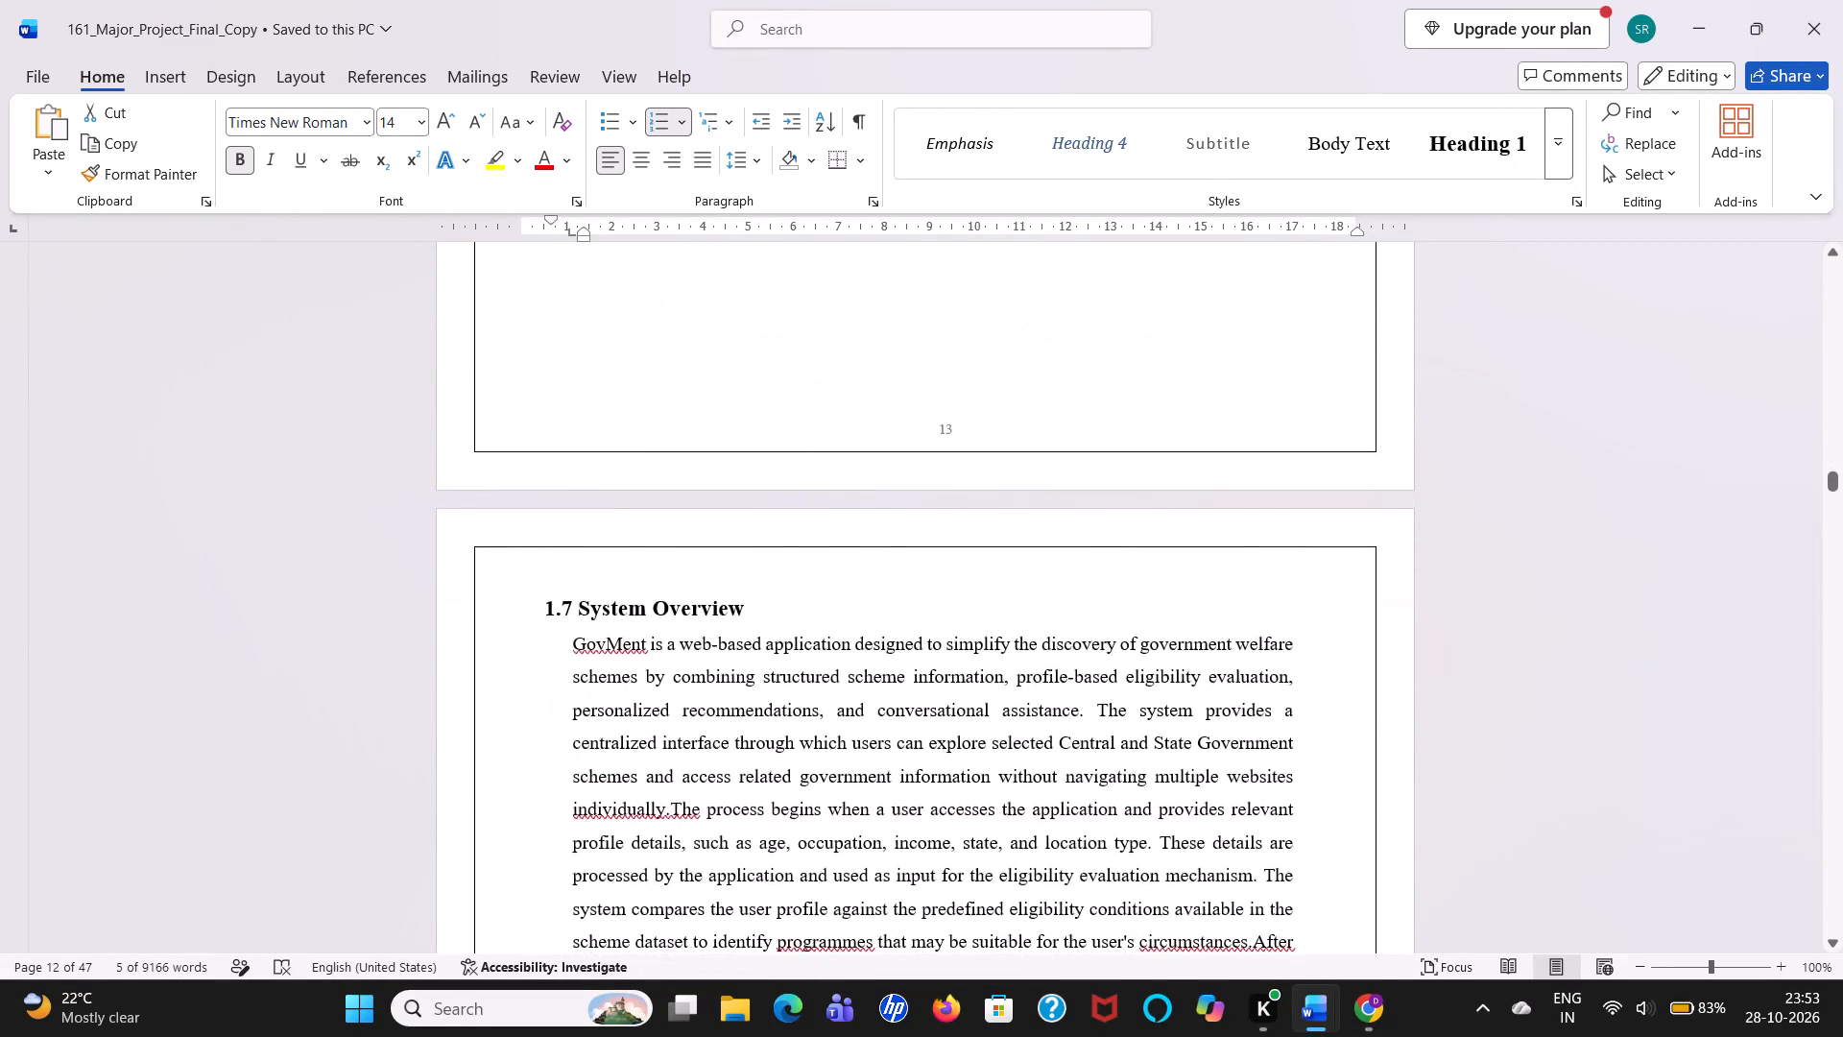
scroll(1094, 714, down, 8)
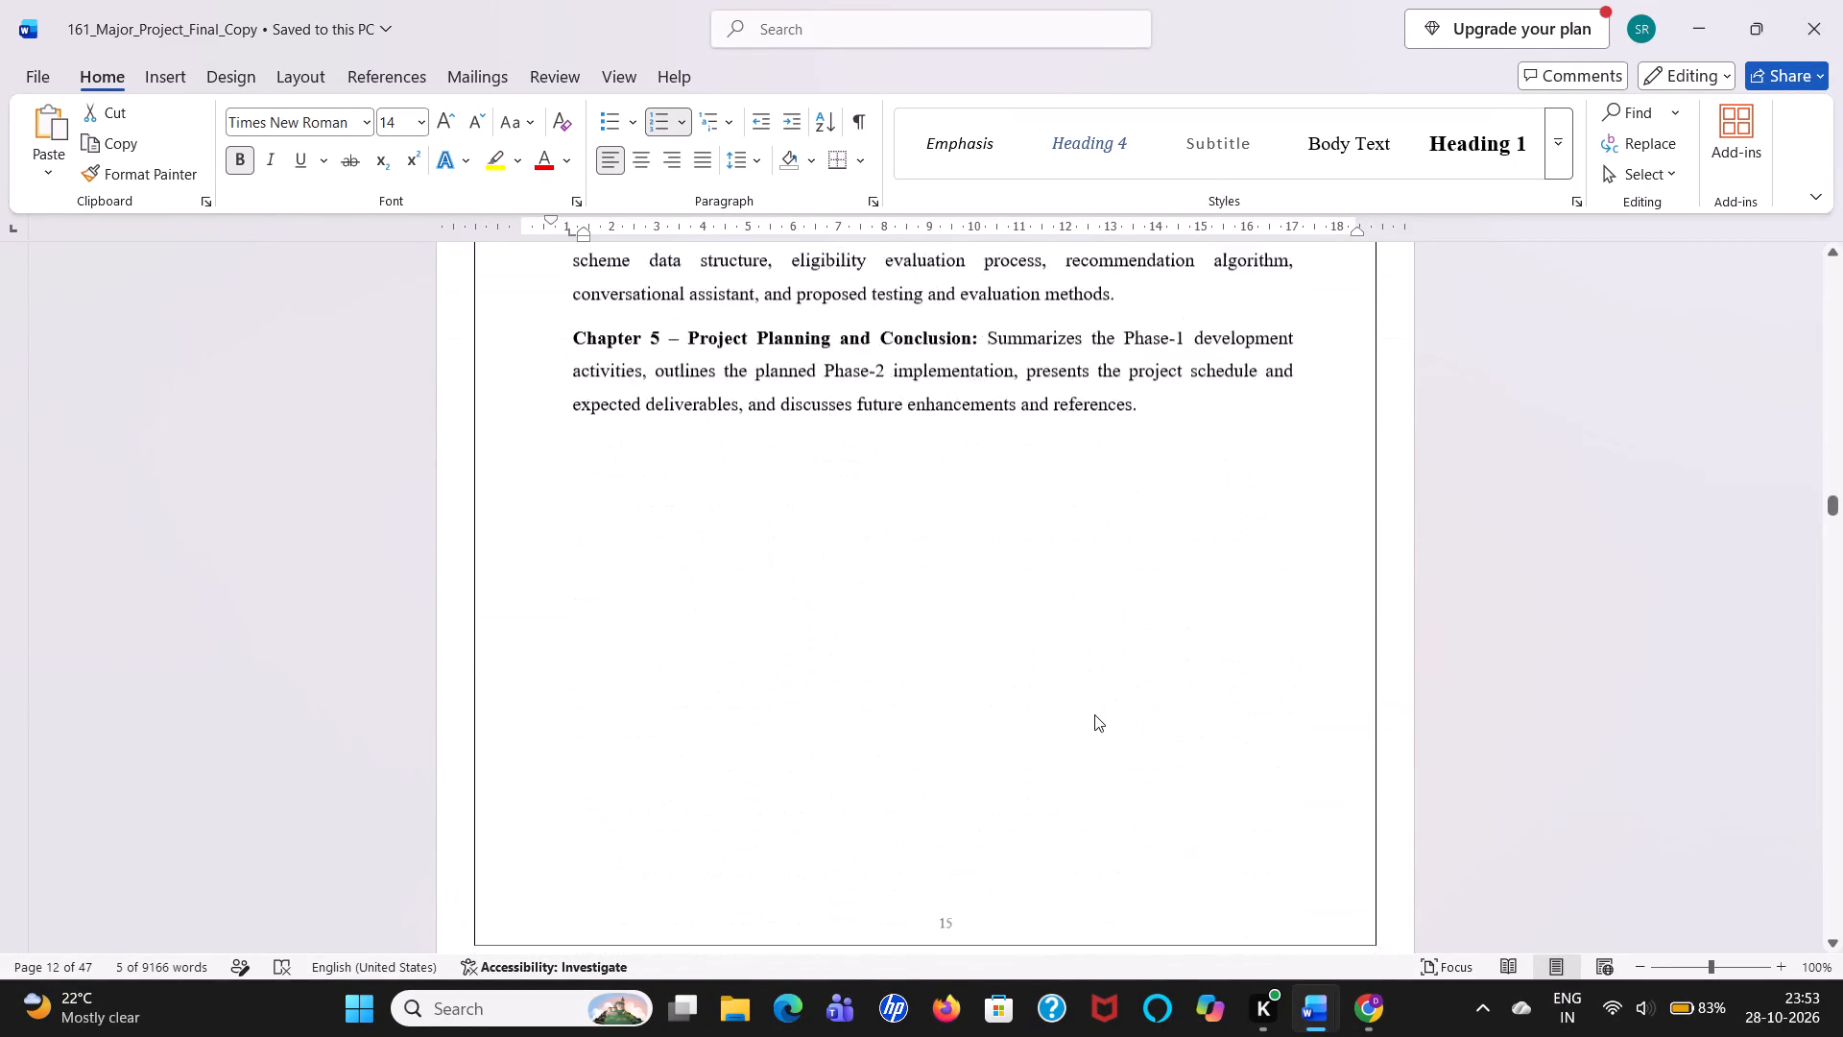
scroll(1094, 714, down, 2)
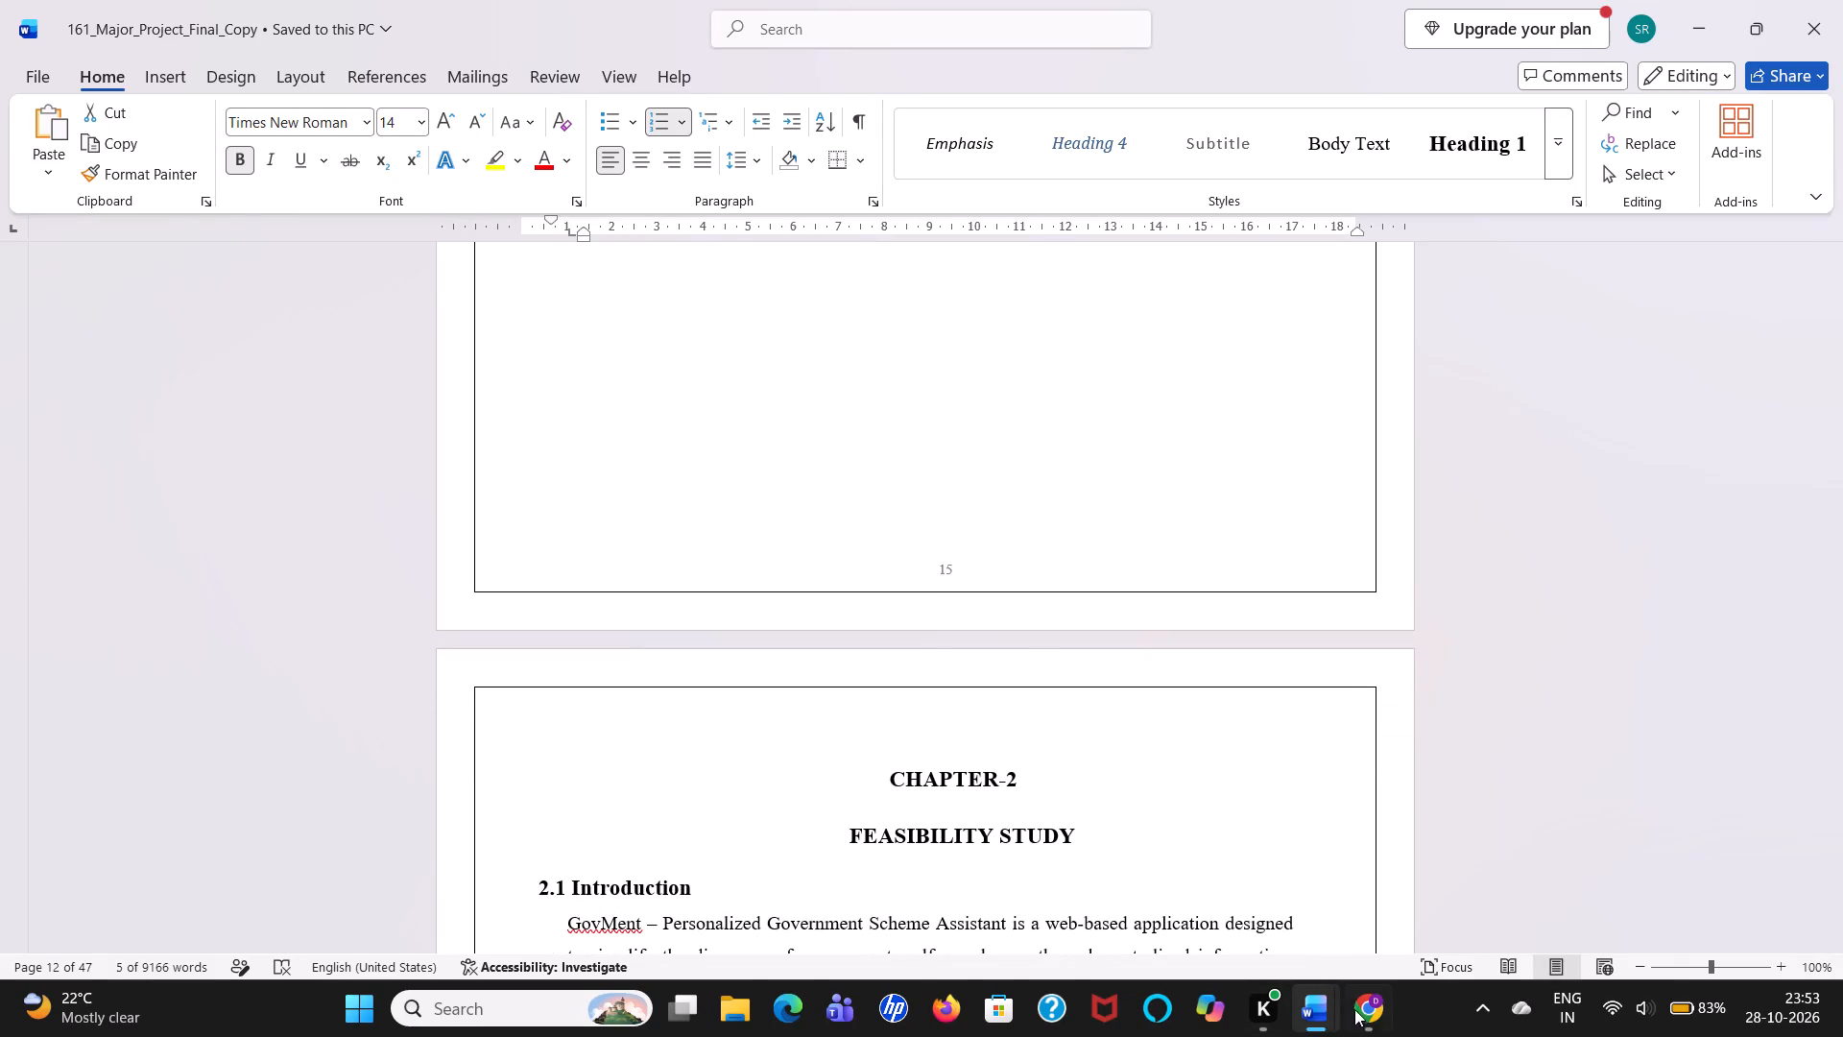
In the EcoTrack_AI_Project_Report AD-143 document, copy all of Chapter 1 from the 1.1 Background heading through the end of 1.8 Organization of the Report.
click(1234, 935)
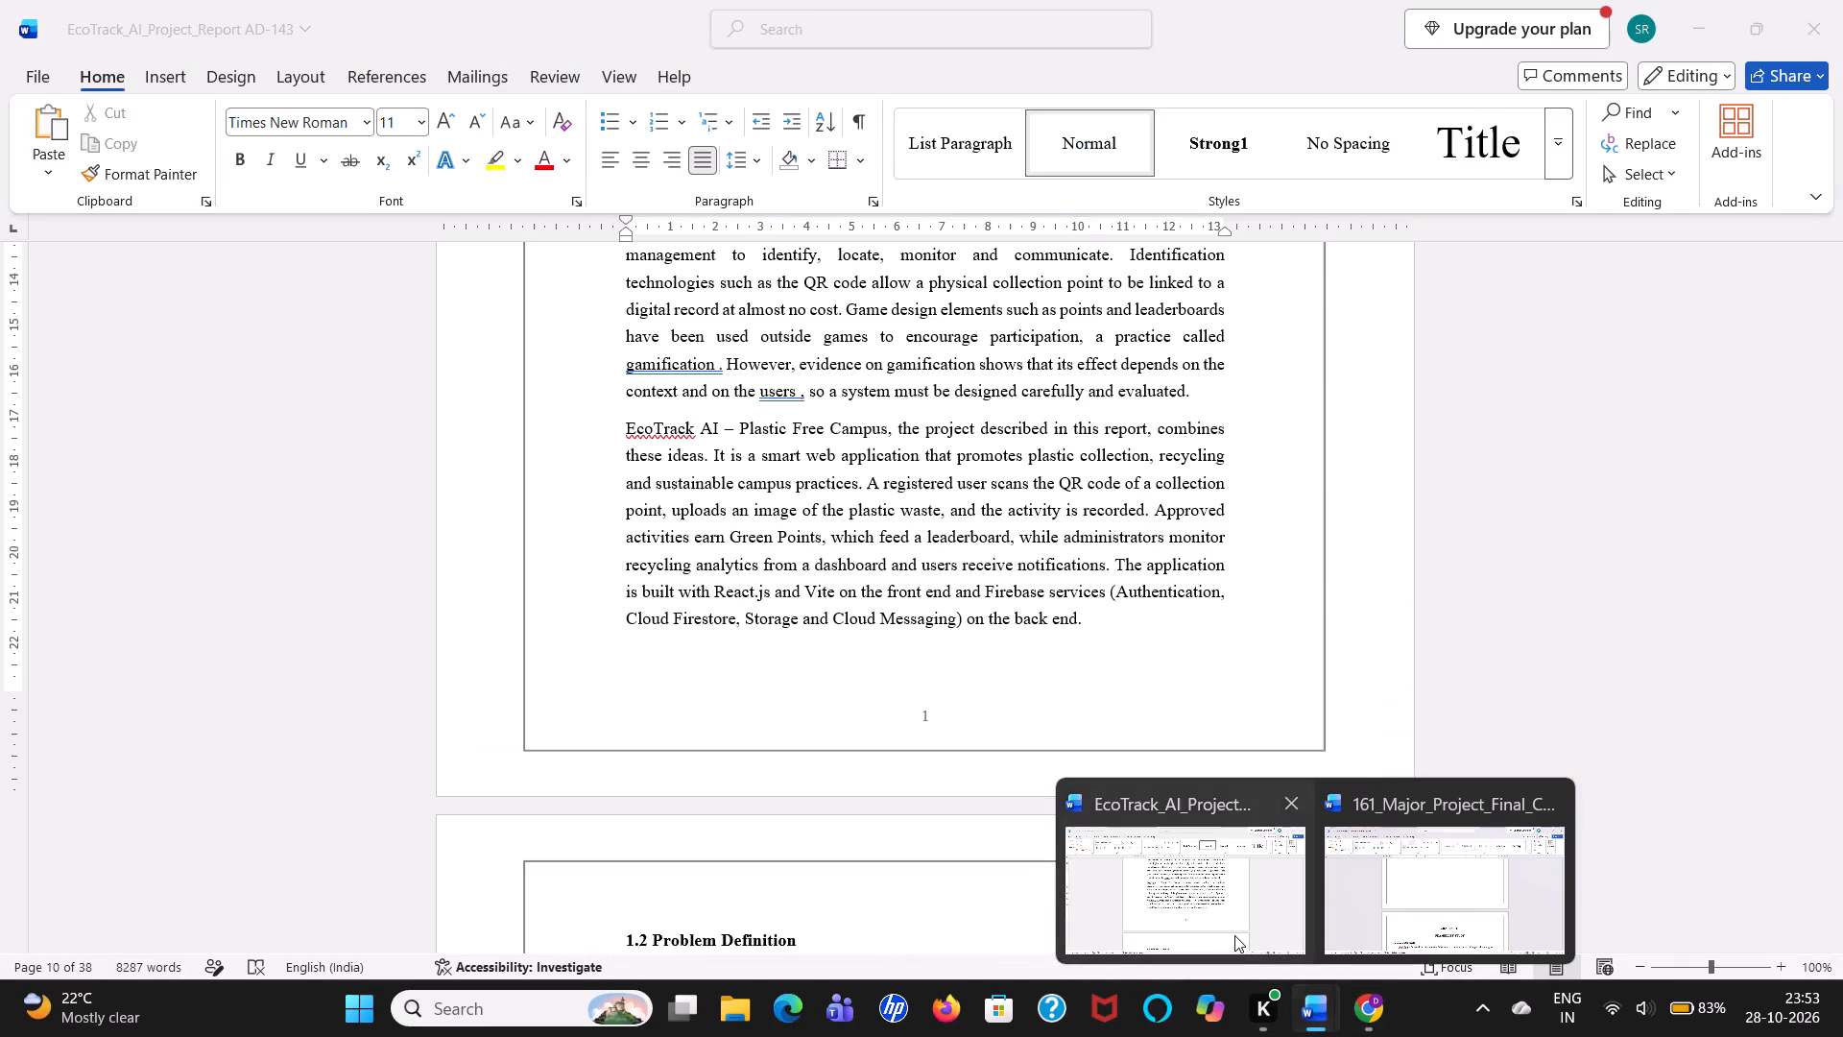
scroll(920, 698, down, 10)
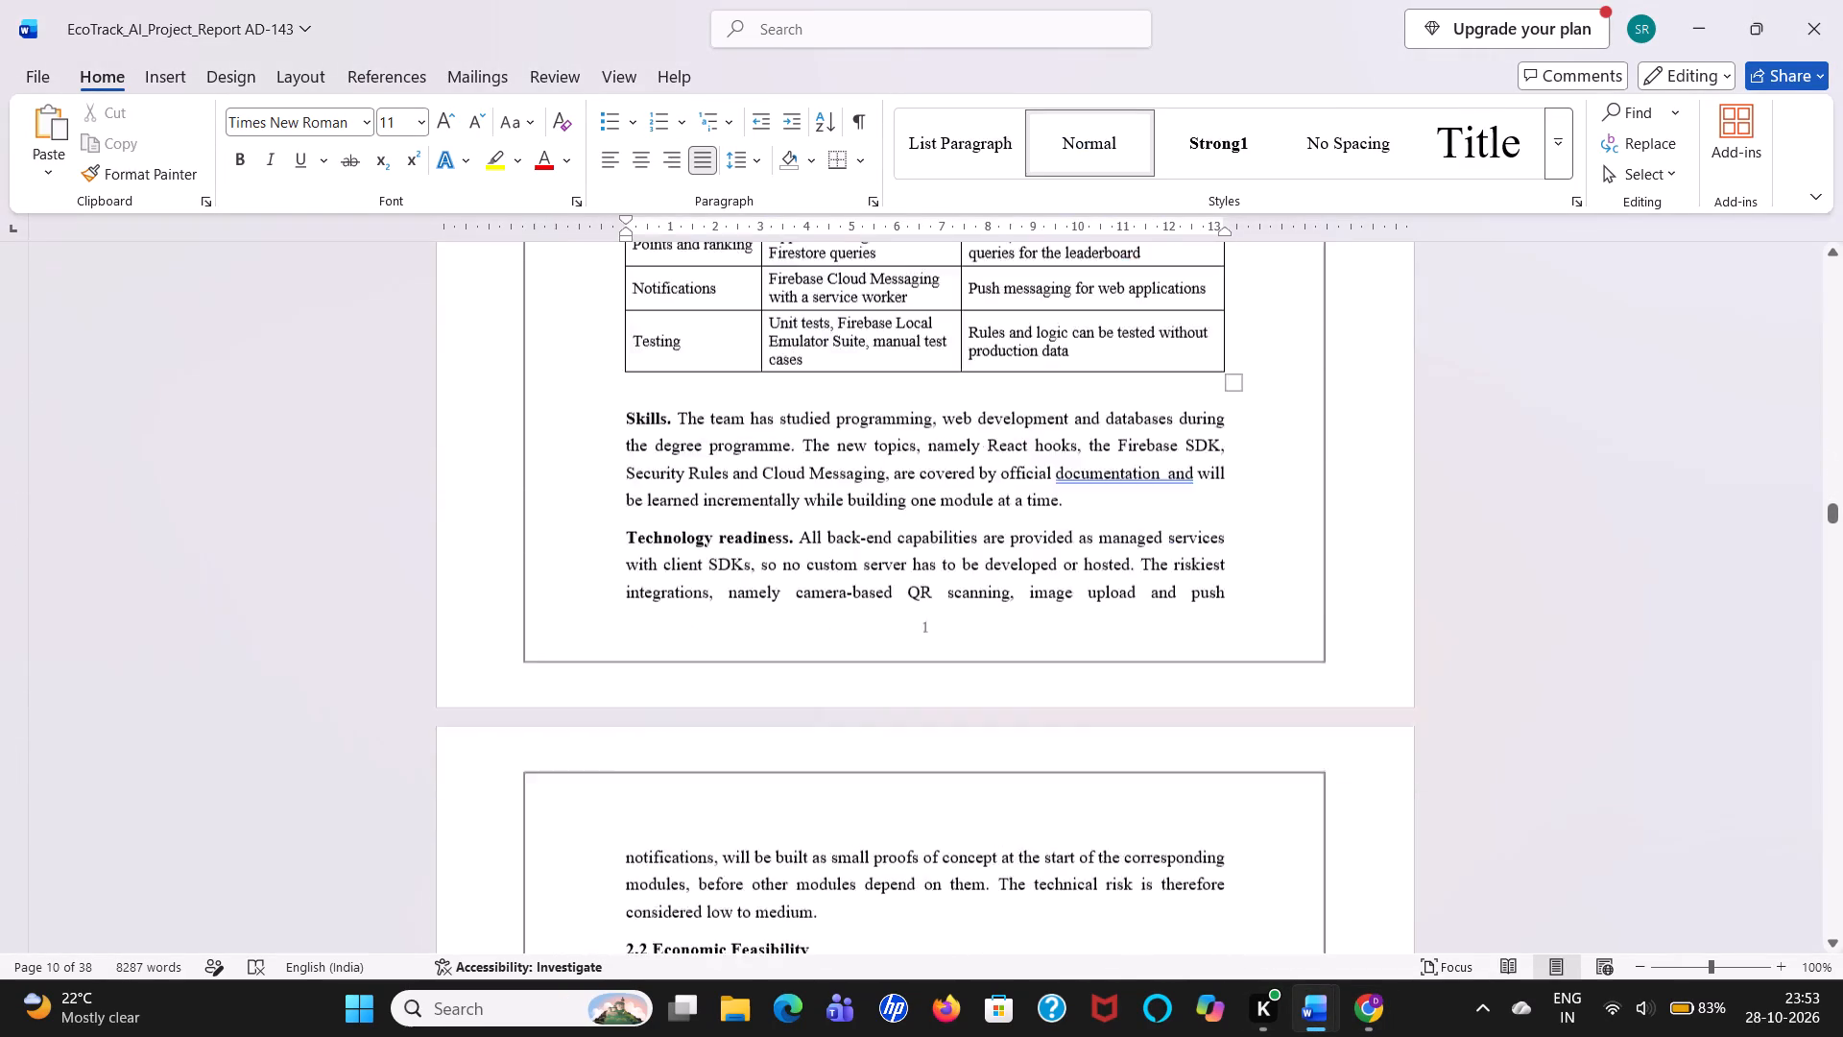
scroll(920, 698, down, 5)
scroll(920, 698, up, 3)
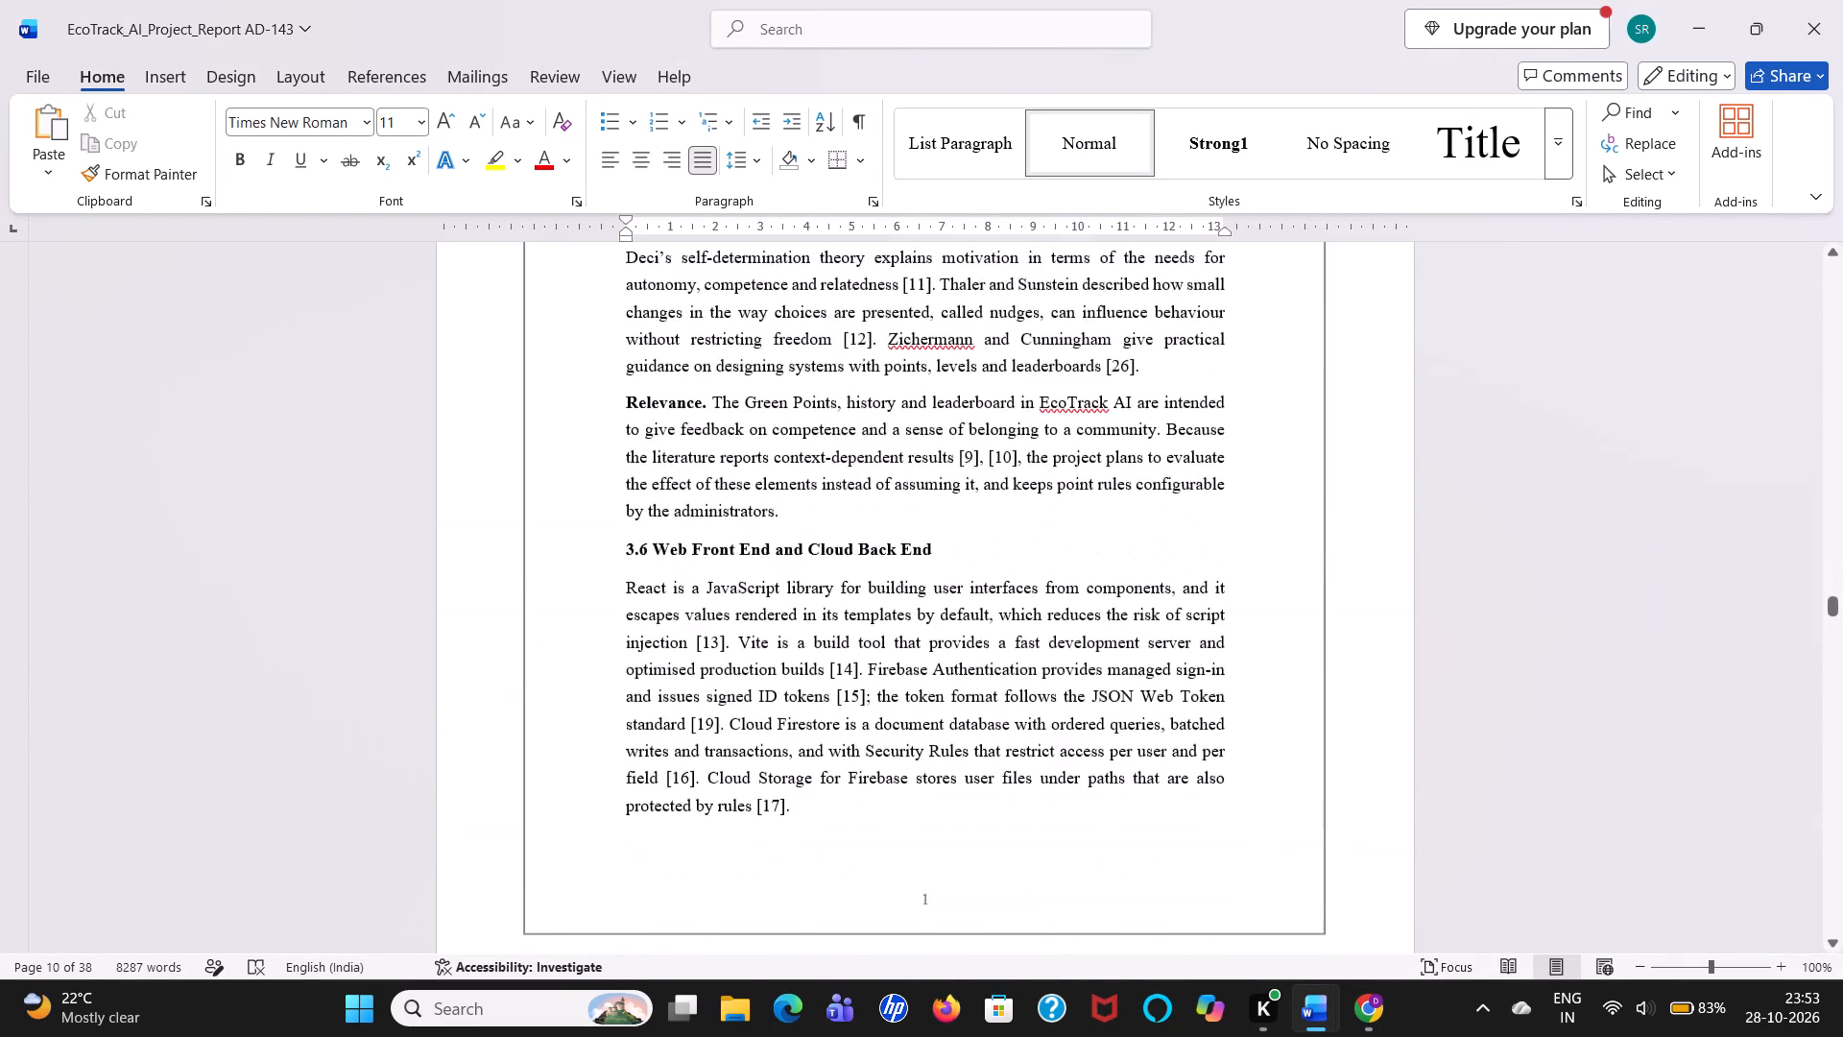
scroll(920, 698, up, 6)
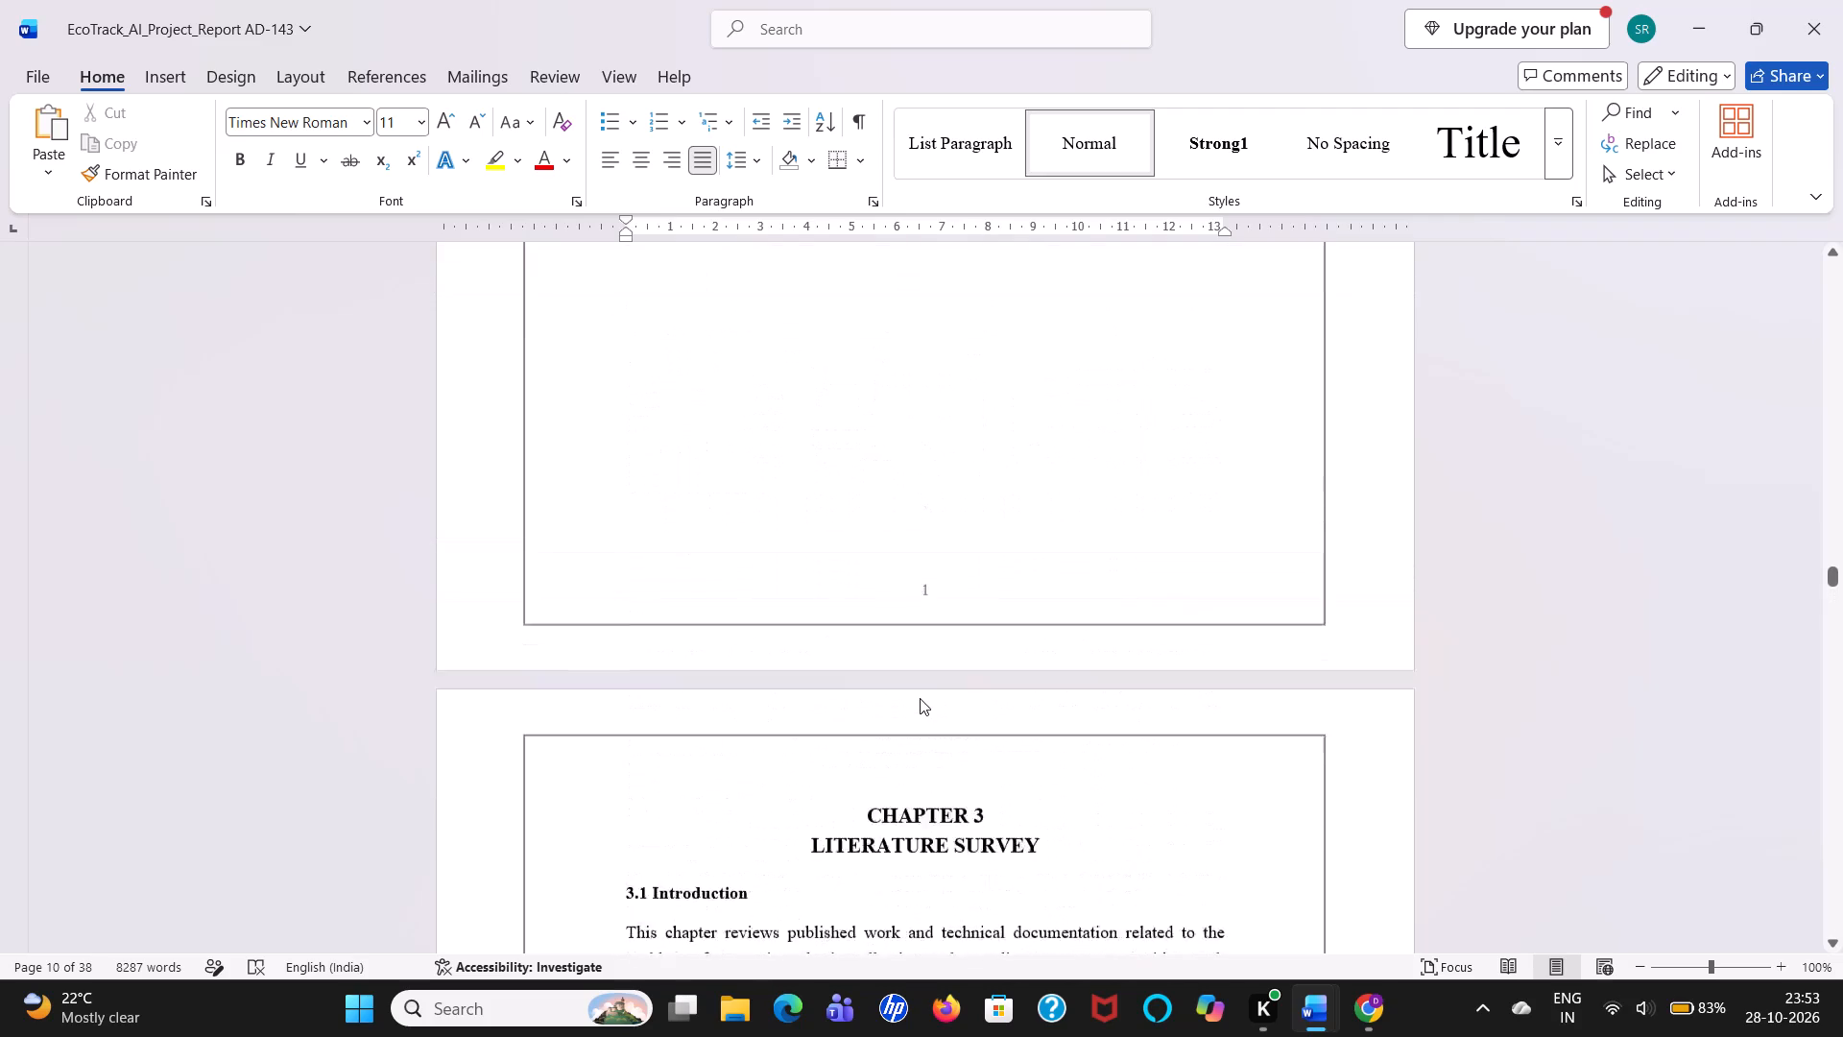
scroll(920, 698, up, 8)
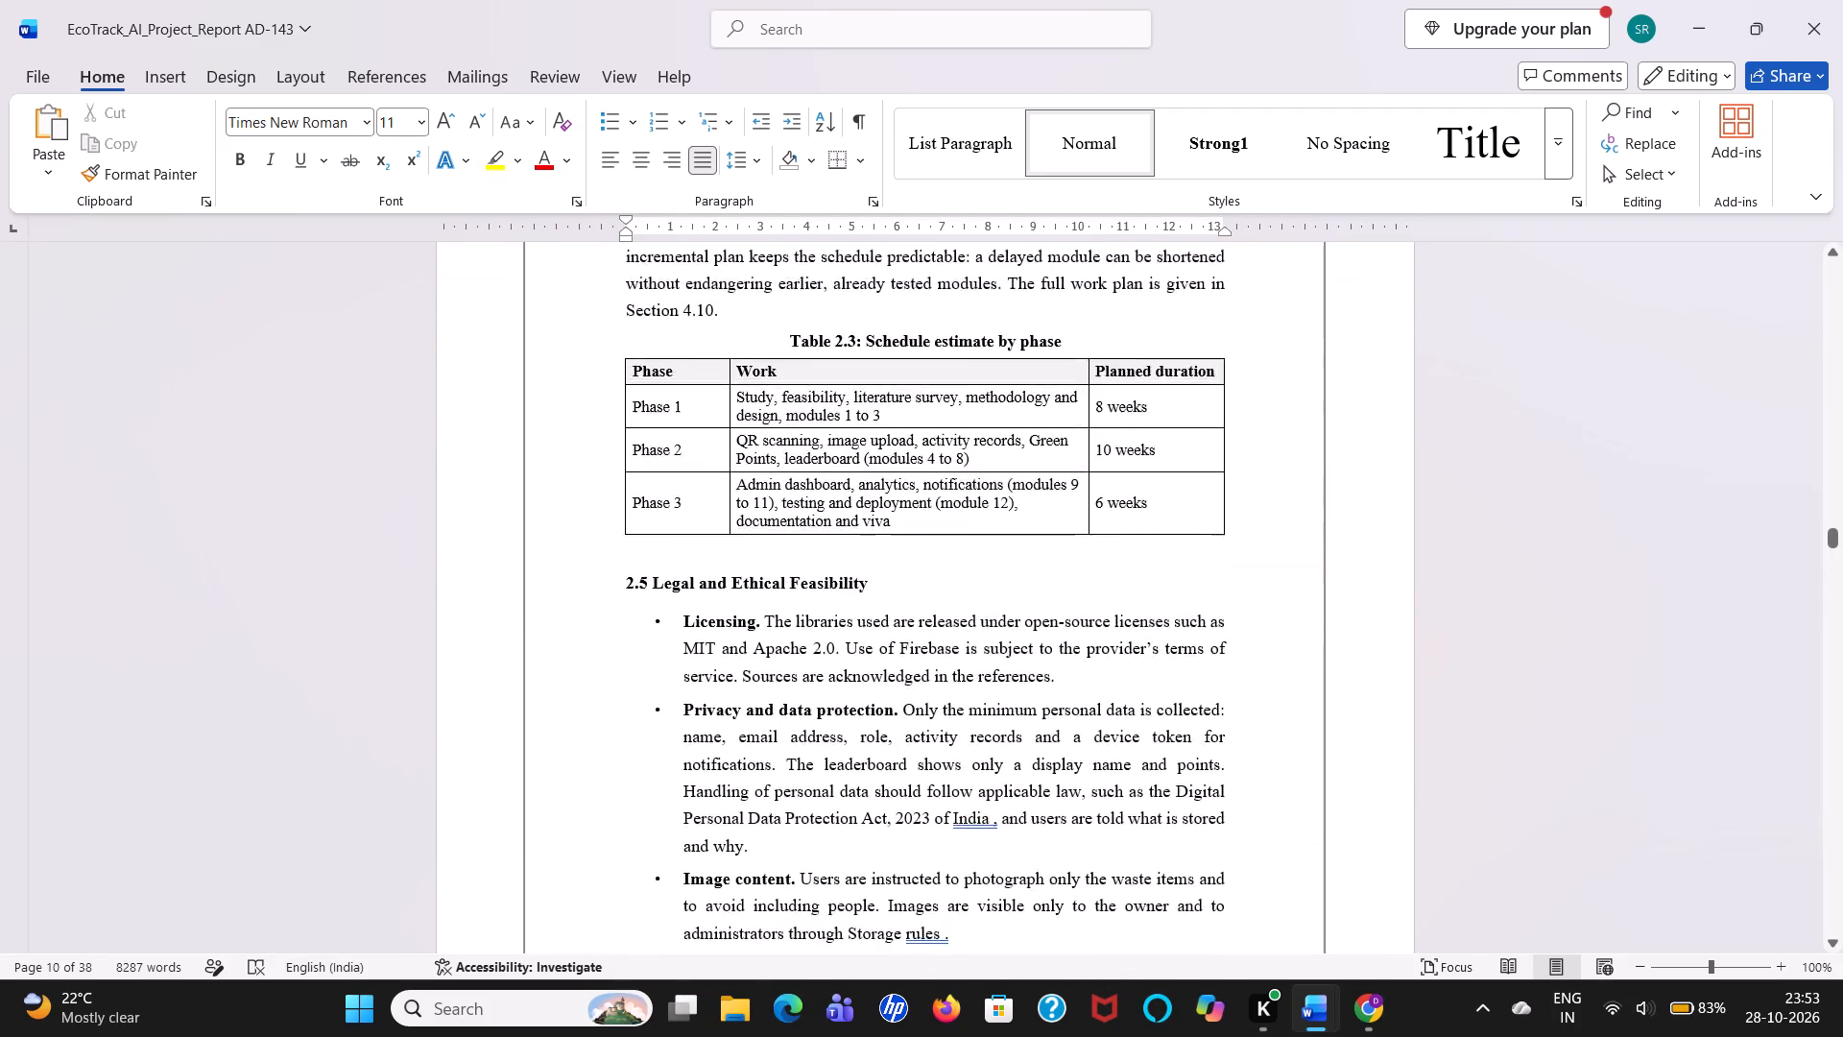
scroll(920, 698, up, 6)
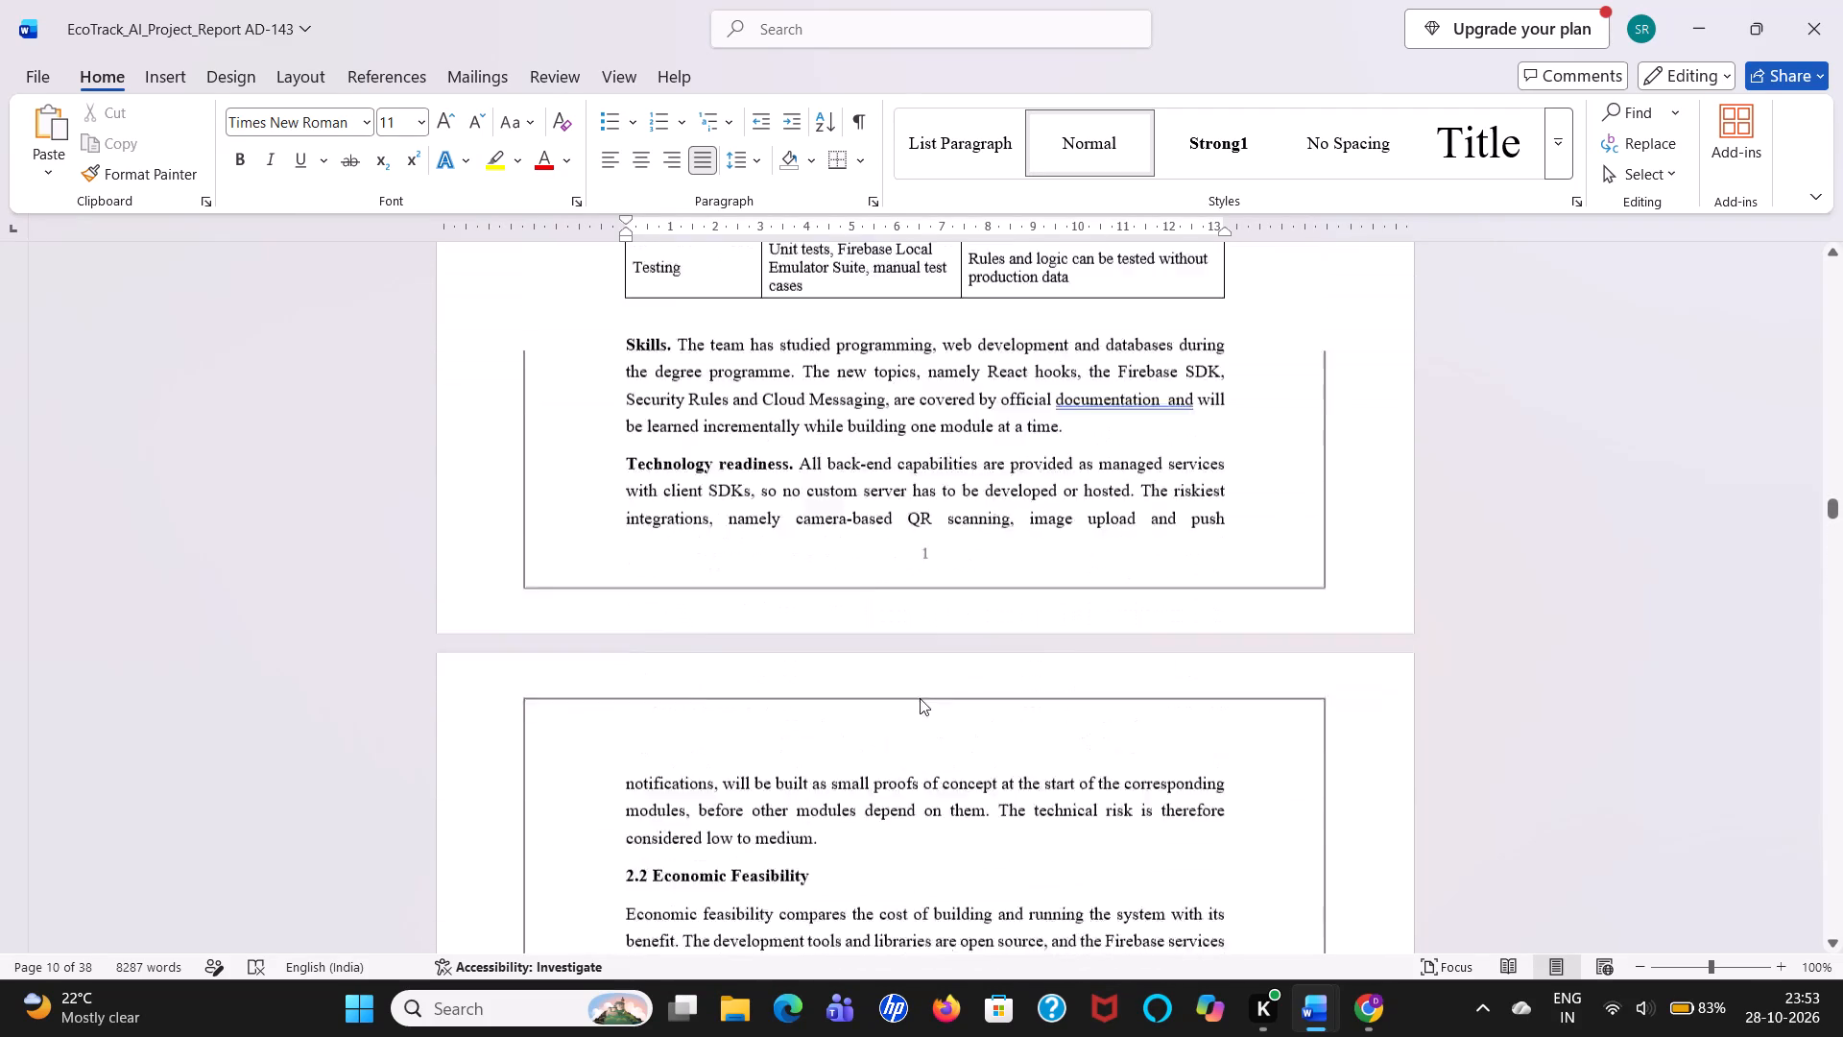
scroll(920, 698, up, 6)
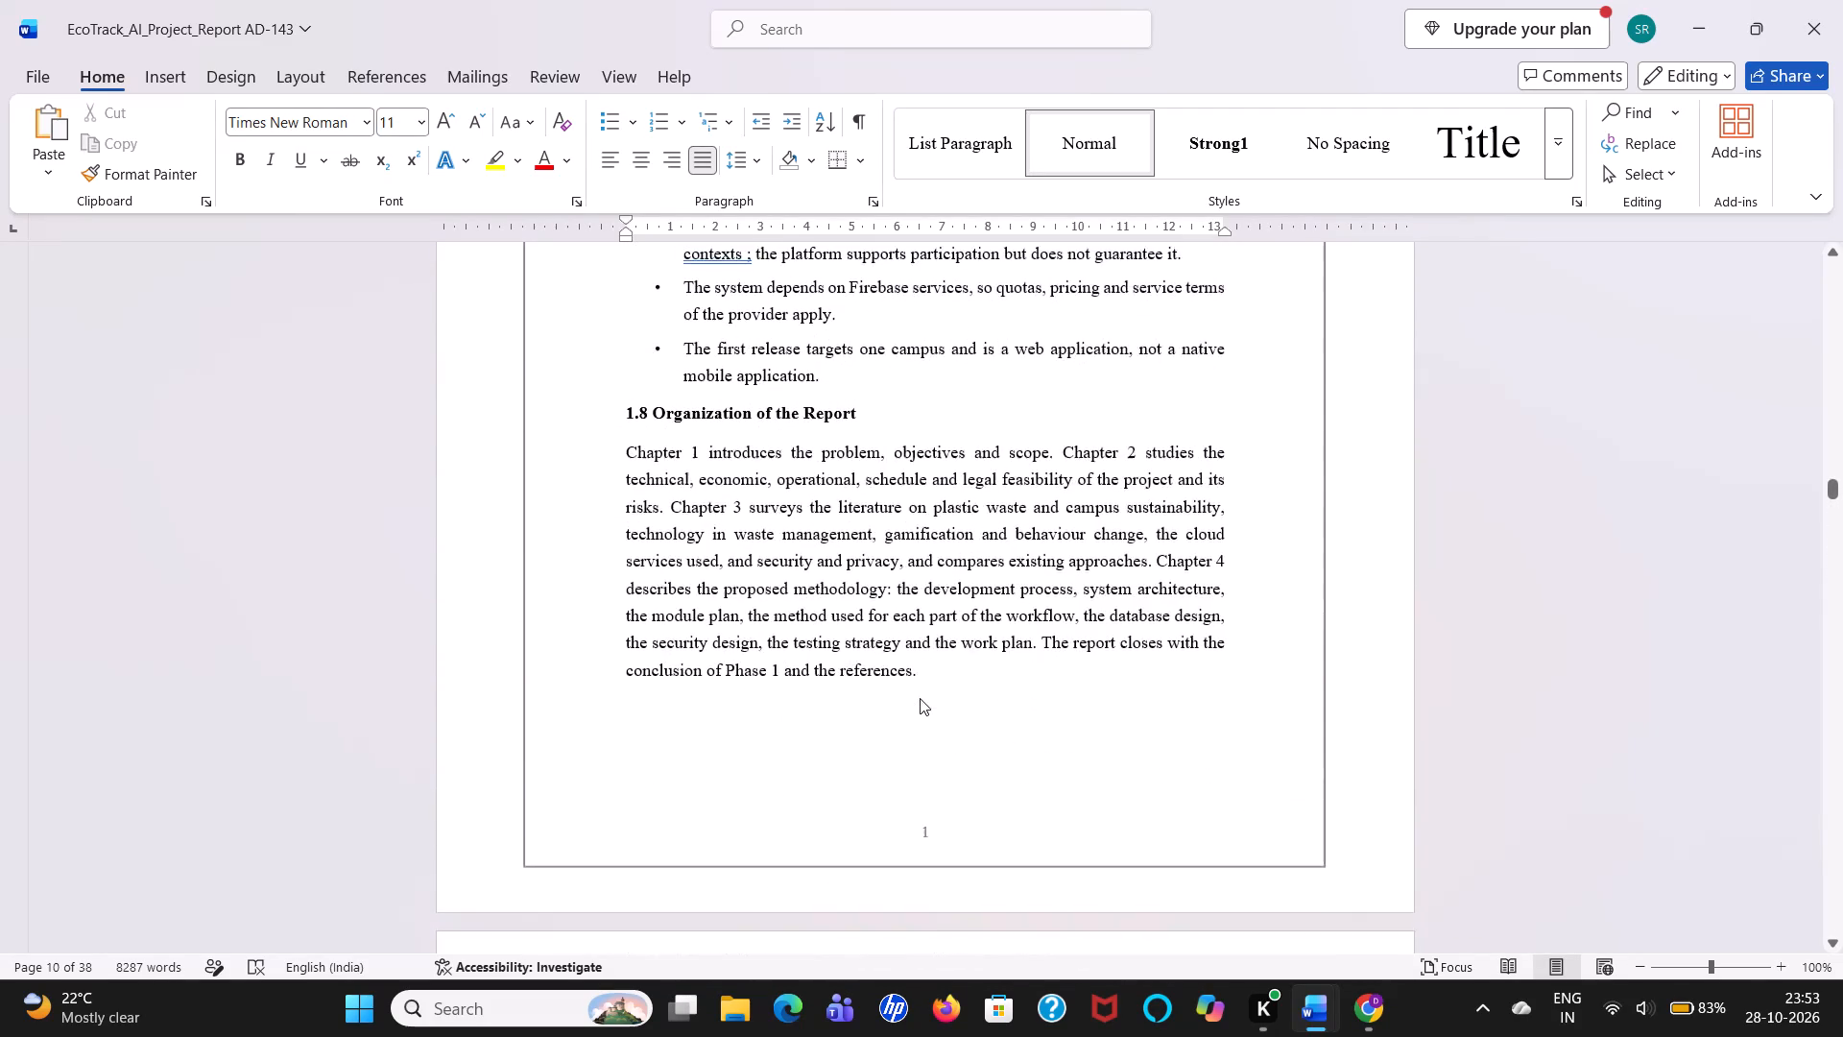
scroll(920, 698, up, 2)
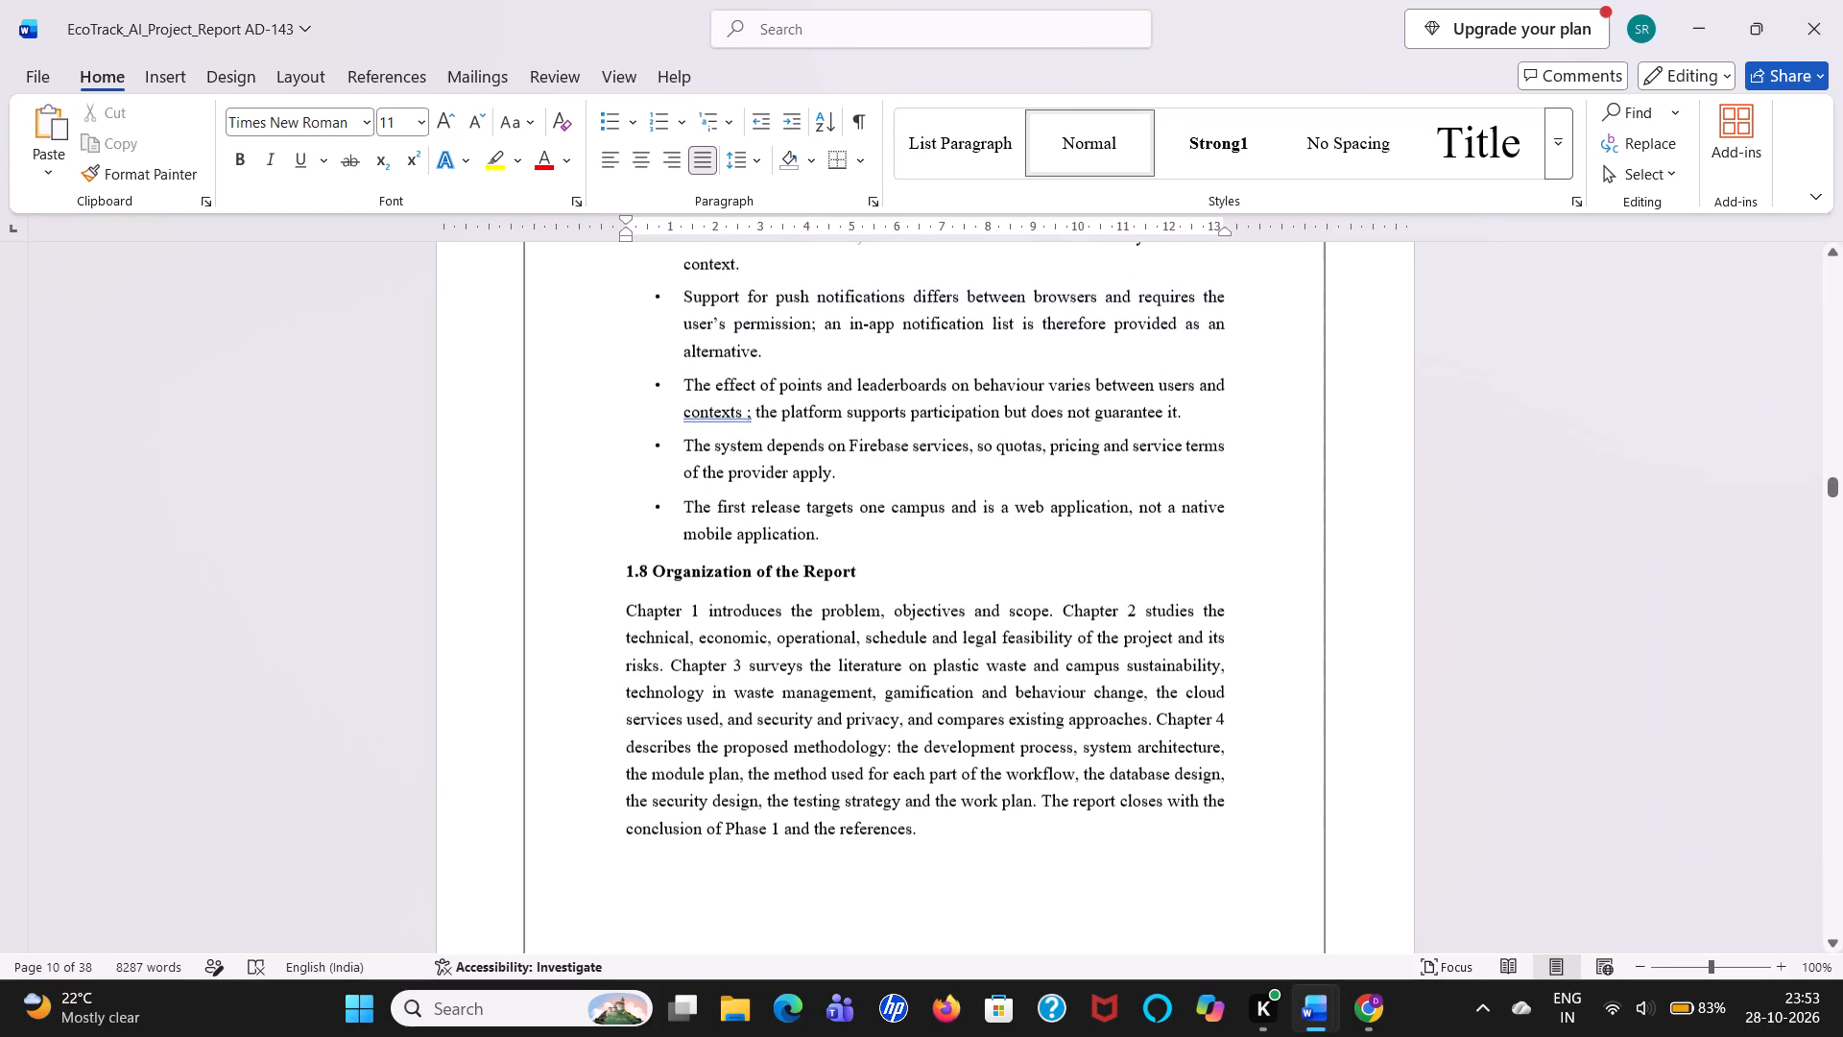
scroll(928, 755, up, 1)
scroll(928, 755, down, 2)
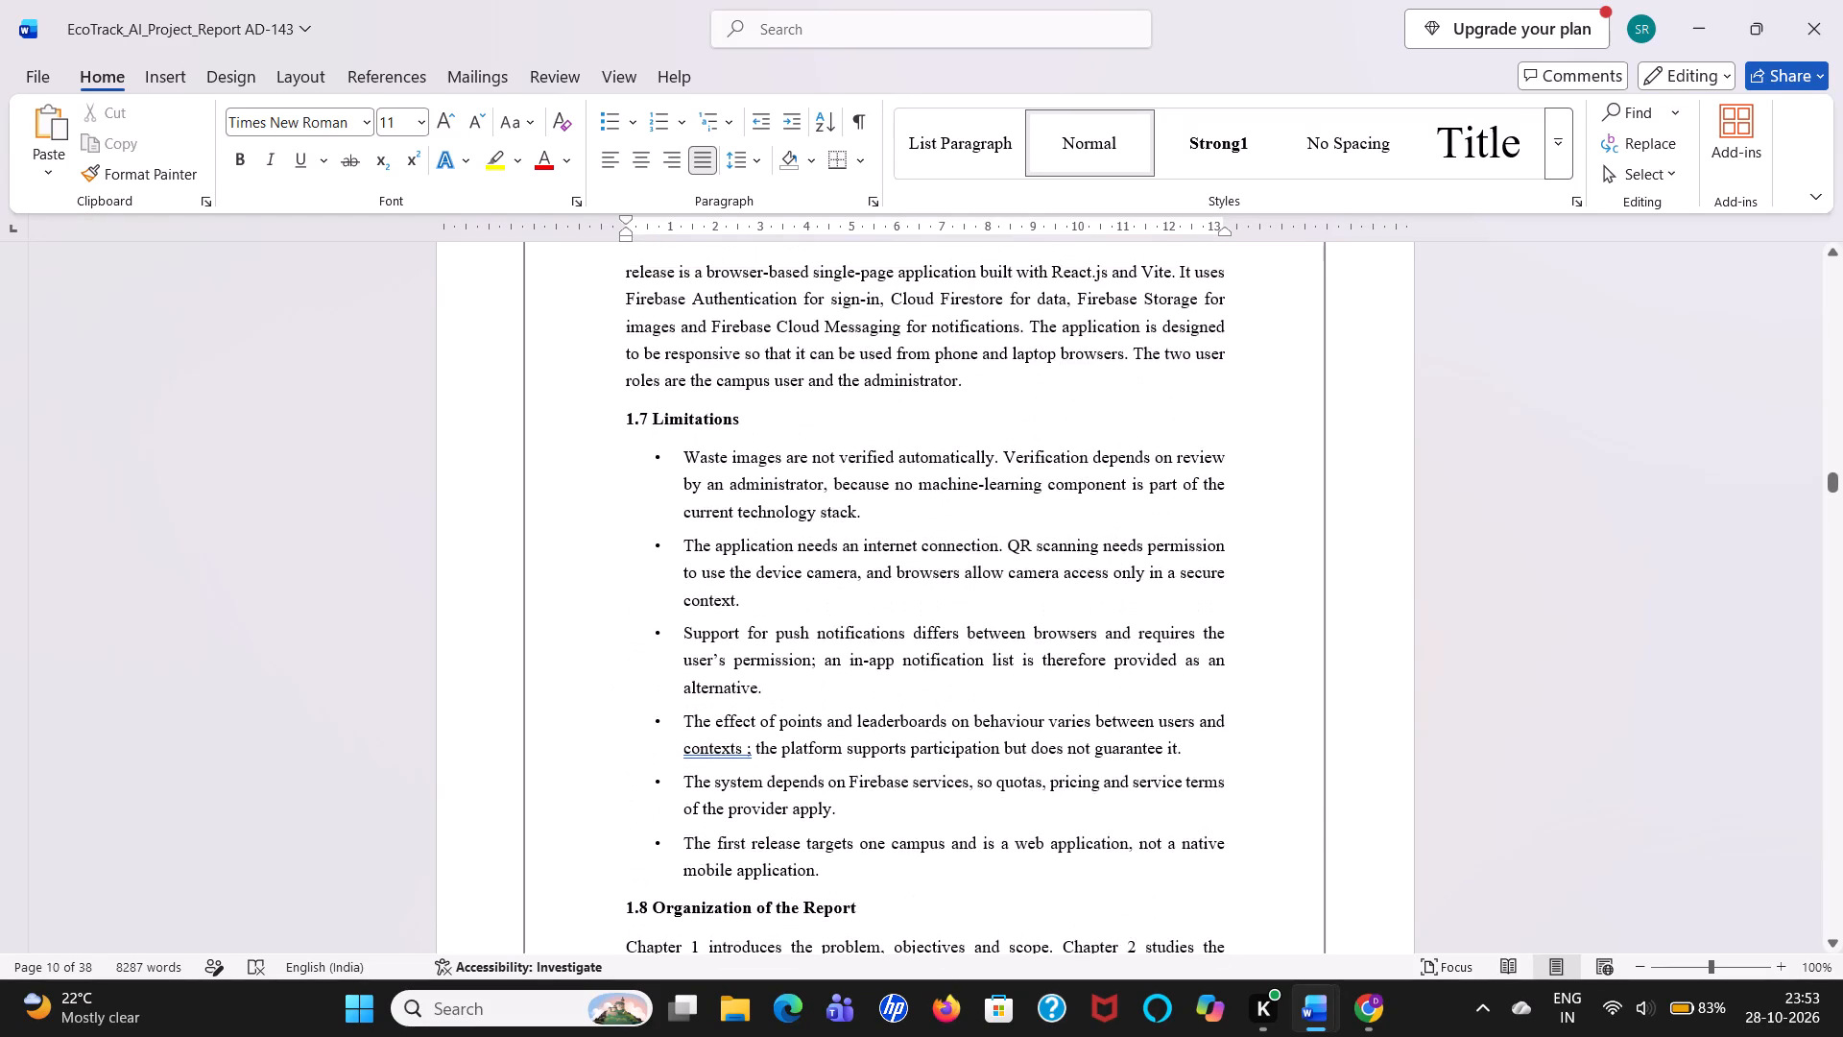
scroll(928, 755, down, 1)
drag(936, 805, 645, 448)
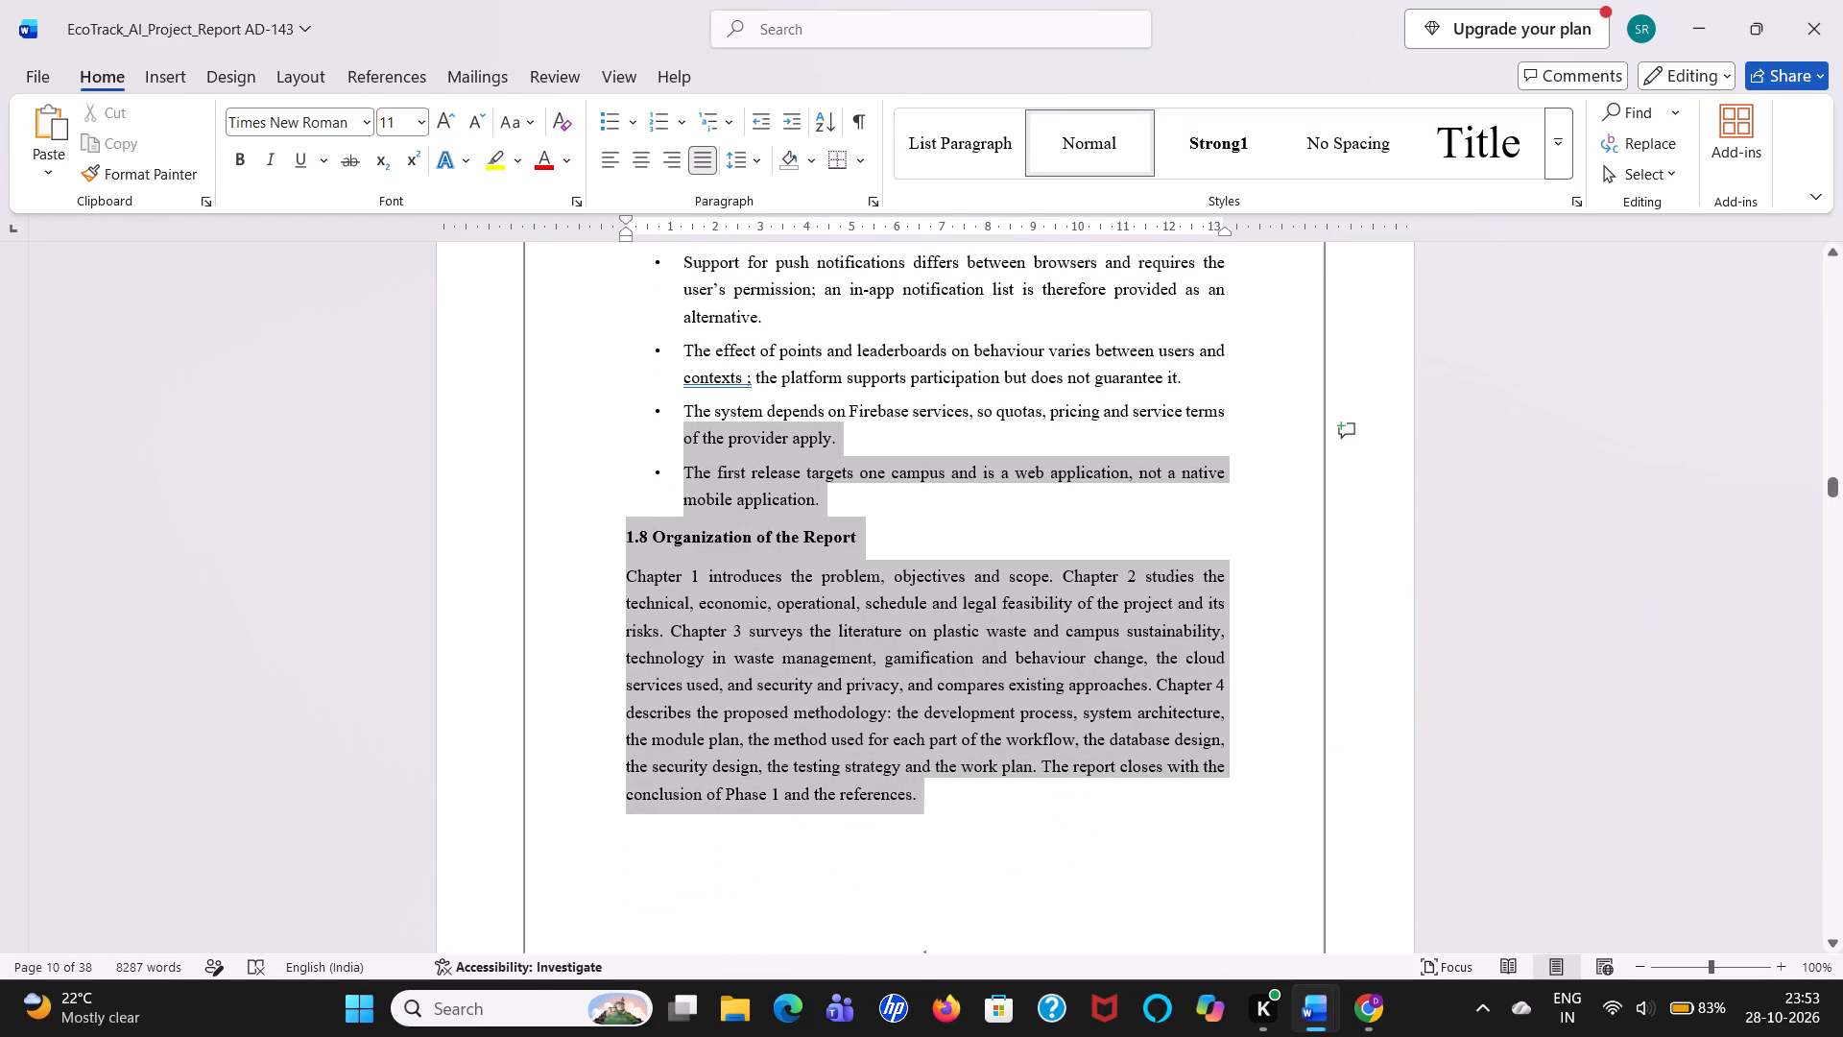
drag(645, 448, 641, 210)
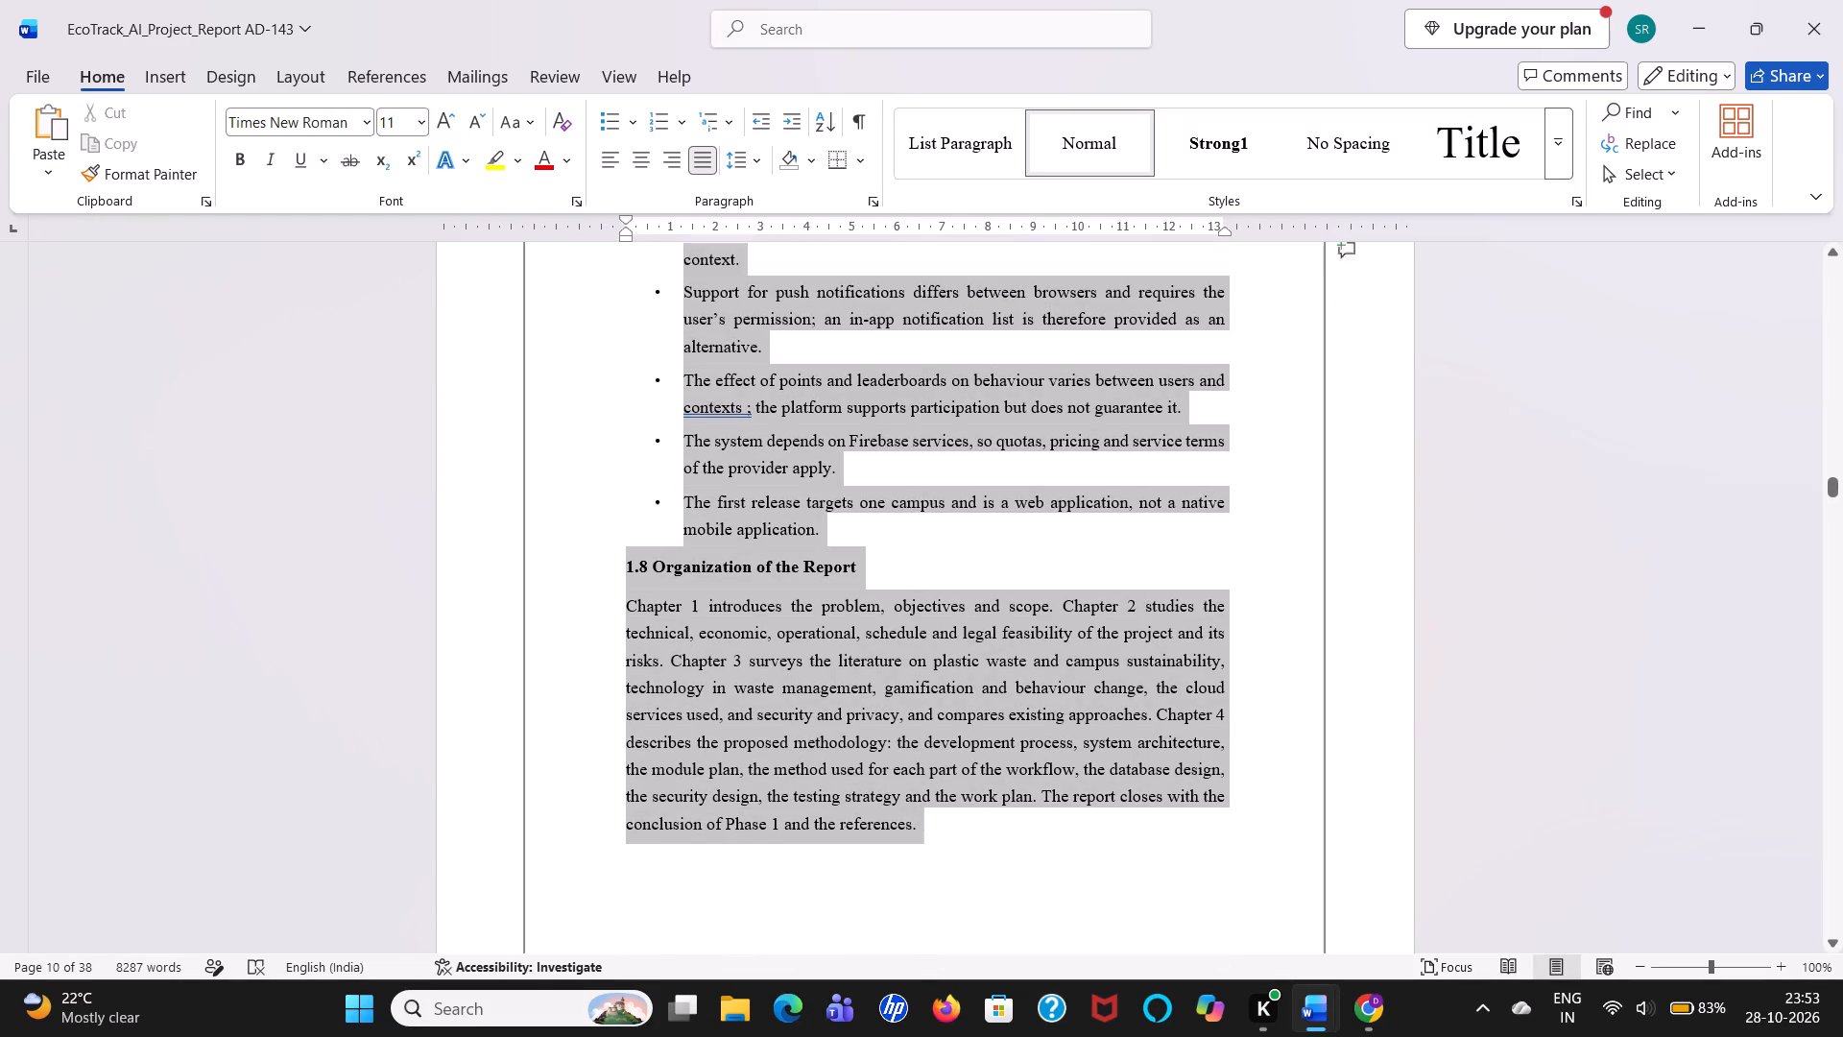
drag(641, 210, 629, 156)
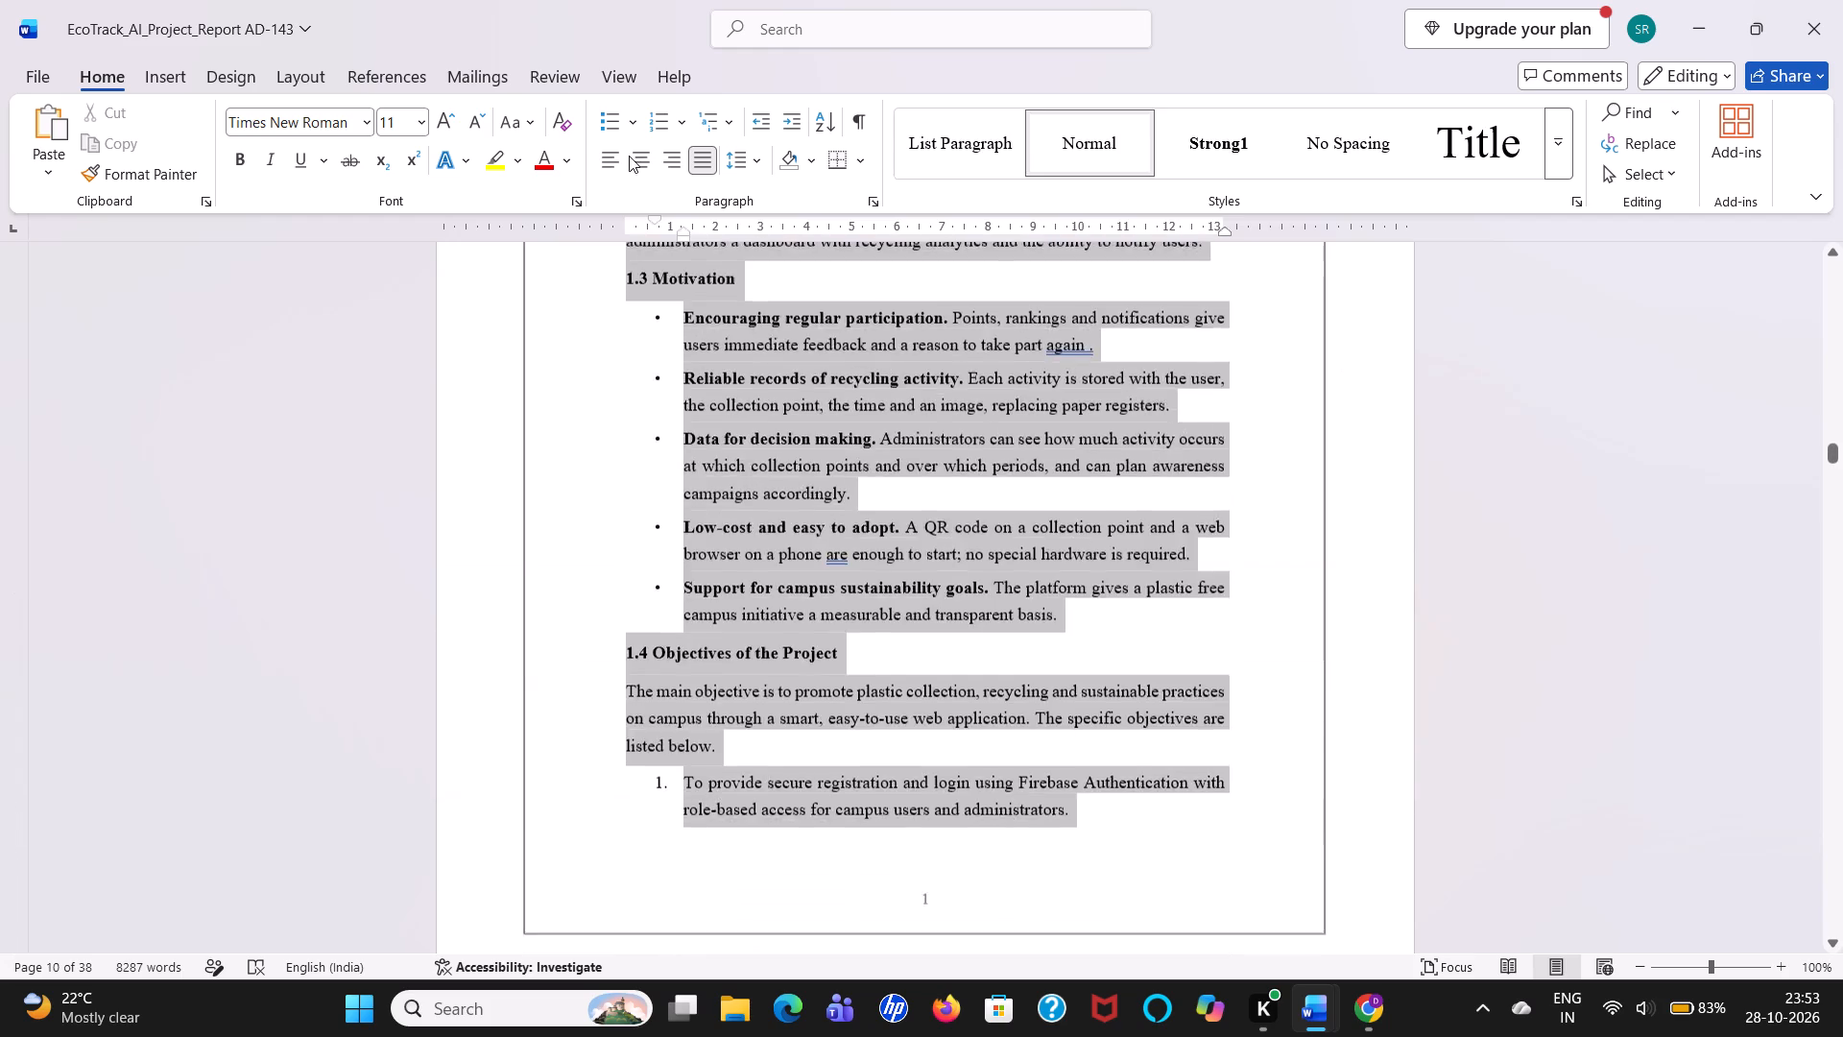
drag(629, 156, 644, 463)
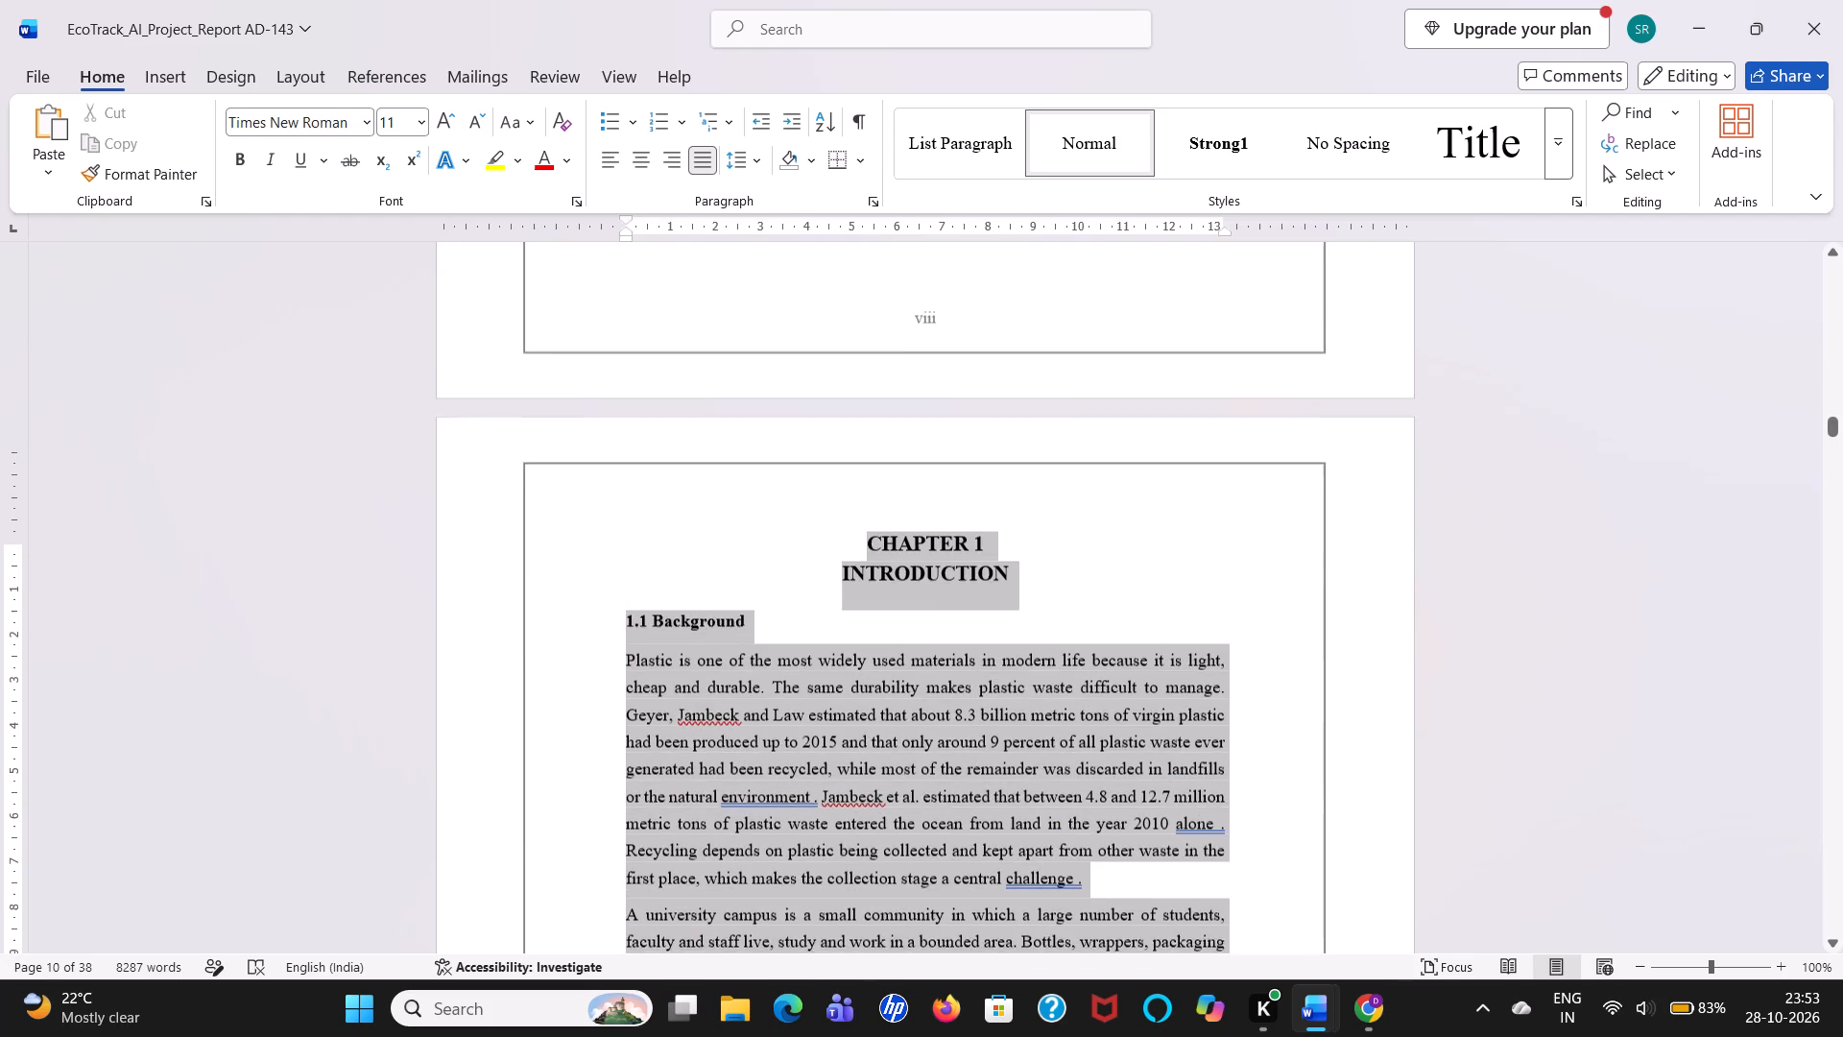
drag(644, 463, 622, 642)
key(ctrl+c)
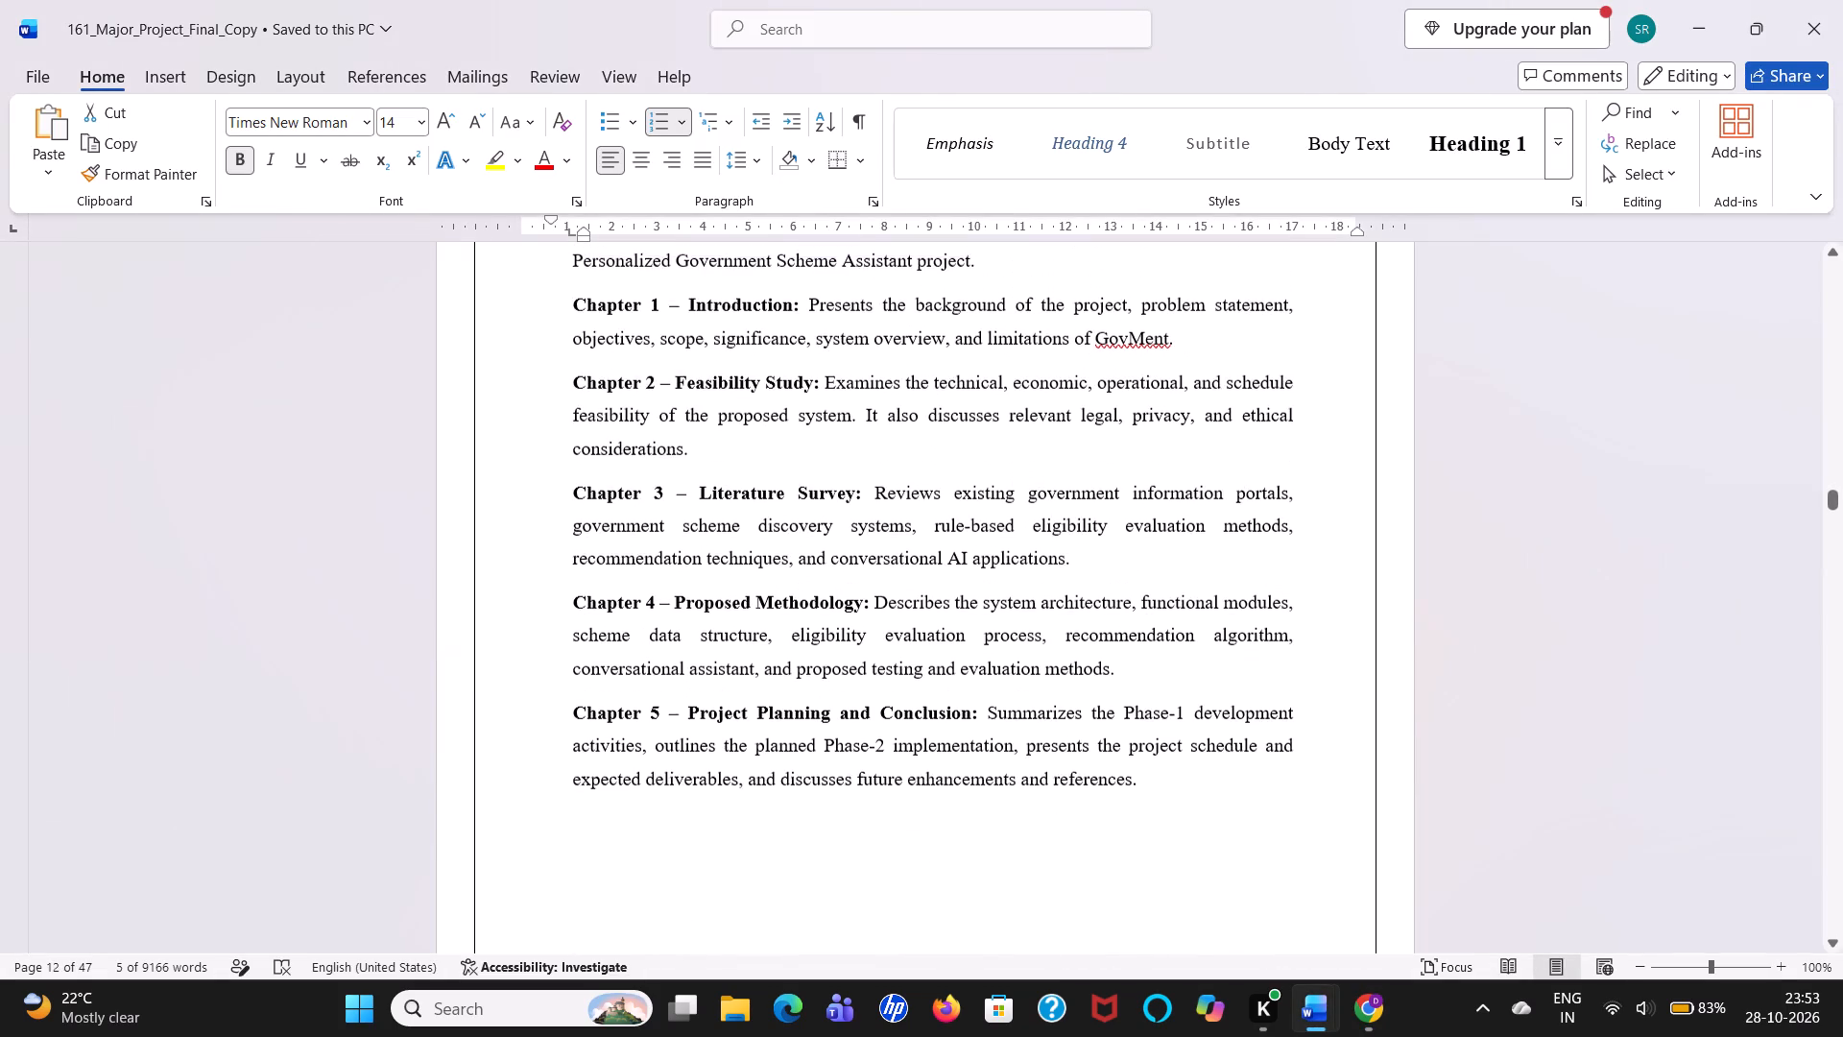
scroll(985, 678, up, 2)
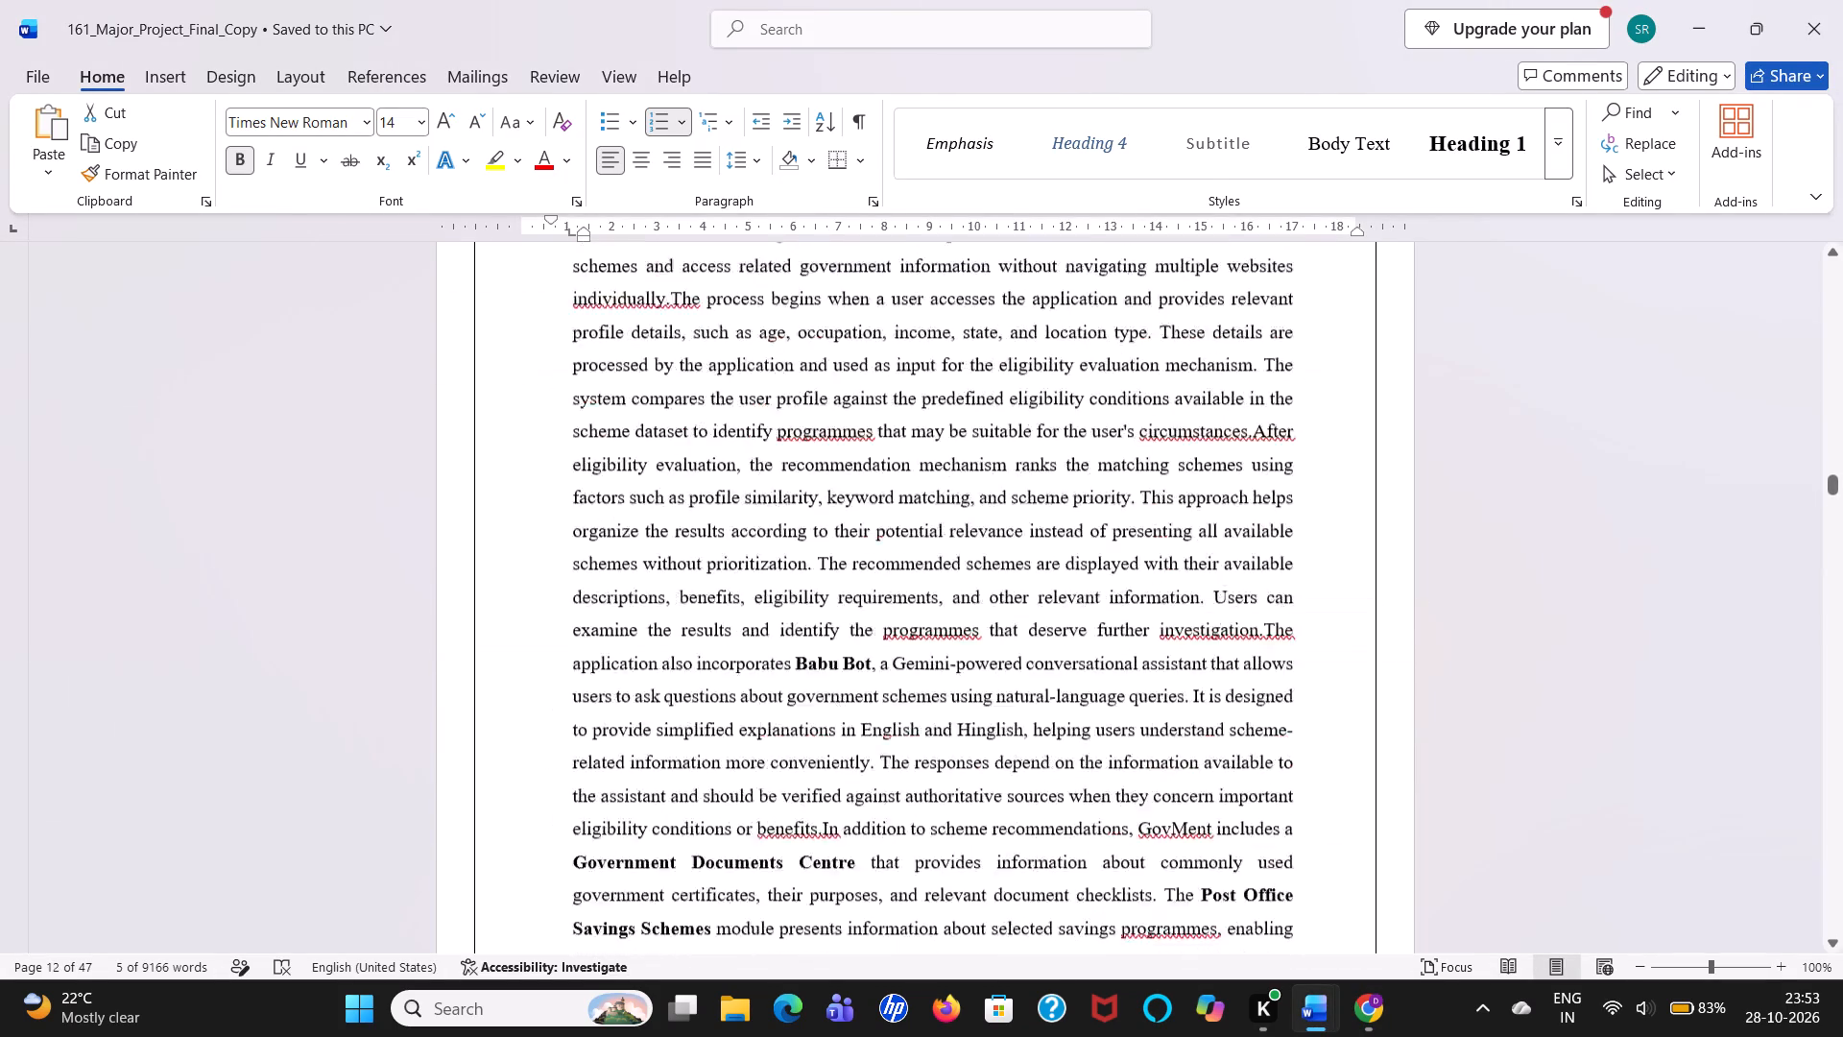
scroll(985, 678, up, 6)
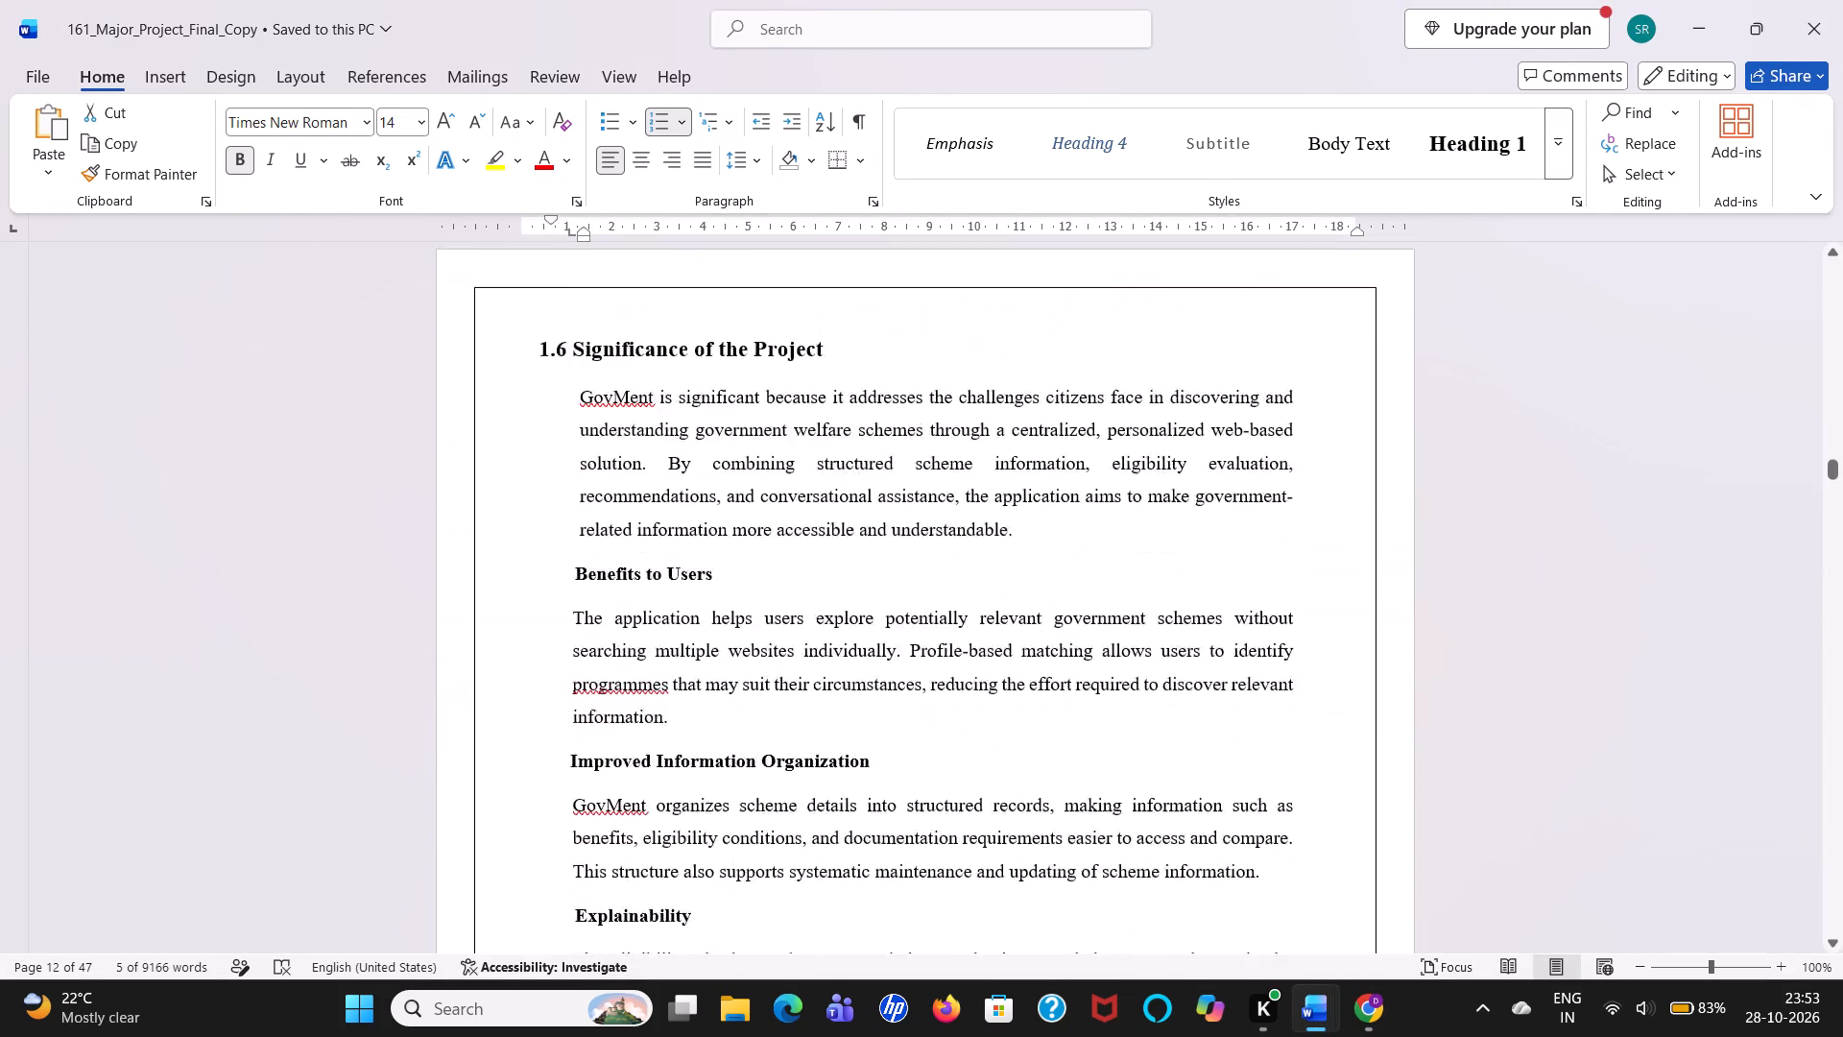
scroll(985, 678, up, 6)
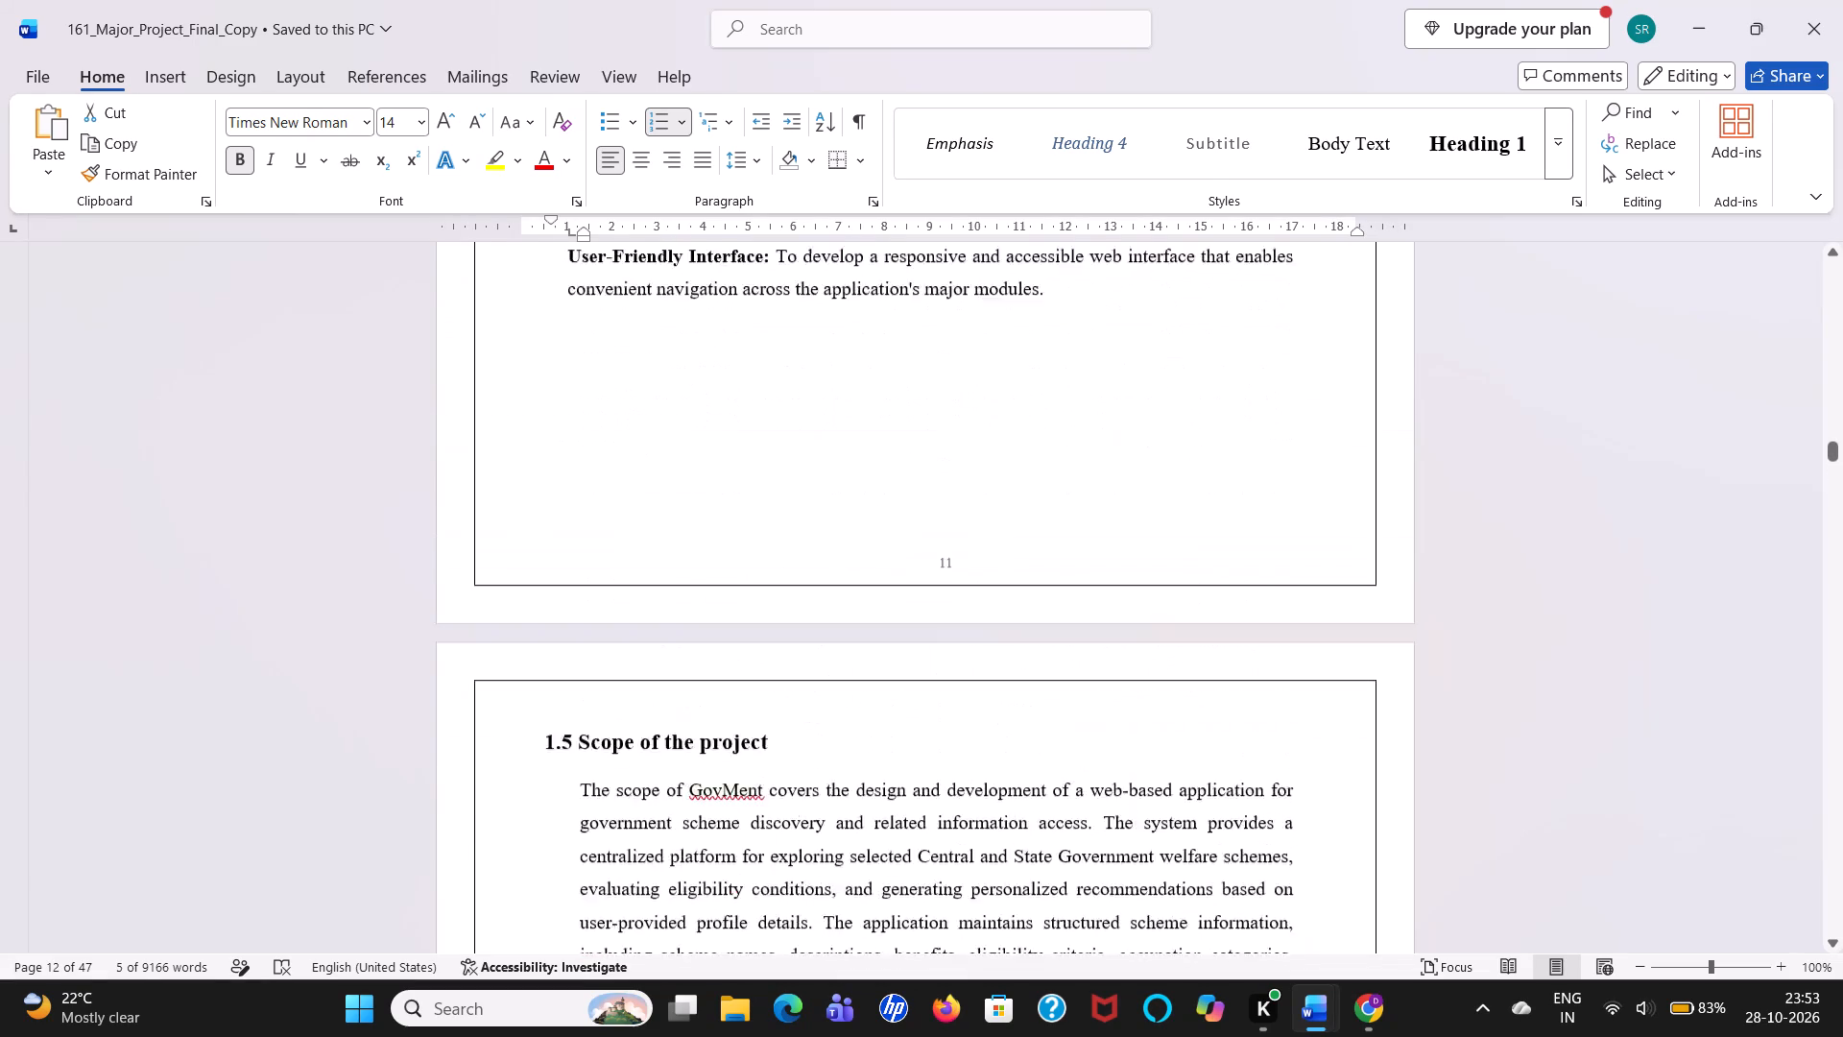
scroll(985, 678, up, 8)
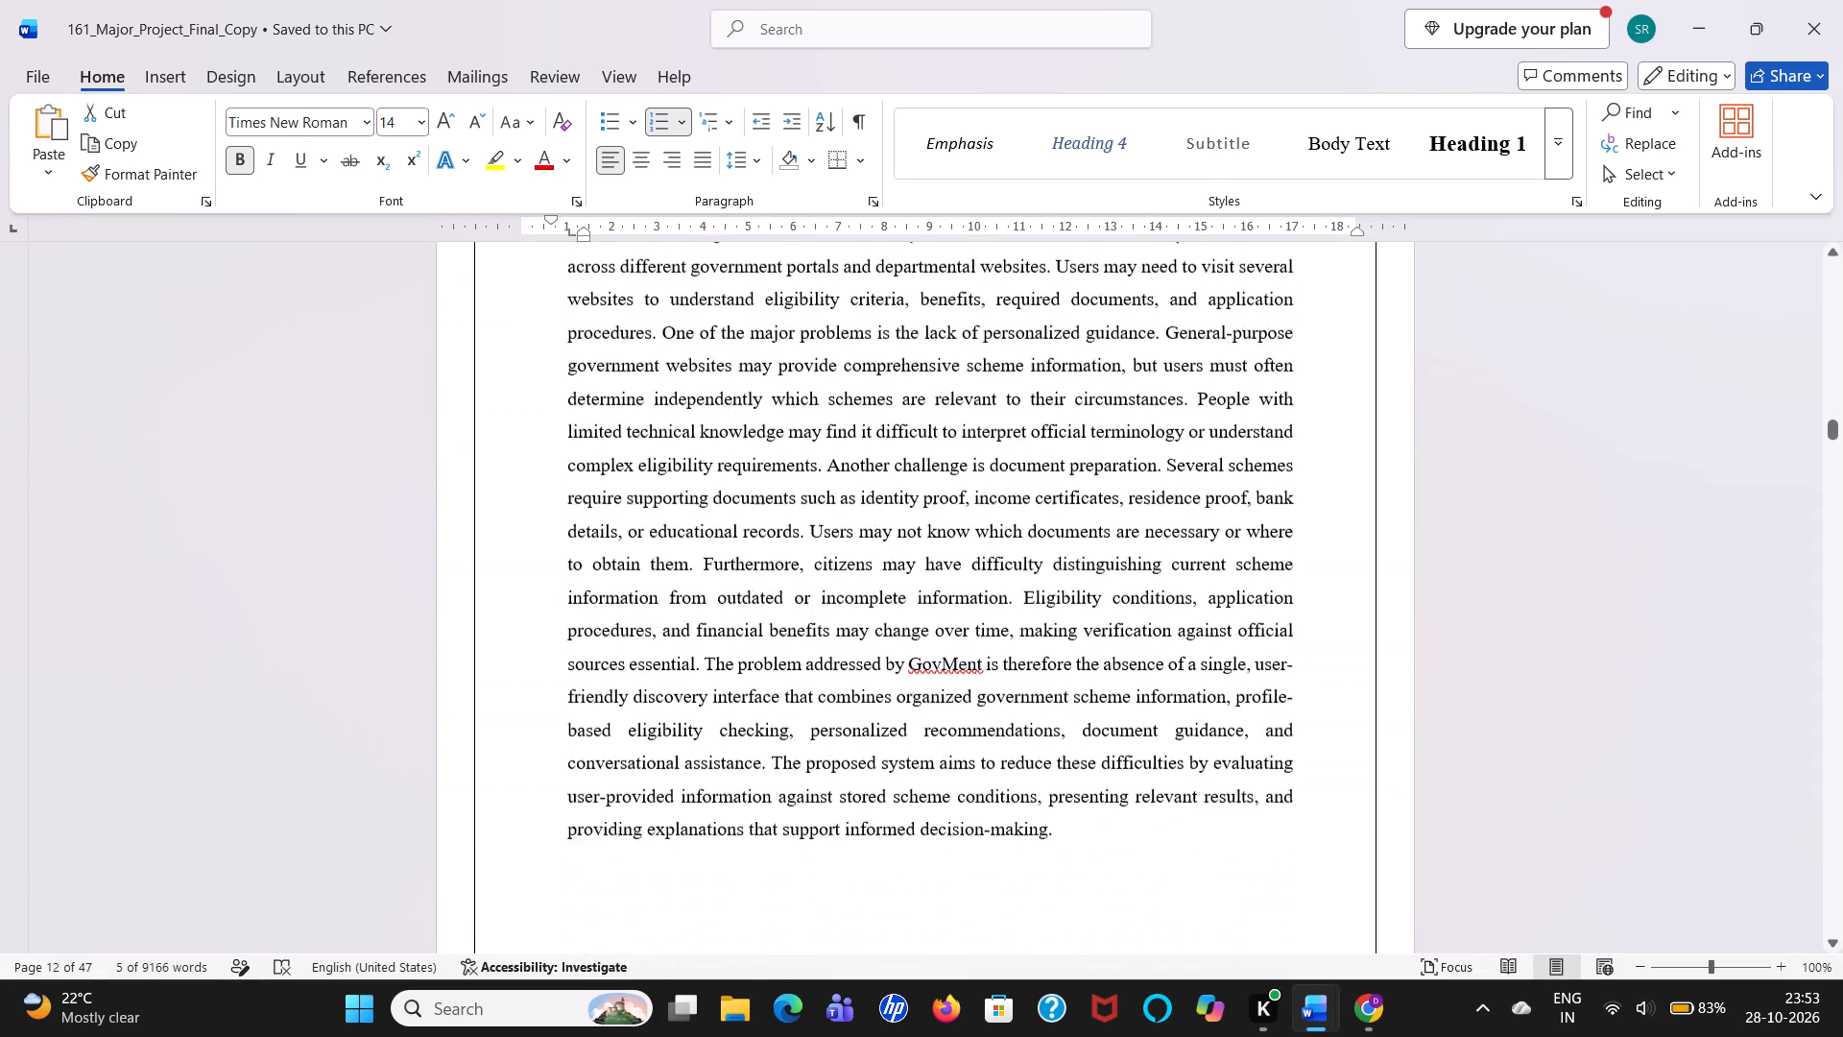
scroll(985, 678, up, 8)
scroll(985, 678, down, 1)
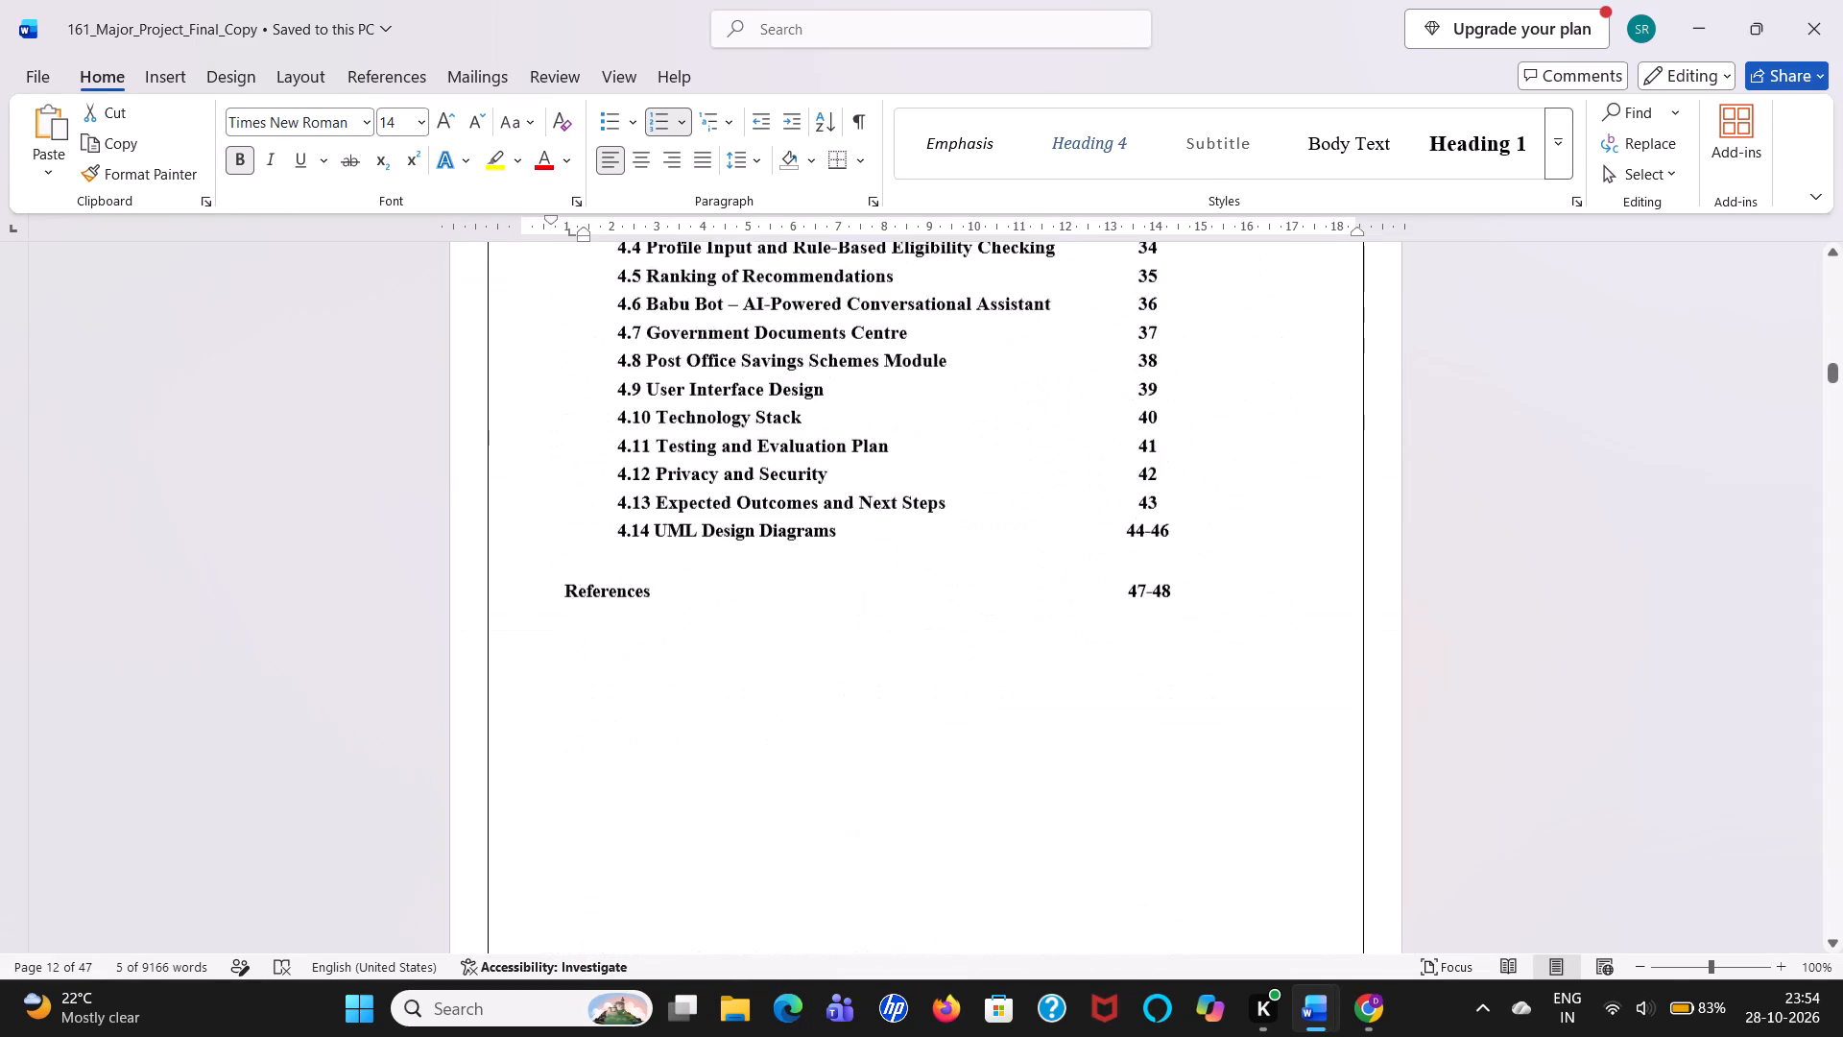
scroll(985, 678, down, 6)
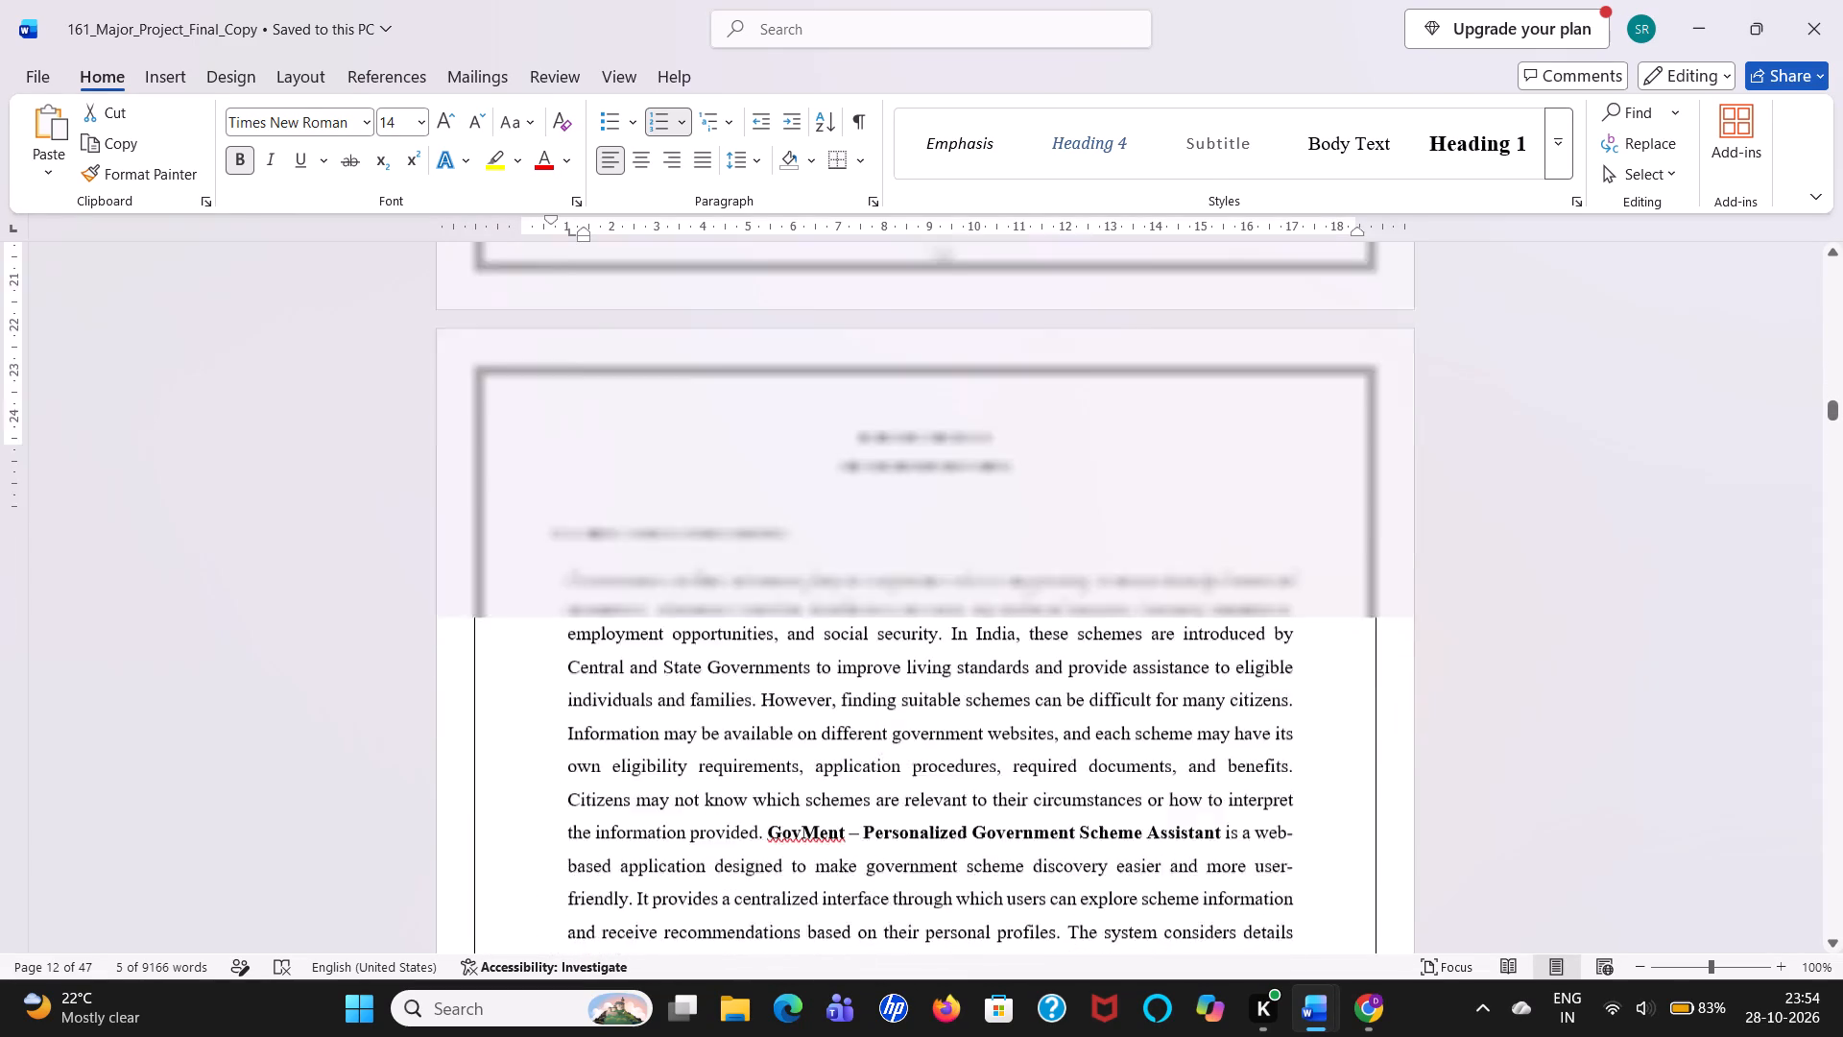
scroll(985, 678, down, 2)
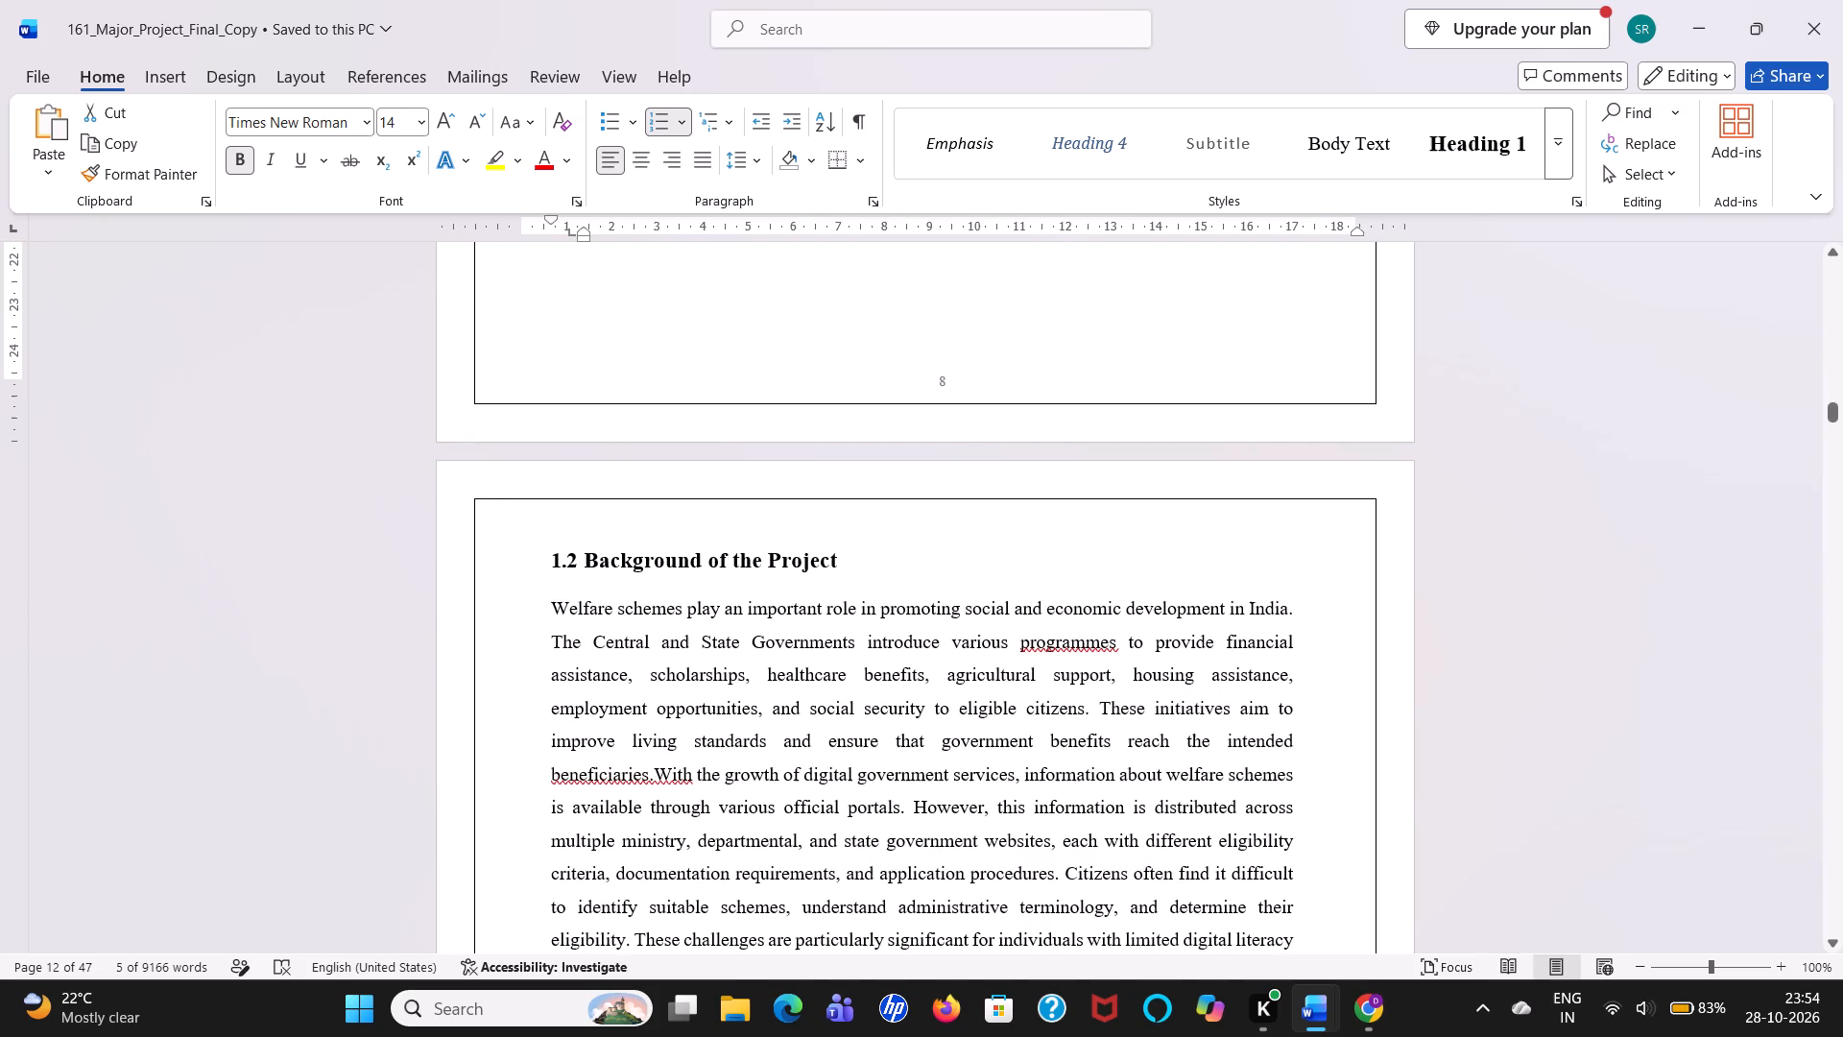
scroll(1111, 711, up, 2)
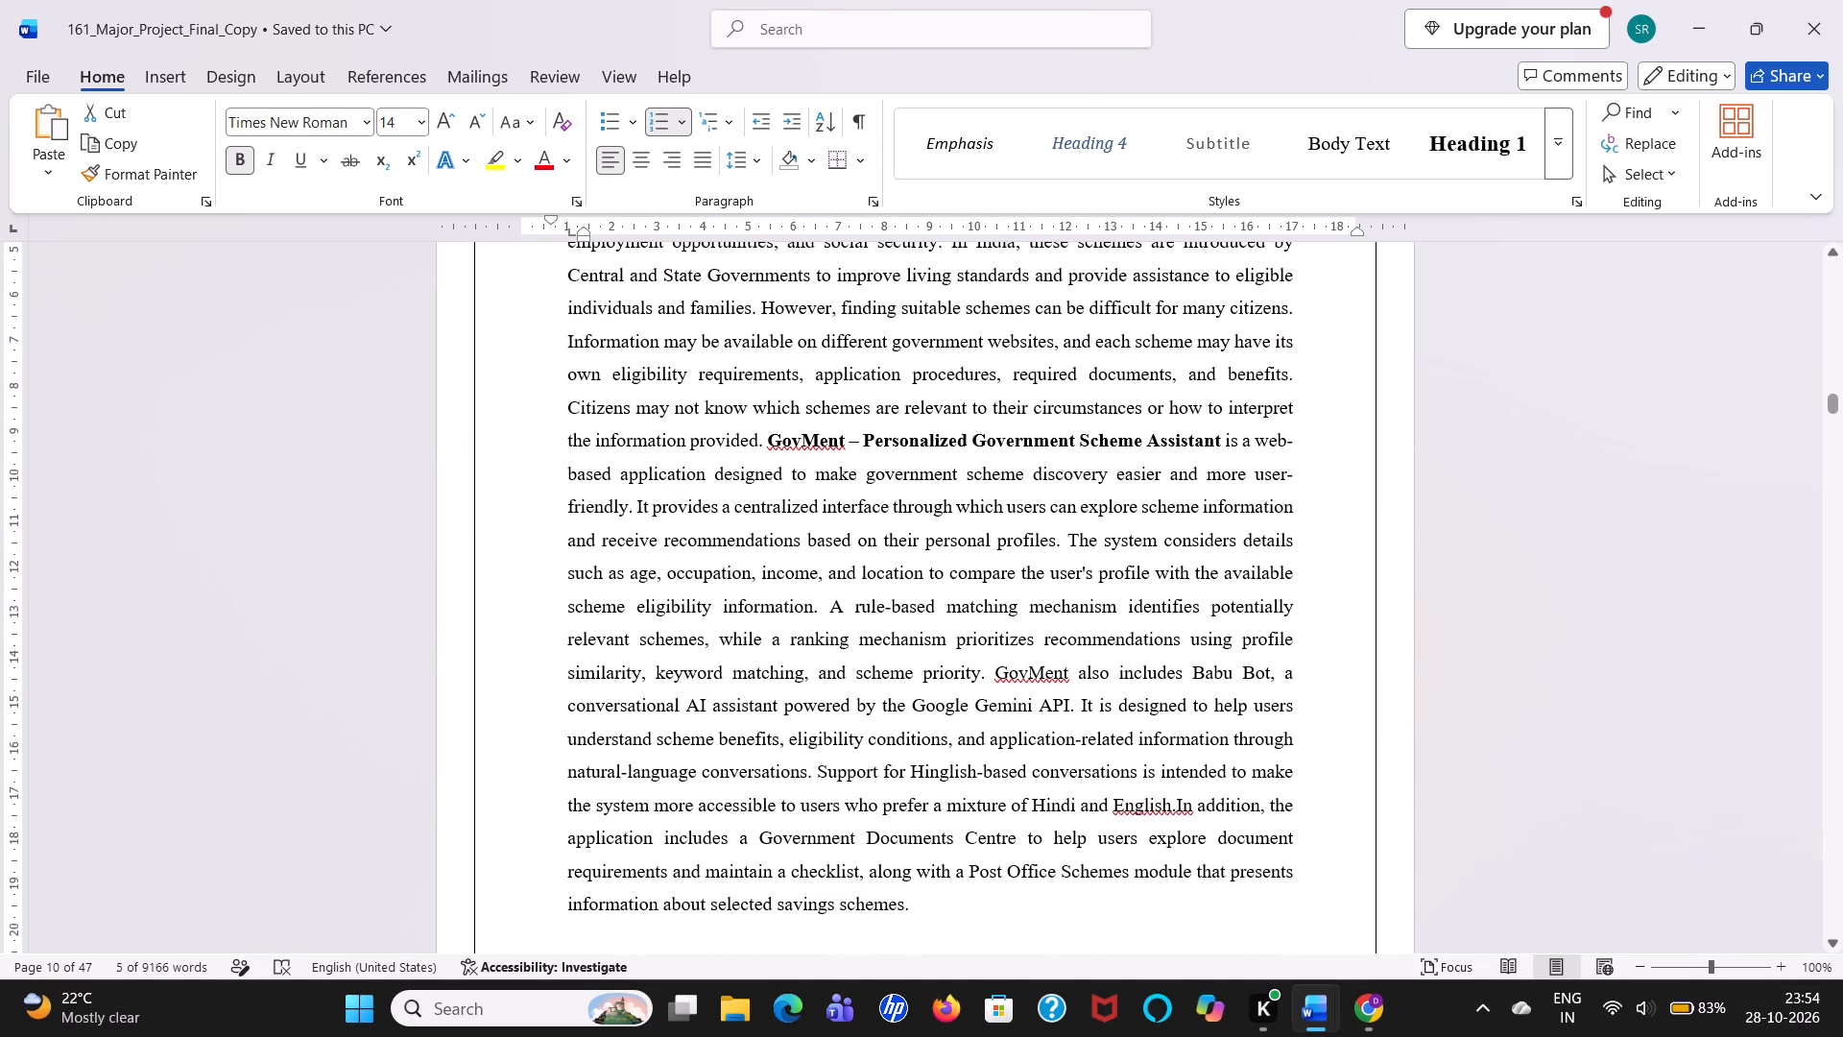
Return to the EcoTrack report, clear the Chapter 1 text selection, and examine its sections from 1.1 Background to 1.8 Organization of the Report.
click(1220, 897)
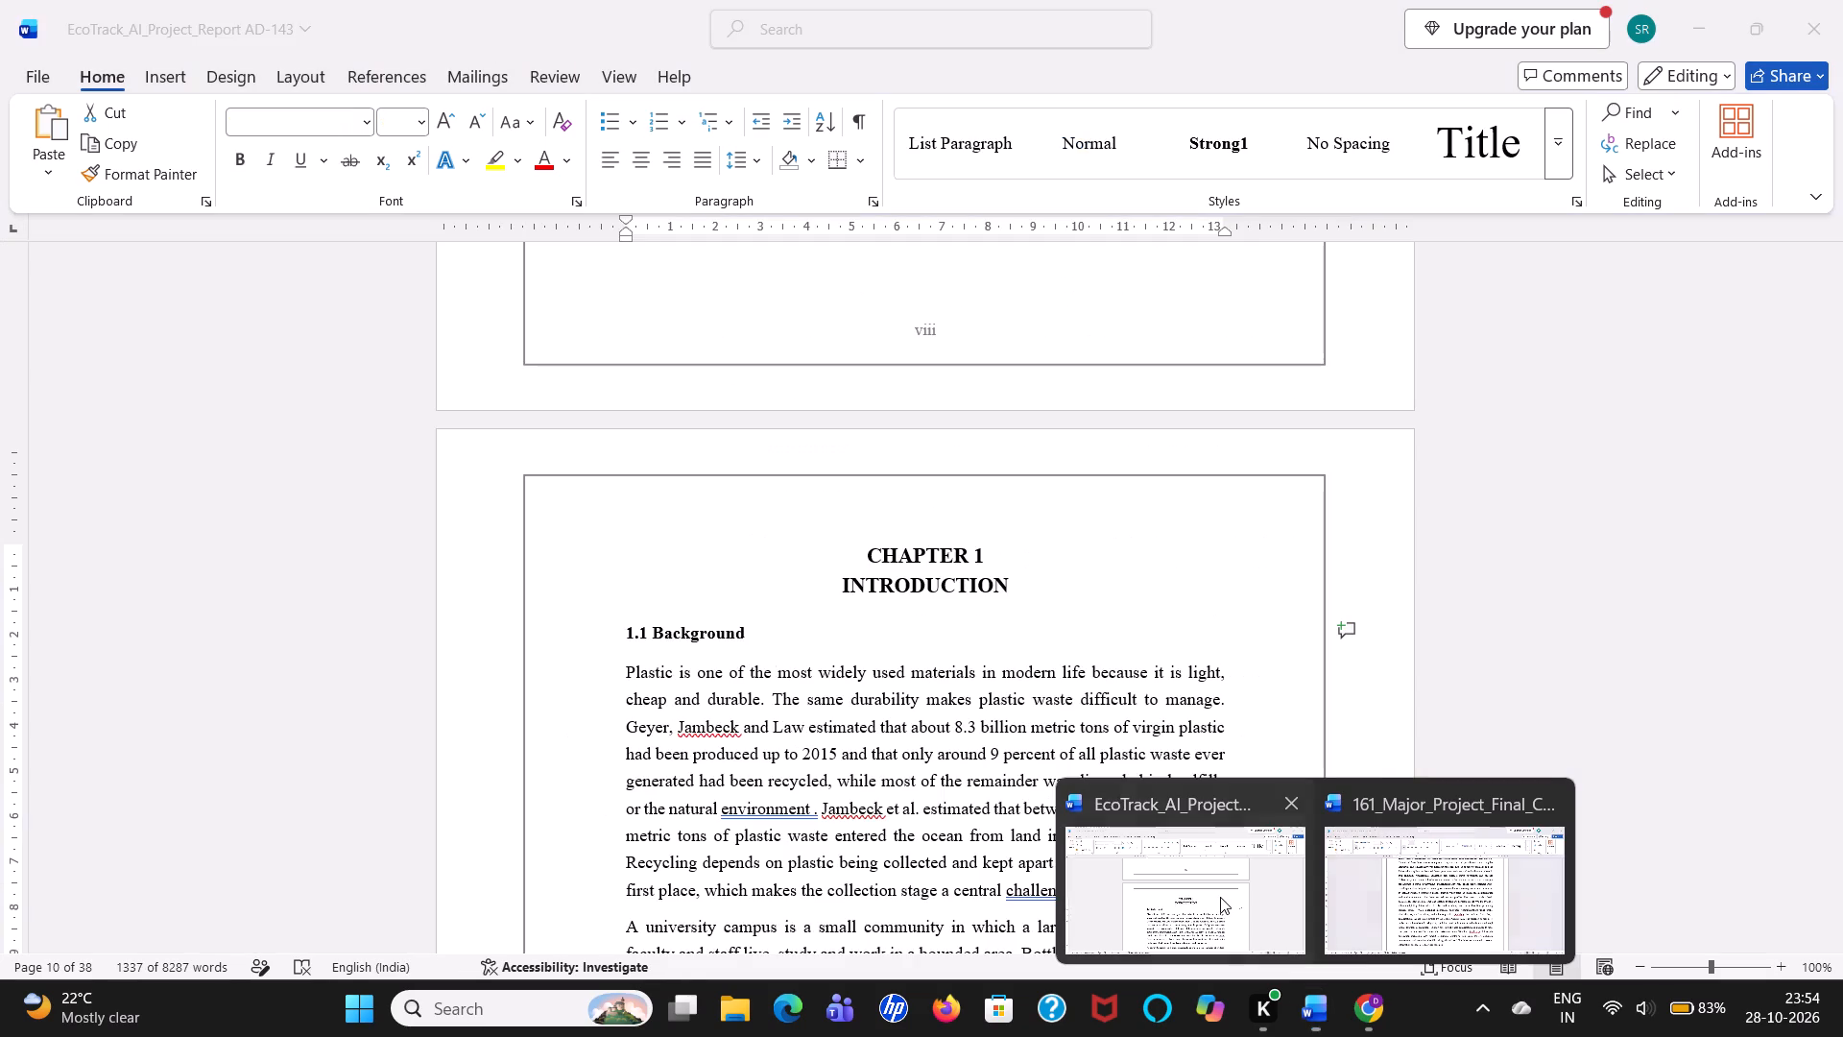
click(1194, 590)
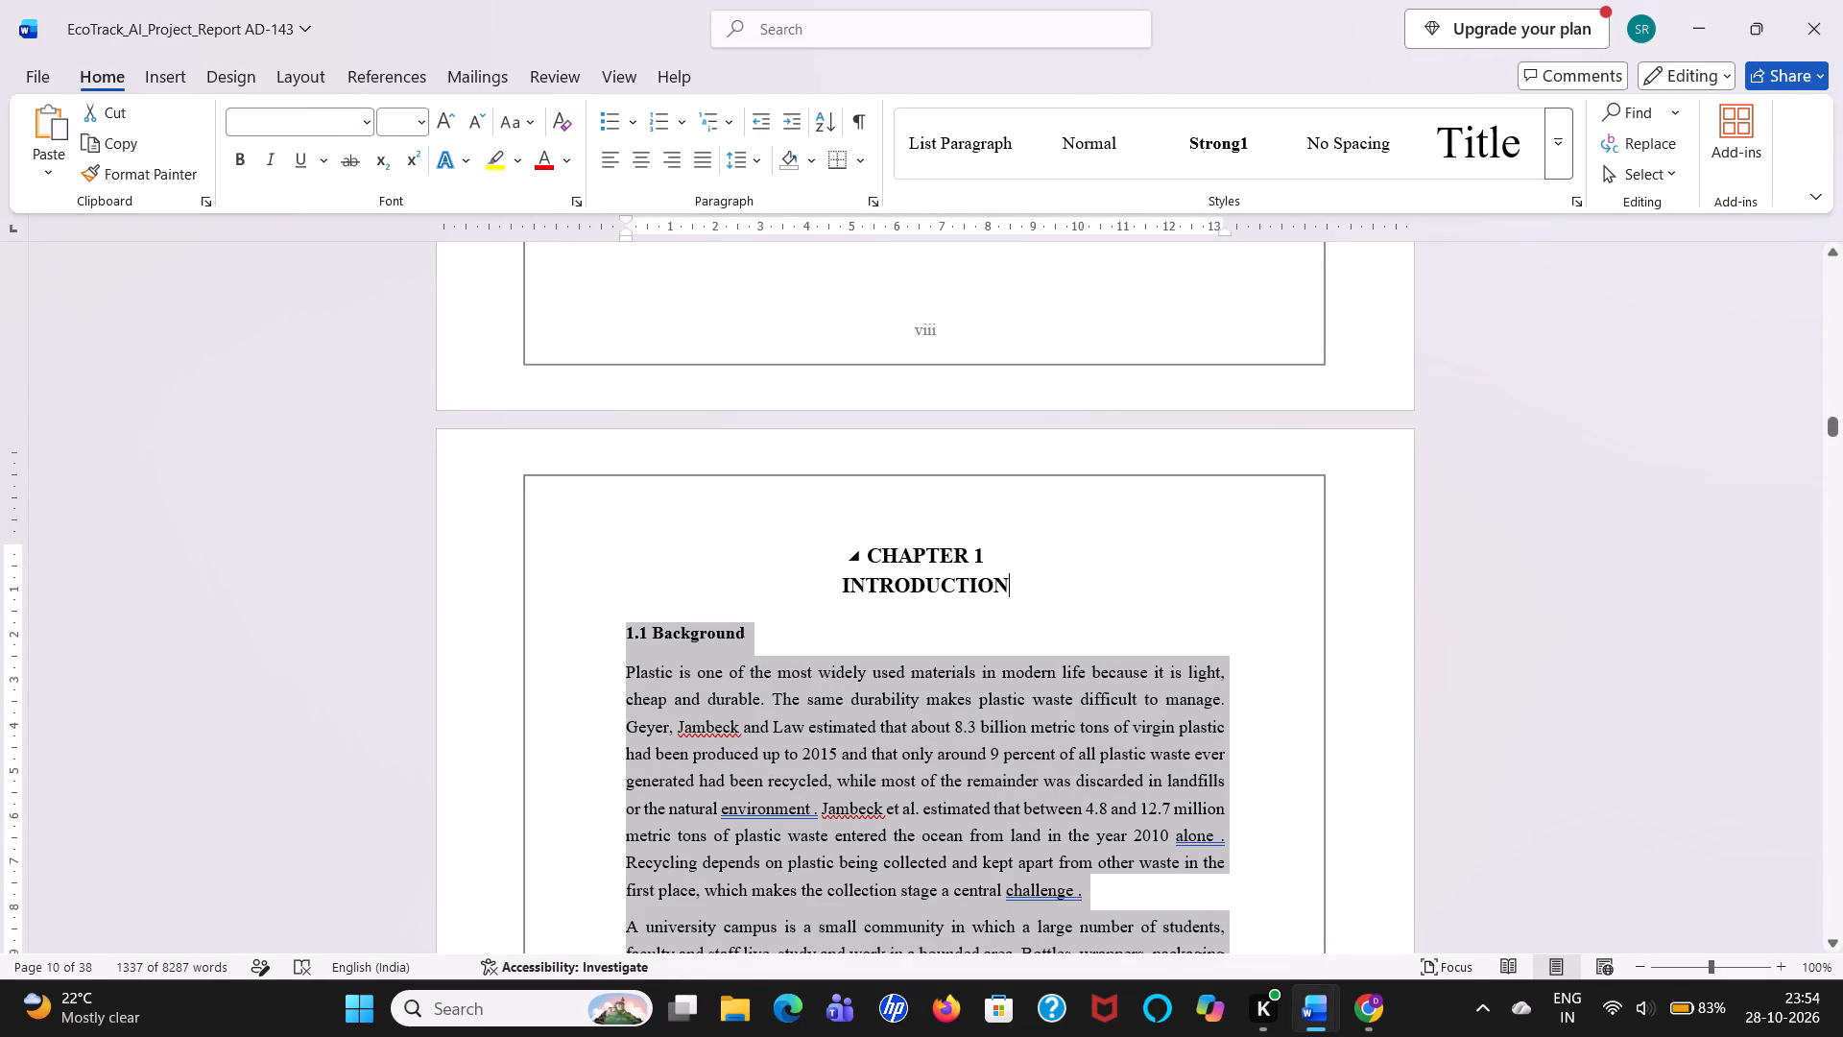
scroll(1194, 590, down, 3)
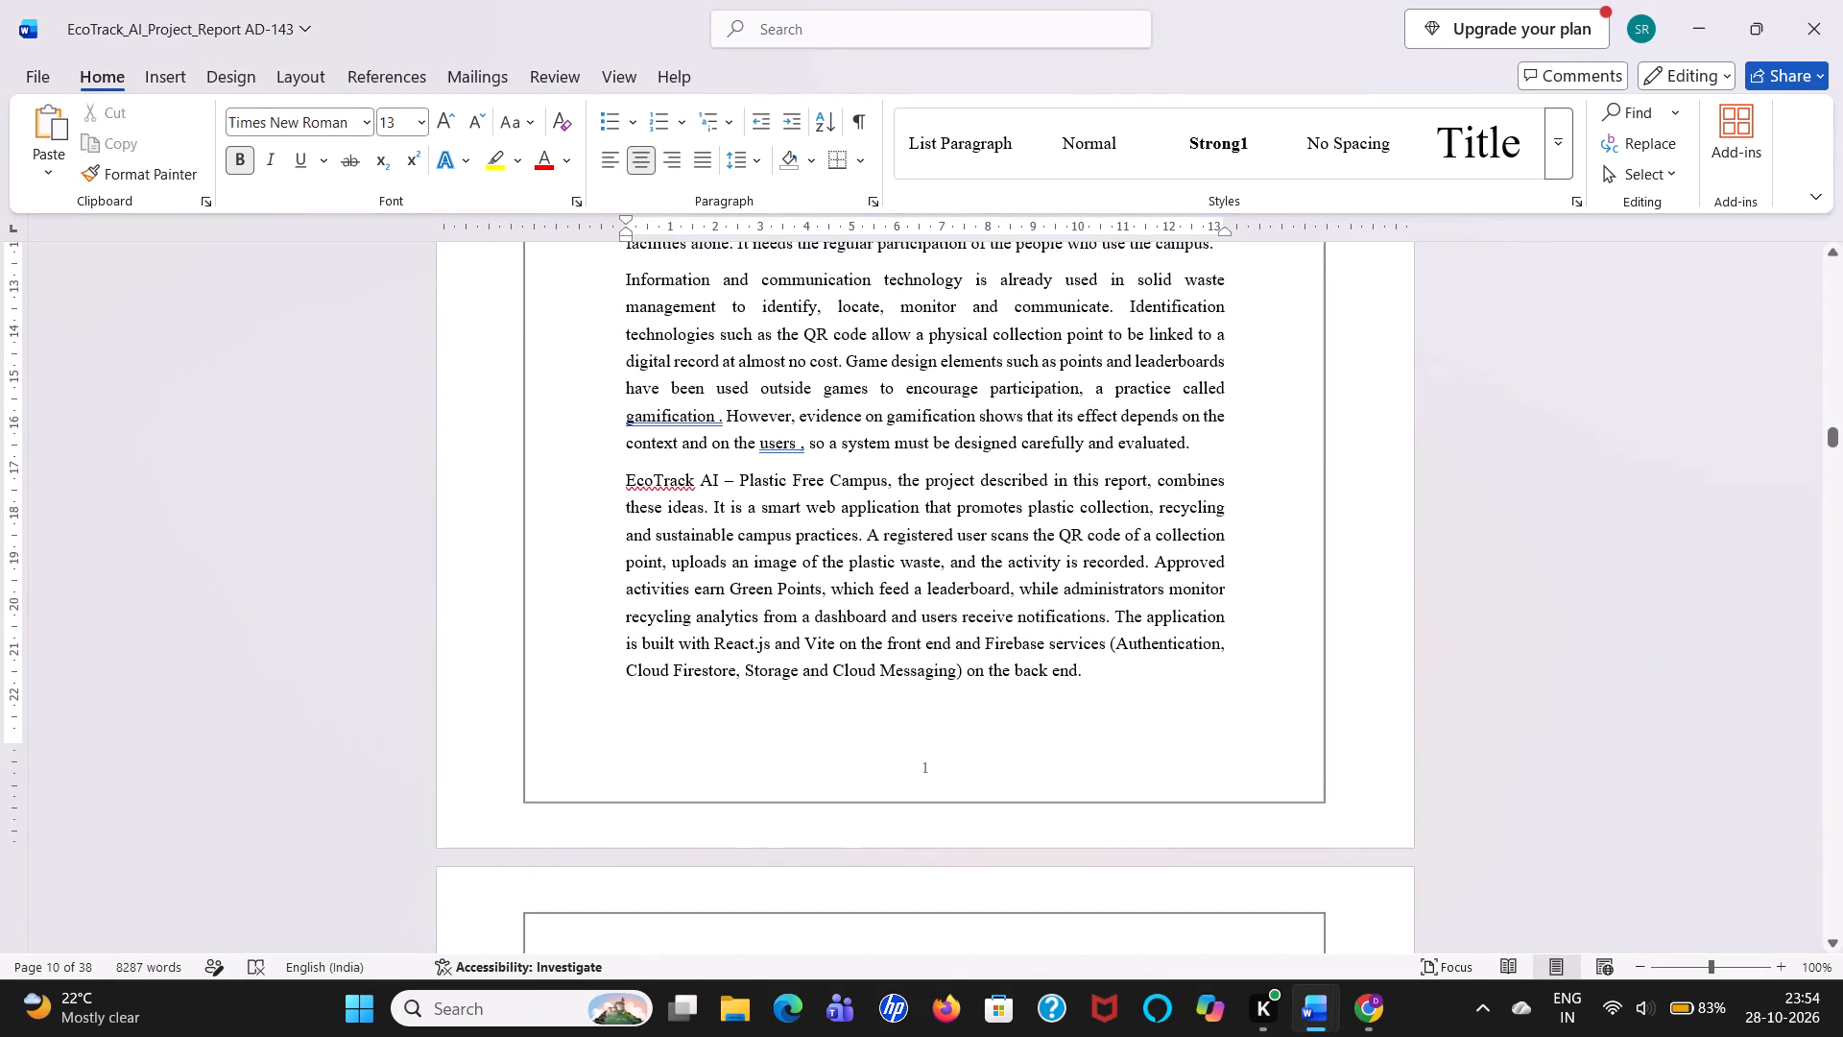
scroll(1194, 590, down, 6)
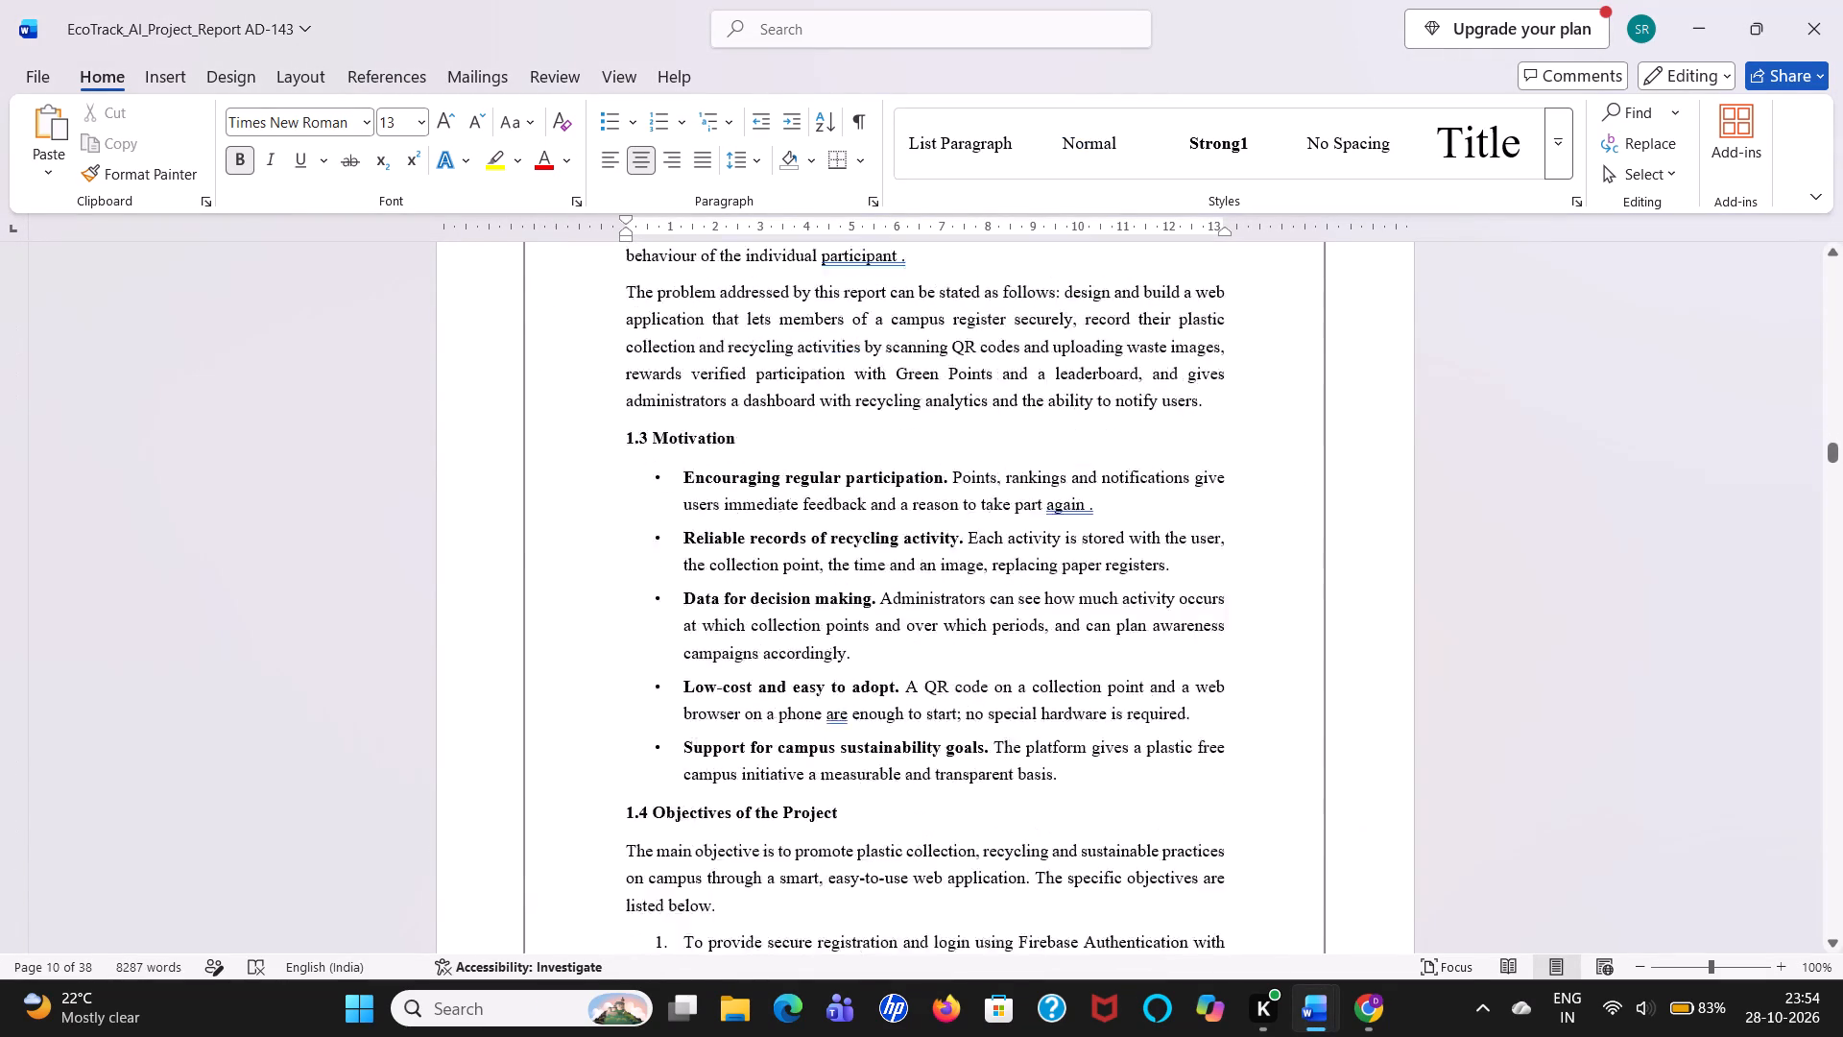
scroll(1194, 590, down, 10)
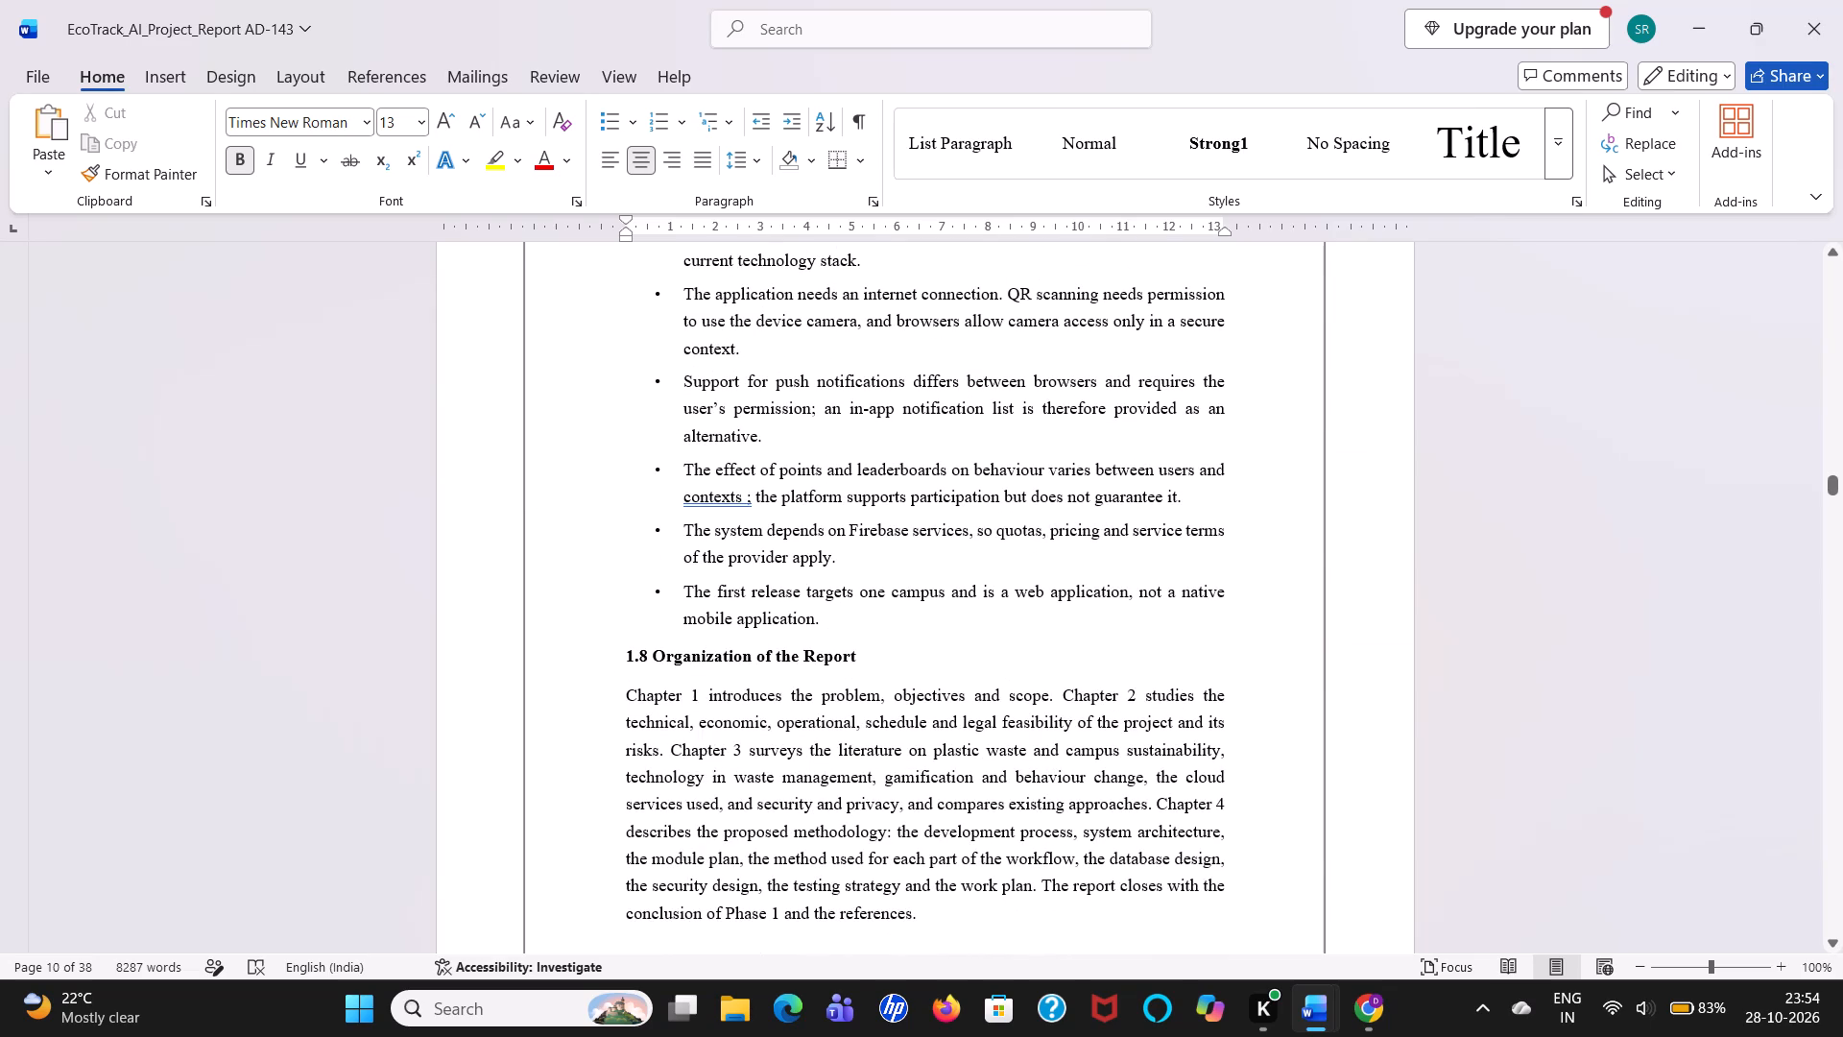
scroll(1194, 590, up, 7)
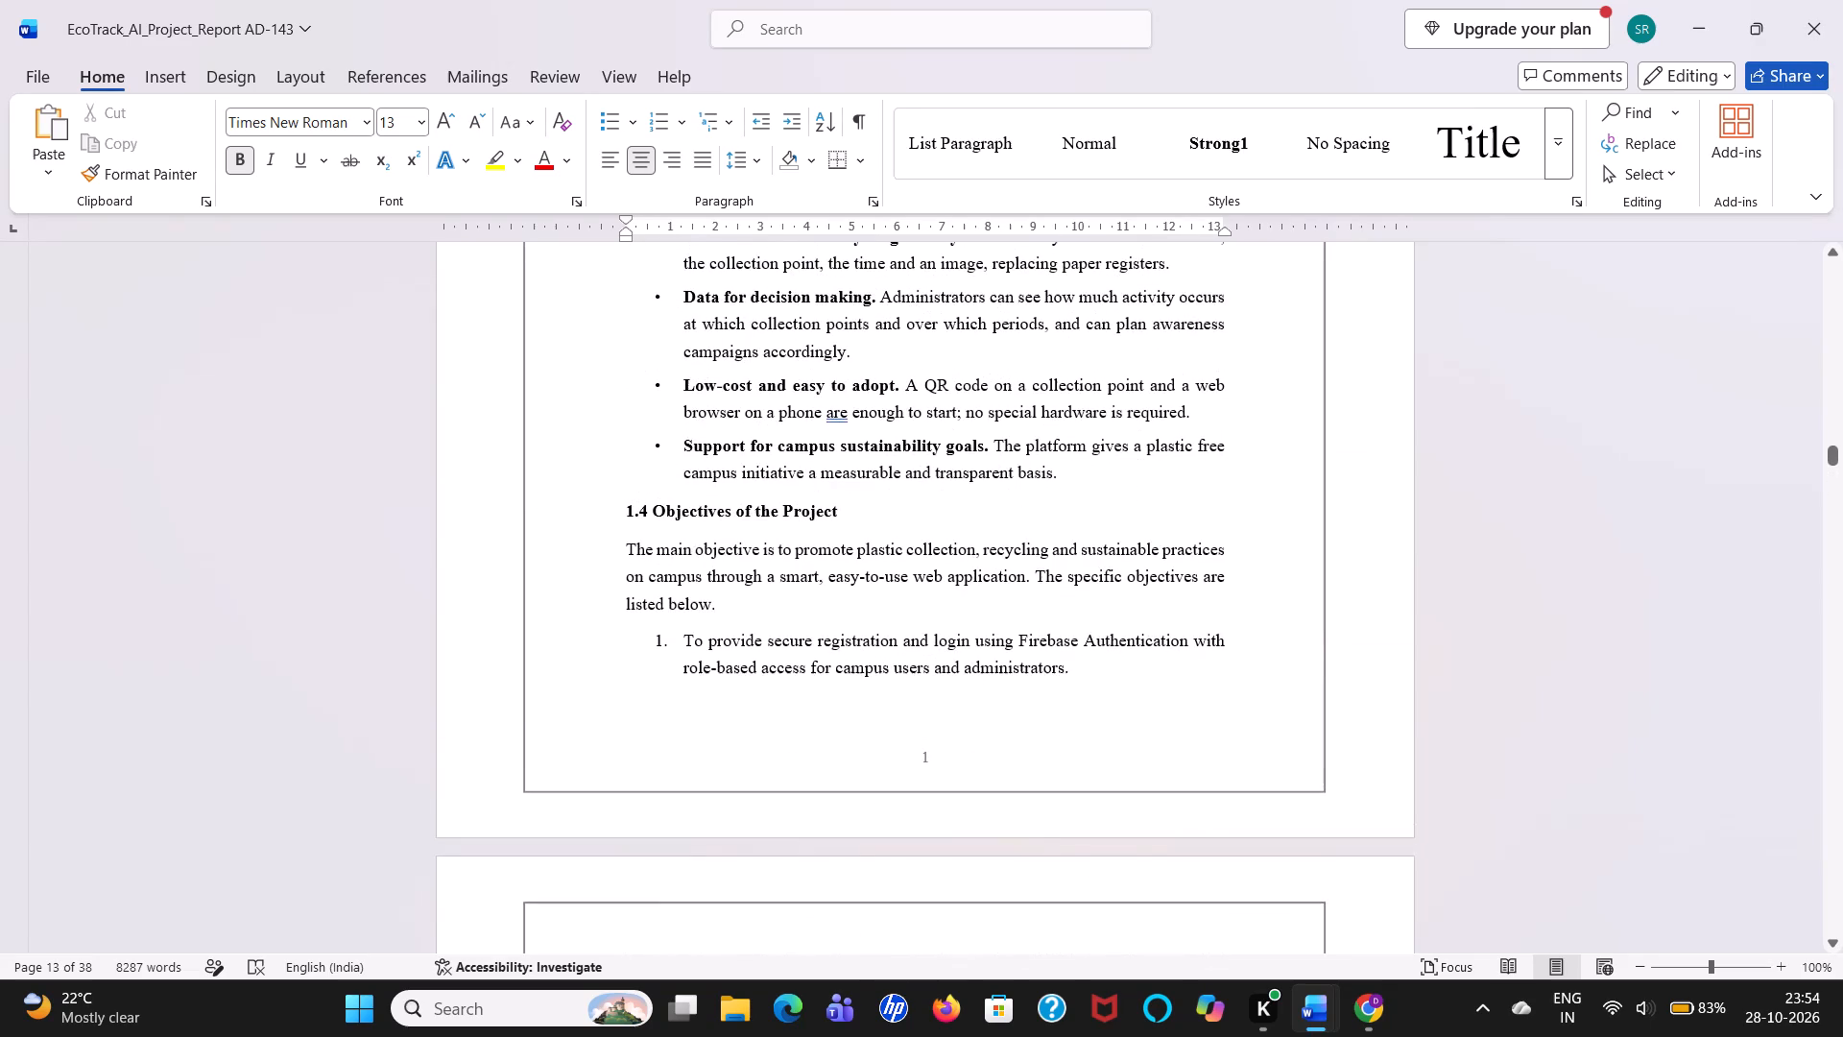
scroll(1194, 590, up, 7)
scroll(1194, 590, down, 3)
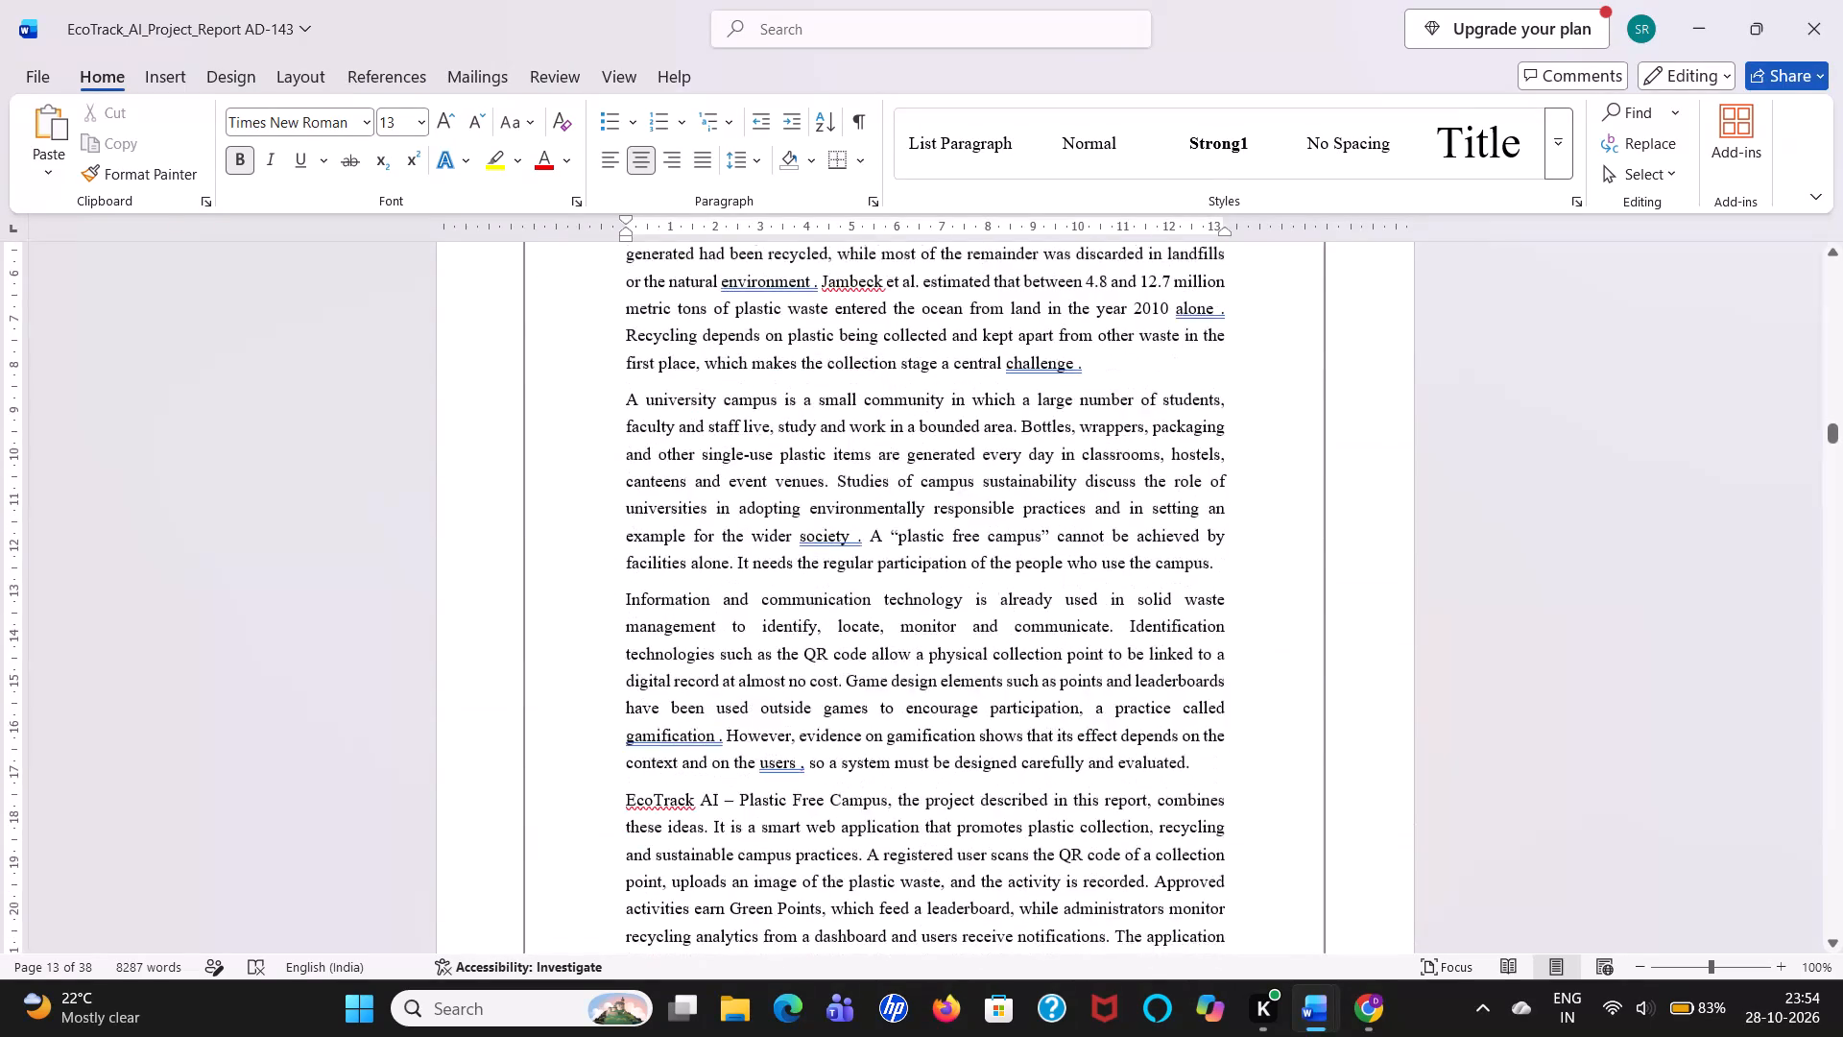
scroll(1194, 590, down, 1)
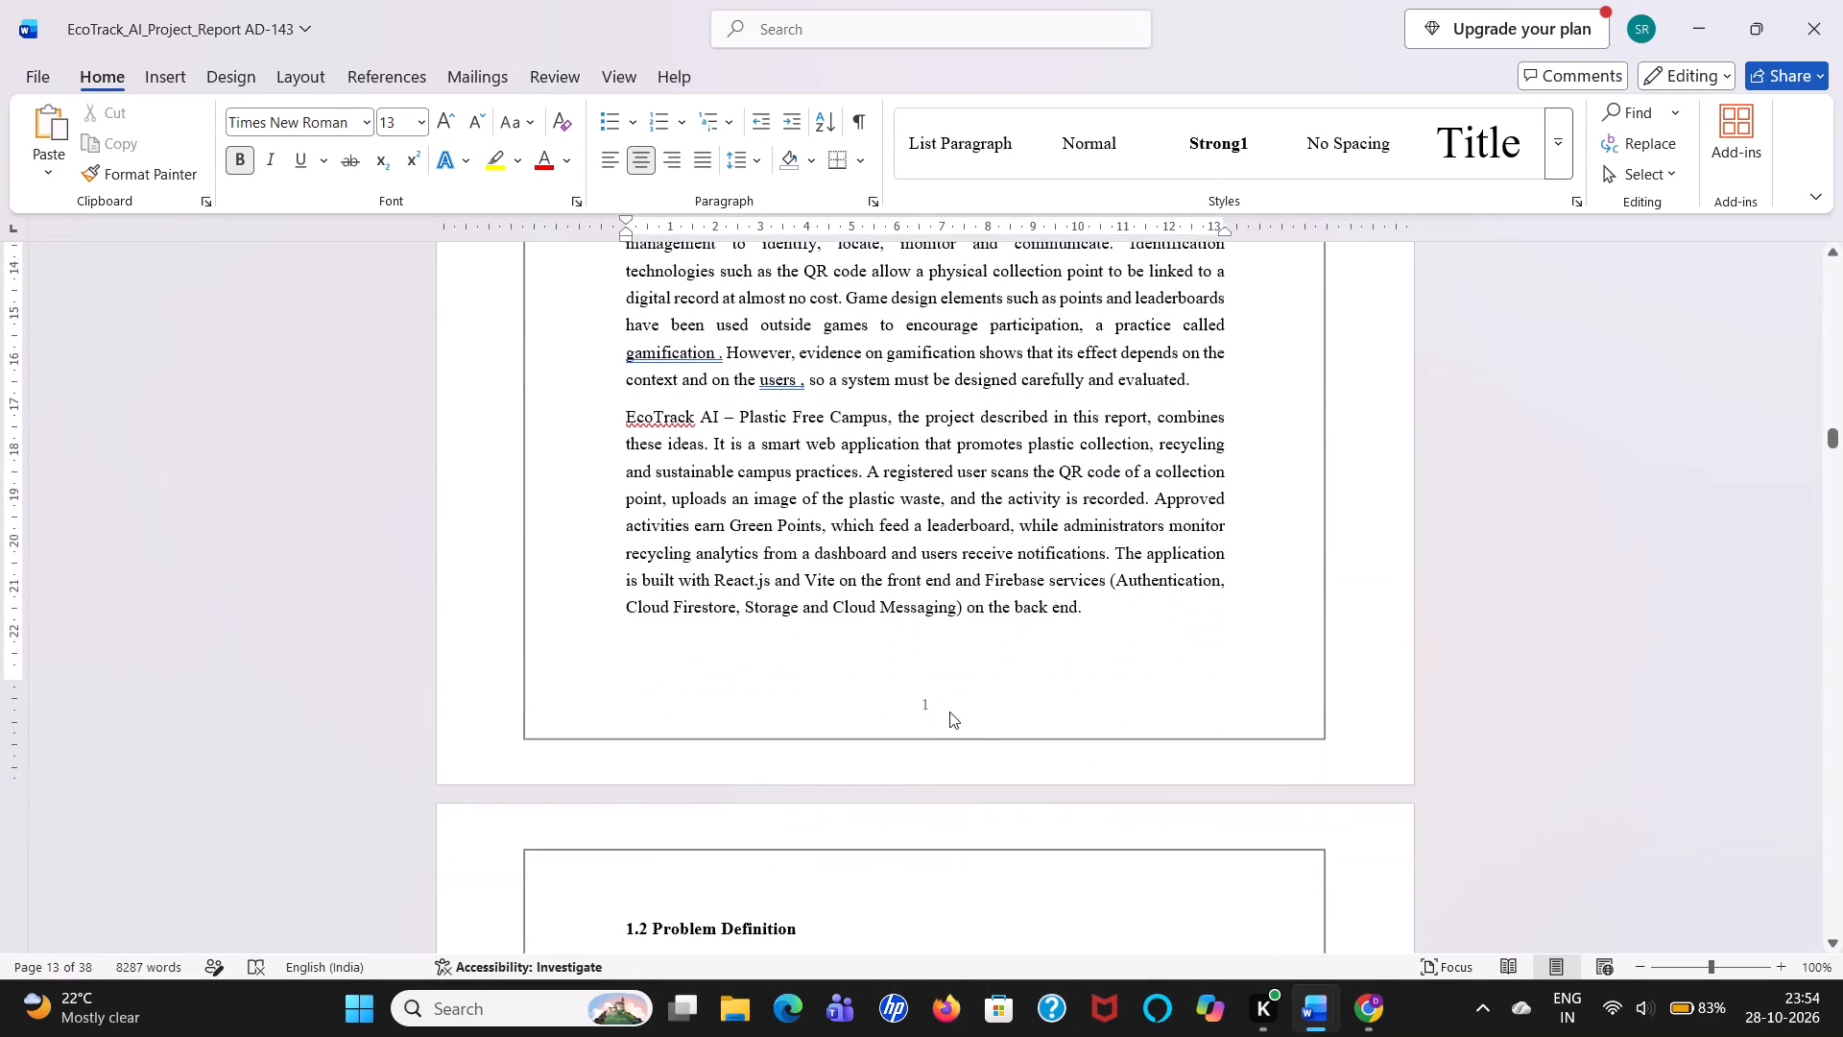
Delete the page number from the Section 3 footer on the first page of Chapter 1.
double_click(949, 711)
click(926, 711)
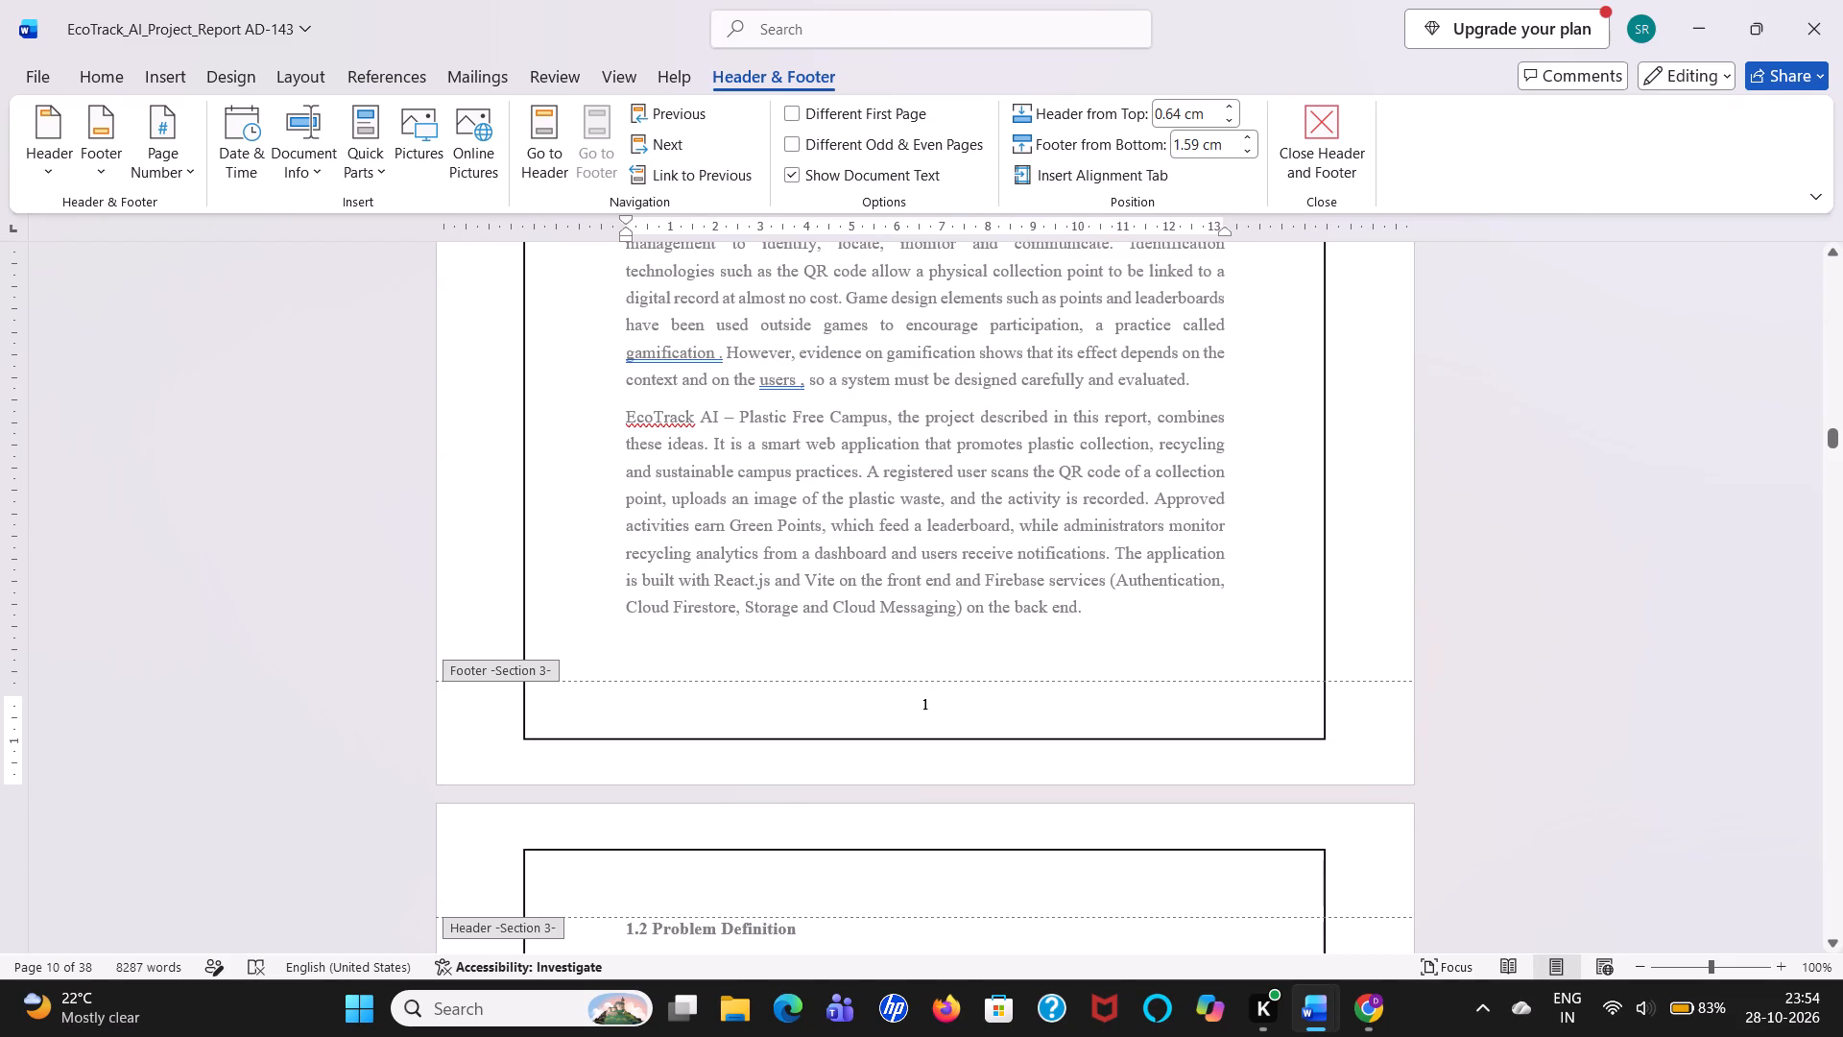
key(BackSpace)
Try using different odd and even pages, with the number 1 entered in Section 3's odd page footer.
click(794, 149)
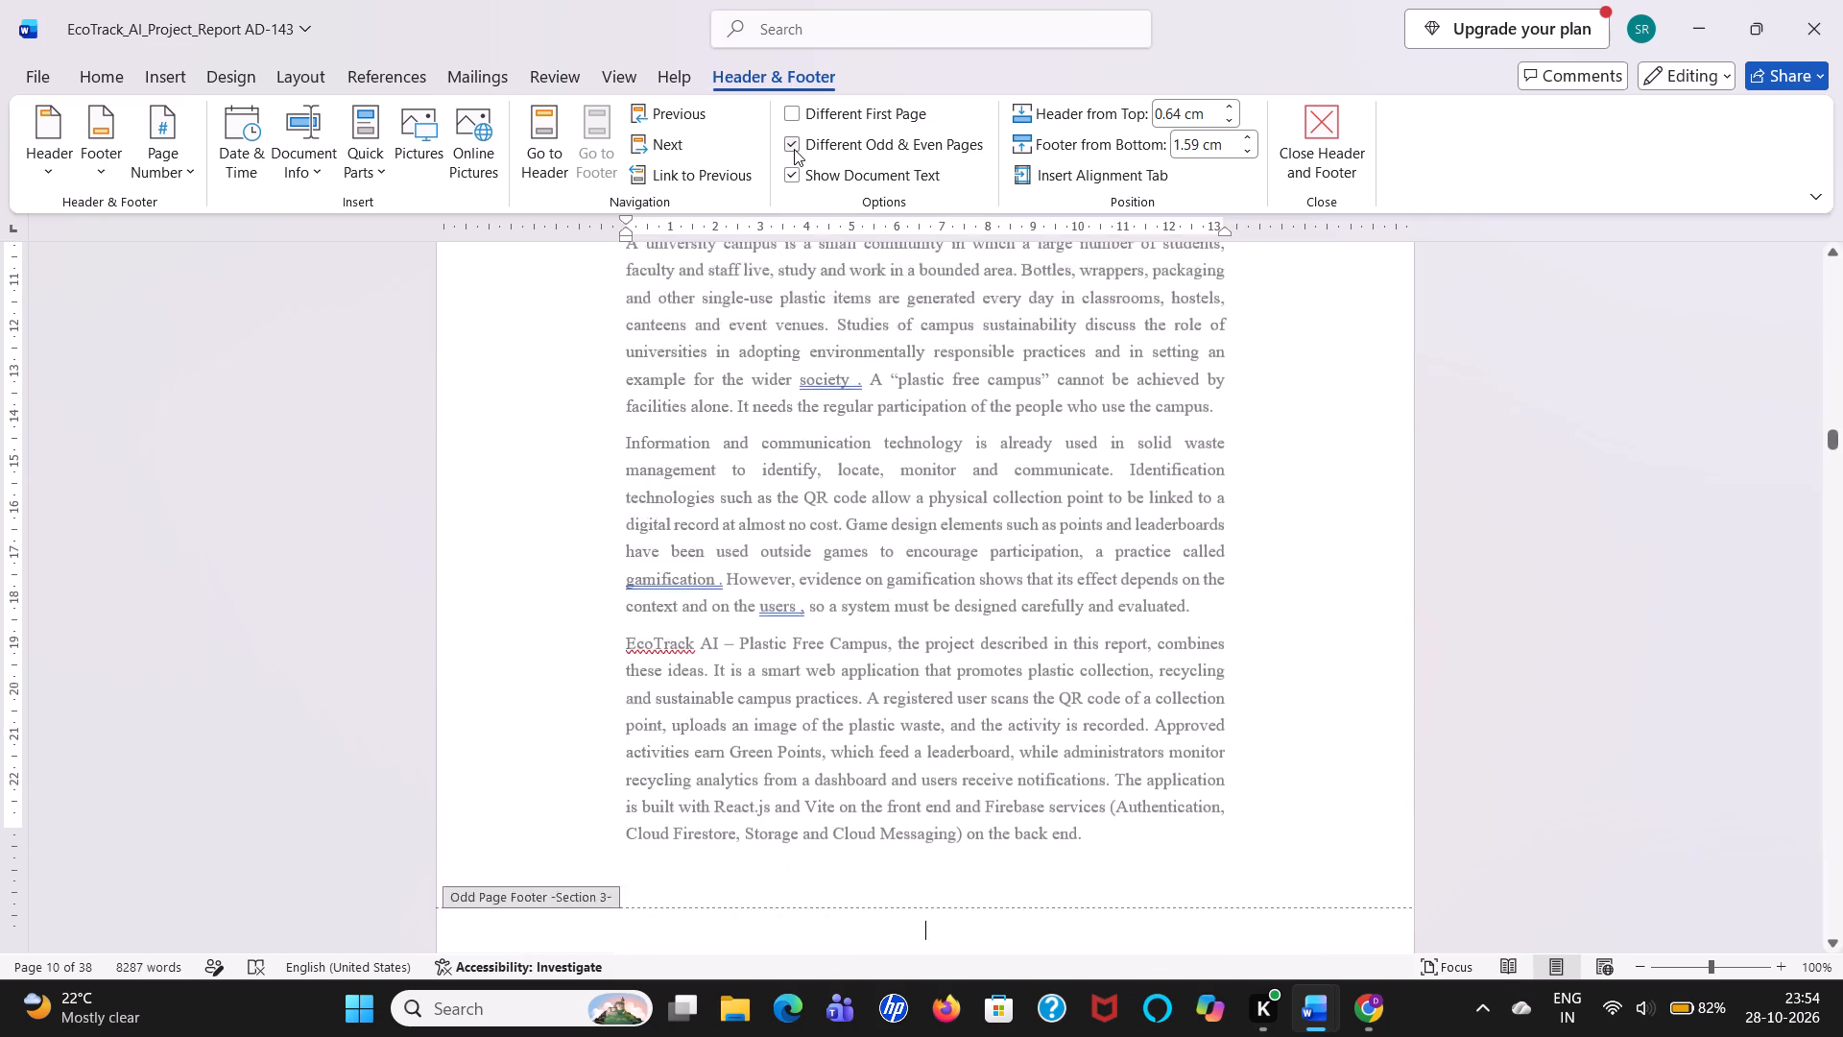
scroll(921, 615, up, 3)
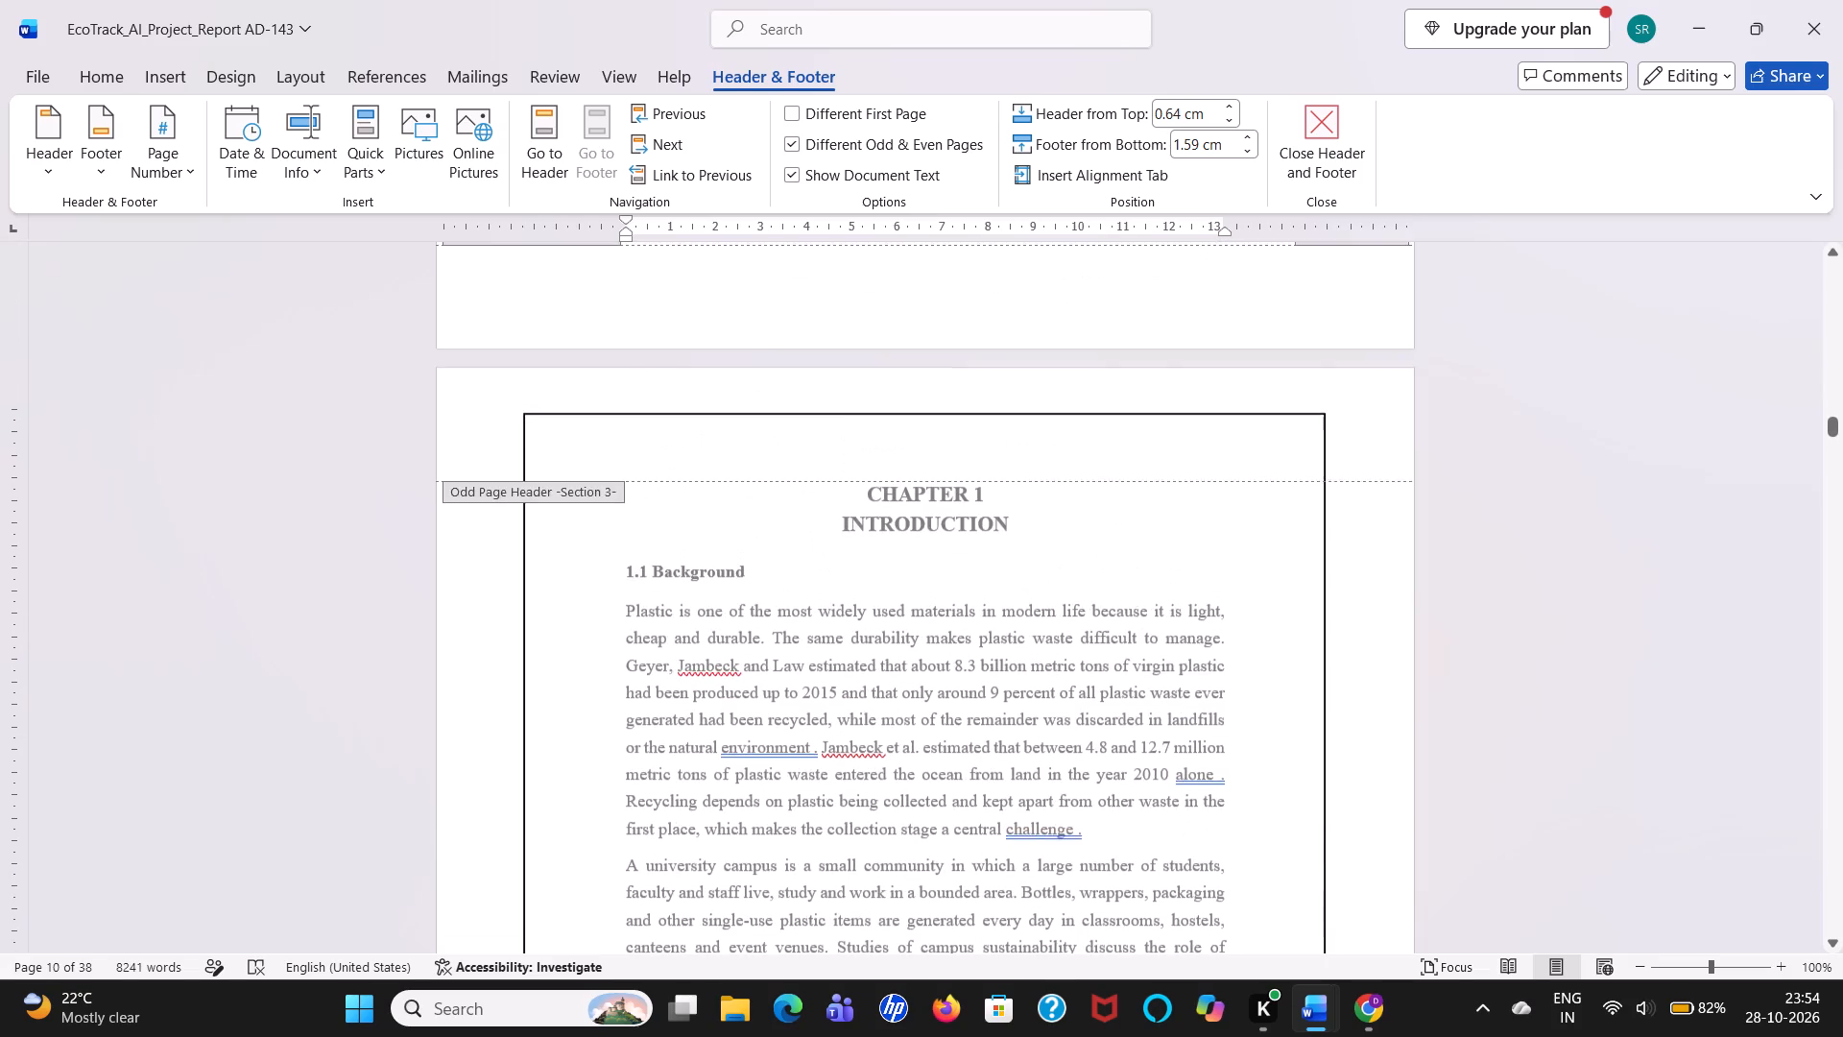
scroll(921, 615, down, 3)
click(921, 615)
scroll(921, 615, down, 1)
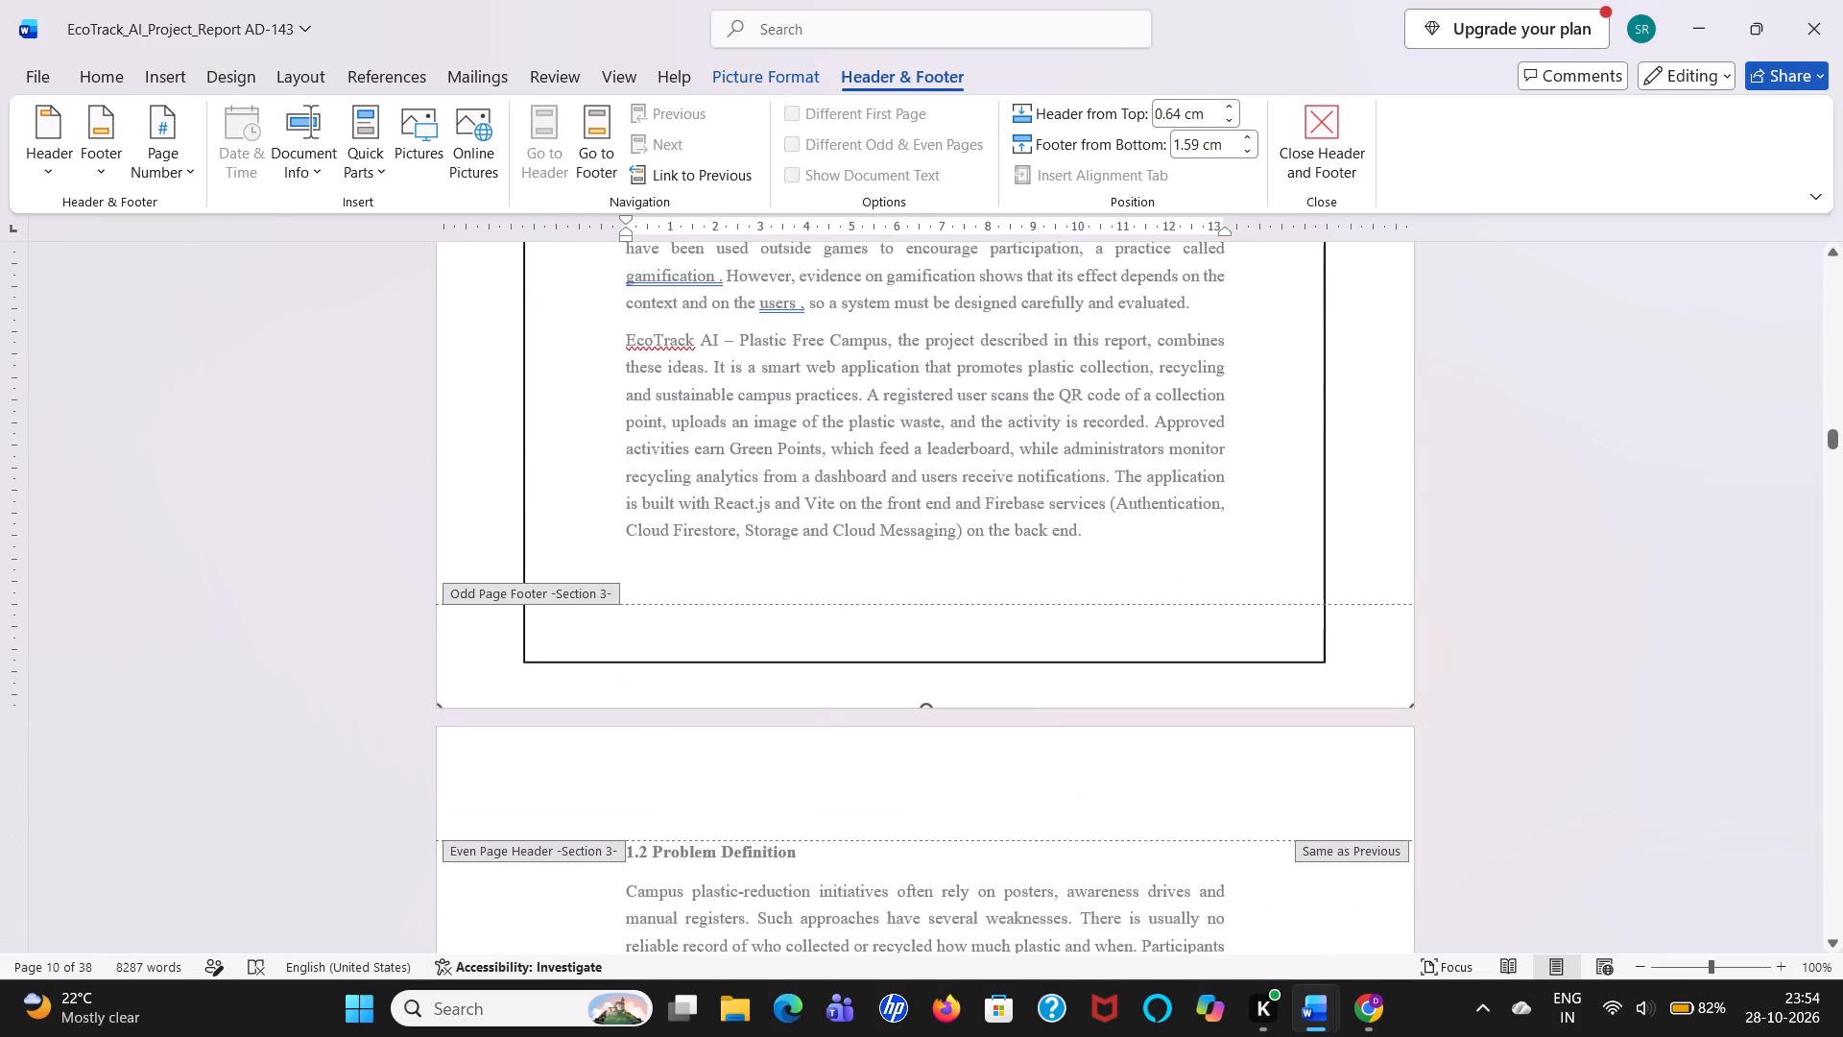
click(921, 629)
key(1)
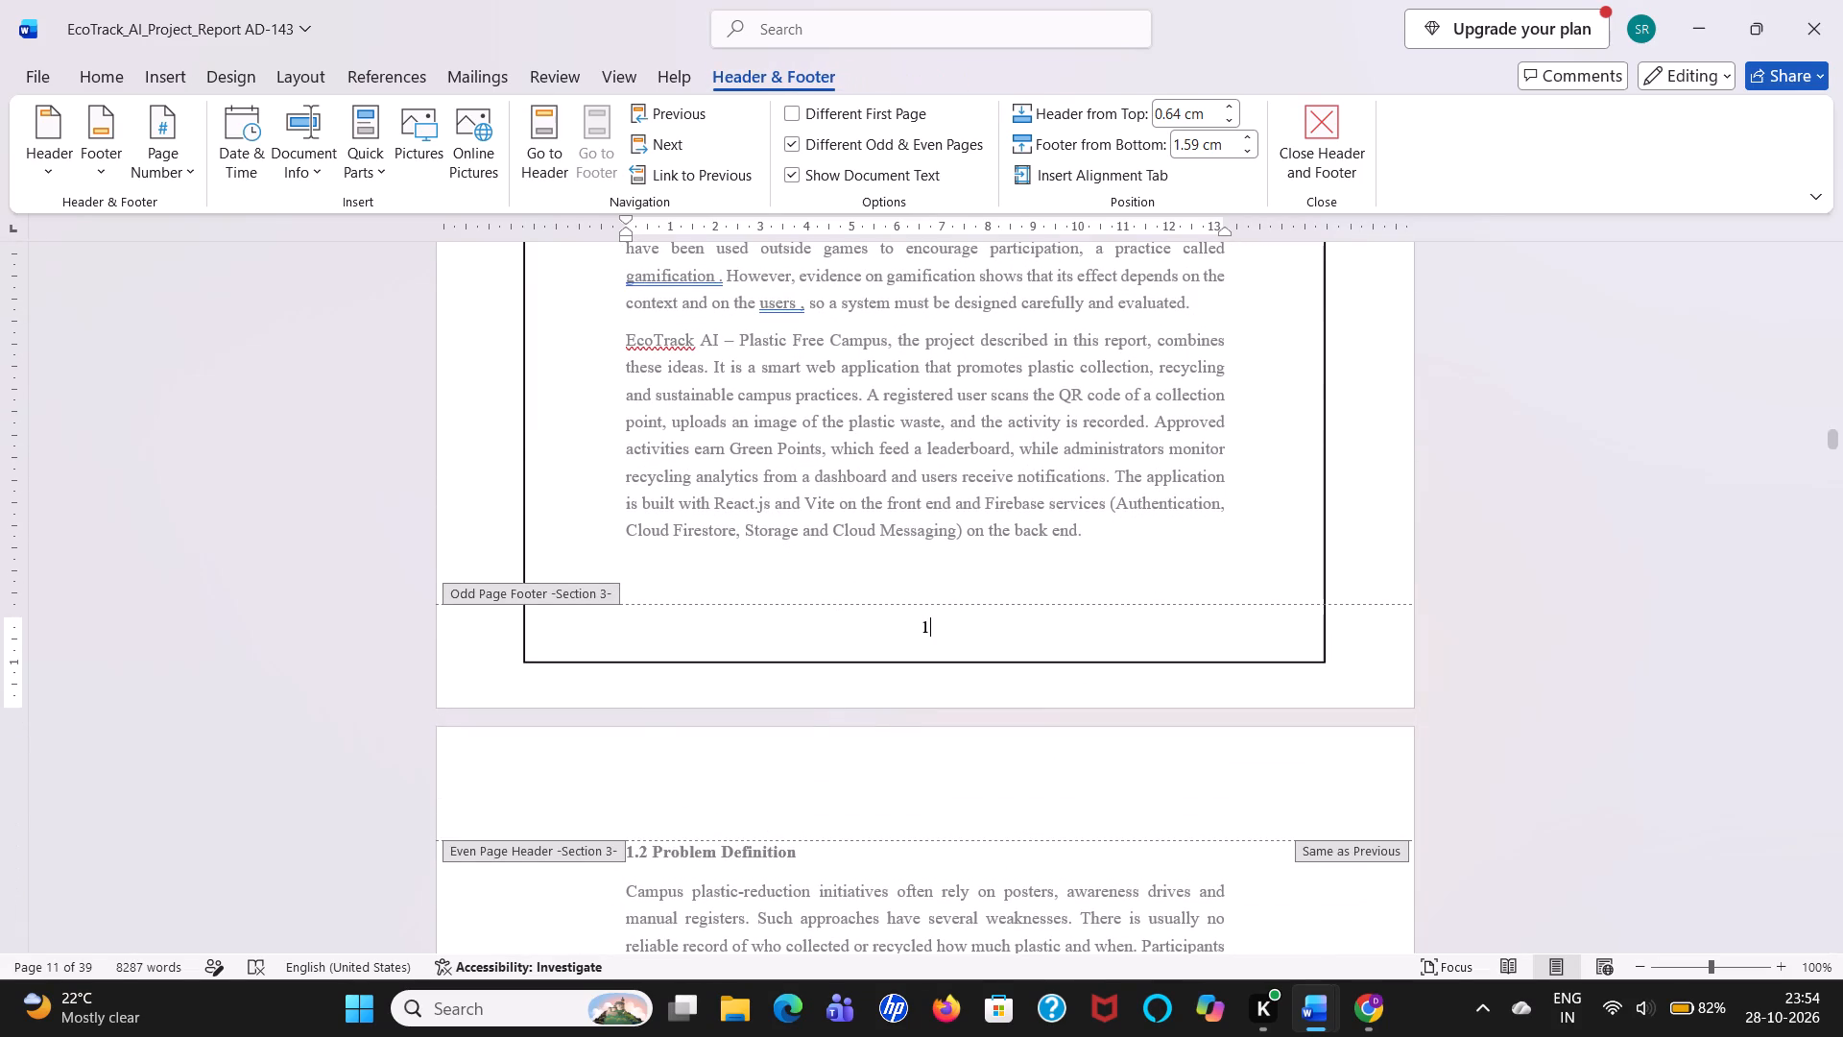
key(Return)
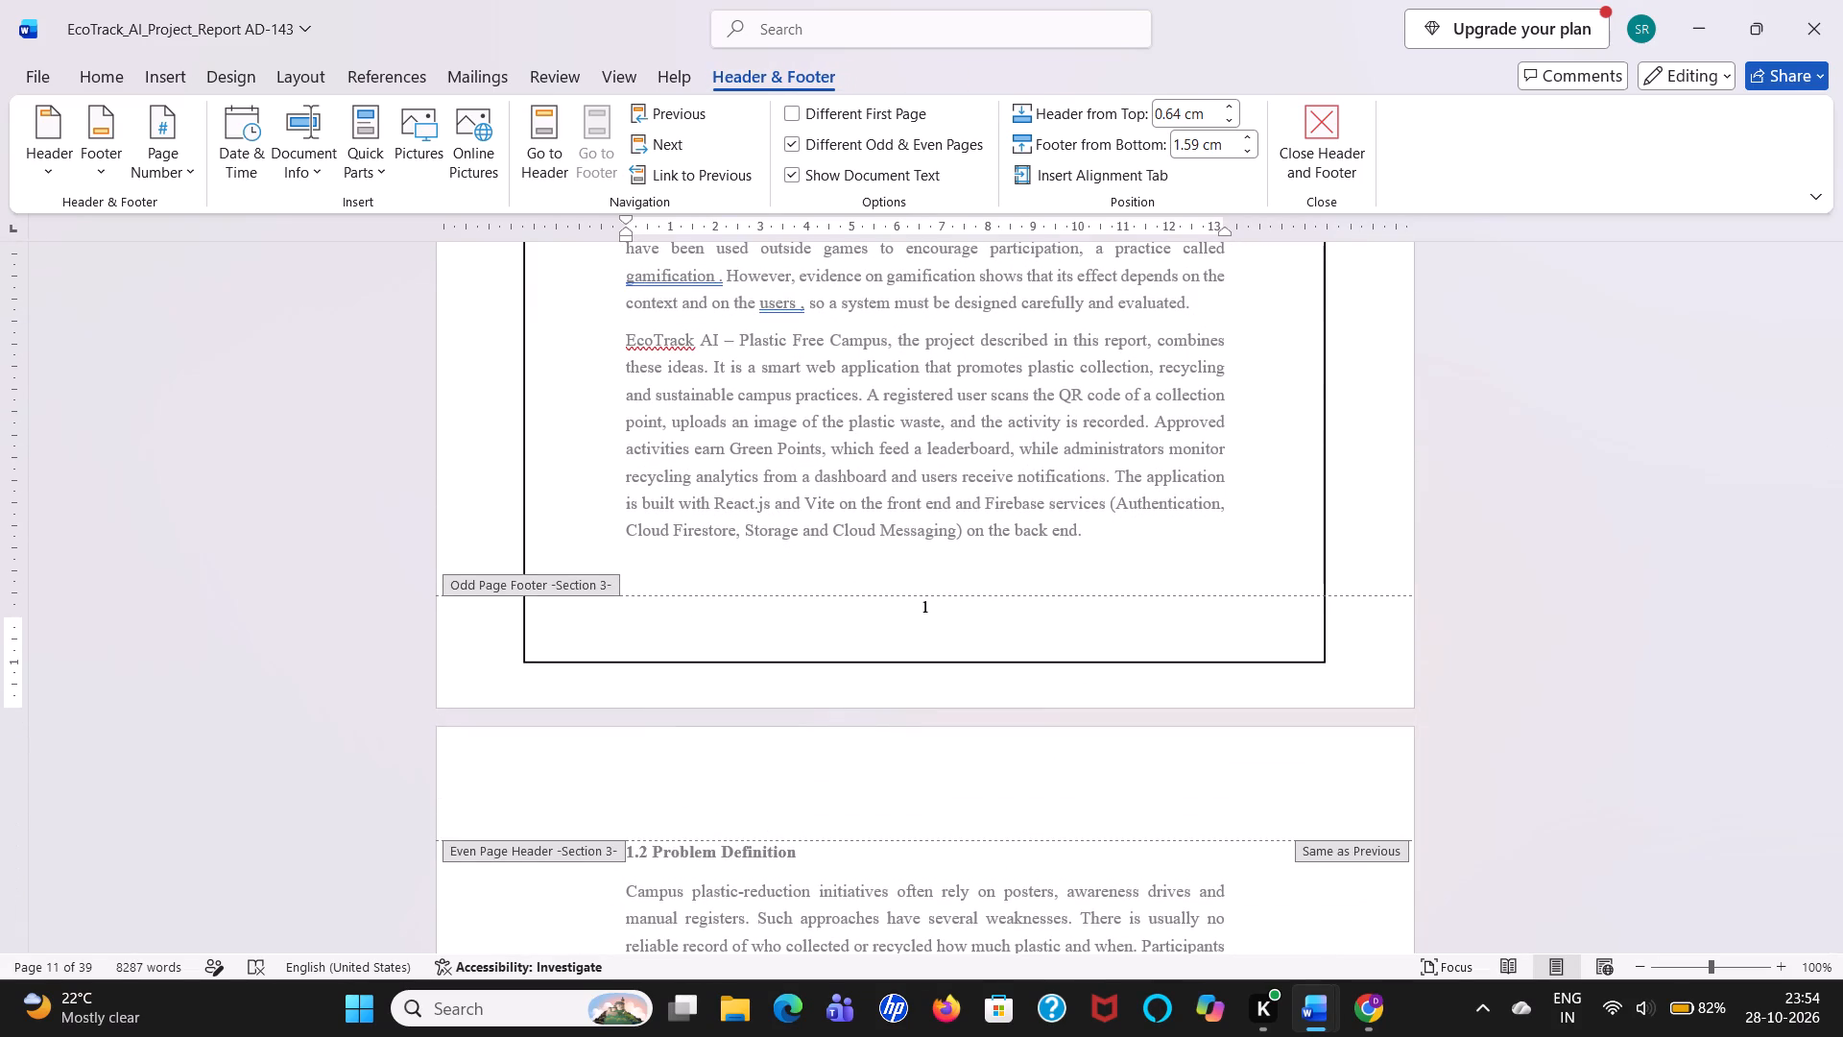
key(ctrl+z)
Examine the odd and even page footers across Chapter 1 up to 1.7 Limitations, and leave header and footer editing.
scroll(1043, 721, down, 6)
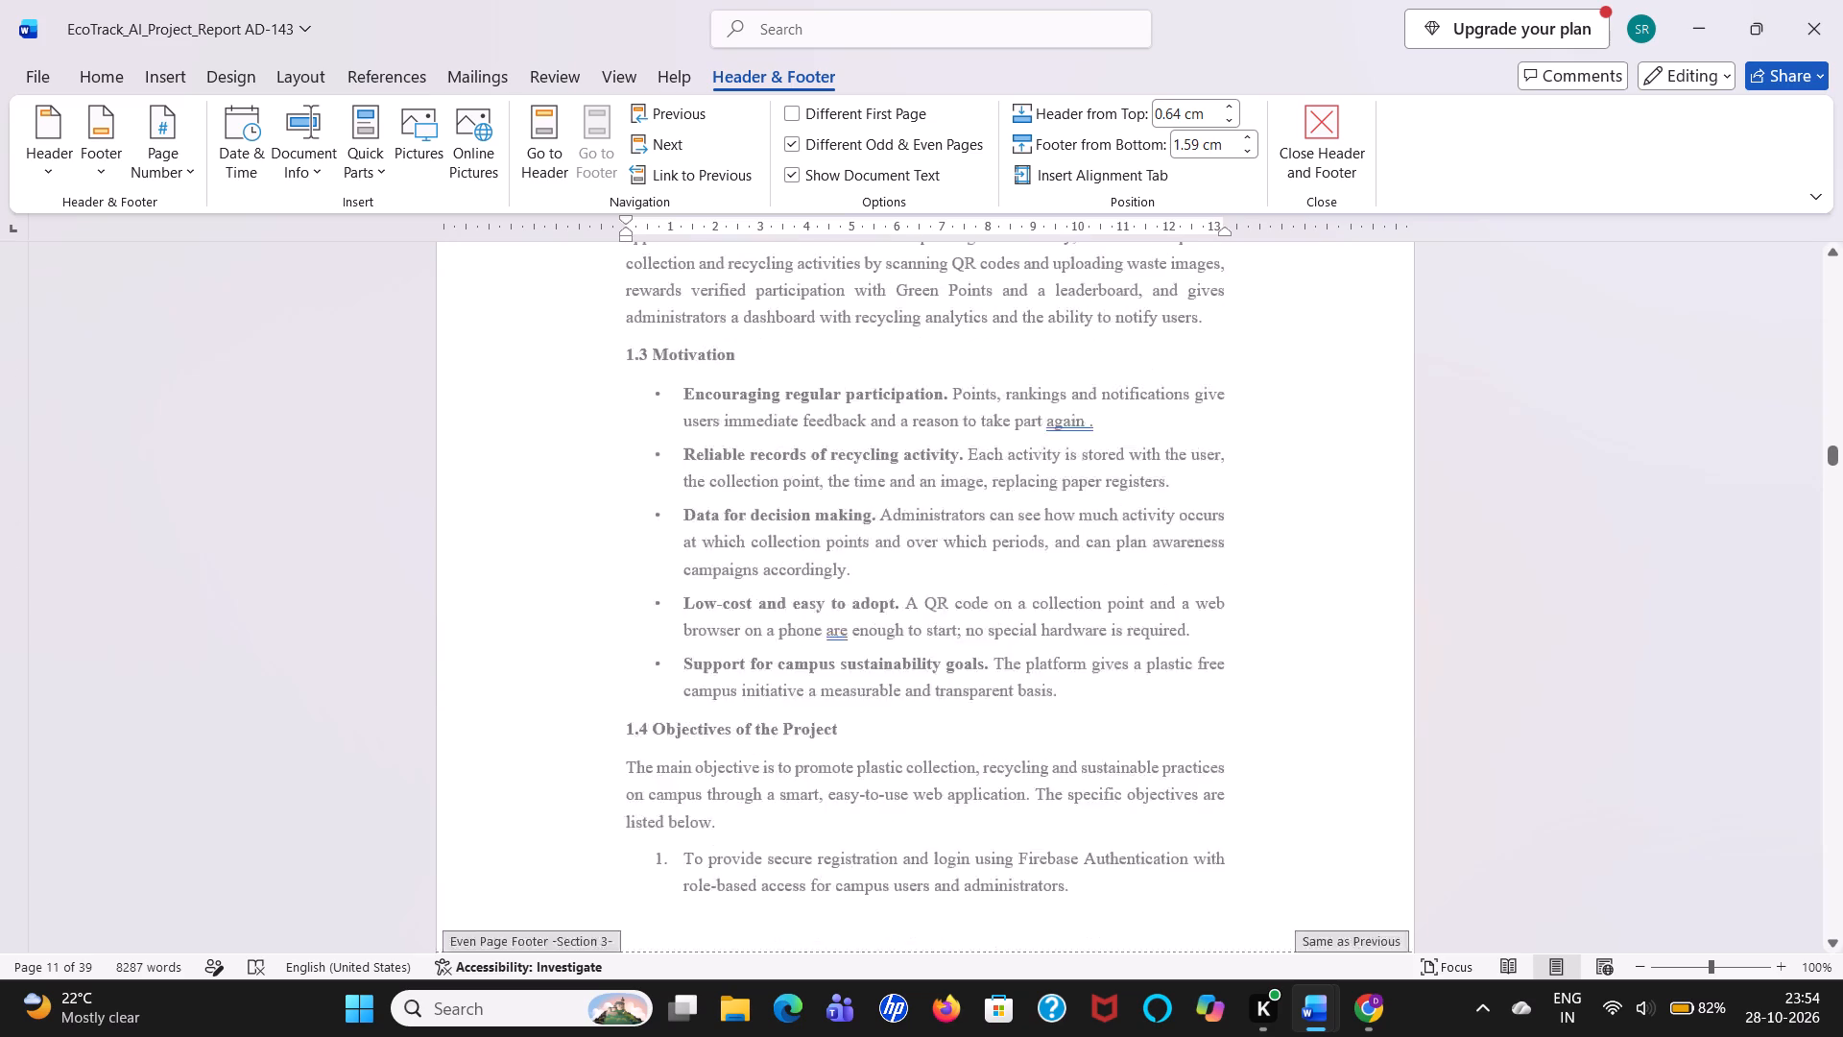
scroll(1043, 721, down, 6)
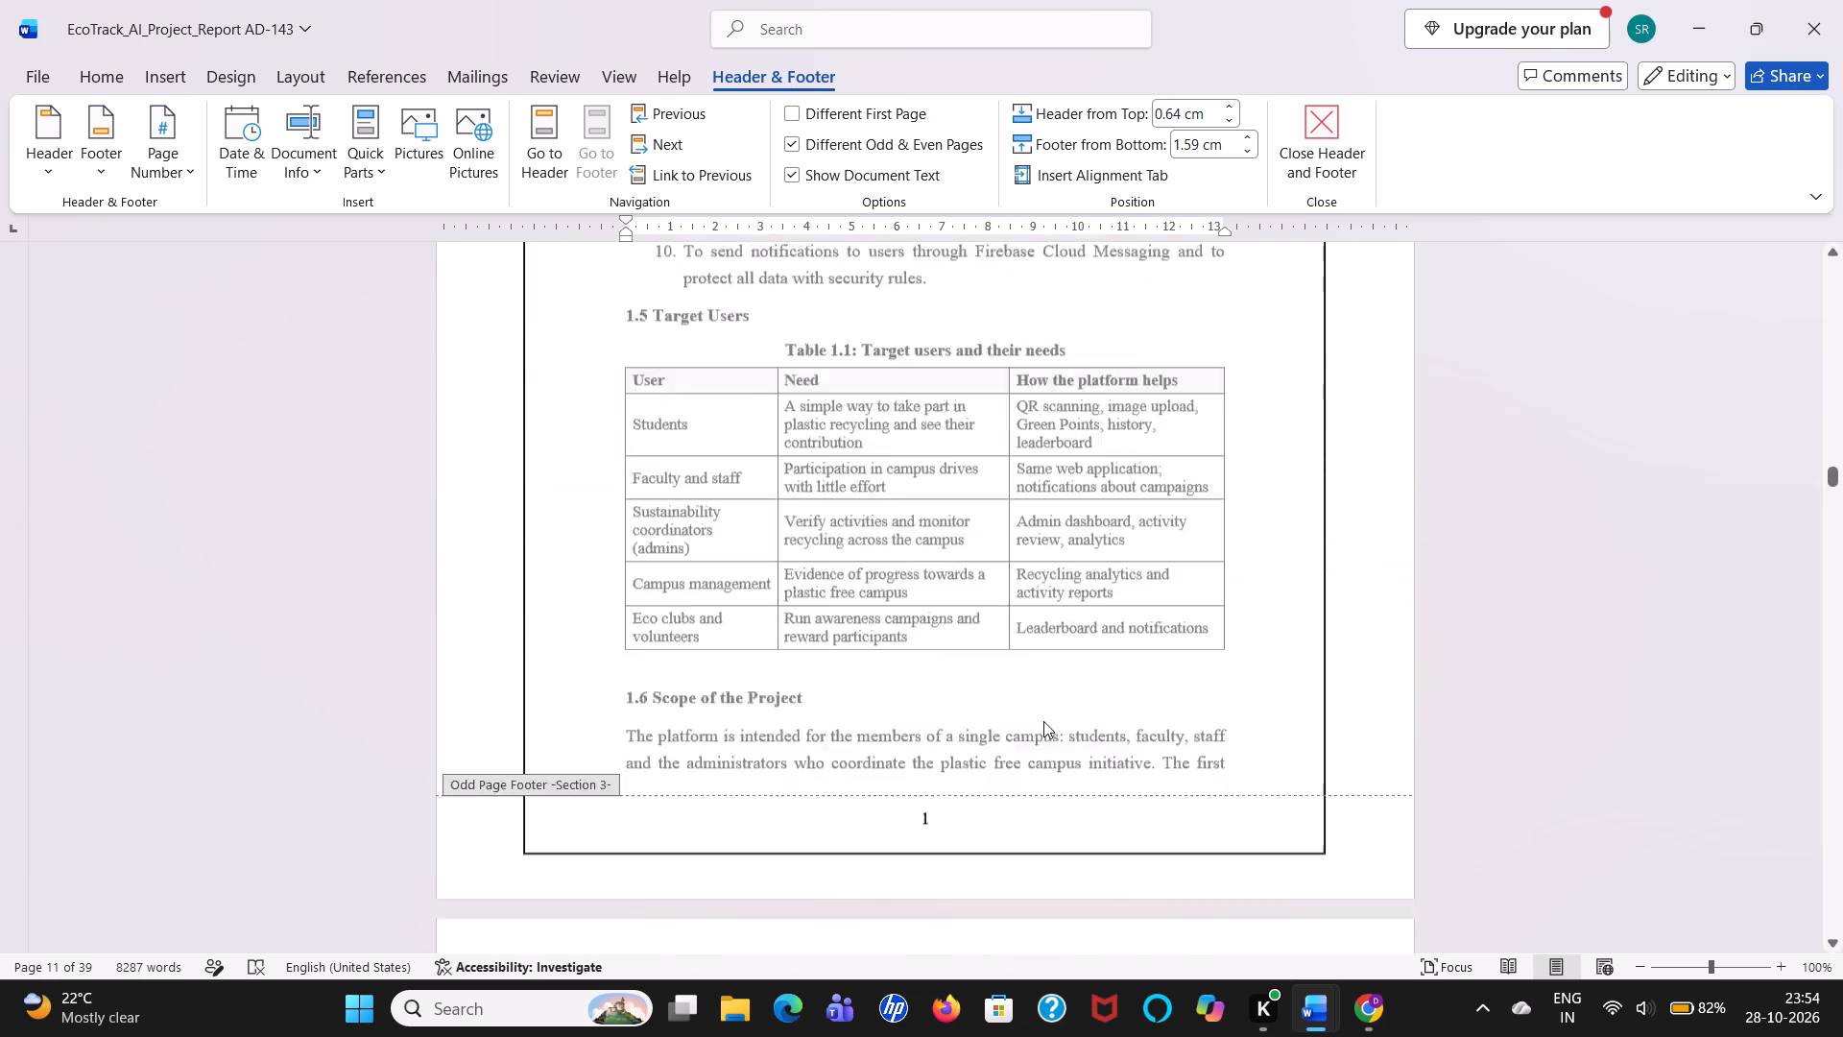
scroll(1043, 721, down, 1)
scroll(1043, 721, up, 2)
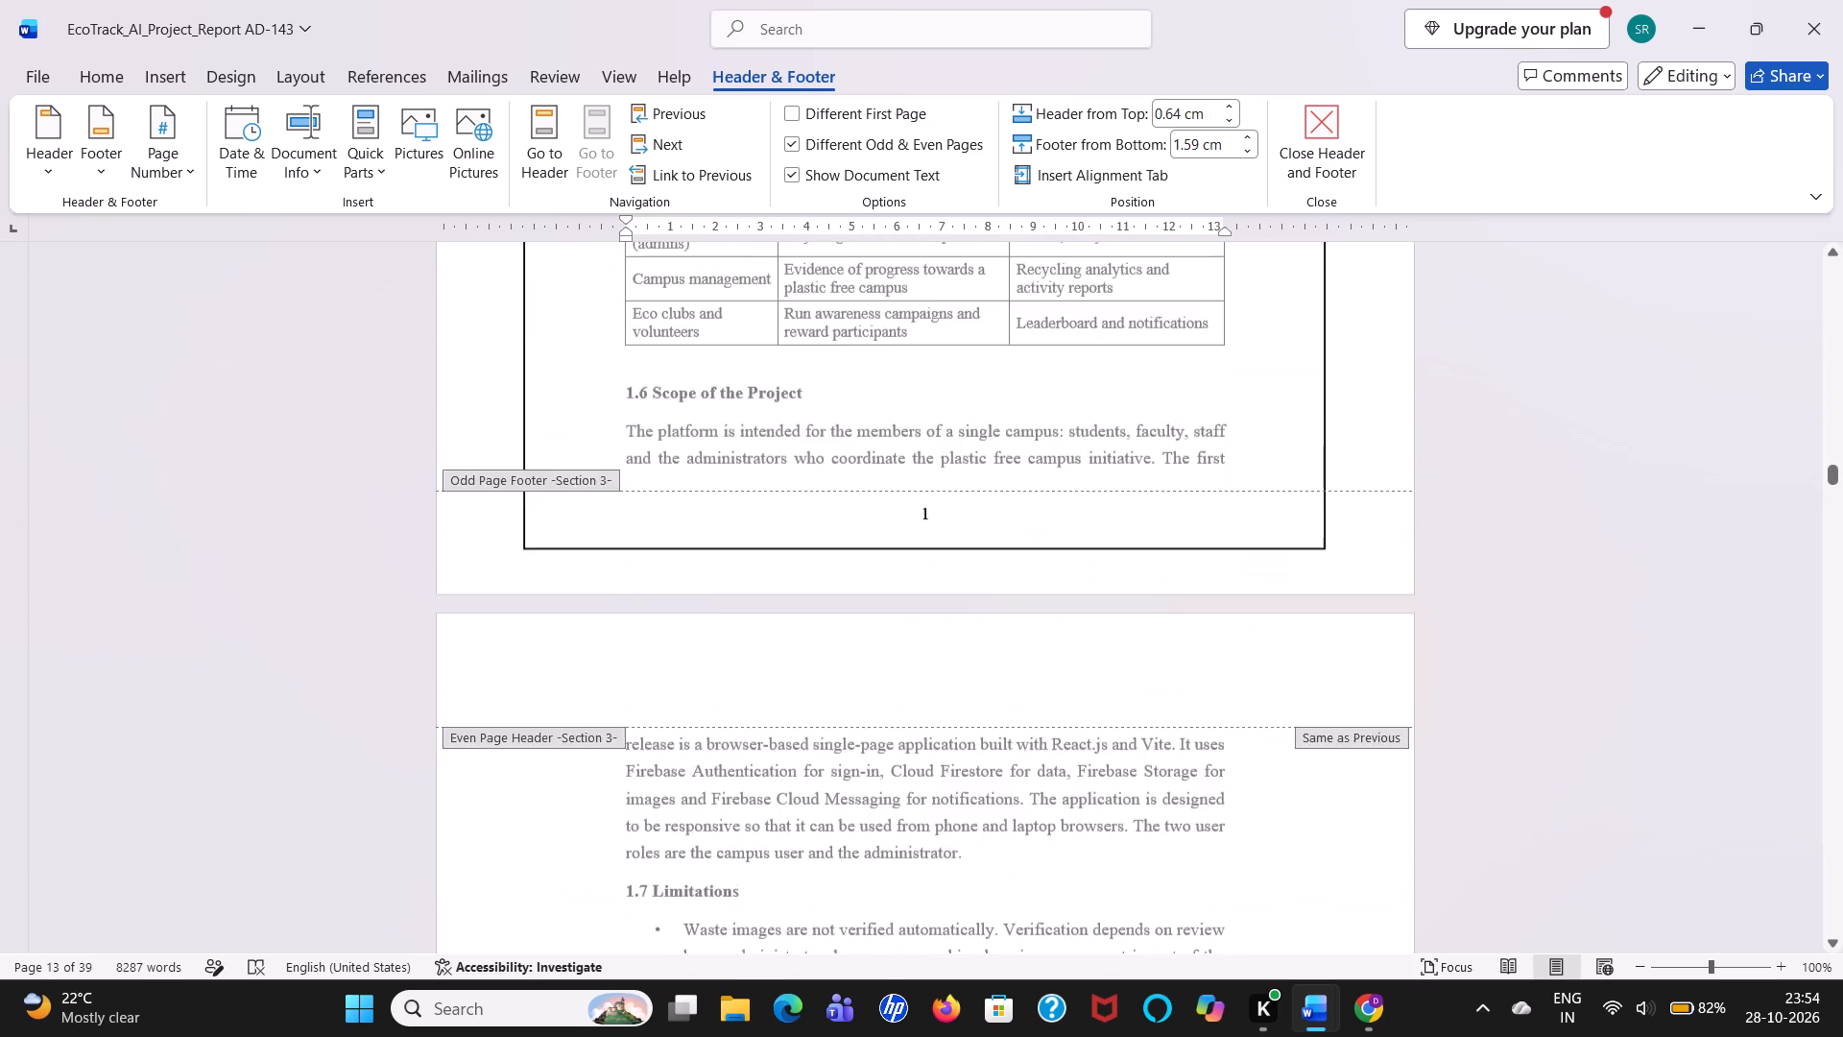
scroll(1043, 721, up, 7)
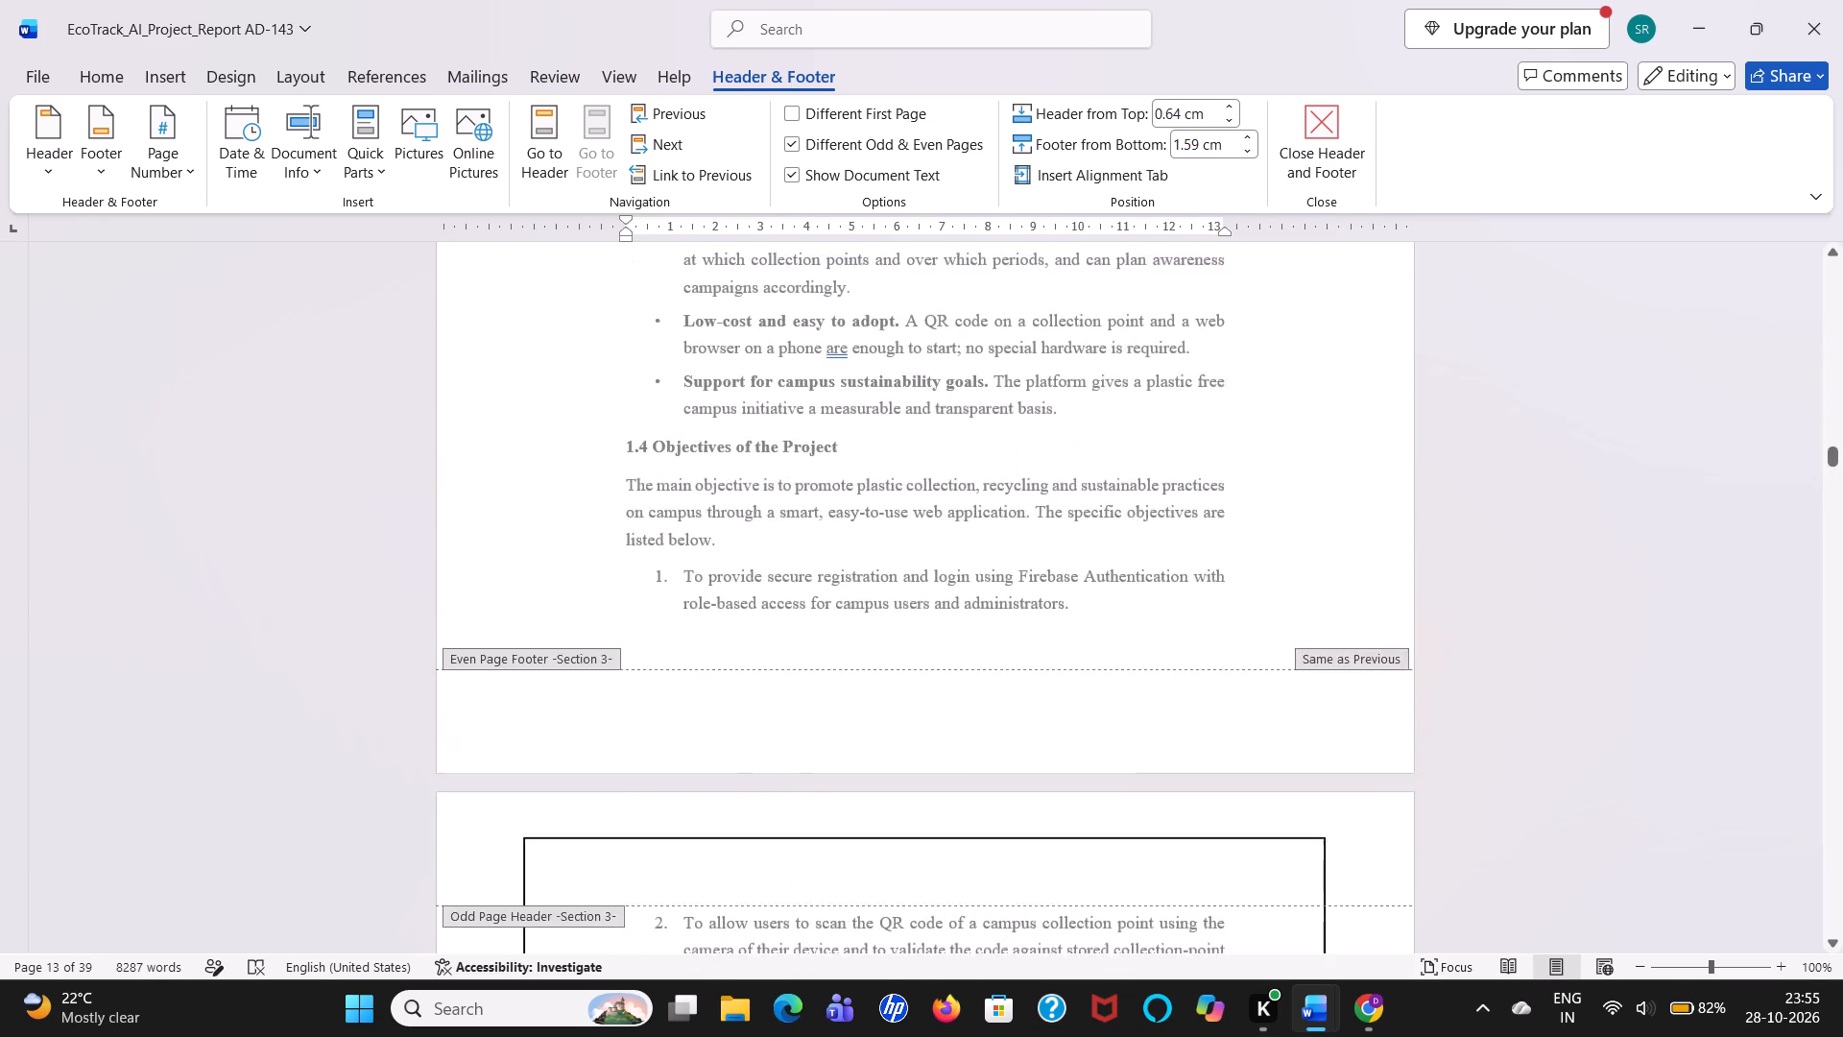
scroll(1043, 721, up, 1)
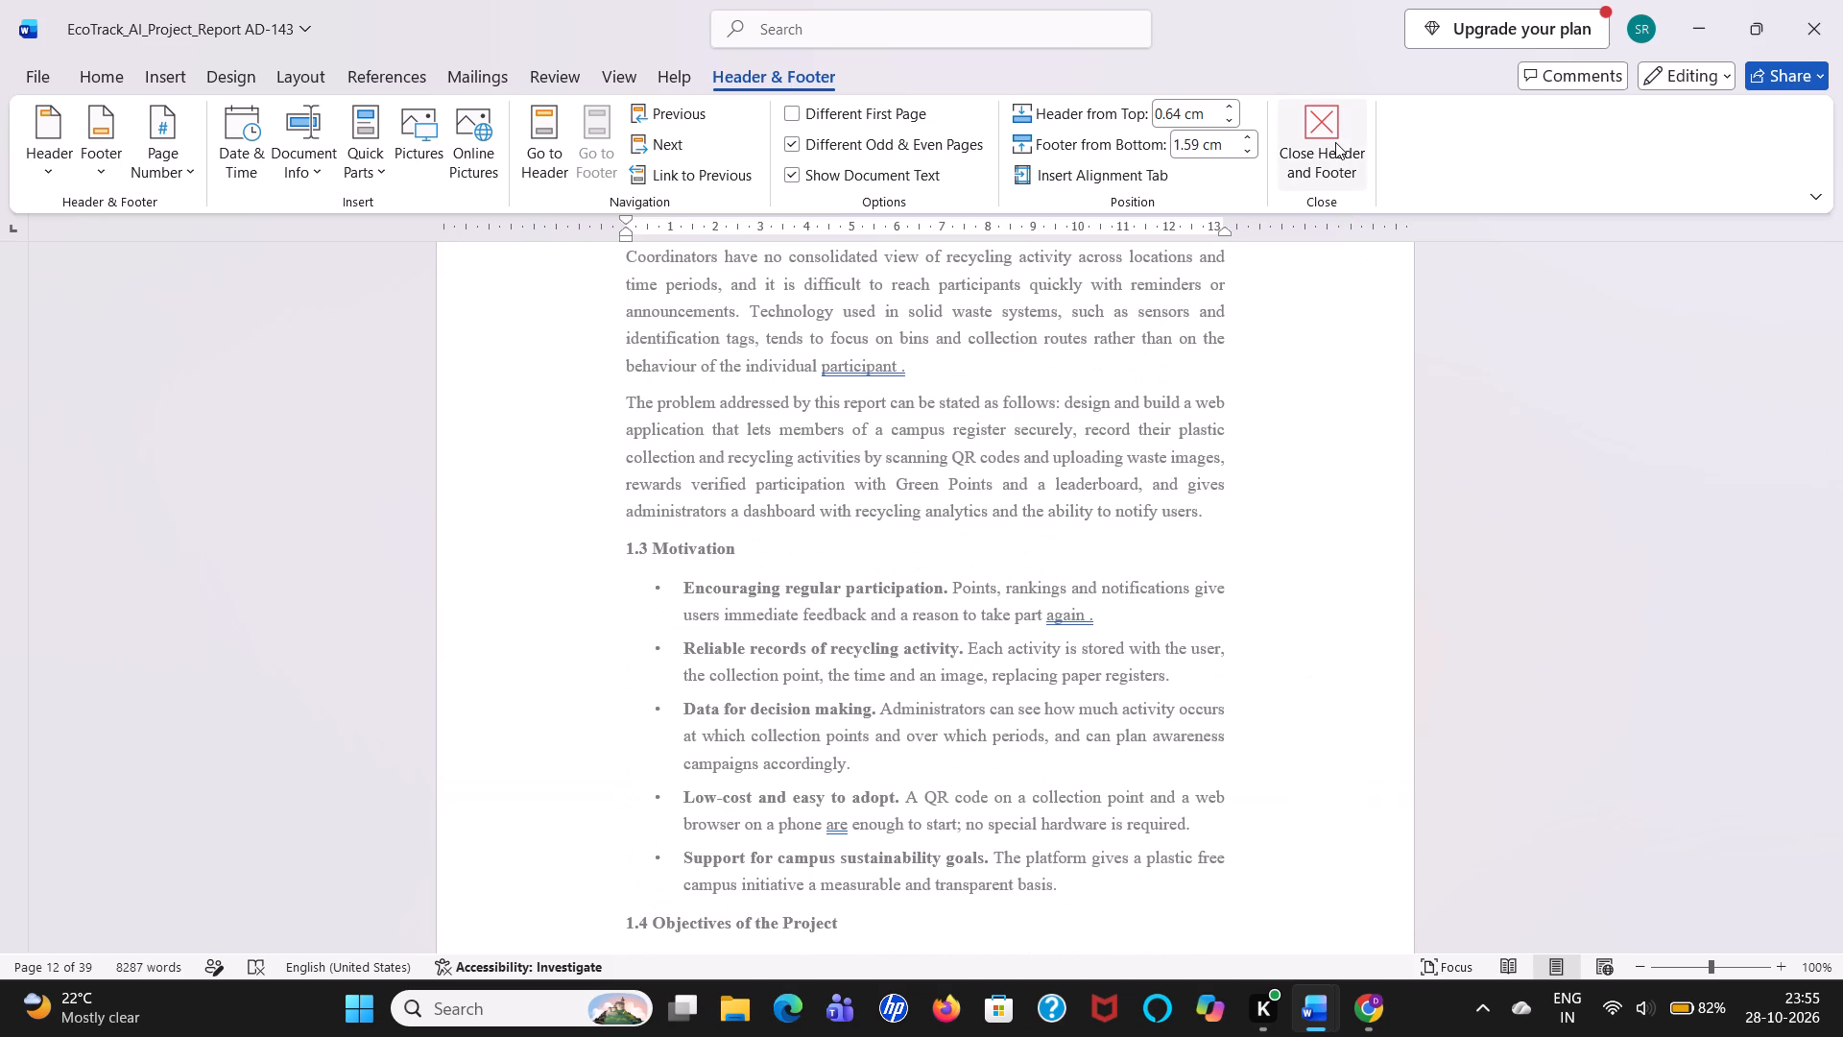
click(1335, 142)
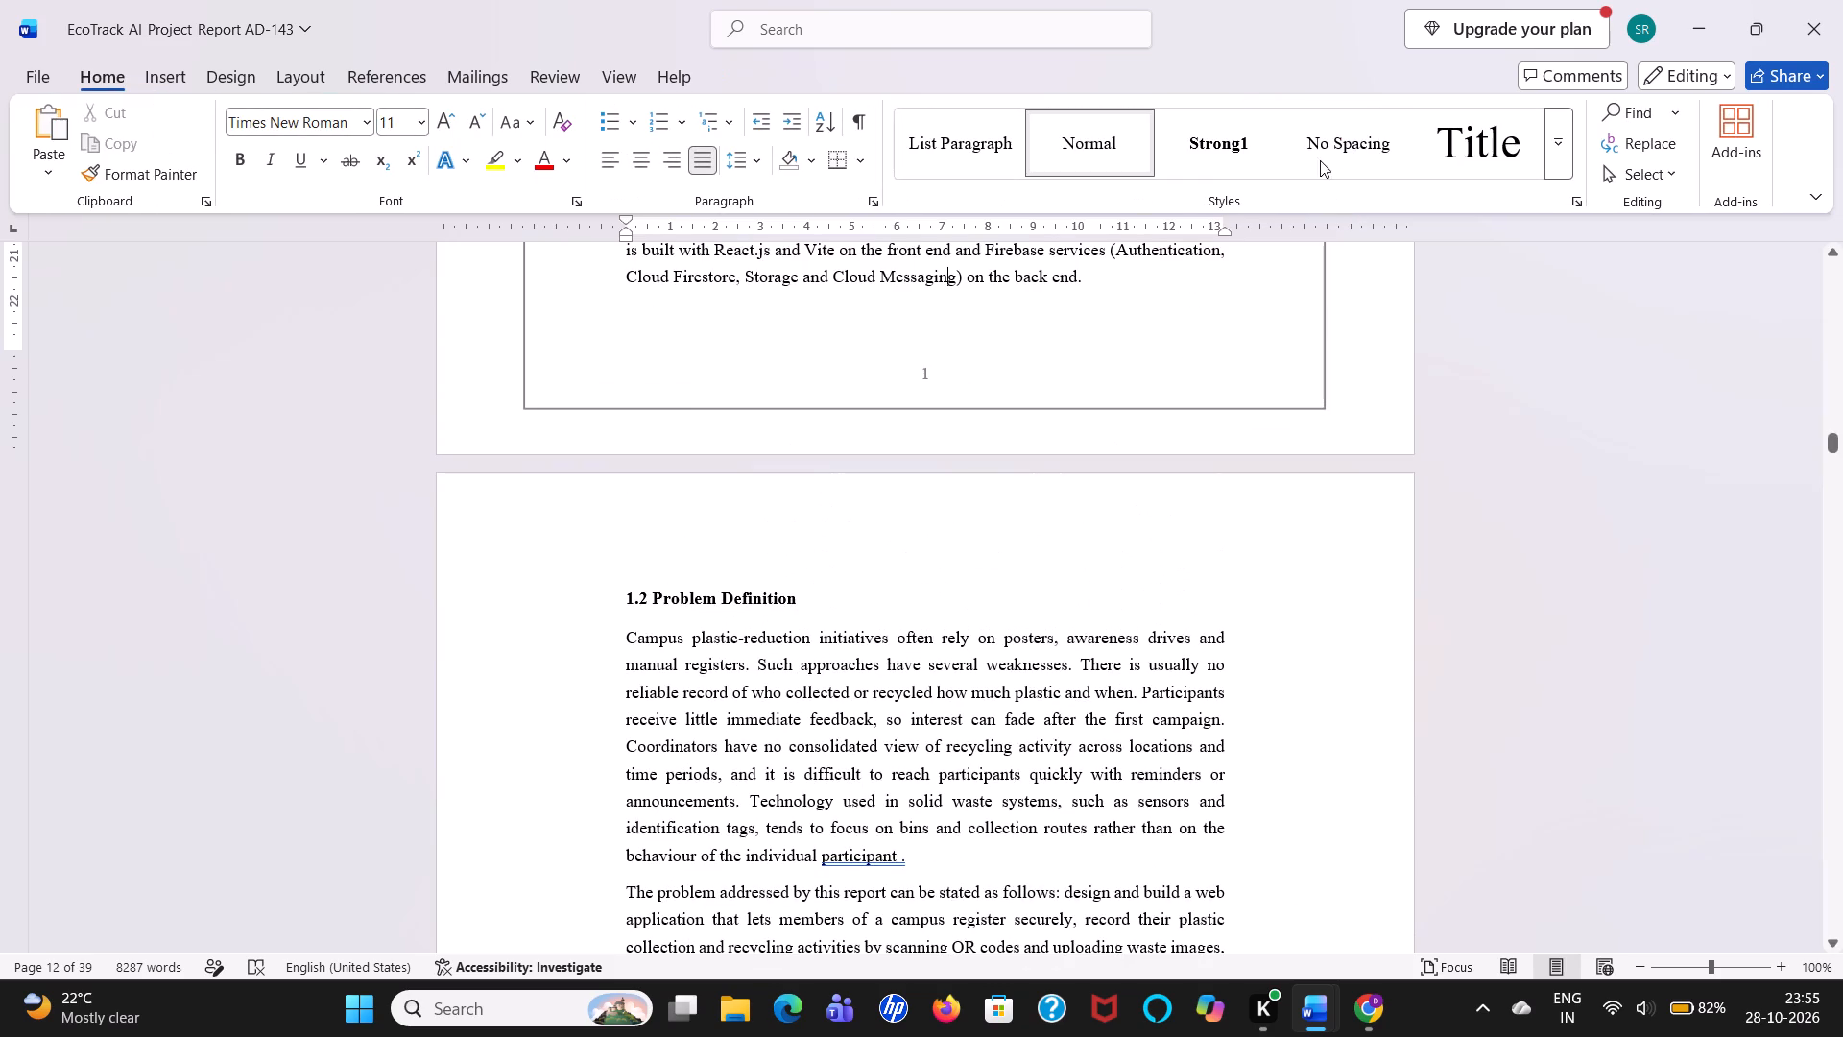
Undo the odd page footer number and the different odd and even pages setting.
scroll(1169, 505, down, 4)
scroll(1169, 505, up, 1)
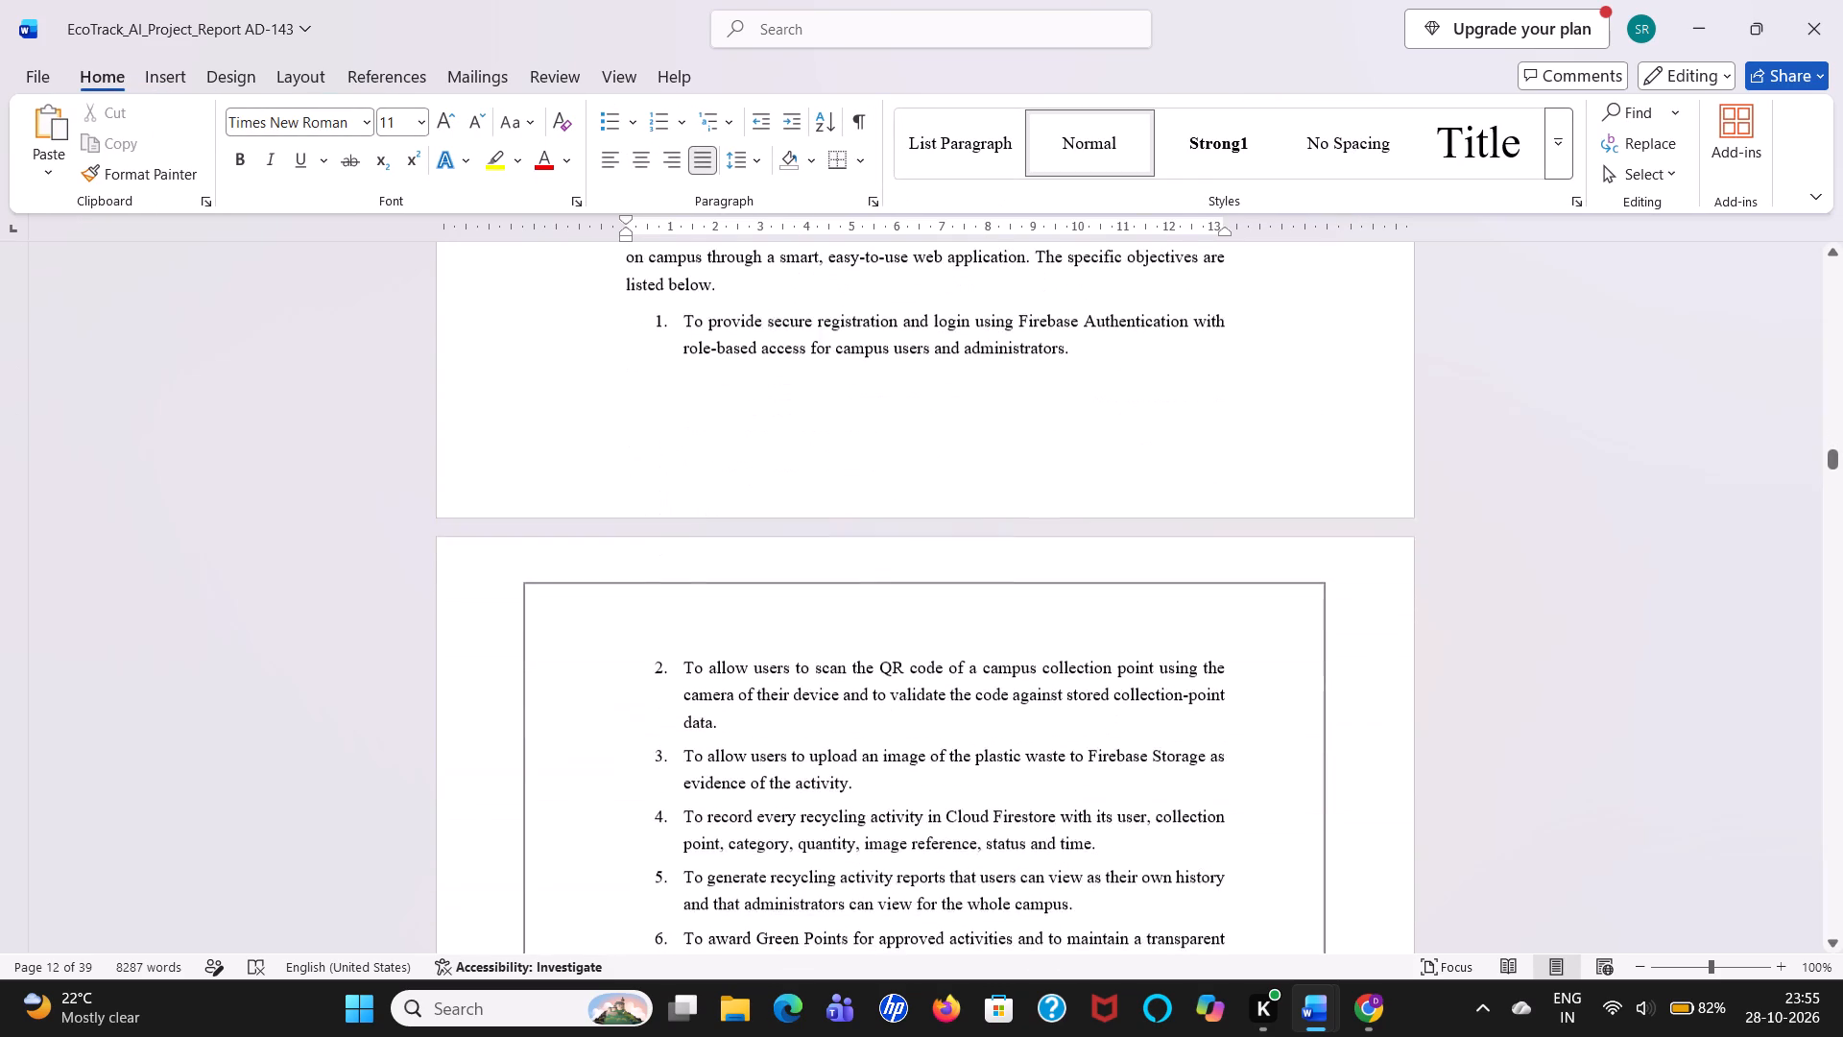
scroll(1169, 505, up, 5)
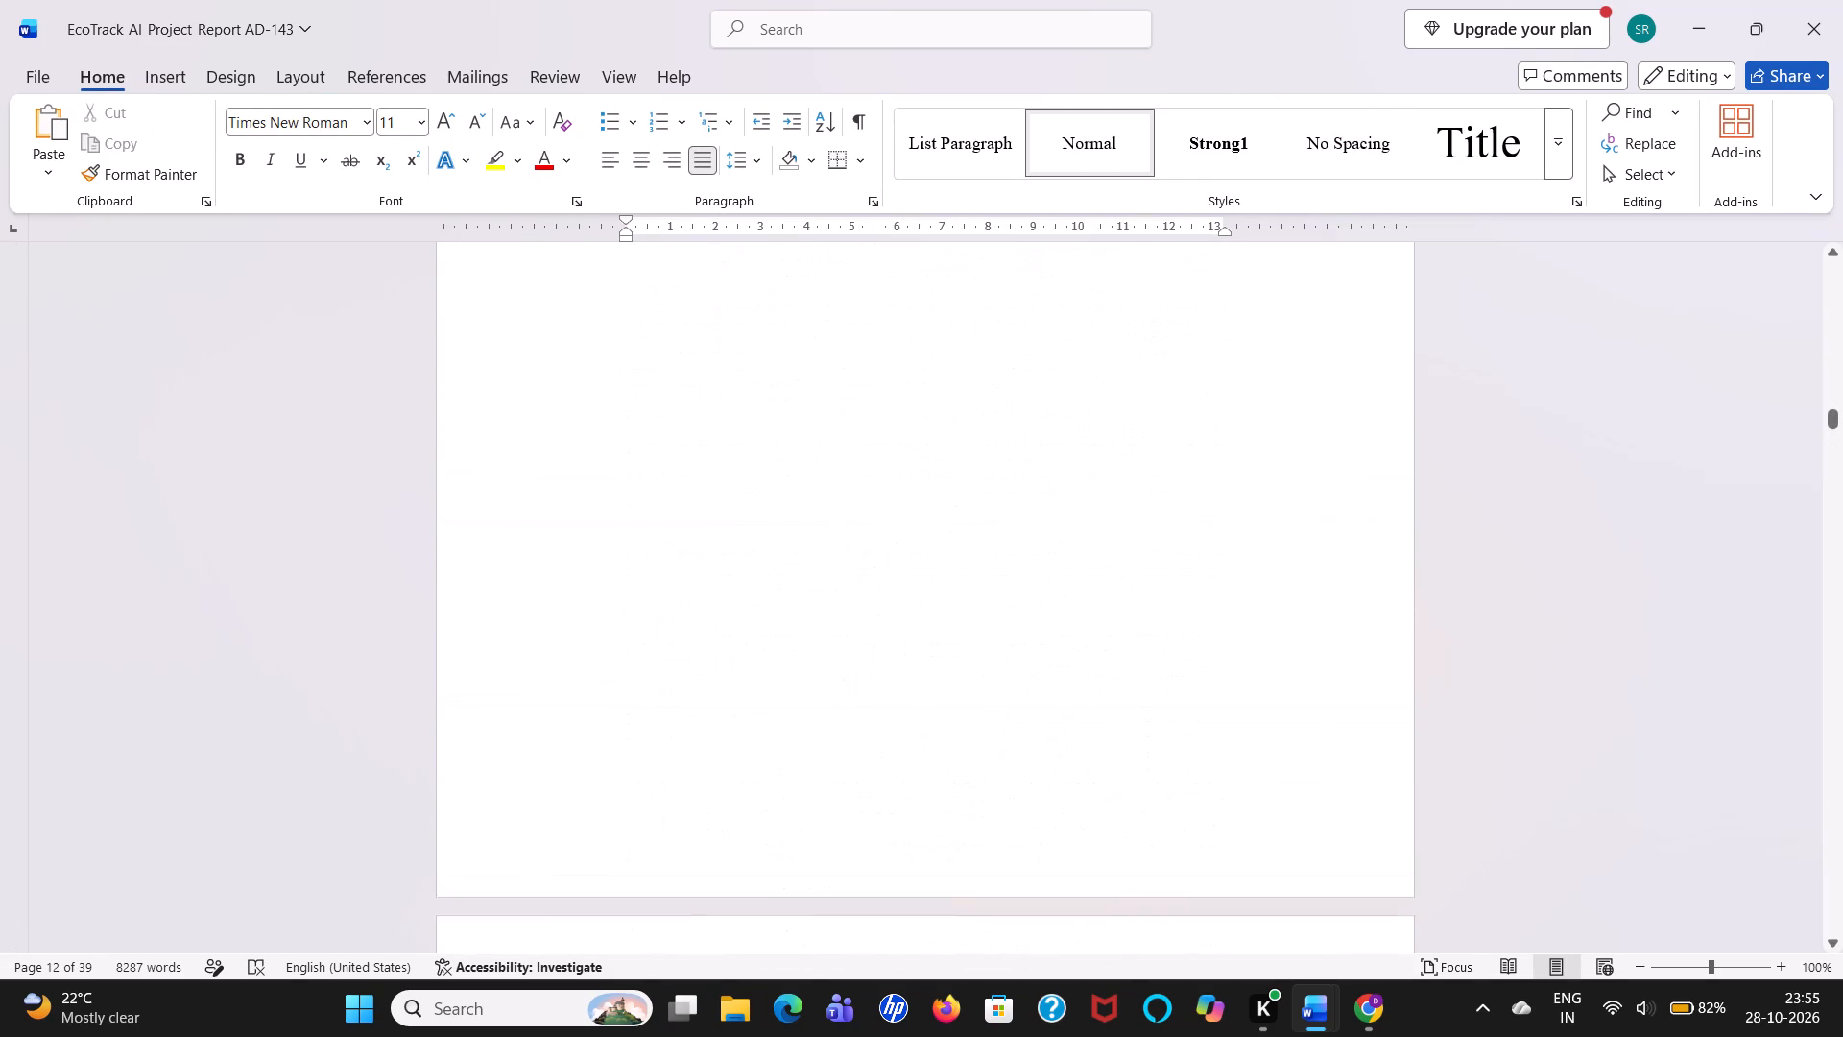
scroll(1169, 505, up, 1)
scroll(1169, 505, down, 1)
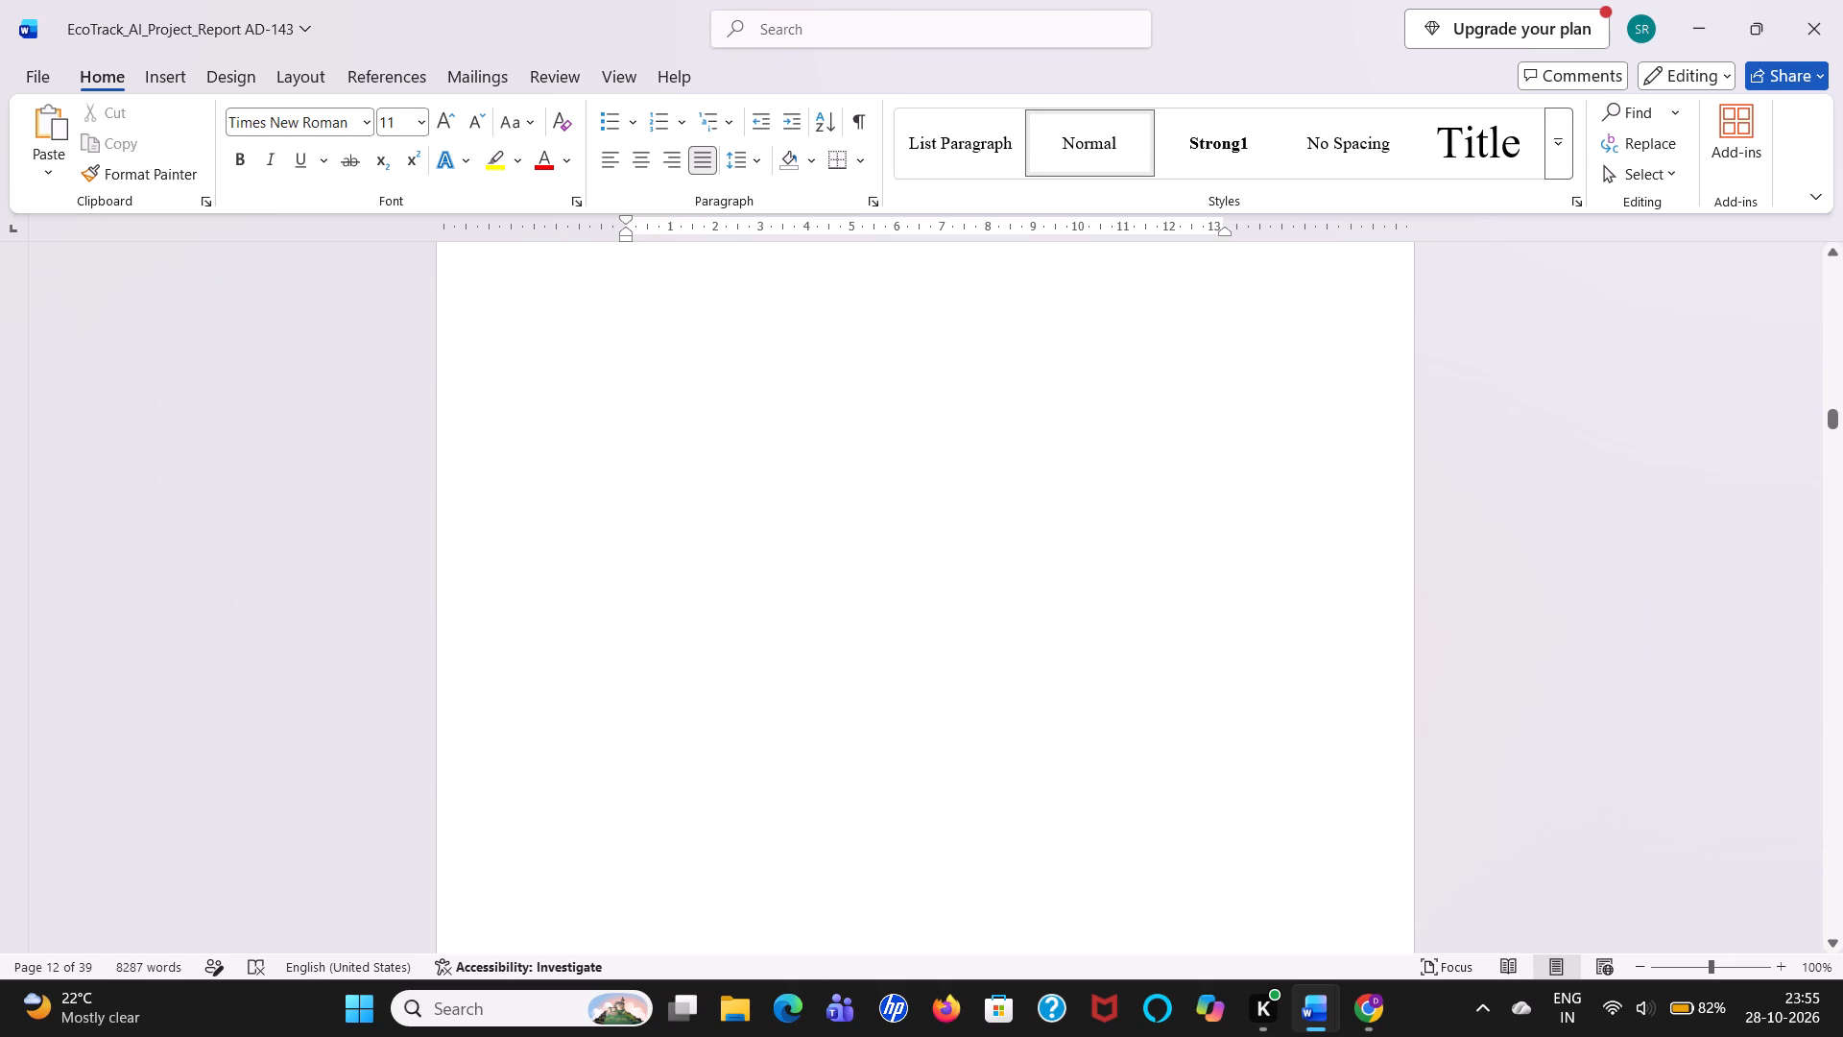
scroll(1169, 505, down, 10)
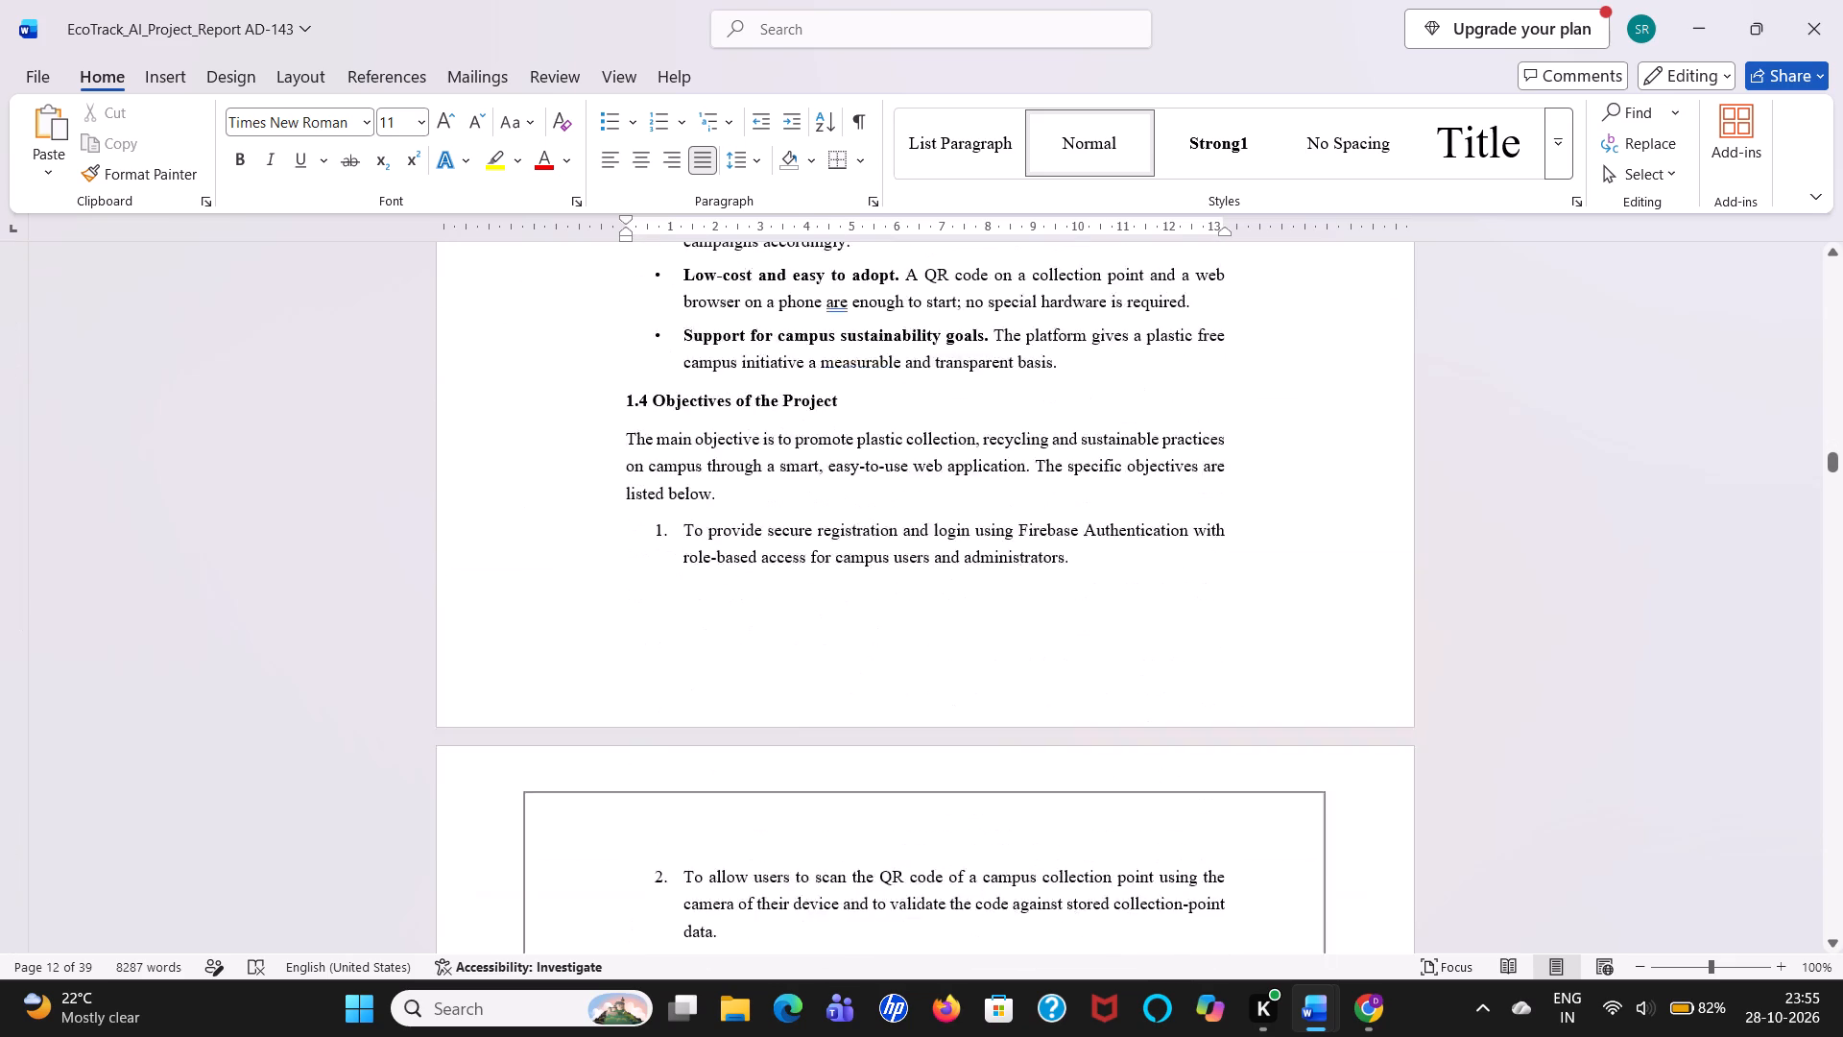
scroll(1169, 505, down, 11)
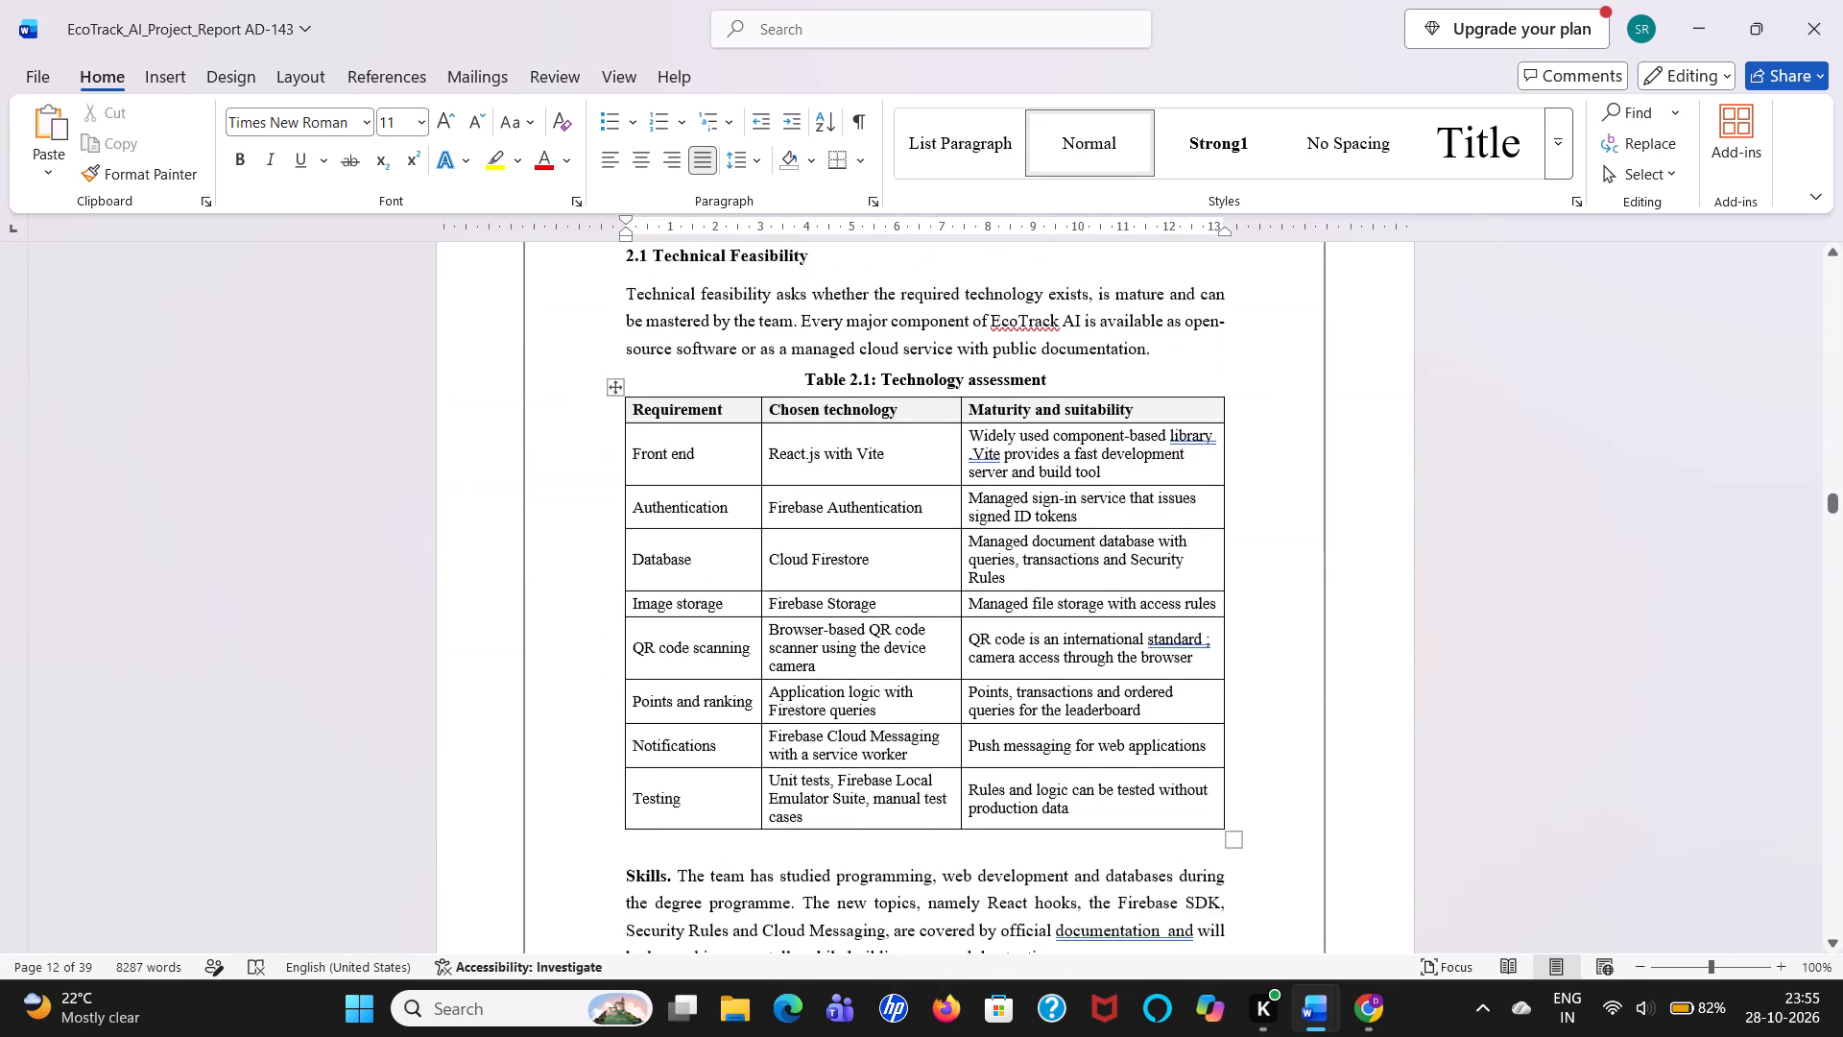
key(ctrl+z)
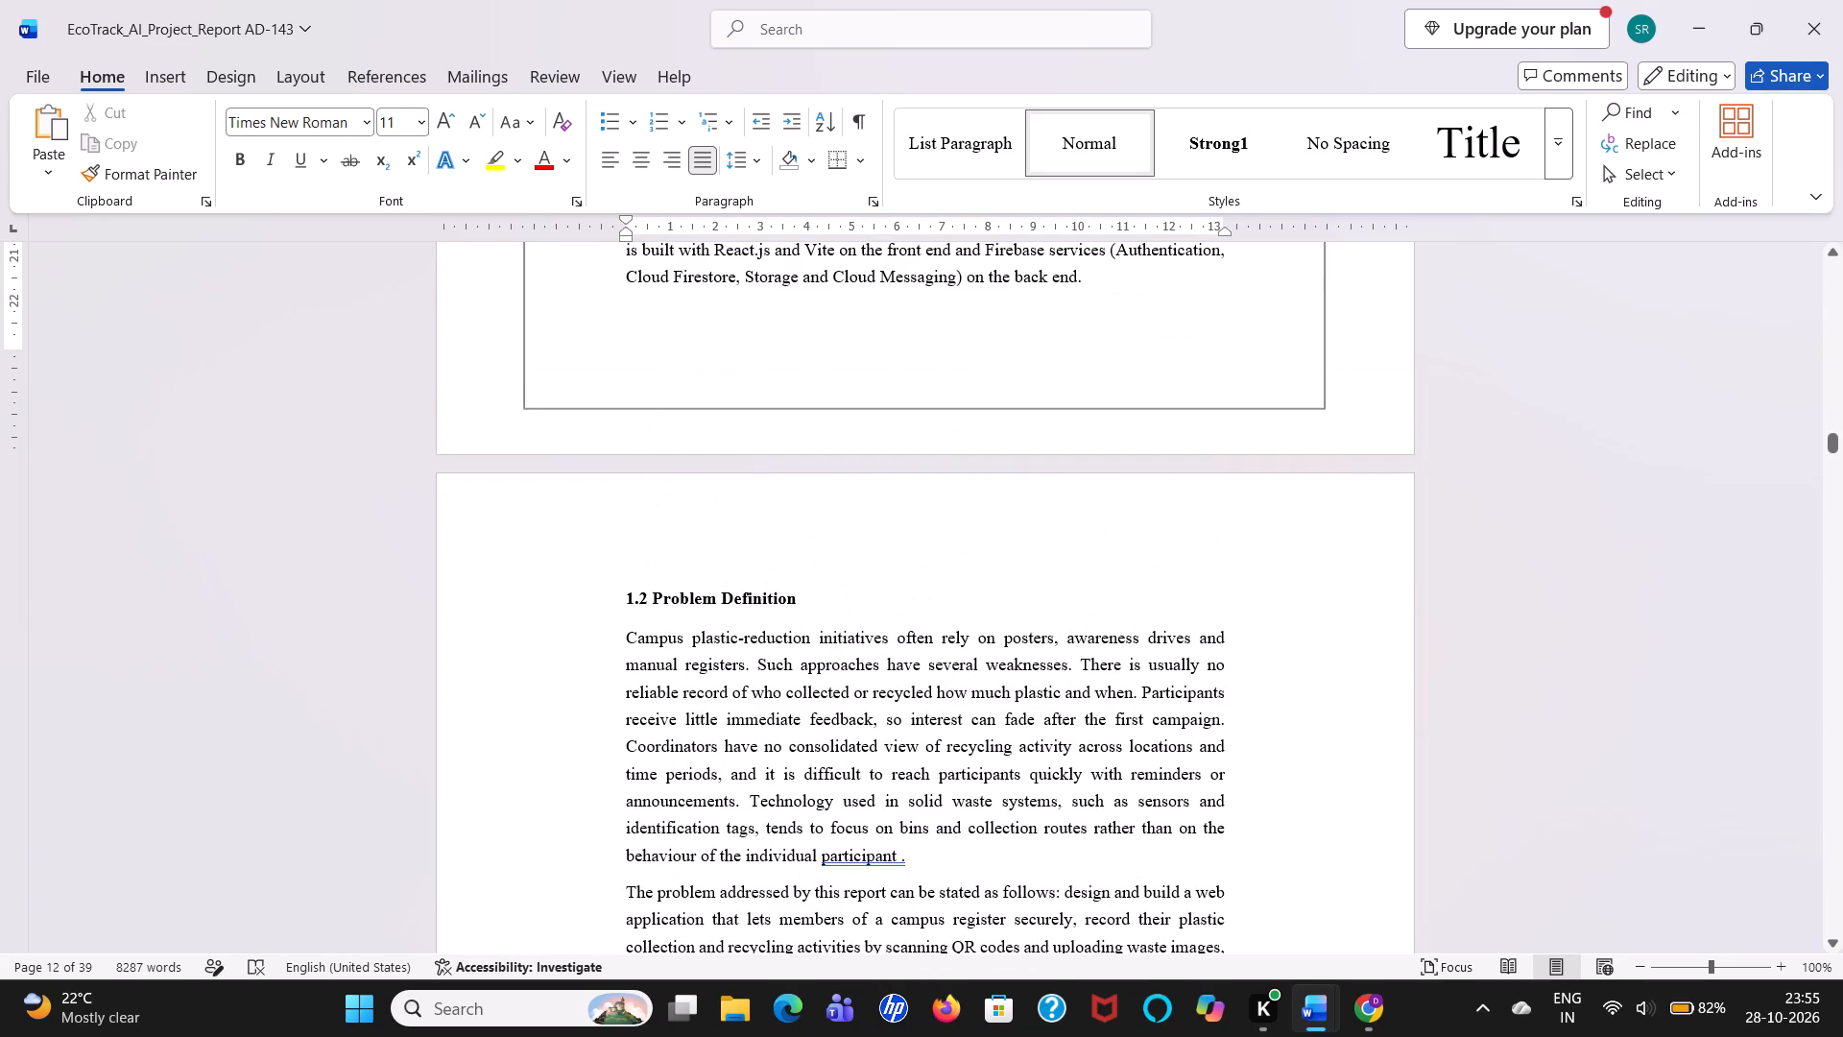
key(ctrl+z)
Examine the page borders and footers from the List of Figures through the Chapter 1 objectives list.
scroll(1148, 509, up, 2)
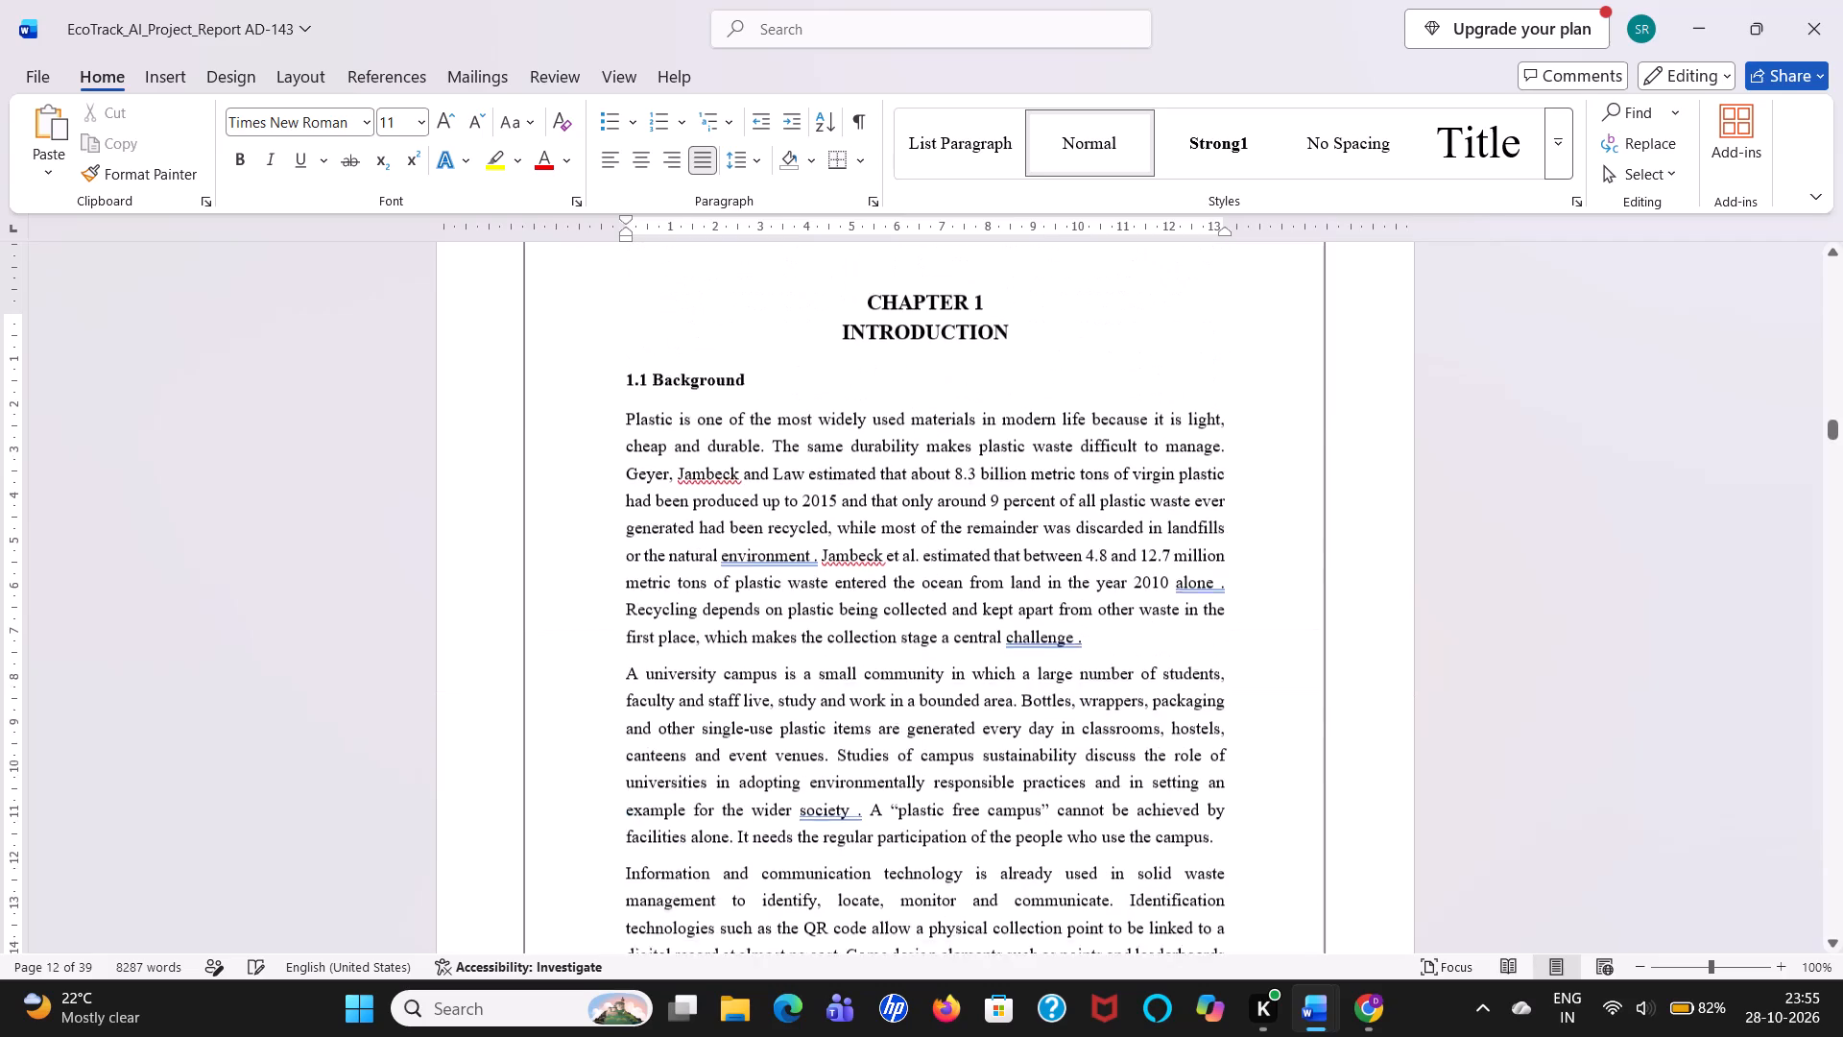
scroll(1148, 509, up, 4)
scroll(1148, 509, down, 1)
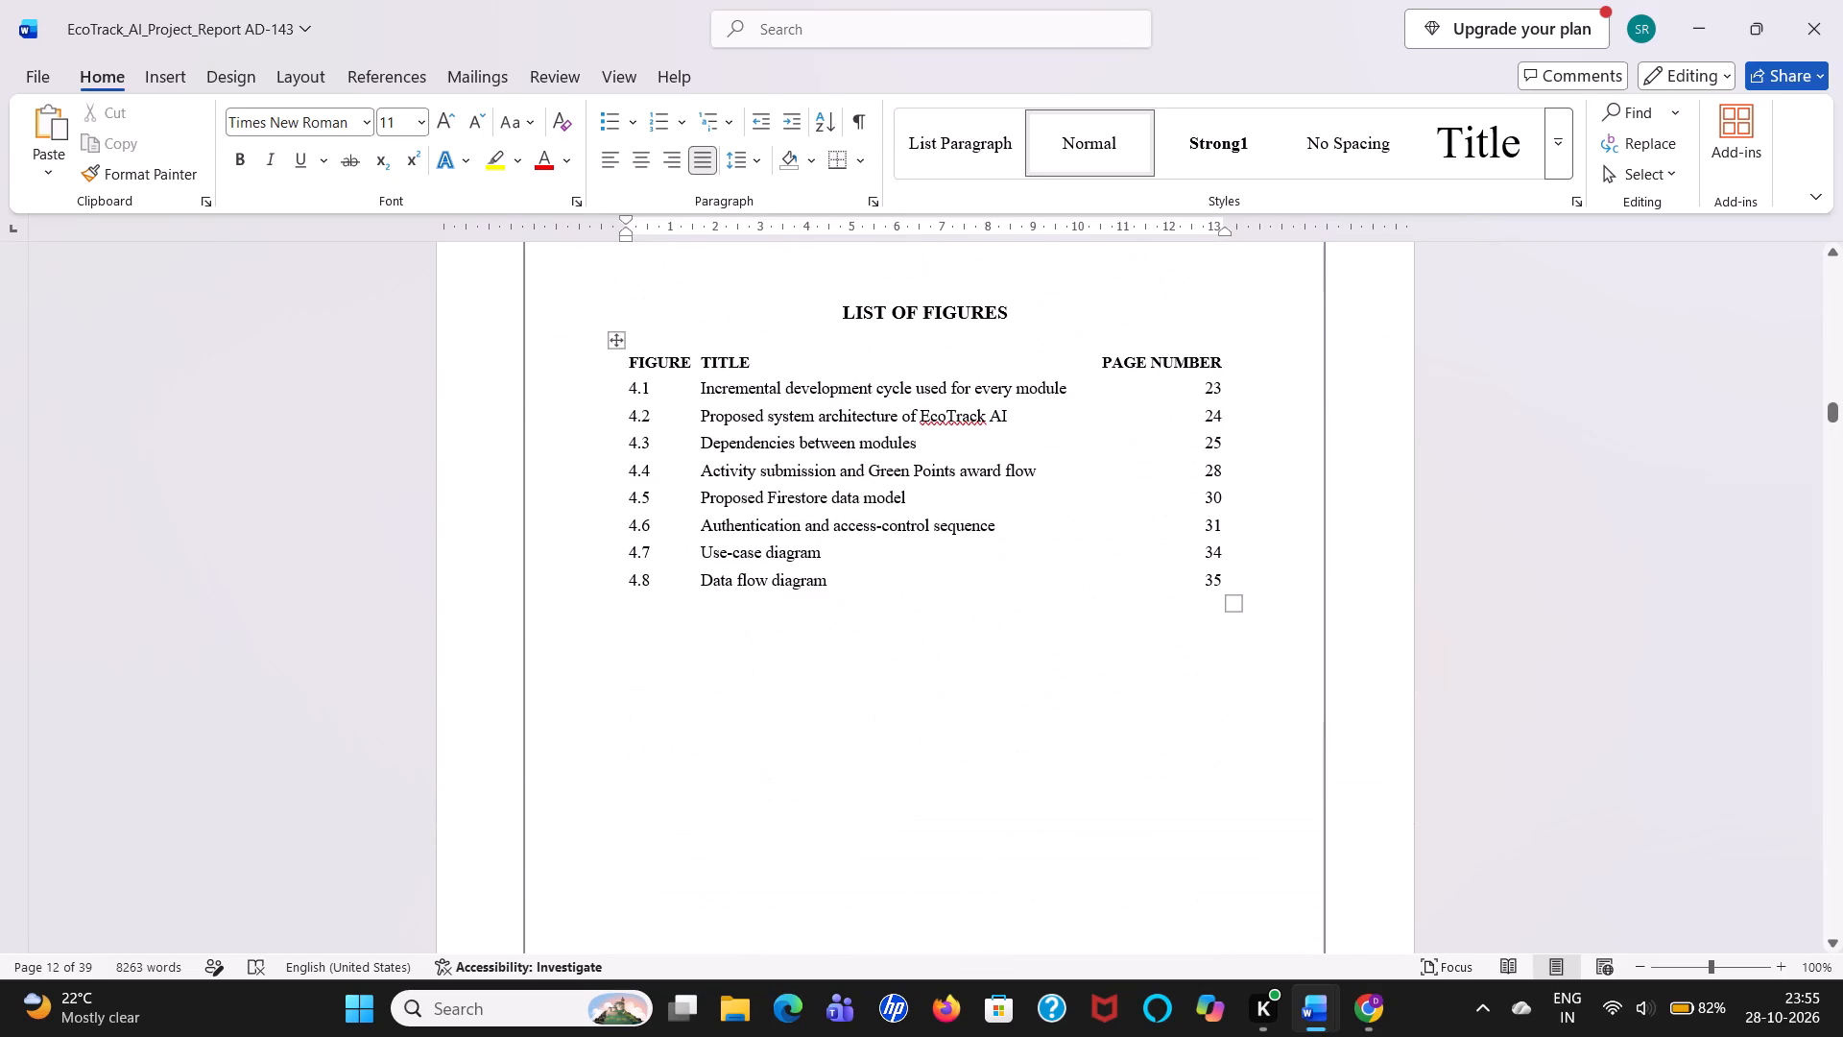
scroll(1148, 509, down, 4)
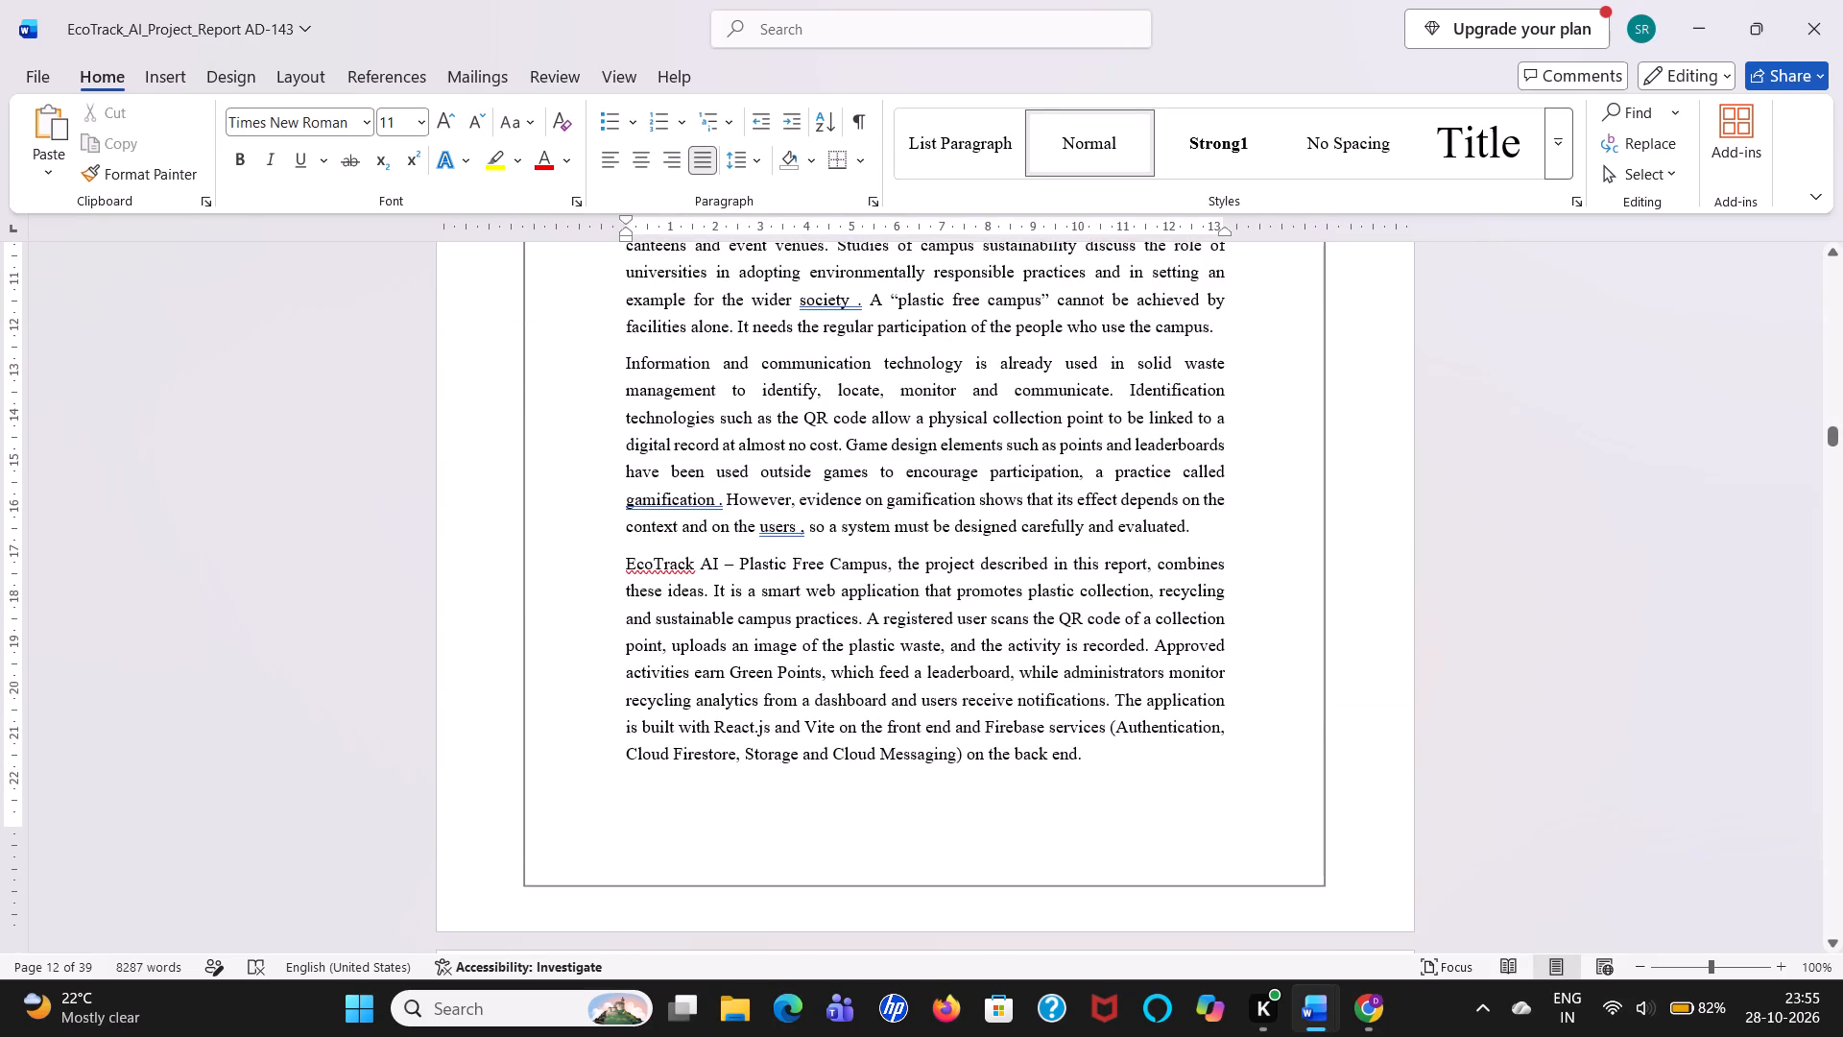
scroll(1062, 670, down, 2)
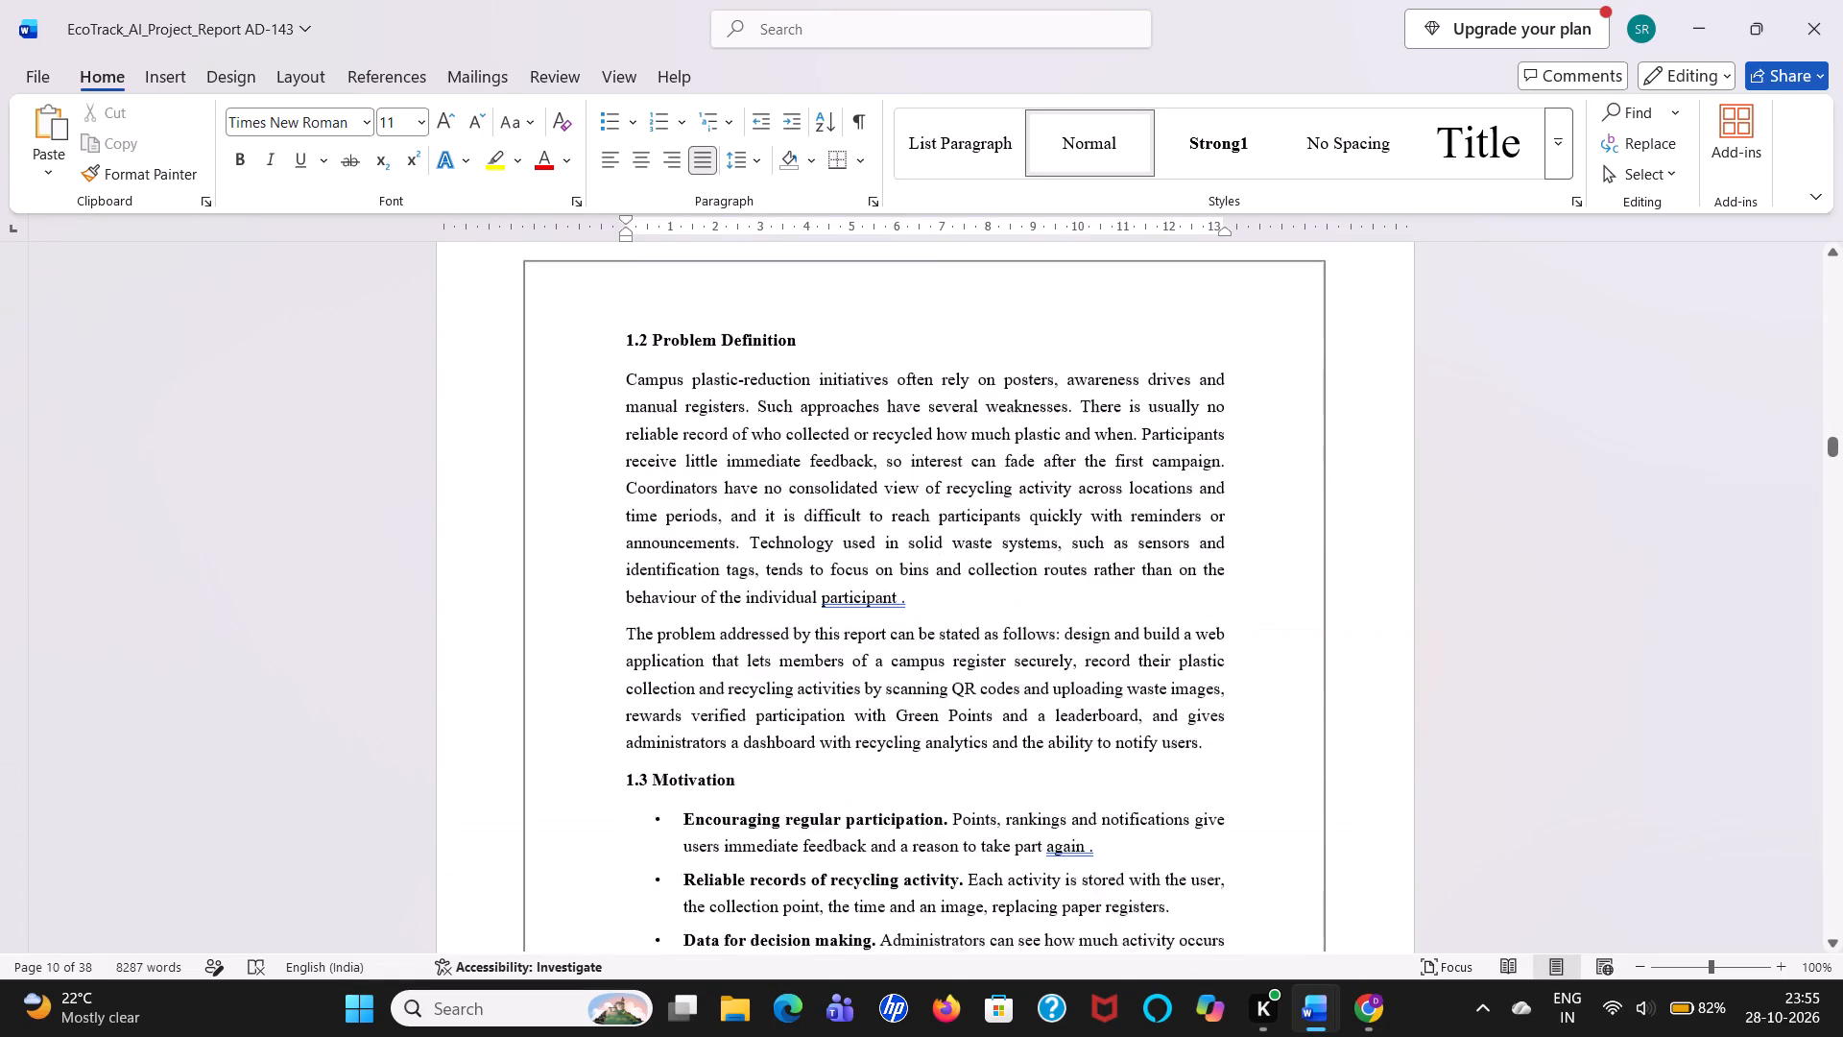
scroll(1062, 670, down, 4)
scroll(1062, 670, up, 1)
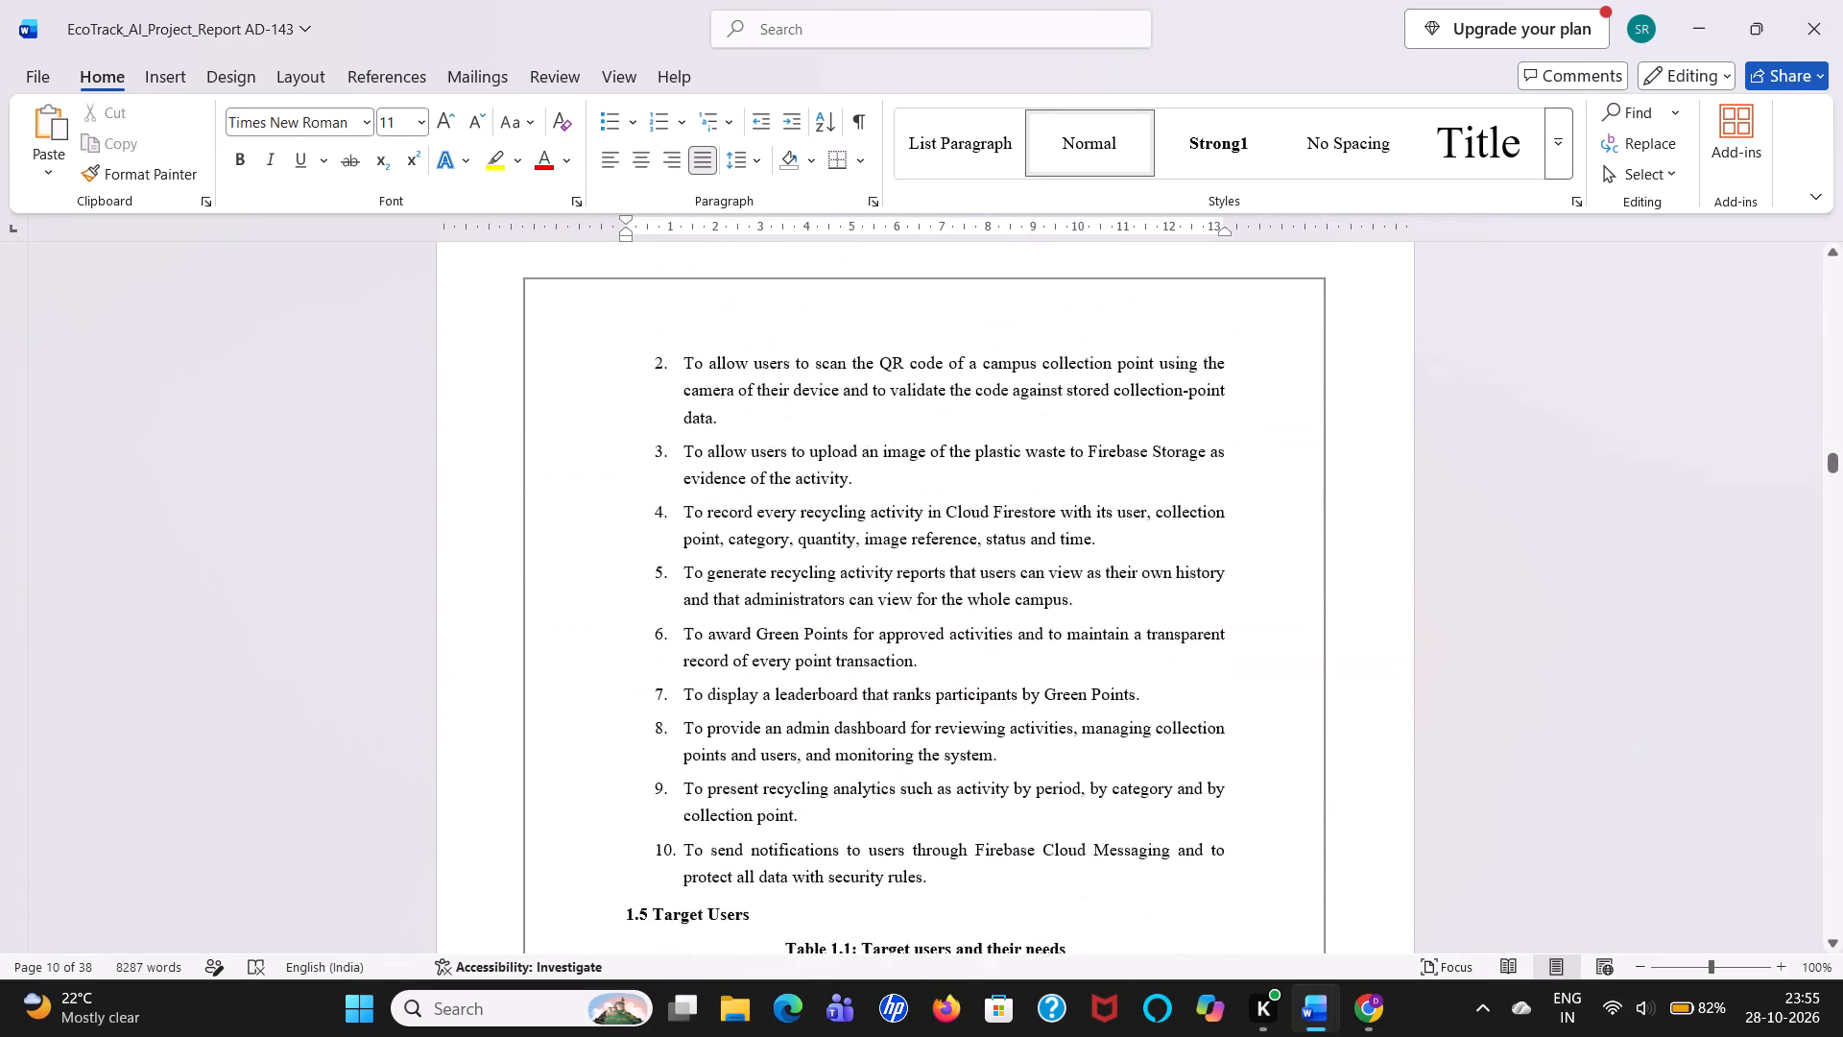
scroll(1062, 670, up, 6)
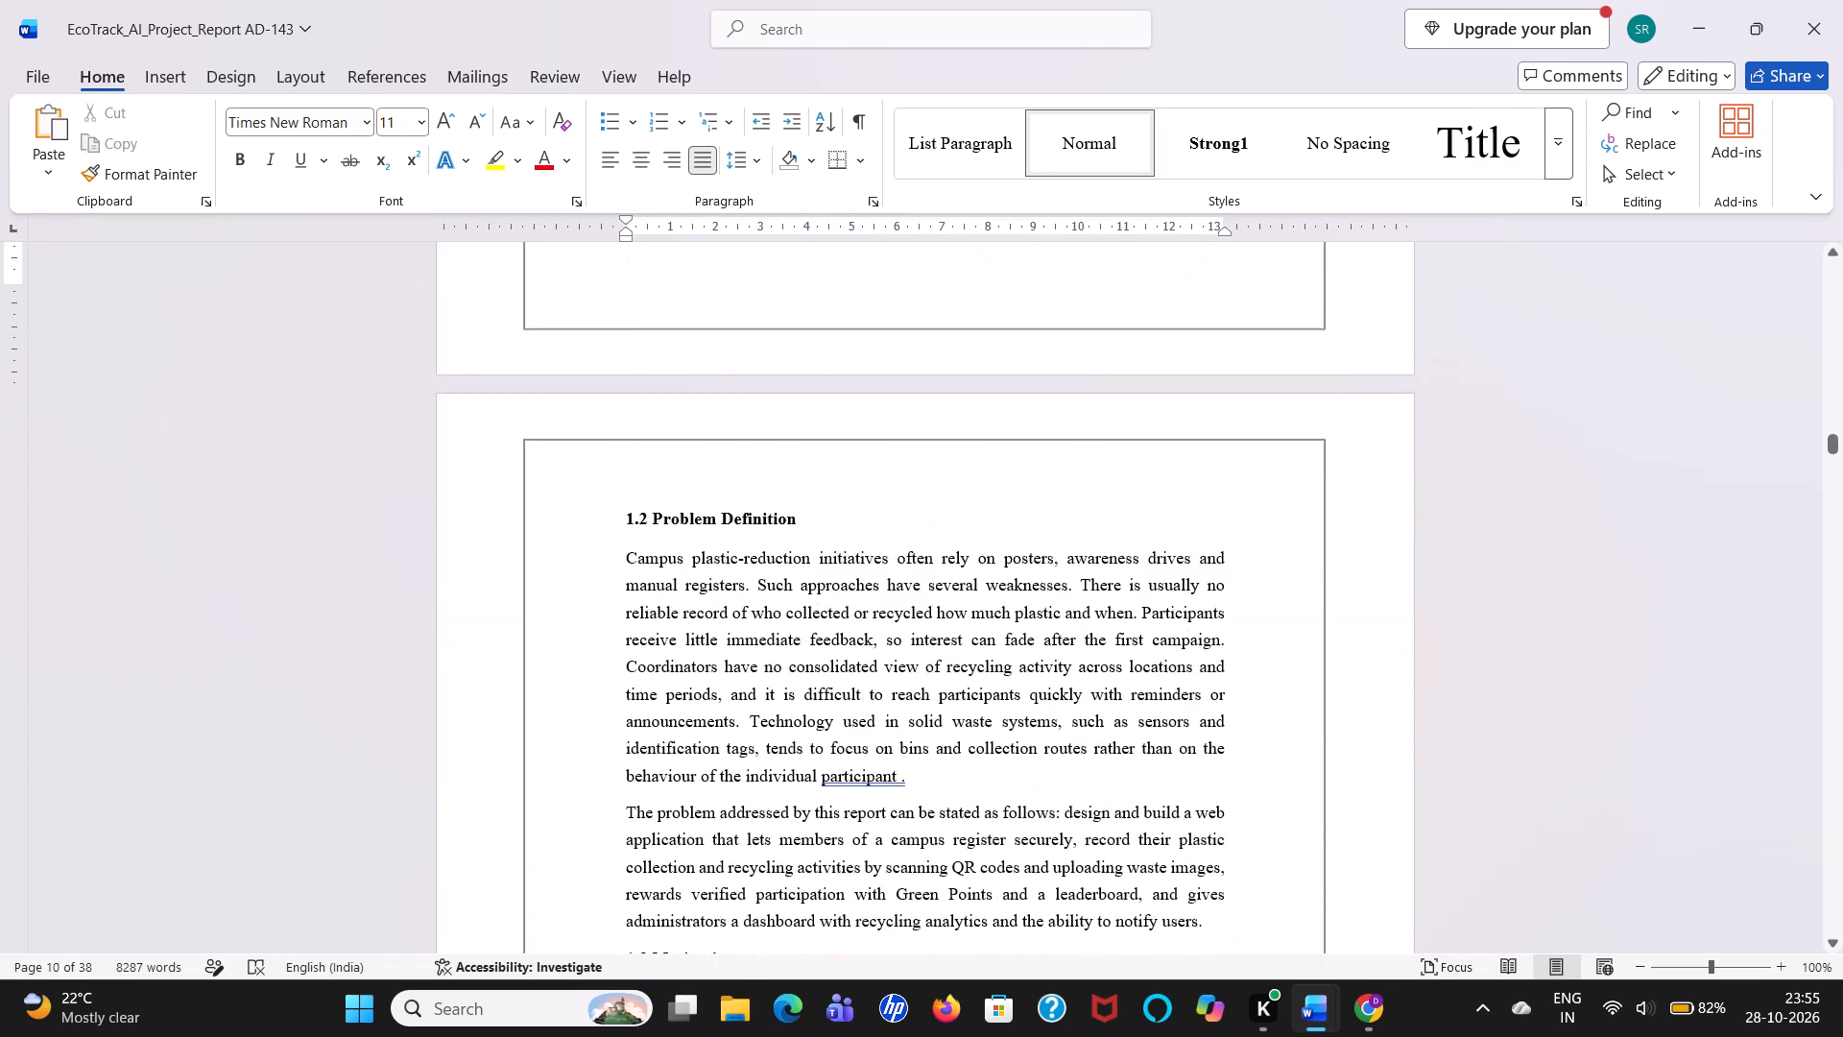
scroll(1062, 670, up, 6)
scroll(1062, 670, down, 1)
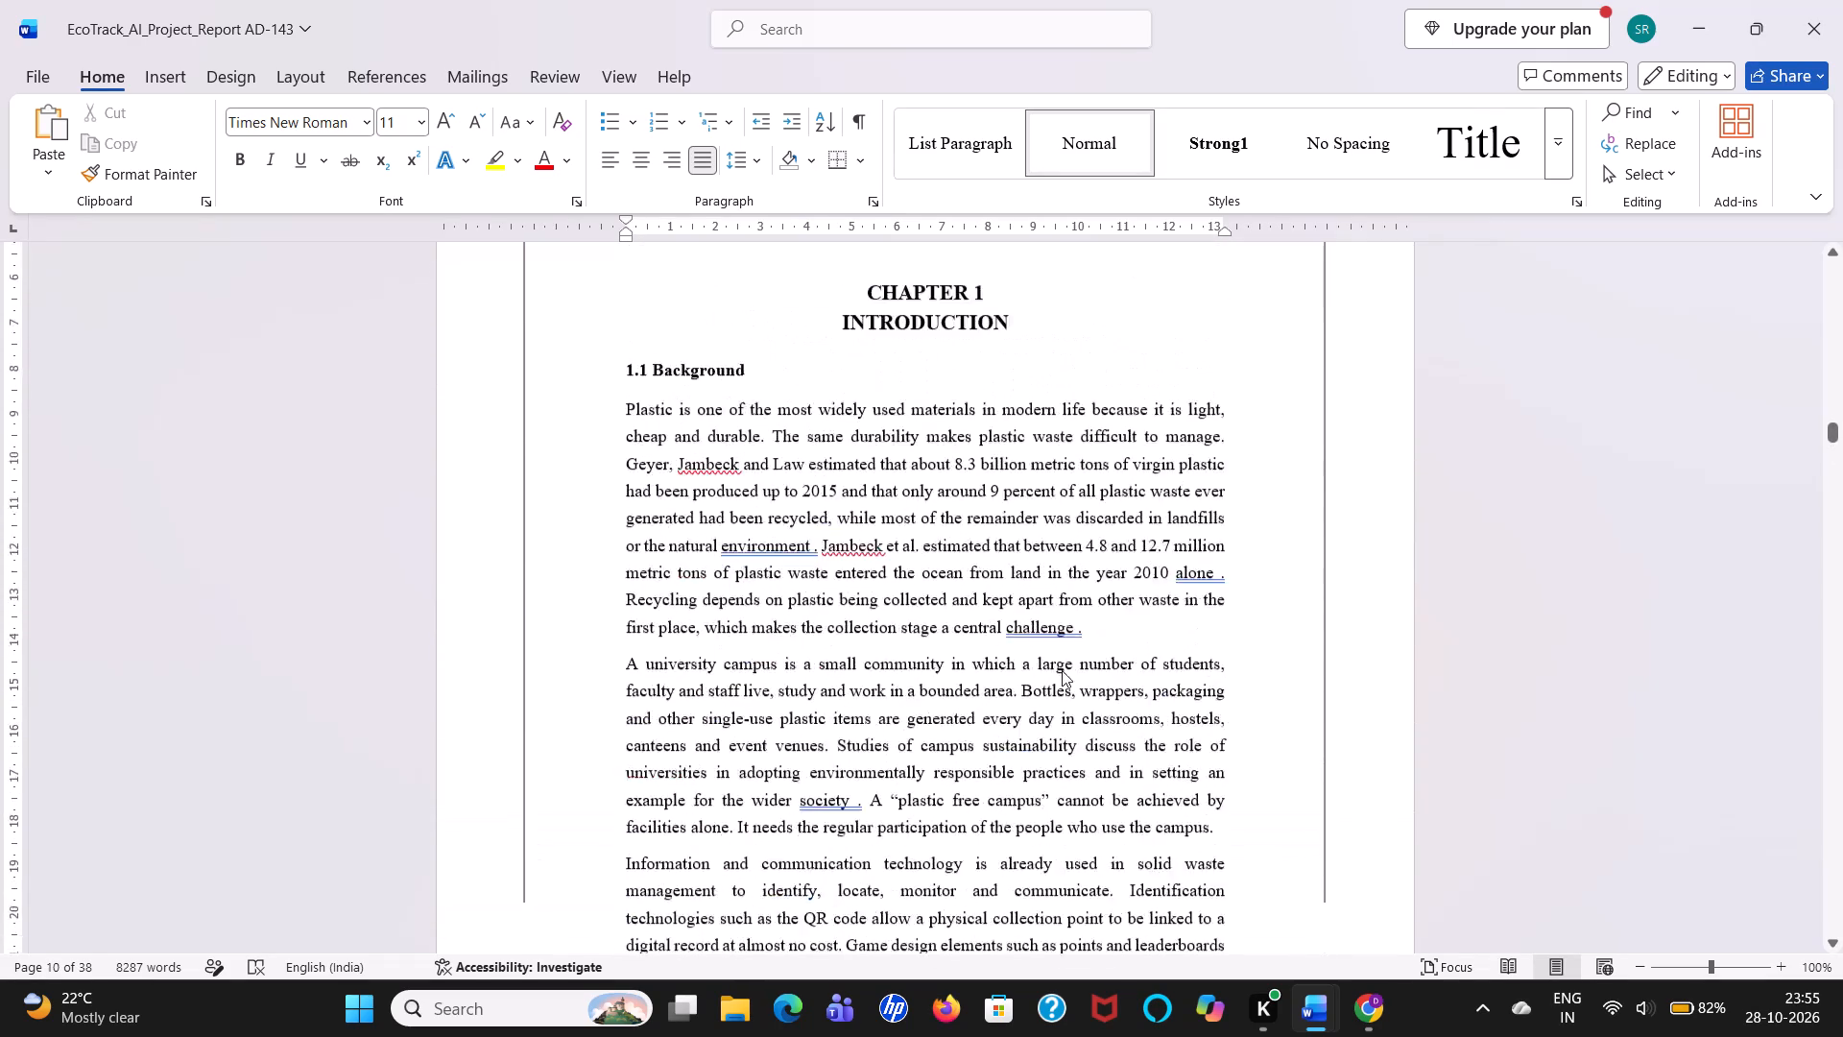
scroll(1062, 670, down, 1)
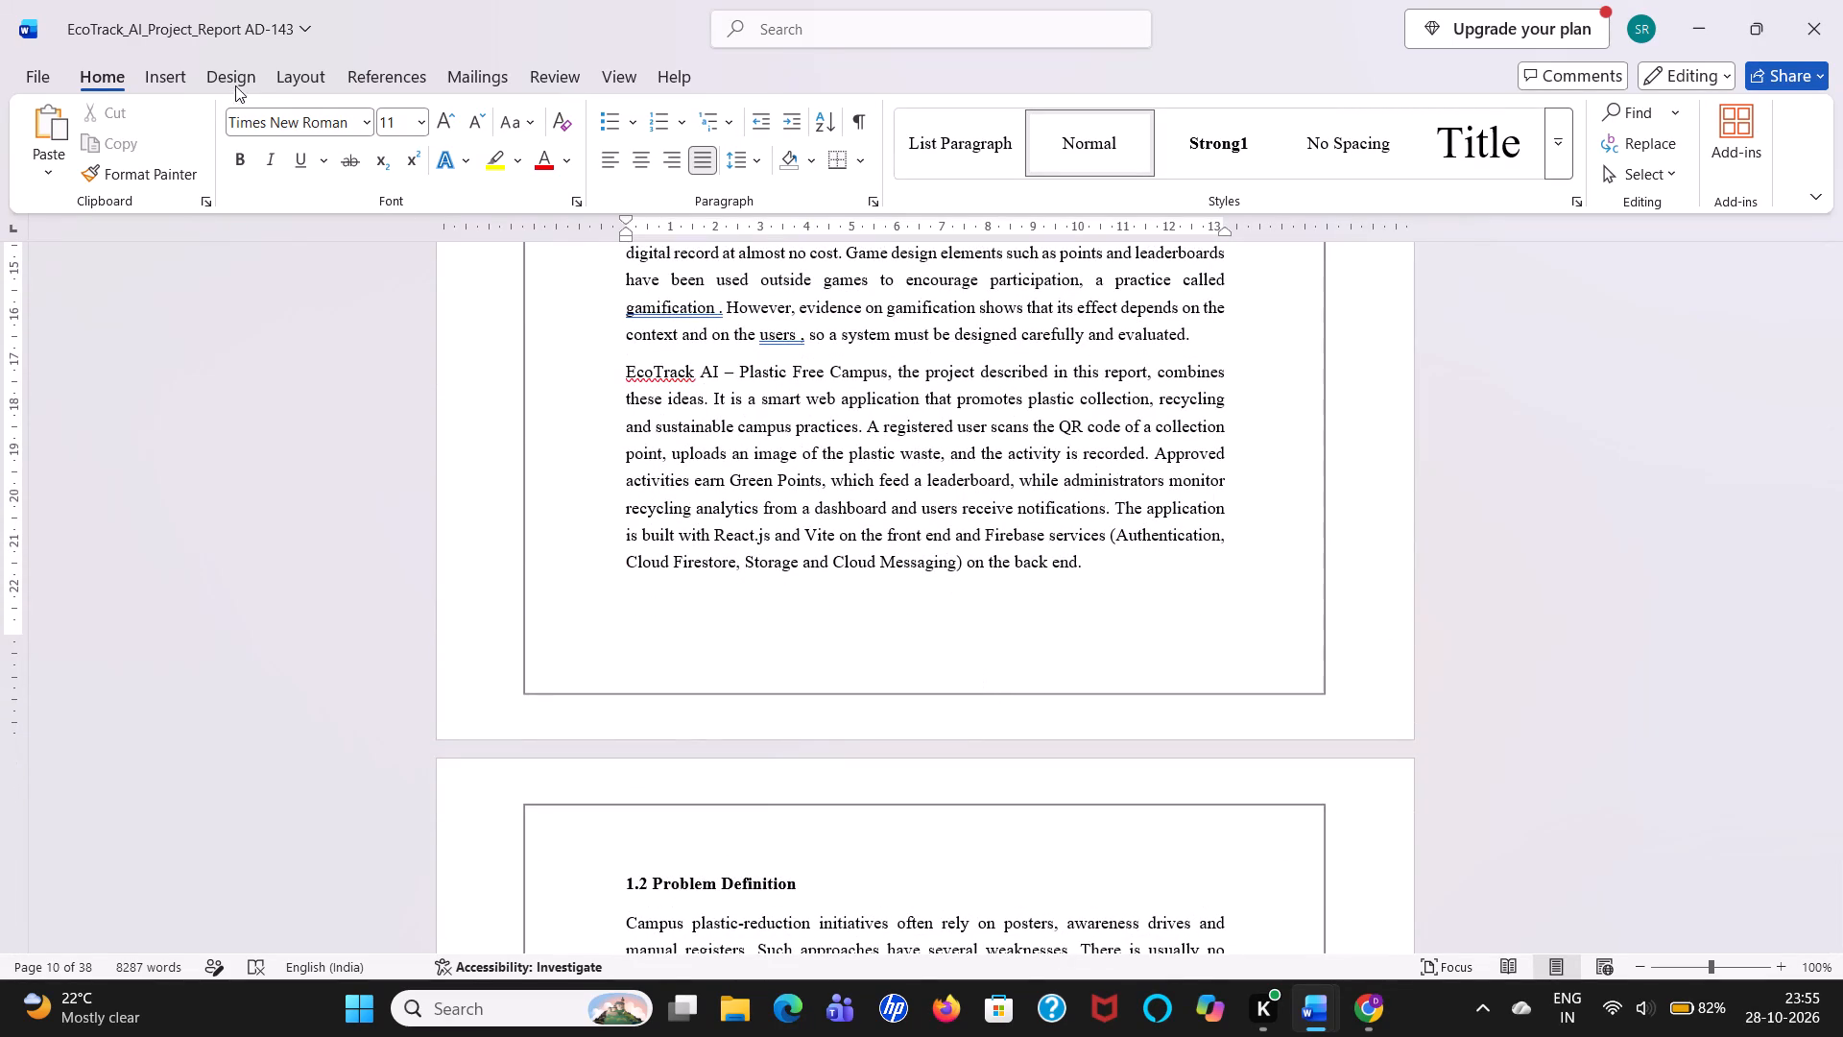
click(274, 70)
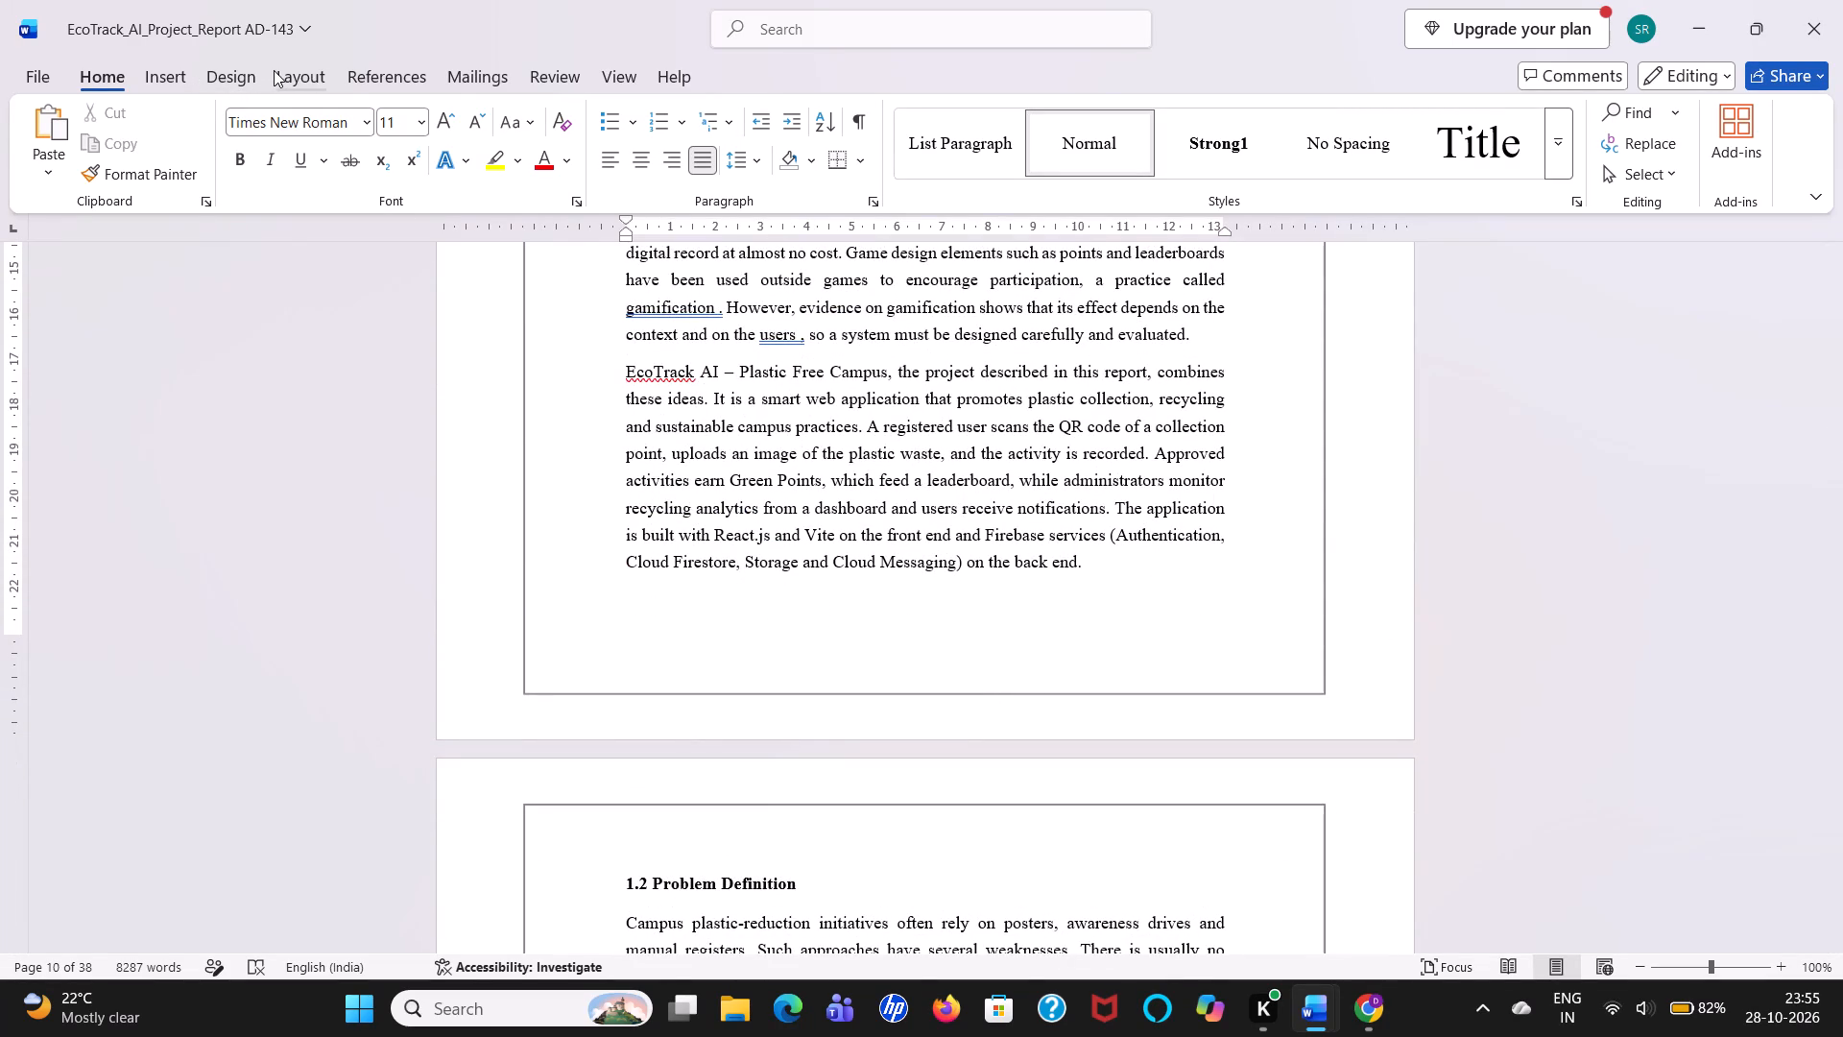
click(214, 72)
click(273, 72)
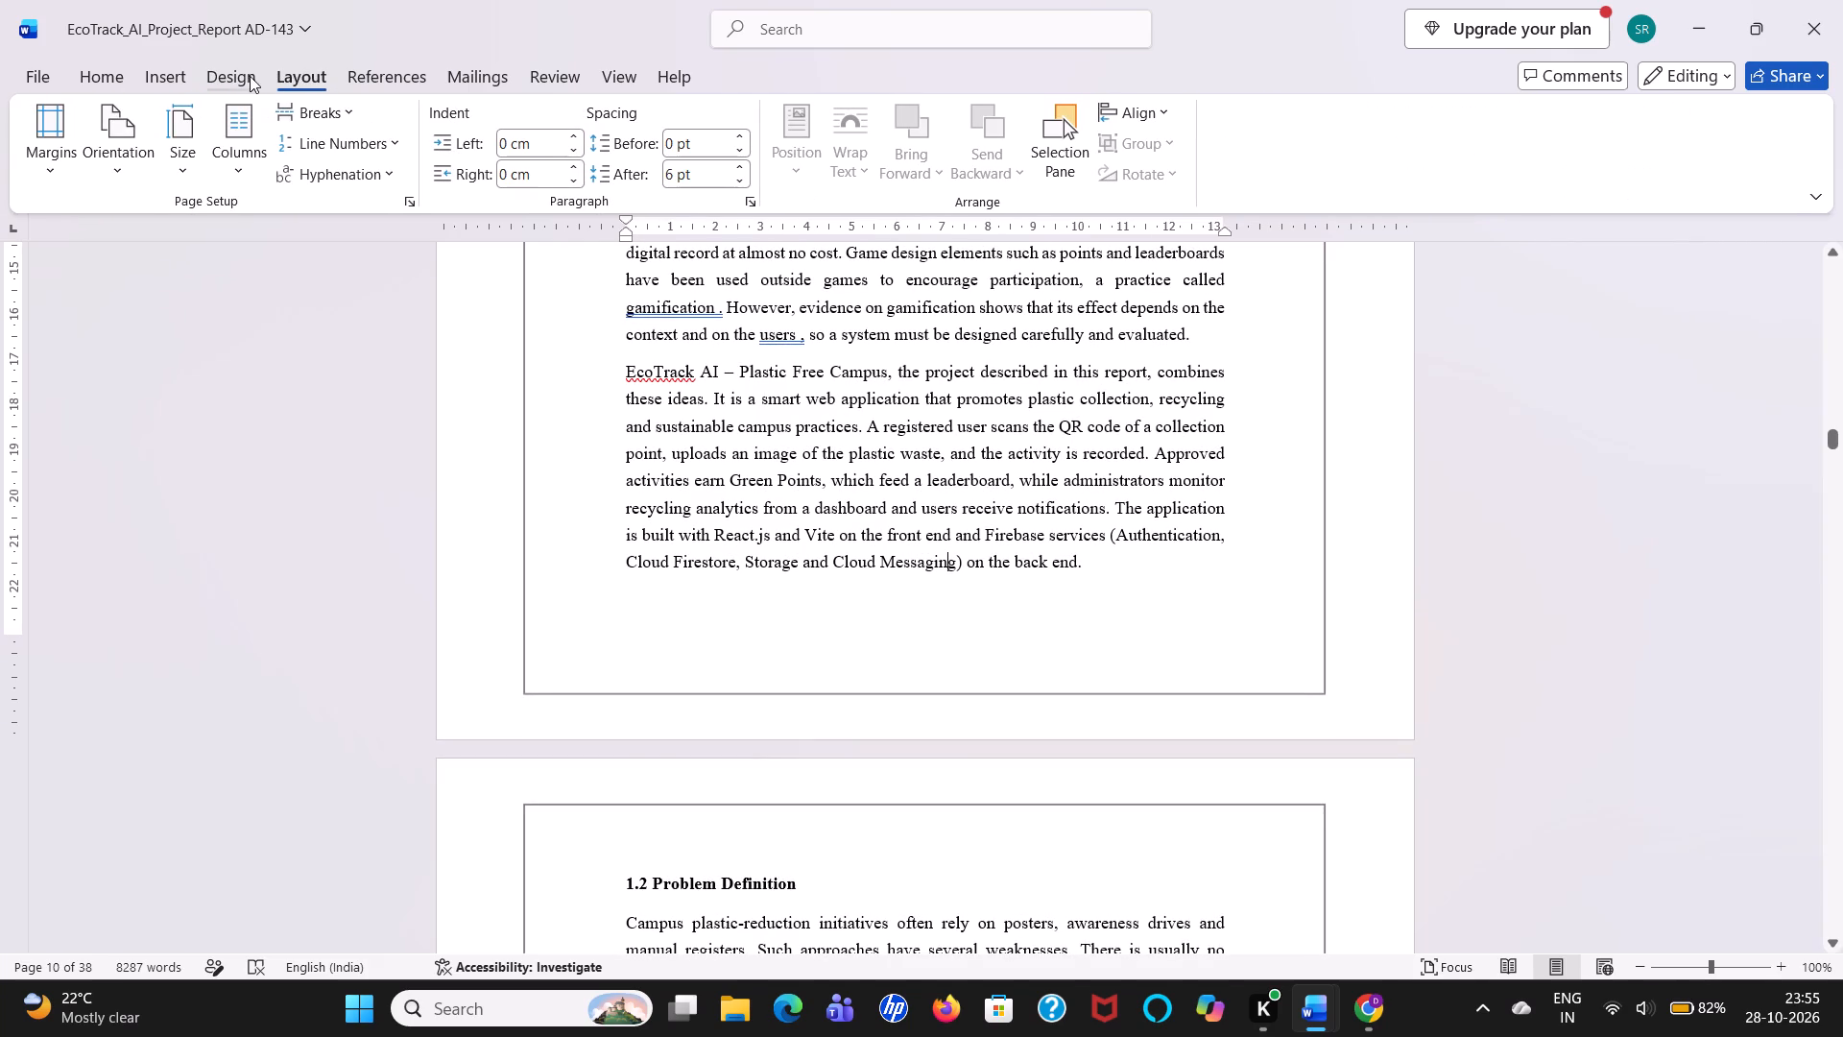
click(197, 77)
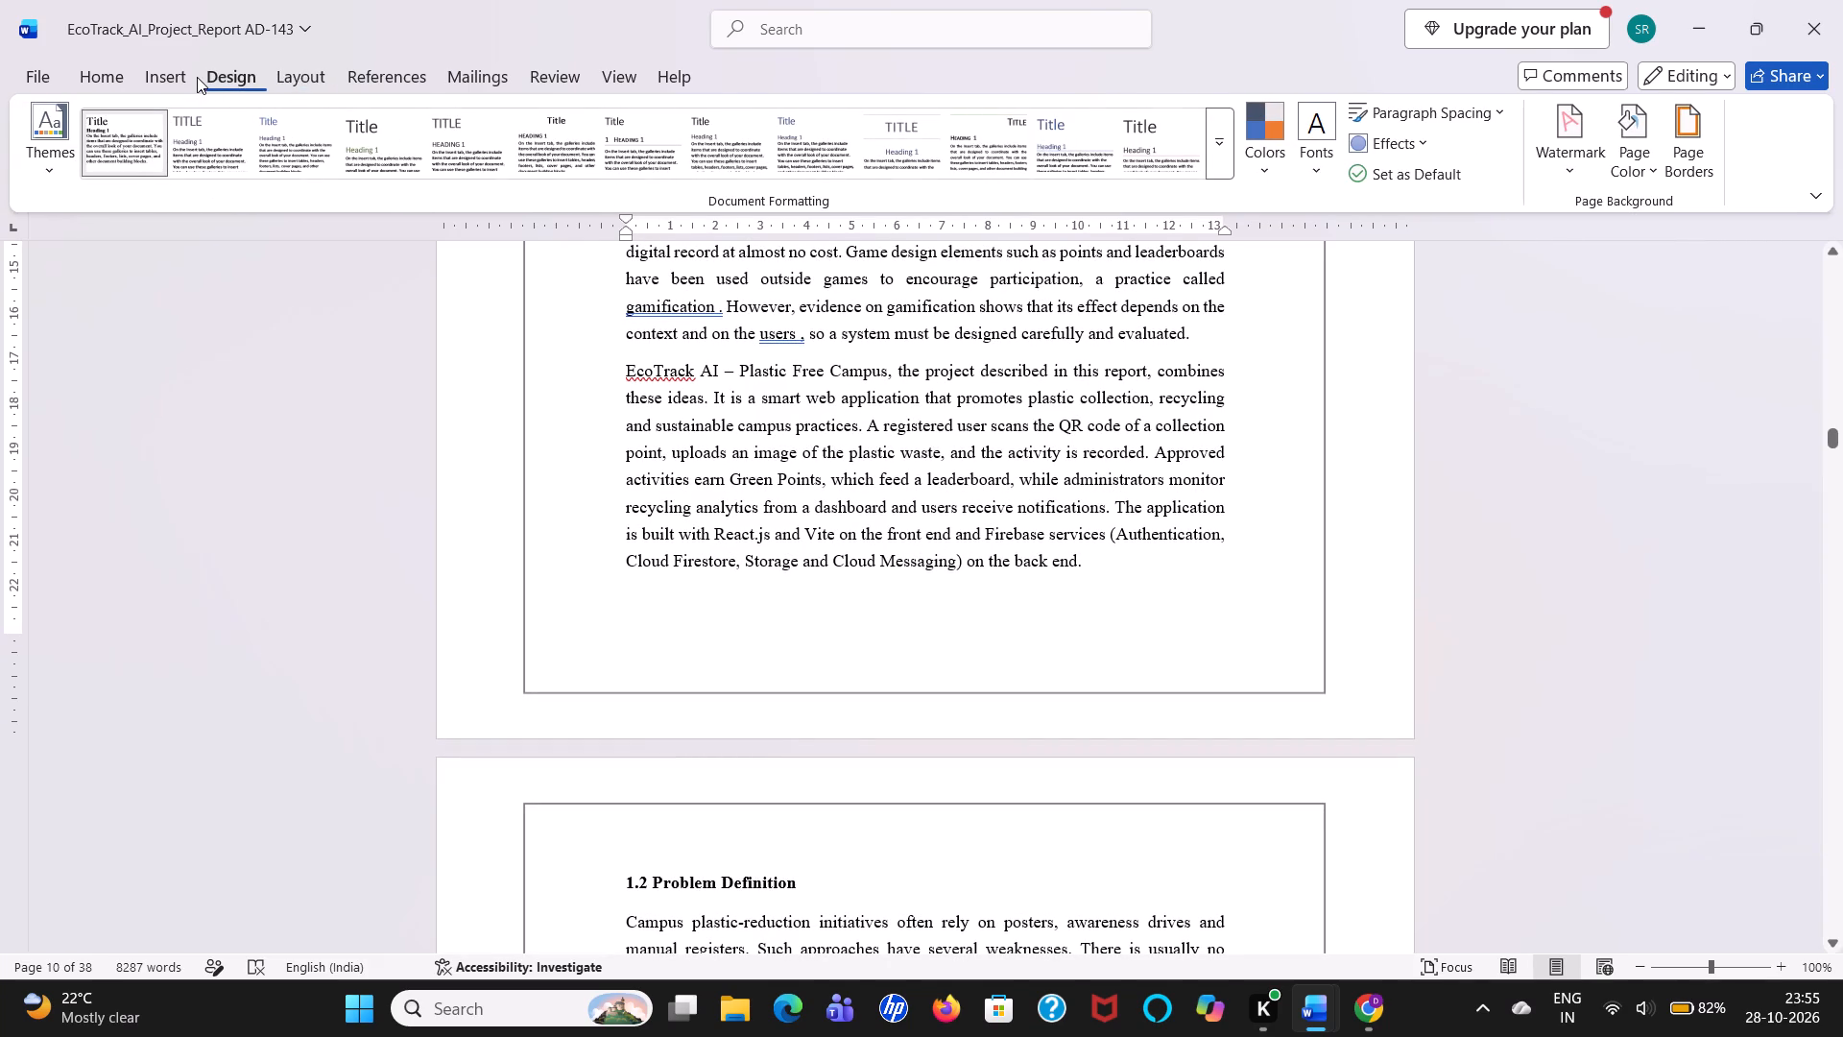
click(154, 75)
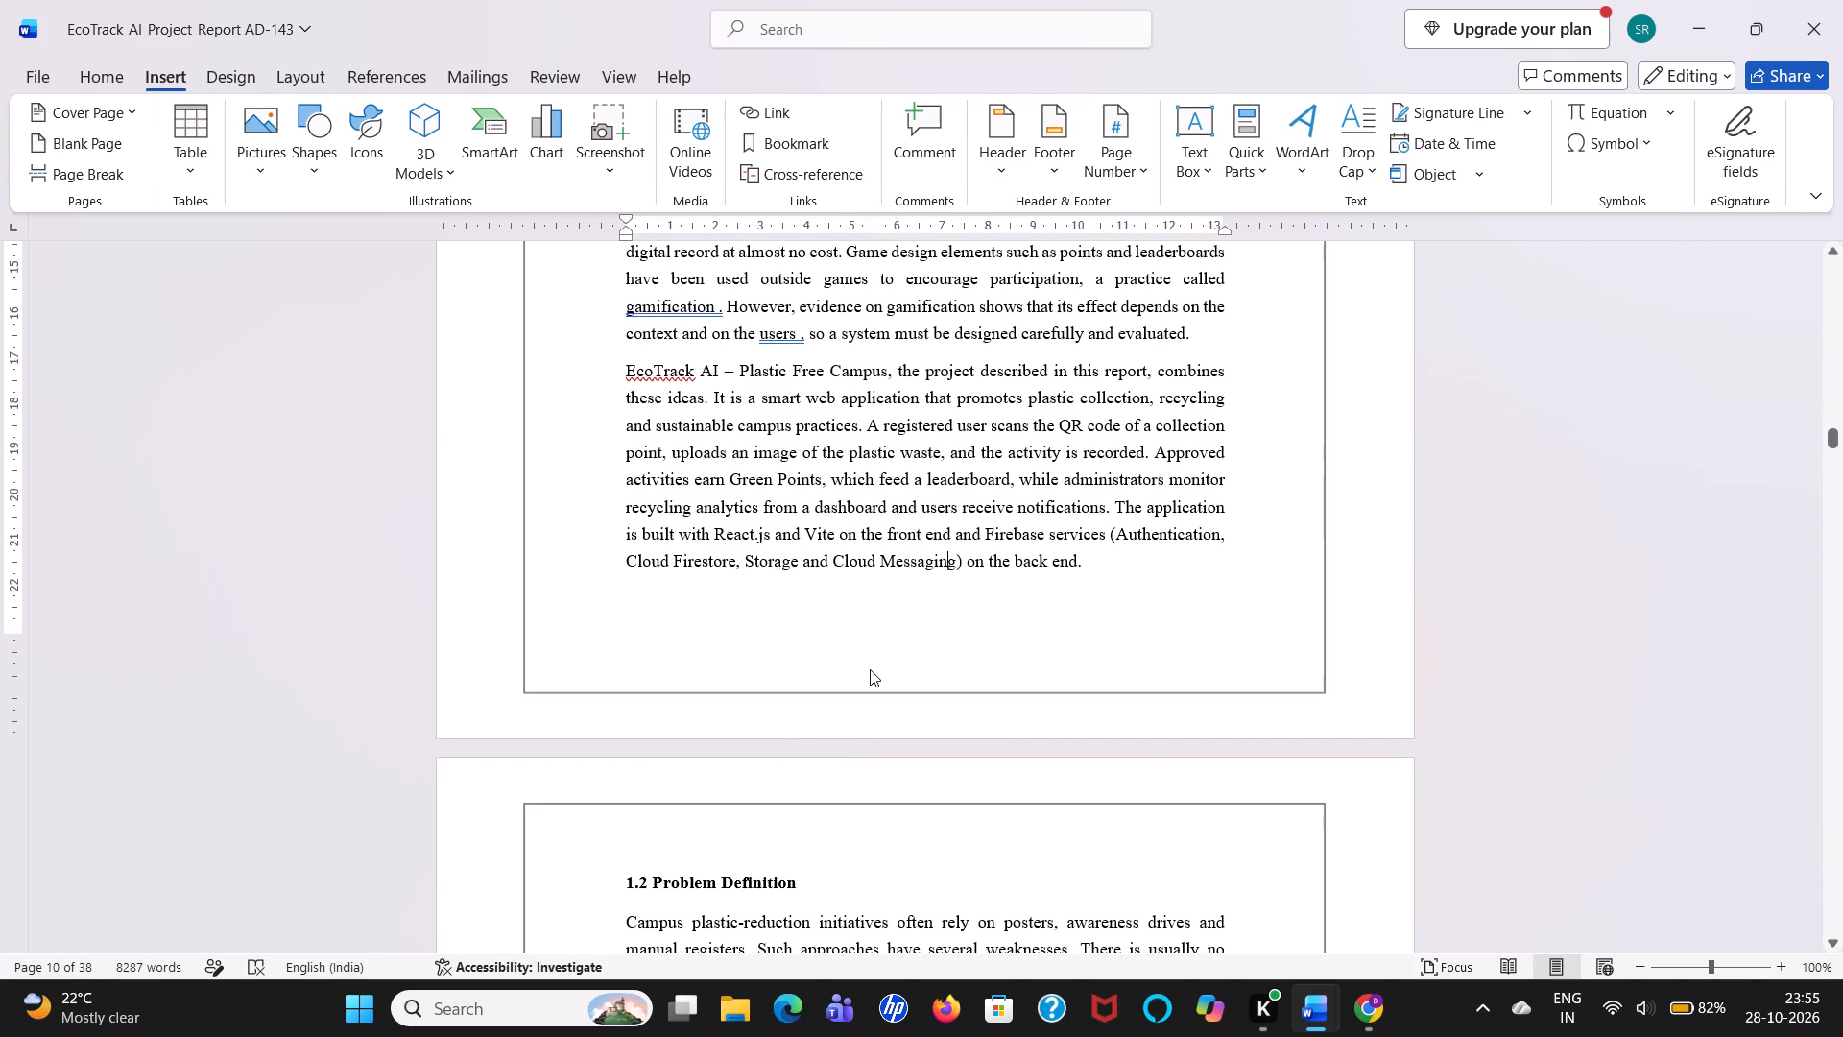
Insert a centred Plain Number 2 page number at the bottom of the Section 3 pages, starting from the 1.1 Background page's footer.
double_click(883, 660)
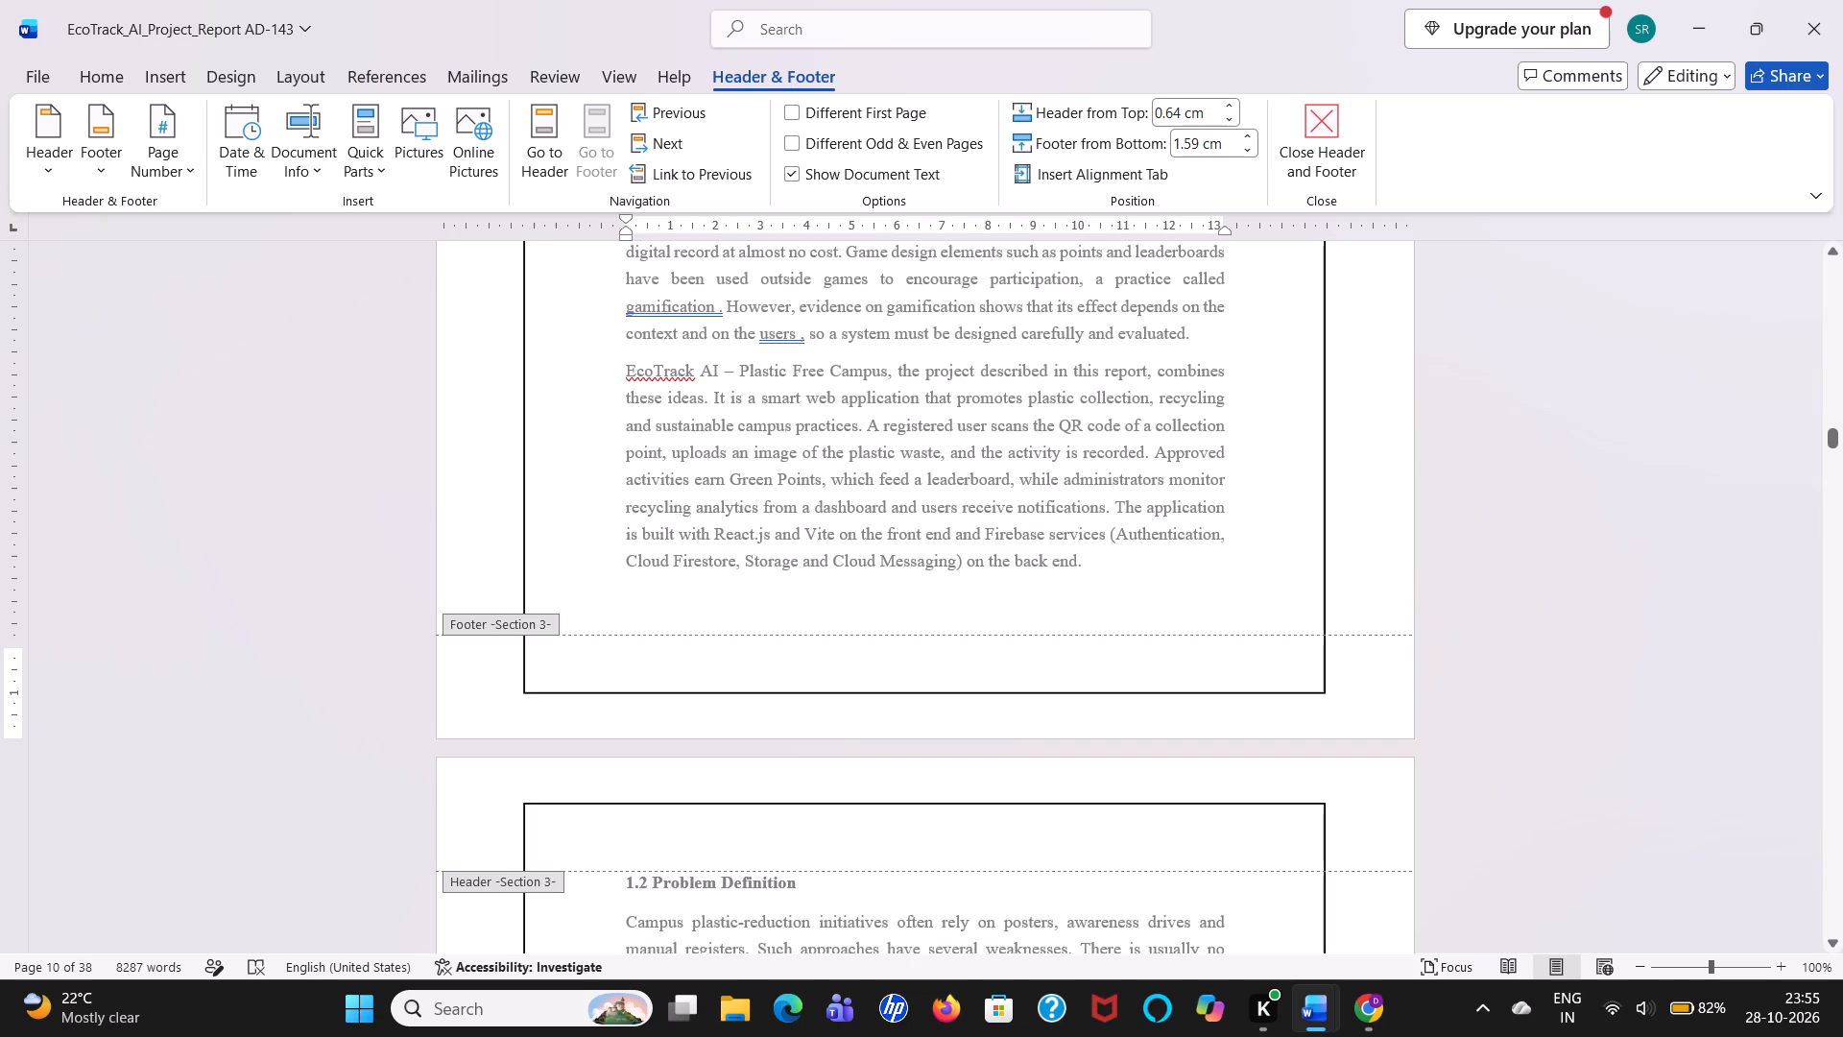
click(186, 171)
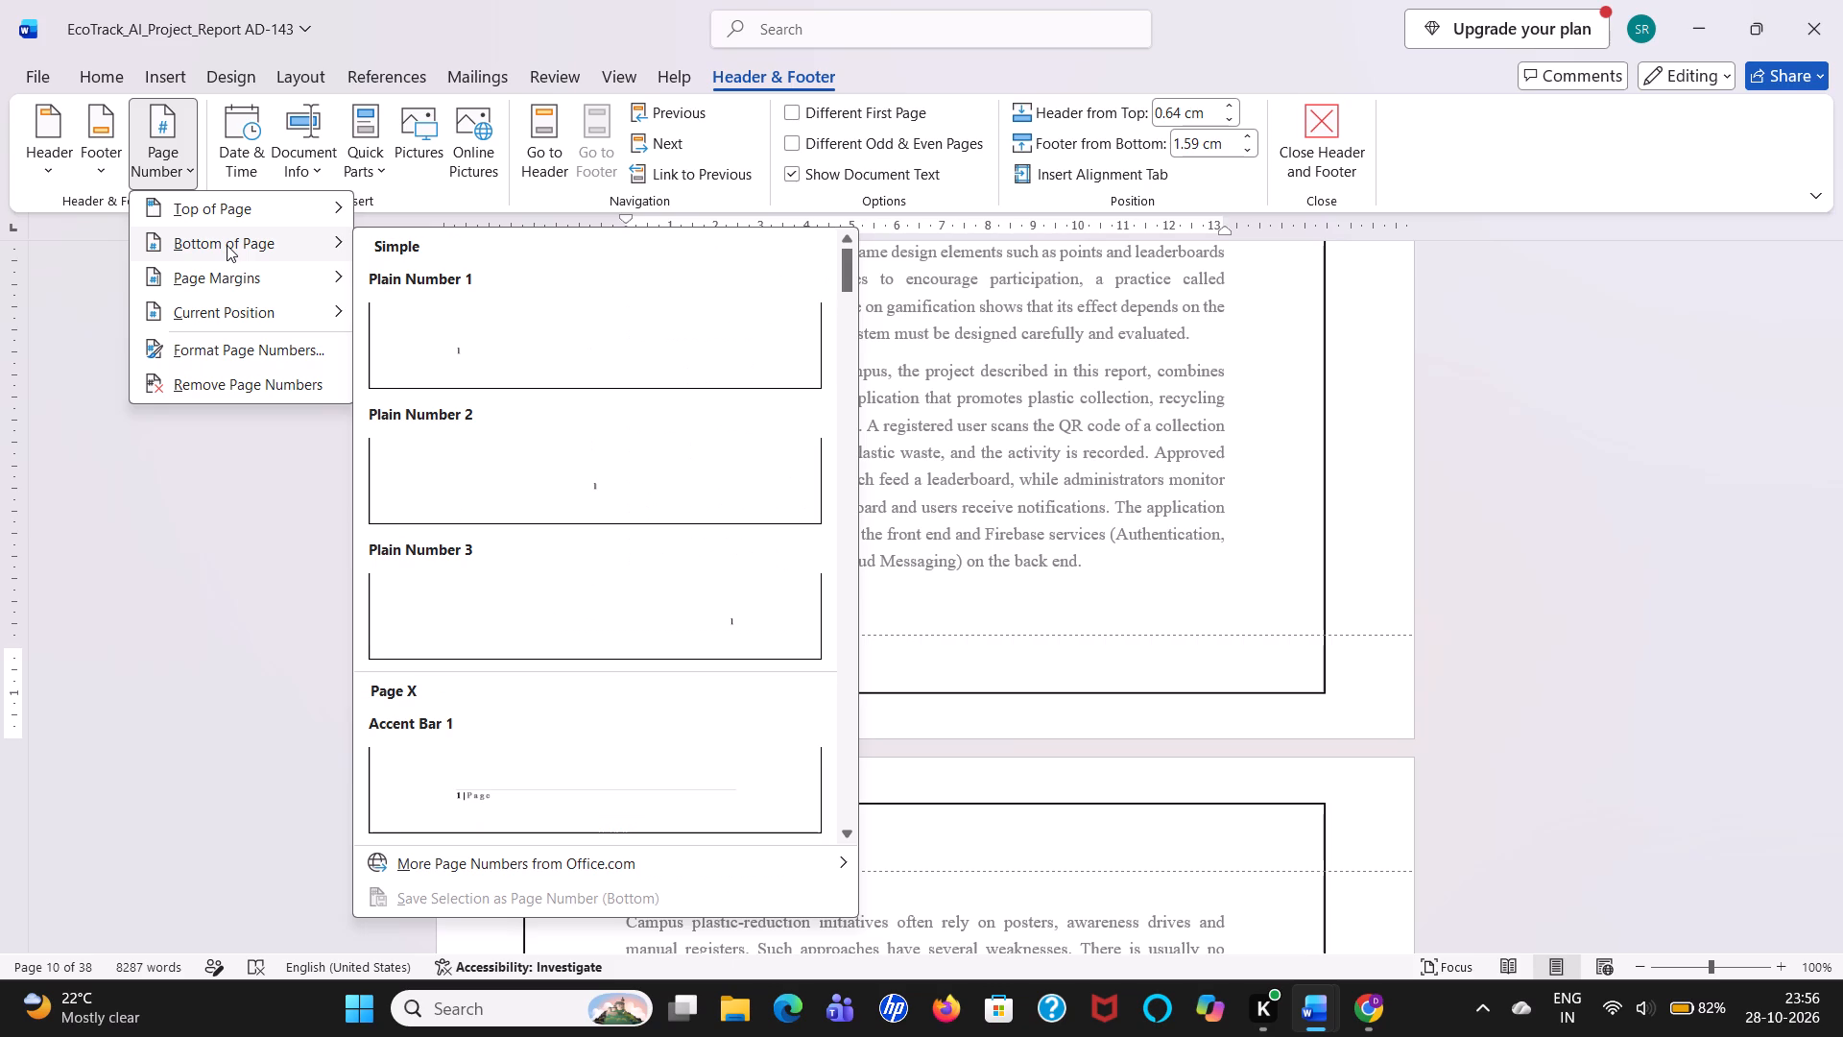
click(605, 480)
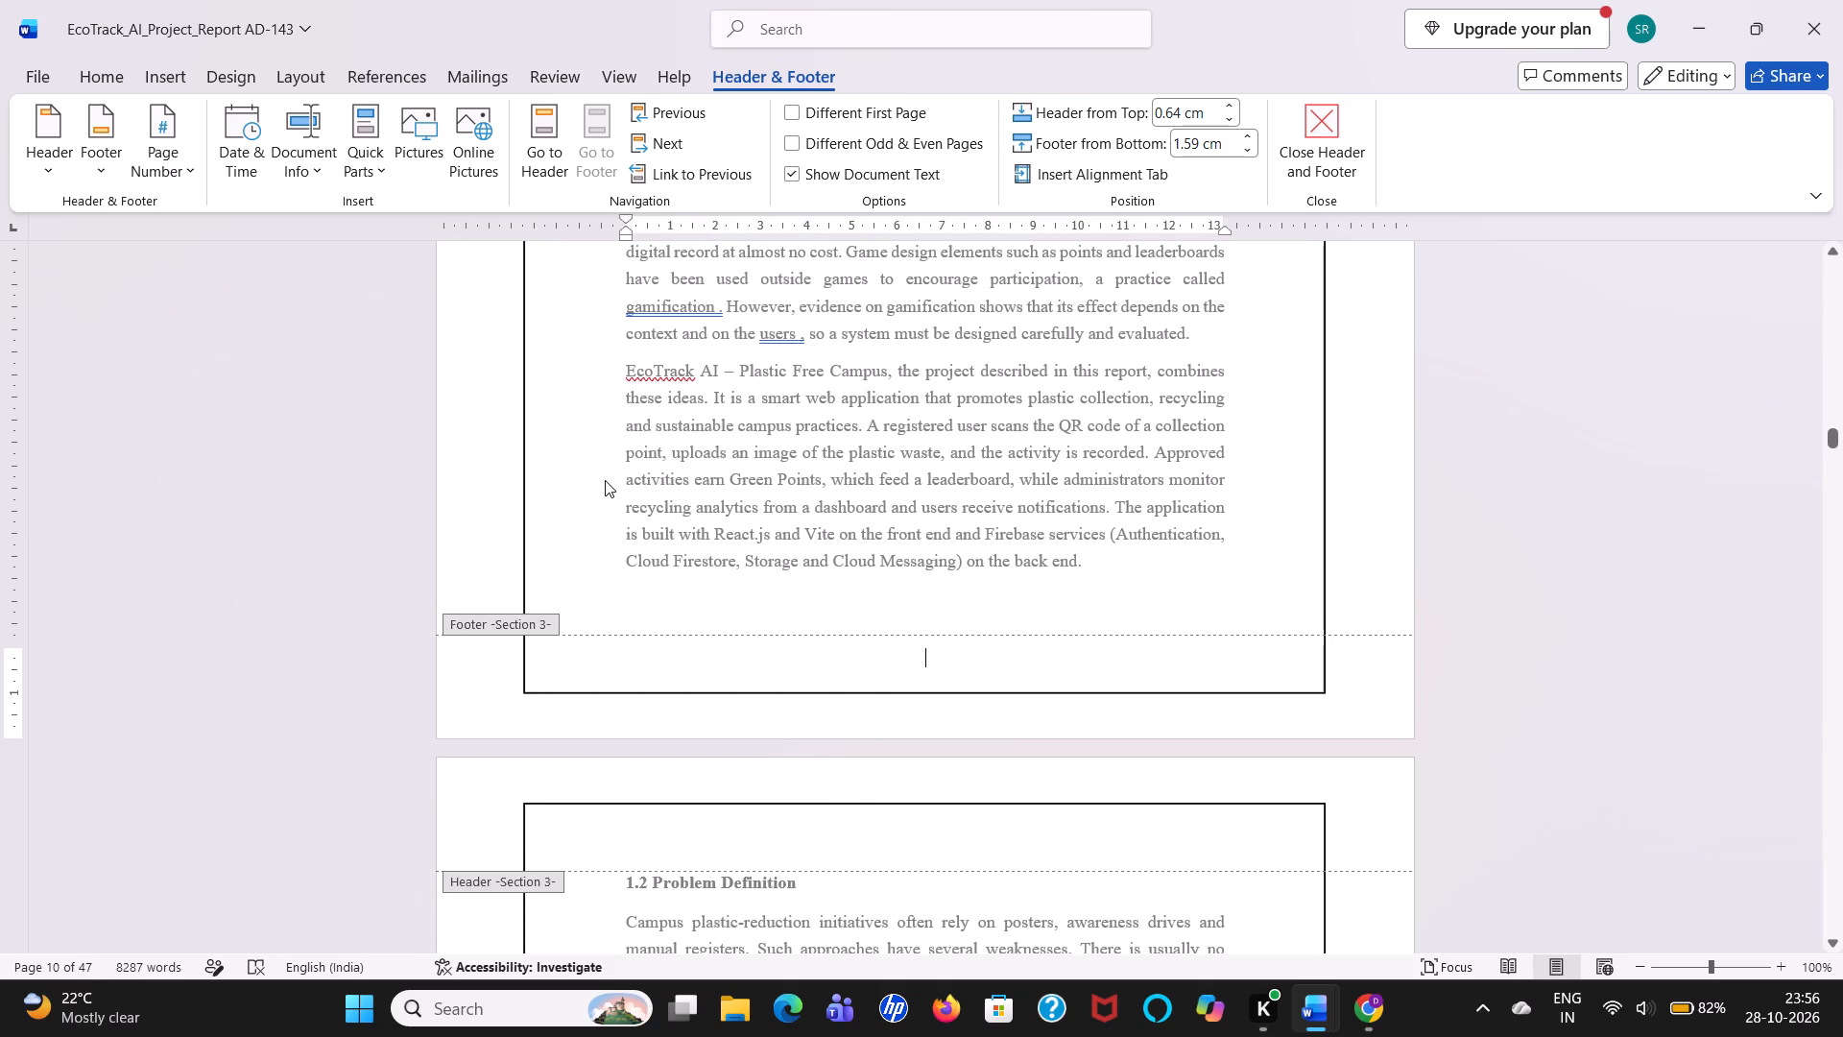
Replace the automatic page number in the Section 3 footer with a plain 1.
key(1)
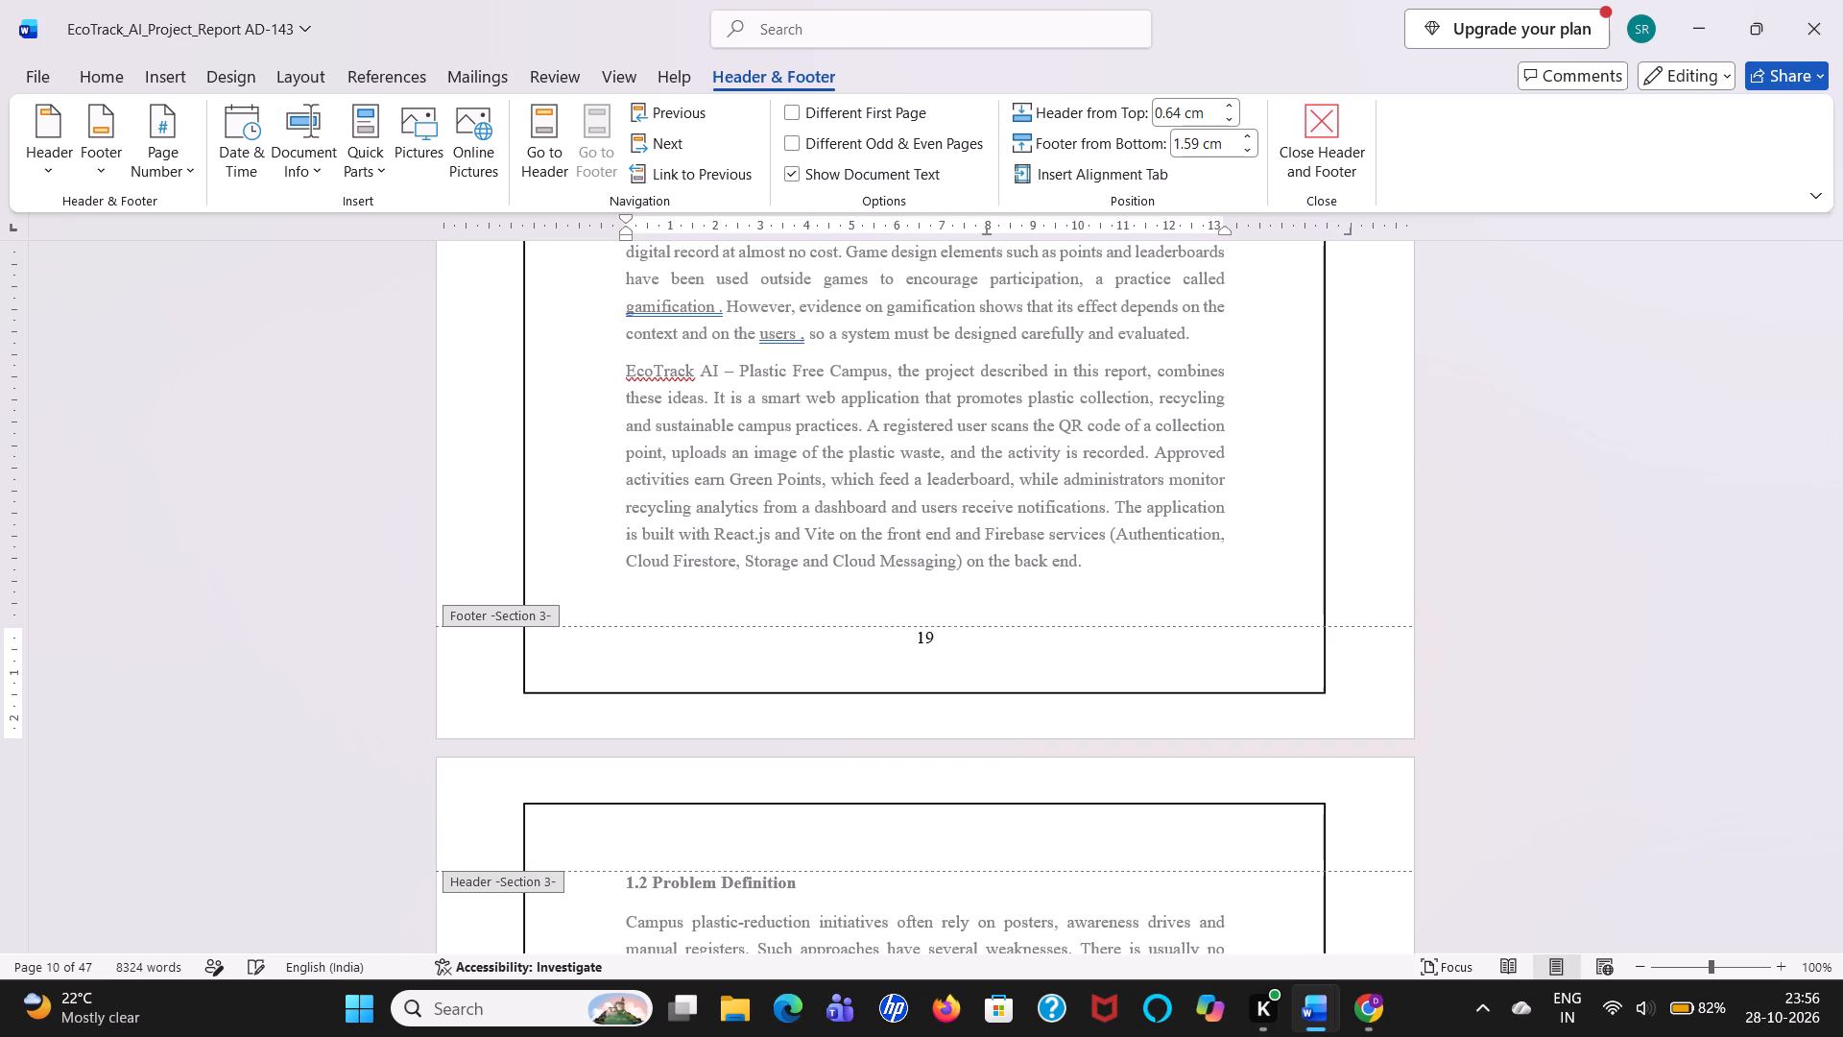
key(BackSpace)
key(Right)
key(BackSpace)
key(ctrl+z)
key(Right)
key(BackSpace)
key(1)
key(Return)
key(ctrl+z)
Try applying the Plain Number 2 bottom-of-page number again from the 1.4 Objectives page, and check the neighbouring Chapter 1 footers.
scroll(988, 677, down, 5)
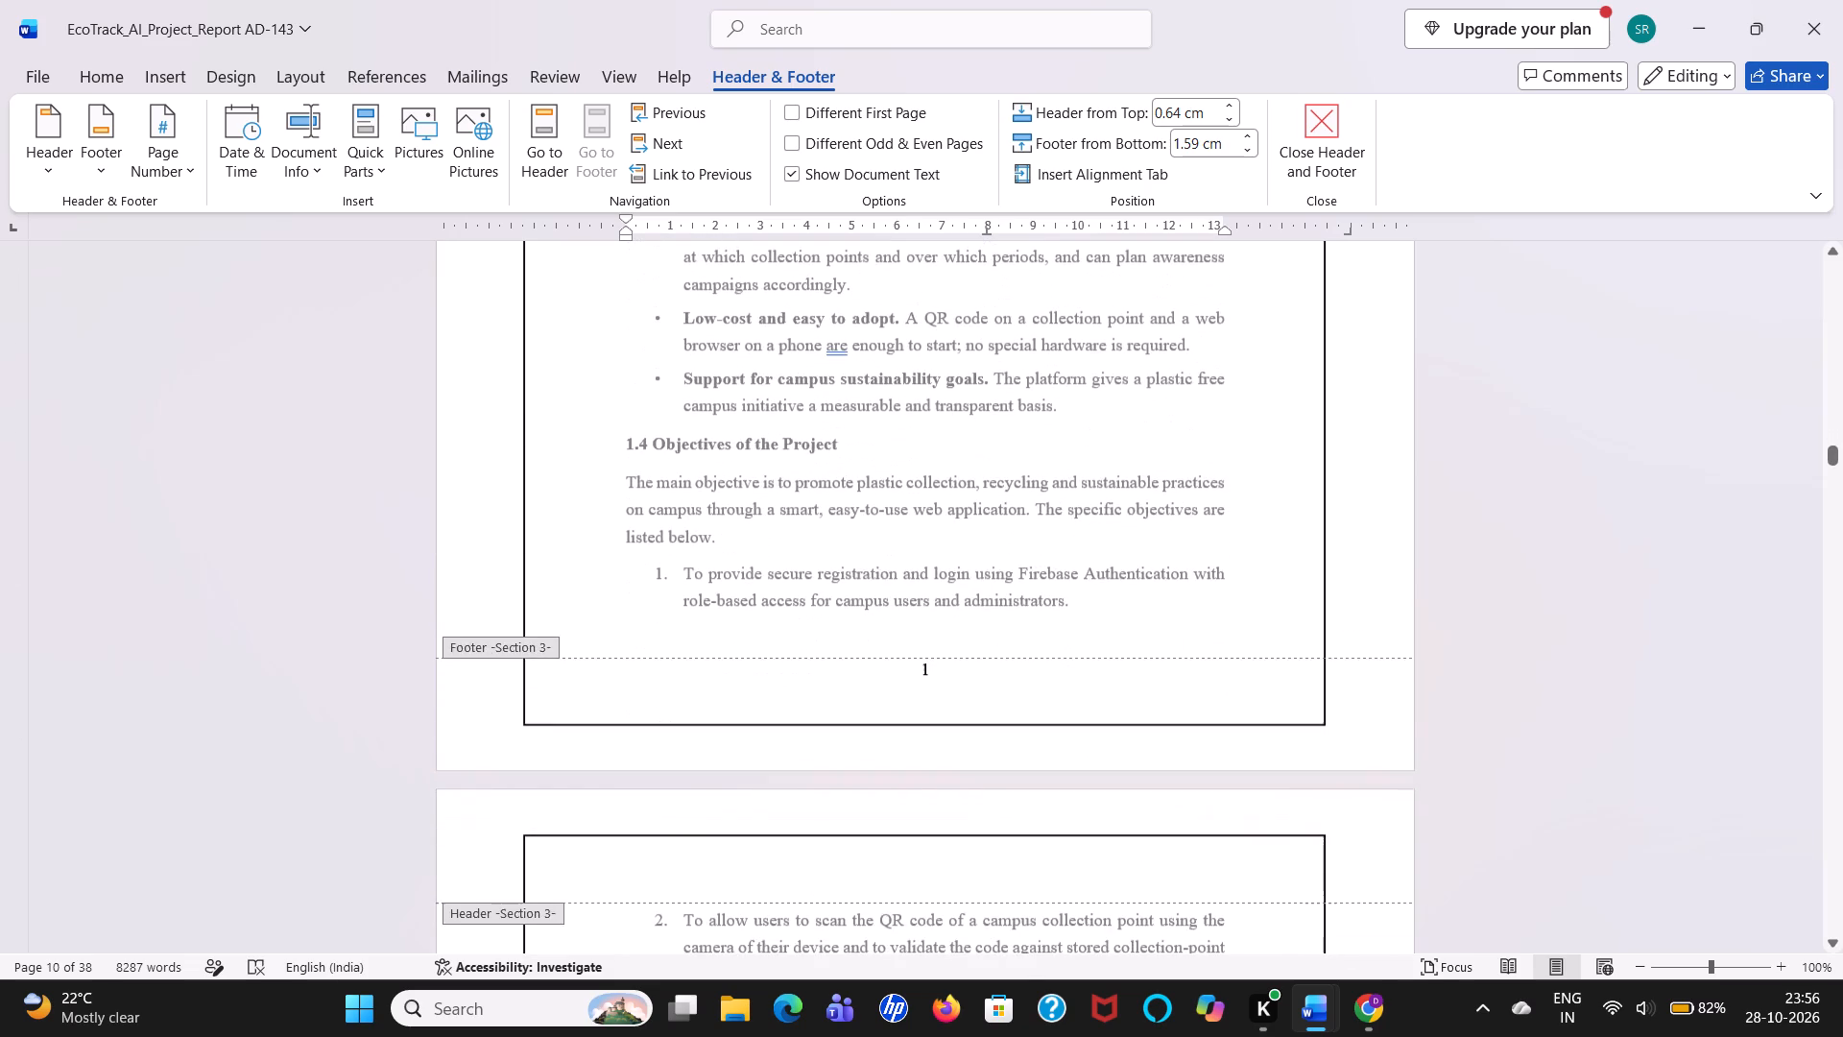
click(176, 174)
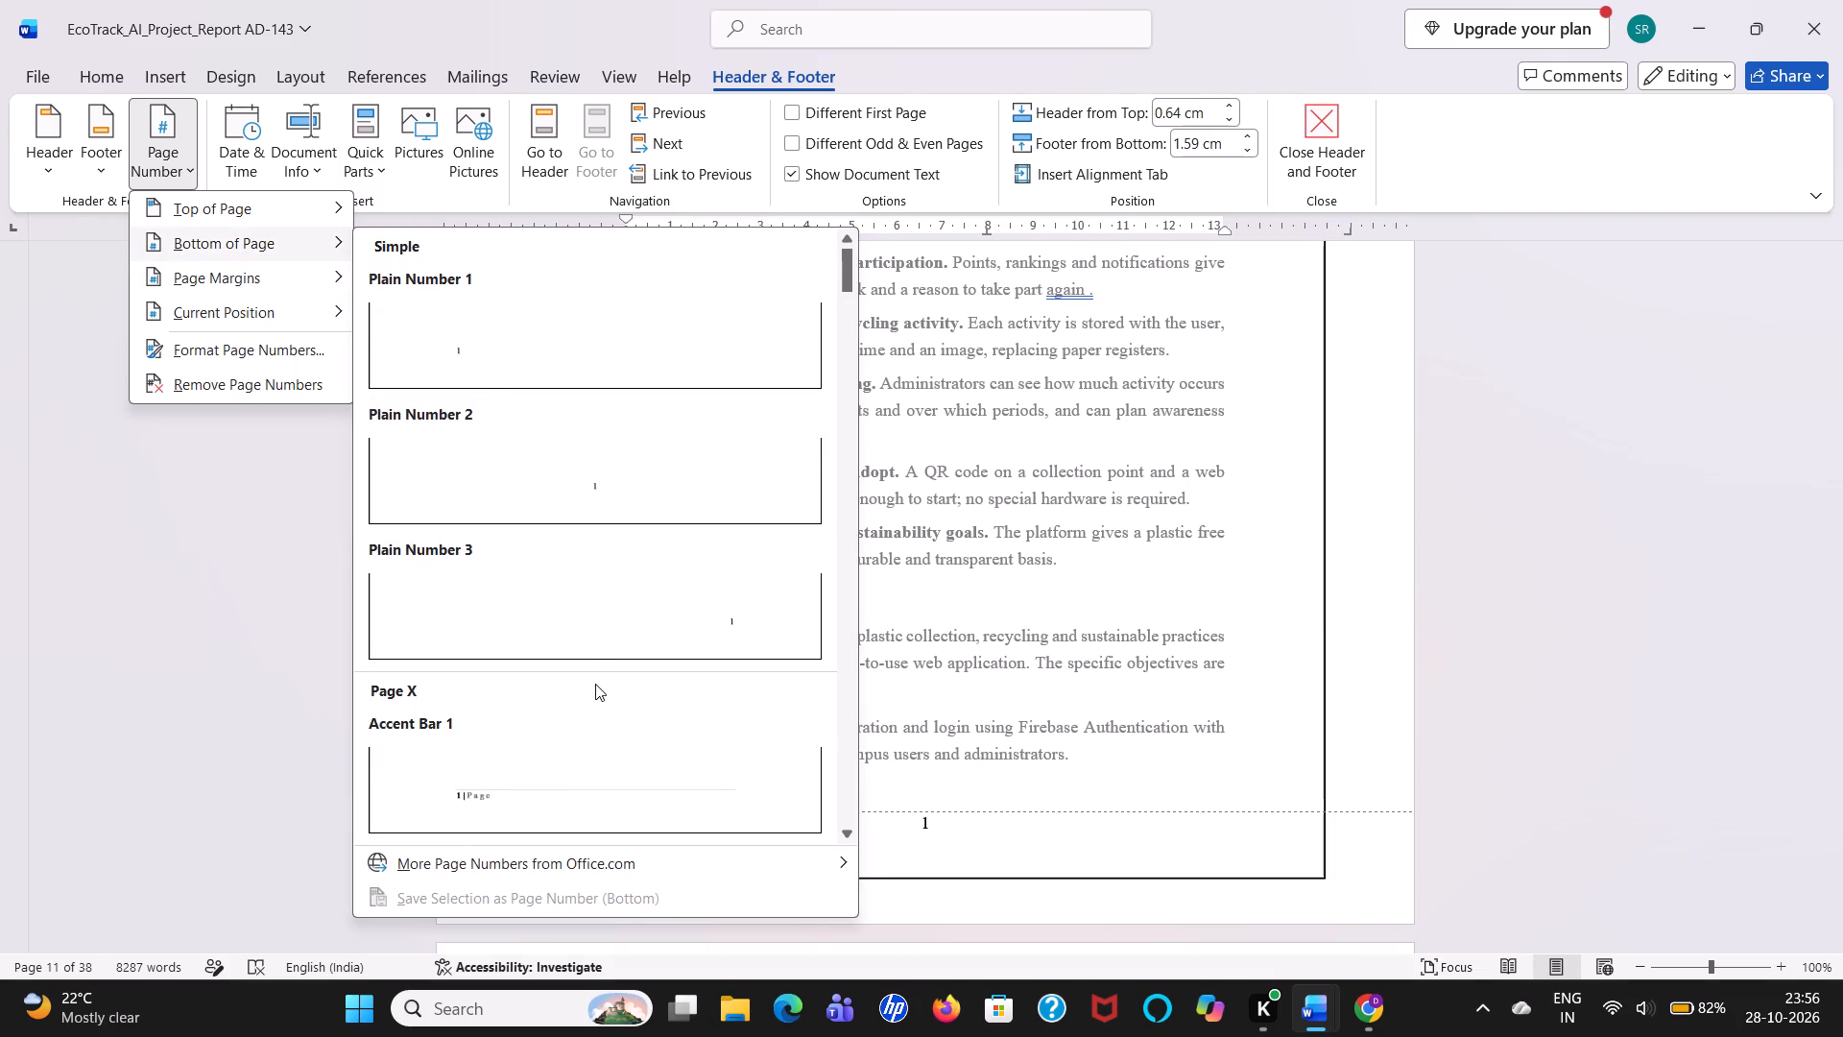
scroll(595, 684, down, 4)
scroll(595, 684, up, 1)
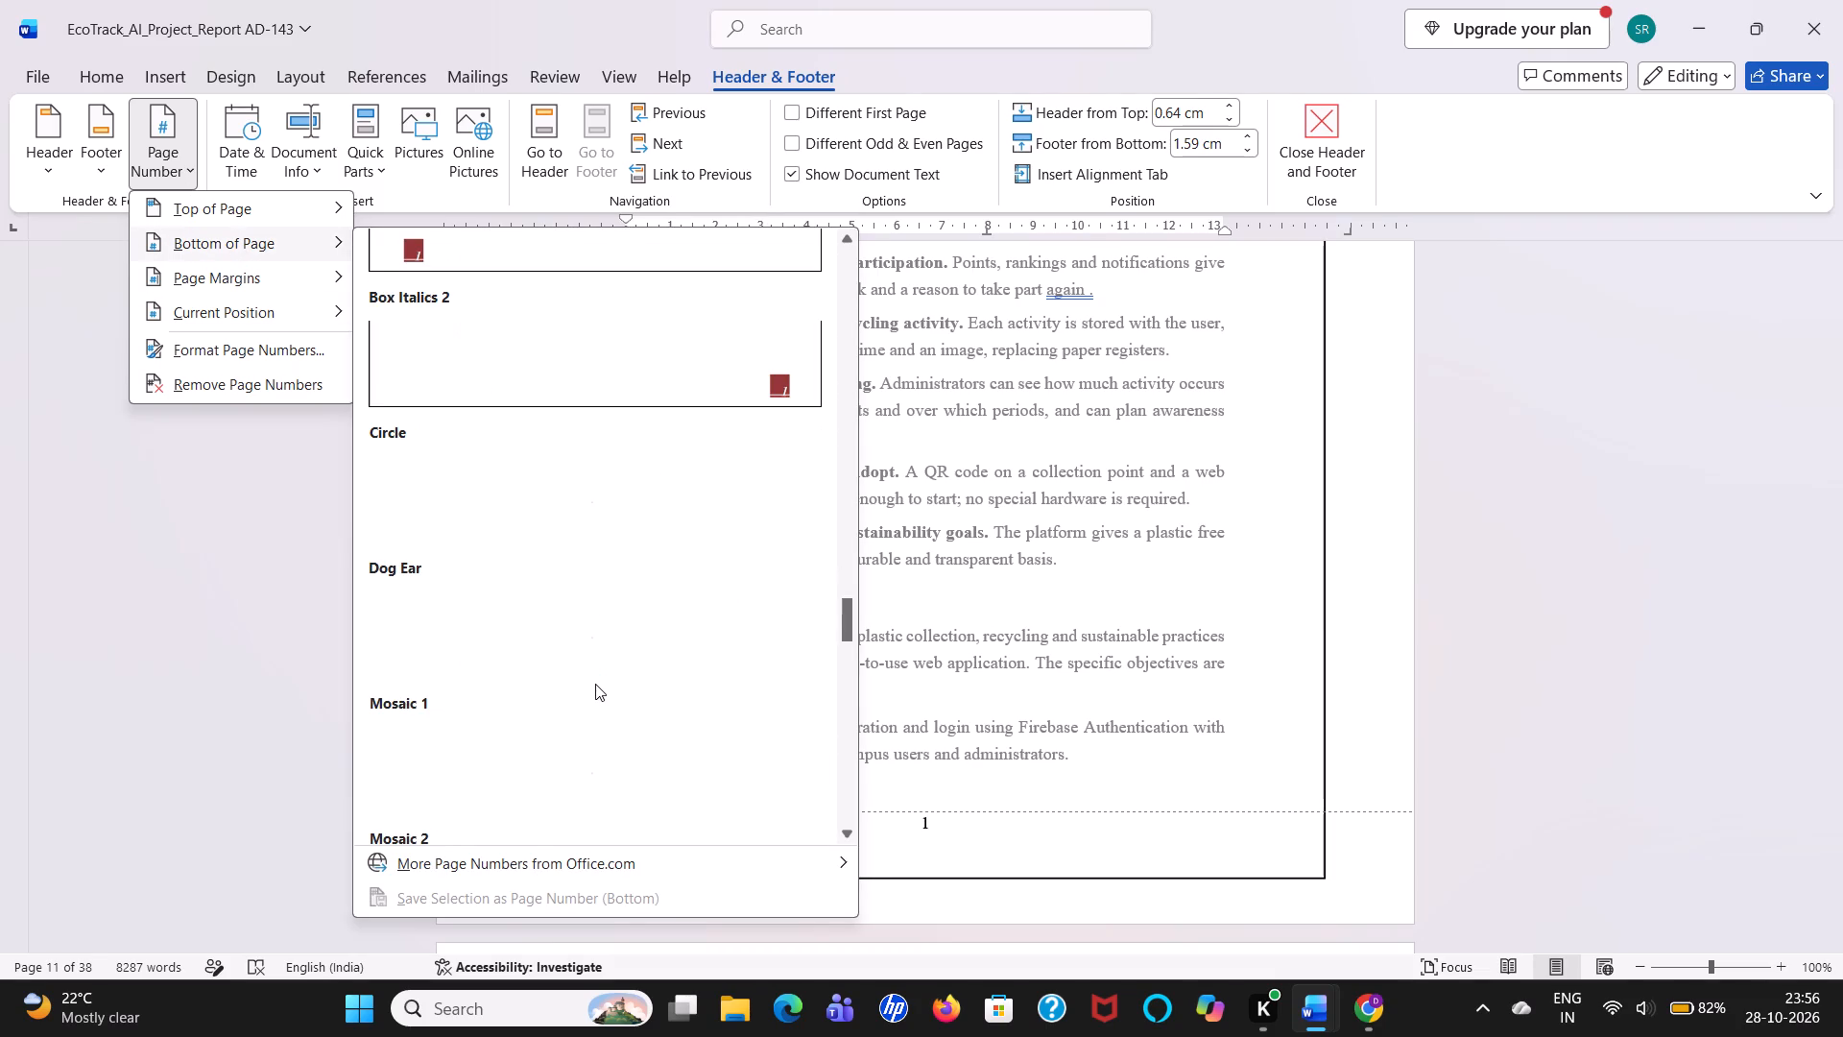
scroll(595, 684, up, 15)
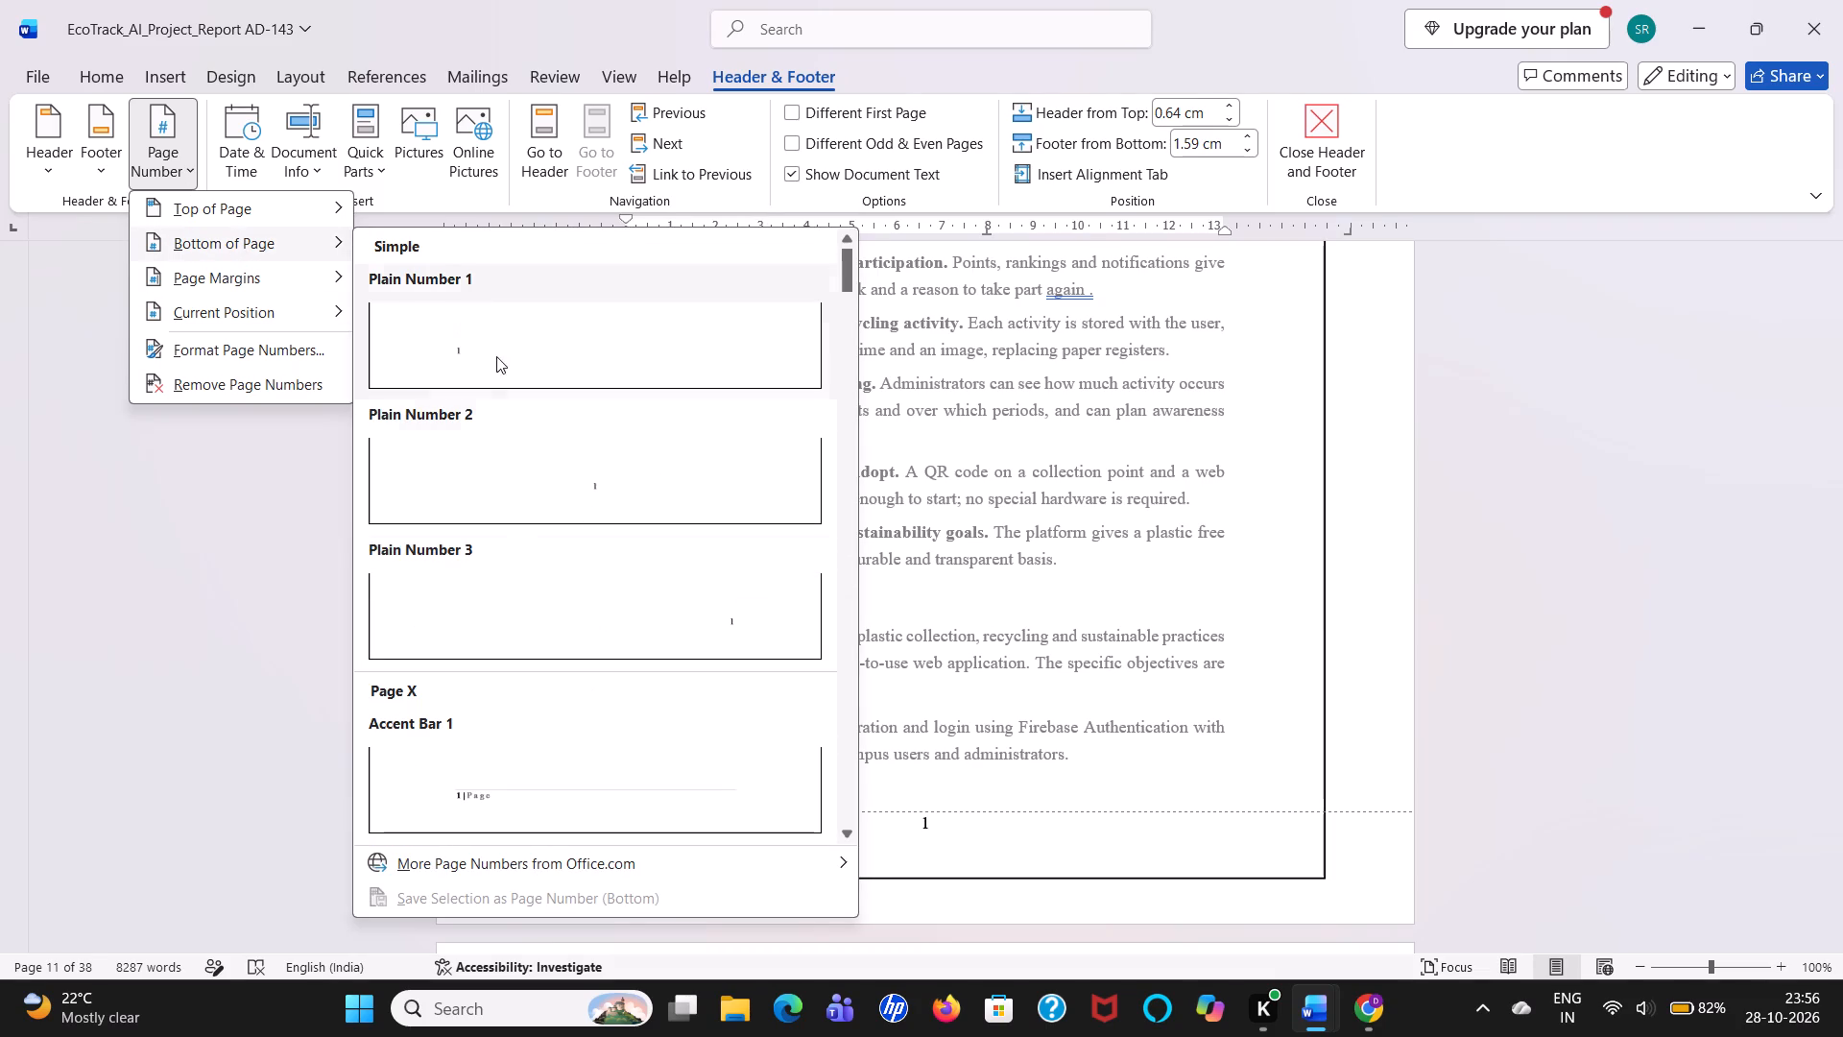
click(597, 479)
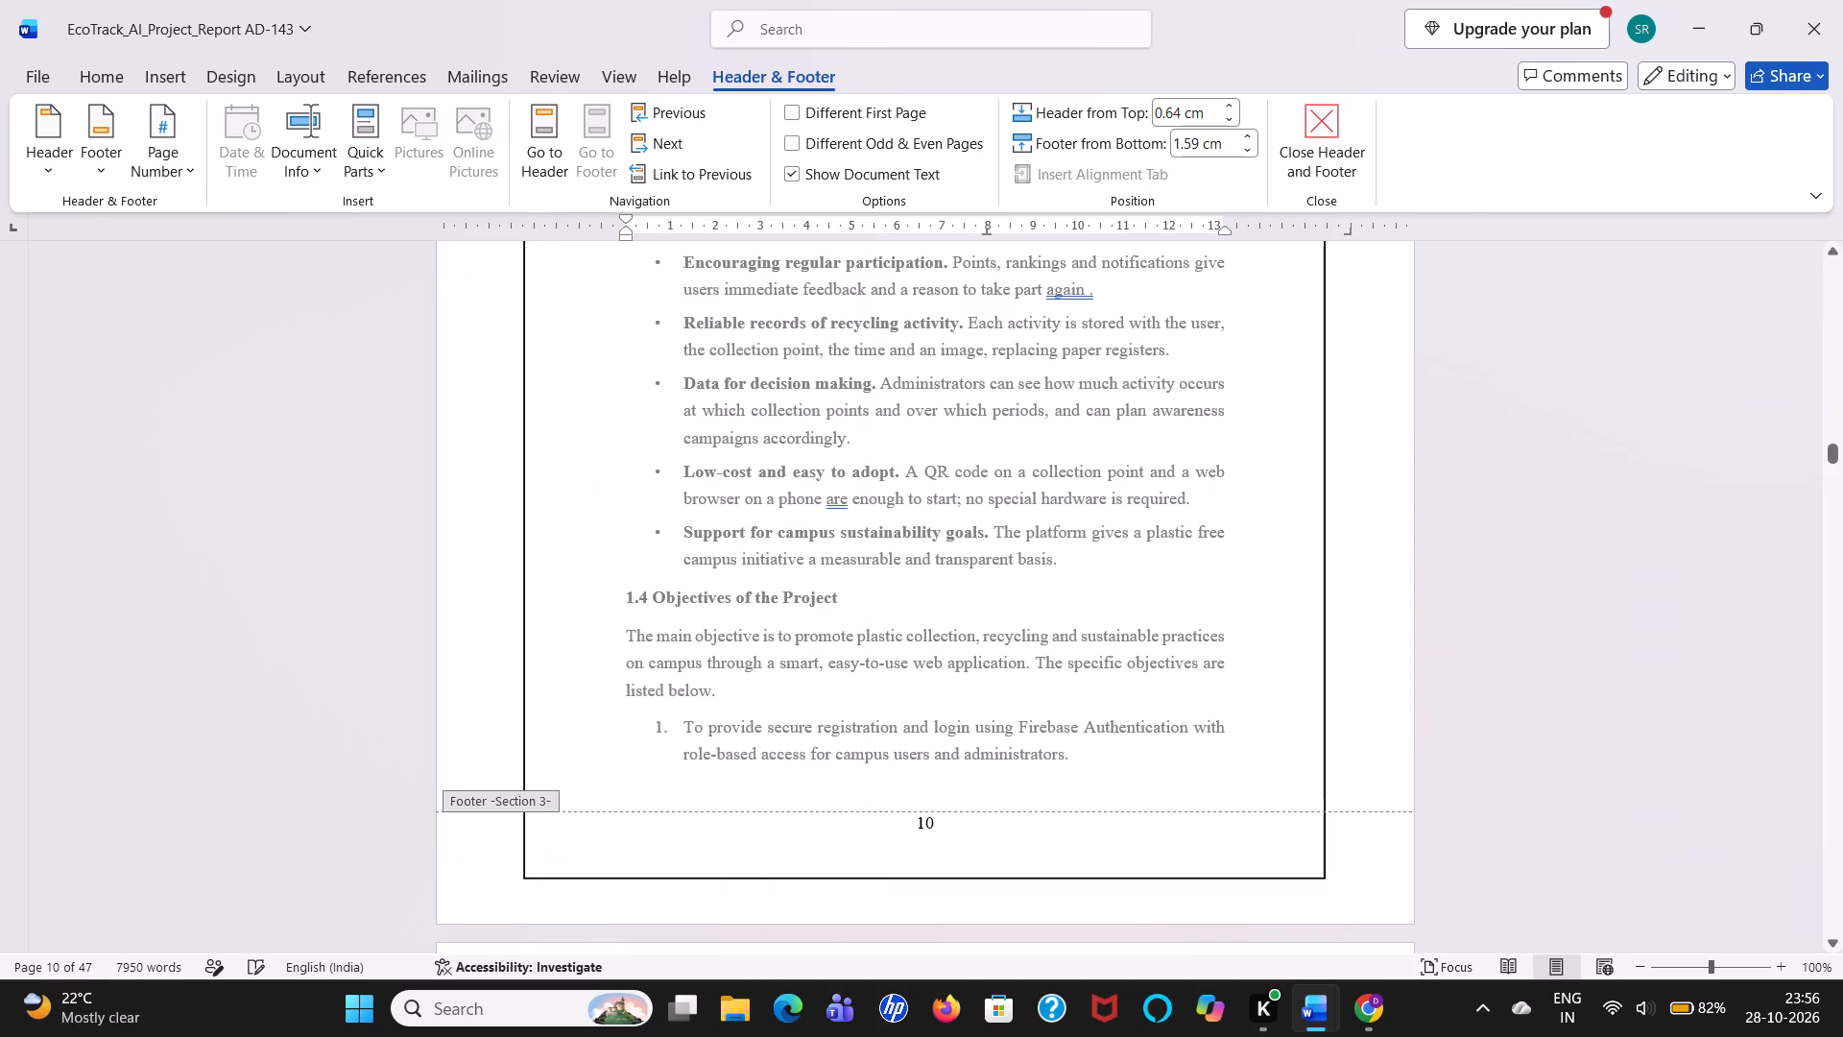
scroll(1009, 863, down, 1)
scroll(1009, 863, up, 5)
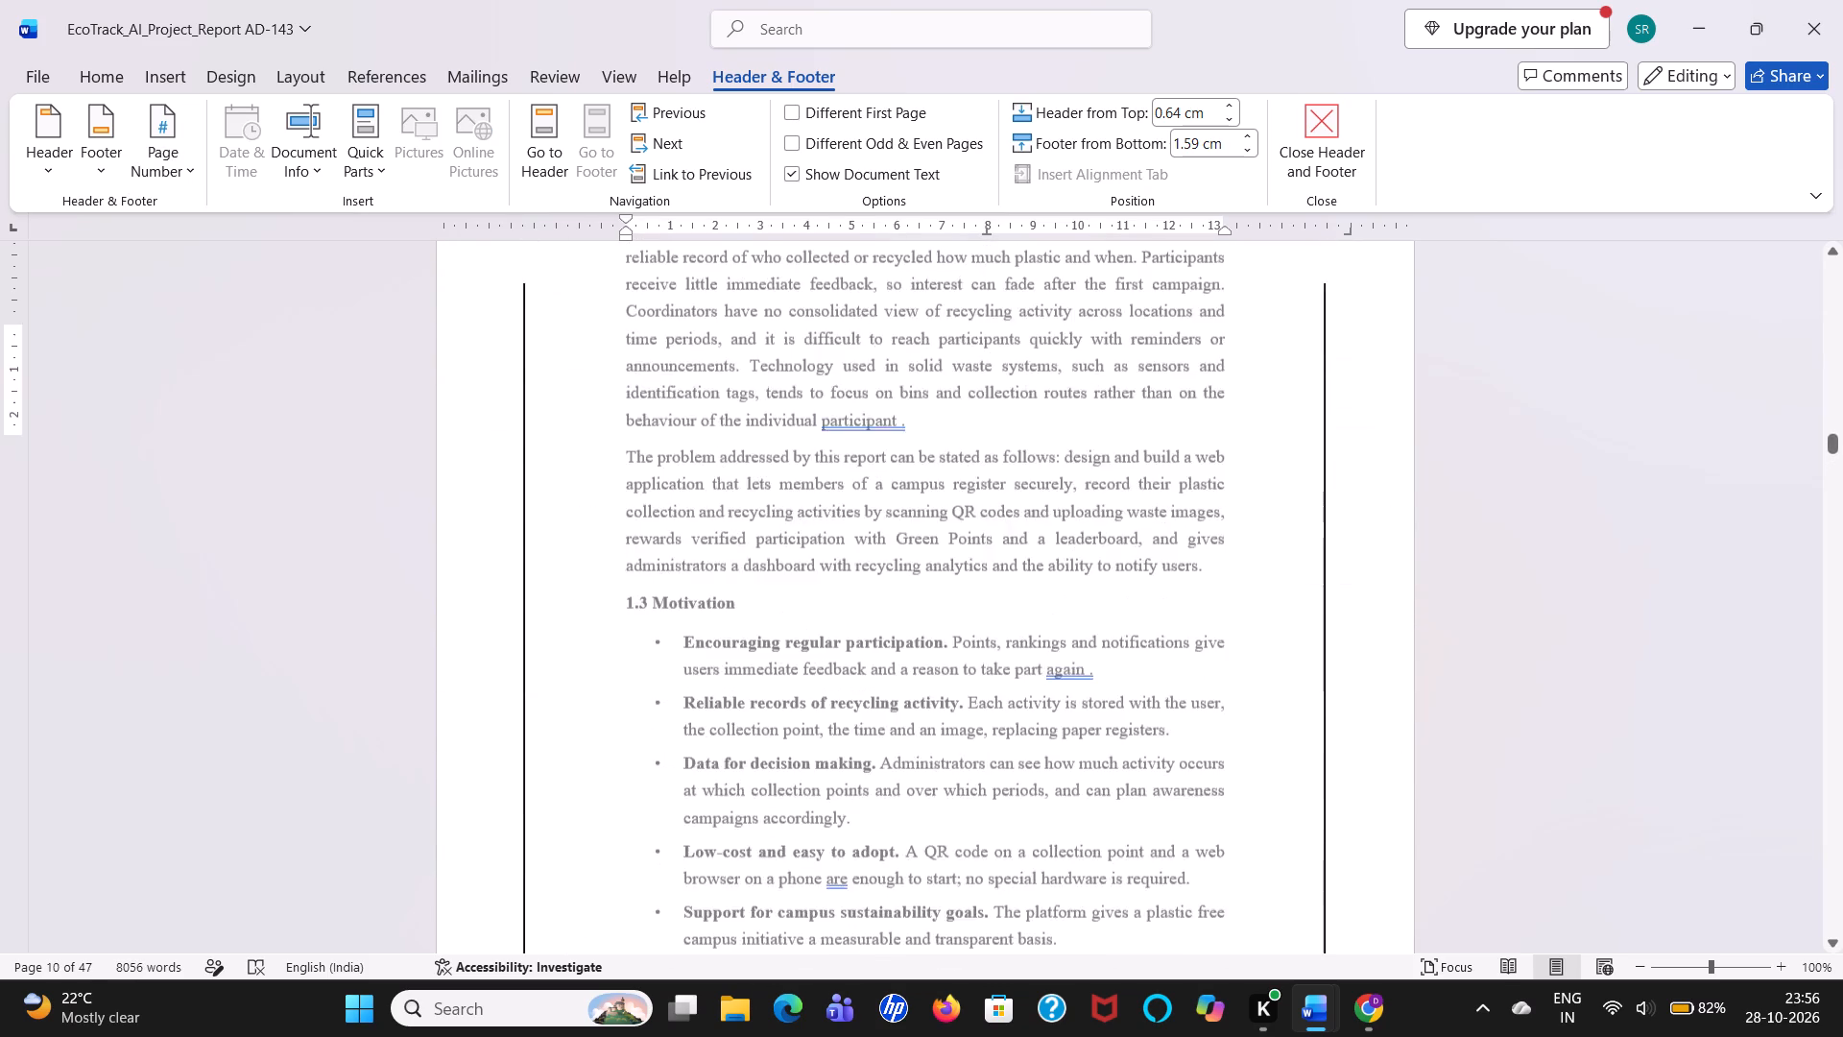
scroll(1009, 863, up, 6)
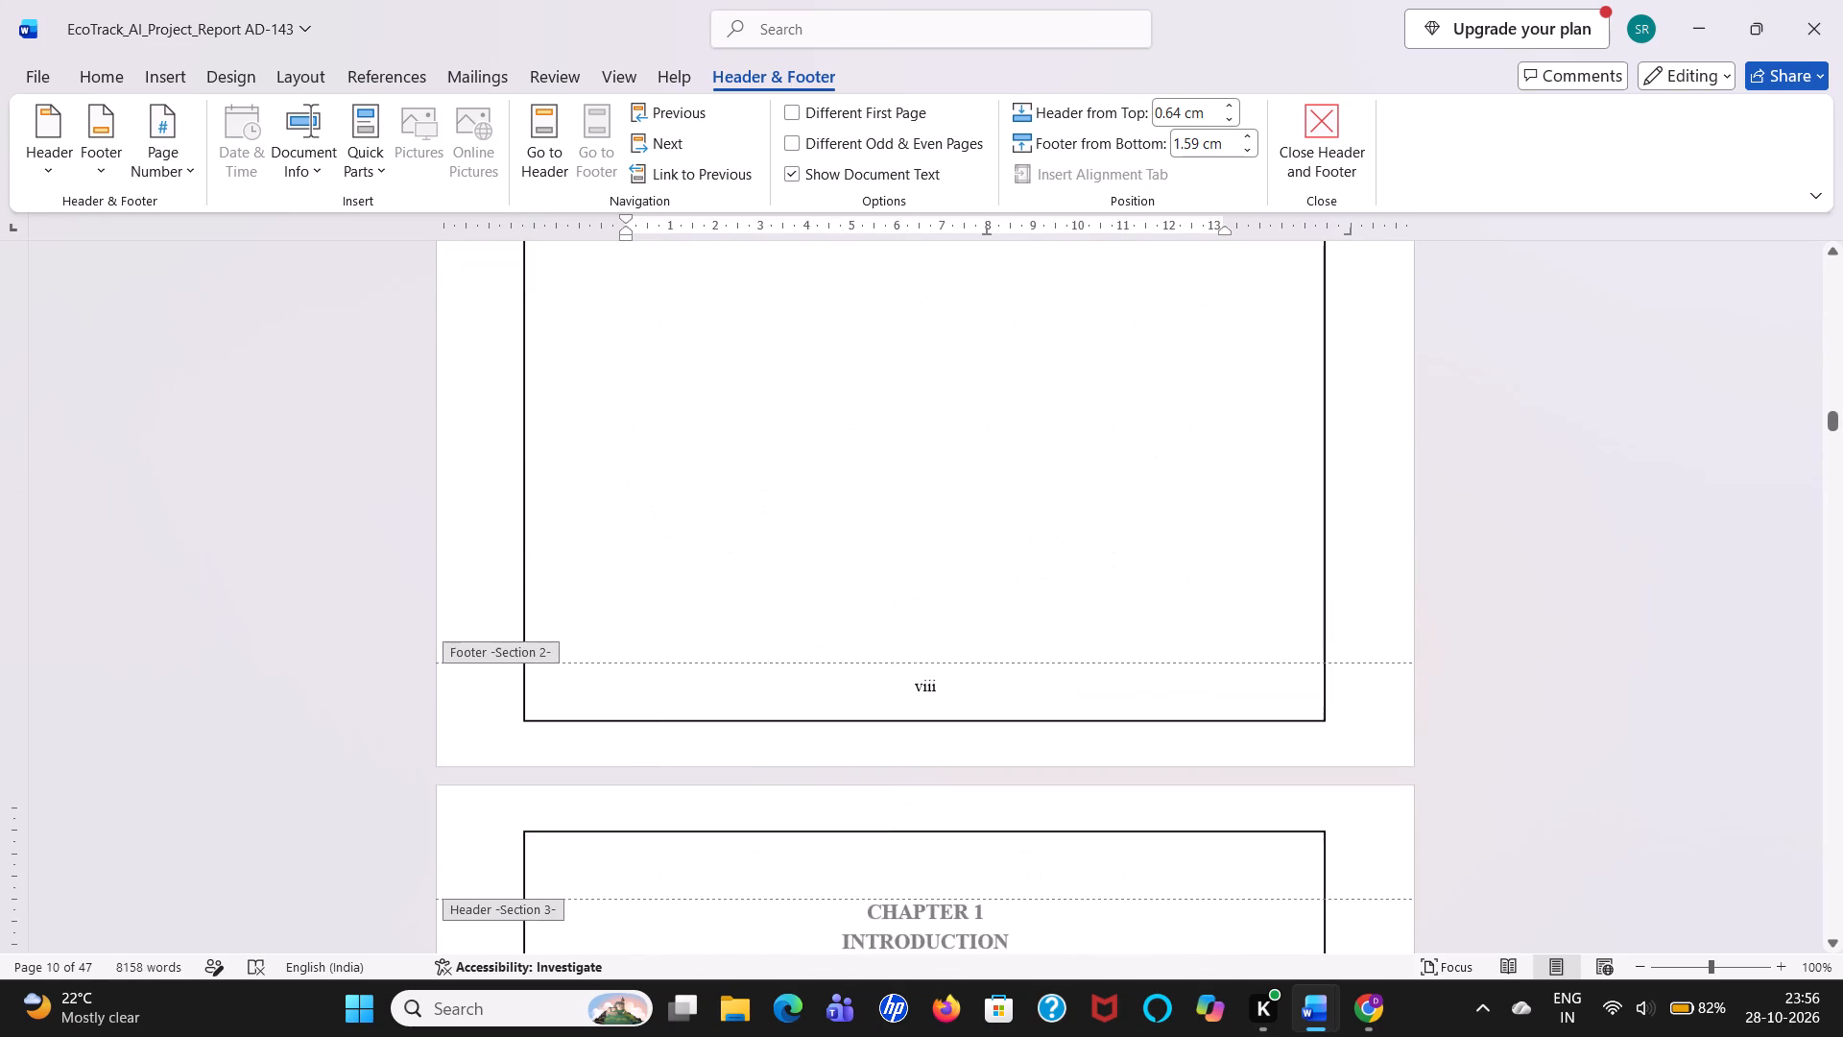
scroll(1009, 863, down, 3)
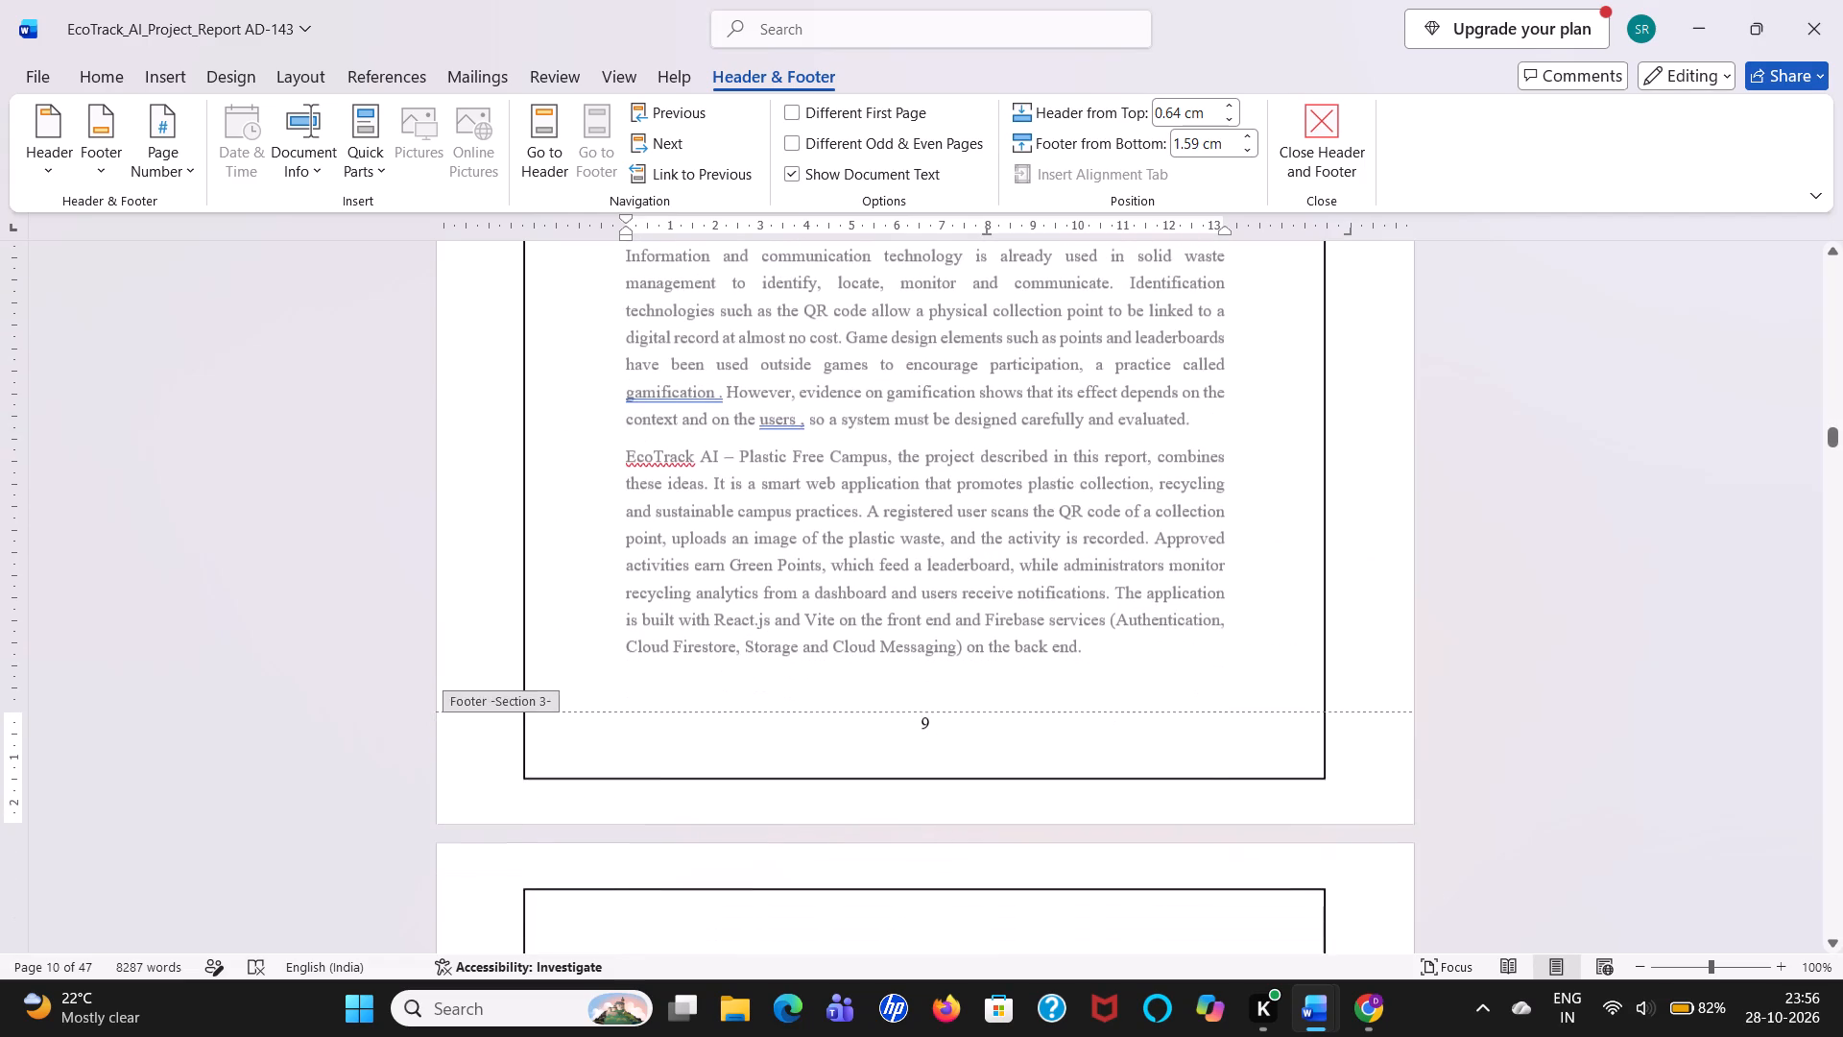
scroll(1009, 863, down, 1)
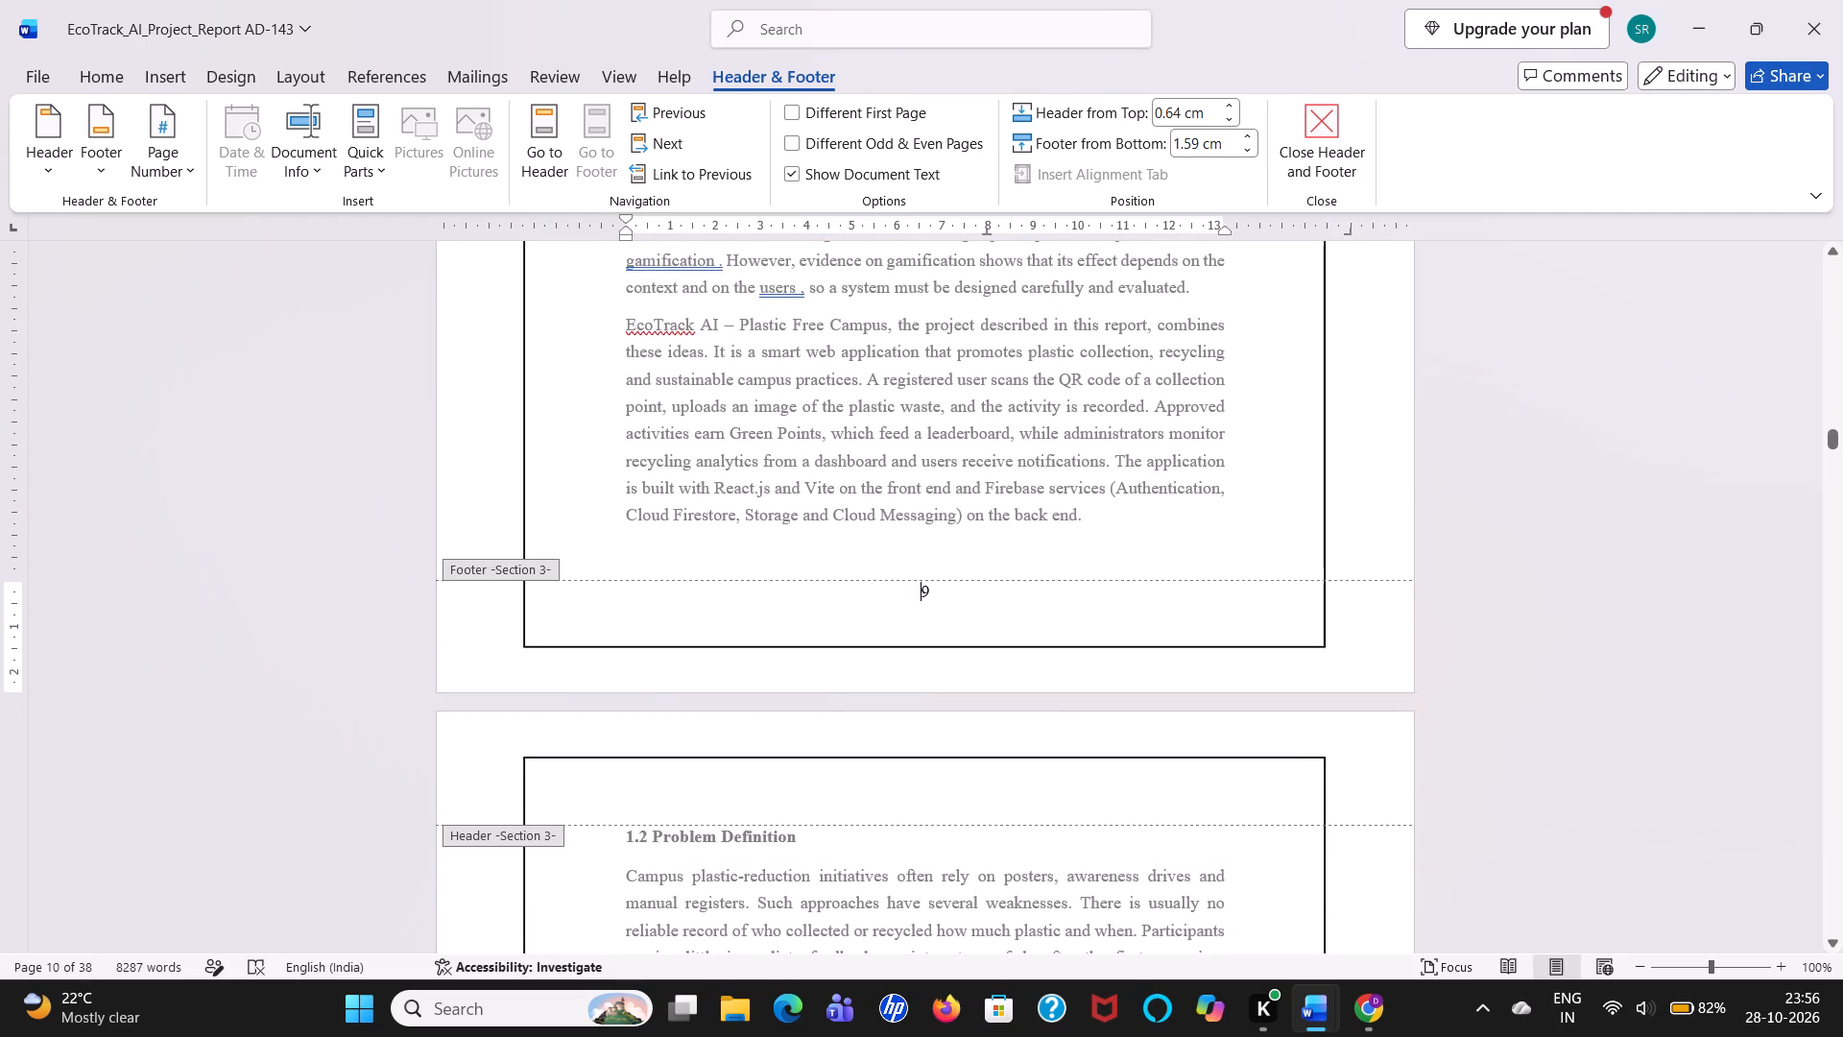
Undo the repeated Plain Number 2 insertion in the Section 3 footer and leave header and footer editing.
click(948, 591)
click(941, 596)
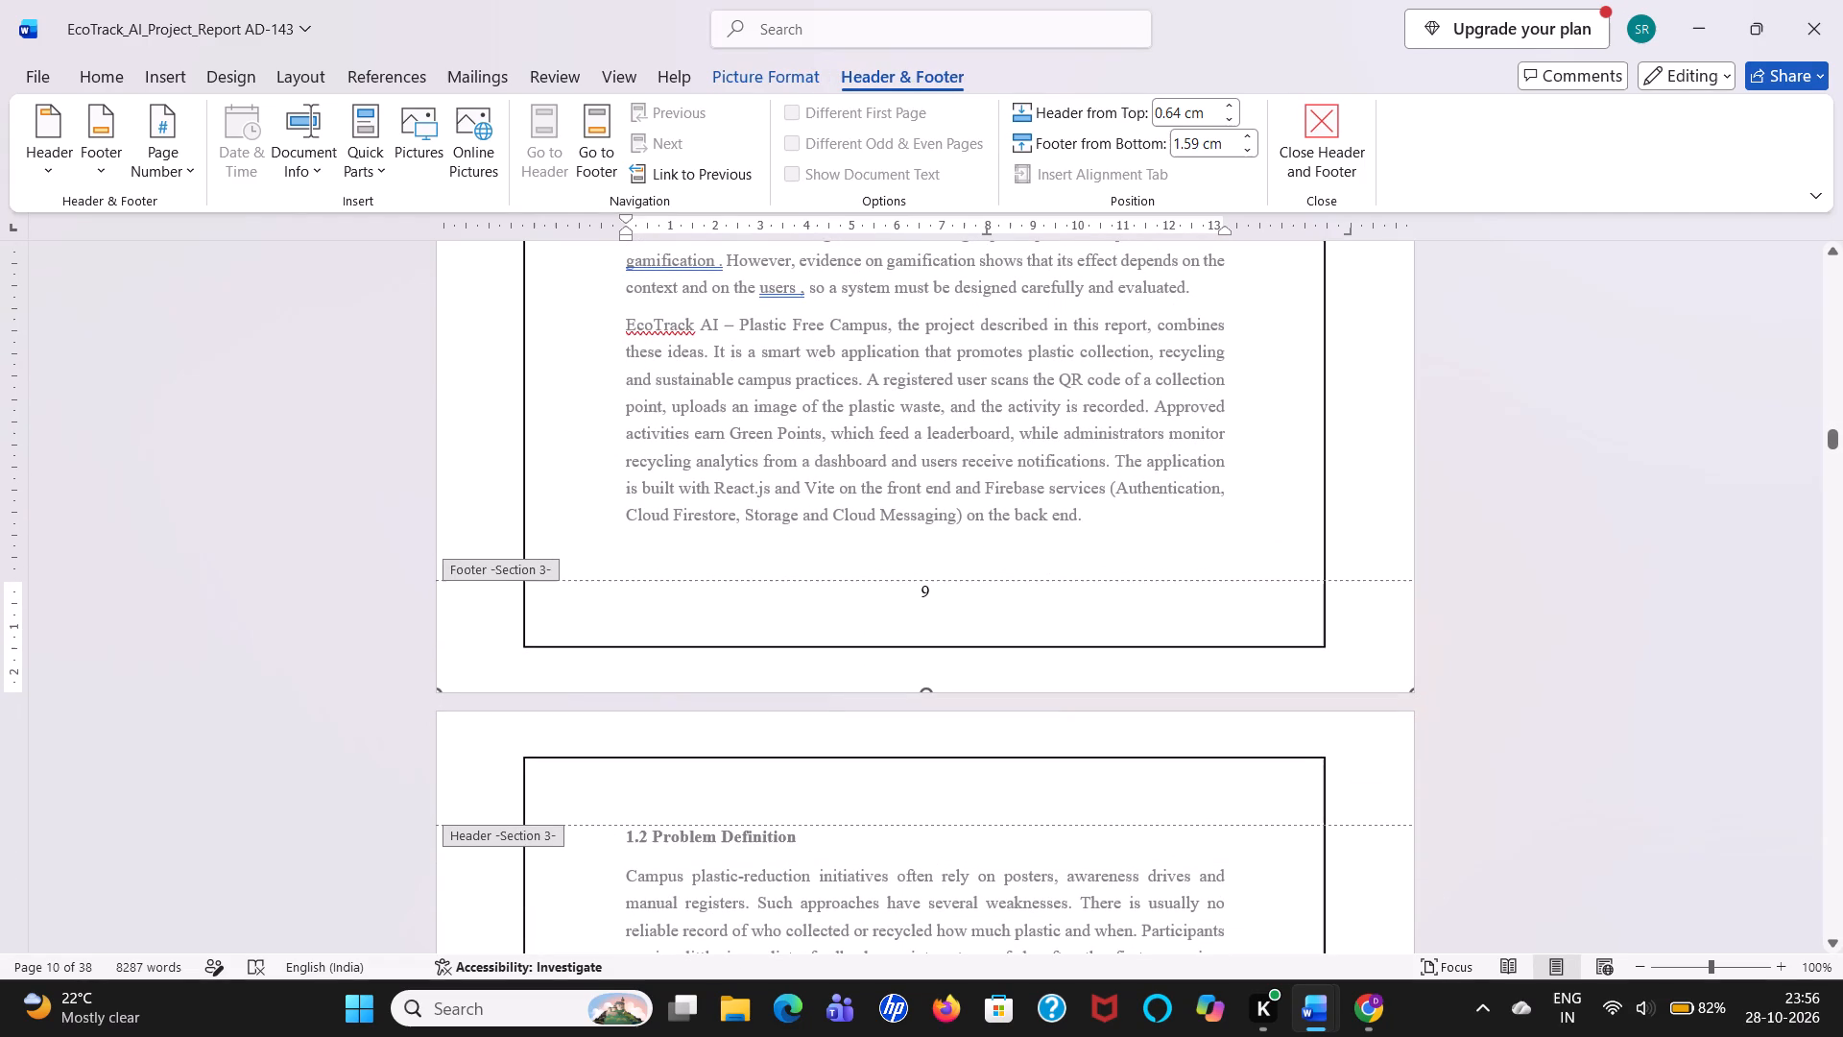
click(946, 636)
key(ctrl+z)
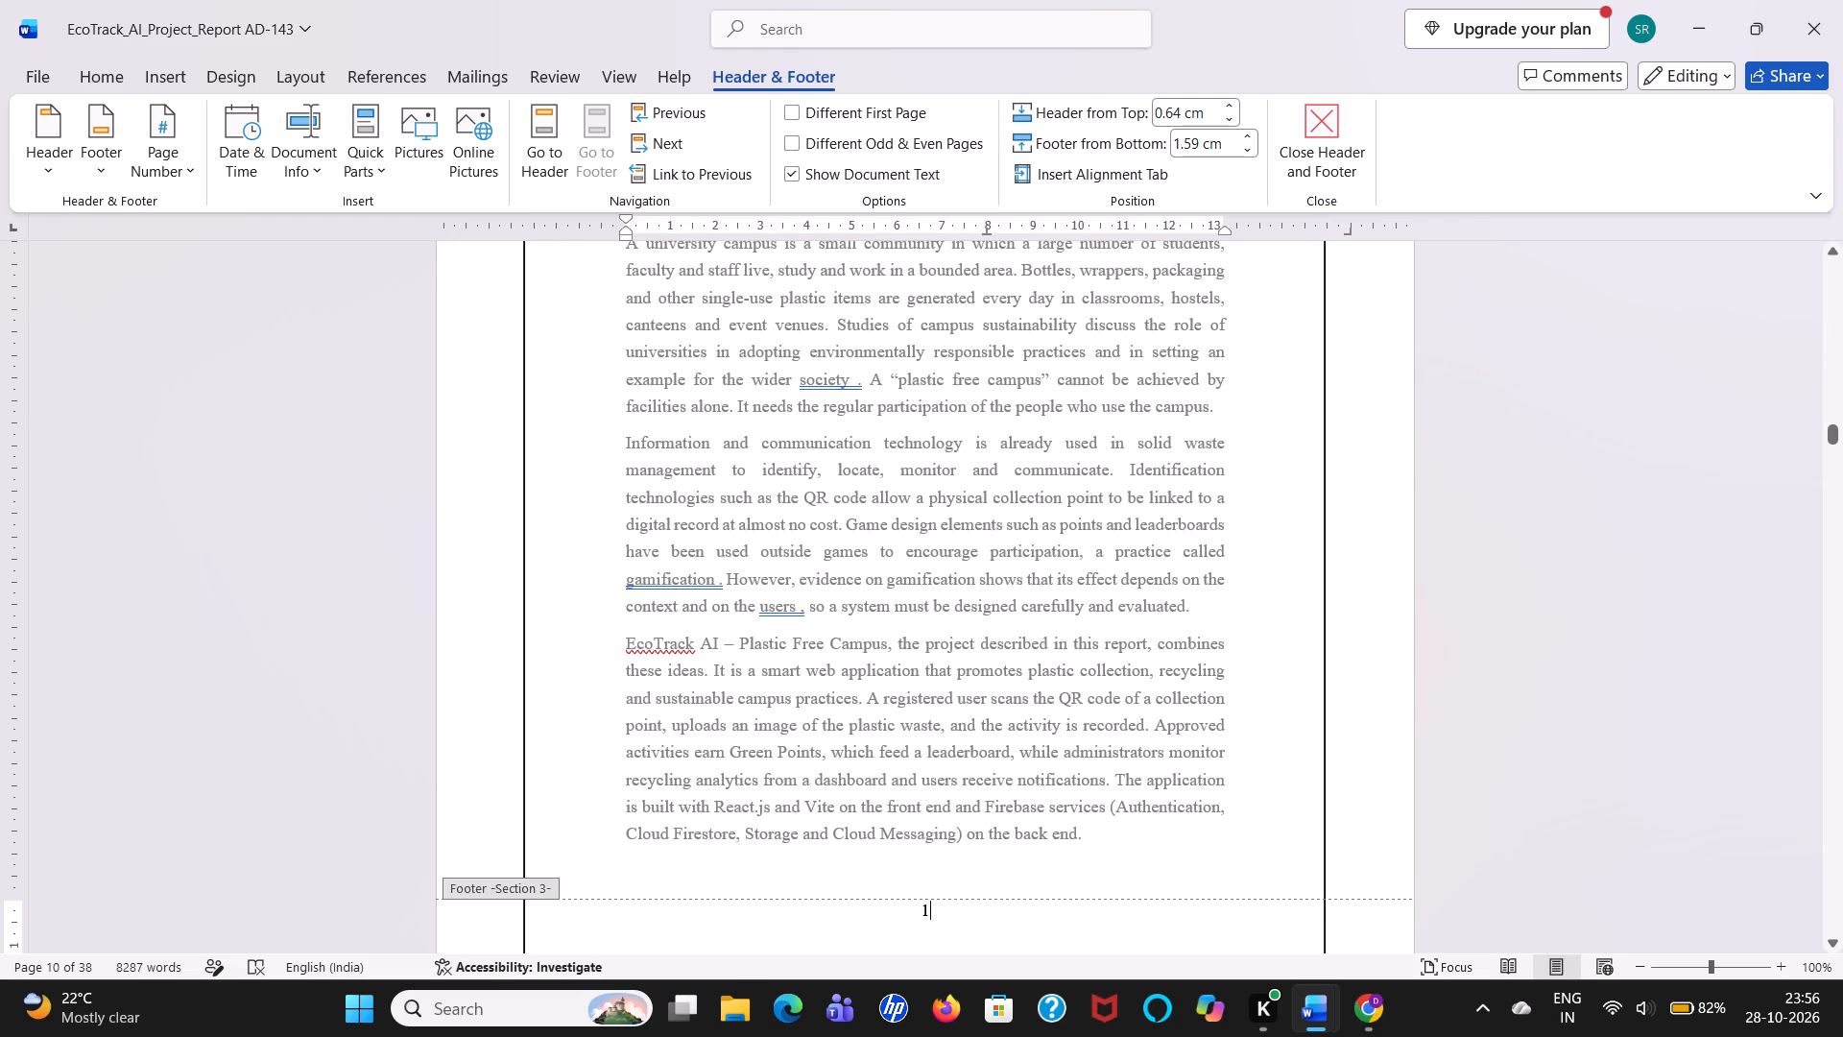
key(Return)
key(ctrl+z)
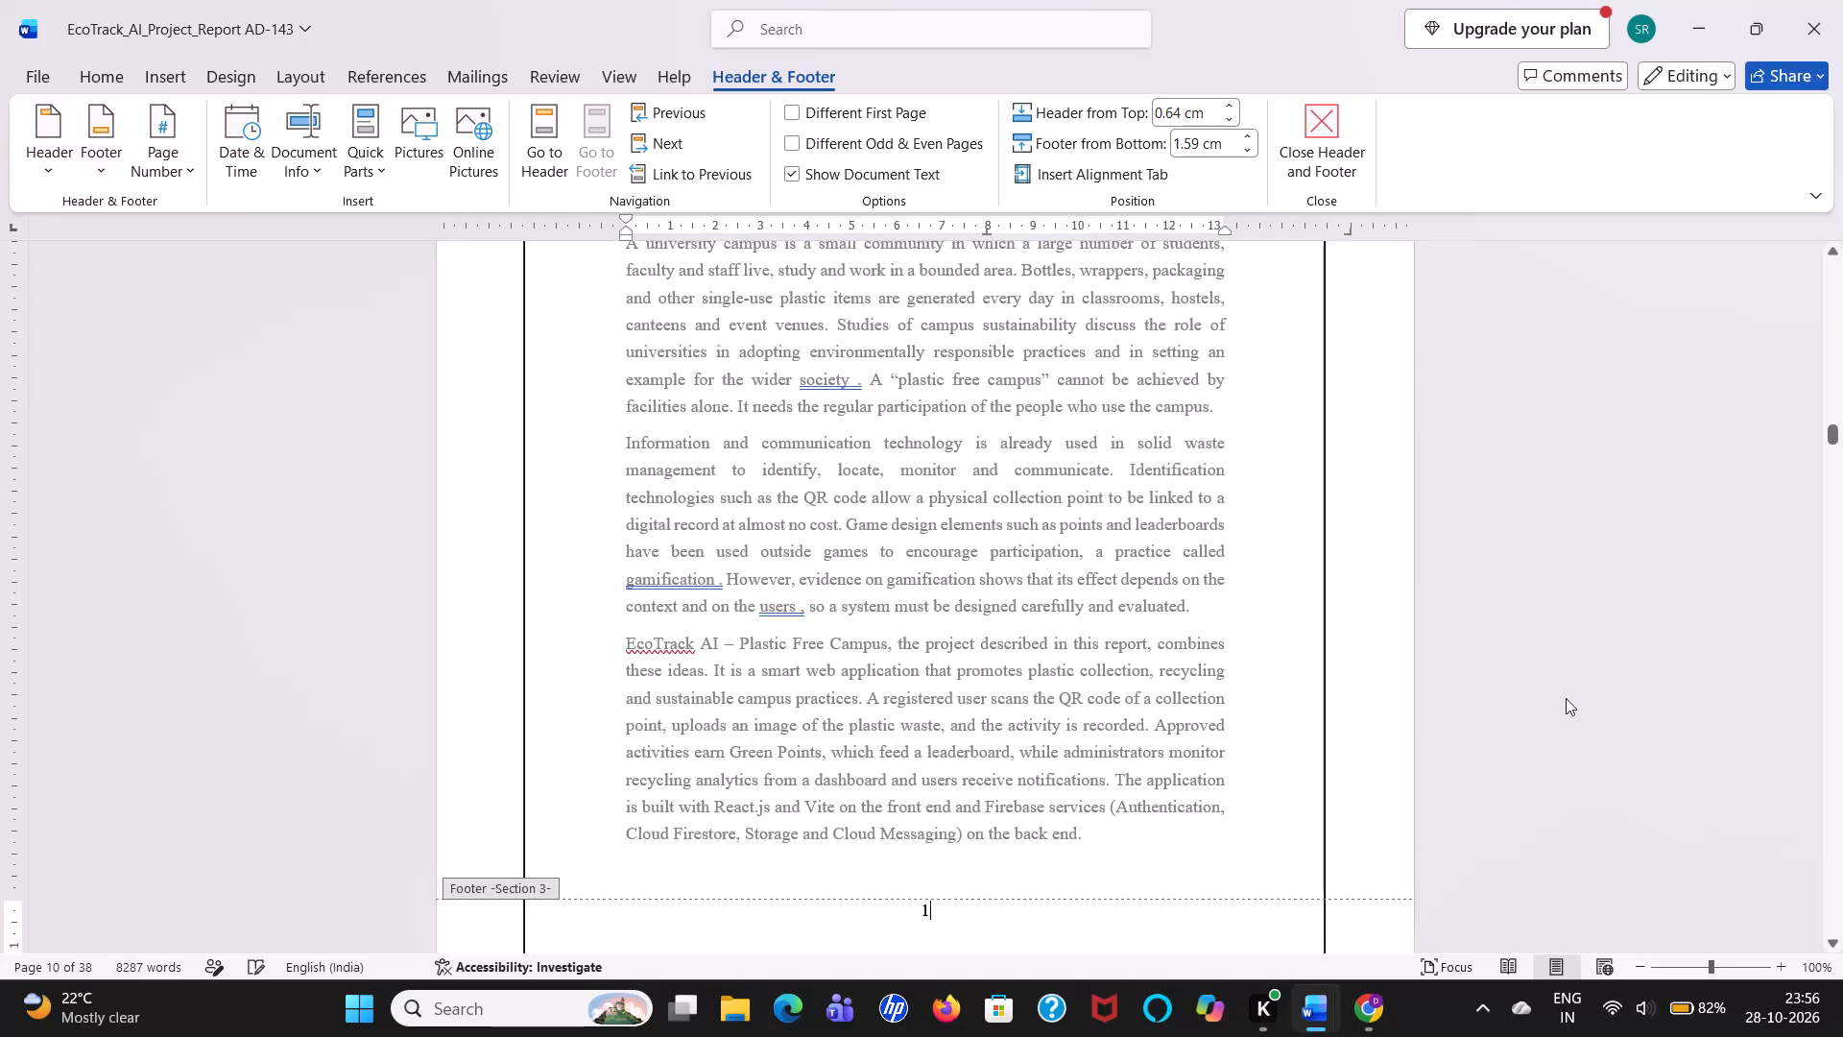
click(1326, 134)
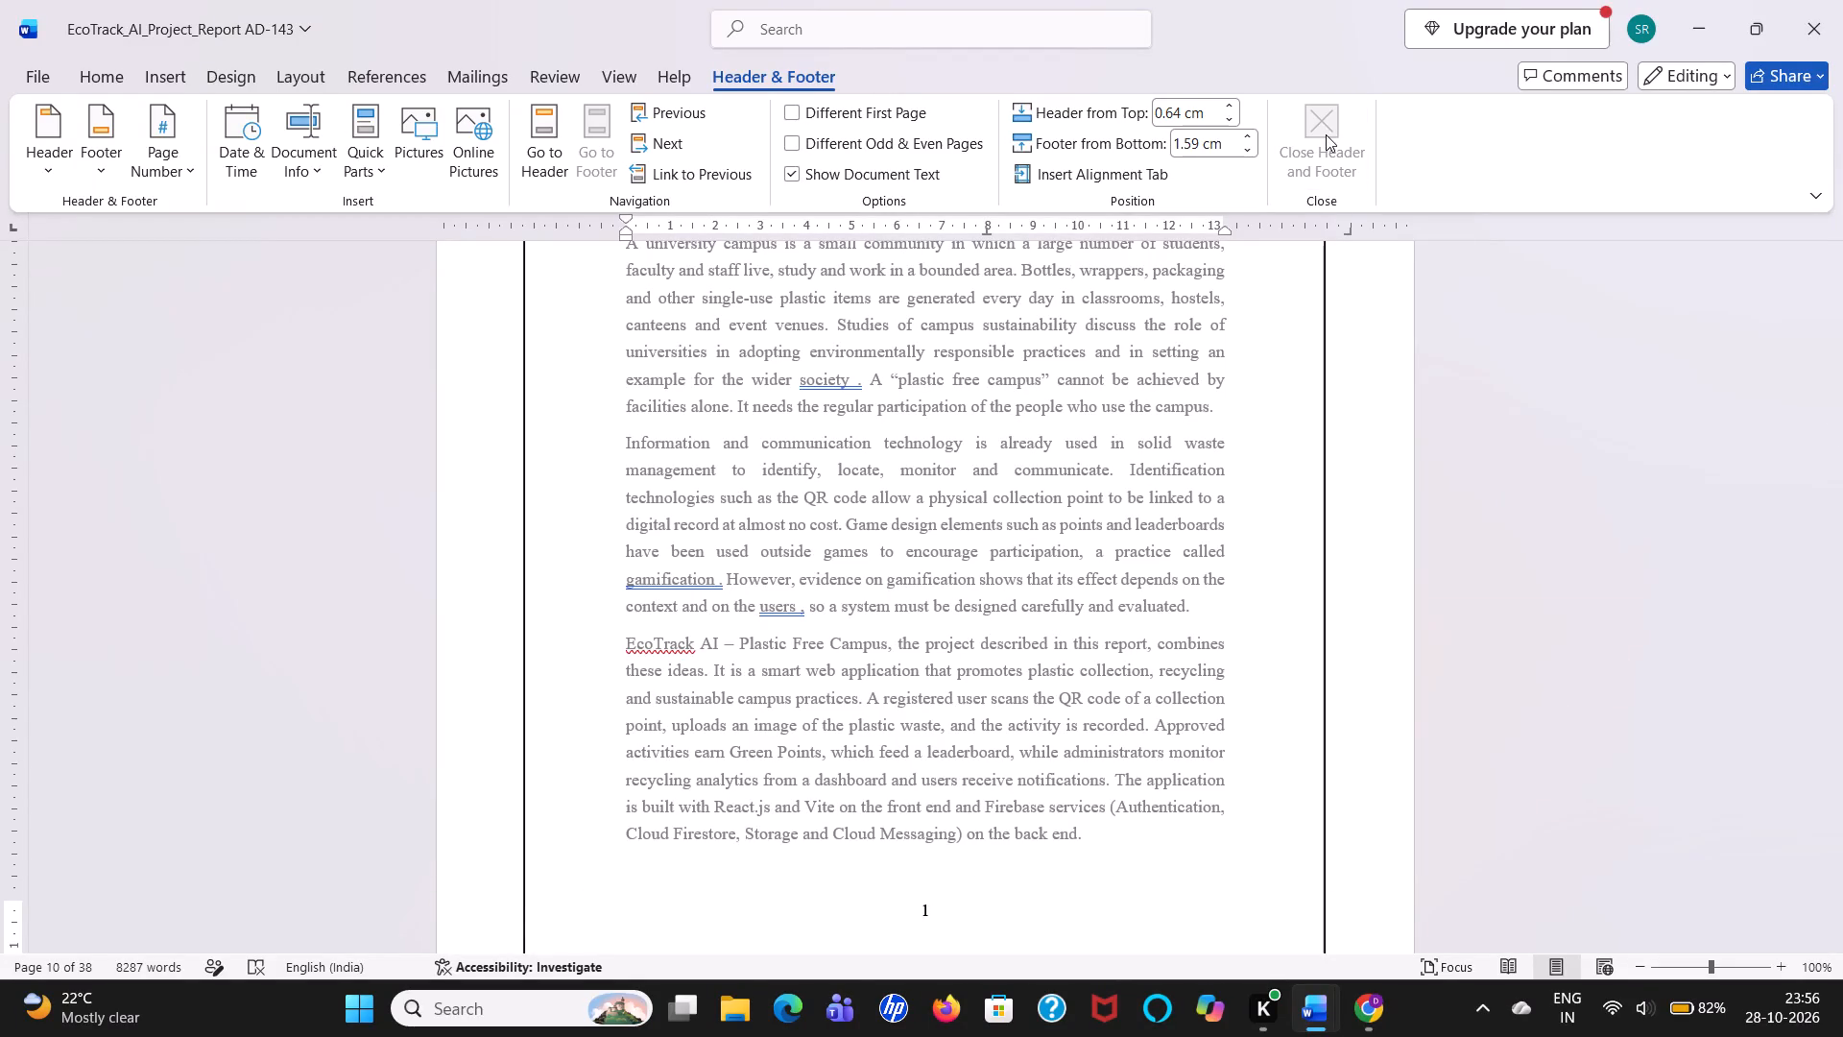
Change the footer number to 2 on the page with 1.4 Objectives of the Project, and leave footer editing.
scroll(1148, 669, down, 2)
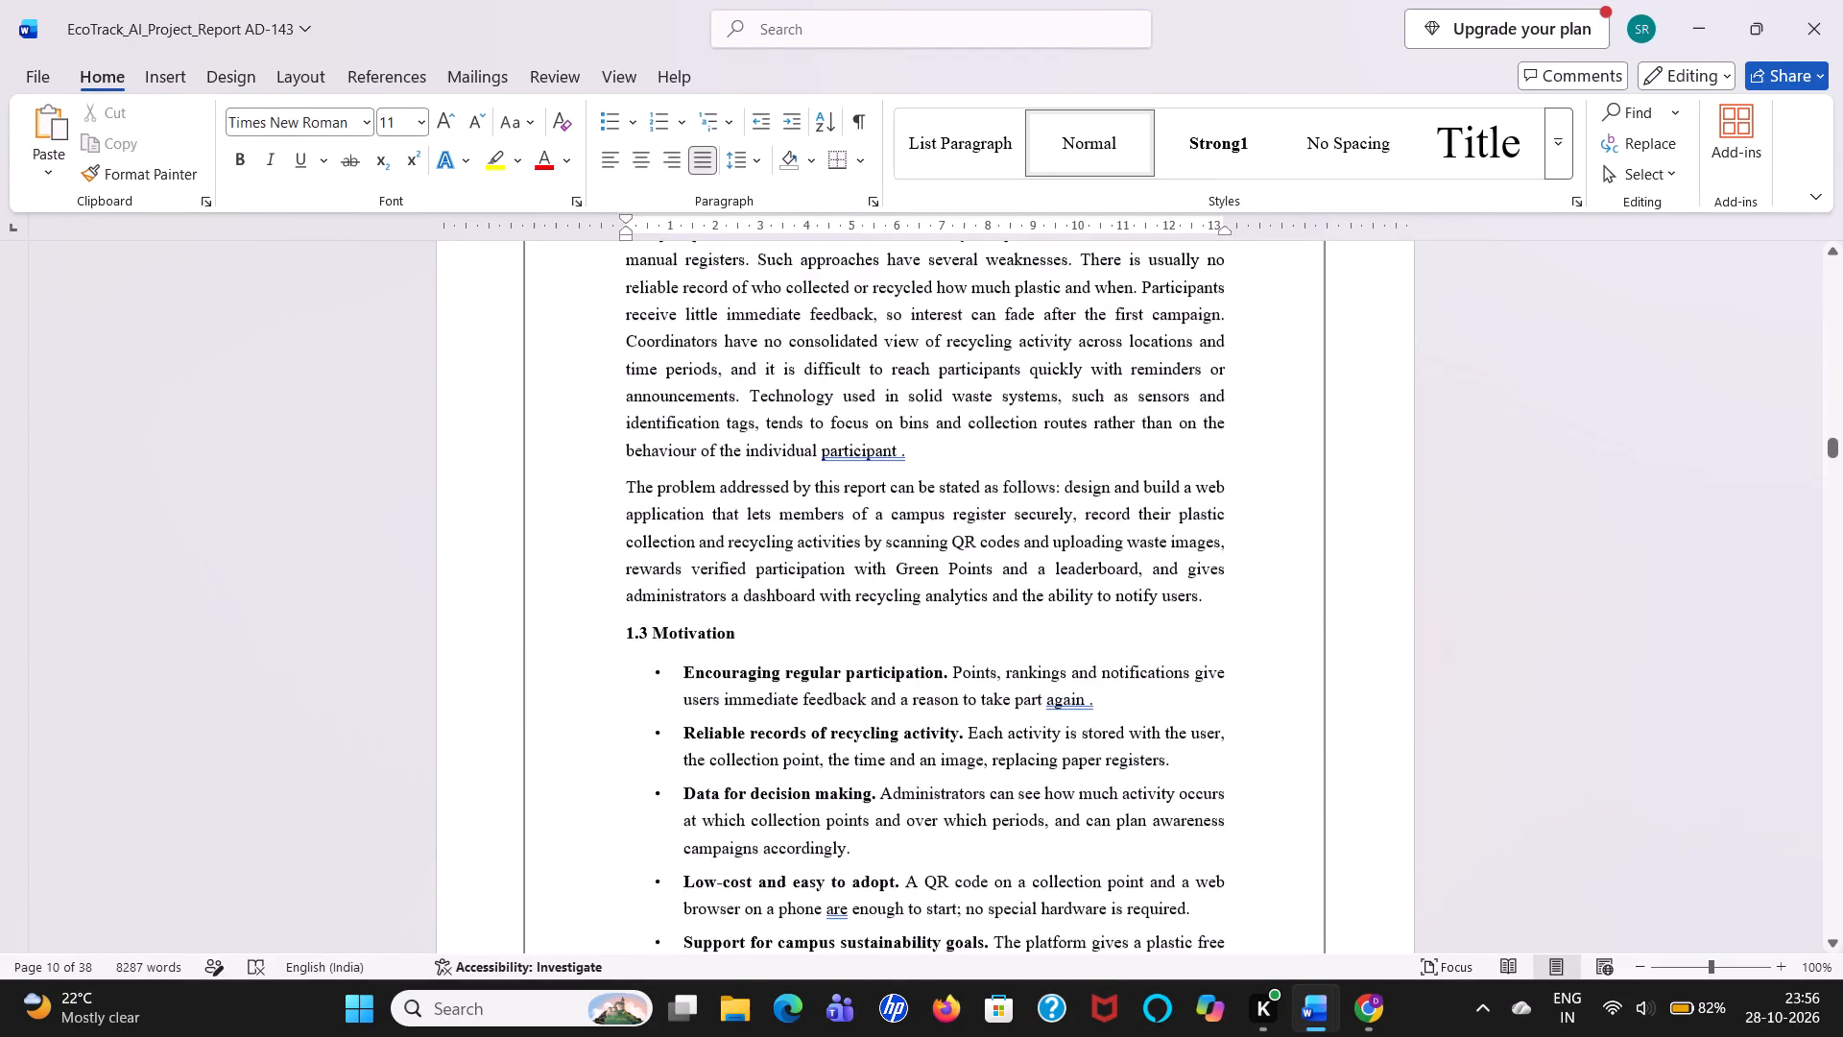
scroll(1148, 669, down, 2)
double_click(947, 770)
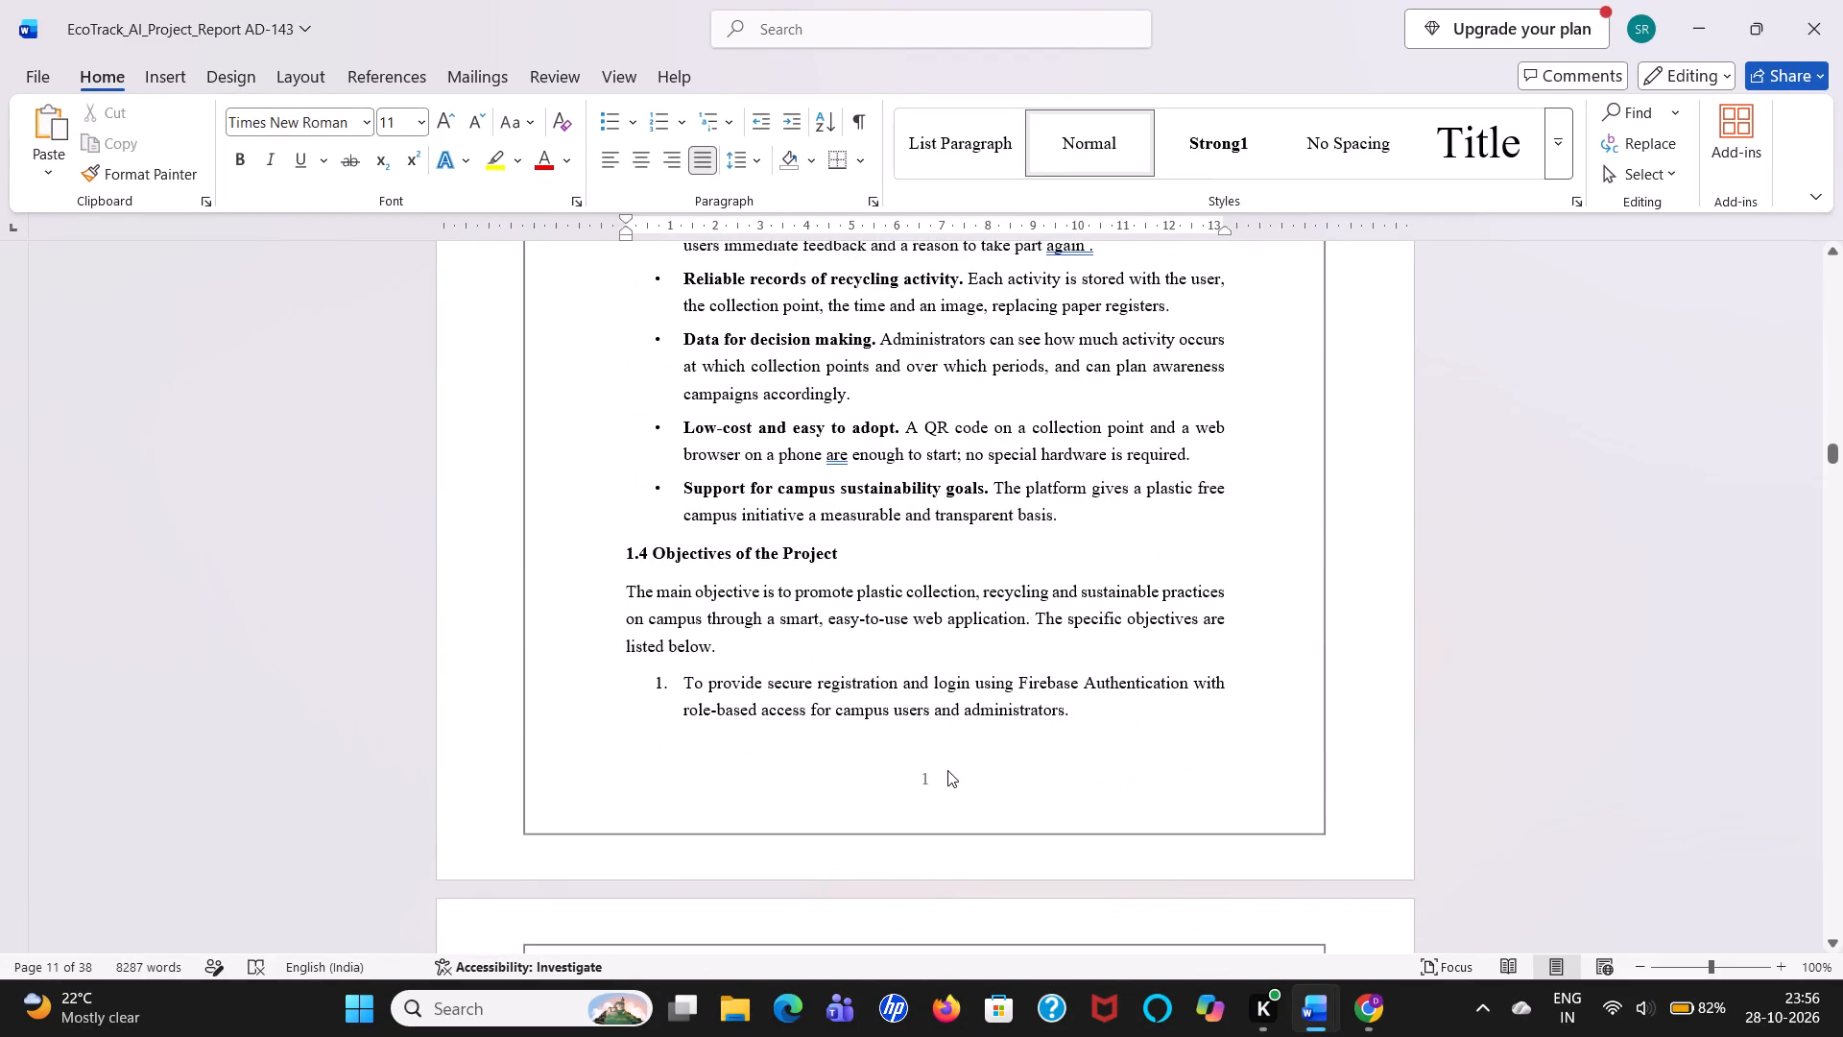
double_click(921, 779)
click(927, 779)
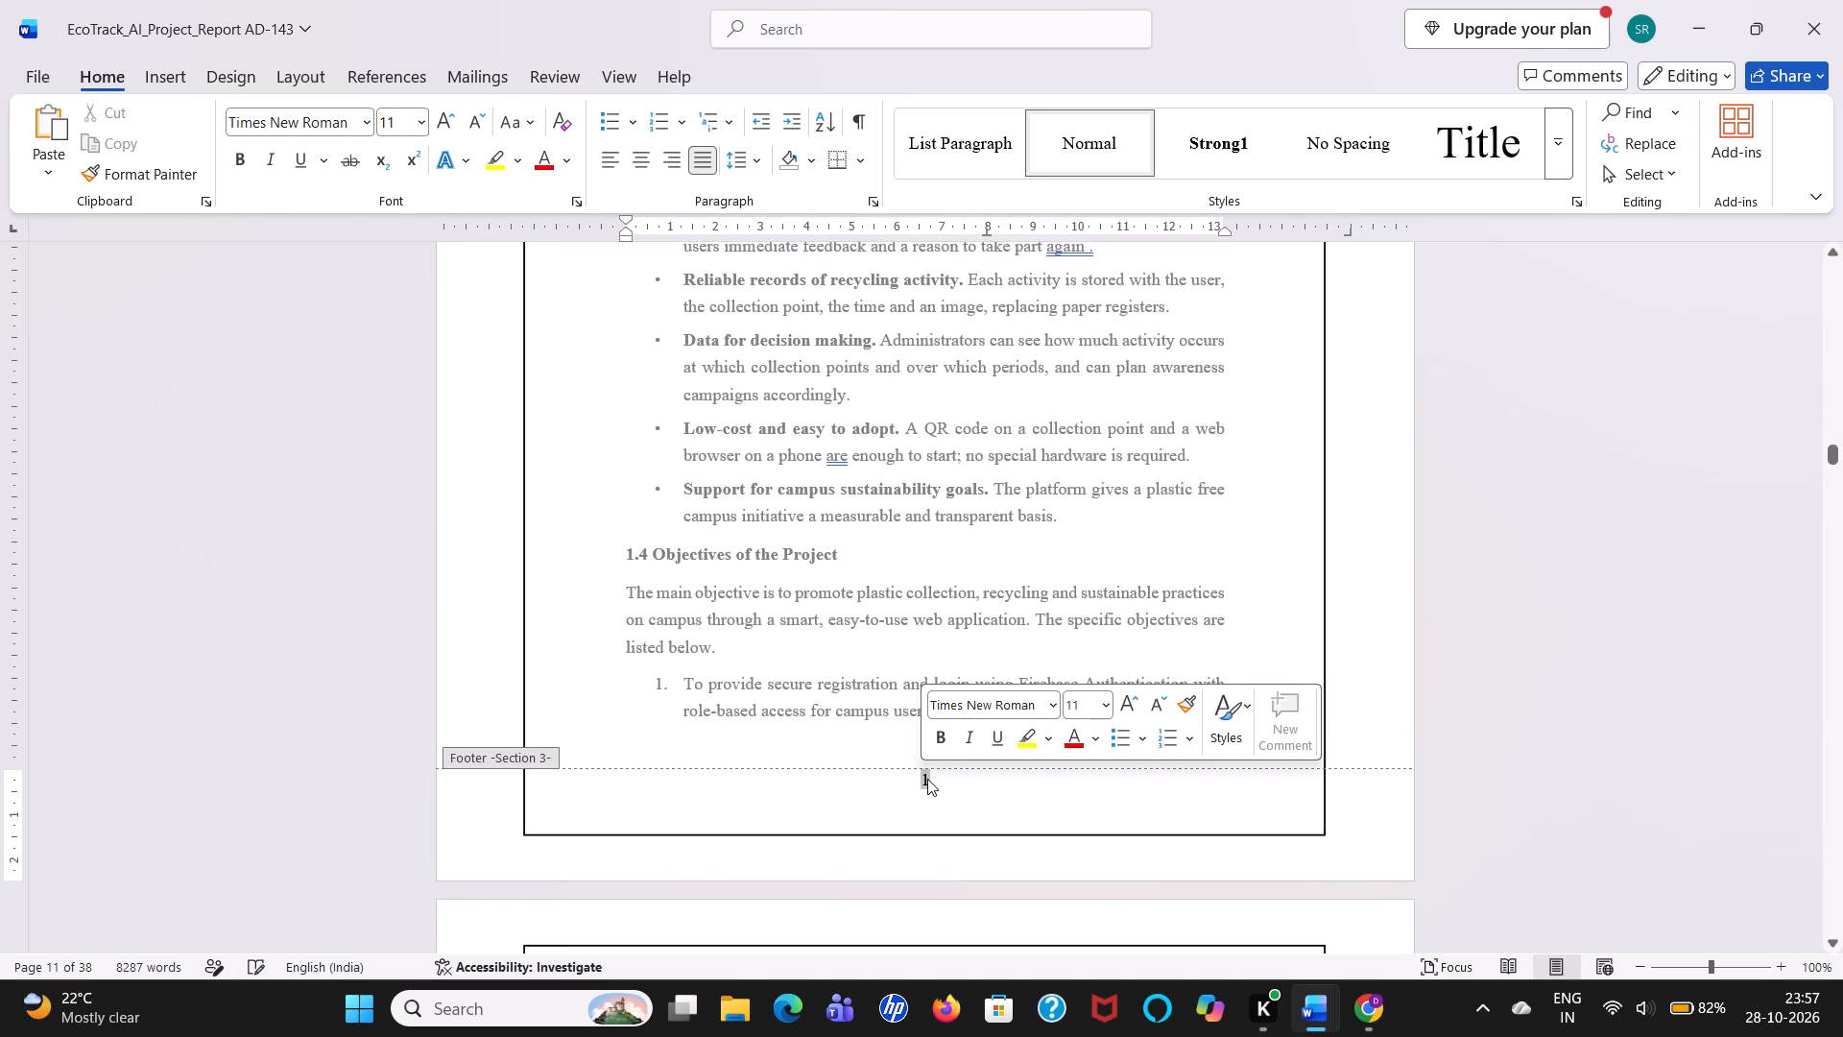
key(BackSpace)
key(2)
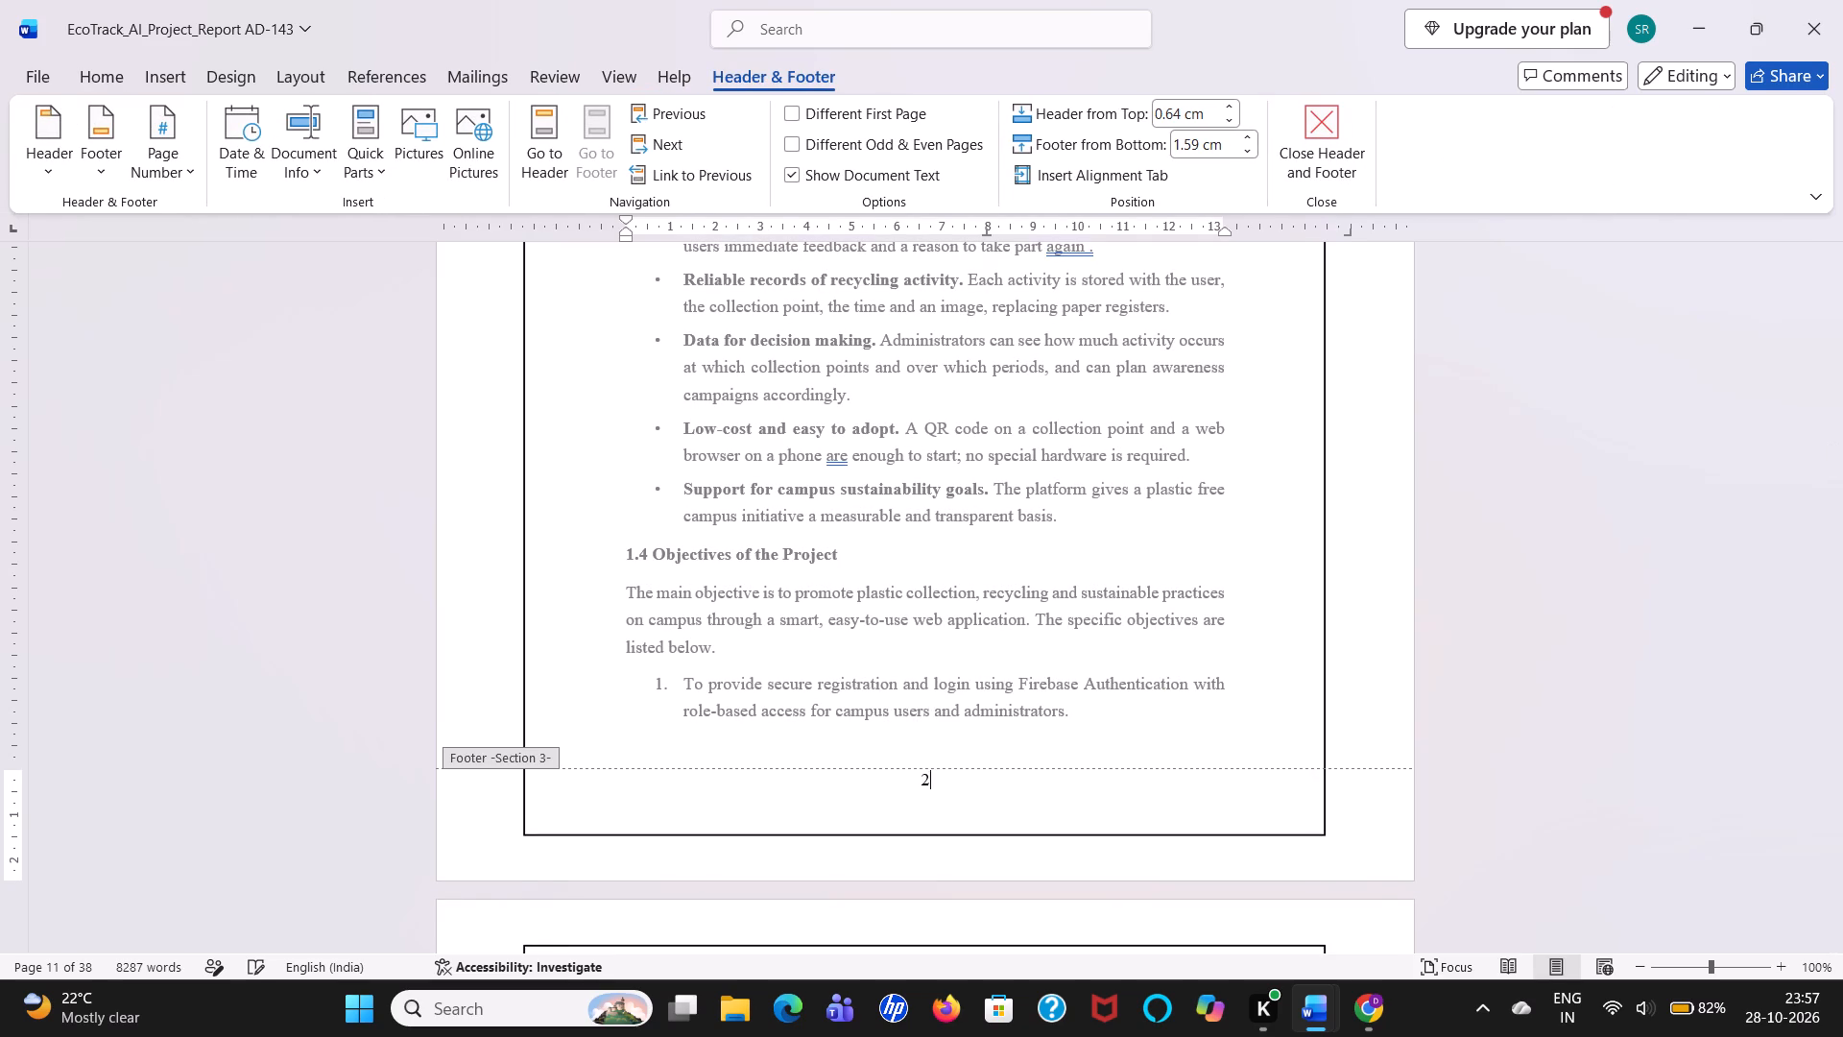
click(1330, 128)
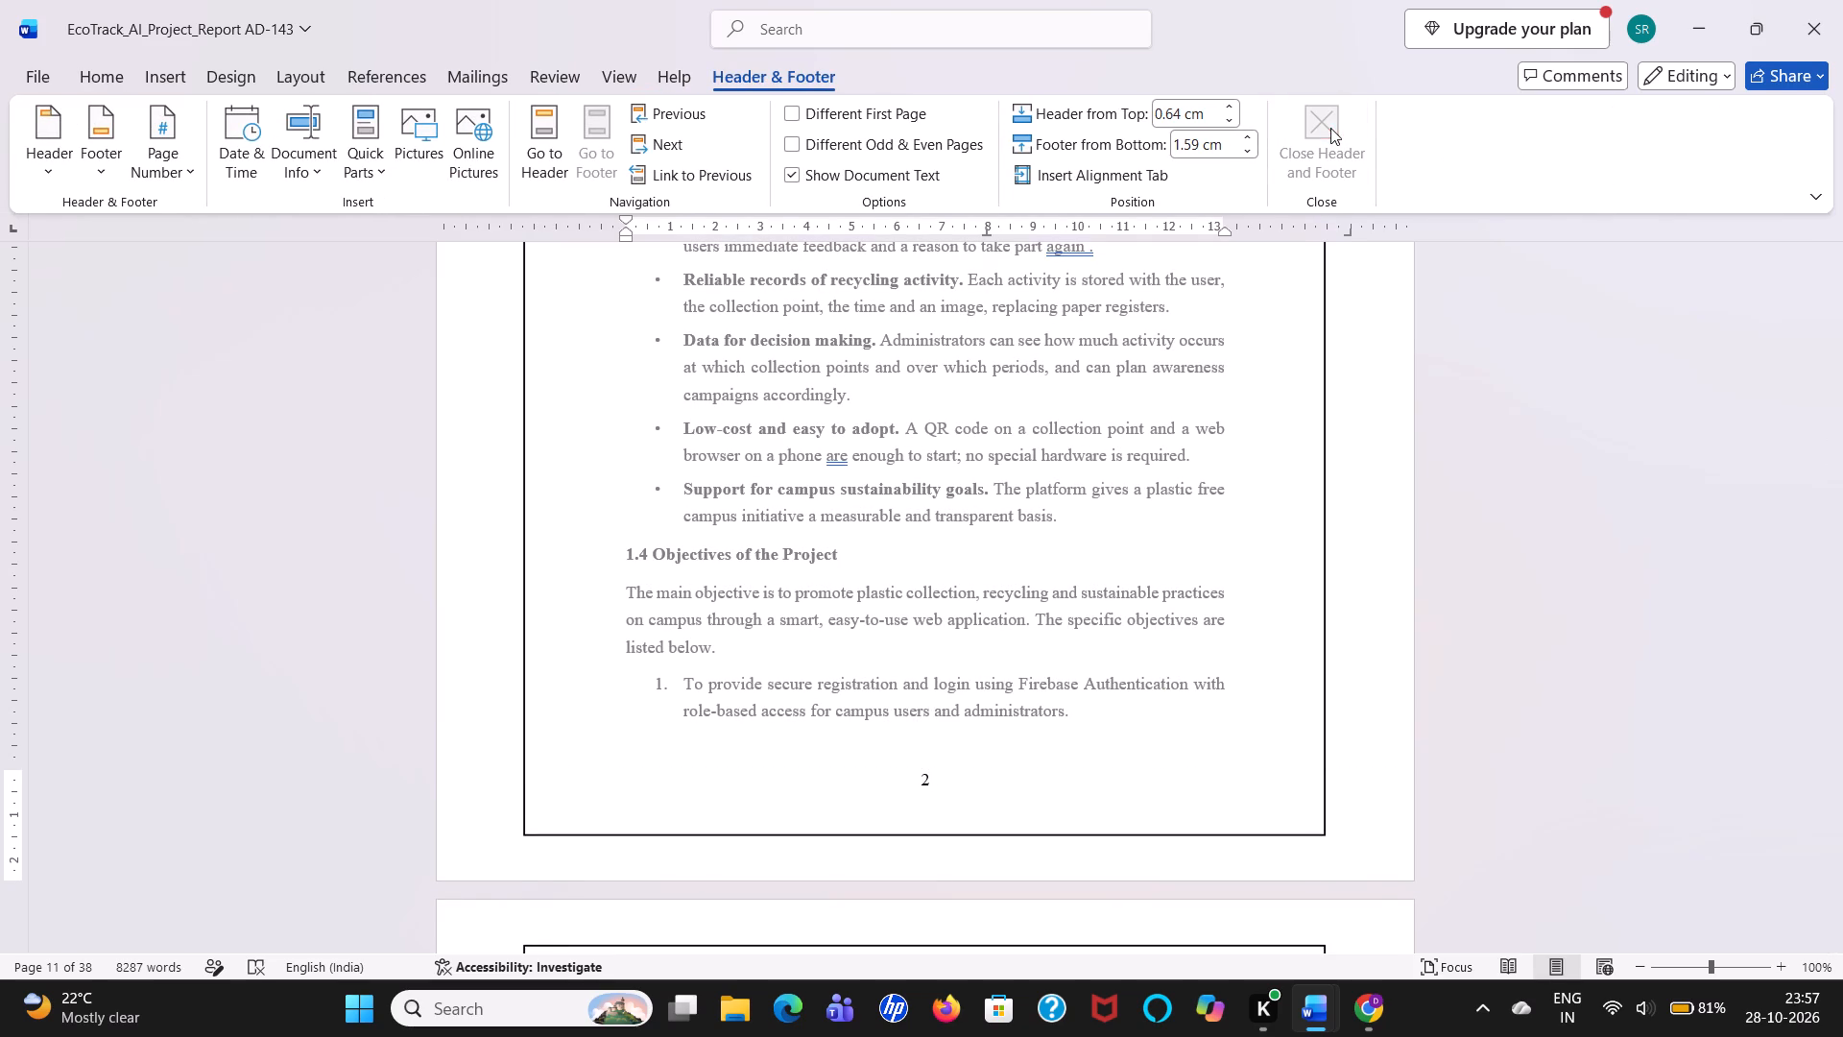
Examine the footer page numbers across the first Chapter 1 pages and back through the front matter to the Declaration page.
scroll(1151, 668, up, 4)
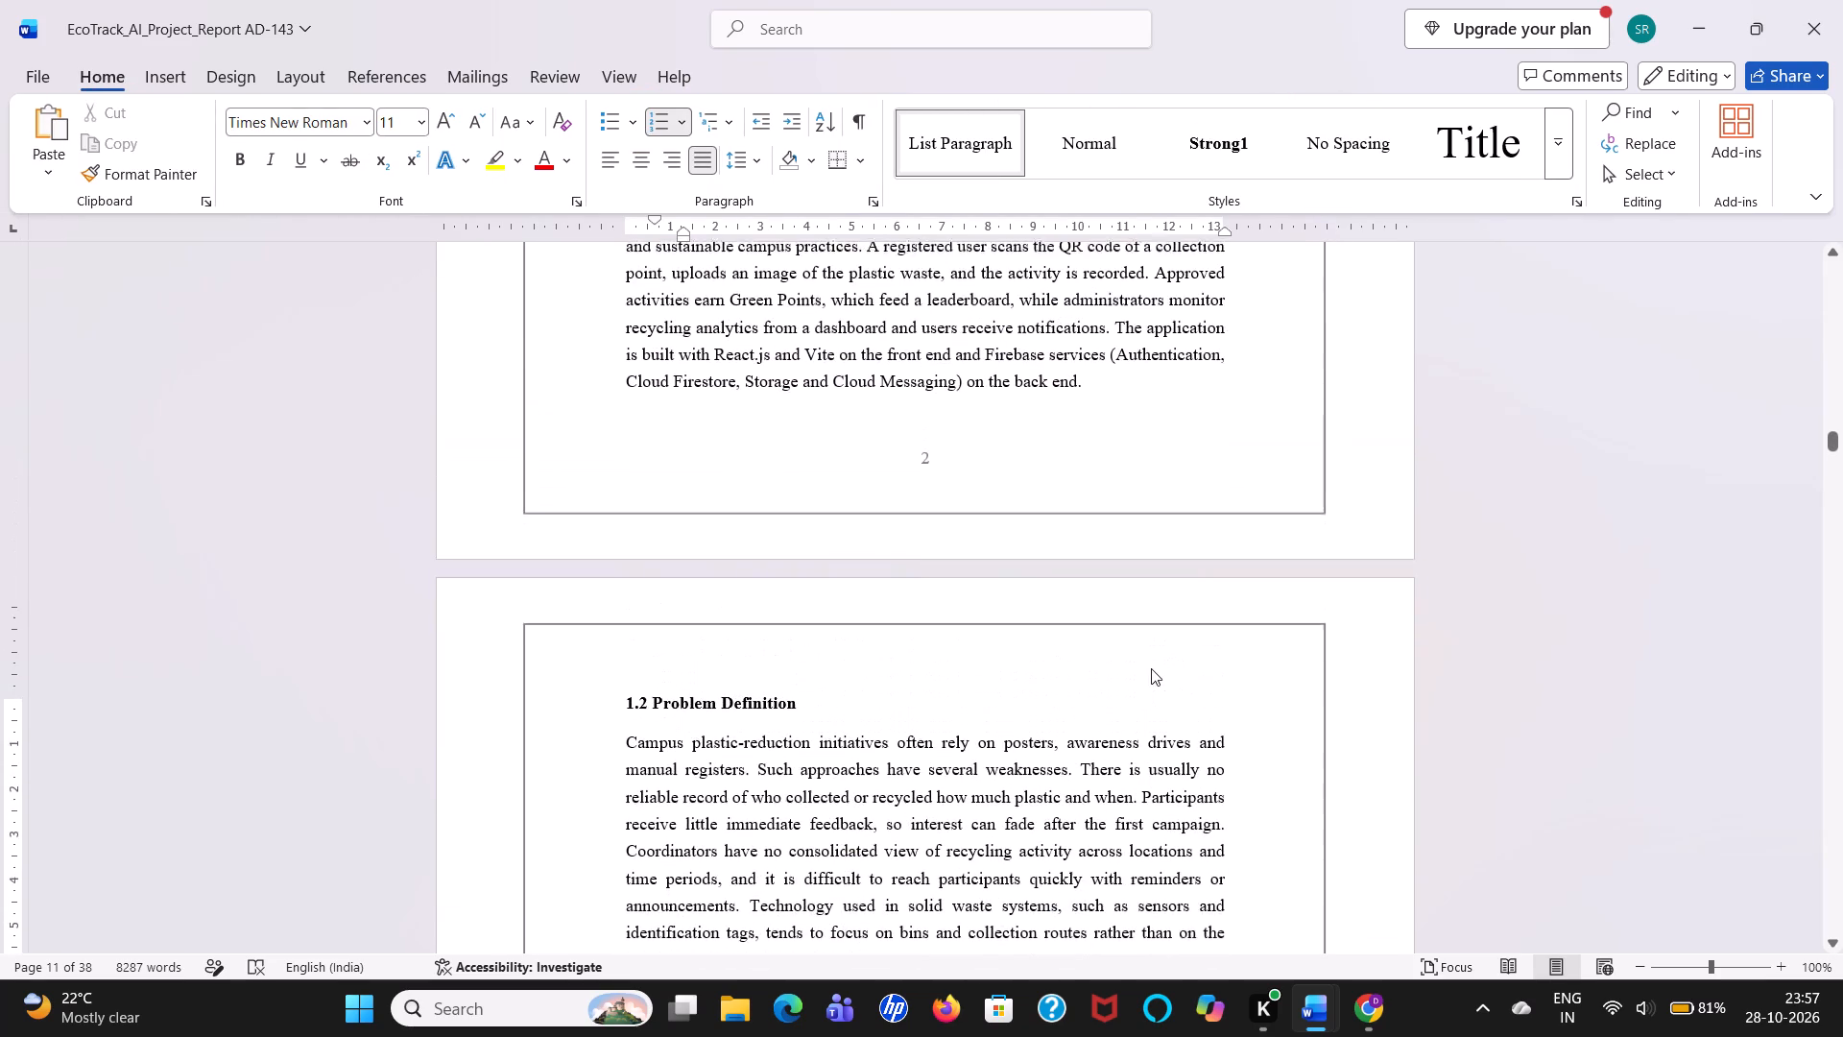
scroll(1151, 668, up, 3)
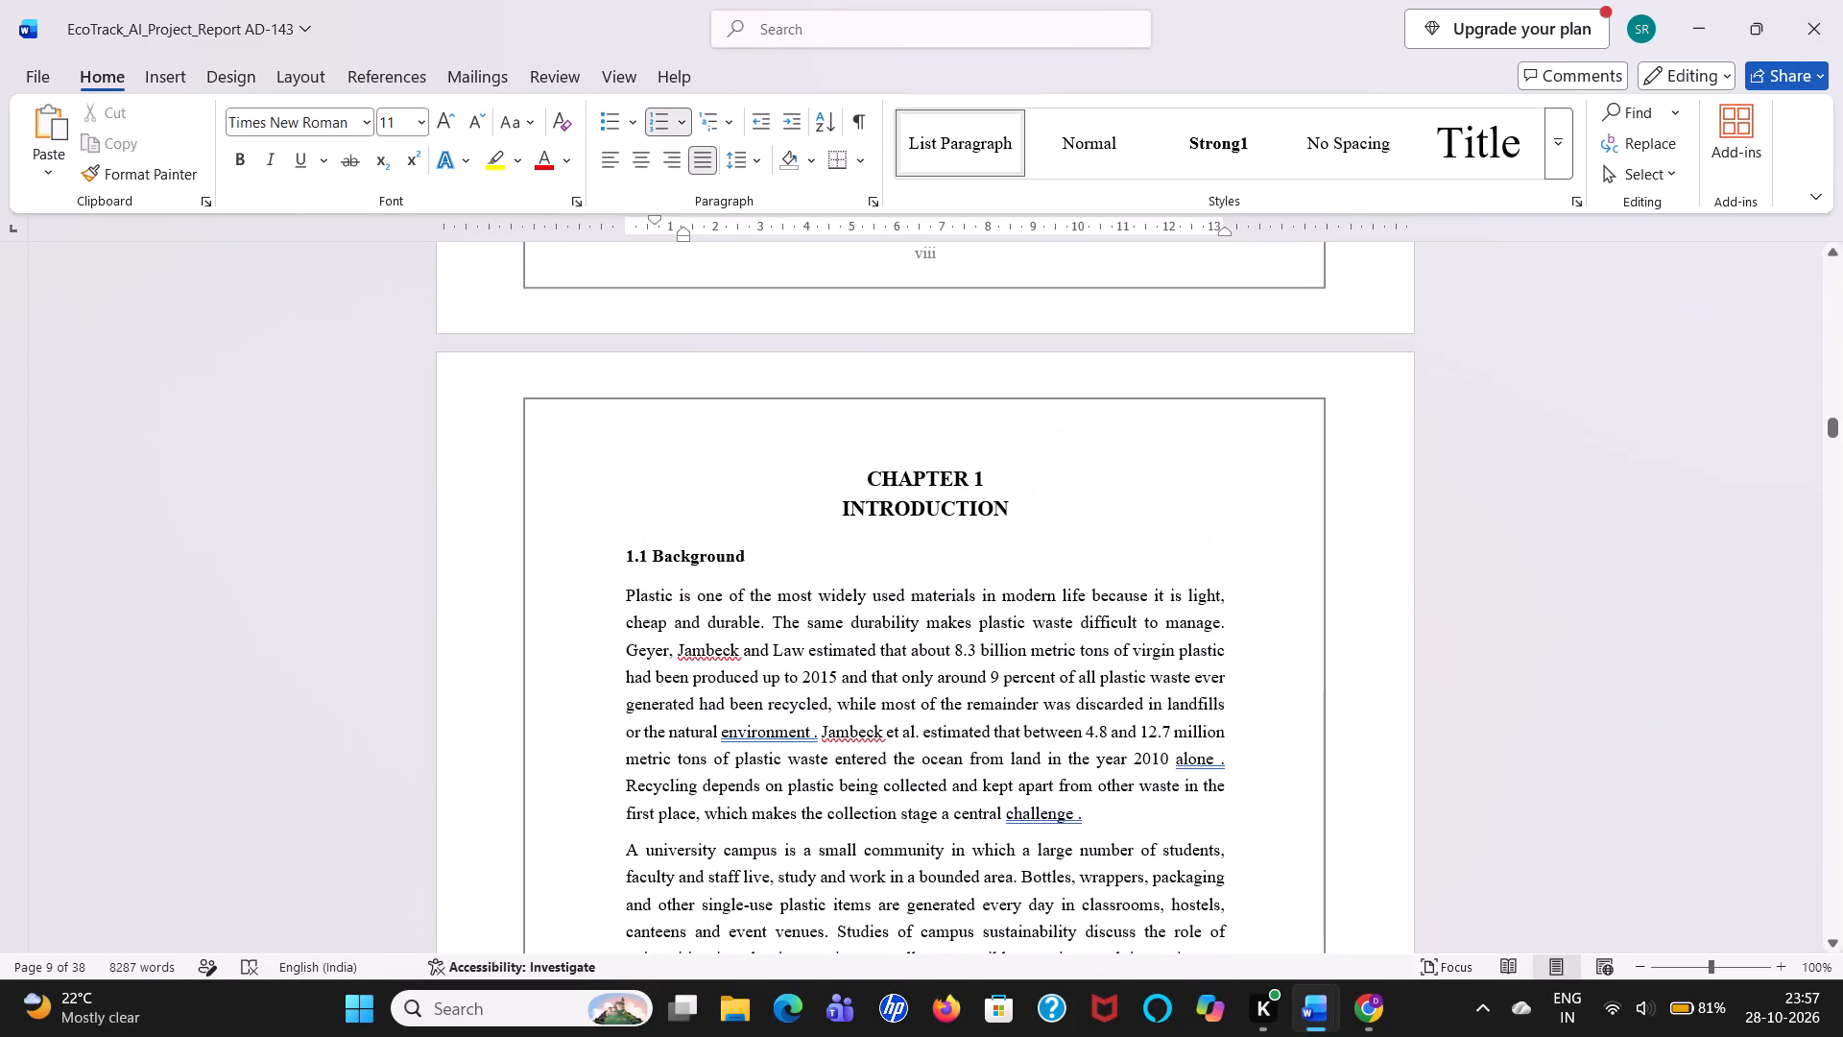
scroll(1151, 668, down, 2)
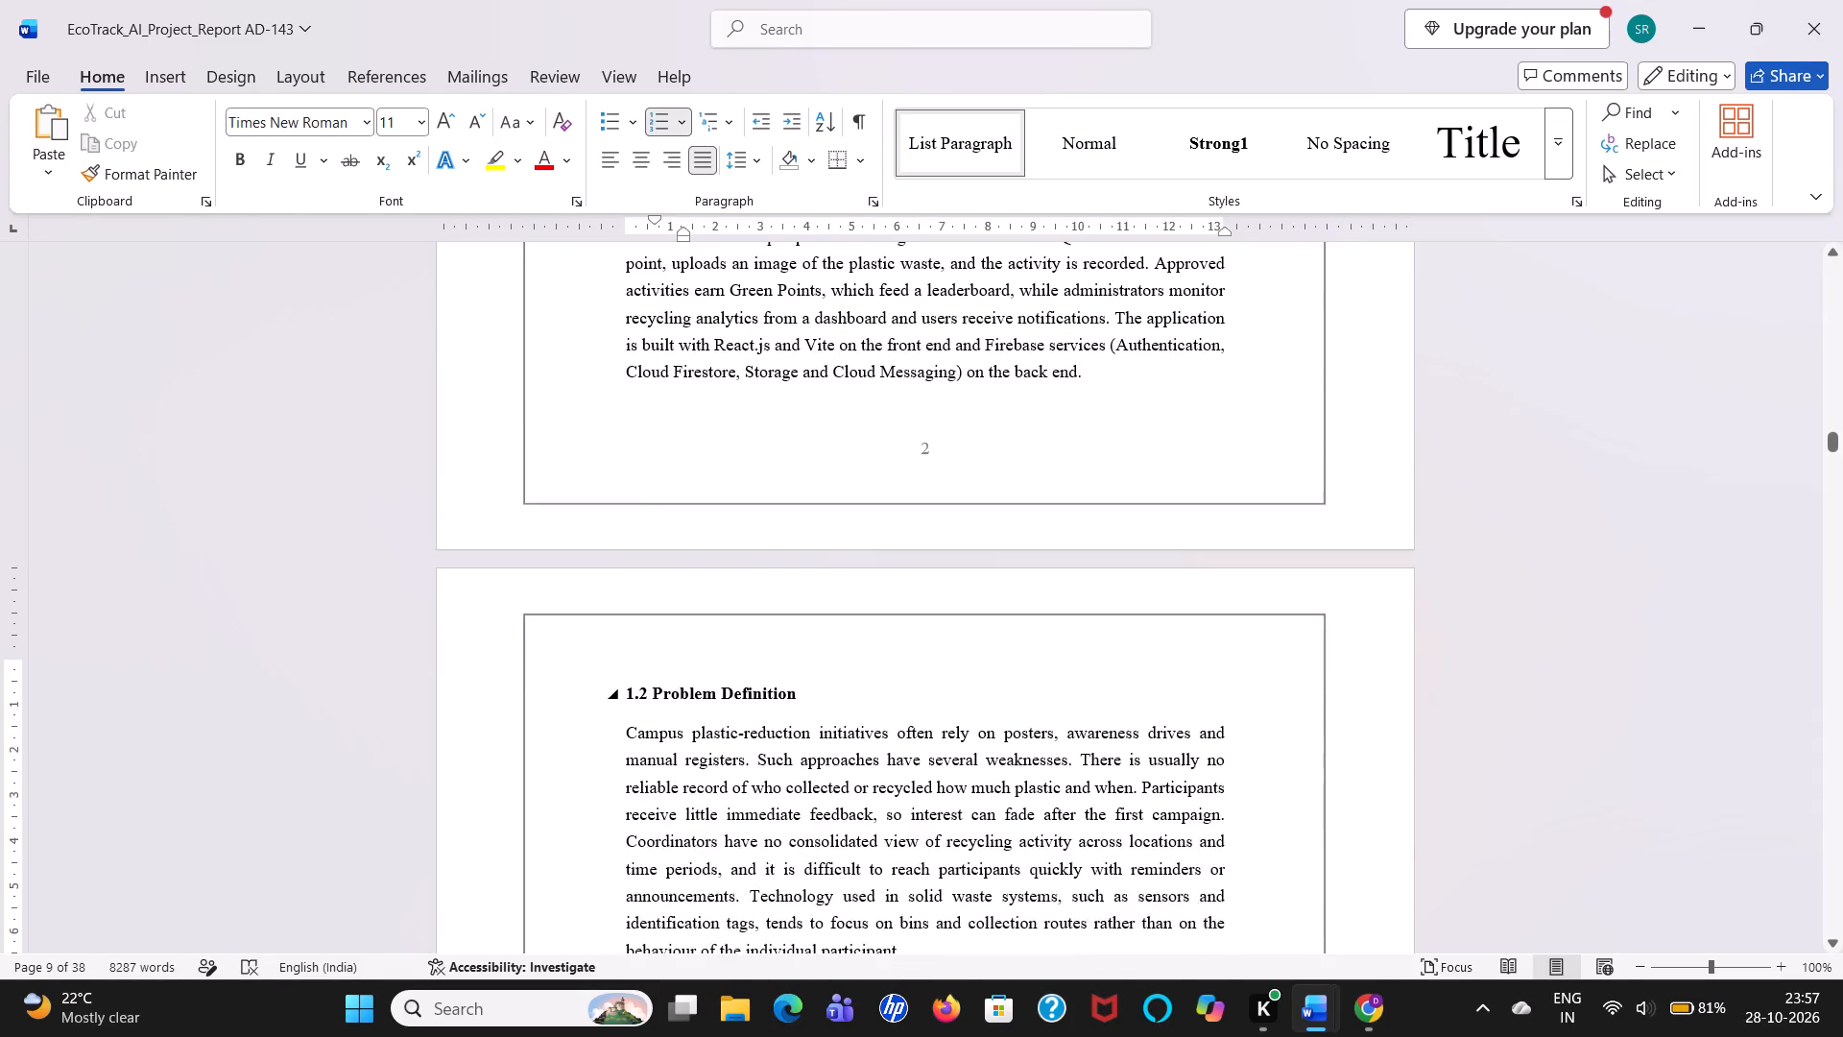
scroll(1151, 668, down, 1)
scroll(1151, 668, up, 4)
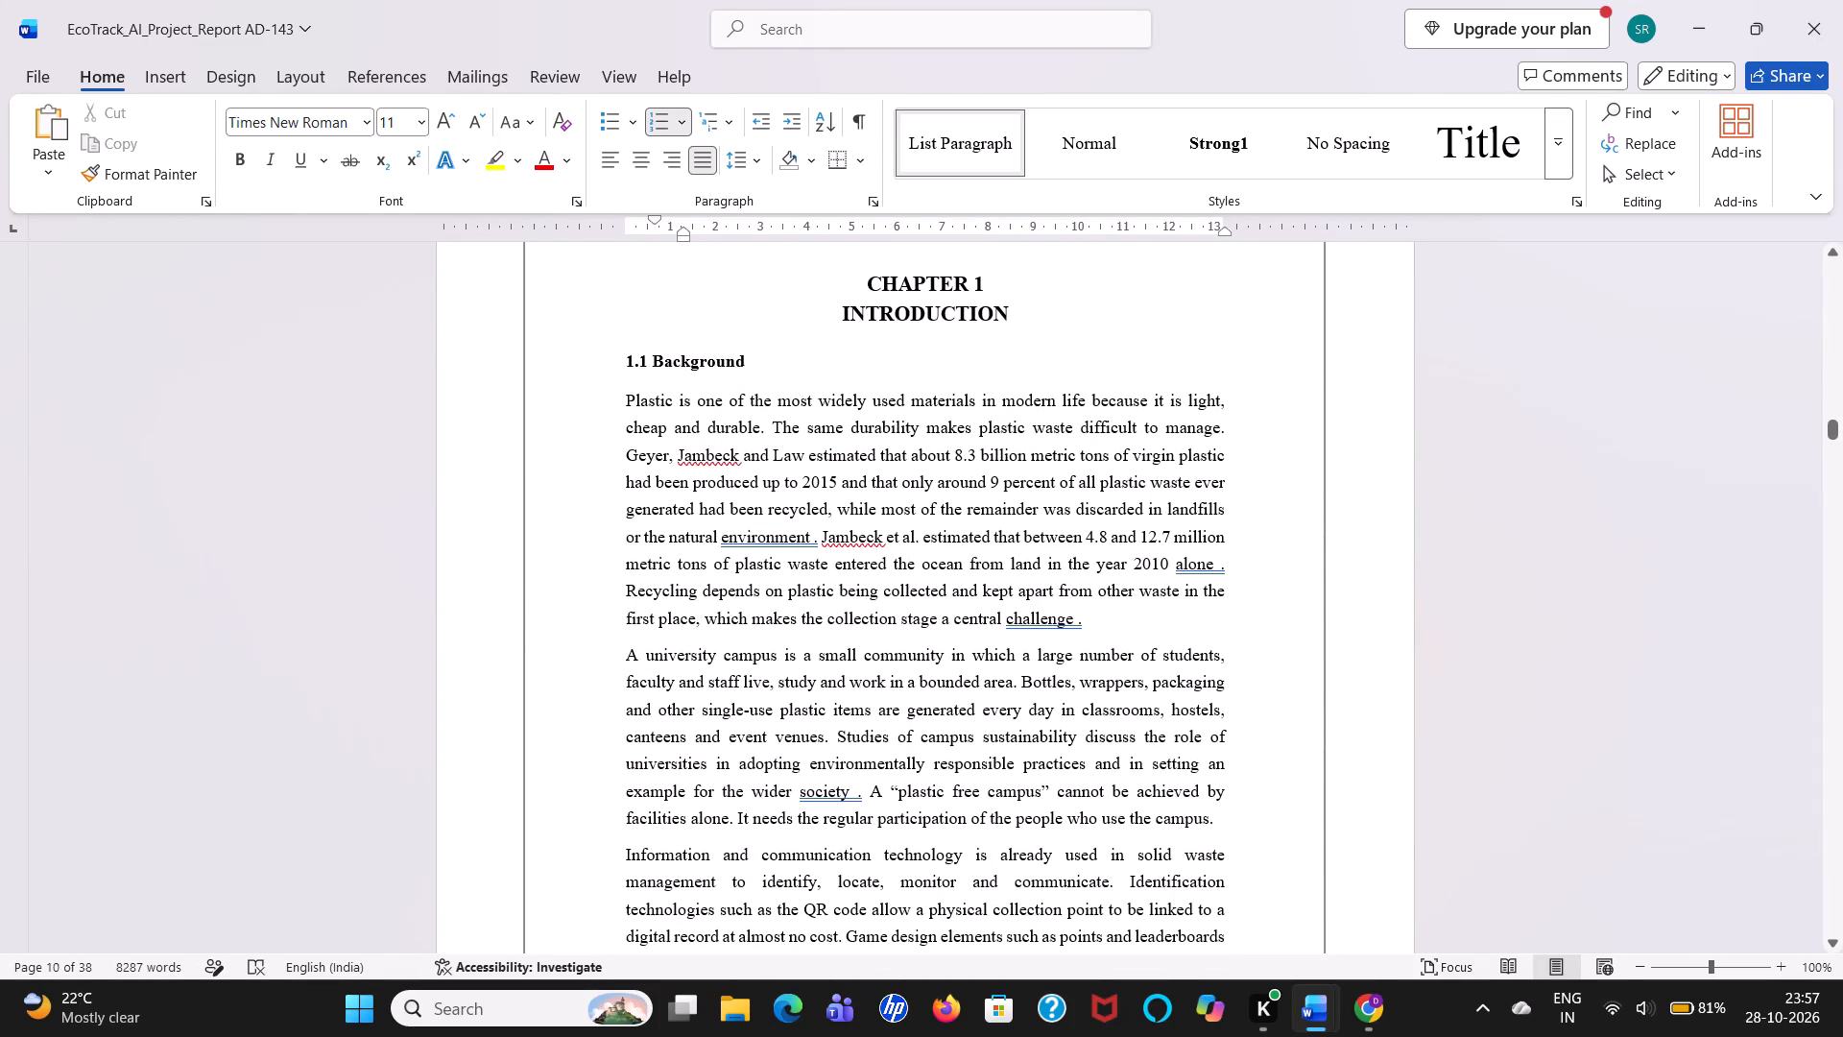
scroll(1151, 668, up, 2)
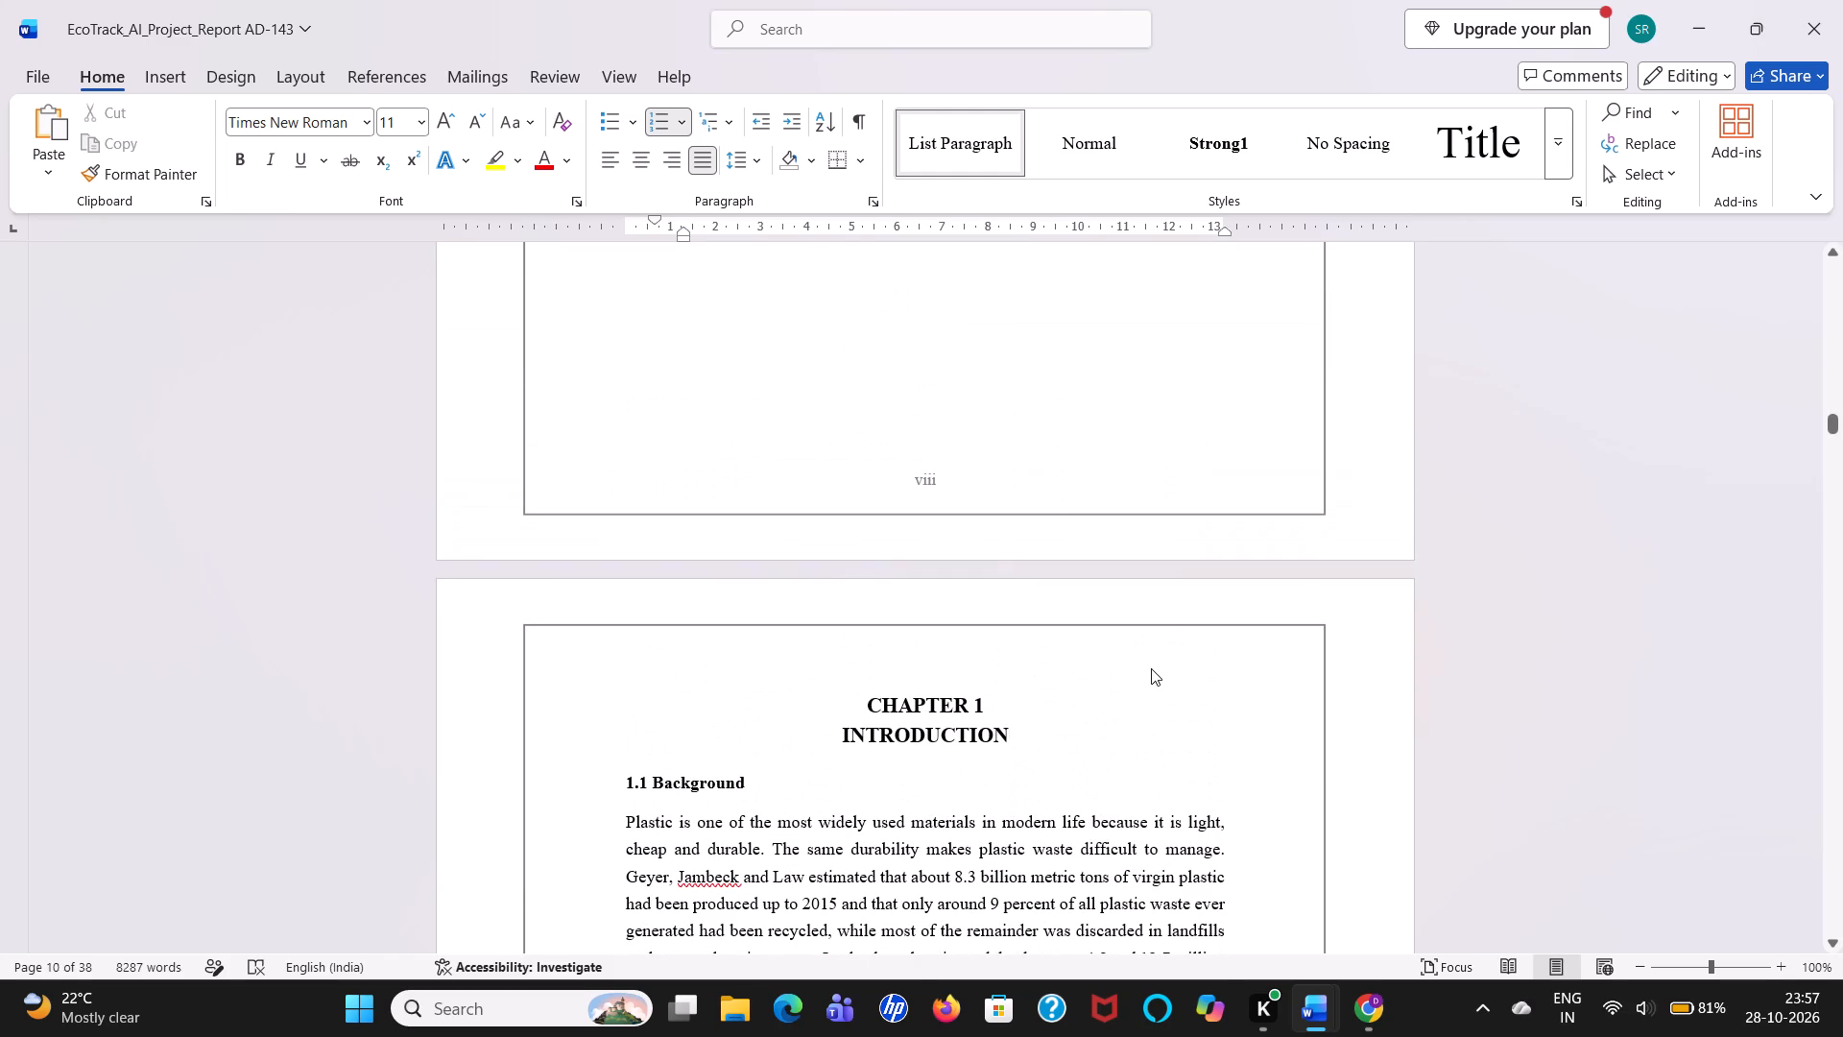
scroll(1151, 668, up, 1)
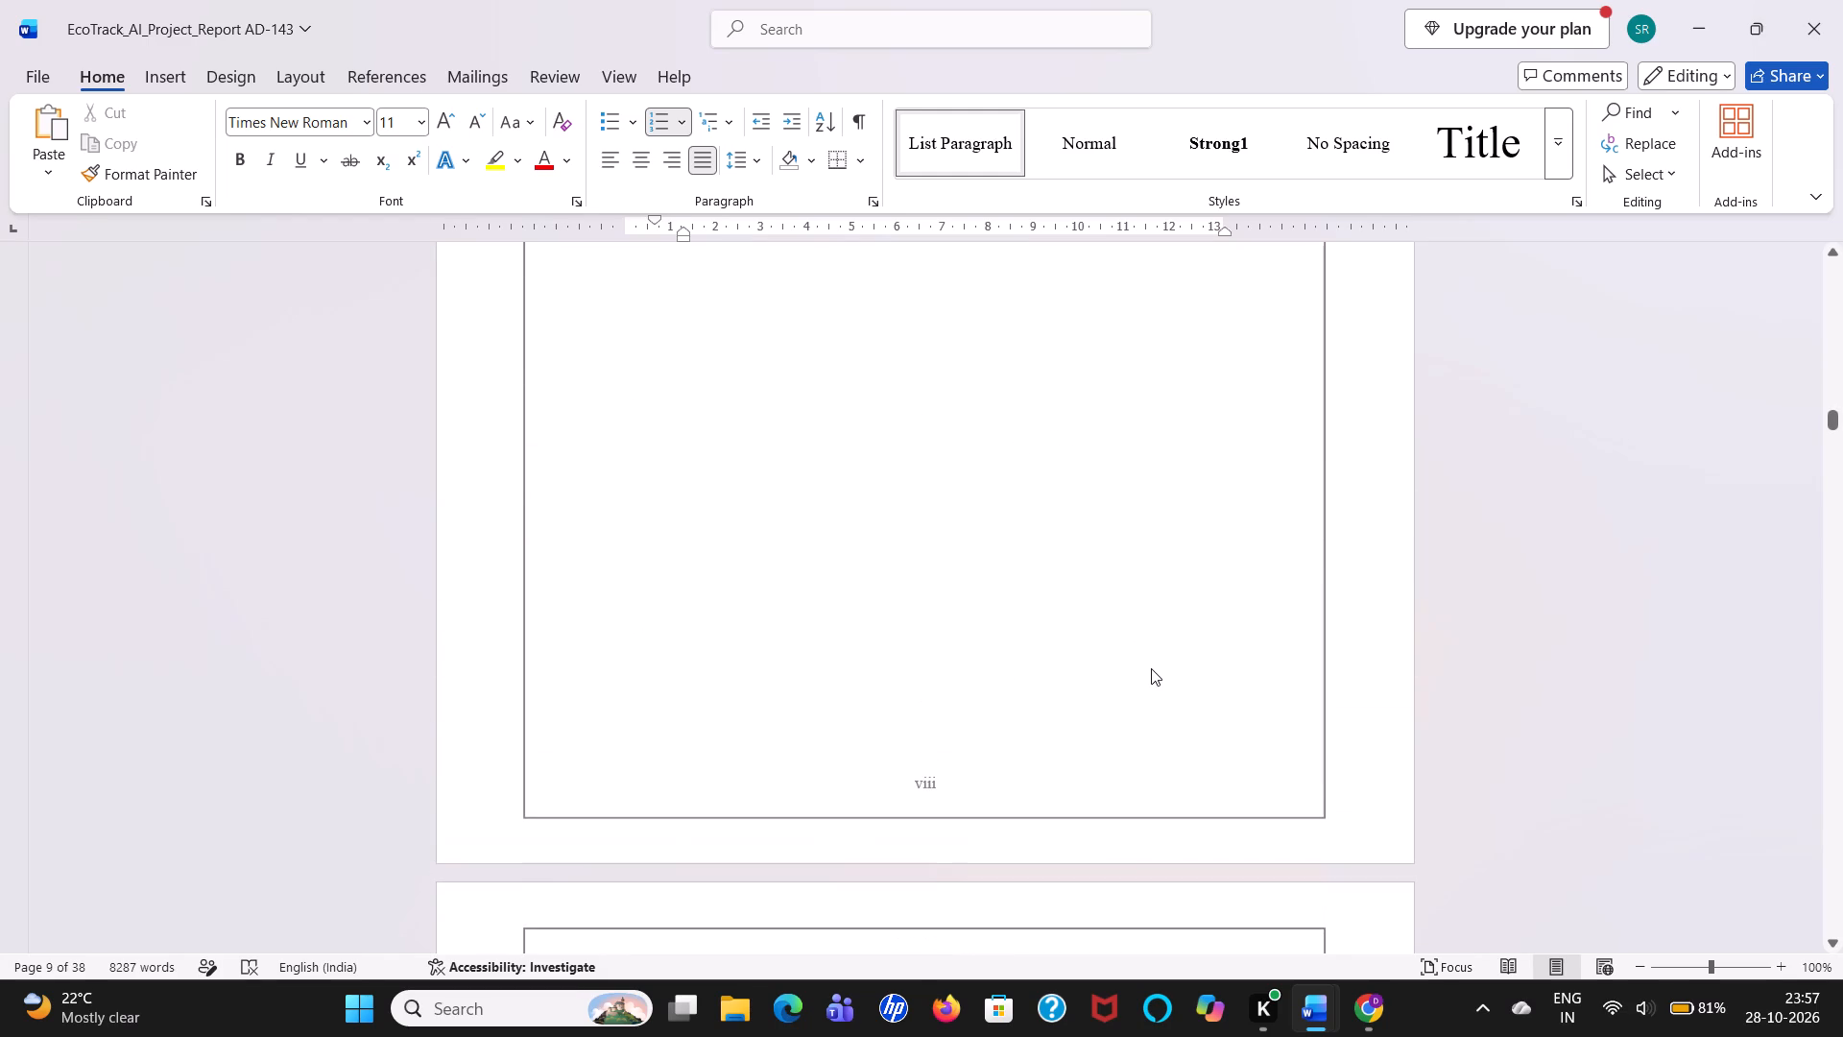
scroll(1151, 668, up, 17)
scroll(1151, 668, up, 5)
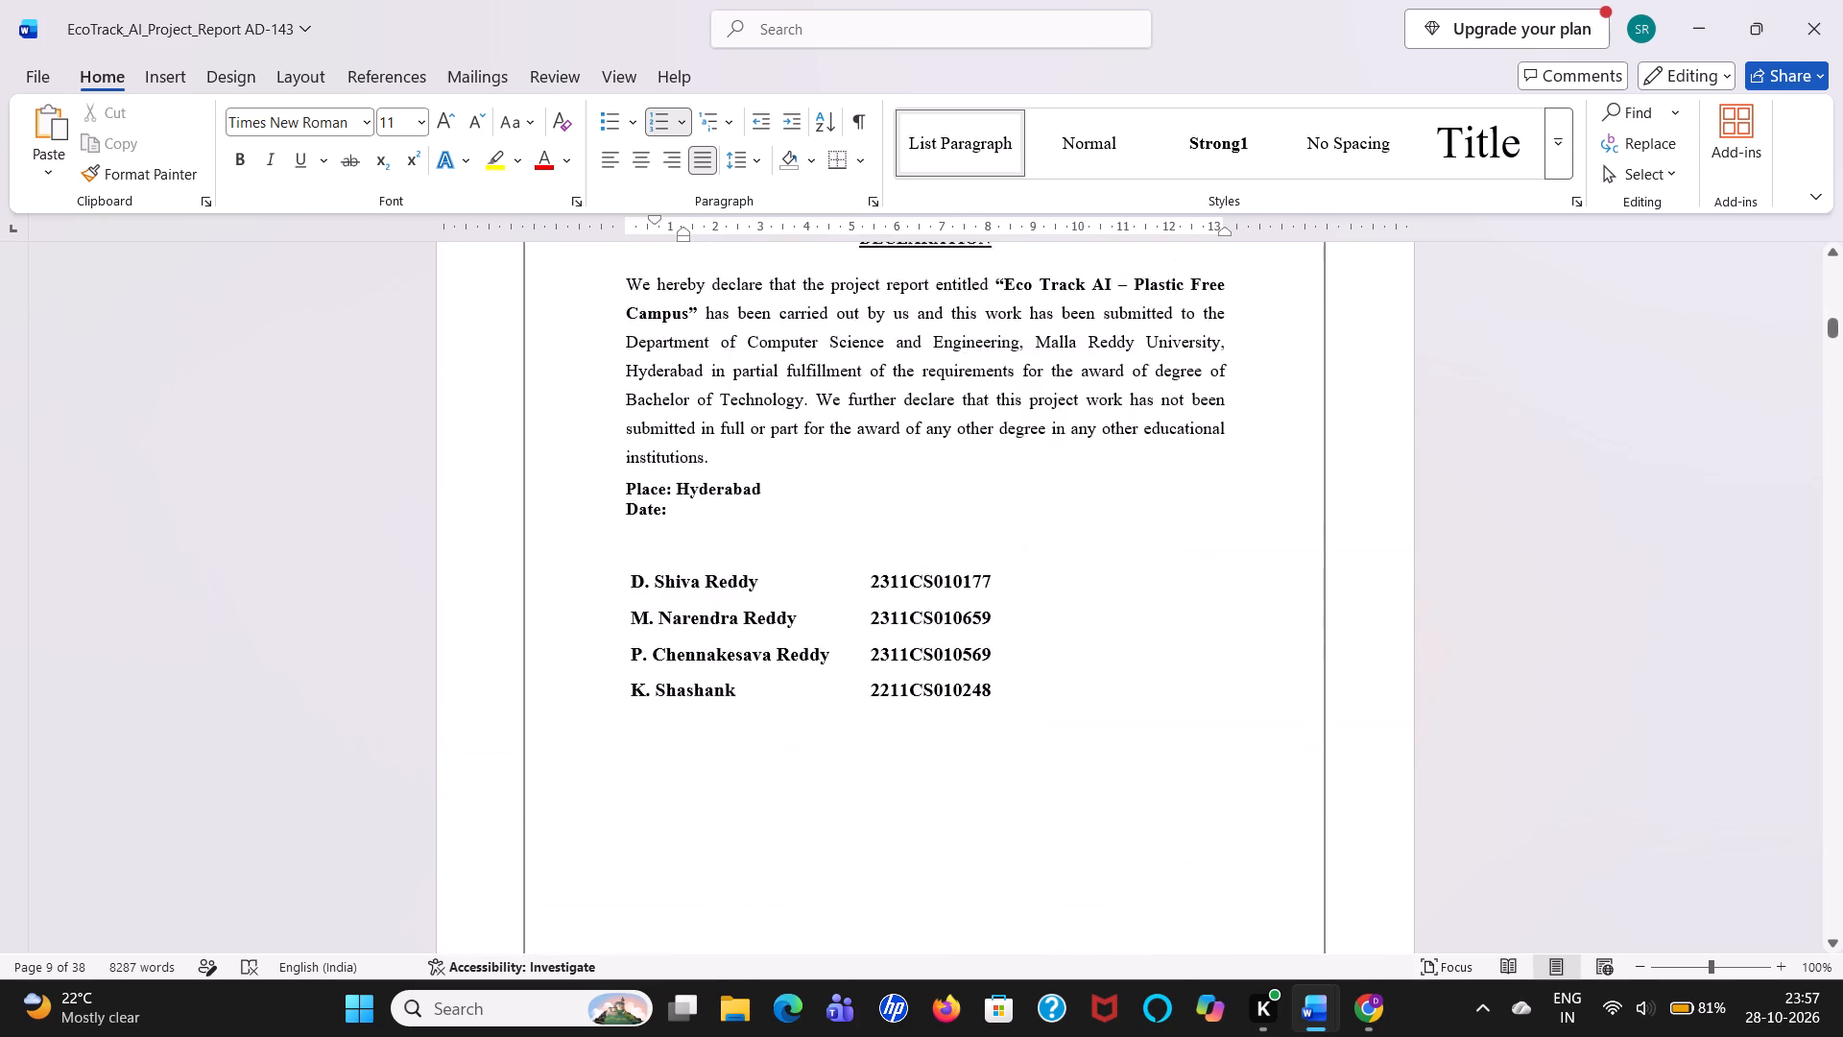
Examine the Roman footer page numbers from the Declaration page back to the inner title page and forward to the Table of Content.
scroll(1151, 668, up, 6)
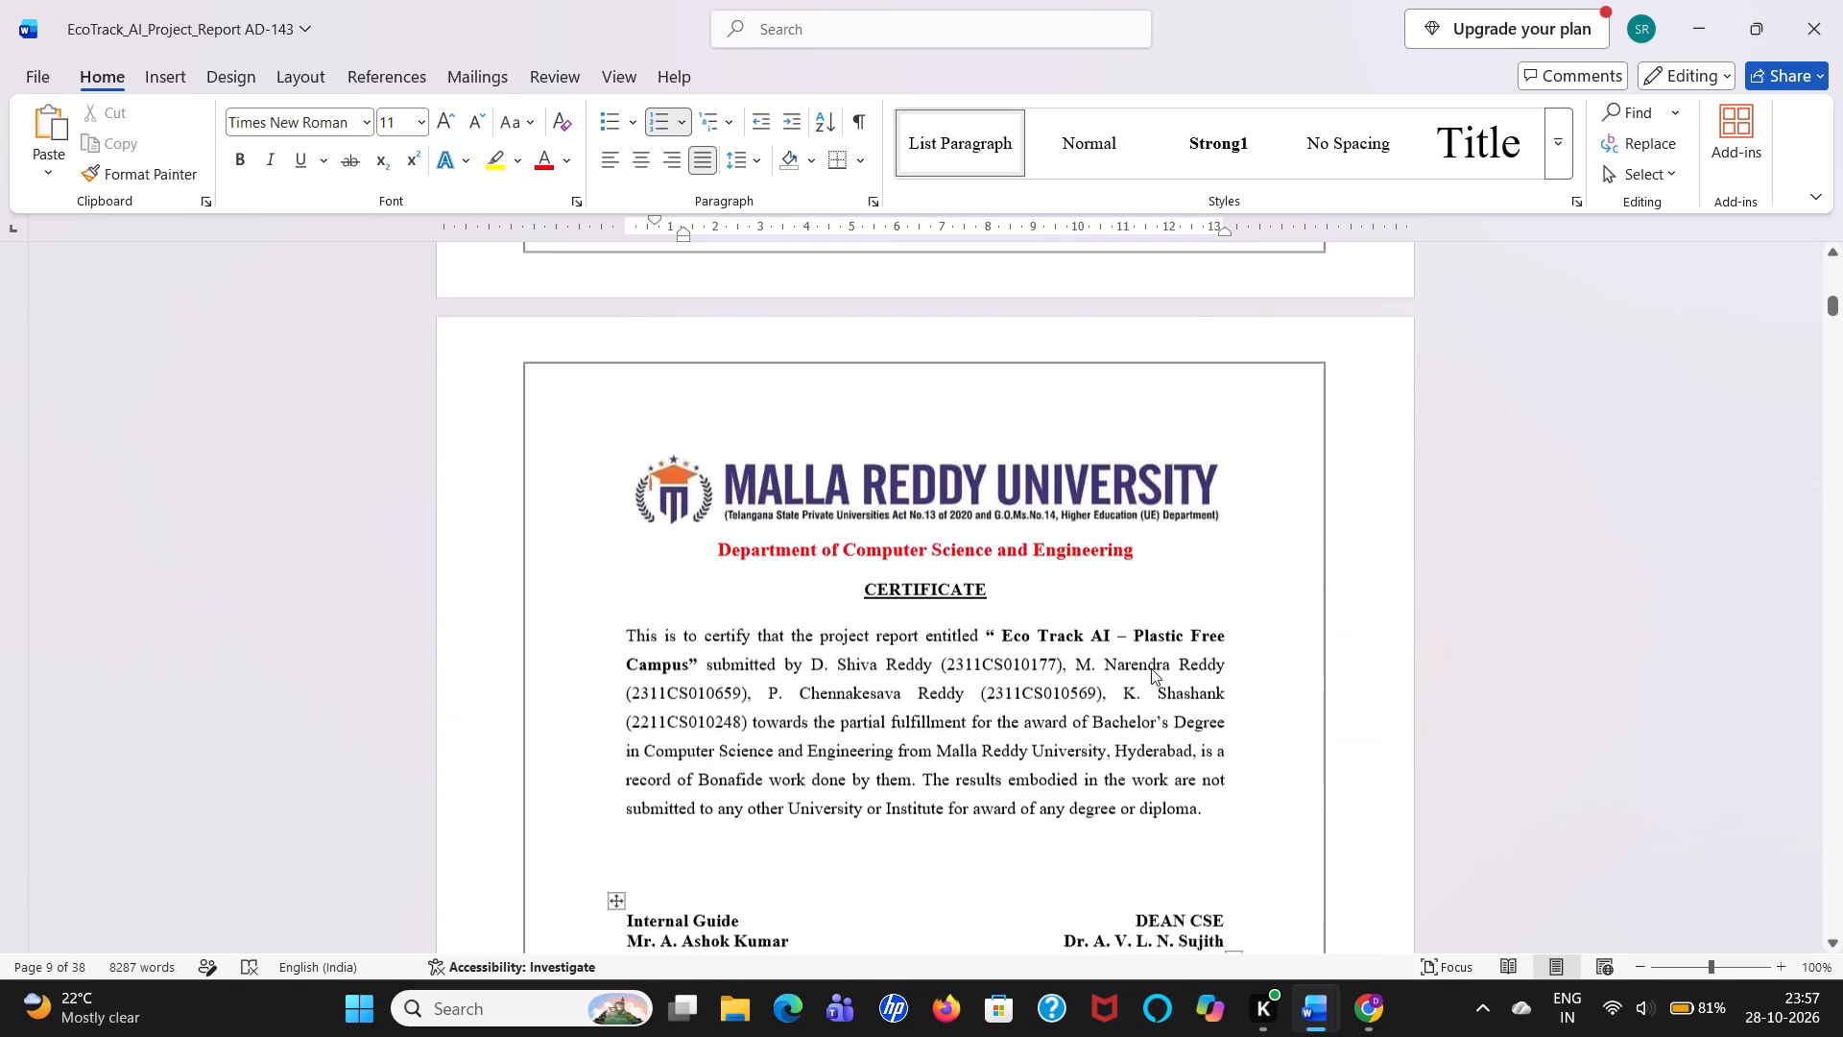
scroll(1151, 668, up, 4)
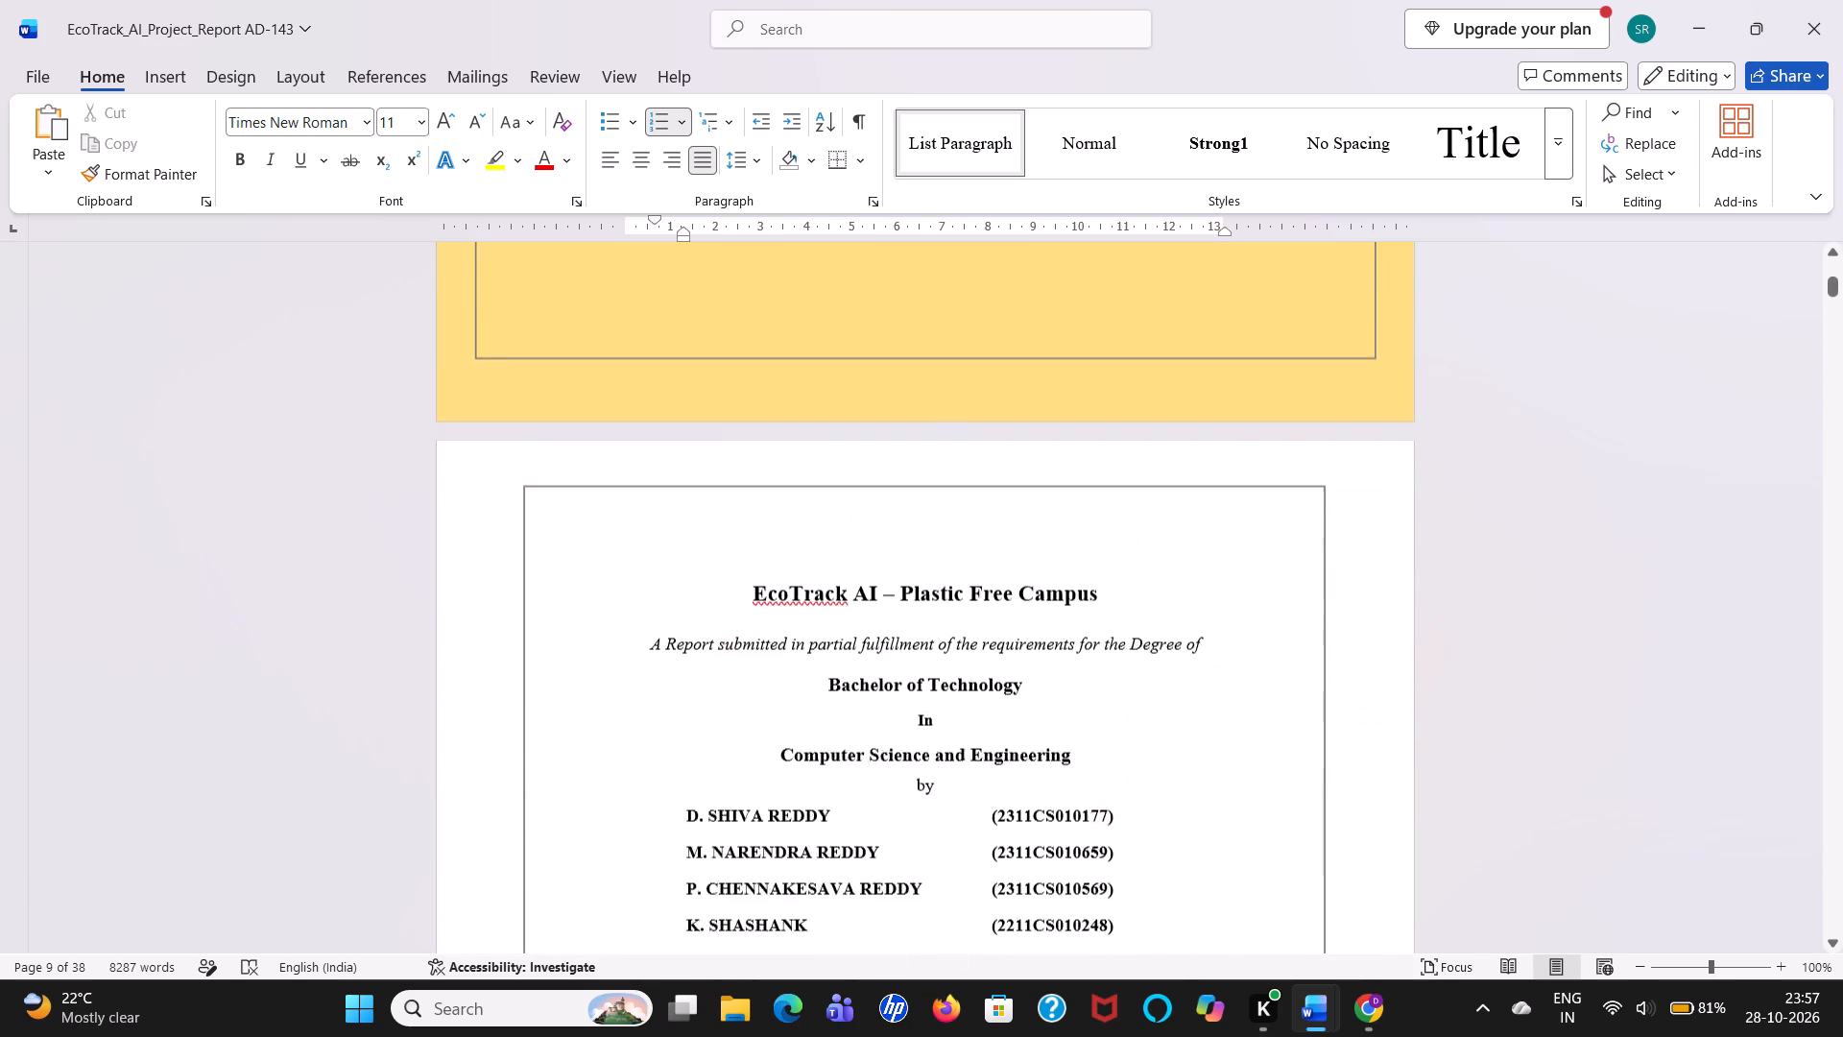
scroll(1151, 668, up, 5)
scroll(1151, 668, down, 4)
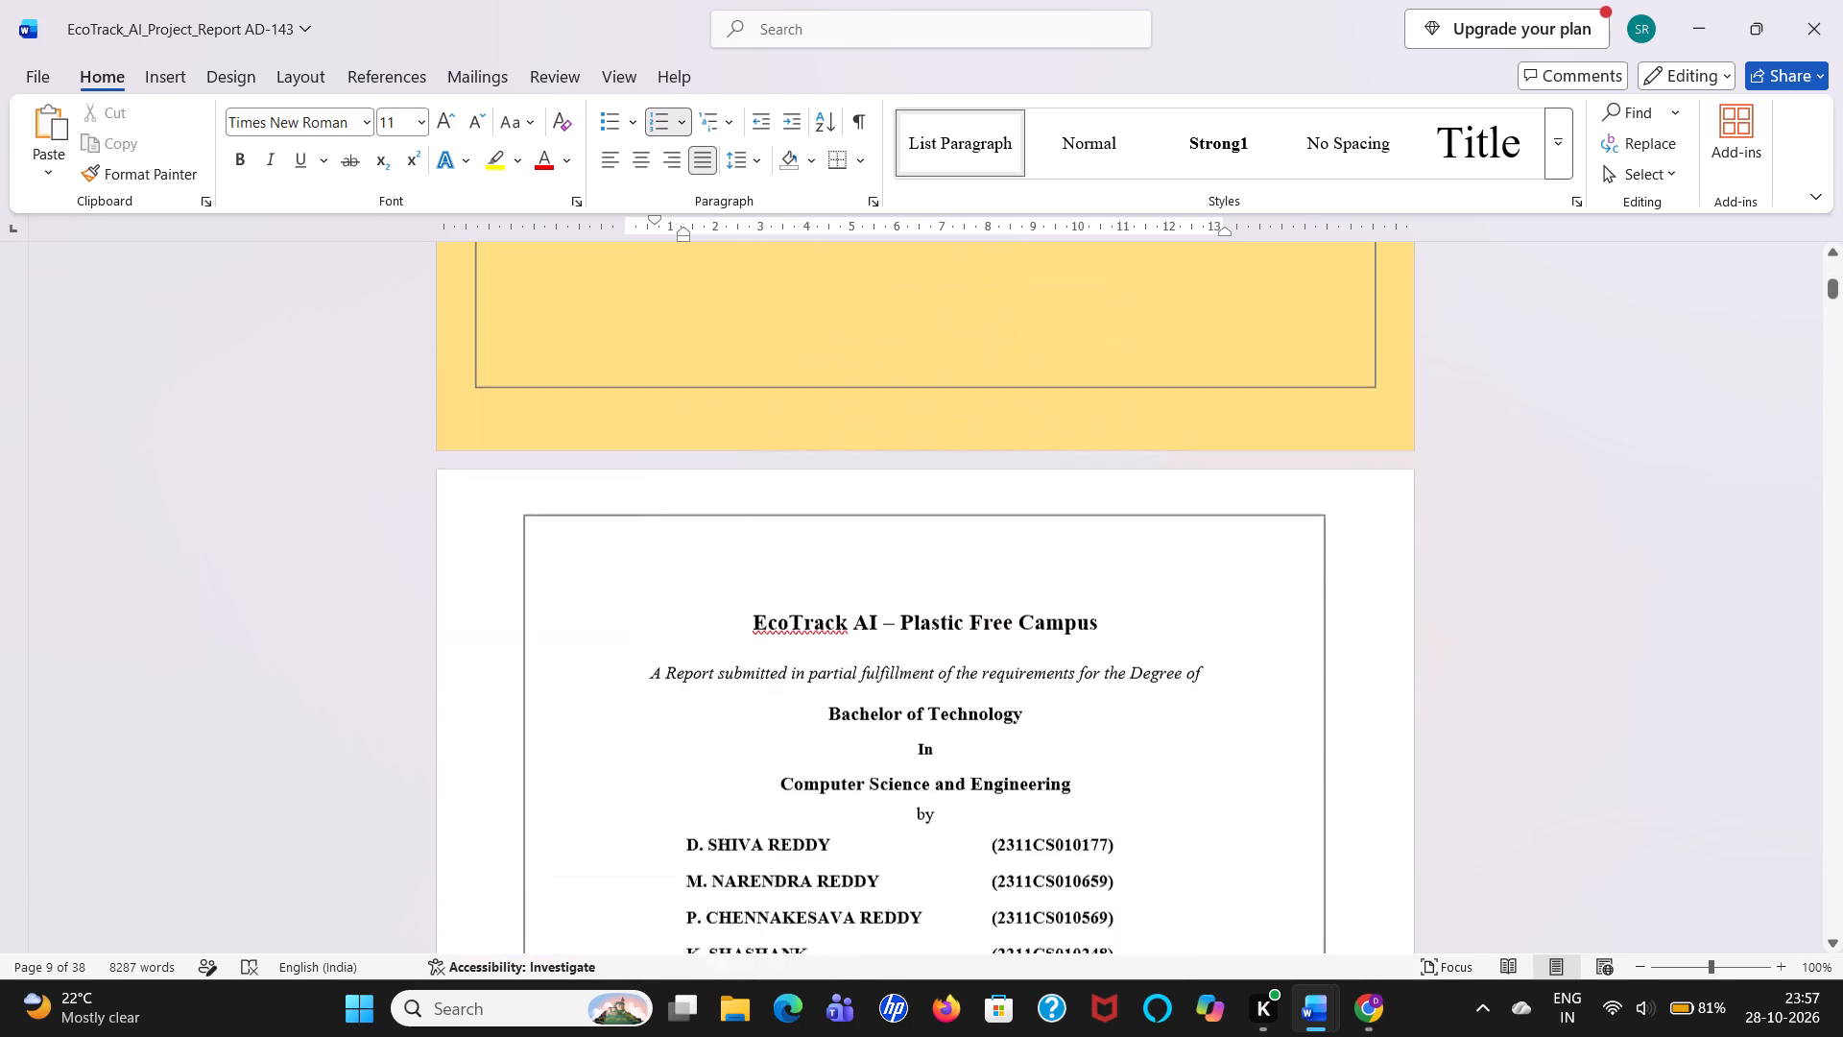
scroll(1151, 668, down, 11)
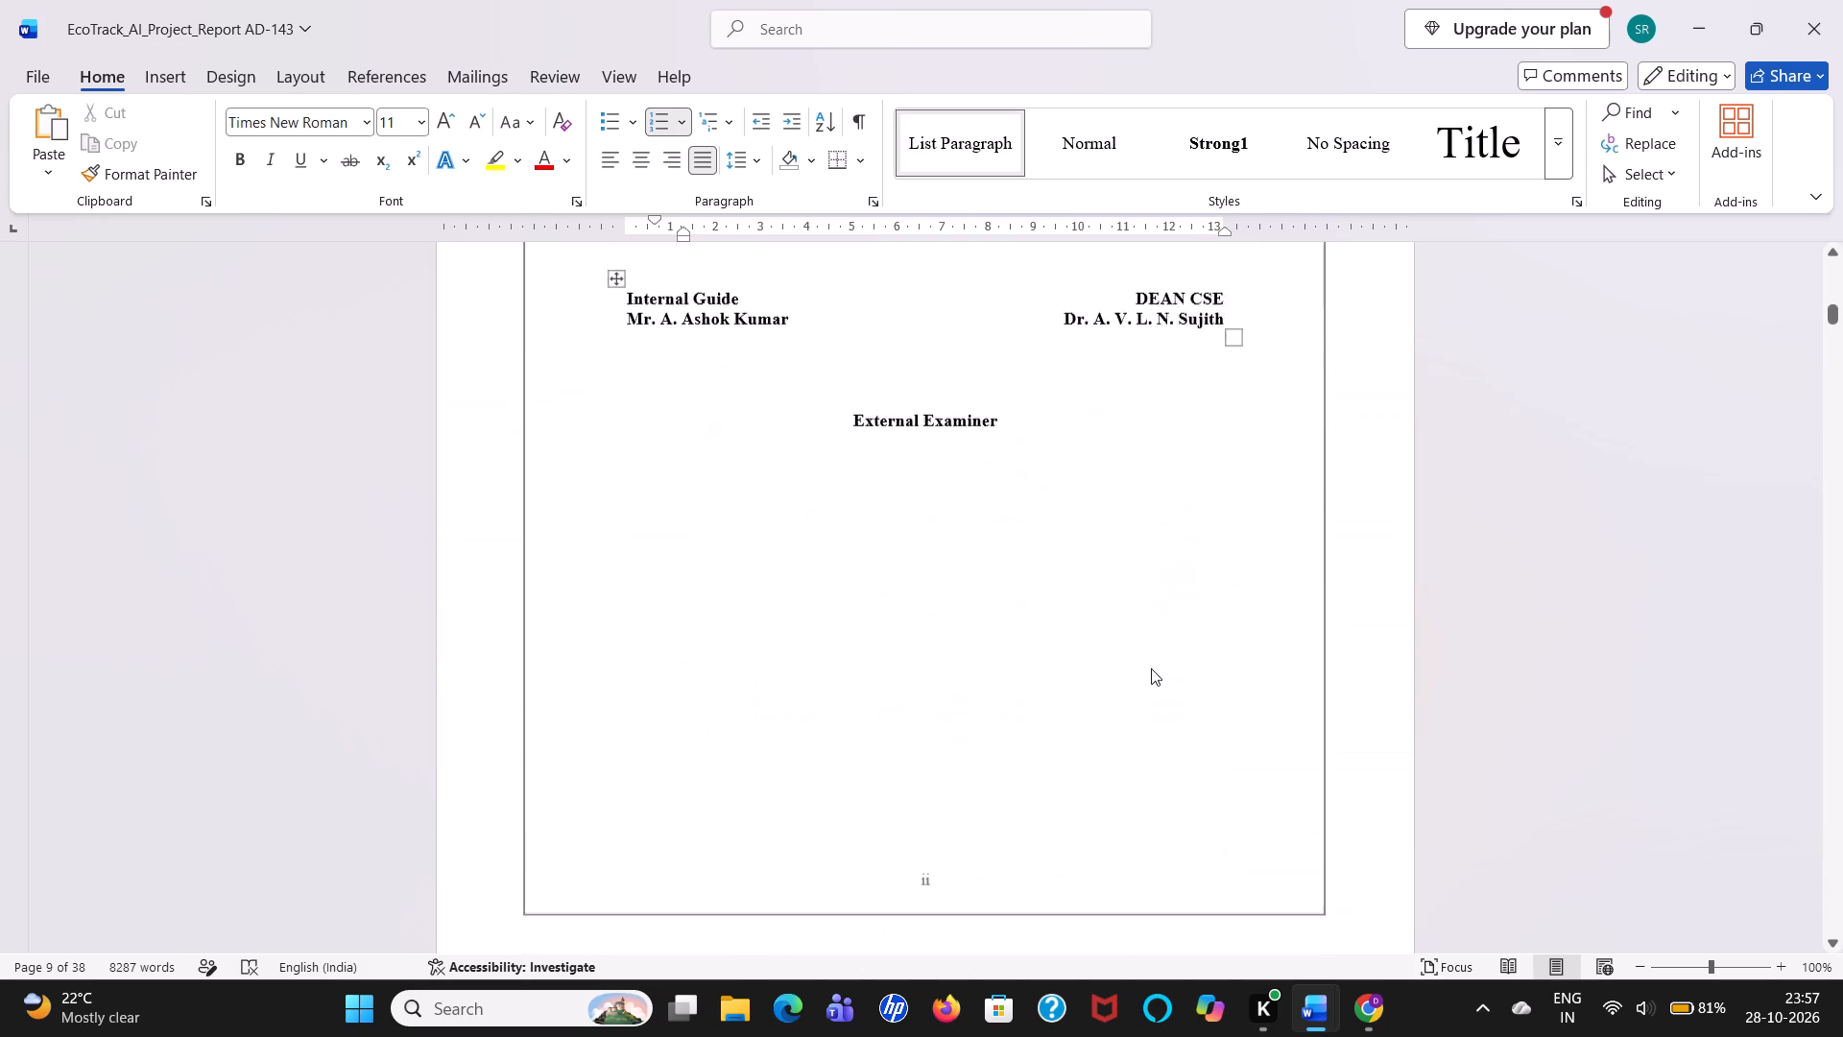
scroll(1151, 668, down, 9)
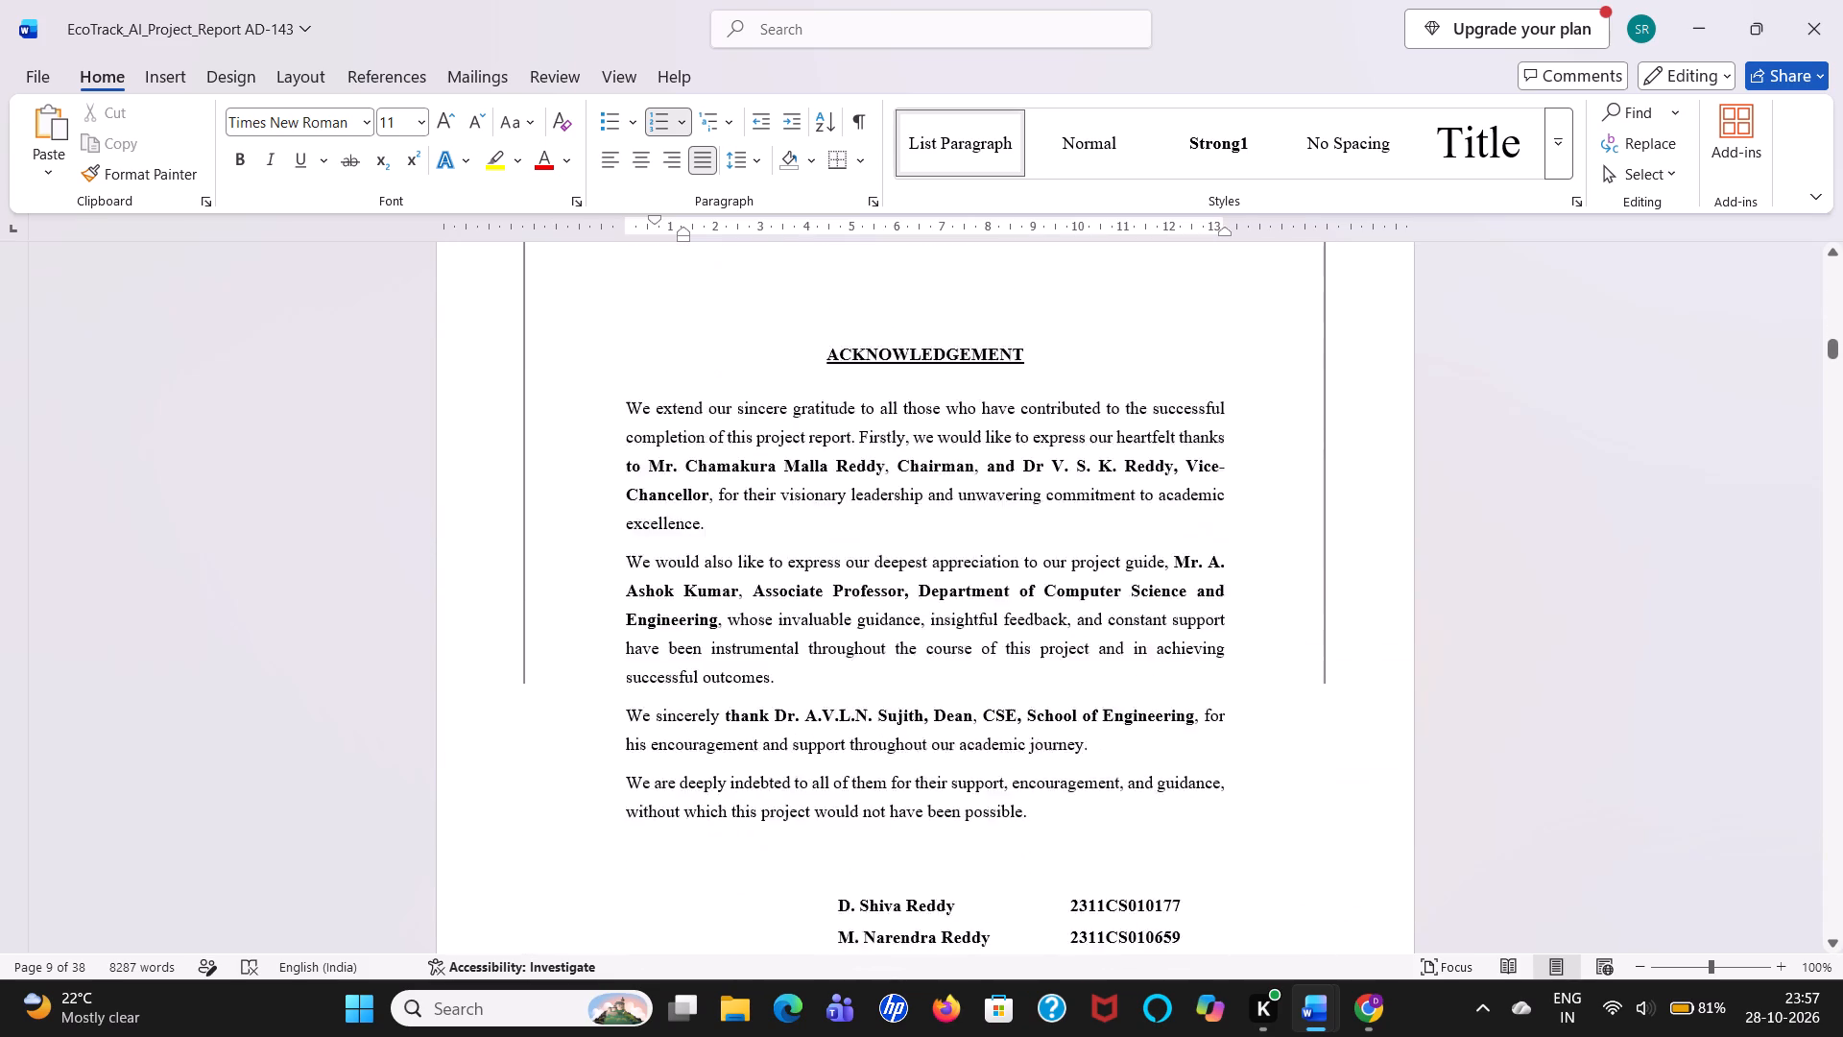
scroll(1151, 668, down, 7)
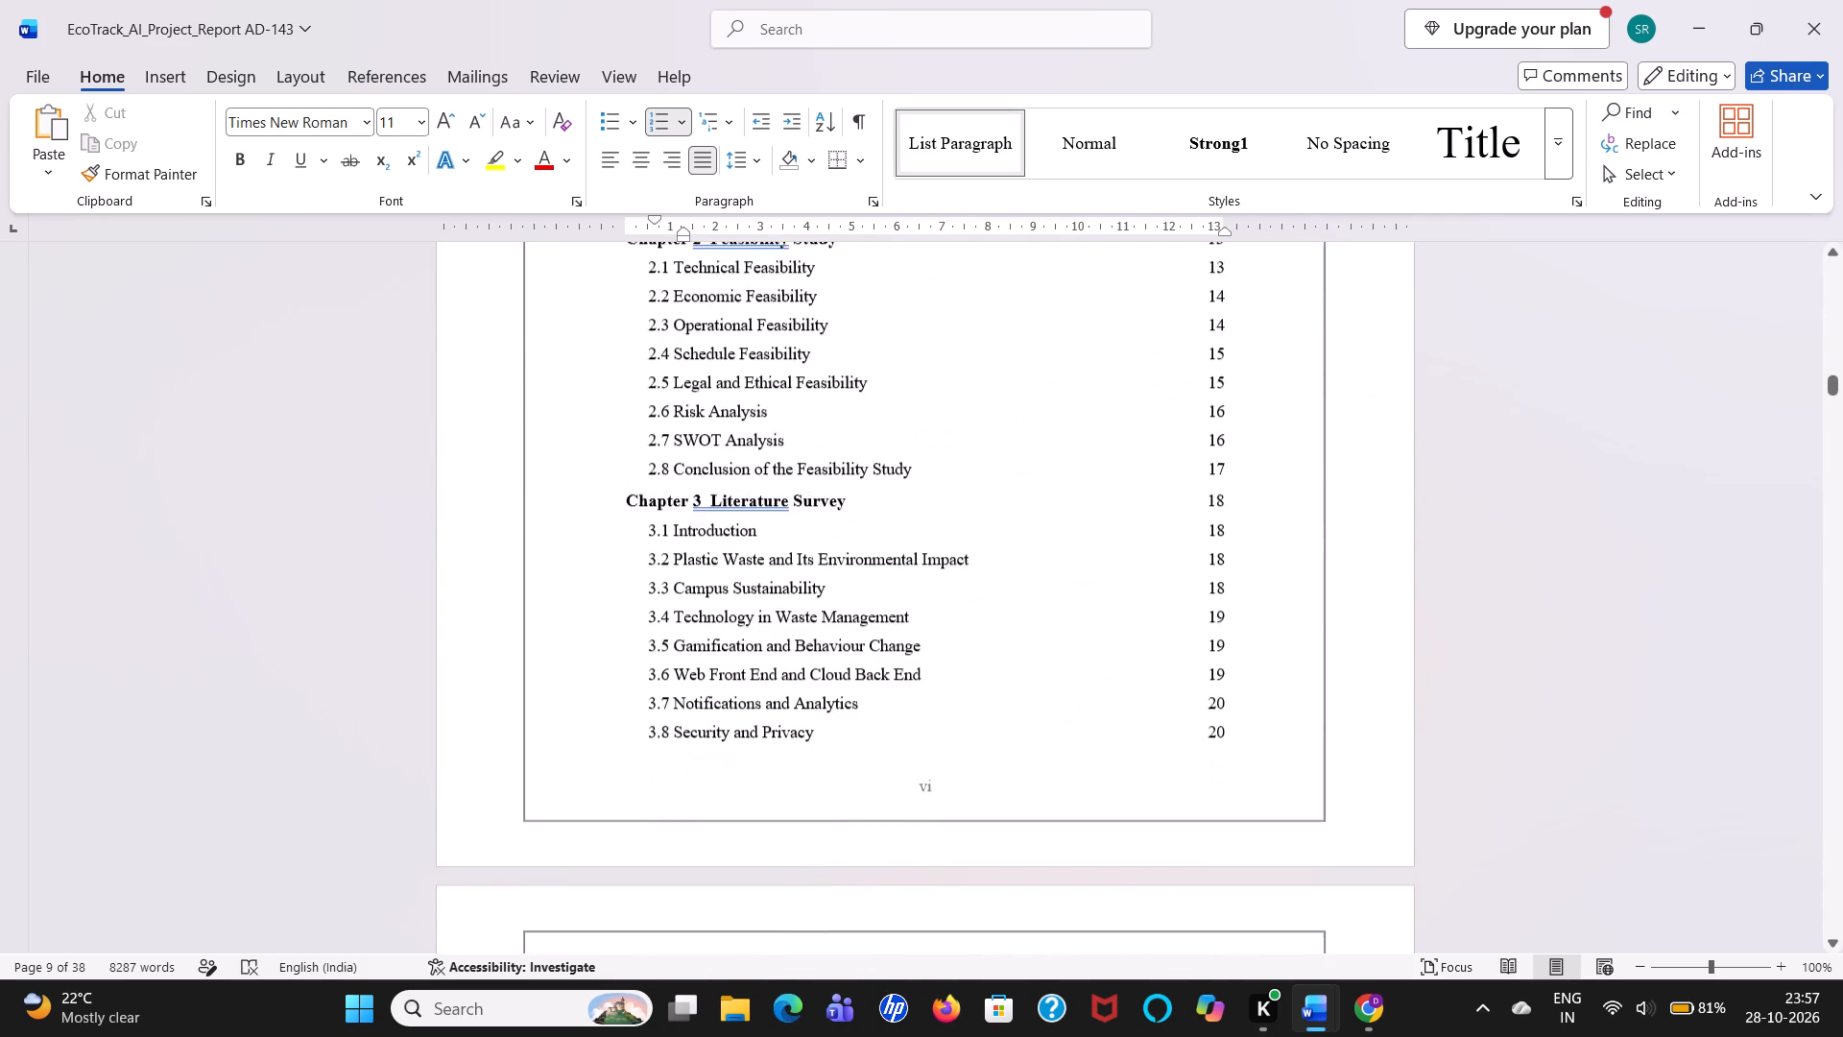
Examine the footer page numbers from Chapter 1 through Chapter 2 and into the first Chapter 3 Literature Survey pages.
scroll(1151, 668, down, 13)
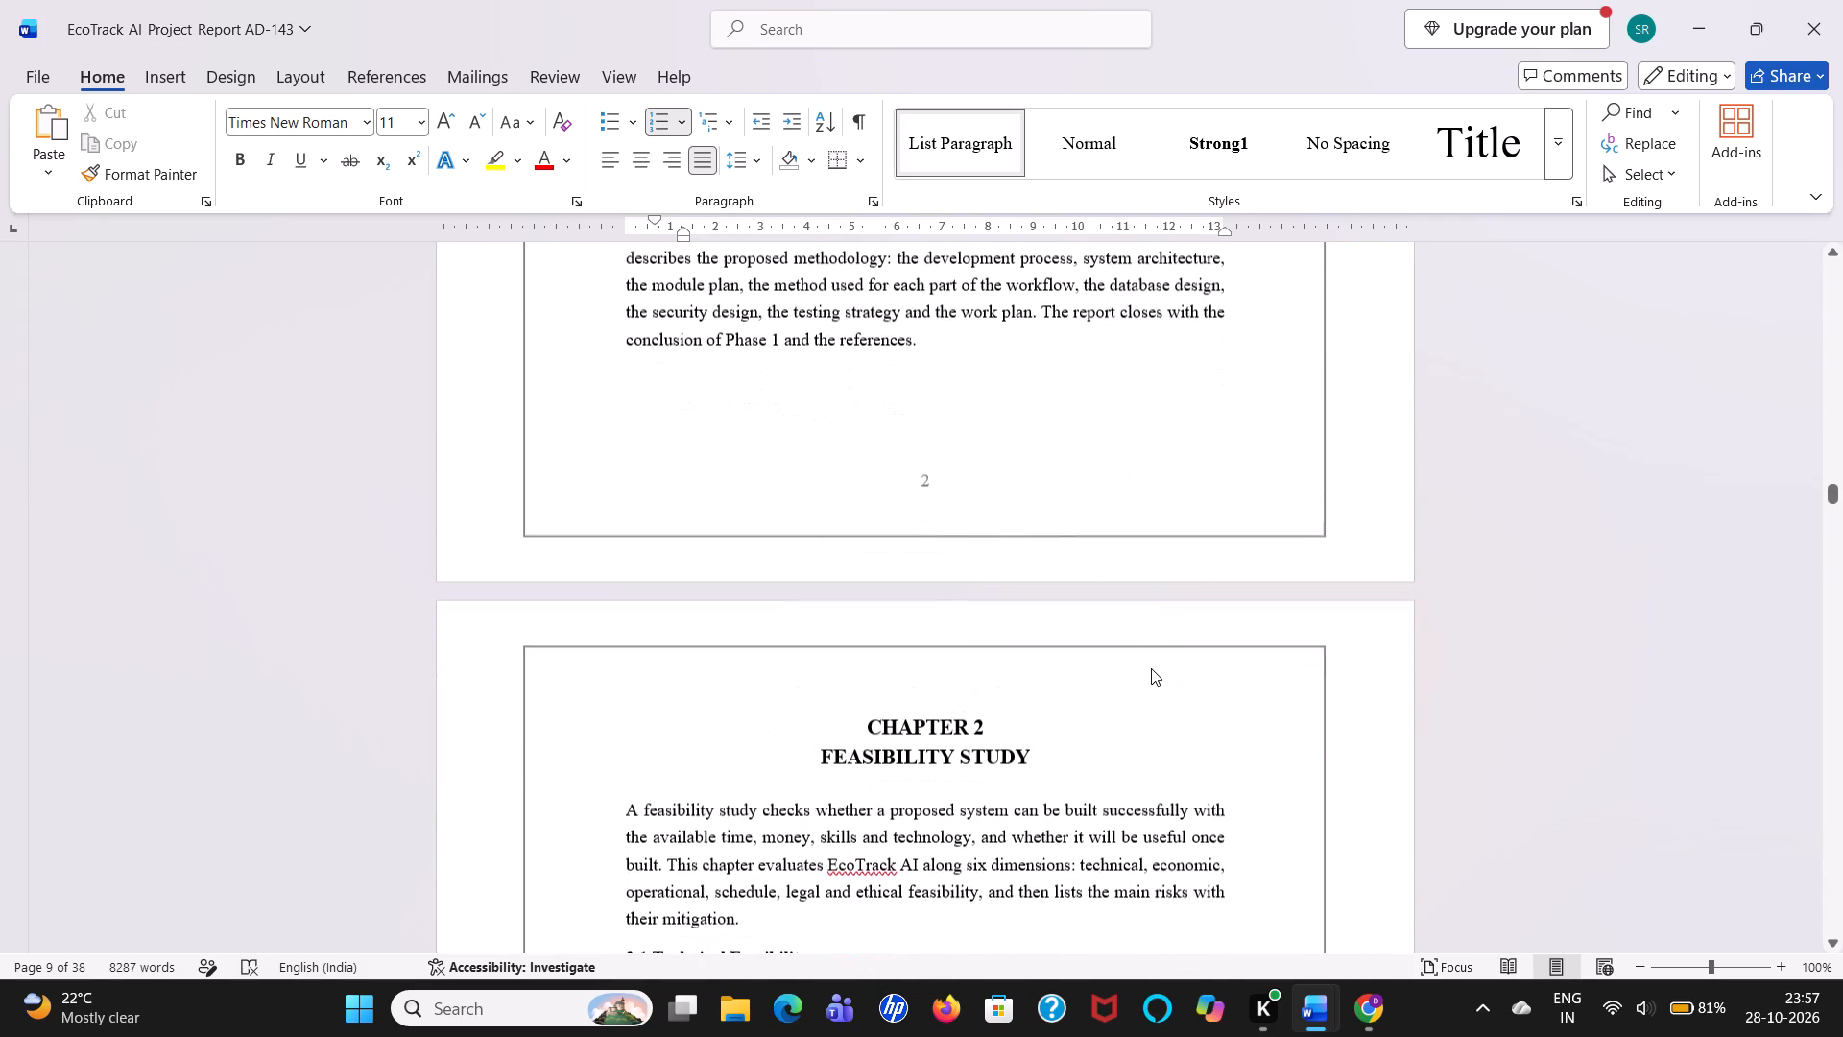
scroll(1151, 668, down, 4)
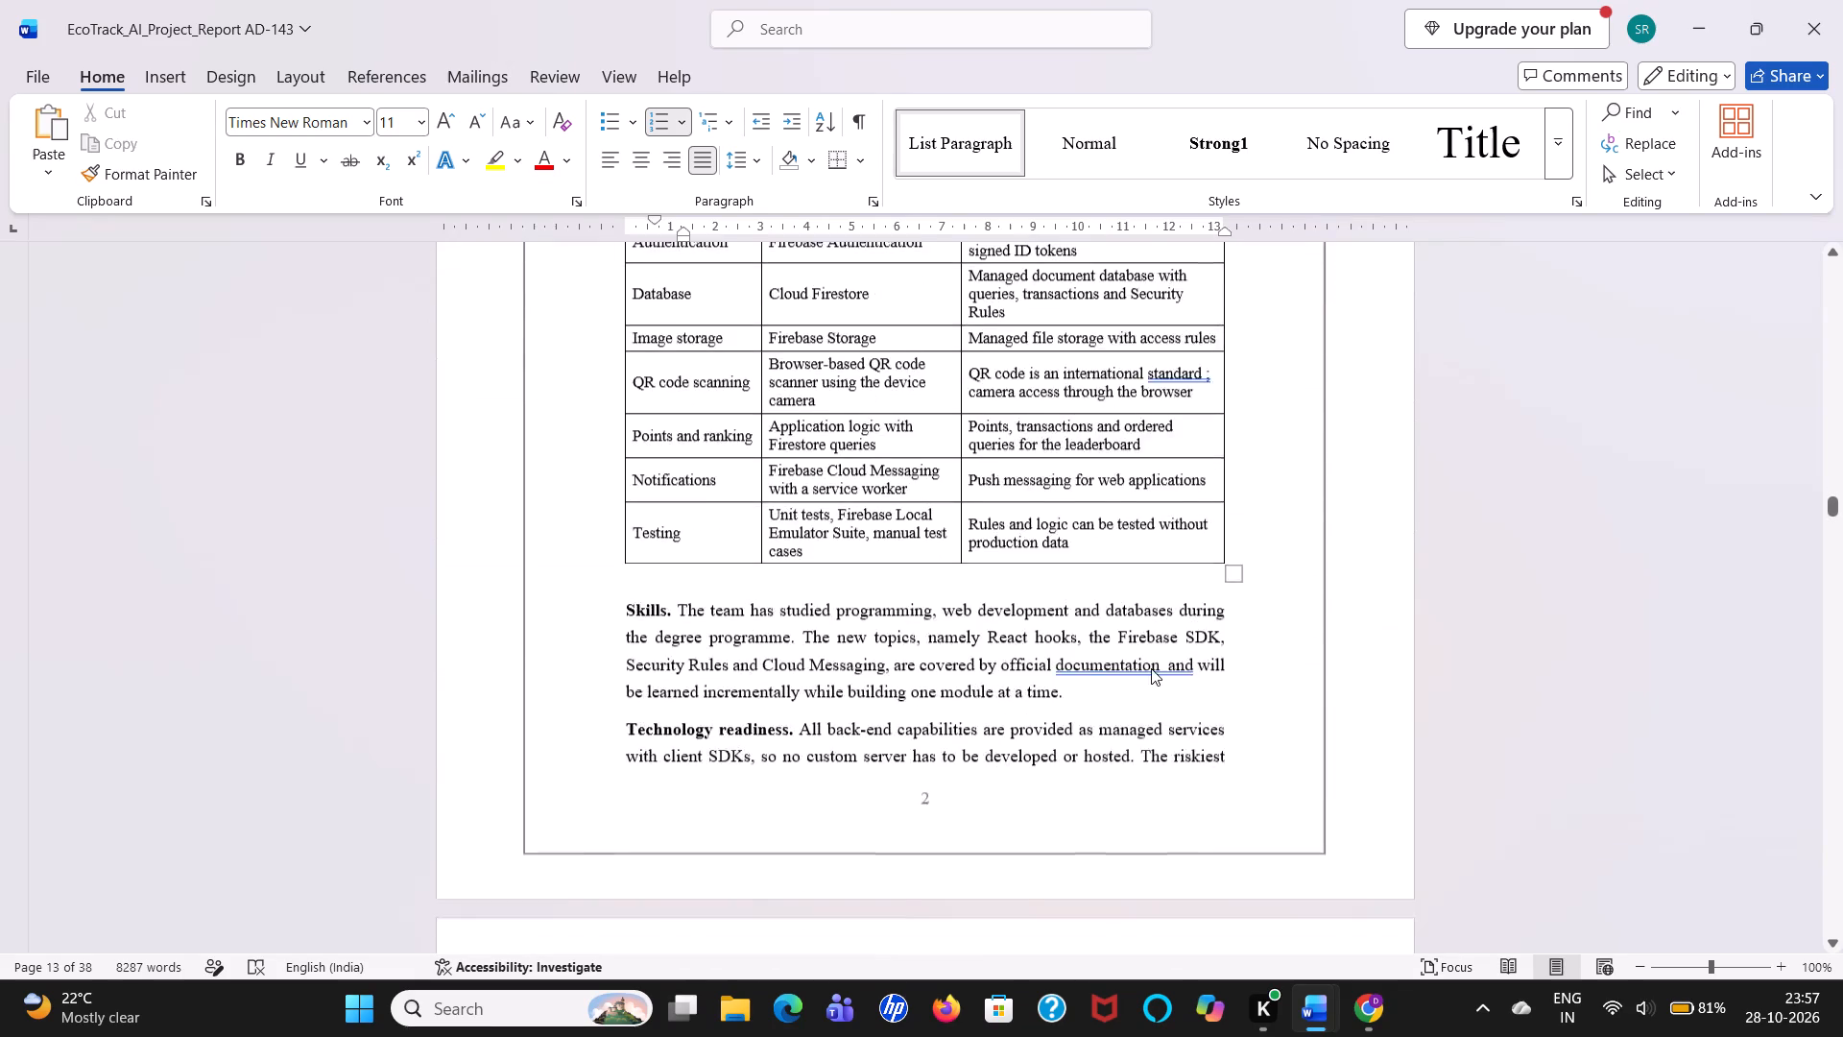
scroll(1151, 668, down, 6)
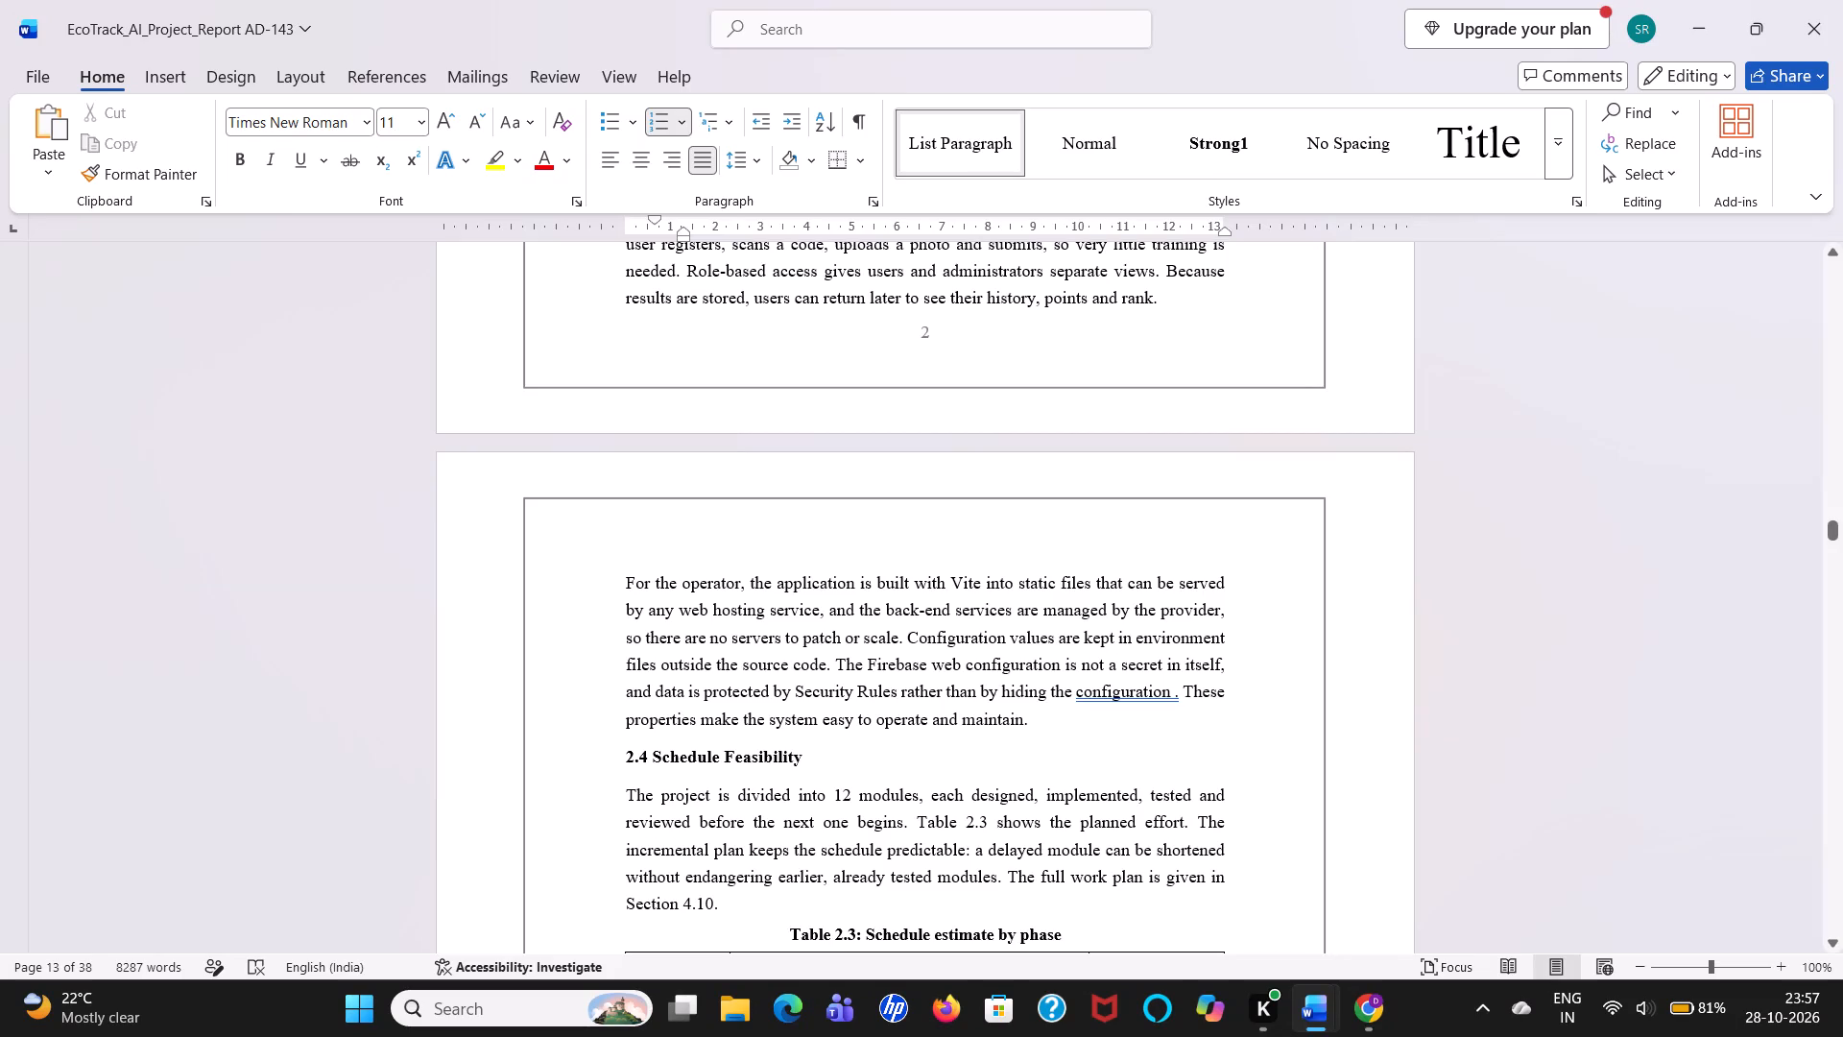
scroll(1193, 809, down, 8)
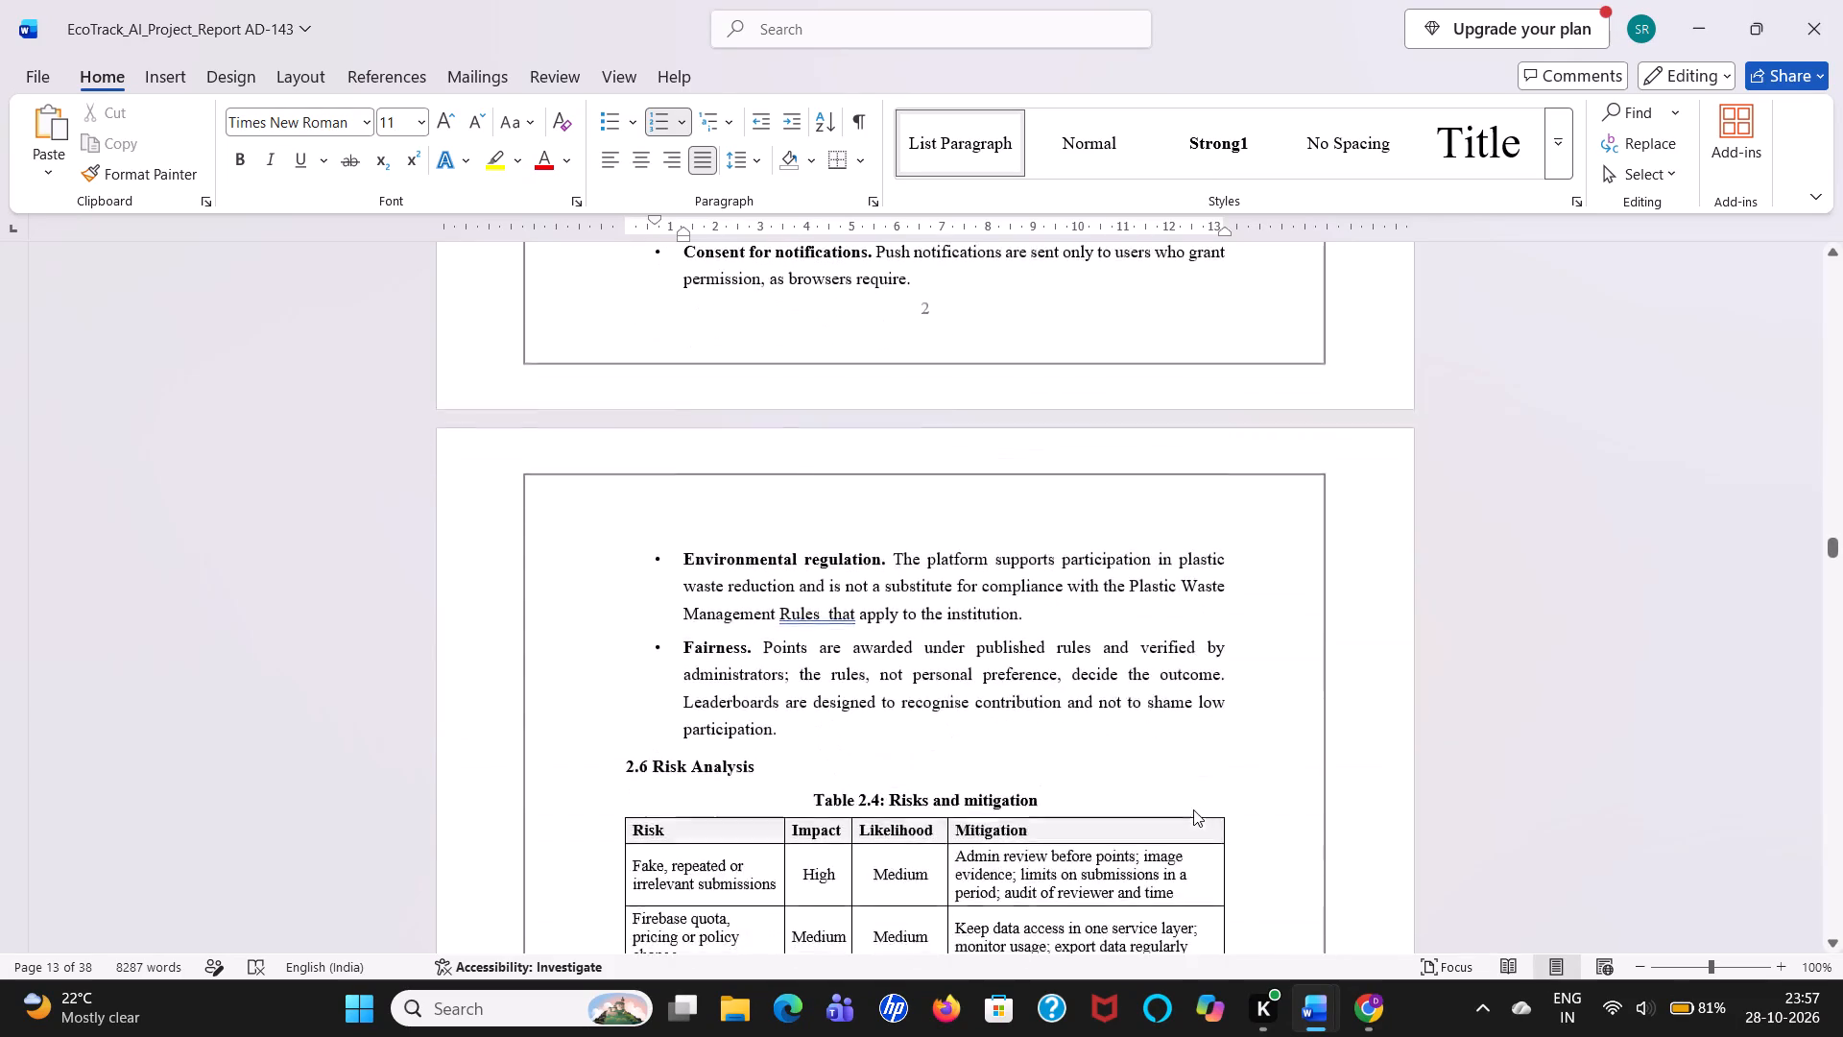
scroll(1193, 809, down, 7)
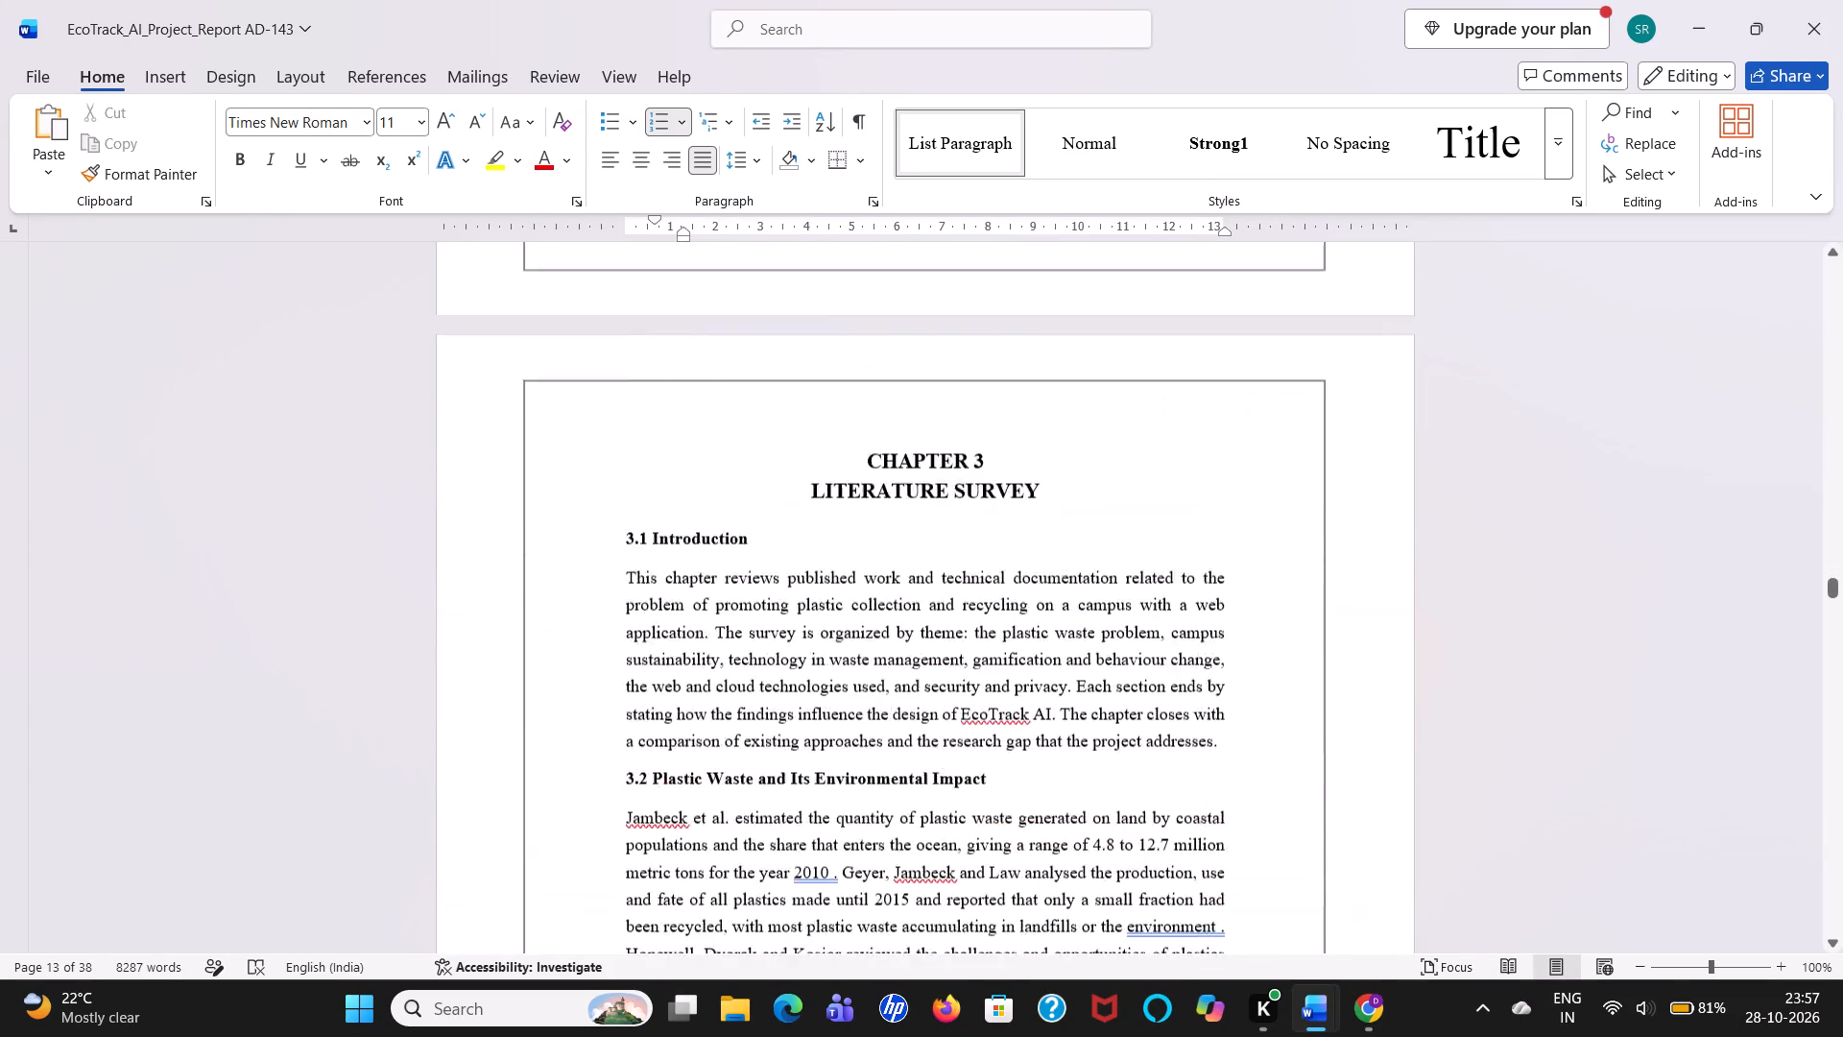
scroll(1193, 809, down, 4)
Recheck the footer numbers from Chapter 3 back to the boundary between the list of figures and Chapter 1.
scroll(1193, 809, up, 2)
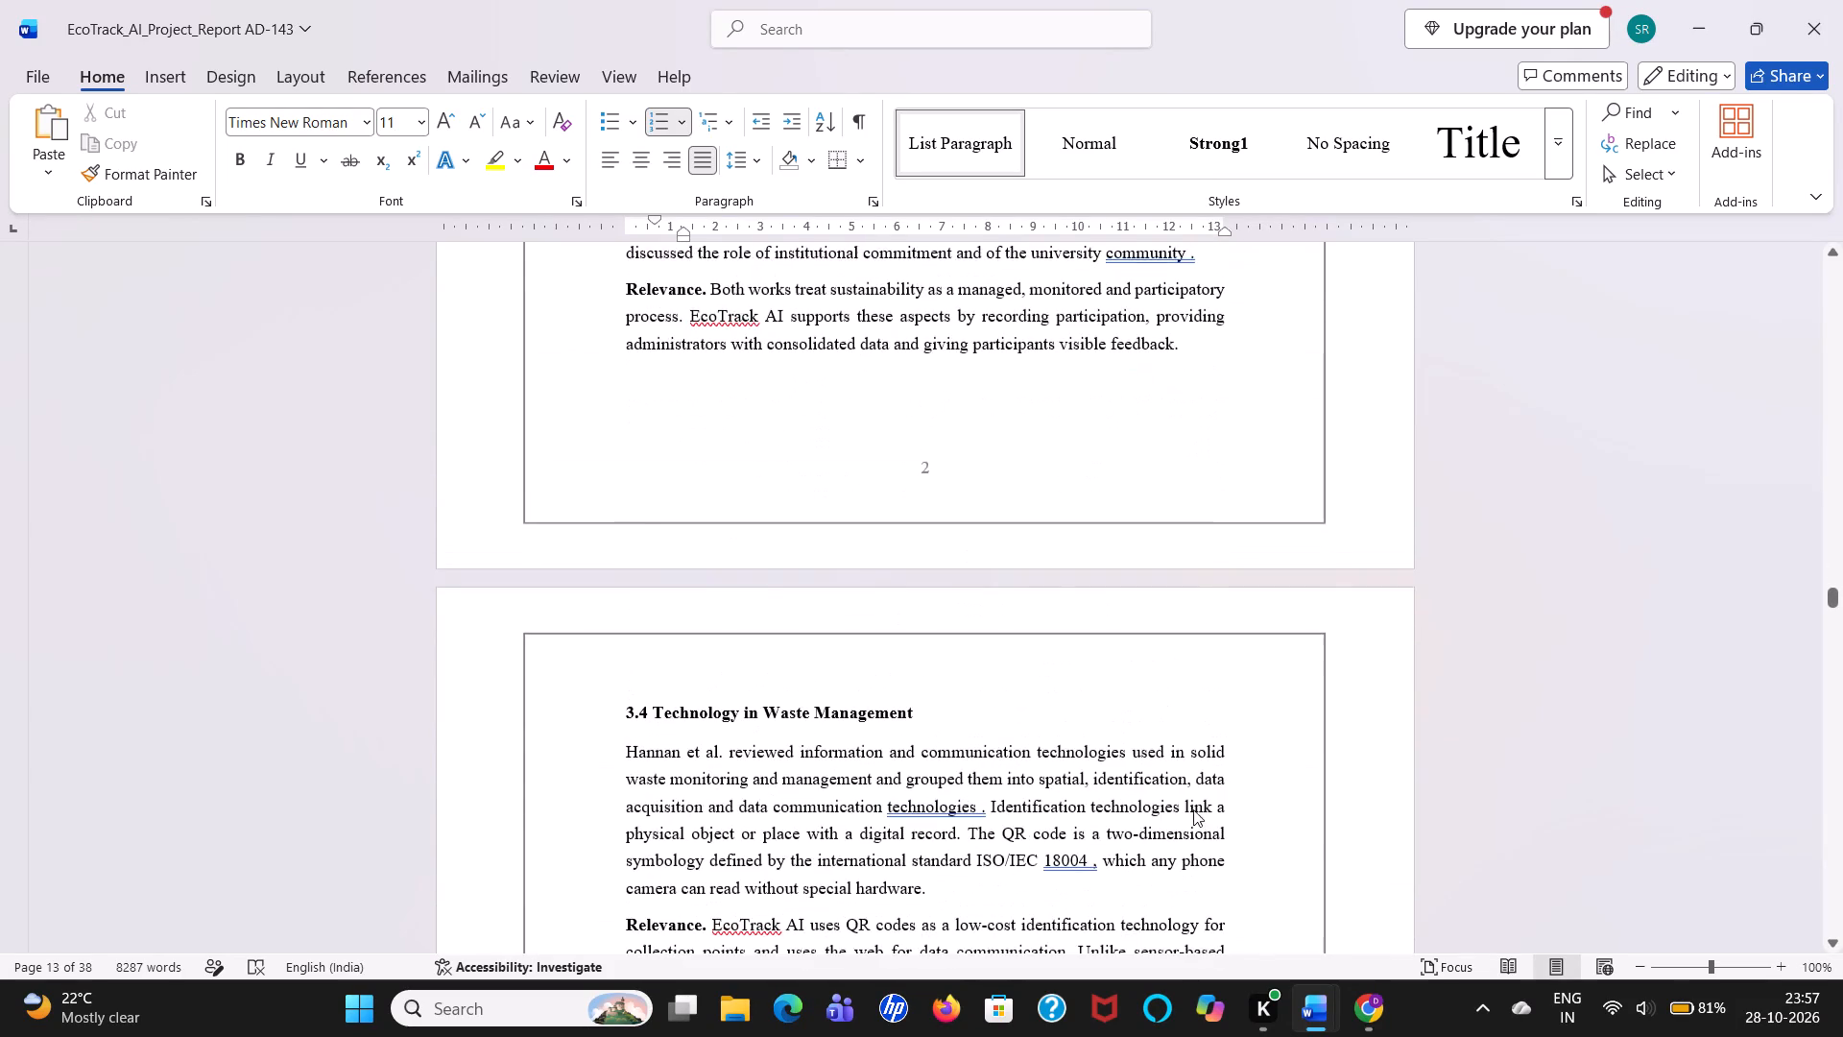
scroll(1193, 809, up, 7)
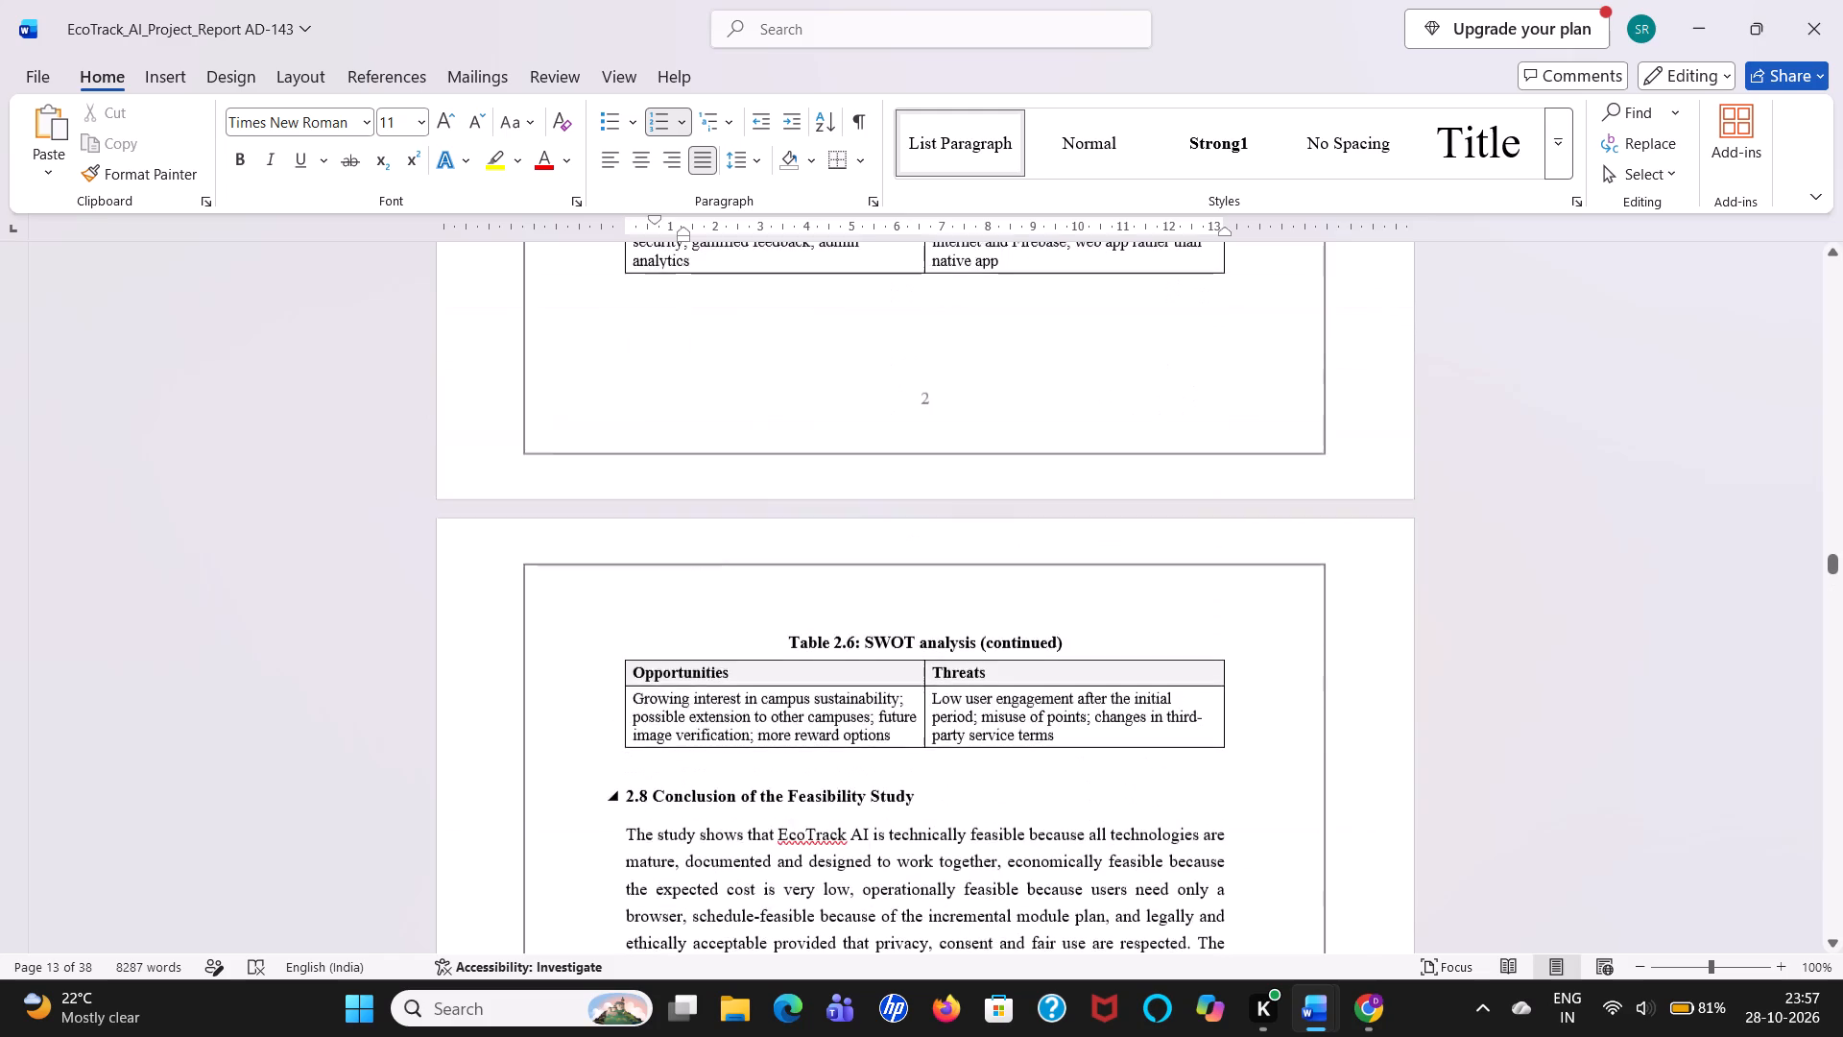
scroll(1193, 809, up, 10)
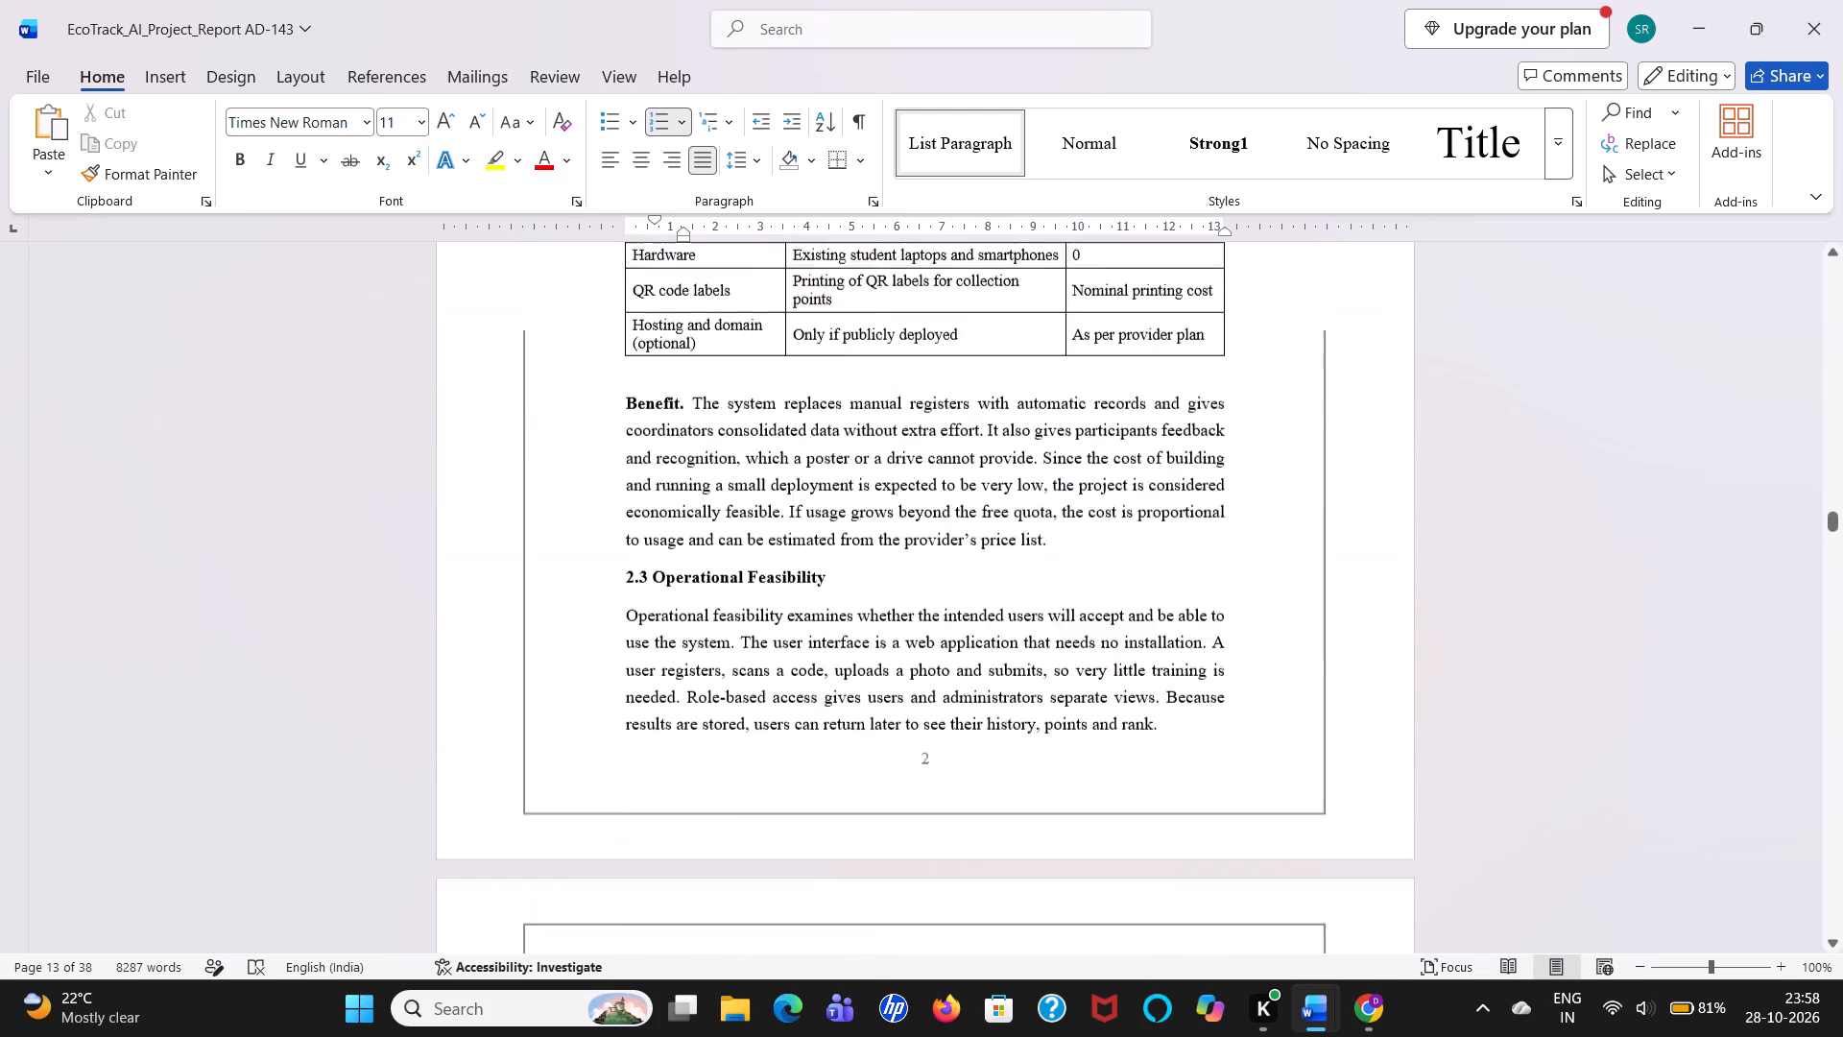
scroll(1193, 809, up, 13)
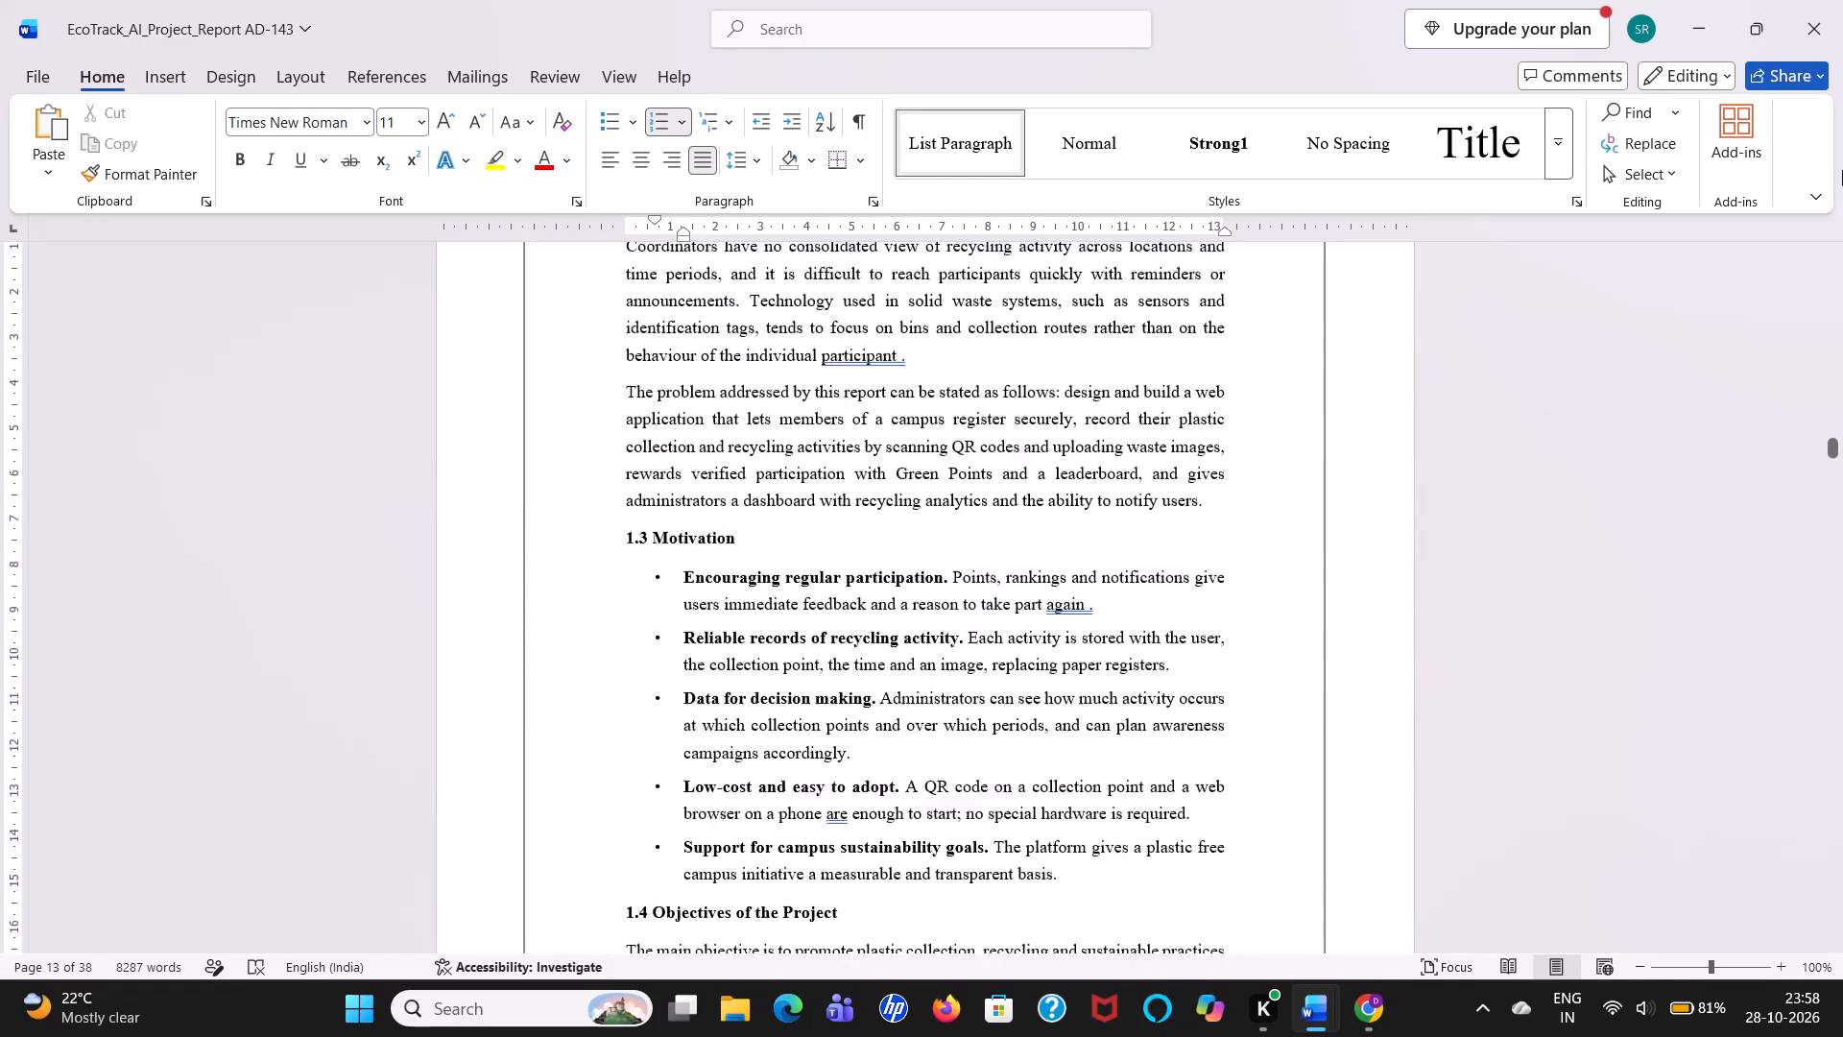
scroll(1211, 376, up, 2)
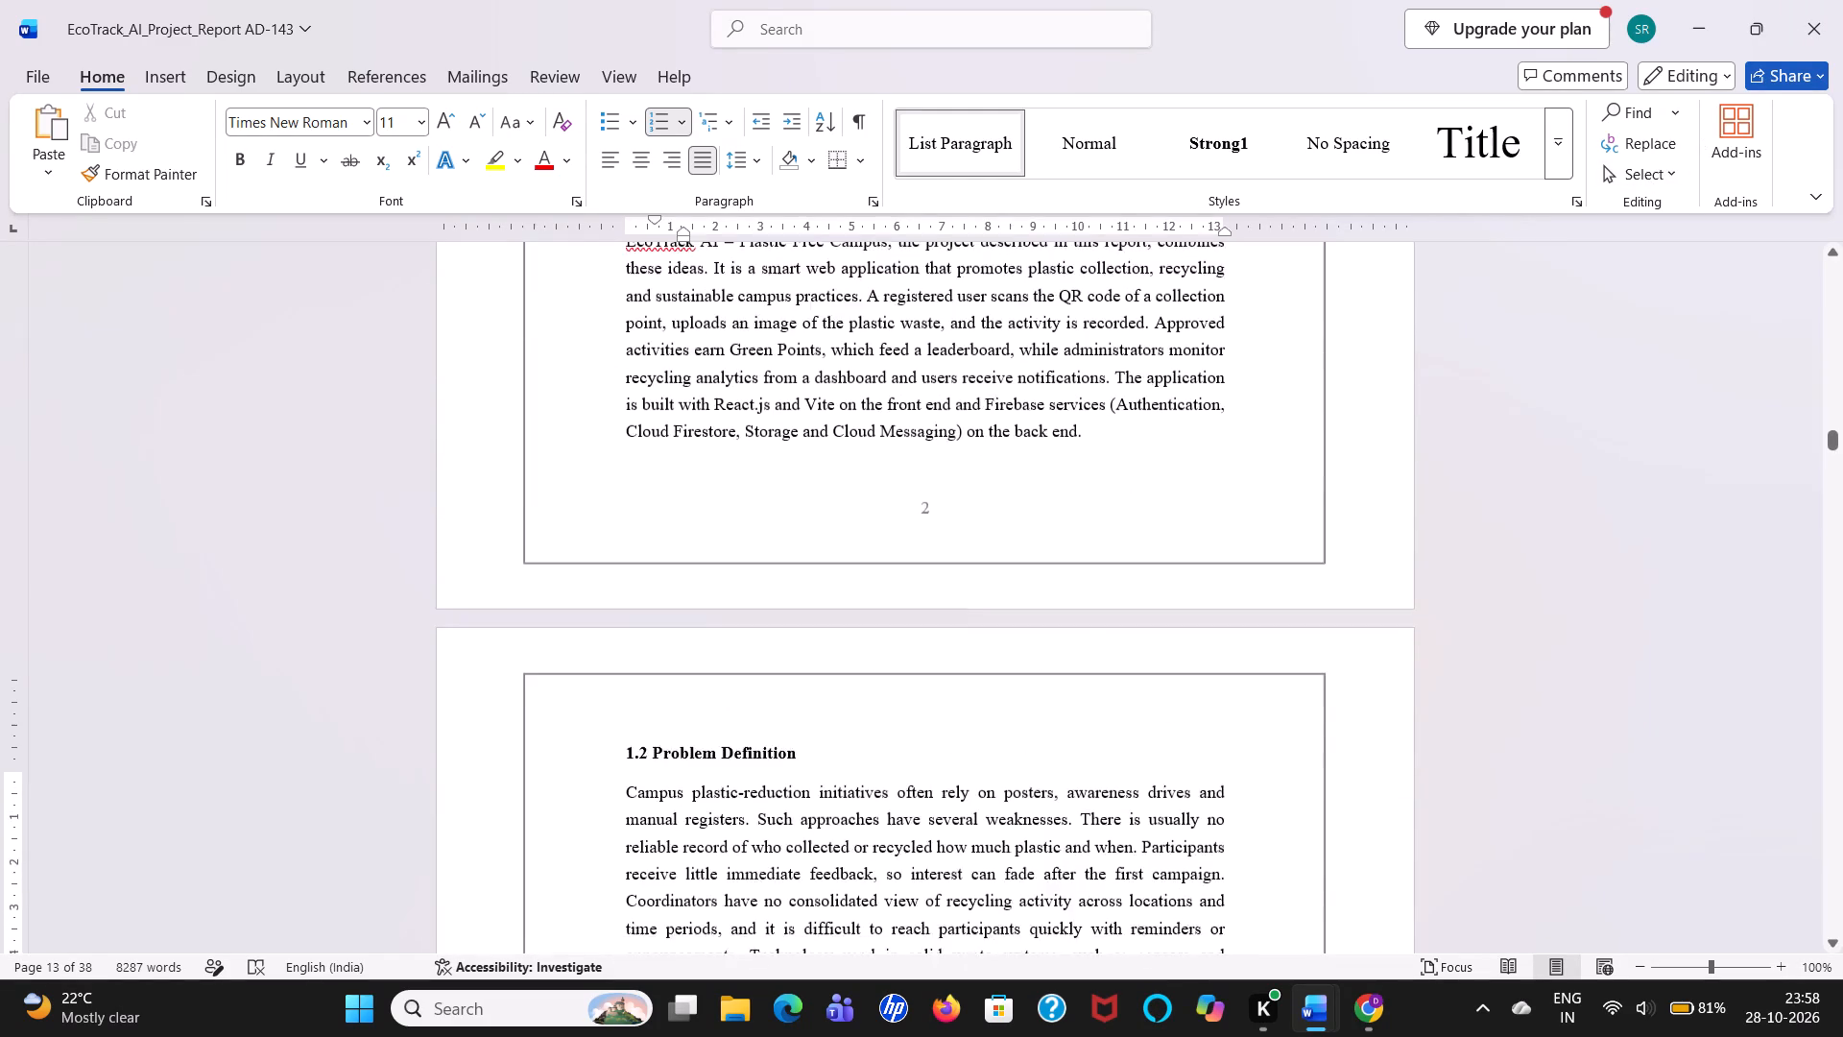
scroll(1211, 376, up, 4)
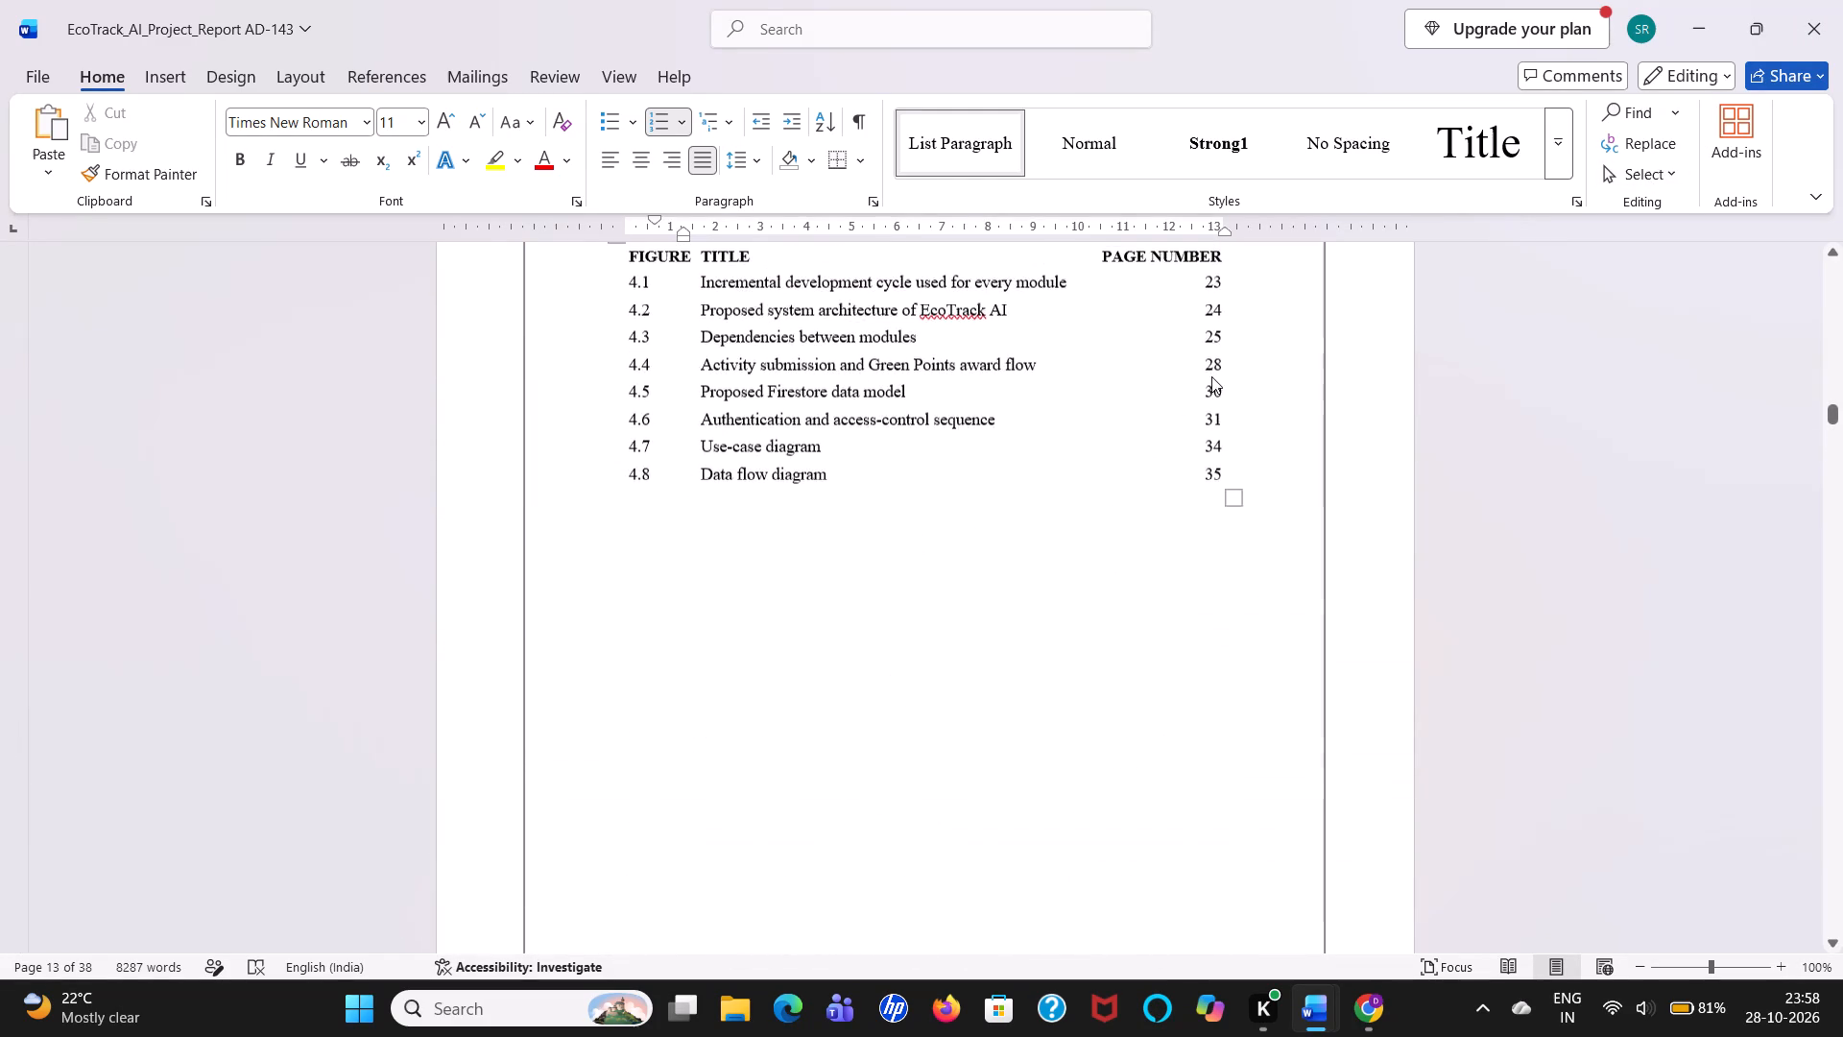
click(1016, 523)
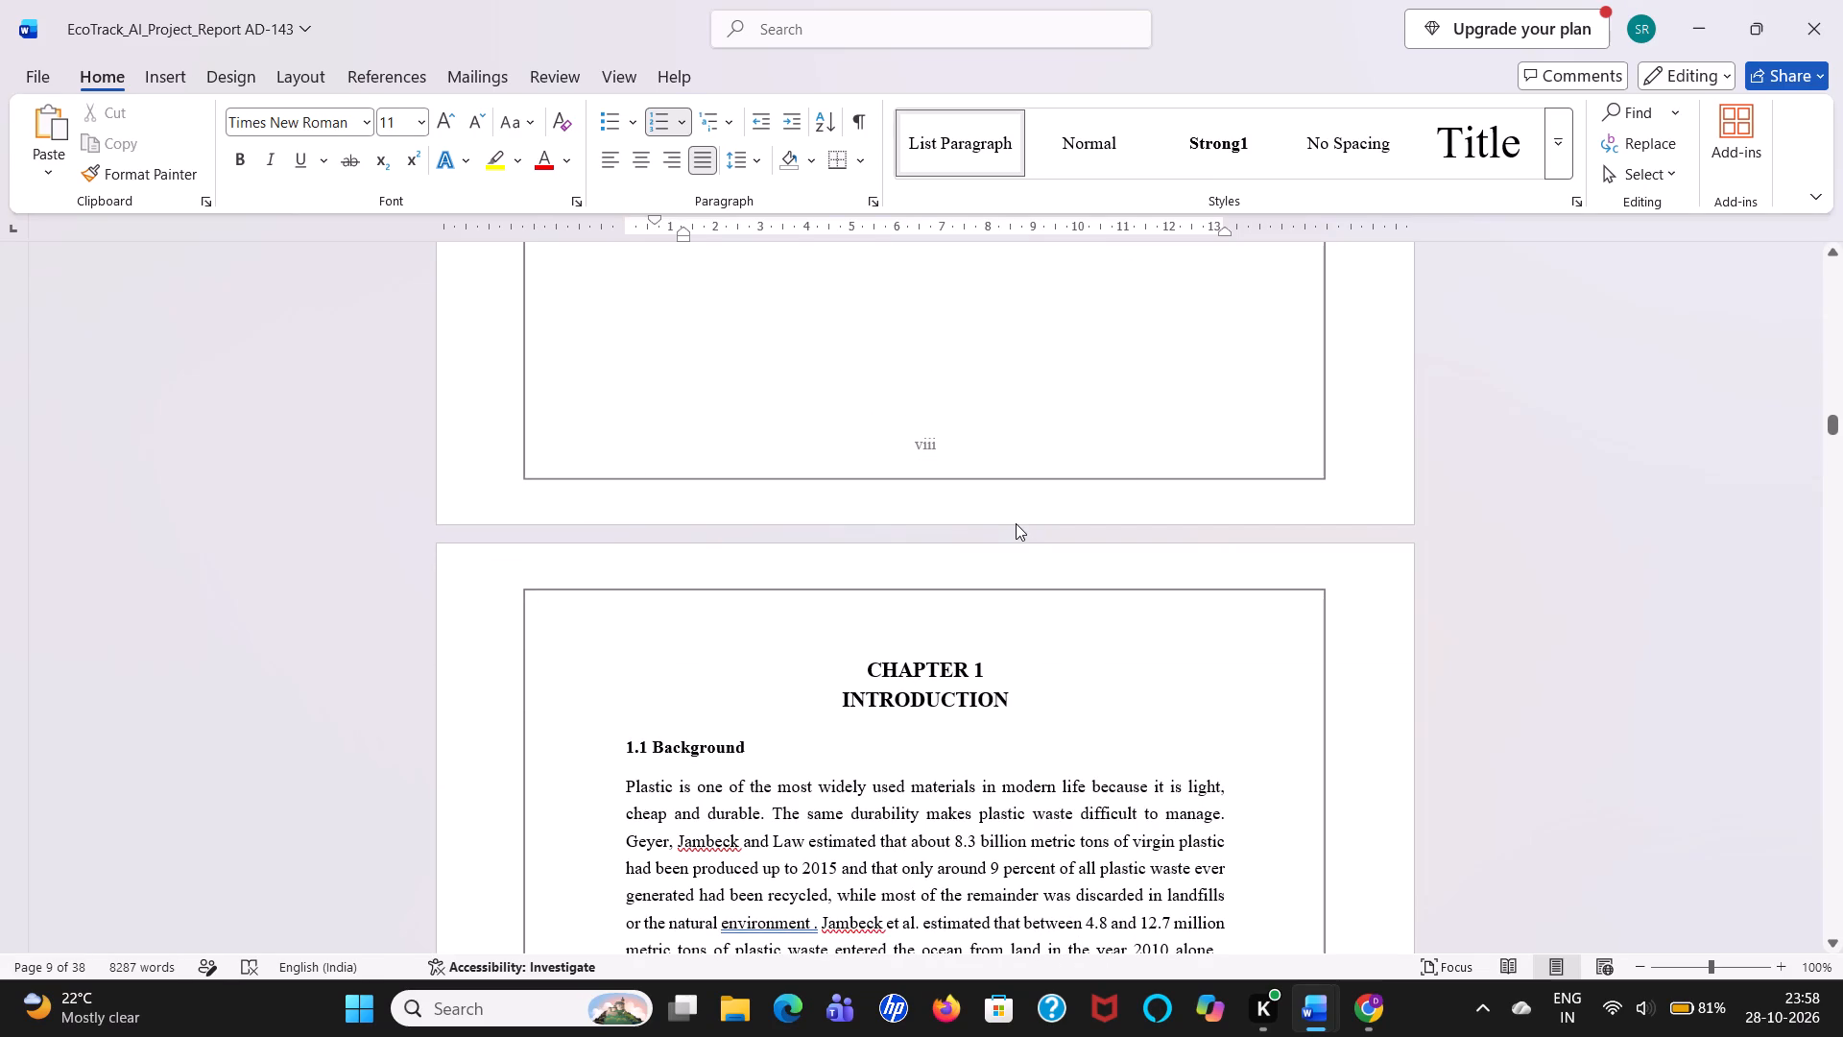
Examine the front-matter footer numbers from the list of figures back to the inner title page.
scroll(1000, 532, up, 8)
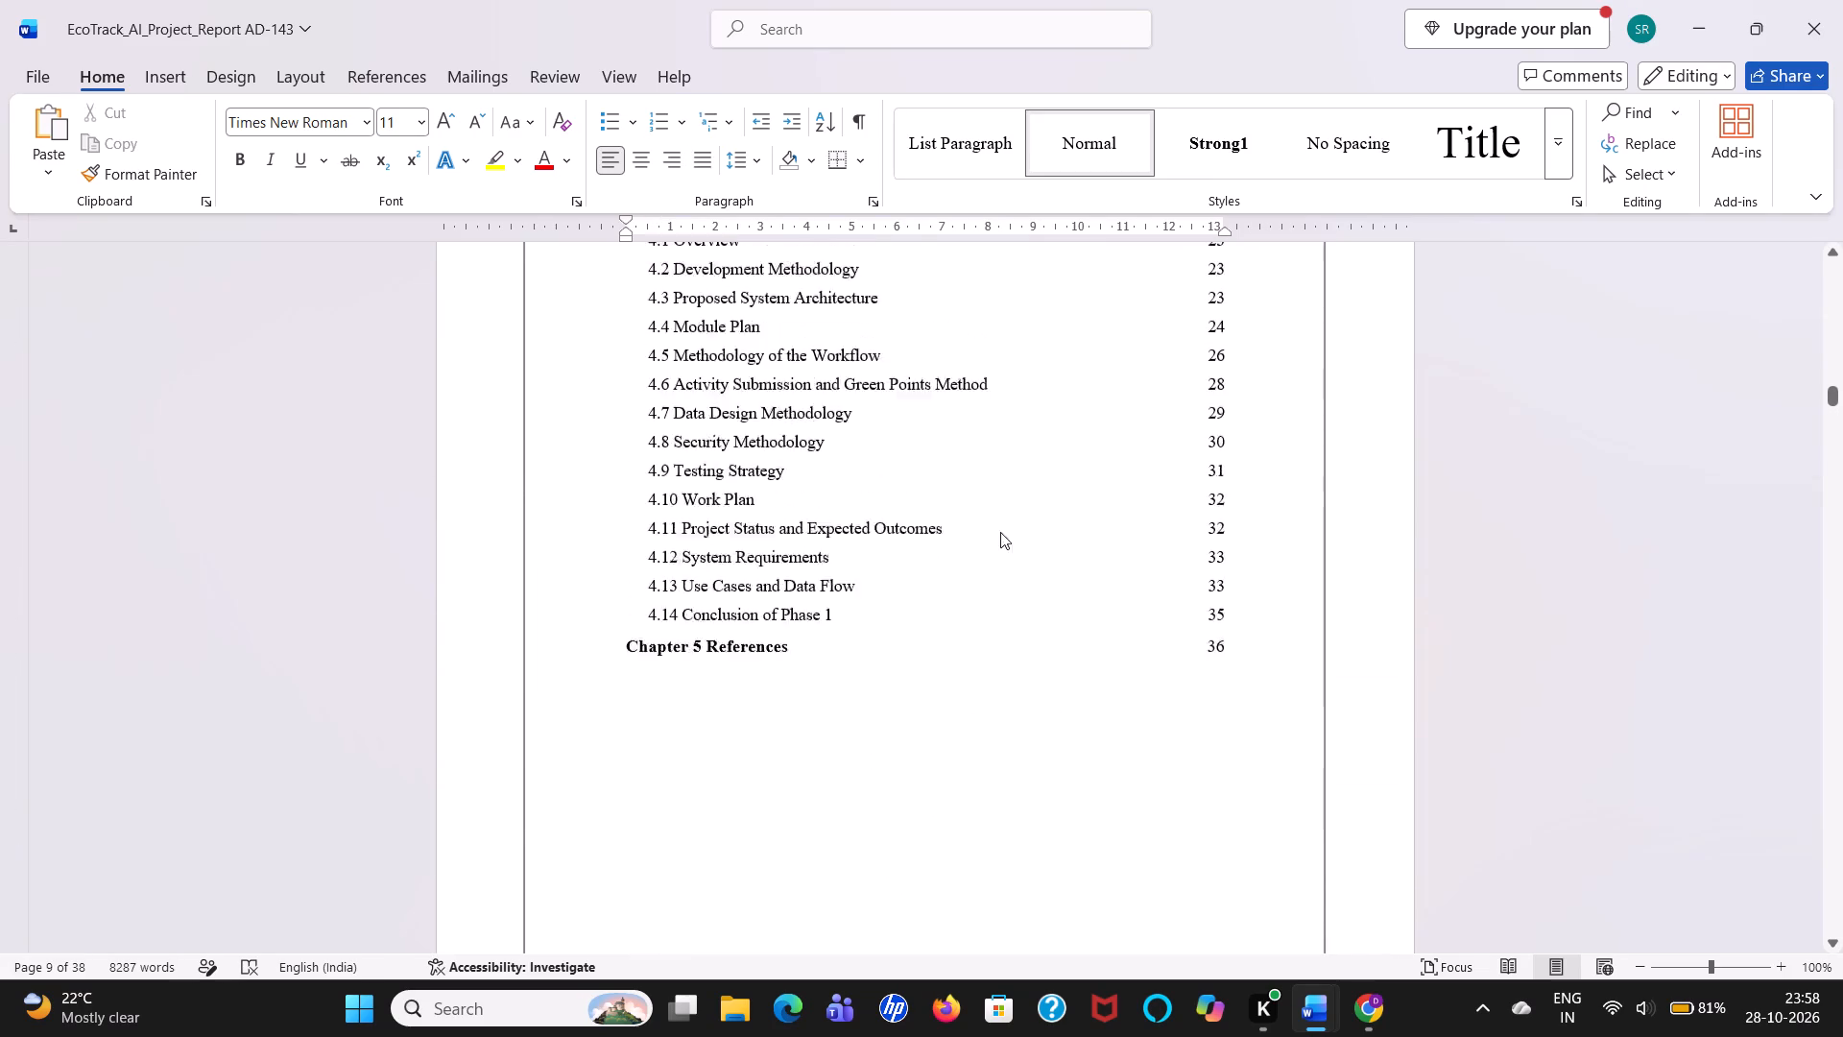
scroll(1000, 532, up, 17)
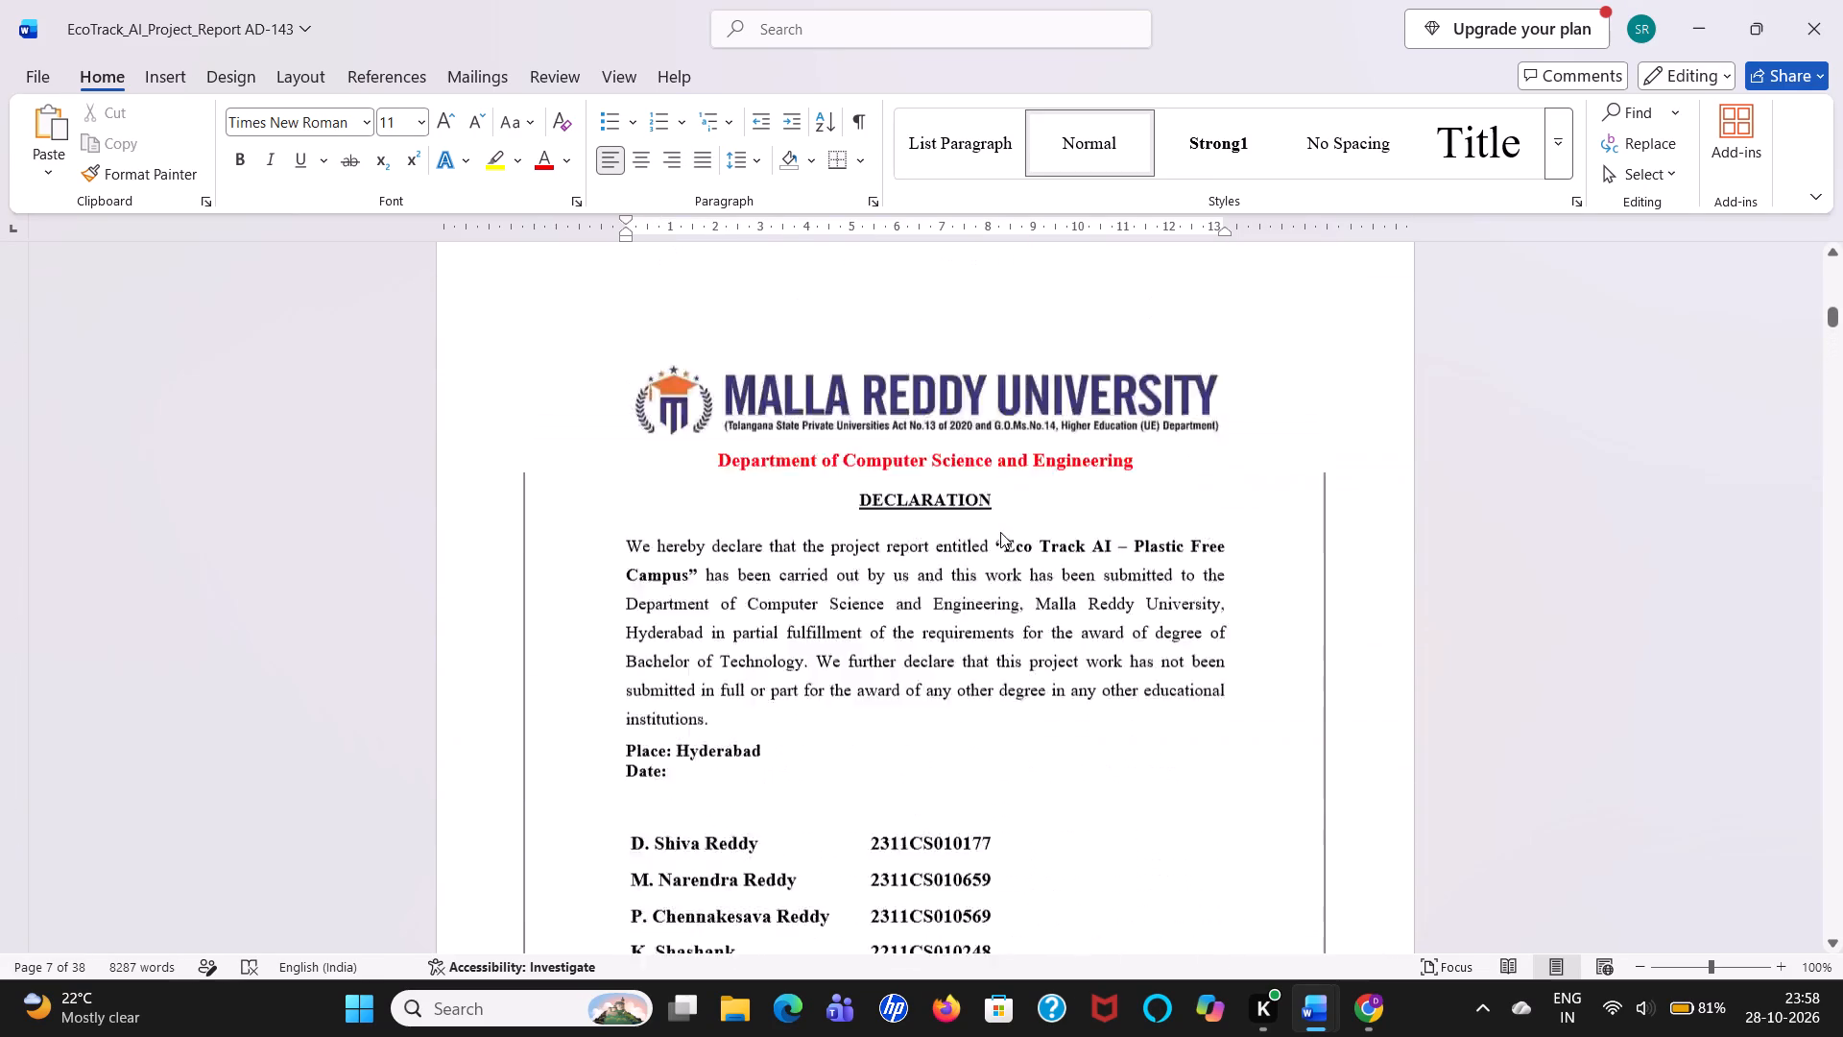
scroll(1000, 532, up, 6)
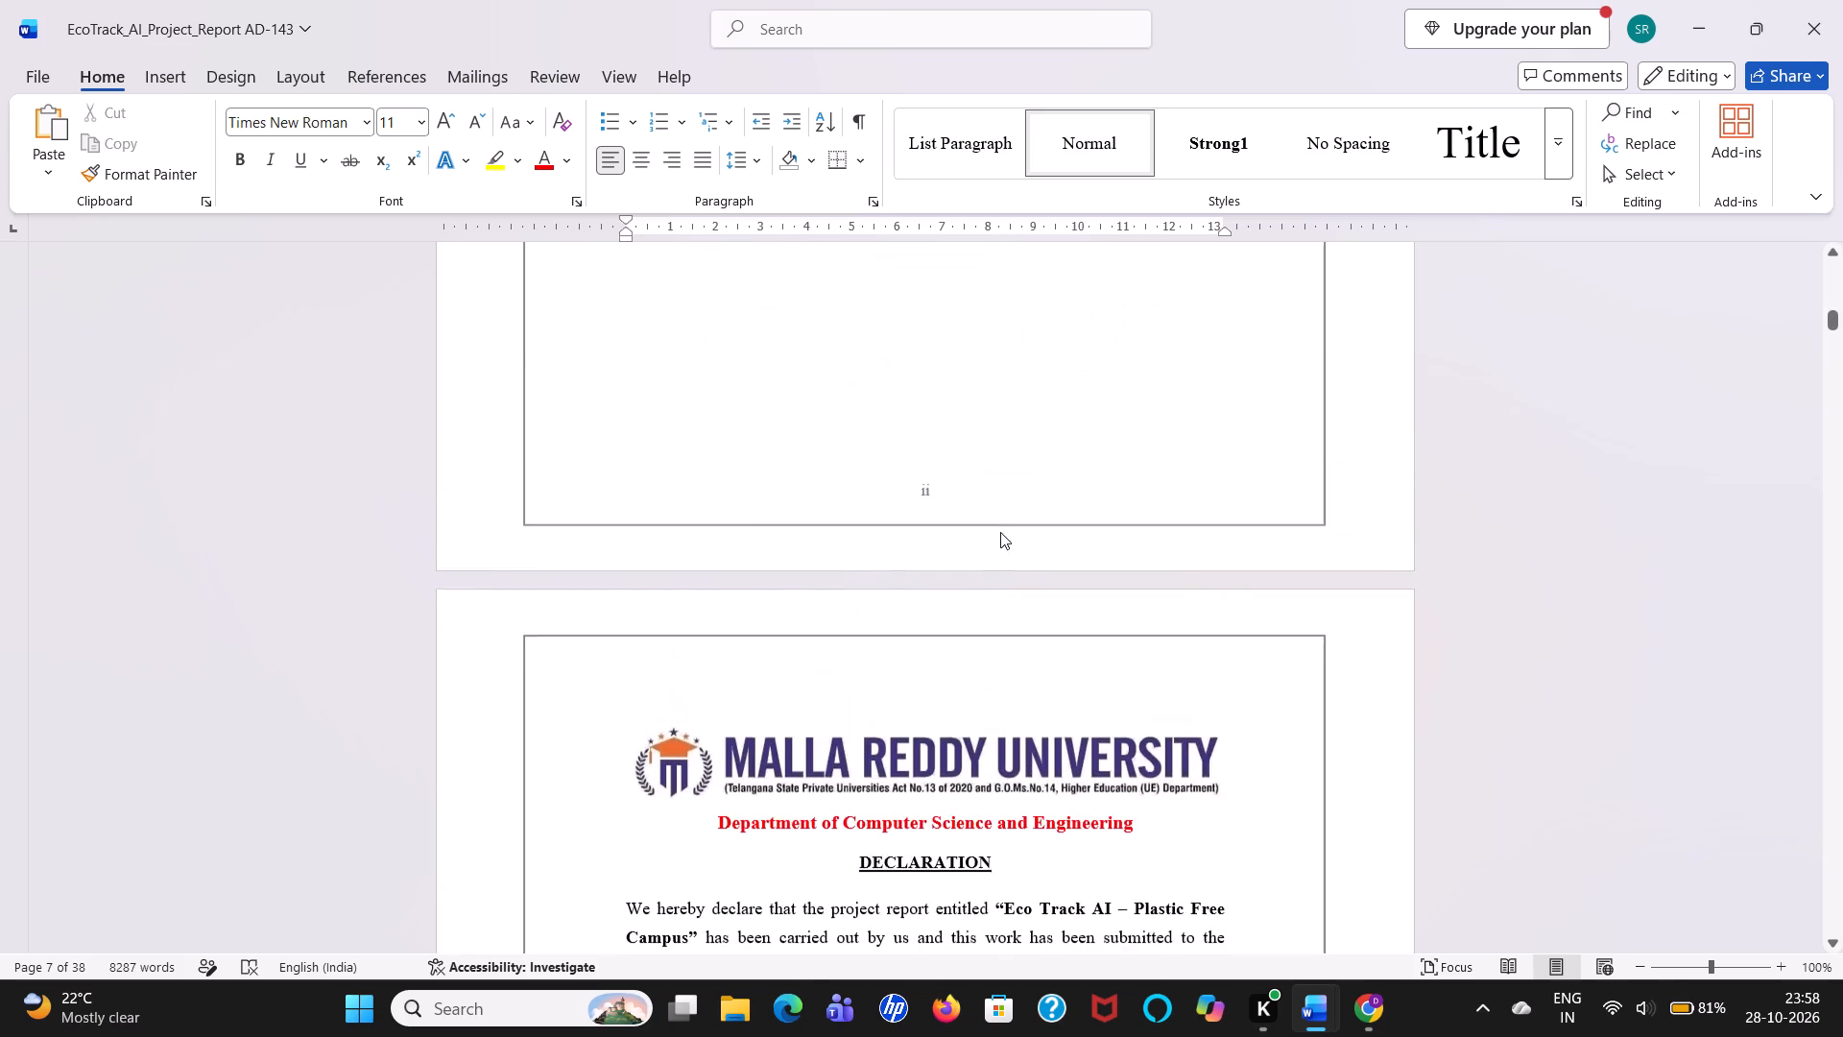
scroll(1000, 532, up, 1)
scroll(1000, 532, down, 1)
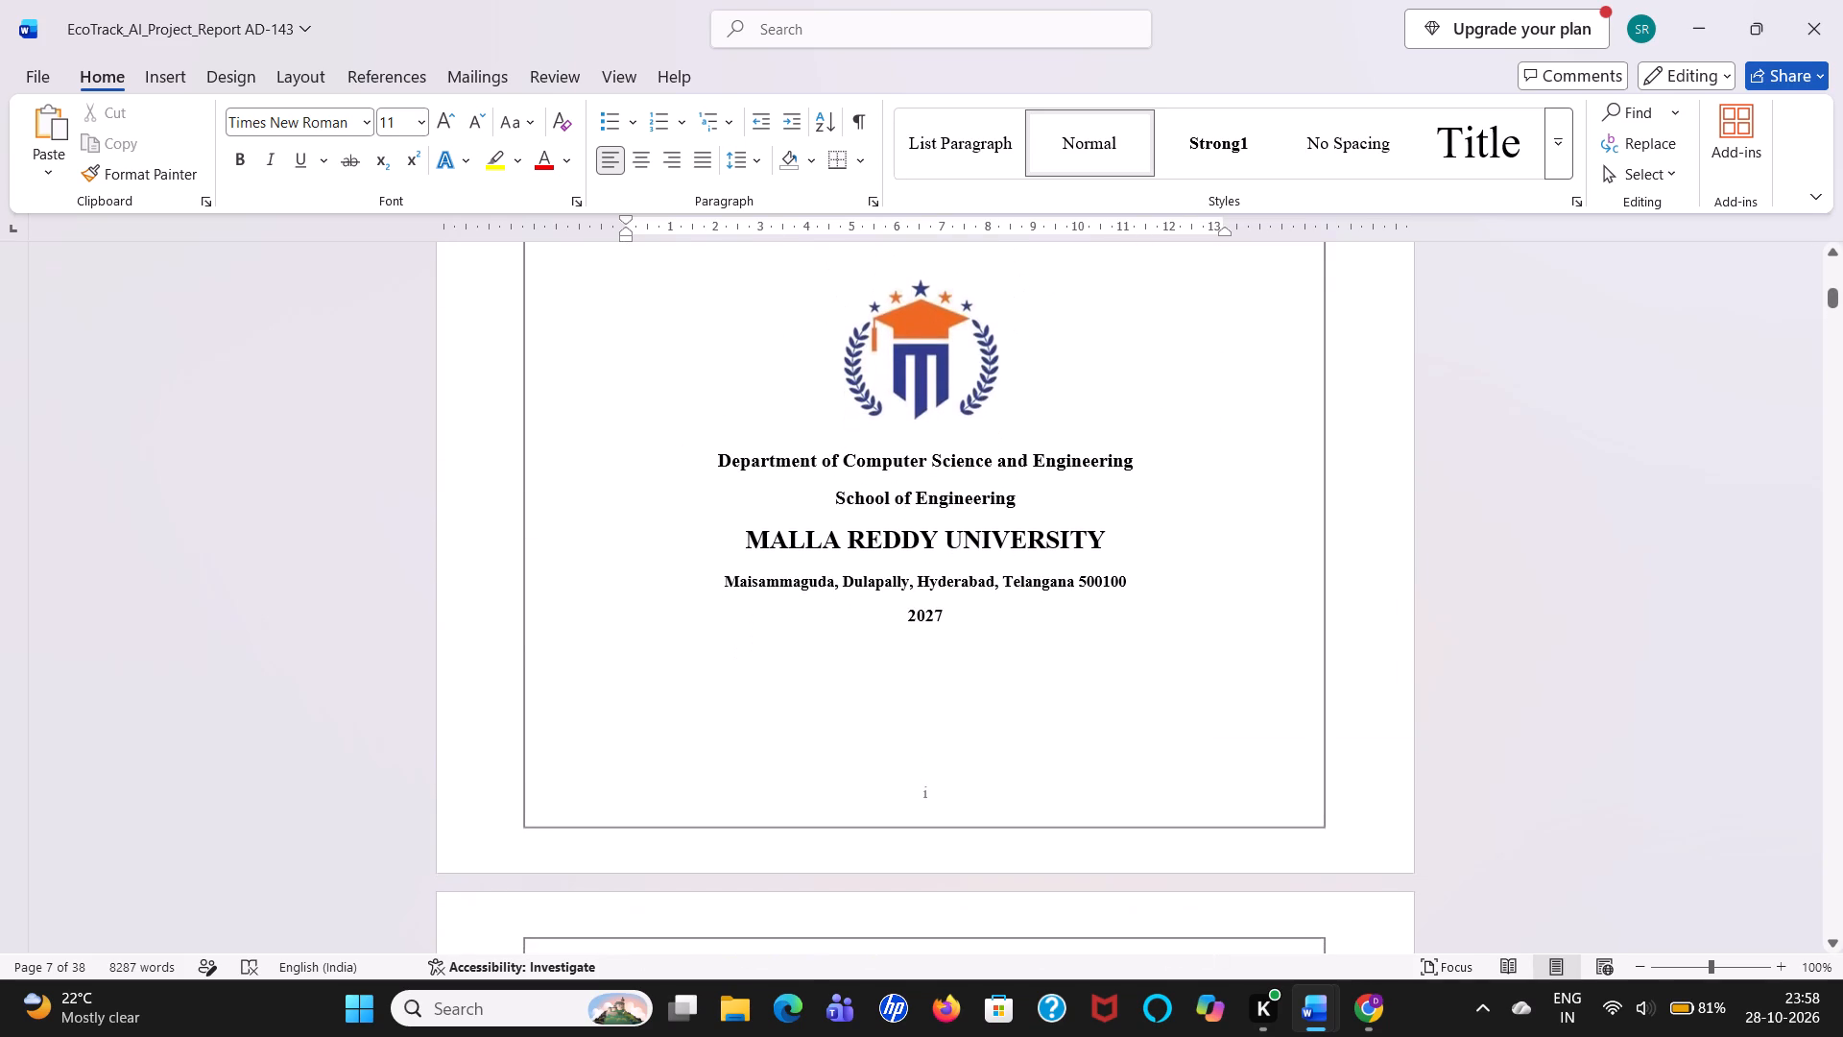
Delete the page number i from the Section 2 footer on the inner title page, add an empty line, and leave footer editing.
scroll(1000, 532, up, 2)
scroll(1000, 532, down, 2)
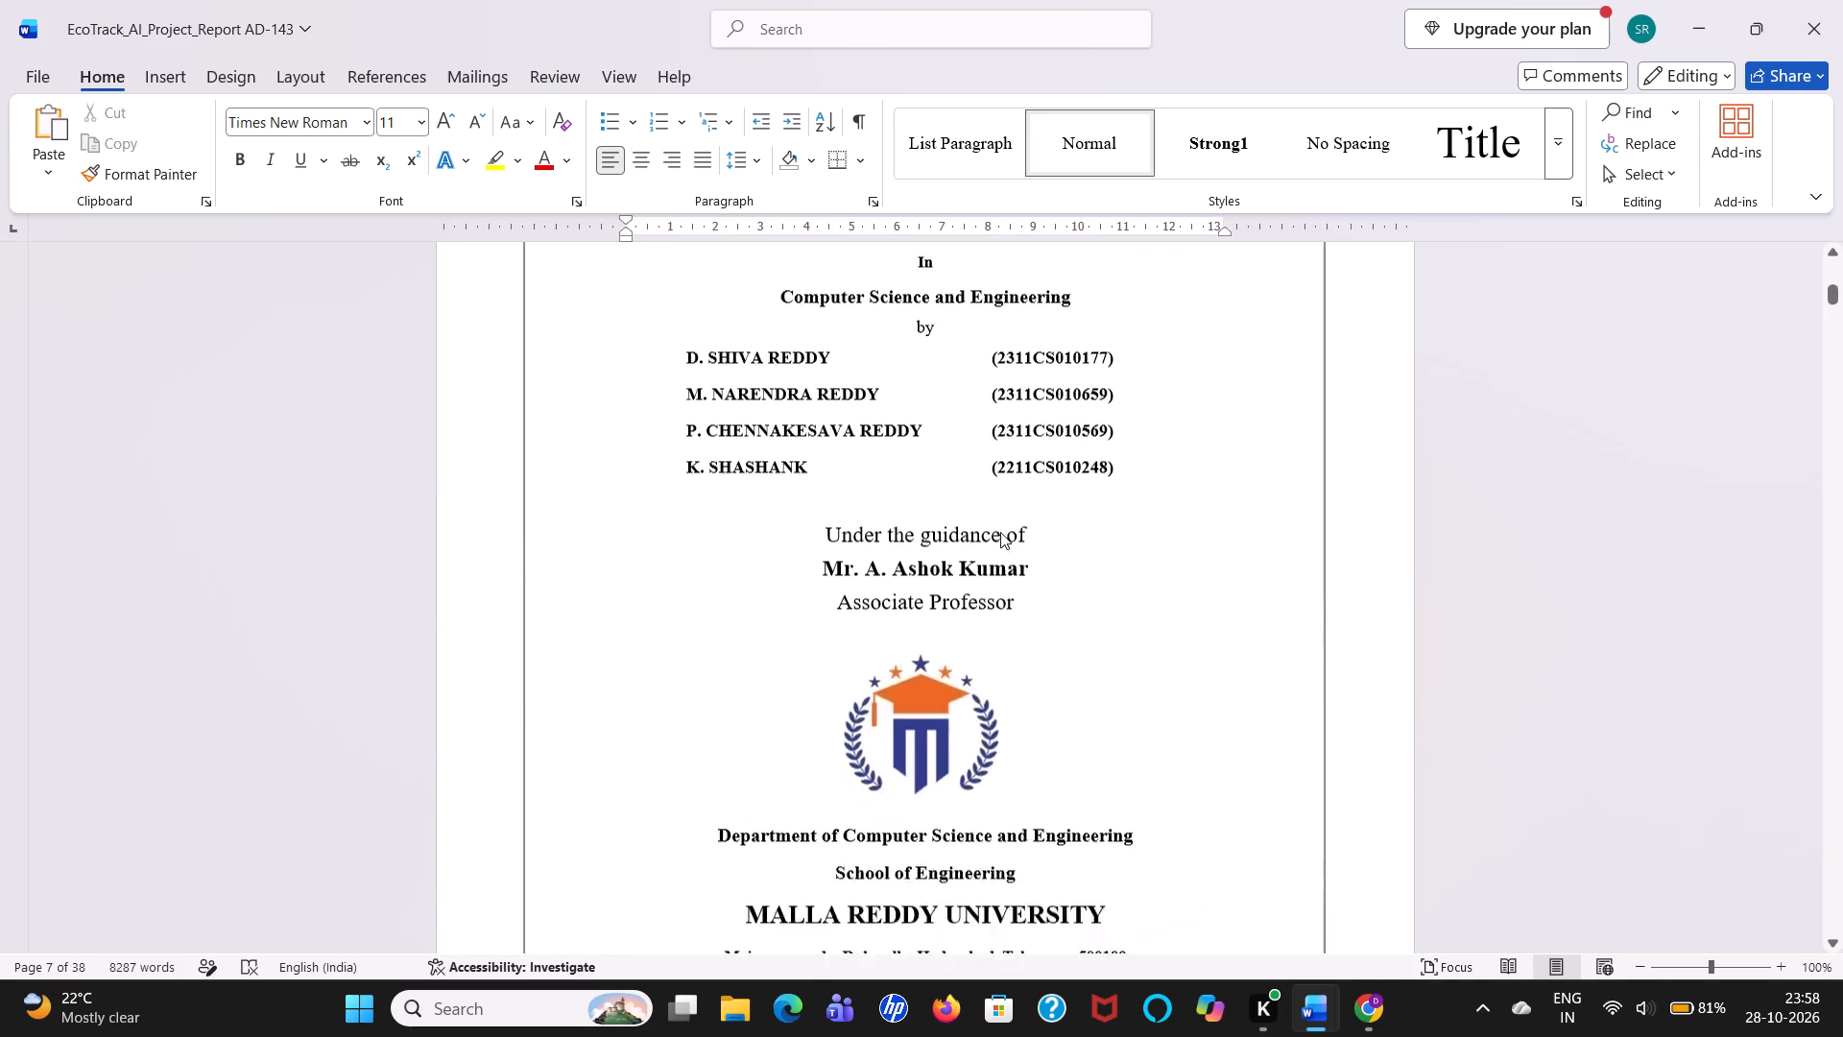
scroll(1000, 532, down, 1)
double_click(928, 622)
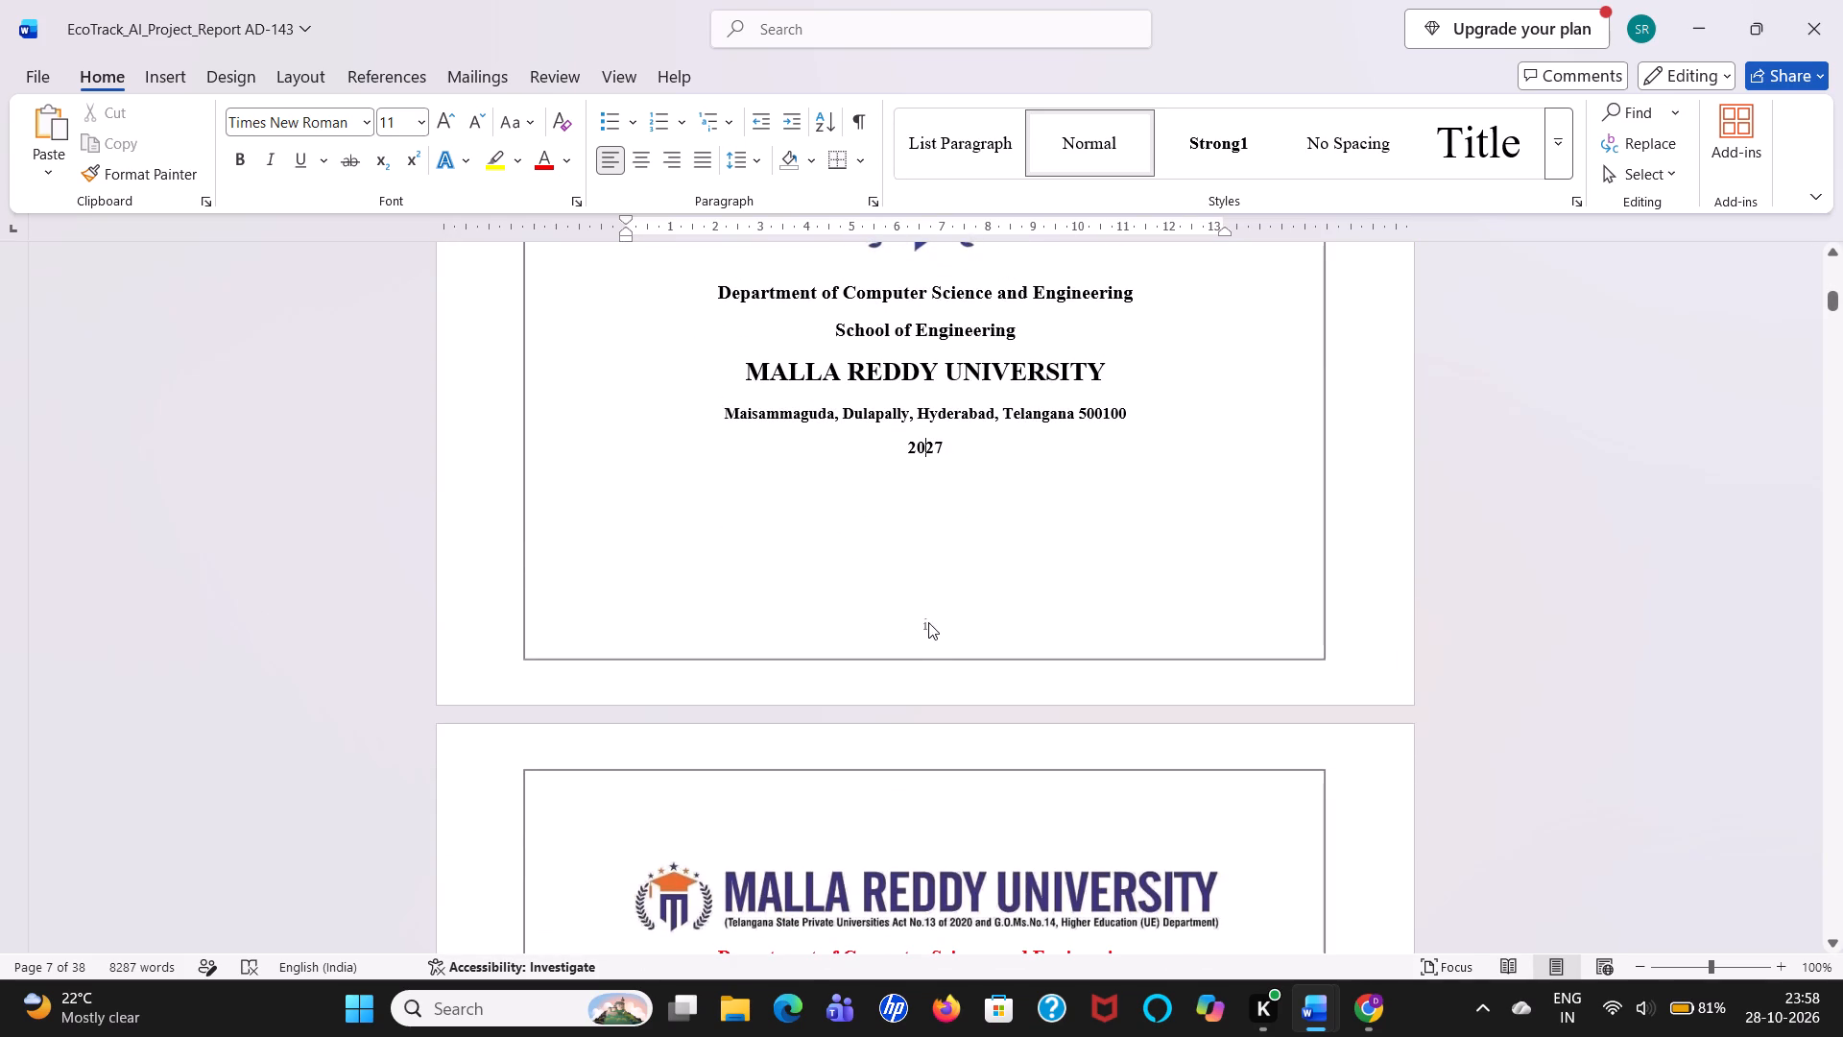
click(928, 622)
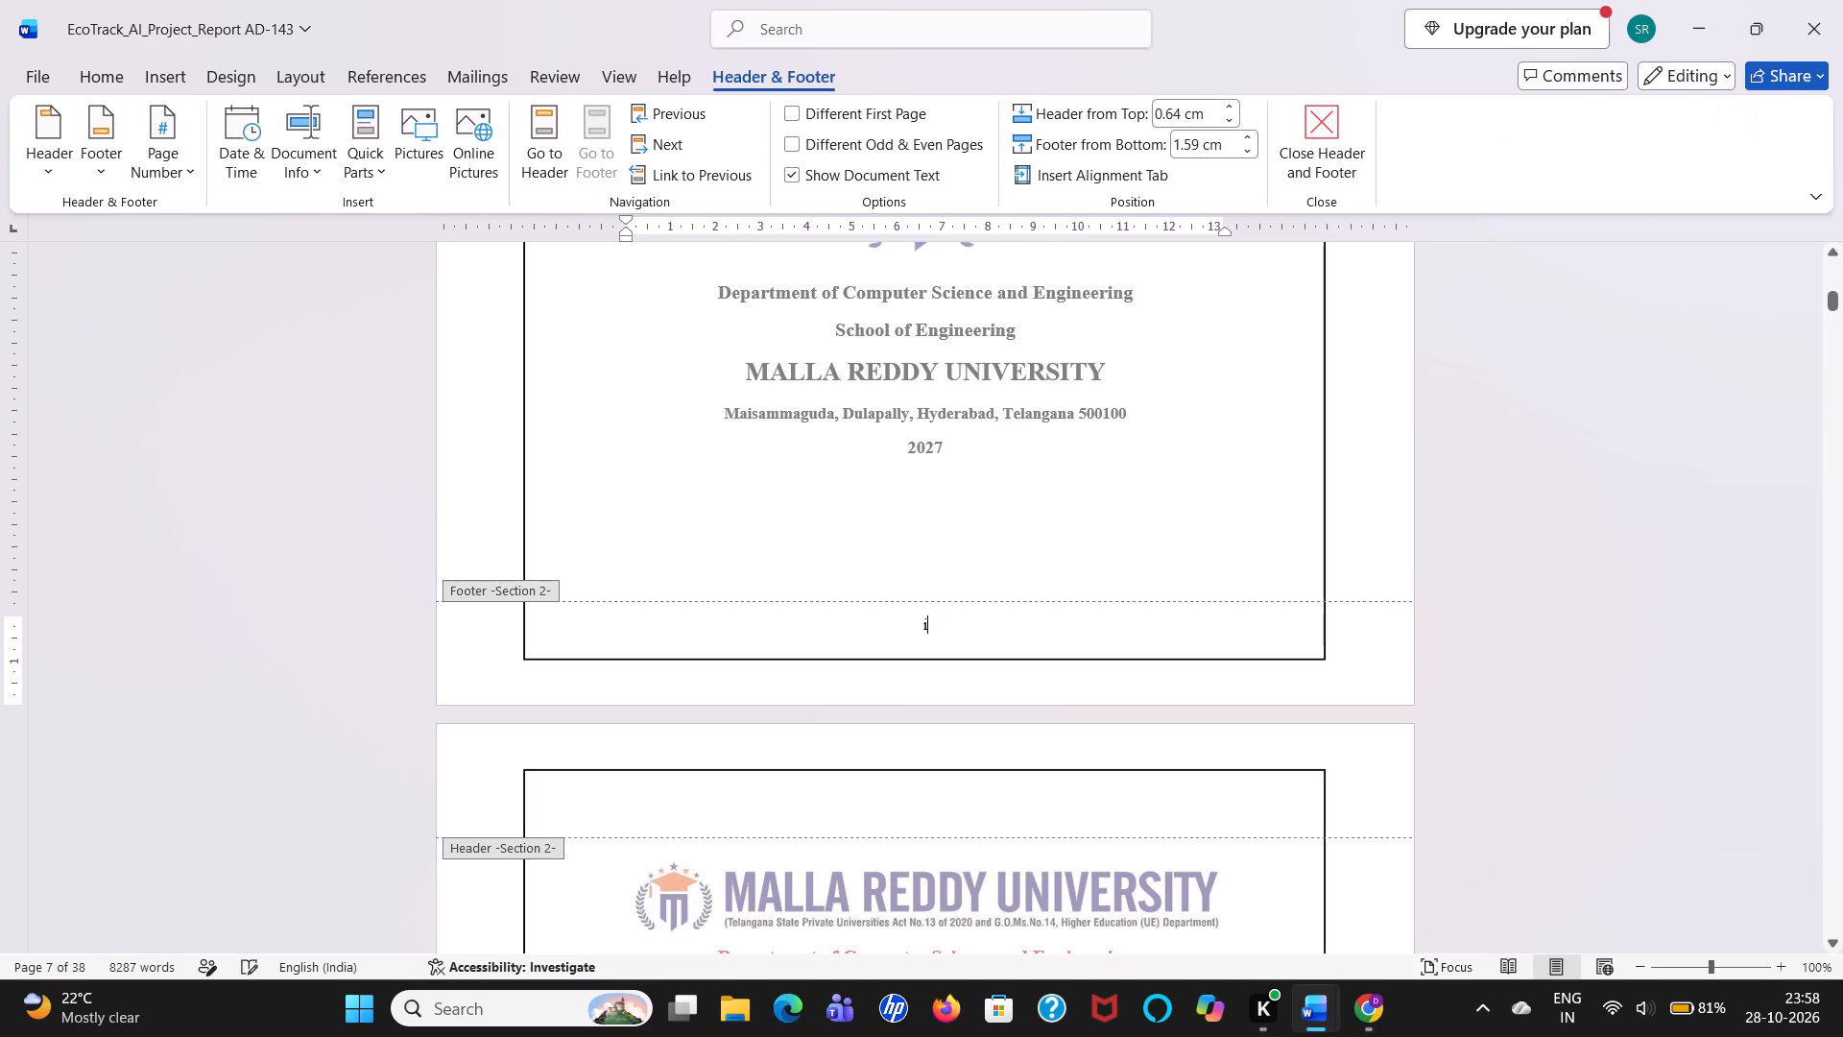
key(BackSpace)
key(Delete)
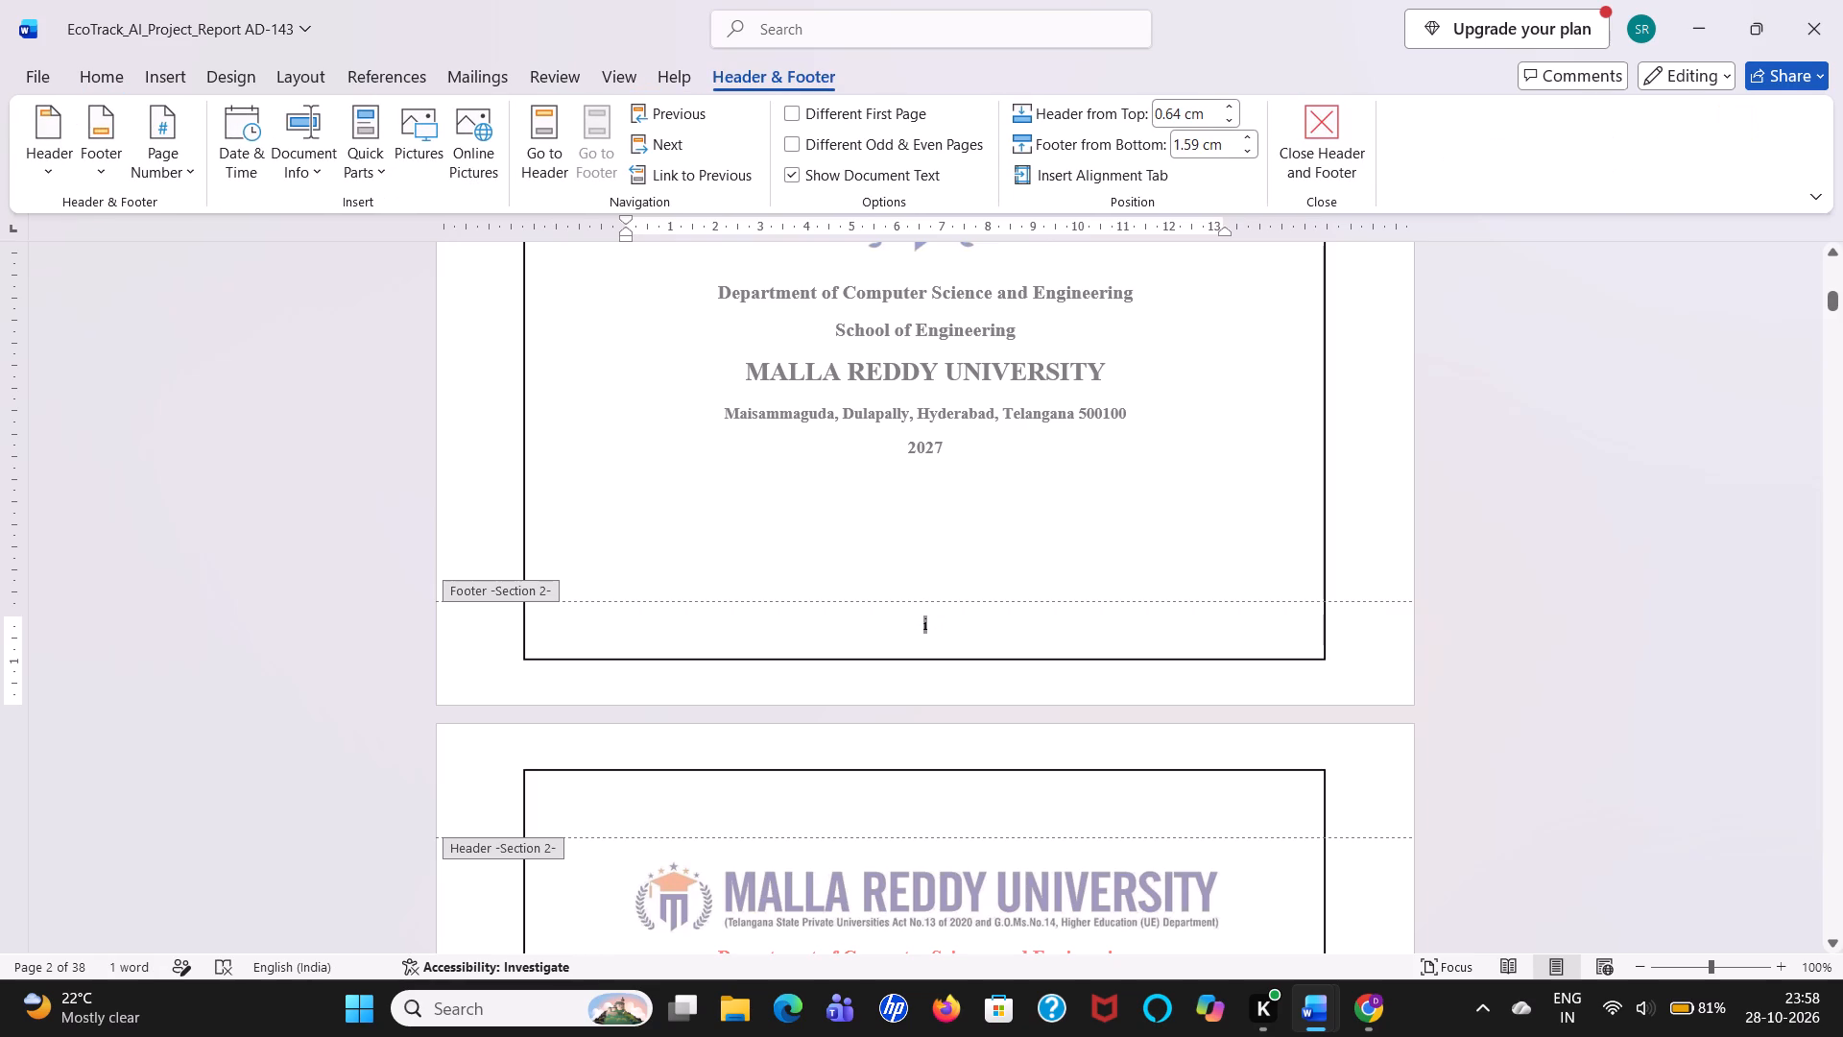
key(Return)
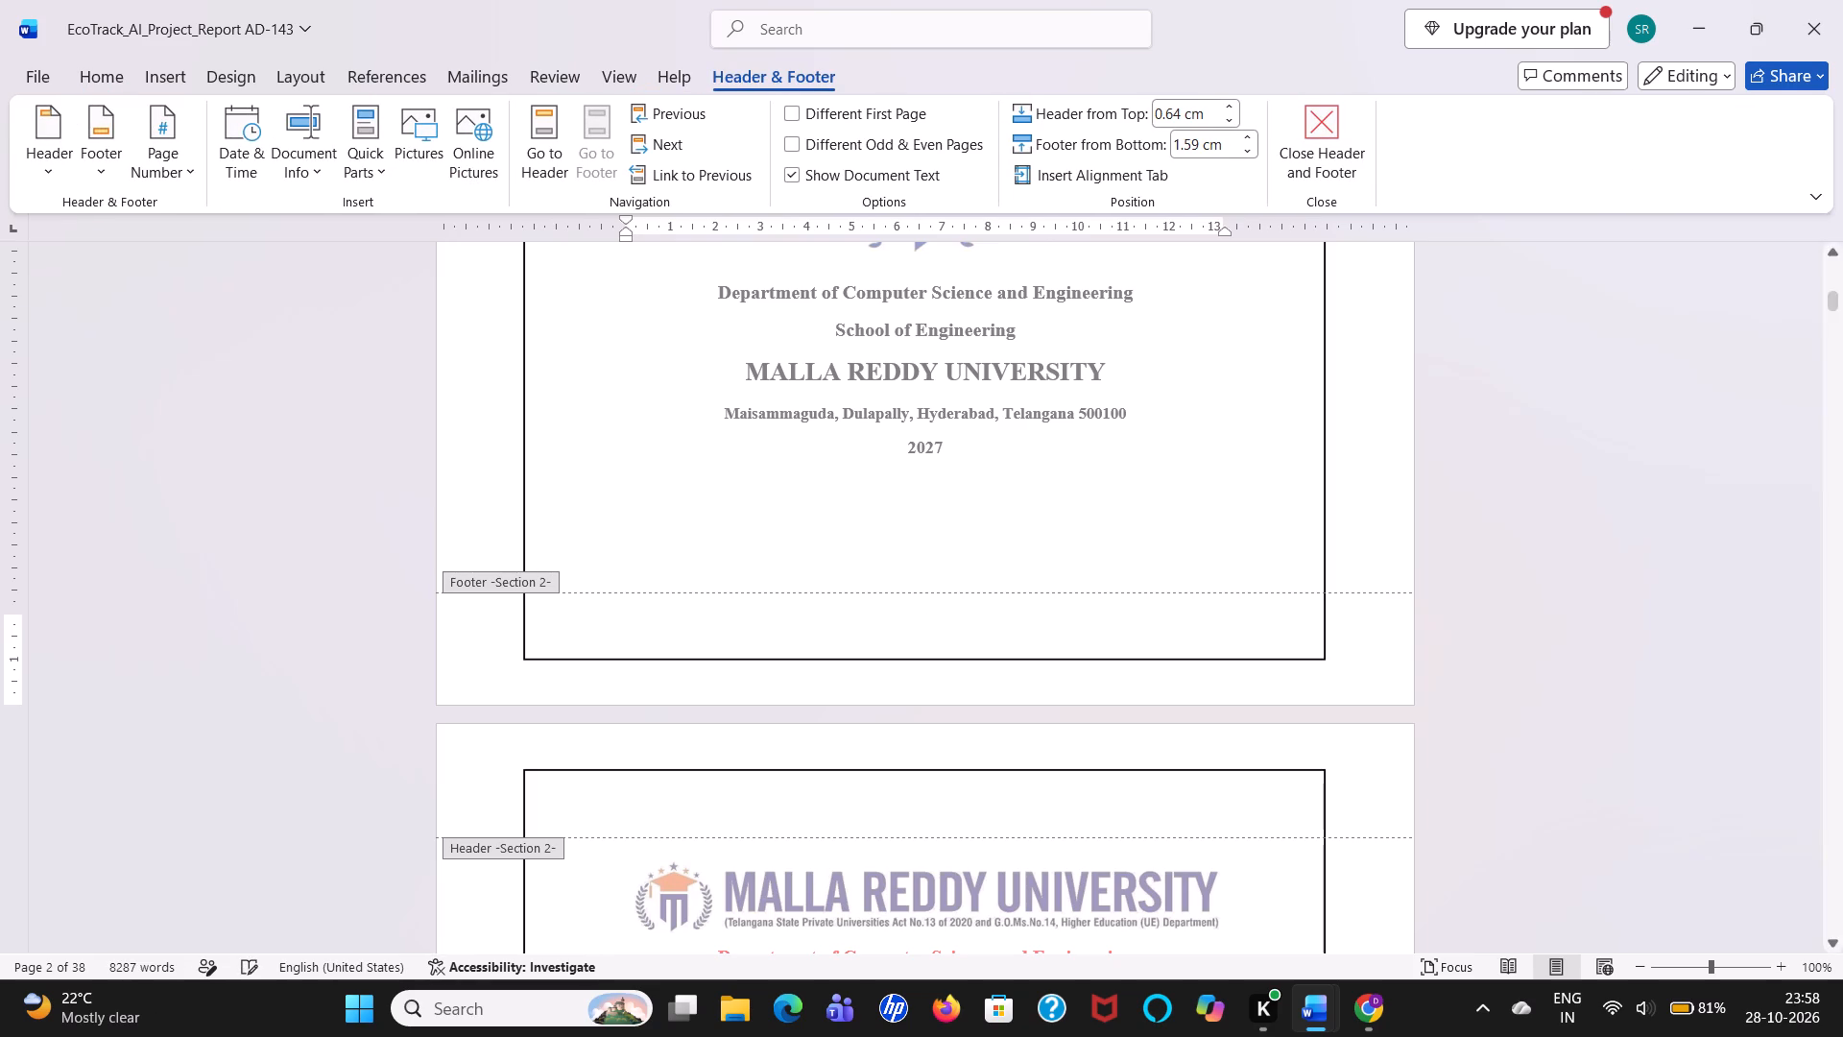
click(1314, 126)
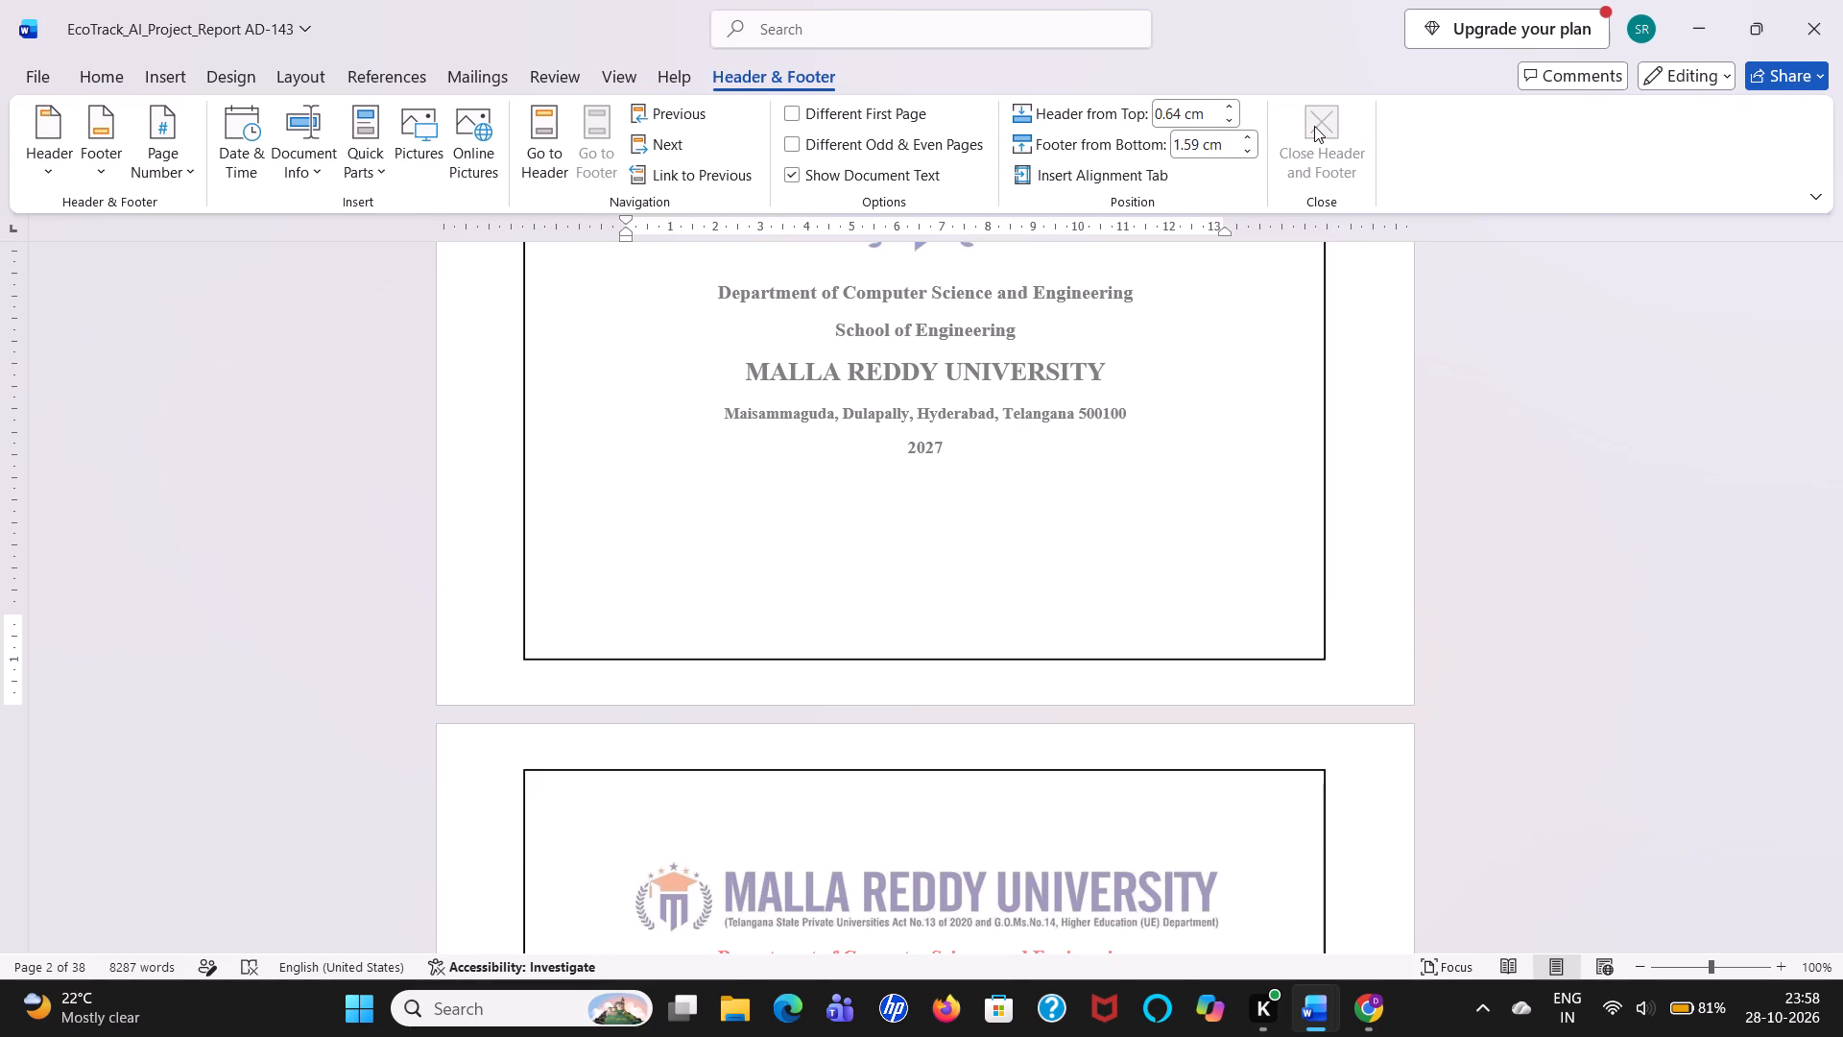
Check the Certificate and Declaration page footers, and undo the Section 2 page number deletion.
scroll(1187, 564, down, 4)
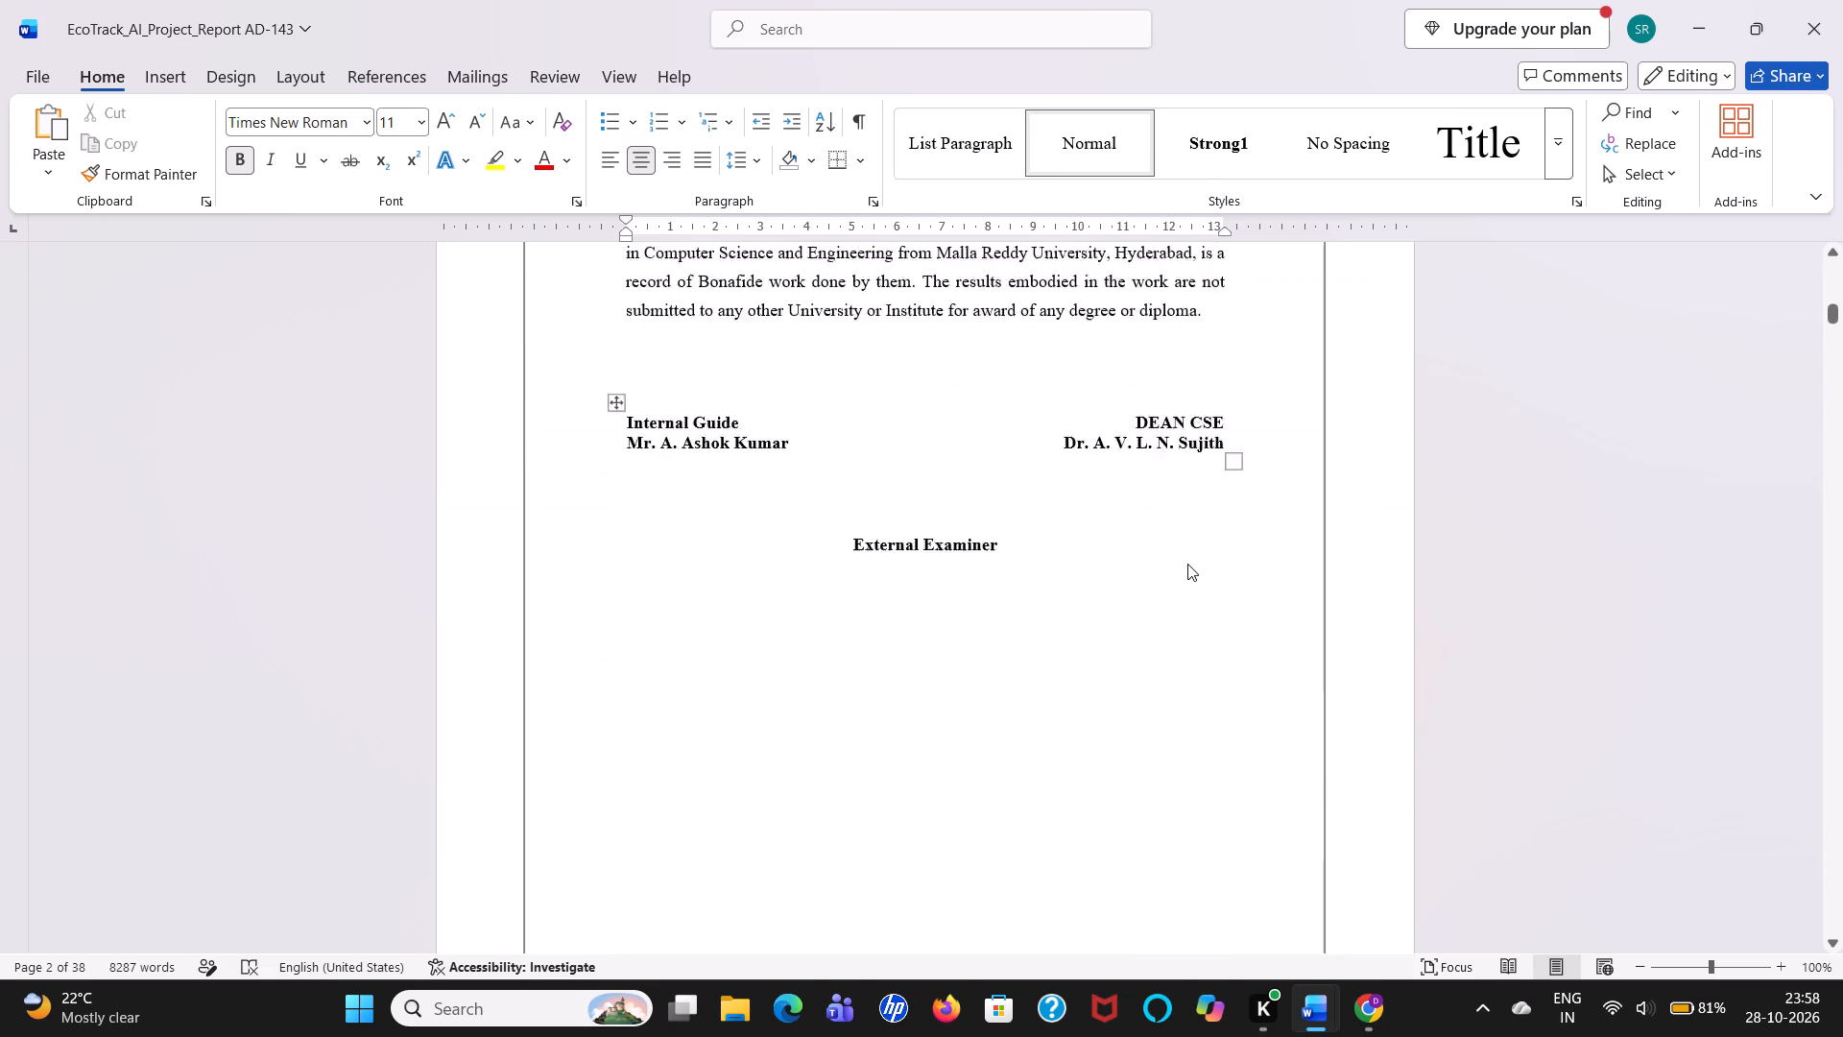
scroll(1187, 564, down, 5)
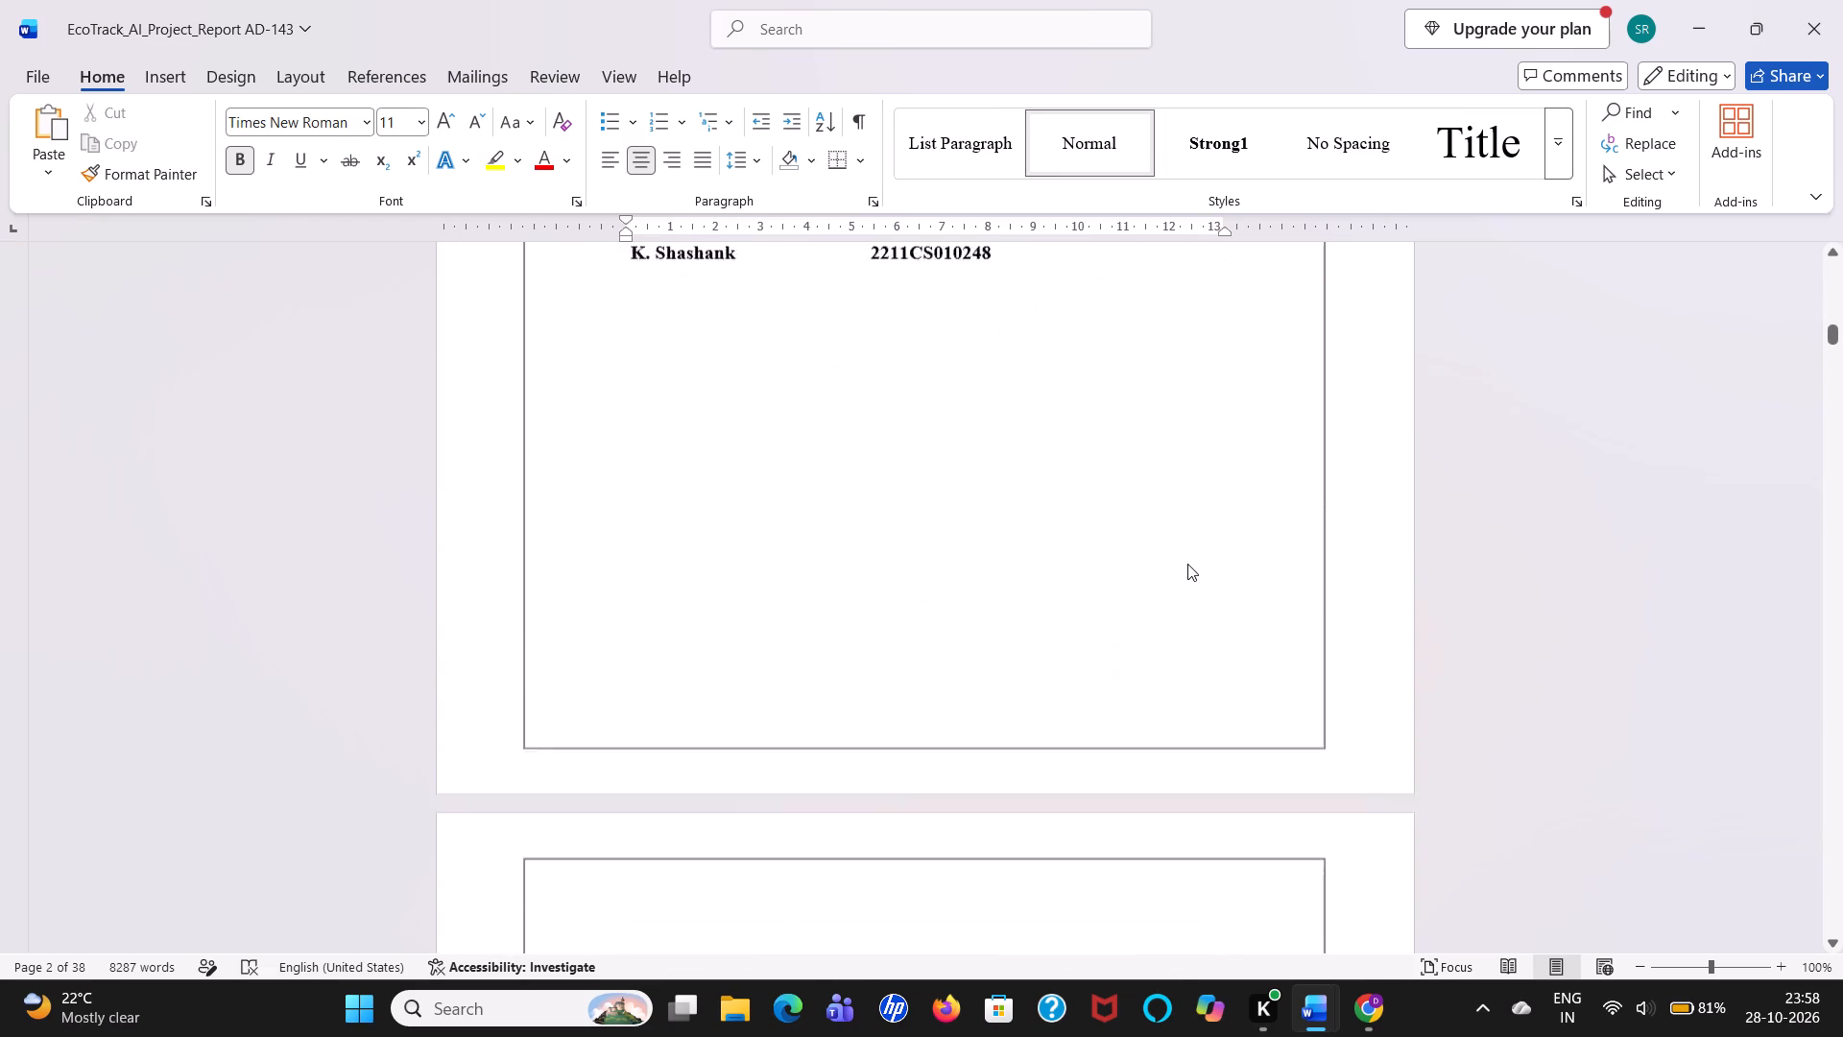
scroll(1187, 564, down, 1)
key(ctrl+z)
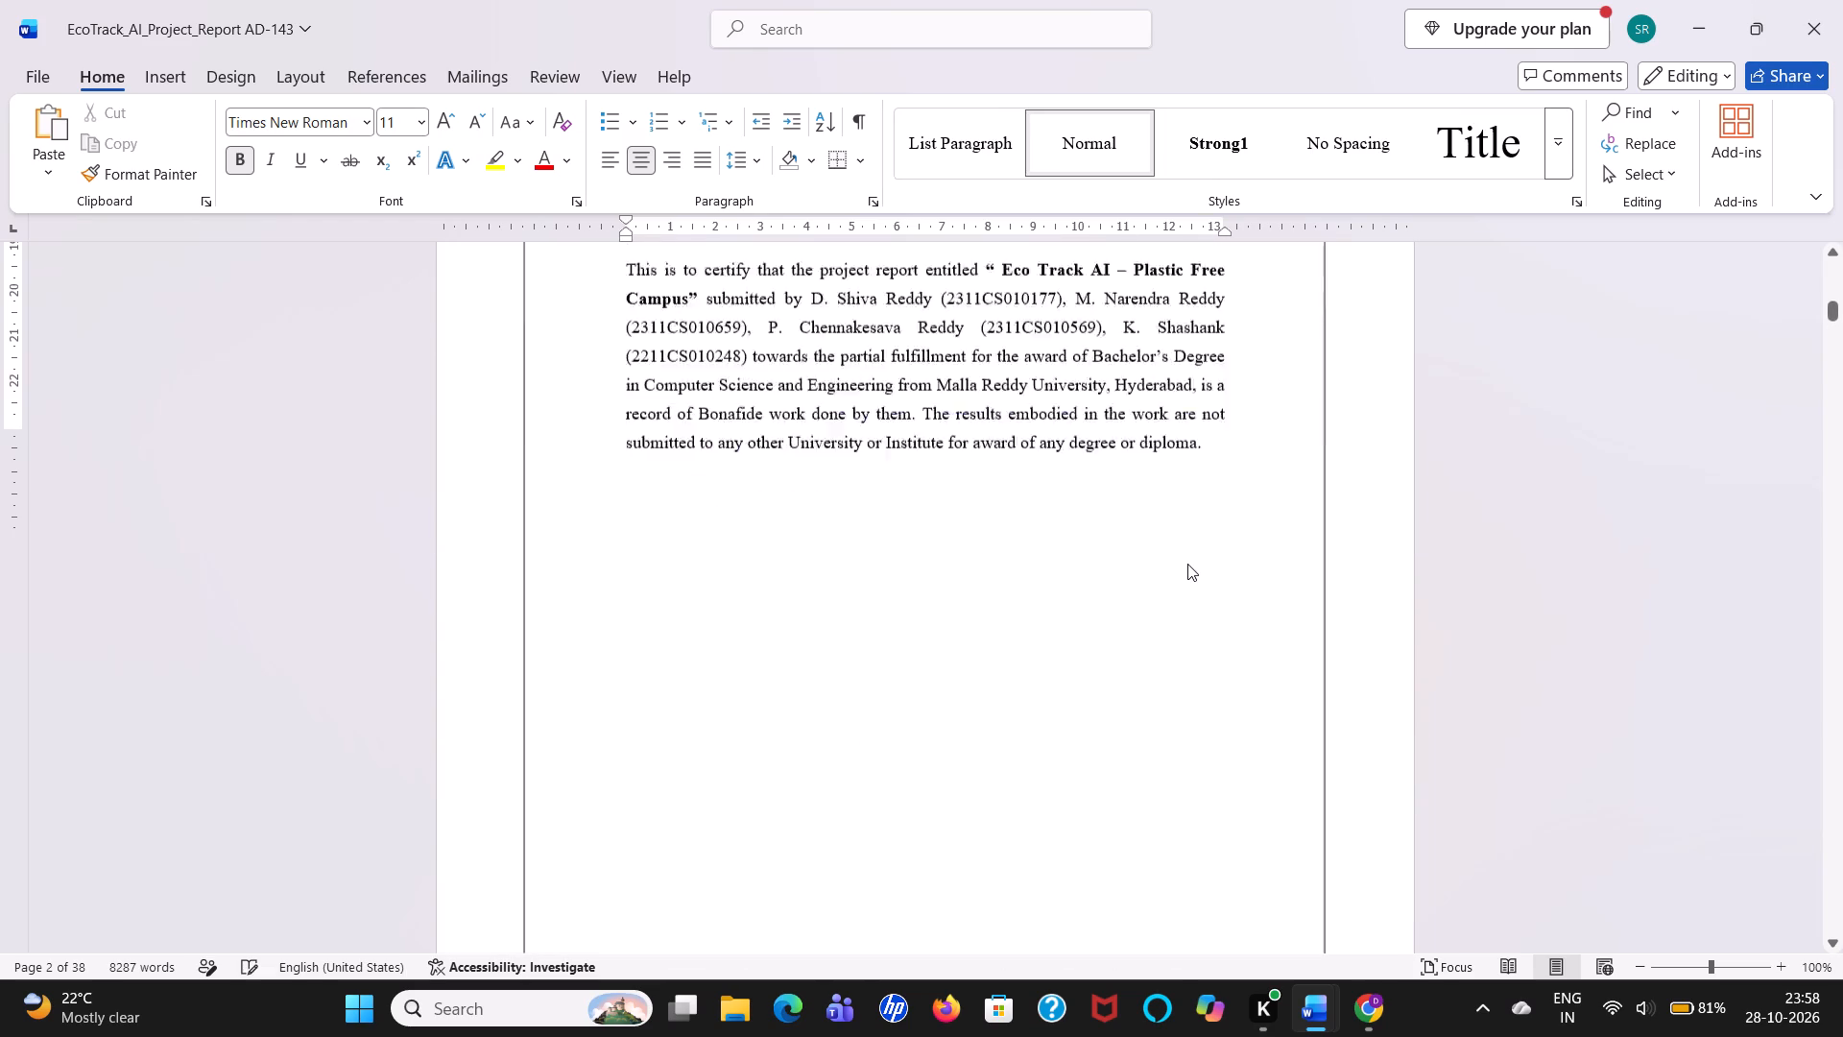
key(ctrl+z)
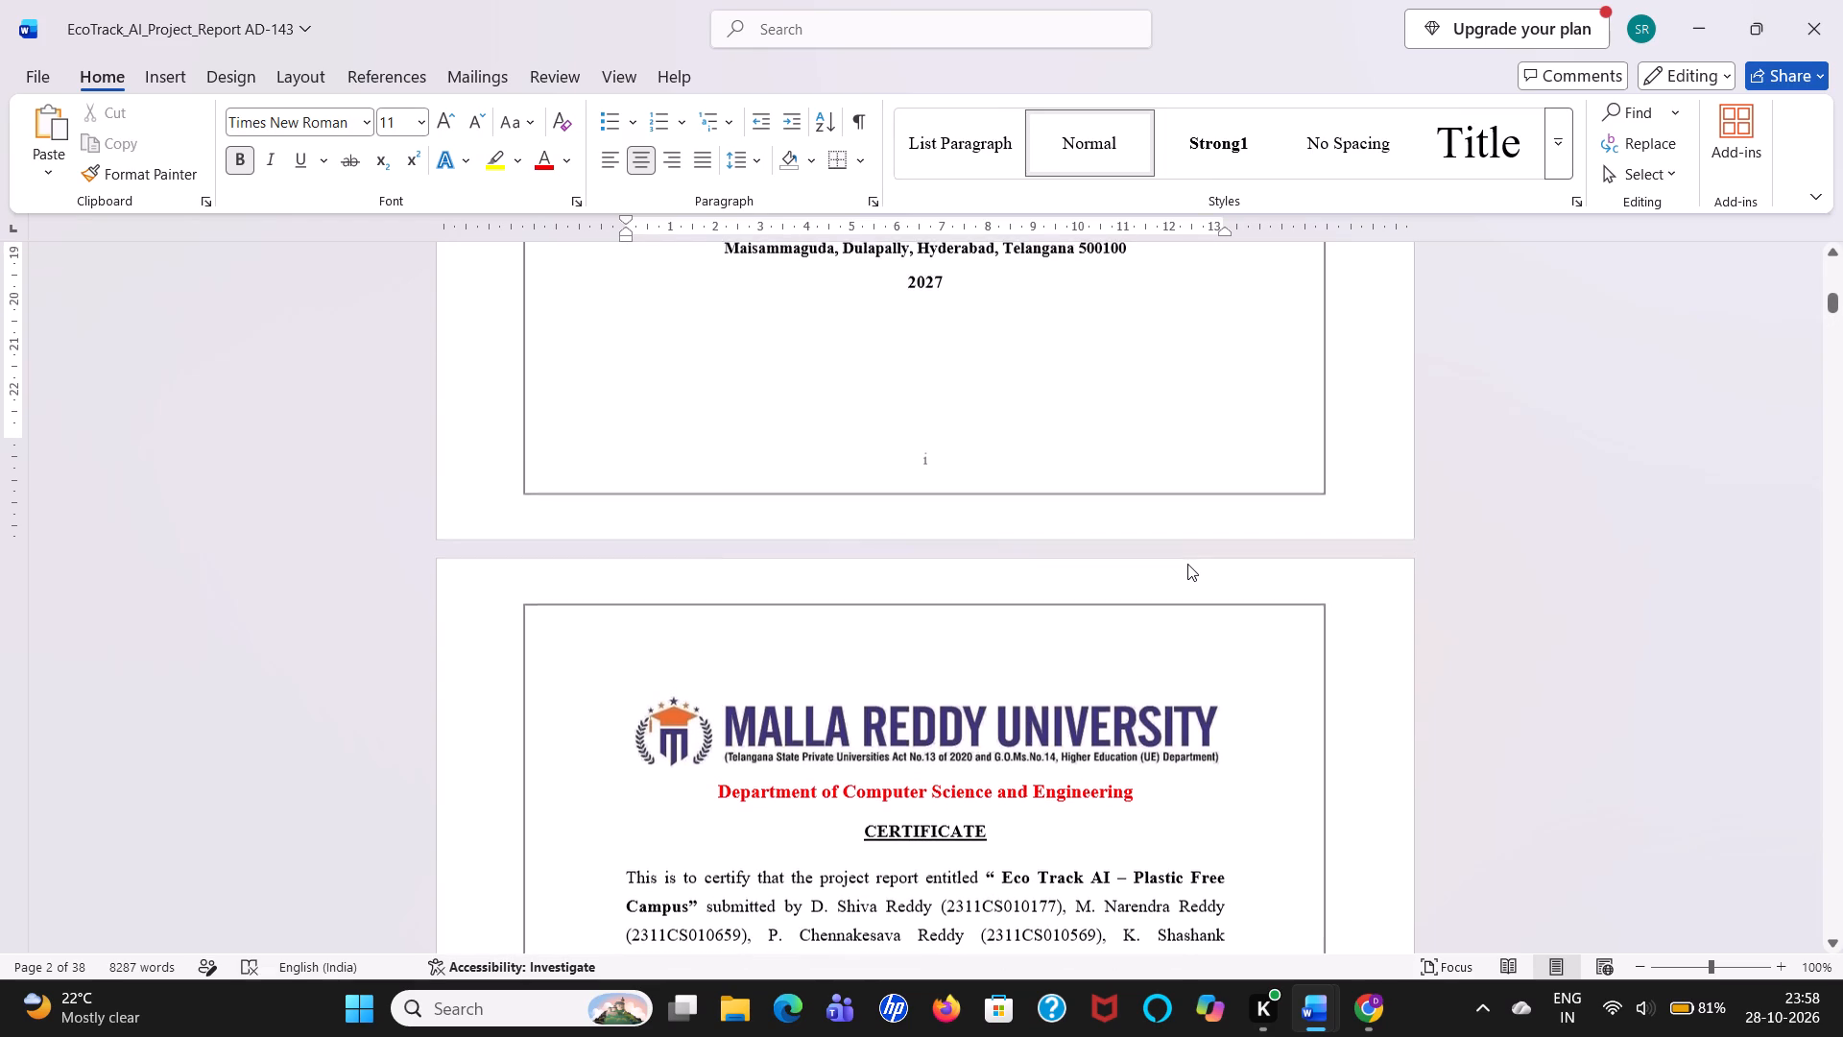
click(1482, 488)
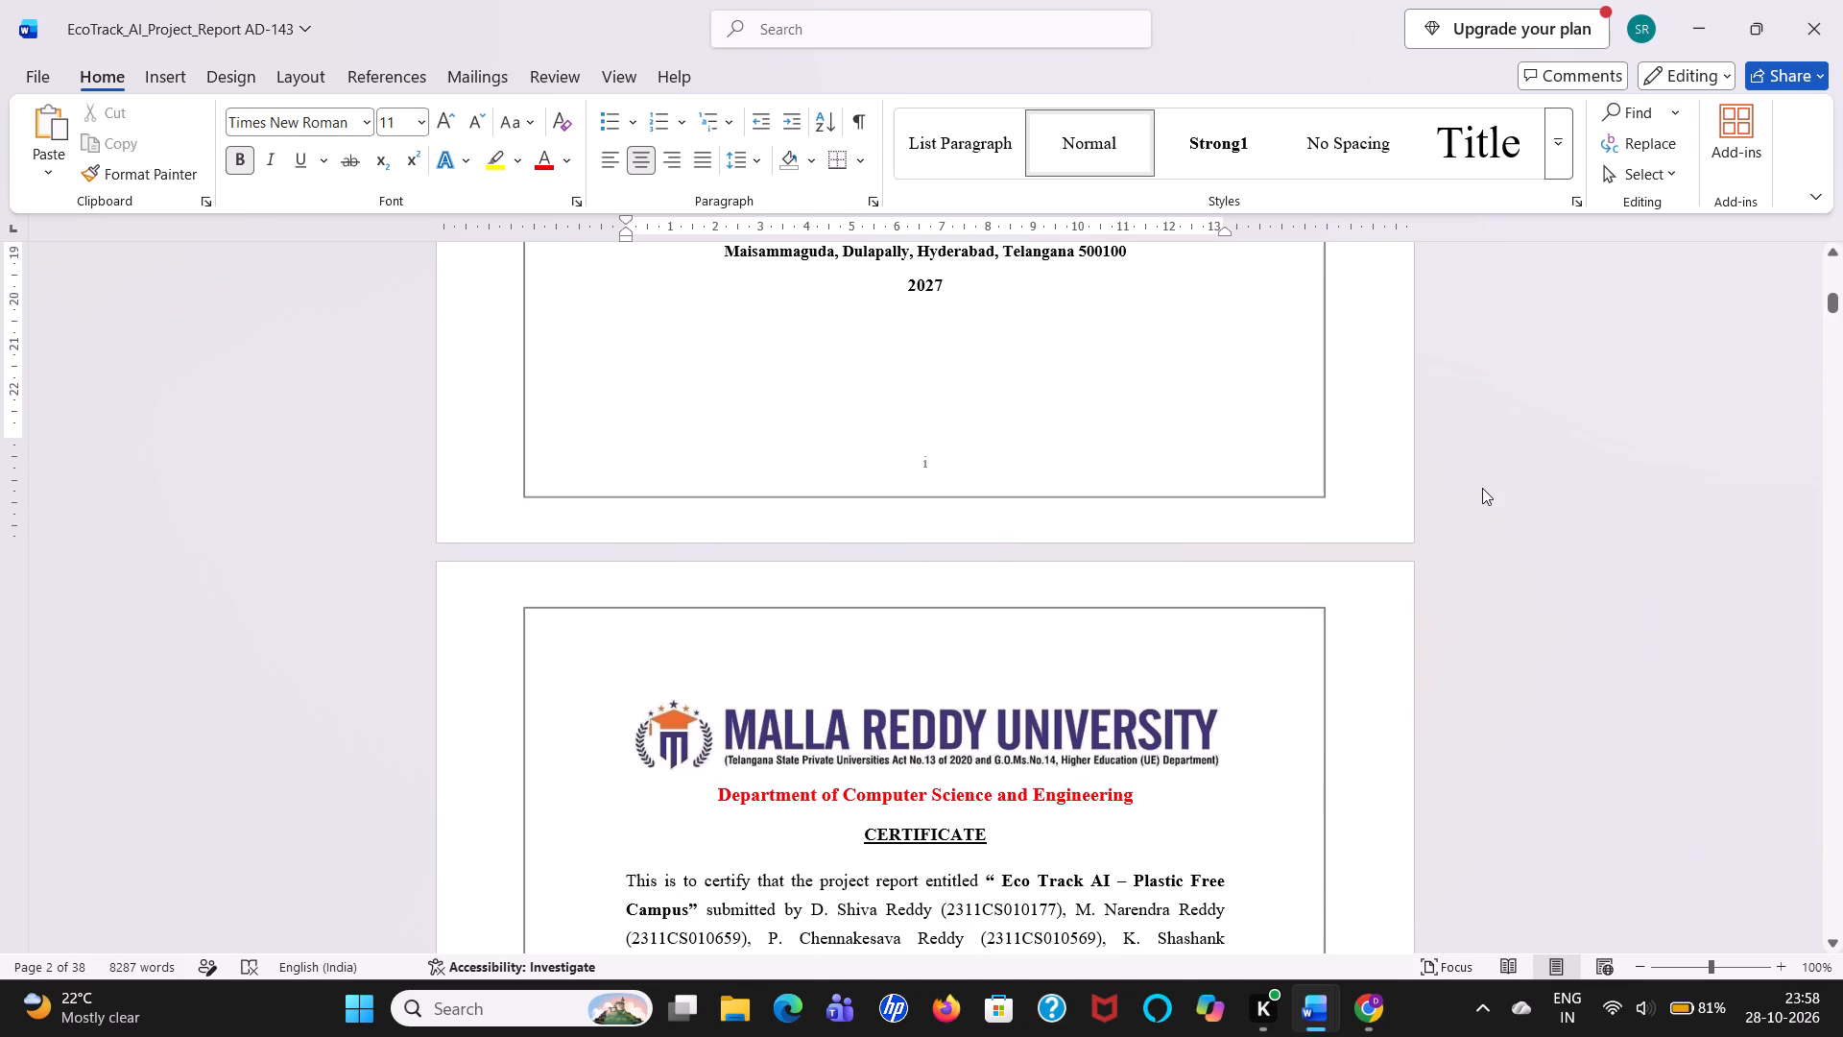
Look through the pages from the Certificate to Chapter 1, and open the Section 2 footer on the list of figures page.
scroll(1482, 488, down, 10)
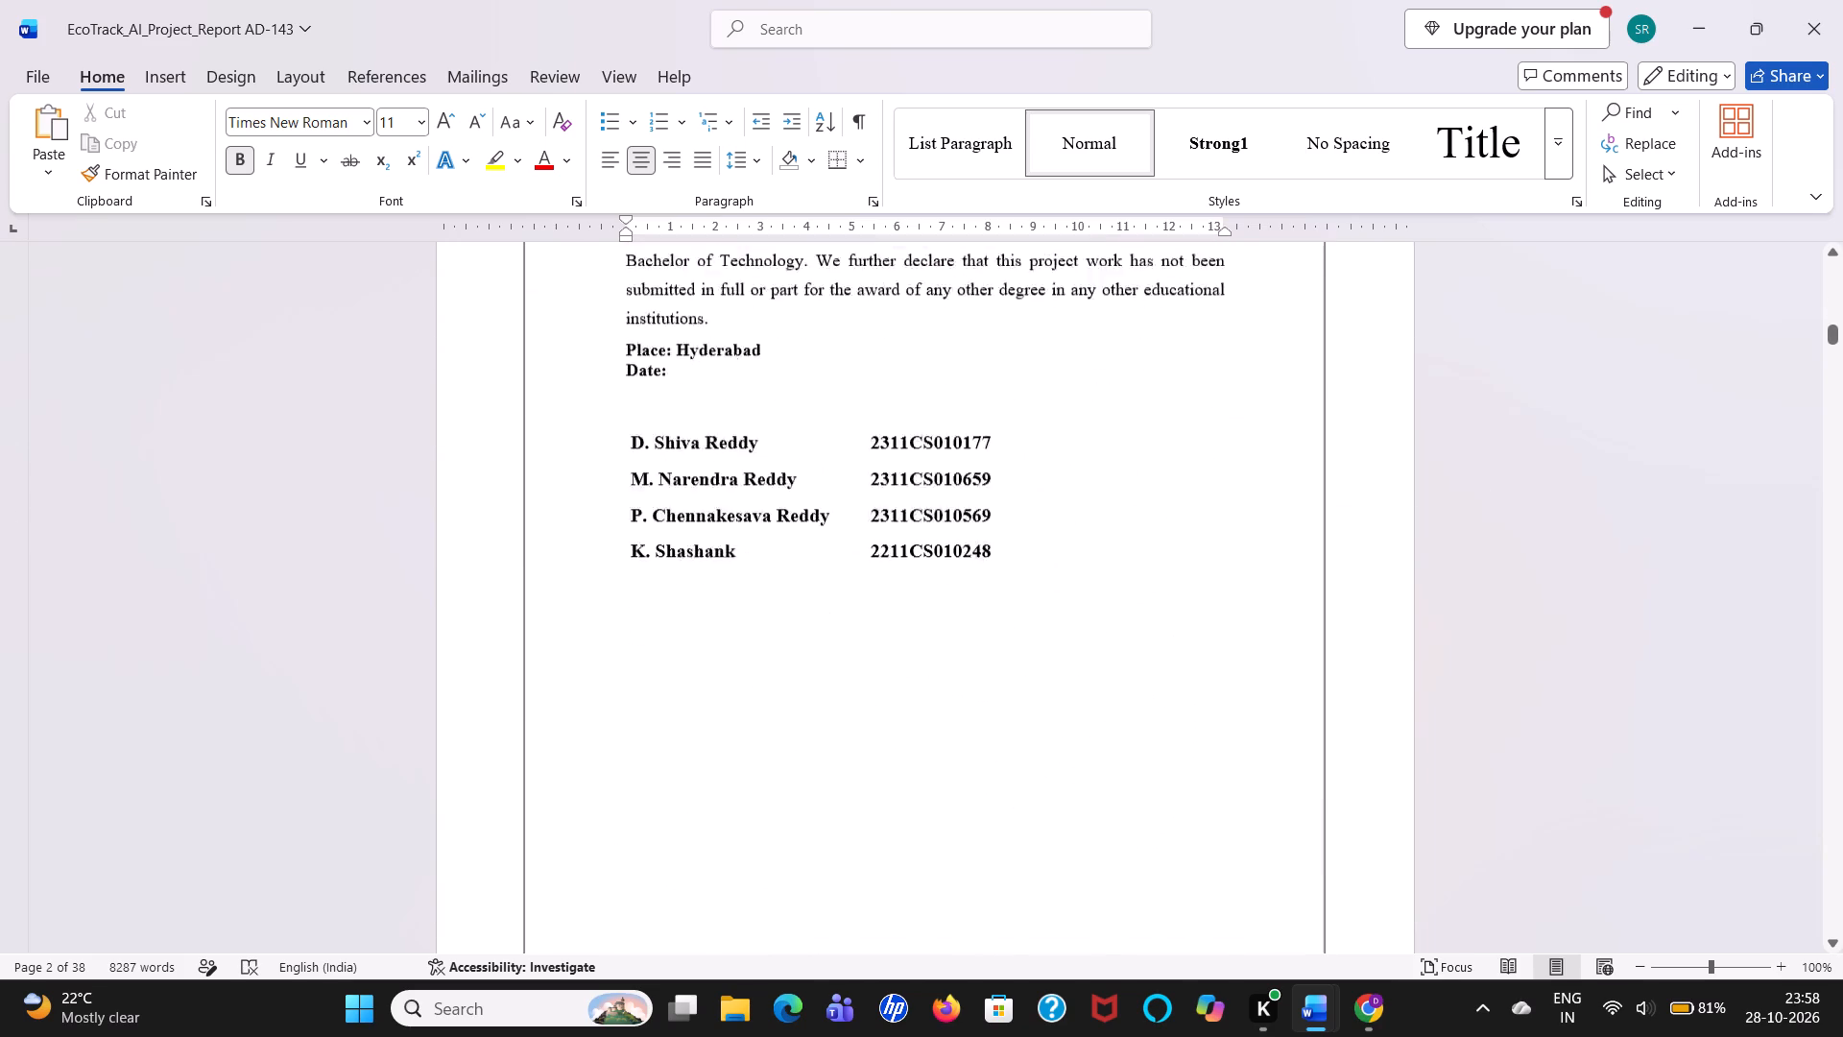
scroll(1482, 488, down, 15)
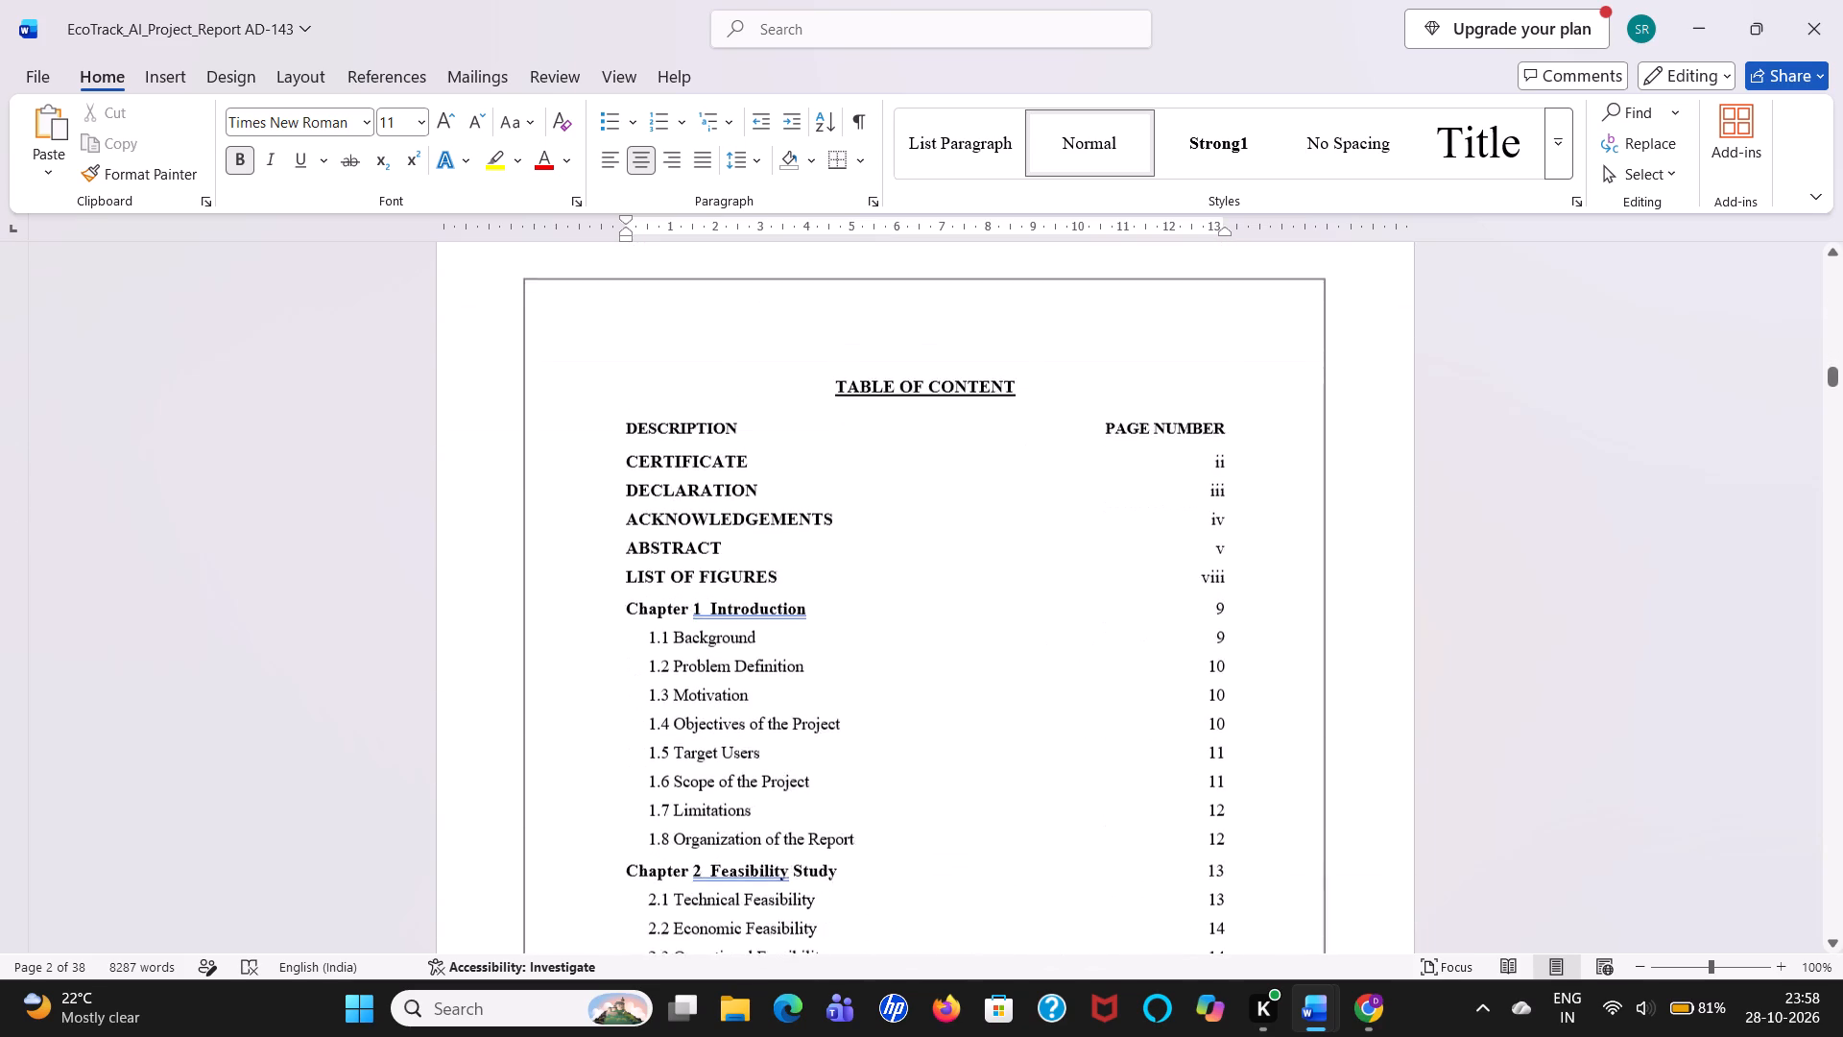
scroll(1482, 488, down, 6)
scroll(1267, 519, up, 2)
scroll(1174, 497, up, 1)
click(1090, 532)
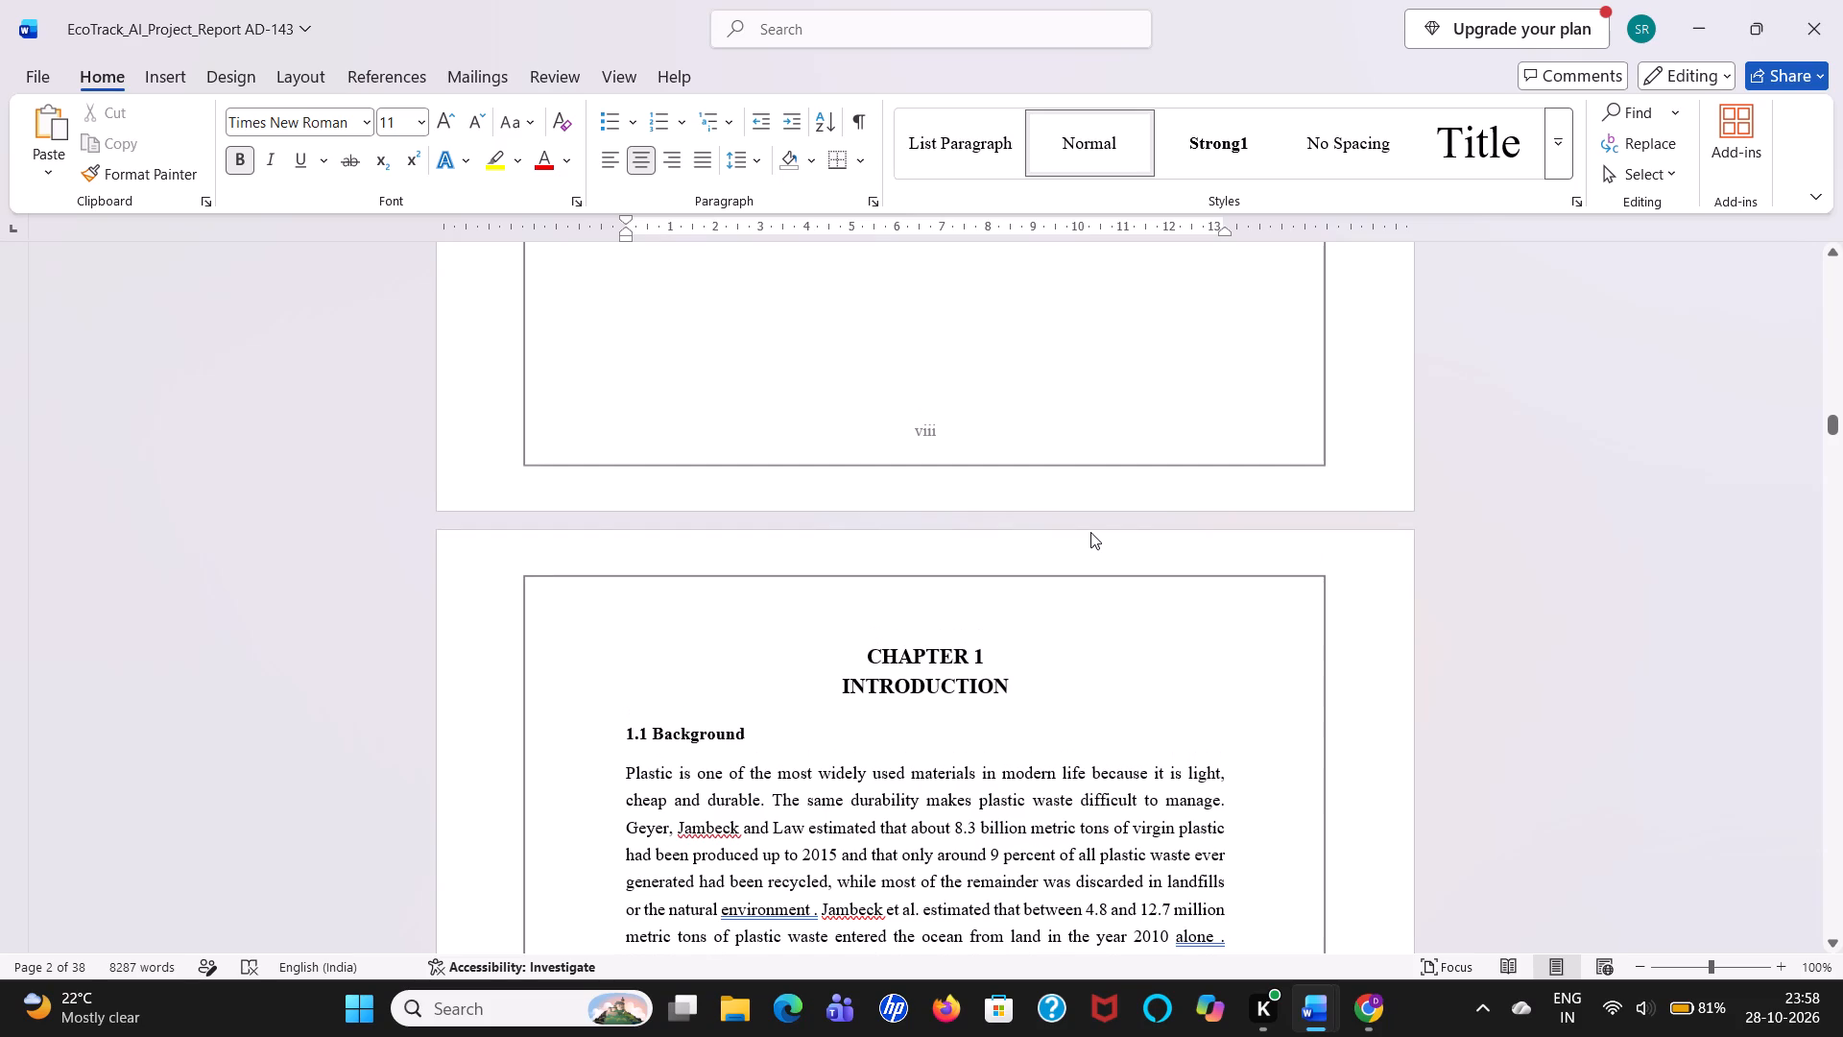
double_click(911, 485)
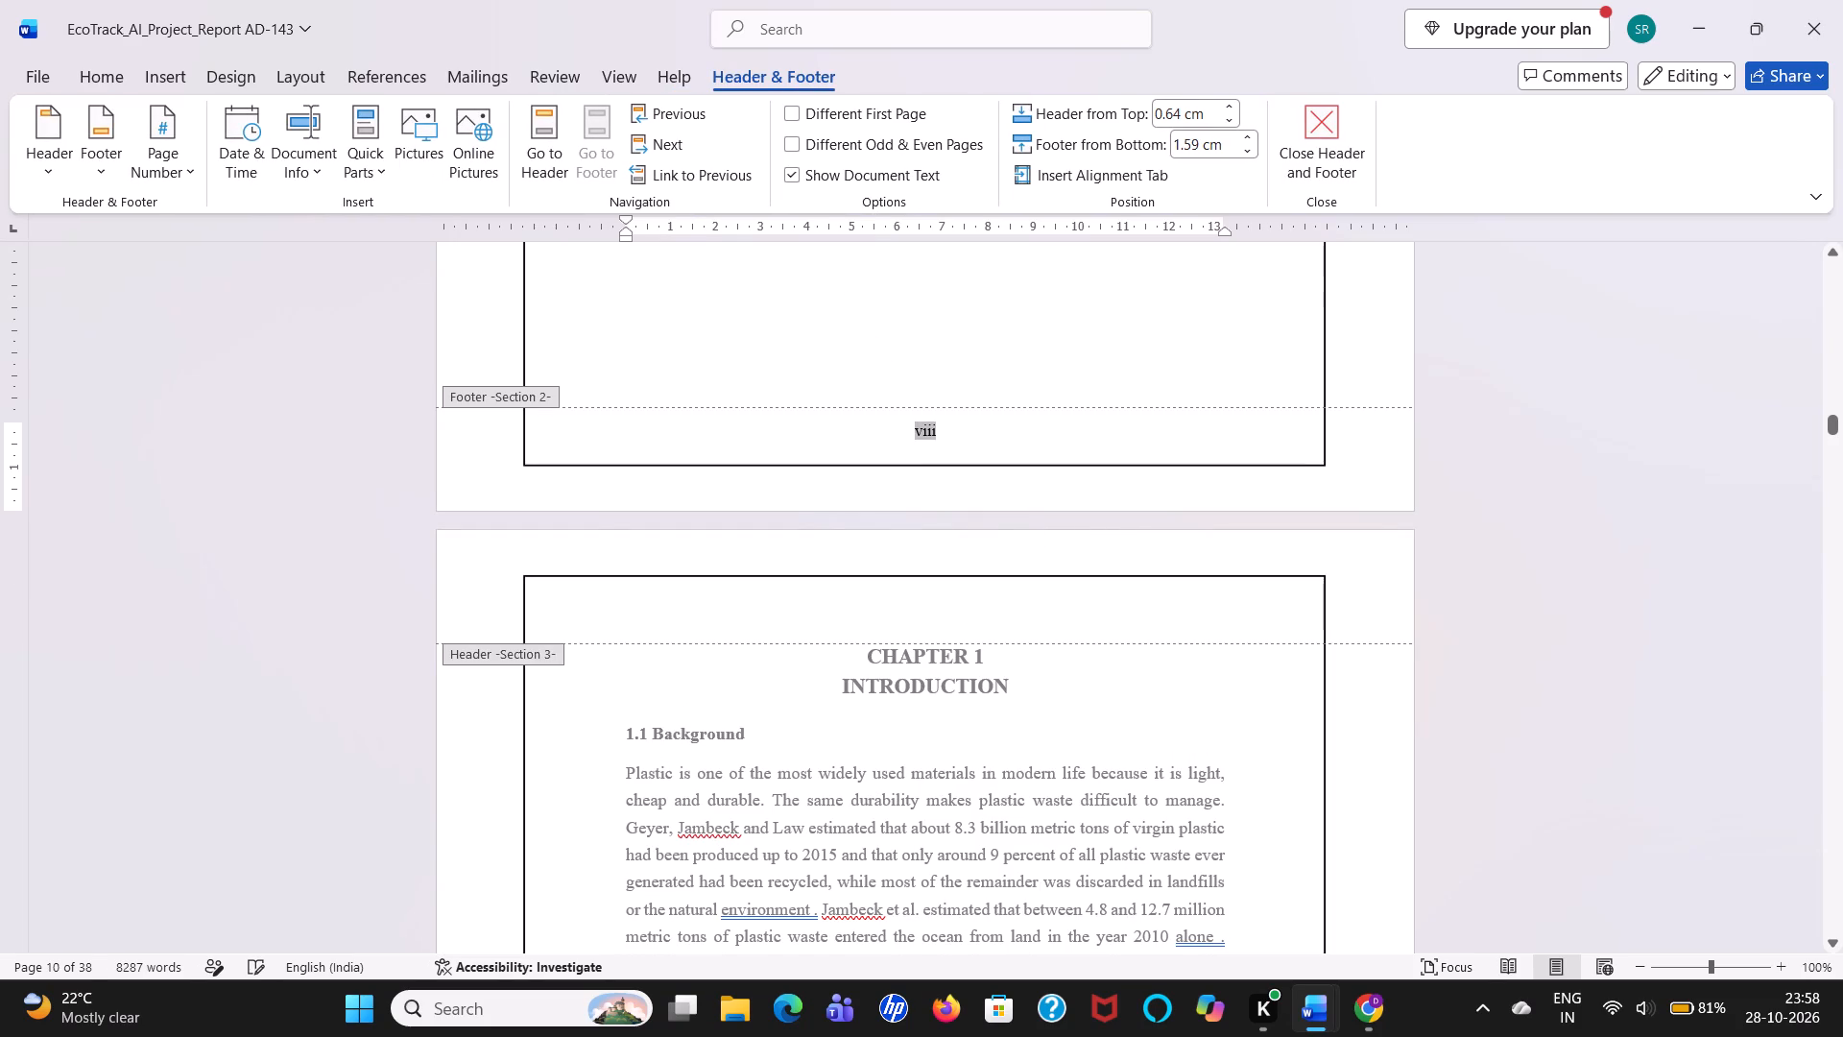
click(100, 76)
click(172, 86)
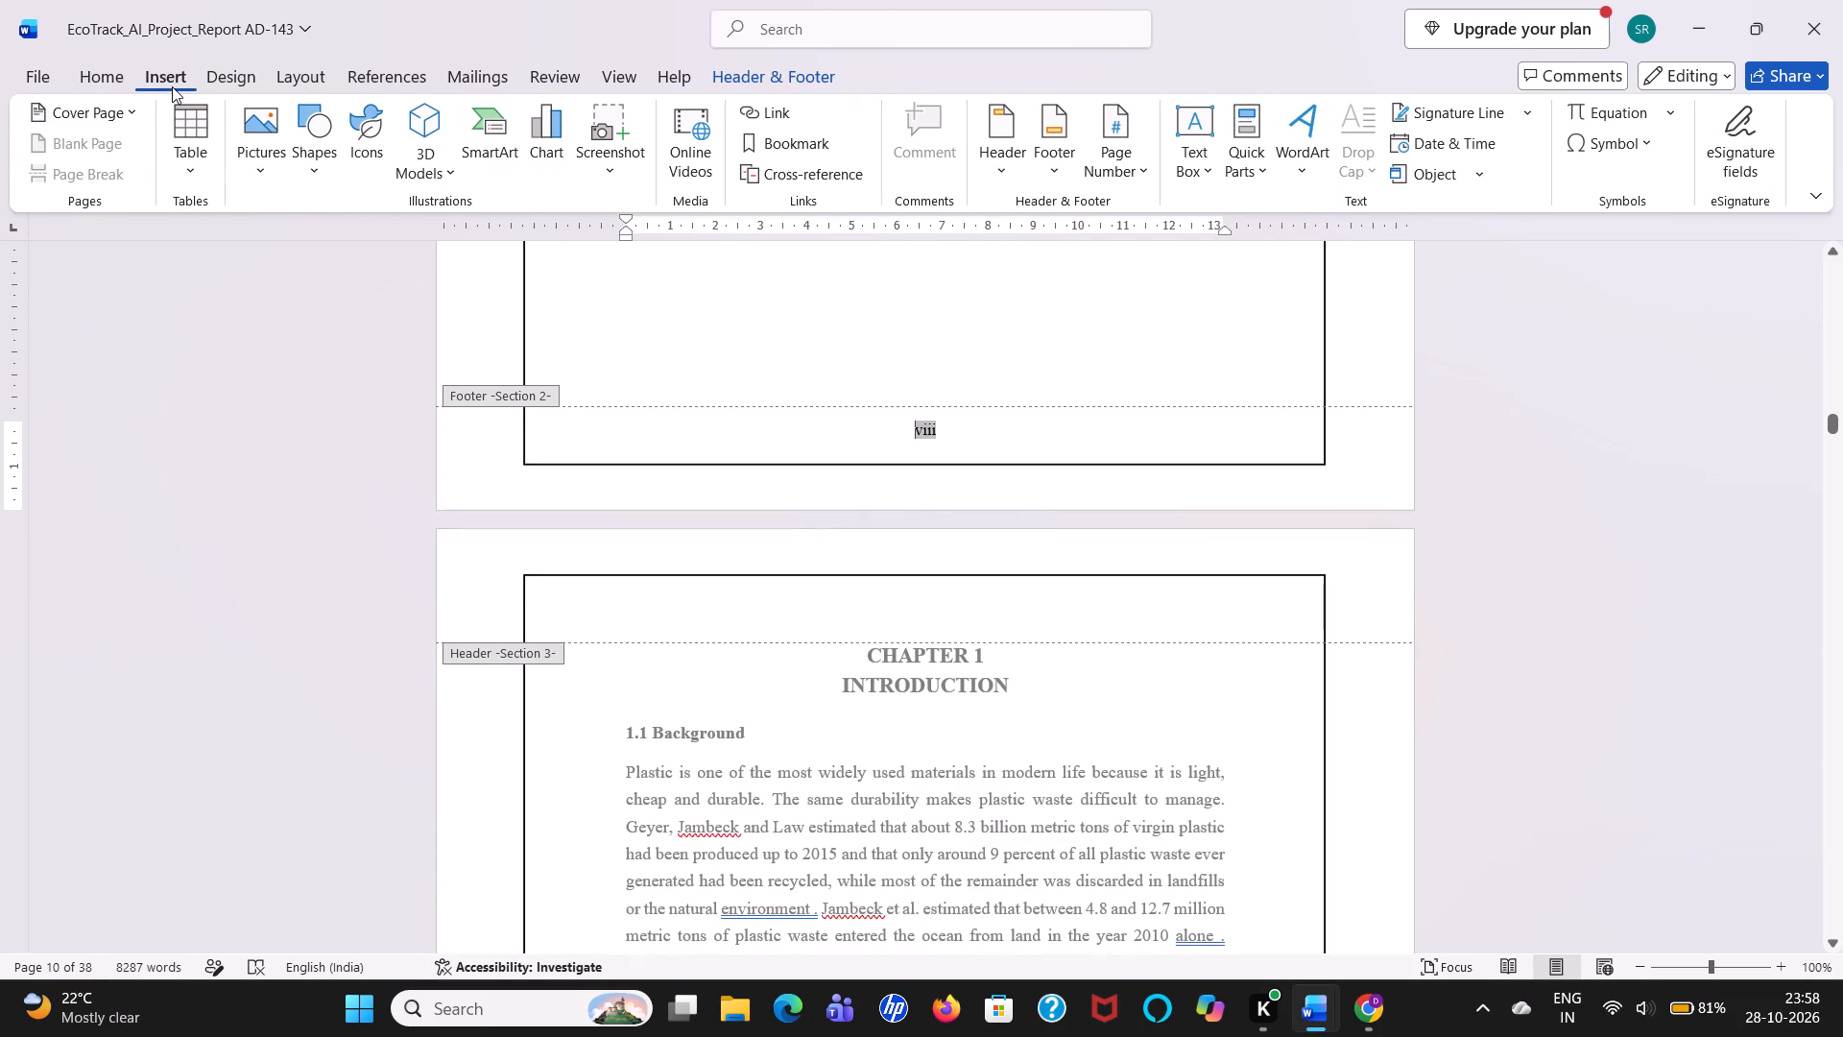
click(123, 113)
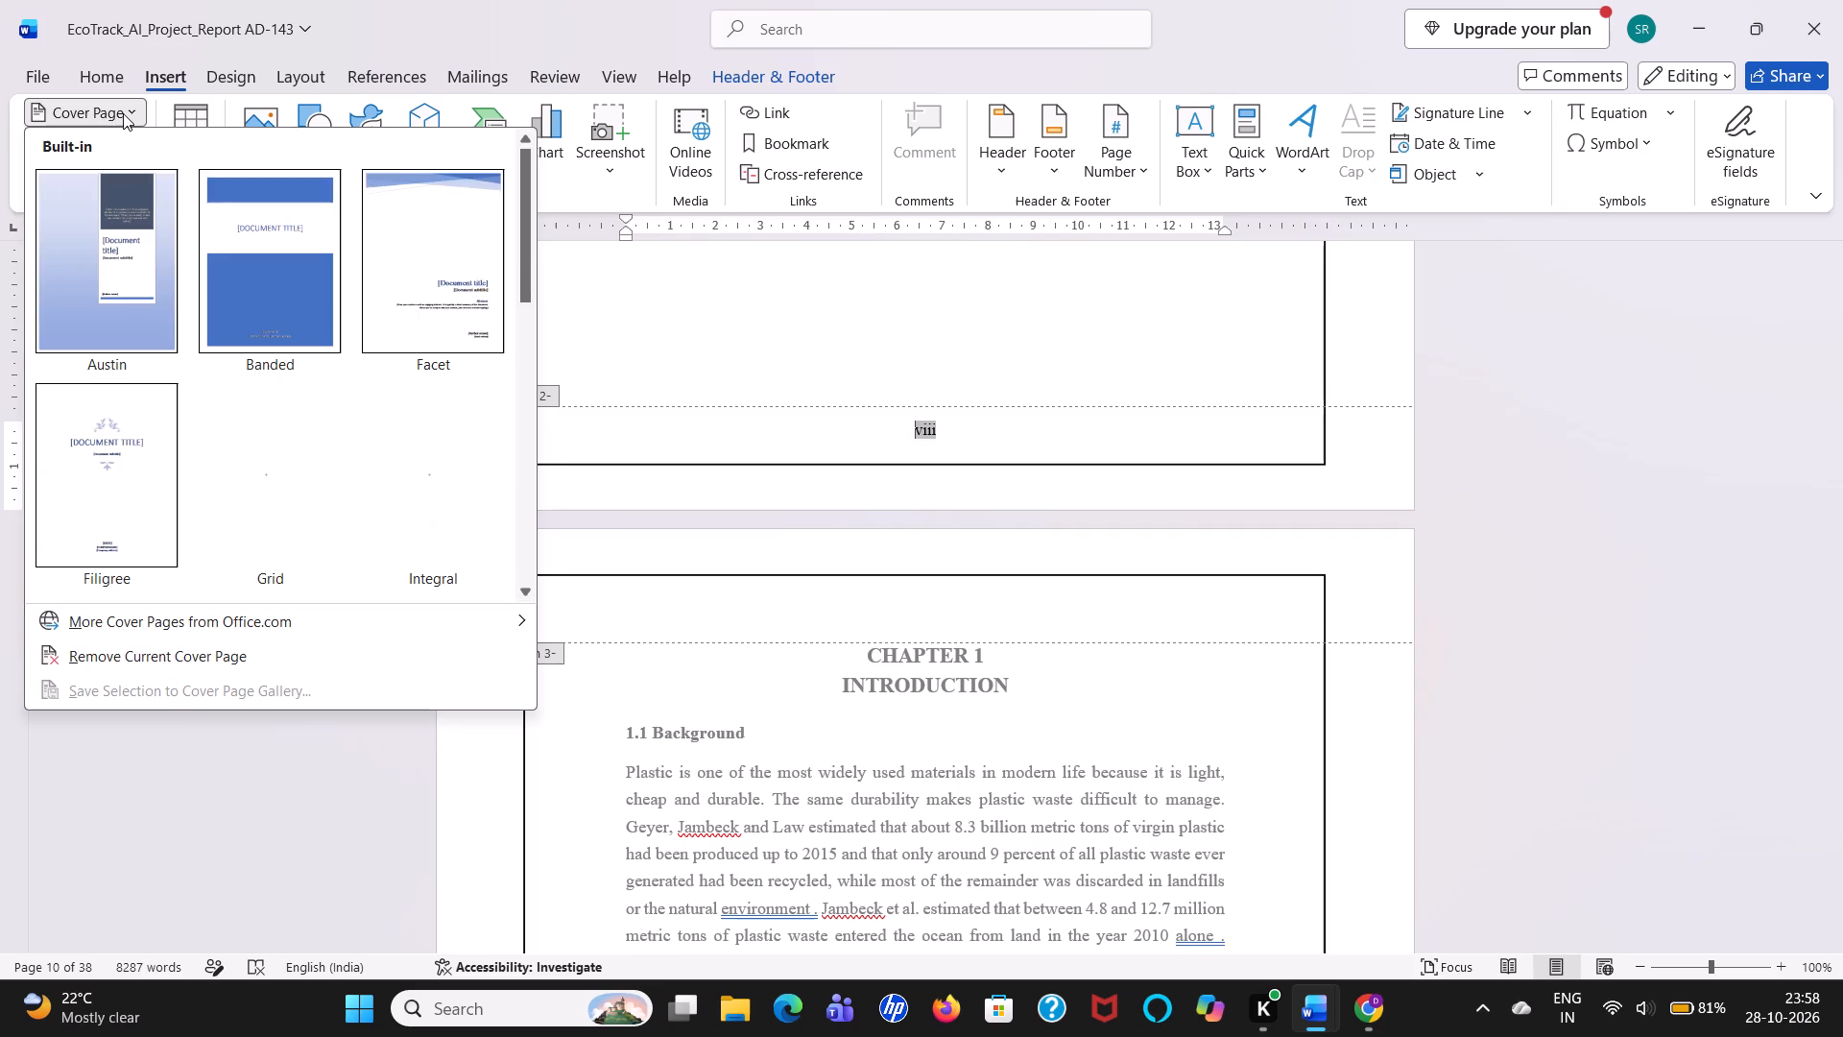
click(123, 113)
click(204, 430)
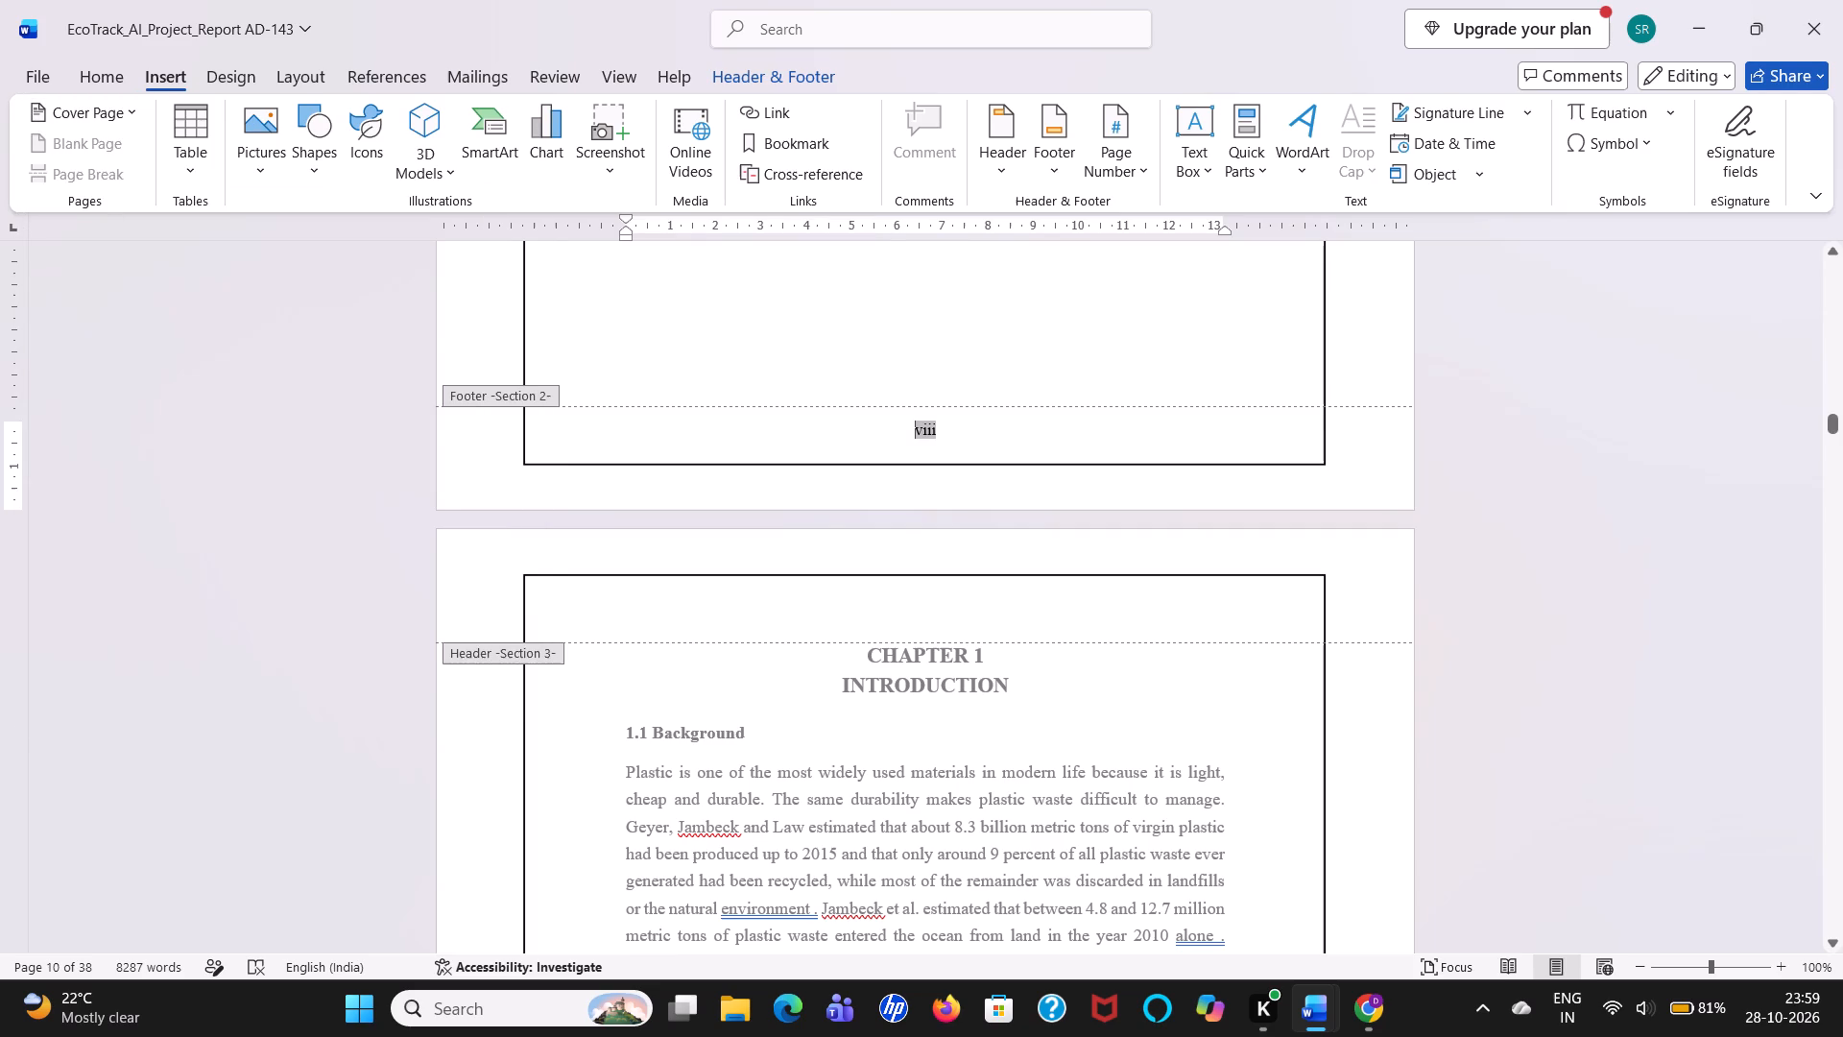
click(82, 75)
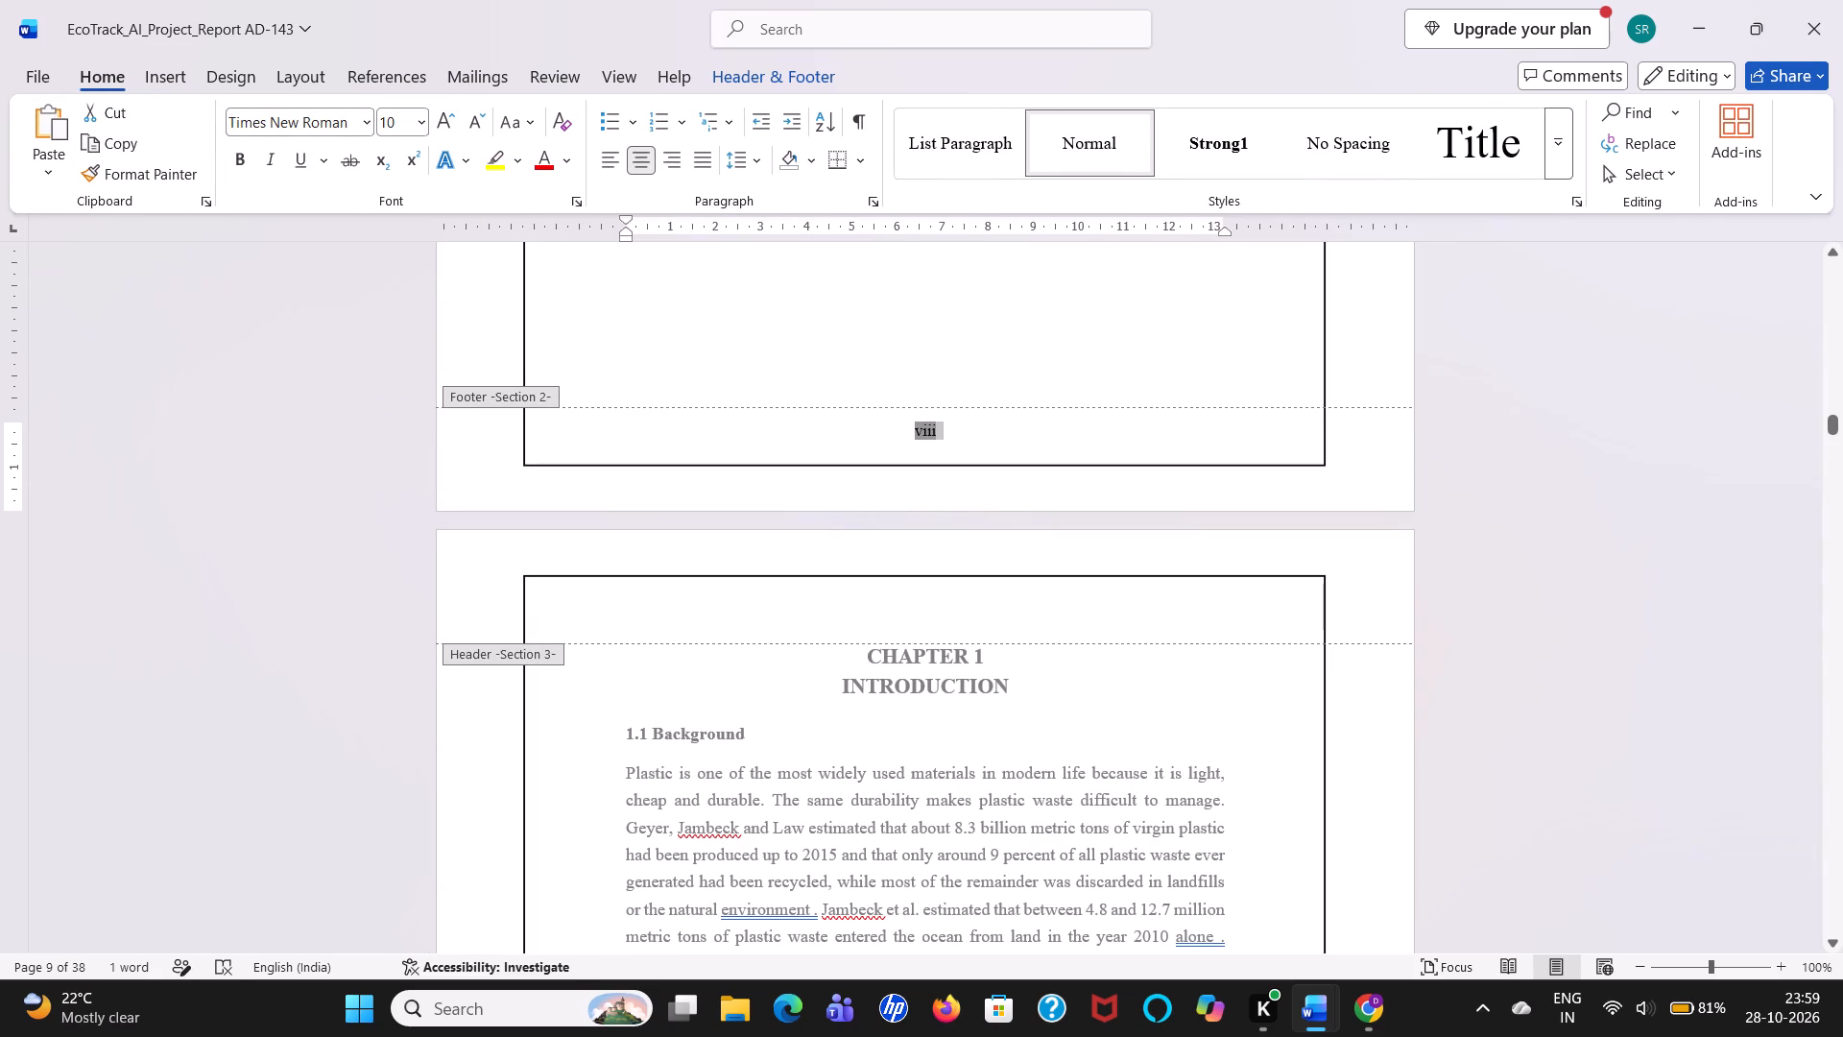
Examine the margins, paper and layout settings in Page Setup for Section 2, and close the dialog without changes.
double_click(1500, 505)
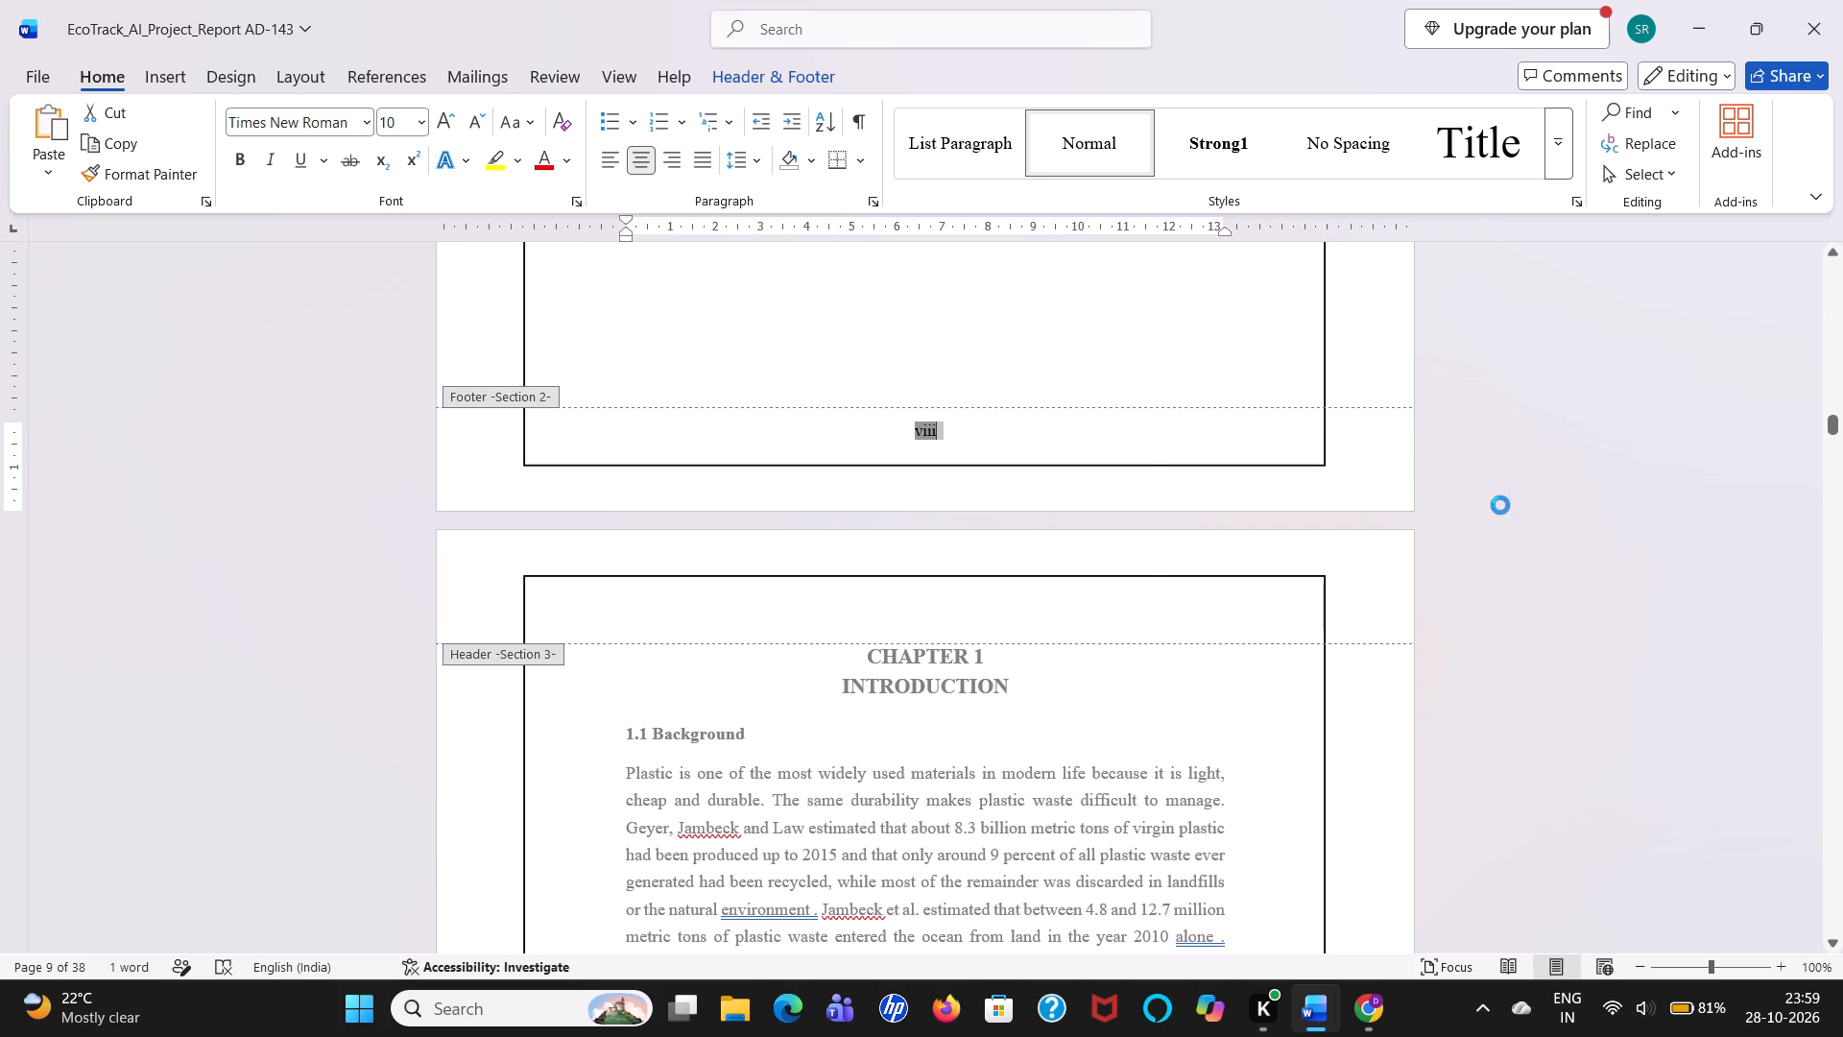
double_click(1500, 505)
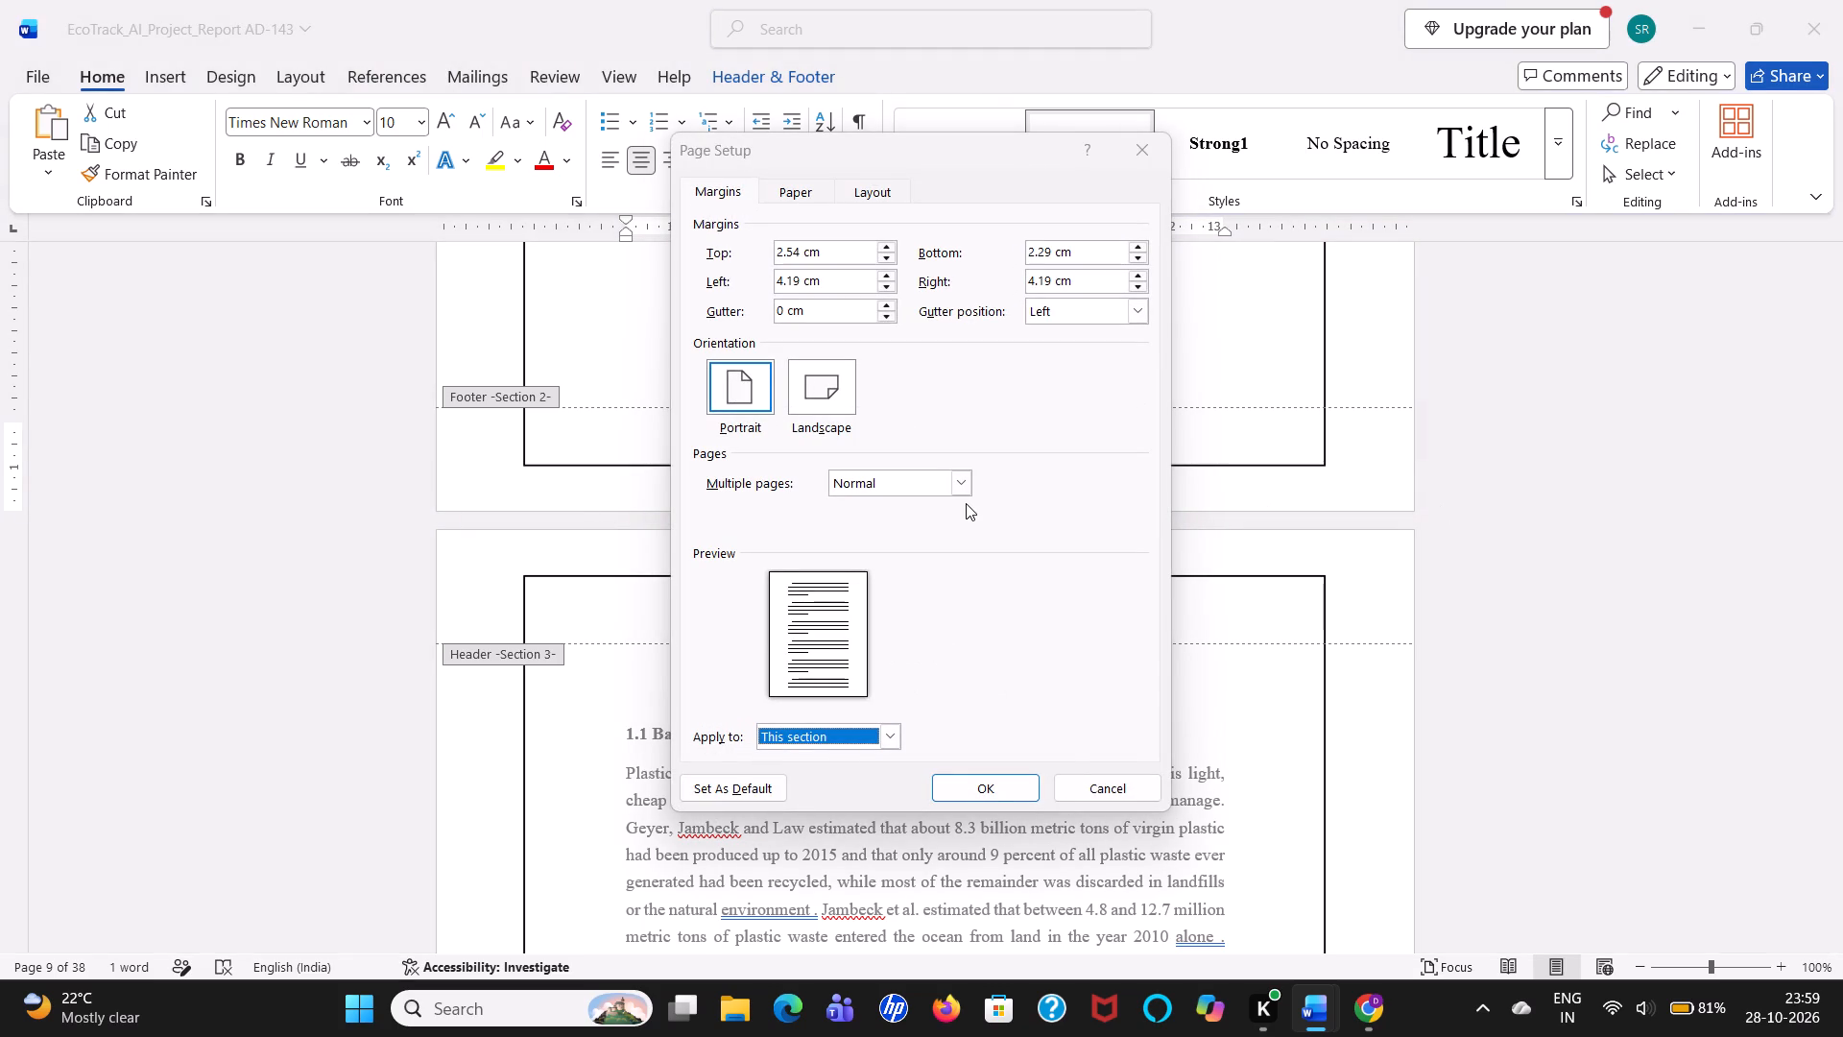
click(893, 734)
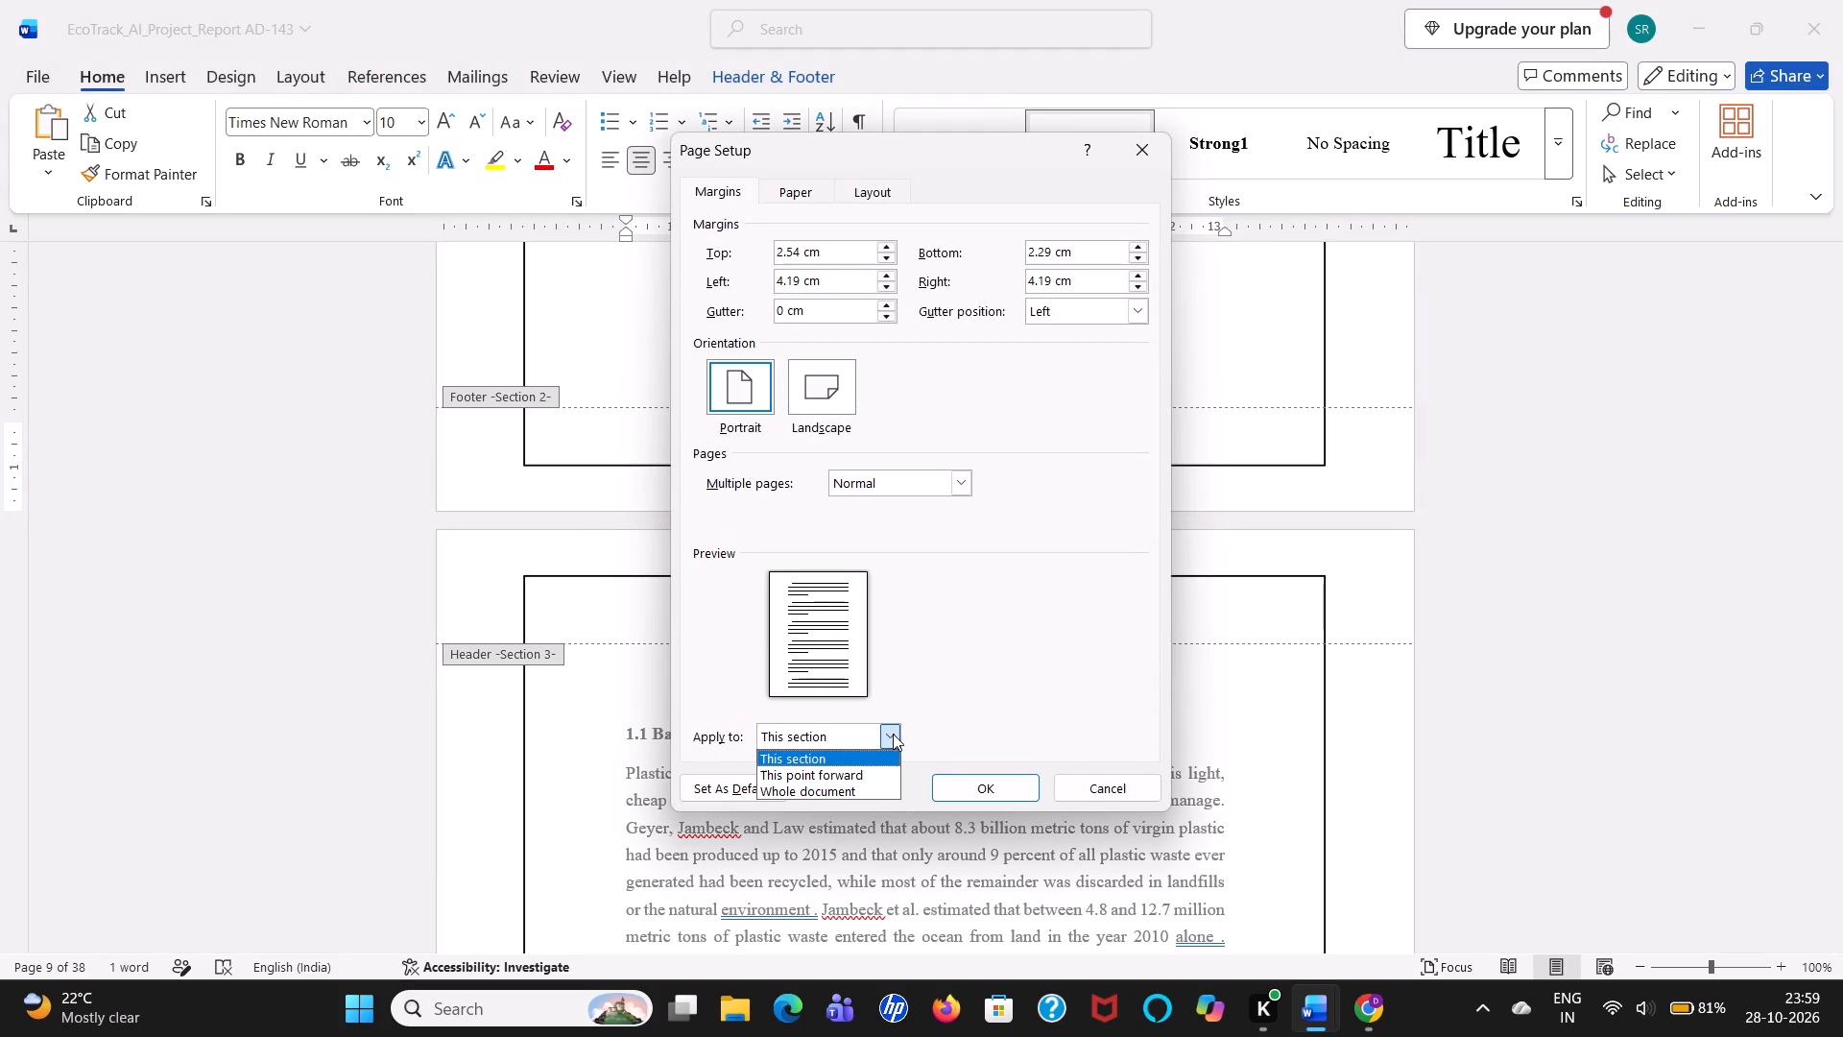
click(893, 734)
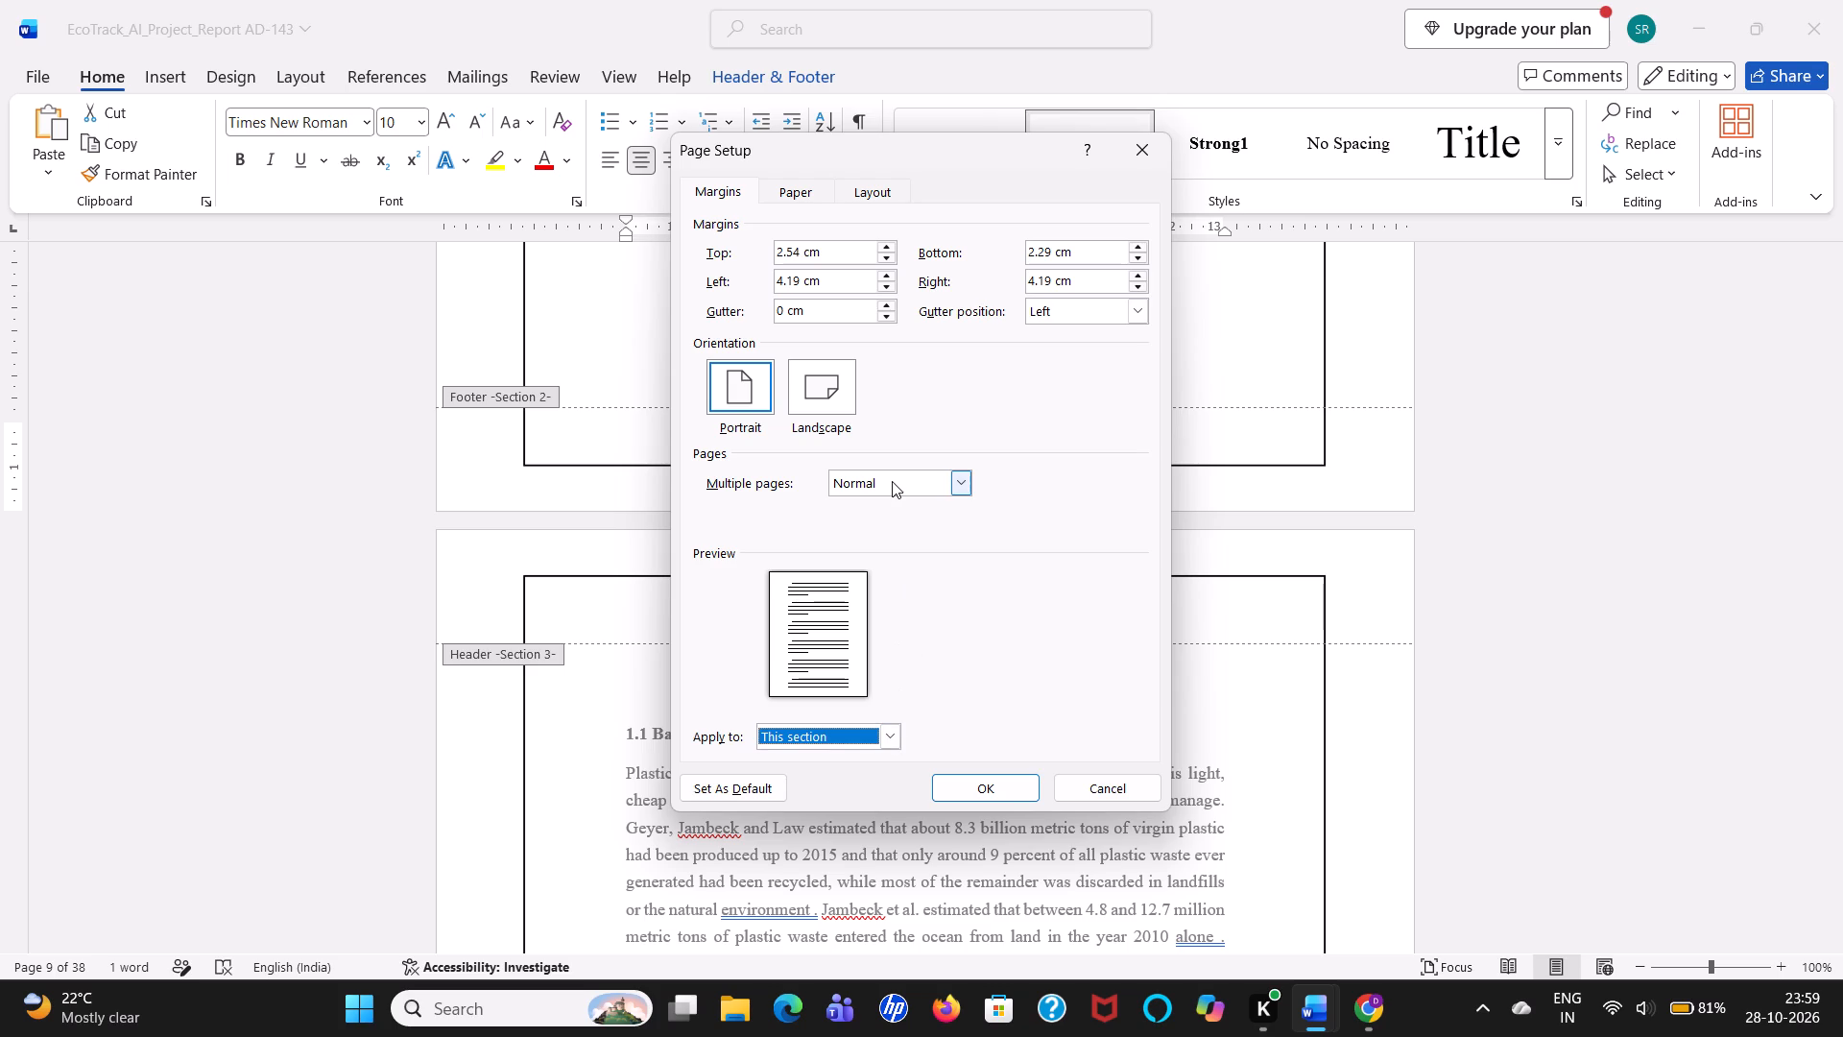
click(810, 194)
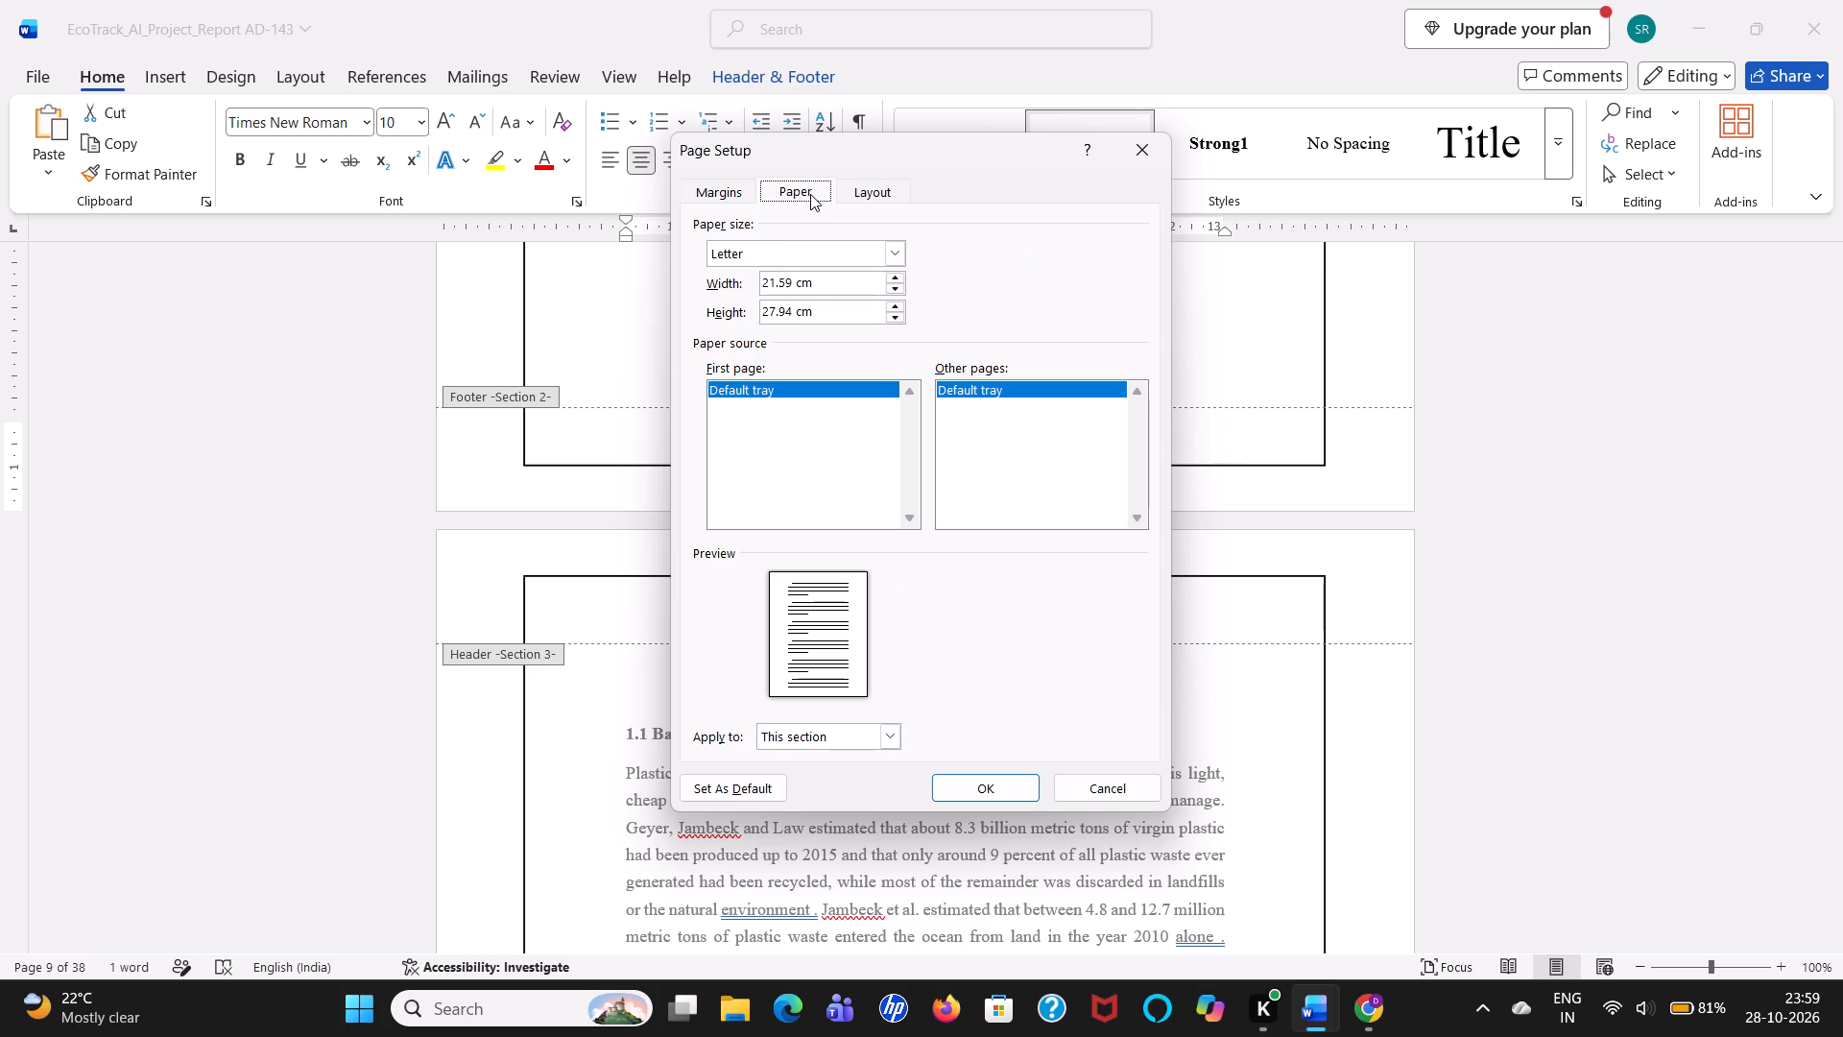
click(860, 196)
click(801, 194)
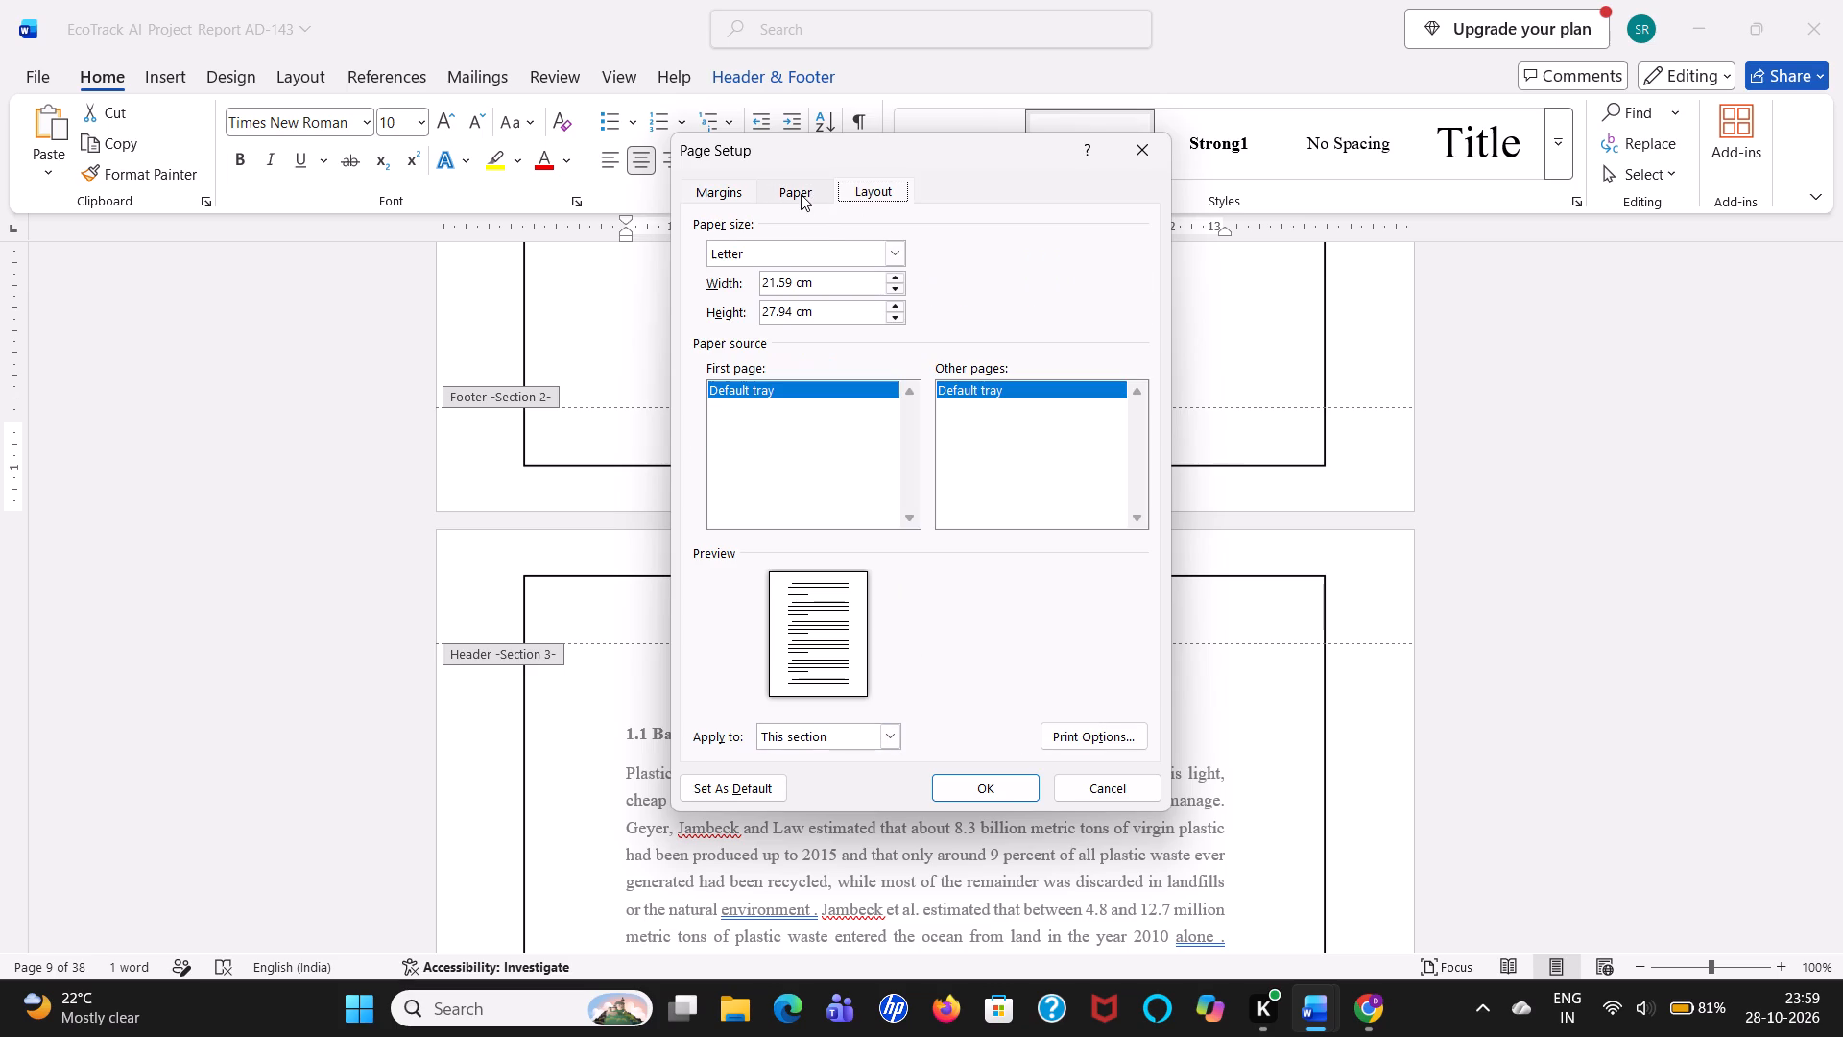
click(724, 181)
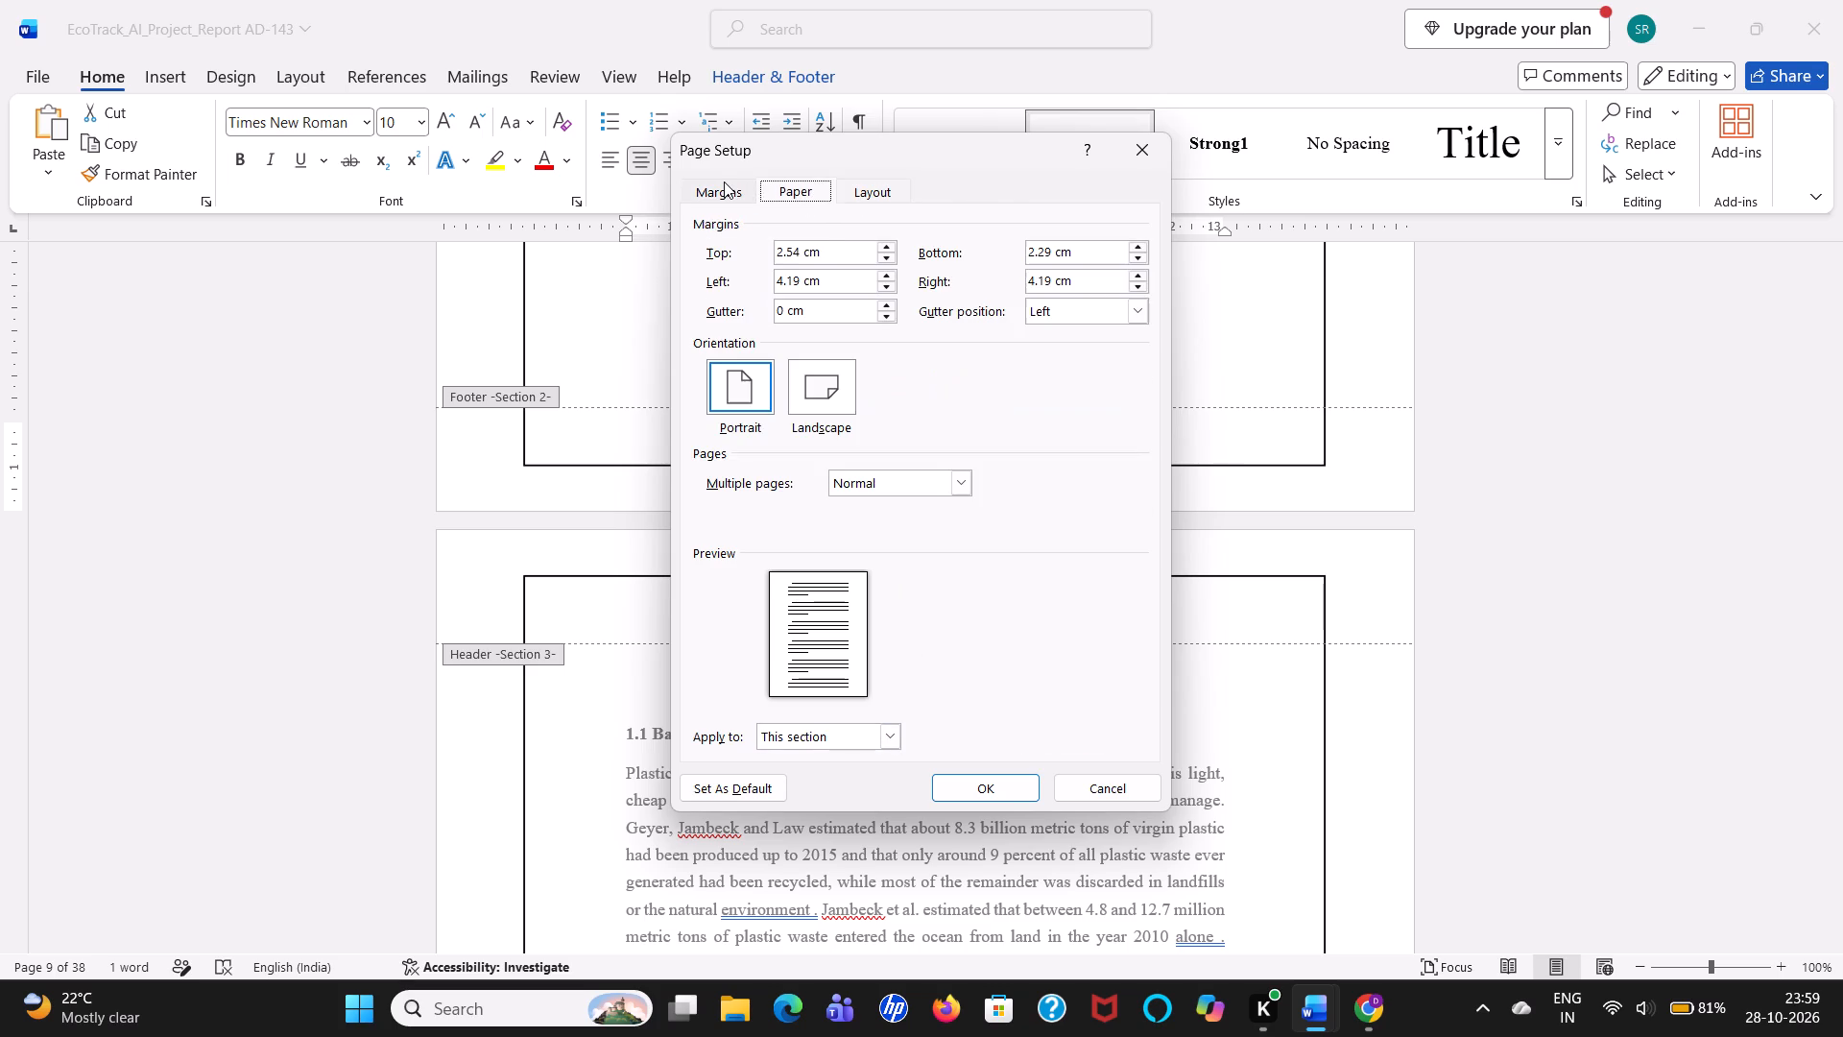
click(1107, 793)
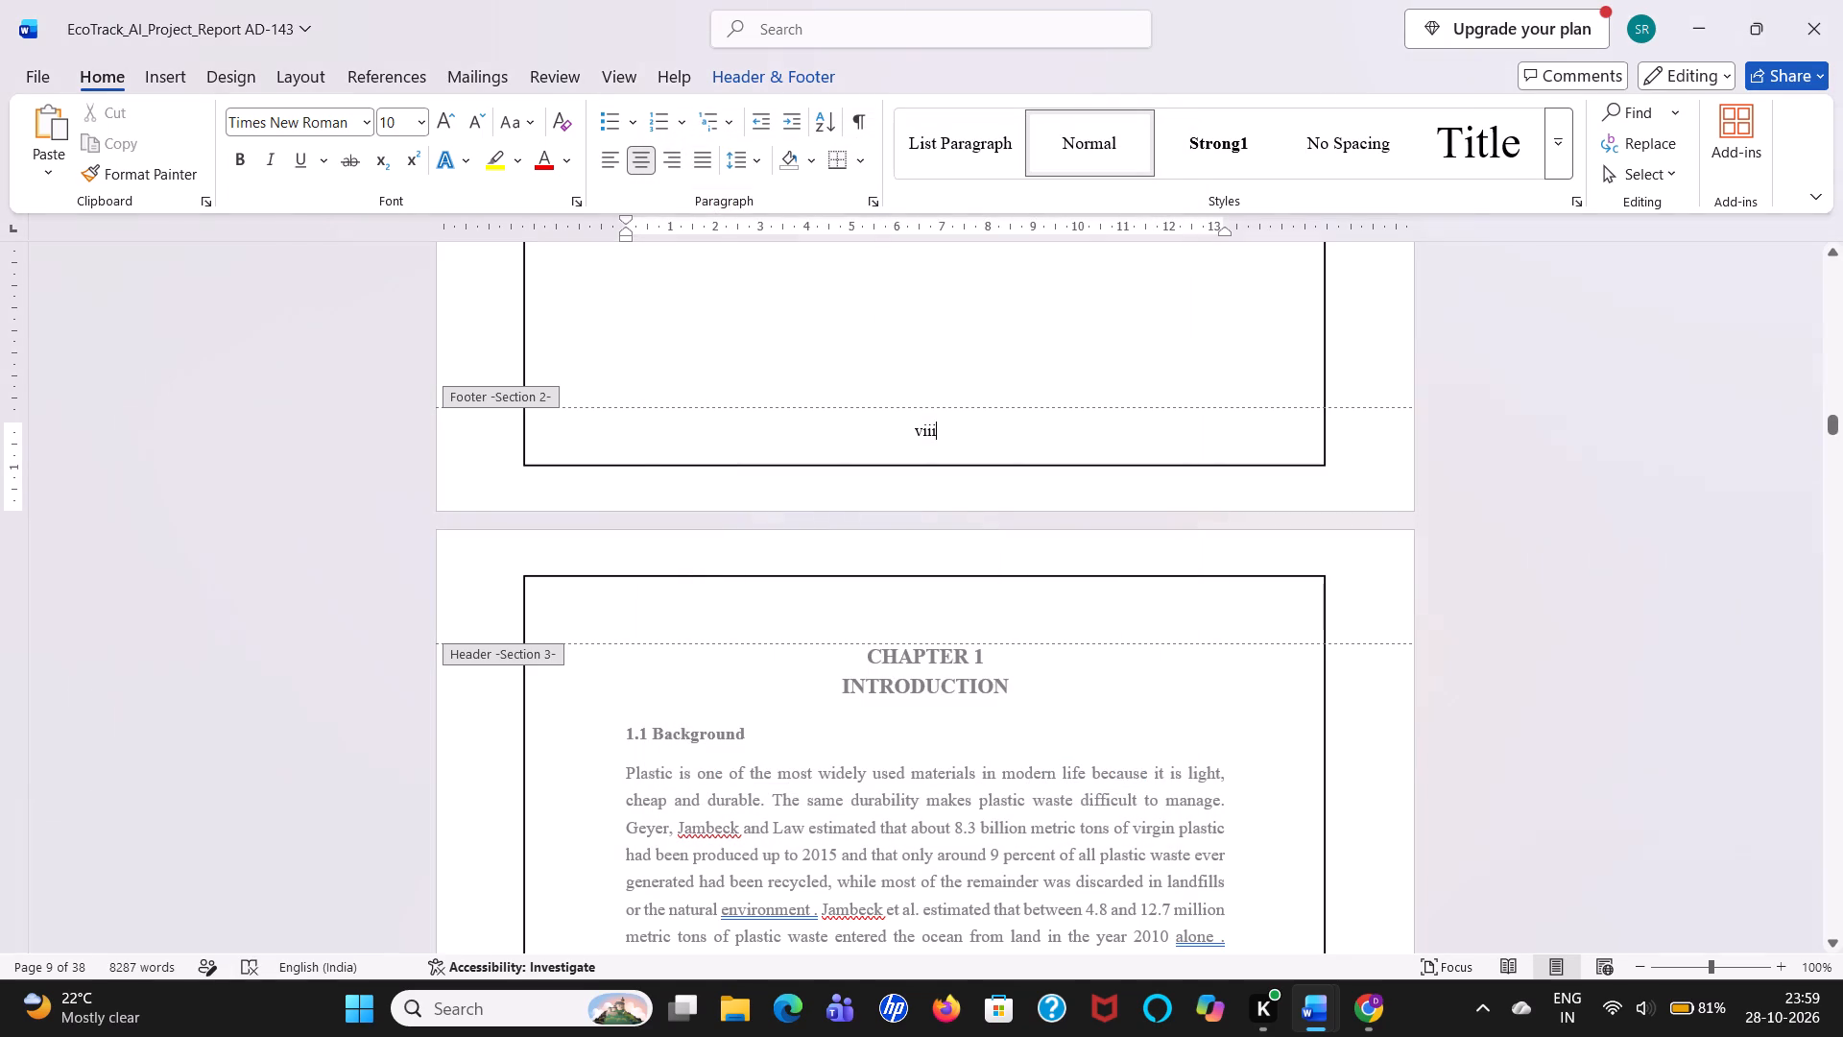
Undo the most recent edit in the Section 3 footer on the first page of Chapter 1.
click(1326, 560)
click(1192, 503)
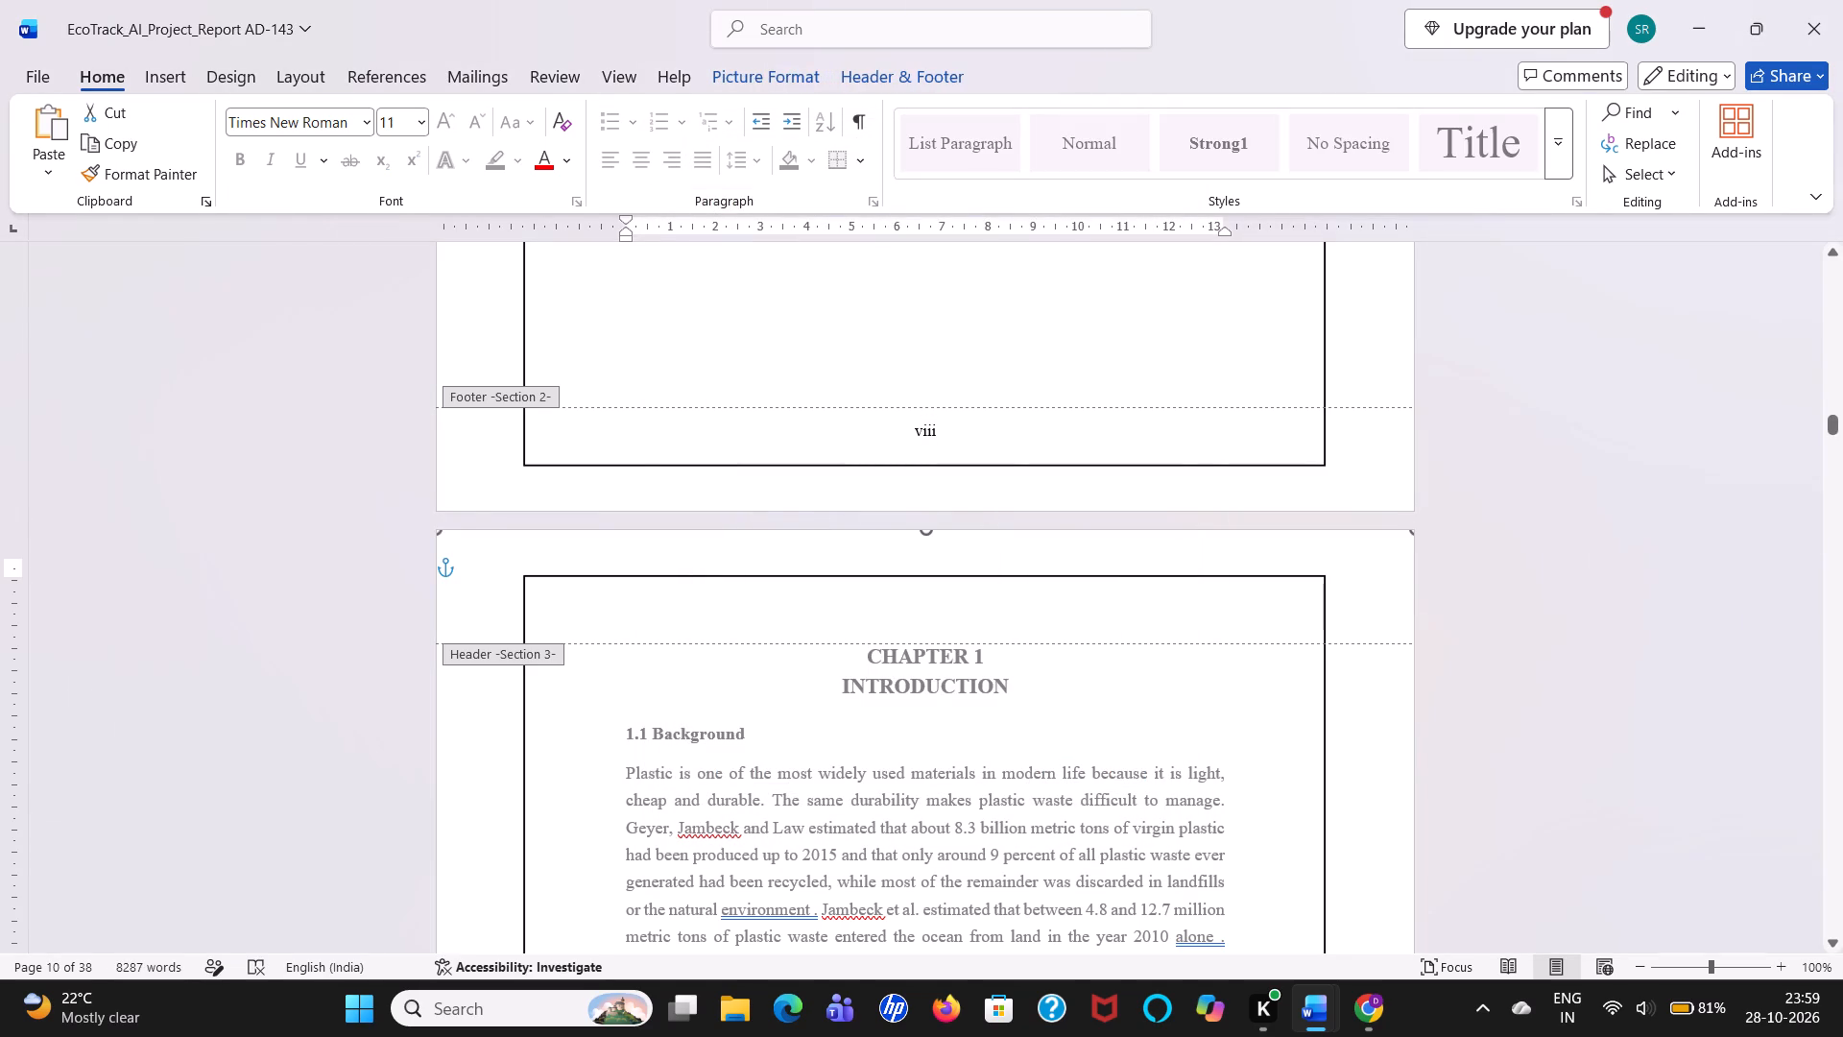
click(1192, 503)
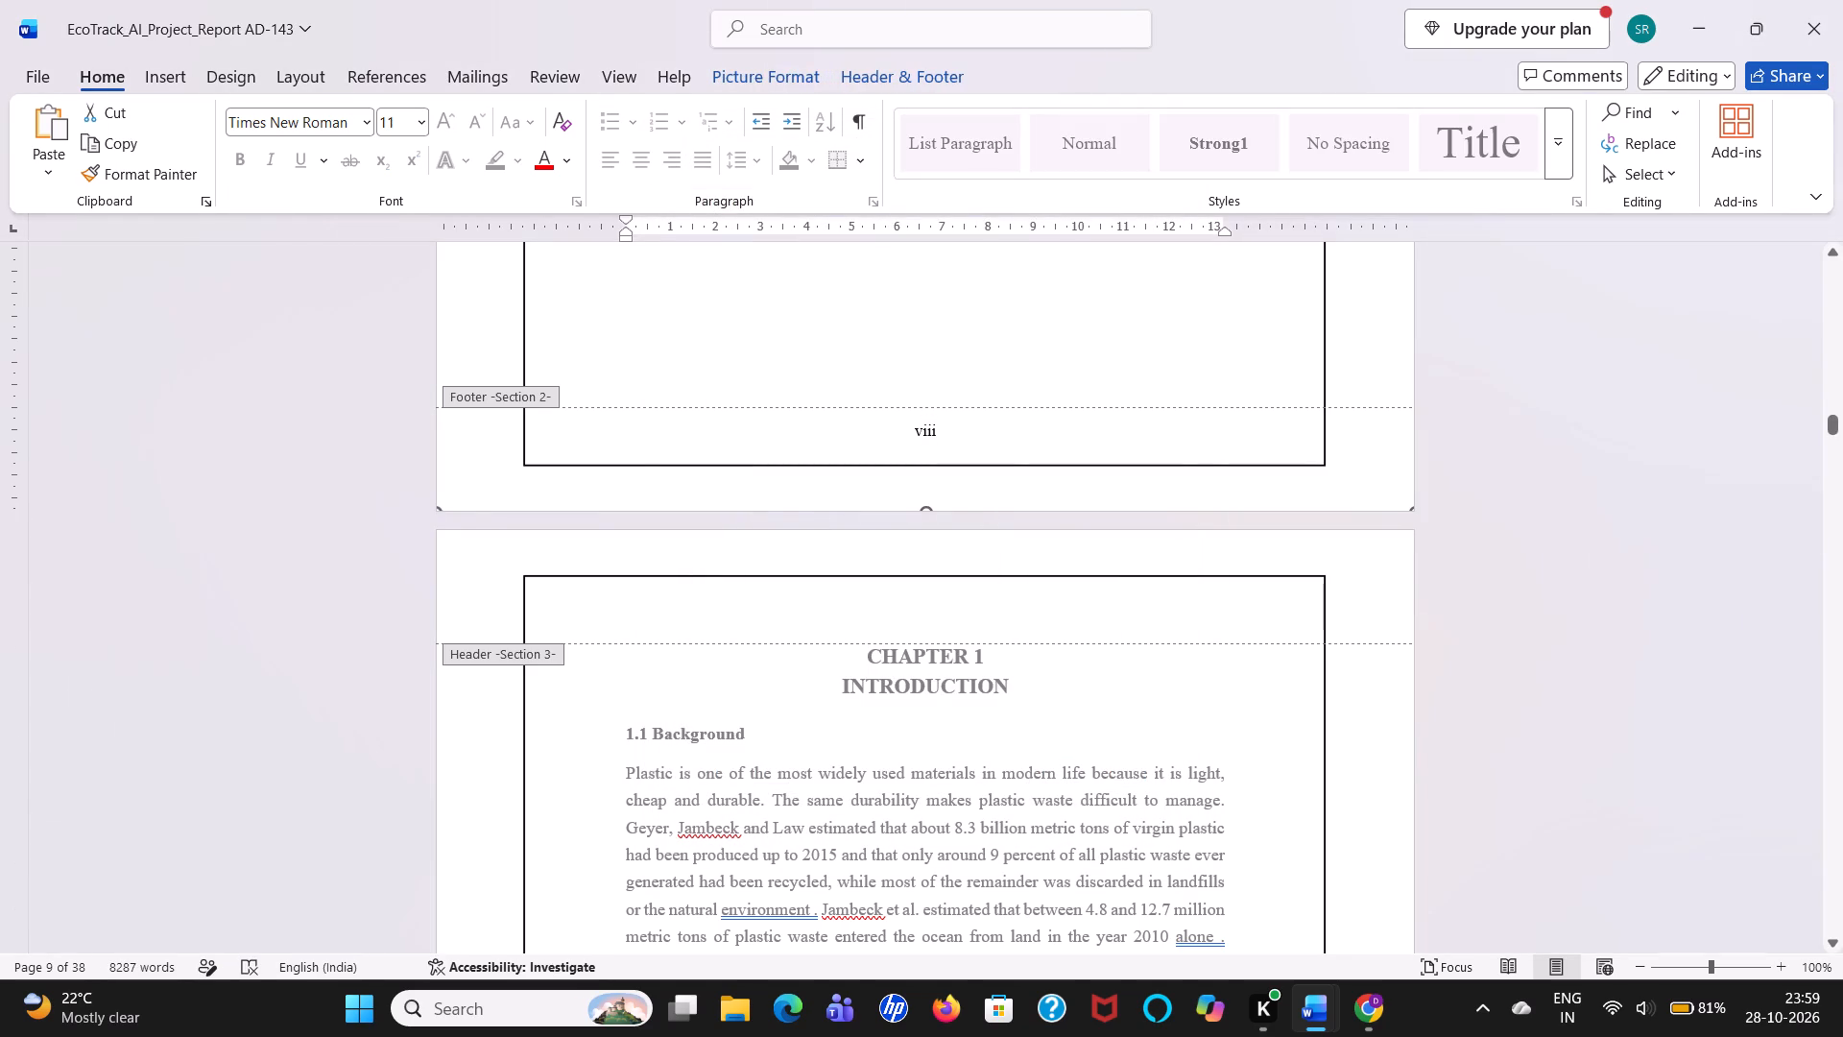
click(1530, 476)
key(ctrl+z)
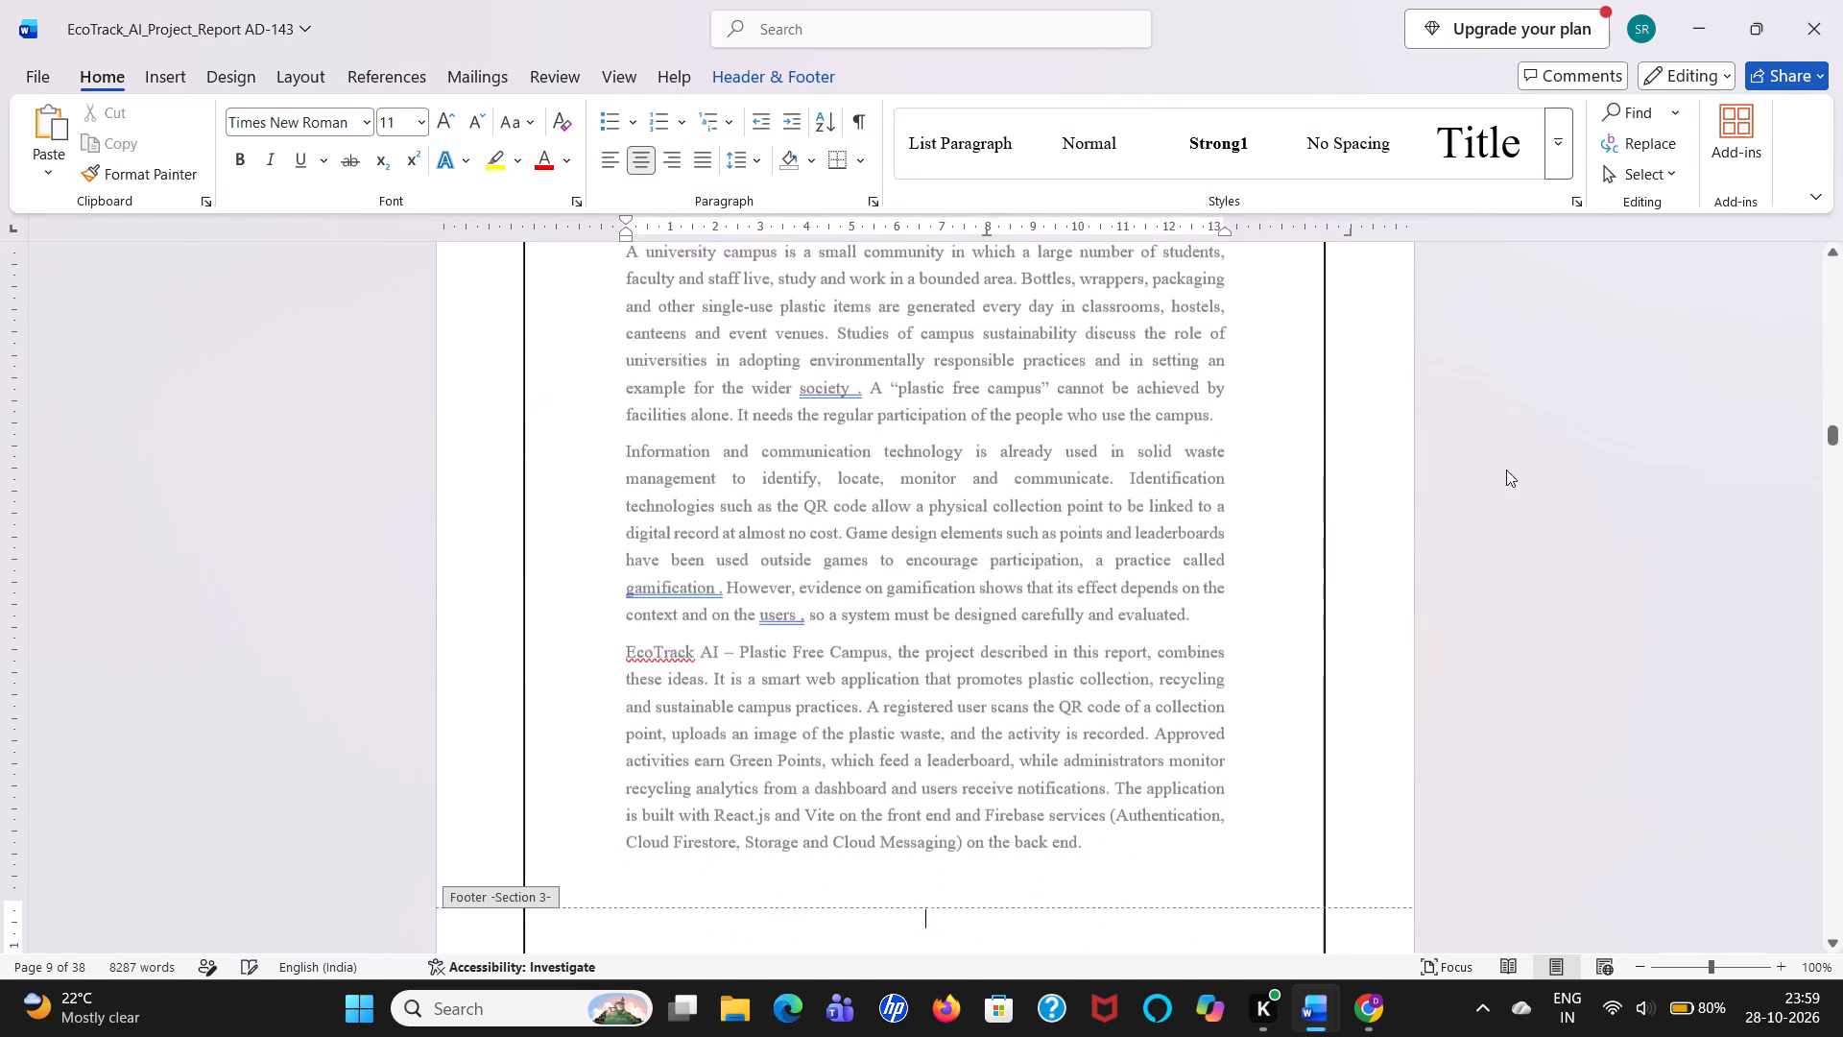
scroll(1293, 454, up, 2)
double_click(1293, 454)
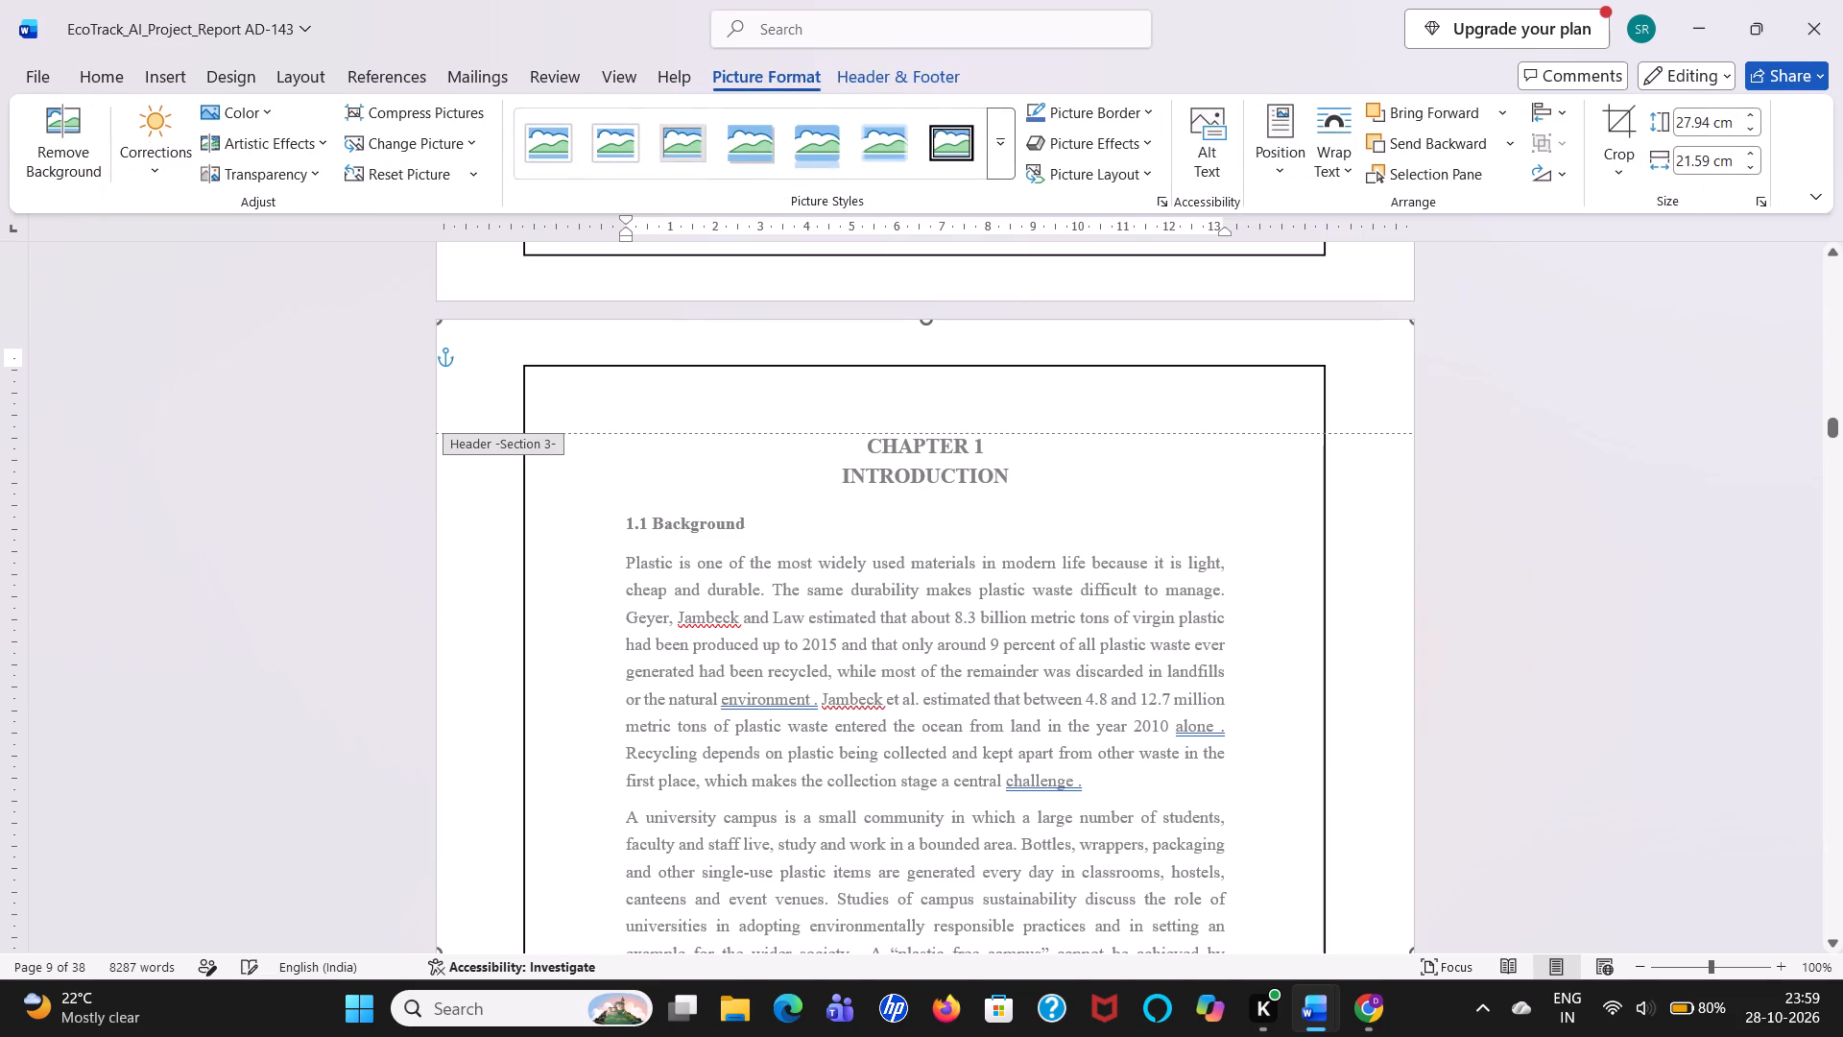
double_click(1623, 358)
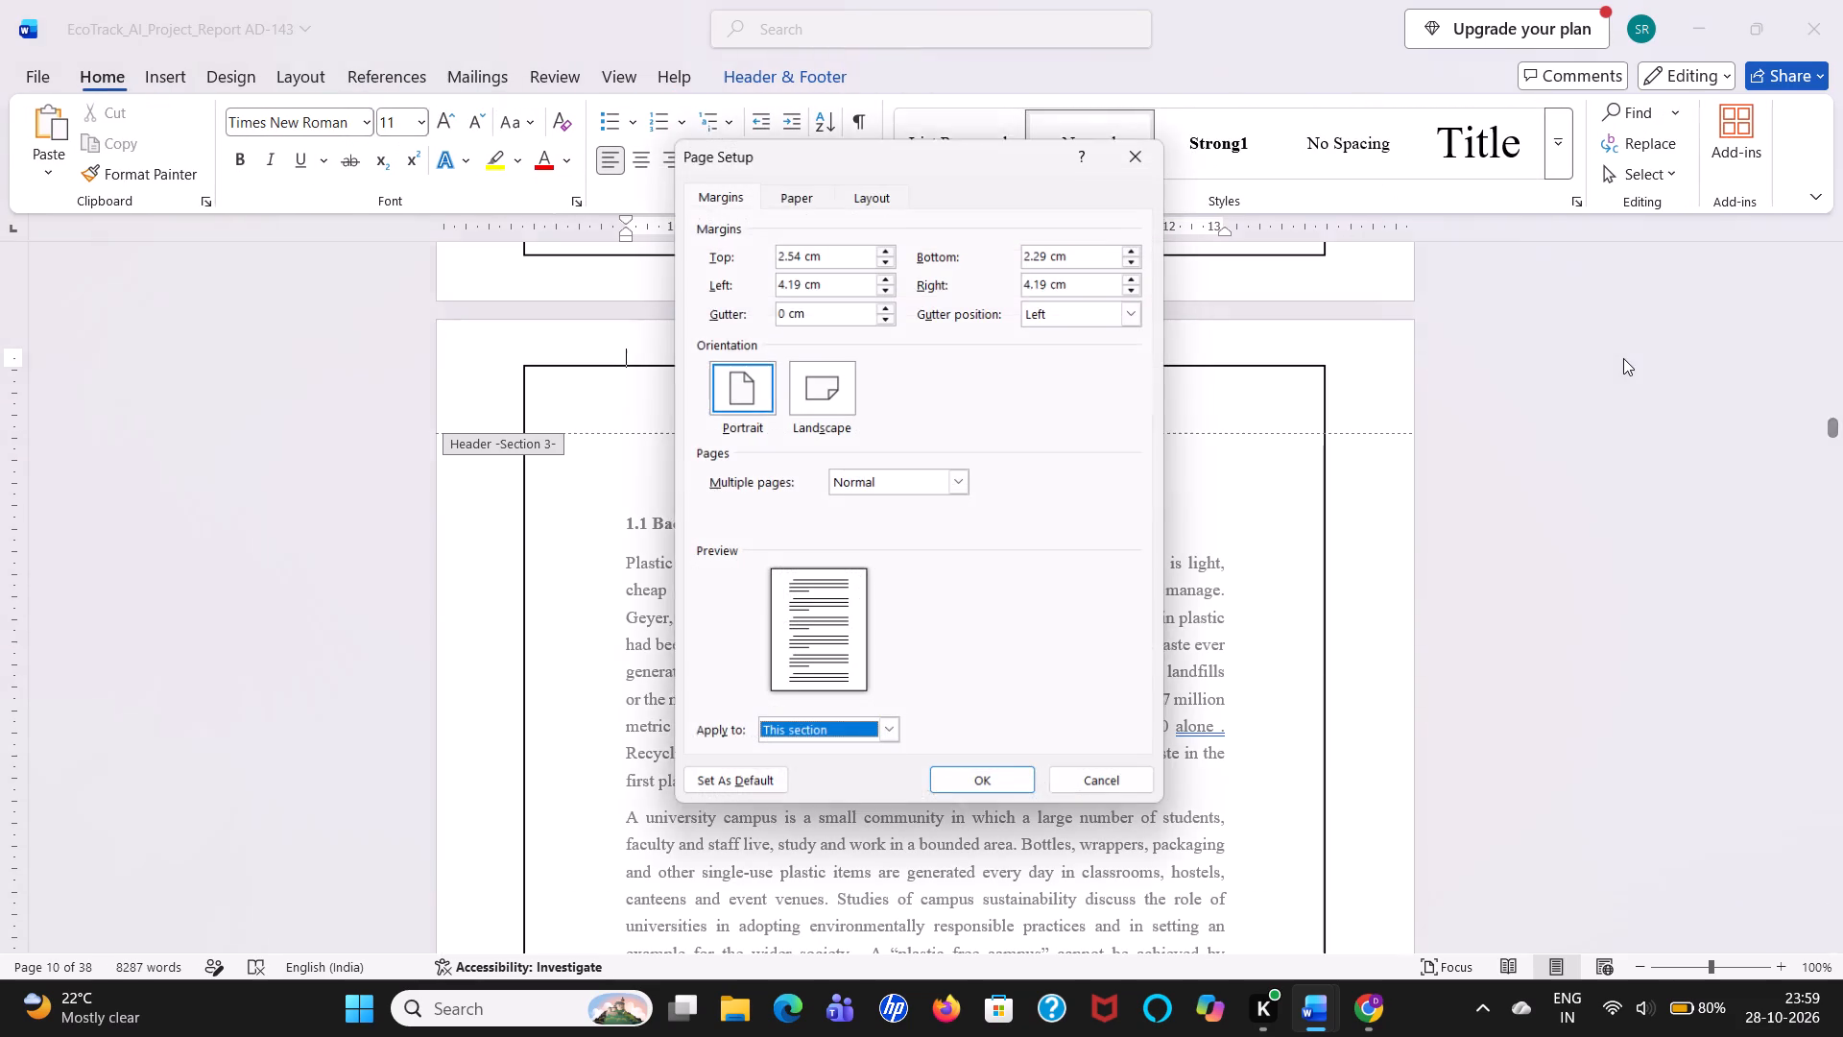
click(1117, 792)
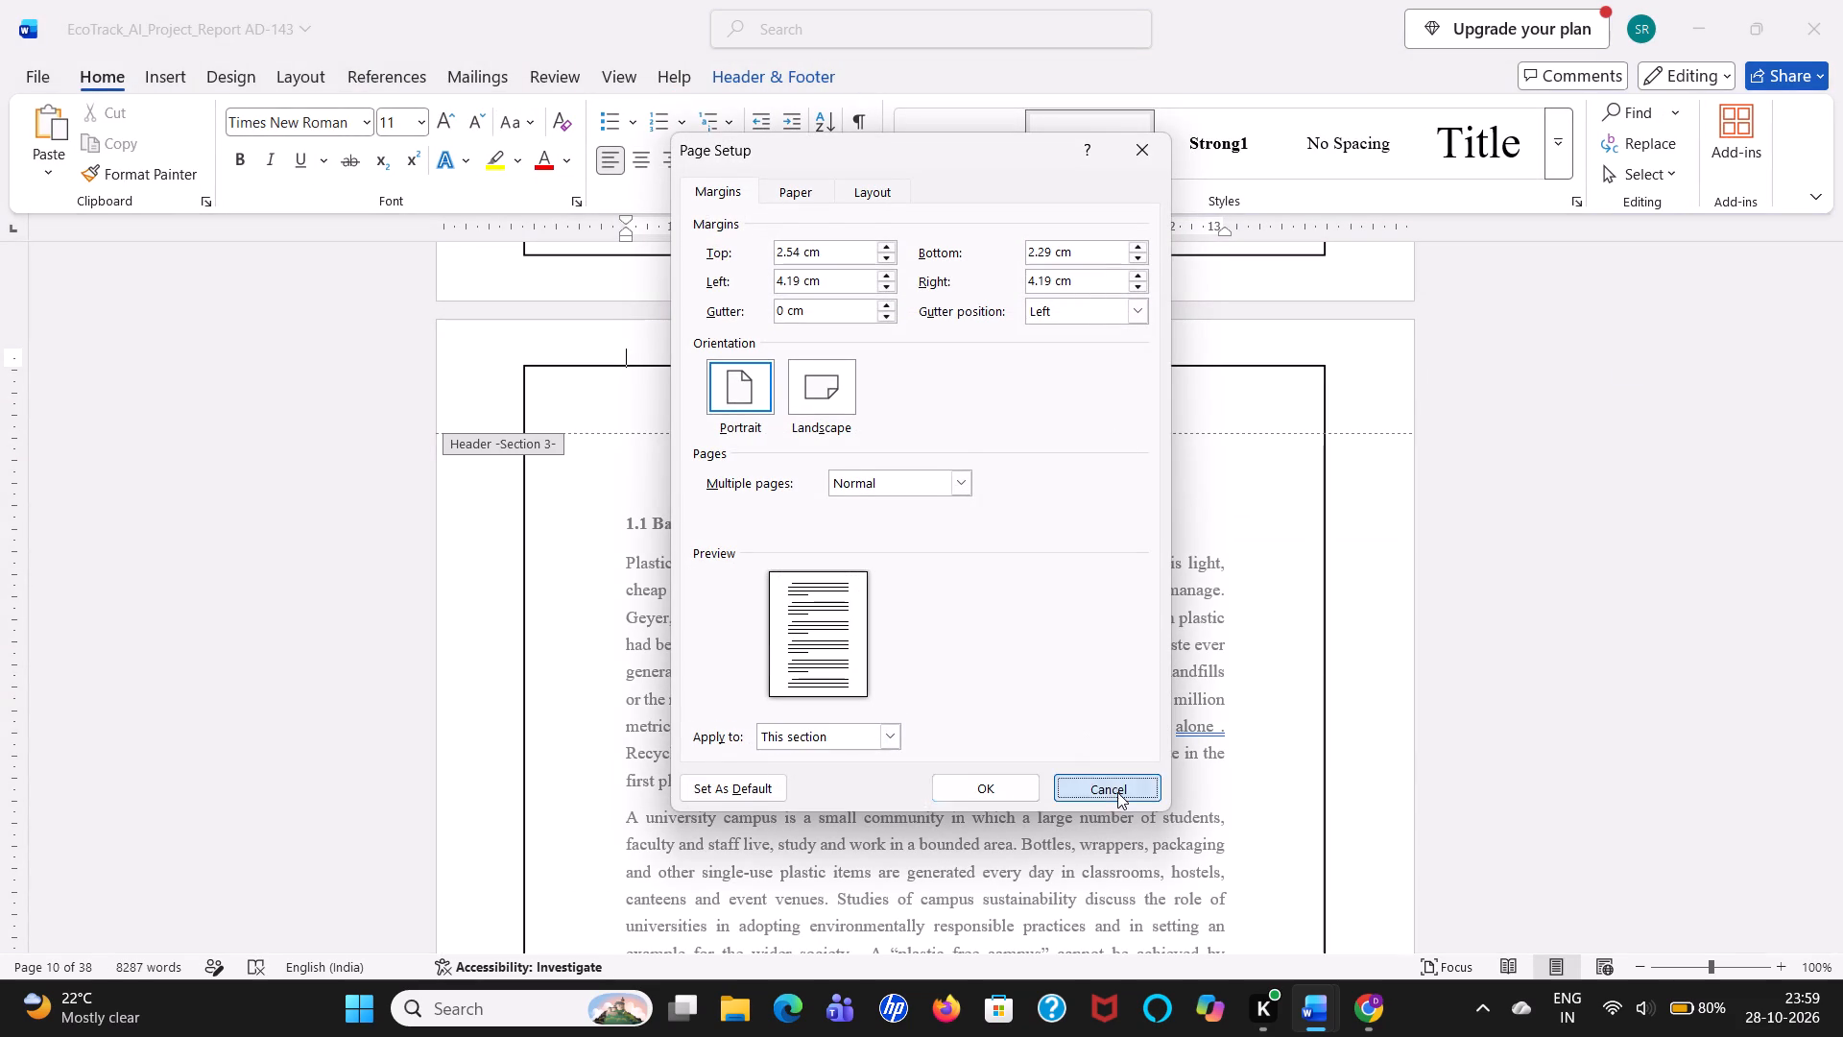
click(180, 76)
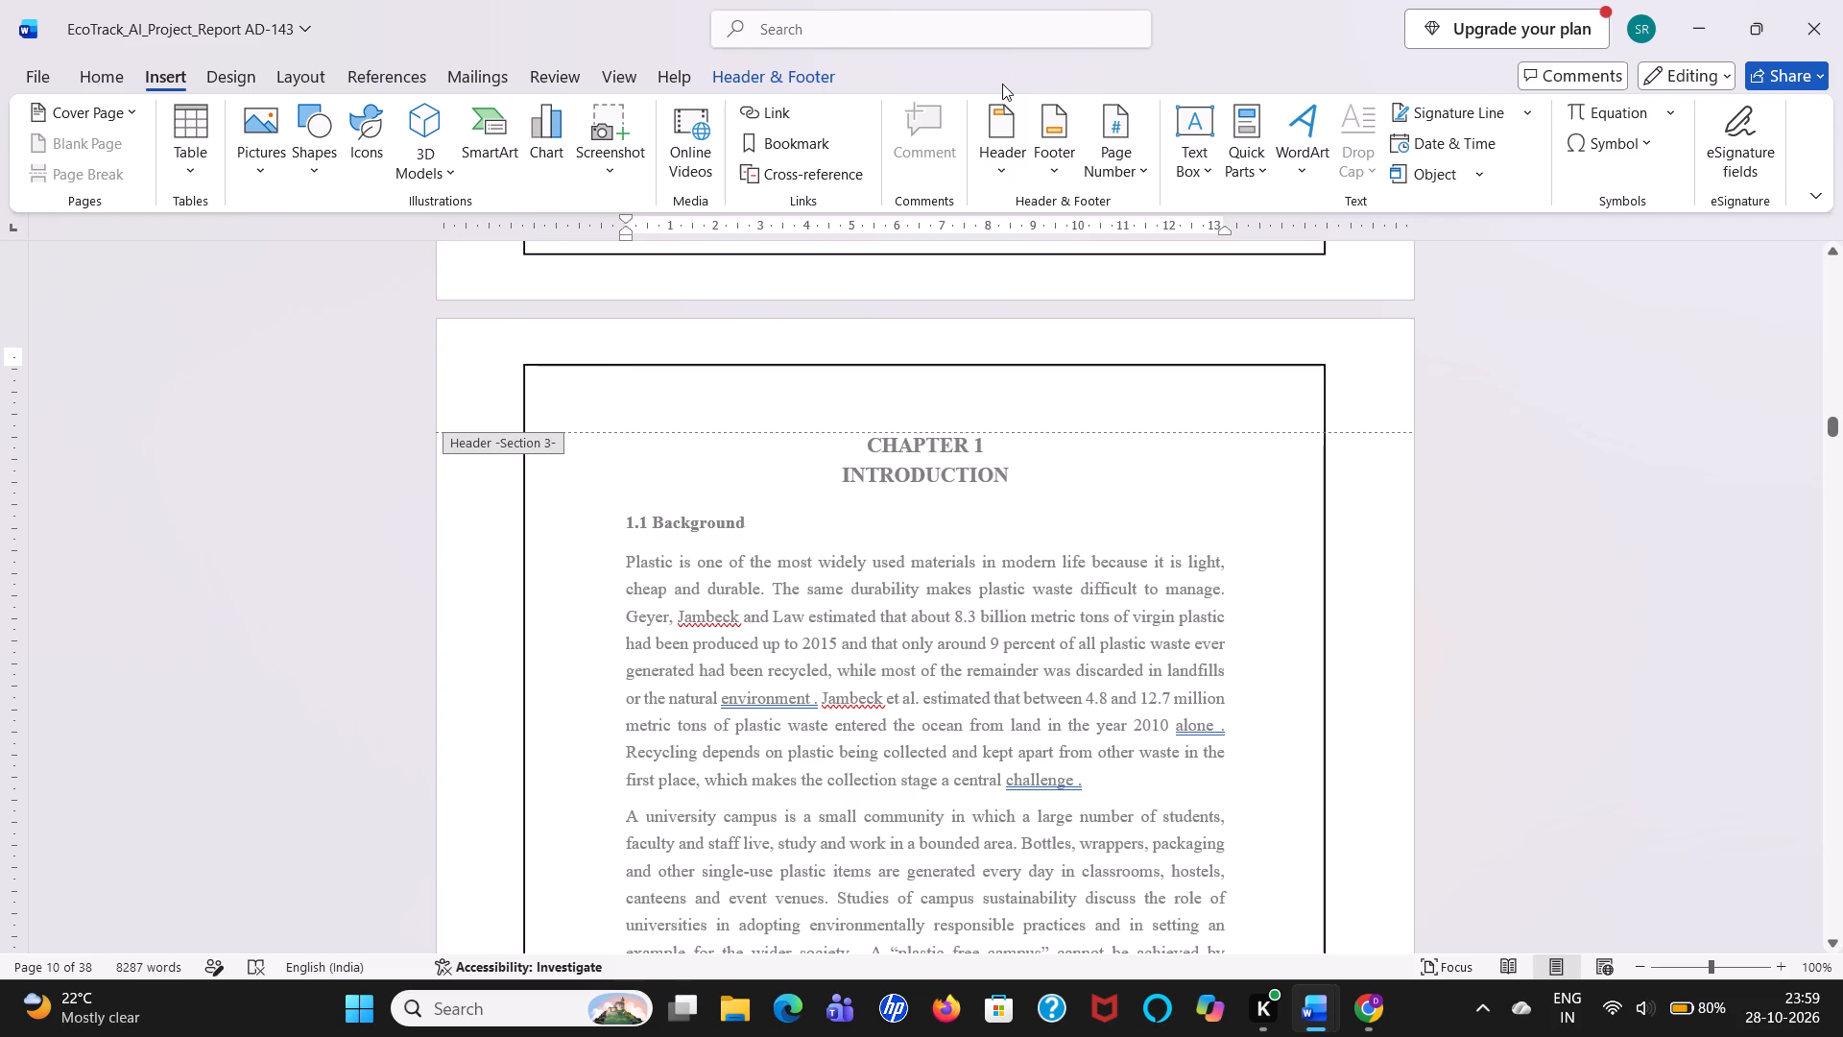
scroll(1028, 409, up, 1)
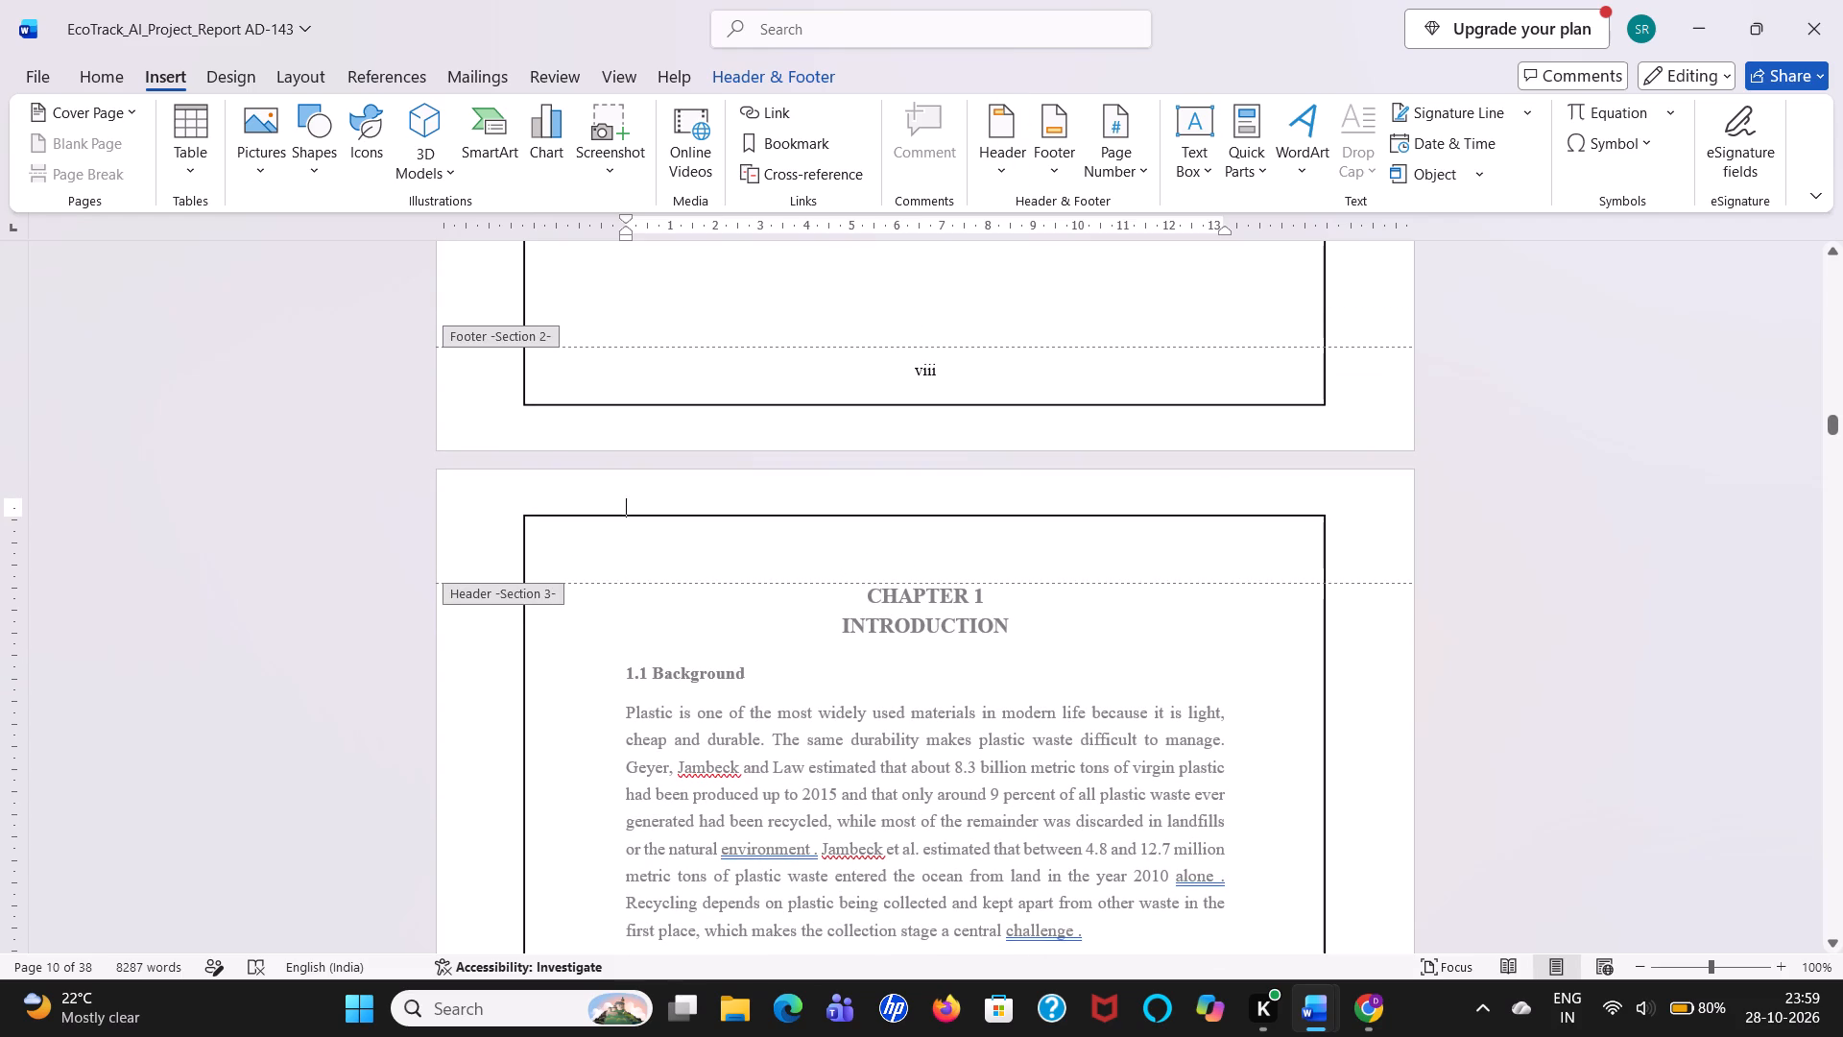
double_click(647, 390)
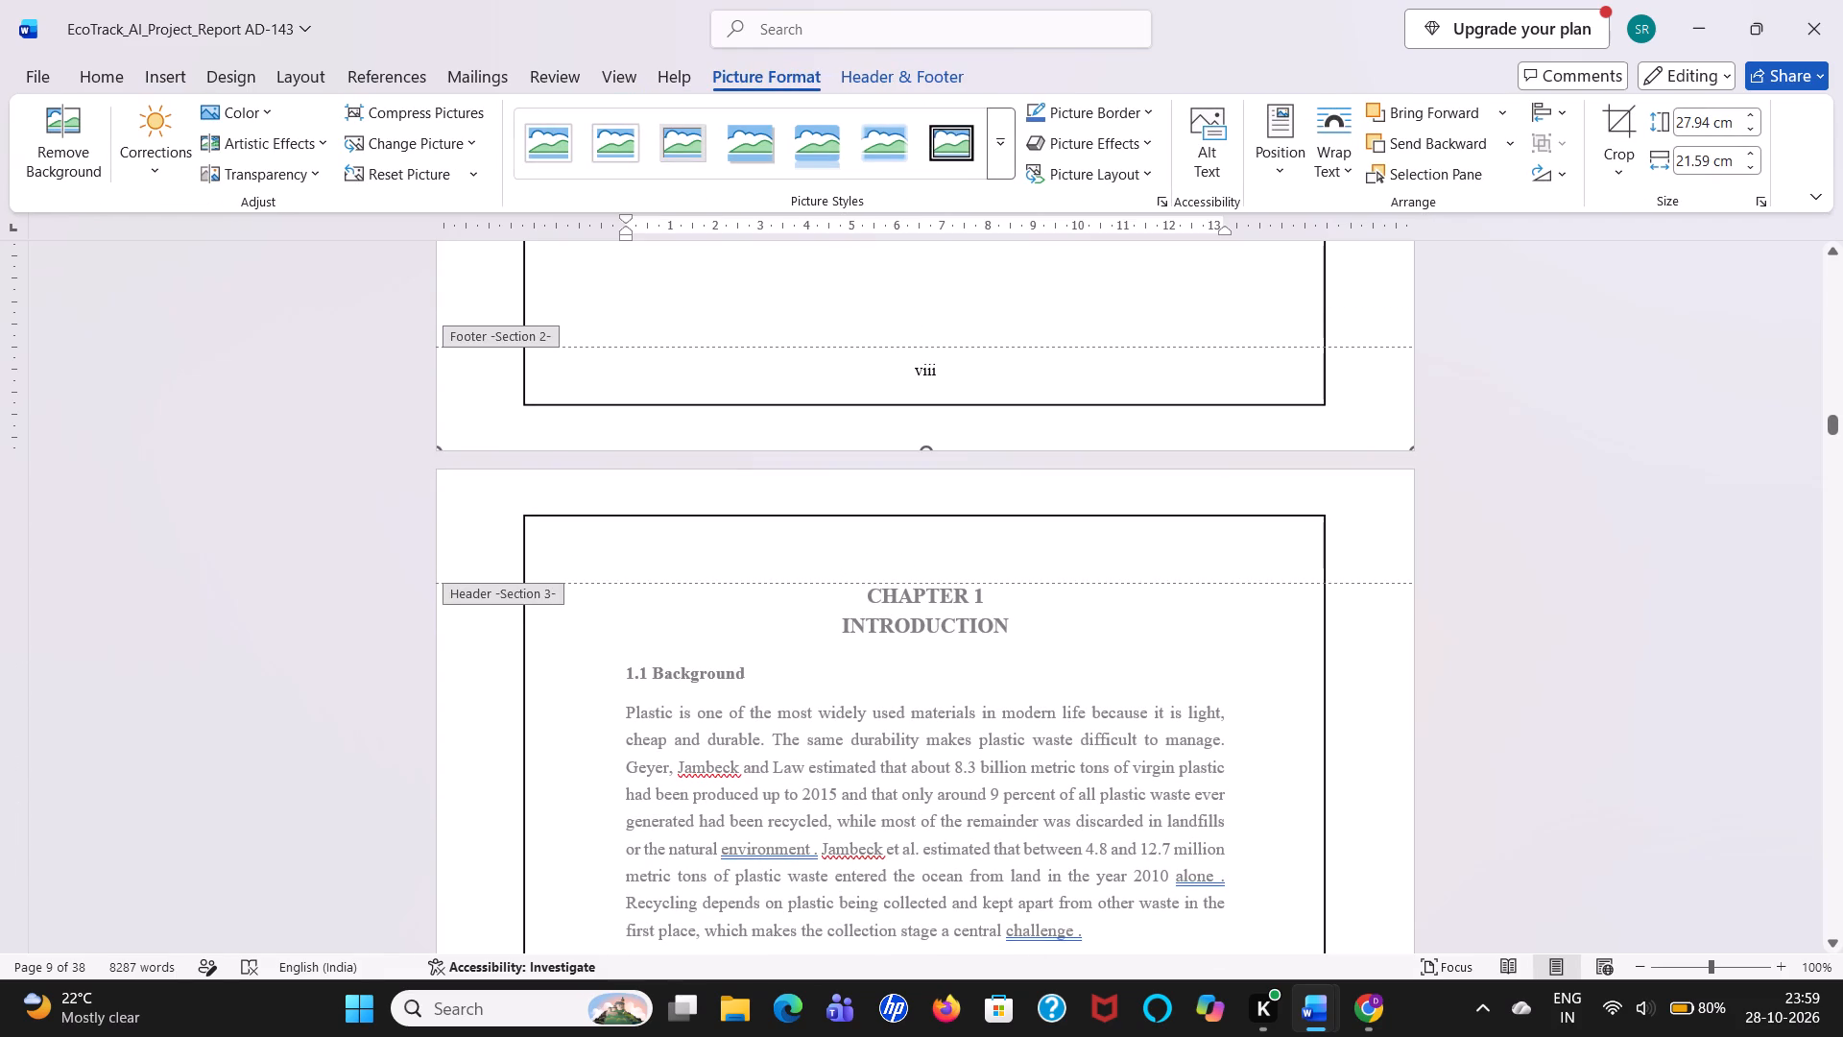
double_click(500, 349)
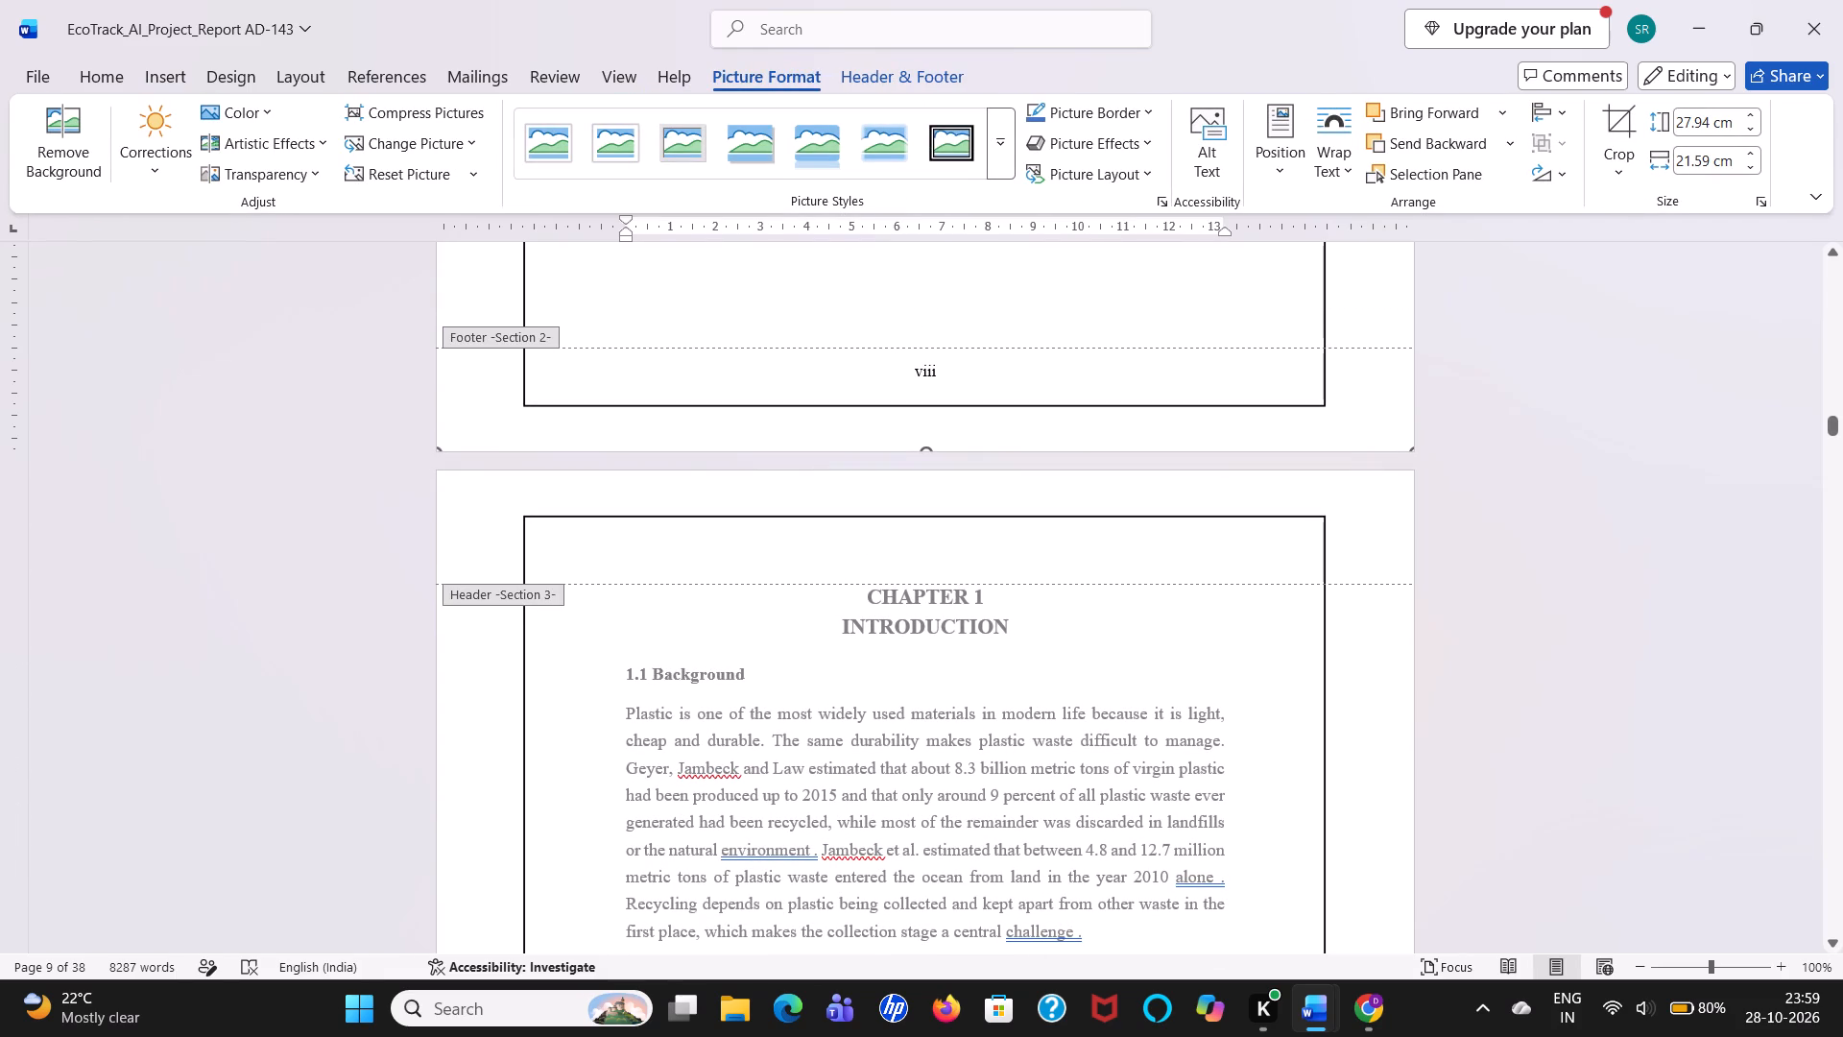
Undo the preceding page number edits in the Section 3 footer on the first page of Chapter 1.
key(ctrl+z)
key(ctrl+z)
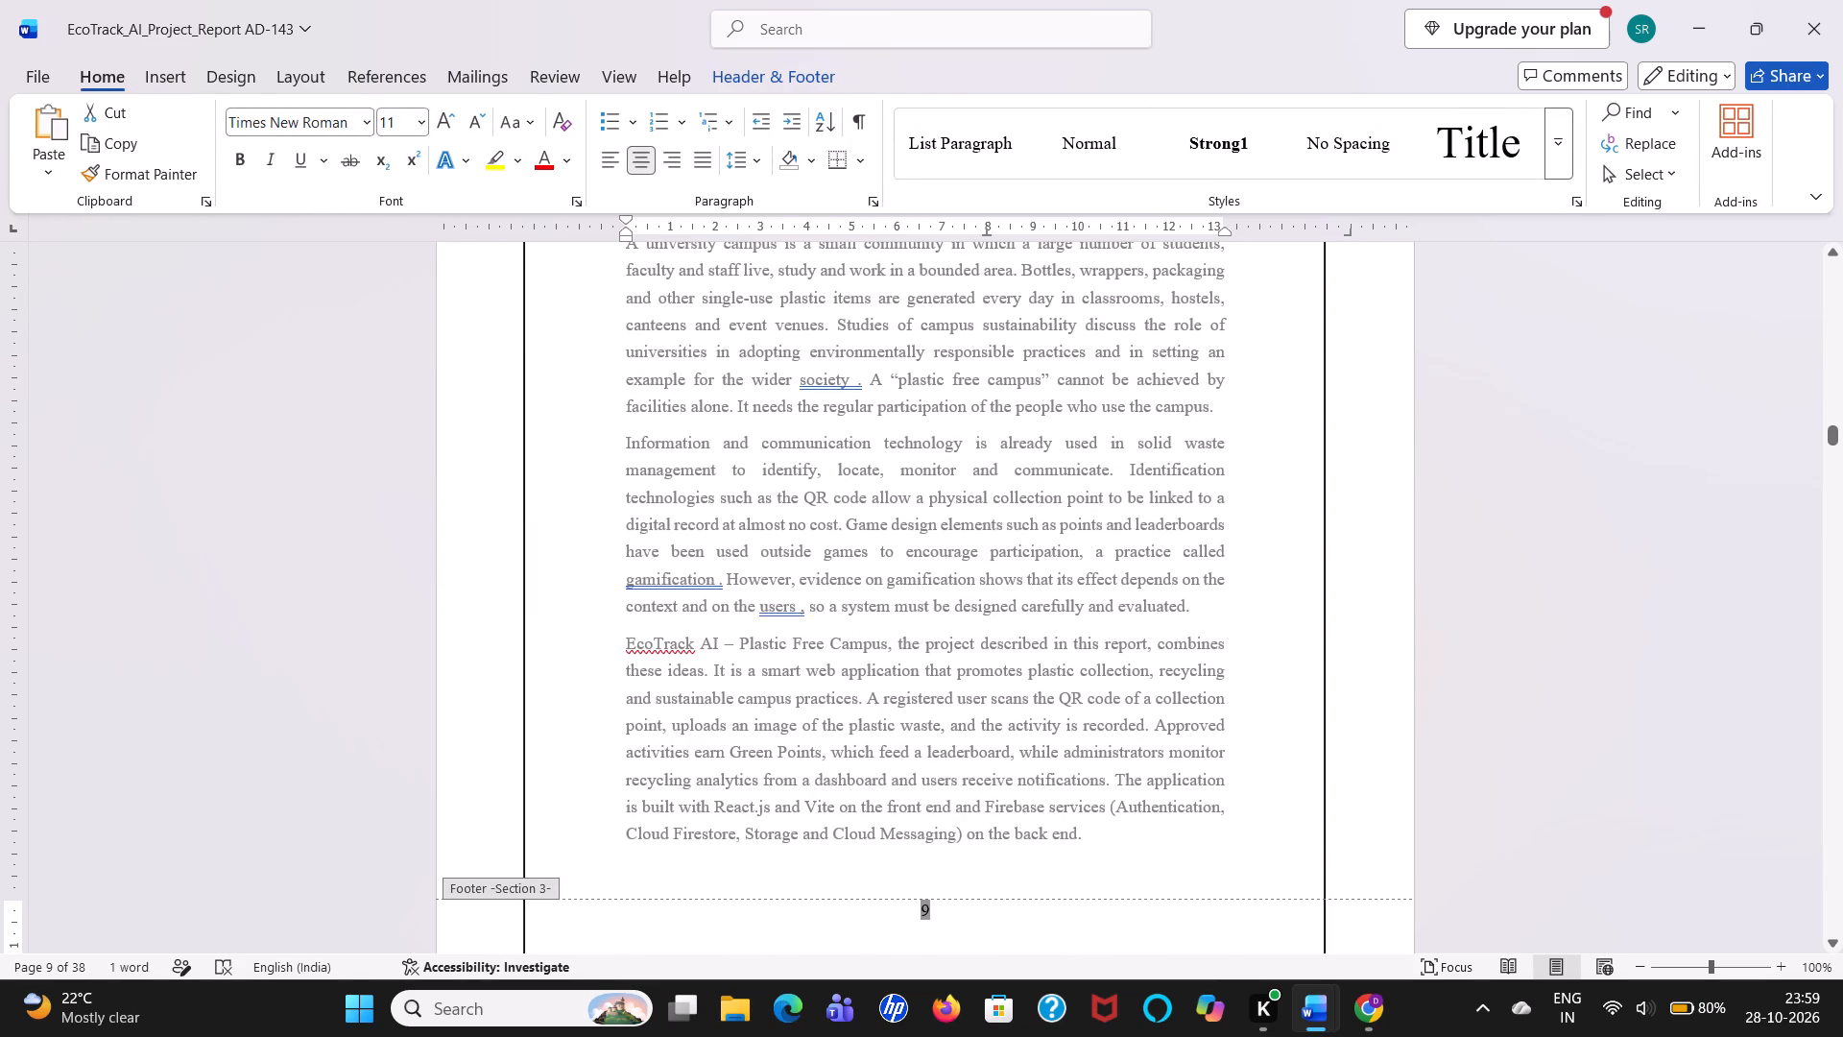
key(ctrl+z)
scroll(500, 349, up, 1)
key(ctrl+z)
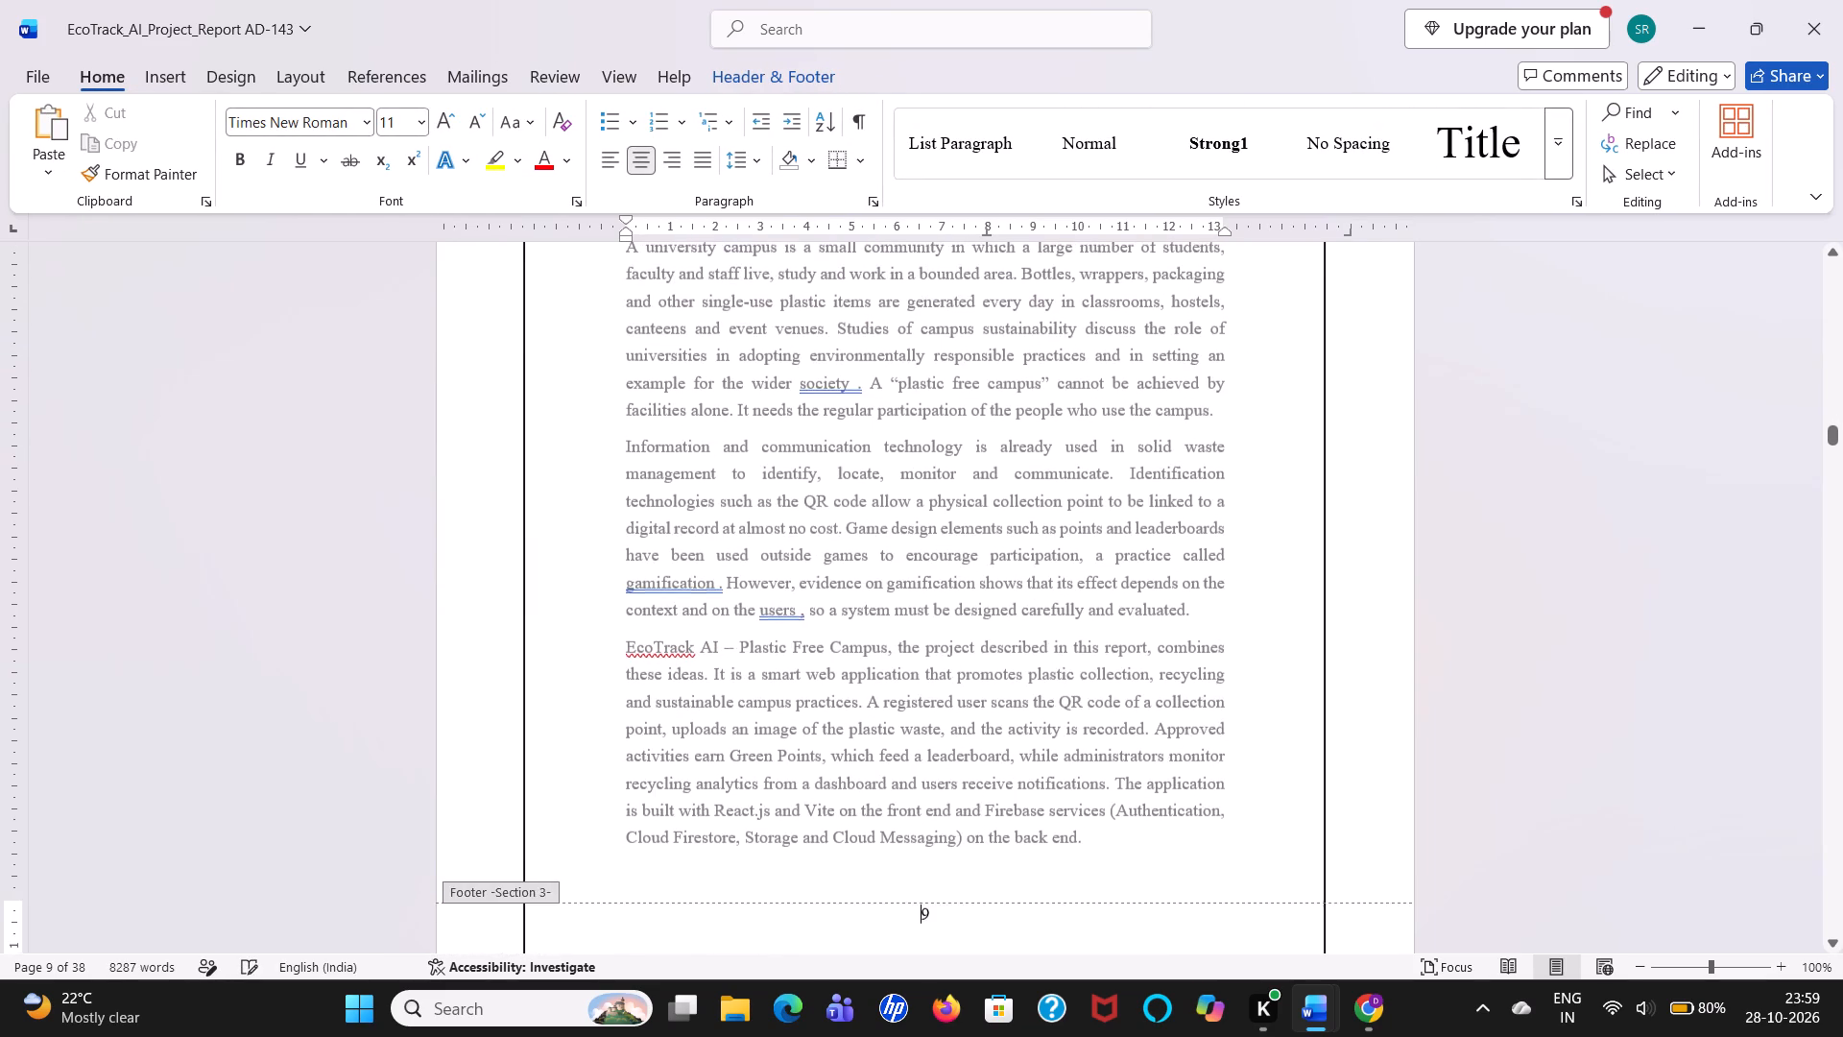
Check the front-matter page footers between the Declaration and the table of contents, leaving footer editing along the way.
scroll(568, 626, up, 10)
scroll(568, 626, down, 4)
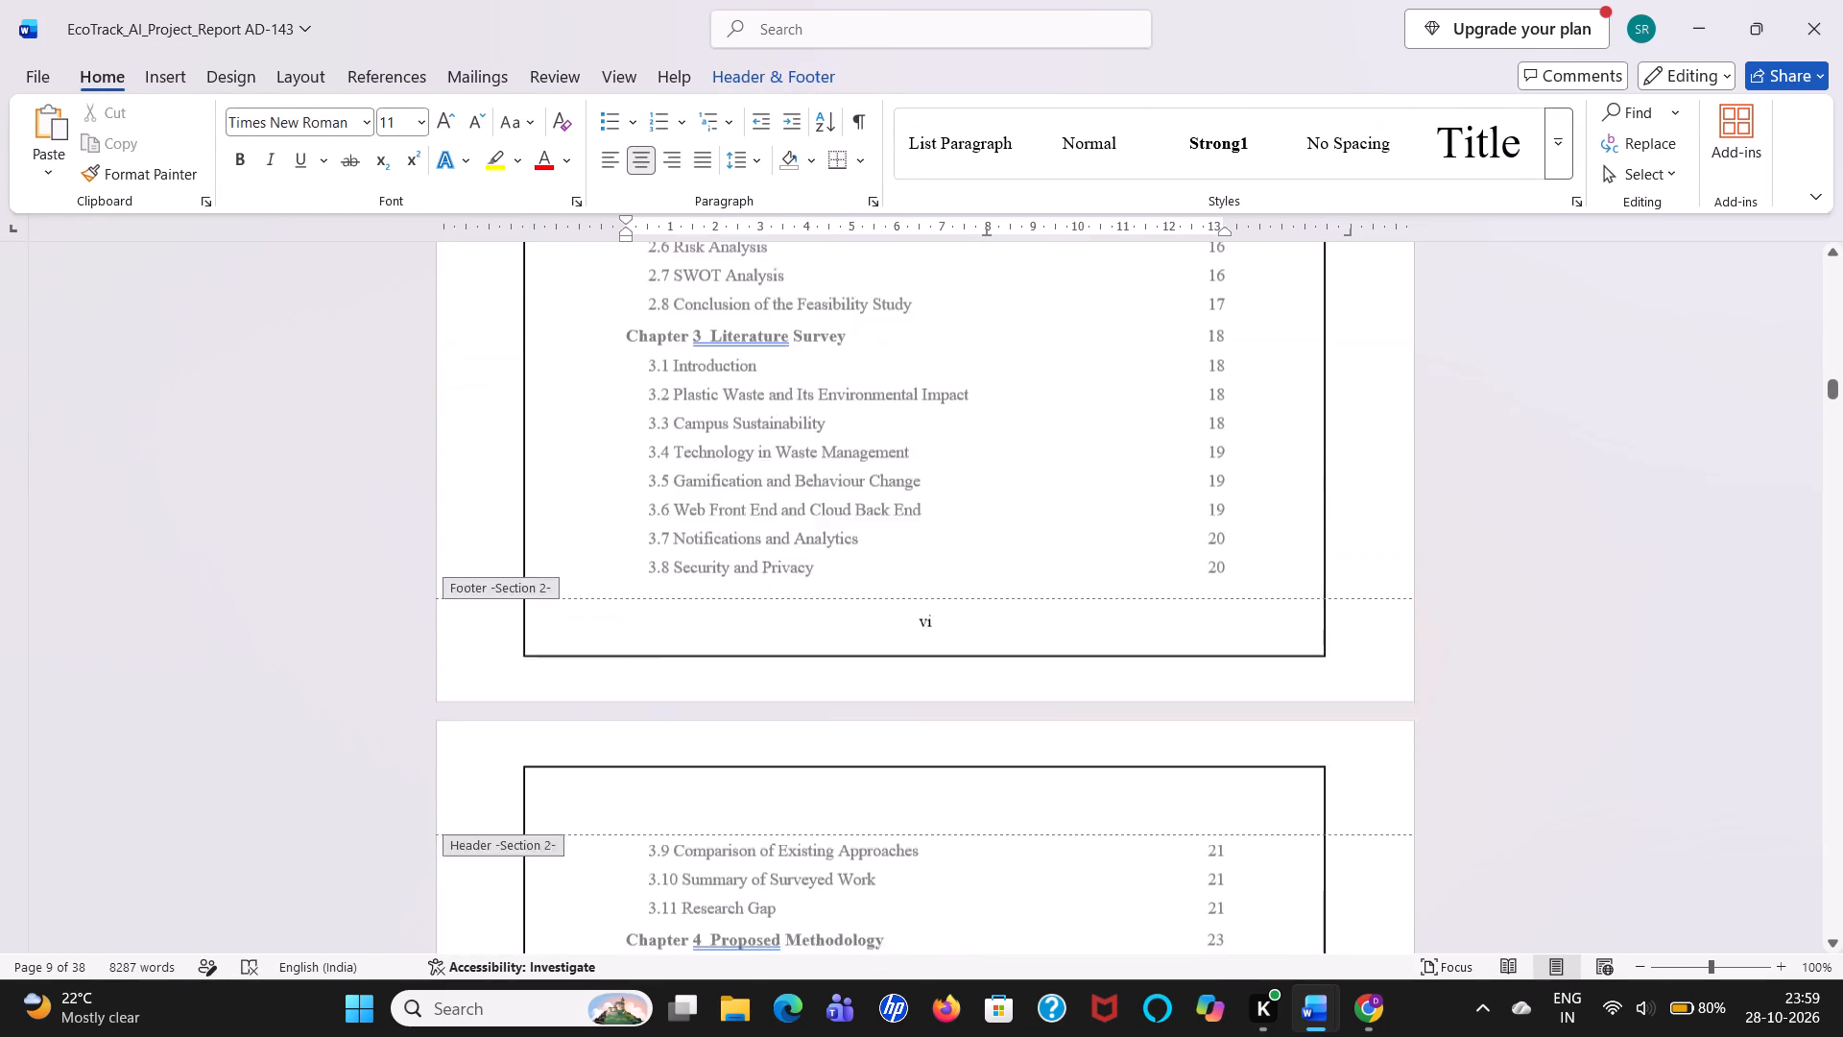
scroll(568, 626, down, 1)
click(1345, 508)
scroll(1345, 508, up, 8)
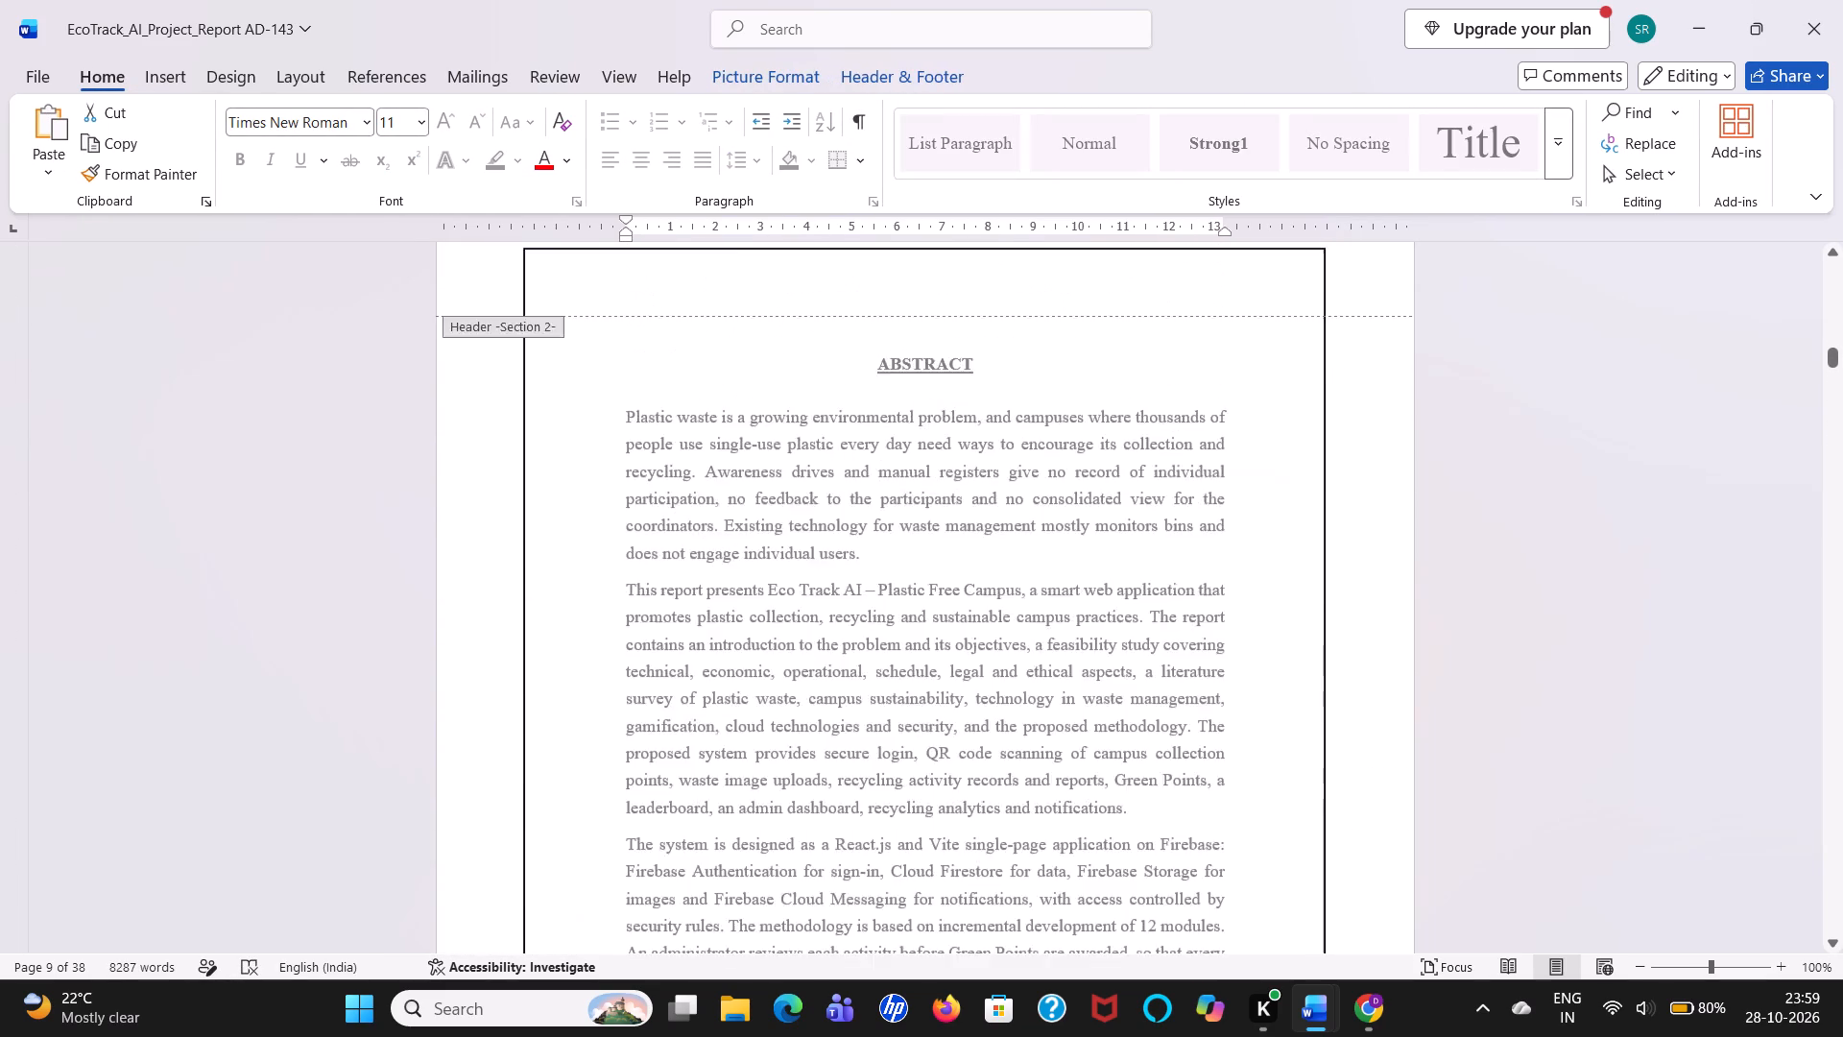
scroll(1345, 508, up, 2)
triple_click(1643, 450)
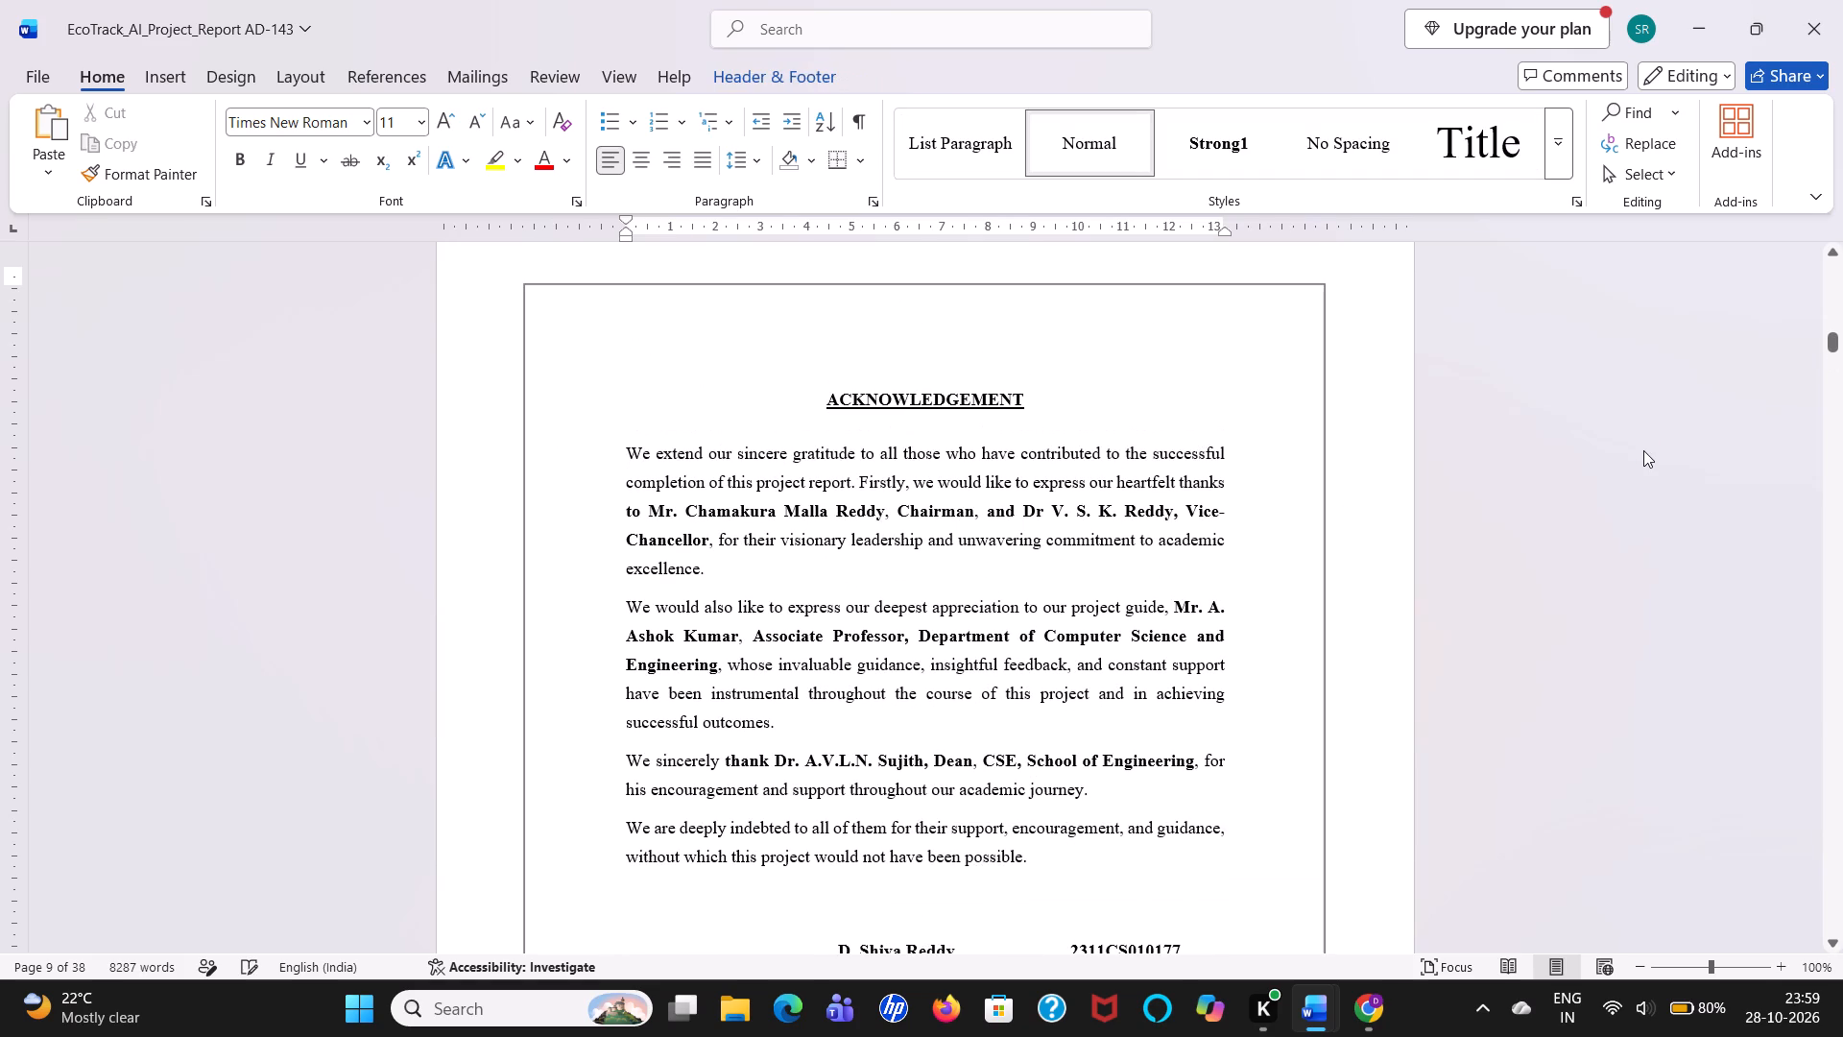
scroll(1643, 450, up, 9)
scroll(1643, 450, up, 20)
scroll(1643, 450, up, 20)
scroll(1643, 450, up, 20)
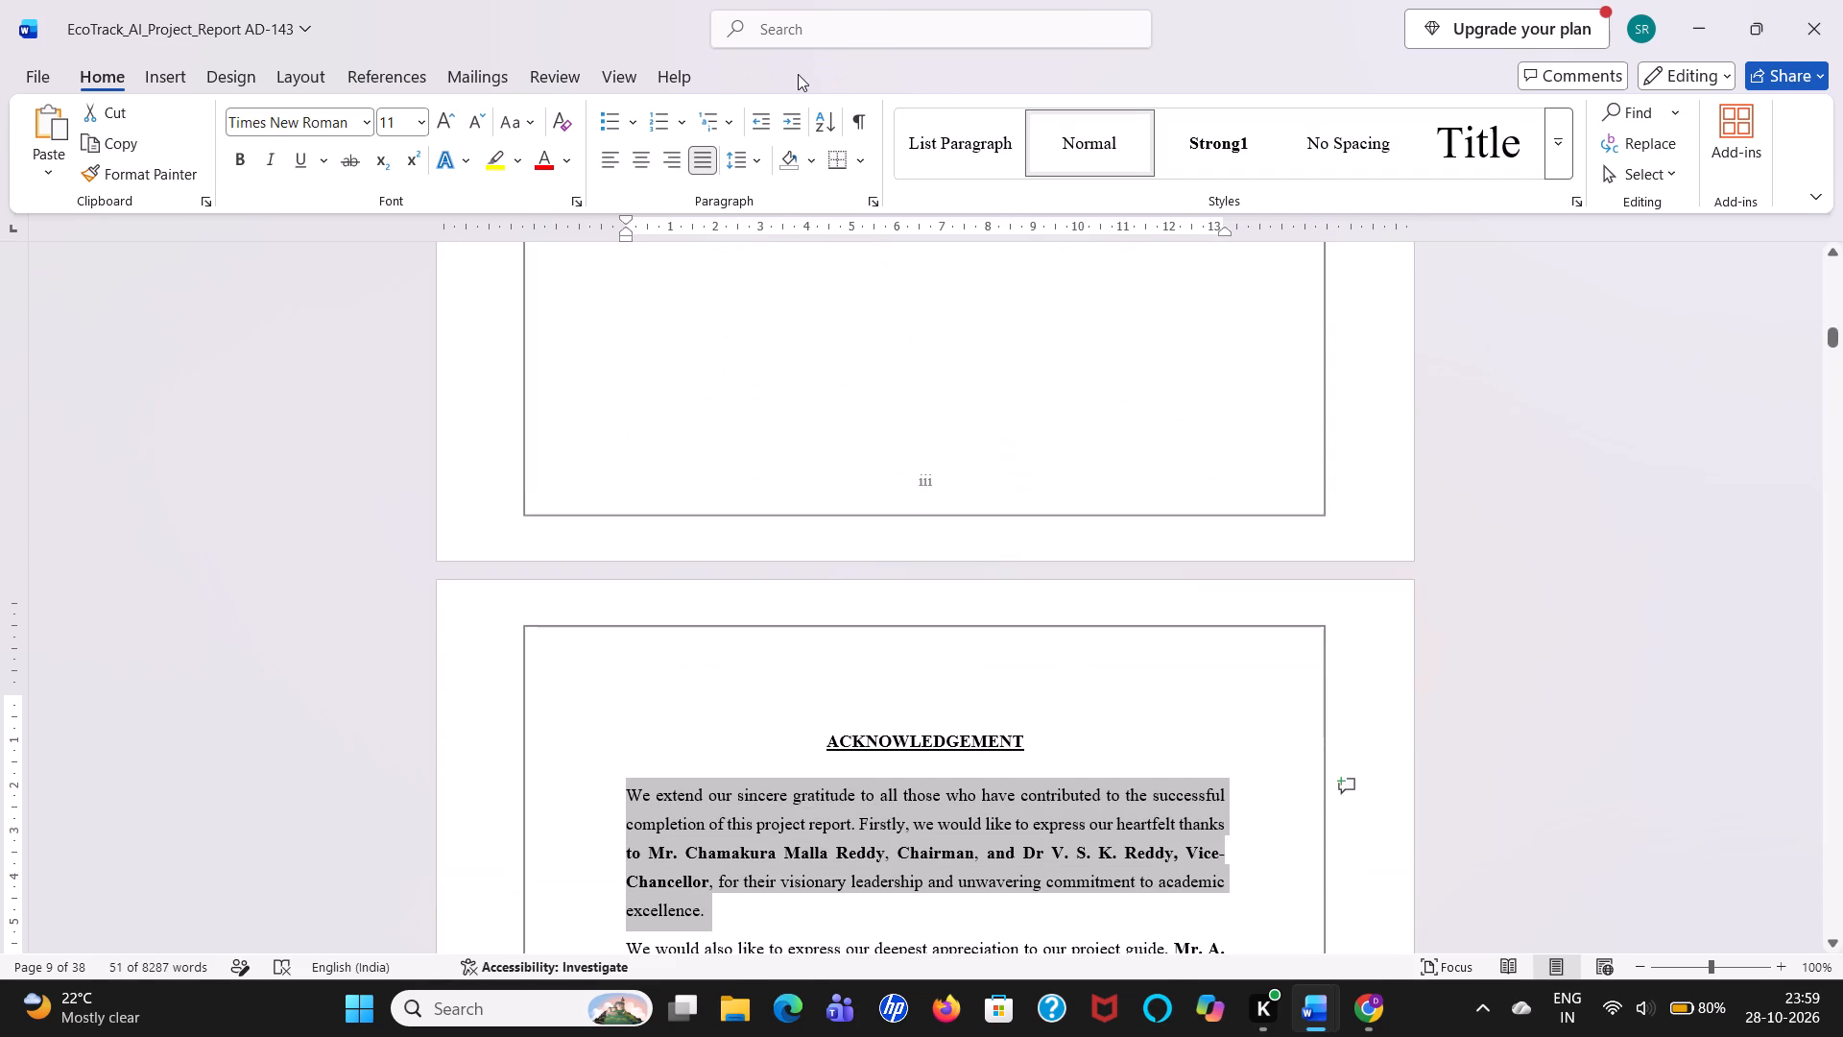
scroll(1124, 568, down, 2)
click(1272, 495)
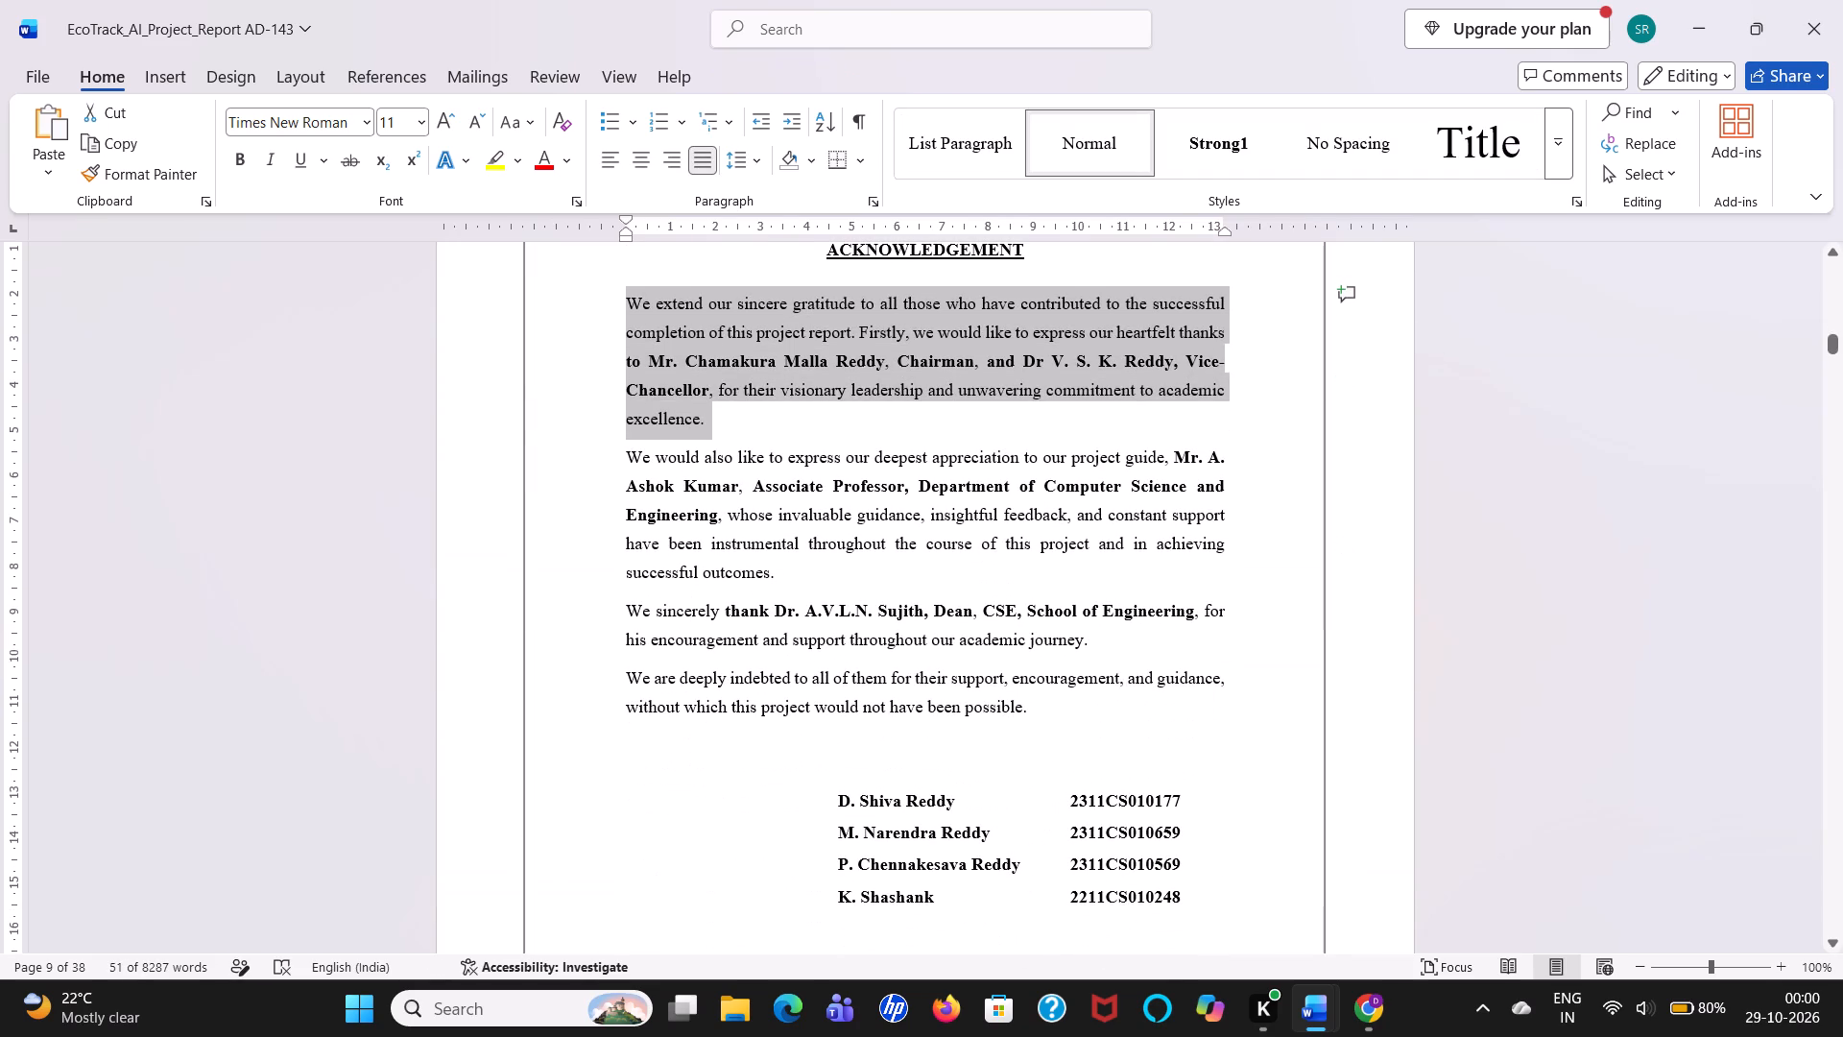
scroll(1272, 495, down, 5)
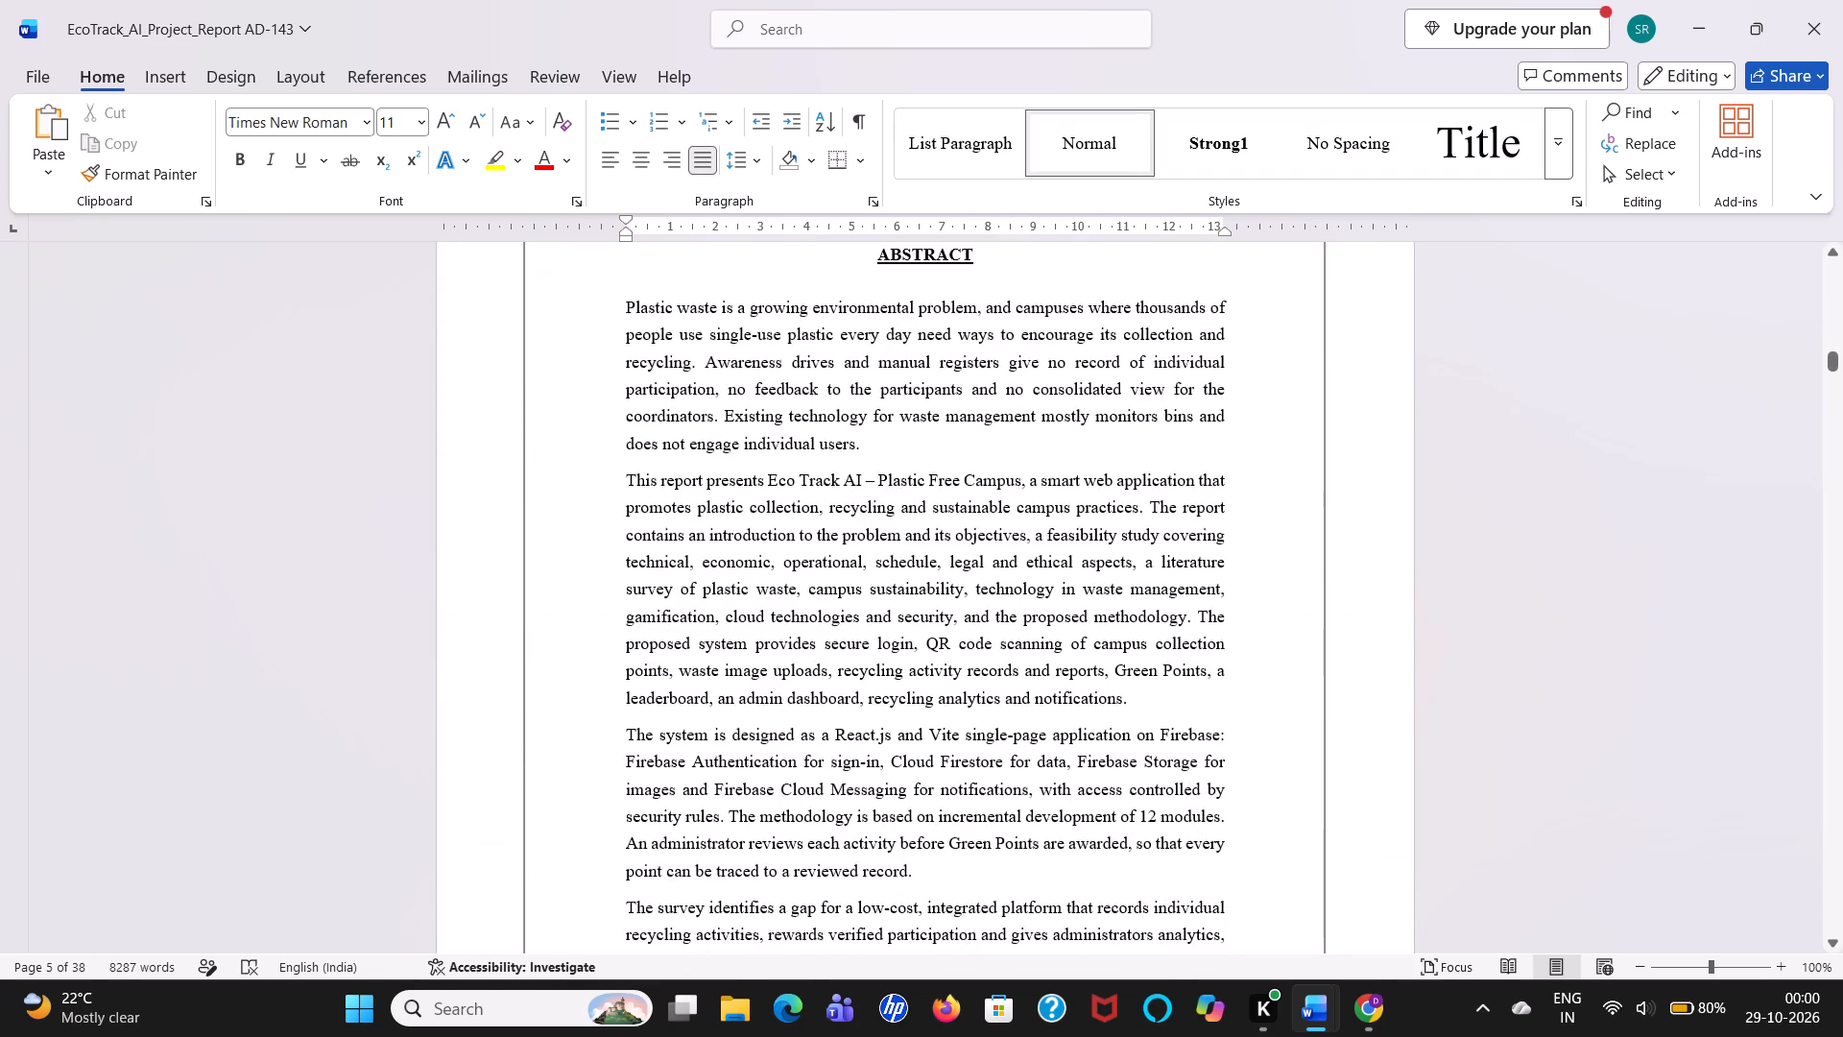
scroll(1272, 495, down, 9)
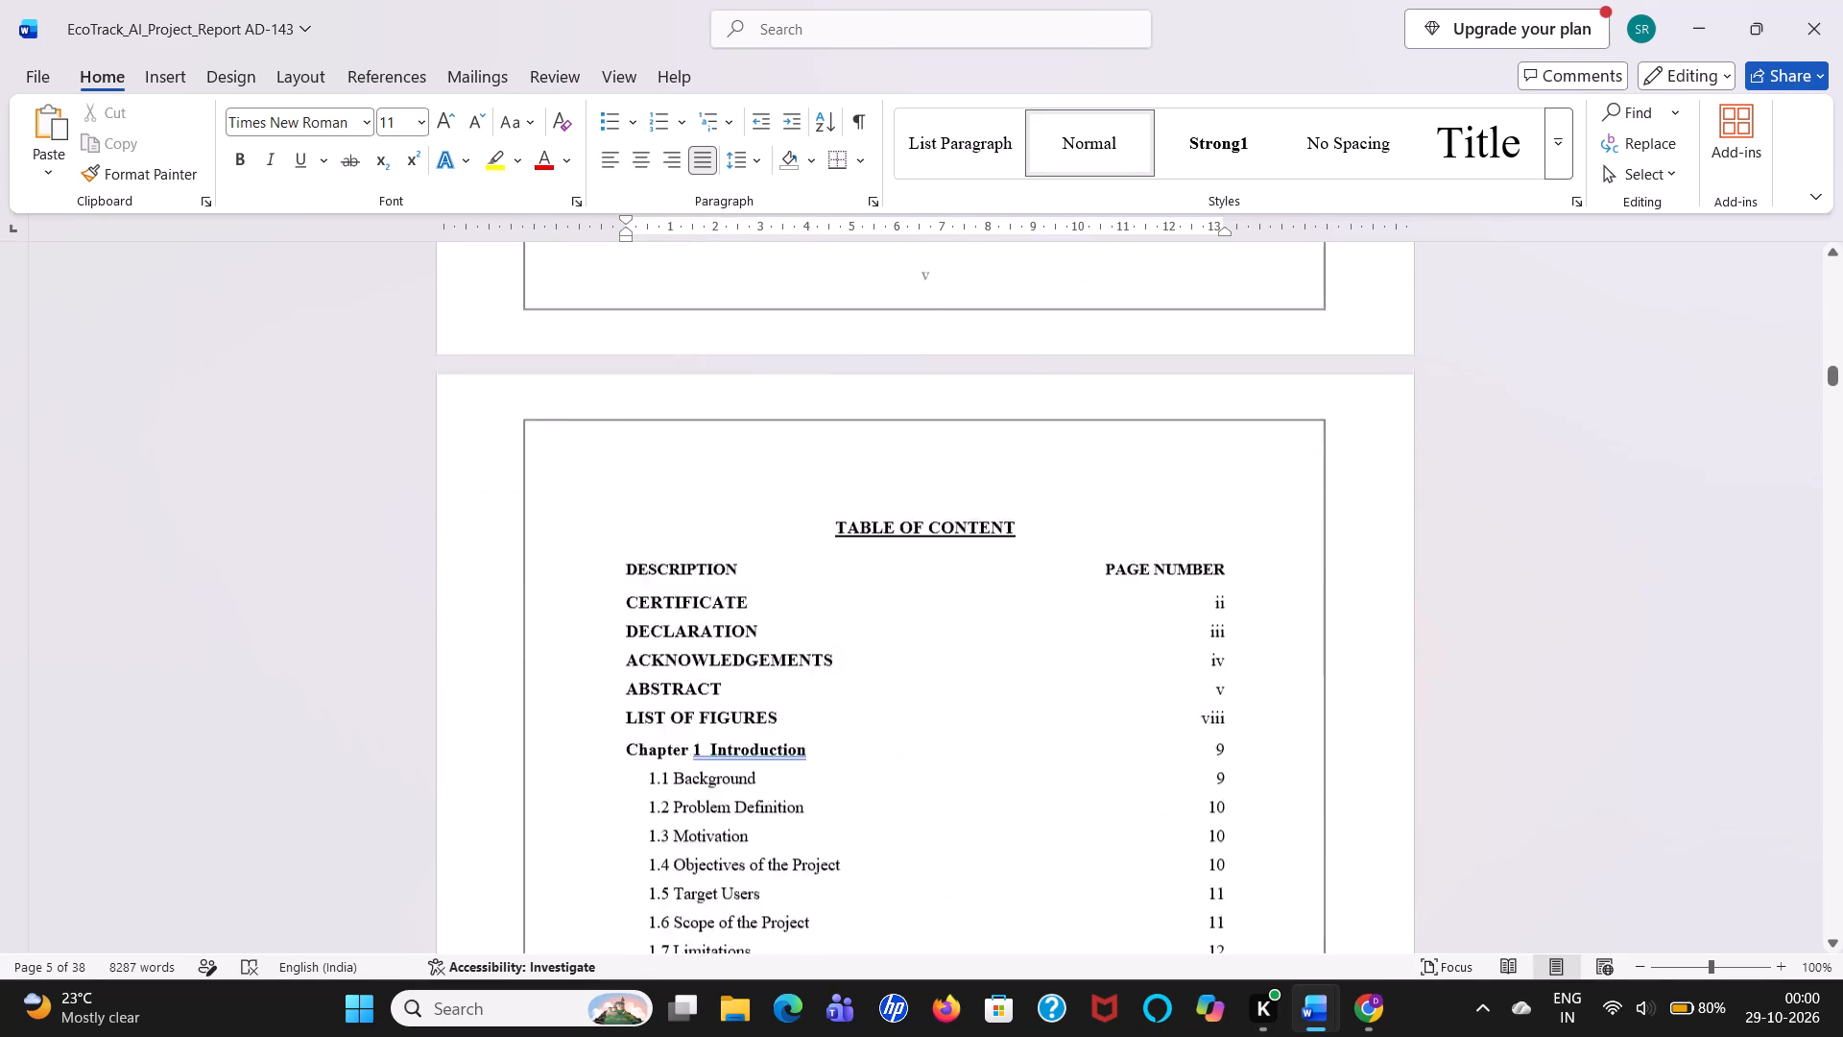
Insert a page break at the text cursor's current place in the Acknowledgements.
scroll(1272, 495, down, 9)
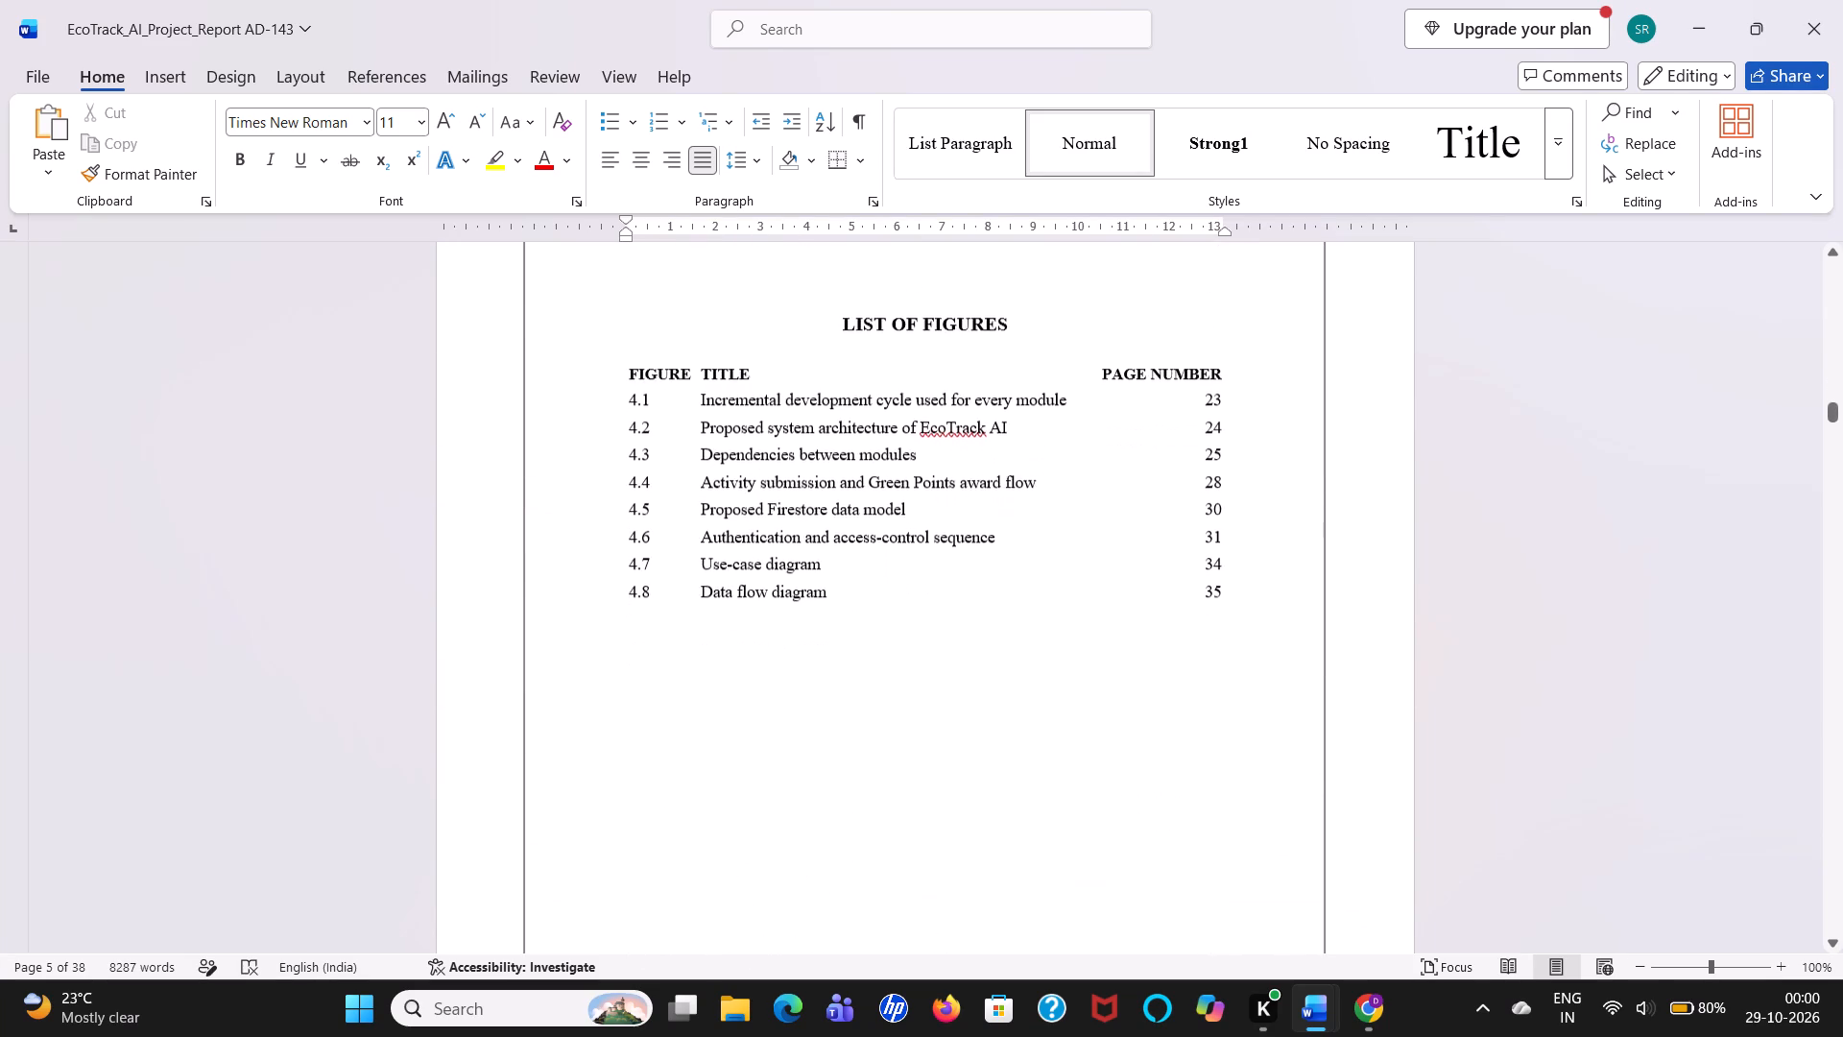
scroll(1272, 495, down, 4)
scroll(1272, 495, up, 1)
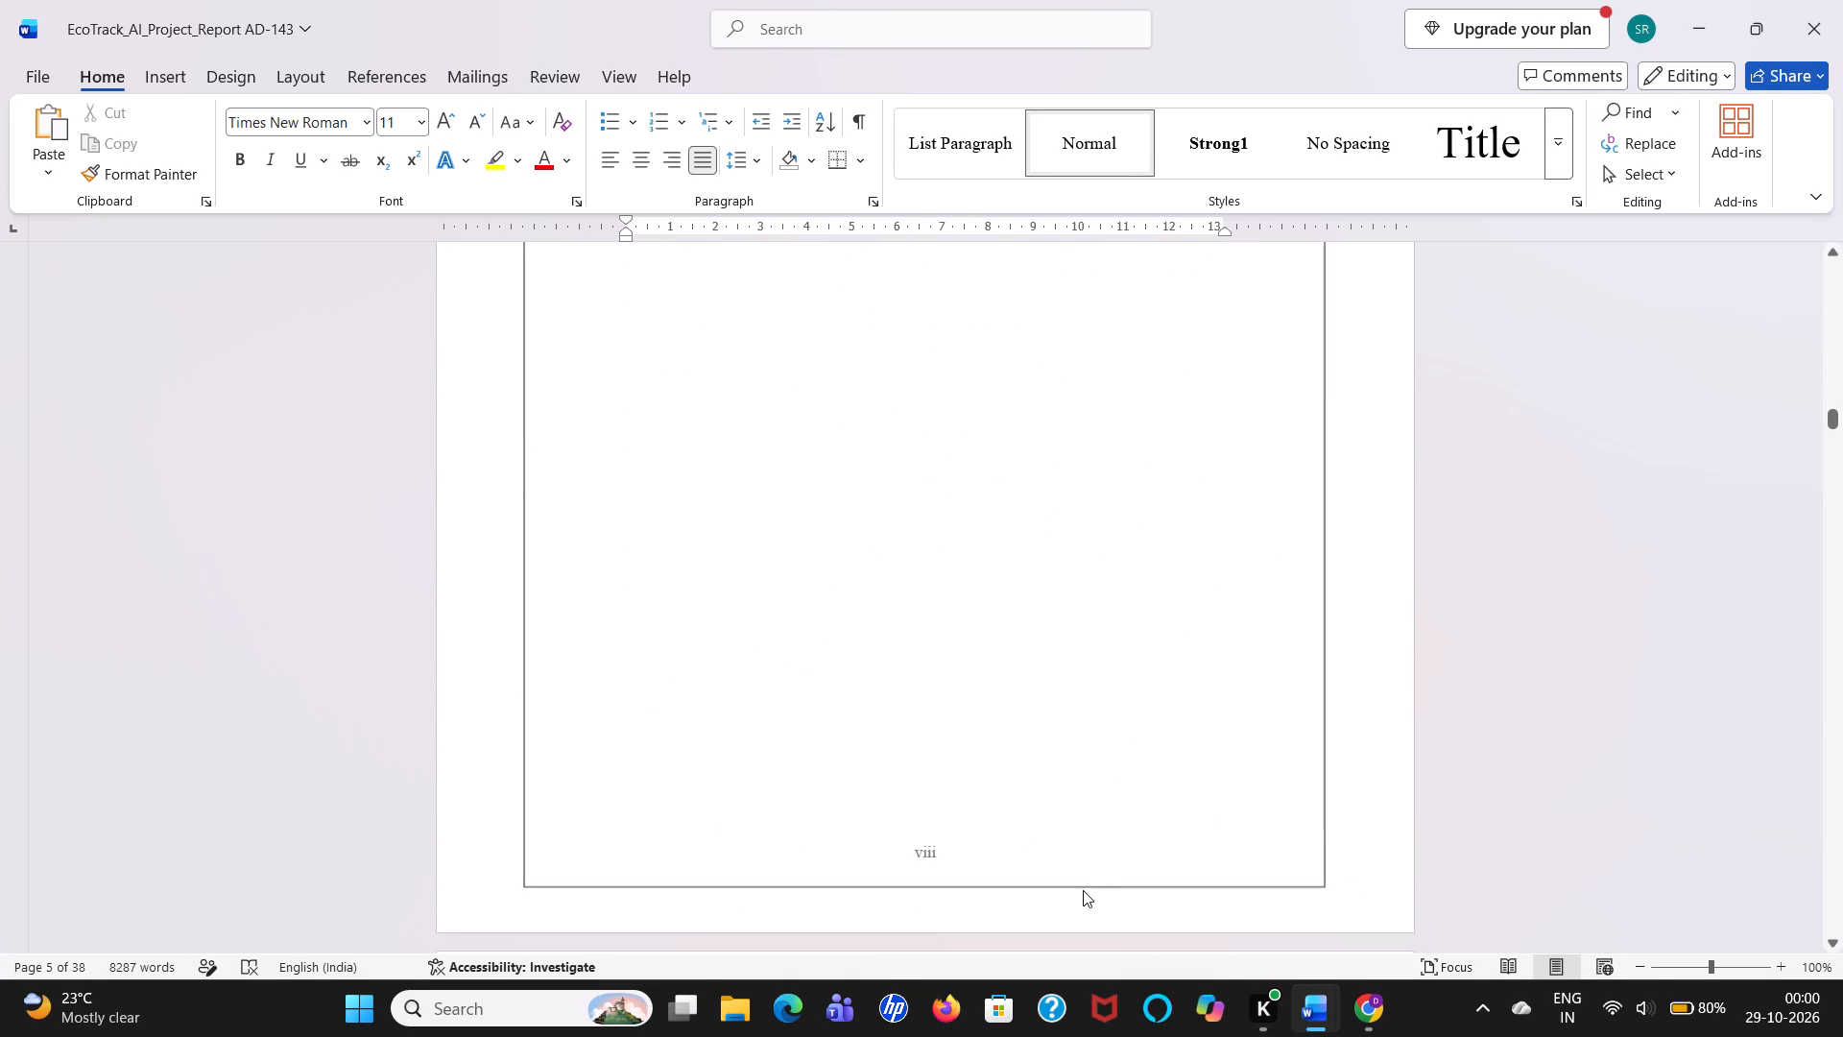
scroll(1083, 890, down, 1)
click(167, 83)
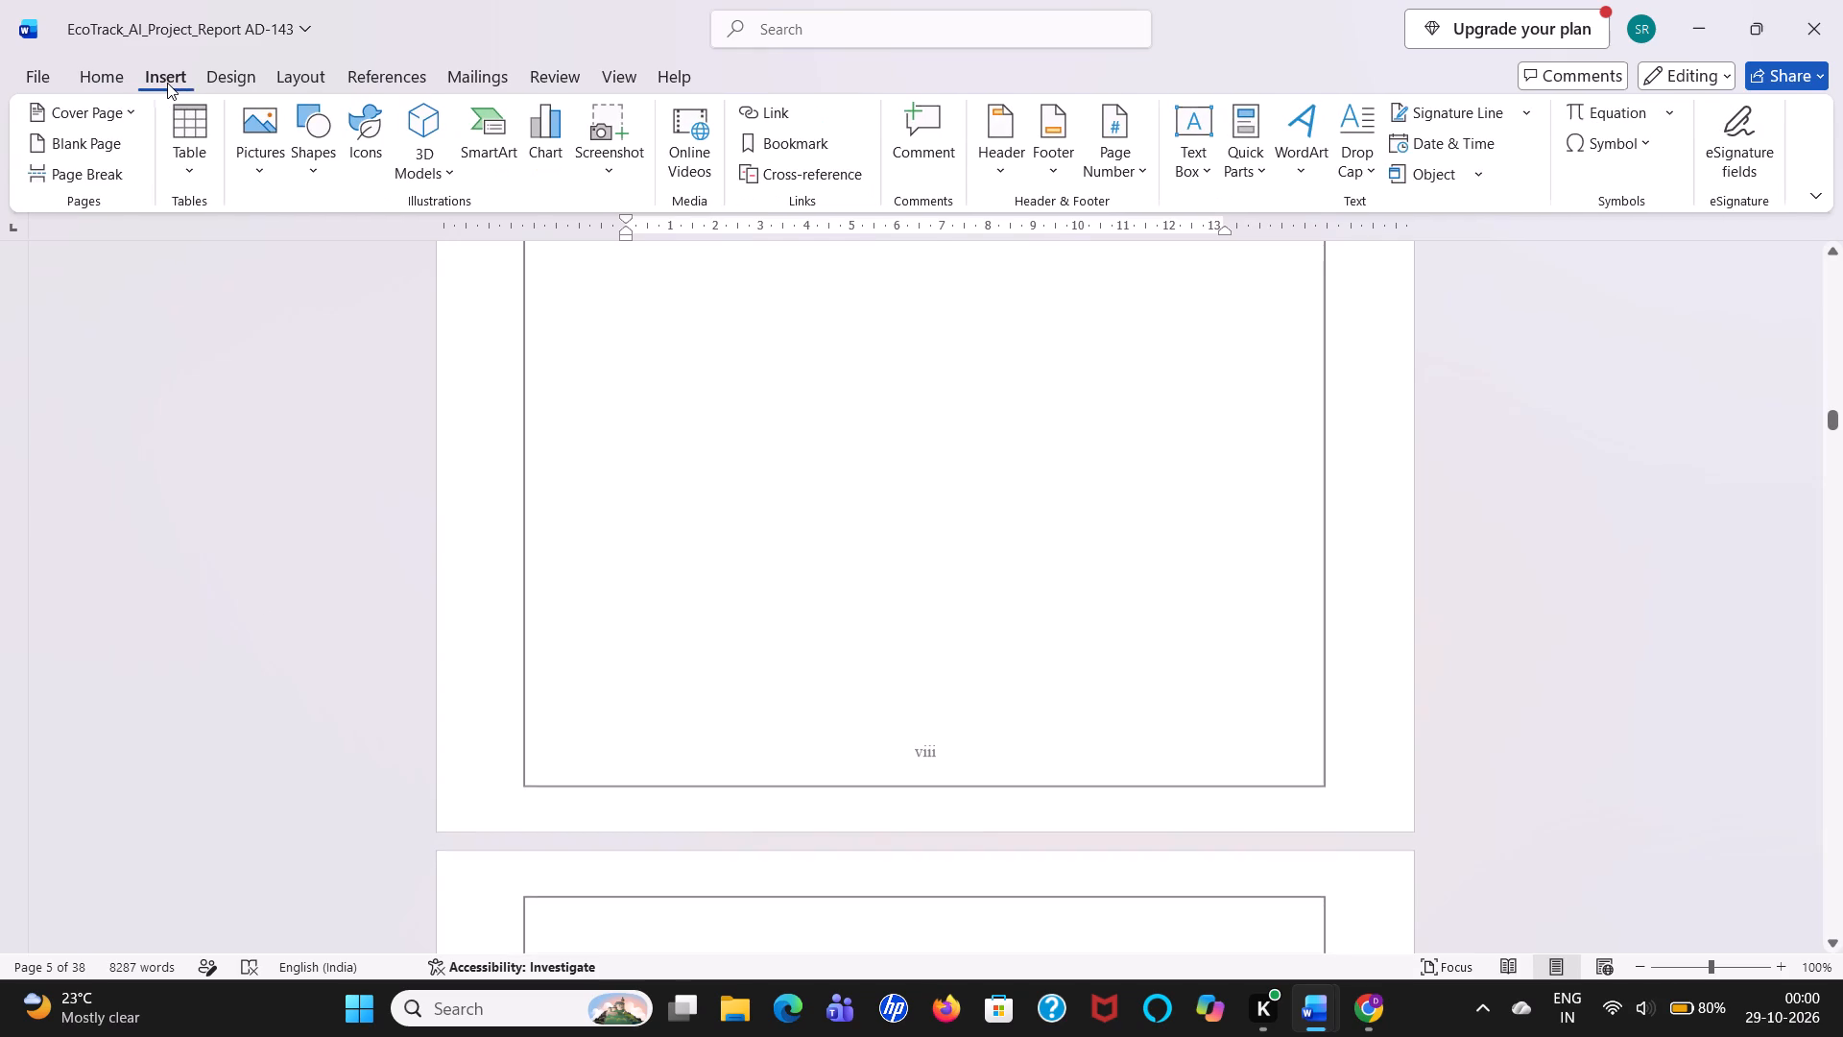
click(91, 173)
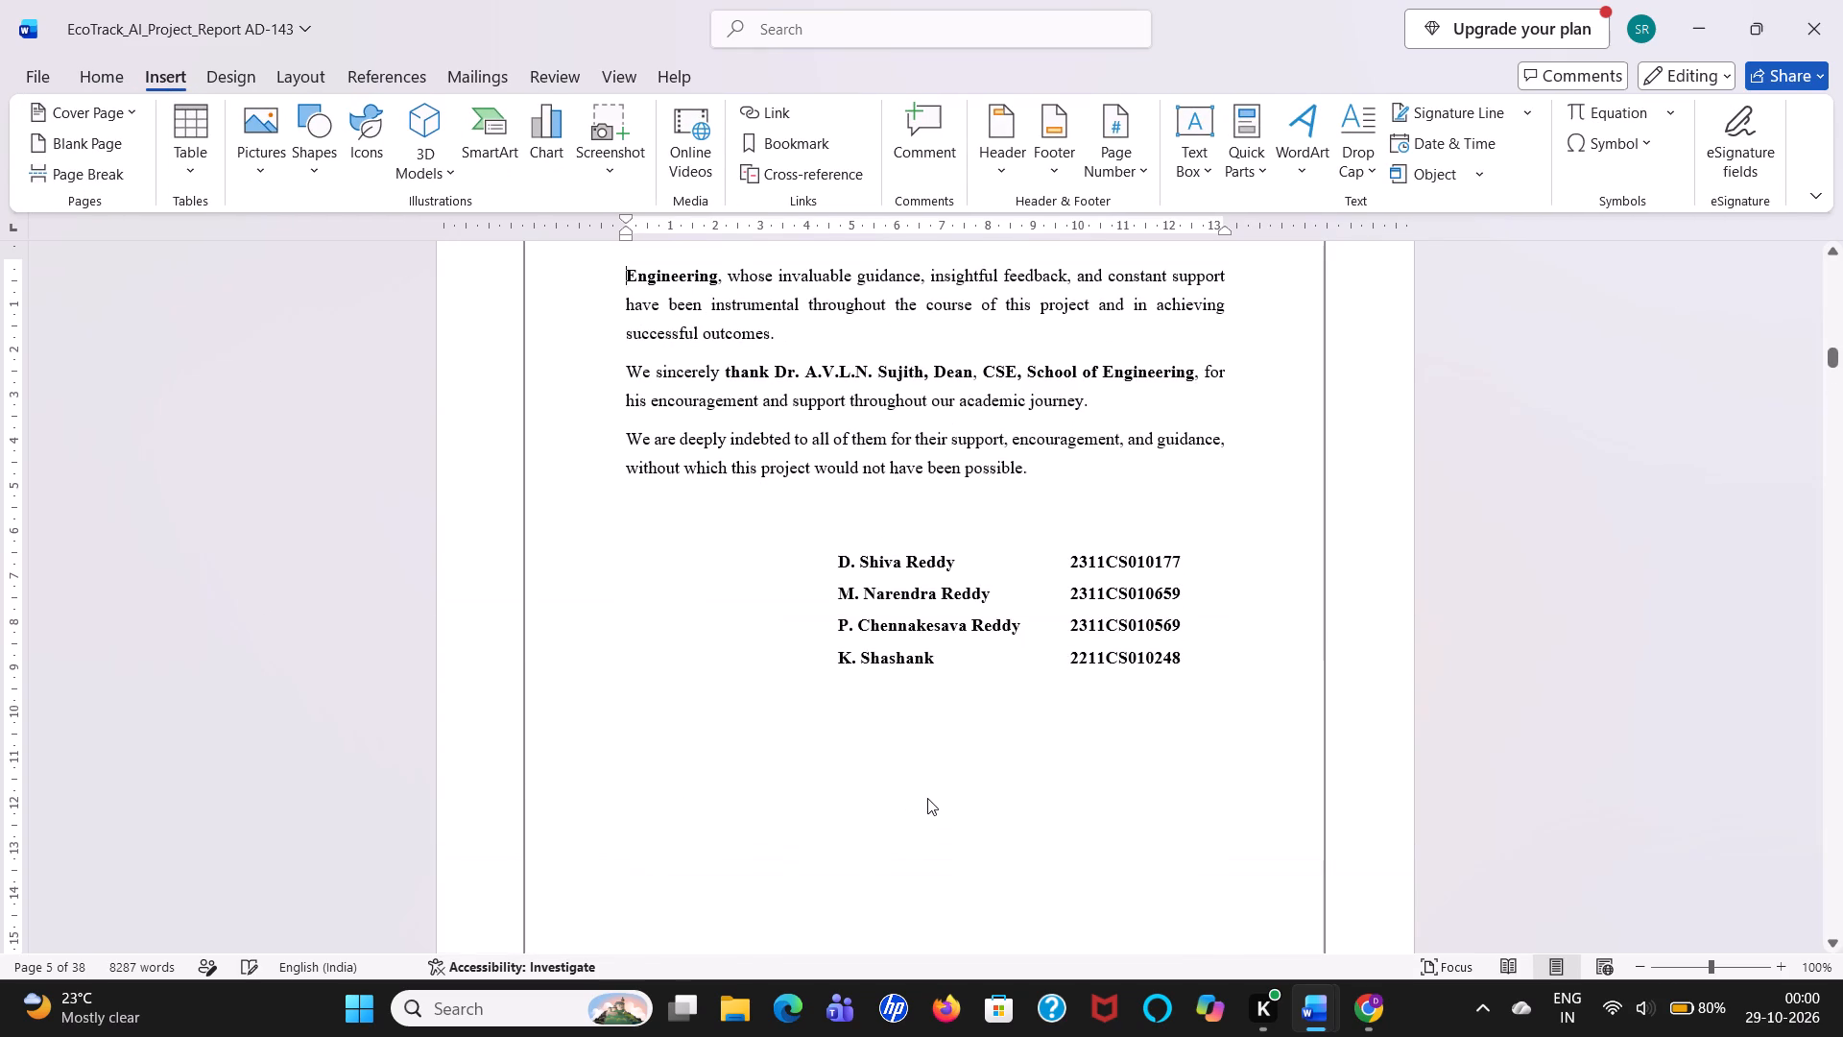
Check the page flow and footer numbers from the table of contents through the List of Figures into Chapter 1.
scroll(928, 800, down, 11)
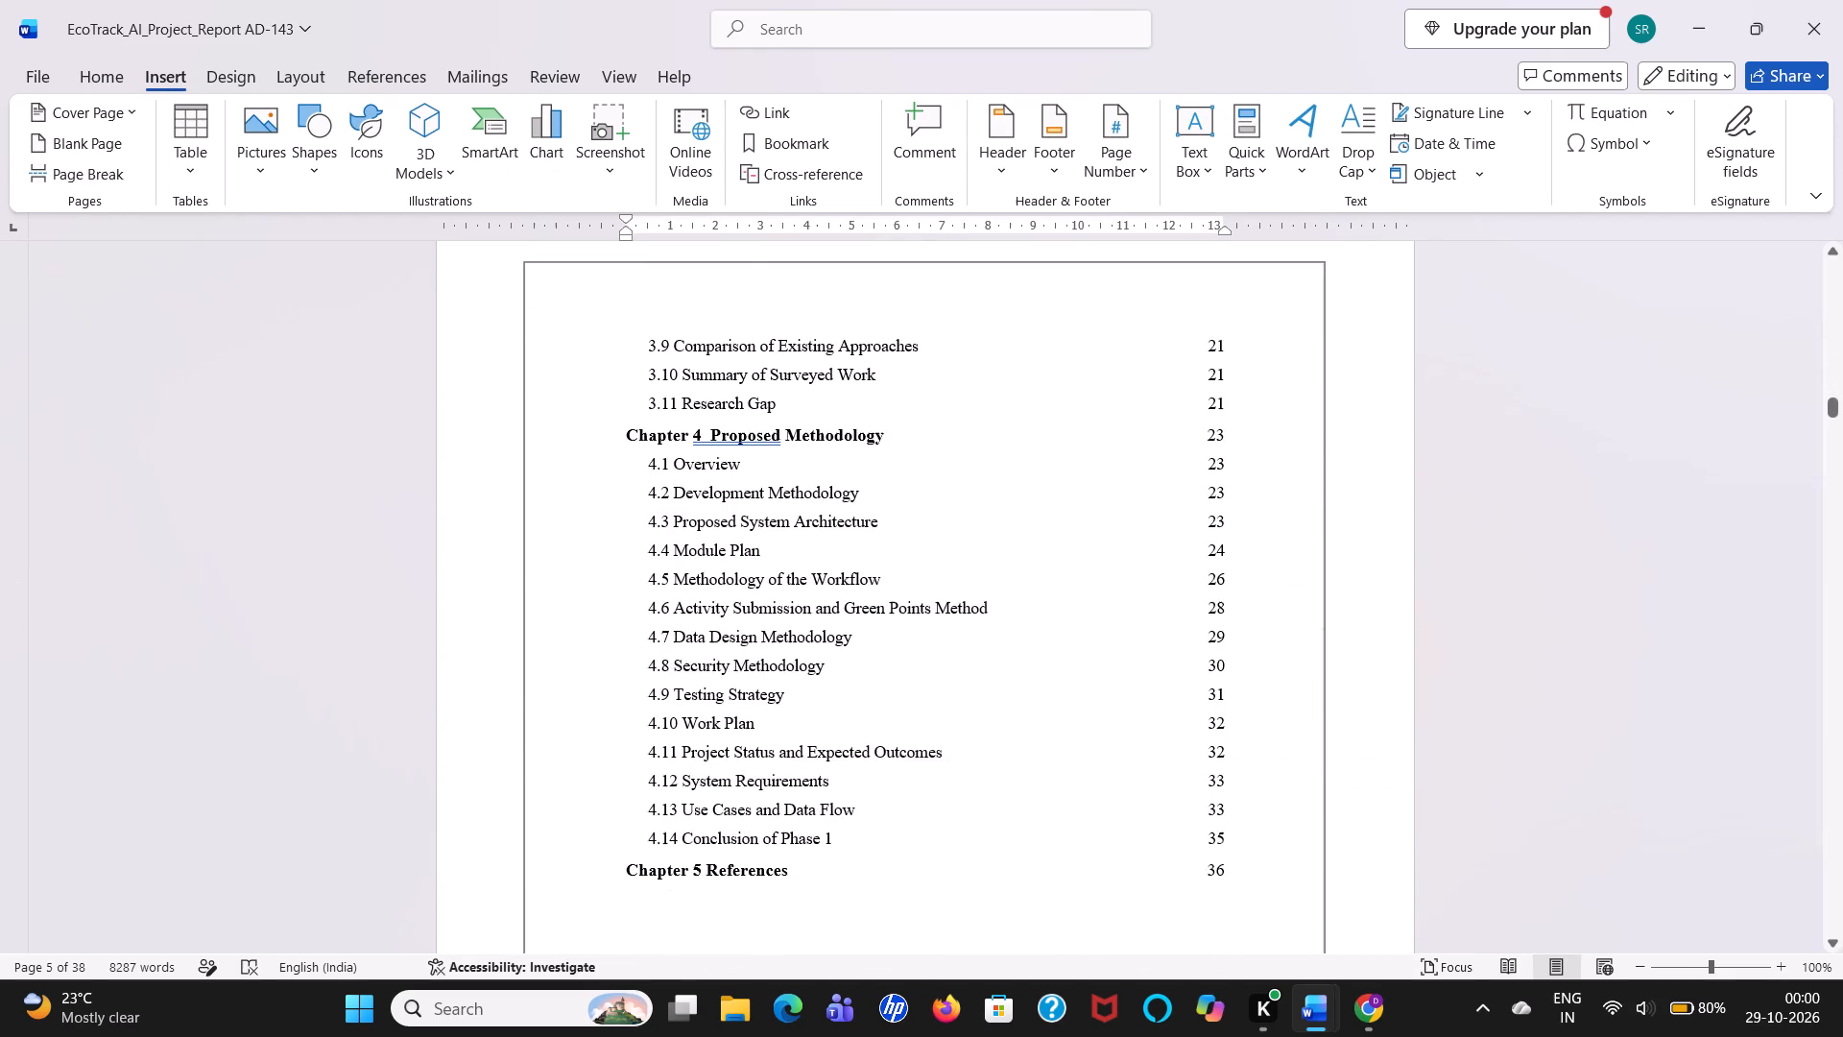
scroll(928, 800, down, 7)
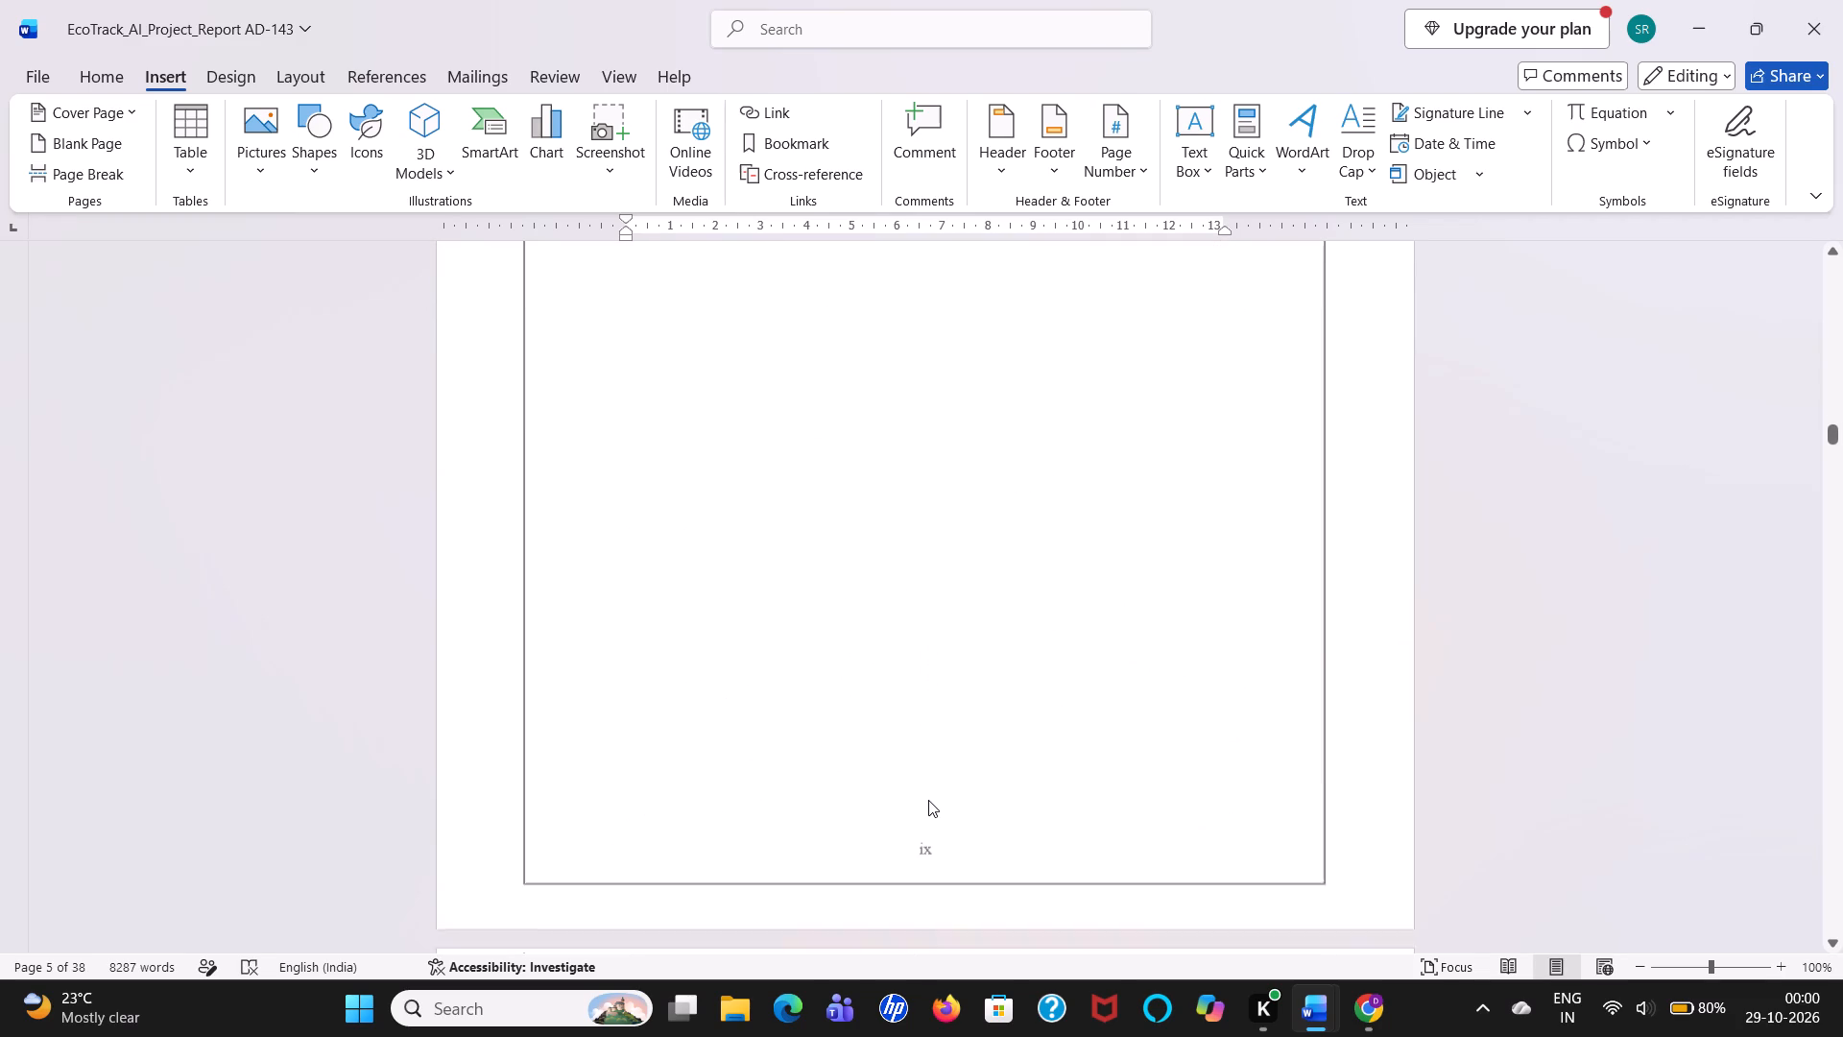
scroll(928, 800, down, 1)
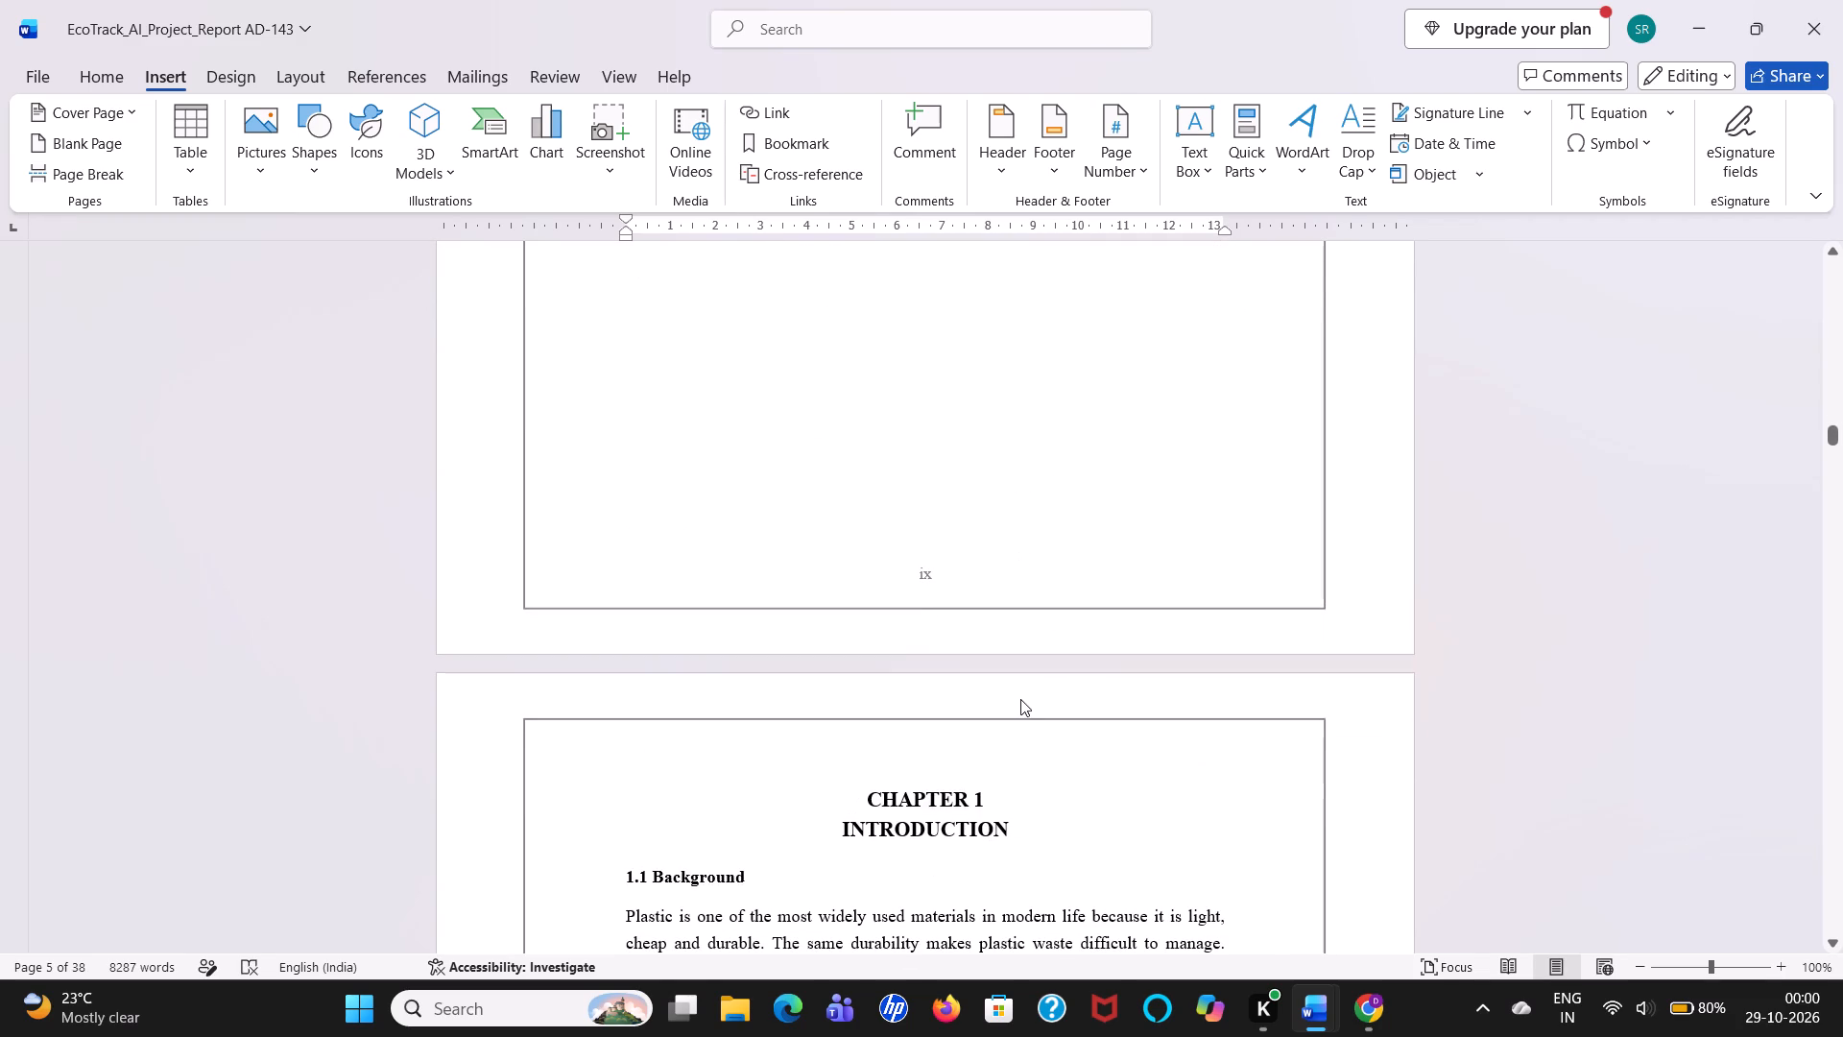
scroll(1020, 699, up, 8)
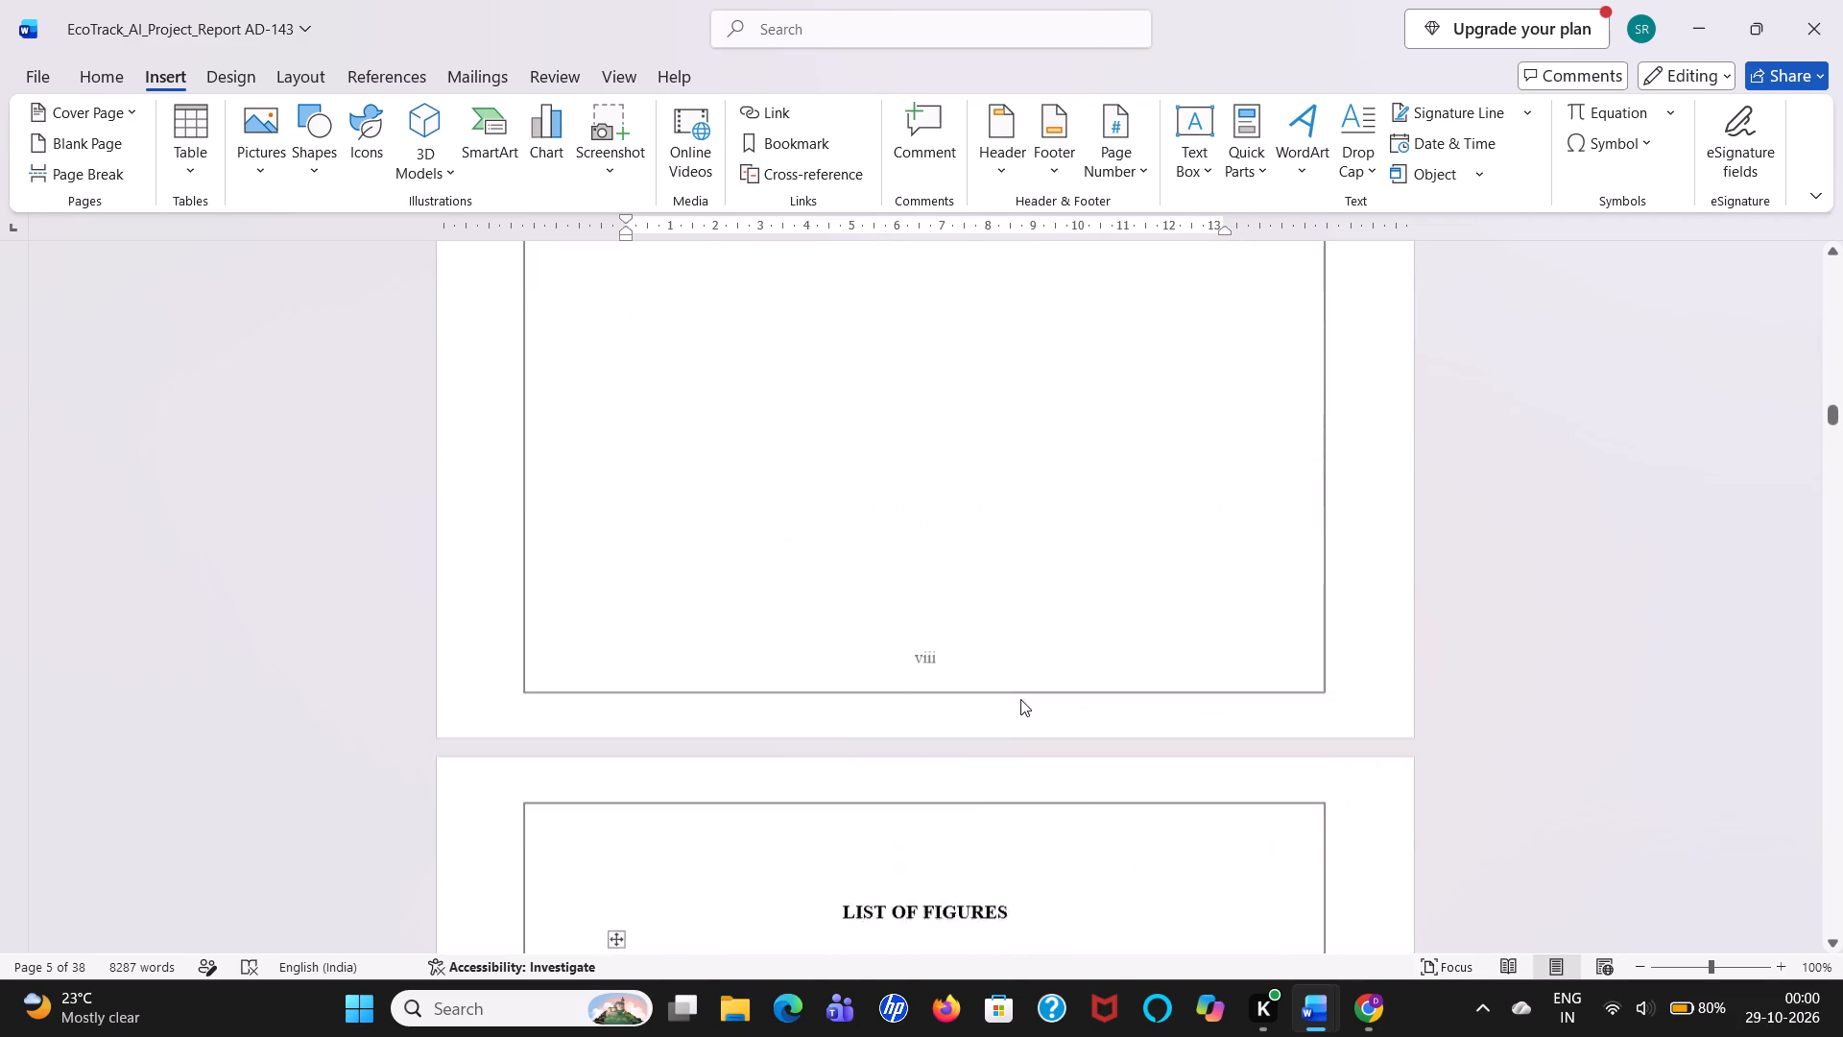
scroll(1020, 699, up, 2)
scroll(1020, 699, down, 5)
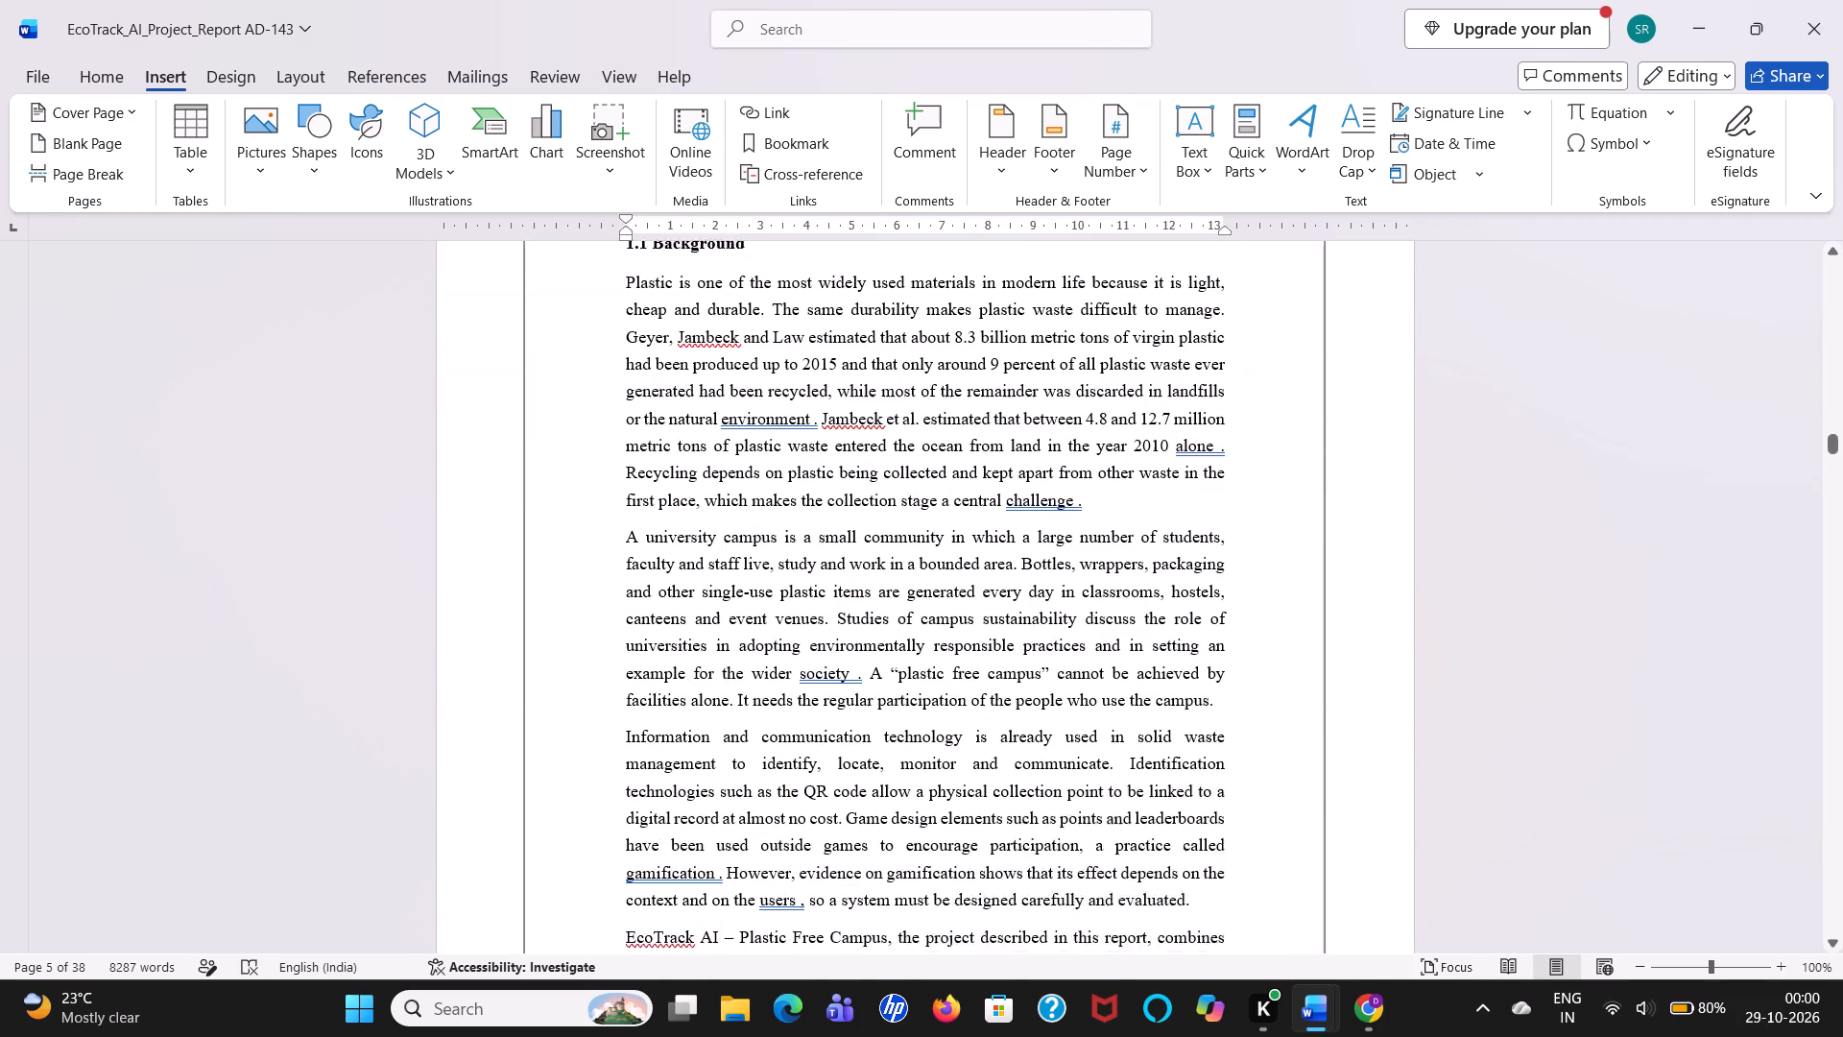
scroll(1020, 699, up, 1)
scroll(1018, 708, down, 3)
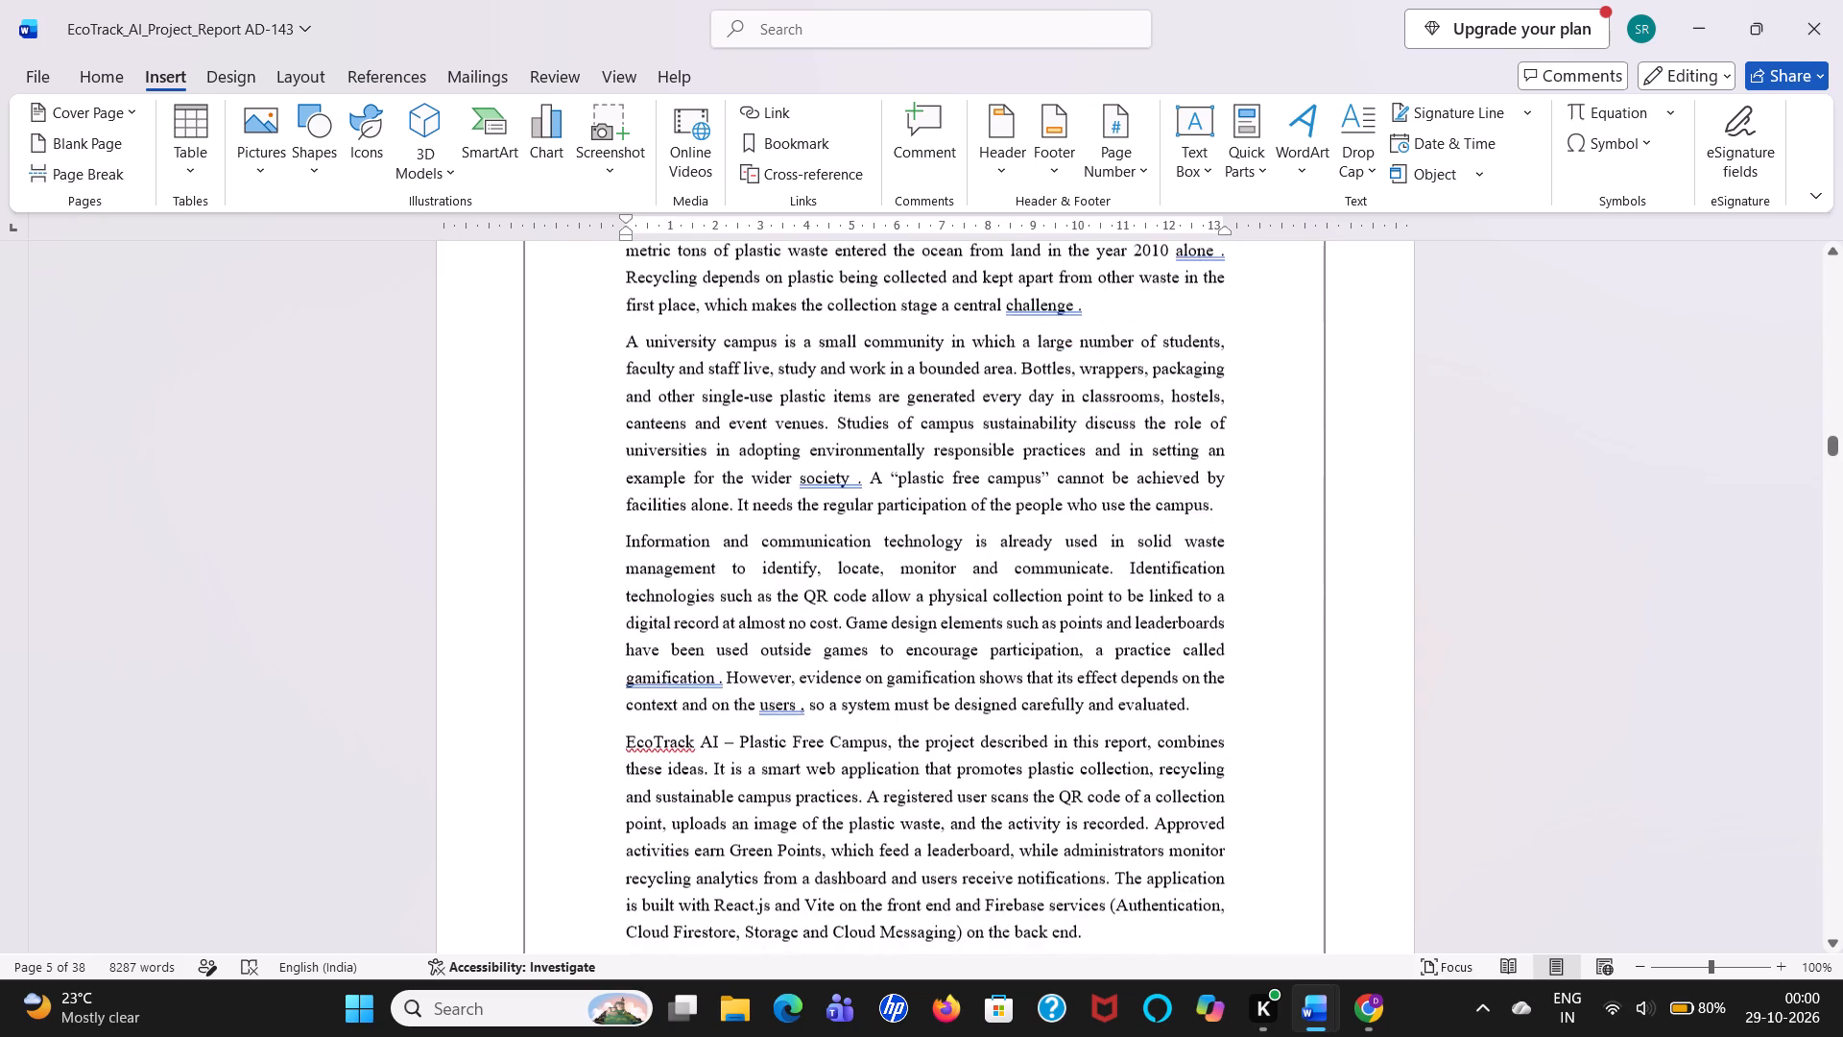
scroll(1018, 708, down, 1)
scroll(1018, 708, up, 1)
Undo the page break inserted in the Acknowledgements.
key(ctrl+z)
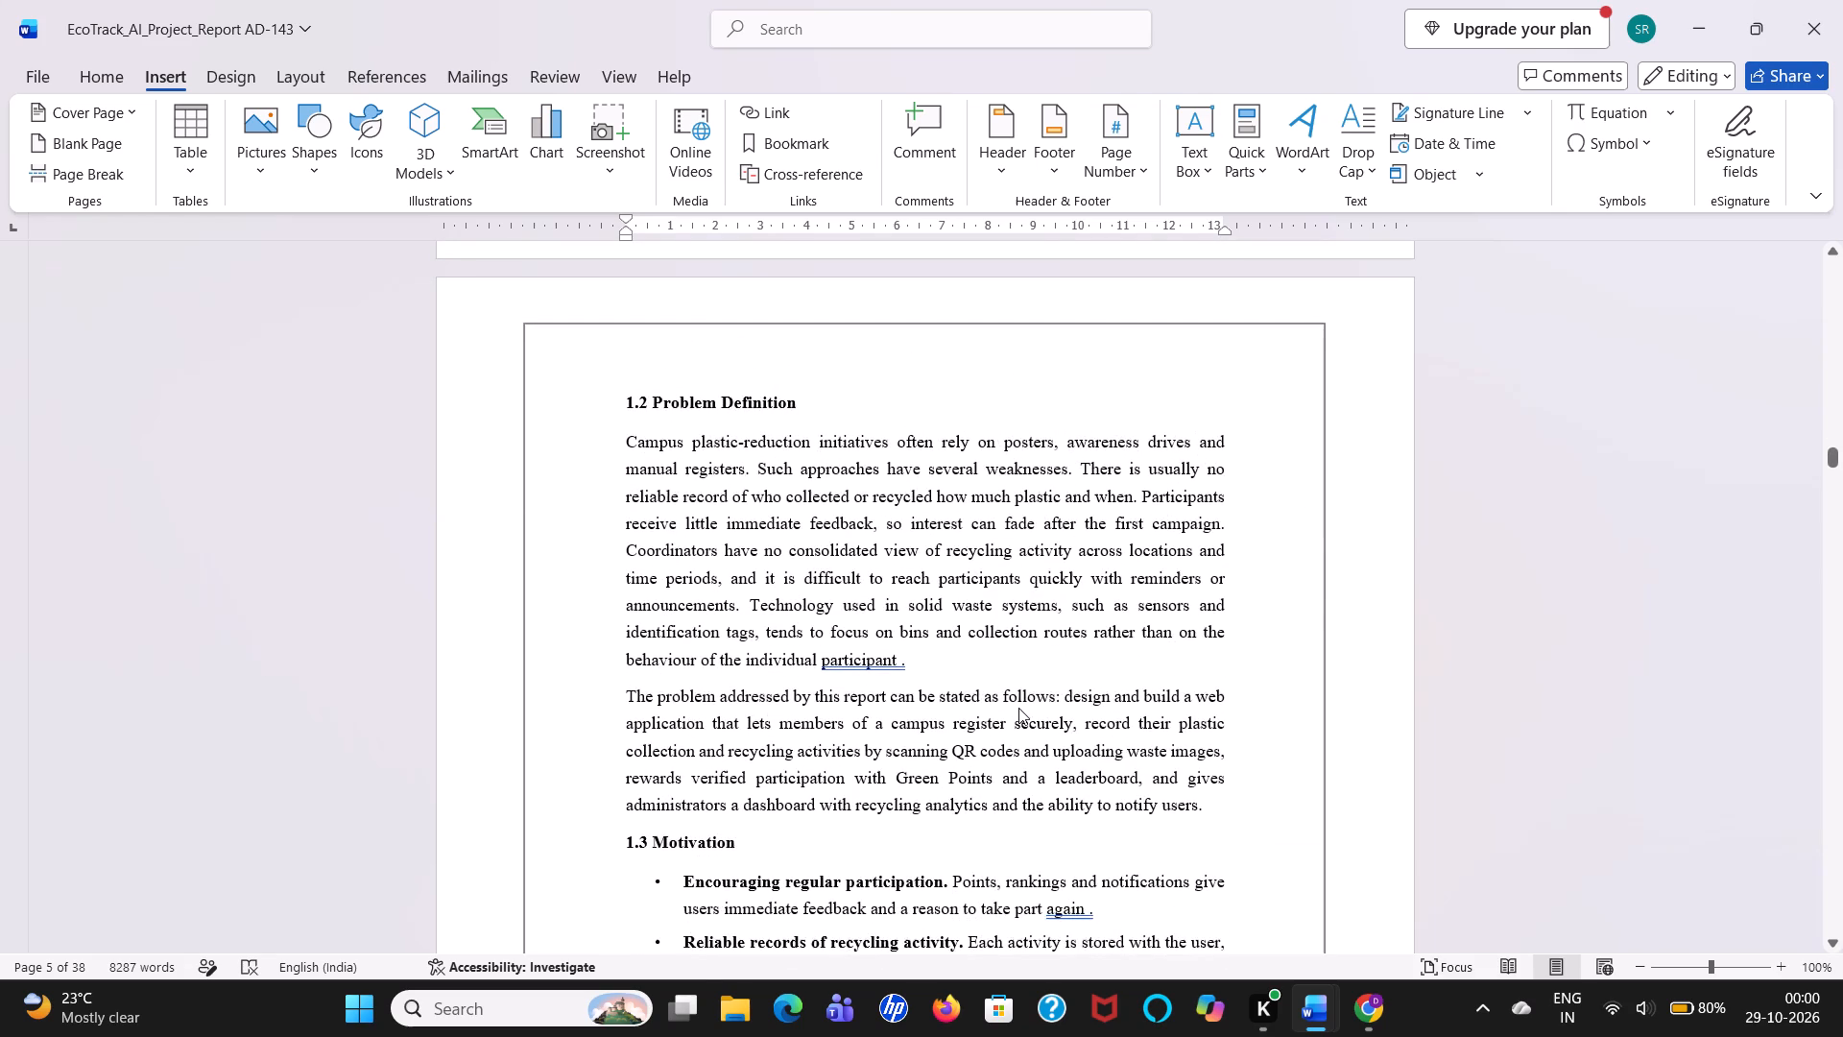
Review the pages and footer numbers backwards from Chapter 1 through the front matter to the title page, at about 103% zoom.
ctrl+click(1018, 708)
ctrl+scroll(1018, 708, up, 2)
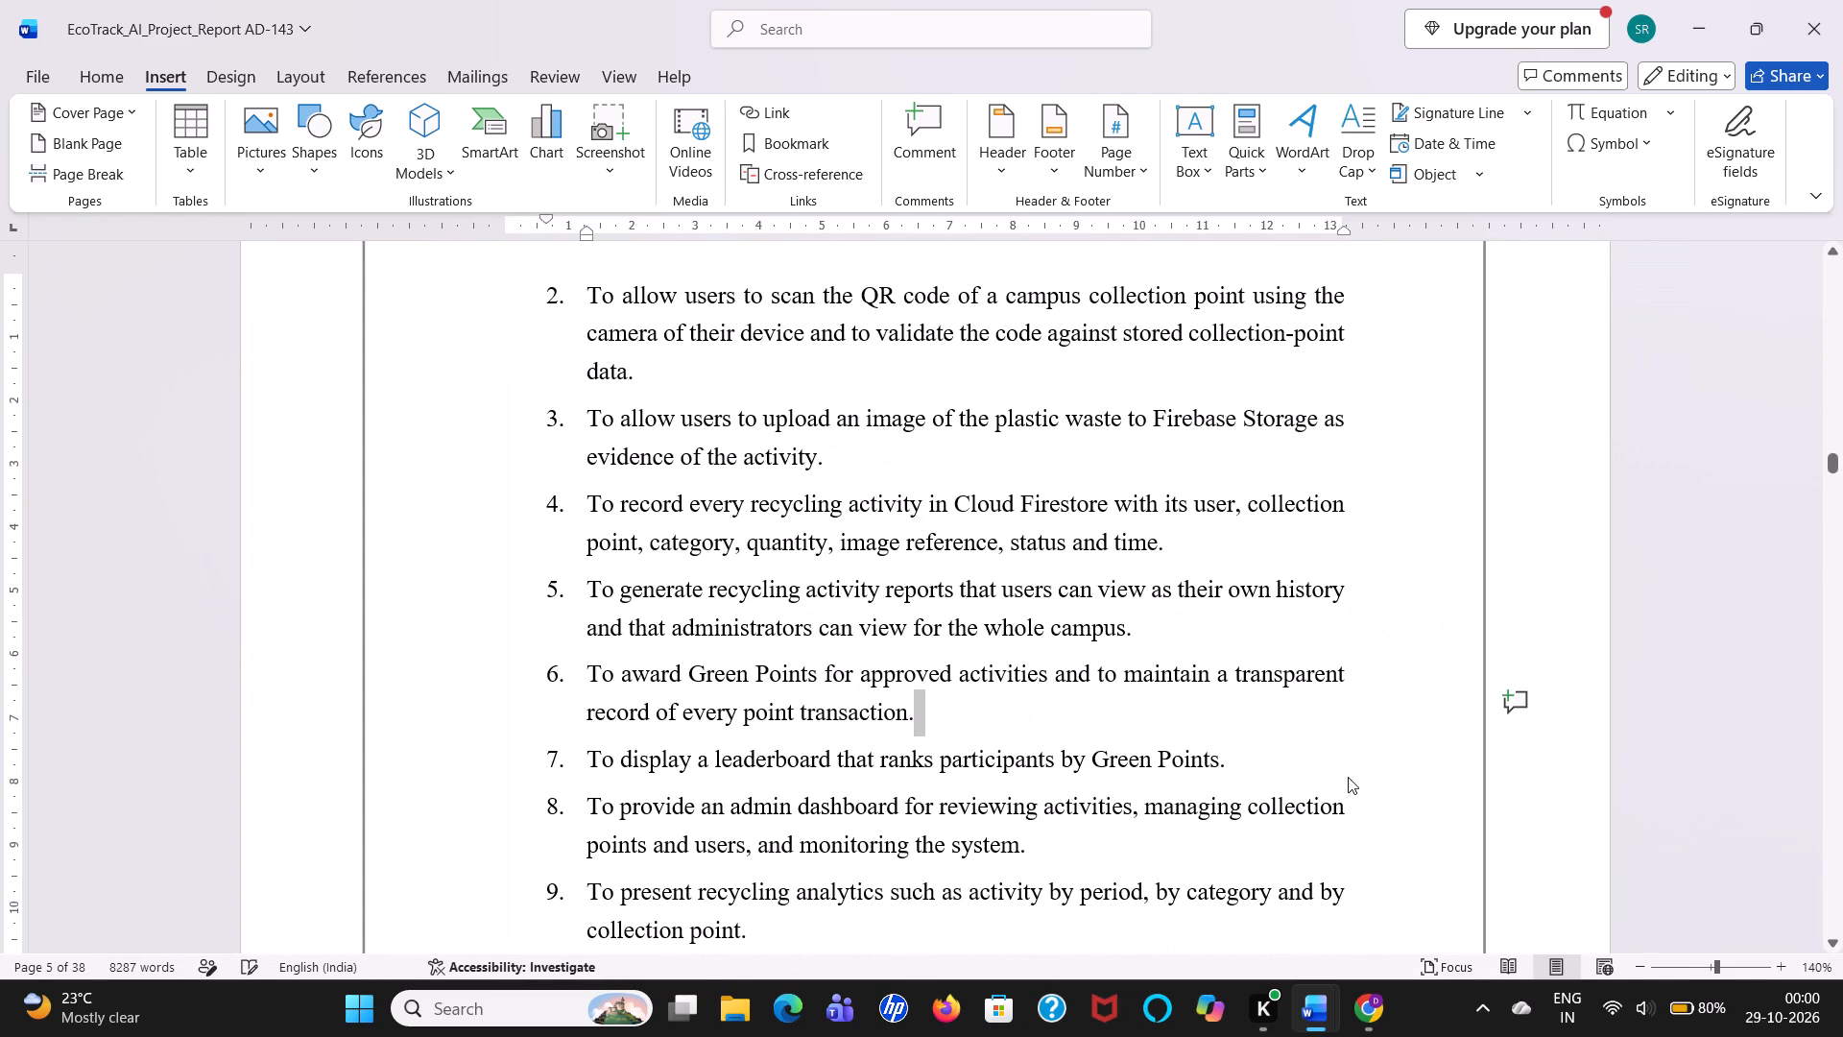
drag(1723, 961, 1710, 966)
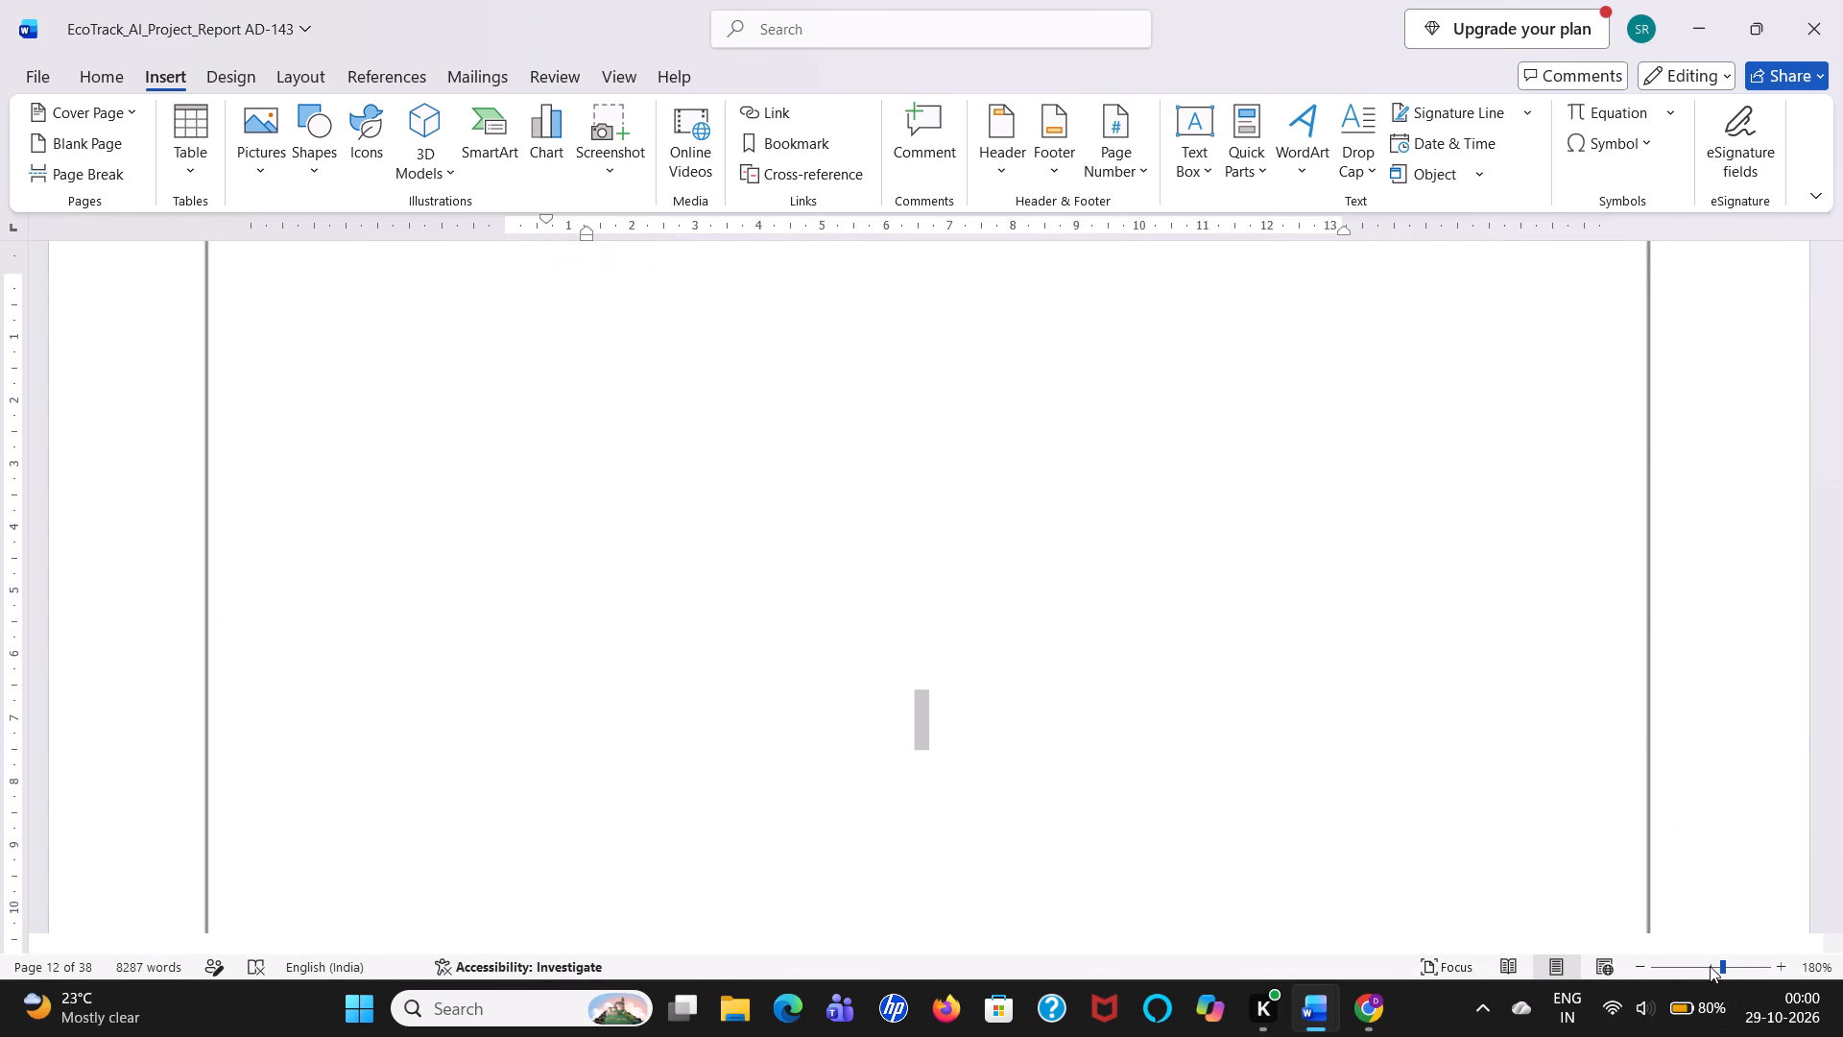
drag(1710, 966, 1708, 967)
click(1708, 967)
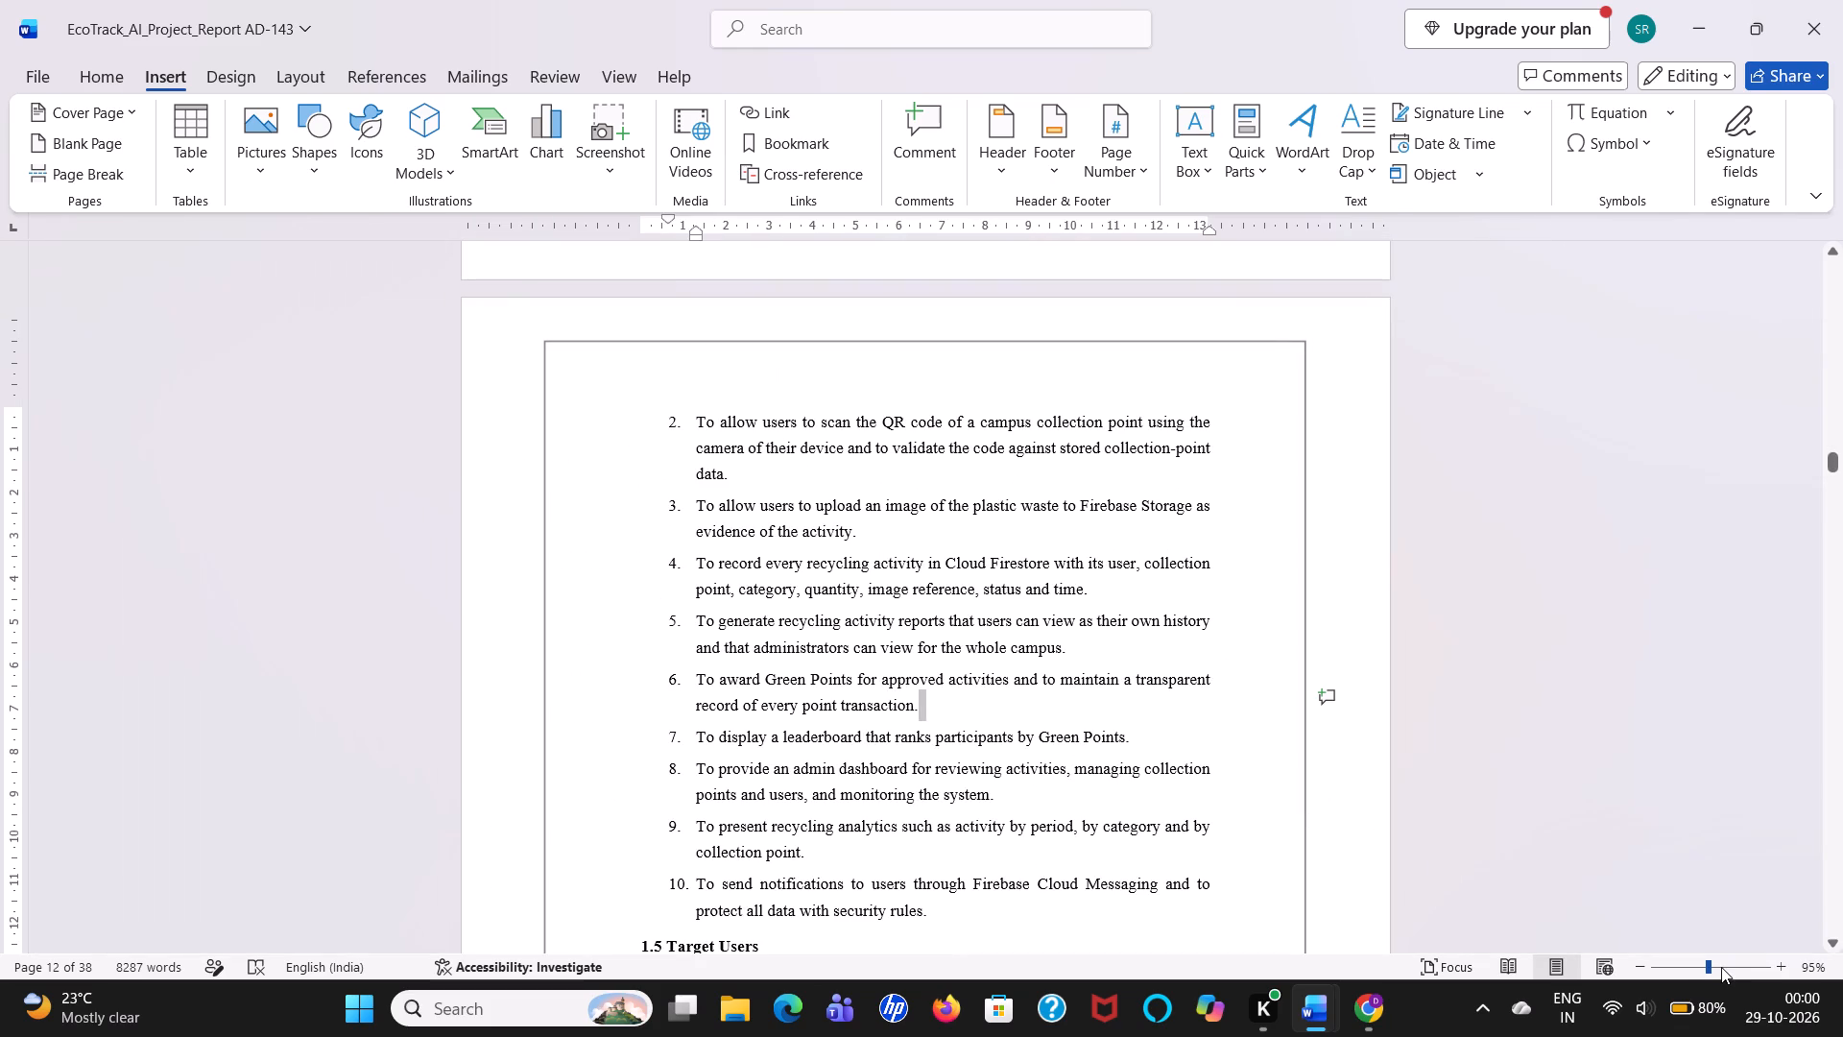
click(1708, 967)
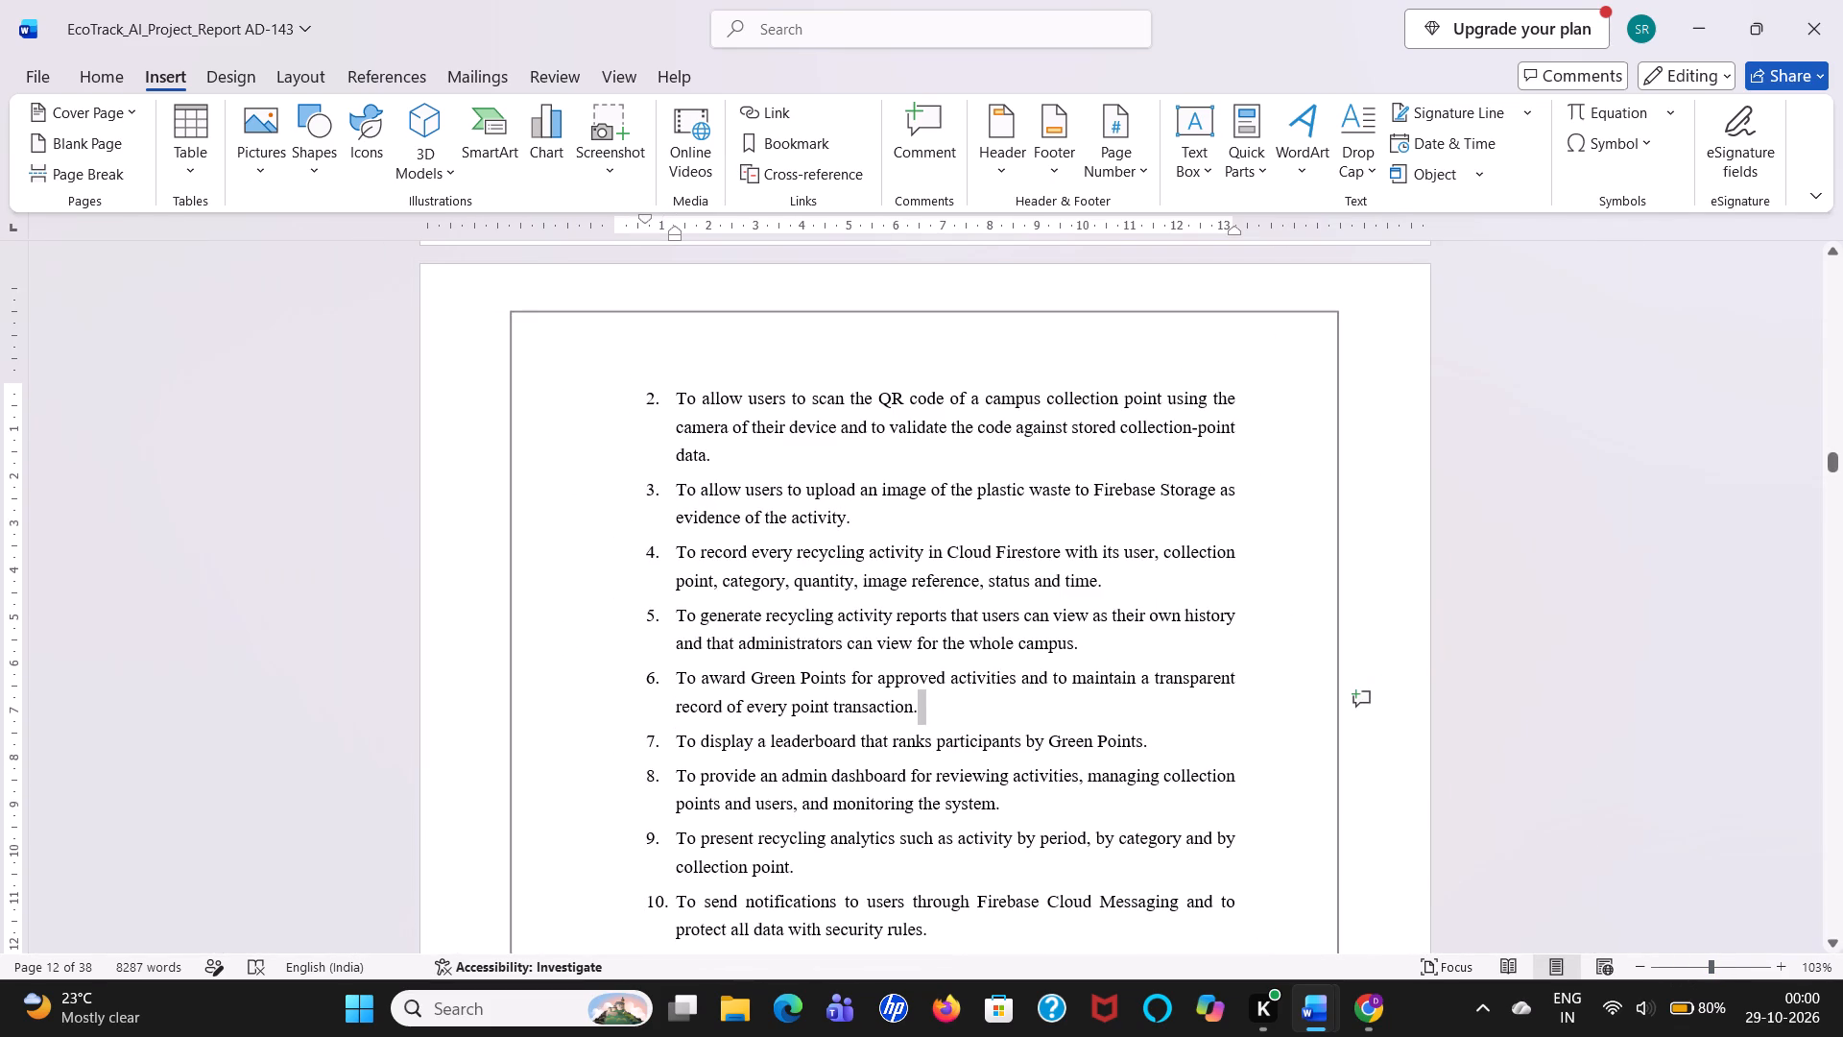
scroll(1183, 684, up, 7)
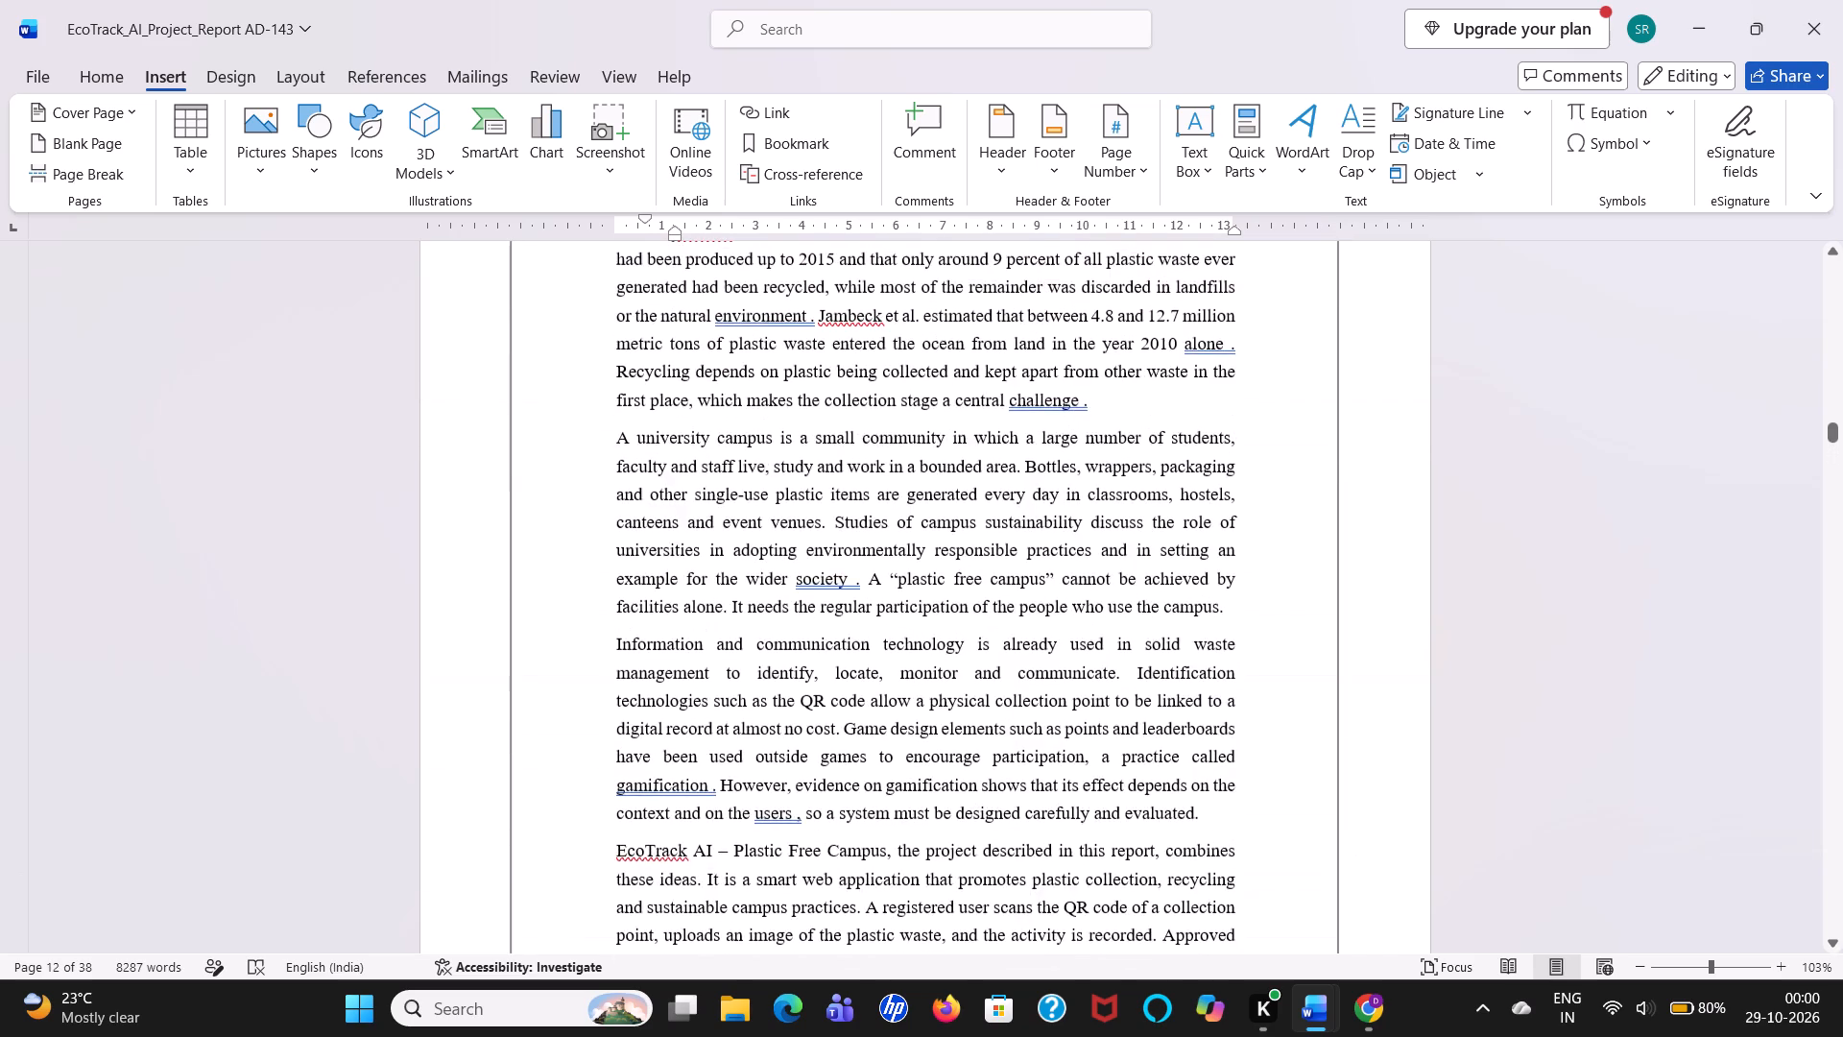
scroll(1183, 684, up, 6)
scroll(1183, 684, down, 1)
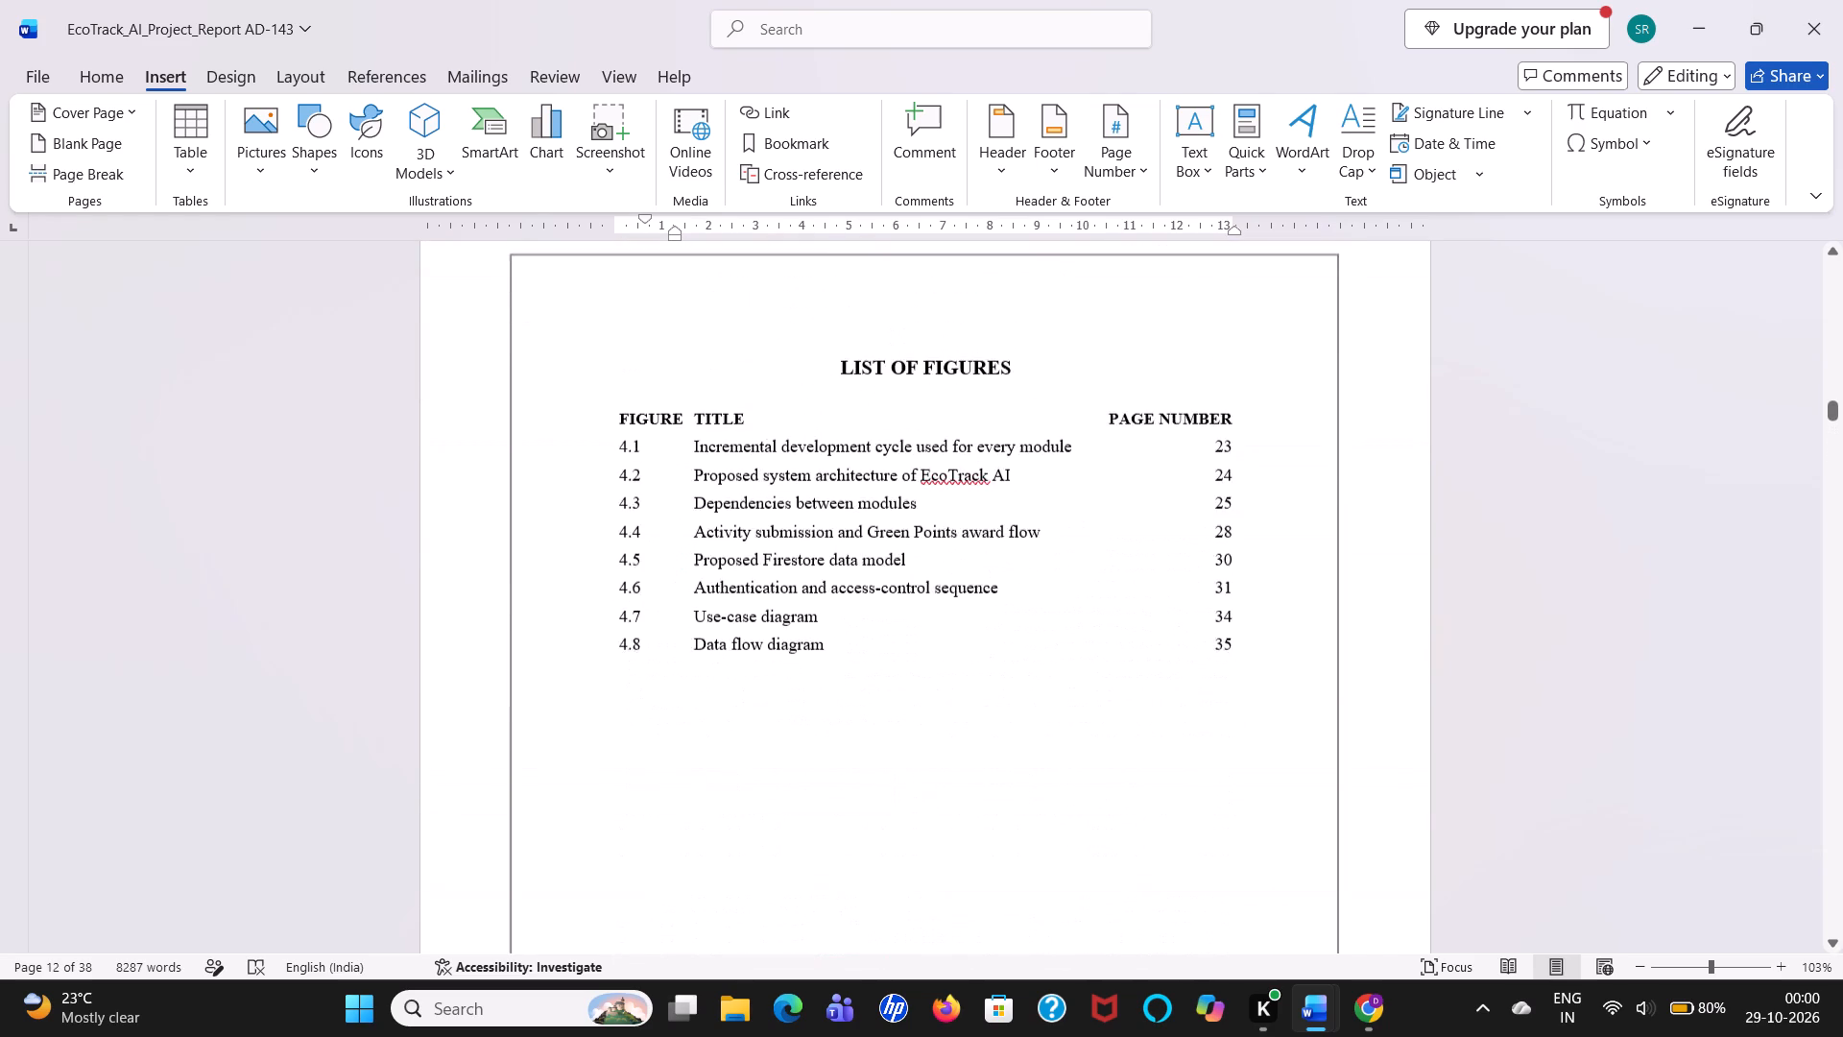
scroll(1183, 684, down, 1)
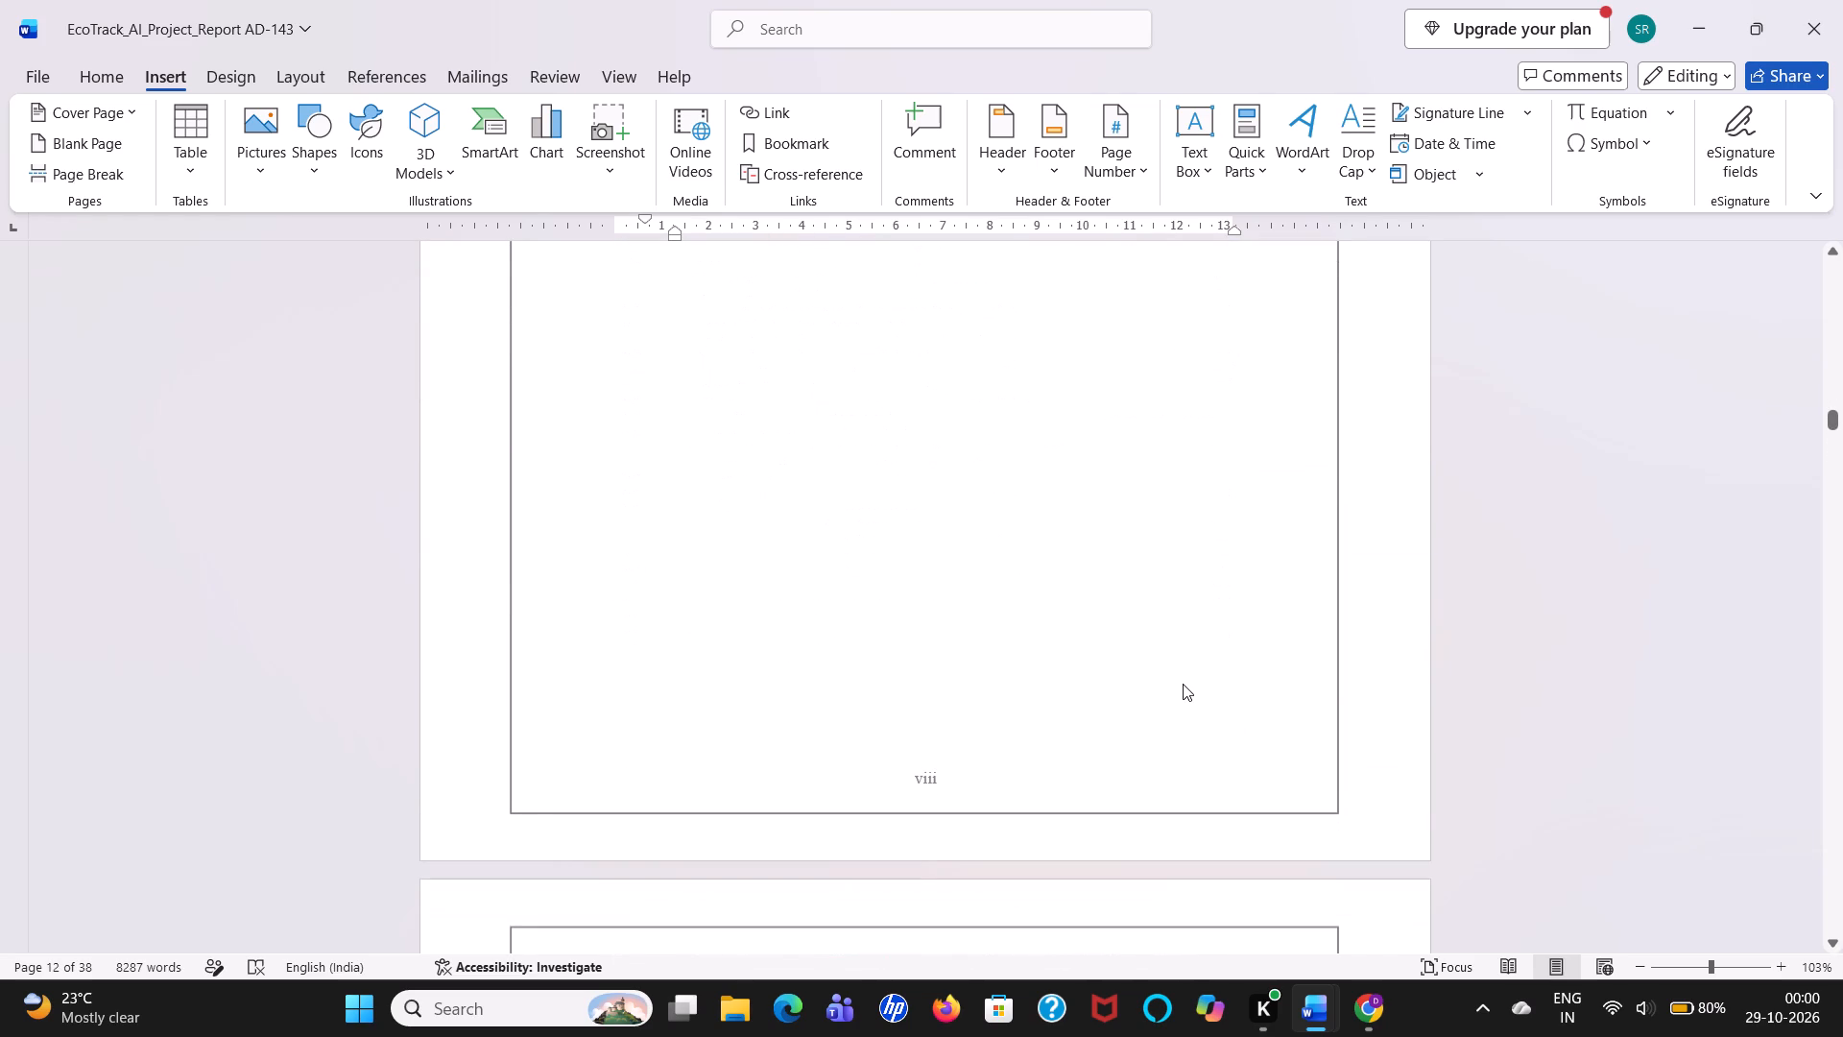
scroll(1183, 684, up, 8)
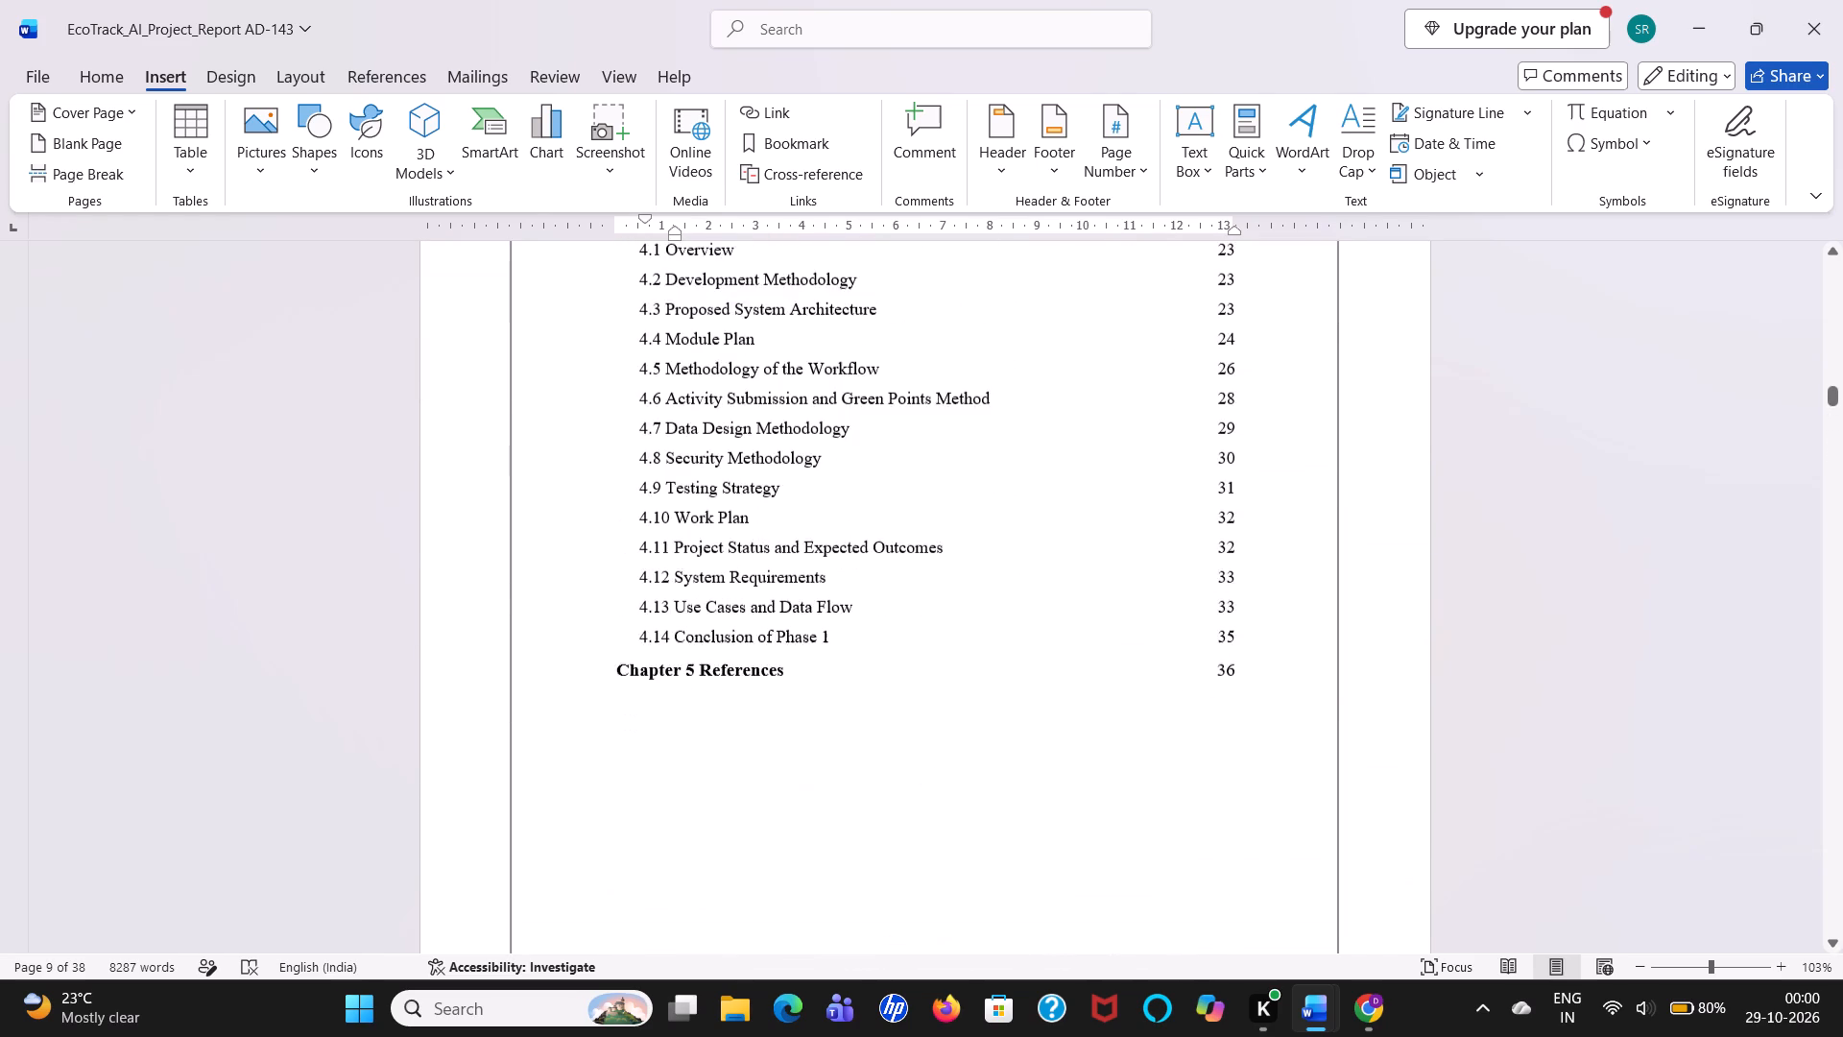
scroll(1183, 684, up, 8)
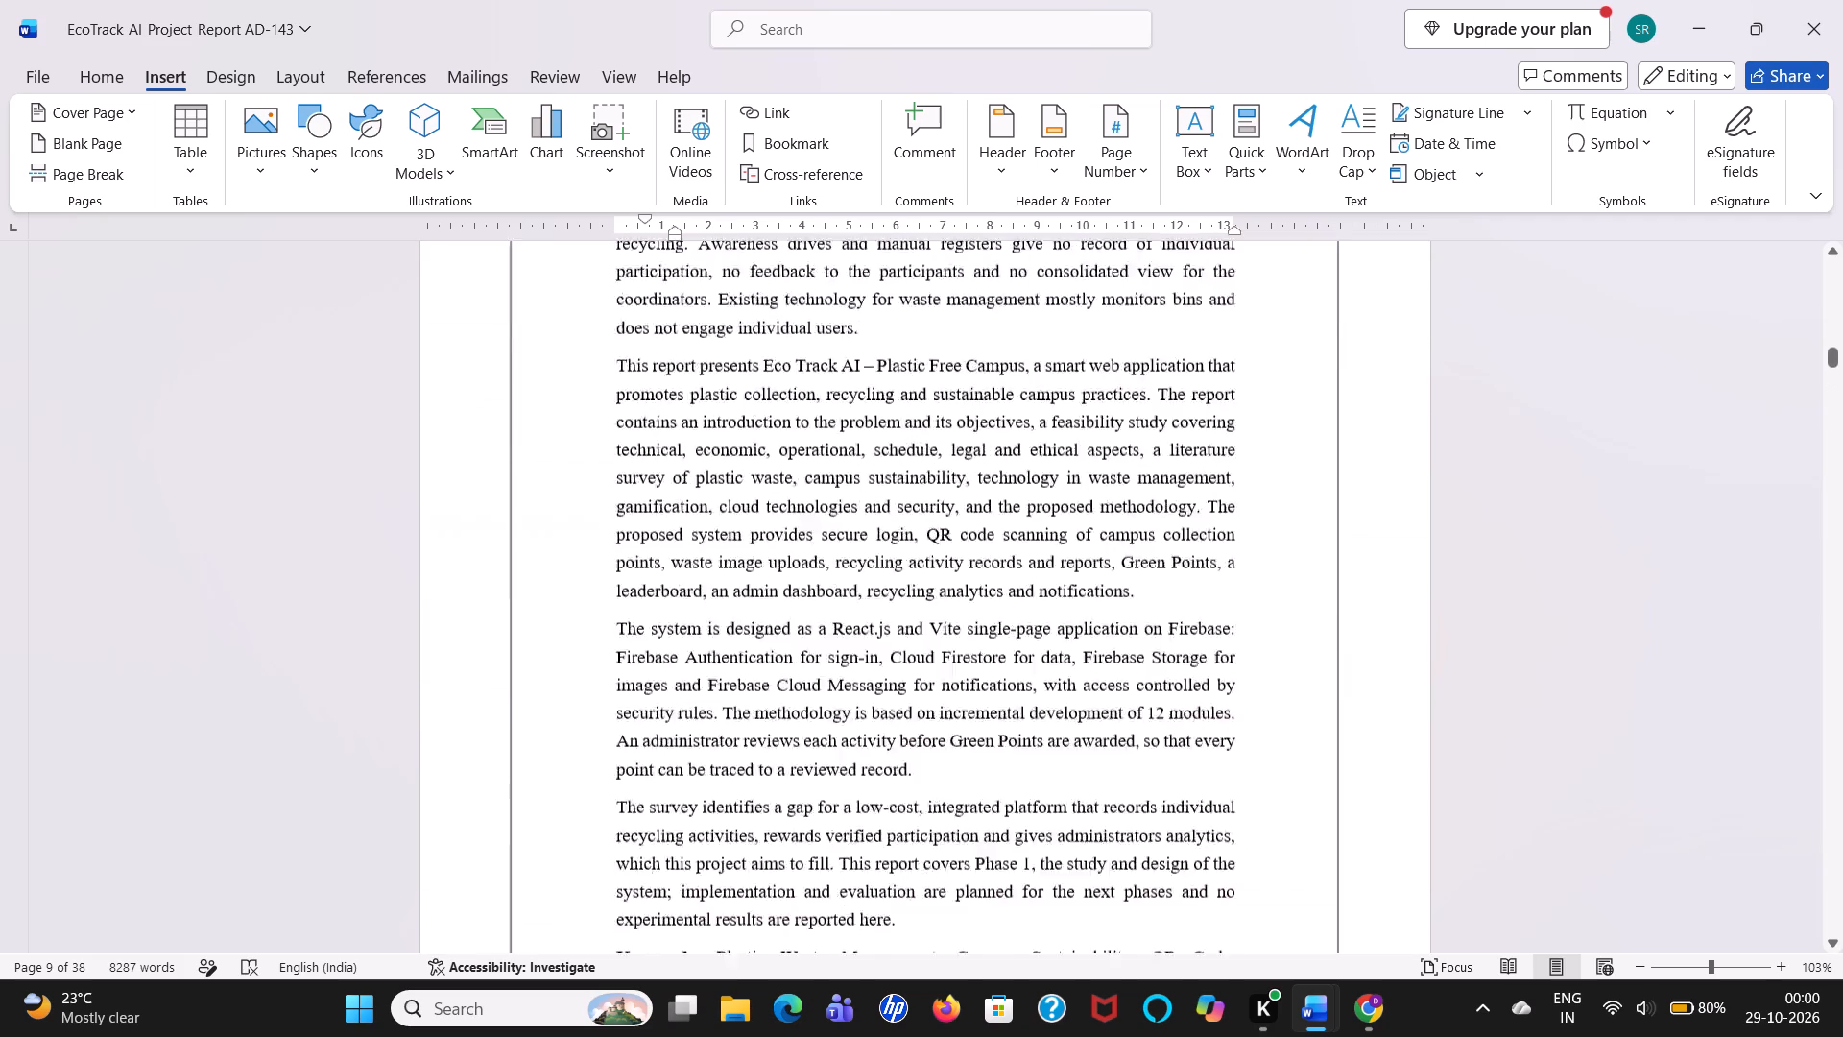
scroll(1183, 684, up, 10)
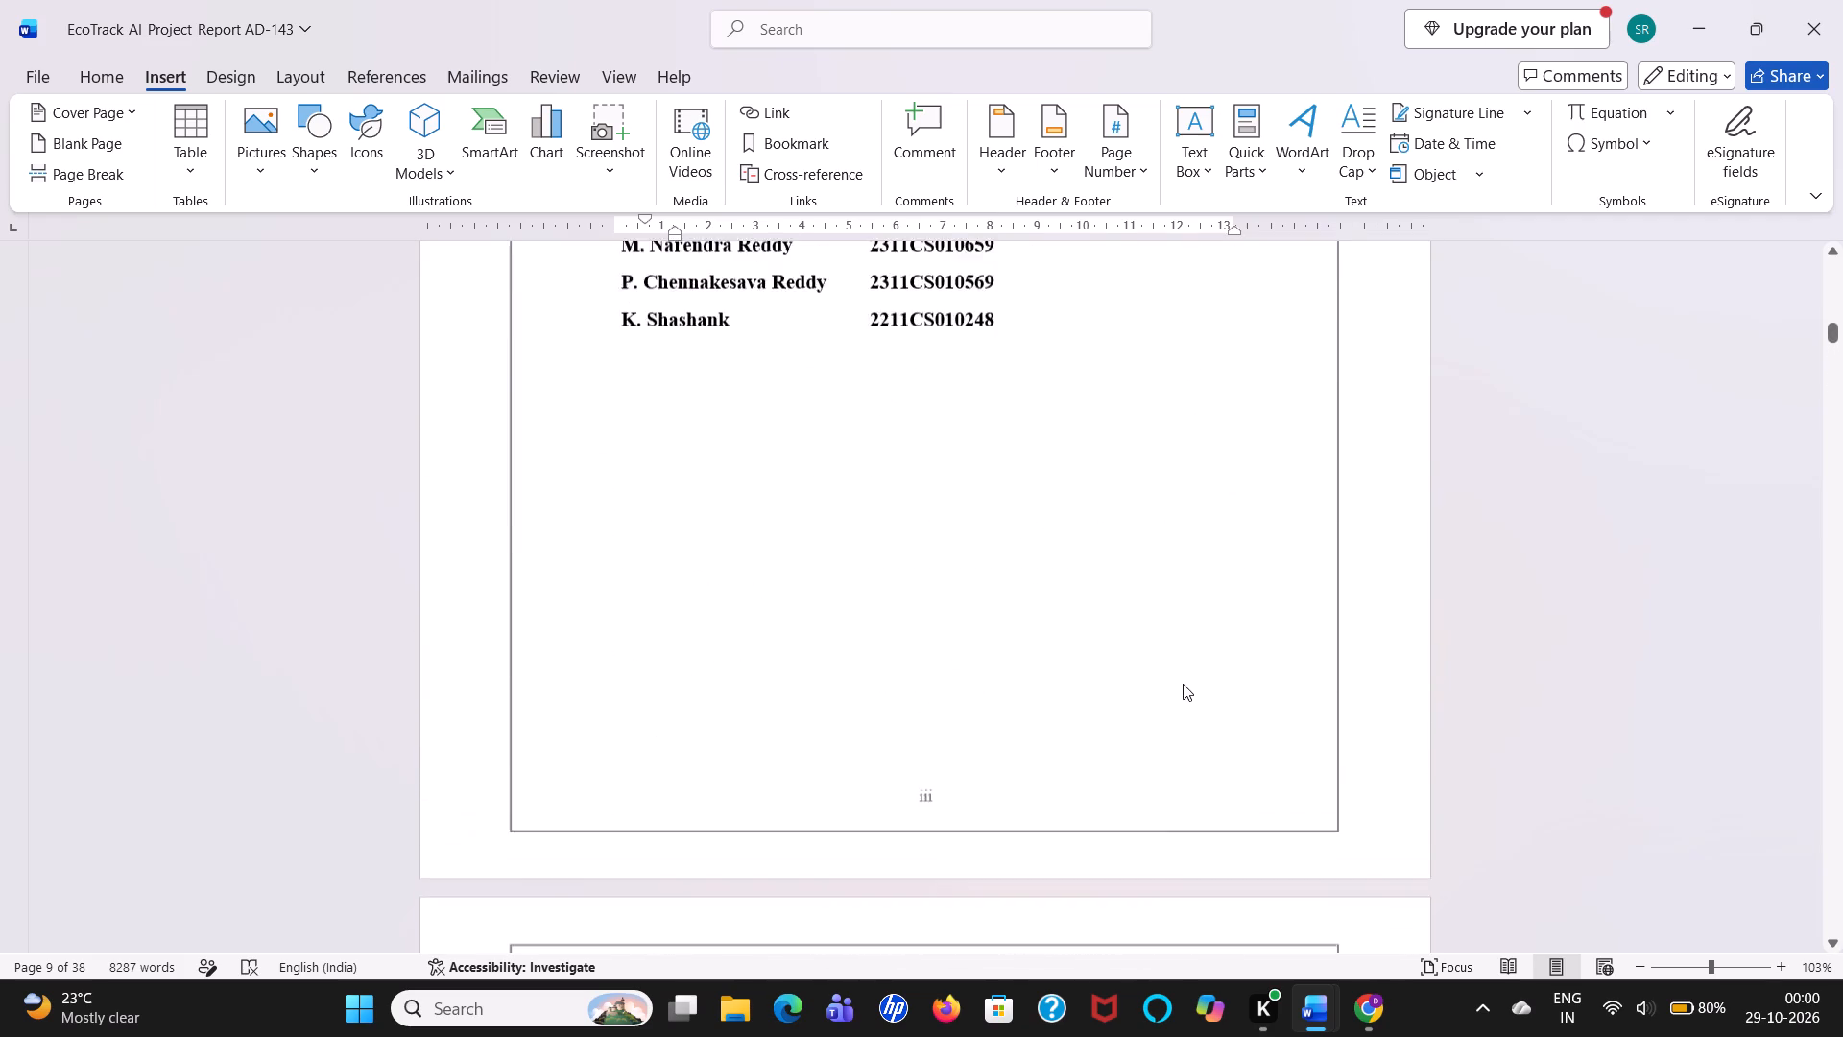
scroll(1183, 684, up, 5)
scroll(1134, 775, up, 4)
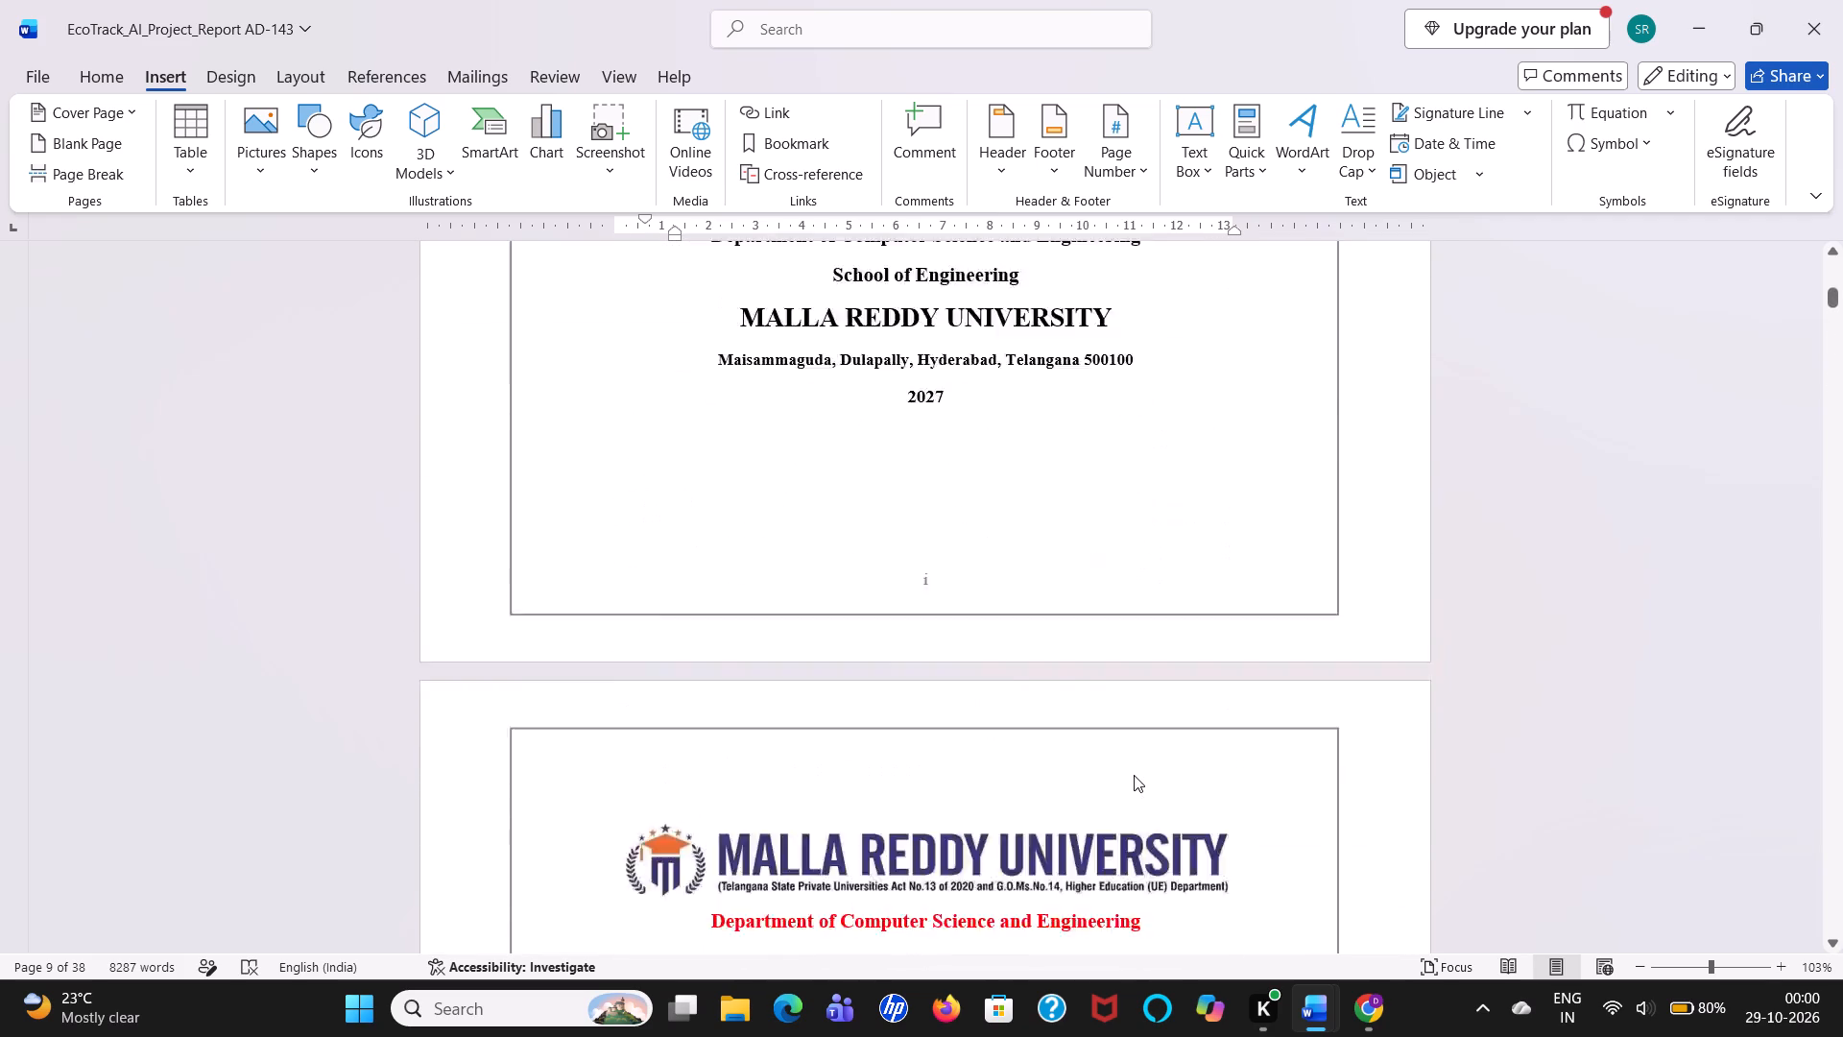
scroll(1134, 775, up, 5)
Review the front-matter footers forwards from the title page to the start of Chapter 1.
scroll(1134, 775, down, 11)
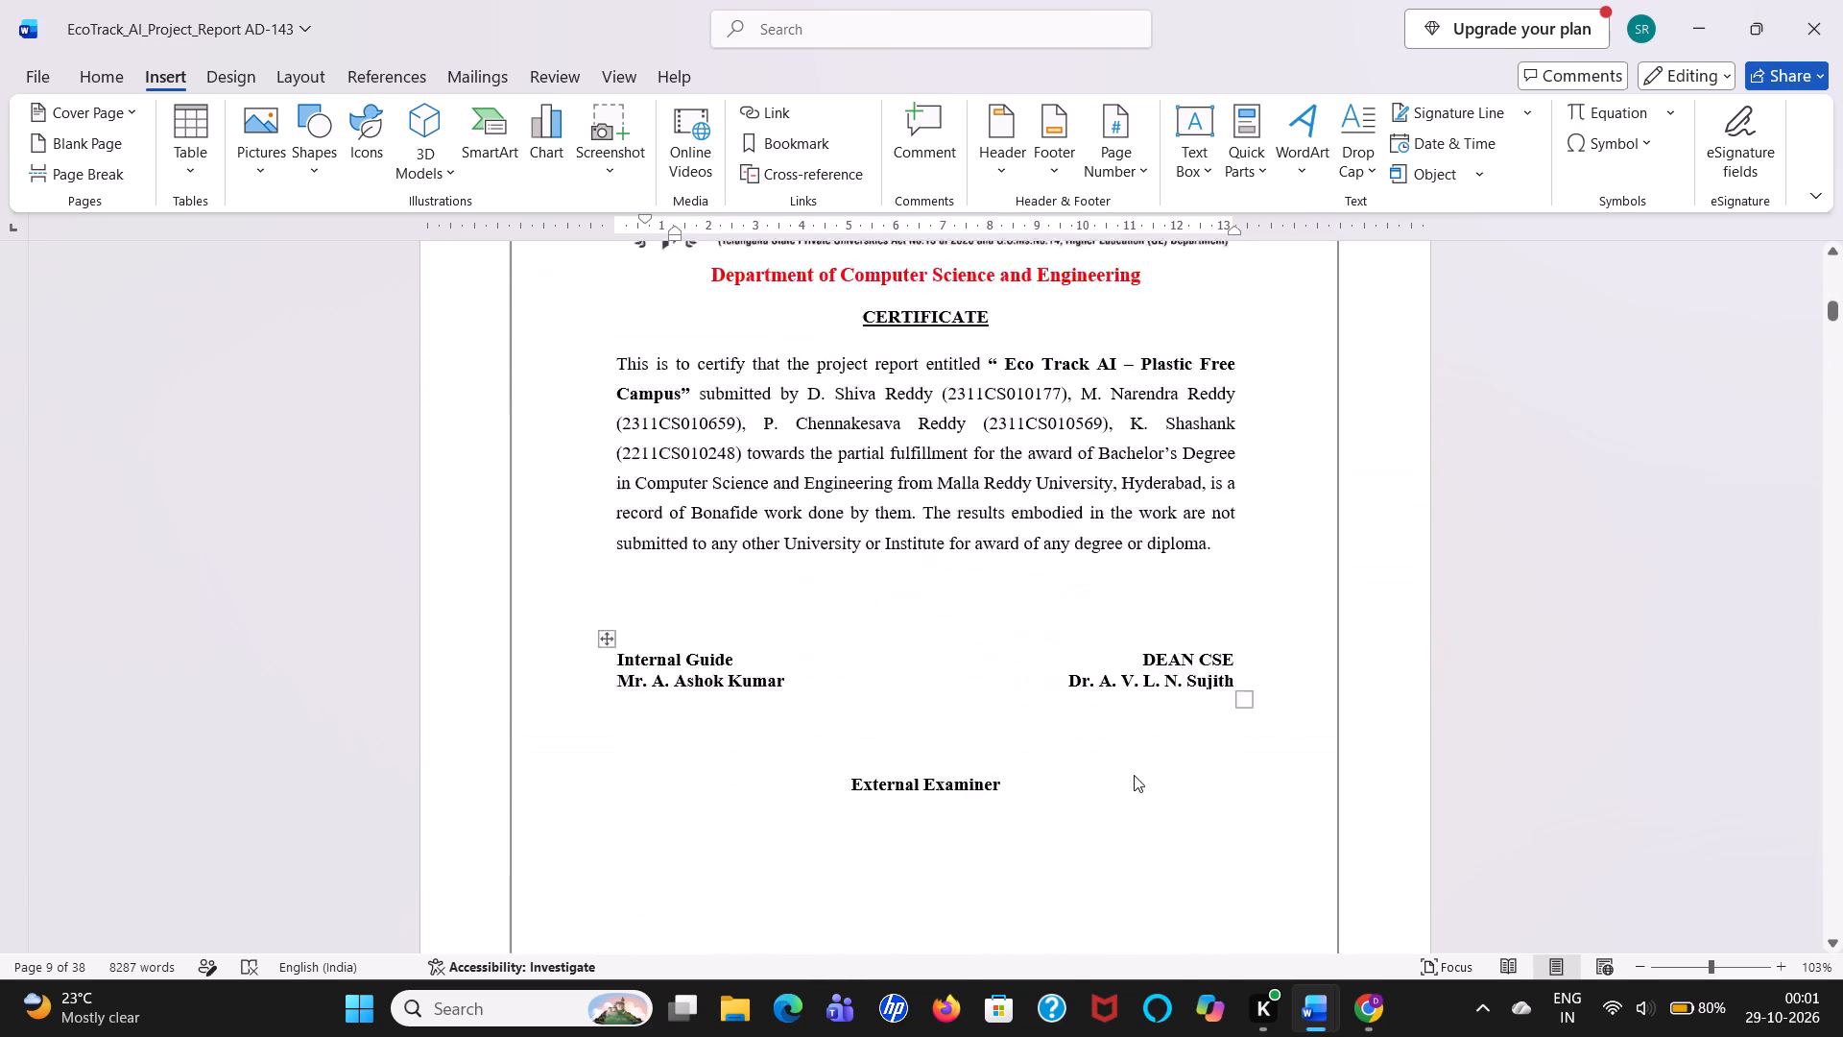
scroll(1134, 775, down, 12)
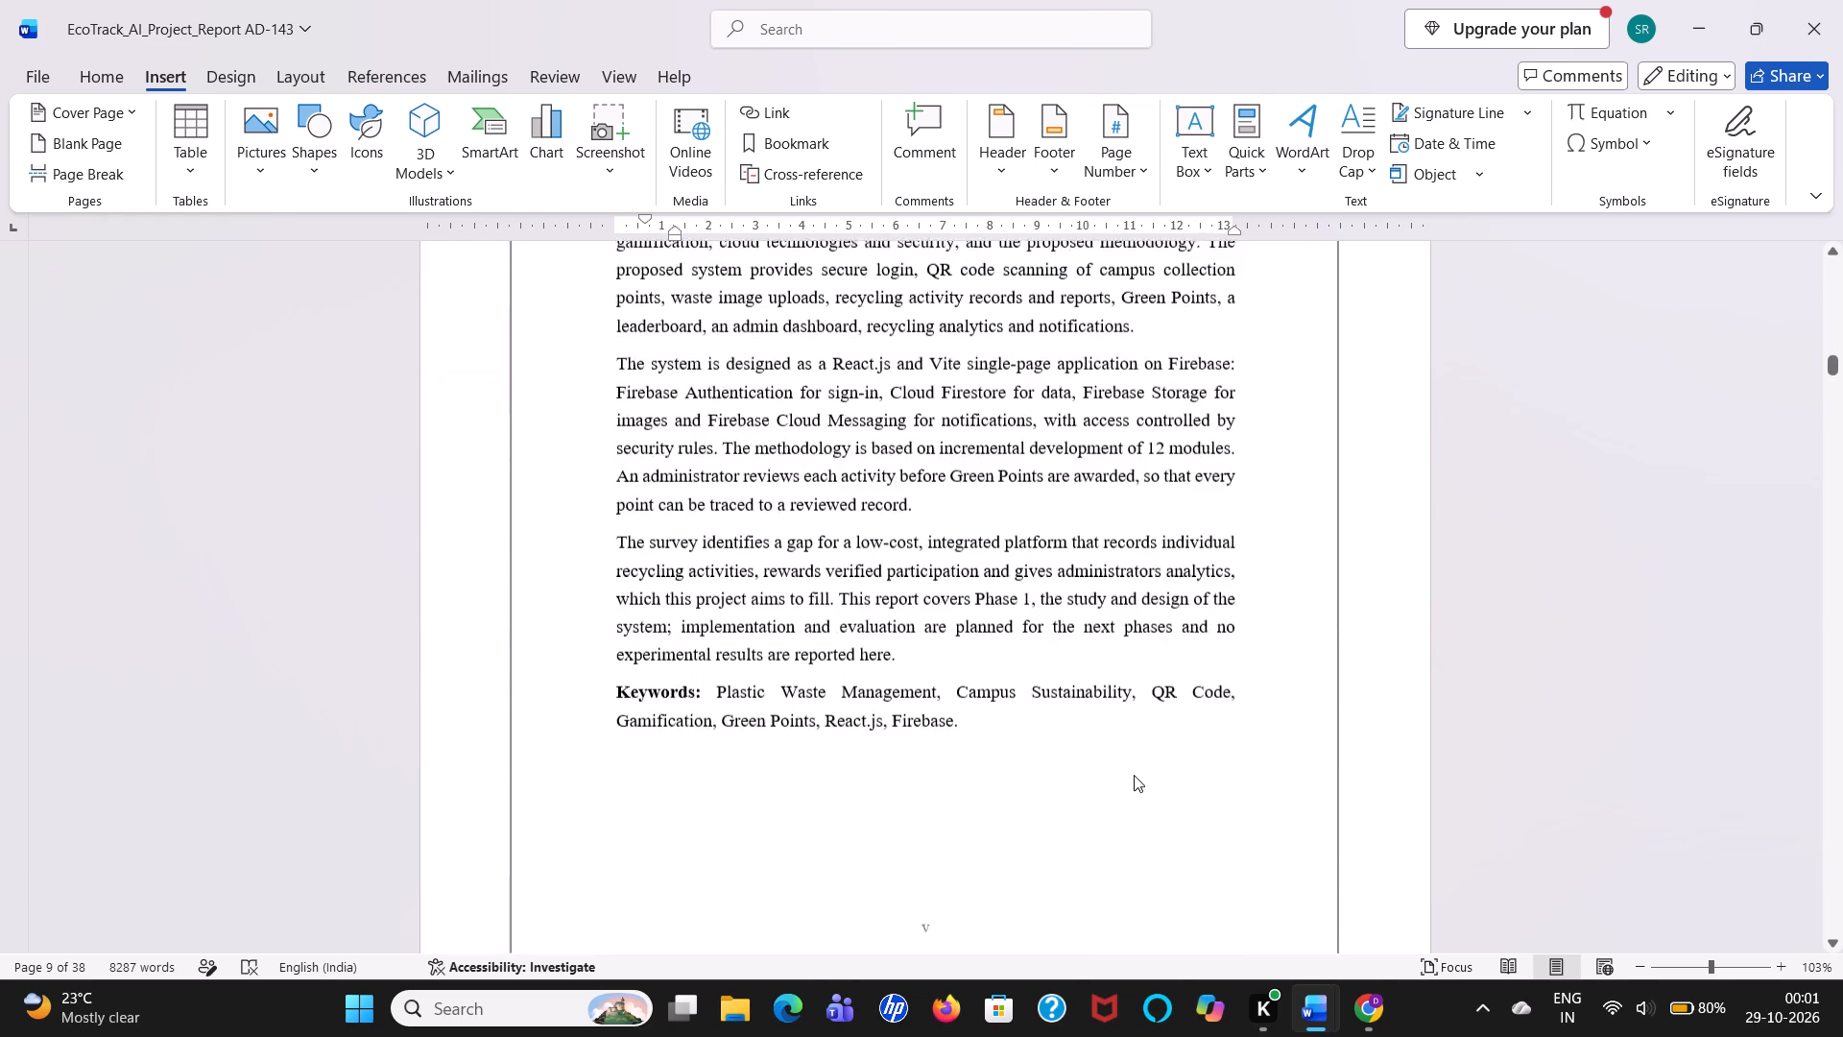
scroll(1134, 775, down, 4)
scroll(1134, 775, up, 4)
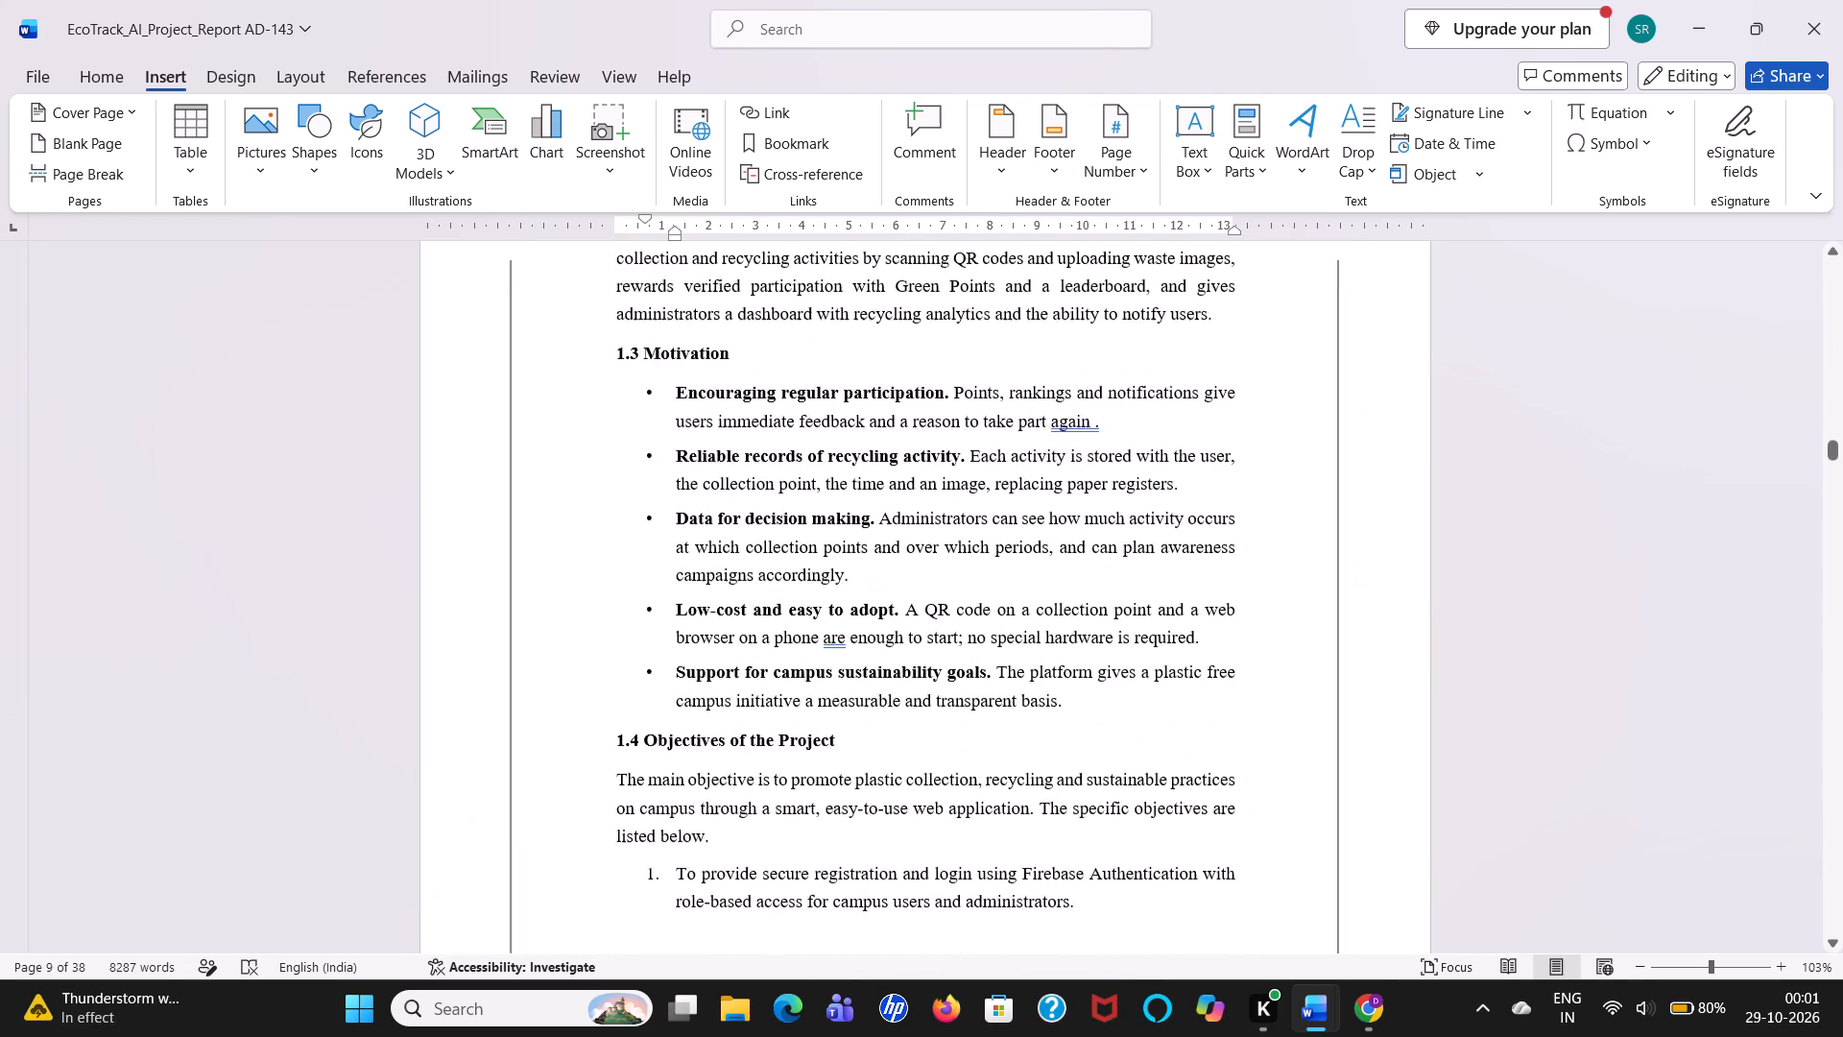
scroll(1134, 775, up, 6)
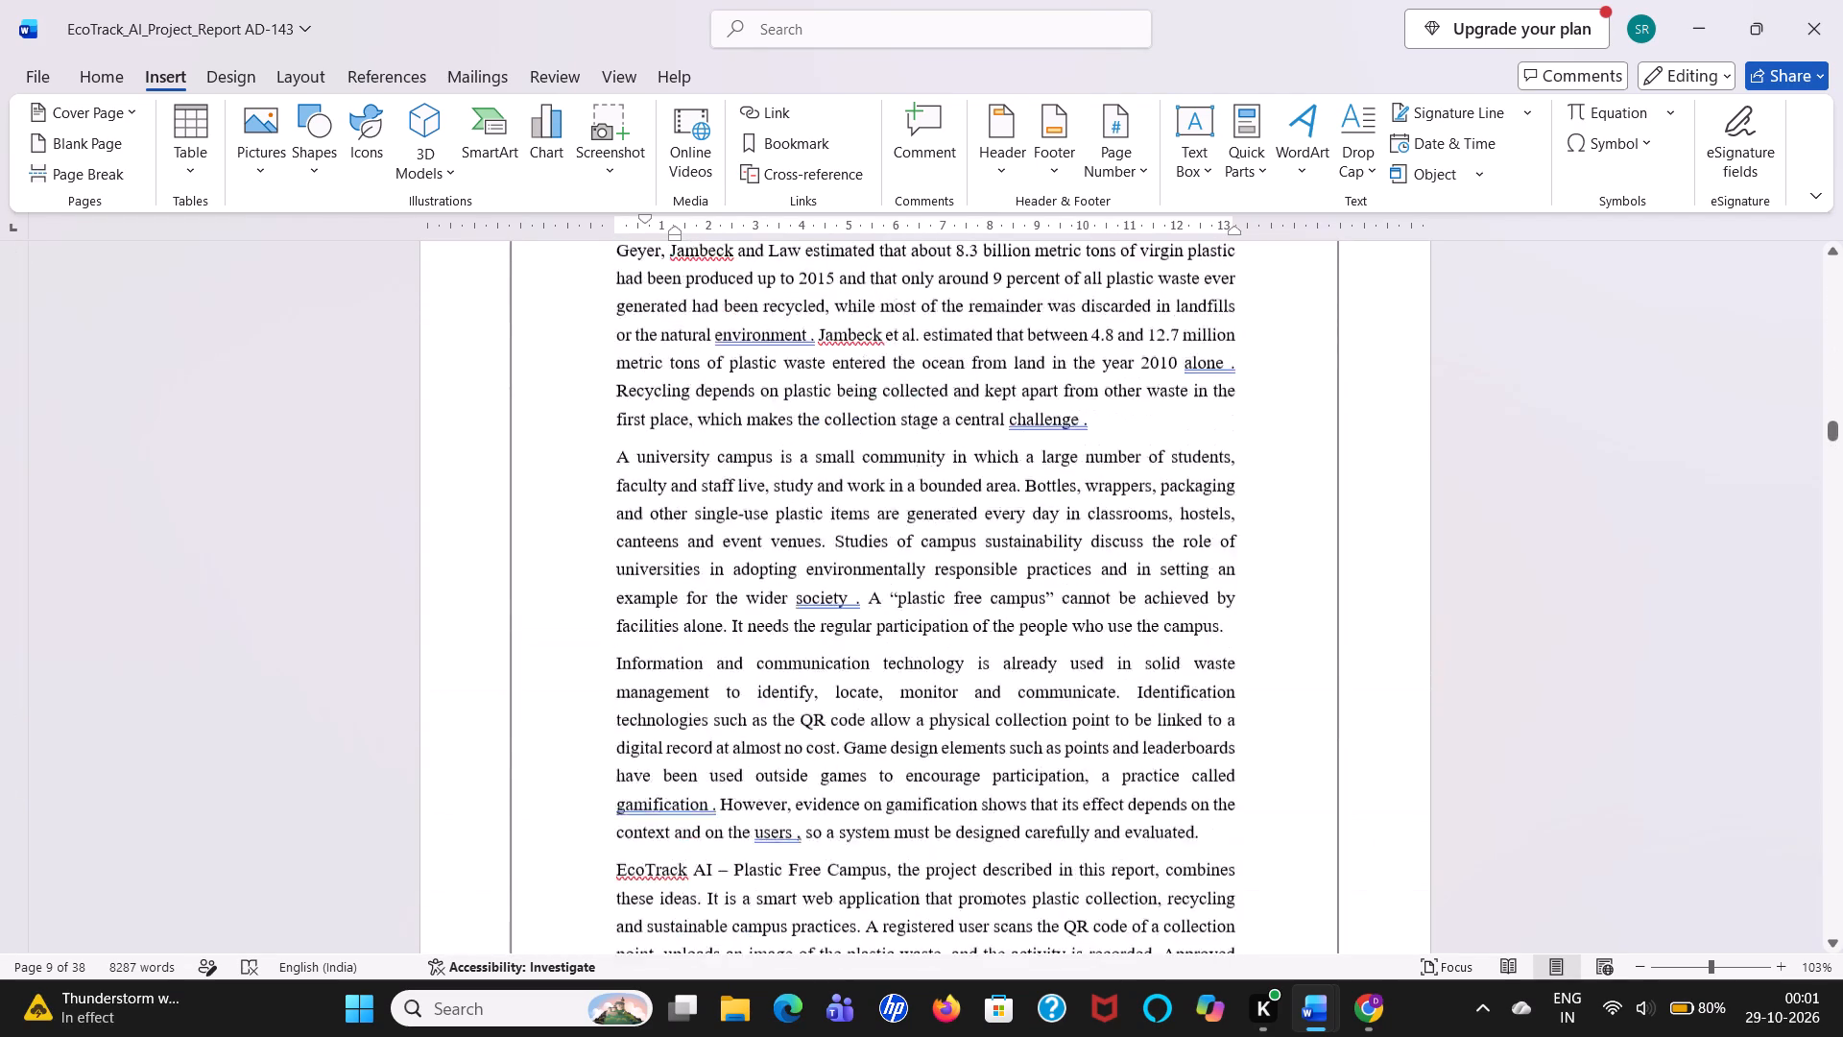
scroll(1134, 775, up, 3)
Add five blank lines after "Data flow diagram" in the 4.8 row of the List of Figures table.
click(1012, 510)
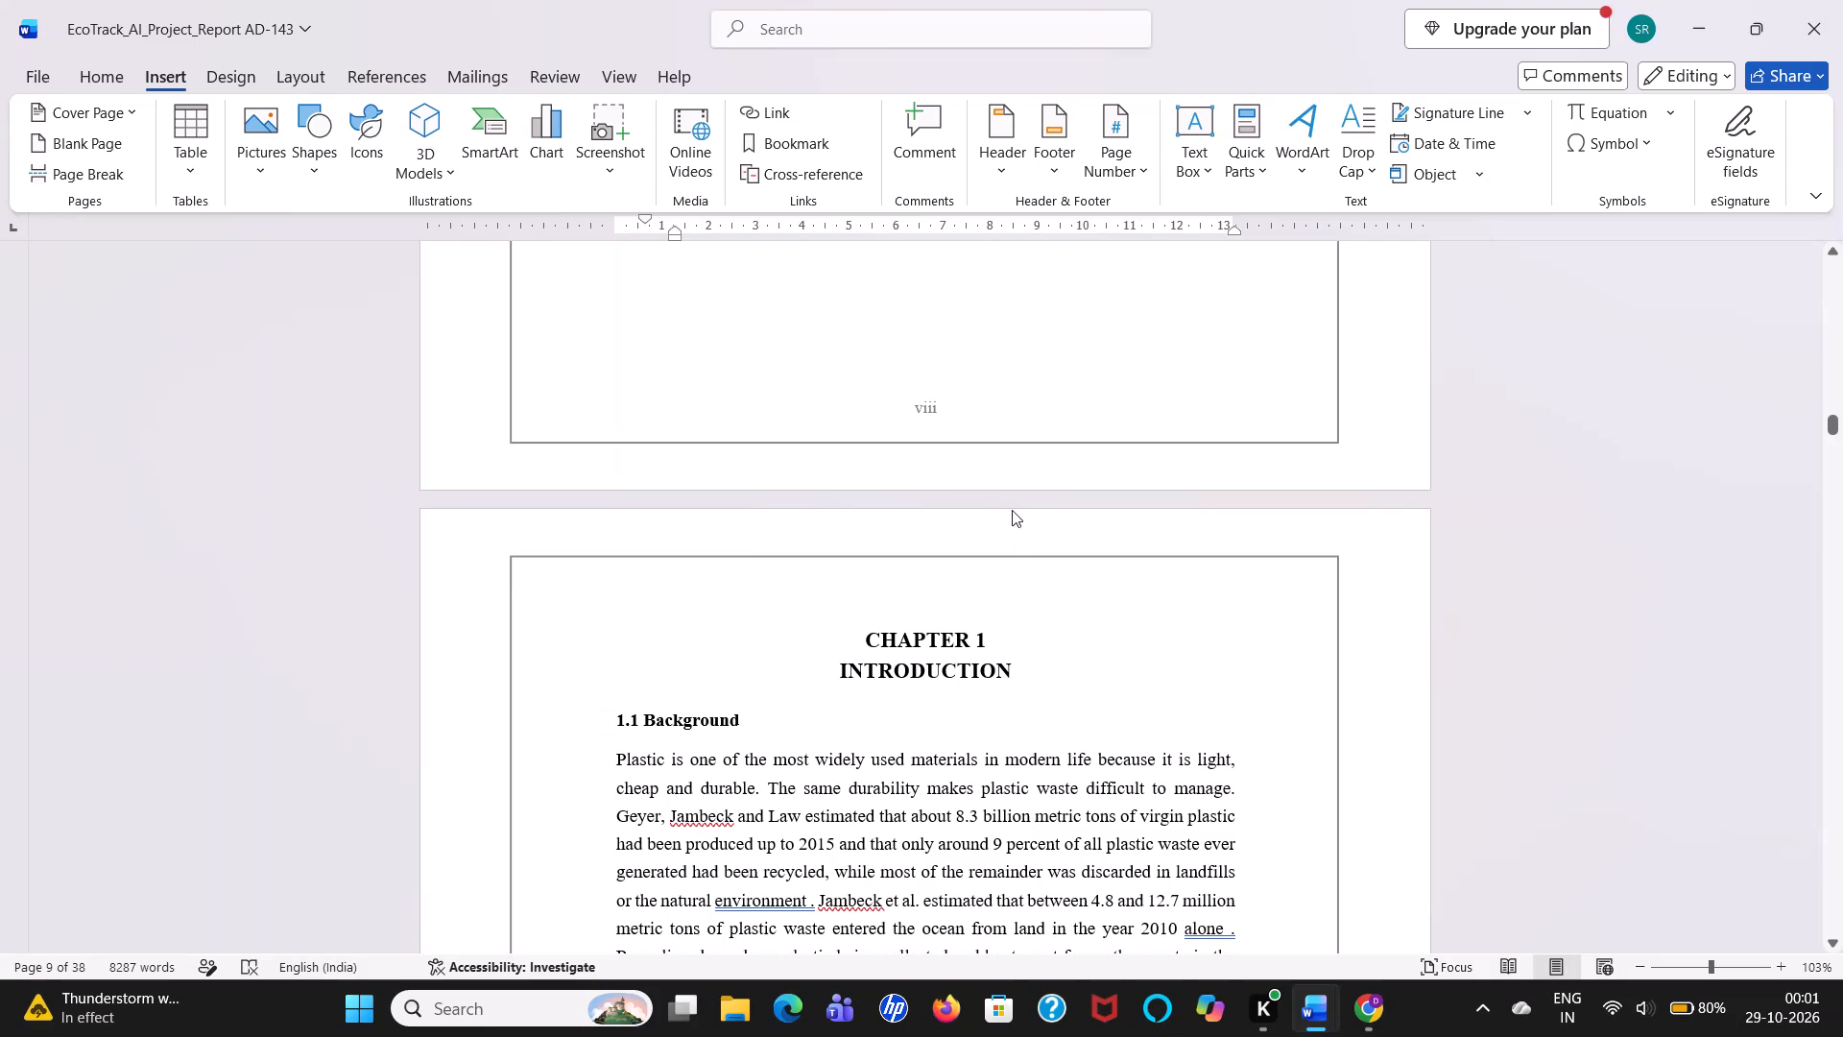
key(Up)
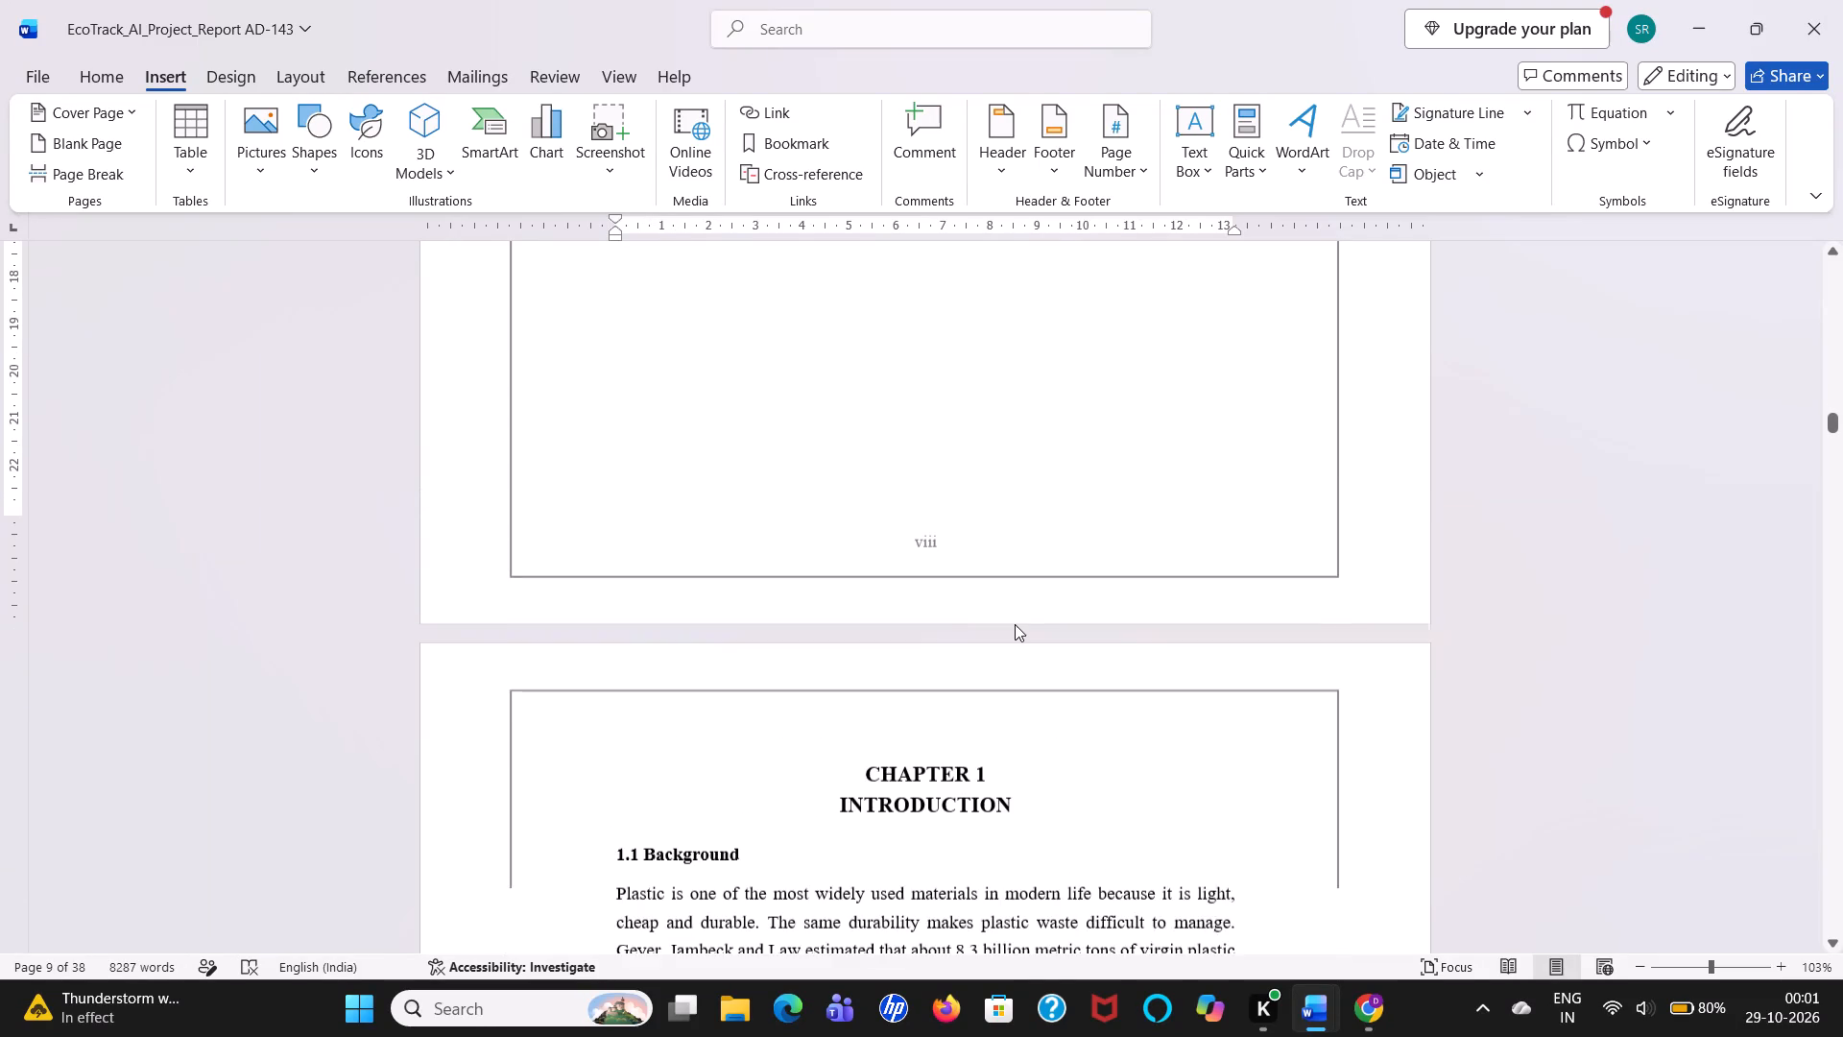
scroll(1015, 624, up, 1)
click(924, 811)
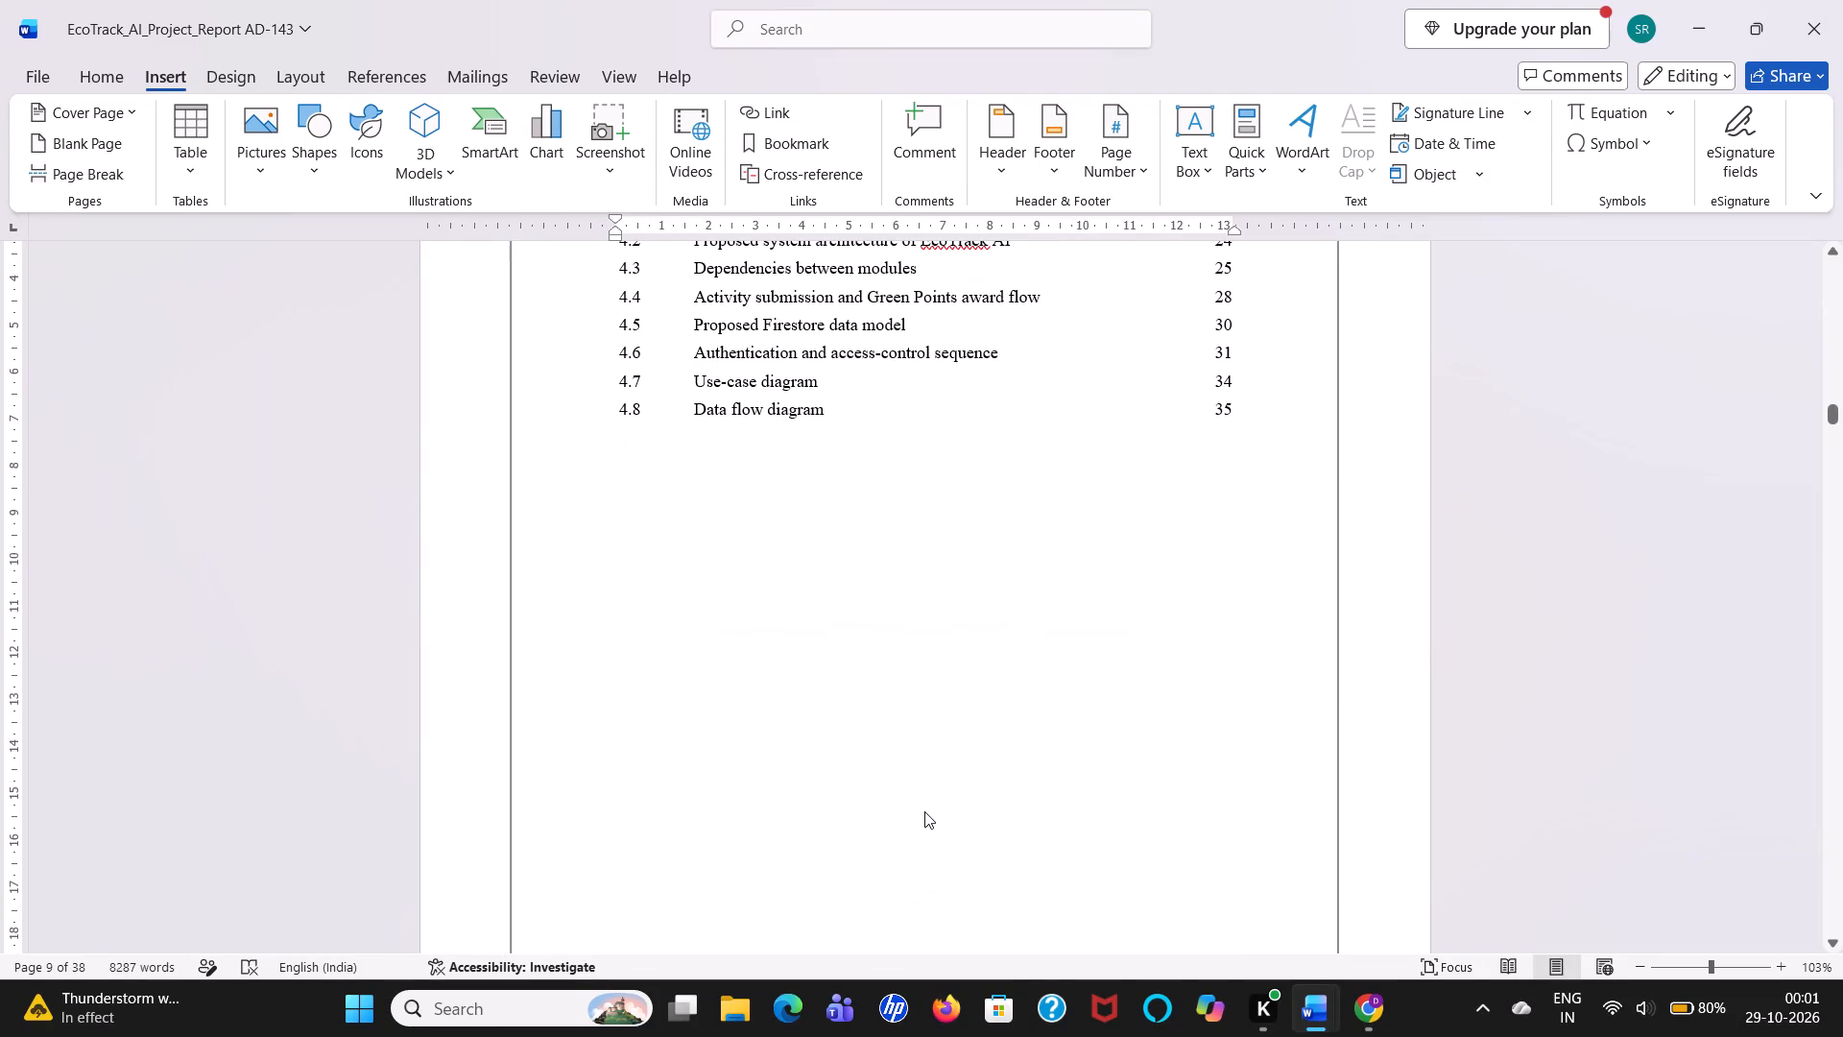
click(924, 811)
scroll(924, 811, down, 1)
triple_click(887, 826)
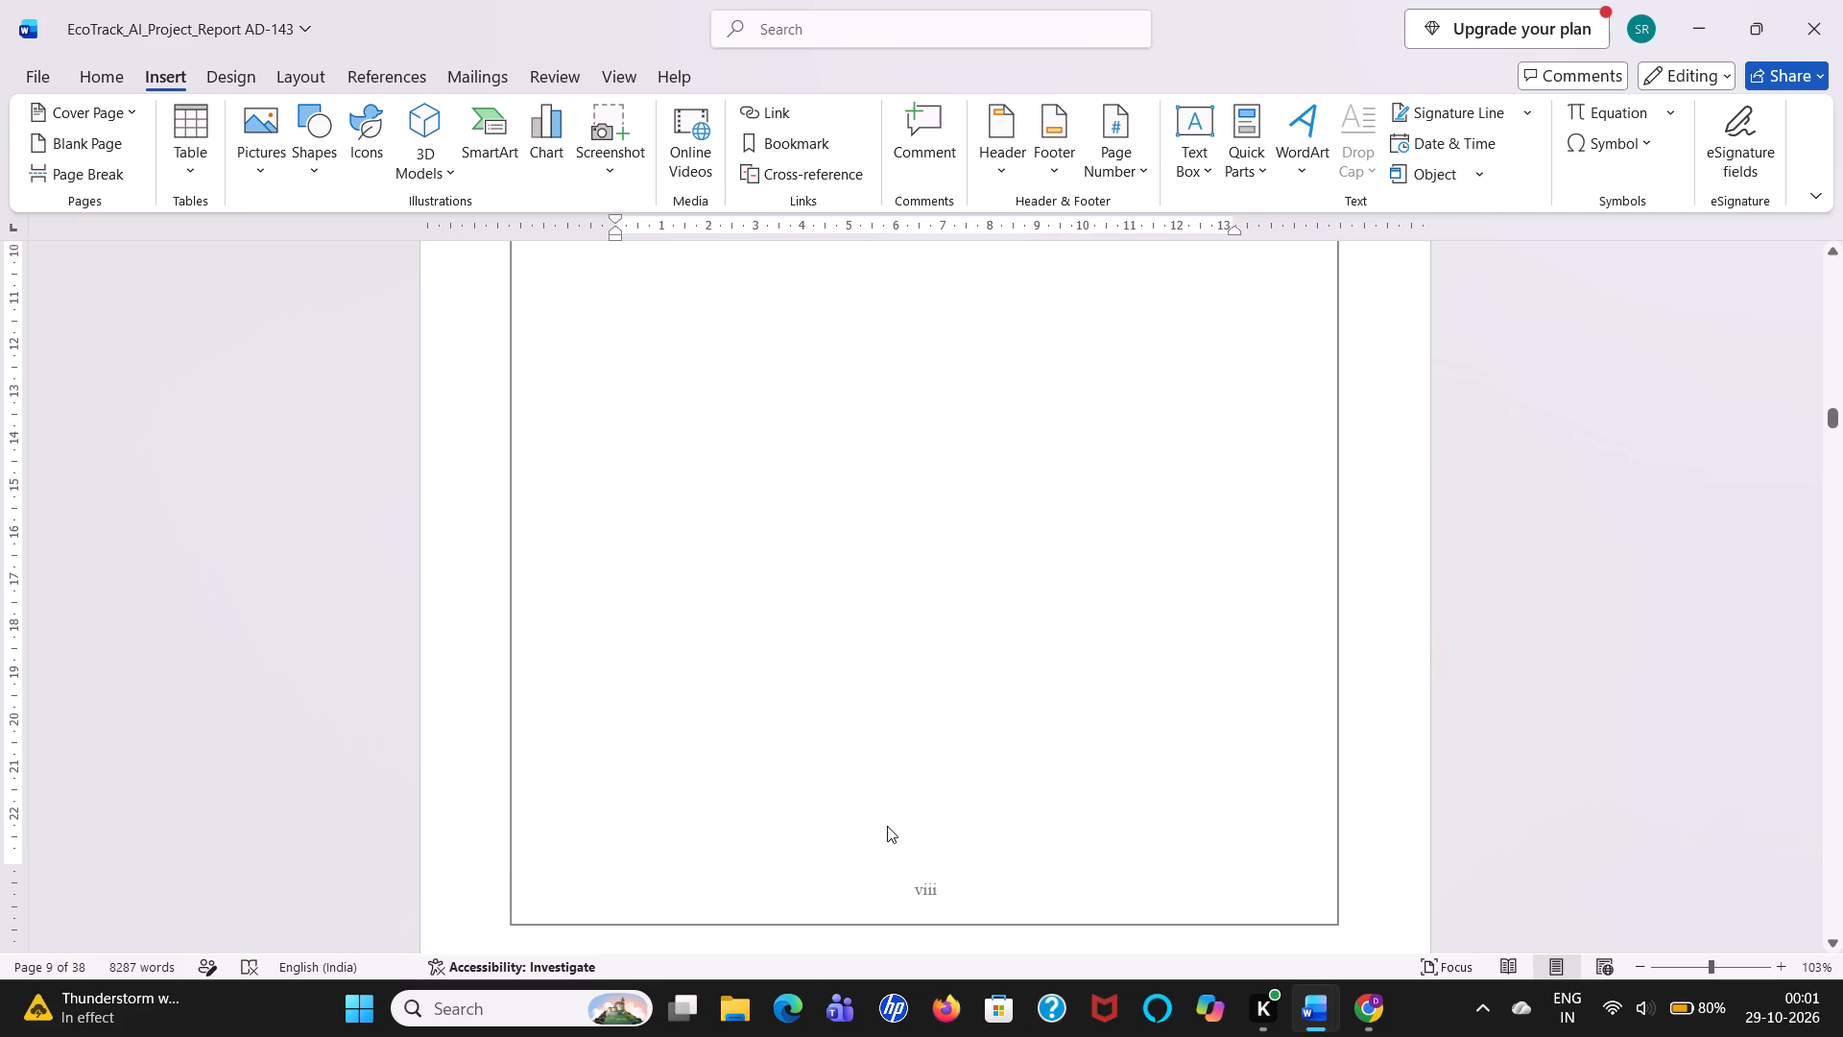
scroll(887, 826, down, 2)
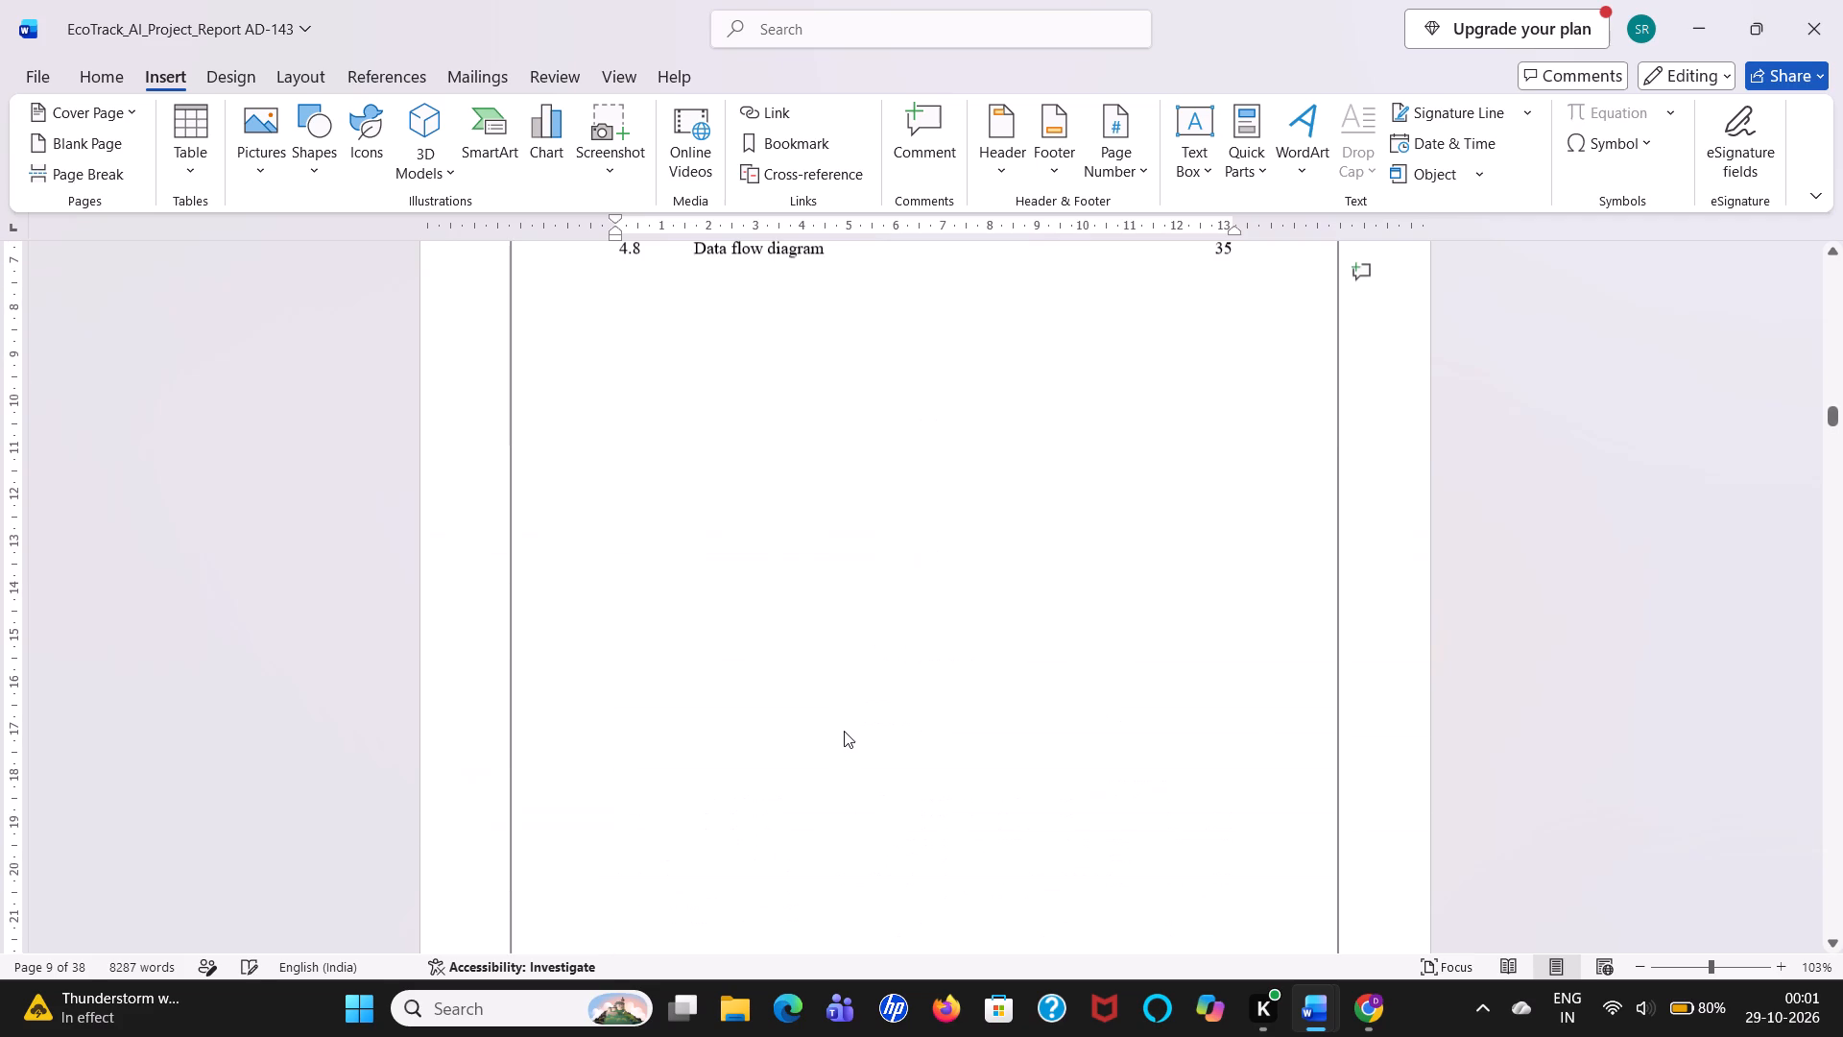
click(853, 253)
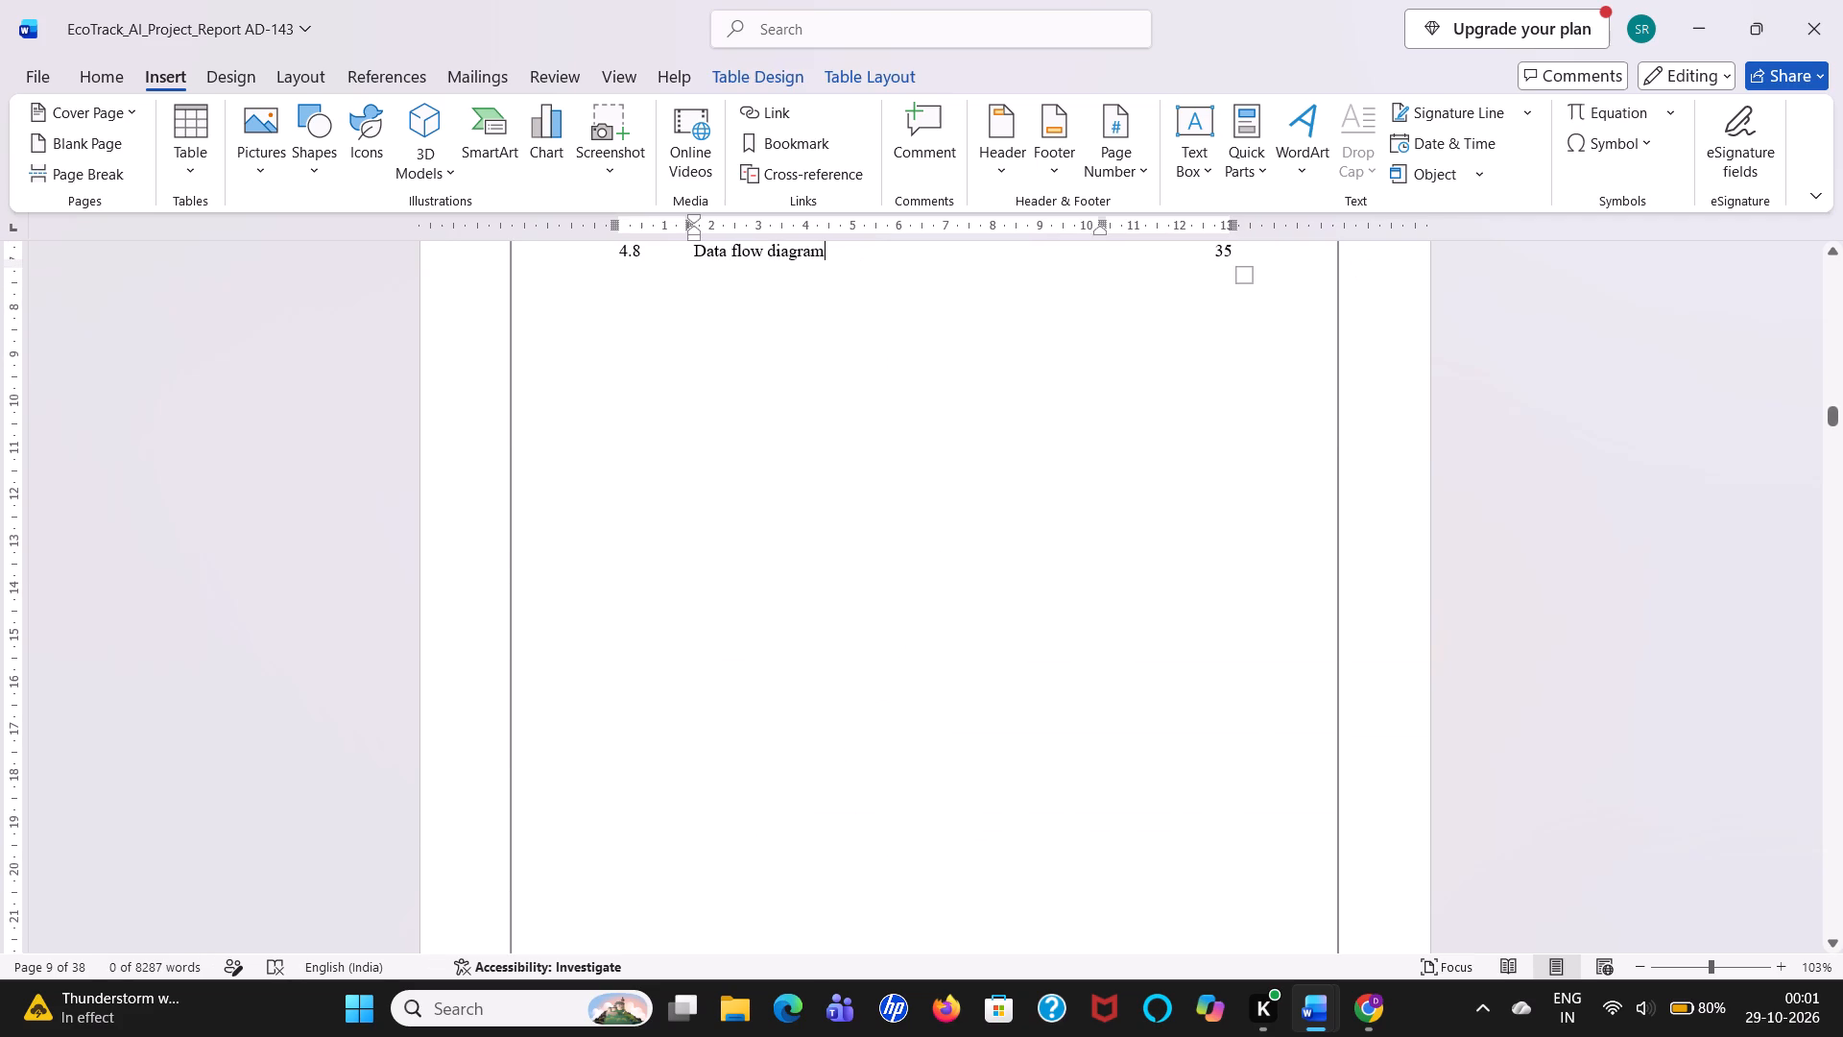
key(Return)
key(Return)
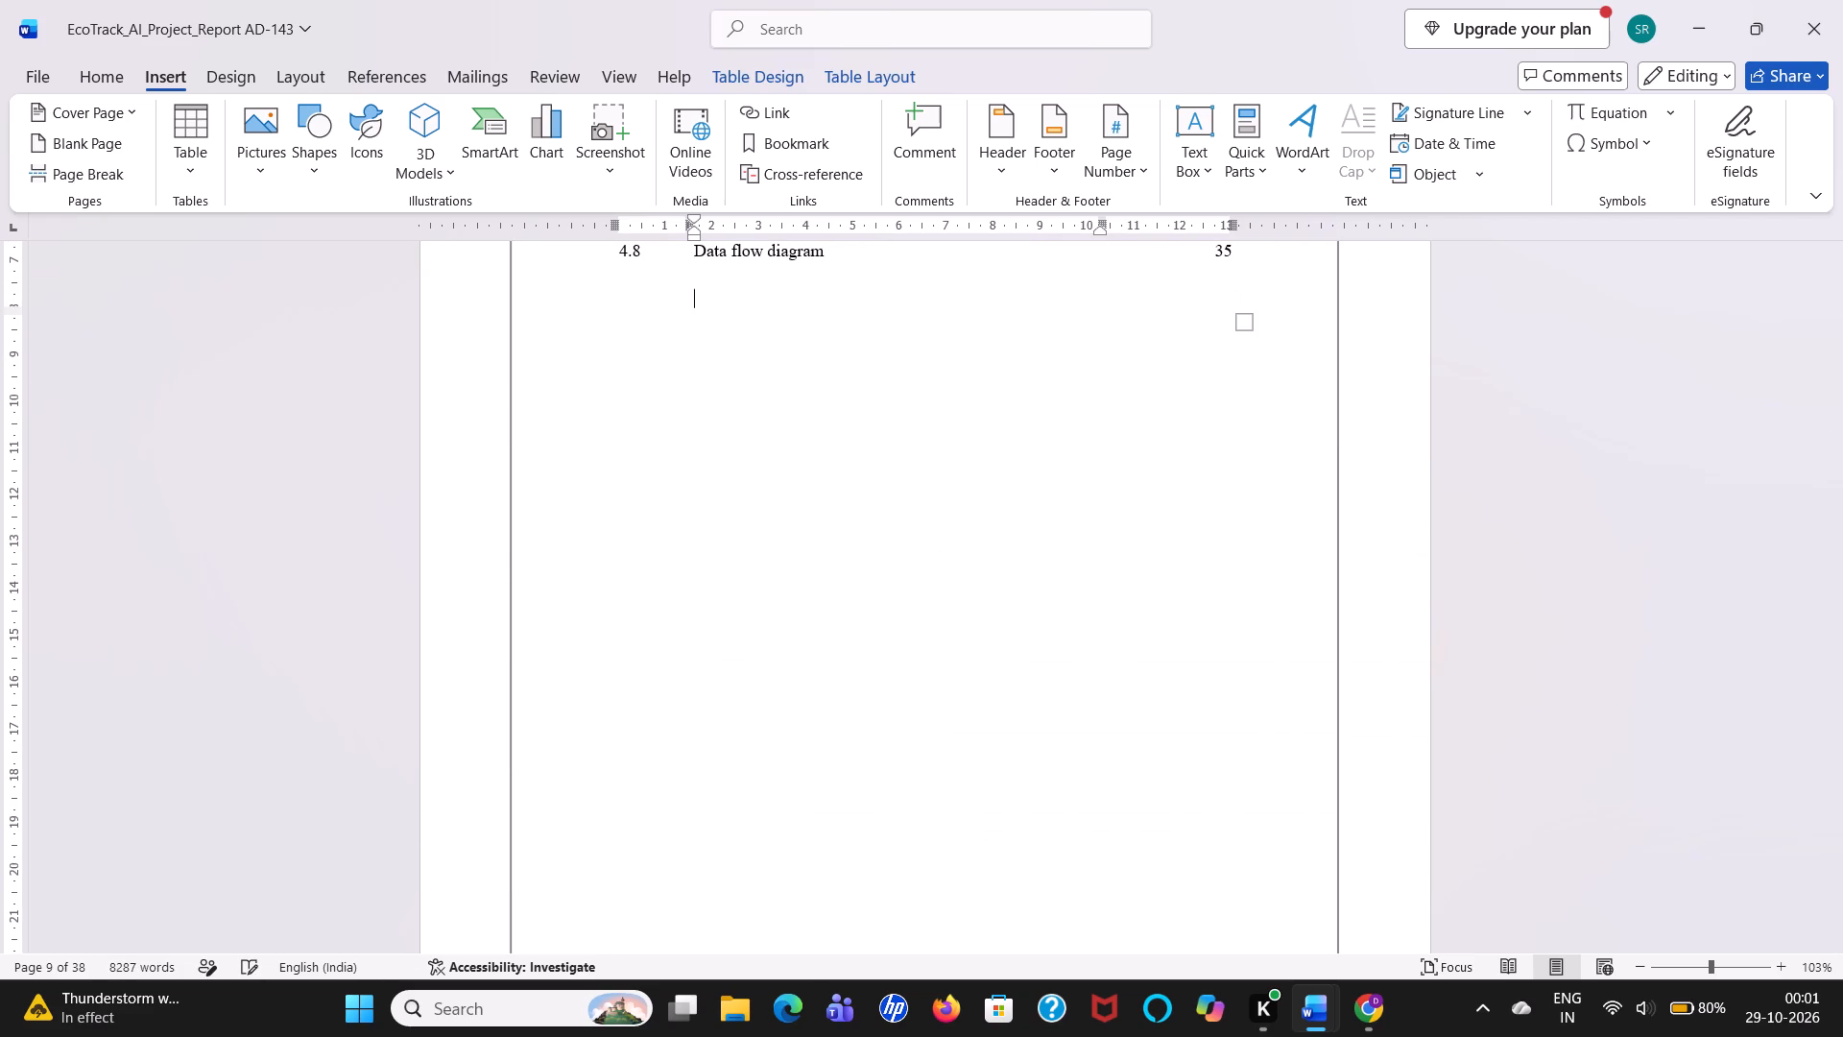
key(Return)
key(Return)
key(Return)
Insert a page break at the blank lines in the 4.8 row, and check the following page.
click(77, 165)
scroll(766, 635, down, 1)
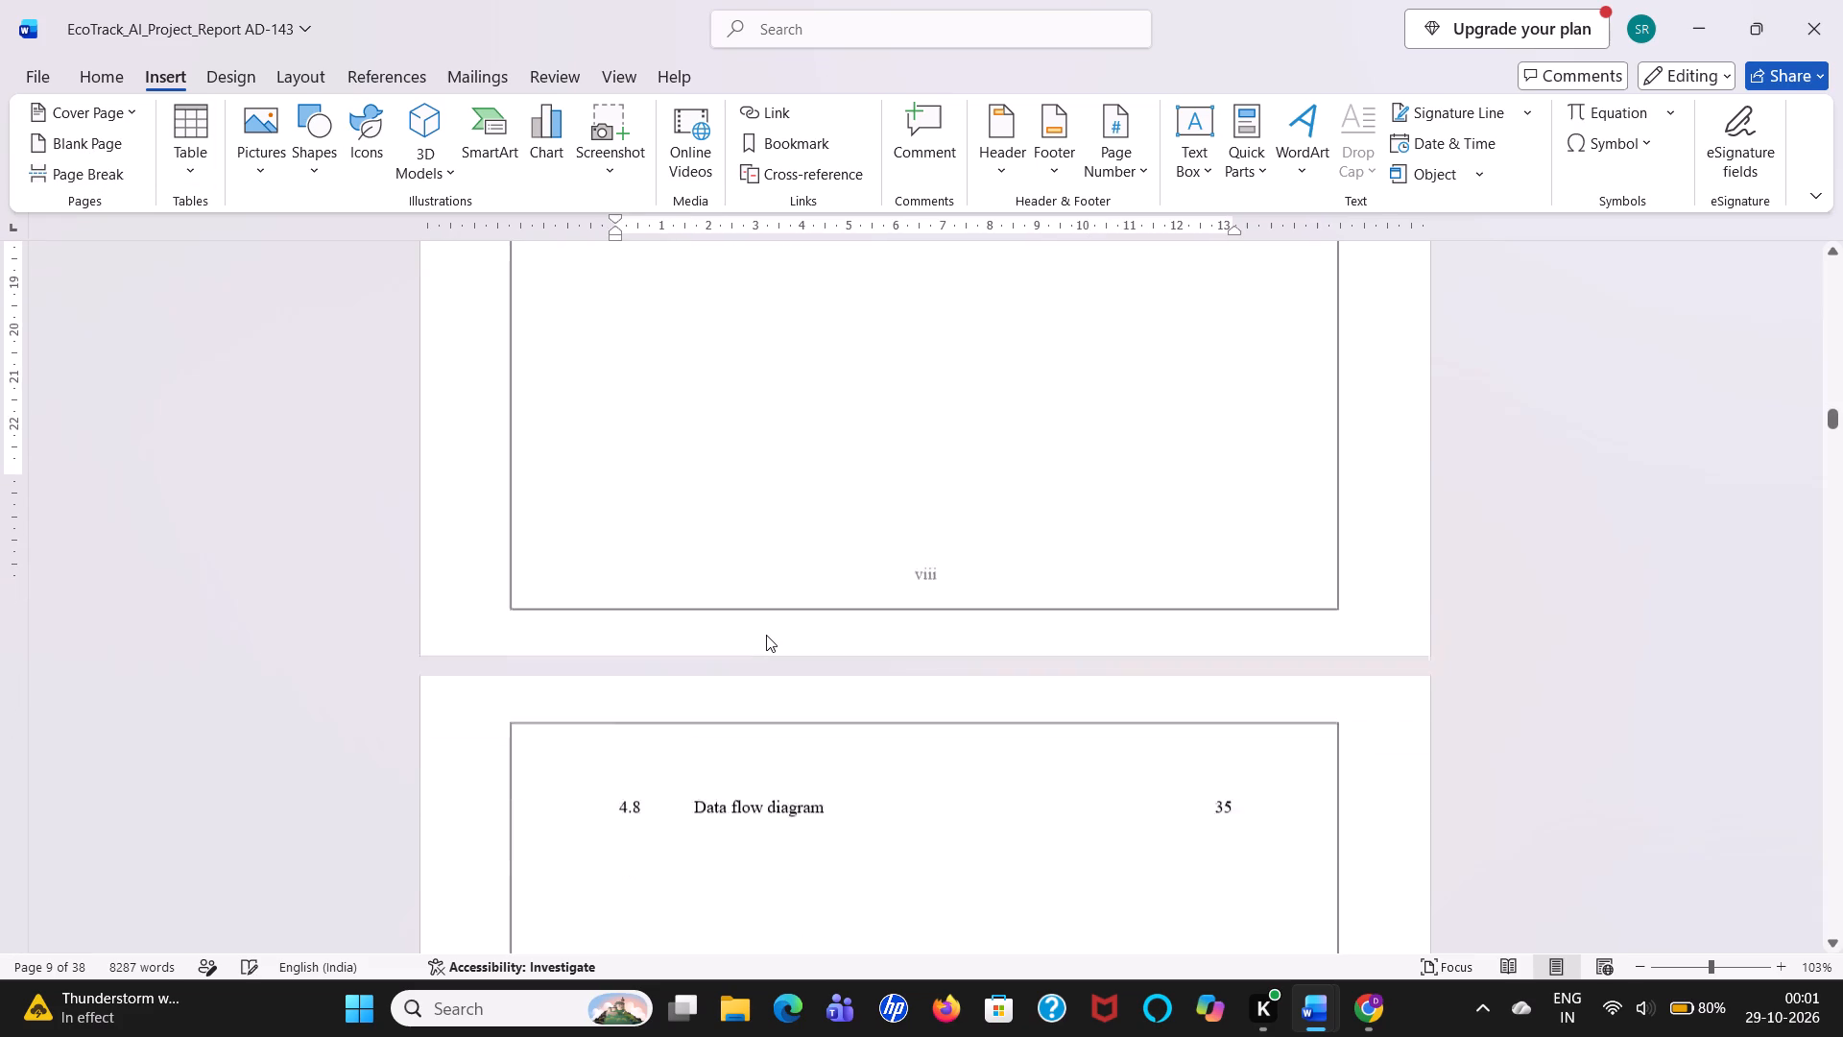
Undo the page break inserted in the 4.8 row of the List of Figures table.
scroll(766, 635, down, 1)
click(766, 635)
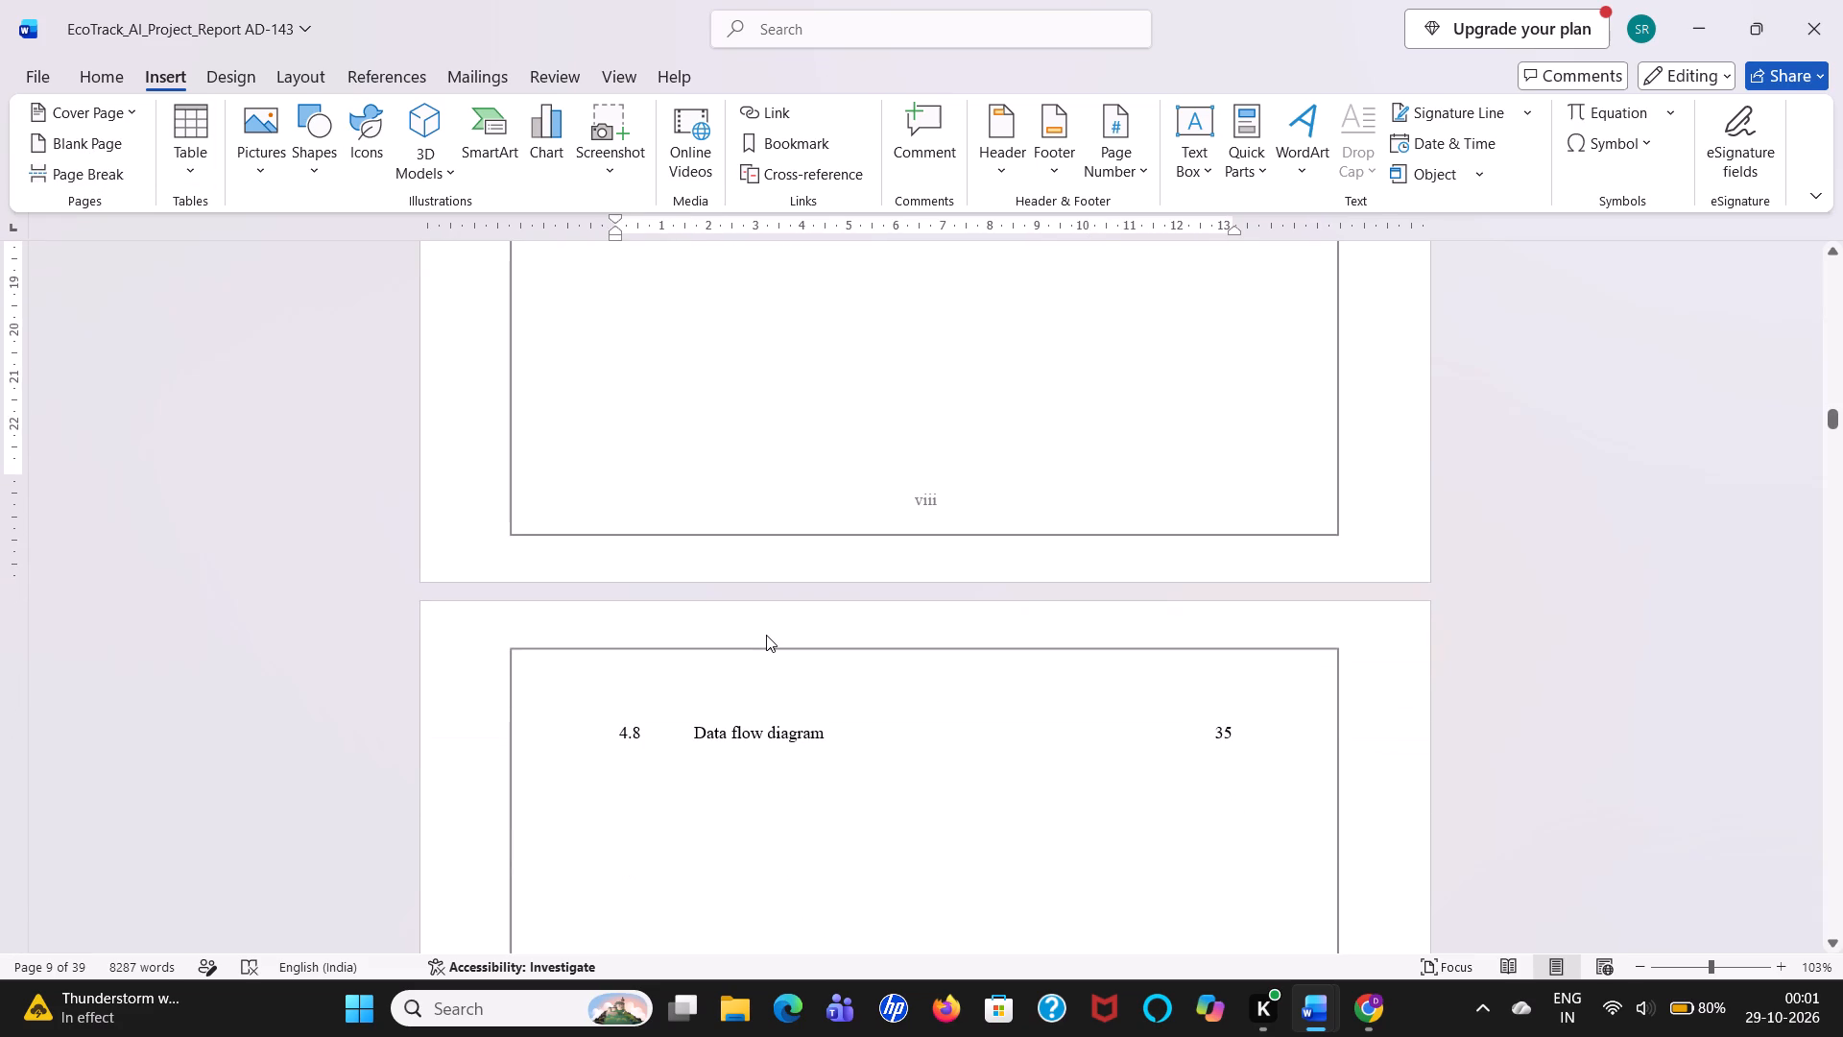
key(ctrl+z)
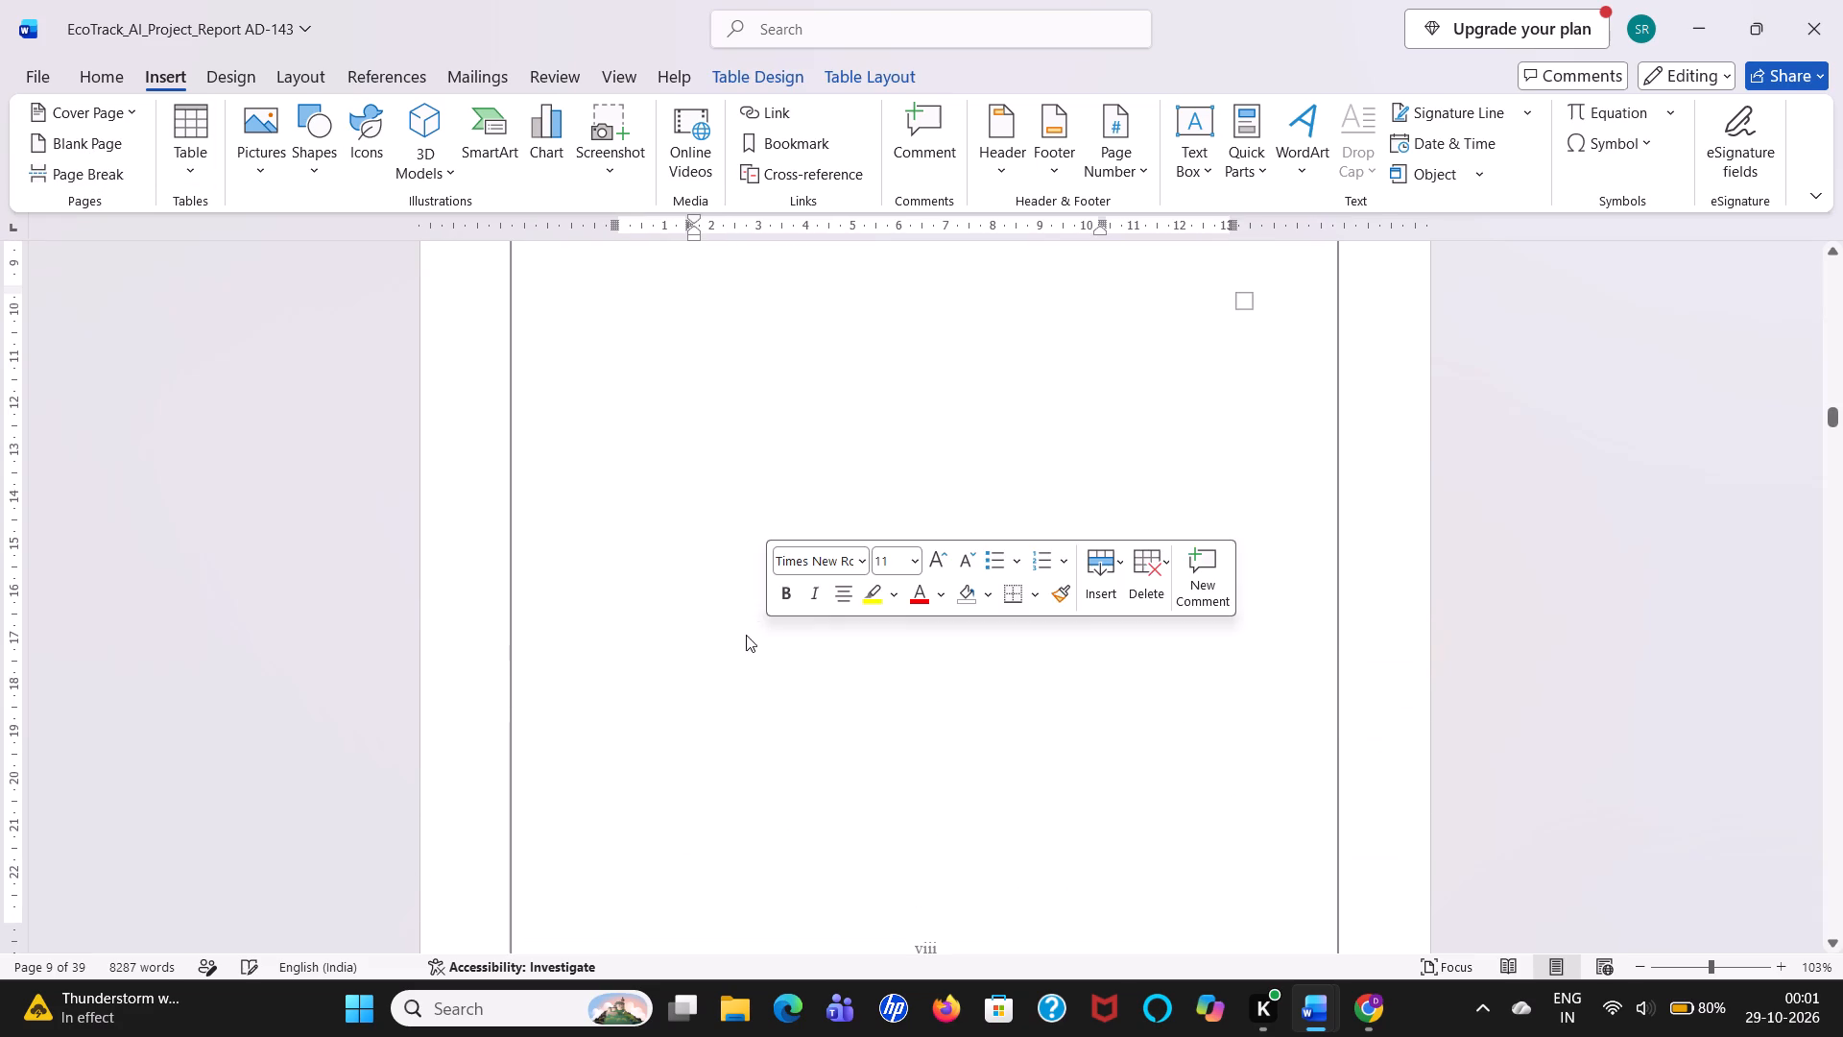
Insert a page break below the List of Figures table on page viii, removing the stray letter there.
click(925, 381)
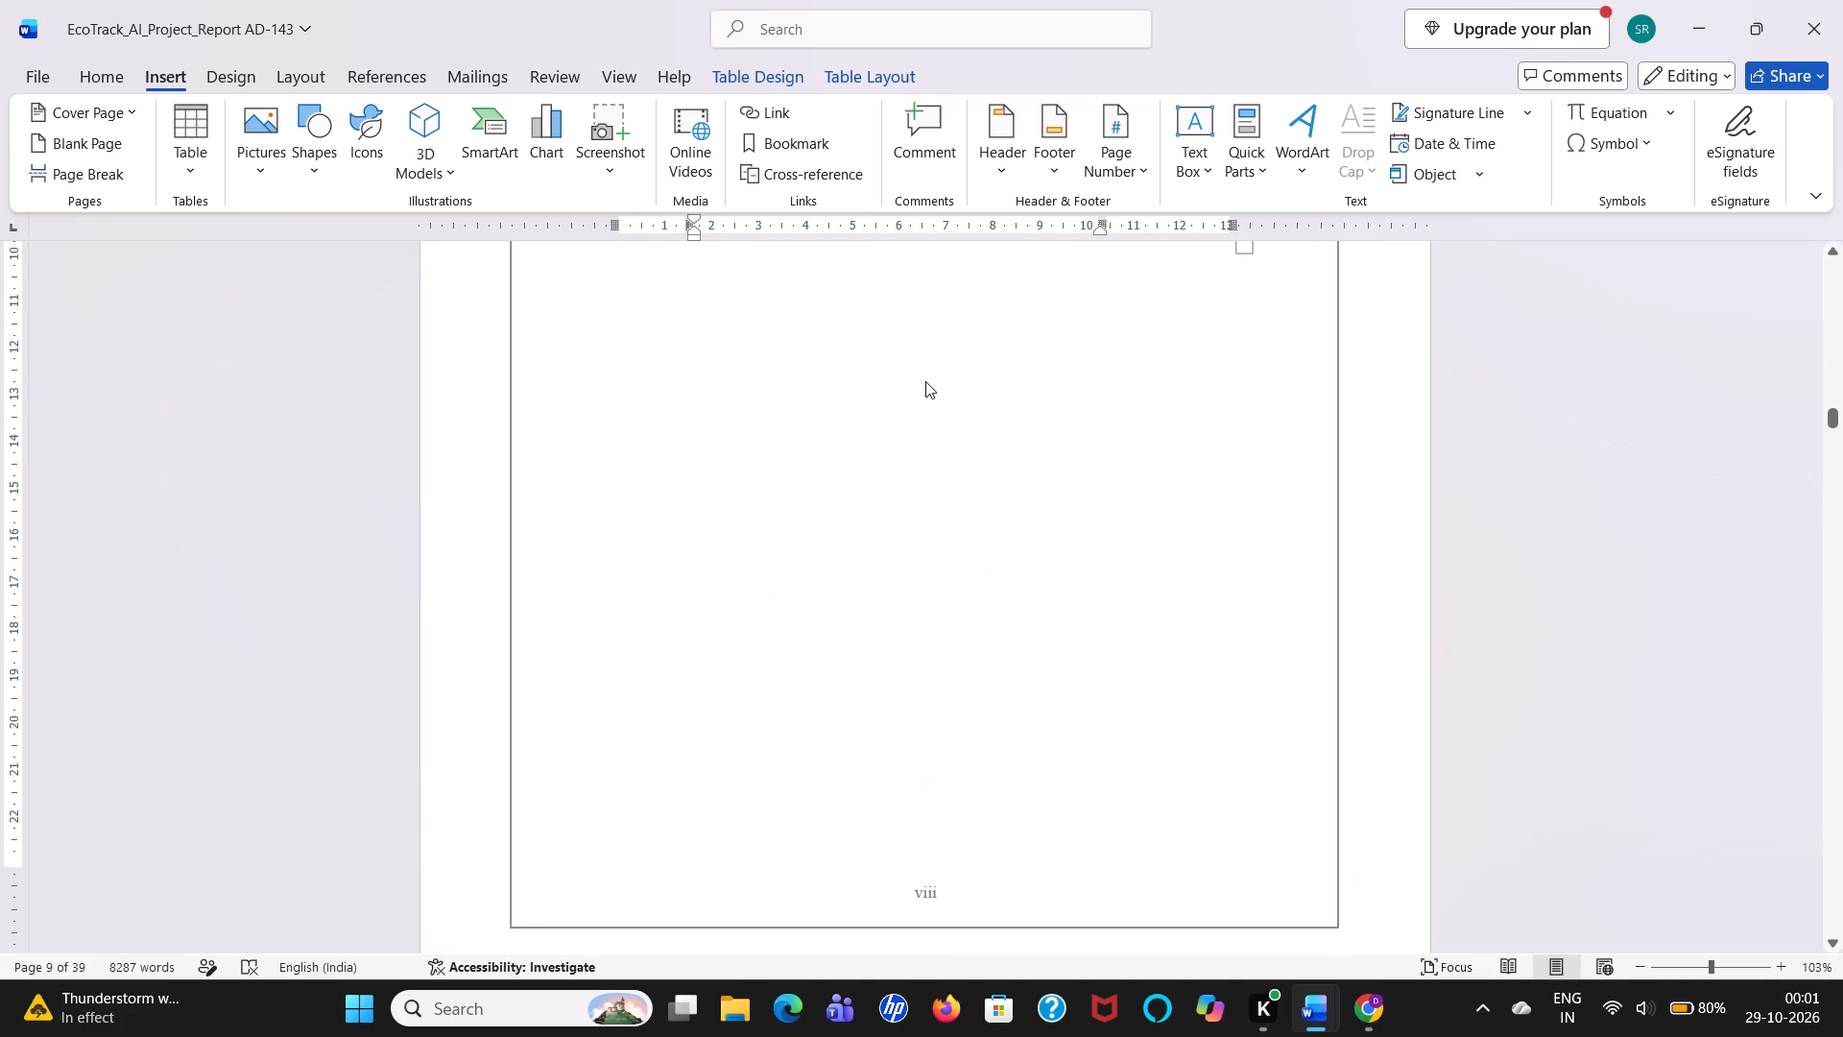
click(861, 427)
key(s)
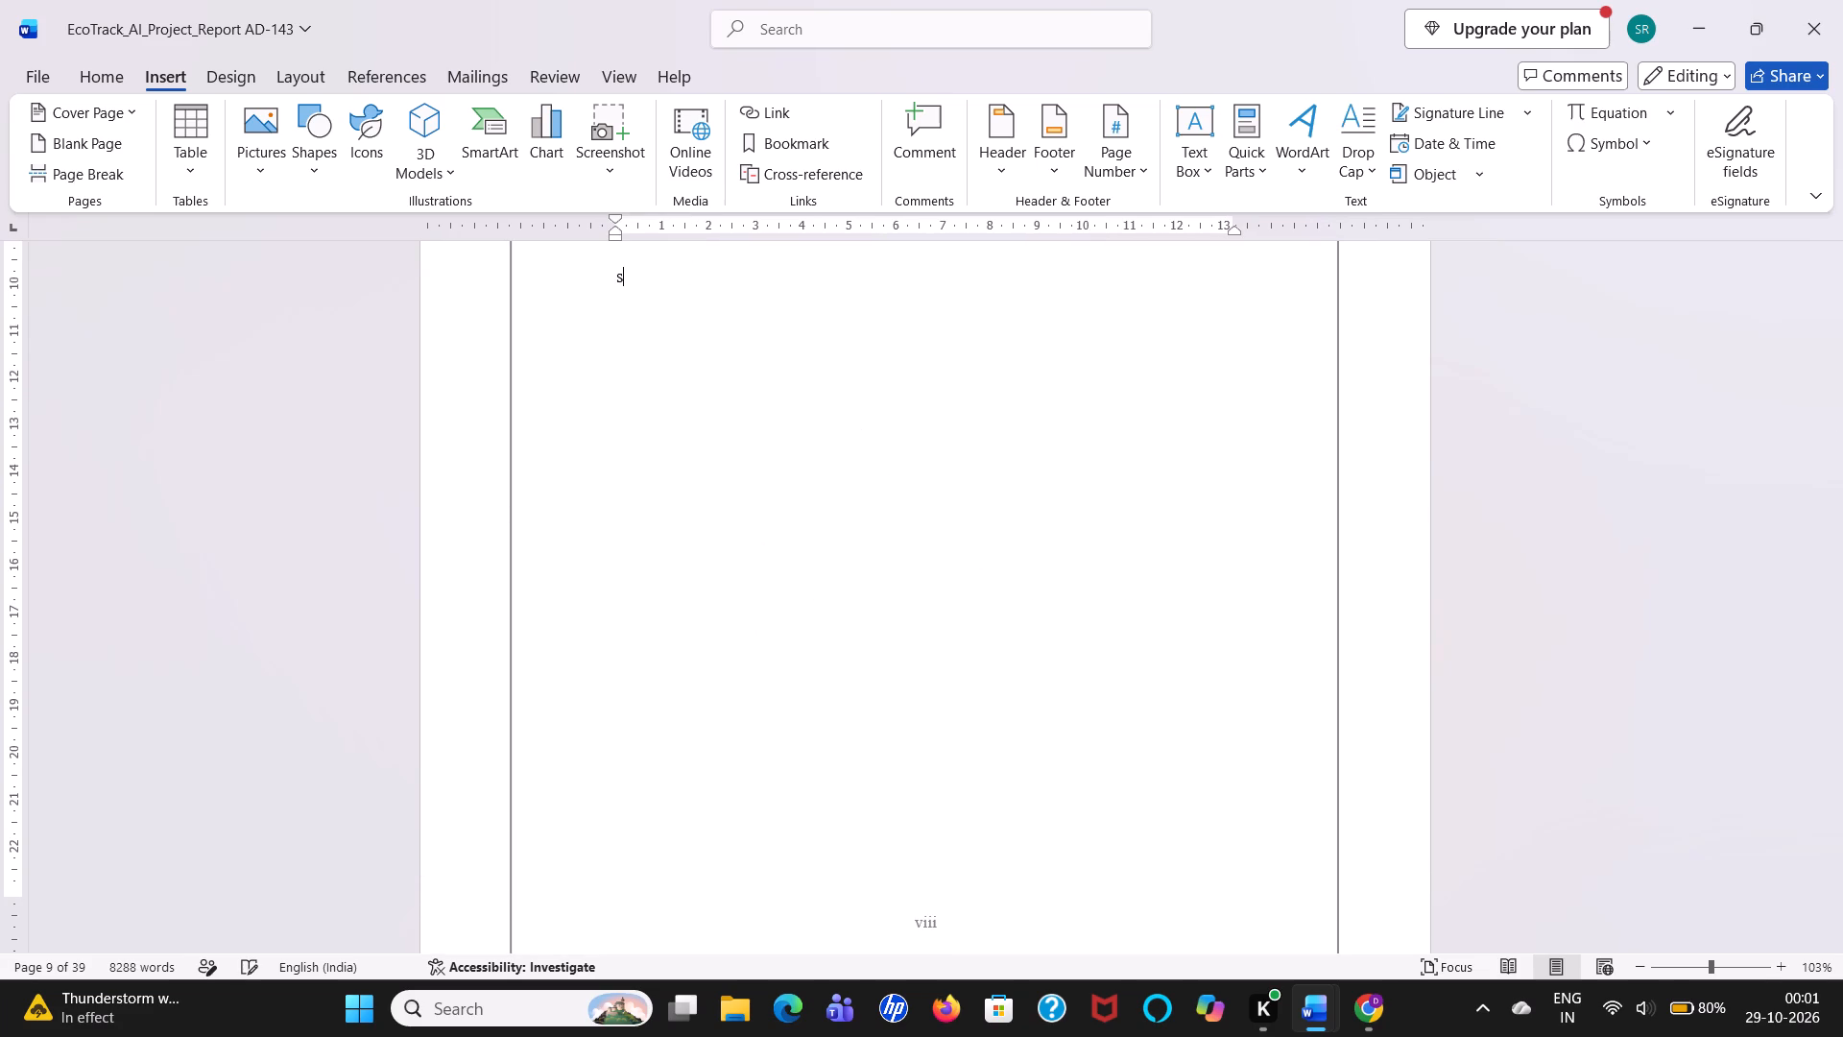
scroll(861, 427, up, 1)
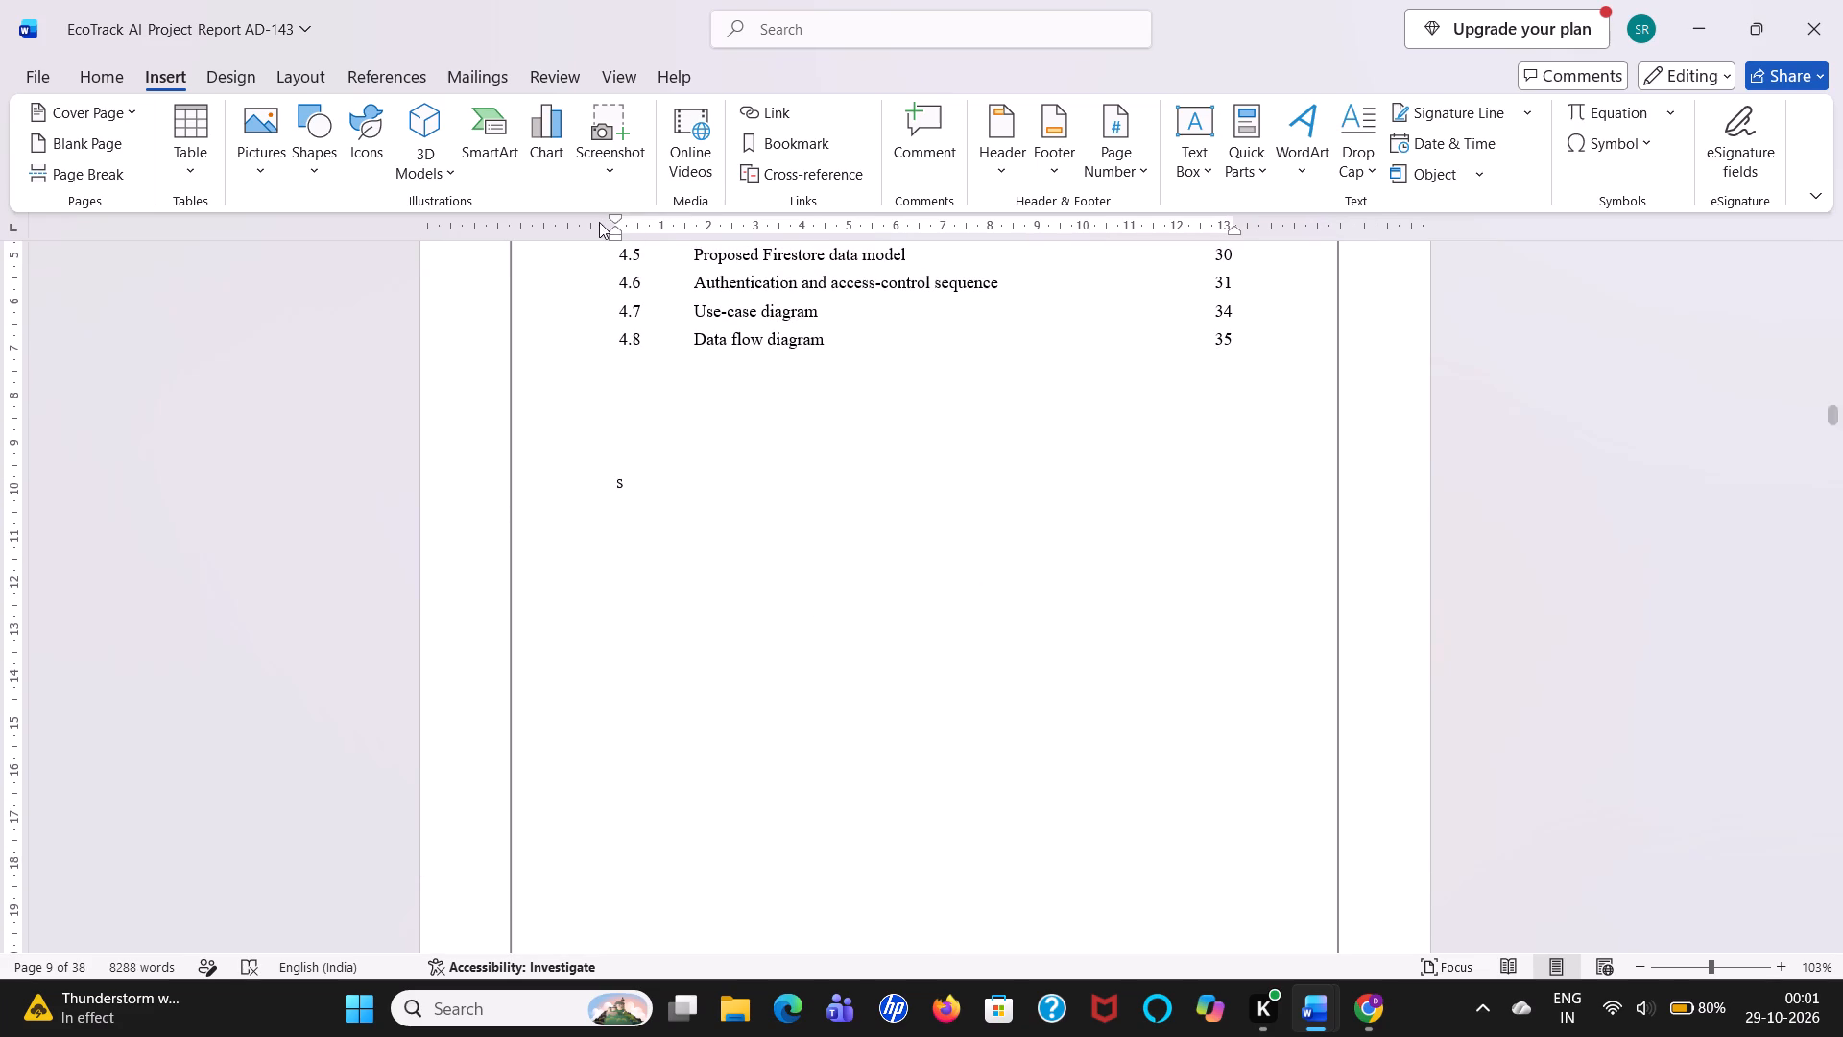
click(106, 175)
key(BackSpace)
key(BackSpace)
key(BackSpace)
key(BackSpace)
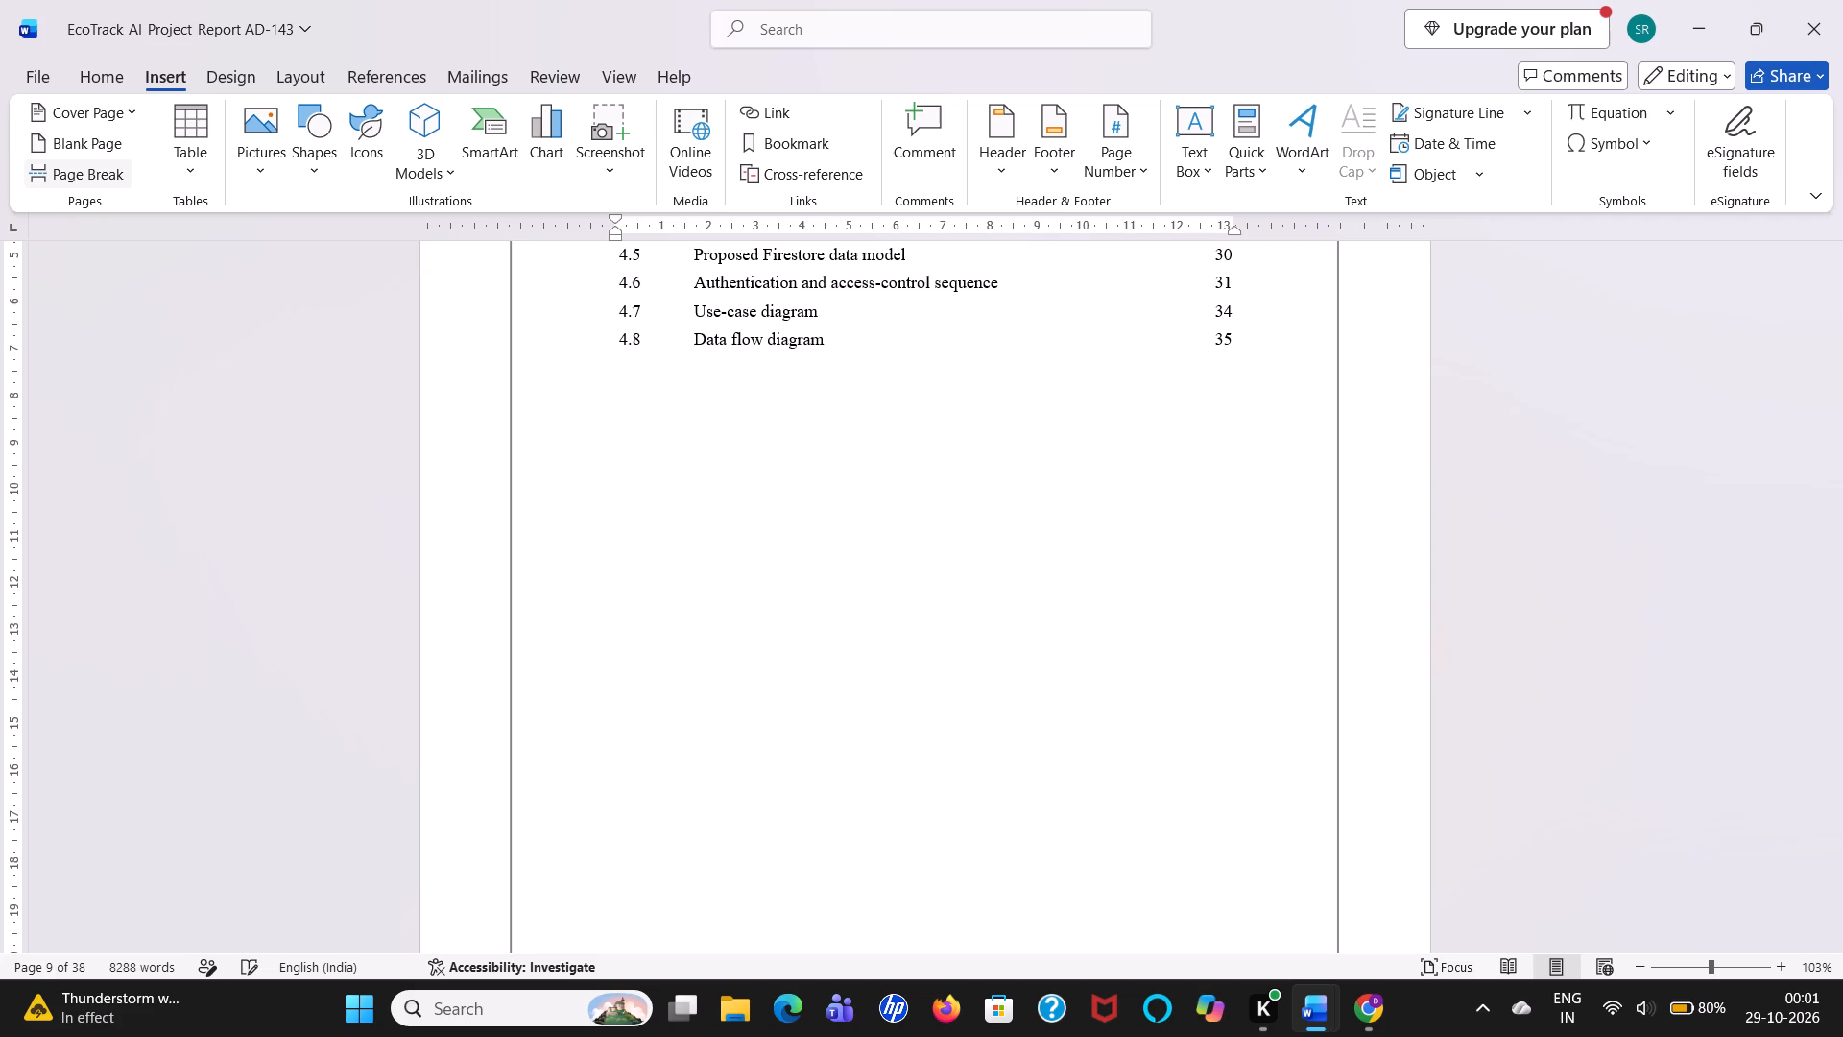
click(84, 176)
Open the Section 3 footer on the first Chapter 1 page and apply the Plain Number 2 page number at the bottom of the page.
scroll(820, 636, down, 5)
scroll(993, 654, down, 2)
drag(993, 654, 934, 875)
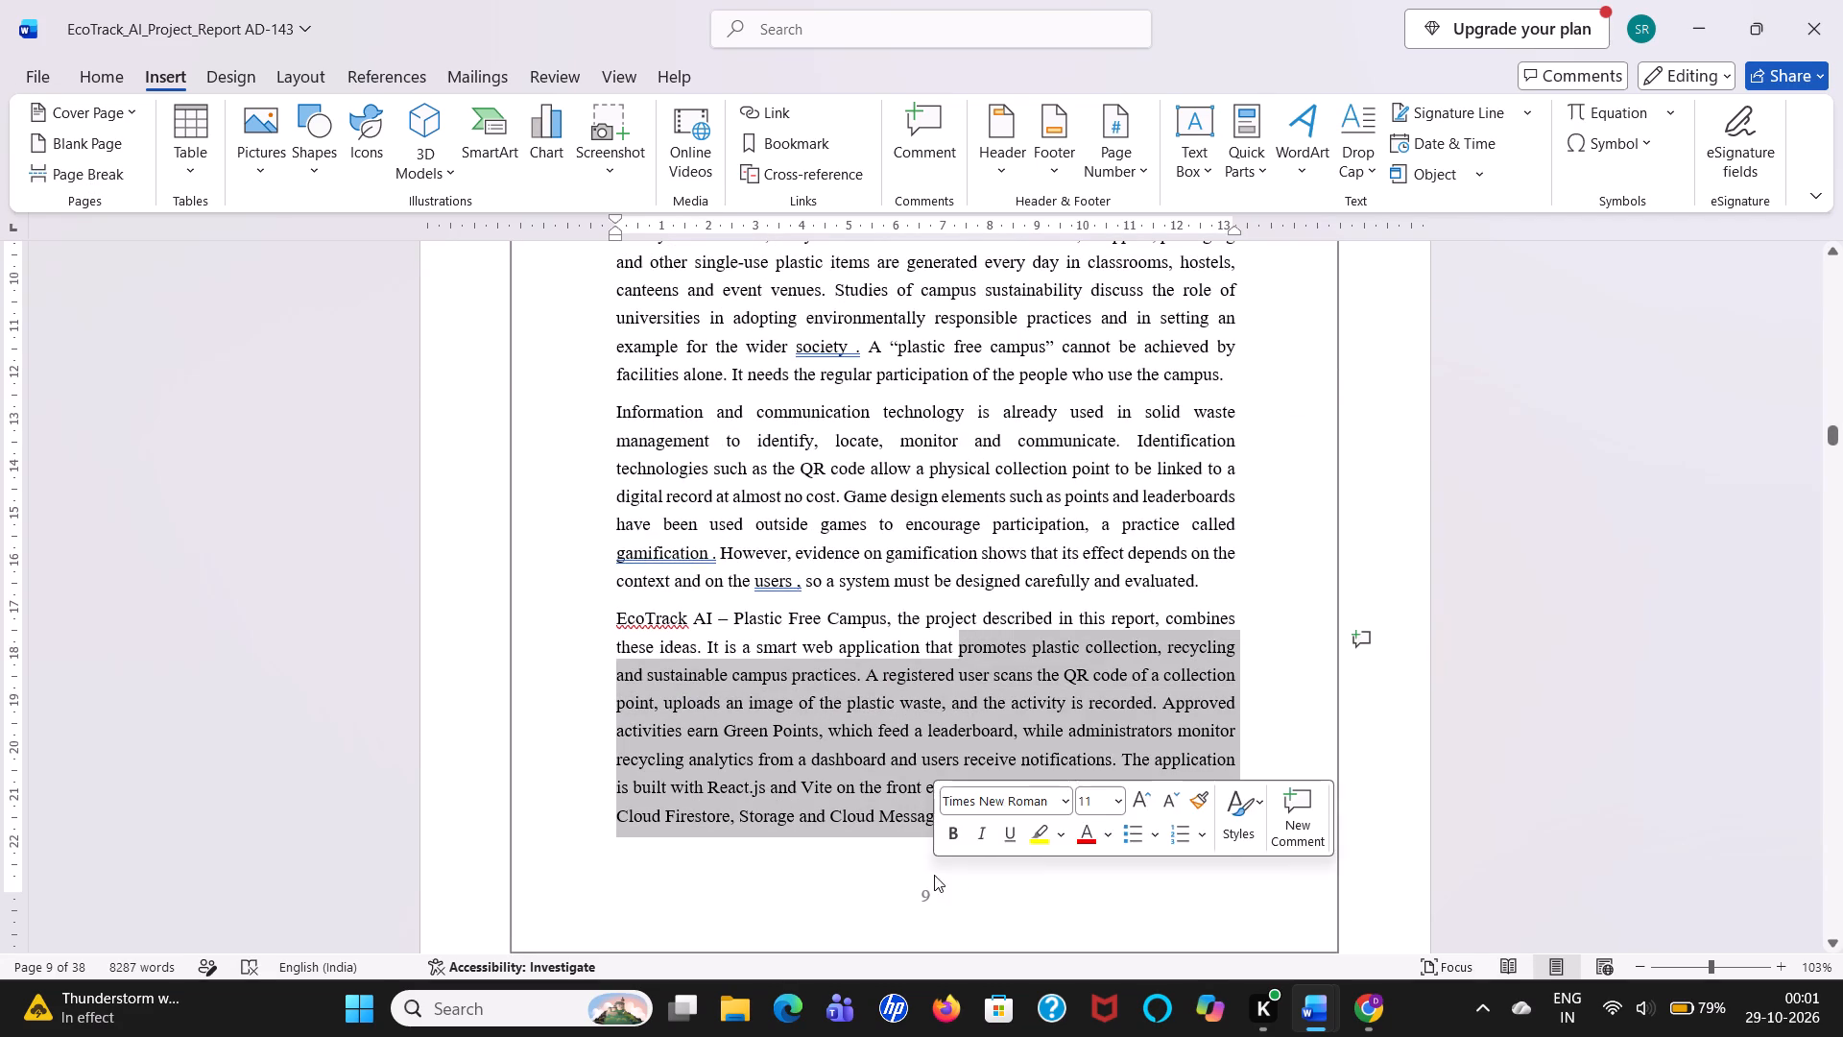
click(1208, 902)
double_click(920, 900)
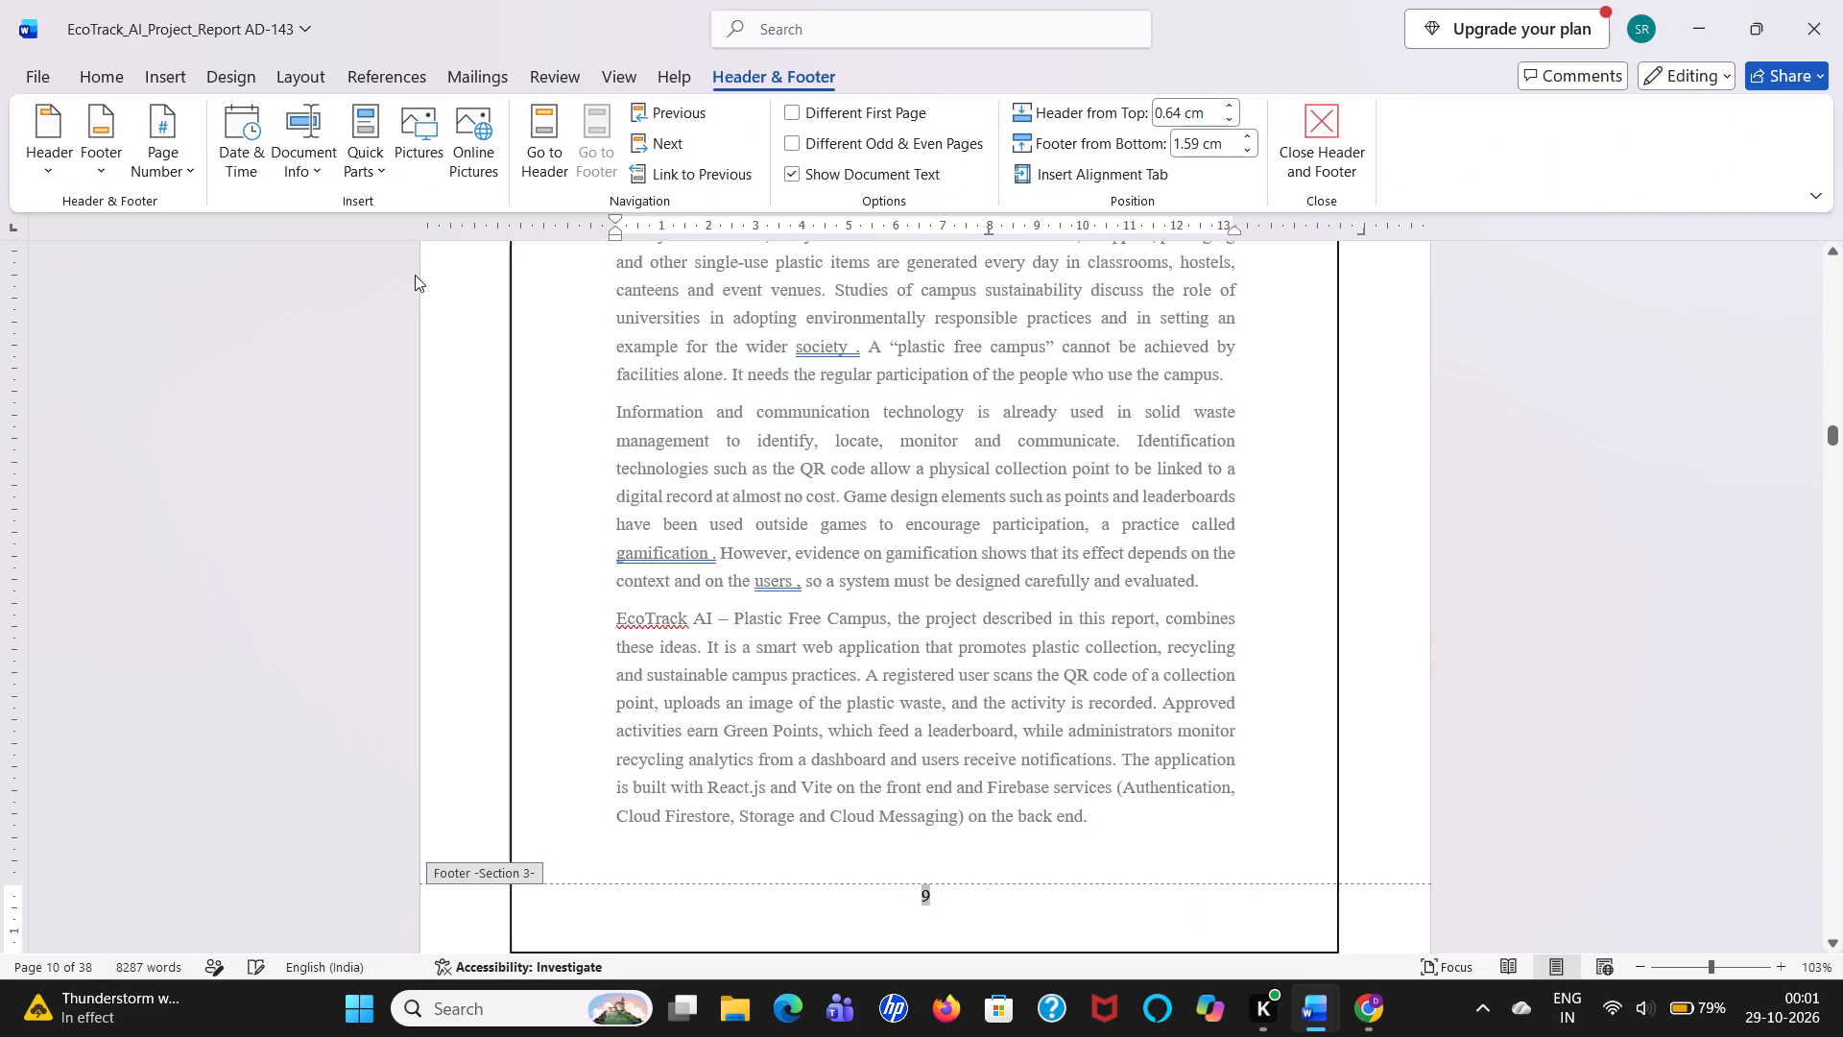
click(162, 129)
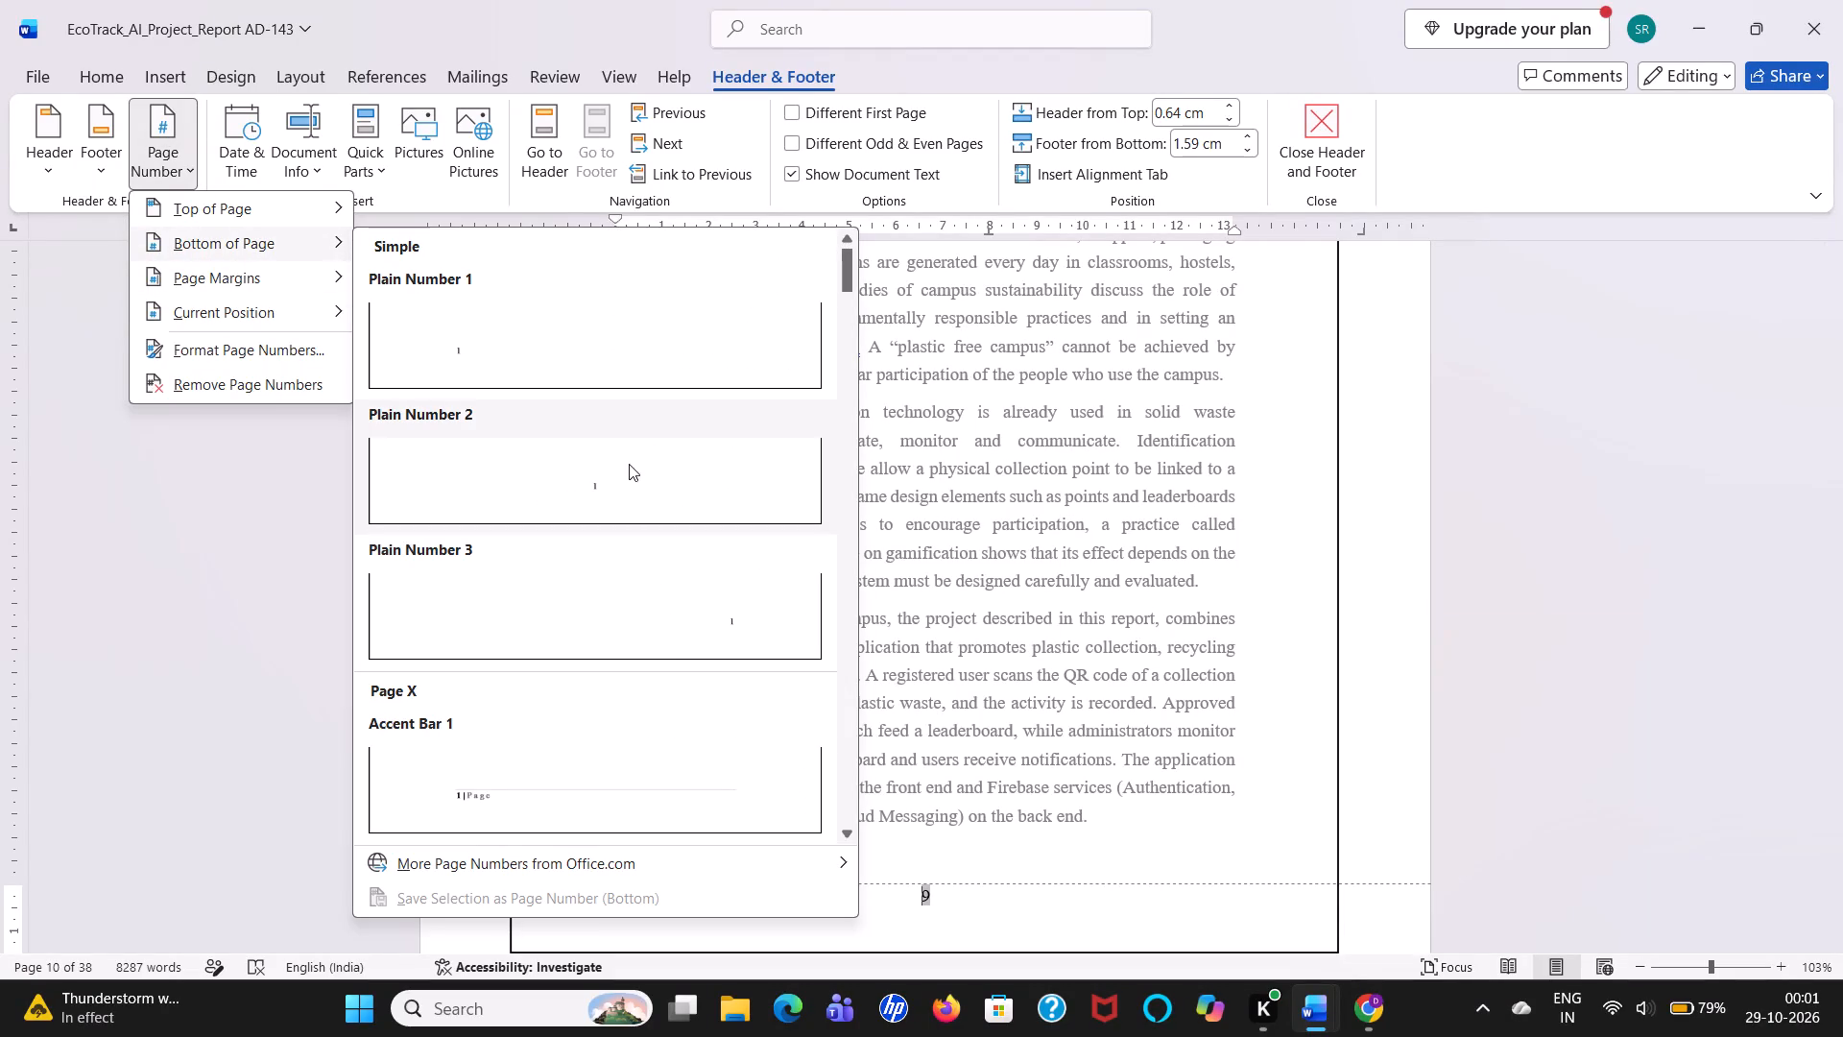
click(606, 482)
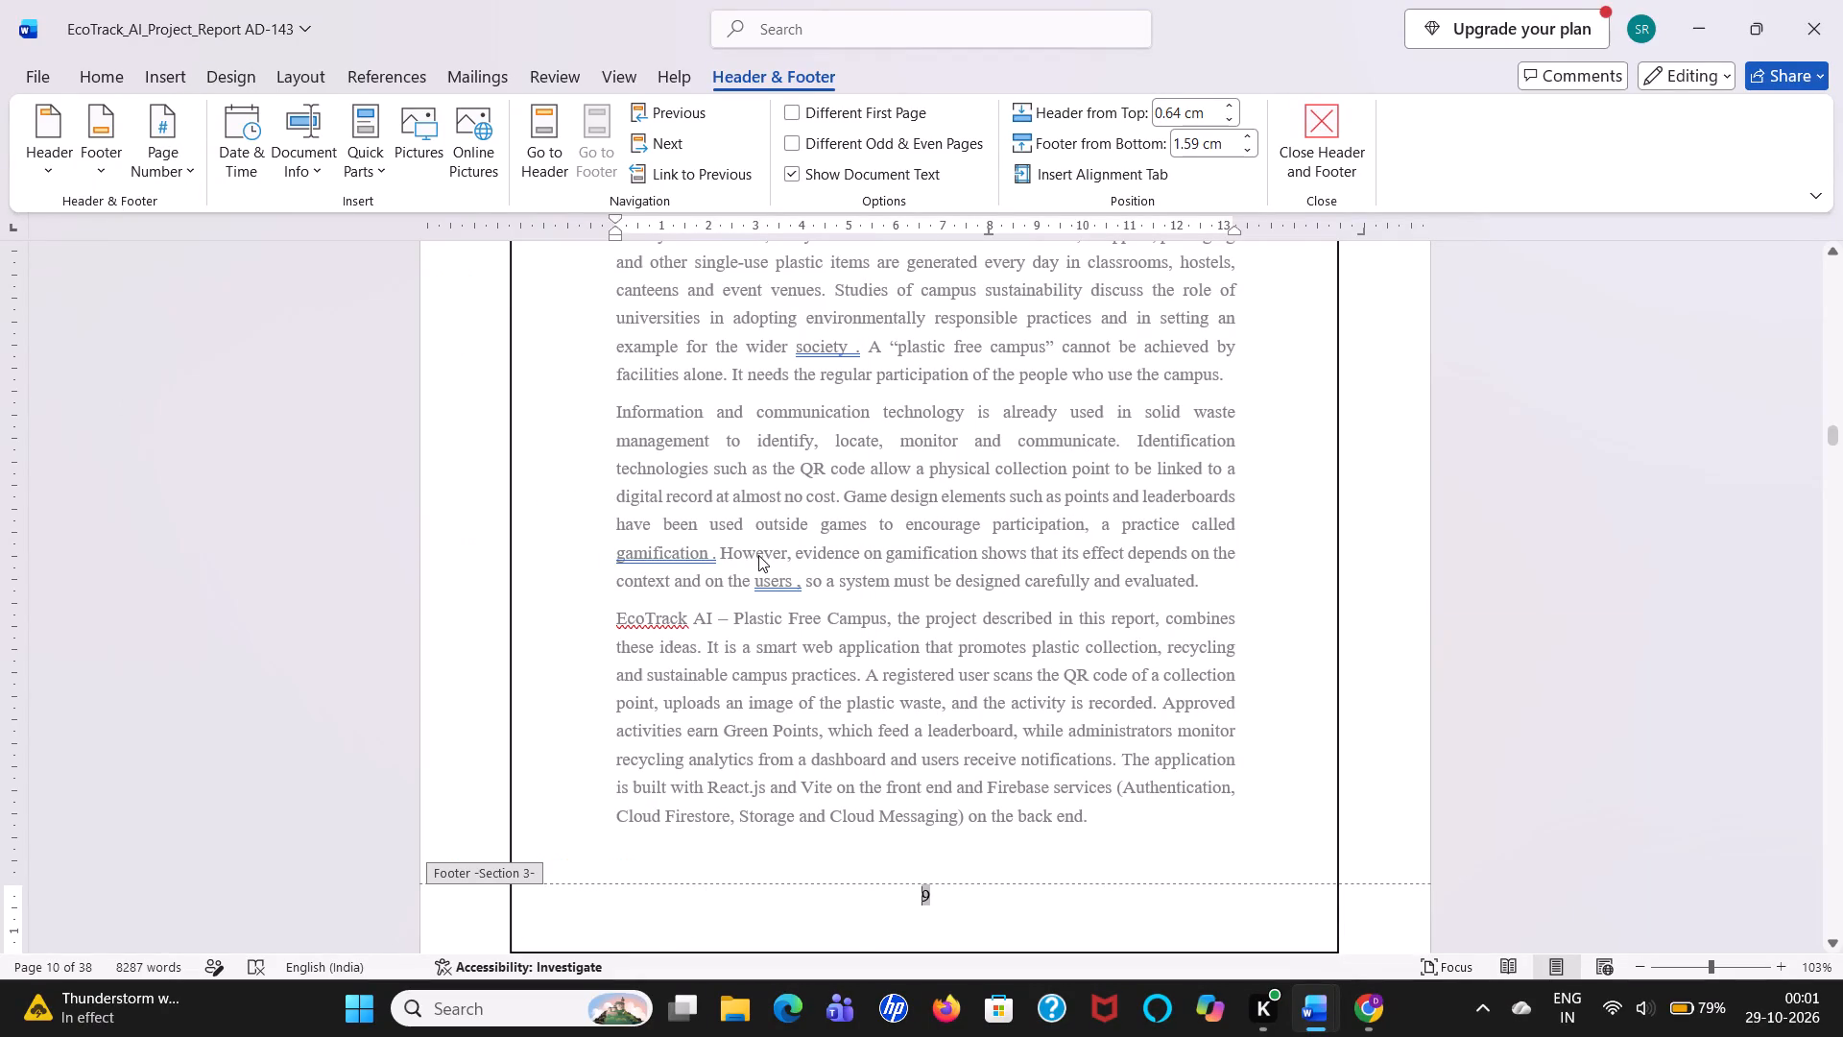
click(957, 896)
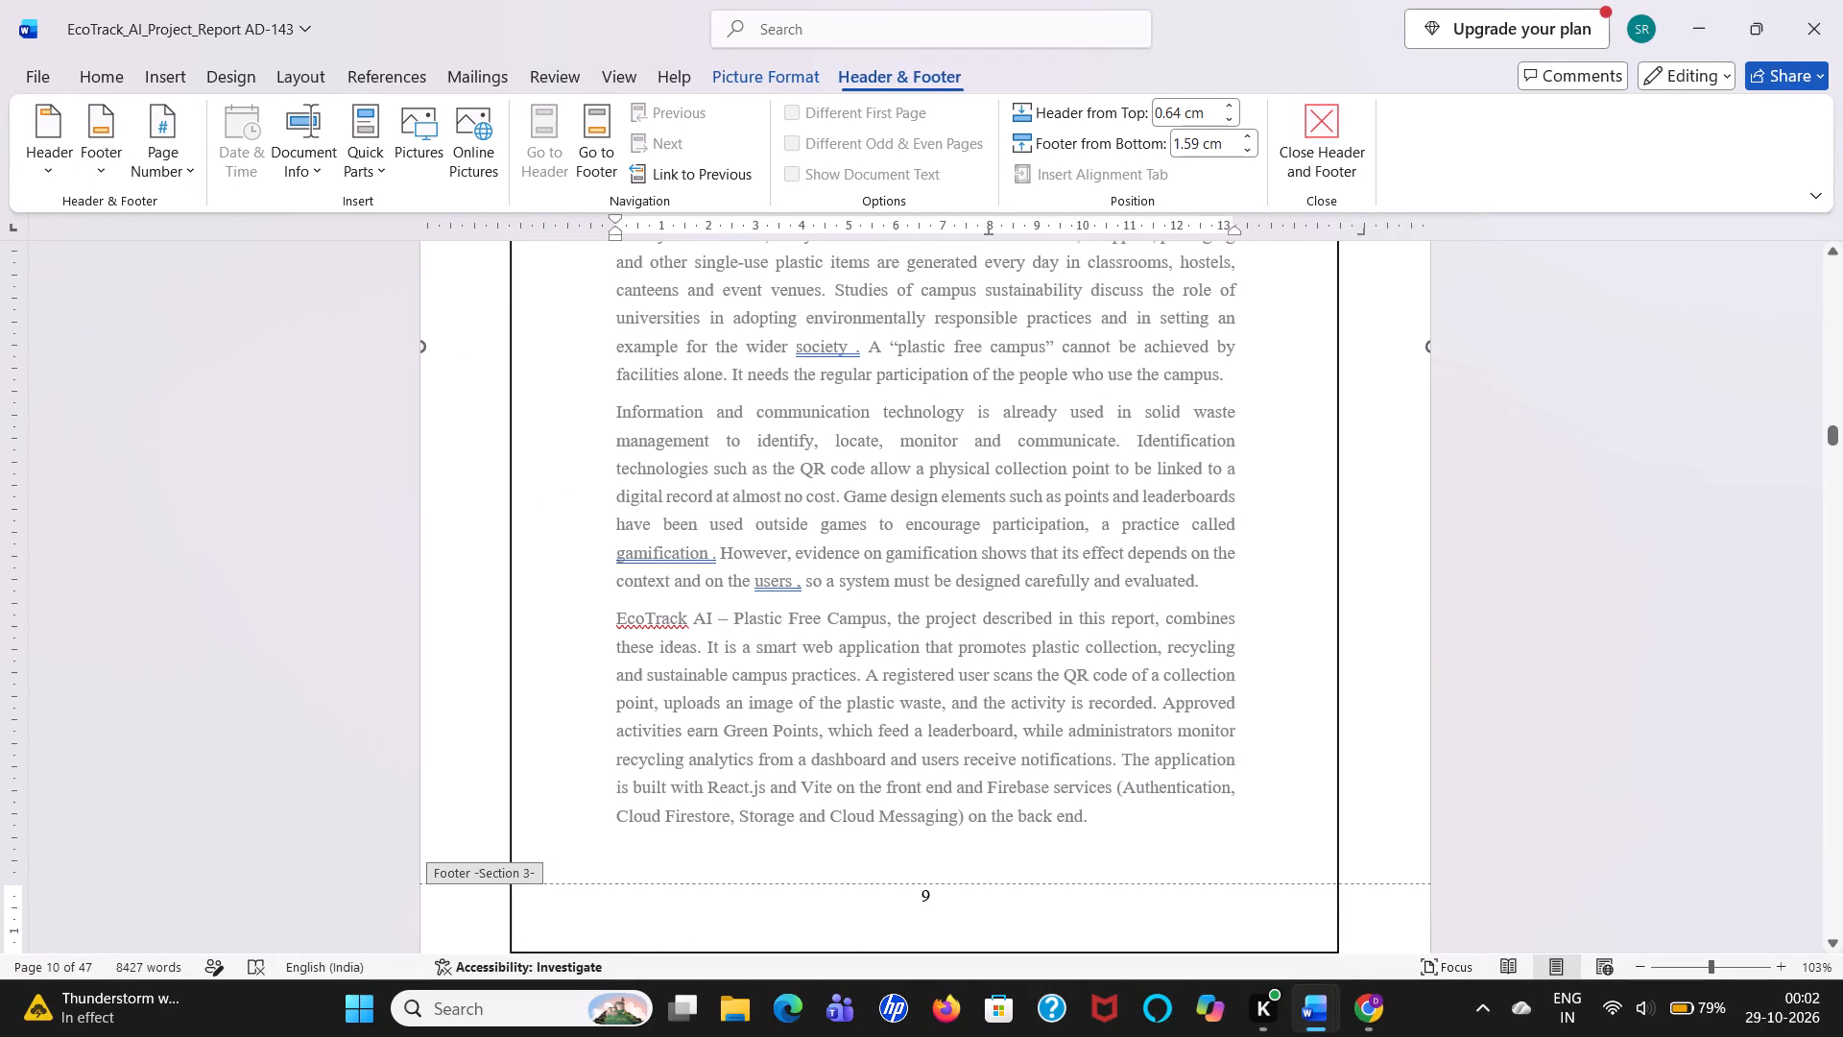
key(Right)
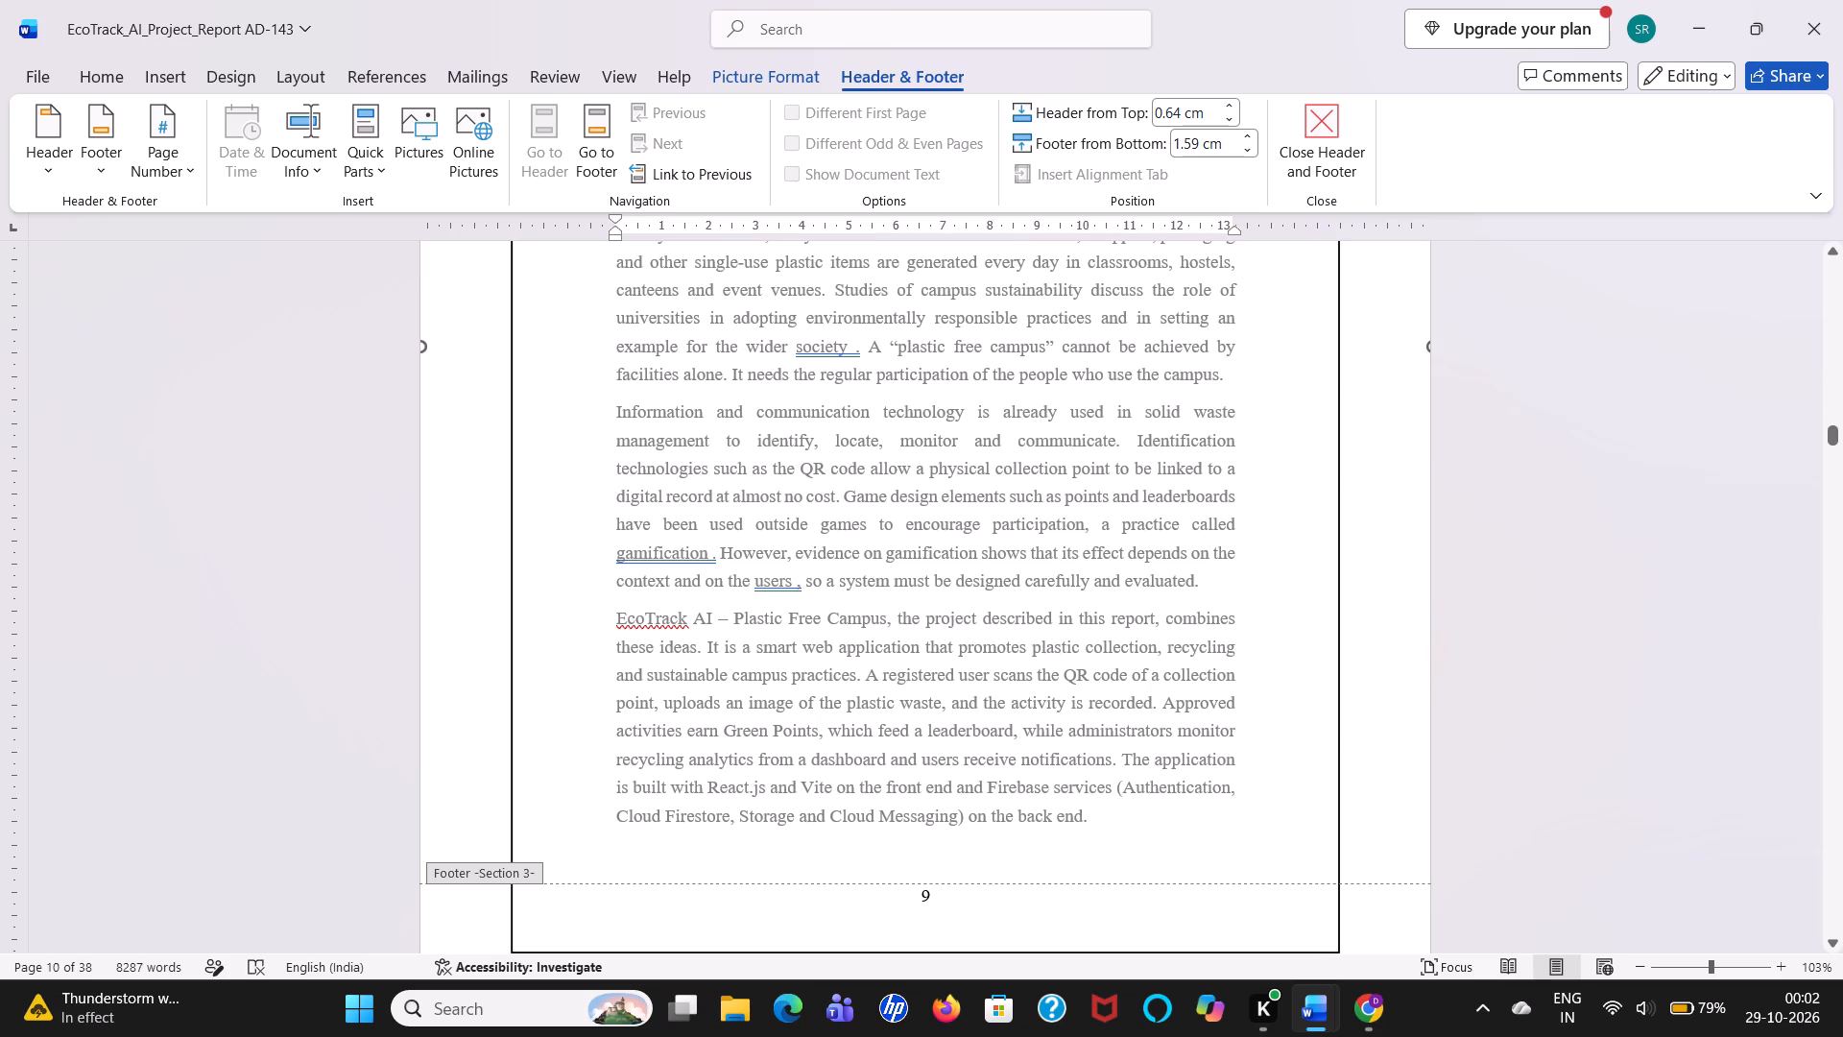
Replace the page number in the Section 3 footer with a typed 1, and leave footer editing.
double_click(940, 896)
double_click(930, 895)
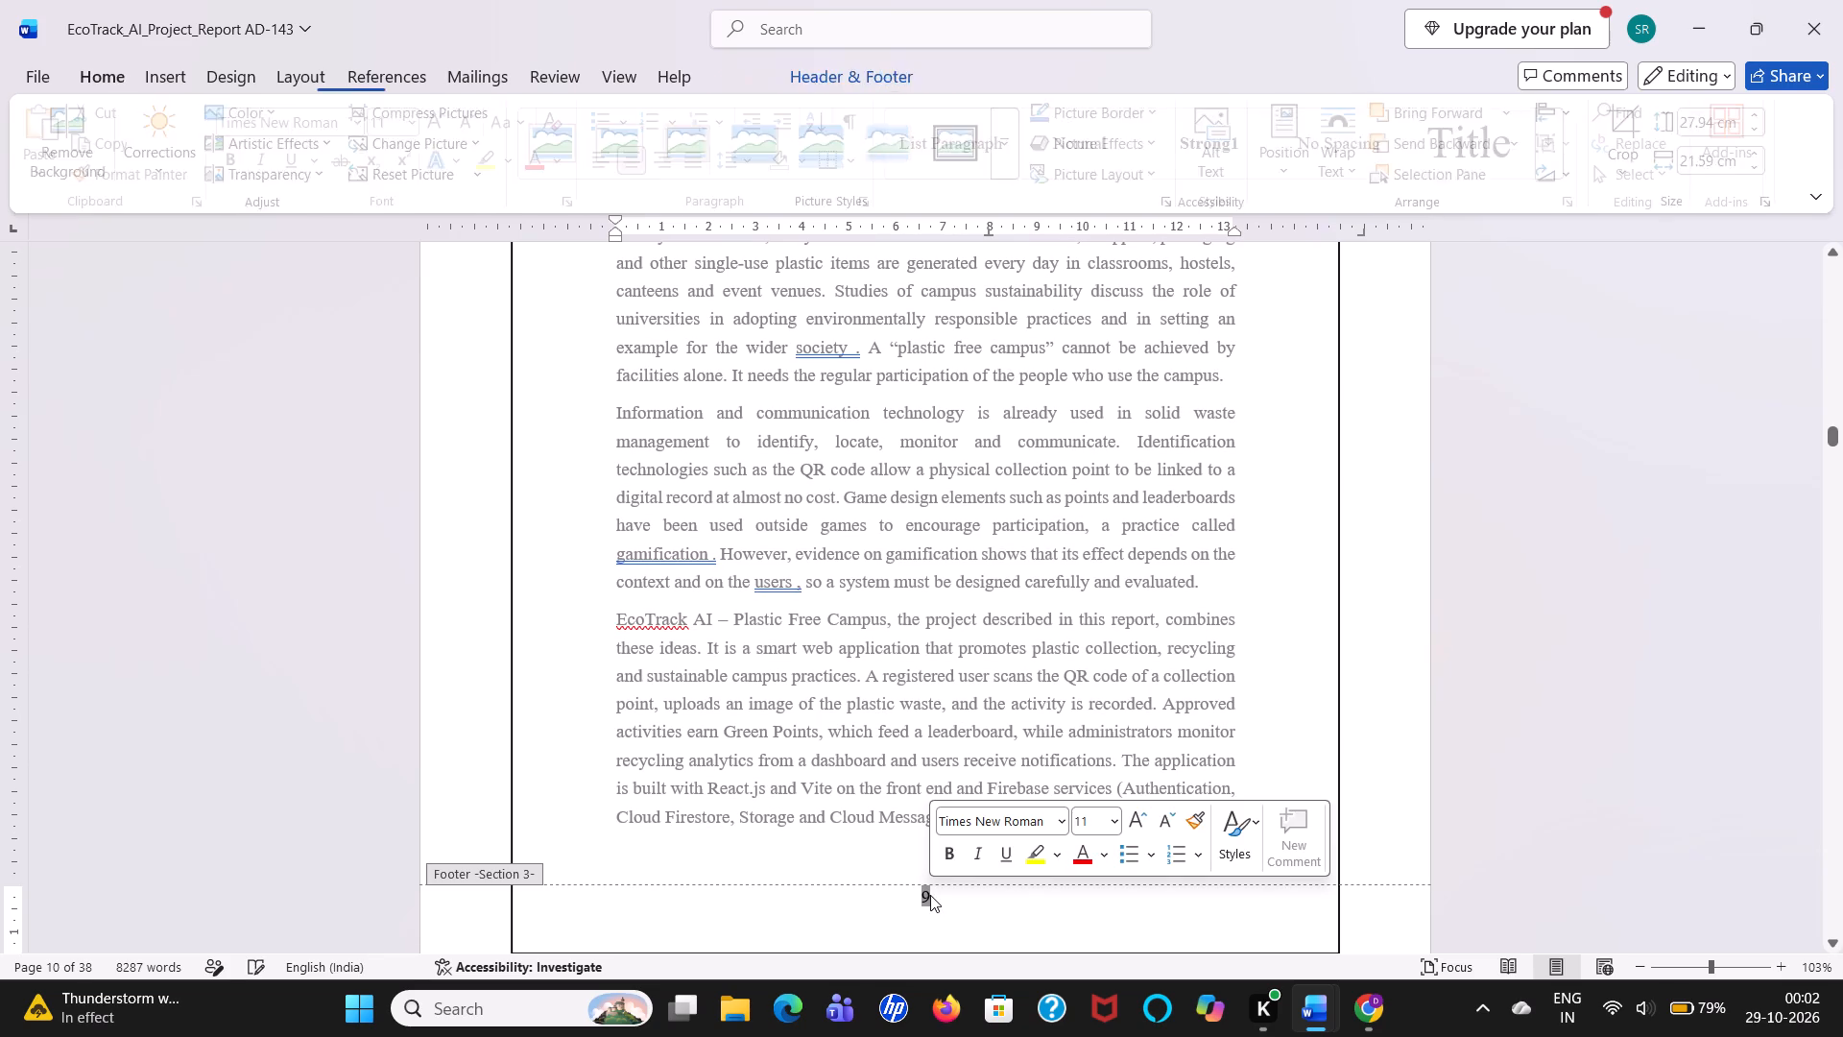
key(1)
key(Return)
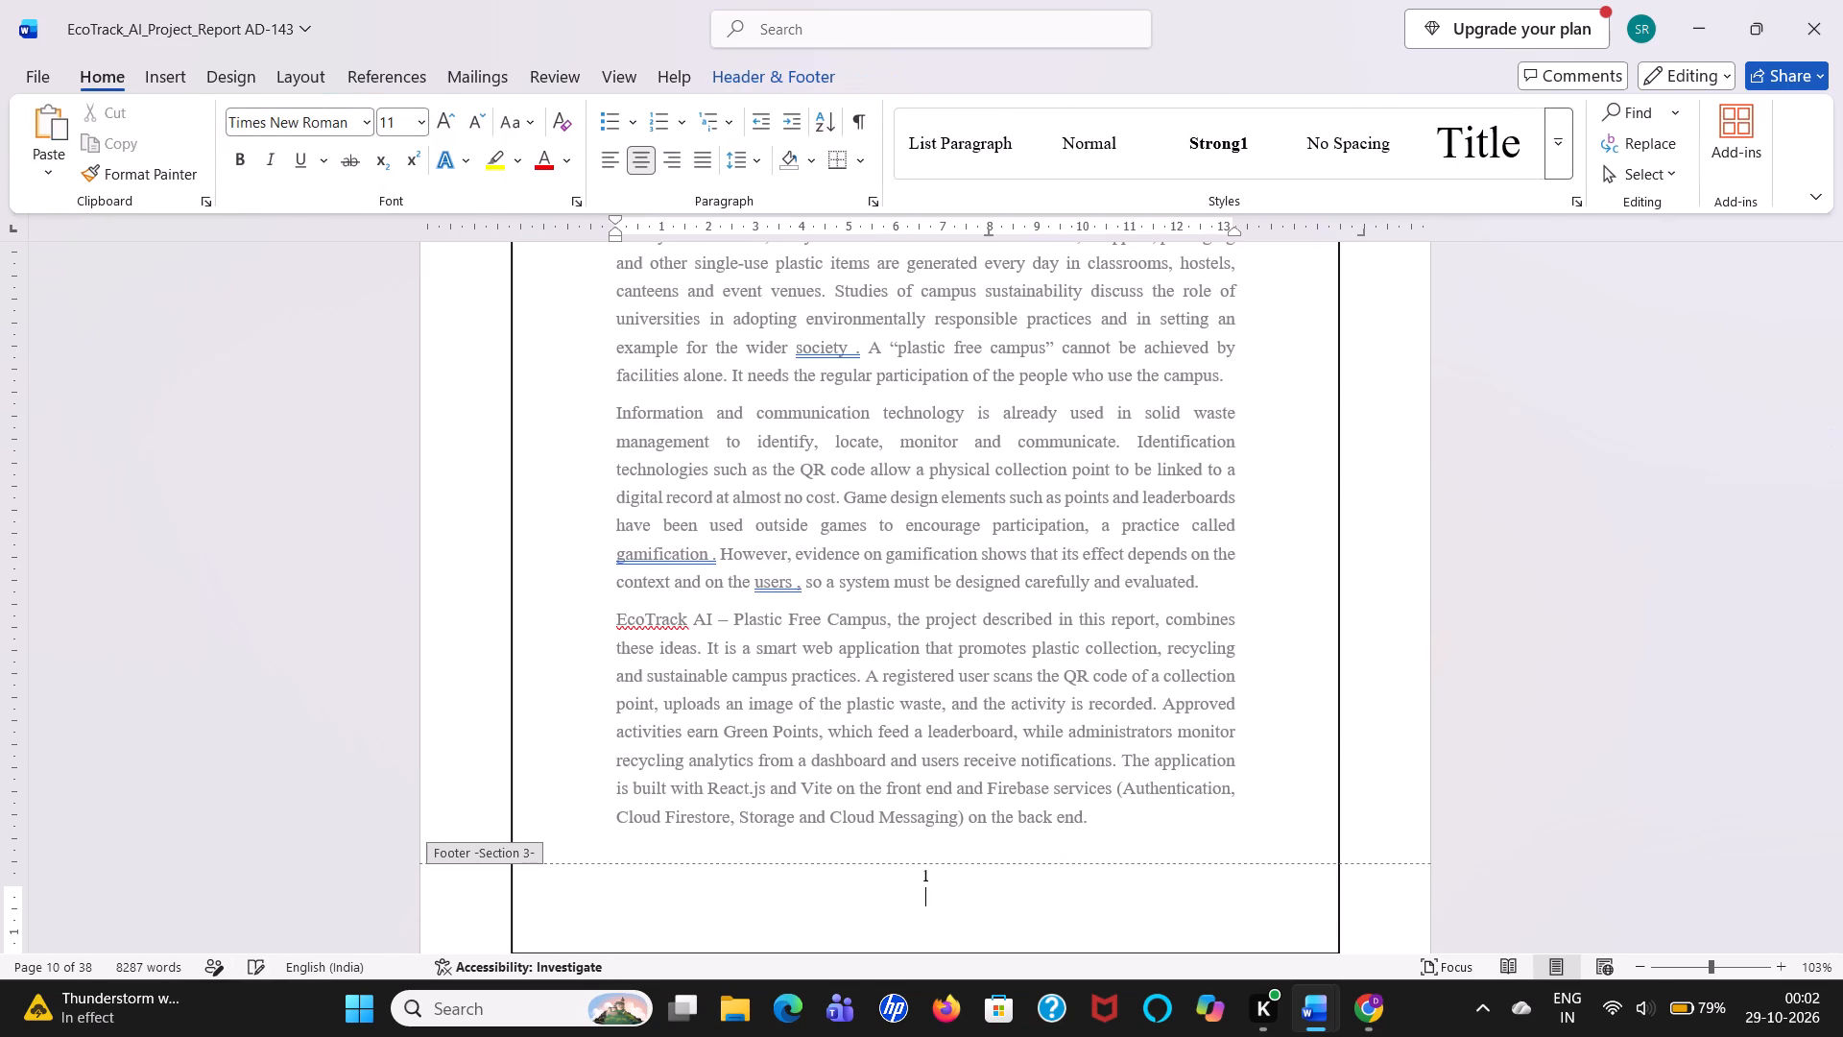
right_click(930, 895)
key(BackSpace)
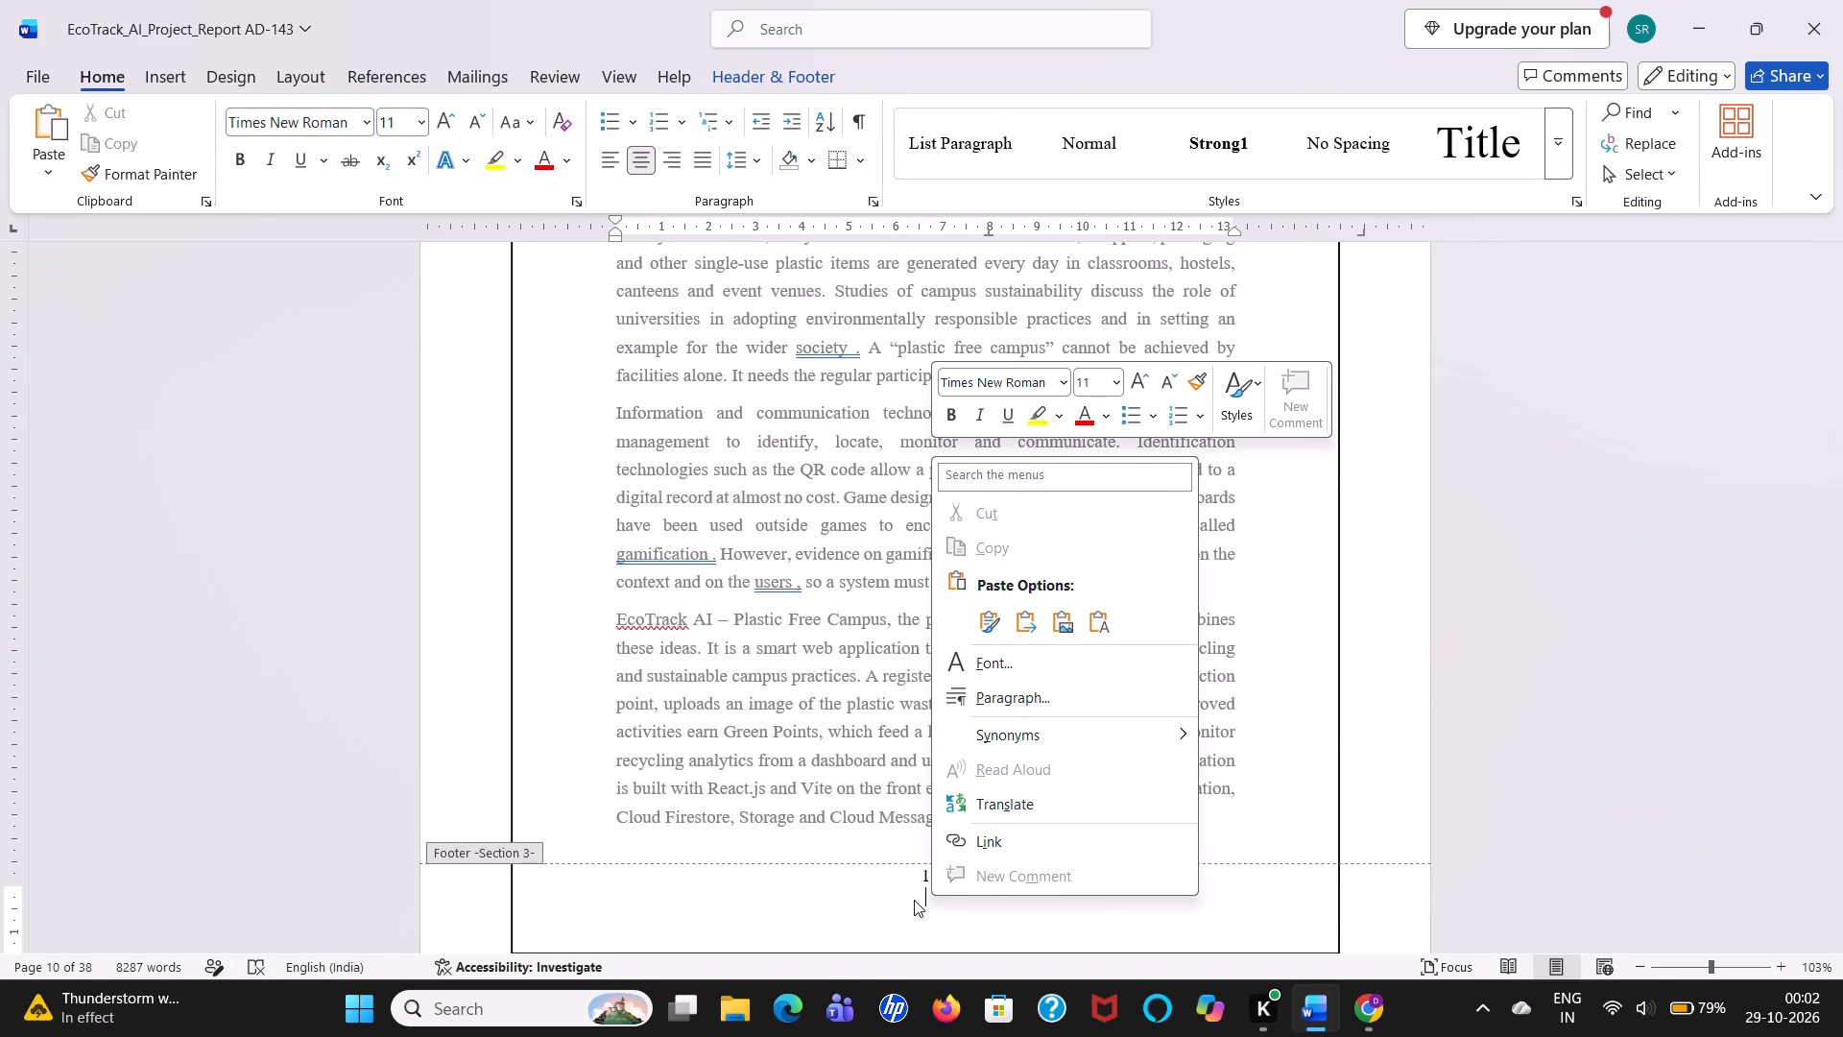
click(1191, 897)
key(ctrl+z)
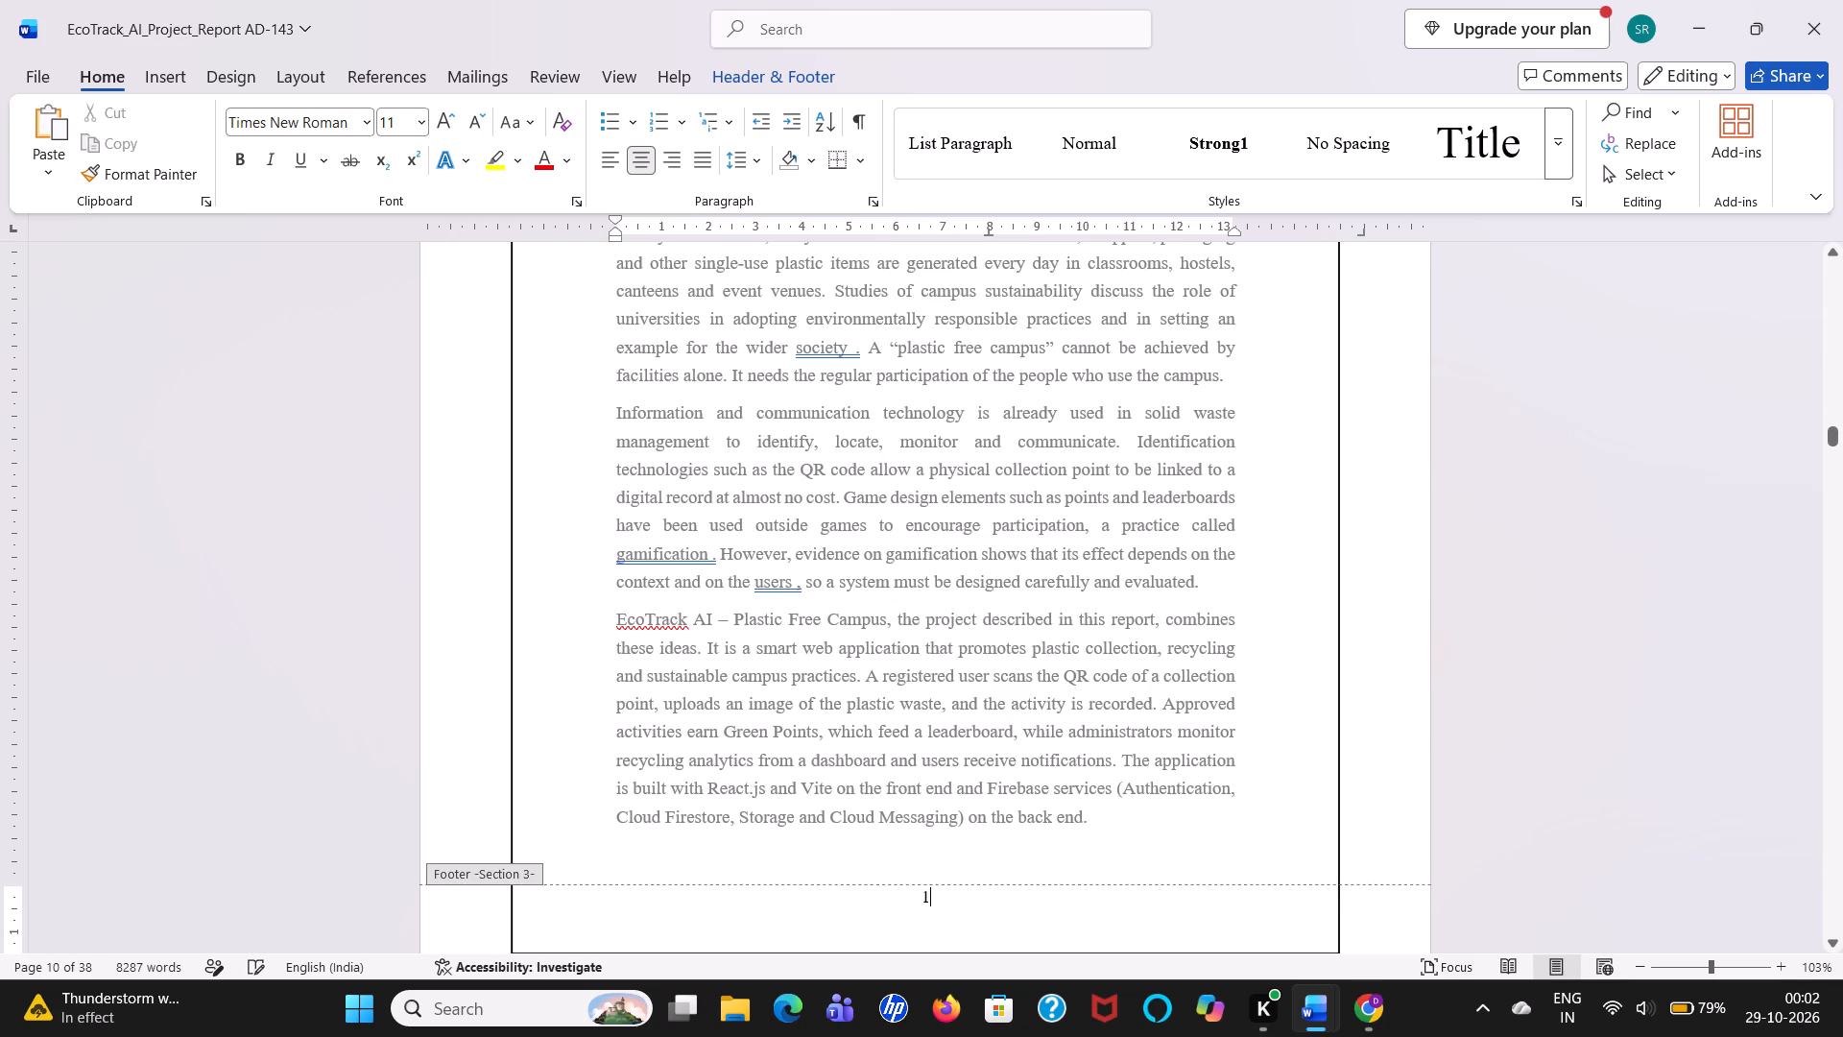
key(Return)
key(ctrl+z)
click(1525, 742)
click(296, 73)
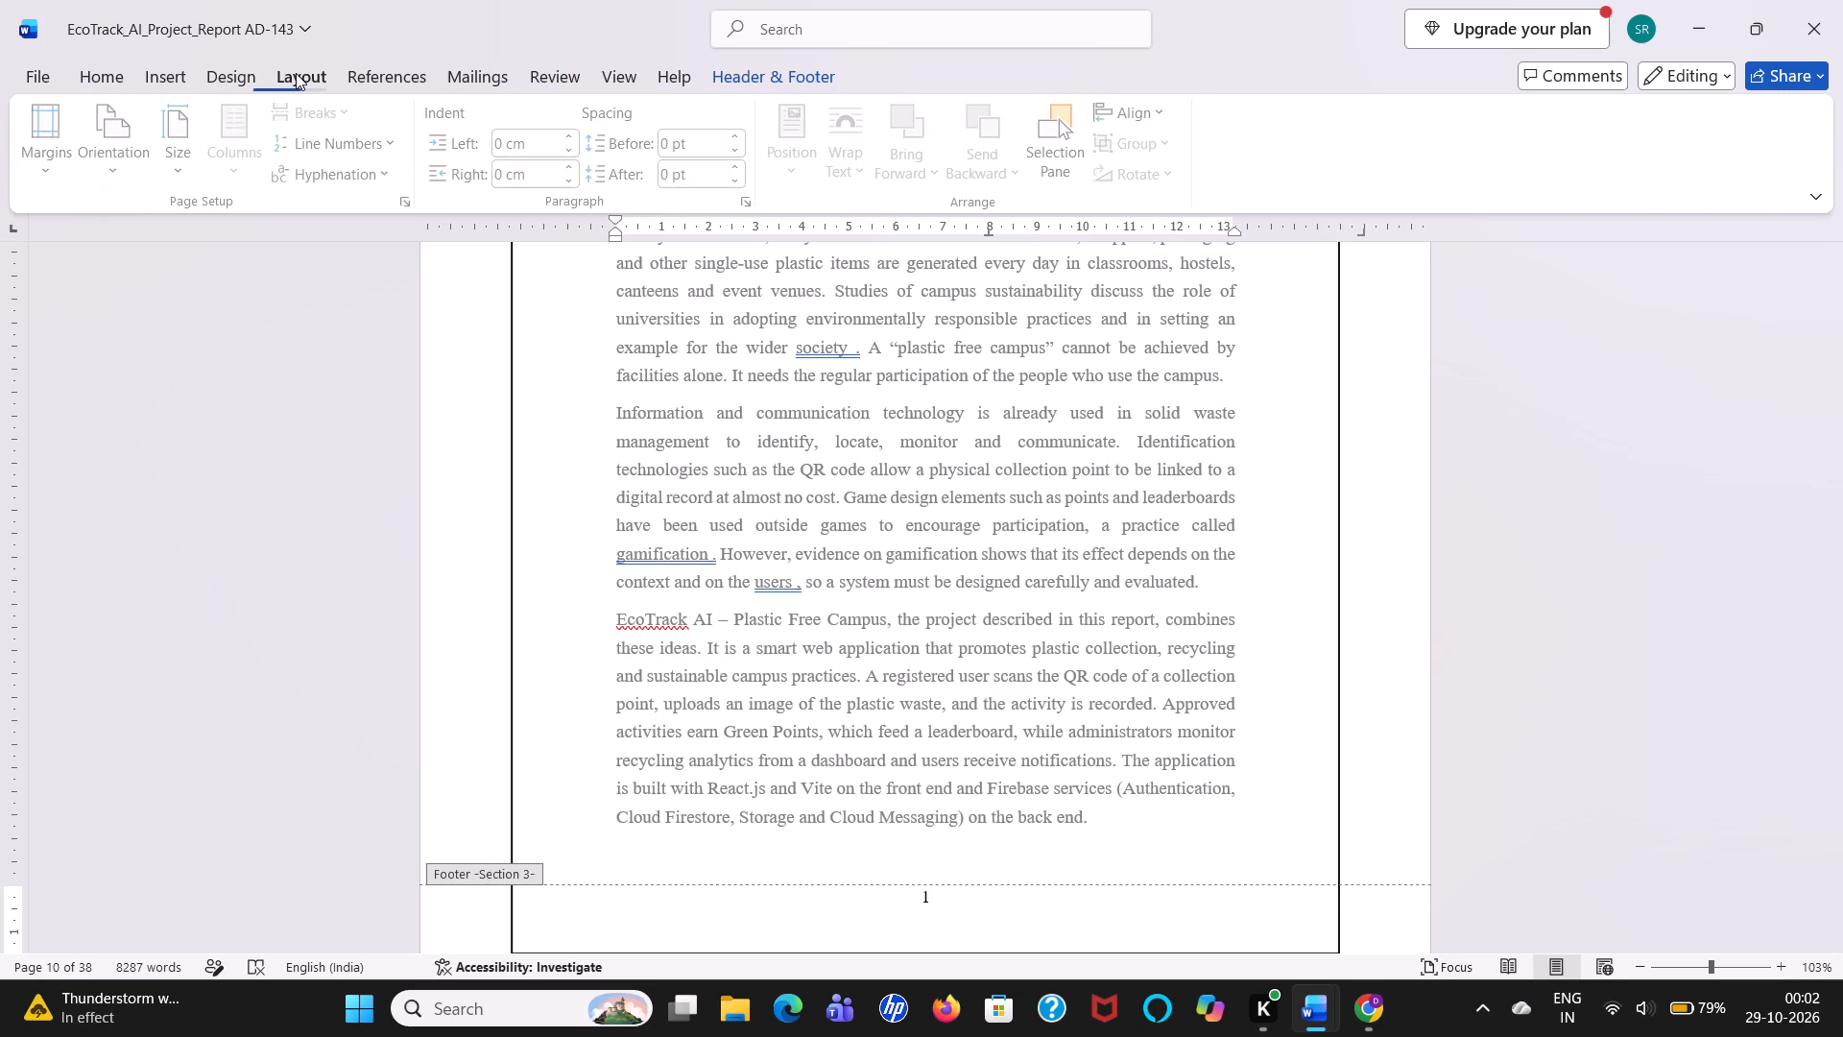
click(732, 71)
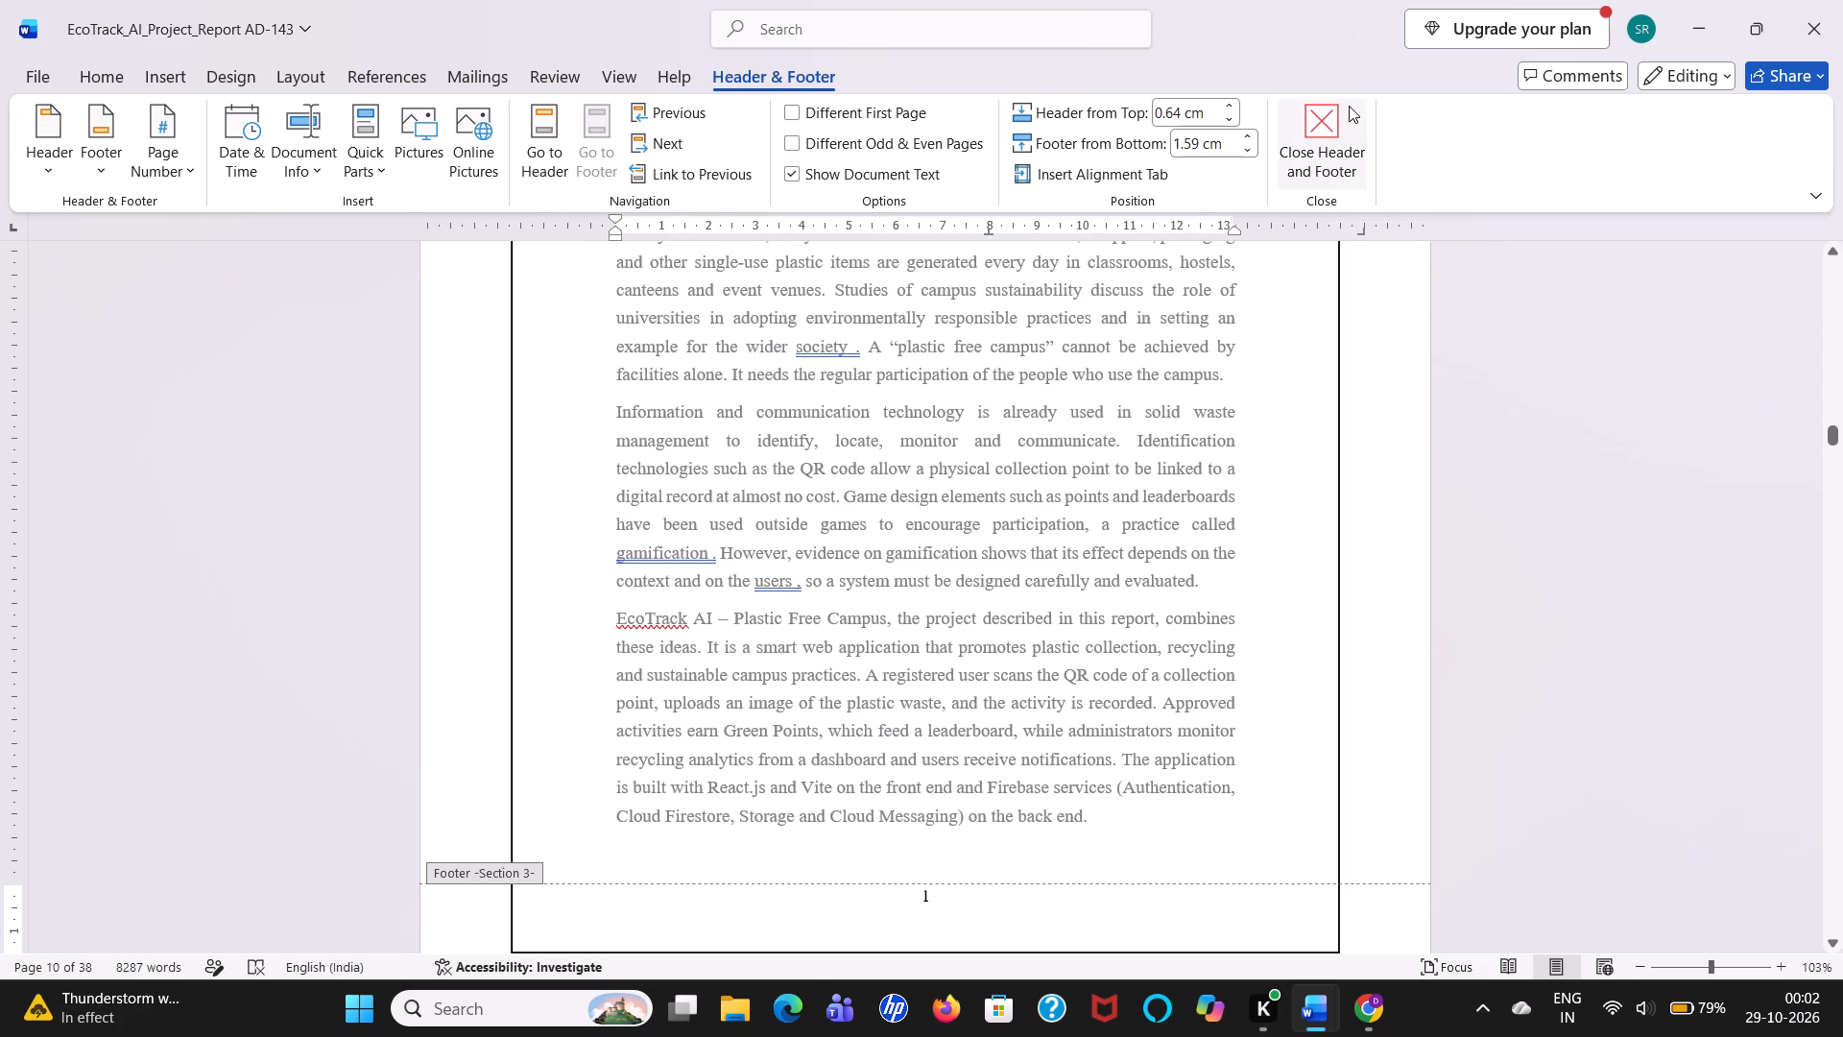
click(1349, 106)
Check the footer numbers on the Chapter 1 pages that follow the first one.
scroll(1160, 599, down, 4)
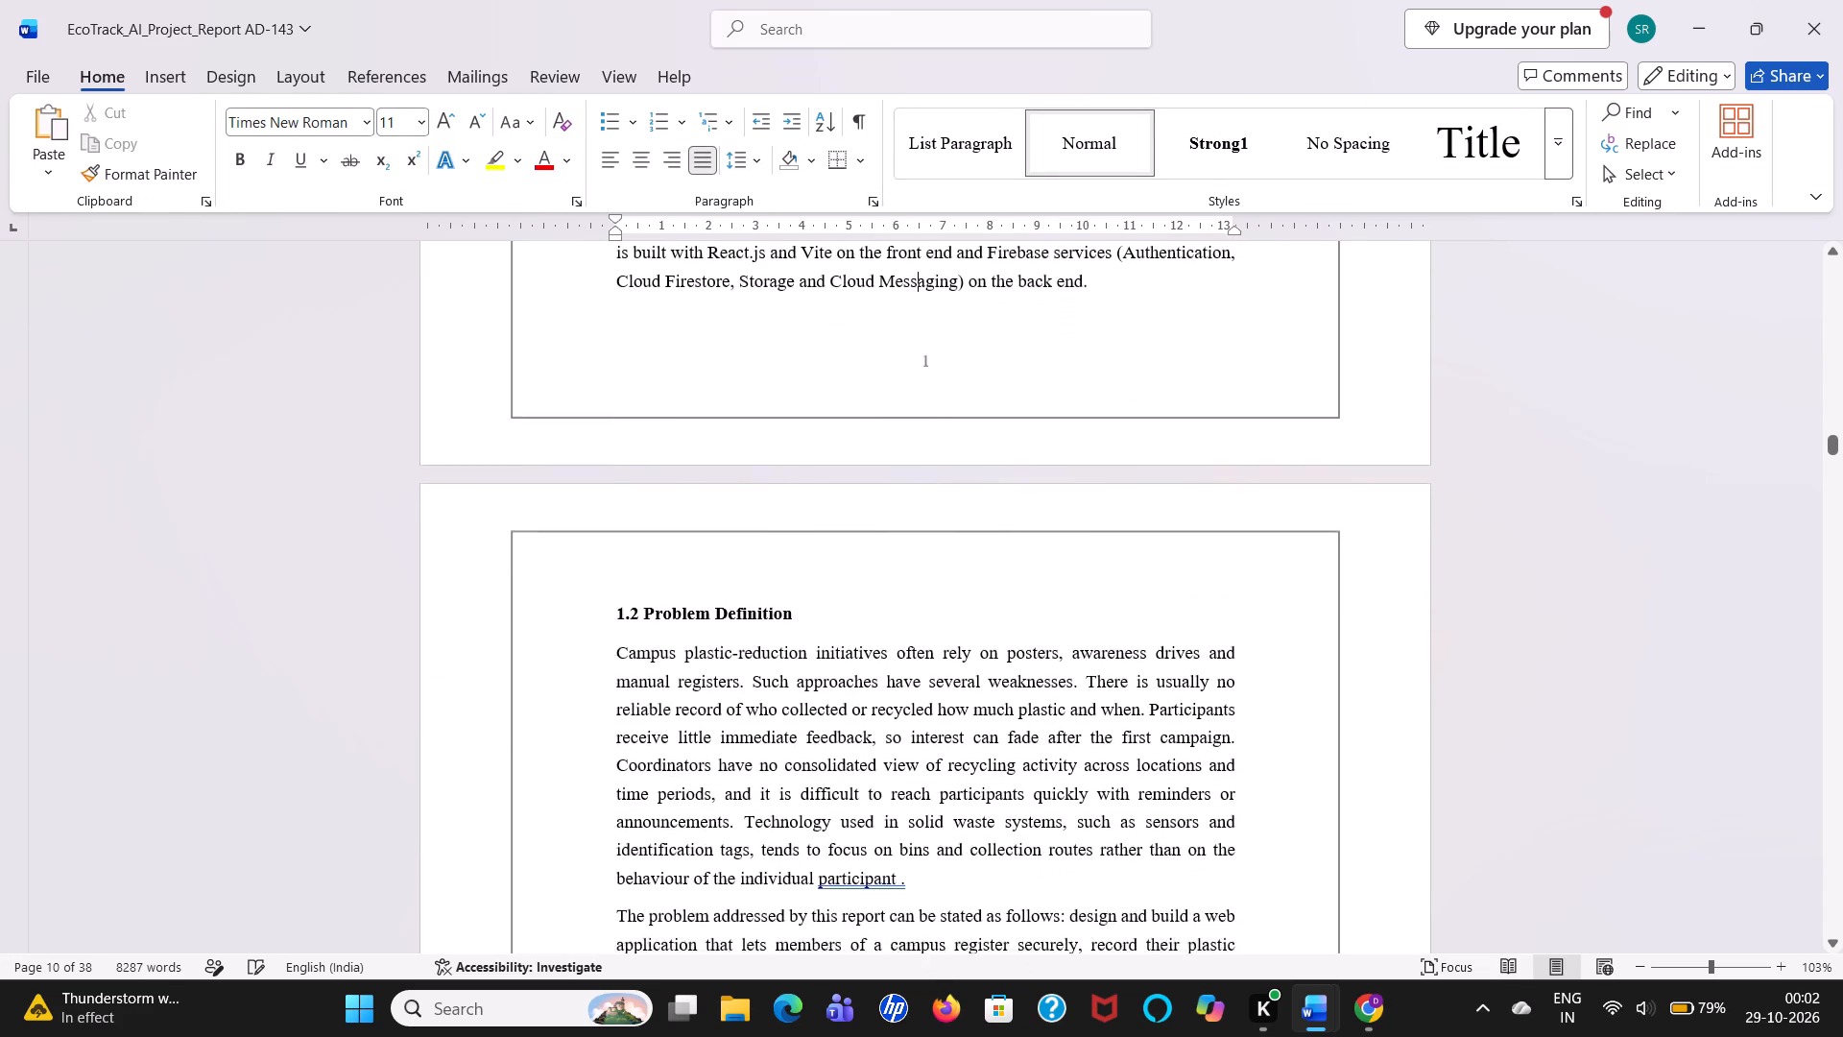
scroll(1160, 599, down, 5)
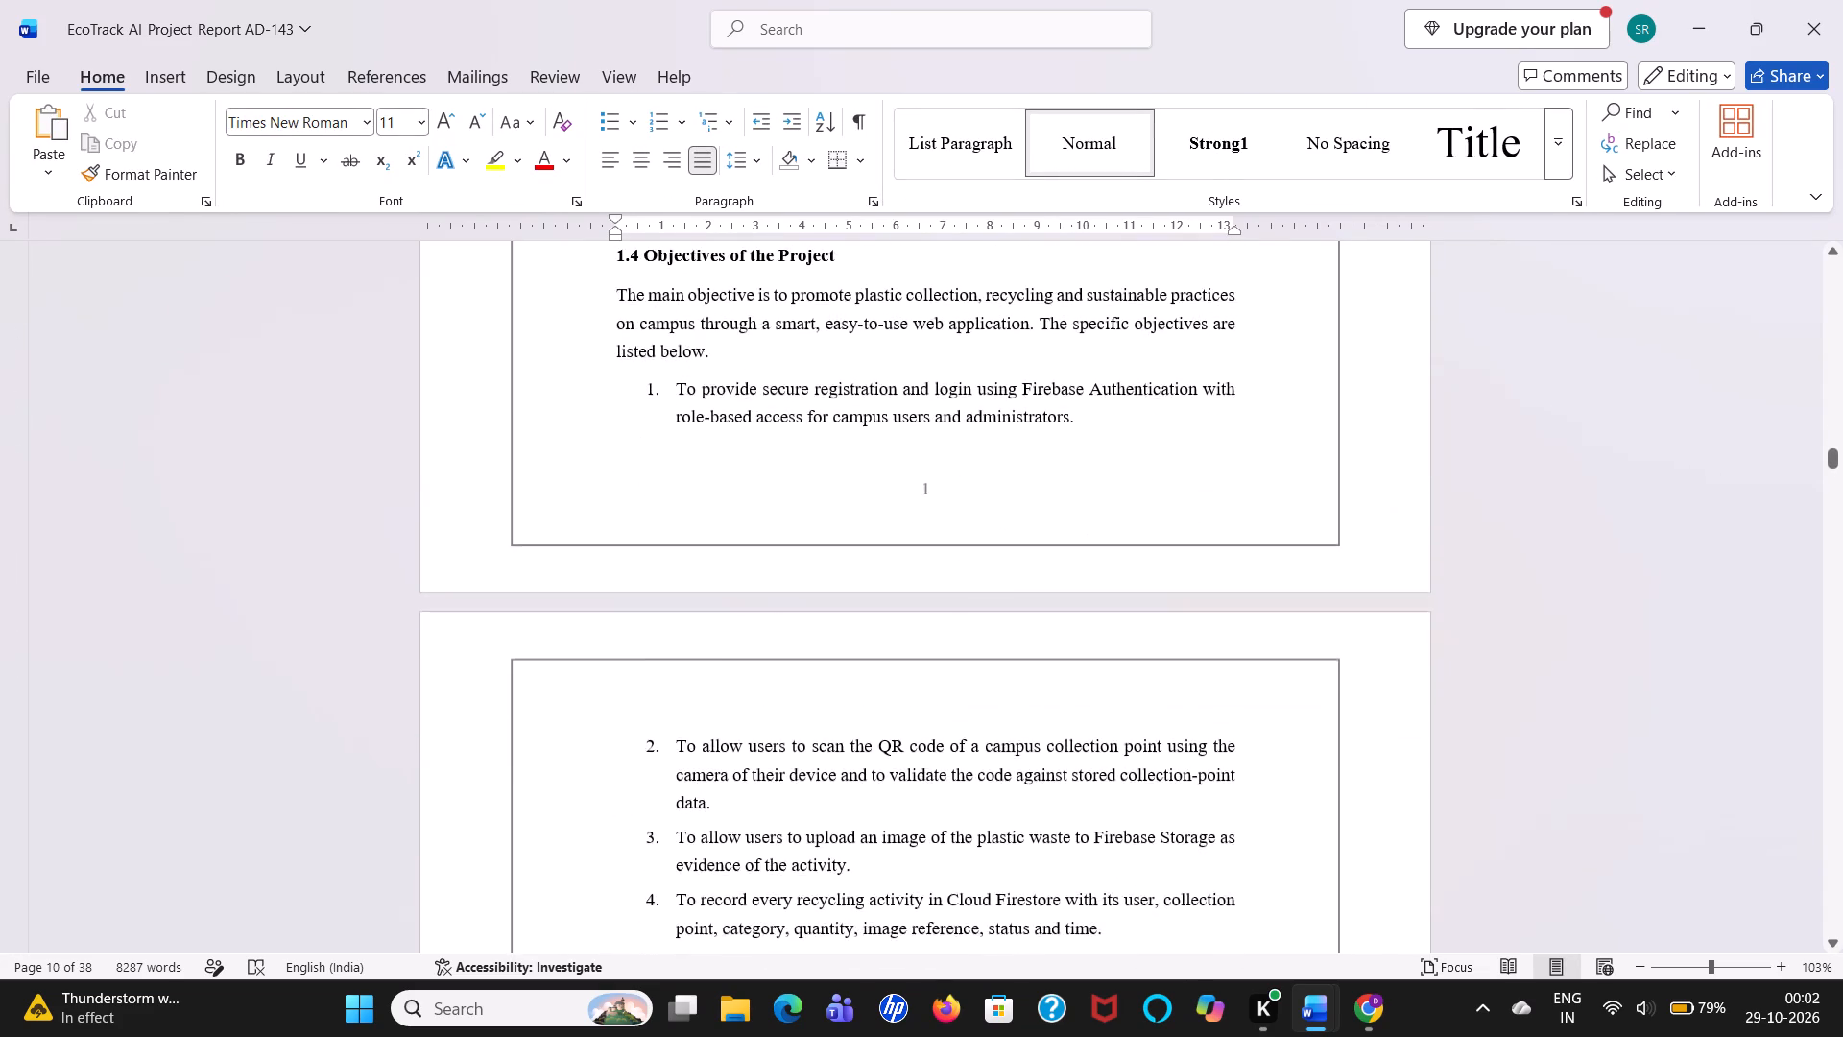
scroll(1160, 599, down, 4)
Review the footer numbers from the certificate page through the front matter to the start of Chapter 1.
scroll(1160, 599, up, 12)
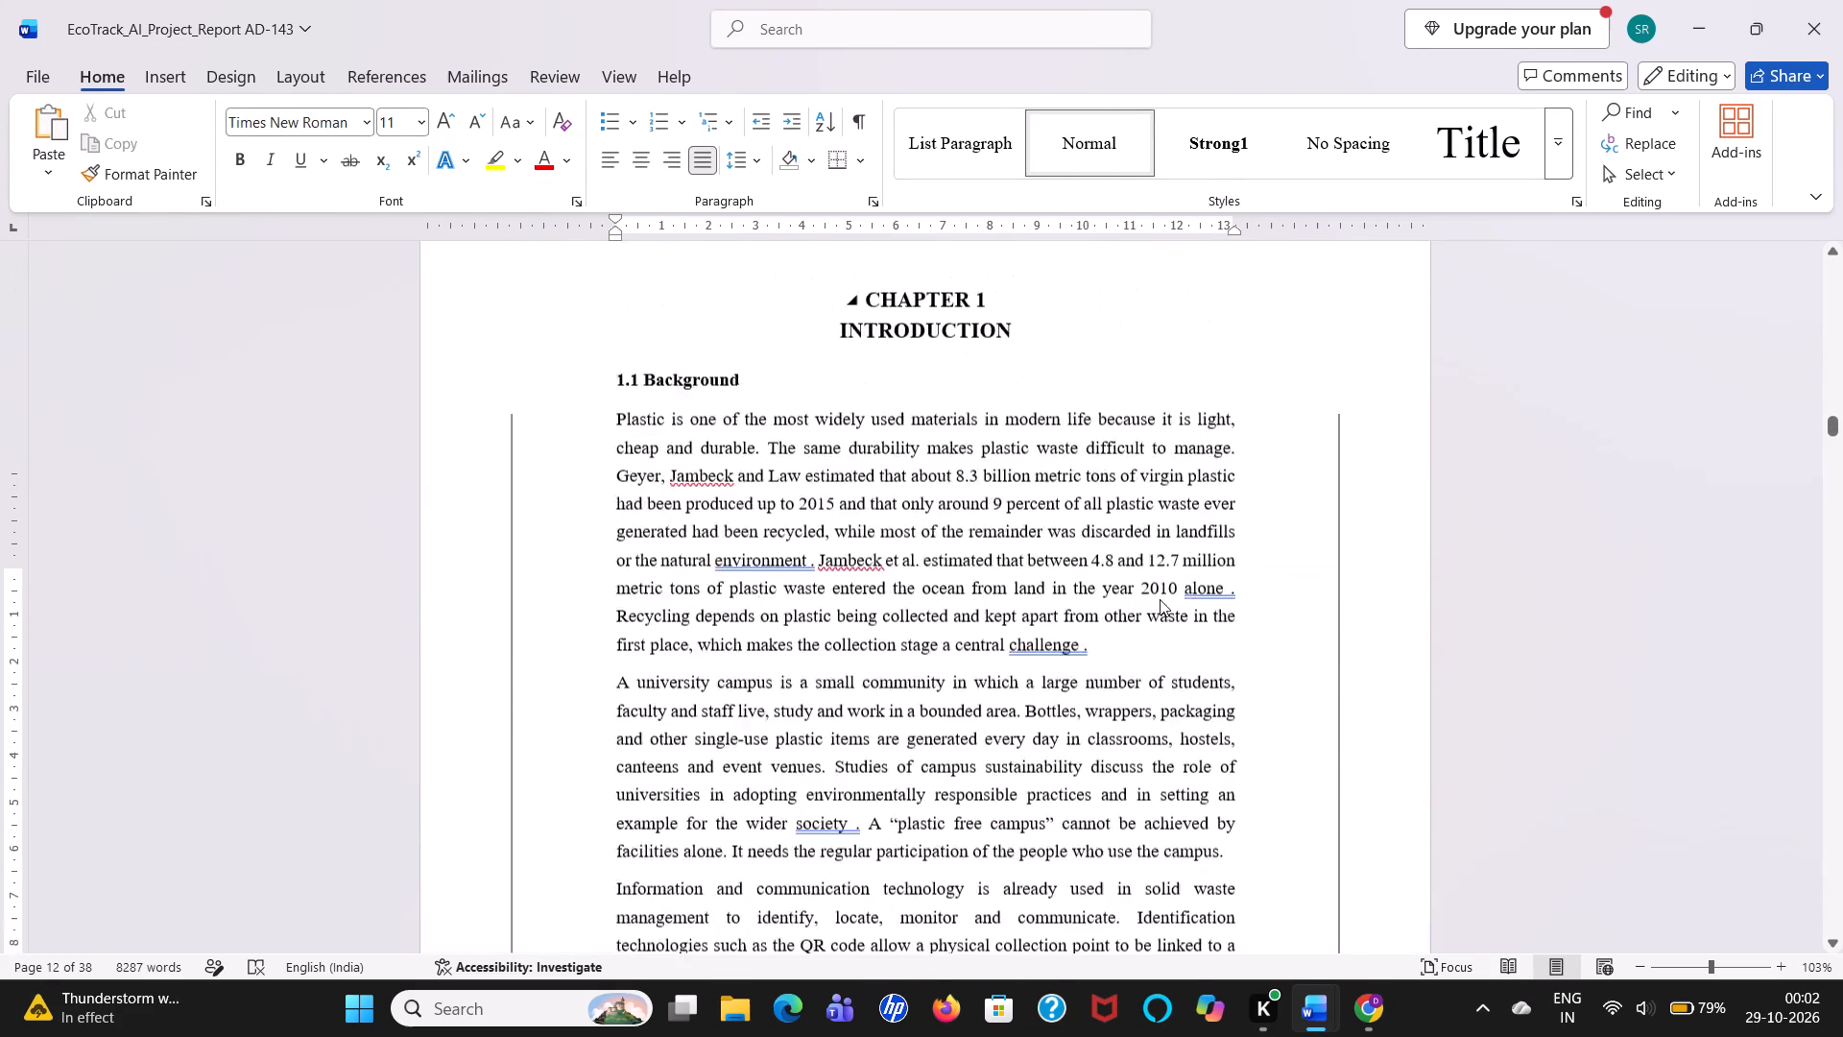
scroll(1160, 599, up, 5)
scroll(1160, 599, down, 5)
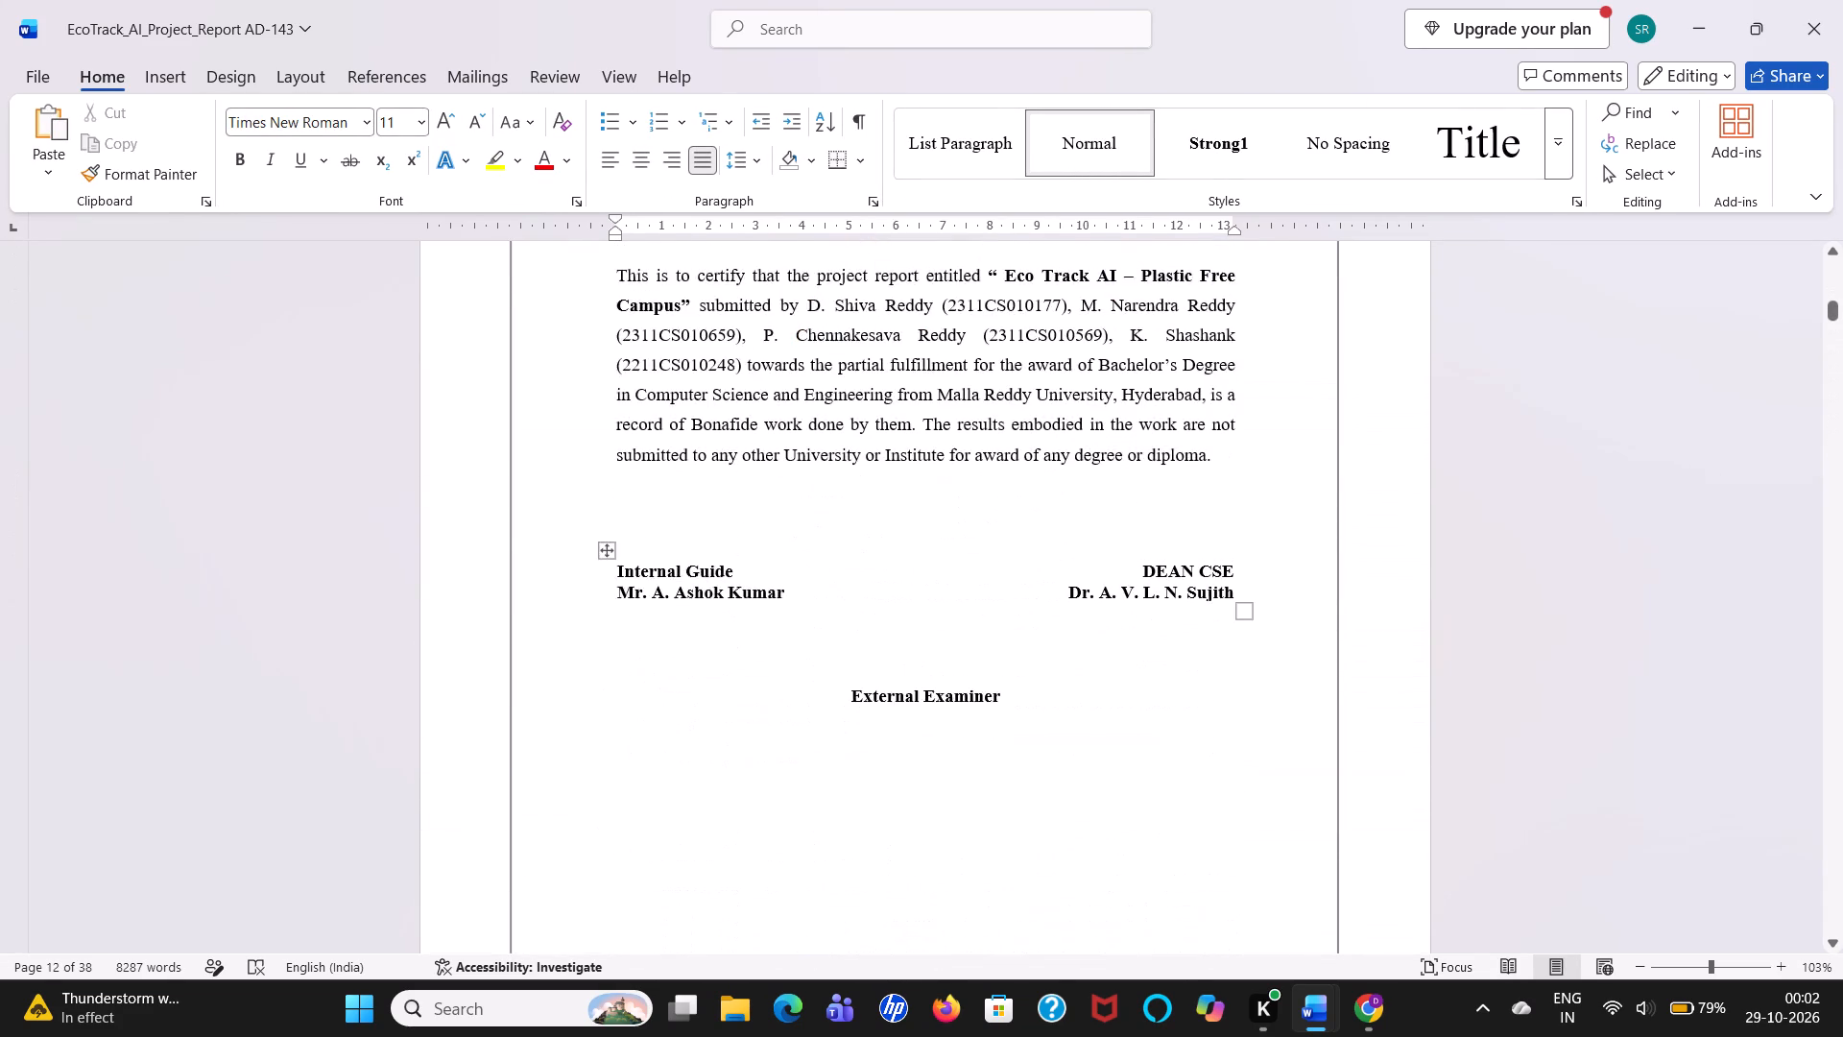
scroll(1160, 599, down, 6)
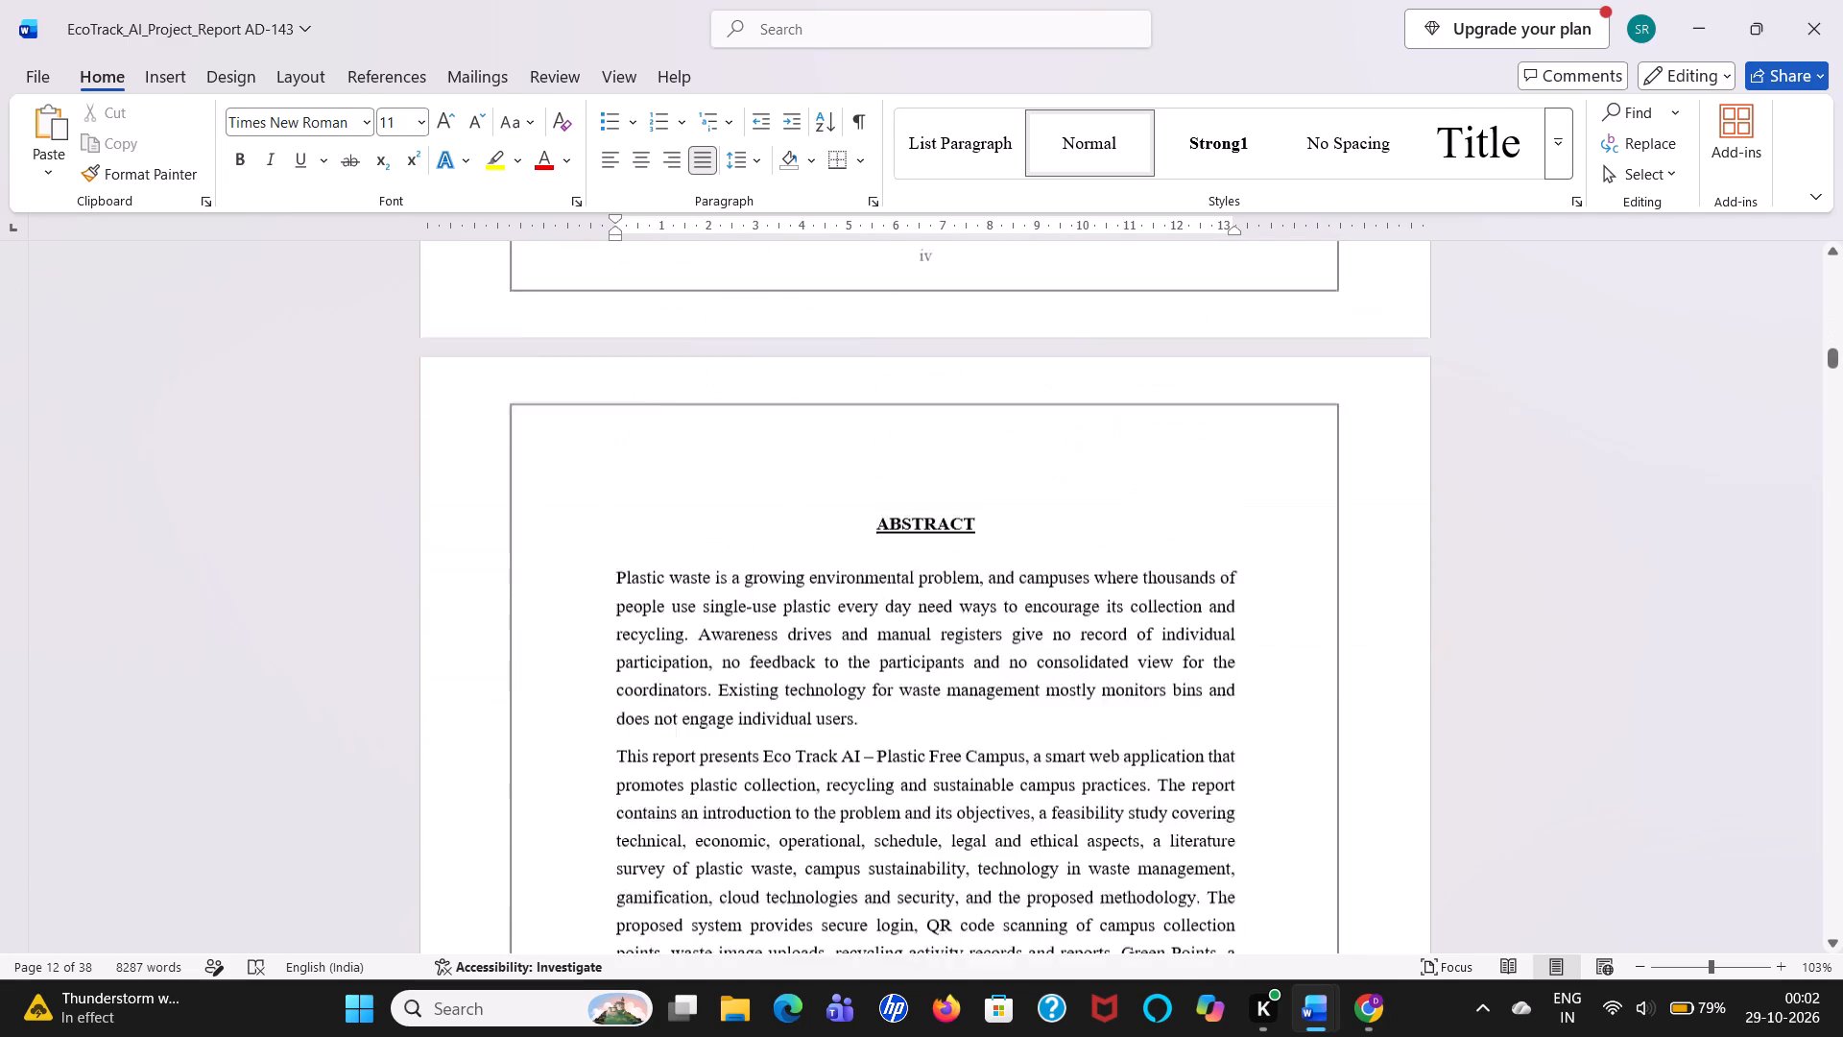
scroll(1160, 599, down, 8)
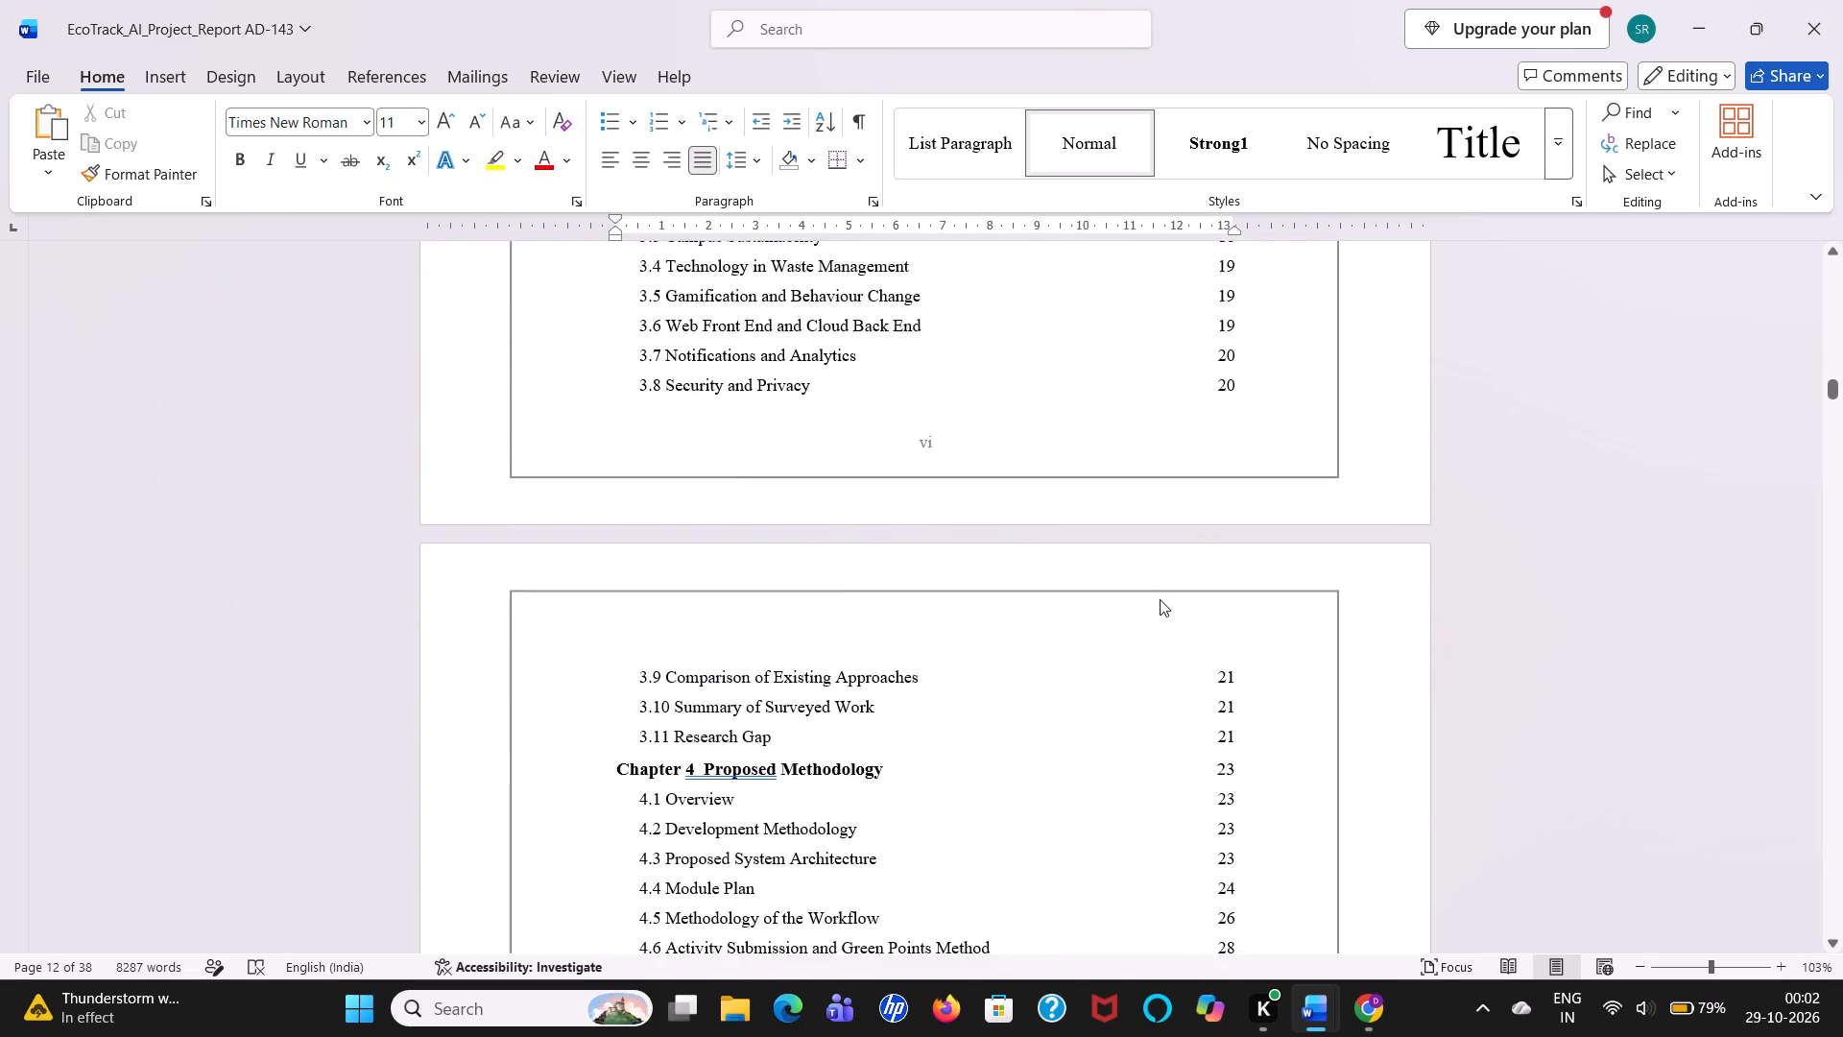
scroll(1160, 599, down, 7)
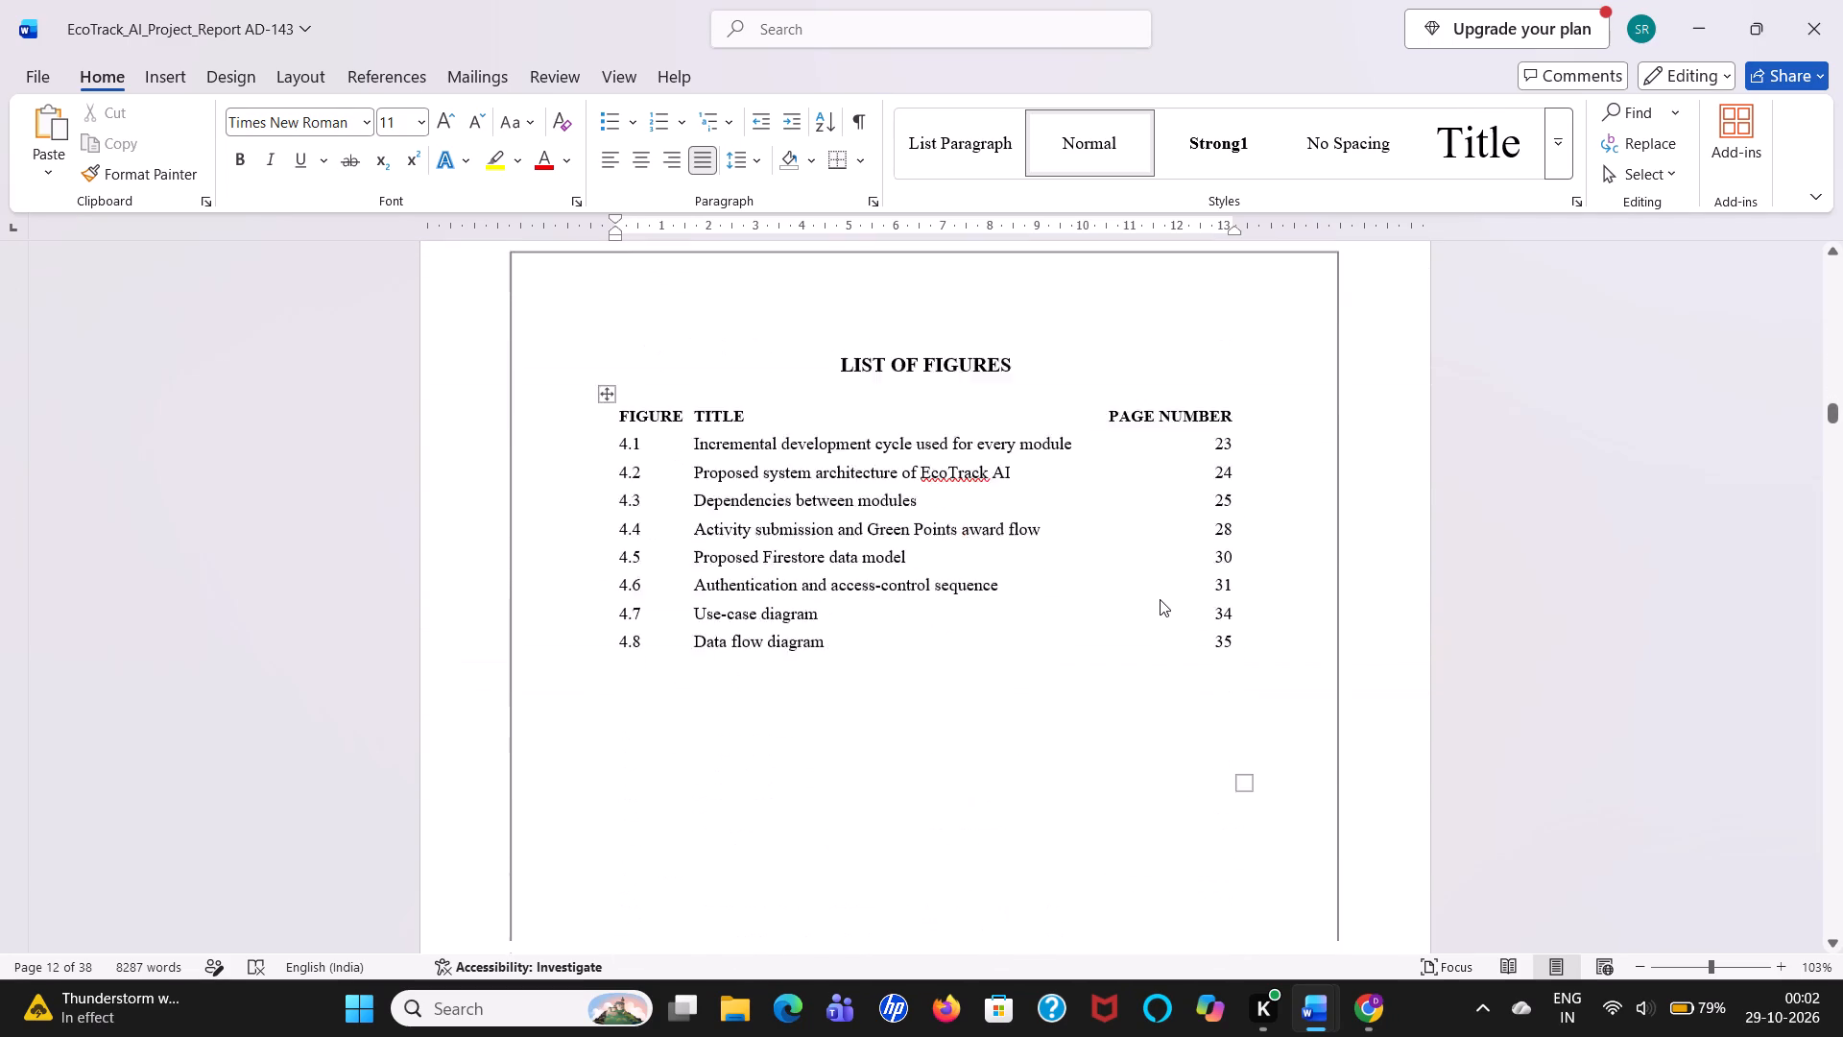
scroll(1160, 599, down, 3)
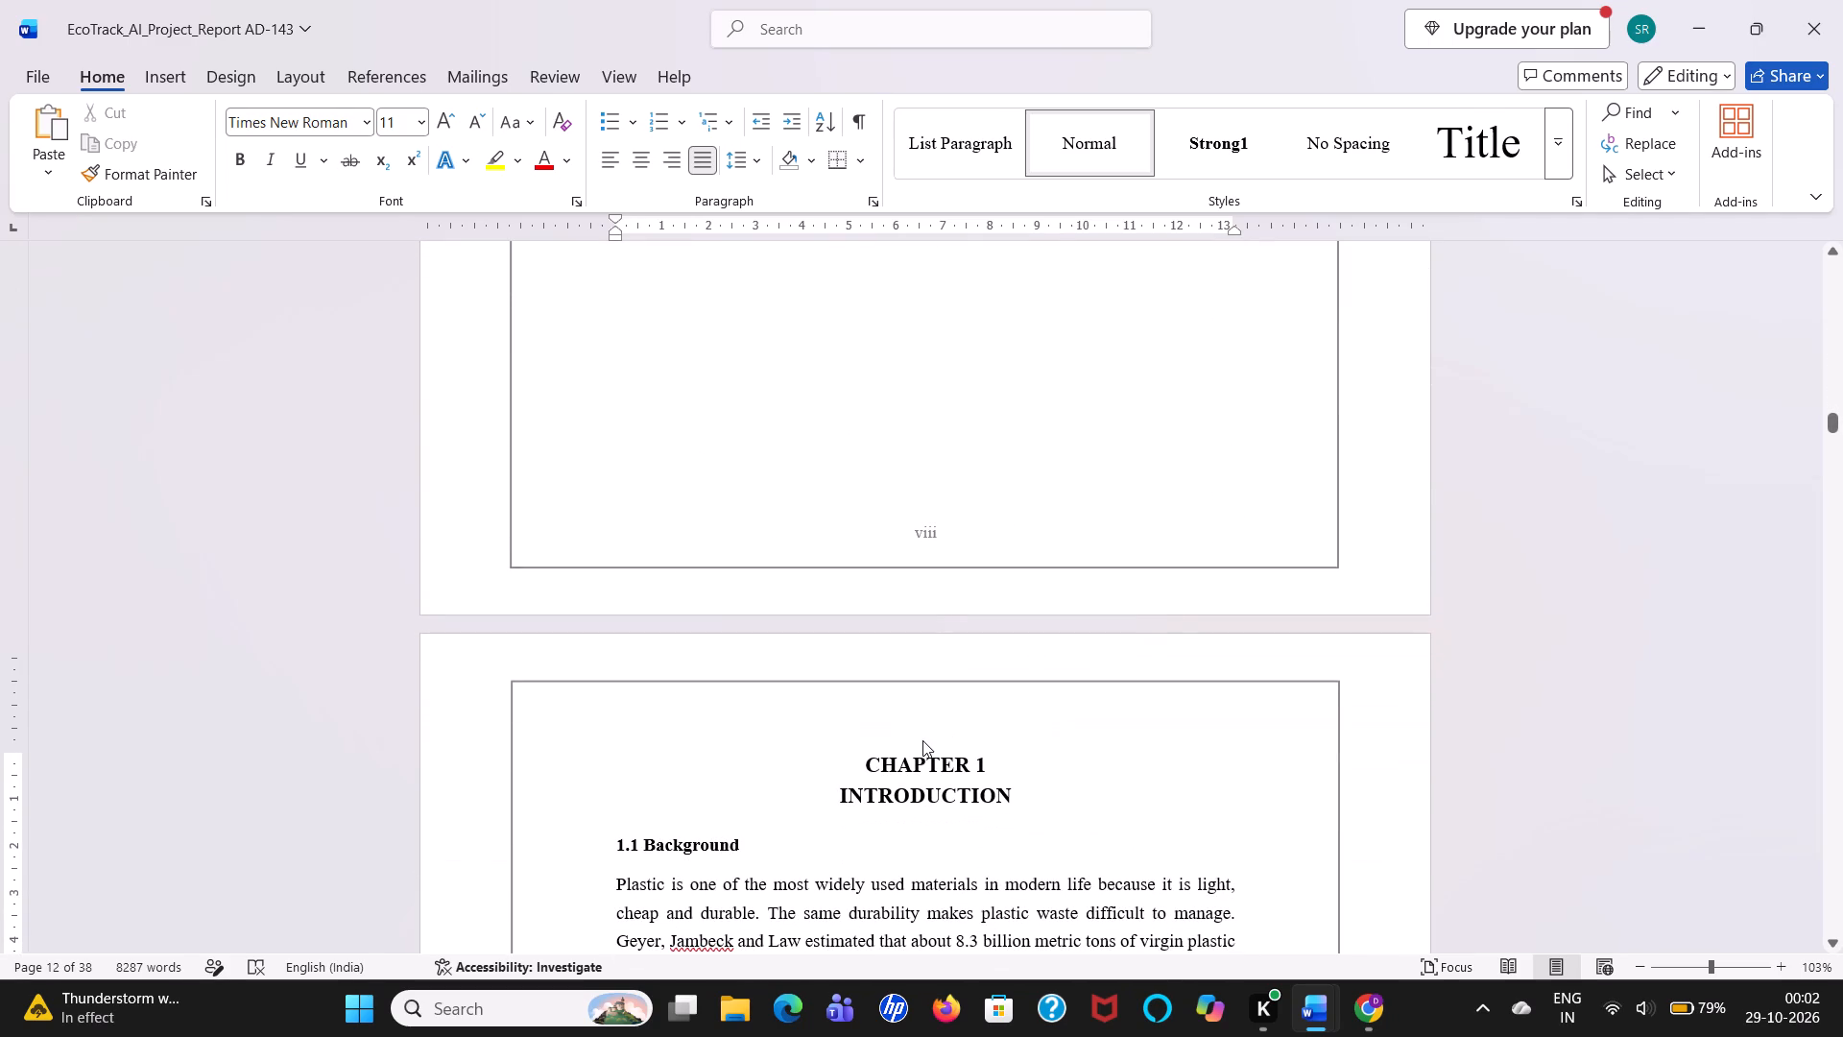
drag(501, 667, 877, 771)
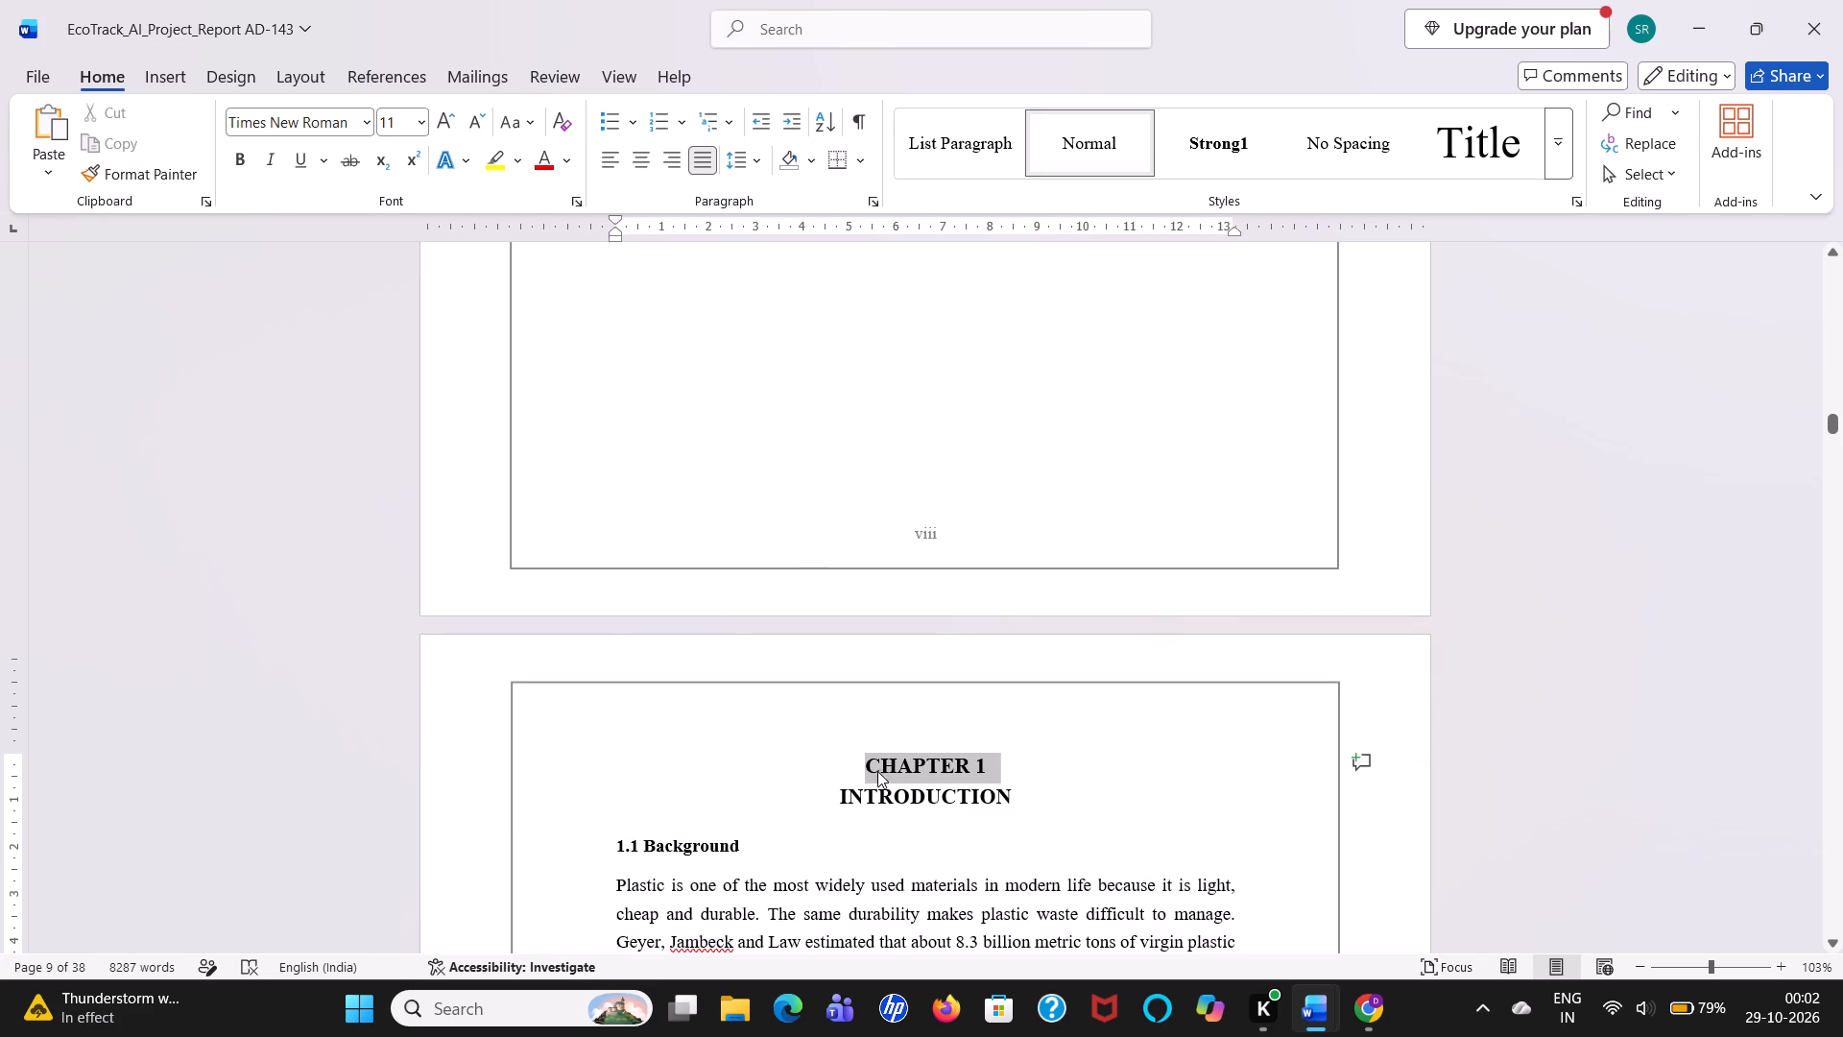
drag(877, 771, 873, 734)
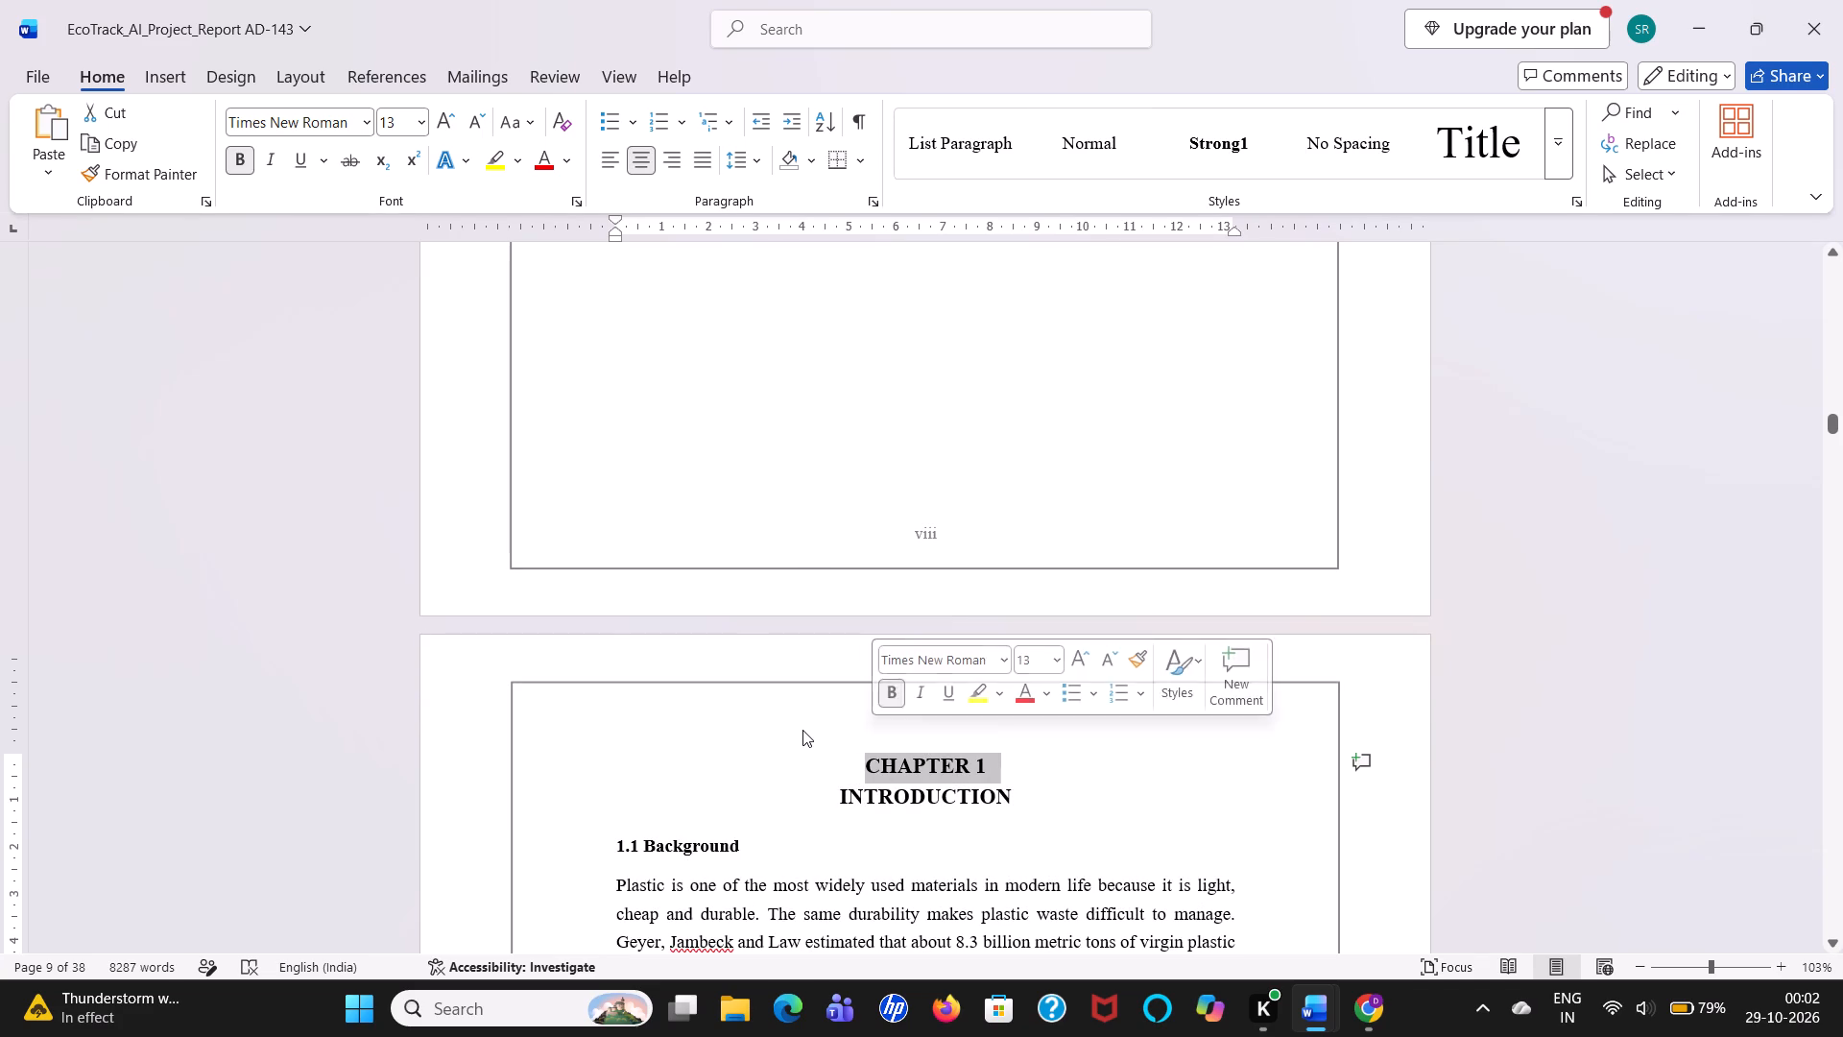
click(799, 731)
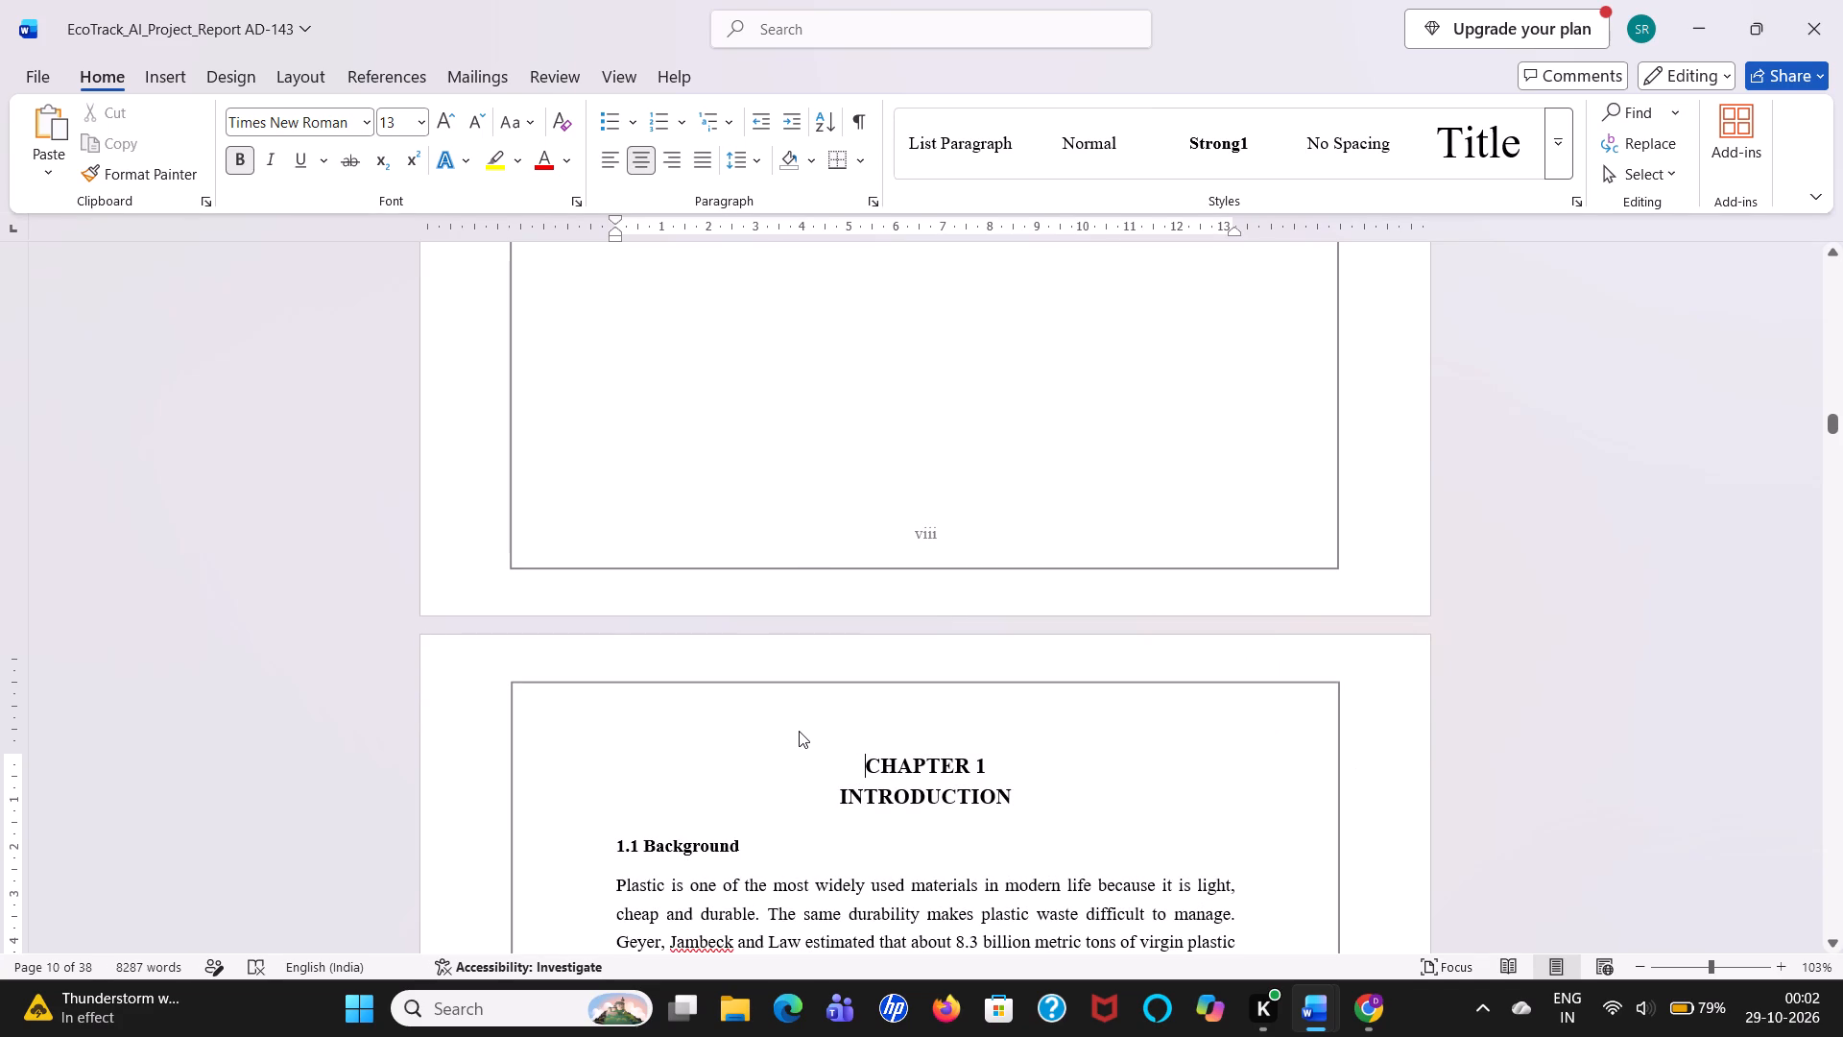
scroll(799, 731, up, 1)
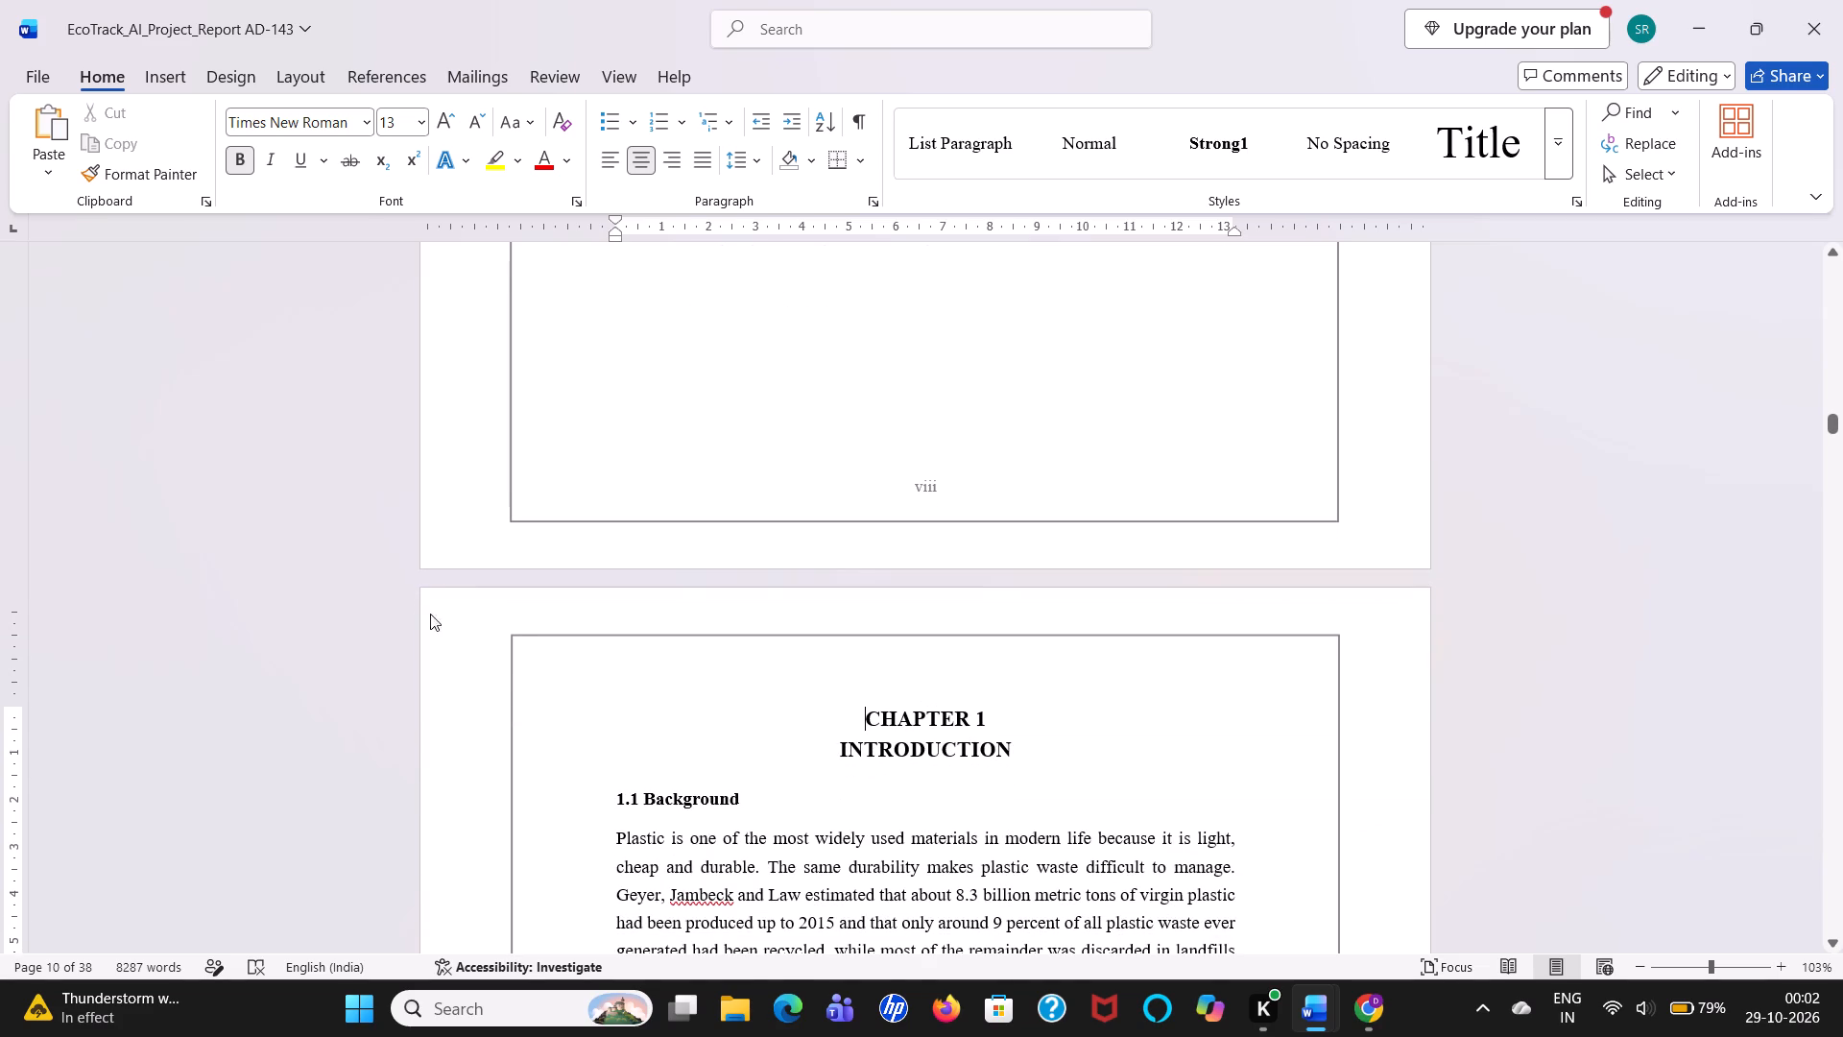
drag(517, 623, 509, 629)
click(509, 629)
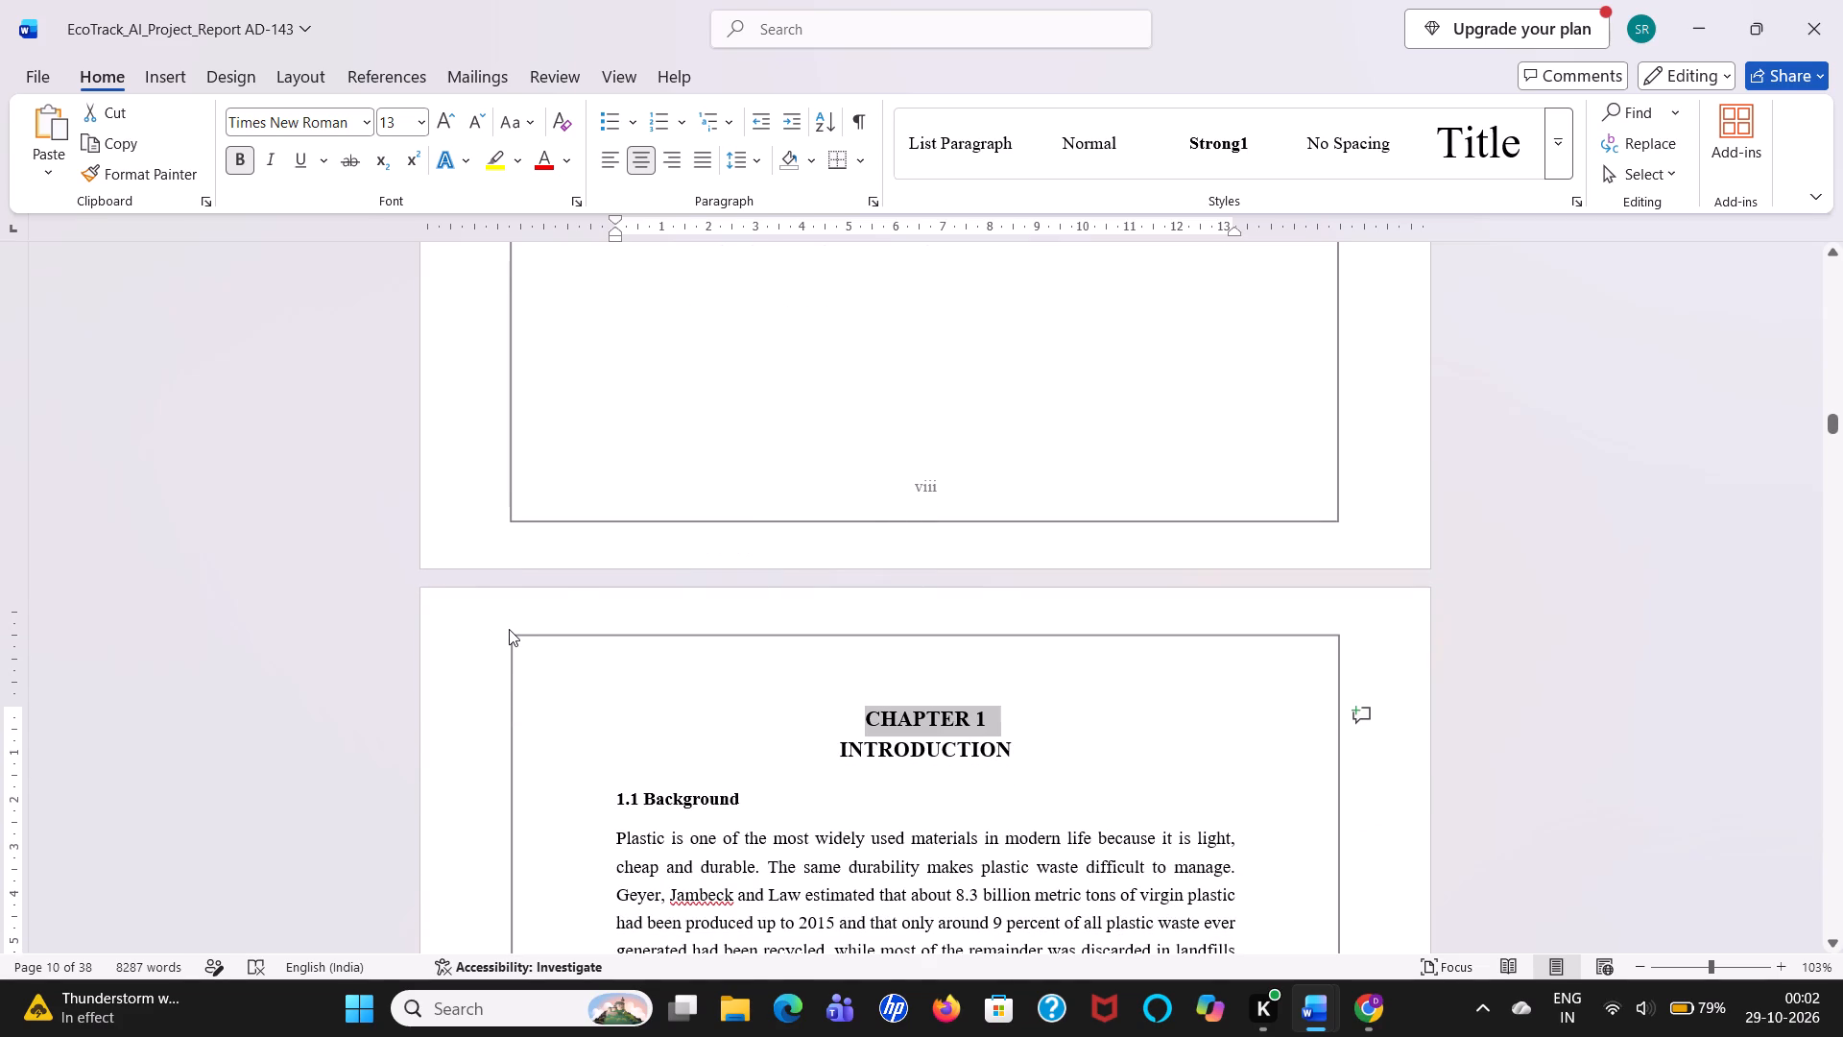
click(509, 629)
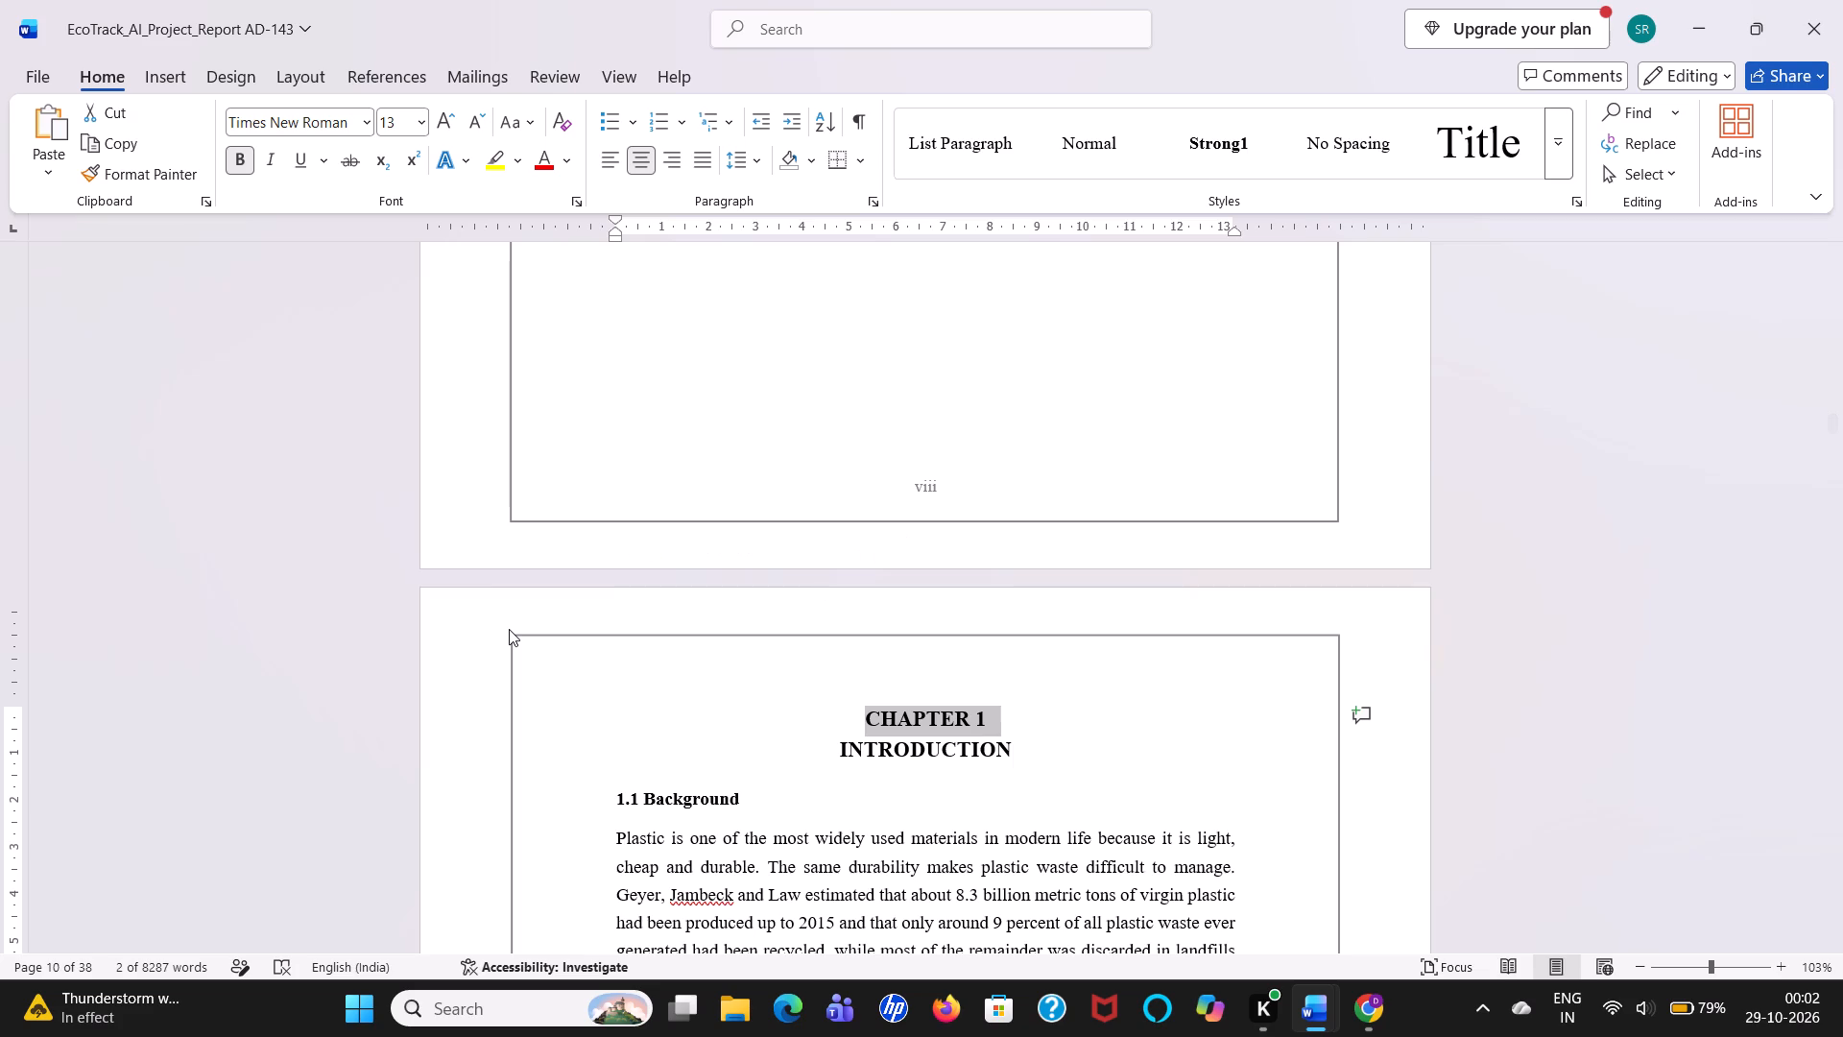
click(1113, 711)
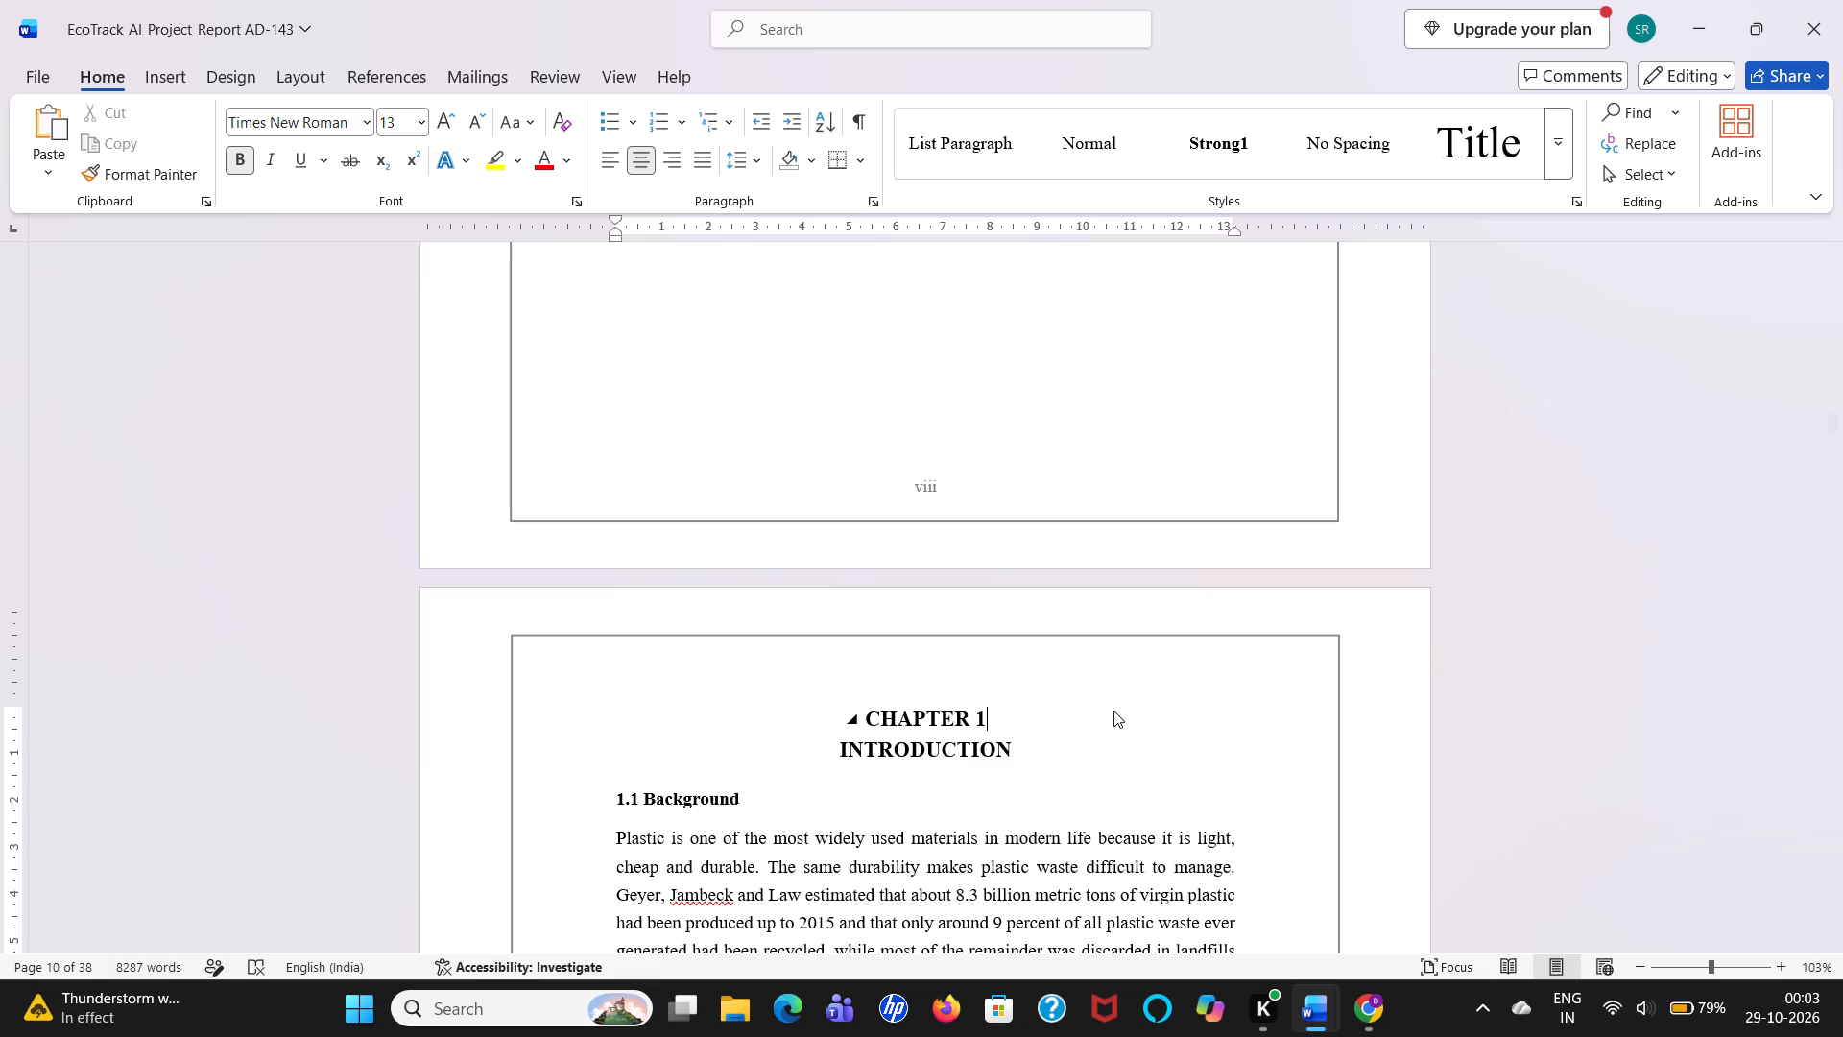
Review the front matter pages and their footer numbers, from the title page through the certificate and declaration to the acknowledgement.
scroll(1062, 677, up, 2)
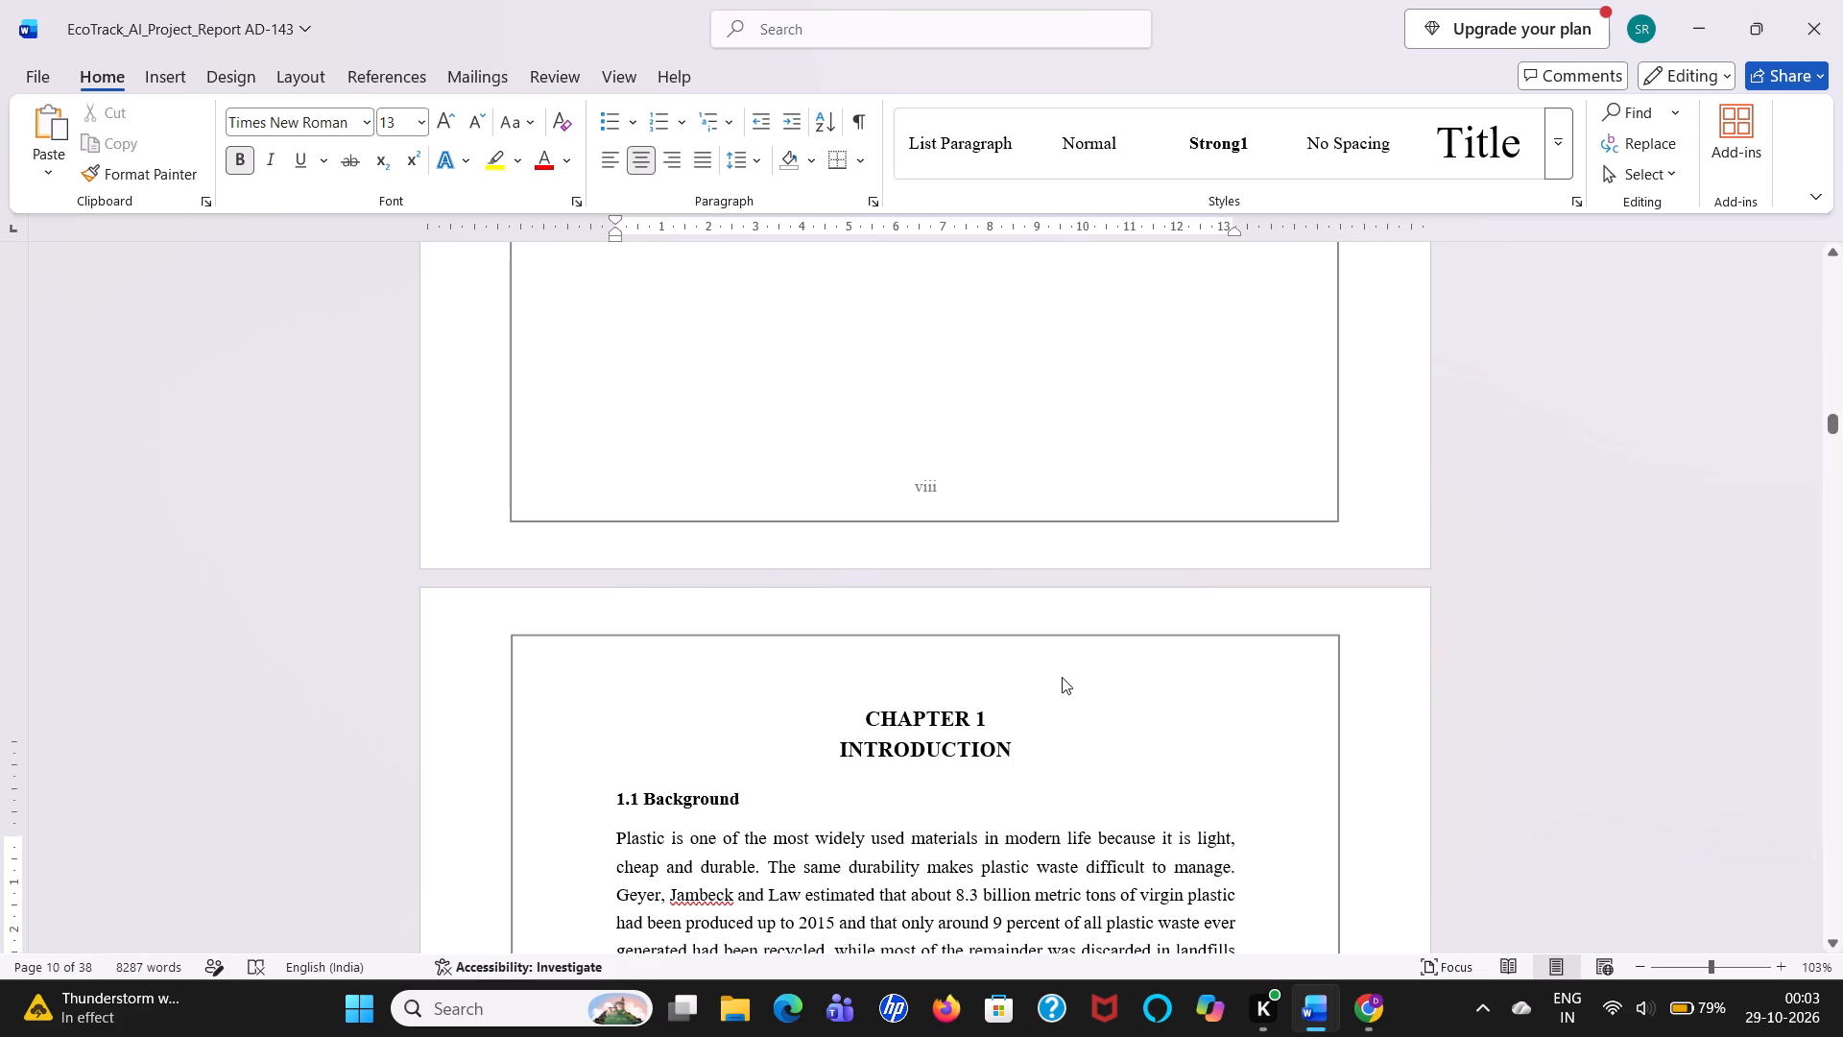
scroll(1062, 677, up, 20)
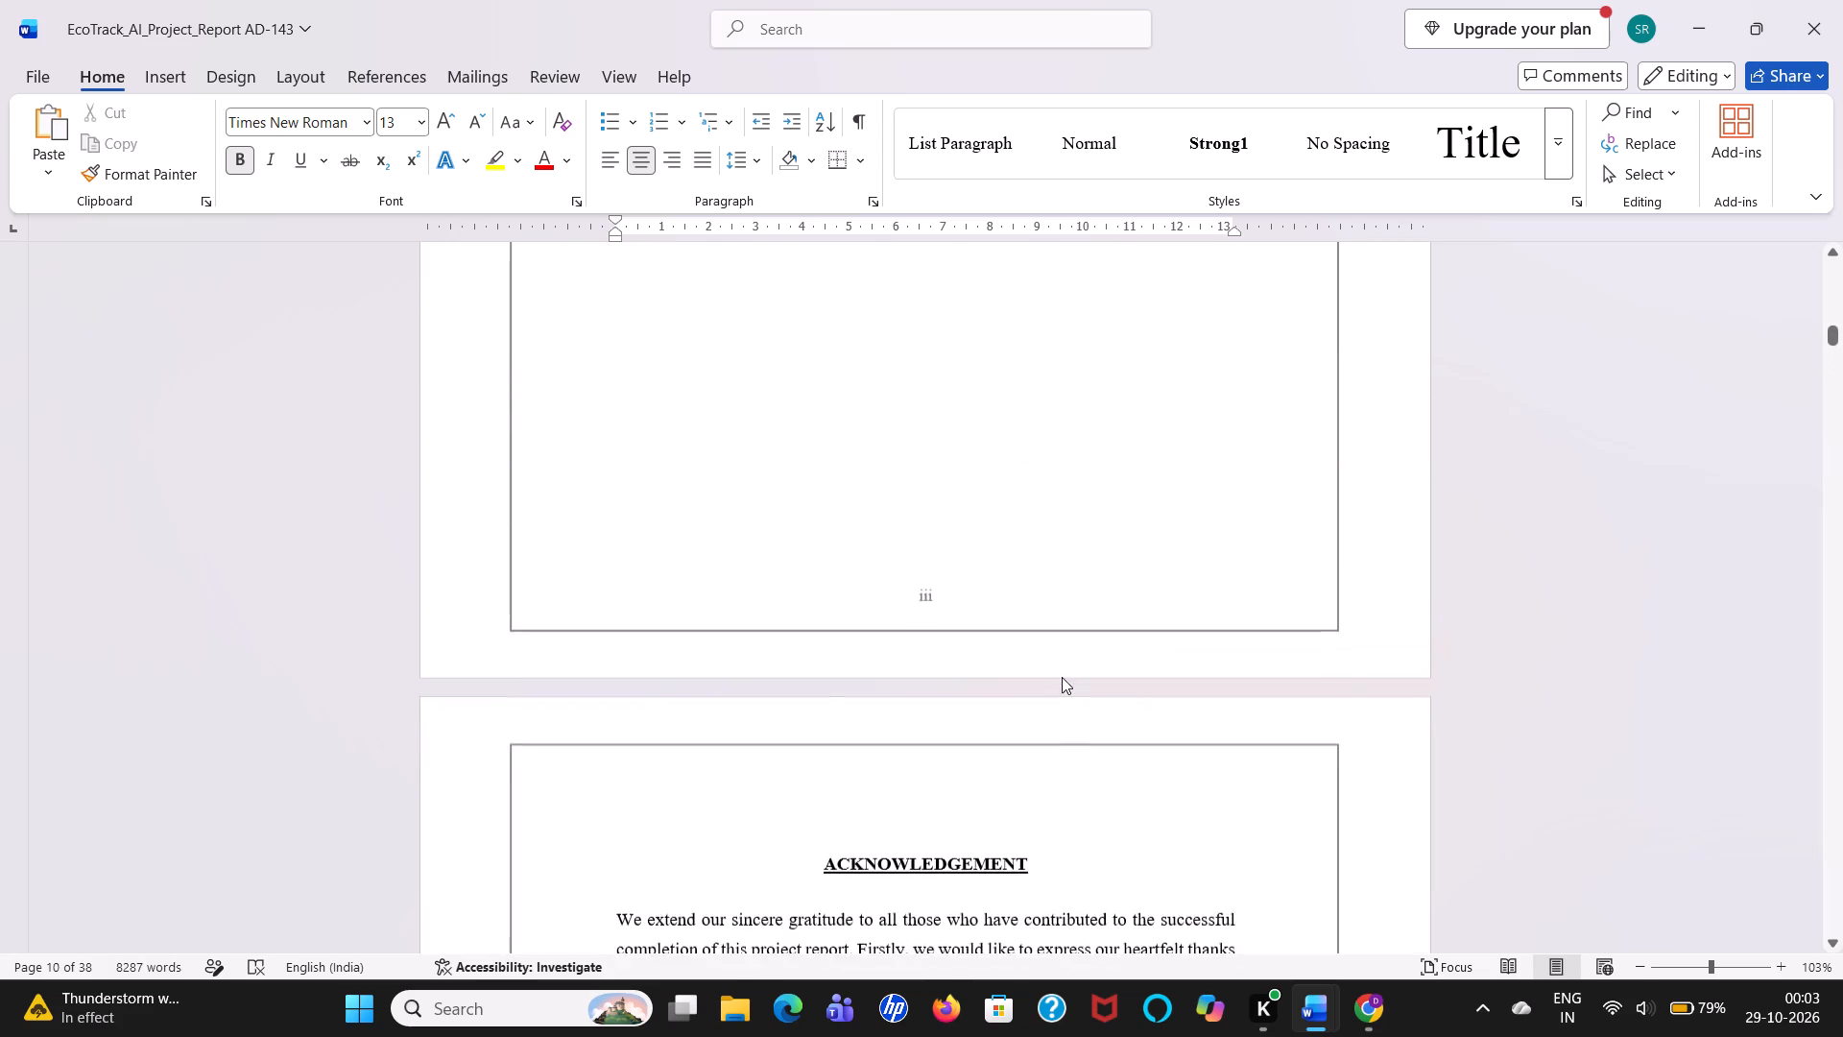
scroll(1062, 677, up, 6)
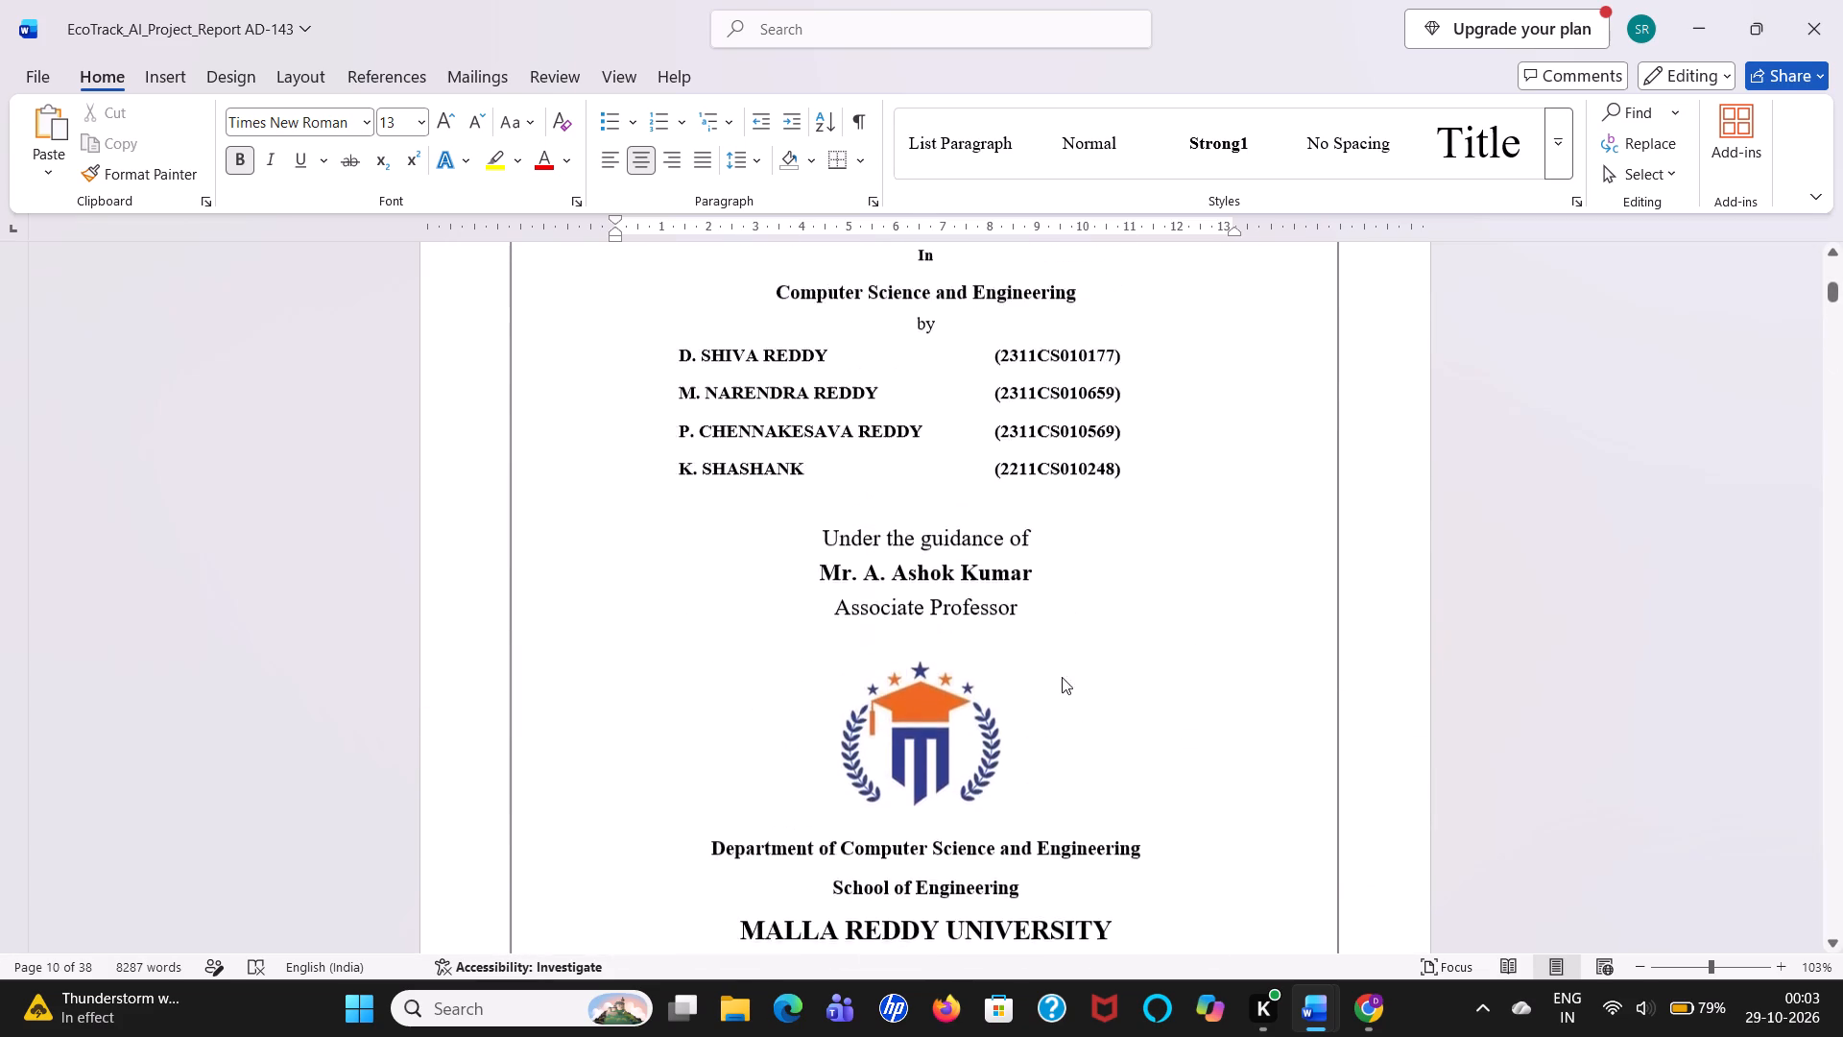
scroll(1062, 677, up, 9)
scroll(1062, 677, down, 5)
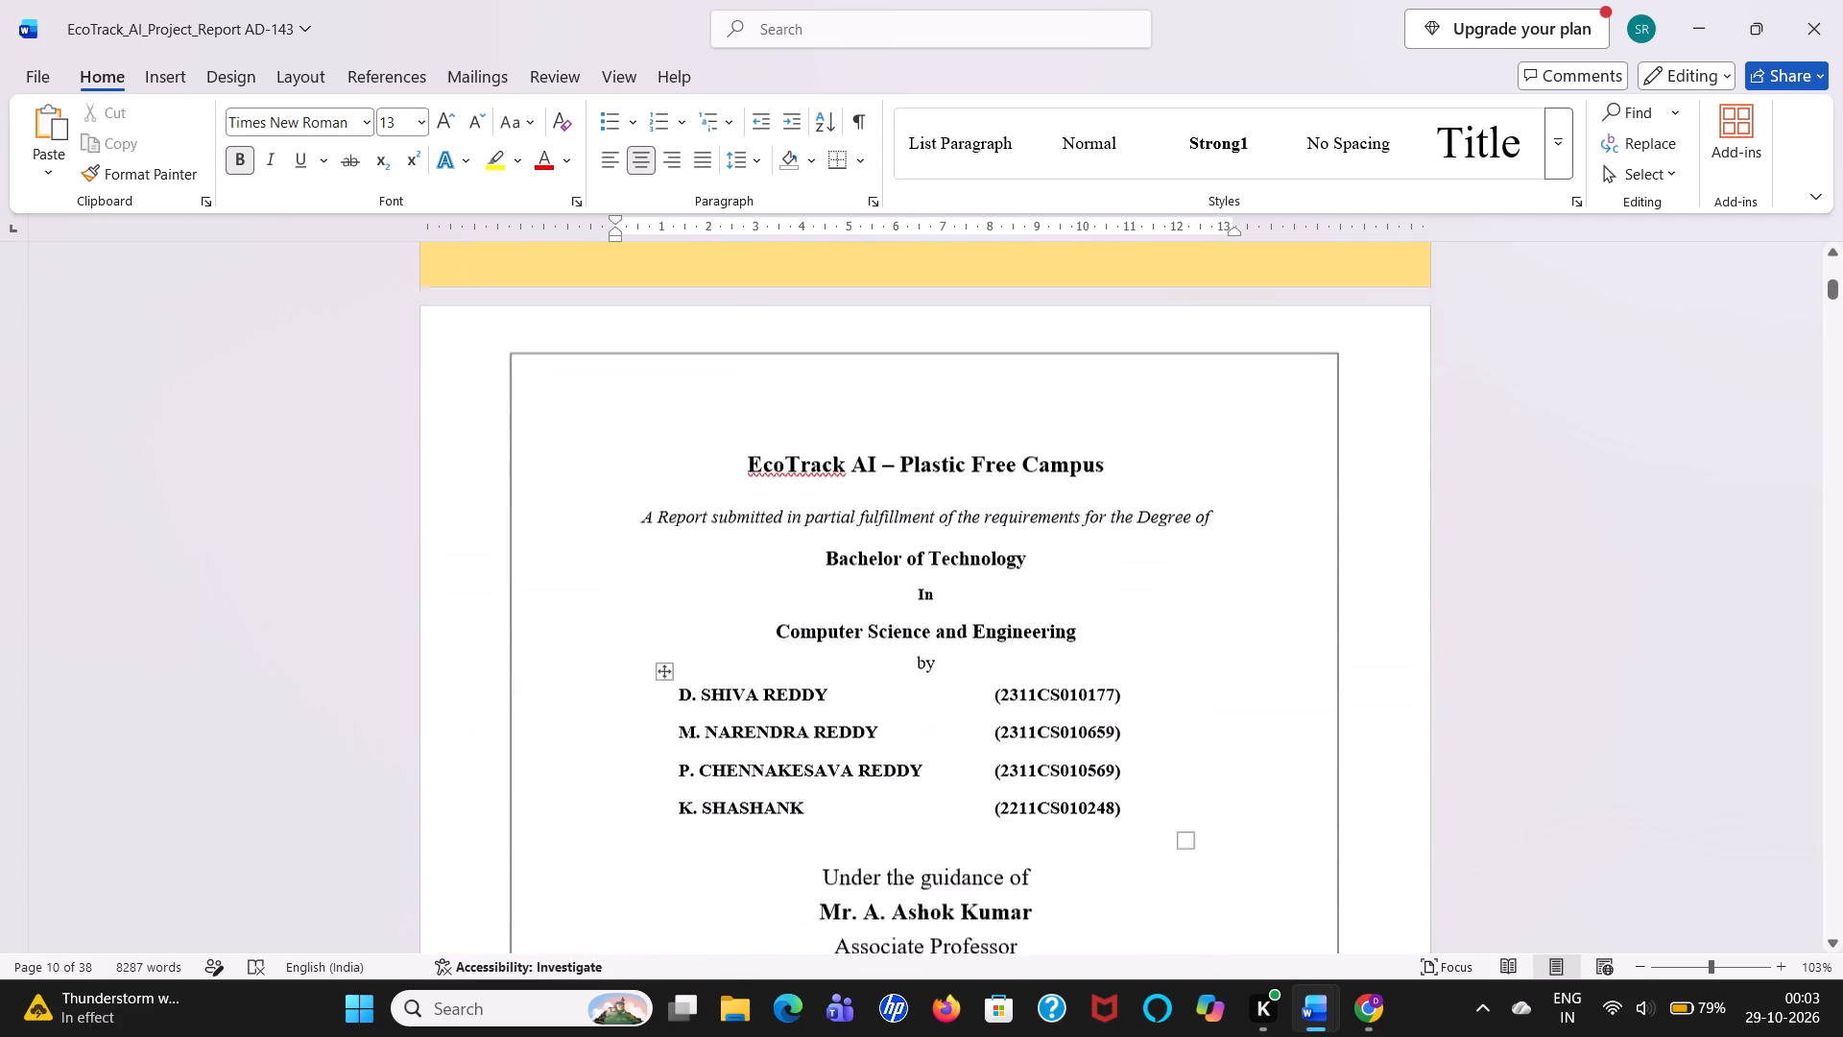
scroll(1062, 677, down, 8)
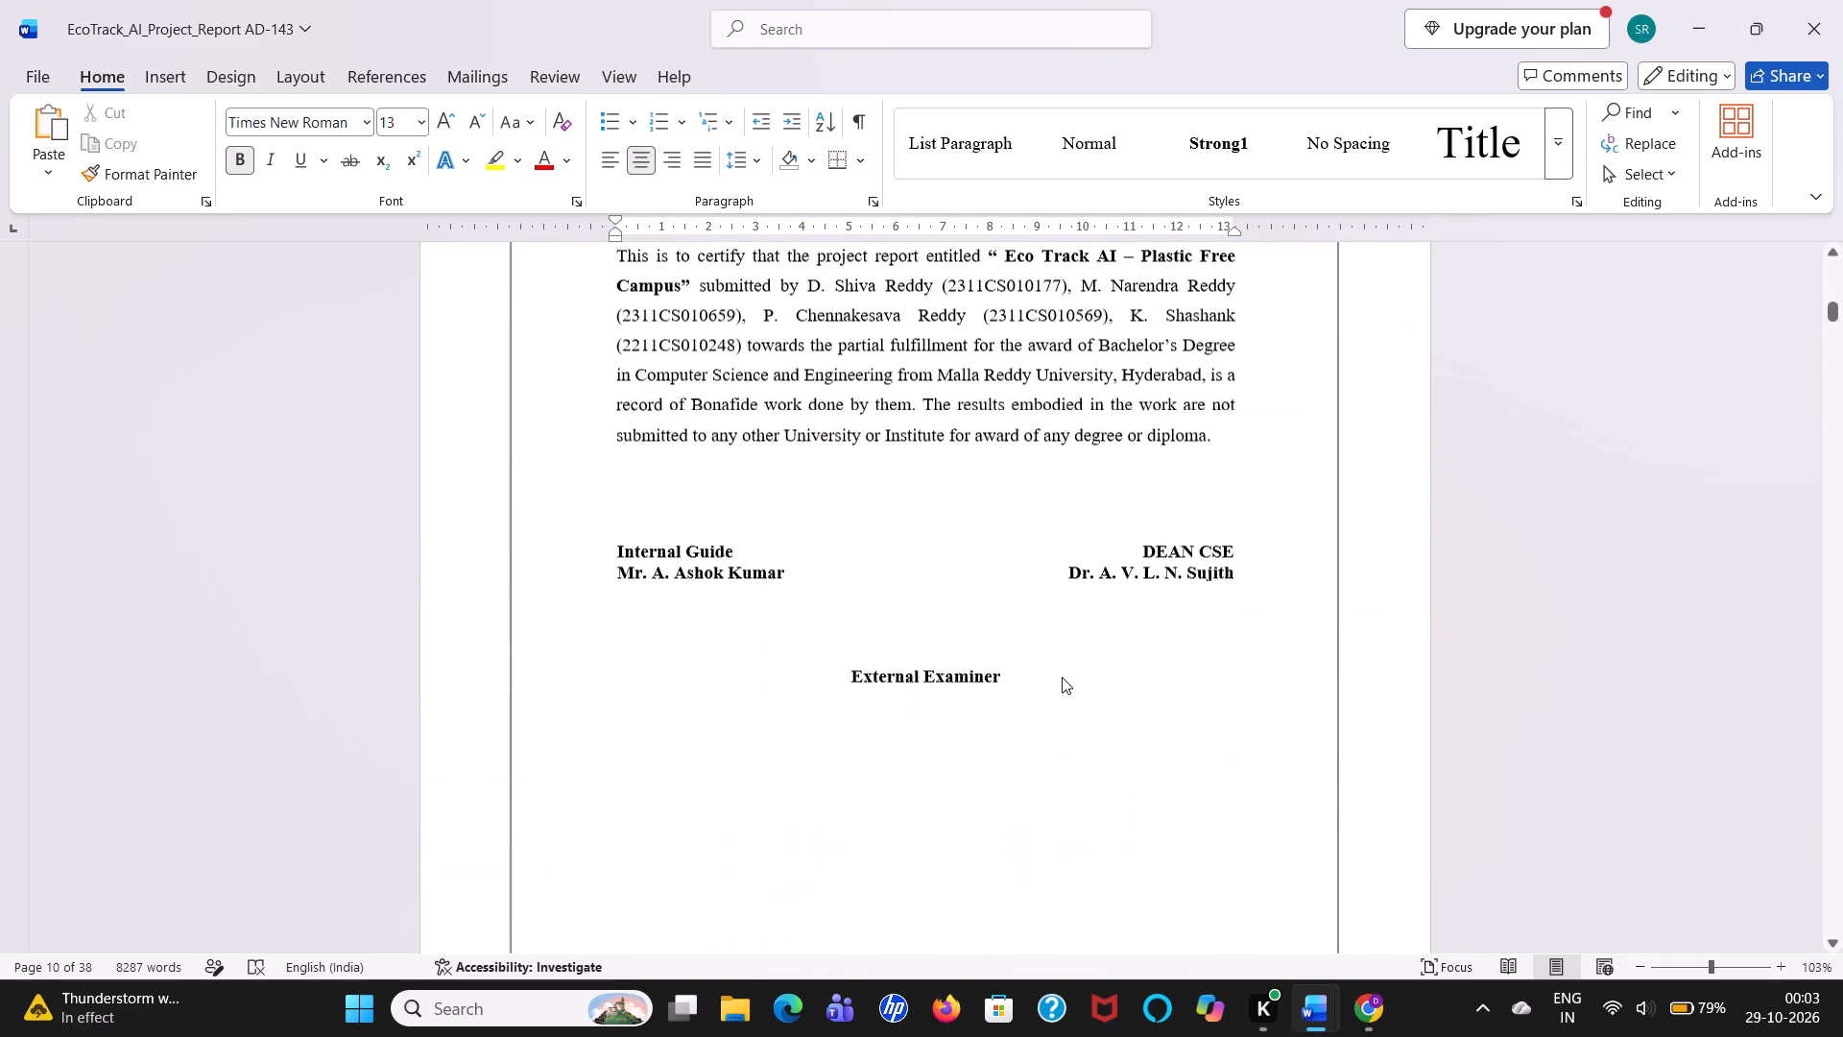
scroll(1062, 677, down, 8)
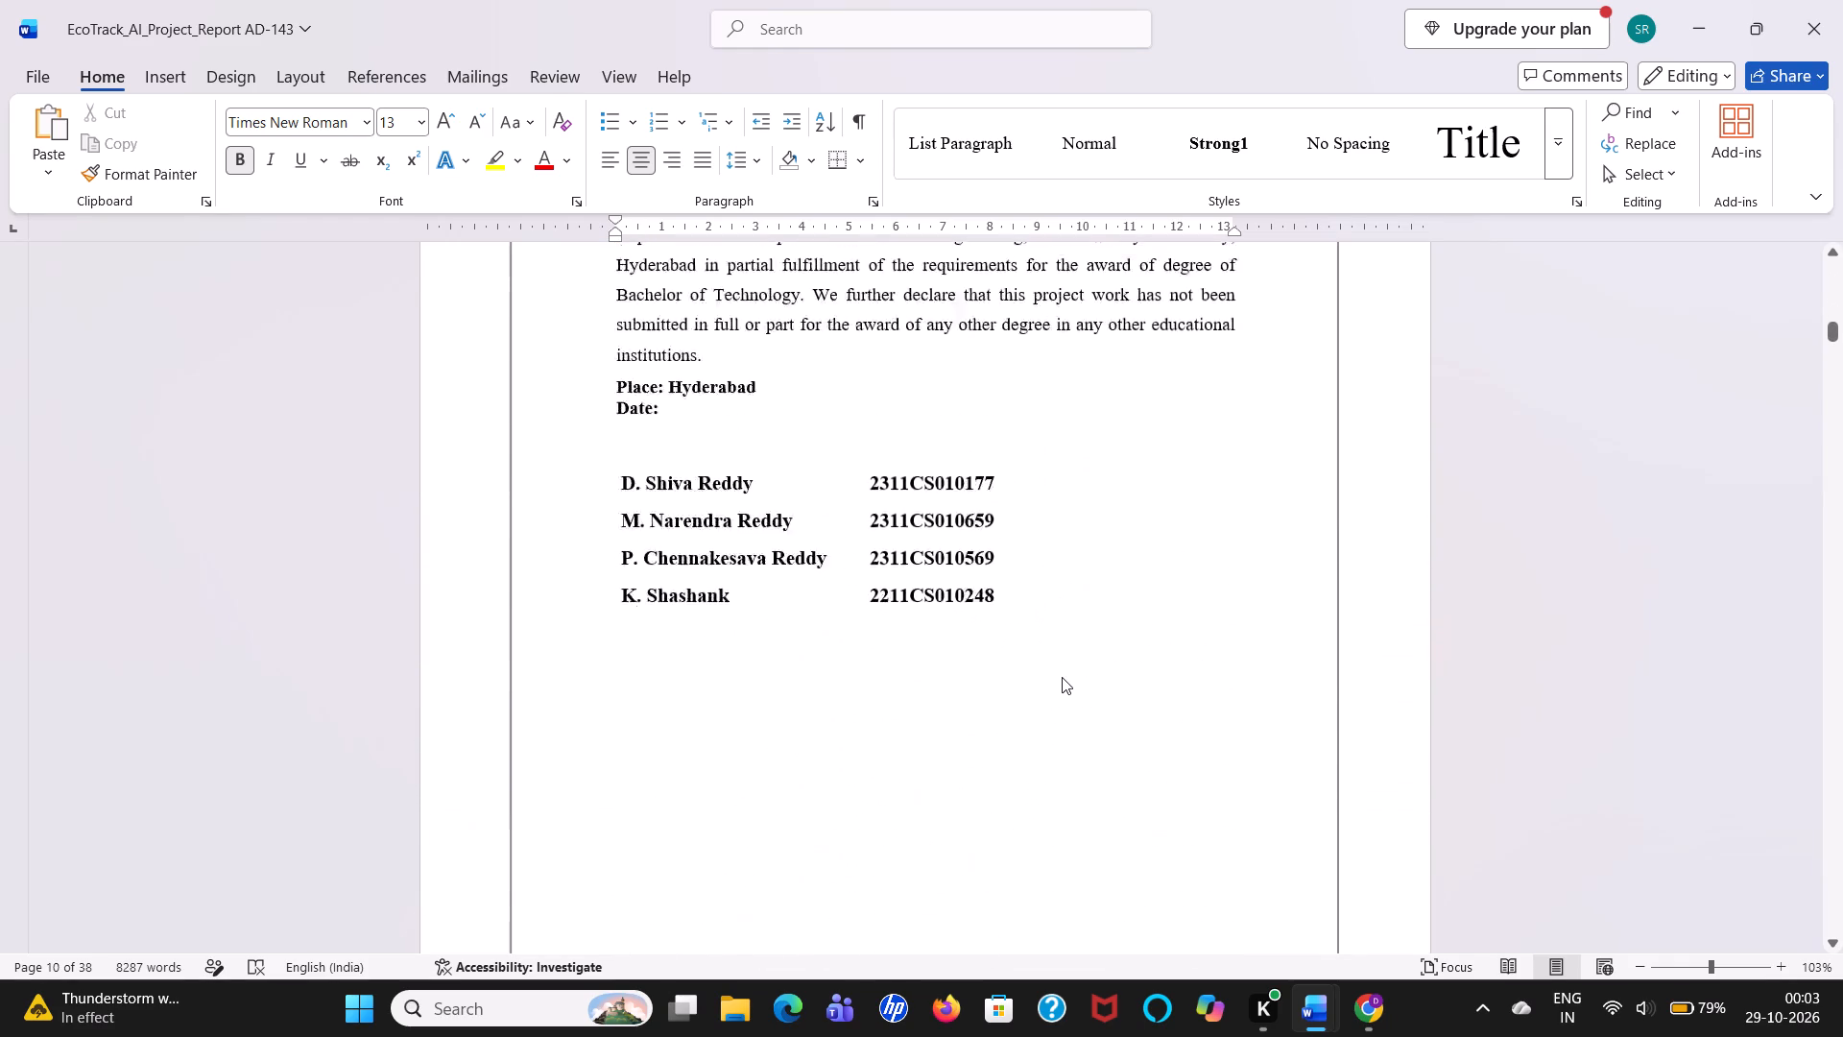
scroll(1062, 677, down, 5)
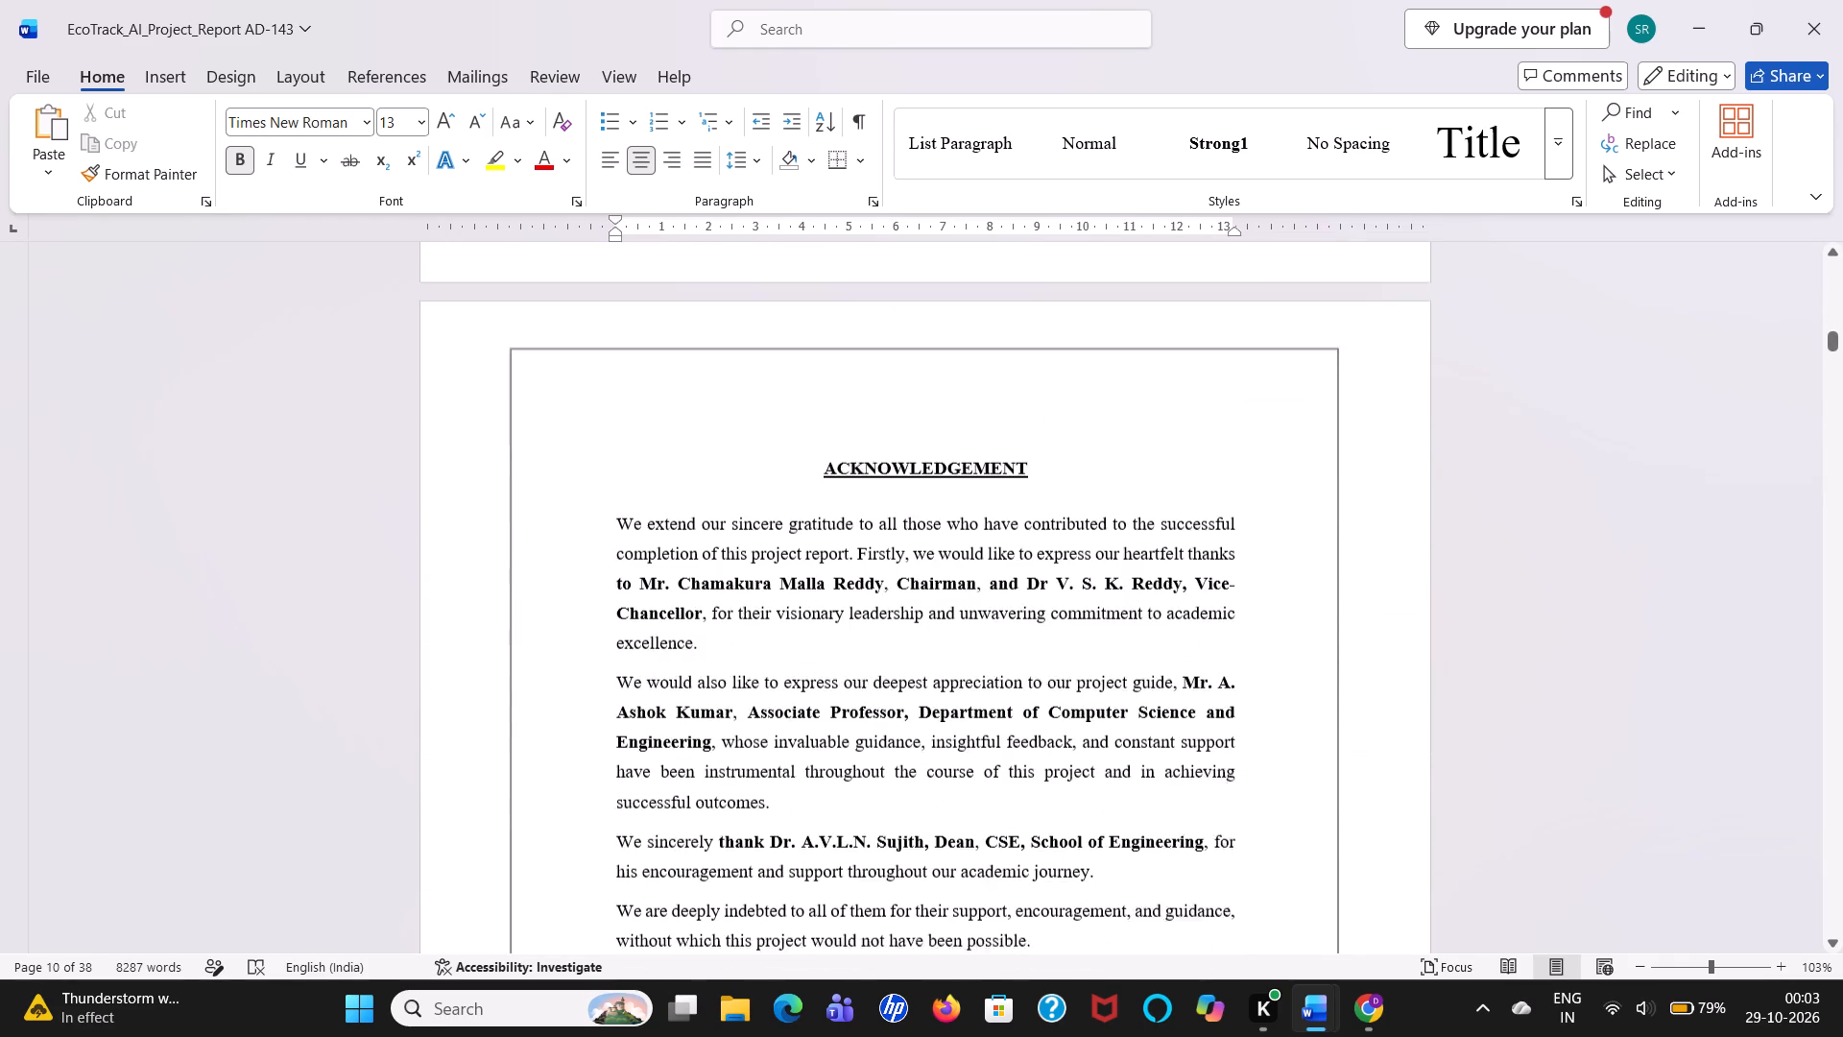
scroll(1062, 677, down, 4)
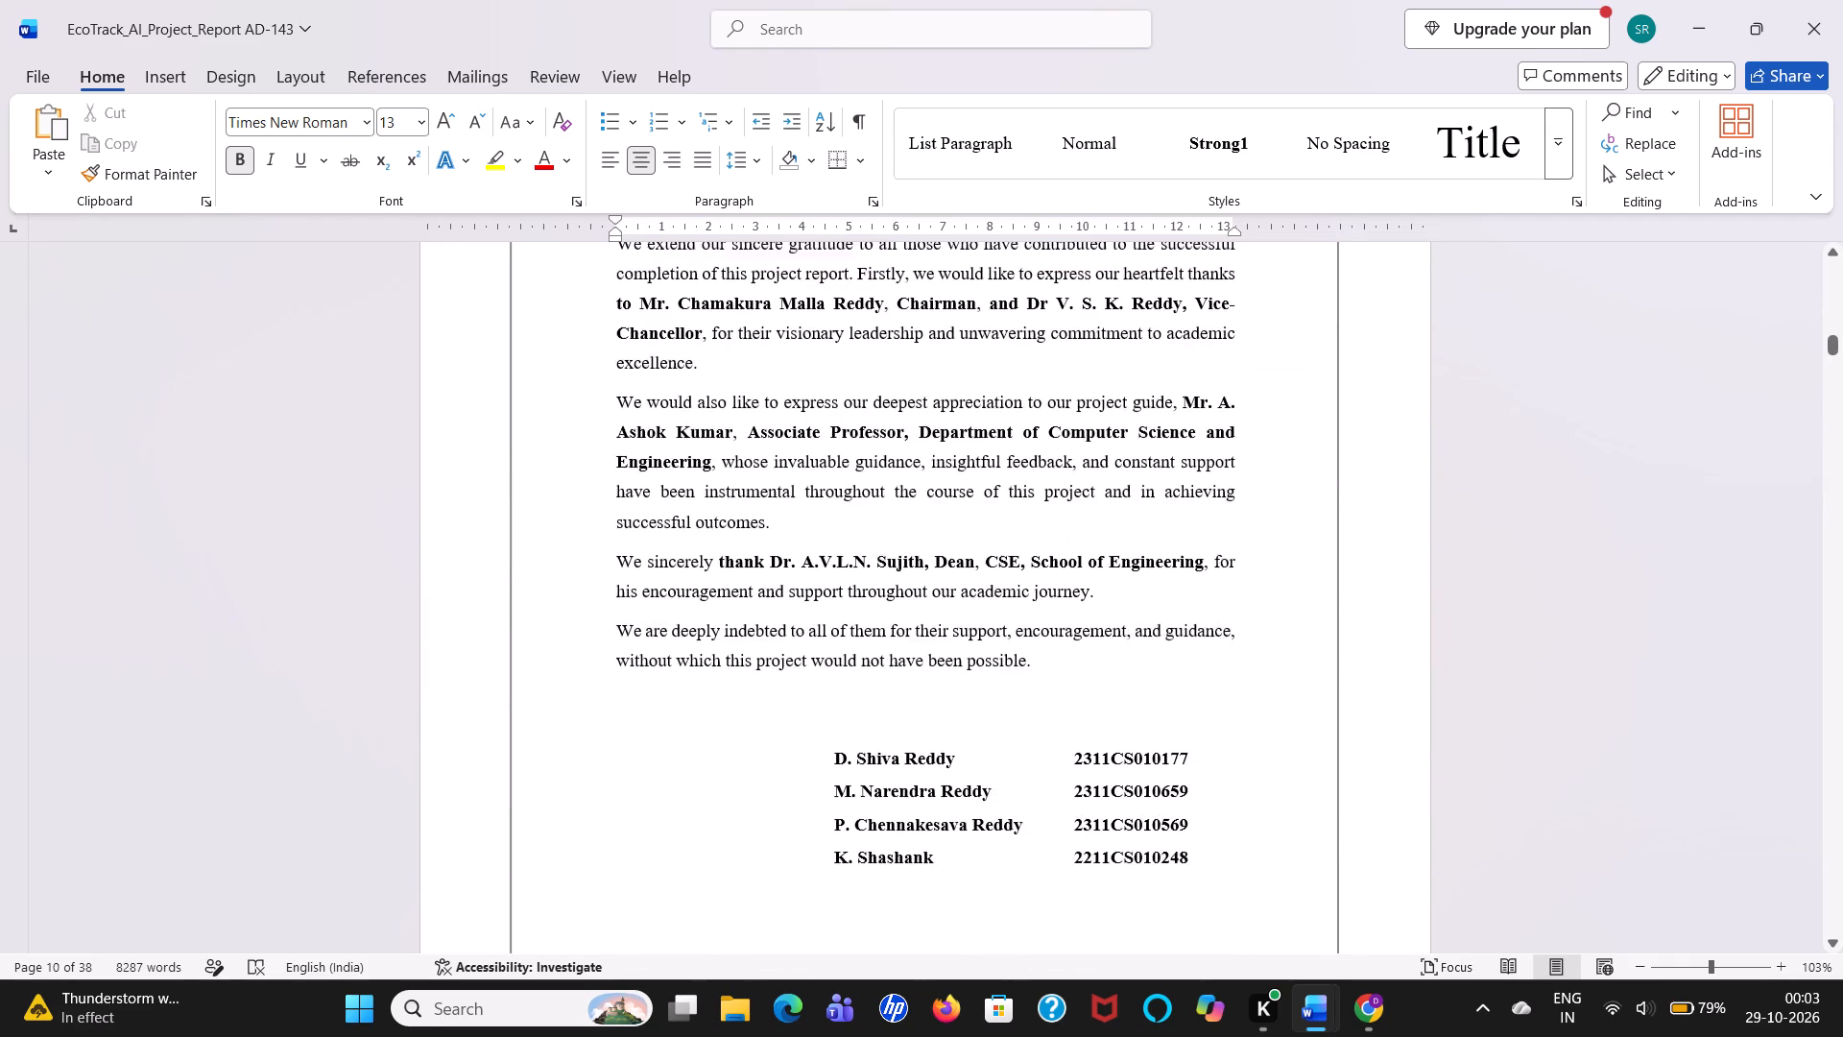
scroll(1062, 677, down, 1)
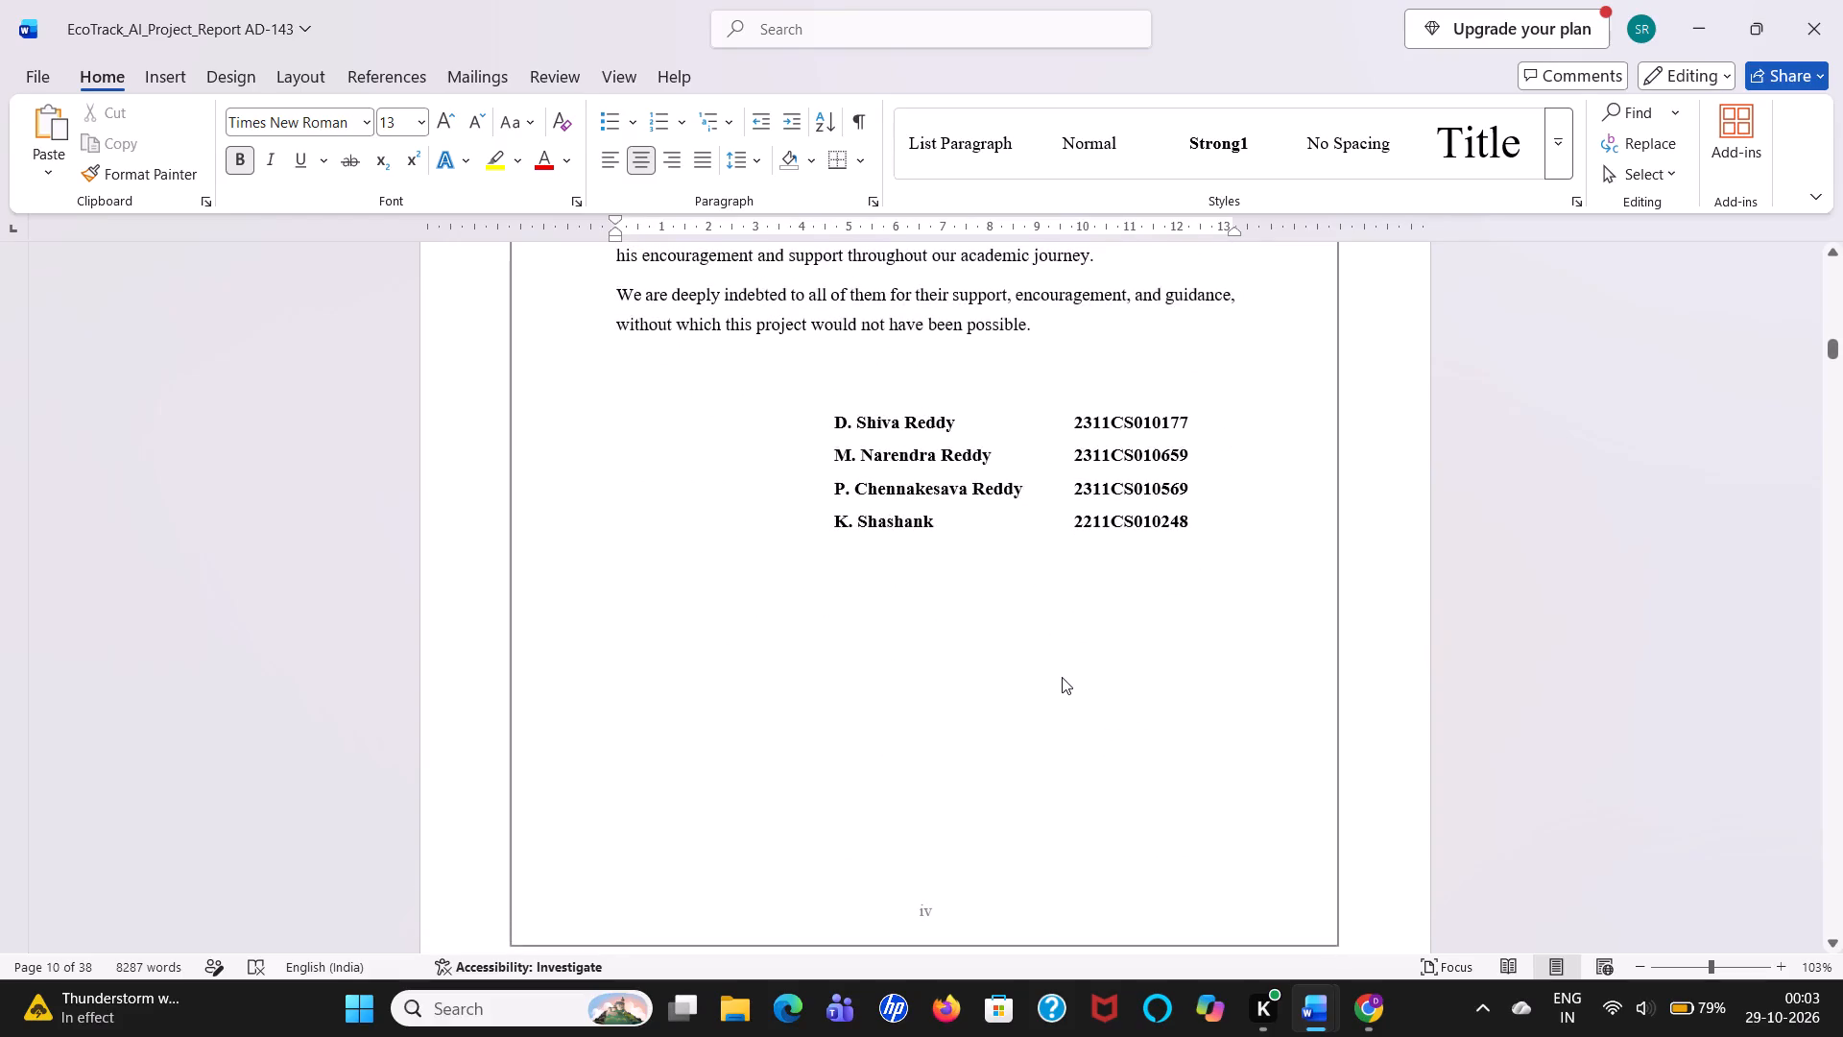
scroll(1062, 677, up, 3)
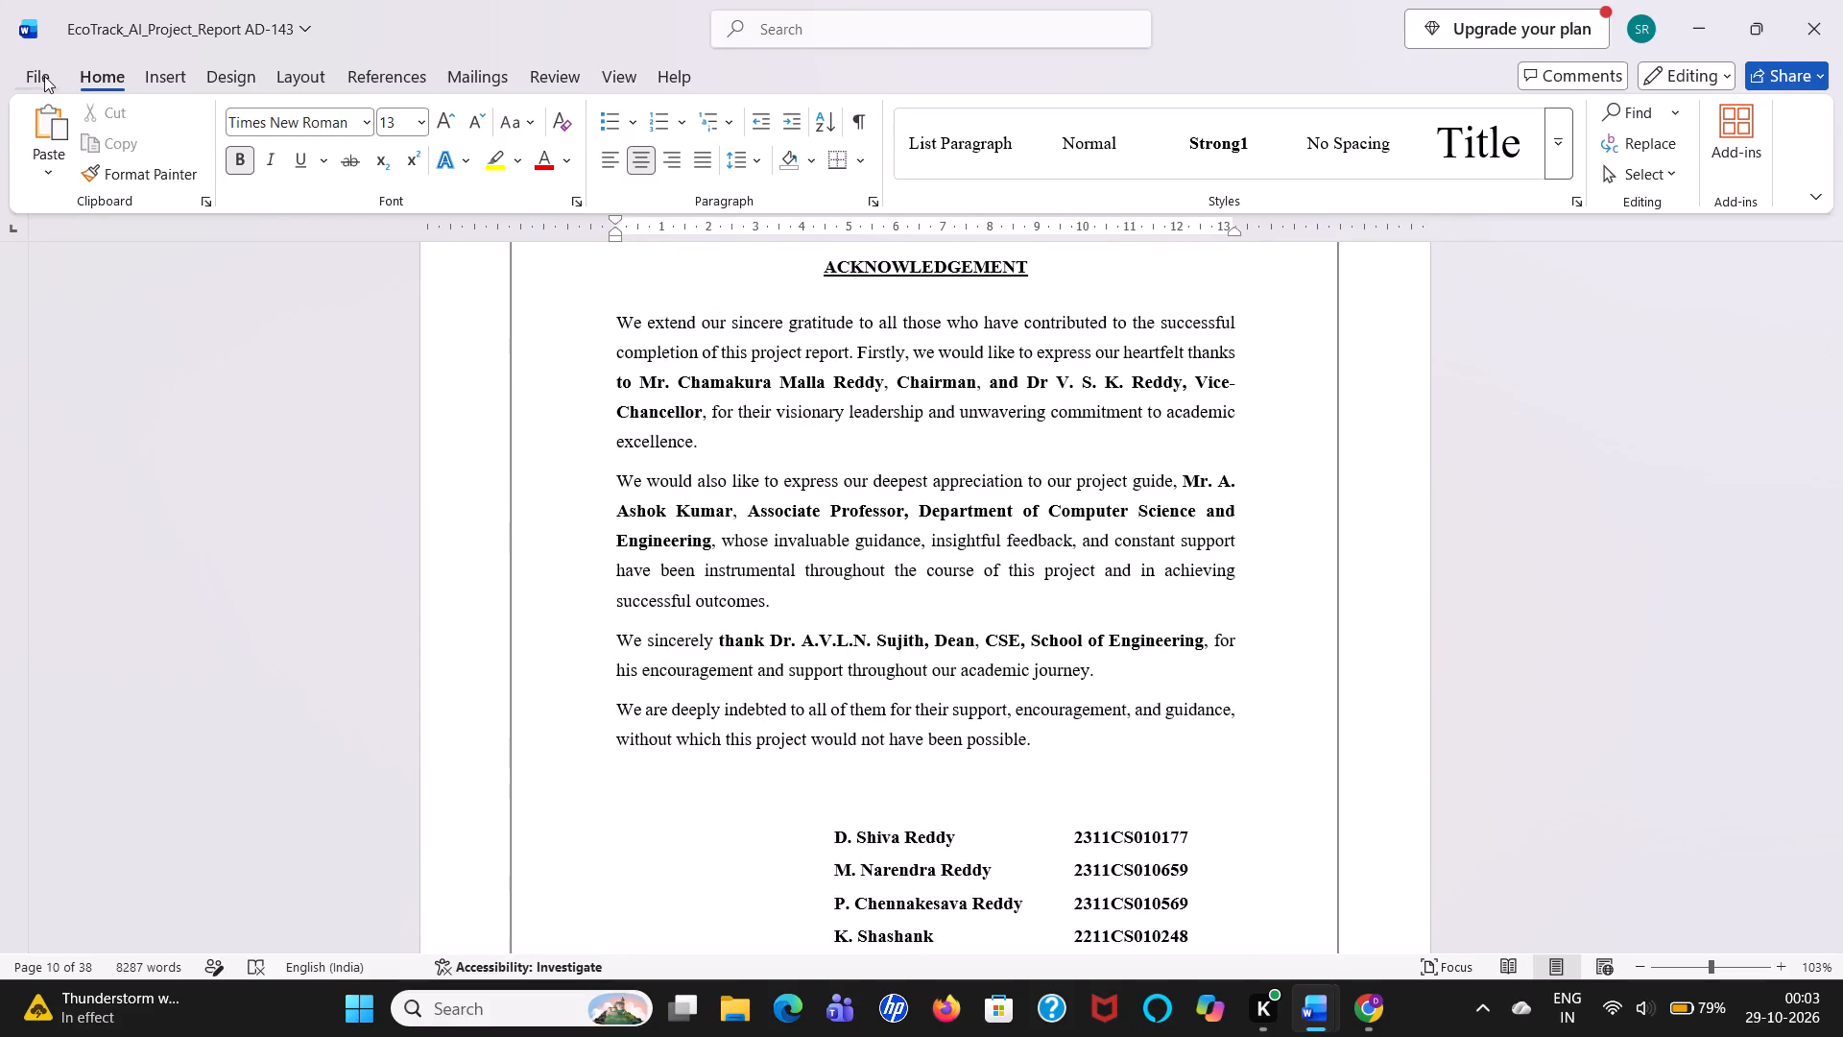
Save the report as a Word Document named EcoTrack_AI_Project_Report AD-143 in the Downloads folder, using the existing file's name.
click(41, 66)
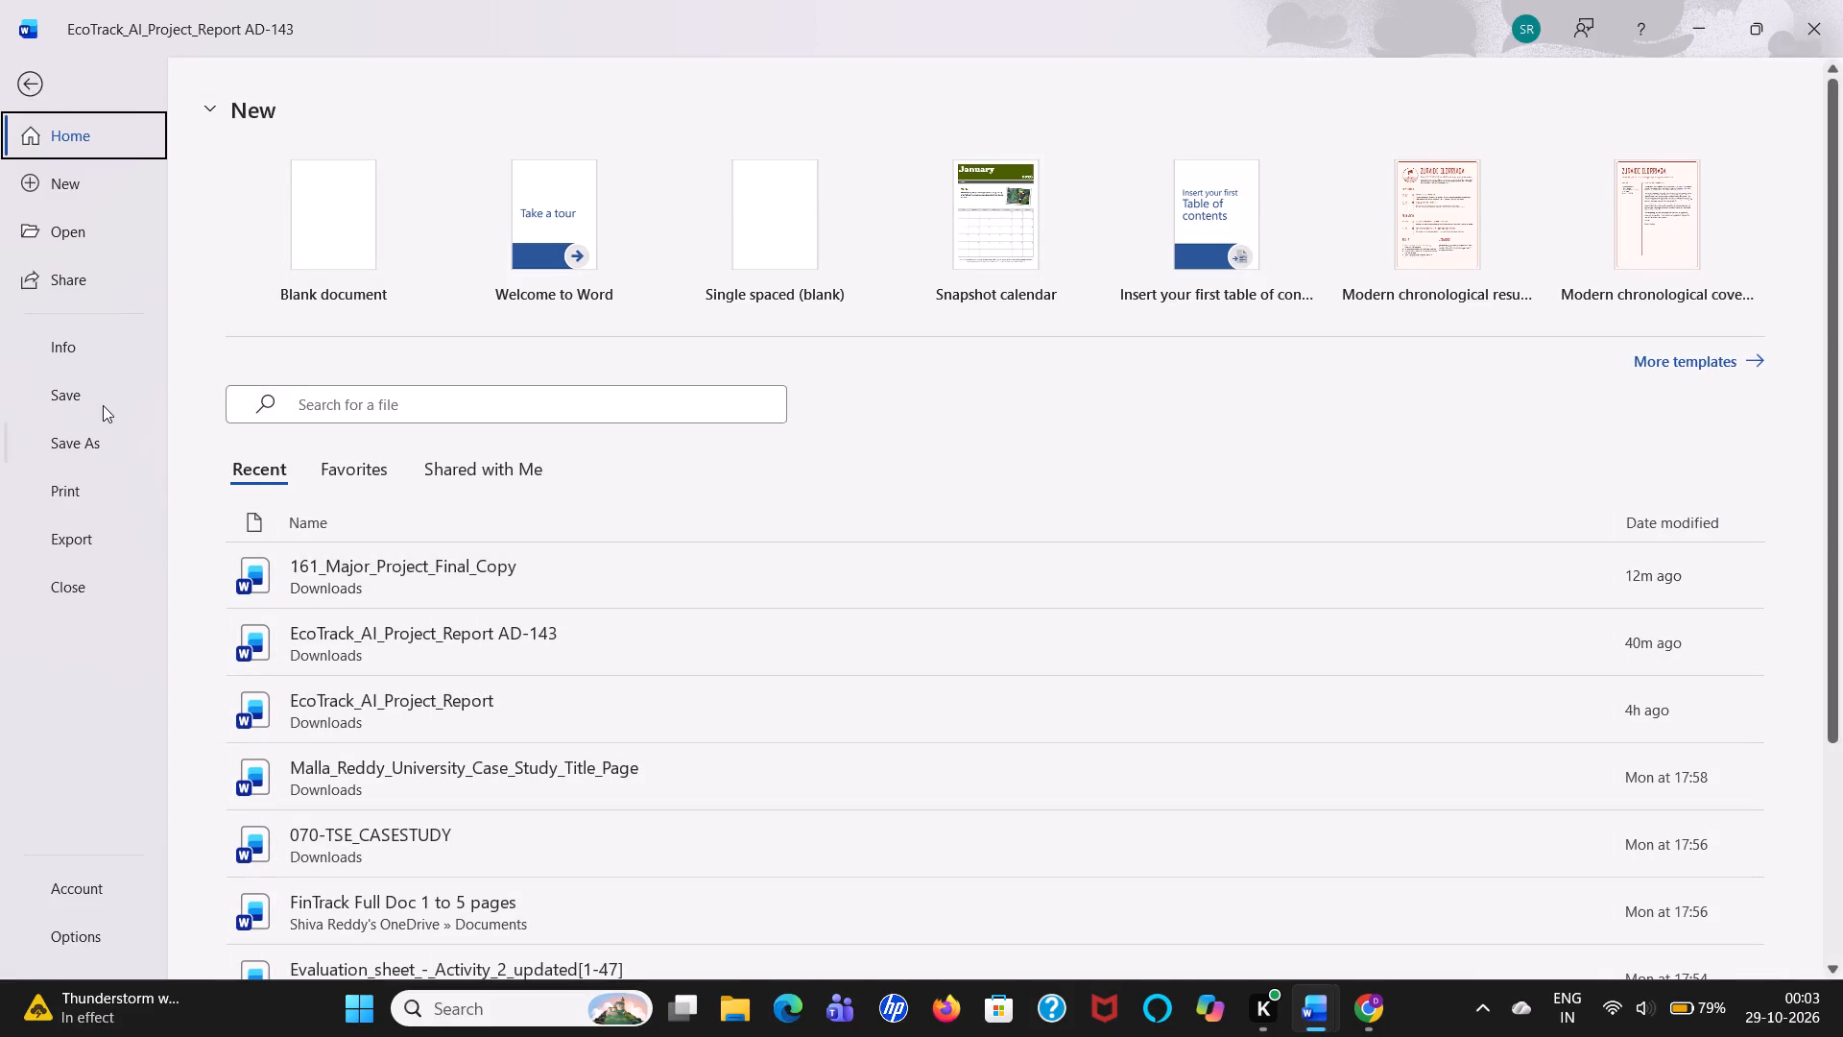
click(81, 439)
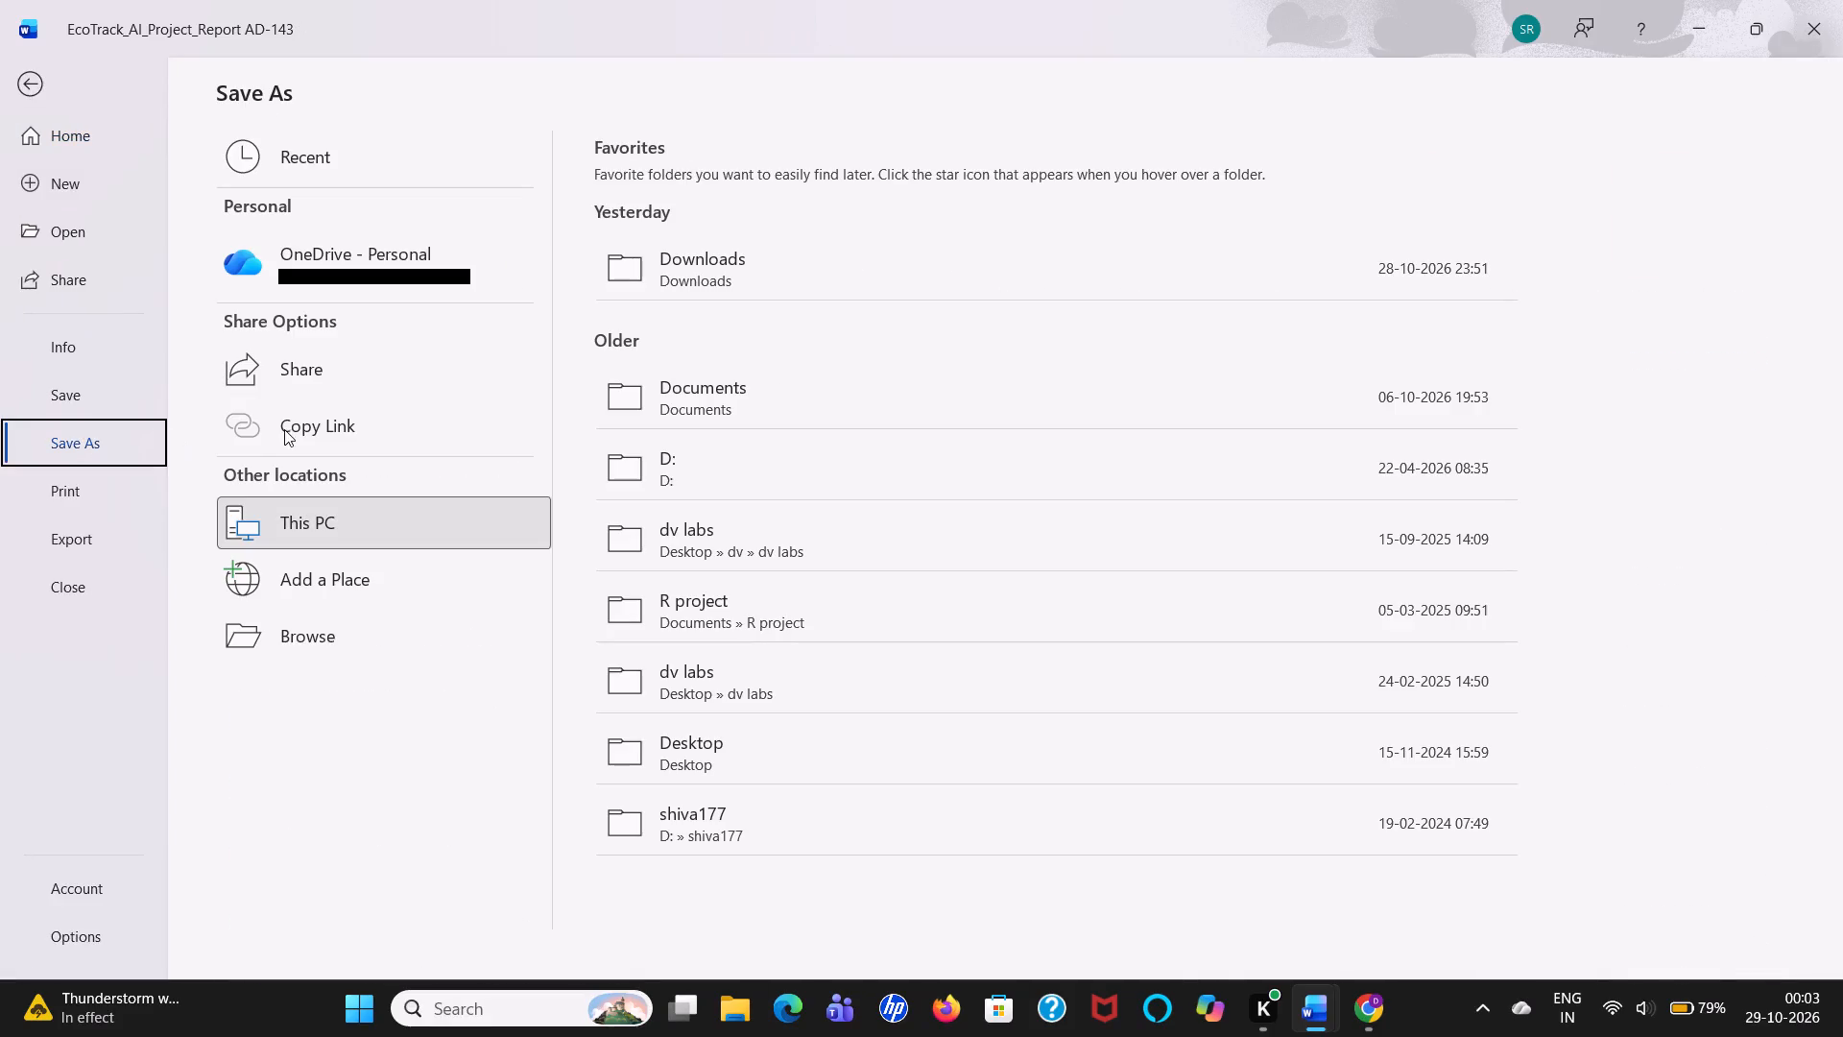
double_click(755, 280)
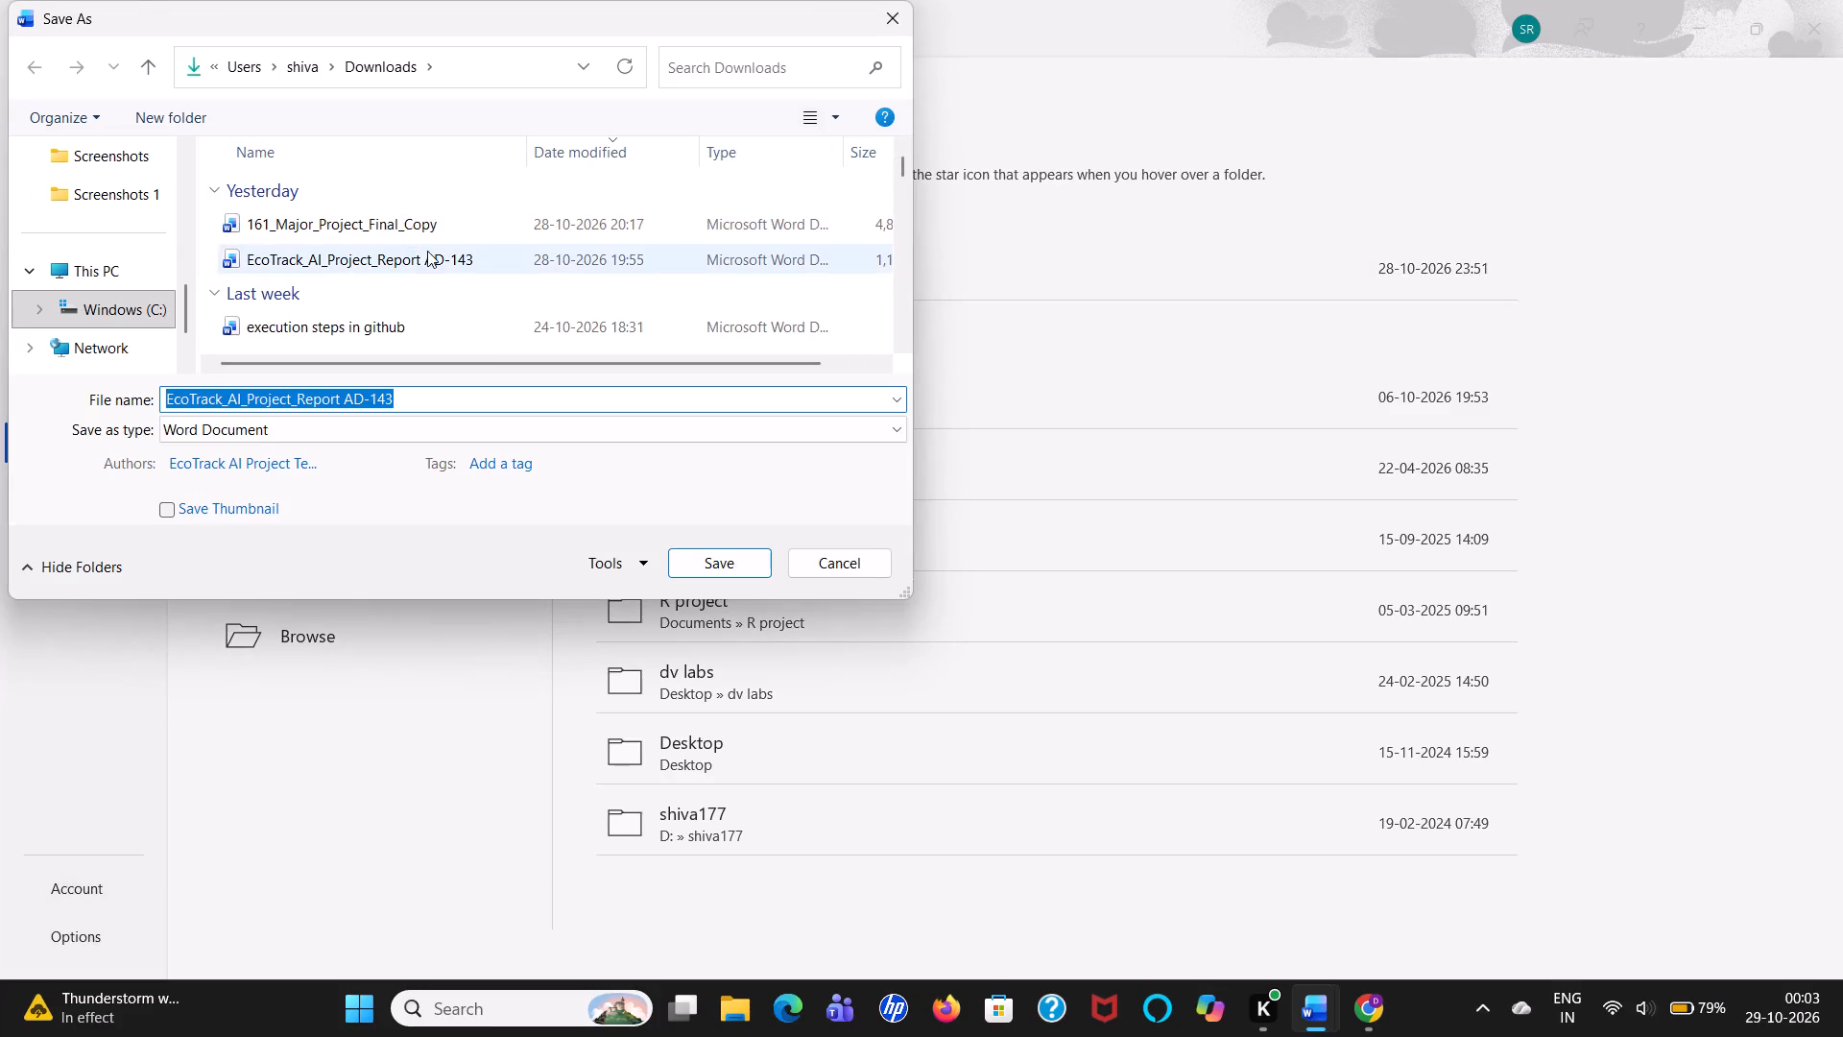
click(386, 250)
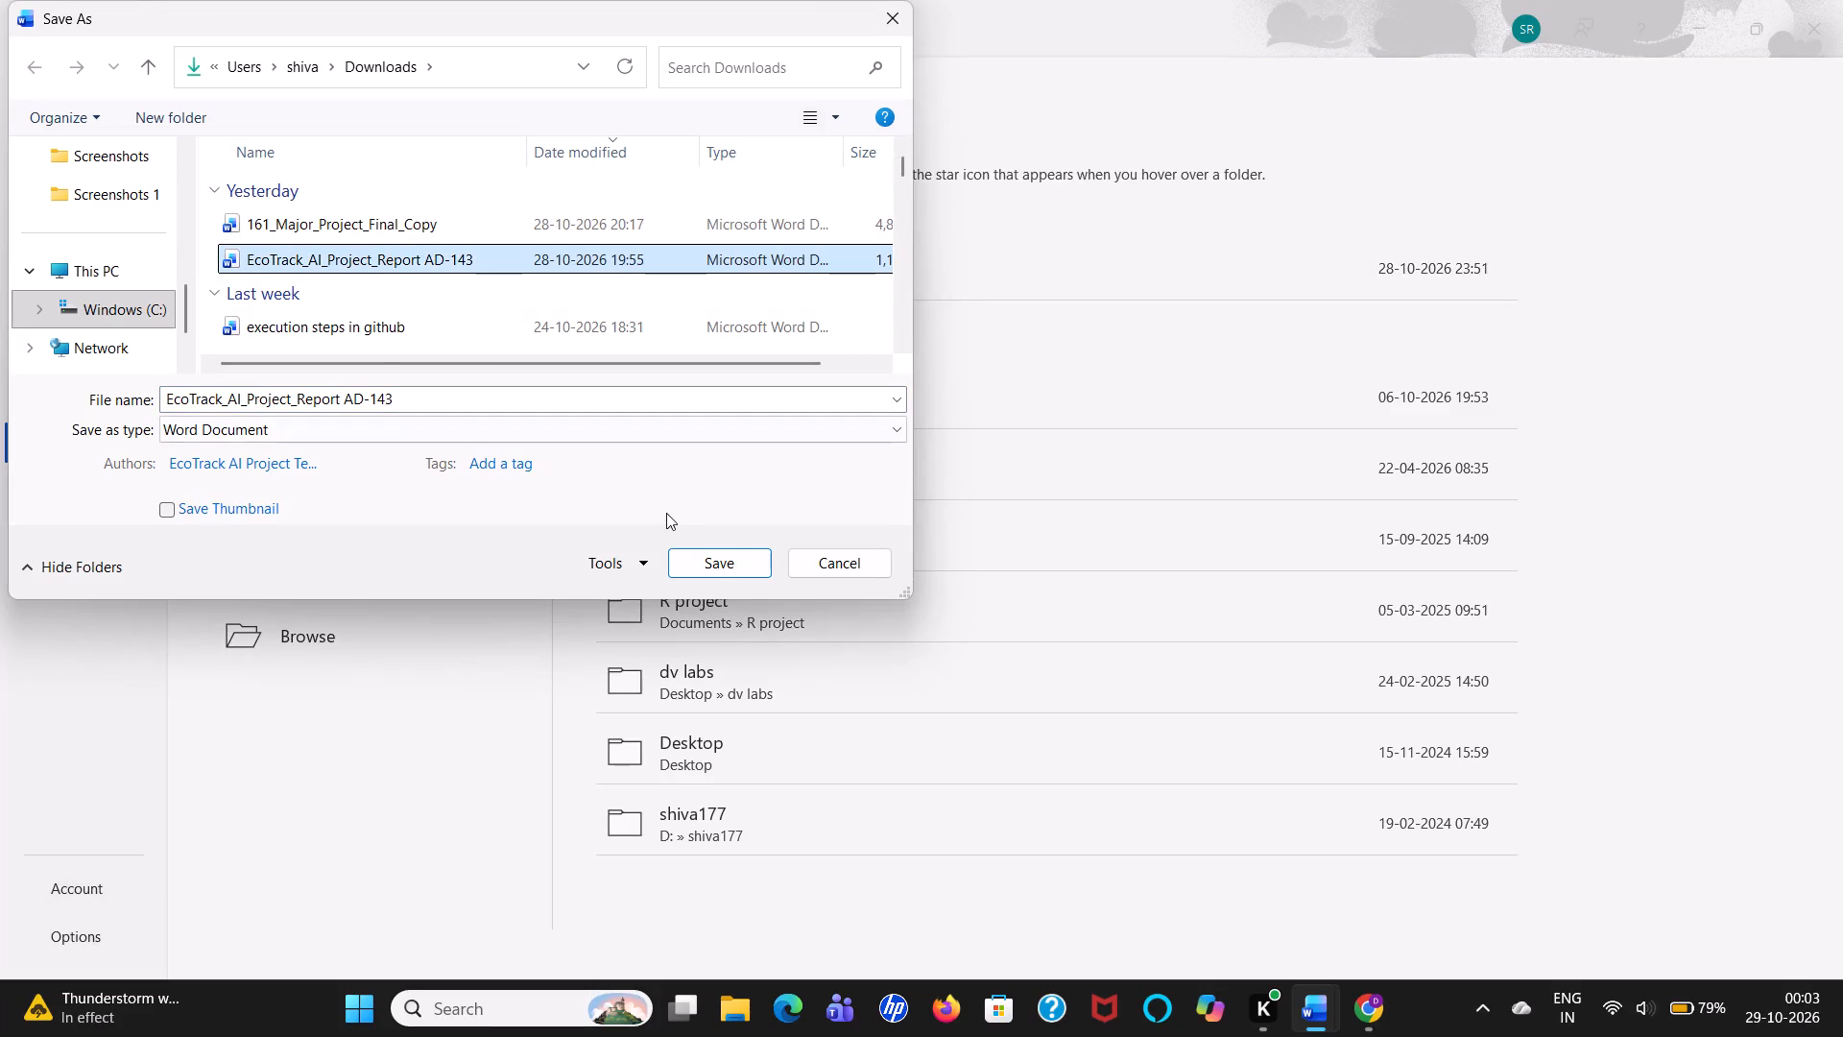
click(722, 562)
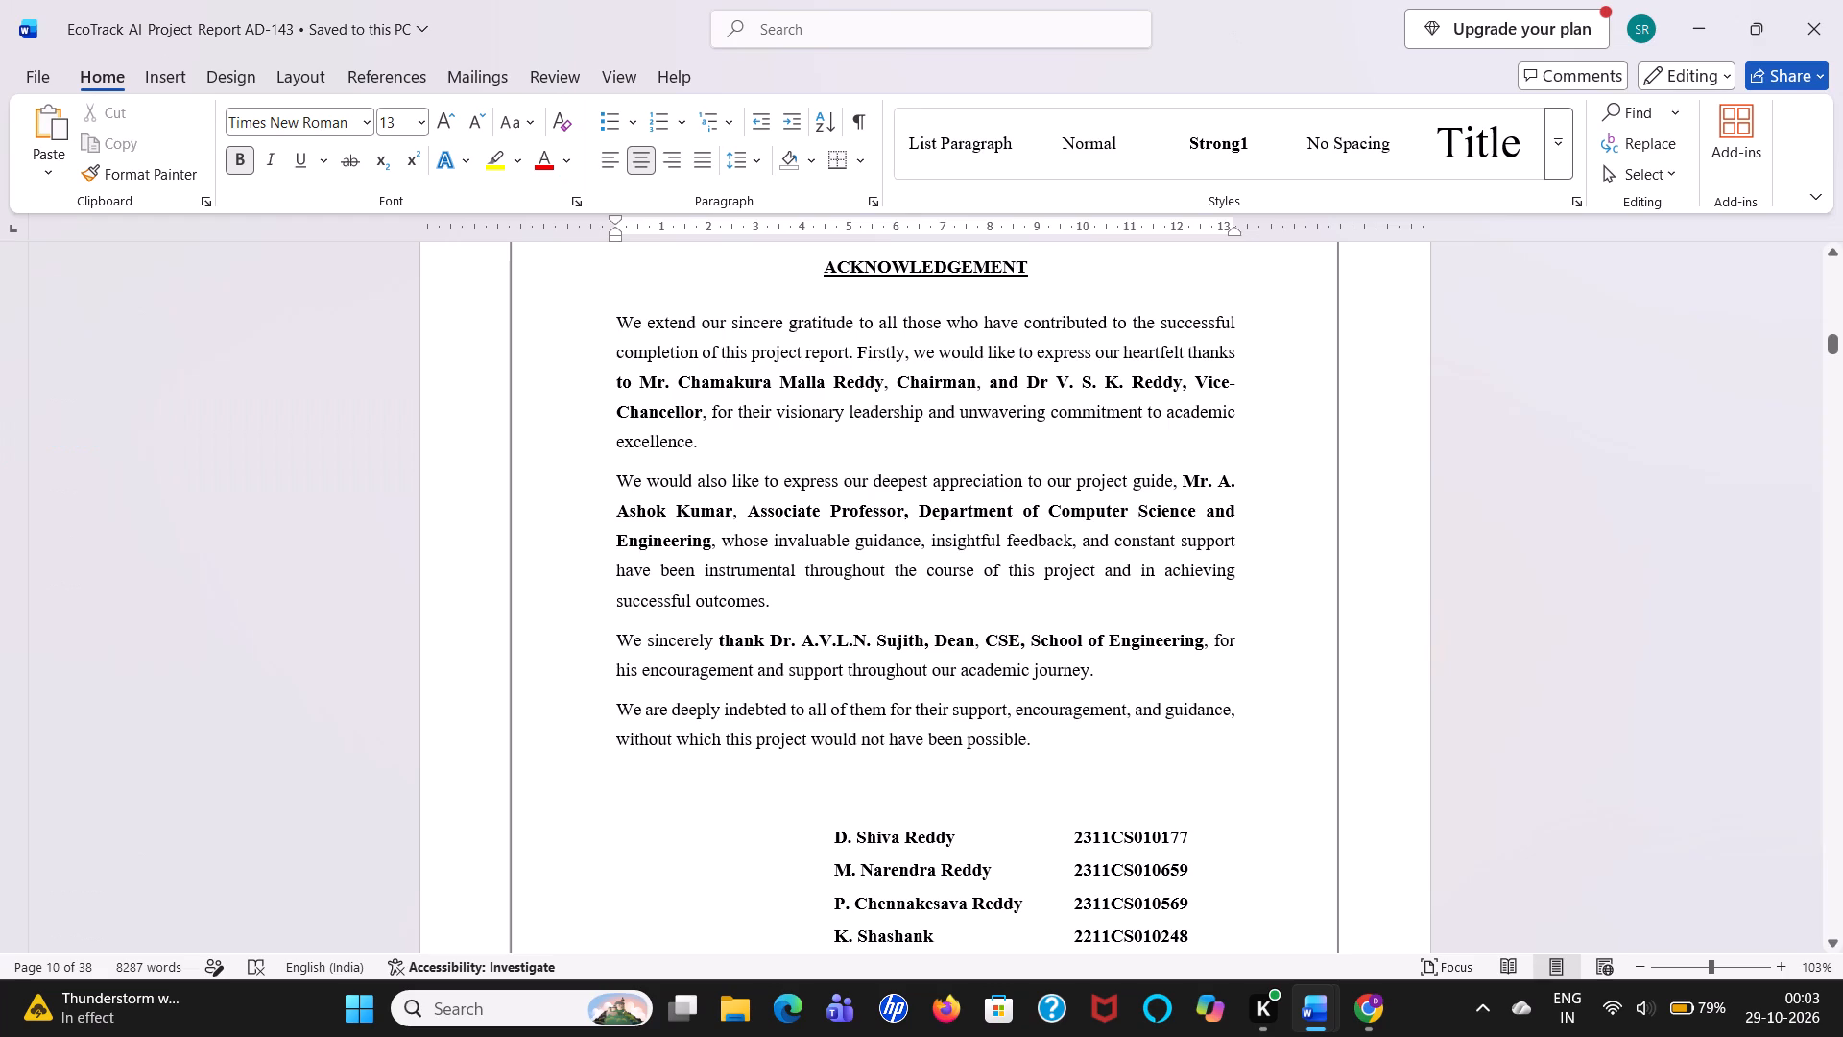
Delete the front matter from the cover page through the abstract and into the Chapter 4 entries of the table of contents.
scroll(1007, 579, down, 2)
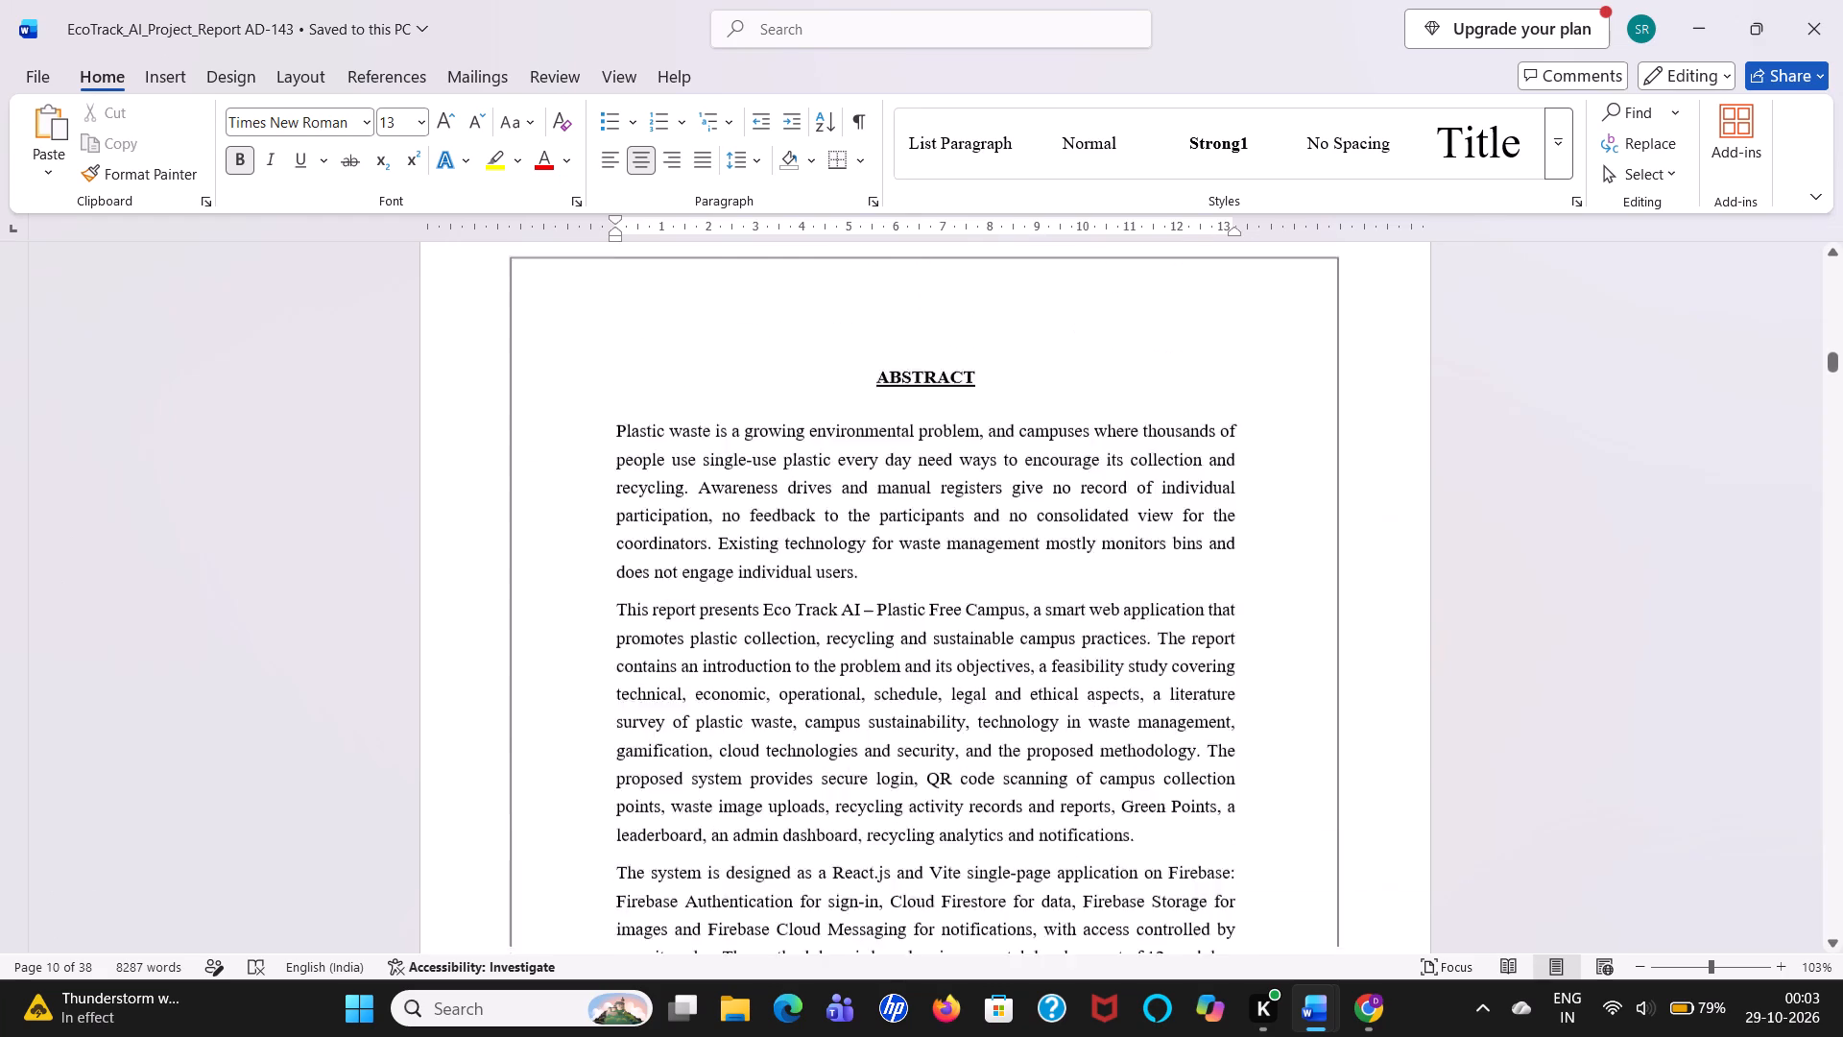
scroll(1007, 579, down, 1)
scroll(1007, 579, up, 1)
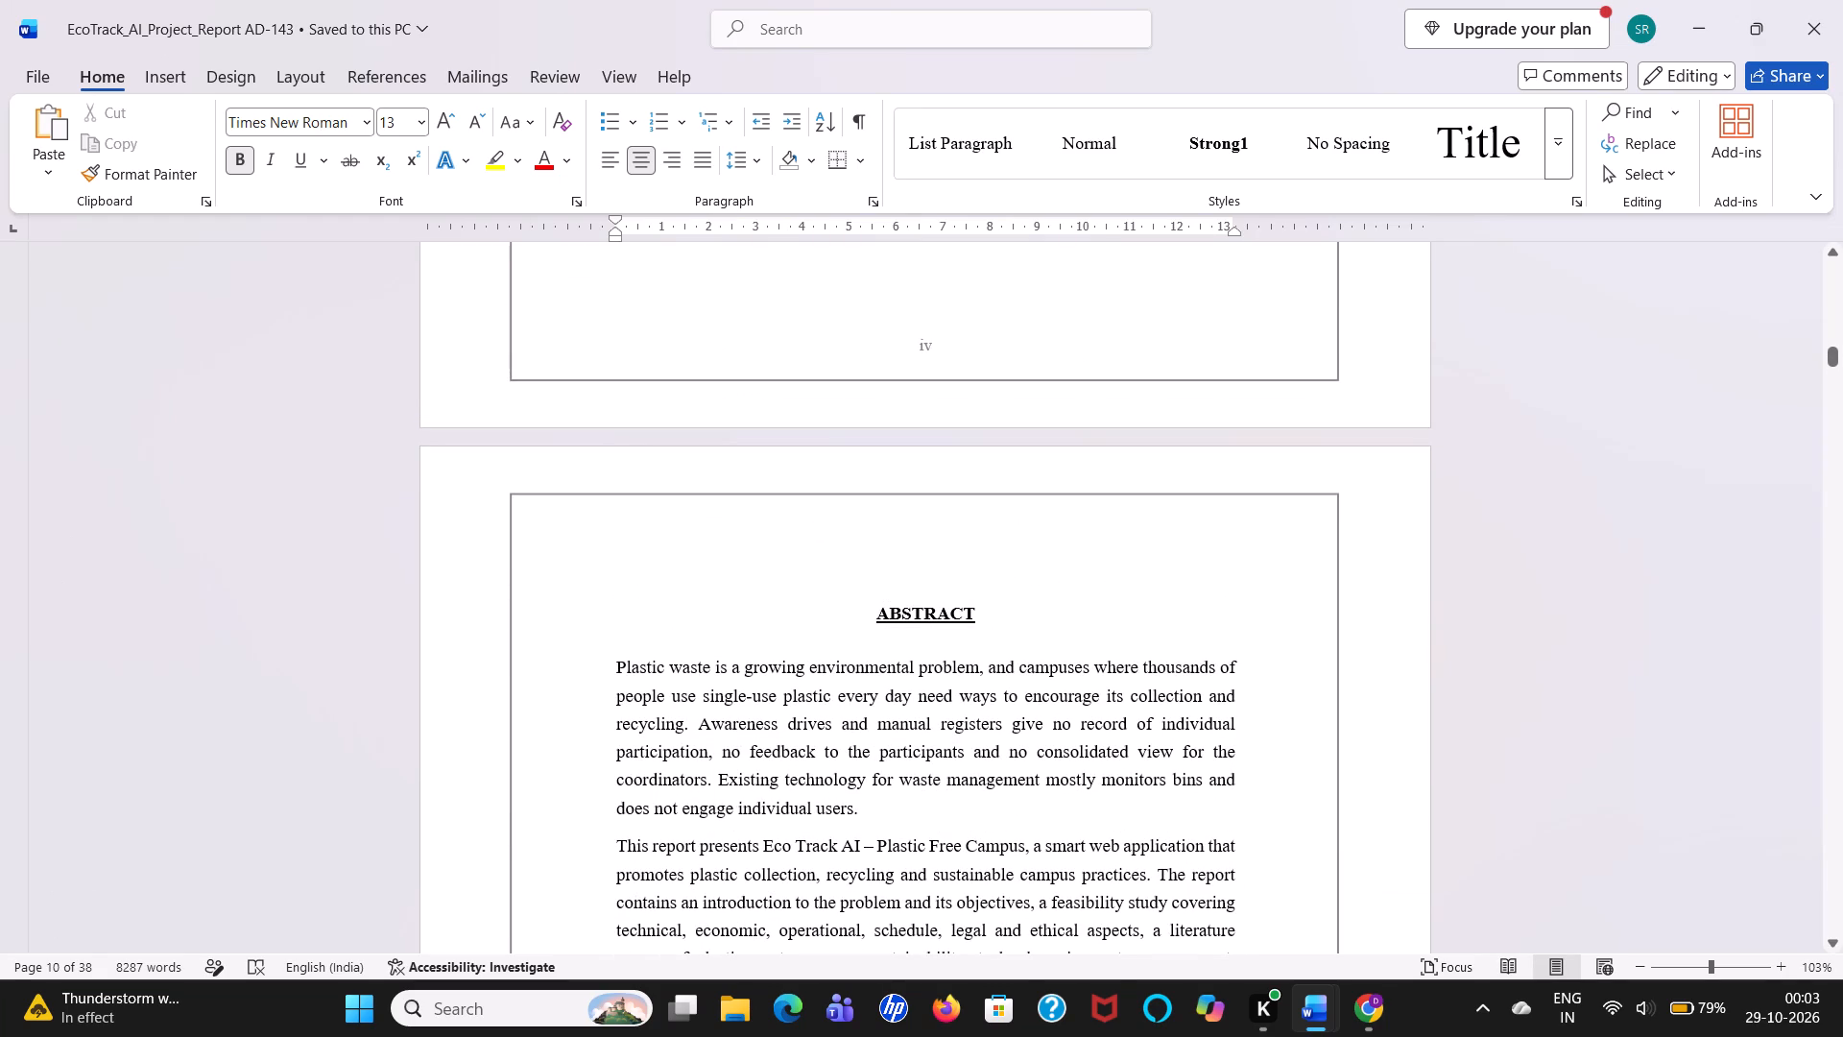
scroll(1007, 579, up, 15)
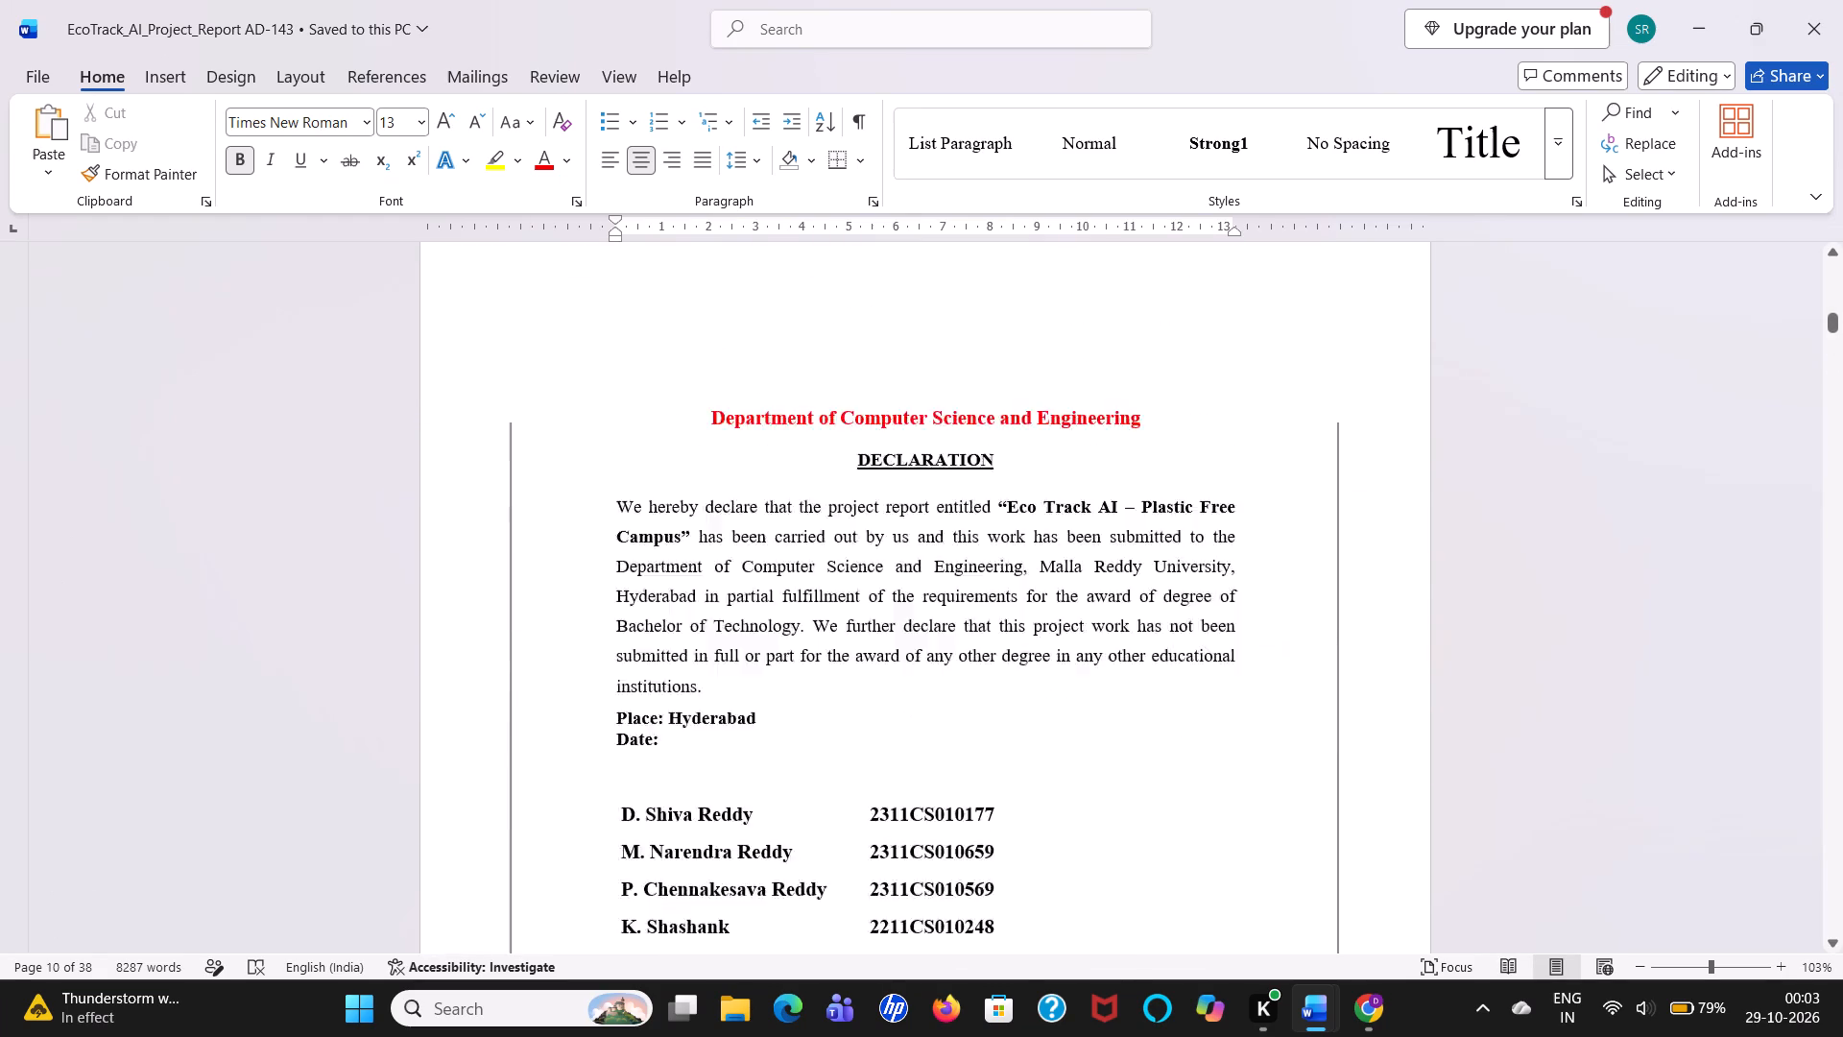
scroll(1007, 579, up, 3)
scroll(1007, 579, down, 1)
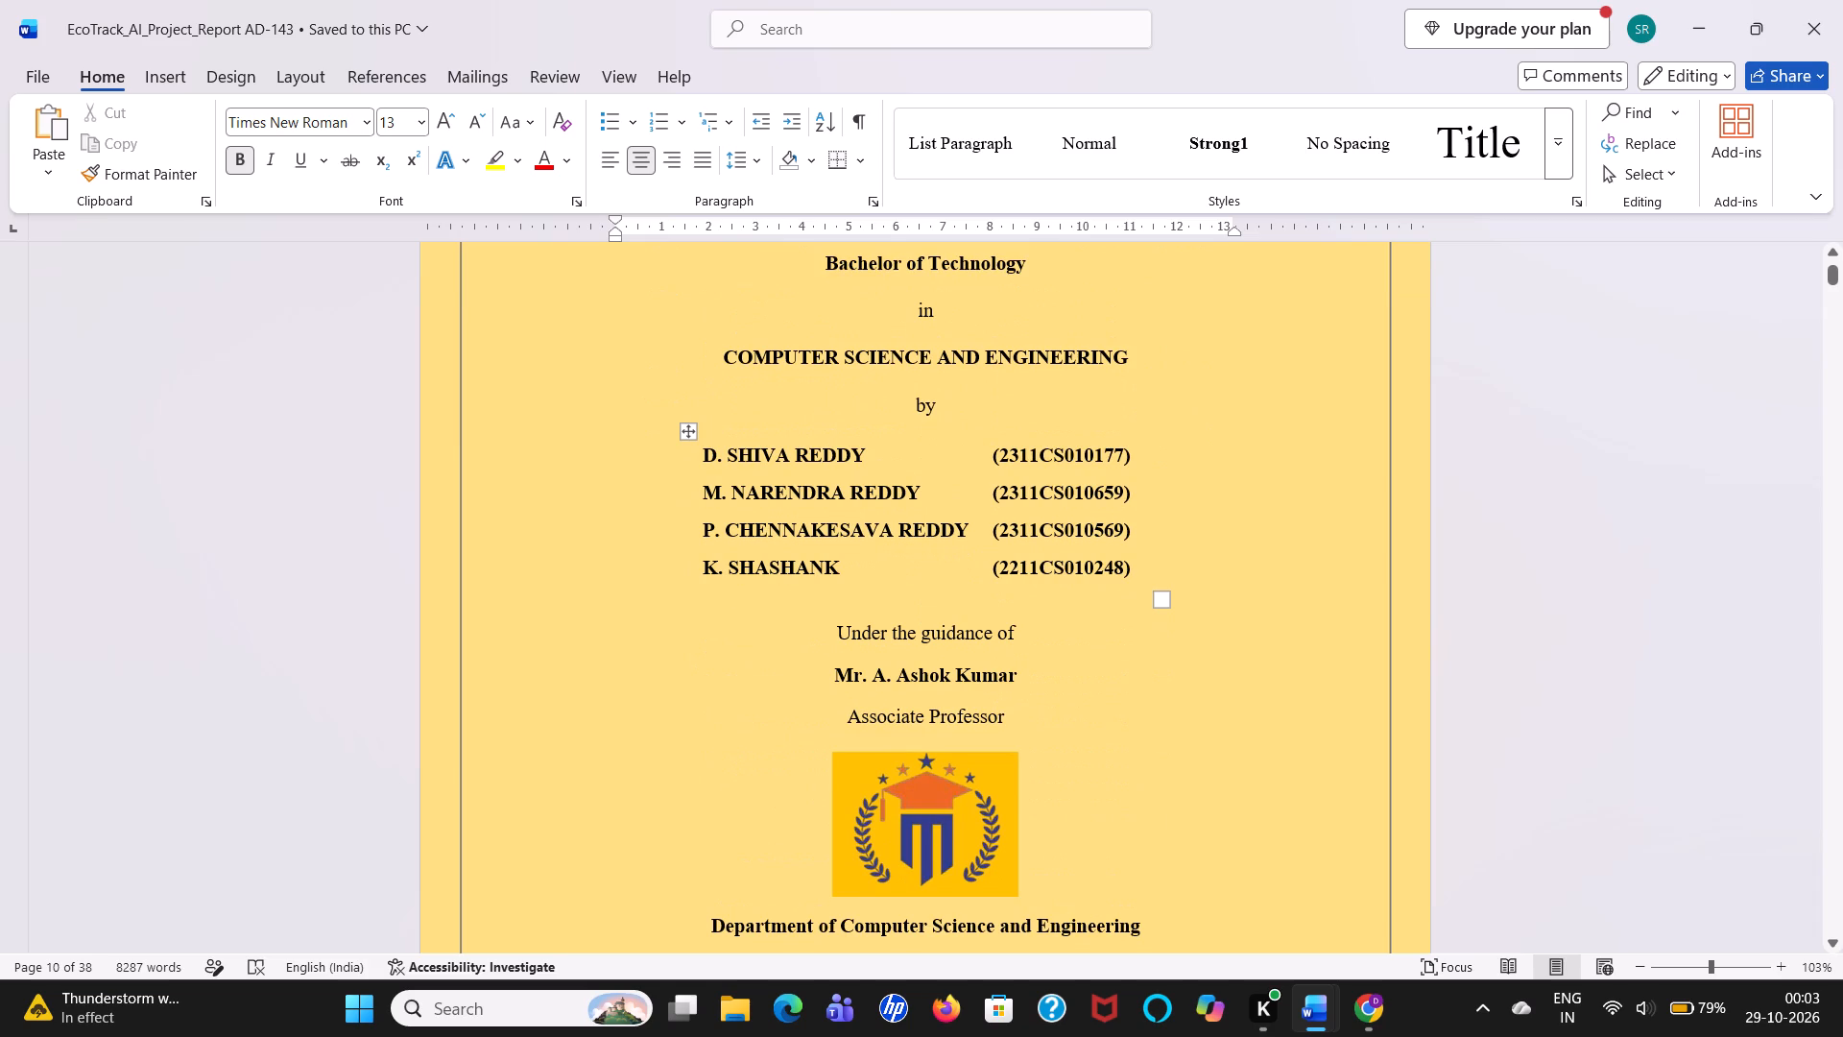
scroll(1007, 579, up, 2)
drag(707, 369, 1354, 1036)
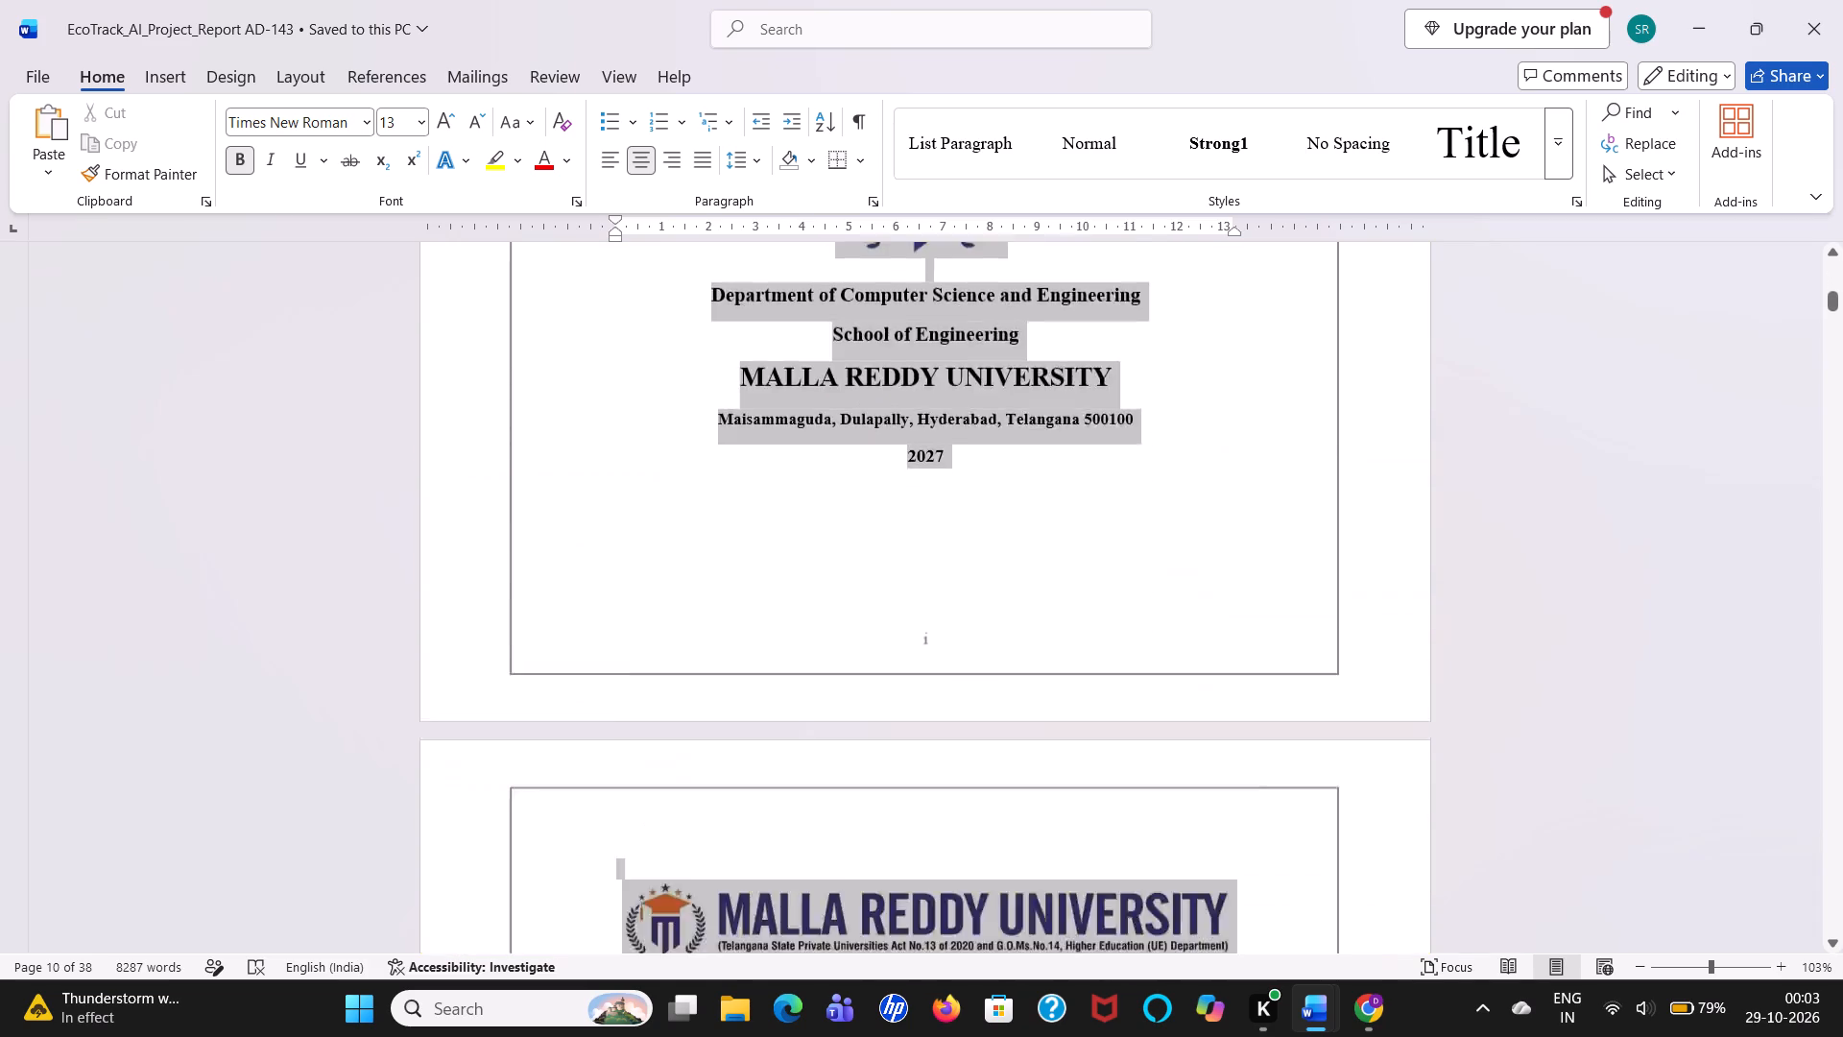
drag(1354, 1036, 1345, 1036)
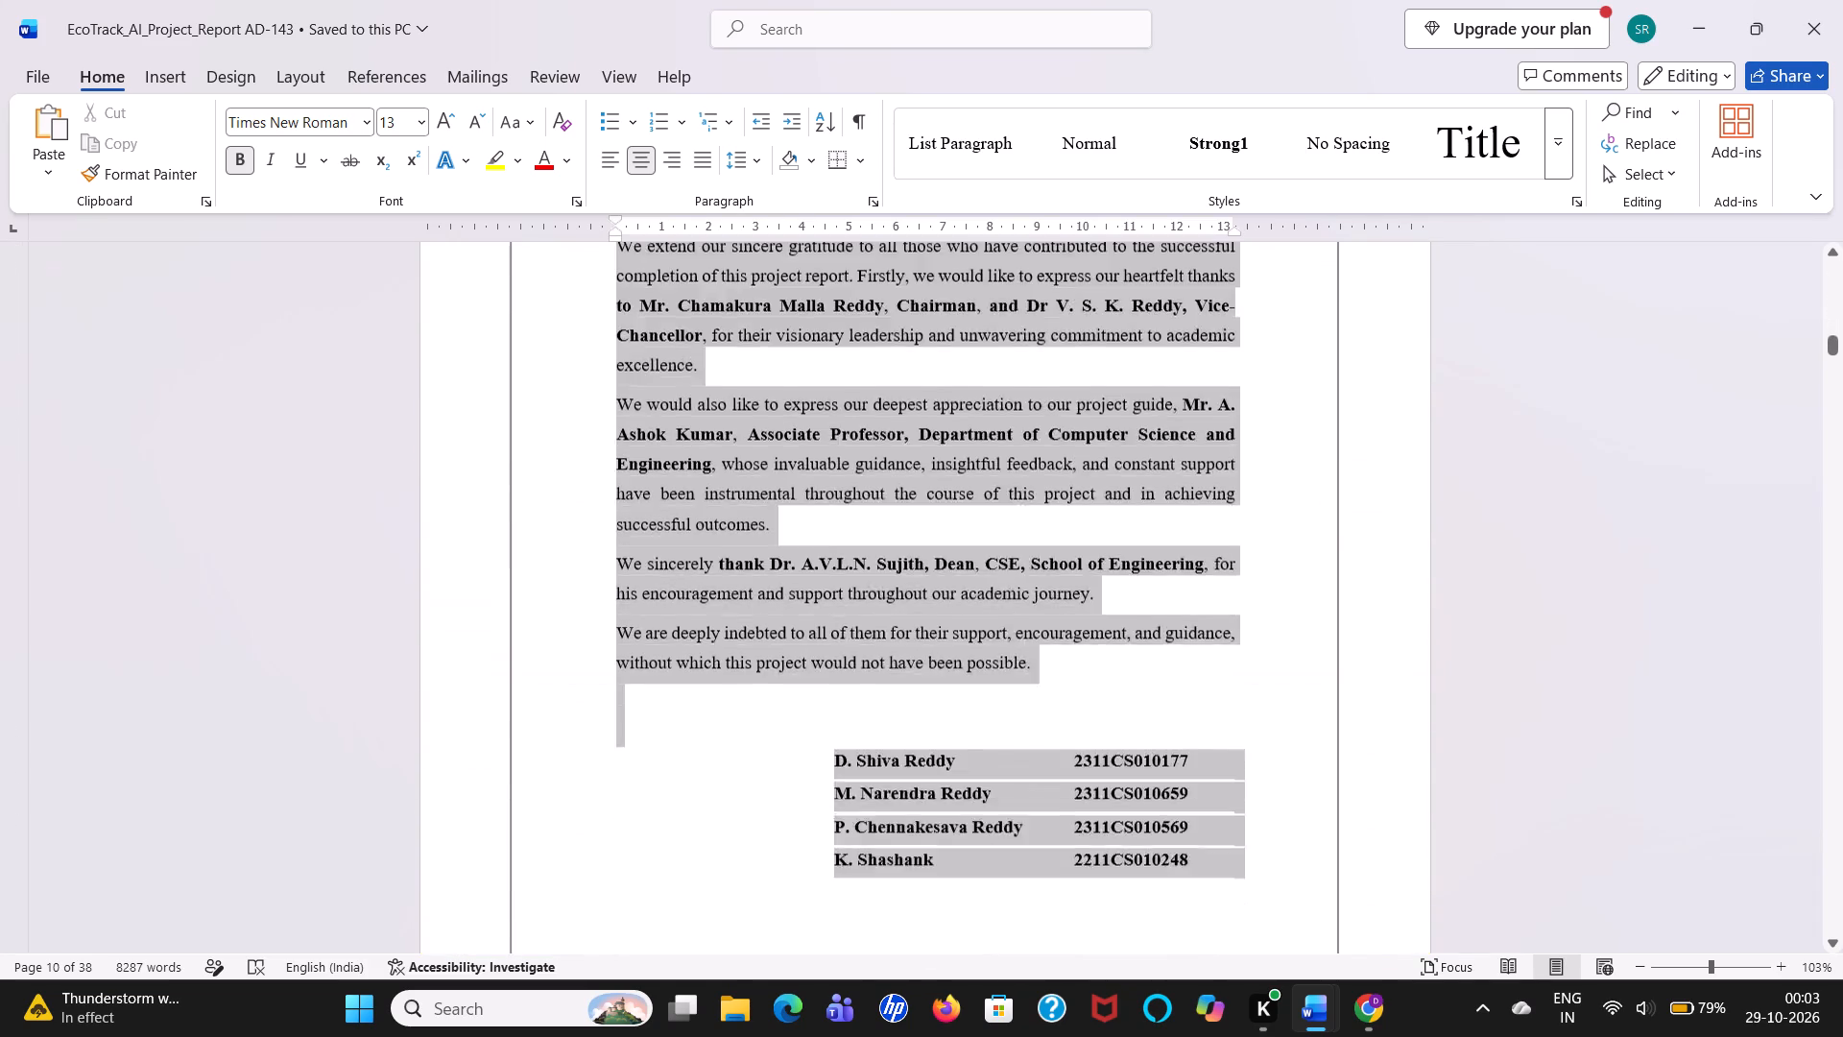
drag(1345, 1036, 1333, 930)
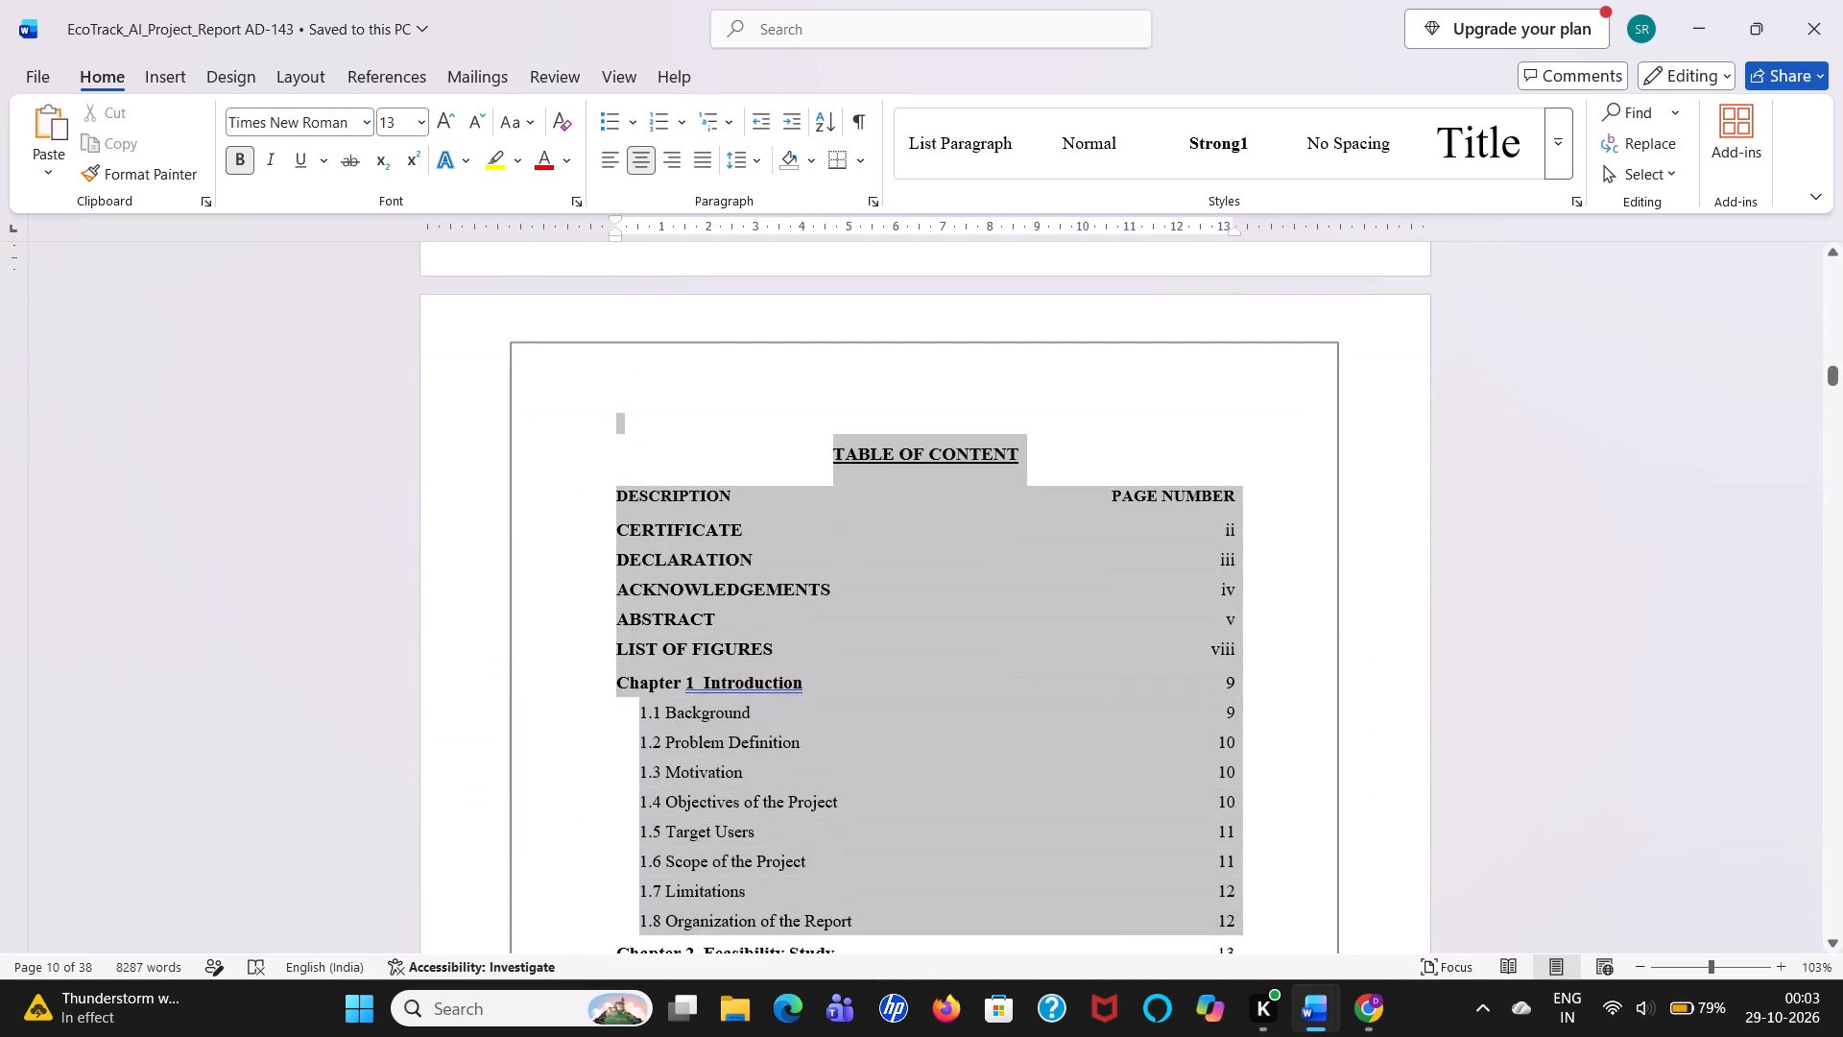
drag(1333, 930, 1359, 1036)
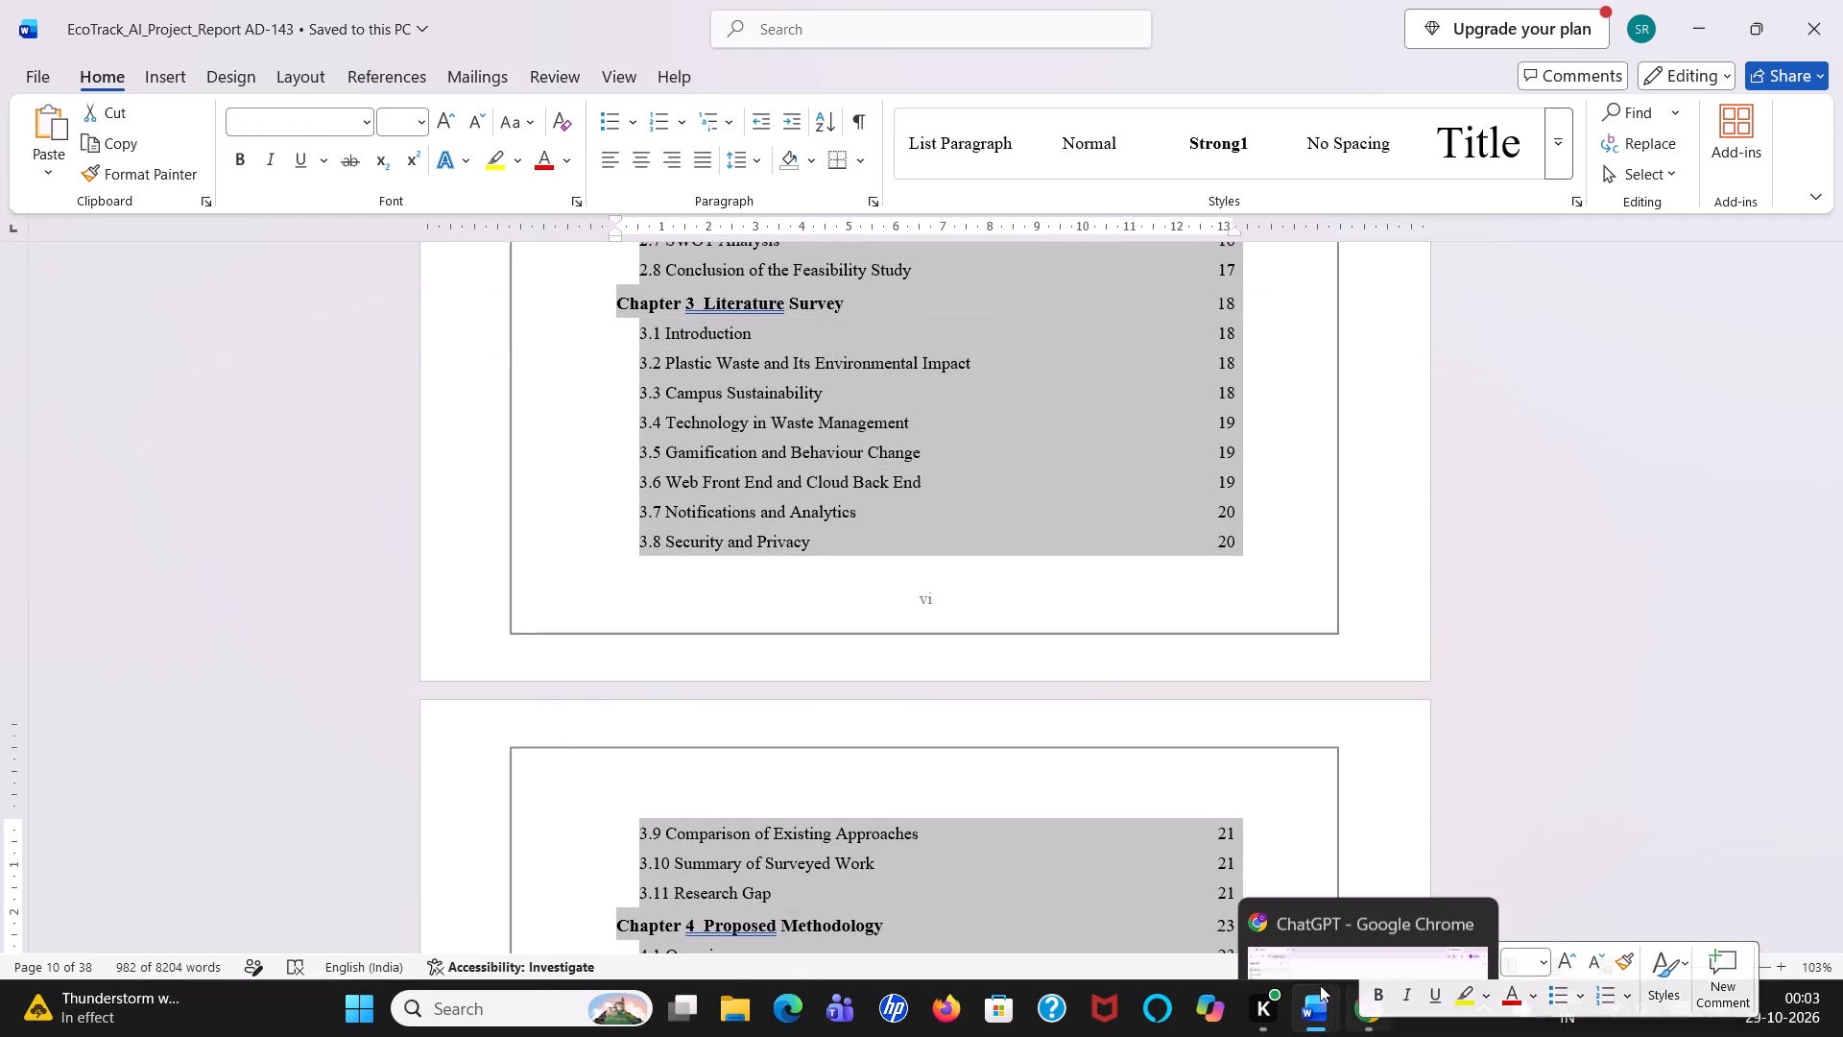
key(Delete)
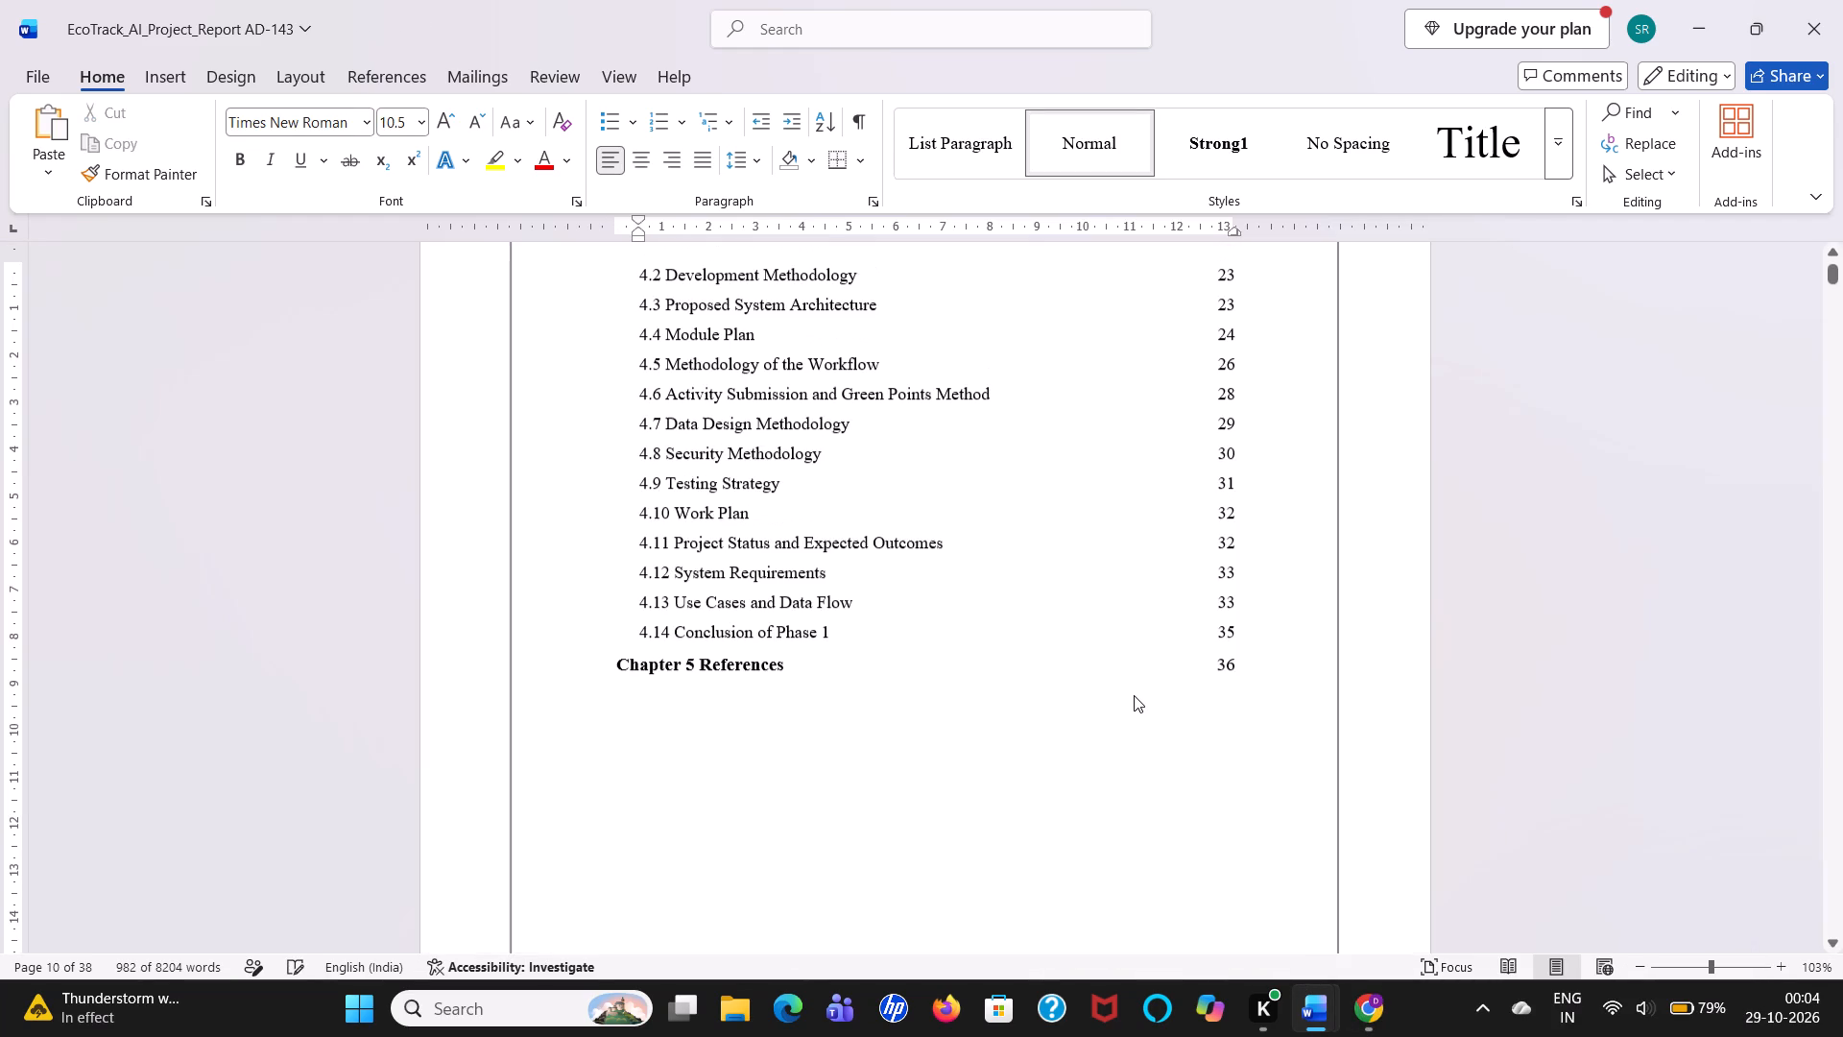
Delete the remaining Chapter 4 and Chapter 5 References entries of the table of contents, including the leftover page number 36.
drag(801, 667, 616, 562)
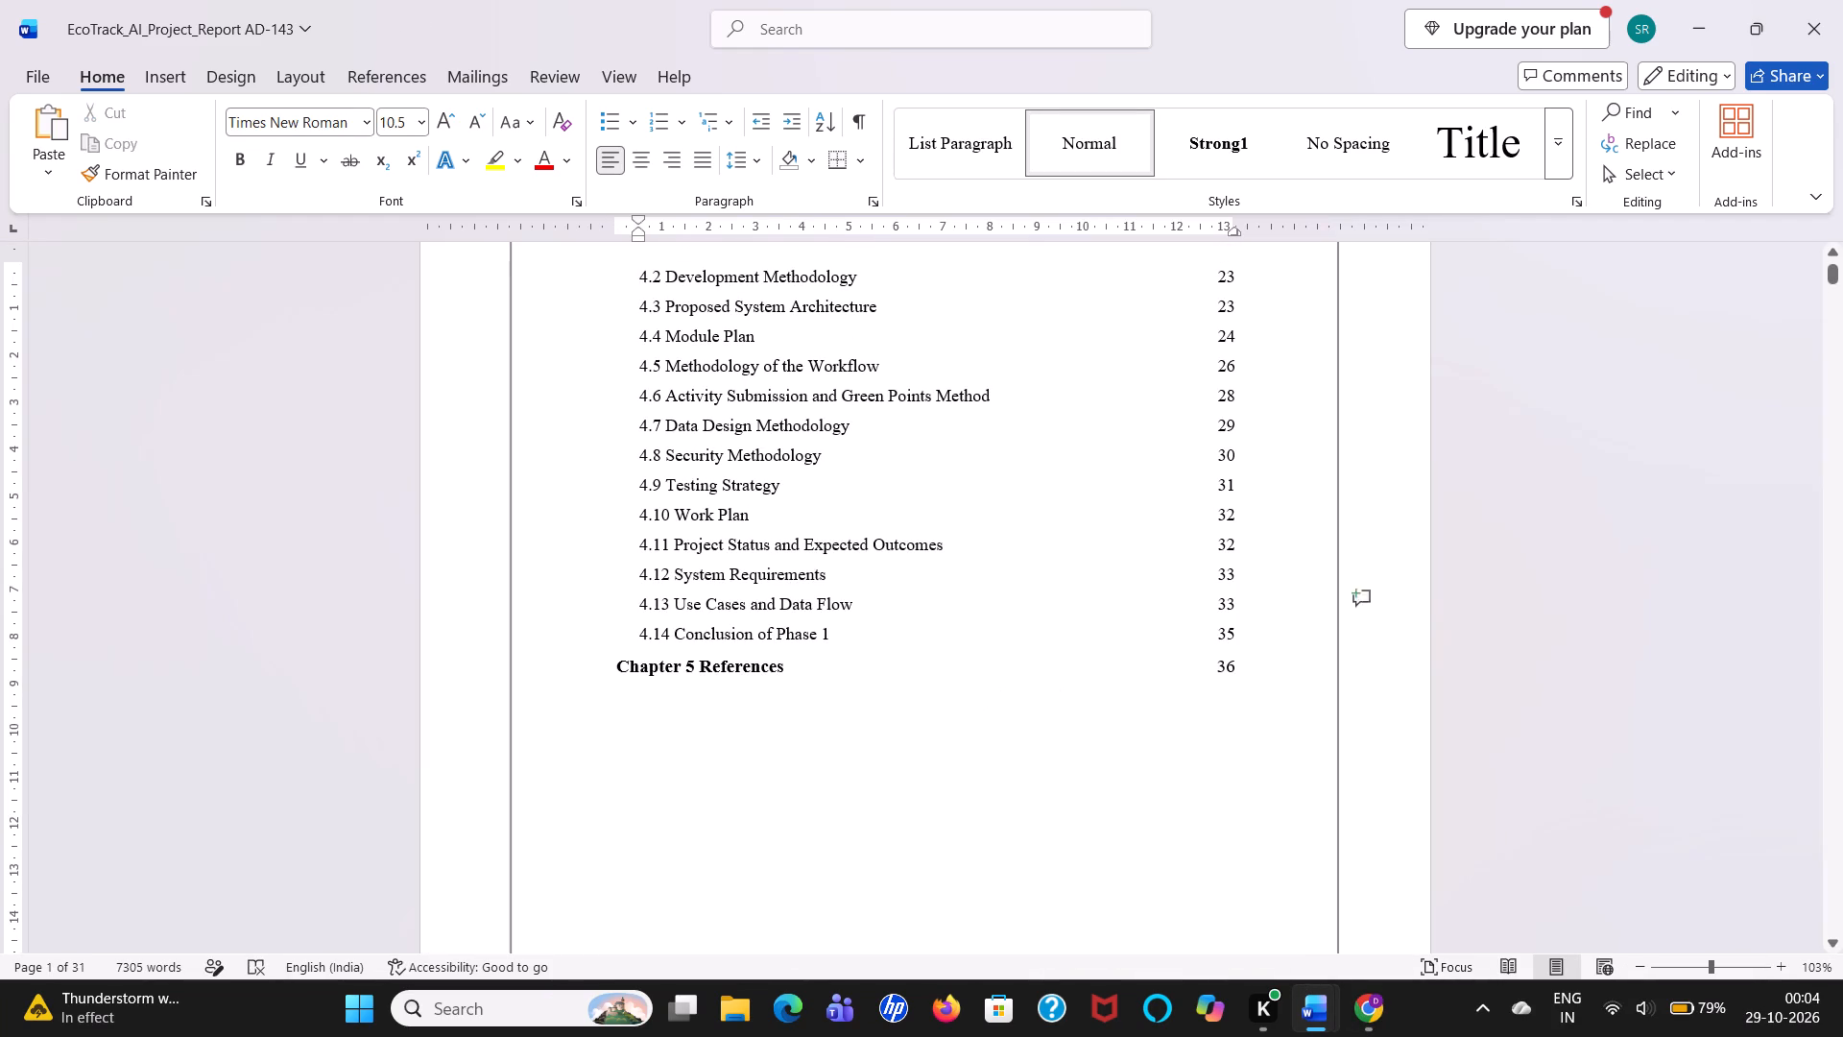
drag(616, 562, 587, 240)
key(Delete)
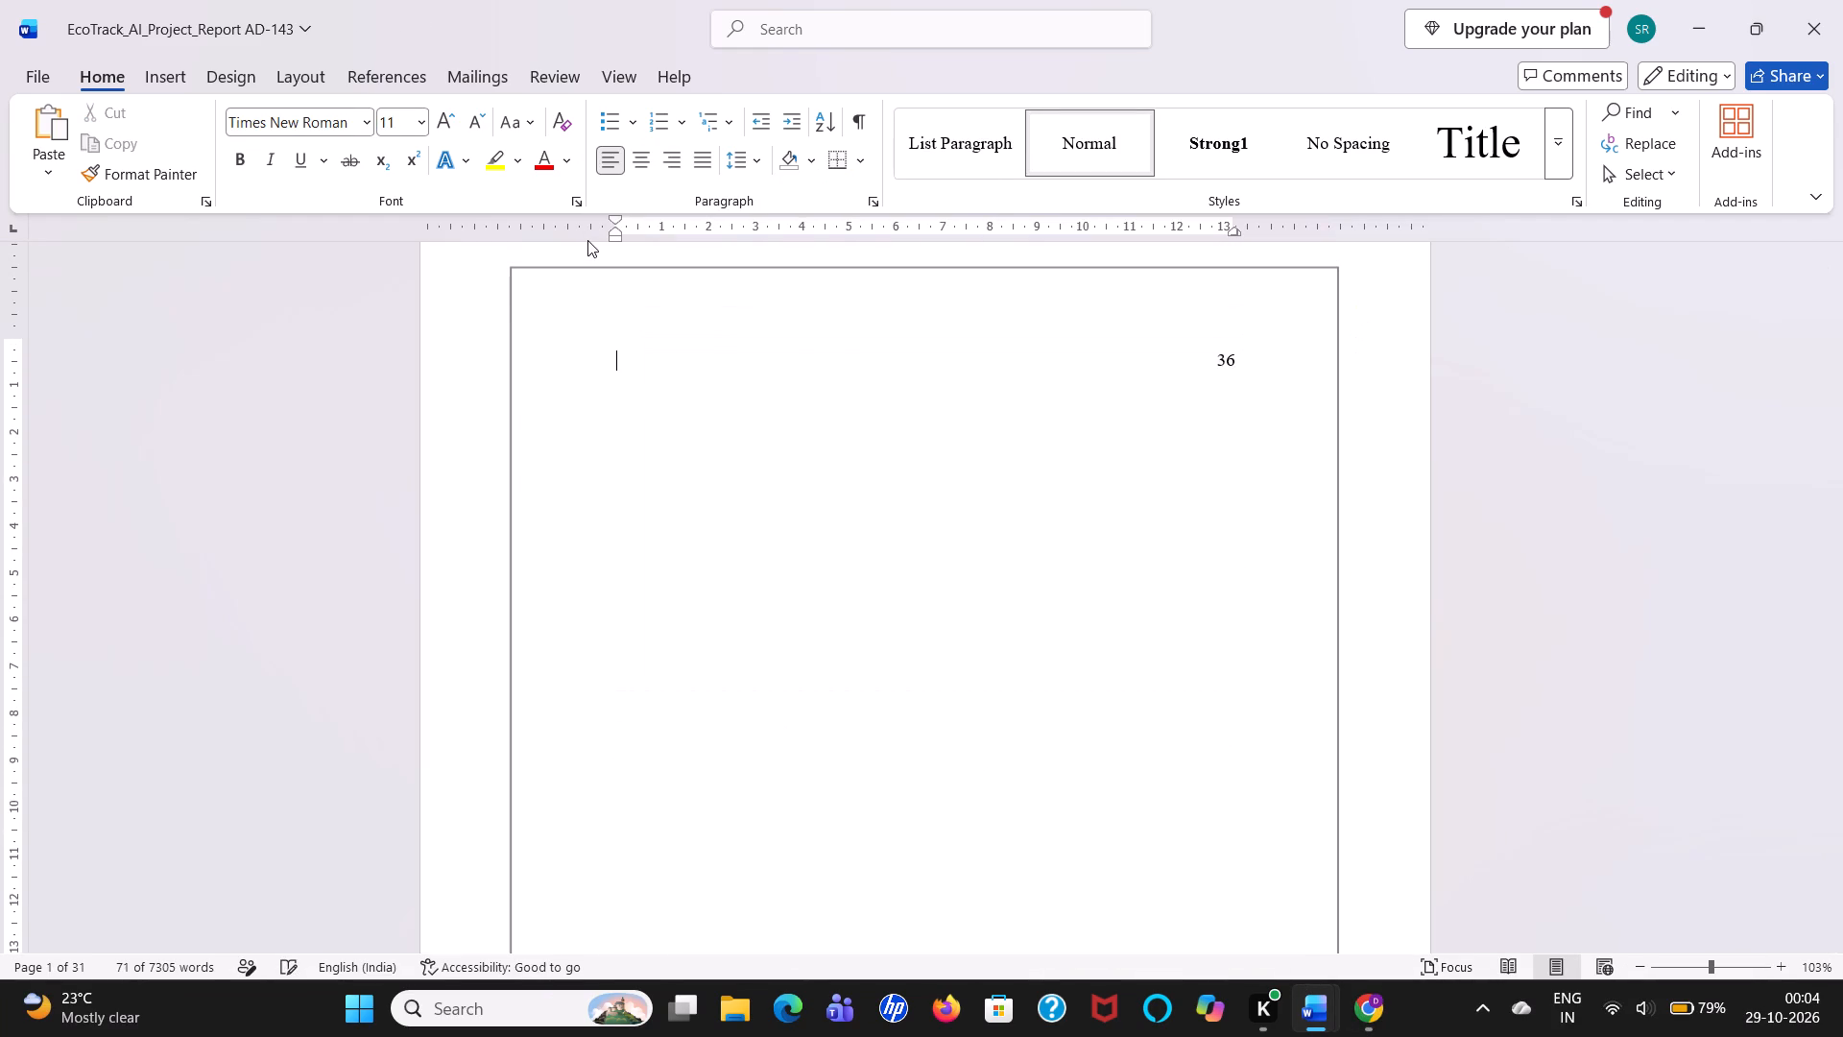
drag(587, 240, 1267, 322)
drag(1266, 360, 955, 402)
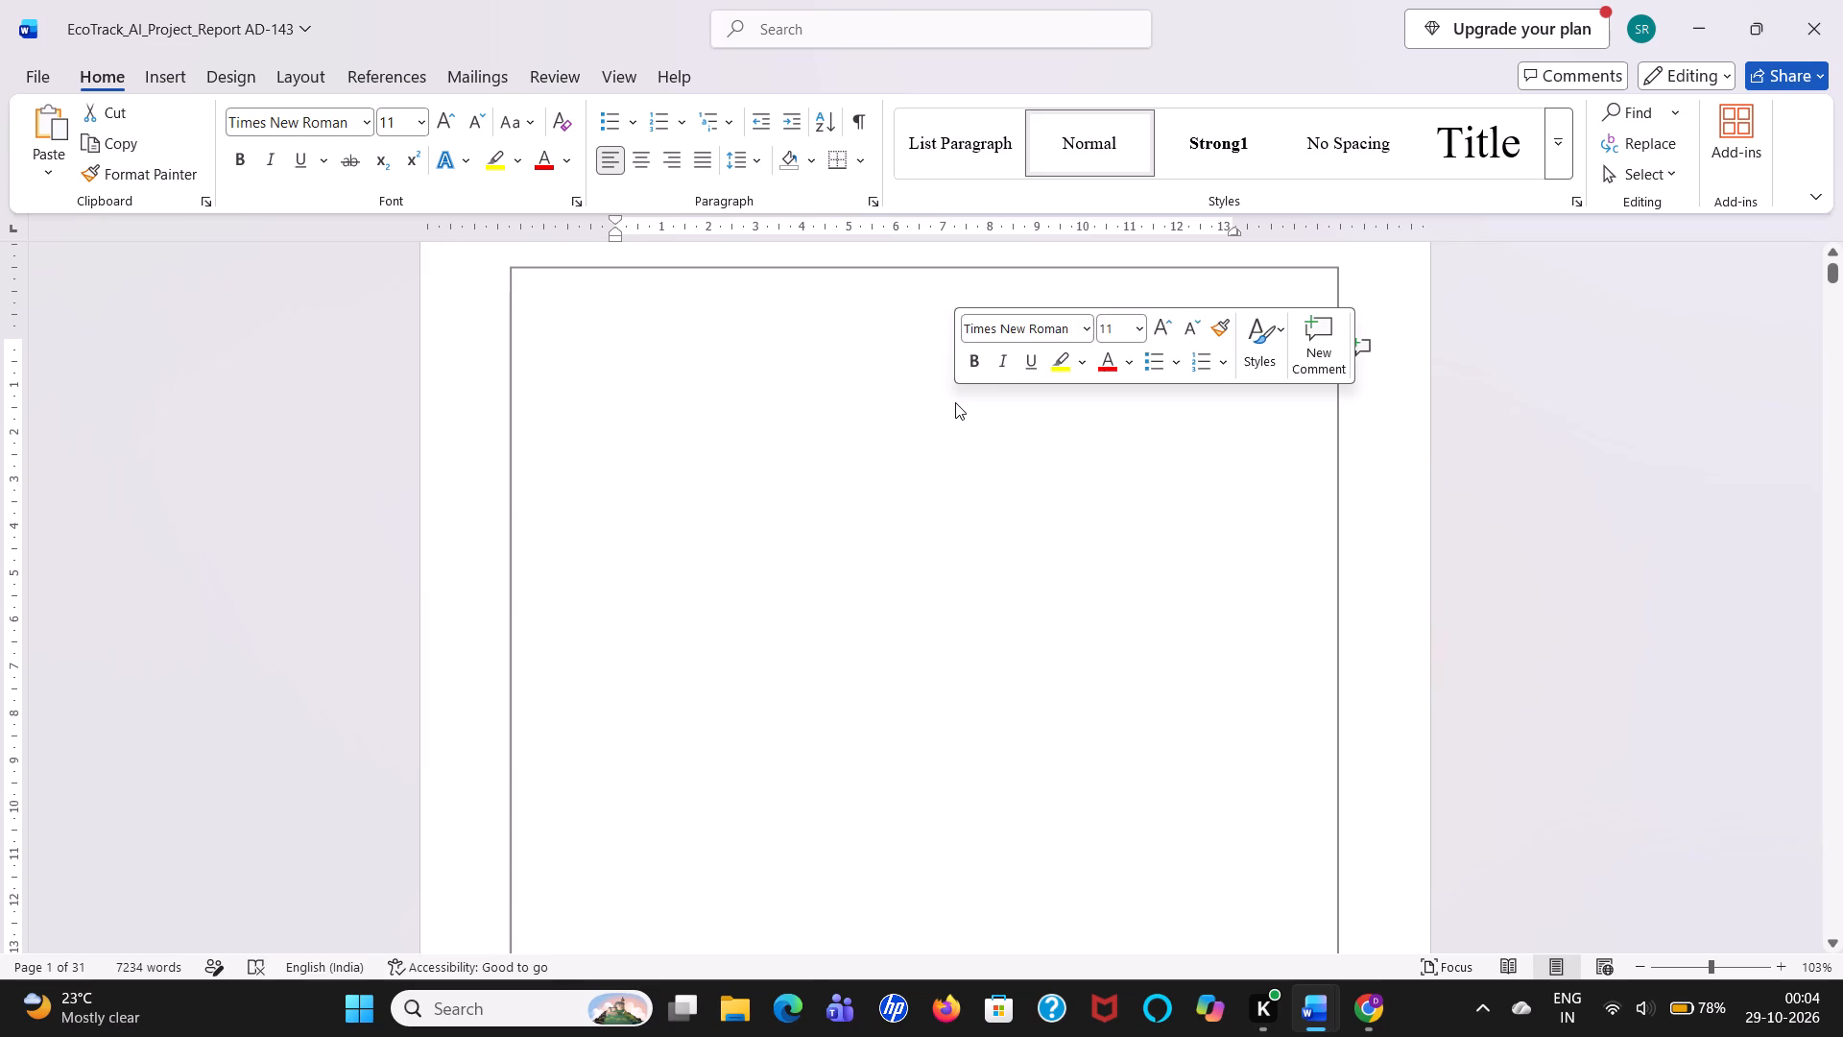
key(BackSpace)
scroll(955, 402, down, 3)
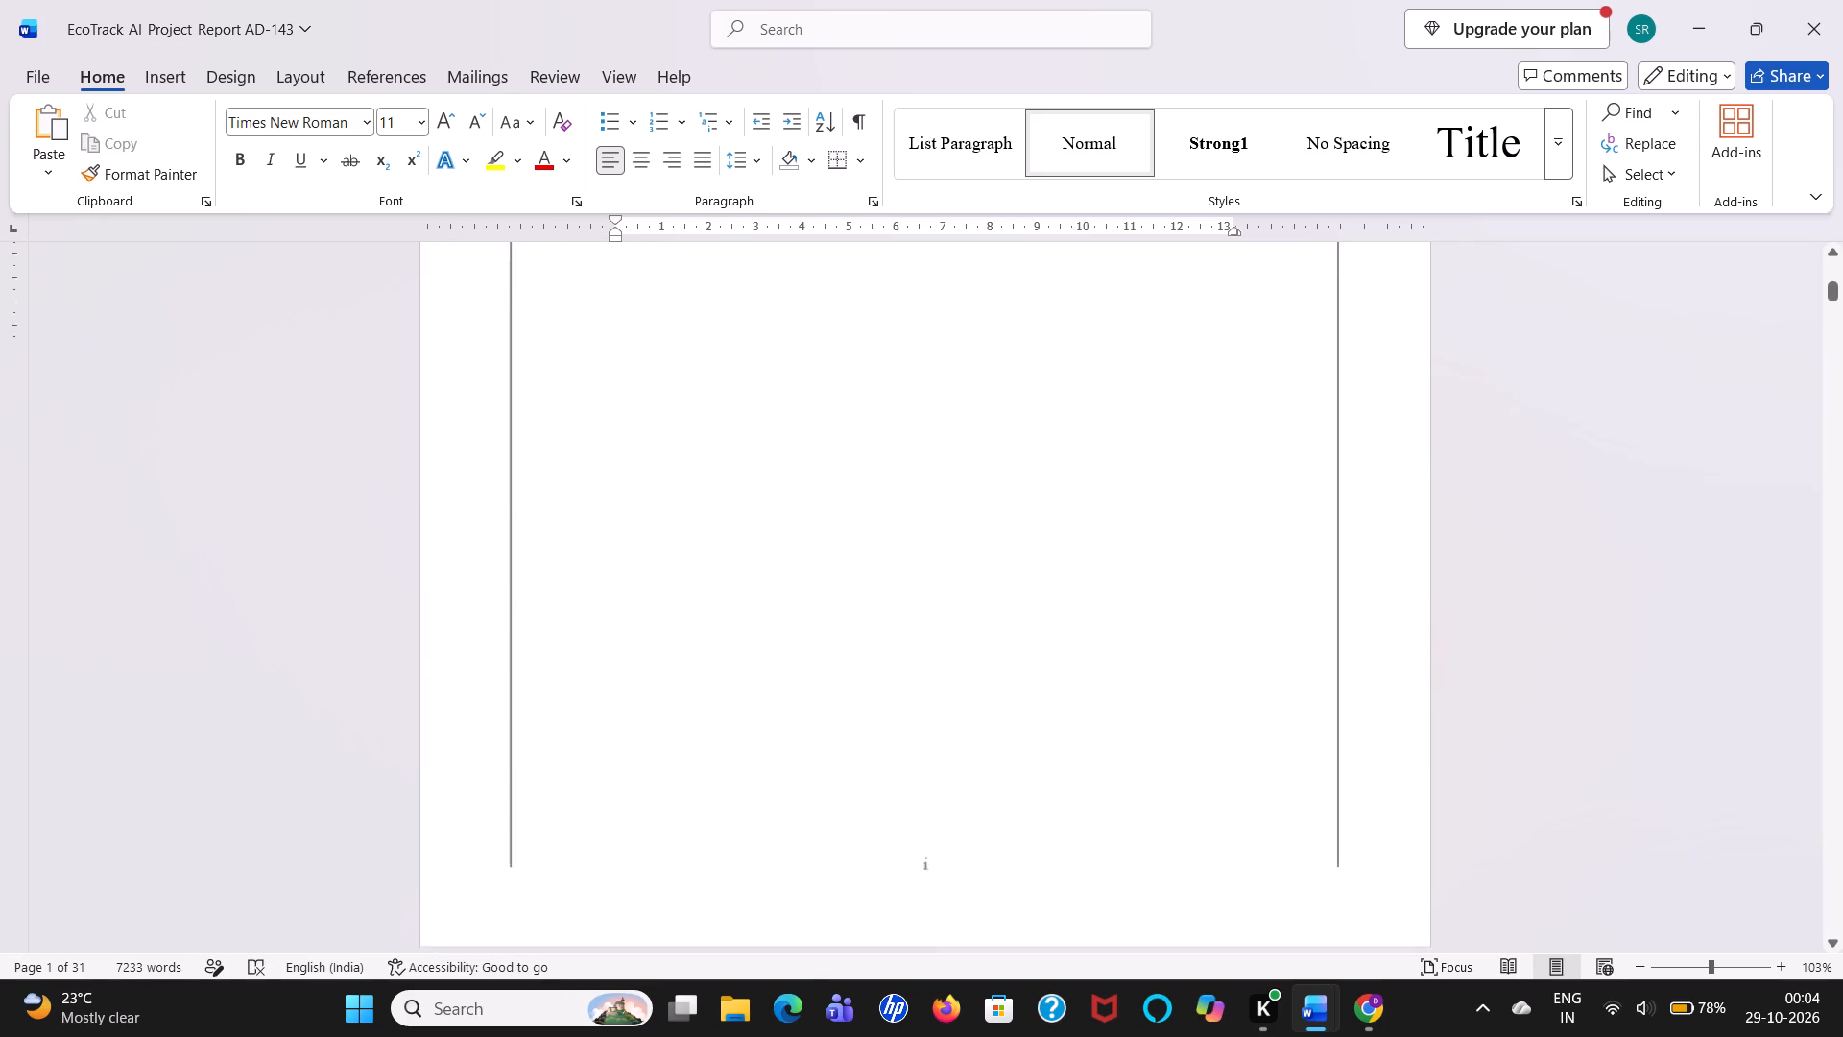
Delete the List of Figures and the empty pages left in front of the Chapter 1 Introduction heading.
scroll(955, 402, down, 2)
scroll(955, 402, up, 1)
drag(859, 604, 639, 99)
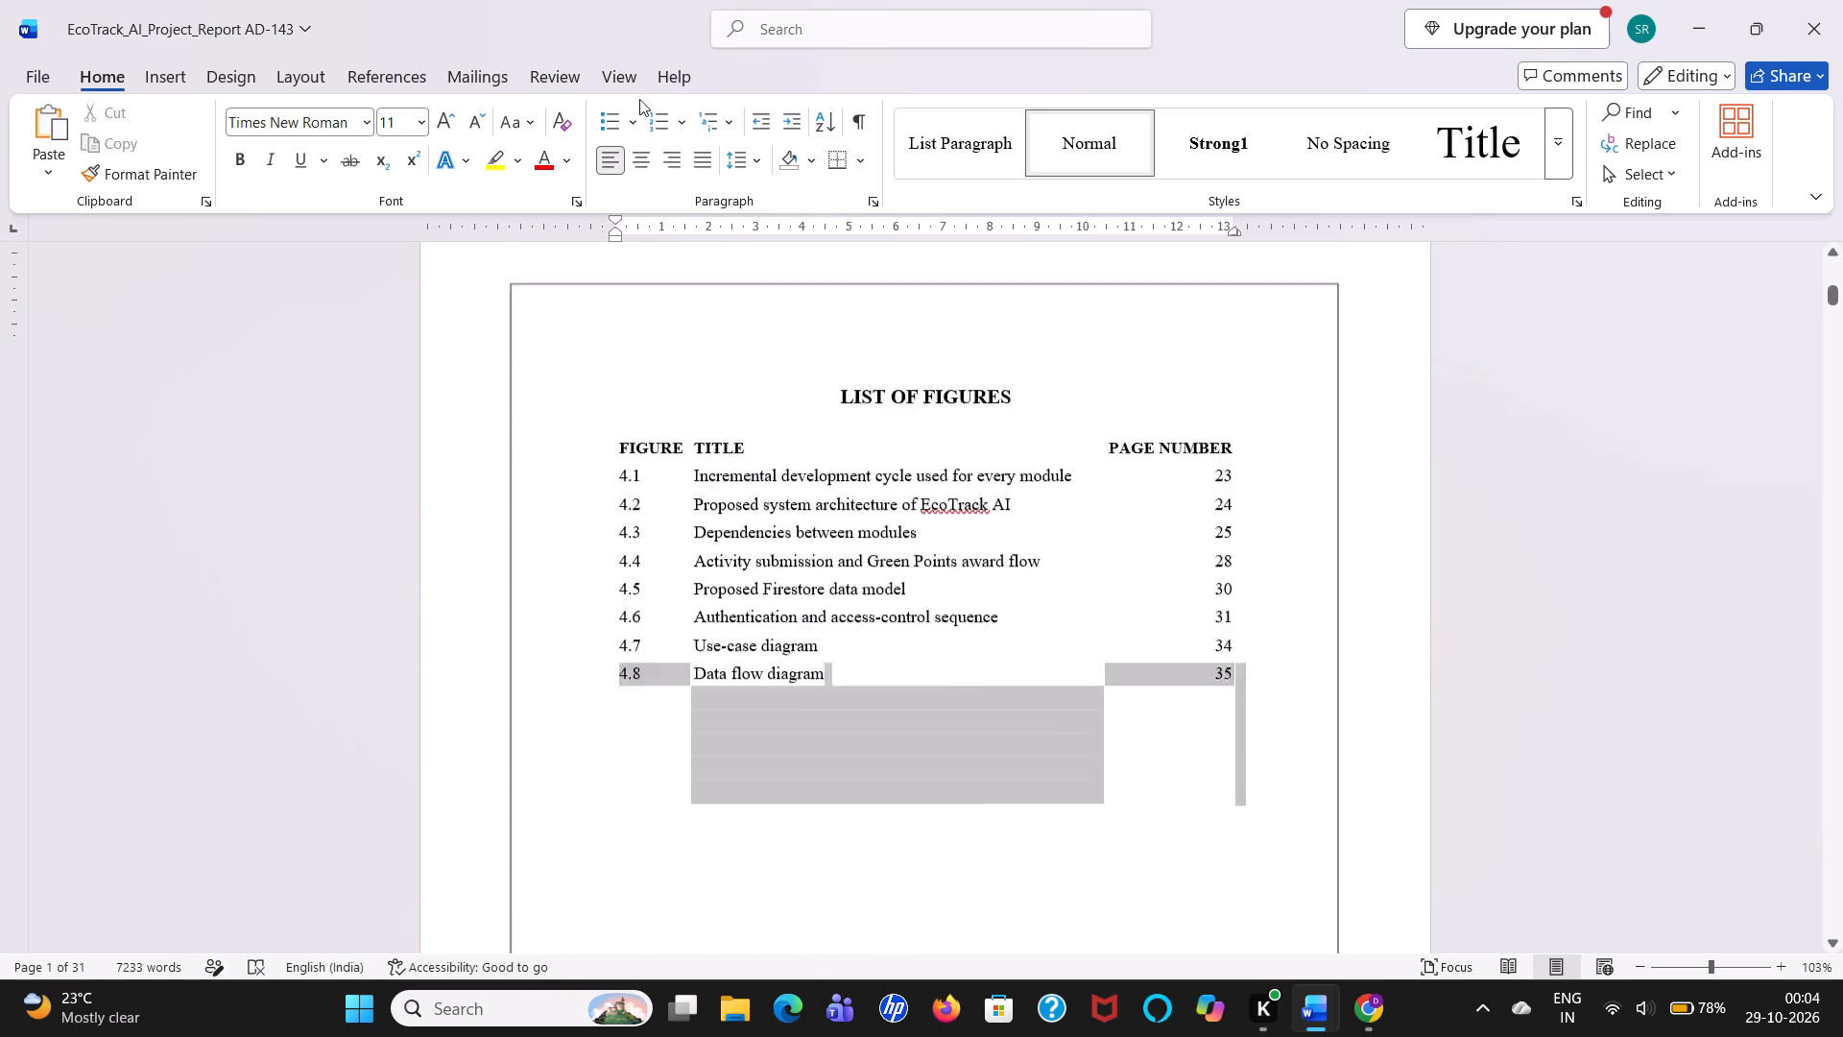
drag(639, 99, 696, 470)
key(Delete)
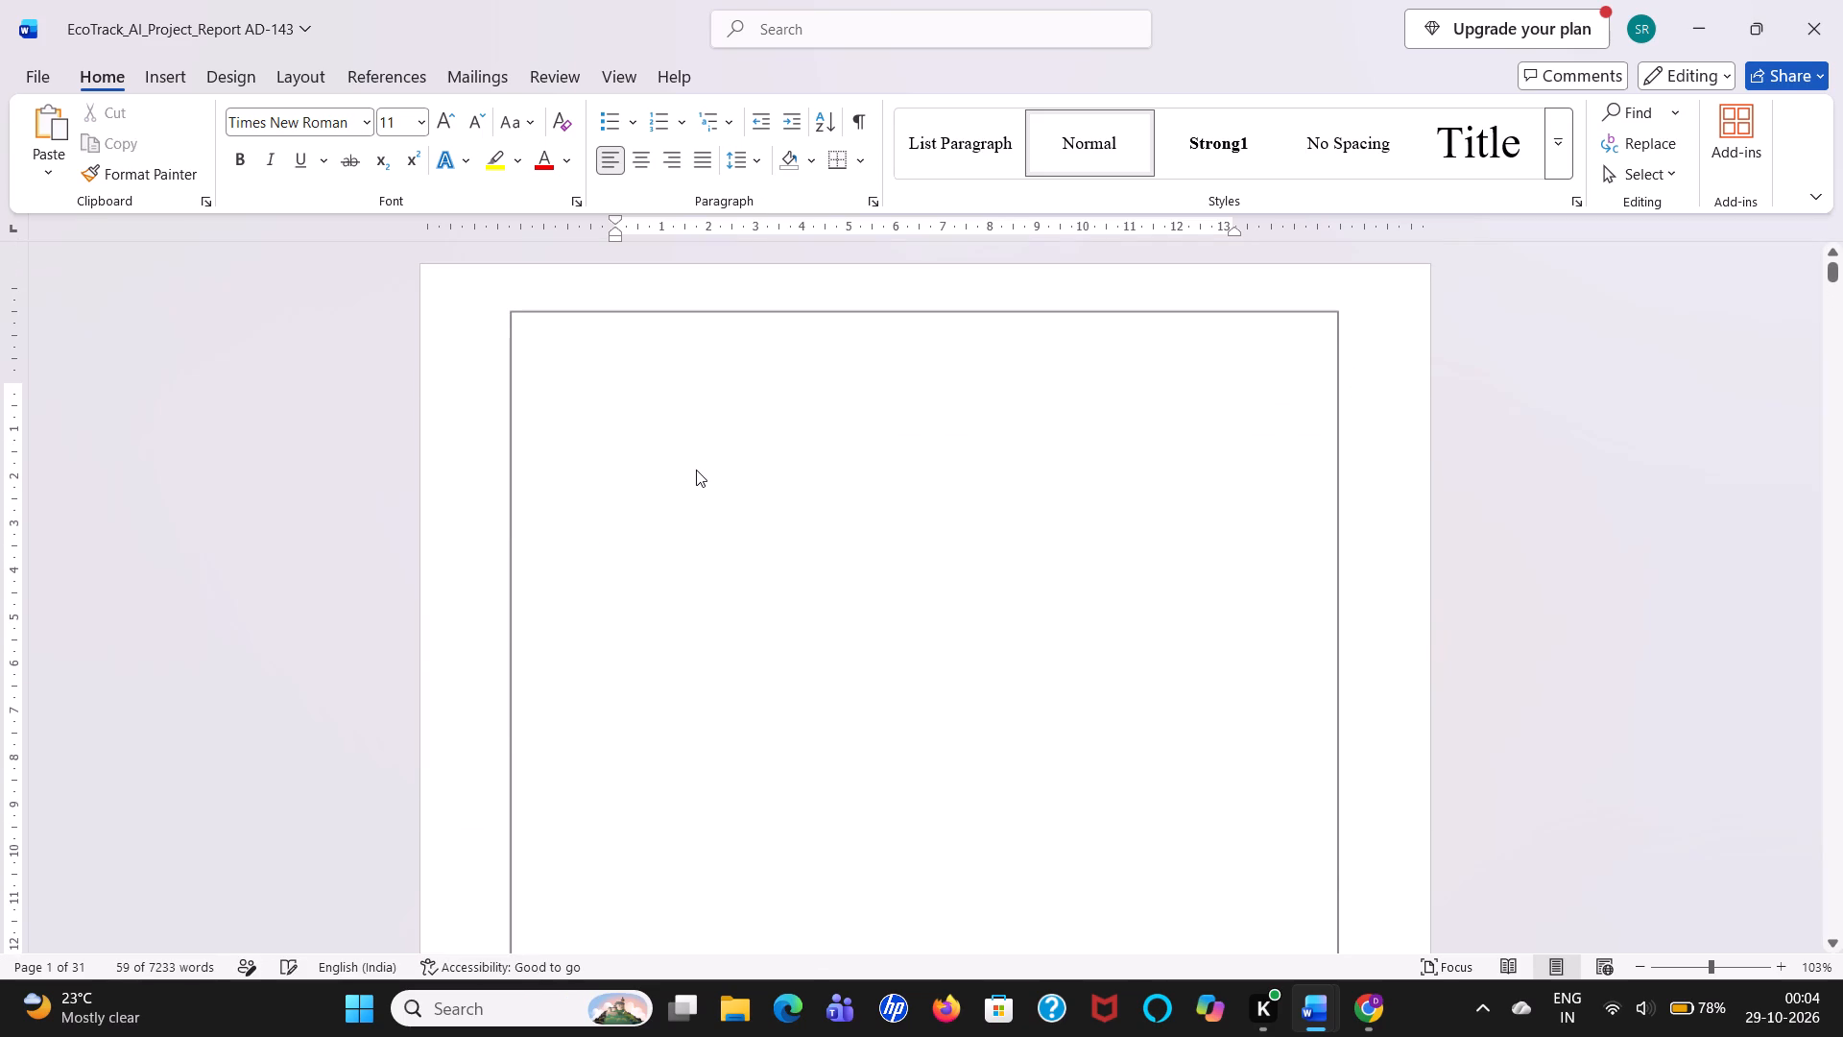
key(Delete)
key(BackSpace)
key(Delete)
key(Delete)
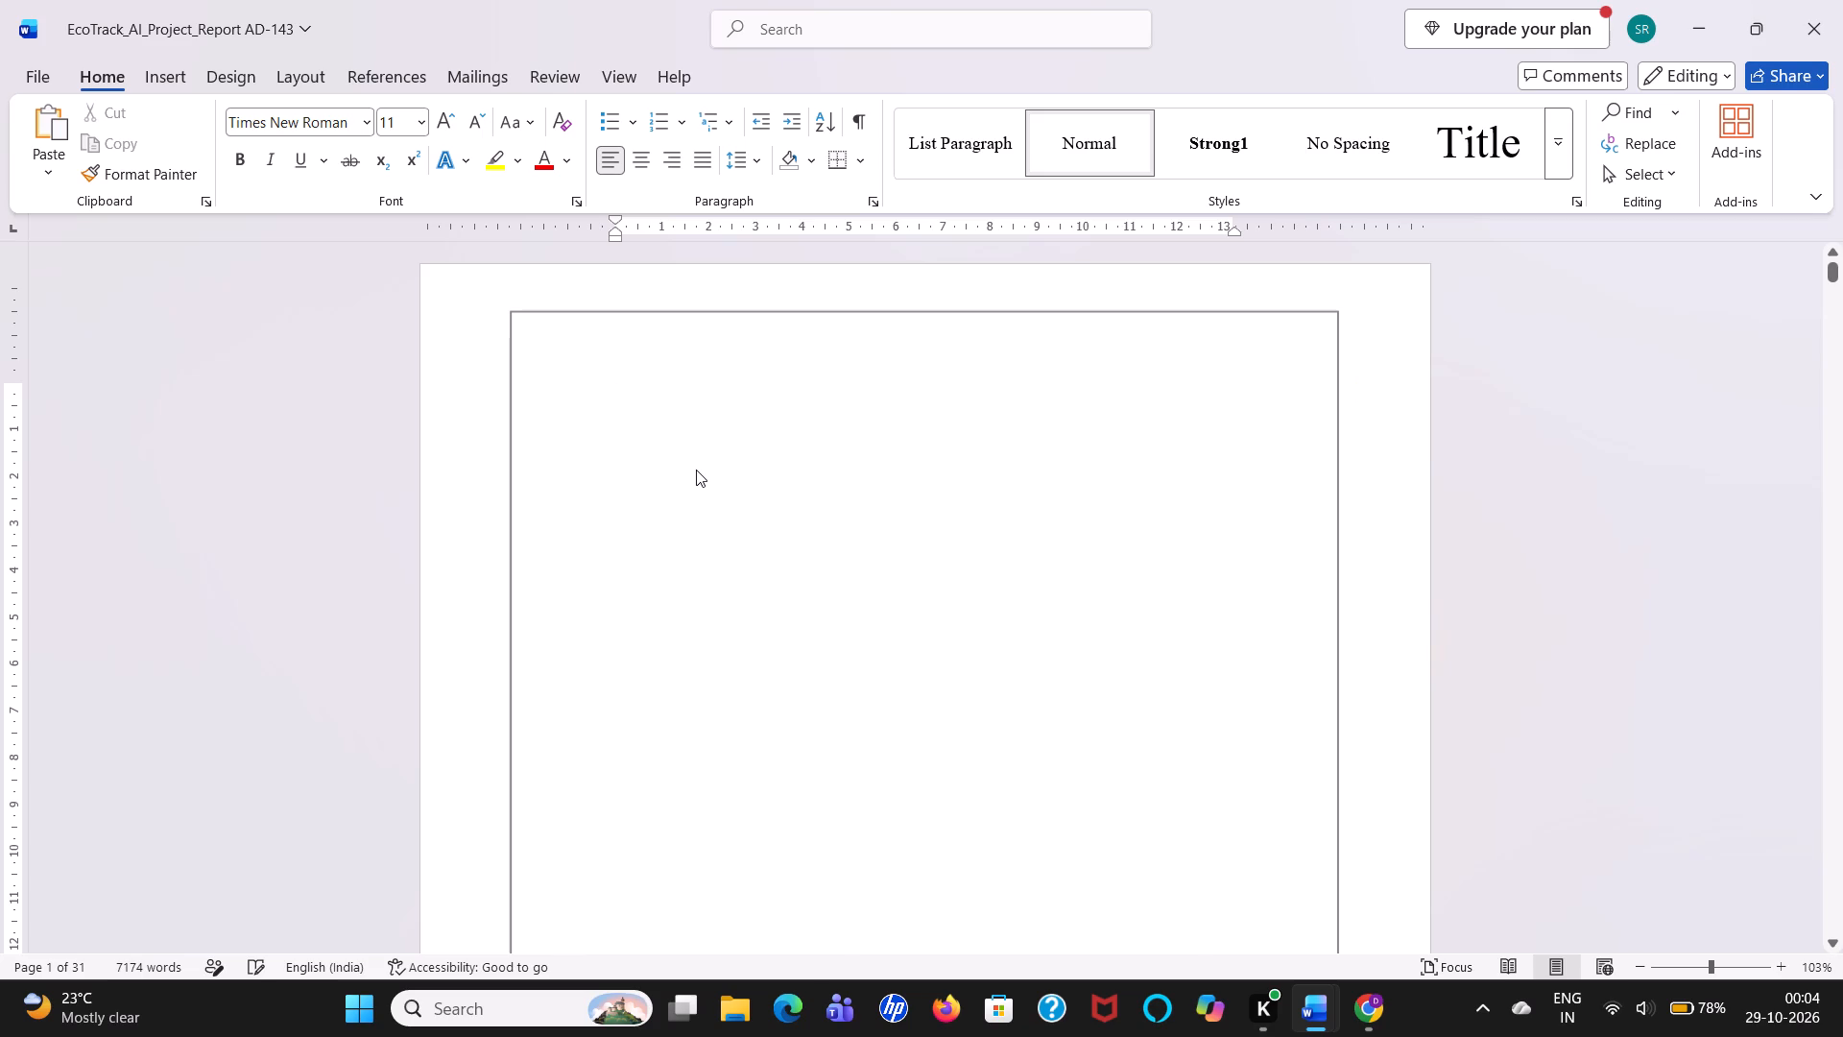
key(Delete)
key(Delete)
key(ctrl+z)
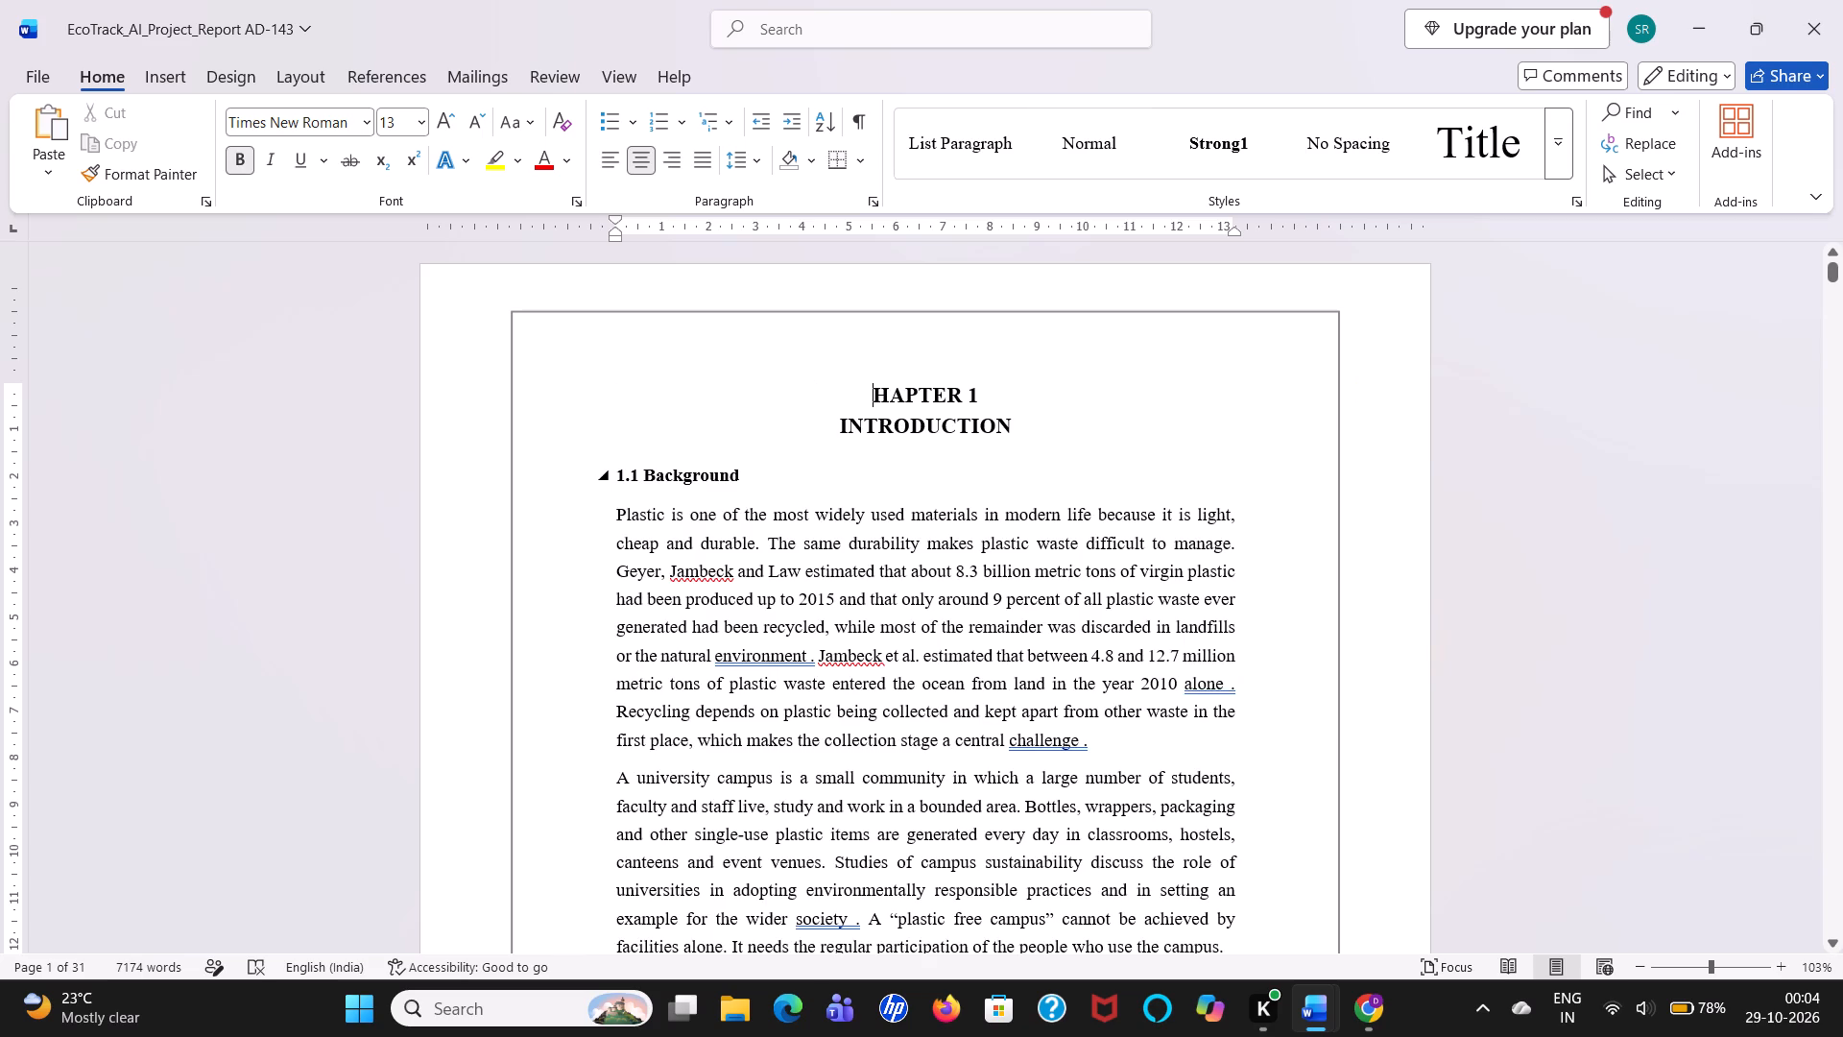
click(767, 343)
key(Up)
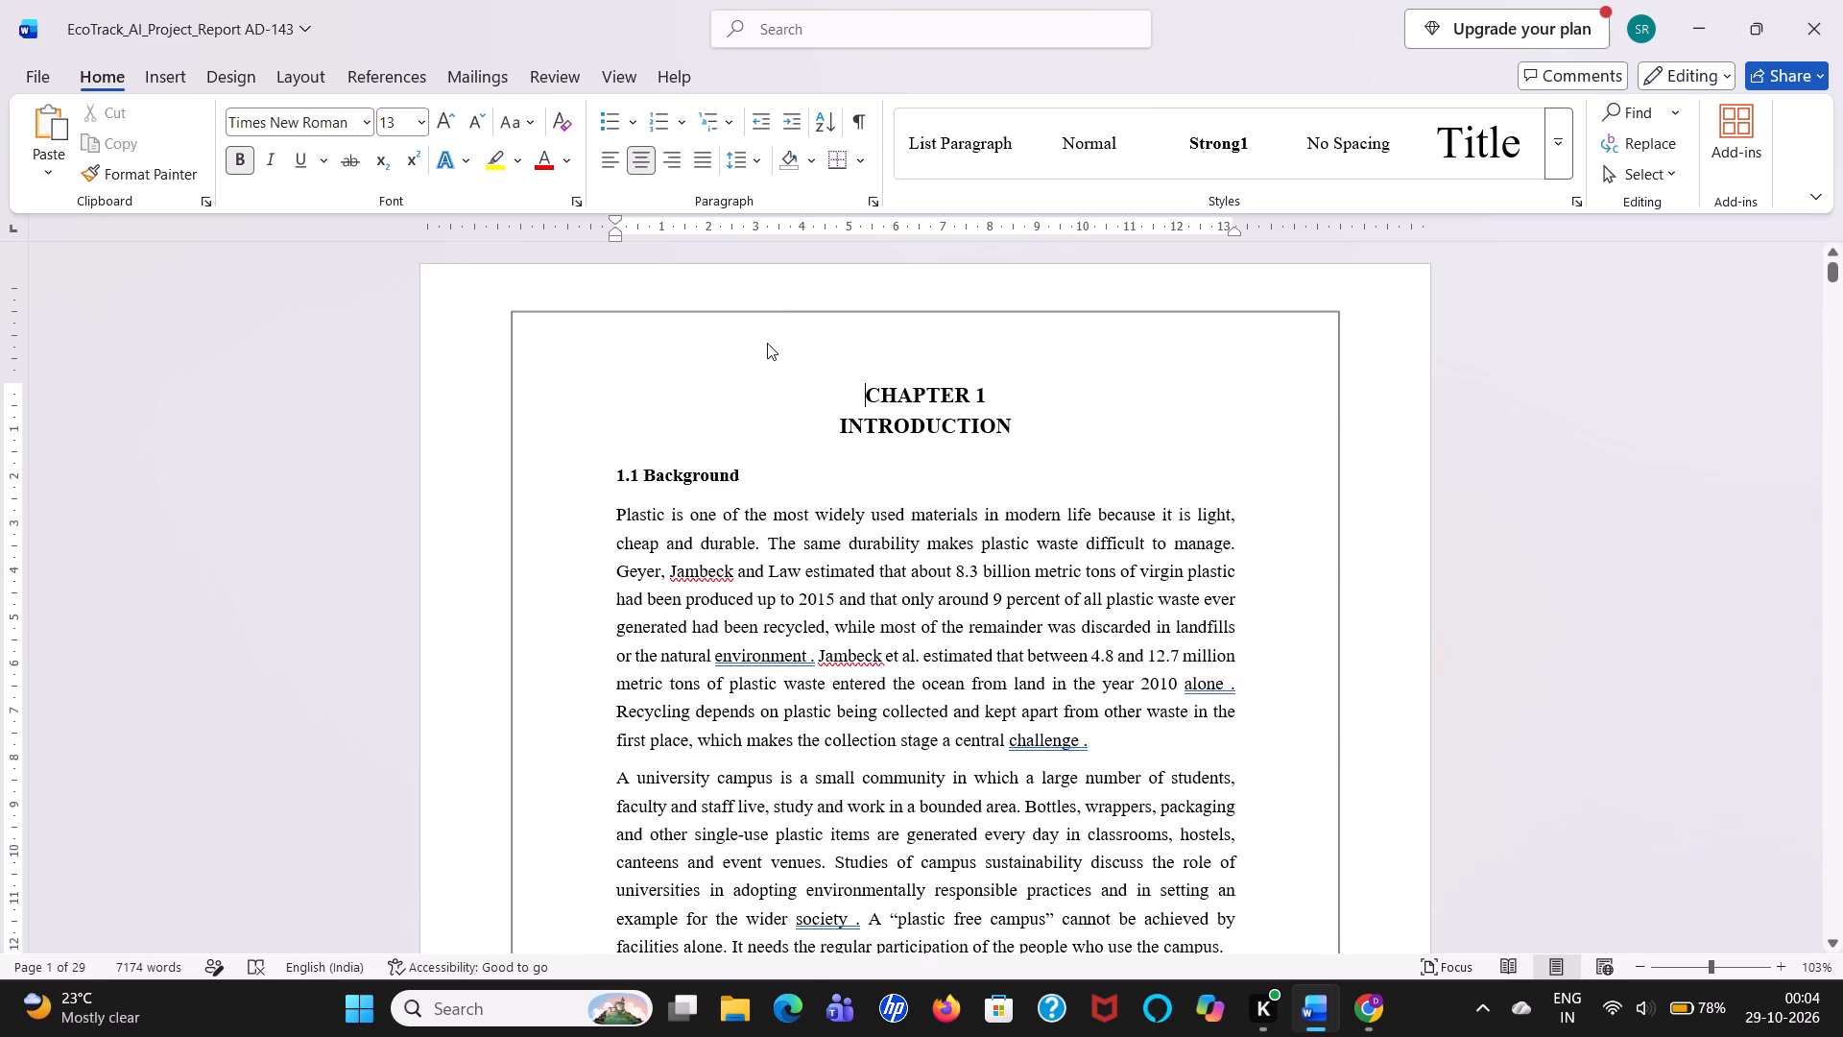
Examine the footer page numbers from Chapter 1 through the references and back to the first page.
scroll(767, 343, down, 11)
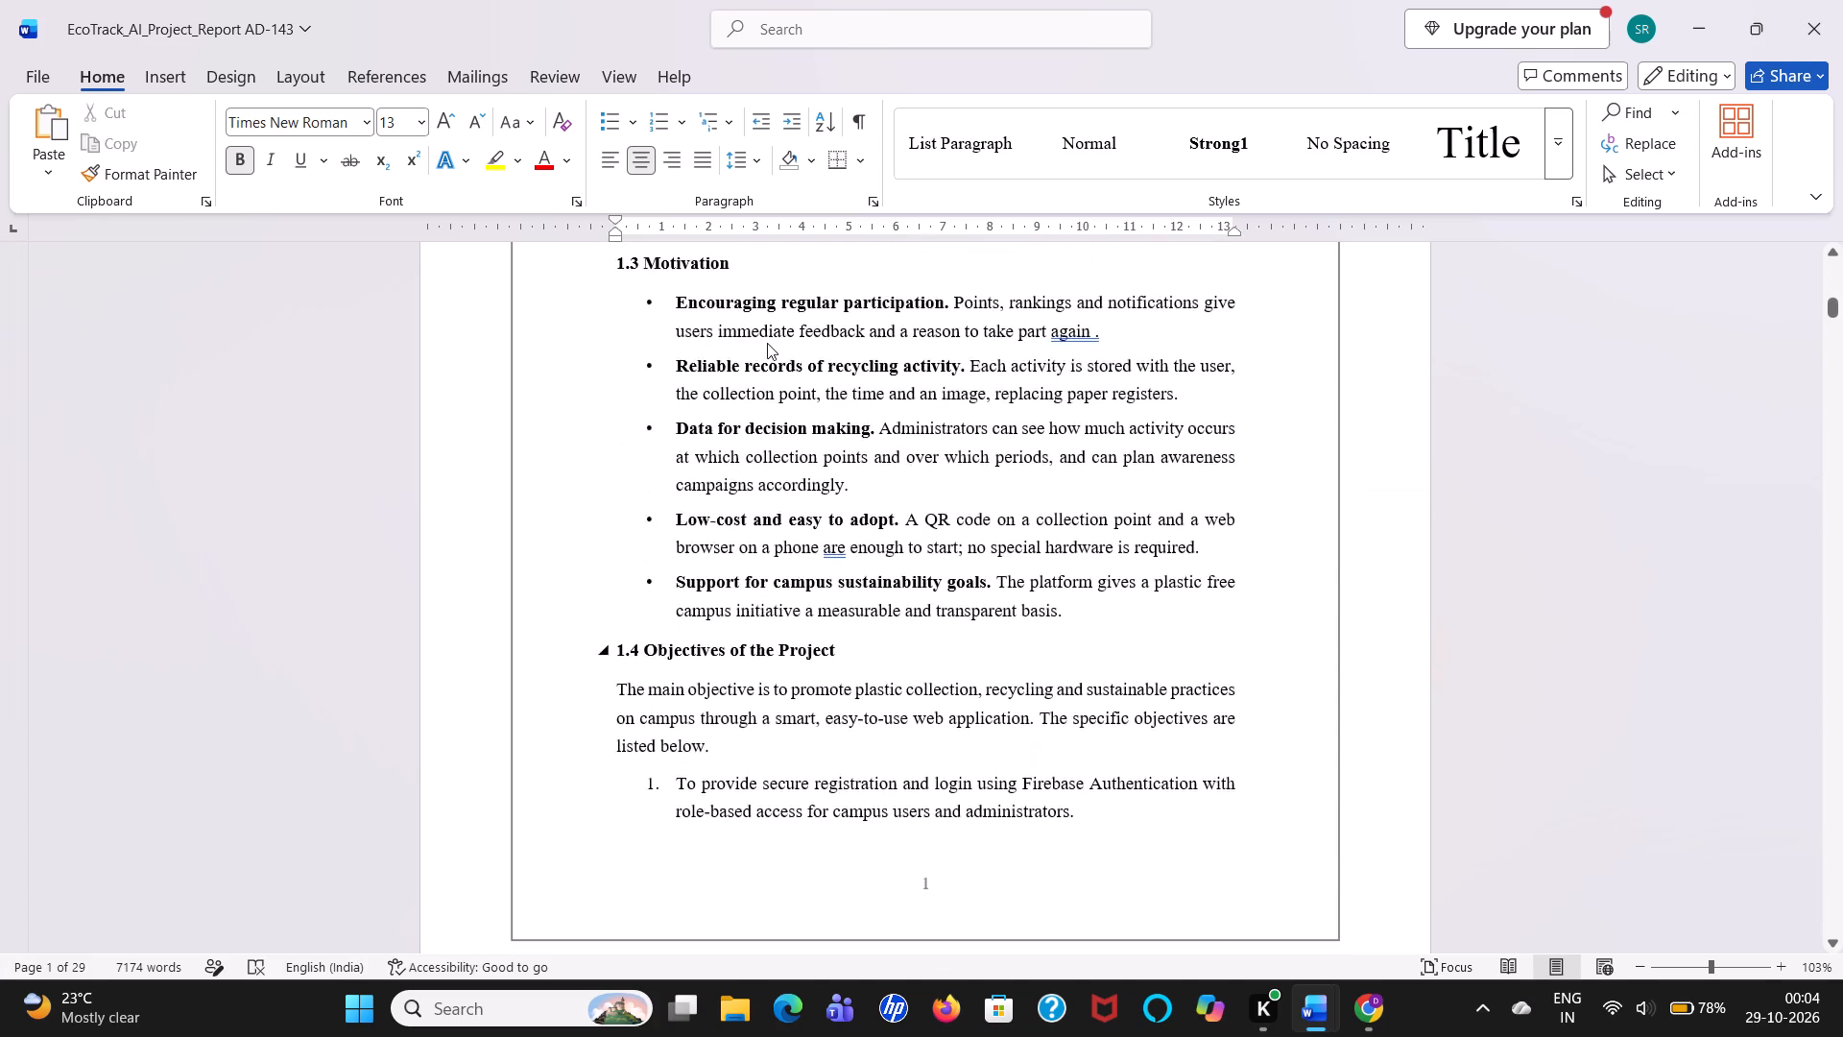
scroll(767, 343, down, 1)
scroll(767, 343, down, 20)
scroll(767, 343, down, 20)
scroll(767, 343, down, 20)
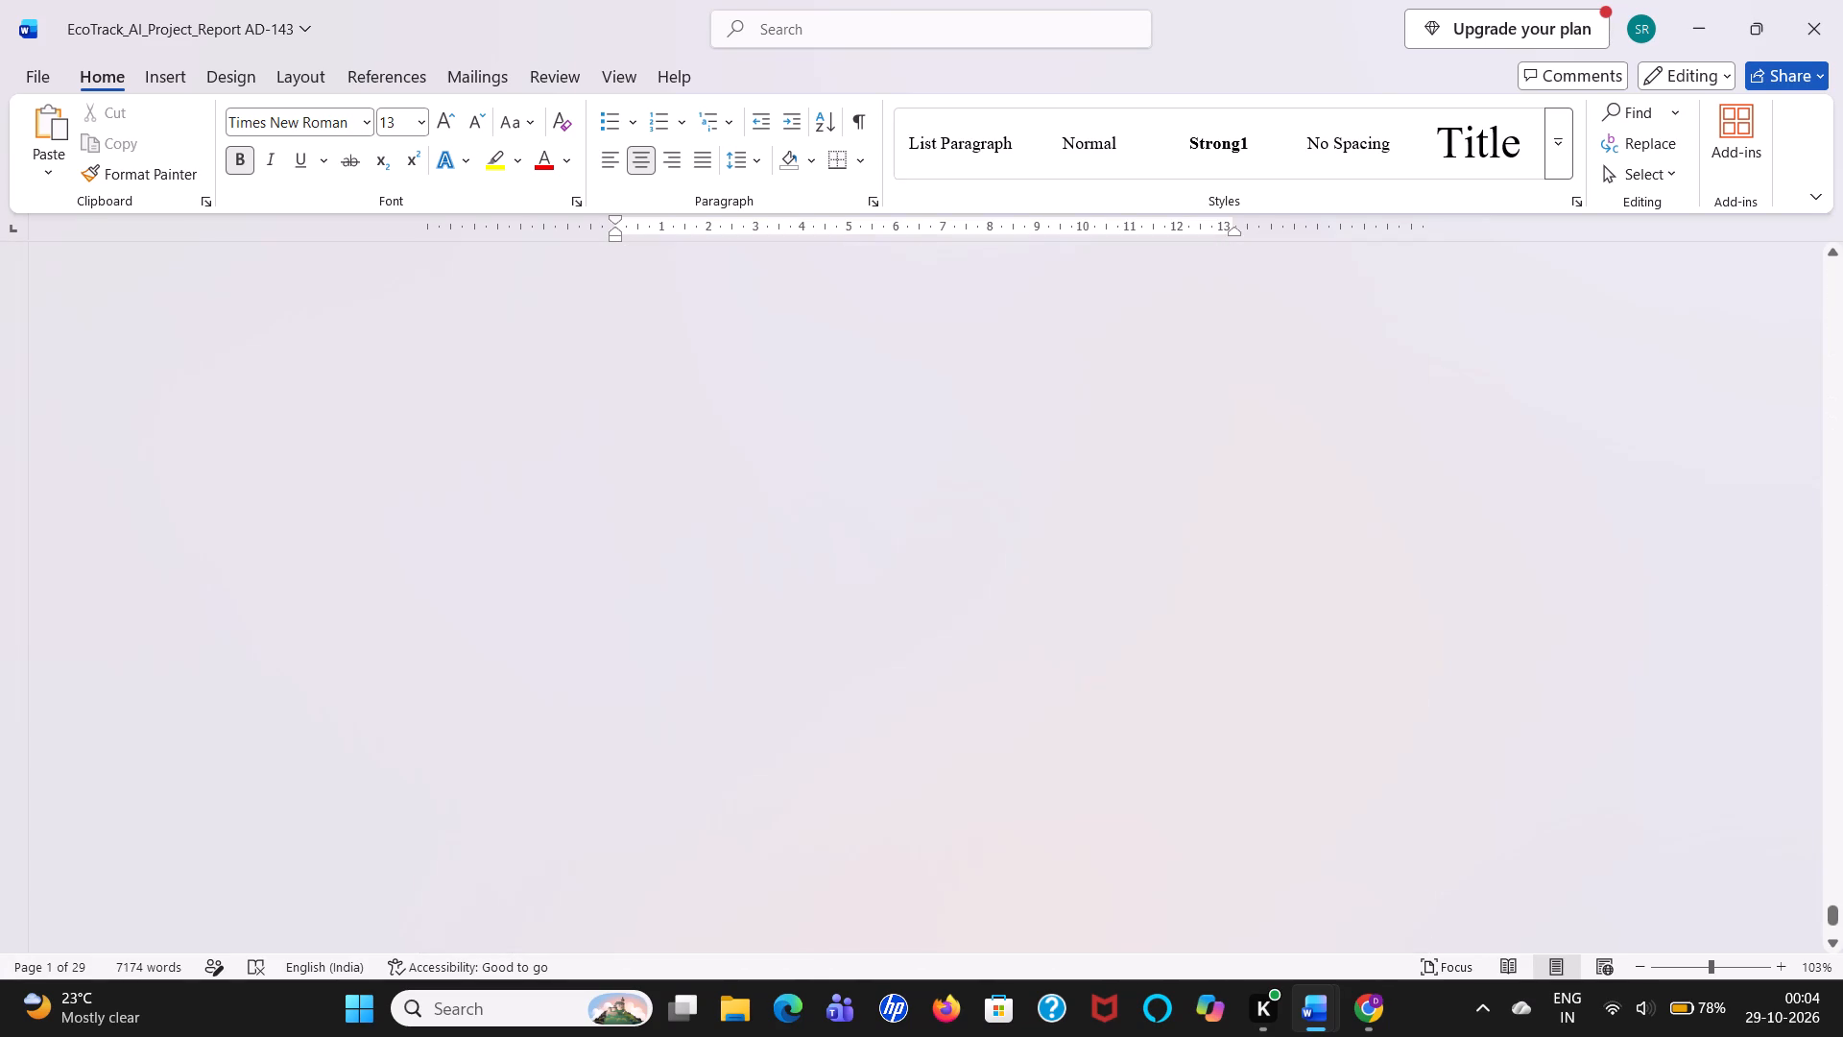
scroll(767, 343, down, 18)
scroll(767, 343, down, 3)
scroll(767, 343, up, 6)
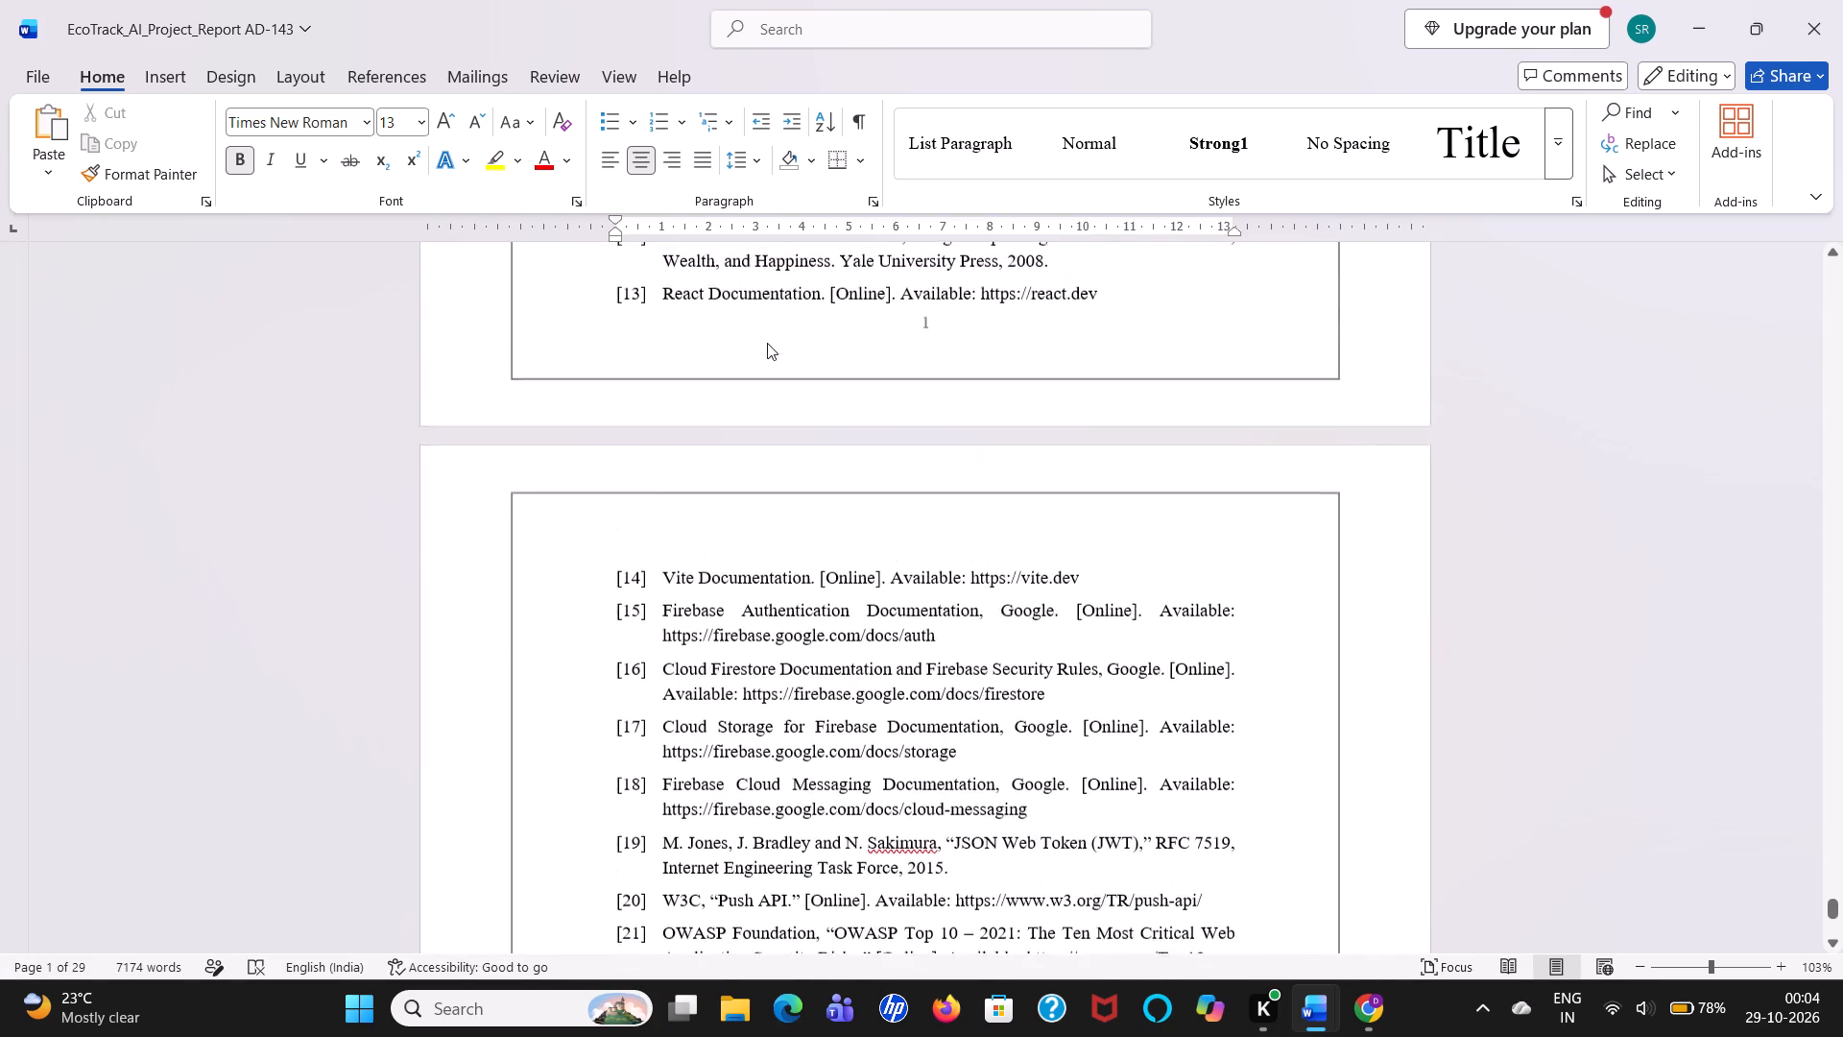
scroll(767, 343, up, 13)
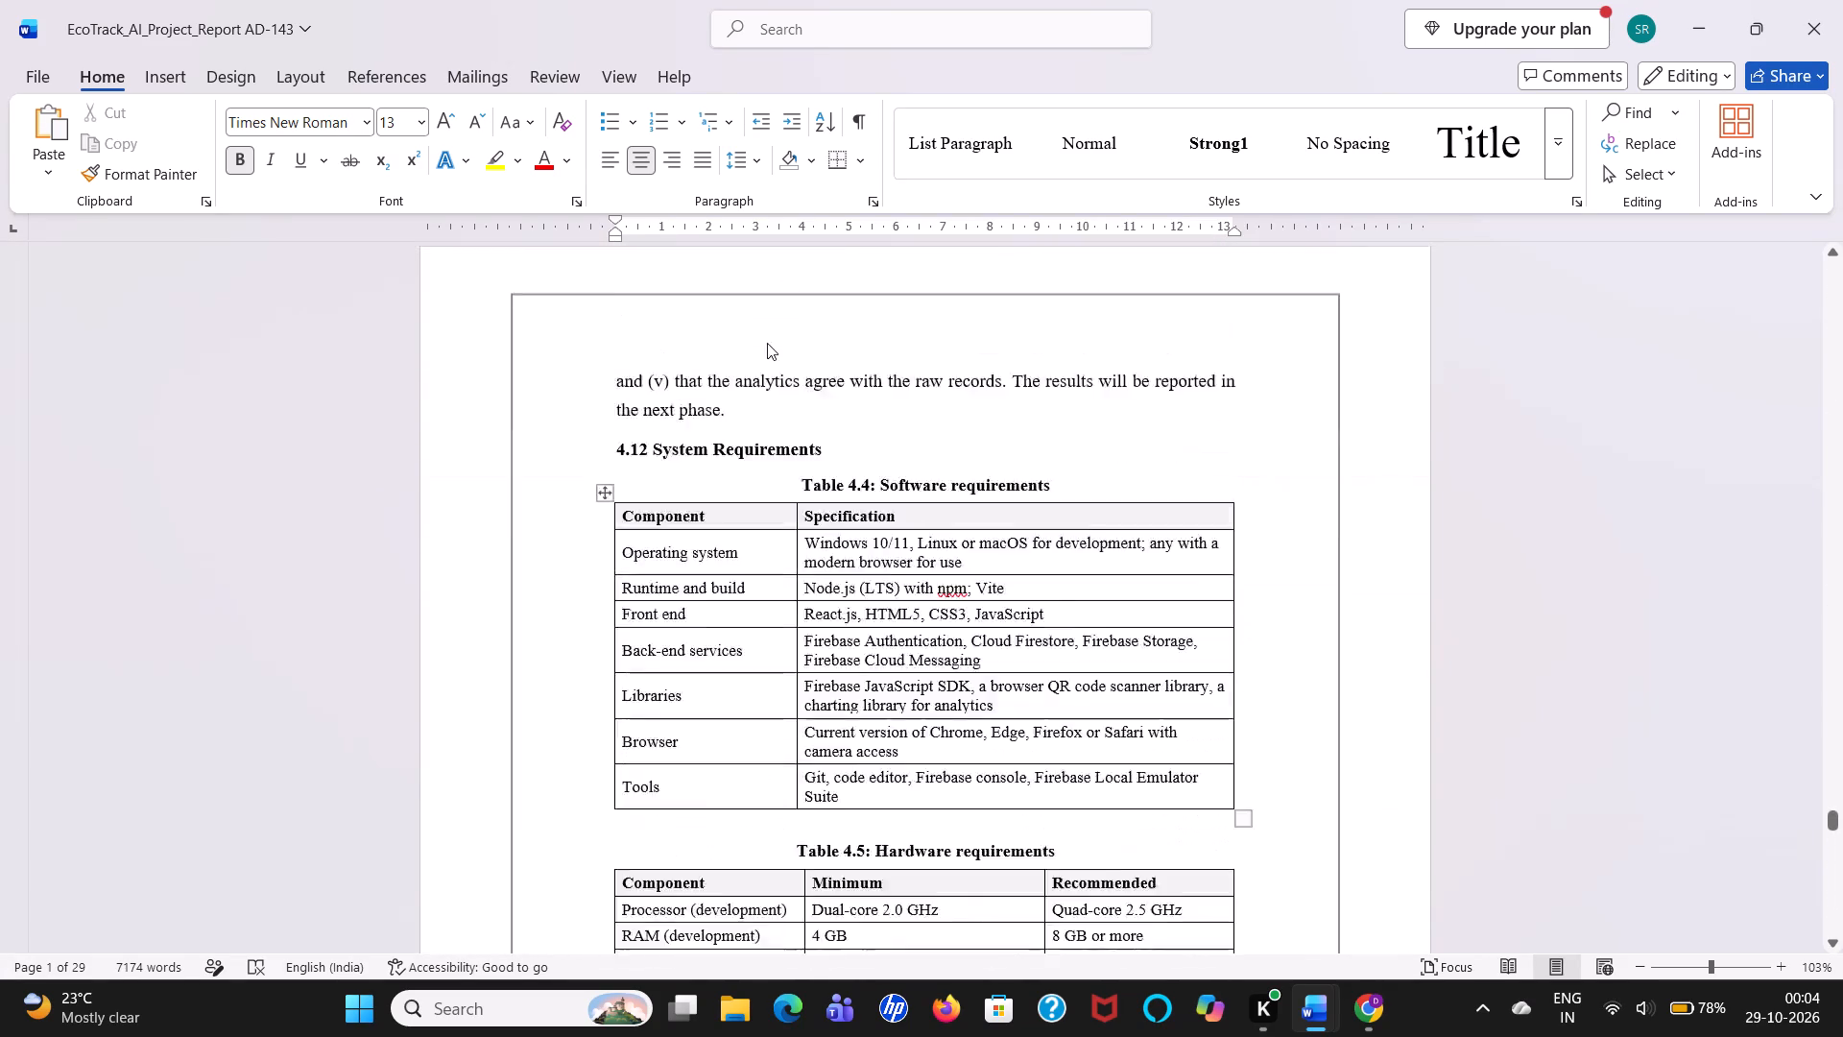
scroll(767, 343, up, 19)
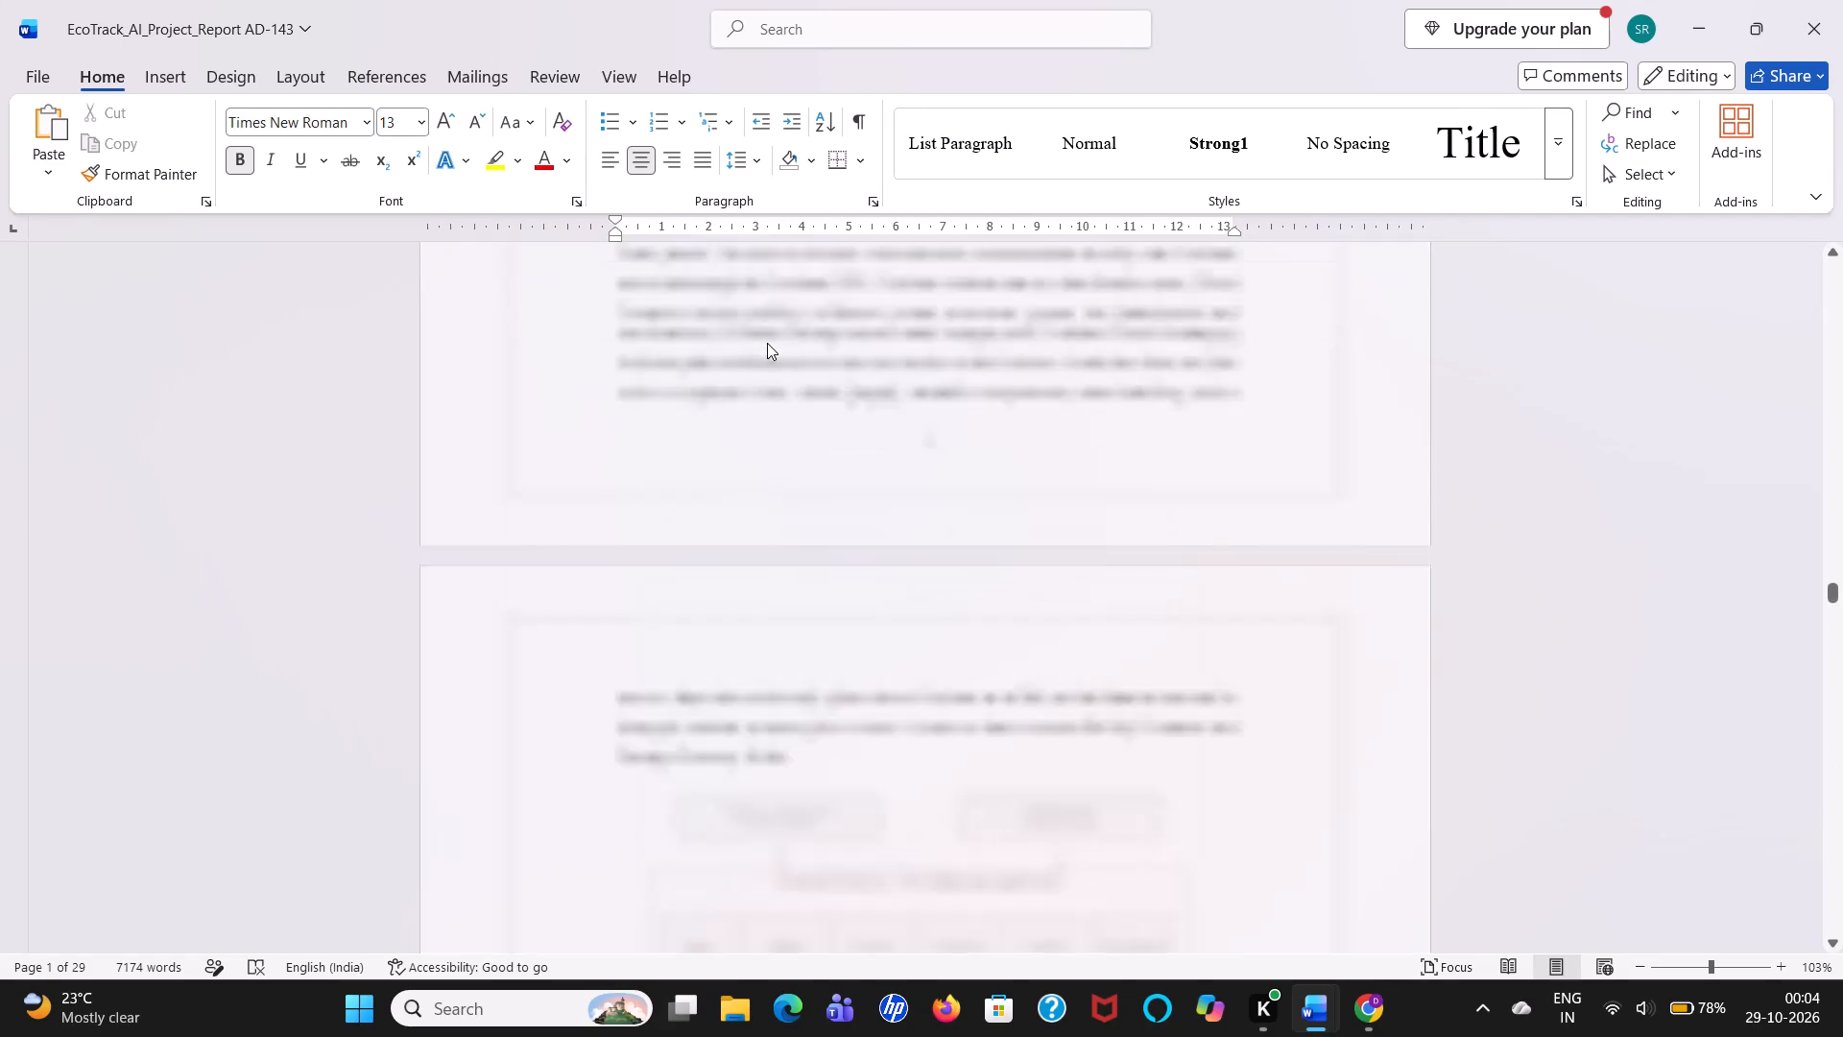
scroll(767, 343, up, 2)
scroll(767, 343, down, 1)
scroll(767, 343, up, 2)
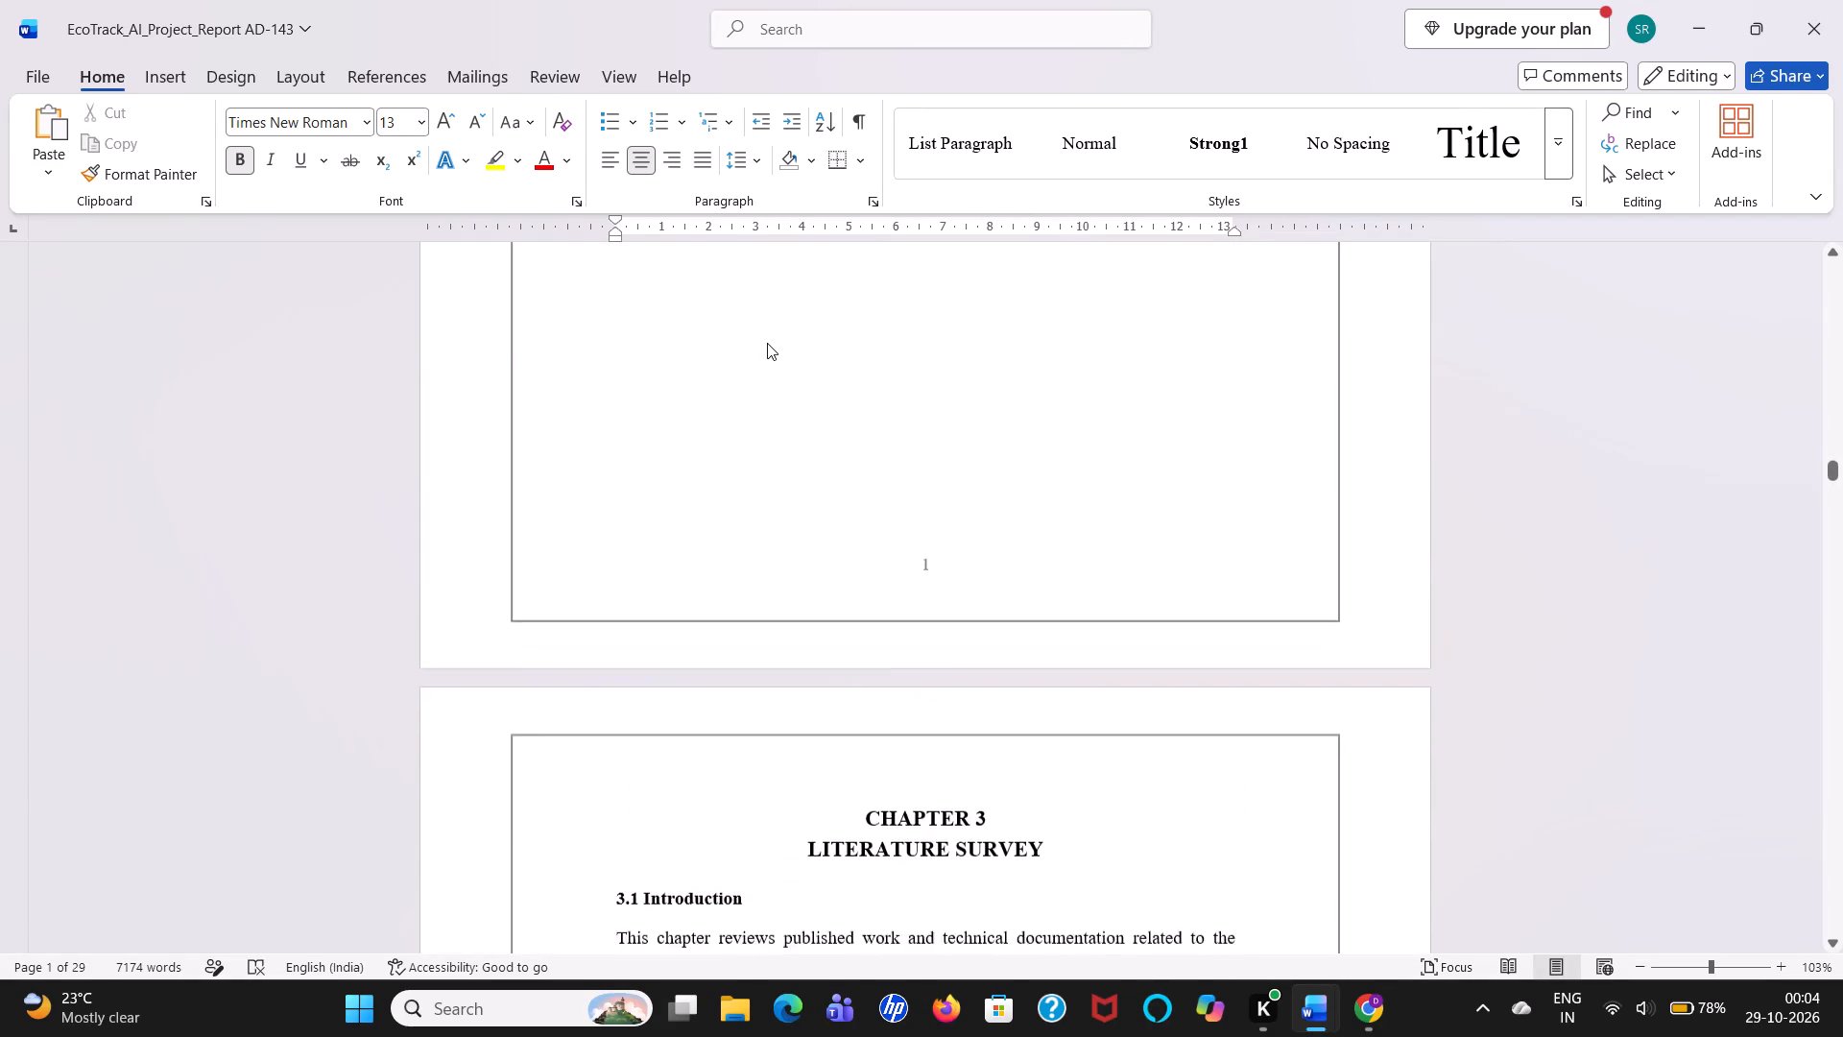
scroll(767, 343, up, 16)
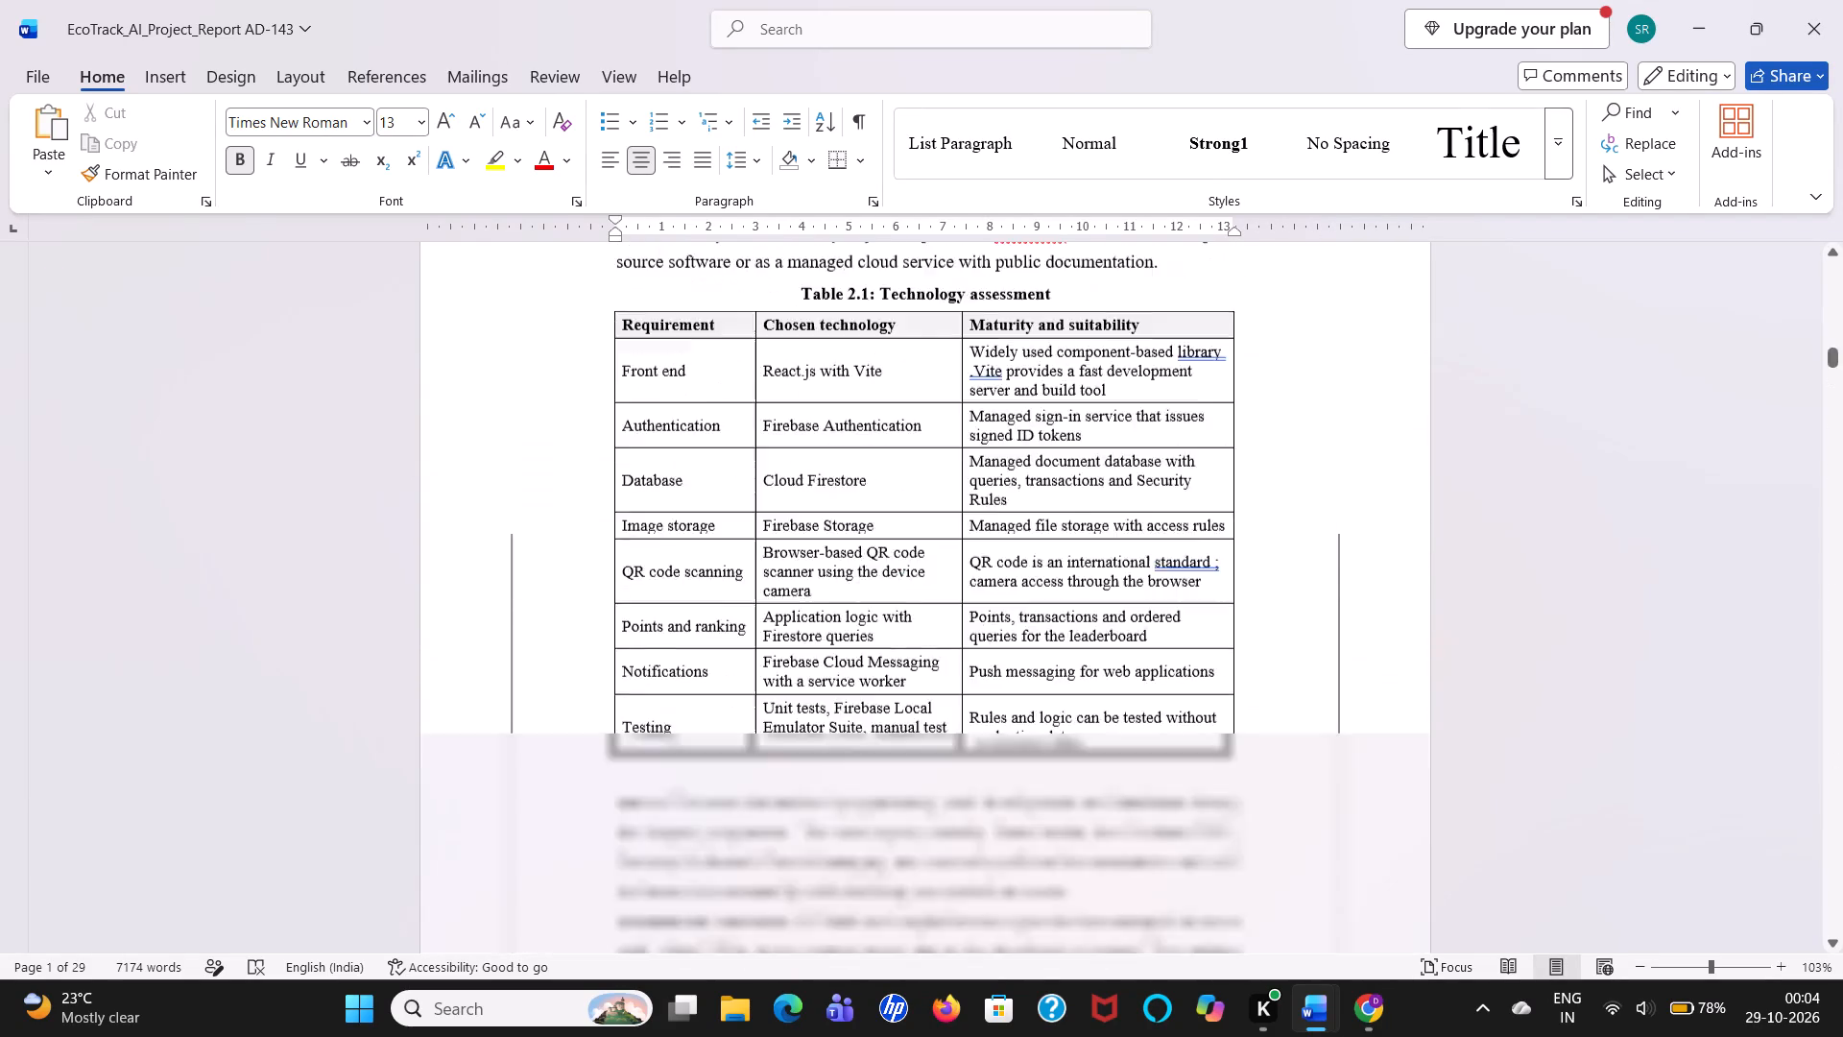
scroll(767, 343, up, 17)
scroll(767, 343, up, 7)
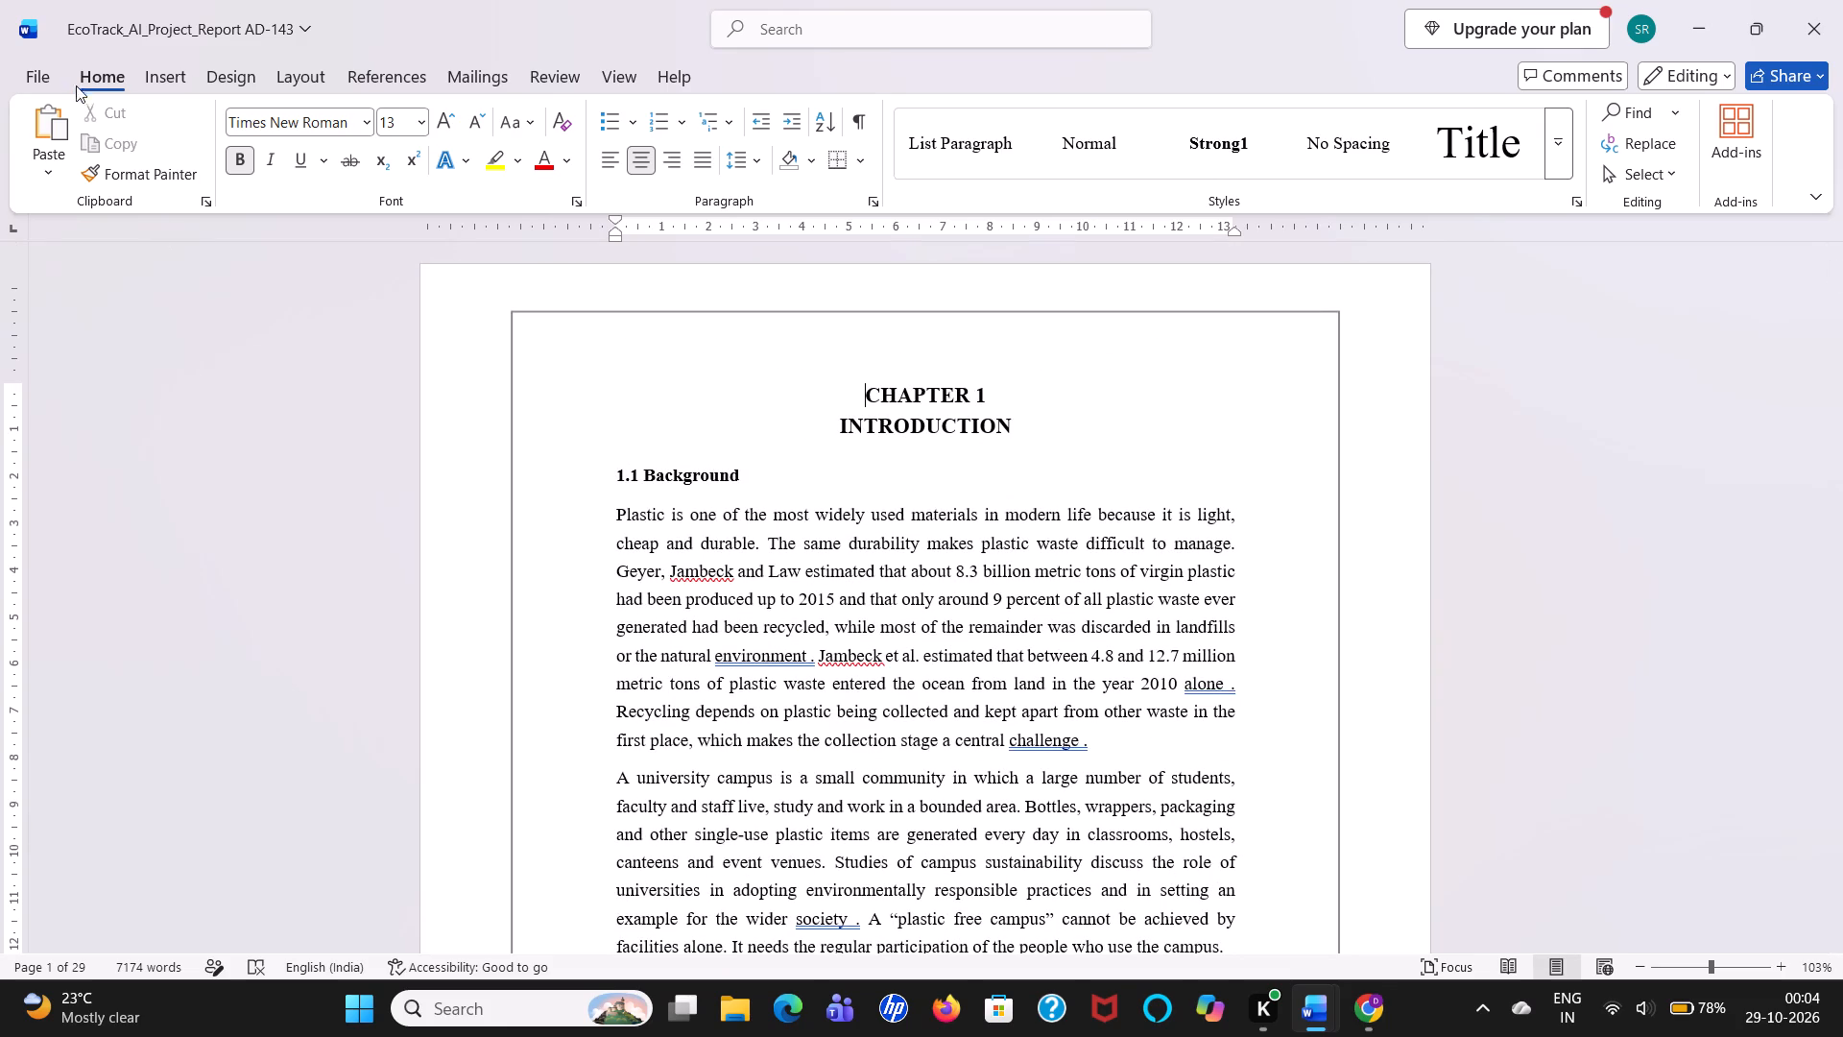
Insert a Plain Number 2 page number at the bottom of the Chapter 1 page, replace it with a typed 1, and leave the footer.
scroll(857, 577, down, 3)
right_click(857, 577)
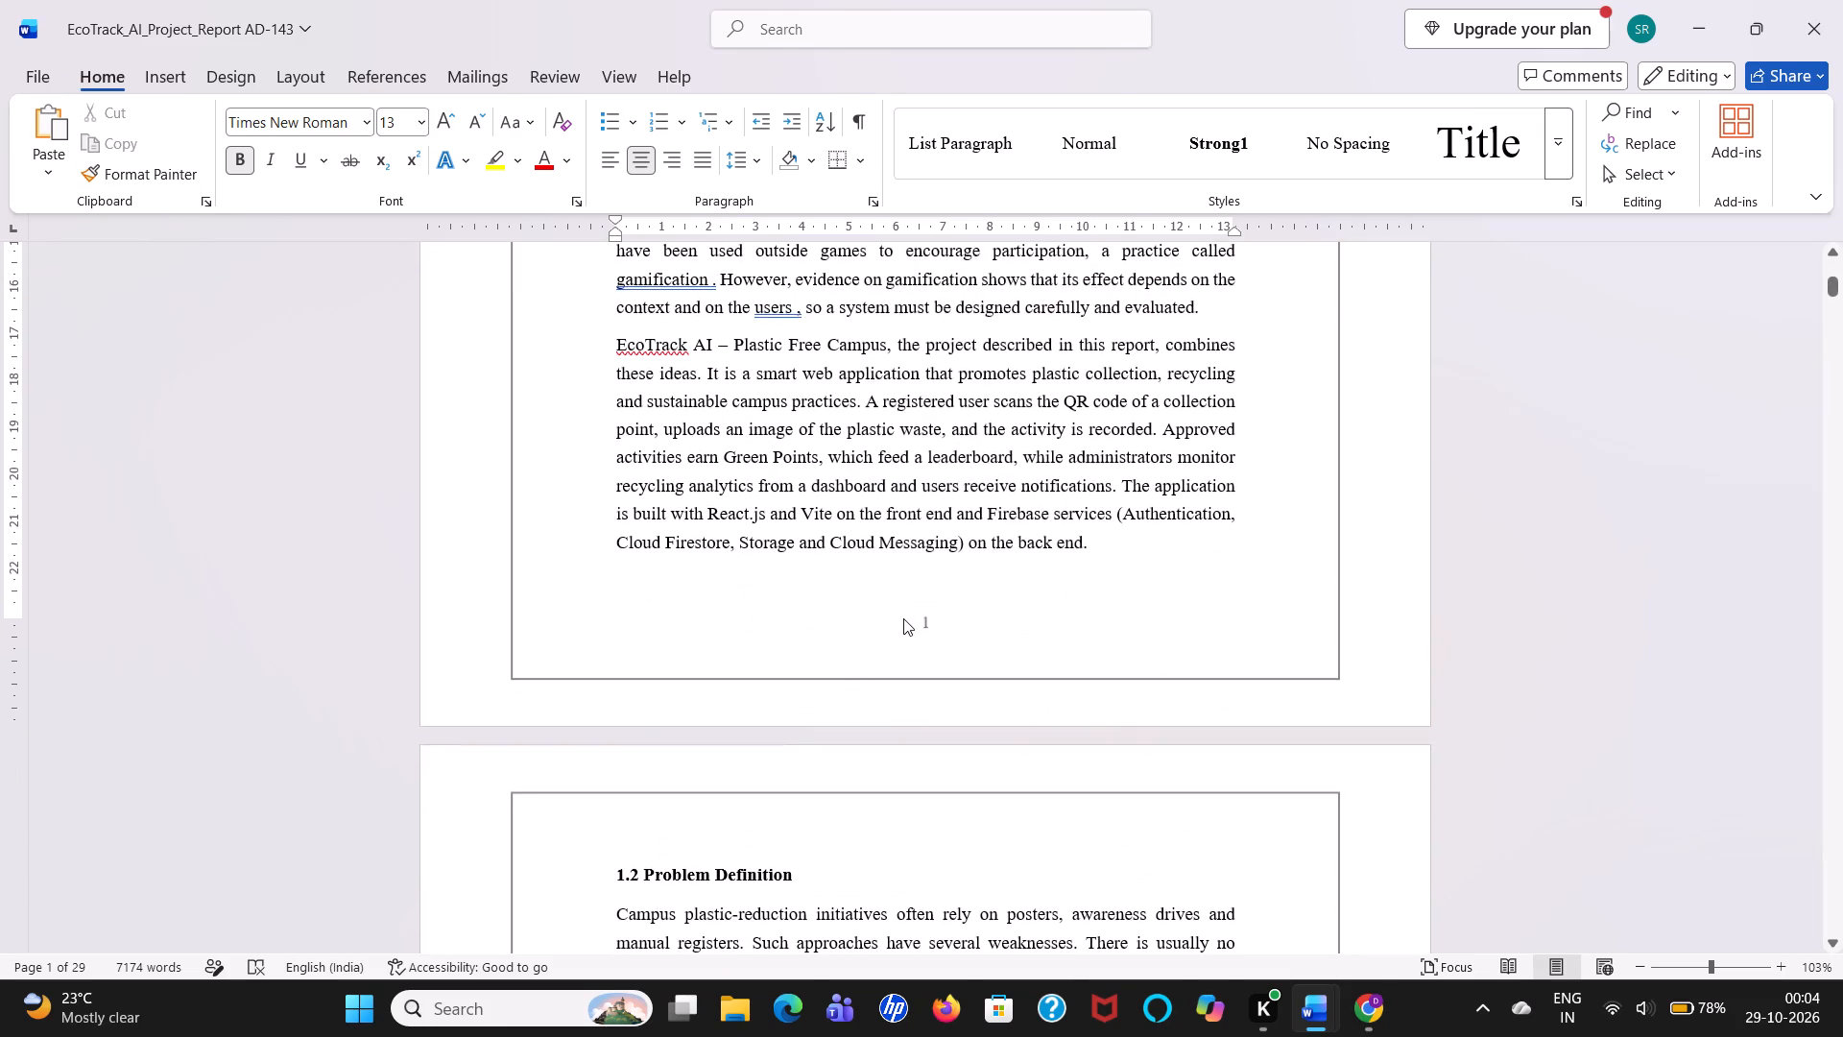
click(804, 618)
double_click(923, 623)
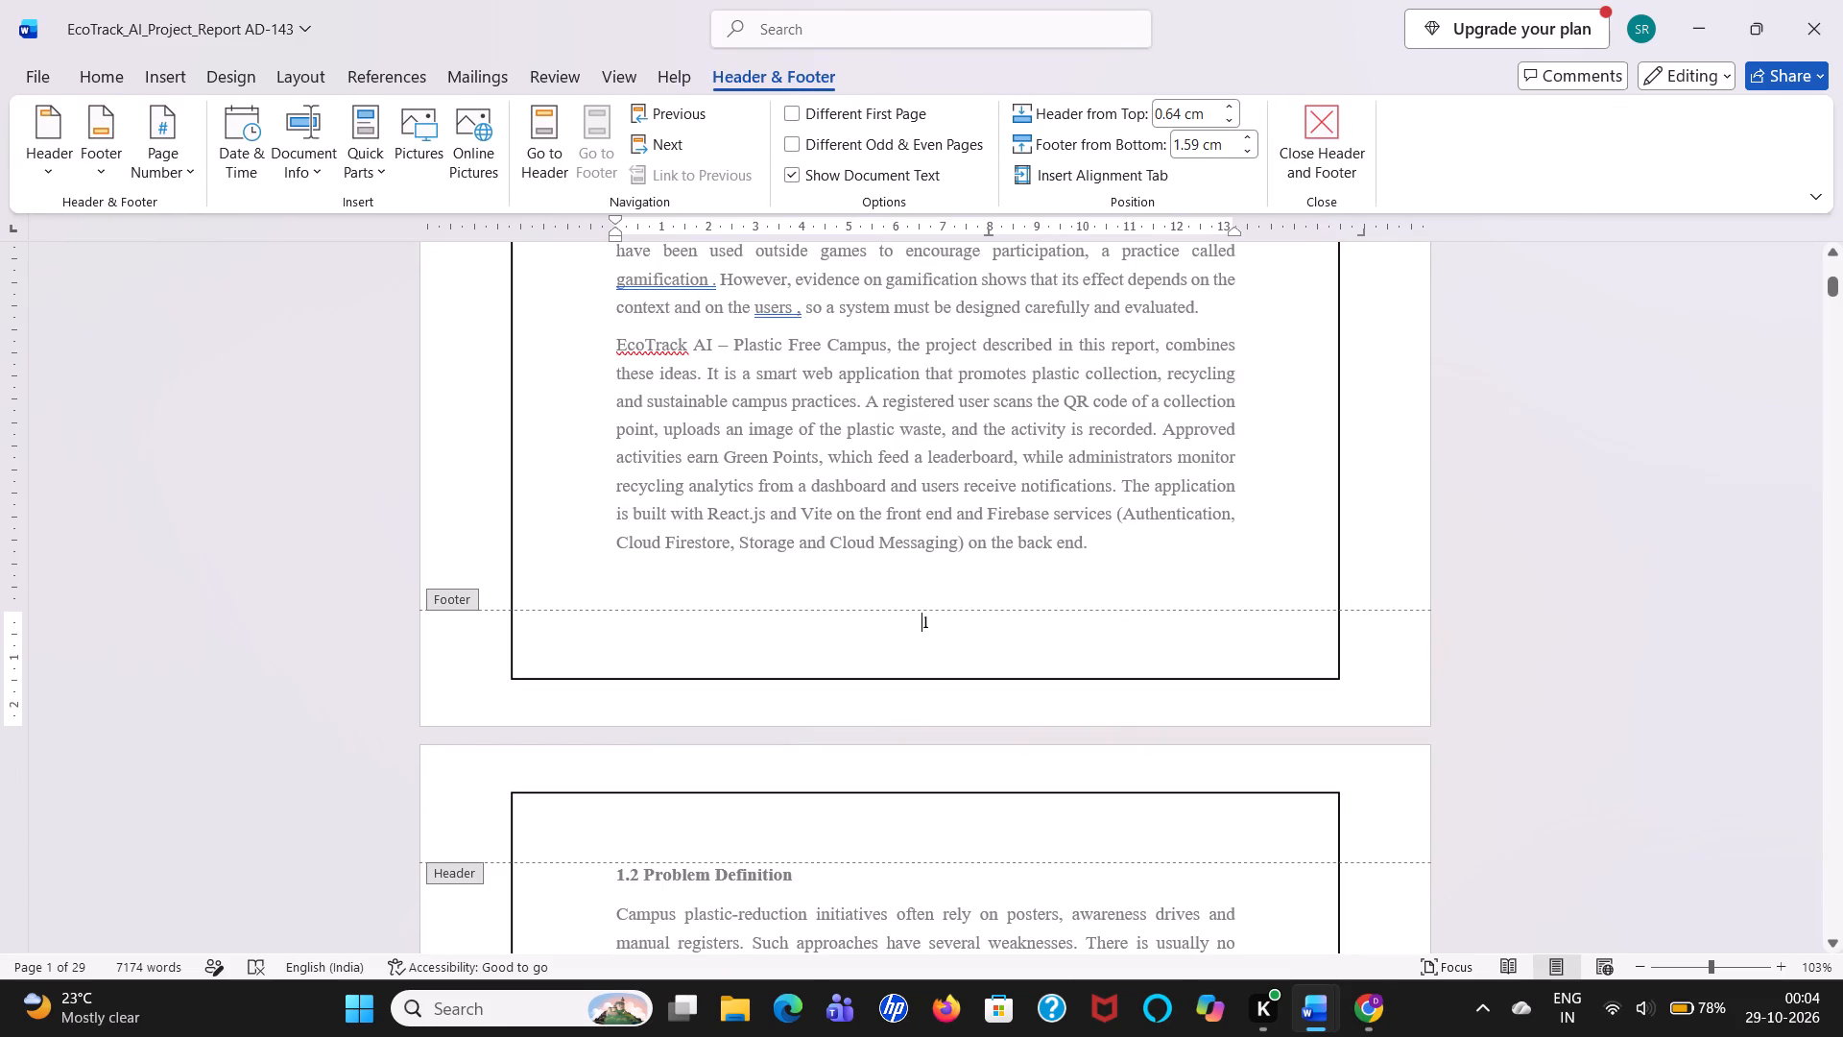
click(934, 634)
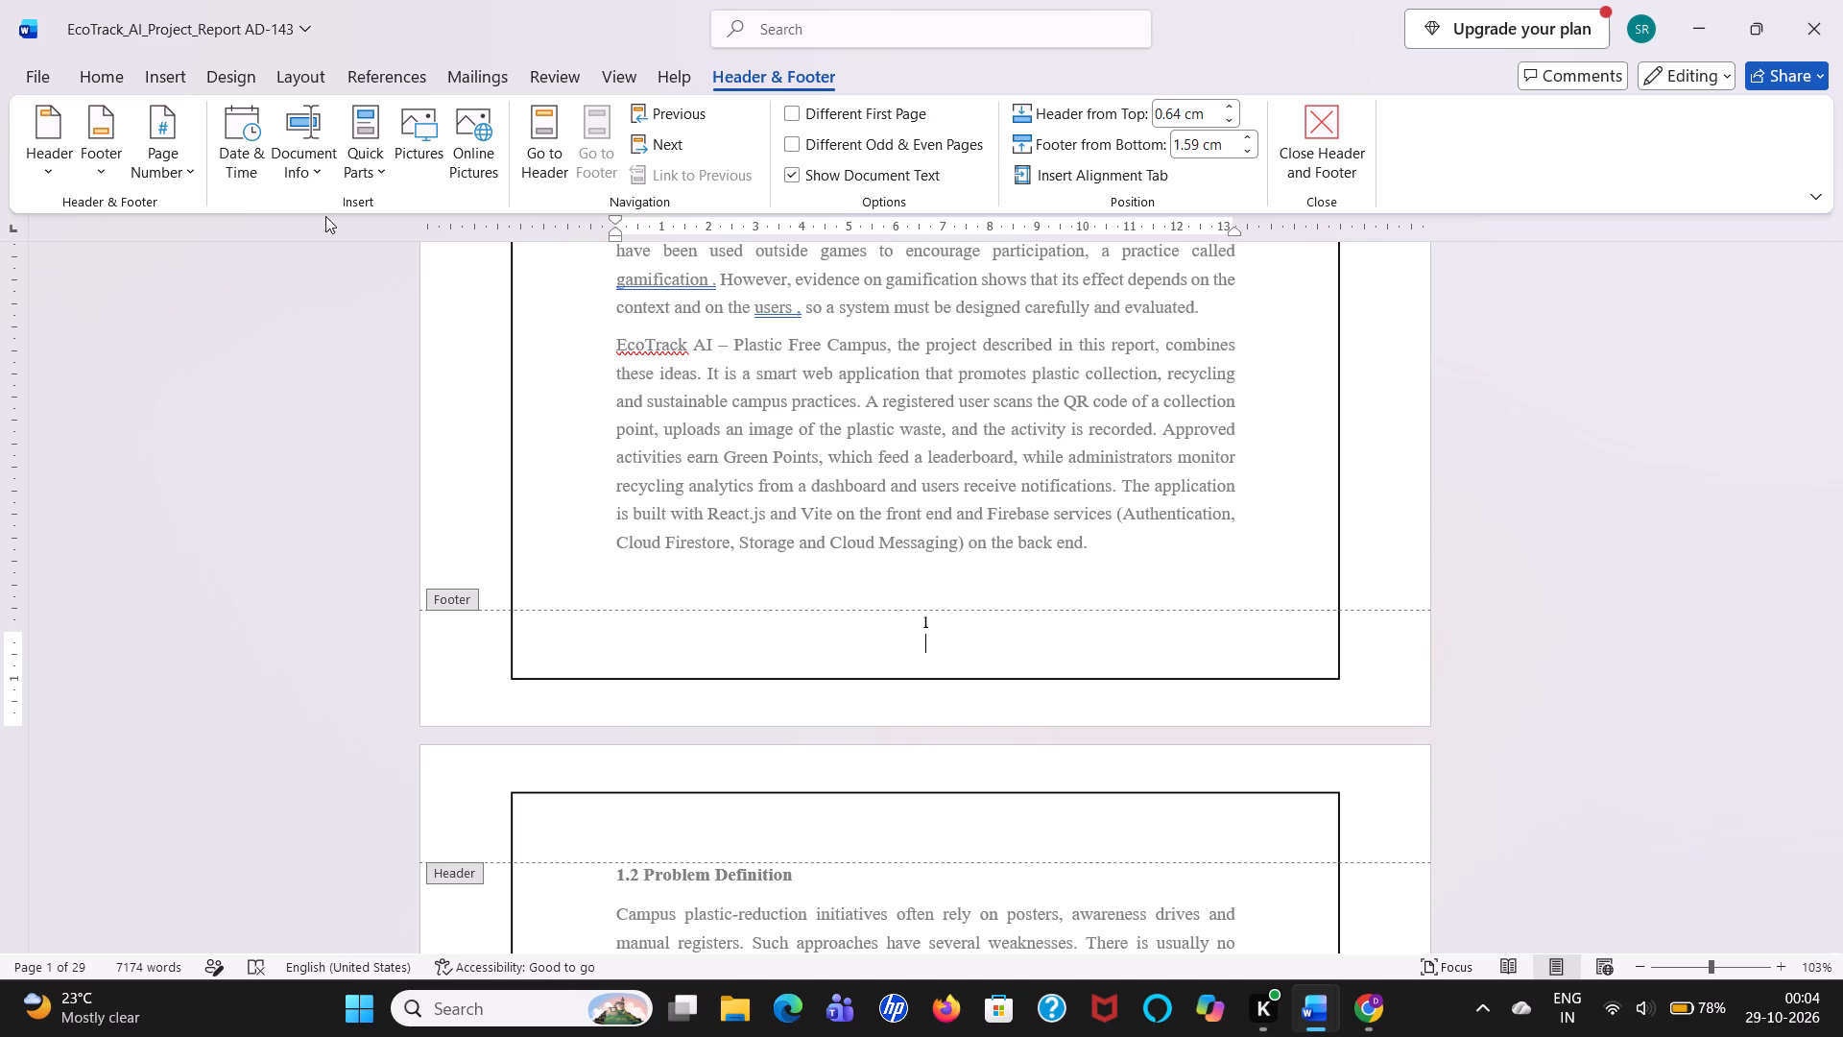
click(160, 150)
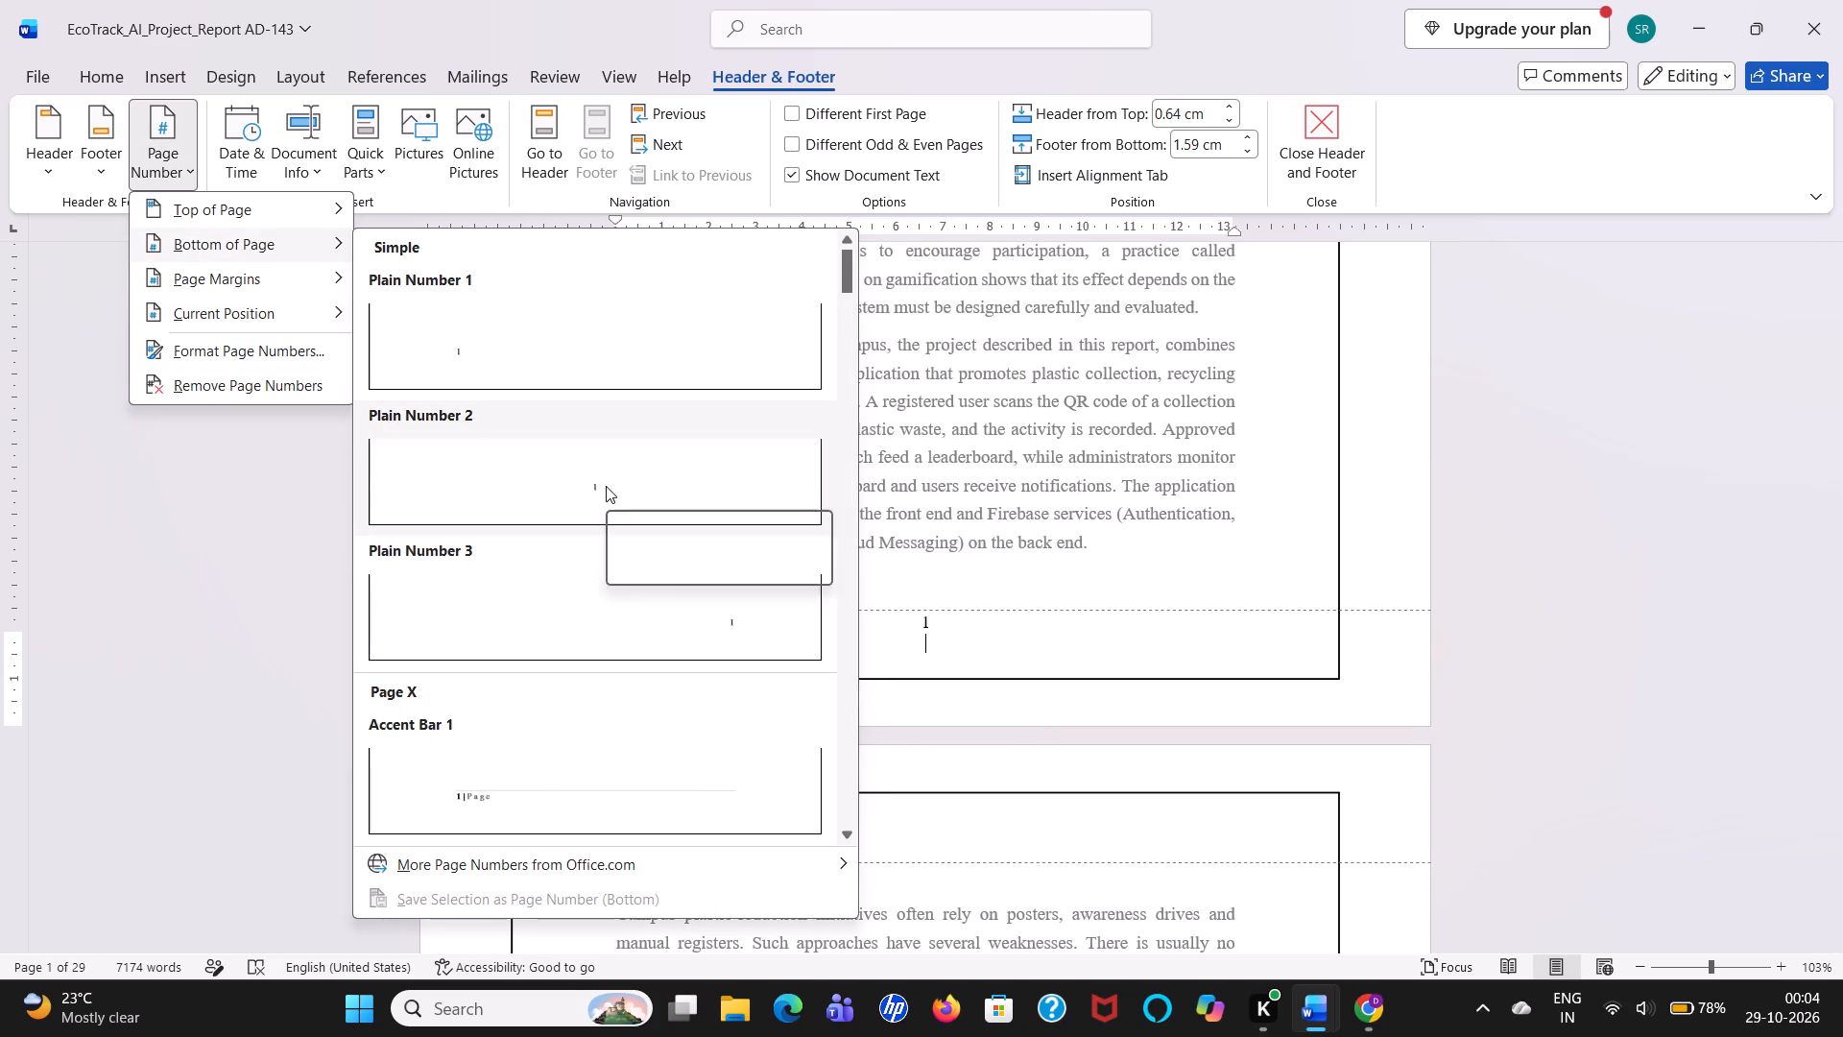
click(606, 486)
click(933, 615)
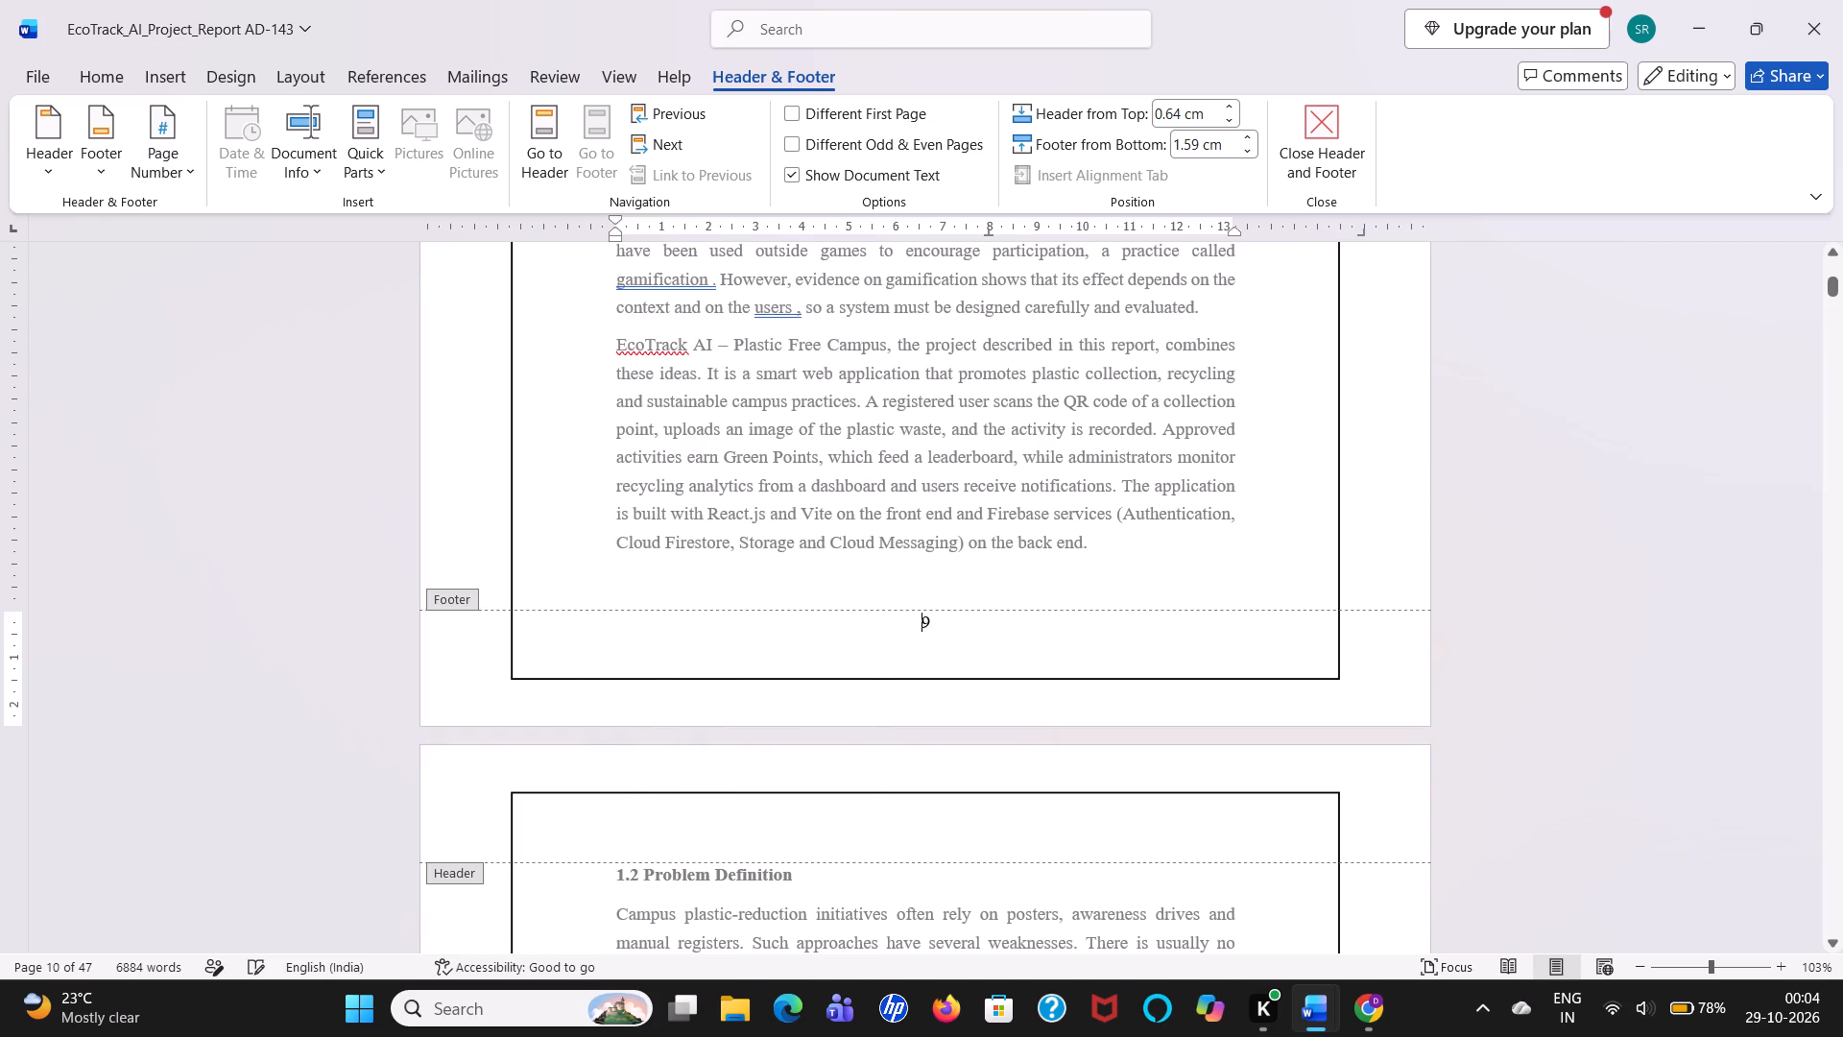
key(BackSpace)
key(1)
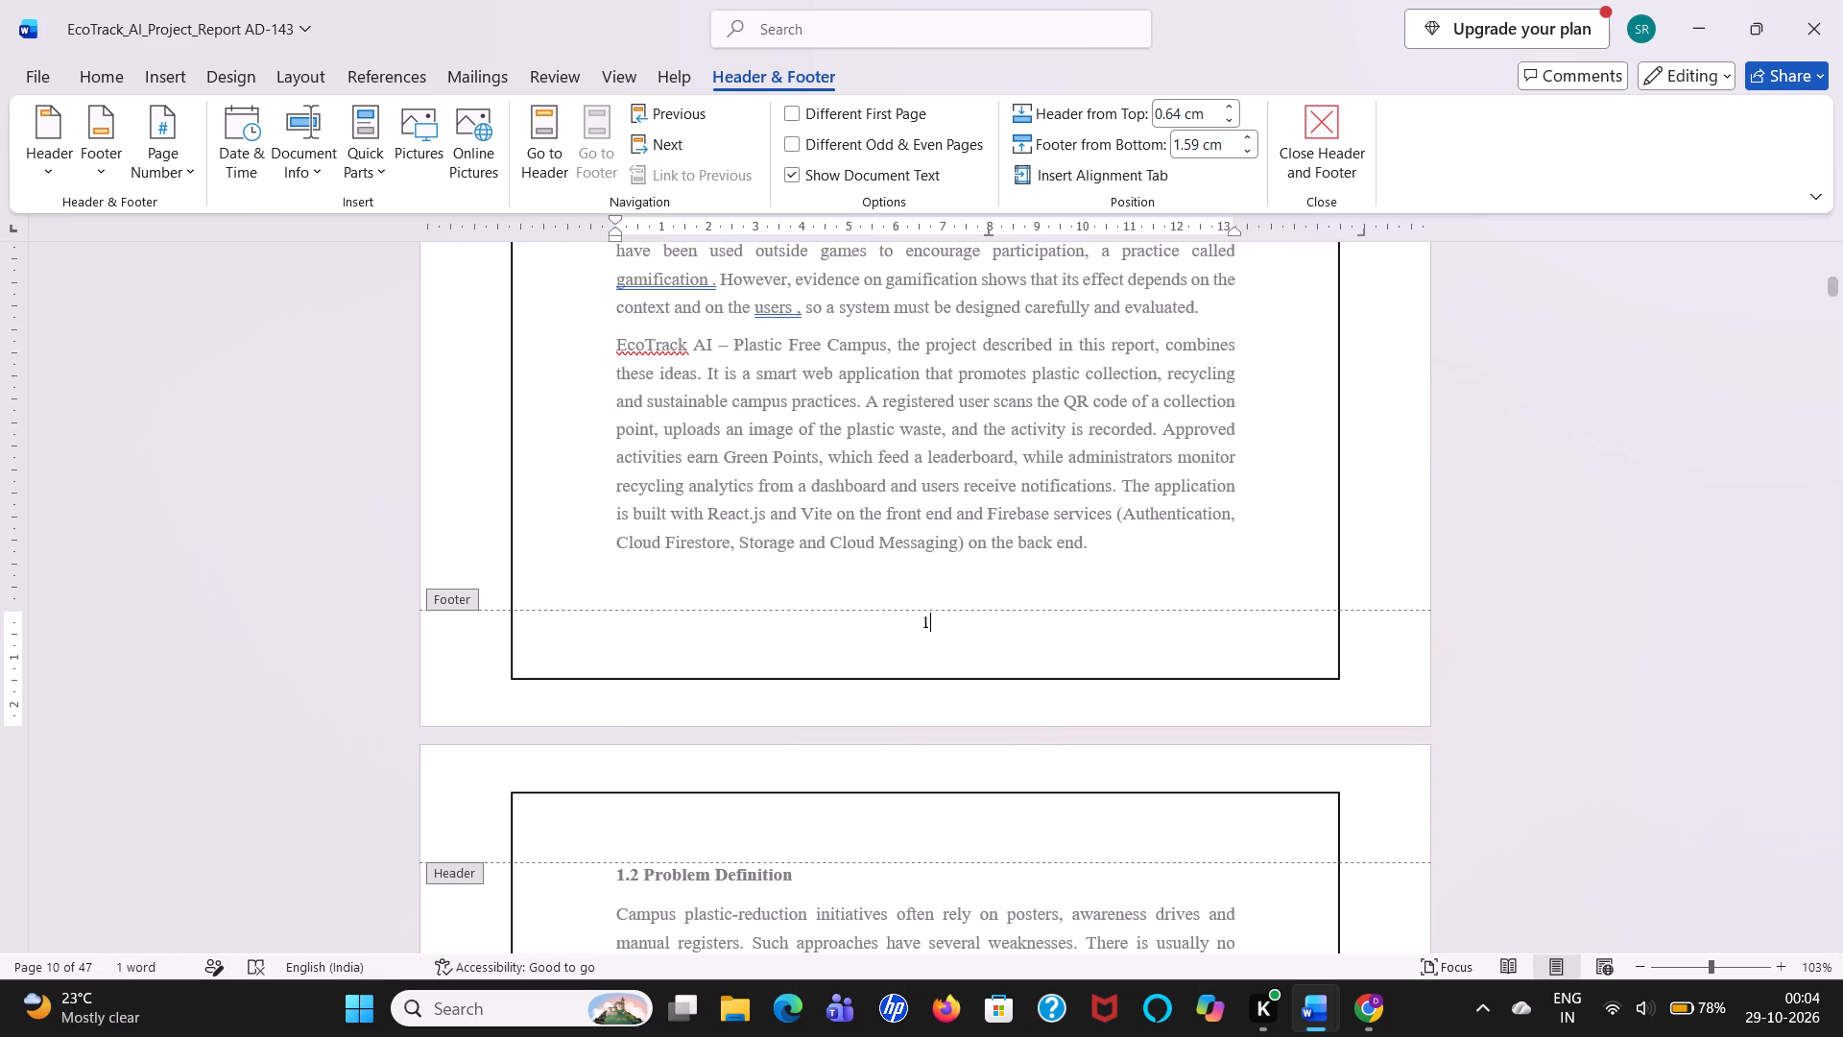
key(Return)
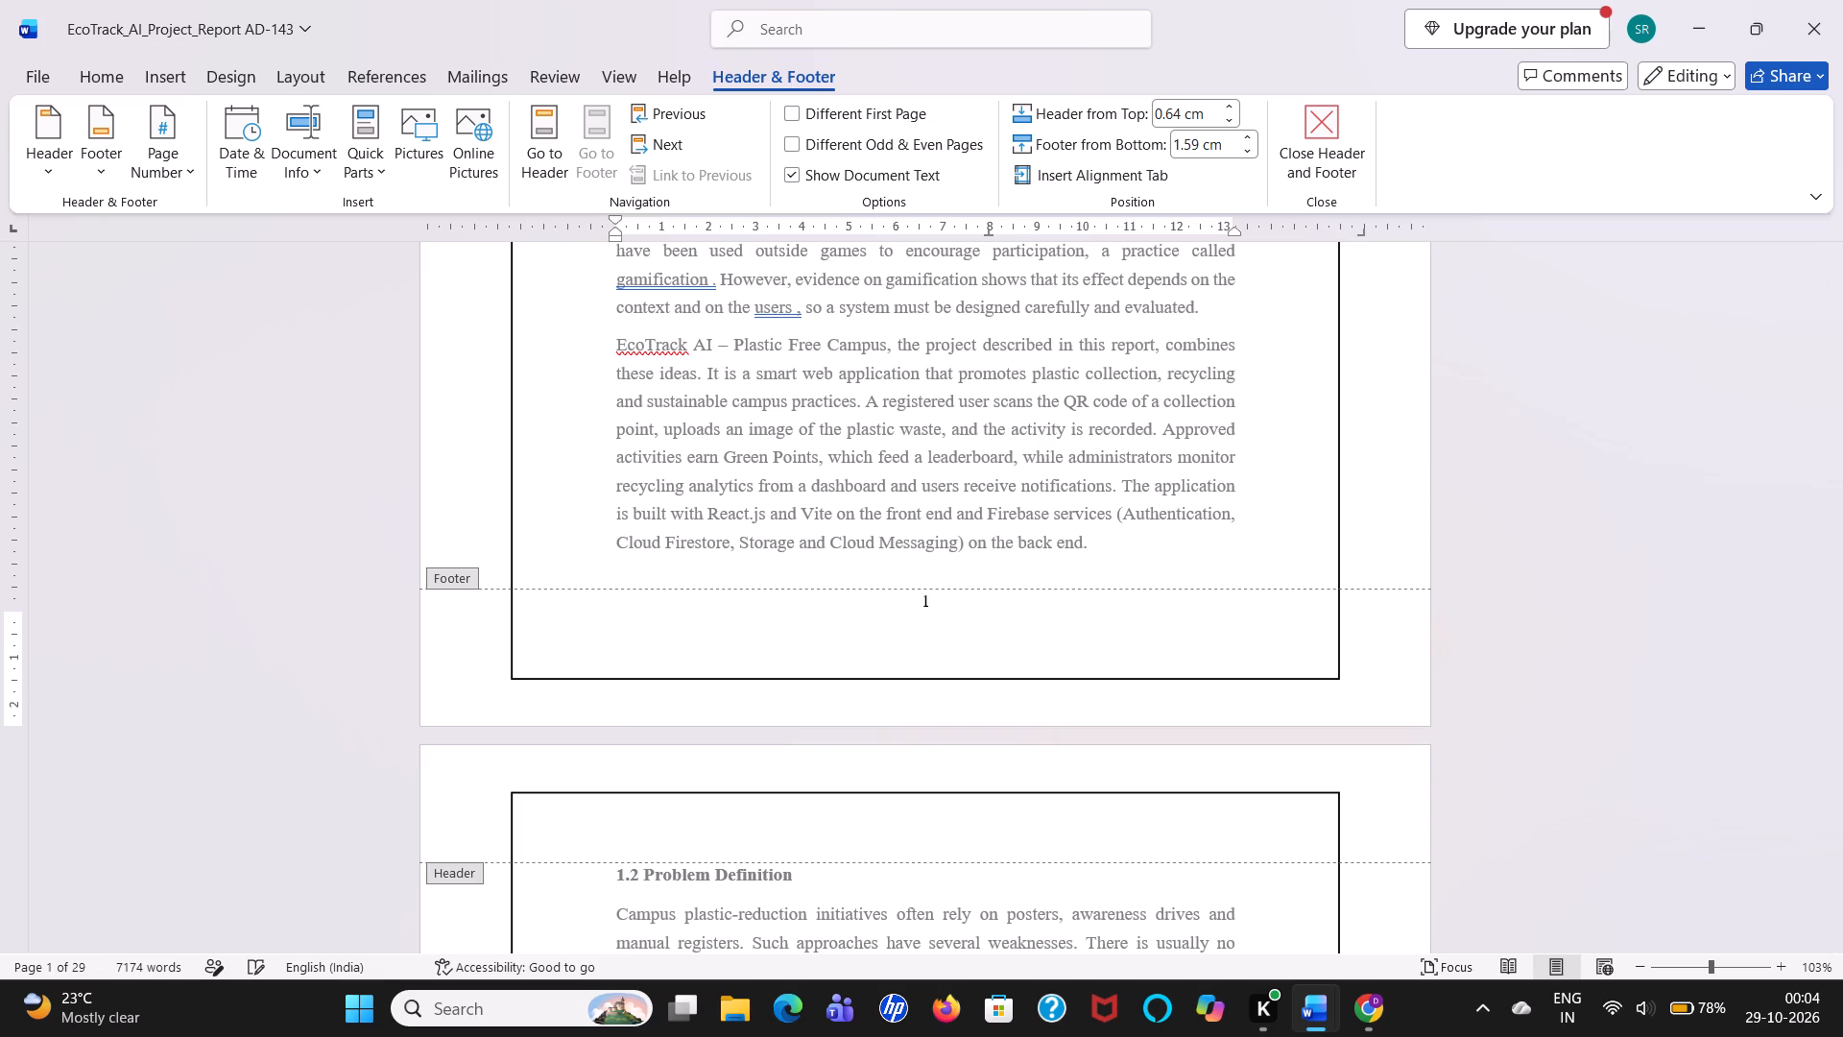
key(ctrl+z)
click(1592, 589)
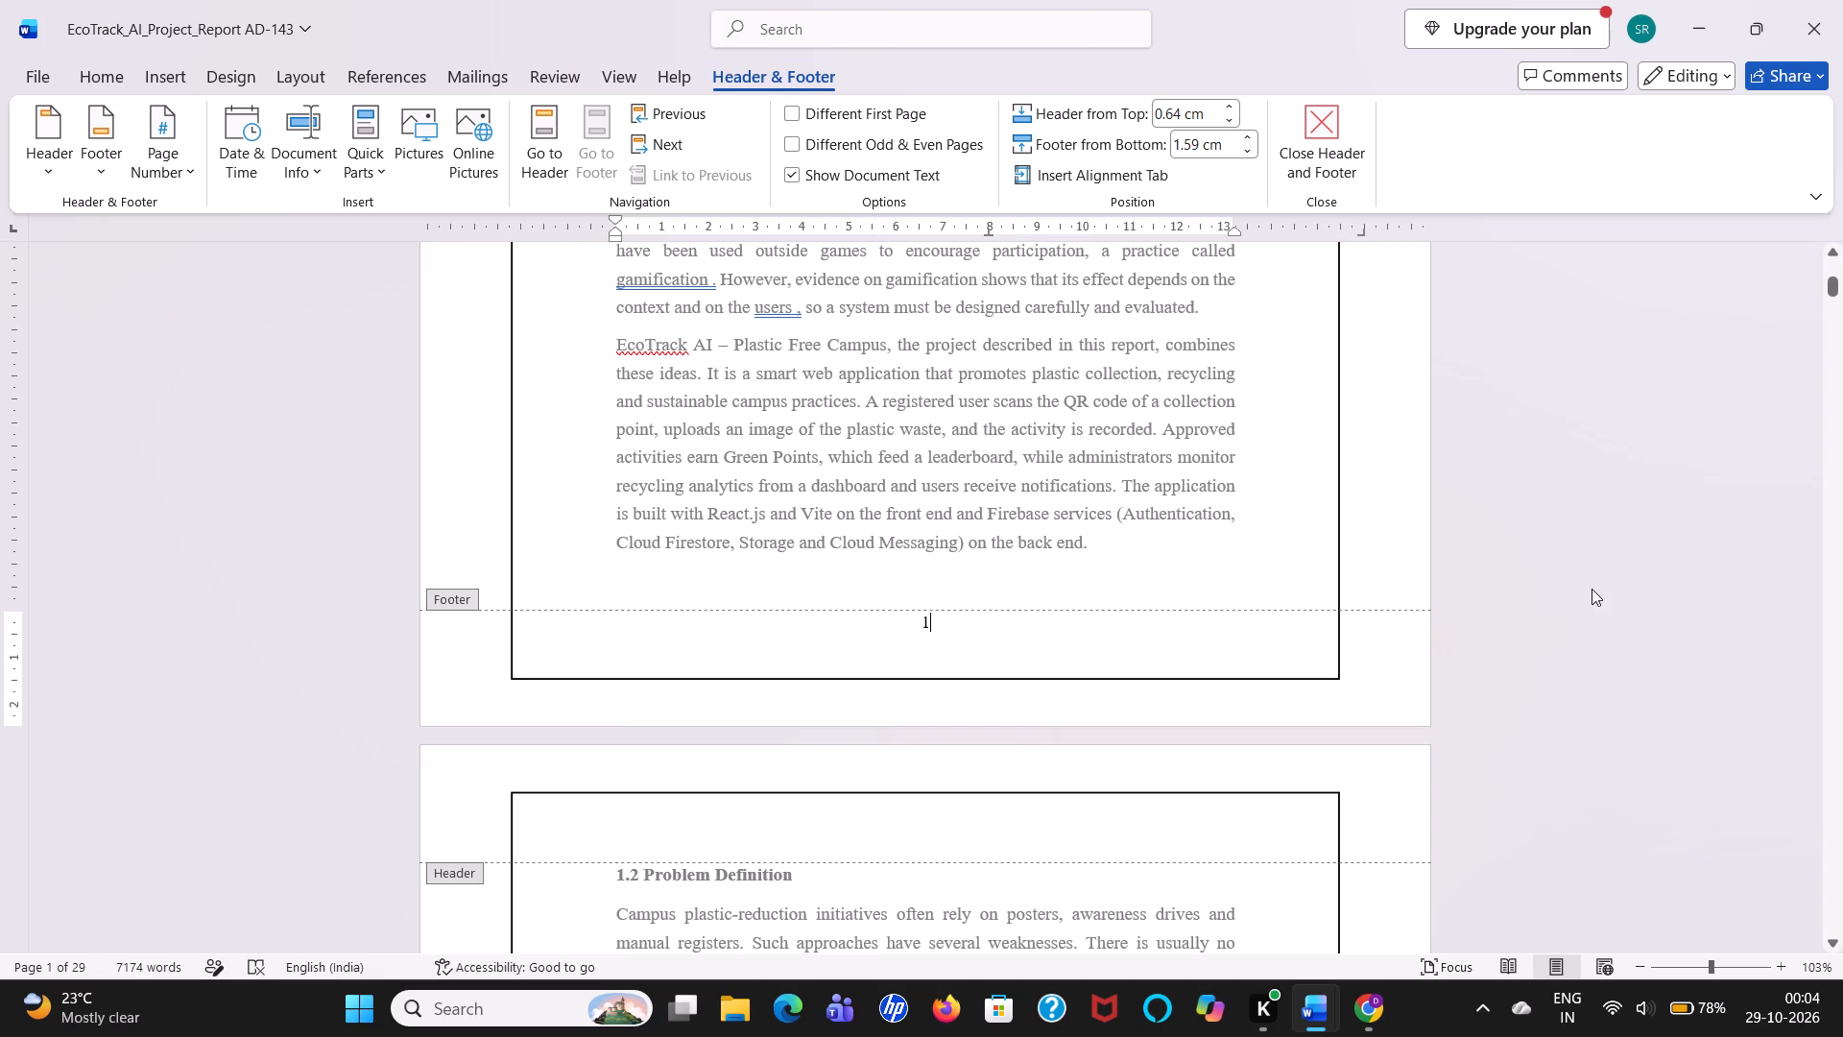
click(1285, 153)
Check the footer page numbers on the Chapter 1 pages.
scroll(1232, 564, down, 4)
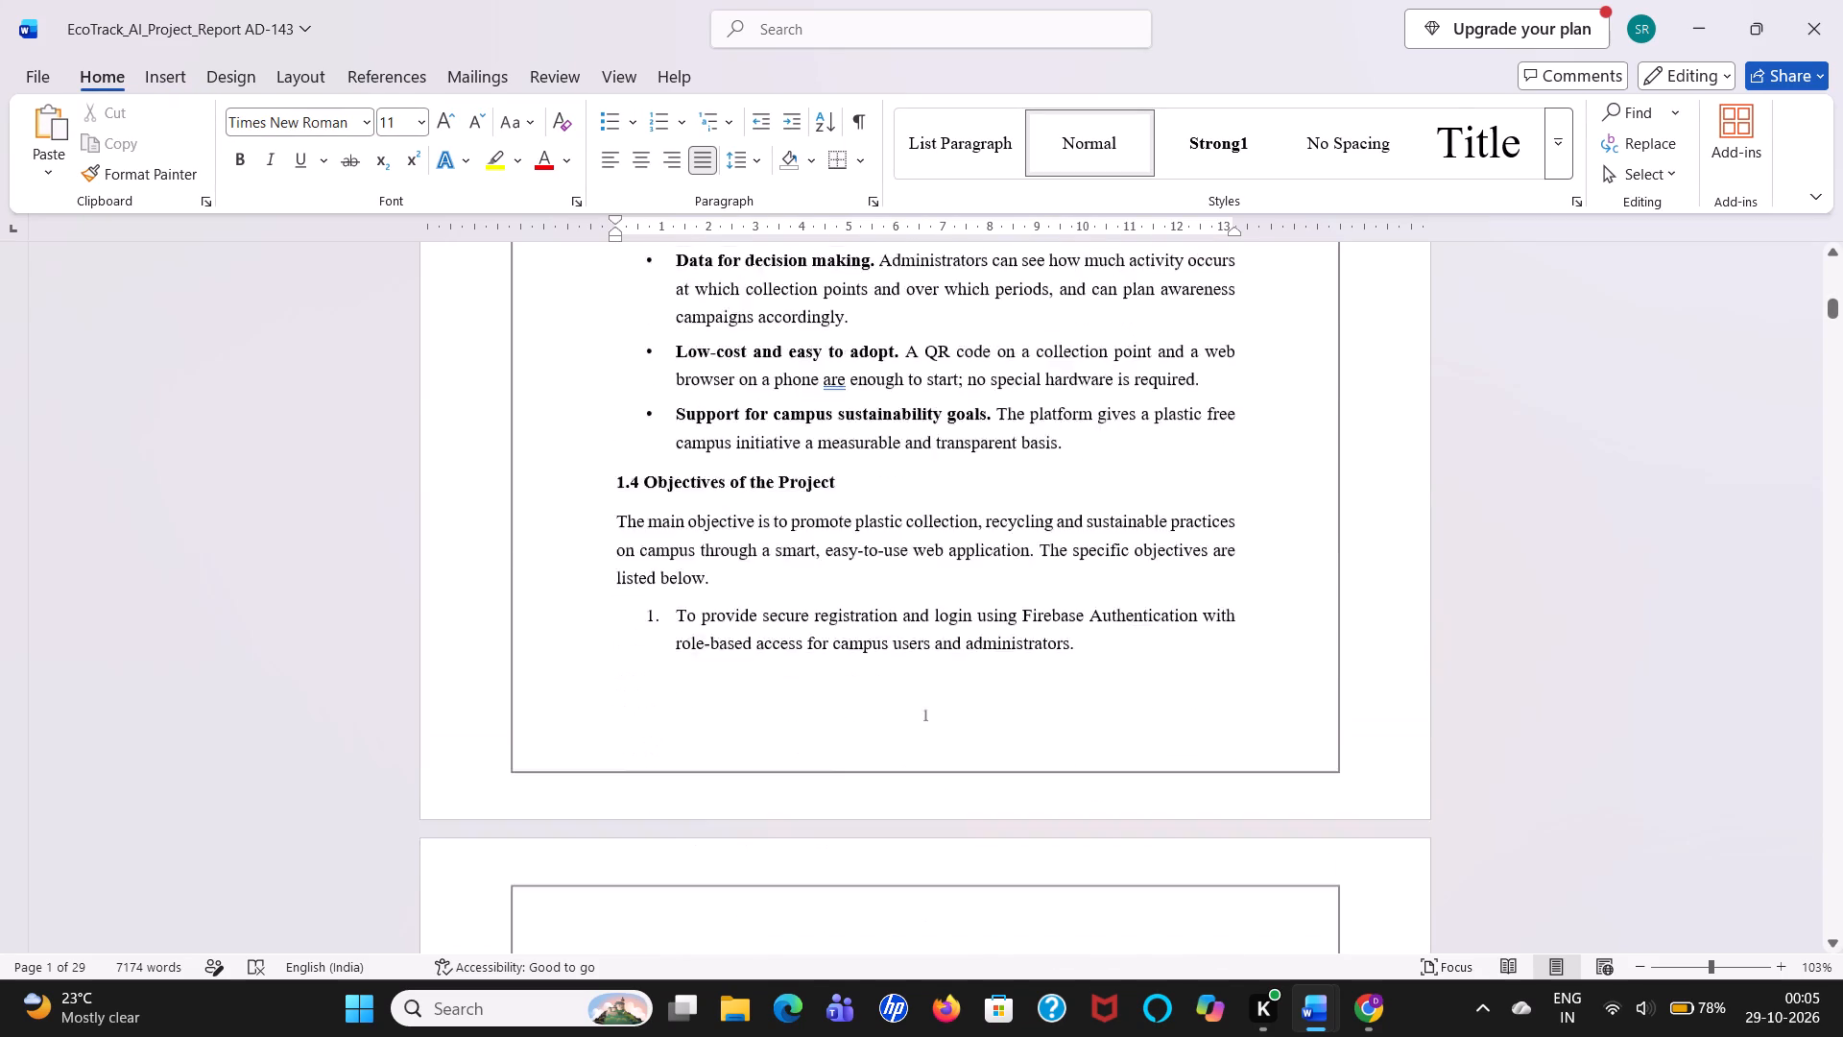
scroll(1232, 564, down, 6)
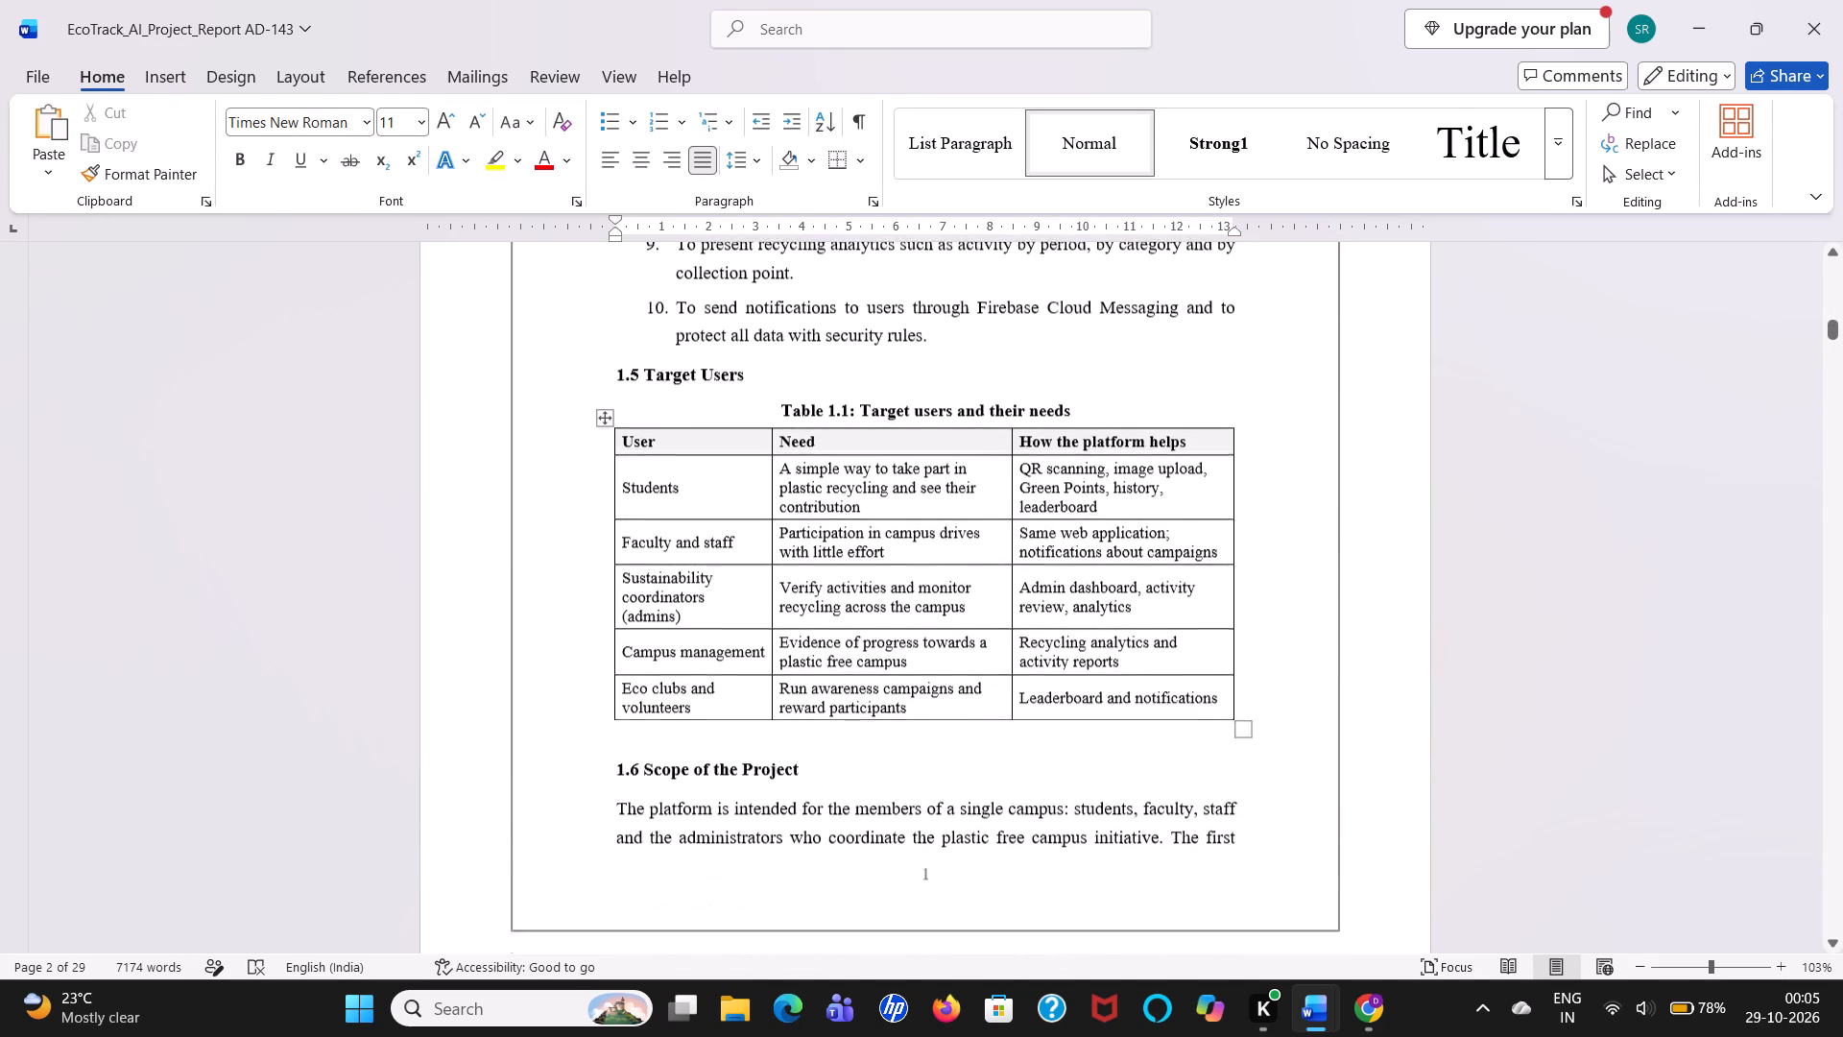
scroll(1232, 564, down, 1)
scroll(1232, 564, up, 5)
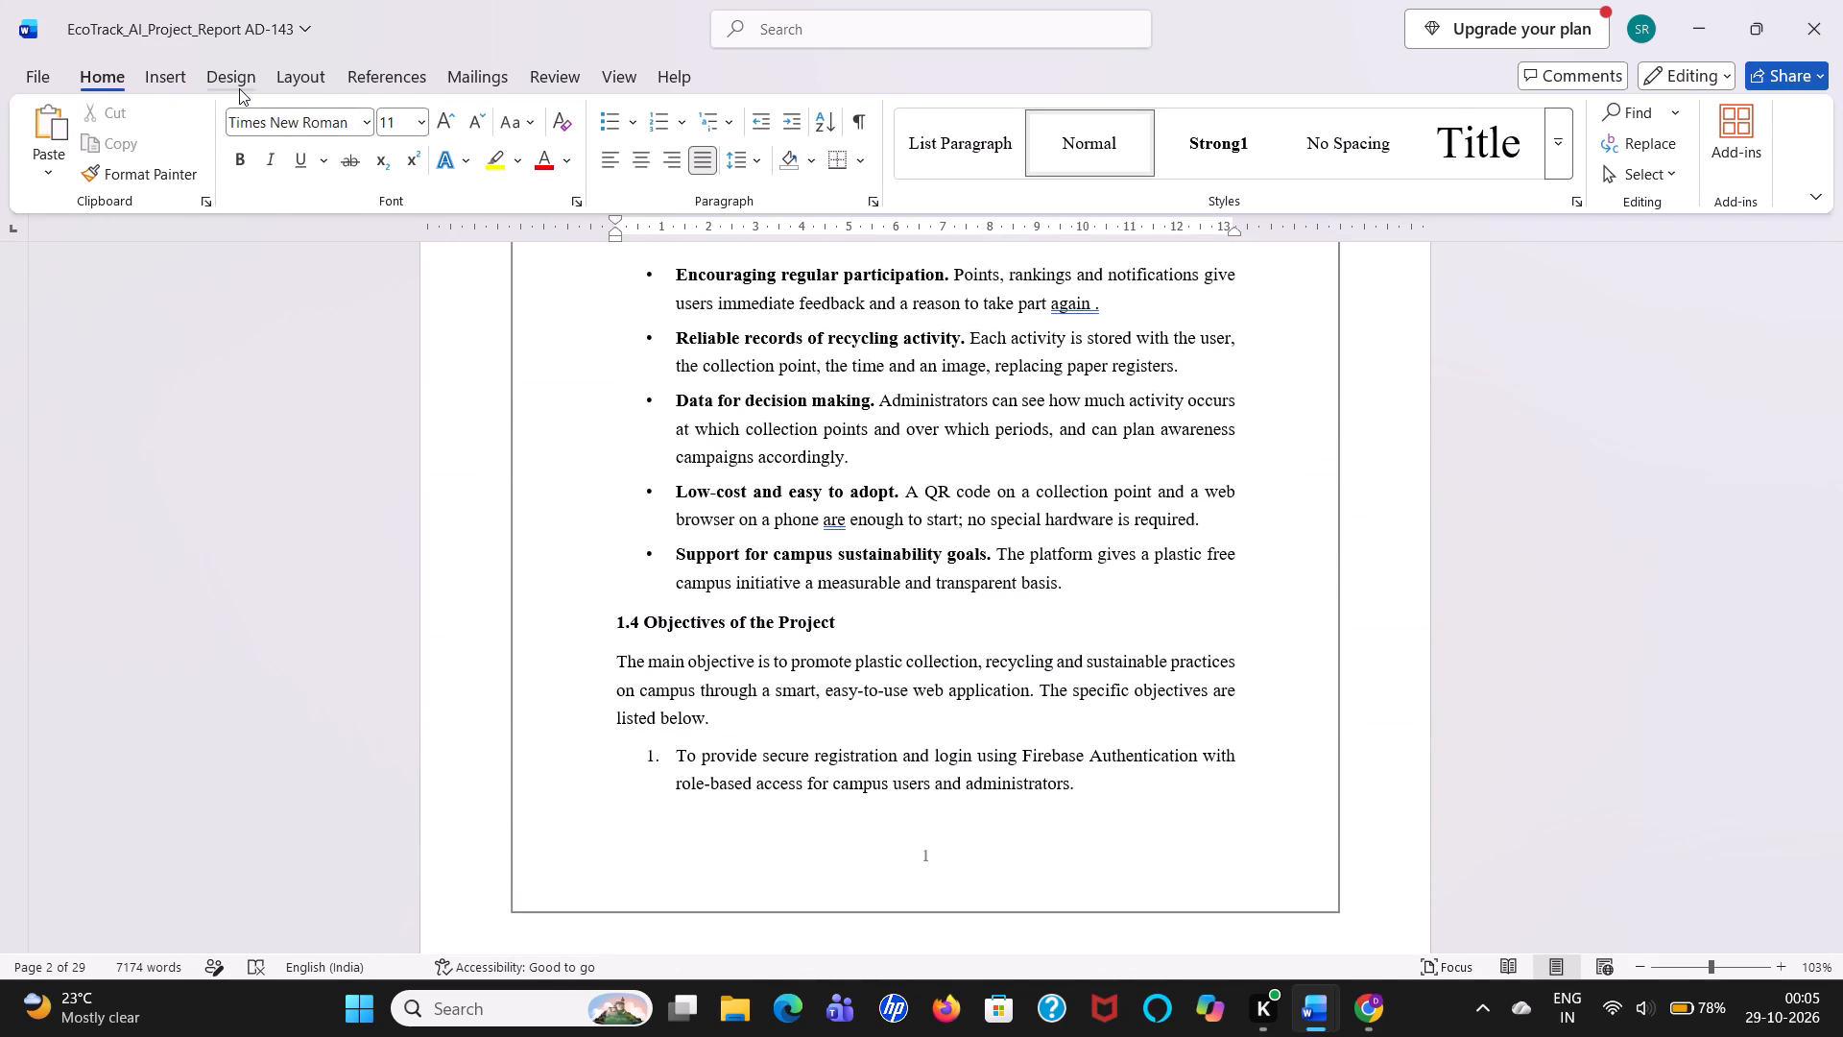
scroll(831, 498, up, 3)
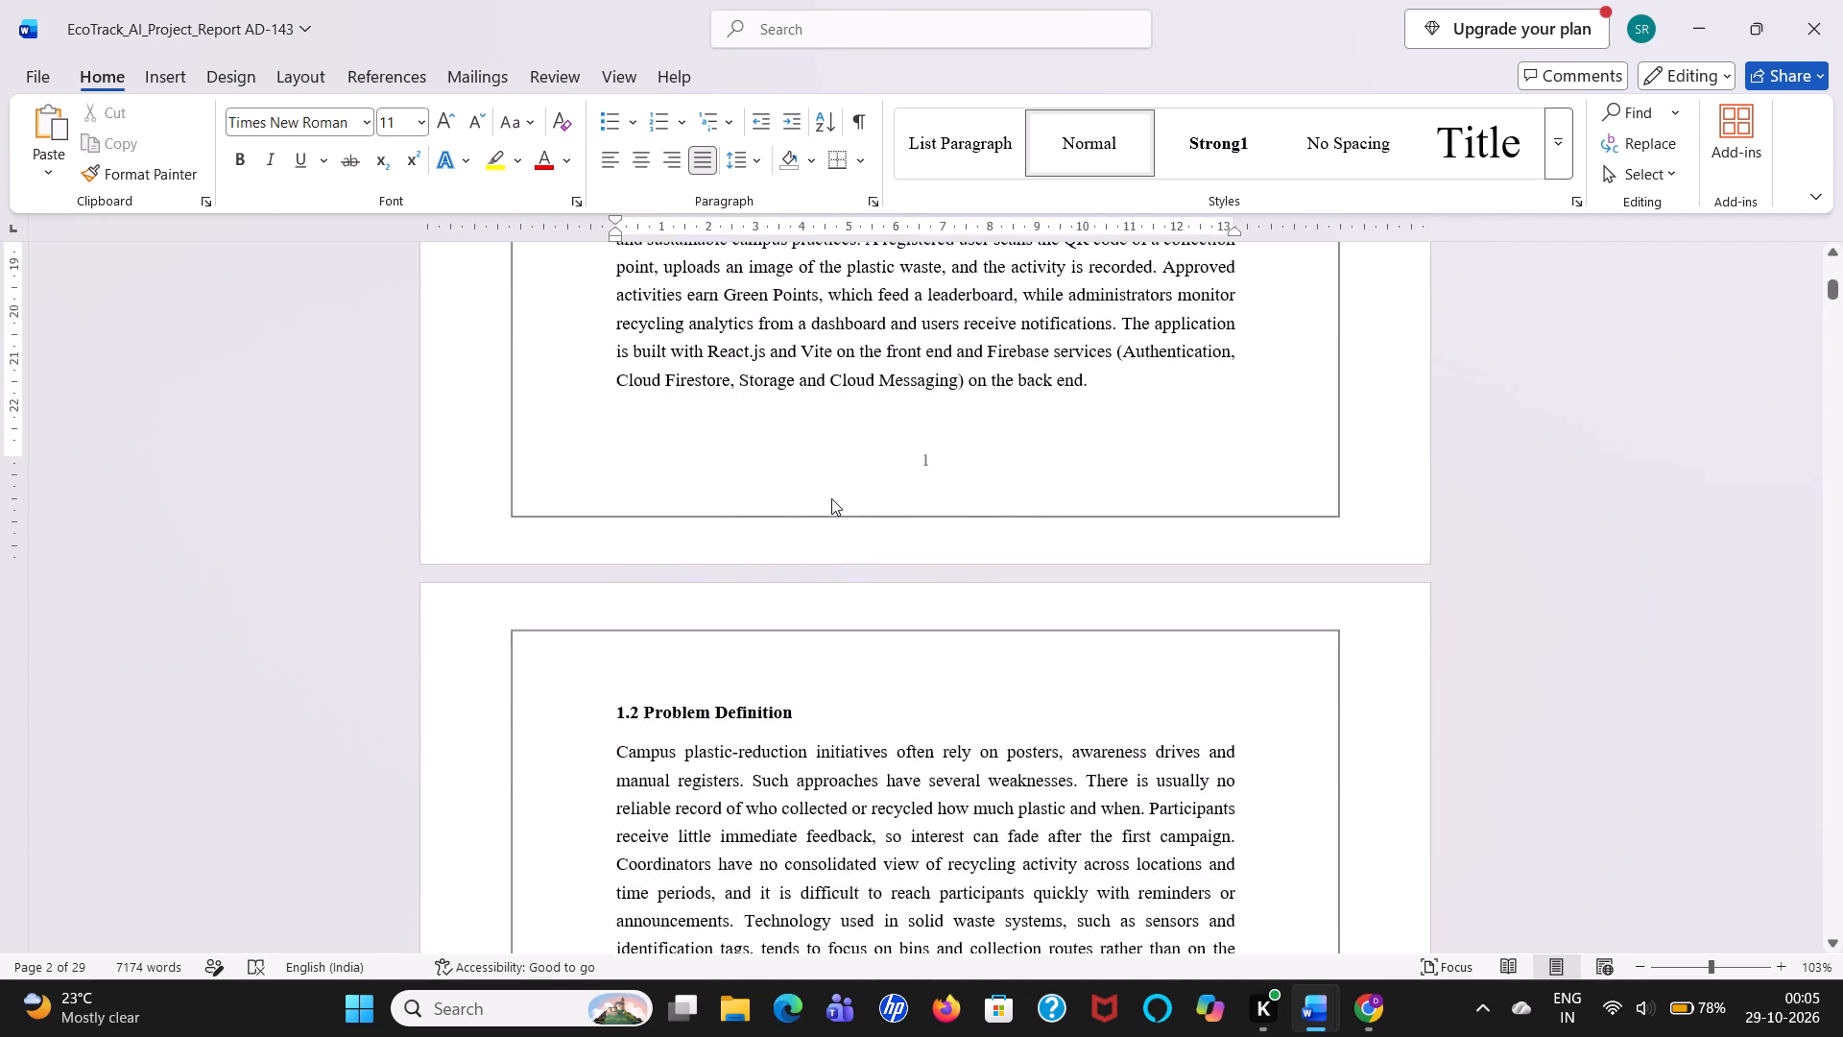
scroll(831, 498, up, 3)
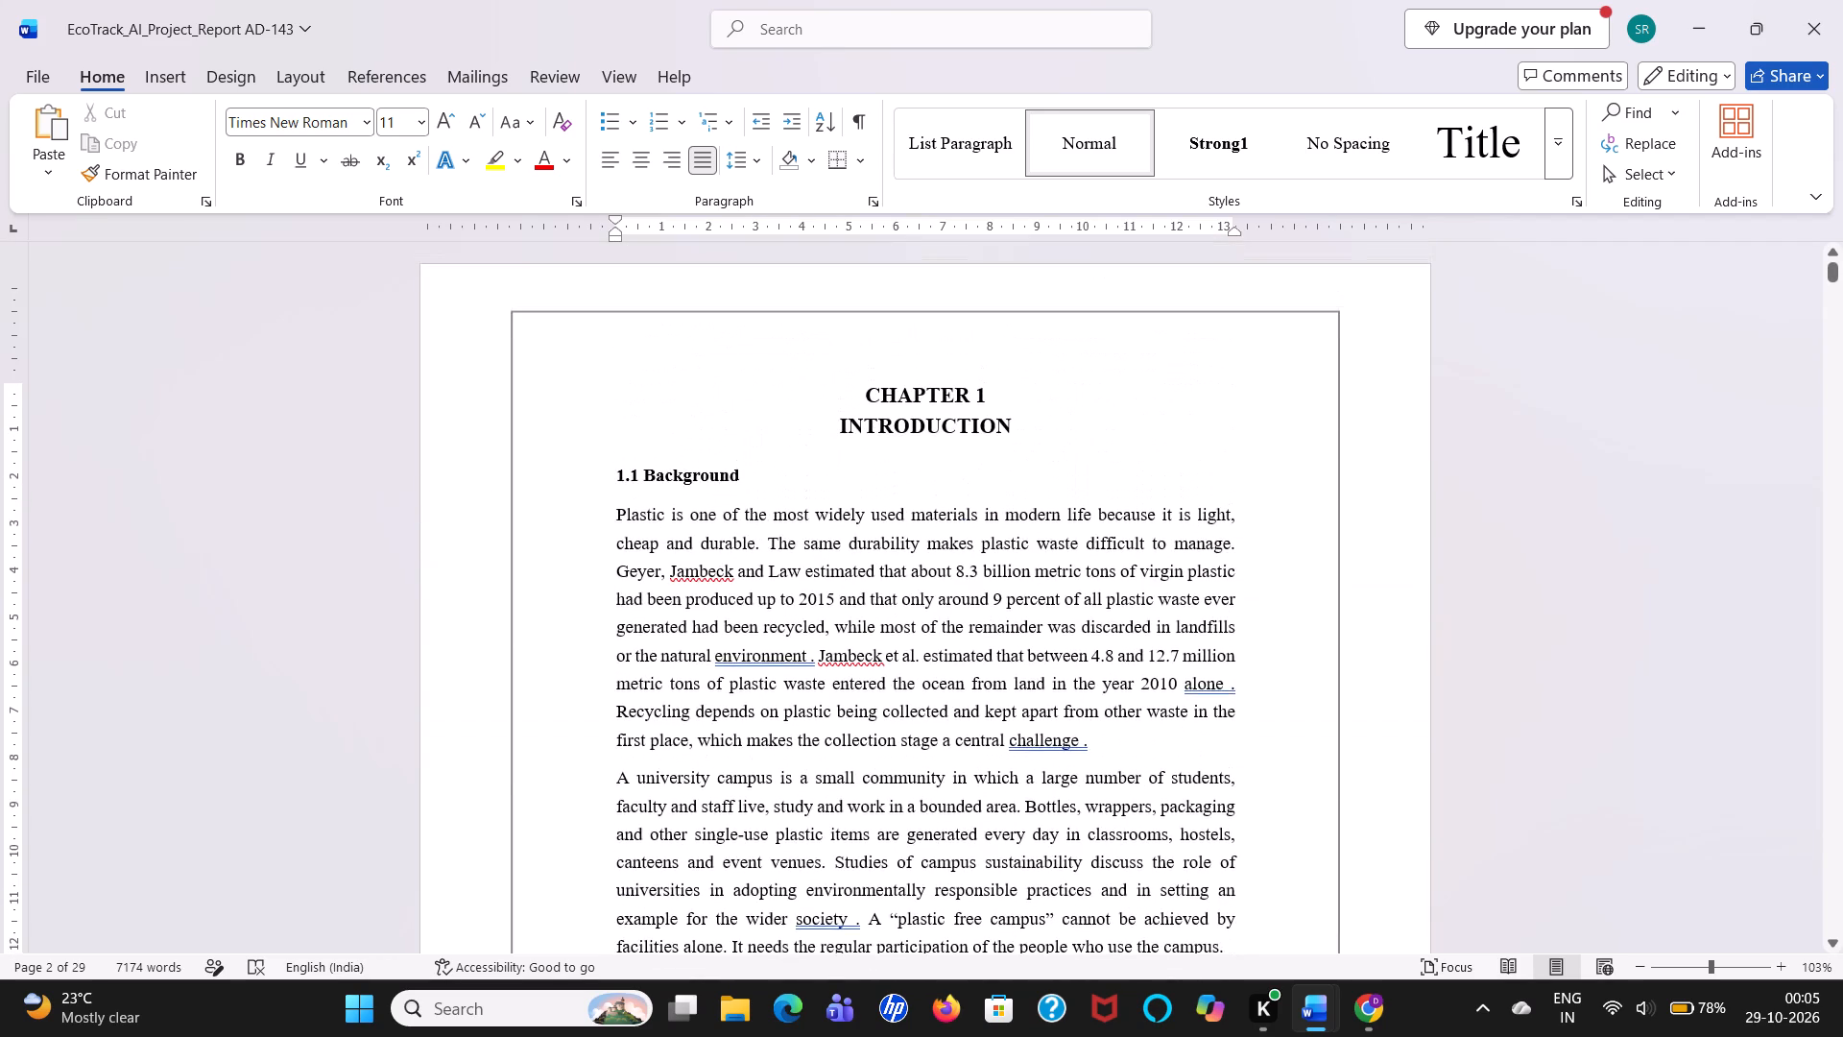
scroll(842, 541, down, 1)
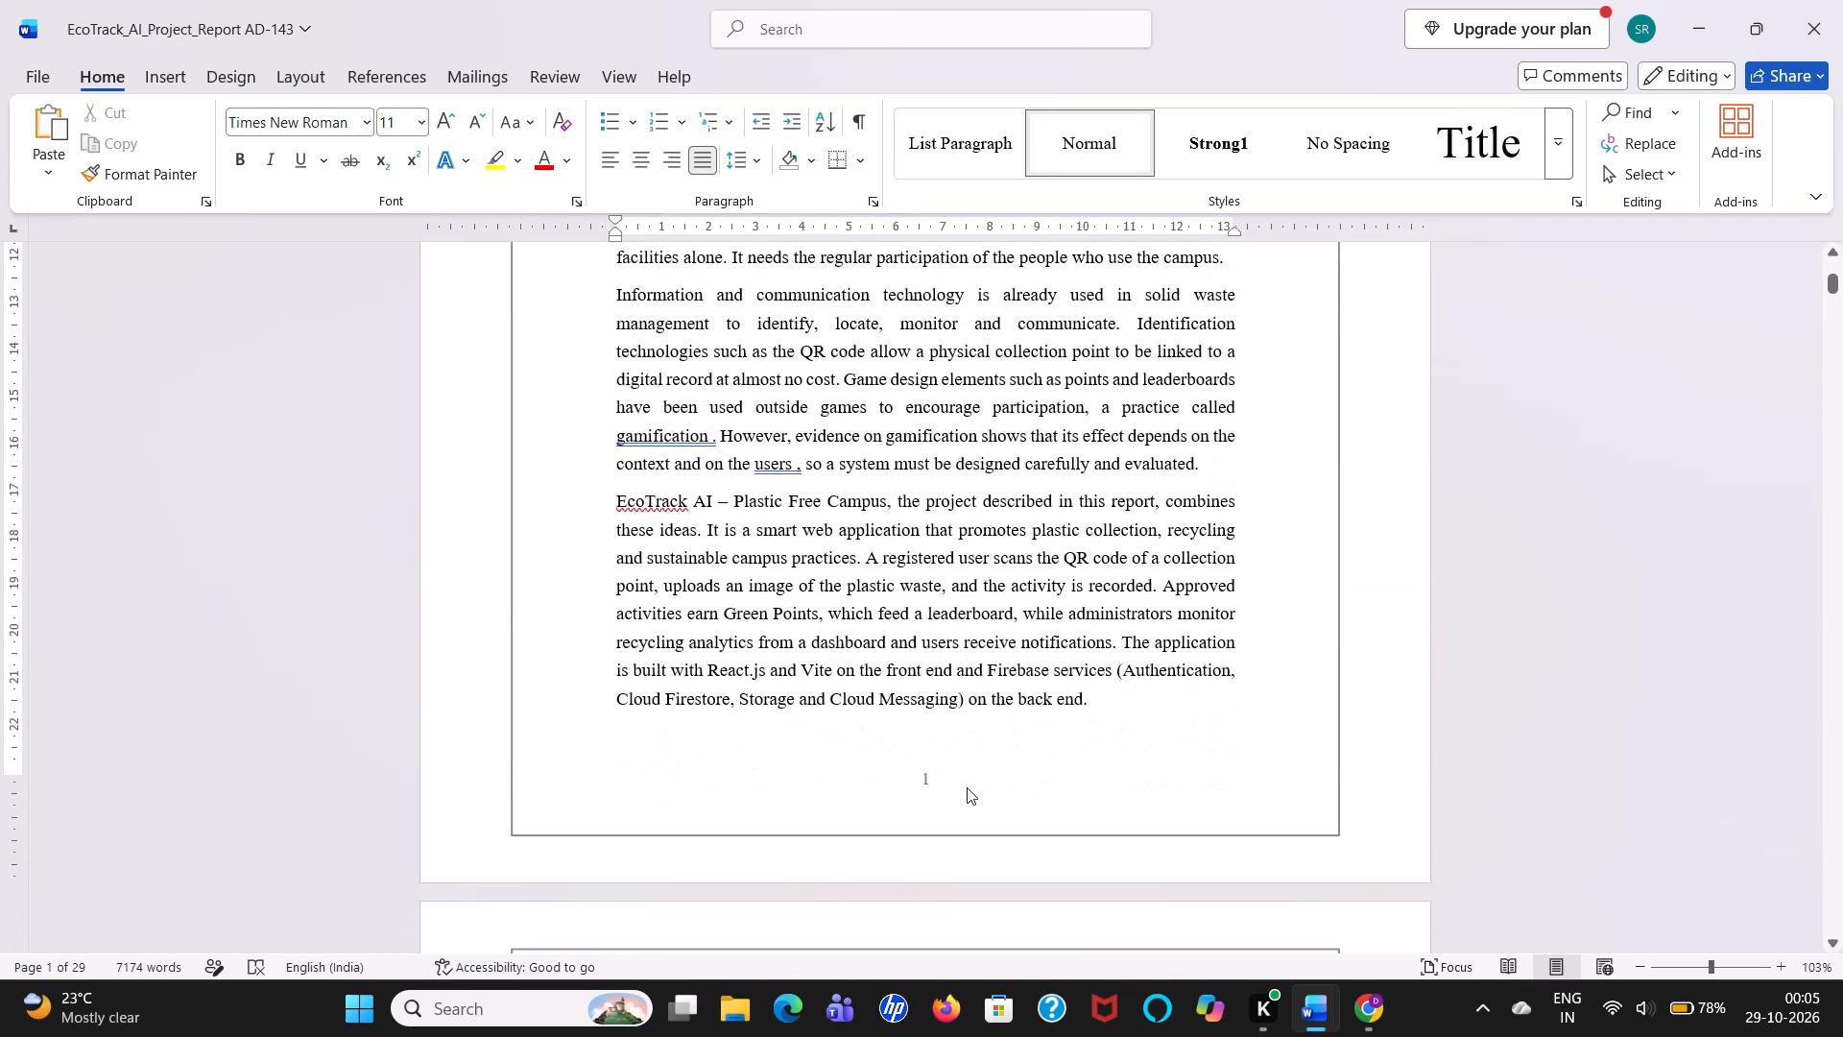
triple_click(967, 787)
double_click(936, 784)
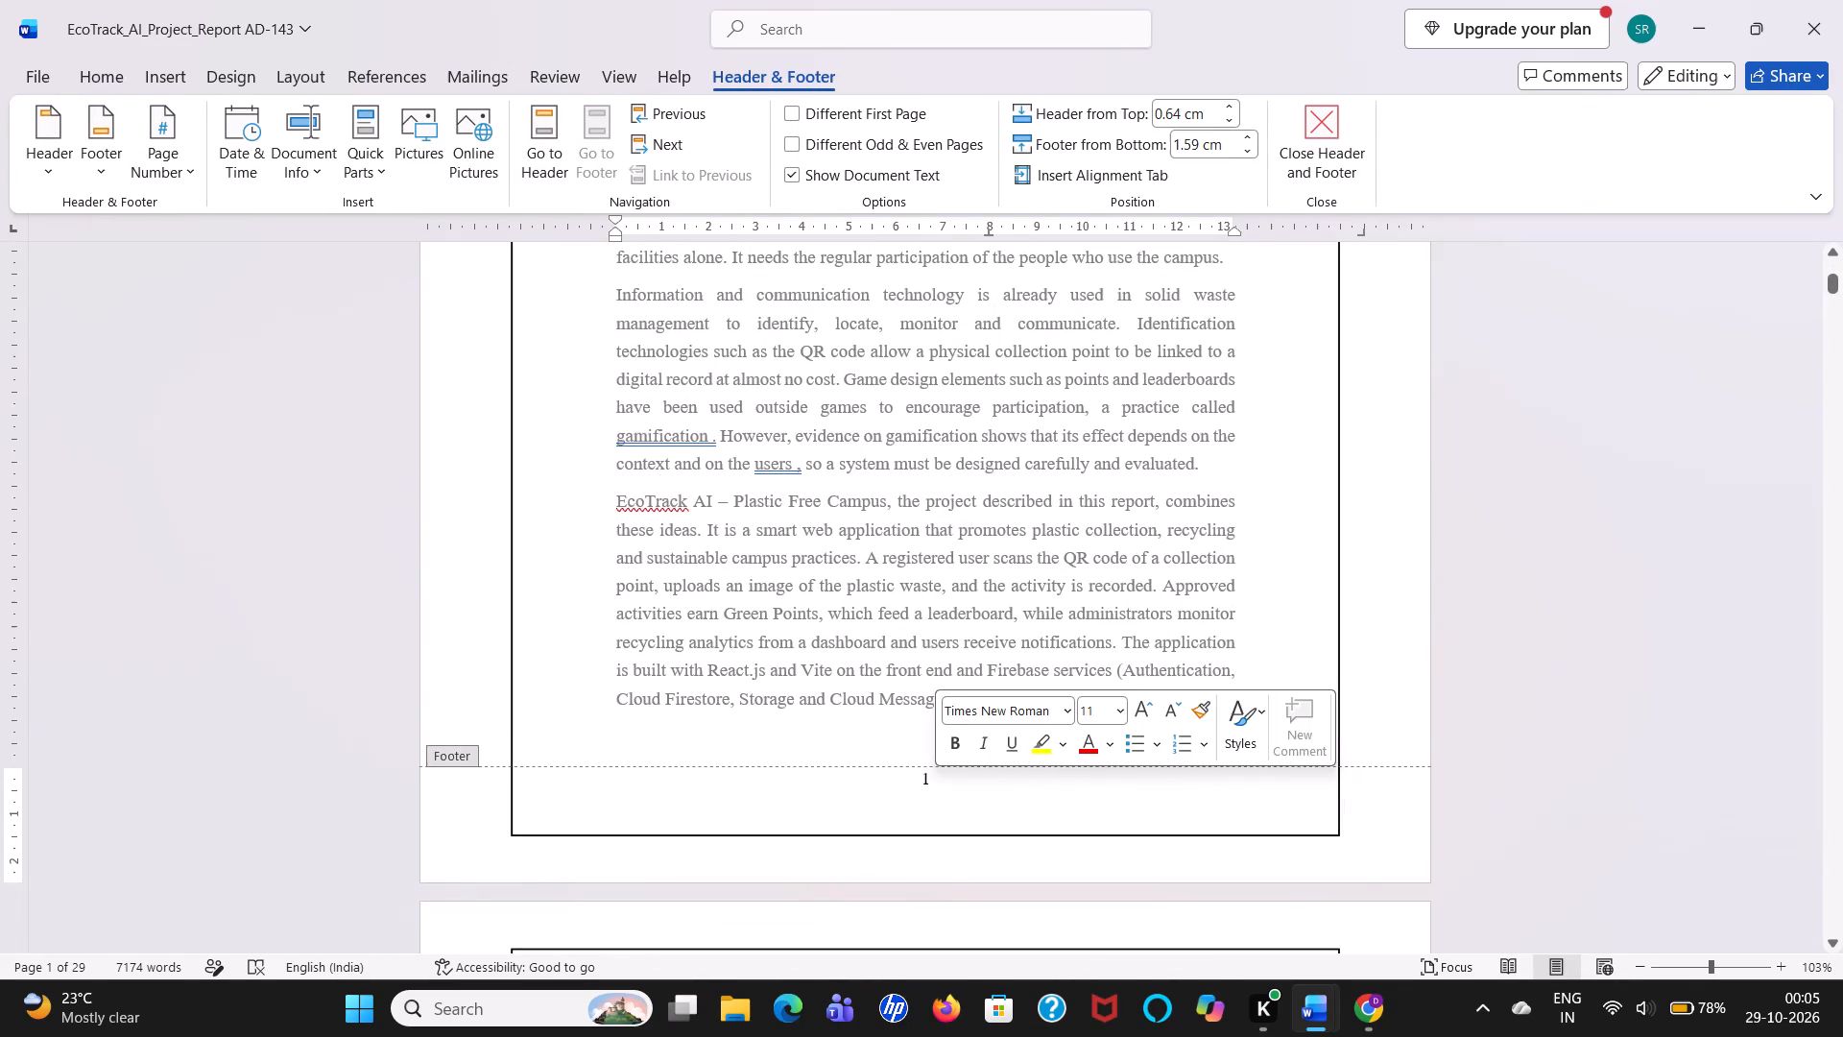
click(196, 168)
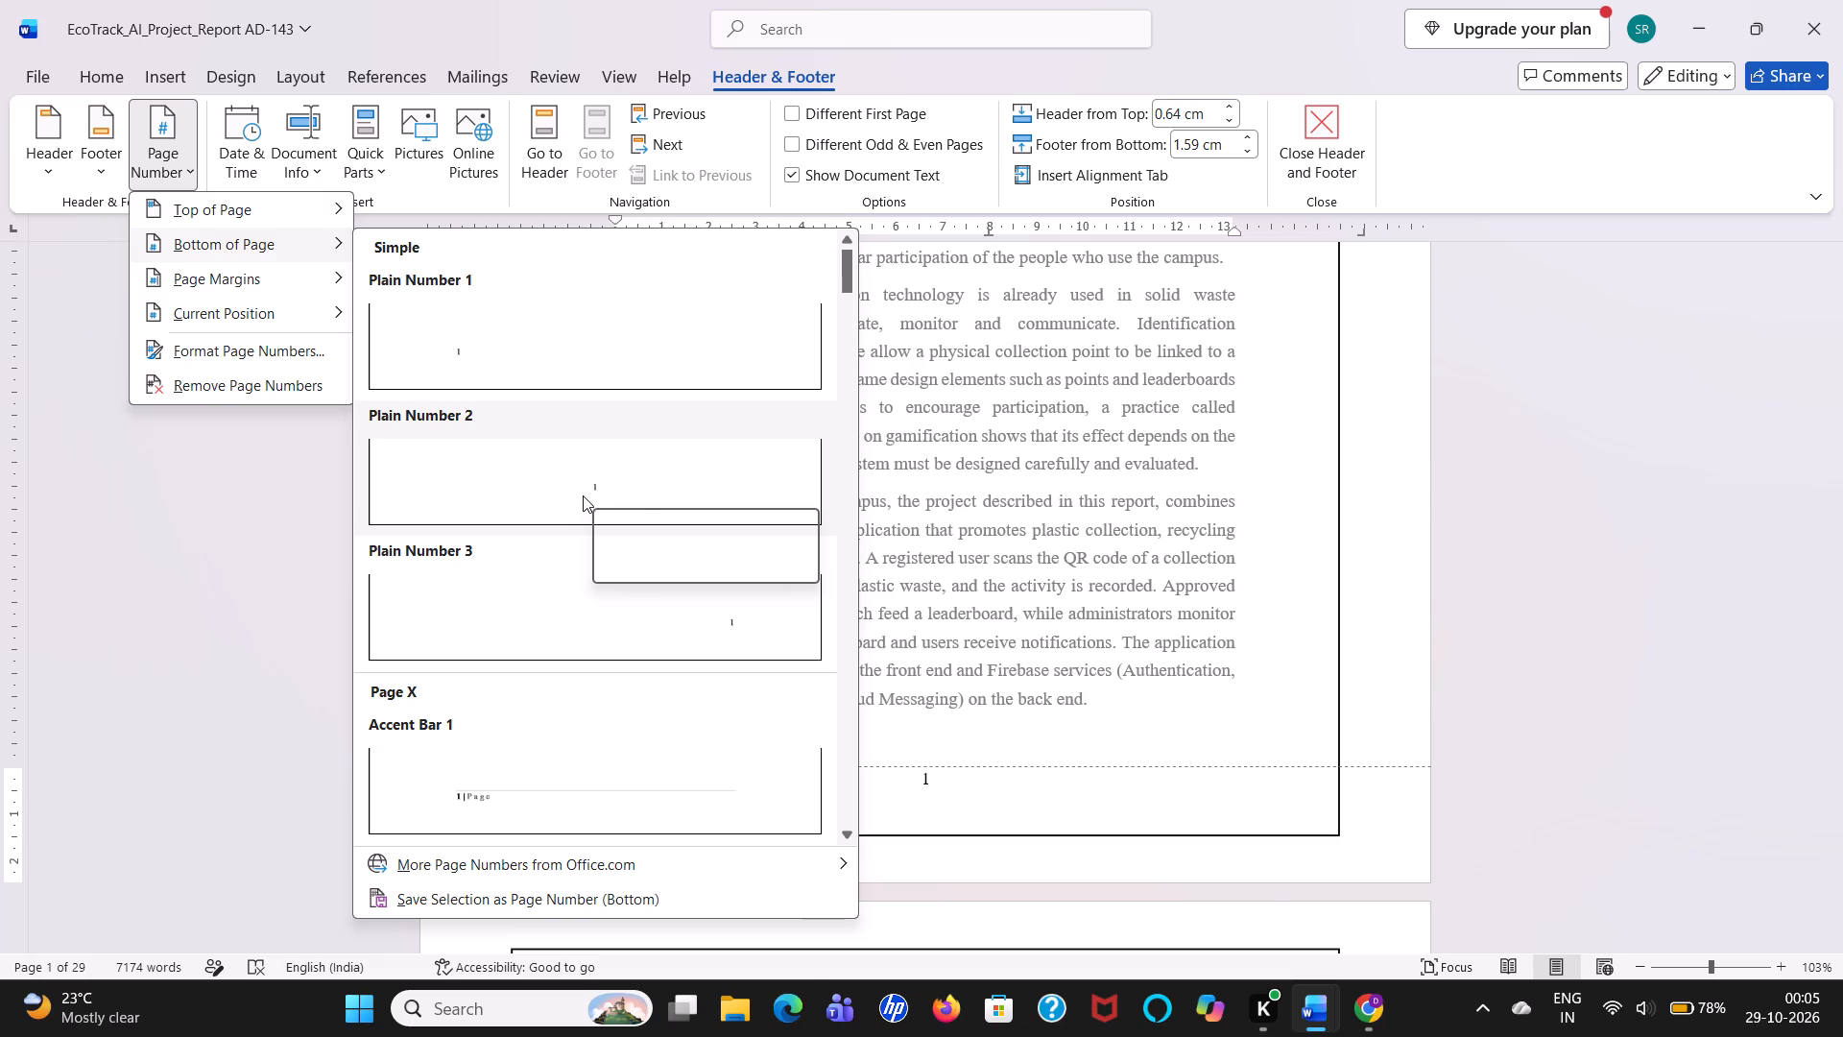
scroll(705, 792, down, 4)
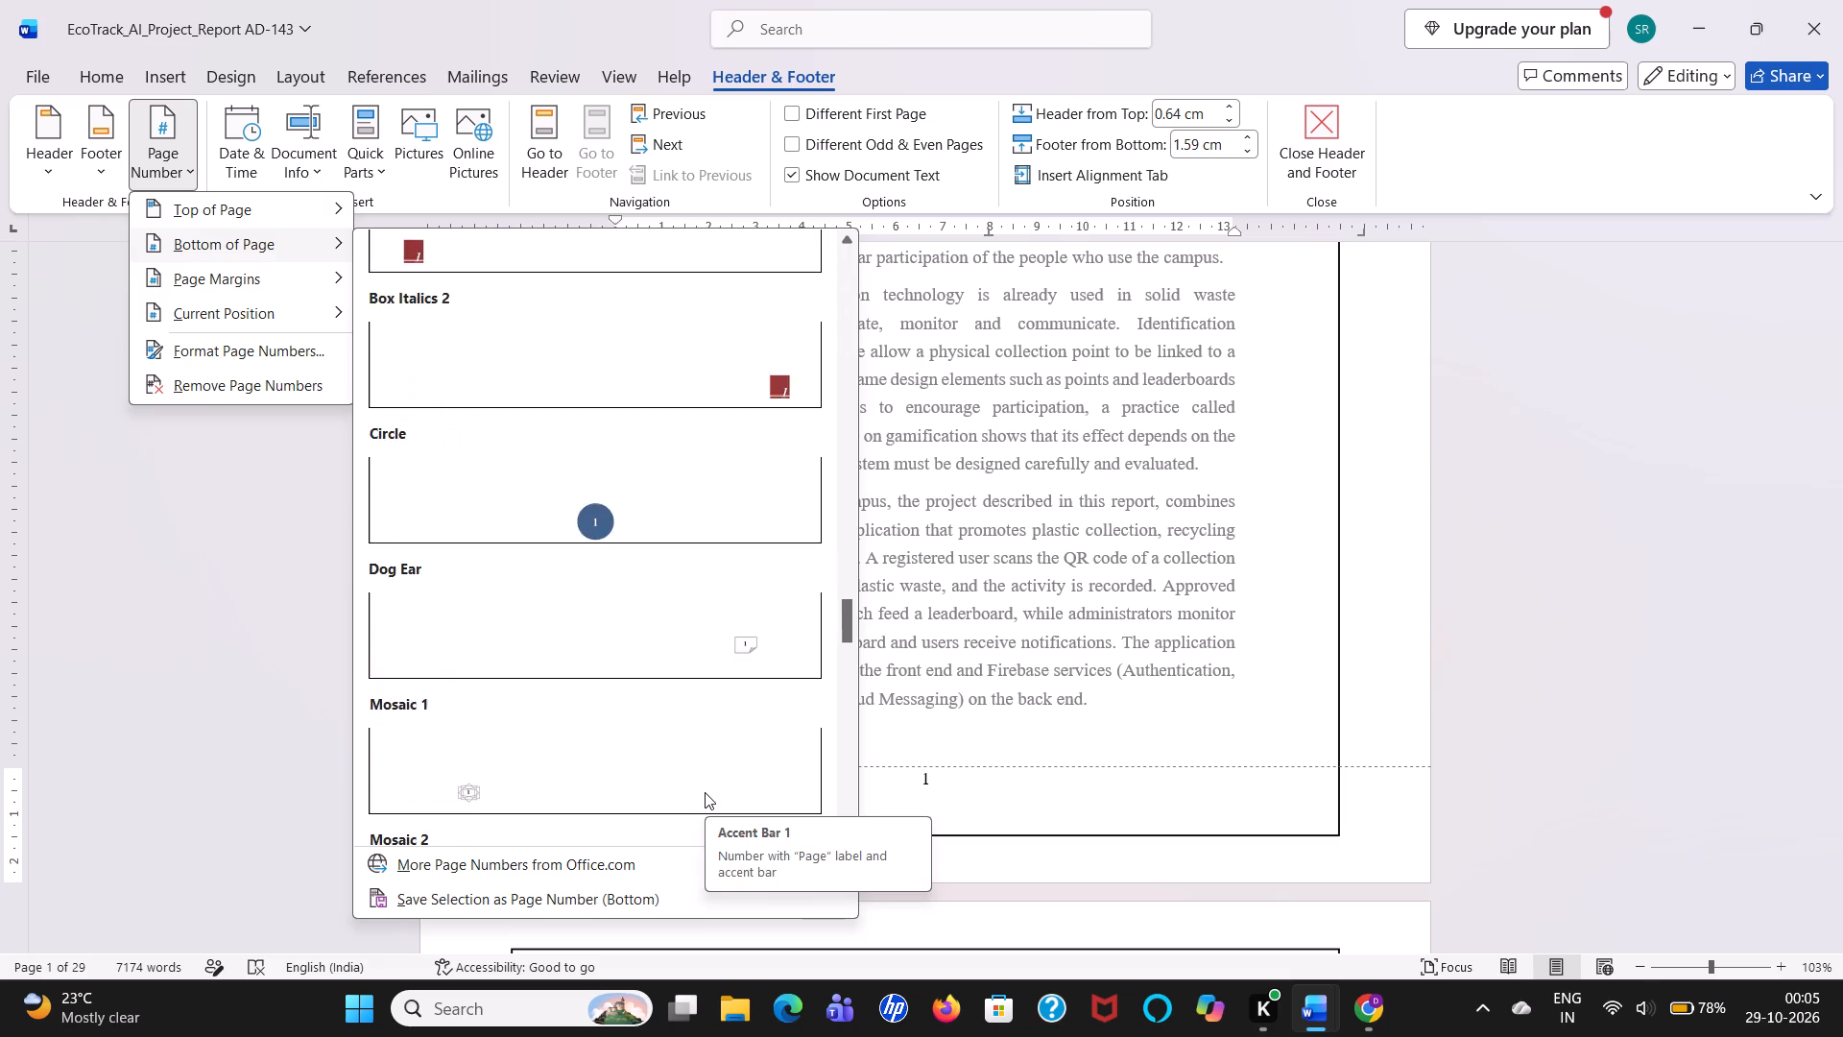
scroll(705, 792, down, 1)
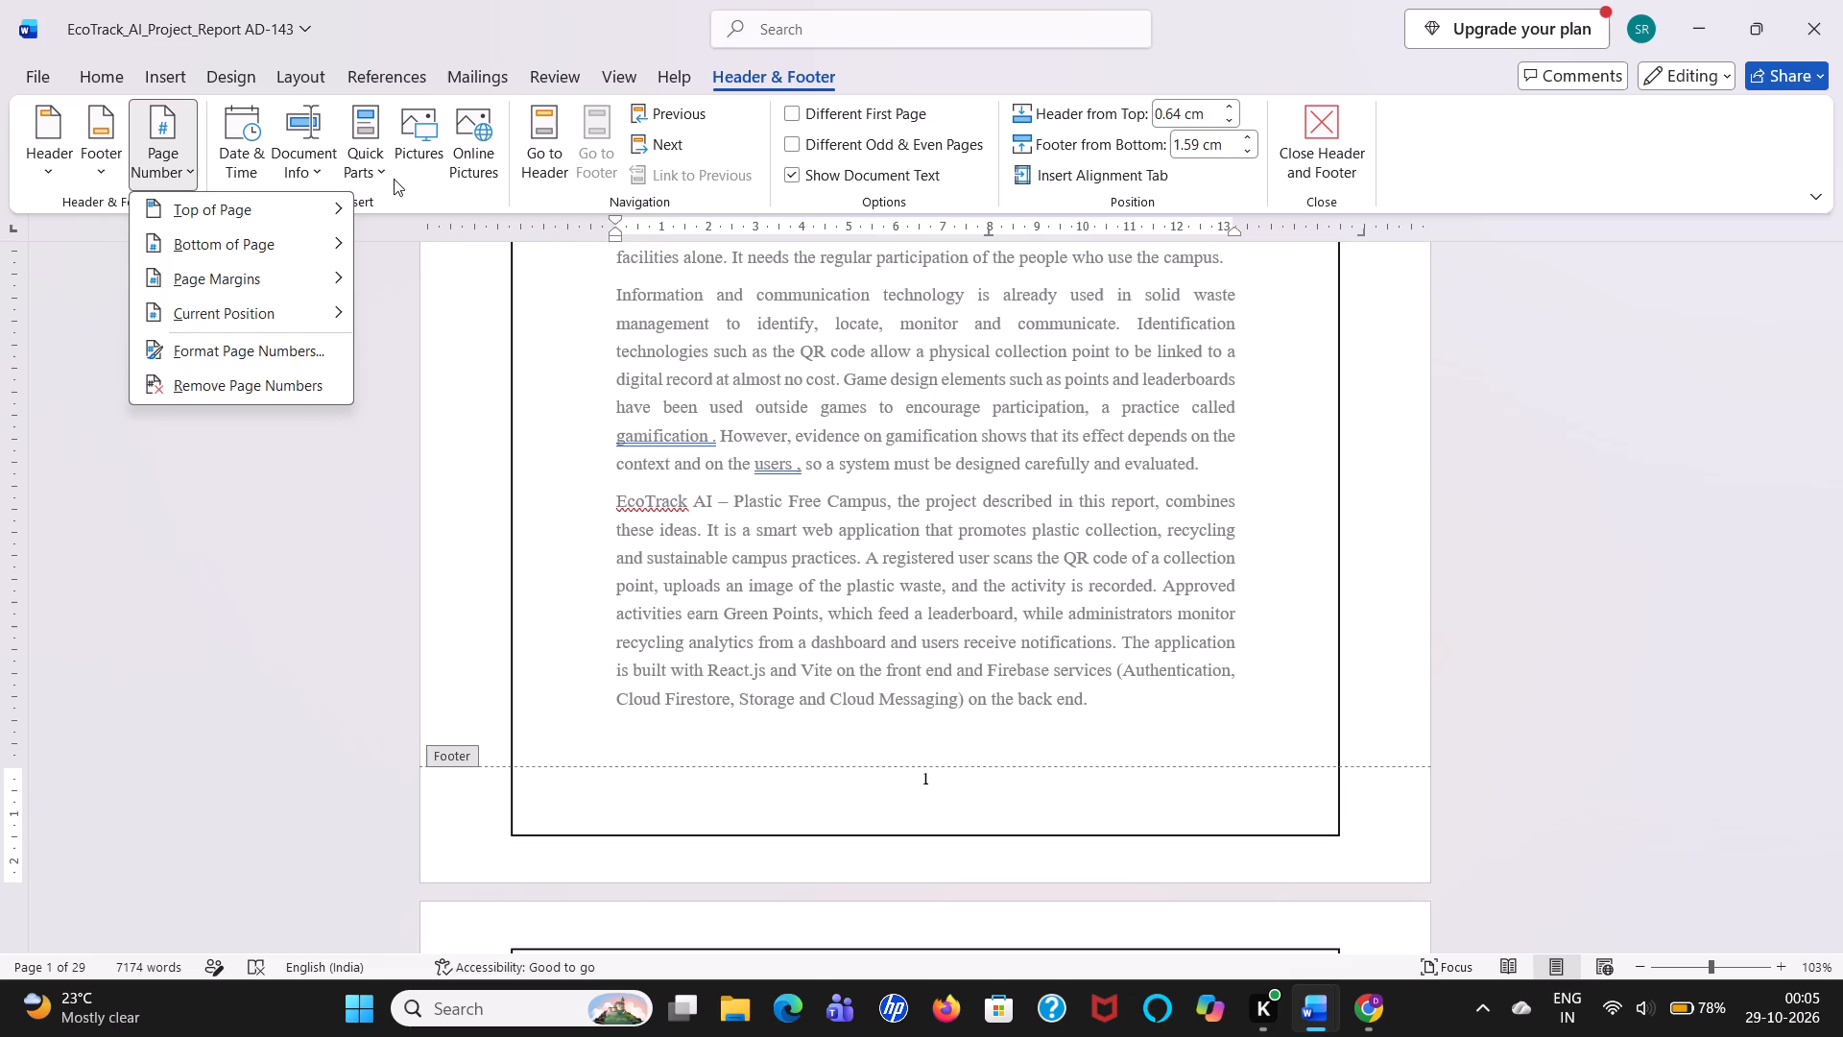